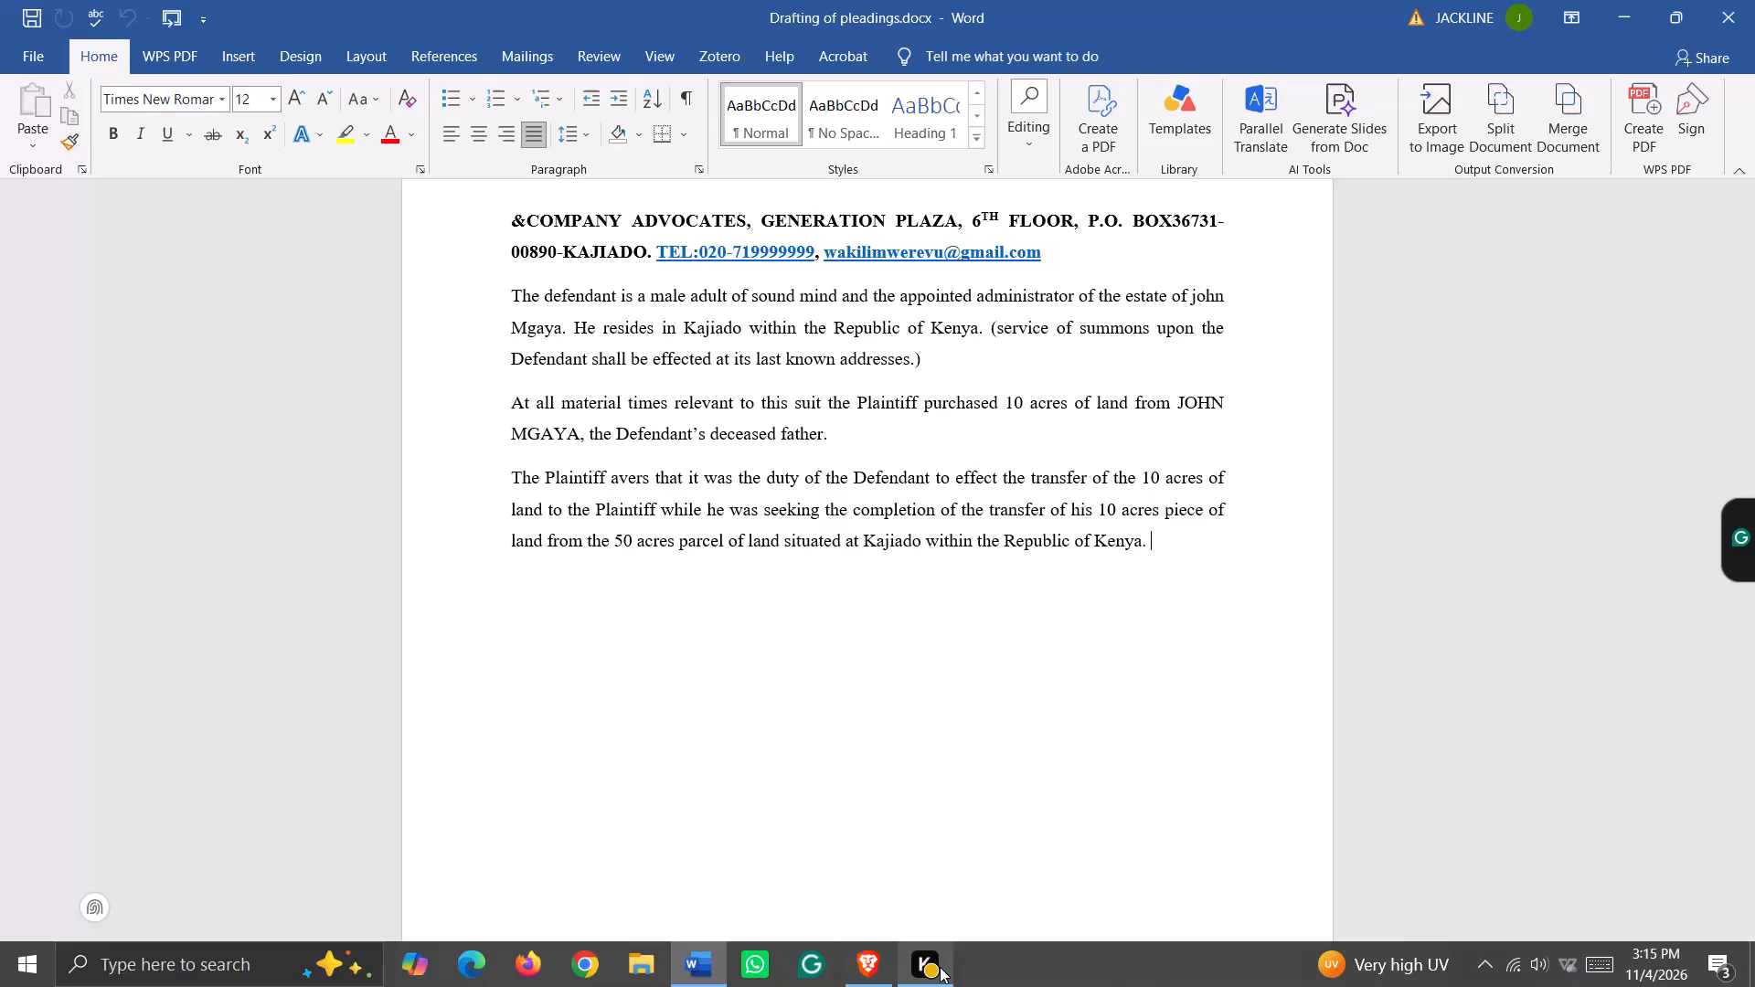
Start a new paragraph after the one on the Defendant's transfer duty with "The plaintiff further states that in June 2003,".
left_click(1172, 562)
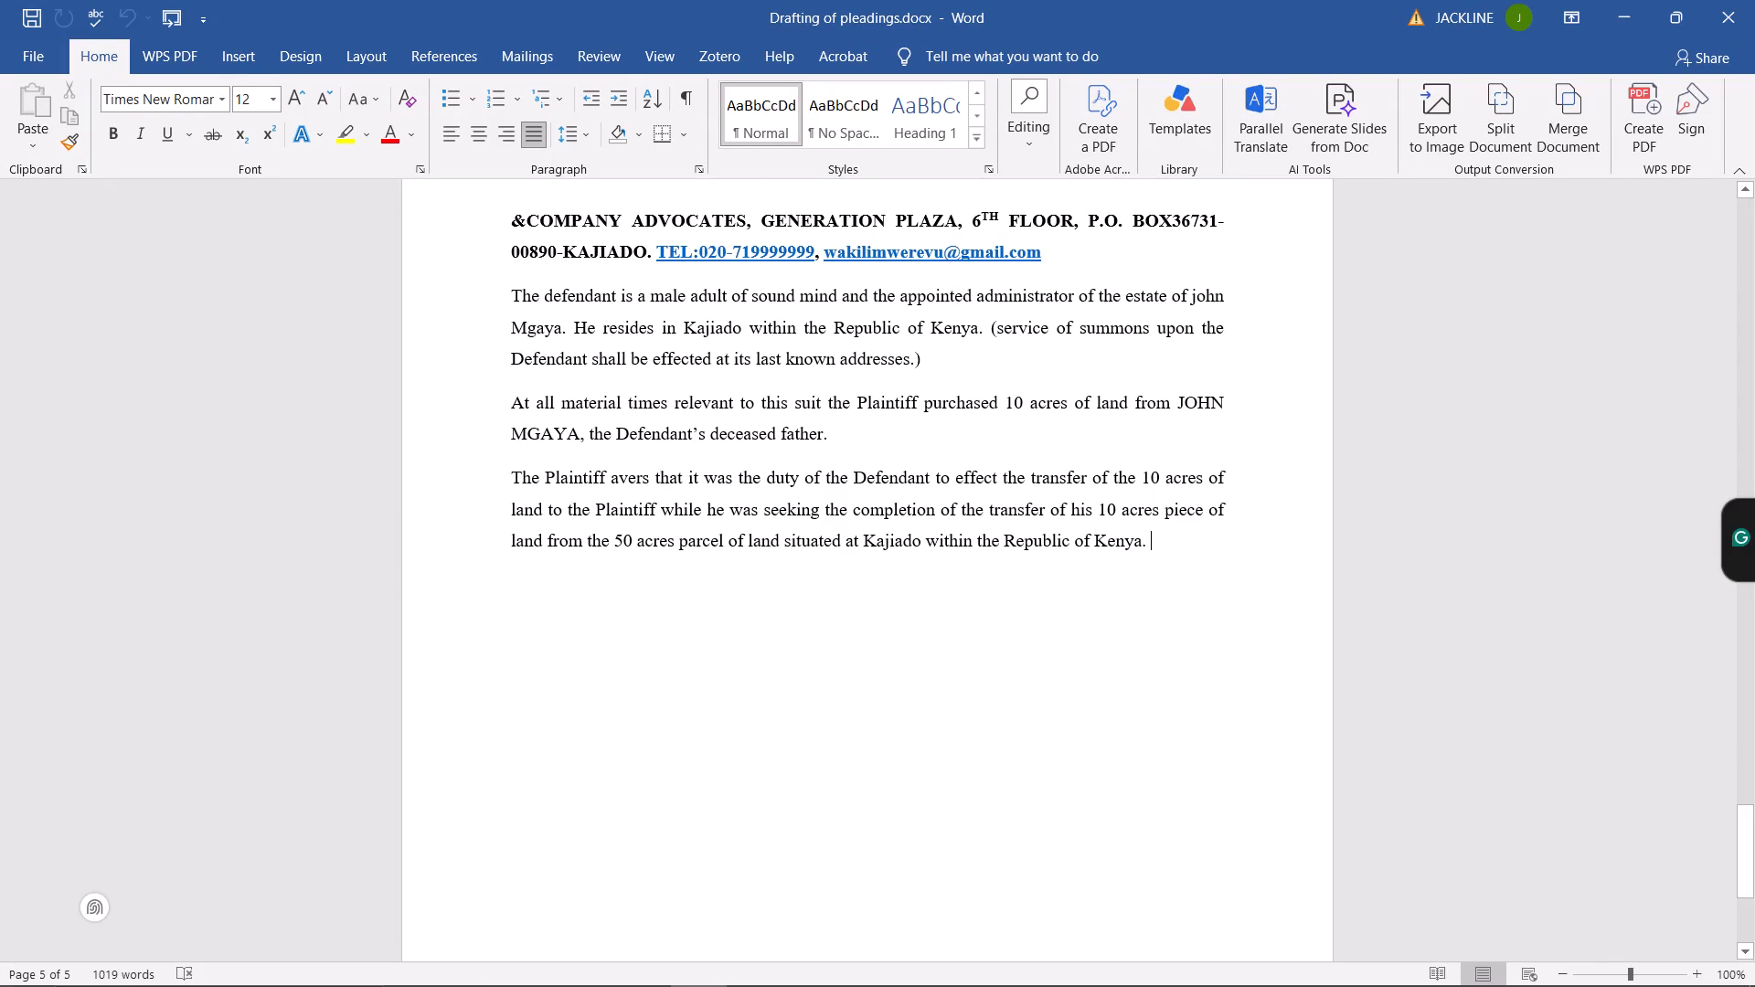
key("Return")
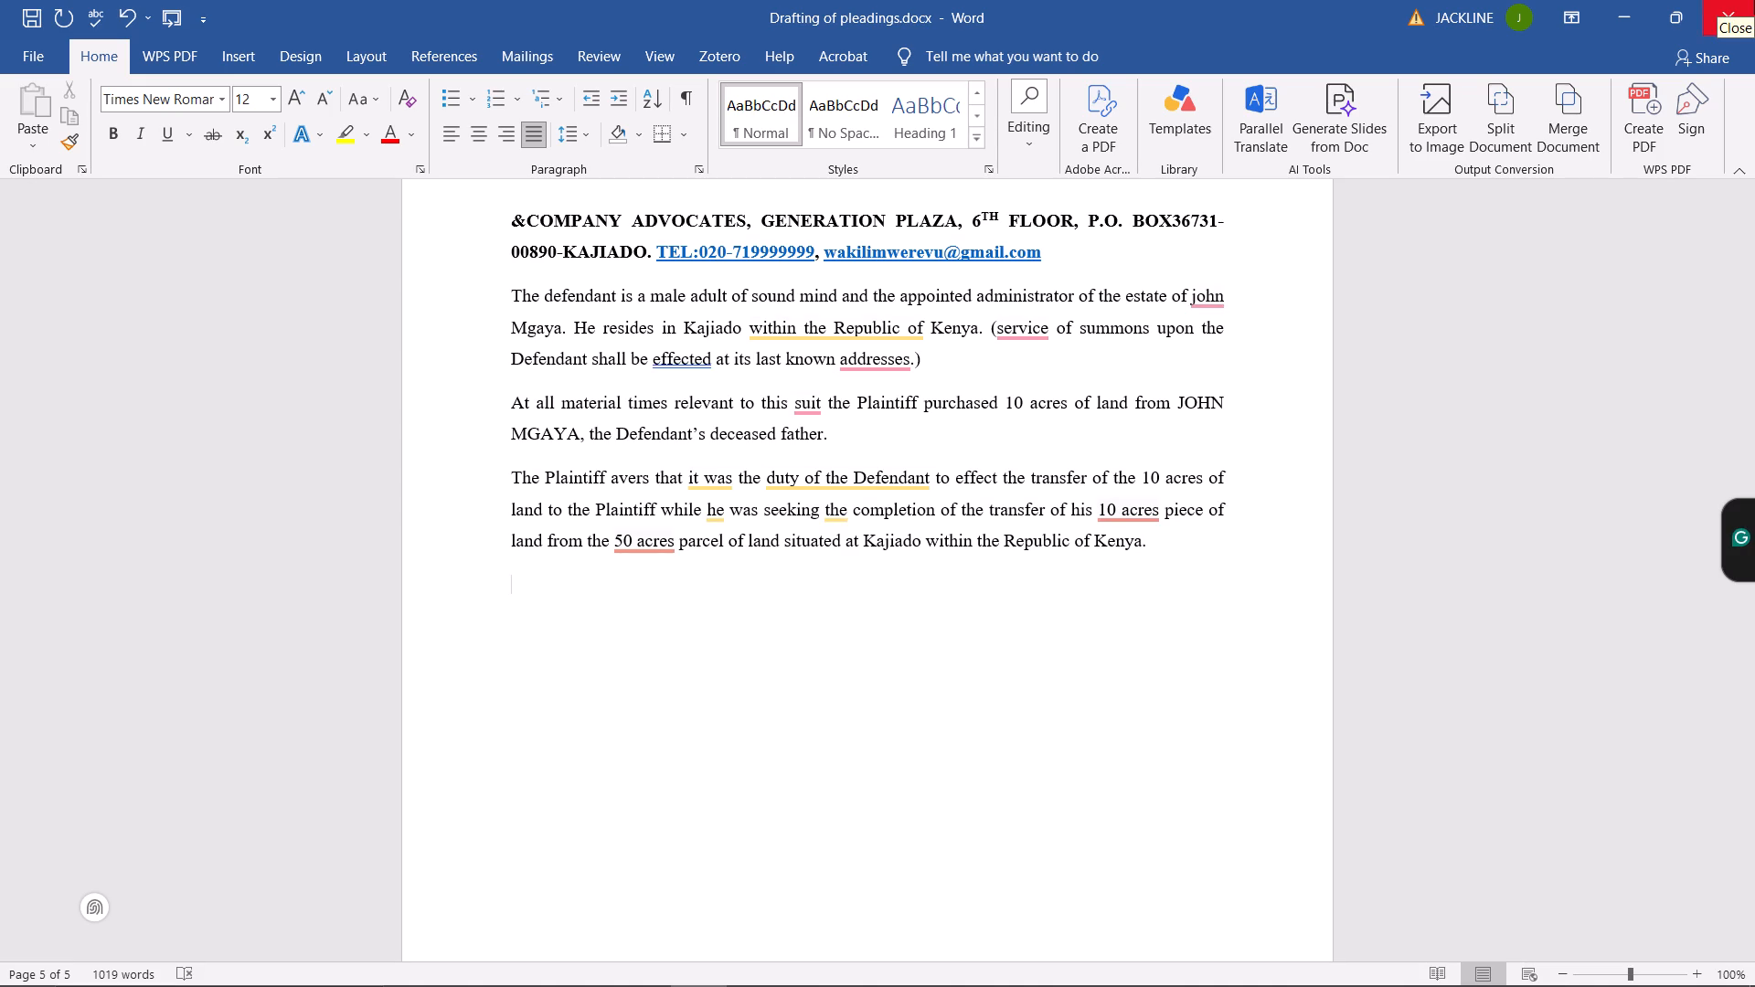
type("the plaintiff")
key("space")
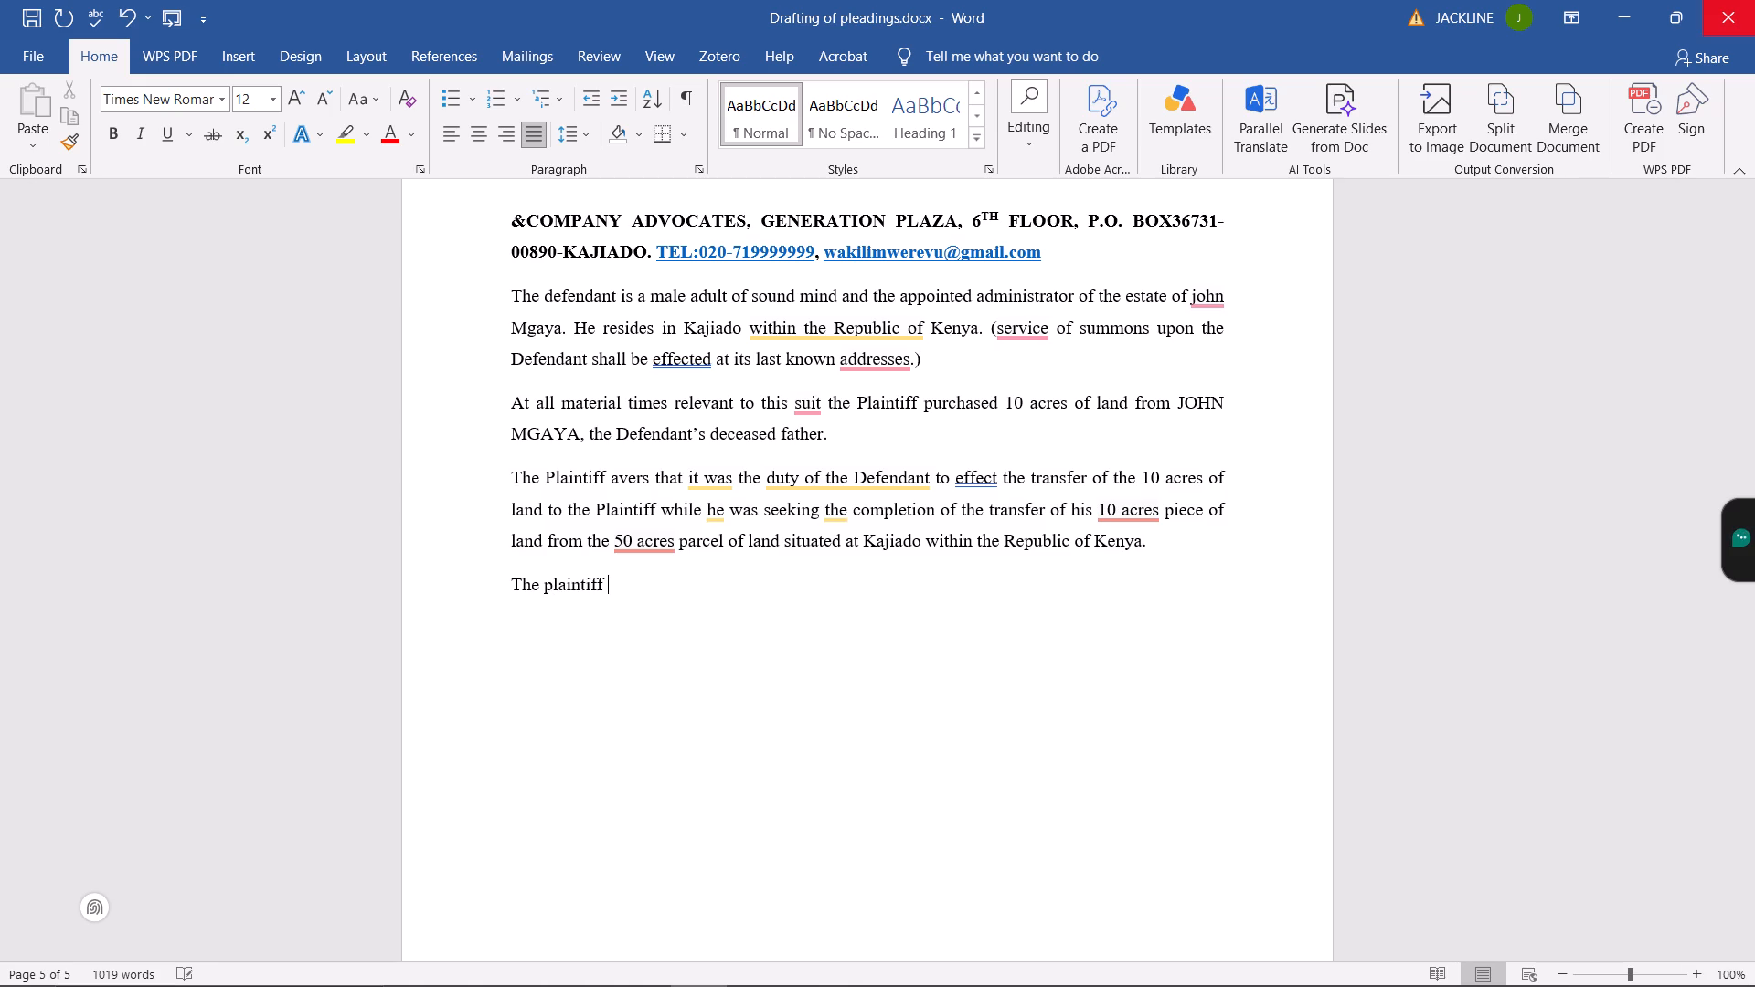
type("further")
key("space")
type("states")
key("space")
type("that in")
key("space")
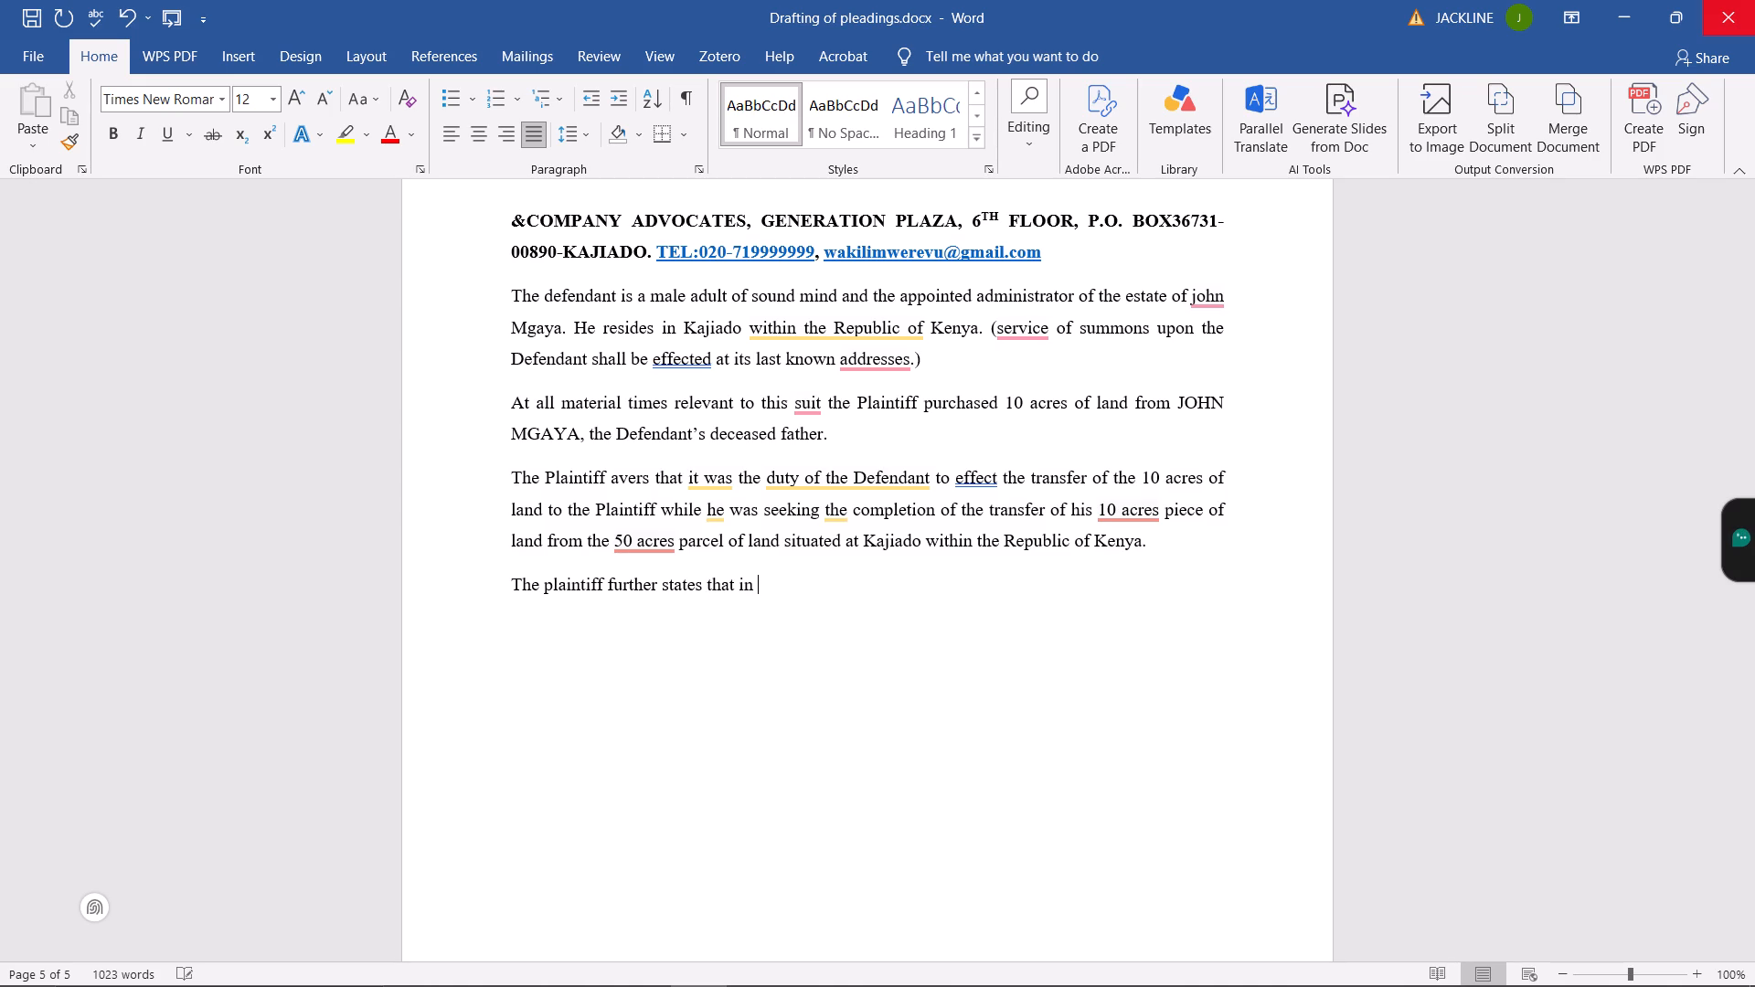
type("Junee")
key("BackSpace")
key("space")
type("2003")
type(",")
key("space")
Continue the new paragraph's sentence with "the plaintiff informed the defendant".
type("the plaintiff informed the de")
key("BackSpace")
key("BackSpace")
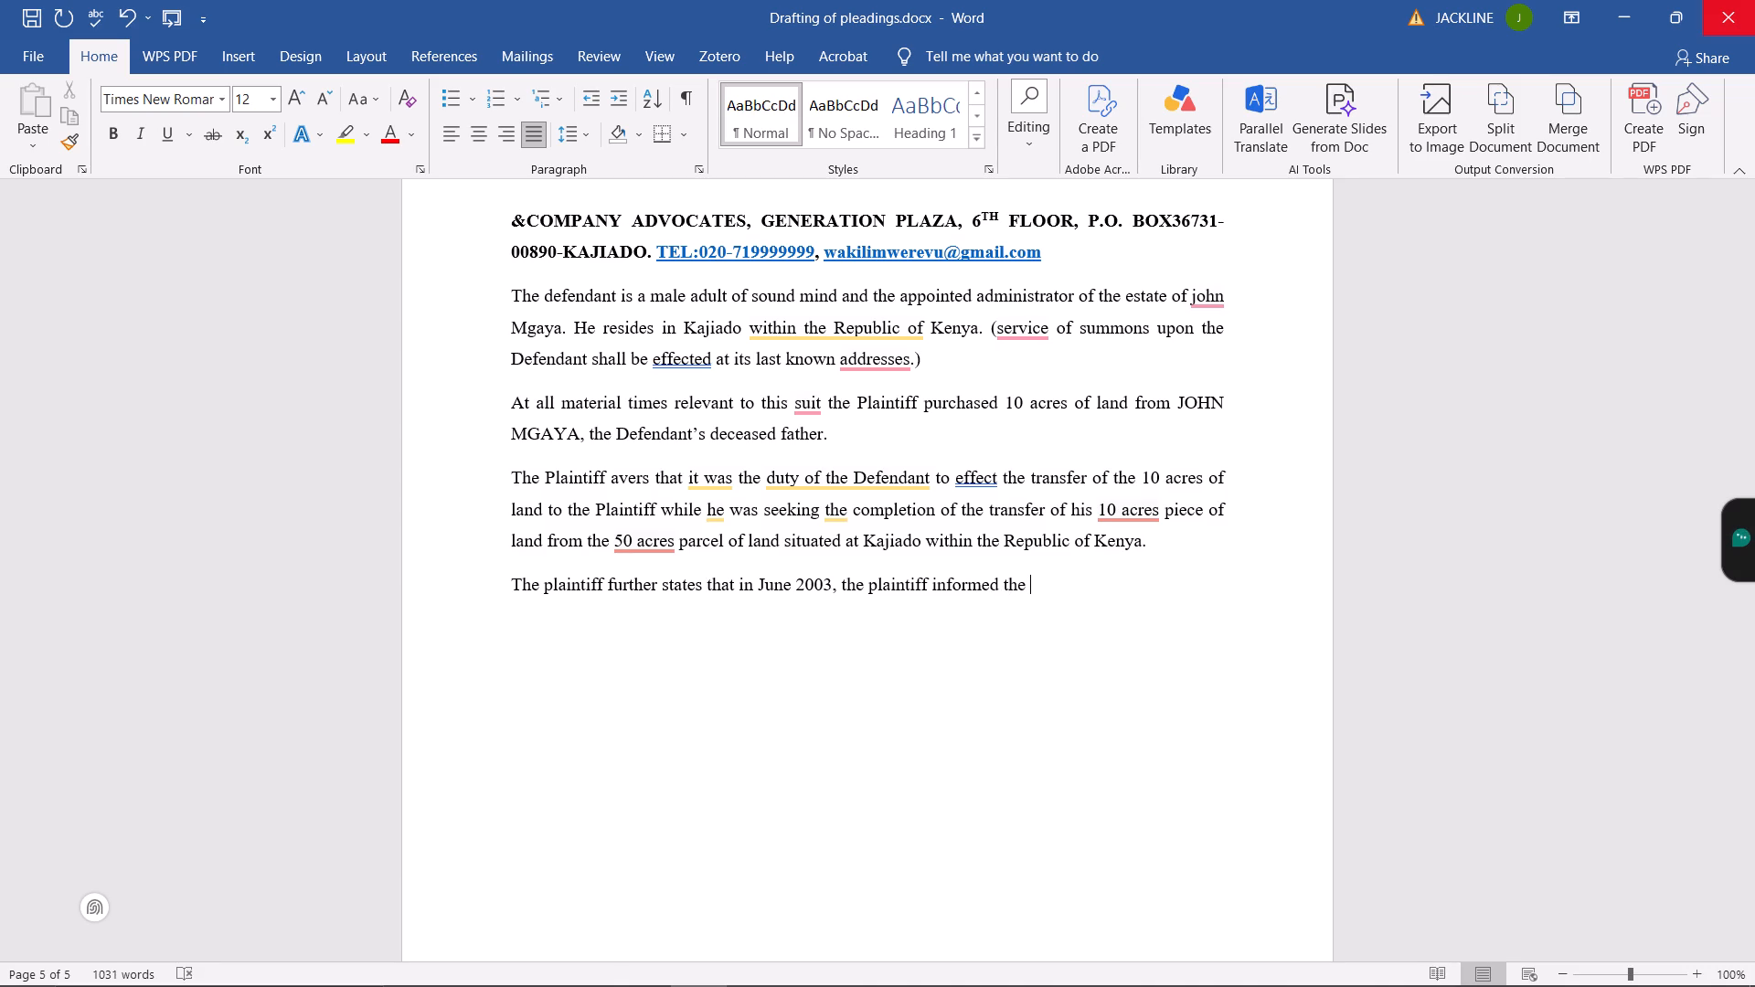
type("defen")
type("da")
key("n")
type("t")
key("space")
Extend the sentence with "together with the defendant's family".
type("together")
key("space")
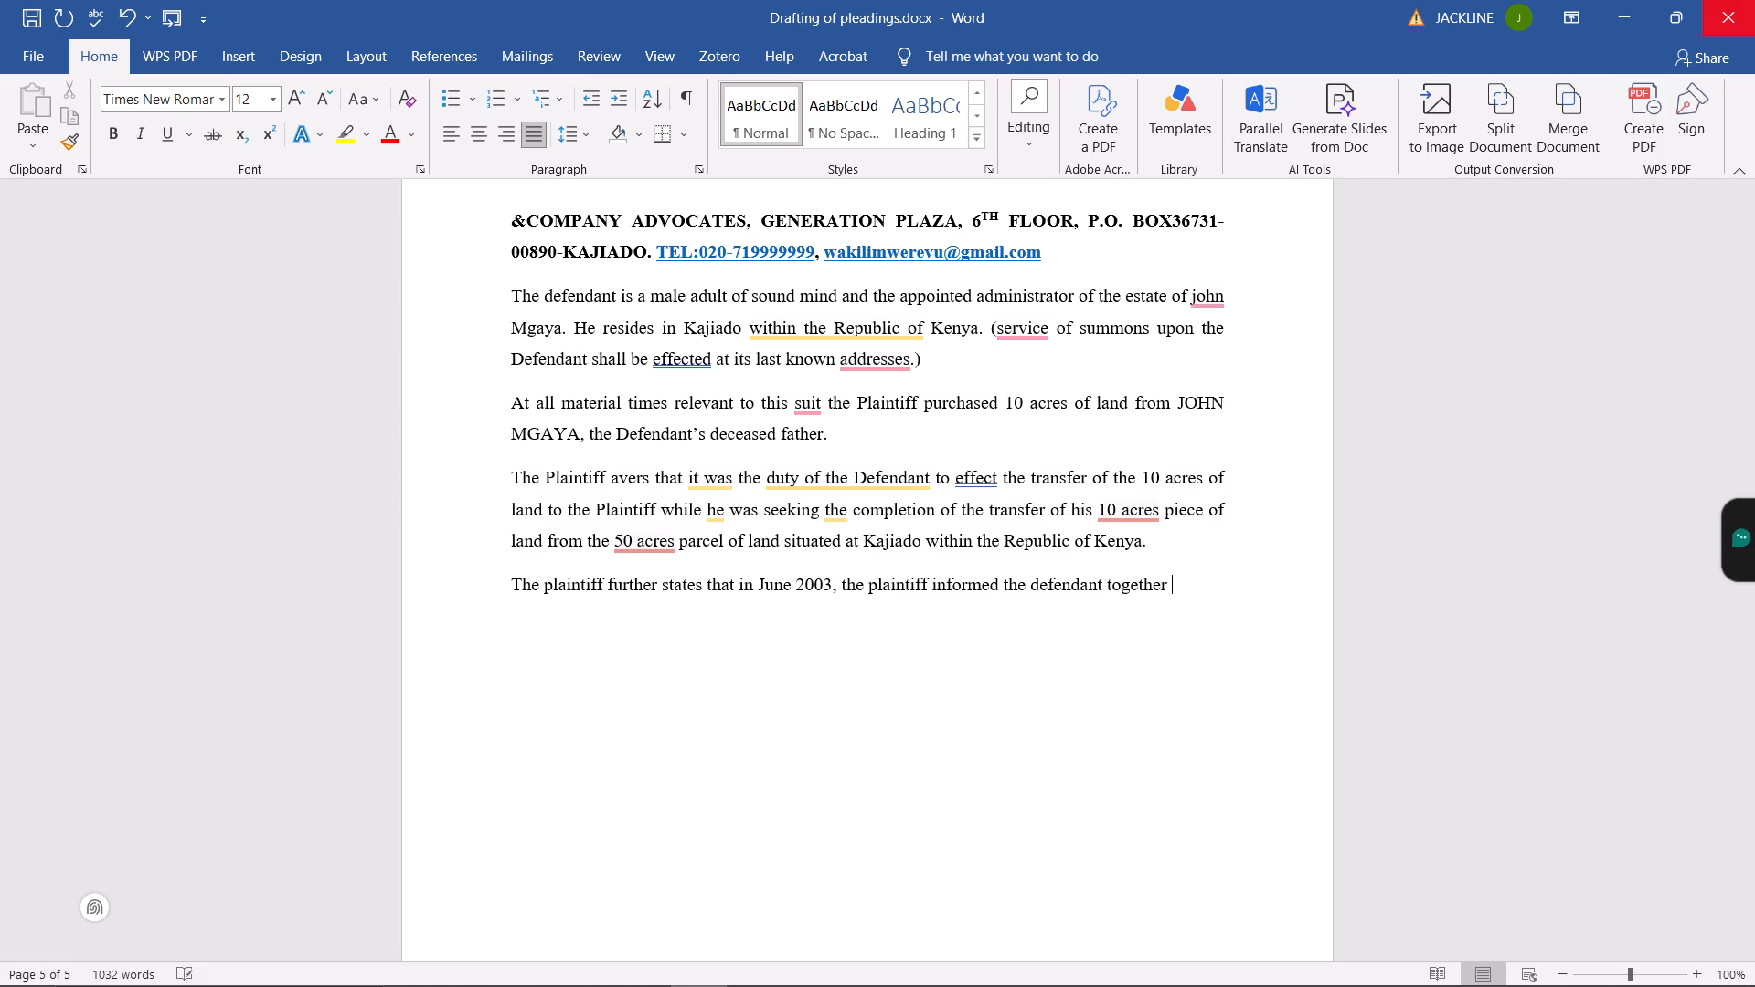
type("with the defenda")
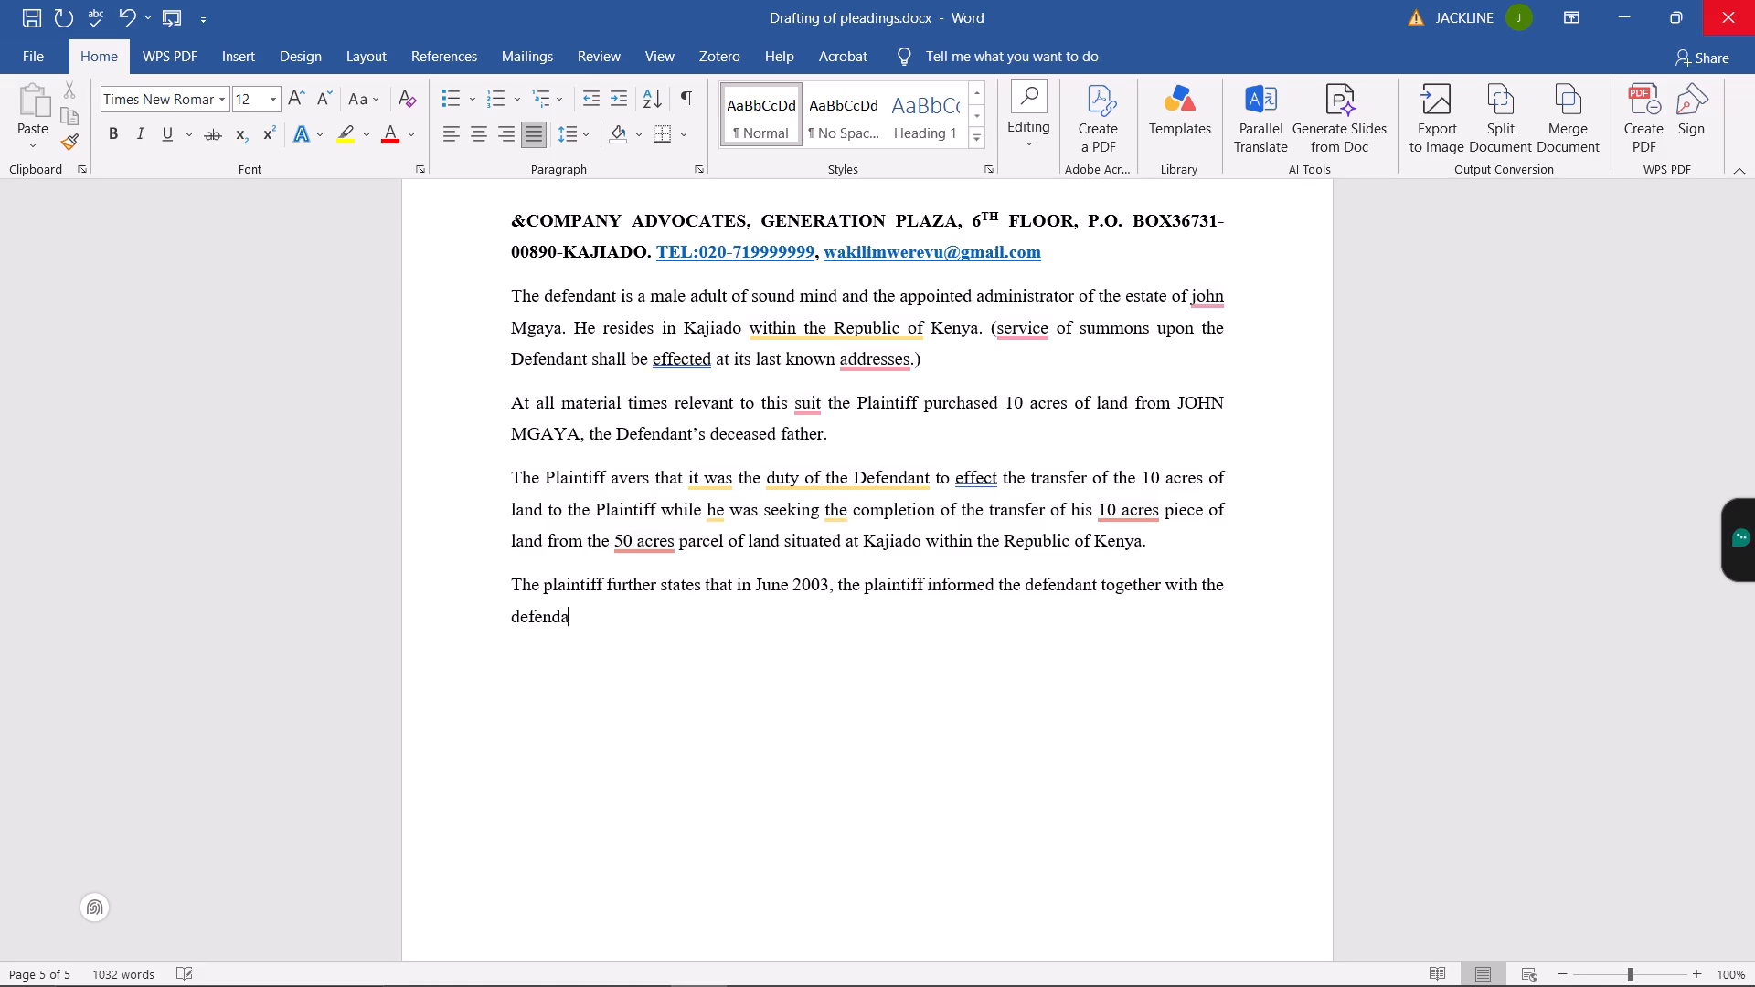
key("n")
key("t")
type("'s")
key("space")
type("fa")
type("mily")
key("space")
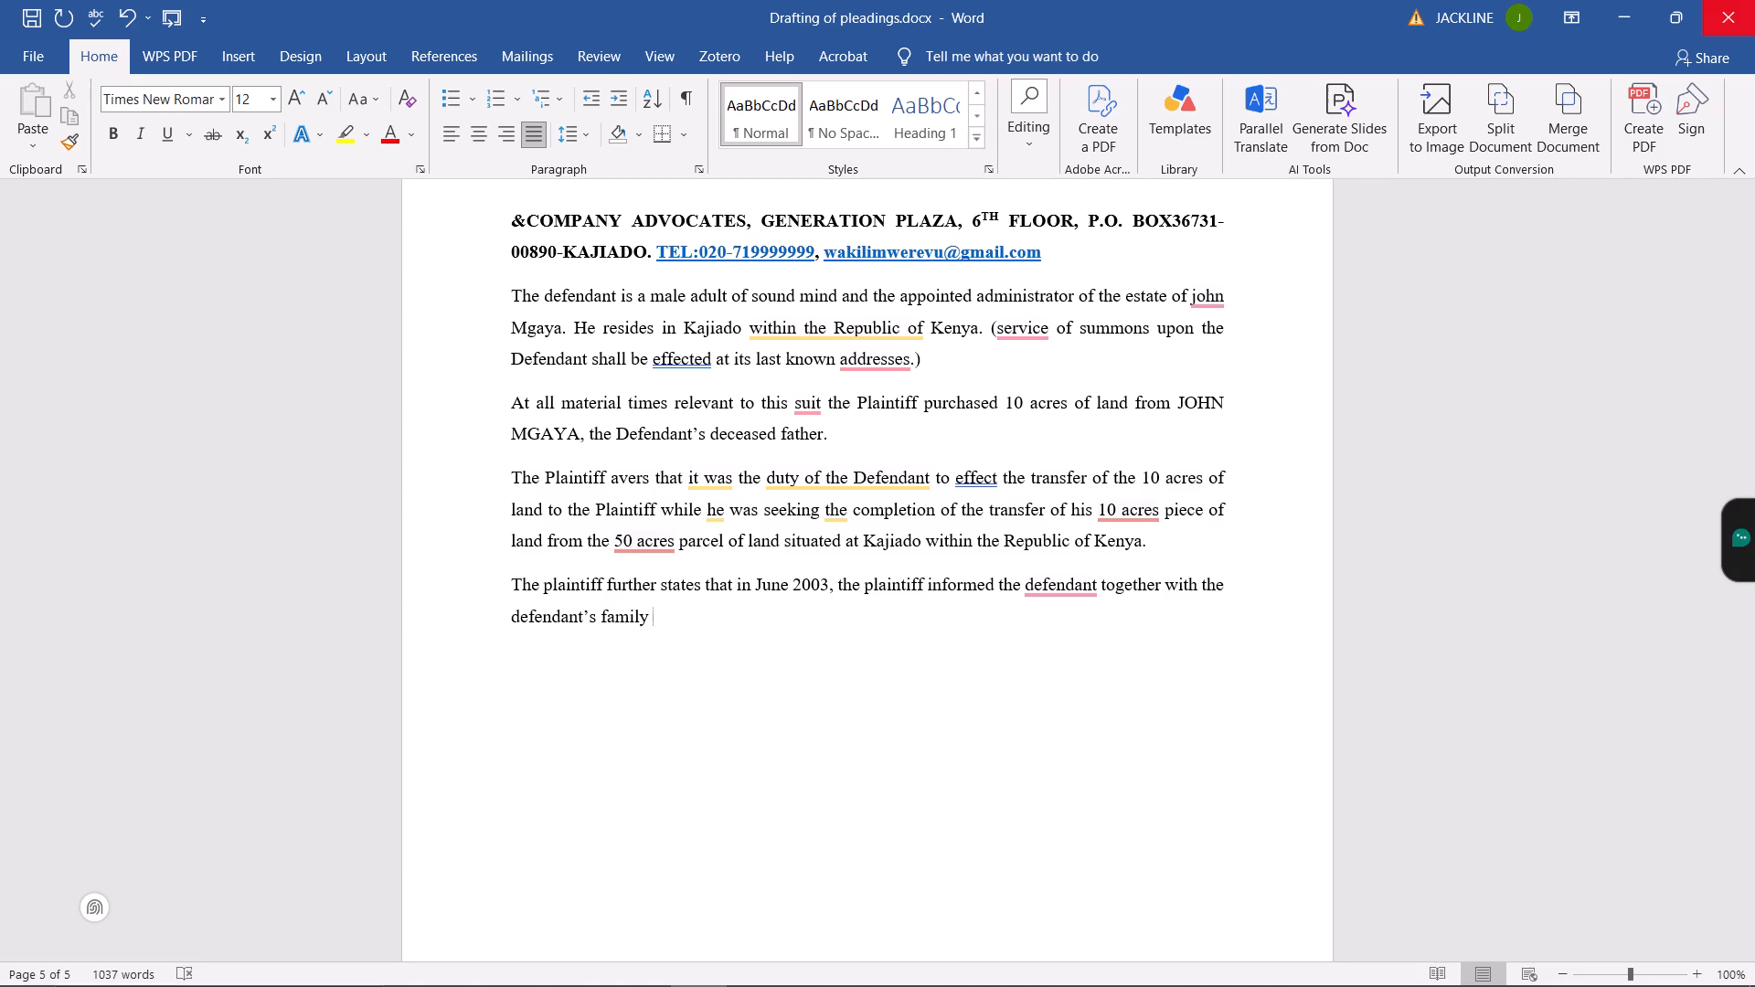
Continue the sentence with "that he was in possession of the original".
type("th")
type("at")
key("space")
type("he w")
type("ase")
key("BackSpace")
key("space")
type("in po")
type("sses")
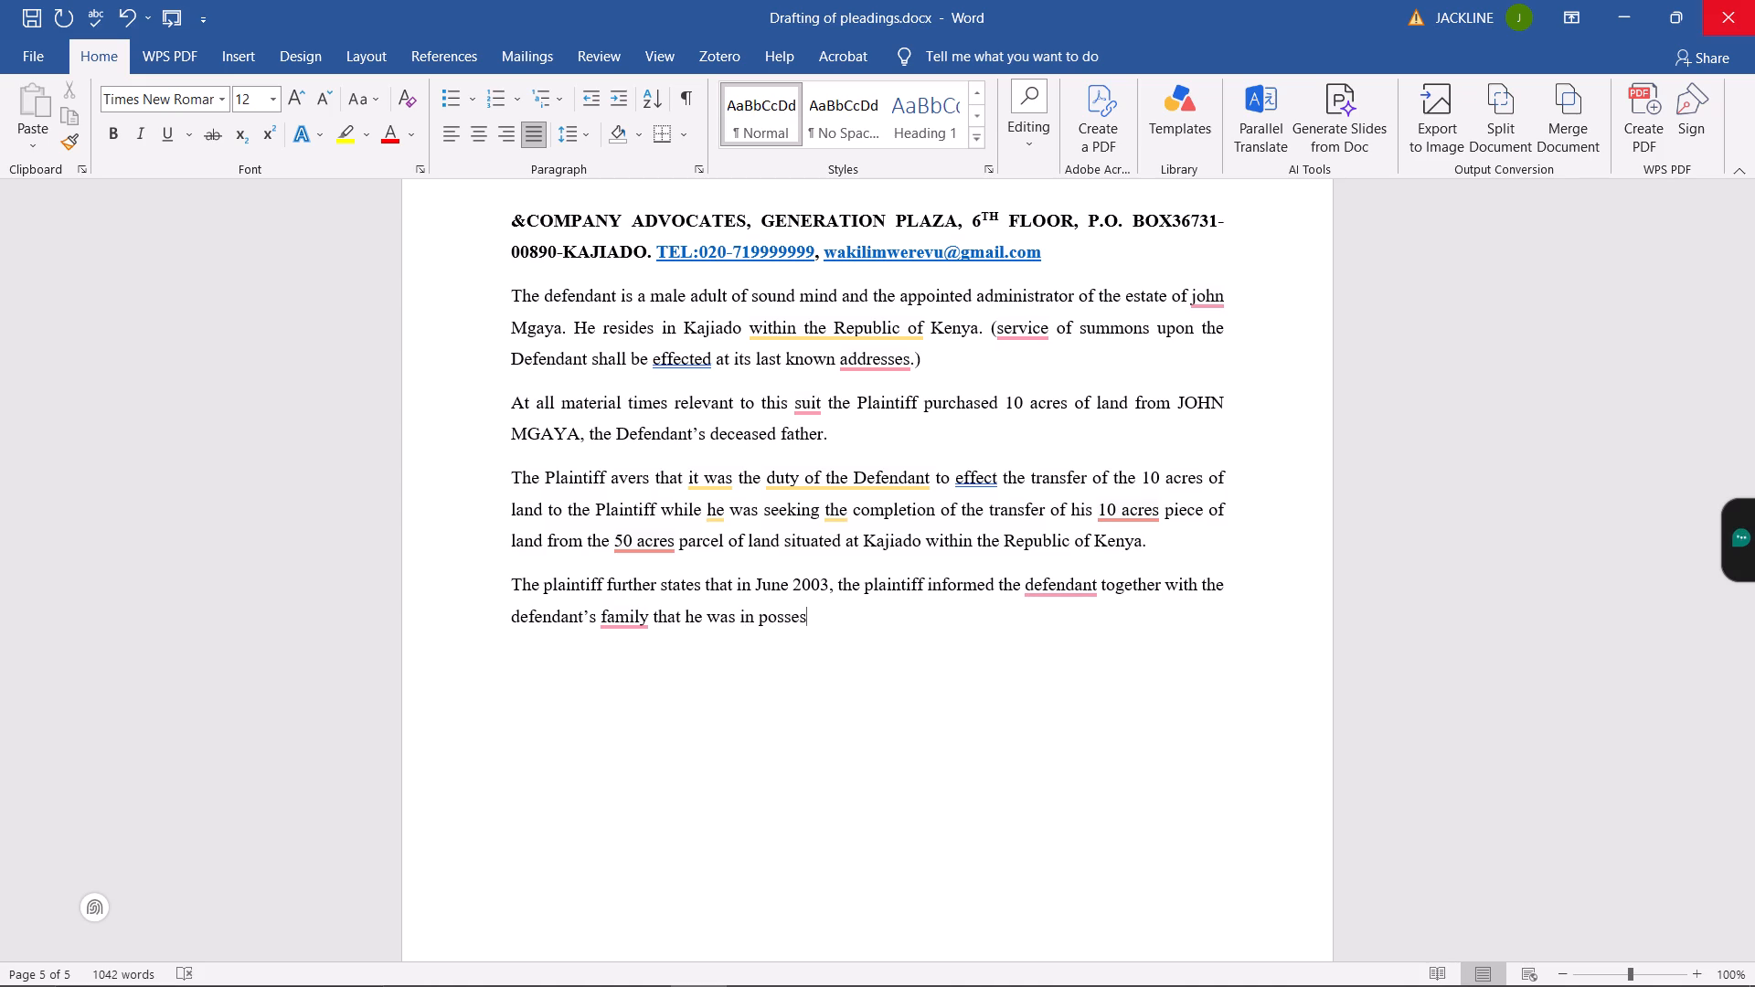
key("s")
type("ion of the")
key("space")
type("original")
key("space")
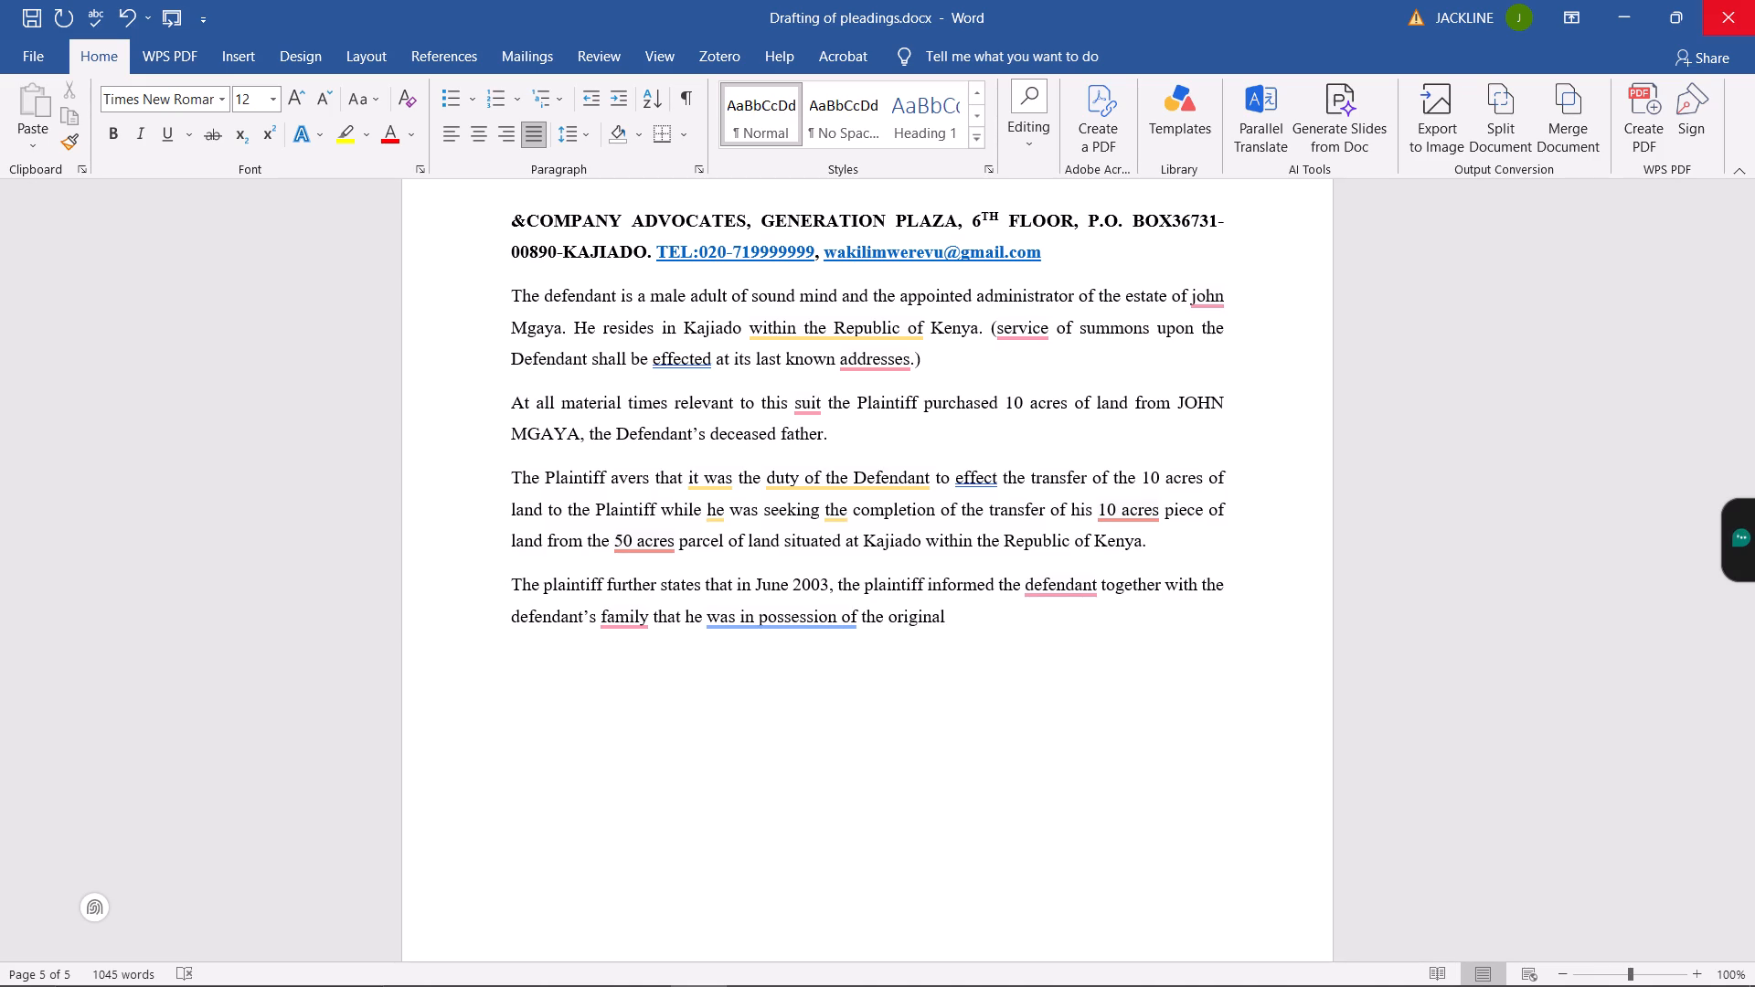
Add "title deed for their 50 acres of land" to the sentence.
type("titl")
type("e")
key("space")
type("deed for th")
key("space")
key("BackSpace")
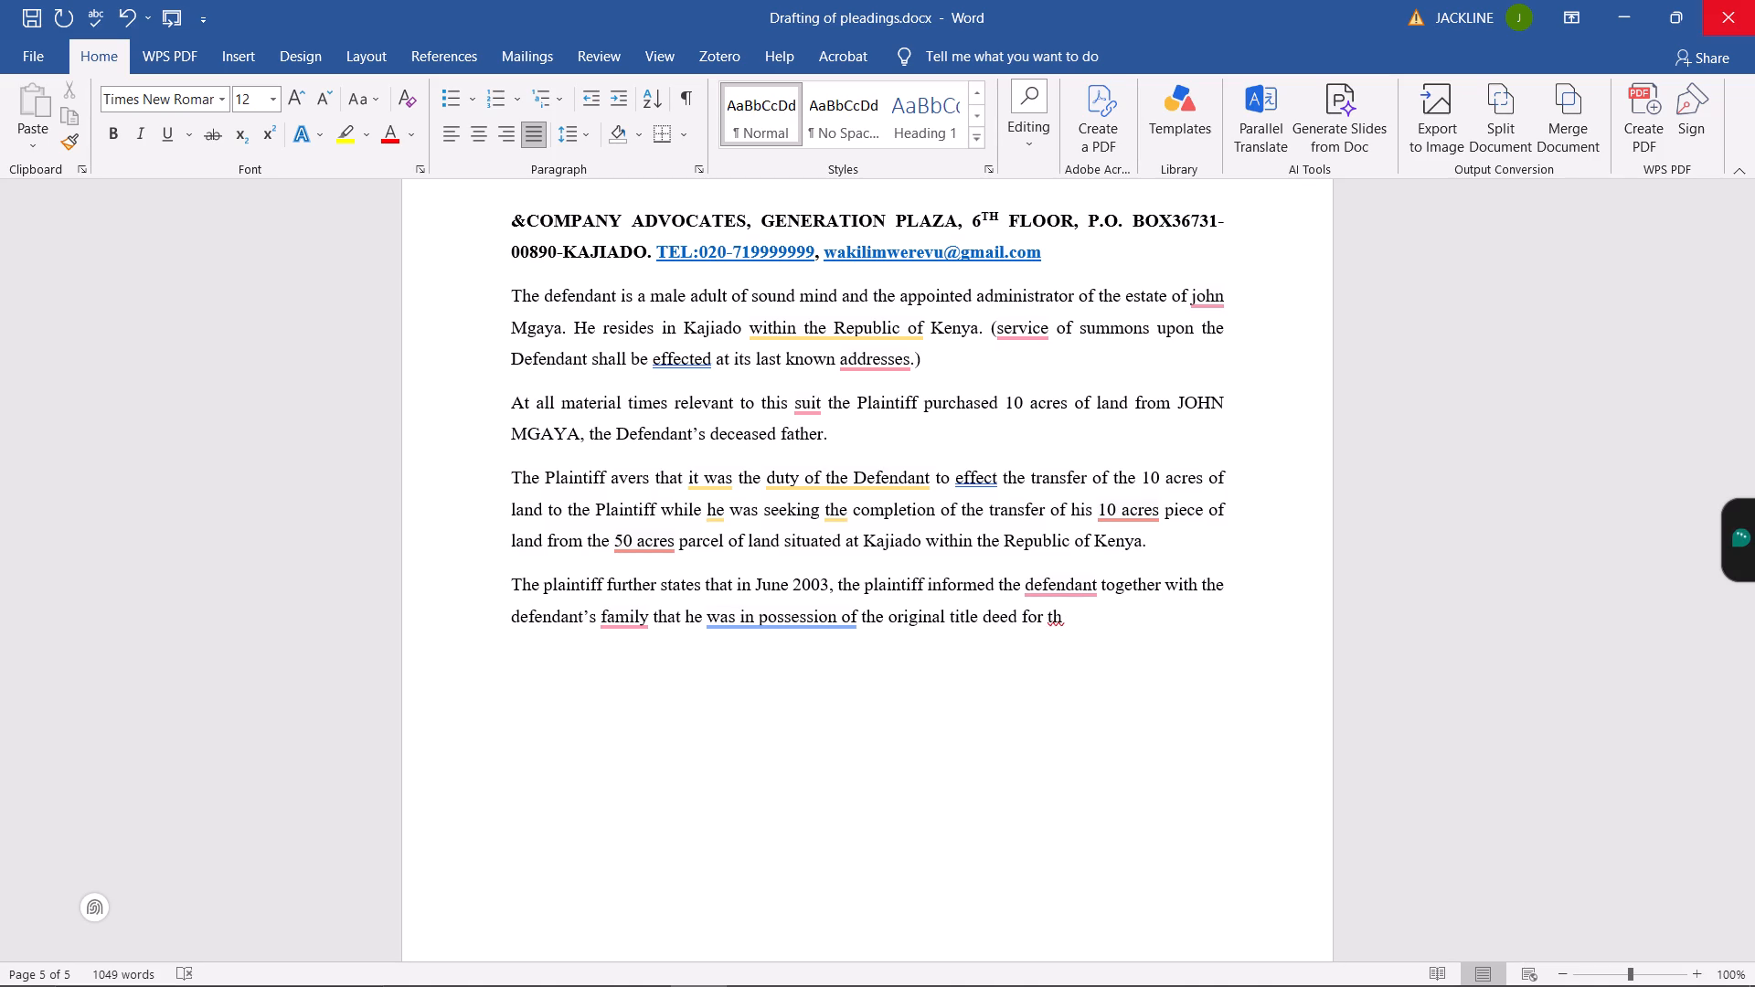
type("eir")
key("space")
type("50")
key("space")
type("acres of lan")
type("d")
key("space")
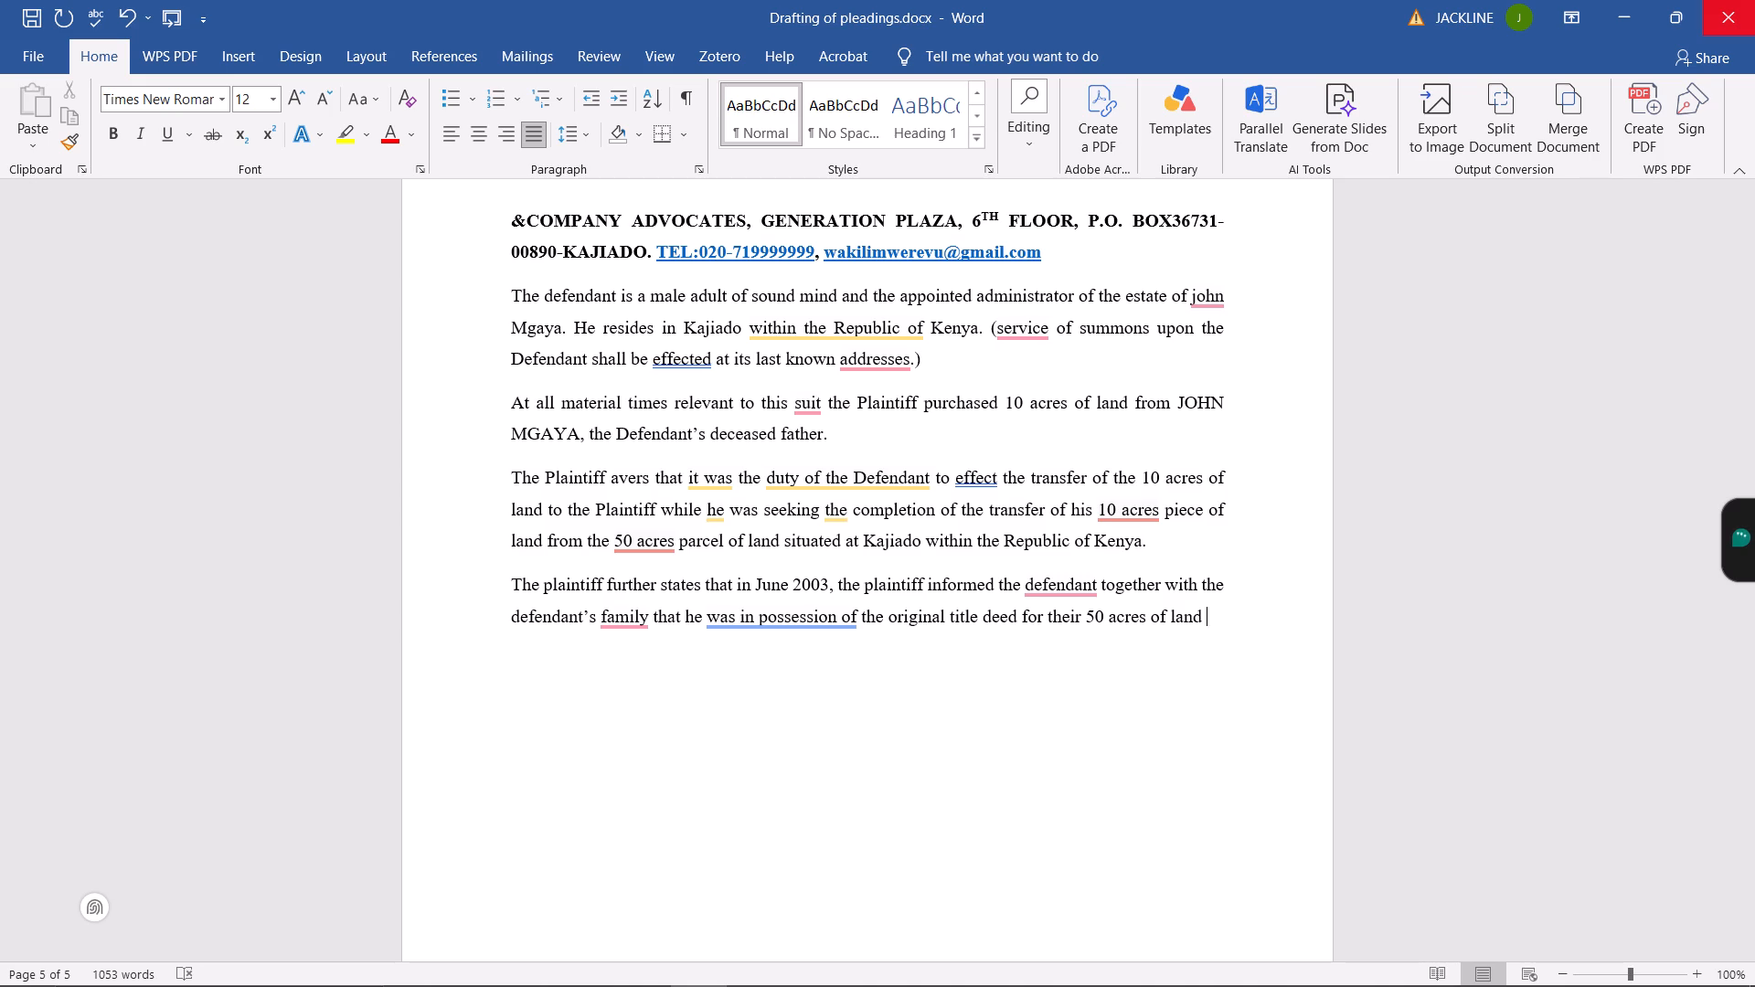
Continue the sentence after "50 acres of land" with ",having received it from the deceased".
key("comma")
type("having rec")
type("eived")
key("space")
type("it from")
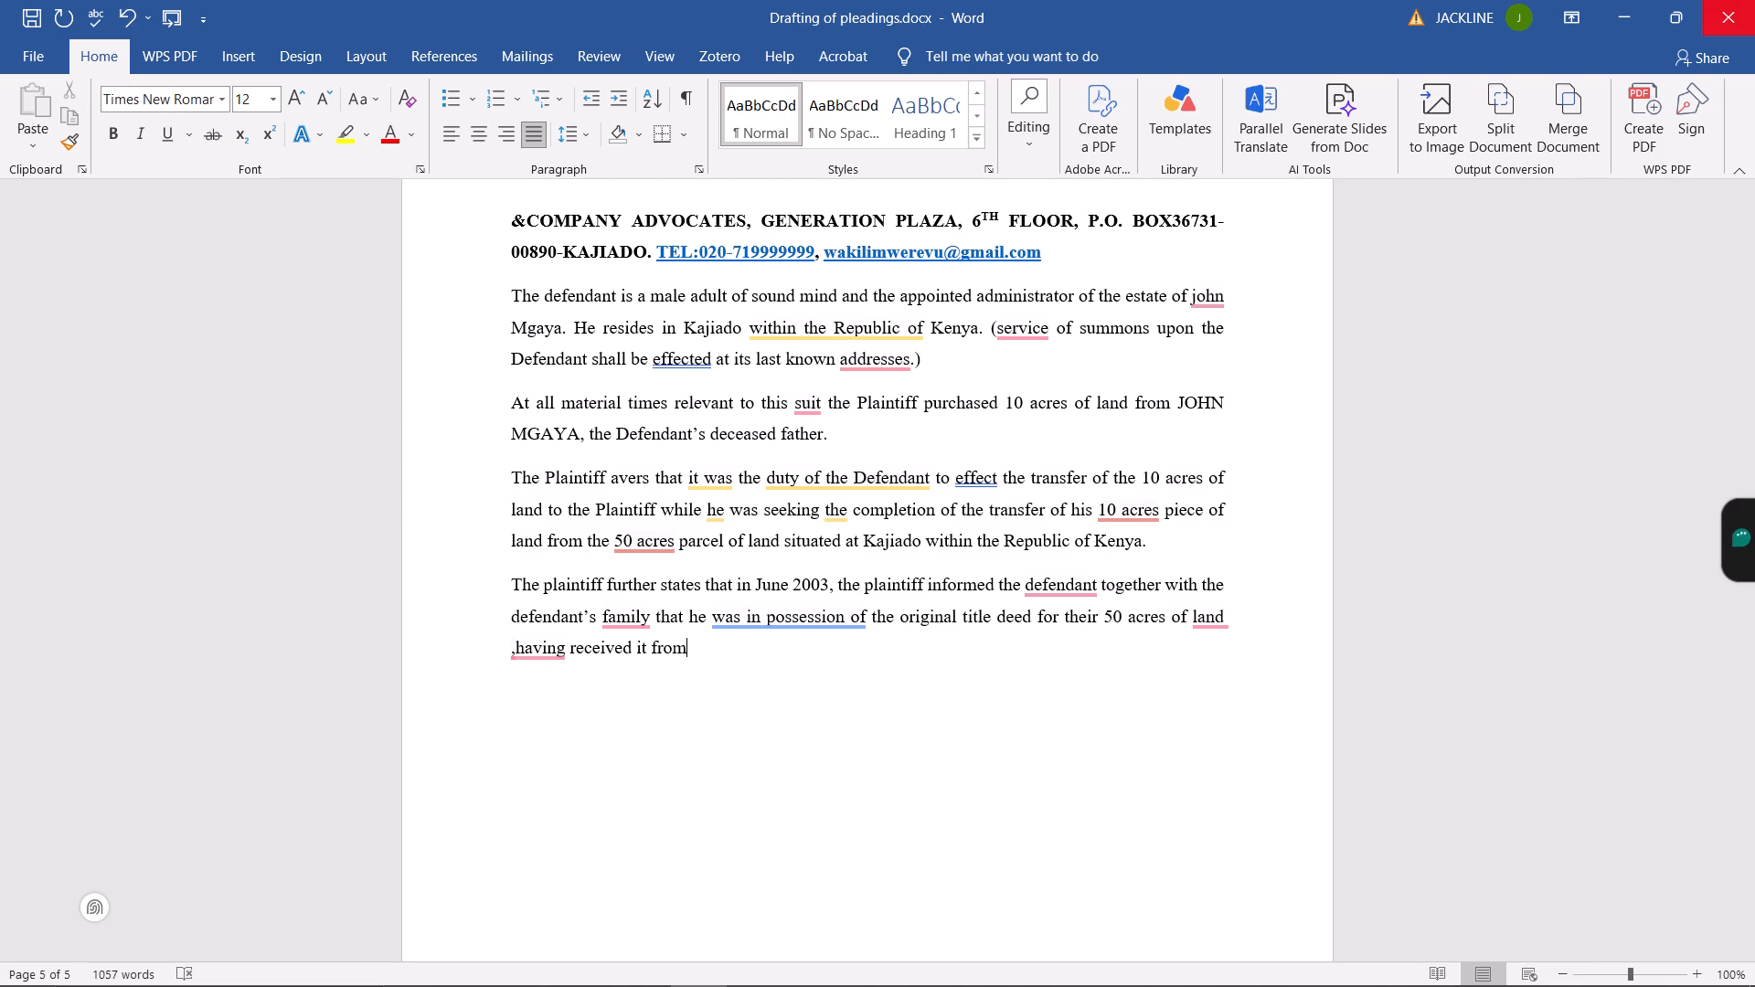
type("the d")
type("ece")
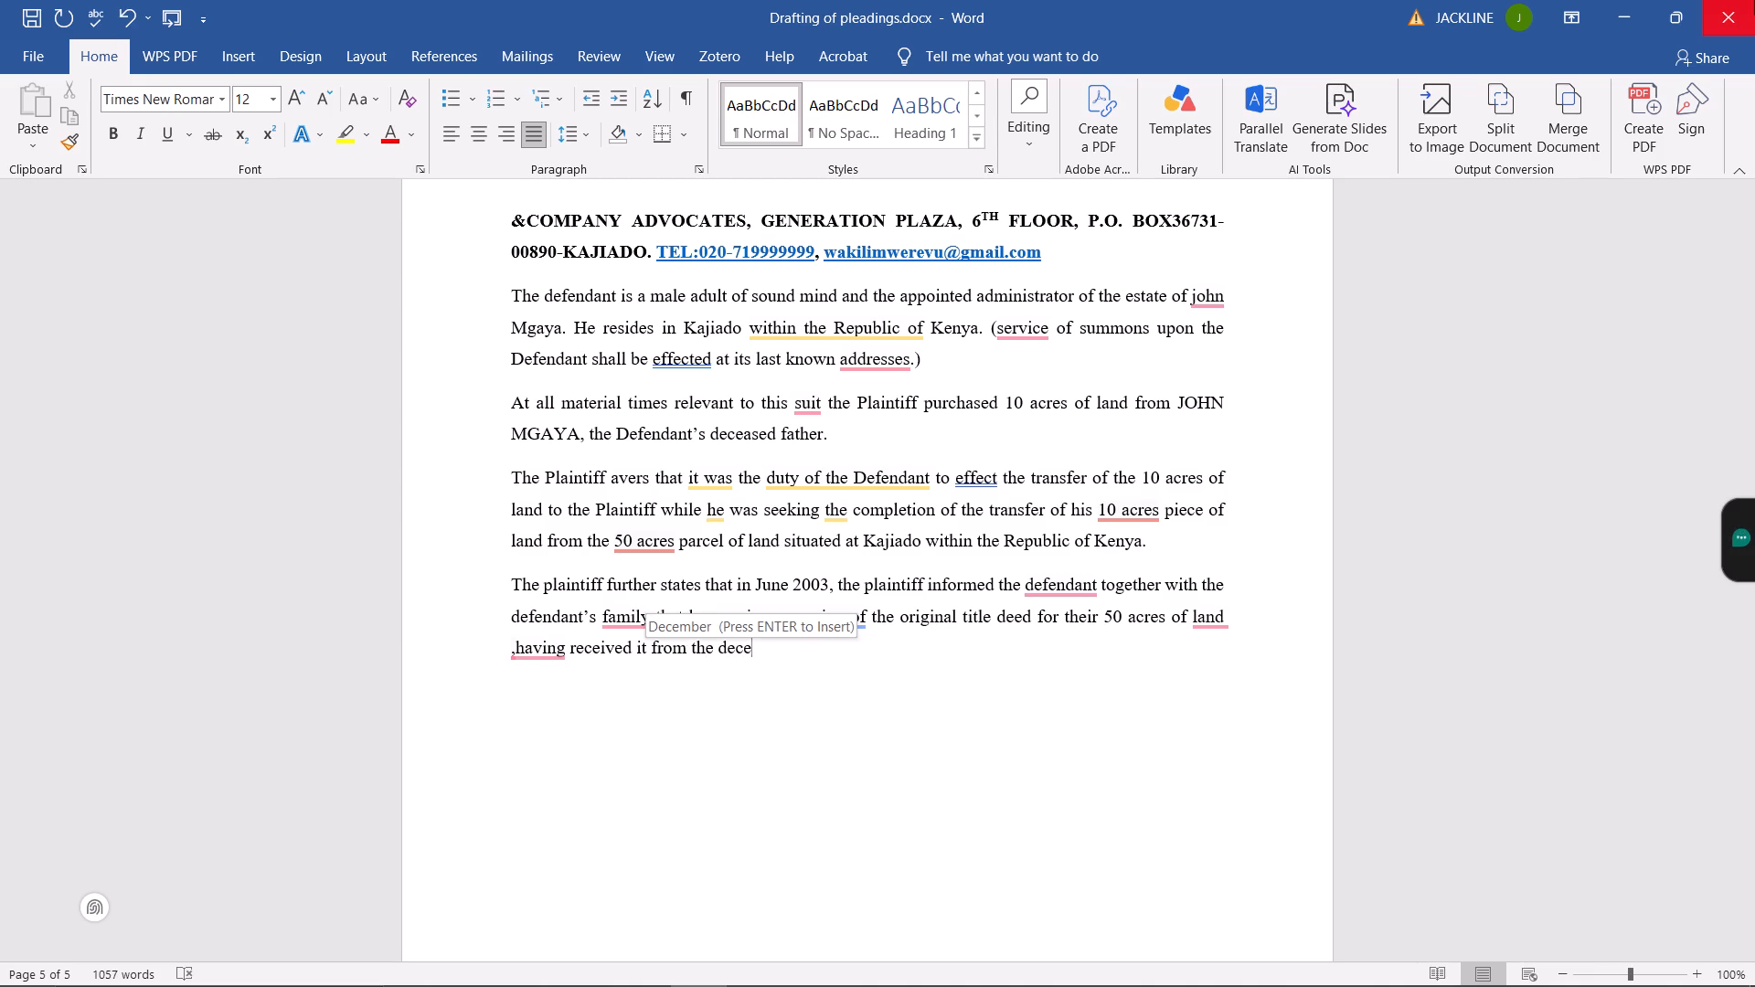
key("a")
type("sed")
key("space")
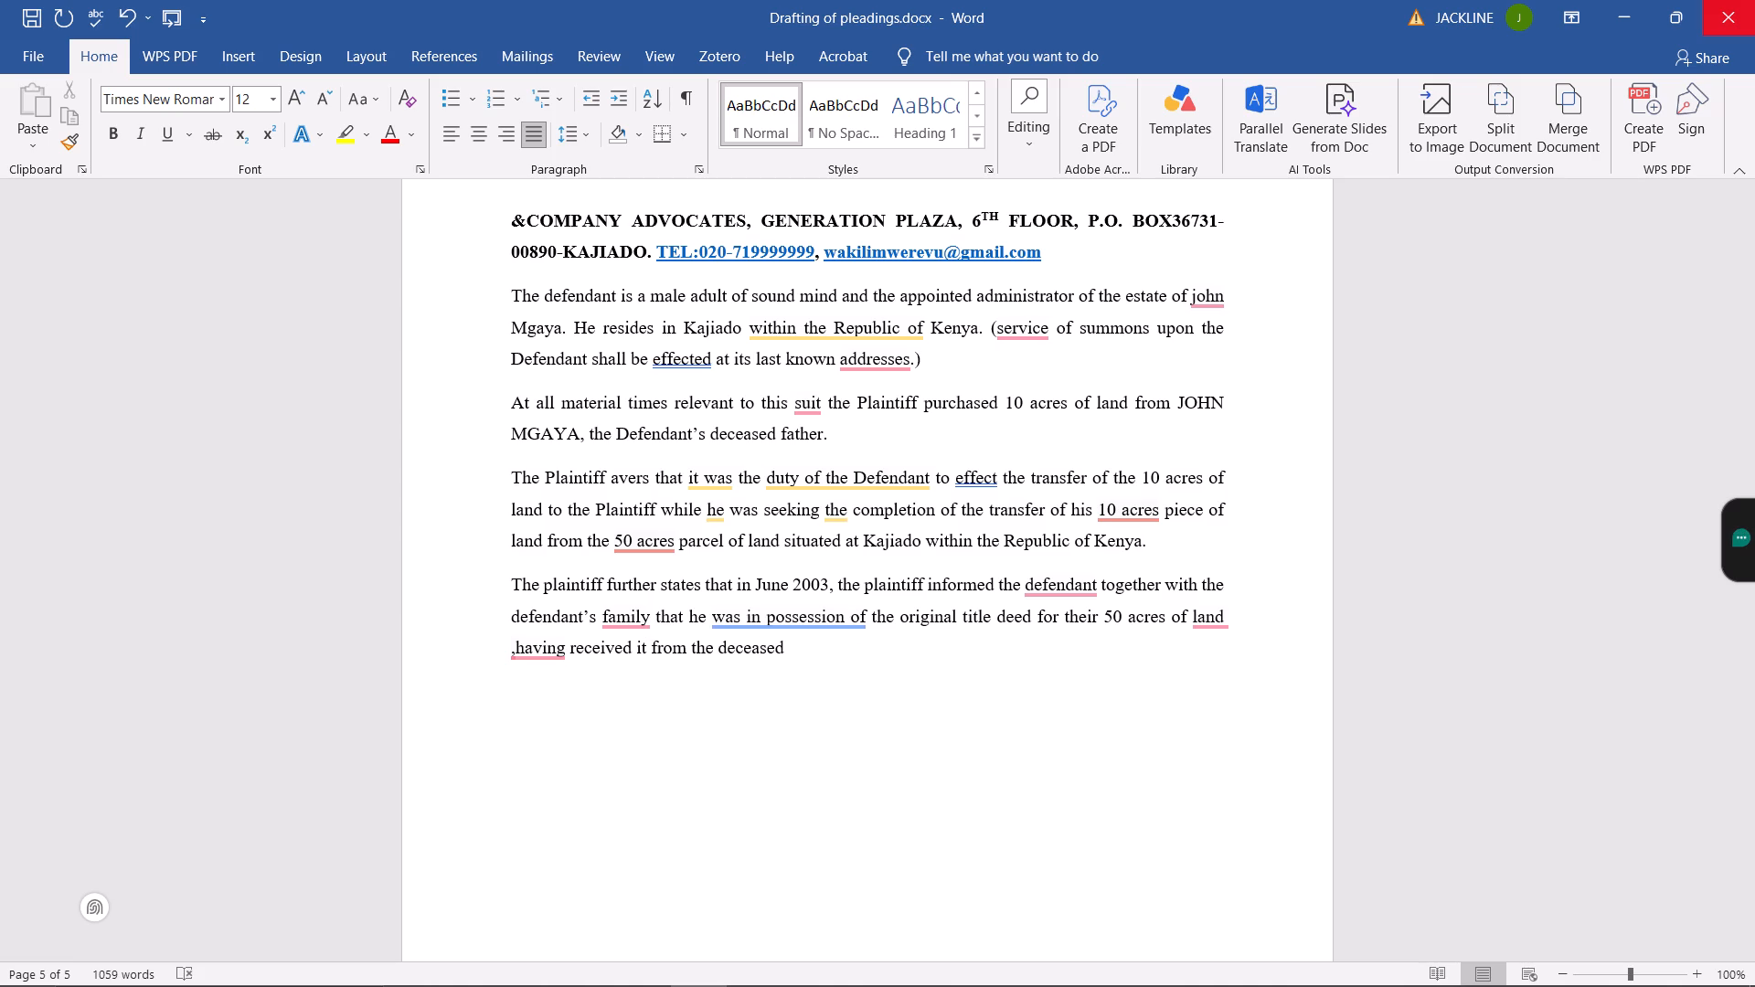
Extend the sentence with "during the signing of the".
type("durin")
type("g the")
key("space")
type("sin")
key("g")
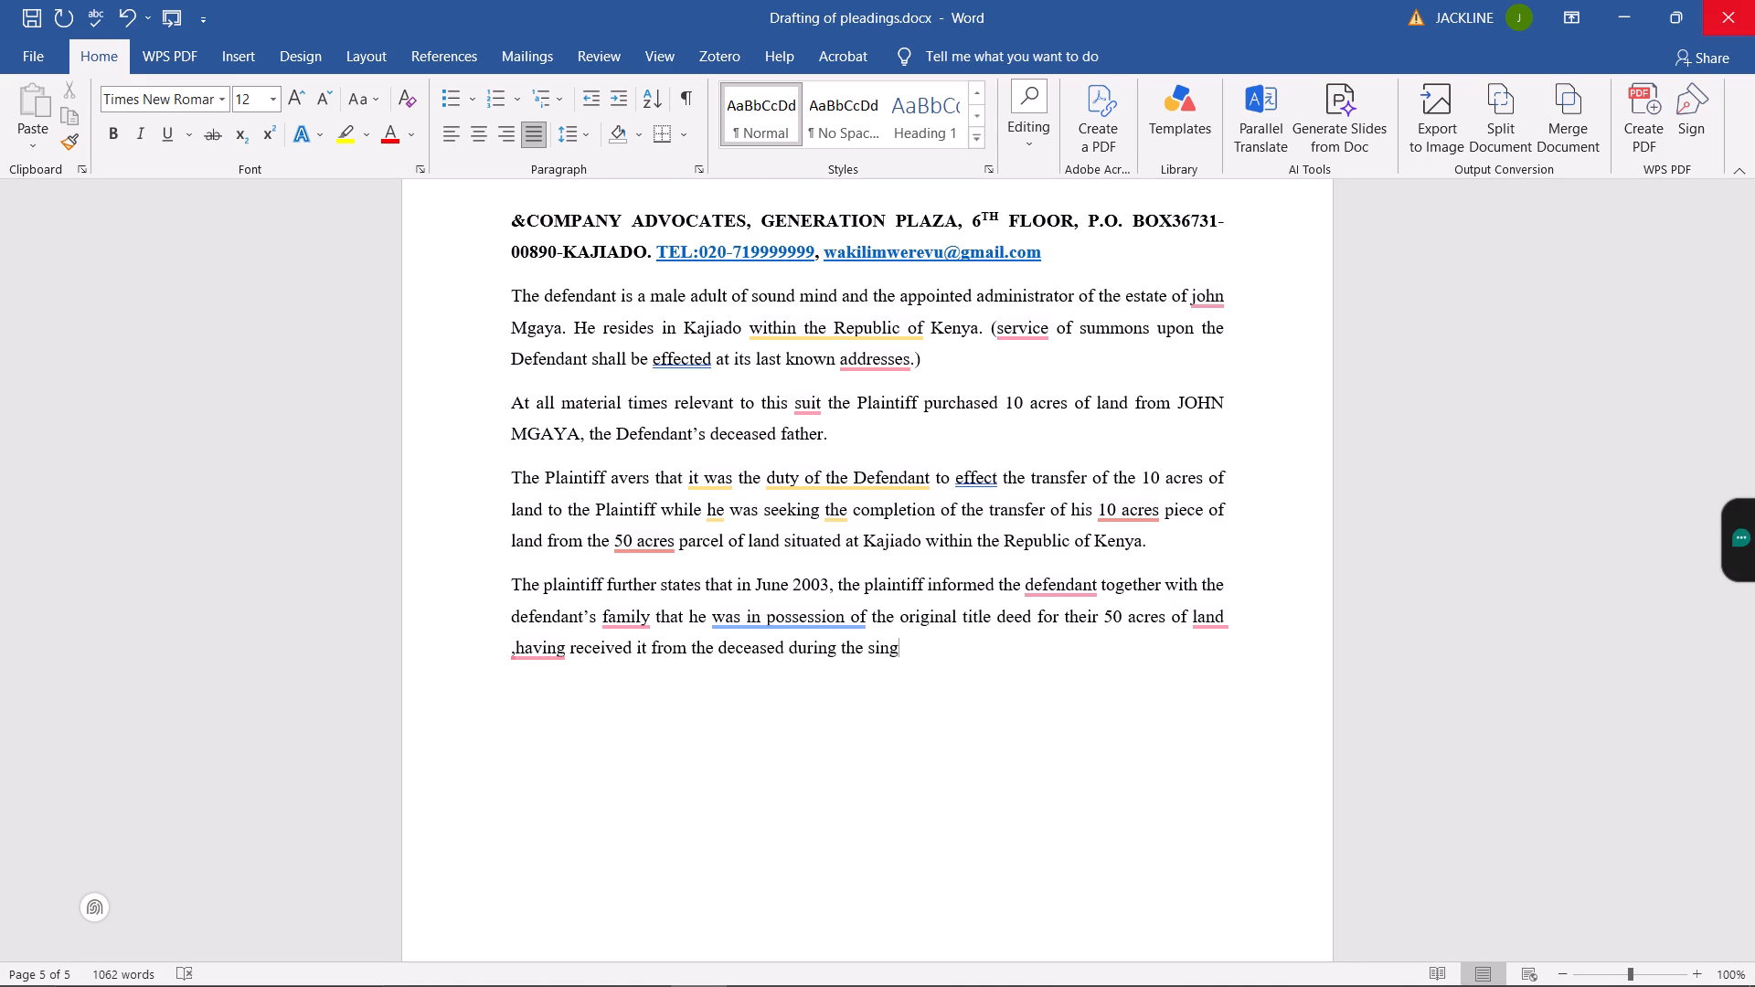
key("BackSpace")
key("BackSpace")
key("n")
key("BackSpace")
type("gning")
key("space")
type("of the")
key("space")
Finish the sentence with "Sale Agreement.".
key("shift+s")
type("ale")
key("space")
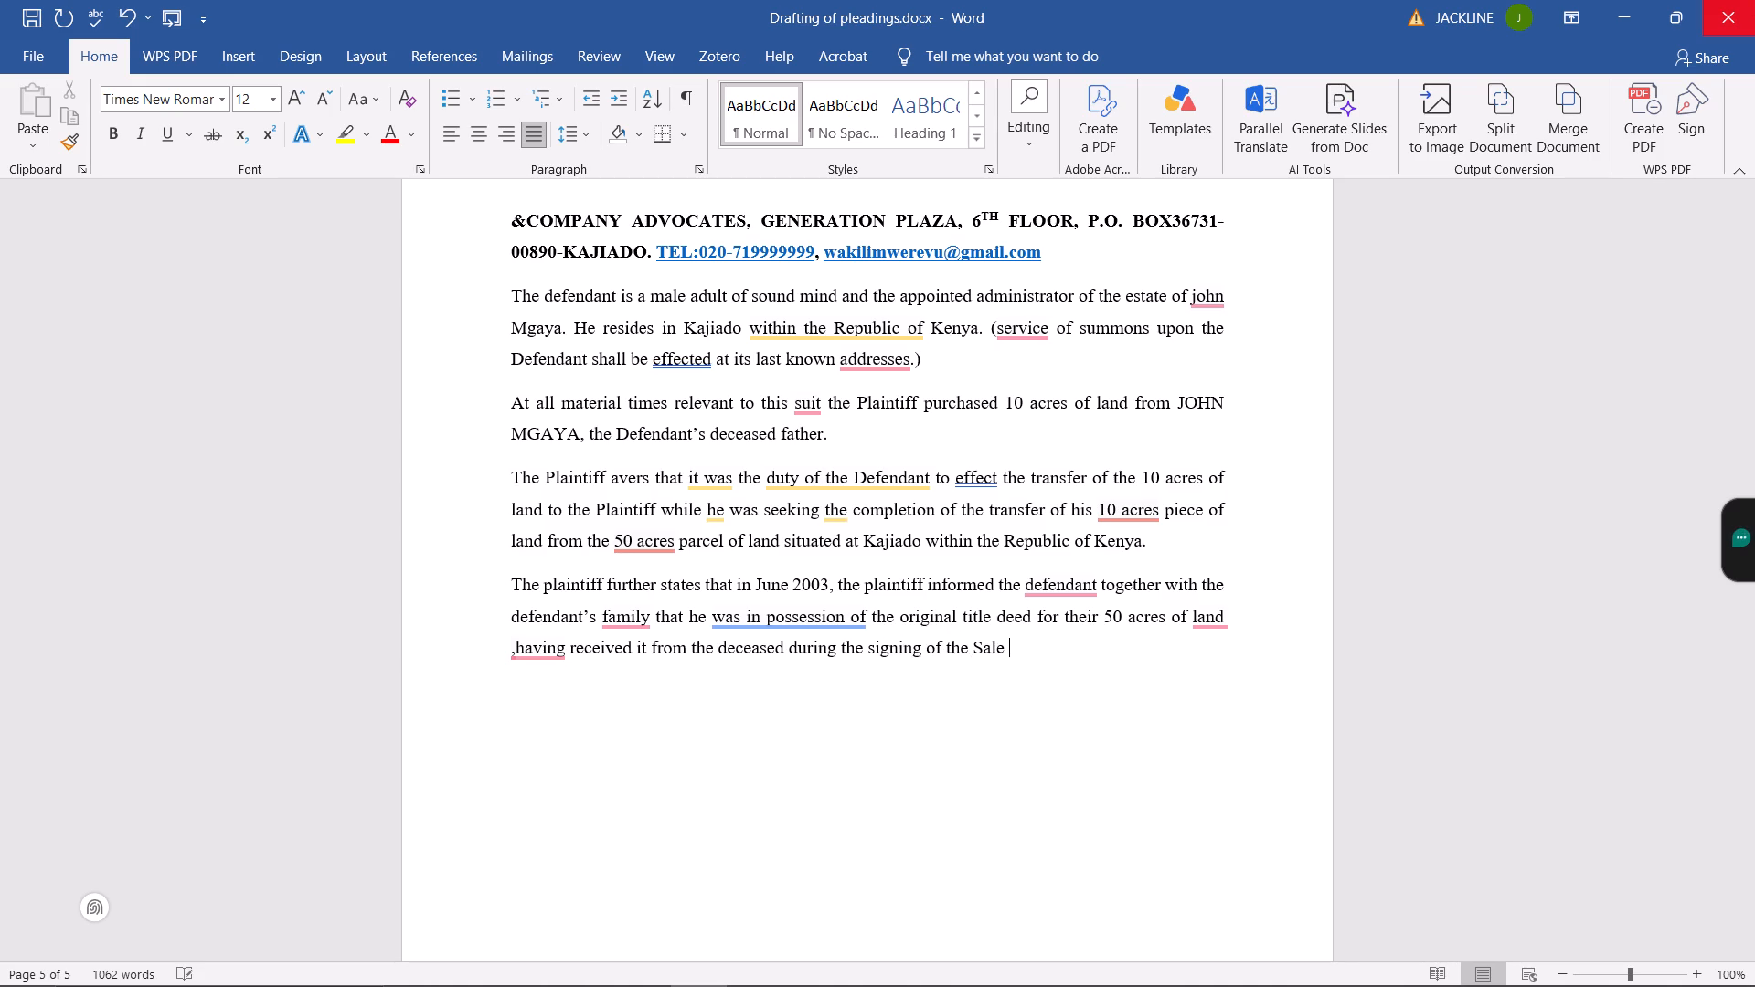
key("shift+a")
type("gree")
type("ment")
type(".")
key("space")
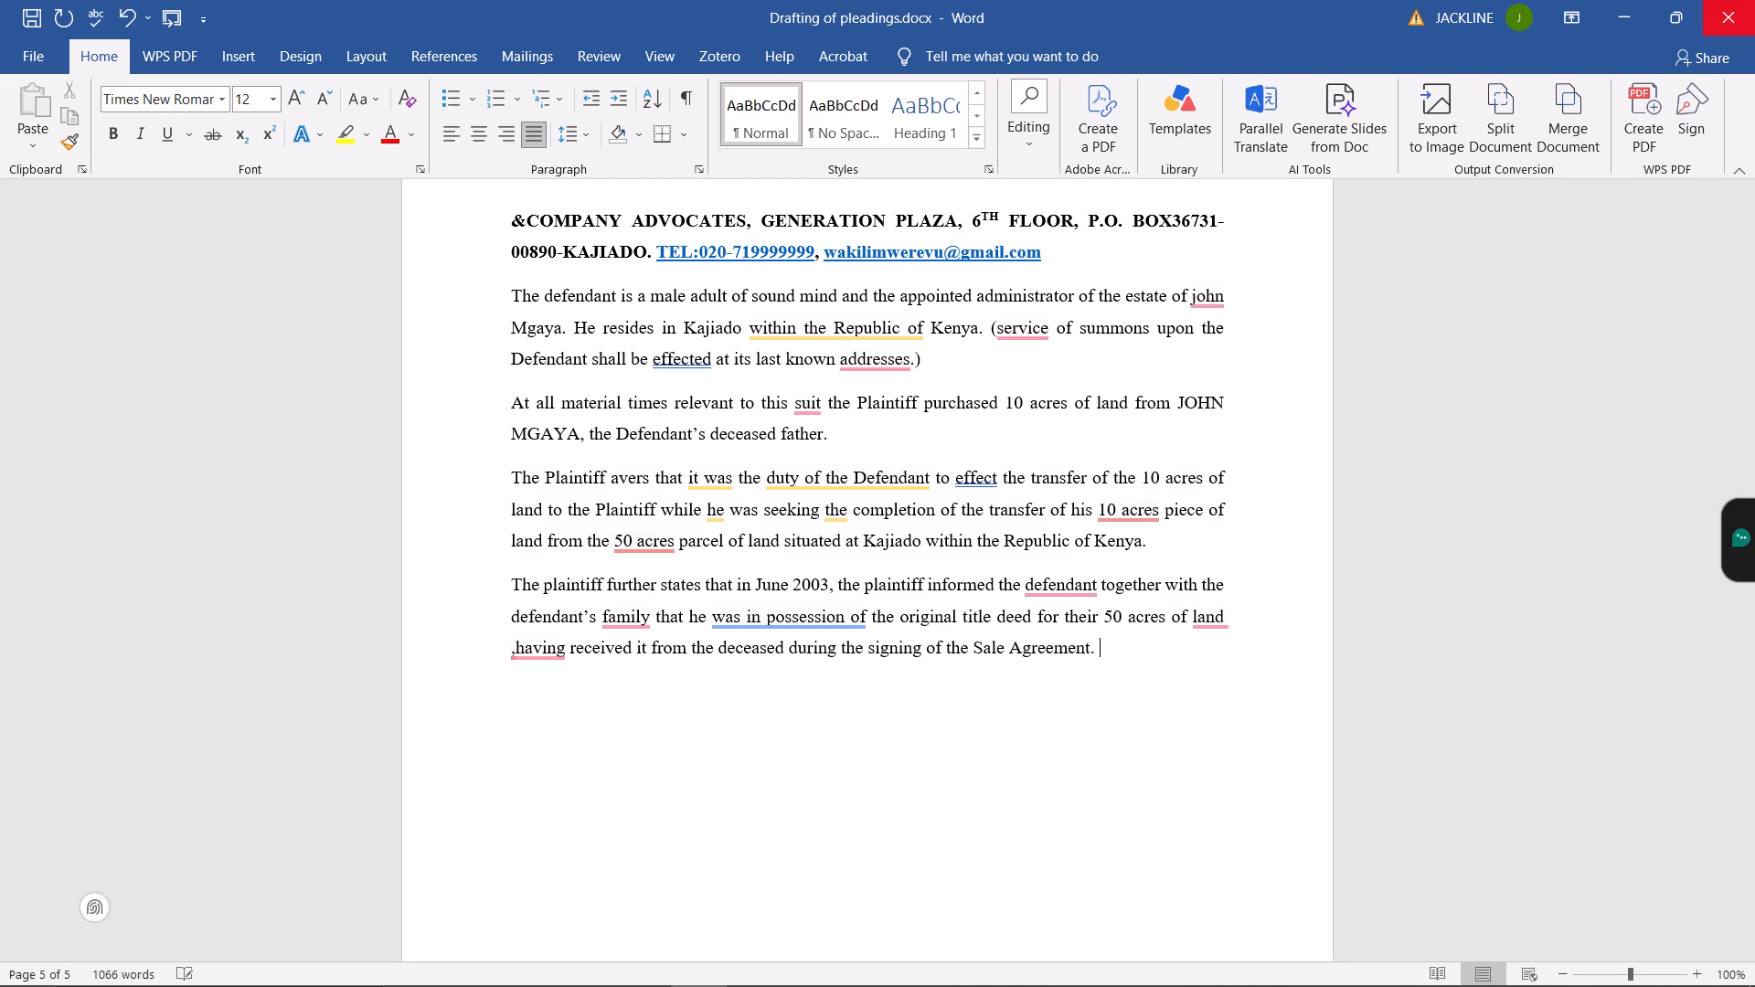
Begin a new sentence in the same paragraph with "However the defendant together with his family".
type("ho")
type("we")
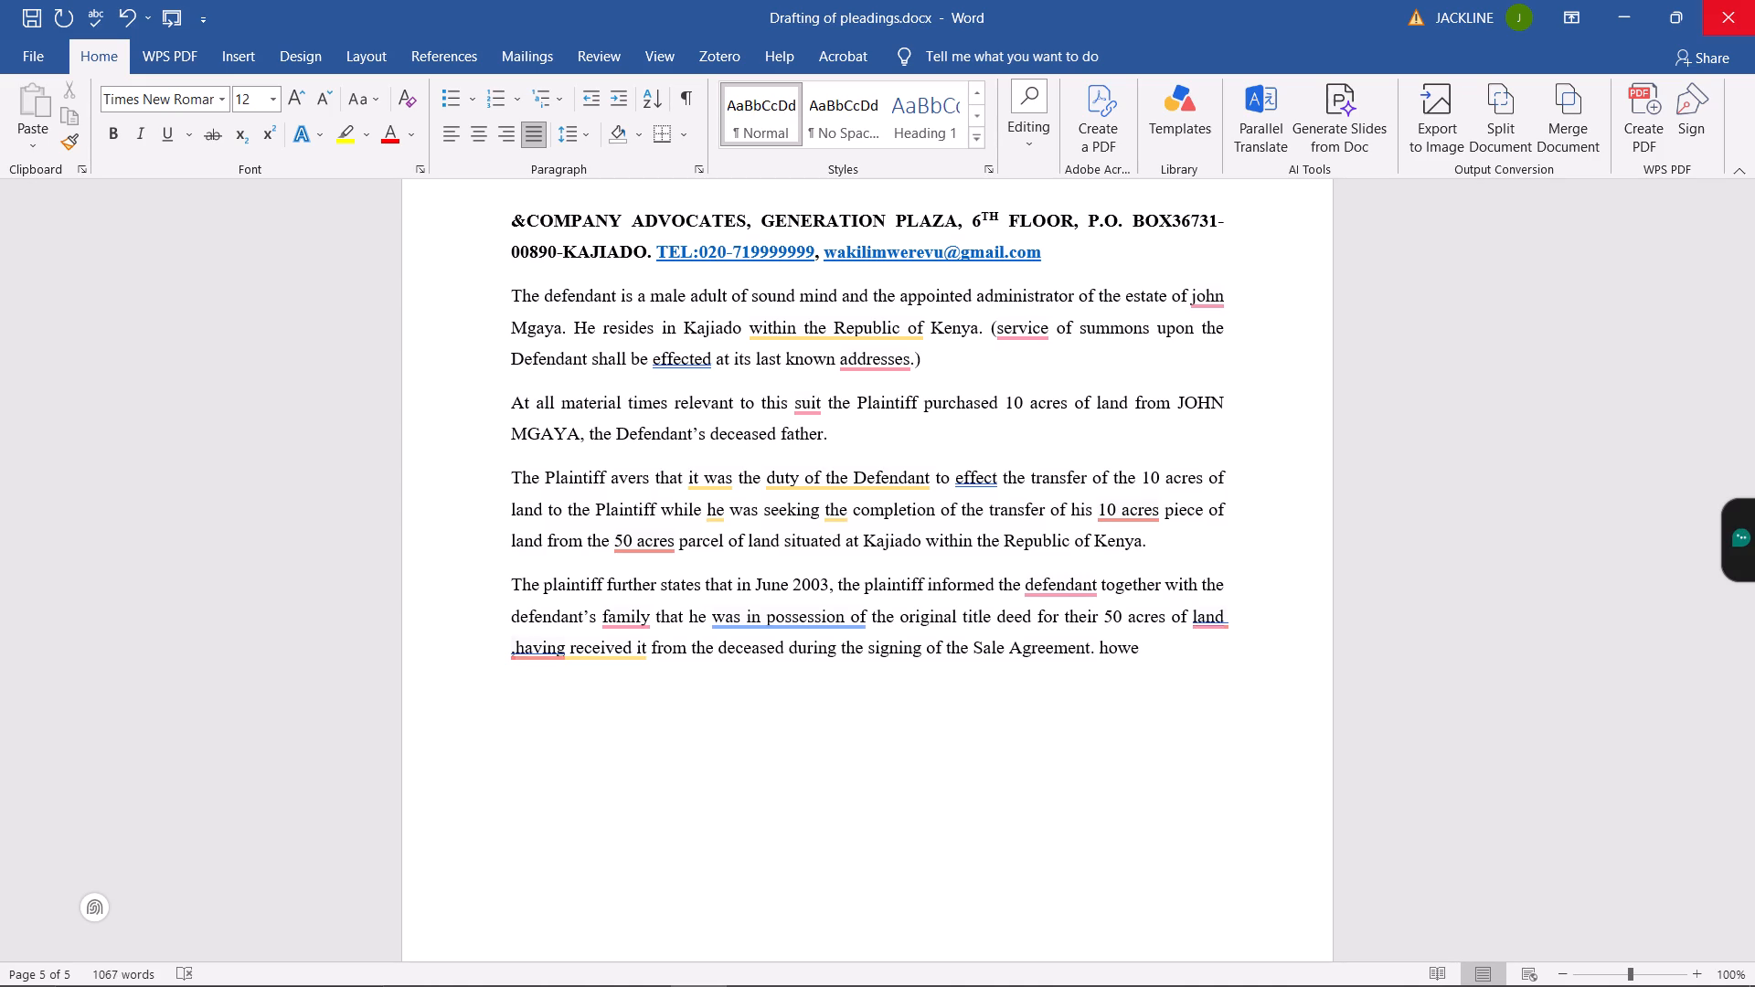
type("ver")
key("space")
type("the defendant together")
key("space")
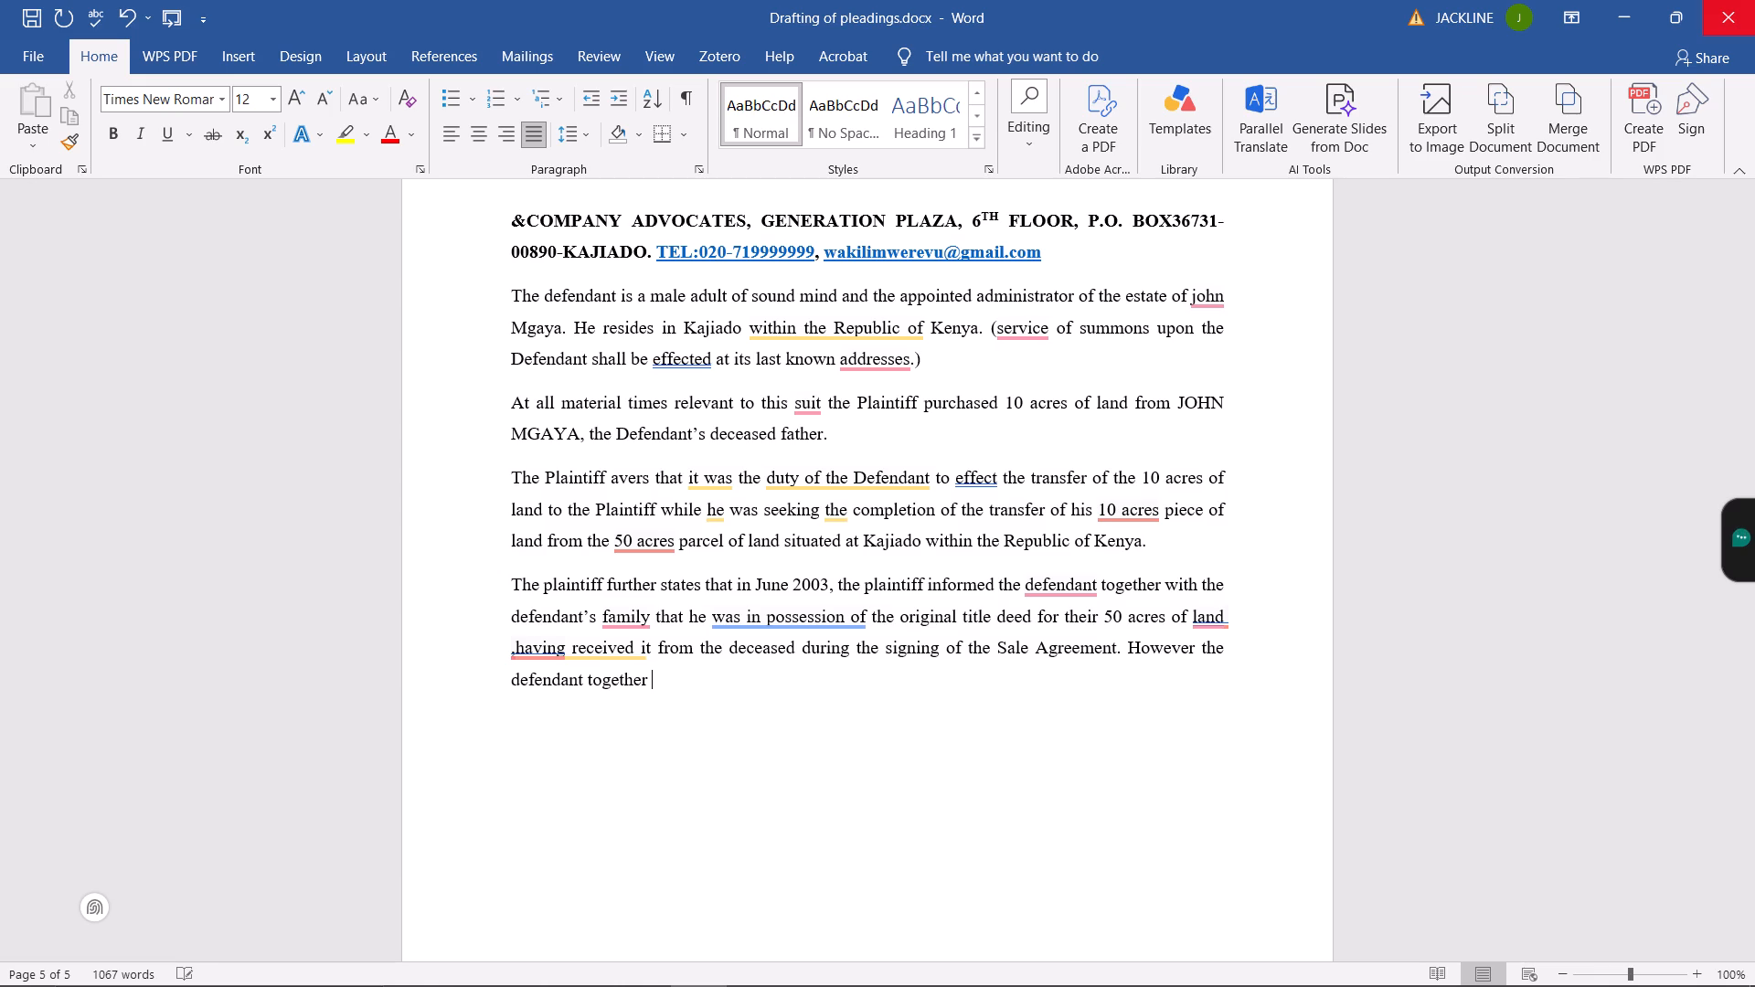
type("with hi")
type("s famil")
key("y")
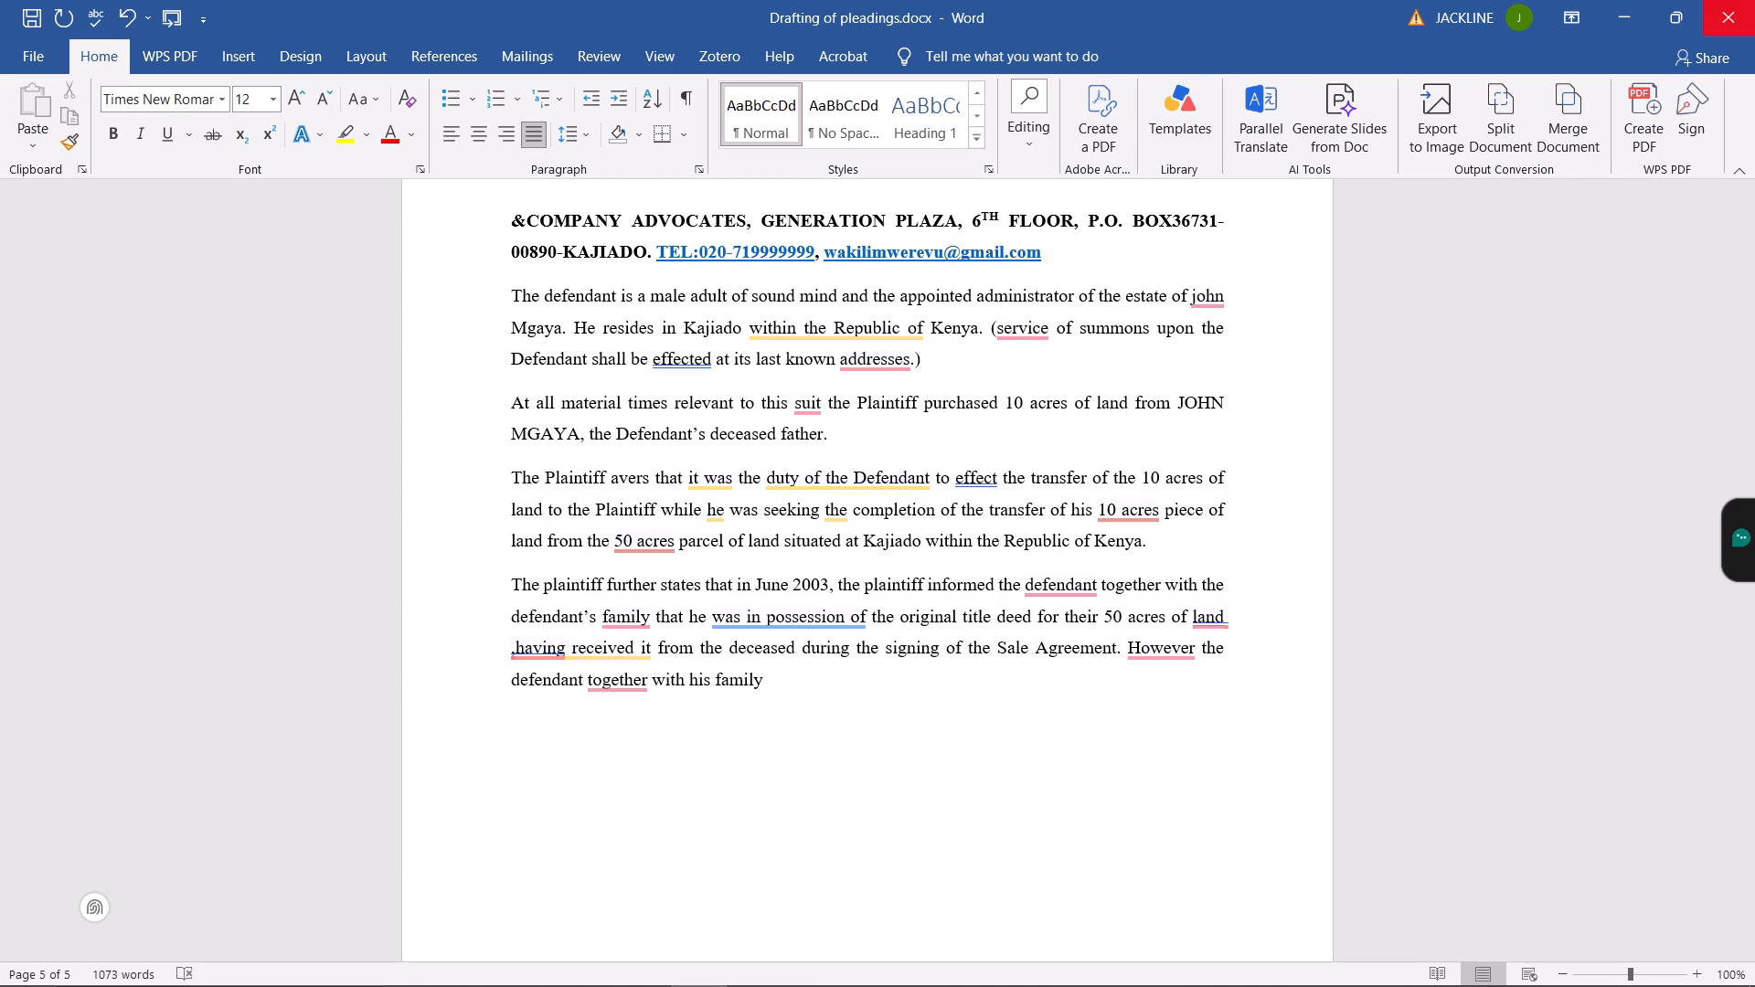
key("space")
Continue the sentence with "members declined to assist".
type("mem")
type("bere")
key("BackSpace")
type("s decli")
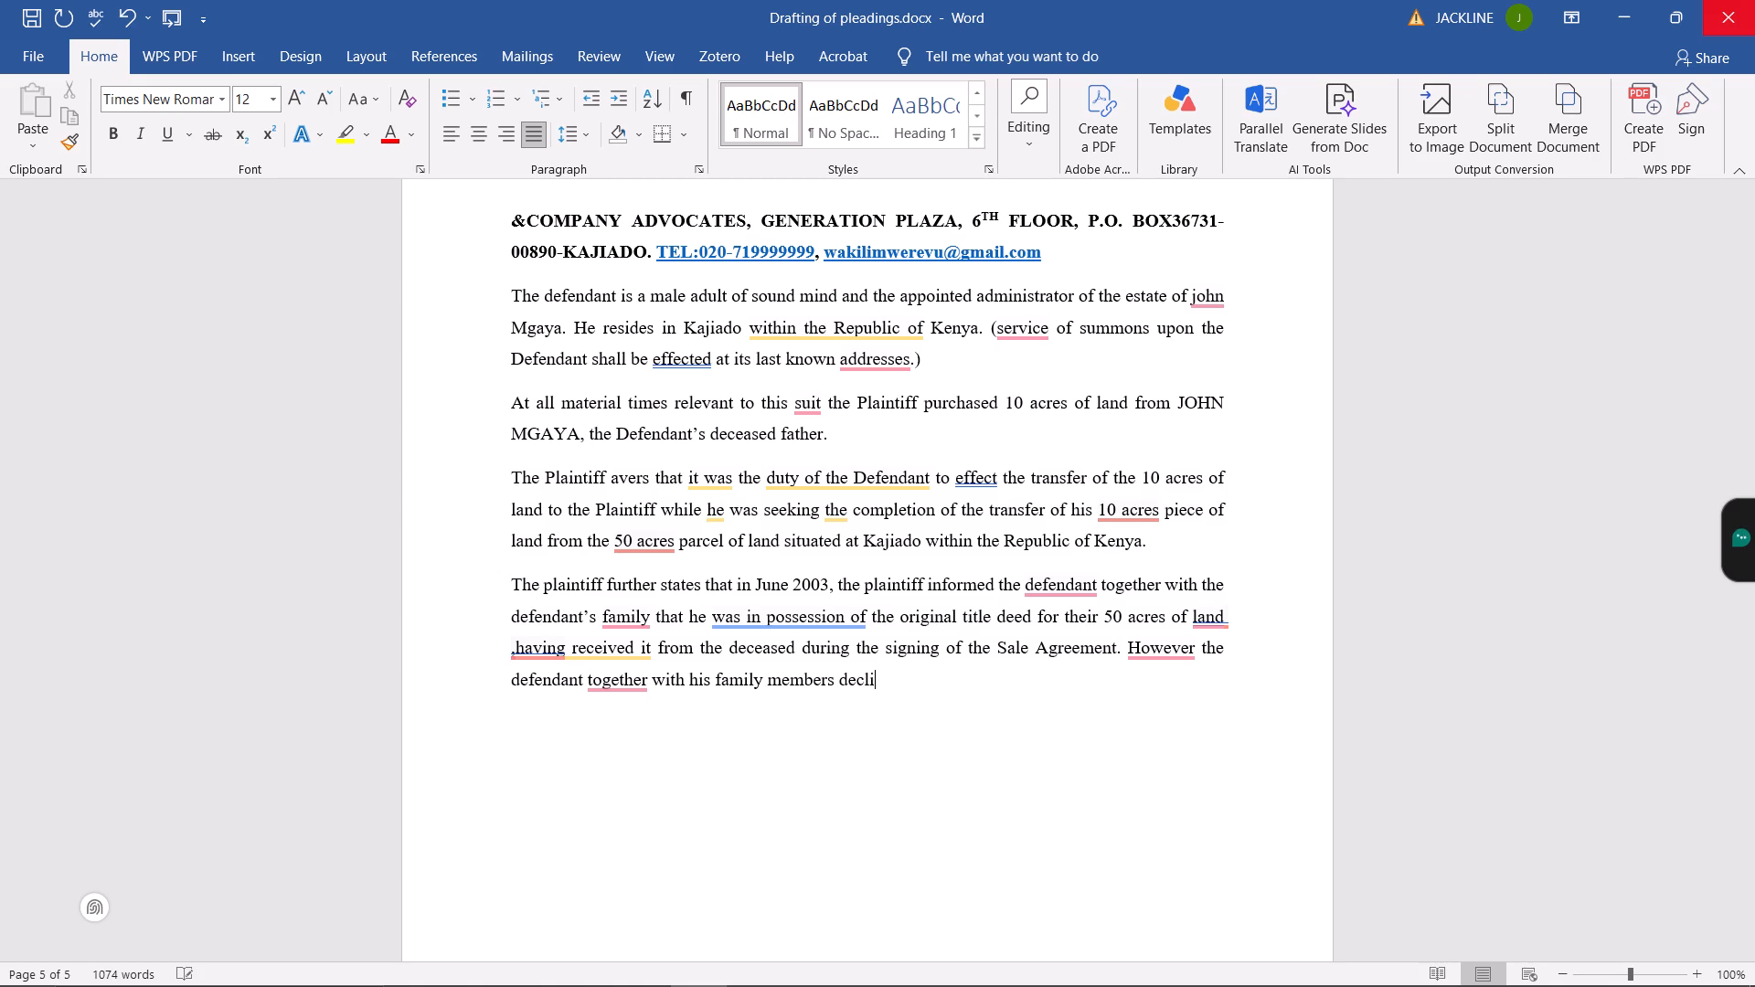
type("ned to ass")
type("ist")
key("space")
Complete the sentence with "the plaintiff in completion of the transfer.".
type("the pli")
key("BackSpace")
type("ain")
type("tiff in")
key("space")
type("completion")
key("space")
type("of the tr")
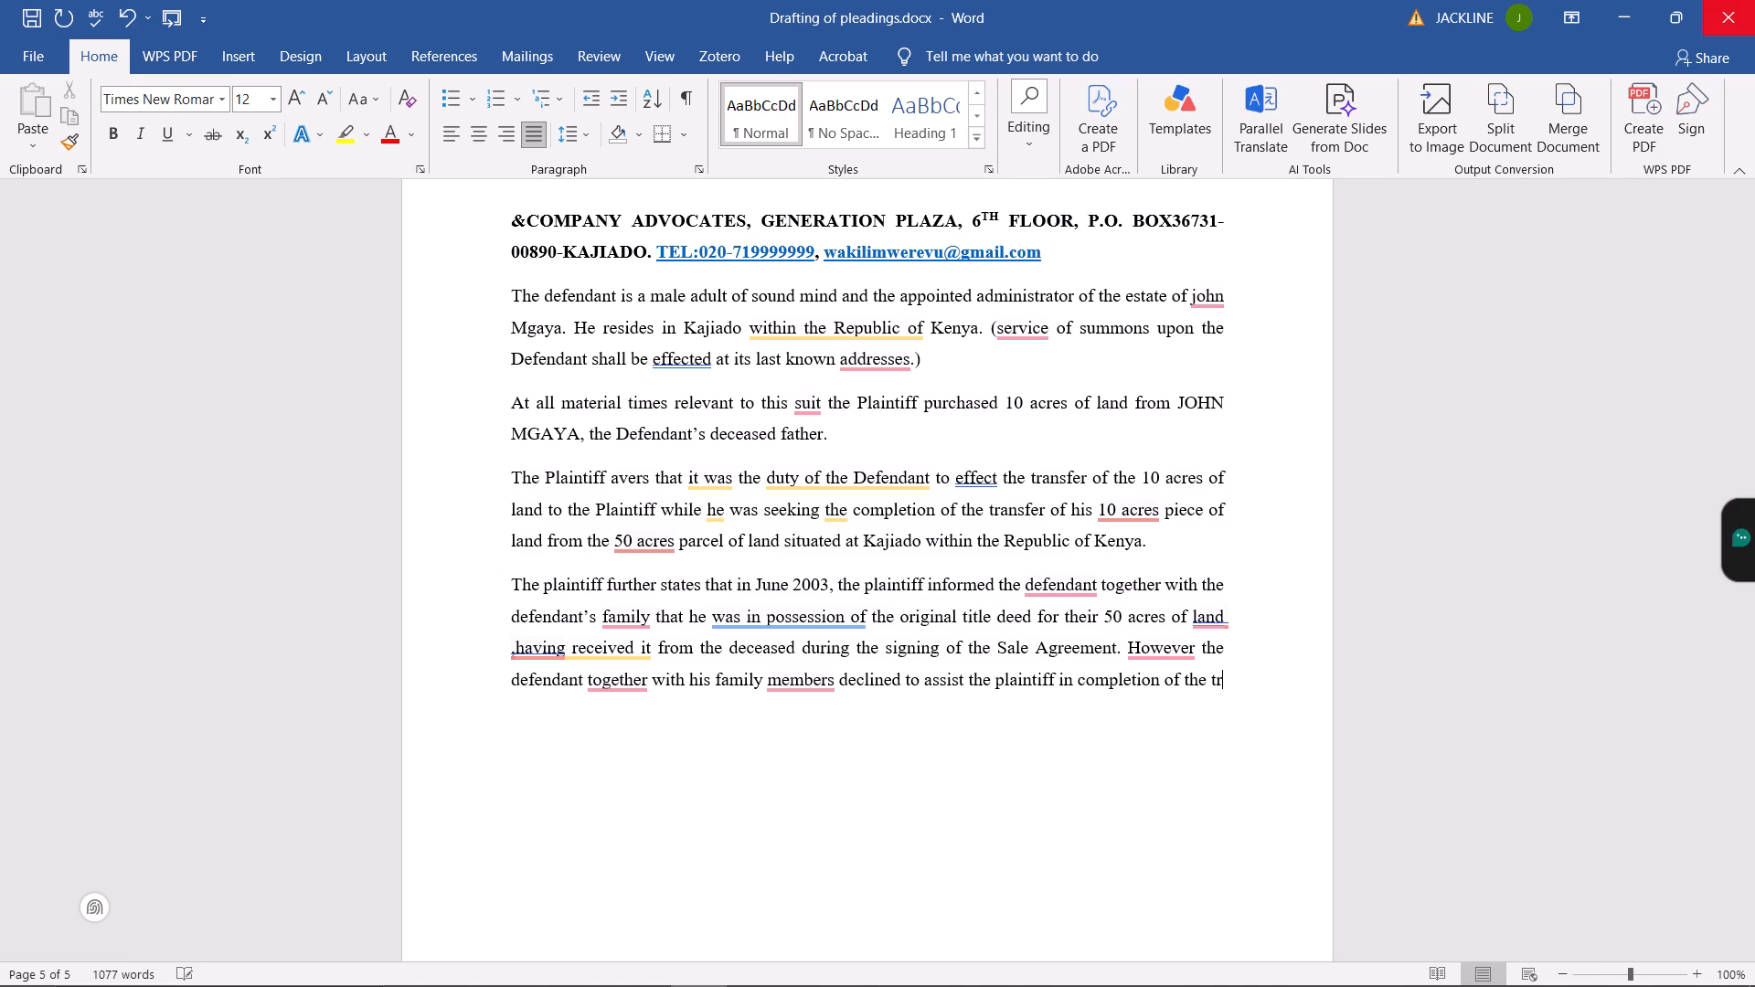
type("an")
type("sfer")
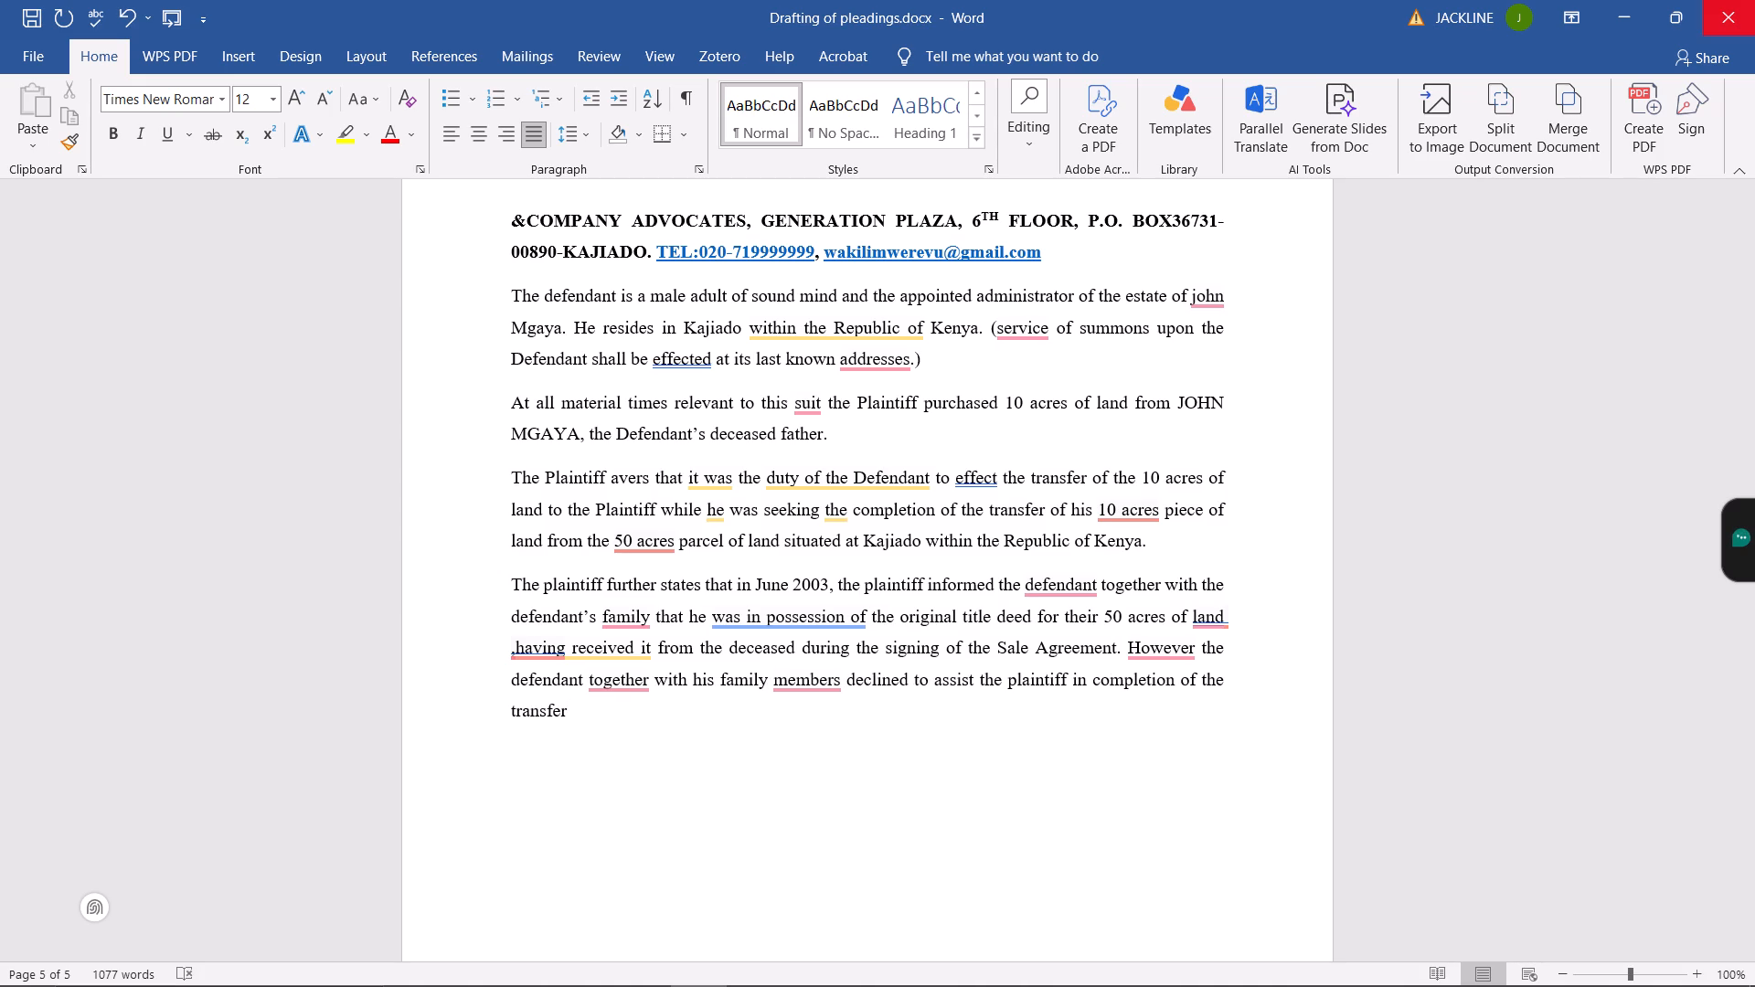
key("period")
Start a new paragraph below the one ending in "transfer." with "The plaintiff states that on the".
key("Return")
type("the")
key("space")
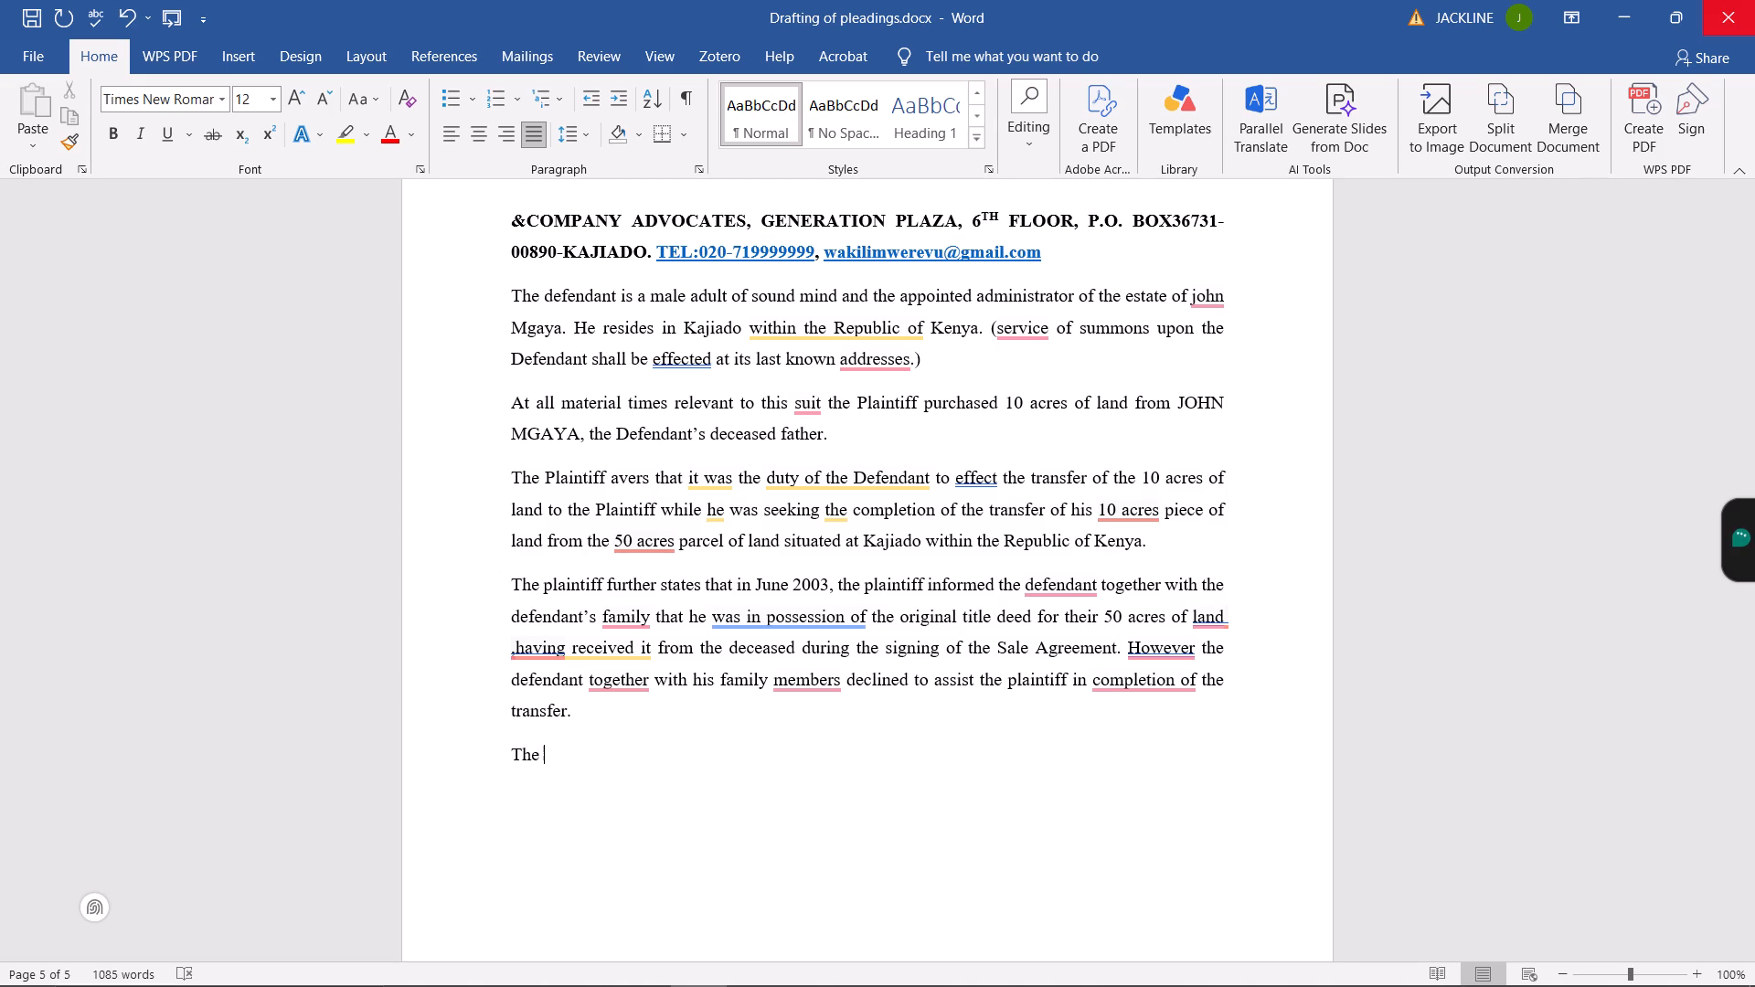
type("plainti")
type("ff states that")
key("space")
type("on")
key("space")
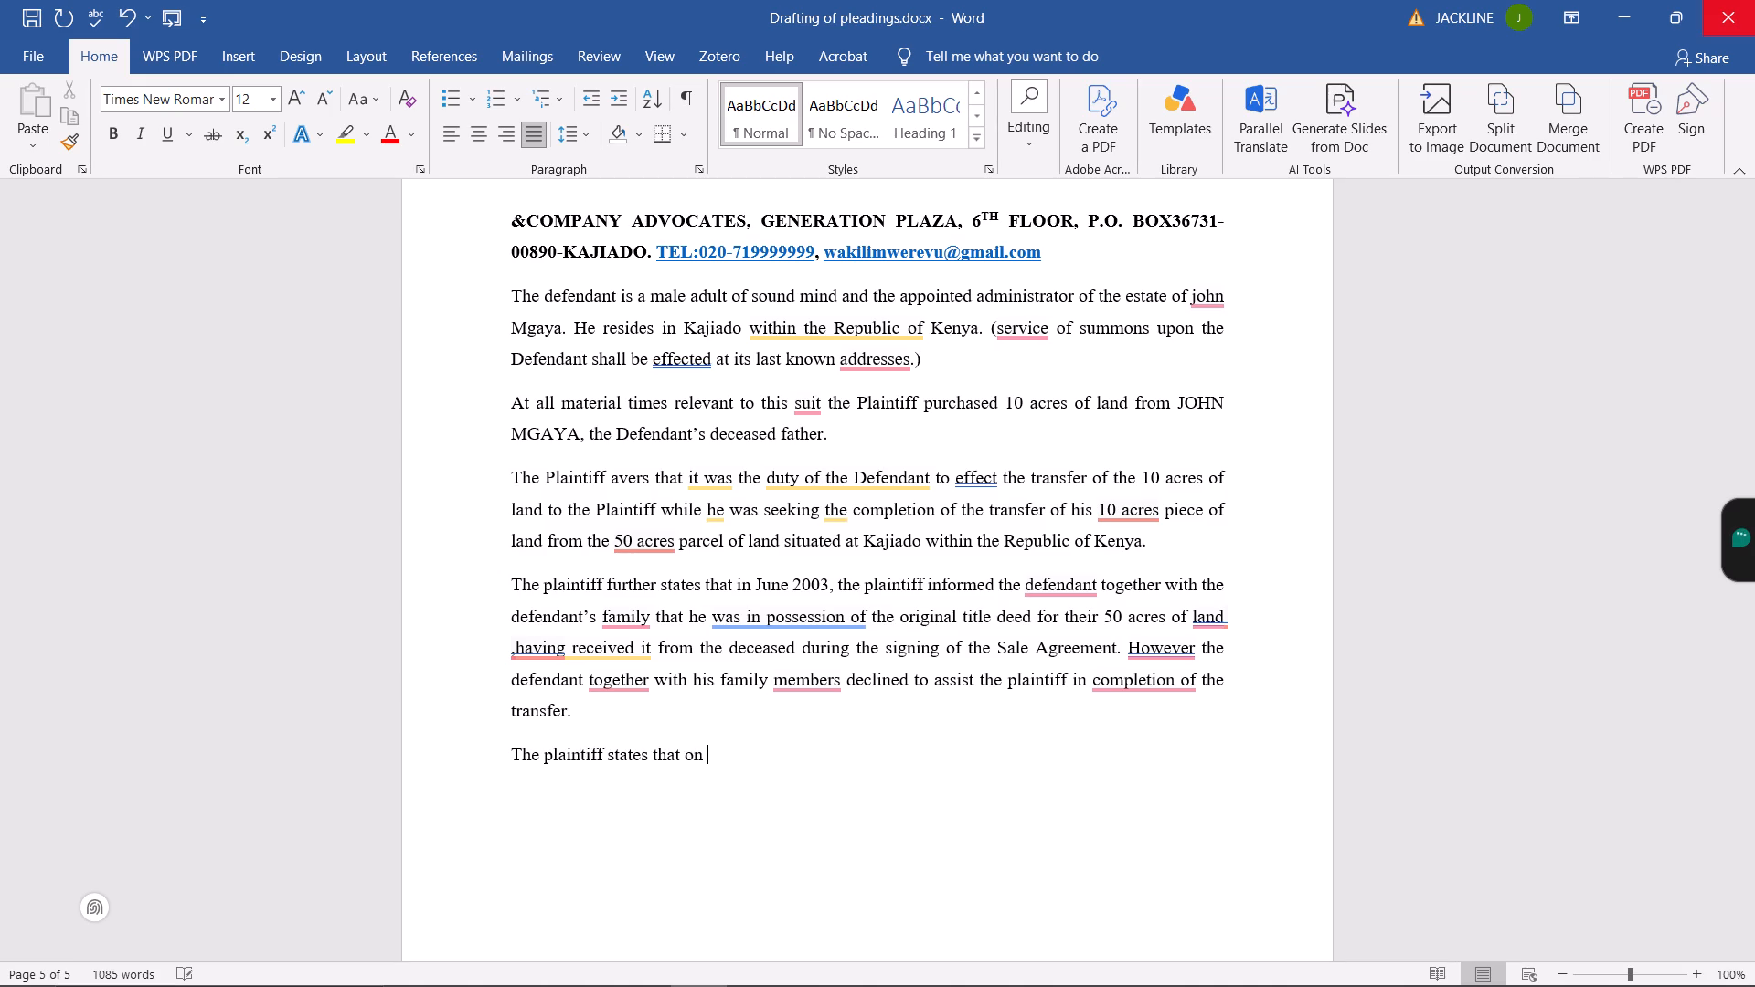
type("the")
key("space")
Continue the sentence with the date "28th of February 2021,".
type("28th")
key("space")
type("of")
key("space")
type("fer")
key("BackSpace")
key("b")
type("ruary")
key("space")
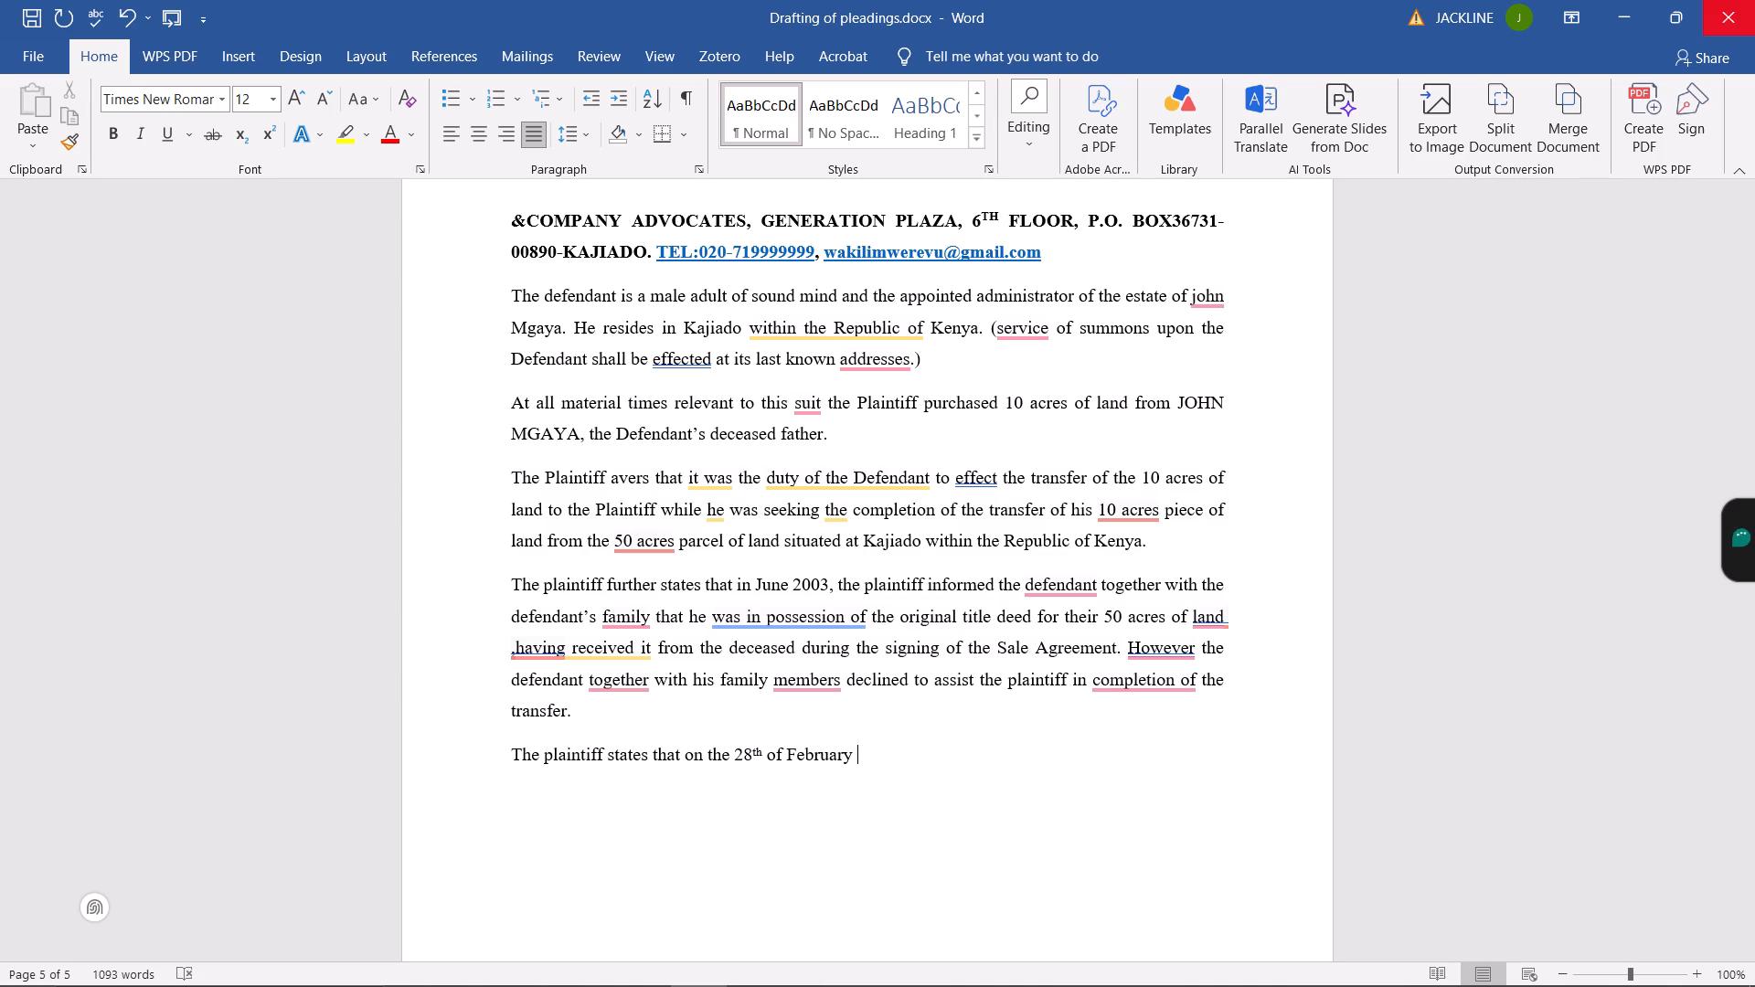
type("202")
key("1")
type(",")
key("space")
Continue the sentence with "the defendant was appointed the".
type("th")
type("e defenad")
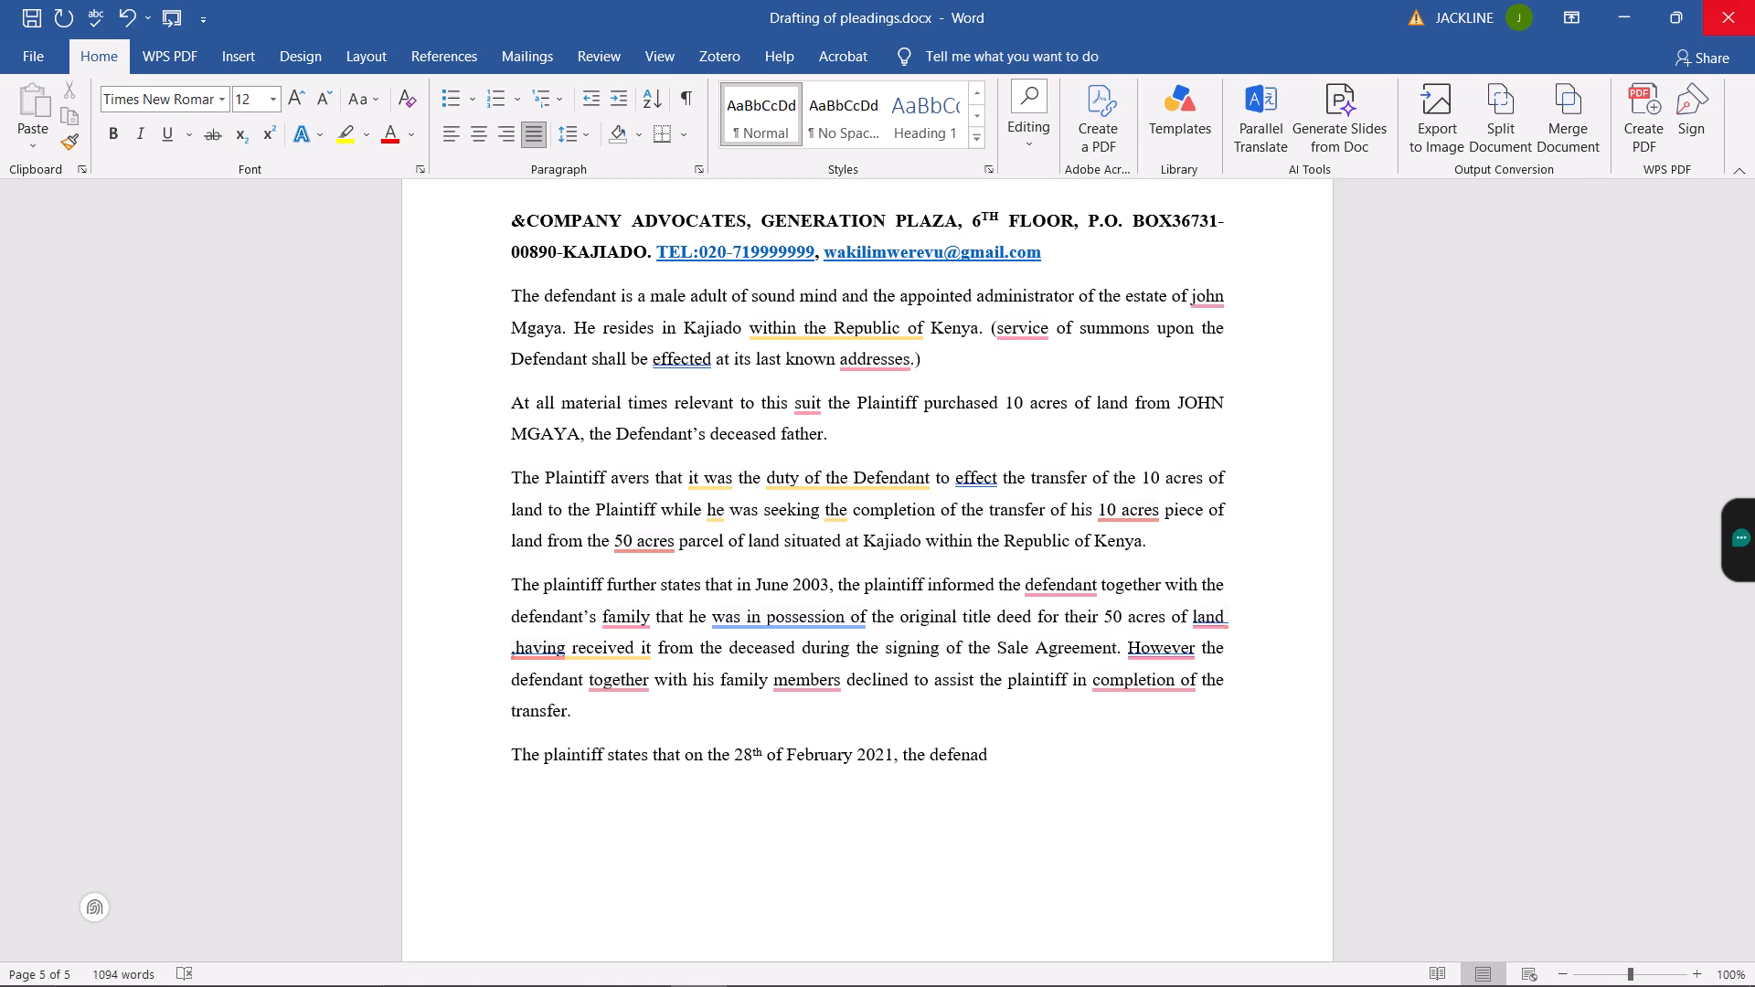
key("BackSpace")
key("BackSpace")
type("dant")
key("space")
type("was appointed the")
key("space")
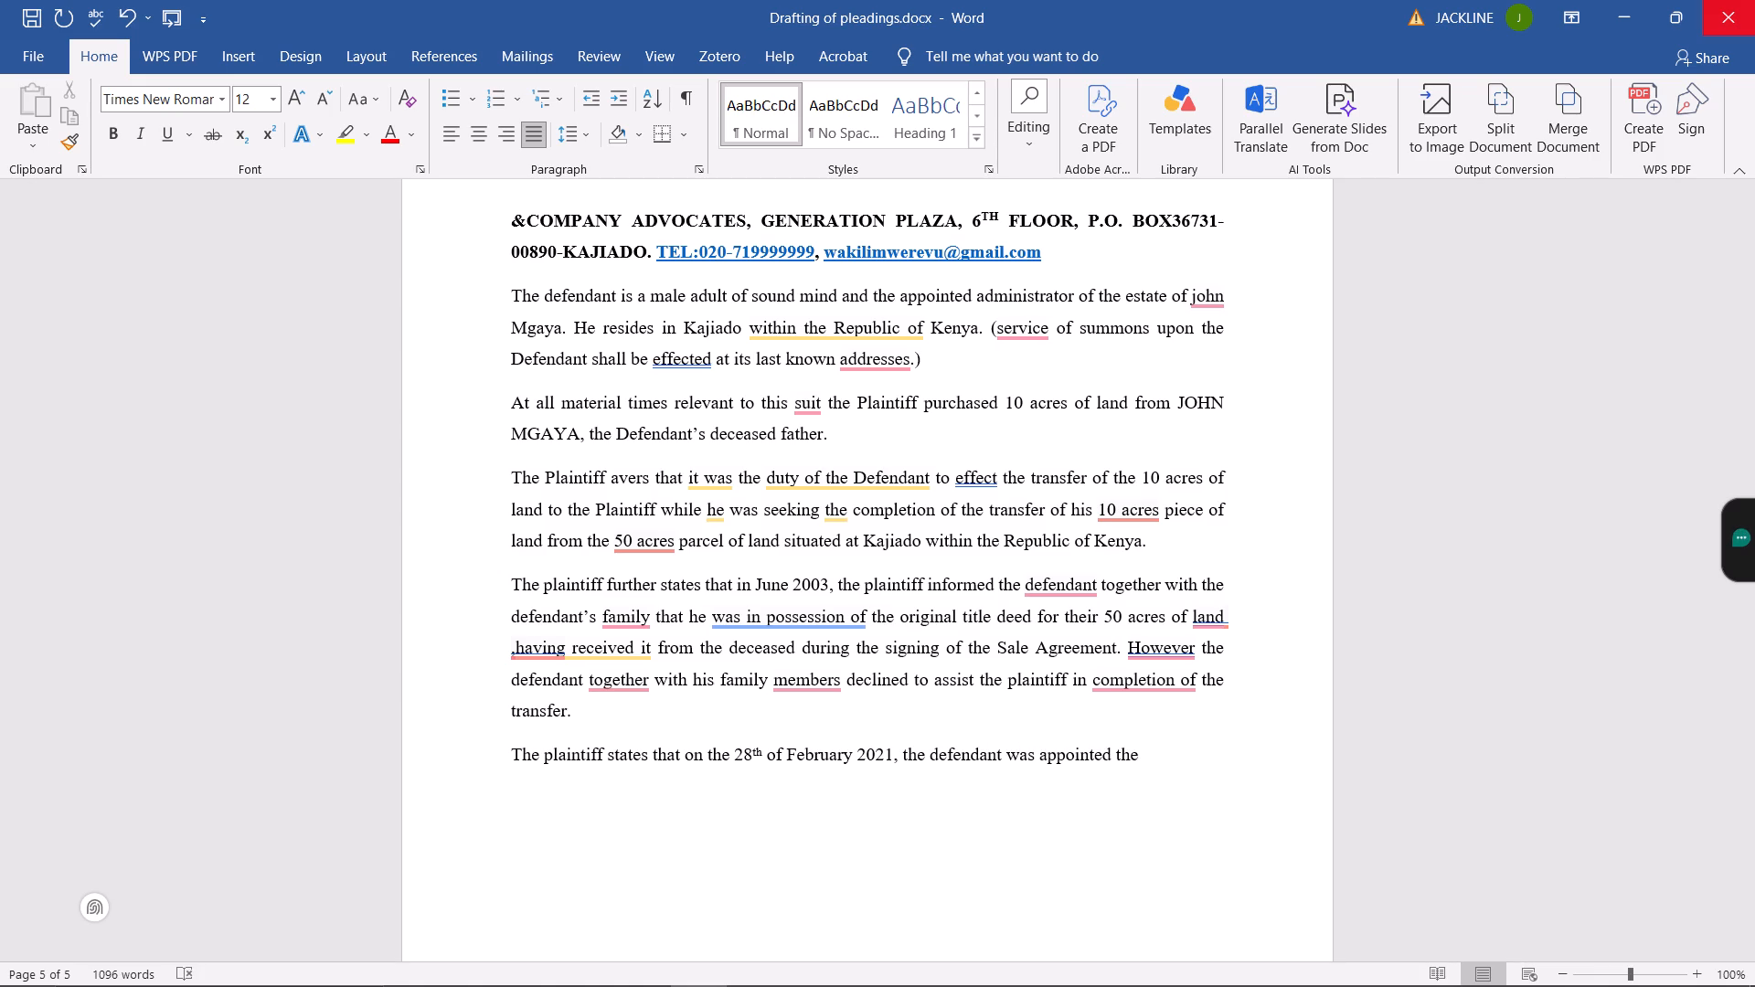
Continue the sentence with "administrator of the estate of".
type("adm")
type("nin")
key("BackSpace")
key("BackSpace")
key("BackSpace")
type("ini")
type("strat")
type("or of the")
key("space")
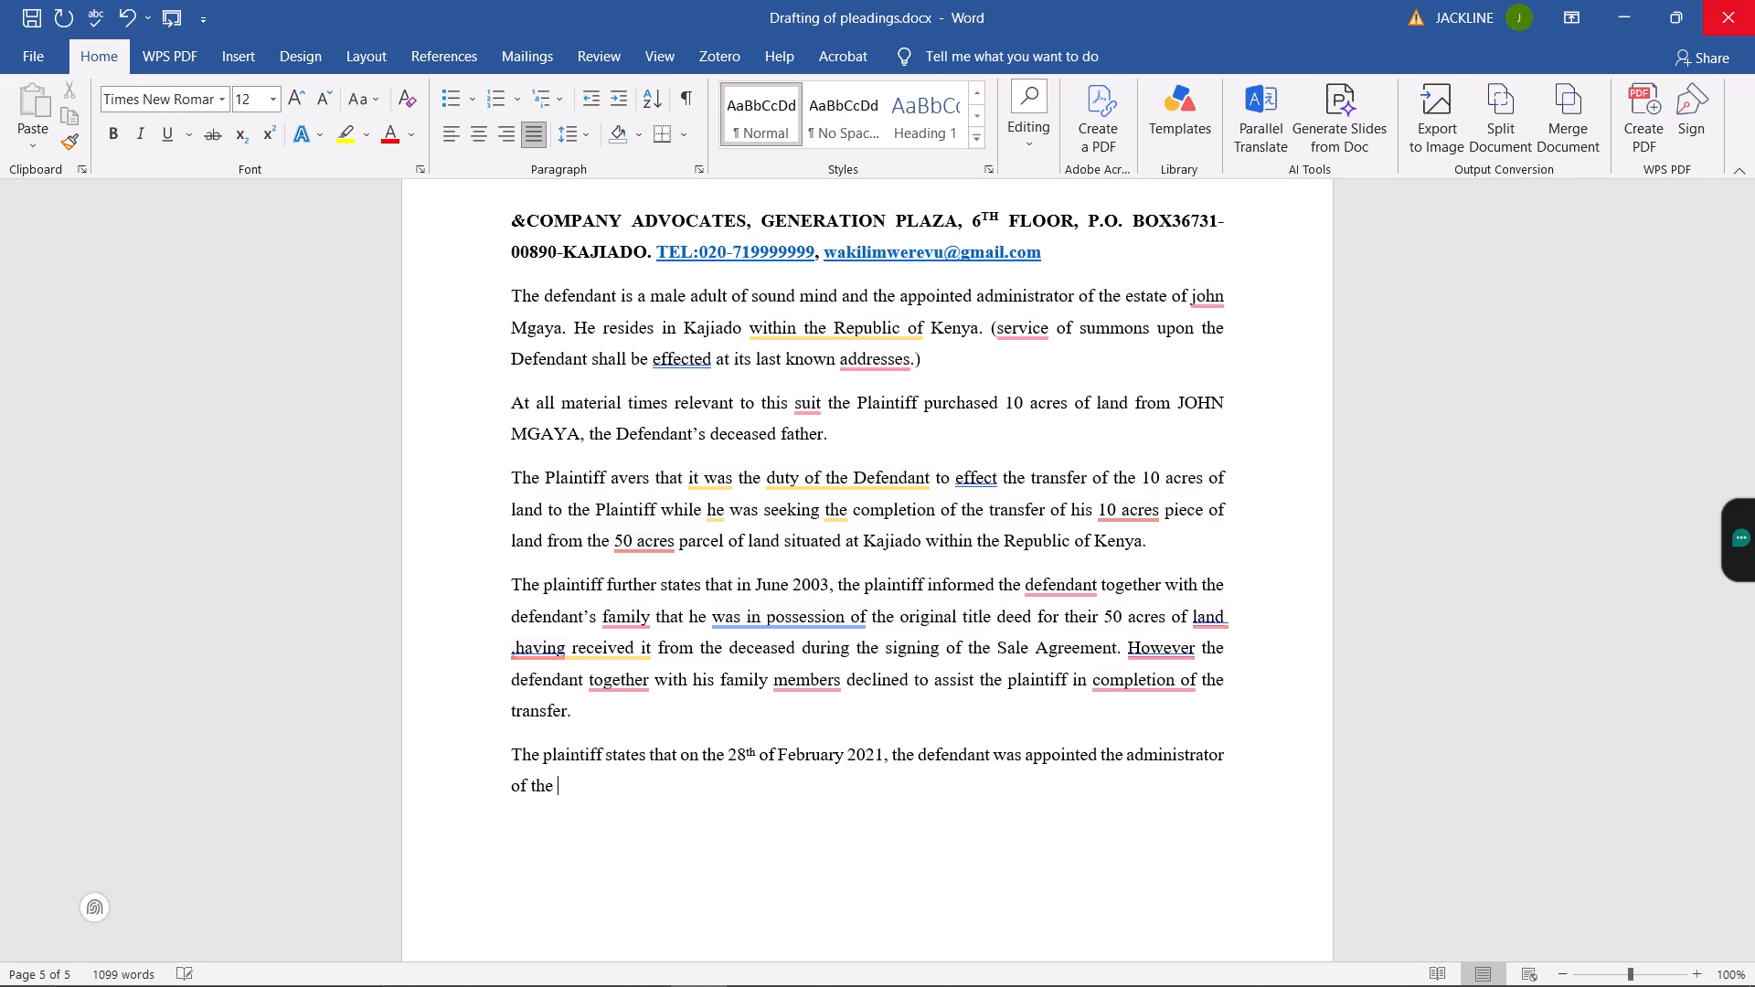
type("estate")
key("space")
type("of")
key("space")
End the sentence with the full name of the Defendant's deceased father in lowercase, followed by a full stop.
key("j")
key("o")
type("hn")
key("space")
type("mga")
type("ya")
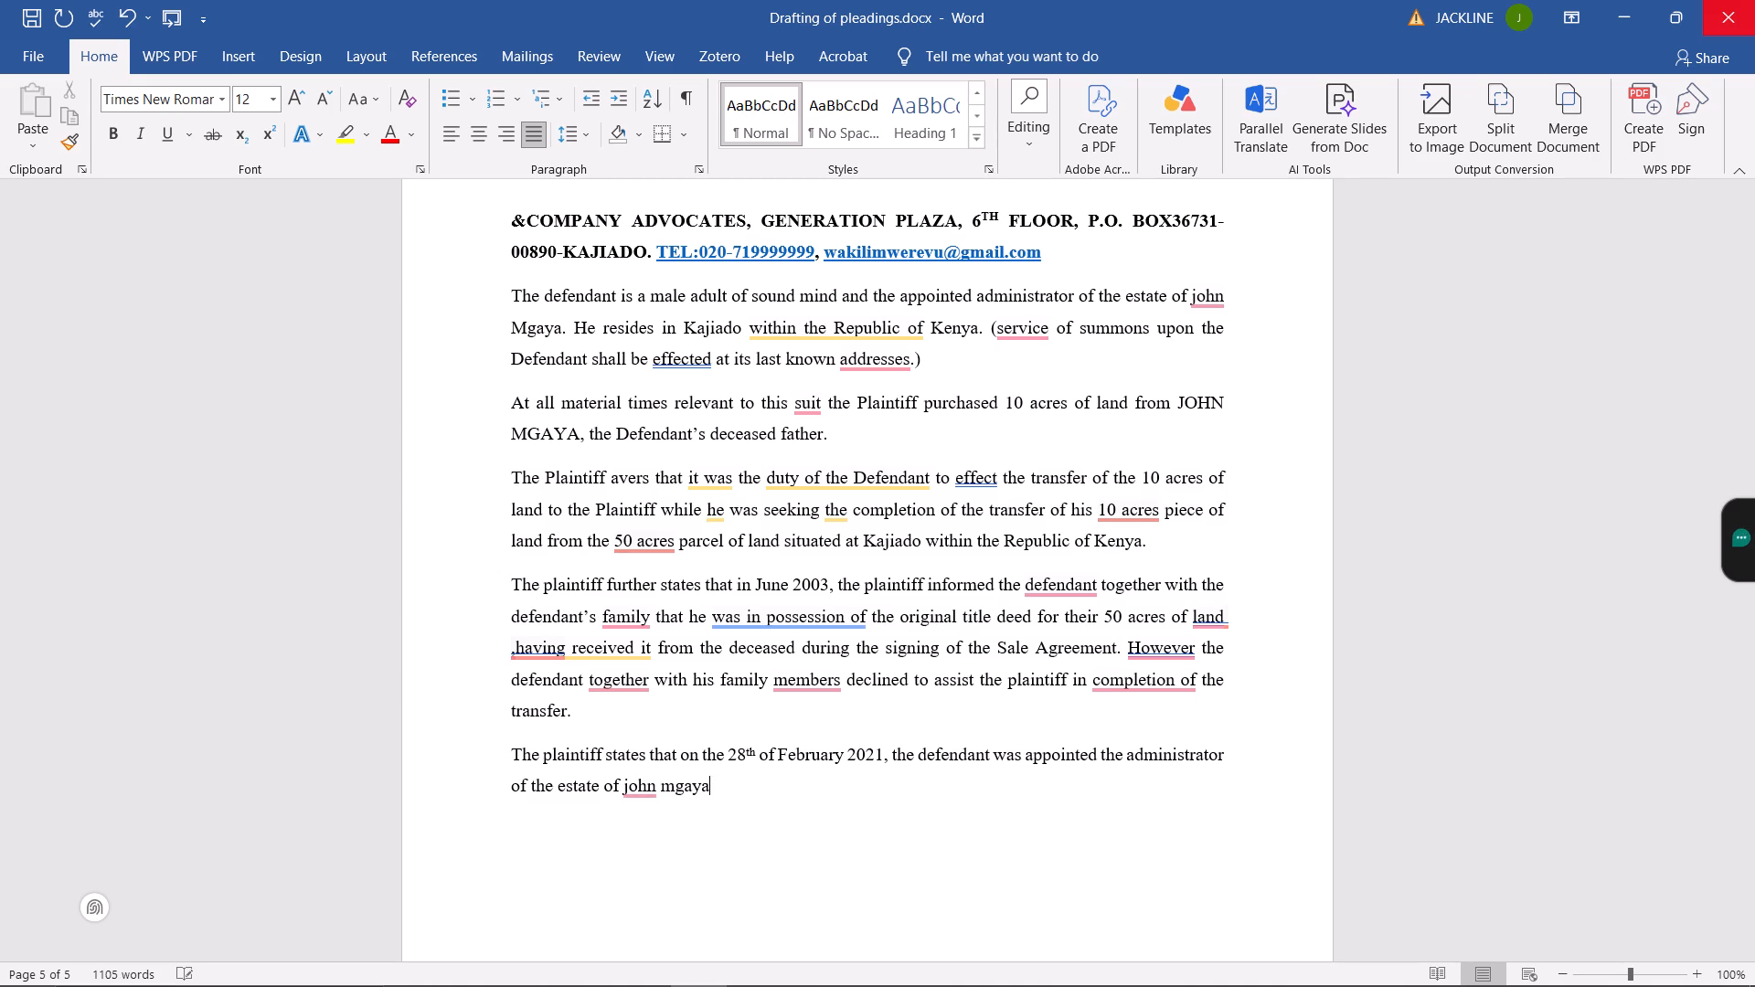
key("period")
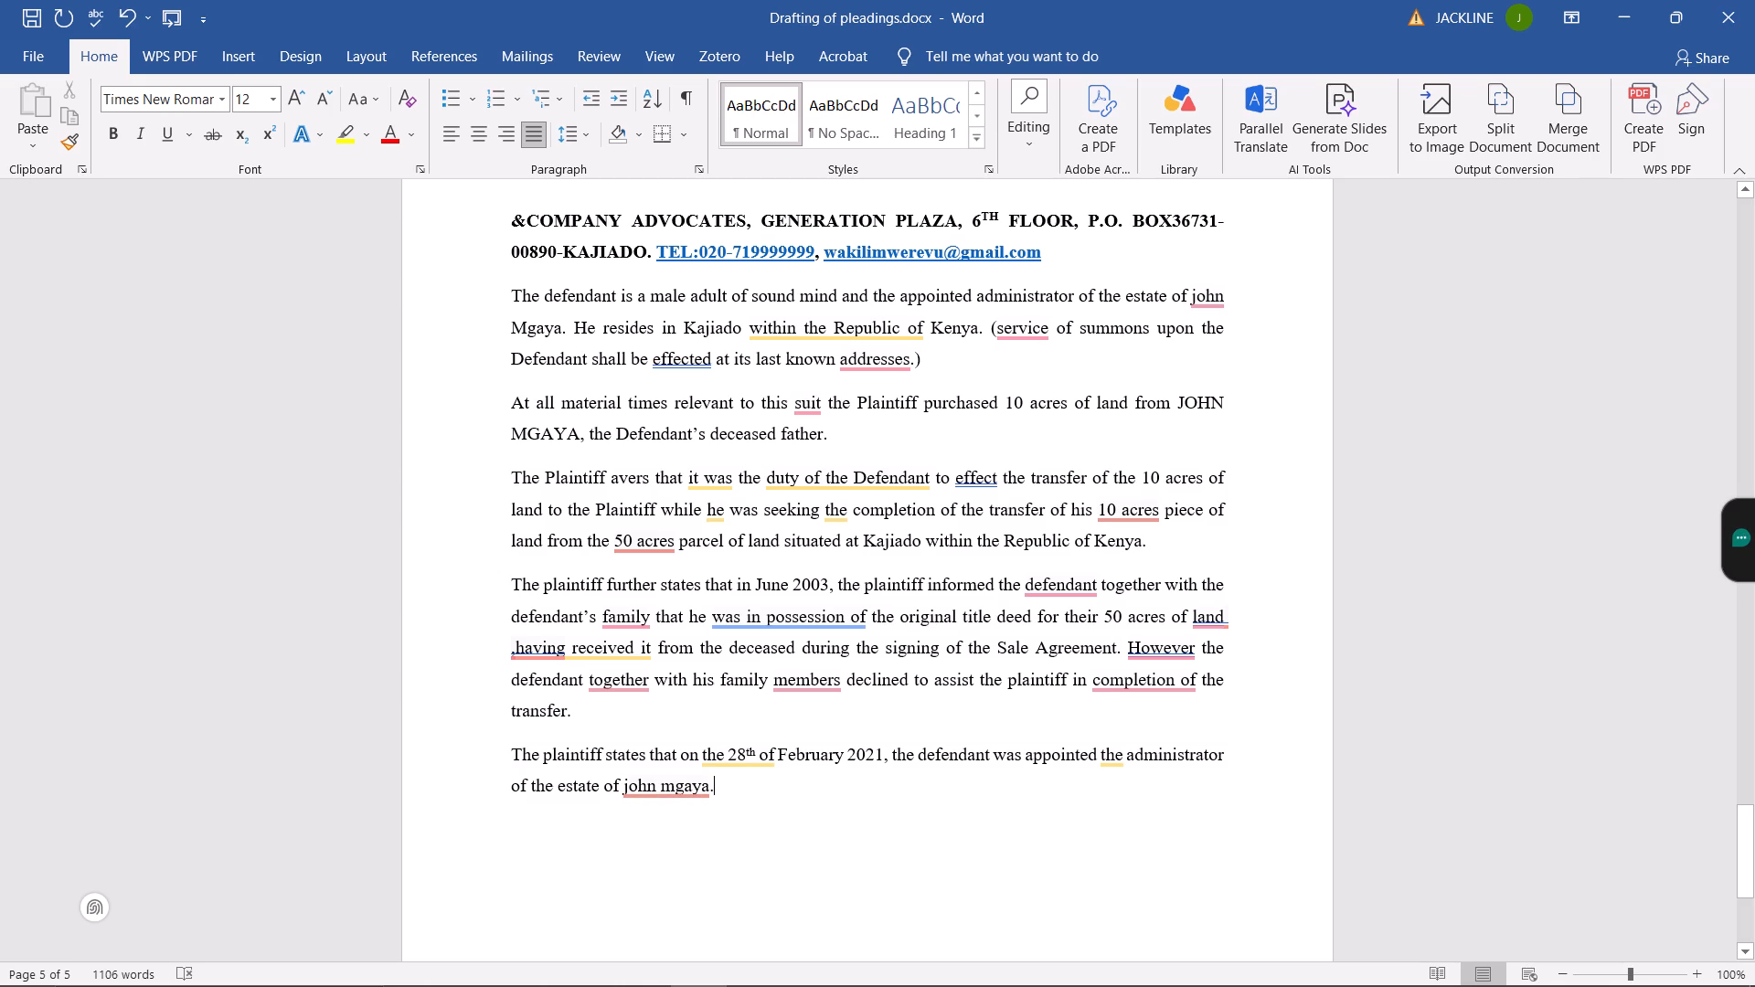
Change the deceased father's name at the end of the new paragraph to uppercase.
left_click_drag(705, 794, 637, 801)
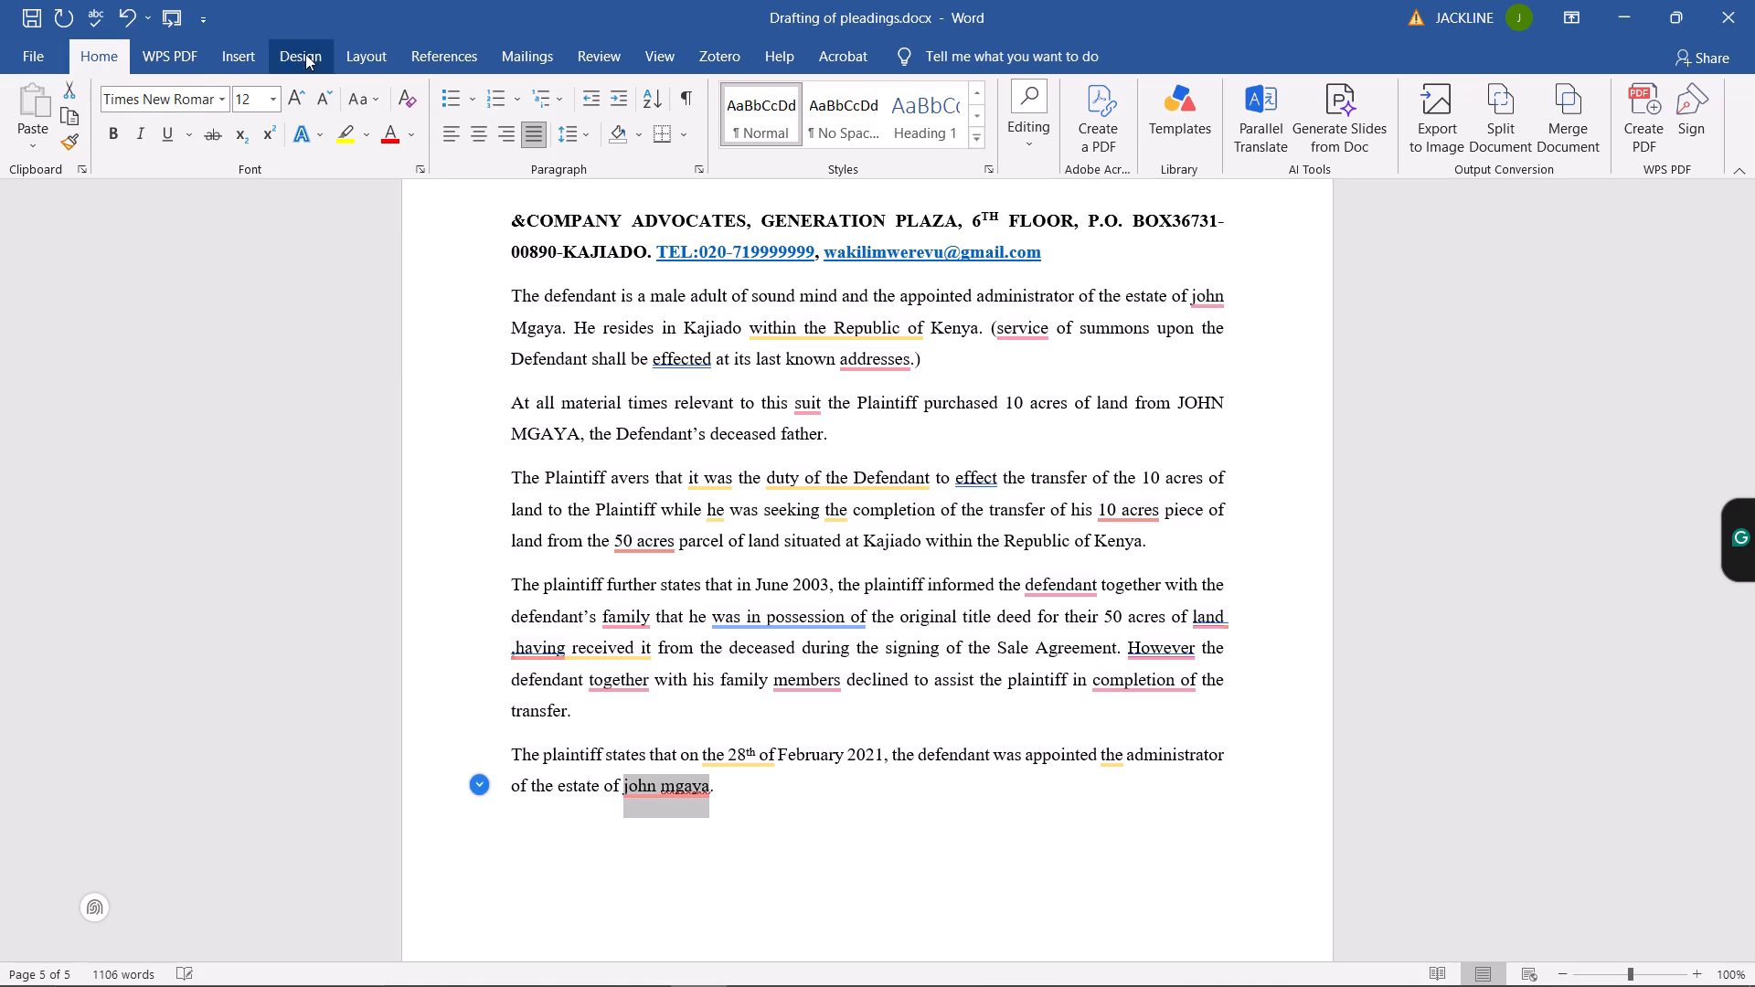
left_click(367, 101)
left_click(415, 175)
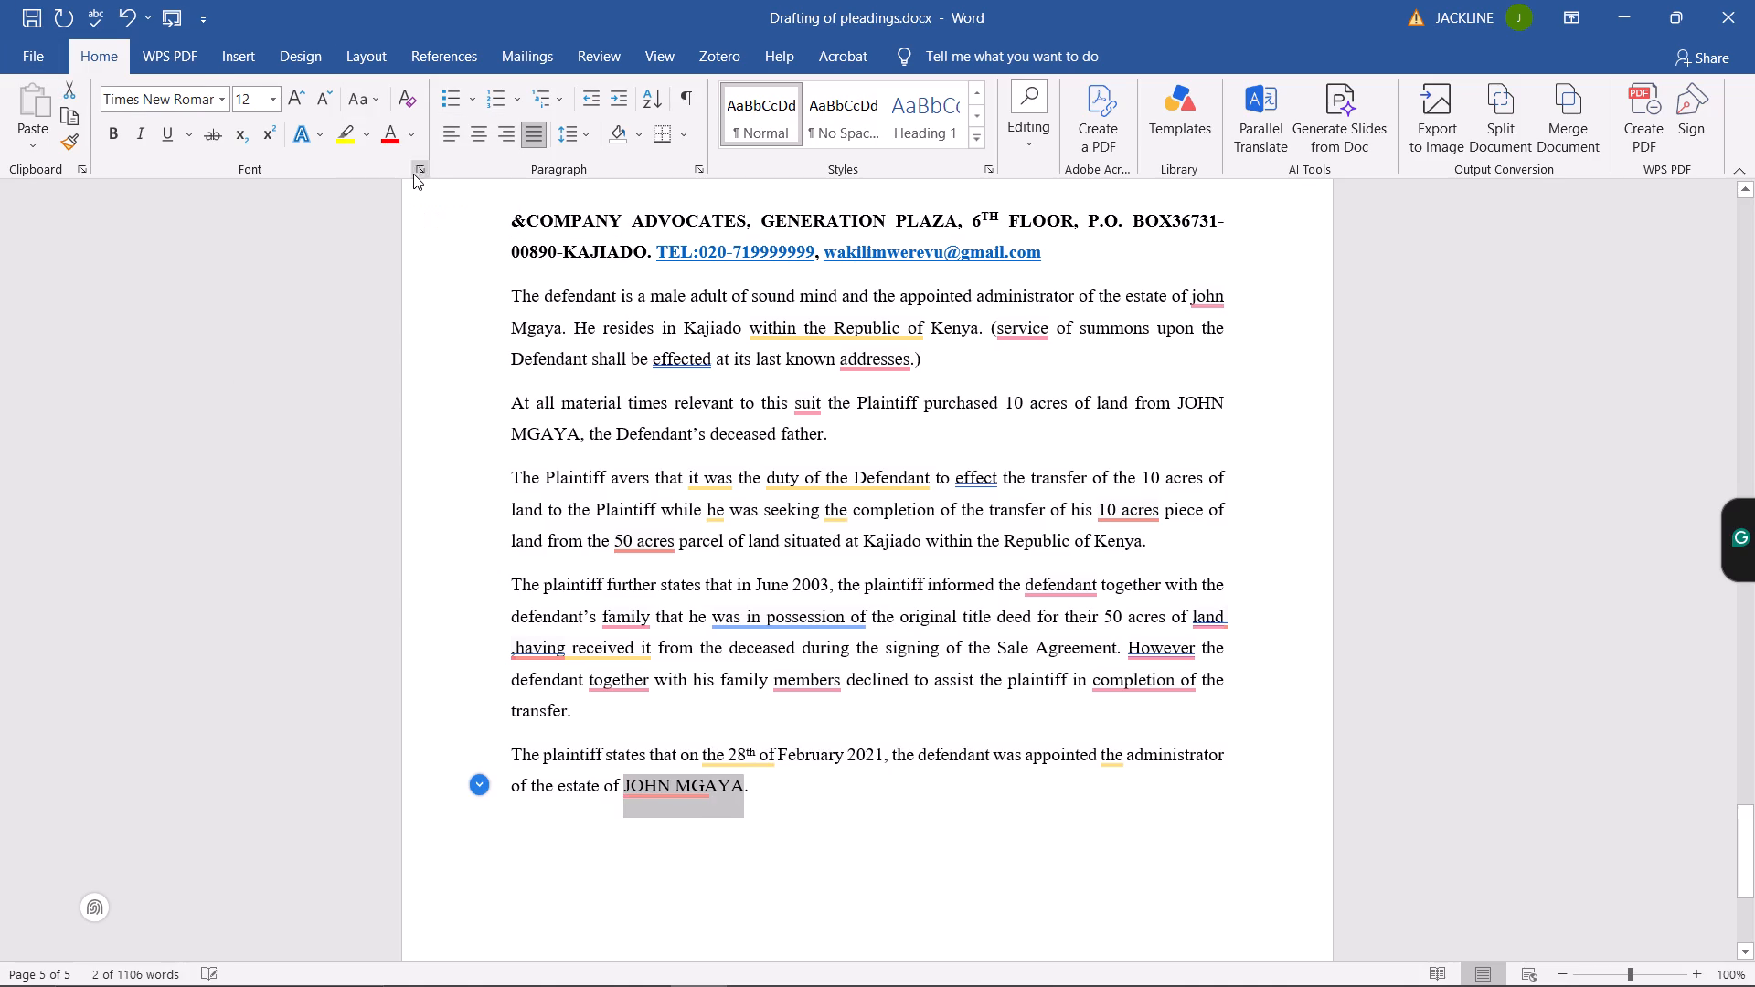
Start a new paragraph after the estate administrator paragraph with "The plaintiff further states".
left_click(766, 787)
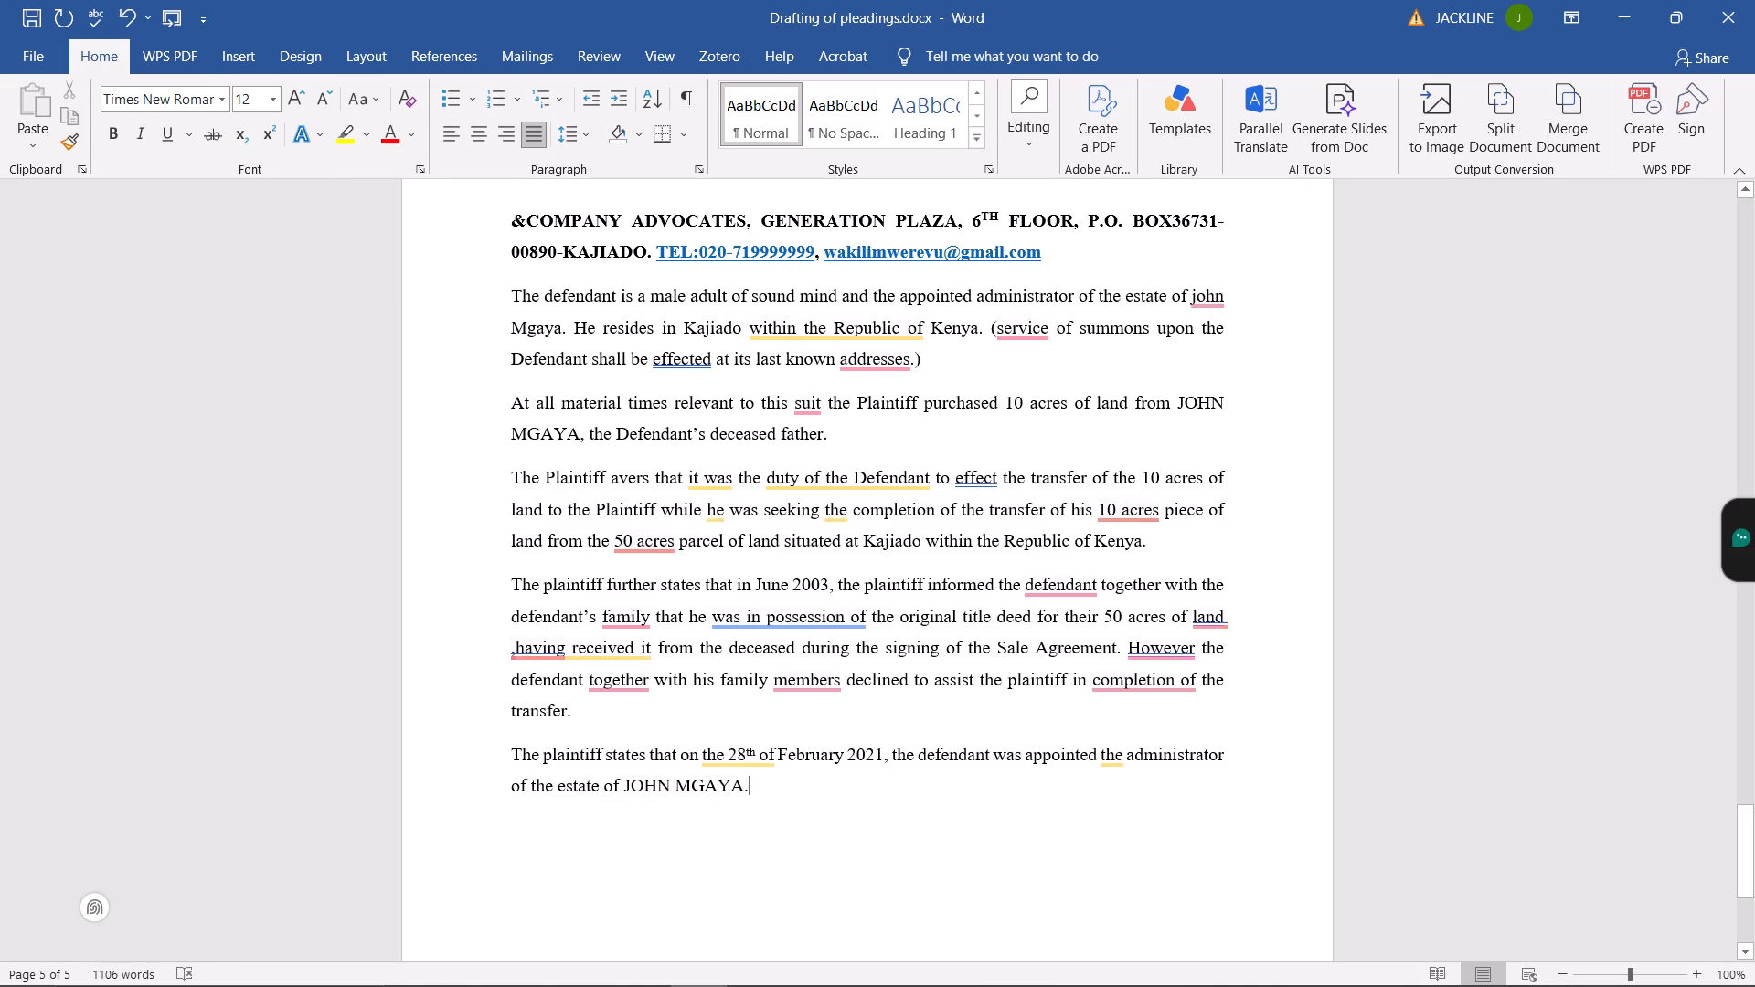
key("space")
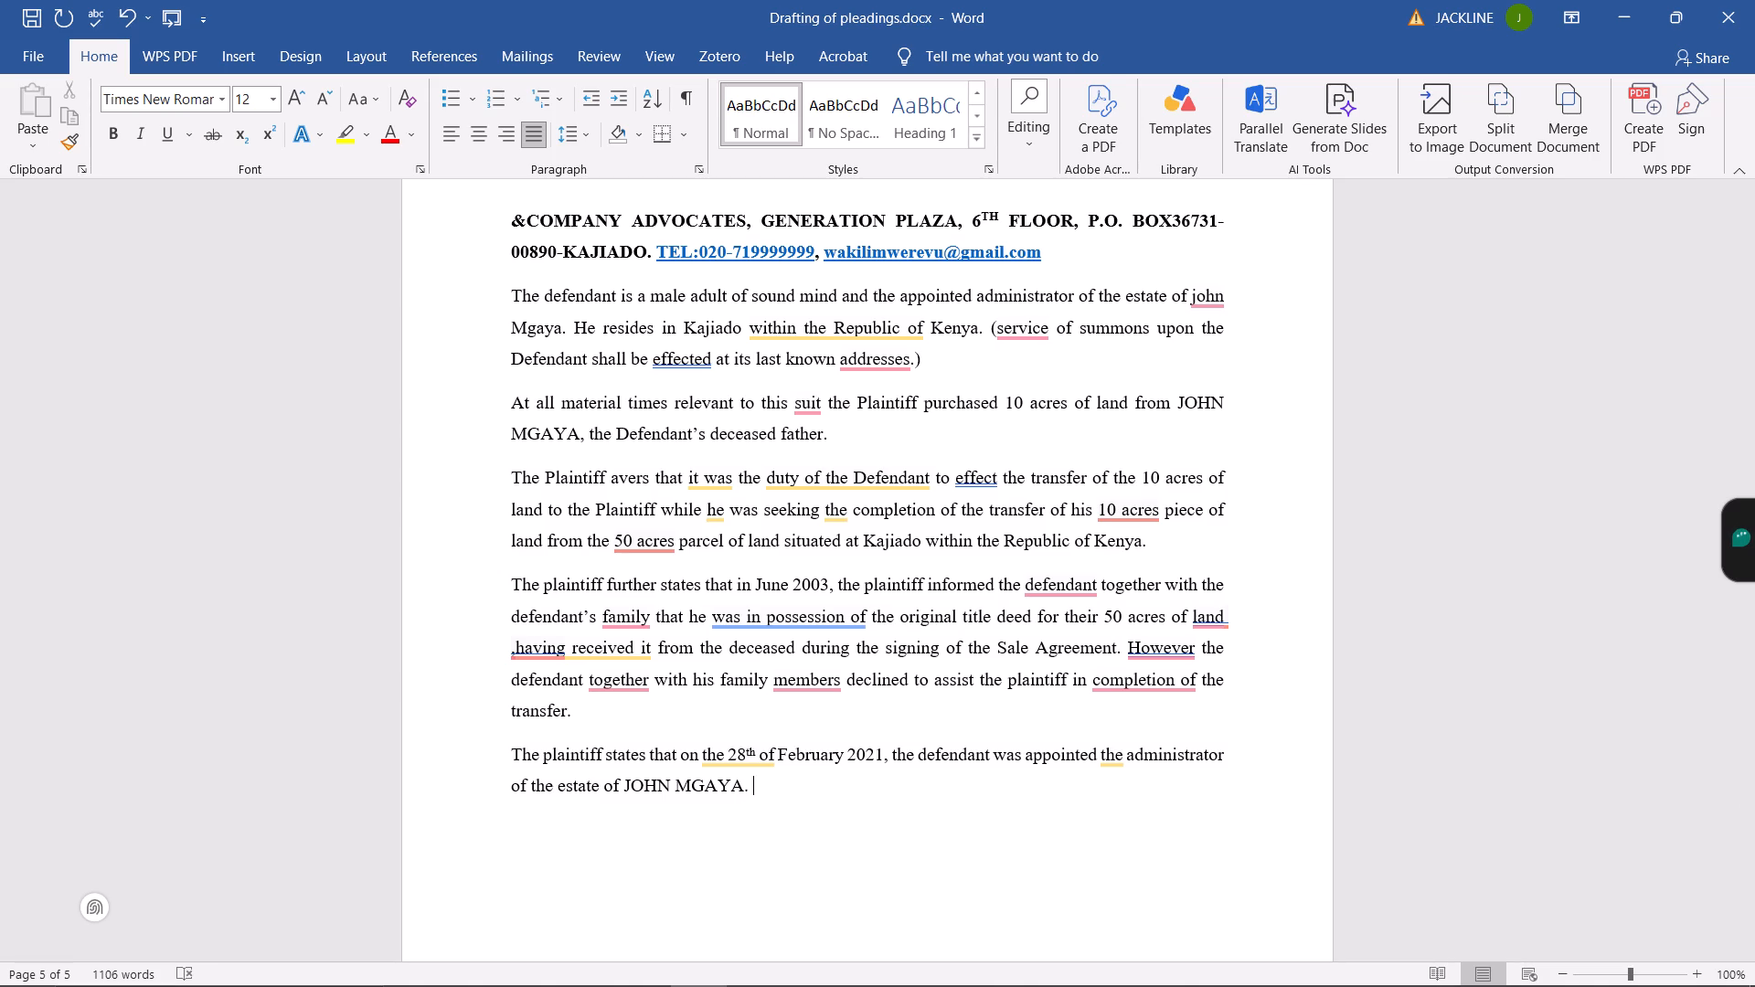
key("Return")
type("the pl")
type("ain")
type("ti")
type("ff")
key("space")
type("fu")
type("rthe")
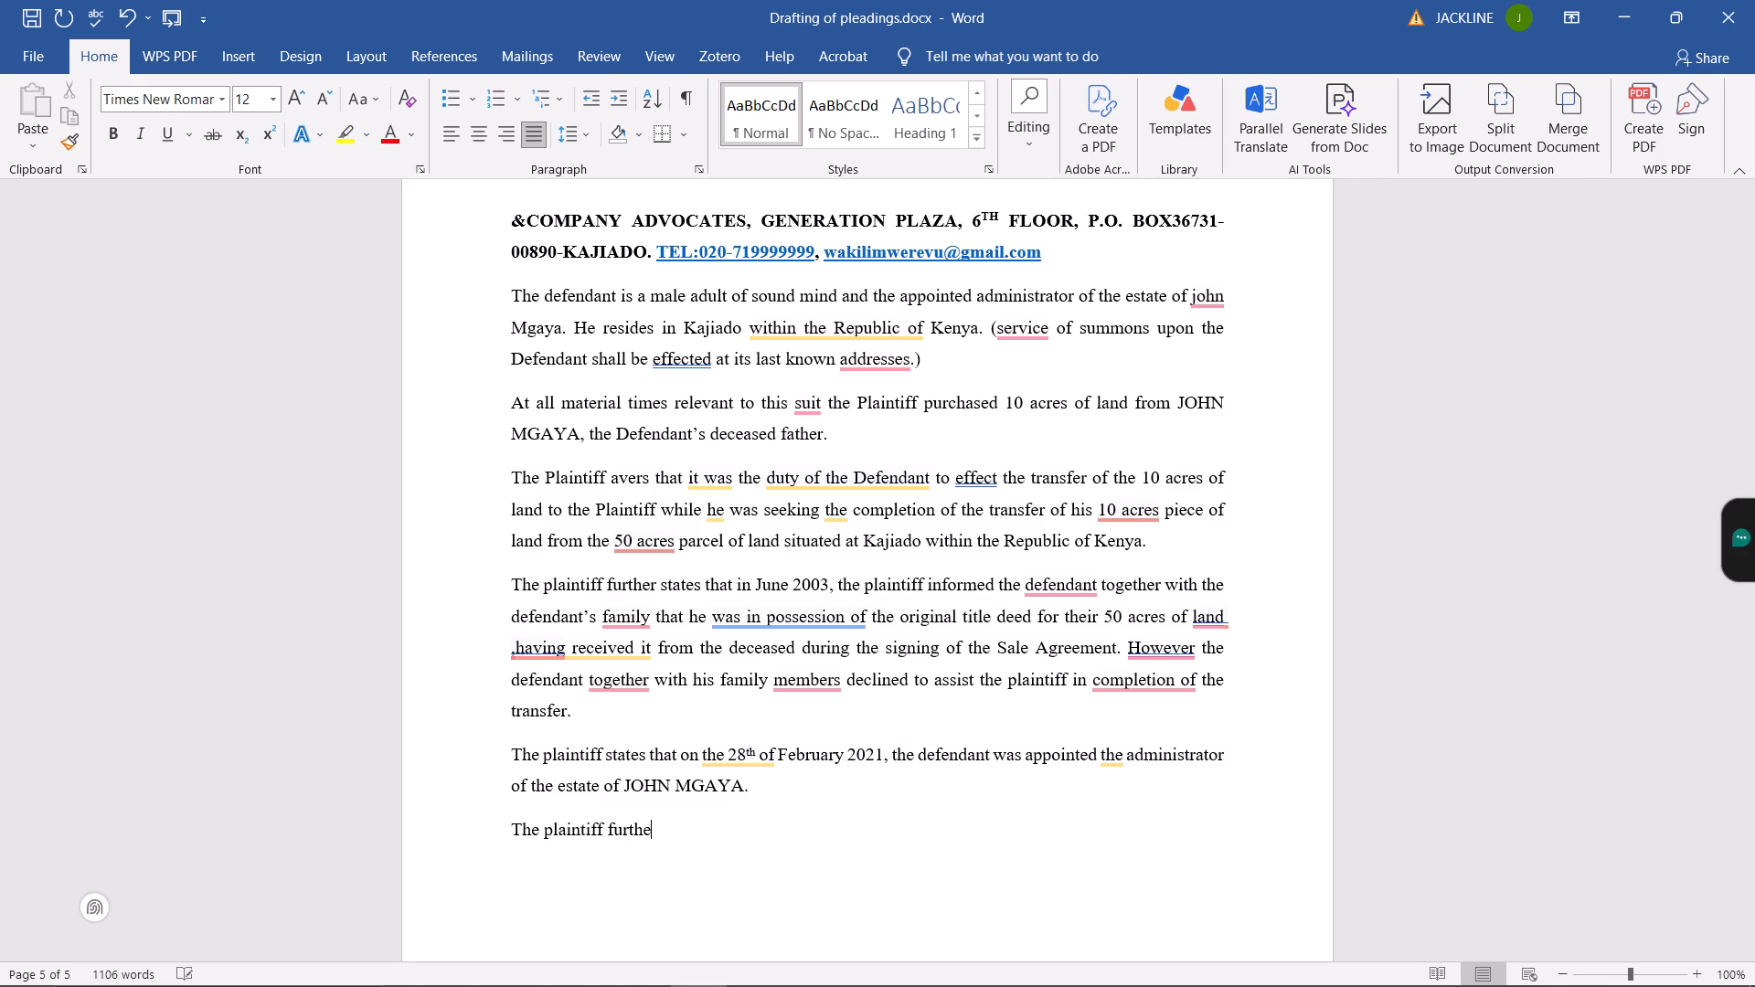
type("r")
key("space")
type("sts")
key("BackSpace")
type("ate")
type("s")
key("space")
Continue the new paragraph's sentence with "that in April 2021,".
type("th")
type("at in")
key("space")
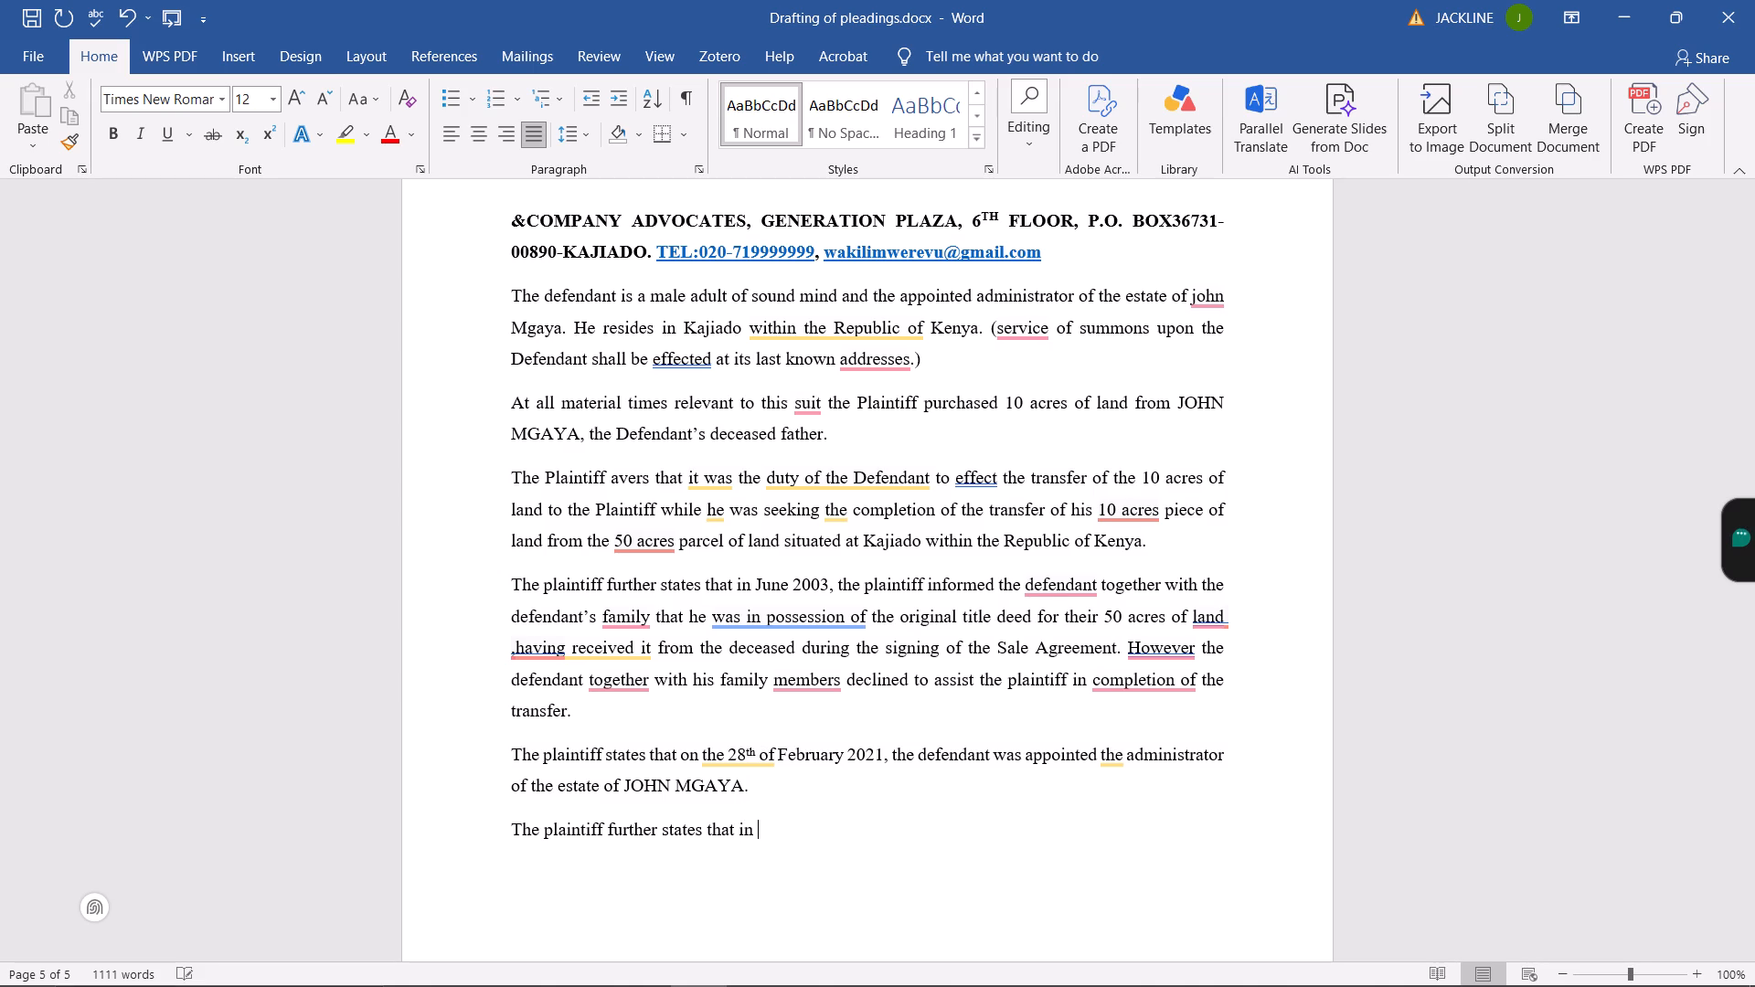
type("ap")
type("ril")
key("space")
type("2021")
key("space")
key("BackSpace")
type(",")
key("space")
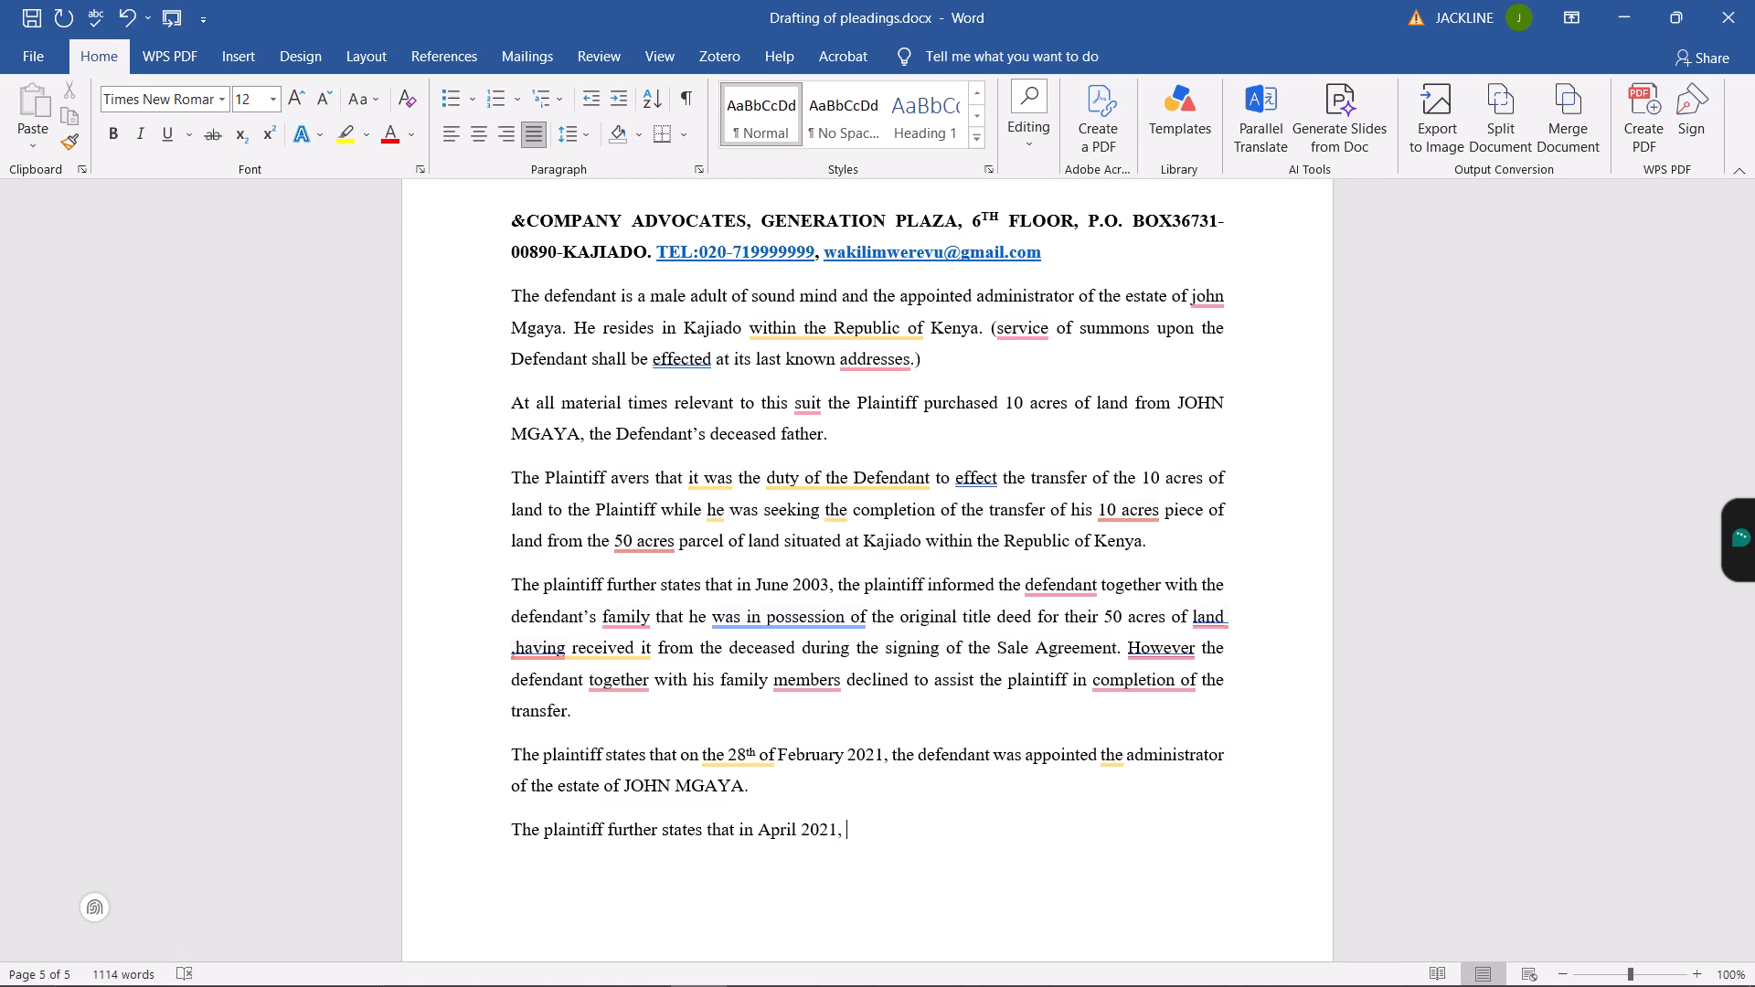
Continue the sentence with "the defendant became the registered owner".
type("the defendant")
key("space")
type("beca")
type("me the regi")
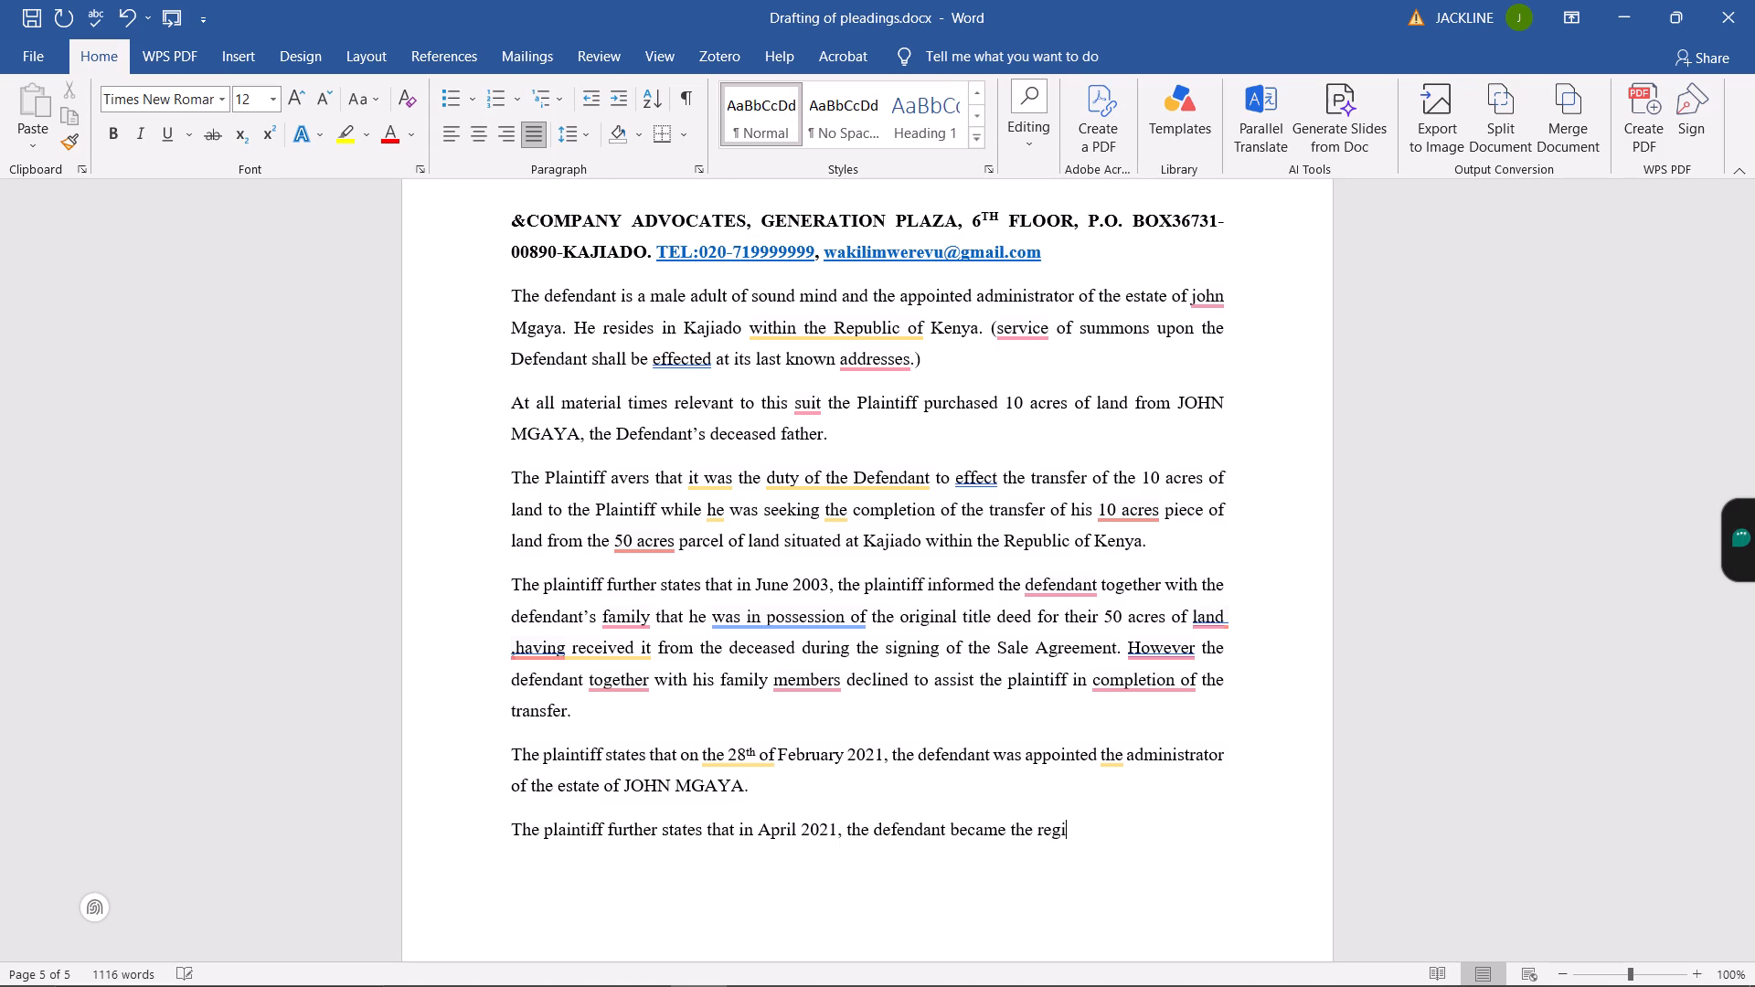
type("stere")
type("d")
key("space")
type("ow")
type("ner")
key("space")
Continue the sentence with "of the 50 acres parcel of land".
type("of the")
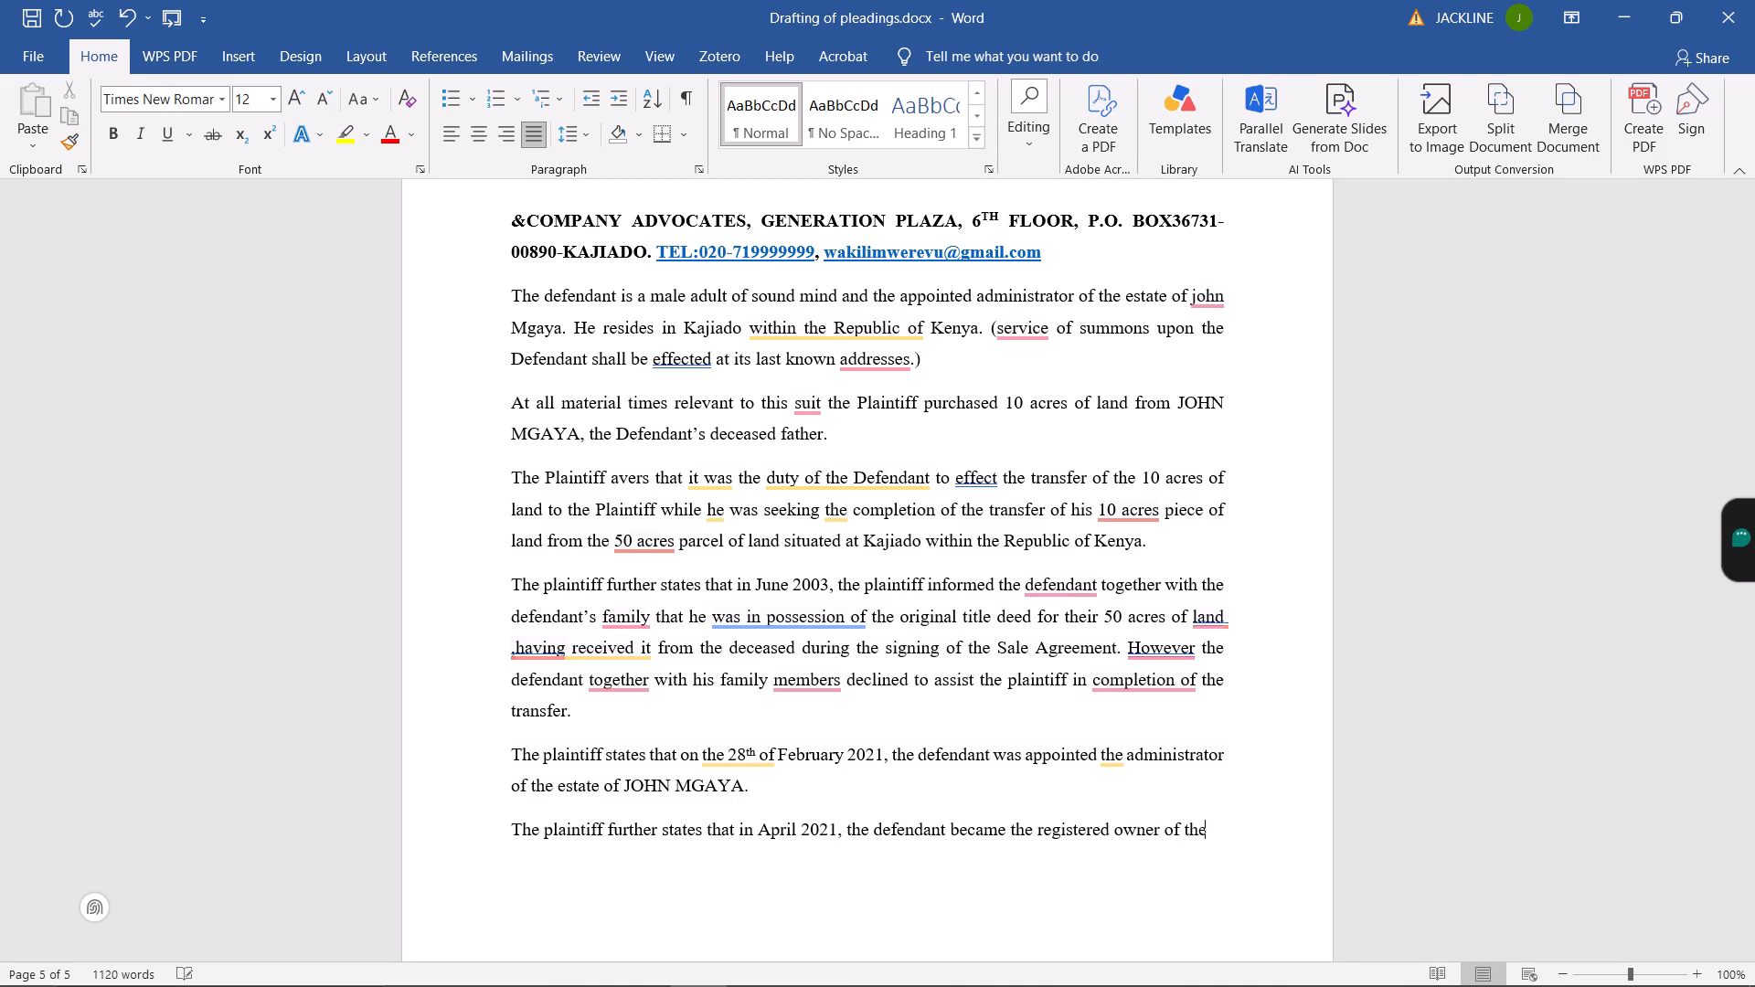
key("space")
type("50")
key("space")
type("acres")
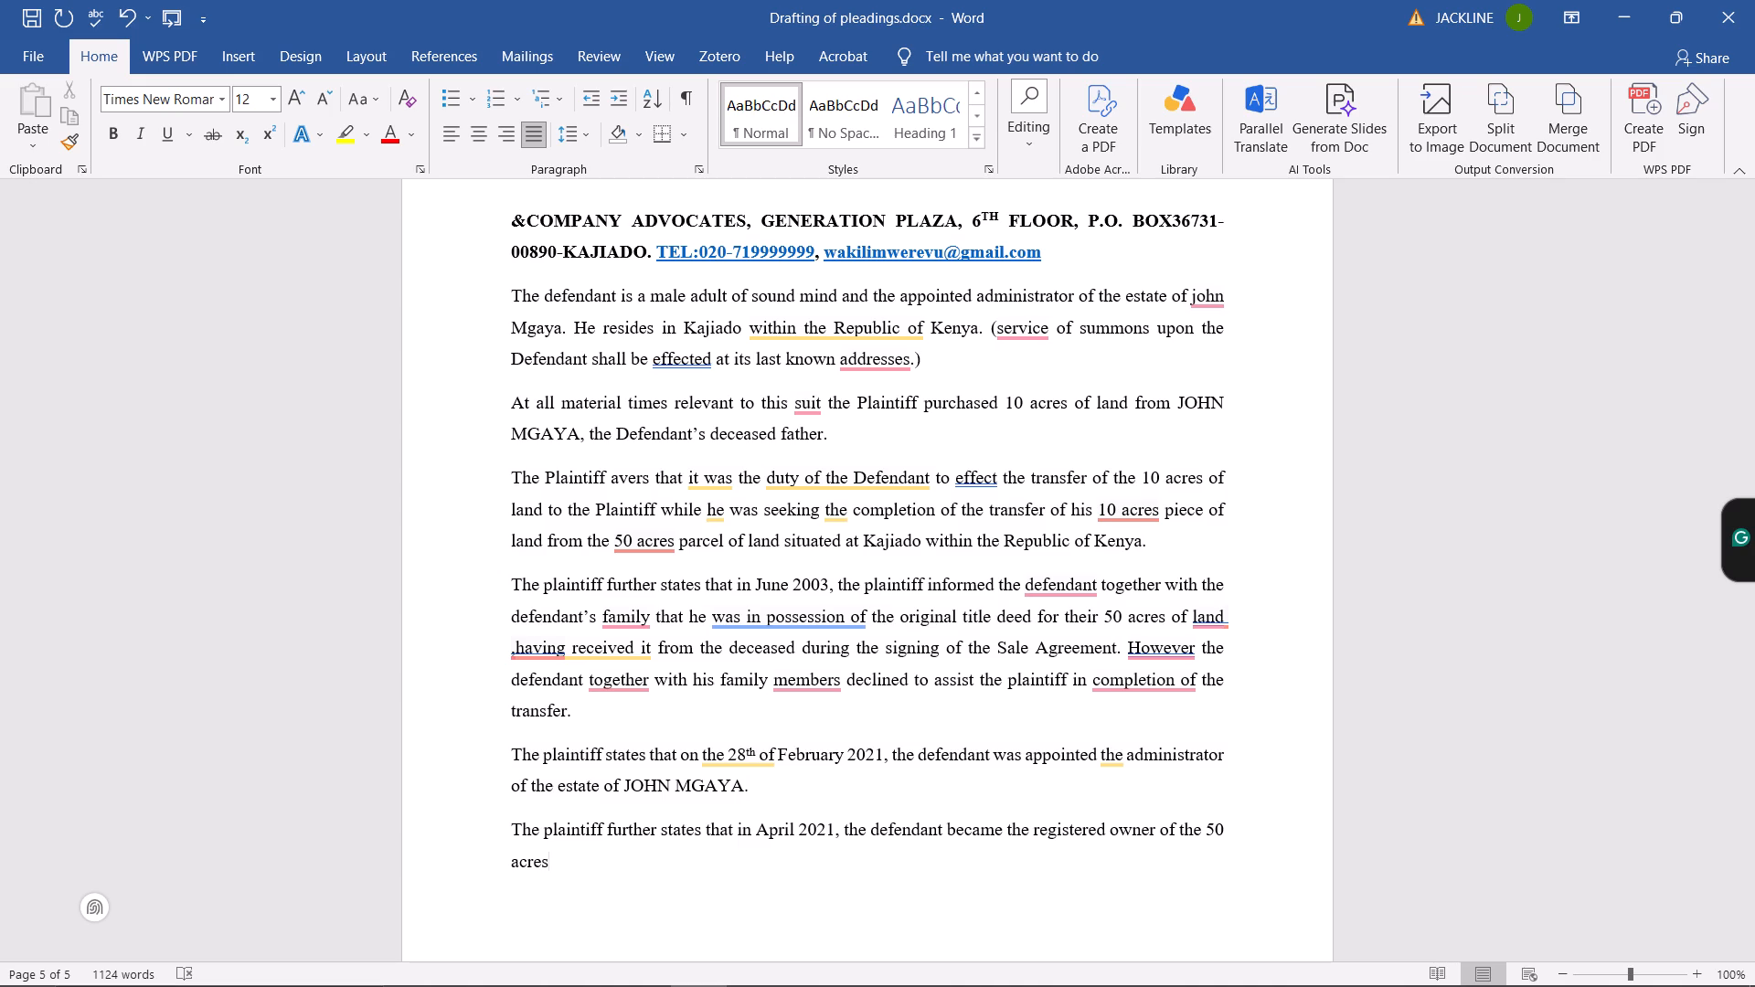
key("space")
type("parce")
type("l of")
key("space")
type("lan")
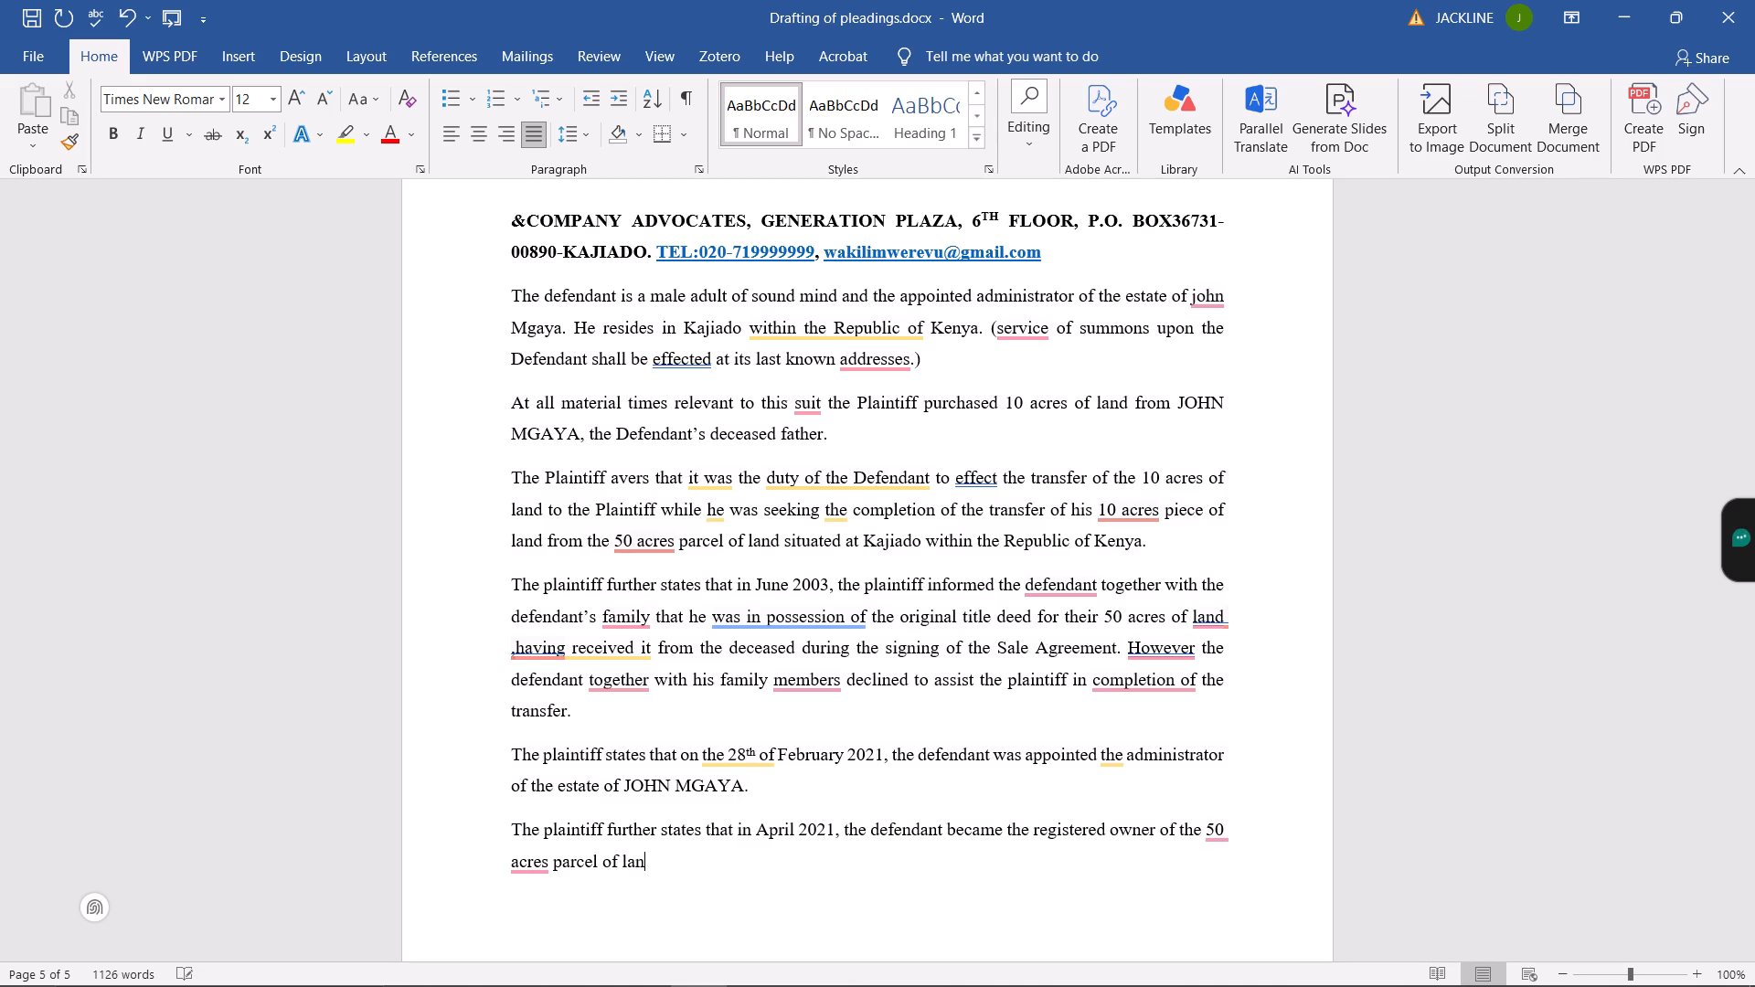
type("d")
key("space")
Continue the sentence with "under land title" to introduce the parcel's title reference.
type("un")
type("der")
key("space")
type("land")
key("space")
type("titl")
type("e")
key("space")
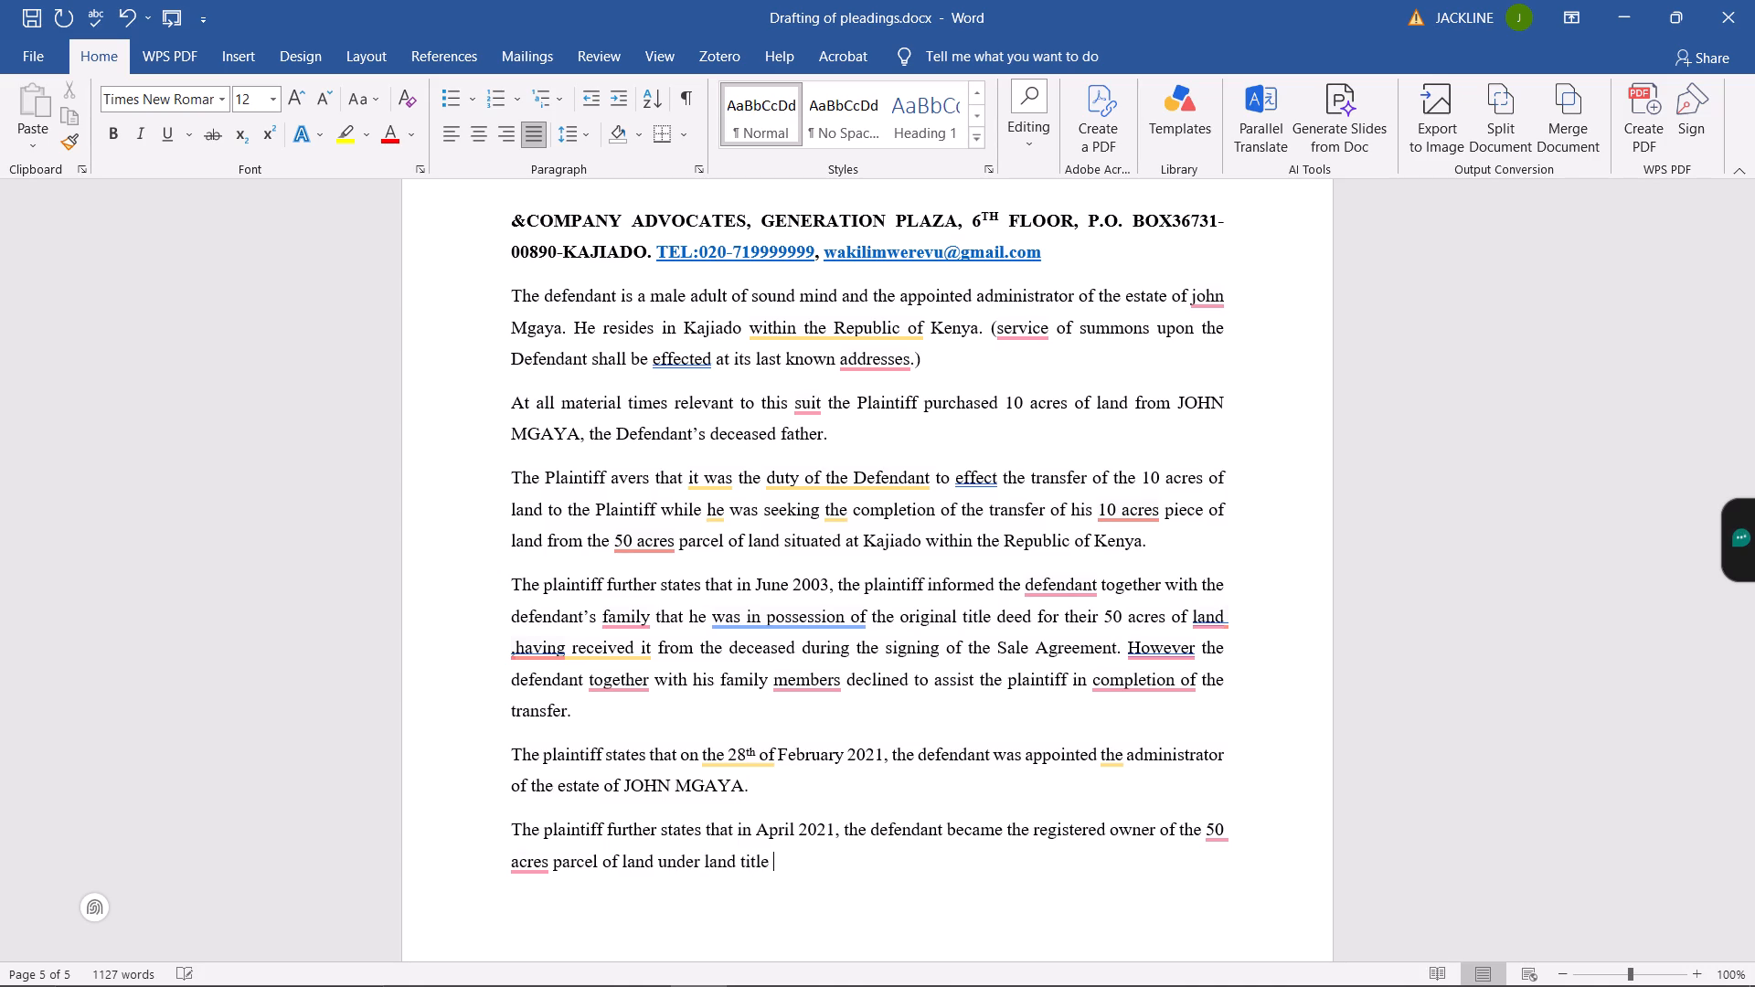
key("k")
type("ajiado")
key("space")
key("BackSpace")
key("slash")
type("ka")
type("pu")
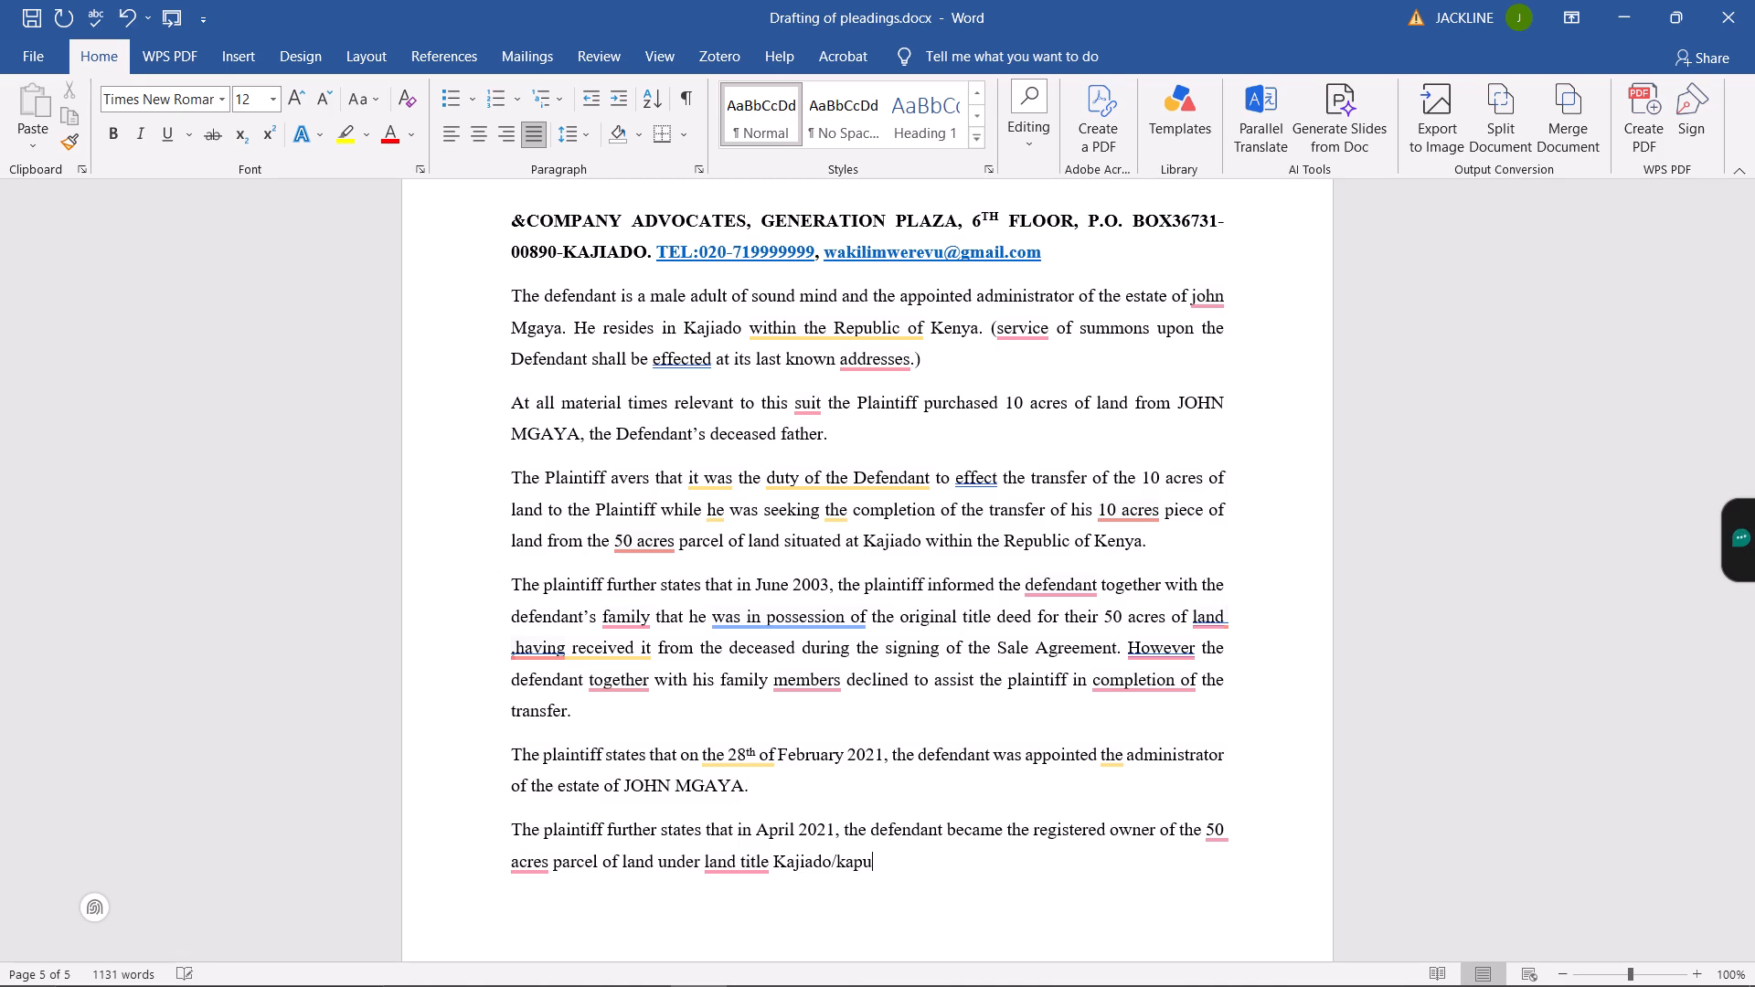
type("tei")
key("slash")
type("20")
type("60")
Change the land title reference at the end of the last paragraph to uppercase.
scroll(861, 773, "down", 2)
left_click_drag(934, 760, 901, 760)
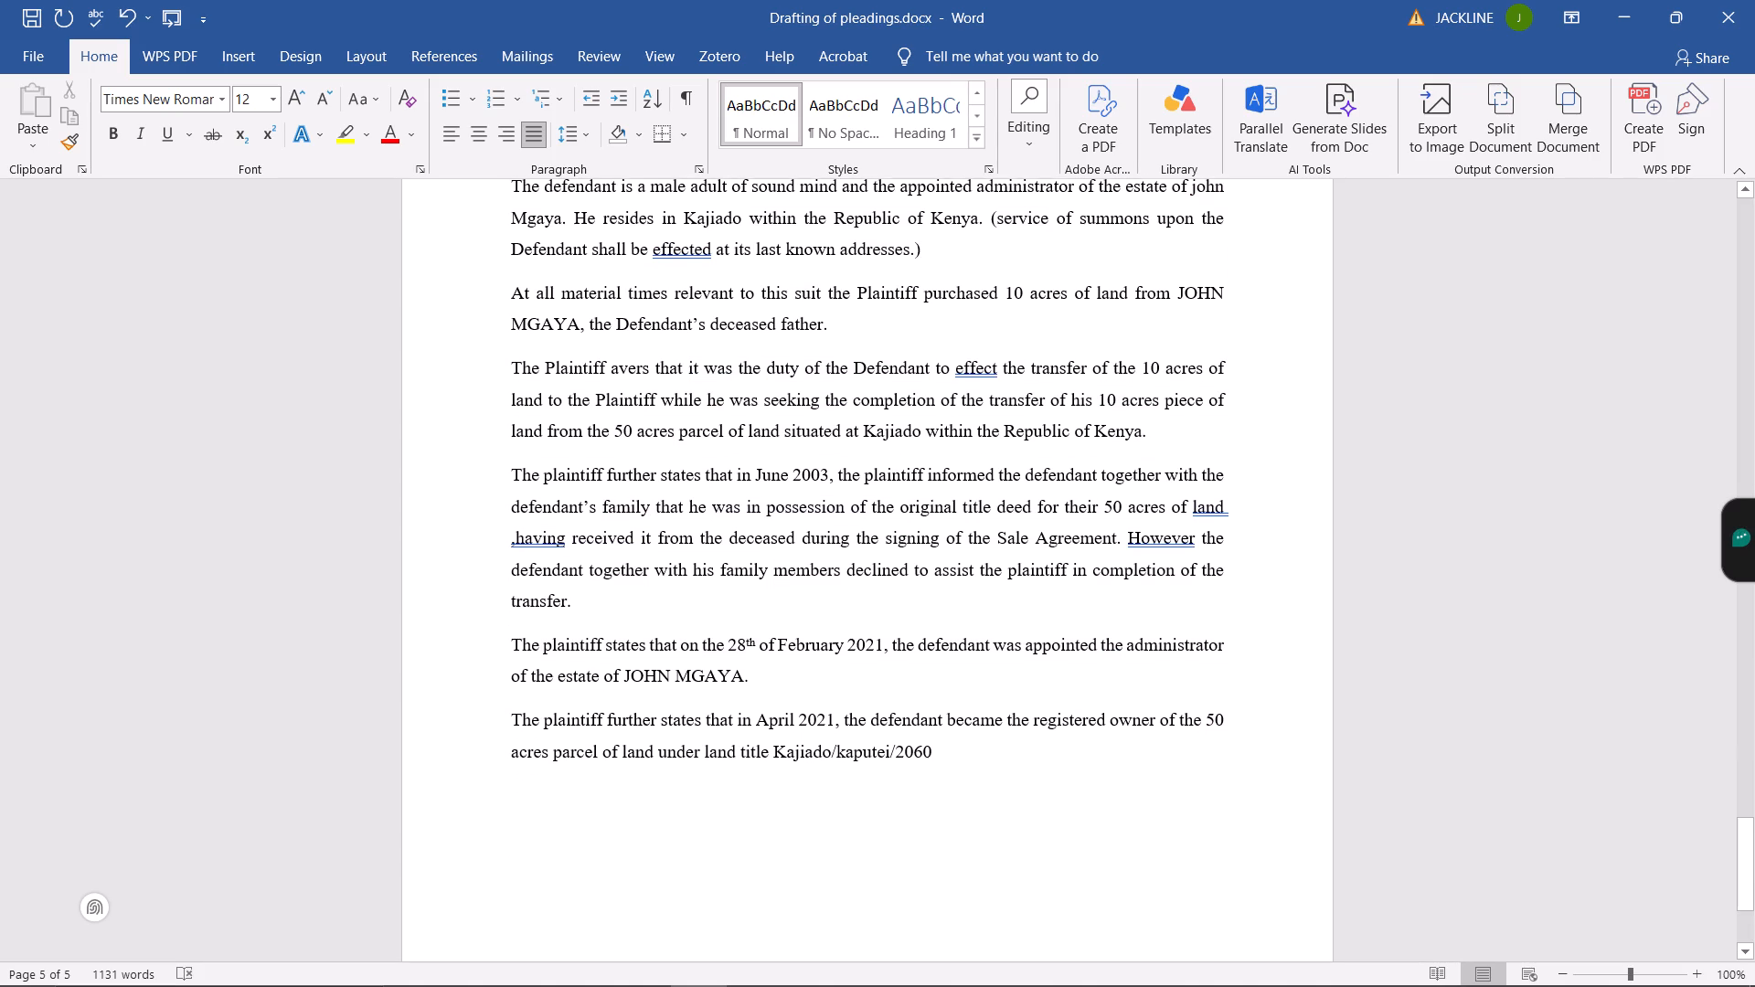
left_click_drag(901, 760, 780, 761)
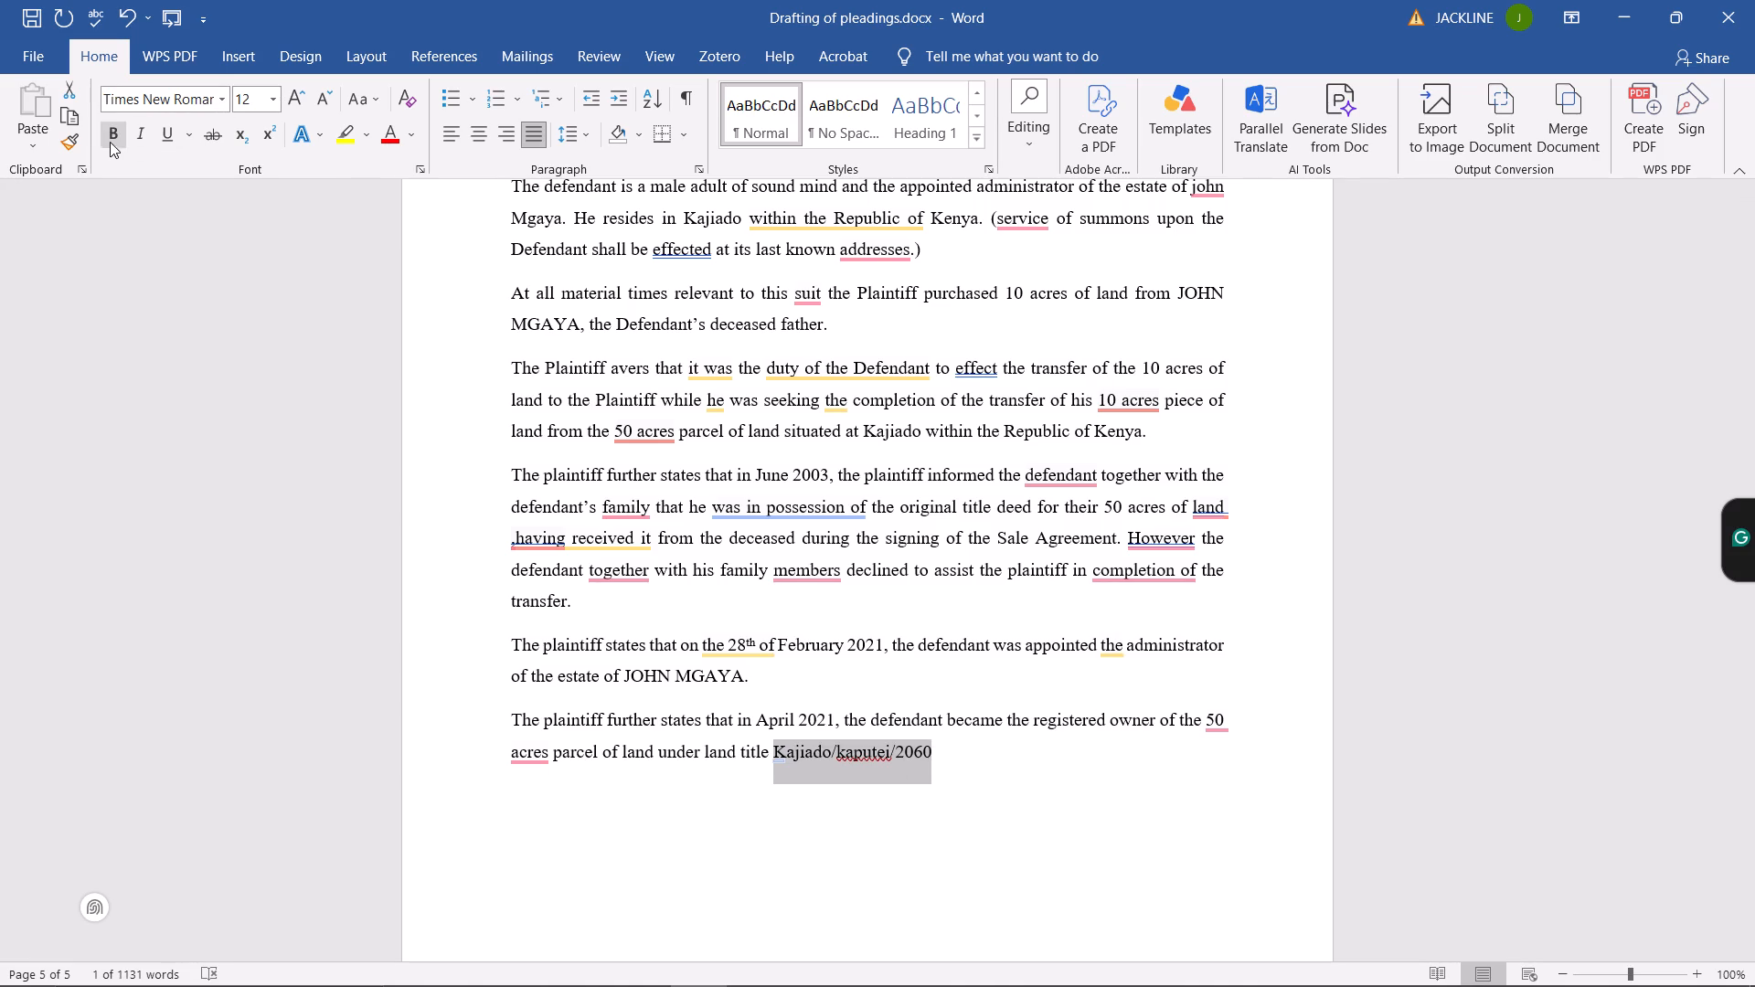
left_click(378, 94)
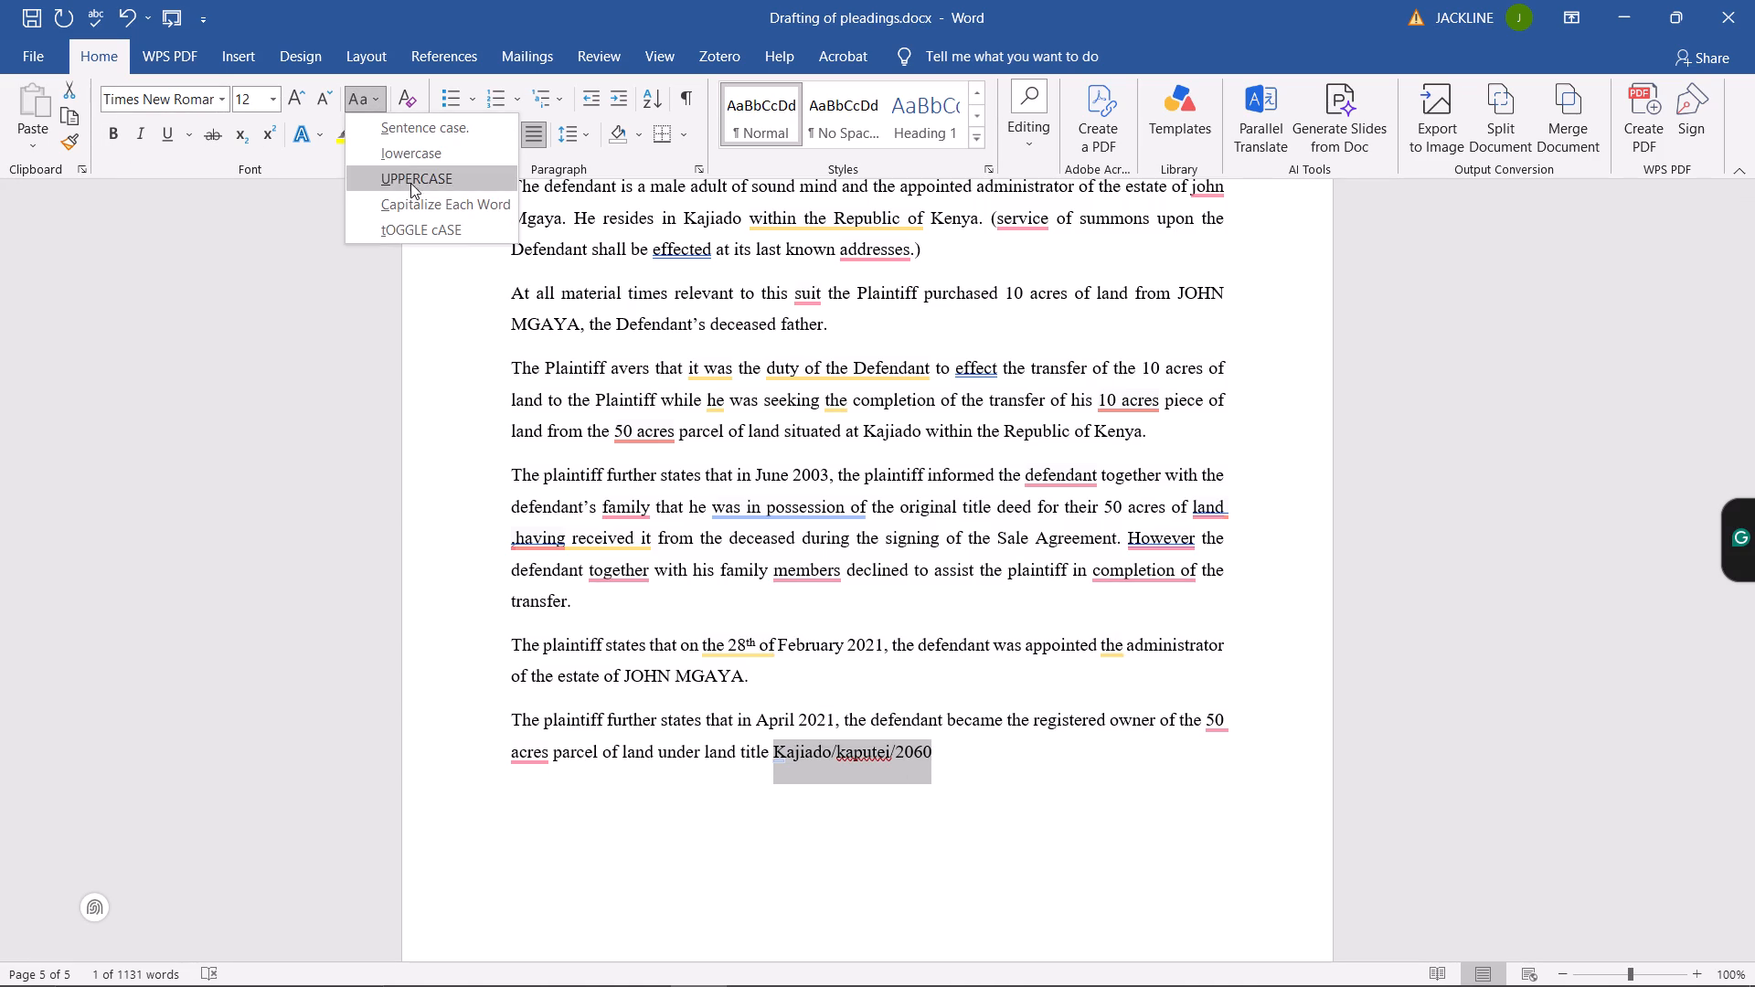
left_click(424, 186)
Continue the sentence after the title reference with "situated at Kajiado".
left_click(999, 760)
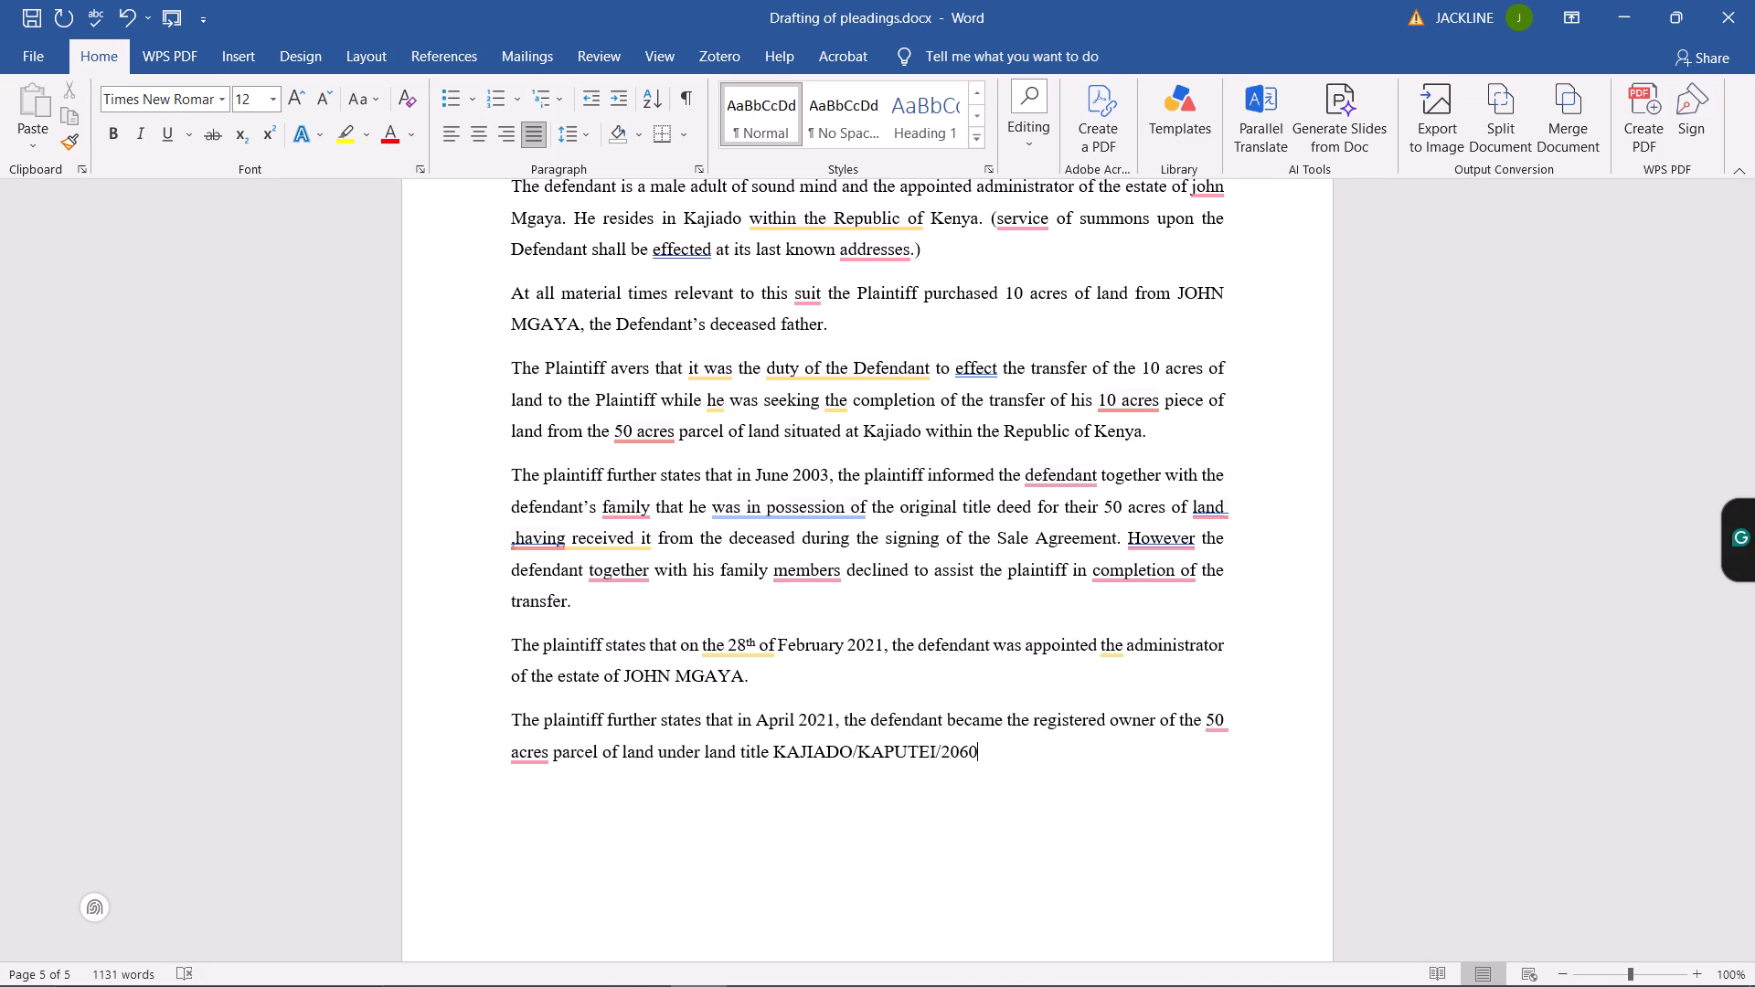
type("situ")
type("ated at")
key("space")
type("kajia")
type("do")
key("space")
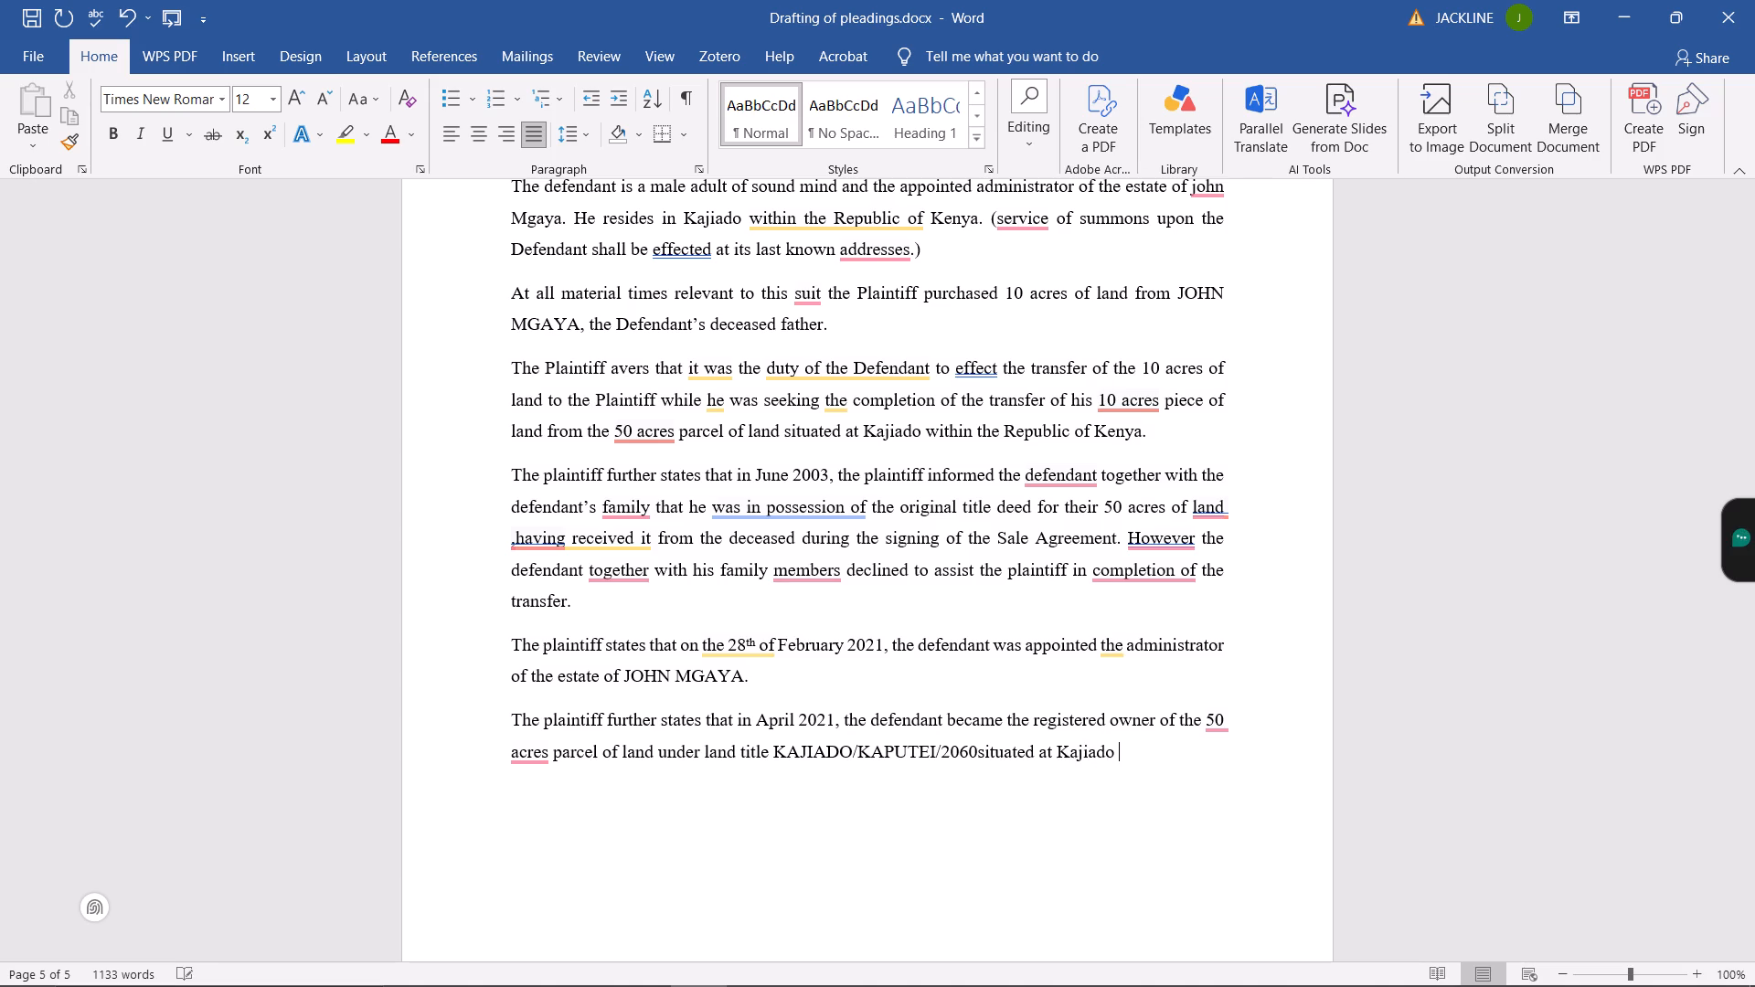
Finish the sentence with "within the republic of kenya." and end the paragraph.
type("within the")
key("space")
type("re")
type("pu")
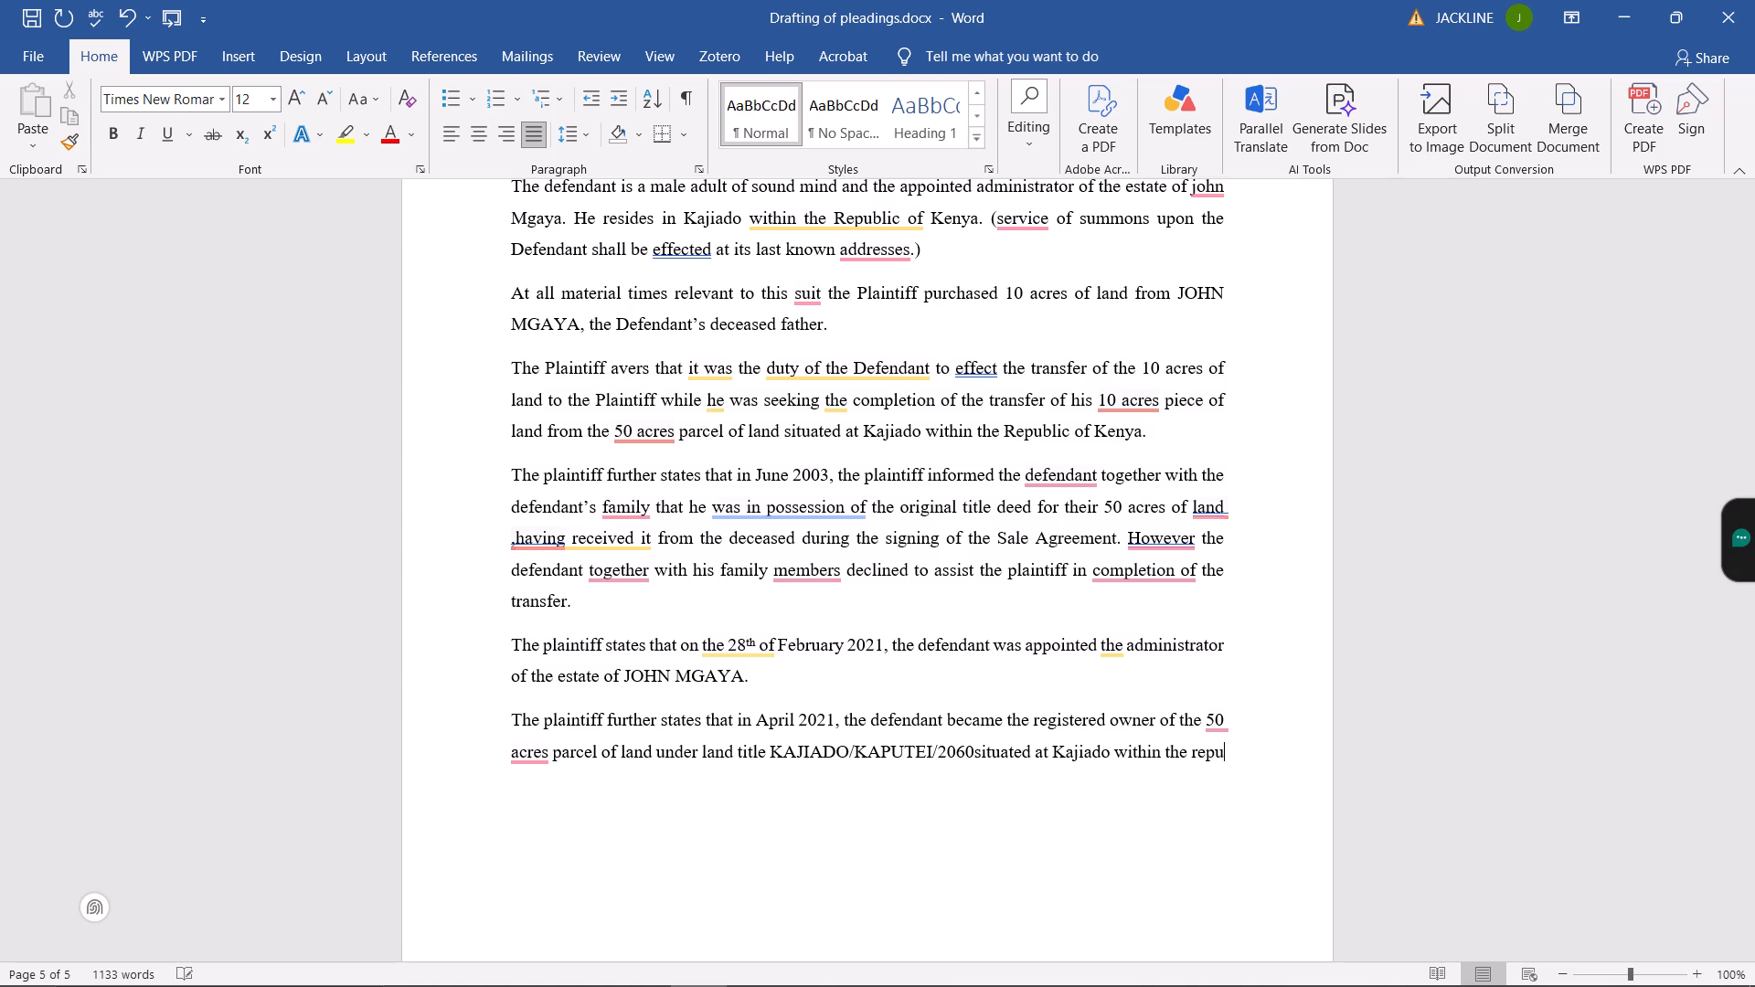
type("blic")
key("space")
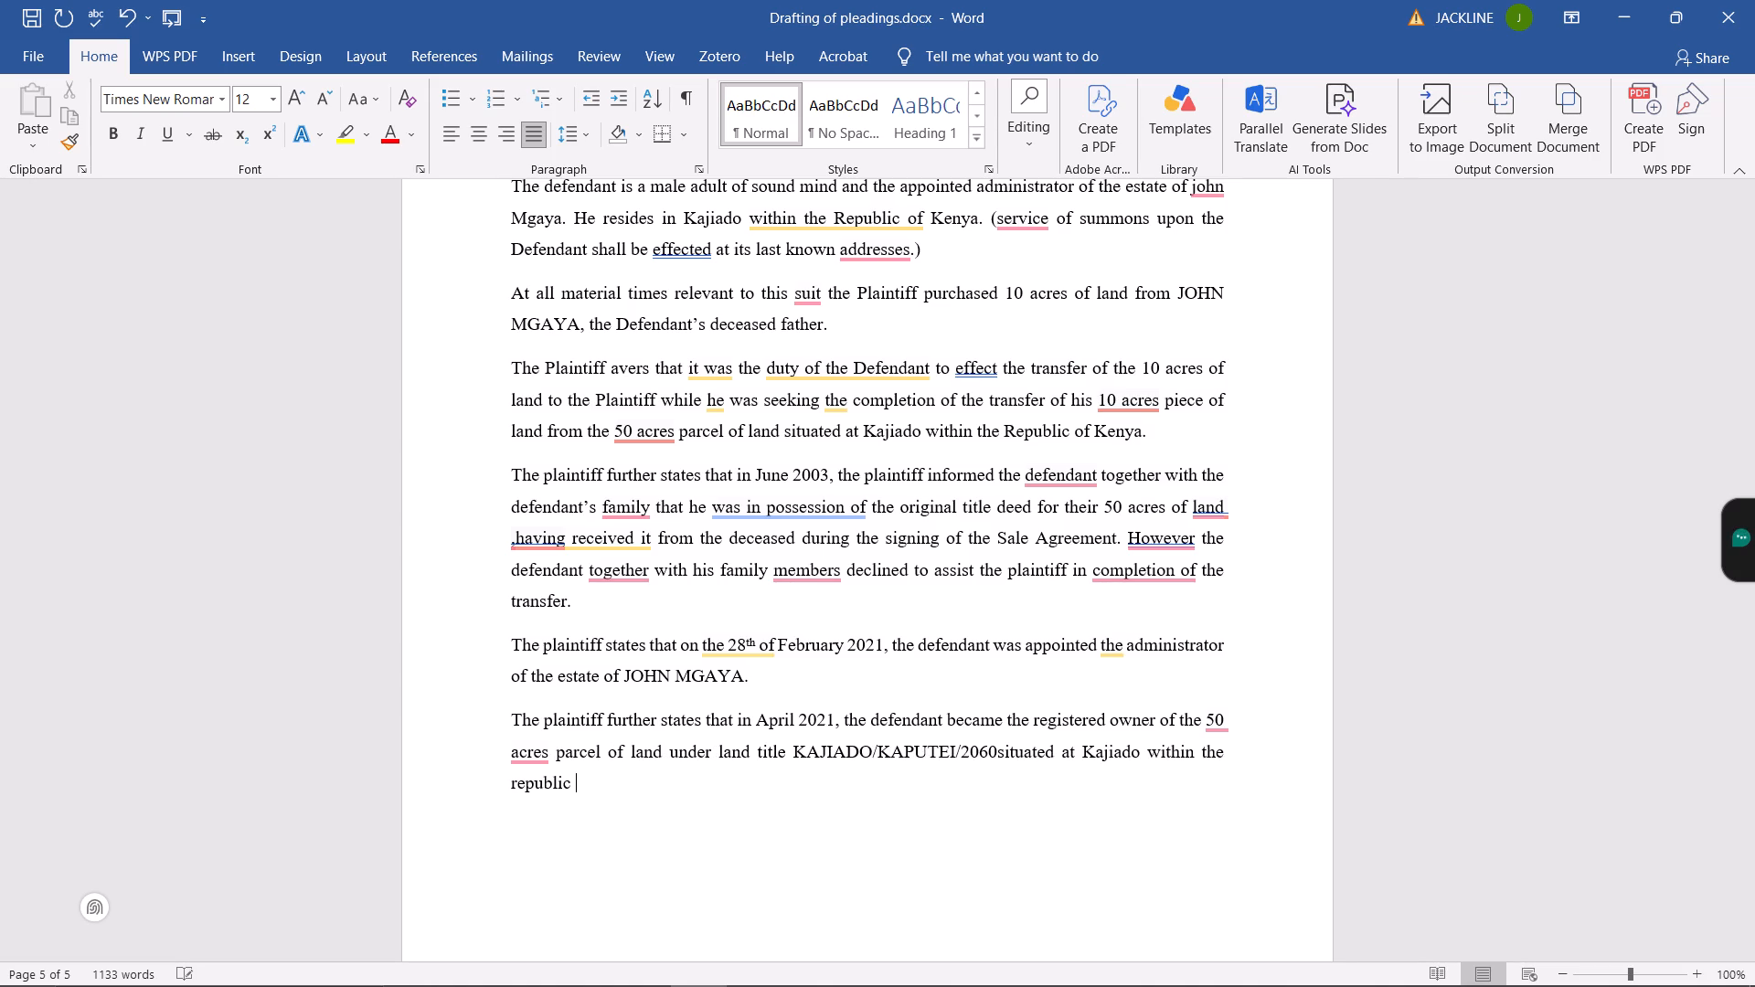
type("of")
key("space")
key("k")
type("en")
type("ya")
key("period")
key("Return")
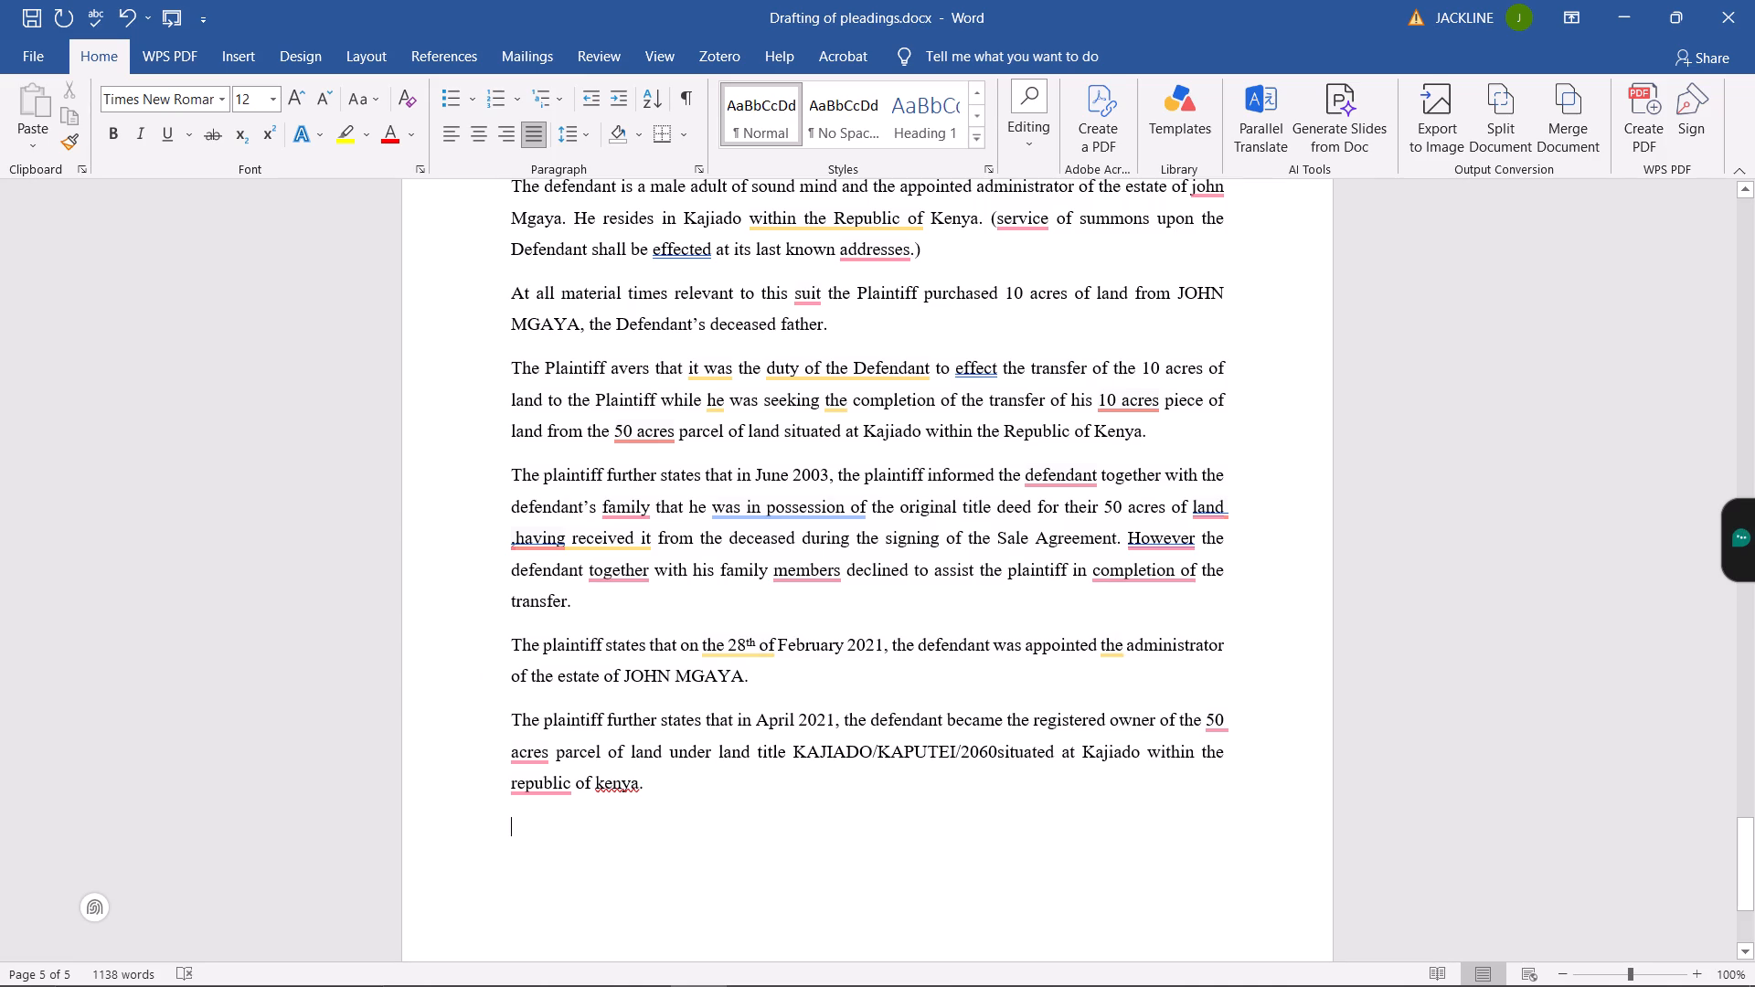
Correct the capitalisation of "Kenya" and "Republic" at the end of the April 2021 paragraph.
right_click(625, 780)
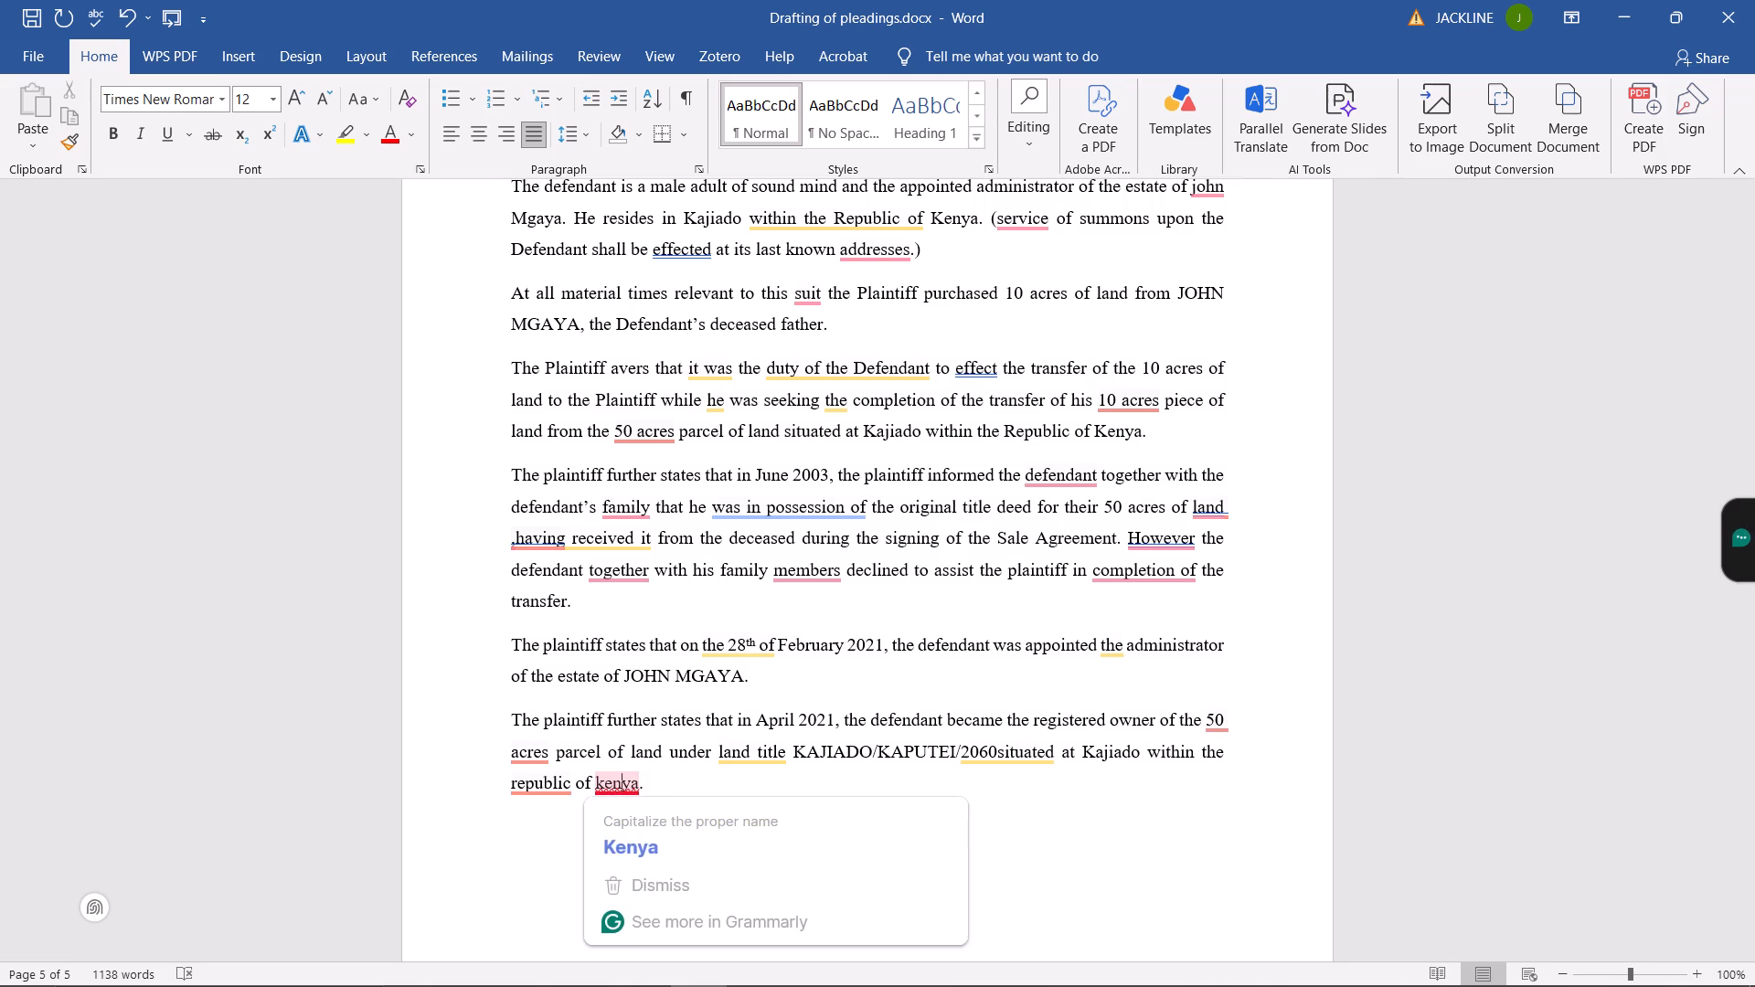
right_click(621, 789)
right_click(621, 789)
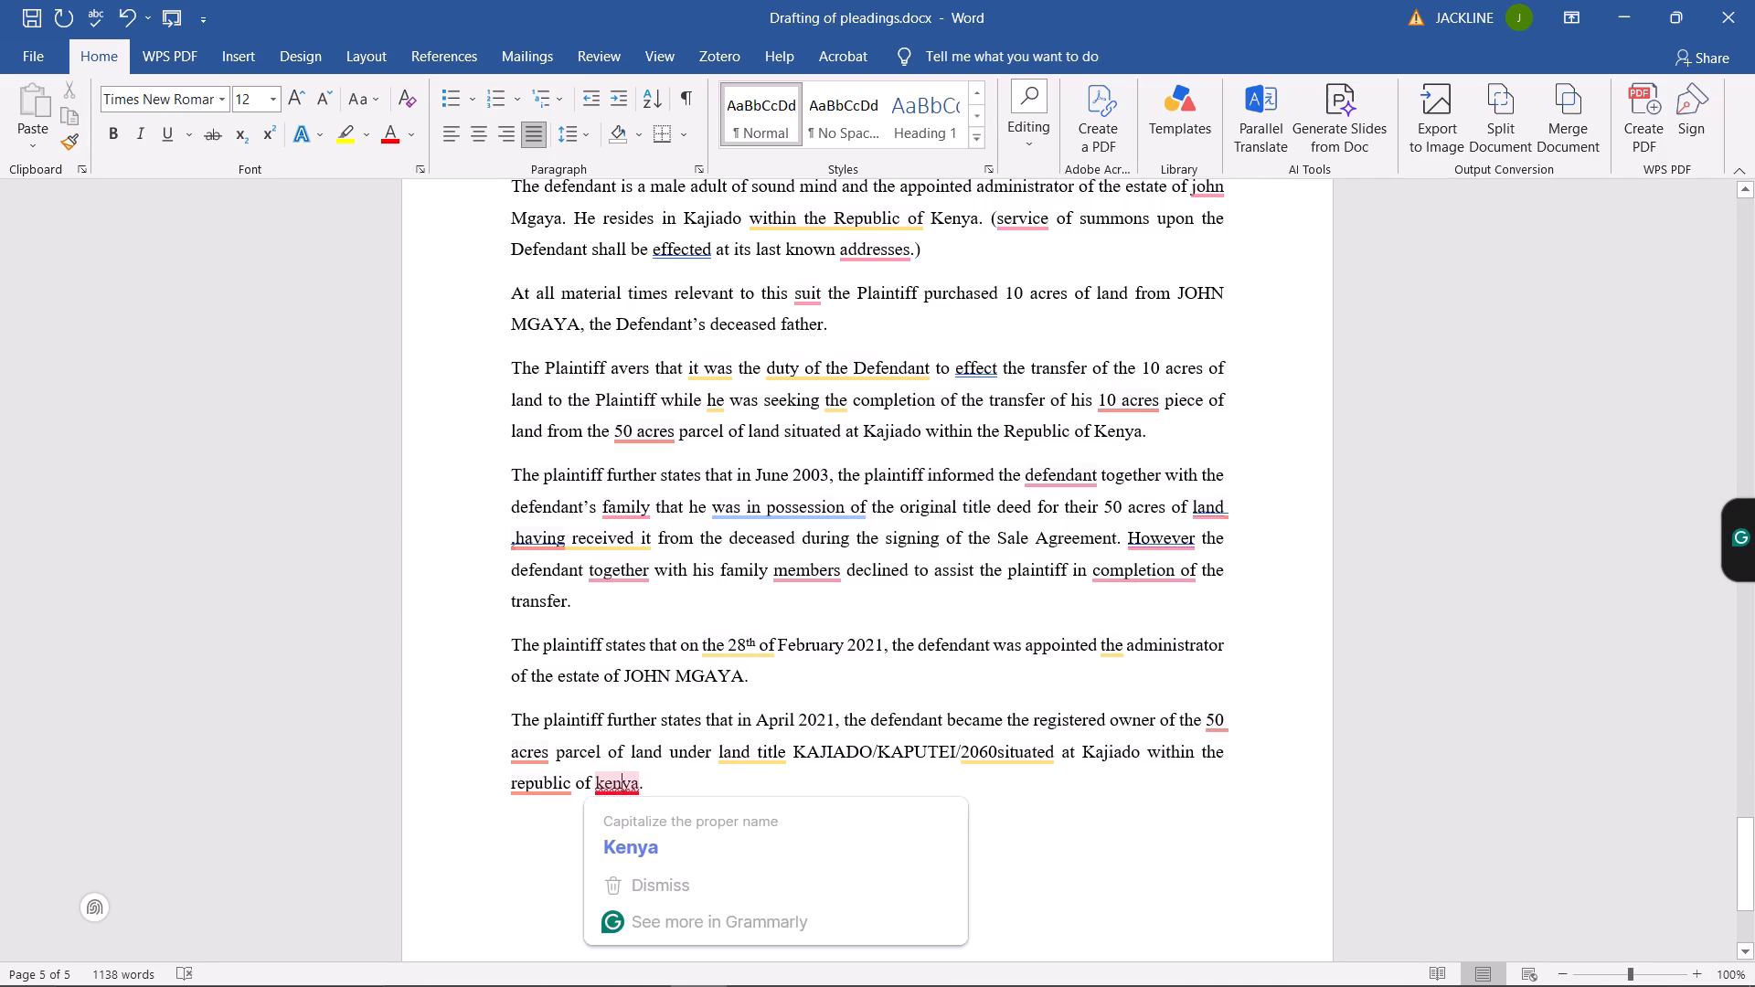
left_click(731, 791)
right_click(613, 790)
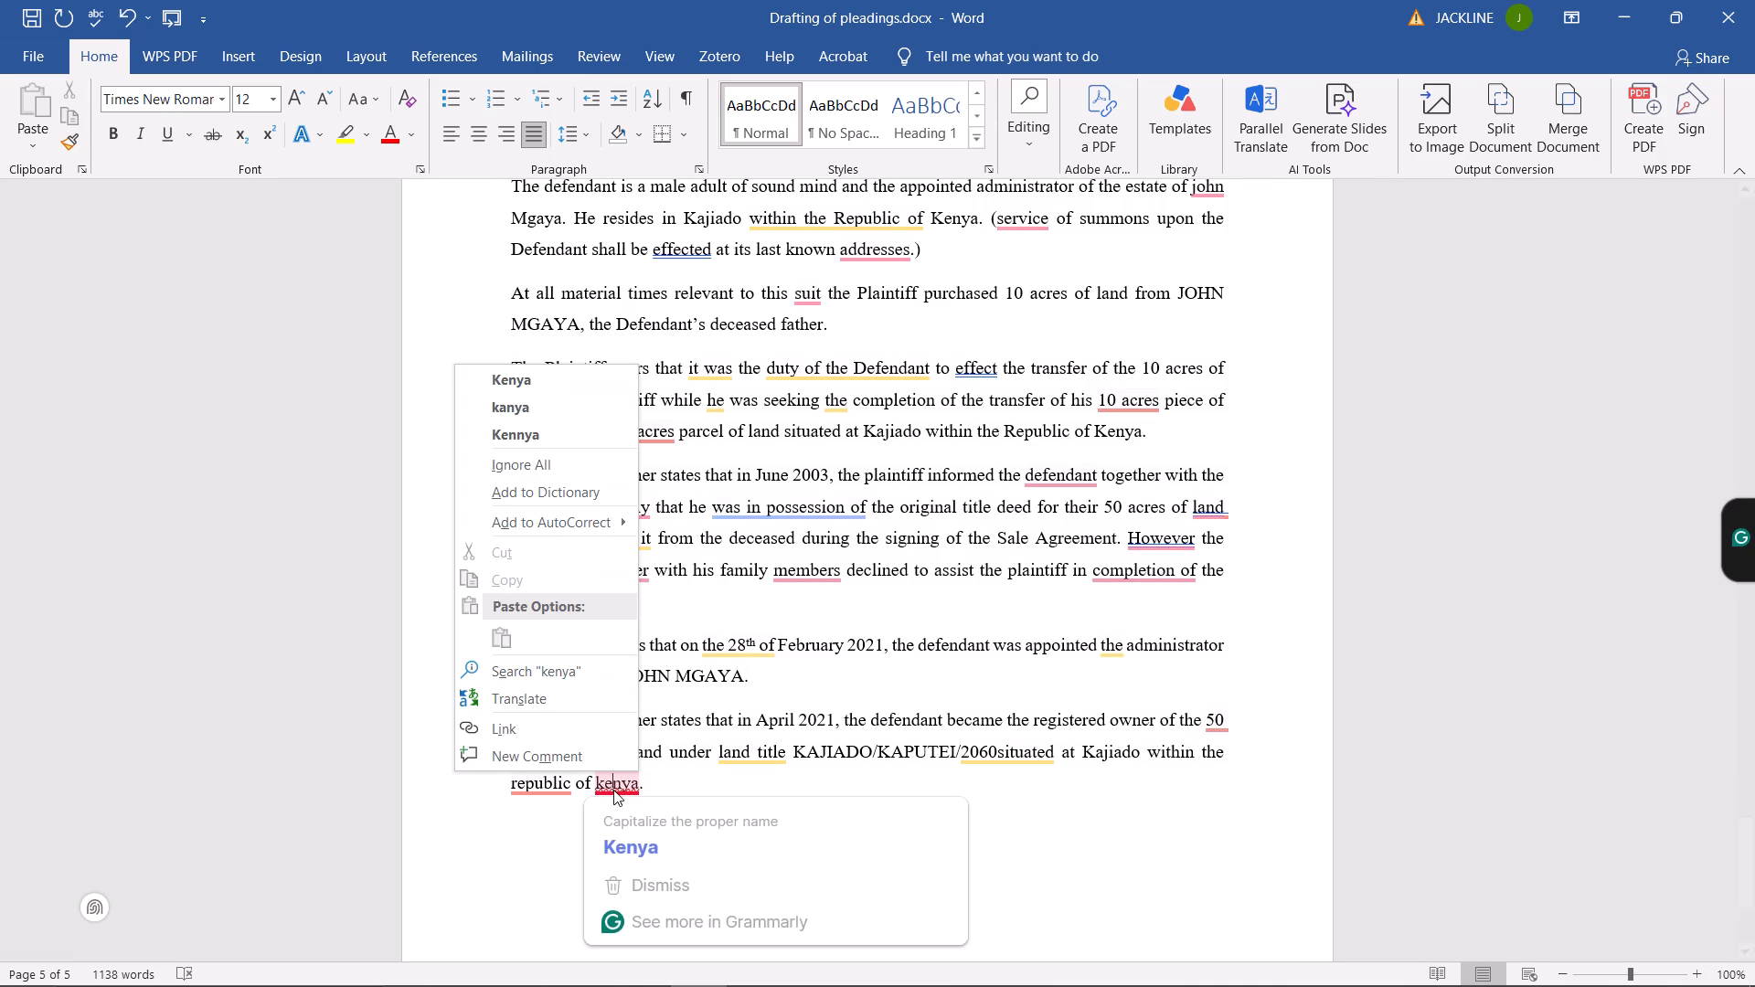
left_click(547, 380)
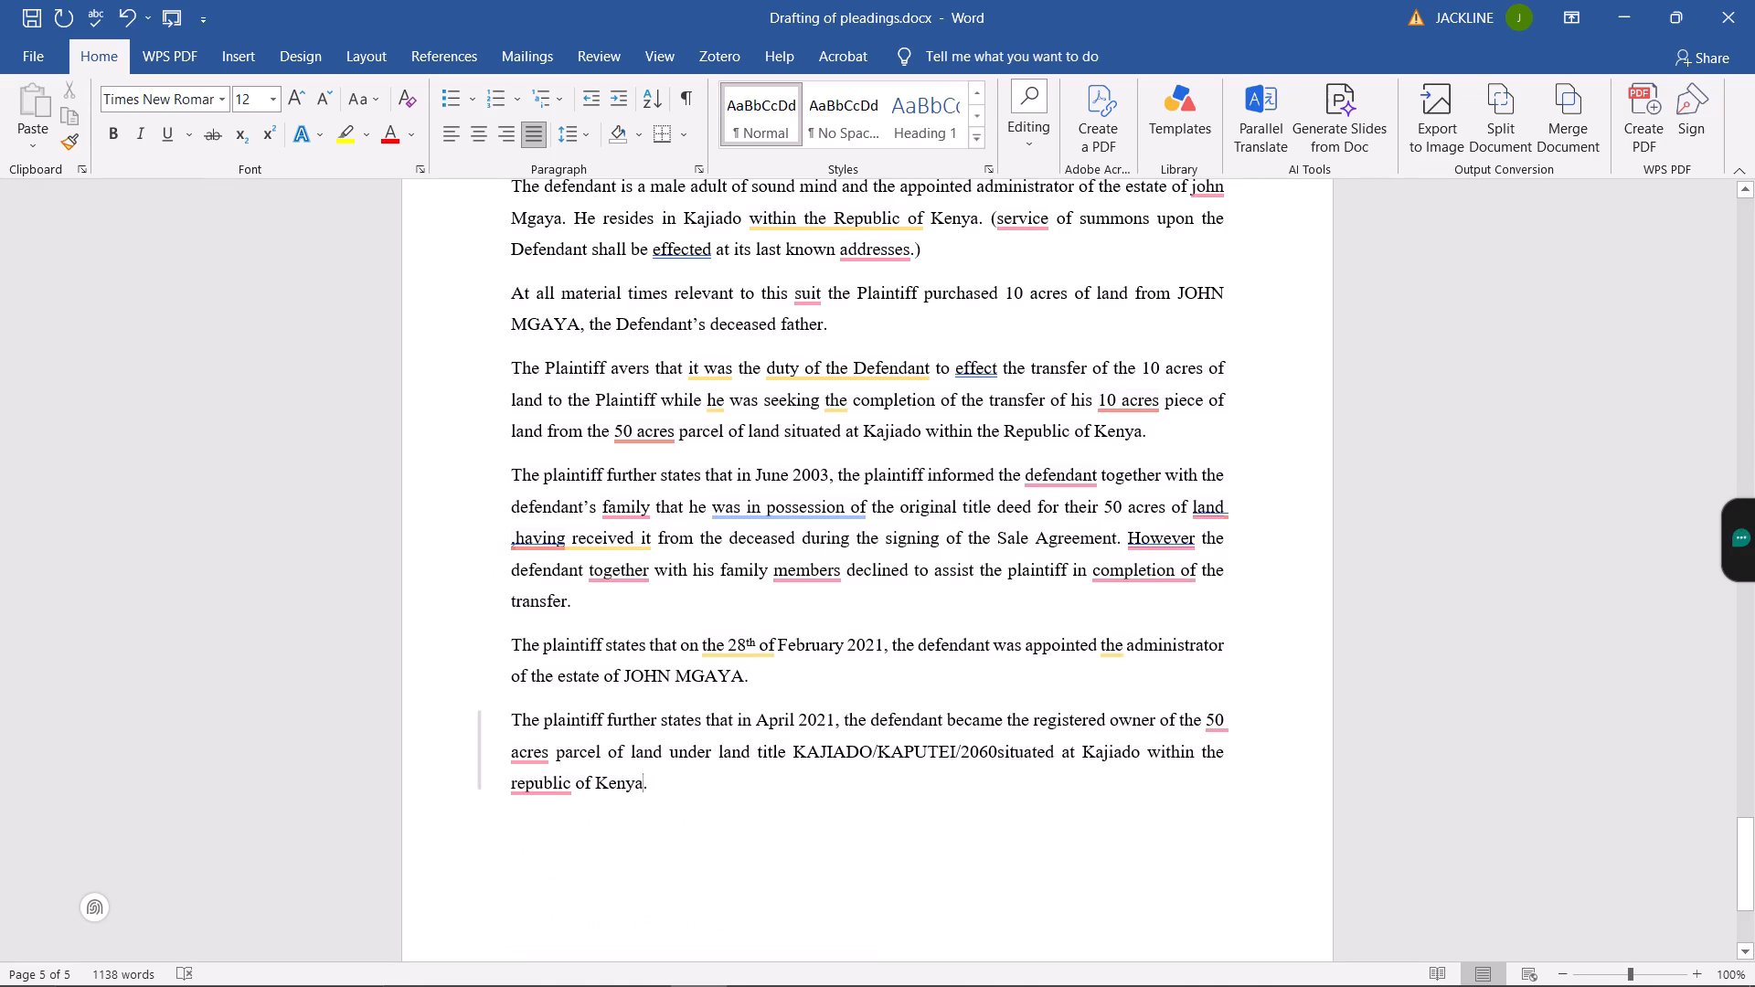
left_click(566, 843)
Start a new paragraph below the April 2021 paragraph with "The plaintiff maintains that".
left_click(665, 788)
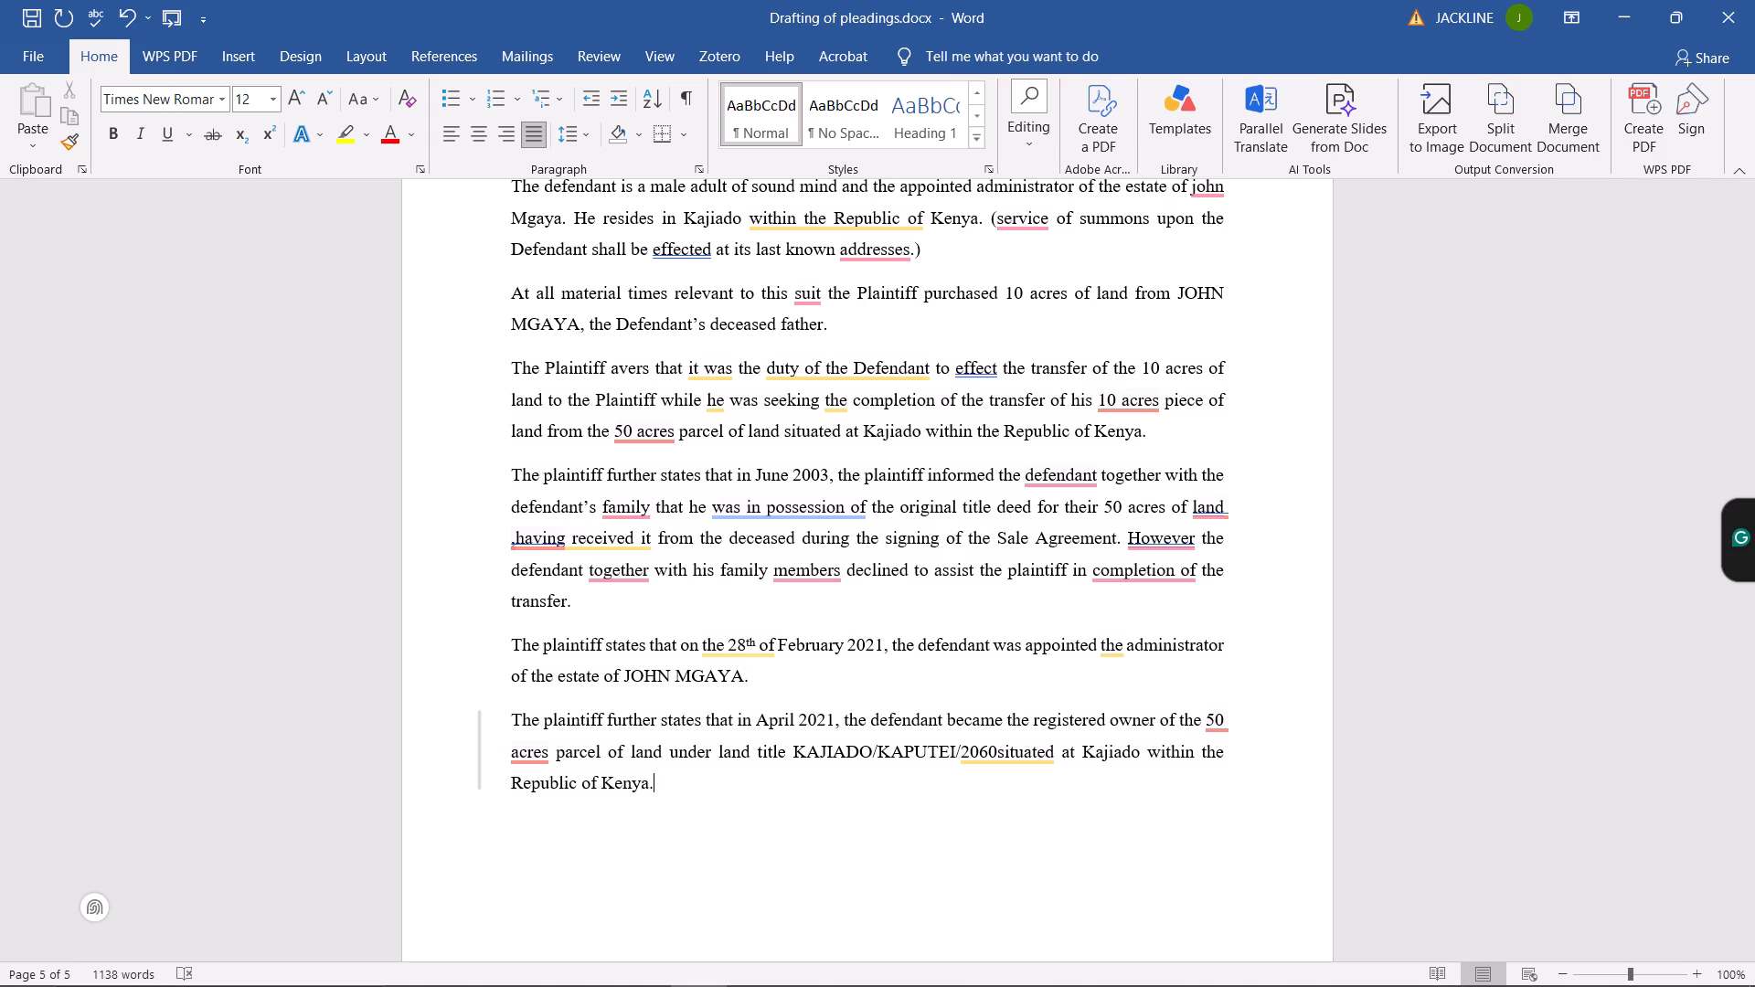
key("Return")
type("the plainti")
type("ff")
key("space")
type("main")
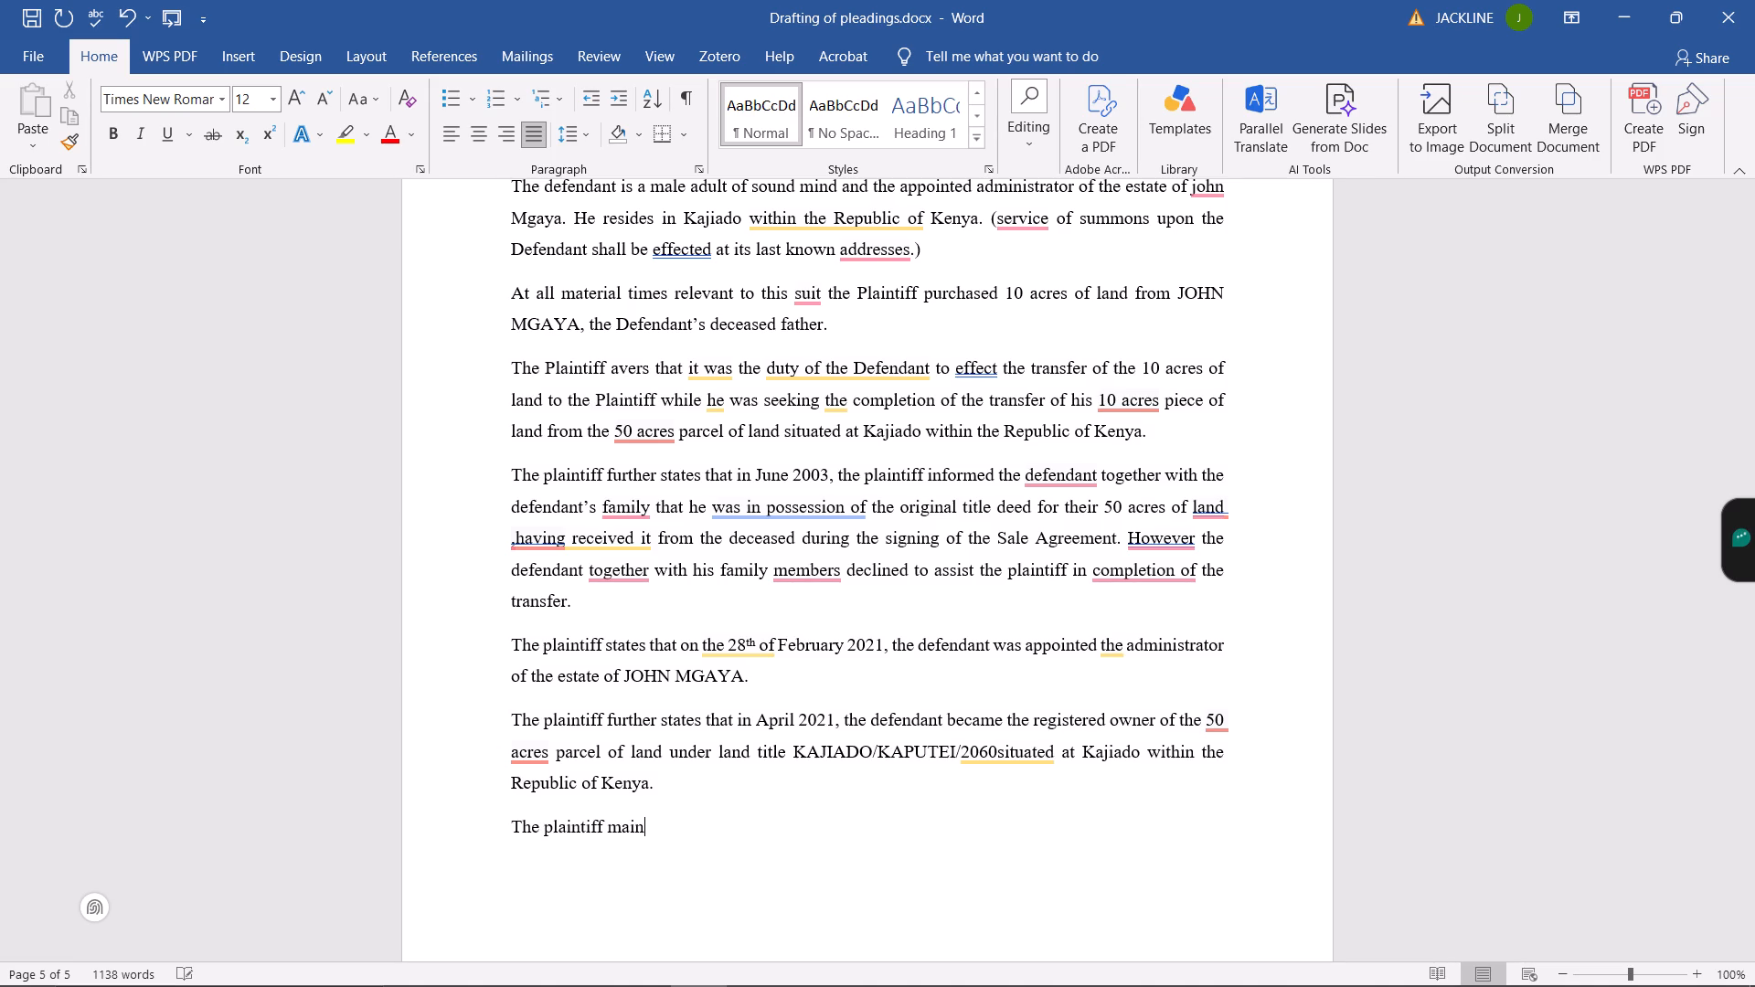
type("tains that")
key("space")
Continue the new paragraph's sentence with "he came to learn of a gazette notice".
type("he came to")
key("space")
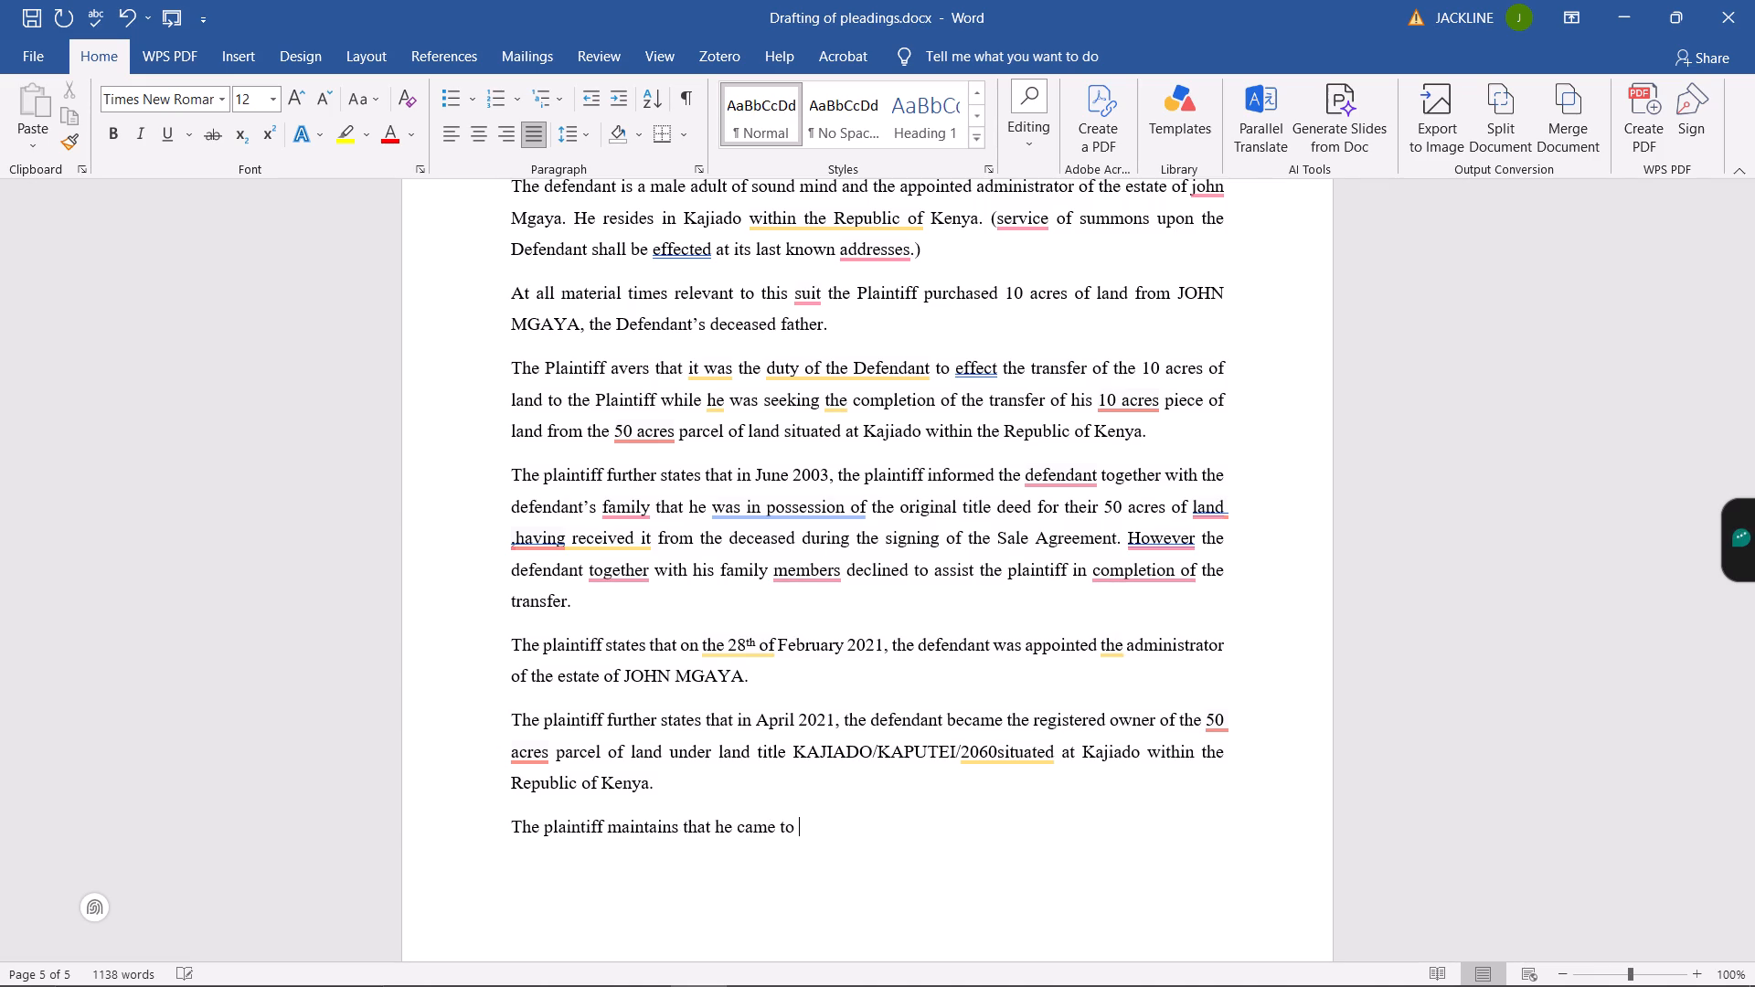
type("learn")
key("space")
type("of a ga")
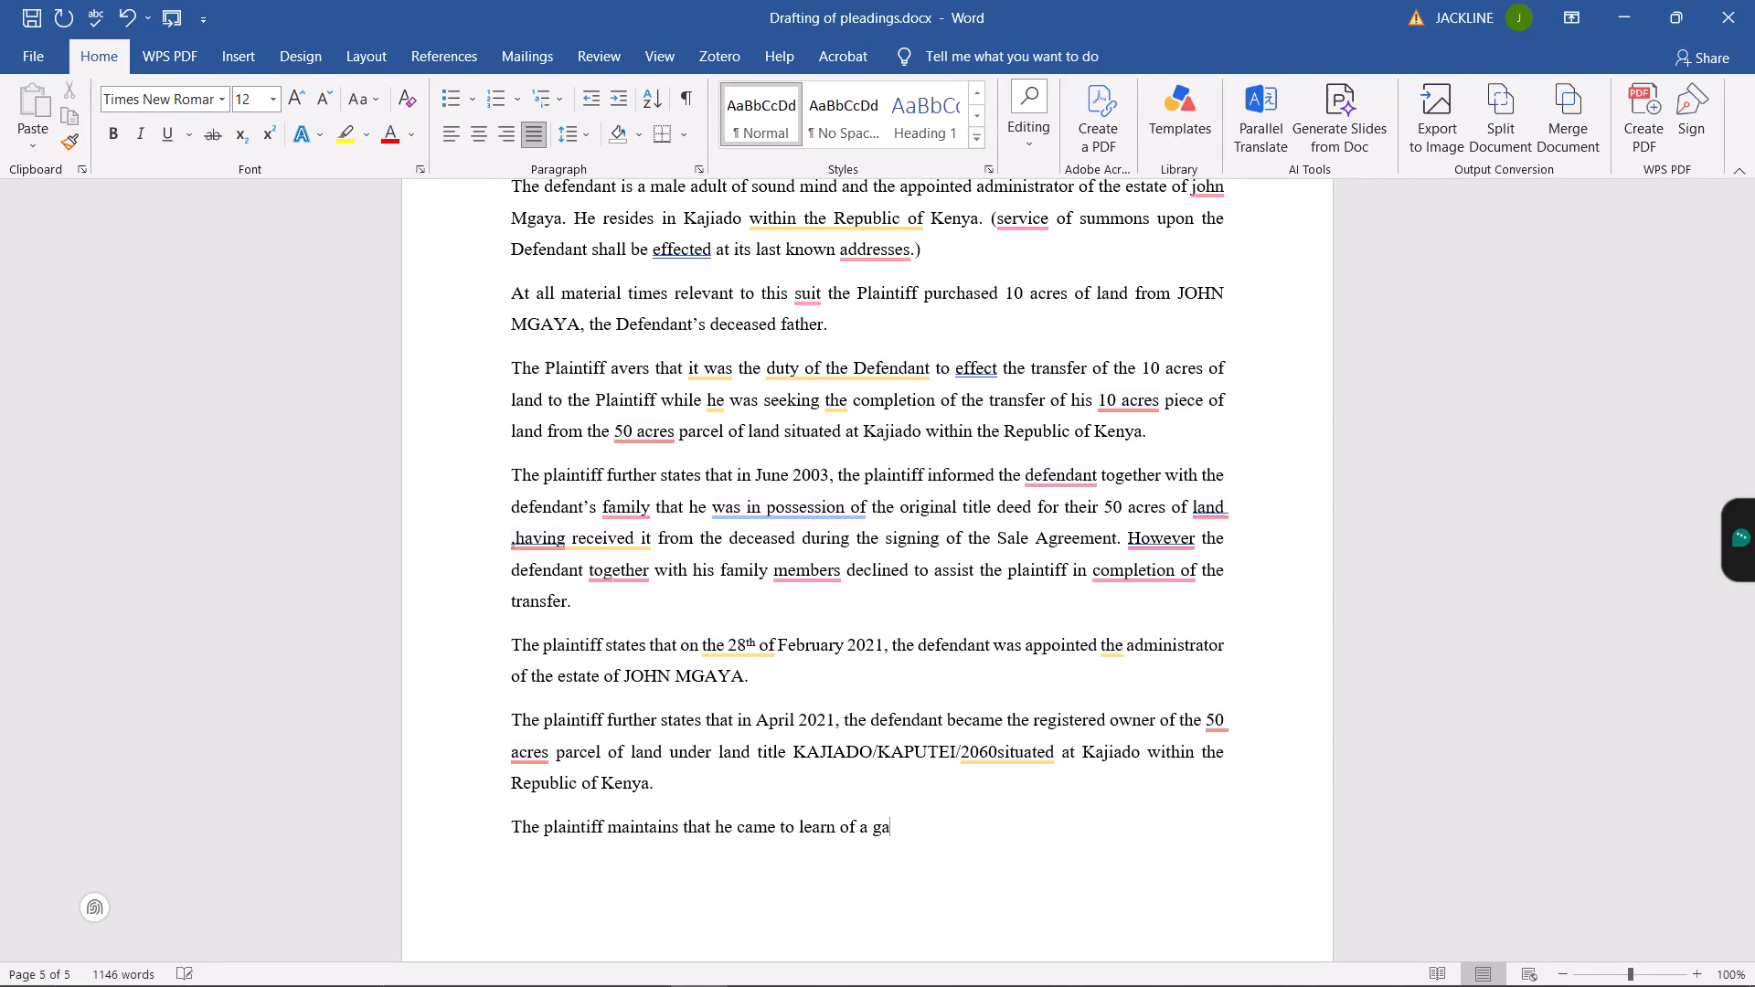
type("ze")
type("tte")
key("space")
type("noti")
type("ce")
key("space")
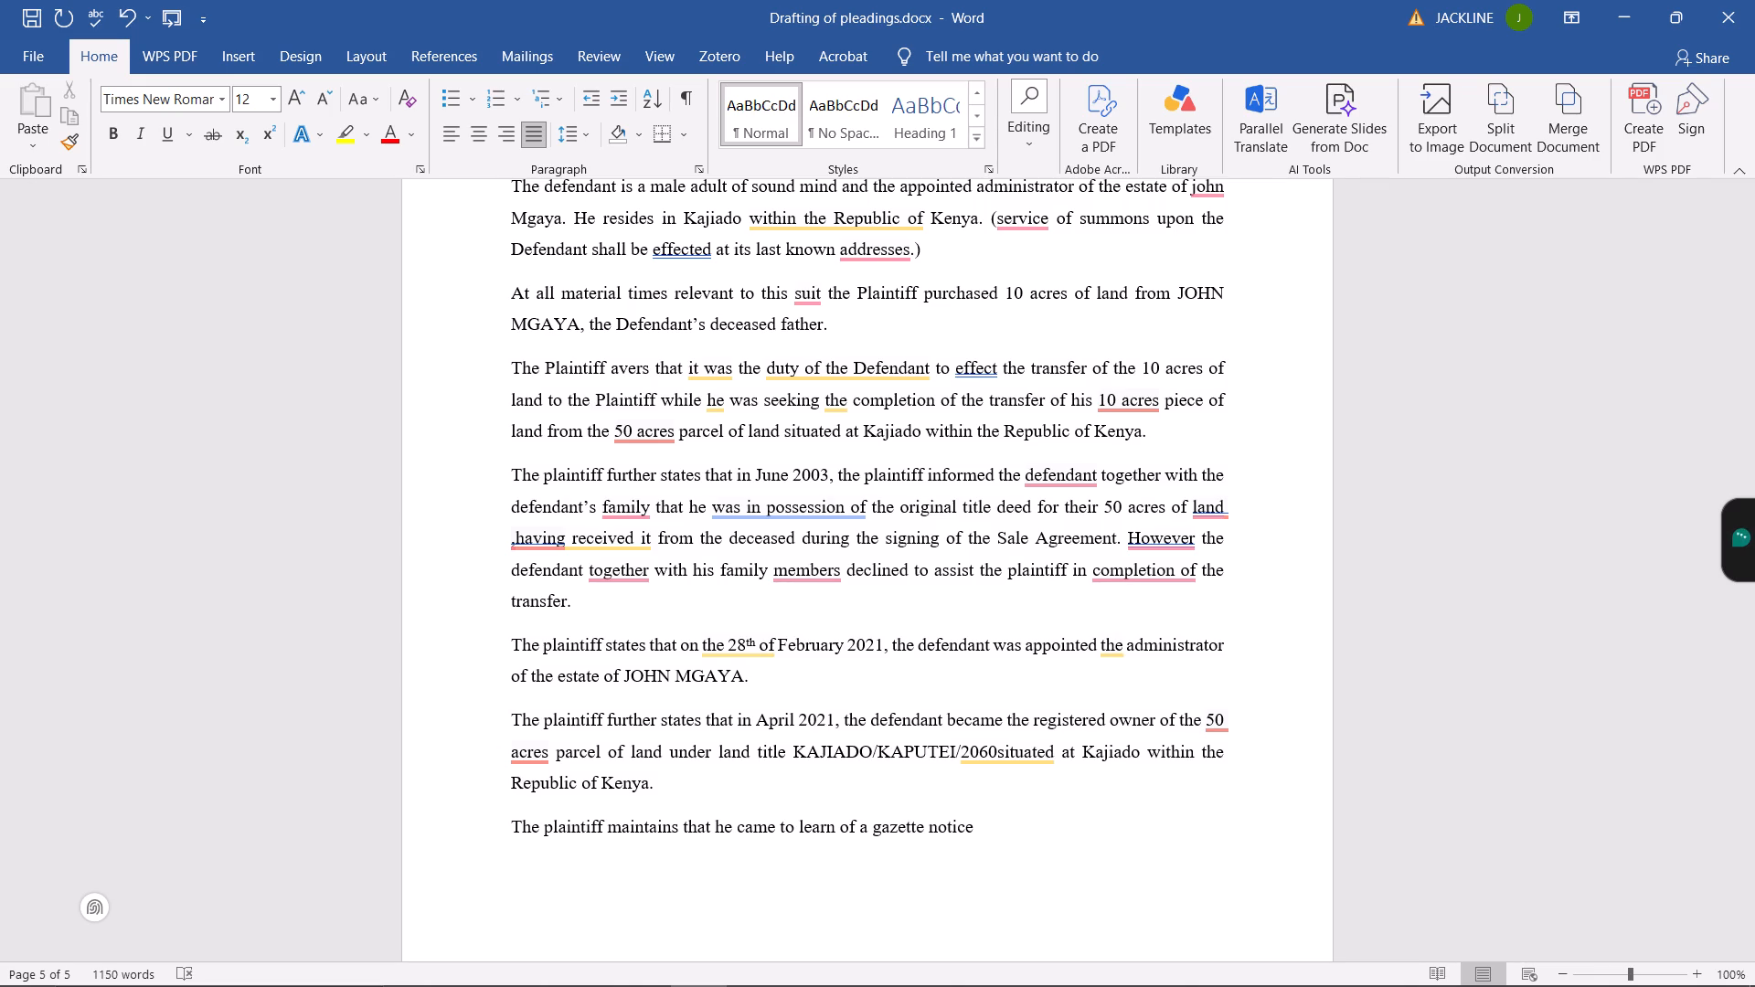
Continue the gazette notice sentence in the last paragraph with "relating to the issuance of the title to the defendant".
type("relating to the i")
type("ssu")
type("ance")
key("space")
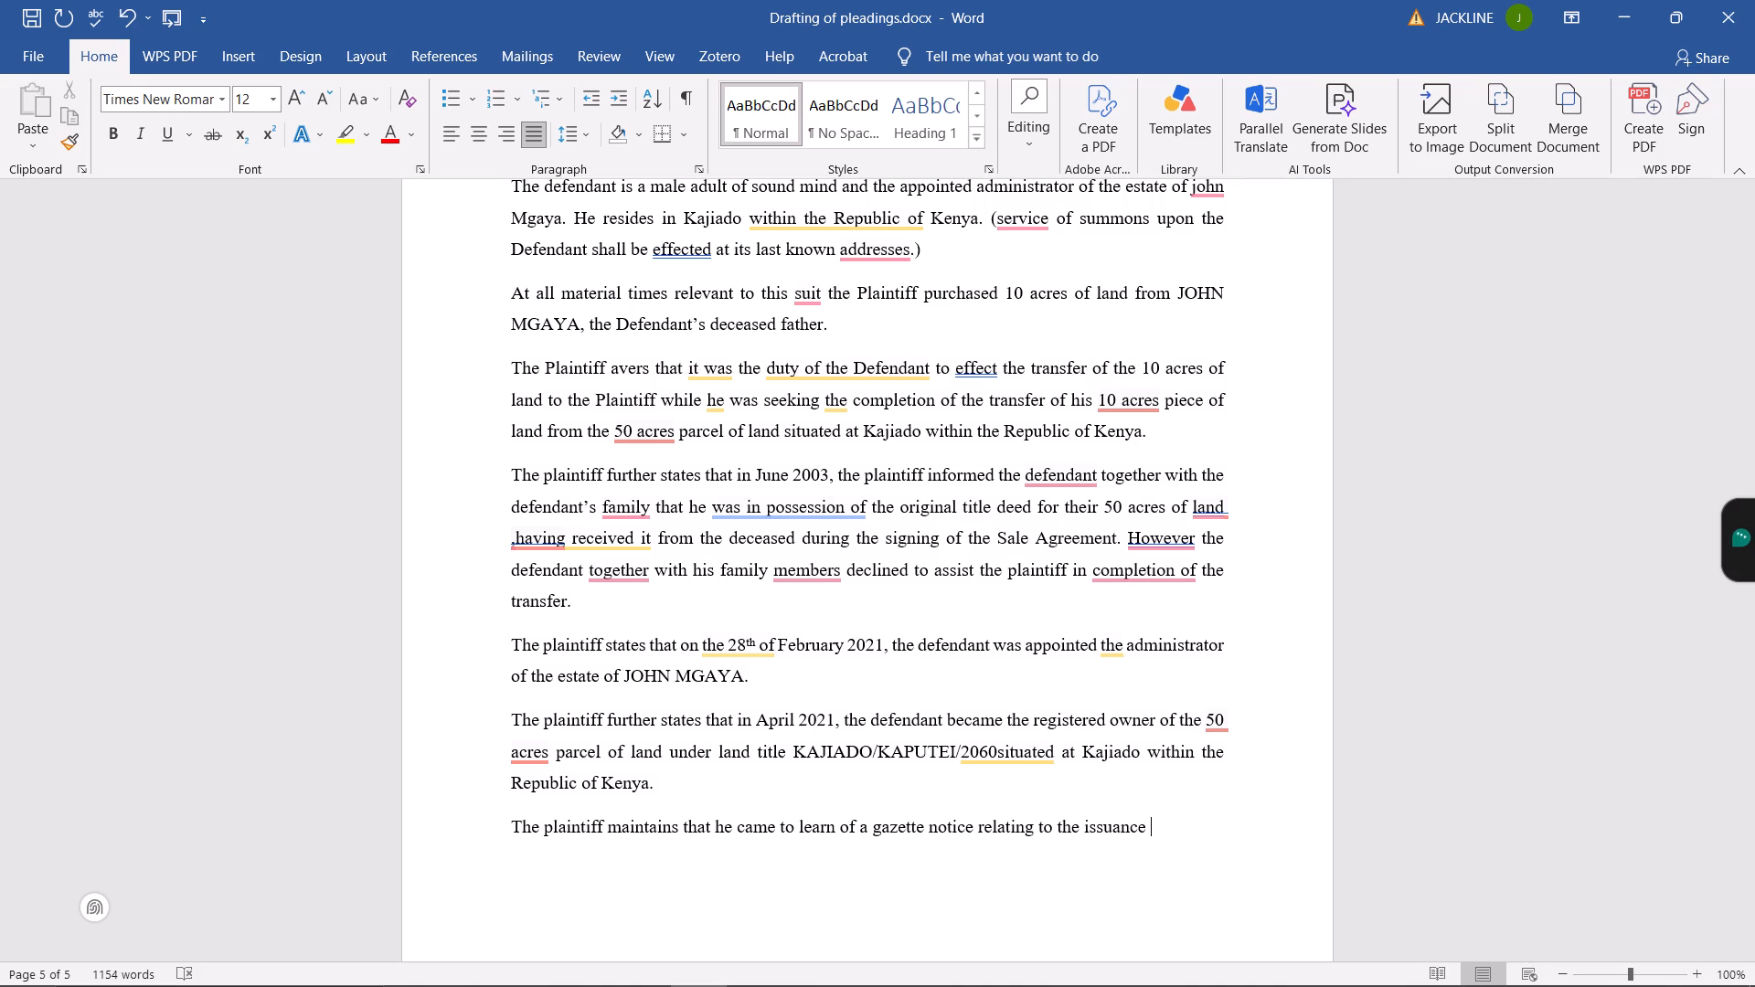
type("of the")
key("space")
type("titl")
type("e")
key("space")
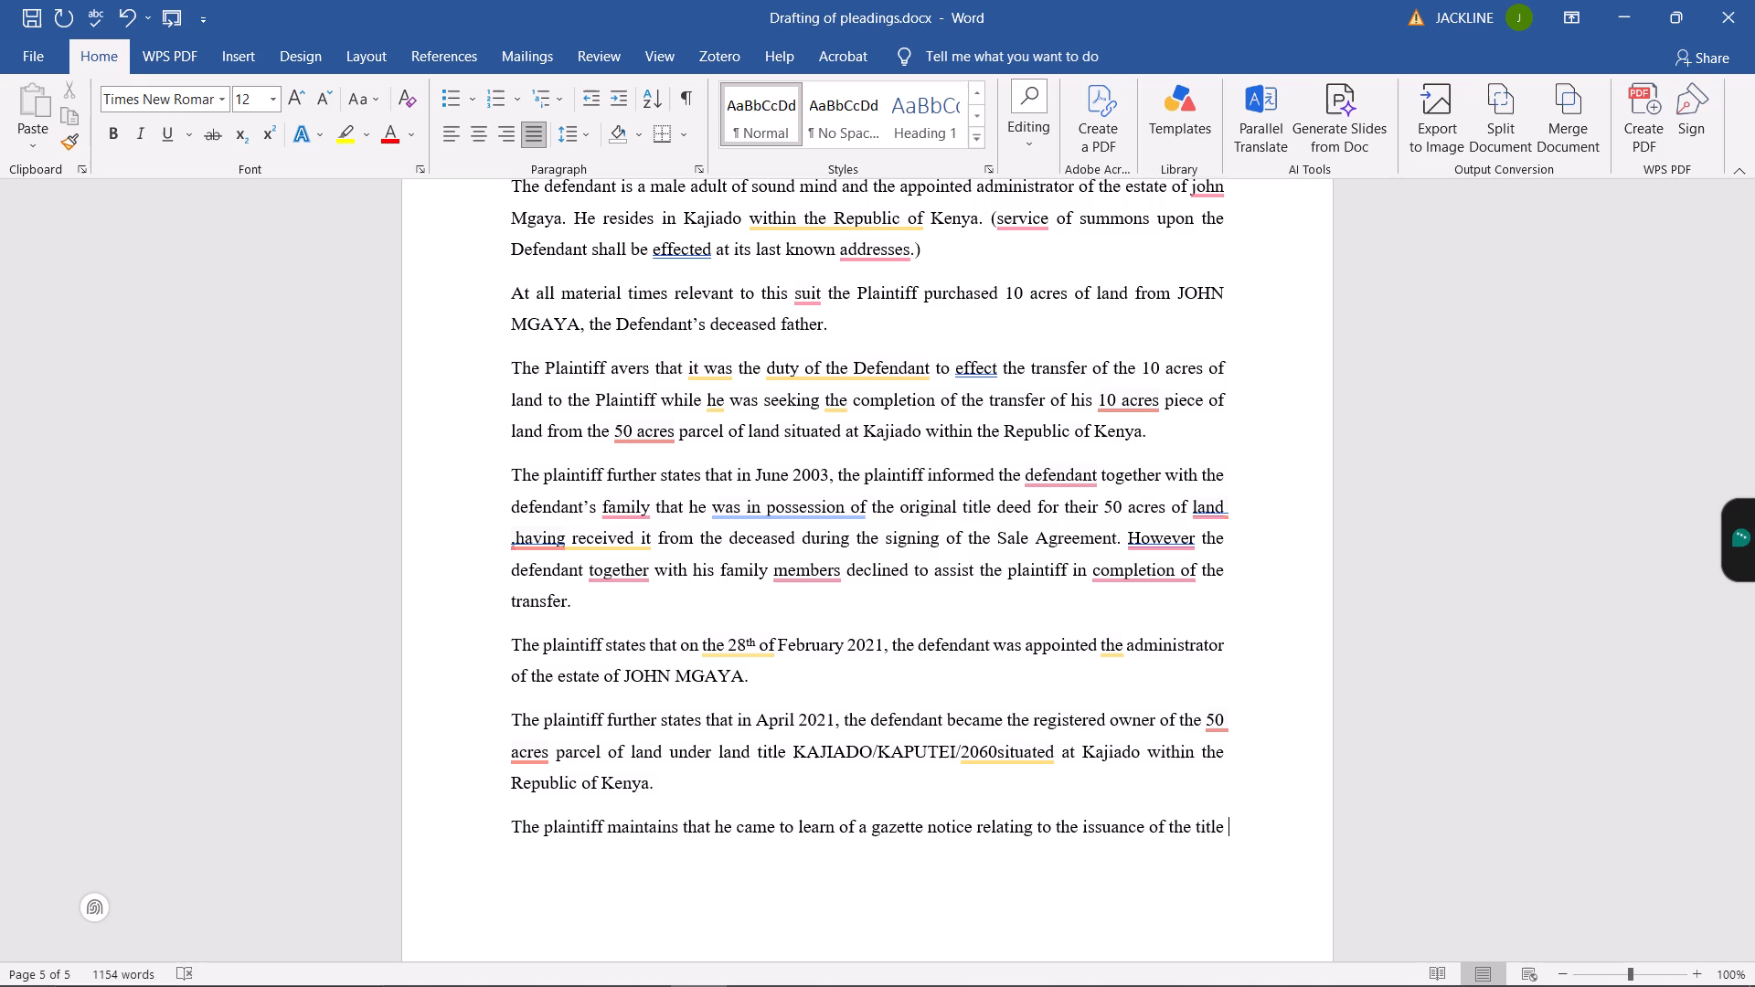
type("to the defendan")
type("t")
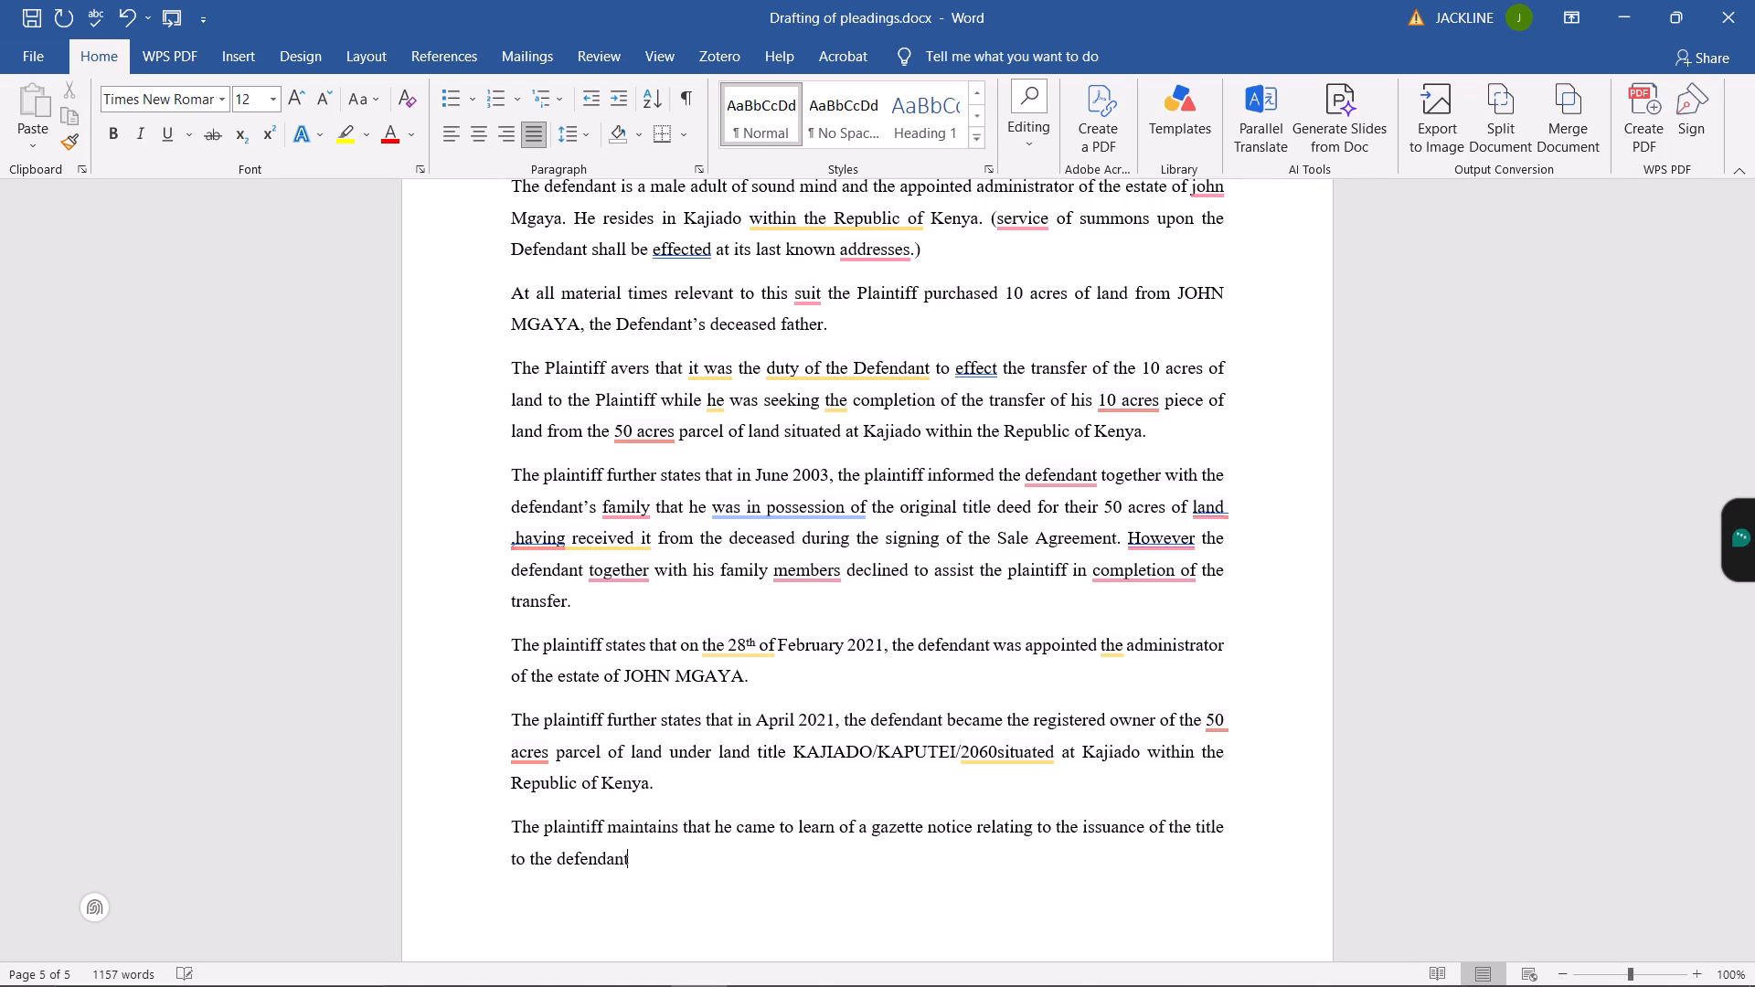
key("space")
Extend the sentence with "in July 2021 vide a gazette notice".
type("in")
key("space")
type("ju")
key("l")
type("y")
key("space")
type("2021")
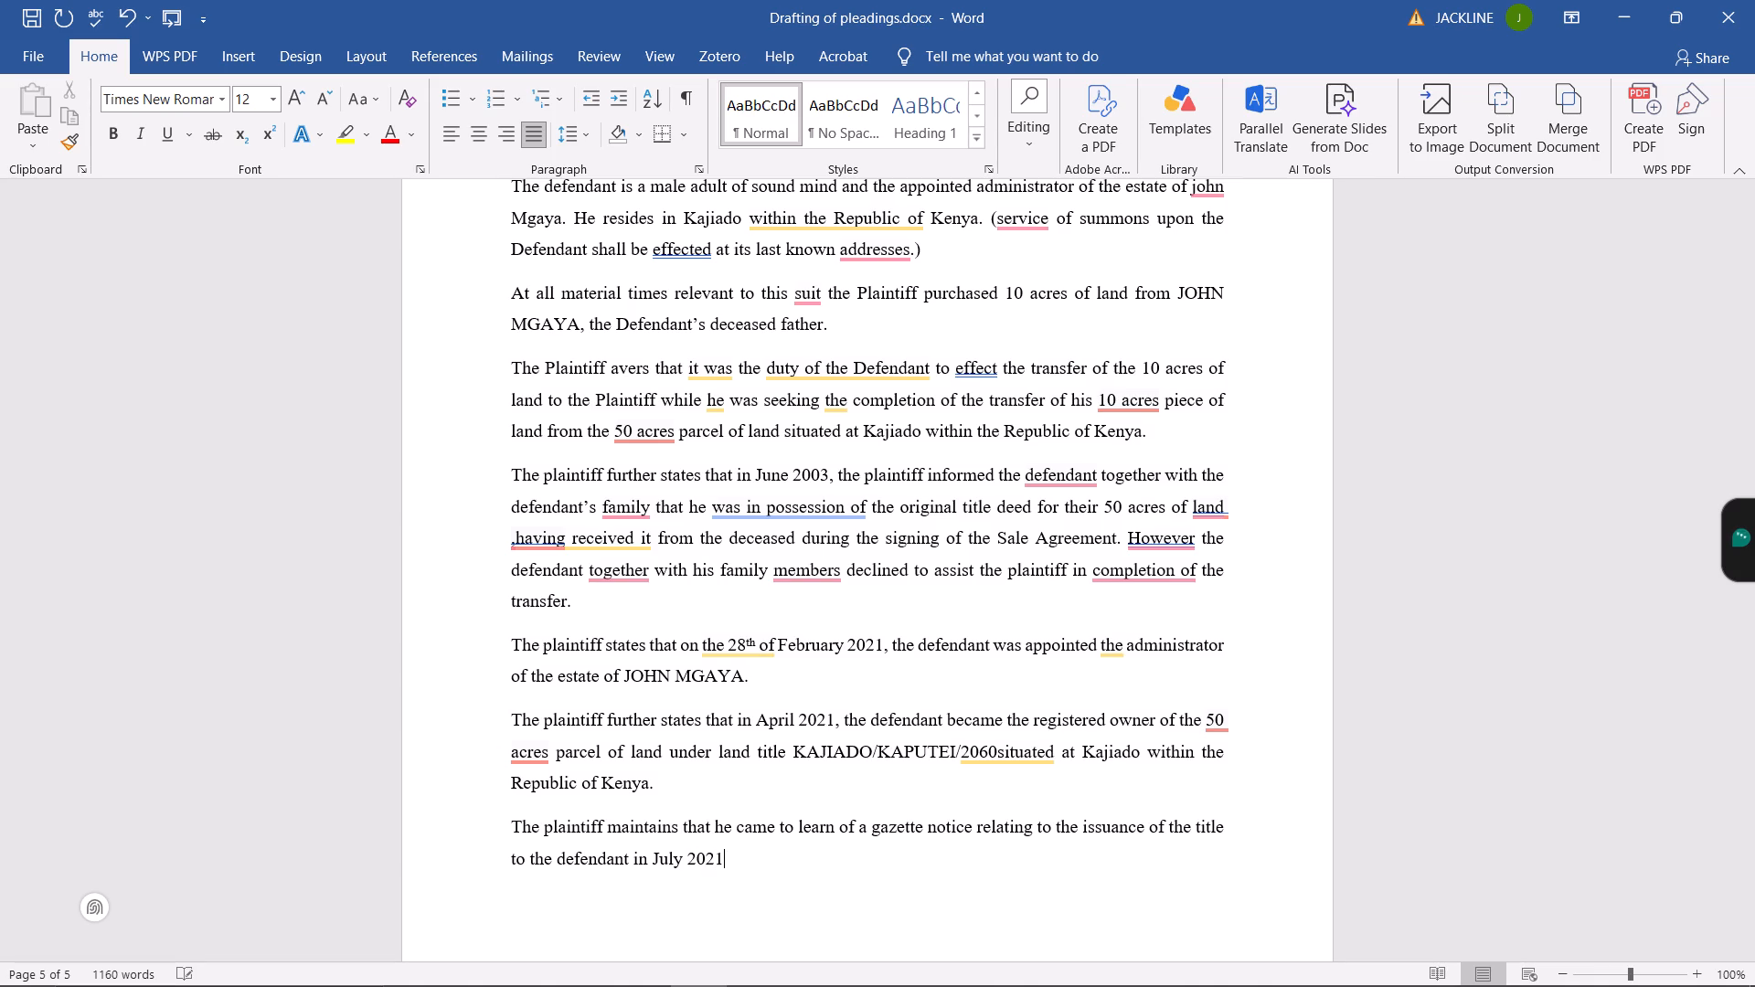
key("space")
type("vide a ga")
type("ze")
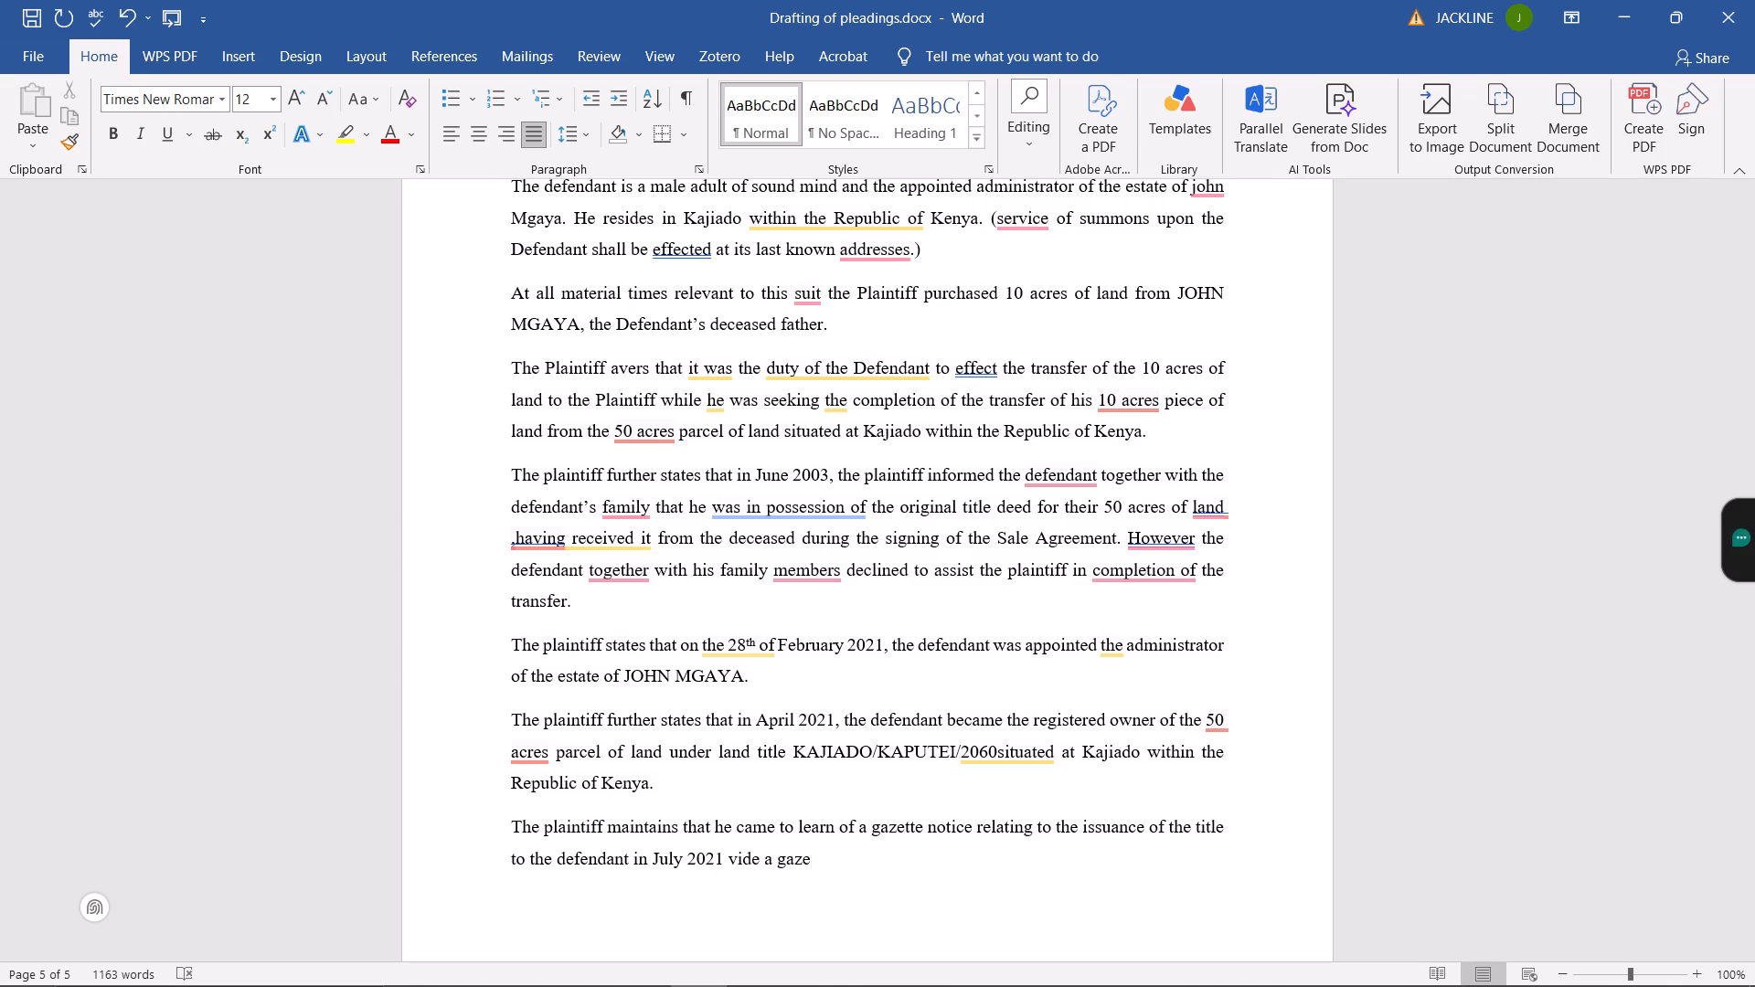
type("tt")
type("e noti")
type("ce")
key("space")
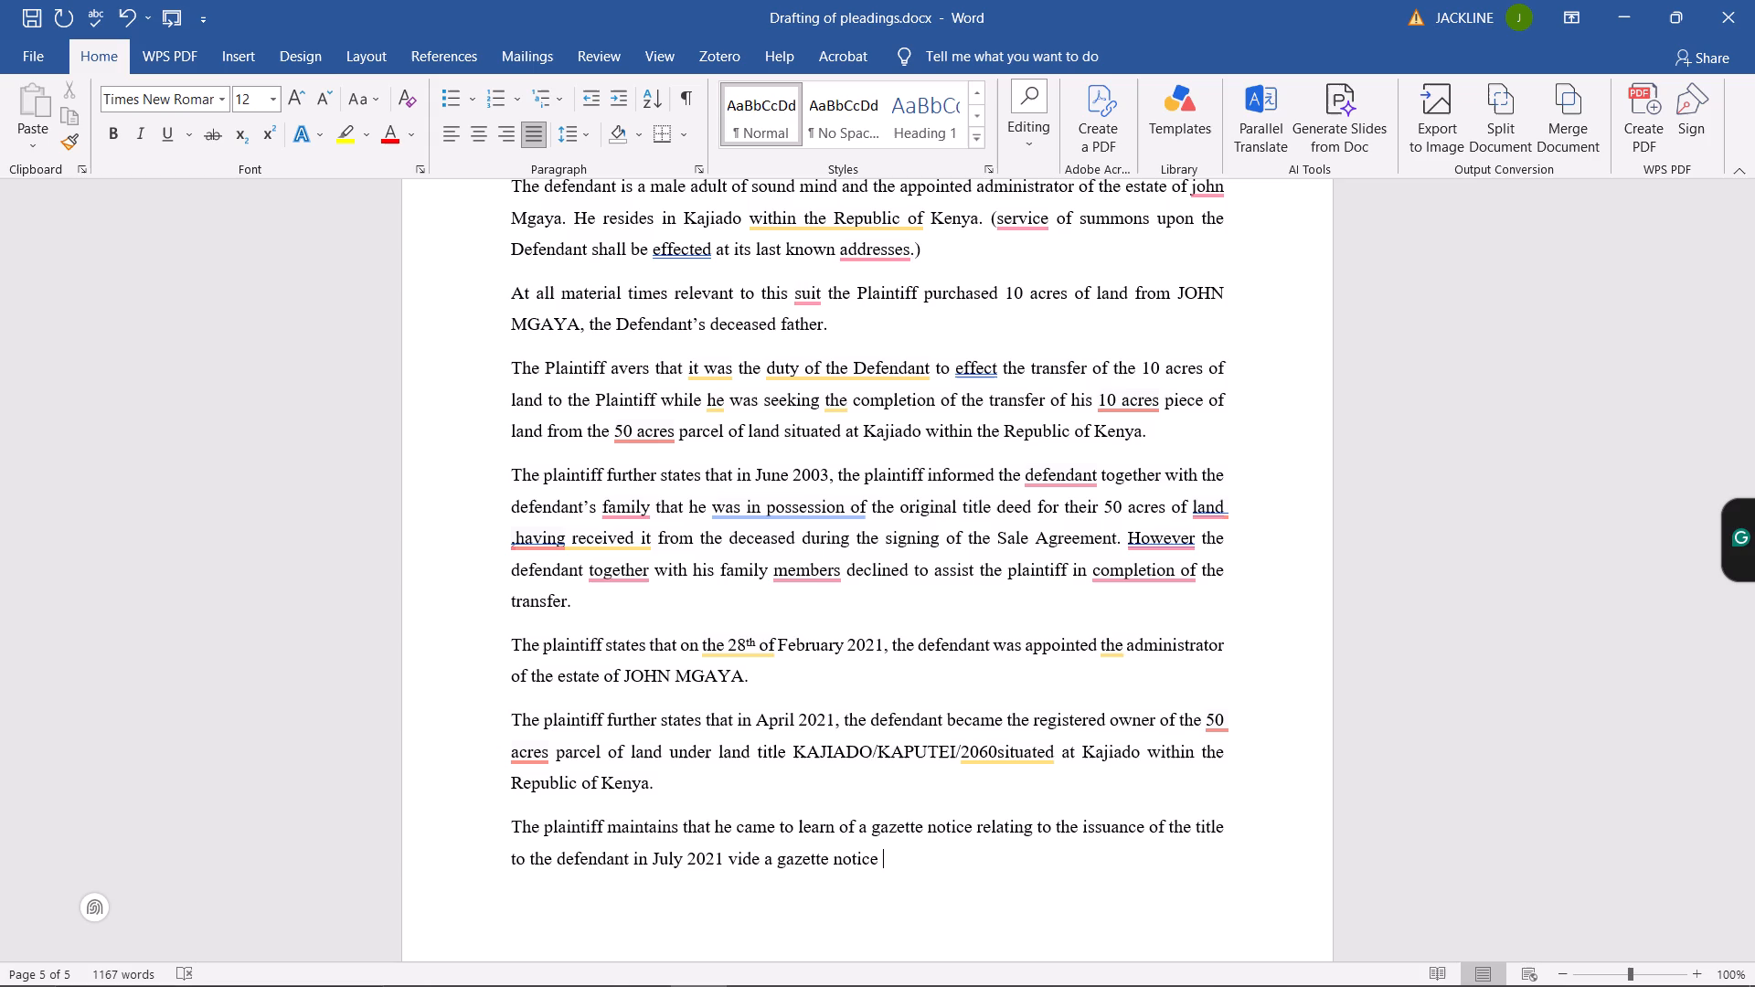
Continue the sentence with "in which the land registrar at Kajiado".
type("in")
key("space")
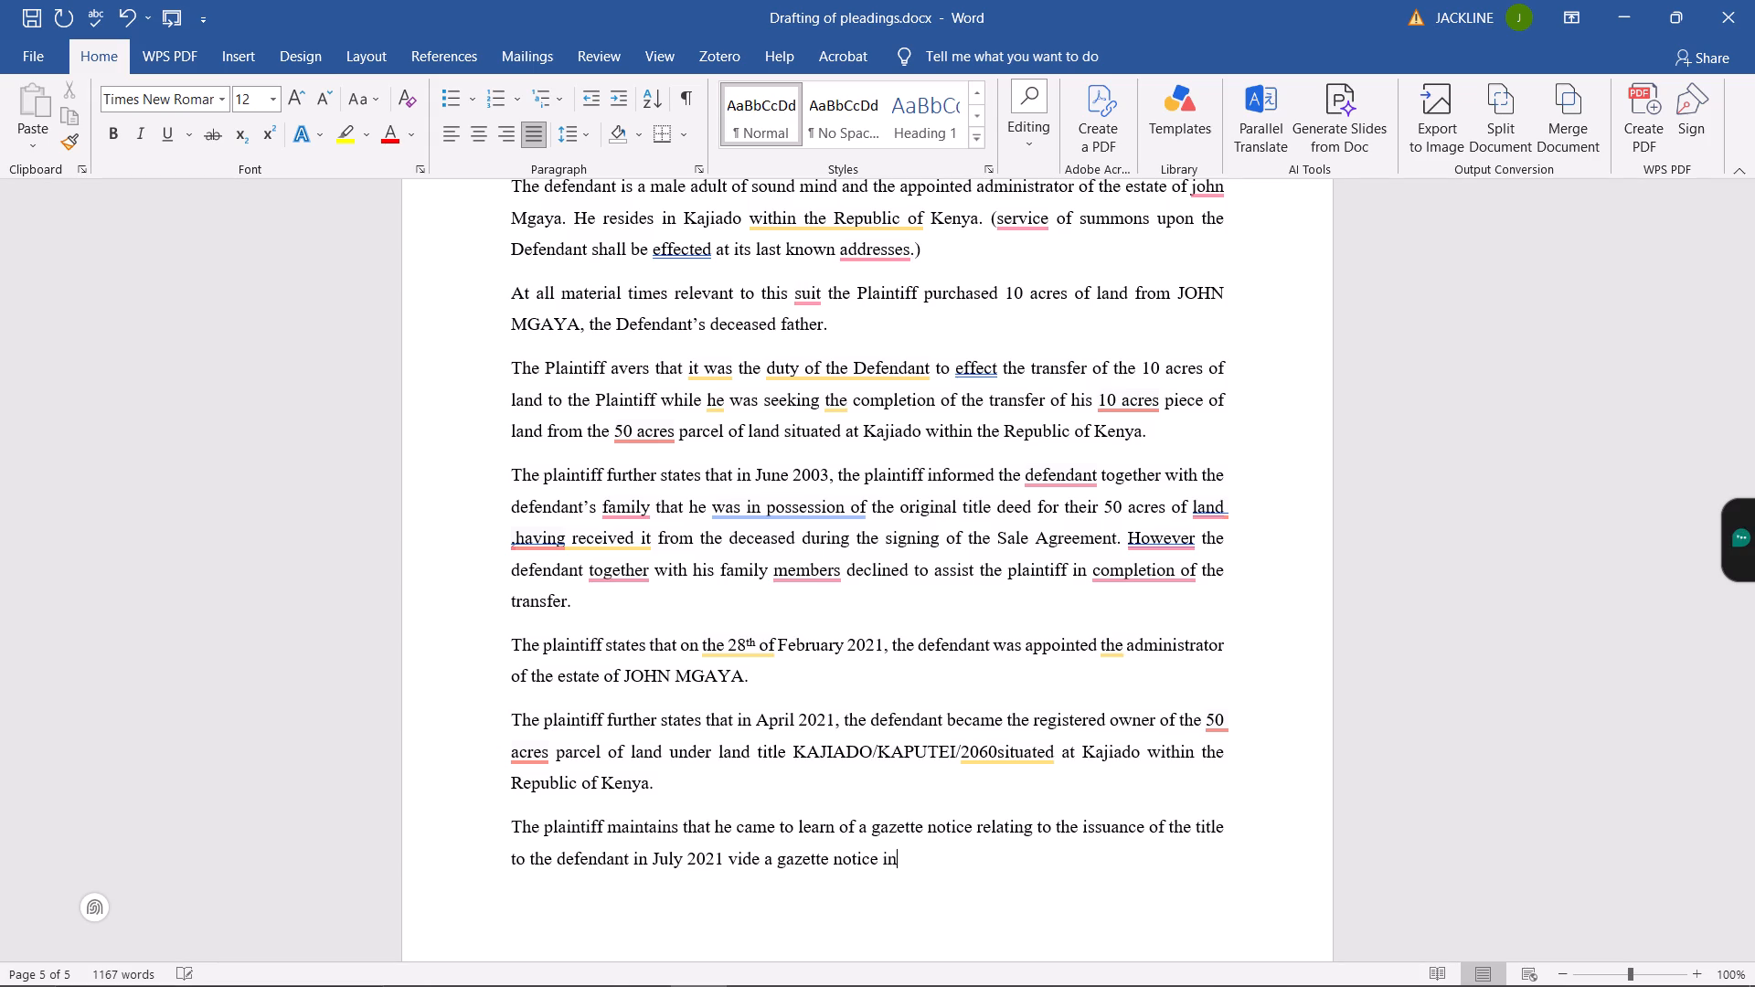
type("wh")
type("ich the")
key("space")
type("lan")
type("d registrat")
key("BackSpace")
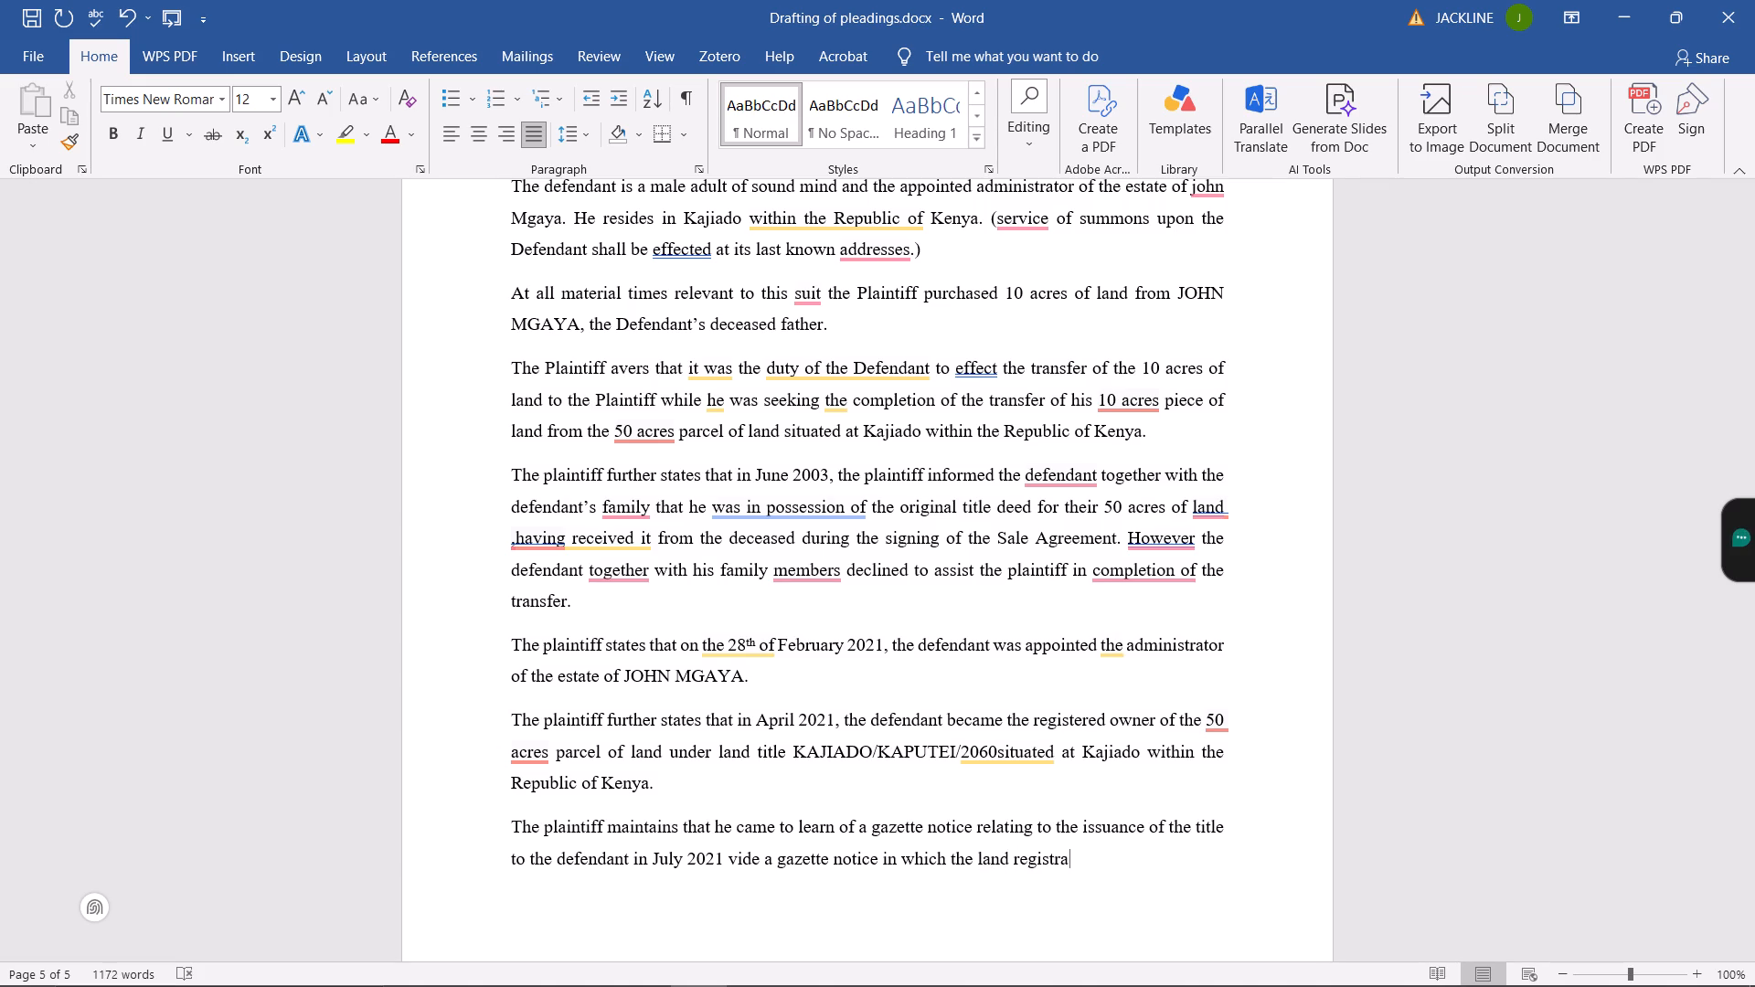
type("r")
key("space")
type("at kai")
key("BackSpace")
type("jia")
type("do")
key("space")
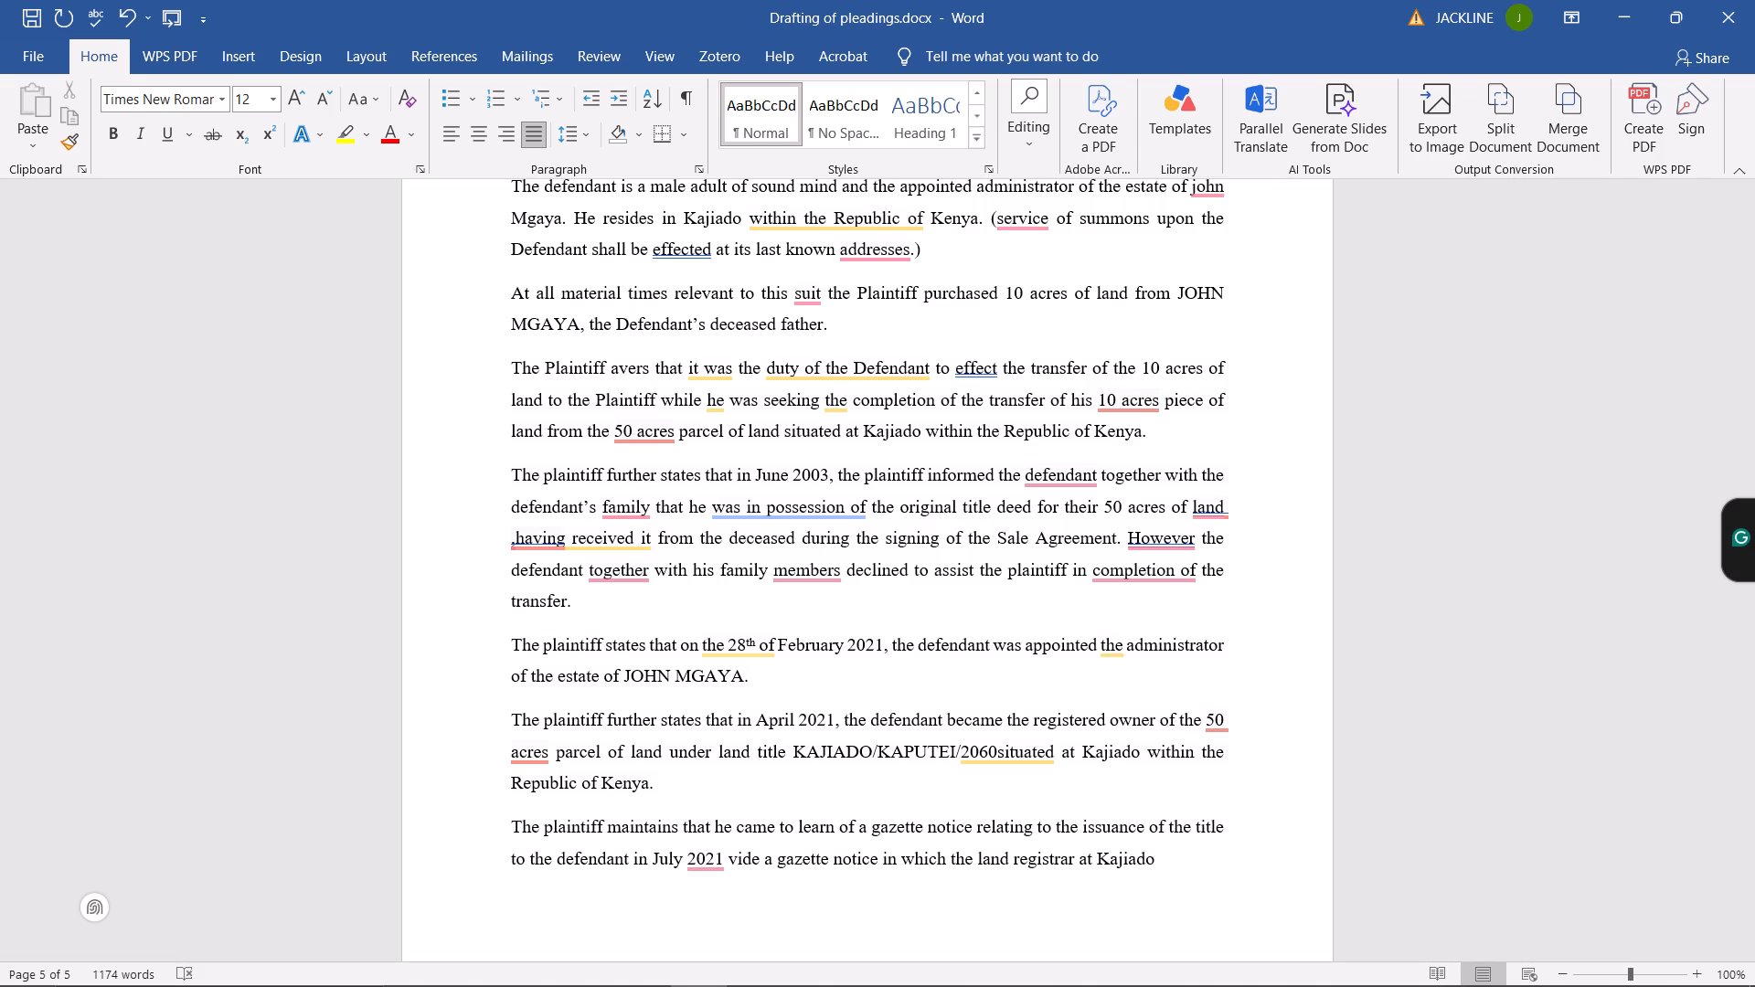
Add "notified the public that he will be issuing" after the mention of the land registrar at Kajiado.
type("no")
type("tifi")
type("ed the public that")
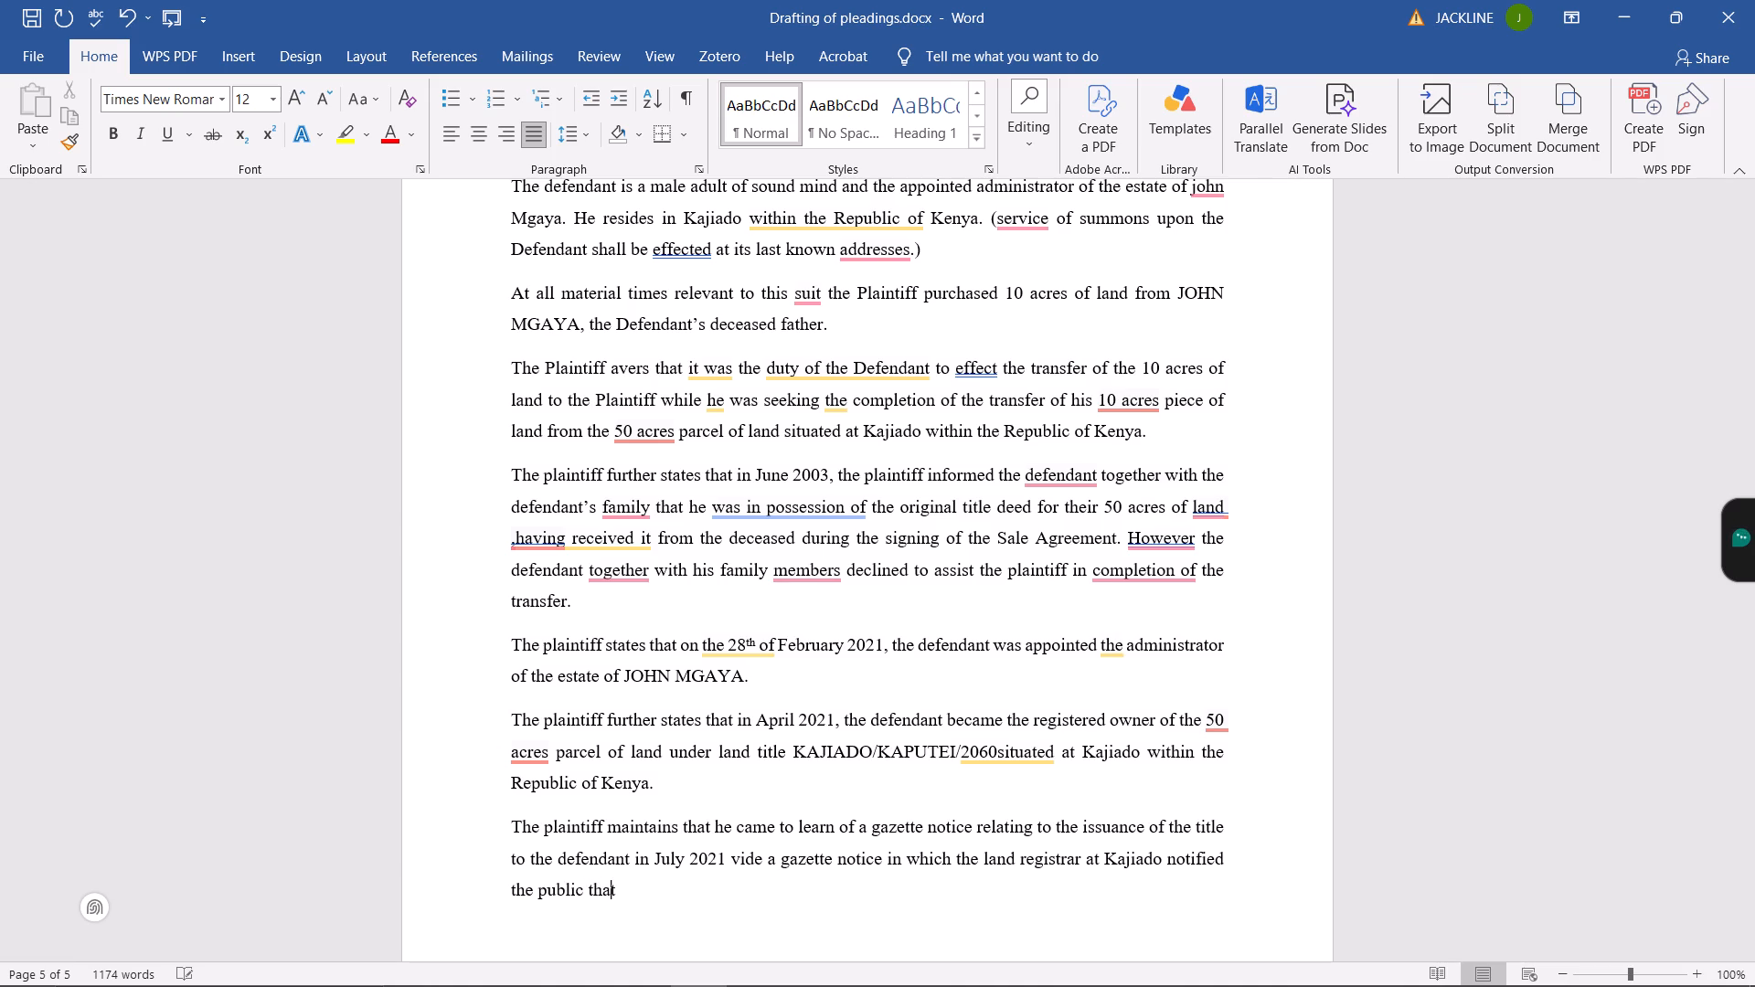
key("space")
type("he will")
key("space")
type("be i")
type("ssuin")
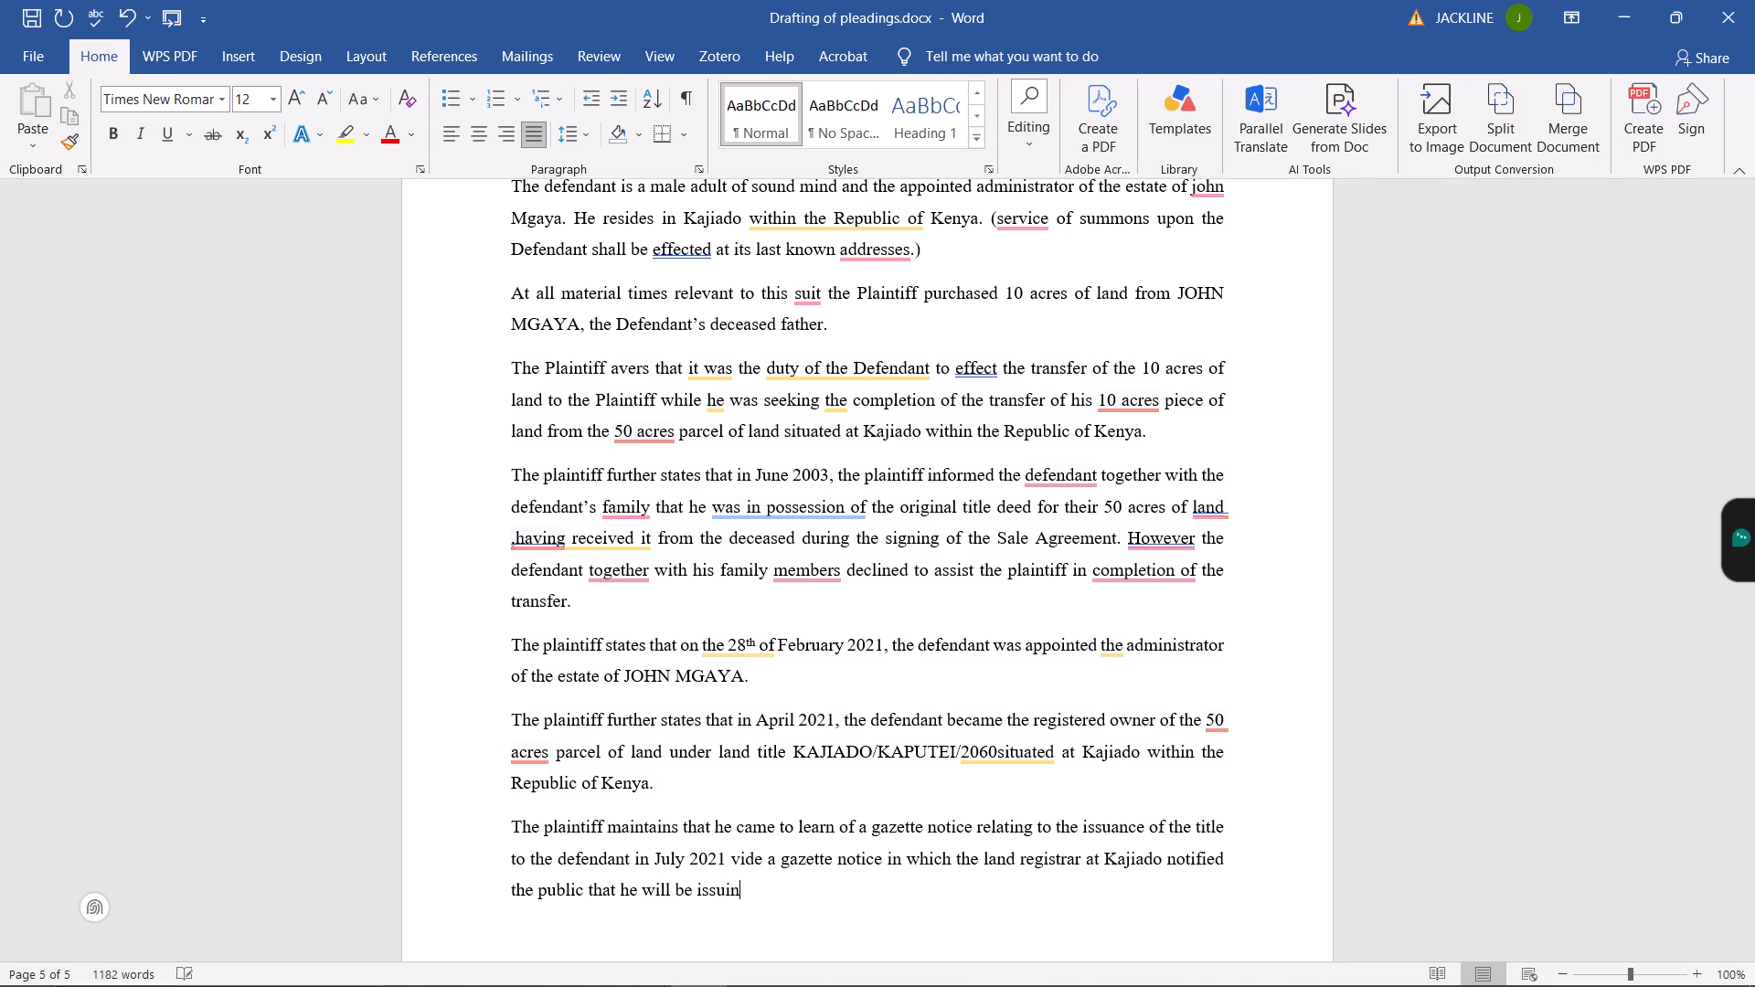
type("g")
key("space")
Continue the sentence with "a new title to the defendant".
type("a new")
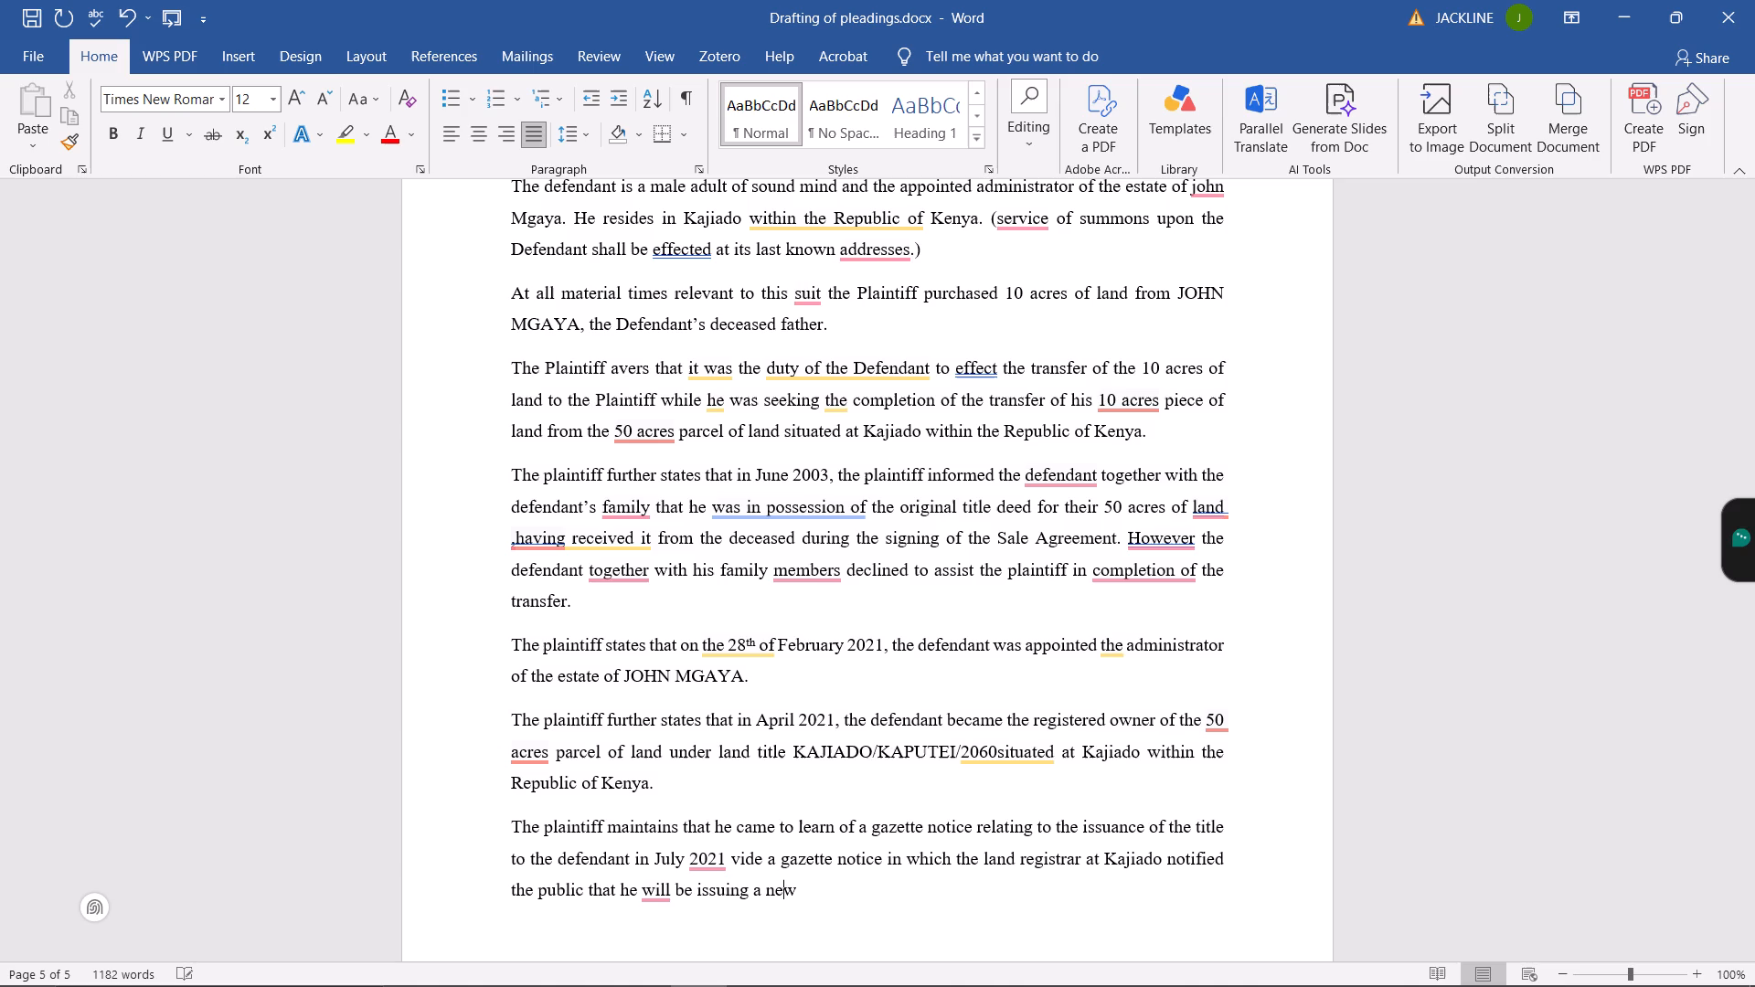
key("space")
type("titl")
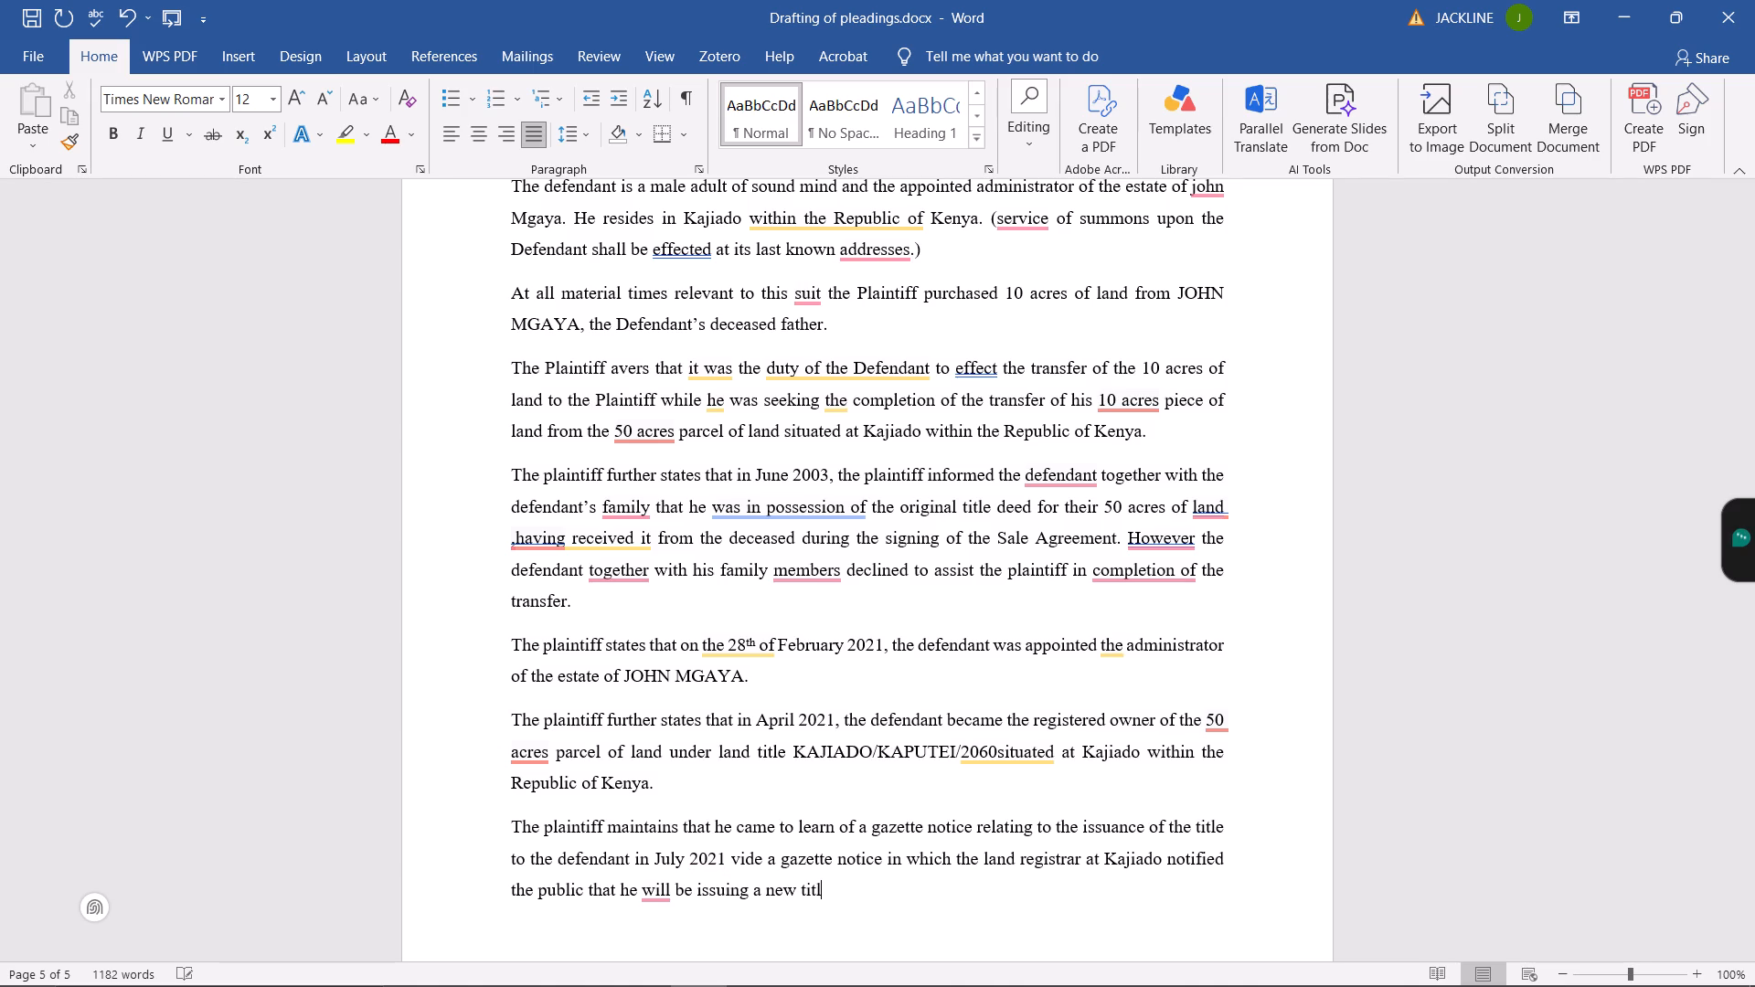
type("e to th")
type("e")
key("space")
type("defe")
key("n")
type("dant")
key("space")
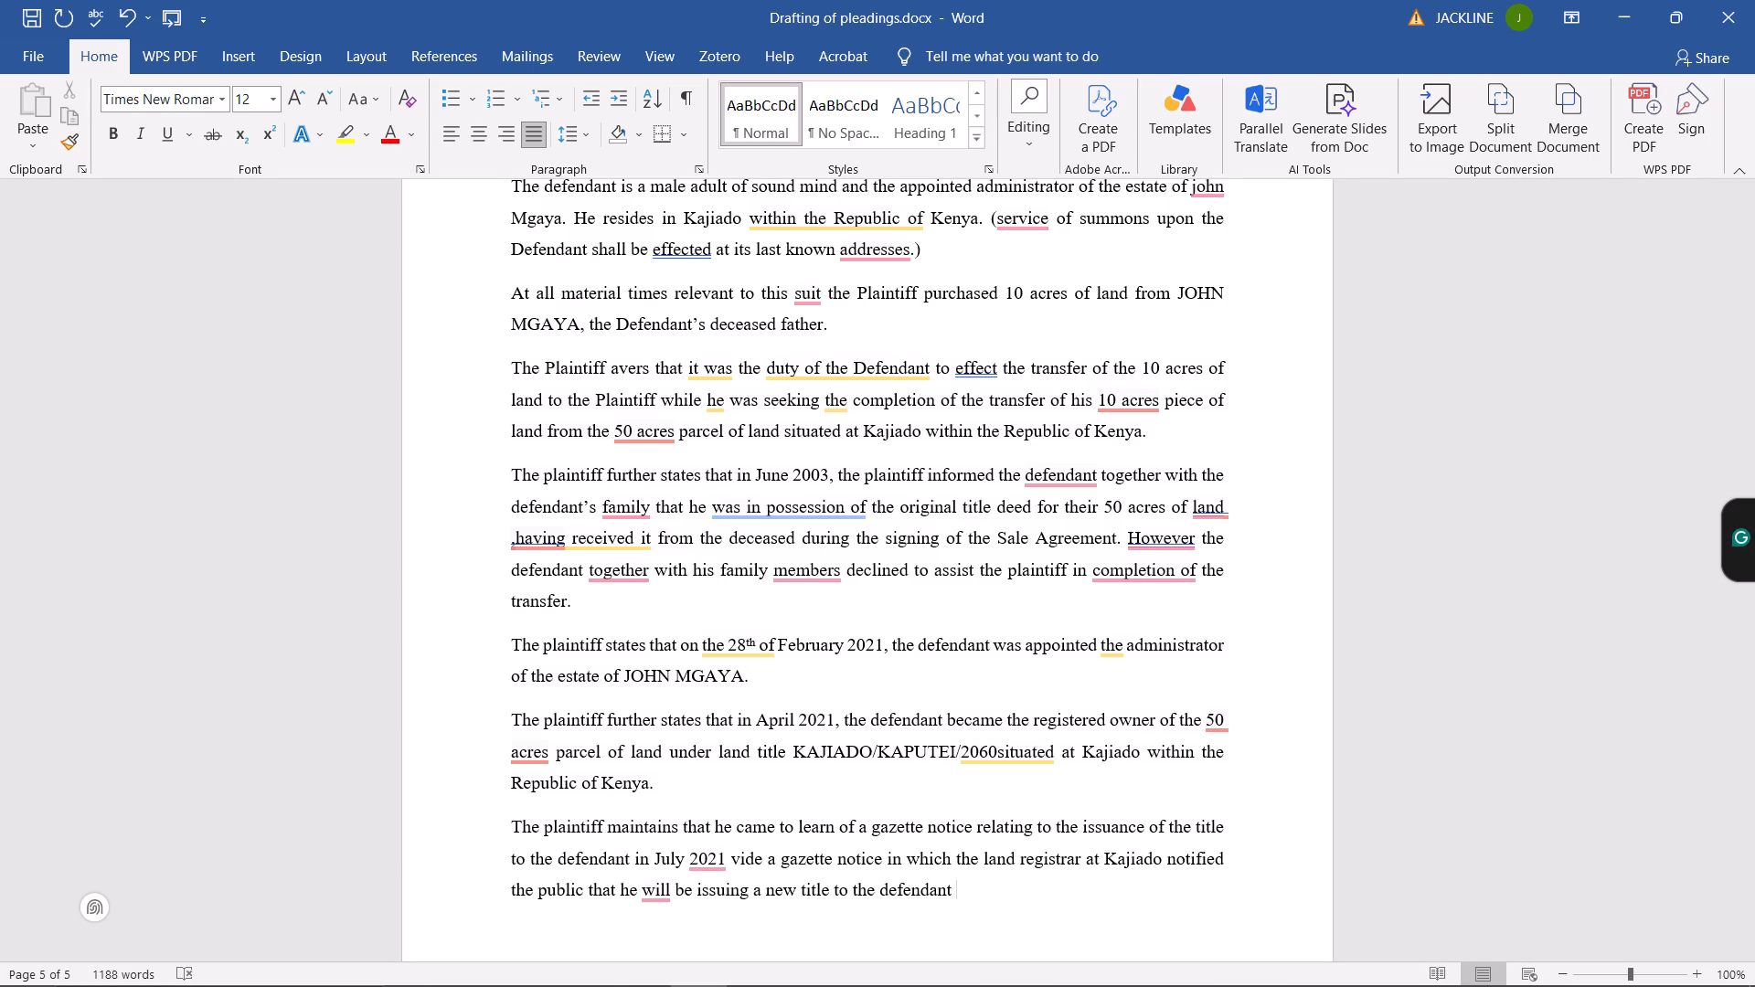
Continue the gazette notice sentence with "on the basis".
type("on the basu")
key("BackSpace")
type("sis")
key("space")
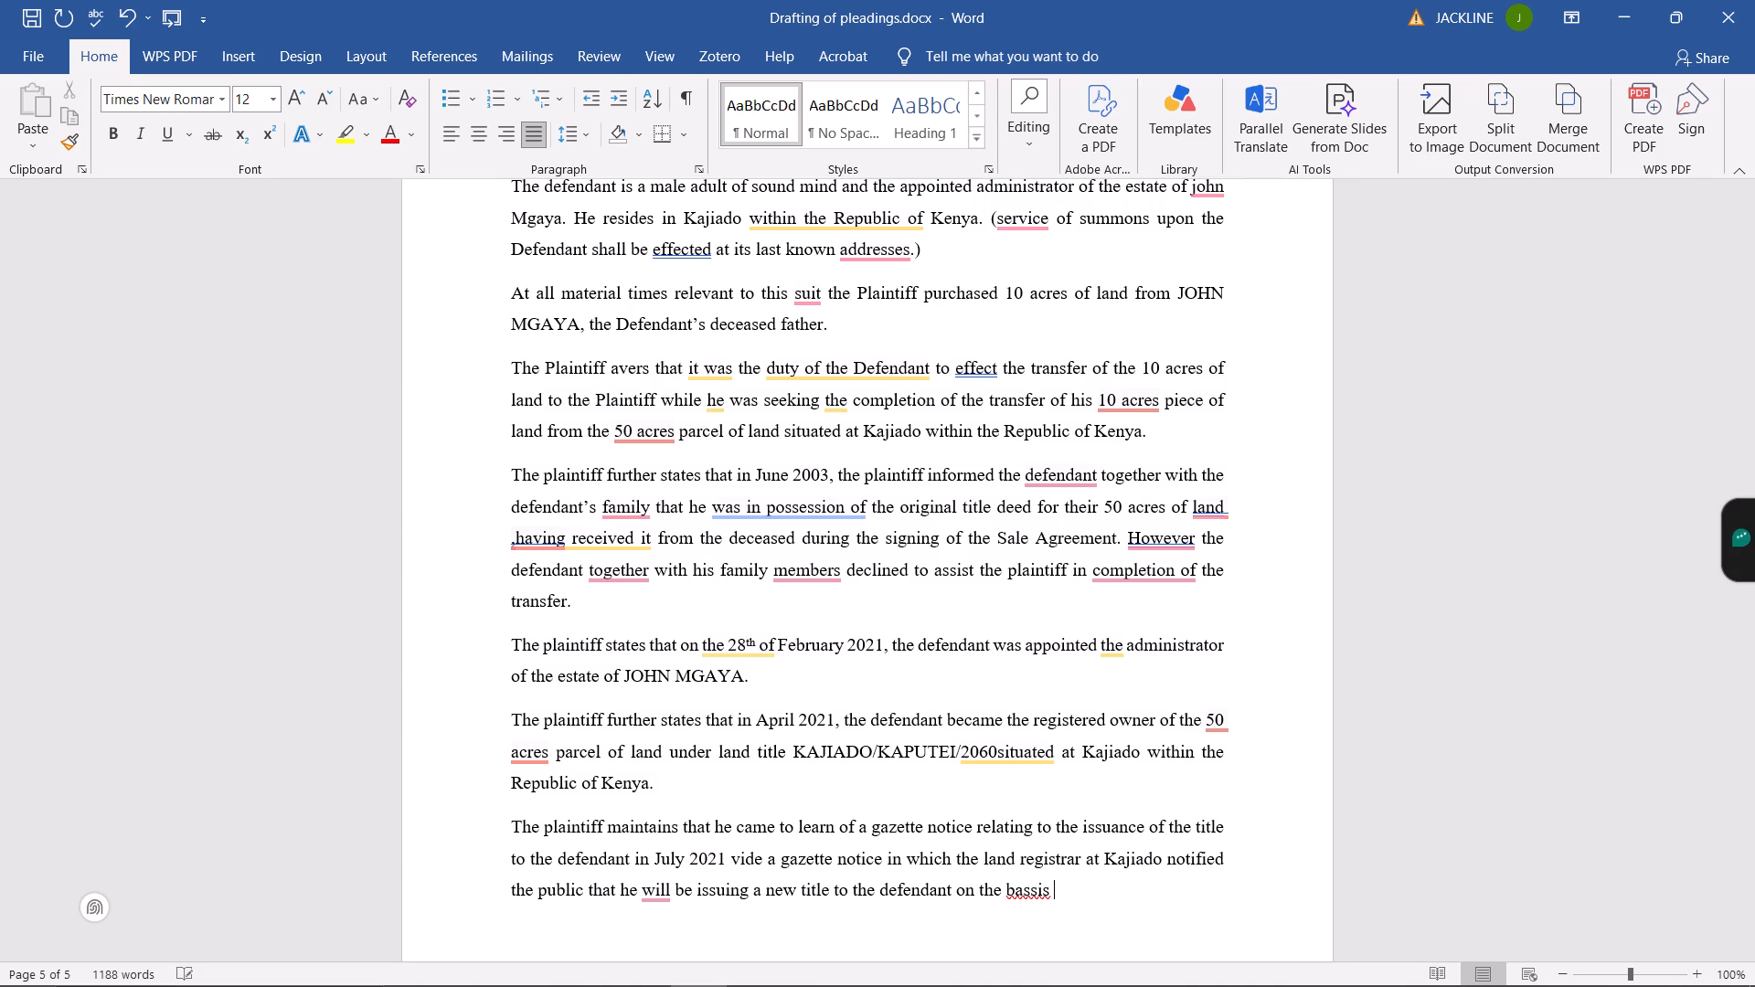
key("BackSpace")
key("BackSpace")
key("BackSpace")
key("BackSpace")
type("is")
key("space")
Finish the gazette notice sentence with "that the title was lost.".
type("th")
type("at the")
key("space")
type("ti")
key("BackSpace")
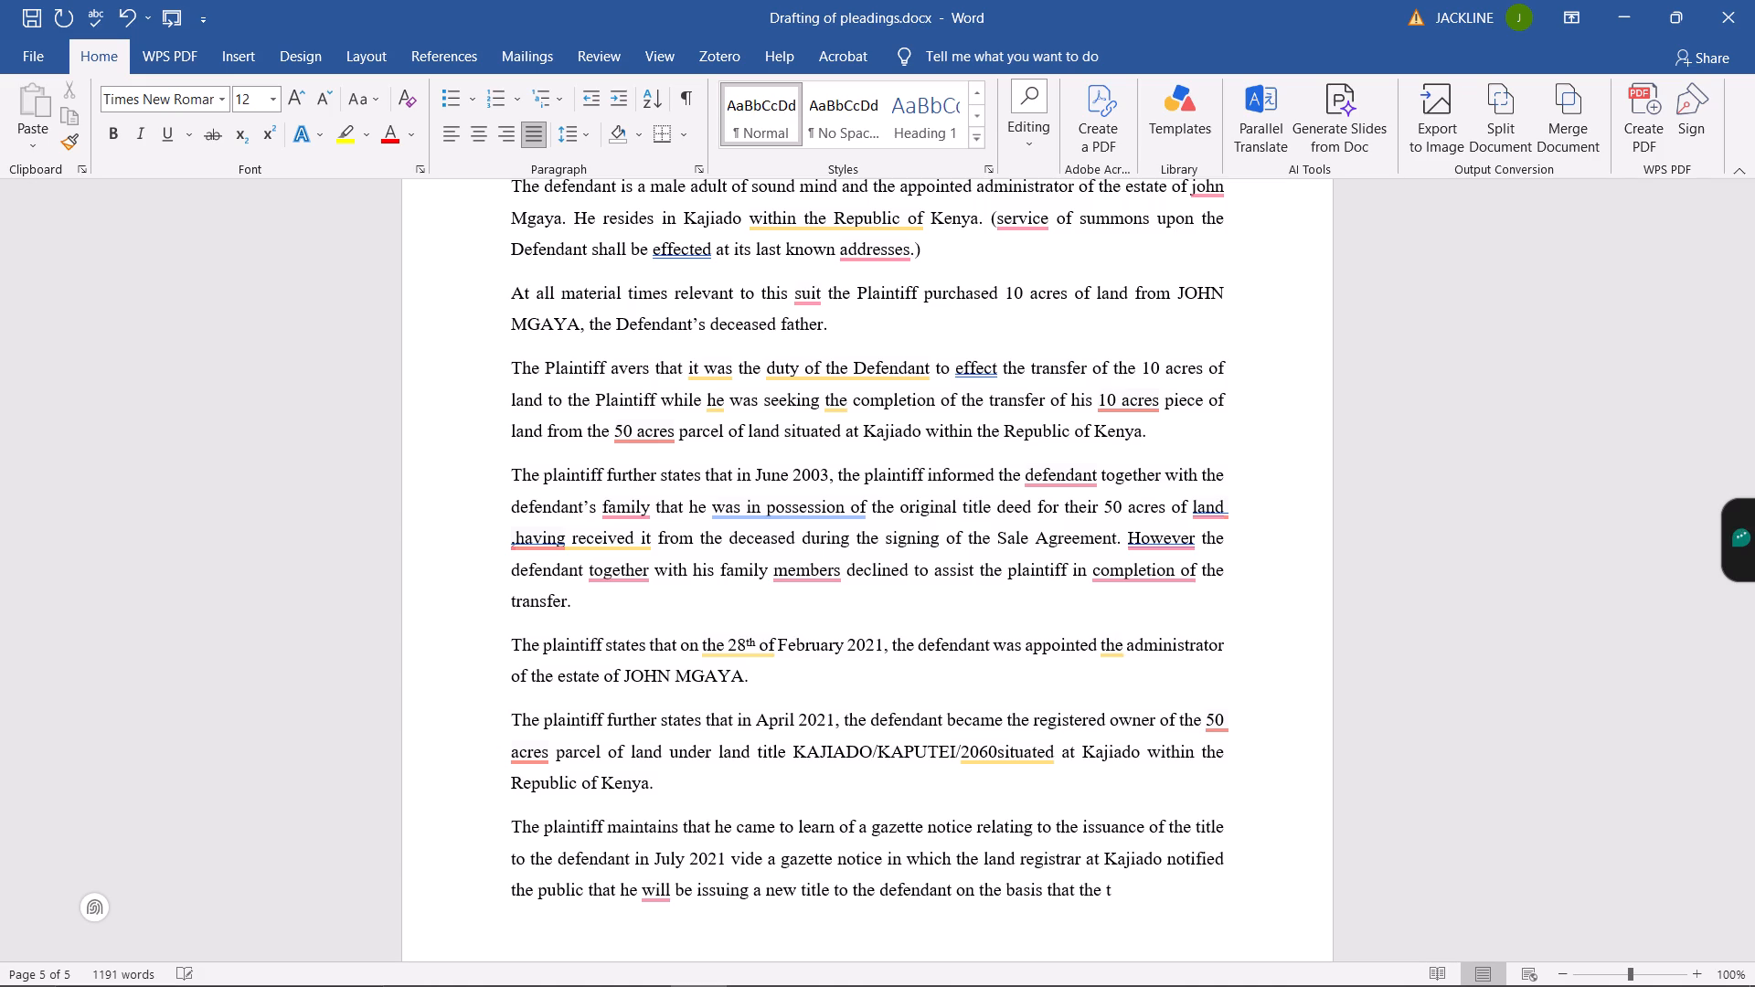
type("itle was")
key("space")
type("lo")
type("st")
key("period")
Start a new paragraph reading "It is the defendant's case that the title was not lost".
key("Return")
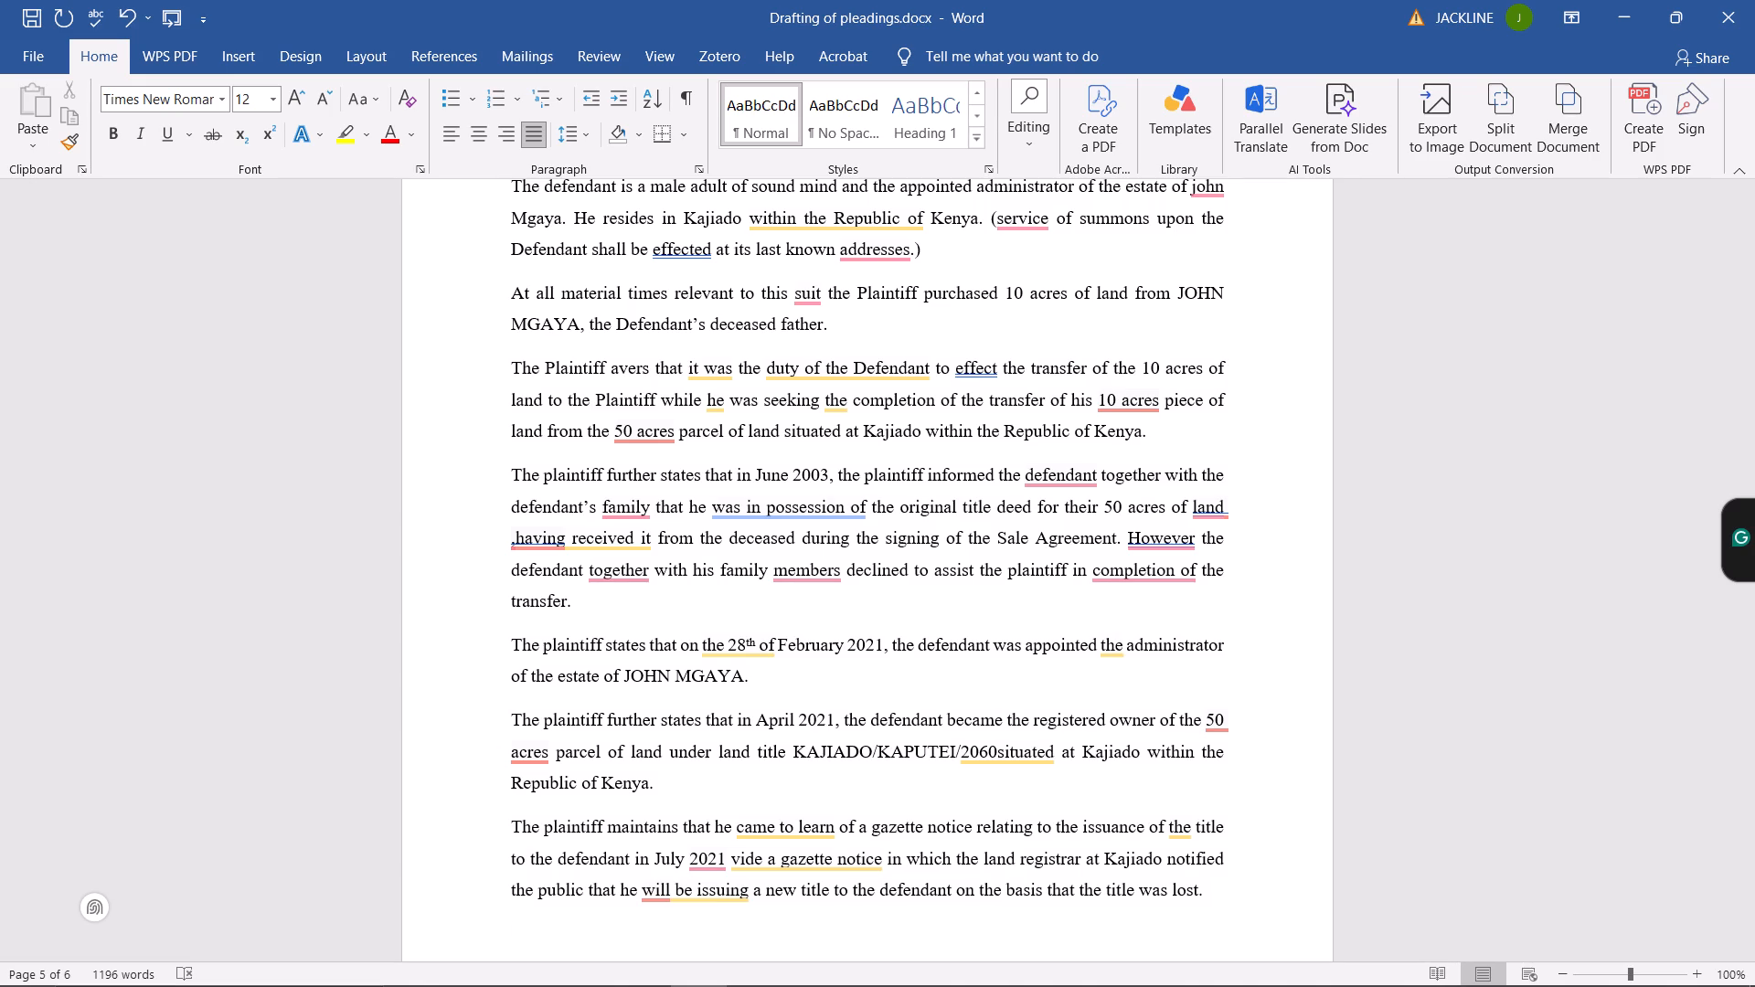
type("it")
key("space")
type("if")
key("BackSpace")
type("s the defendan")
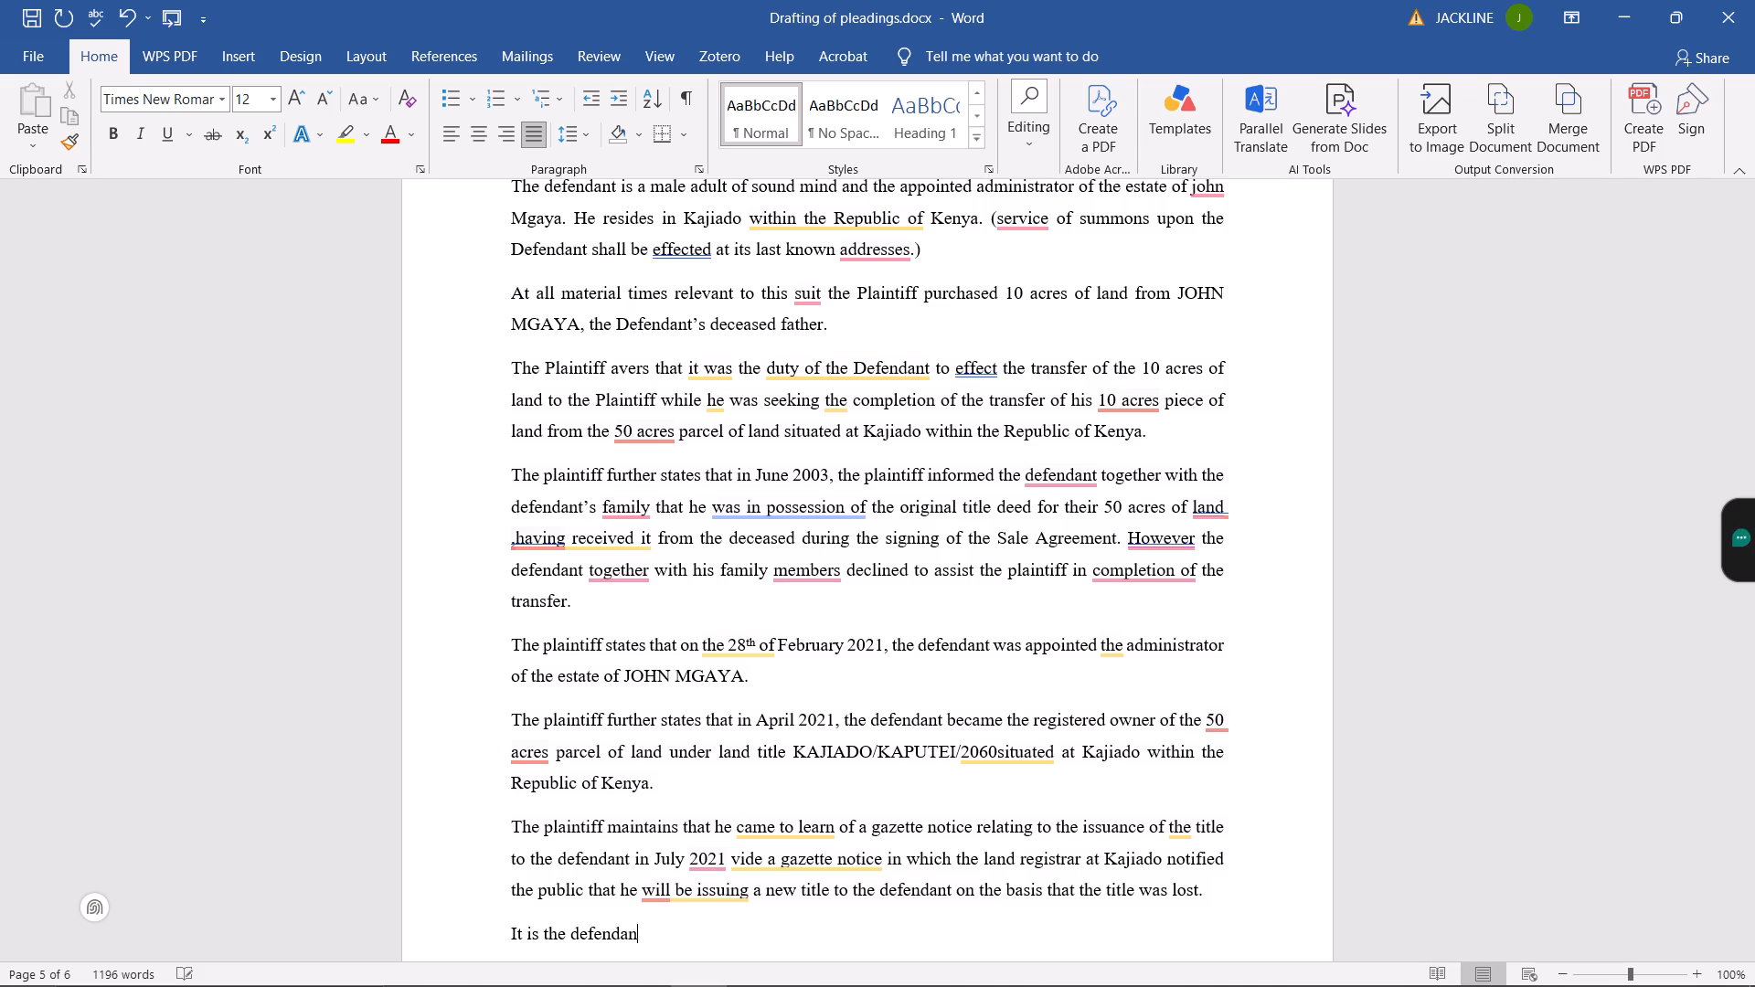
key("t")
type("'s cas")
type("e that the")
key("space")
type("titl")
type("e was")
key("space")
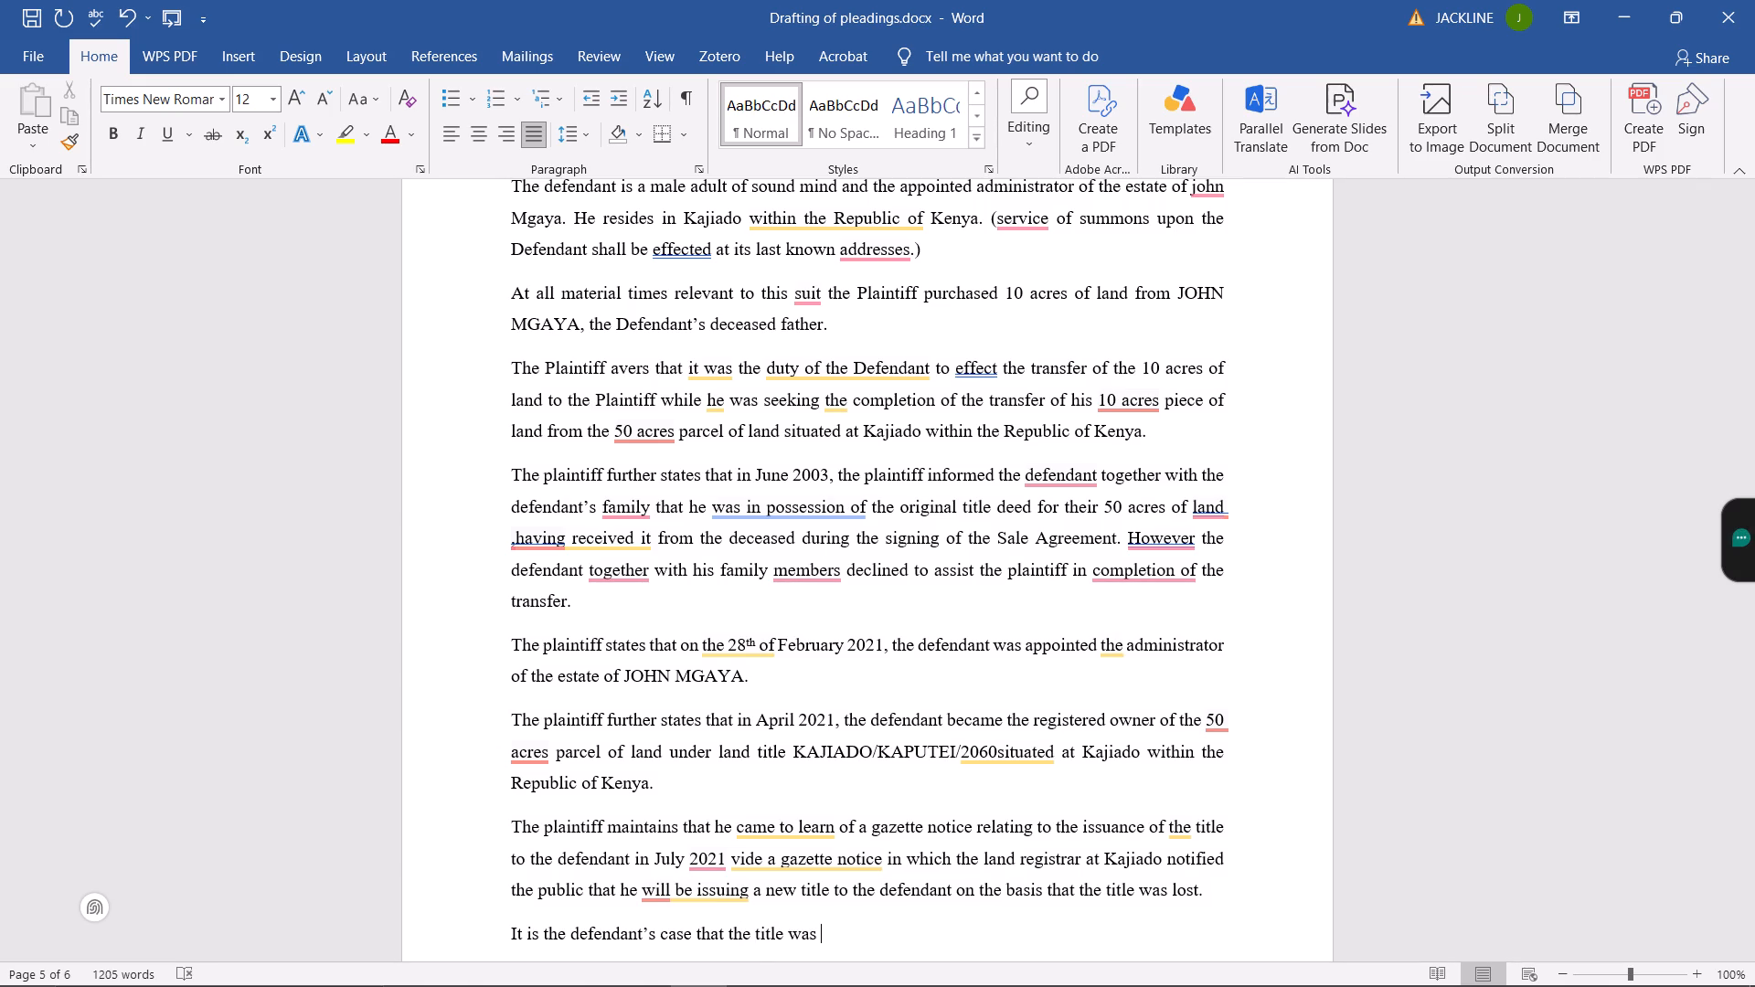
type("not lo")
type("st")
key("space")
Continue the new paragraph's sentence with "but the defendant used fraudulent means".
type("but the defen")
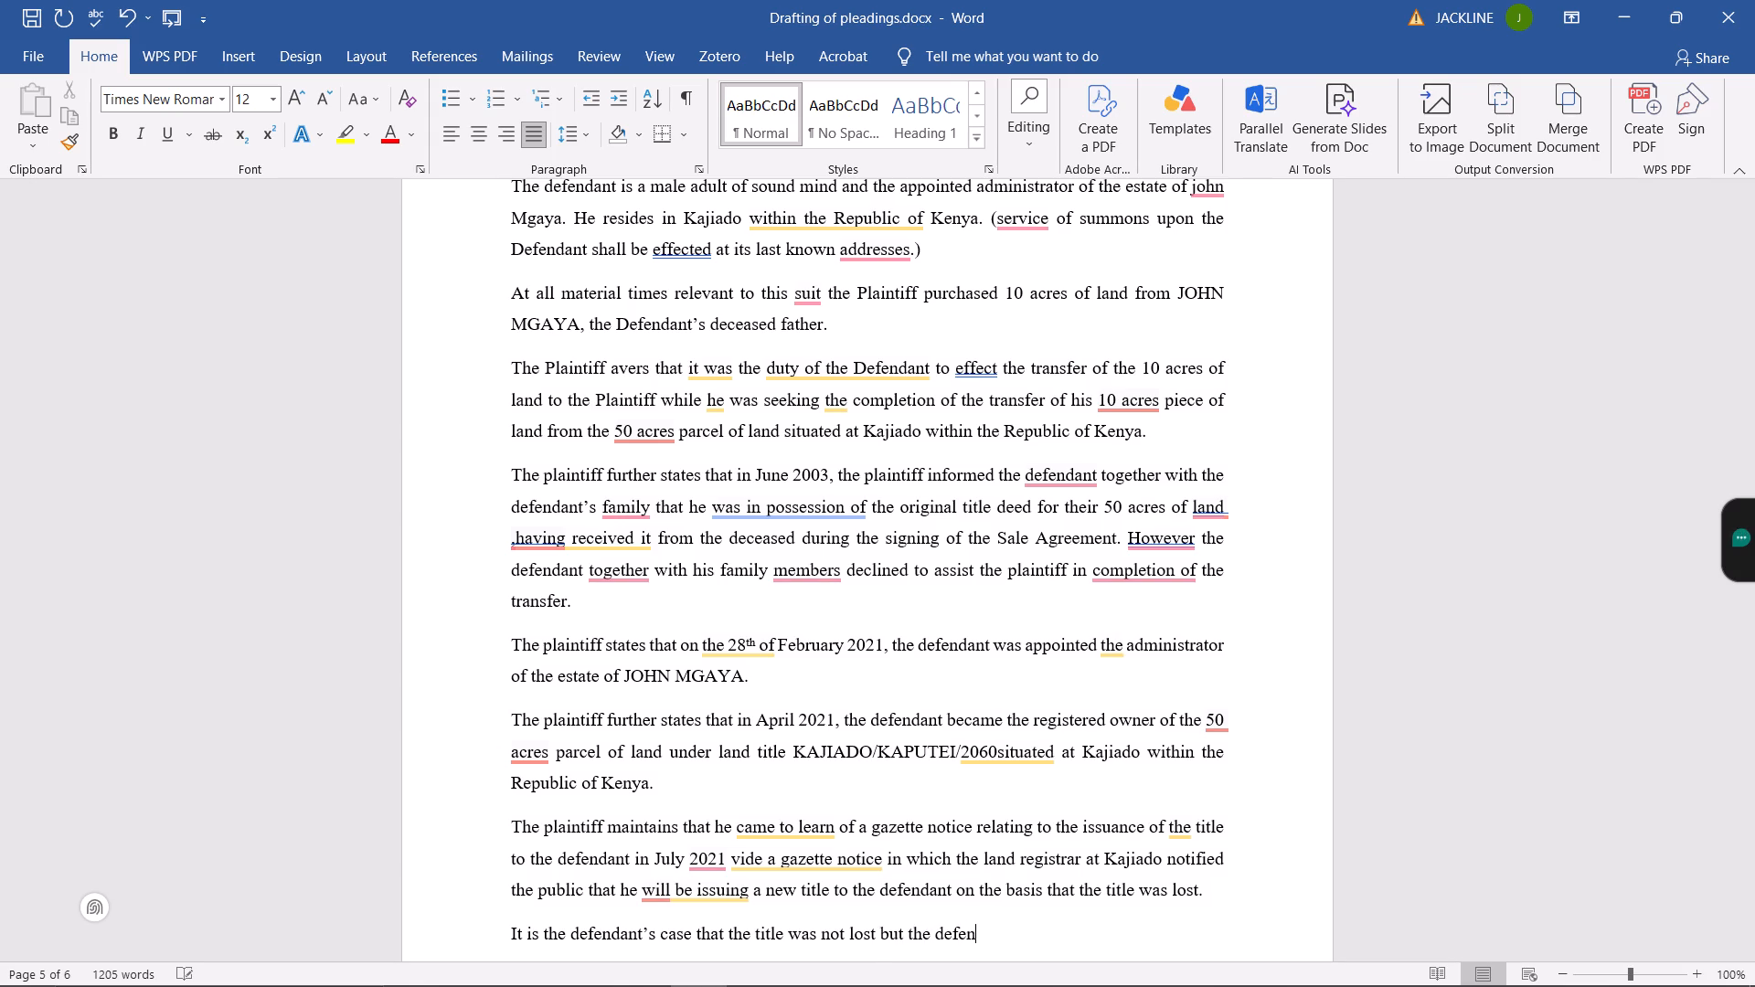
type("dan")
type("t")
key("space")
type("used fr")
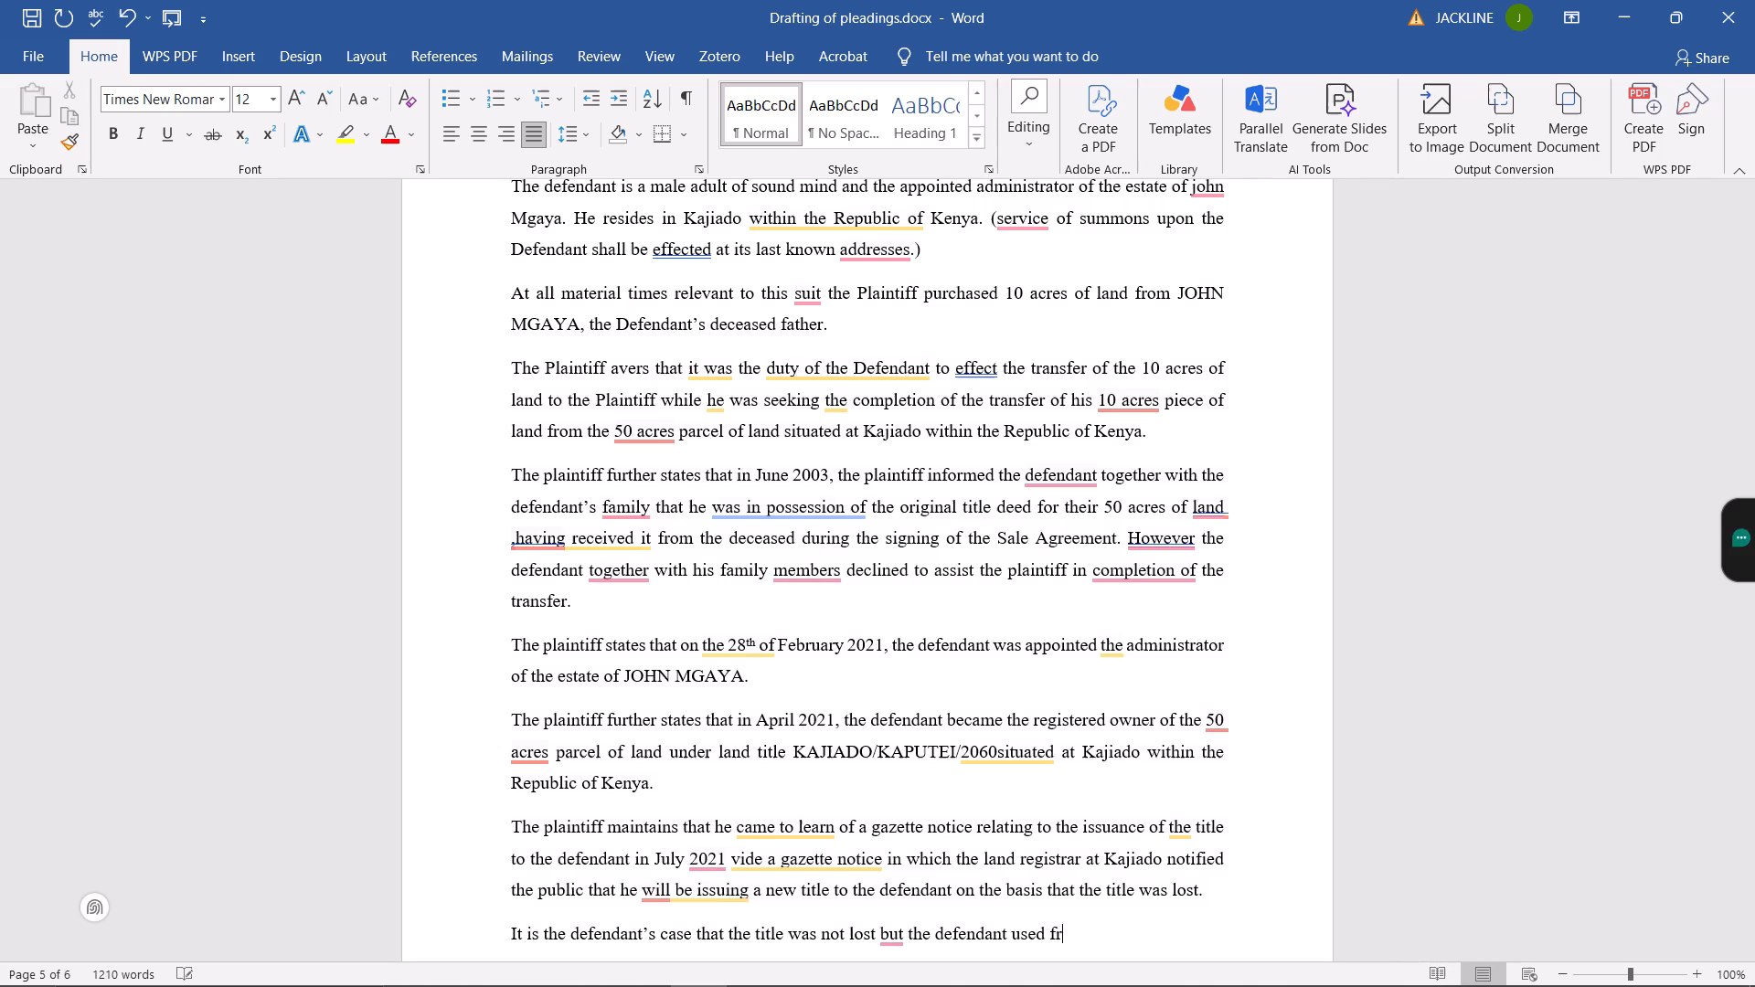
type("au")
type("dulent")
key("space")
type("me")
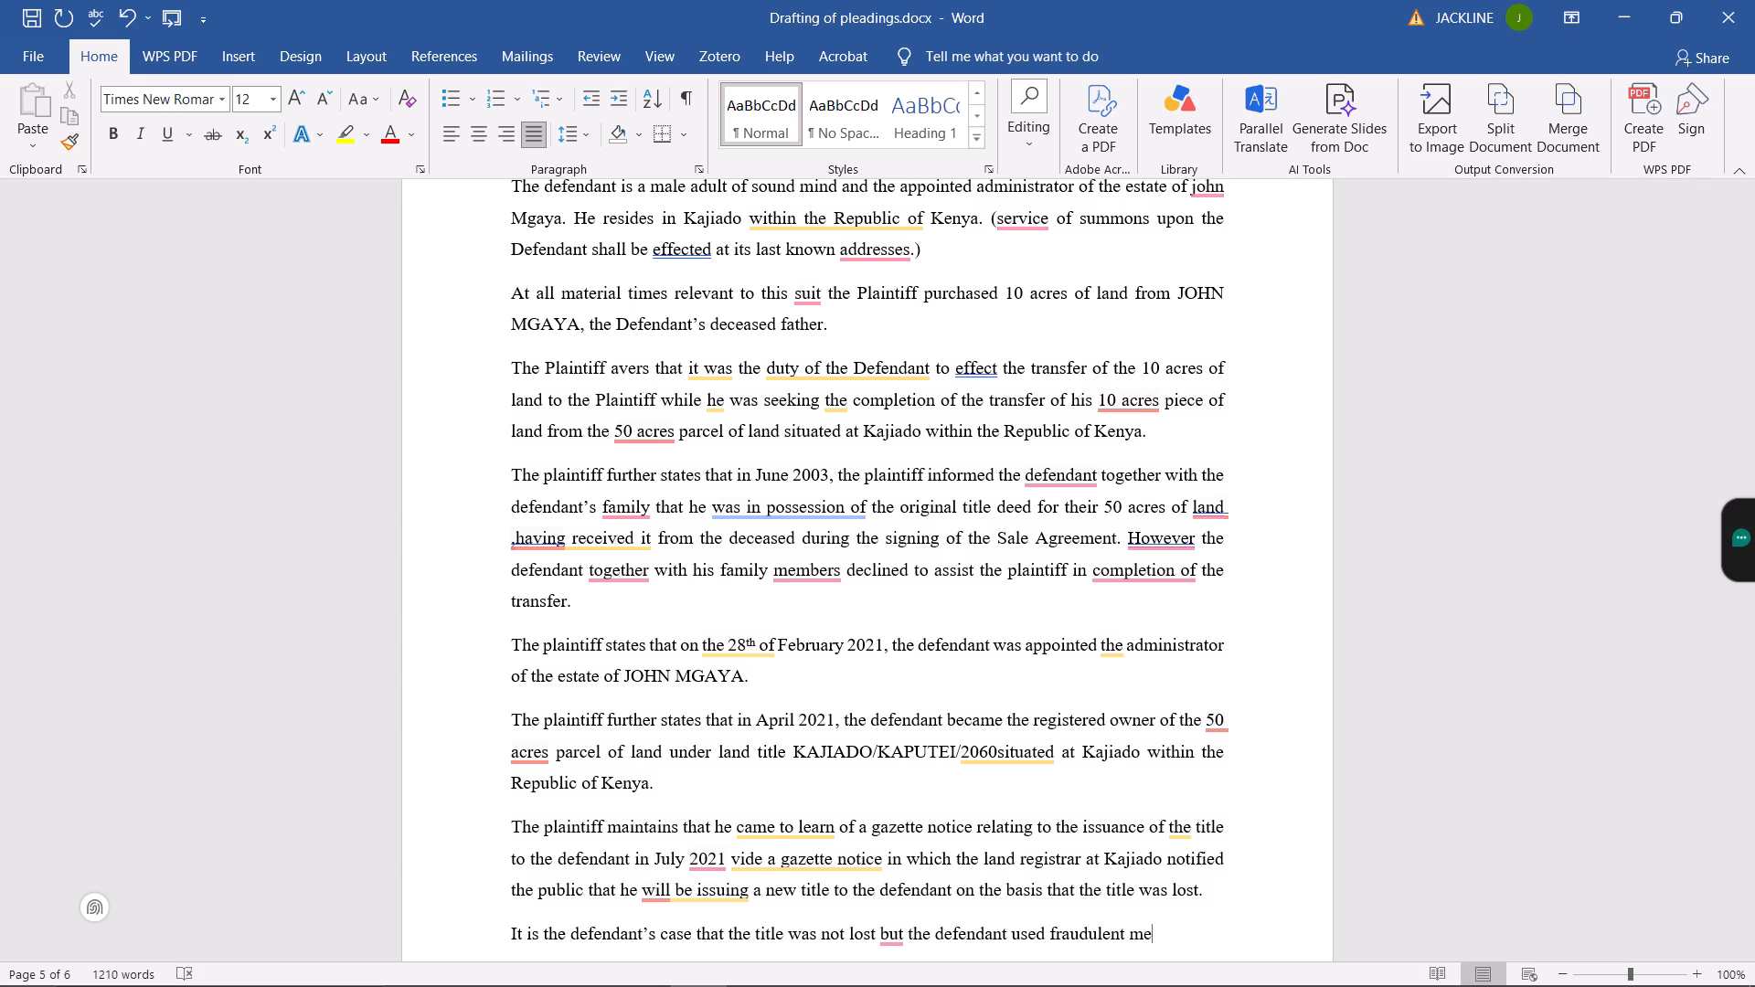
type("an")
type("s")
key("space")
Extend the sentence with "to be registered as the" after "fraudulent means".
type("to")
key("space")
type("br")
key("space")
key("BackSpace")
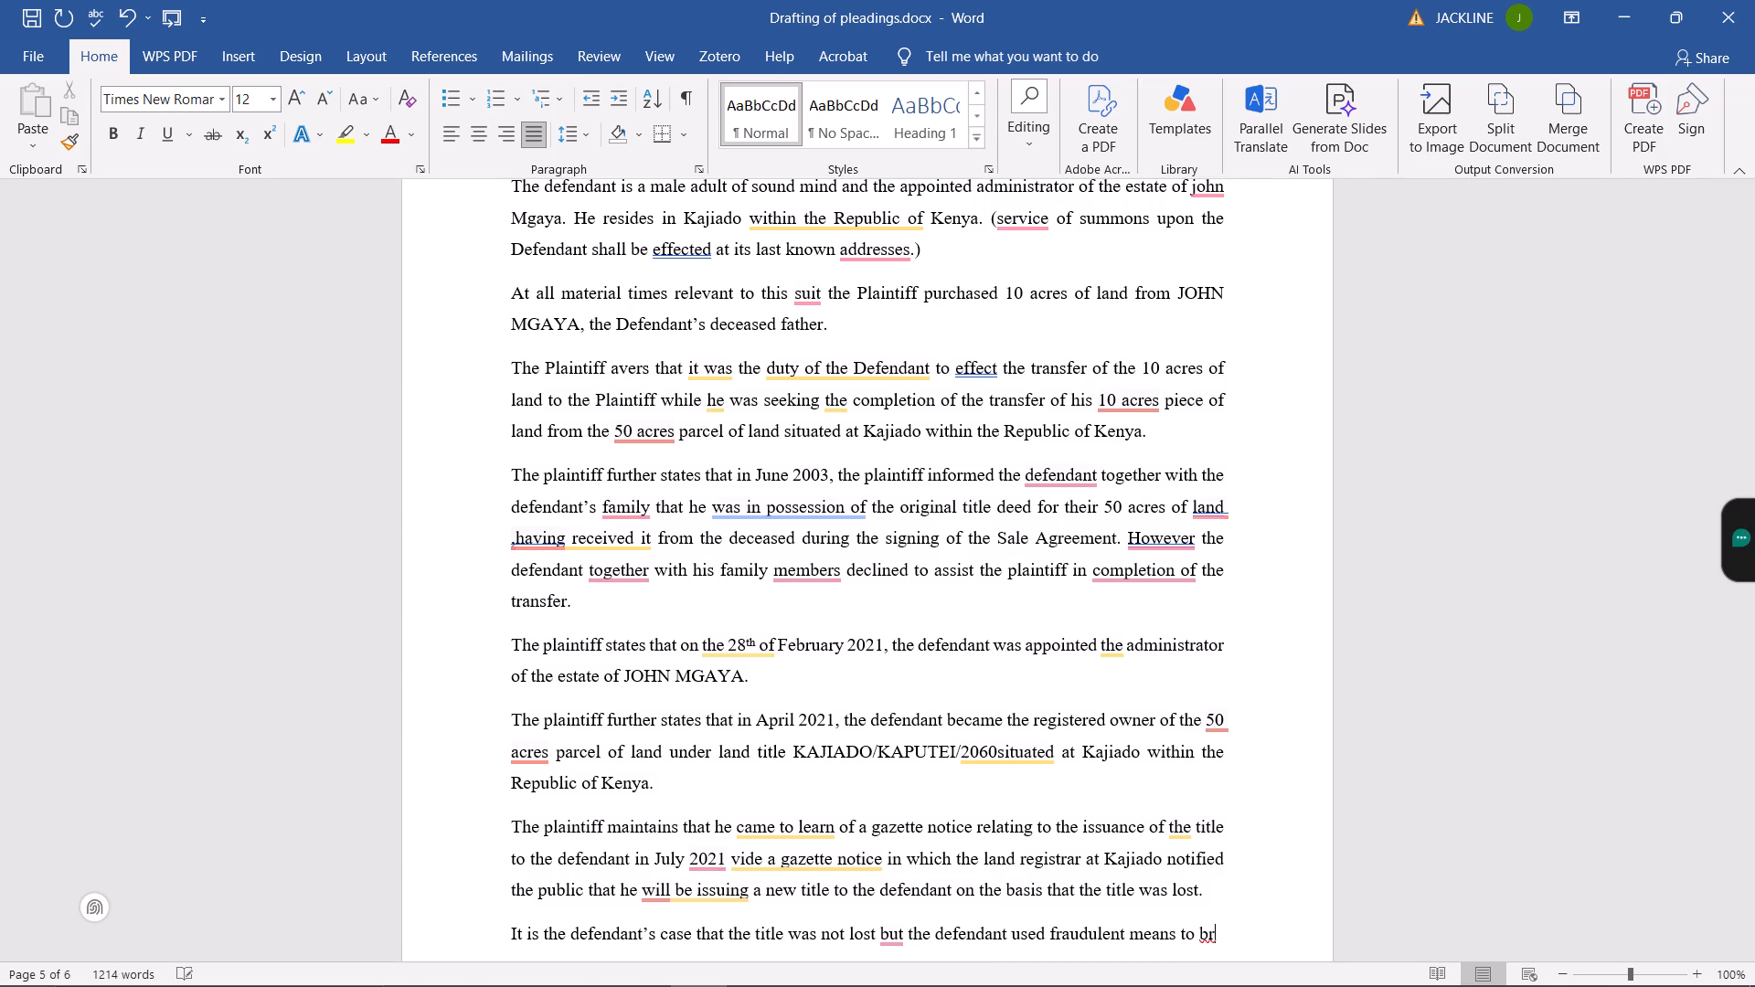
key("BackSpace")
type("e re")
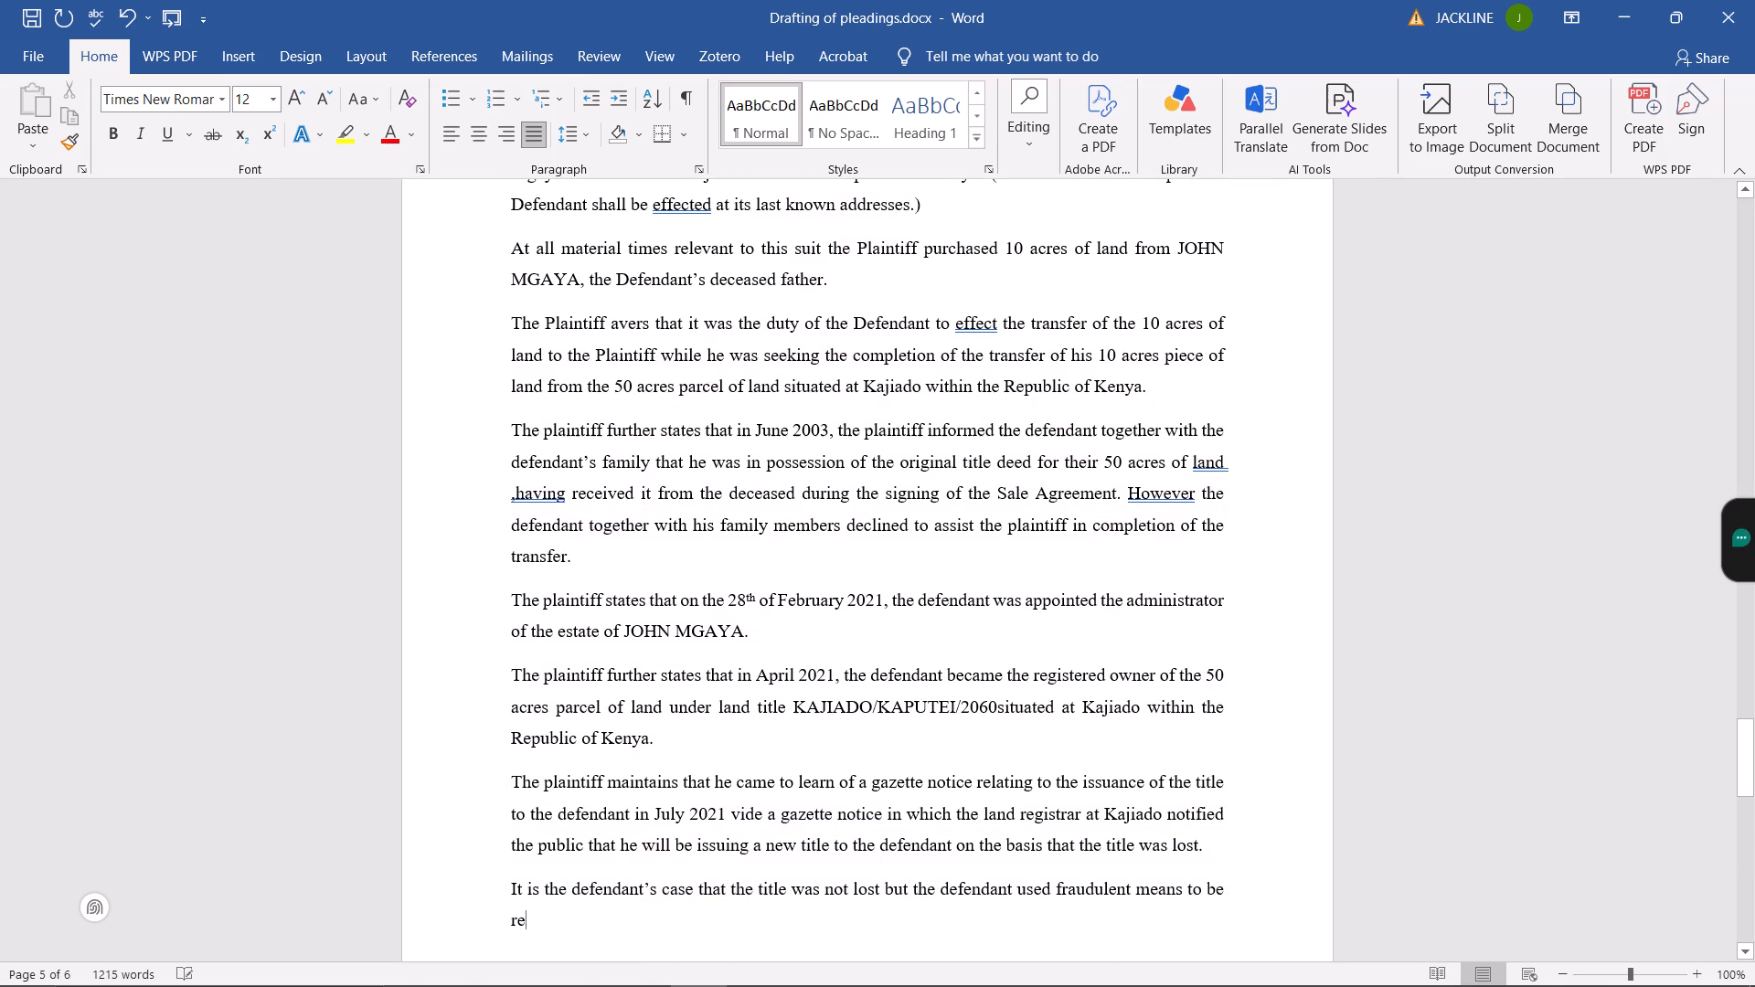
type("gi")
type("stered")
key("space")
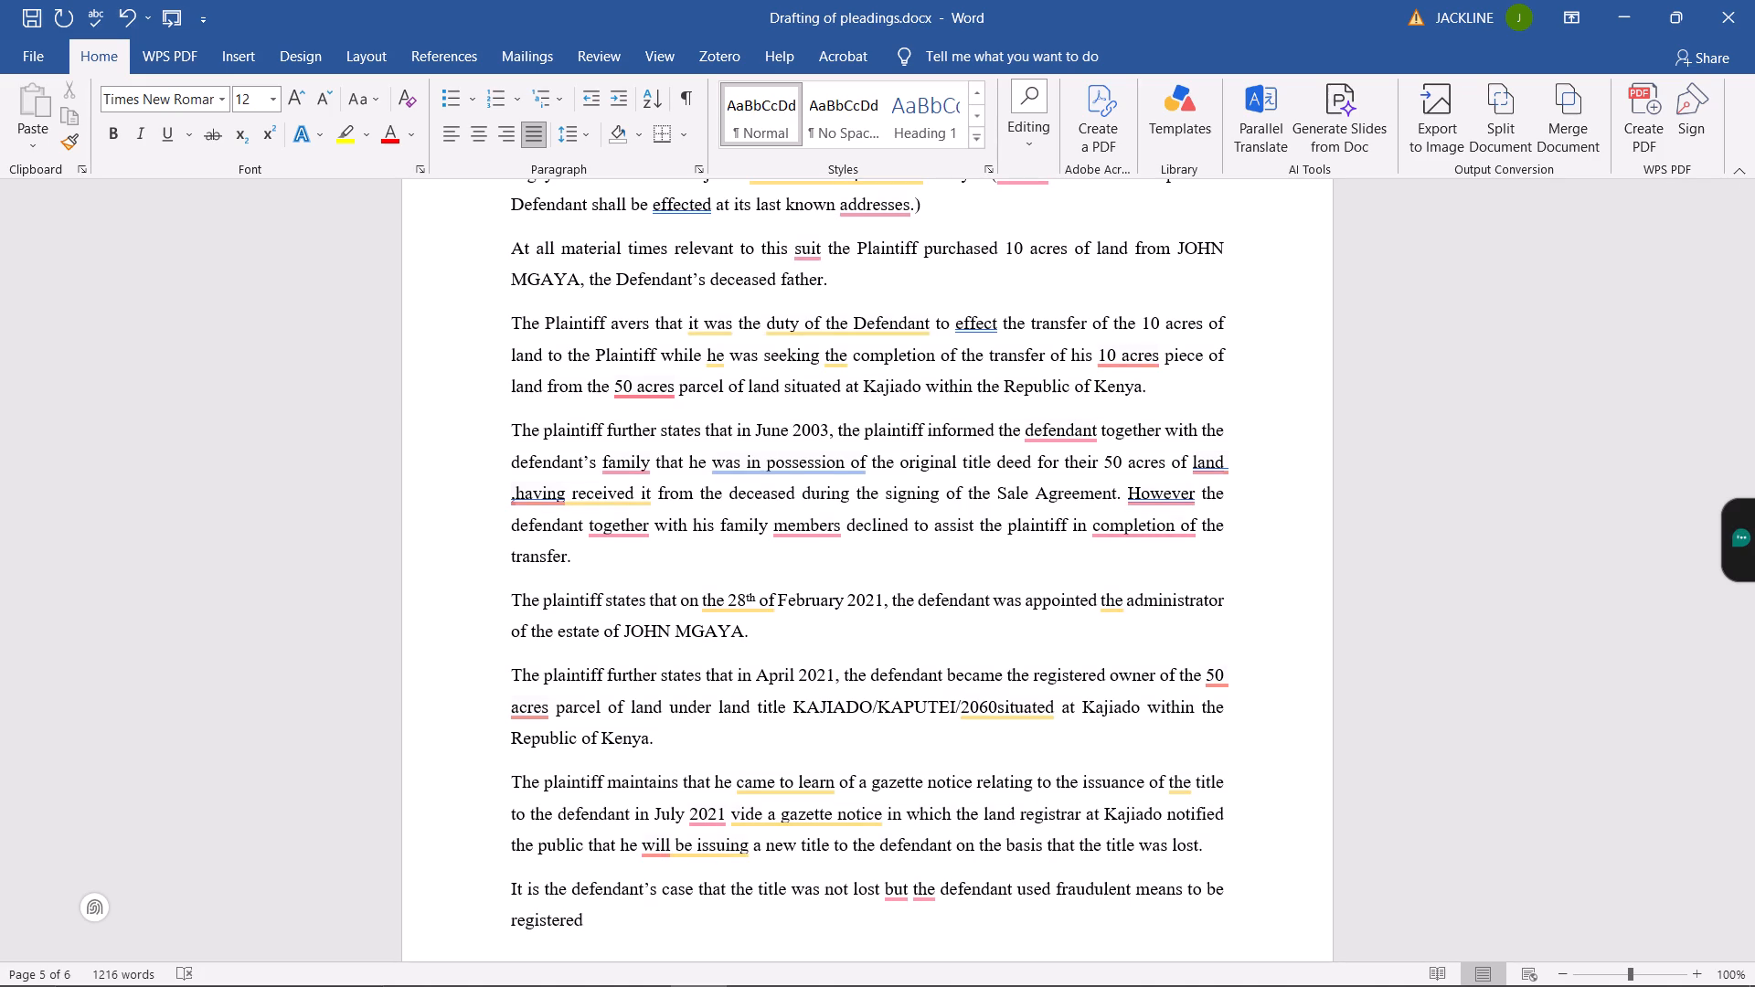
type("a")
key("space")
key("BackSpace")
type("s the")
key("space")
Add "new proprietor" after "to be registered as the".
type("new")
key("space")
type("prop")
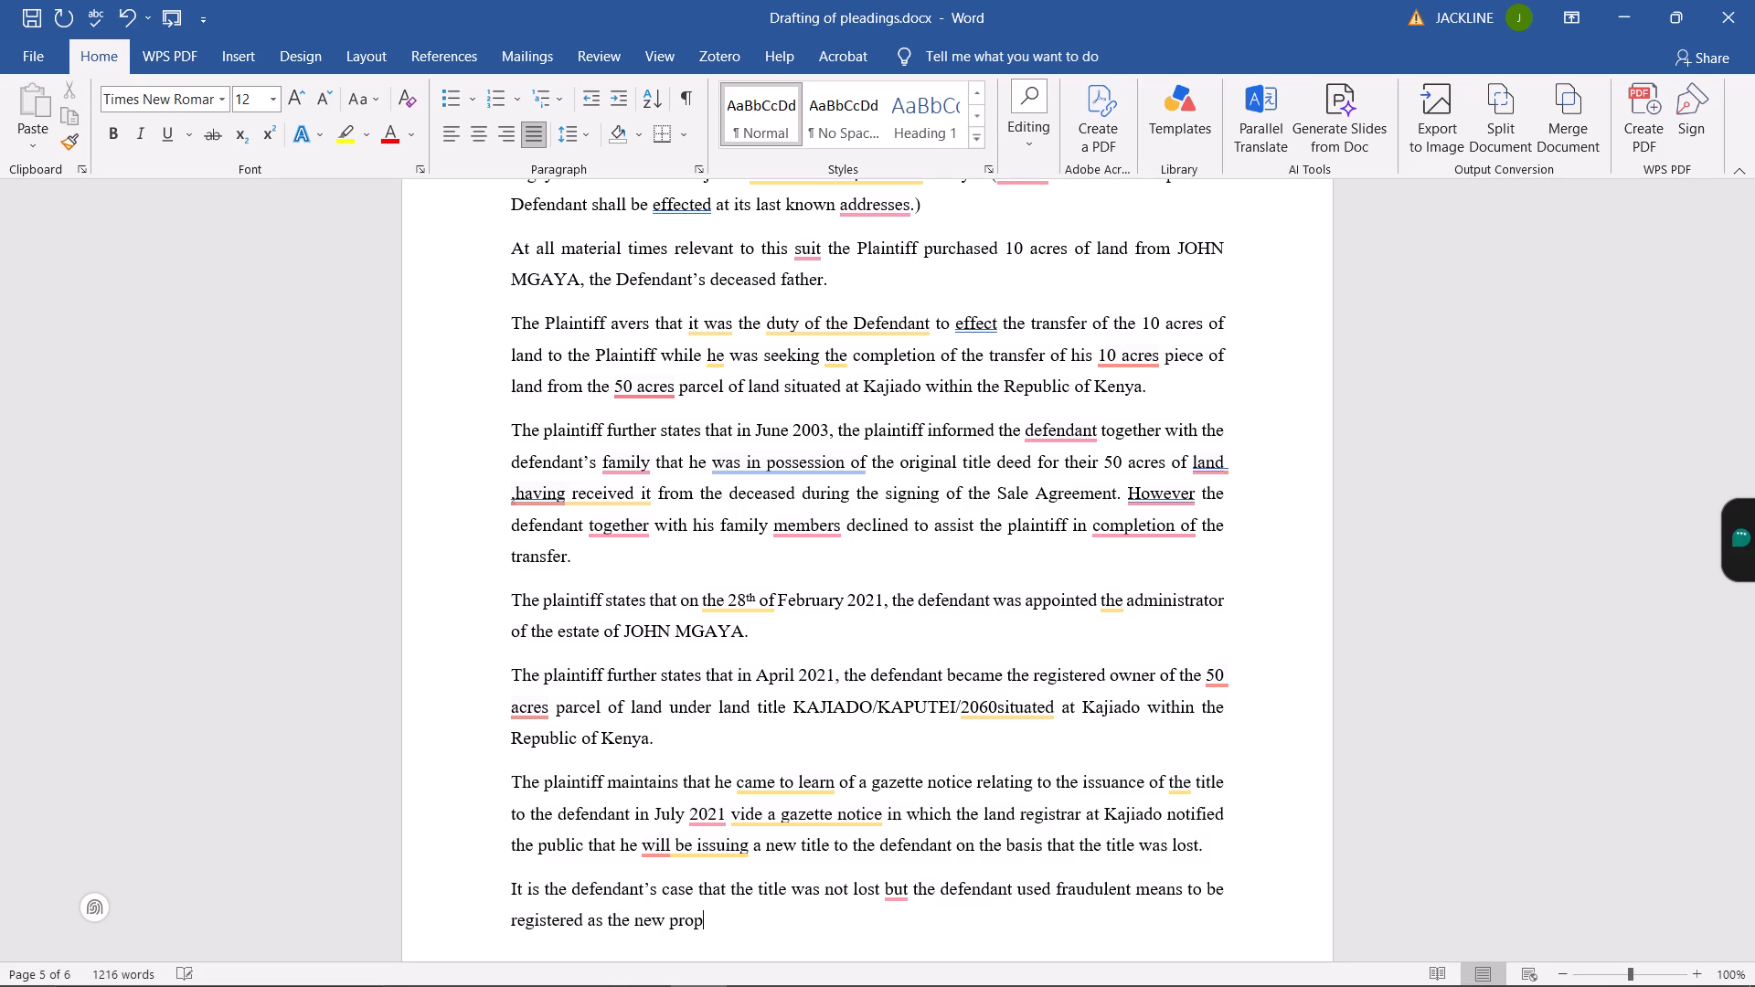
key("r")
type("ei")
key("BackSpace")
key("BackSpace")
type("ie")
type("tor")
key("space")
Complete the sentence with "of the 50 acres of land.".
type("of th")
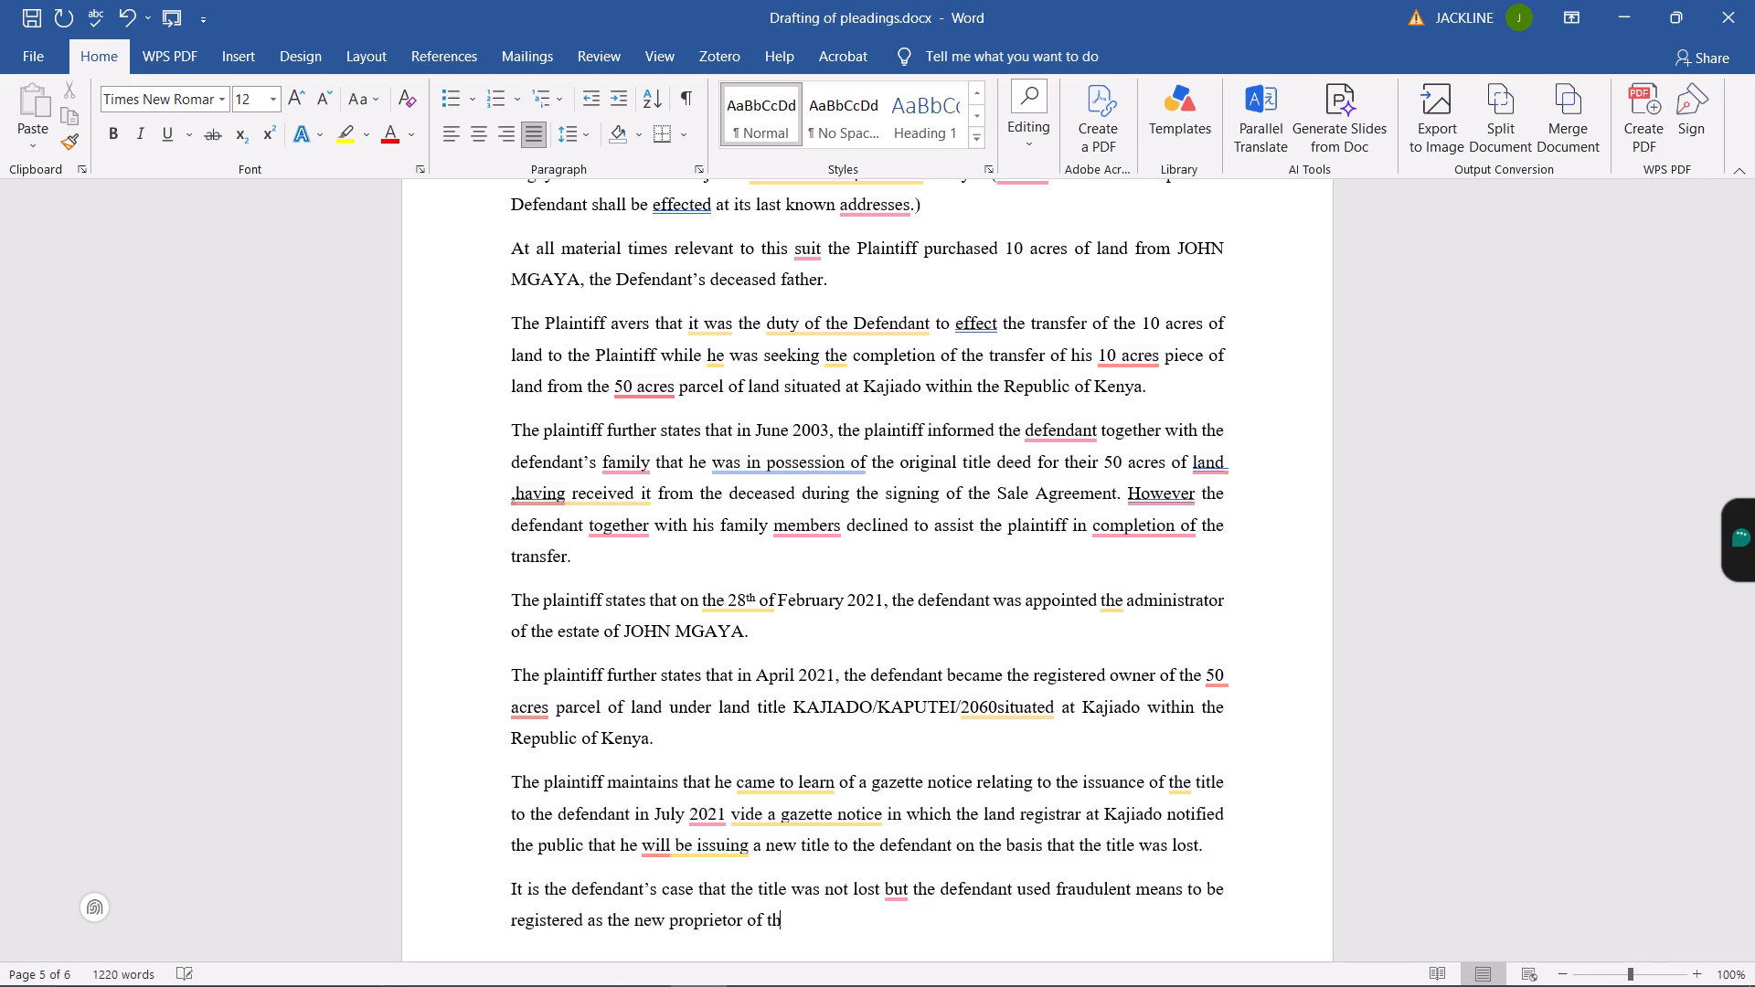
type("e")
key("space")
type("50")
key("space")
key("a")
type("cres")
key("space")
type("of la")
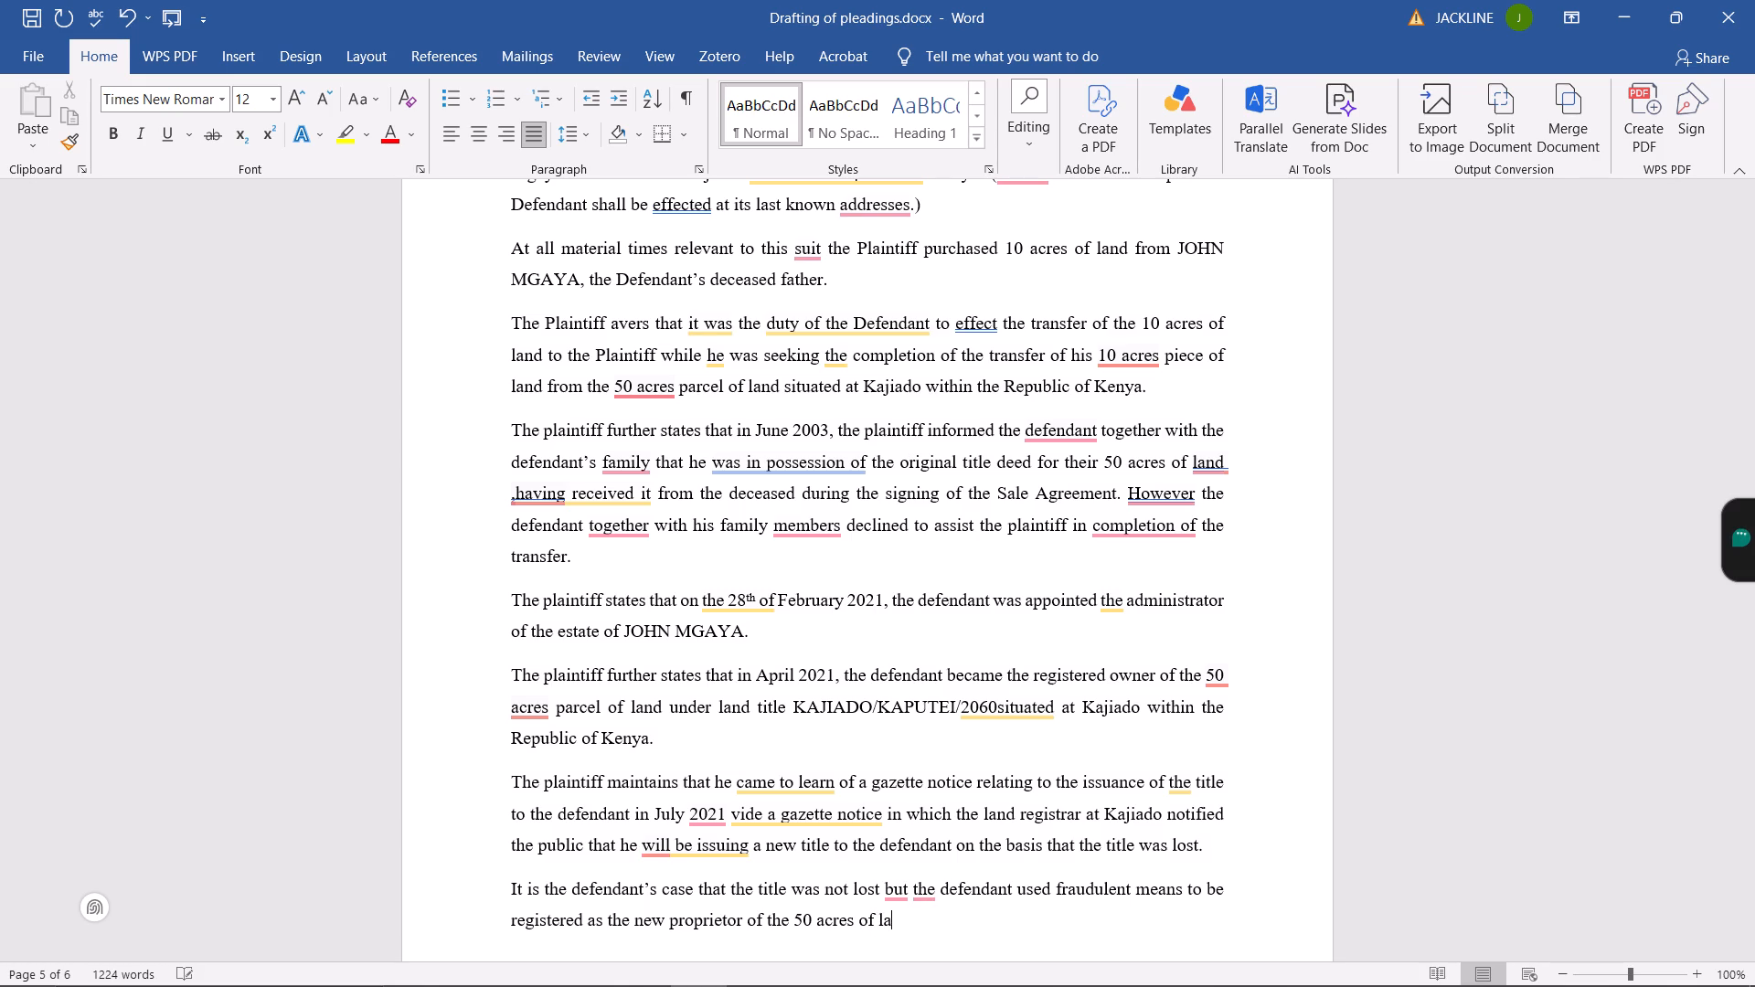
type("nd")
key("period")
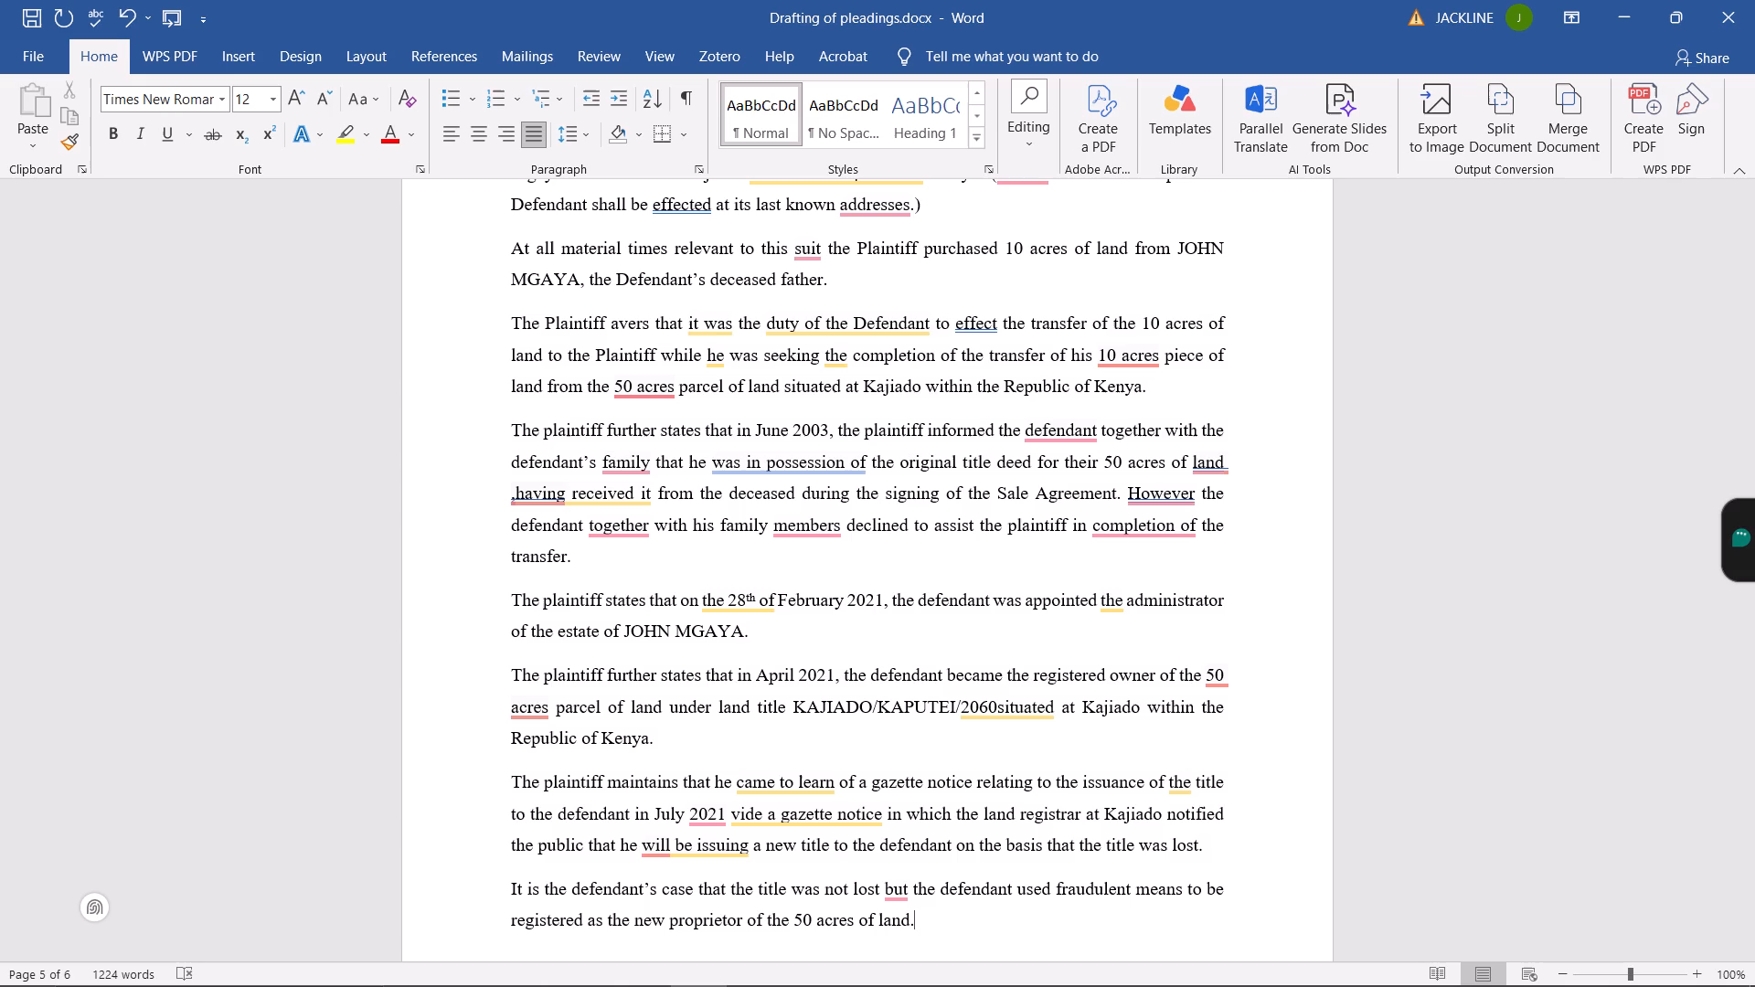
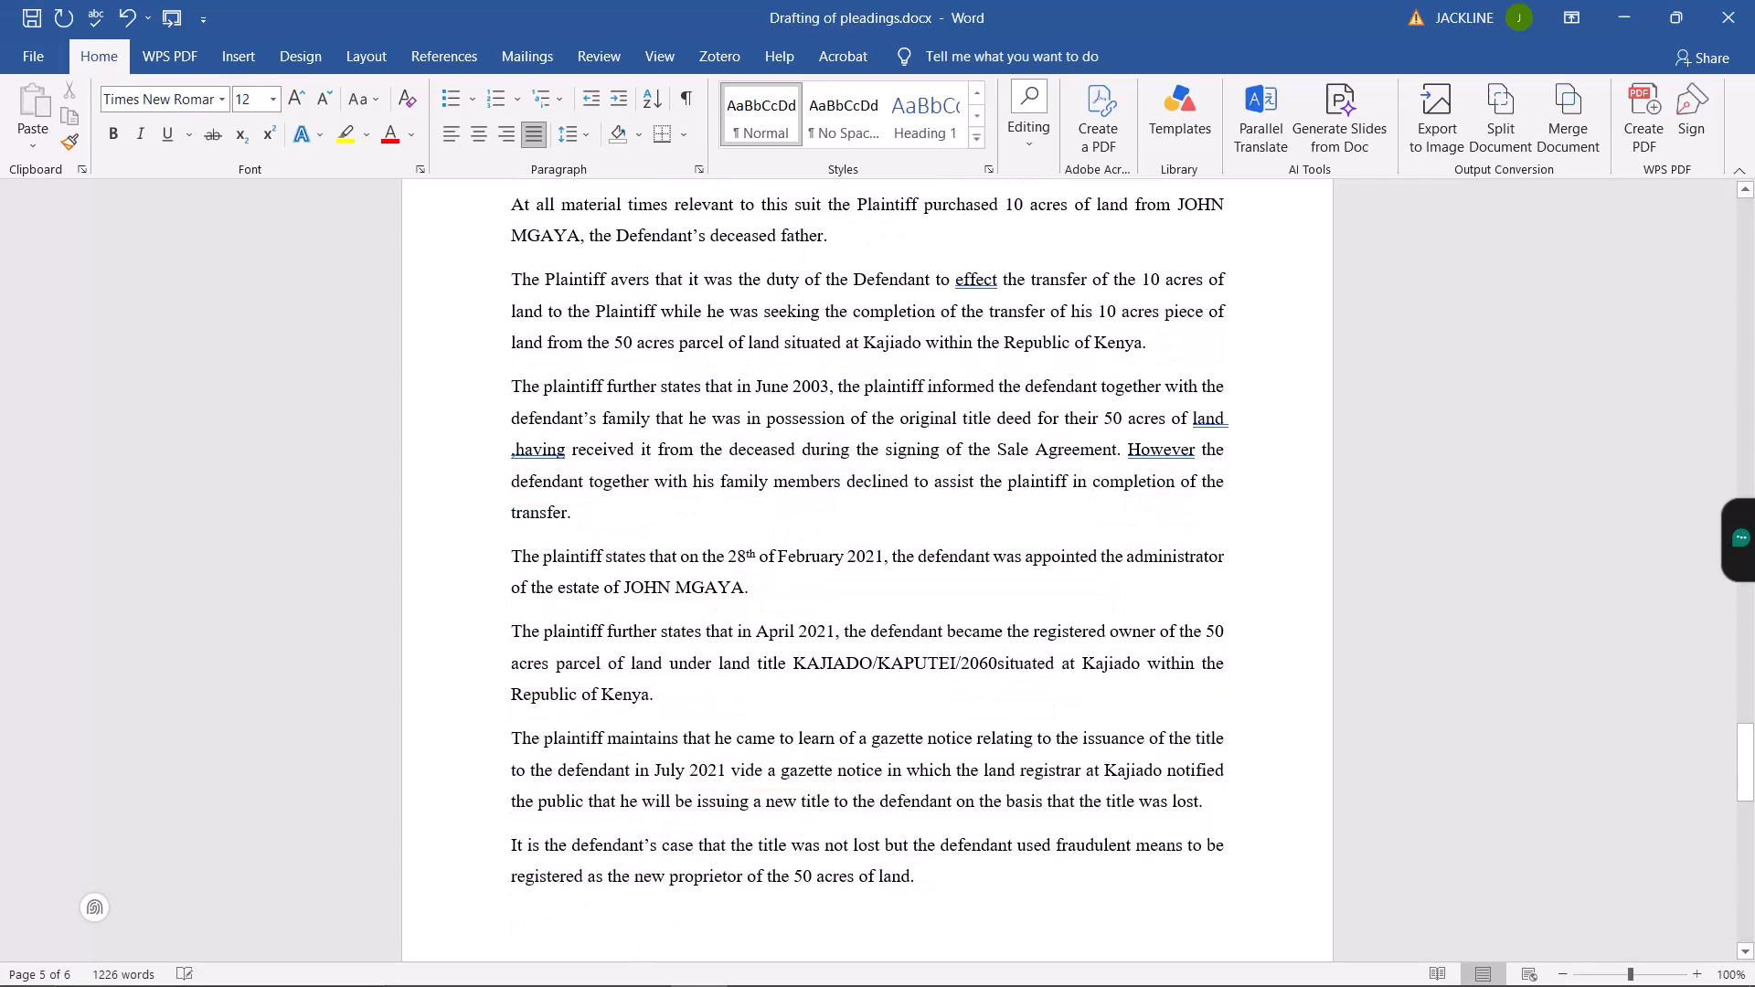
Start a heading line below the fraudulent registration paragraph with "Particulars of fraud".
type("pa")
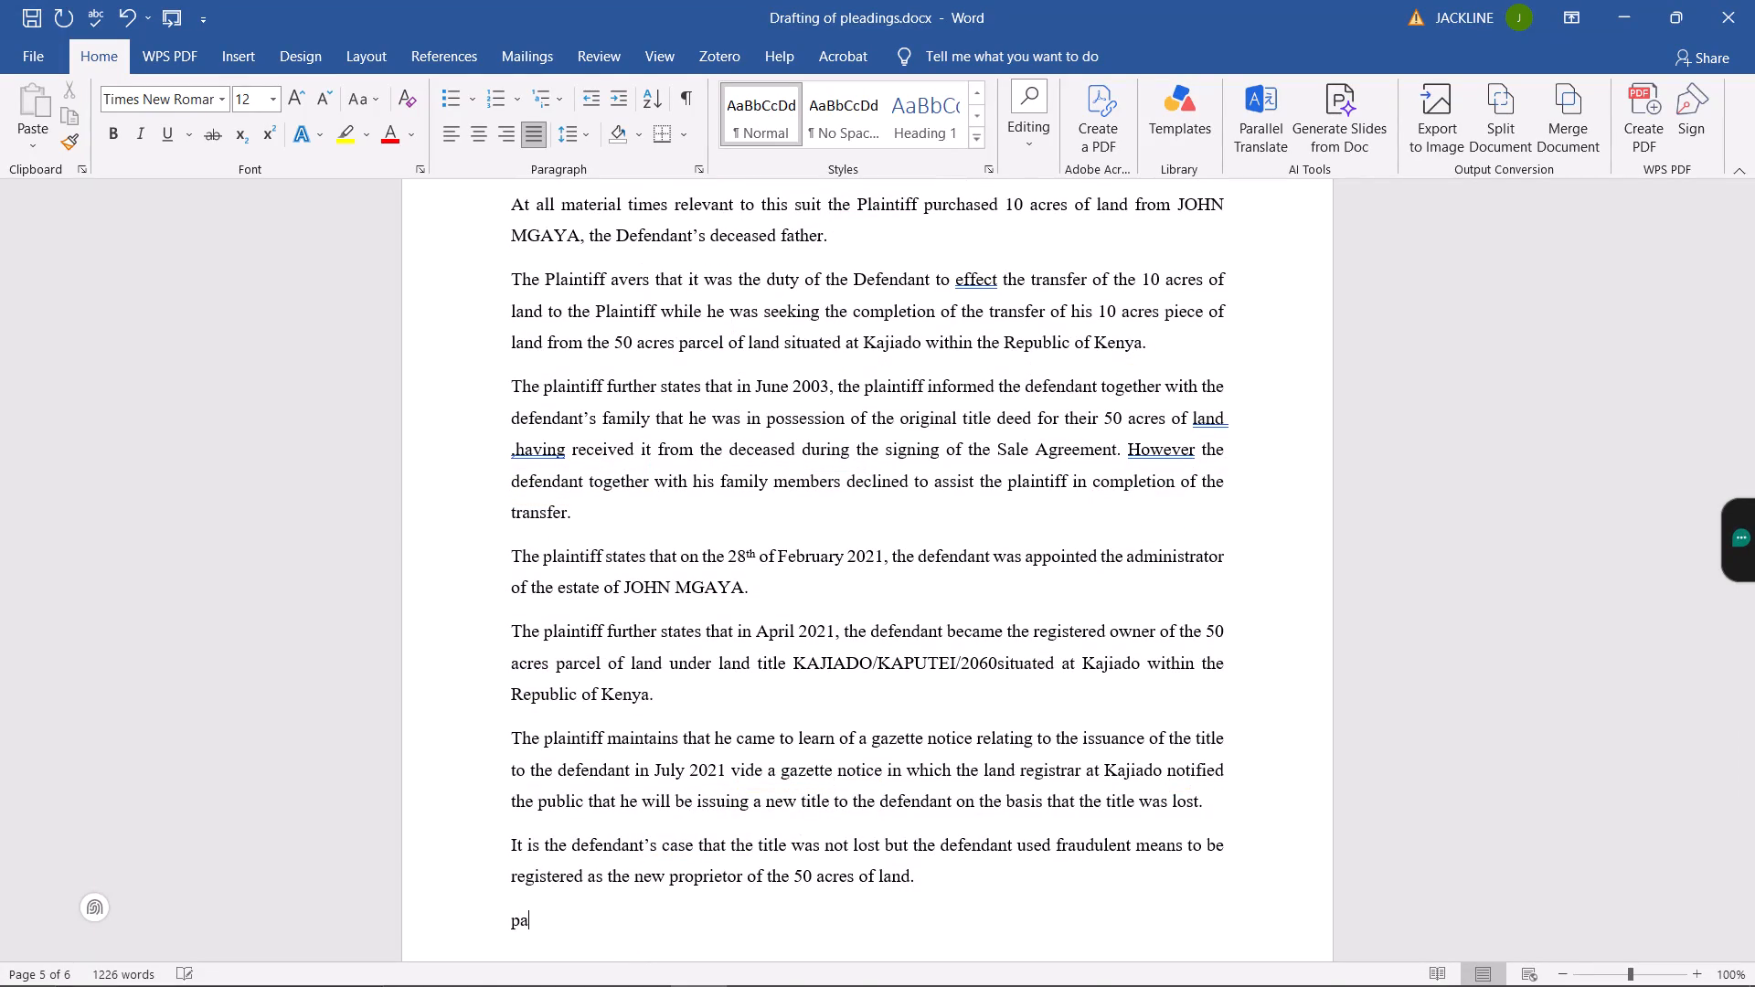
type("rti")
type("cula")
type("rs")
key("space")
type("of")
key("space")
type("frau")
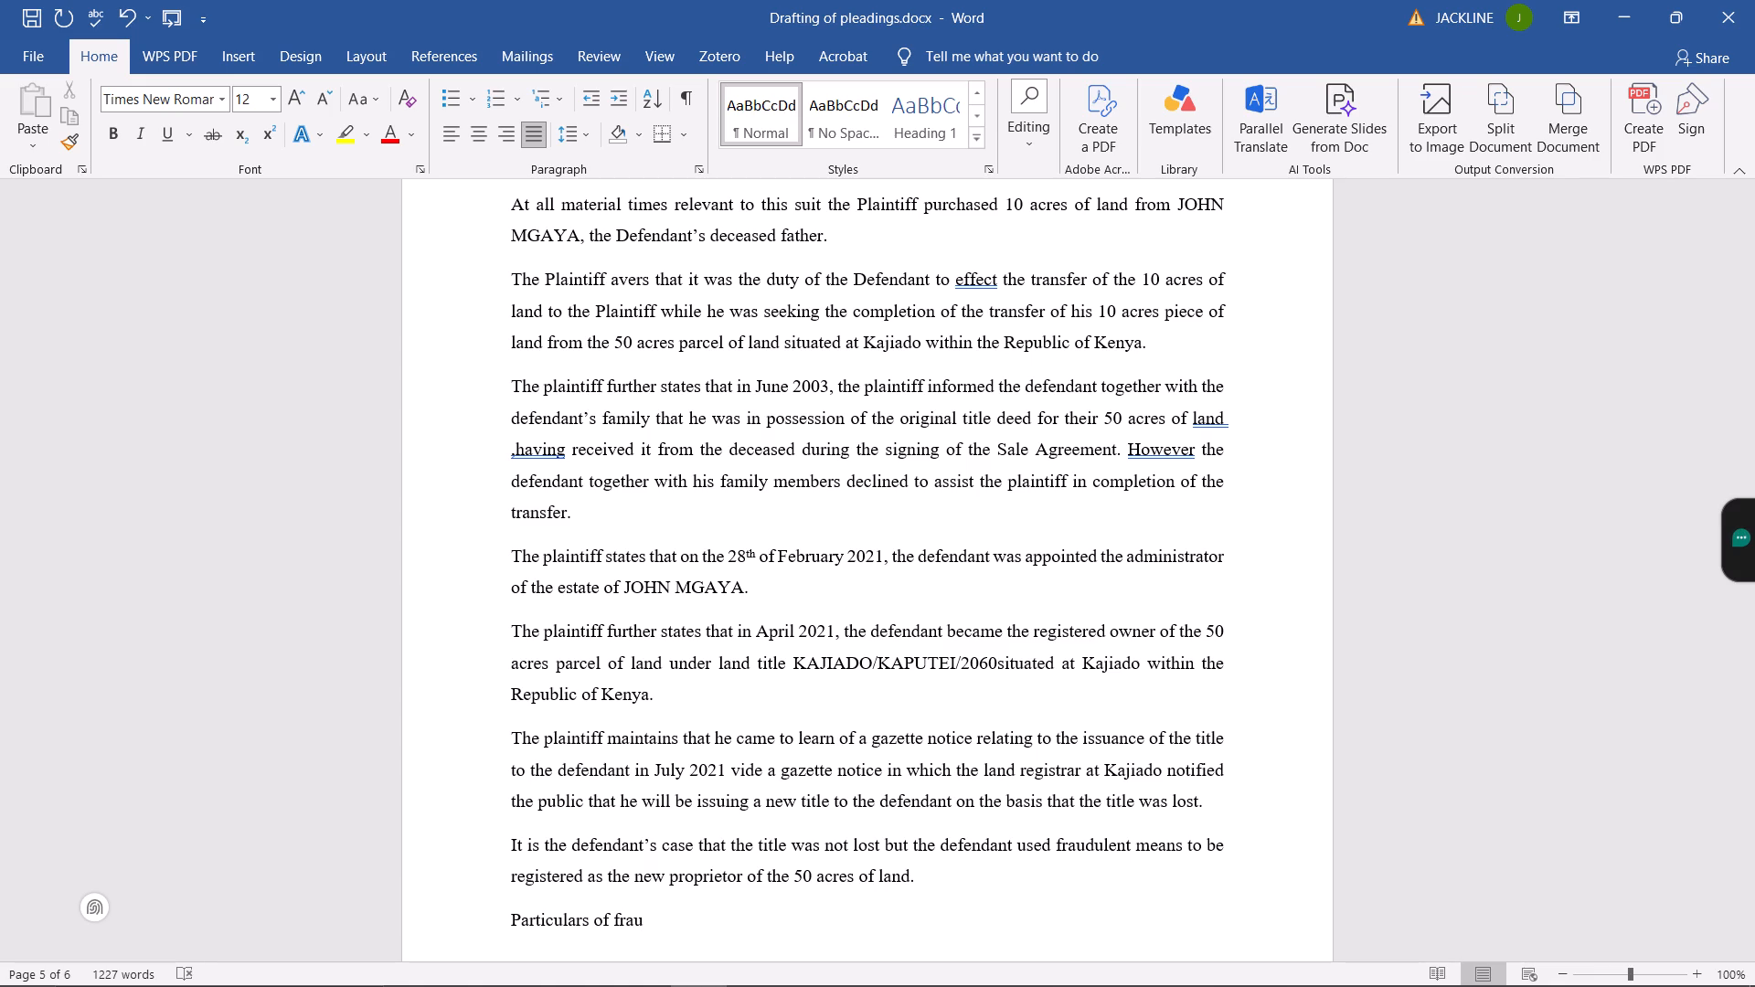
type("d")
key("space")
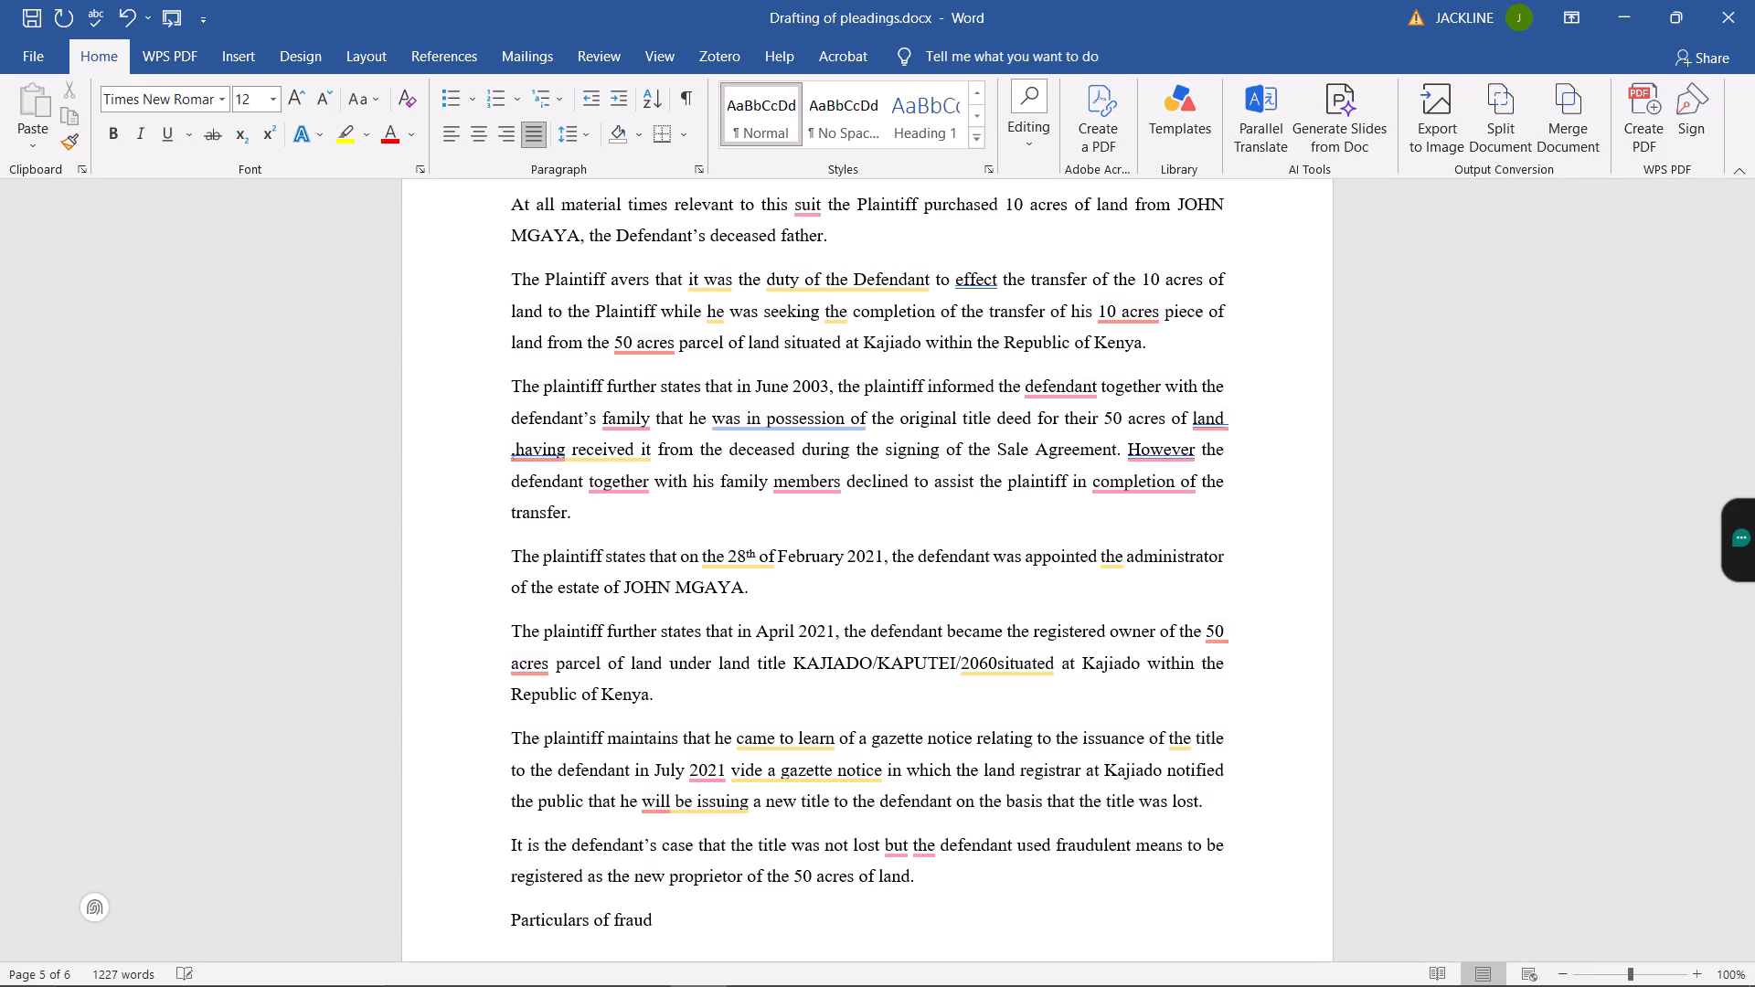
Complete the heading with "and breach of contract on the part of the defendant".
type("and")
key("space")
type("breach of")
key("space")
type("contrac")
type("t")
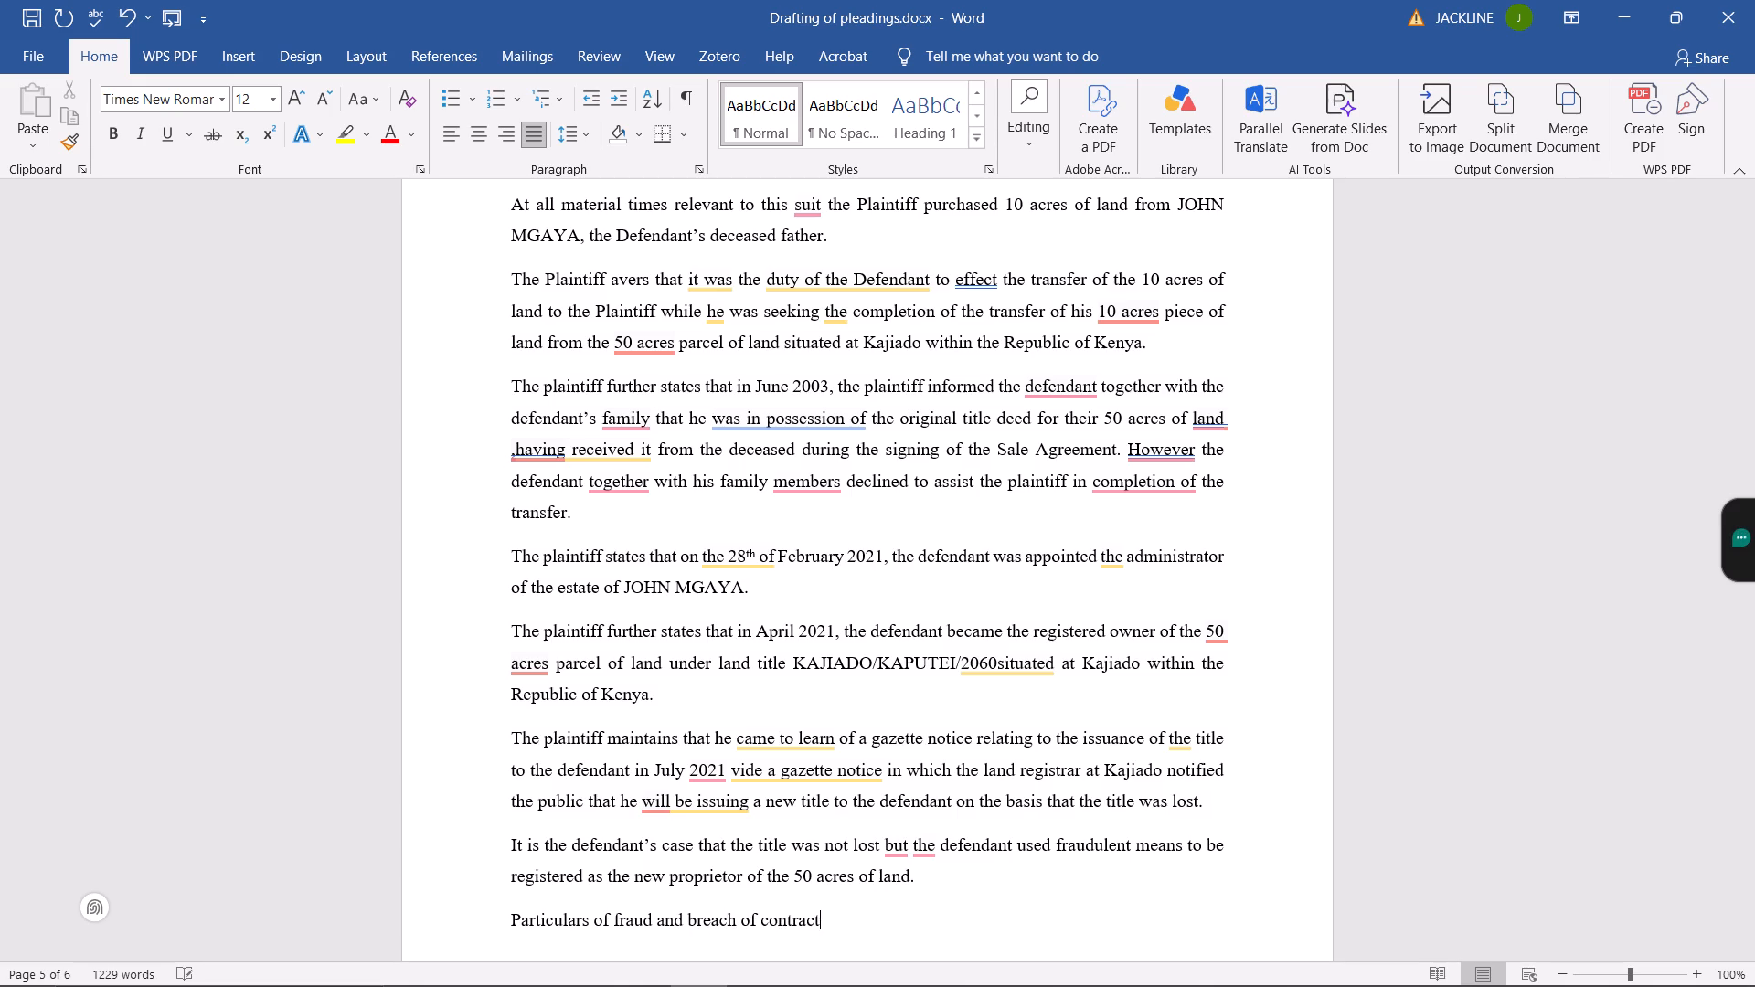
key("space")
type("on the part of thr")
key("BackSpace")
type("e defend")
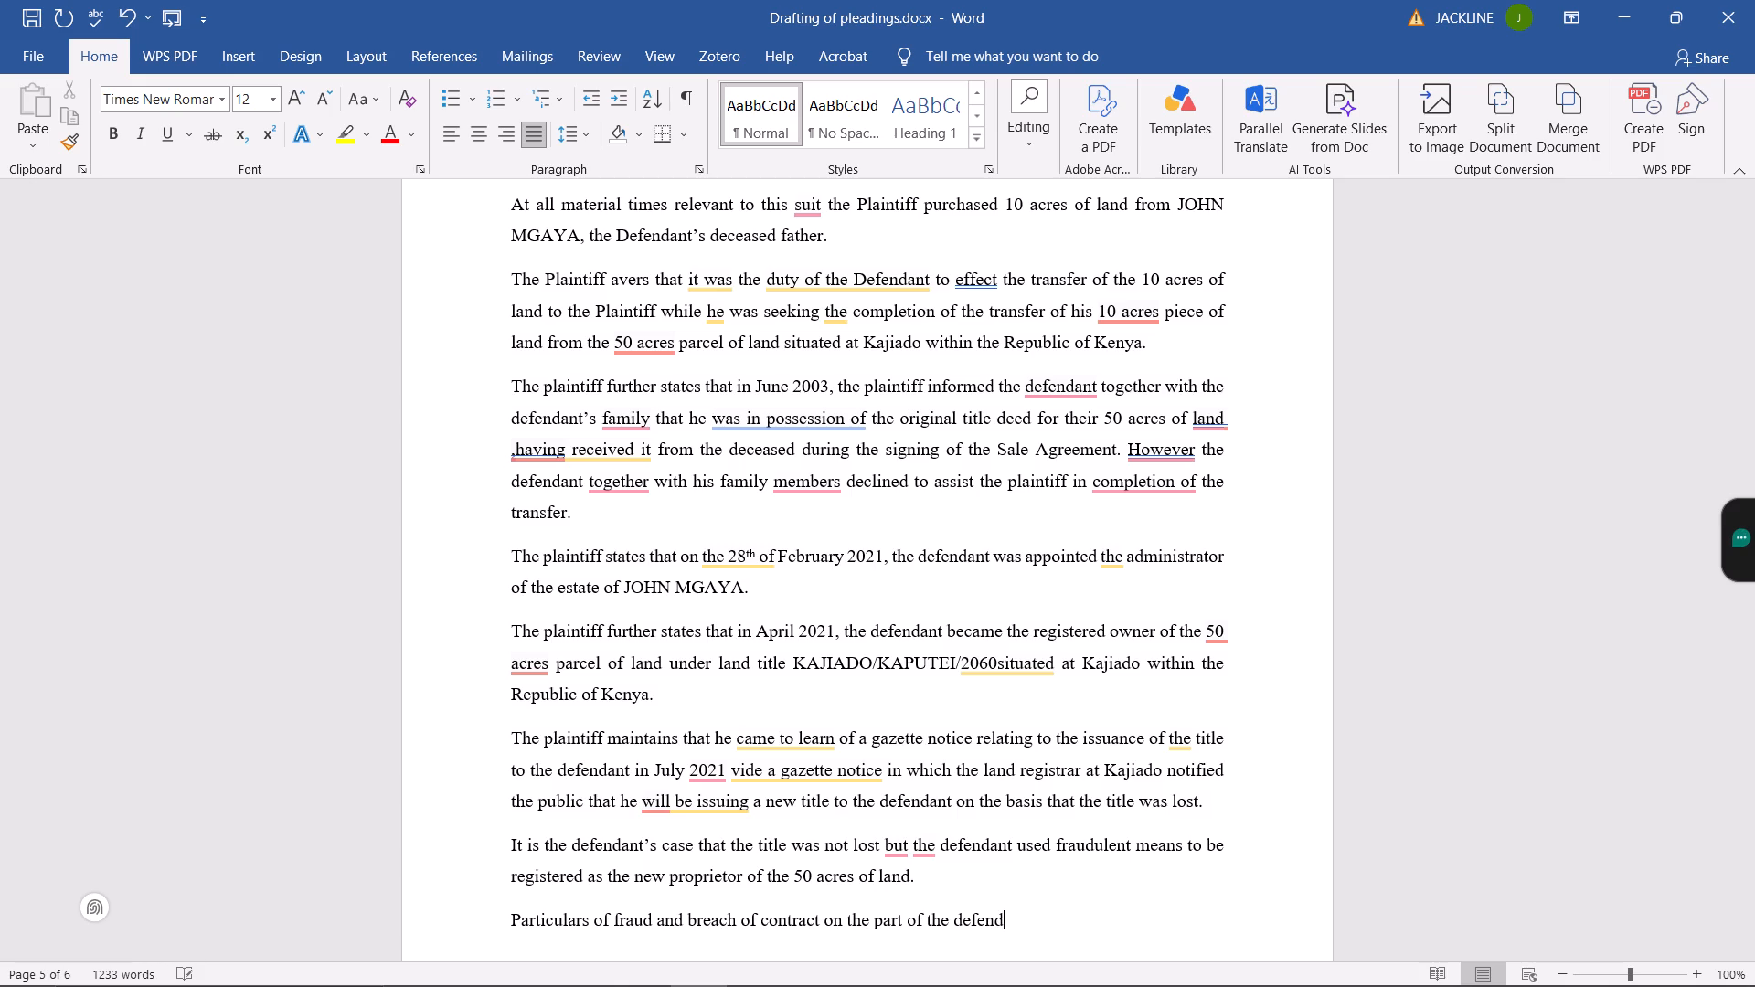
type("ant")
Format the "Particulars of fraud and breach of contract" heading as bold, underlined, centred and uppercase.
scroll(855, 755, "down", 7)
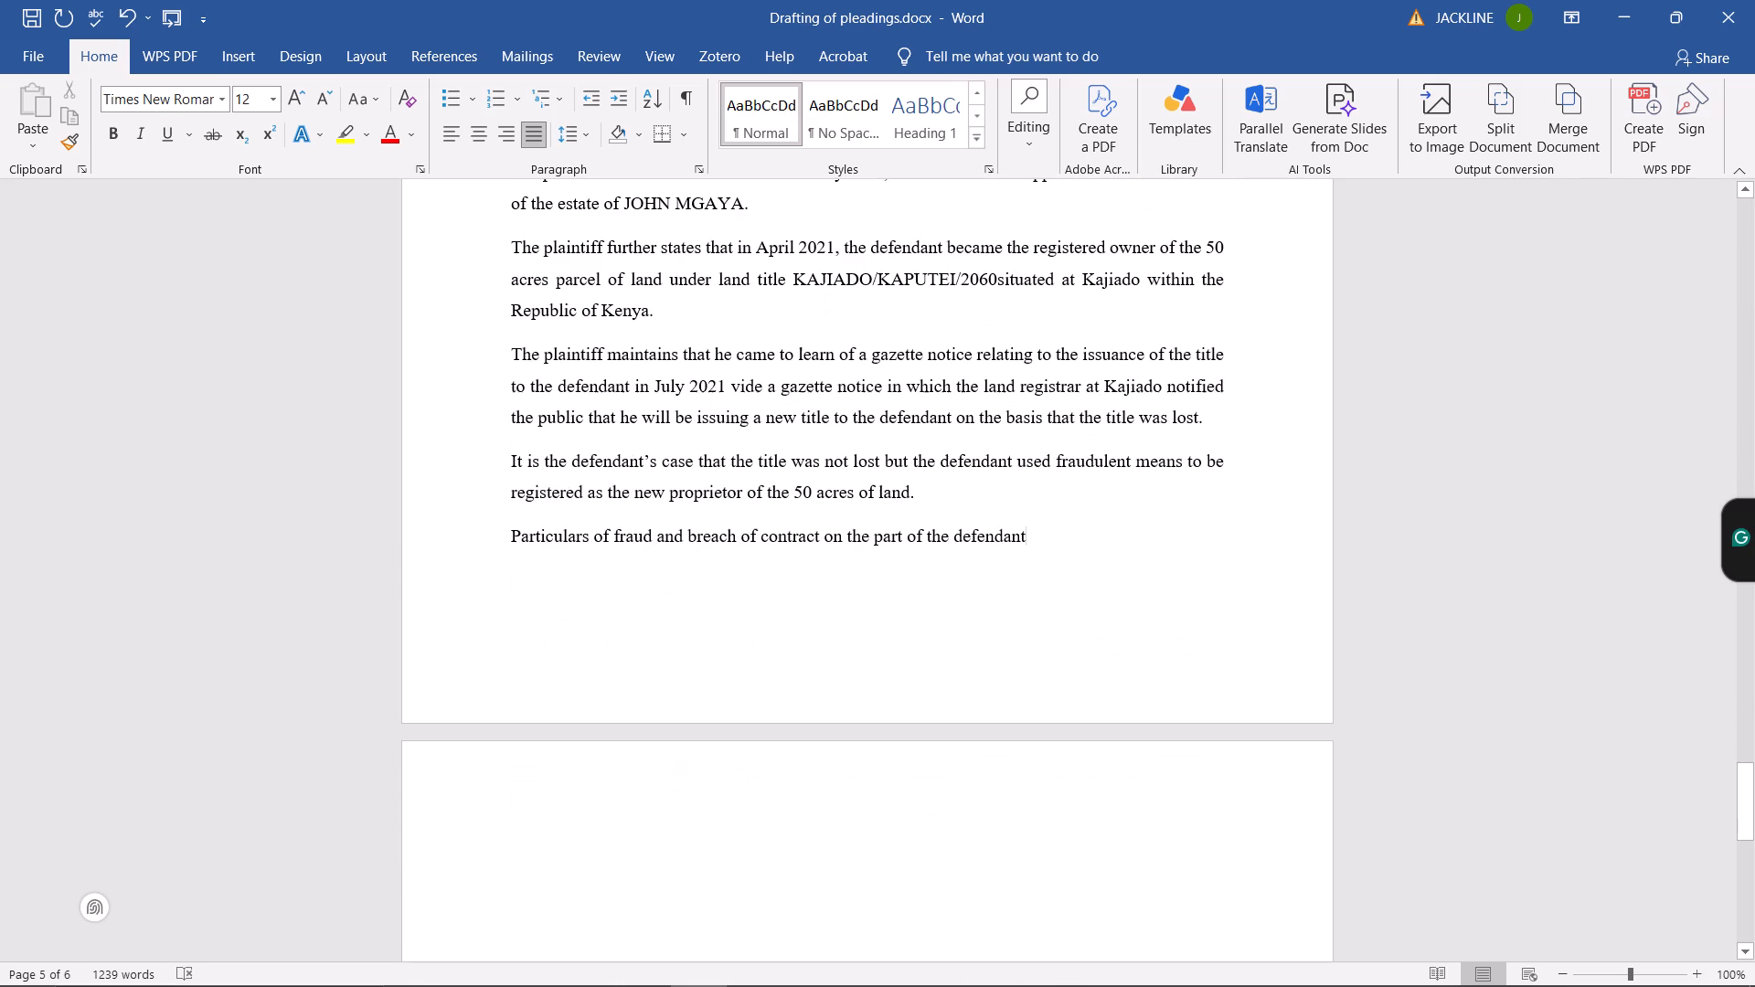
left_click_drag(1035, 541, 376, 570)
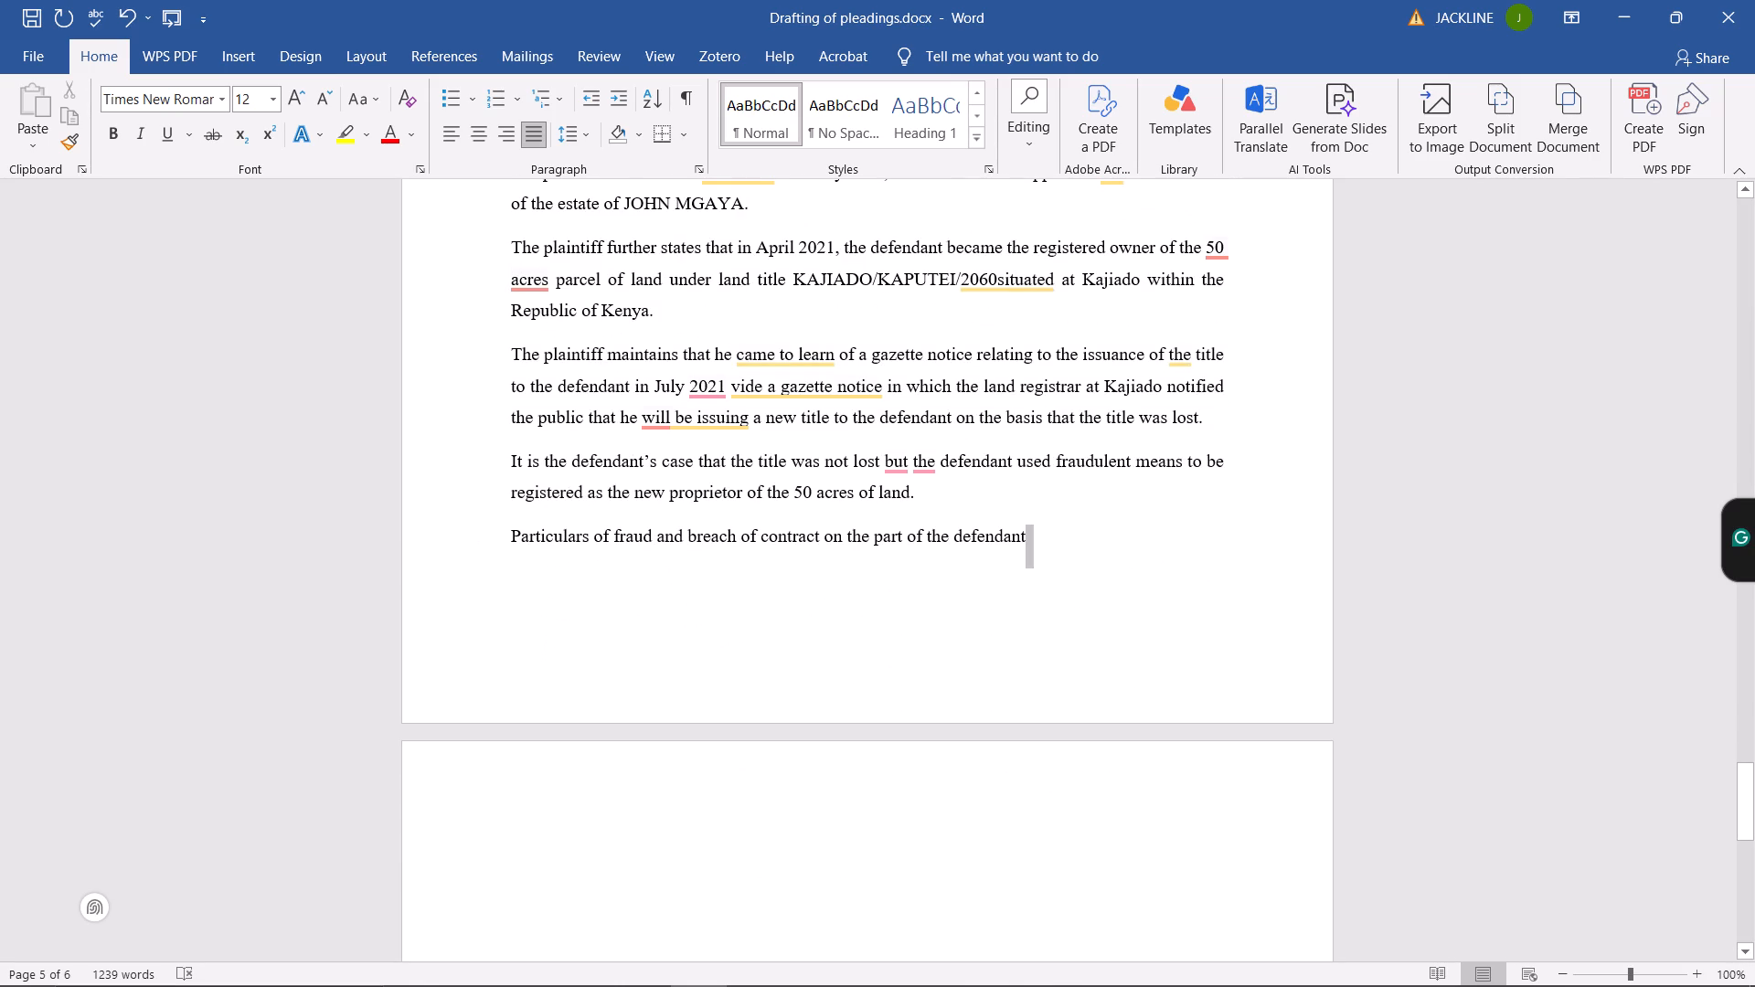
left_click_drag(376, 570, 505, 539)
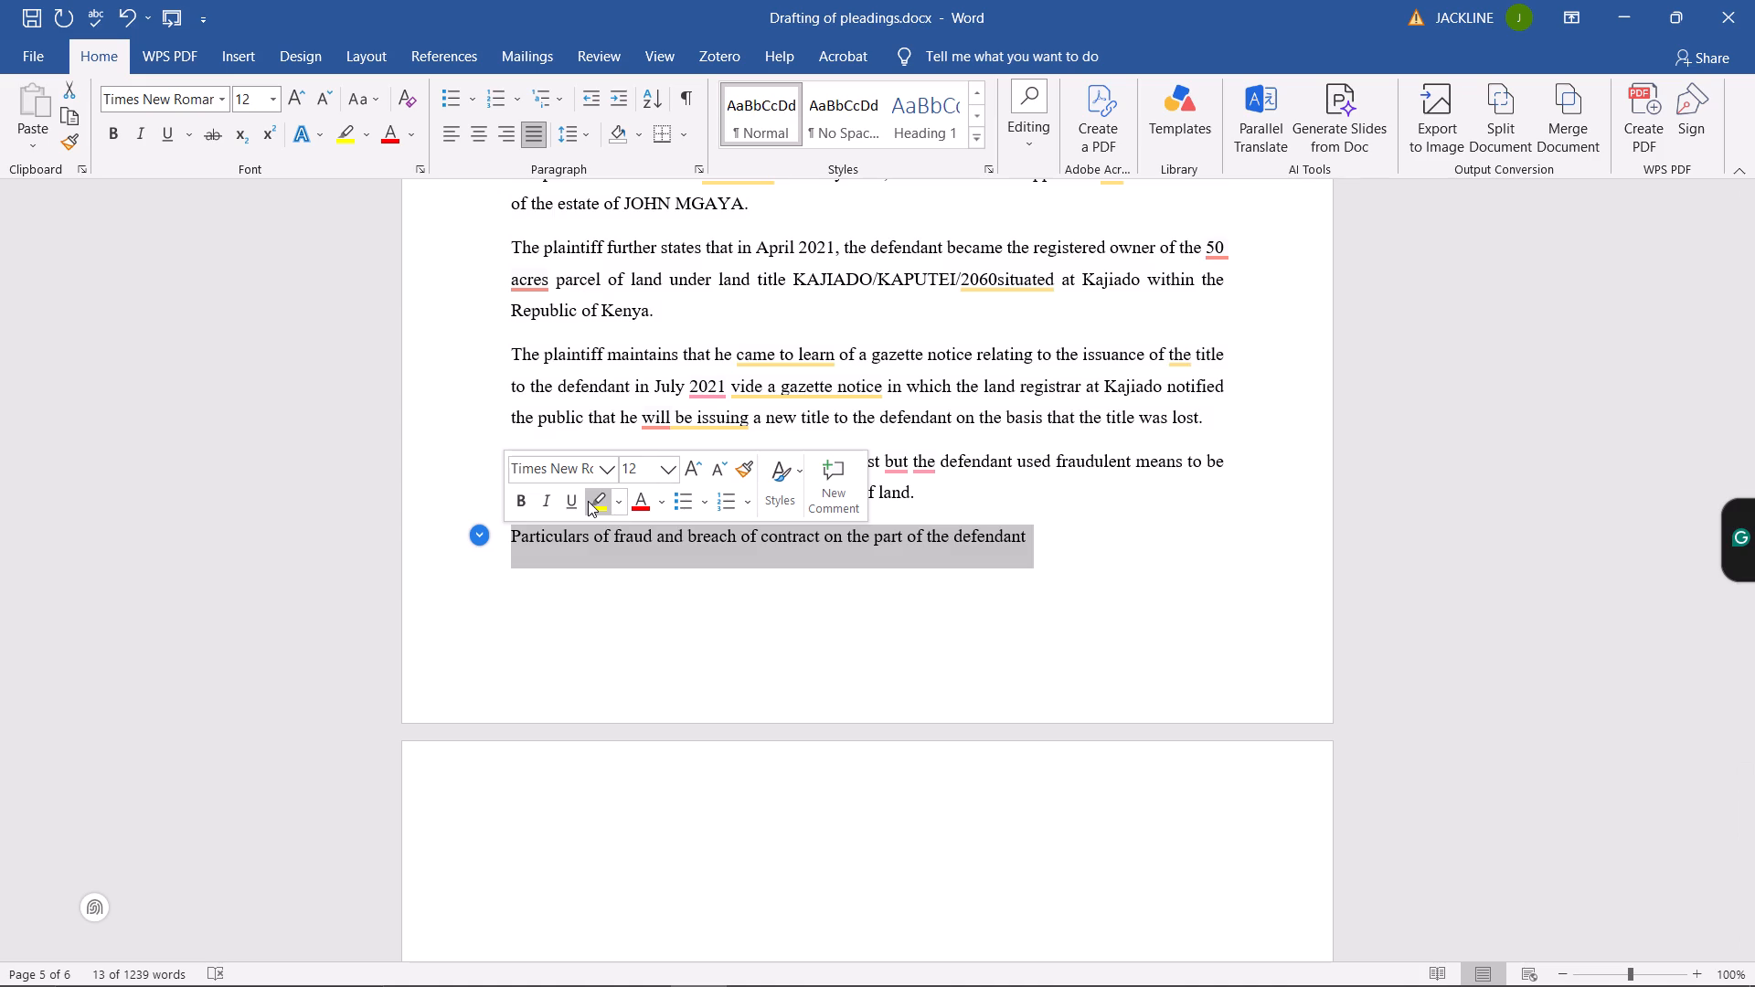
left_click(525, 497)
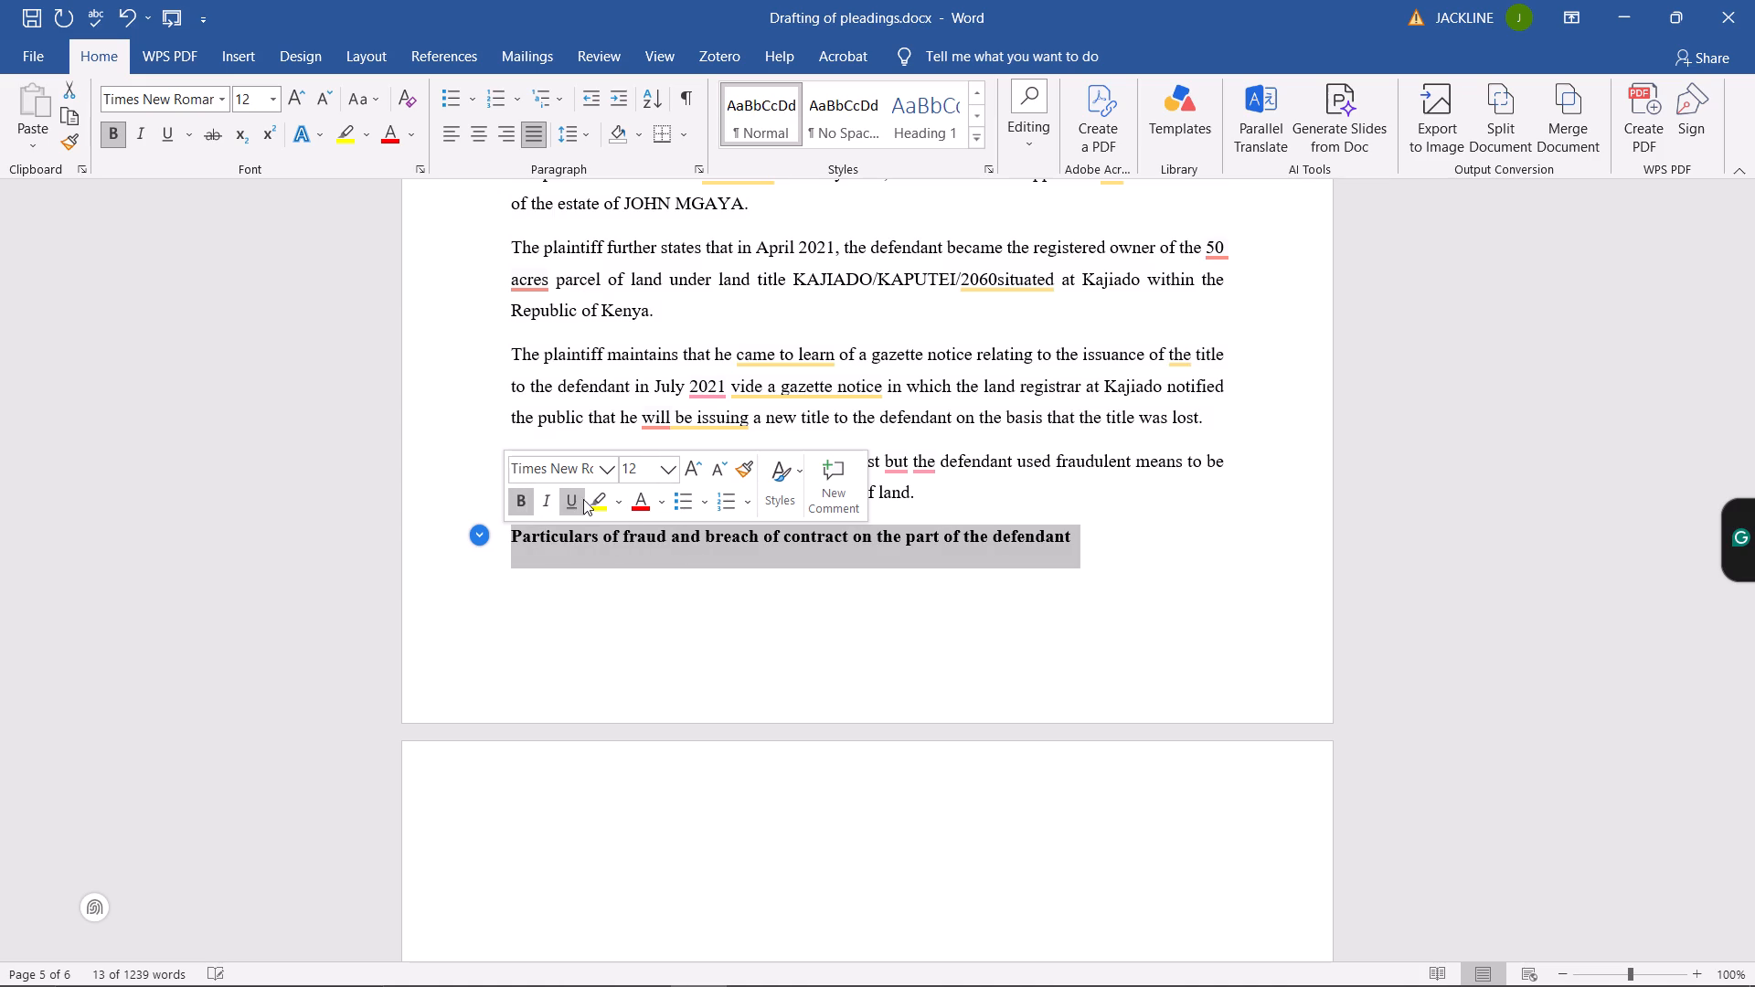
left_click(569, 504)
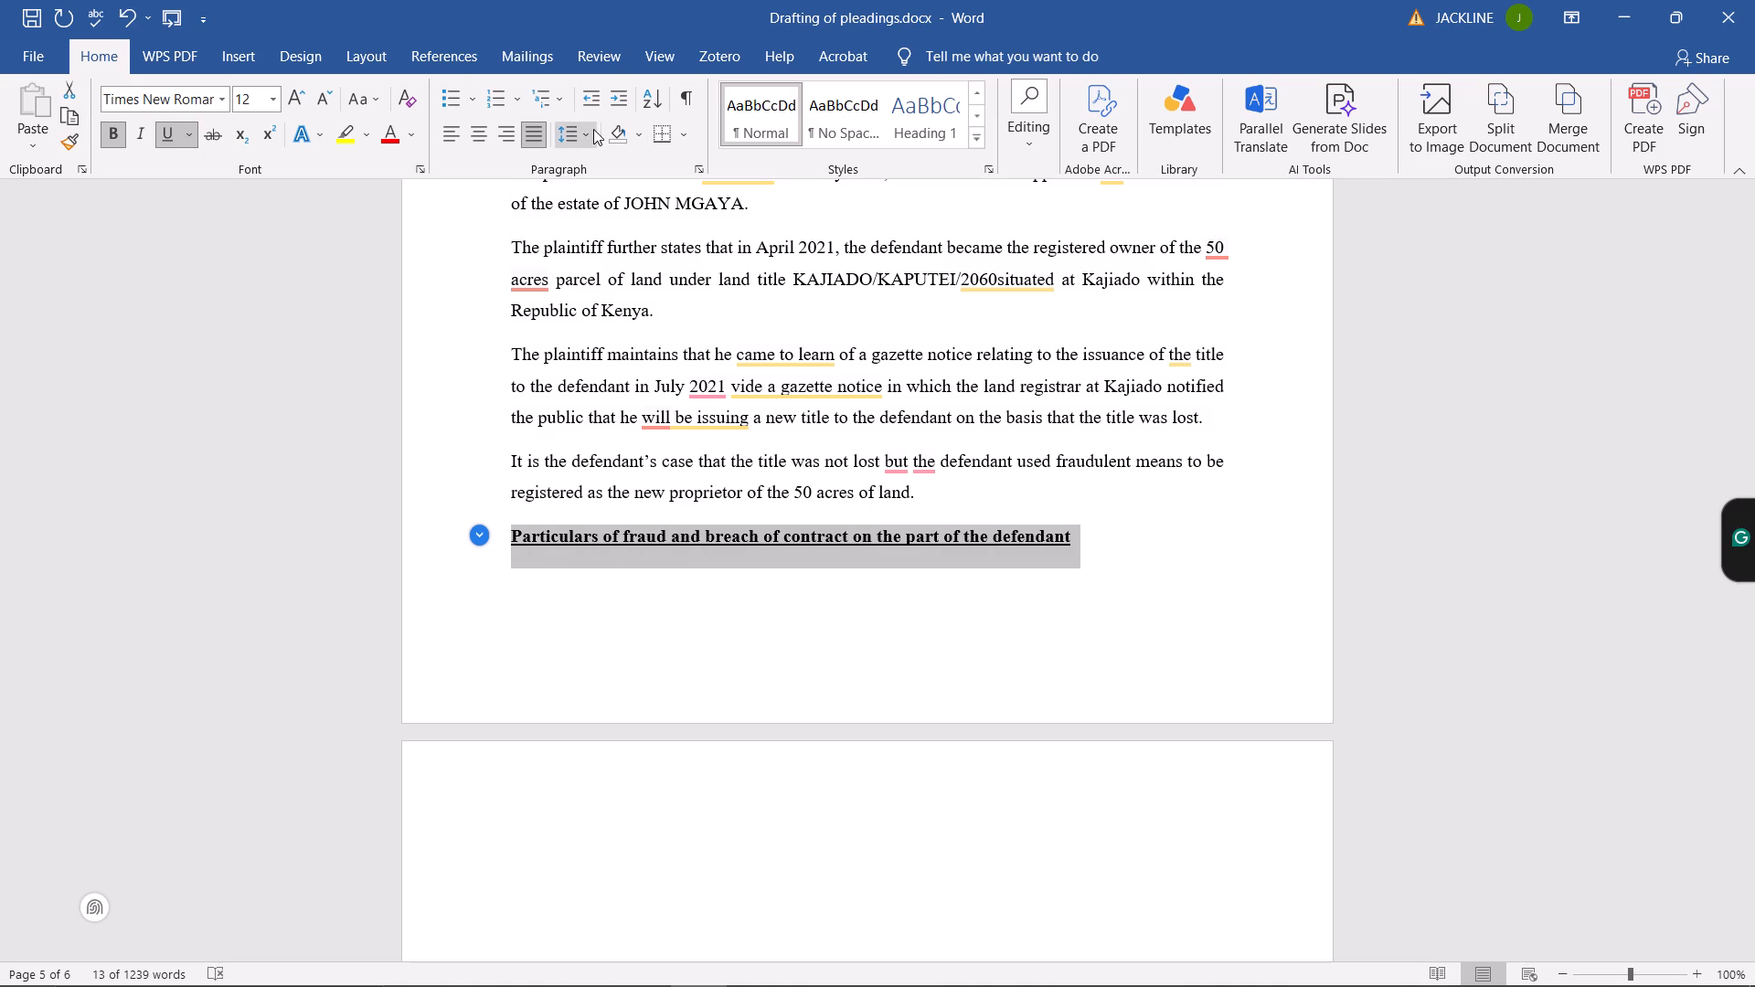
left_click(479, 130)
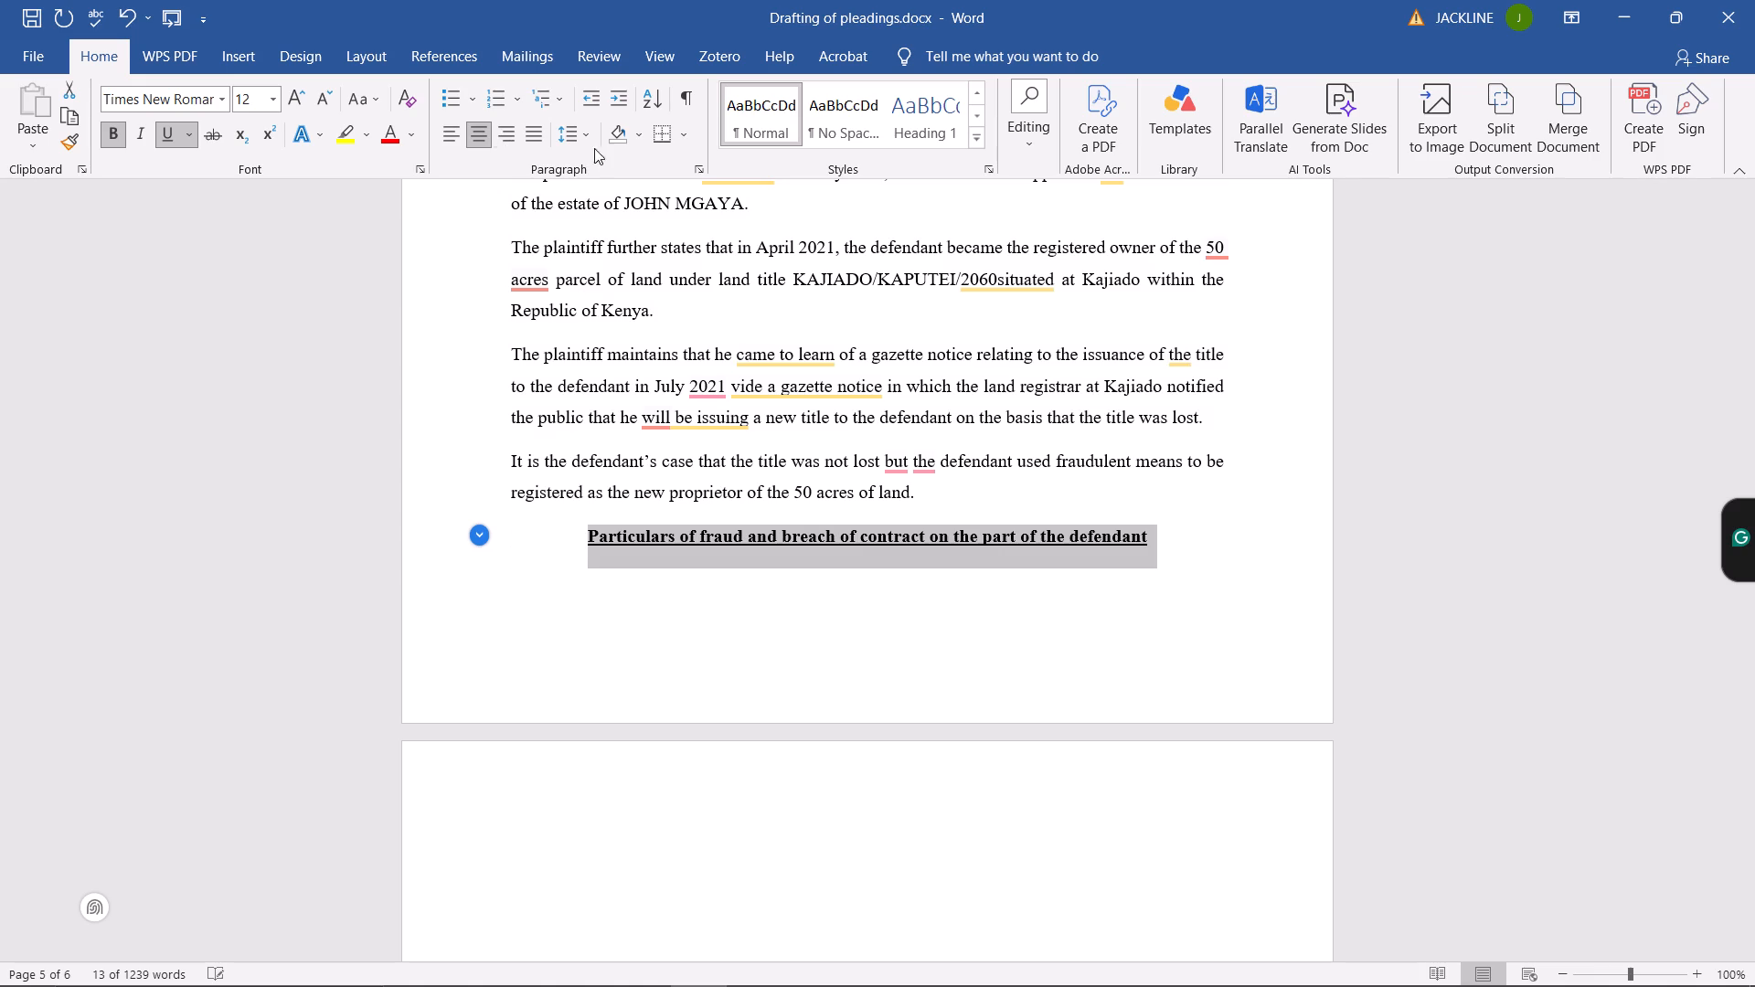
left_click(373, 98)
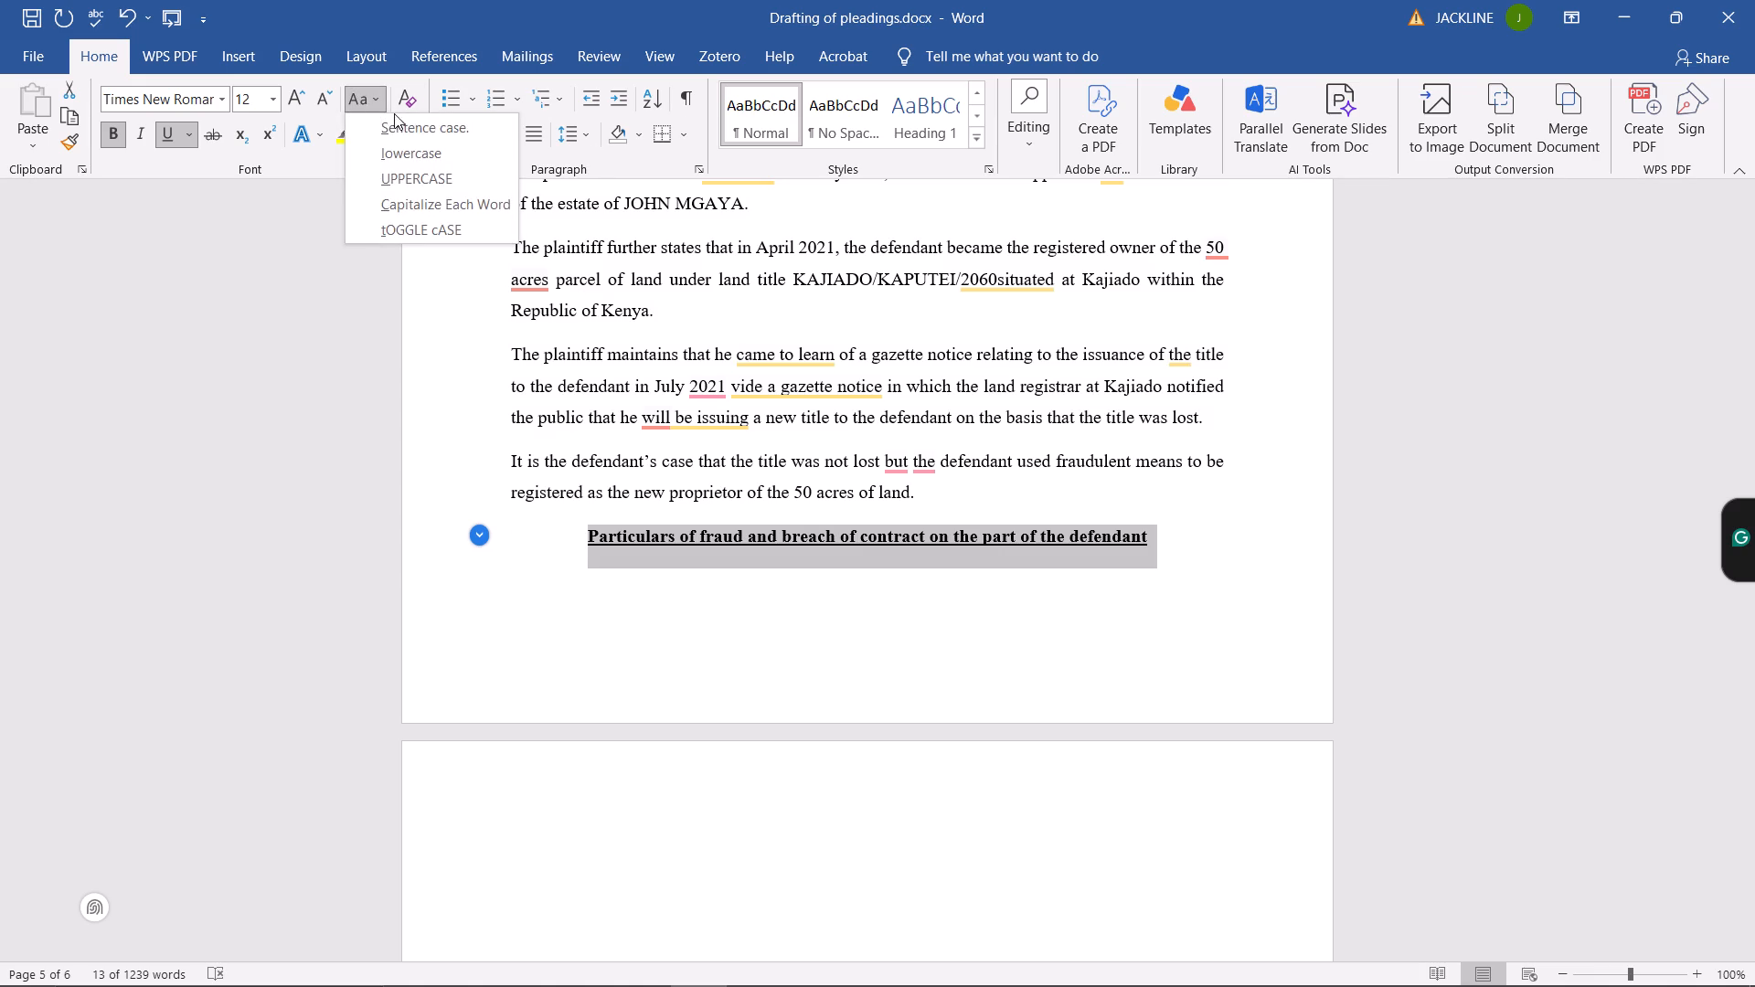
left_click(439, 176)
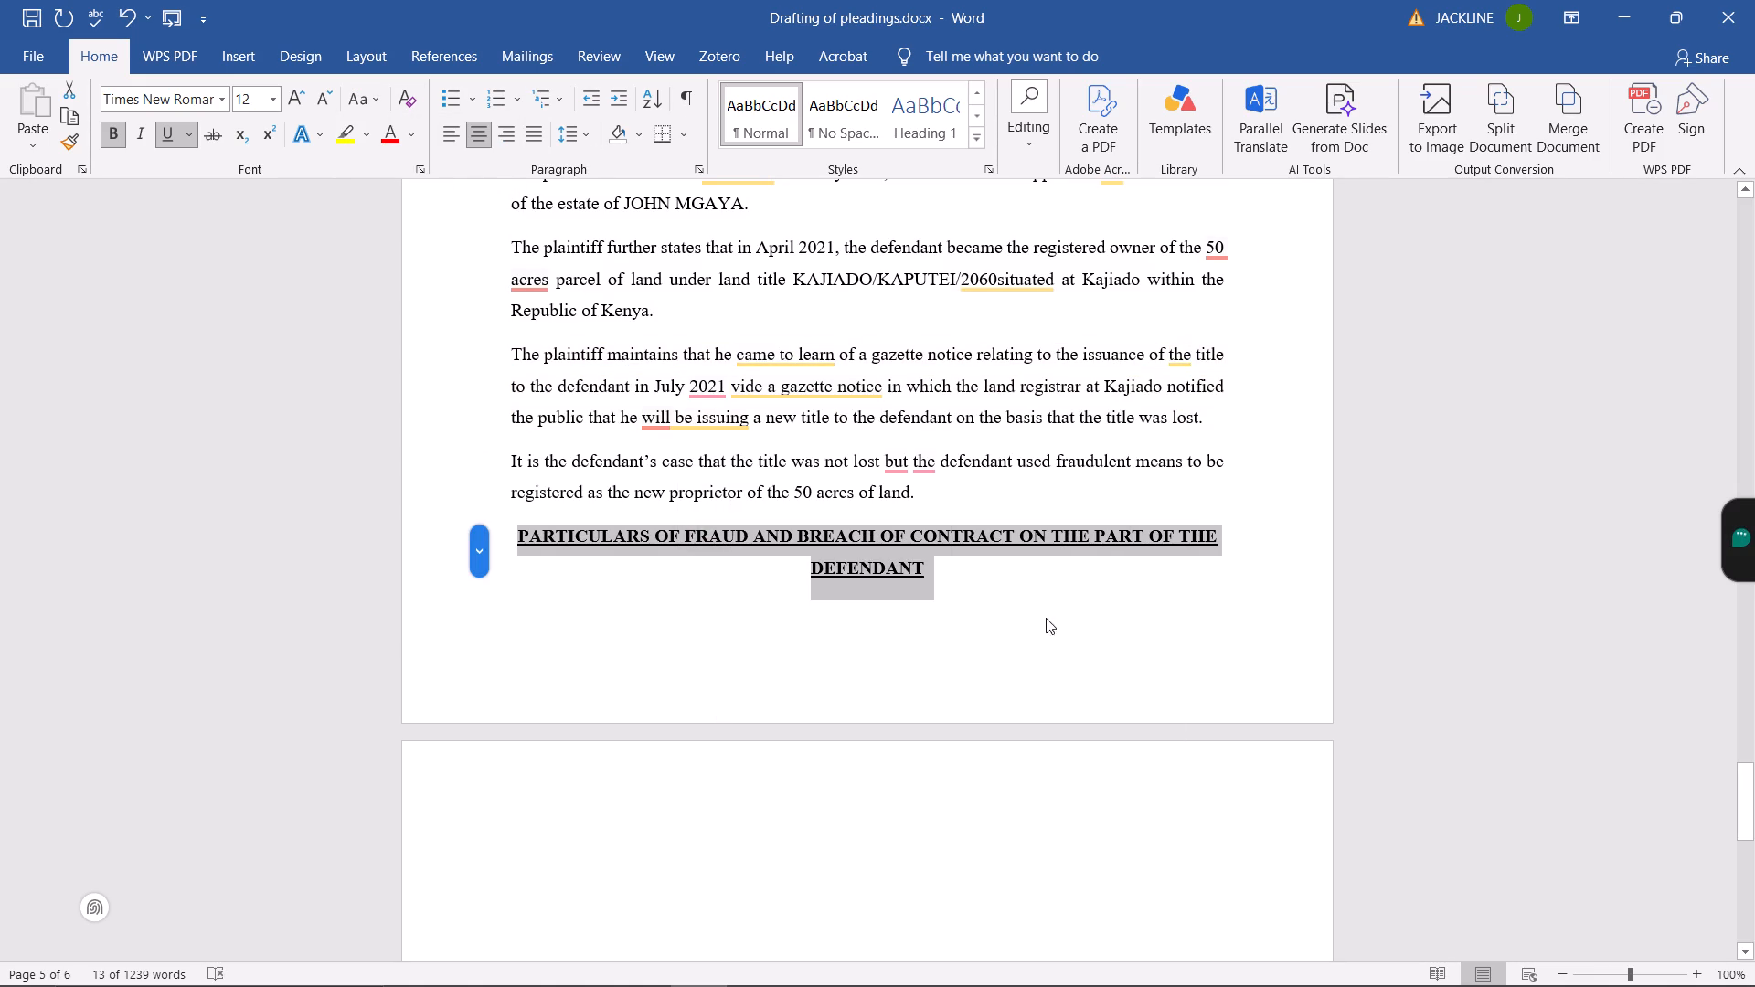
Add a new justified paragraph below the particulars heading.
left_click(976, 577)
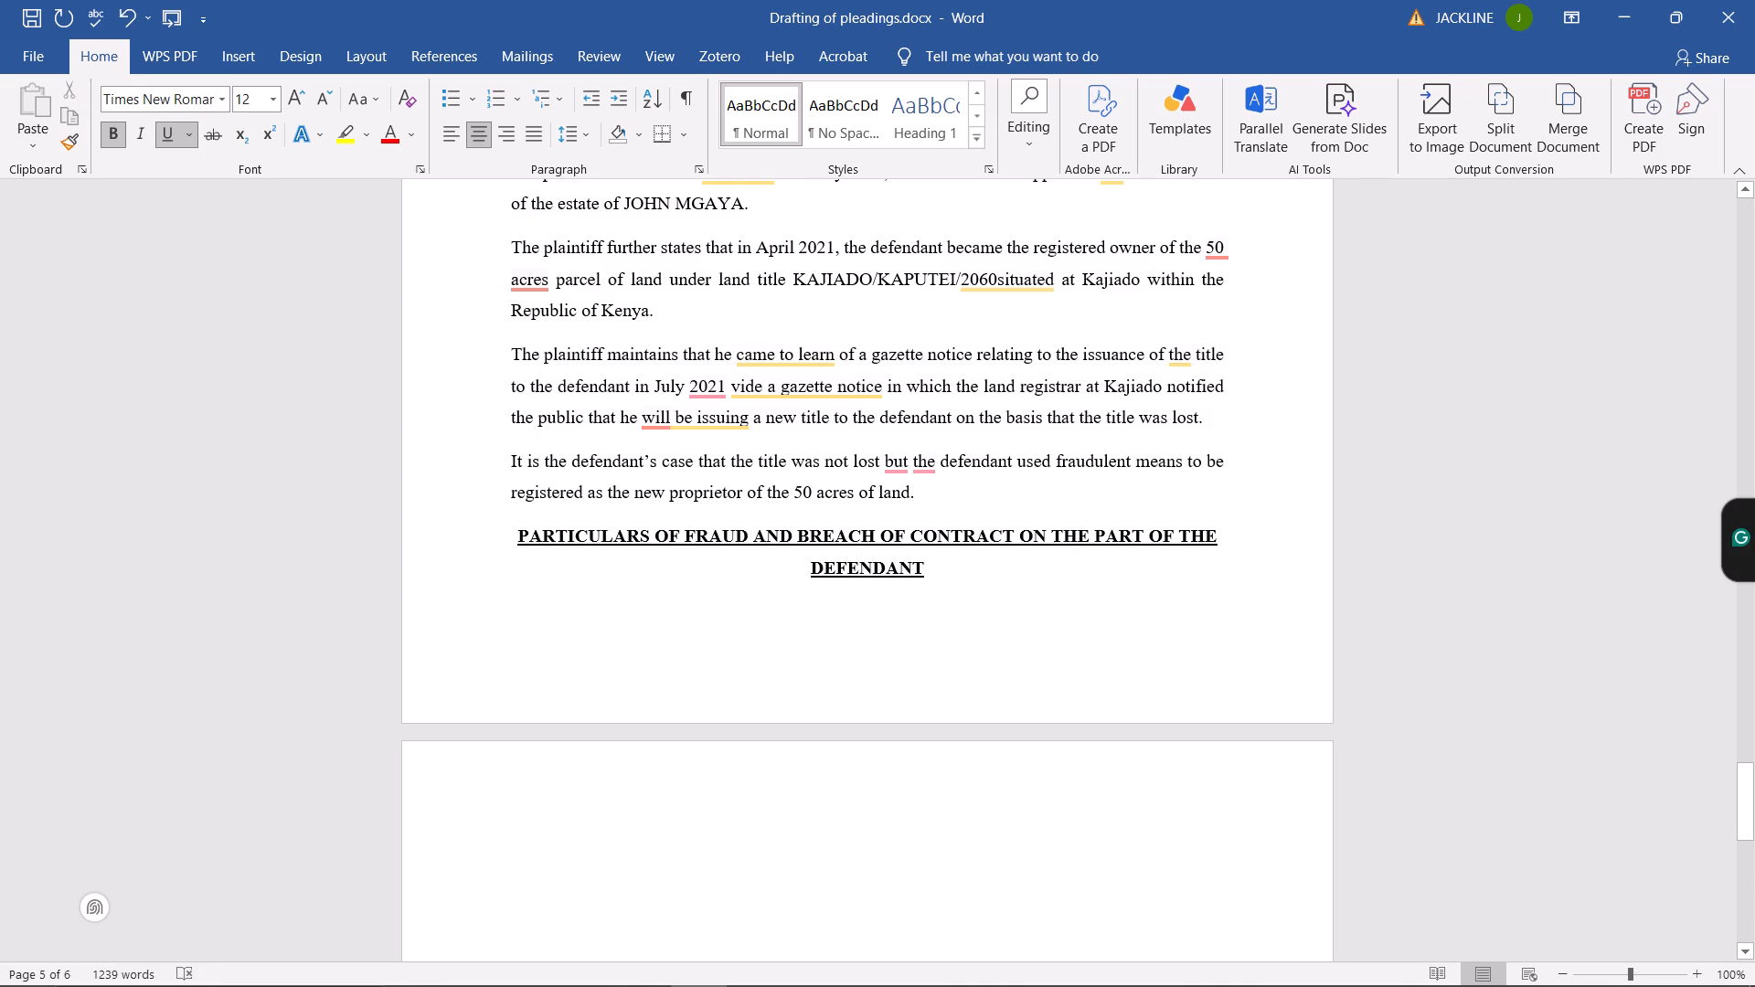
key("Return")
left_click(540, 143)
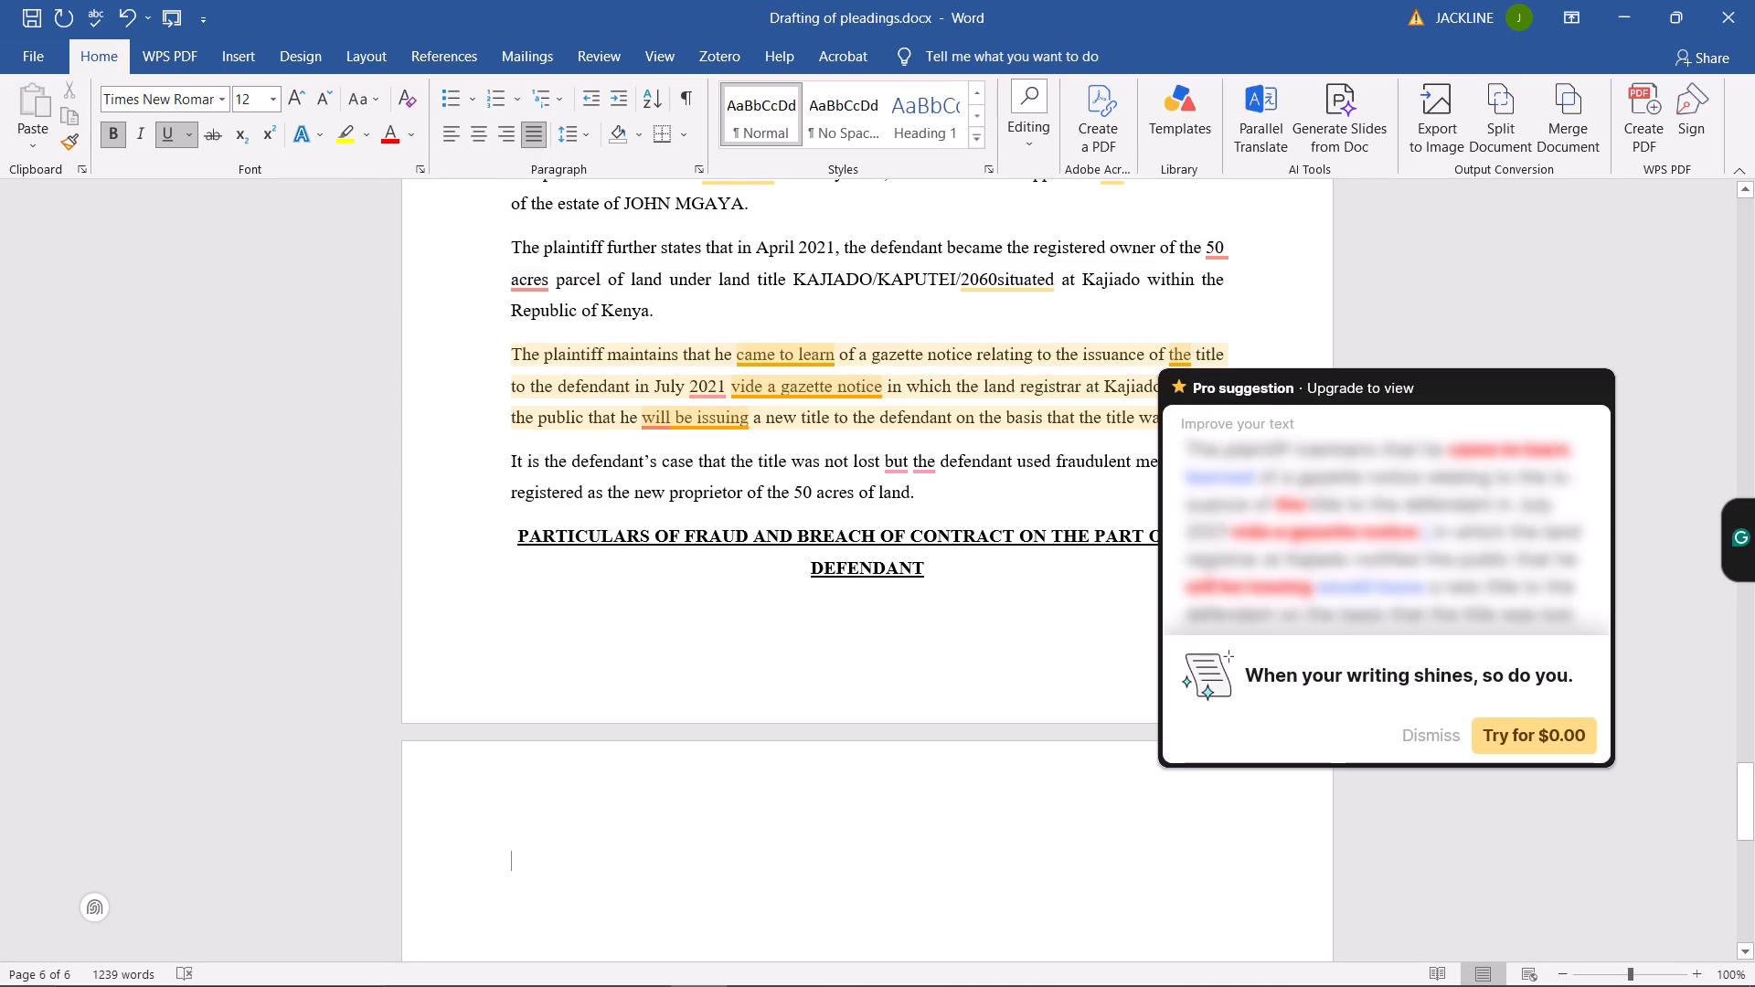
Accept the grammar suggestion that inserts "that" before "the defendant used fraudulent means".
scroll(1297, 445, "down", 1)
left_click(935, 468)
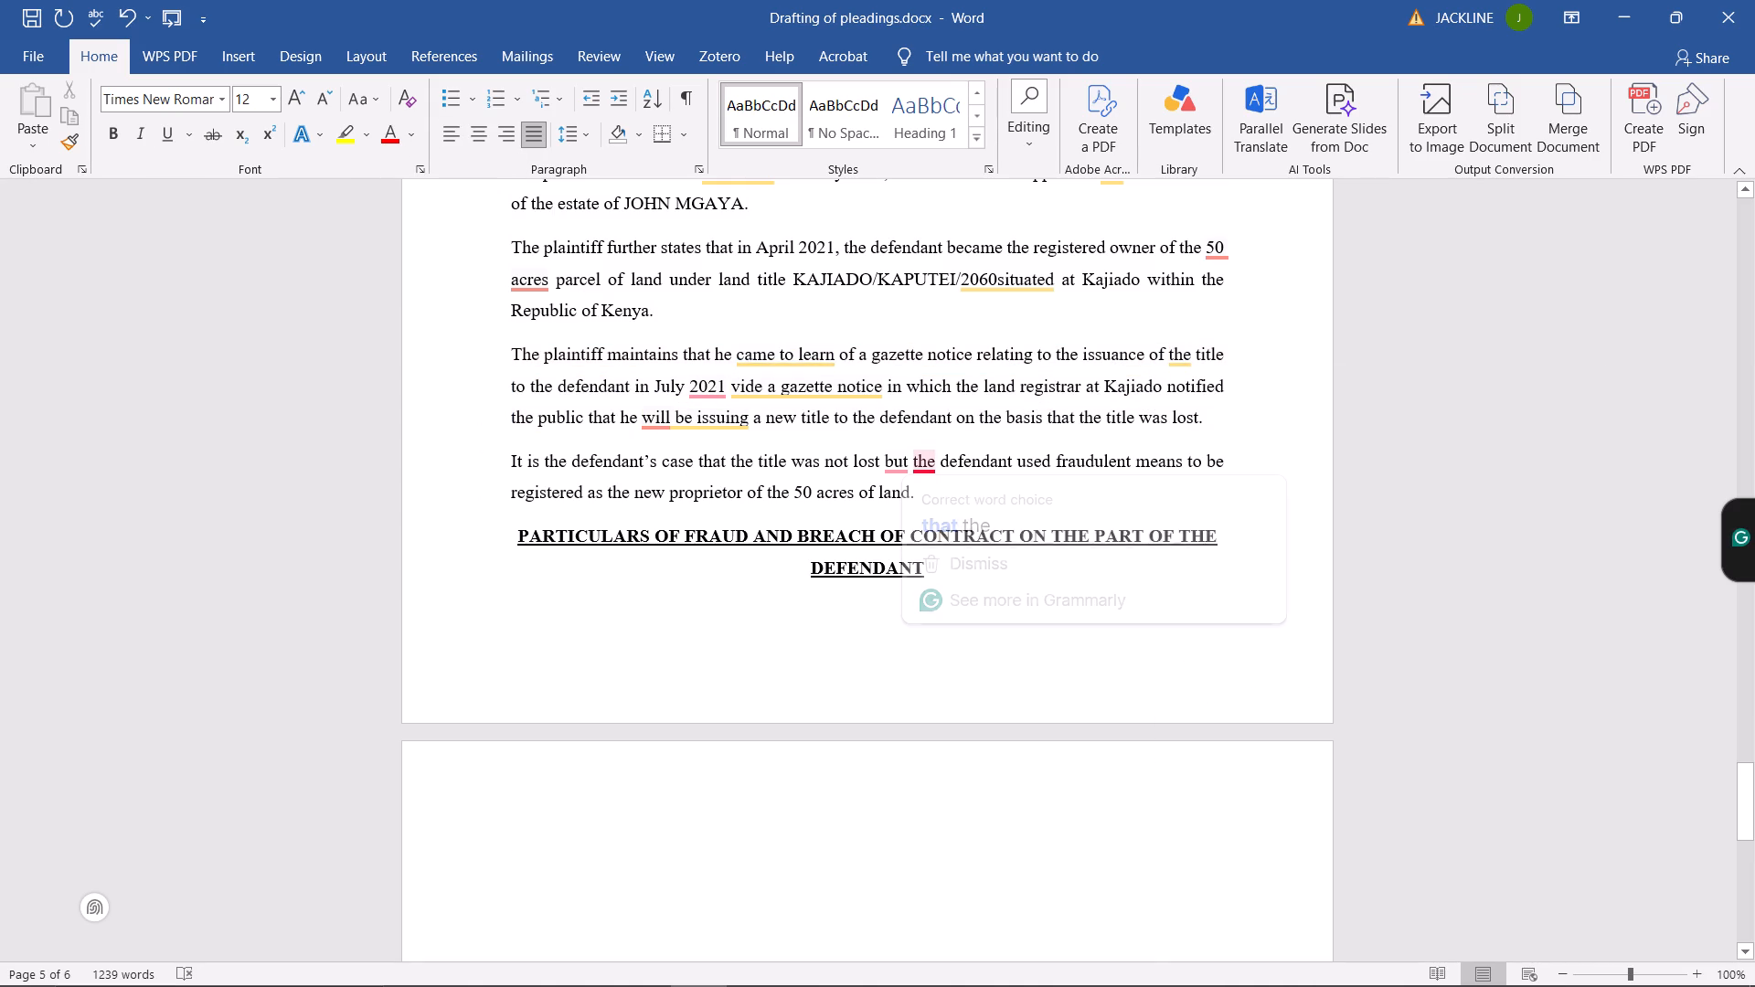
left_click(941, 511)
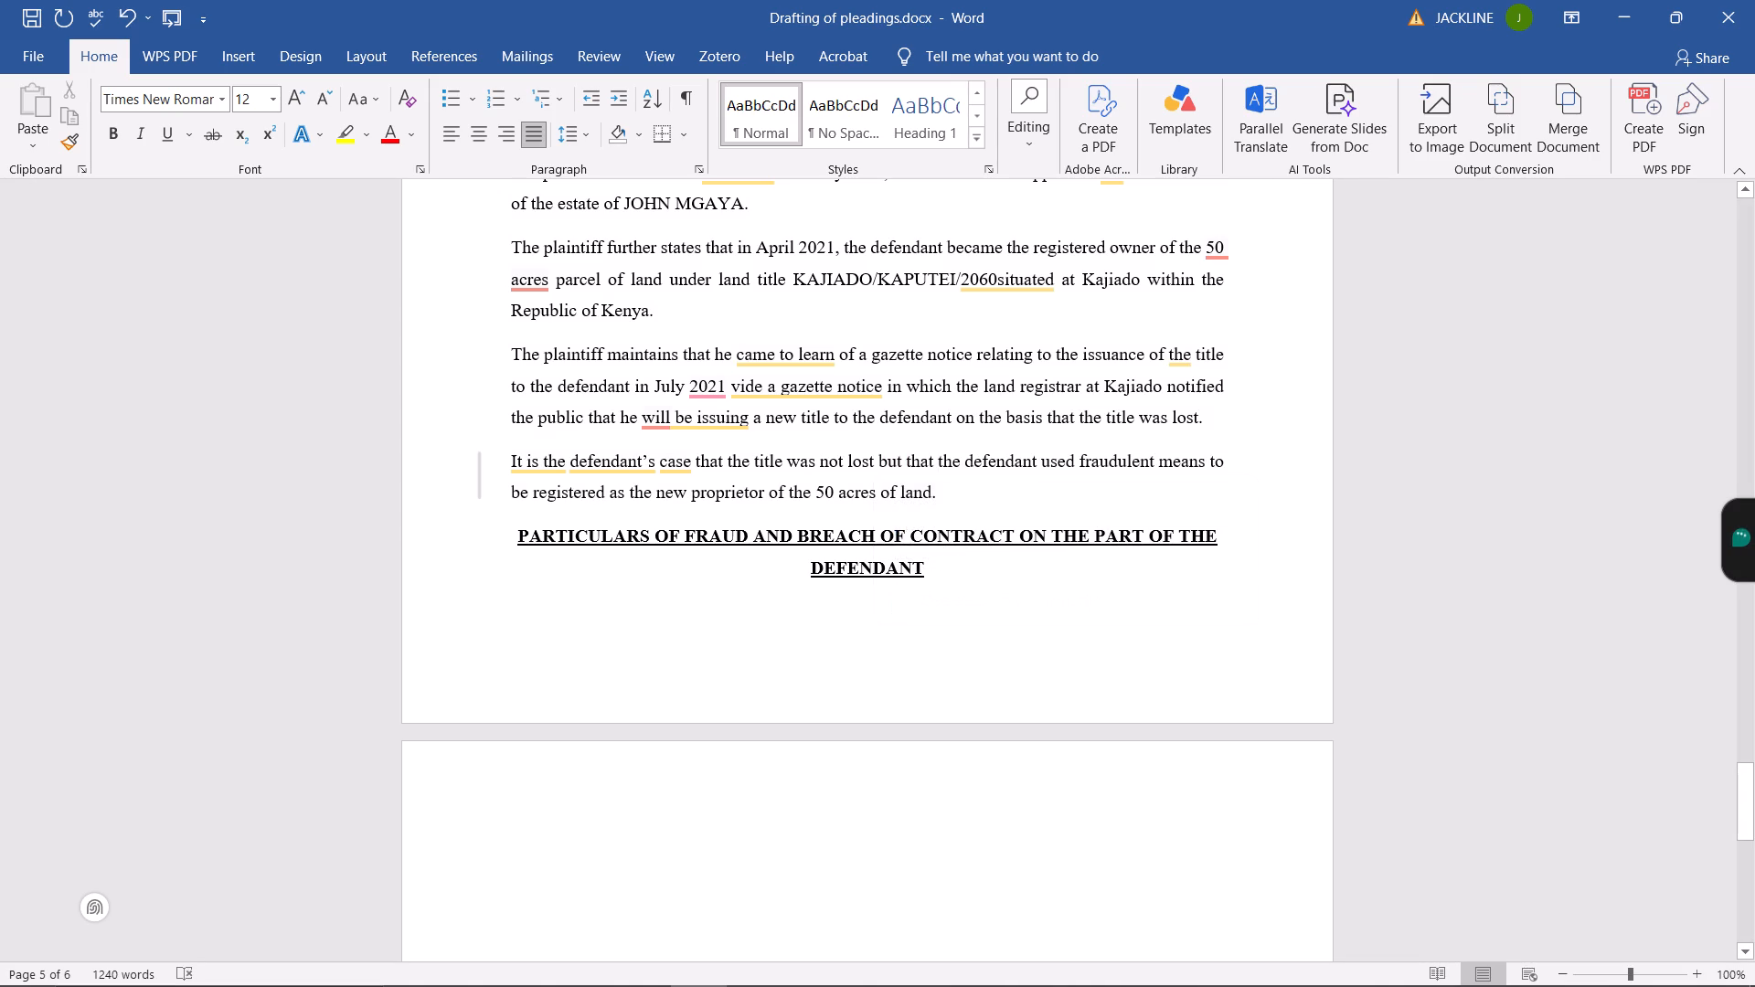
In the gazette notice paragraph, add a comma after "July 2021" and change "will be issuing" to "would be issuing".
scroll(945, 470, "up", 2)
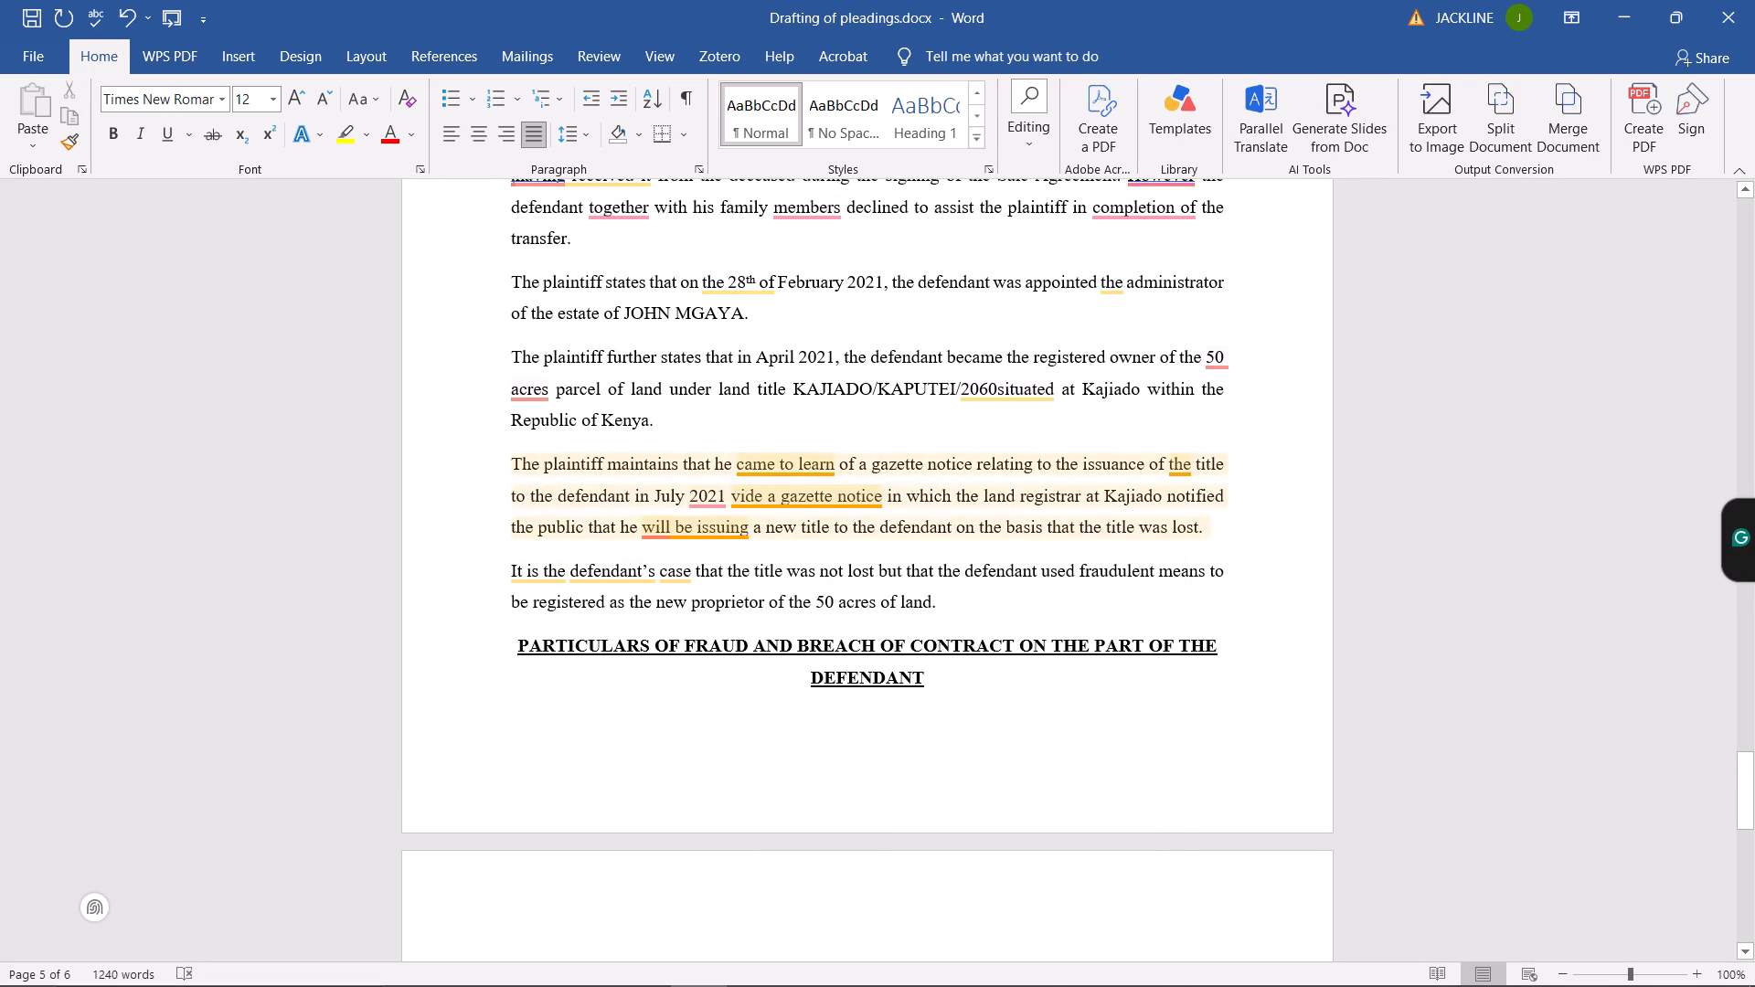
left_click(735, 548)
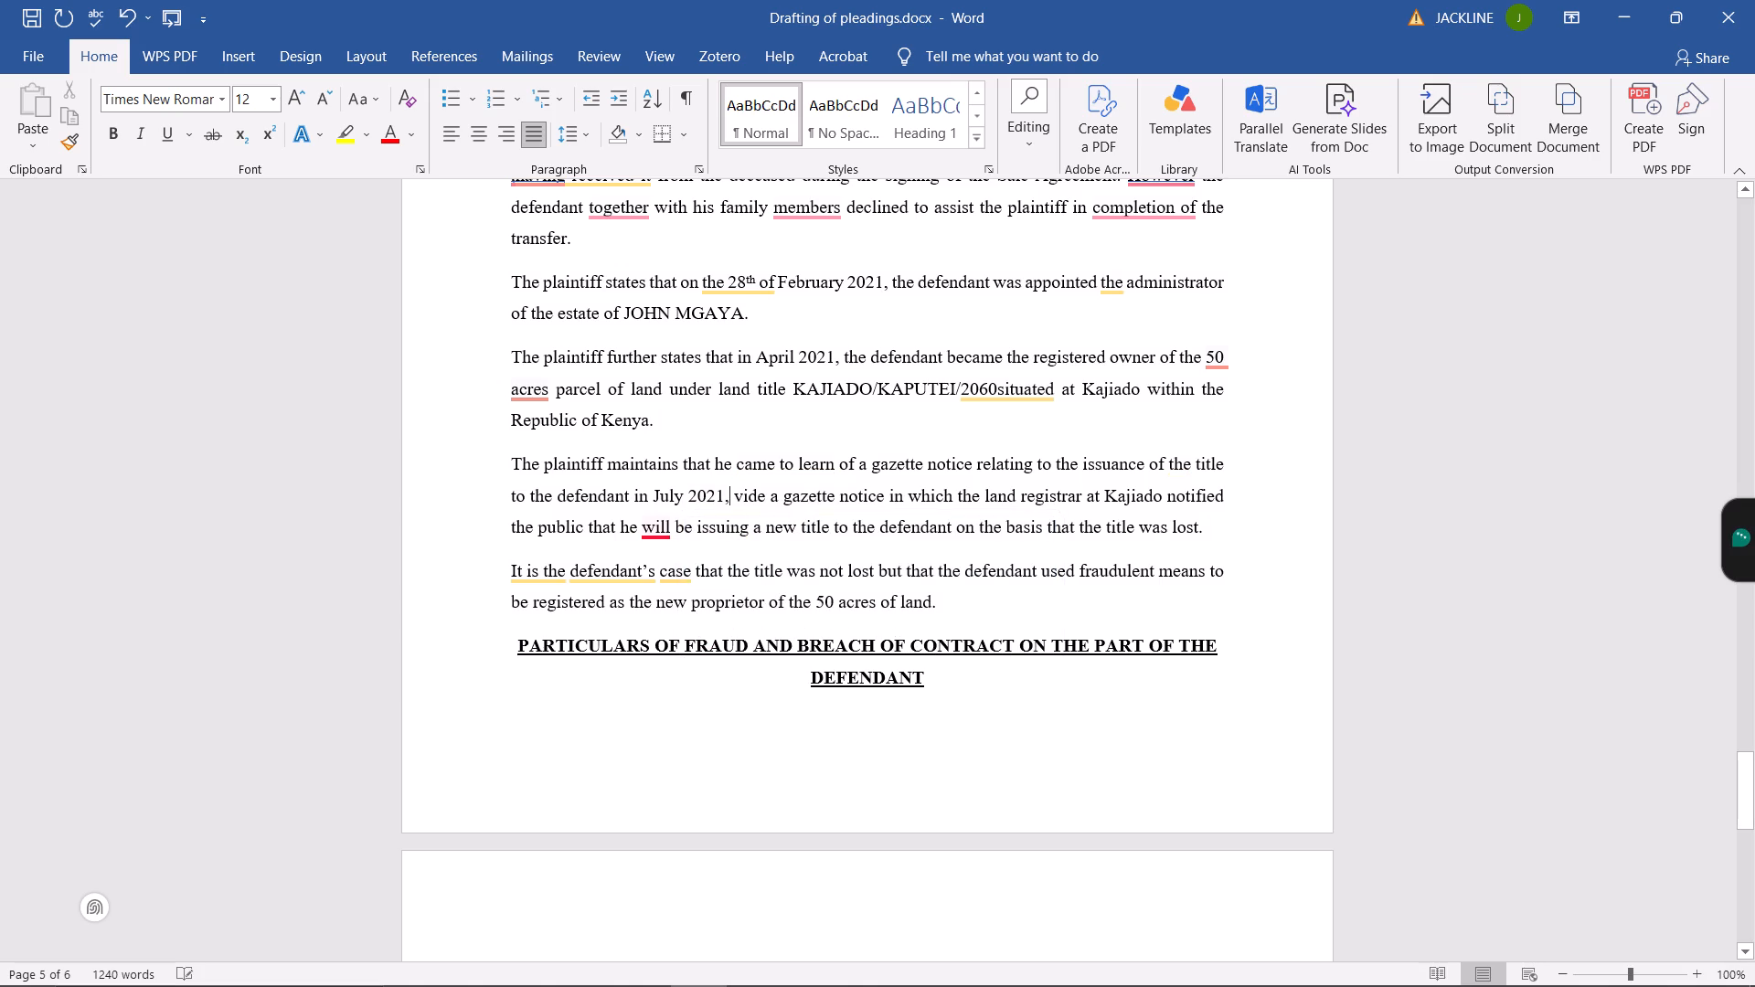
left_click(678, 597)
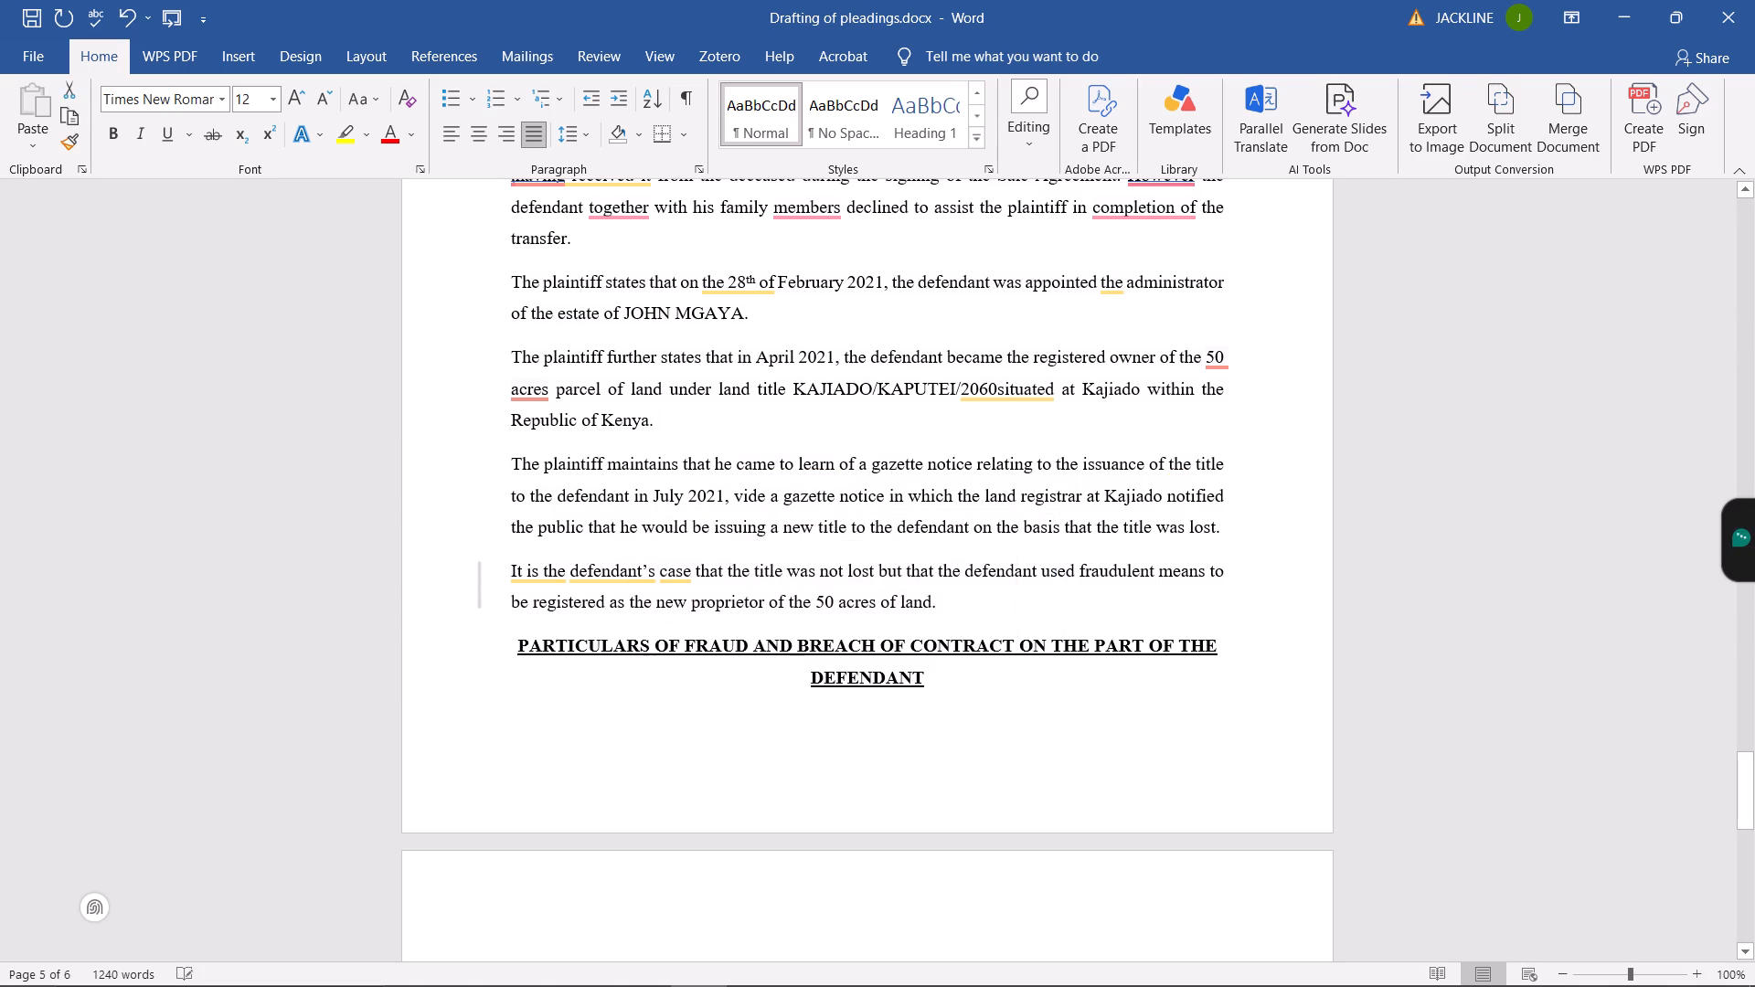
In the April 2021 paragraph, separate "2060" from "situated" with a space and change "50 acres" to "50-acre".
left_click(997, 398)
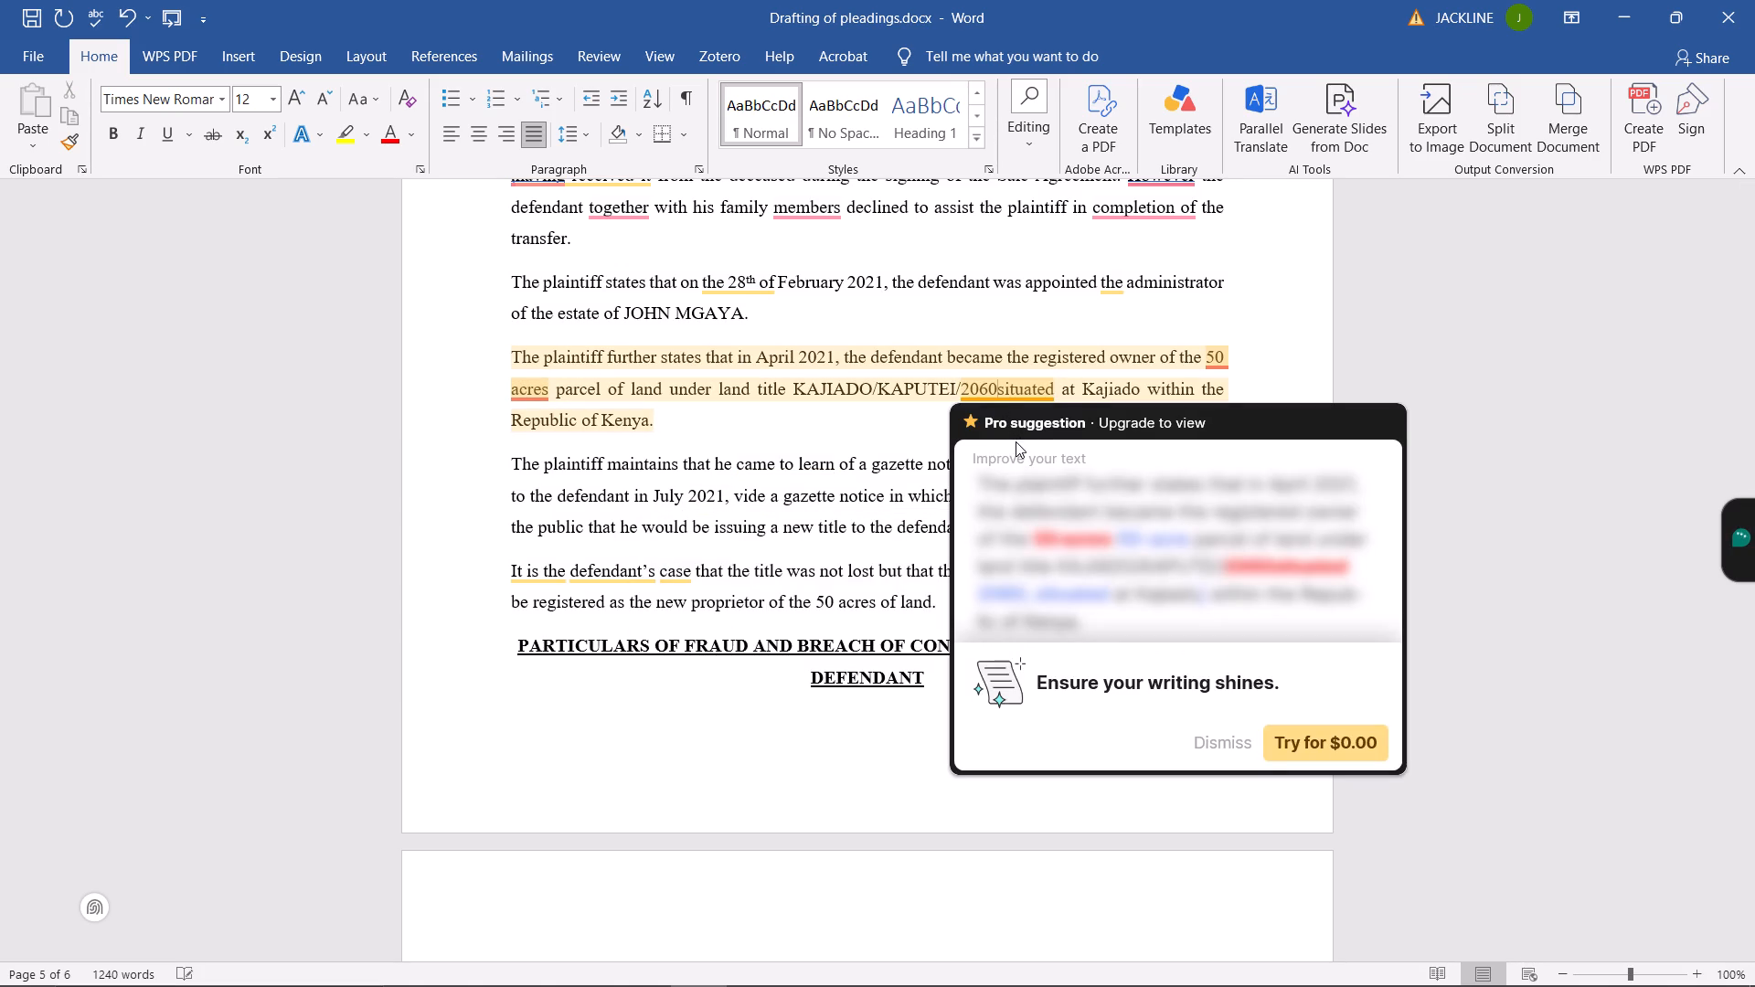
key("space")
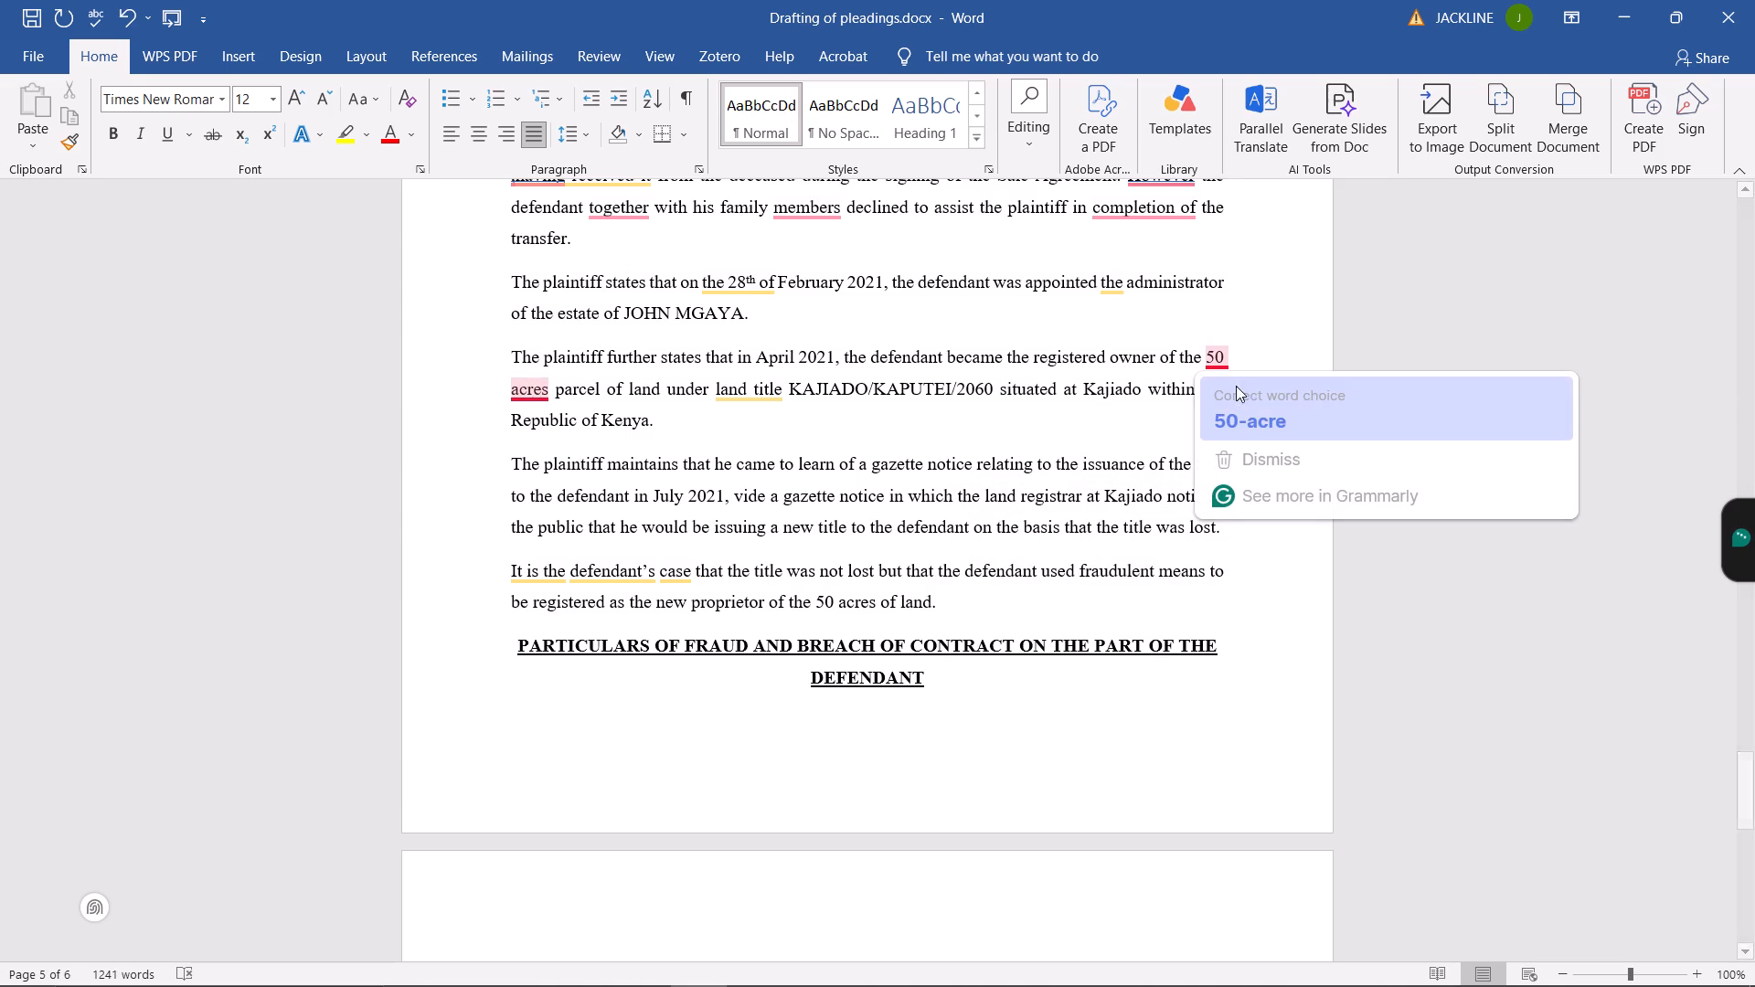
left_click(1242, 399)
In the June 2003 paragraph's last sentence, add commas after "However", "defendant" and "family members".
scroll(781, 292, "up", 2)
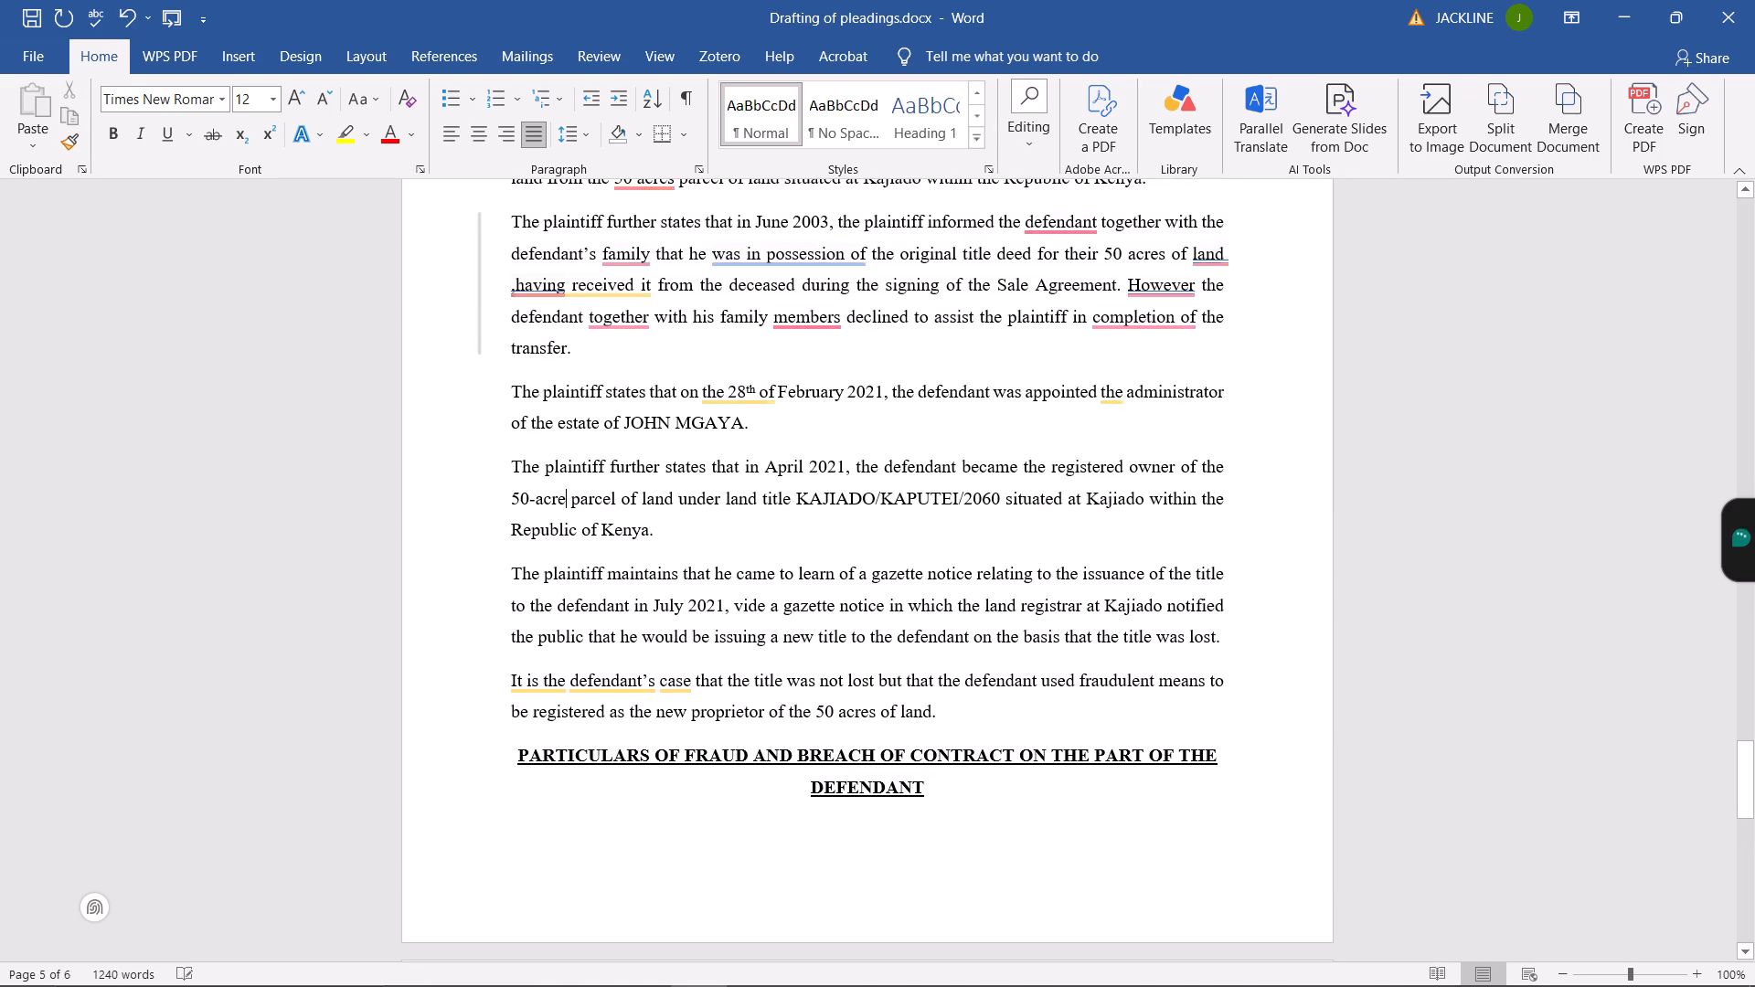
scroll(1177, 266, "up", 5)
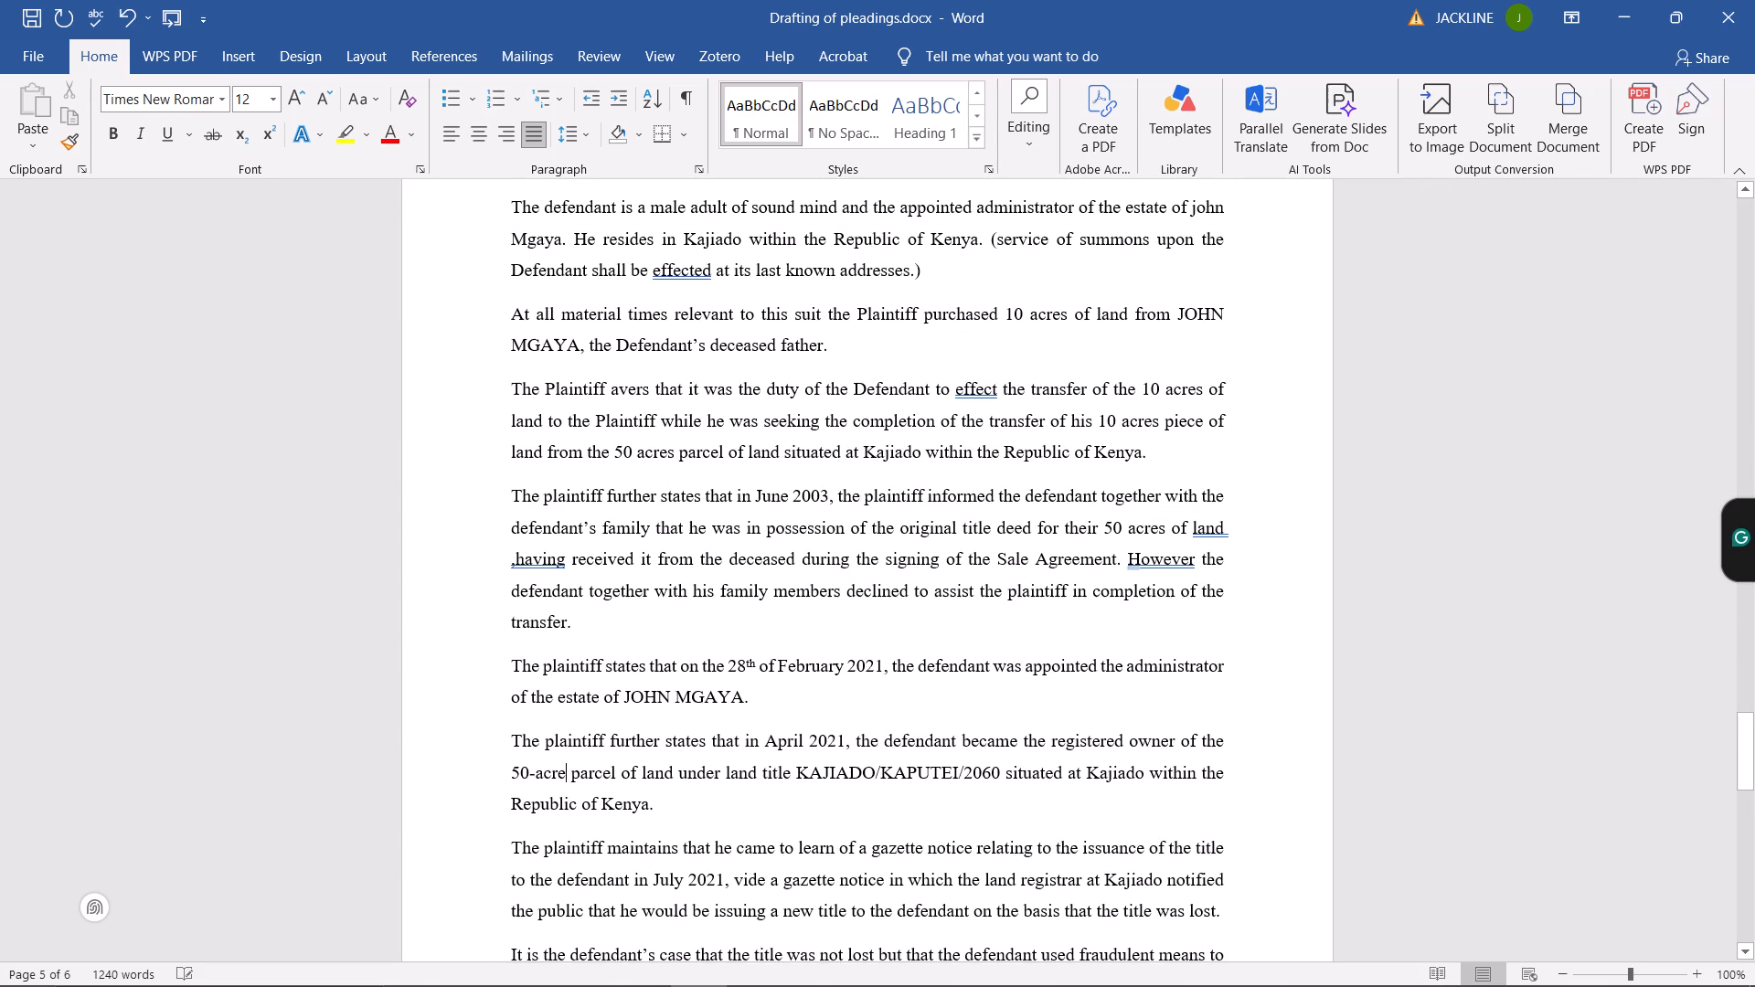
left_click(1208, 624)
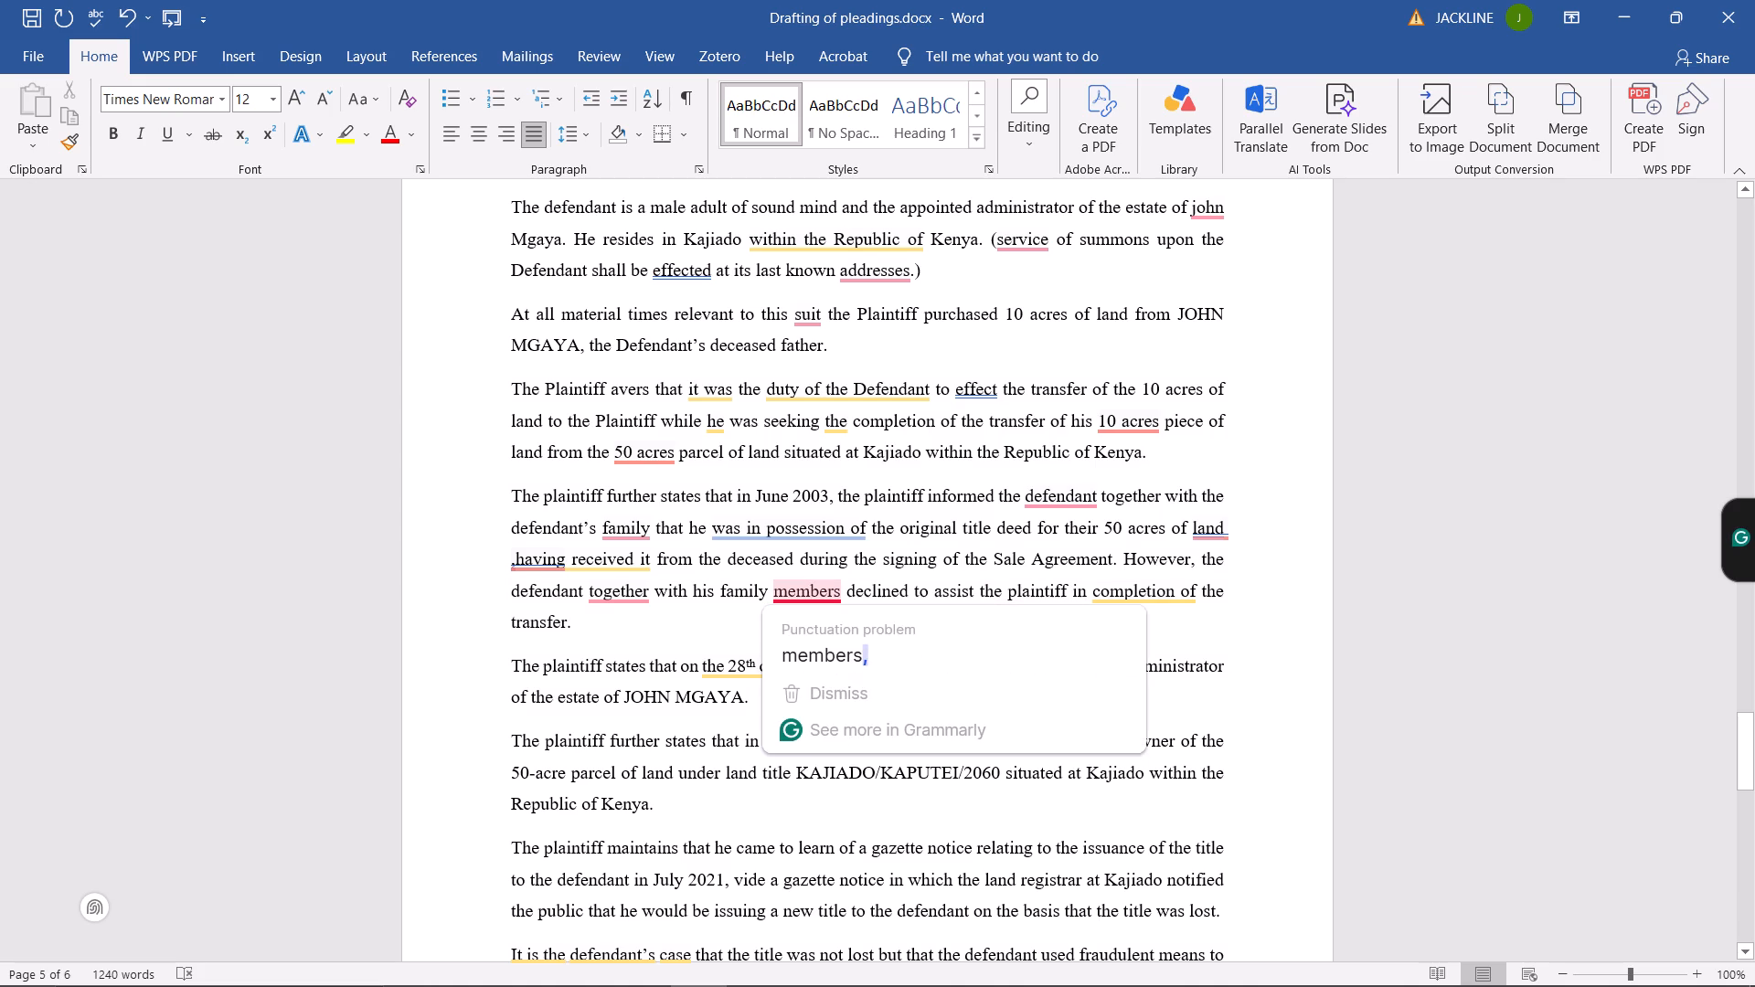
left_click(852, 627)
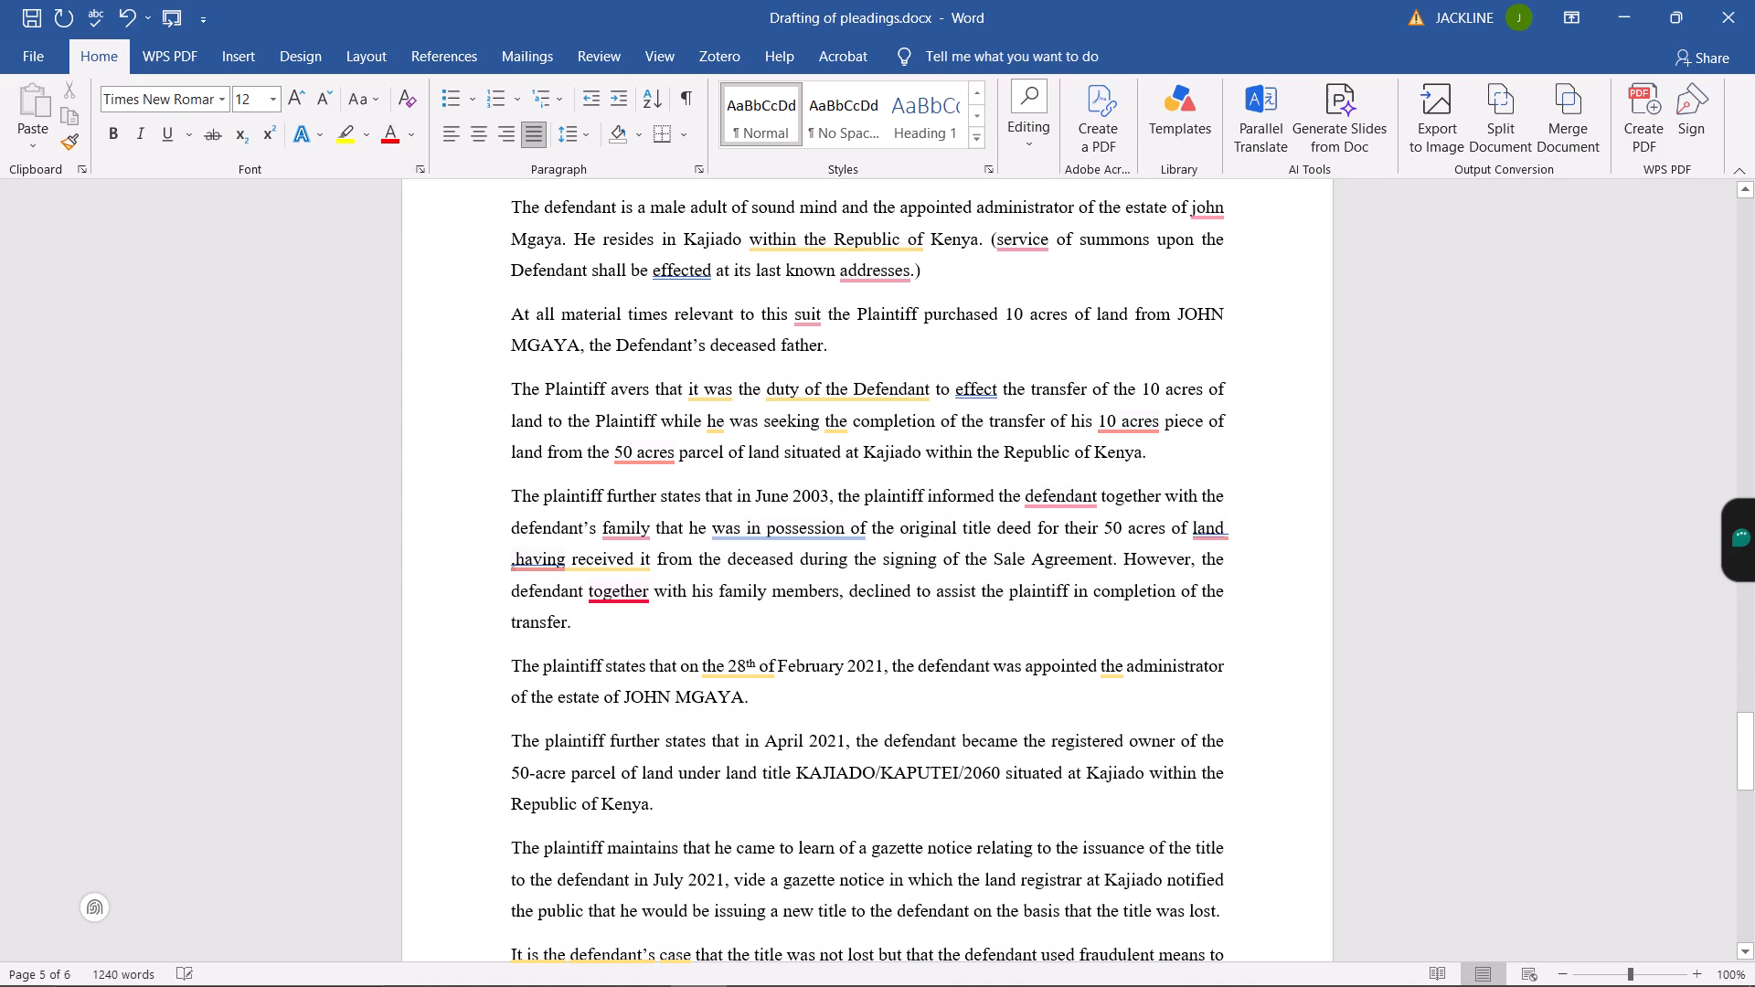
left_click(678, 666)
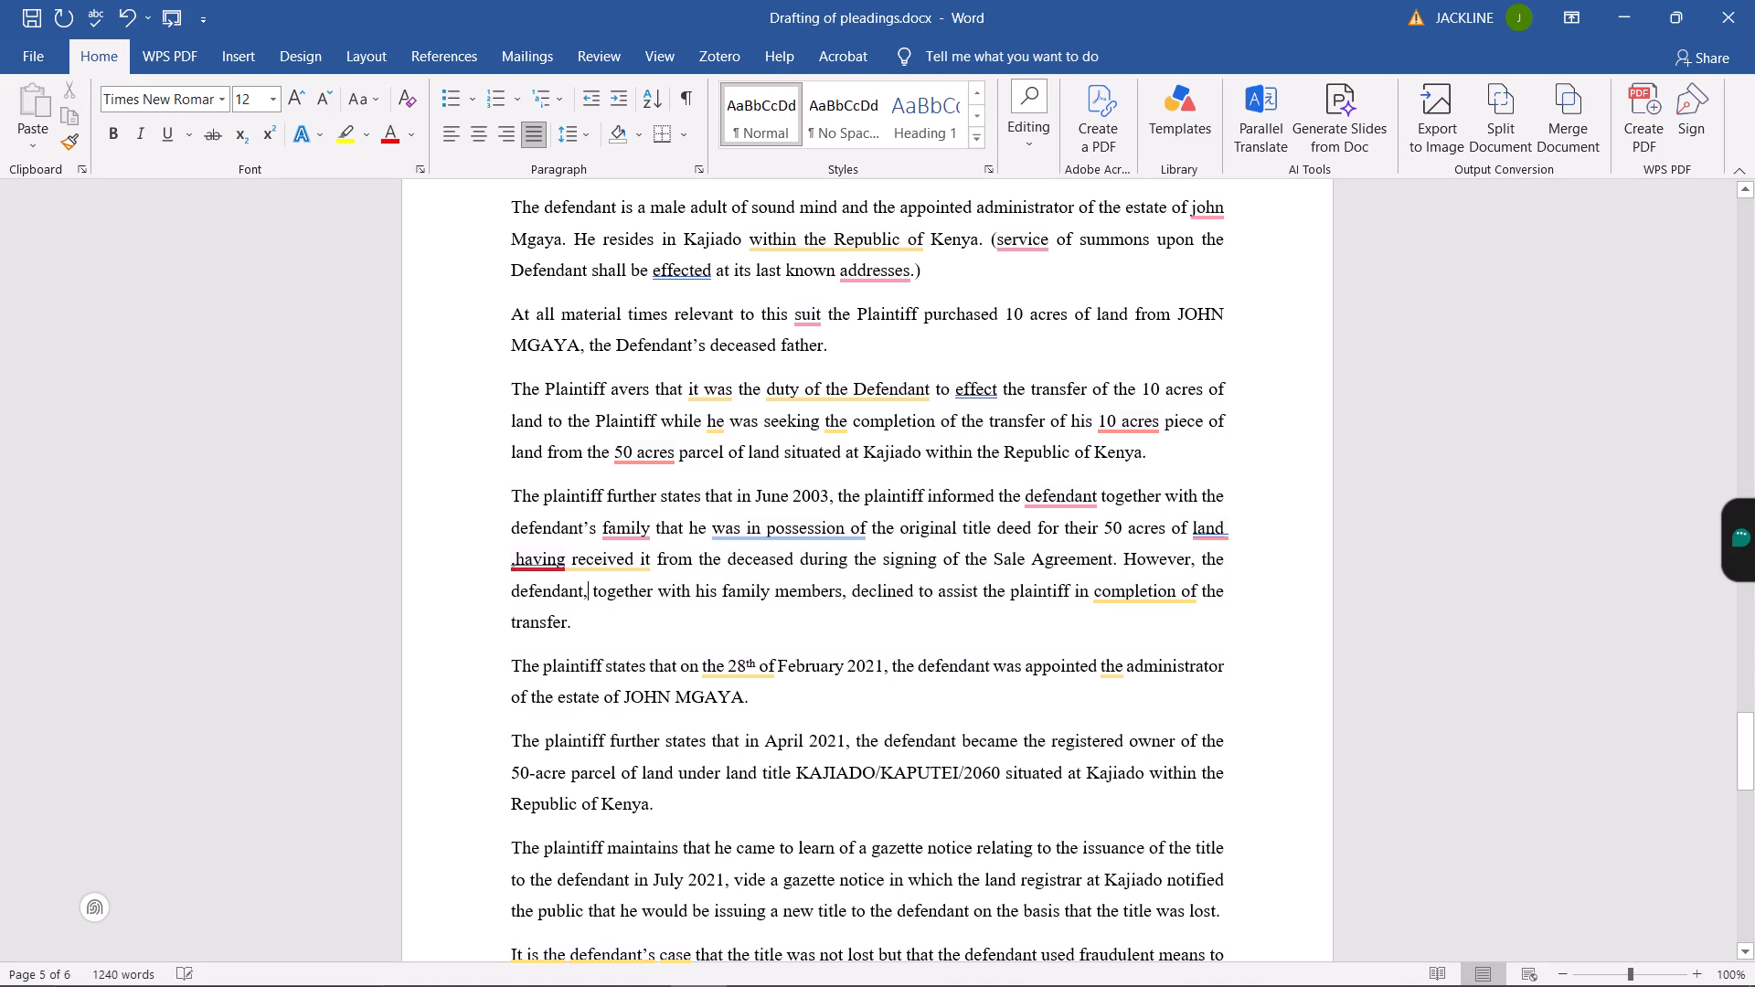
In the June 2003 paragraph's first sentence, add commas after "defendant" and "family", and correct the comma spacing to "land, having".
left_click(600, 618)
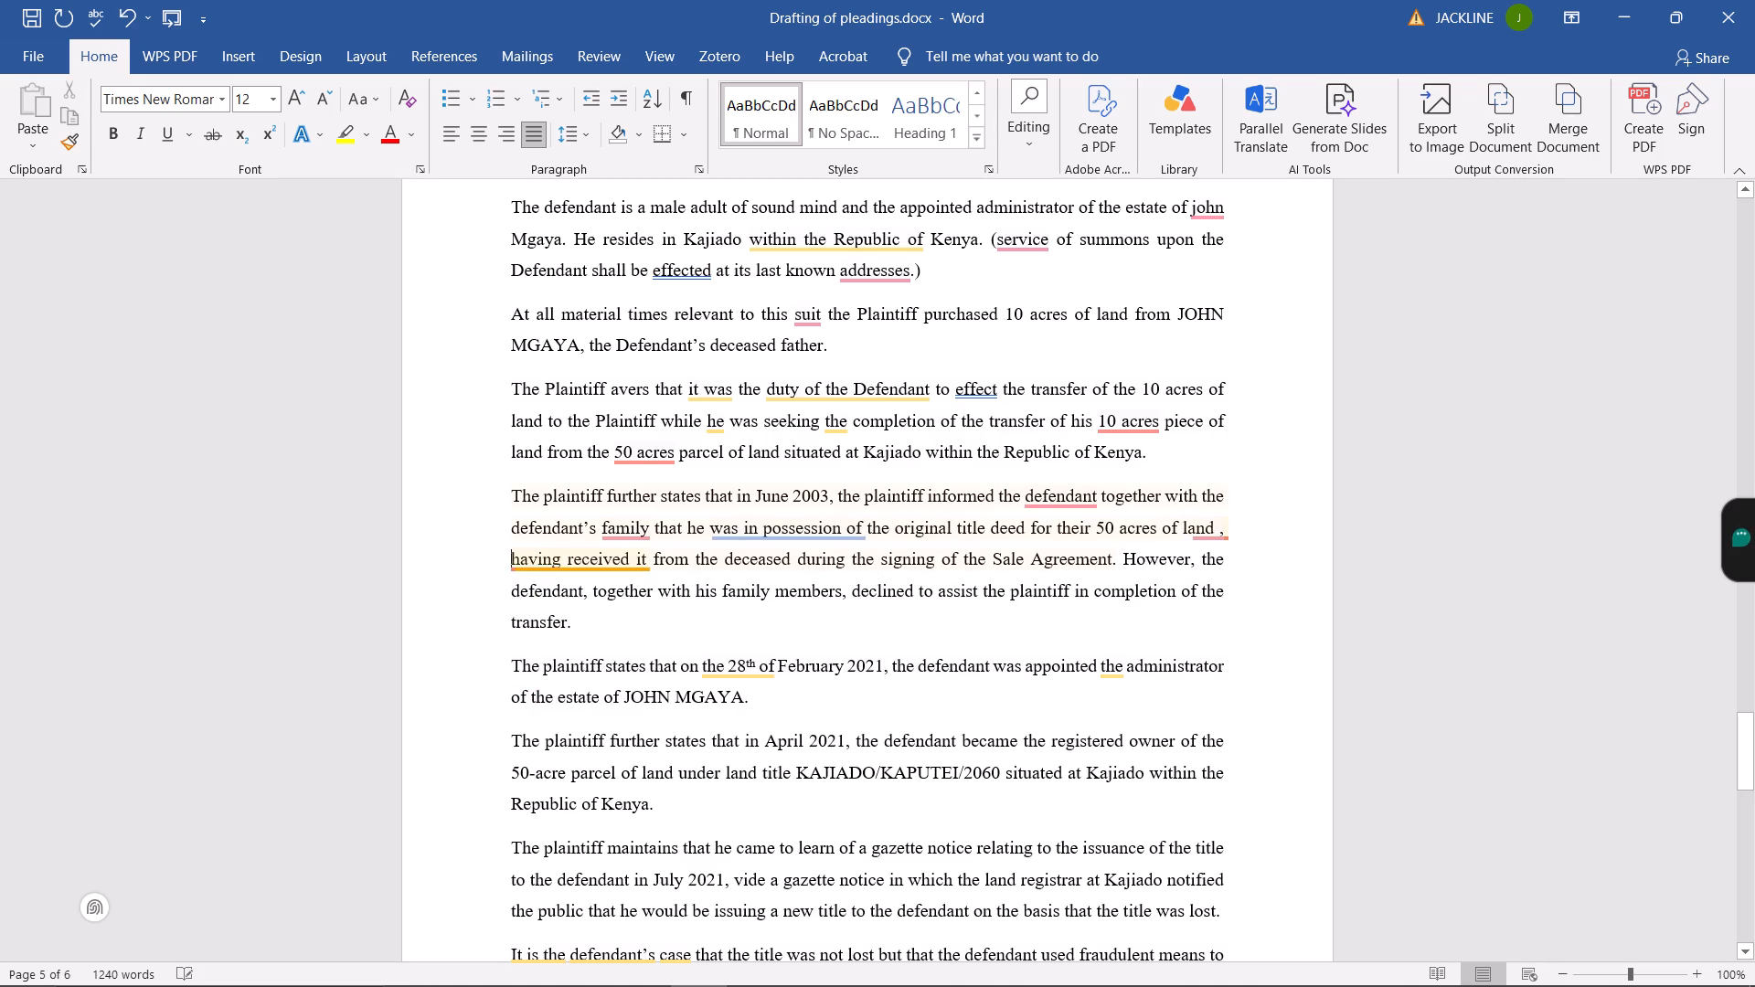
left_click(663, 598)
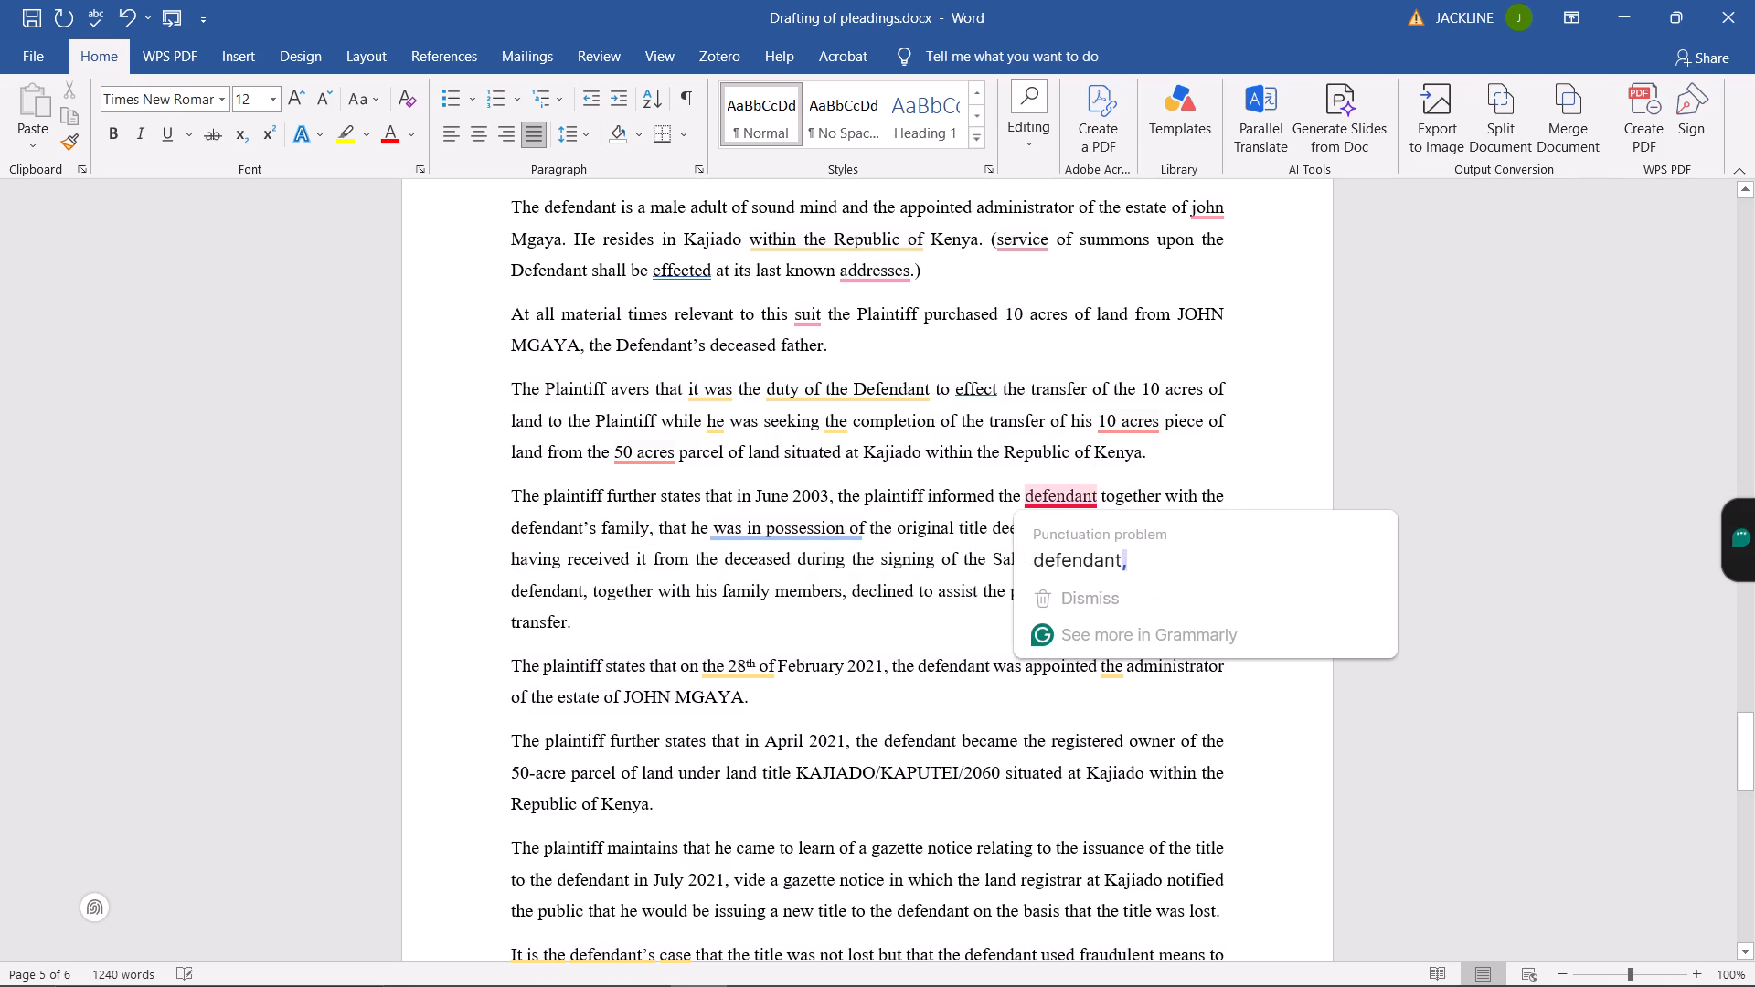
left_click(1098, 557)
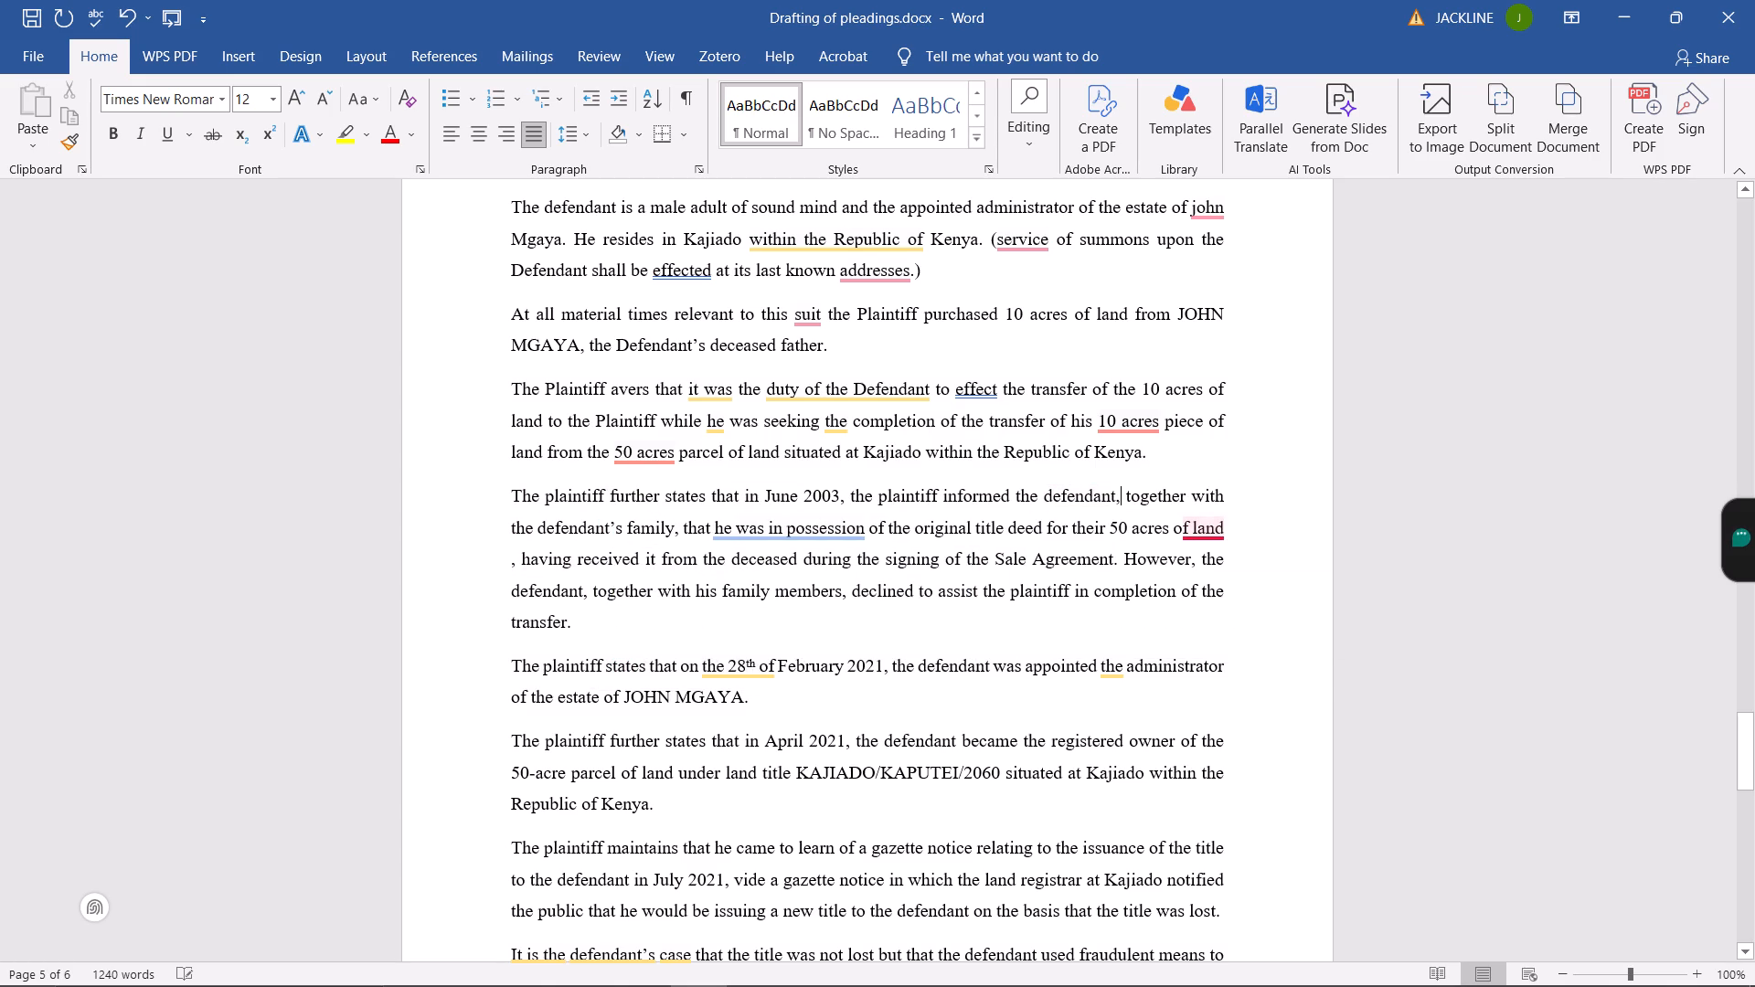
left_click(1231, 593)
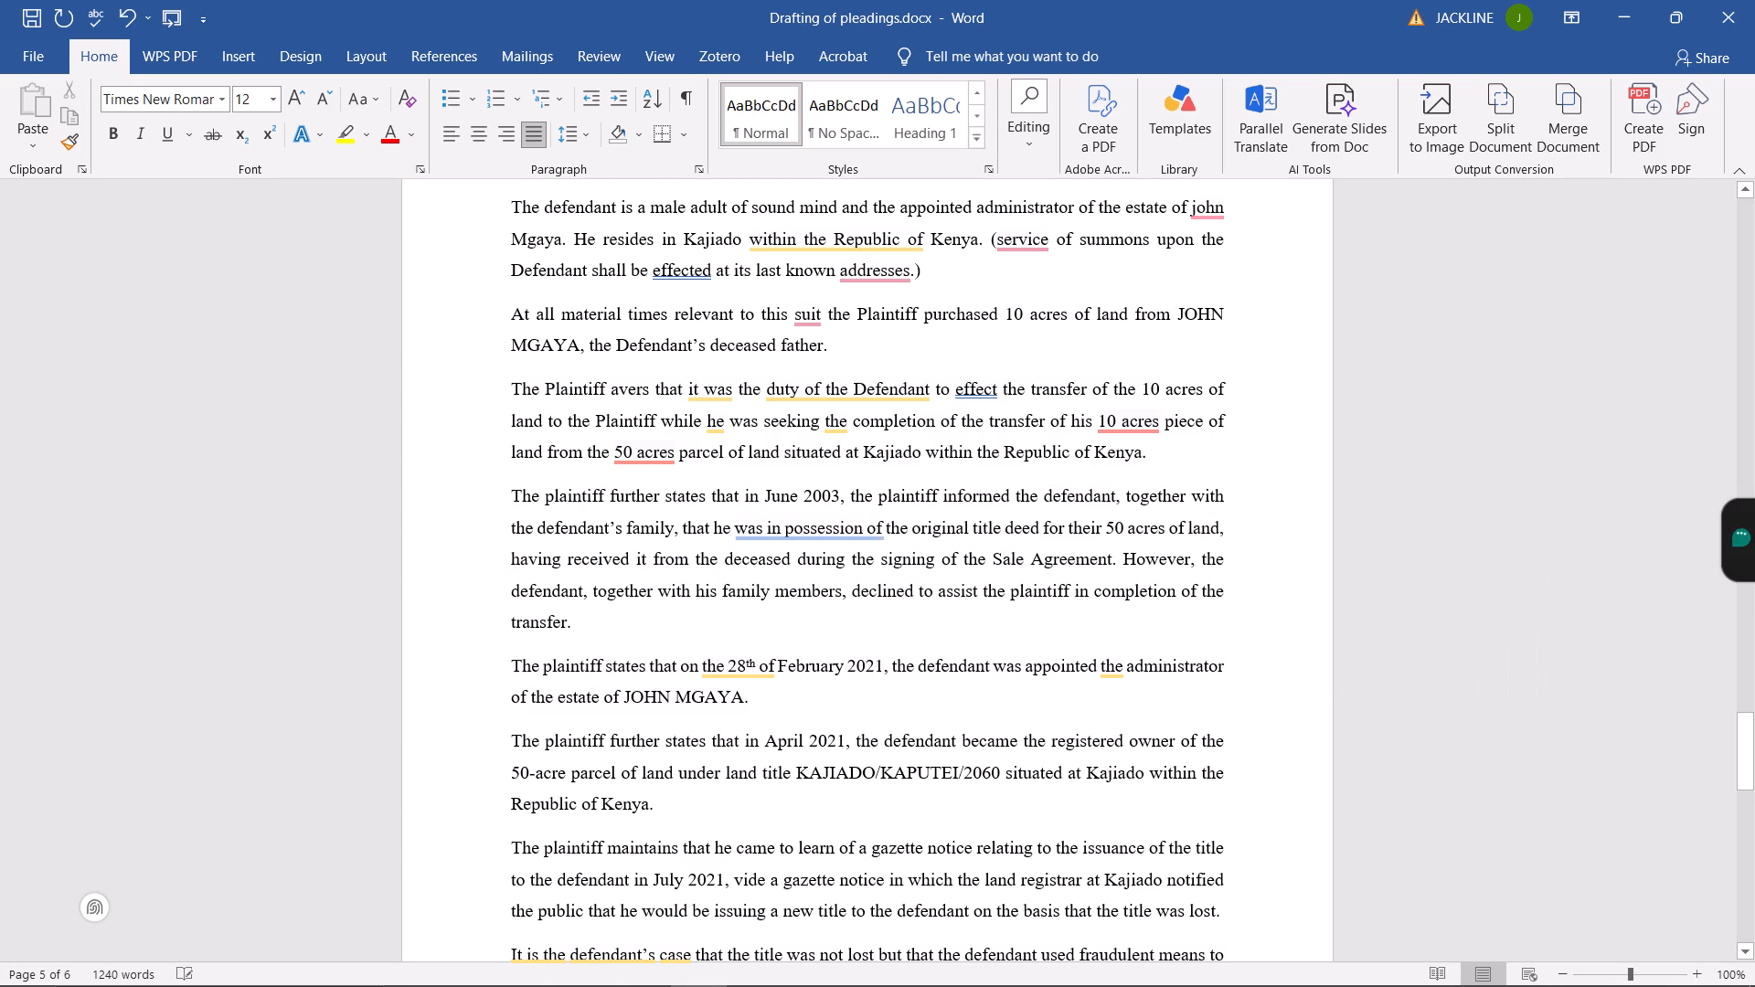
In the paragraph on the defendant's duty to effect the transfer, change "10 acres" to "10-acre" and "50 acres" to "50-acre".
left_click(1134, 461)
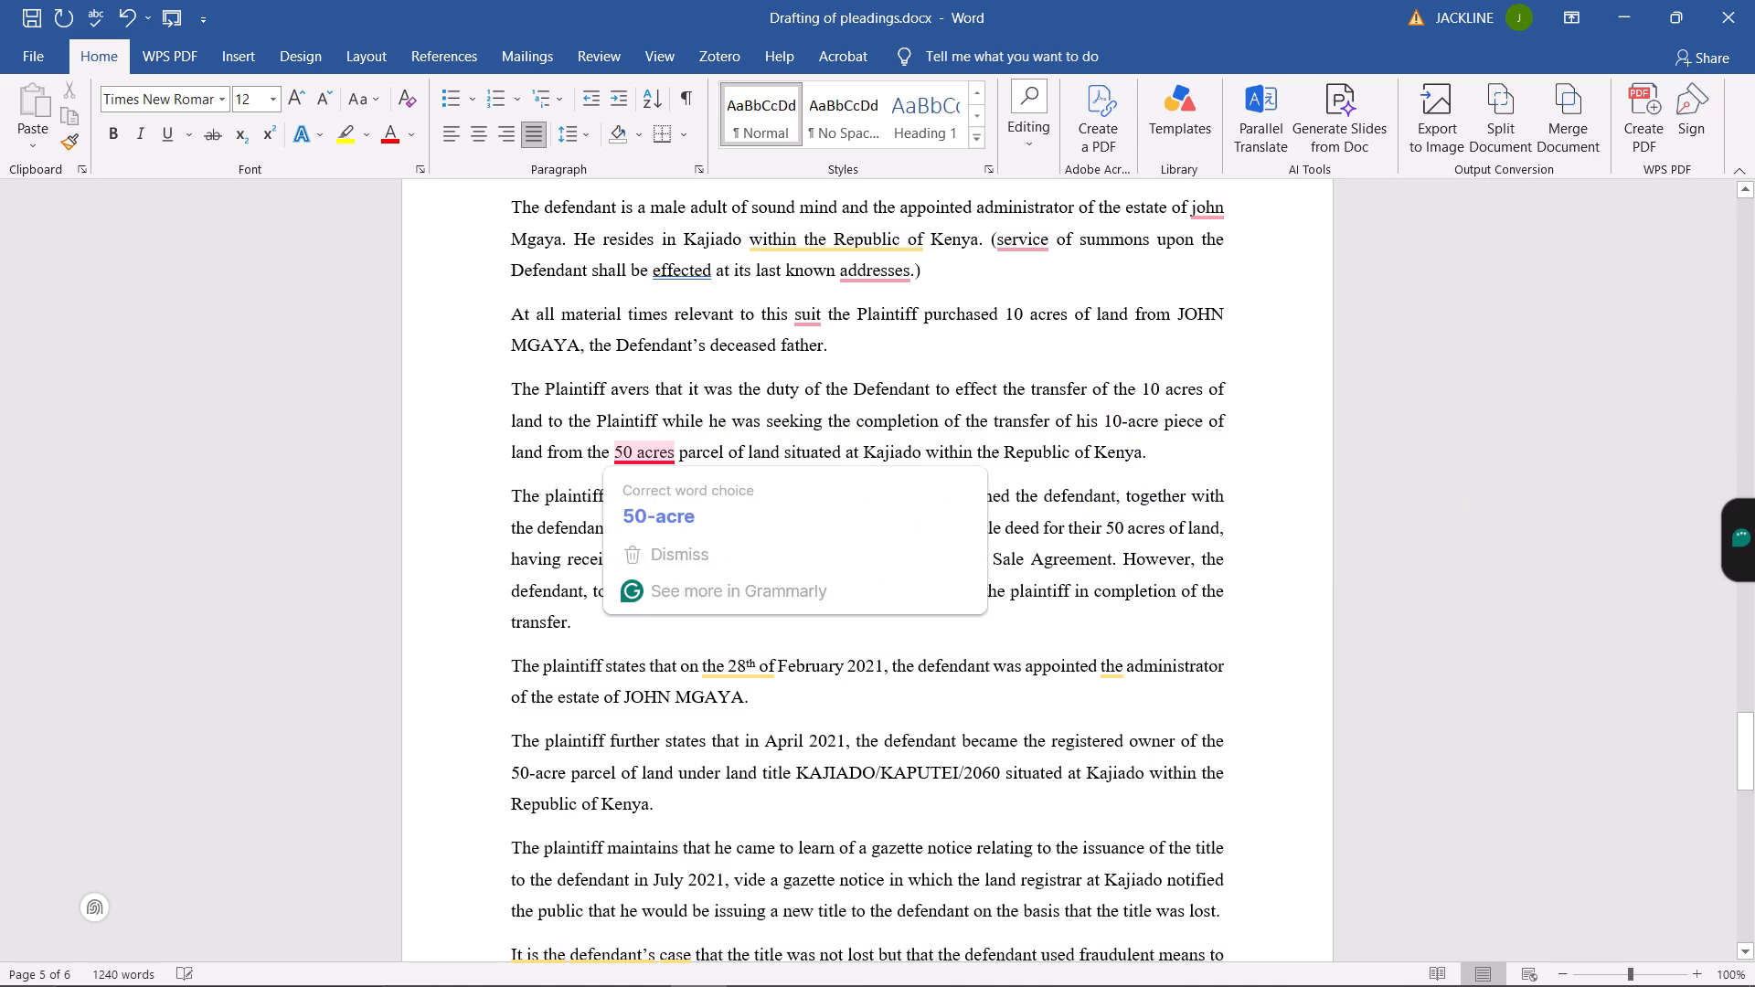
left_click(724, 530)
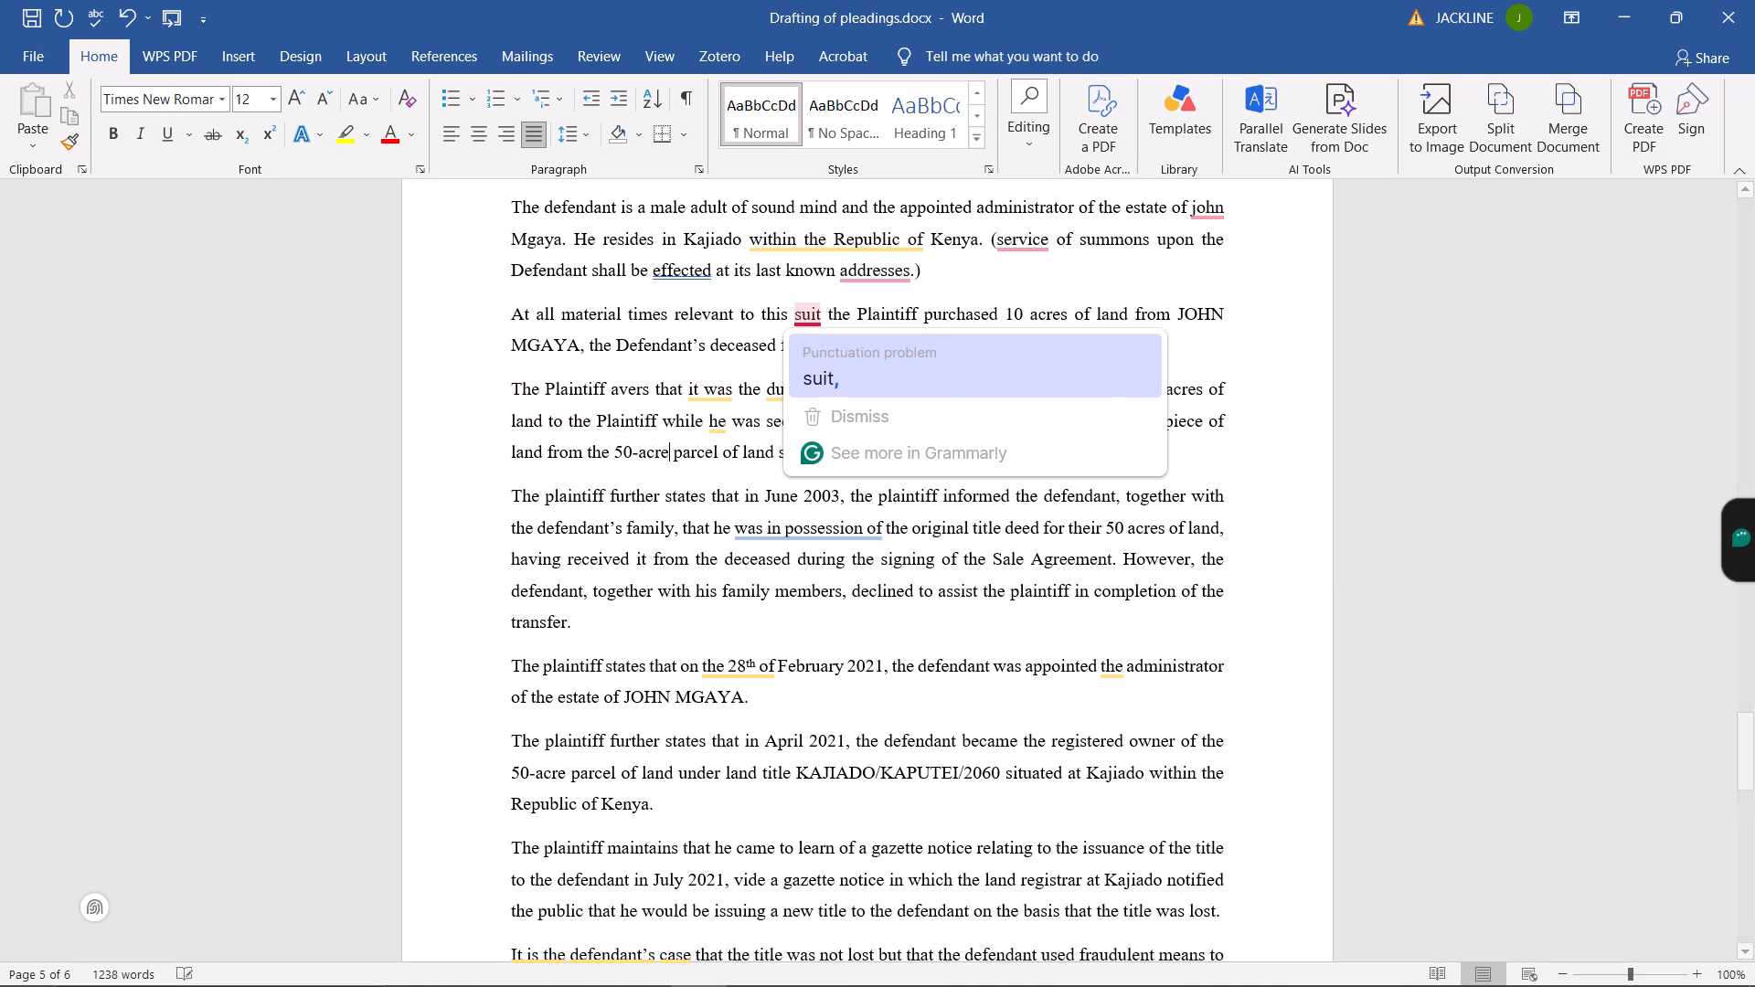
In the paragraph beginning "At all material times", add a comma after "suit".
left_click(851, 391)
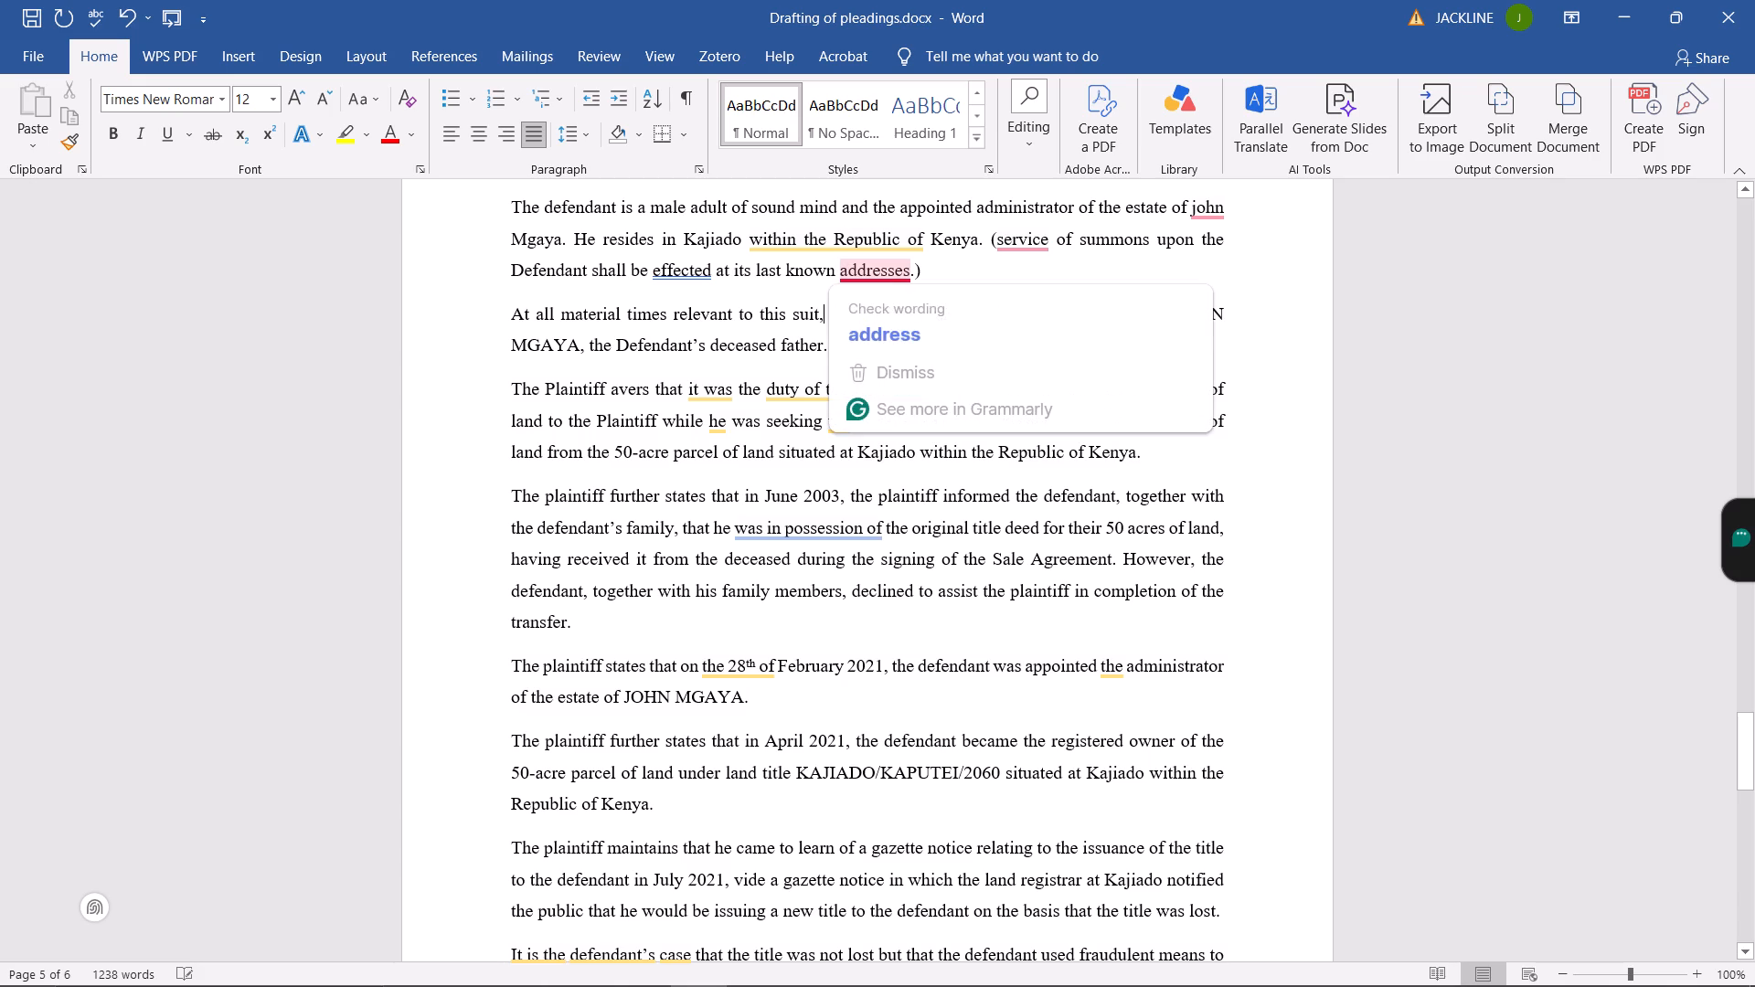
In the defendant's description paragraph, change "addresses" to "address" and capitalise "Service" and the deceased's first name.
left_click(902, 328)
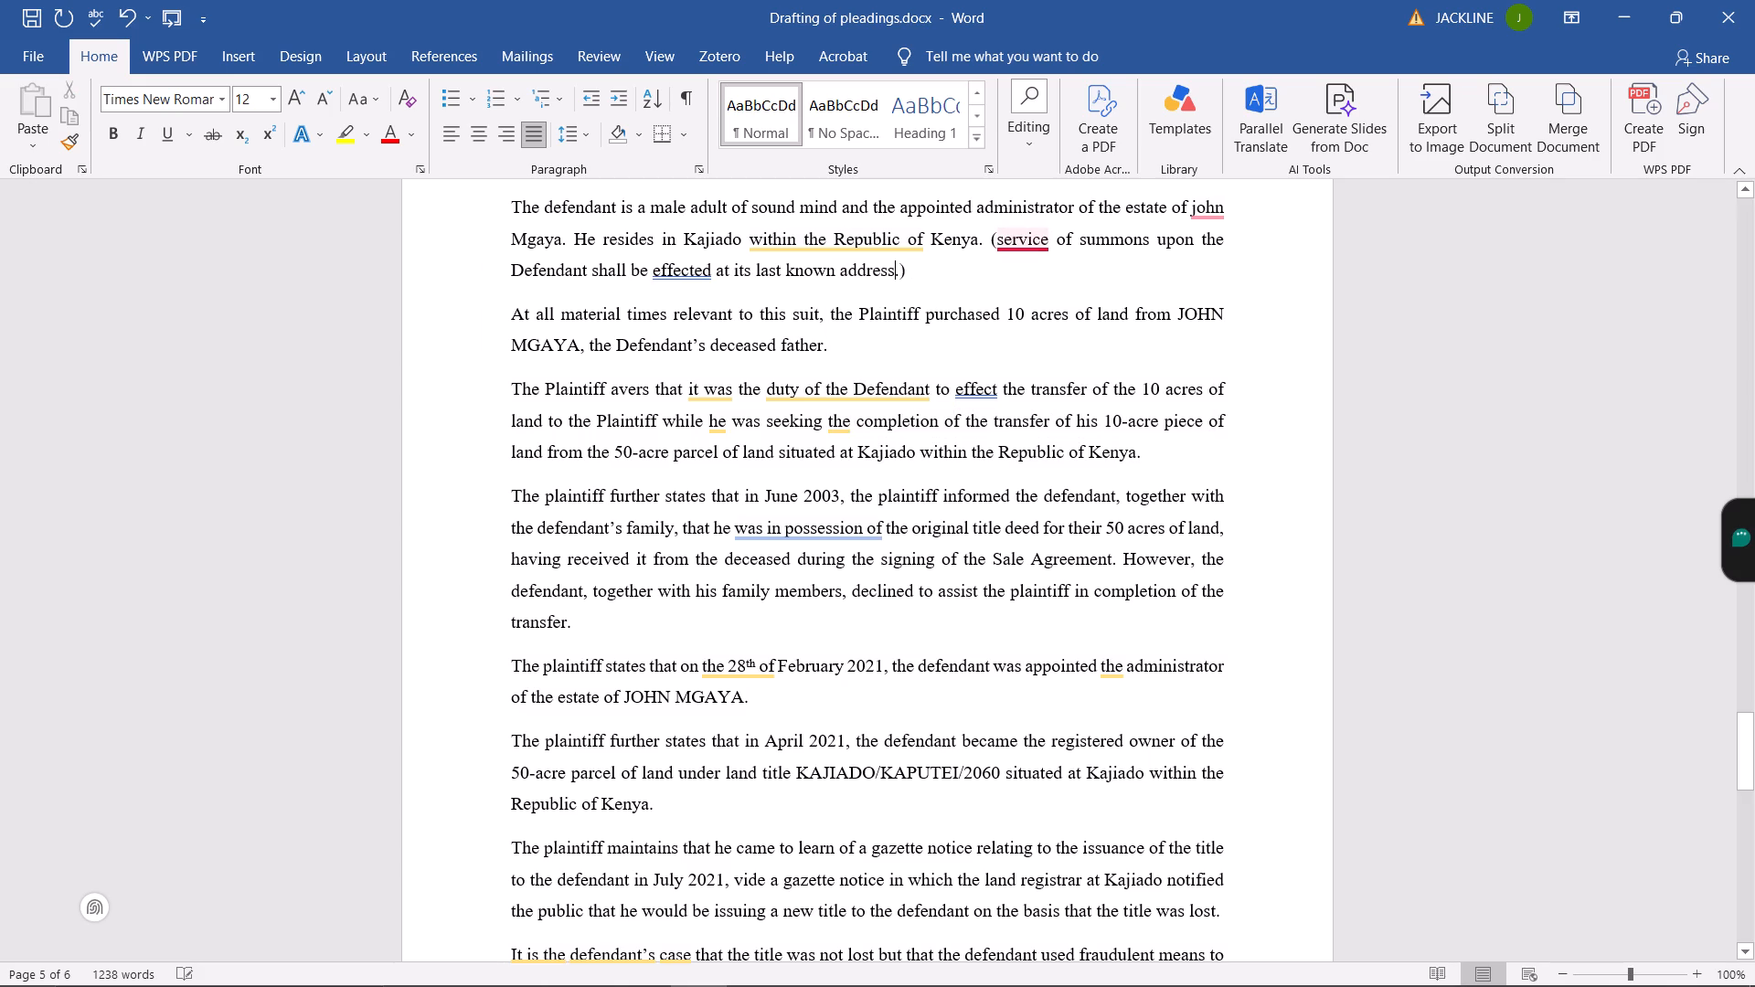
left_click(1038, 306)
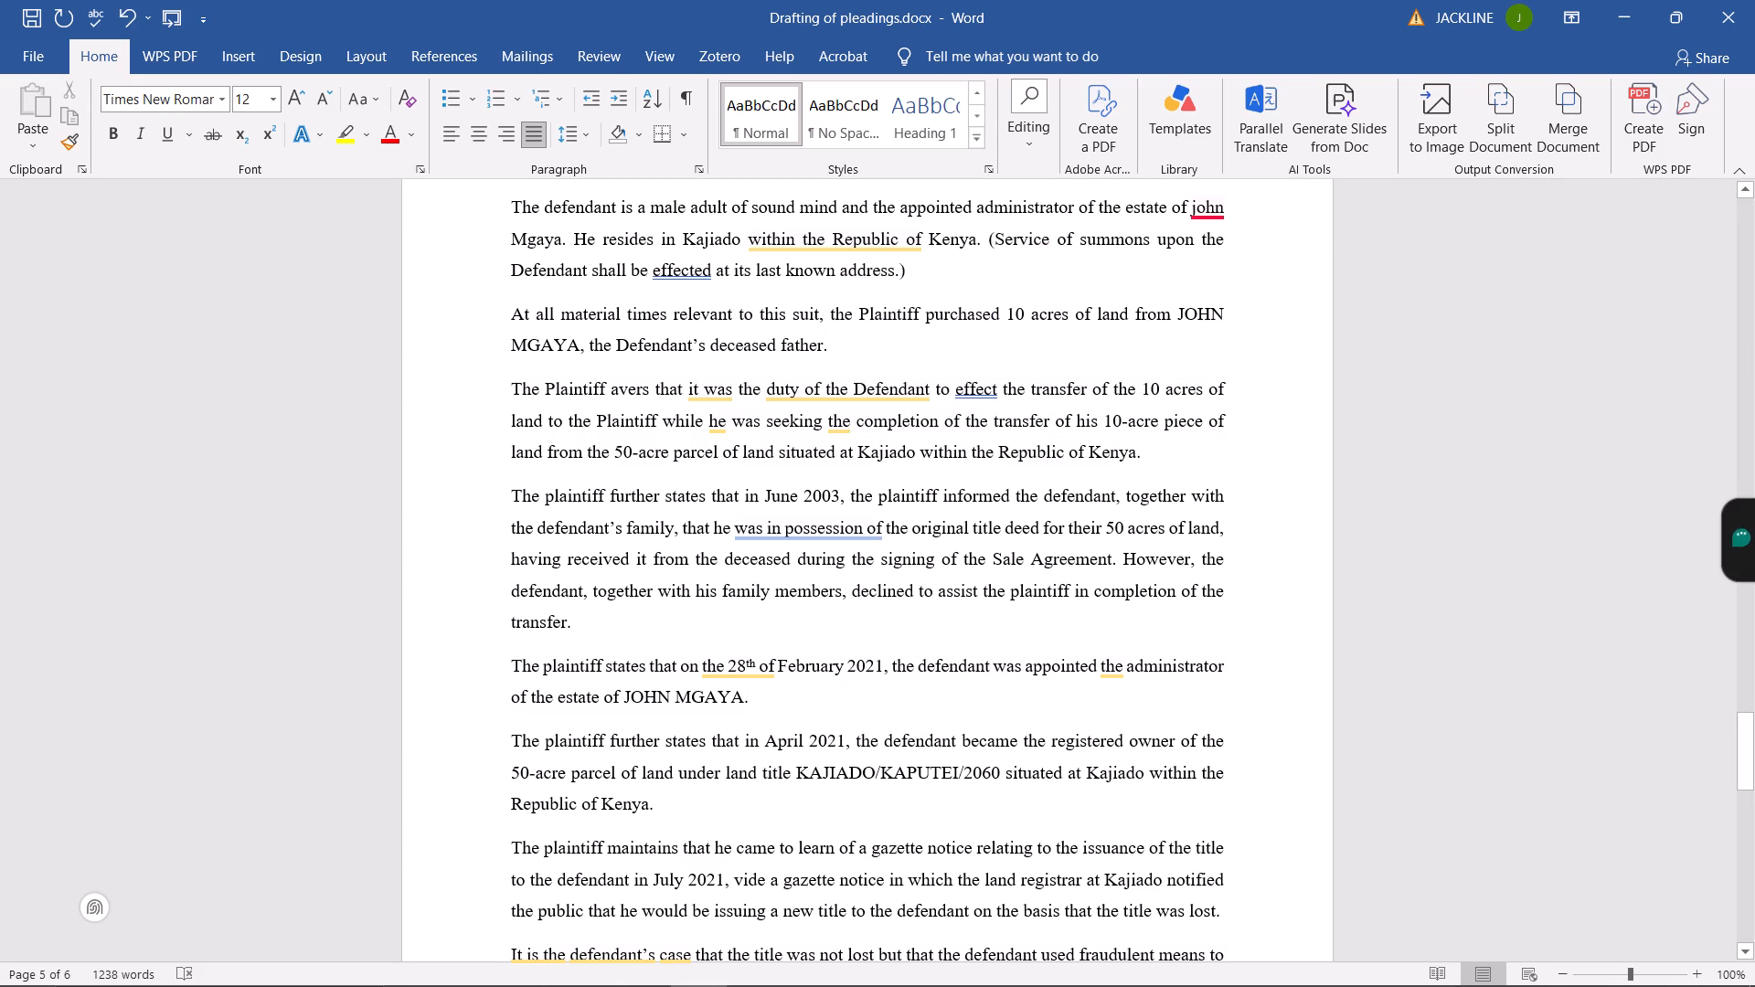
left_click(1214, 285)
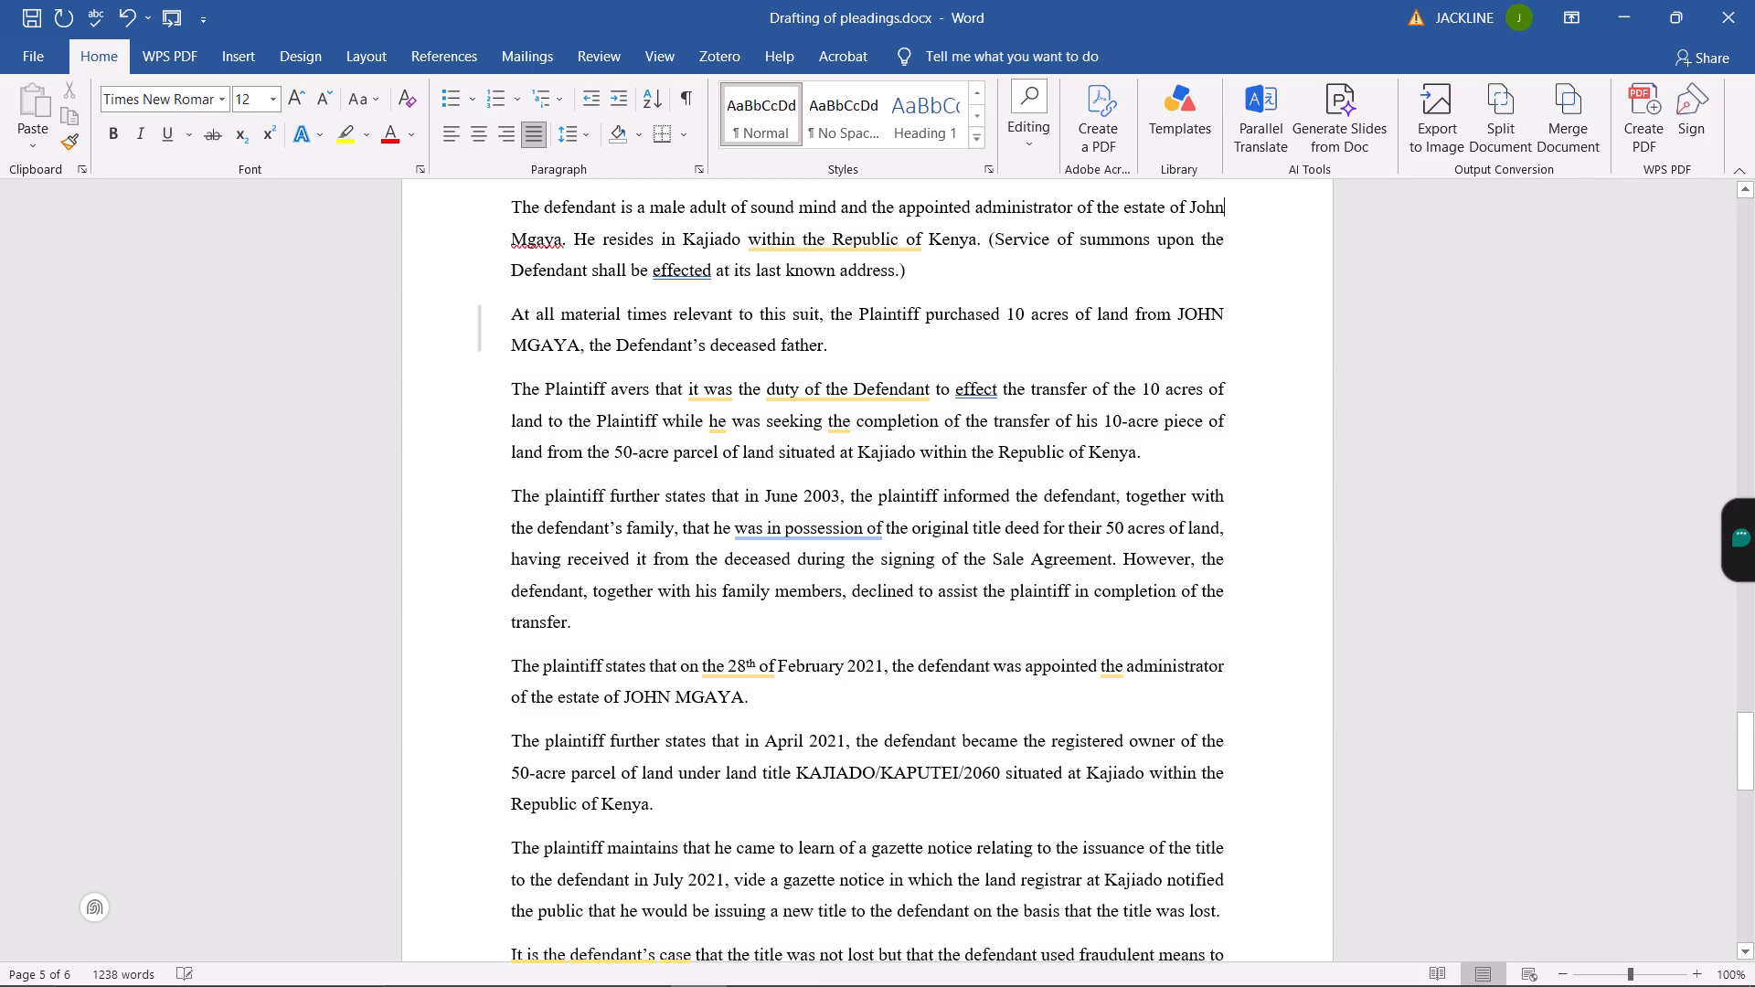
Set all paragraphs from the plaintiff's description down to the fraudulent registration paragraph in Times New Roman, size 12.
scroll(889, 354, "up", 3)
scroll(1002, 284, "up", 5)
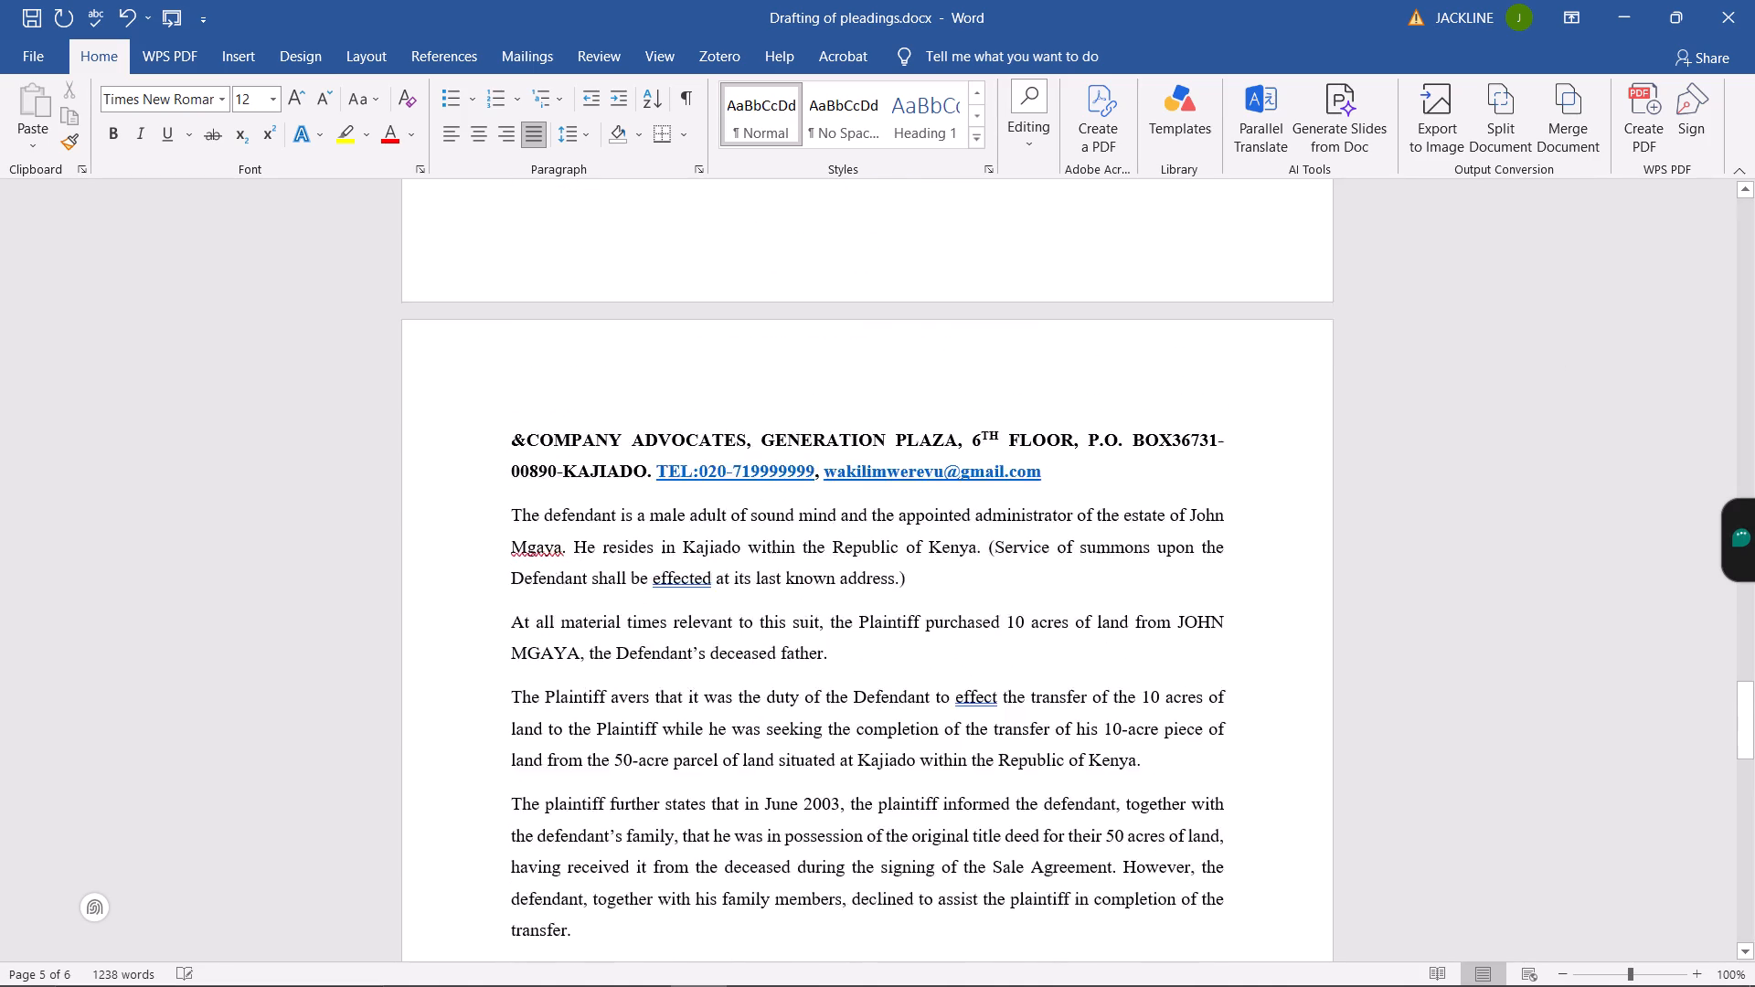
scroll(1002, 284, "up", 5)
scroll(999, 296, "down", 4)
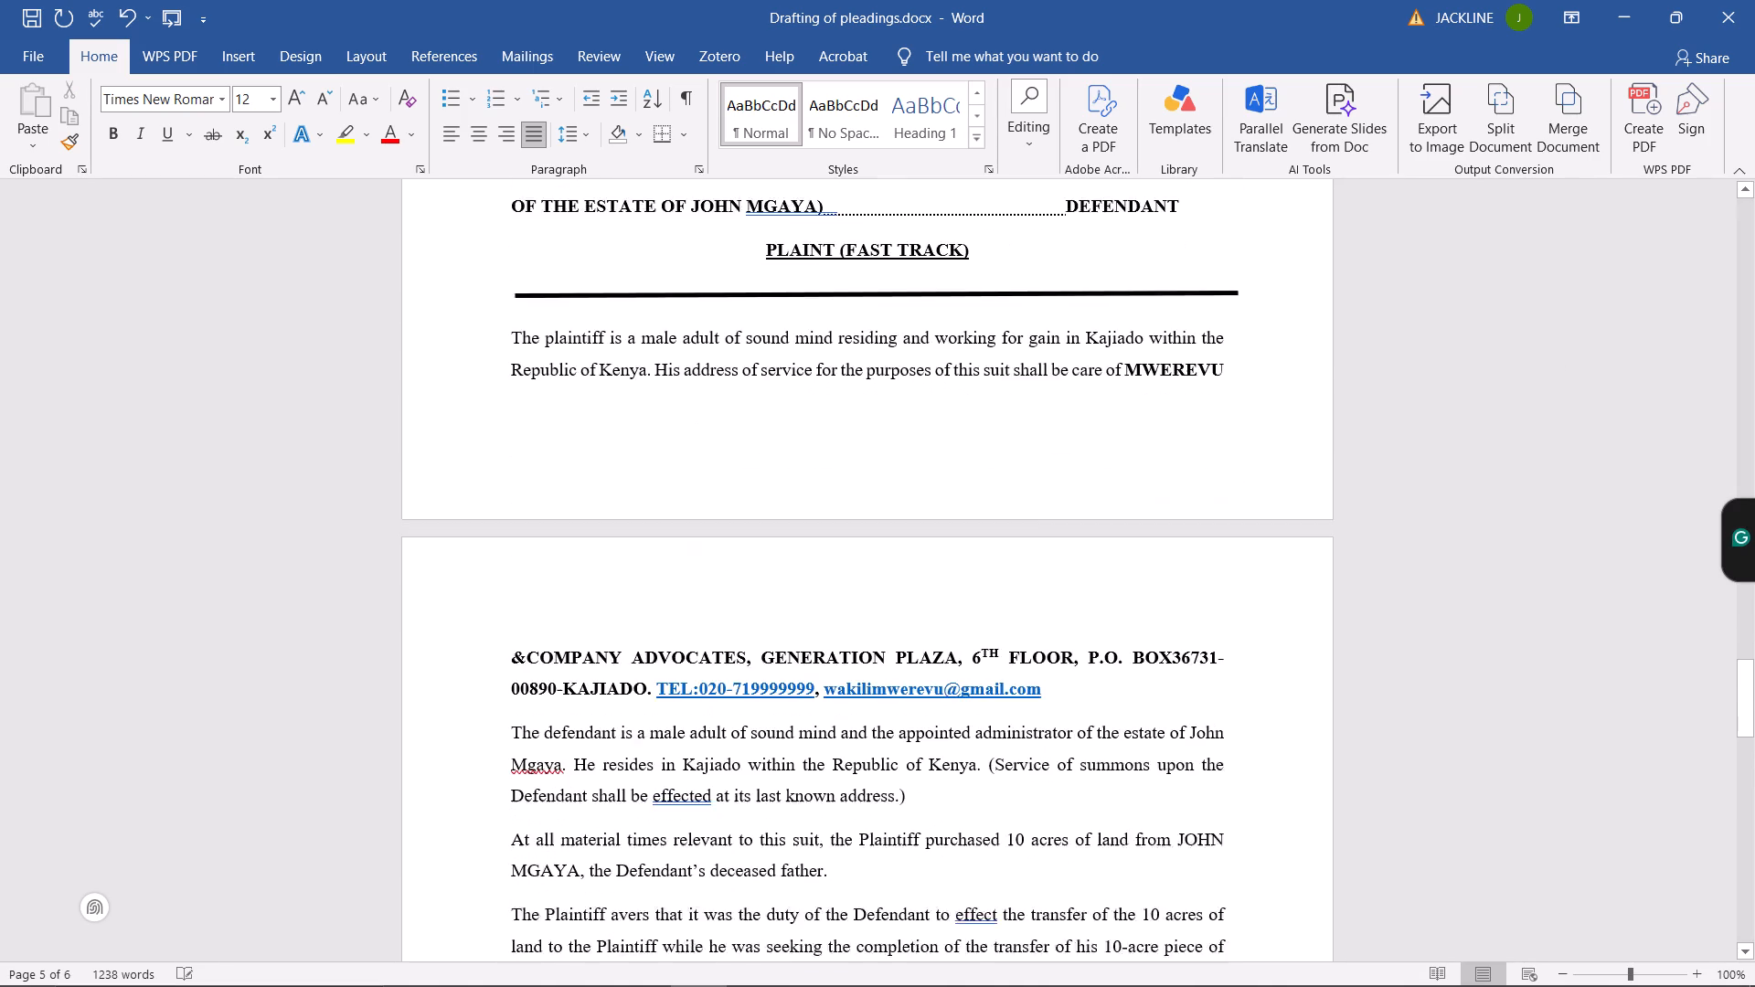
scroll(999, 296, "down", 16)
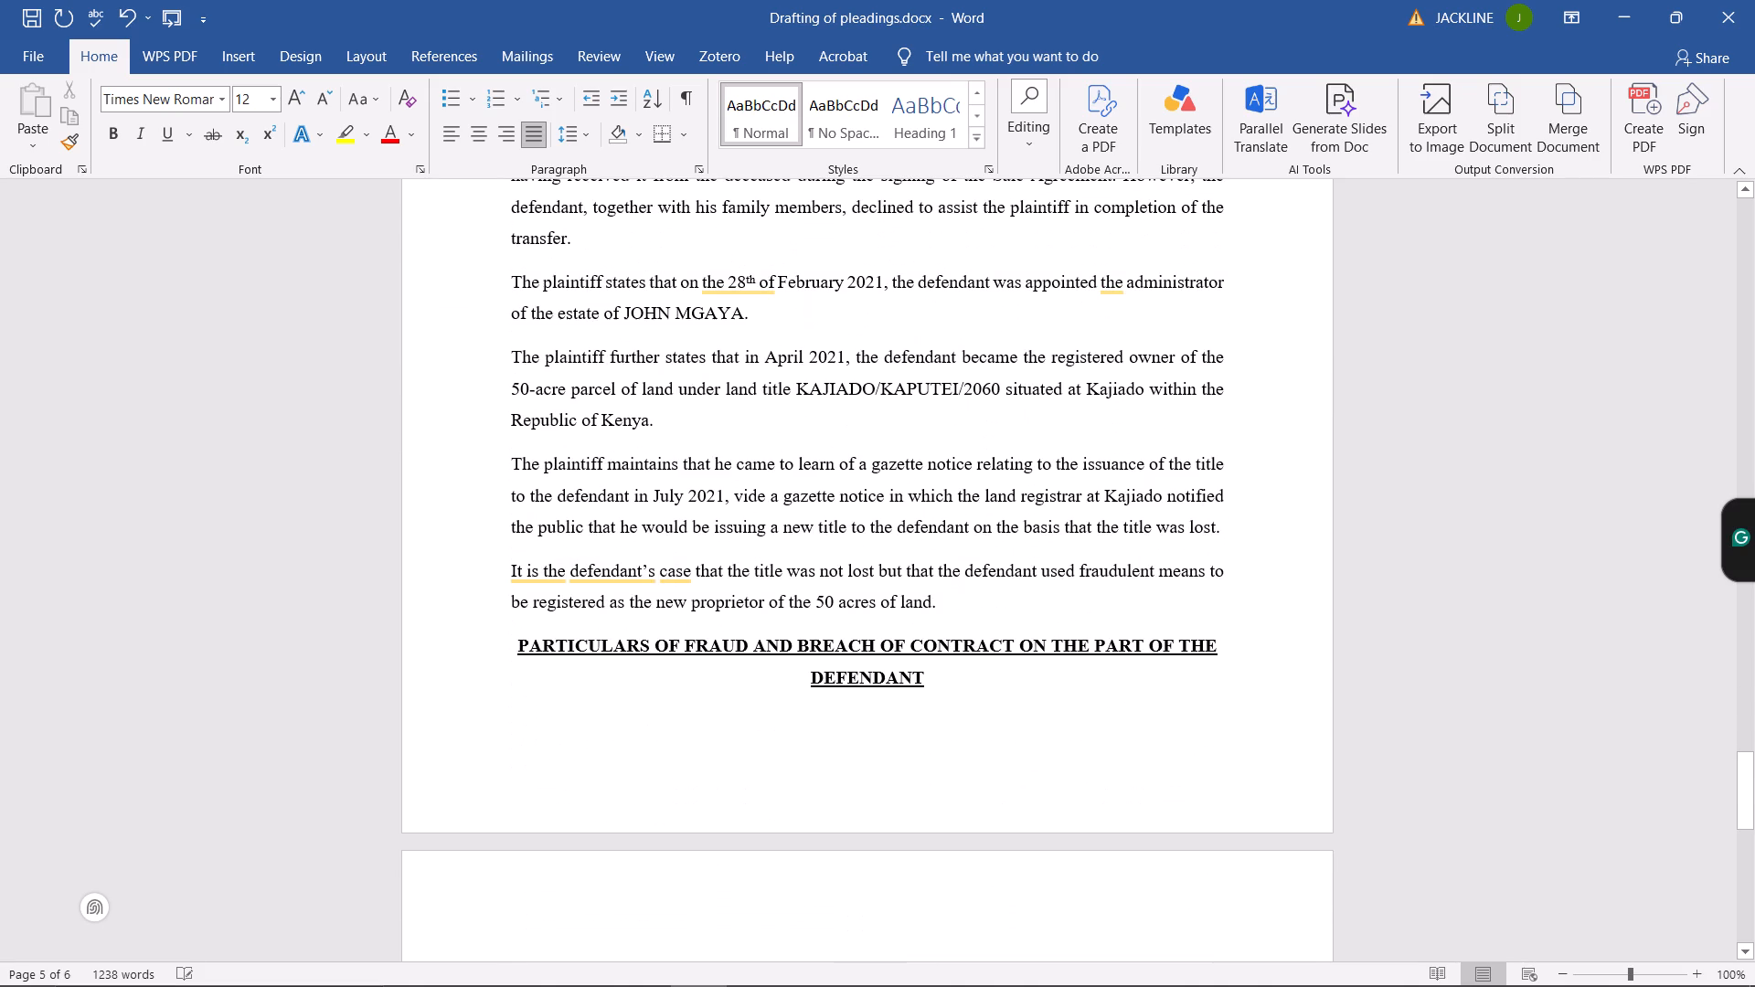
left_click_drag(964, 590, 648, 449)
scroll(648, 449, "up", 4)
left_click_drag(648, 449, 511, 364)
scroll(598, 387, "up", 6)
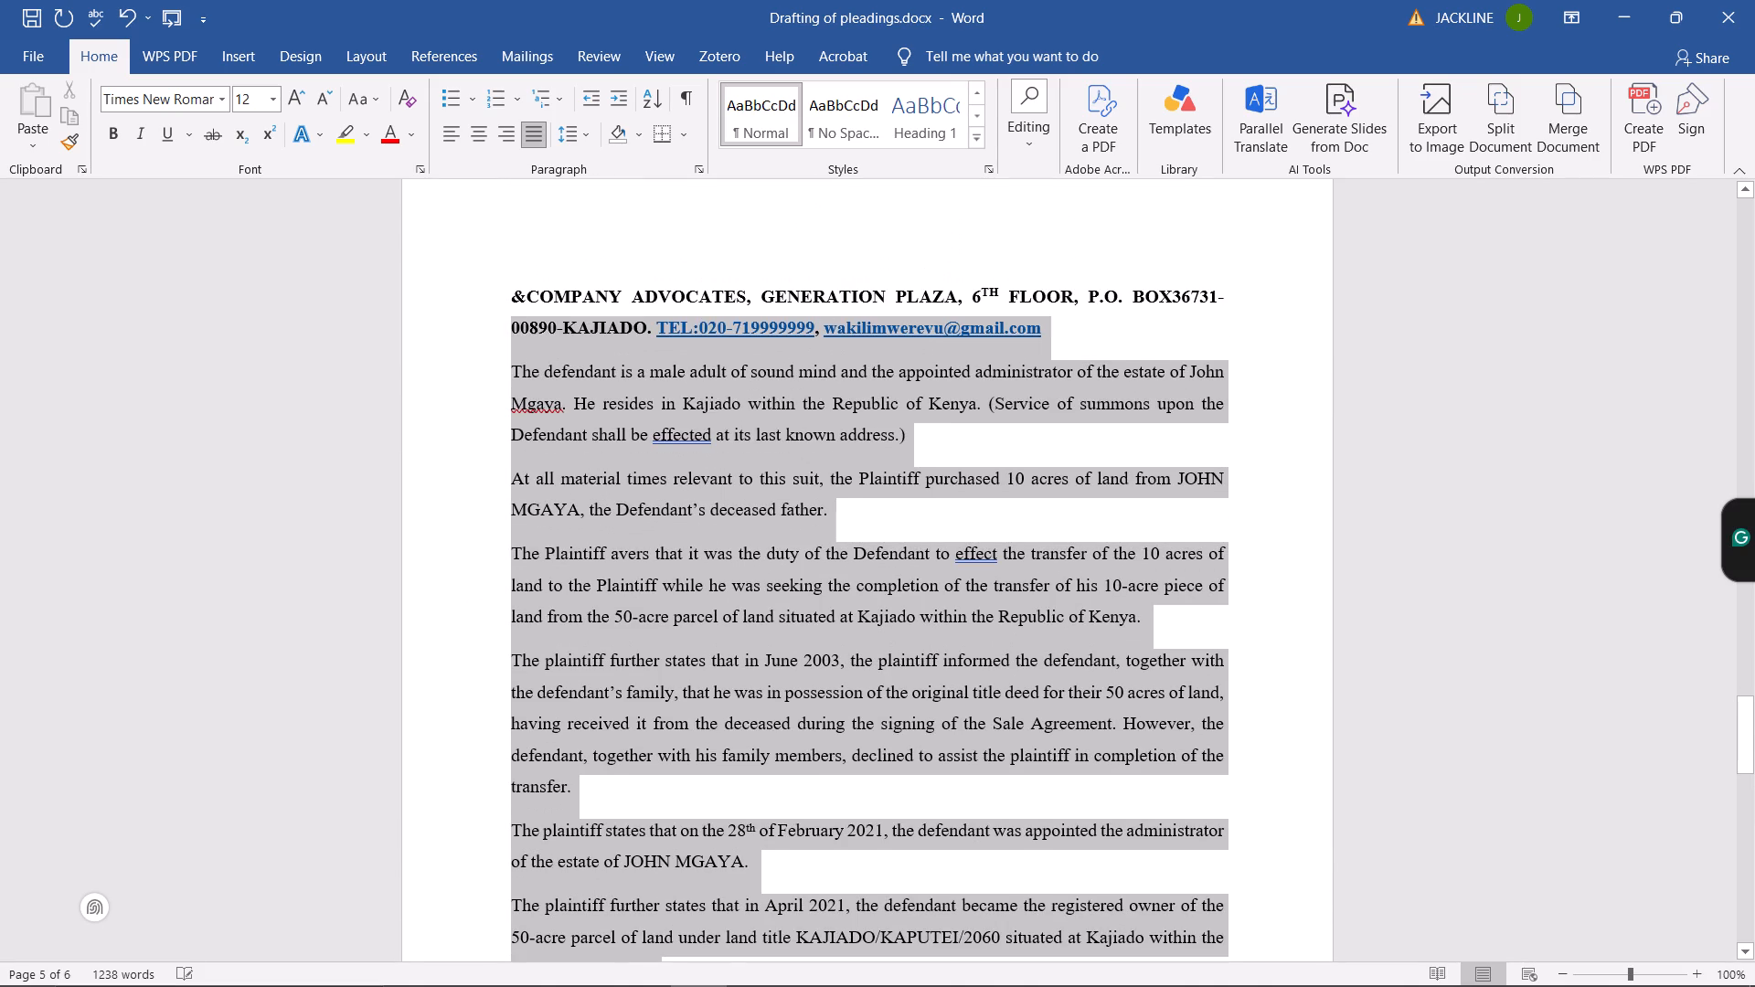
left_click_drag(511, 364, 503, 352)
scroll(505, 320, "up", 7)
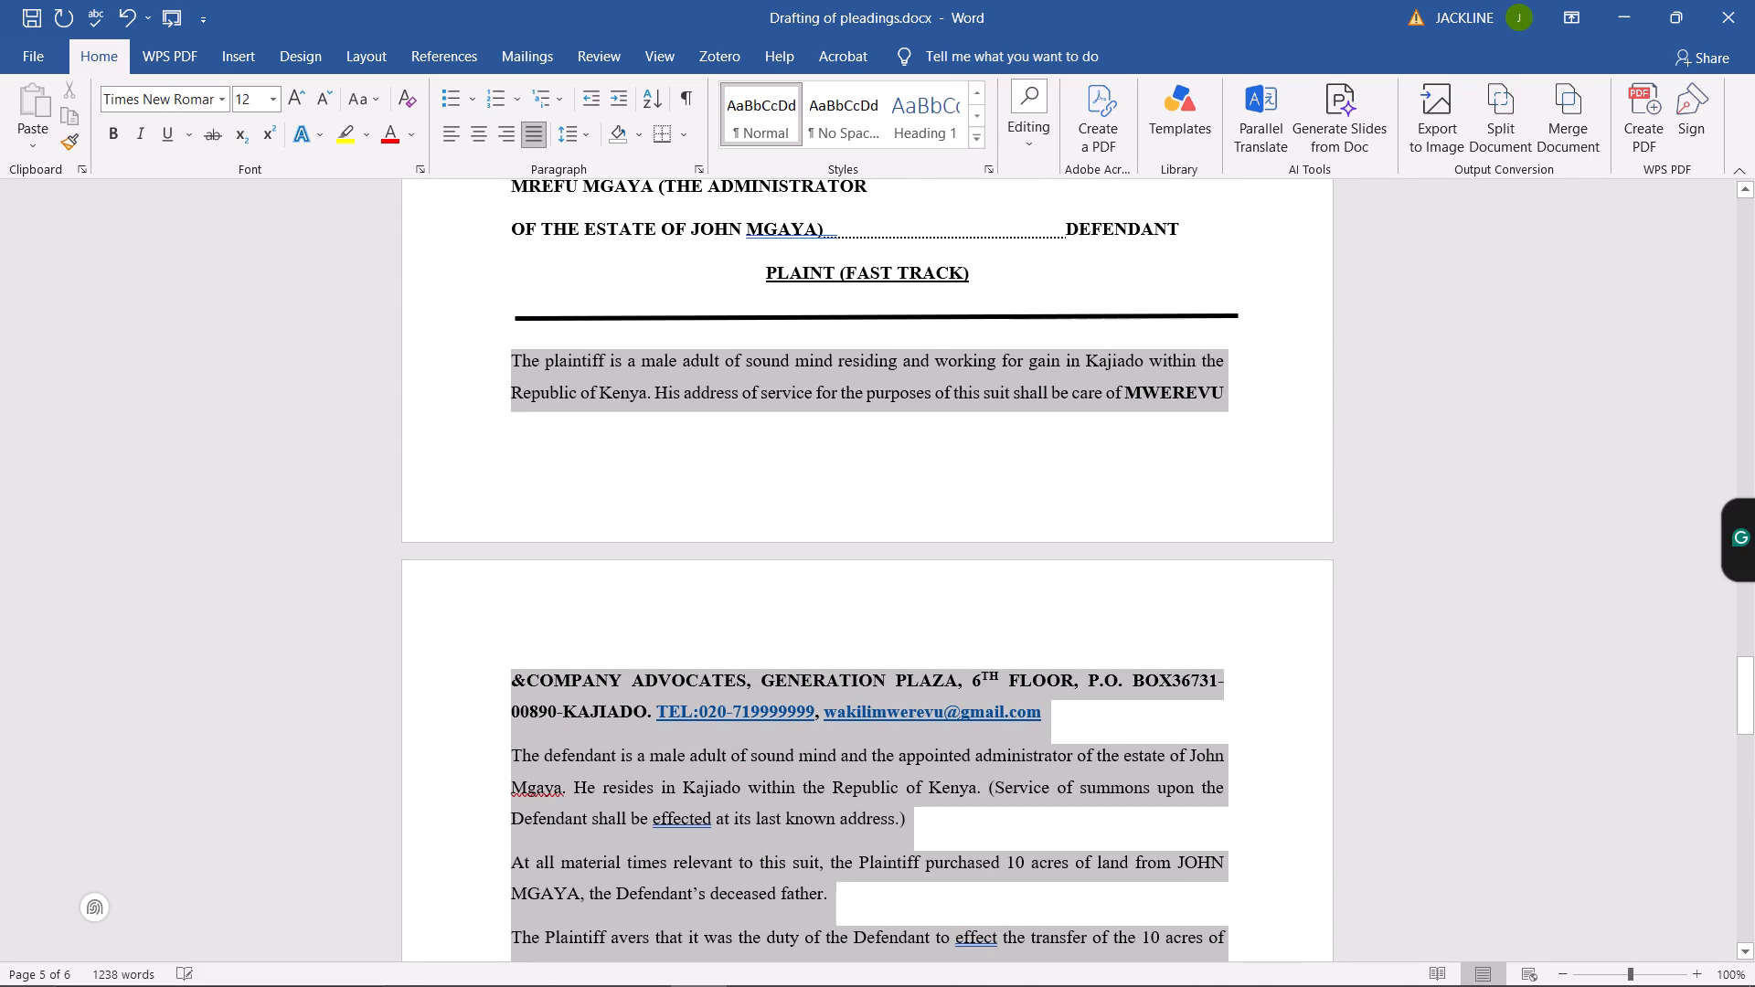
left_click_drag(503, 352, 476, 362)
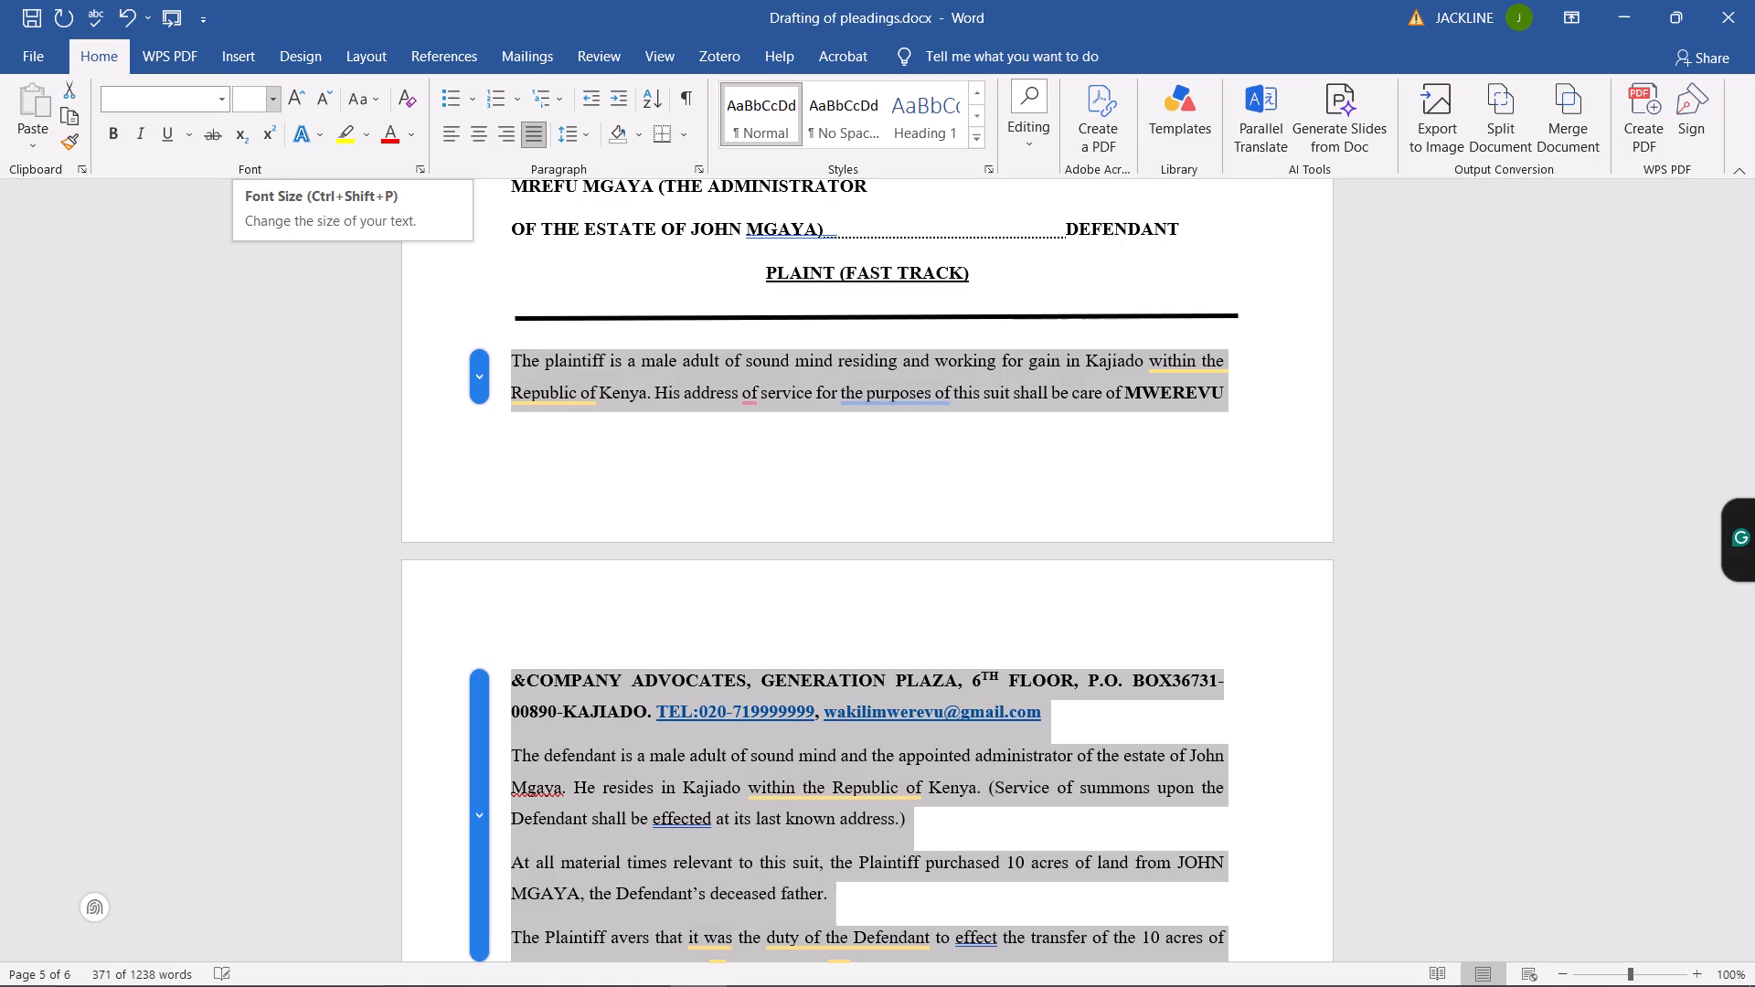
left_click(219, 103)
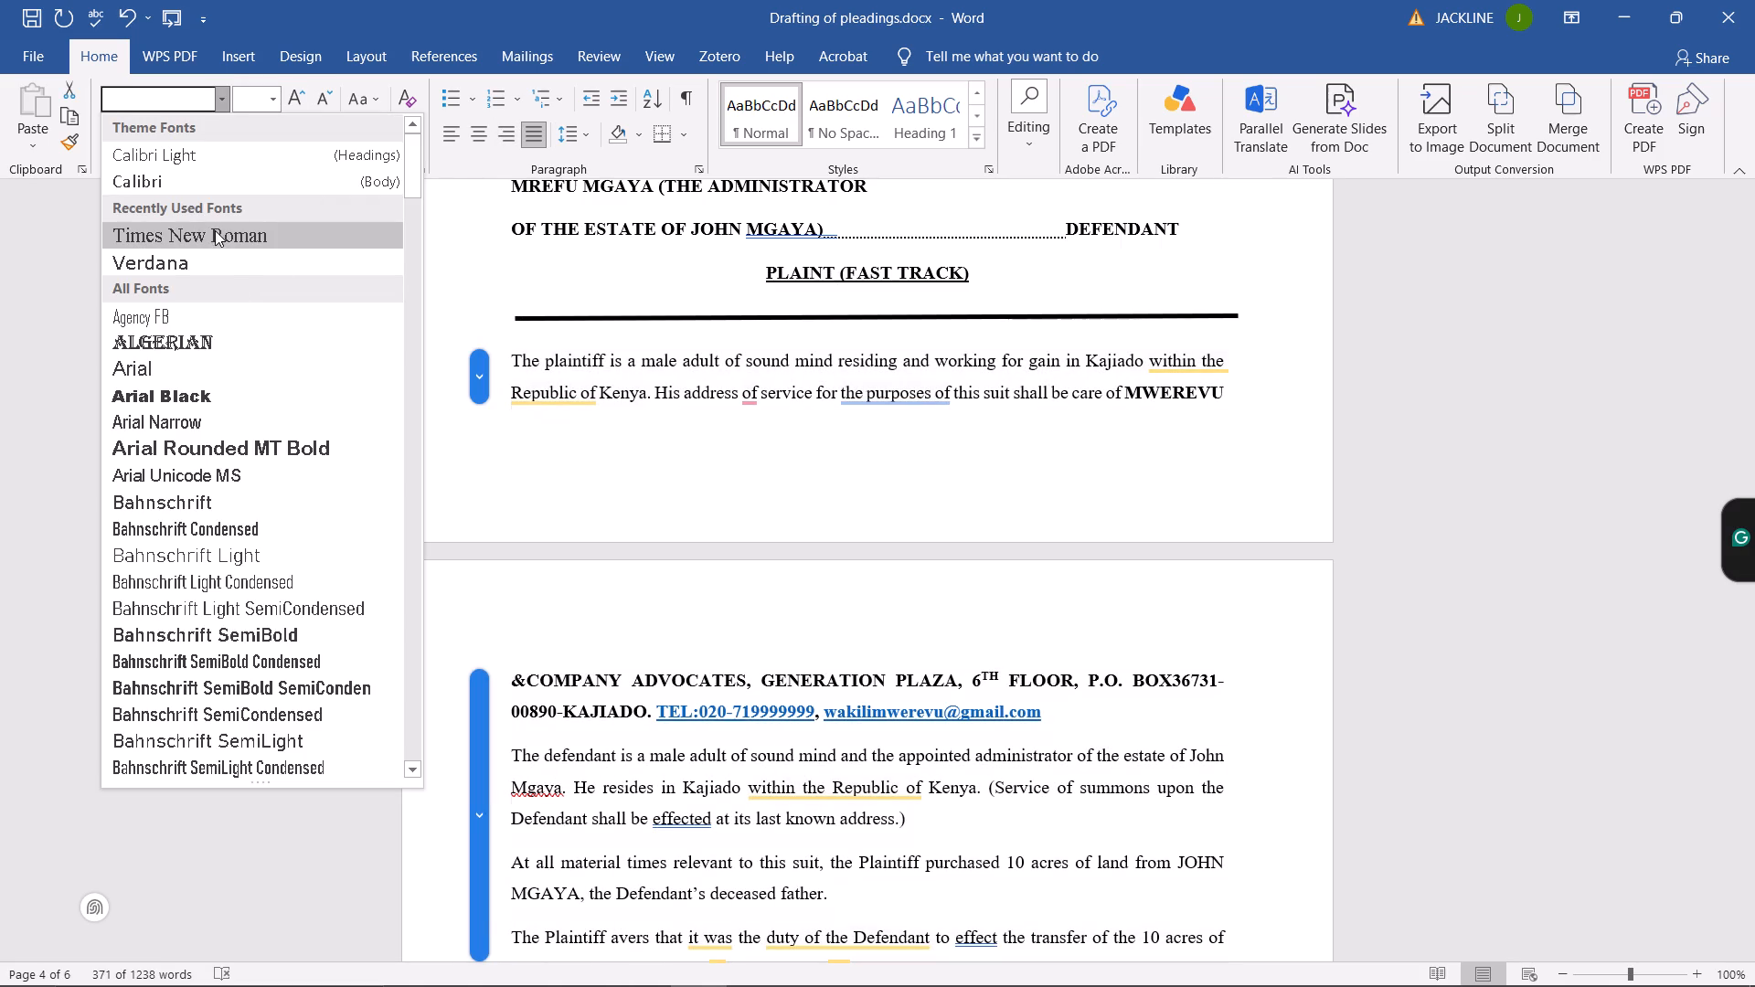
left_click(229, 242)
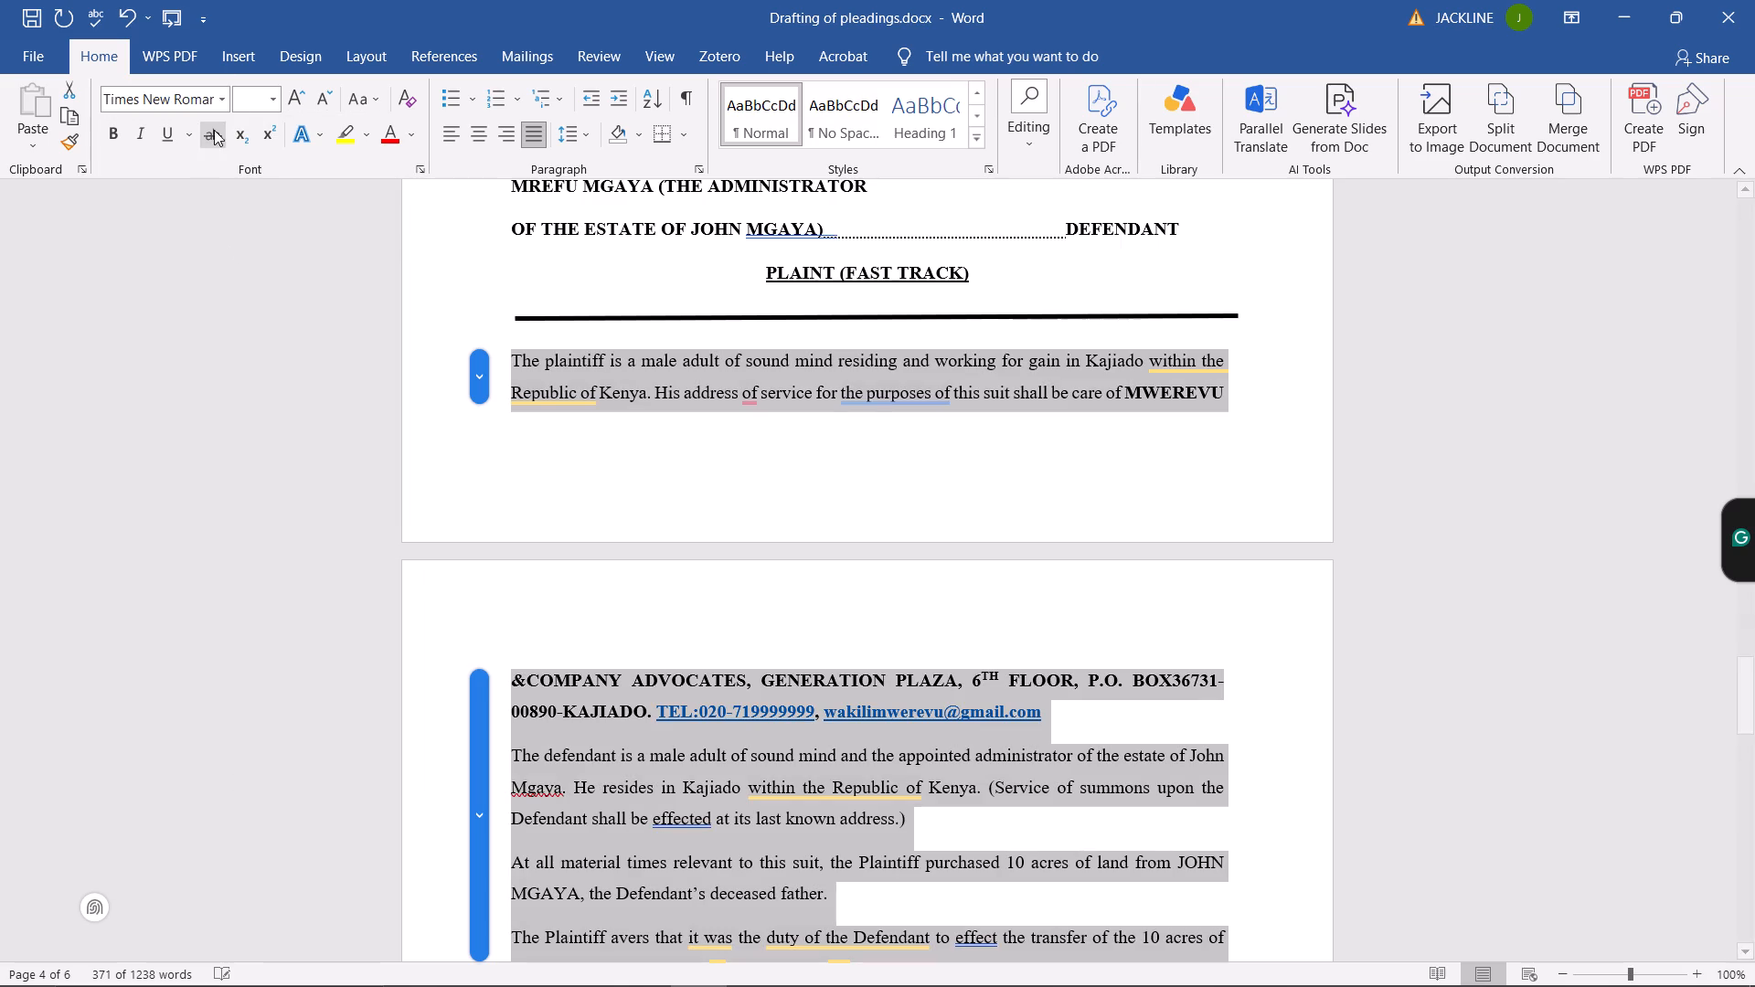
left_click(278, 100)
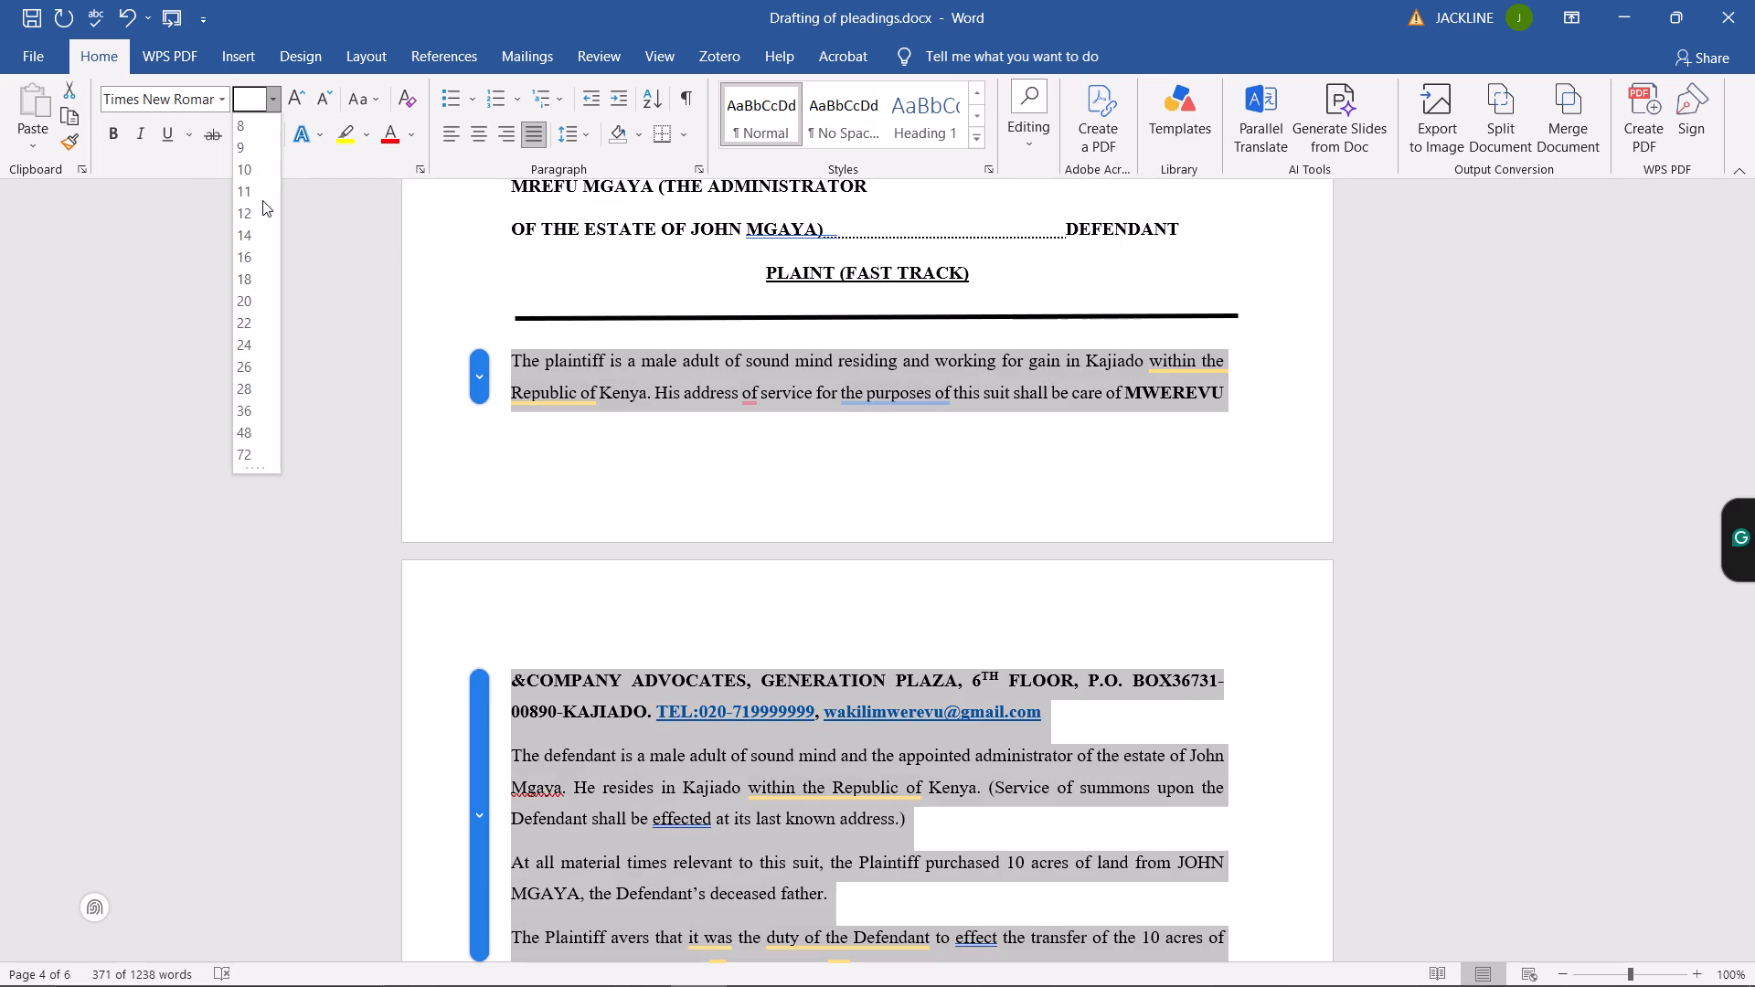
left_click(250, 212)
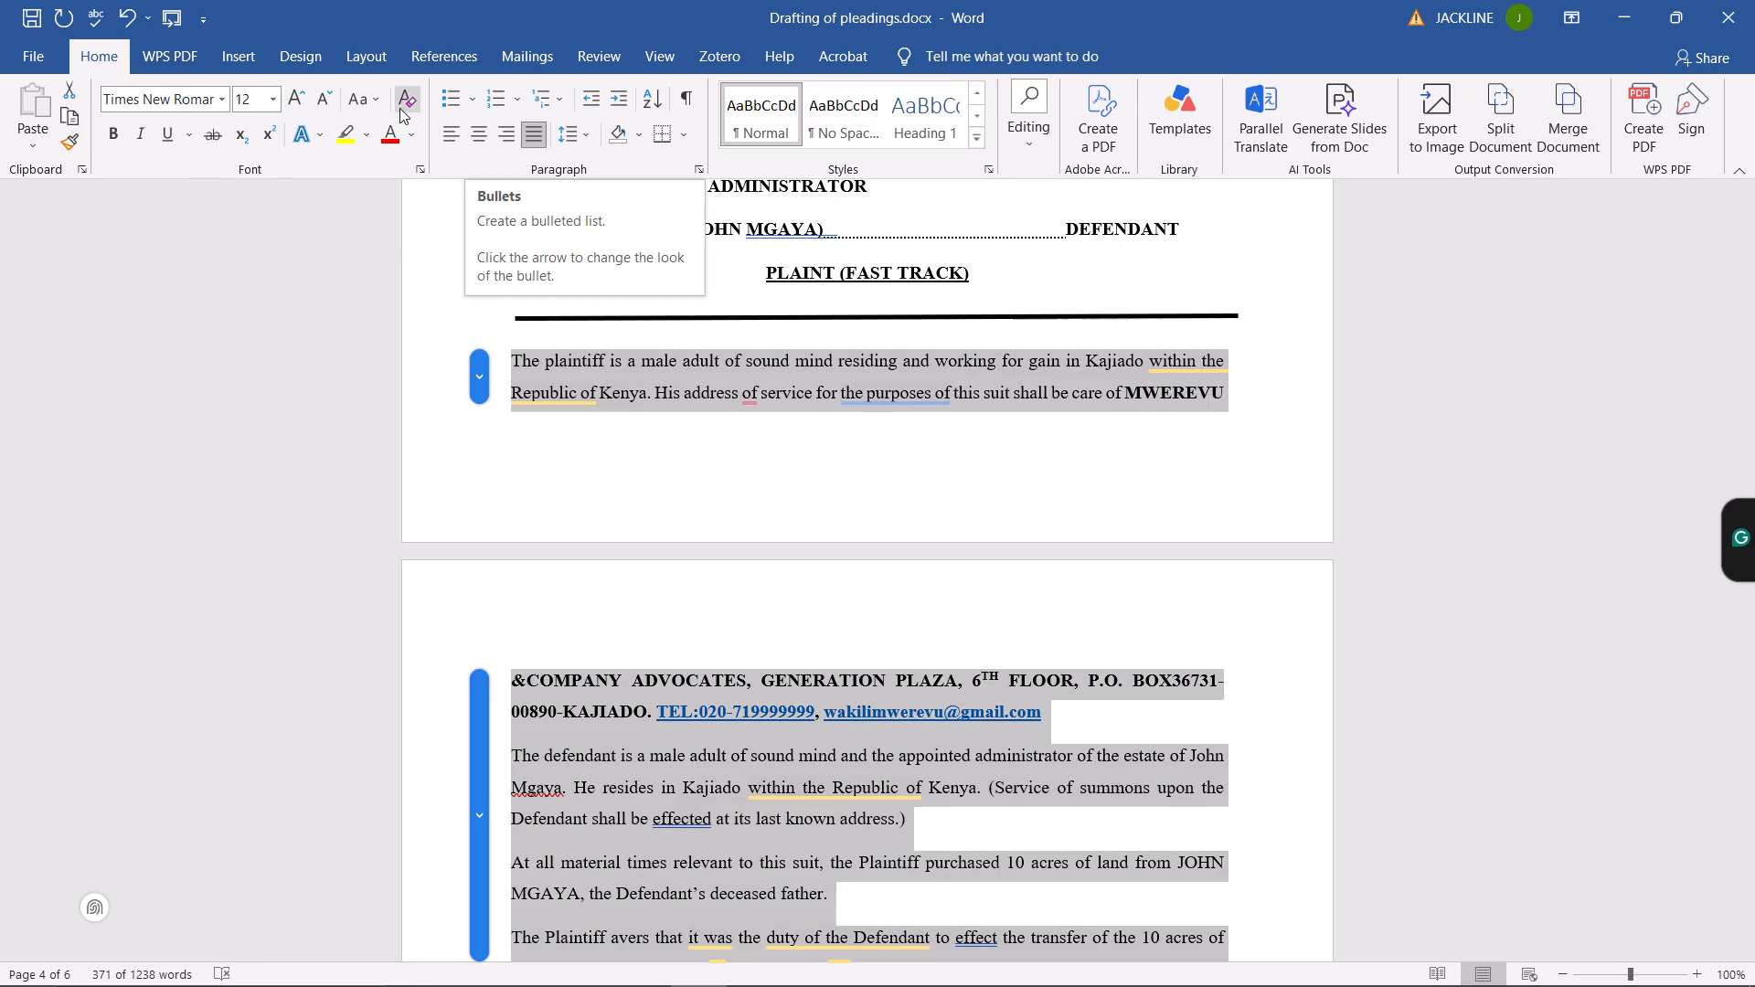
Apply 1., 2., 3. numbering to the selected plaint paragraphs and check the numbered list.
left_click(512, 106)
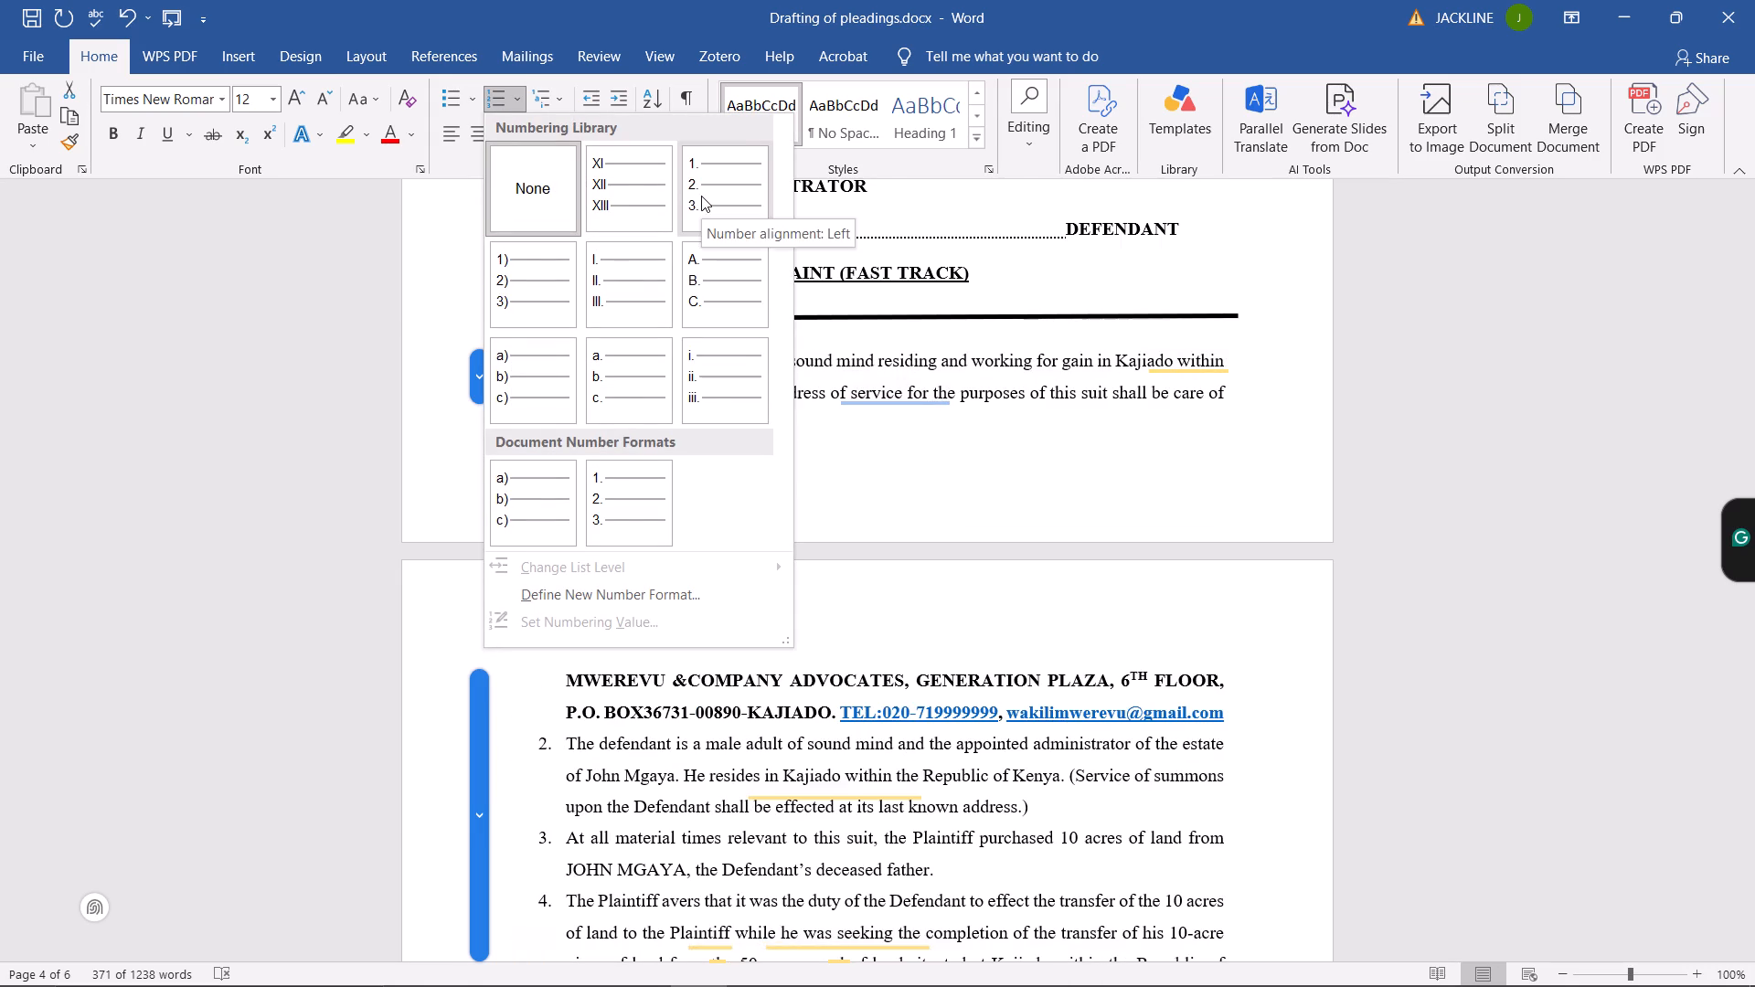
left_click(701, 196)
scroll(546, 443, "down", 4)
scroll(644, 368, "down", 1)
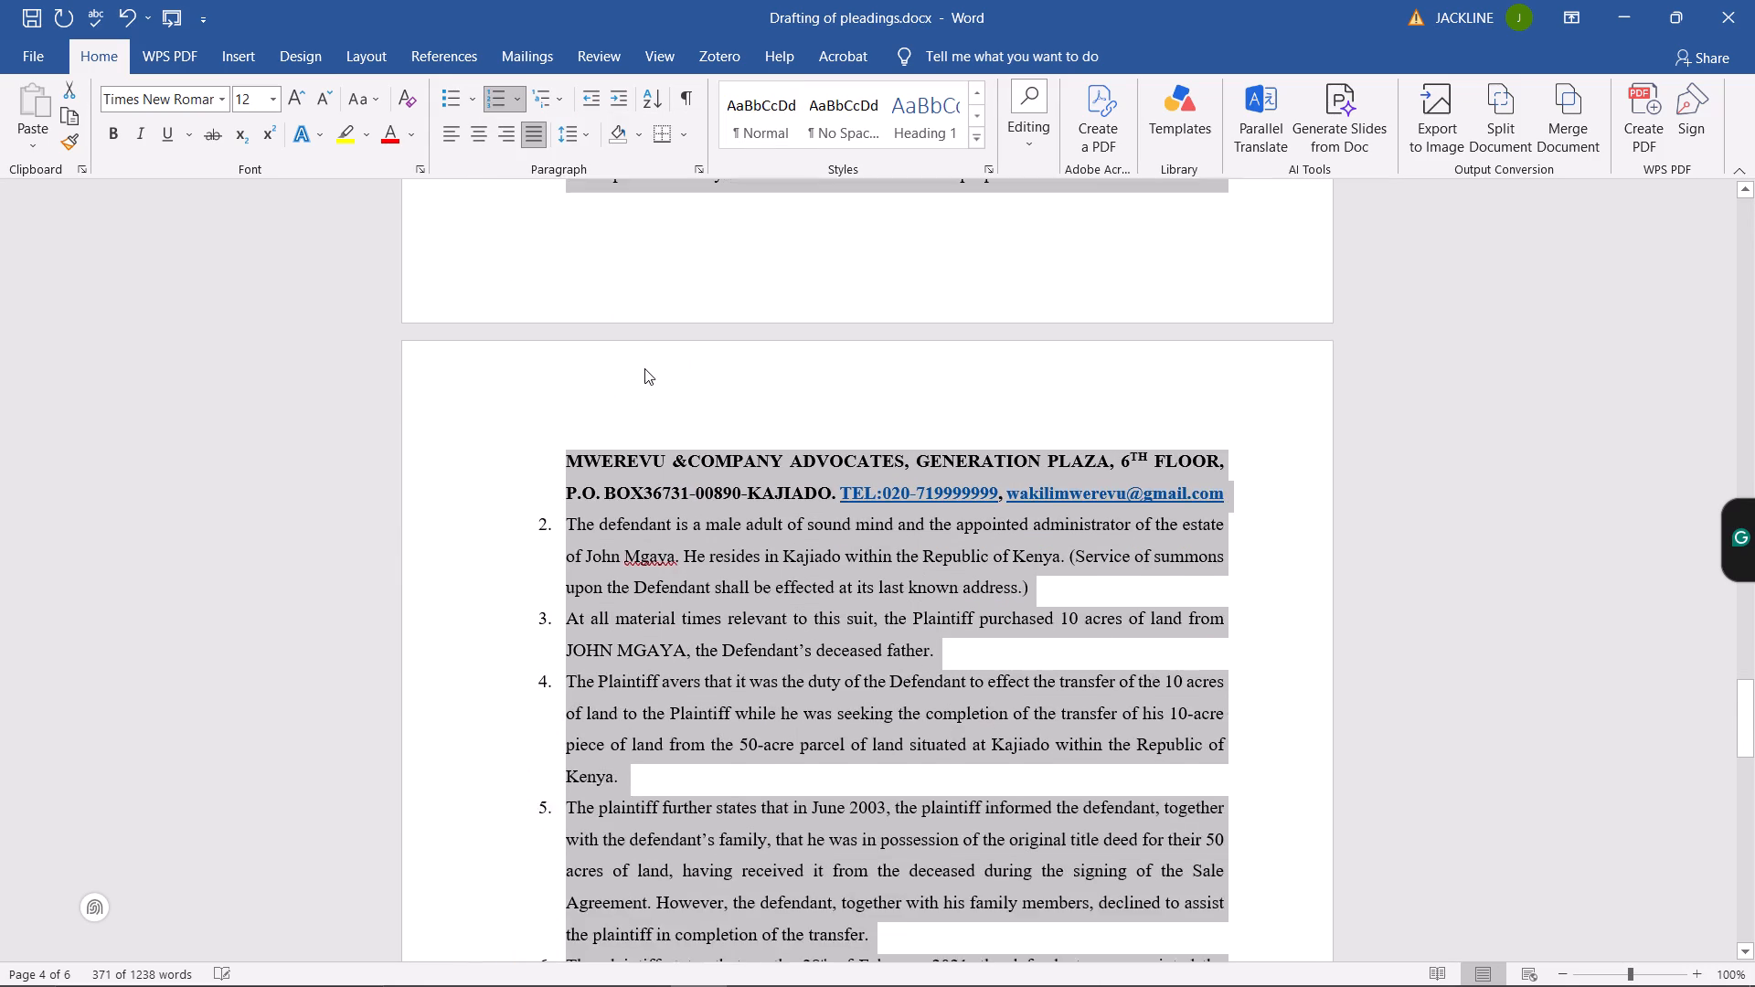
scroll(644, 368, "down", 1)
scroll(642, 338, "up", 6)
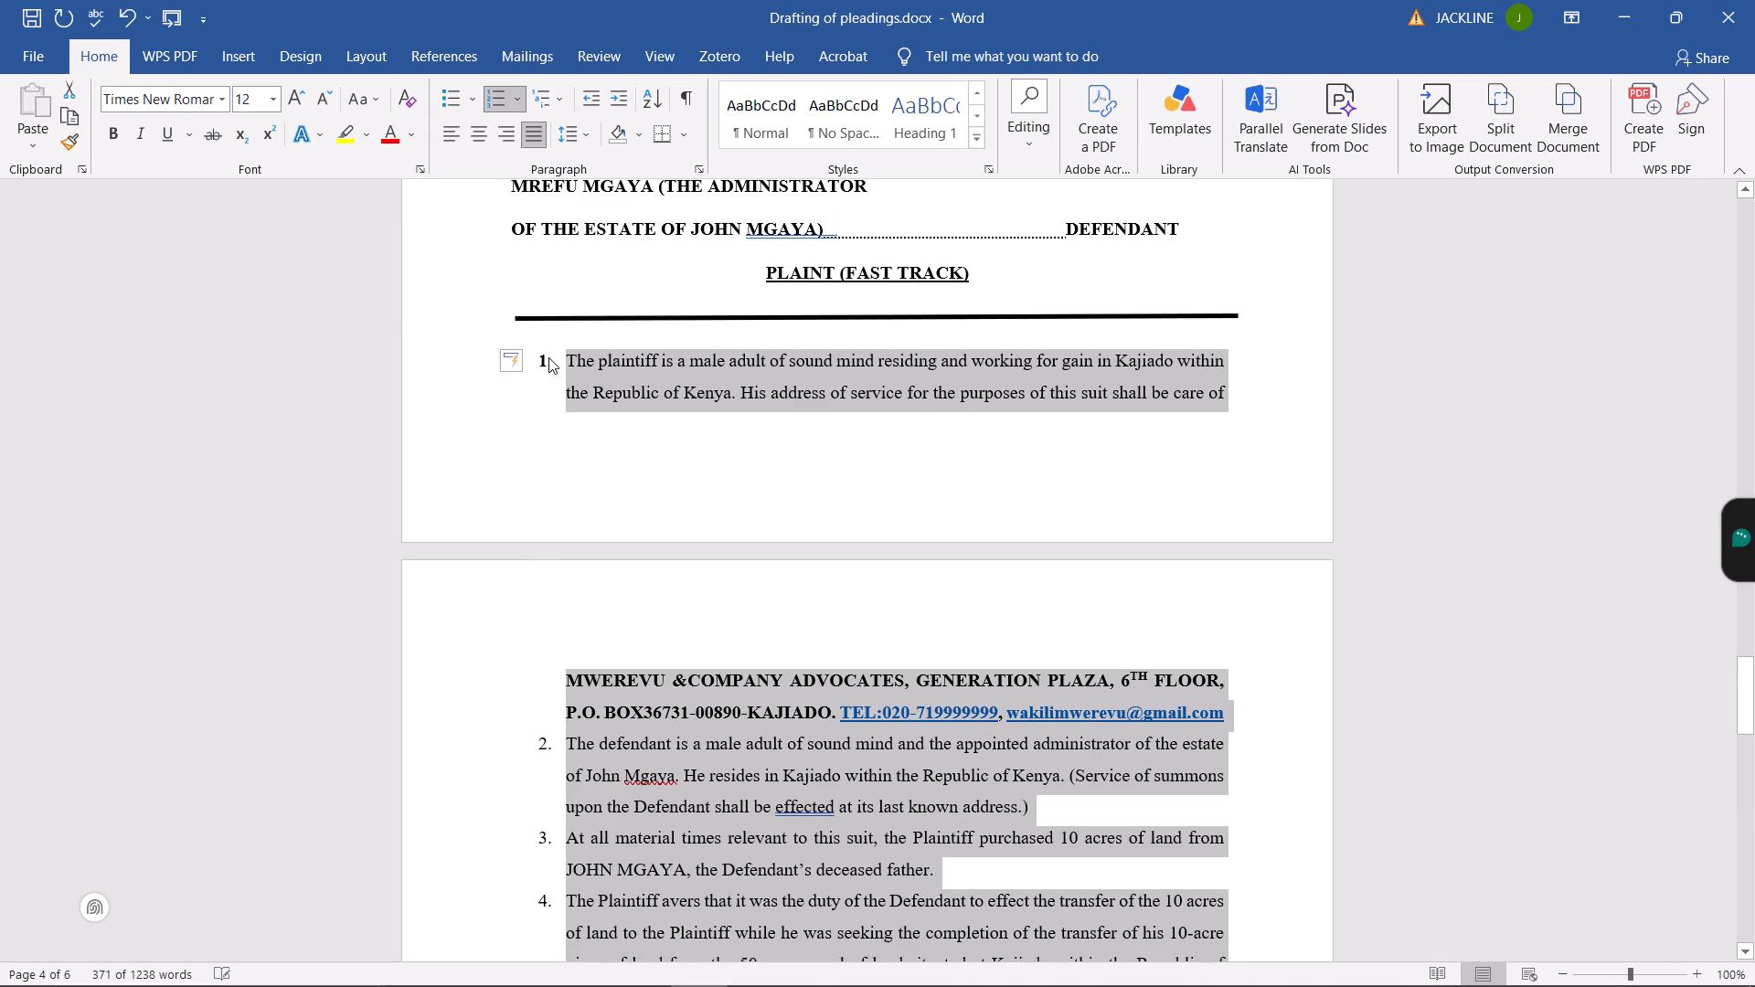
Under the particulars of fraud and breach of contract heading, begin the first particular with "Failing to assist the plaintiff to complete the transfer".
scroll(630, 381, "down", 12)
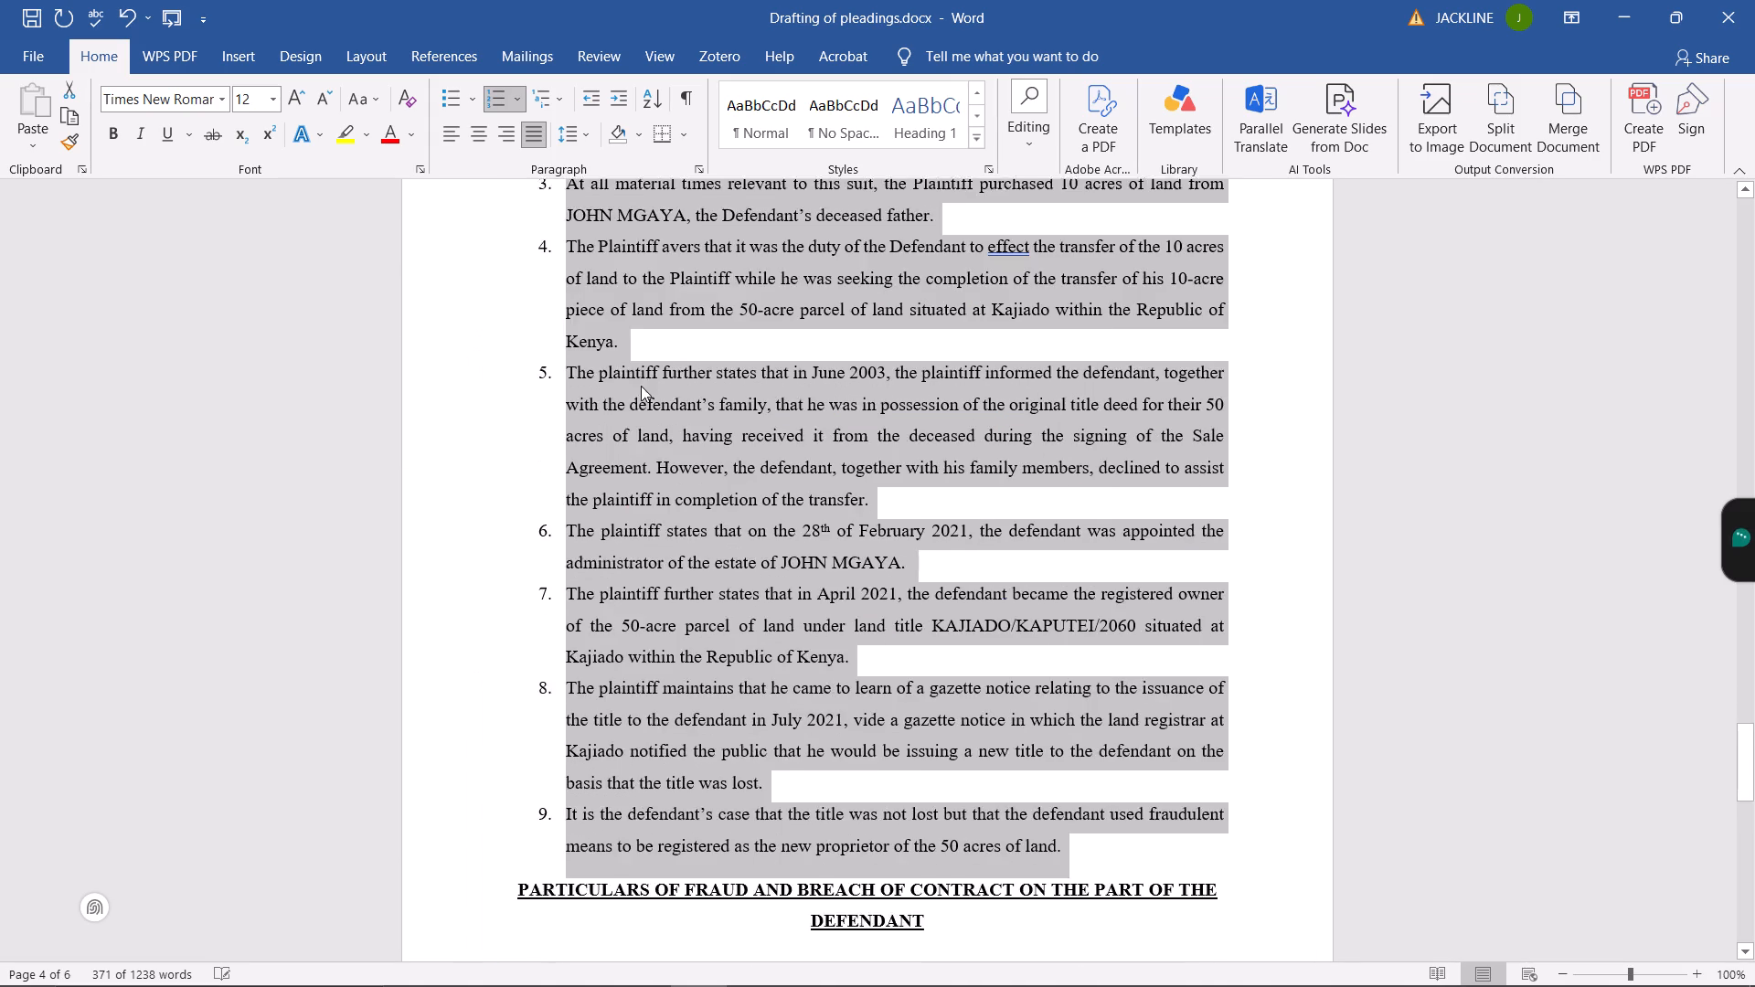
scroll(641, 386, "down", 11)
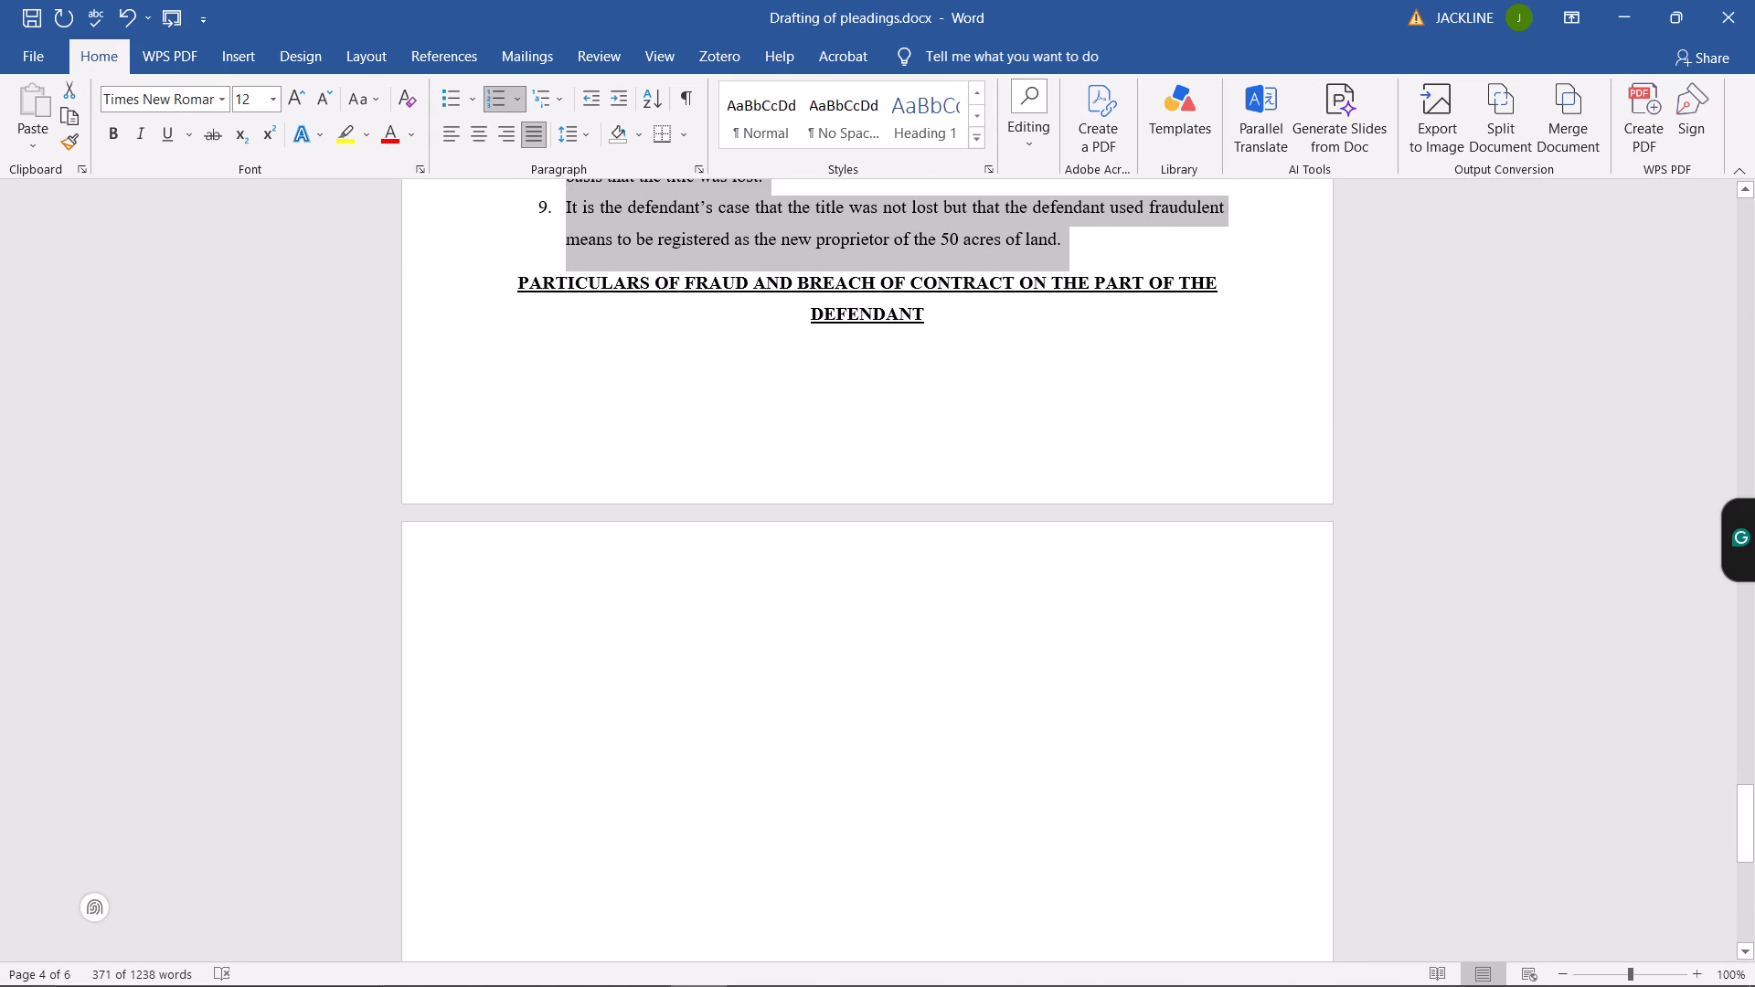
scroll(973, 309, "down", 1)
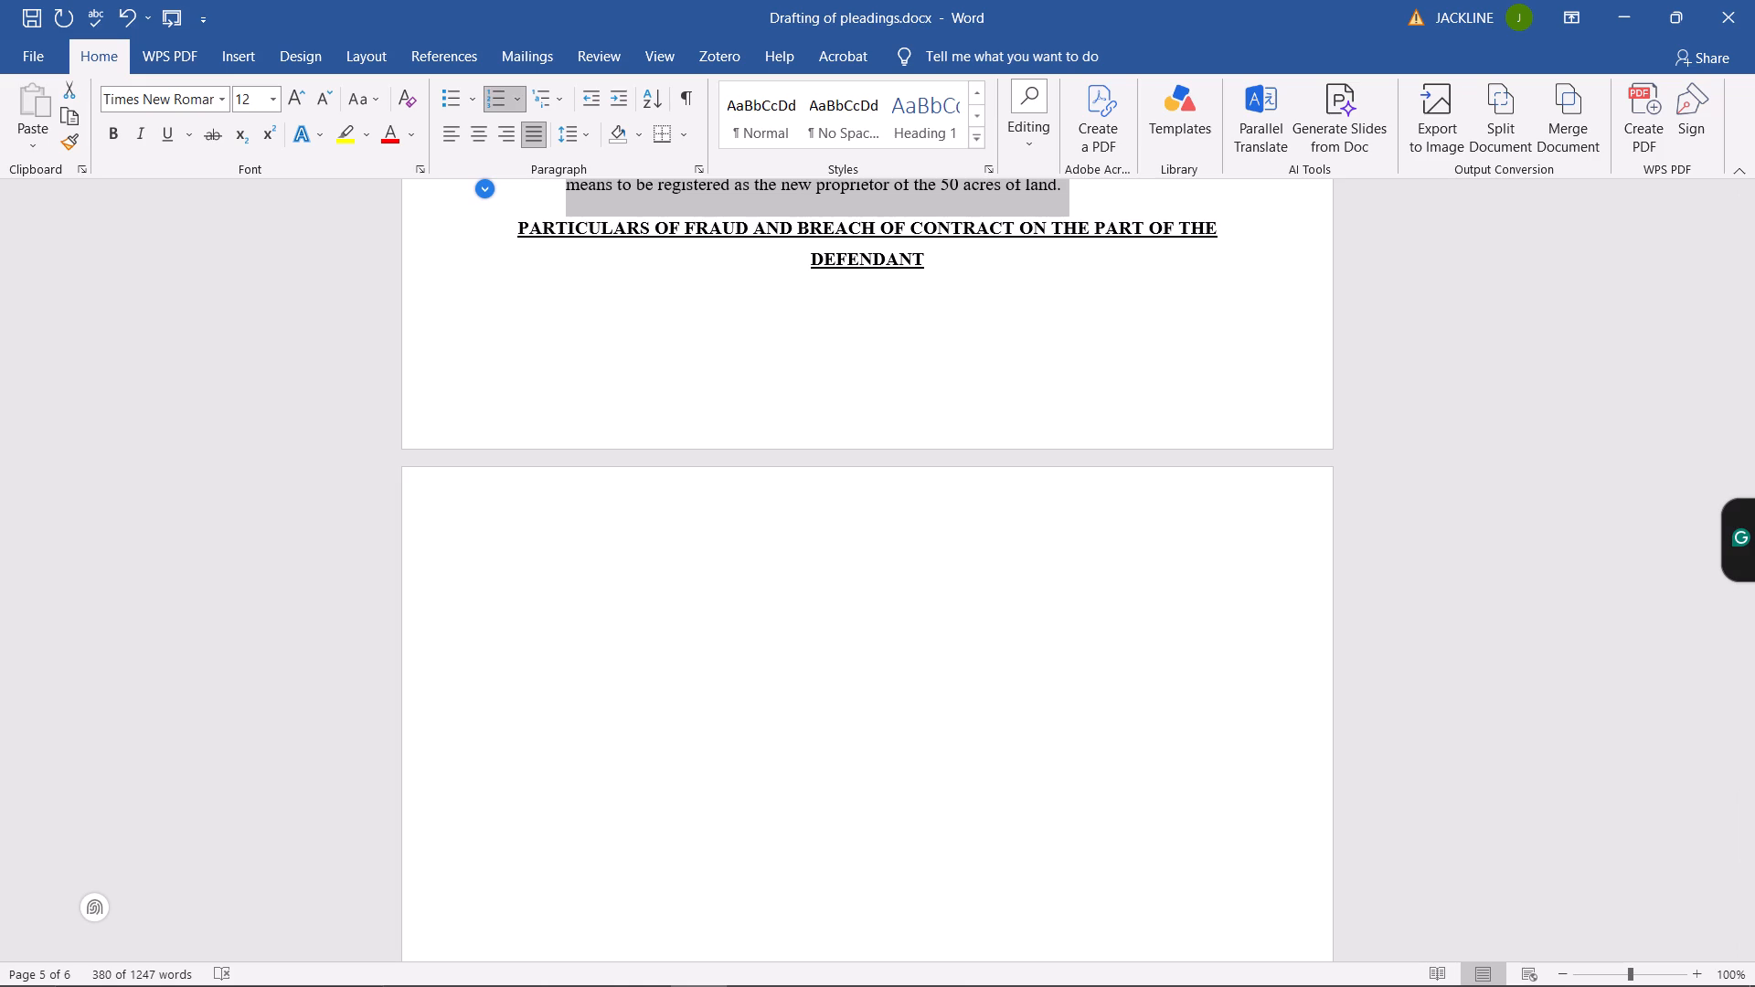
left_click(918, 323)
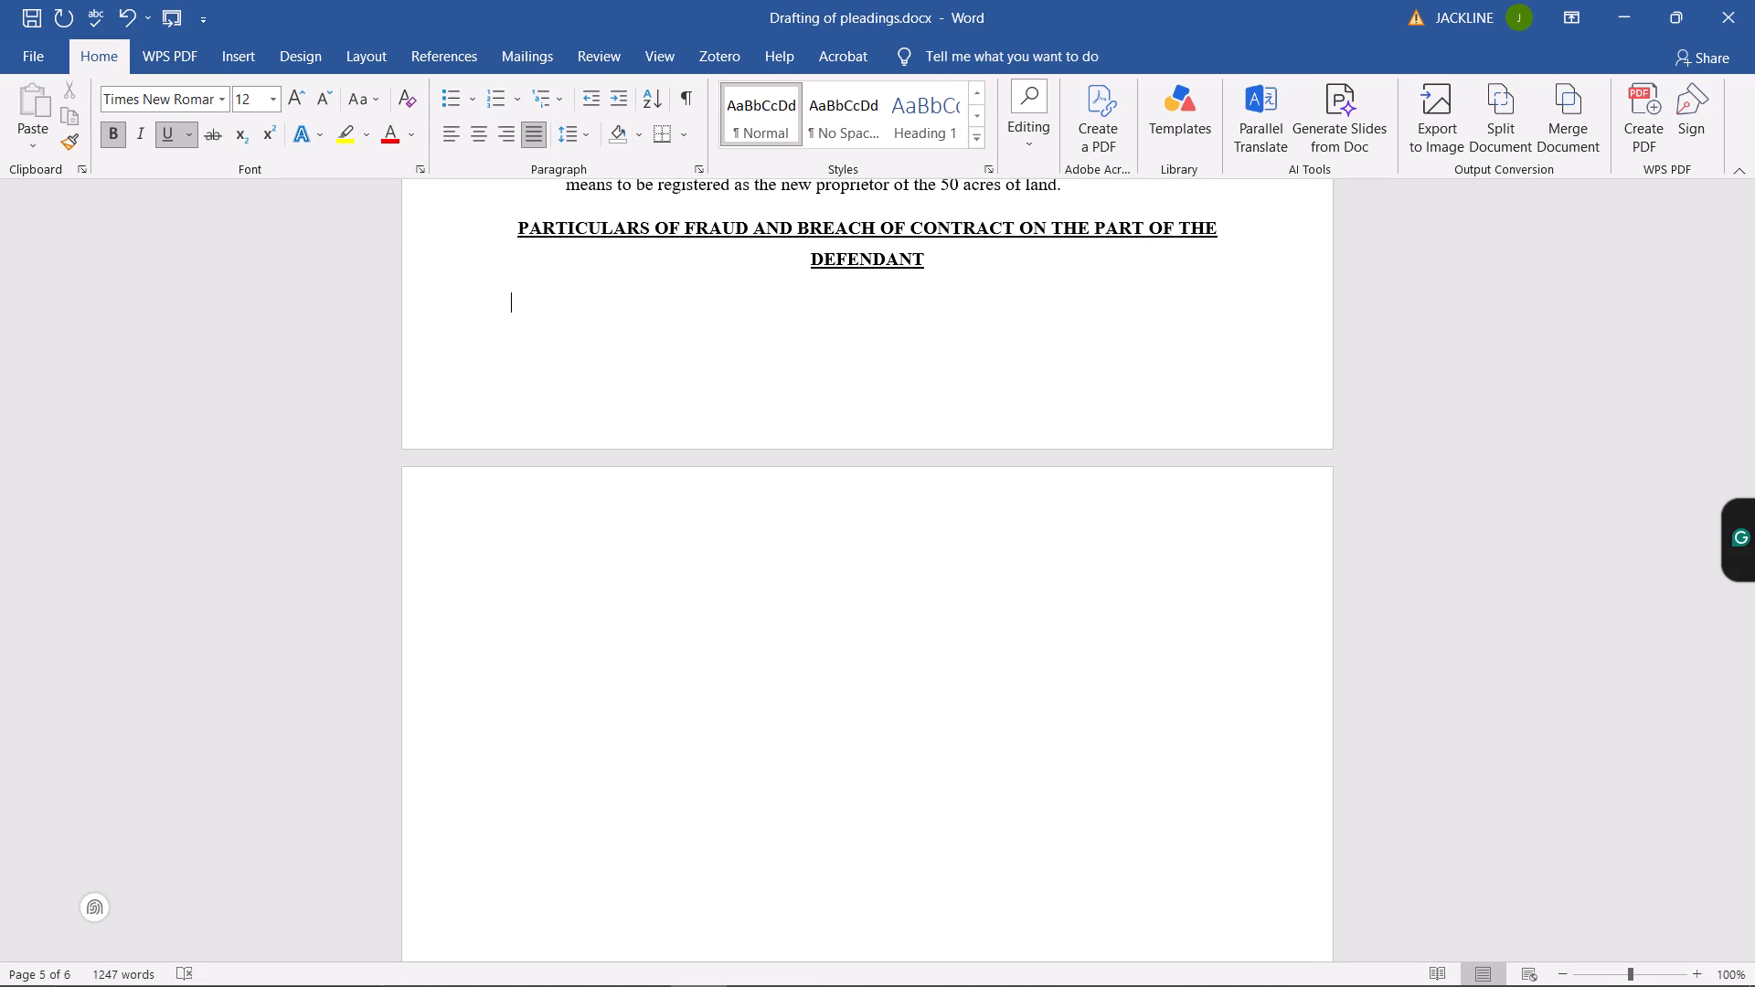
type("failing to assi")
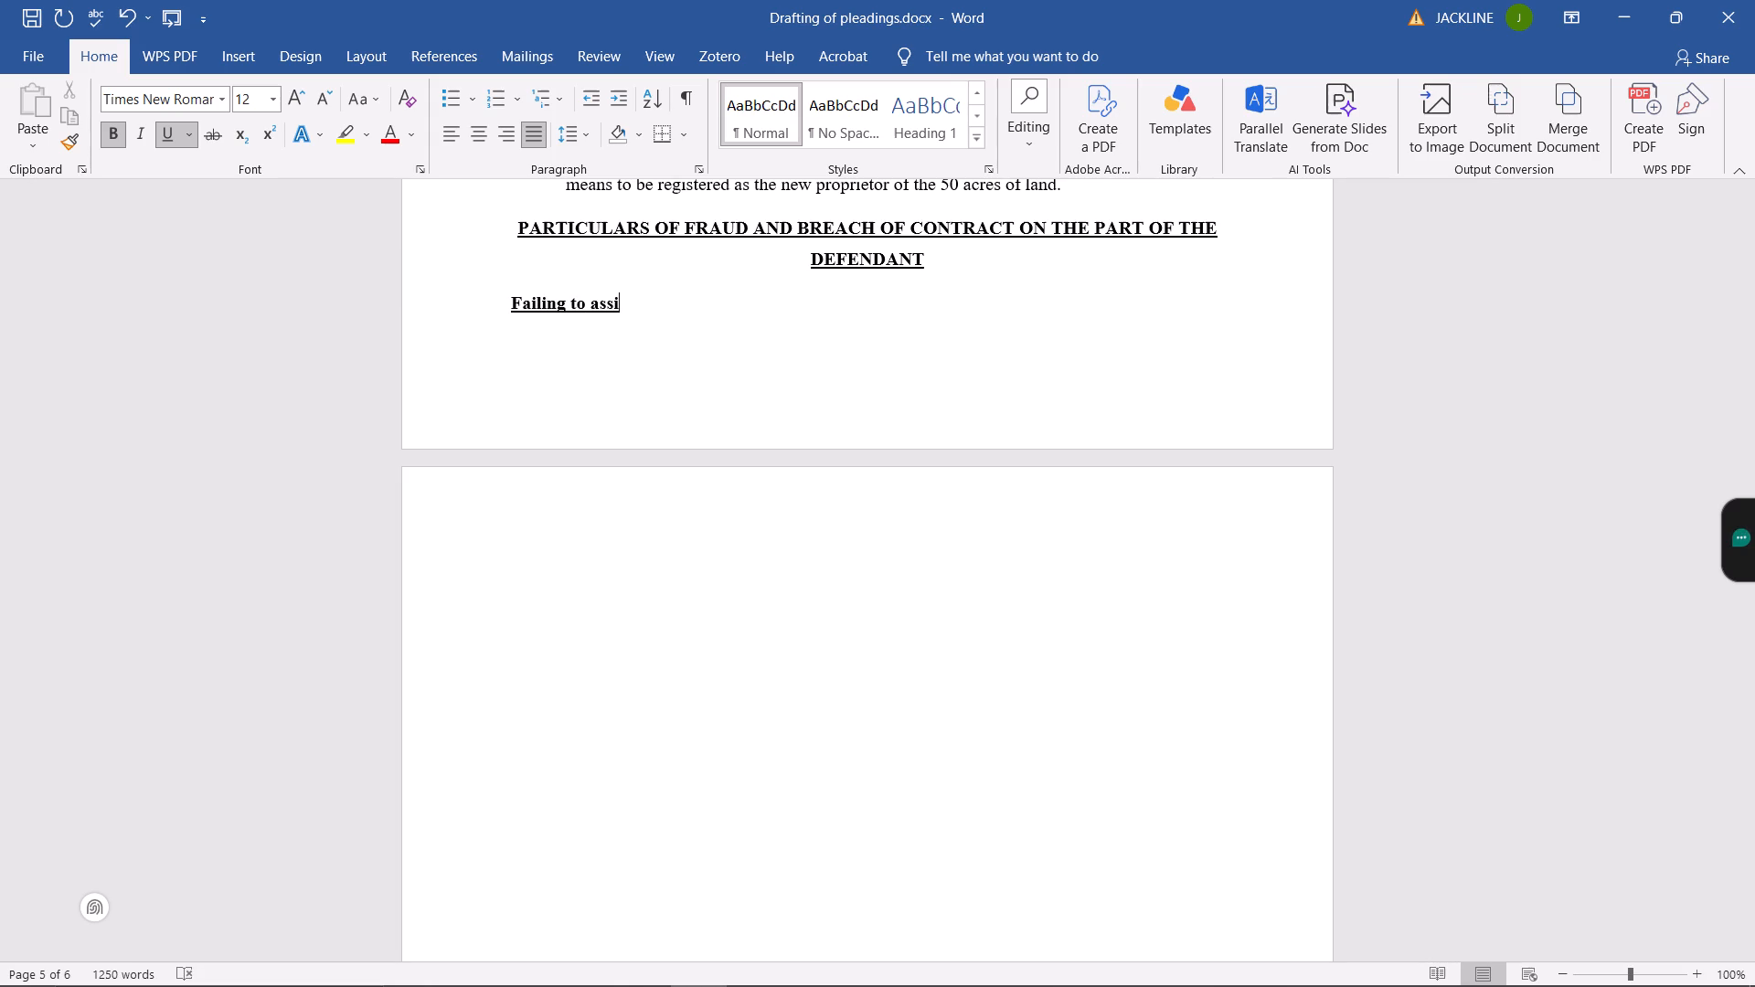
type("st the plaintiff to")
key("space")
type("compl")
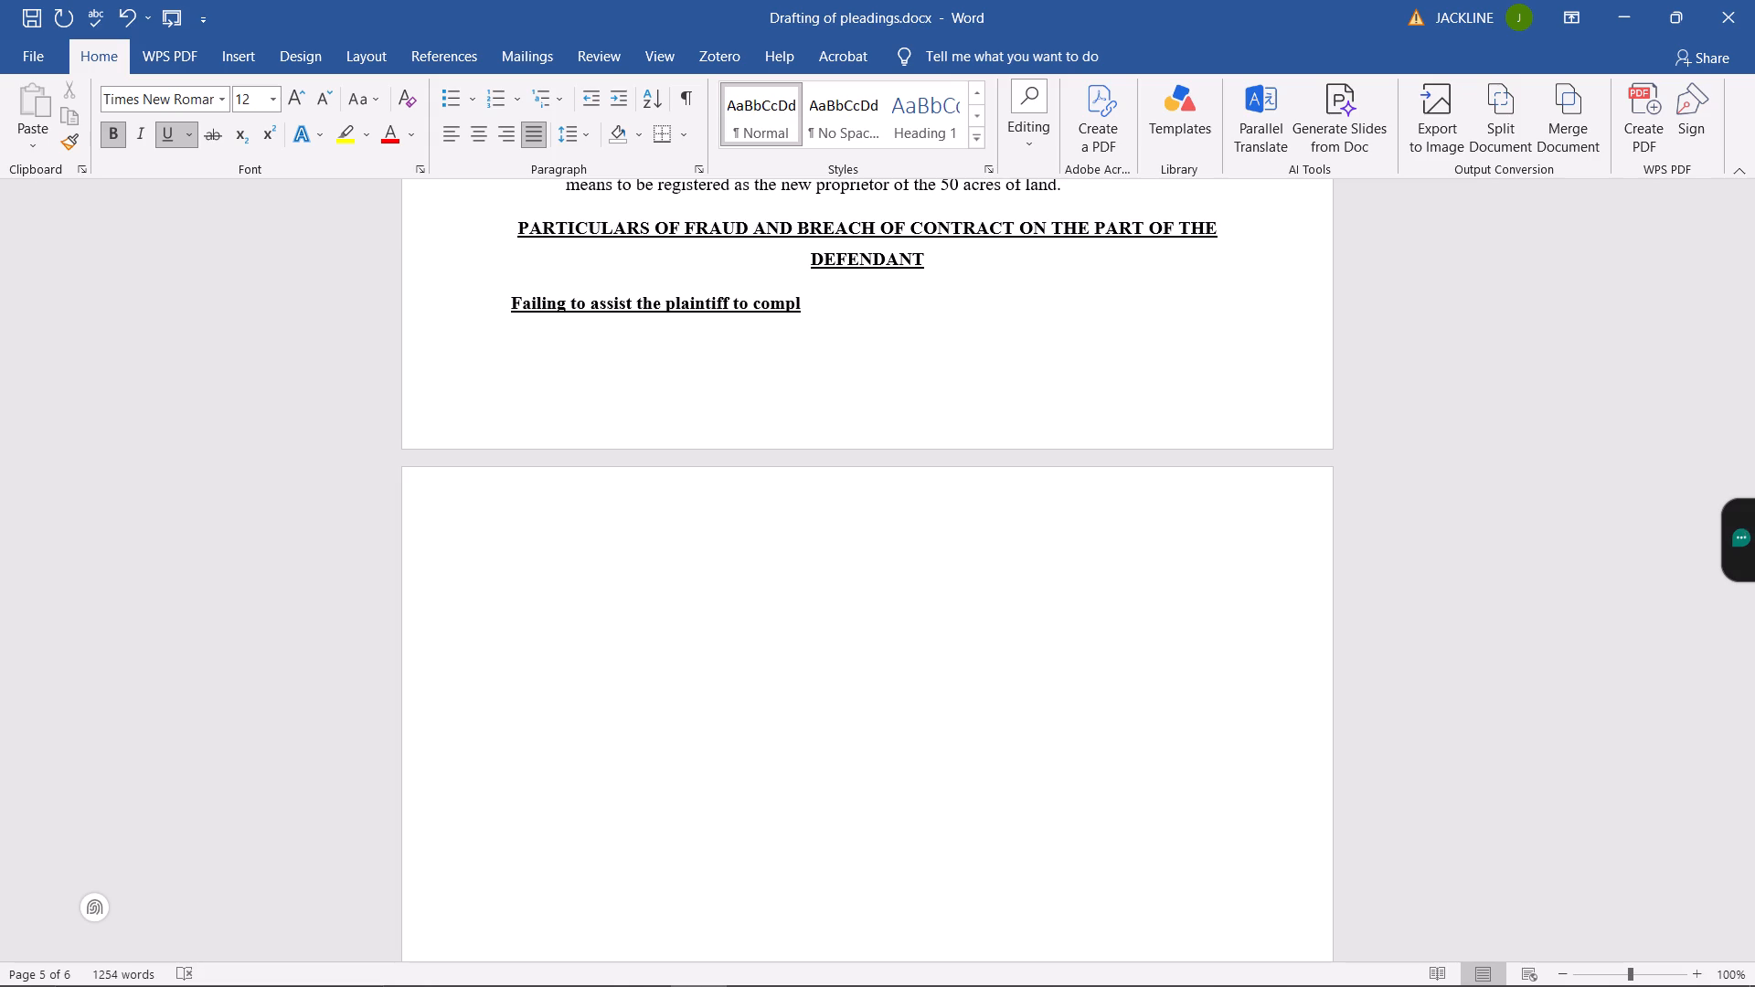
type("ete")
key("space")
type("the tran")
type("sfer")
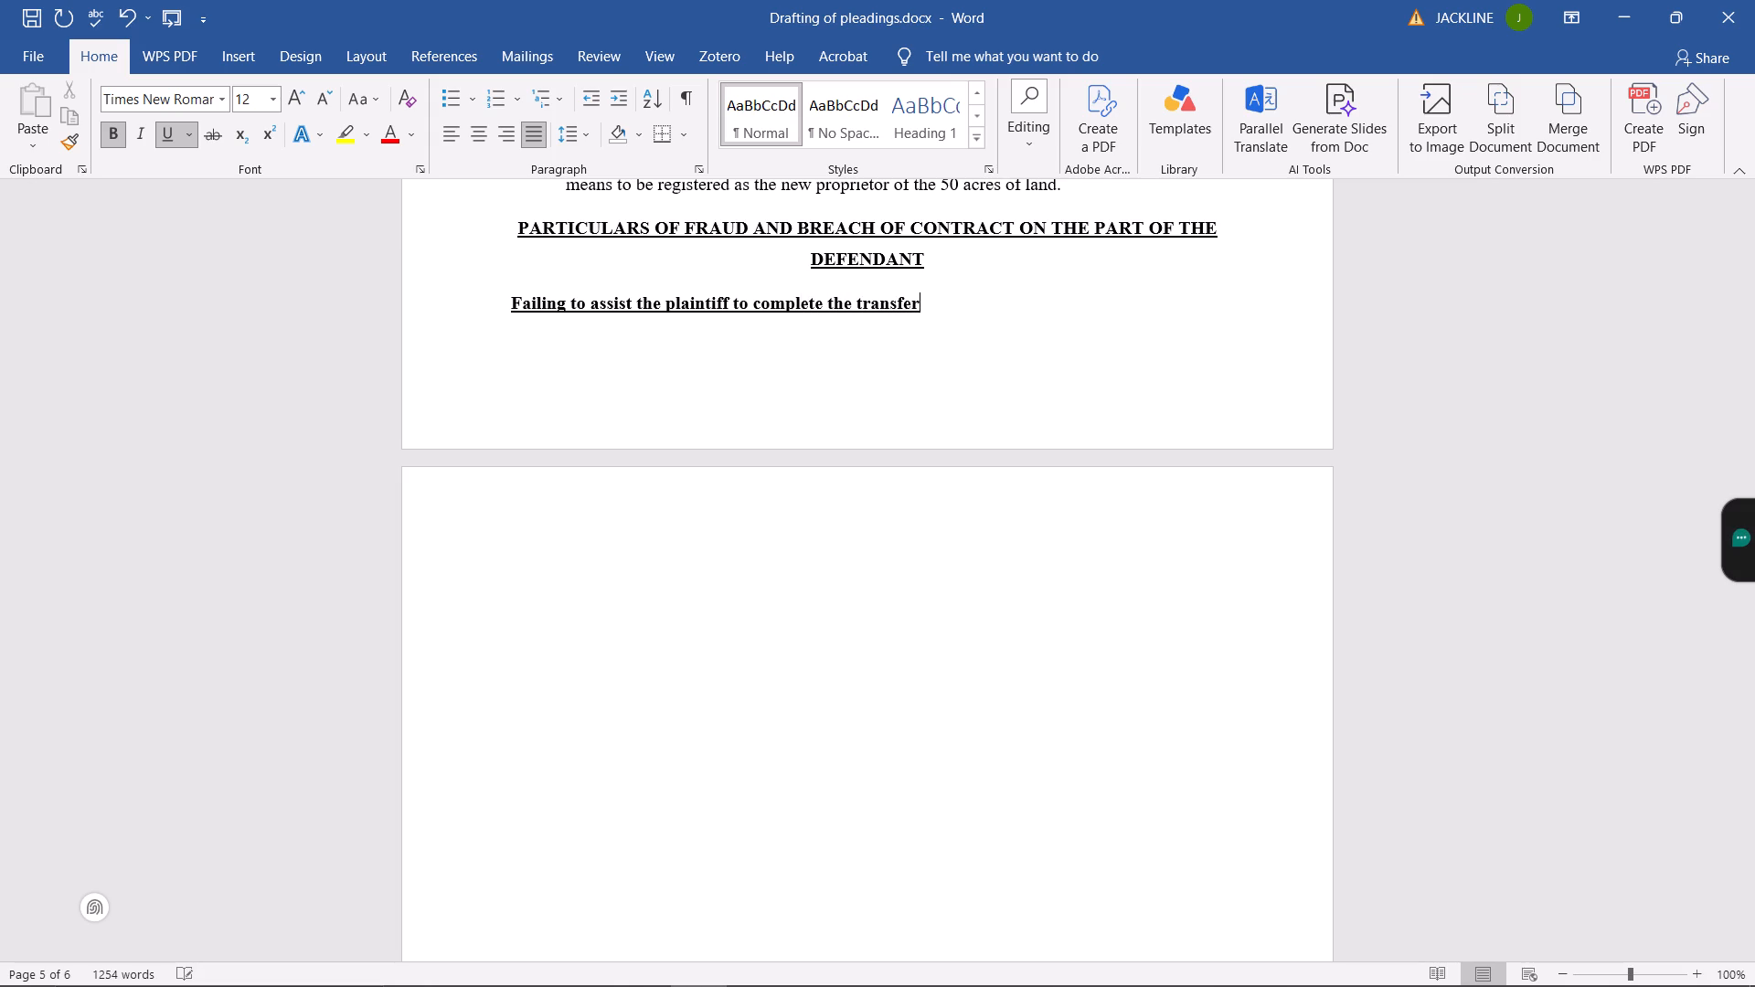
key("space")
Continue the first particular with "of the 10 acre parcel of land".
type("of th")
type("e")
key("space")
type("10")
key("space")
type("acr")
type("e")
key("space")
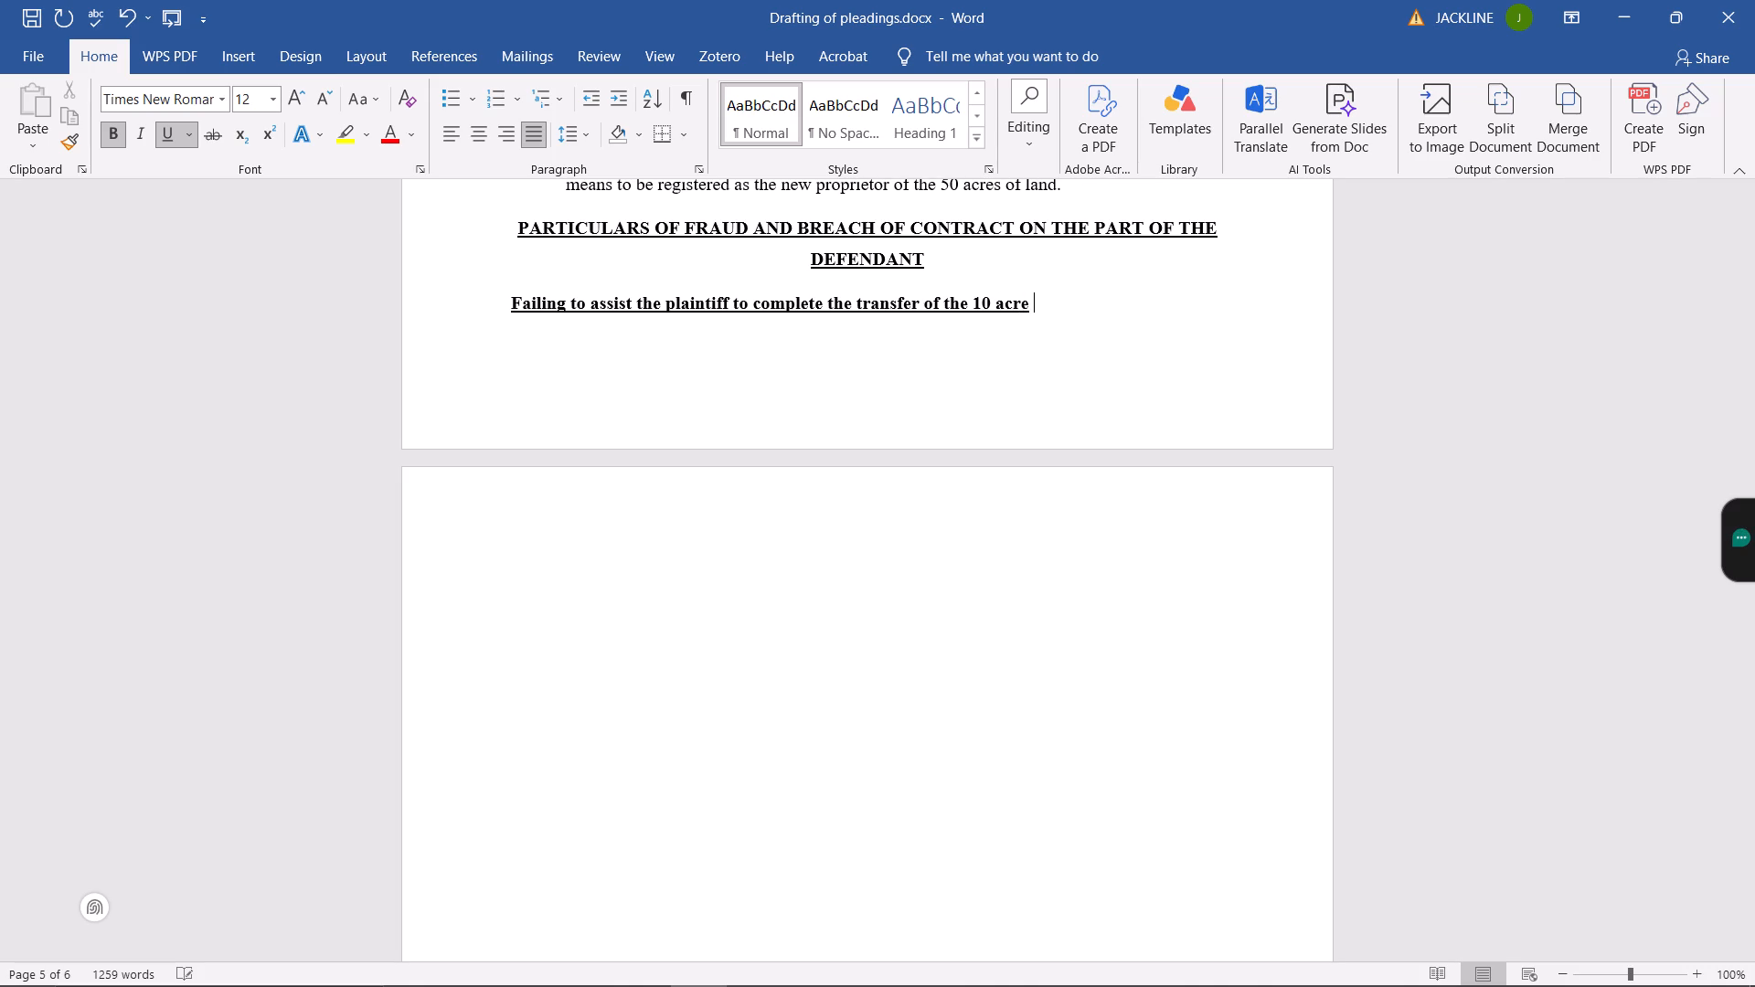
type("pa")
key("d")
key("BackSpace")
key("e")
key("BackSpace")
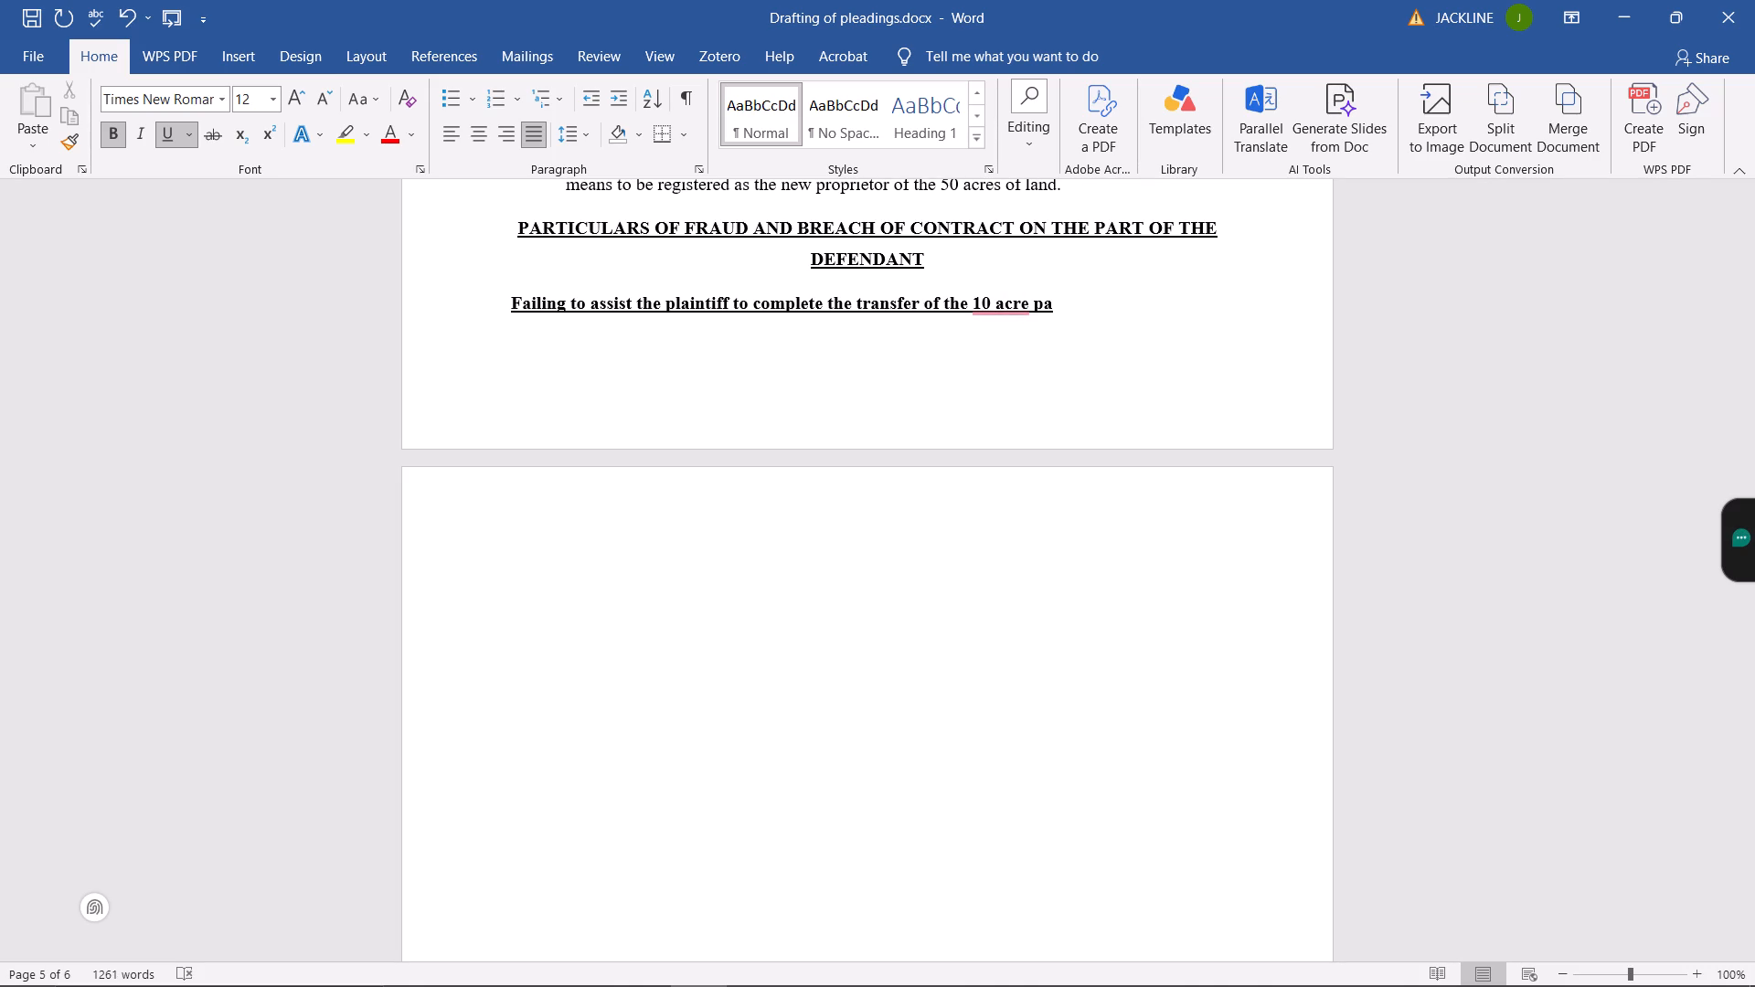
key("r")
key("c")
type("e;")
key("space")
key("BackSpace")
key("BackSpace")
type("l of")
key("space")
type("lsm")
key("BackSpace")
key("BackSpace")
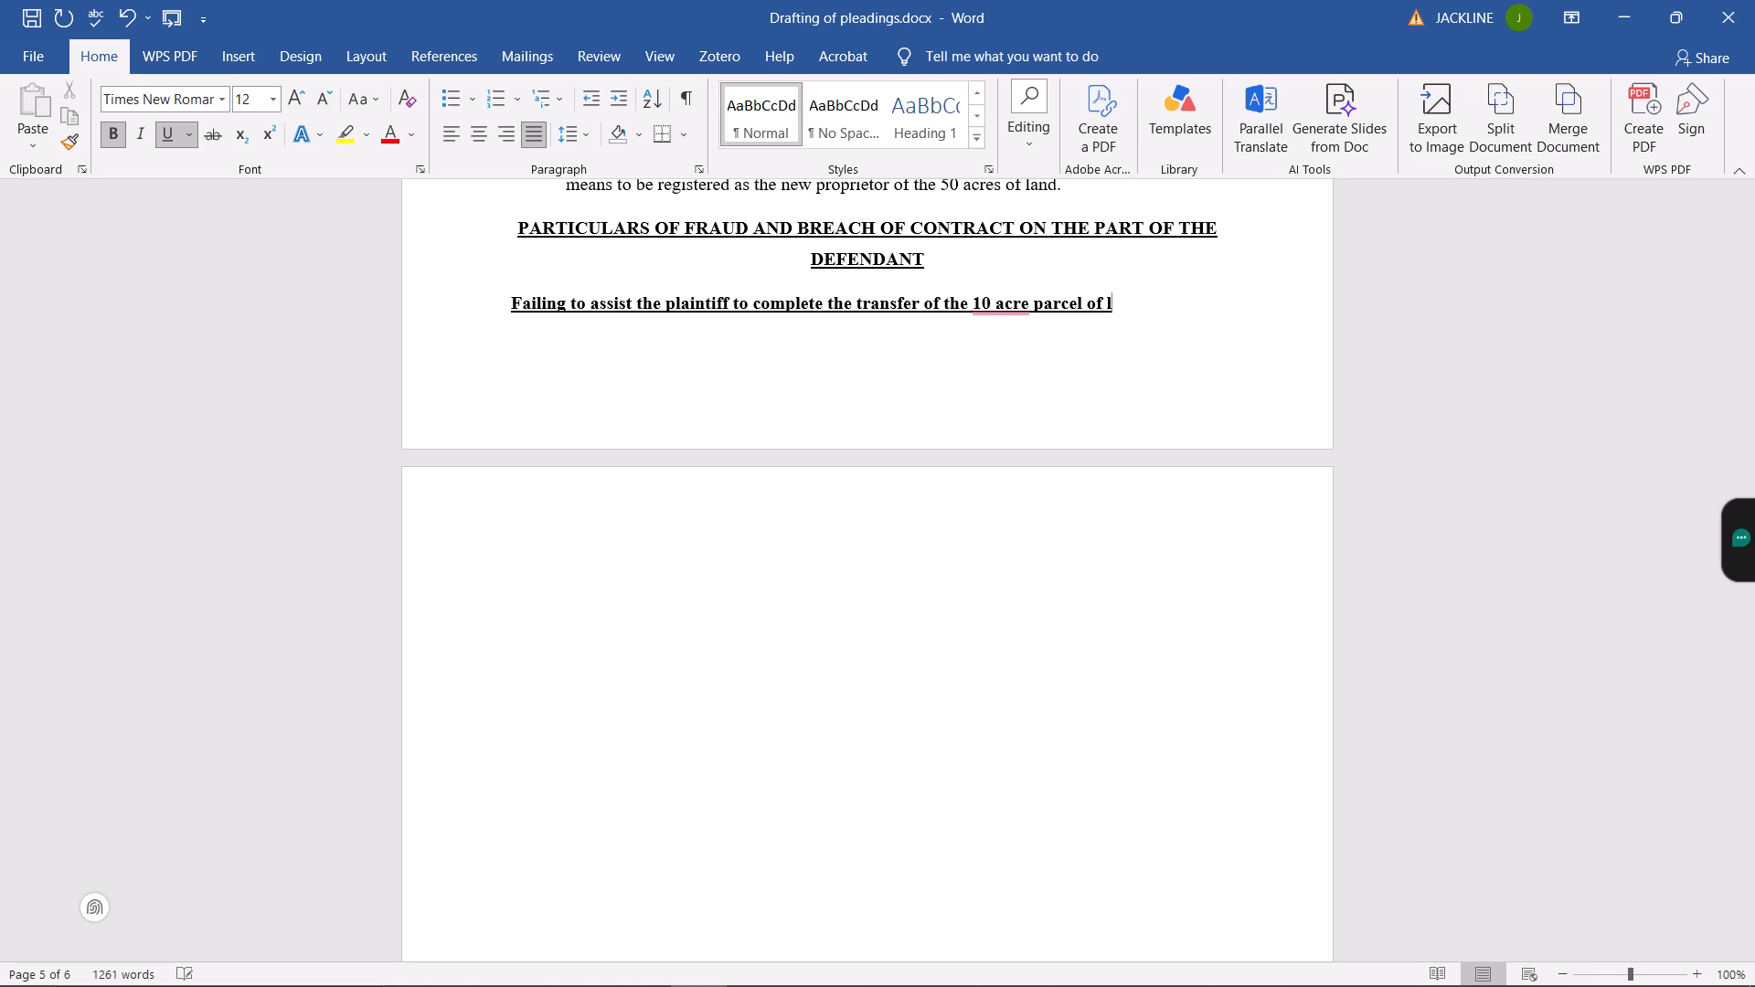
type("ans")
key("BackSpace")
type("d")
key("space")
Continue the first particular with "situated at" after "the 10 acre parcel of land".
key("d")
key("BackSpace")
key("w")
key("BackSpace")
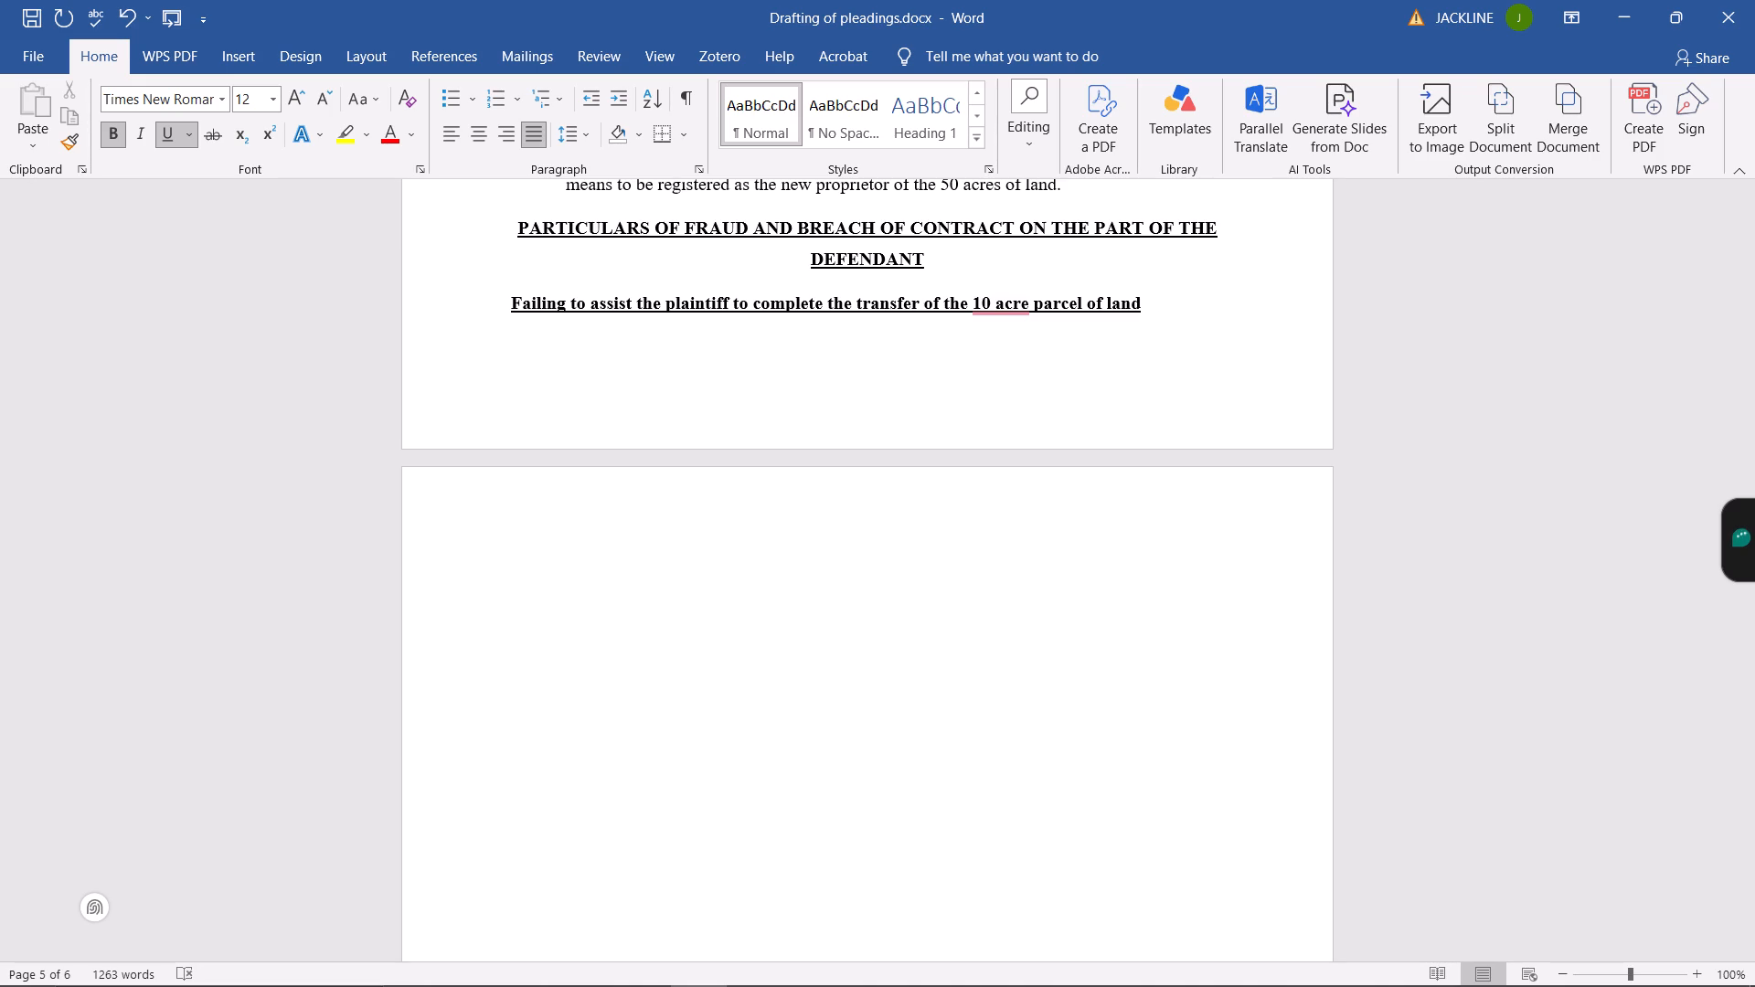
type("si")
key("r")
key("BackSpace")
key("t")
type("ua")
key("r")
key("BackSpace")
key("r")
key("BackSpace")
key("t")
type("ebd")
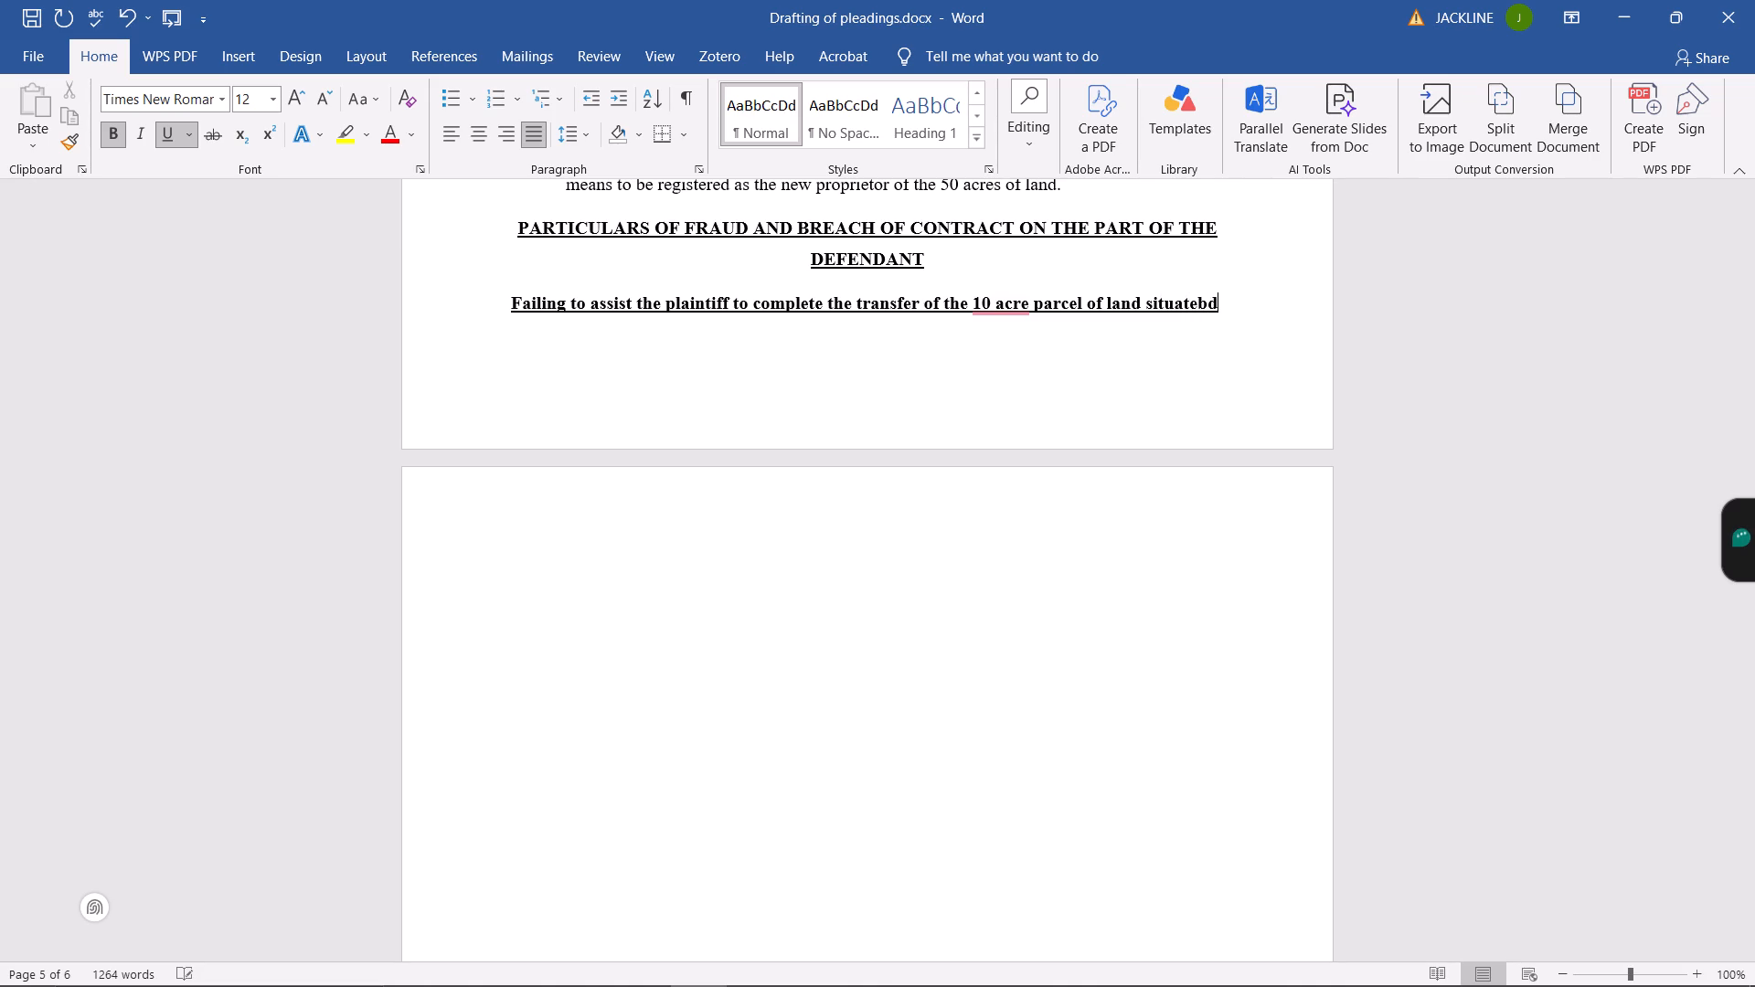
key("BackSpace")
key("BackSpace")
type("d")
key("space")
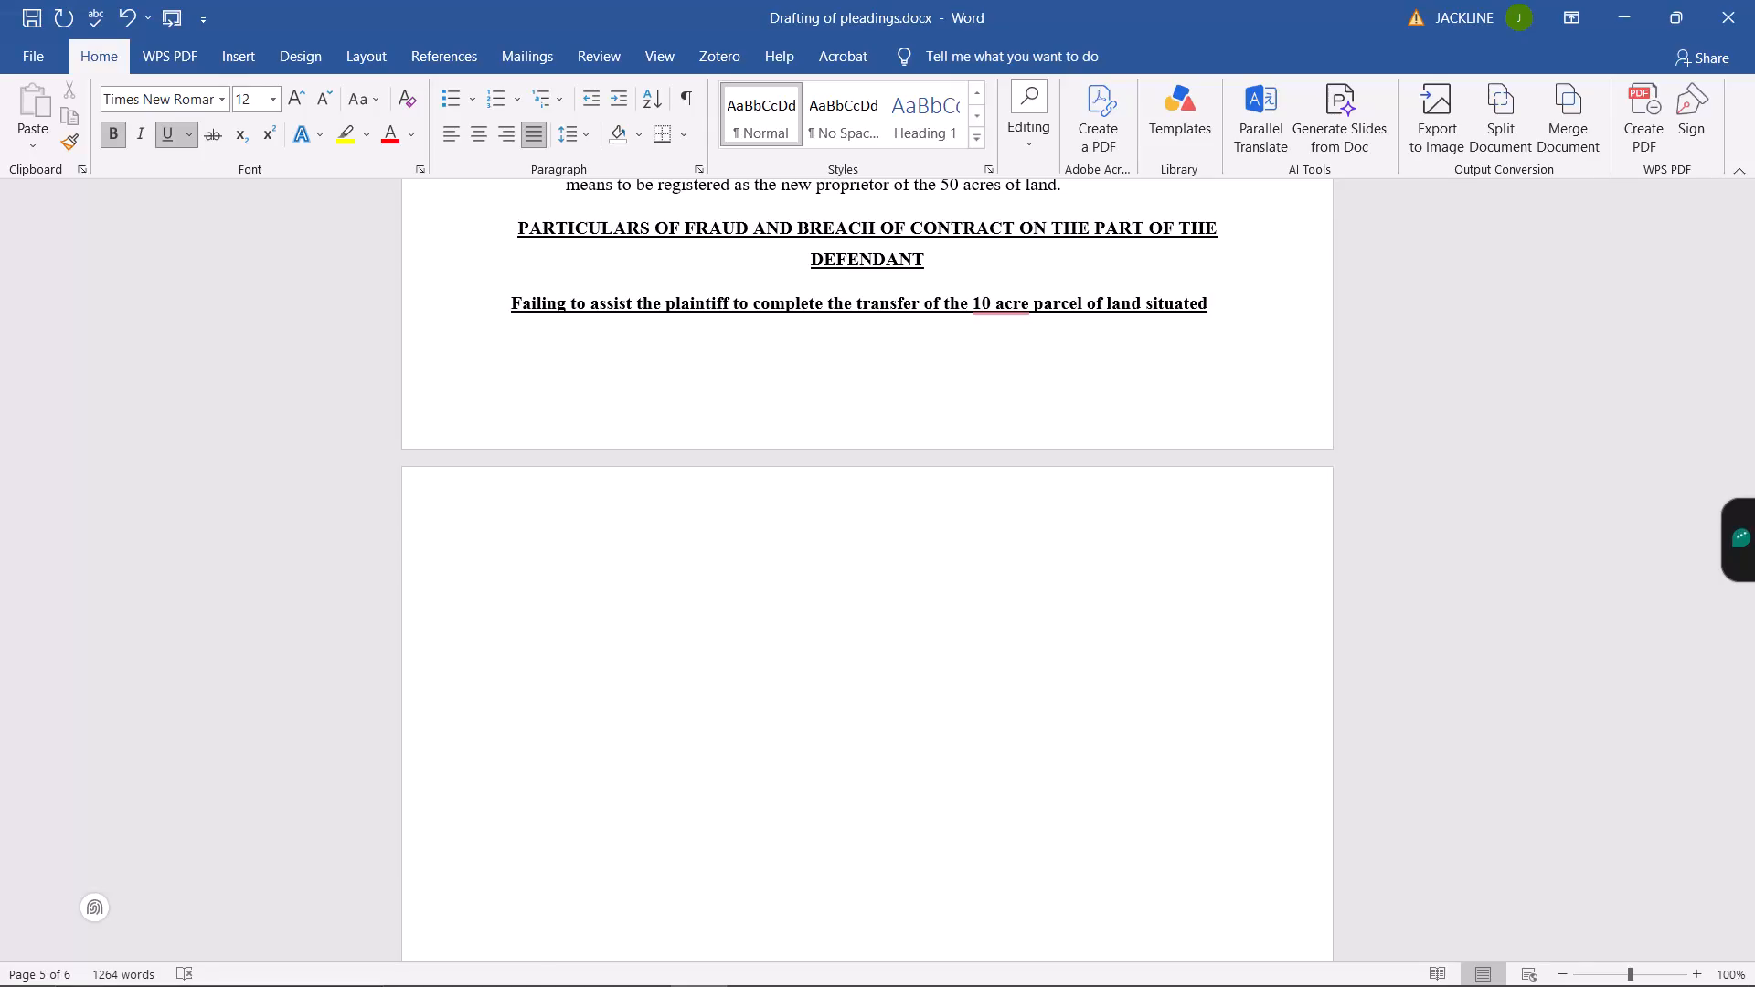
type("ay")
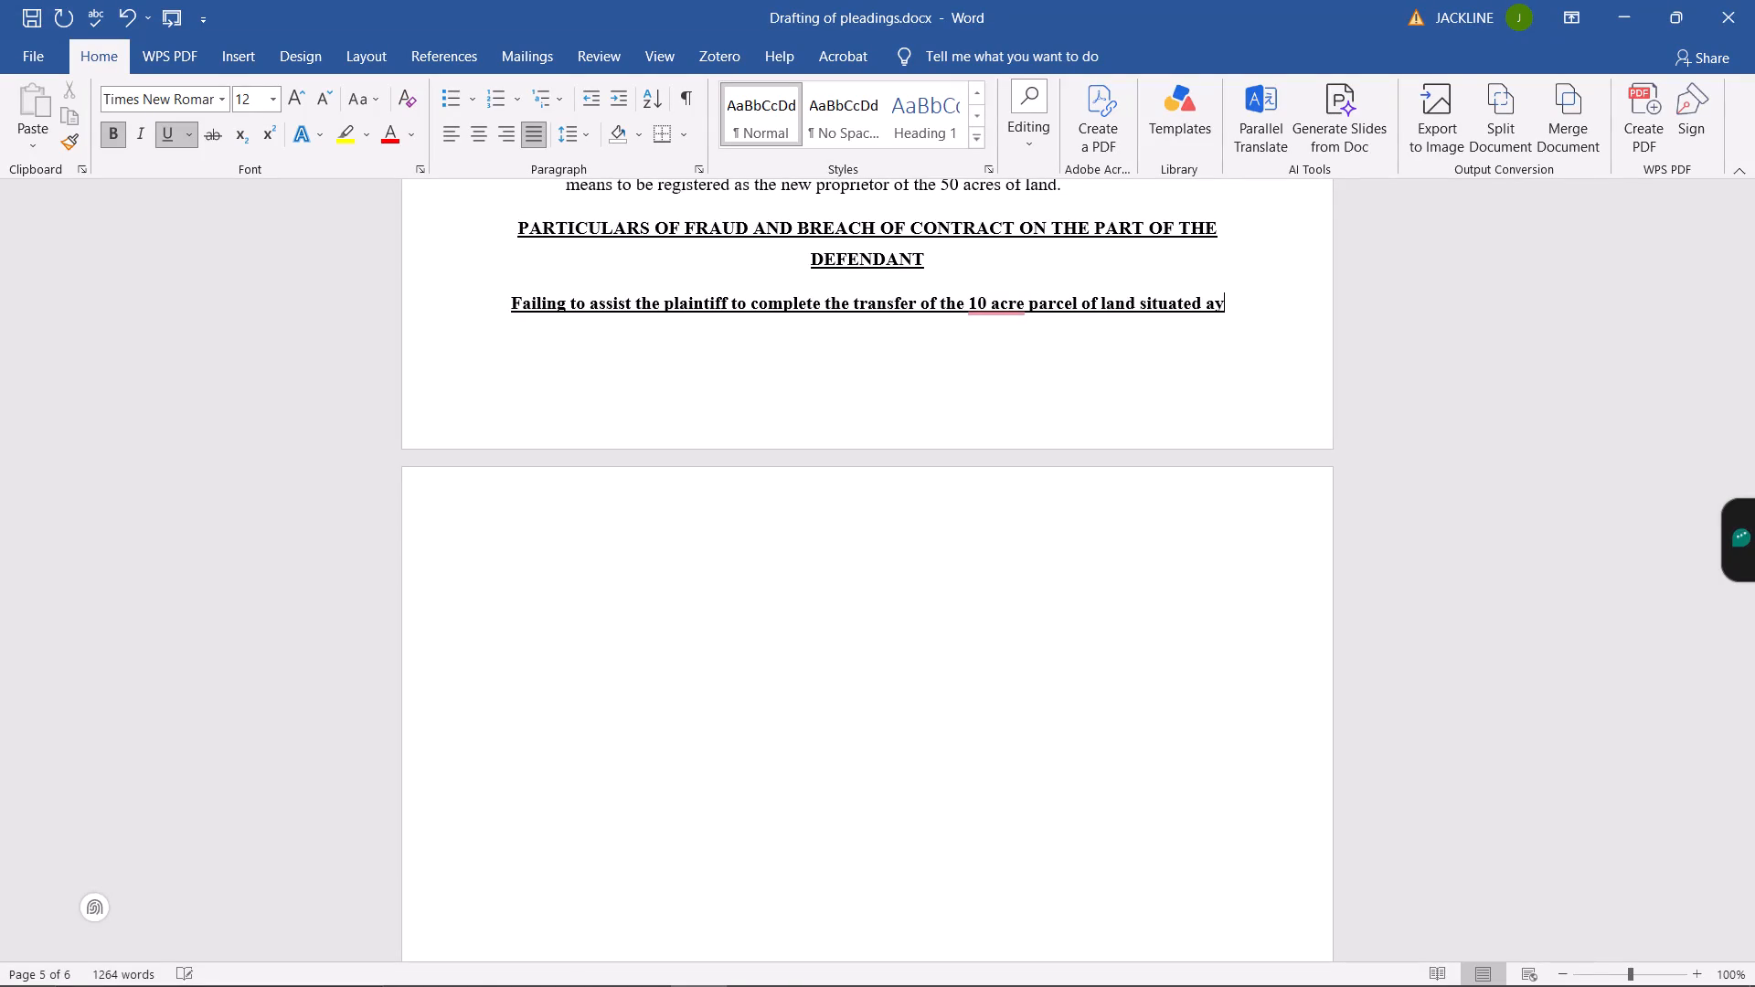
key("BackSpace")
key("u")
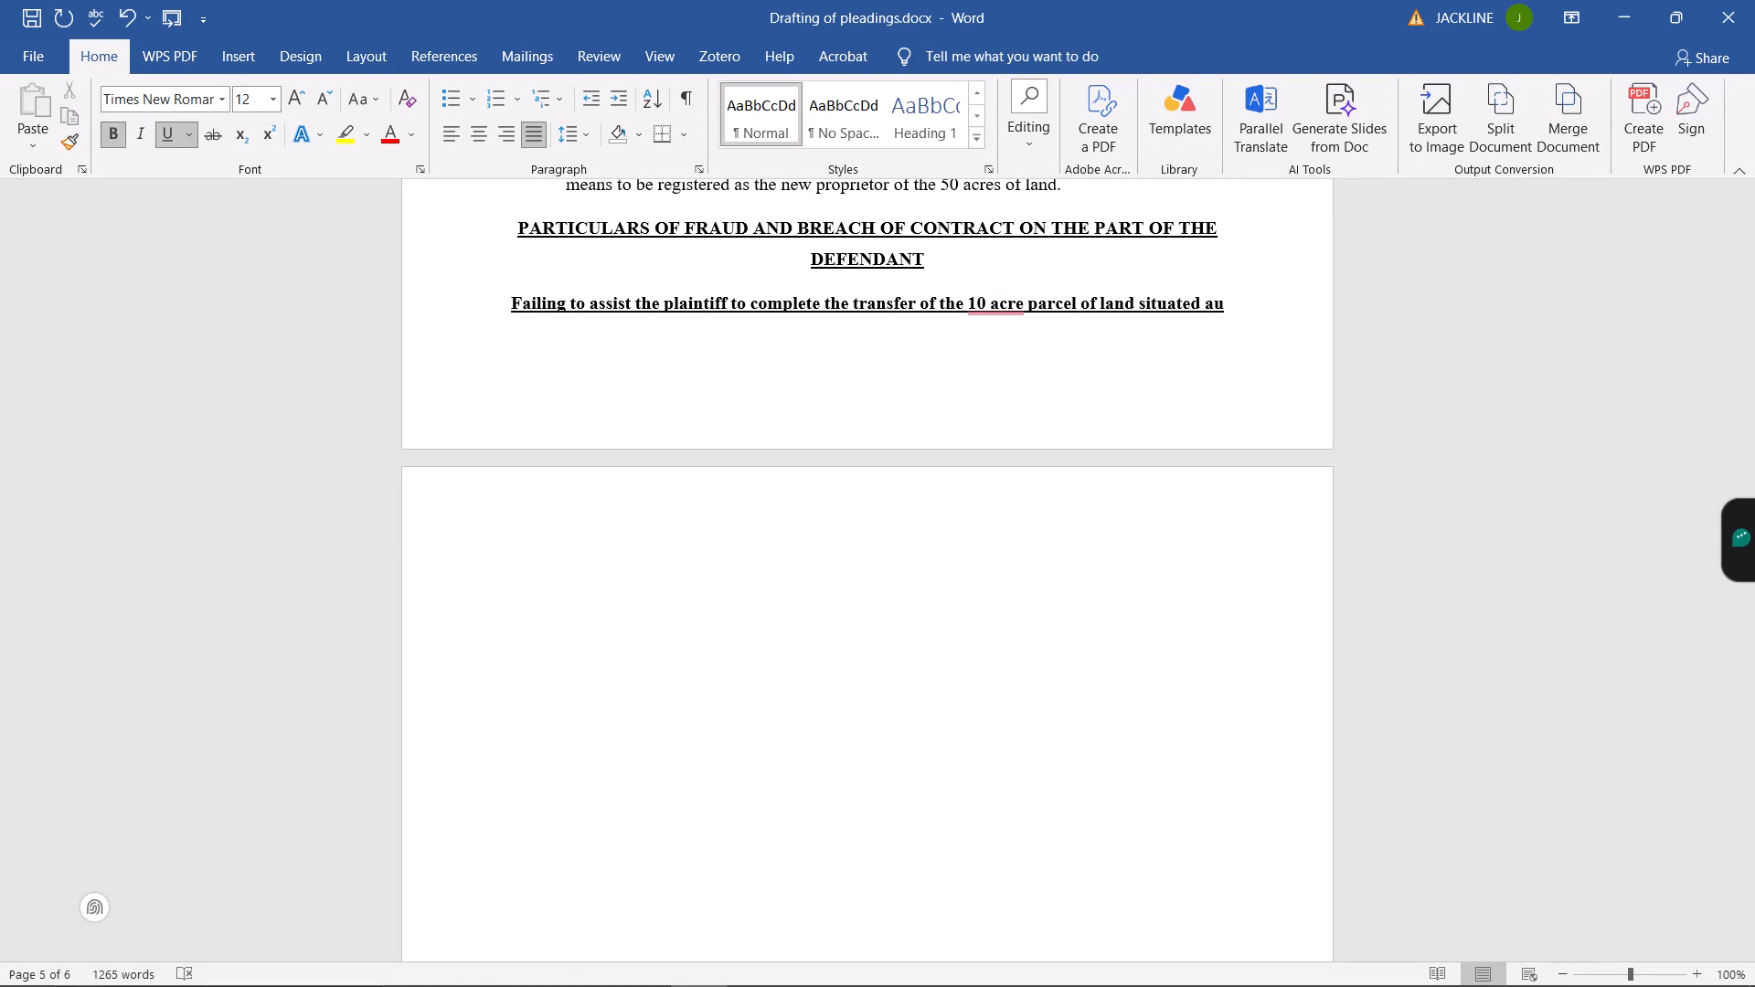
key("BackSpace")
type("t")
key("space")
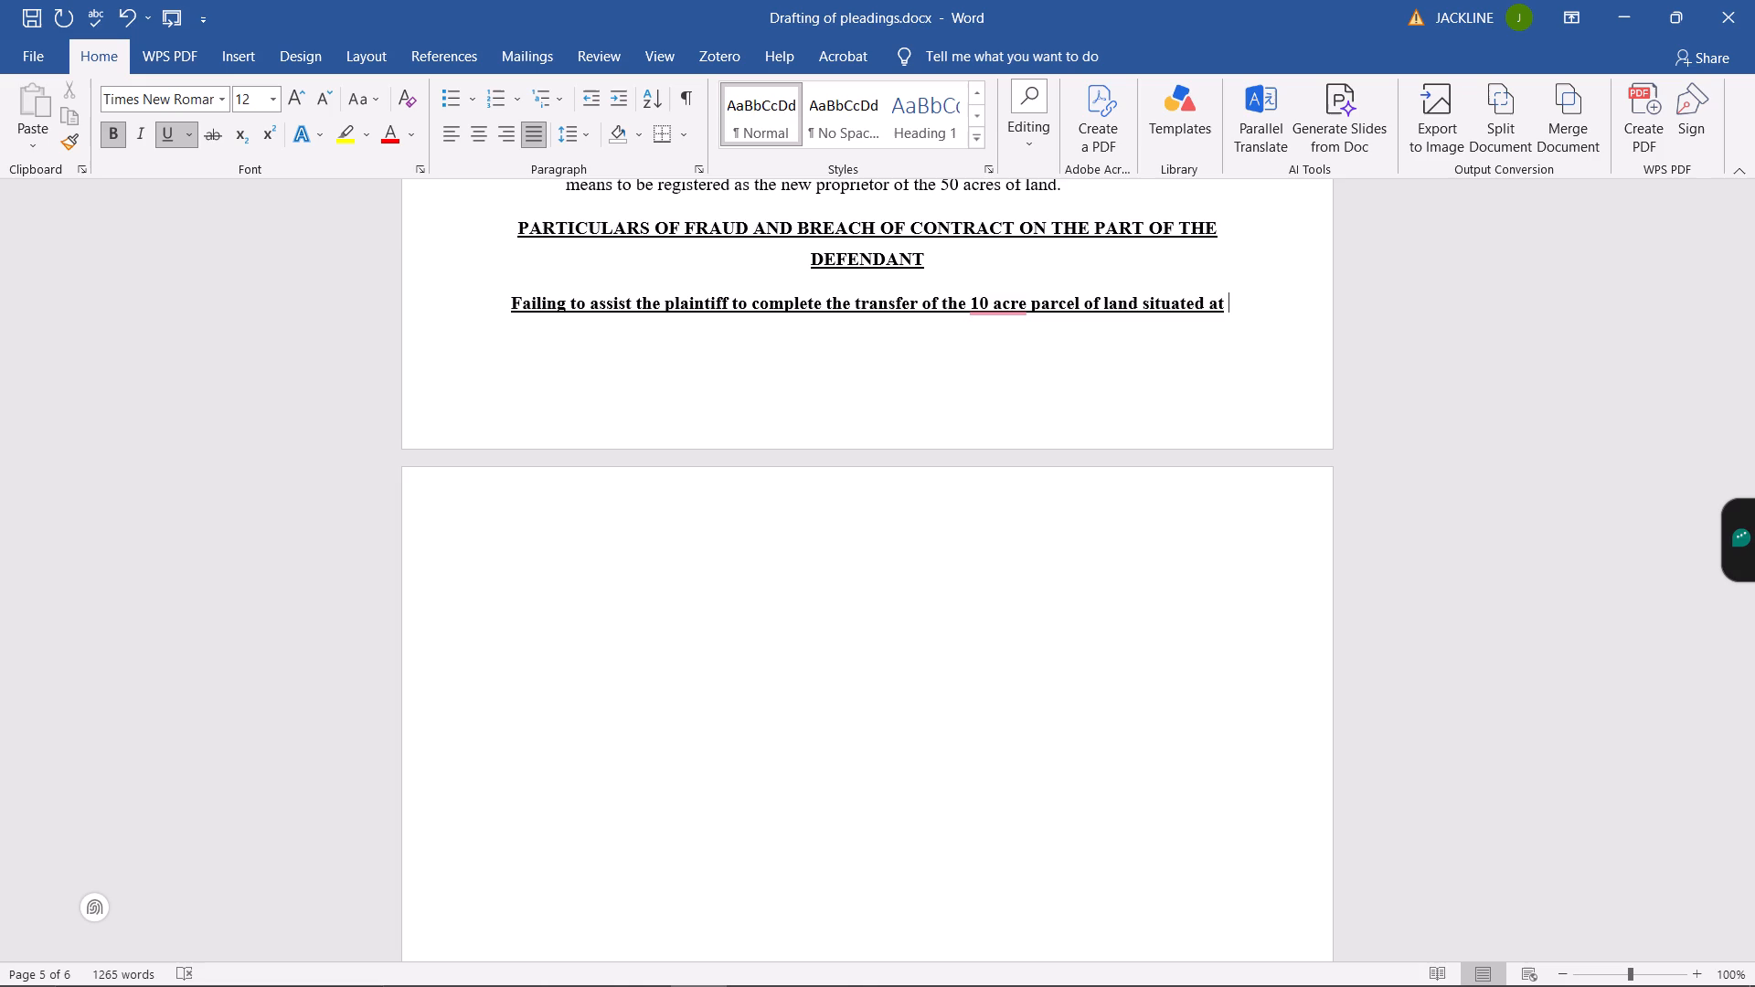
Add the location "Kajiado" after "situated at" in the first particular.
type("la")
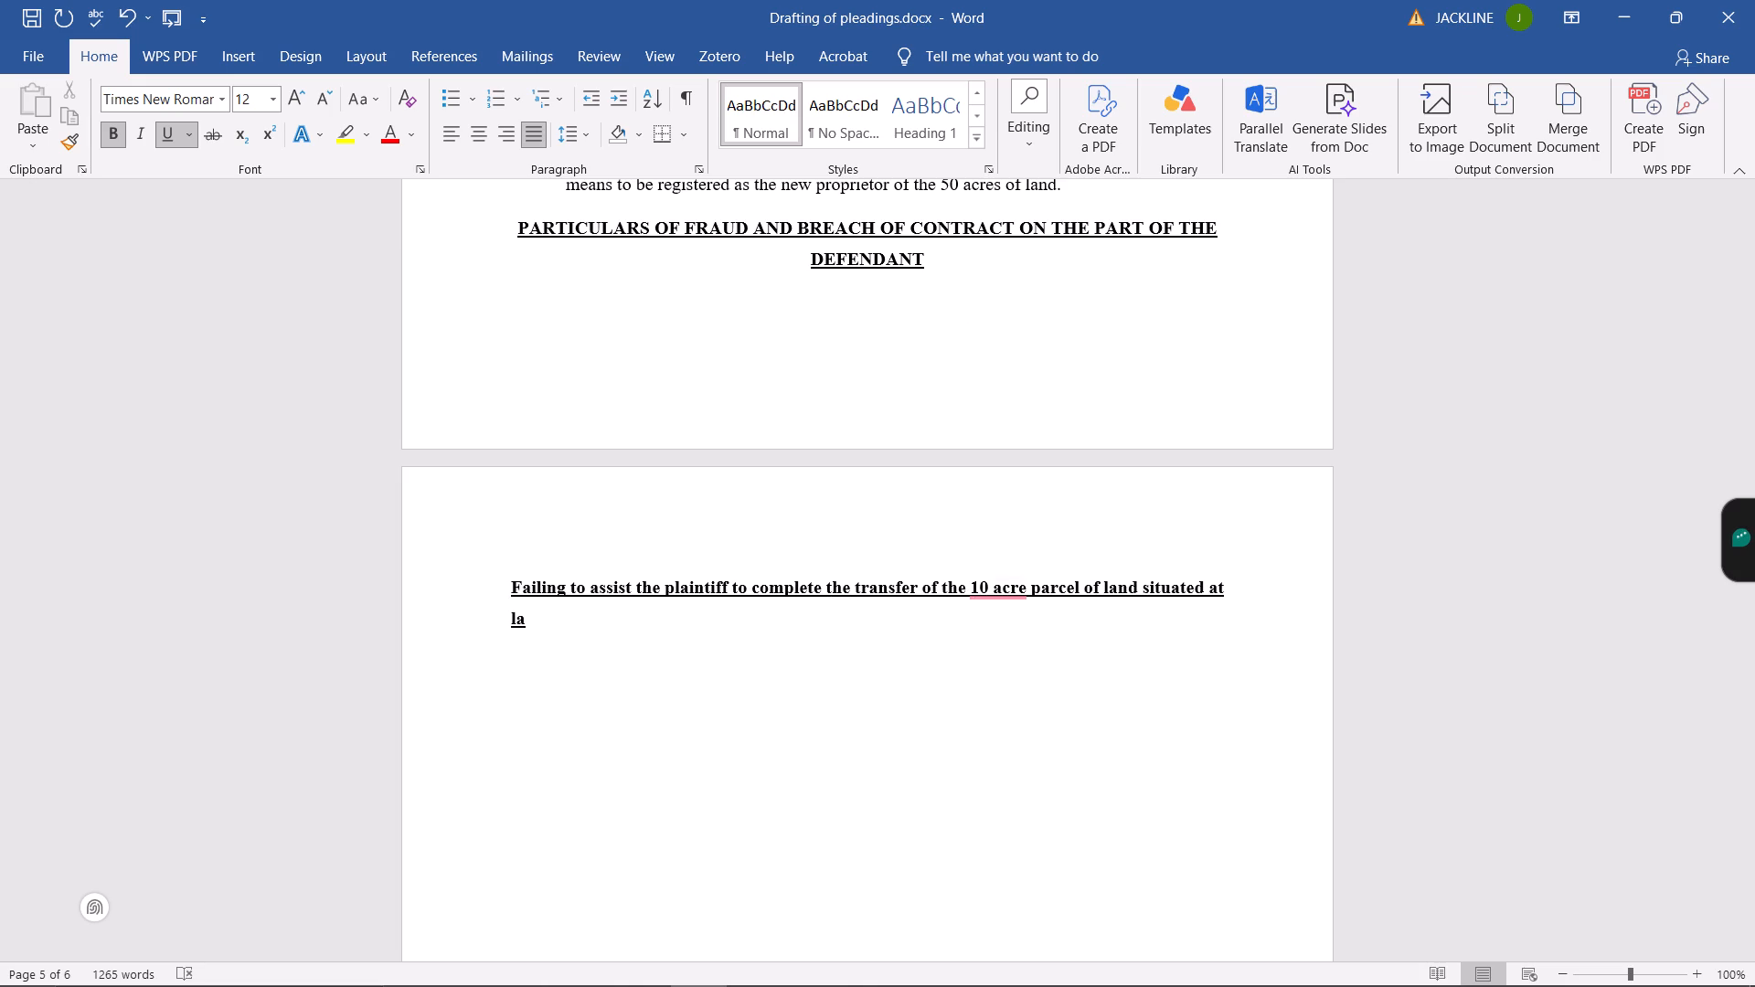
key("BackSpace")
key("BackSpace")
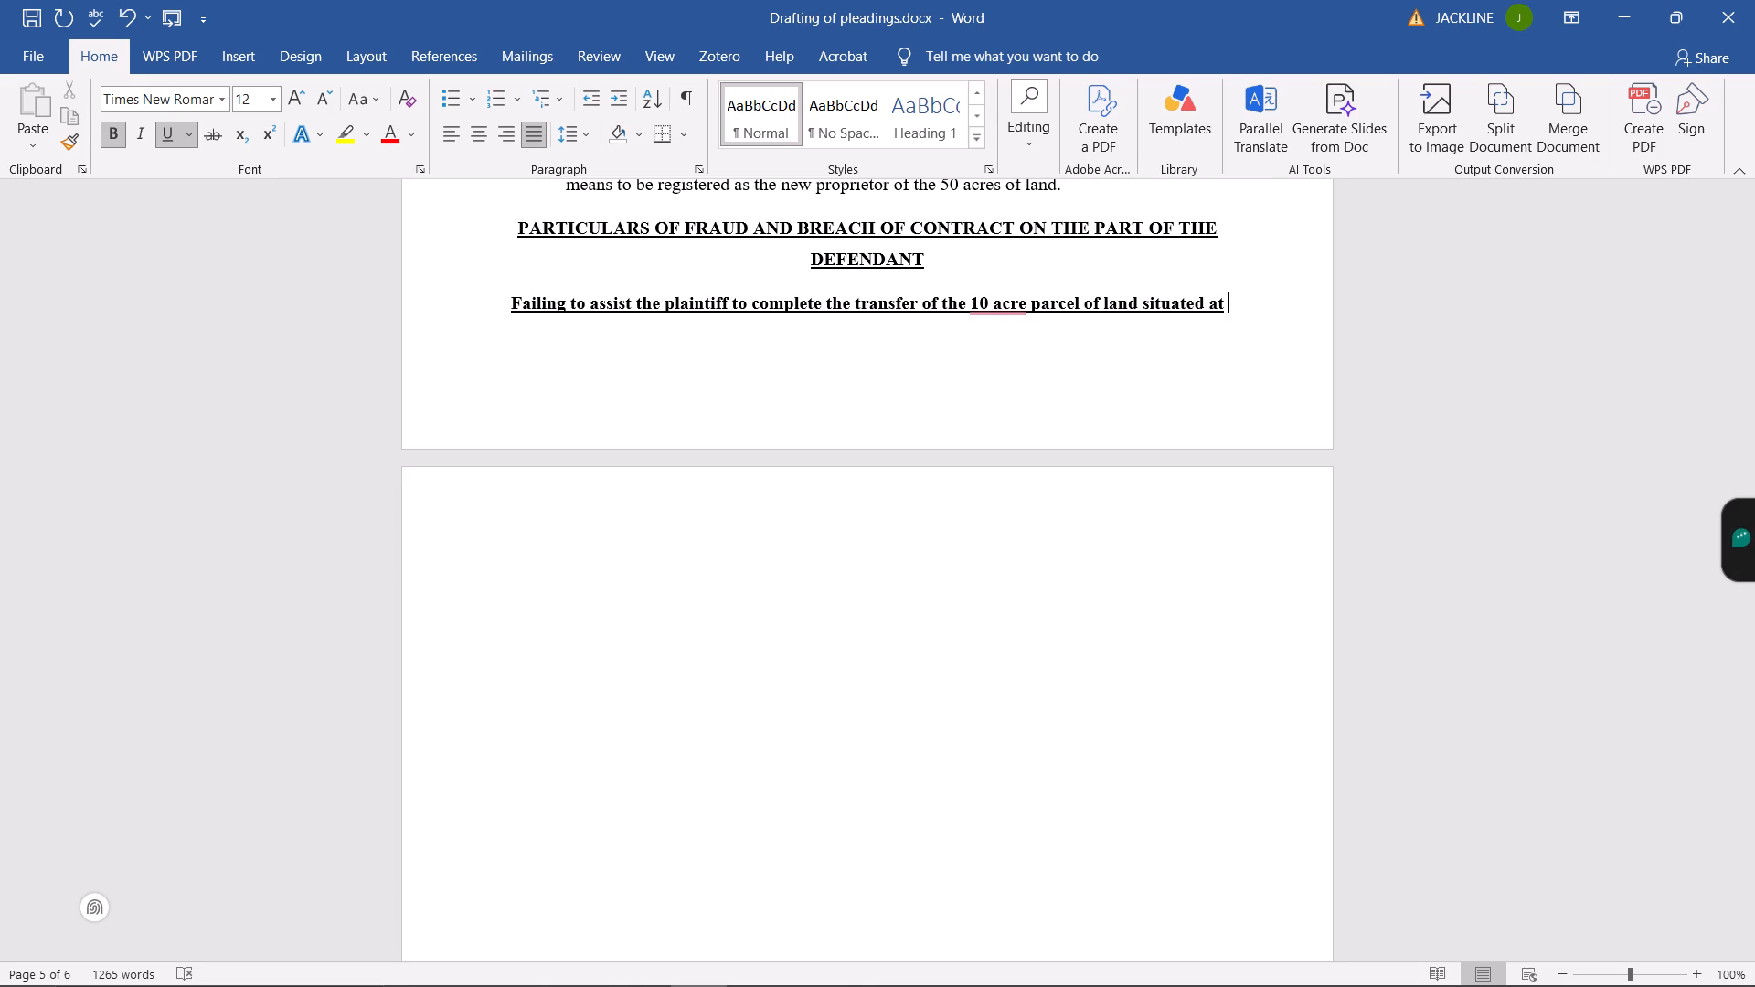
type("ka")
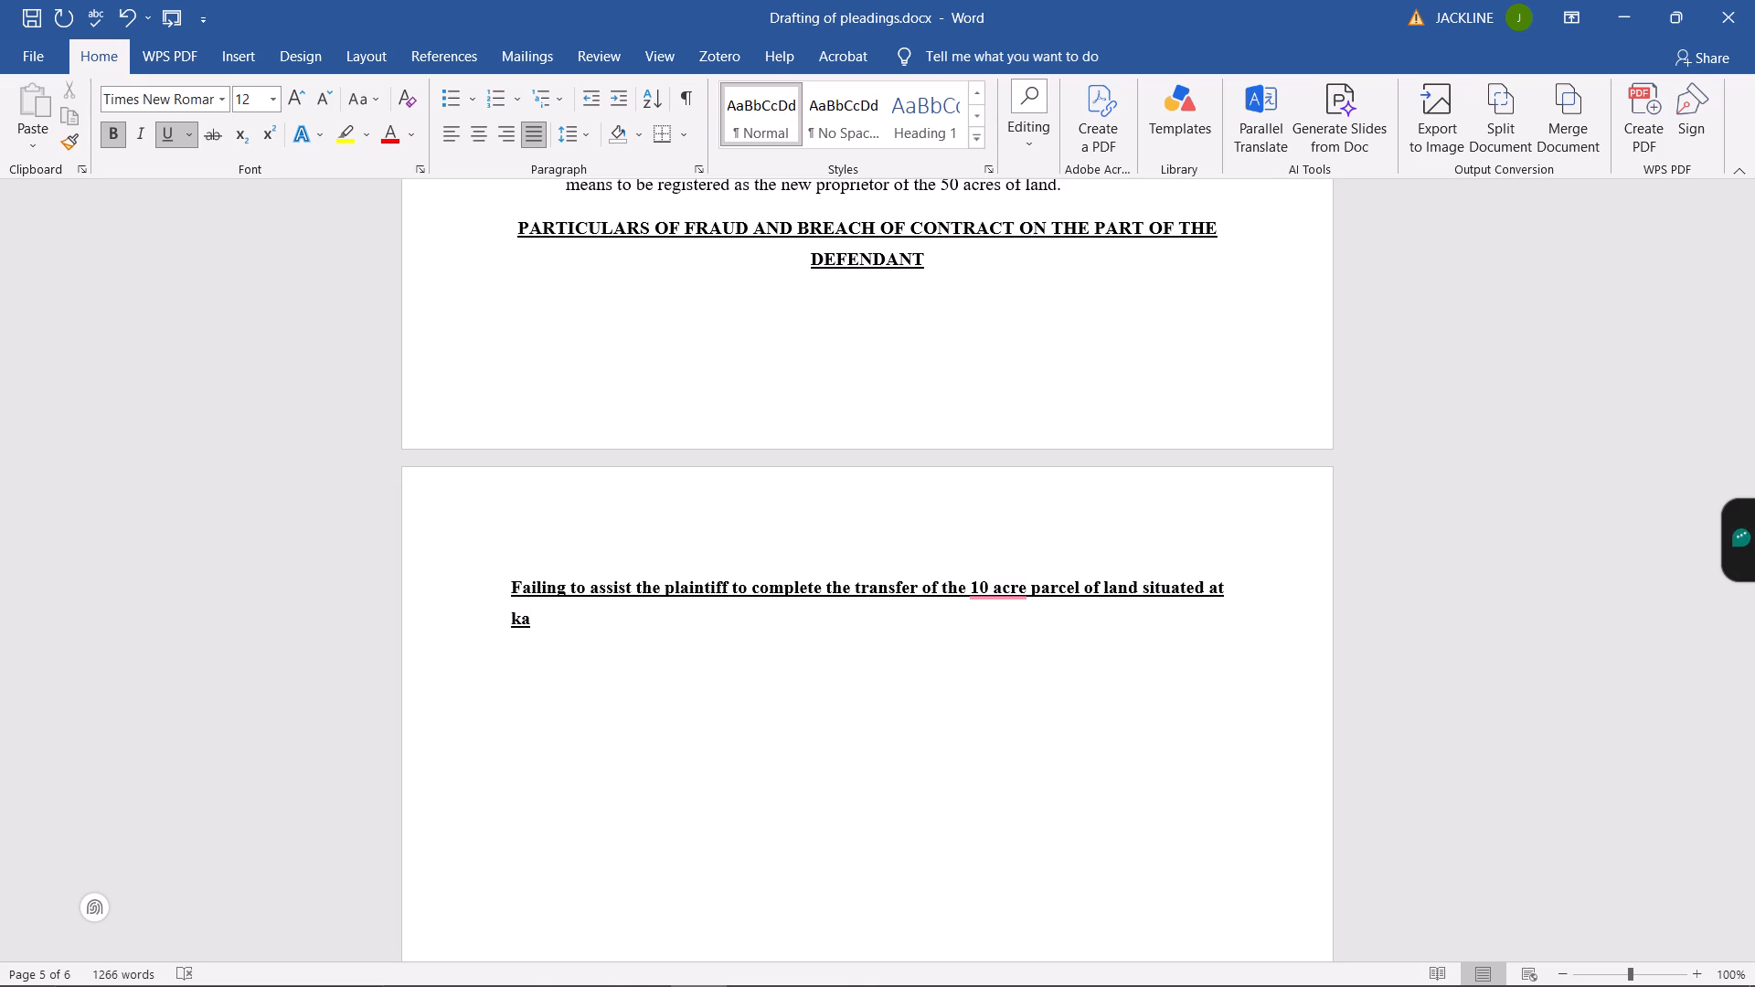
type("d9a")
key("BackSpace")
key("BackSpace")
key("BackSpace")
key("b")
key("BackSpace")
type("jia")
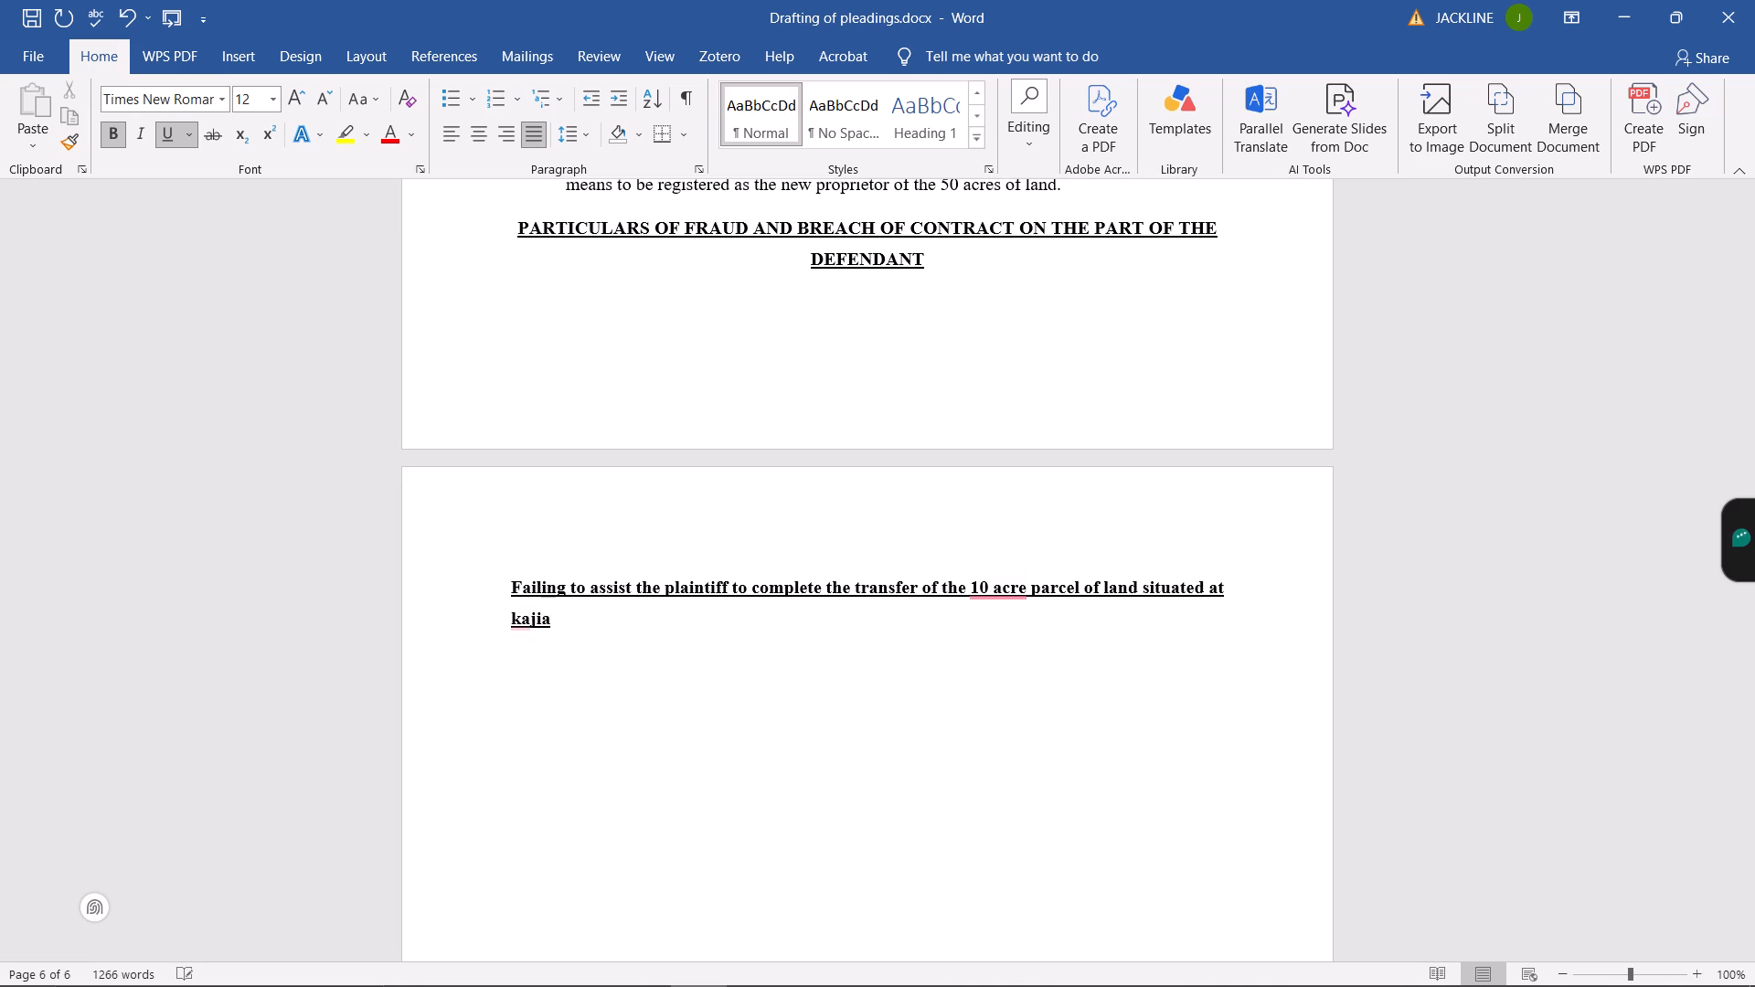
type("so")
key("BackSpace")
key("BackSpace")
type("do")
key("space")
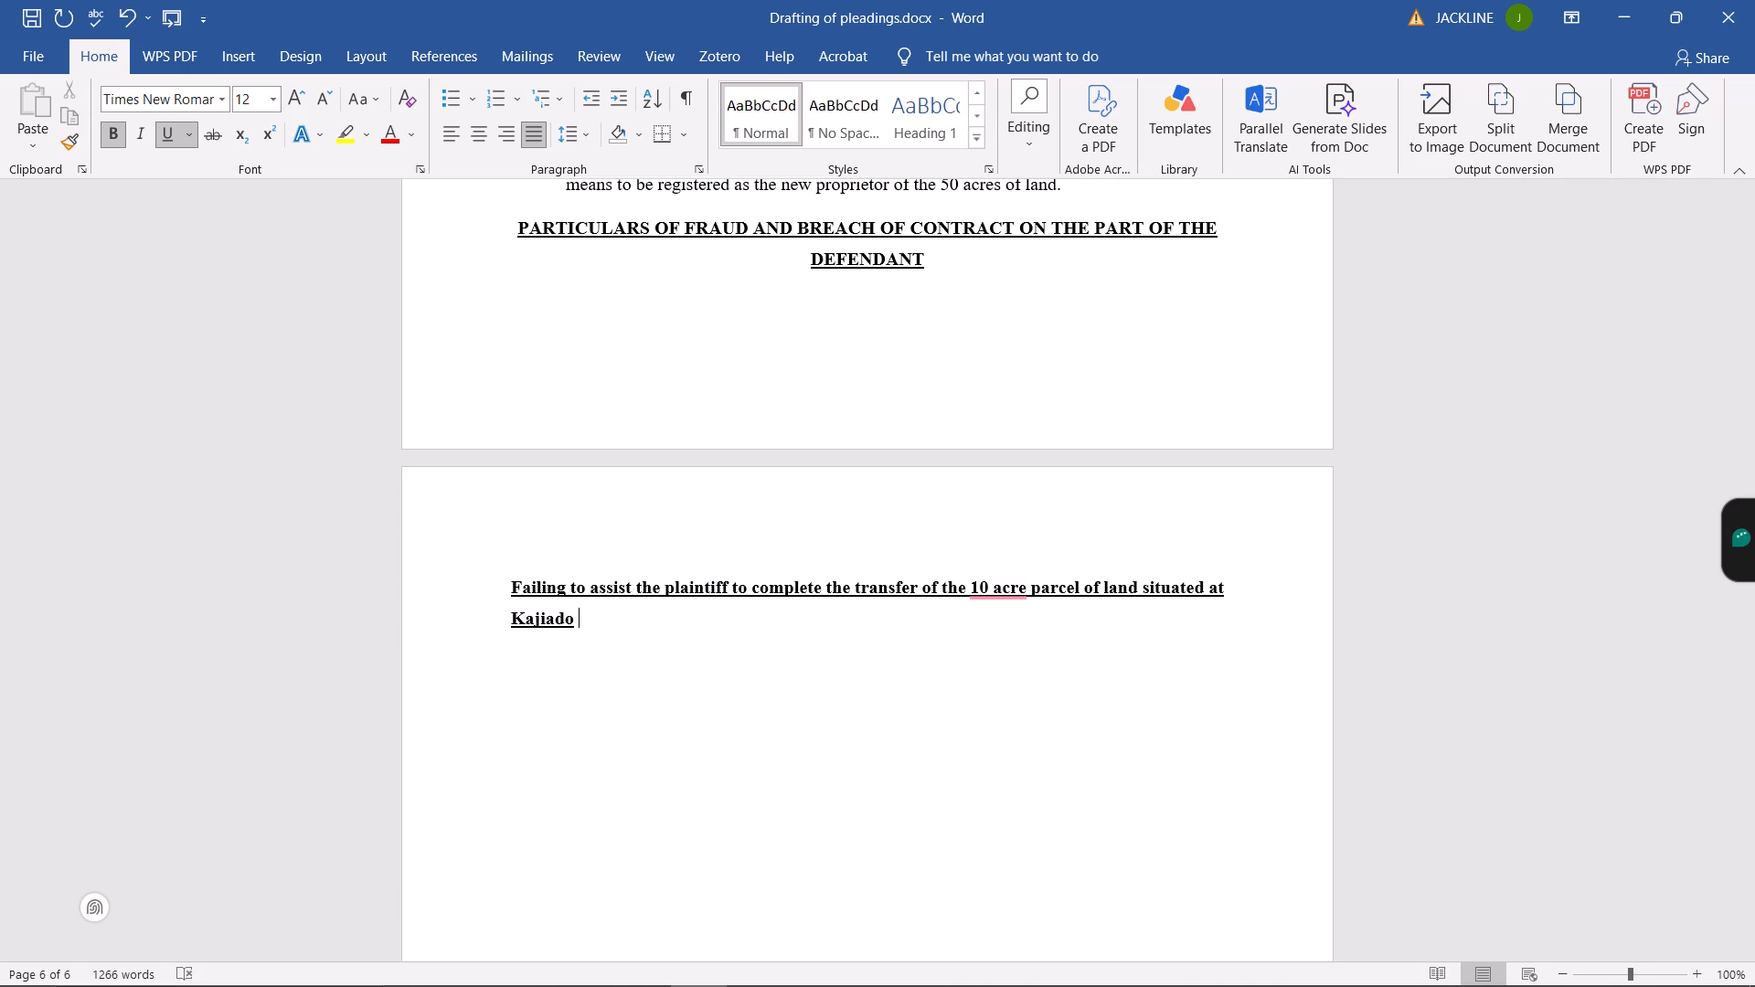
Continue the first particular with "within the" after "Kajiado".
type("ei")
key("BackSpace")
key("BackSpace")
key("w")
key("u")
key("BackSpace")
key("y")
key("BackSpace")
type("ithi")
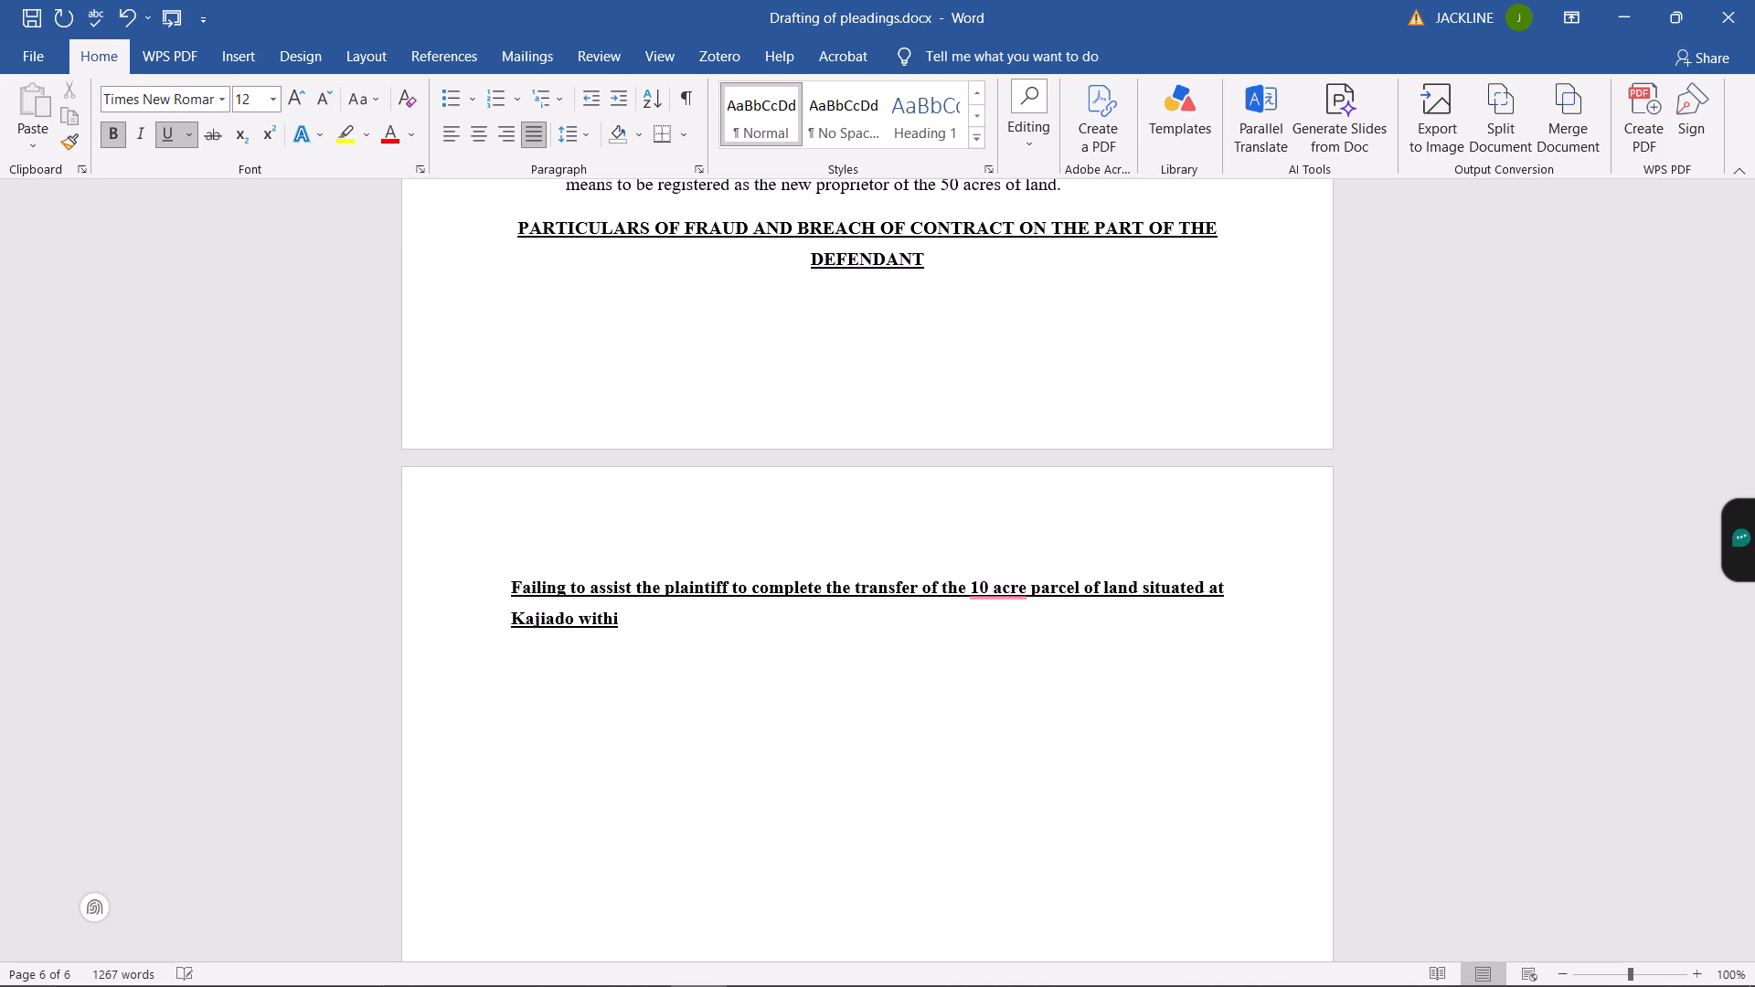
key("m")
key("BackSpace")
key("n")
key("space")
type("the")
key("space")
Complete the first particular with "republic of kenya" after "within the".
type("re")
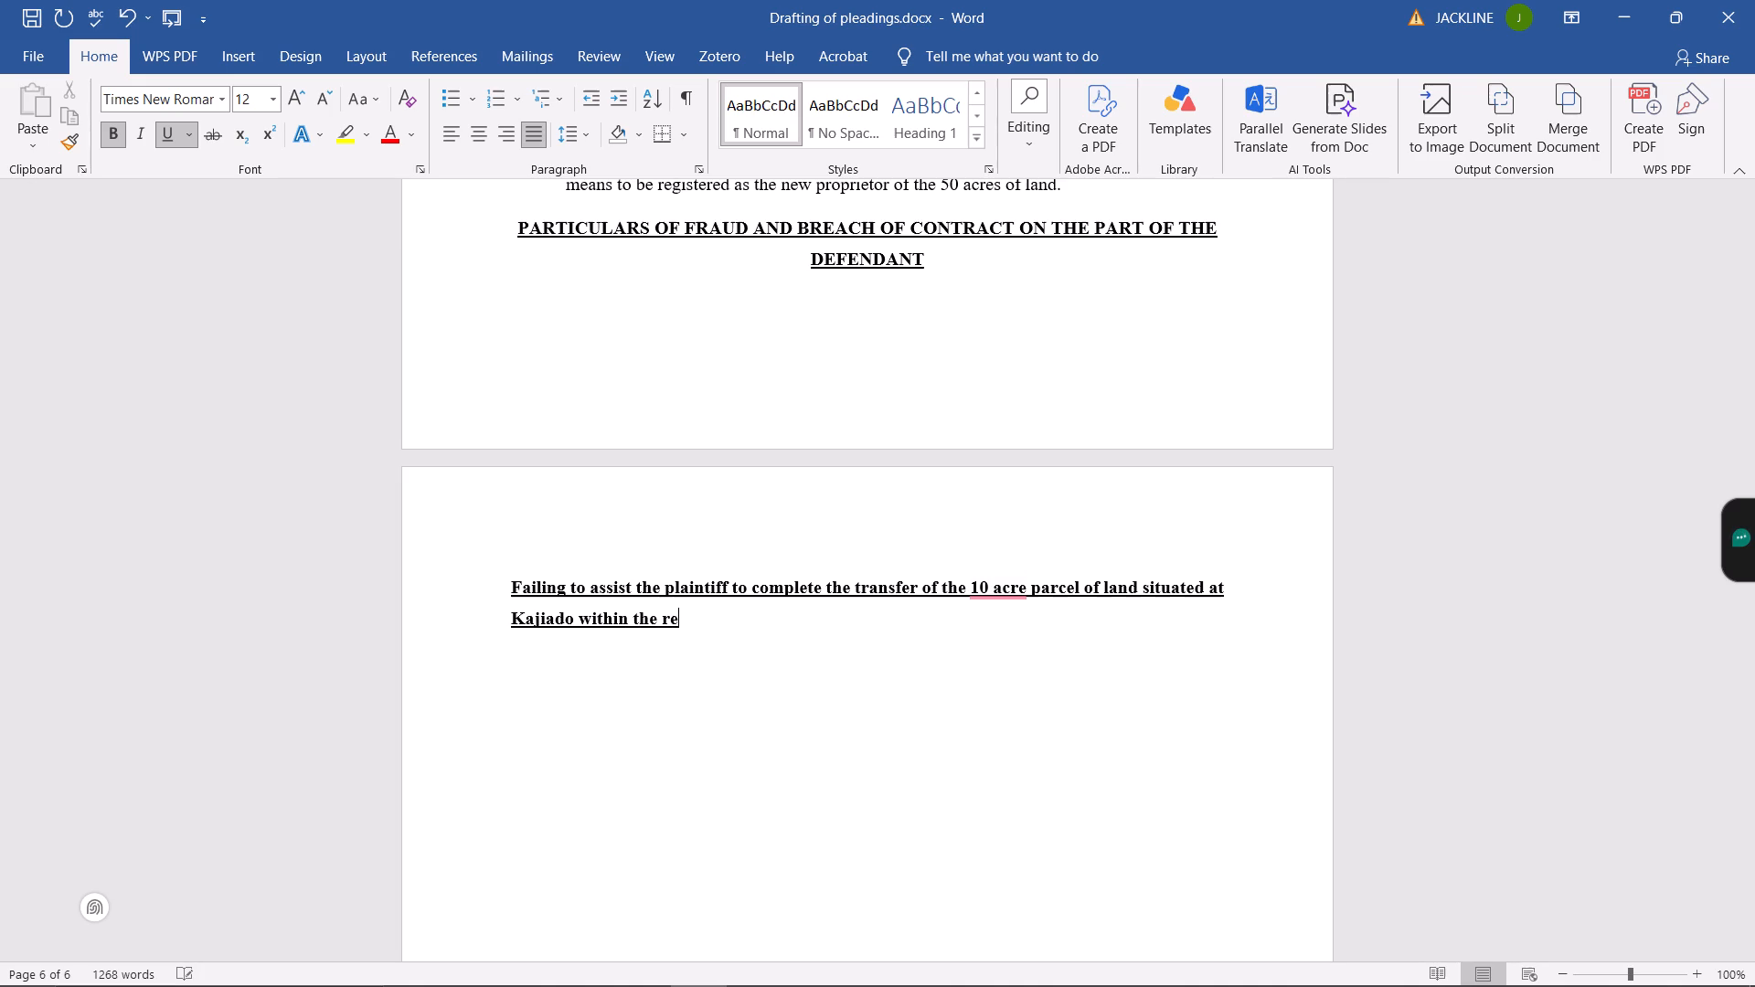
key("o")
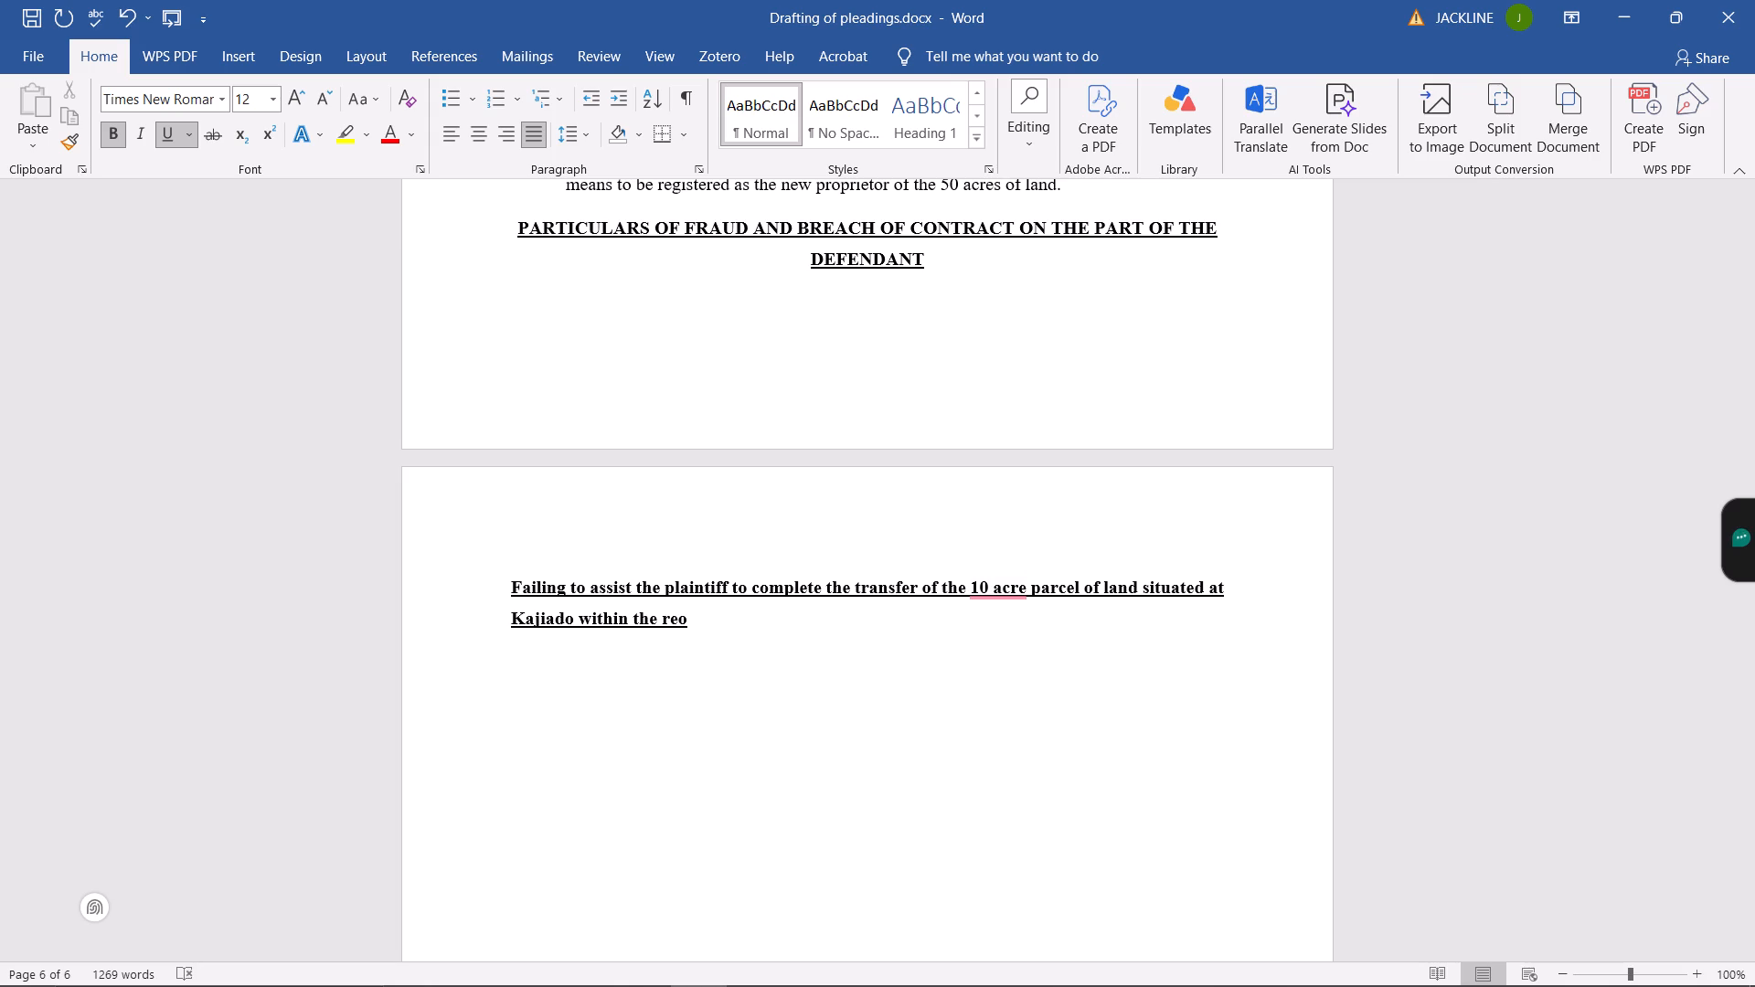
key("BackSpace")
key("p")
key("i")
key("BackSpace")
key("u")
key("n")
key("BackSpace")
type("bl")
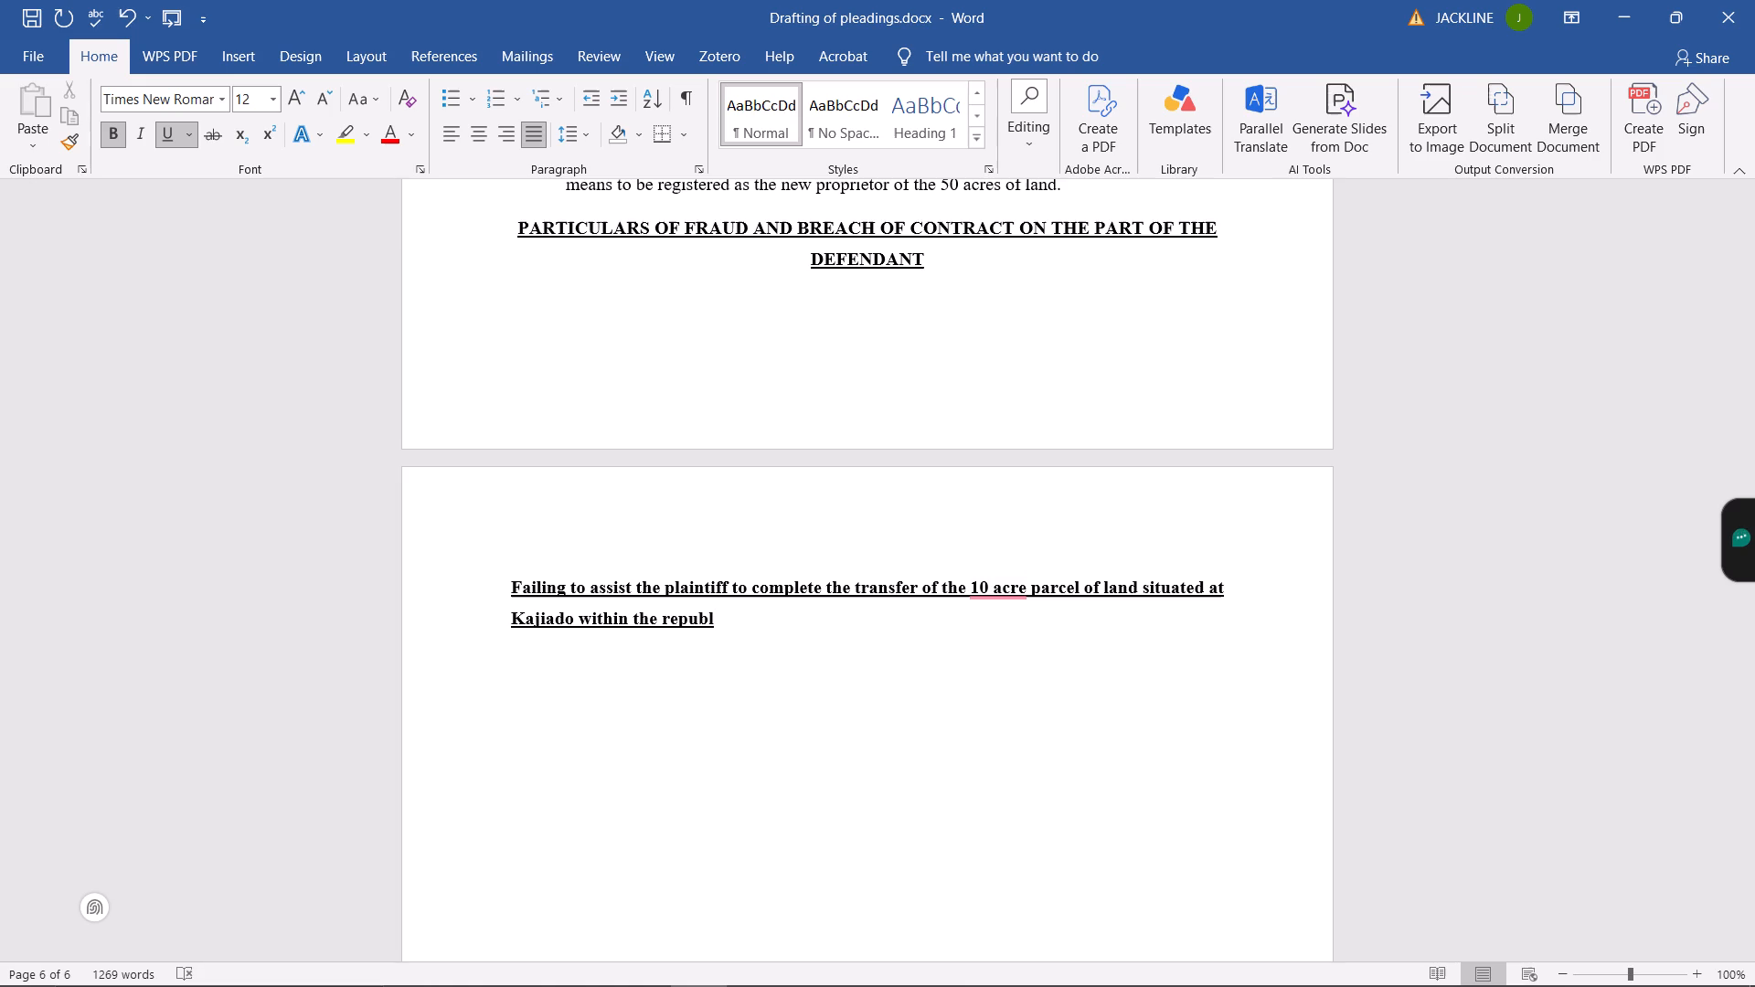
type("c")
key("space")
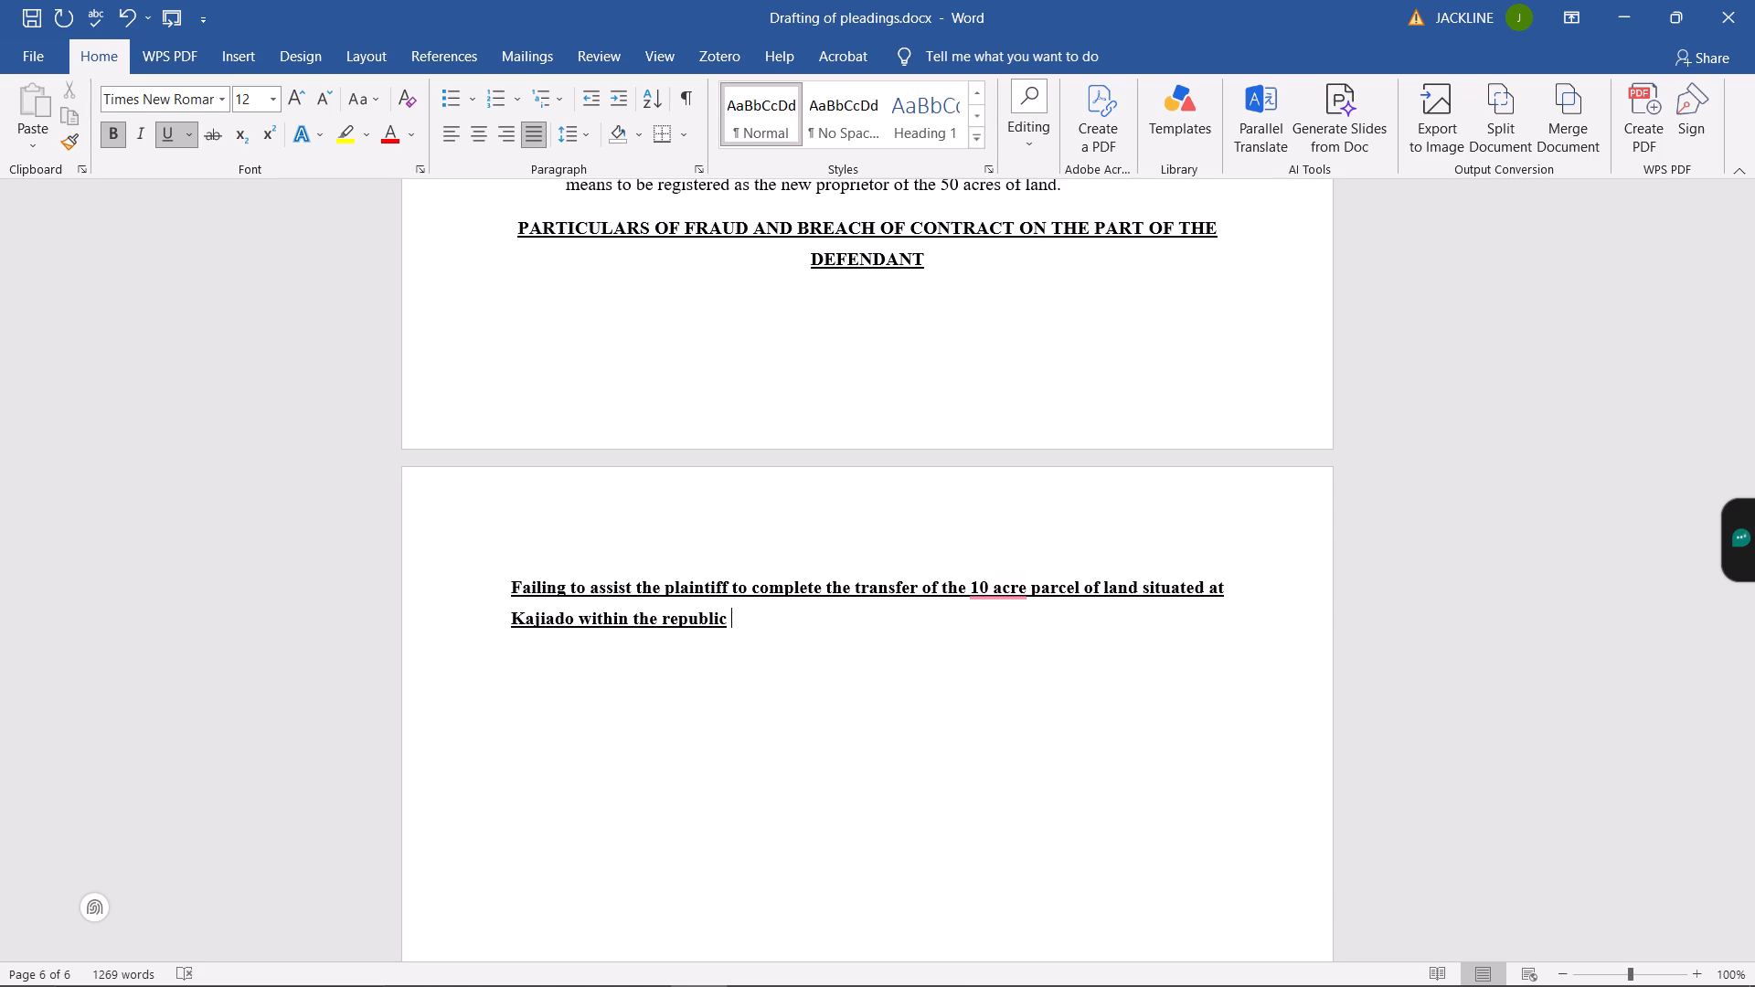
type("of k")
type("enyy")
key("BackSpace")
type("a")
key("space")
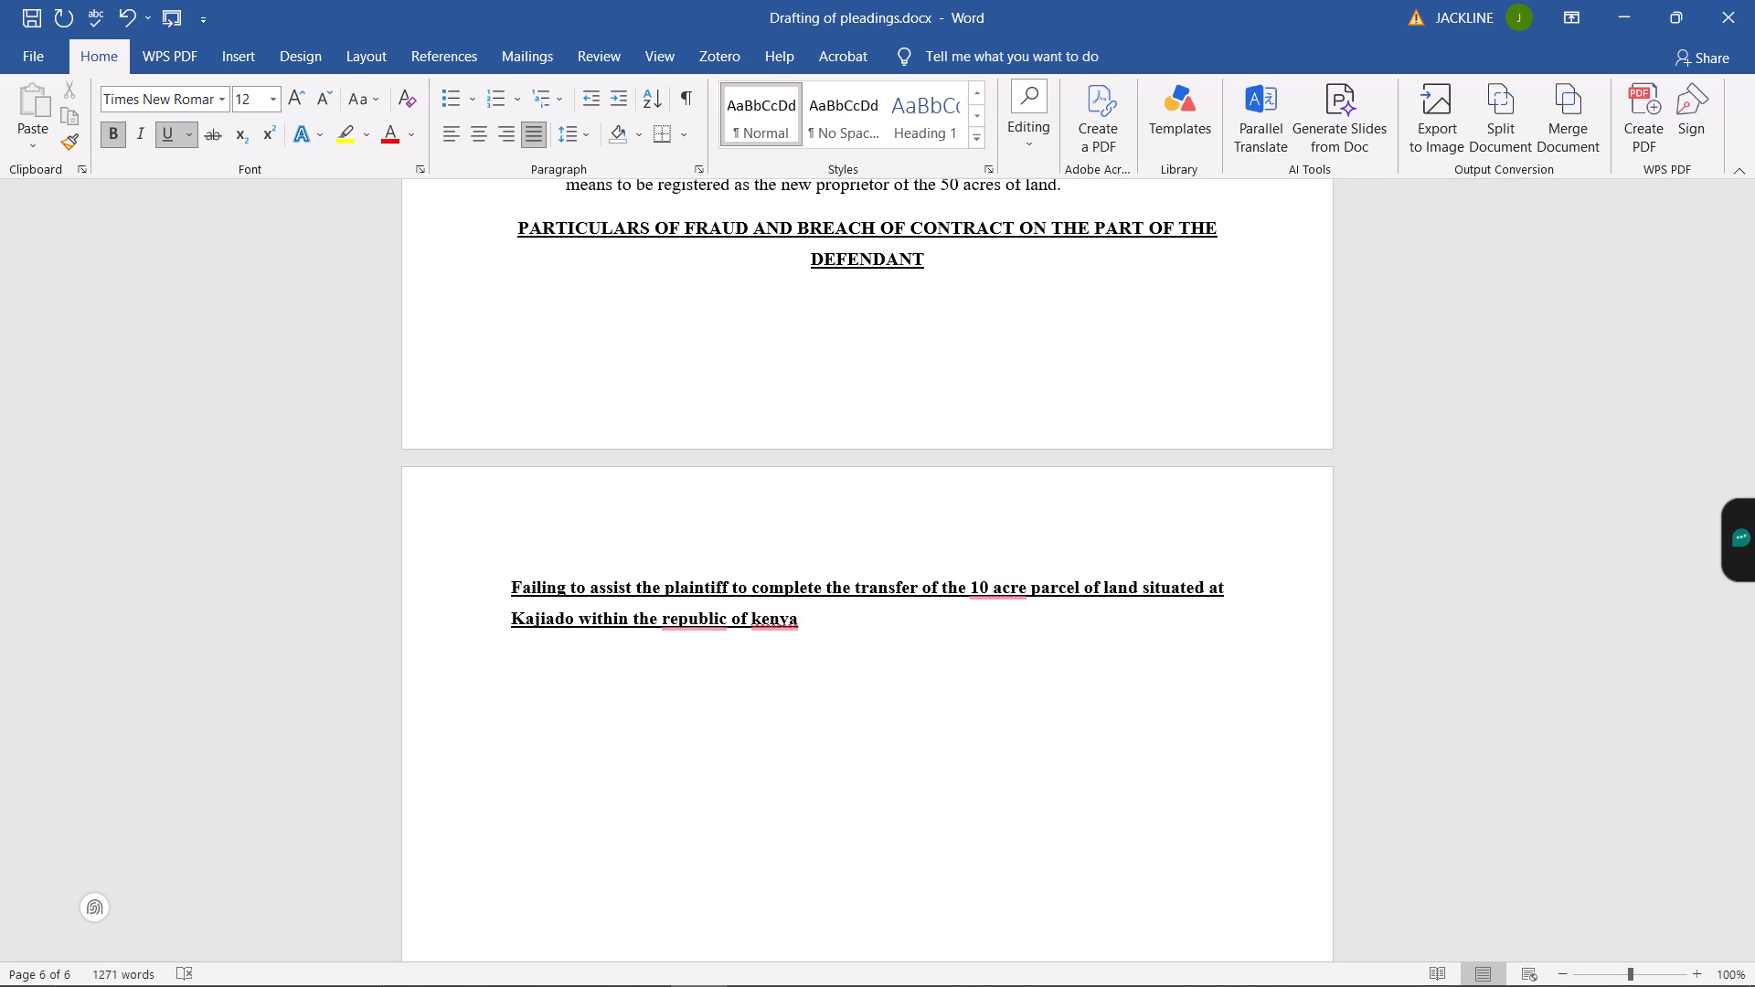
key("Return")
Remove the bold and underline formatting from the whole first particular.
left_click(848, 609)
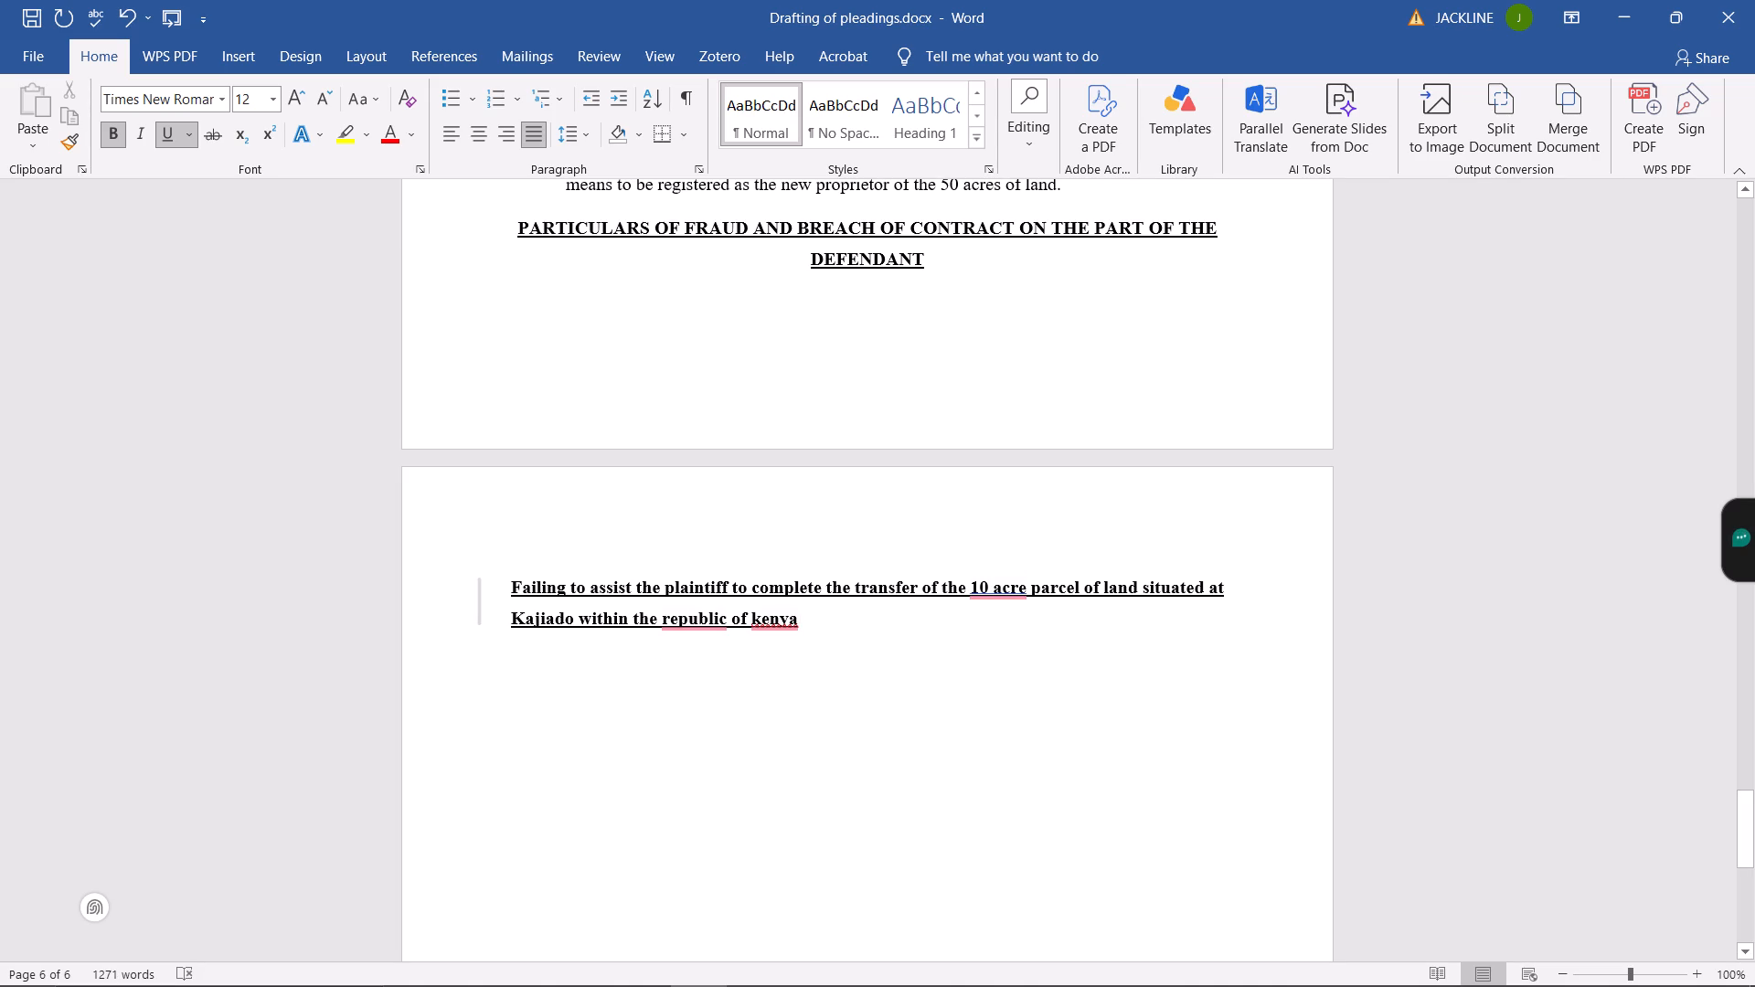
left_click_drag(824, 631, 575, 578)
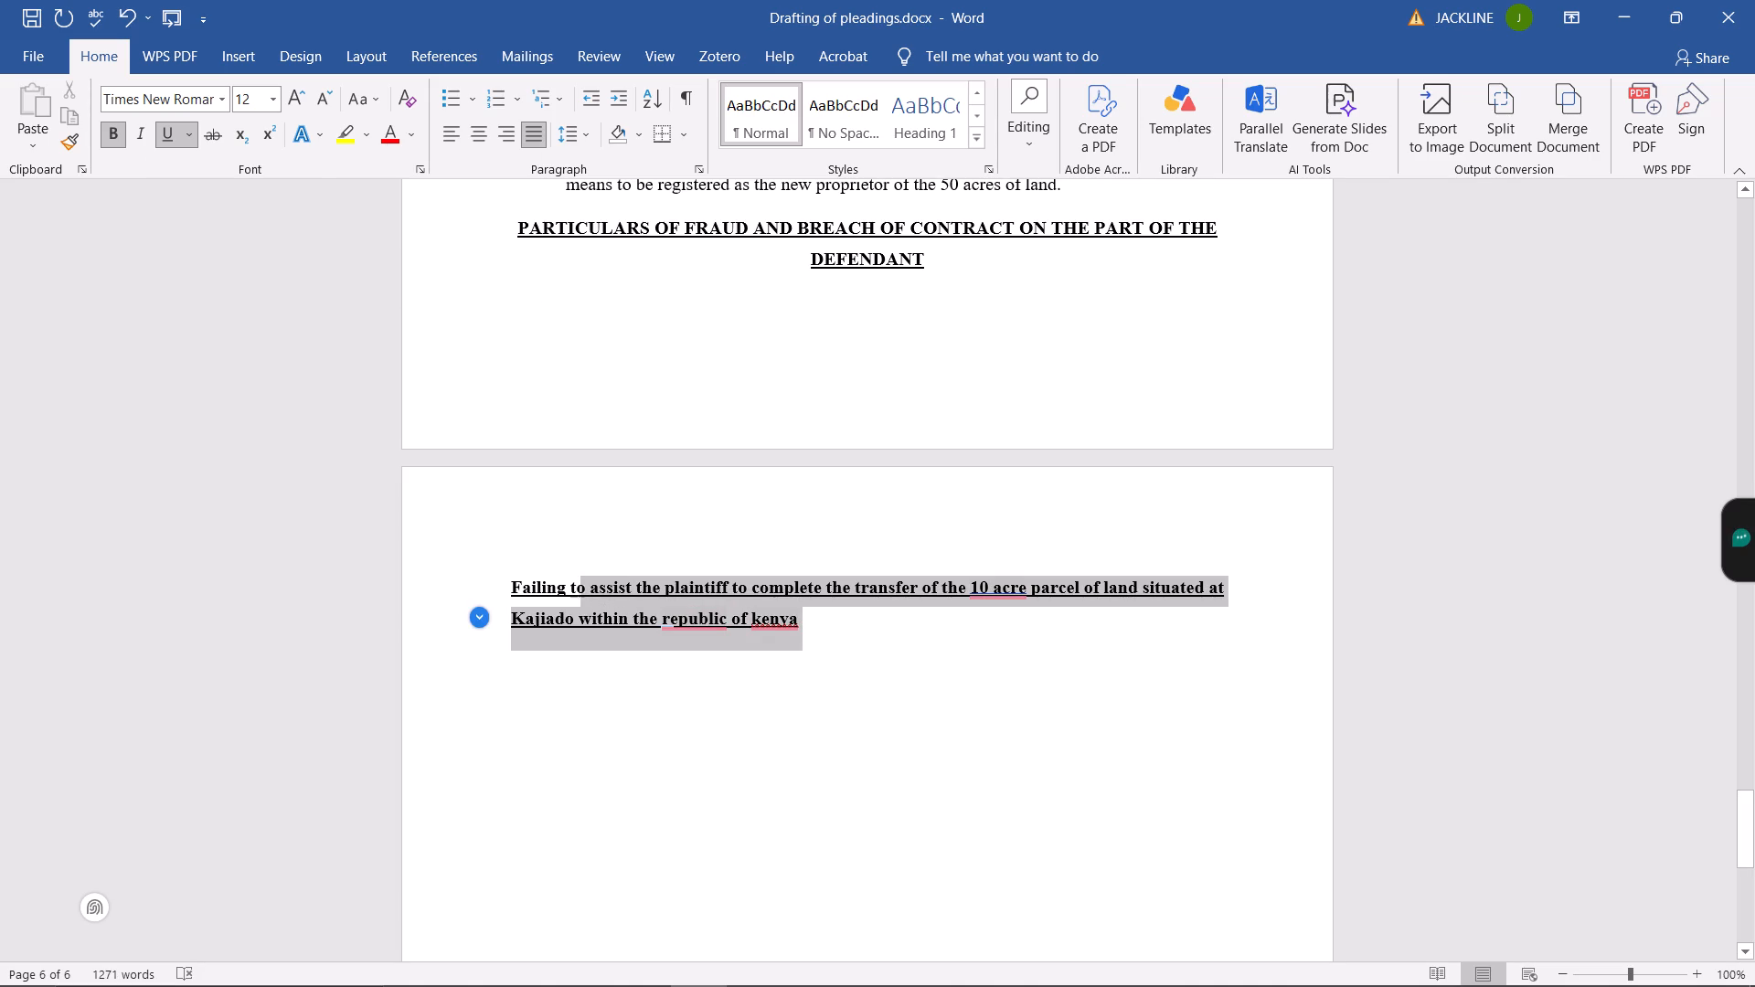
left_click_drag(575, 578, 463, 560)
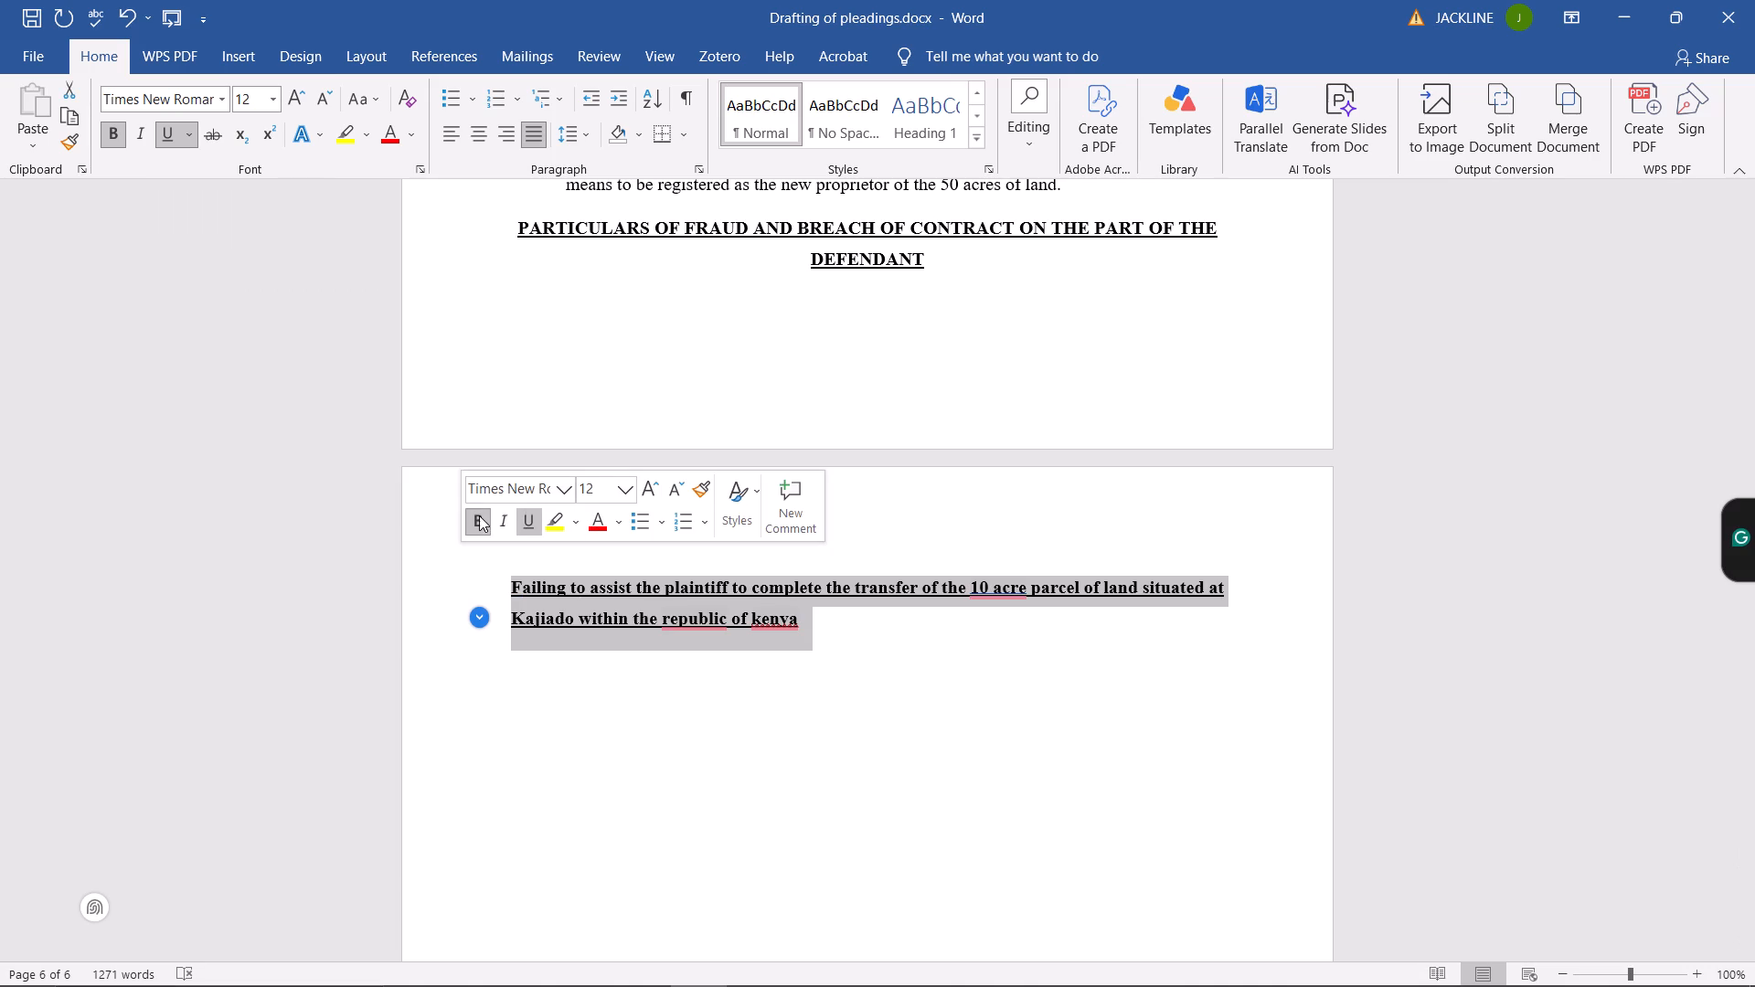
left_click(479, 515)
left_click(532, 517)
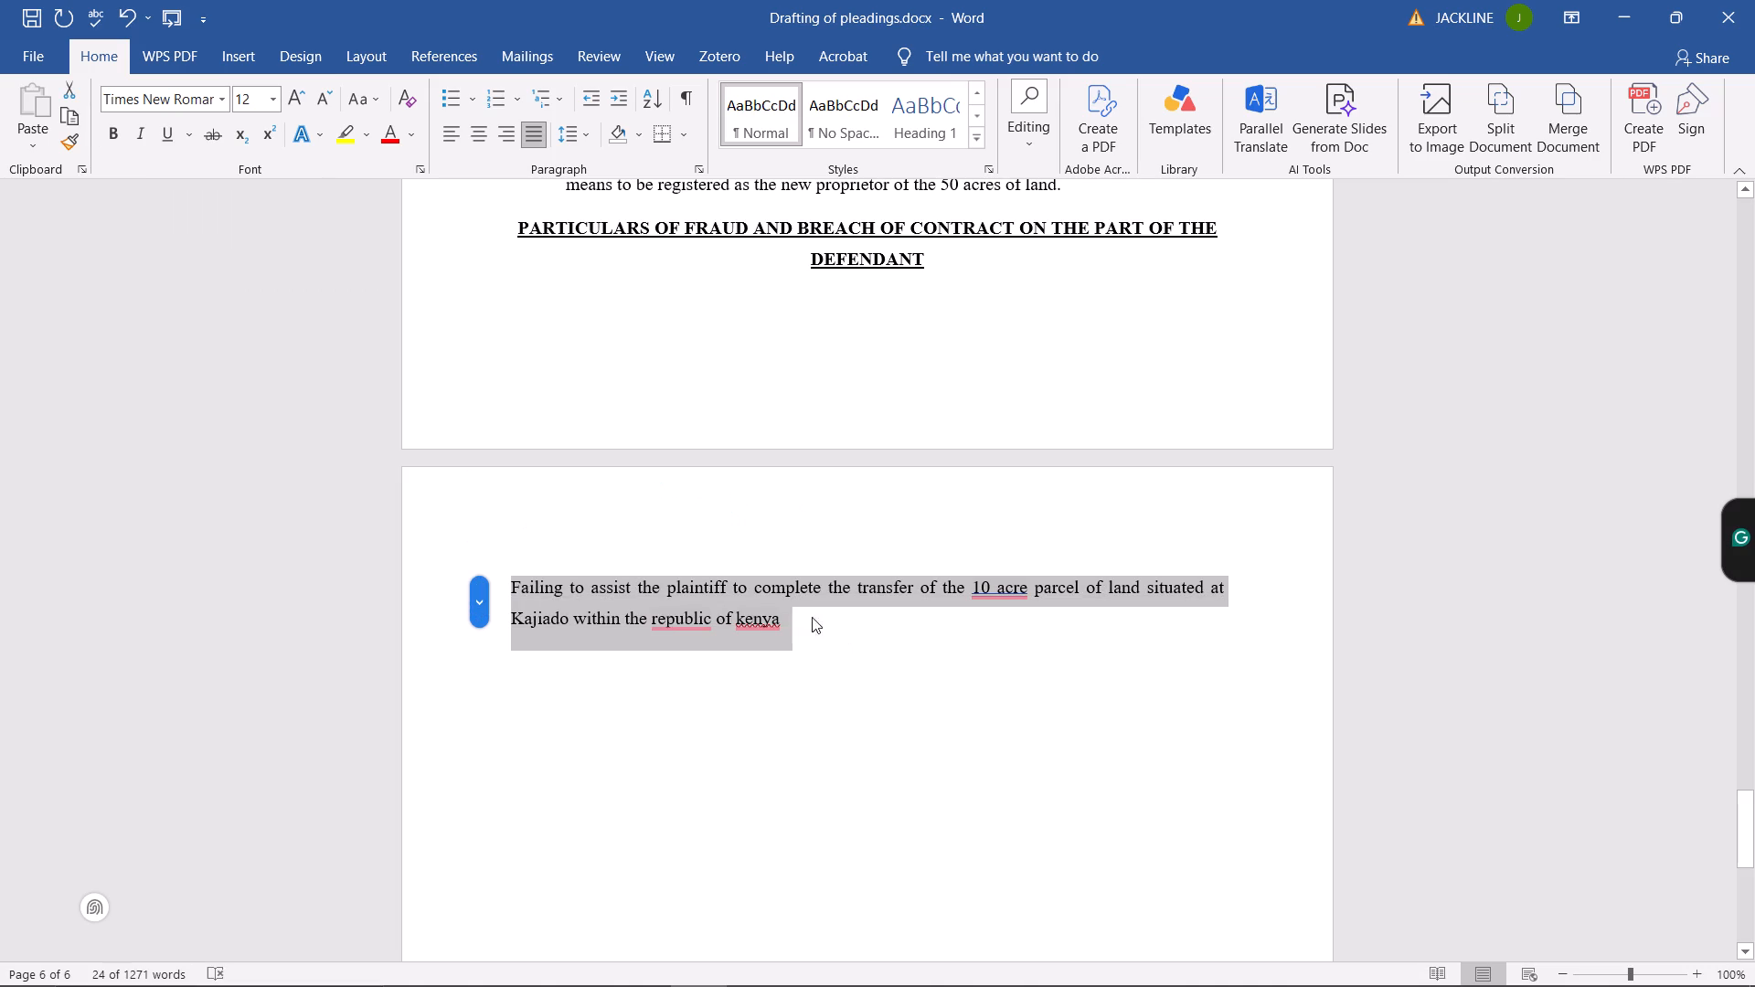
Apply the suggested writing corrections "Kenya", "Republic", "10-acre" and "in completing" in the first particular.
left_click(798, 599)
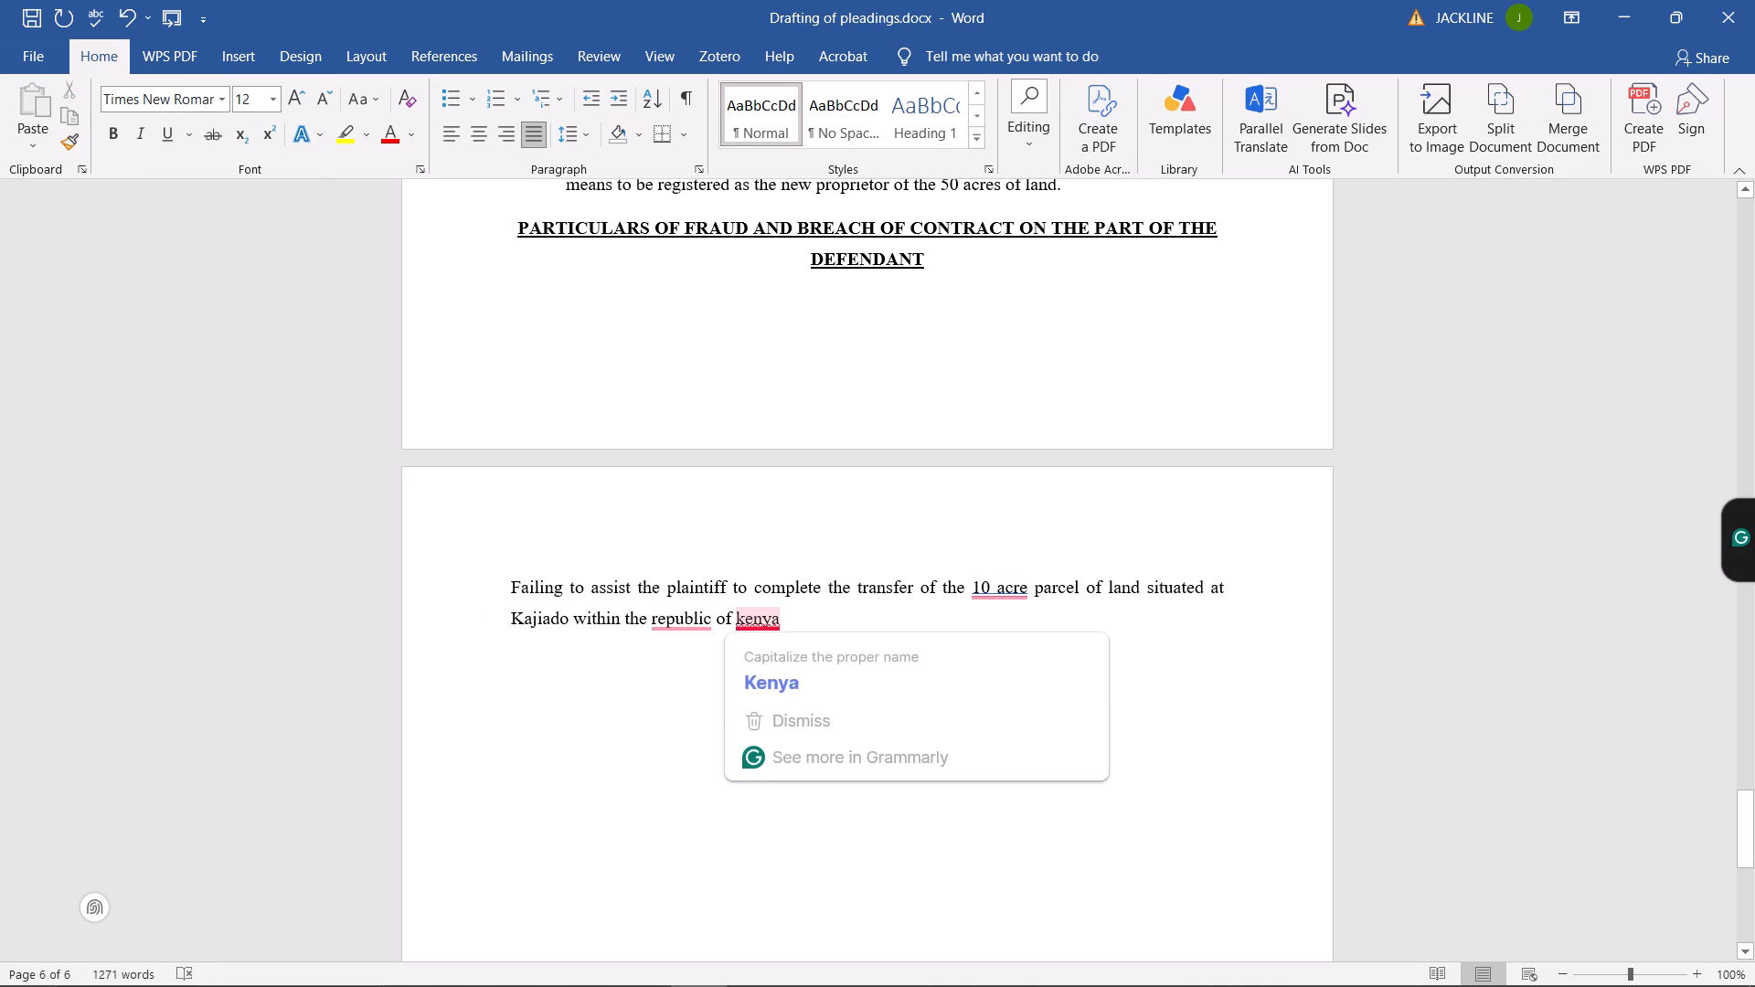
left_click(773, 656)
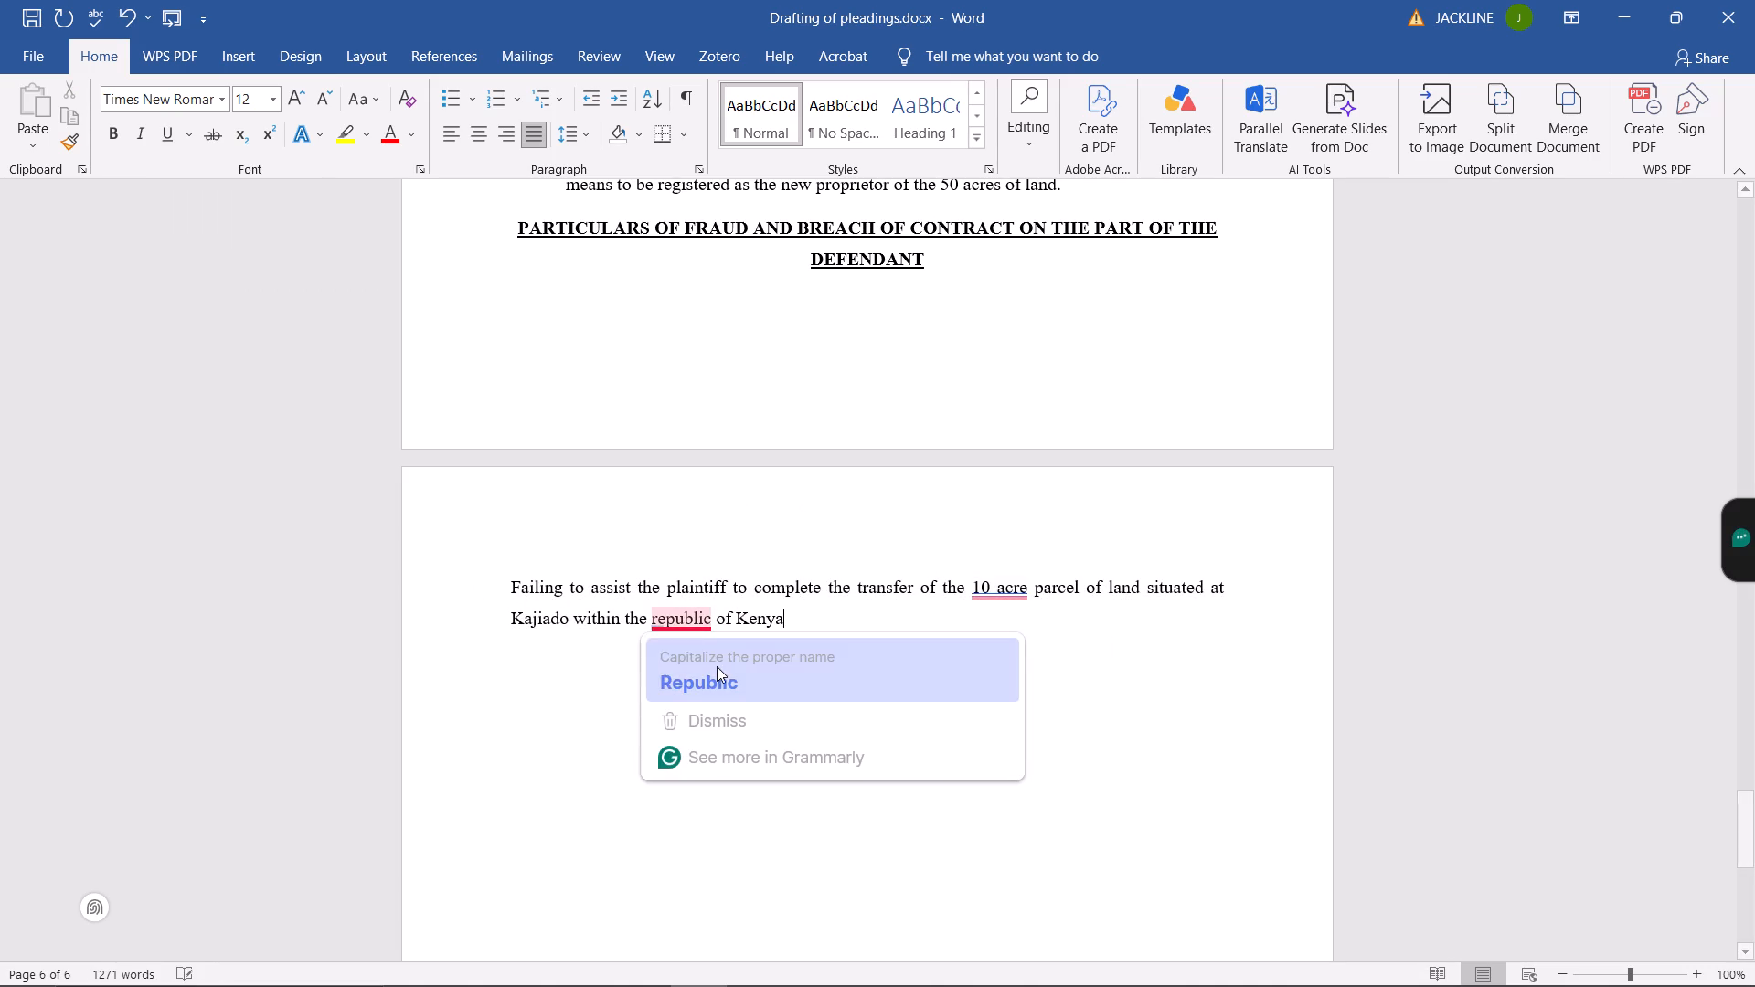
left_click(718, 666)
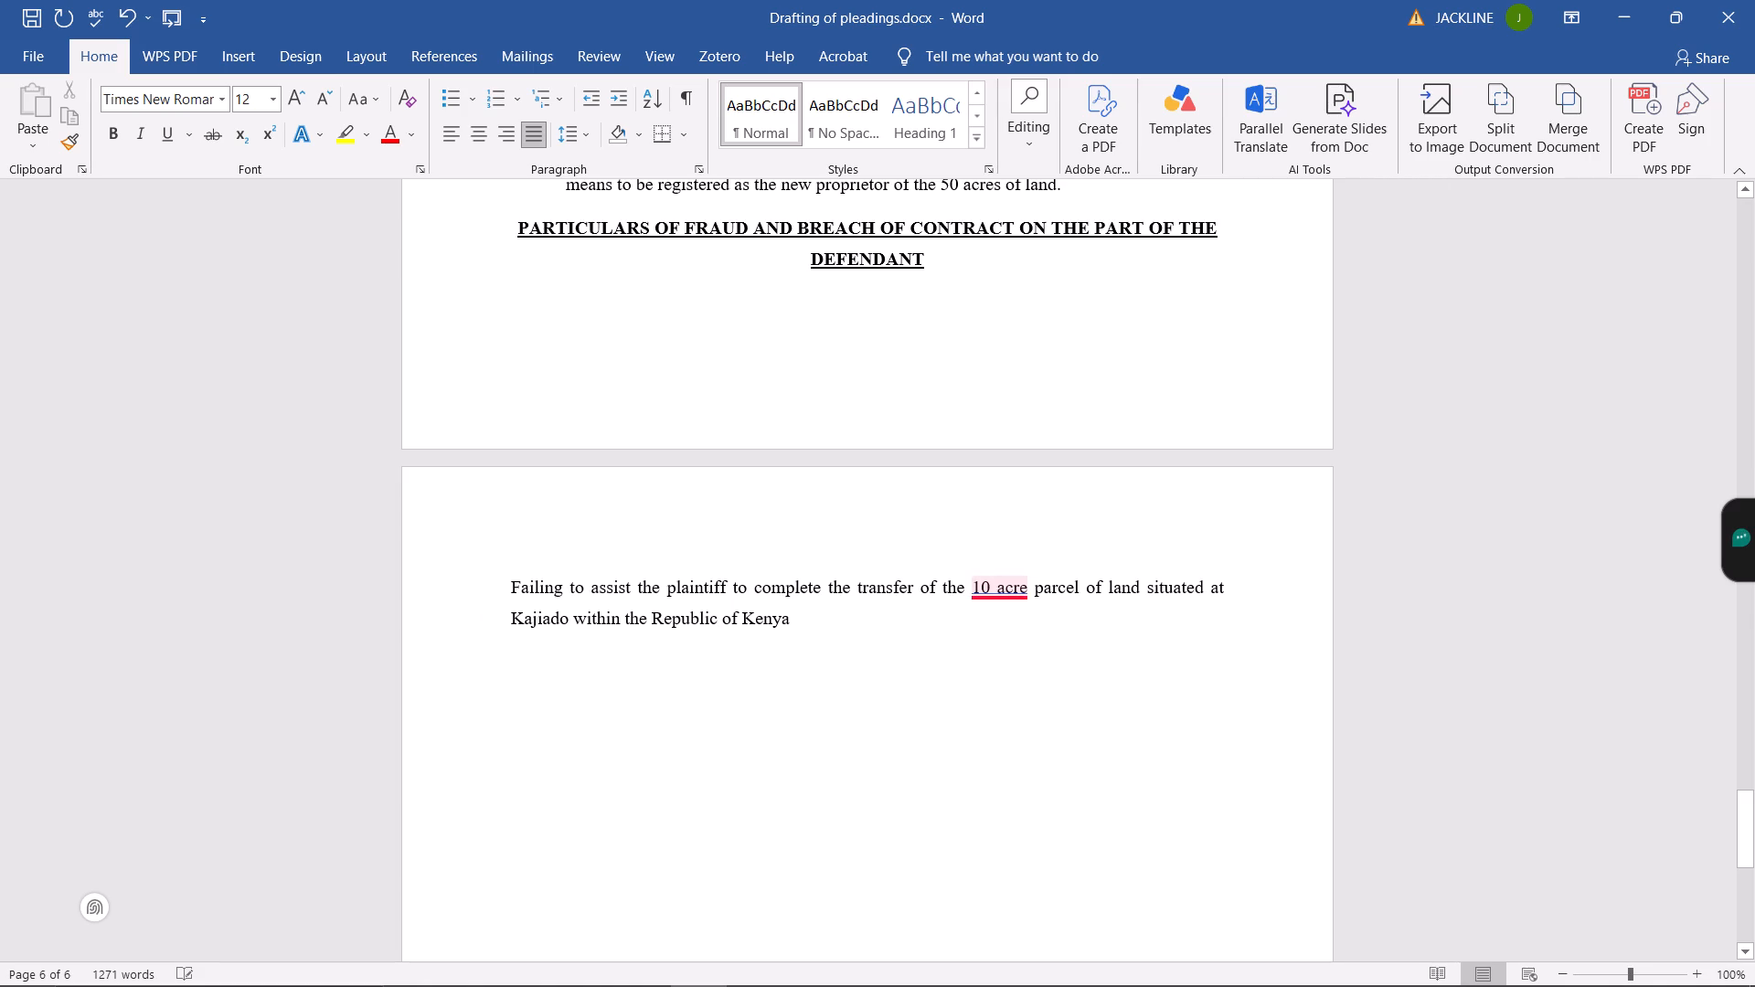
left_click(1034, 657)
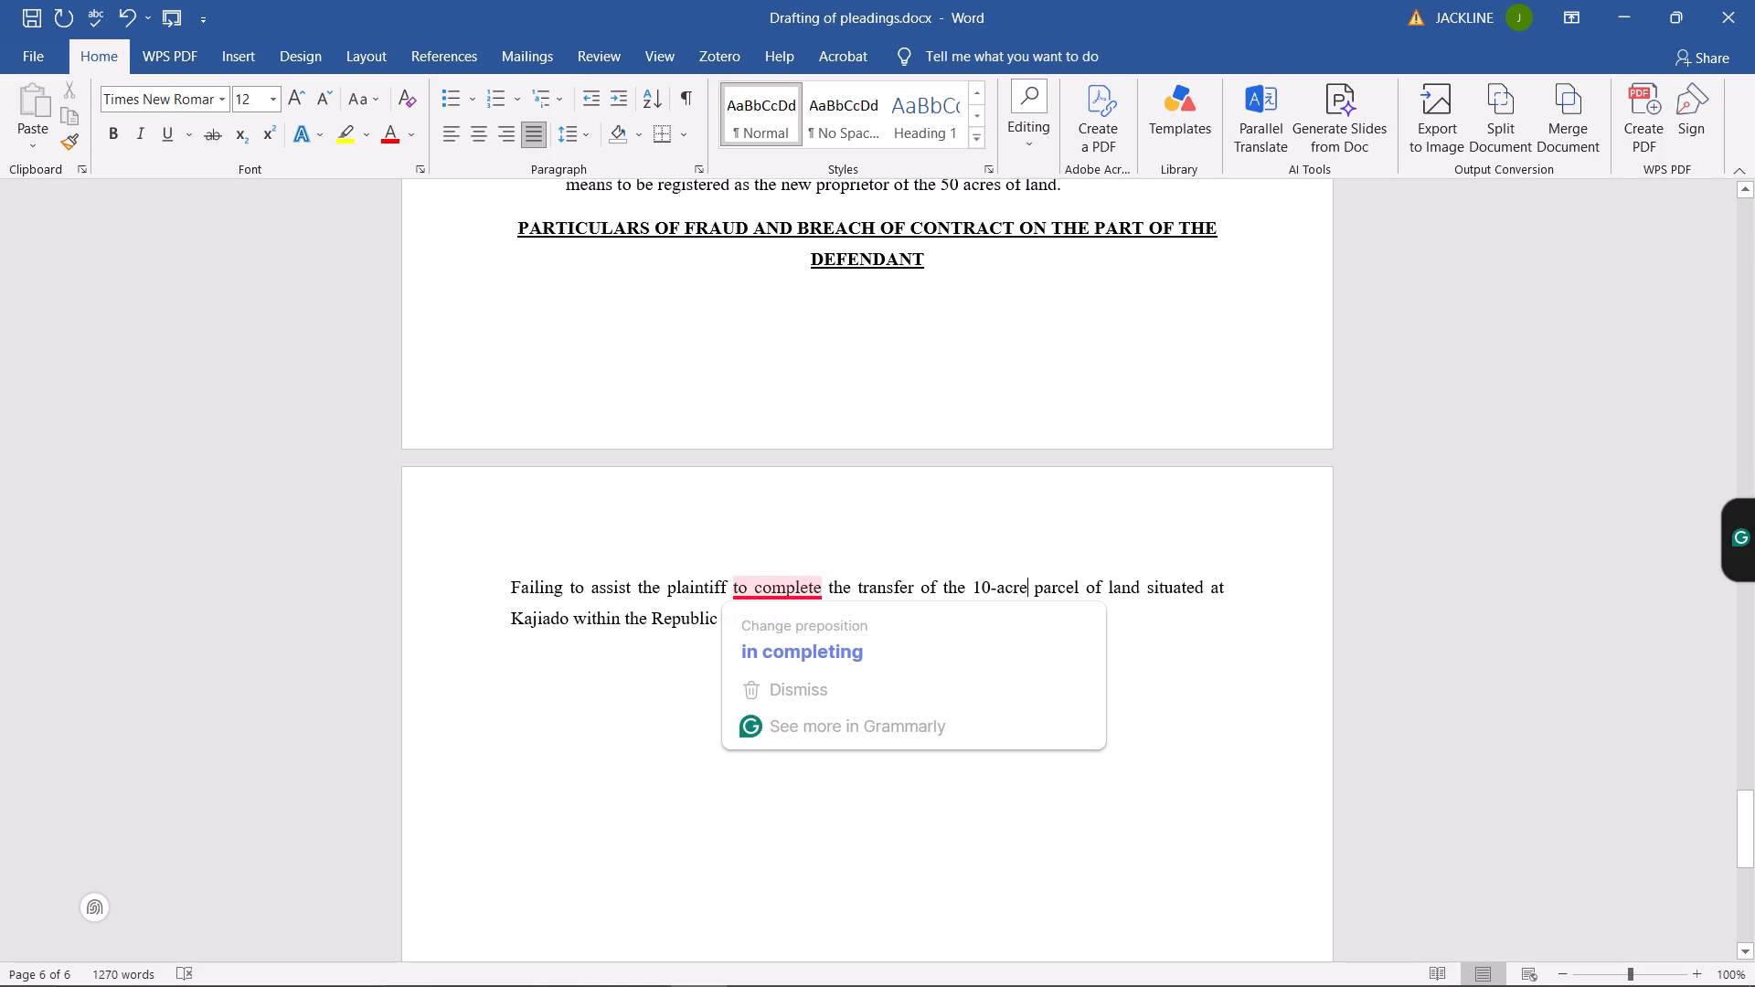
left_click(820, 644)
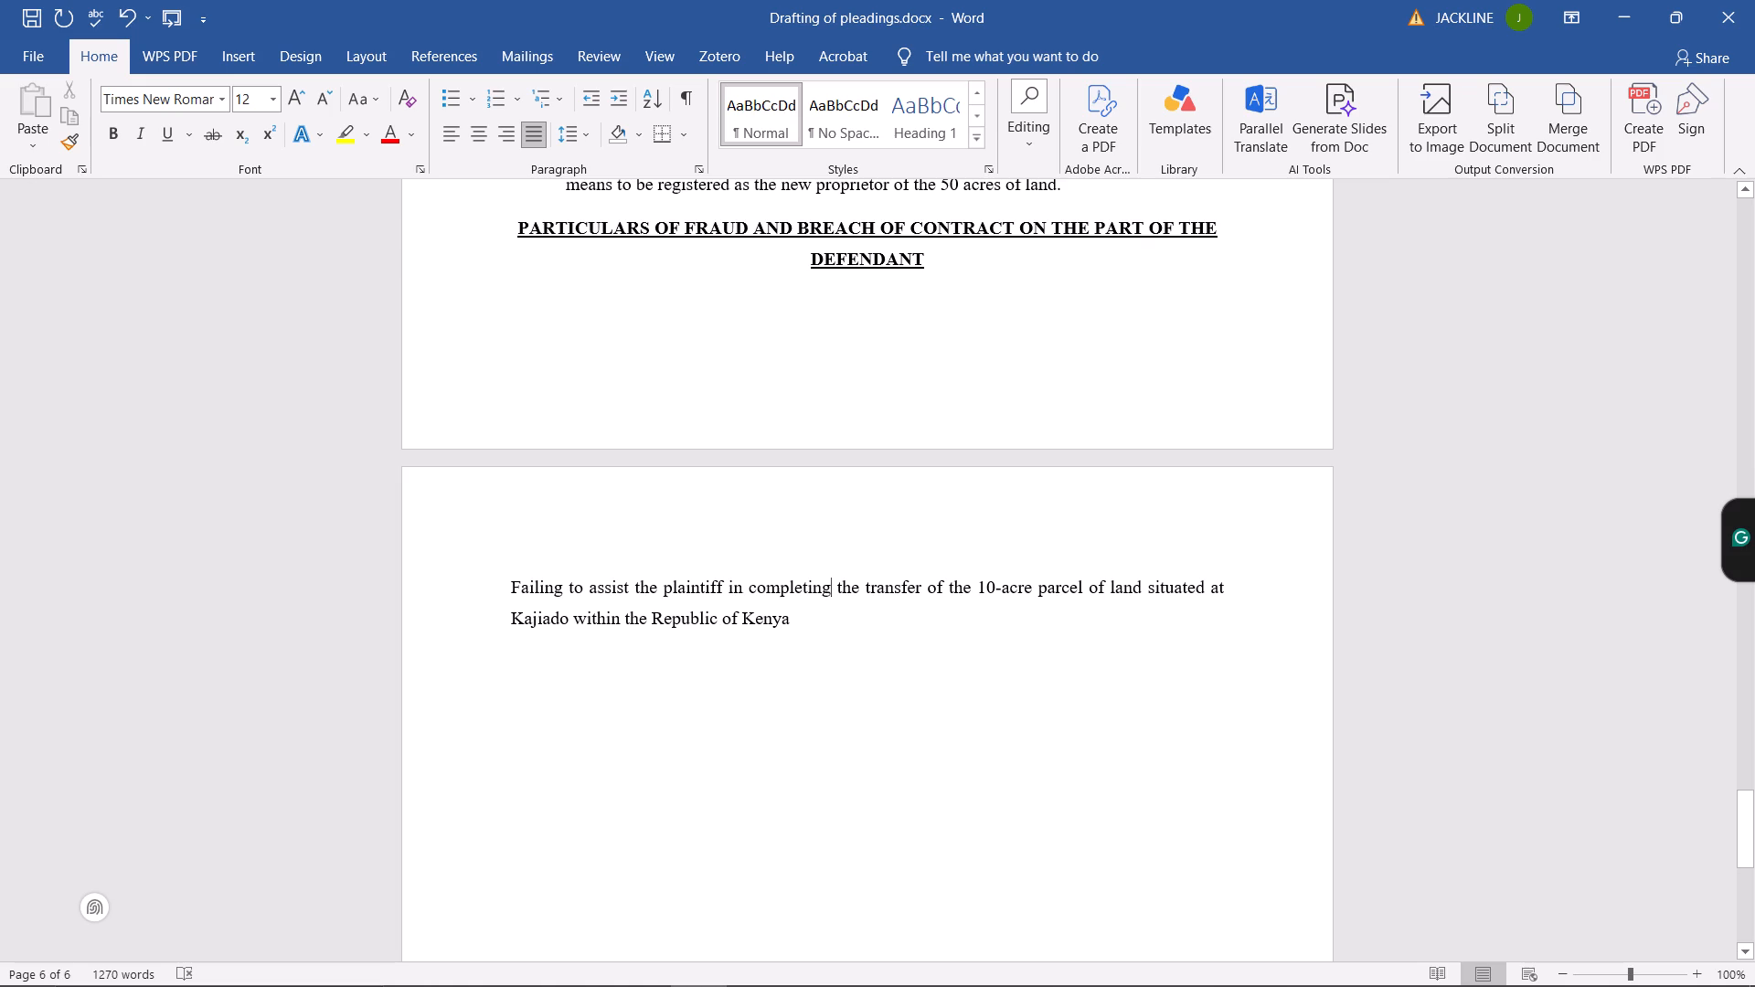
End the first particular with a full stop directly after "Kenya".
left_click(813, 620)
key("BackSpace")
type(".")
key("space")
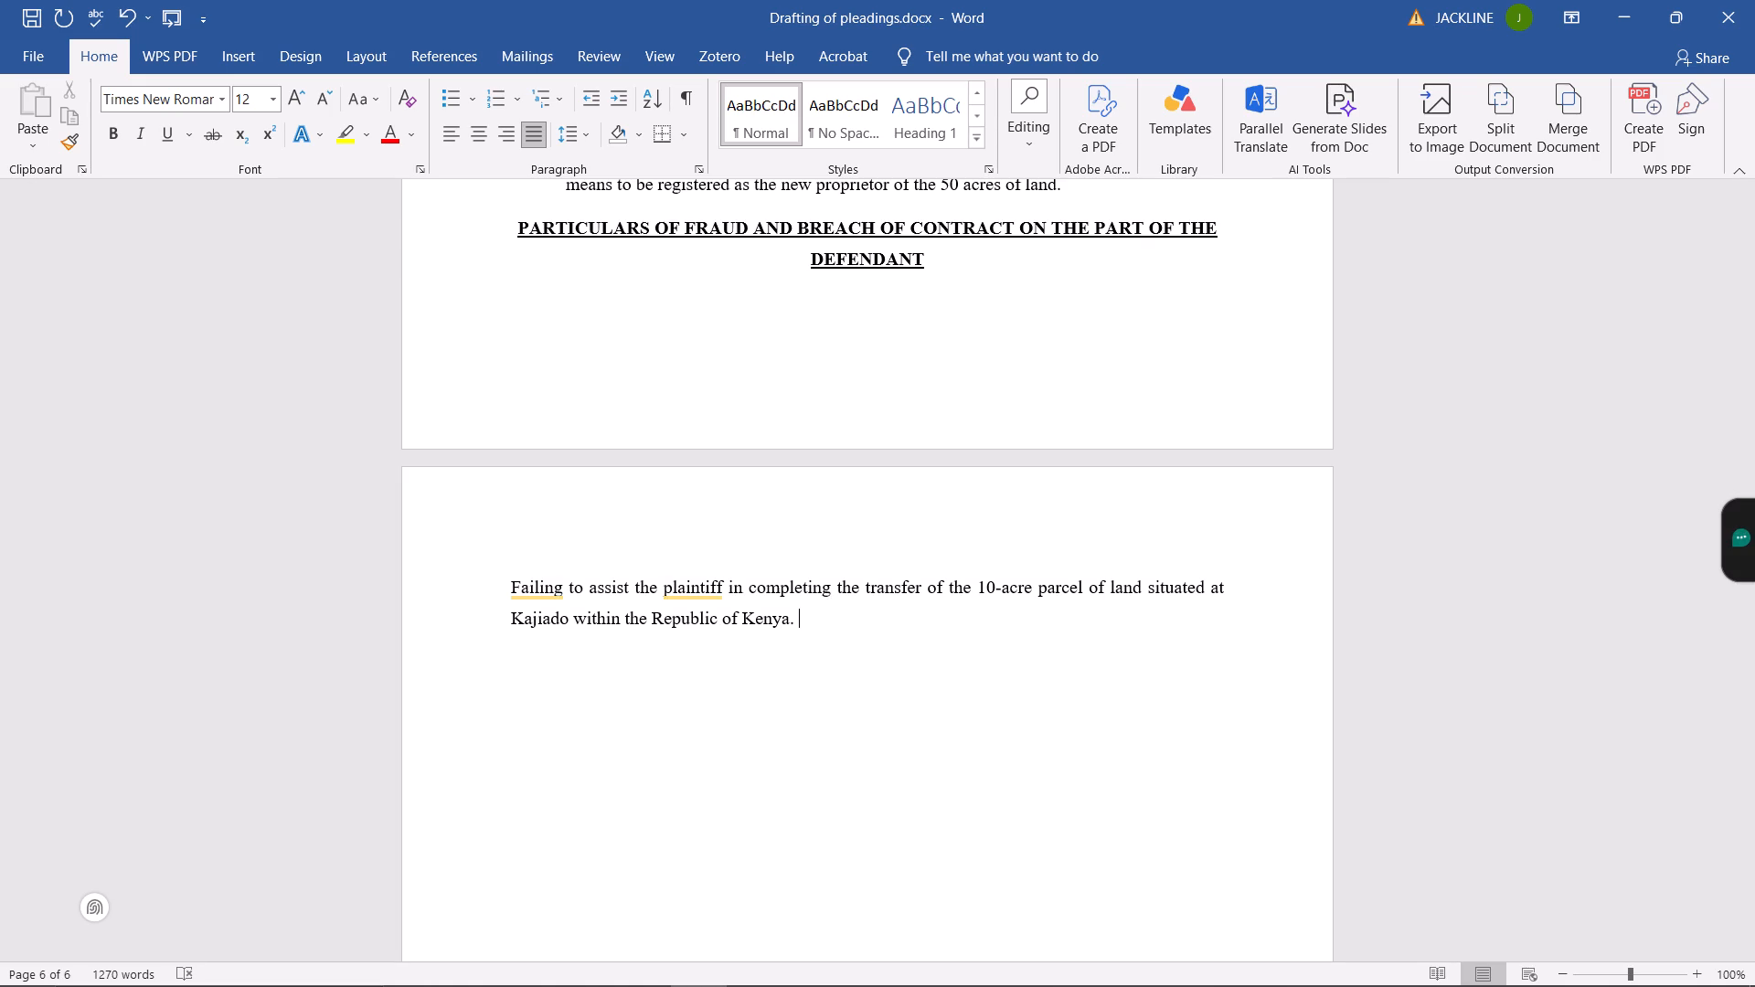
Begin the second particular after "Kenya." with "Giving the land registrat Kajiado false information".
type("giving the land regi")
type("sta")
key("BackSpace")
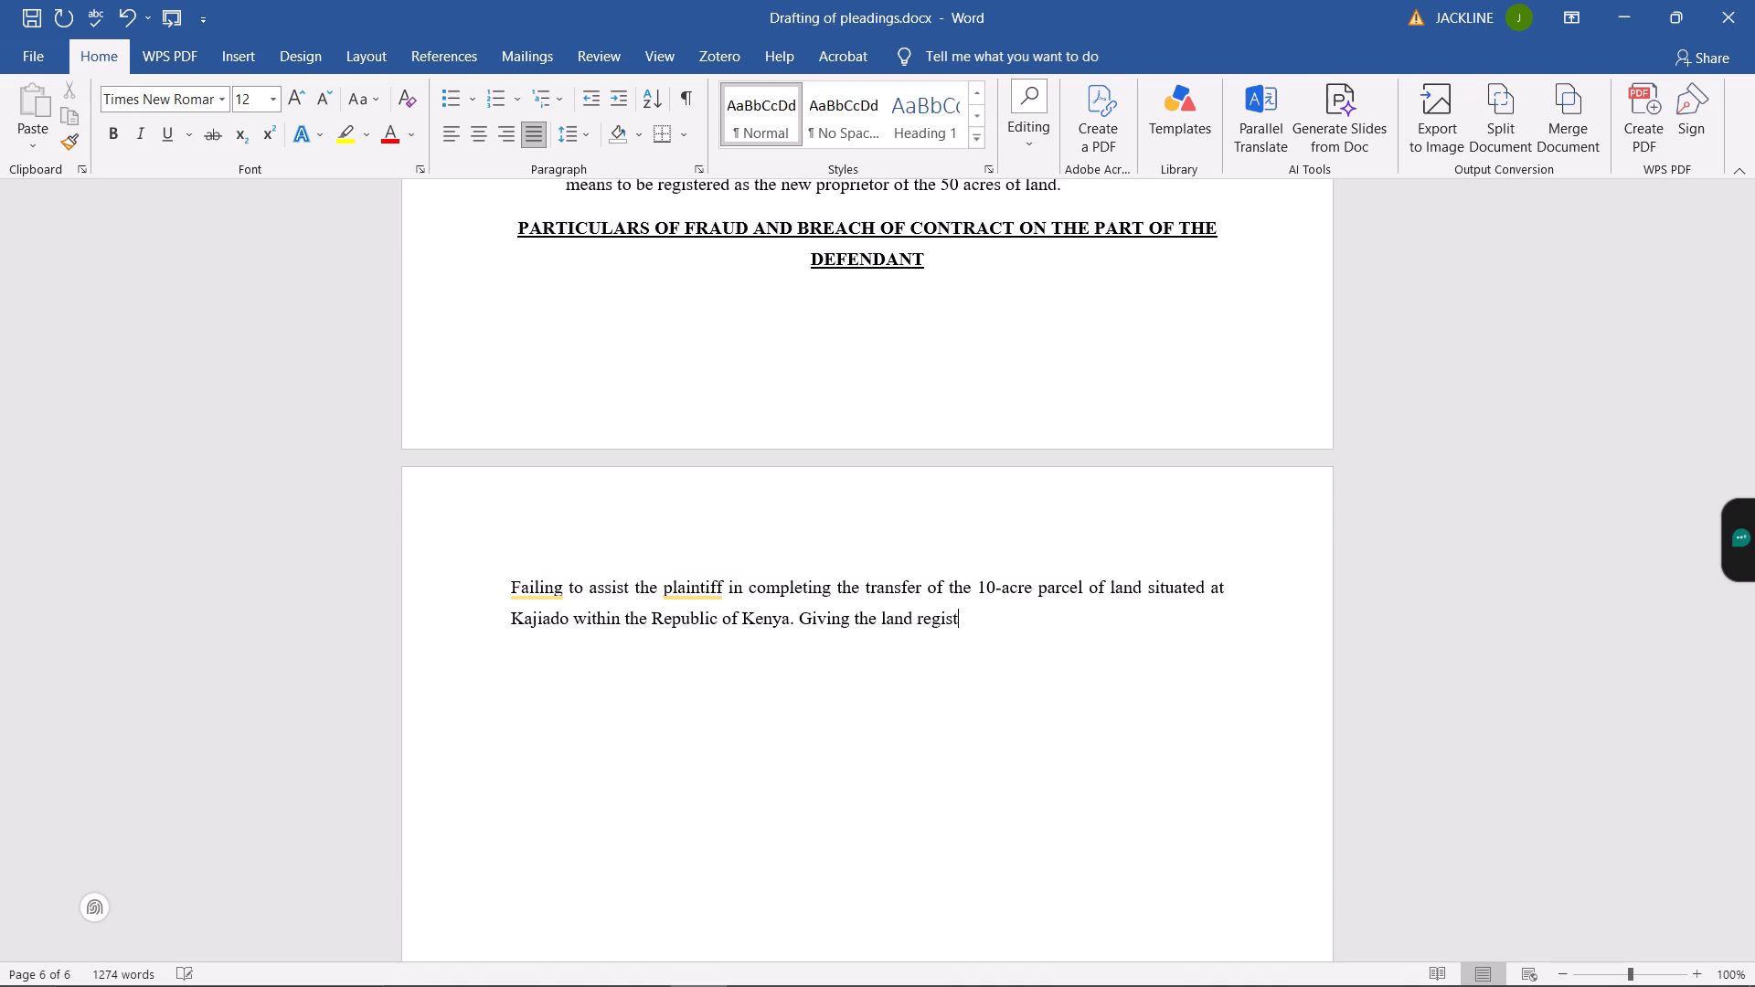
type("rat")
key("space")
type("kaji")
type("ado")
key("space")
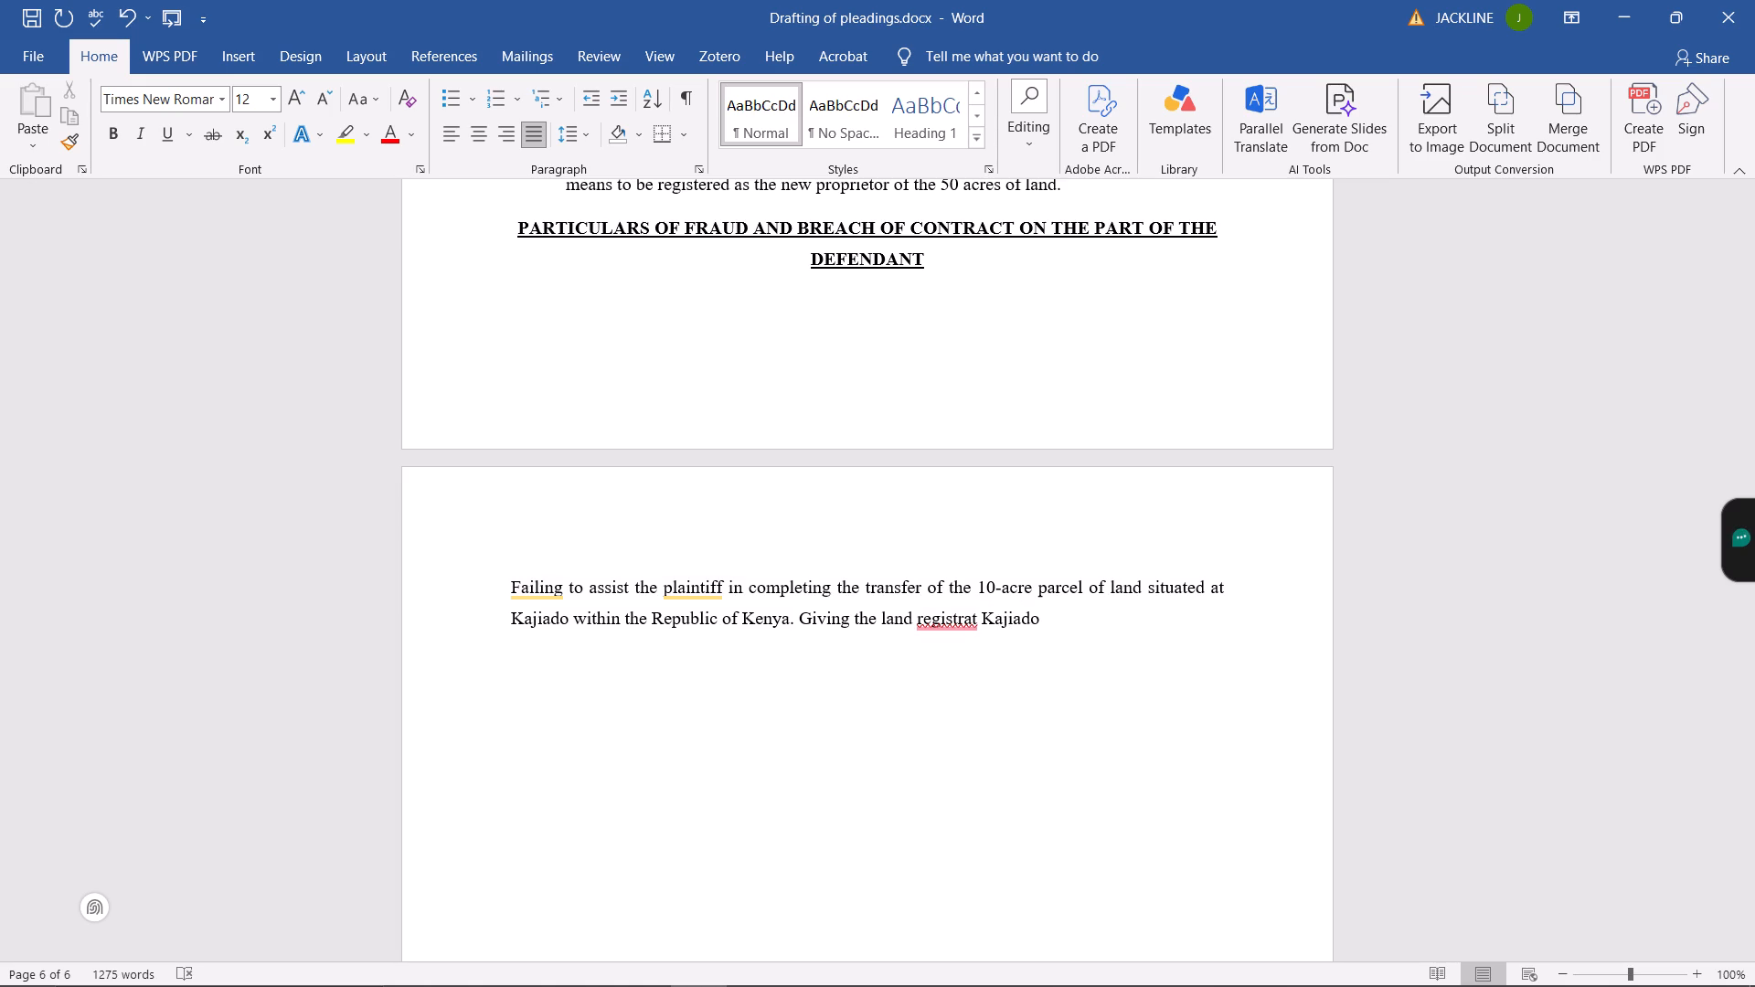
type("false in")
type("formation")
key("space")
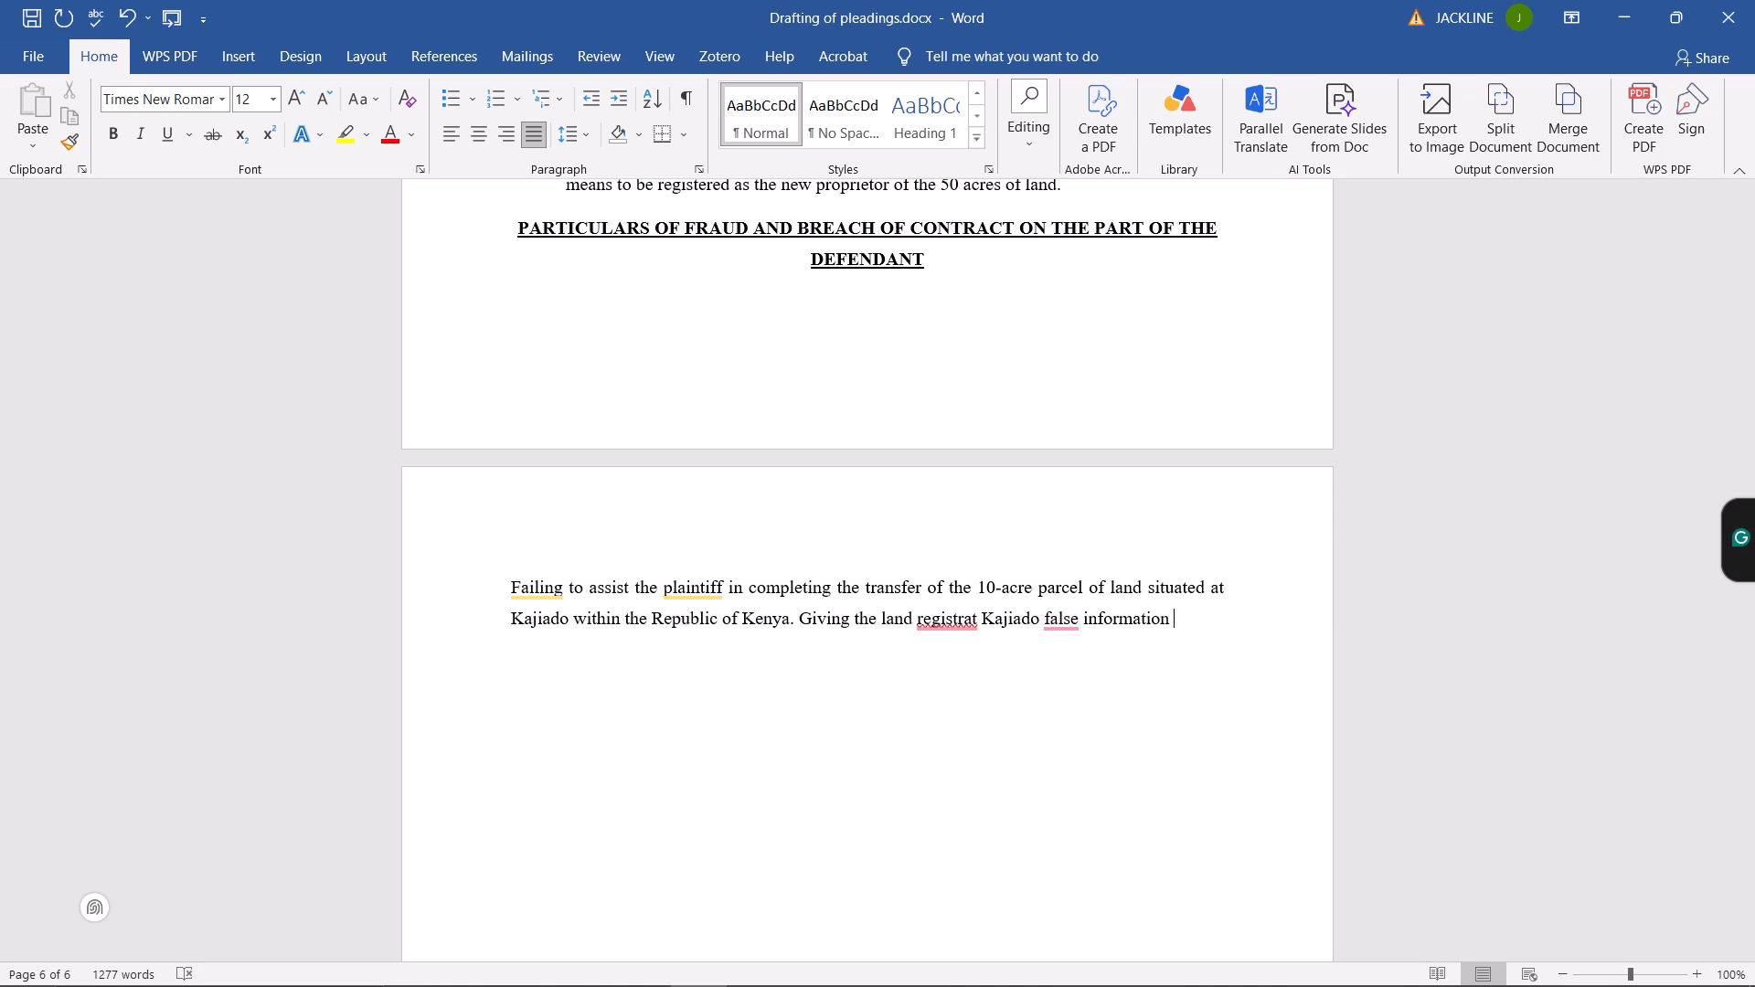
Continue the second particular with "to issue him with new title" after "false information".
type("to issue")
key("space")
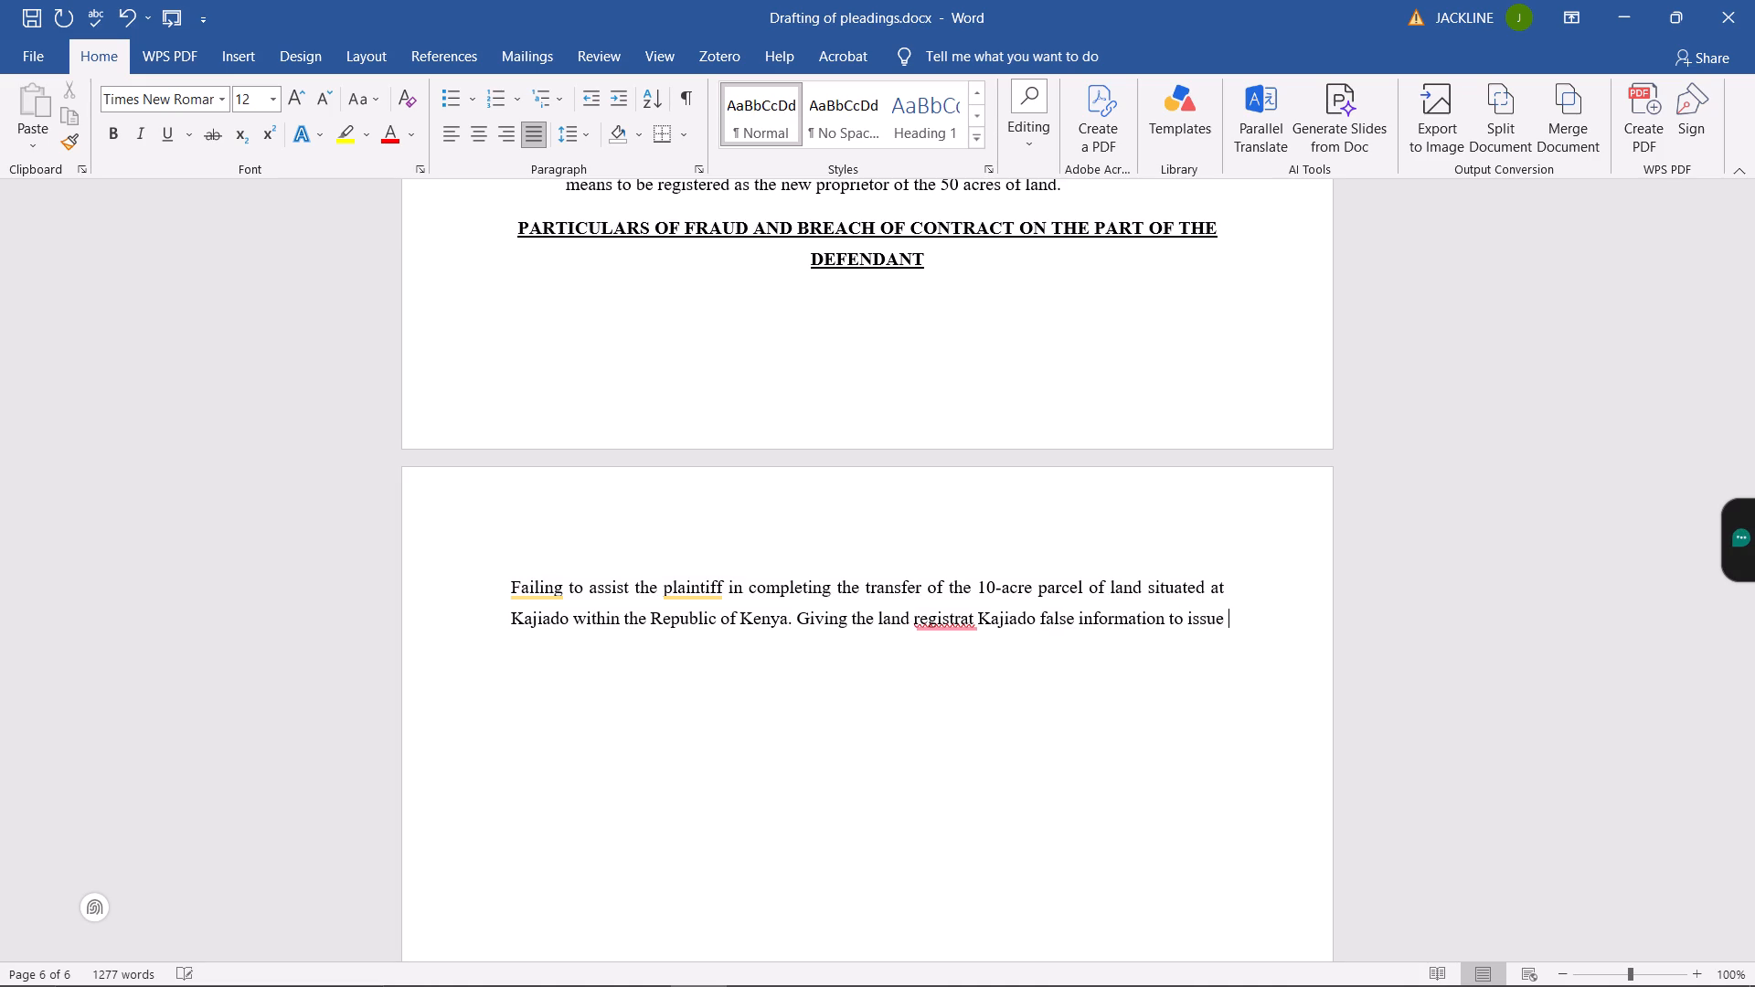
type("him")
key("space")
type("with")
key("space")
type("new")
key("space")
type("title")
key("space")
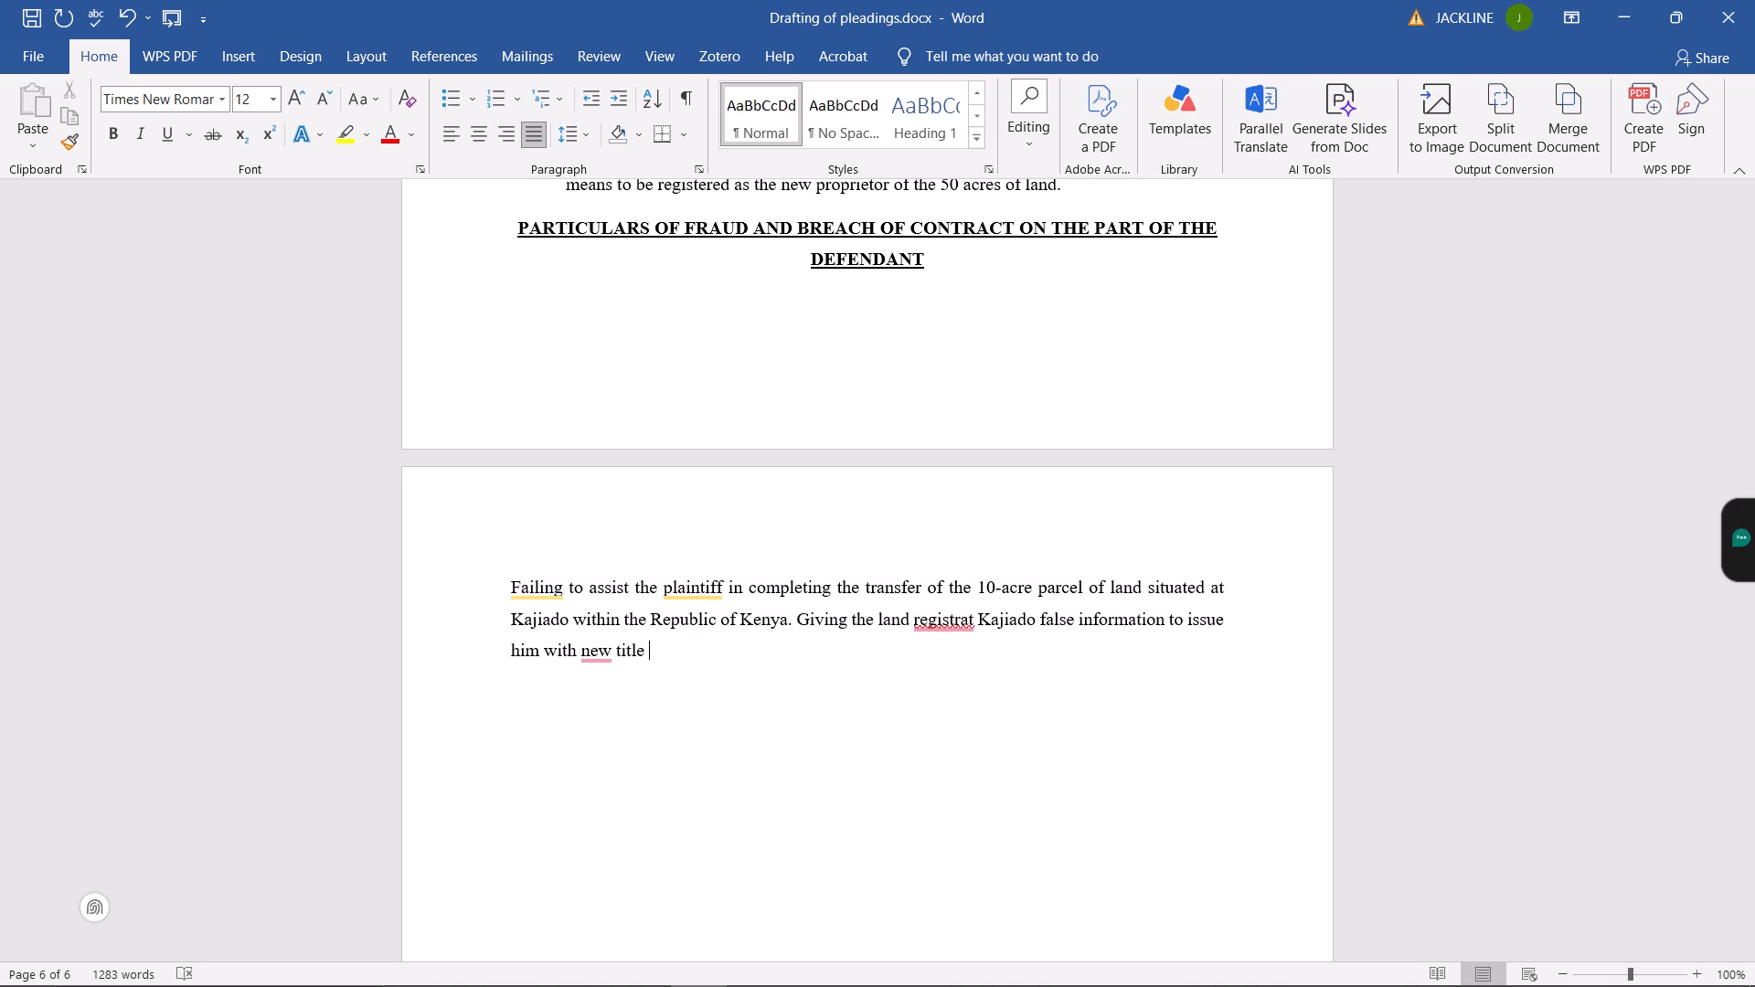
Continue the second particular with "on the basis that the previous title was lost".
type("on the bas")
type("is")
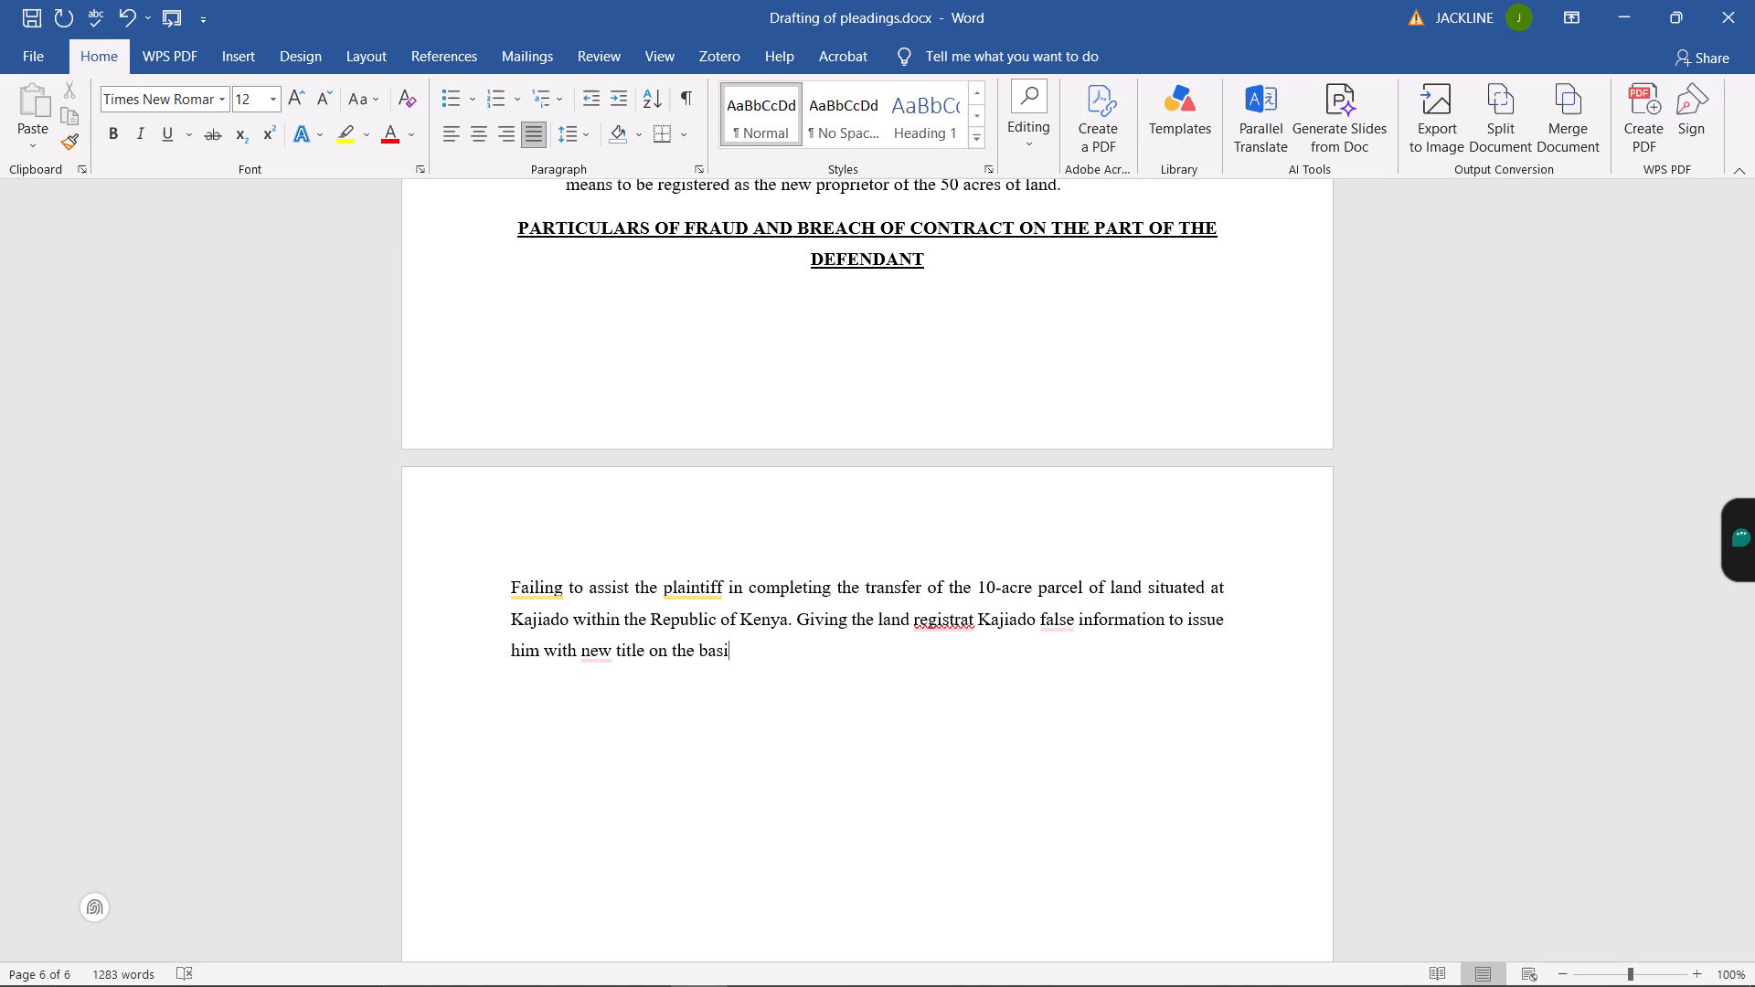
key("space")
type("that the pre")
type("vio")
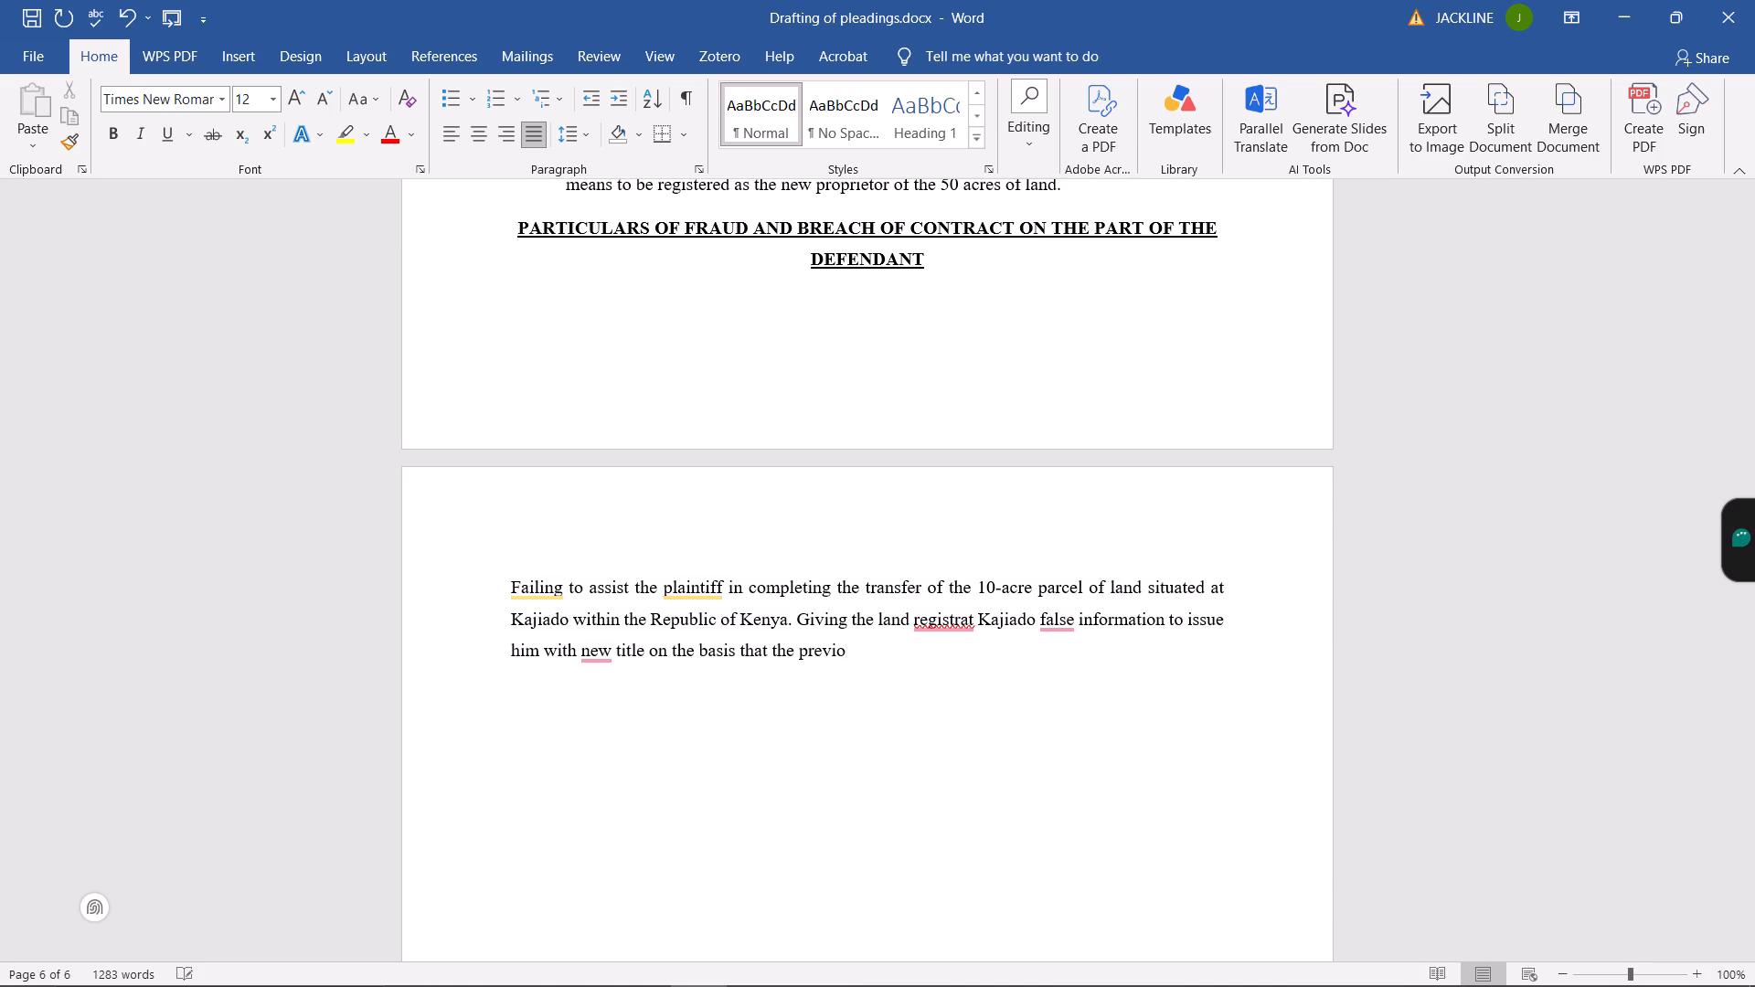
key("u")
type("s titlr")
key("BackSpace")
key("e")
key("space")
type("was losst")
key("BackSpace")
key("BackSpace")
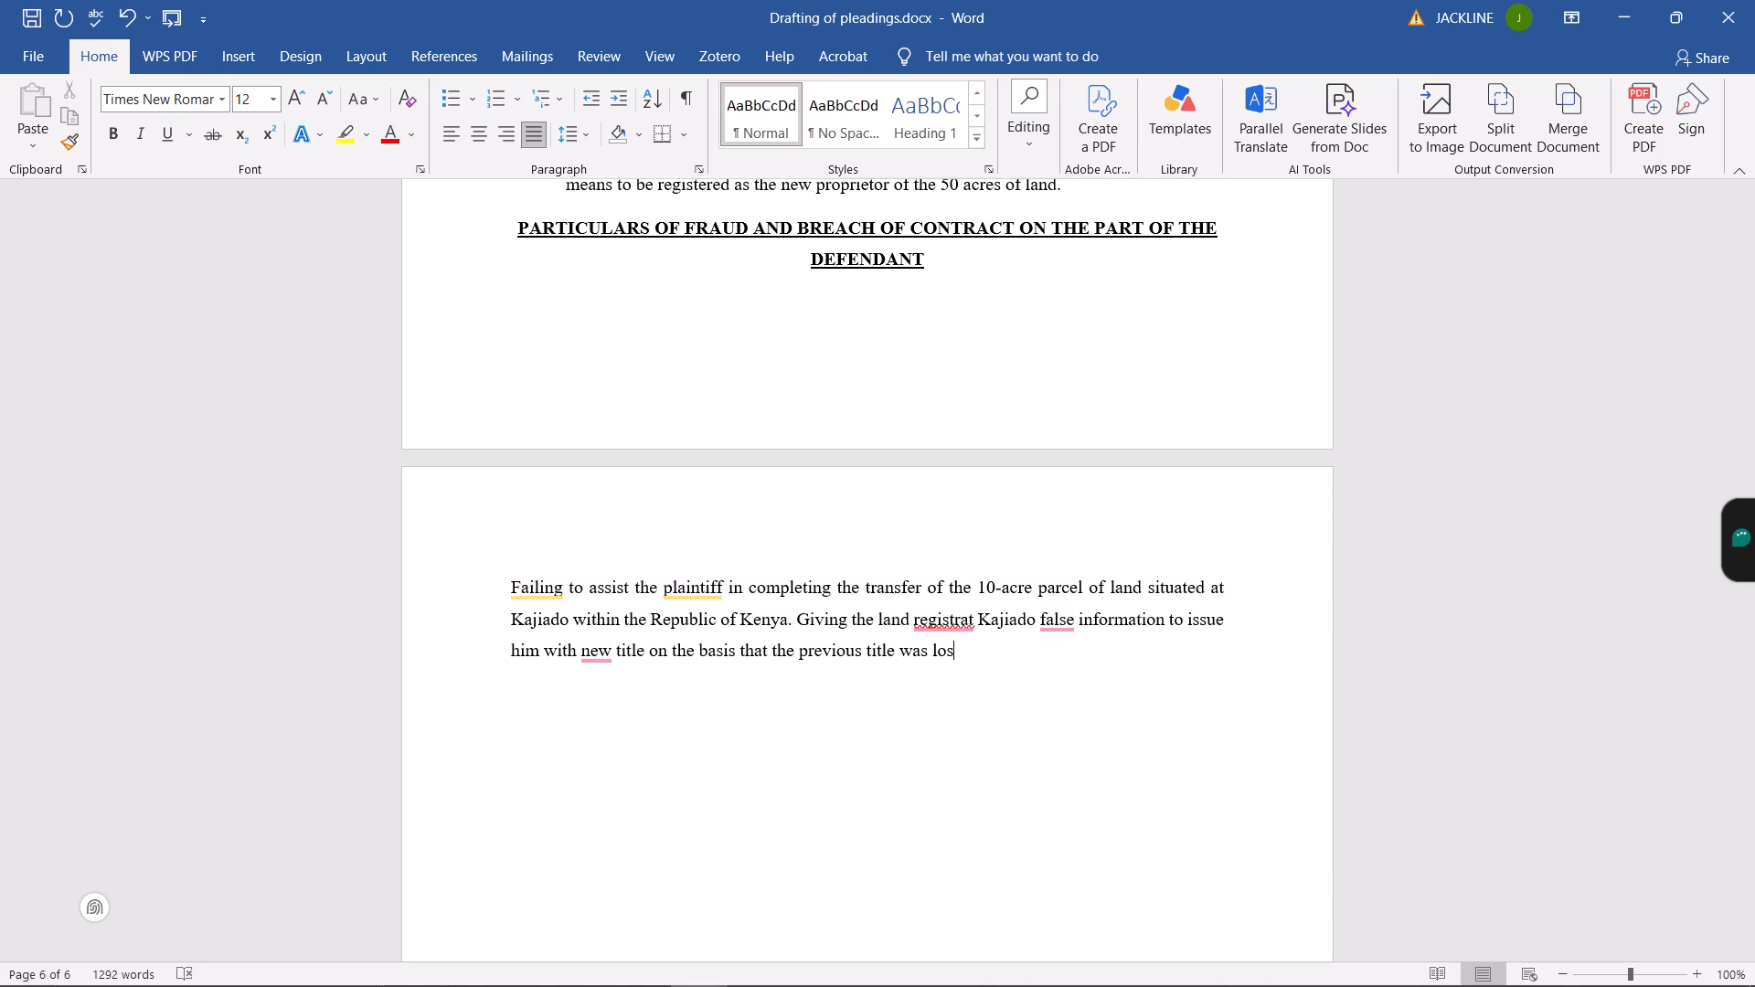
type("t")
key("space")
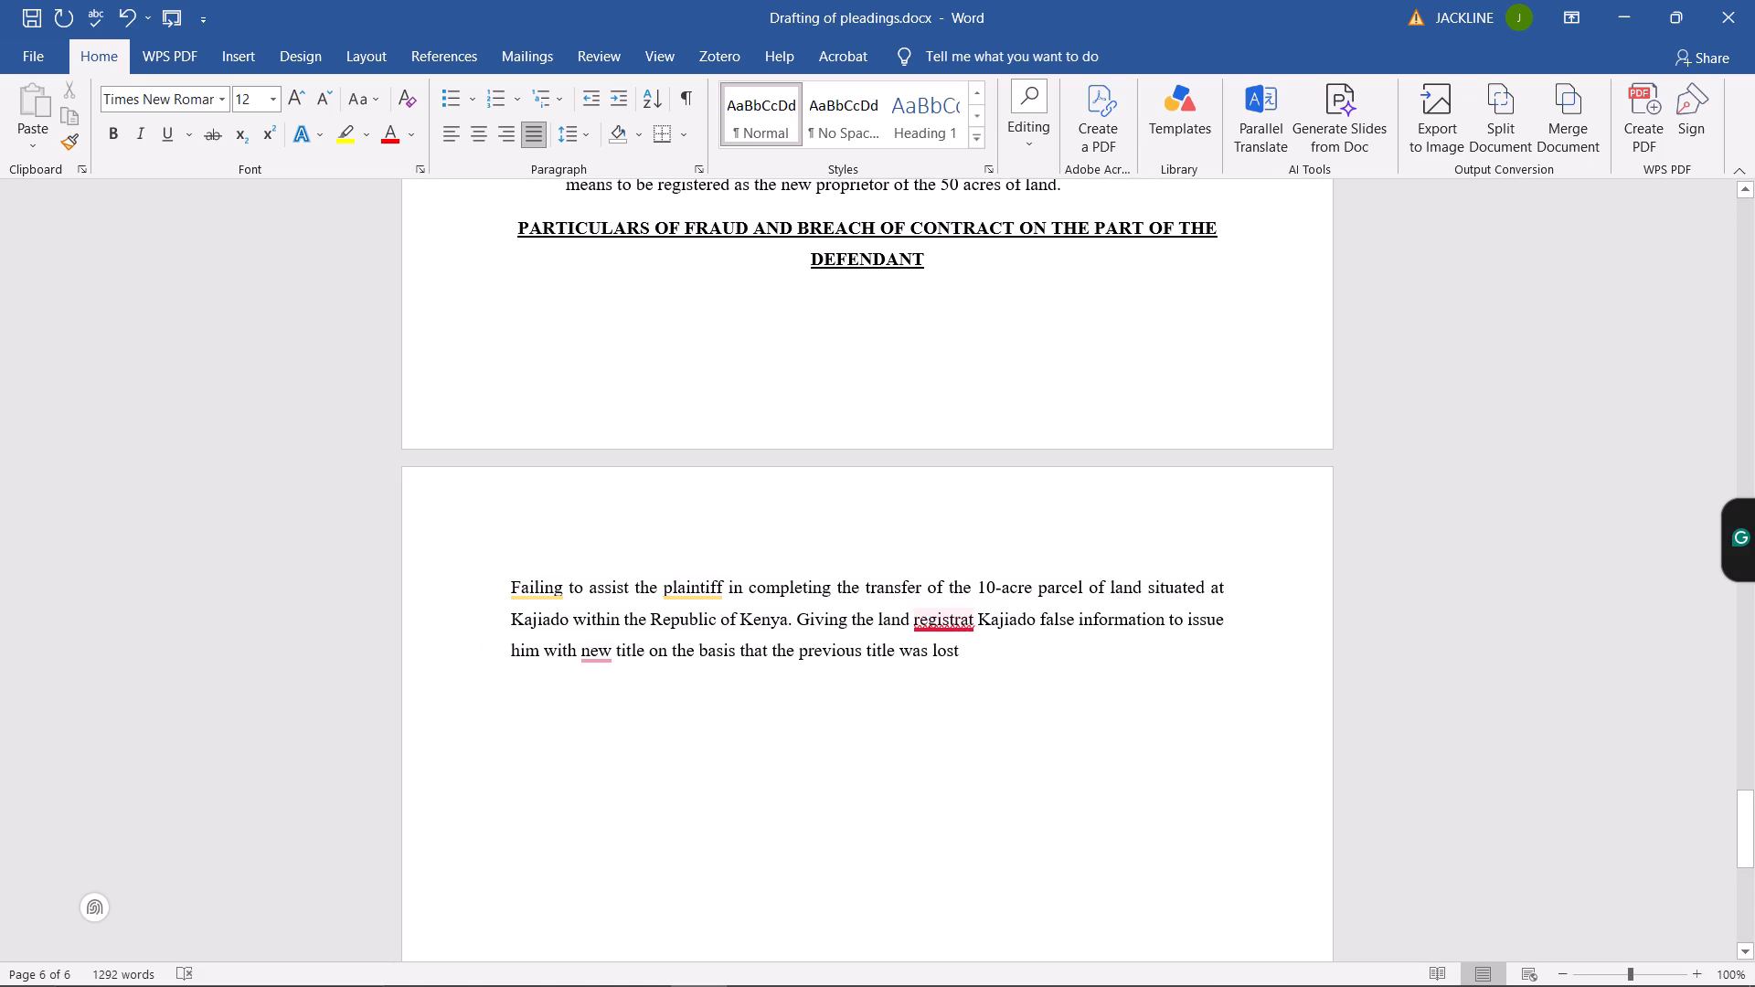
Capitalize each word of "land registrat" in the second particular.
left_click_drag(972, 622, 890, 630)
left_click(367, 105)
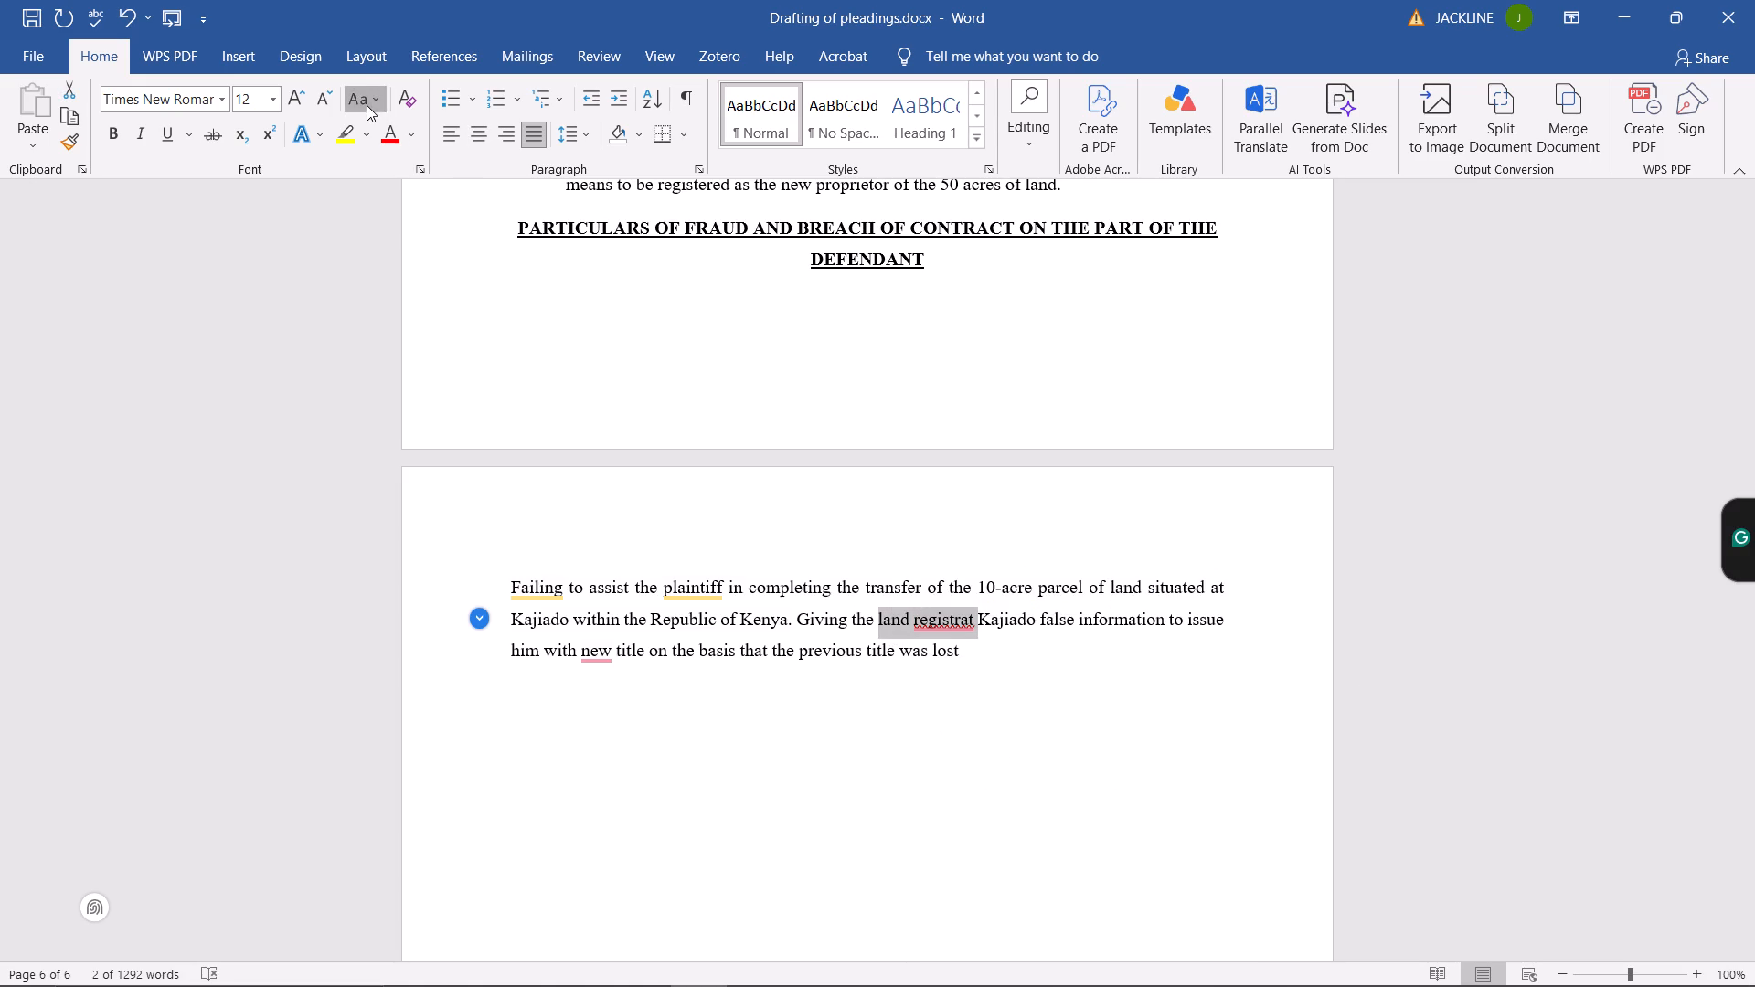
left_click(462, 194)
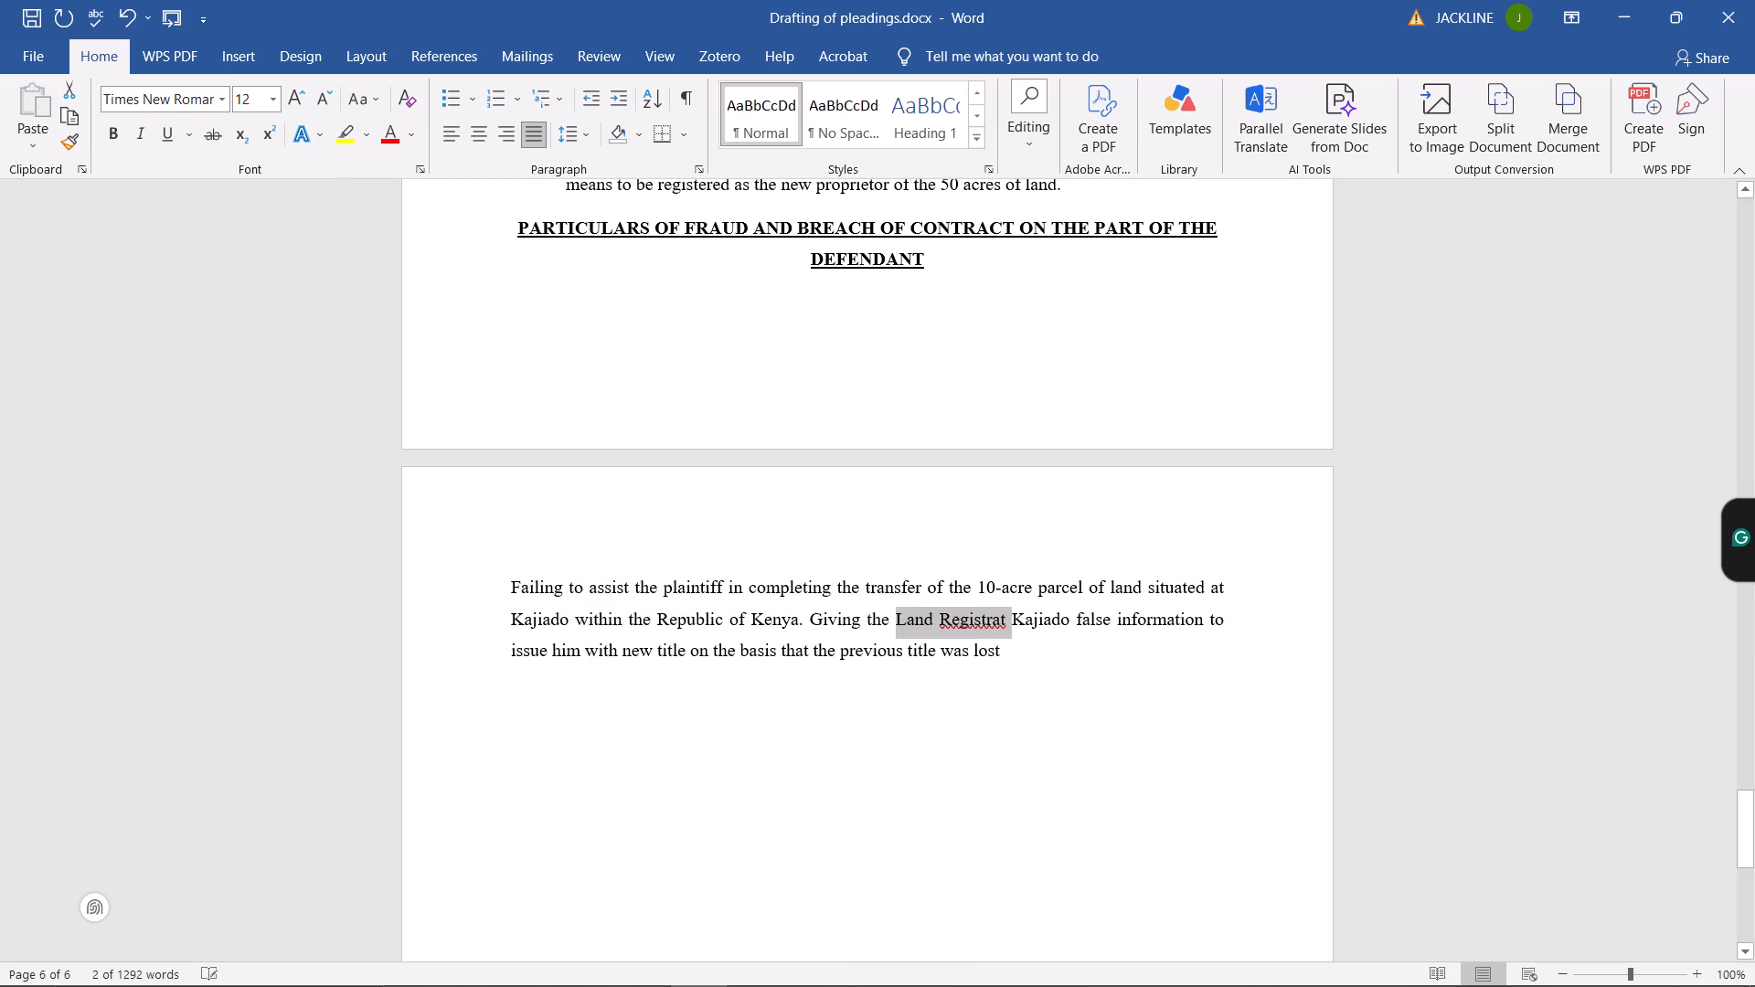
Capitalize each word of "land registrar" in paragraph 8 of the plaint.
left_click(1001, 655)
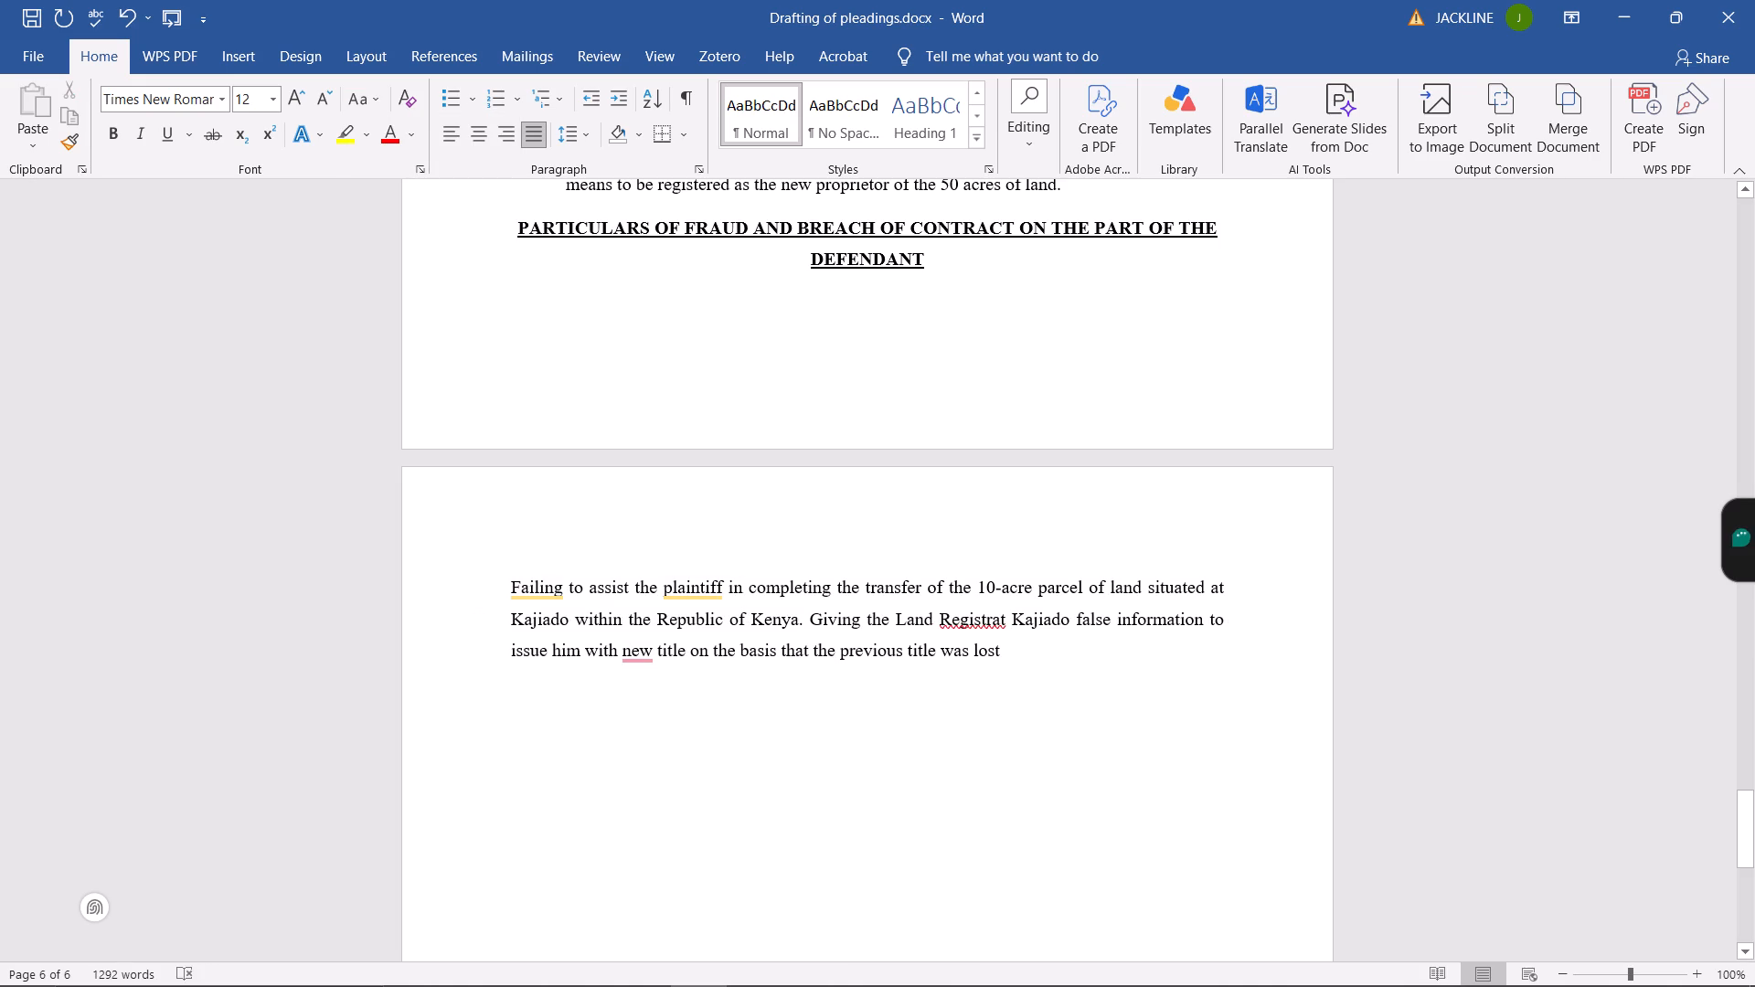
scroll(1100, 639, "up", 6)
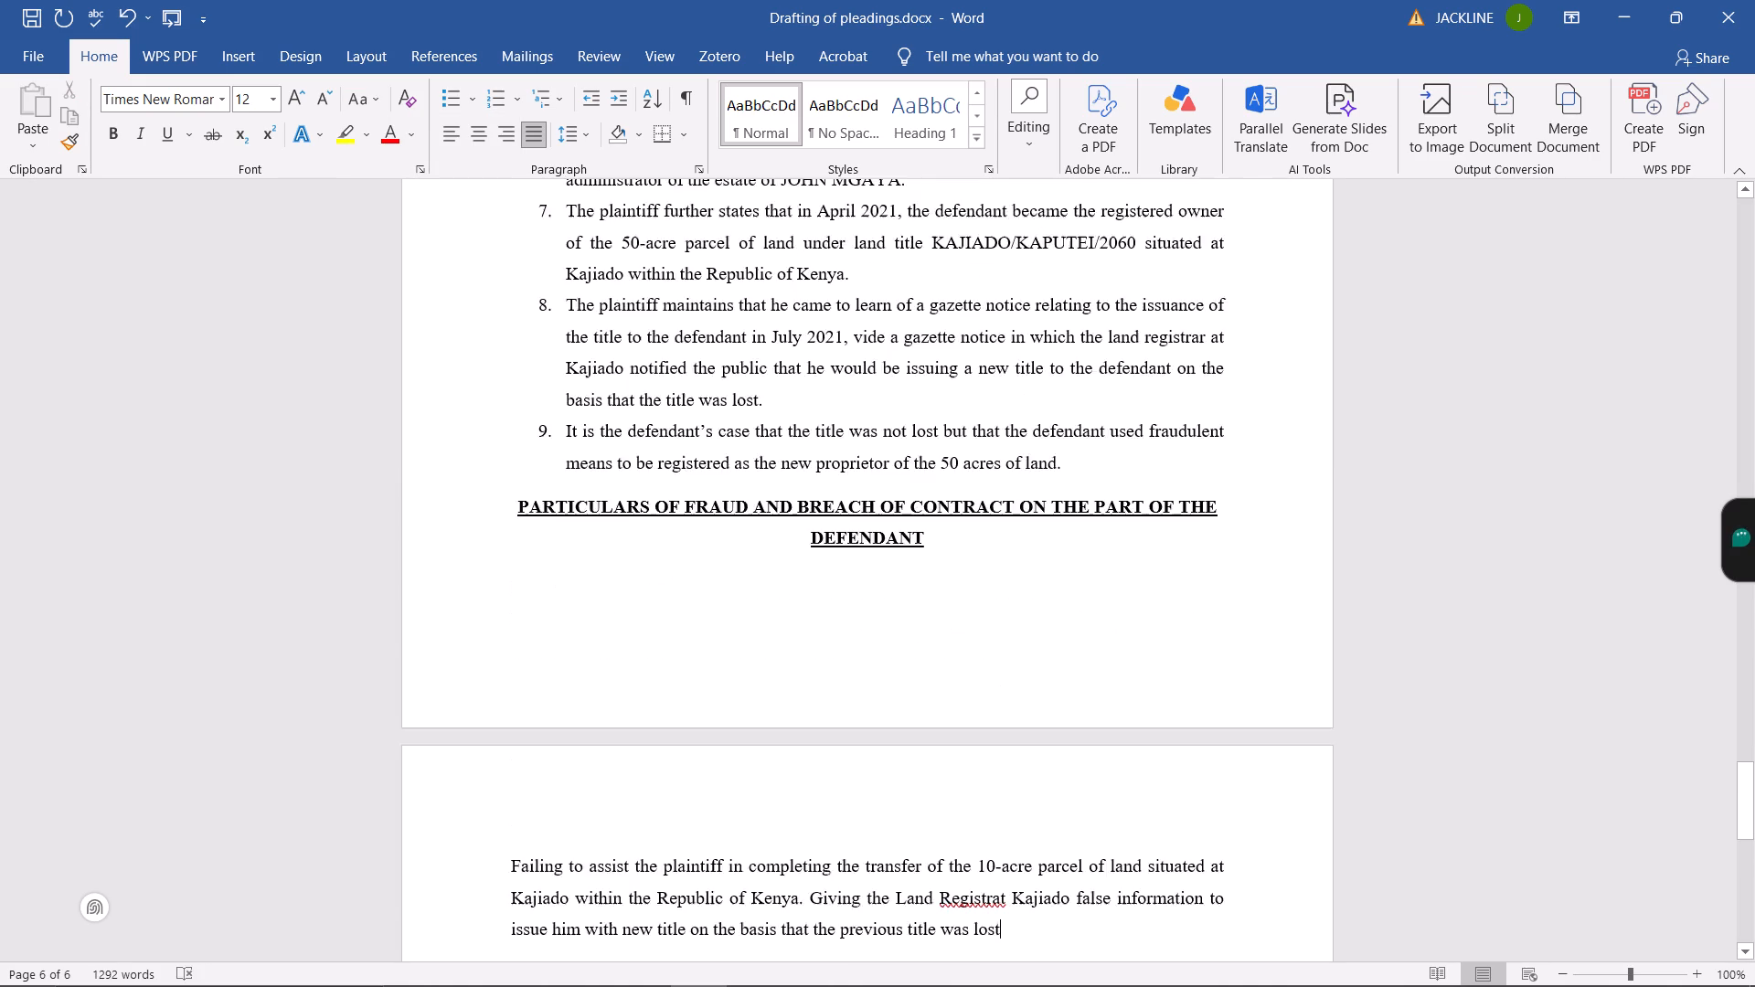
scroll(1087, 598, "up", 2)
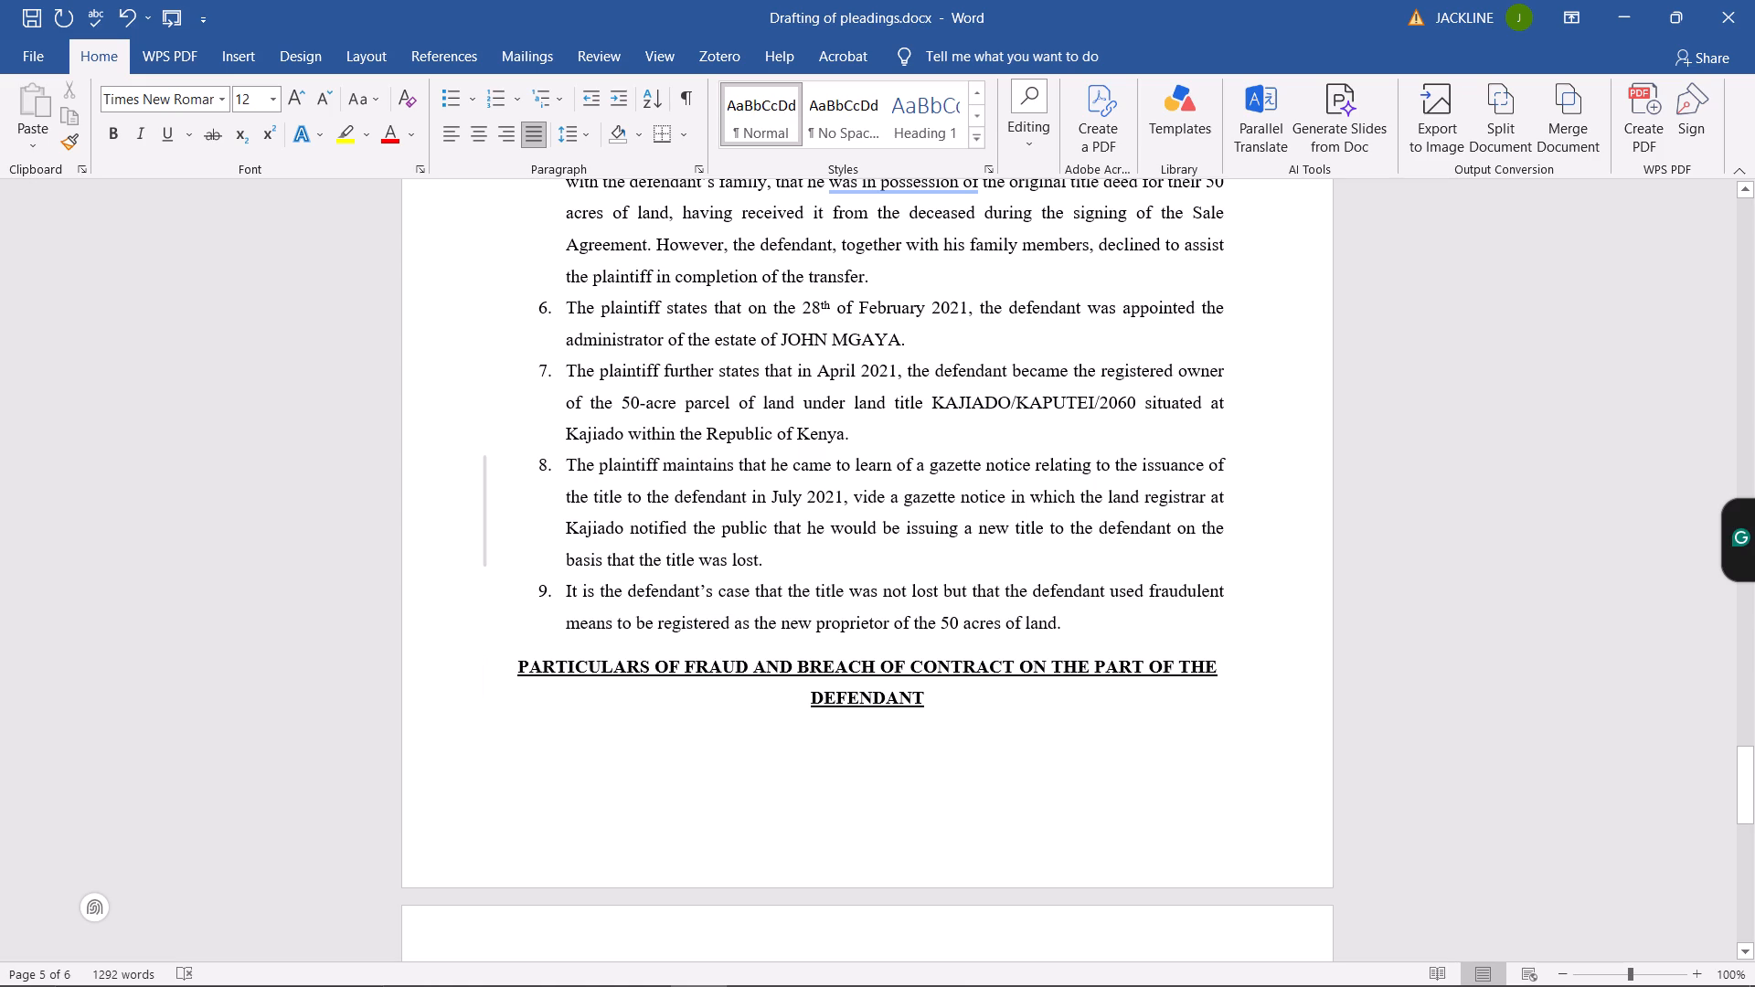
scroll(949, 500, "up", 2)
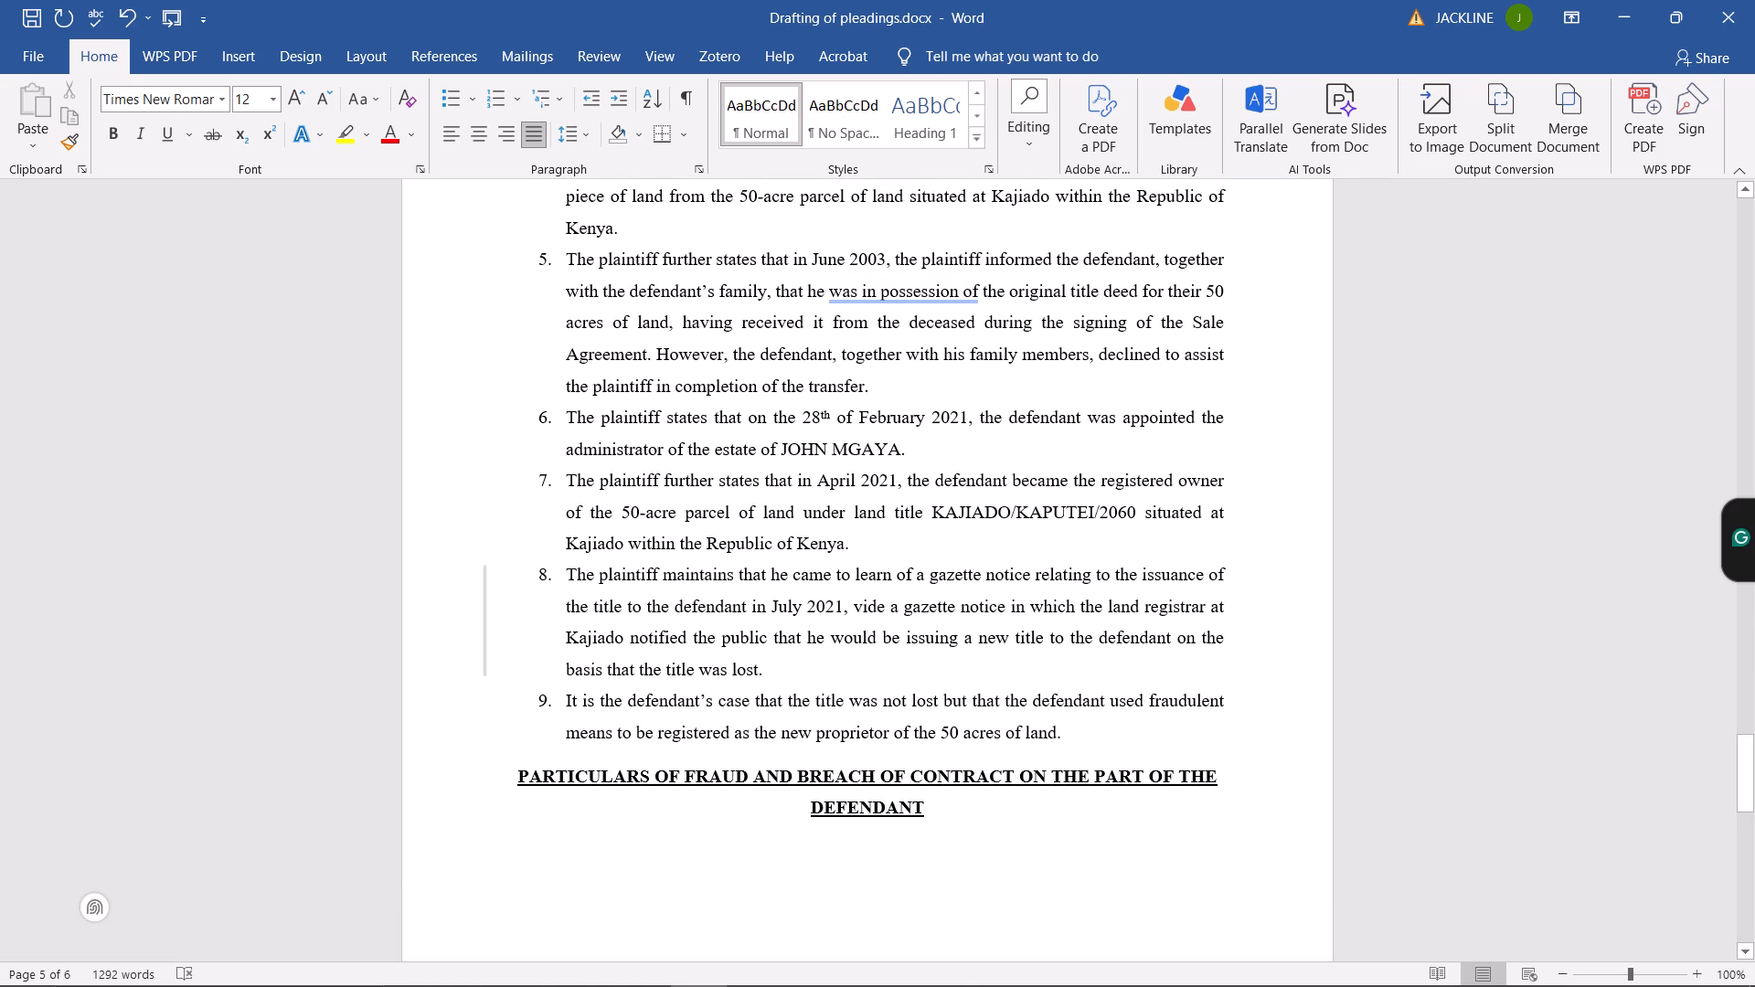
left_click_drag(1206, 609, 1121, 611)
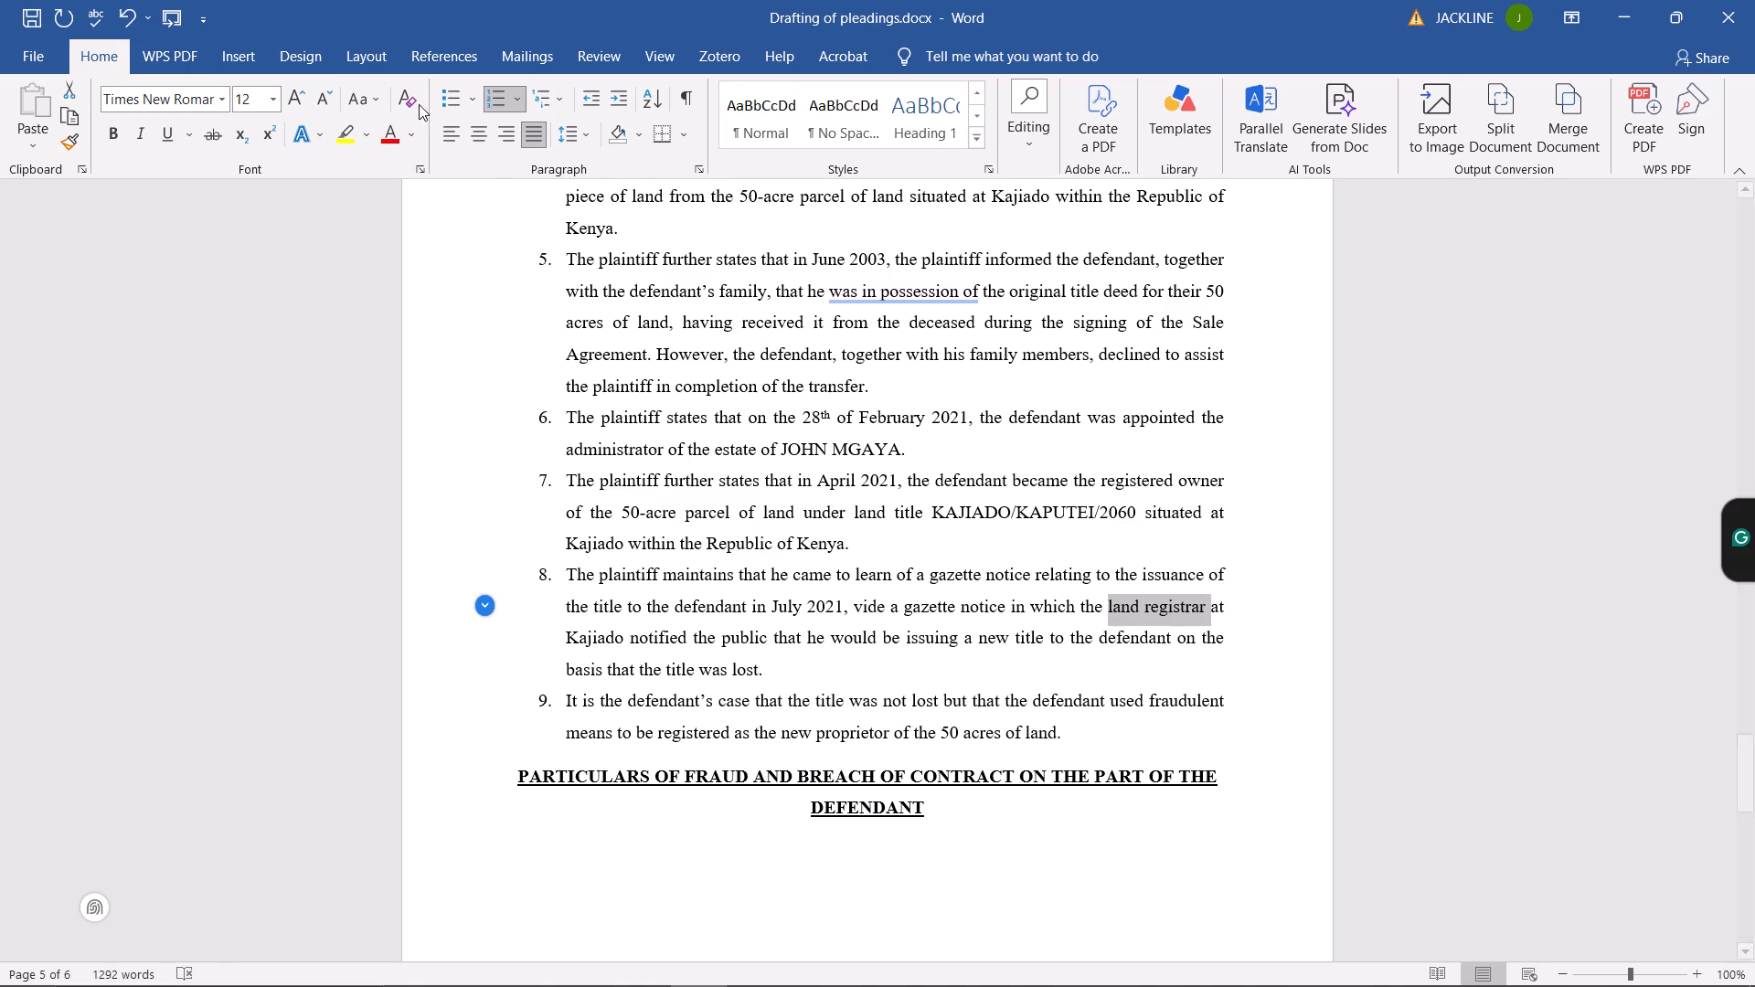
left_click(367, 97)
left_click(472, 195)
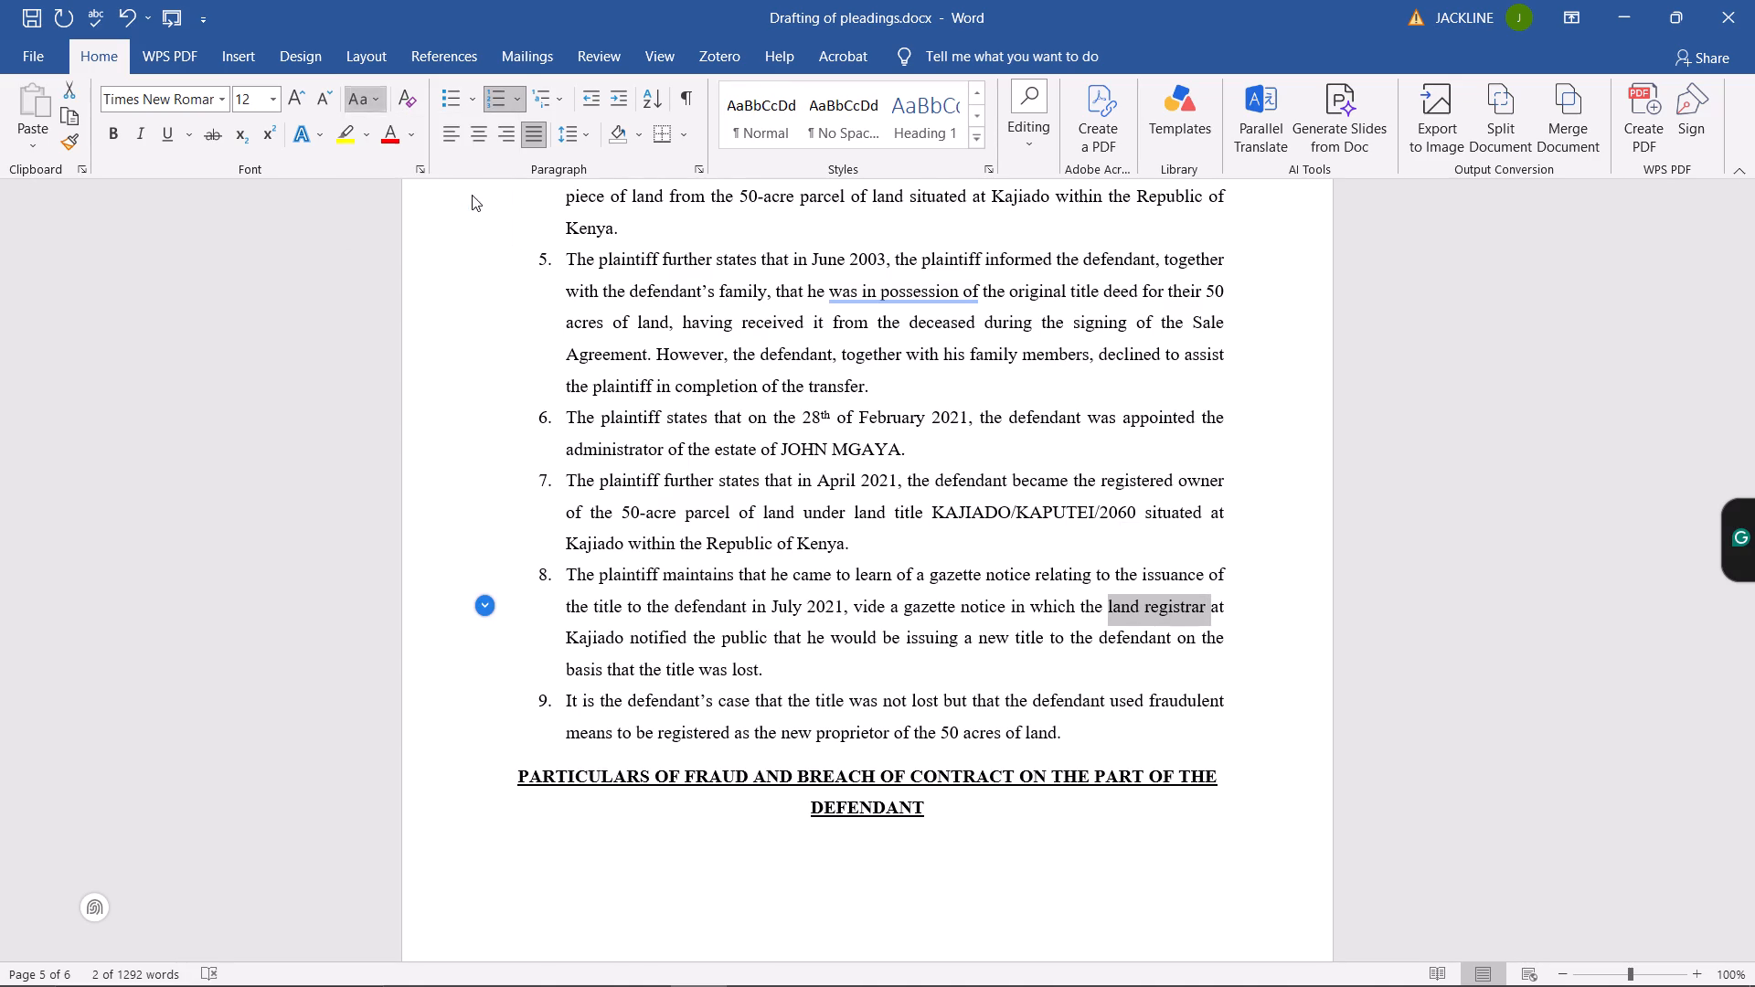
Move the second particular, starting "Giving the Land Registrat", into its own paragraph and remove its leading space.
scroll(1022, 626, "down", 10)
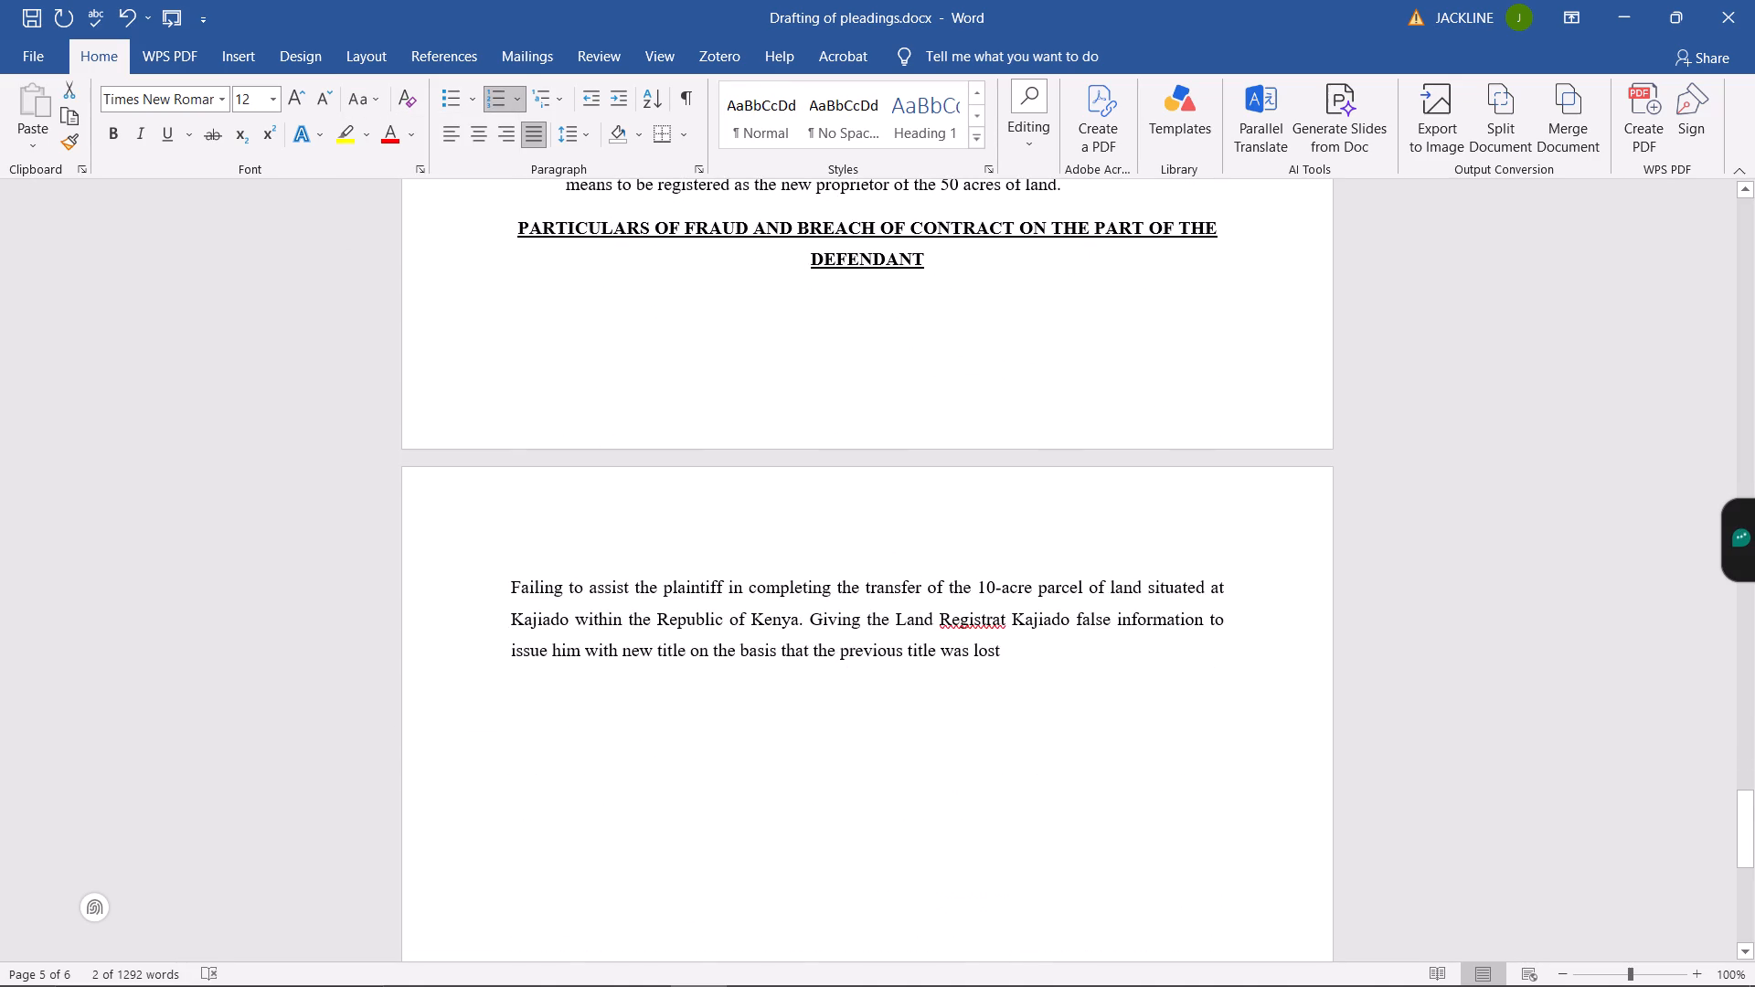
left_click(1005, 662)
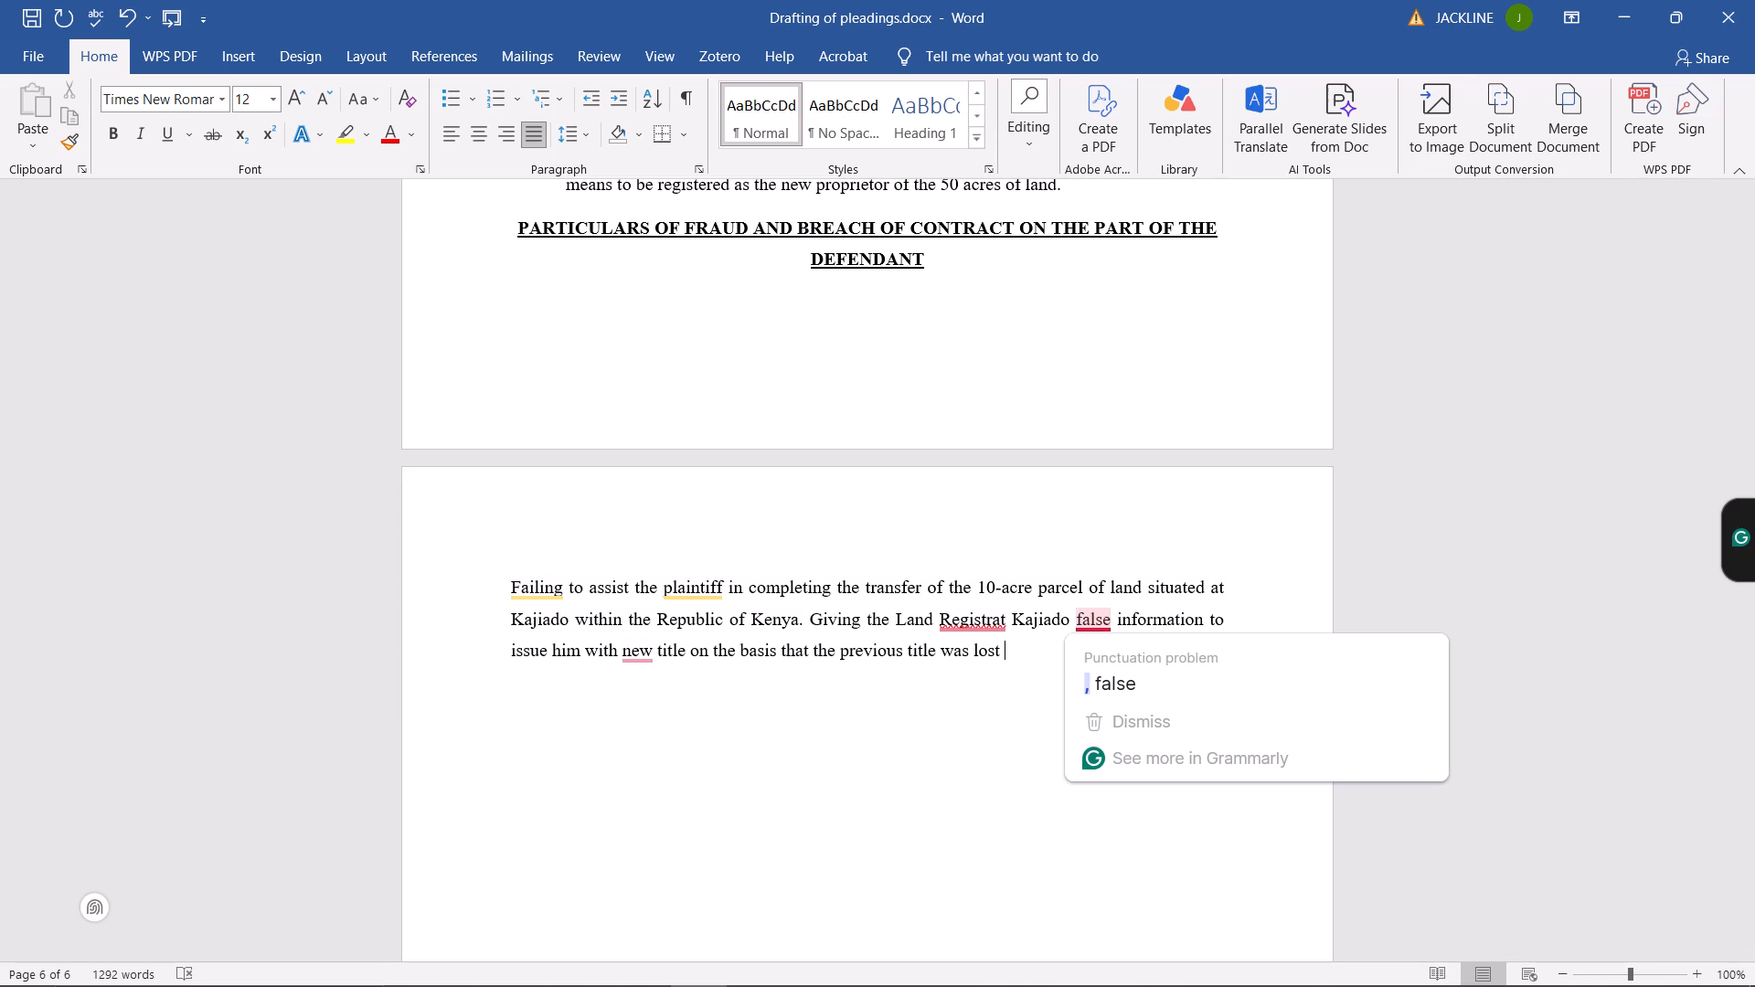
left_click(806, 620)
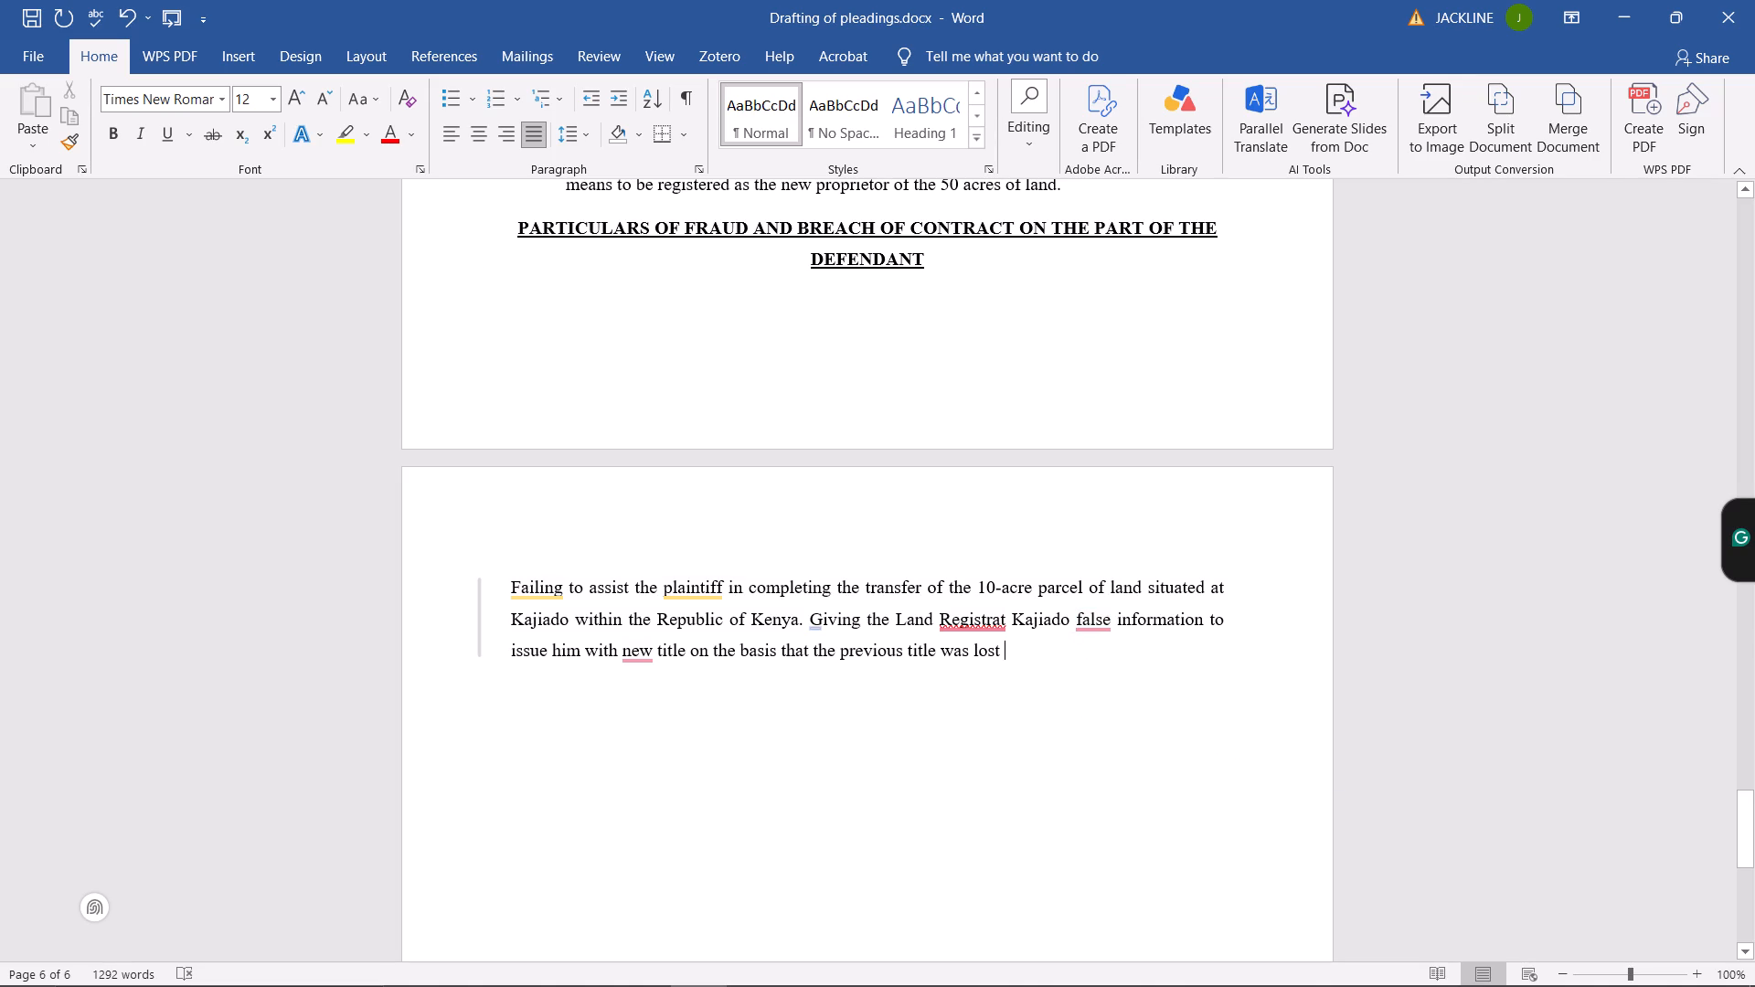
key("Return")
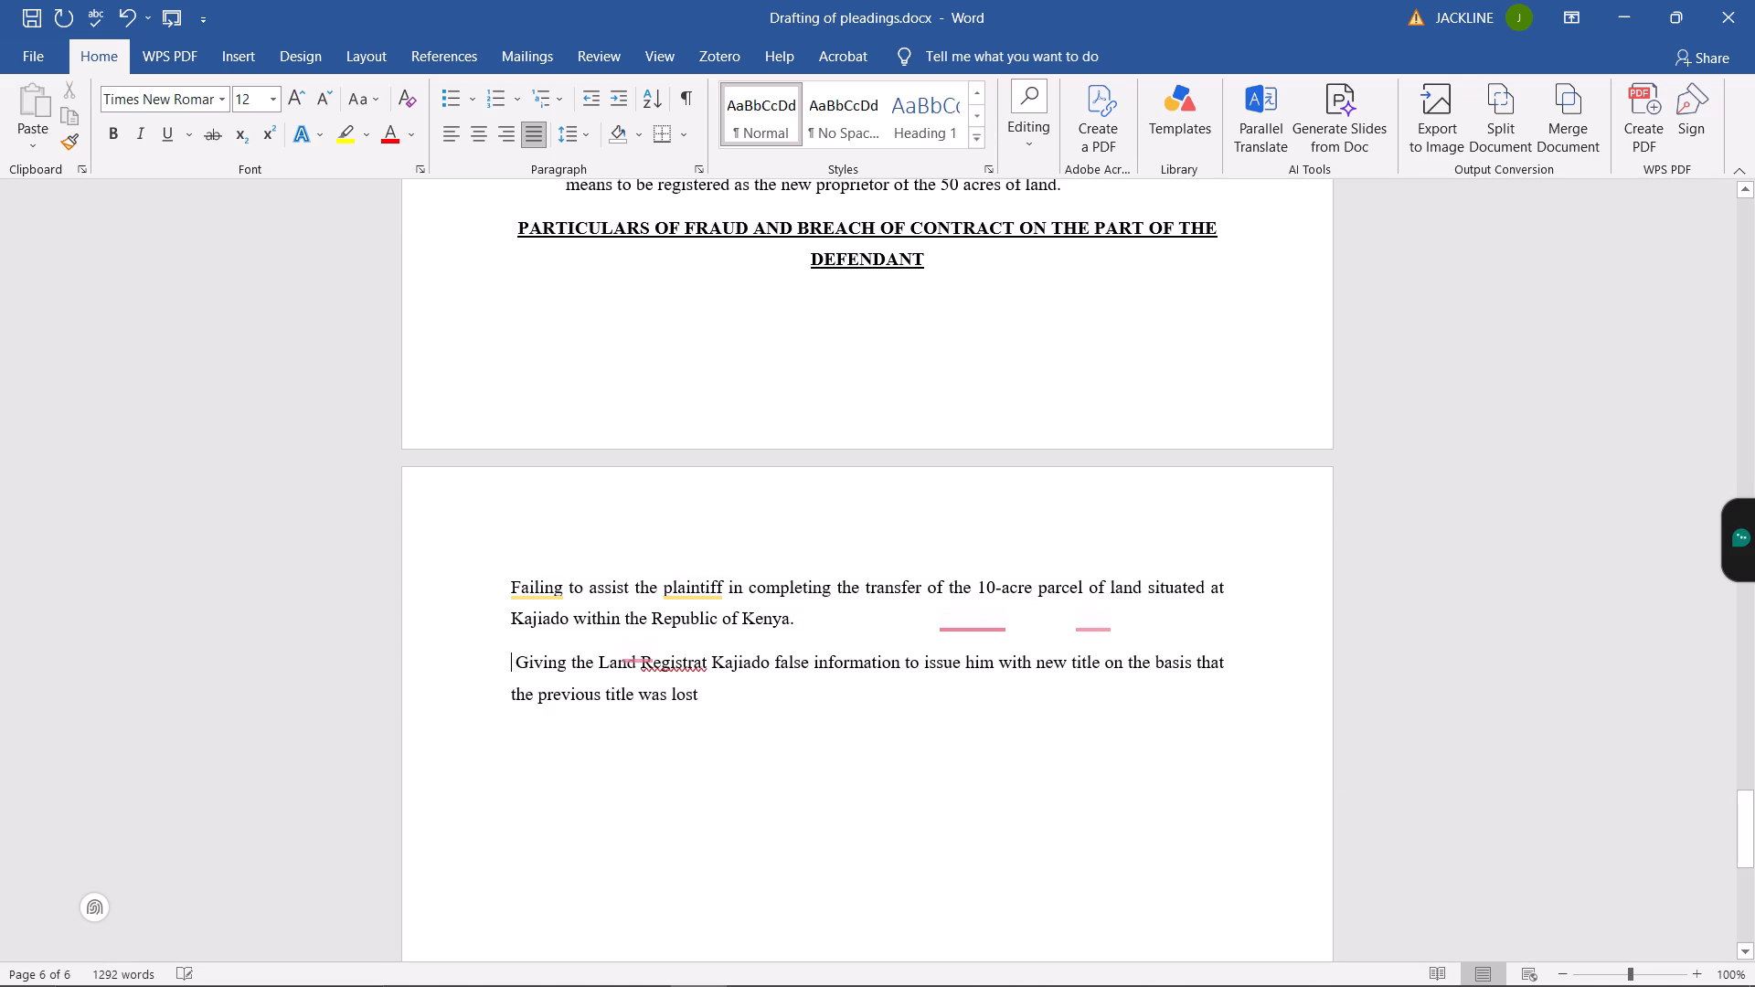
left_click(708, 701)
key("Return")
left_click(516, 665)
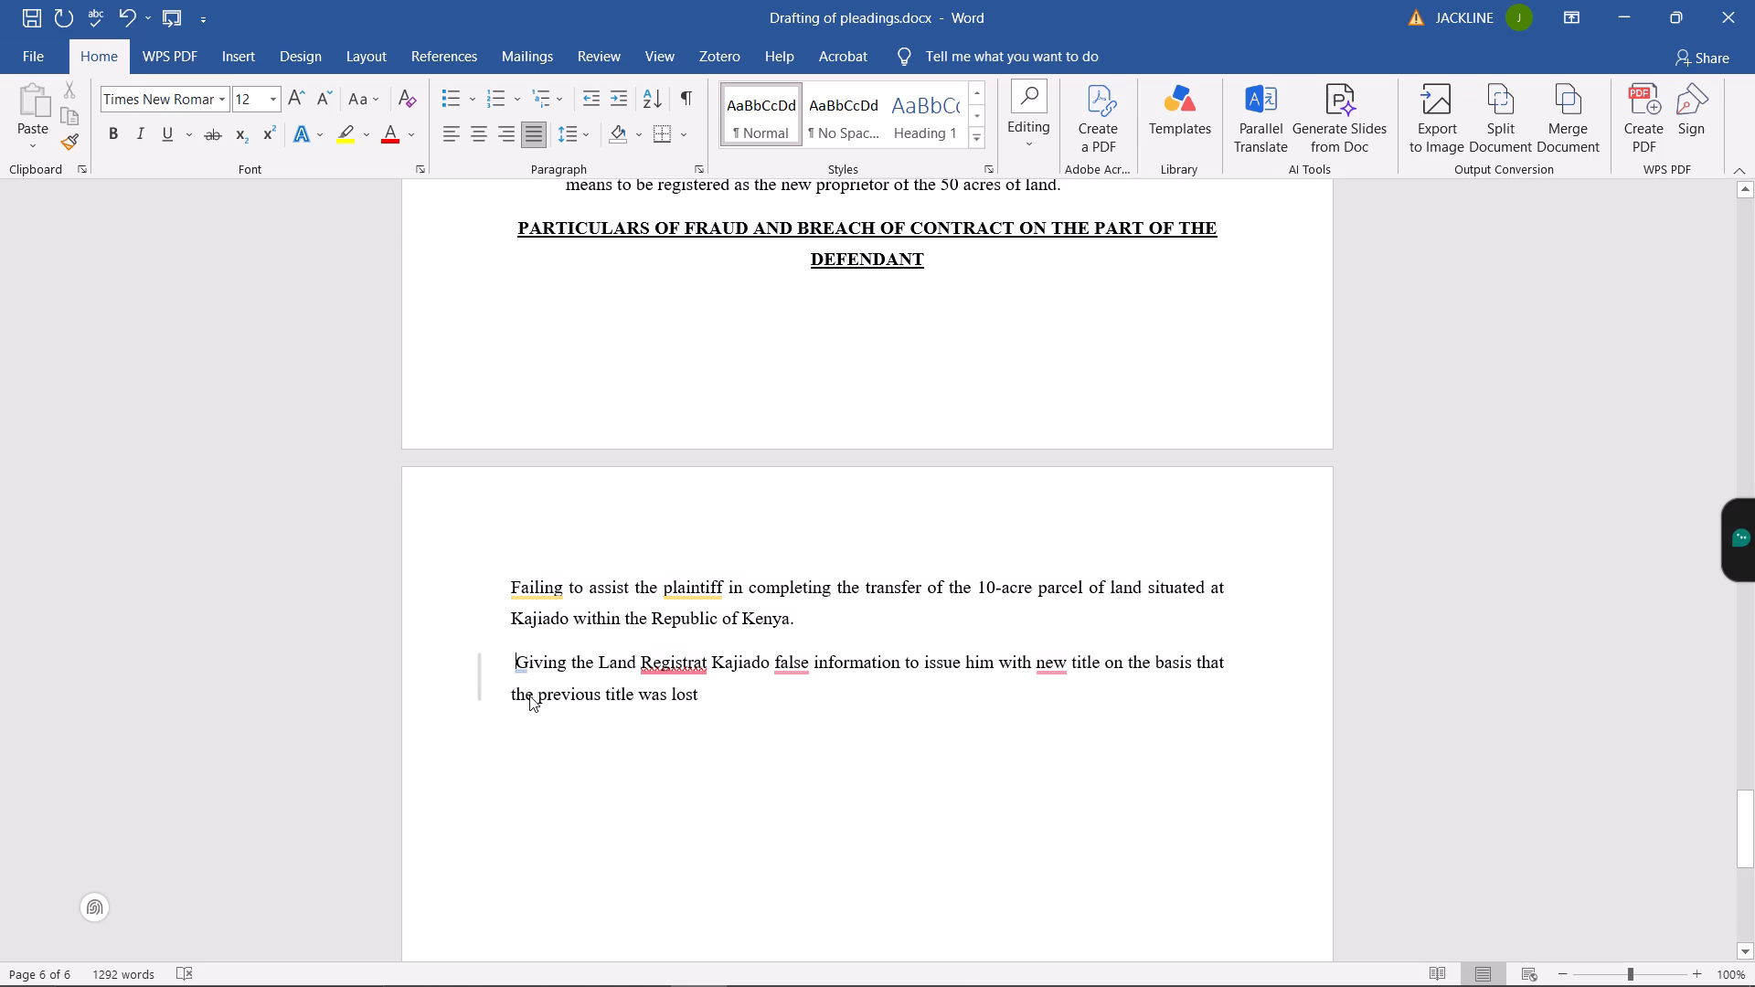
key("BackSpace")
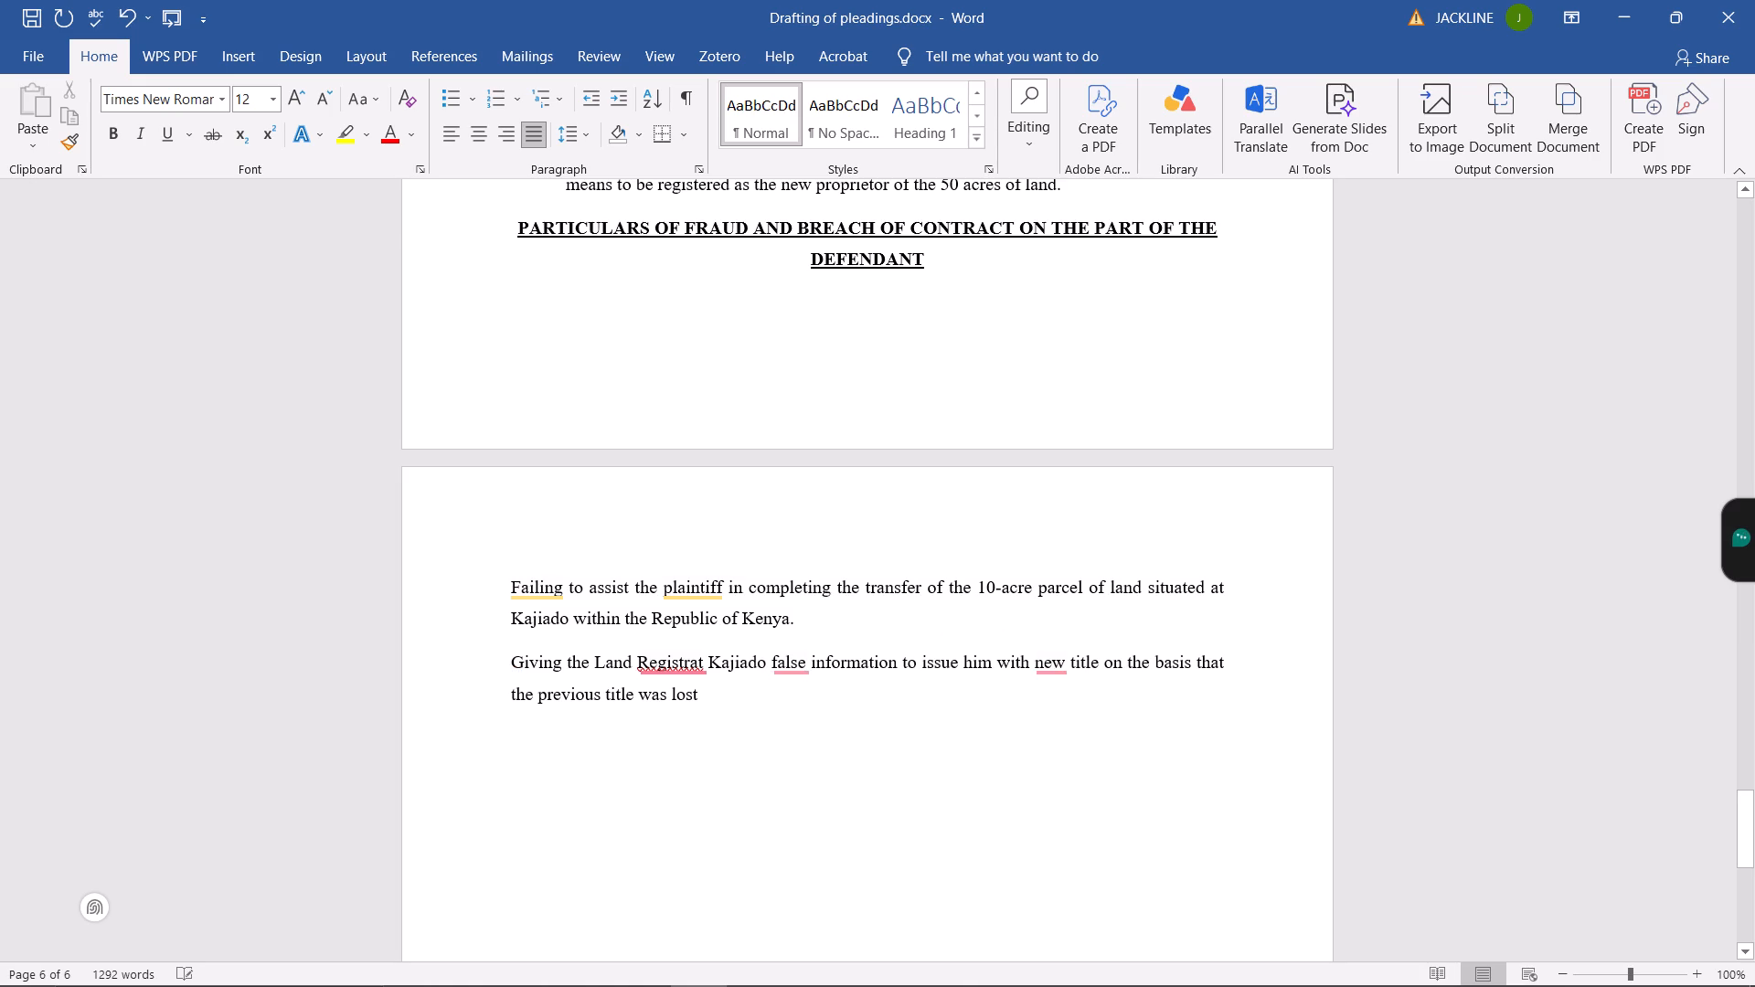
End the second particular with a period after "lost" and start a new paragraph below it.
left_click(707, 693)
key("Left")
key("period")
key("Return")
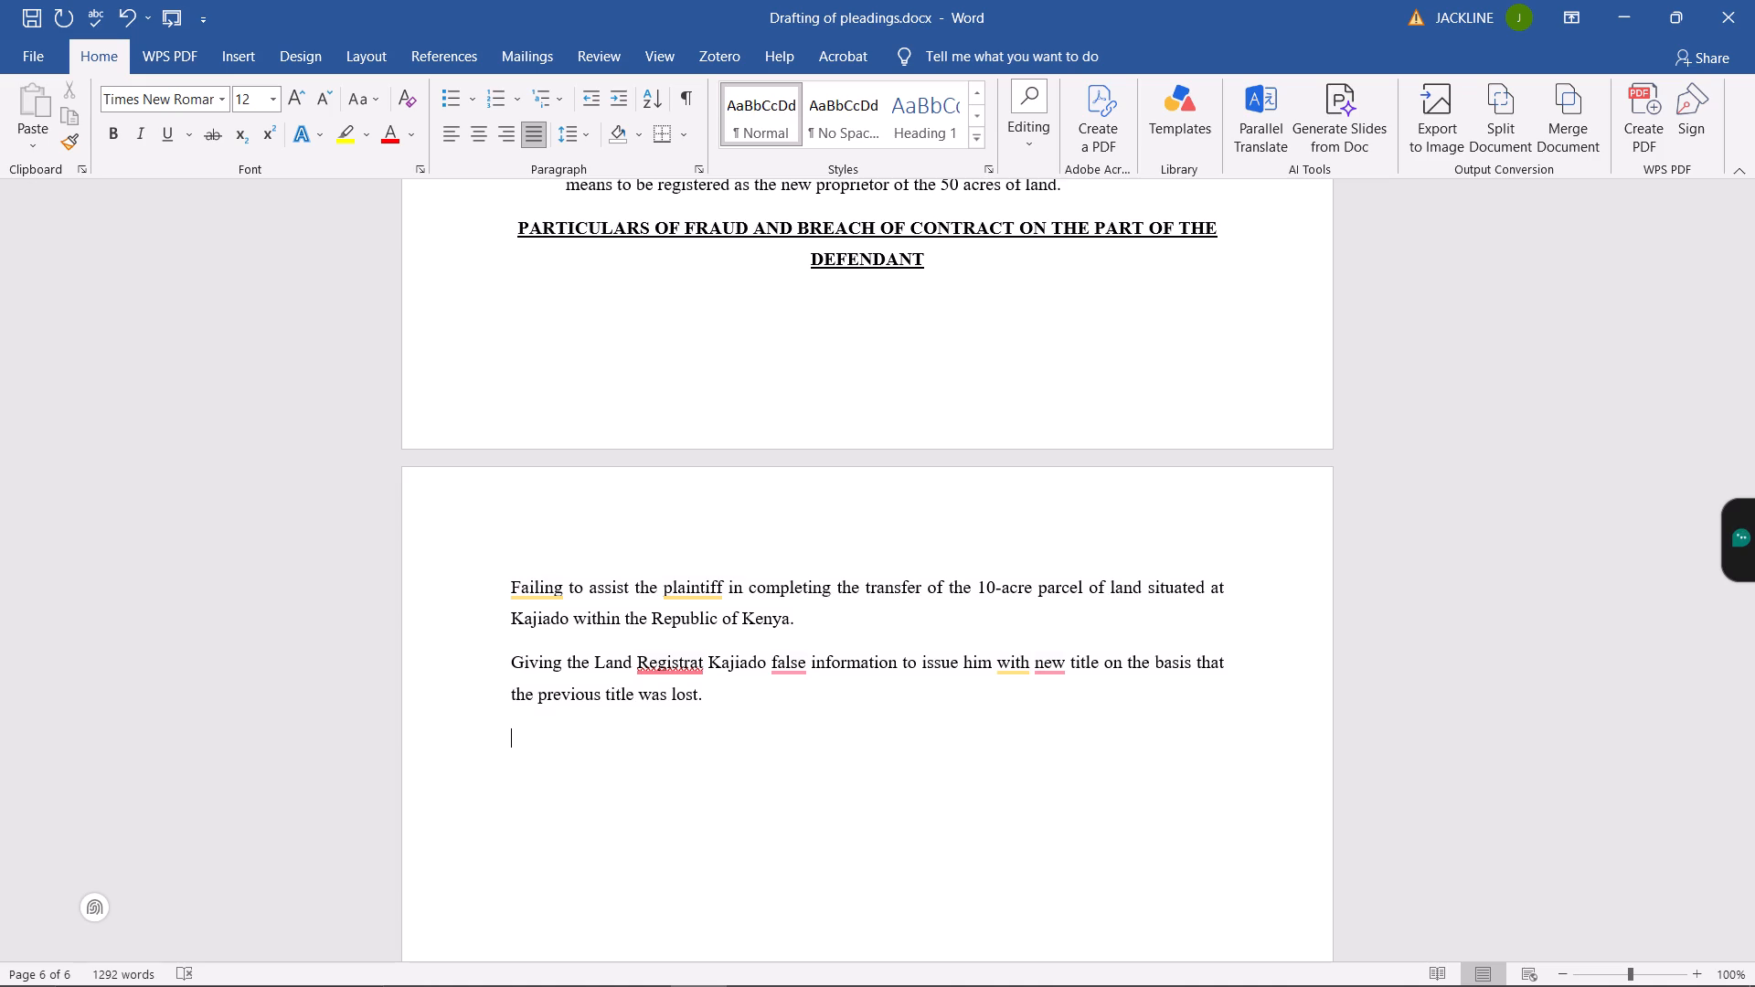
Begin the third particular with "Failing to complete the transfer of the 10 acre parcel".
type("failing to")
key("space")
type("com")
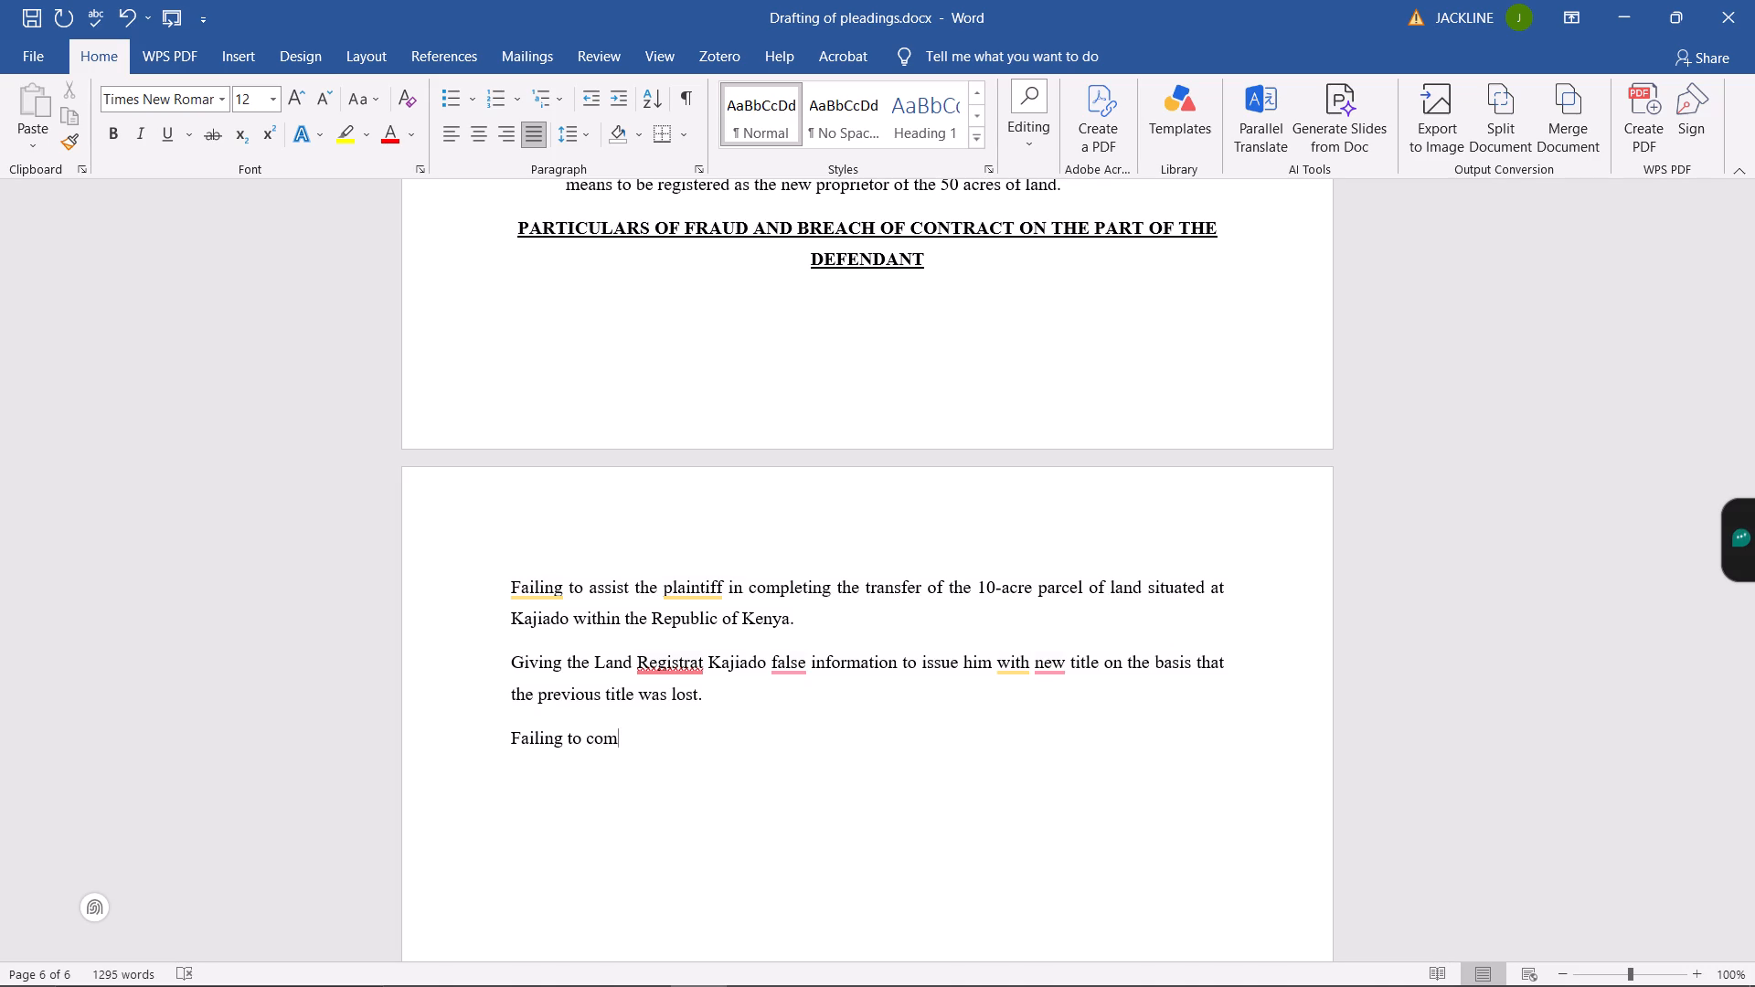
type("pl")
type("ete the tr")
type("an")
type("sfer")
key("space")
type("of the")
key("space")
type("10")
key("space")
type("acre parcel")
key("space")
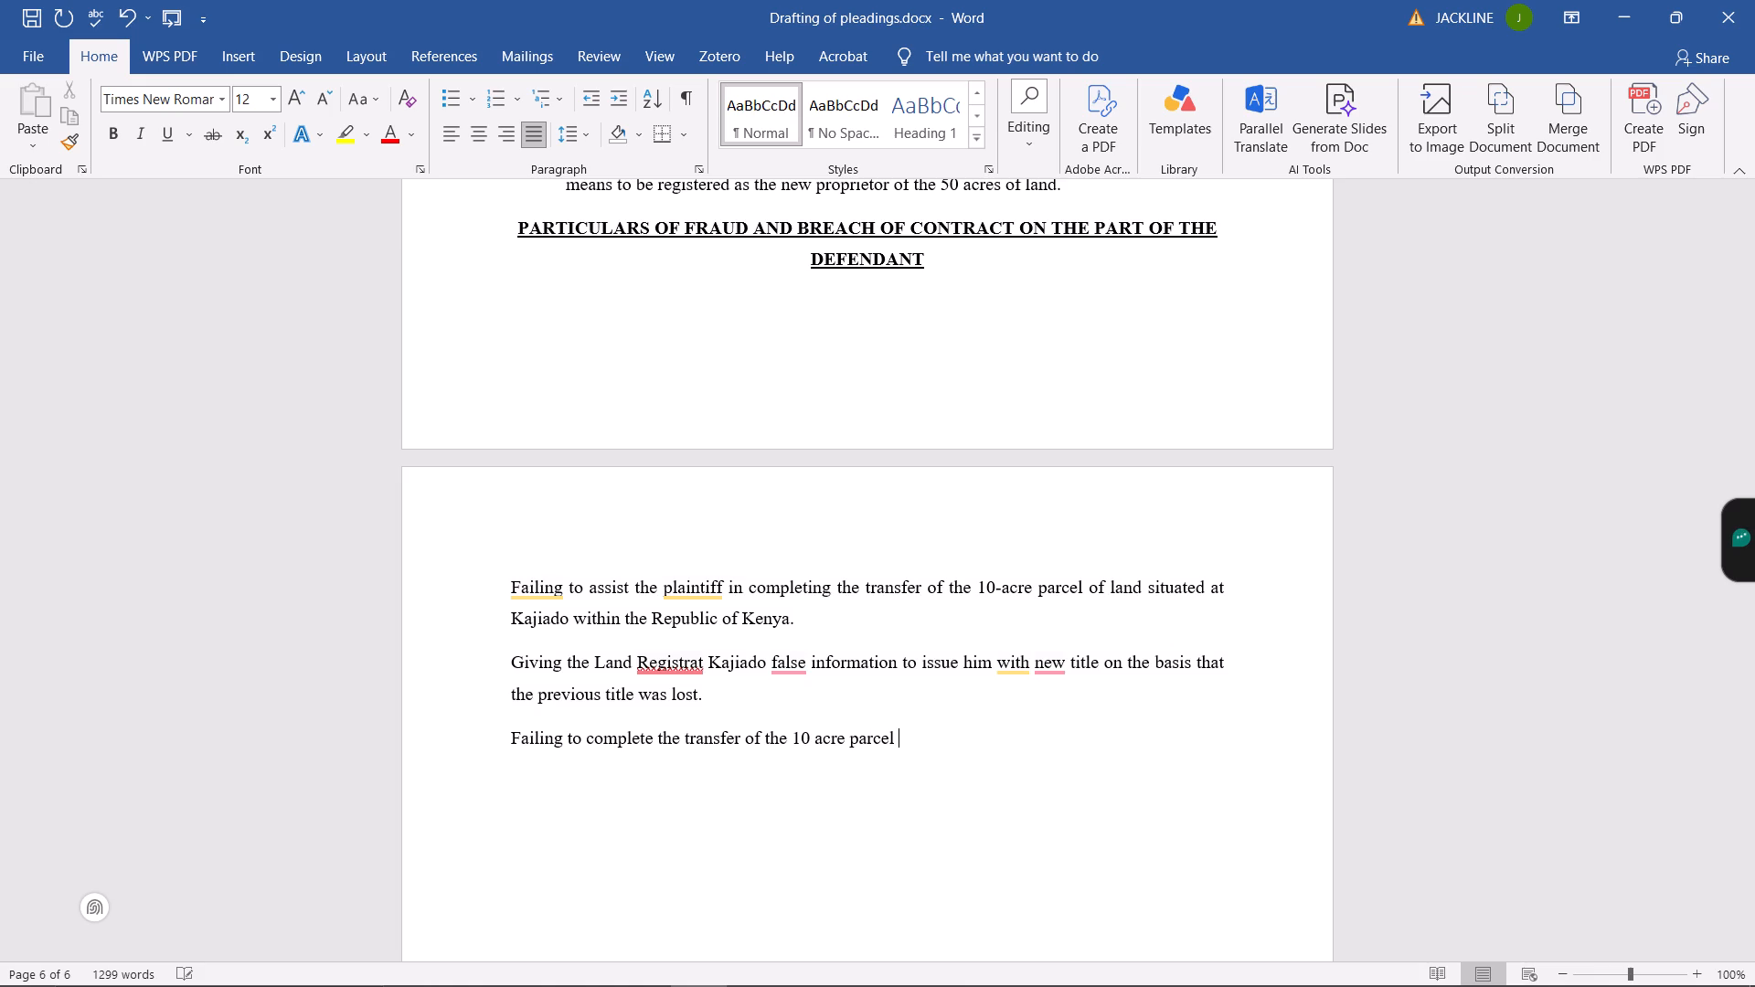
Continue the third particular with "to land entitled to the plaintiff" after "10 acre parcel".
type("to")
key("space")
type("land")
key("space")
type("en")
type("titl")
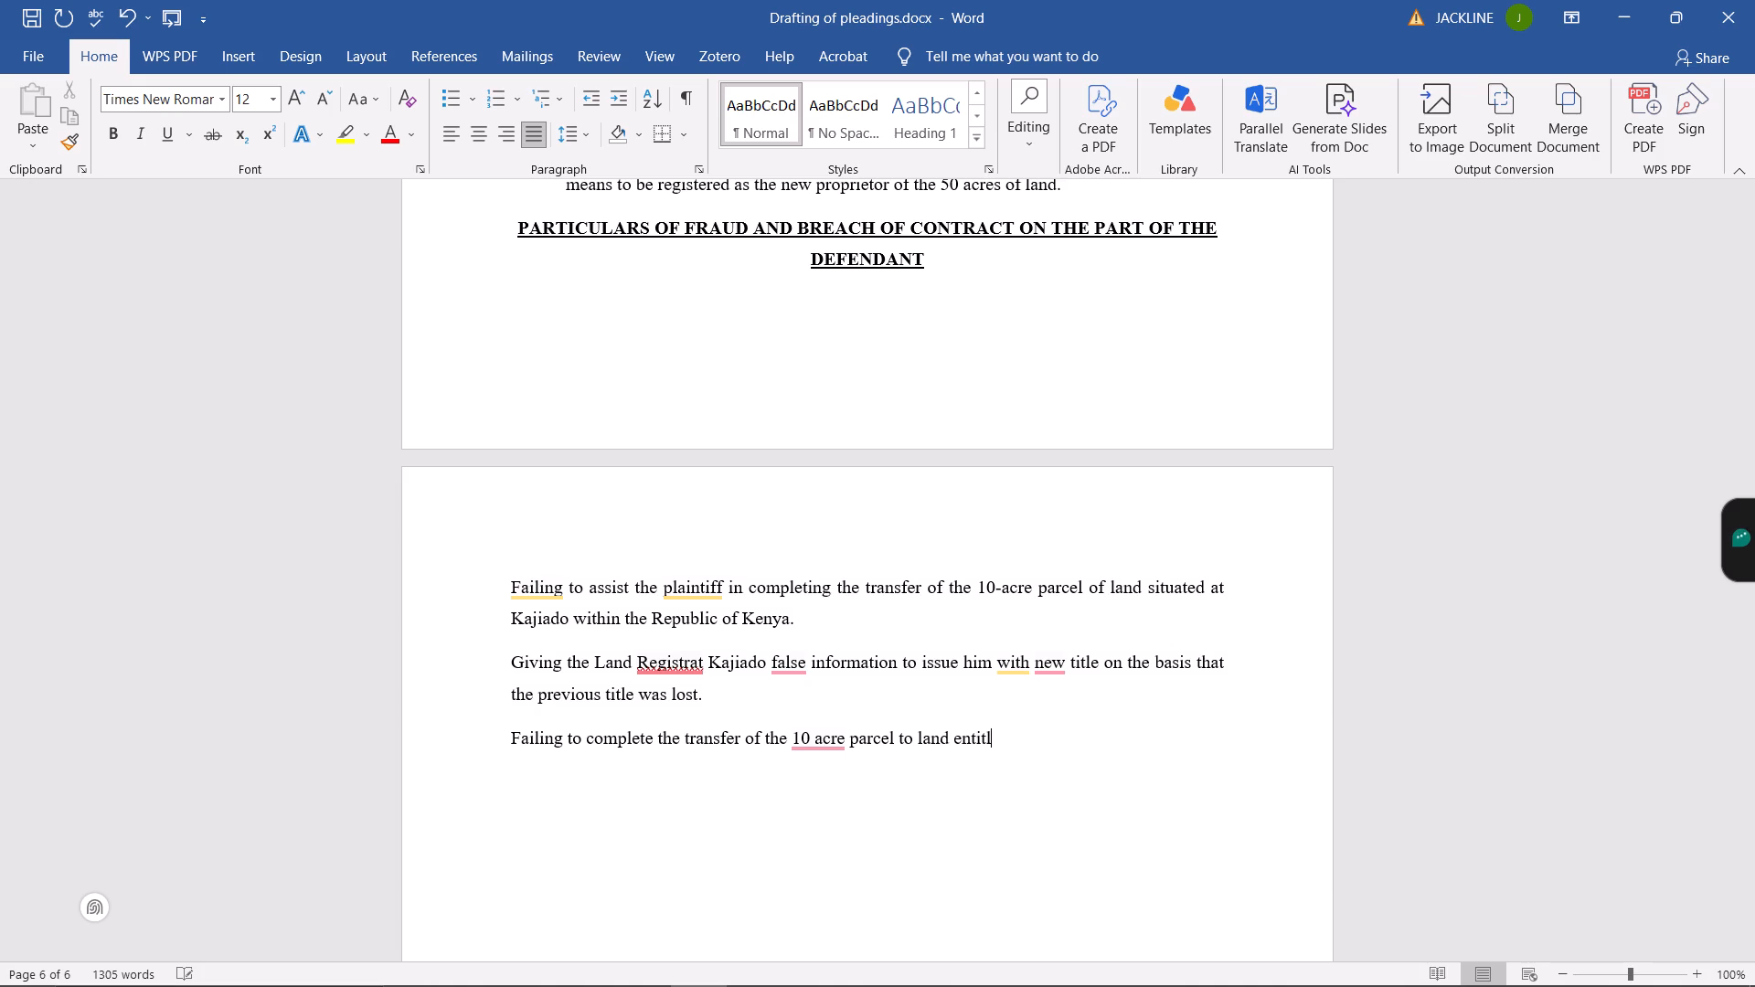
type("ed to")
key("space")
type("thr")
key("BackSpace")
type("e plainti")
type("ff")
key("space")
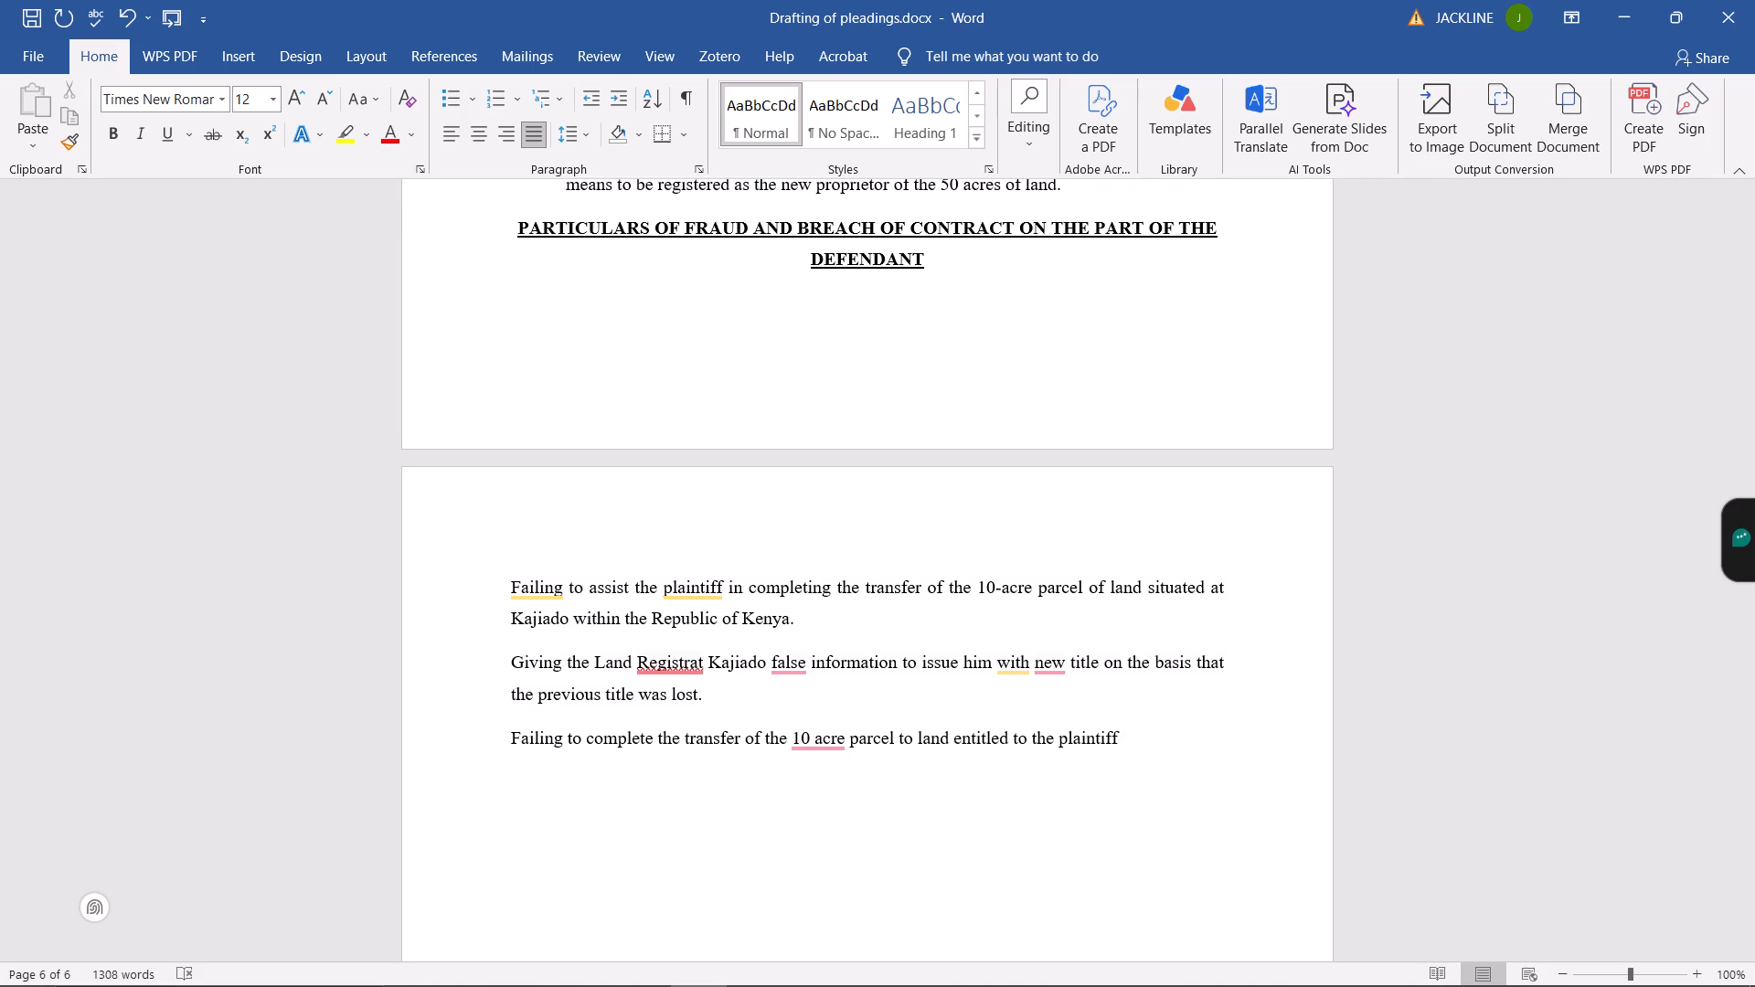
Continue the third particular with "after being appointed the administrator" after "the plaintiff".
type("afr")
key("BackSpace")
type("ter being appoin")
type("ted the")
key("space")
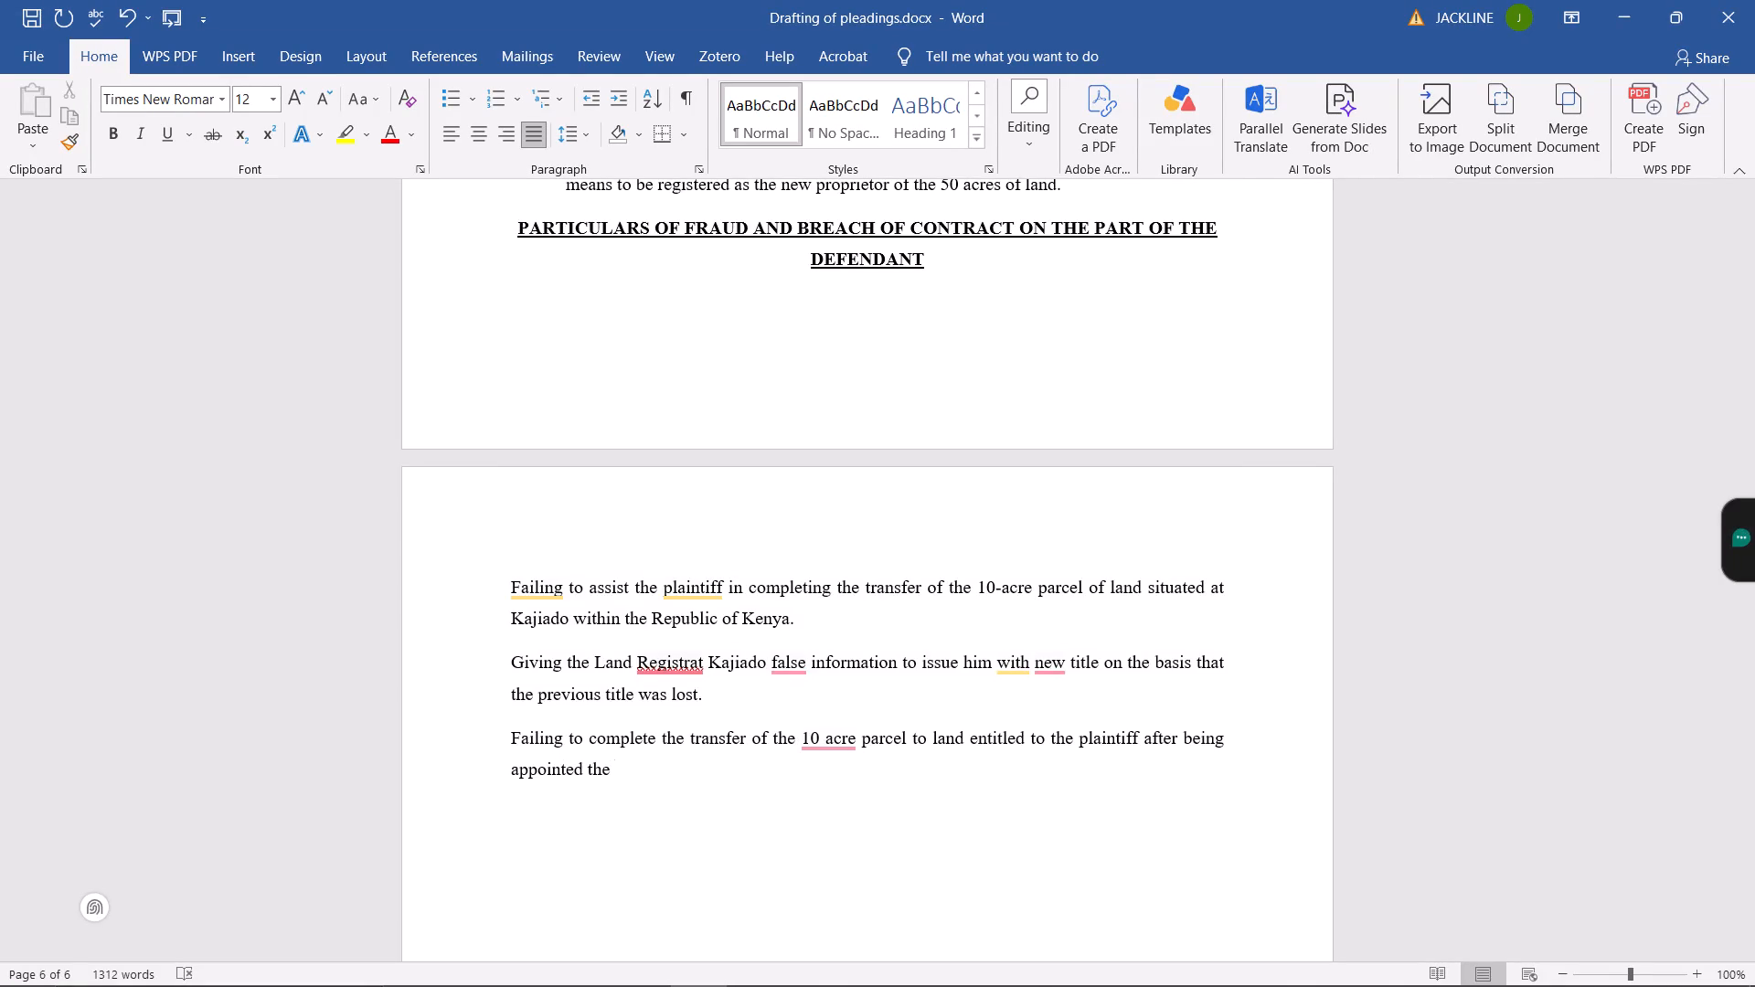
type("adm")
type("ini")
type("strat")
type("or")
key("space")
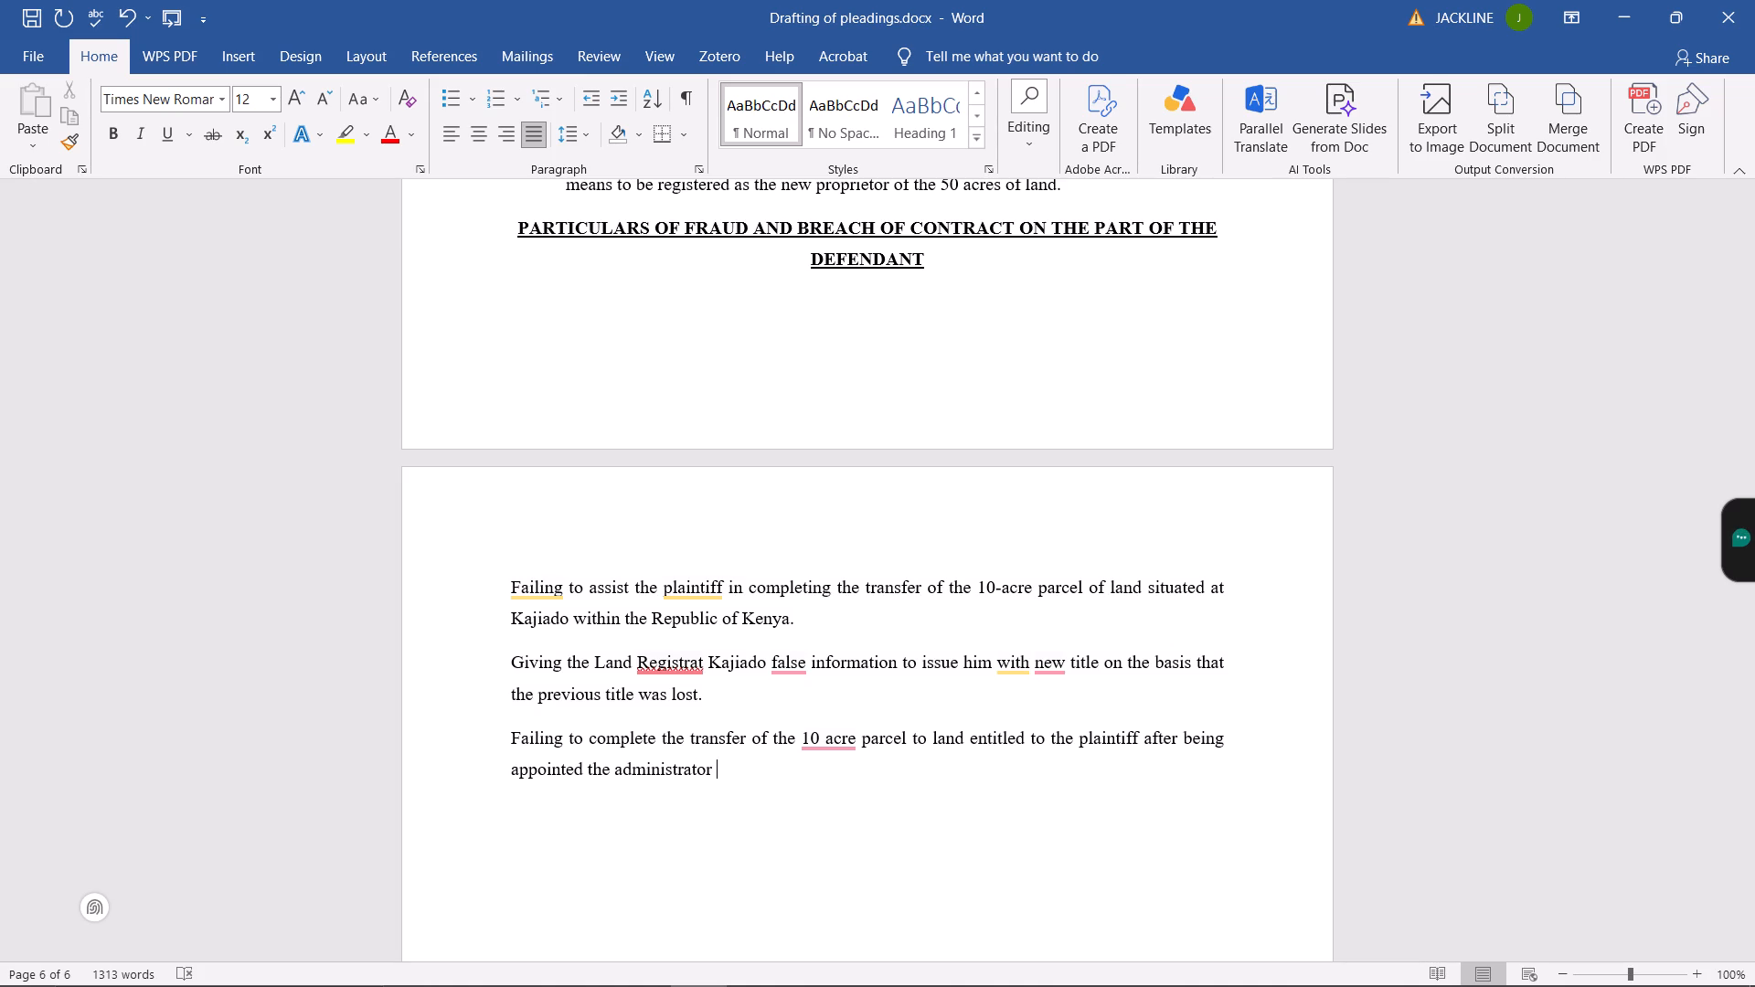
Finish the third particular with "of the estate of", the deceased's name and a period, and start a new paragraph.
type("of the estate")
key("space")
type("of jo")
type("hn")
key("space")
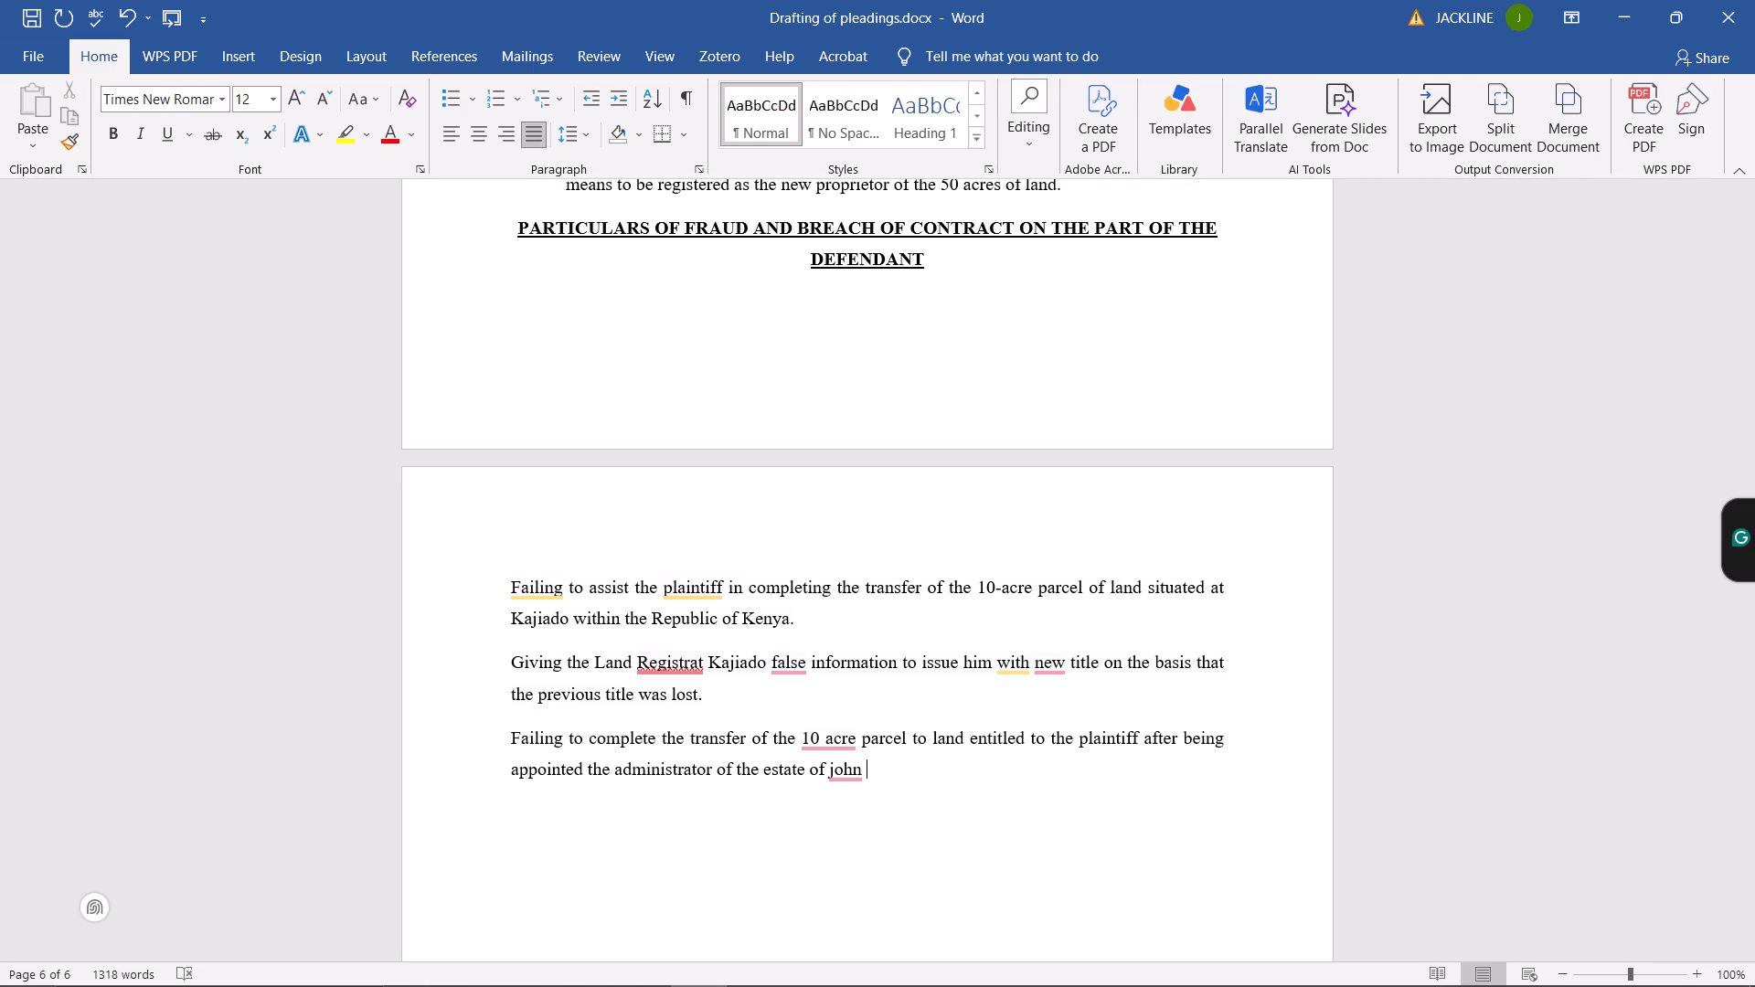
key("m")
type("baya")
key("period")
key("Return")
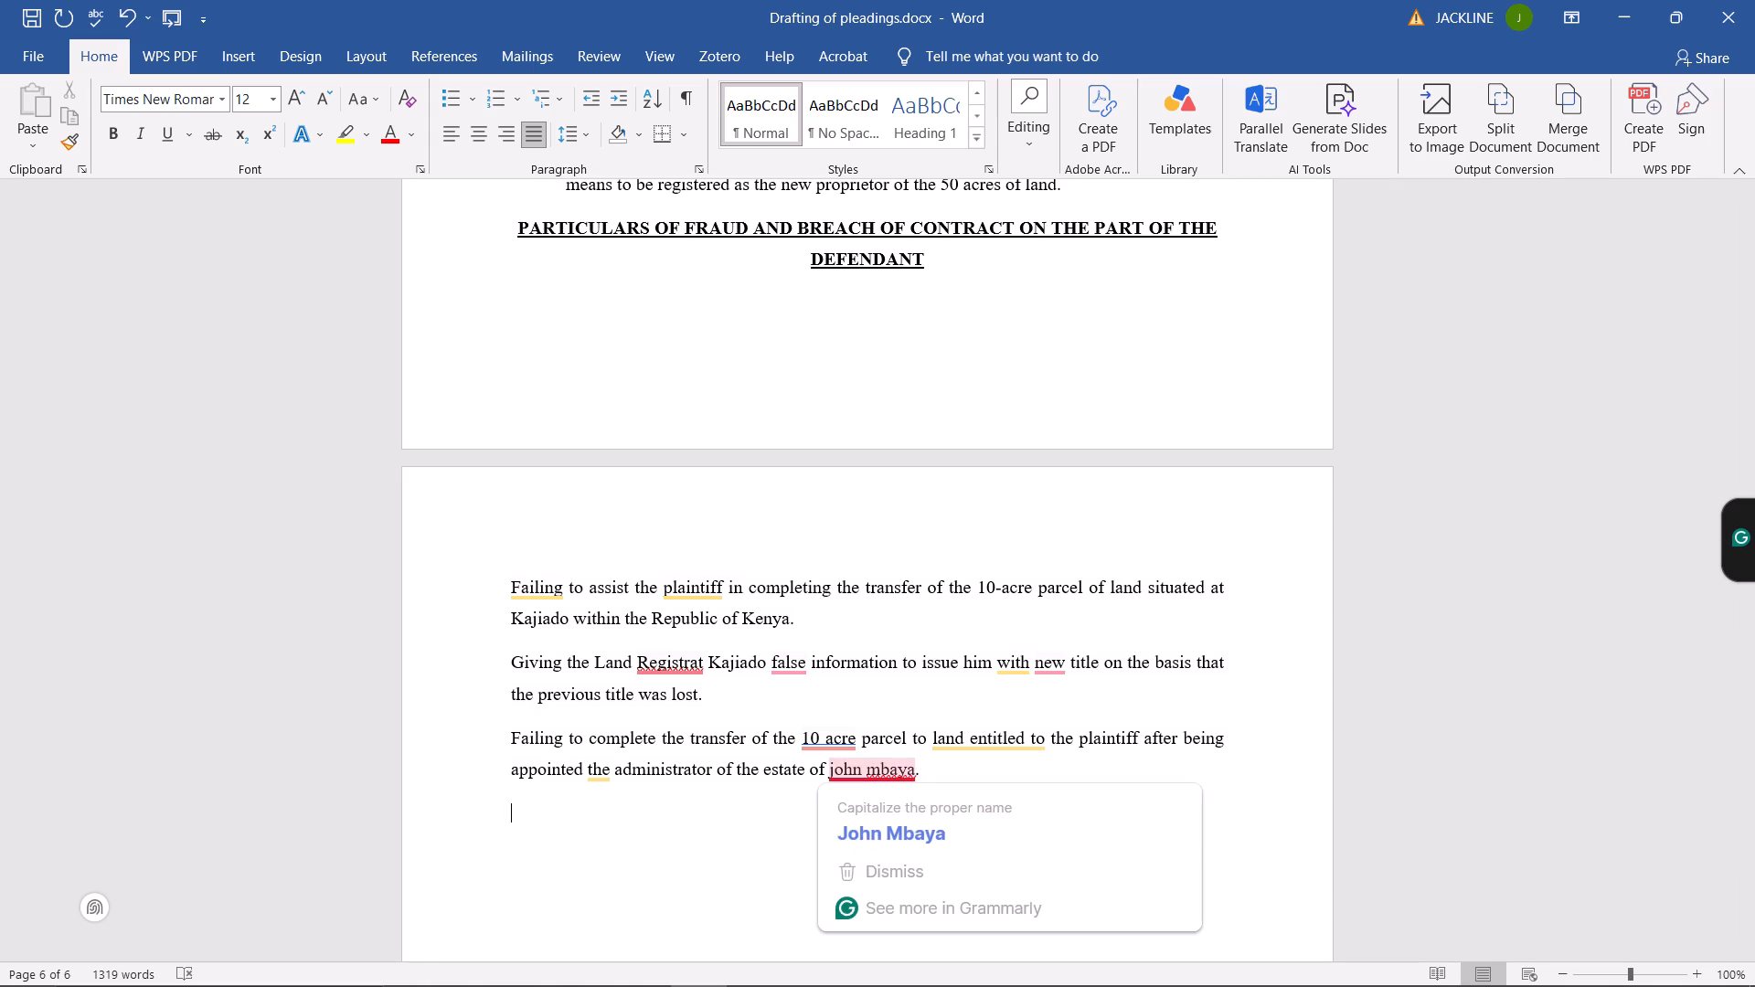
Capitalize the deceased's name at the end of the third particular by accepting the Grammarly suggestion.
left_click(897, 825)
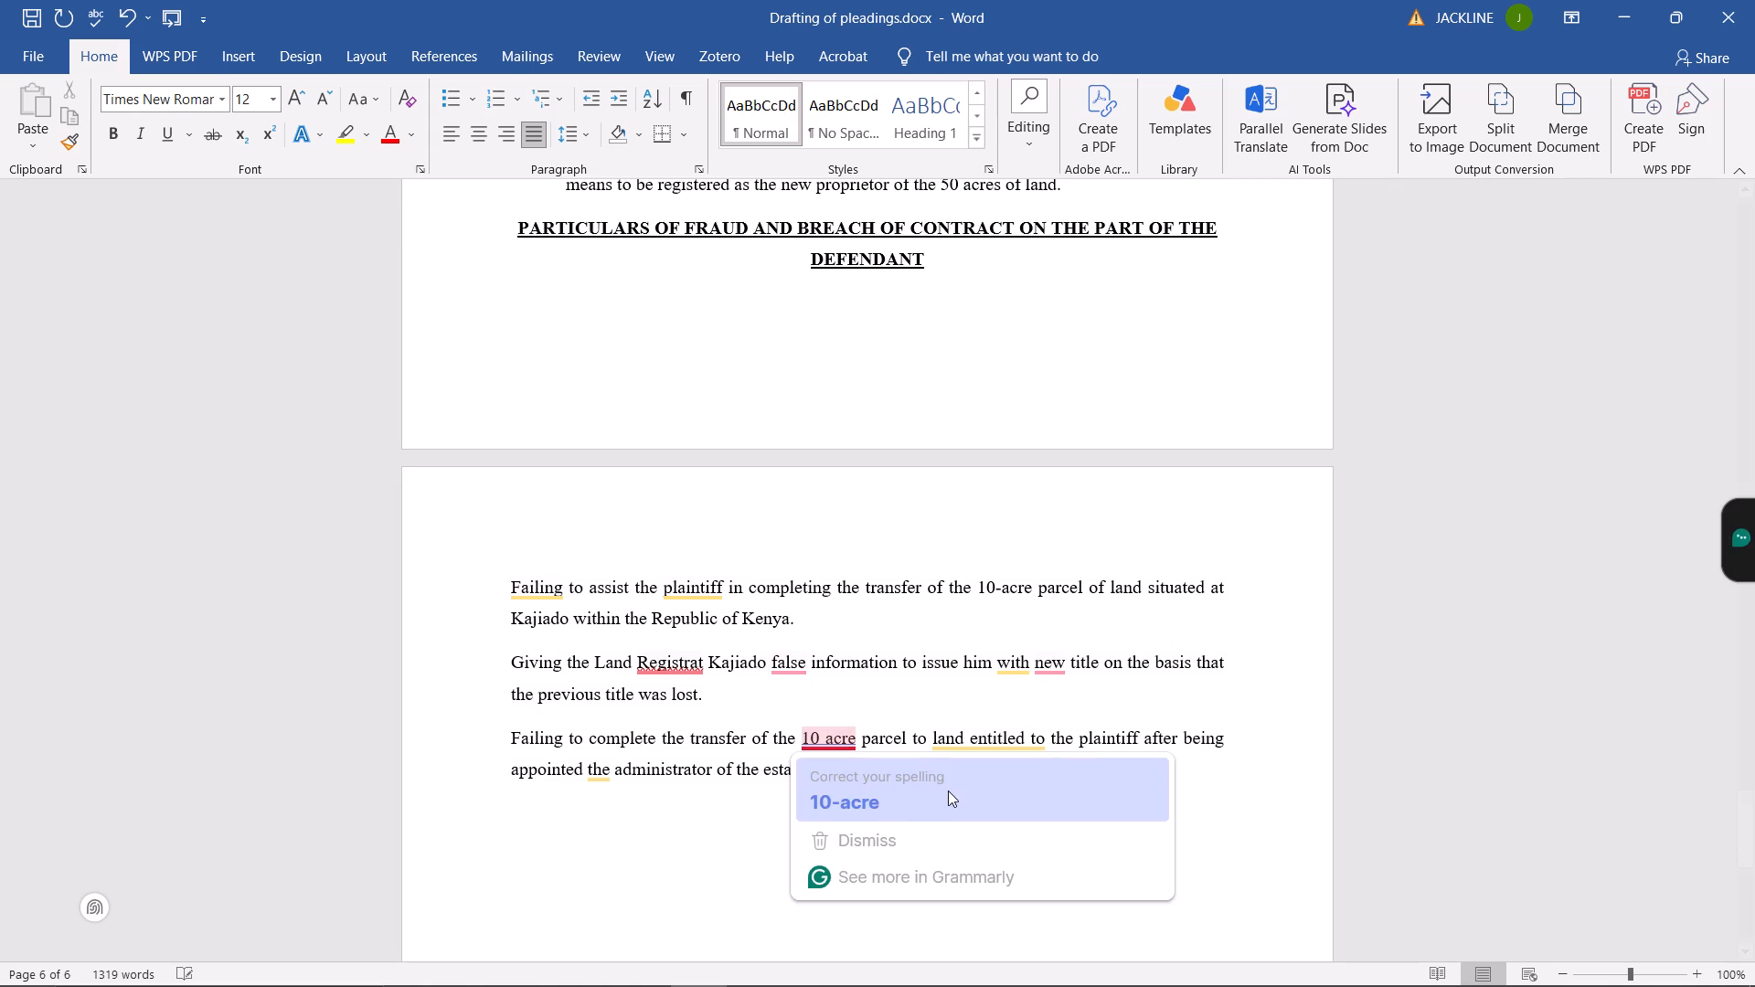
left_click(930, 768)
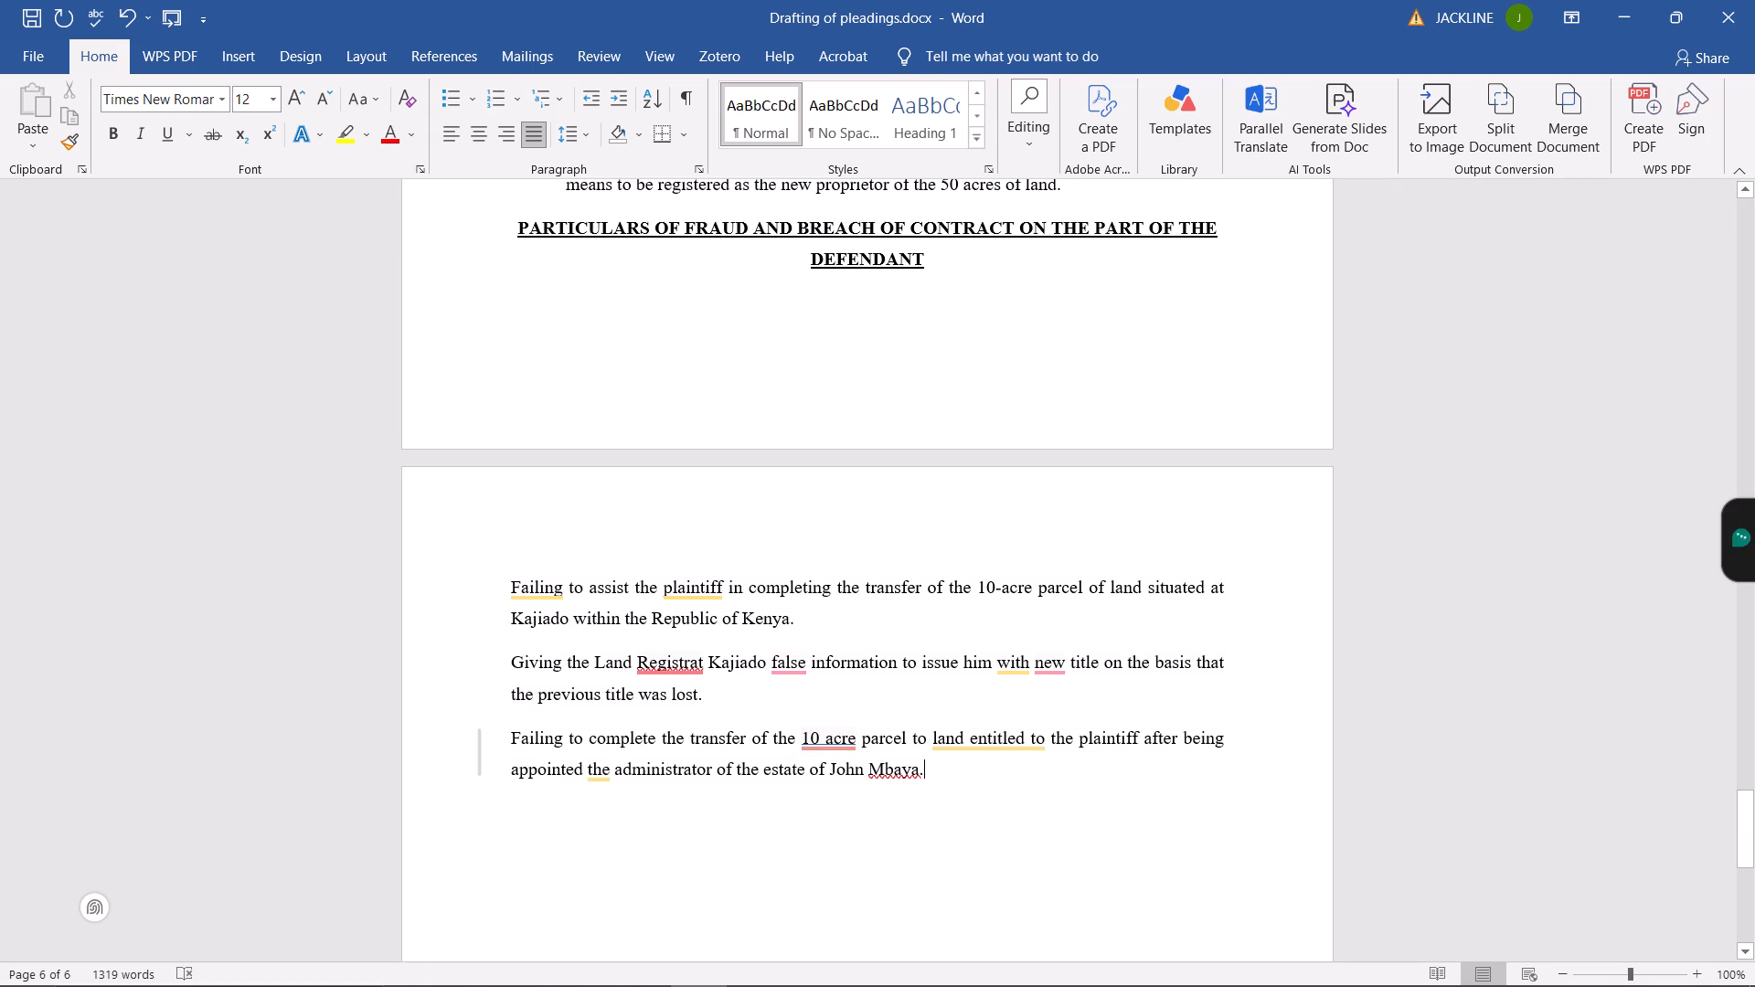
Begin the fourth particular in a new paragraph with "Going ahead and accepting to be".
key("Return")
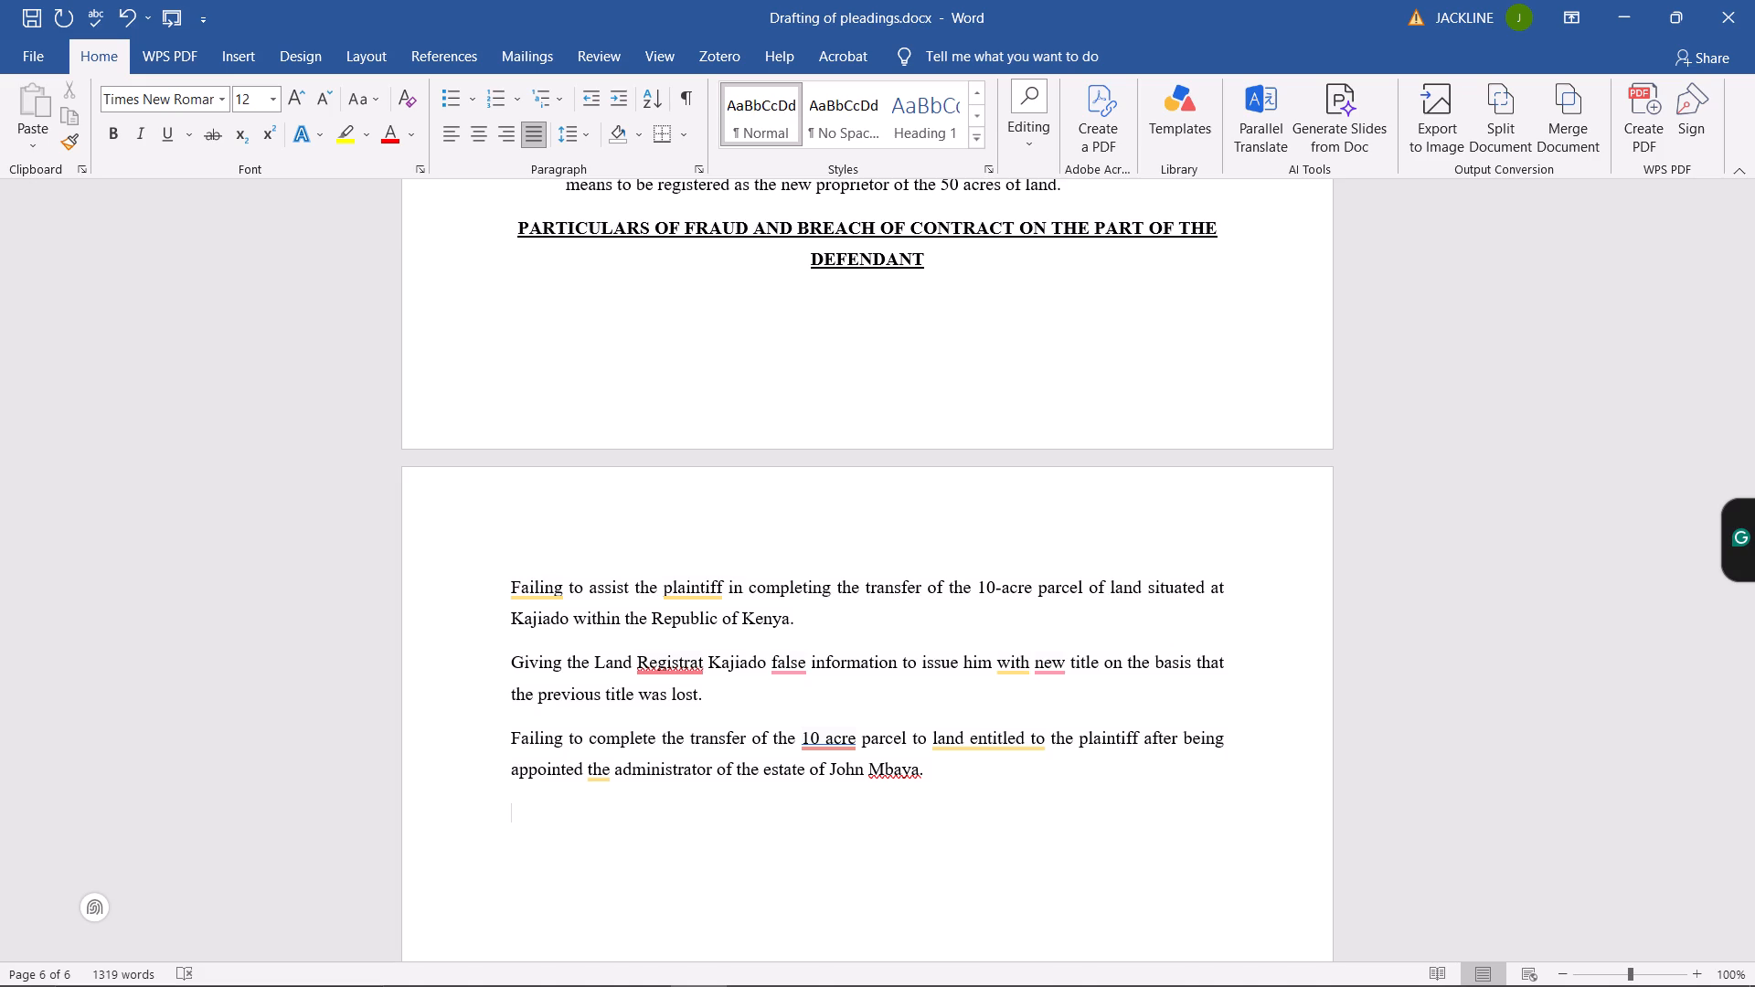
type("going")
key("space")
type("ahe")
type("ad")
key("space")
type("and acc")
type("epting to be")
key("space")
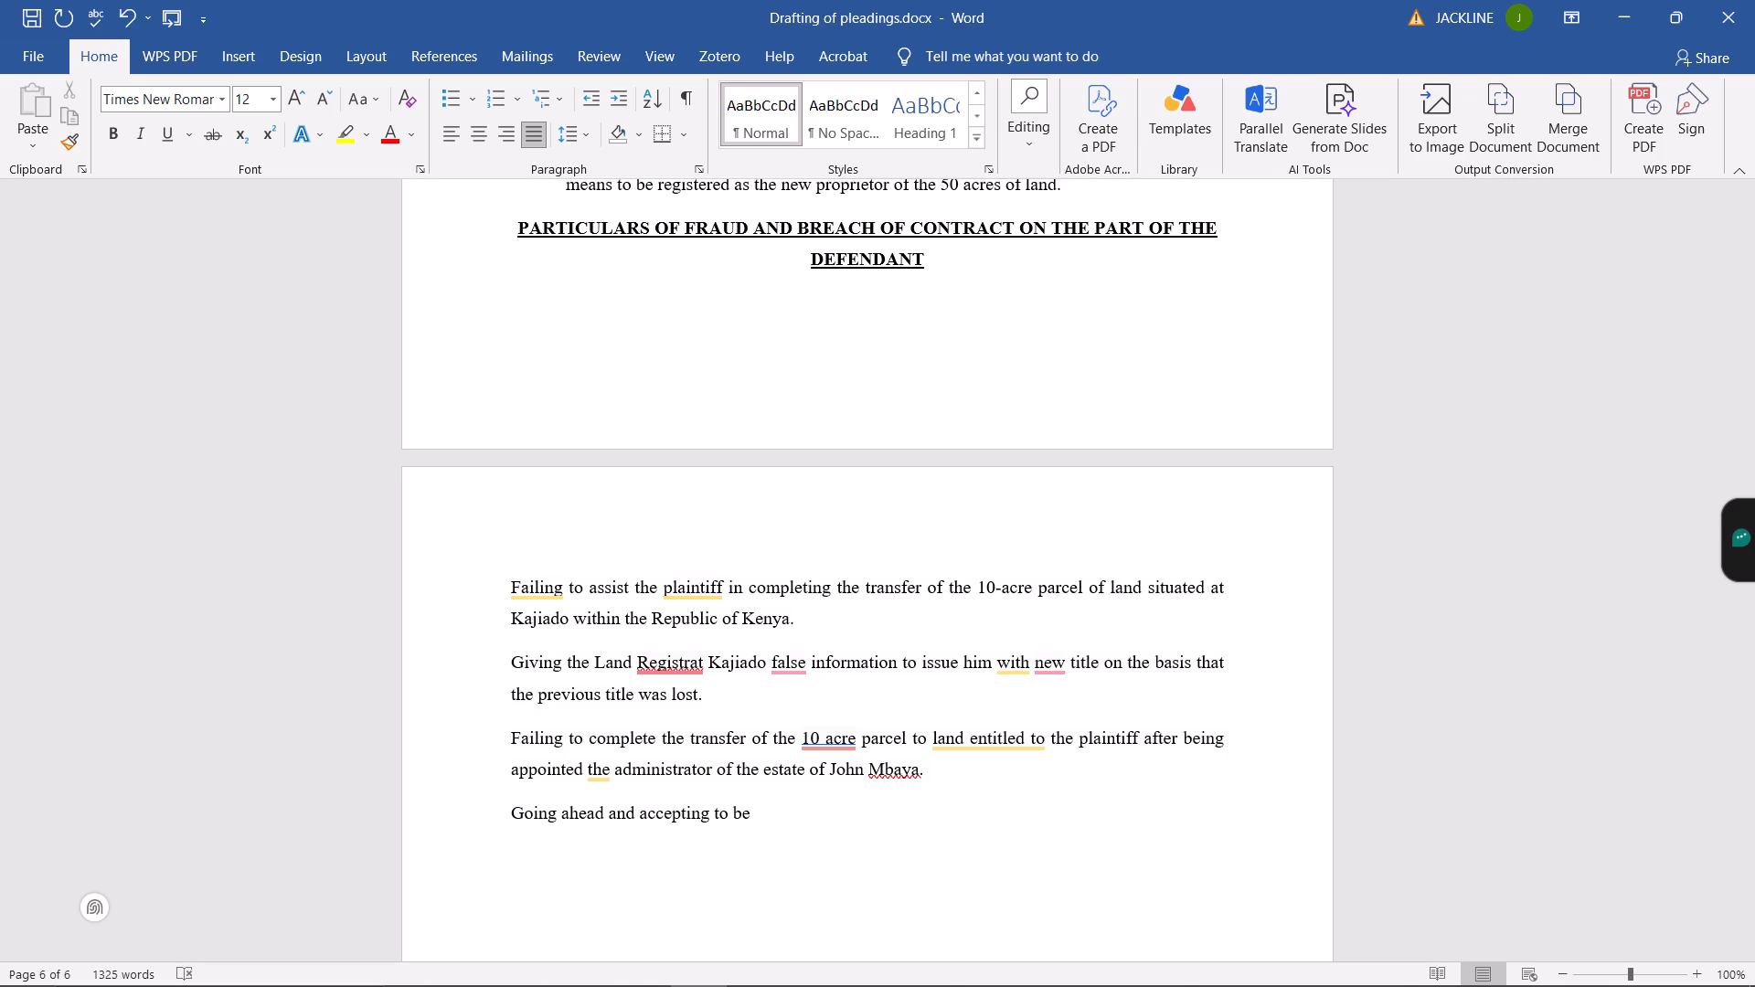
Continue the fourth particular with "the registered owner of the 50 acre parcel of land".
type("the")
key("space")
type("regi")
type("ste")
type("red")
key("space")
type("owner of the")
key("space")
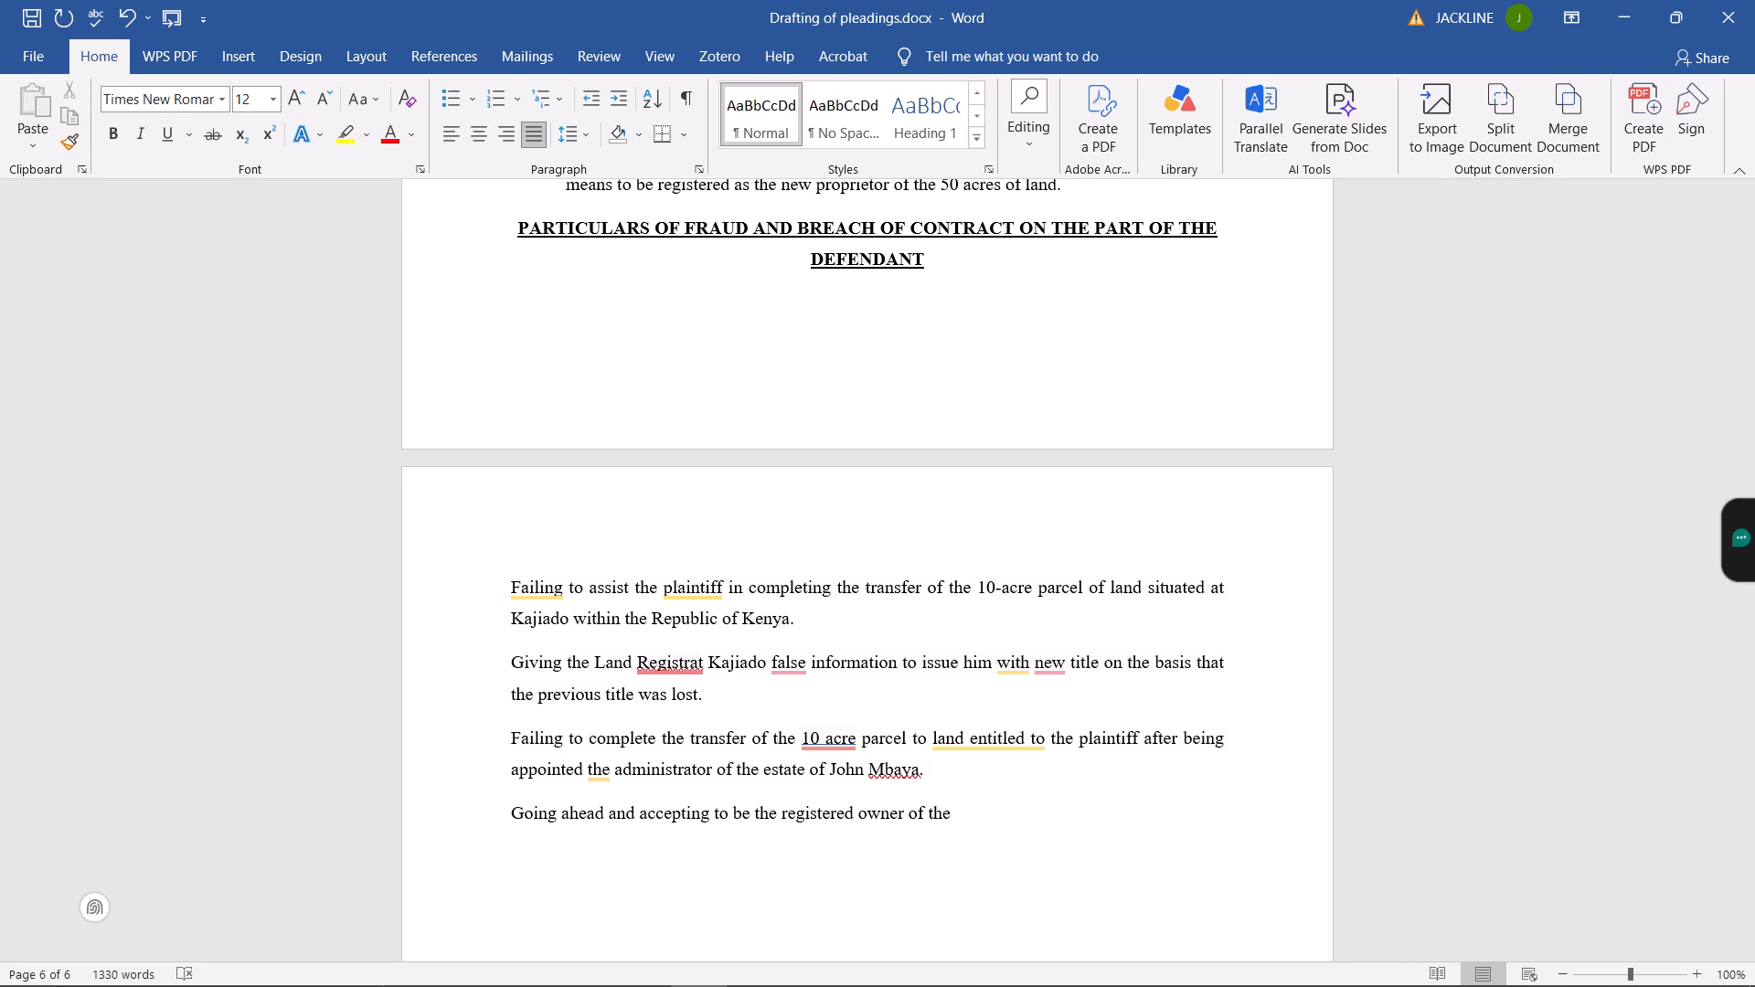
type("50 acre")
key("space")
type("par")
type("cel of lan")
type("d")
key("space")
Continue the fourth particular with "situated at Kajiado" after "parcel of land".
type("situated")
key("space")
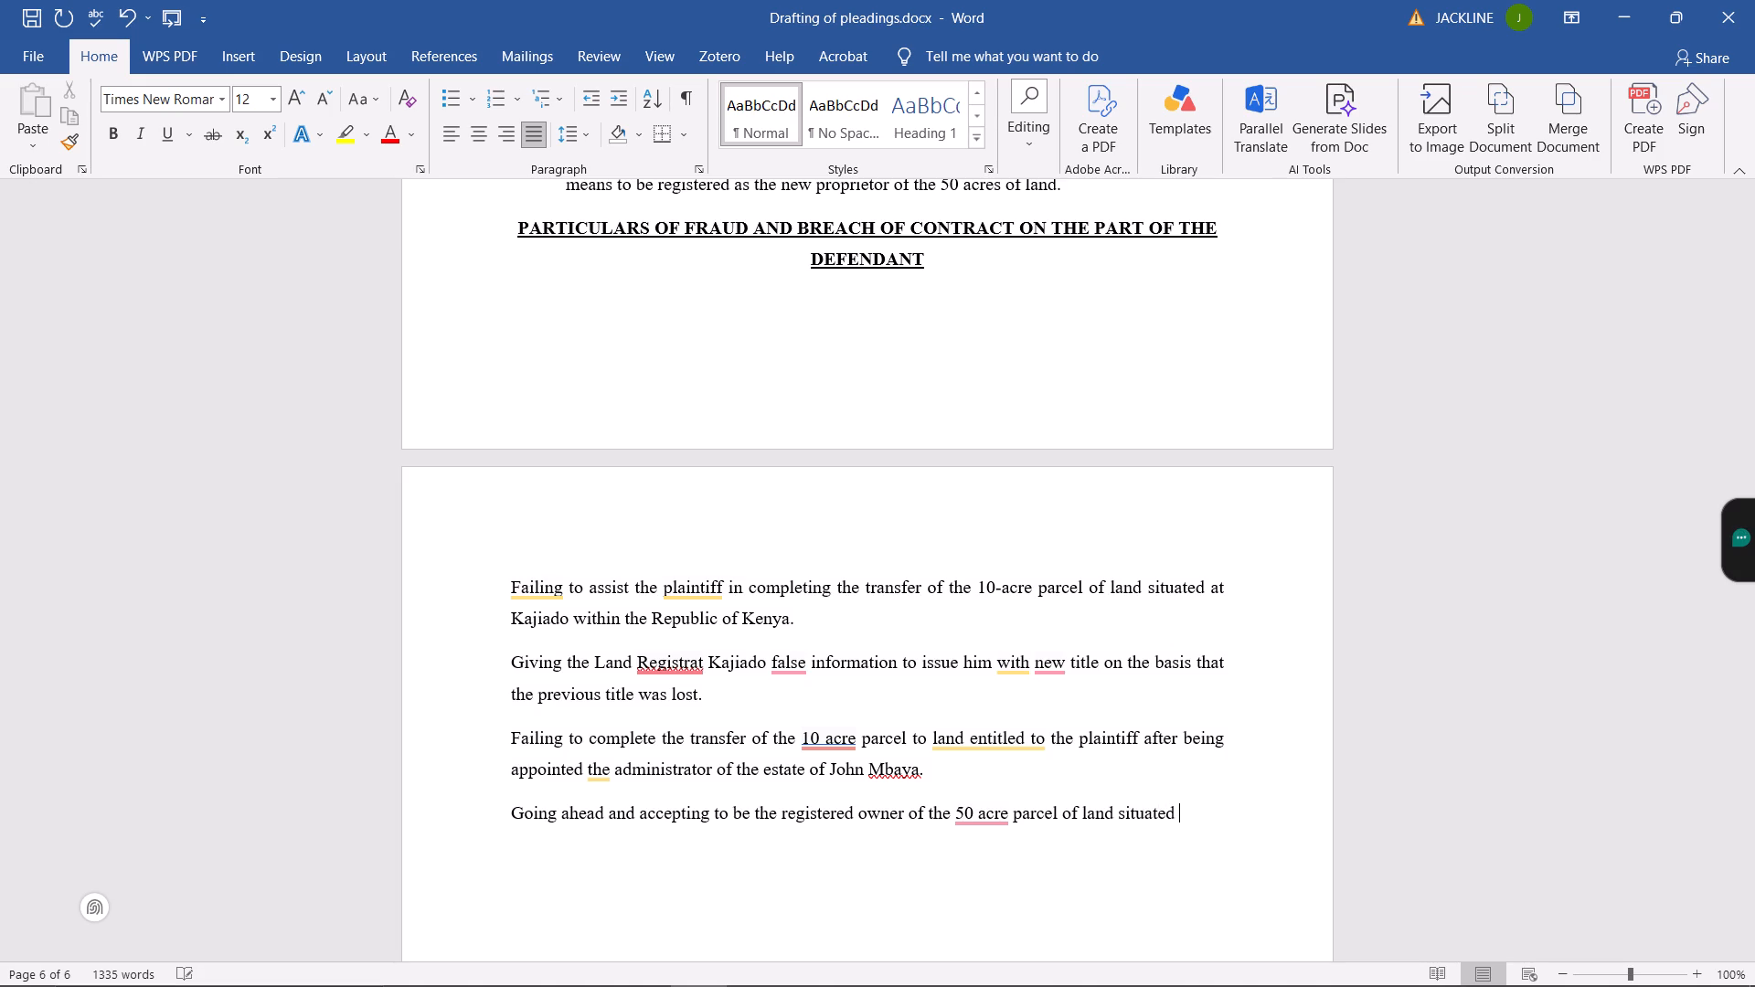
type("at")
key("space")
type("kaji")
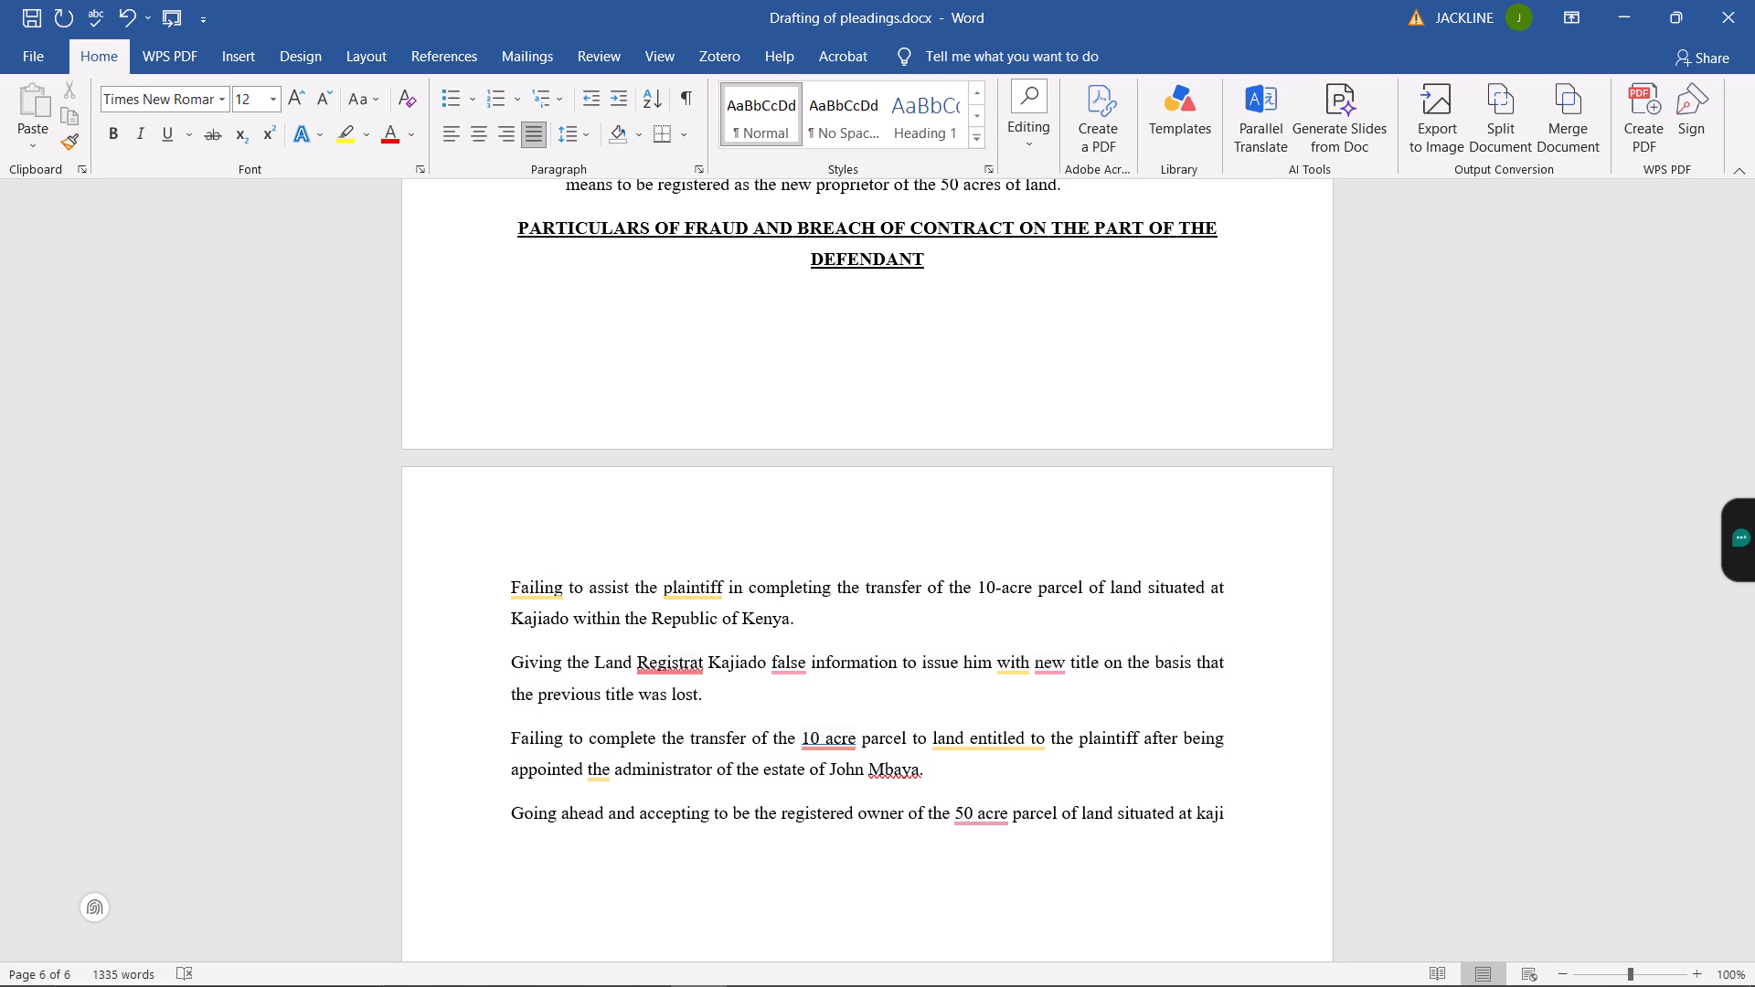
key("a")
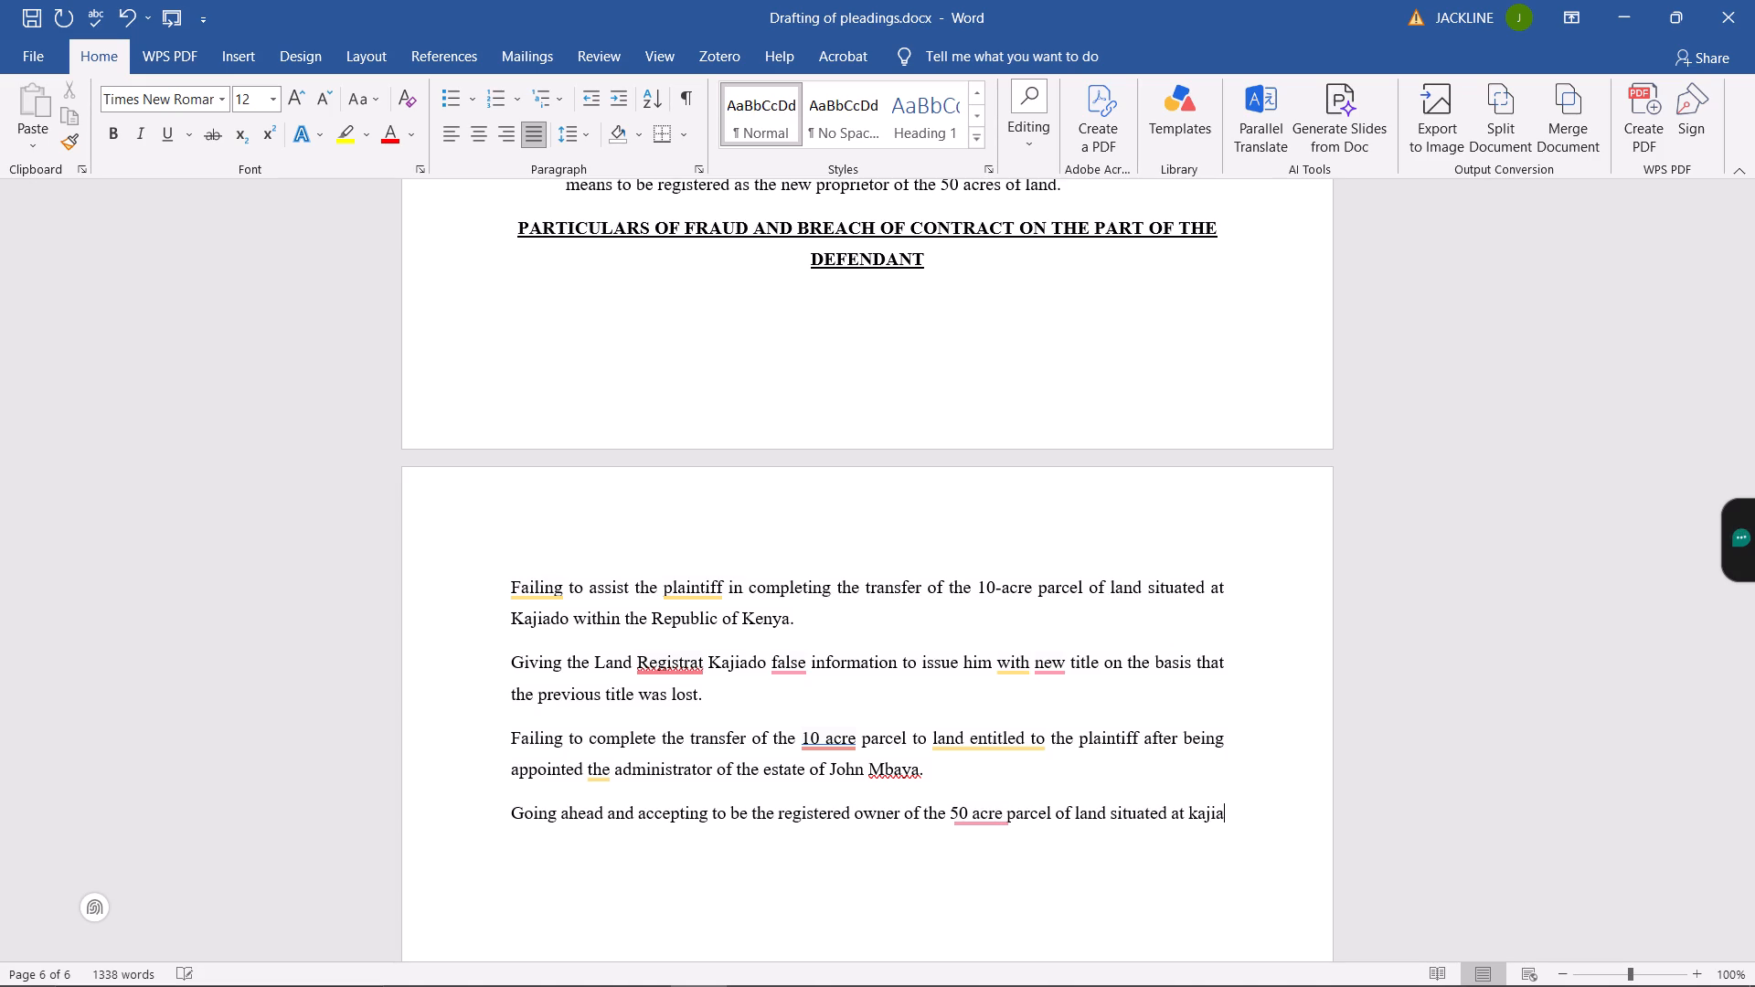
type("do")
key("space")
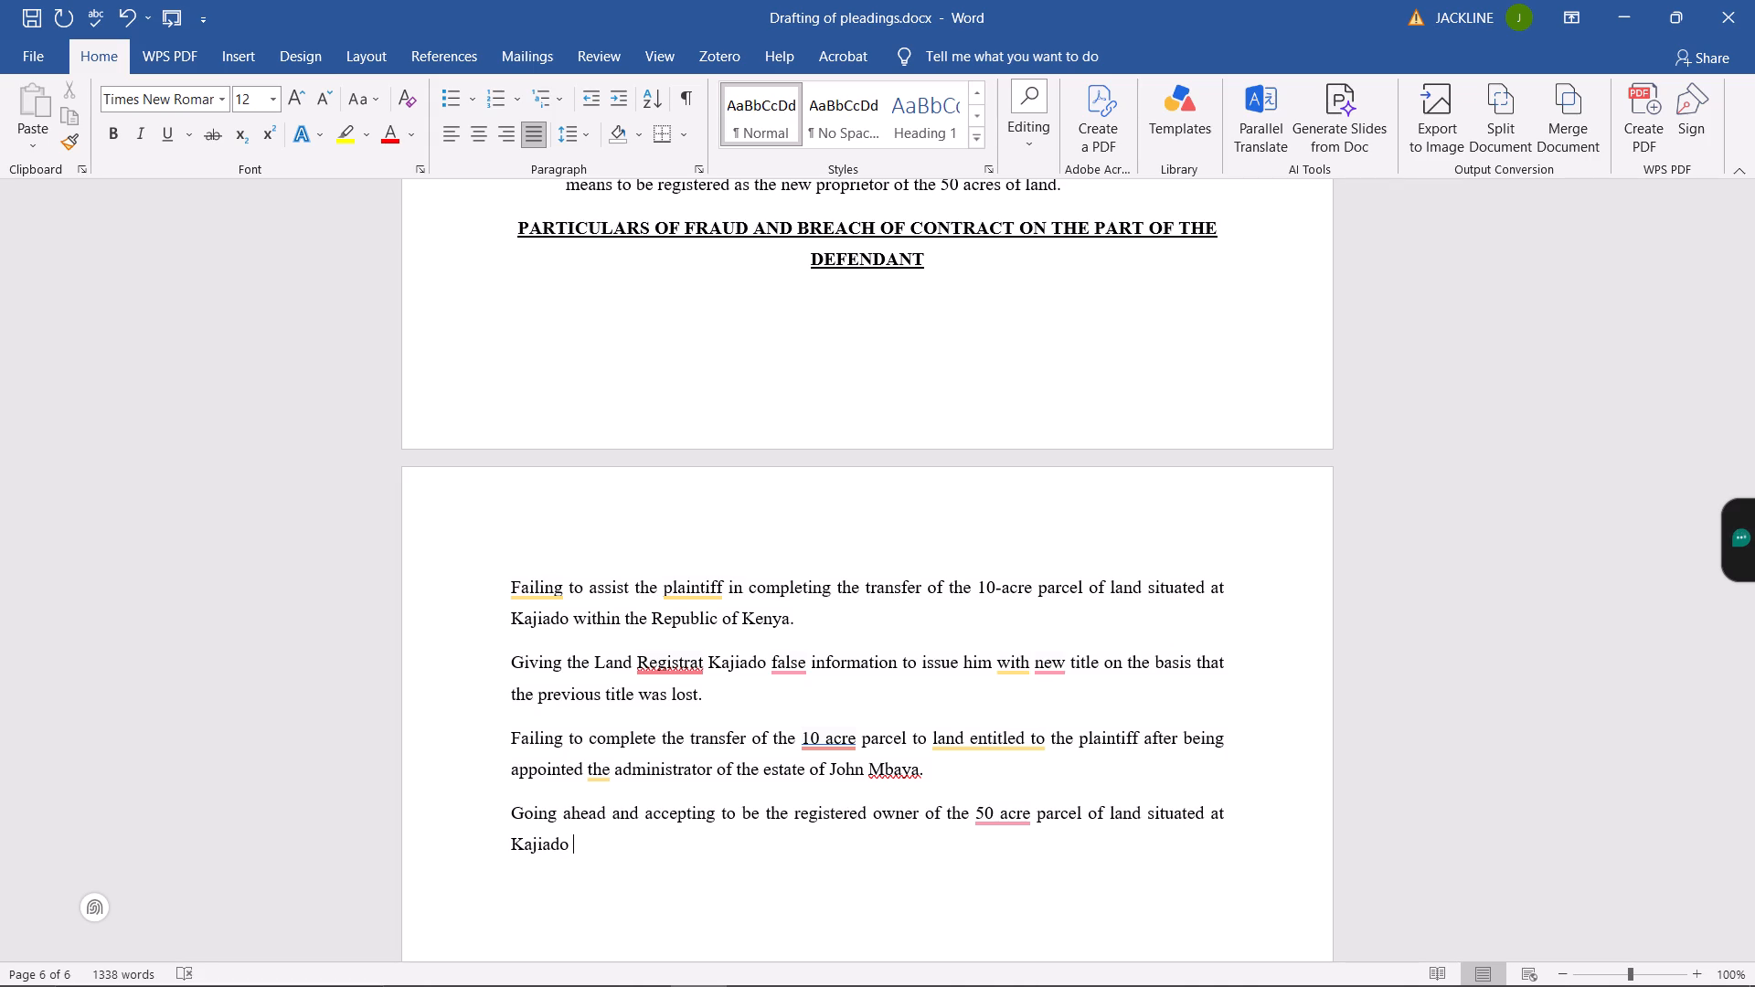
End the fourth particular with "within the republic of kenya." and start a new paragraph below it.
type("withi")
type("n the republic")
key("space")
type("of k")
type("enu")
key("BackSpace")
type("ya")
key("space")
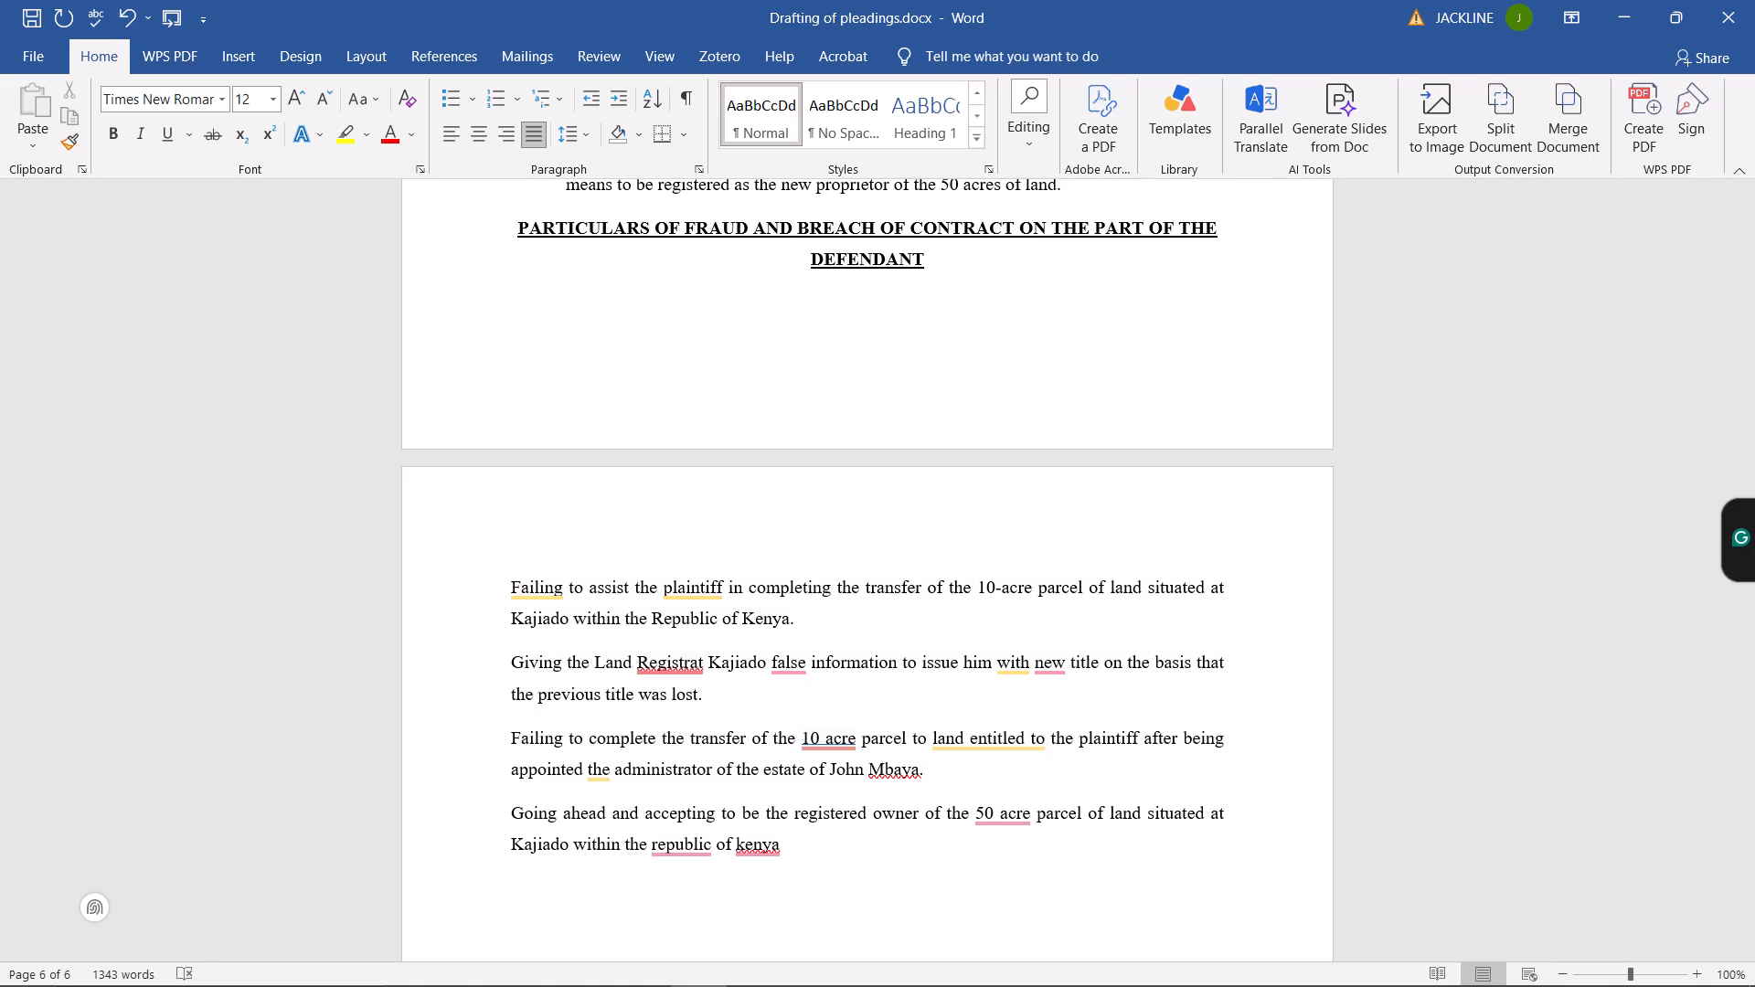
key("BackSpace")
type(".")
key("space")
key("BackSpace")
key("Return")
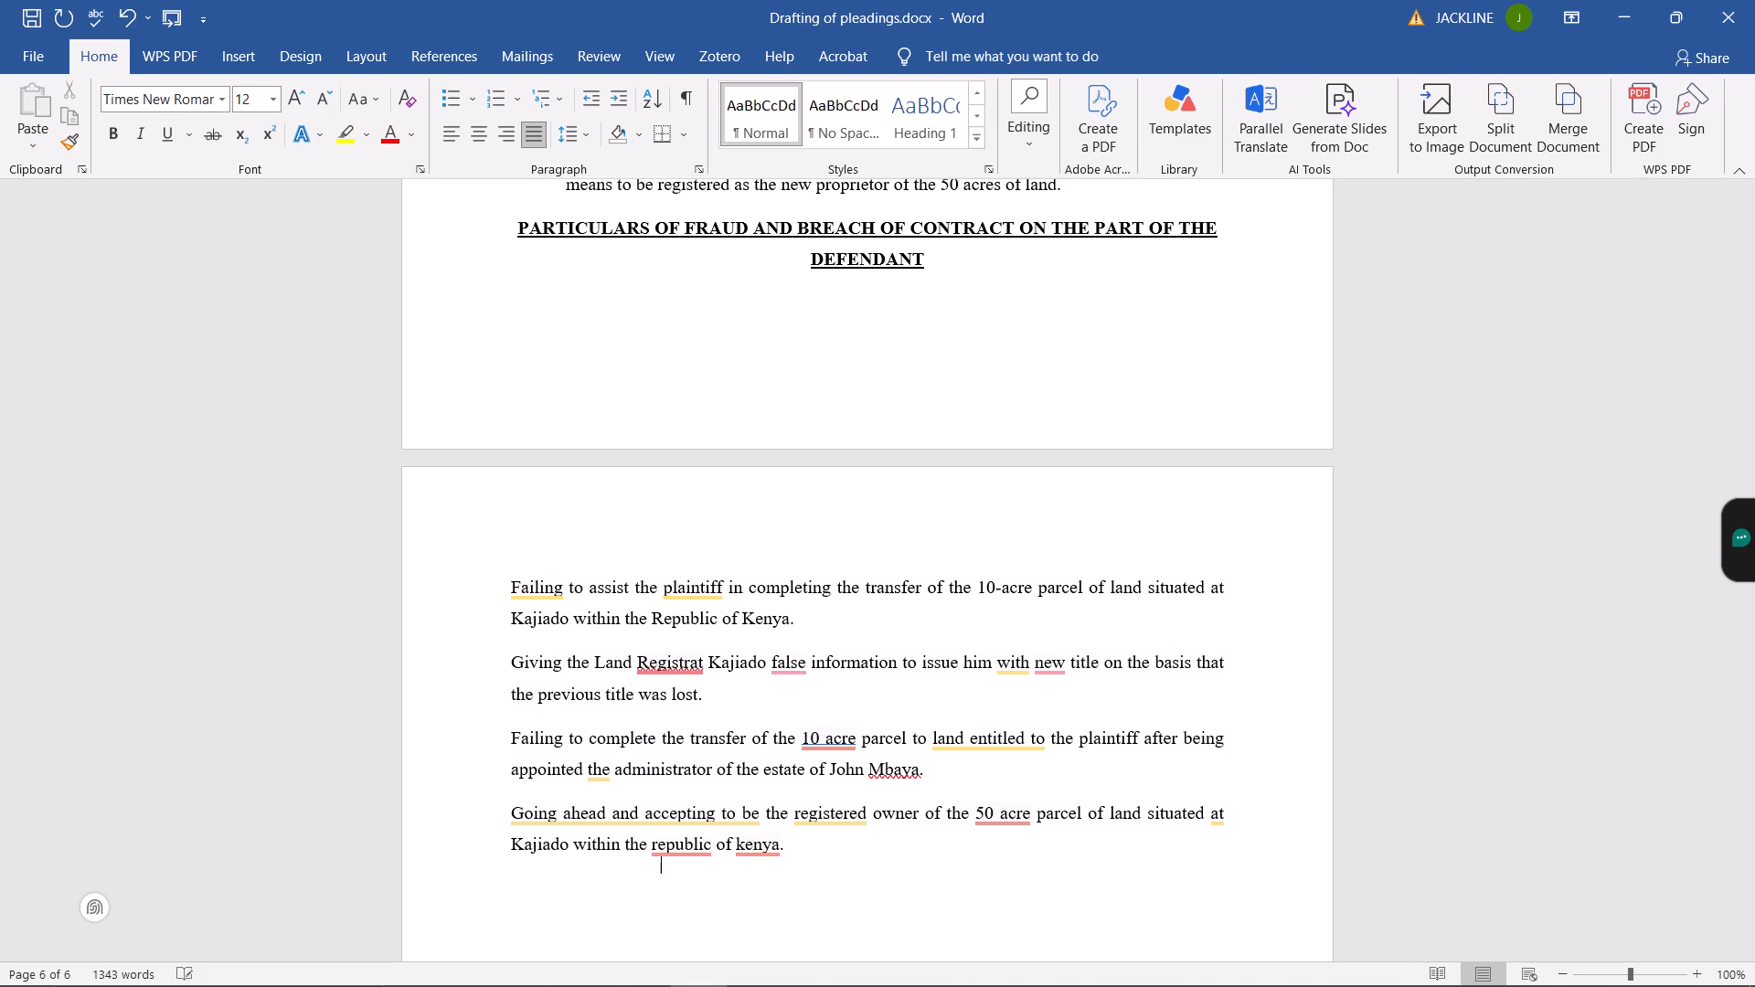
Begin the paragraph below the fourth particular with "Despite the demand notice".
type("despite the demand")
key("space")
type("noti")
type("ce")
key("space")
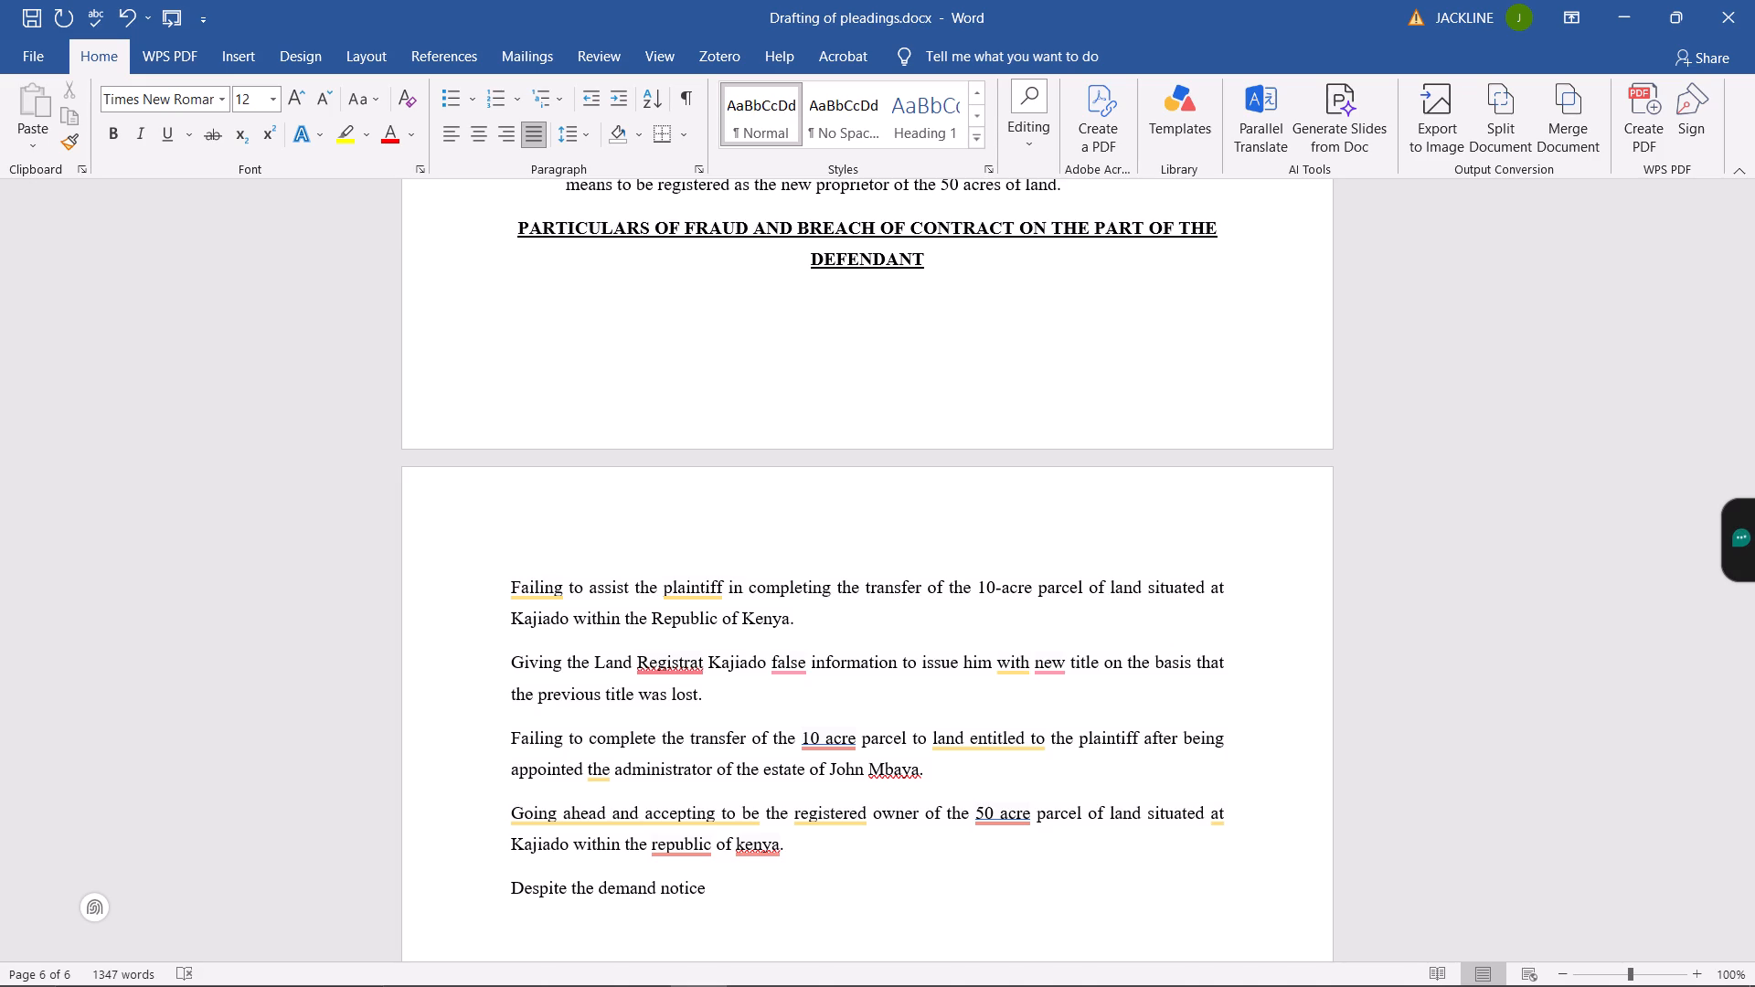
Replace "notice" with "and notice" after "Despite the demand" in the new paragraph.
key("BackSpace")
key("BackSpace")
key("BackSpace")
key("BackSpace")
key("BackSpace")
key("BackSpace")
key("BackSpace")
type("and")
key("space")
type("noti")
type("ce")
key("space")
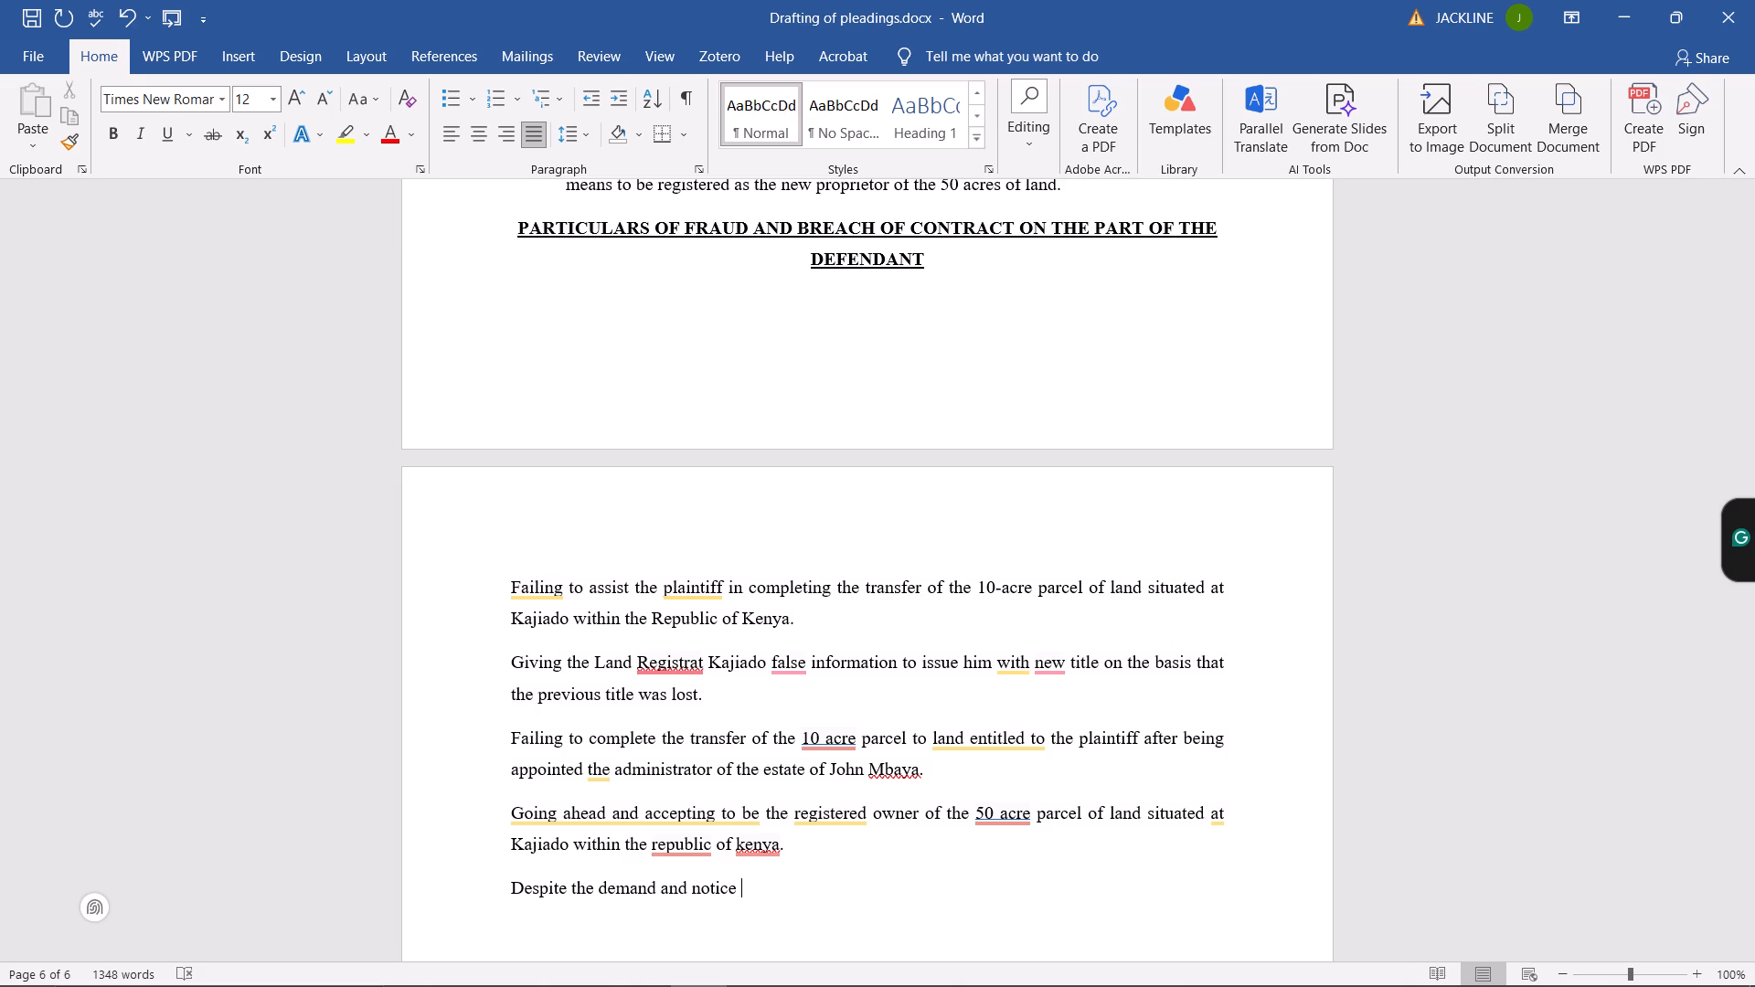
Continue the last paragraph after "Despite the demand and notice" with "of intention to sue having been duly given".
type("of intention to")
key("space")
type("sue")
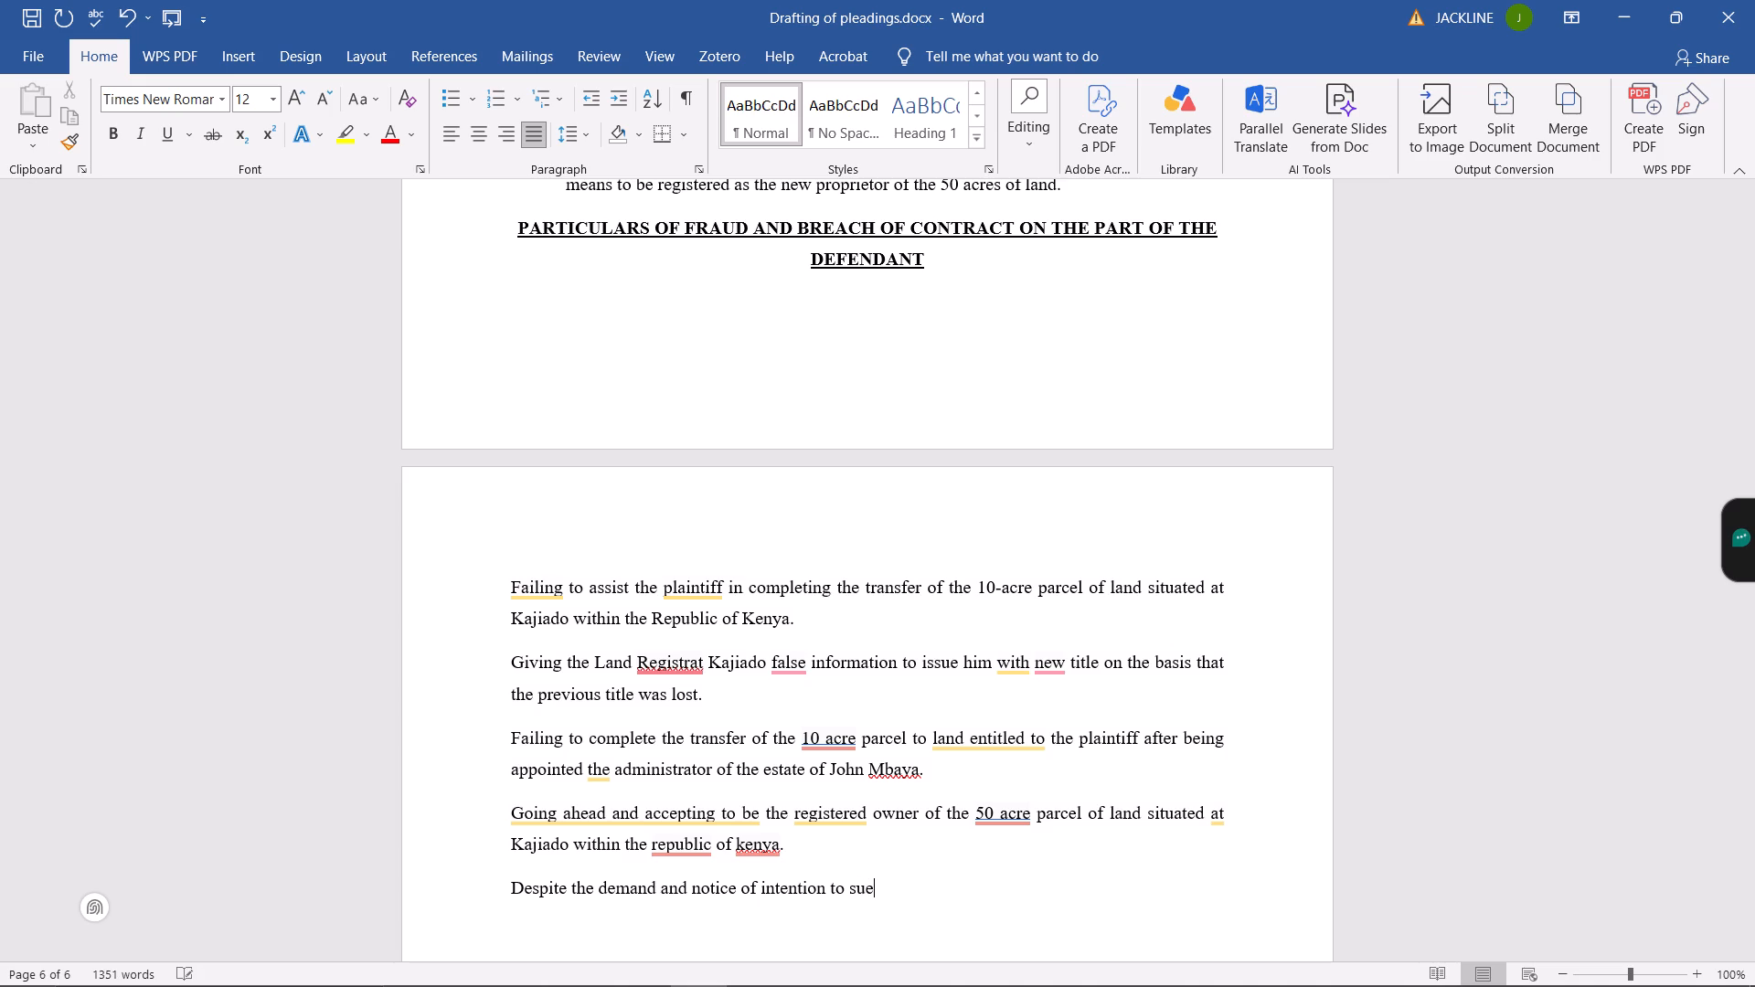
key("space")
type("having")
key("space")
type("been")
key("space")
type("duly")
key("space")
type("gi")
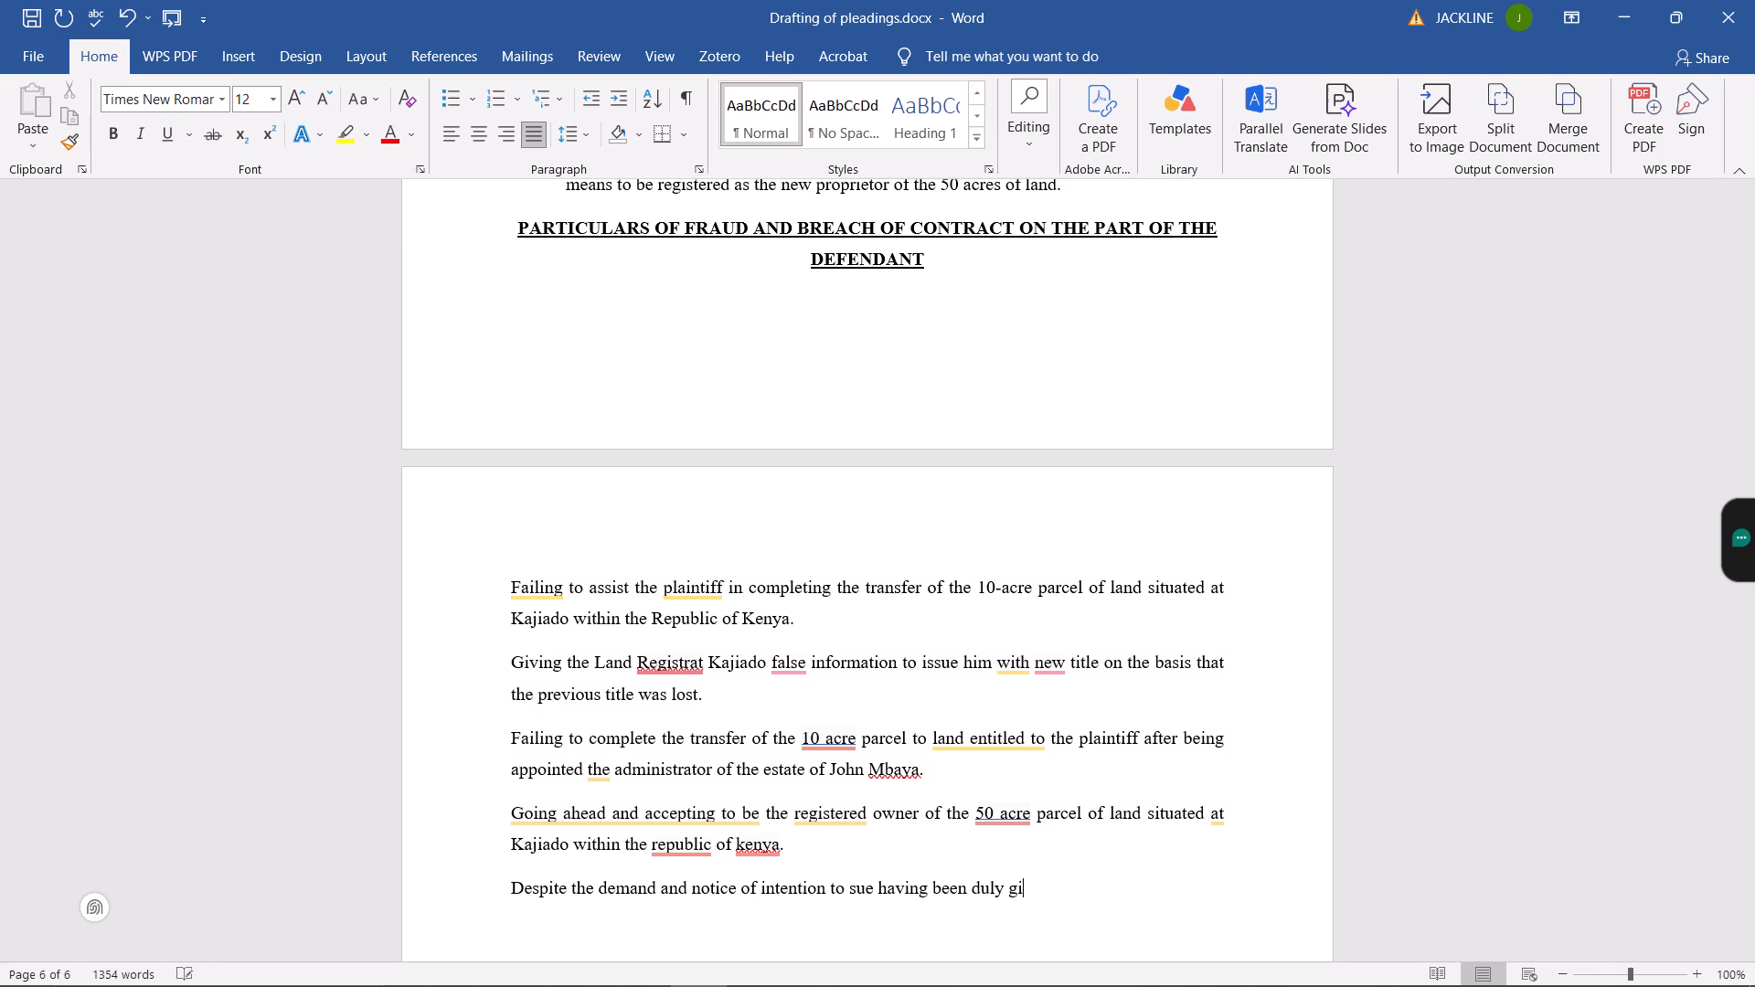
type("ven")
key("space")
Continue the demand and notice sentence with ", the defendant has failed".
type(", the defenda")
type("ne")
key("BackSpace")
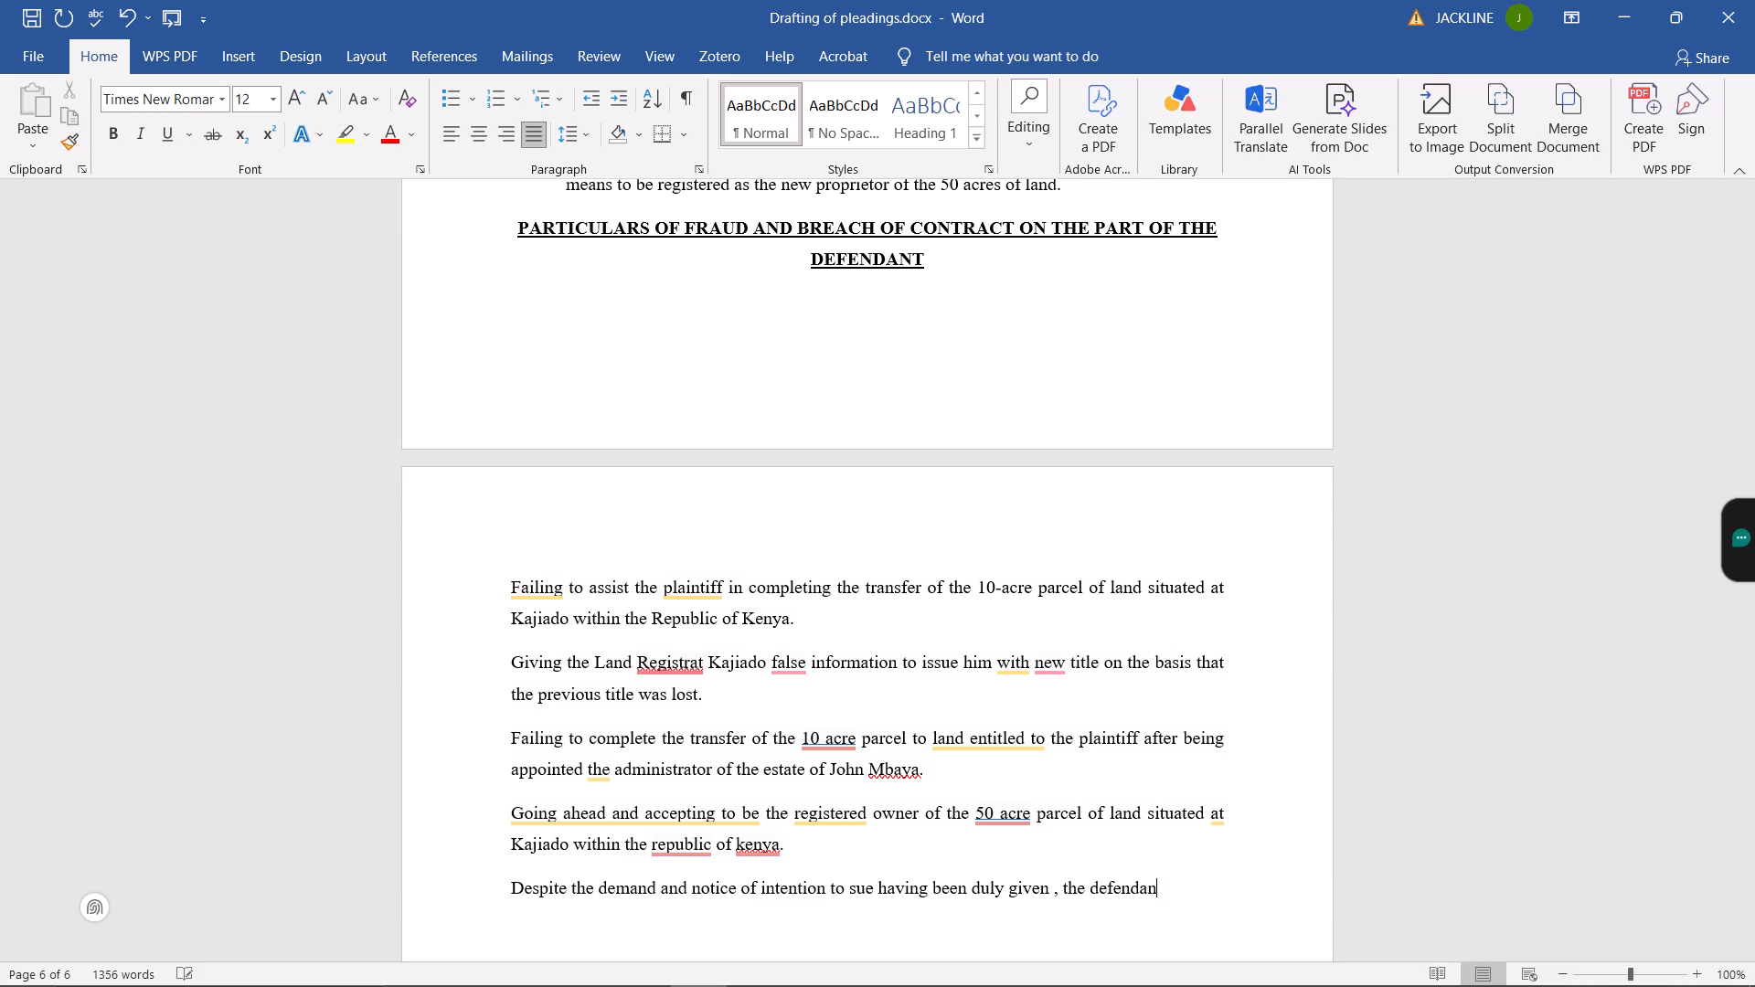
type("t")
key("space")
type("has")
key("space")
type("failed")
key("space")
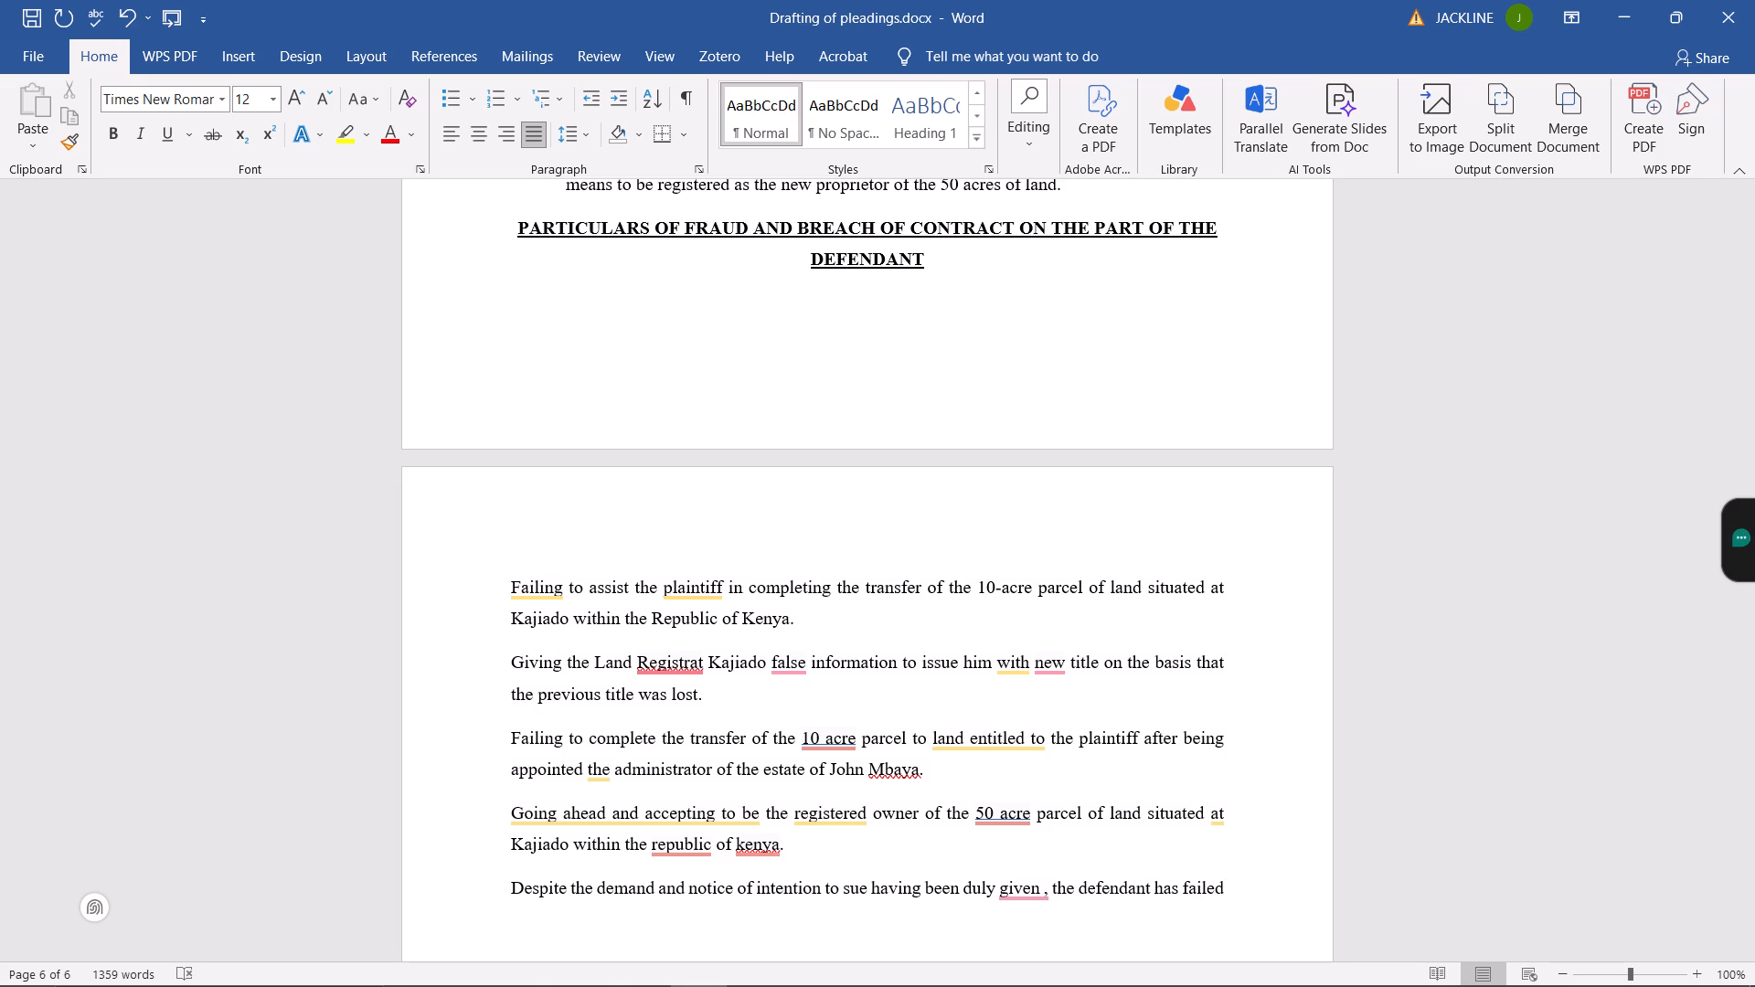
Add ", neglected and/or" after "the defendant has failed" in the demand and notice paragraph.
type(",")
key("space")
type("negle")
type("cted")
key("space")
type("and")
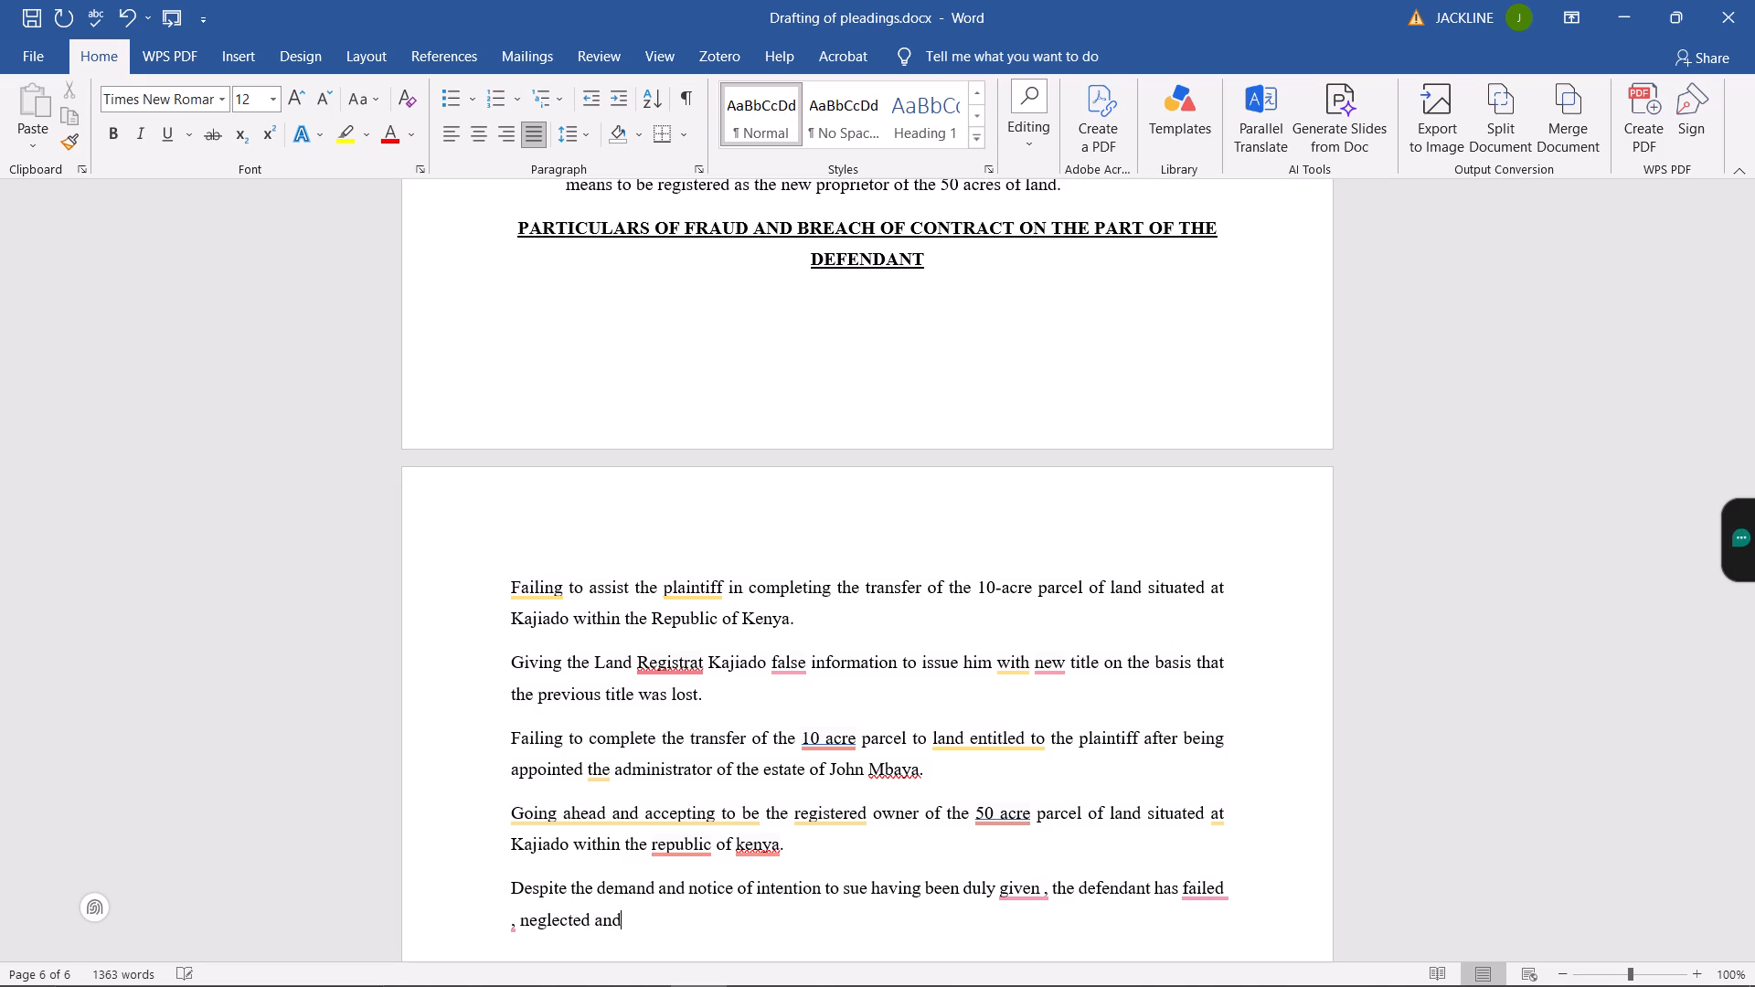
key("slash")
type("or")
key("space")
Finish the demand and notice paragraph with "refused to transfer title of the land to the plaintiff.".
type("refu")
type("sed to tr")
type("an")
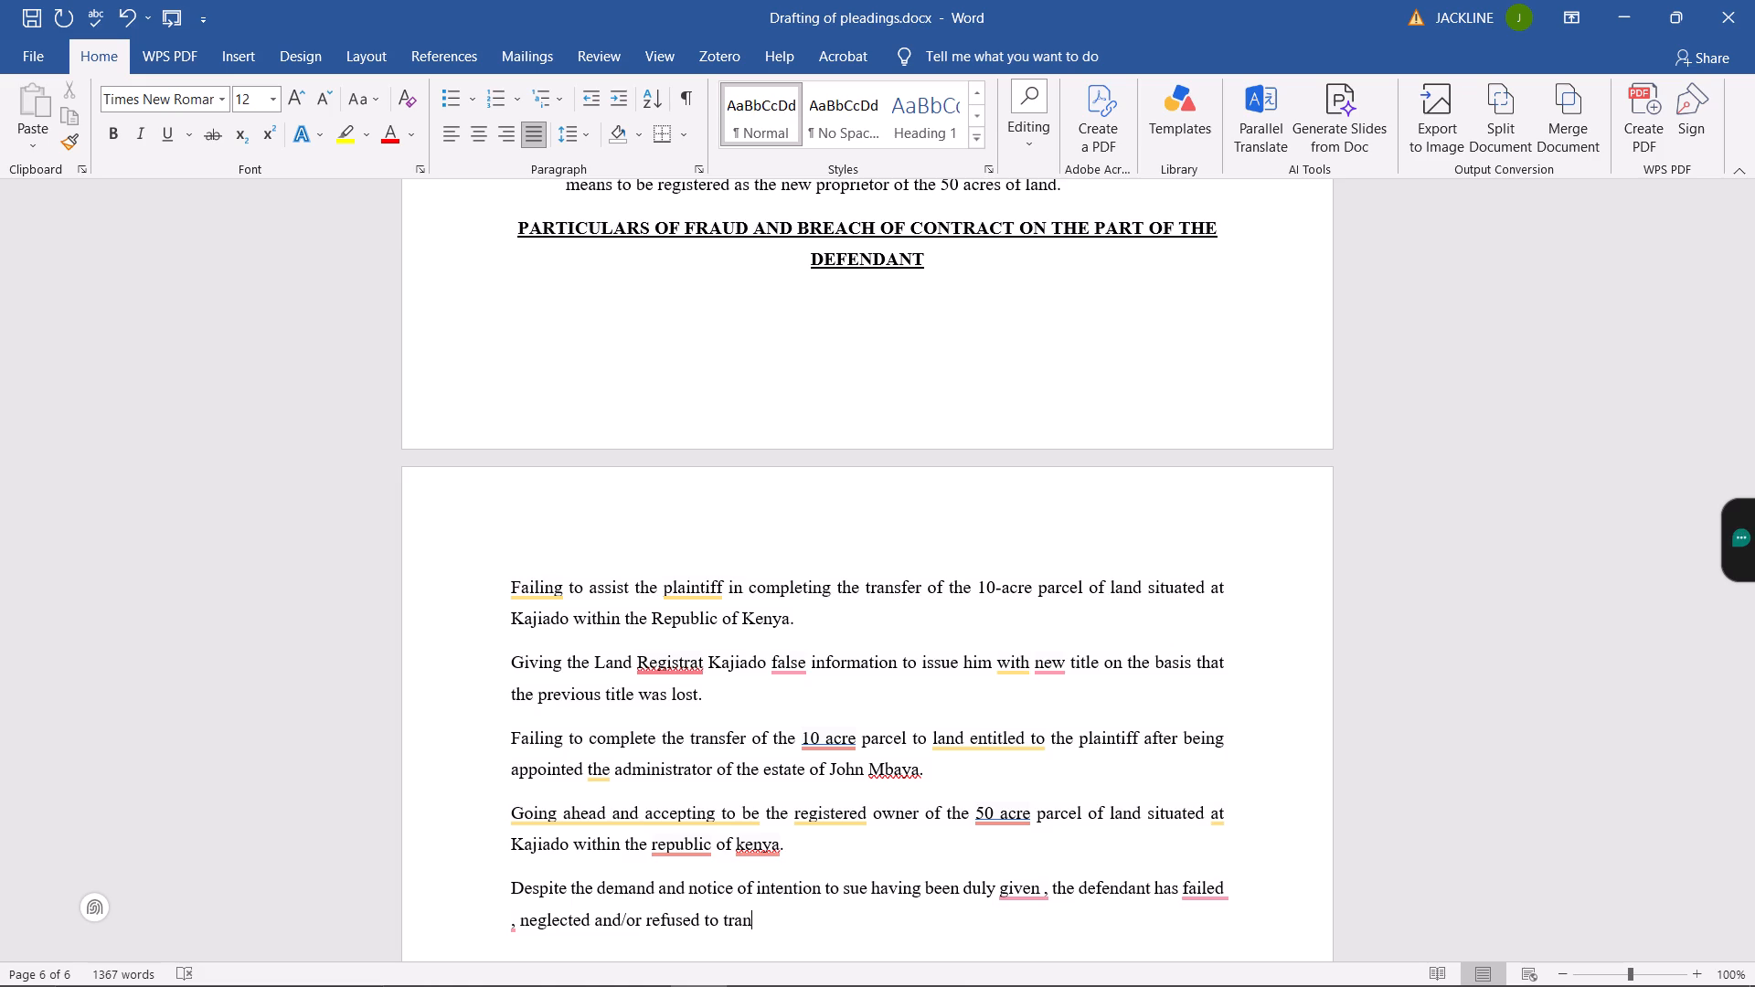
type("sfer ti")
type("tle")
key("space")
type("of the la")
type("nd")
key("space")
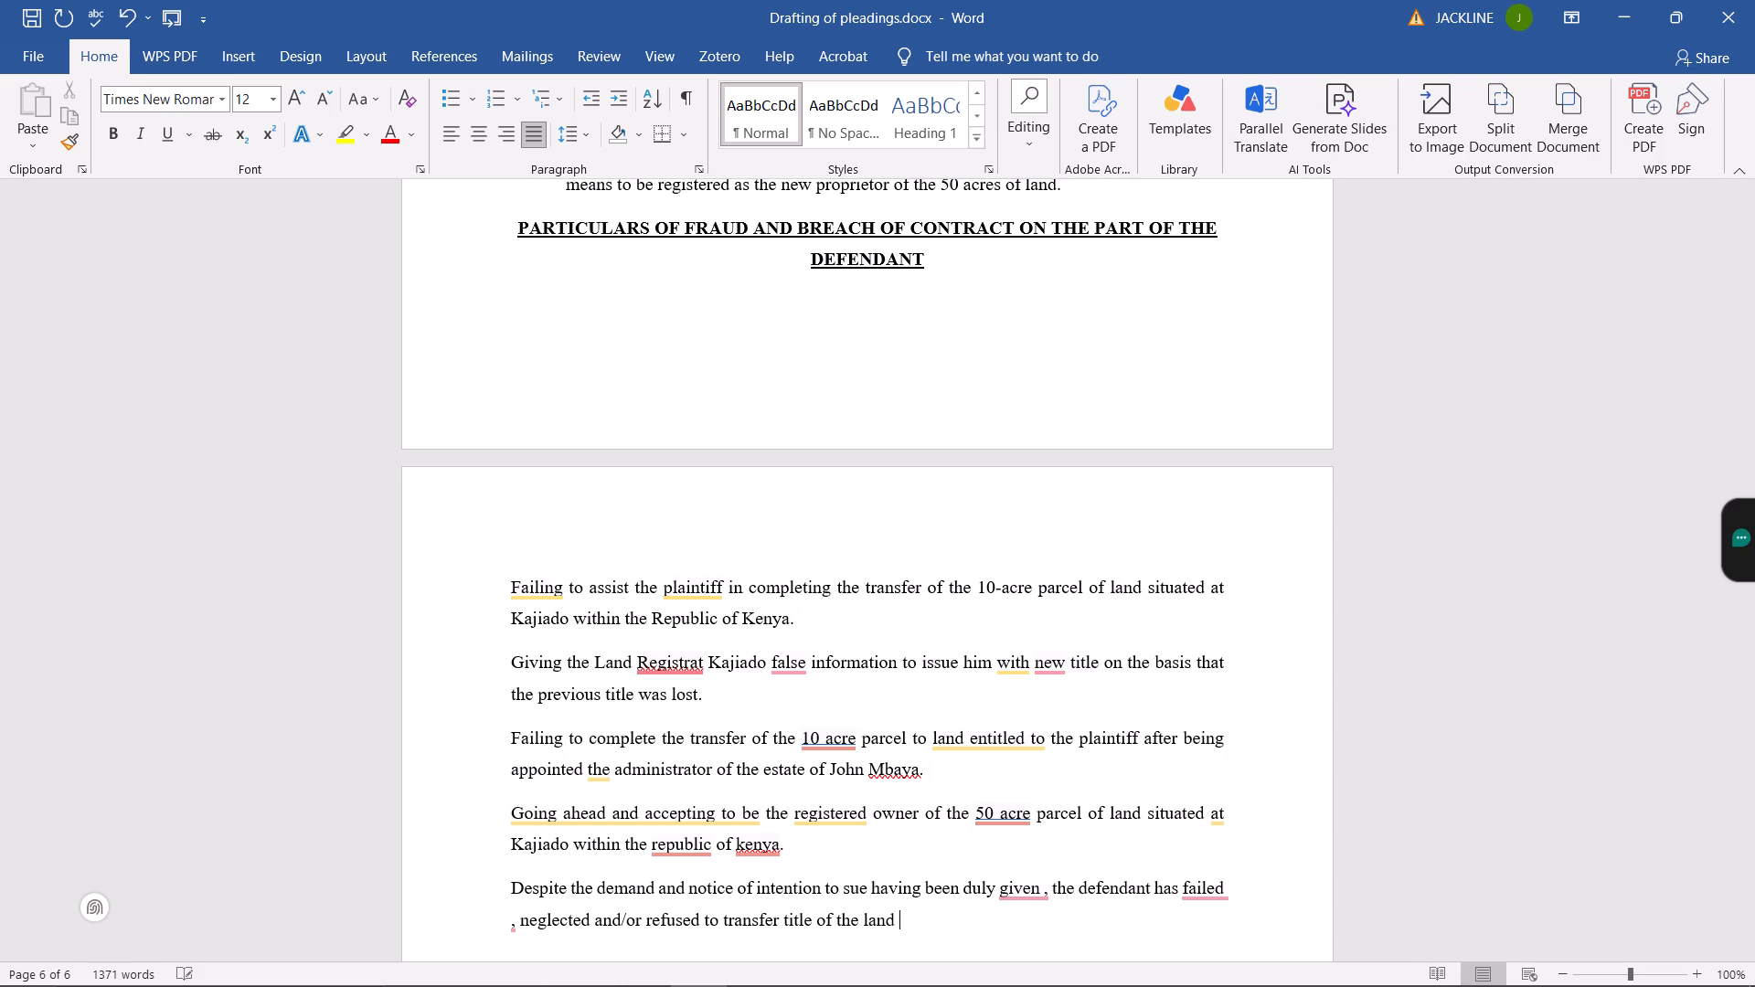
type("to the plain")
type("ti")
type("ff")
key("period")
Start a new paragraph below the demand and notice paragraph with "The plaintiff avers that there is no other pending suit".
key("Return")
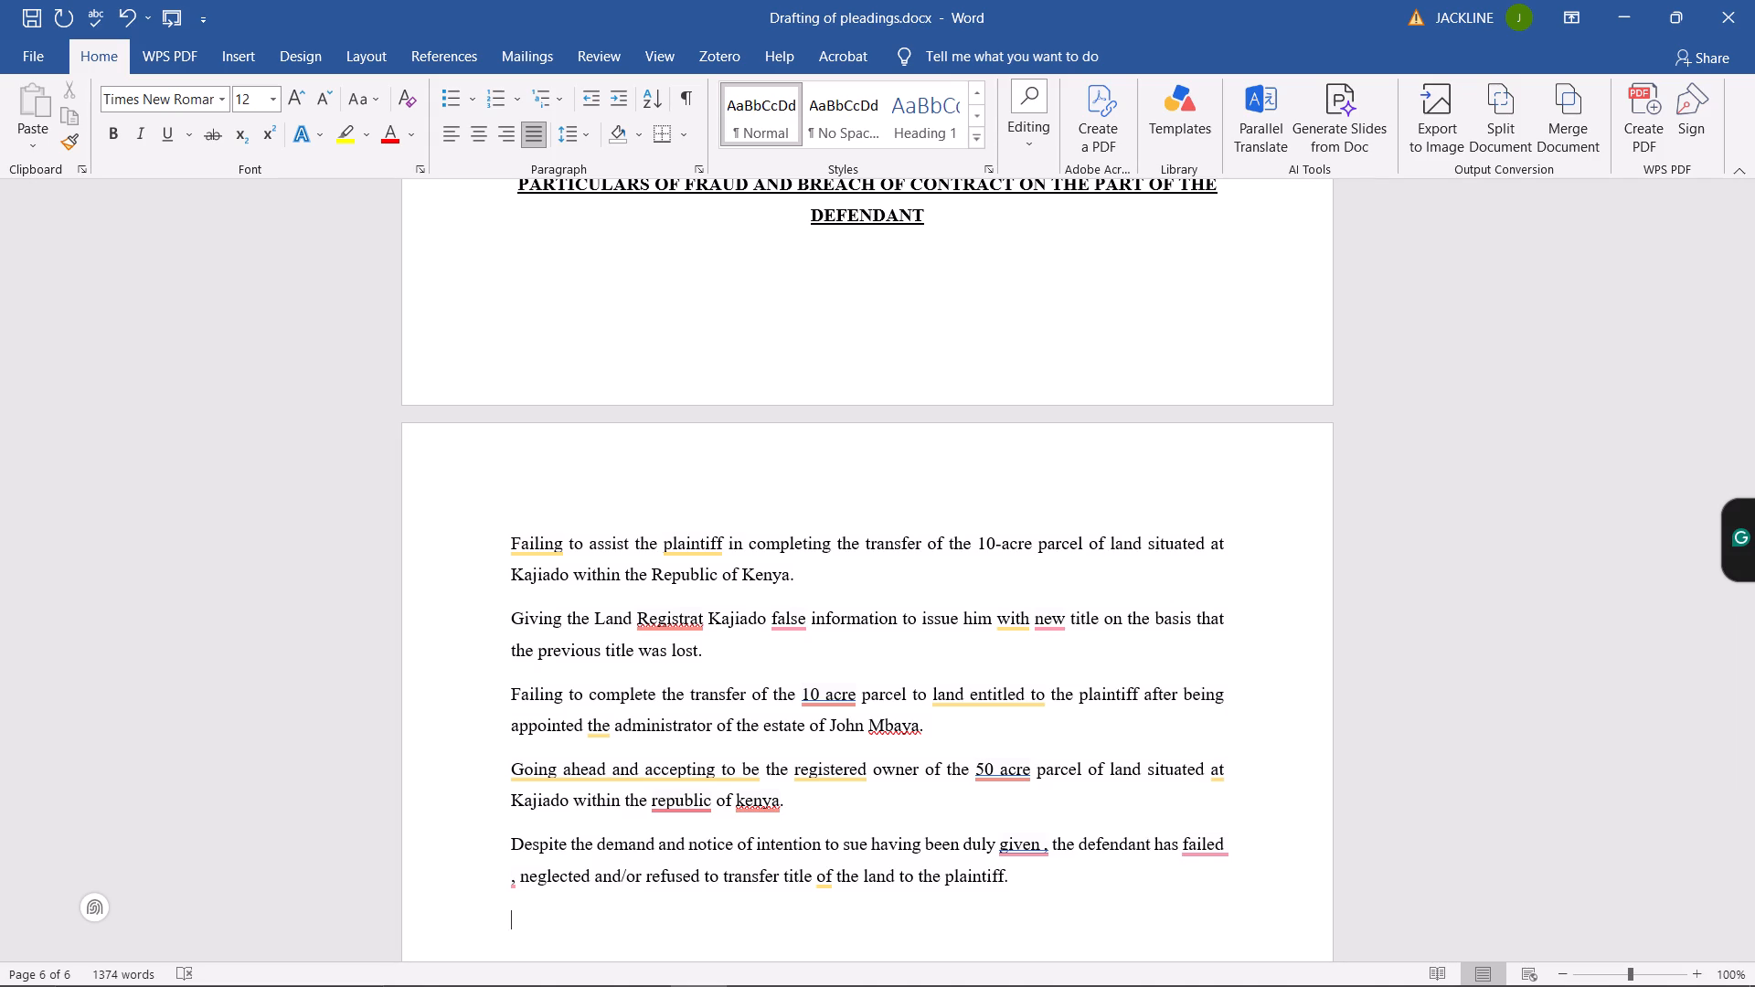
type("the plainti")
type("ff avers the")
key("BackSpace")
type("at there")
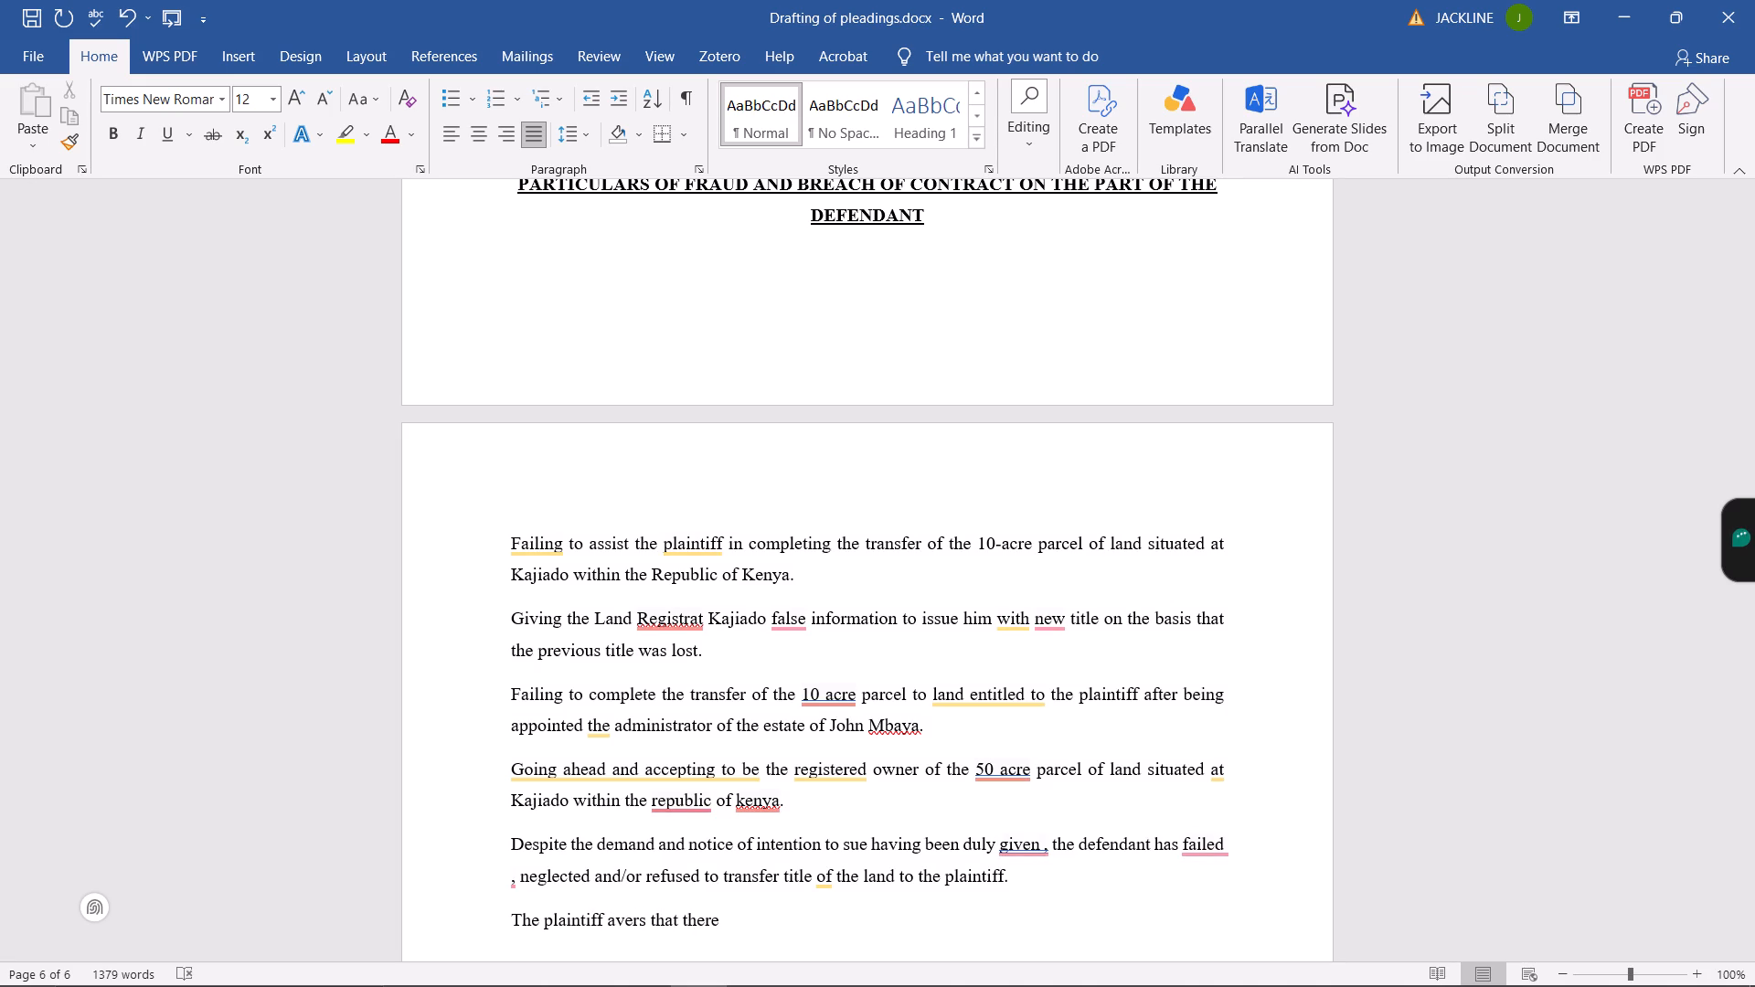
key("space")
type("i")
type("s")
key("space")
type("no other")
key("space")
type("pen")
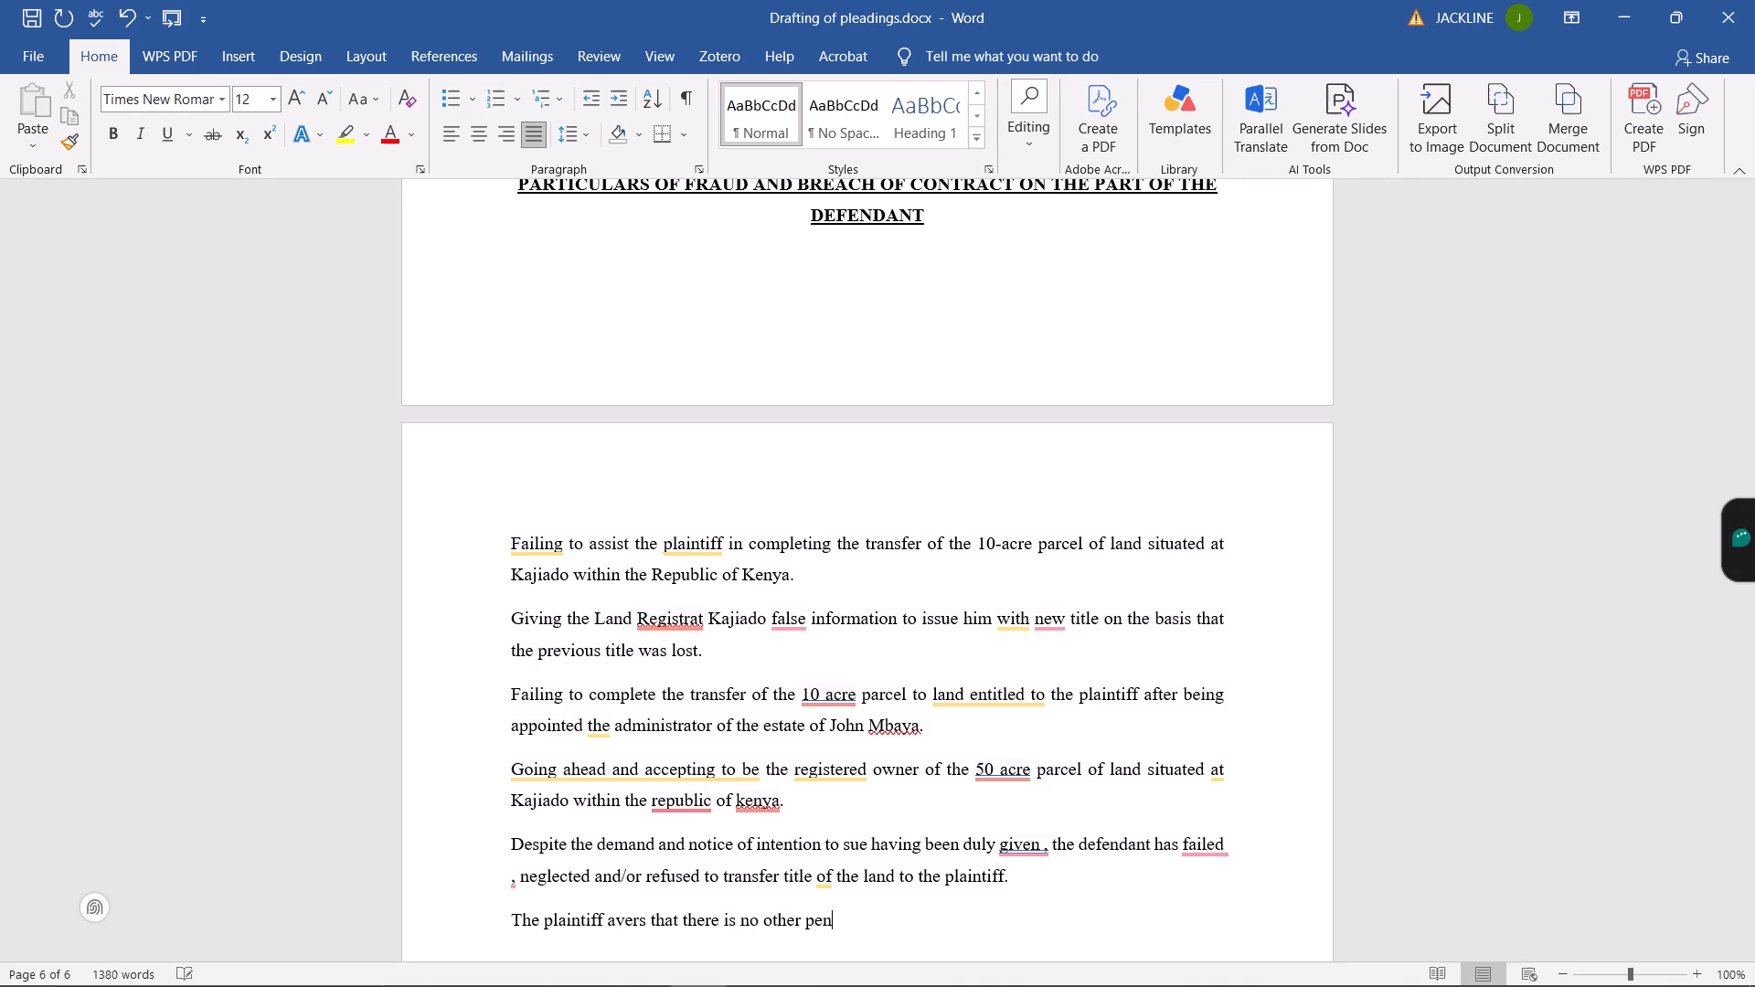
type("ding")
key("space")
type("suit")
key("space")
Continue the no-other-pending-suit sentence with "or there has been no previous".
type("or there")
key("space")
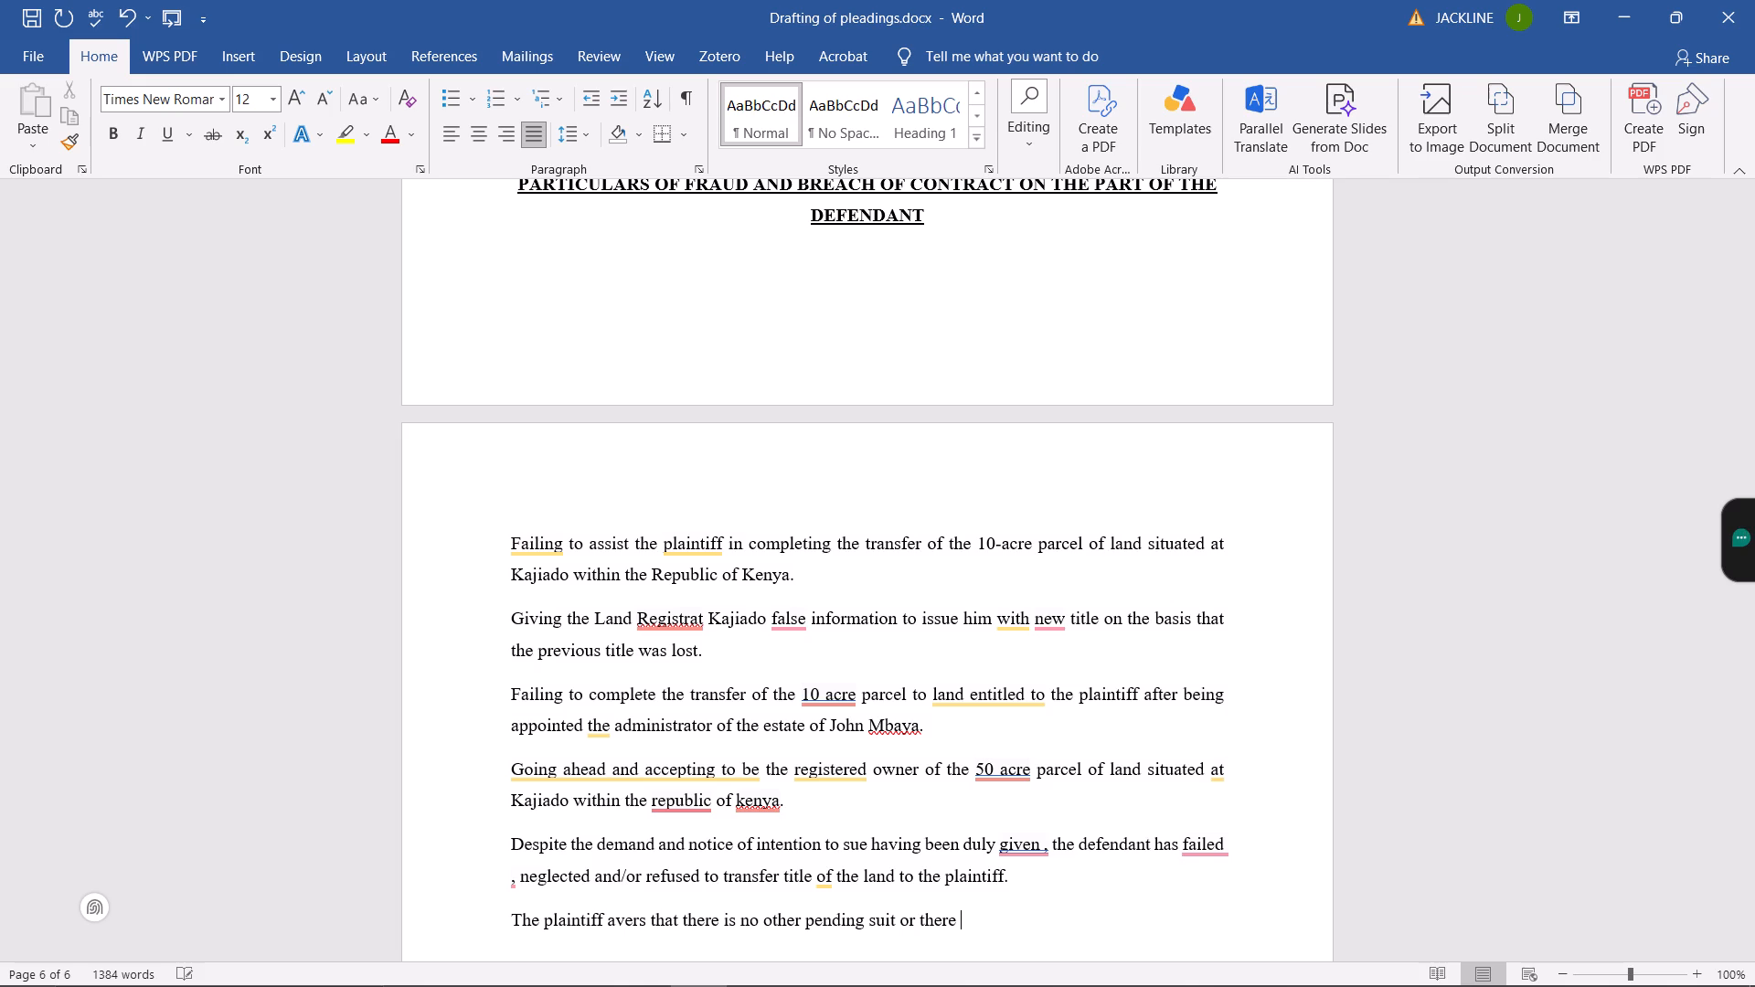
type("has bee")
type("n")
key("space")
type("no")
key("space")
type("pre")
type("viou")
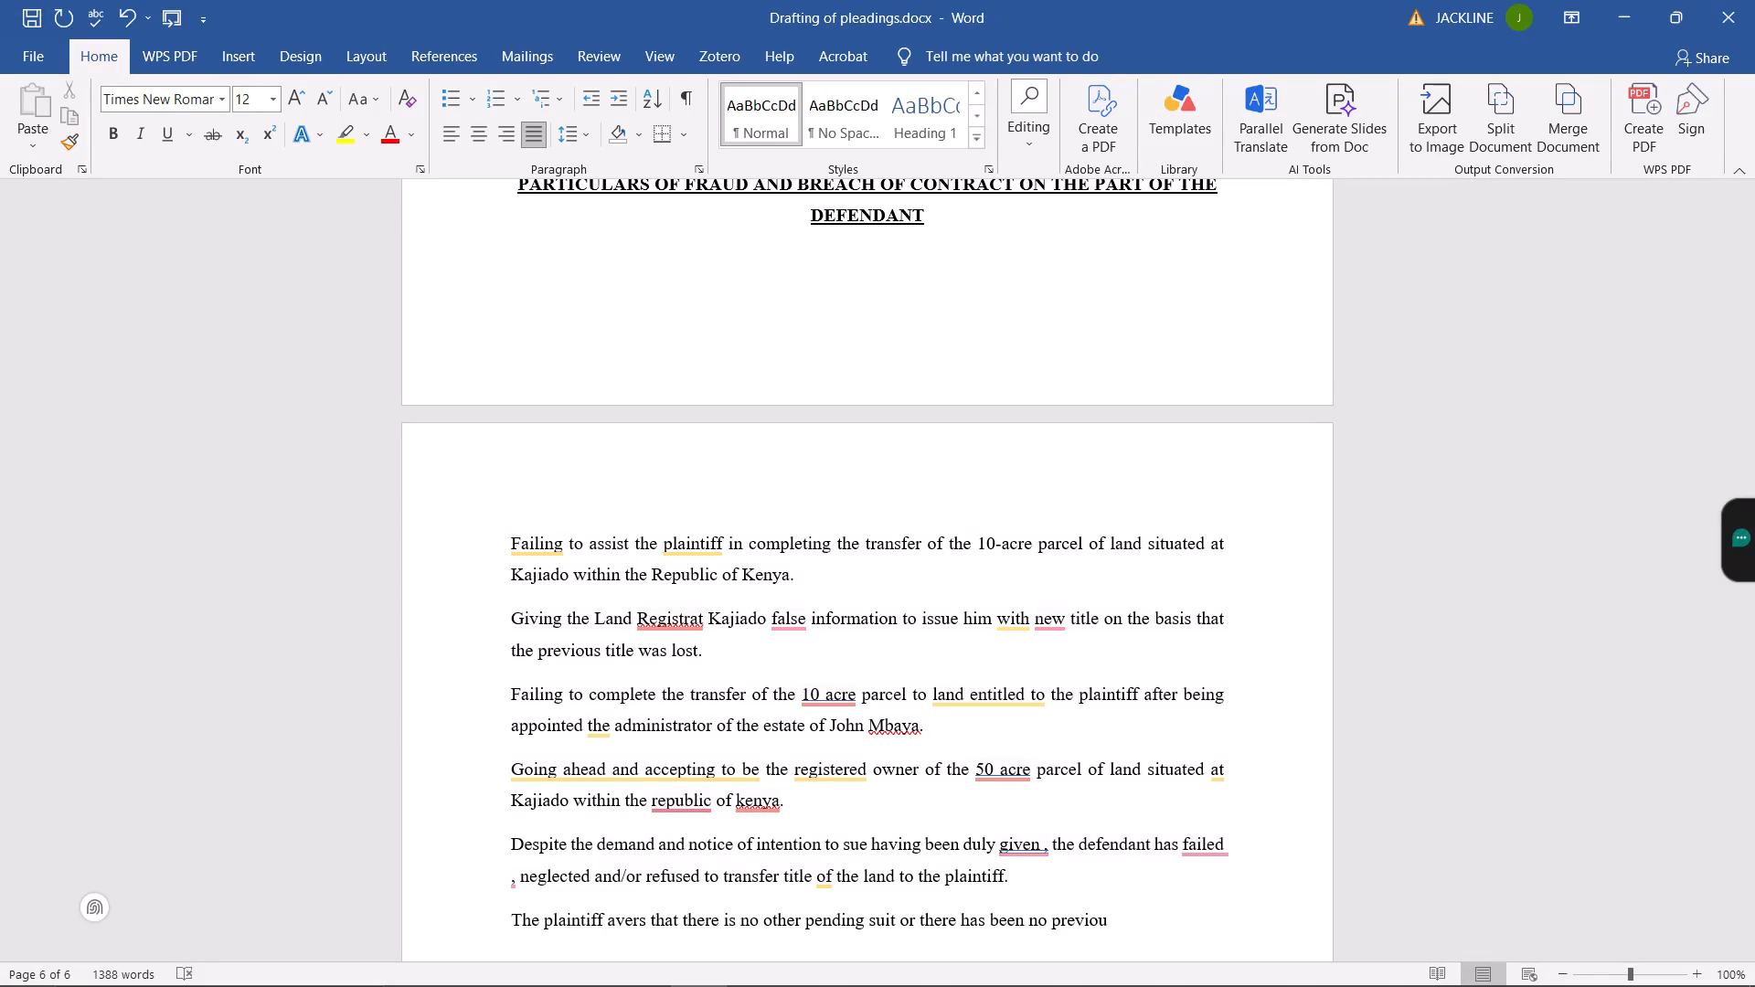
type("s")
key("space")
Add "proceedings in any court" to the no-other-pending-suit sentence.
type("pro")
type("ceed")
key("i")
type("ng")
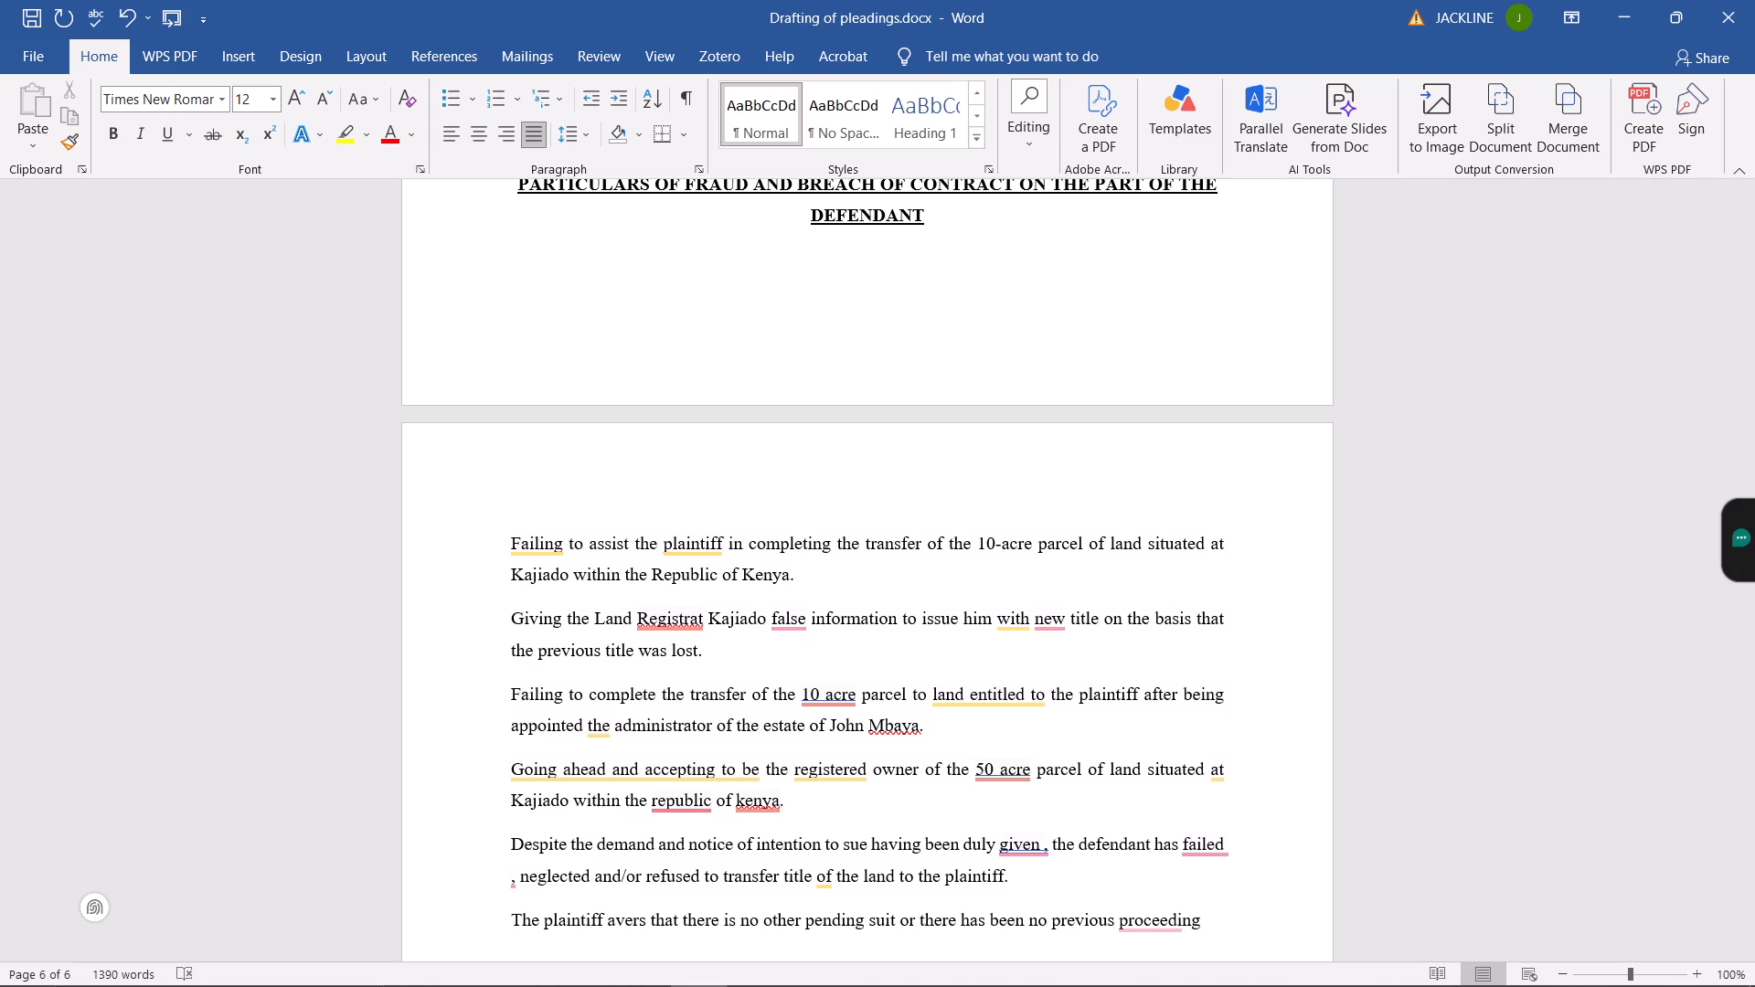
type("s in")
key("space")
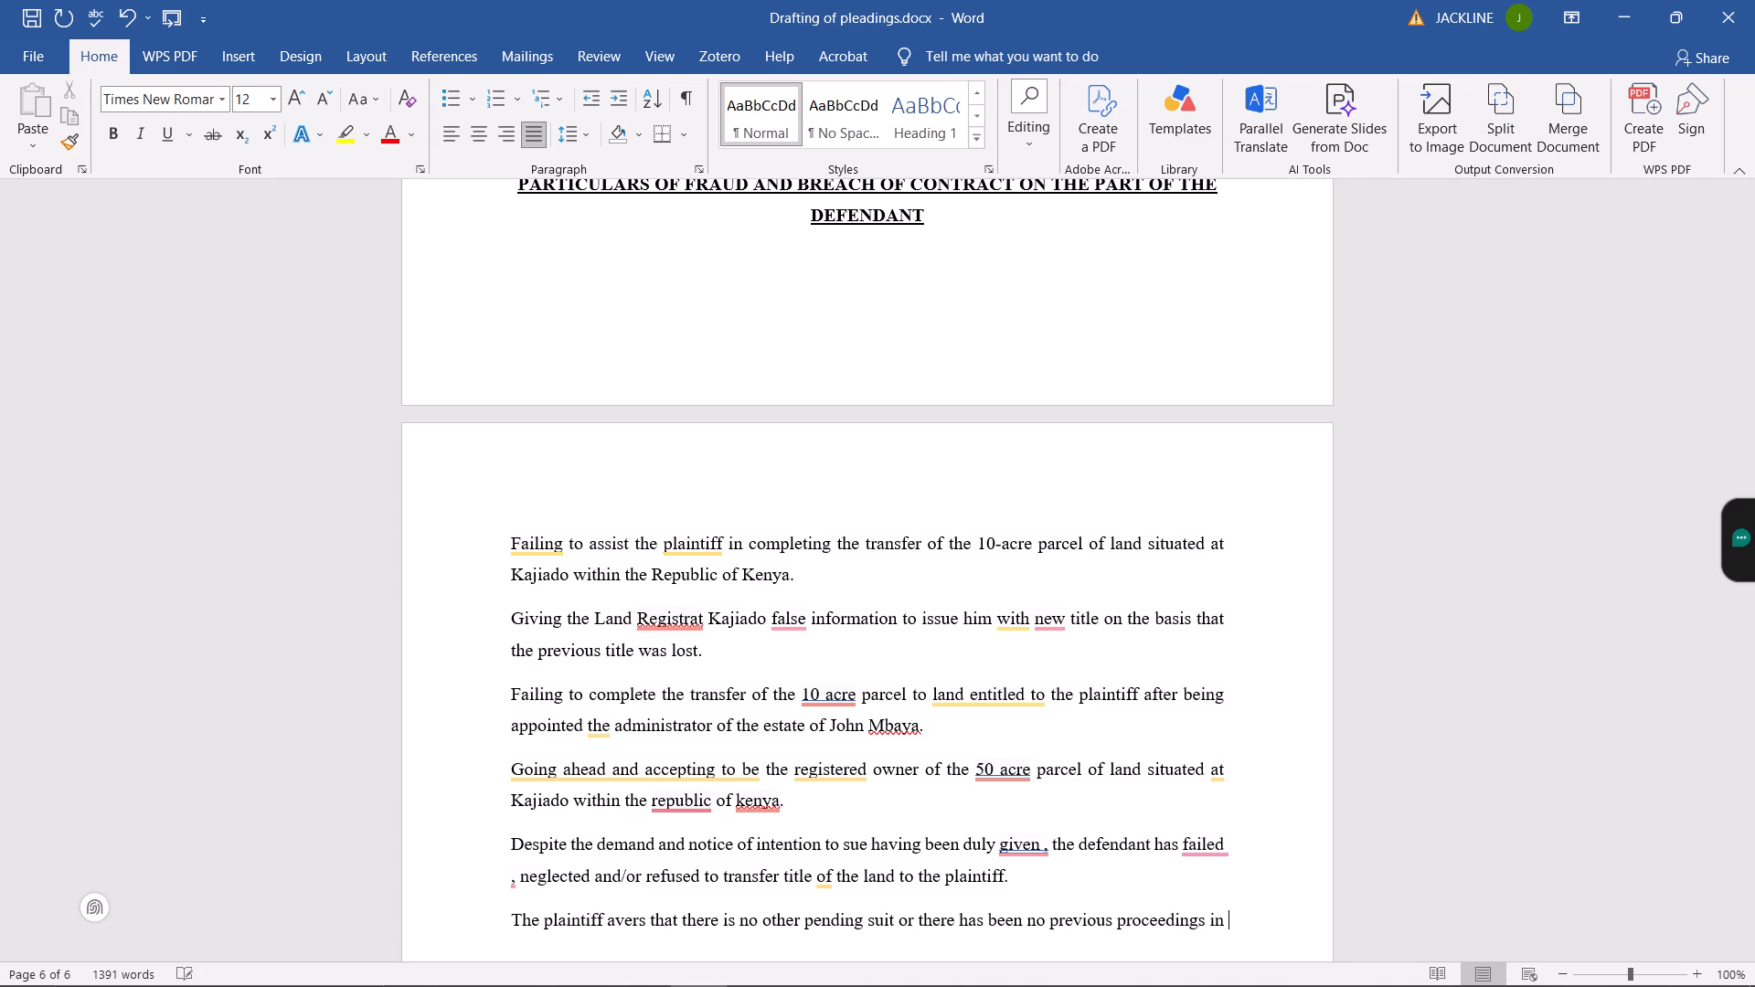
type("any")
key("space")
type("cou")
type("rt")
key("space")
Finish the no-other-pending-suit paragraph with "between the plaintiff and the defendant over the same subject matter.".
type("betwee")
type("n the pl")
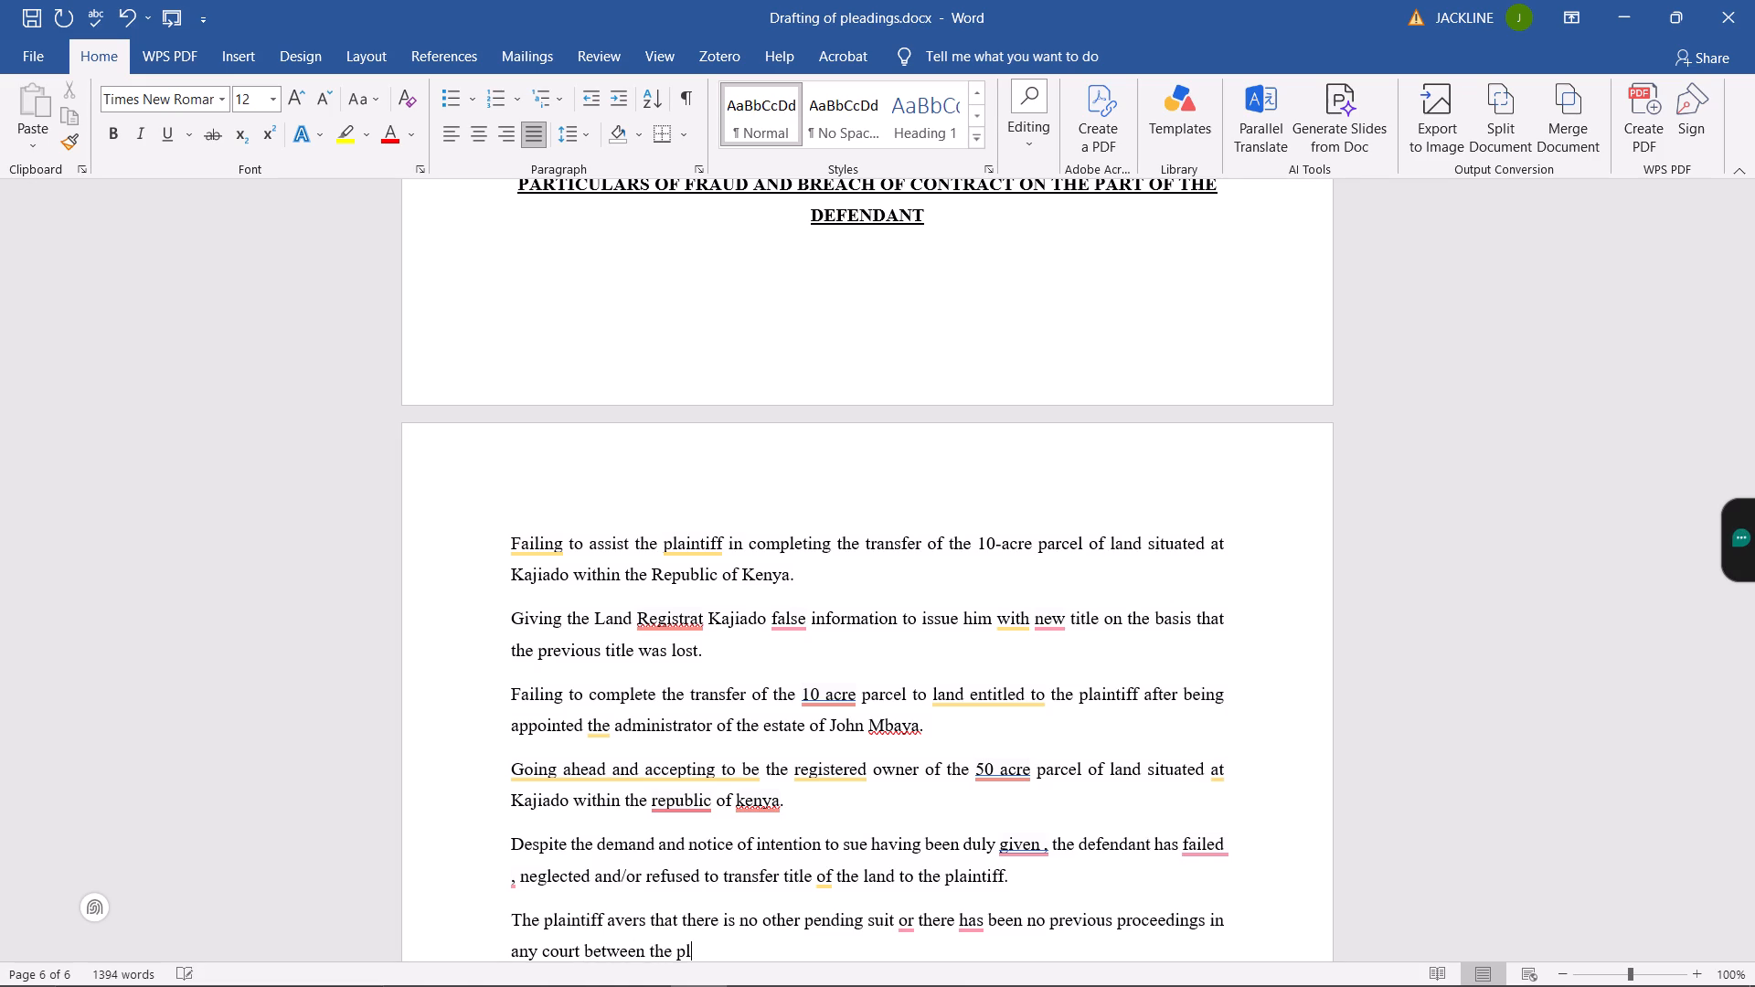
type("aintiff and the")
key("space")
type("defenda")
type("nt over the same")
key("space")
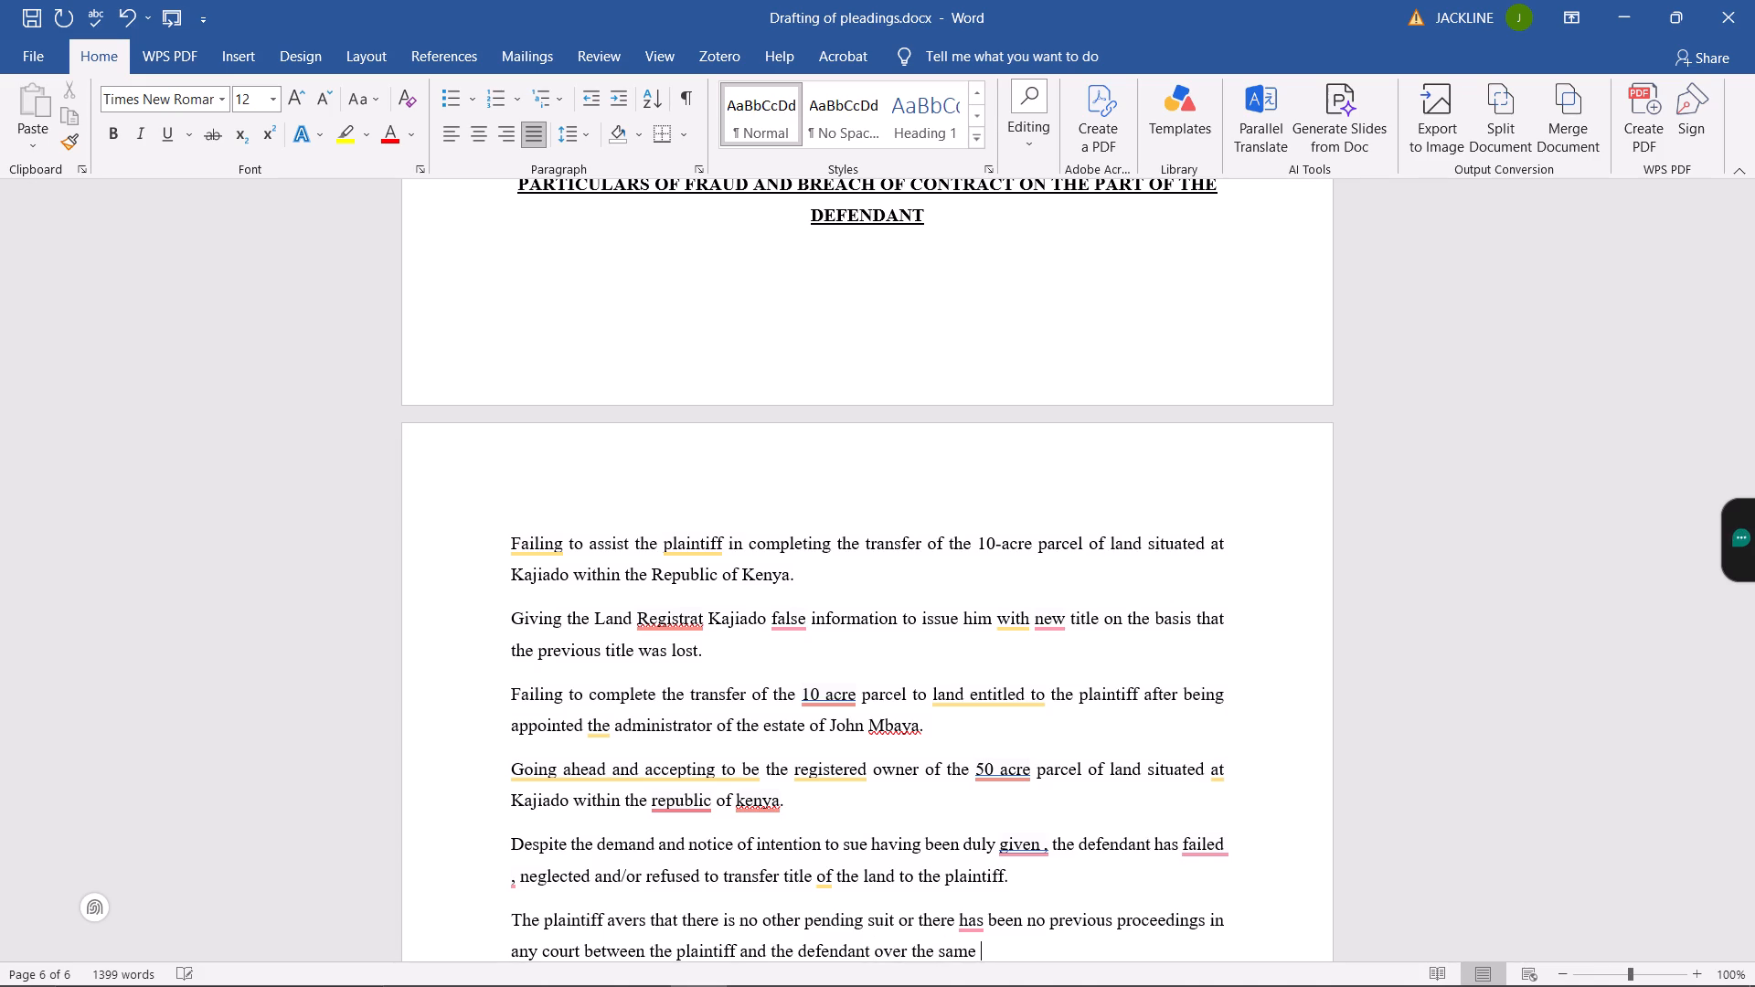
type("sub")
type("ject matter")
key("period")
Start a new paragraph below the no-other-pending-suit averment with "The cause of action arose in Kajiado within the".
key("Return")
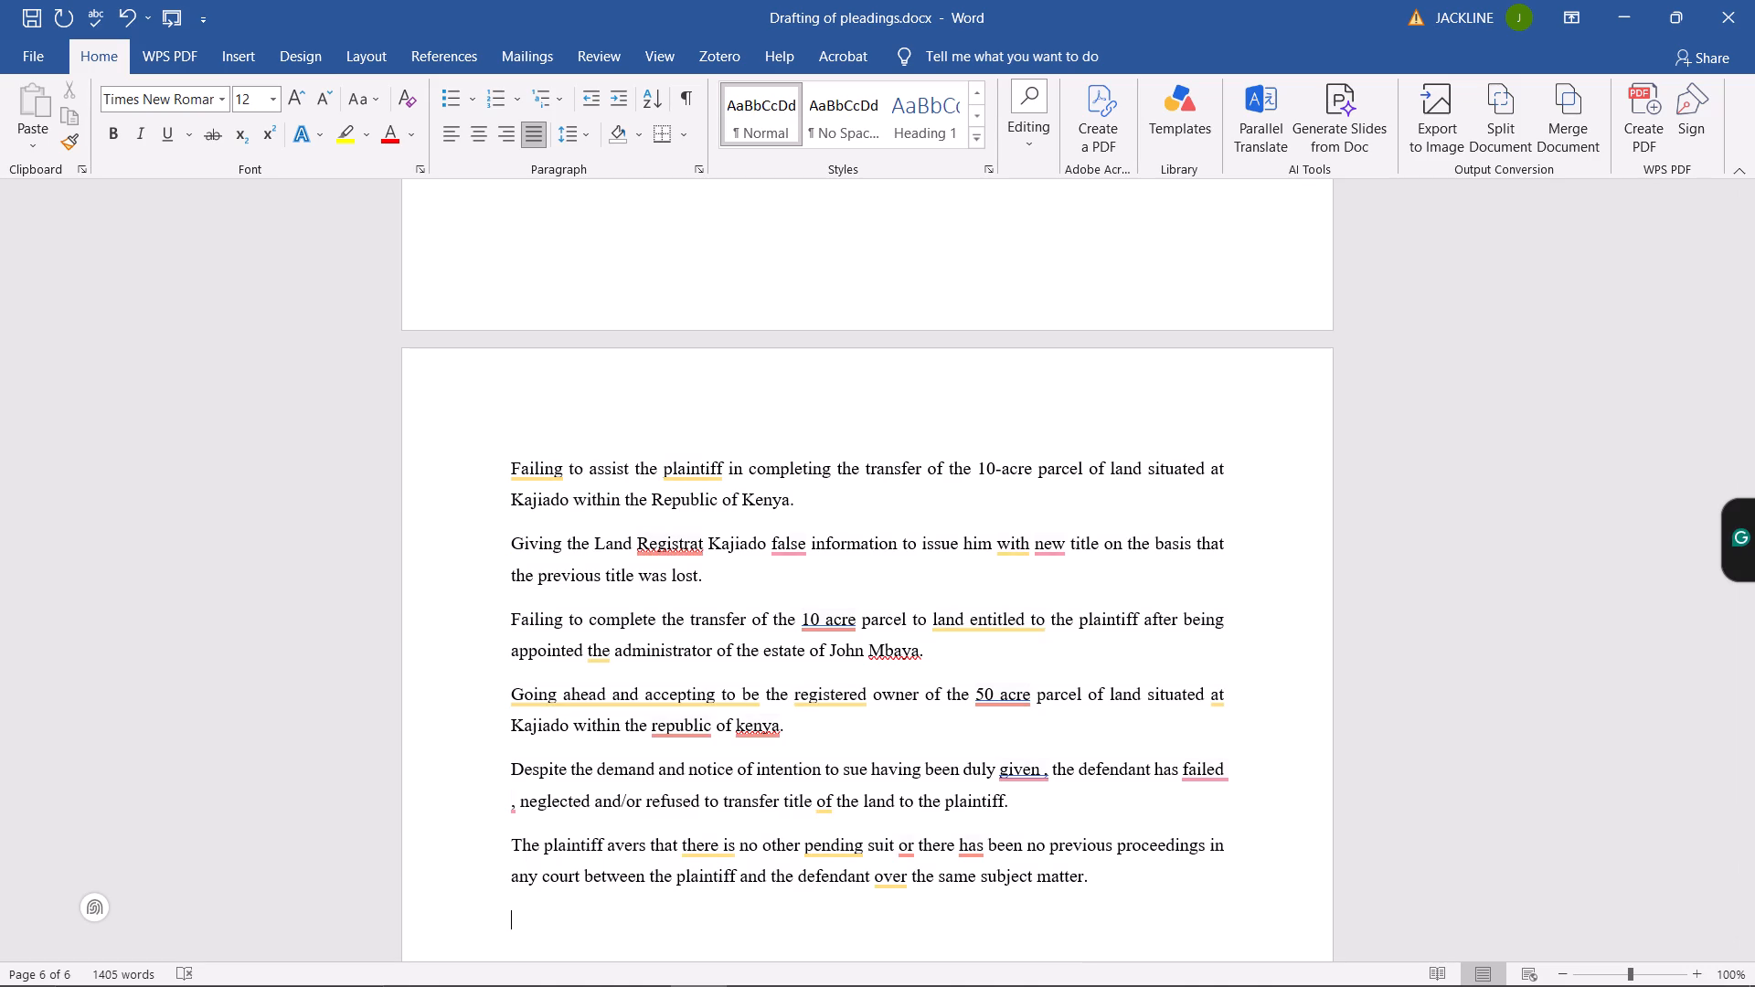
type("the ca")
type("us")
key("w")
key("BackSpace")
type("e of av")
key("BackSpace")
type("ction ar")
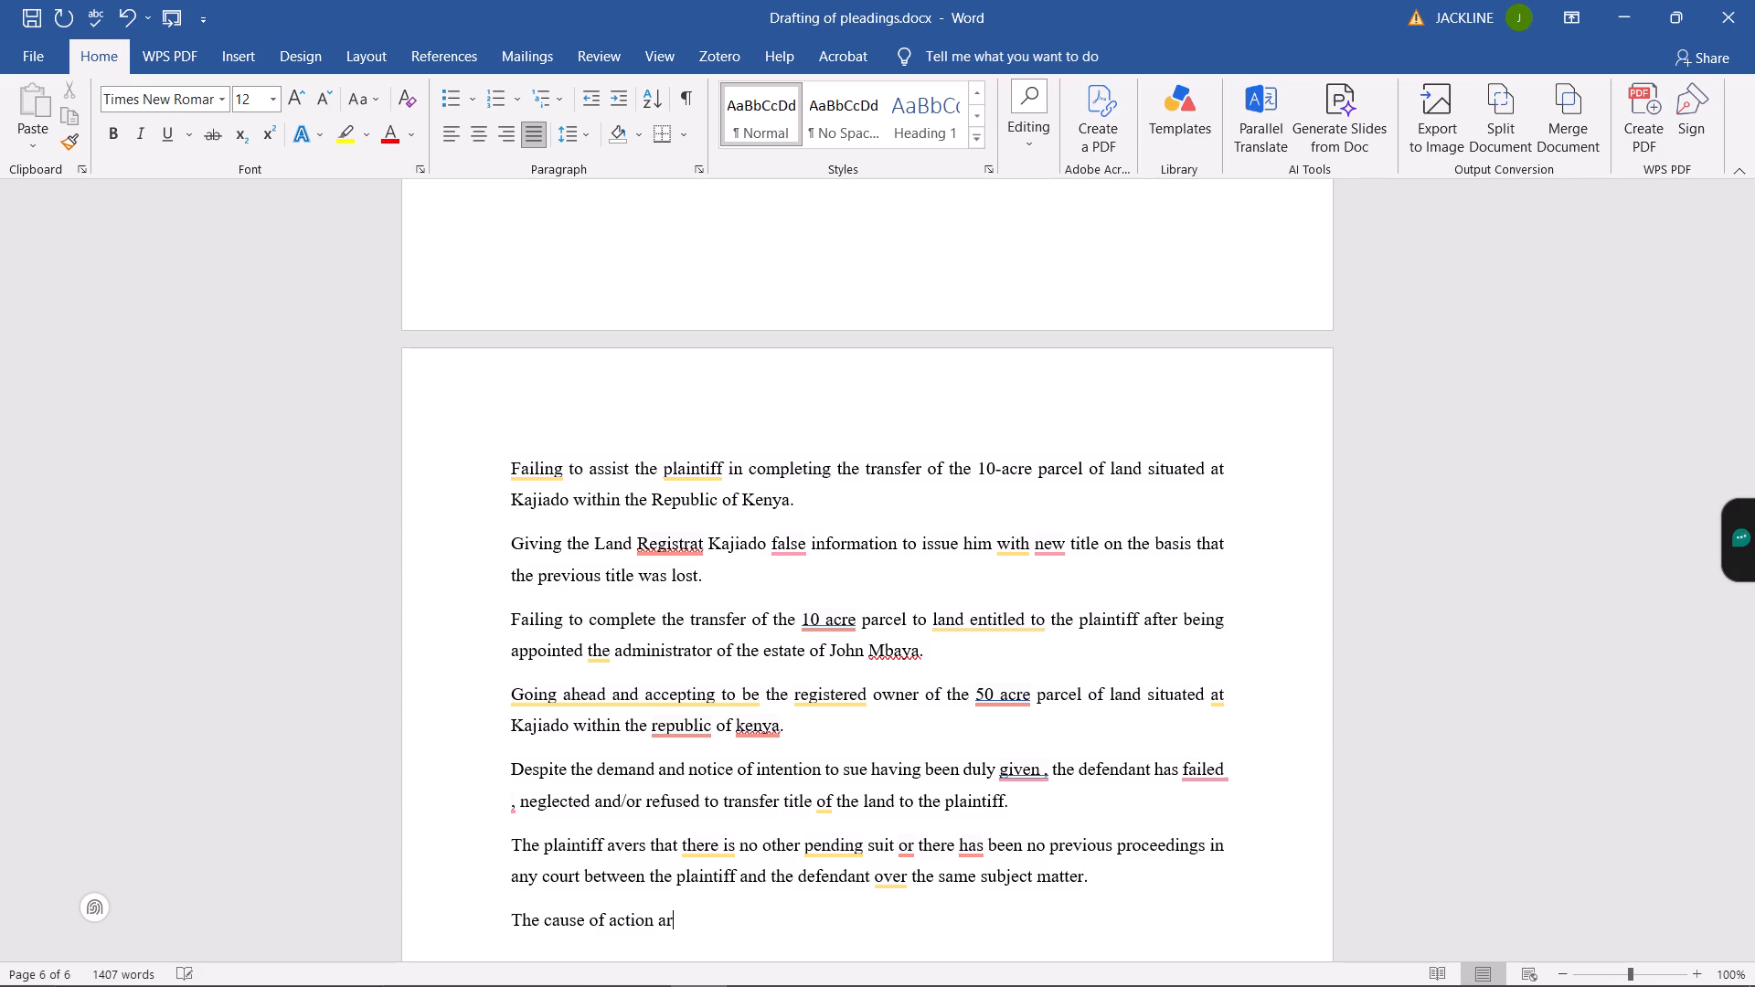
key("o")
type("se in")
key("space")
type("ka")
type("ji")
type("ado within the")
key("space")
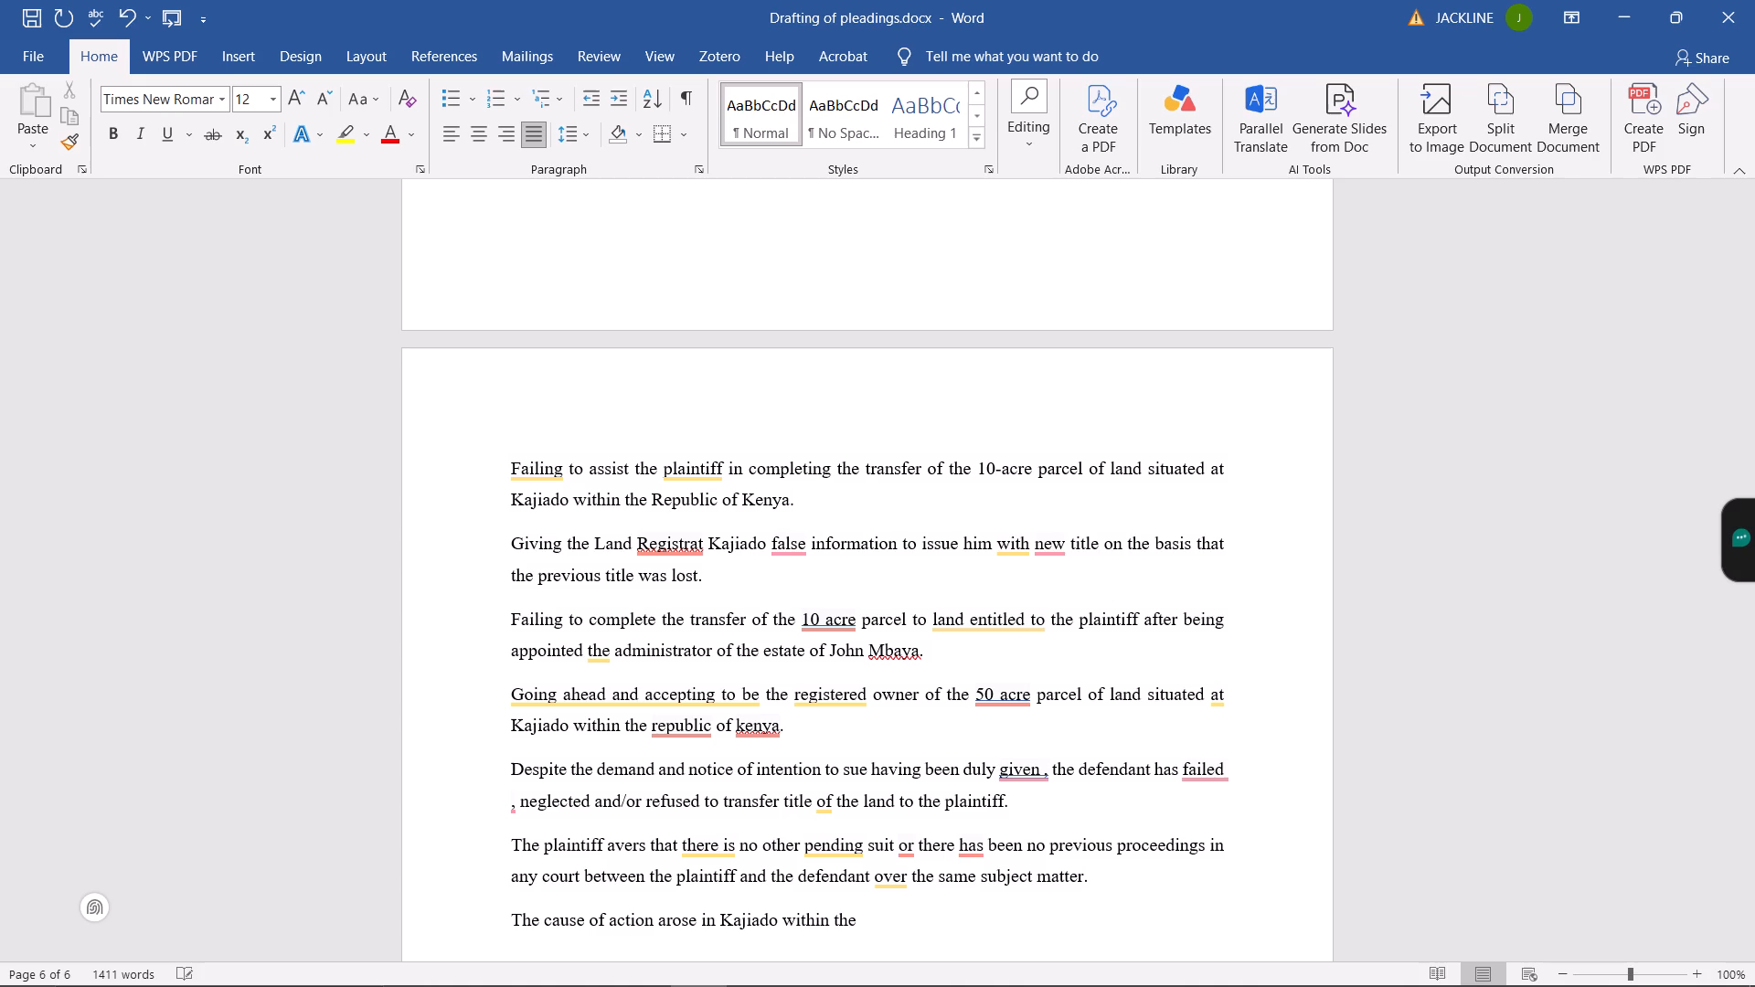
Finish the cause of action paragraph with "jurisdiction of this honourable court.".
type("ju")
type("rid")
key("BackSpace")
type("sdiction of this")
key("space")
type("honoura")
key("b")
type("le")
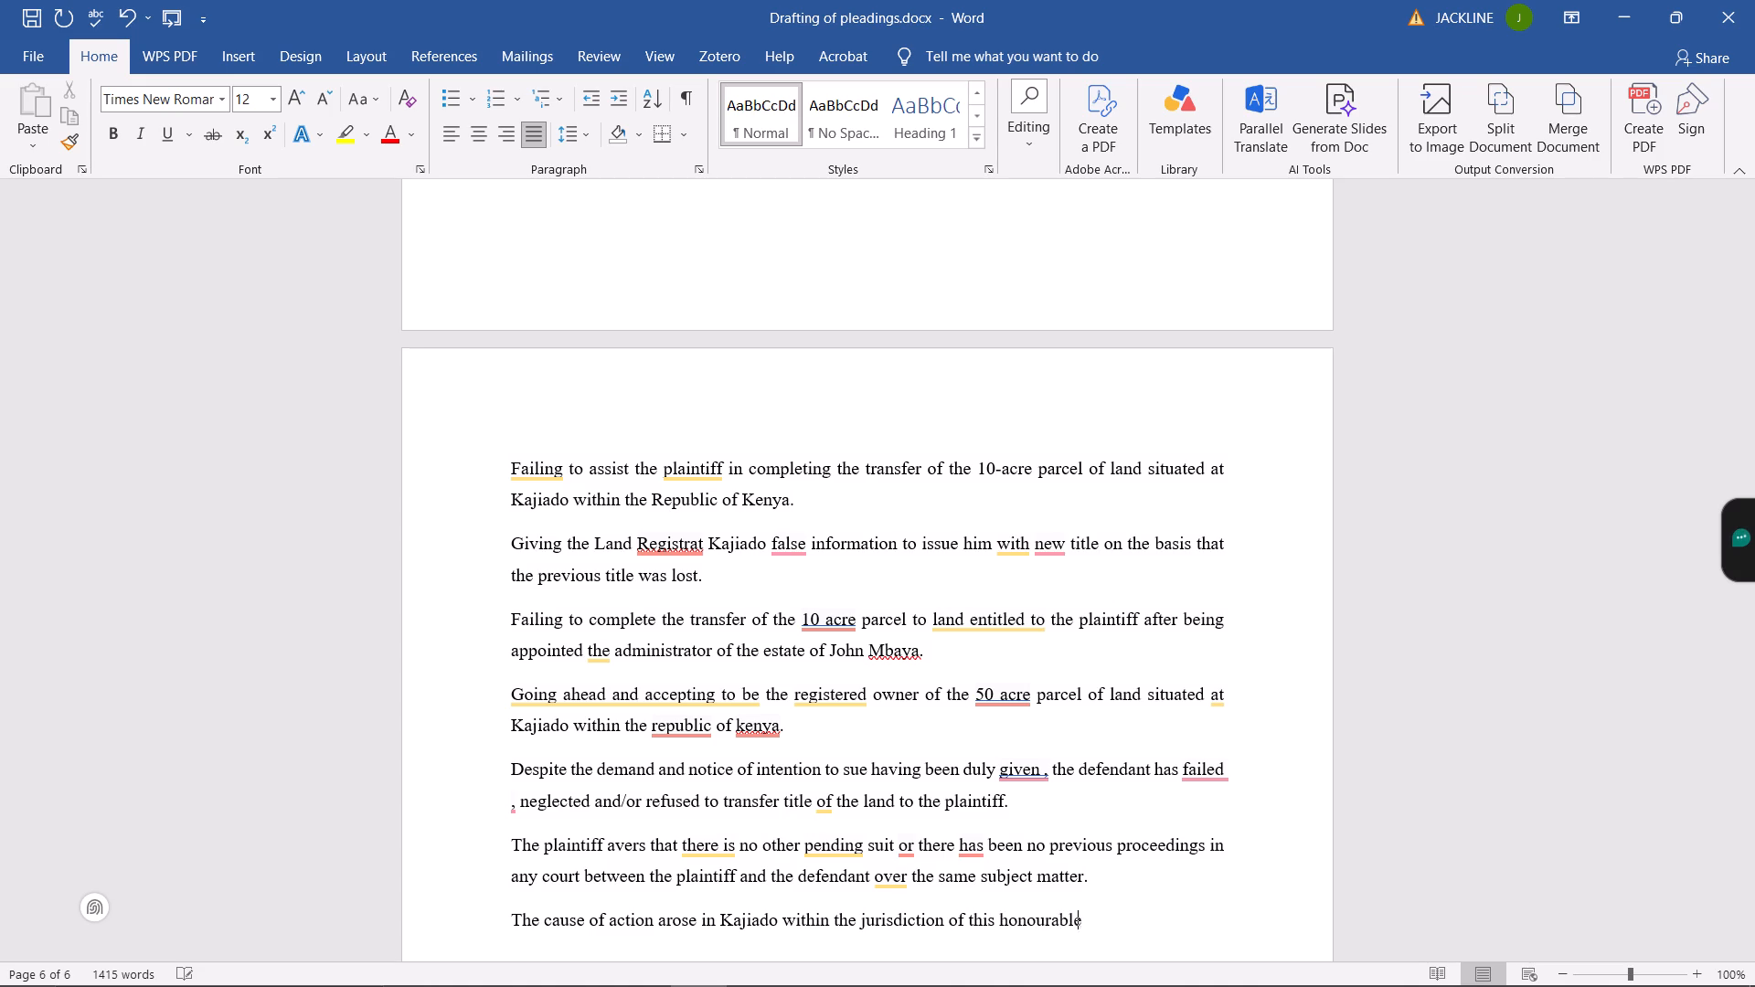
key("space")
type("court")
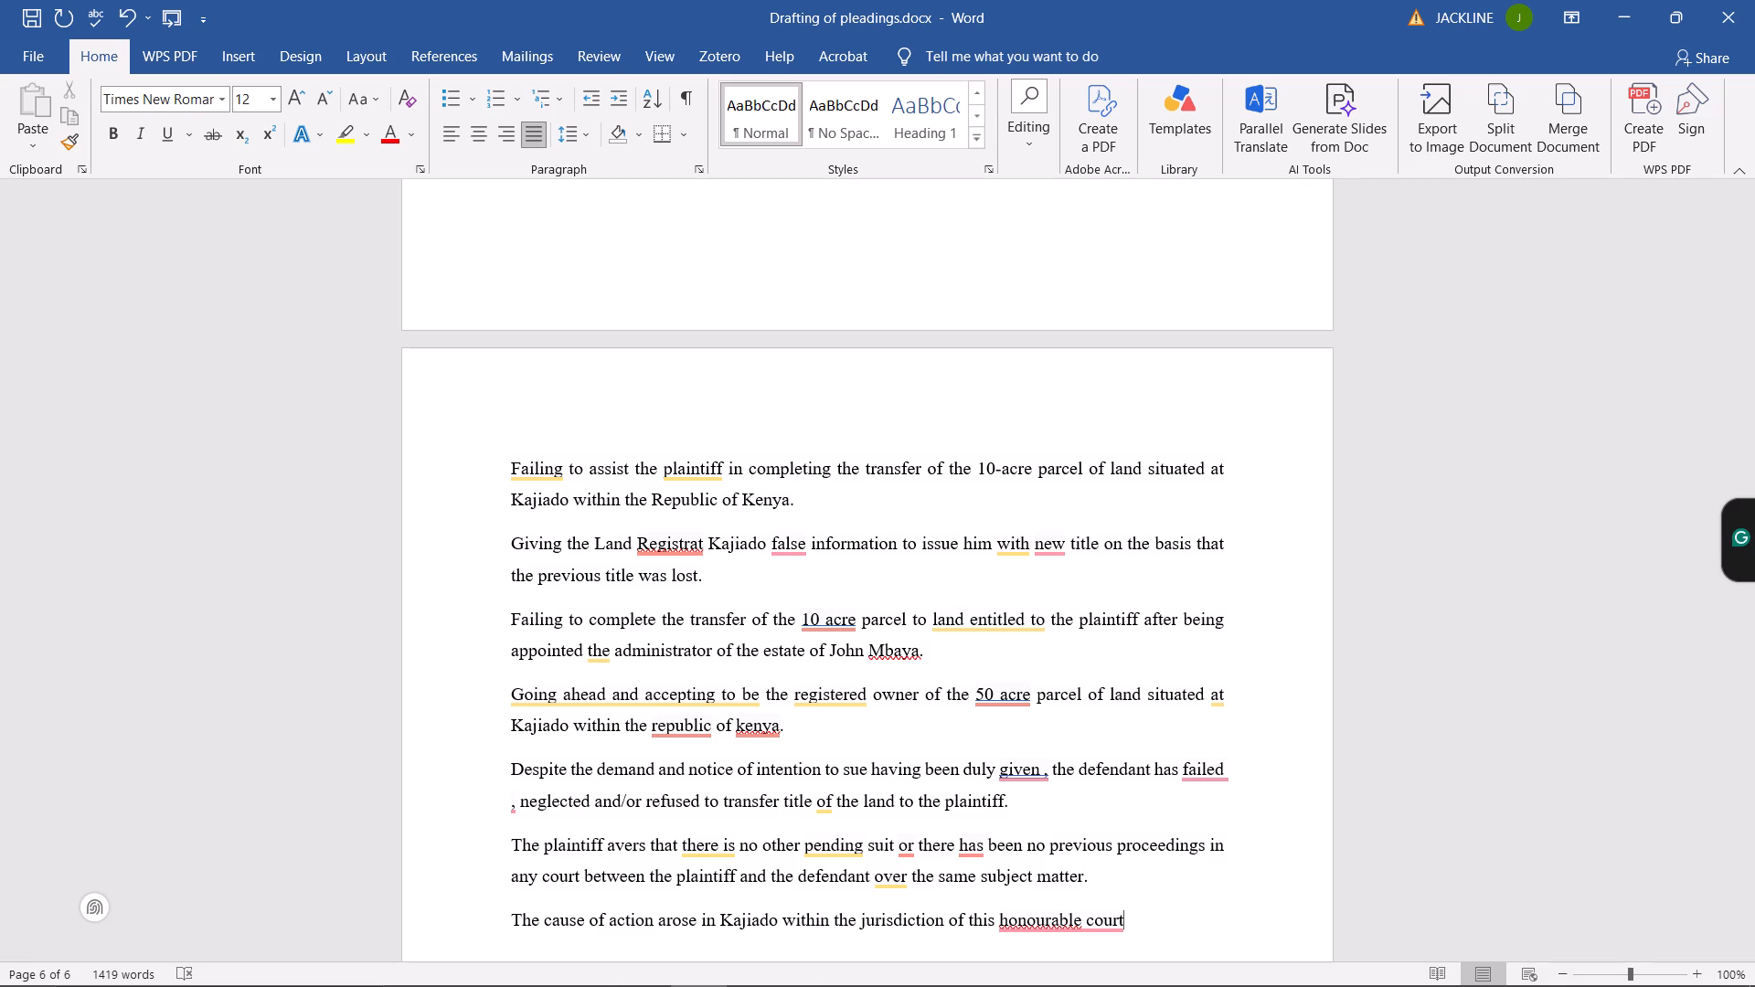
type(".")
Add the word "Reasons" after the cause of action sentence.
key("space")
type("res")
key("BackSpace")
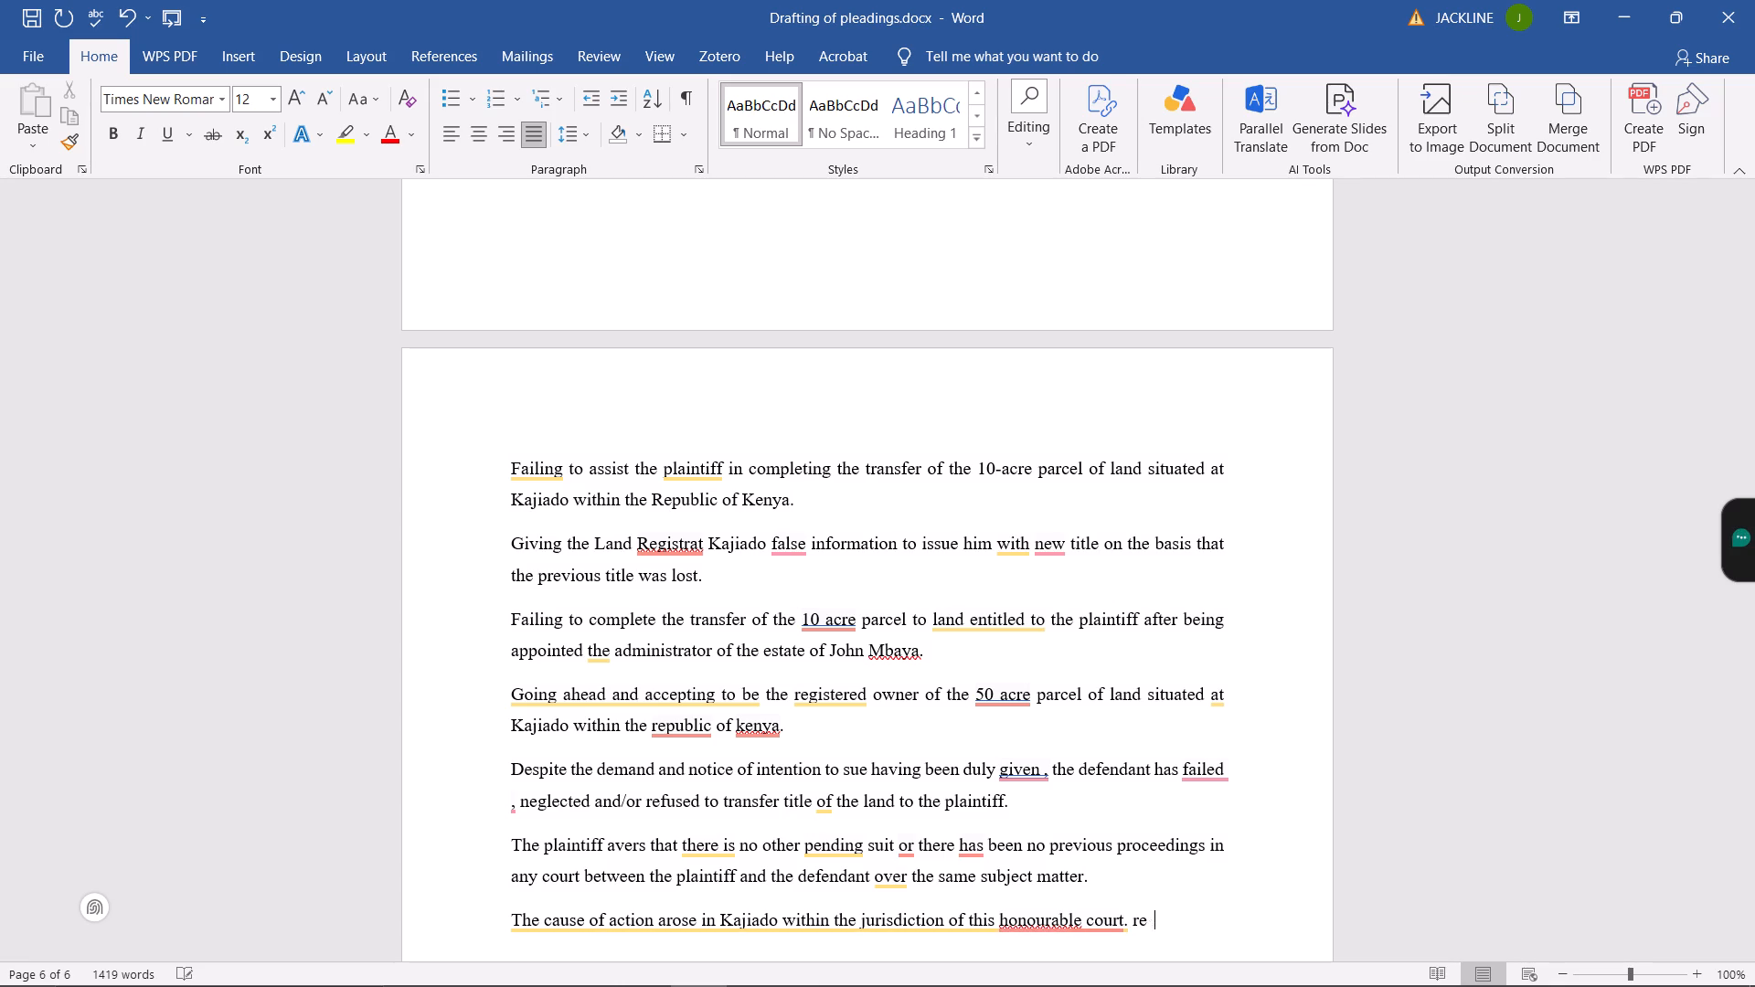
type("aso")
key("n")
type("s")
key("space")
Move the word "Reasons" into its own paragraph below the cause of action sentence.
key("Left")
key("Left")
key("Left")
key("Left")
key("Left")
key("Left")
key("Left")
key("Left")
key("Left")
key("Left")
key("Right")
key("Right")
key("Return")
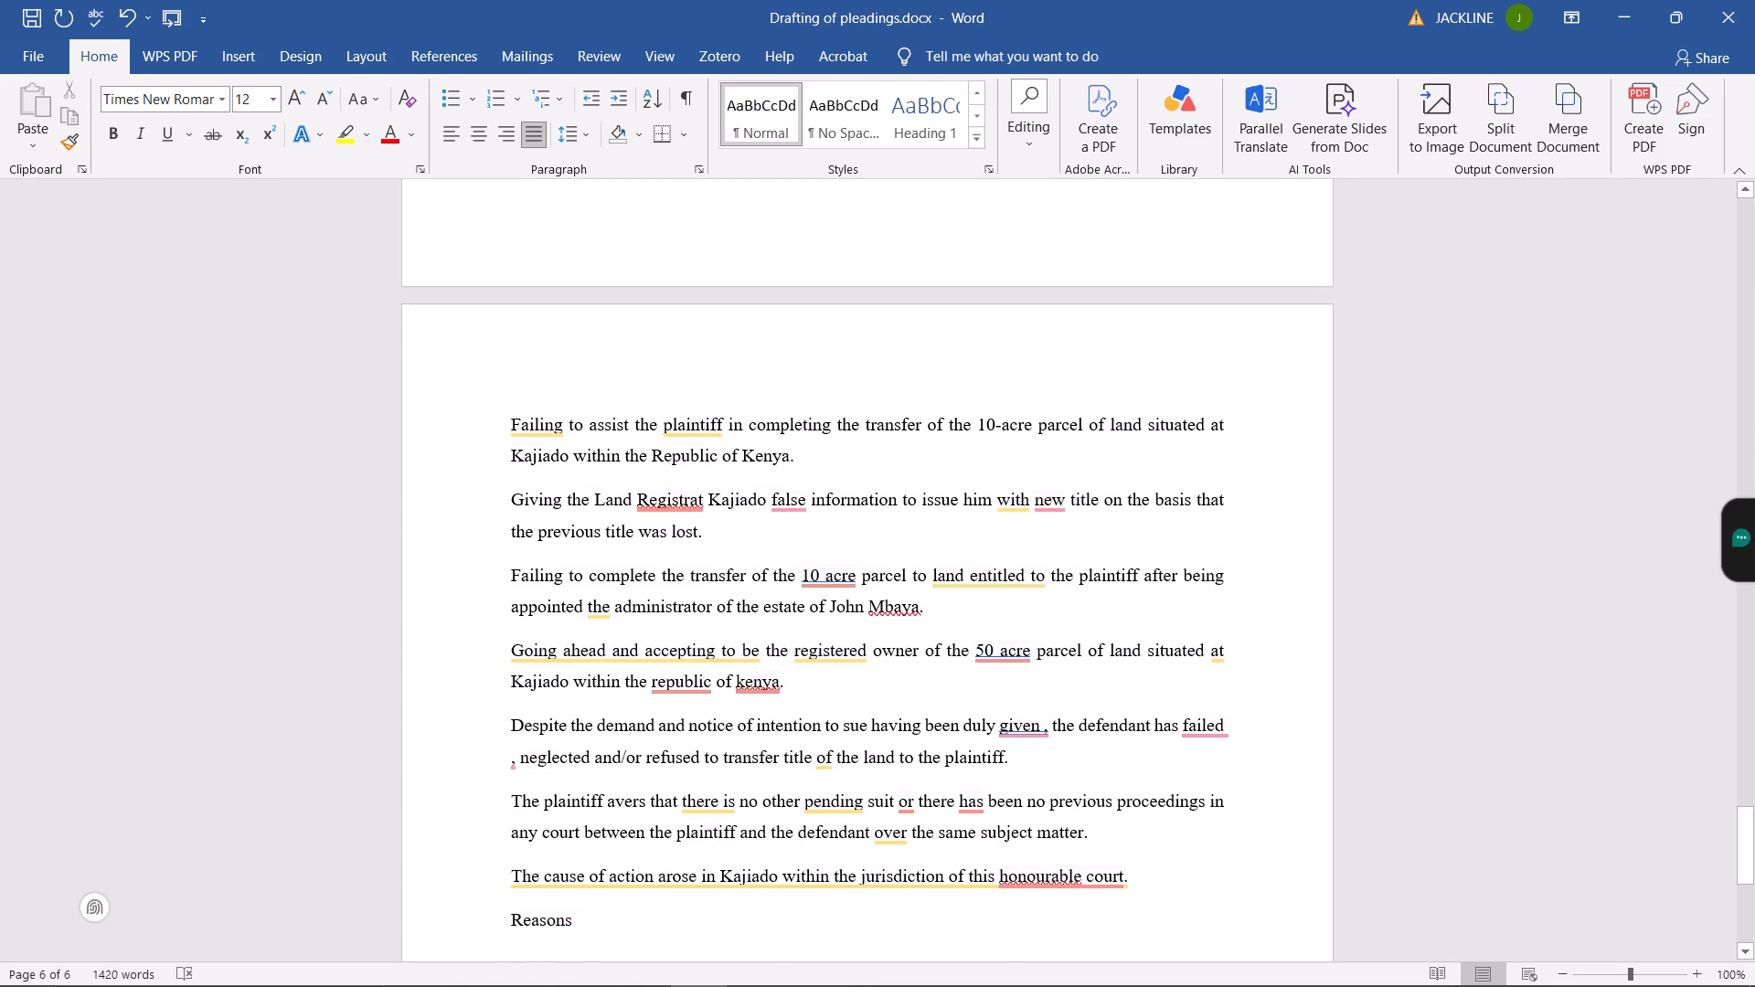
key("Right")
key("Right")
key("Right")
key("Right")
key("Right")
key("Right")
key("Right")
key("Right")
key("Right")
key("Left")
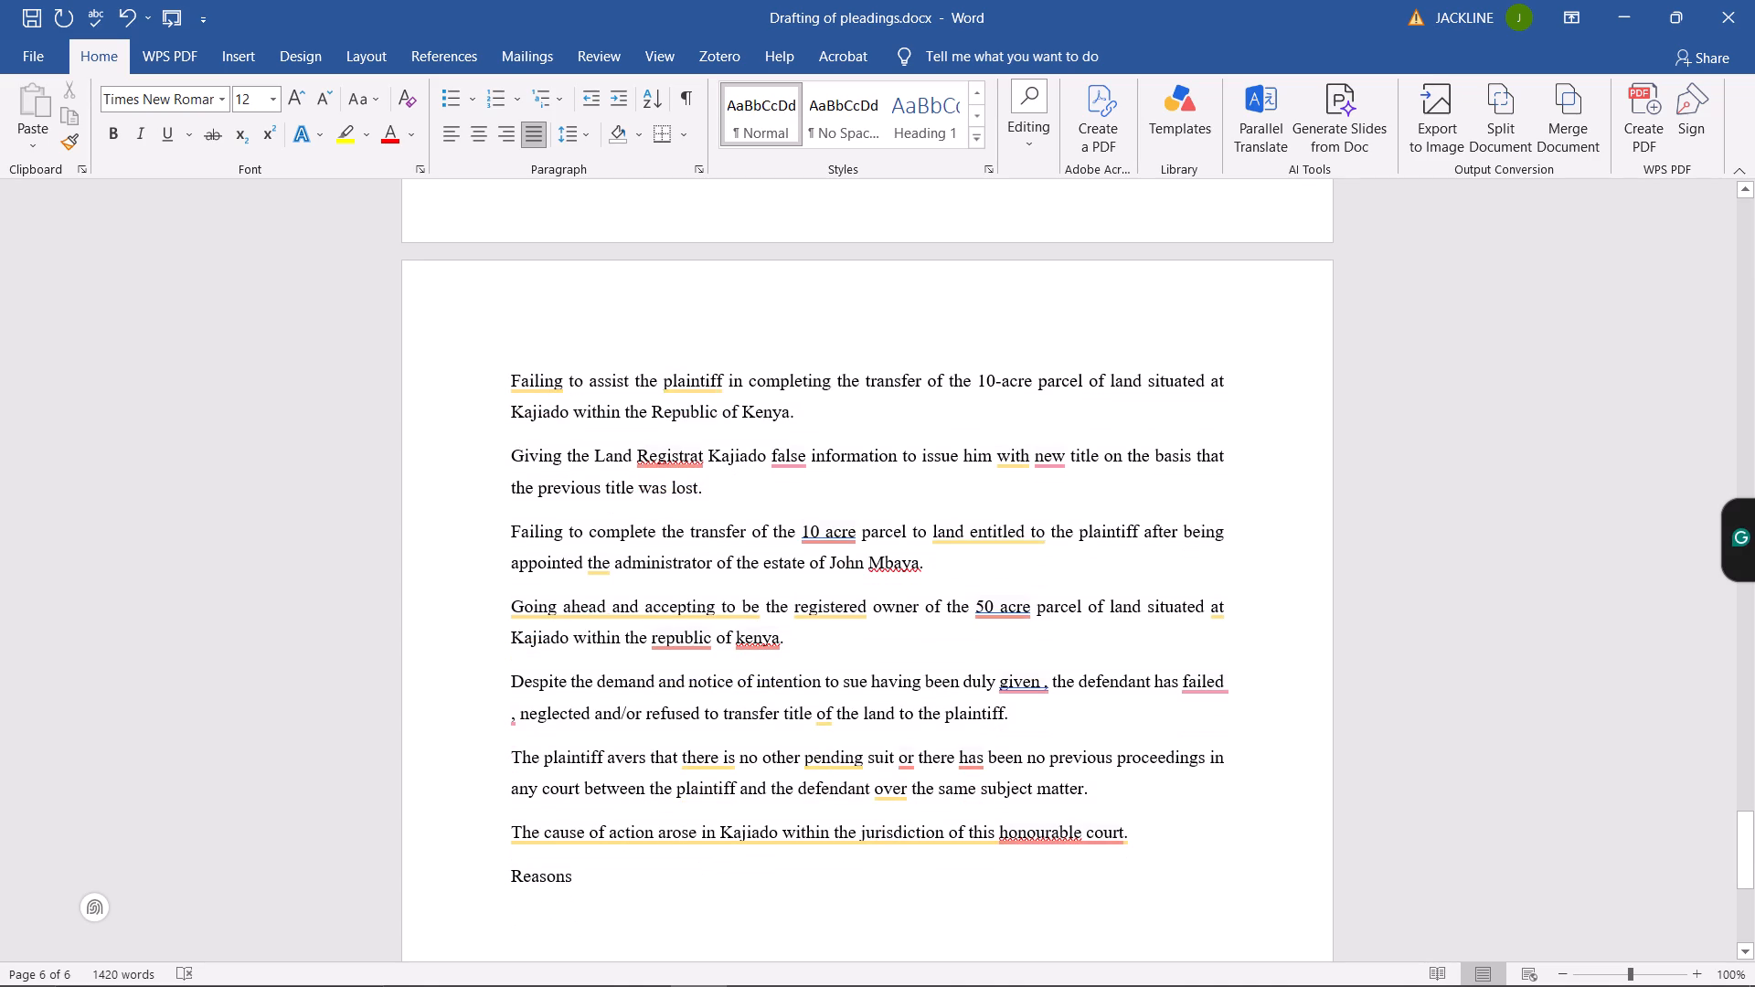
Extend the "Reasons" paragraph to read "Reasons wherefore the plaintiff prays for judgement".
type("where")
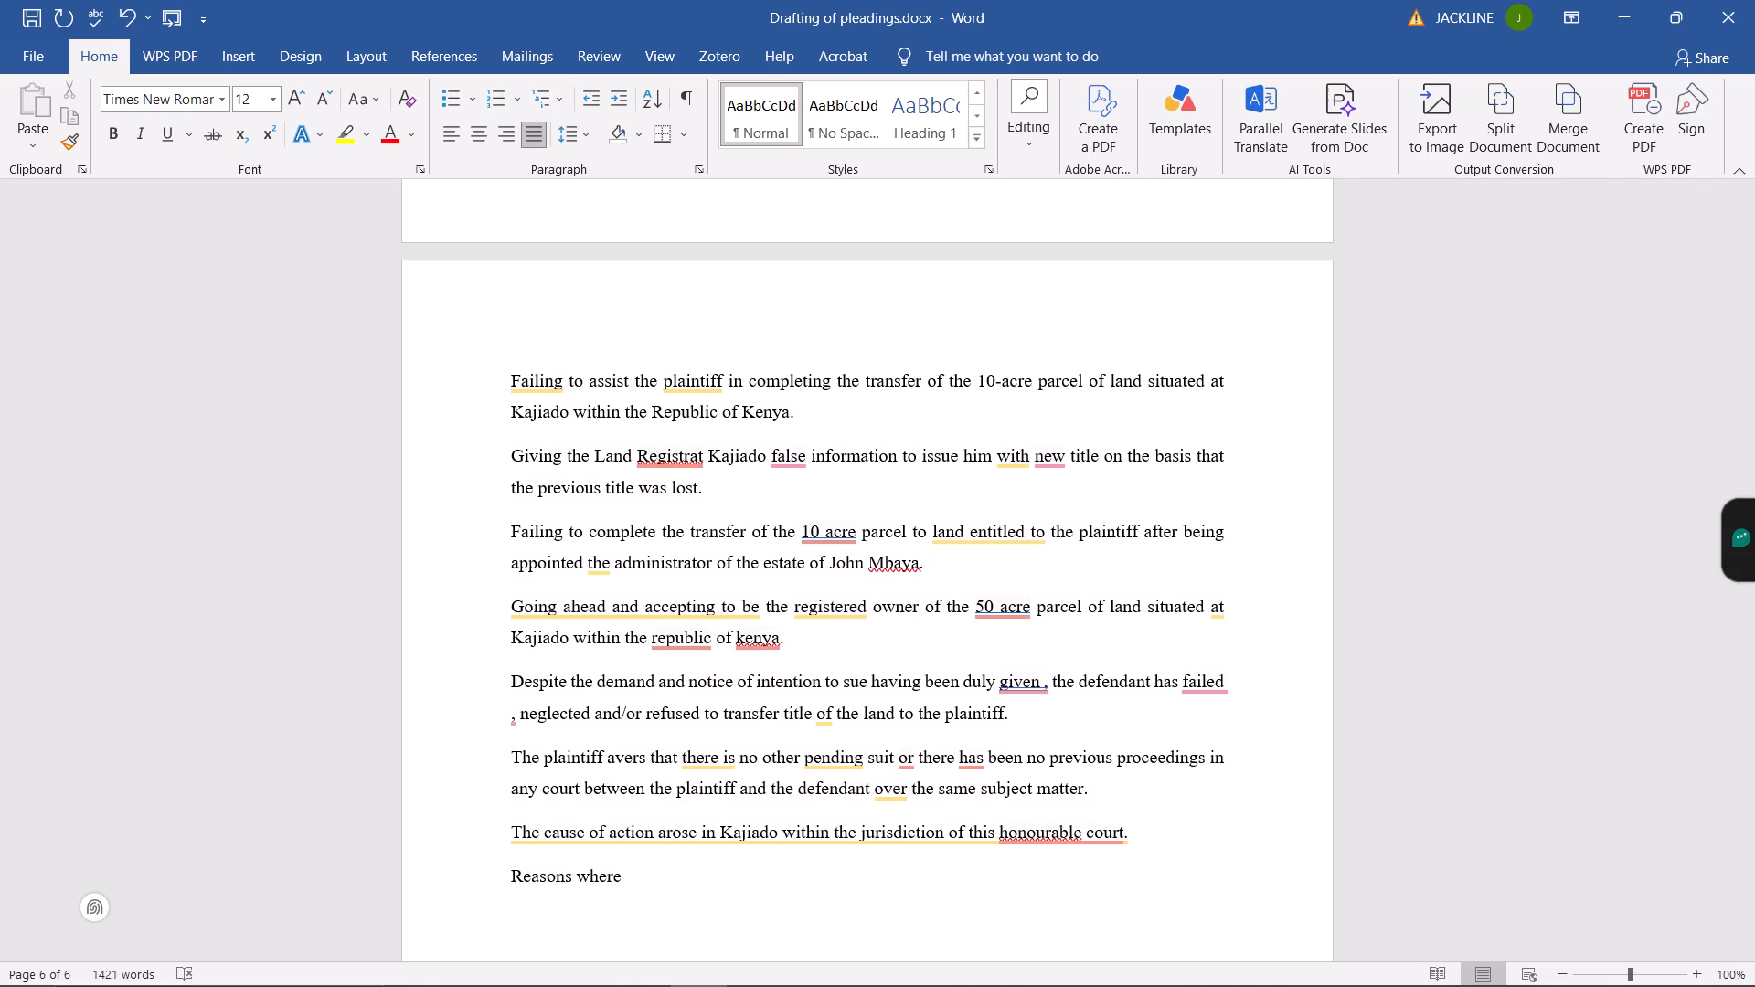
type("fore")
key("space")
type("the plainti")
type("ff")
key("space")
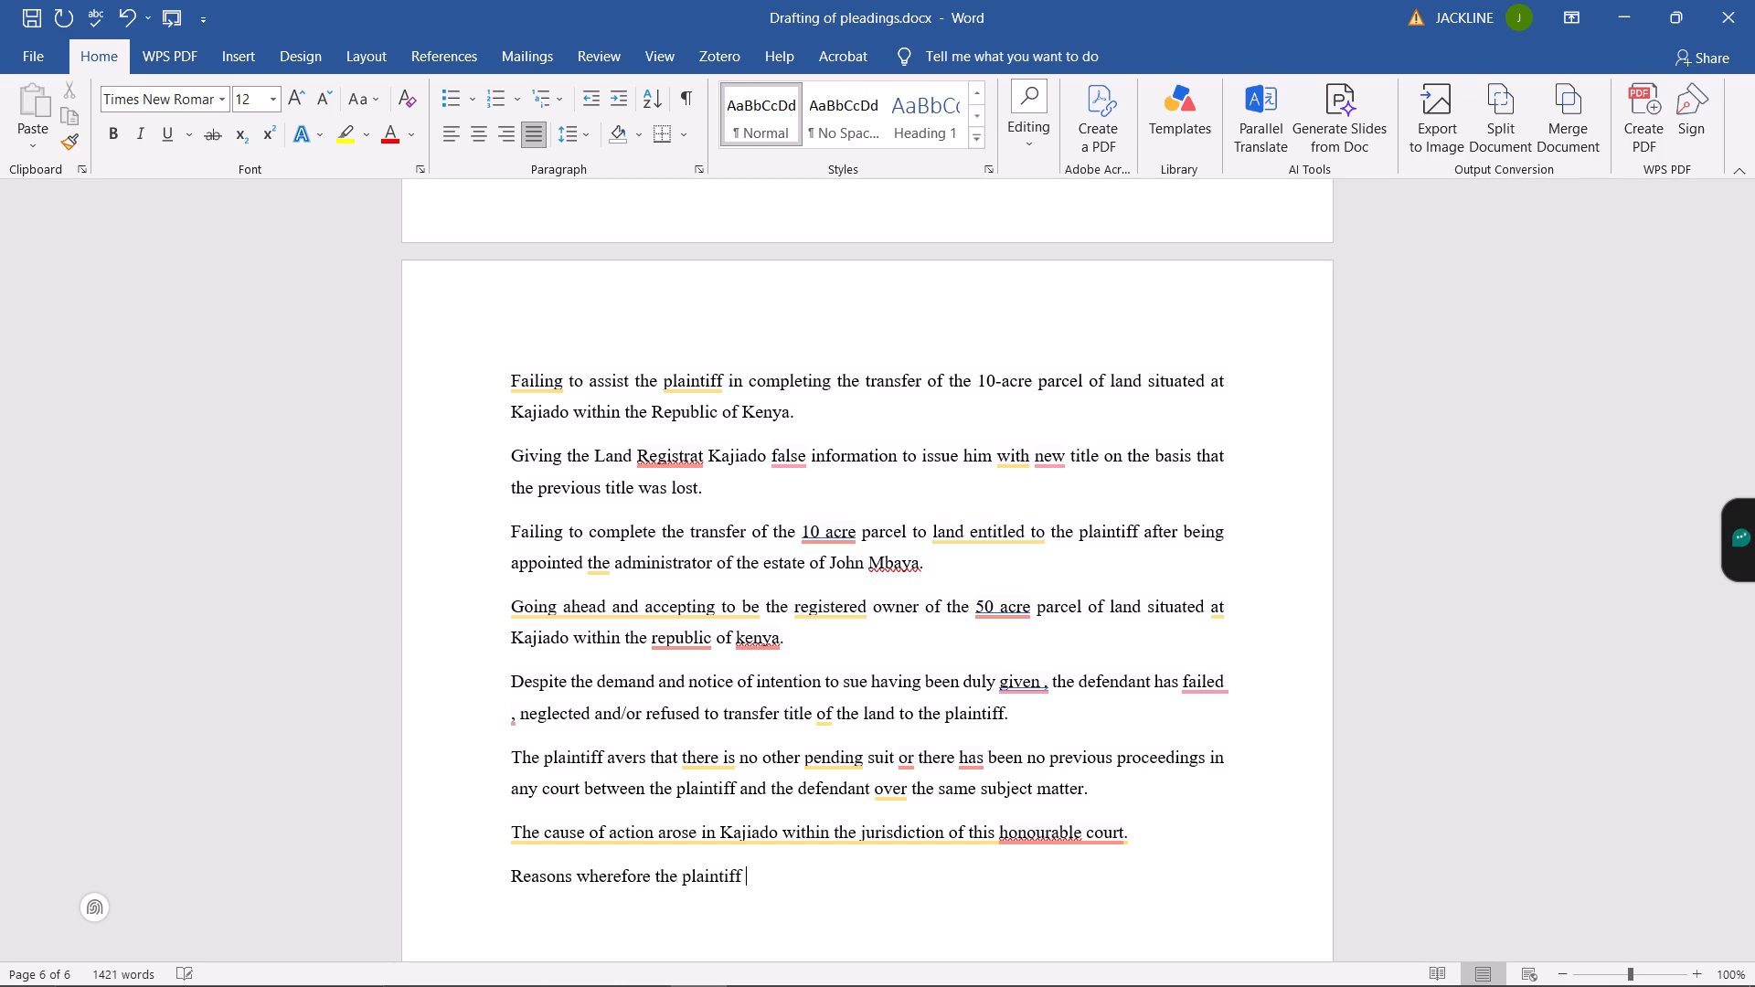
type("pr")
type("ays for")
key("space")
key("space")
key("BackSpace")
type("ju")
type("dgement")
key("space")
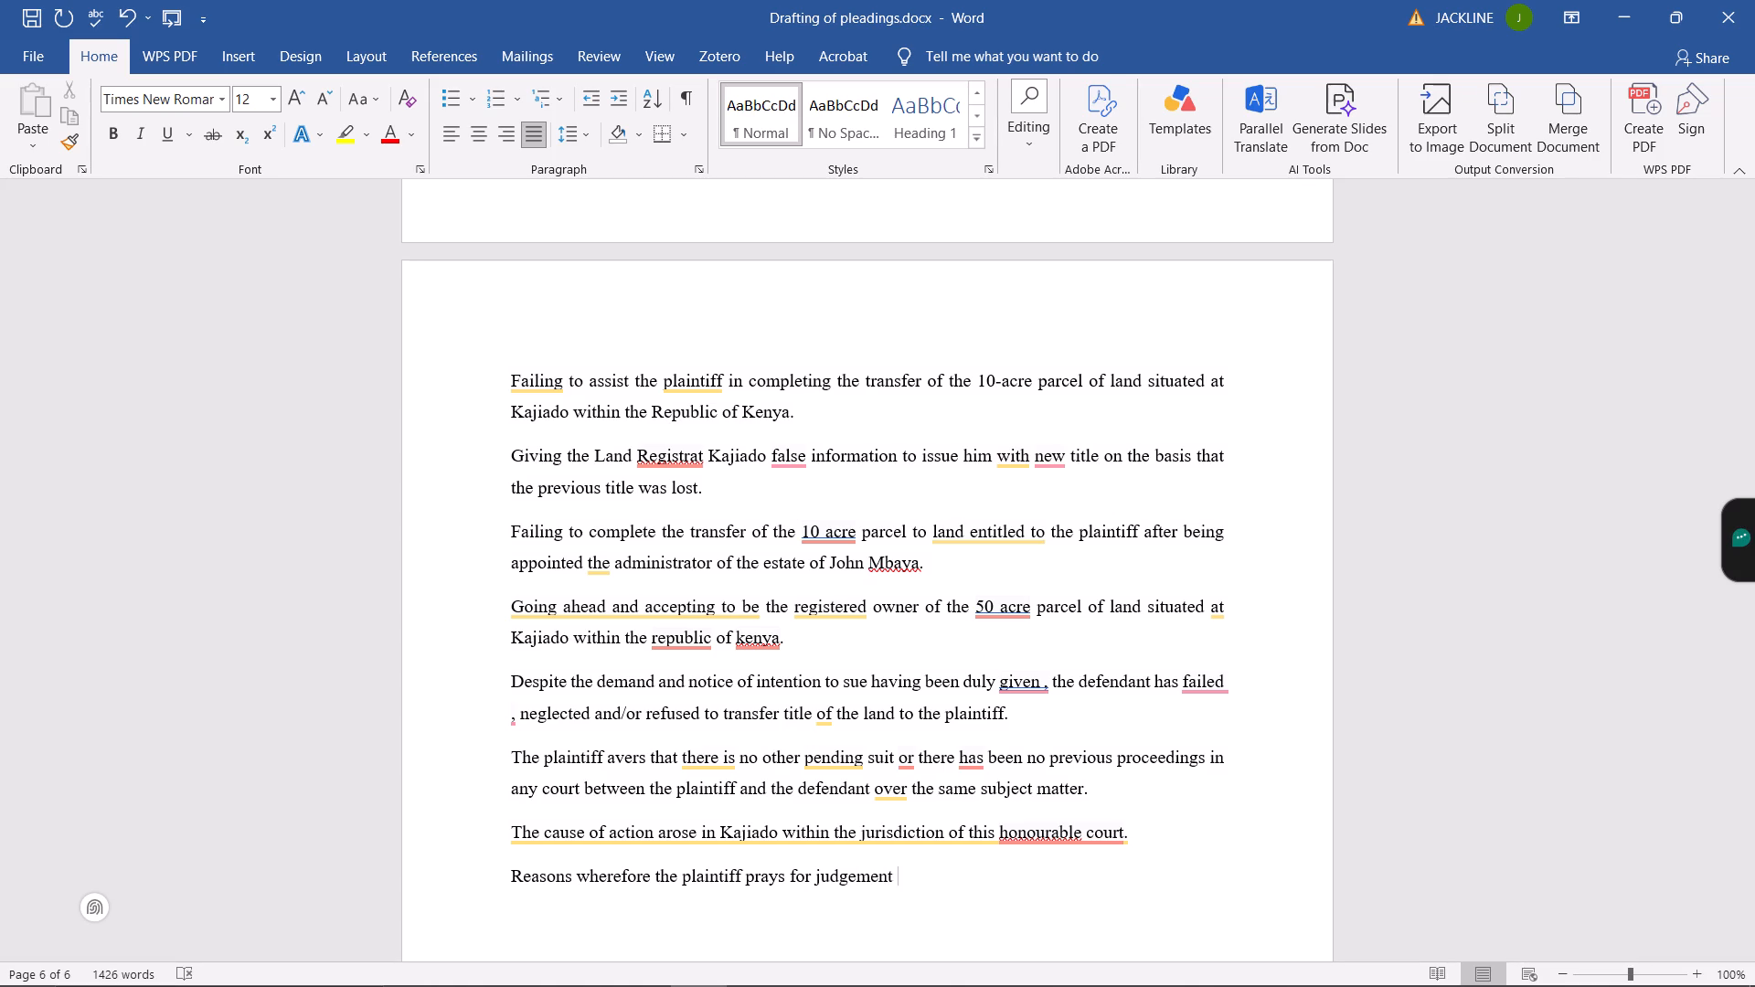
Complete the prayer's opening line with "against the defendant for;", ending in a semicolon.
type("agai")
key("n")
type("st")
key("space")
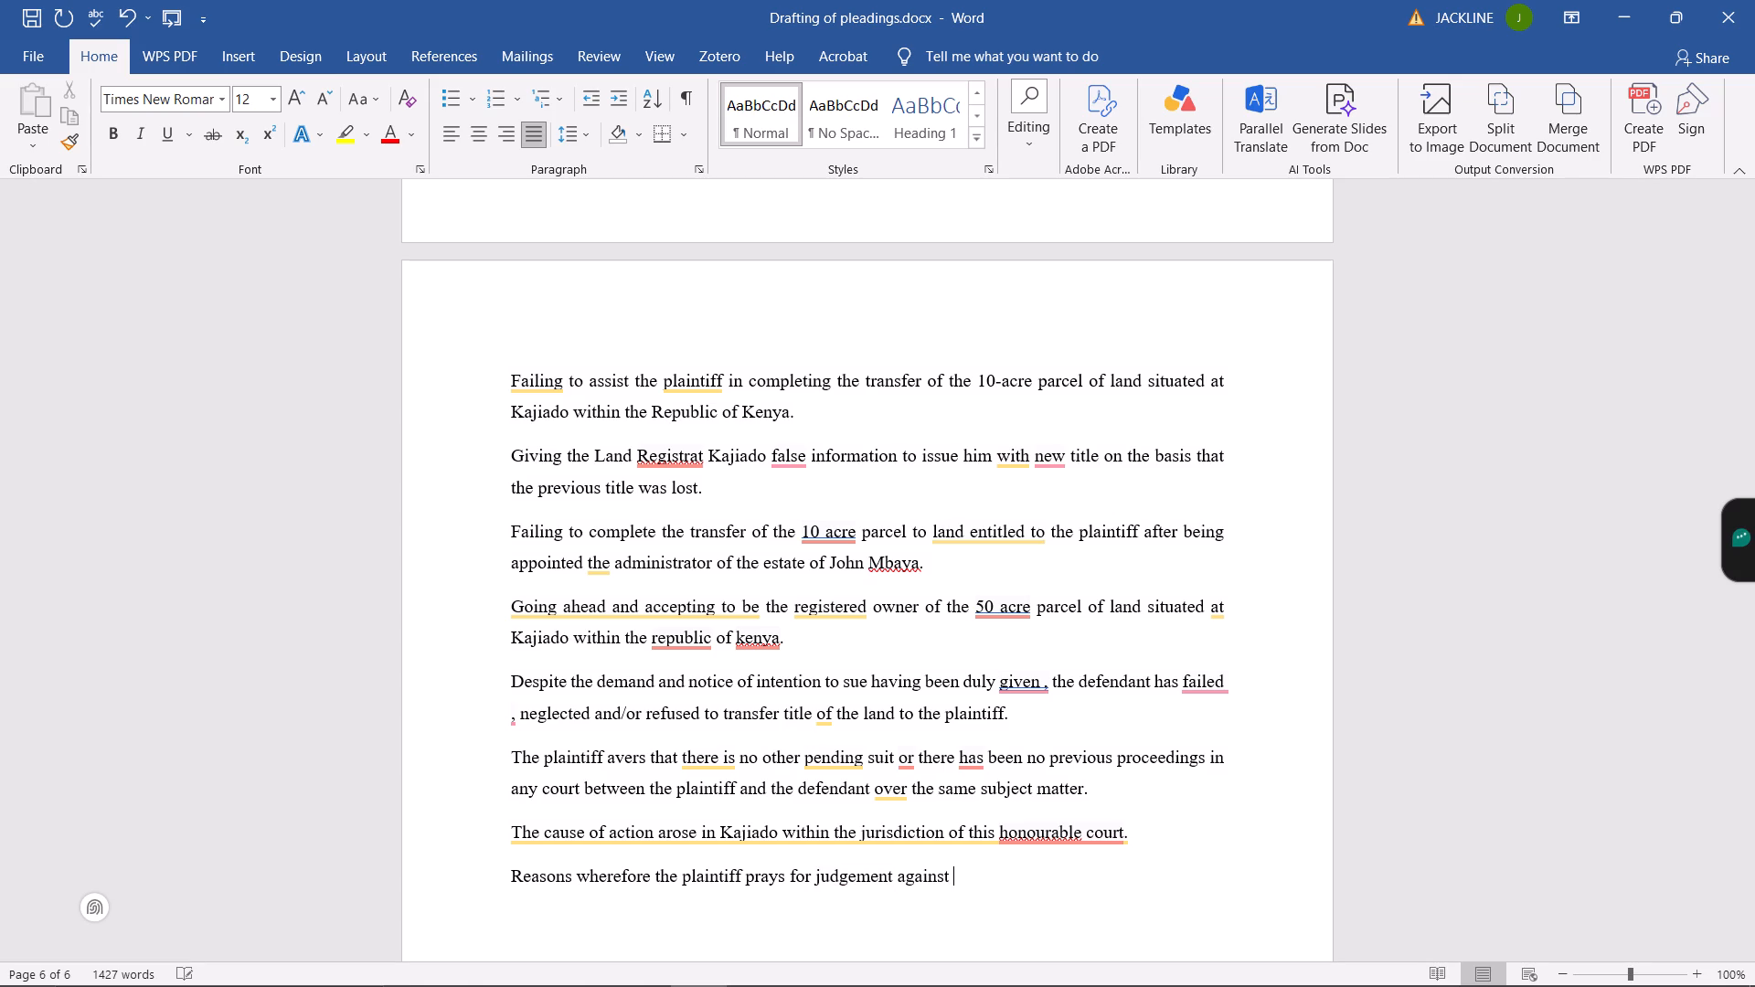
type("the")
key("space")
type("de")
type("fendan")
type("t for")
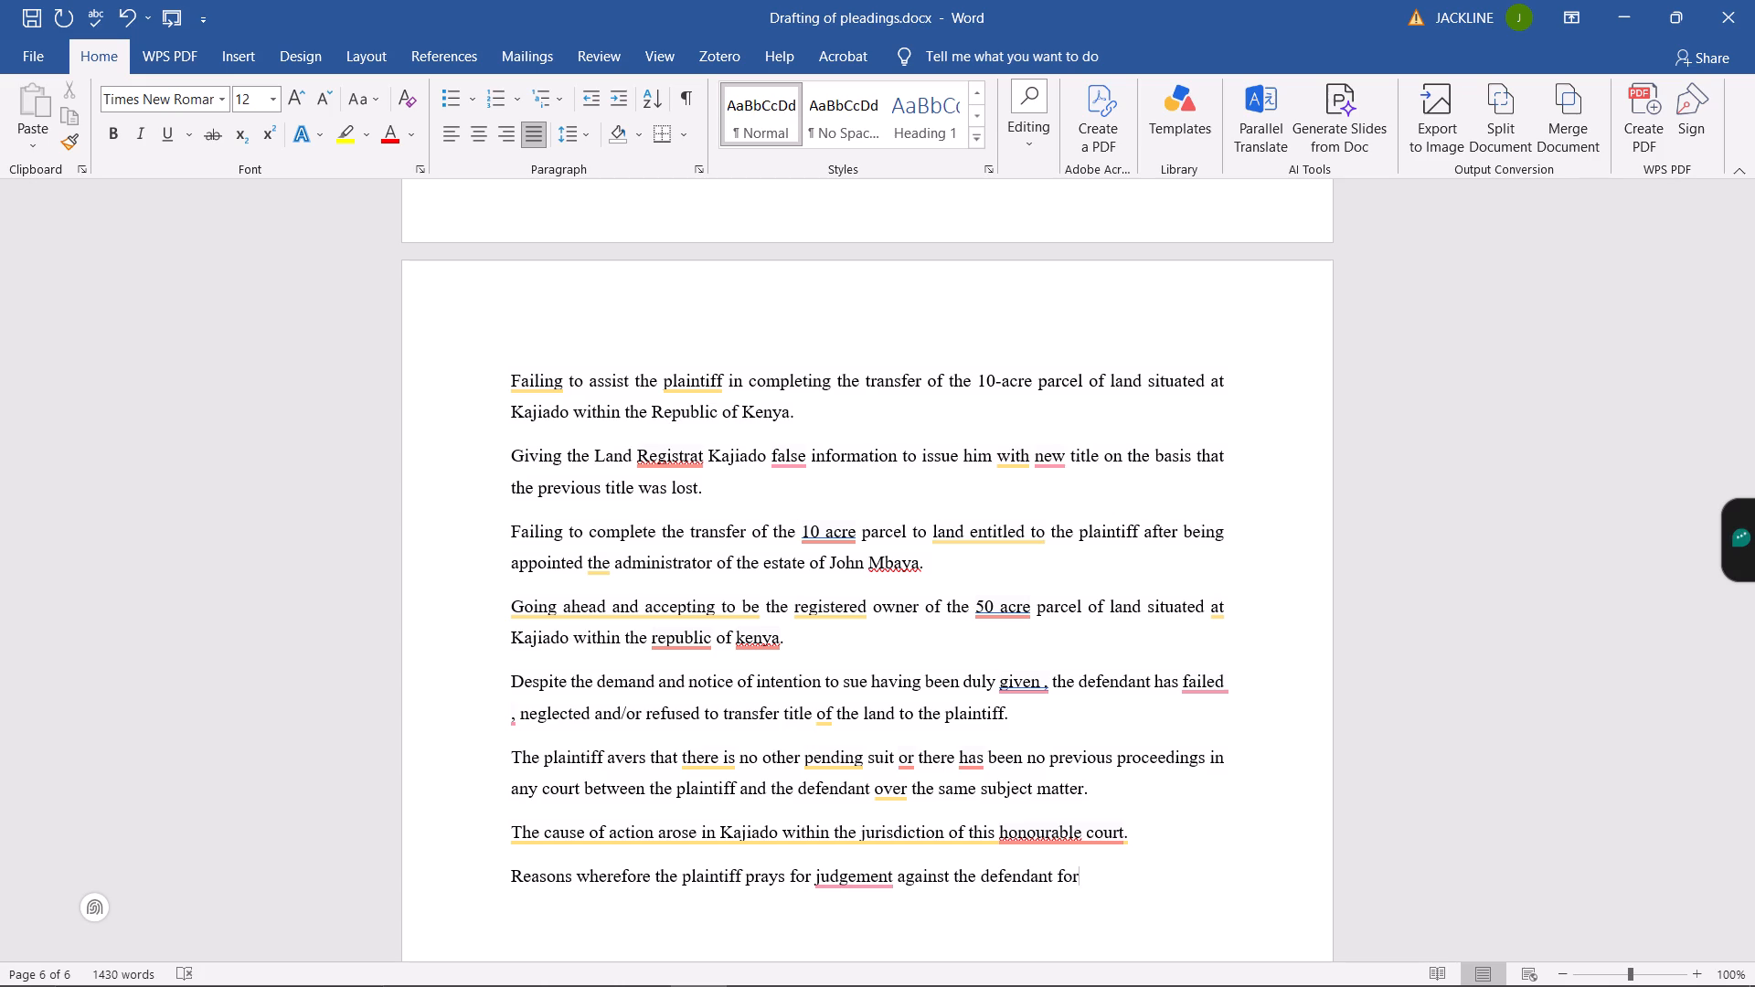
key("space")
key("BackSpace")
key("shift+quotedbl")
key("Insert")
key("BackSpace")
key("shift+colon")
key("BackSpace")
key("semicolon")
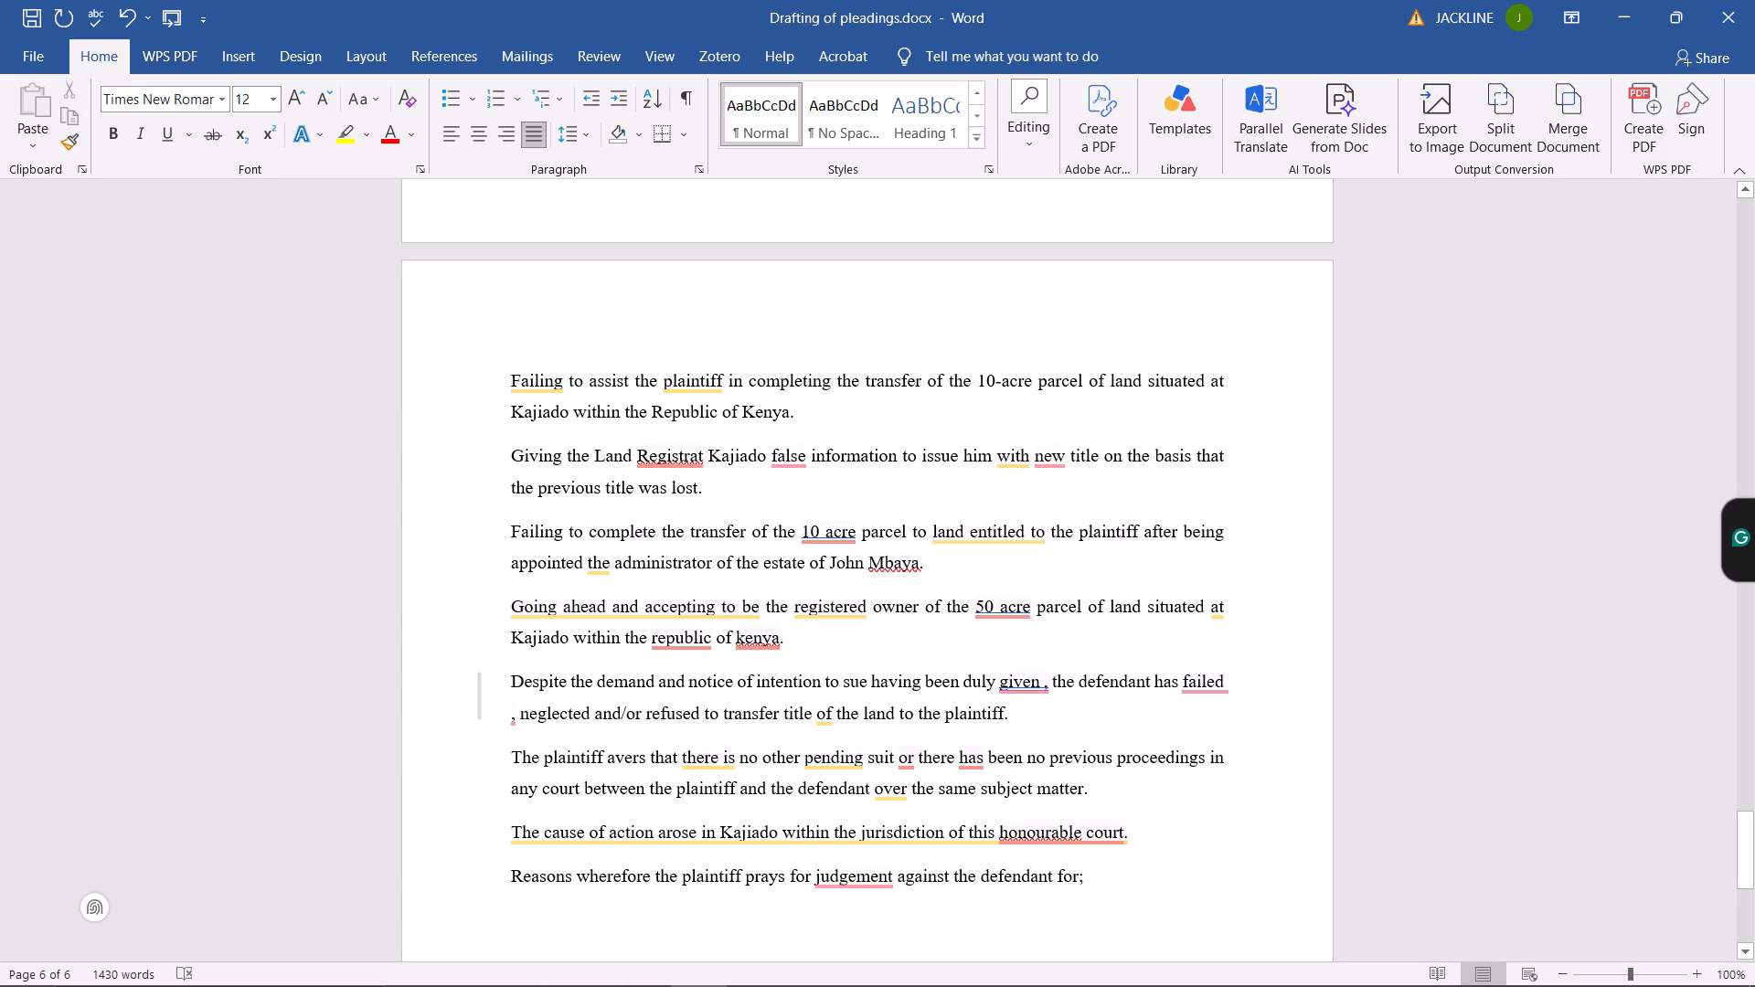
Insert blank lines above the particulars of fraud and breach of contract heading to push it onto the page with its particulars.
scroll(593, 586, "up", 6)
scroll(671, 552, "down", 4)
scroll(681, 536, "up", 3)
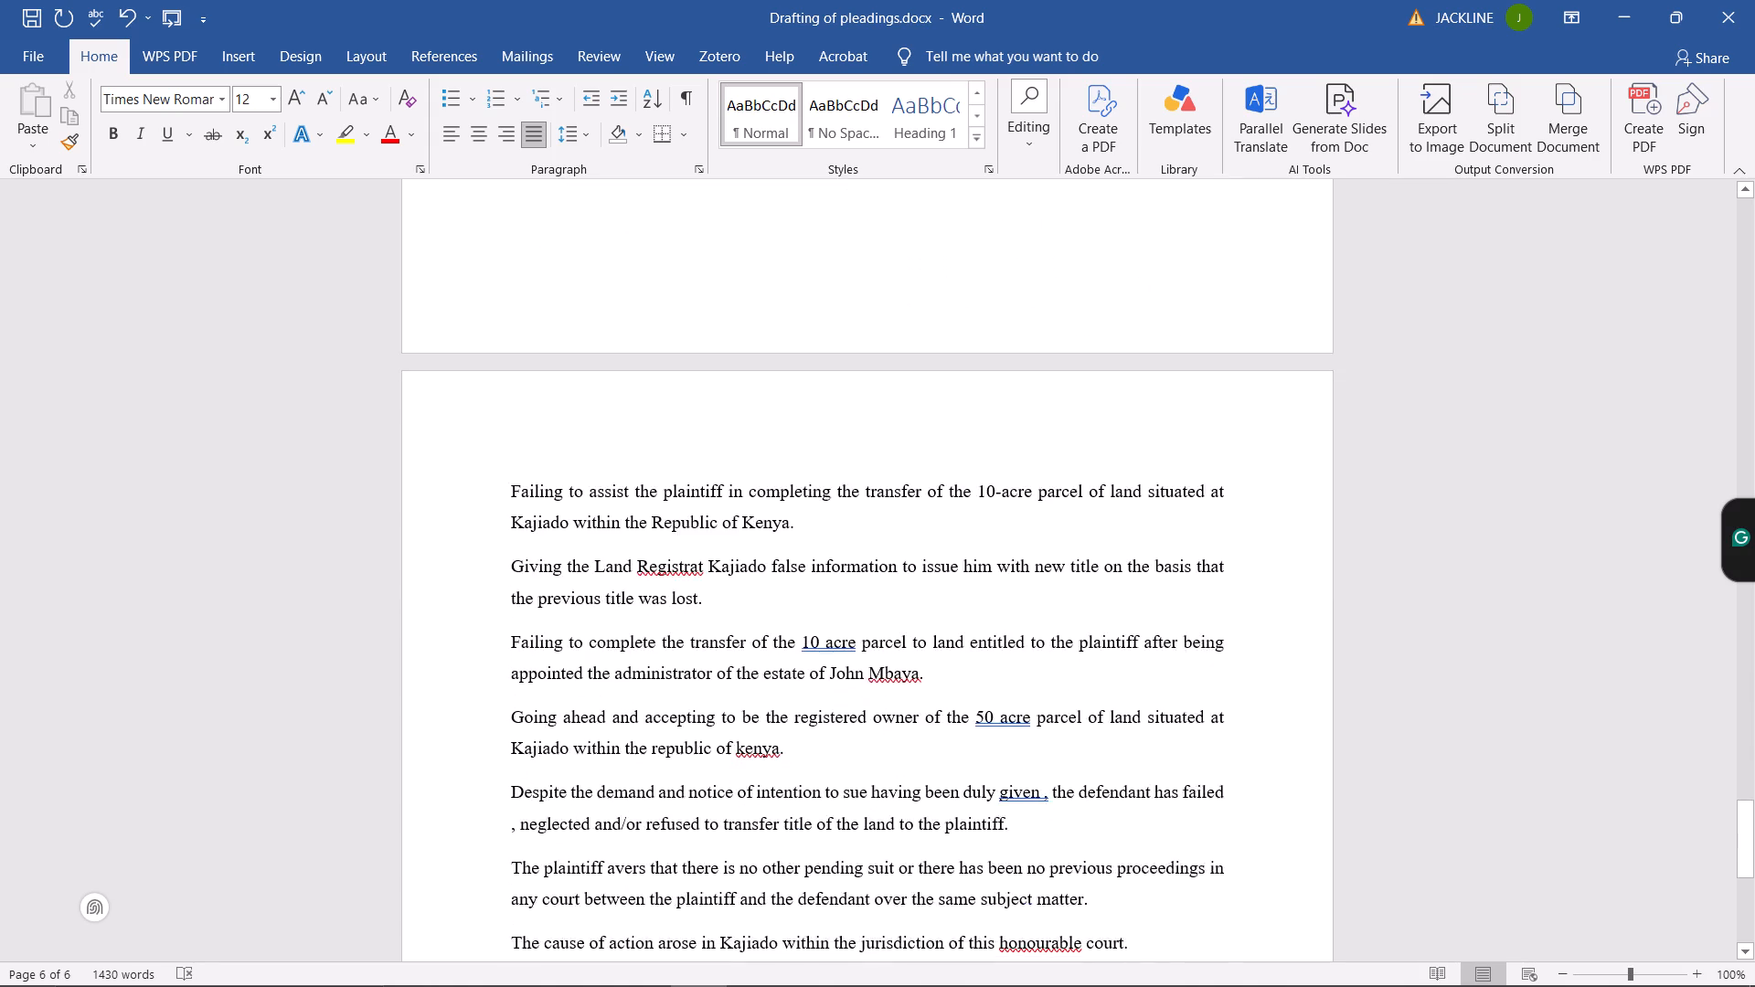
left_click(511, 300)
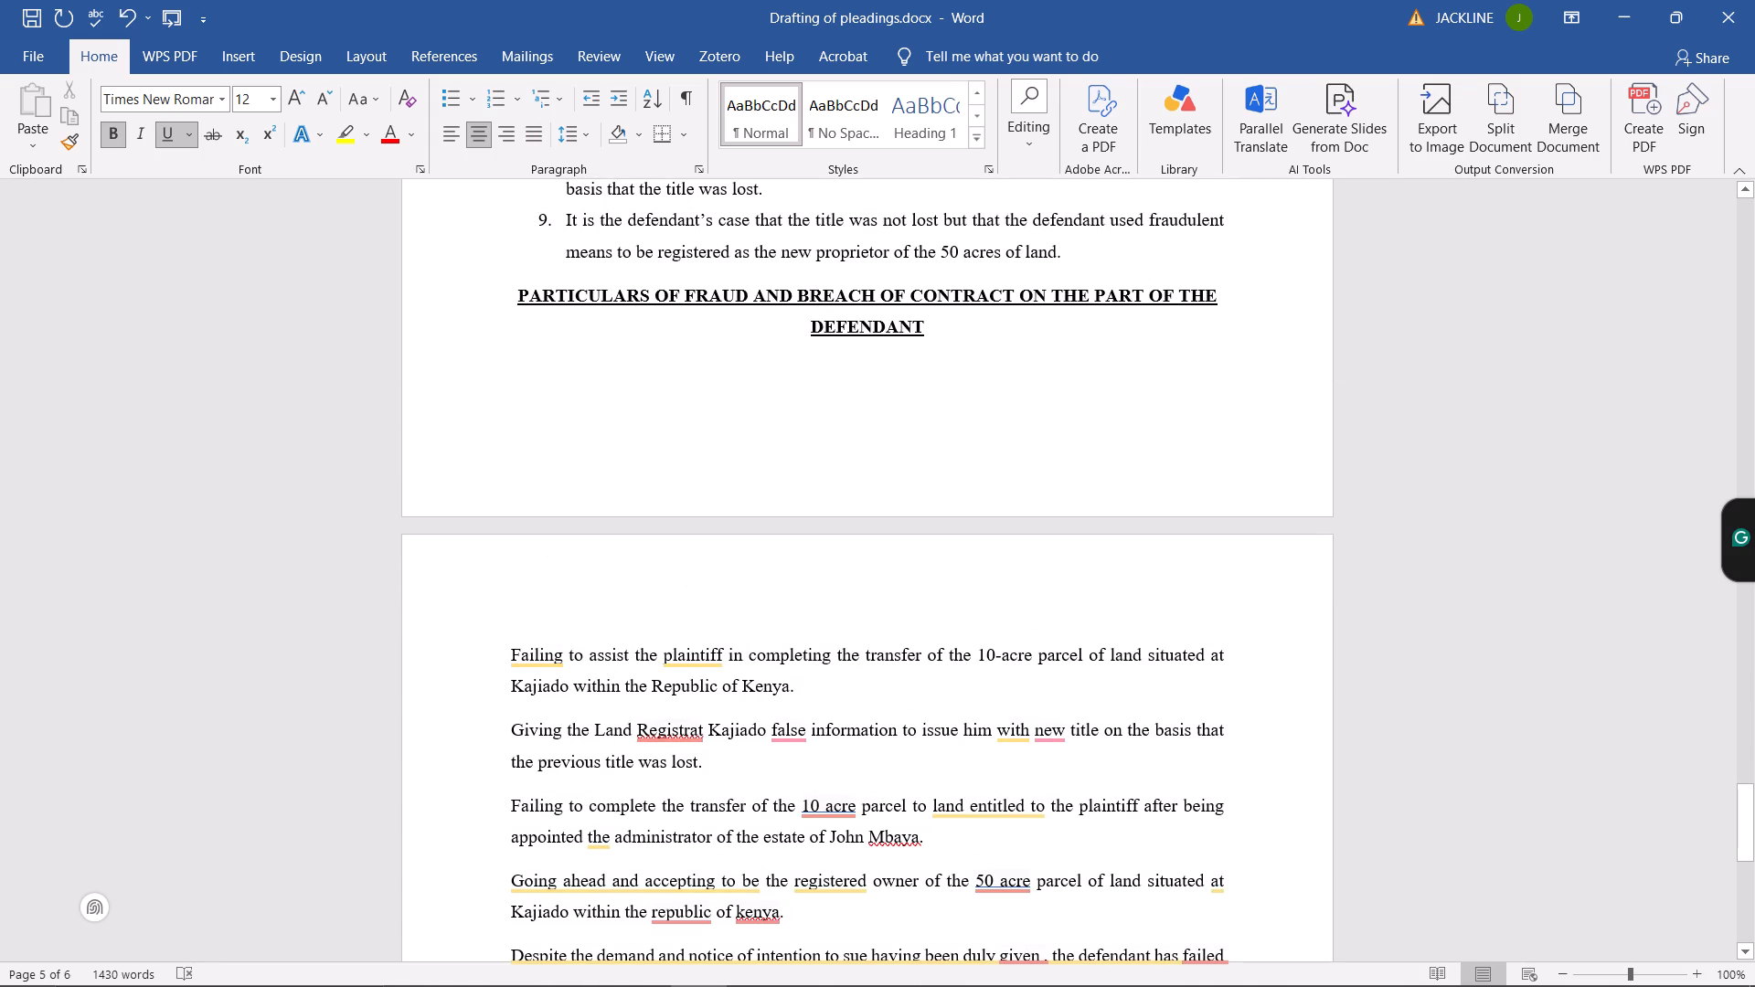
key("Return")
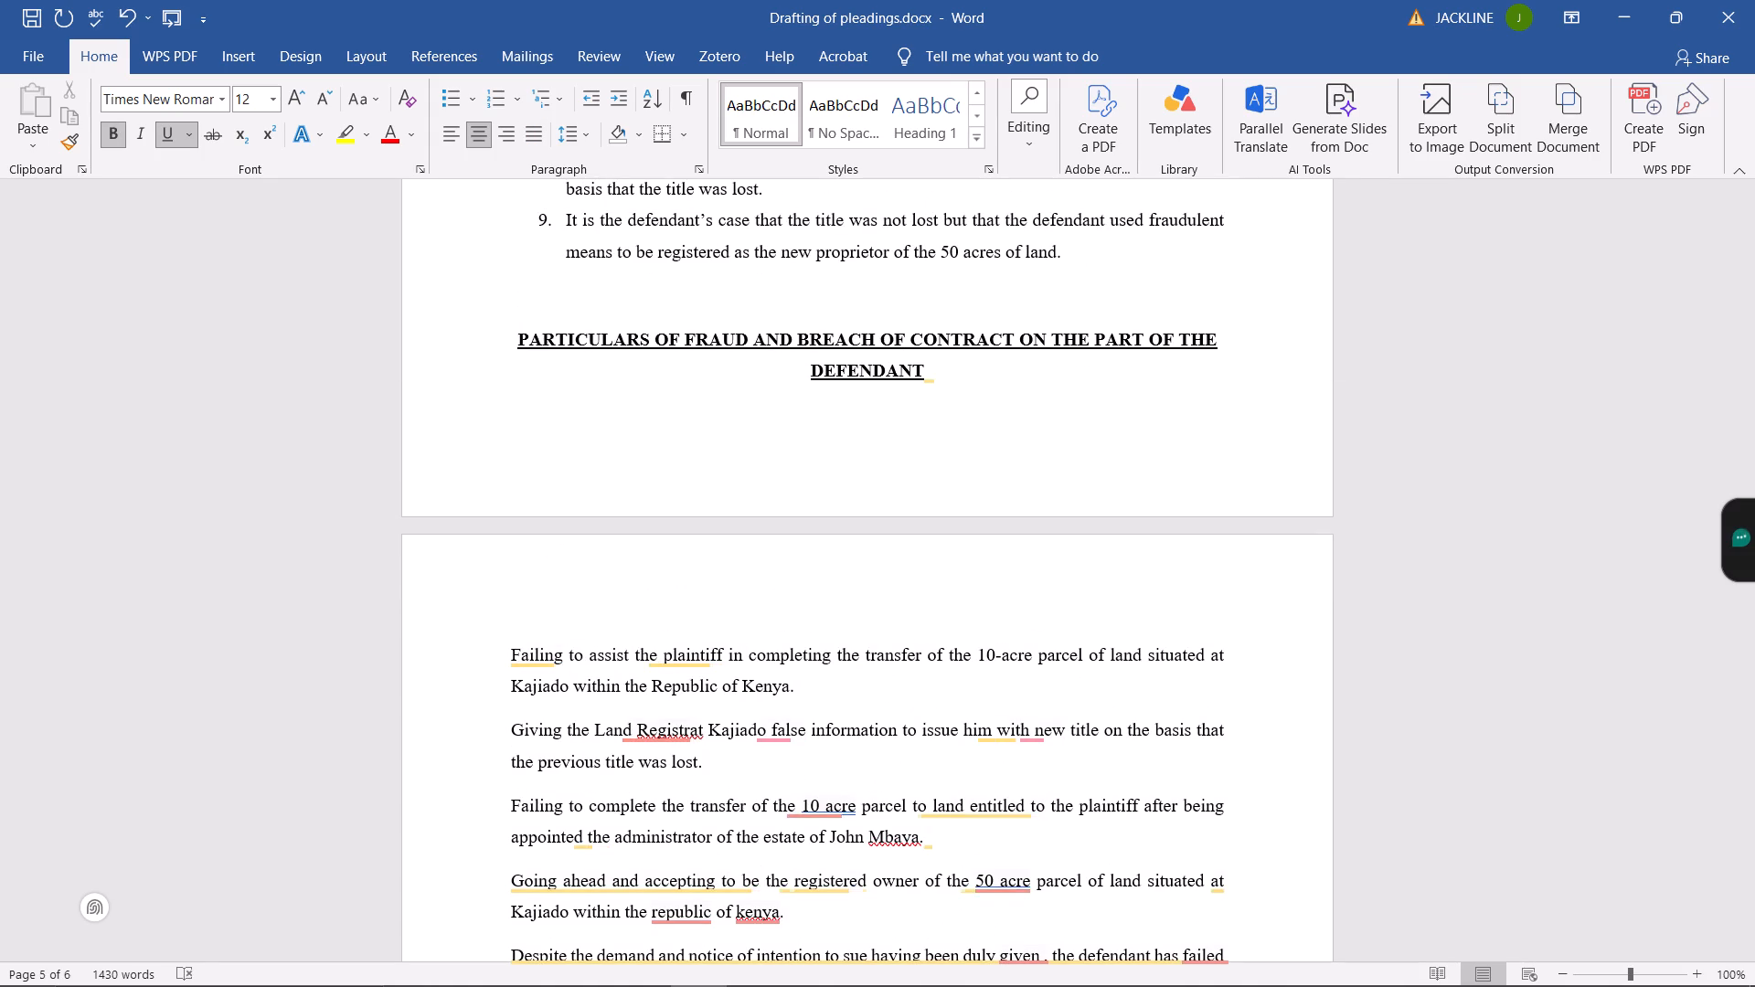
key("Return")
scroll(675, 500, "down", 4)
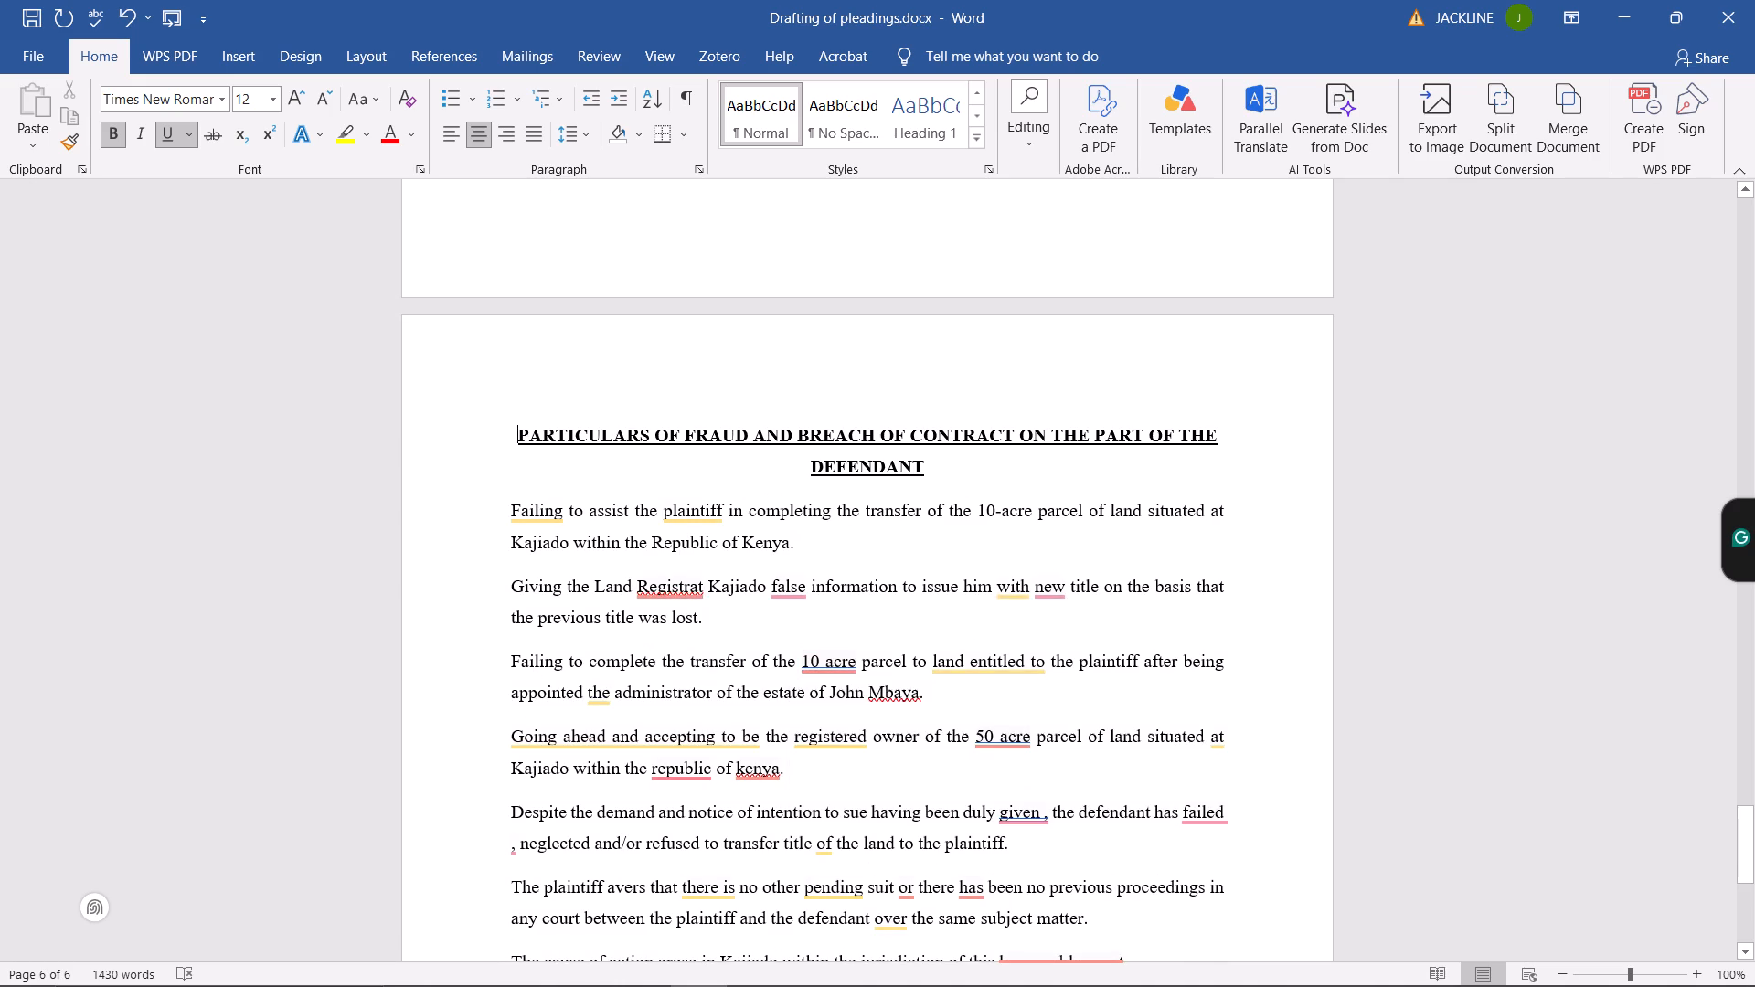
Correct the false-information particular to read "Giving the Land Registrar, Kajiado, false information to issue him with a new title".
left_click(717, 647)
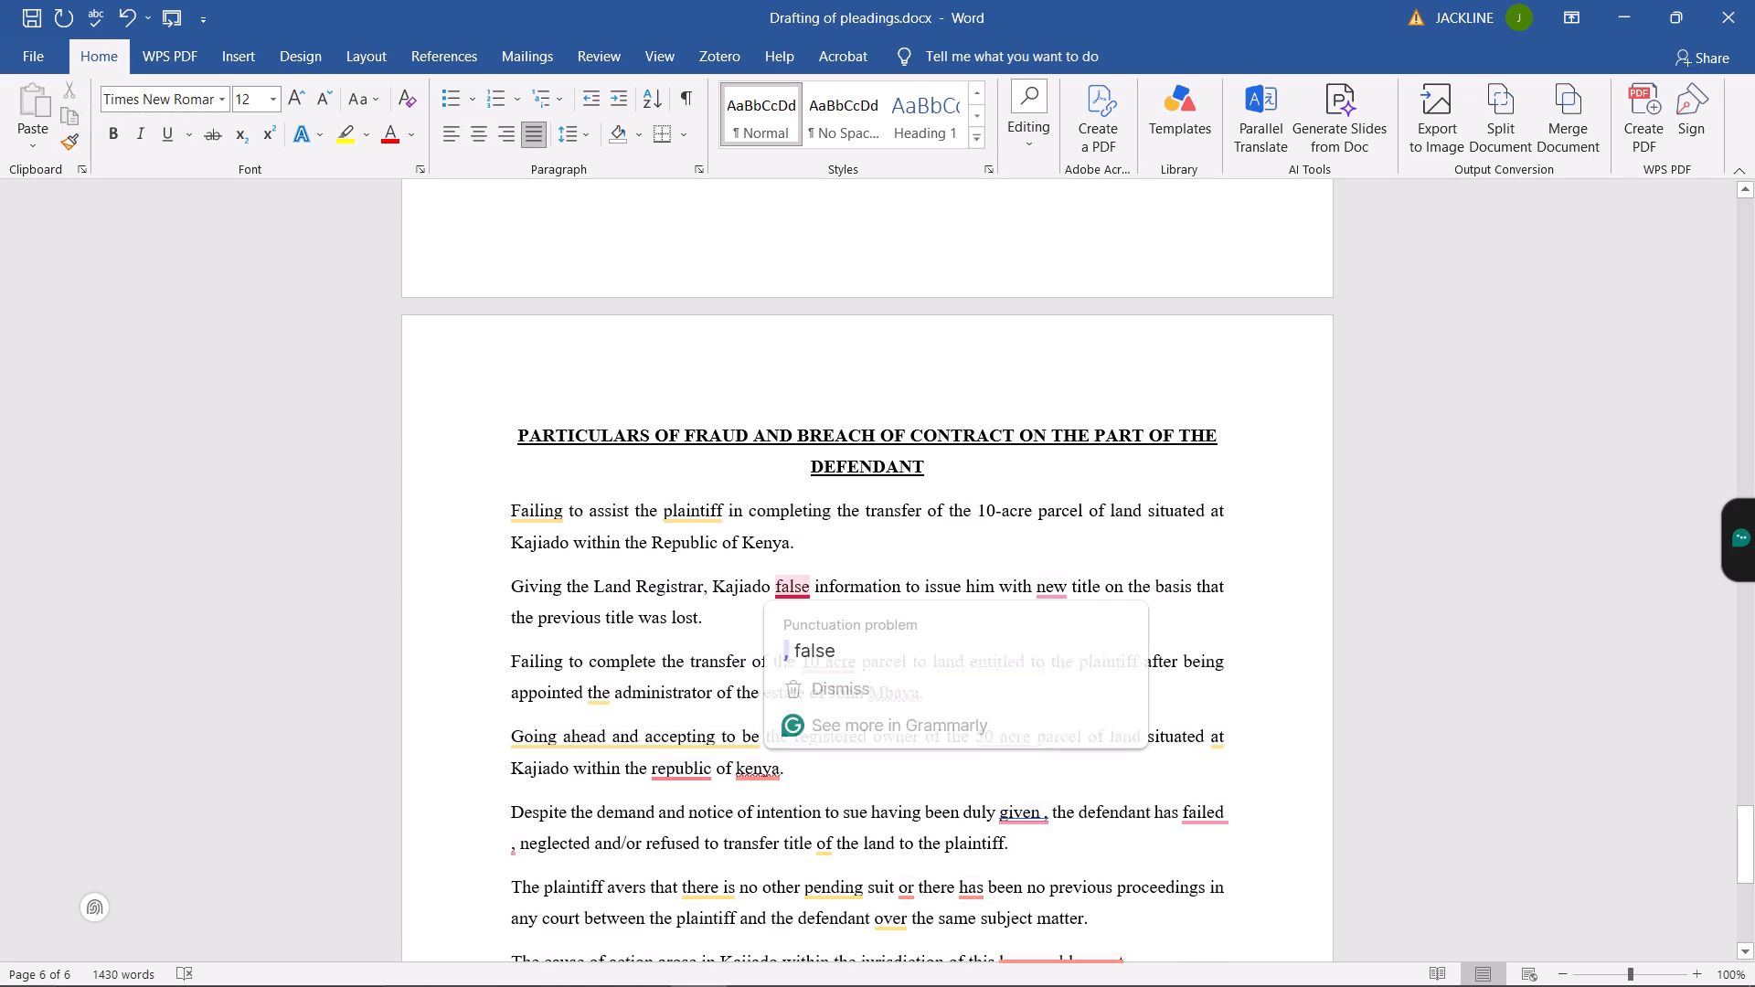
left_click(804, 621)
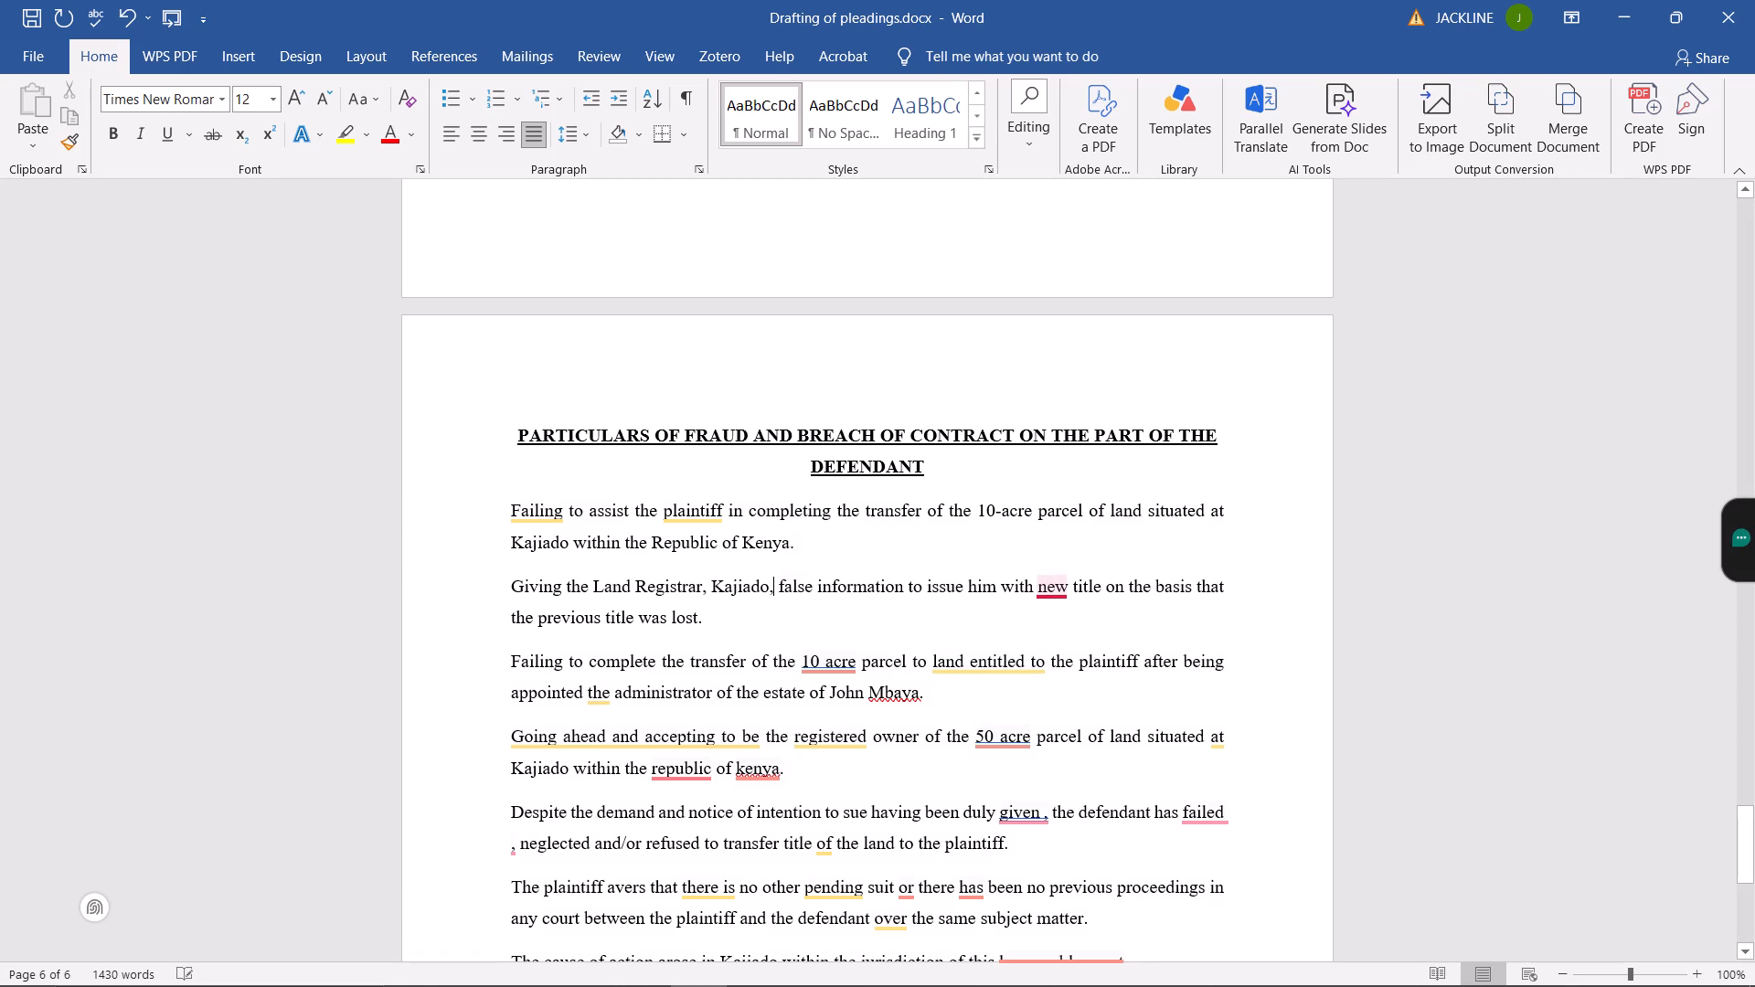
left_click(1061, 653)
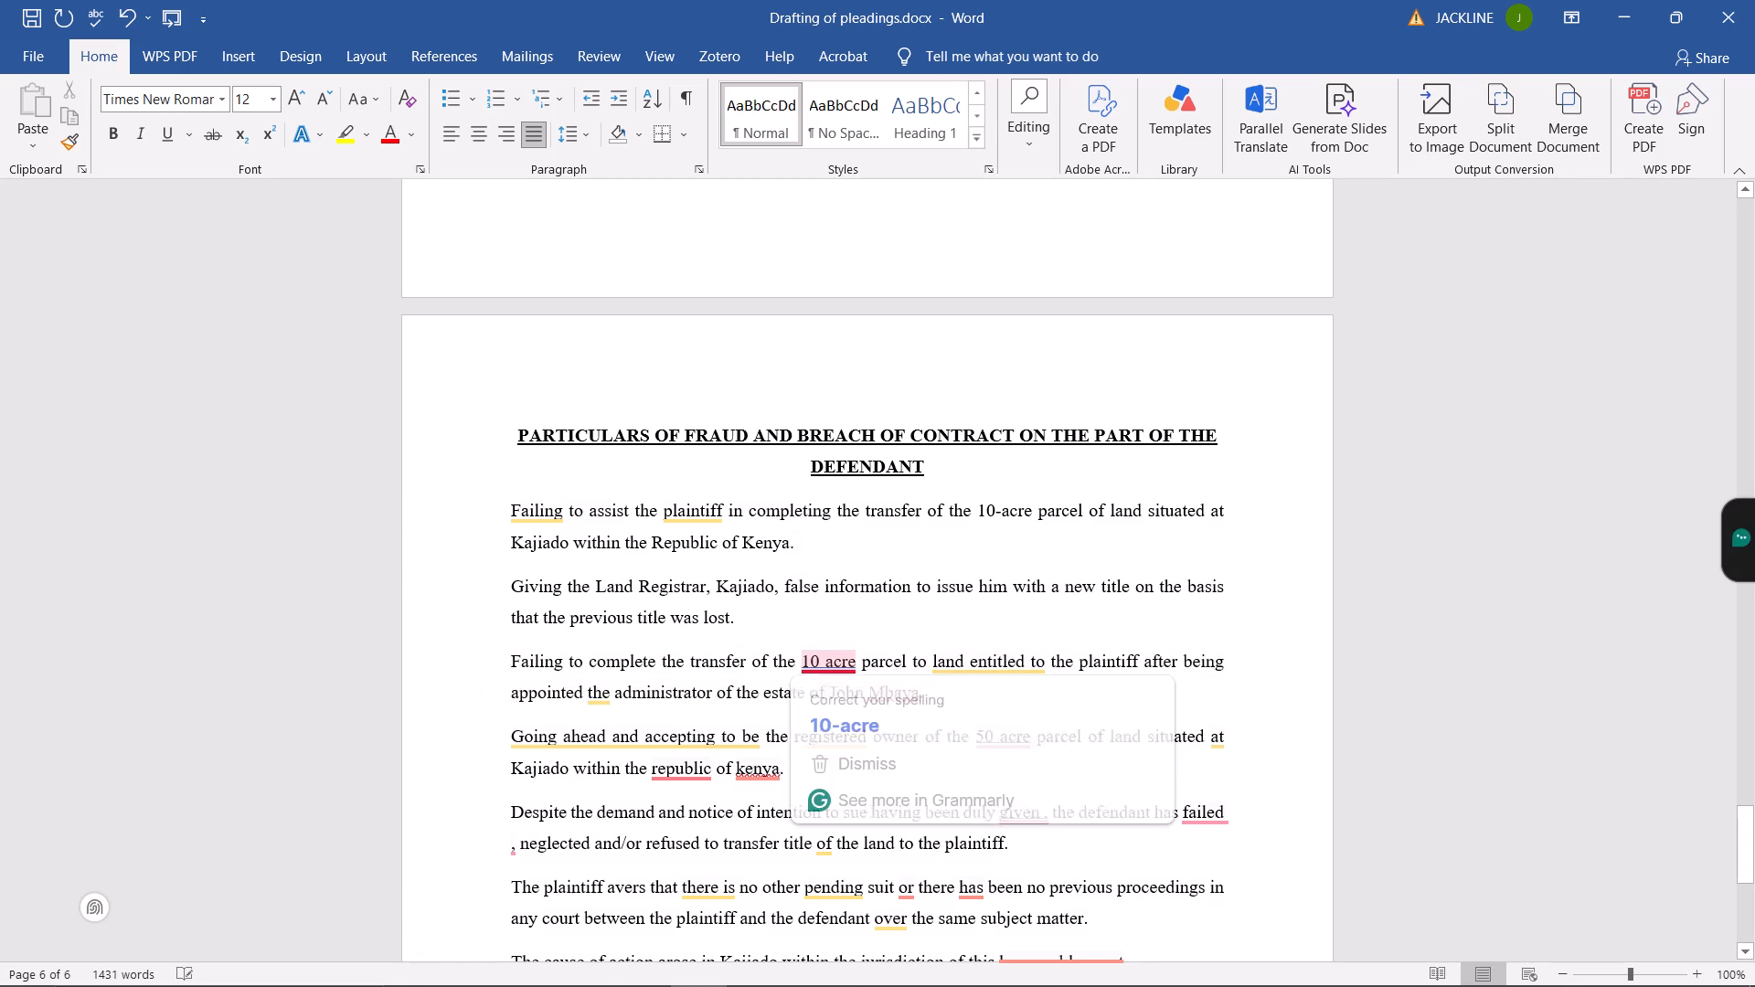
Apply the suggested corrections "10-acre" in the estate administrator particular and "Republic of Kenya" in the registered owner particular.
left_click(861, 717)
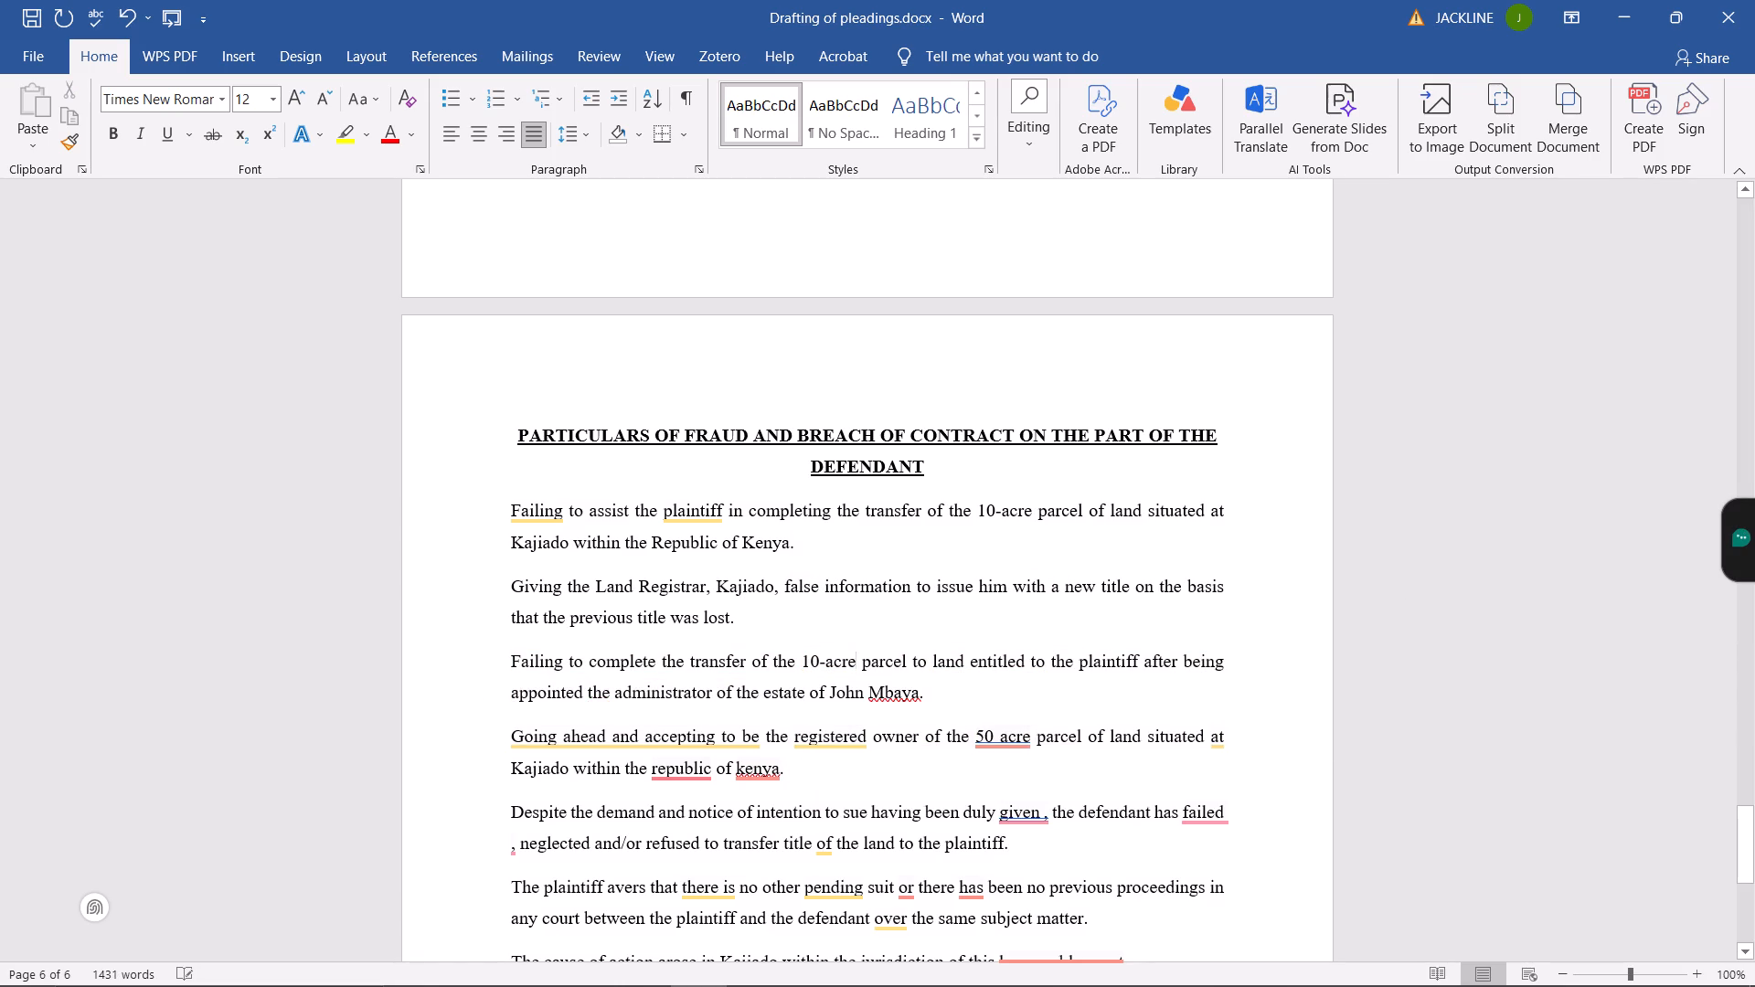
left_click(717, 828)
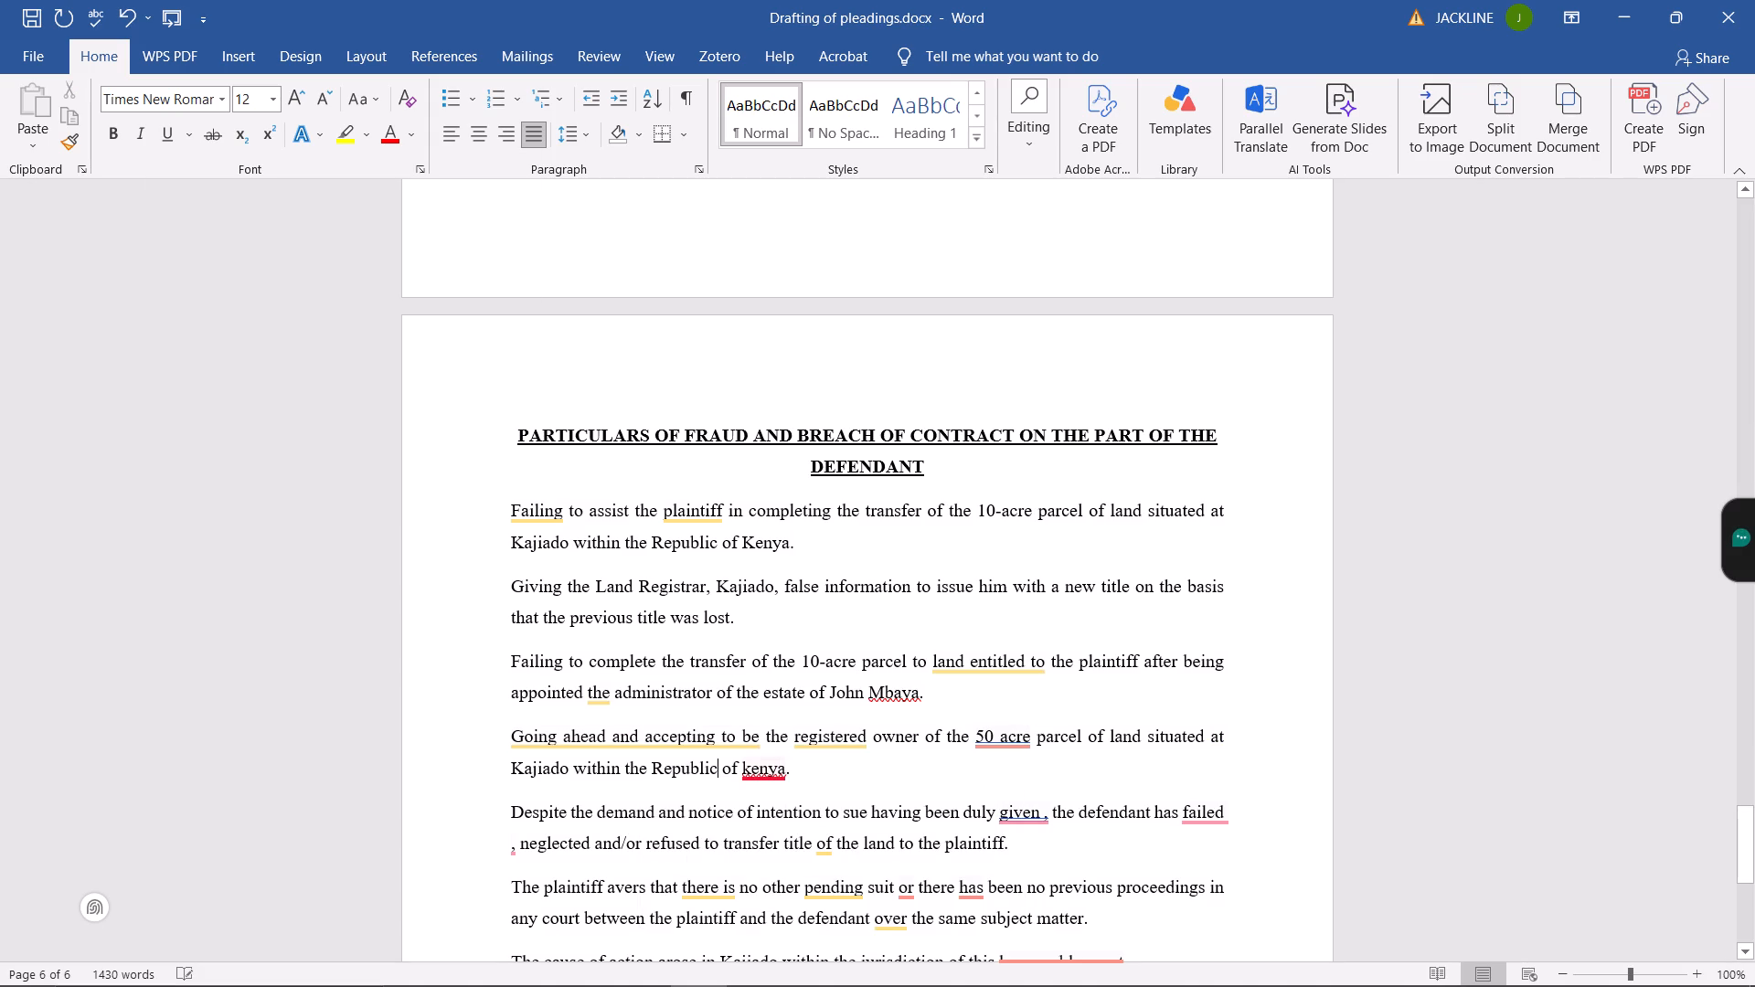
left_click(788, 812)
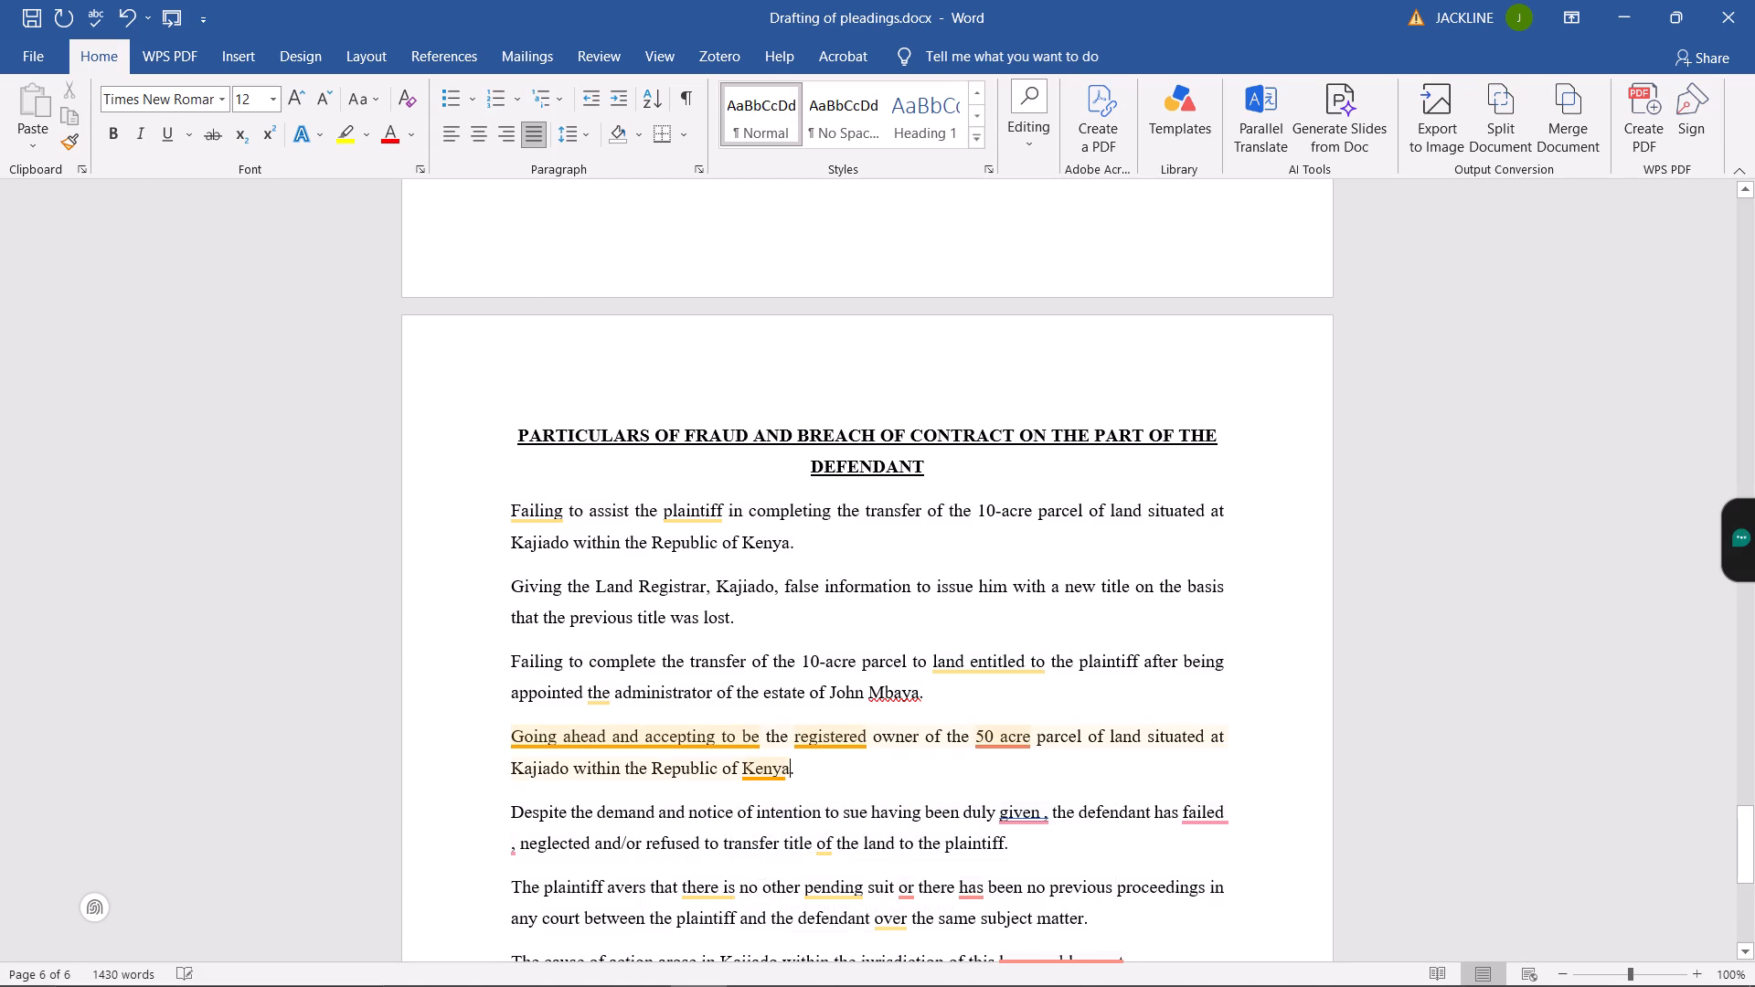
Clear the spelling flag on the deceased's surname in the estate administrator particular.
right_click(894, 695)
left_click(832, 373)
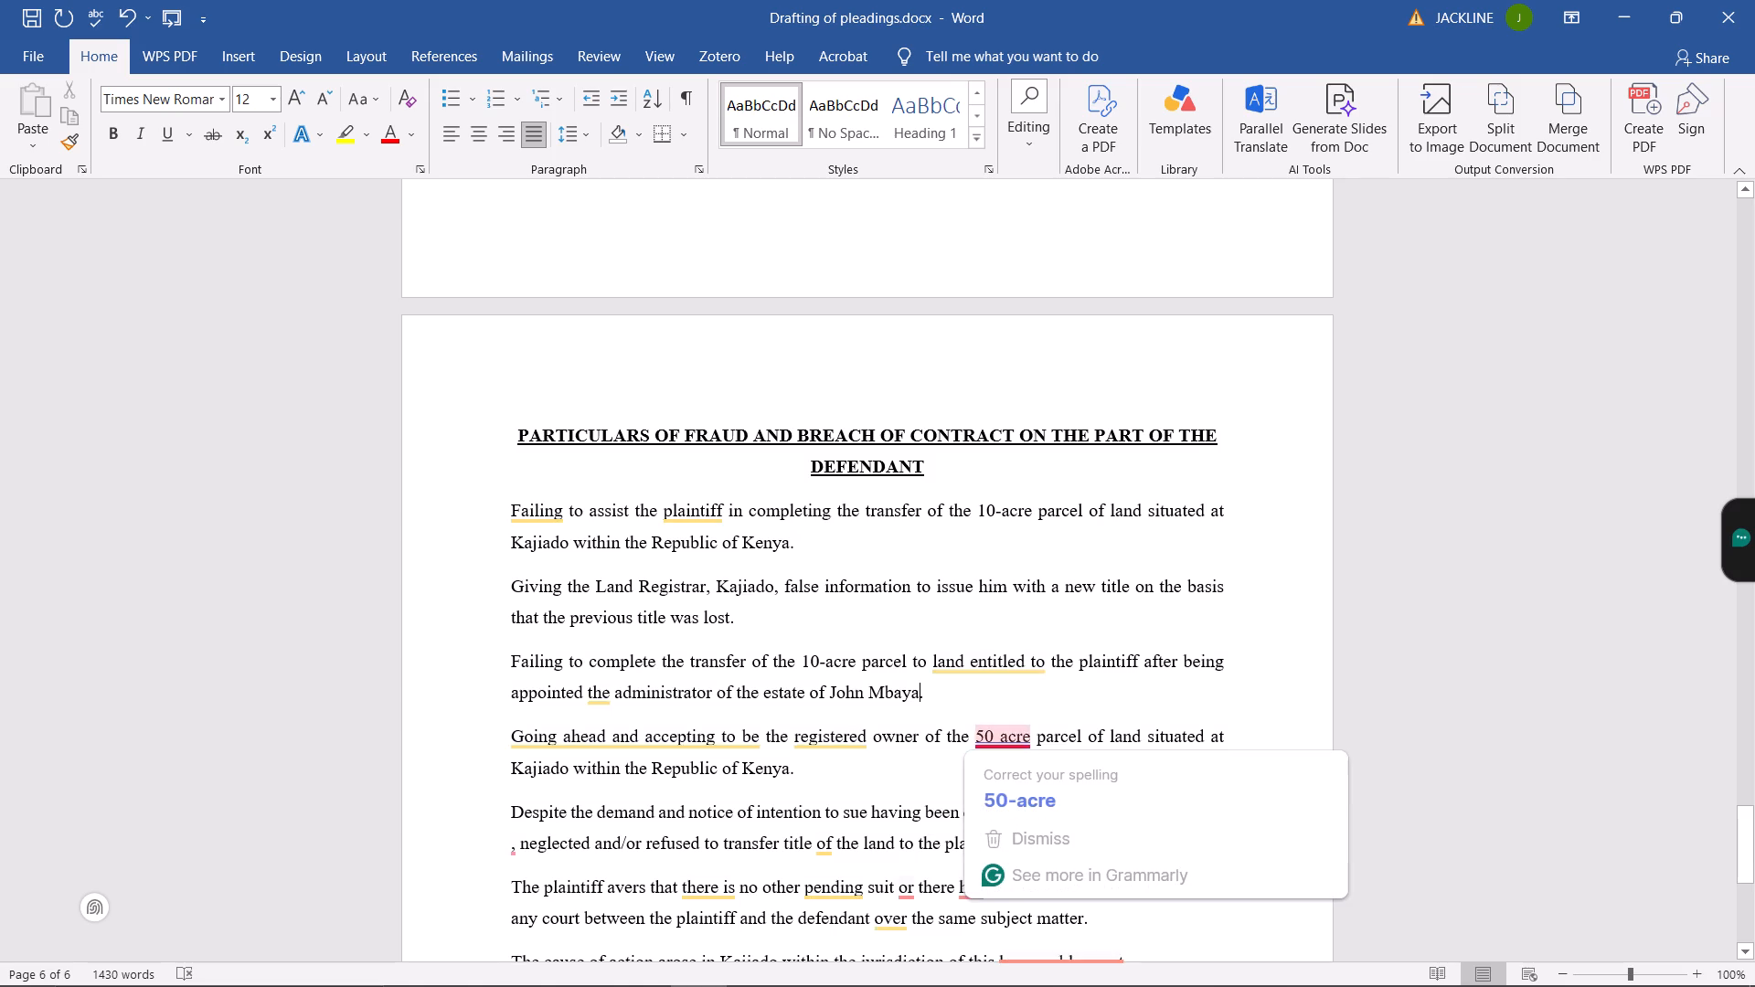
Hyphenate the land size as "50-acre" in the registered owner particular.
scroll(990, 726, "down", 1)
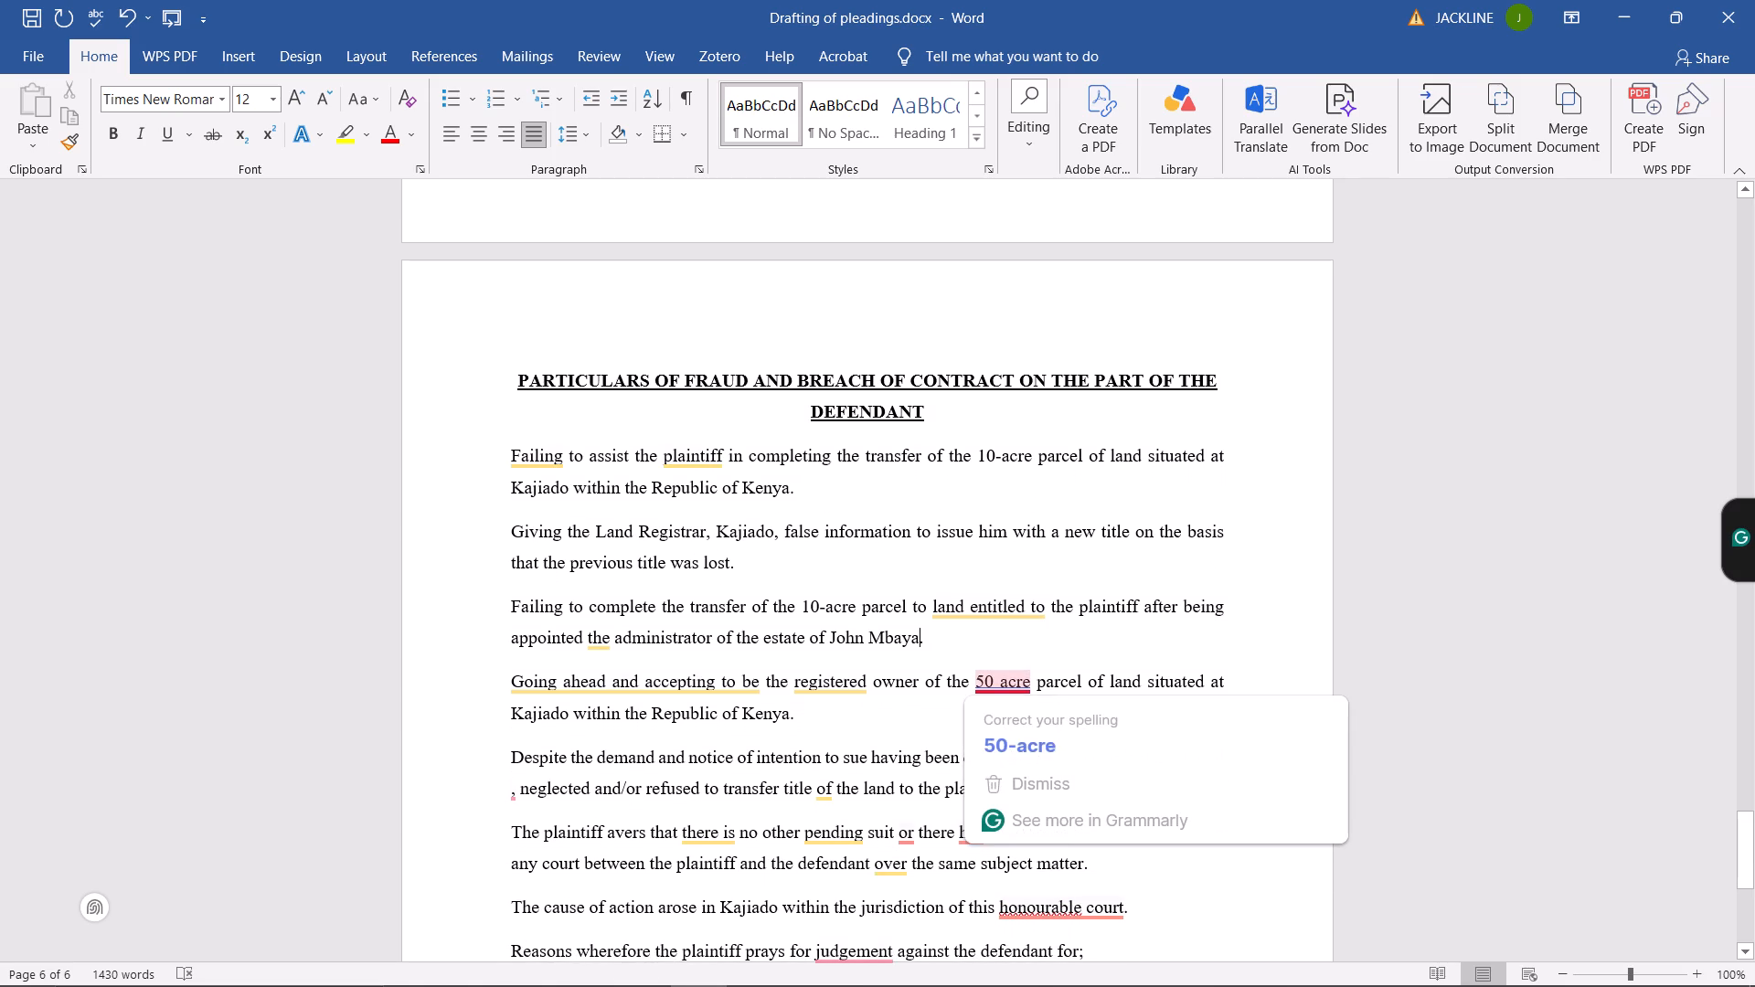
left_click(1022, 746)
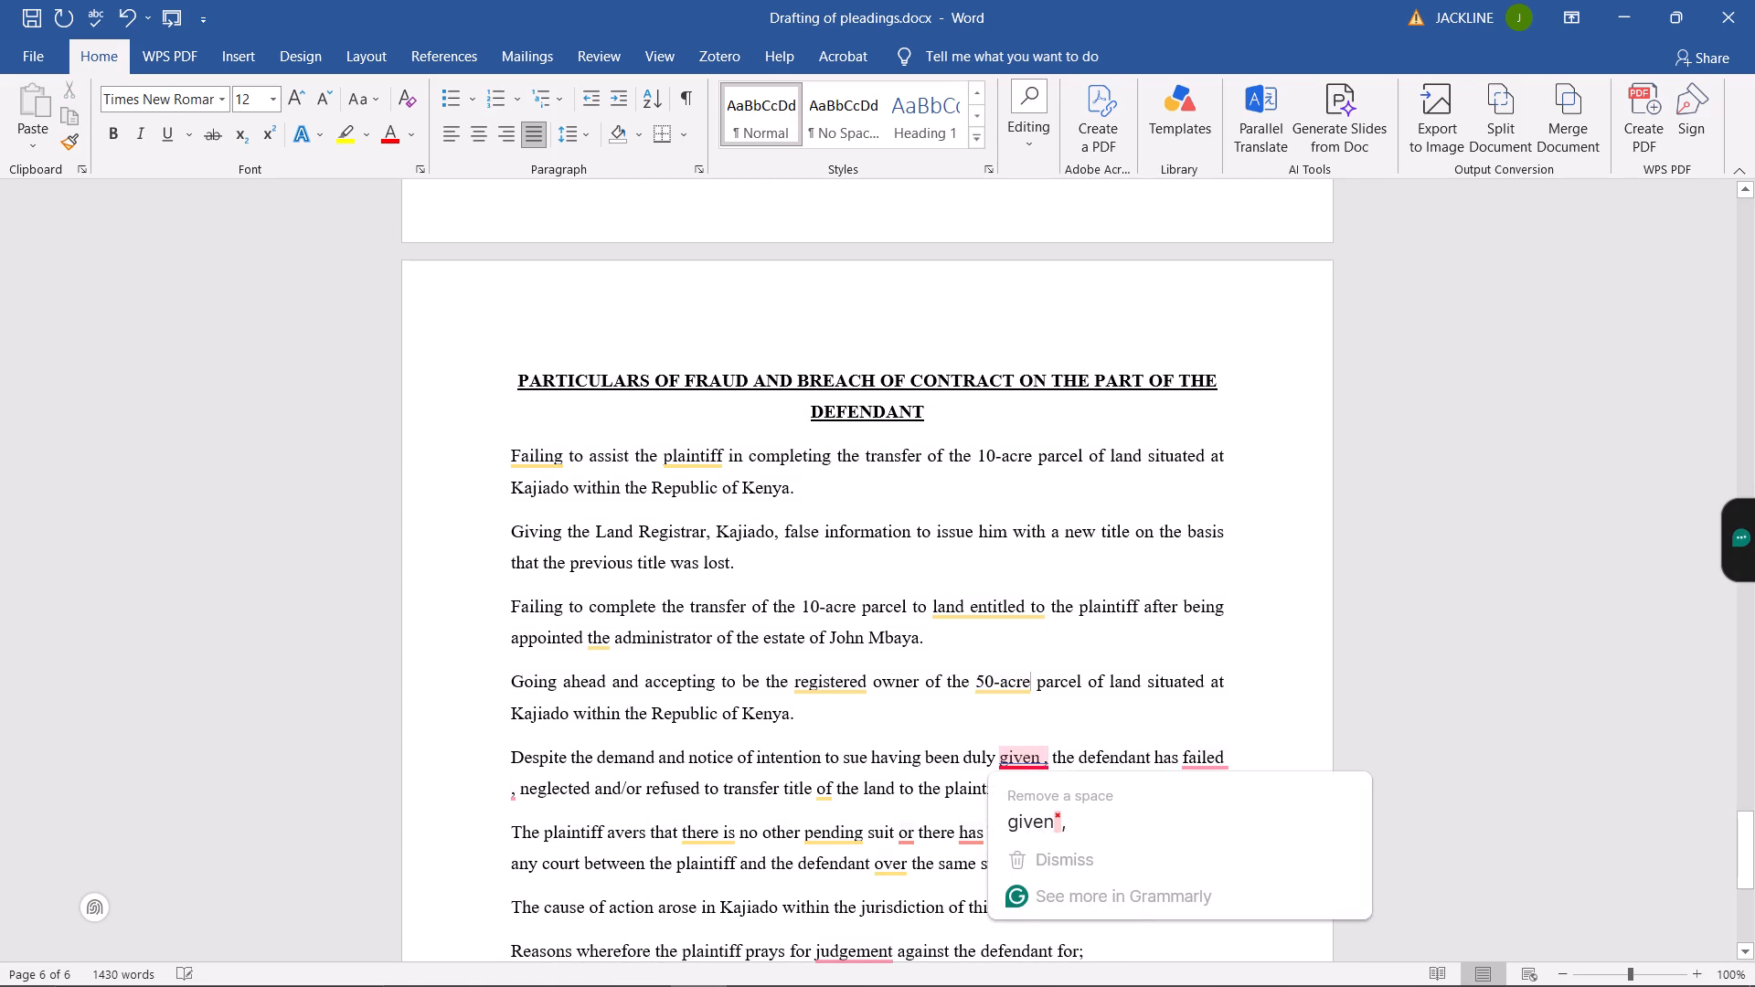
Remove the stray spaces before the commas following "given" and "failed" in the demand and notice paragraph.
left_click(1037, 824)
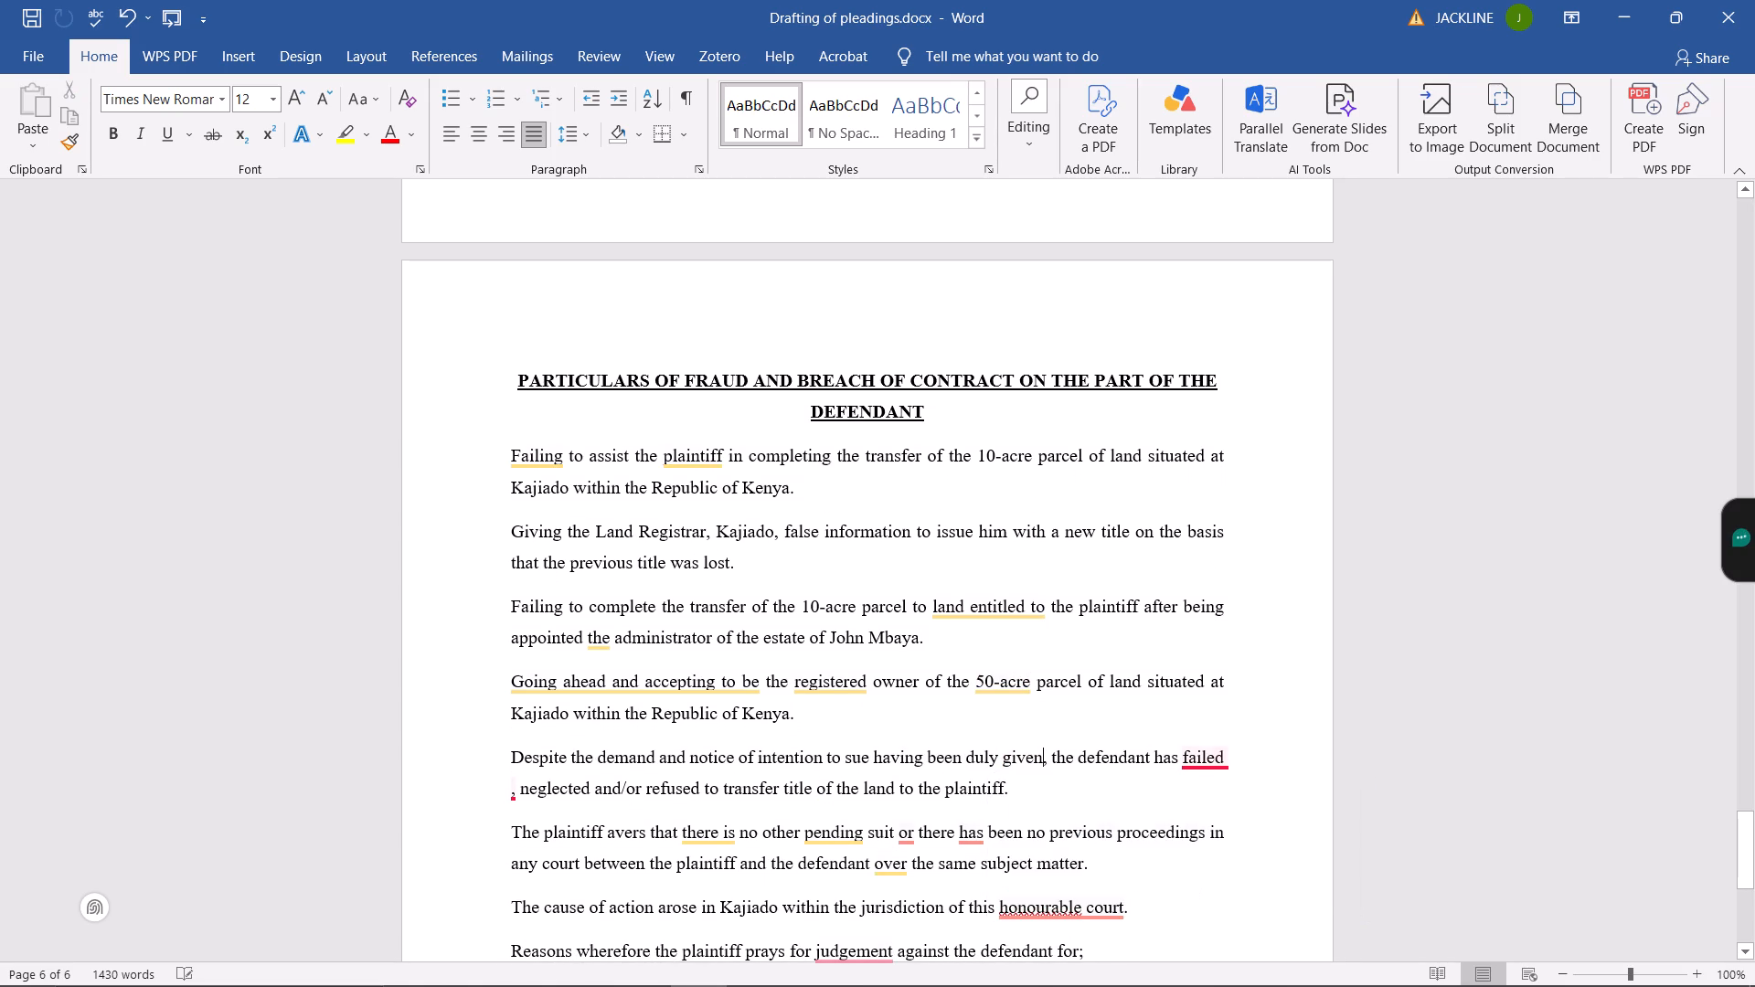
left_click(1206, 823)
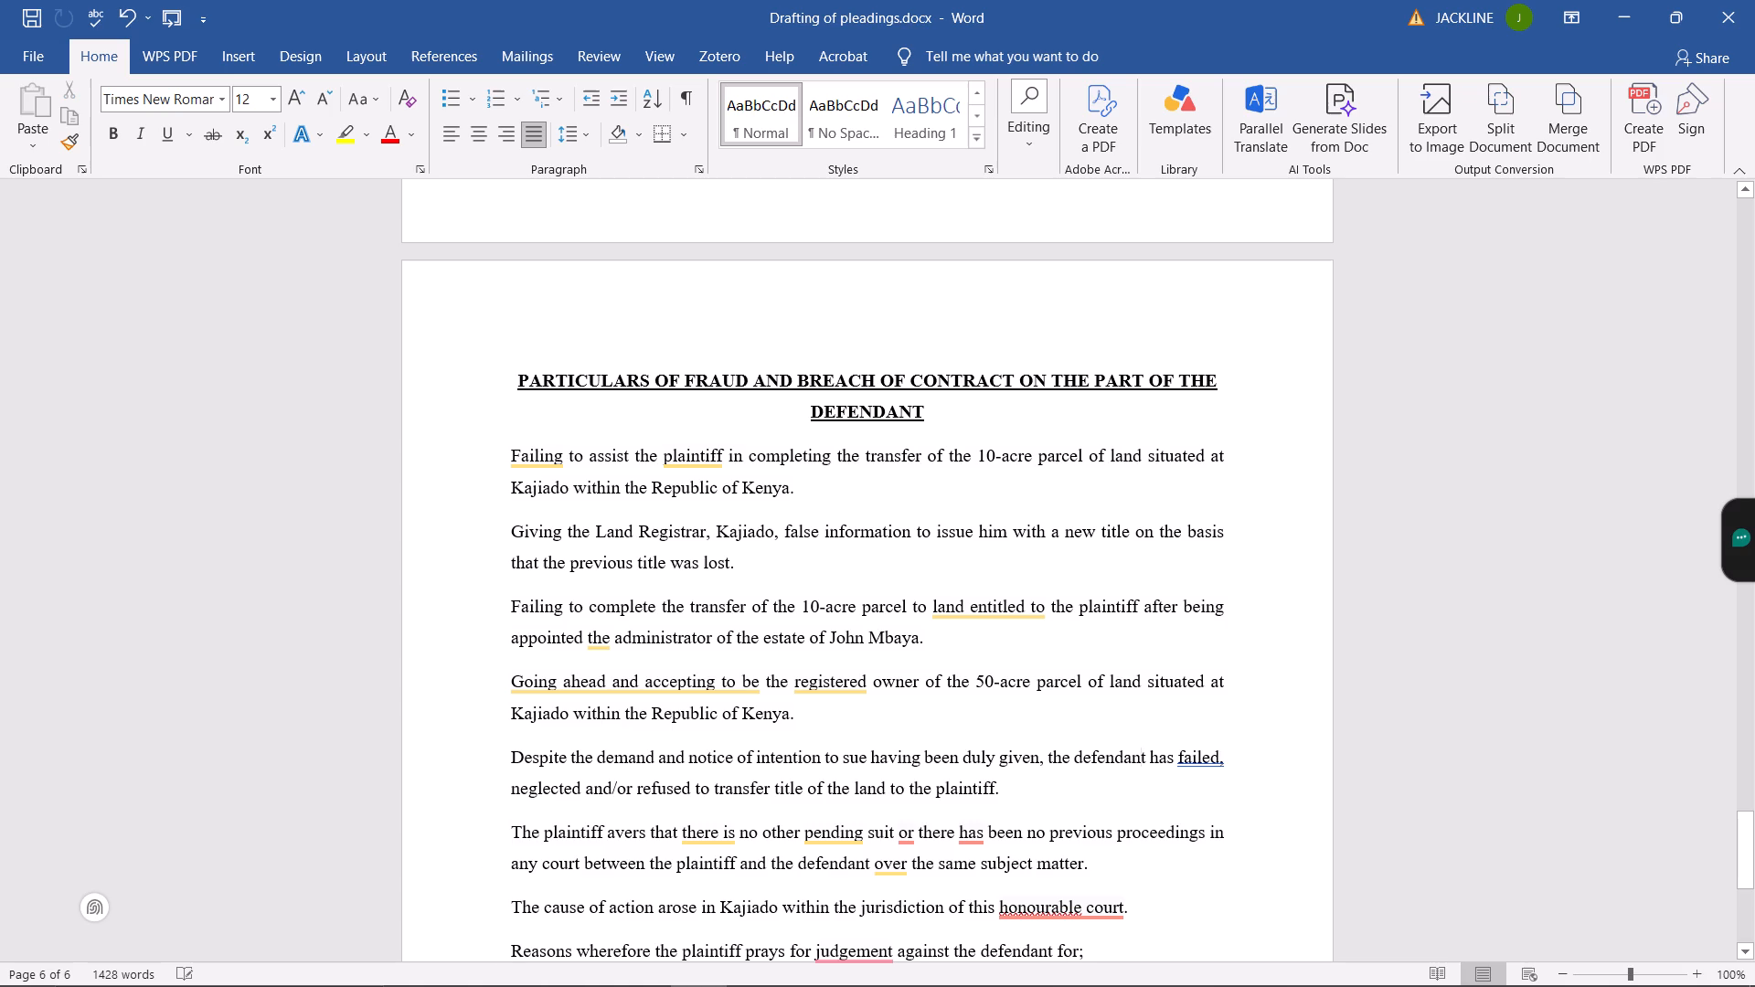
Correct the no-other-pending-suit paragraph to read "pending suit, and there have been no previous proceedings".
left_click(973, 718)
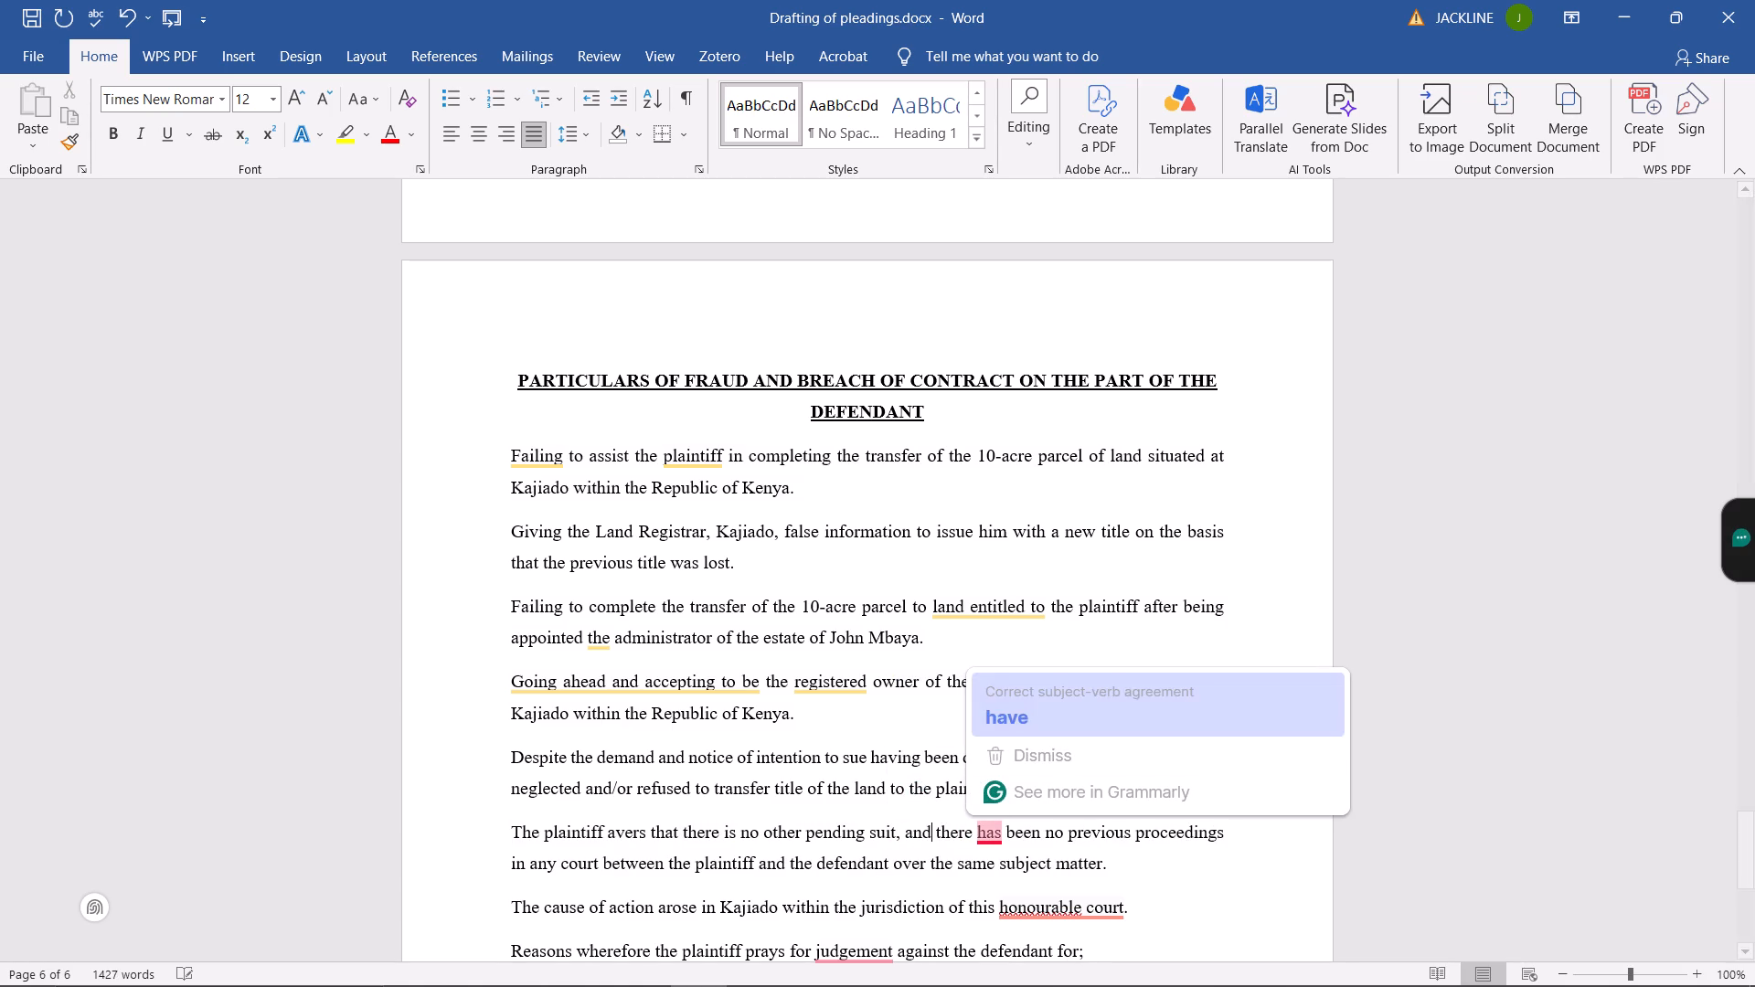
left_click(997, 715)
scroll(997, 715, "down", 2)
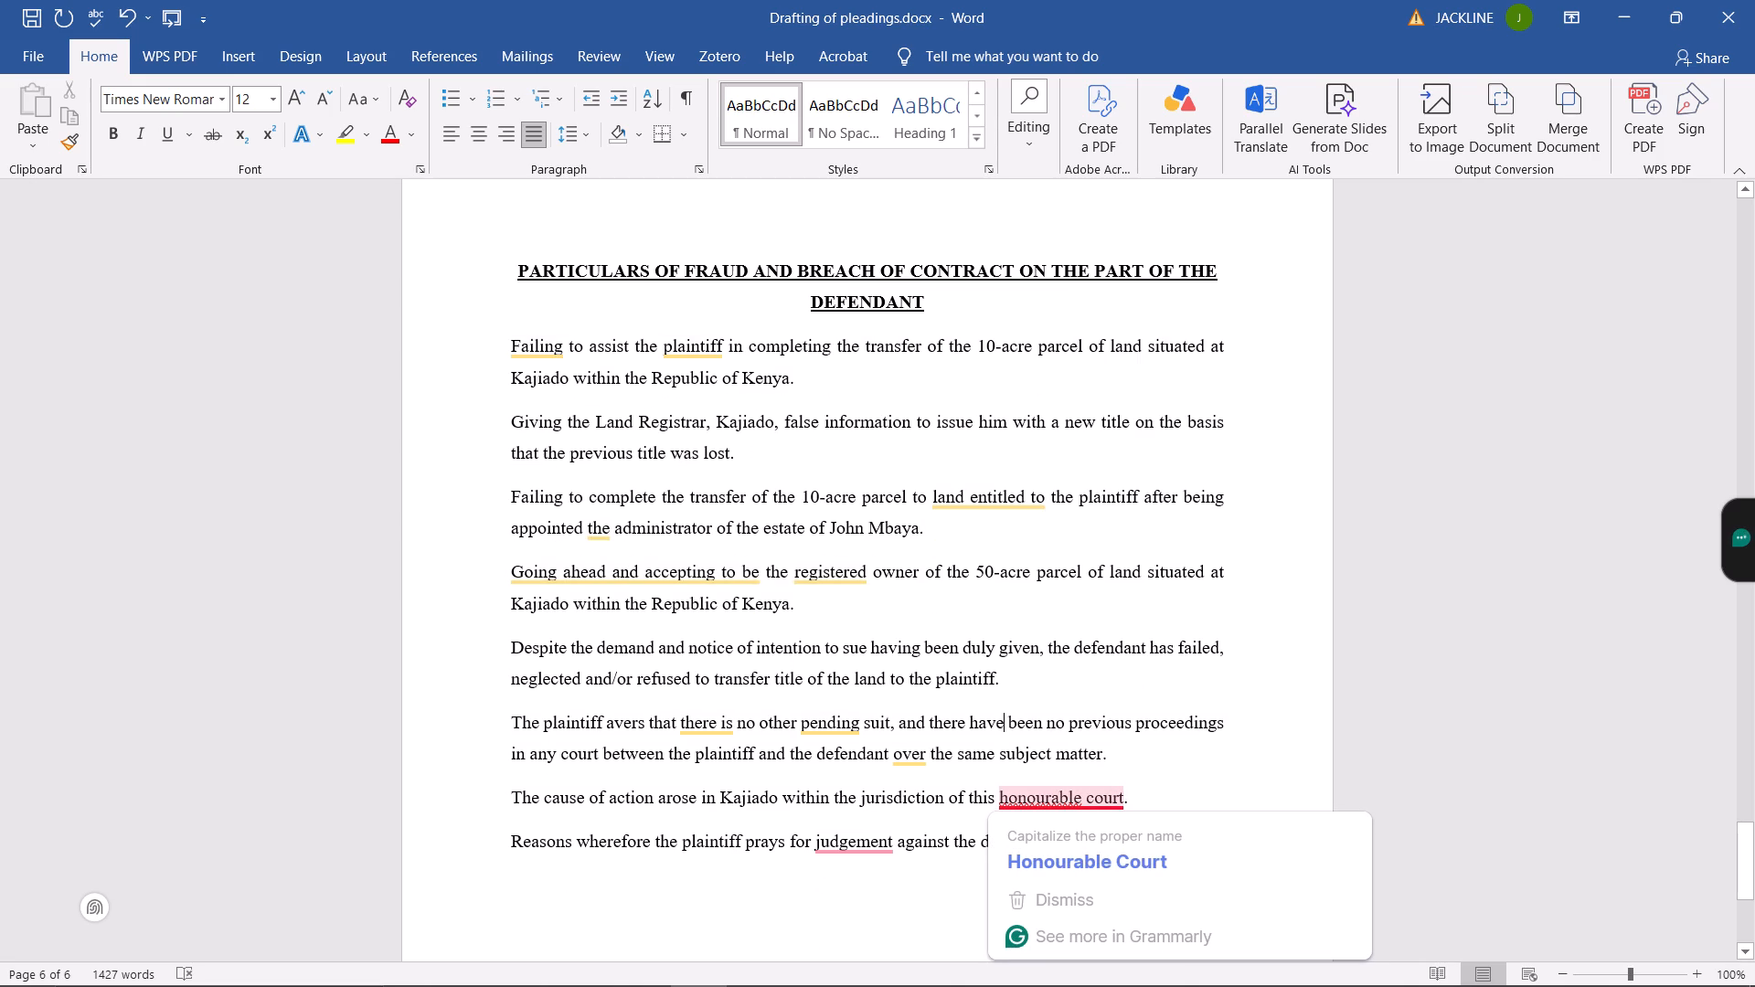
Capitalise "Honourable Court" in the cause of action paragraph and respell "judgement" as "judgment" in the prayers introduction.
left_click(1068, 842)
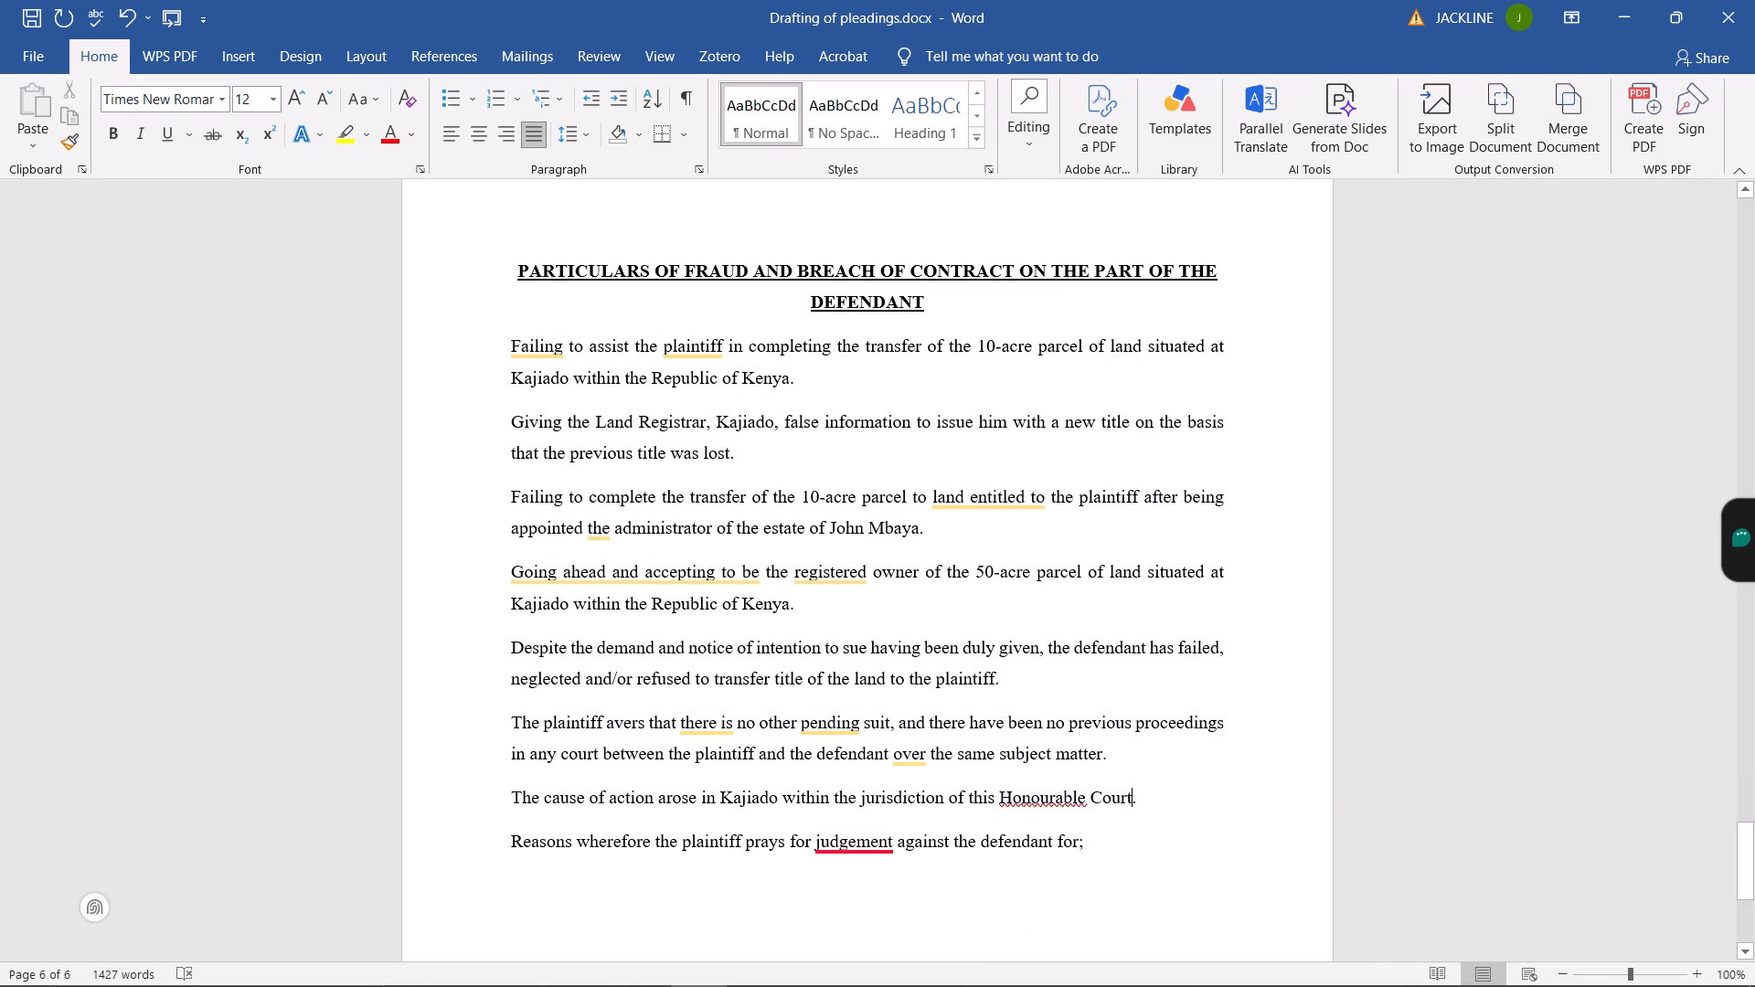
left_click(889, 706)
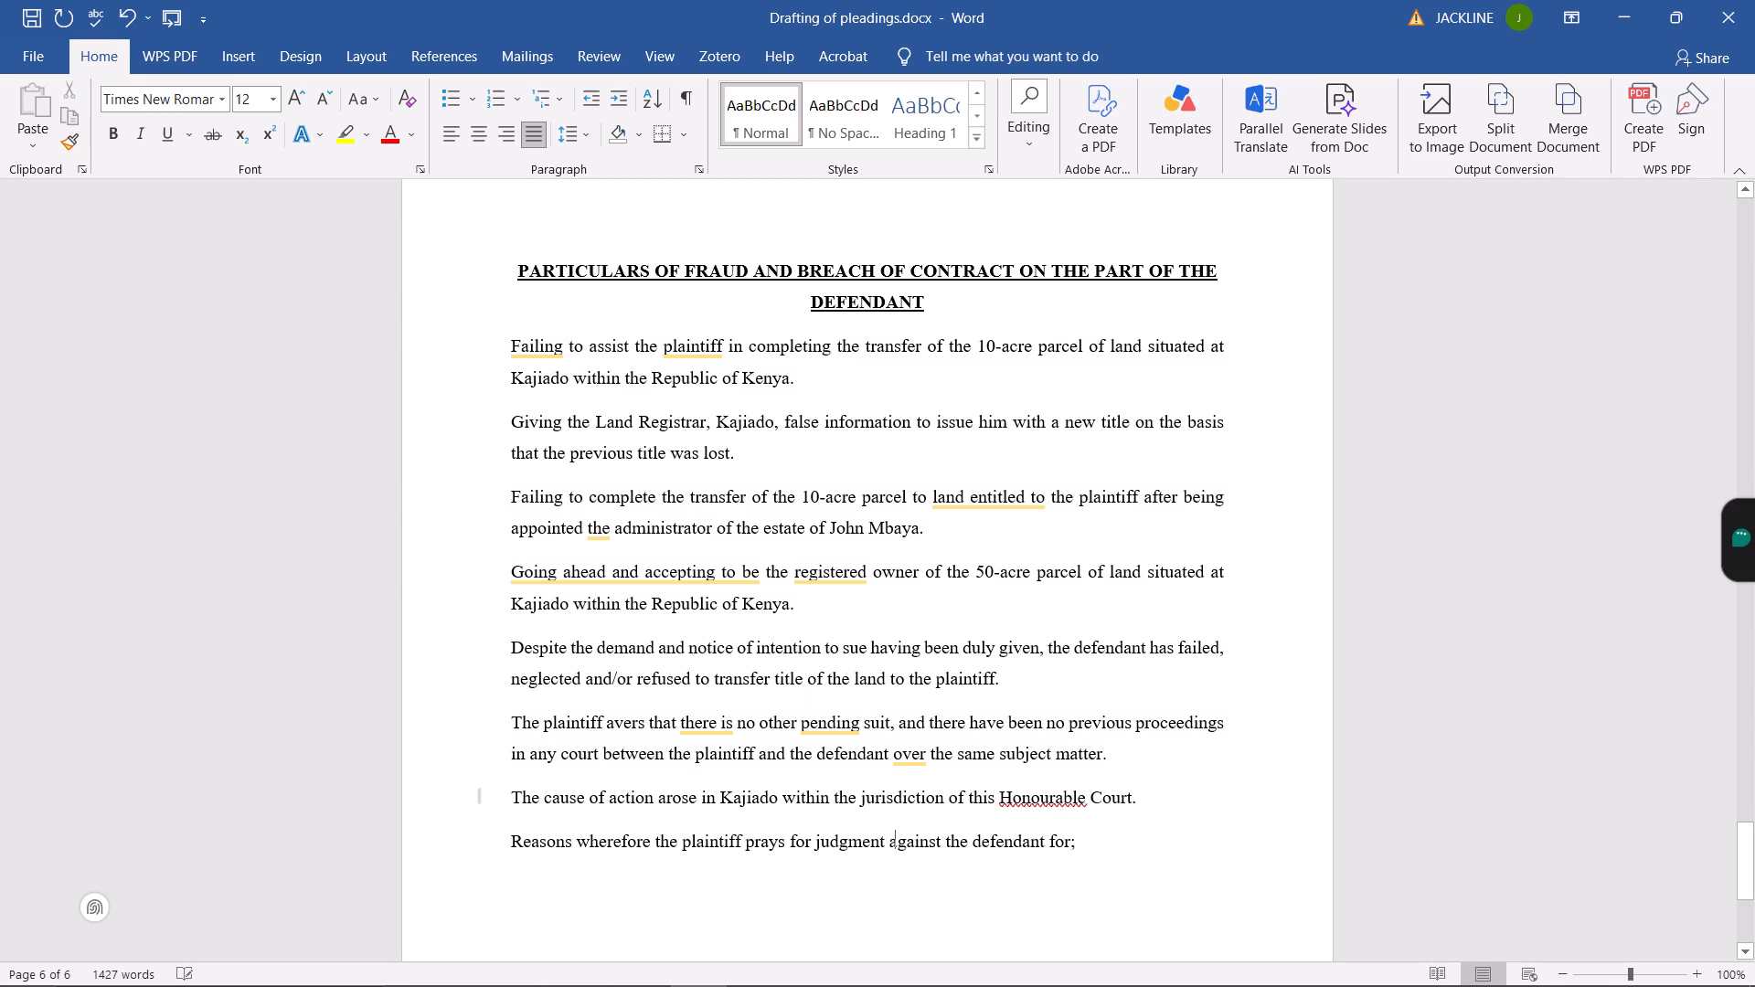
Make the words "Reasons wherefore" opening the prayers line bold and uppercase.
left_click_drag(652, 847, 601, 849)
left_click_drag(601, 849, 520, 847)
left_click(544, 812)
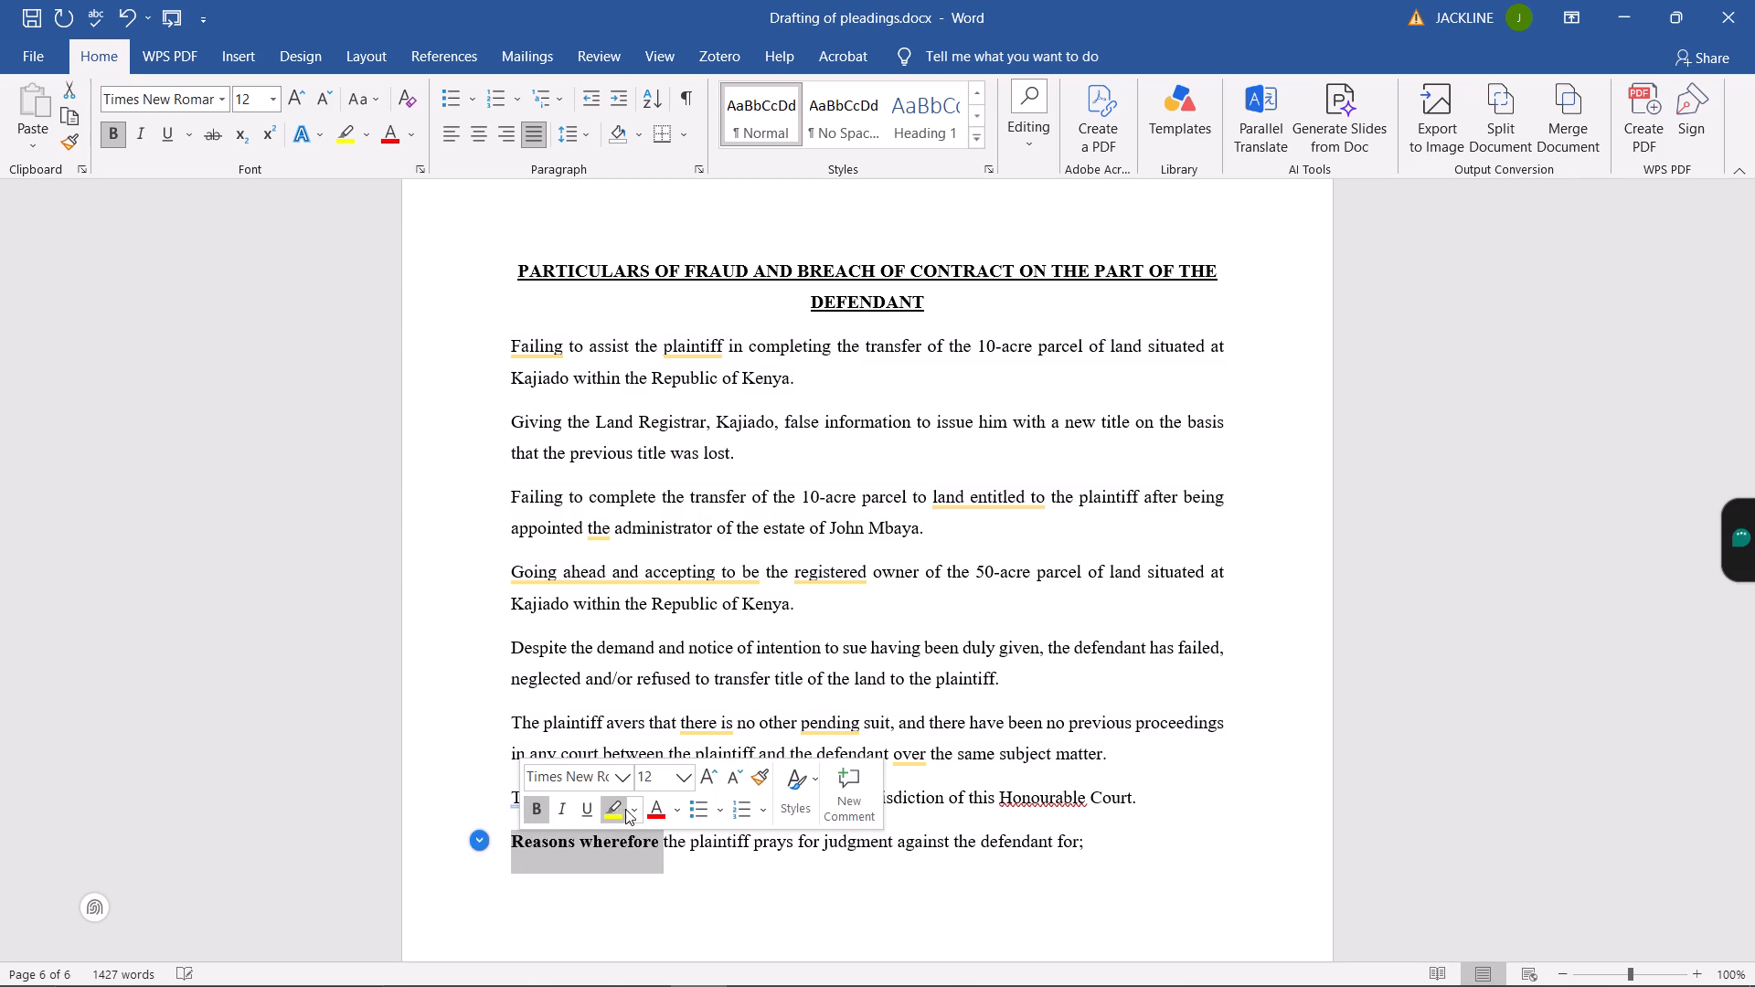
left_click(378, 105)
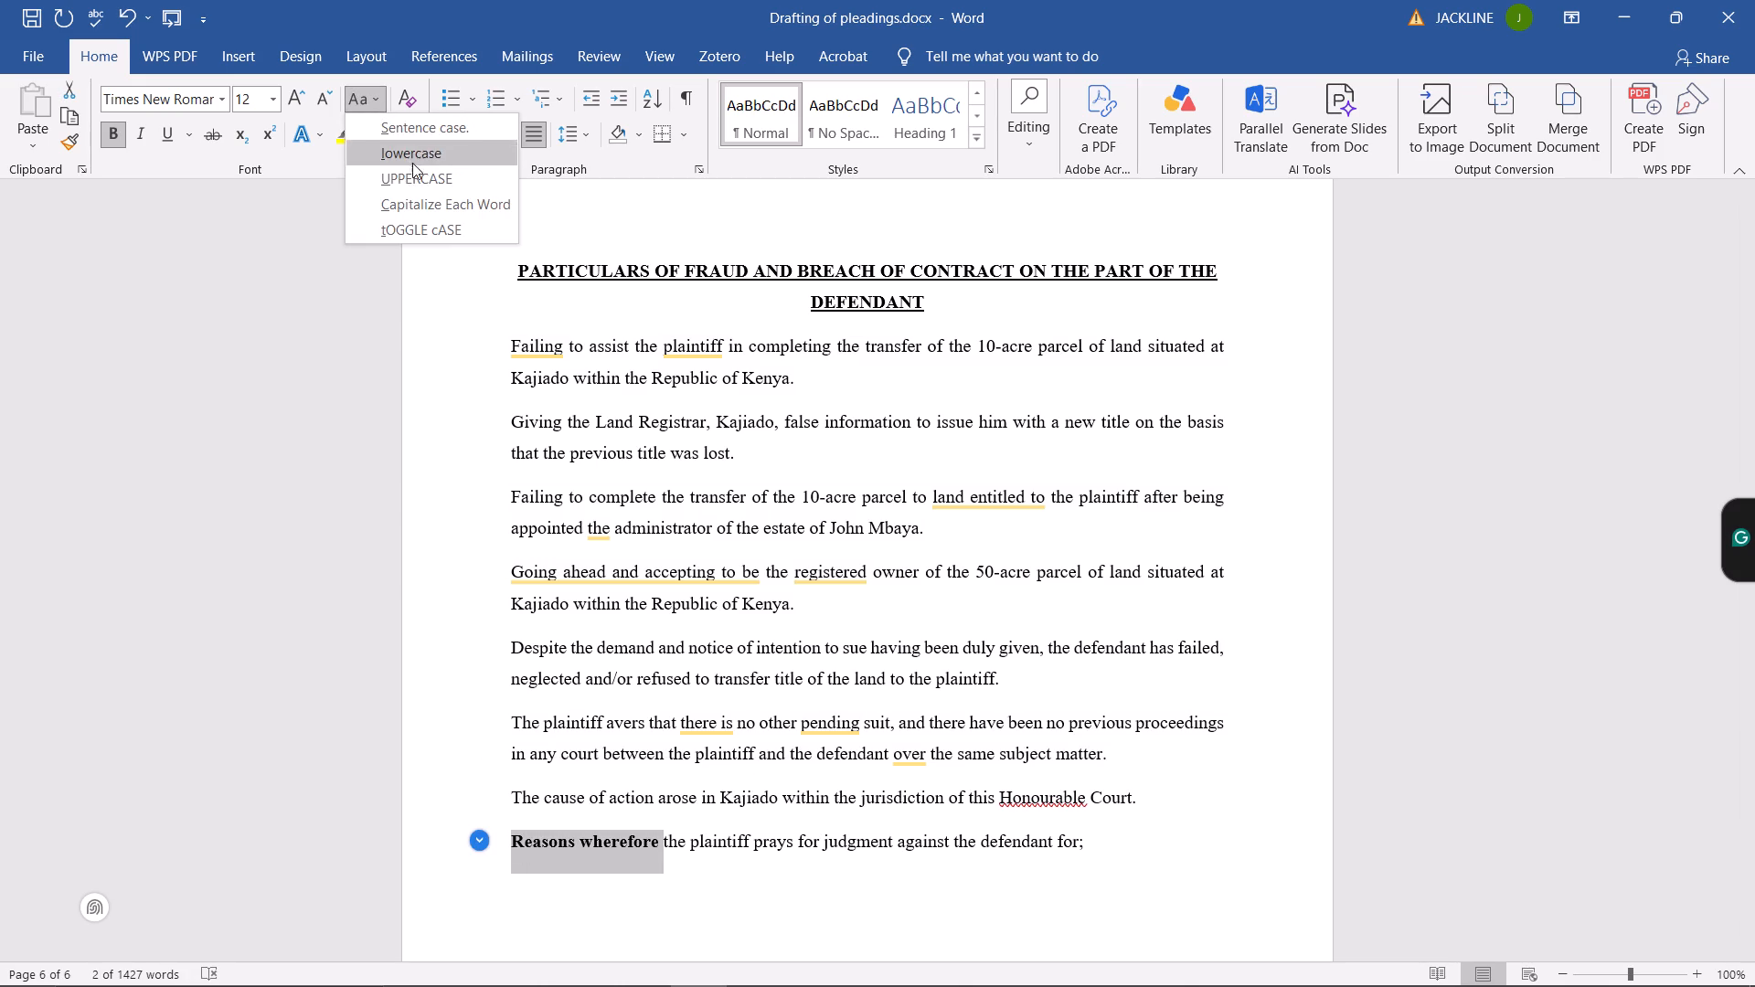
left_click(430, 181)
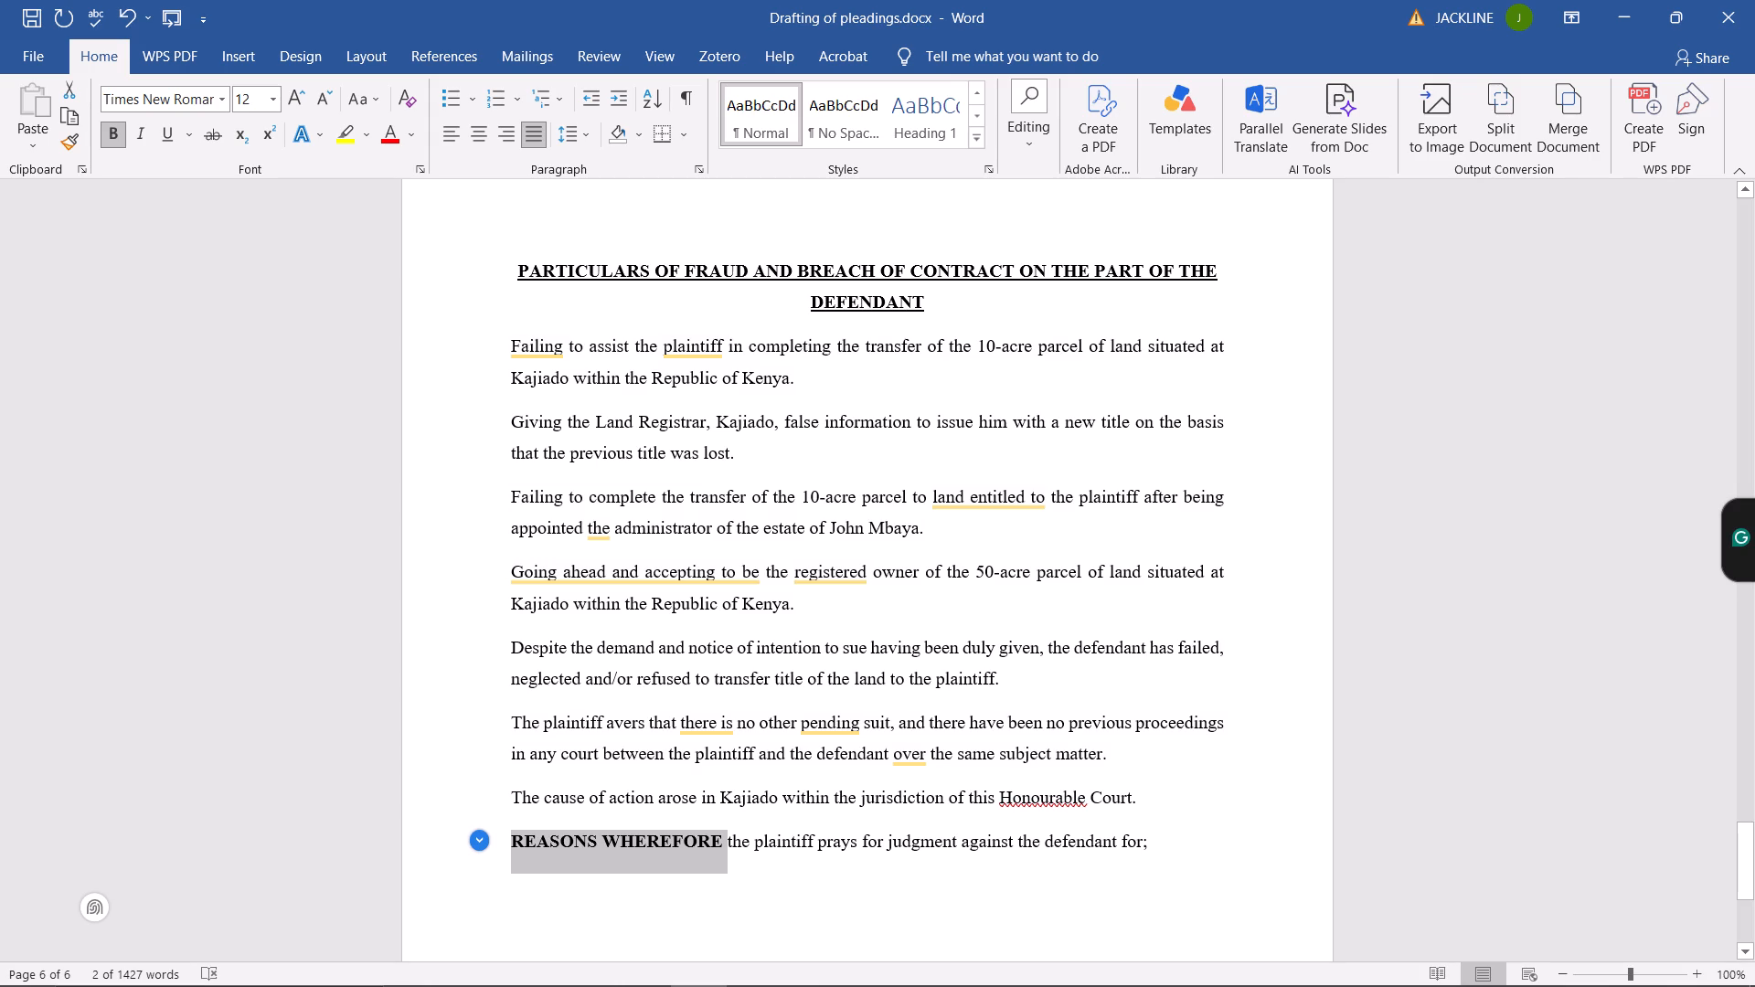
Format the four particulars of fraud and breach of contract as a lettered list in the a), b), c) style.
left_click_drag(794, 604, 636, 503)
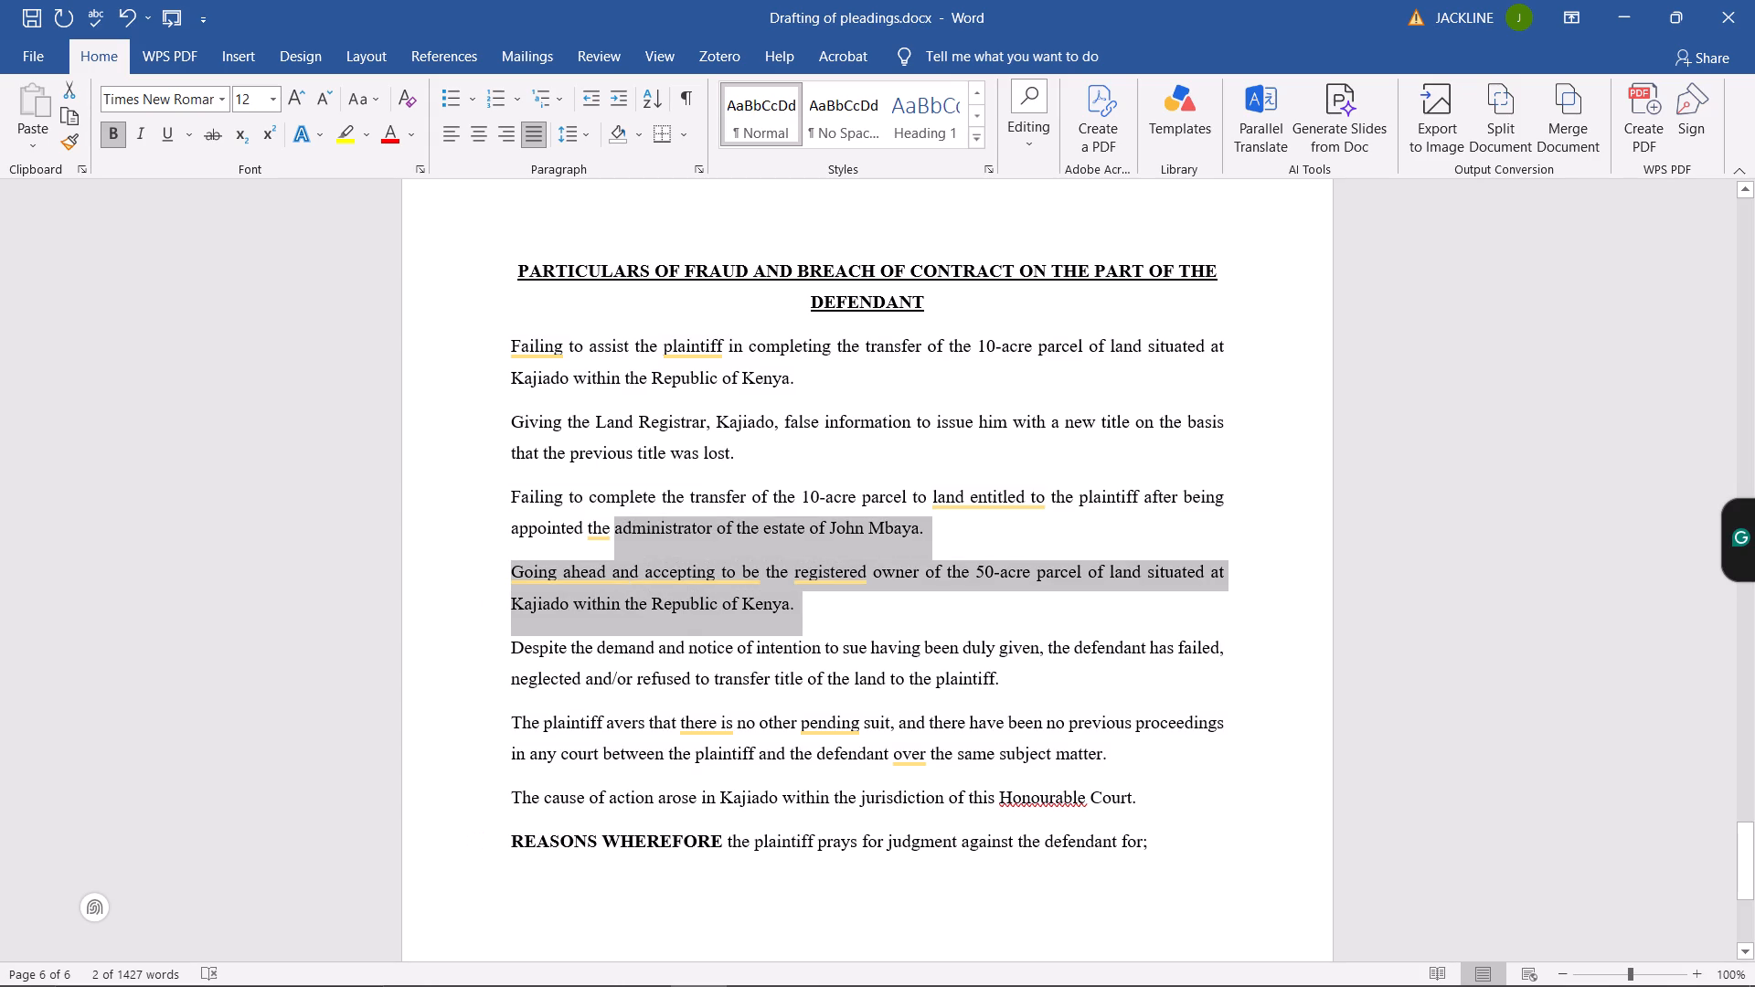
left_click_drag(636, 503, 527, 401)
scroll(566, 385, "up", 1)
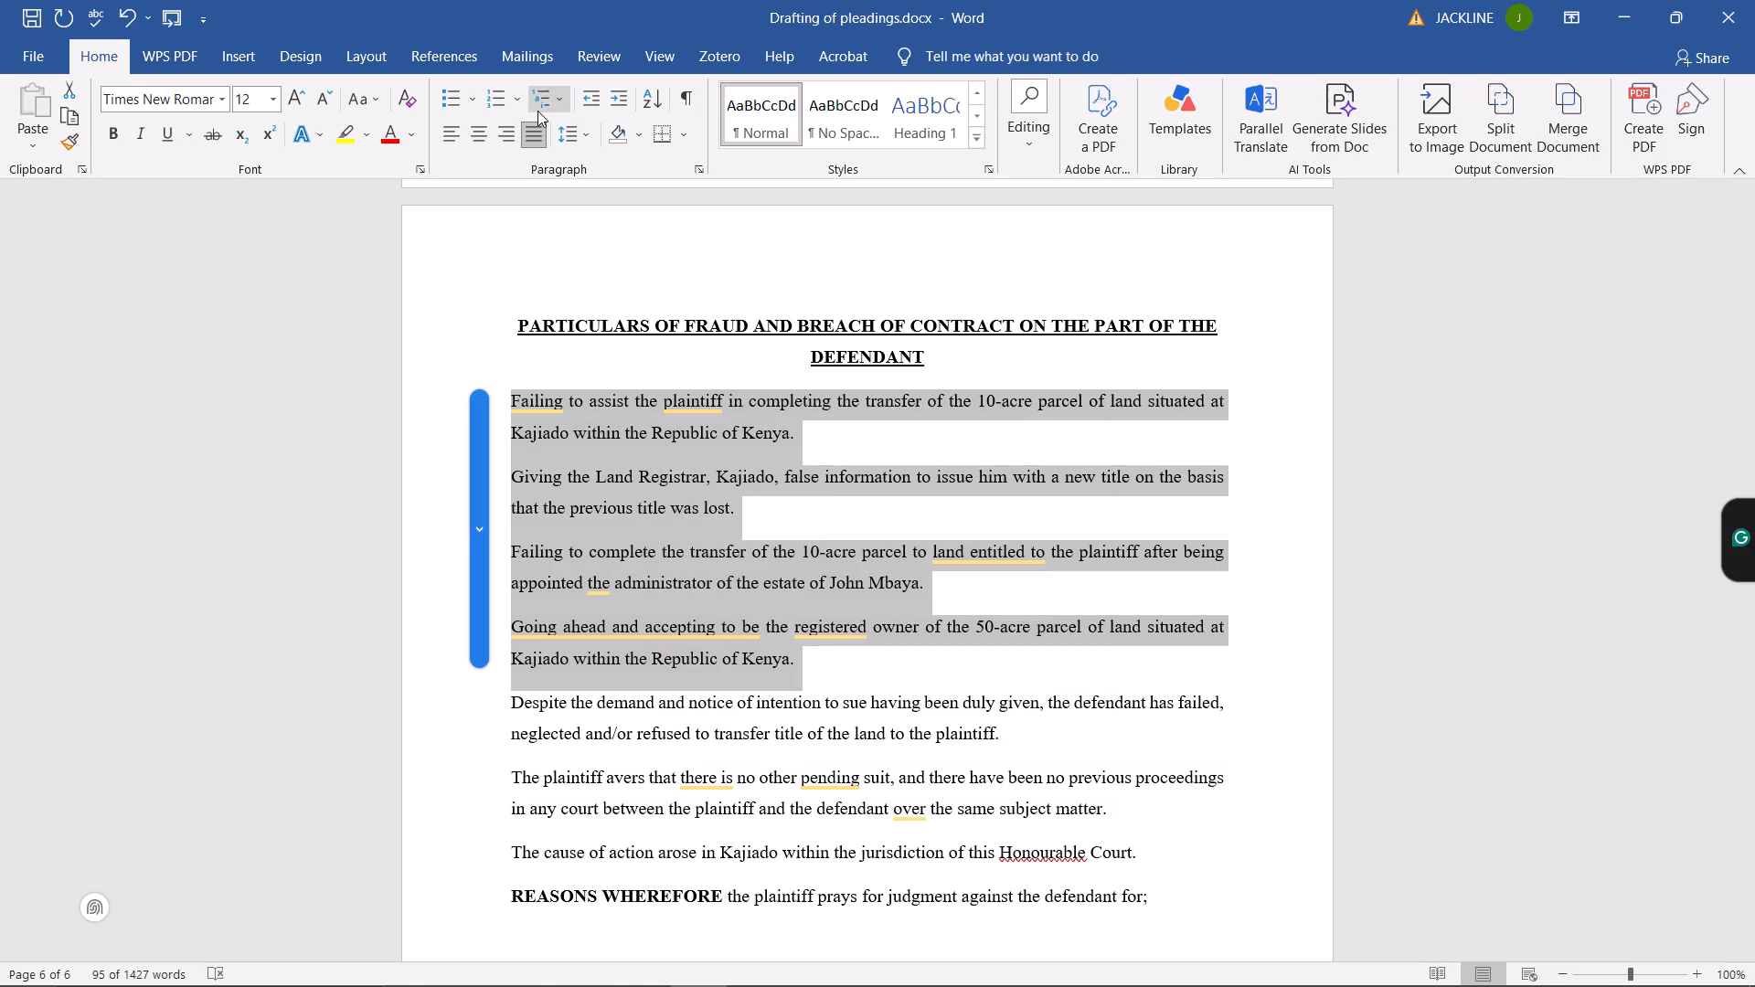
left_click(514, 101)
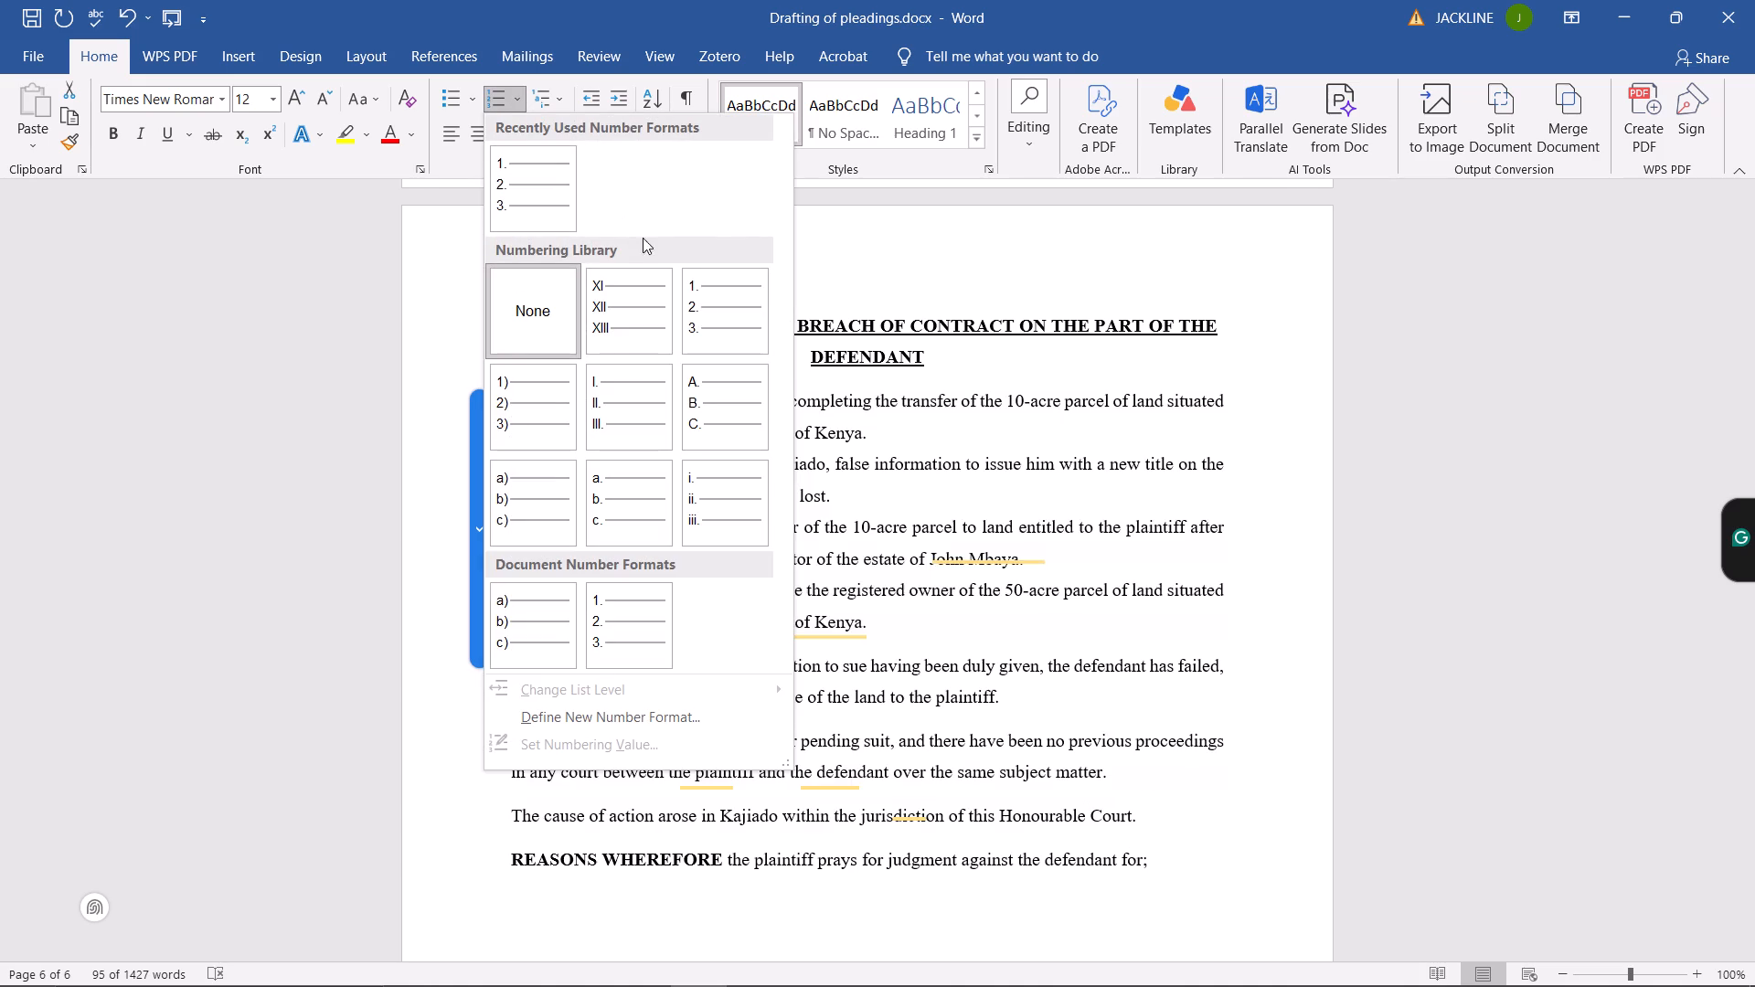
left_click(533, 490)
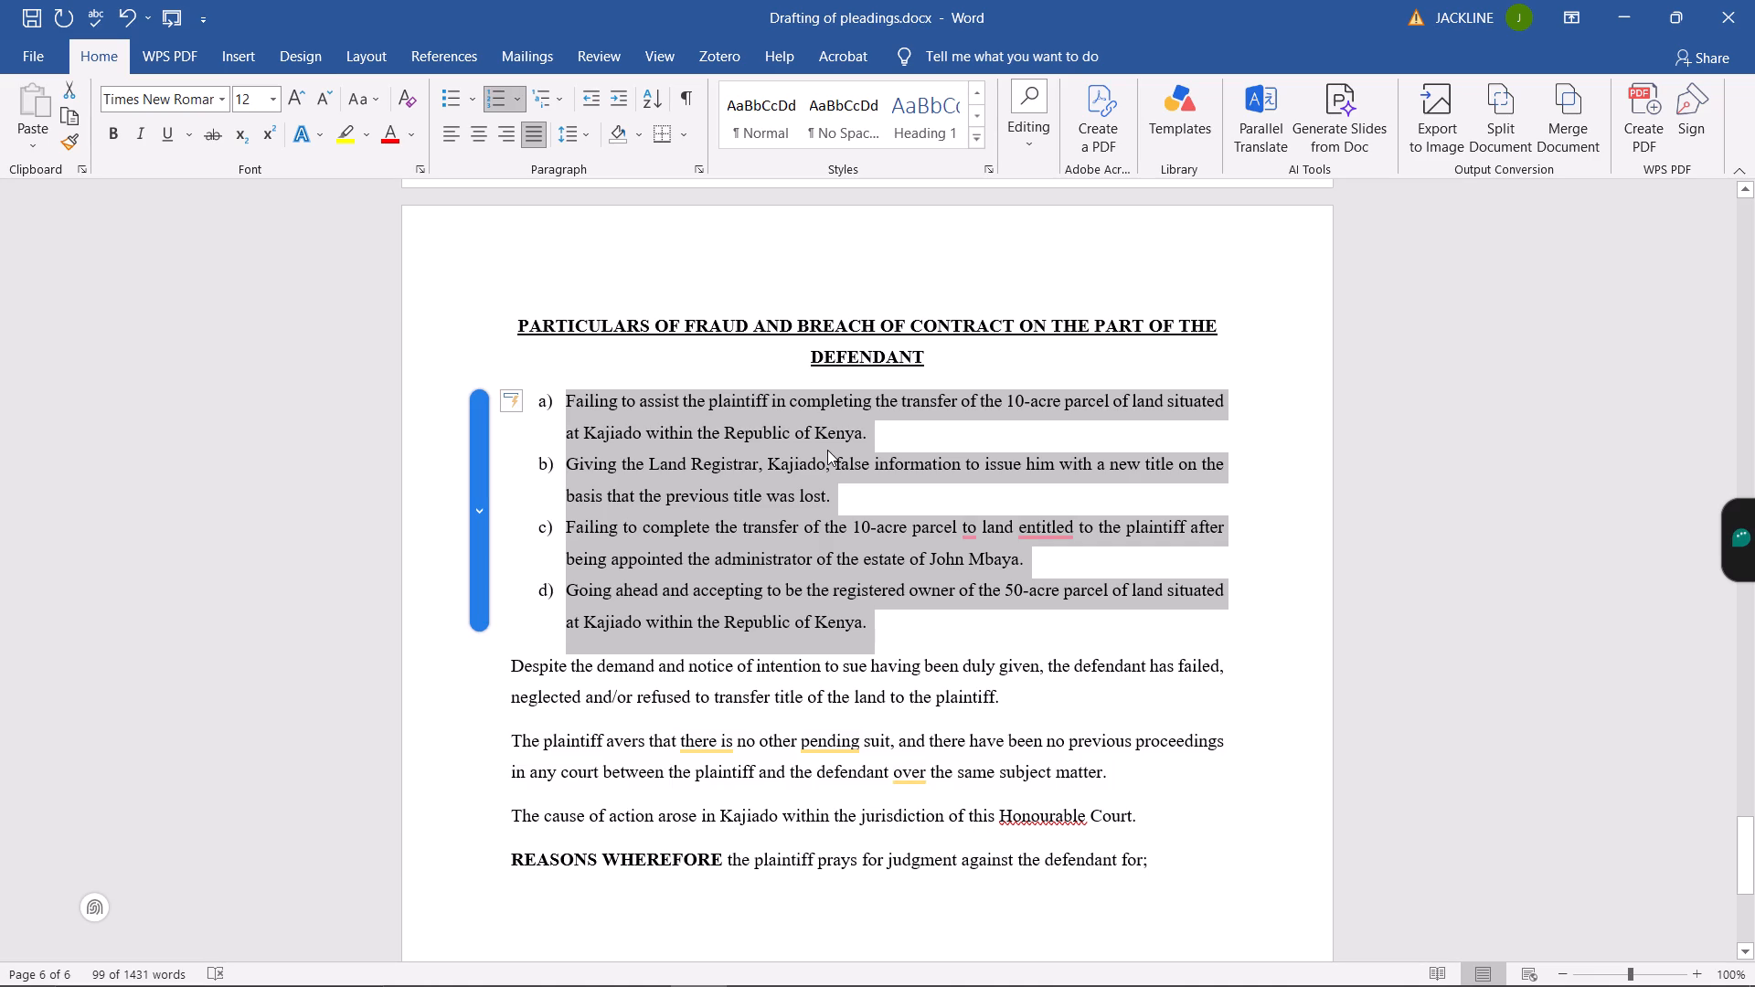
Decrease the indent of the lettered particulars list so its letters align with the left text margin.
left_click(592, 97)
left_click(592, 97)
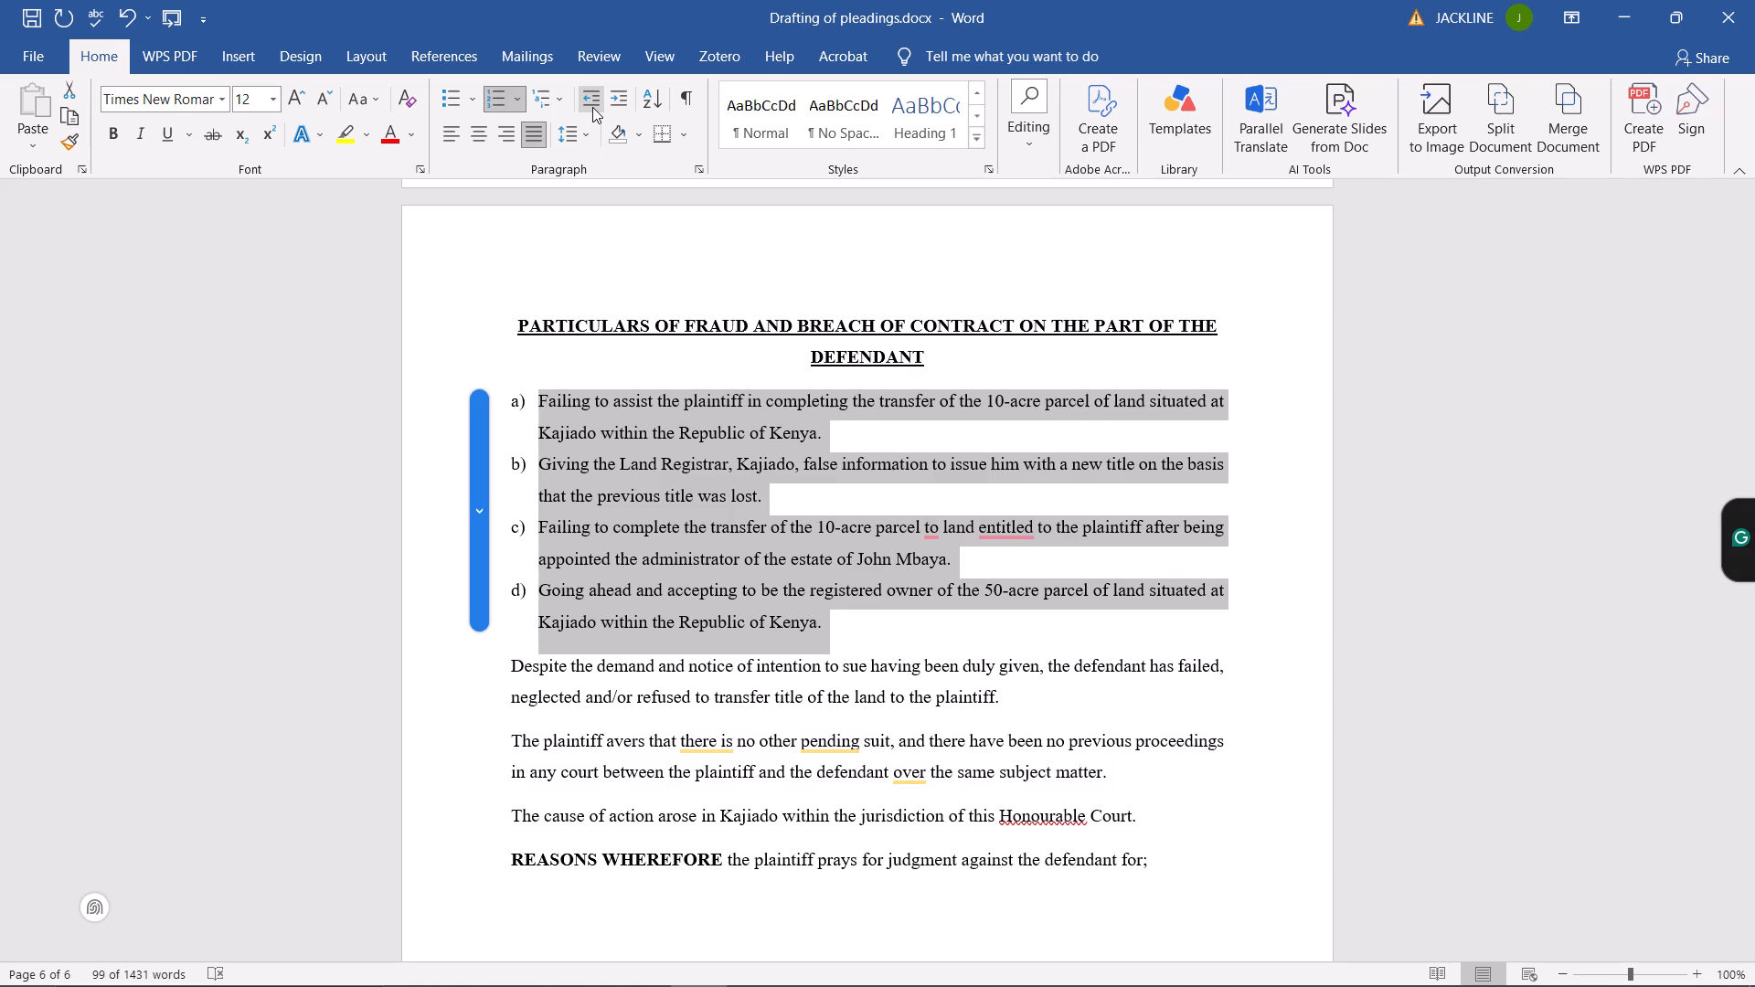
left_click(592, 107)
Examine the numbering and indentation of the earlier pleadings, back to the opening paragraphs of the Fine Corn Hotel plaint.
scroll(684, 335, "up", 8)
left_click(782, 478)
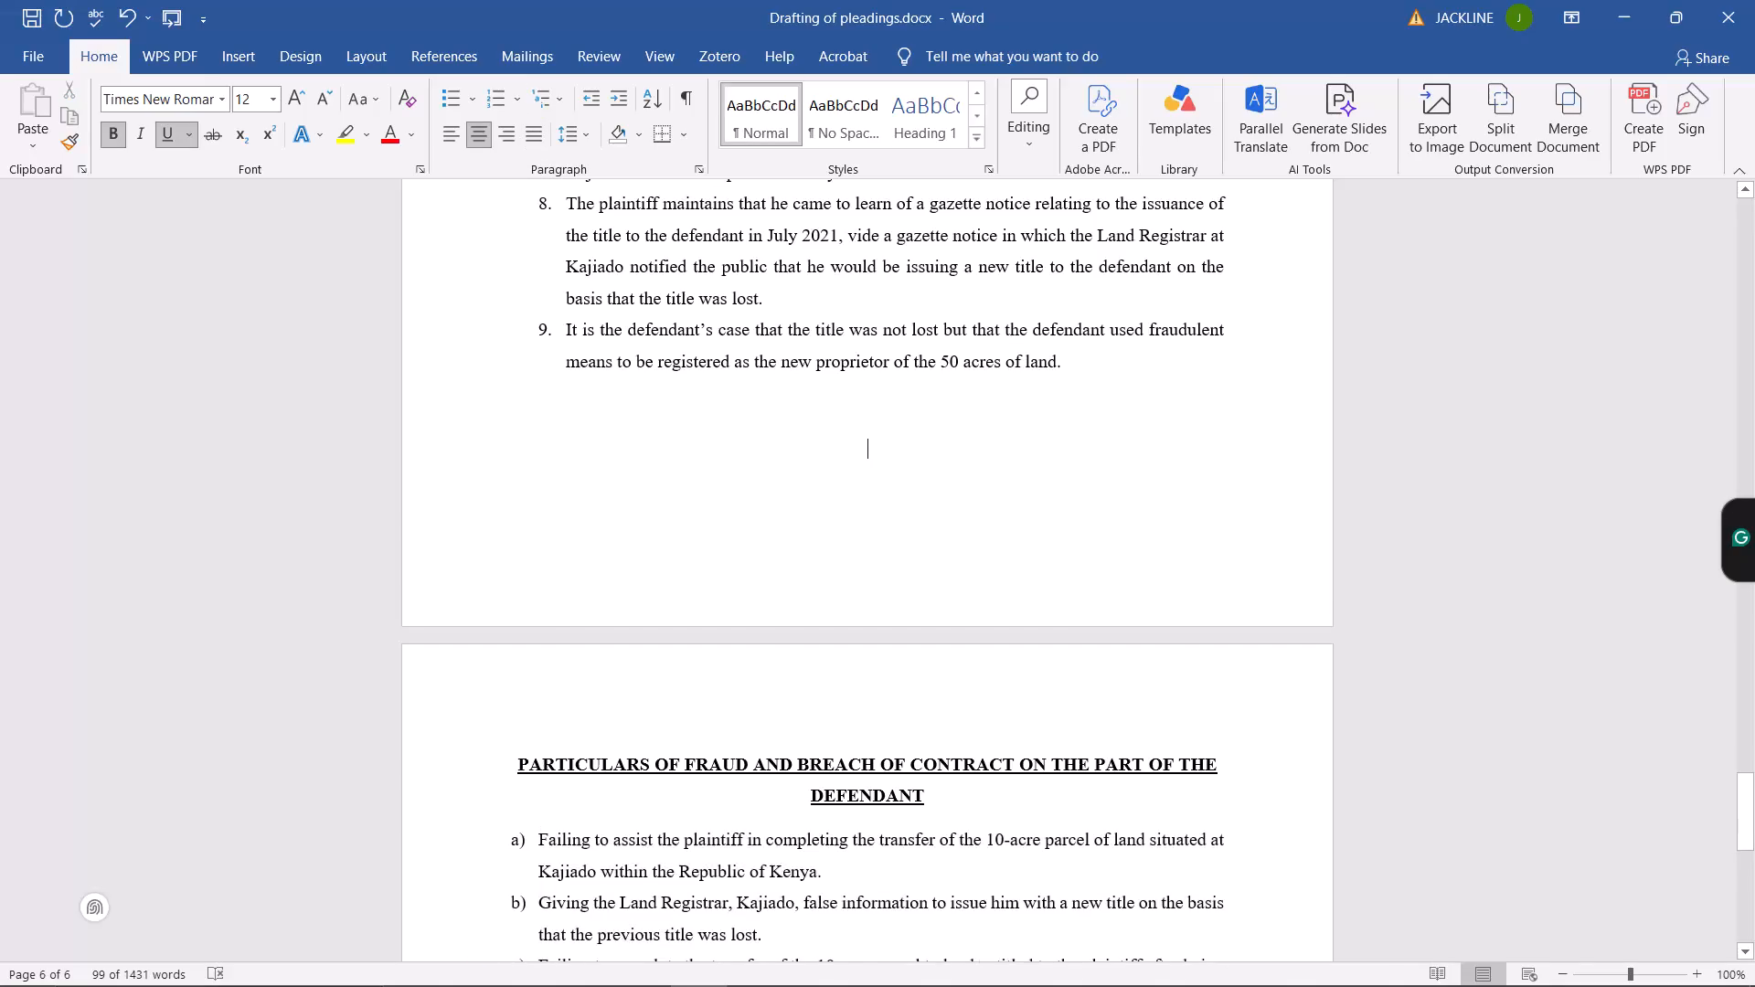
scroll(788, 382, "up", 18)
scroll(793, 374, "up", 14)
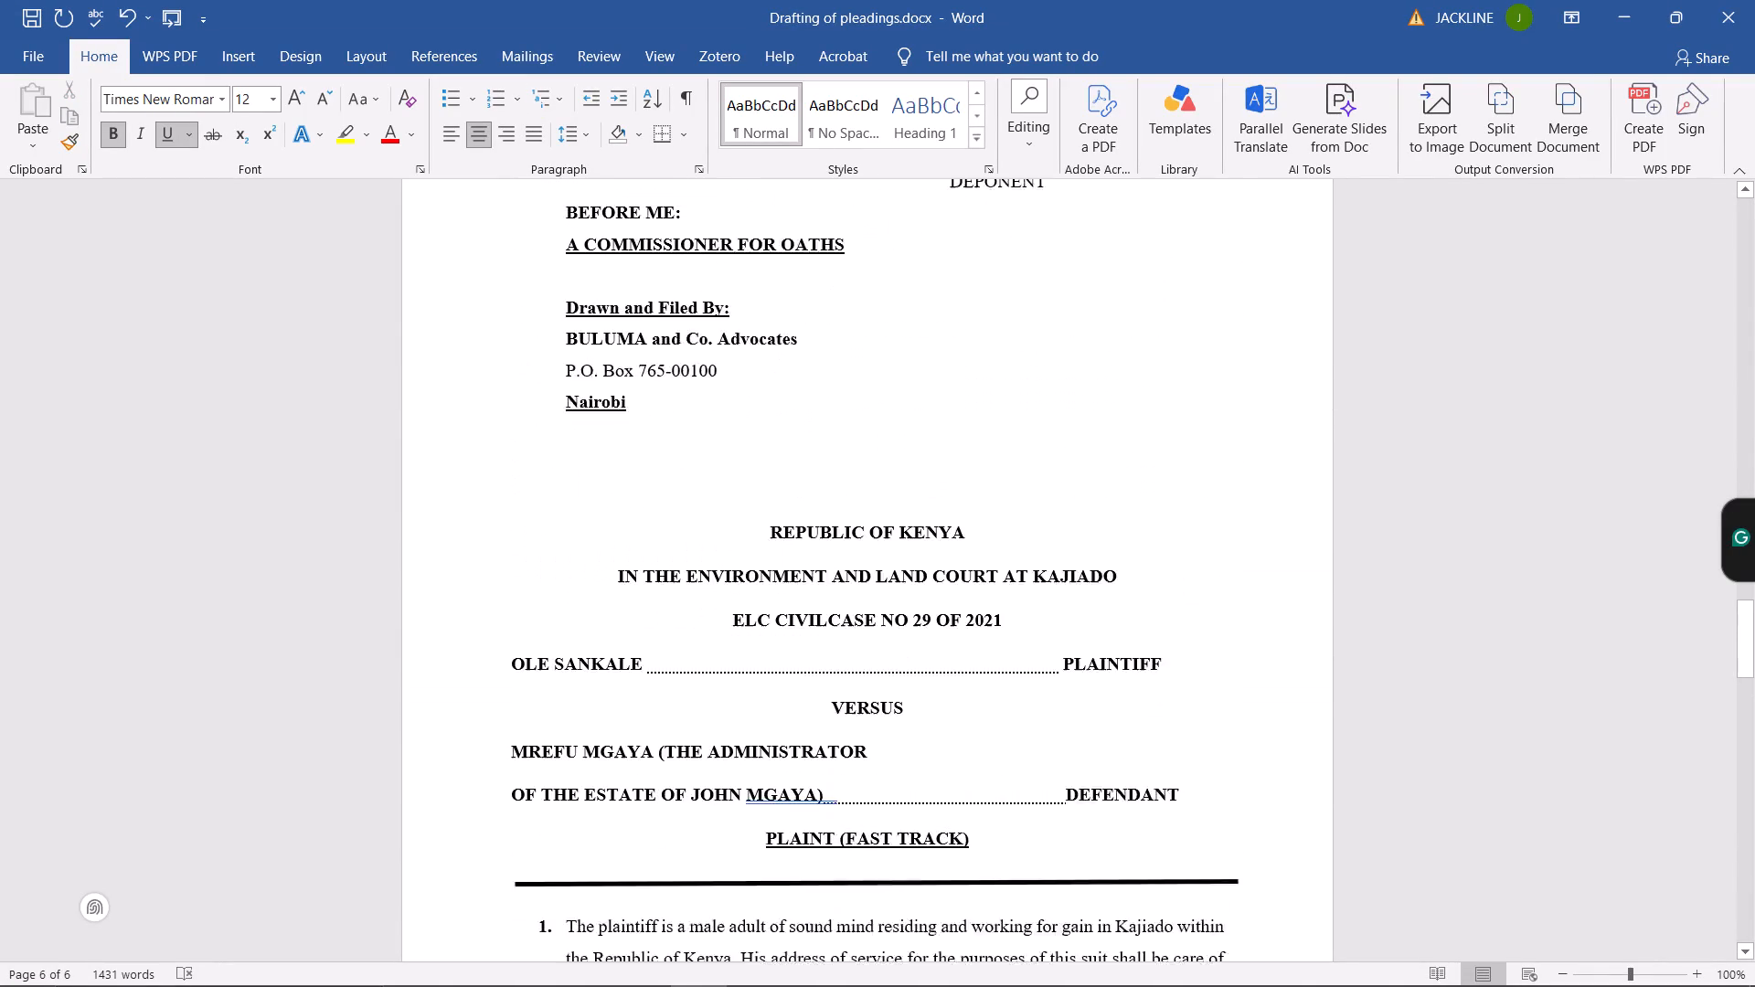
scroll(793, 374, "up", 15)
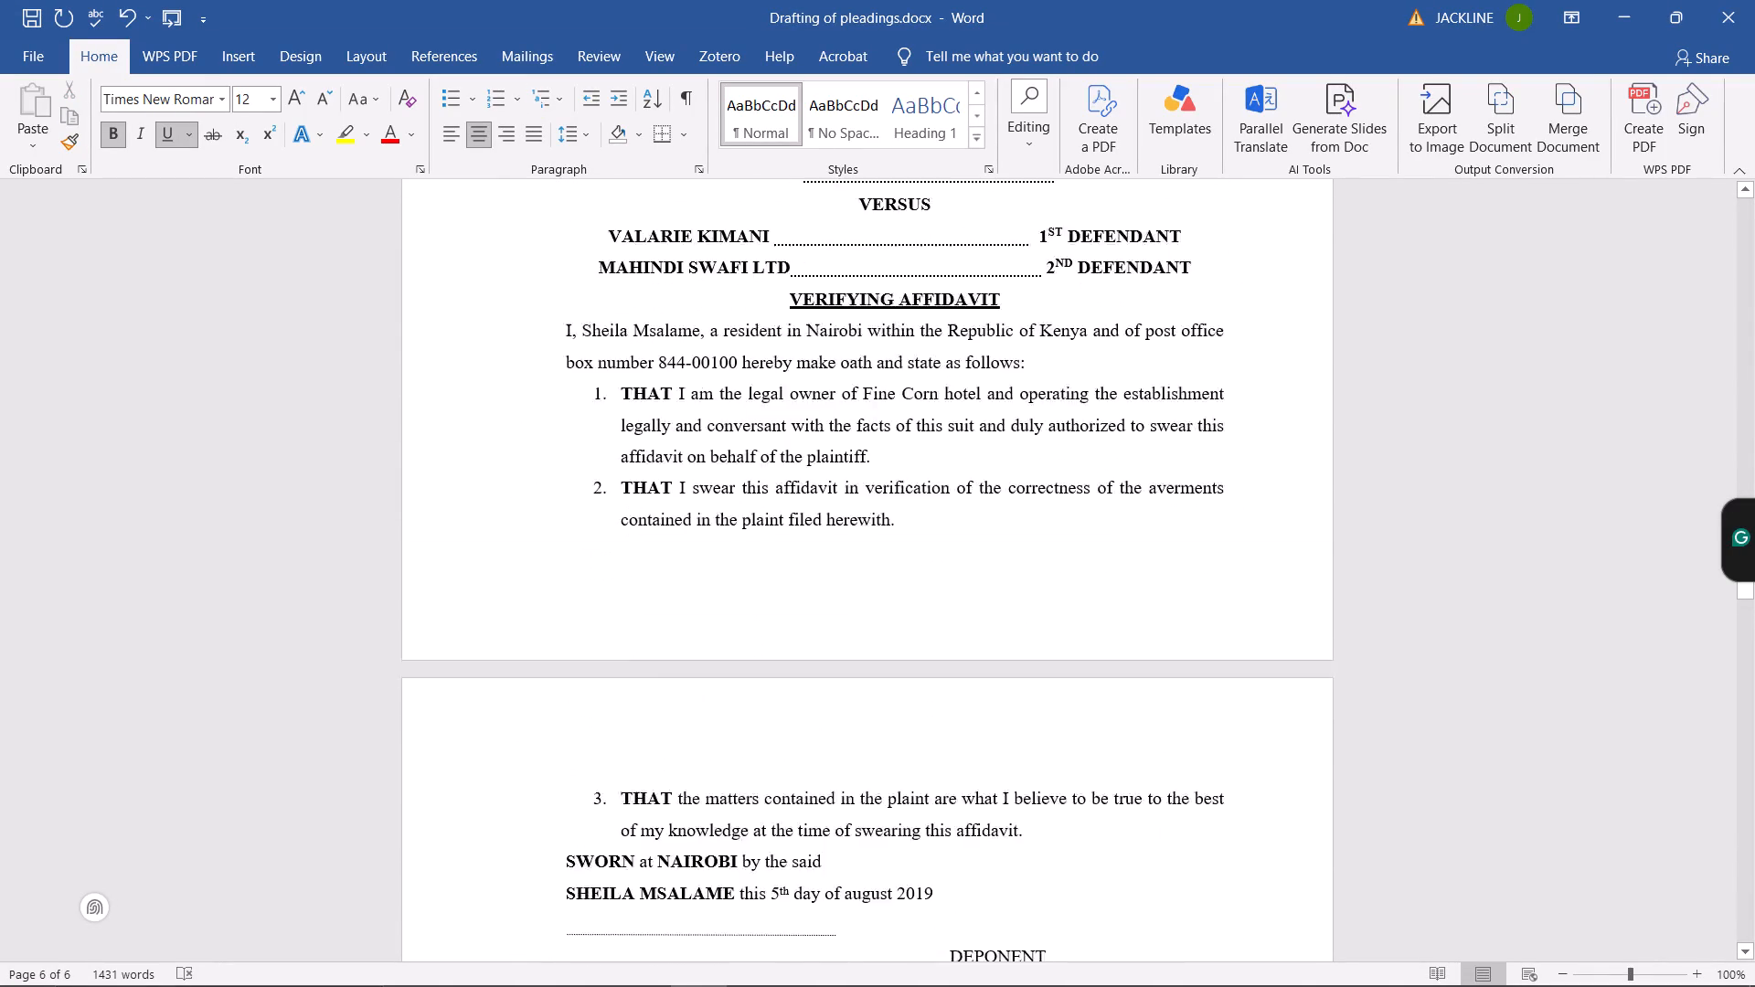
scroll(792, 367, "up", 10)
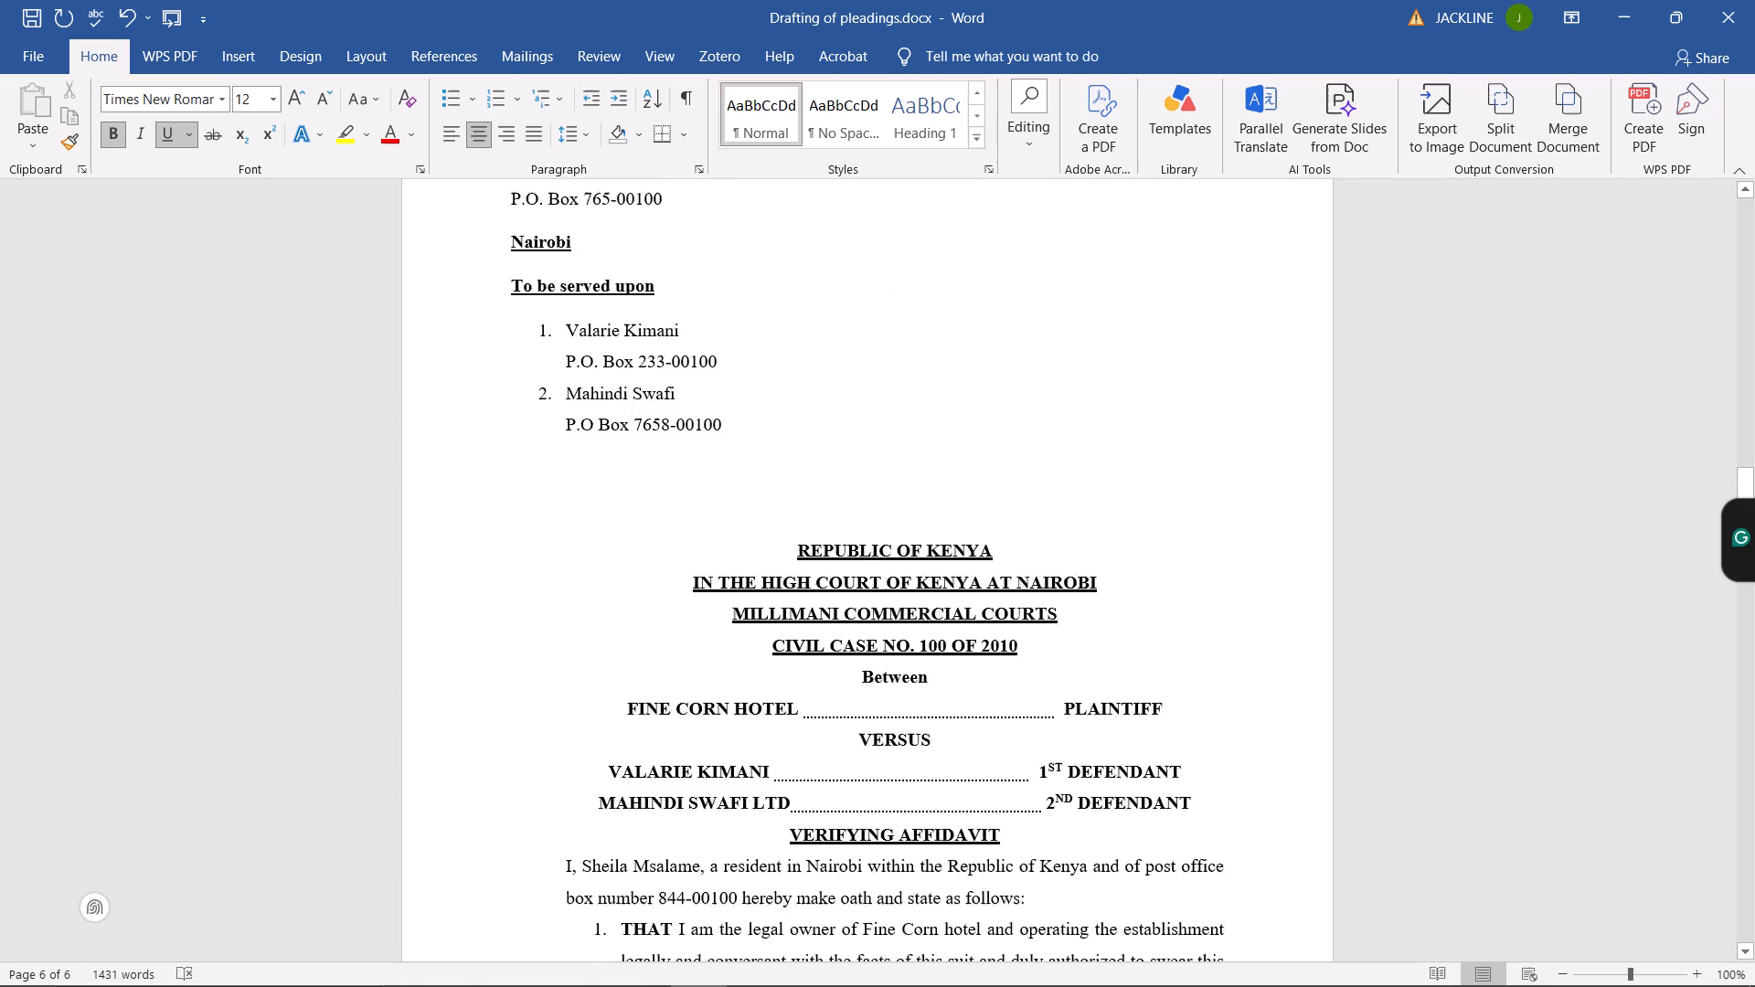
scroll(792, 367, "up", 15)
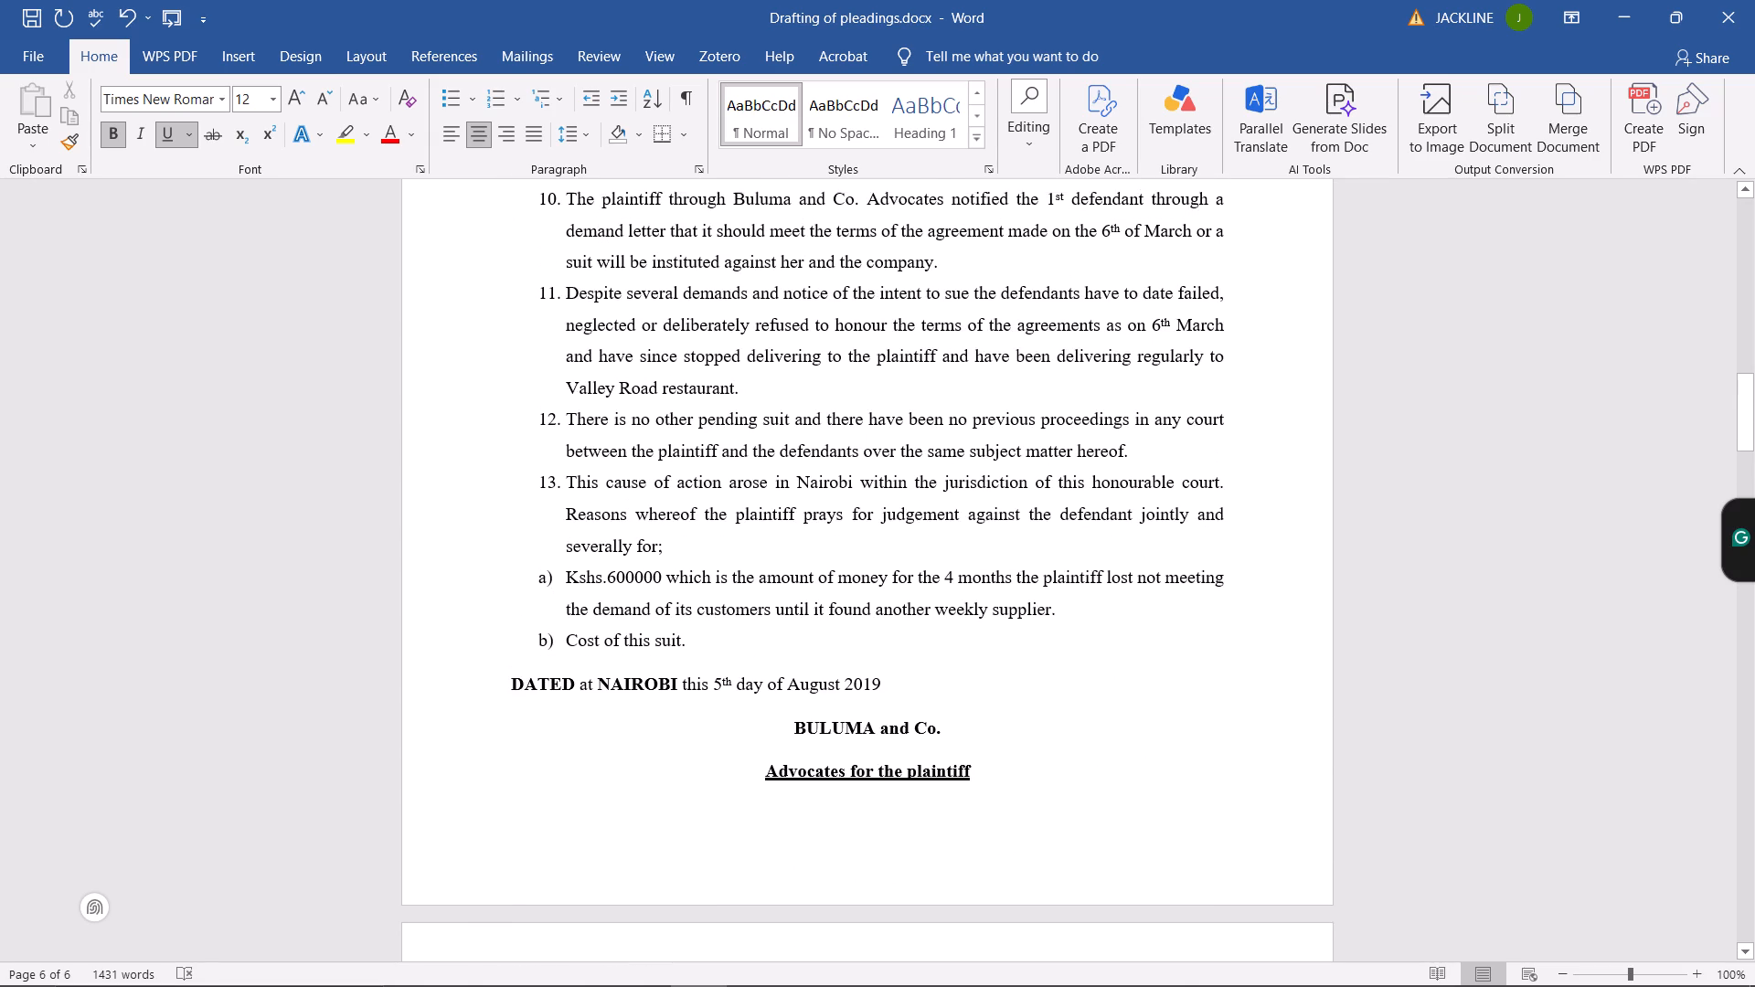
scroll(792, 367, "up", 12)
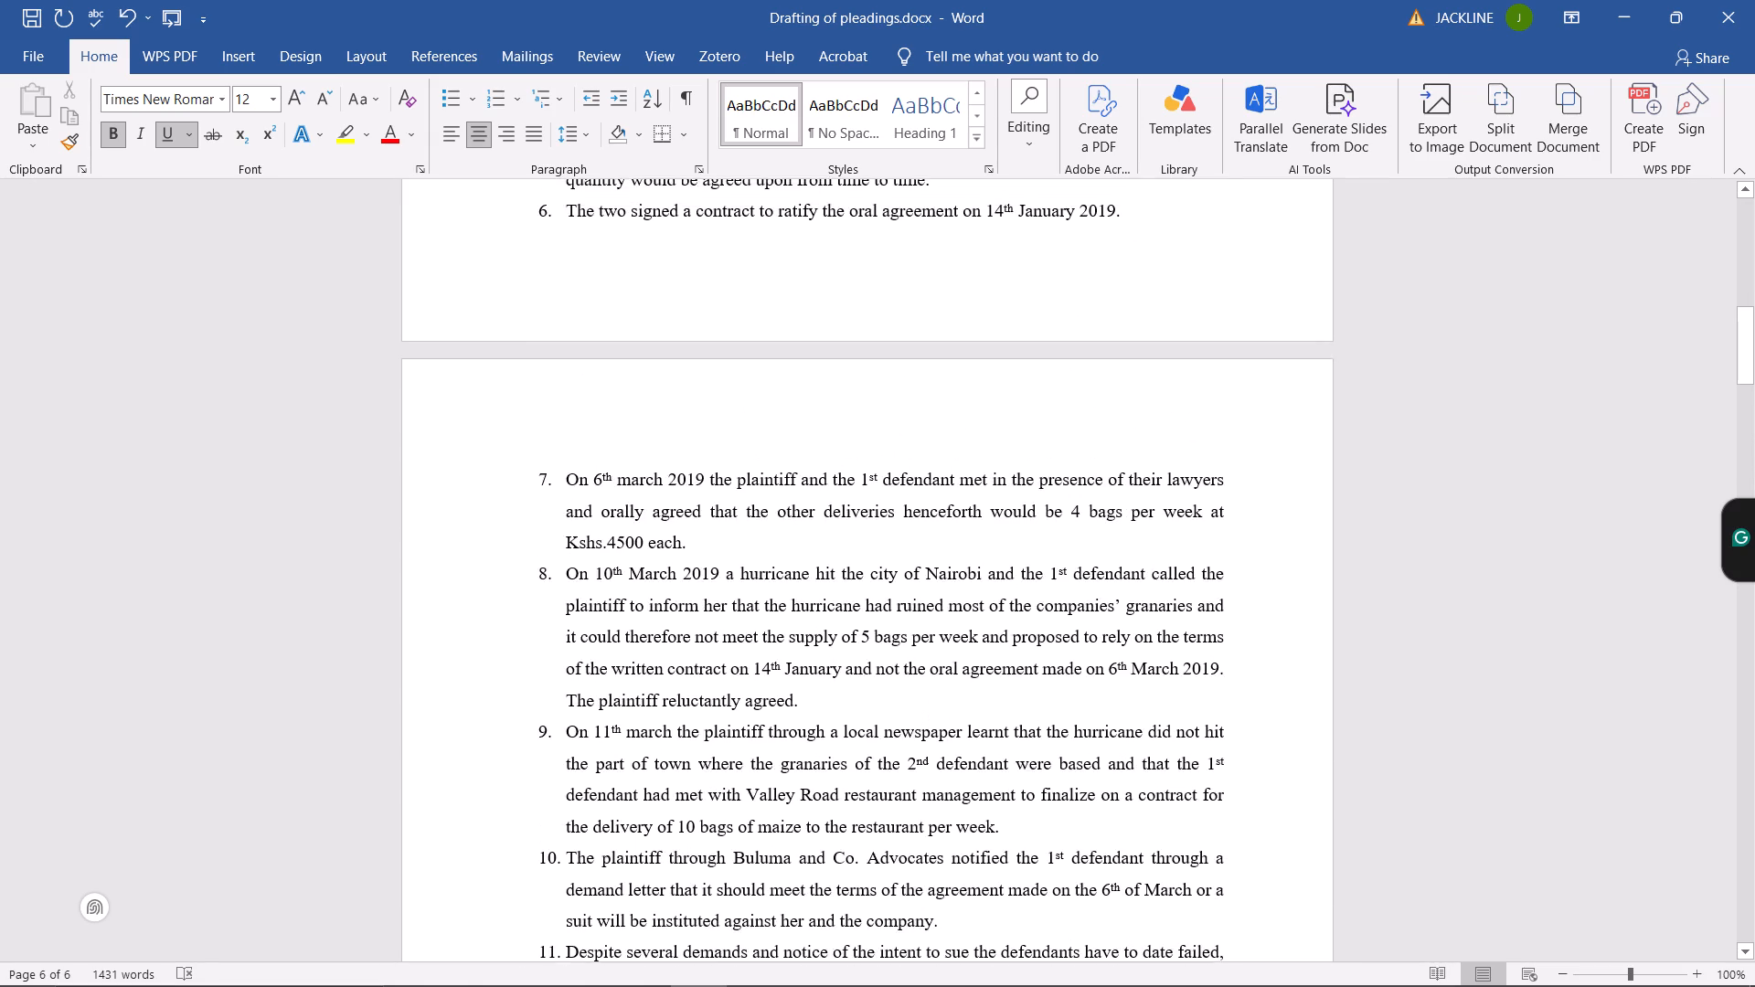
scroll(792, 367, "up", 8)
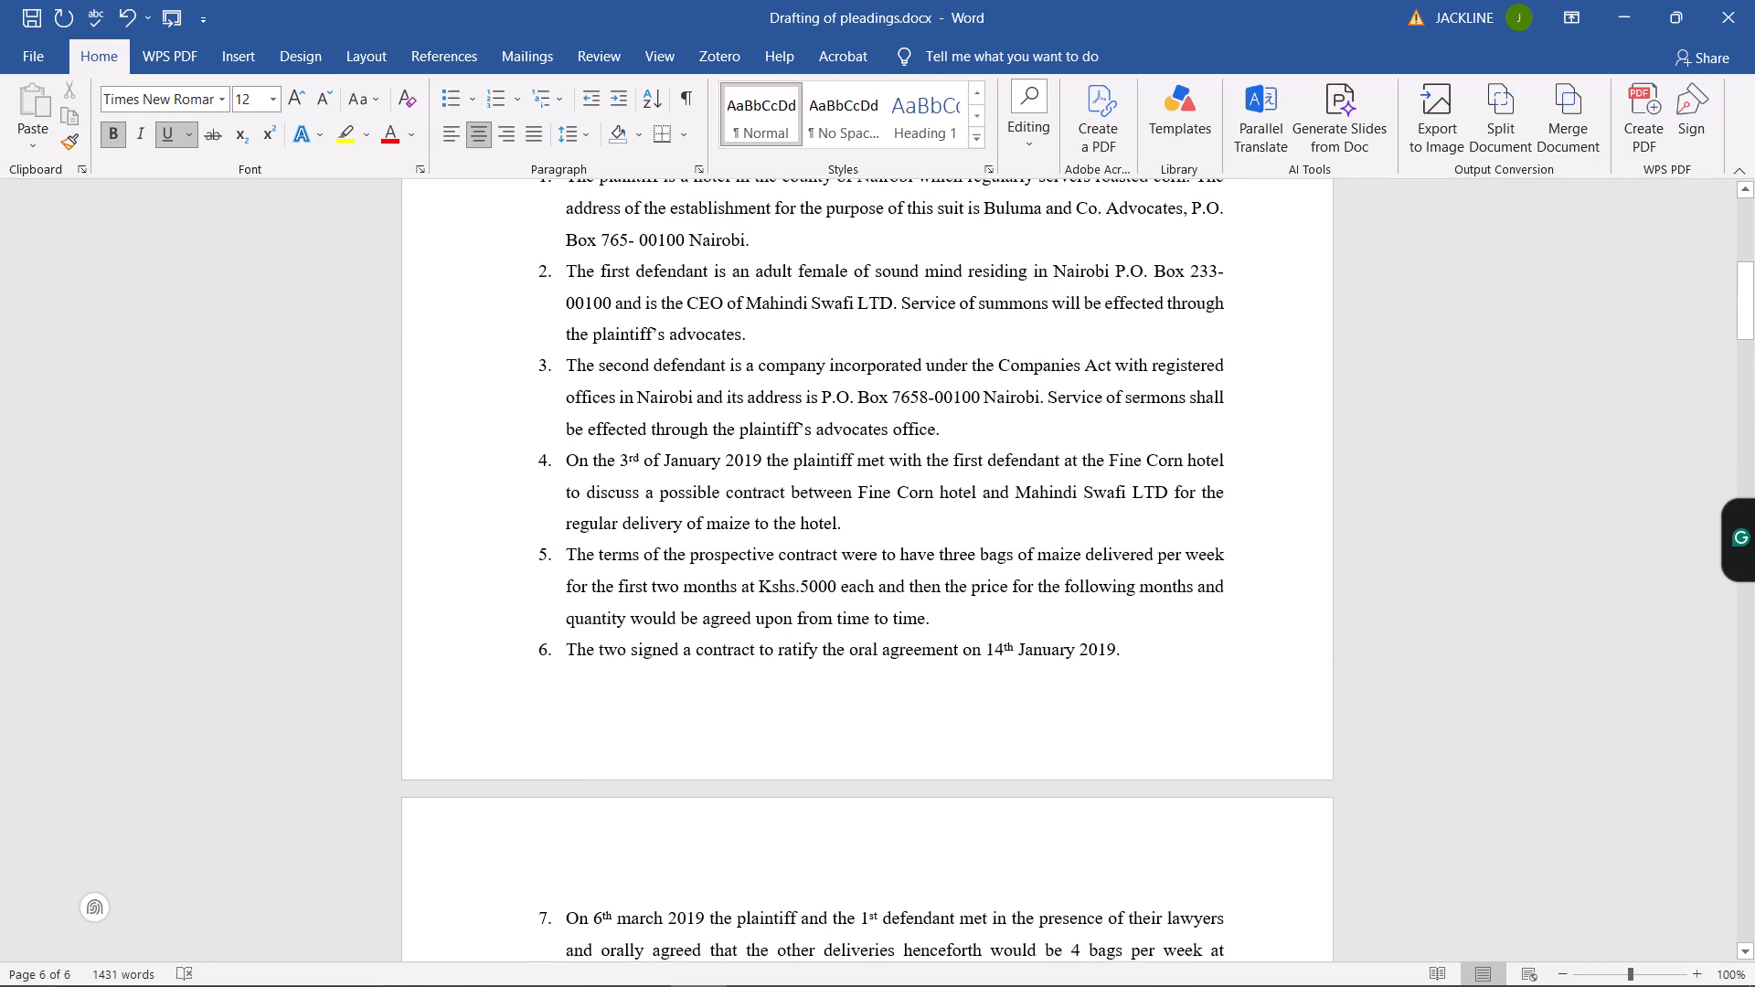
scroll(792, 367, "up", 7)
scroll(792, 367, "down", 5)
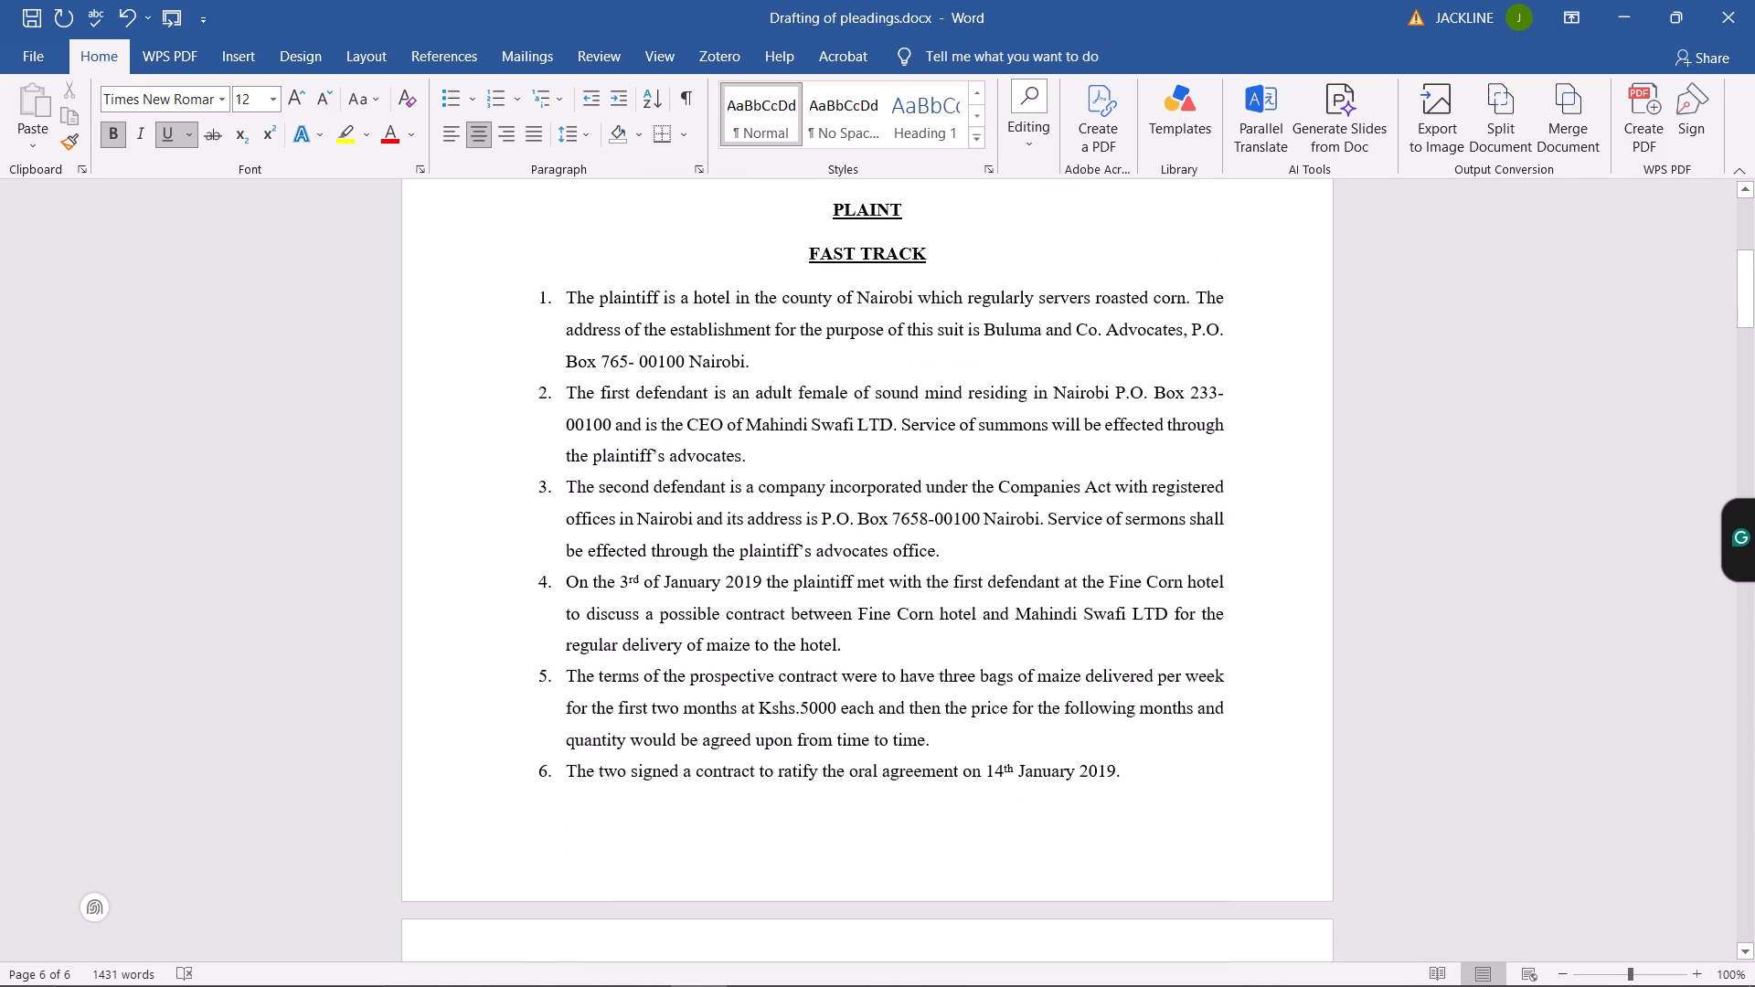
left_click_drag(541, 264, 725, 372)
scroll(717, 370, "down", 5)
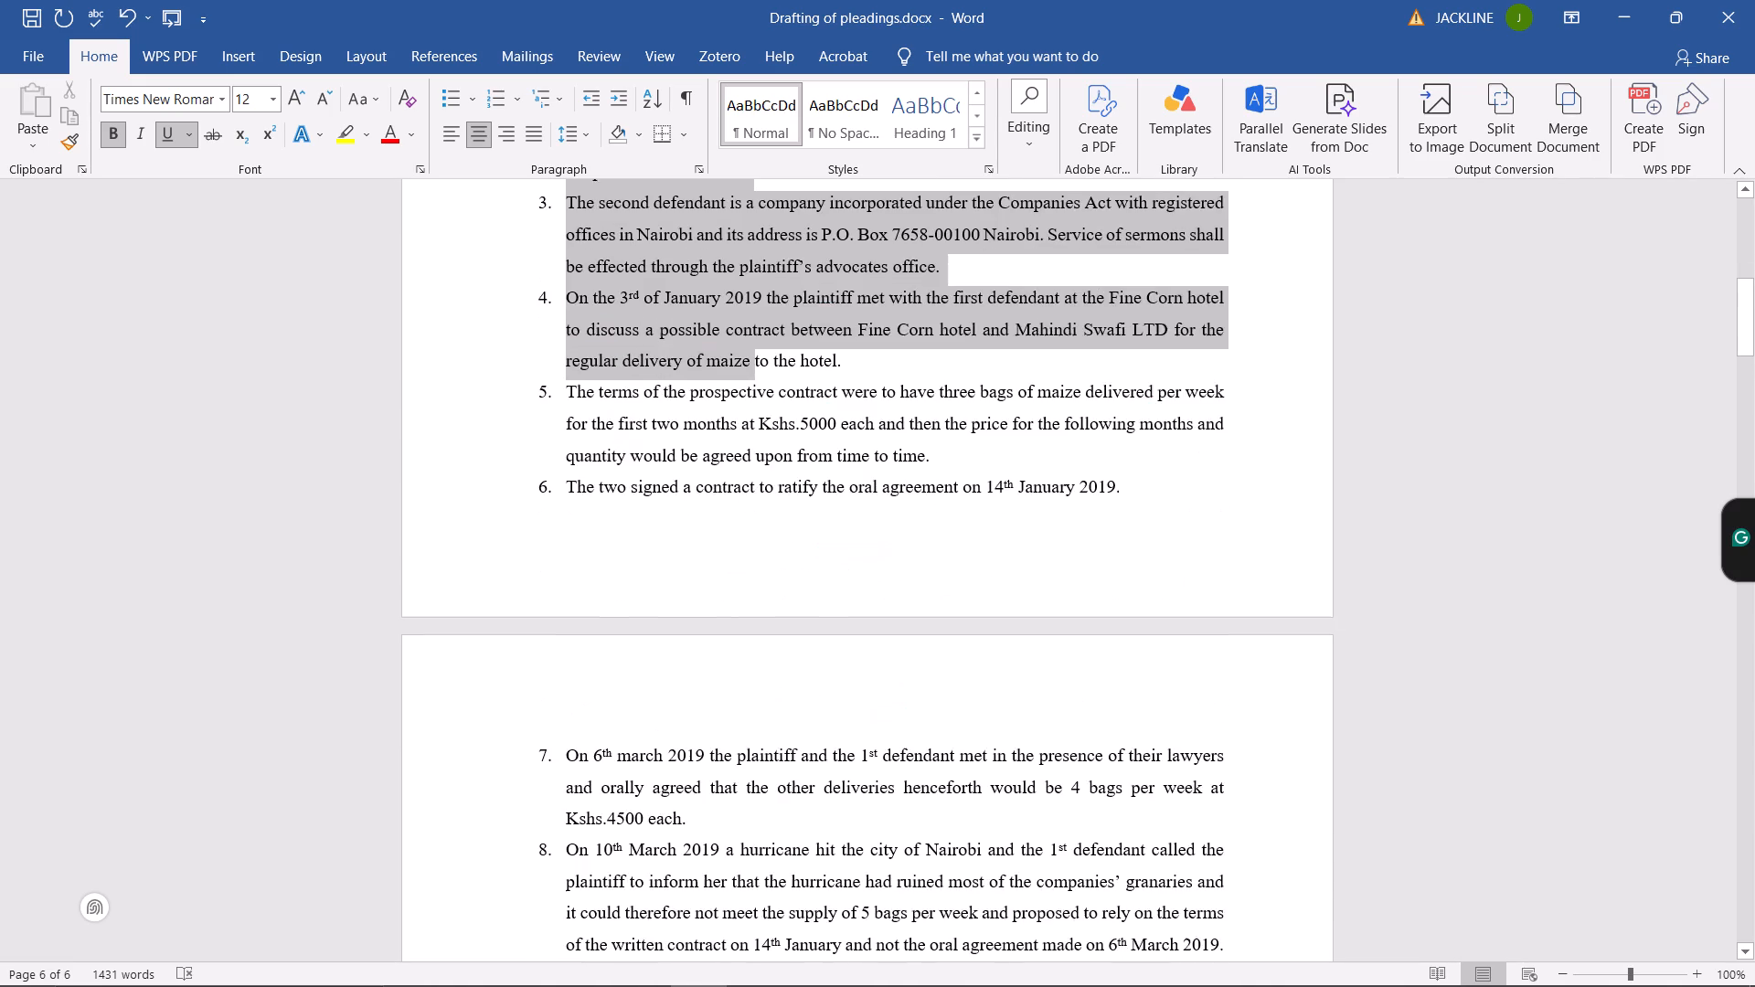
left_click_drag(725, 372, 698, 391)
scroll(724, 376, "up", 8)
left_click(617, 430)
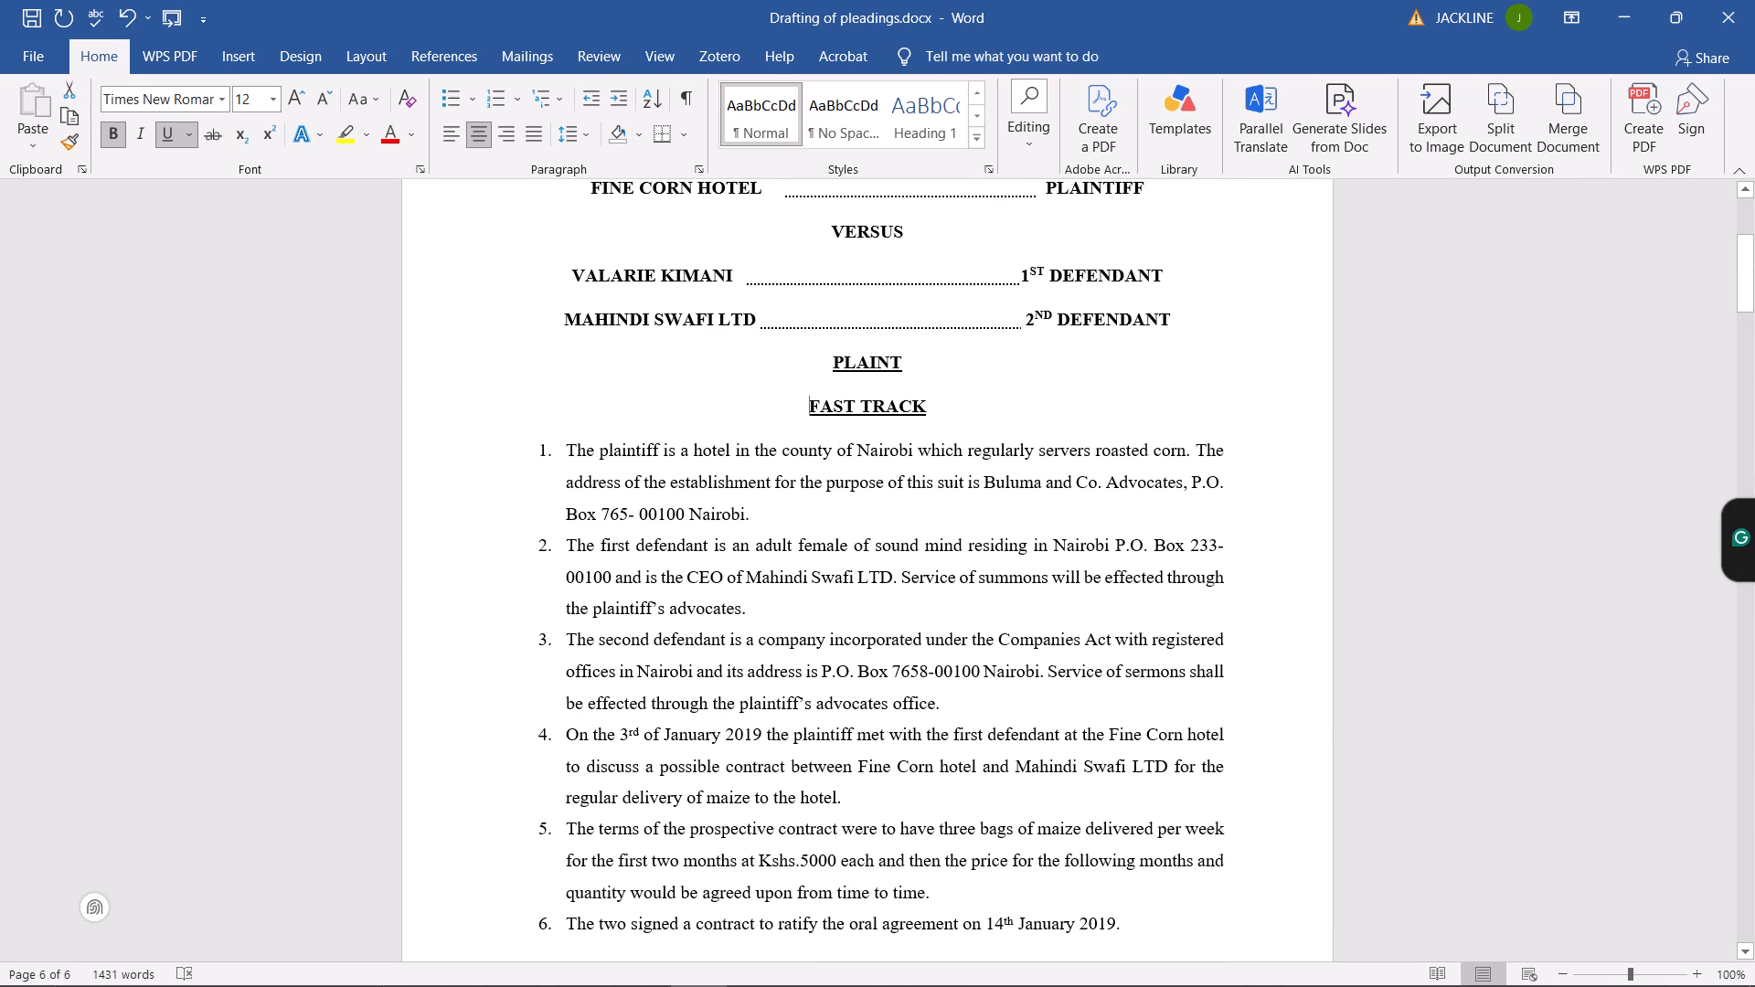
Decrease the indent of numbered paragraphs 1 to 13 in the Fine Corn Hotel plaint by one level.
left_click_drag(554, 451, 660, 438)
scroll(621, 470, "down", 13)
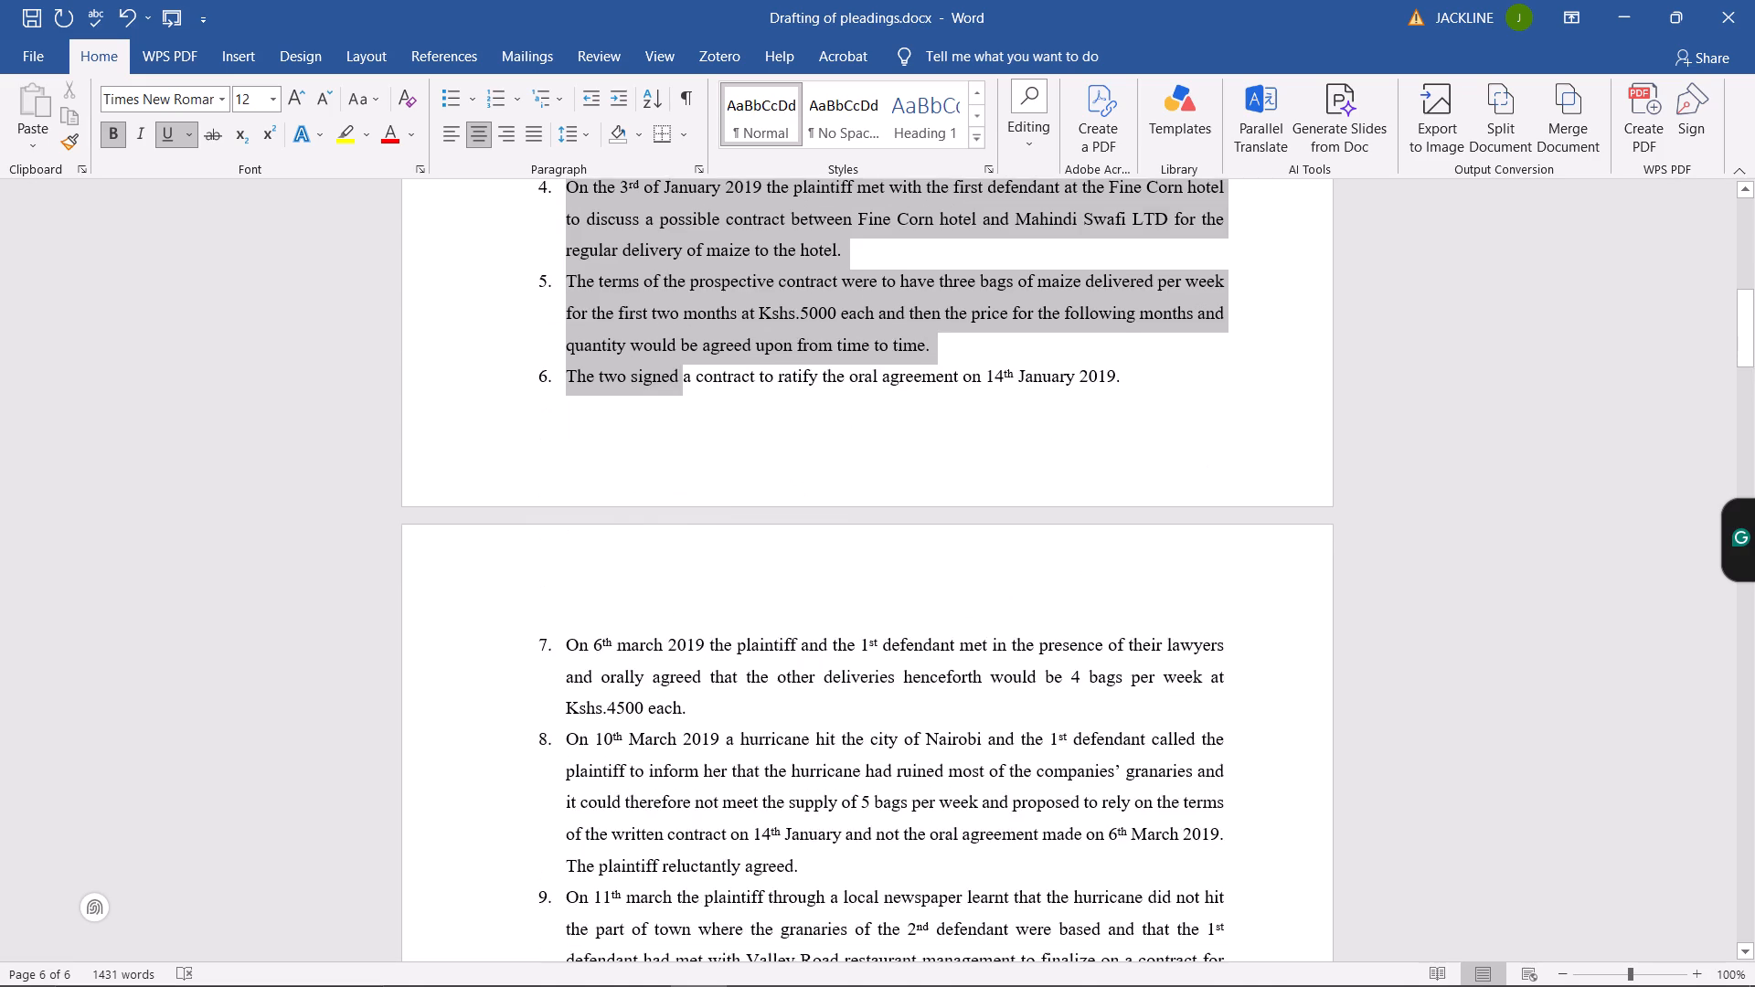
scroll(660, 438, "down", 7)
left_click_drag(660, 438, 668, 426)
scroll(668, 426, "down", 6)
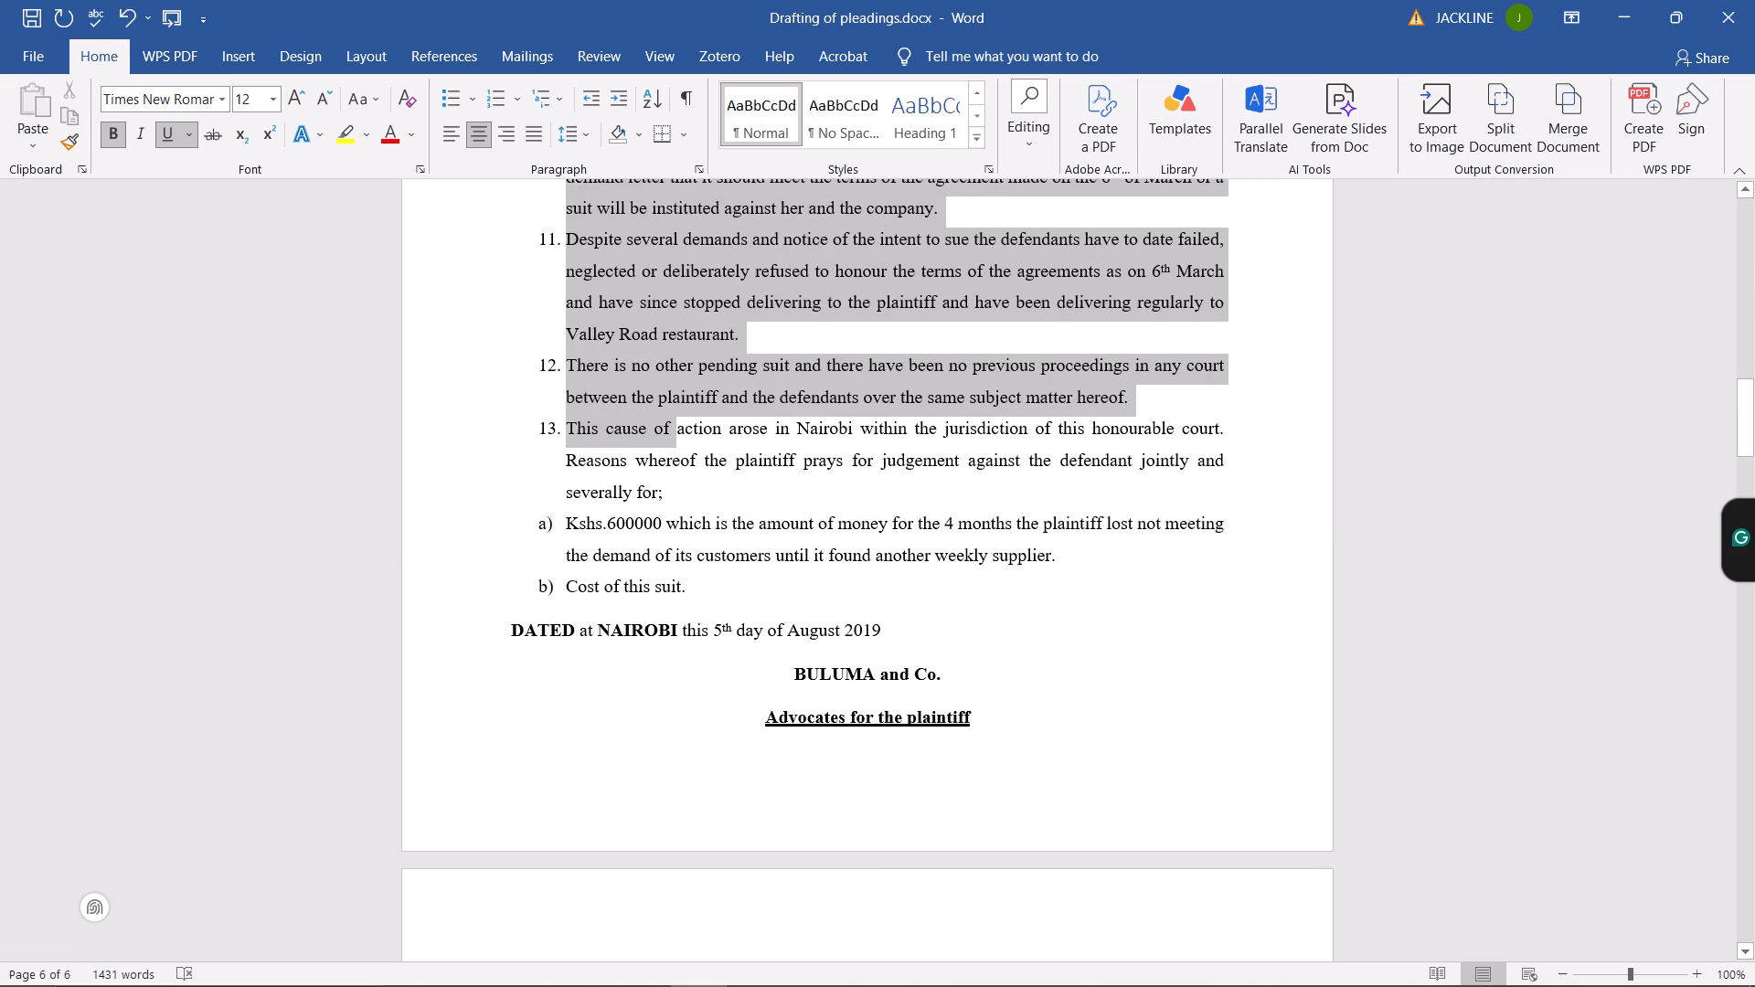
left_click_drag(668, 426, 662, 480)
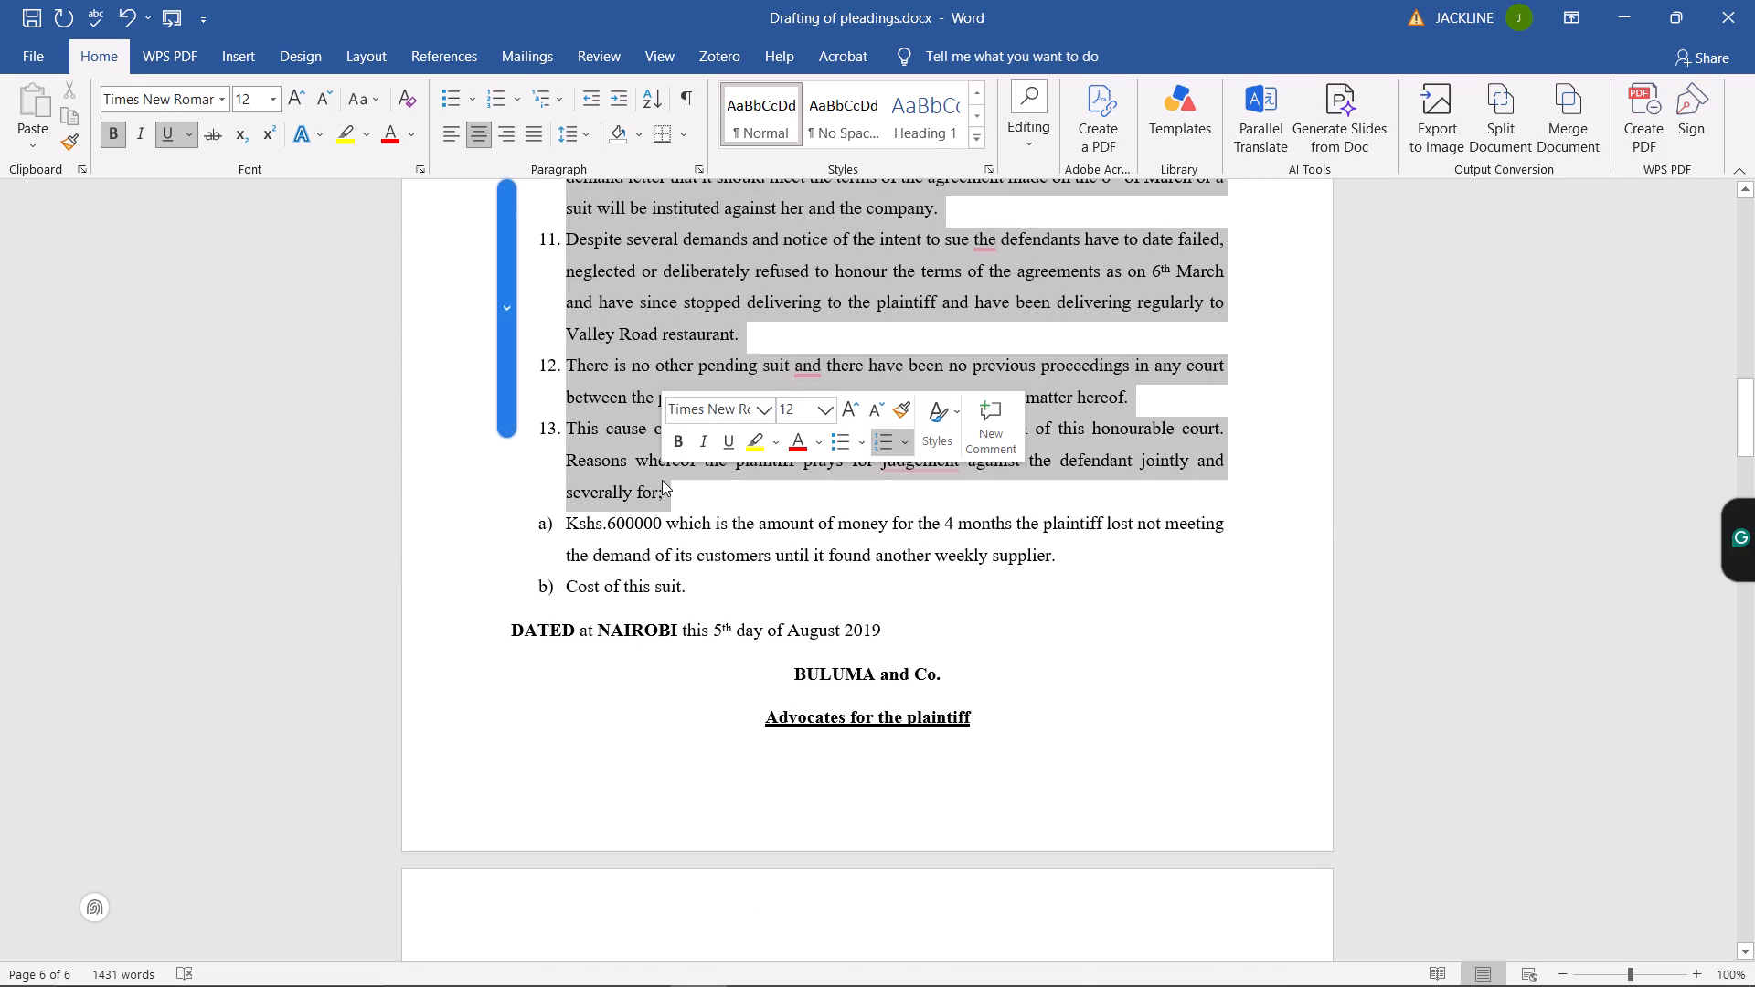
left_click(583, 101)
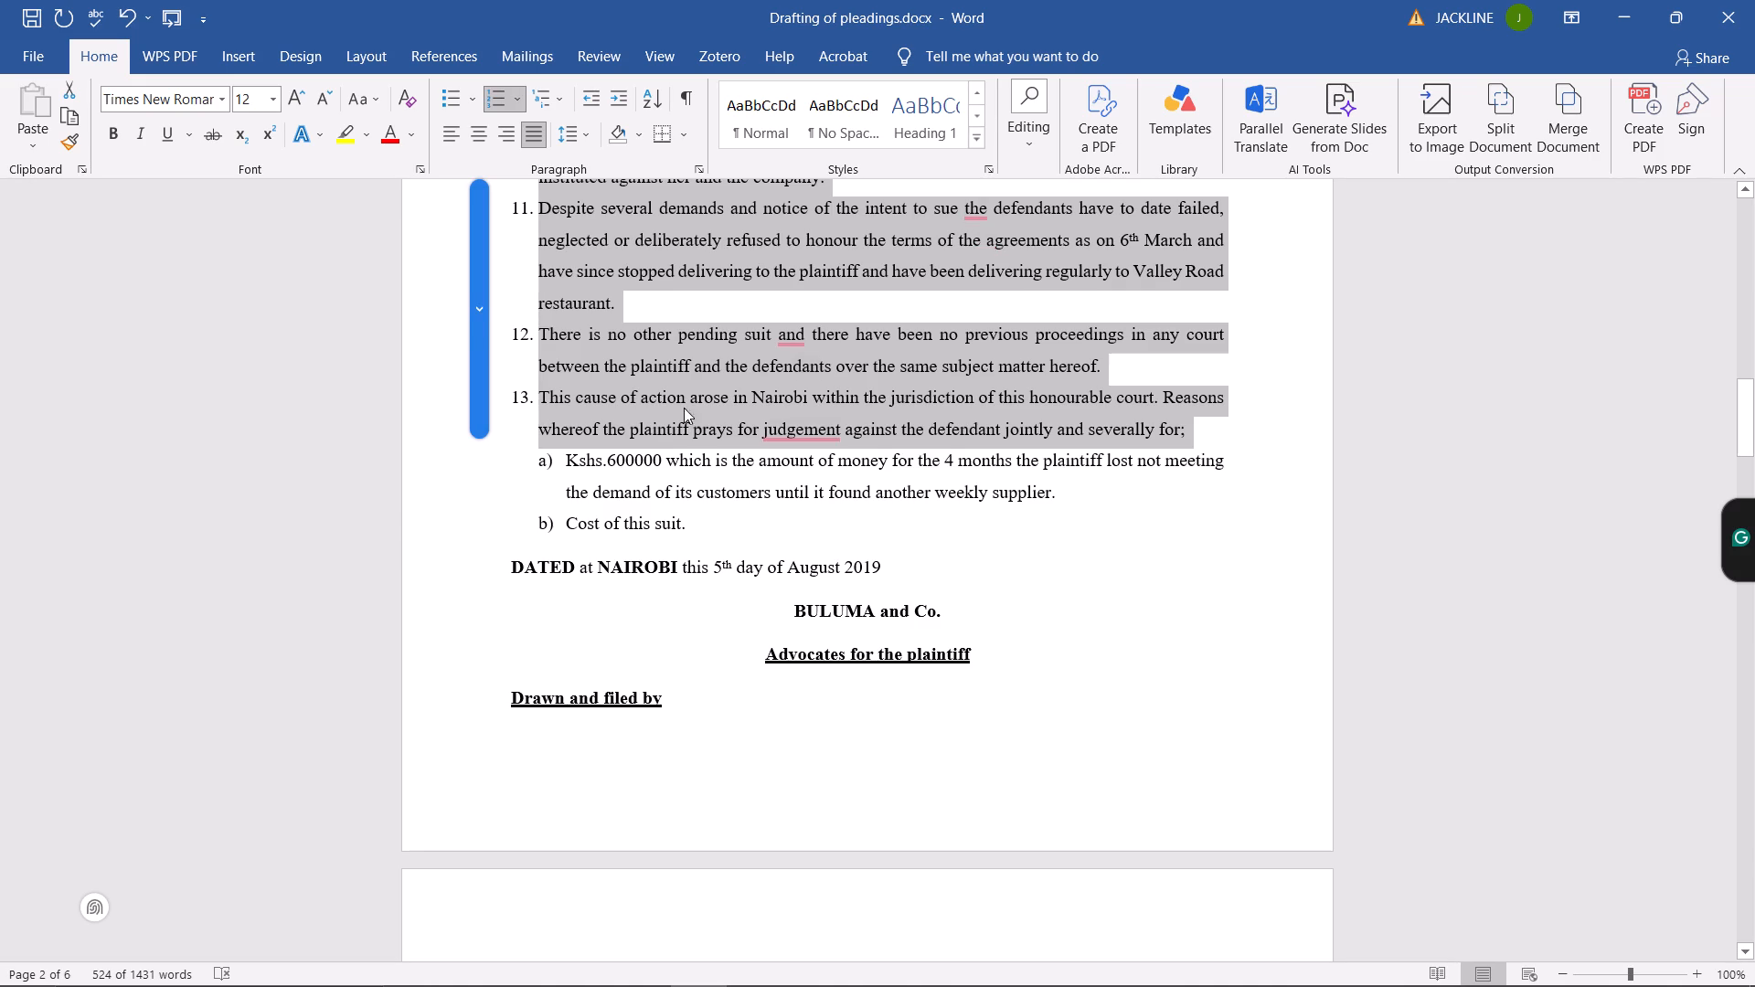
left_click(575, 475)
Review the remaining pleadings, from the Fine Corn Hotel prayers and verifying affidavit to the closing paragraphs of the land dispute plaint.
scroll(643, 472, "down", 6)
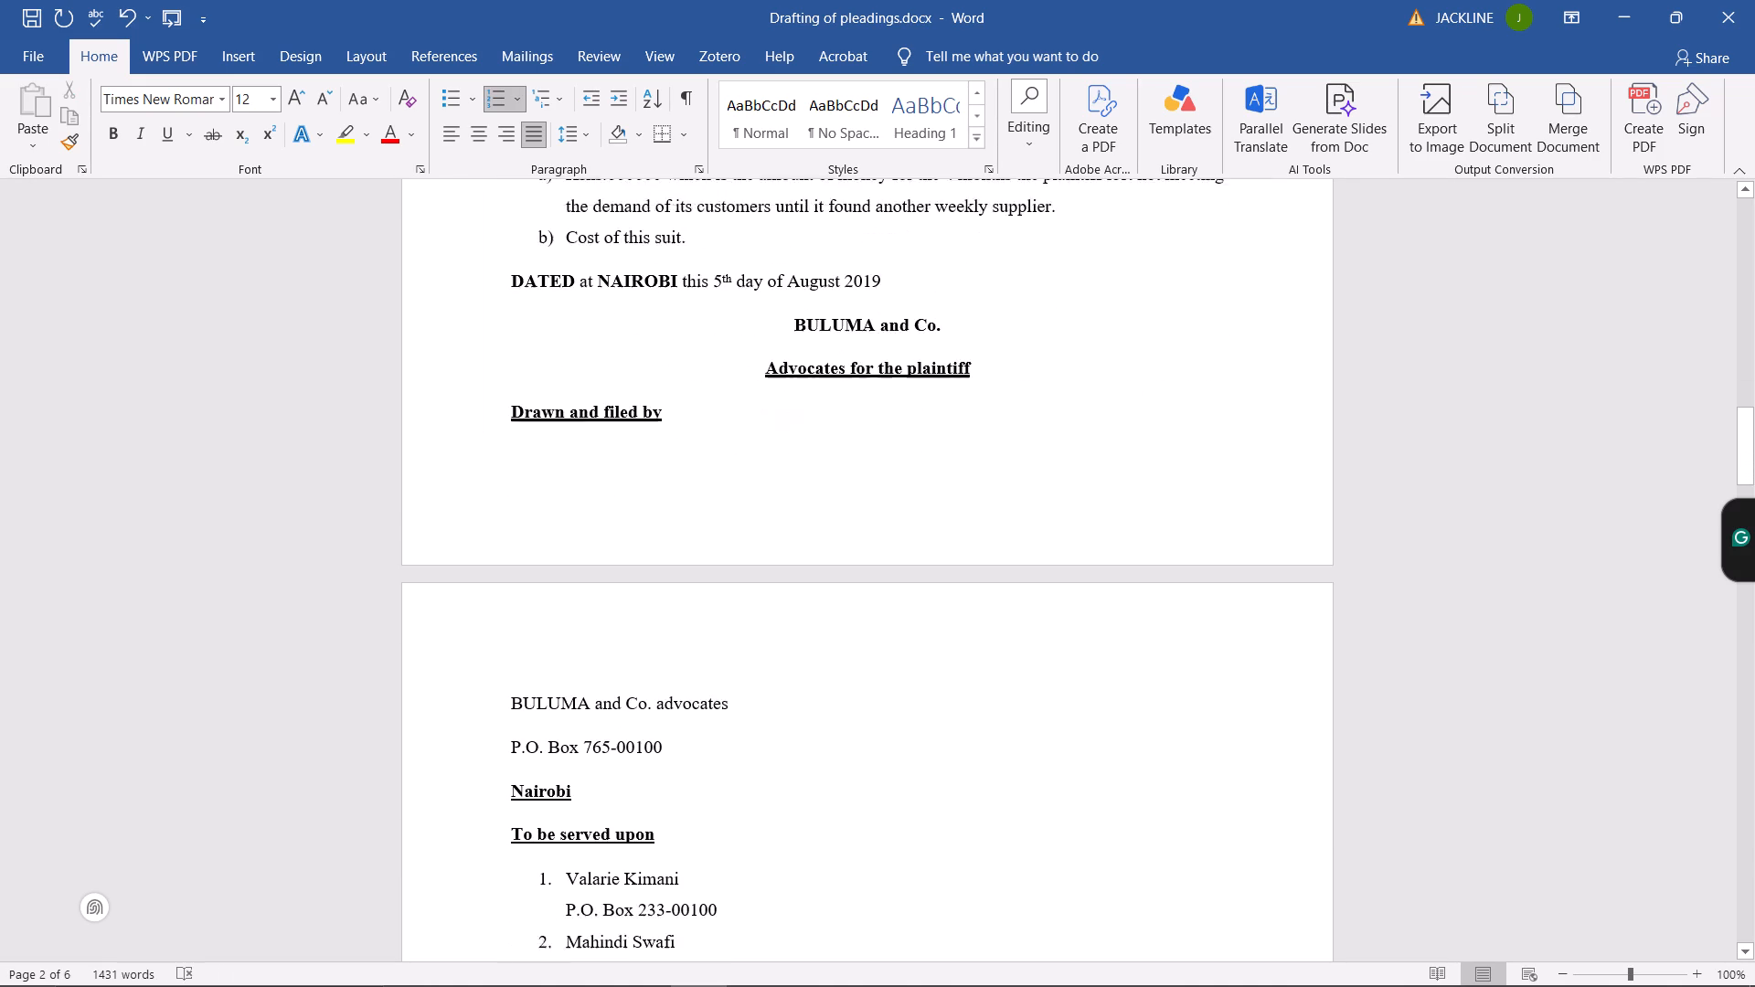
scroll(639, 463, "down", 5)
scroll(724, 293, "down", 5)
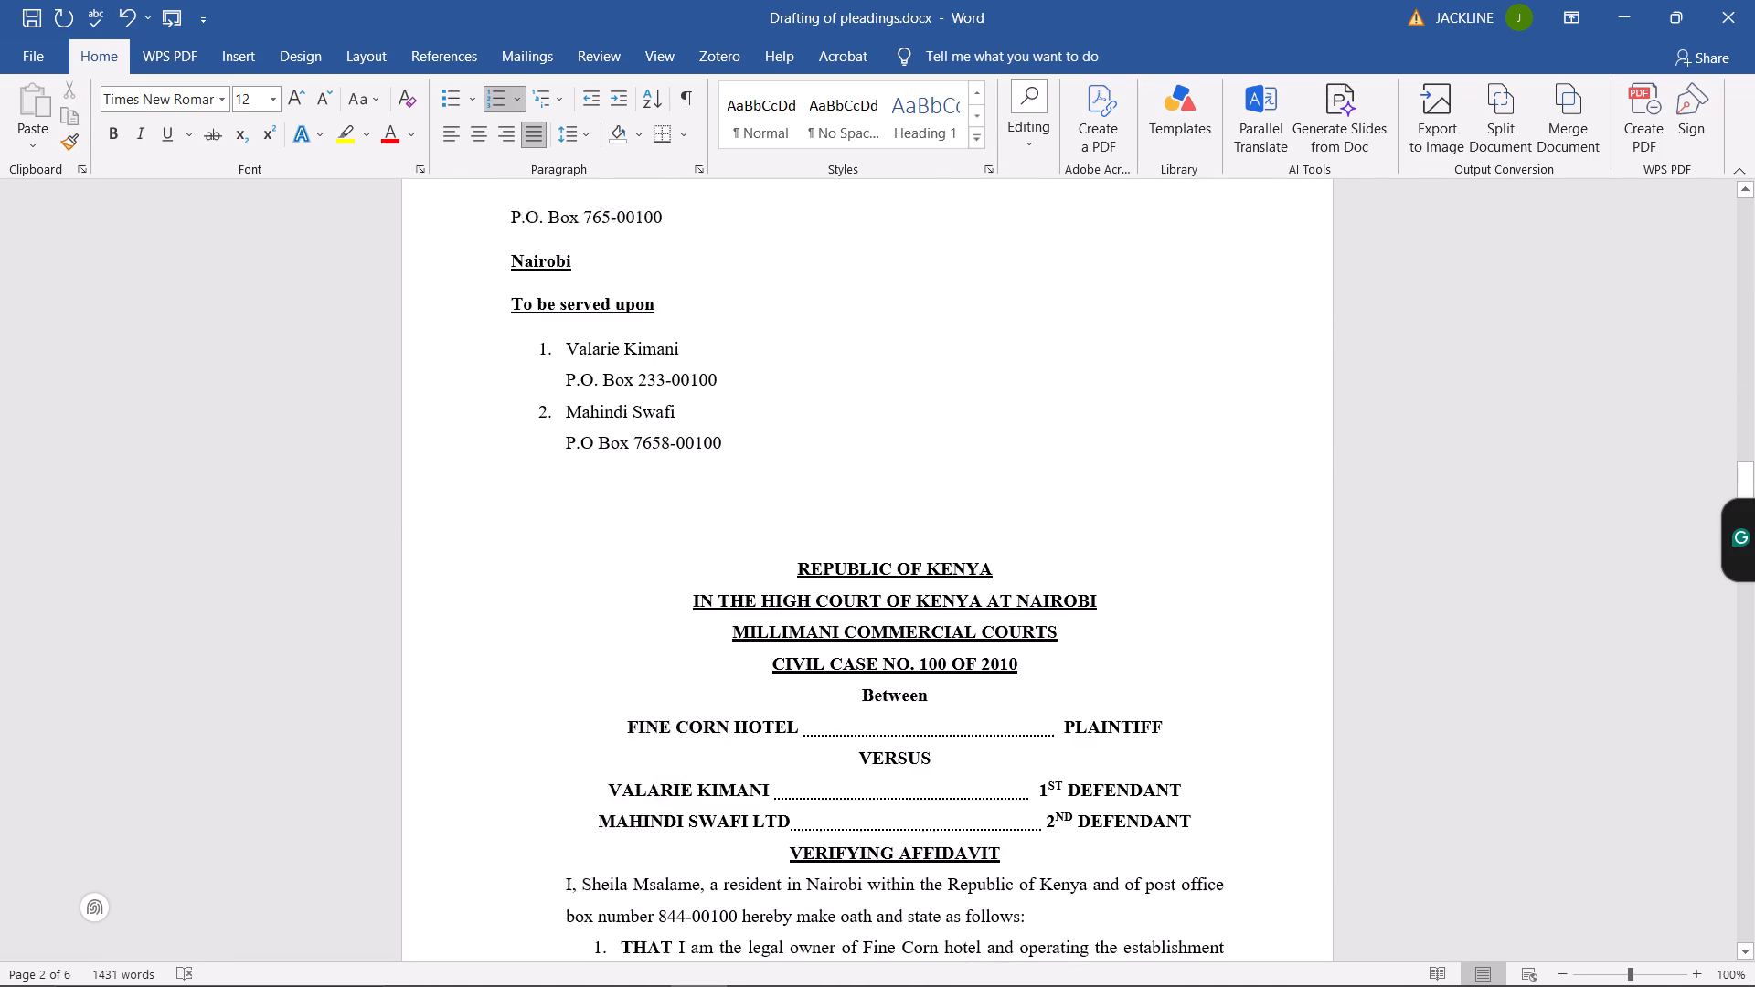
scroll(721, 311, "down", 15)
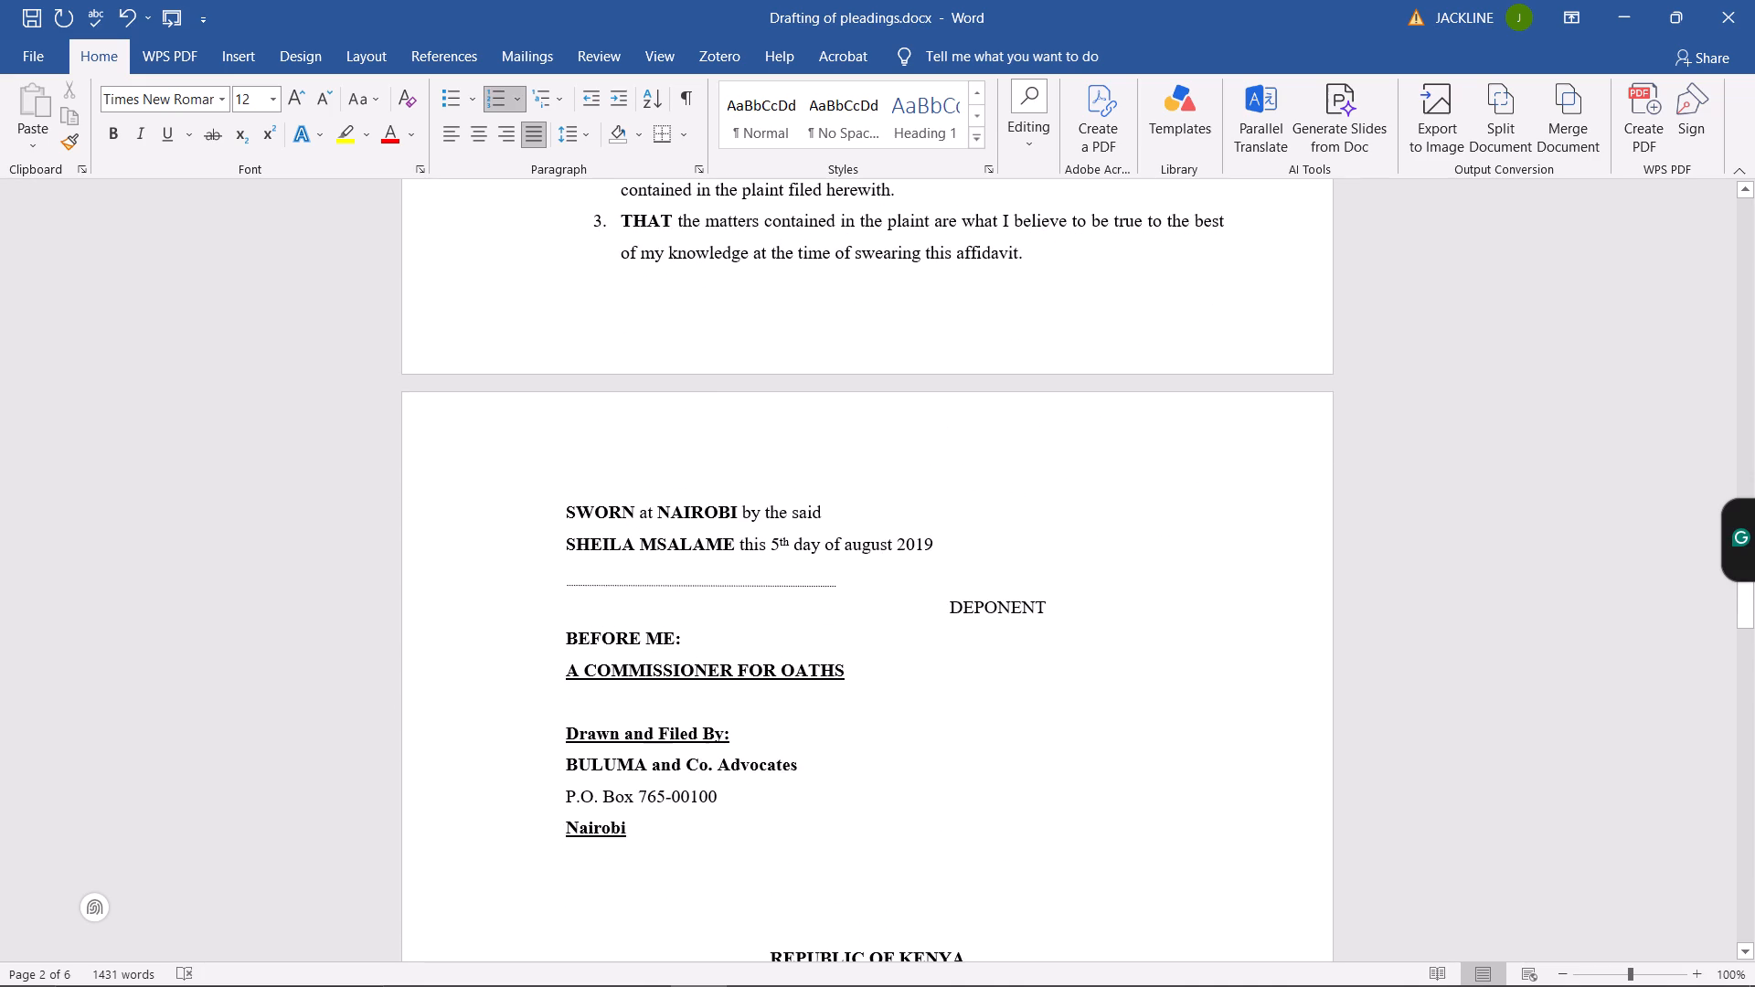
scroll(721, 311, "up", 4)
scroll(721, 311, "down", 14)
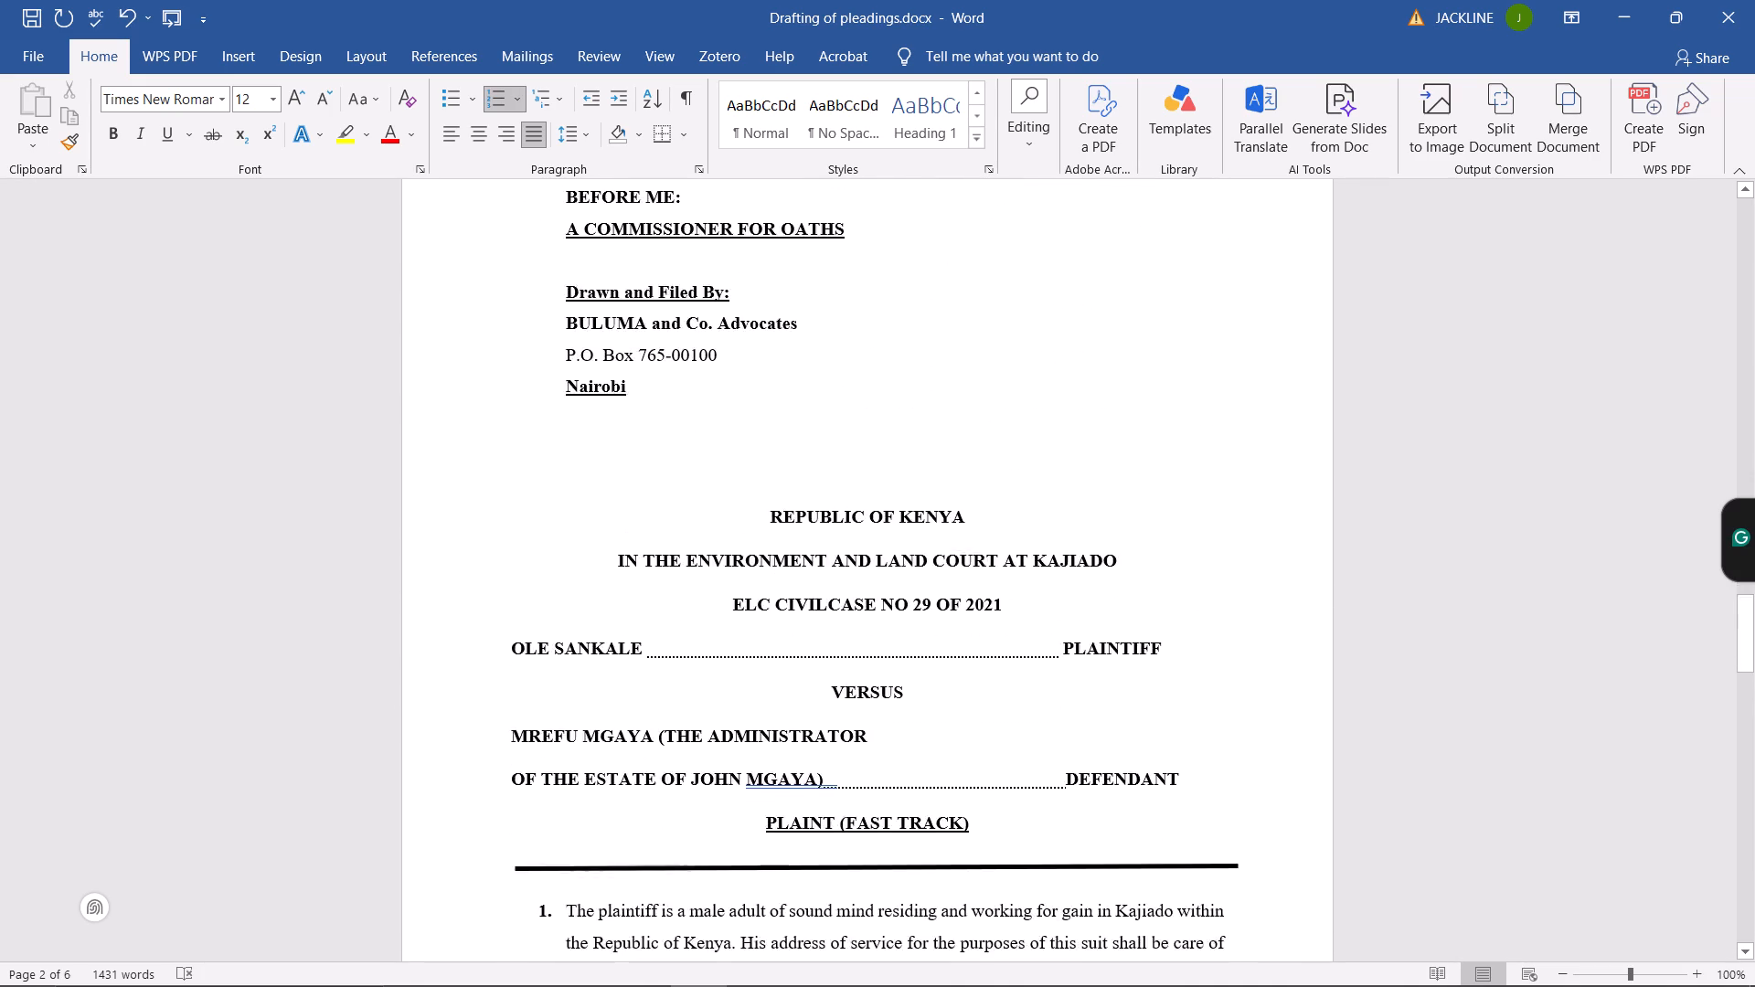
scroll(713, 313, "down", 15)
scroll(707, 317, "down", 12)
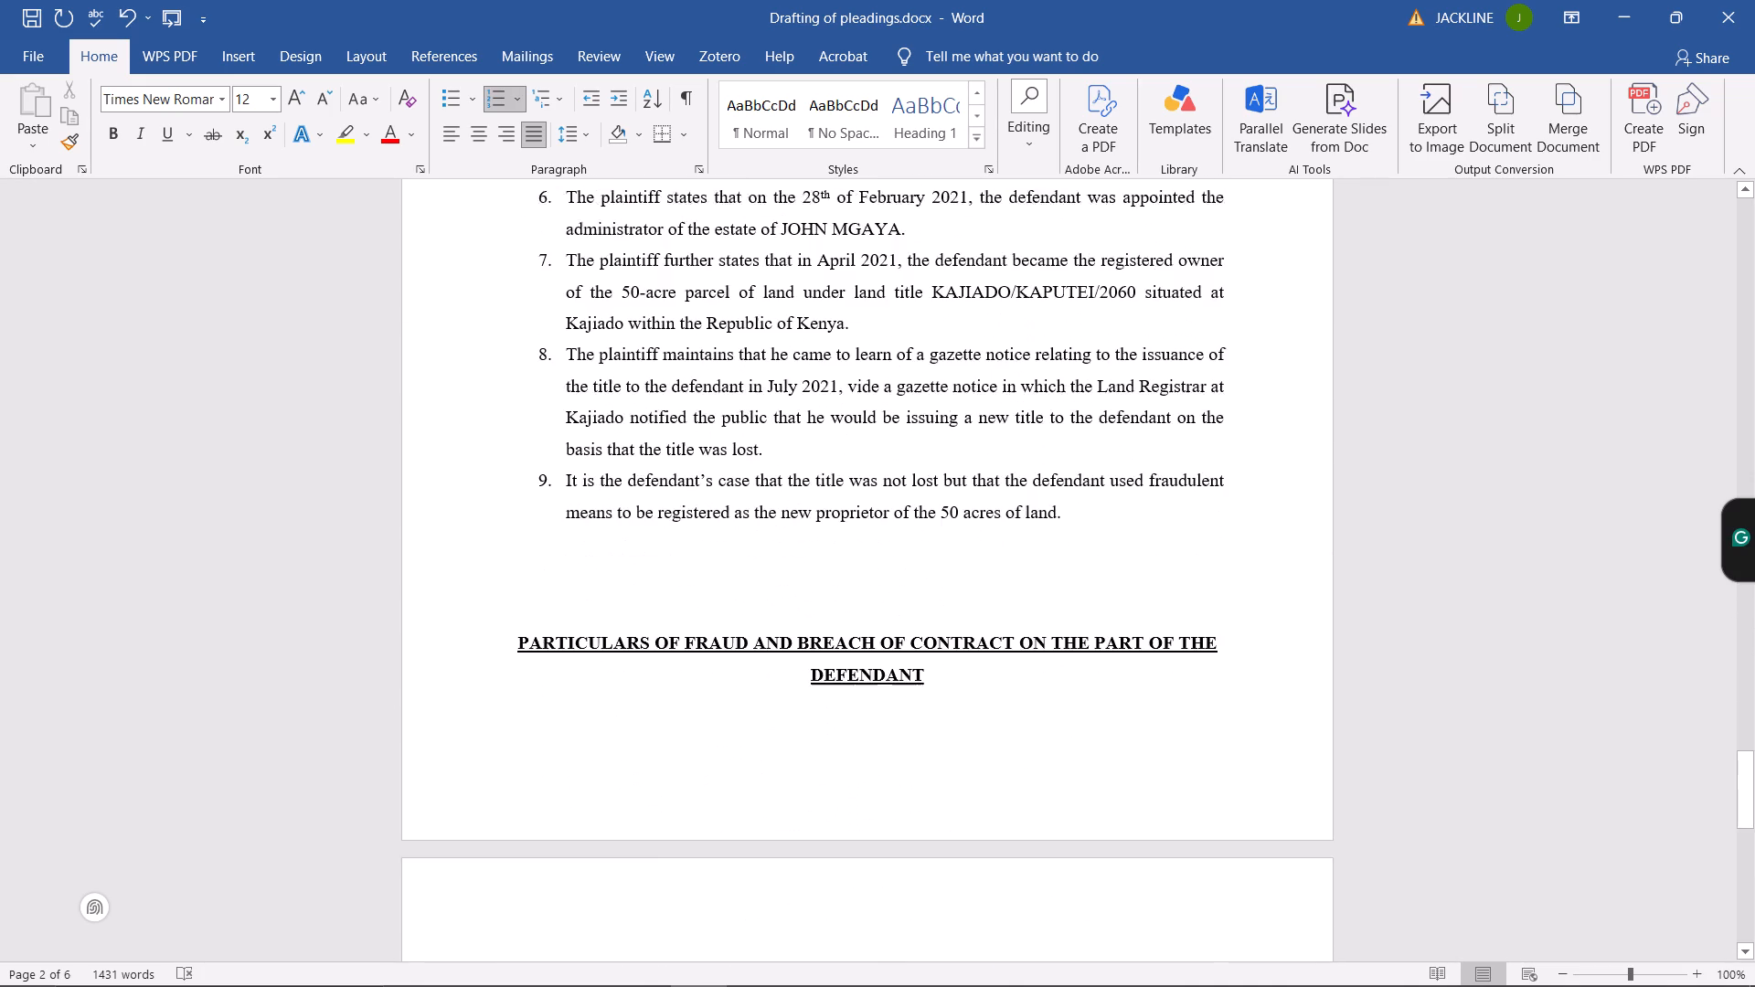
scroll(707, 317, "down", 10)
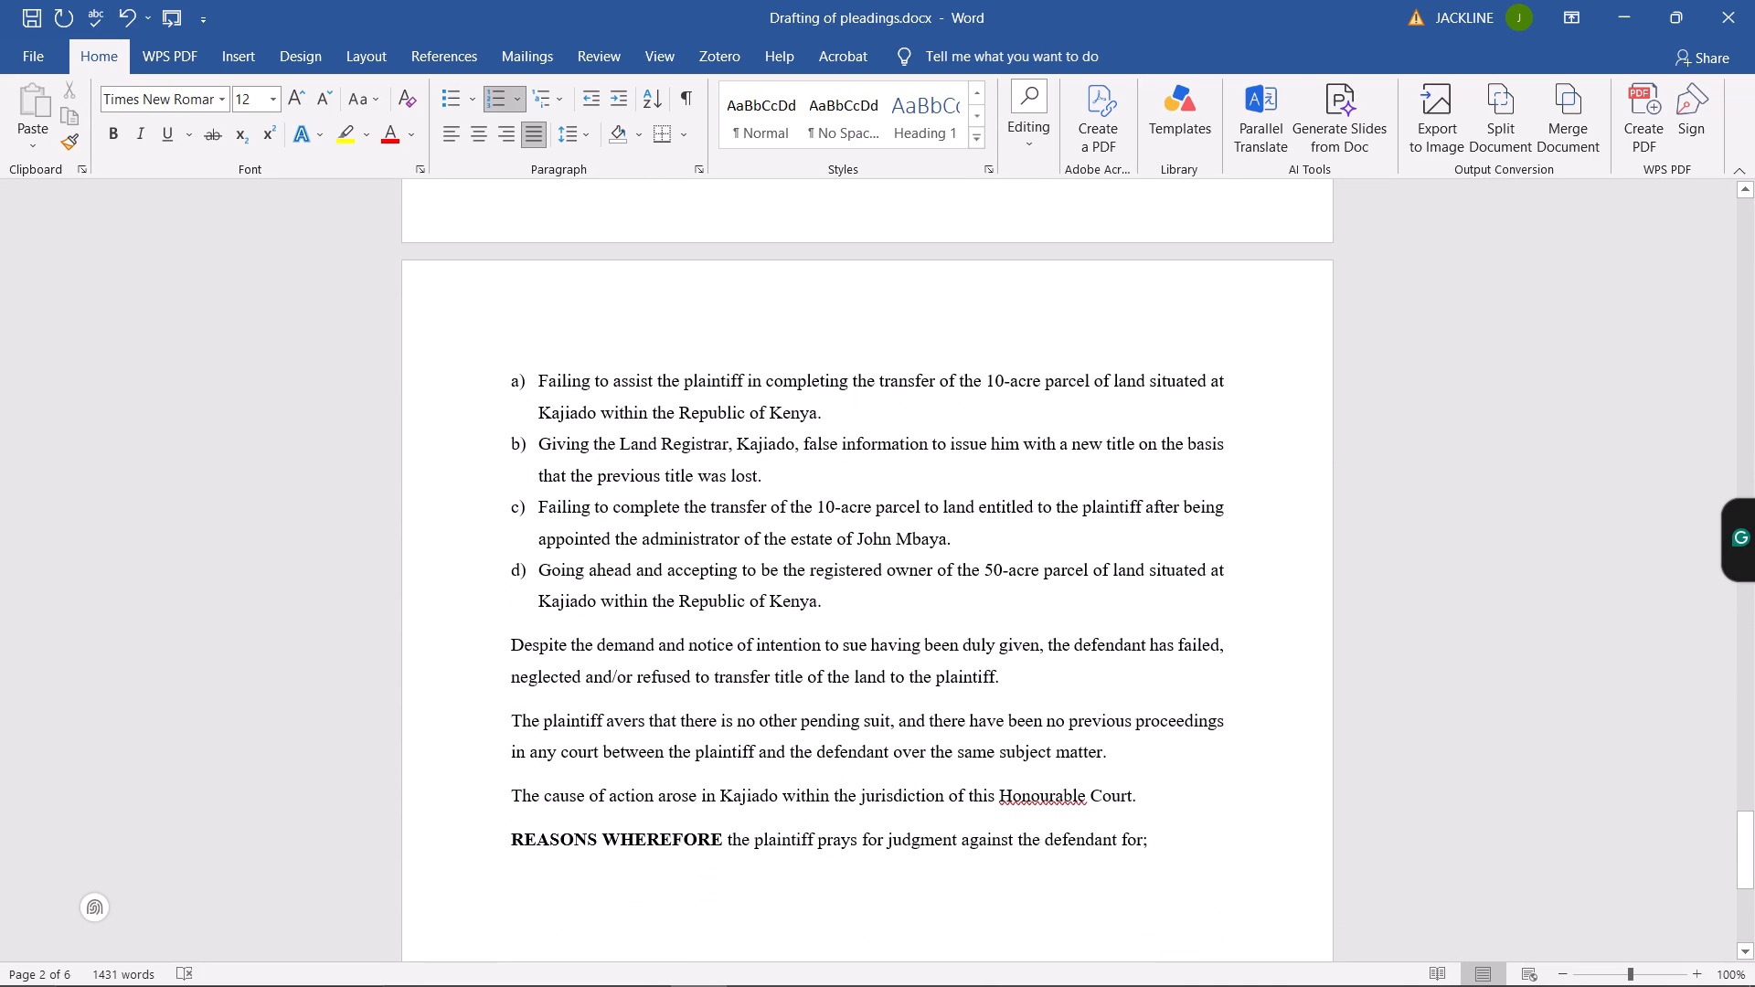
scroll(707, 317, "down", 4)
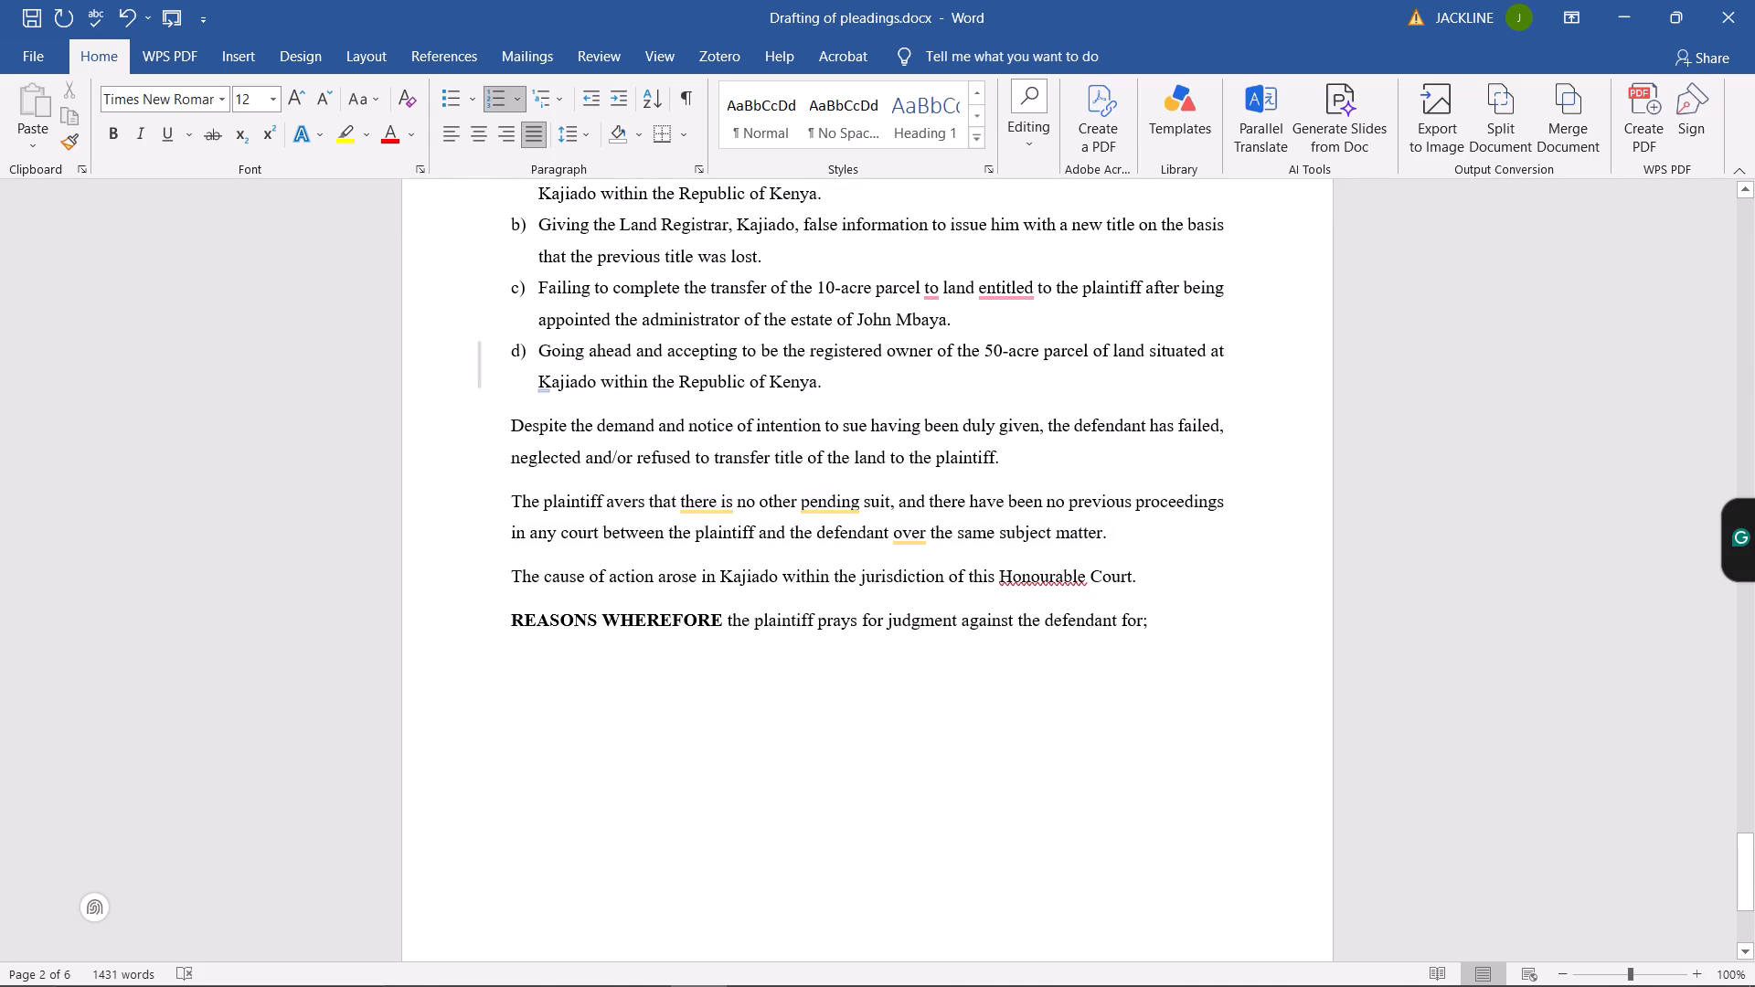
Correct the flagged wording in particular c) by deleting "entitled" and changing "parcel to land" to "parcel of land".
left_click_drag(504, 413, 518, 431)
left_click_drag(518, 431, 543, 462)
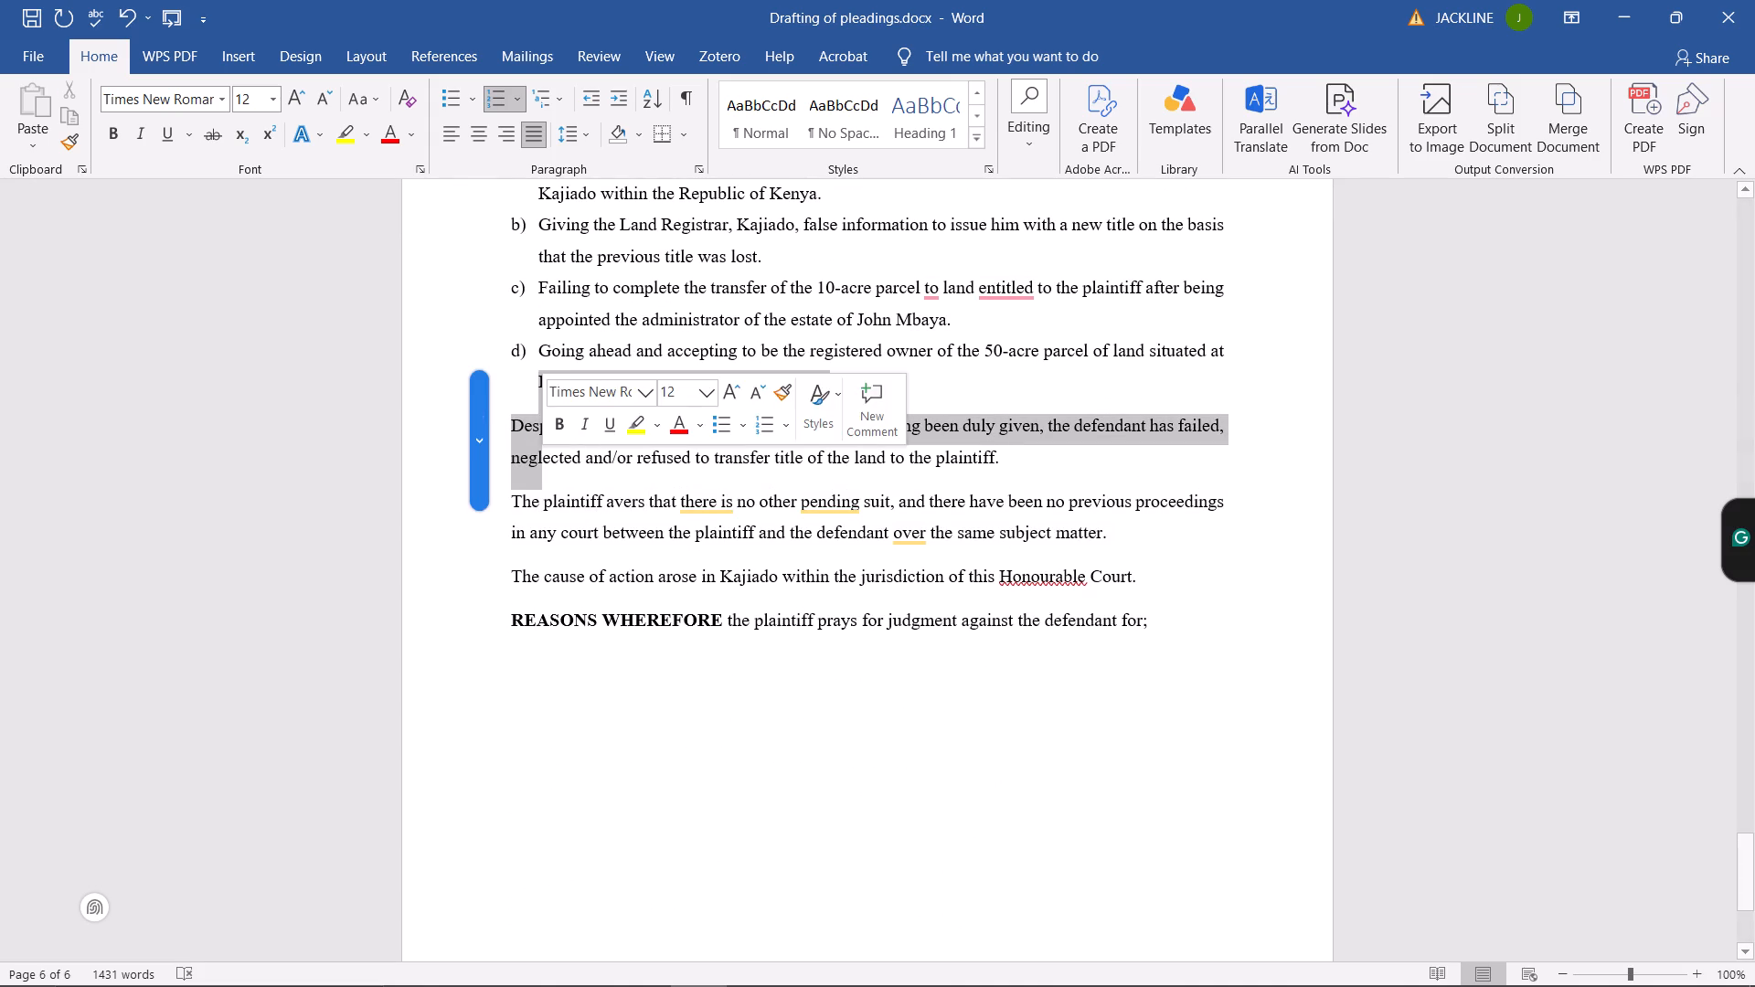
left_click(1006, 385)
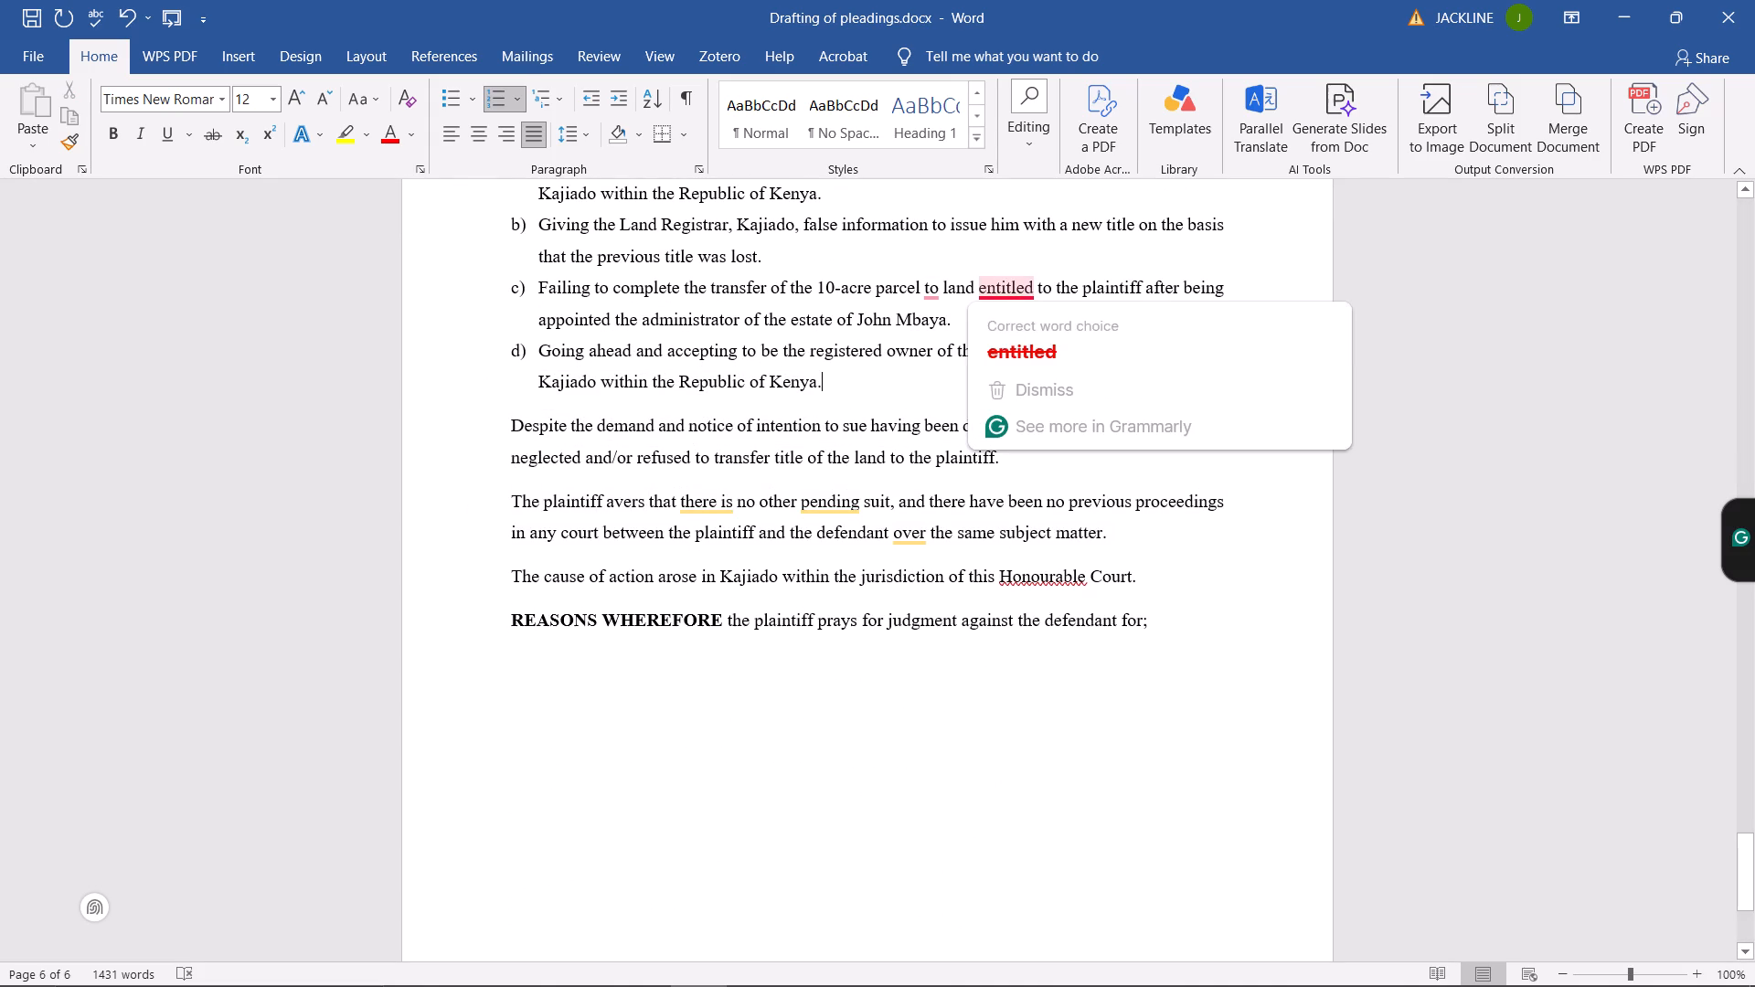
left_click(1025, 344)
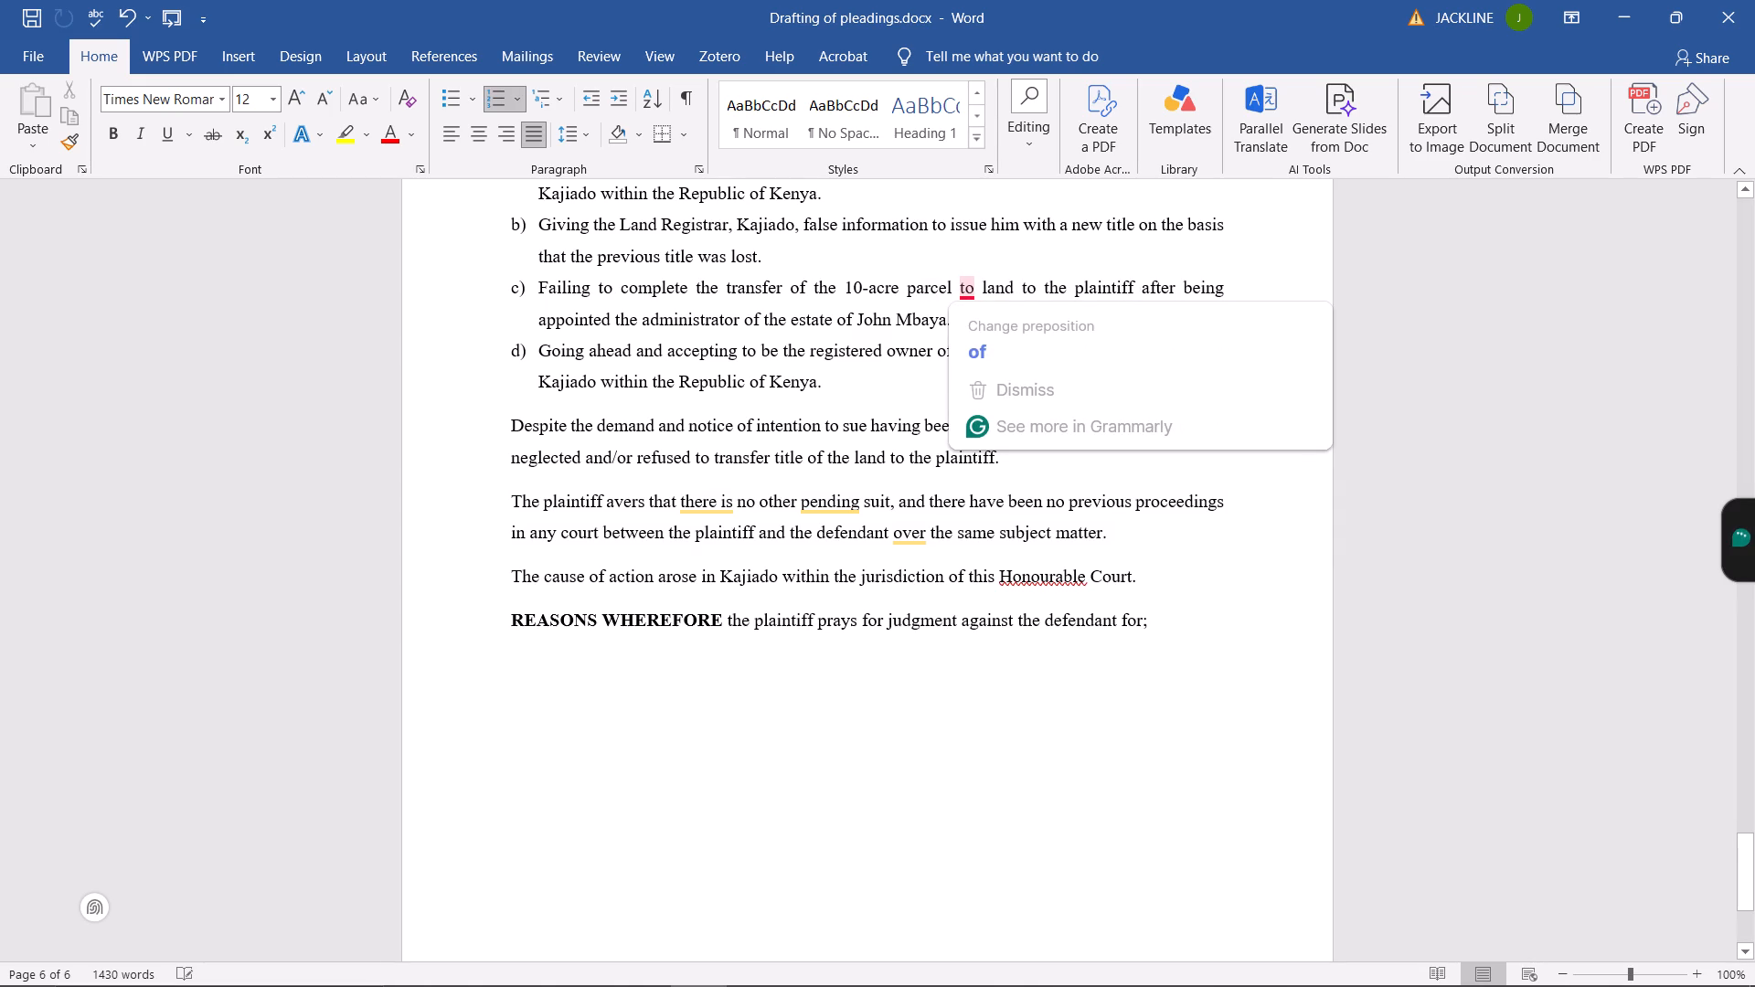
left_click(1028, 360)
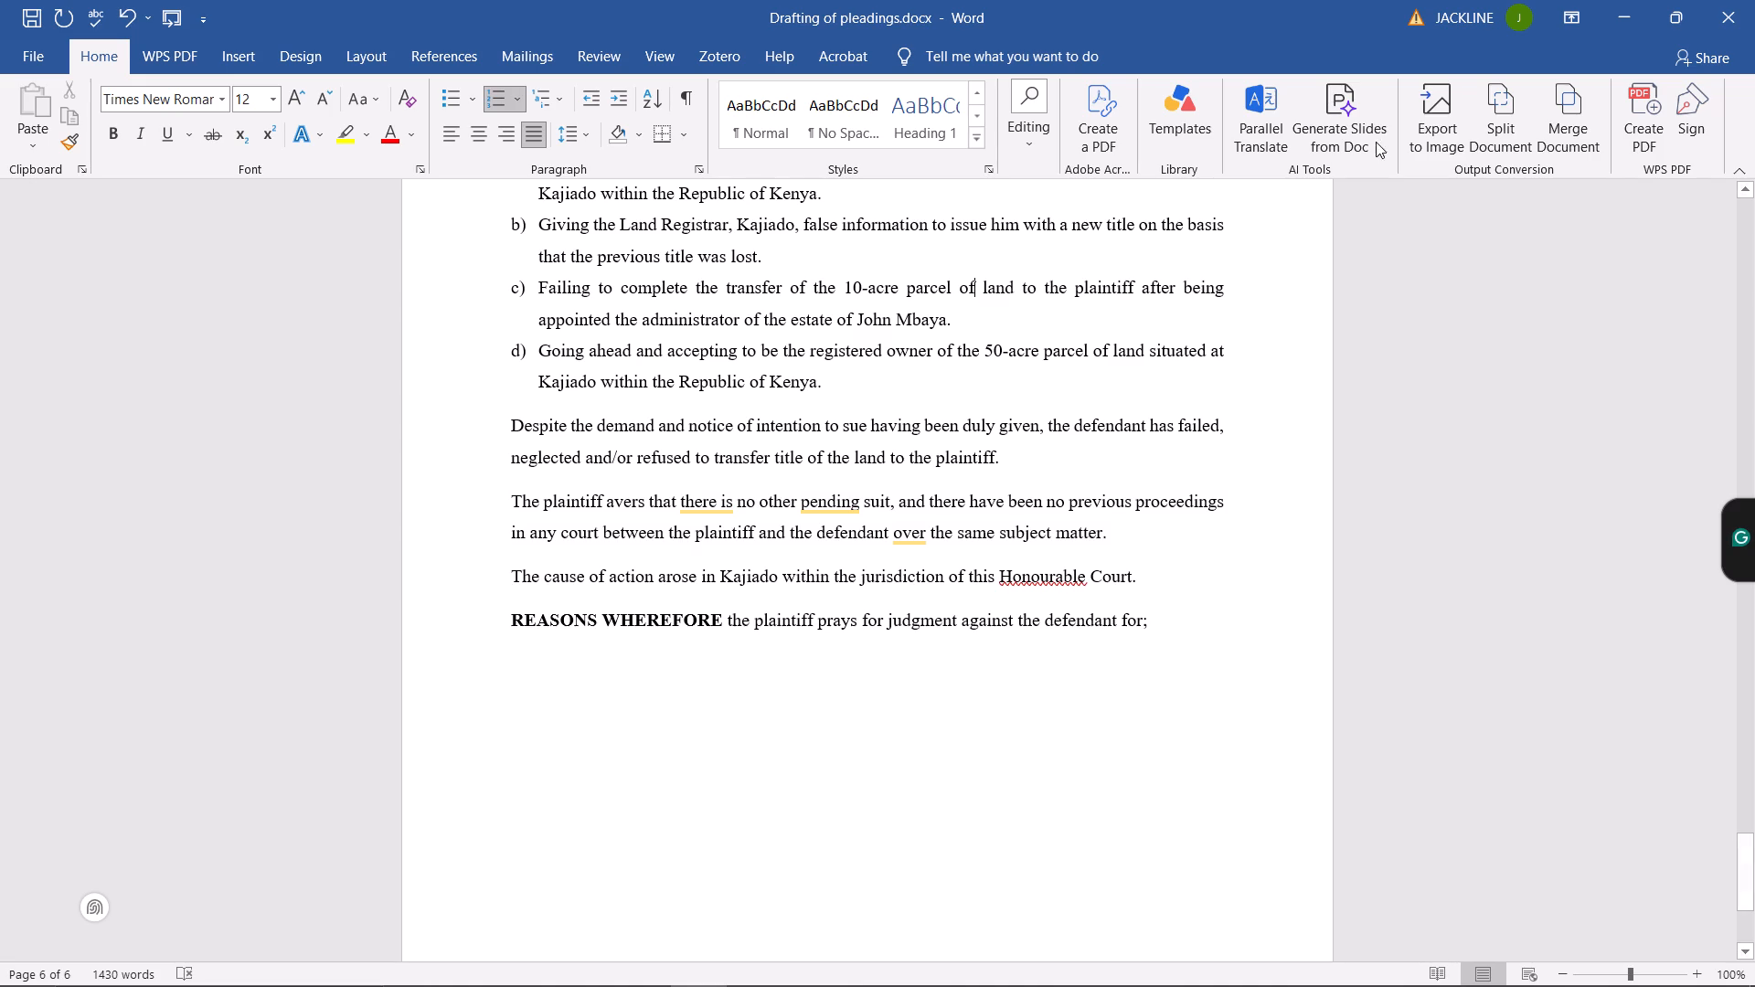
Number the three paragraphs after the lettered particulars in the 1. 2. 3. style, continuing the earlier list as 10 to 12.
scroll(1019, 451, "up", 12)
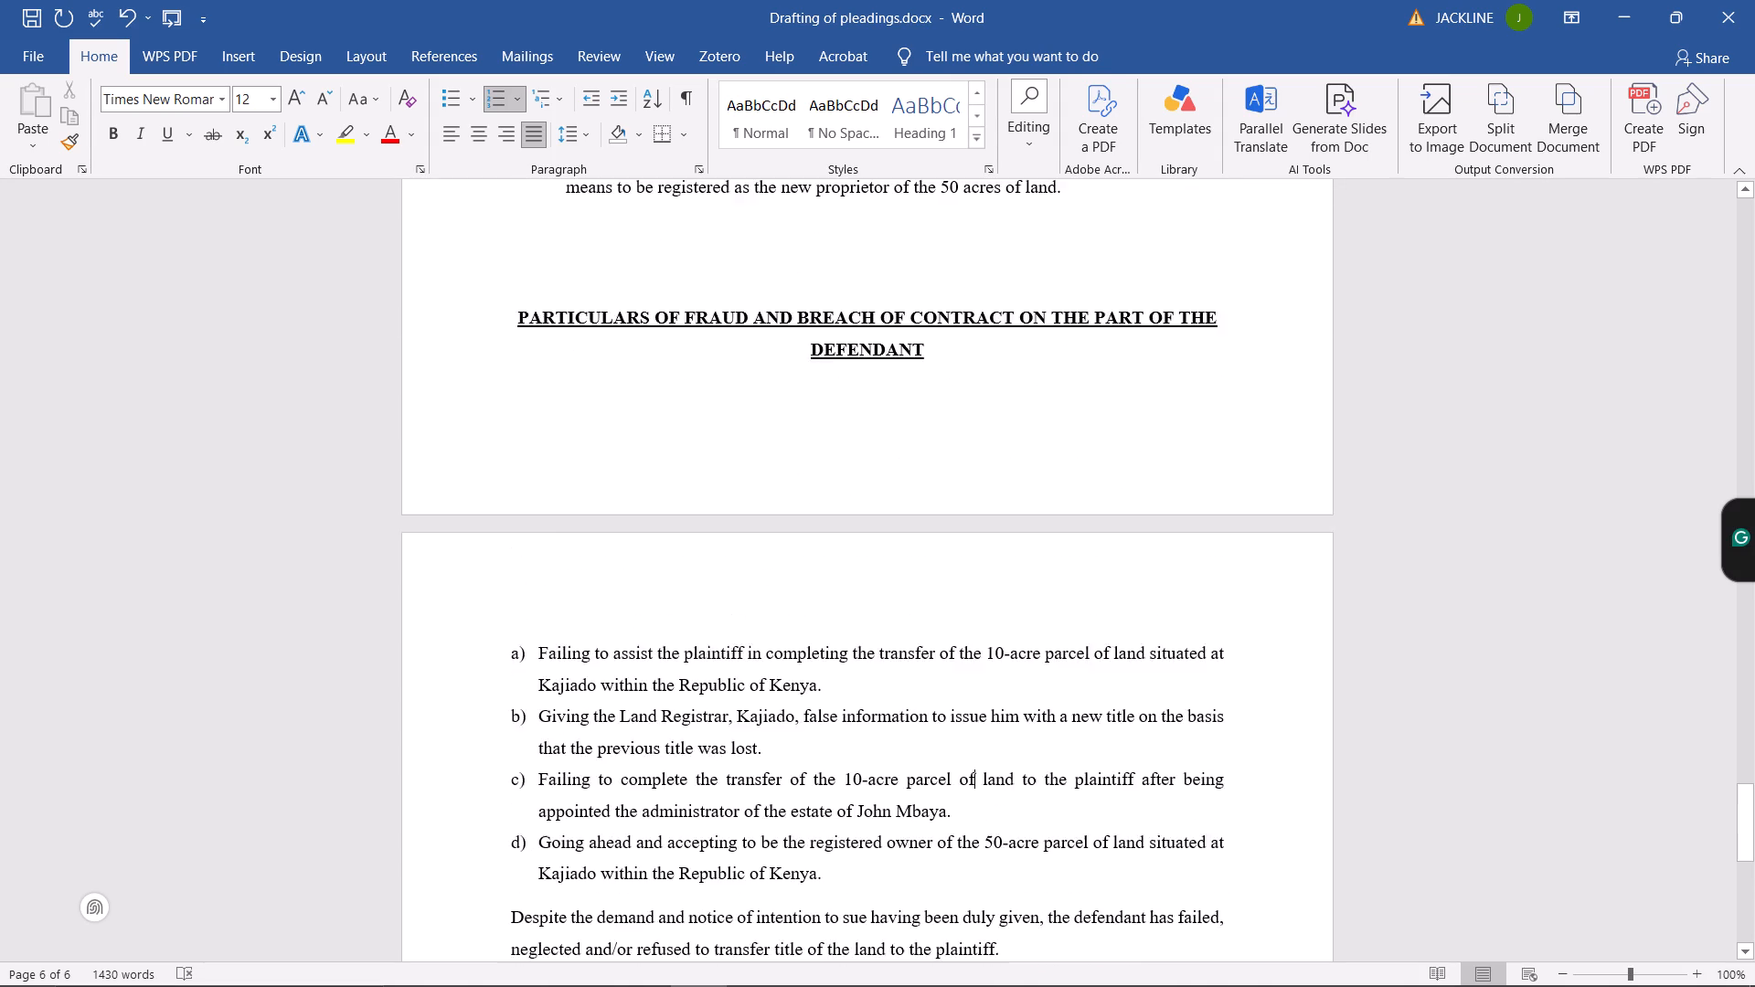
scroll(1065, 390, "down", 12)
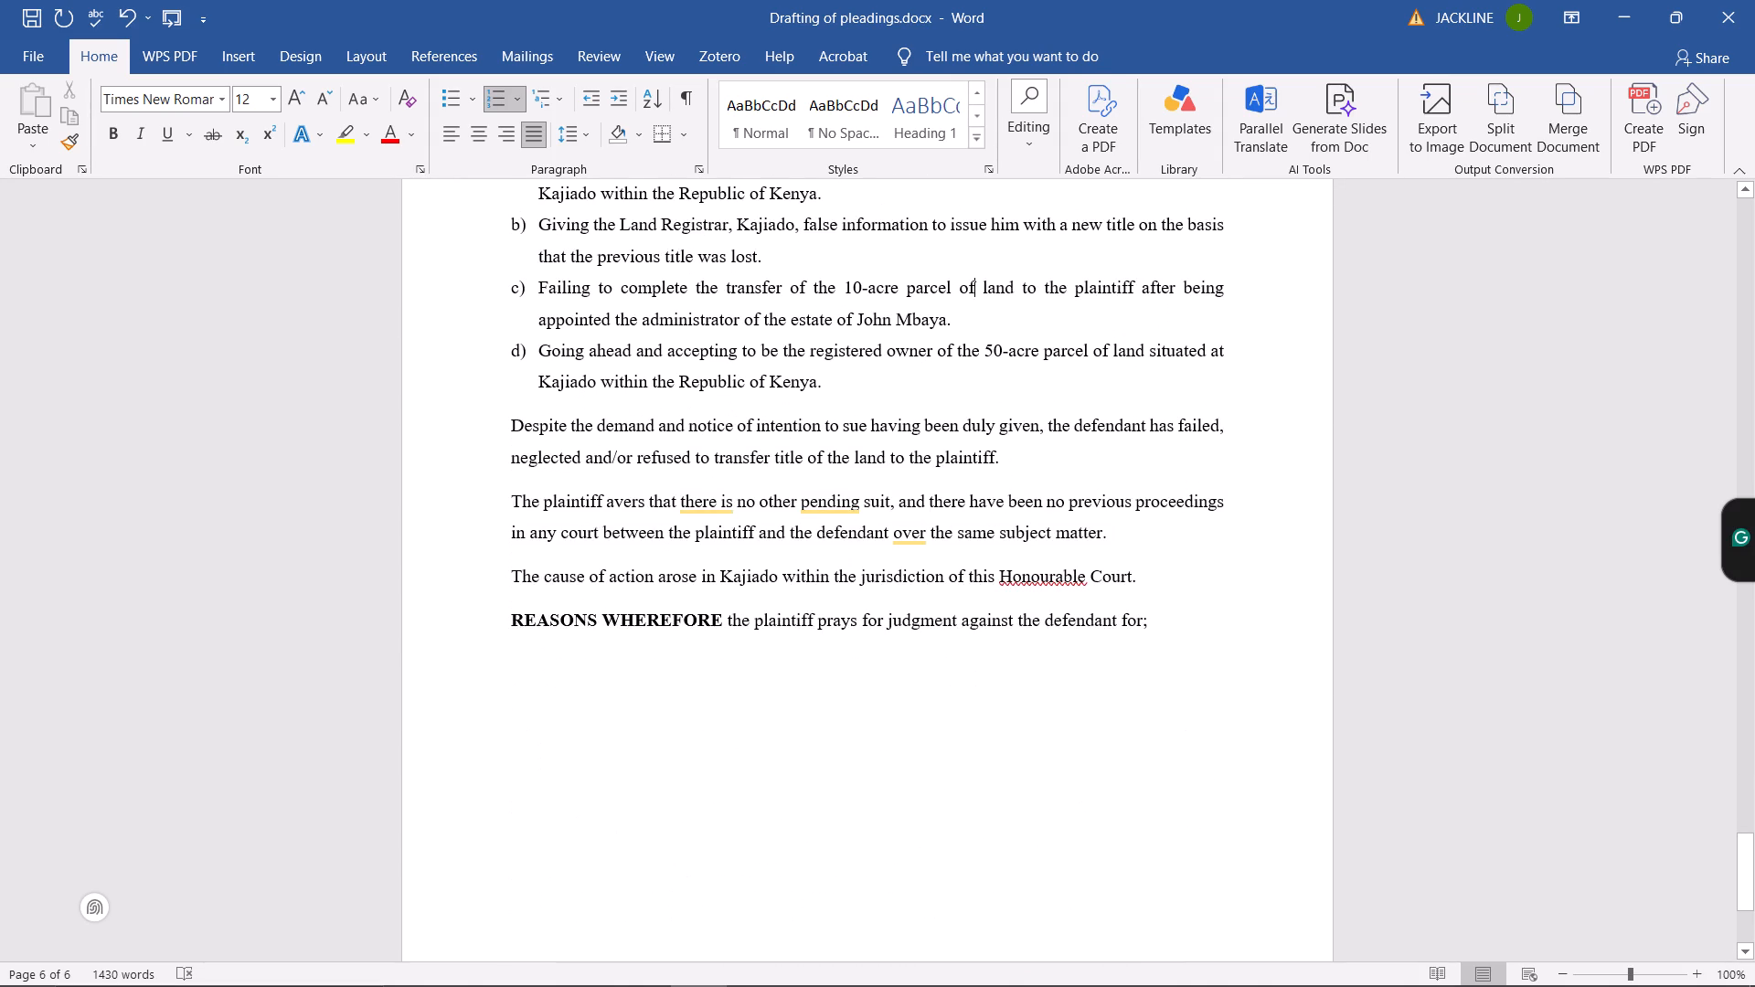
left_click_drag(1153, 572, 1021, 552)
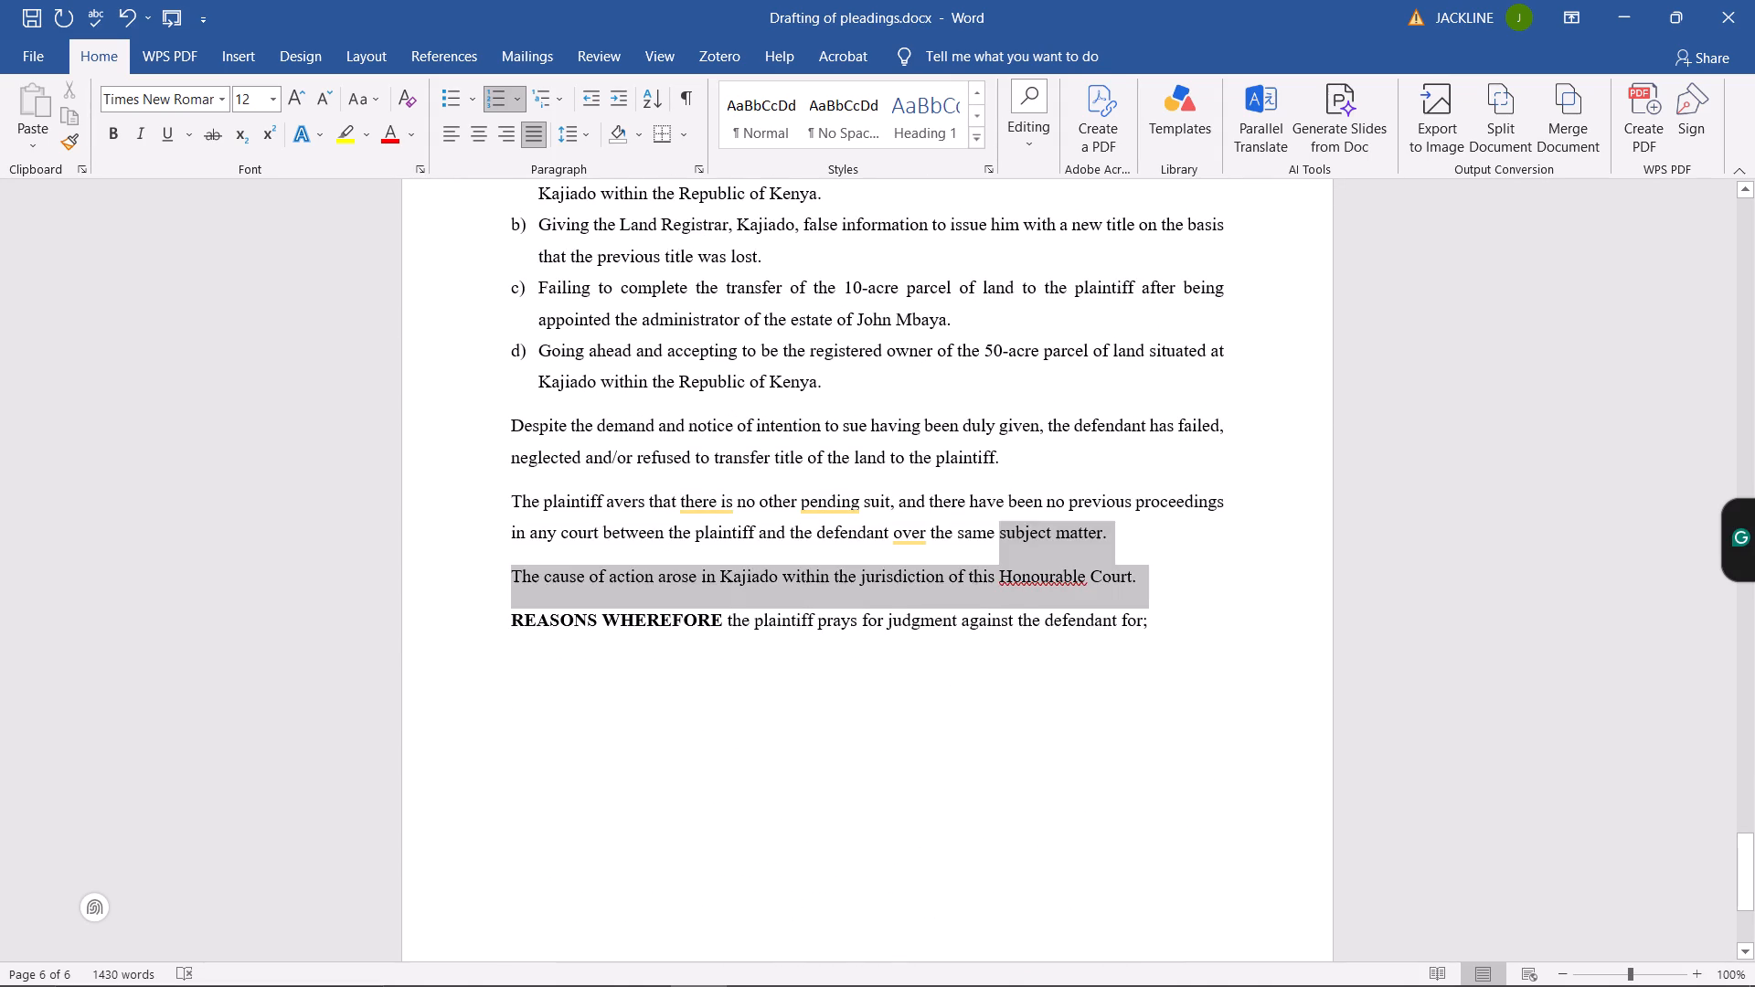
left_click_drag(1021, 552, 522, 419)
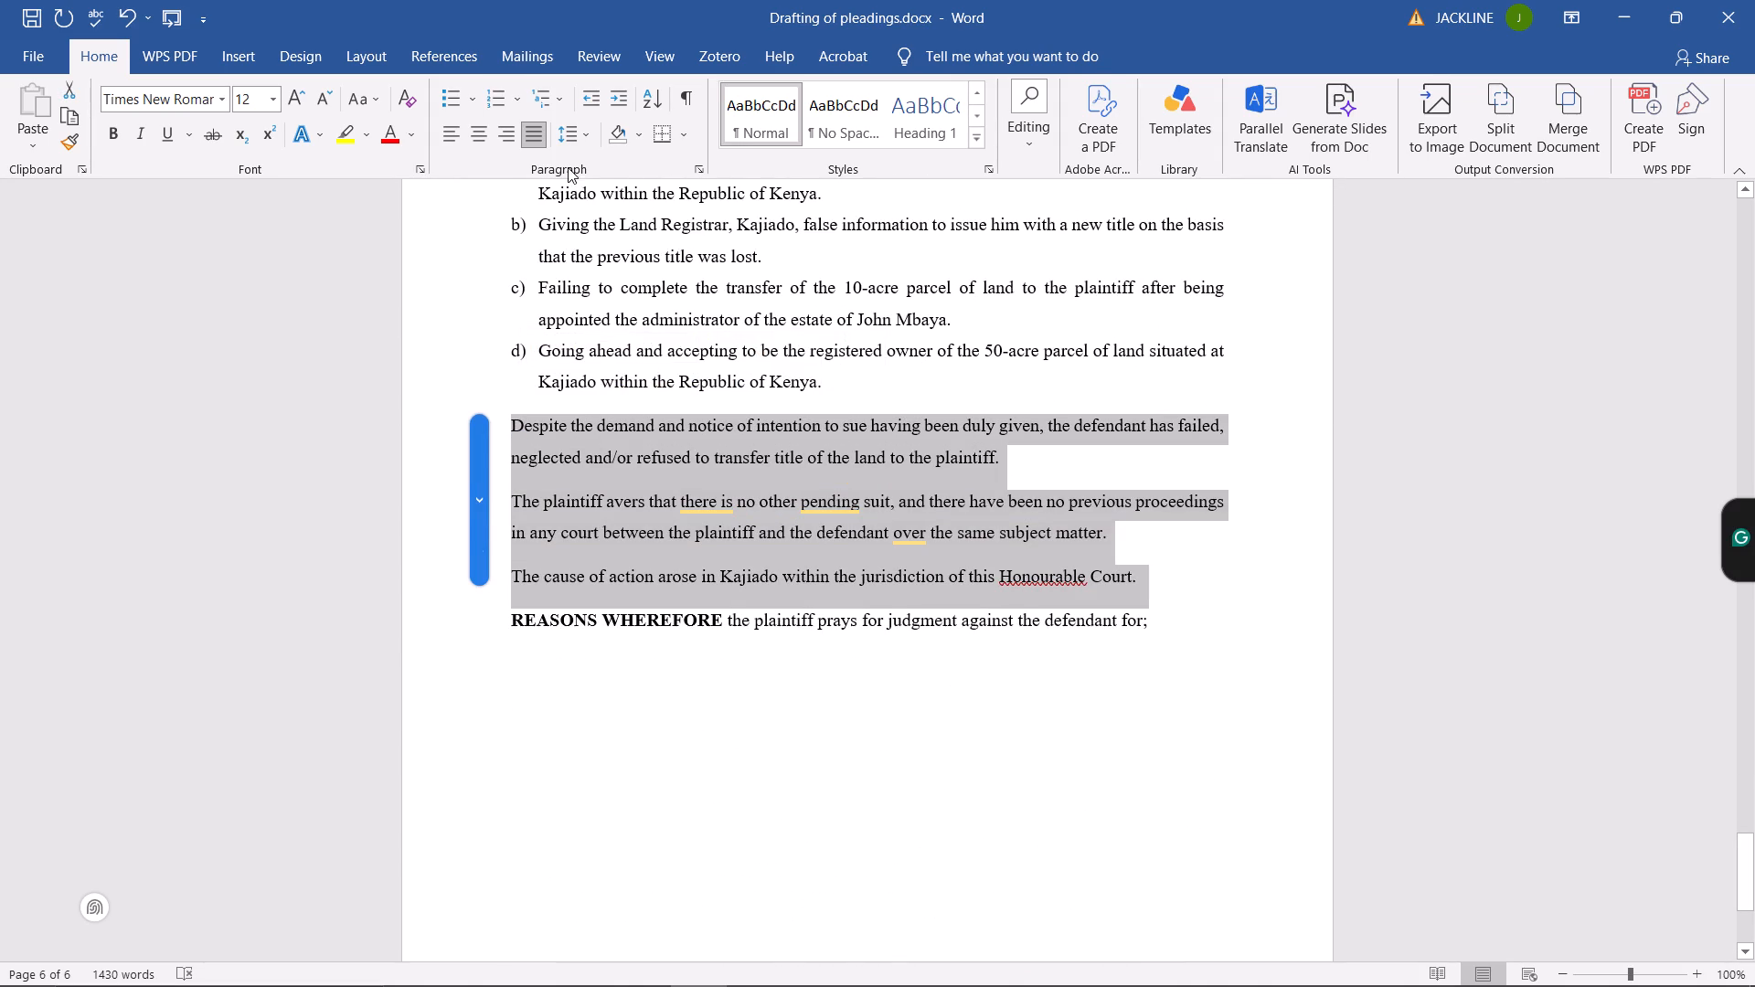
left_click(511, 100)
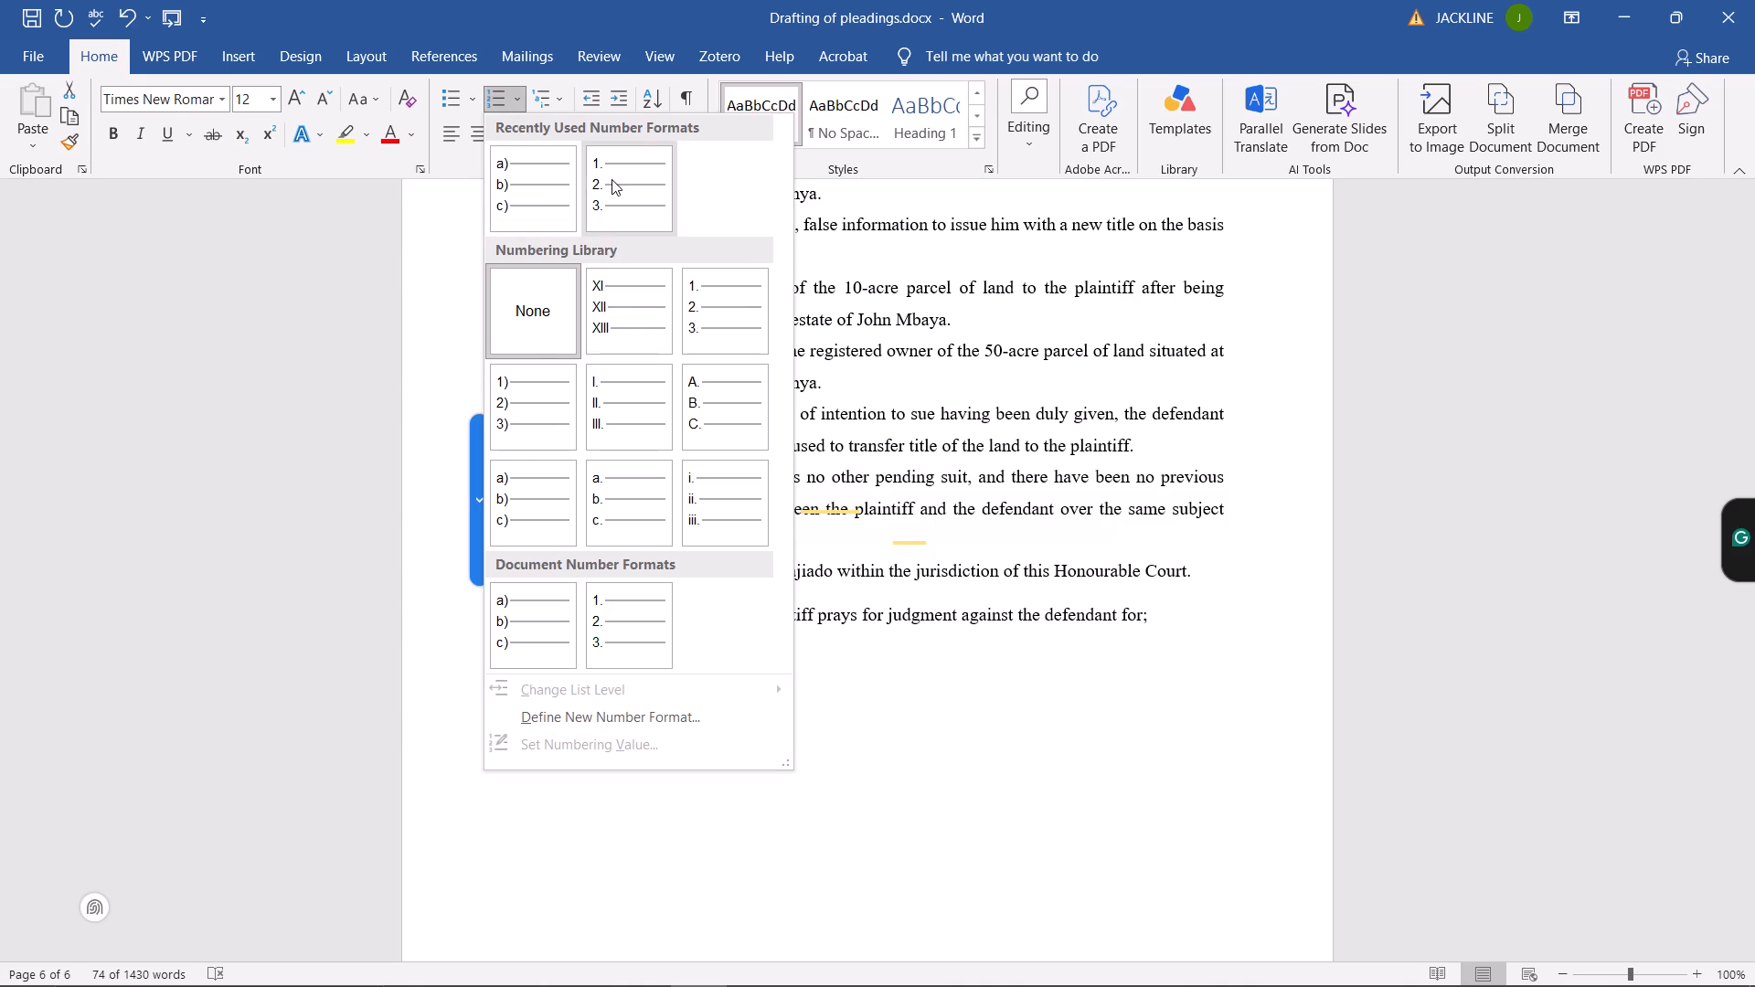
left_click(612, 179)
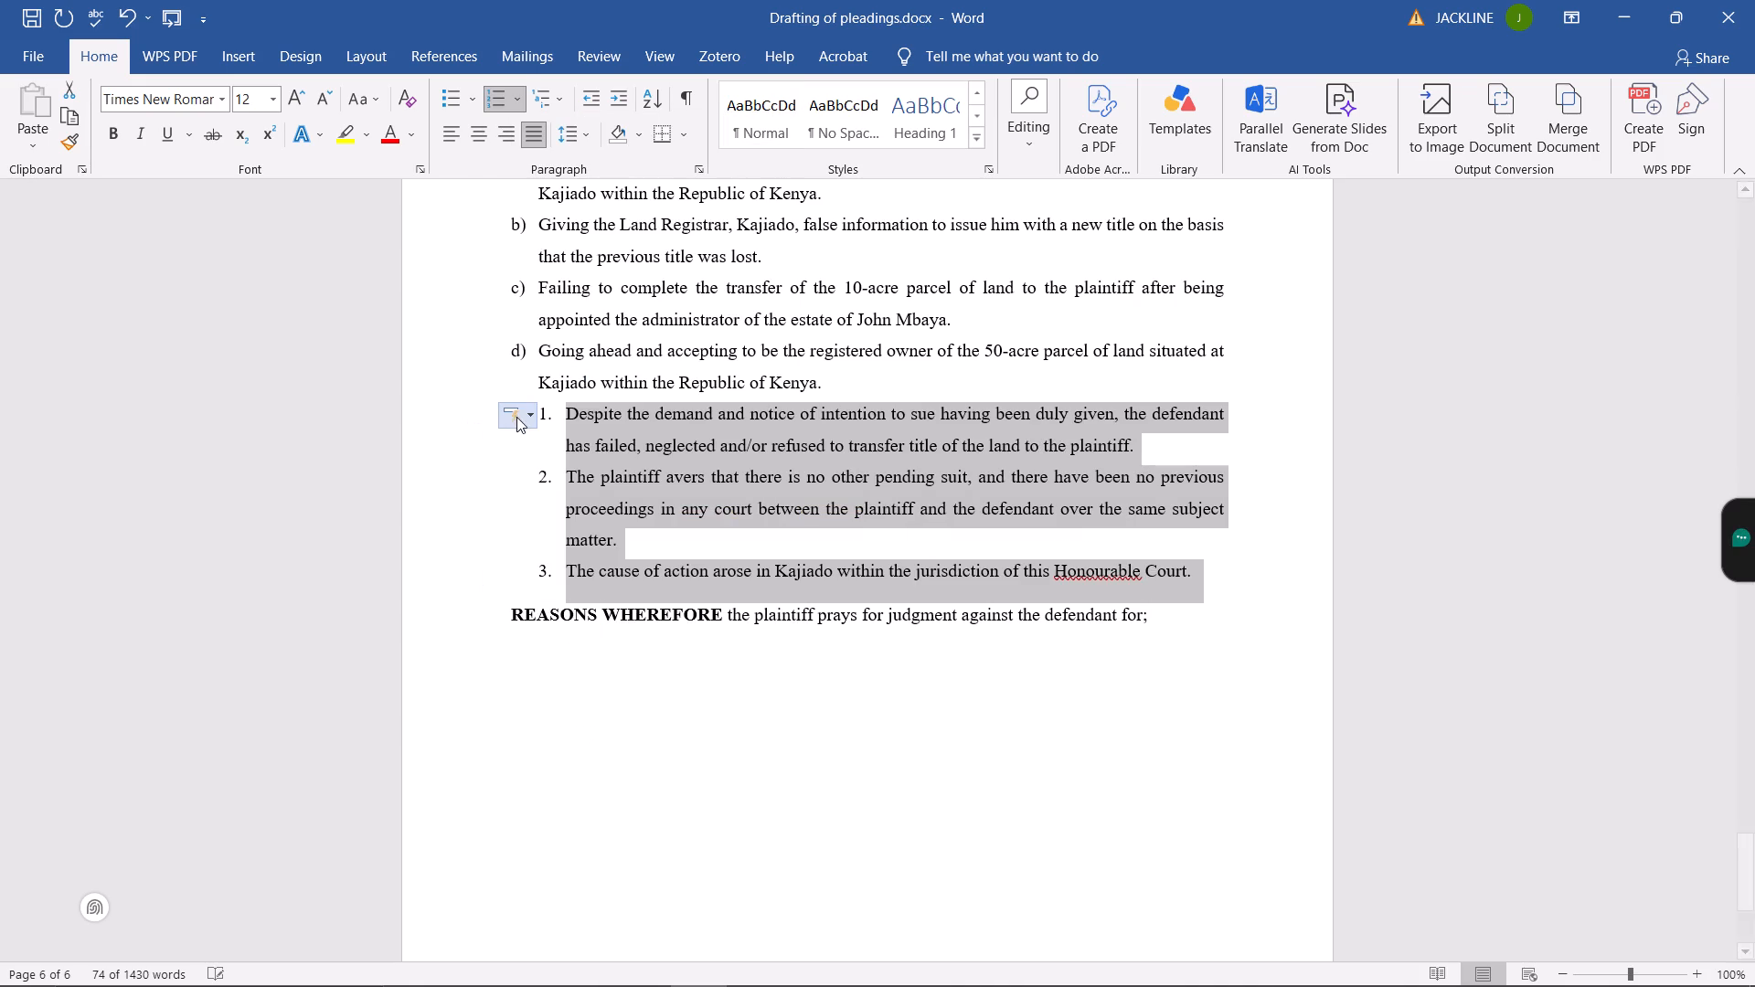
left_click(528, 419)
left_click(573, 444)
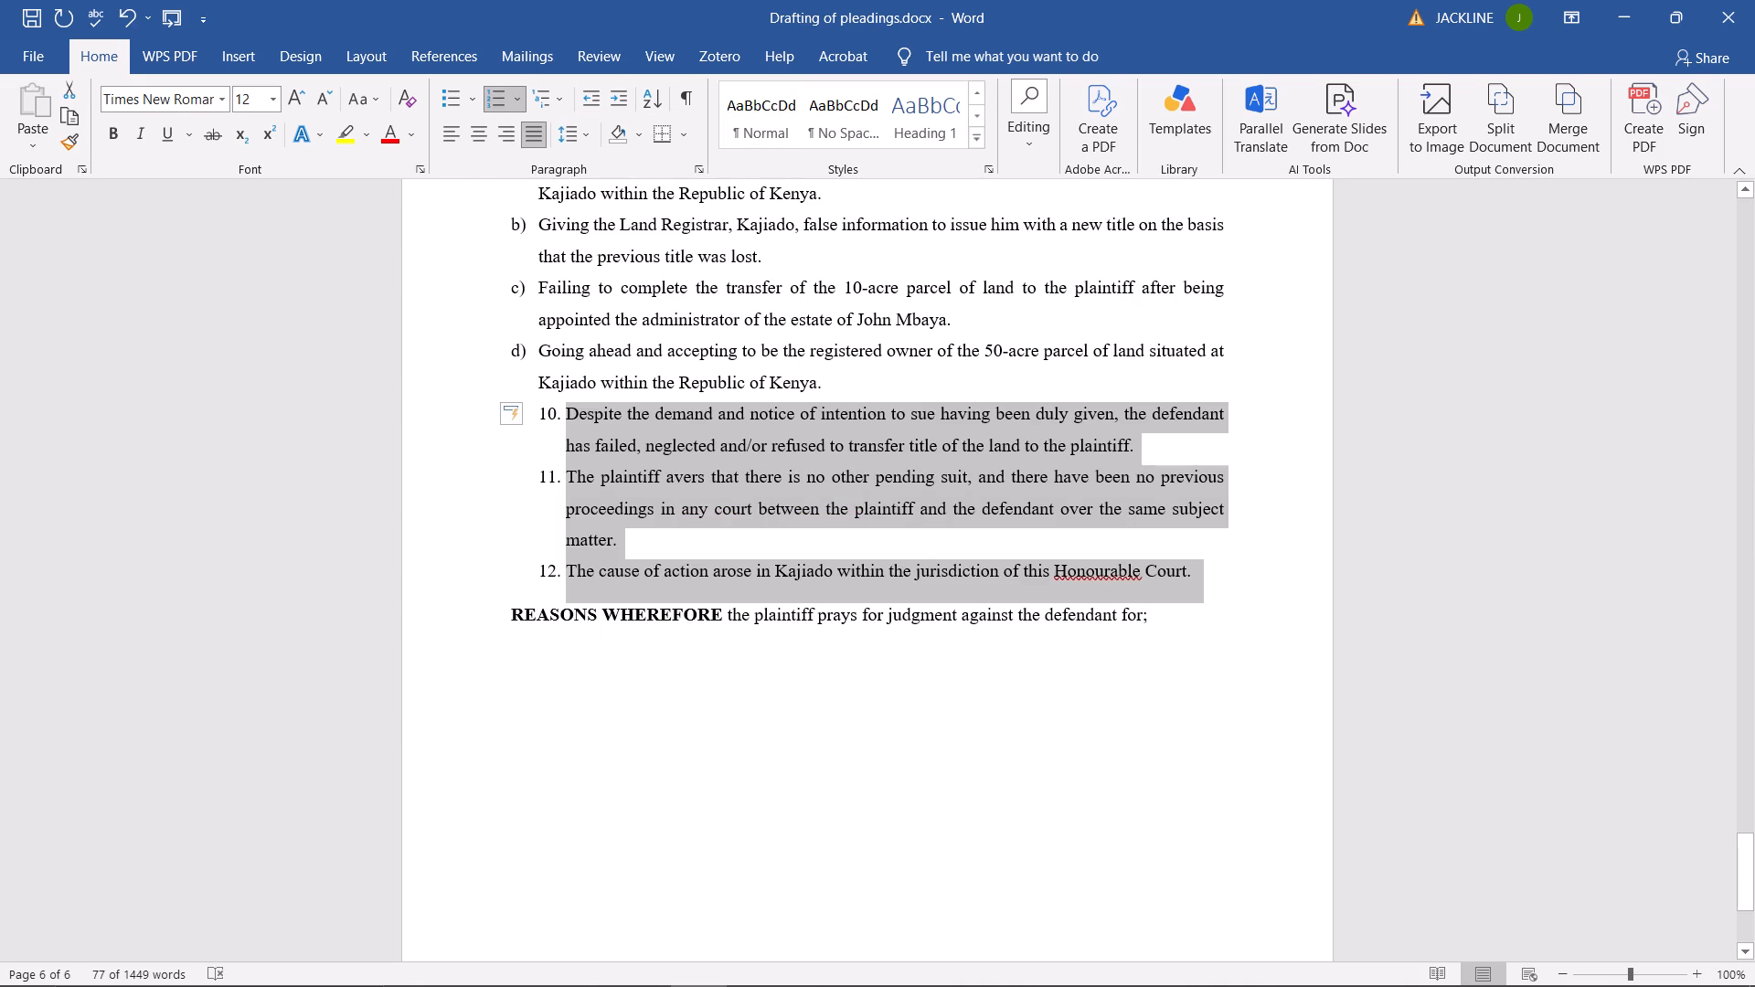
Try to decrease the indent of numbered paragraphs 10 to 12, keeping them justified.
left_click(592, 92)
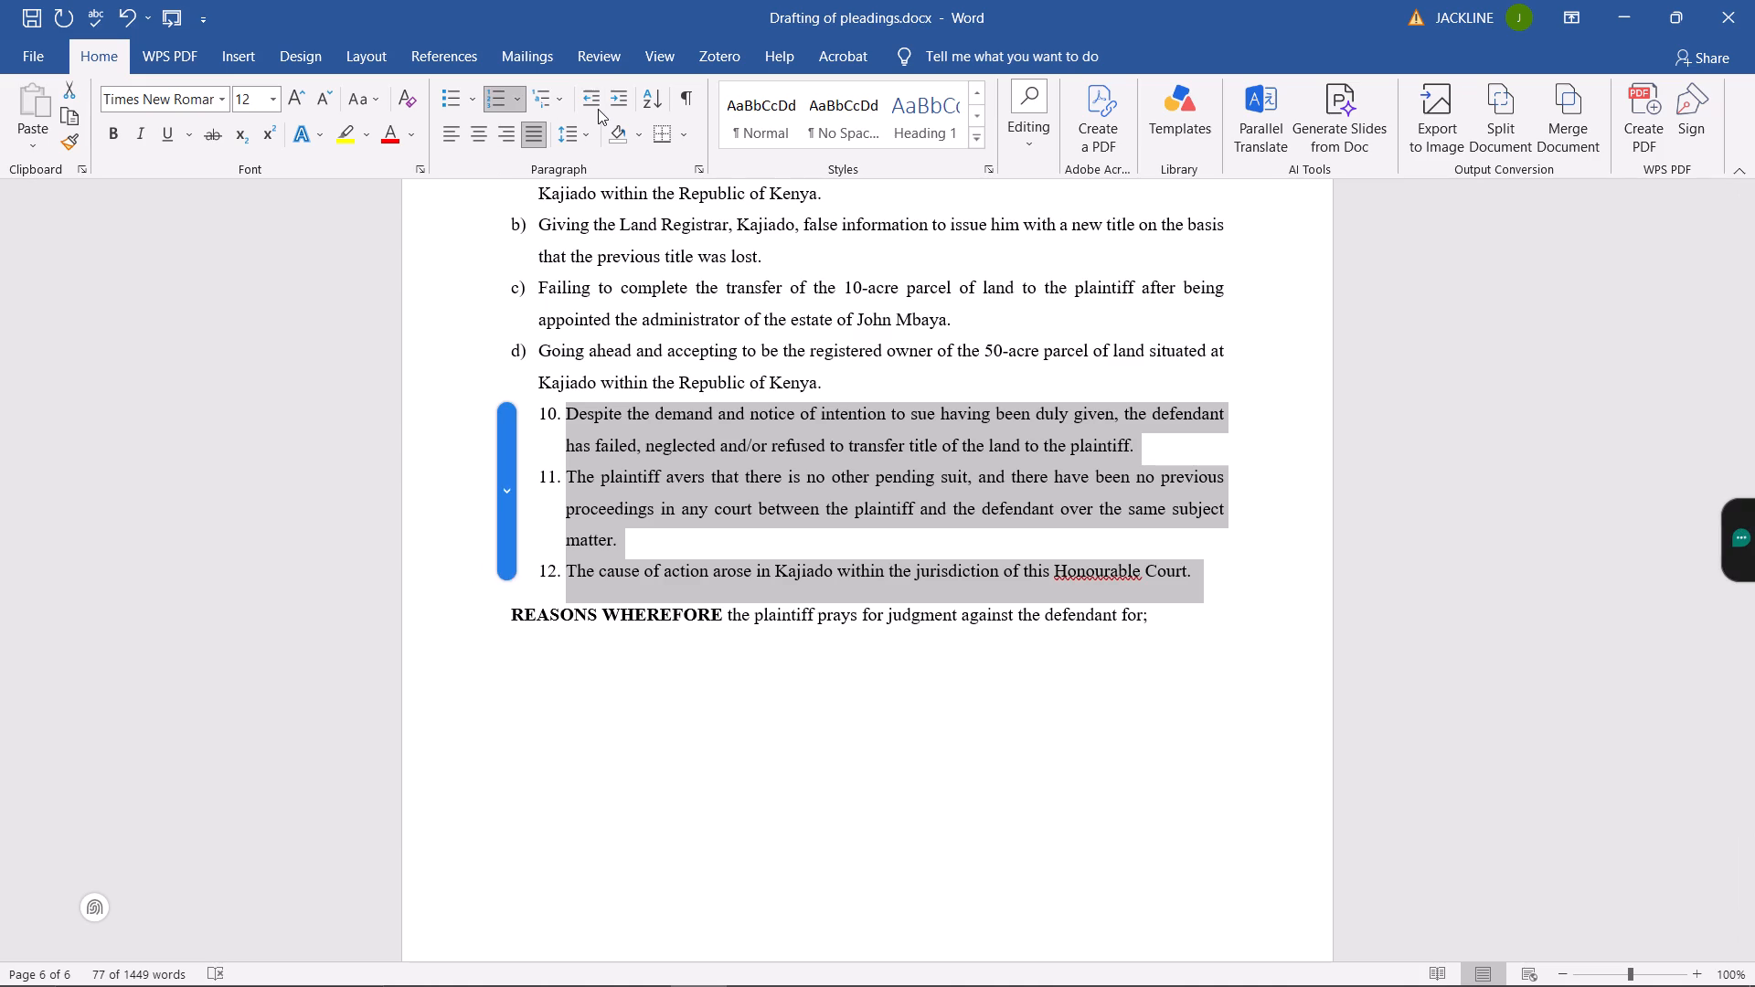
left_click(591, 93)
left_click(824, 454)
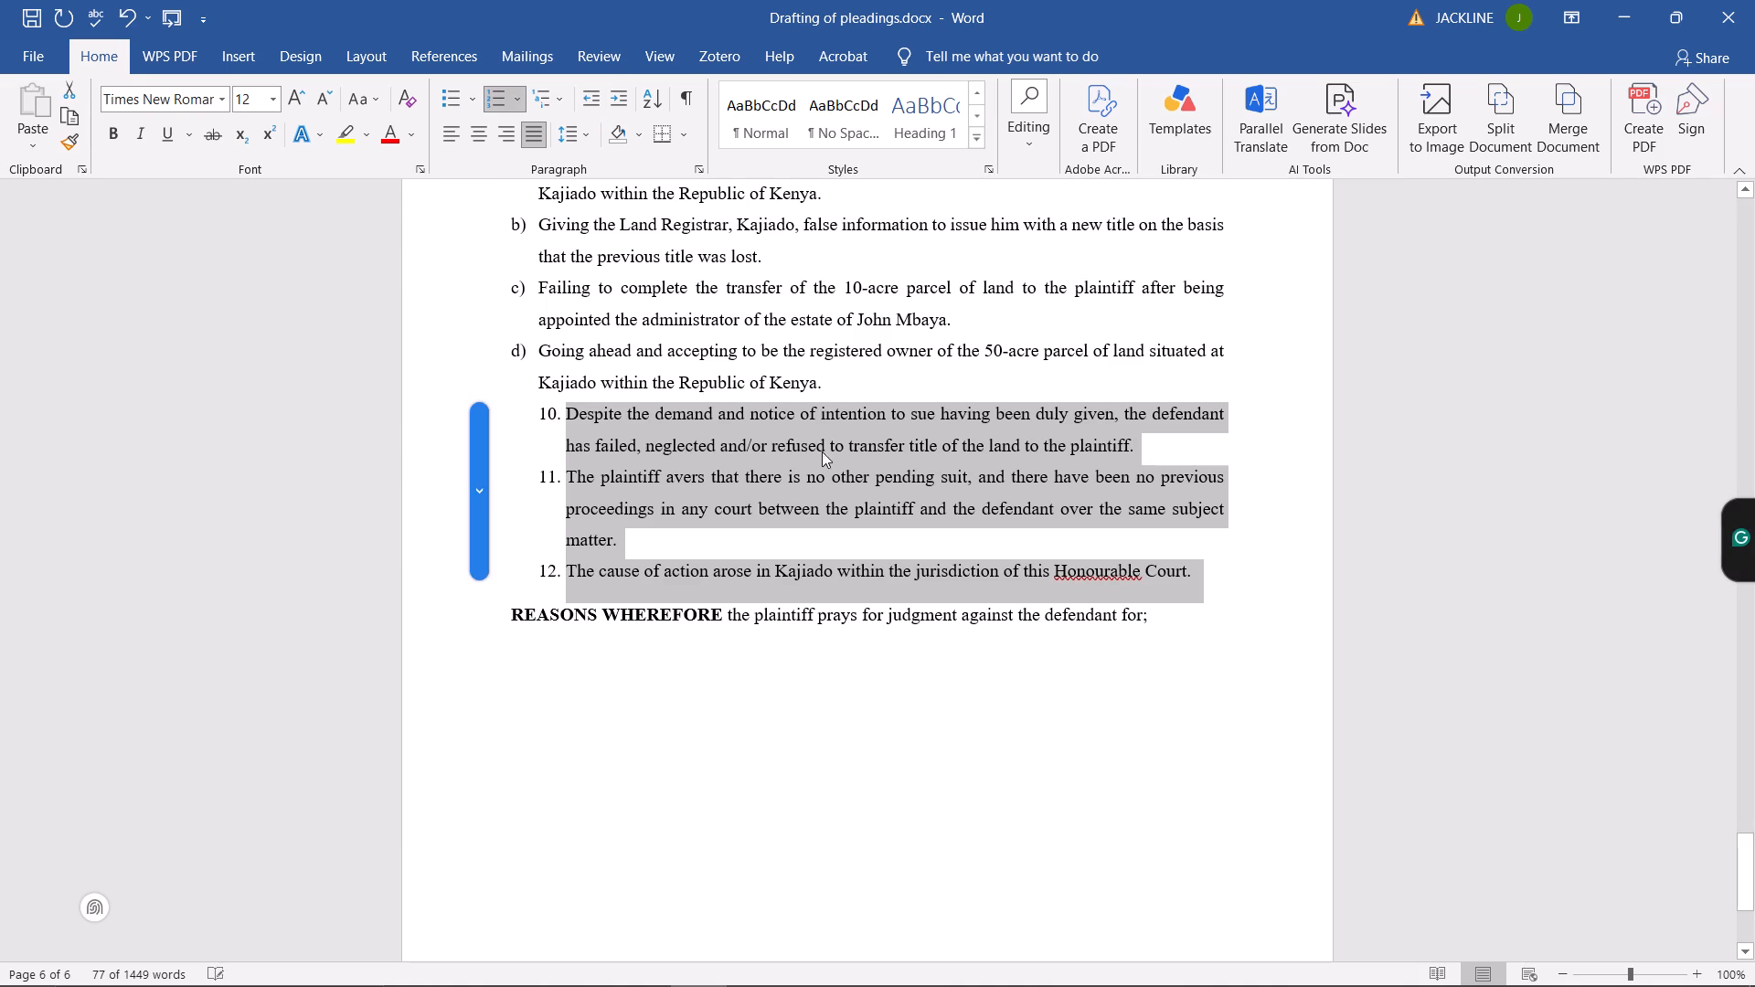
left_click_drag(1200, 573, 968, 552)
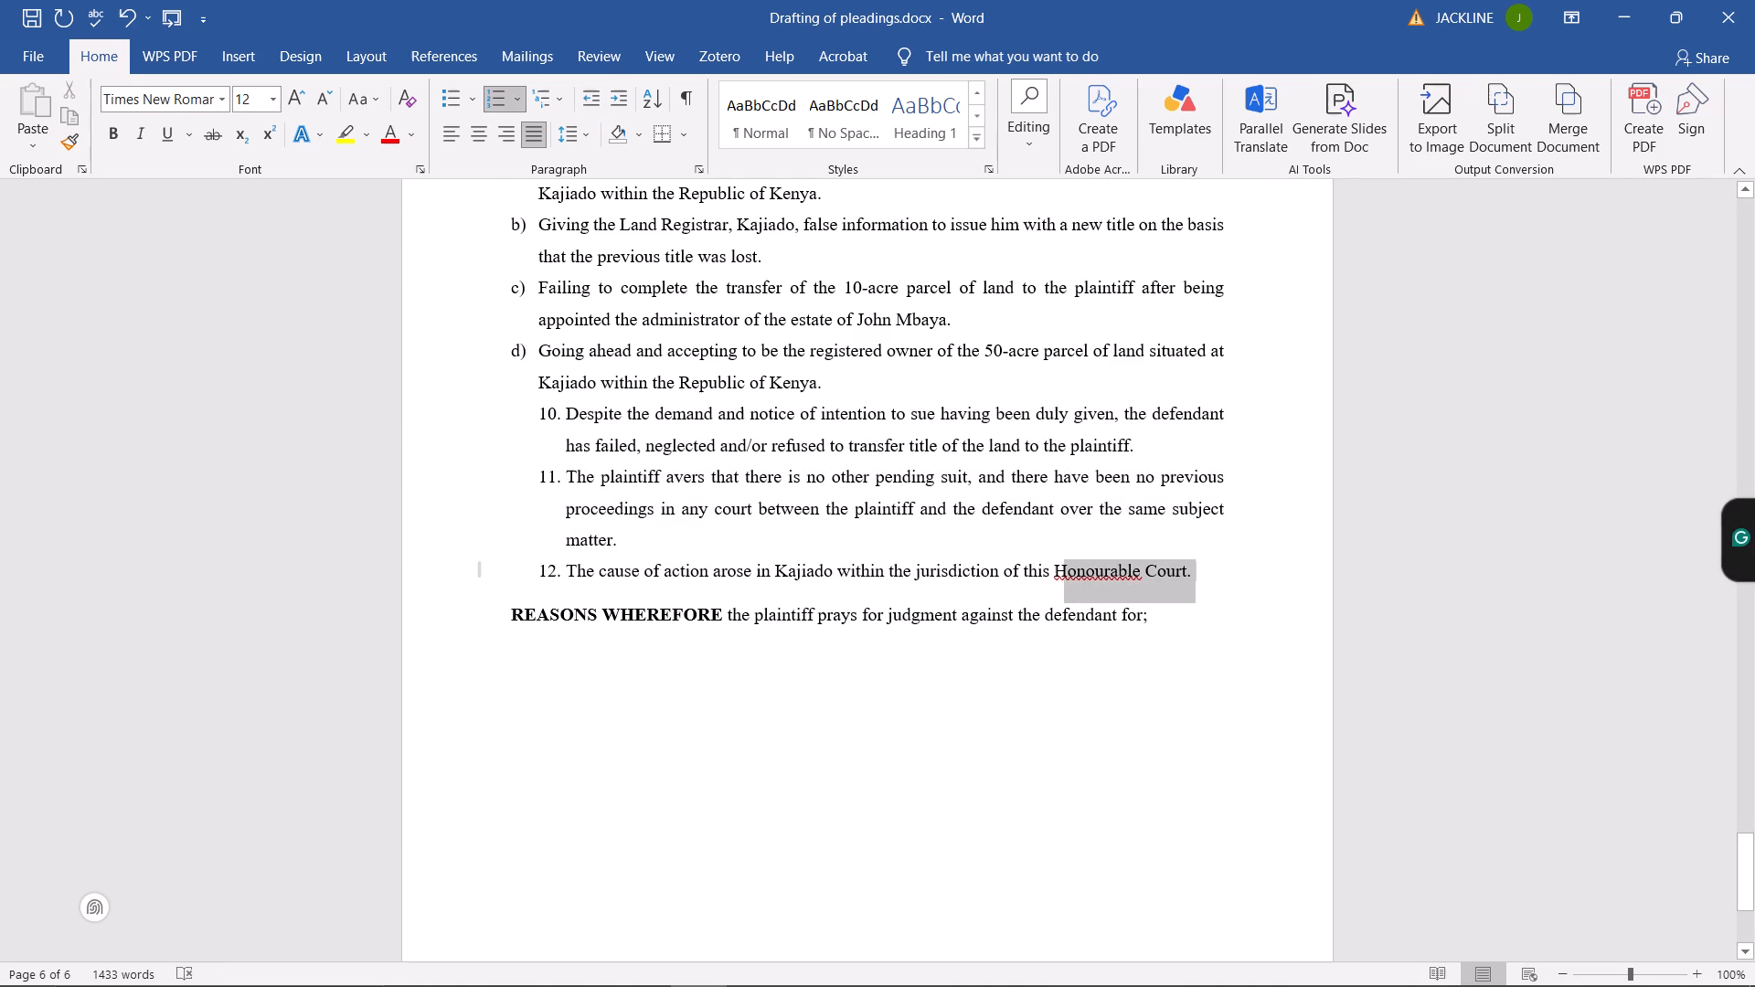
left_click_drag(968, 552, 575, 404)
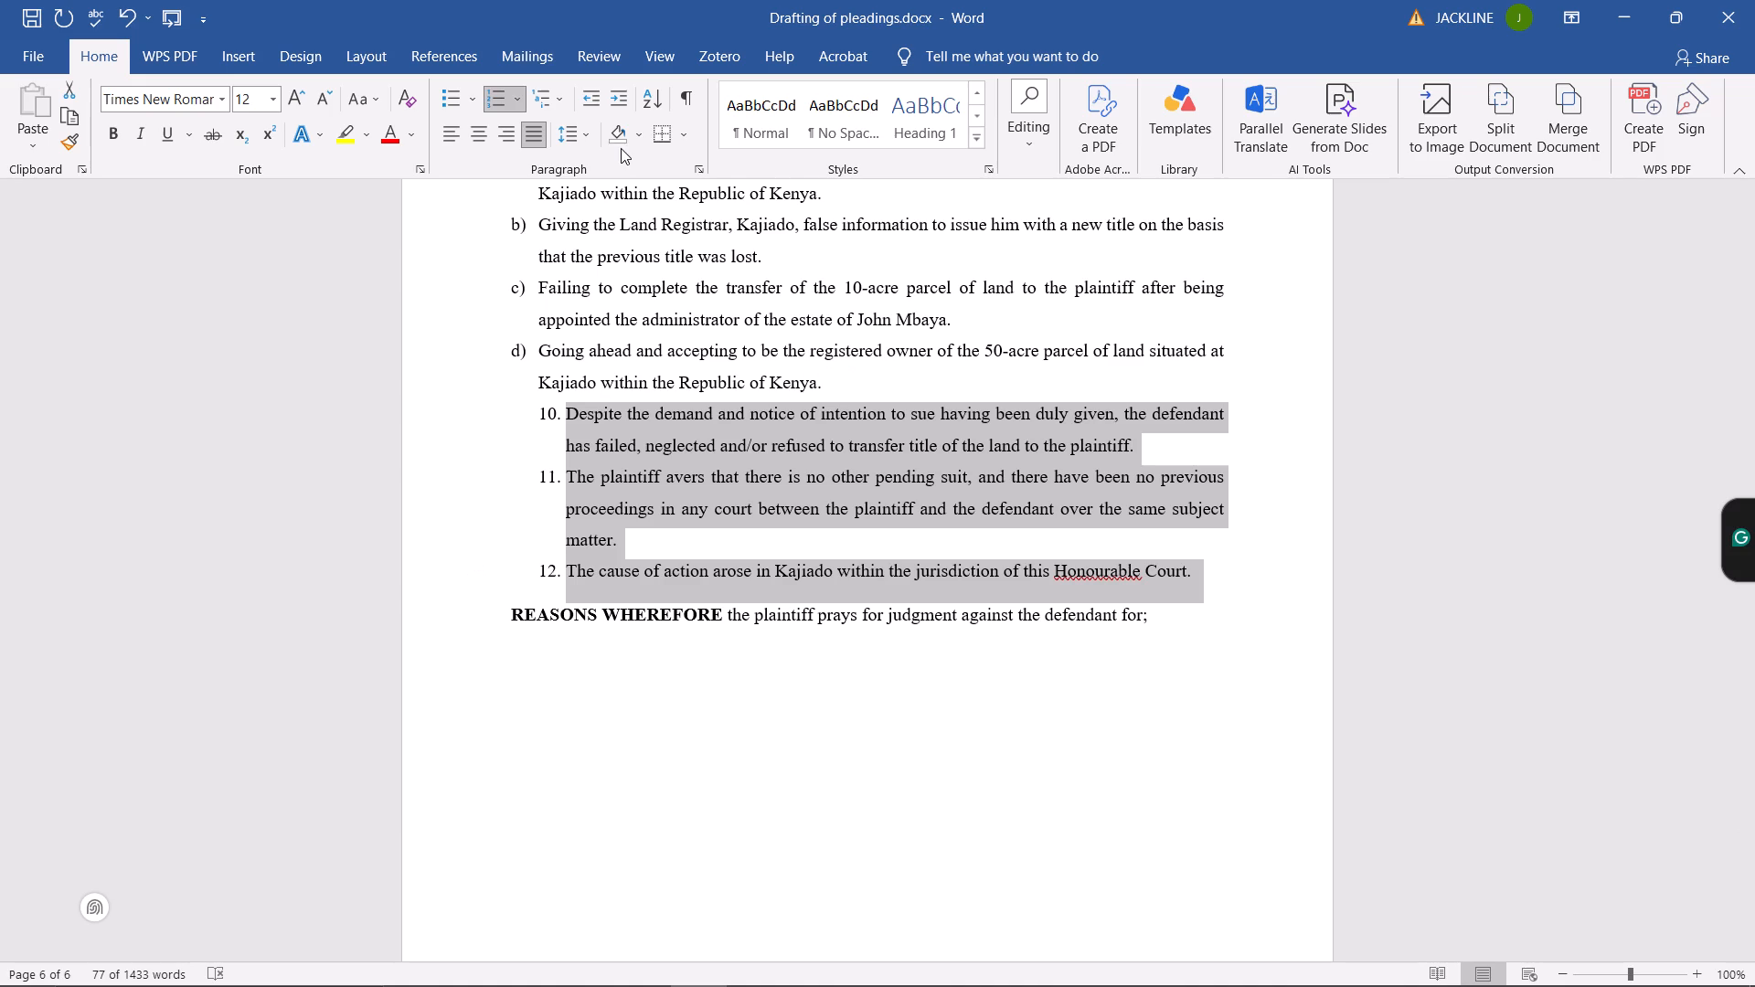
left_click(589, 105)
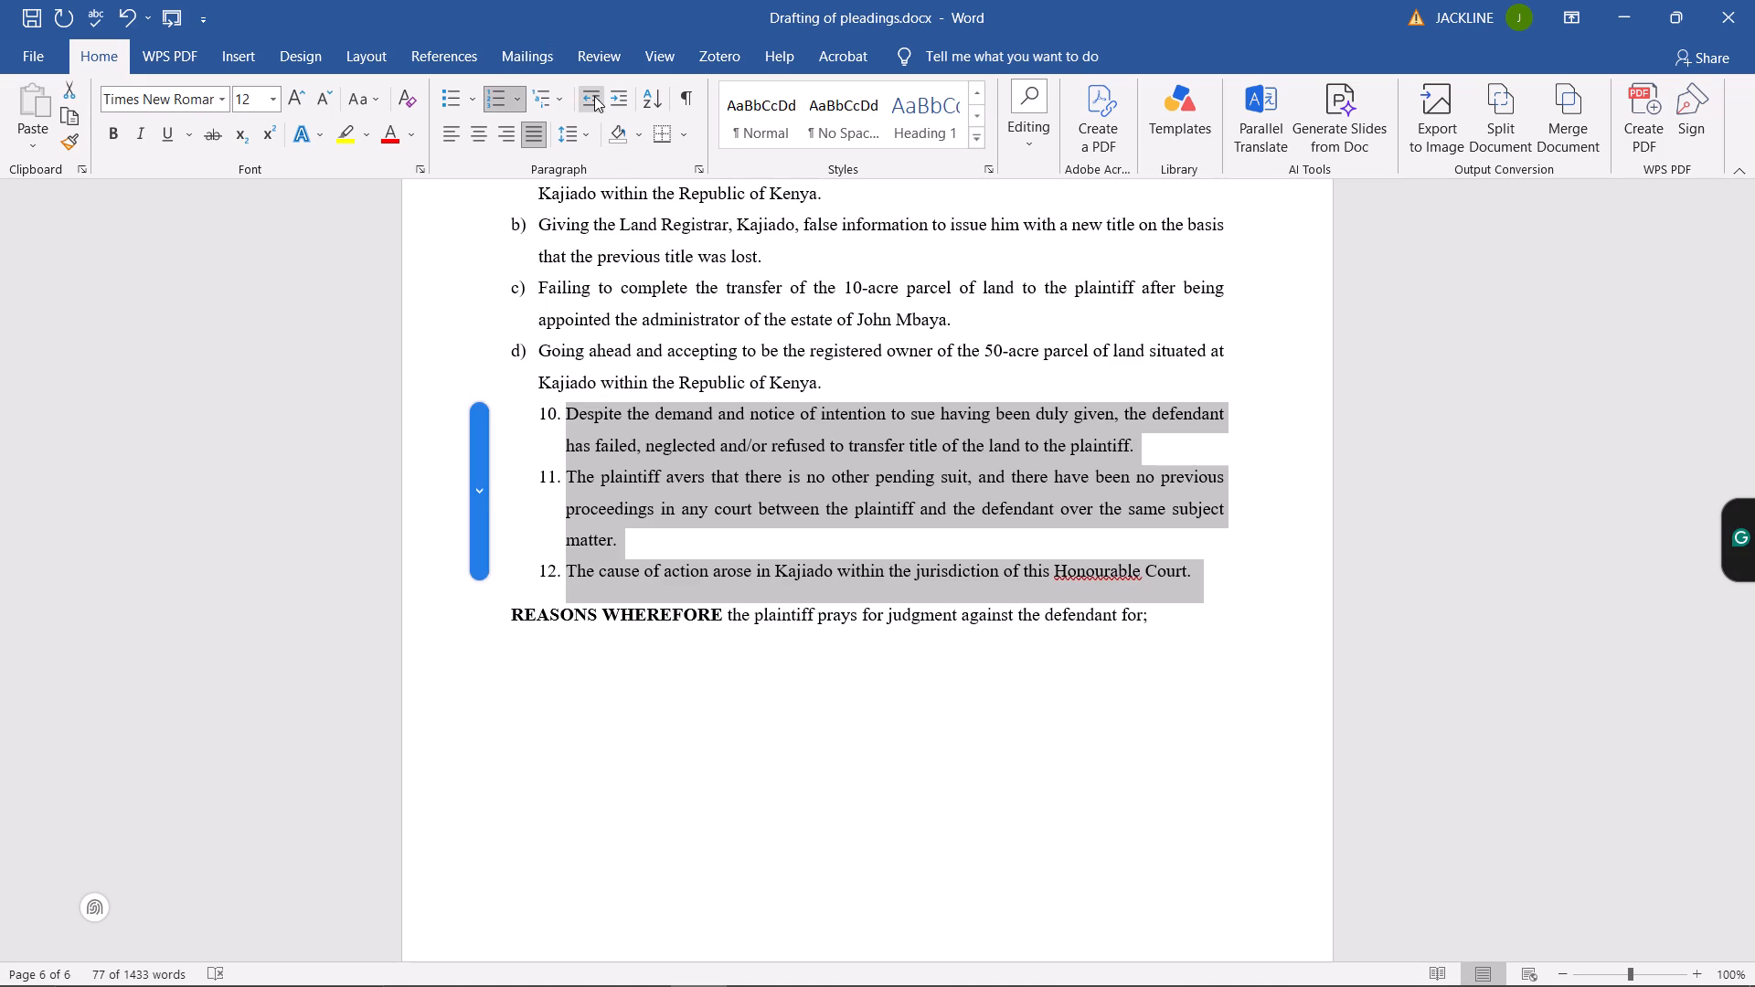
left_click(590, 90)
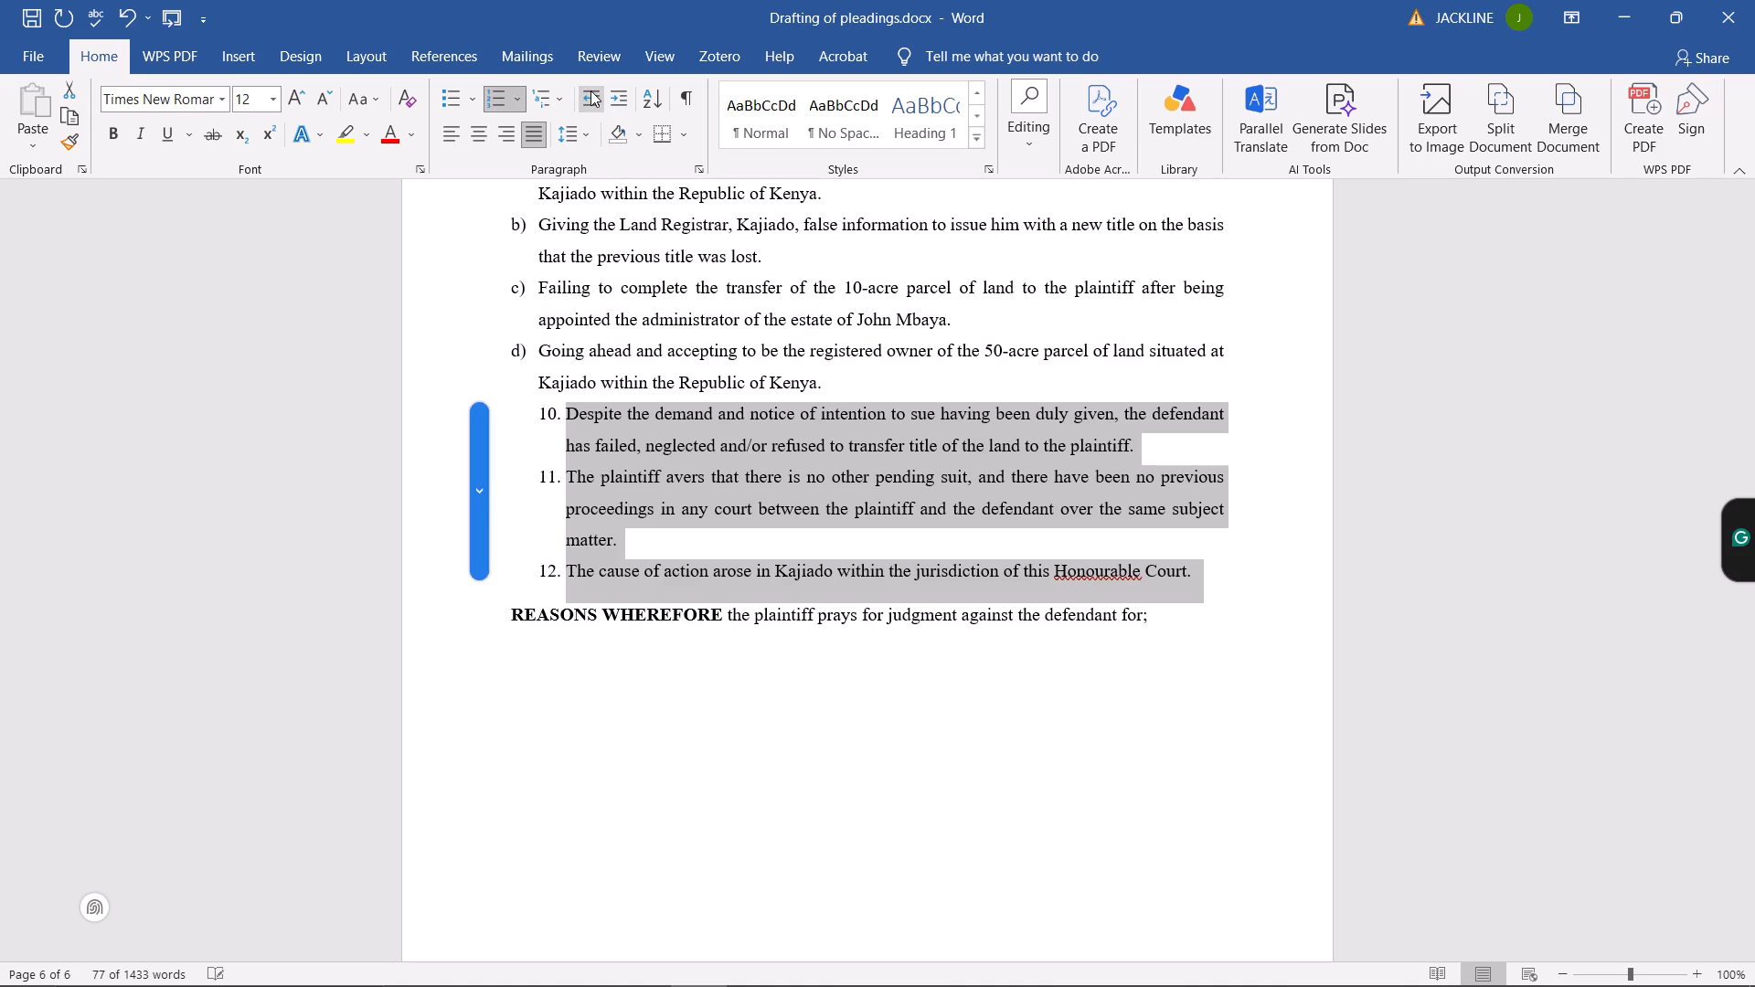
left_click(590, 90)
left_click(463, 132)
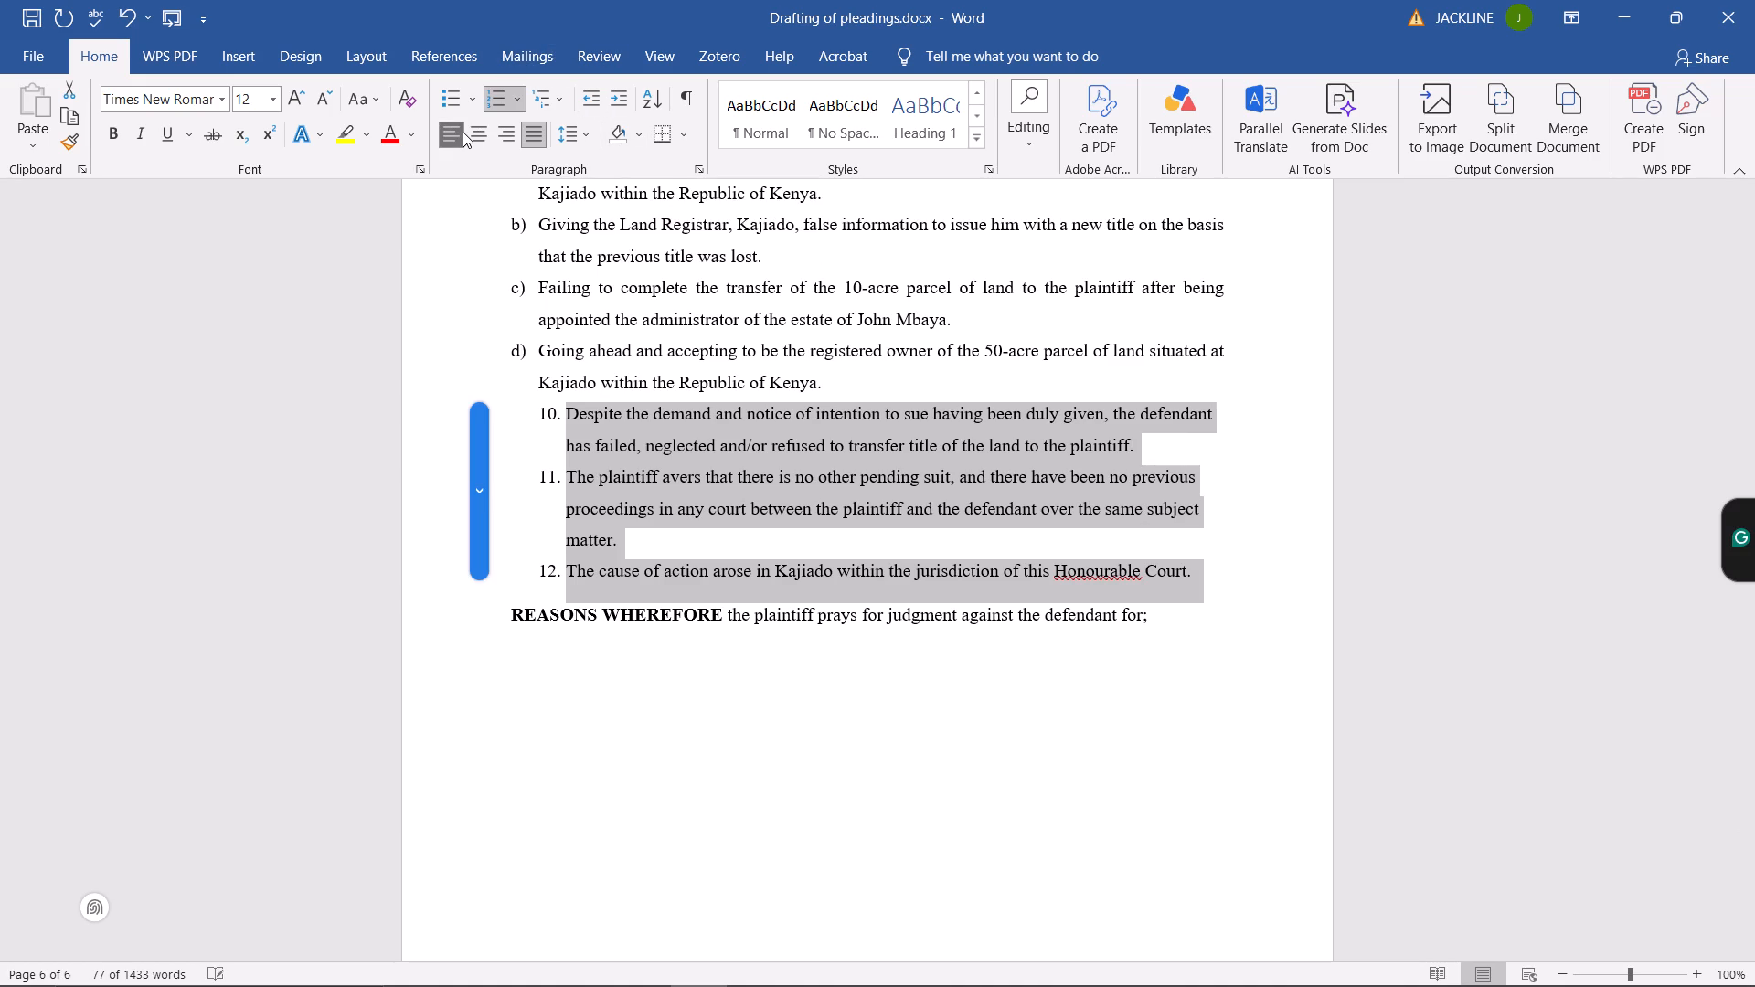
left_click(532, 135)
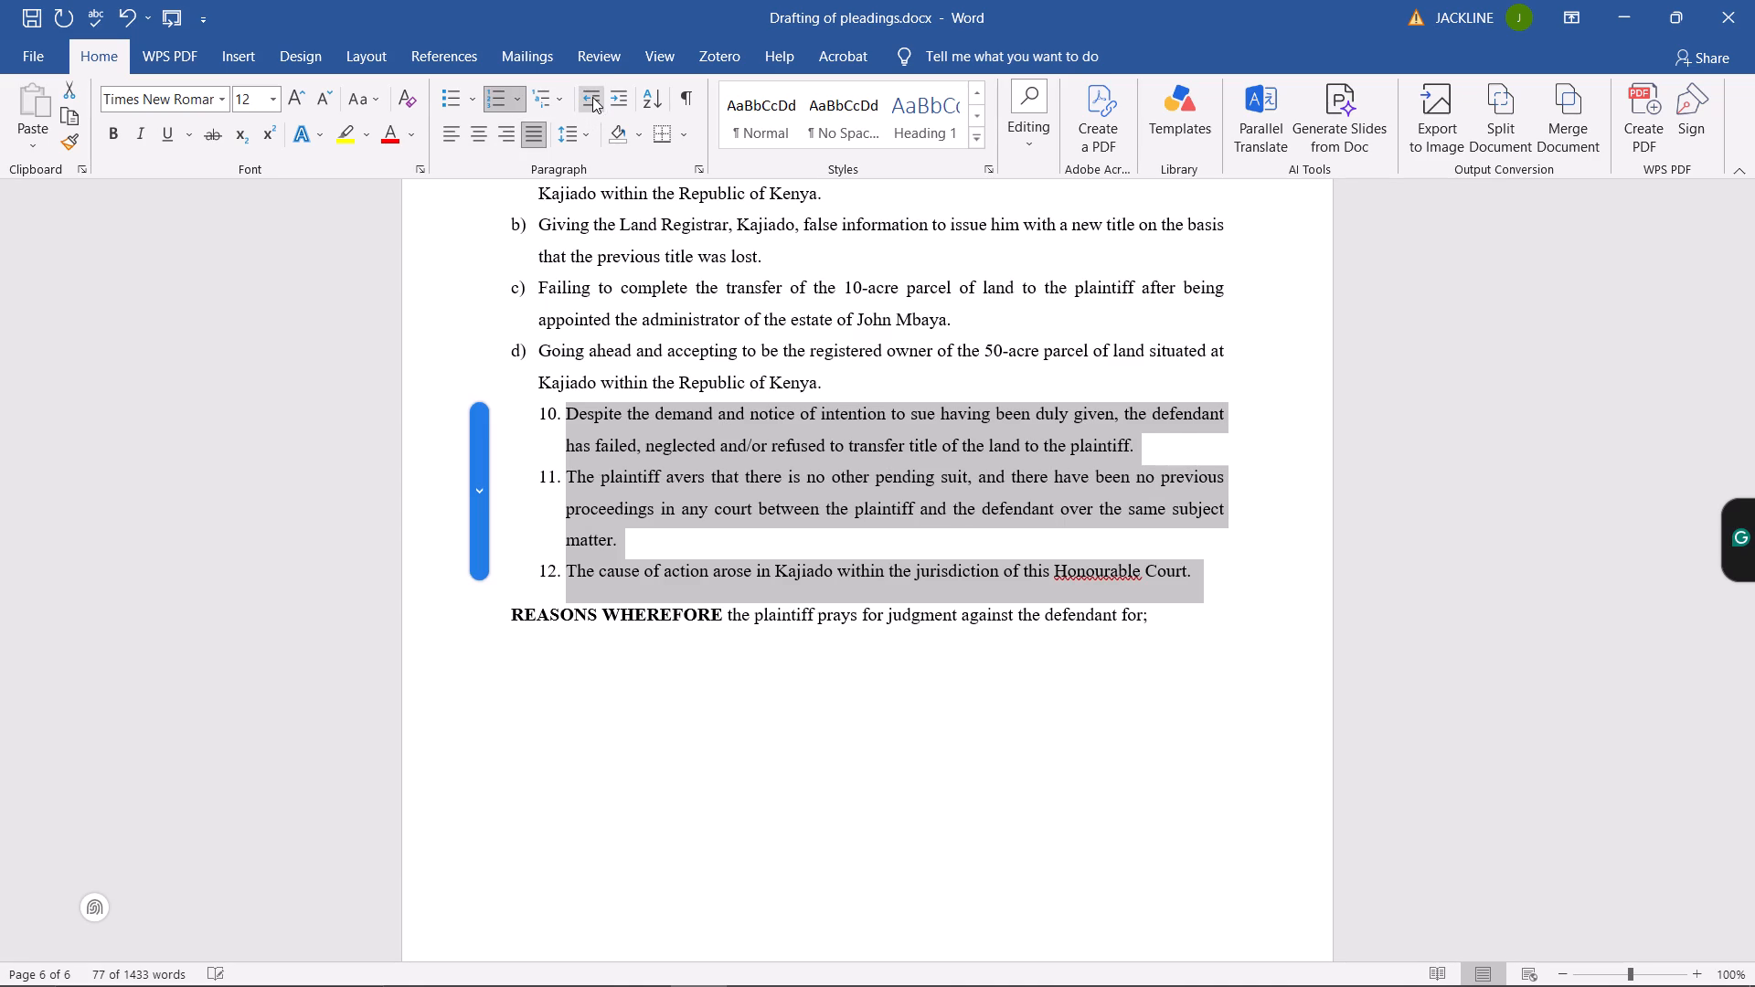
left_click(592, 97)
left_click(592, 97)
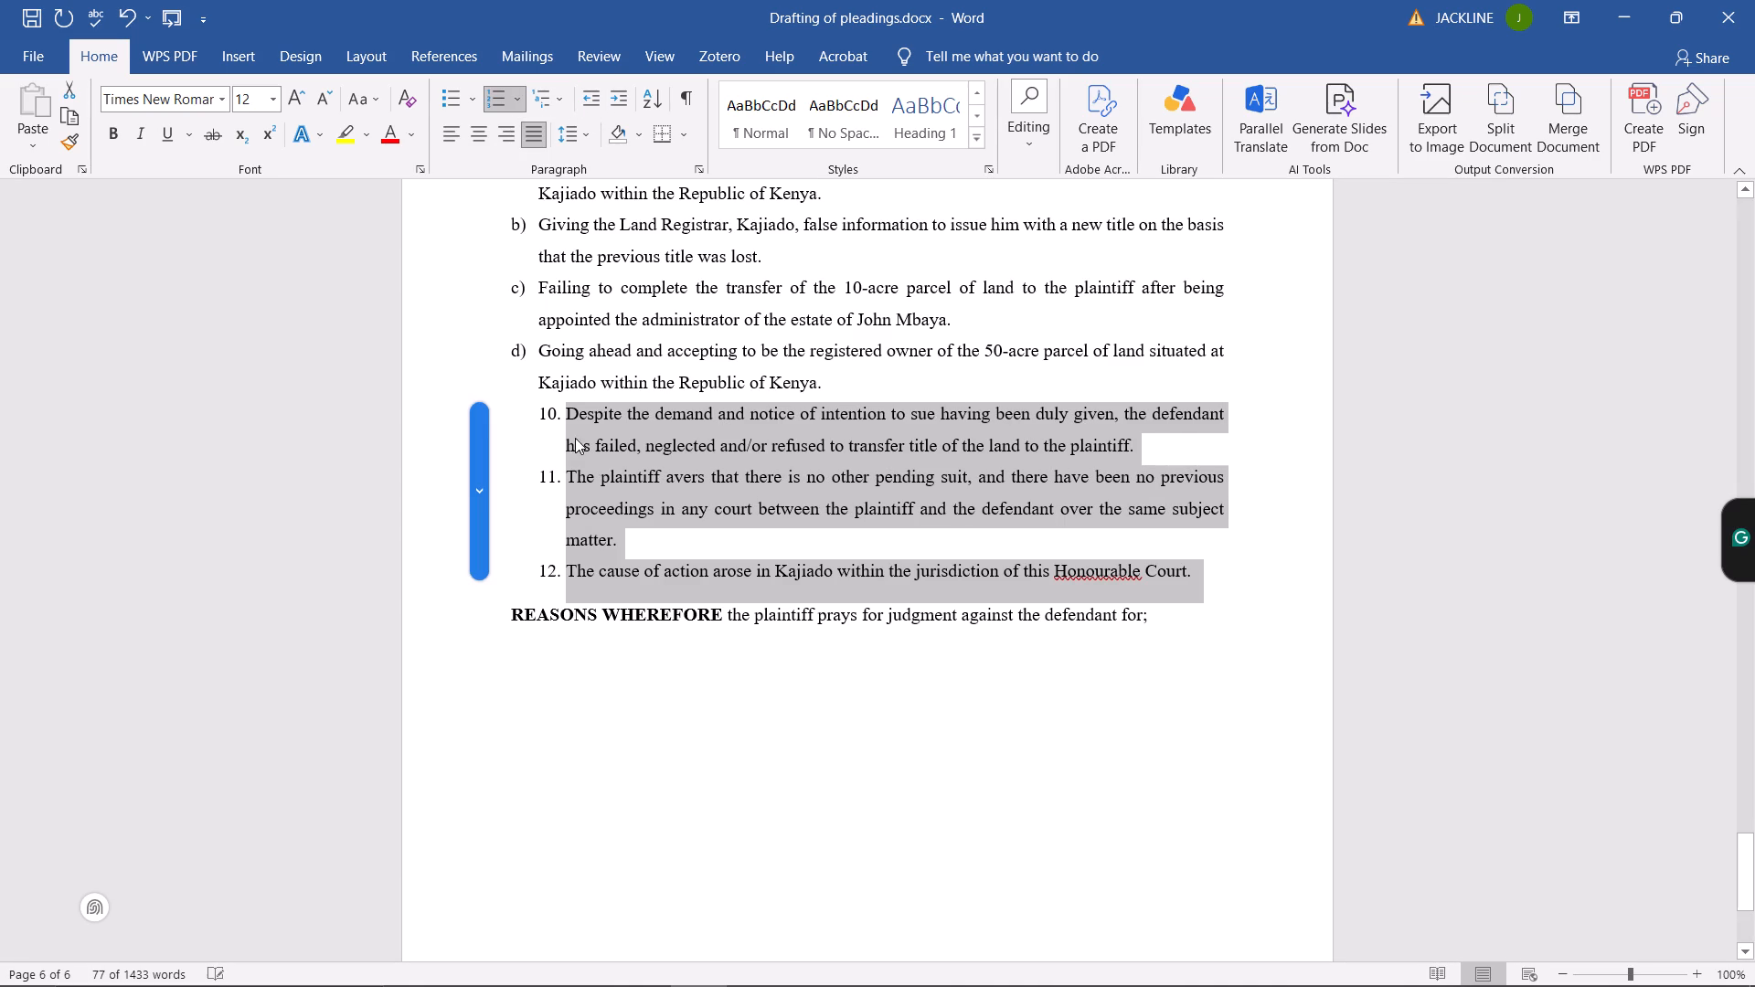
Place the insertion point below the REASONS WHEREFORE line and remove the extra blank line so the prayers start directly beneath it.
scroll(1083, 473, "down", 2)
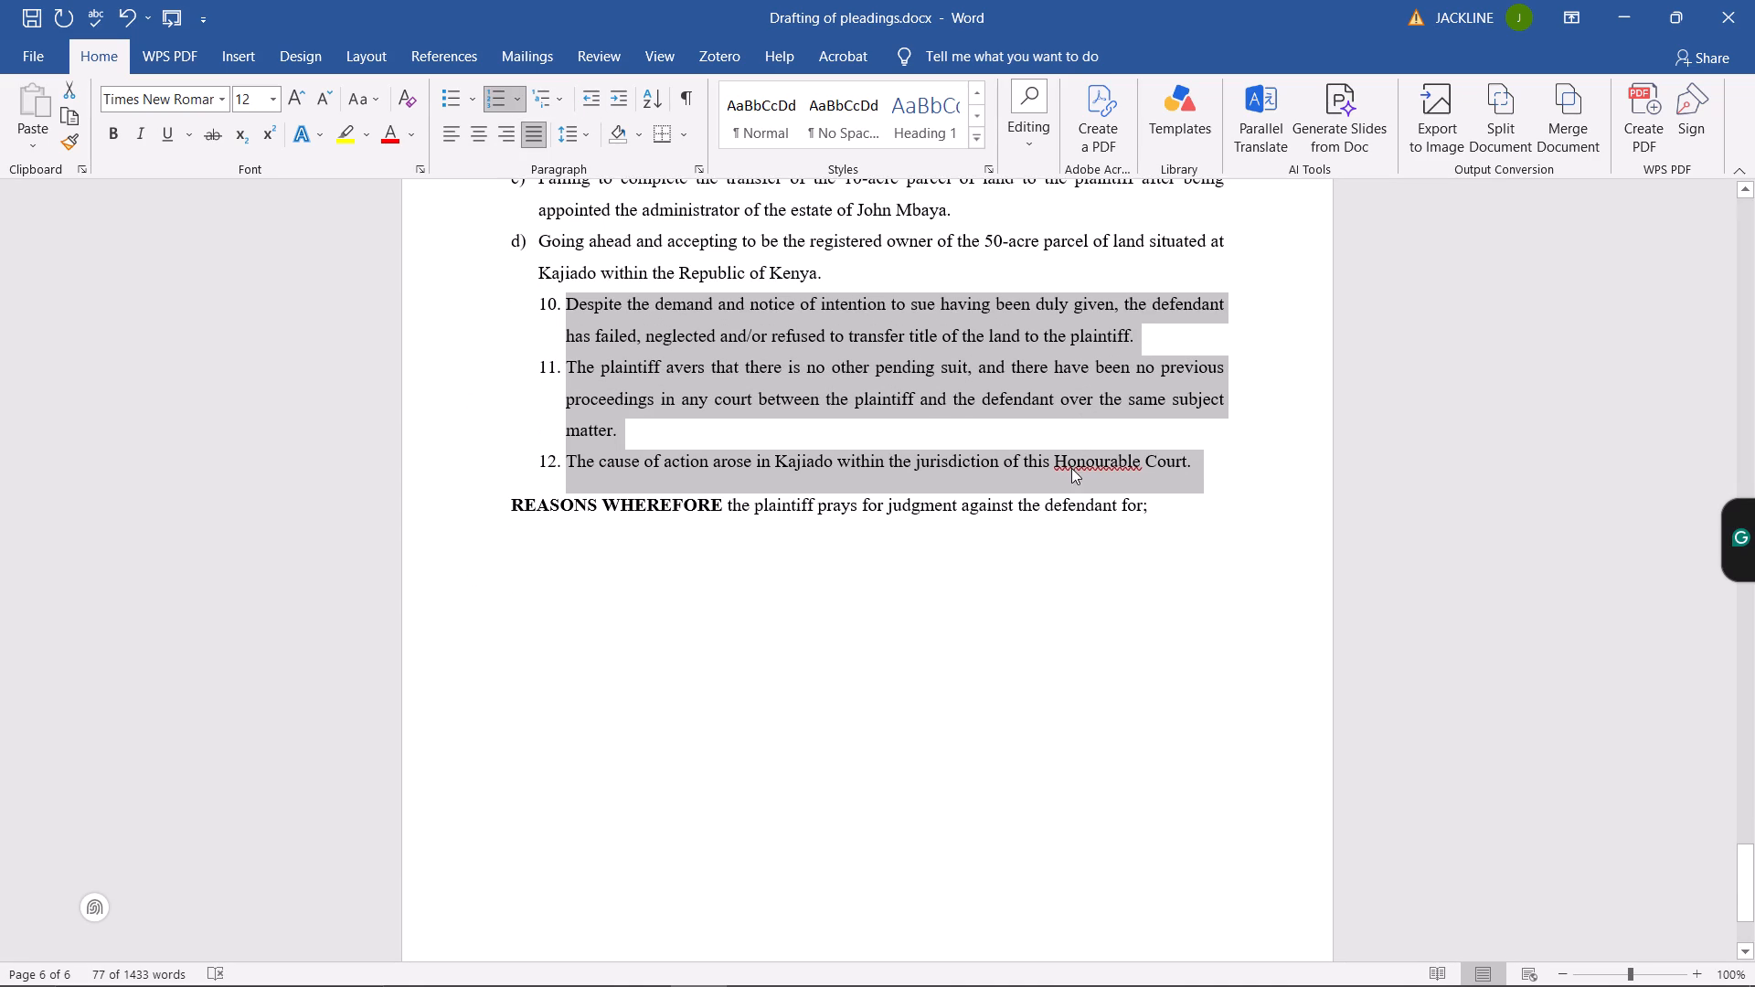
left_click(928, 586)
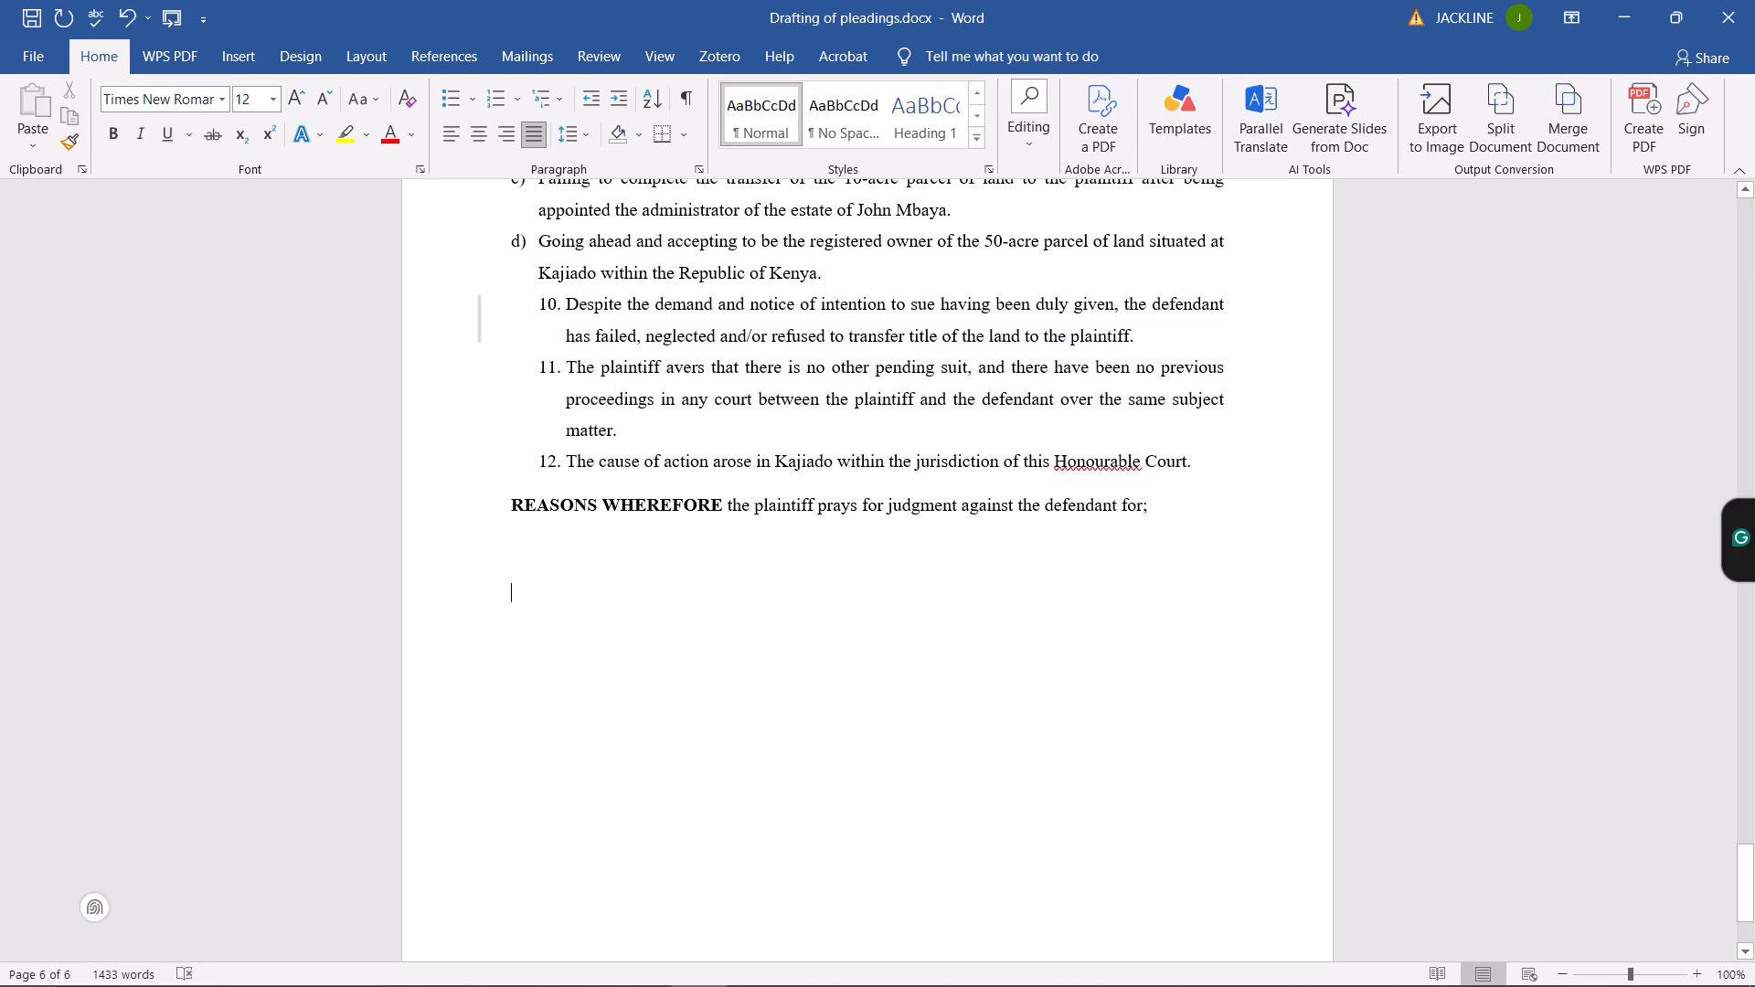
scroll(787, 330, "up", 7)
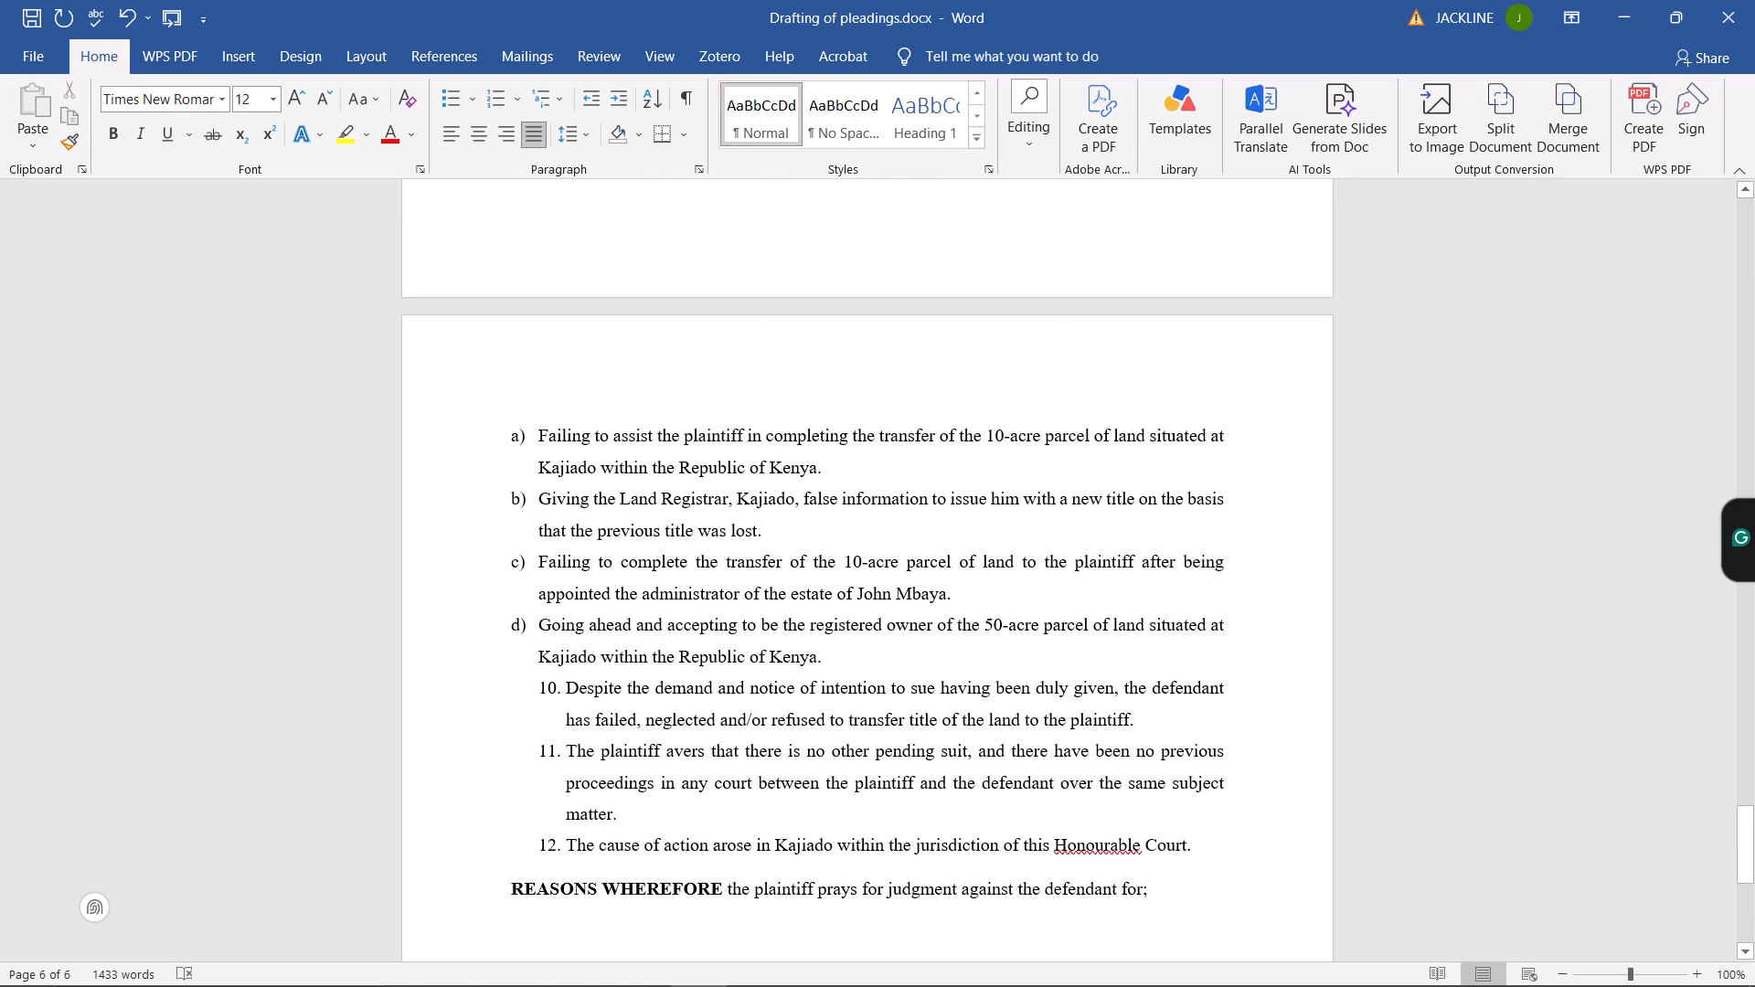
scroll(797, 328, "up", 4)
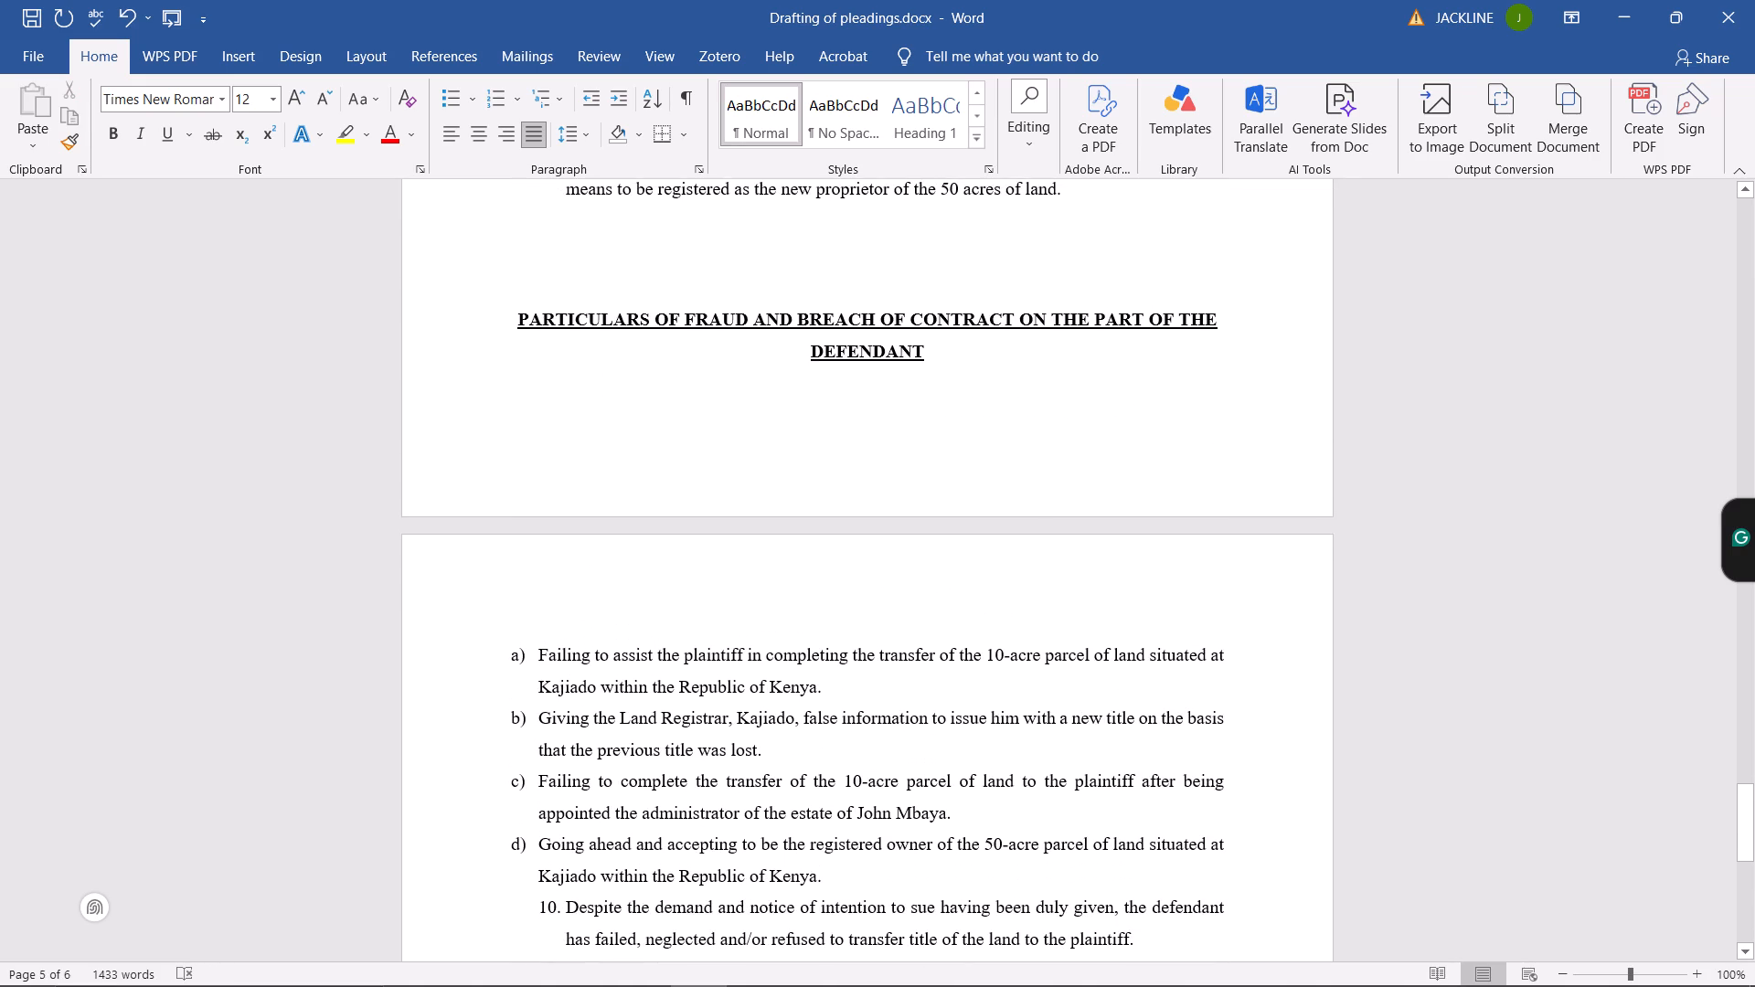
scroll(803, 321, "down", 10)
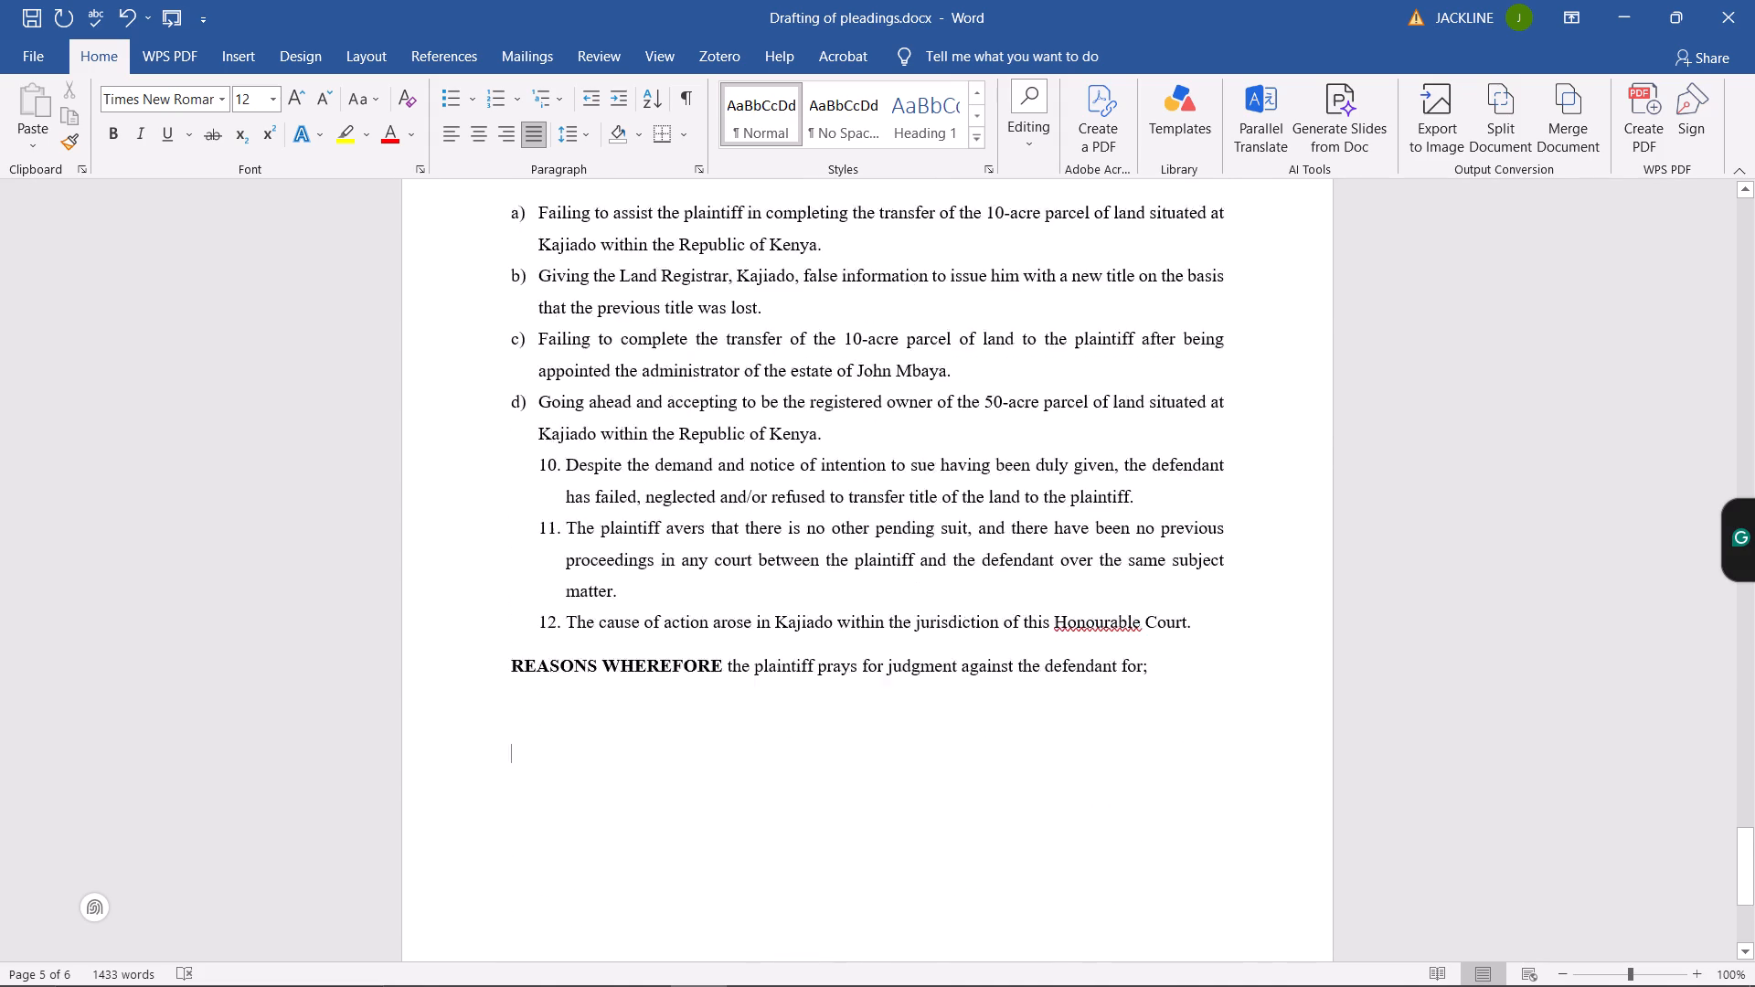
scroll(803, 321, "down", 4)
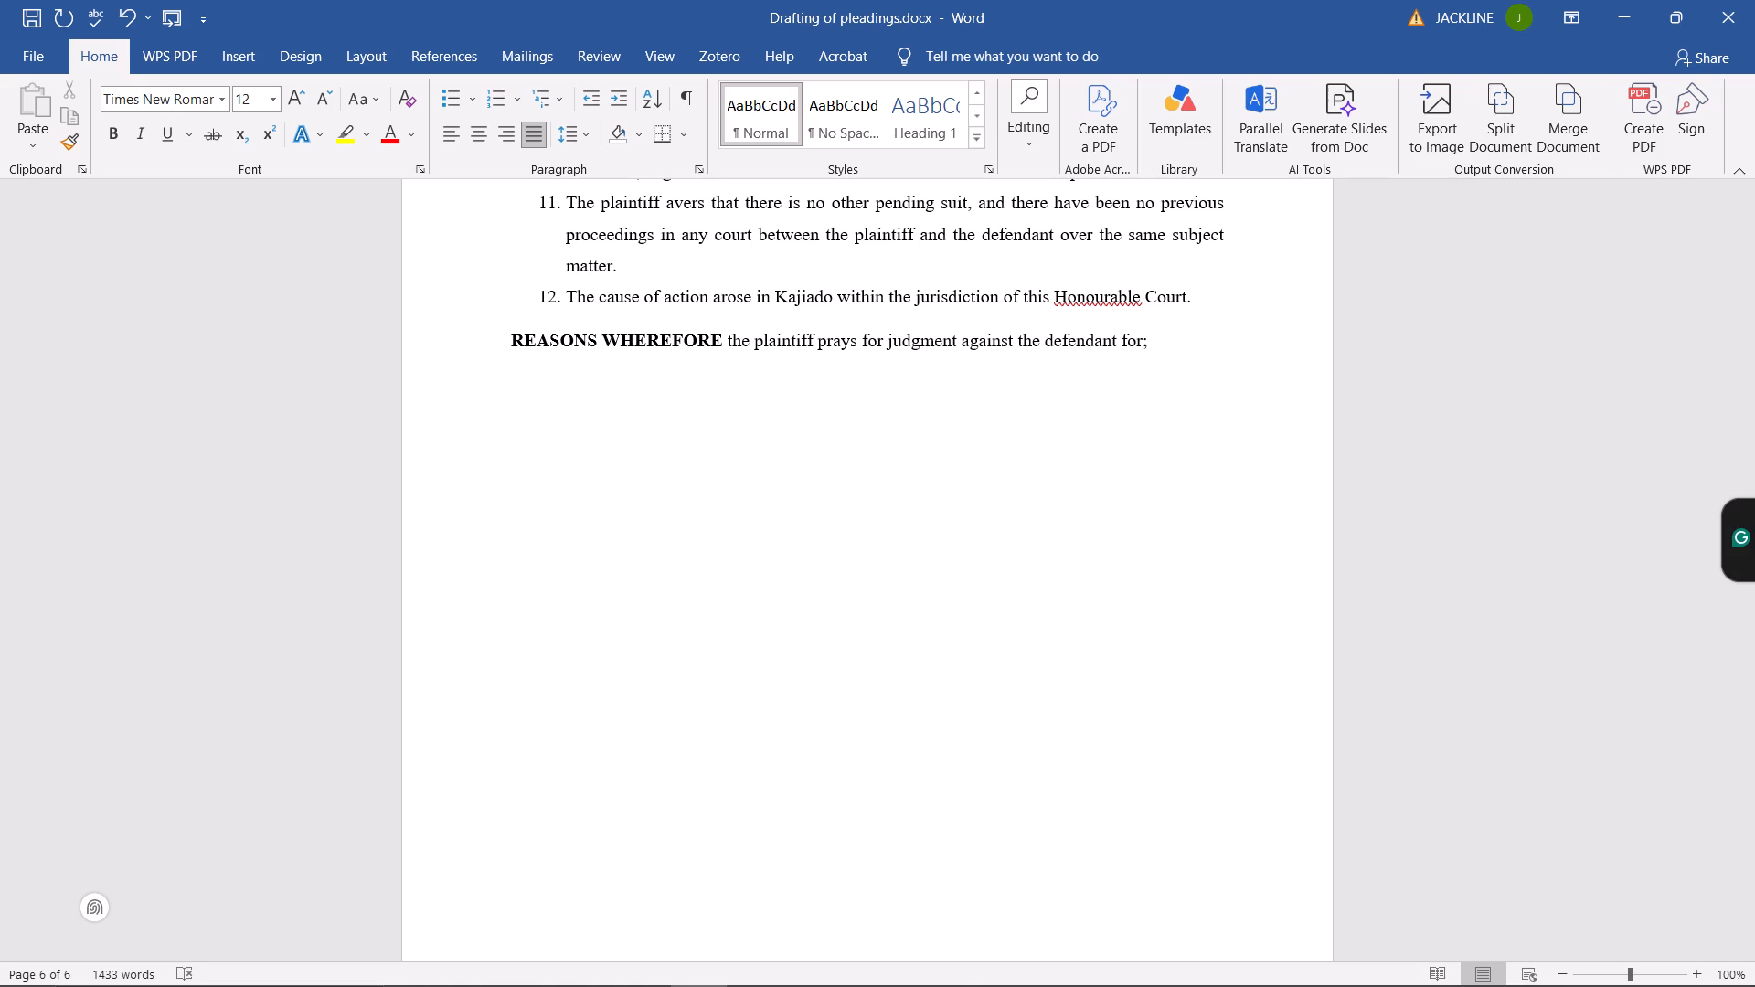
key("BackSpace")
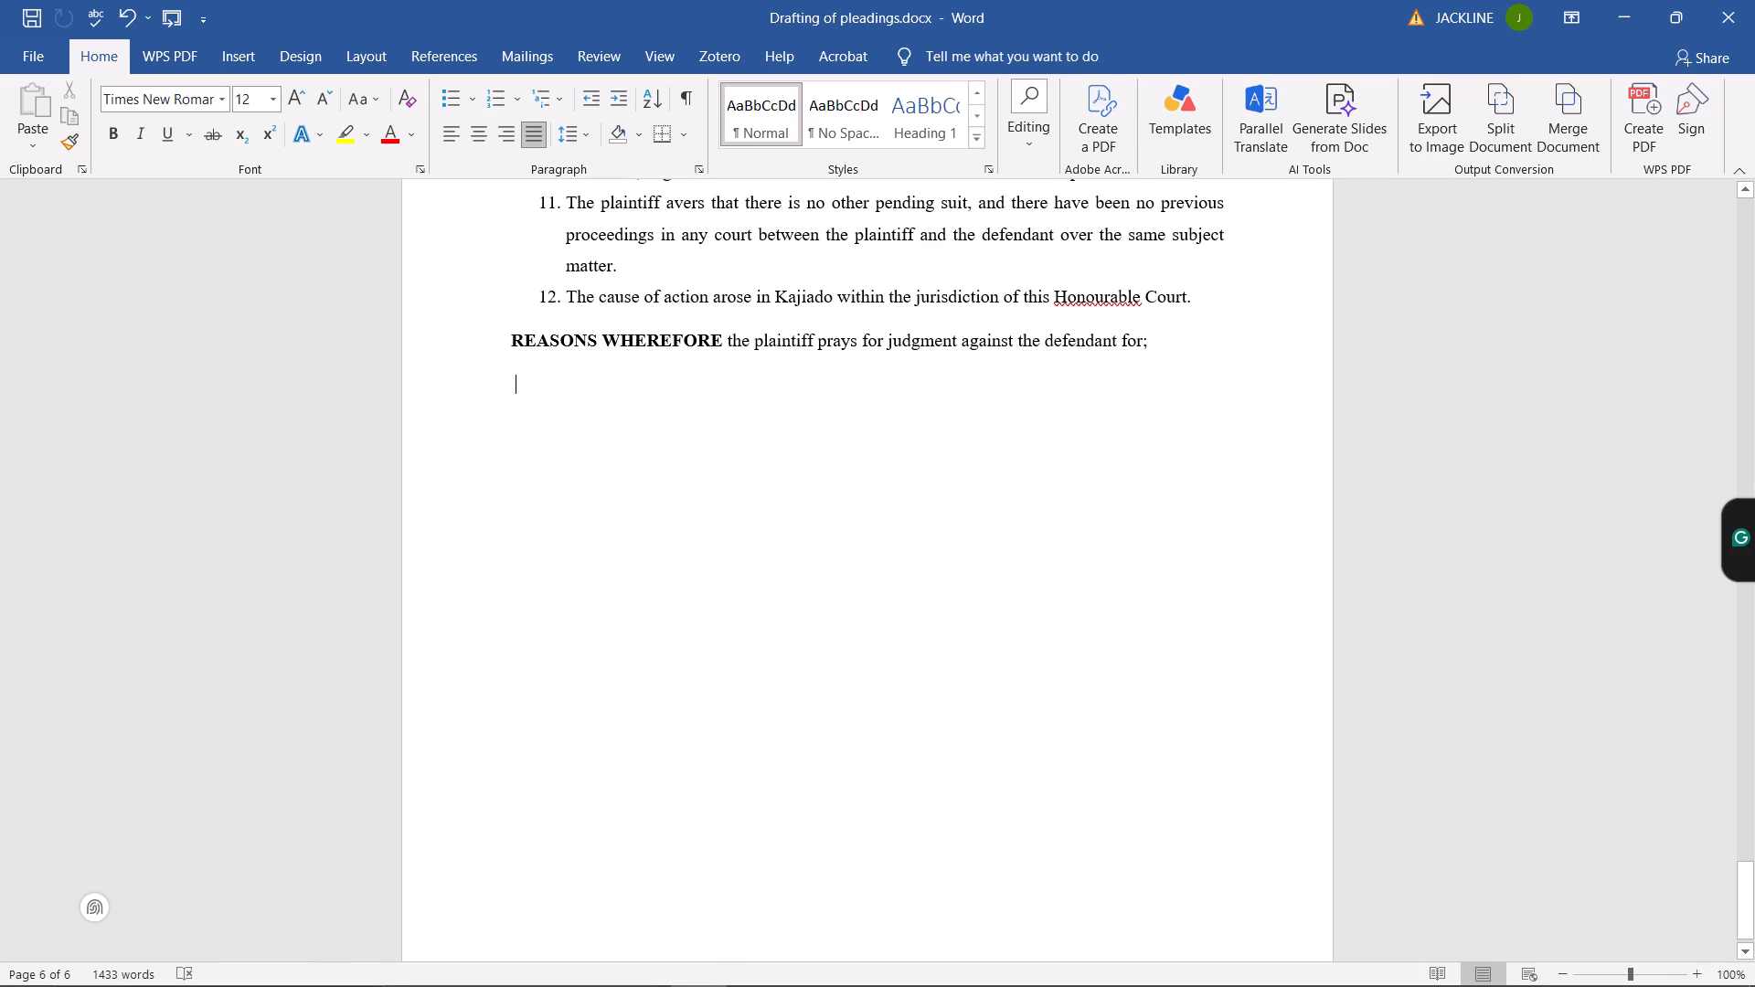
key("BackSpace")
key("BackSpace")
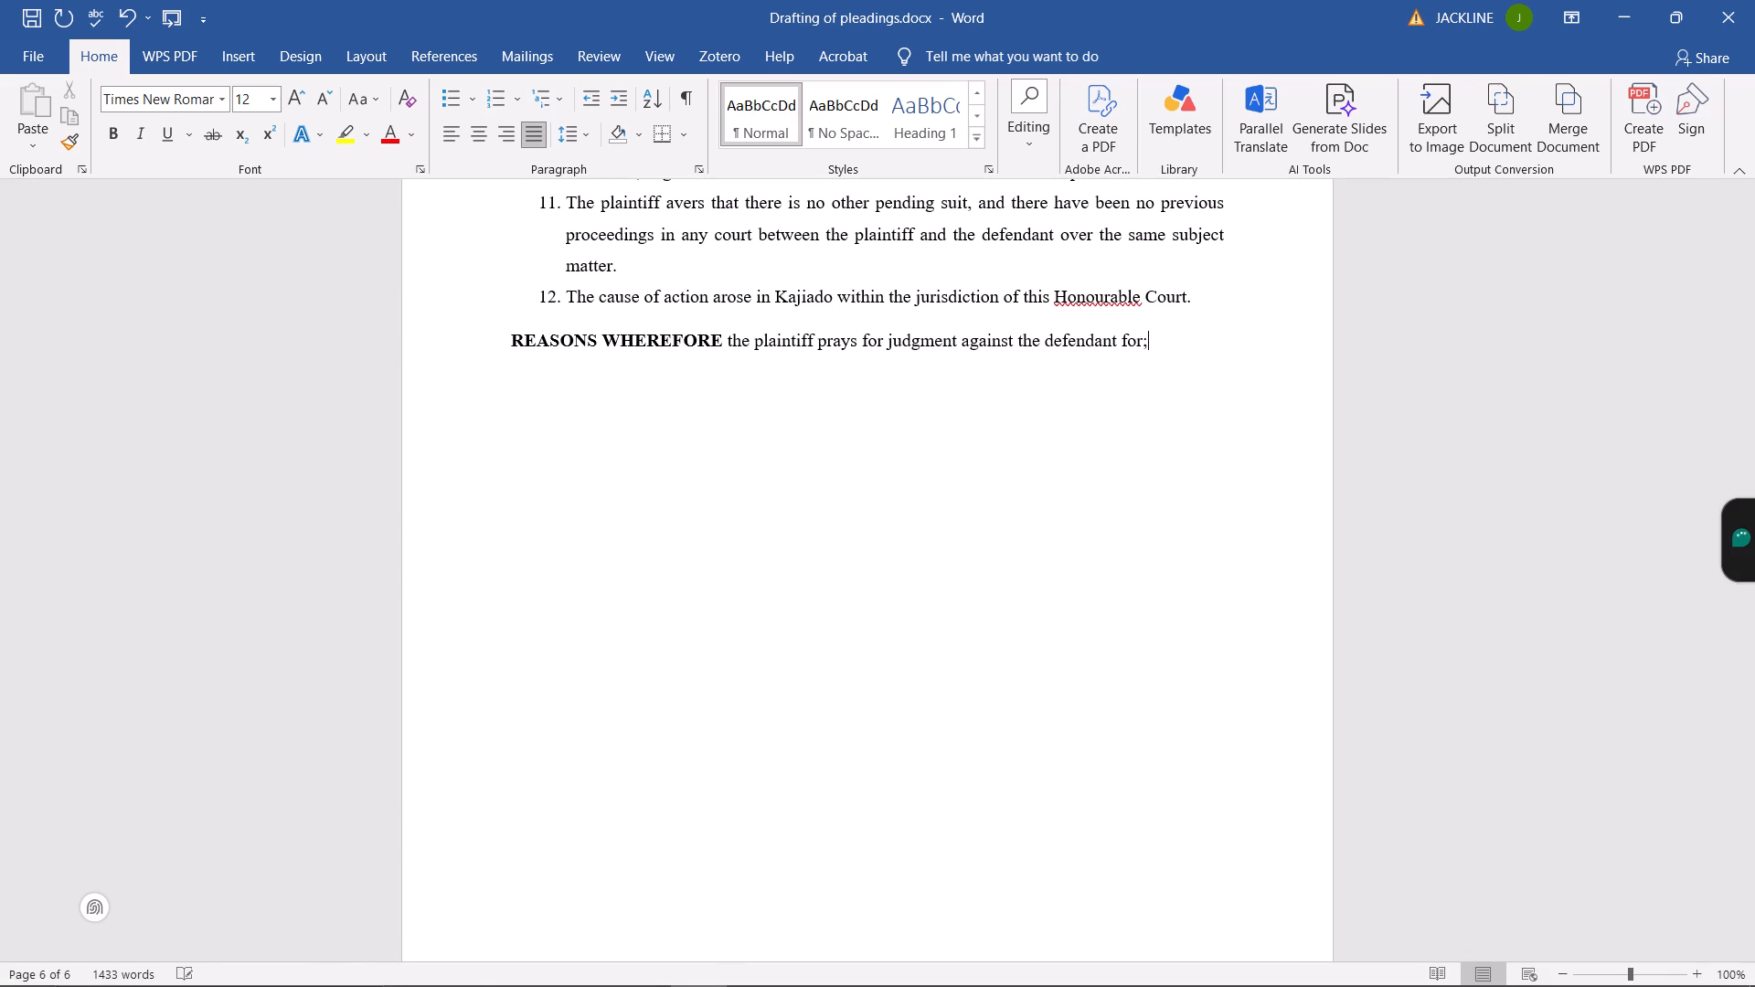
key("Return")
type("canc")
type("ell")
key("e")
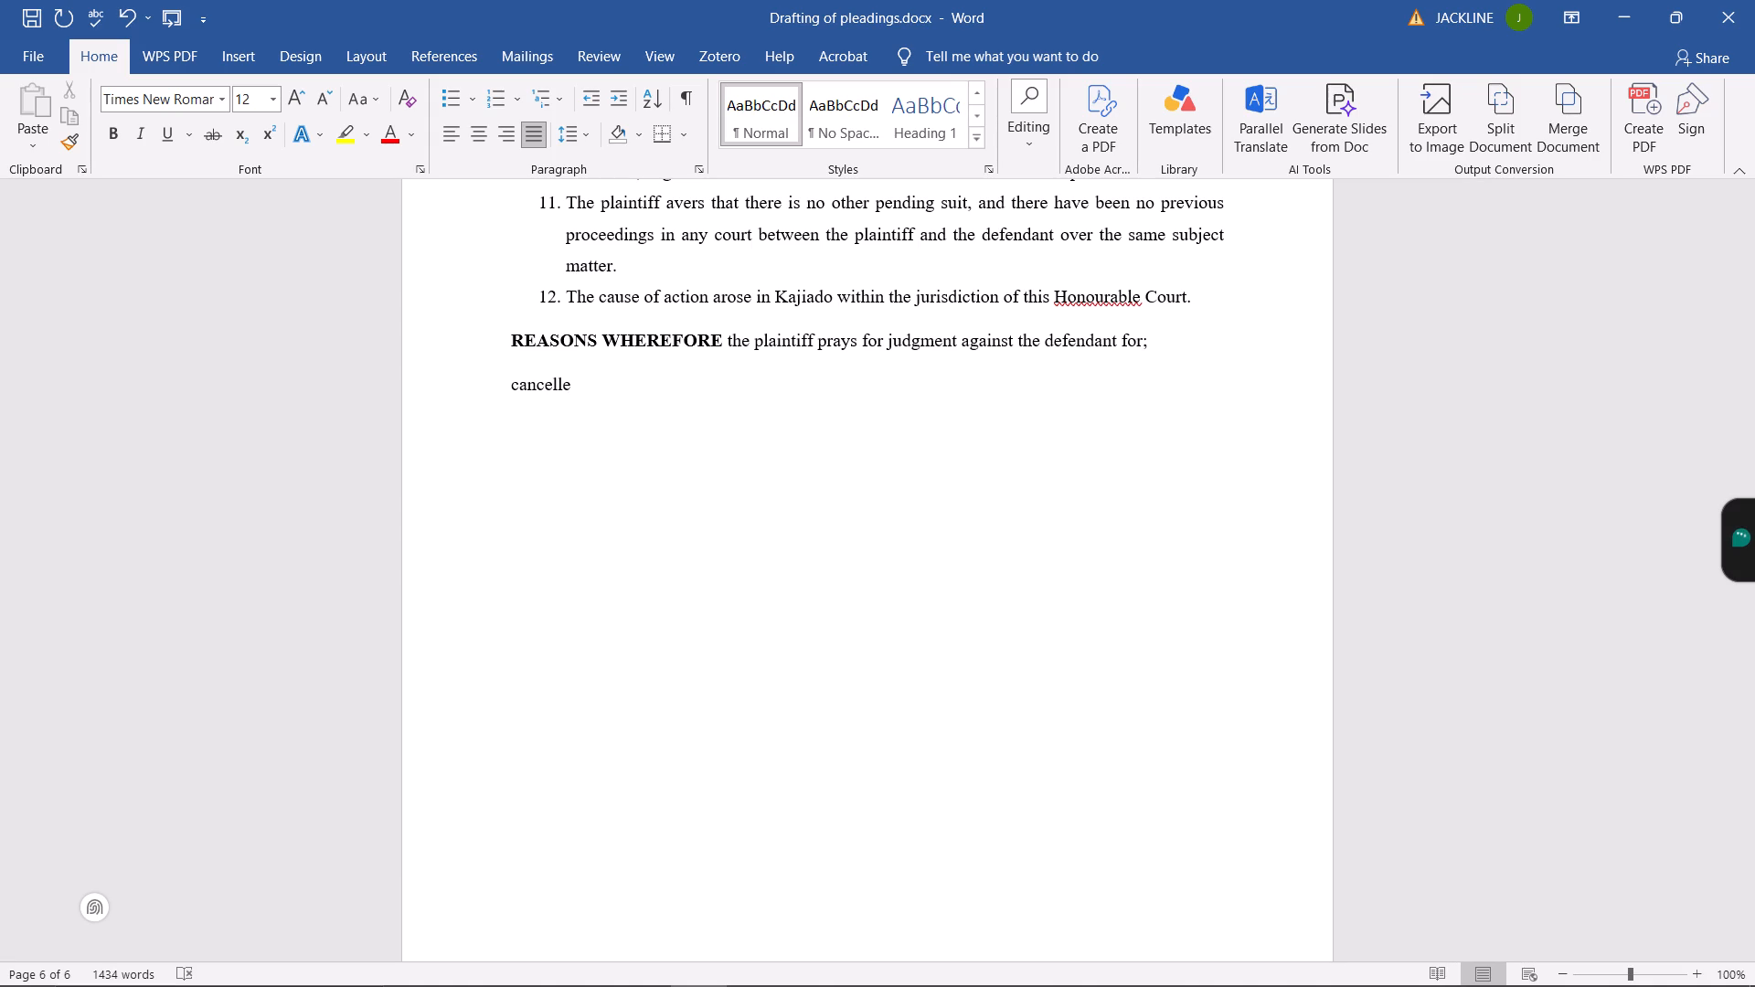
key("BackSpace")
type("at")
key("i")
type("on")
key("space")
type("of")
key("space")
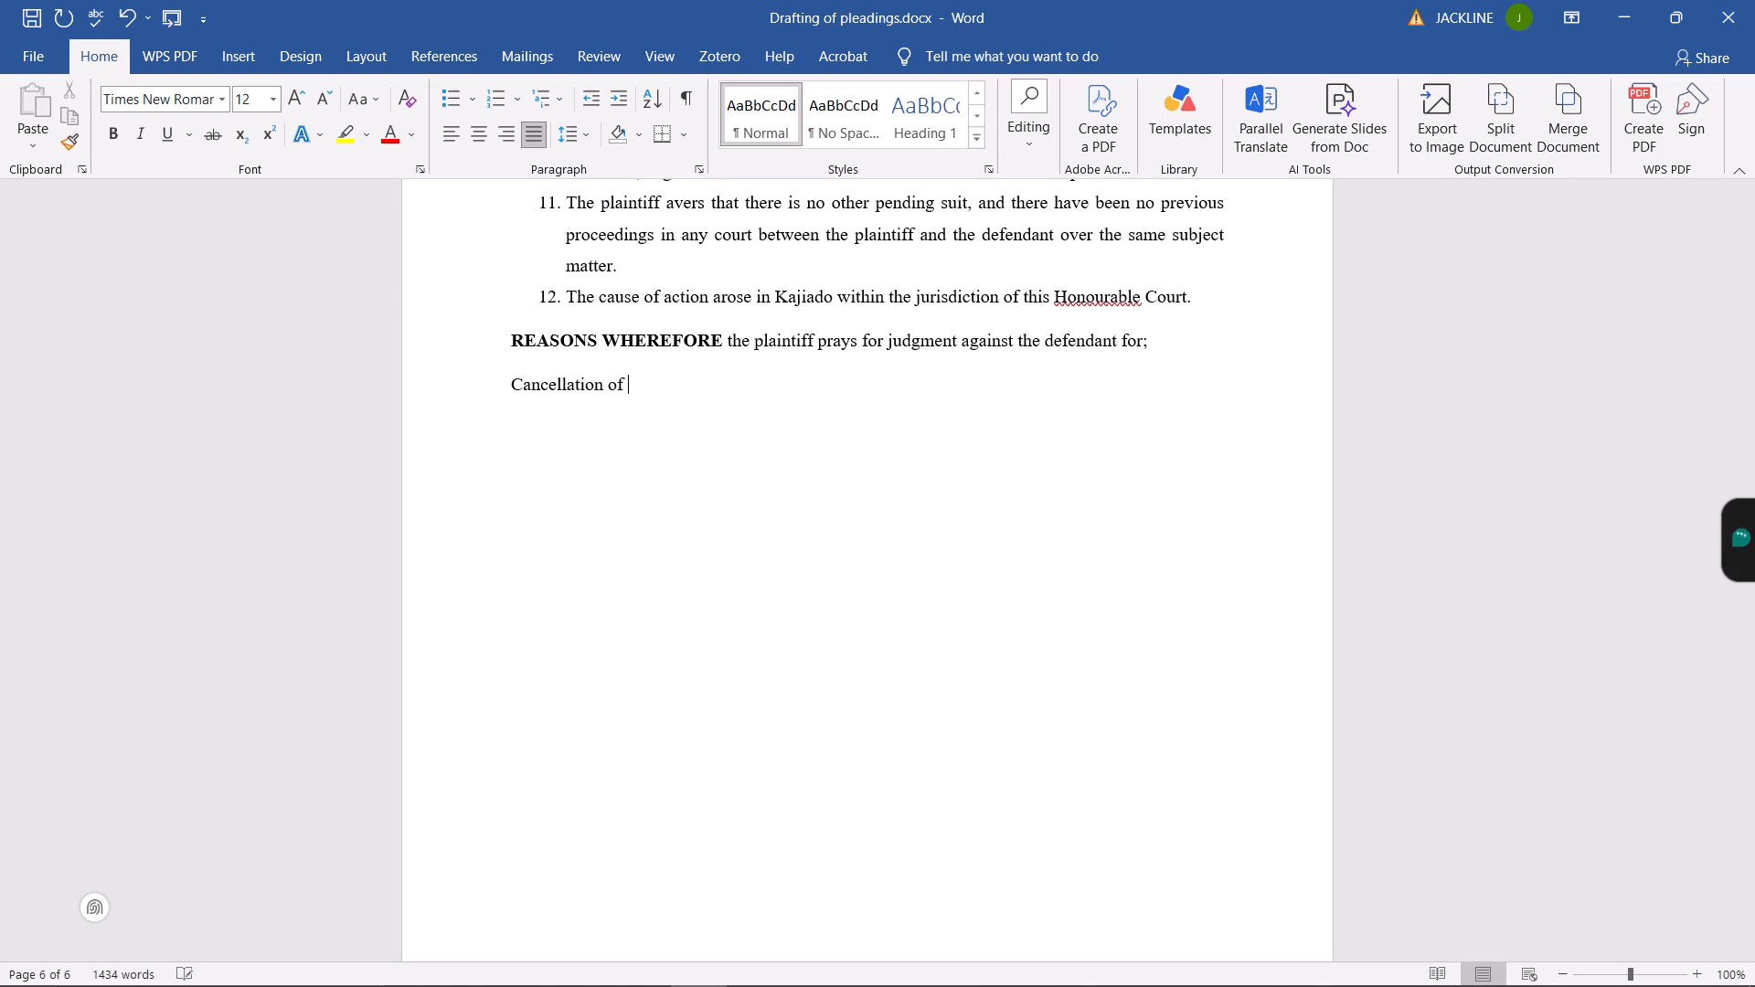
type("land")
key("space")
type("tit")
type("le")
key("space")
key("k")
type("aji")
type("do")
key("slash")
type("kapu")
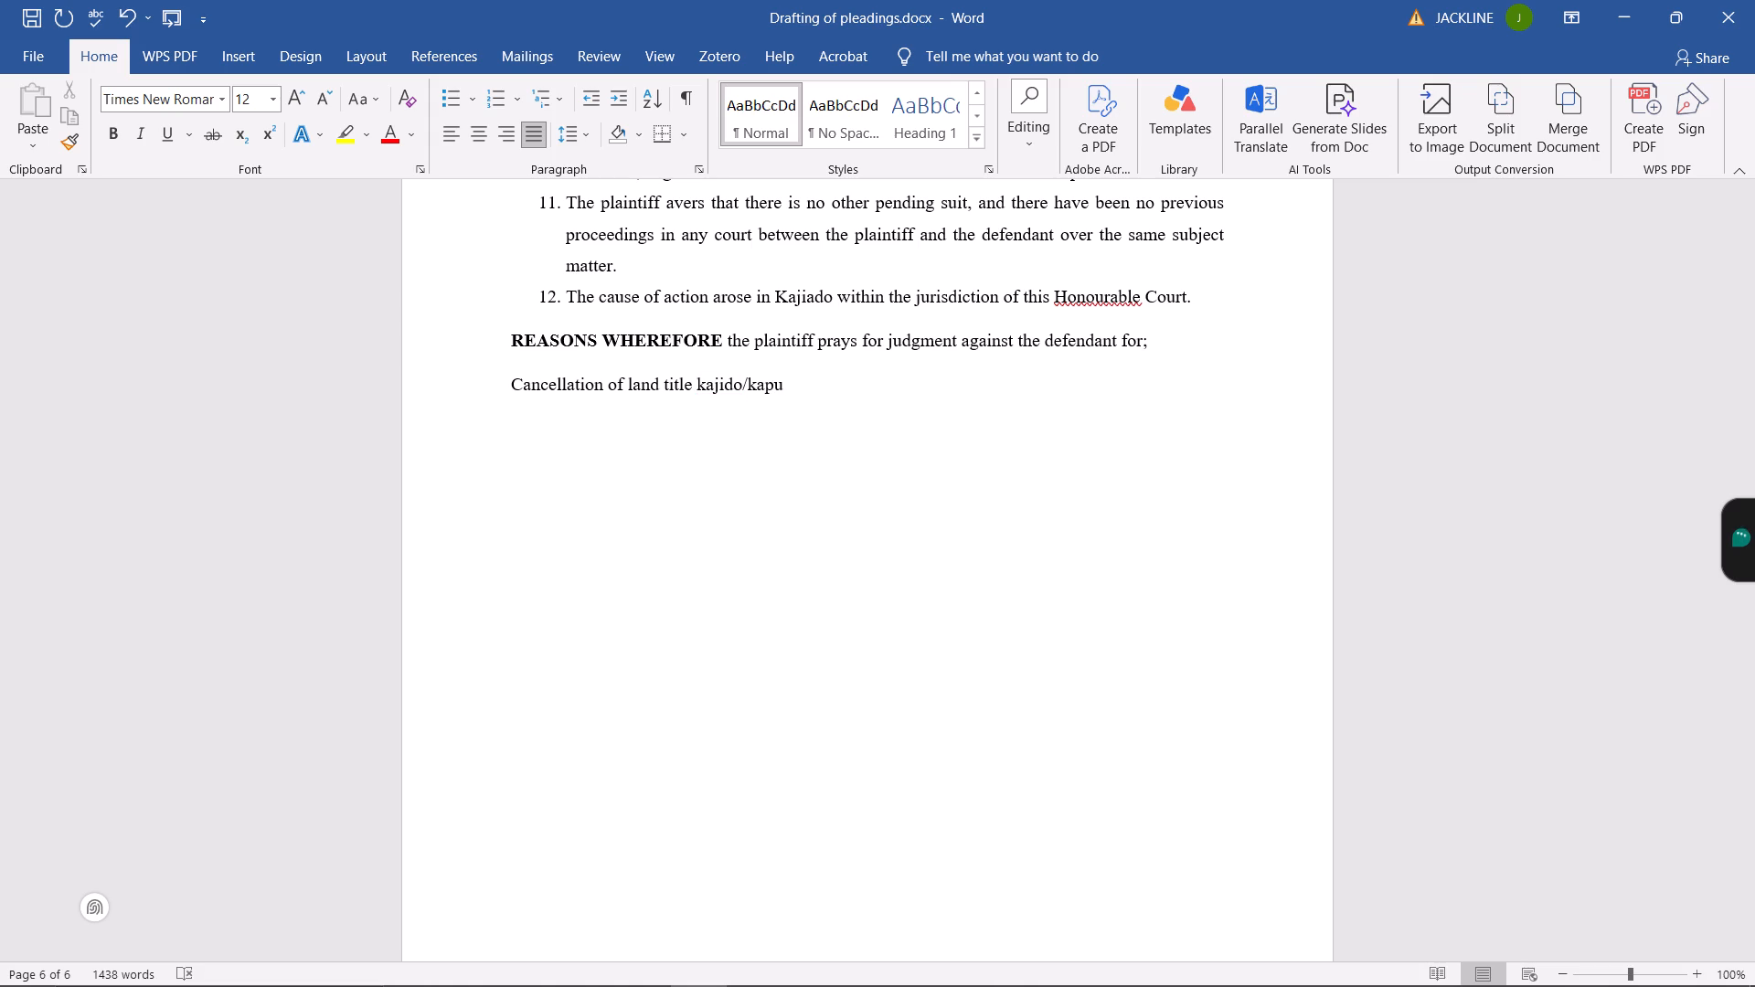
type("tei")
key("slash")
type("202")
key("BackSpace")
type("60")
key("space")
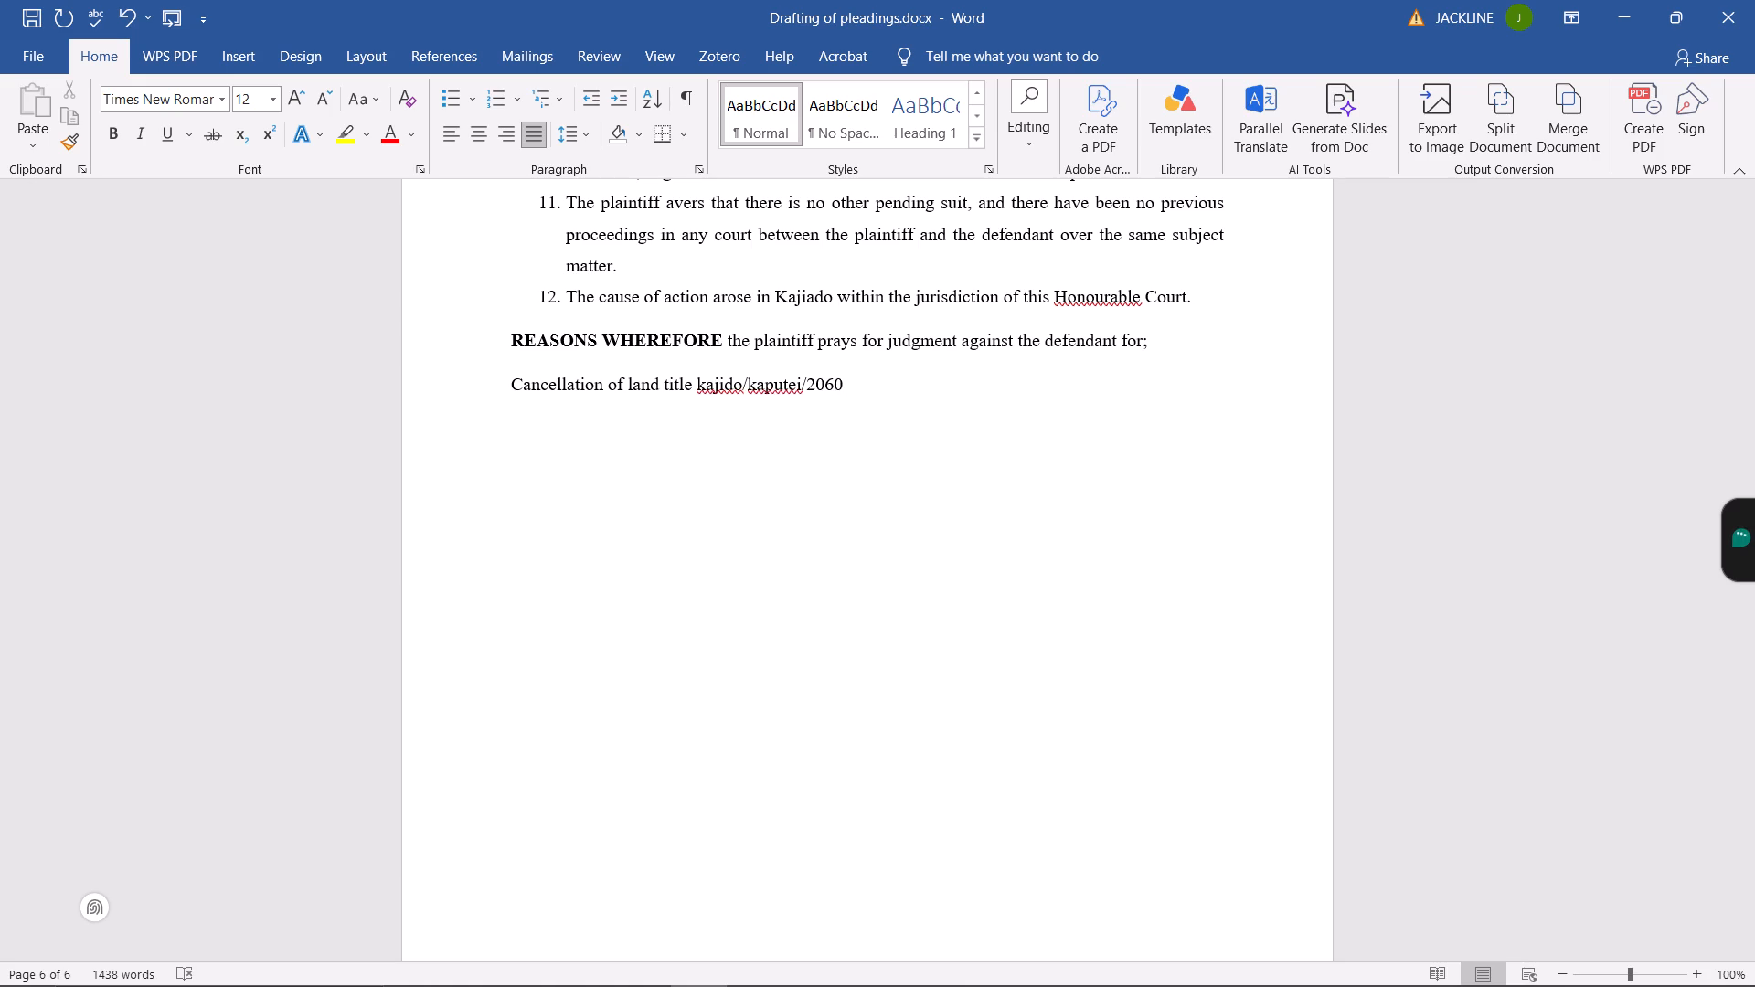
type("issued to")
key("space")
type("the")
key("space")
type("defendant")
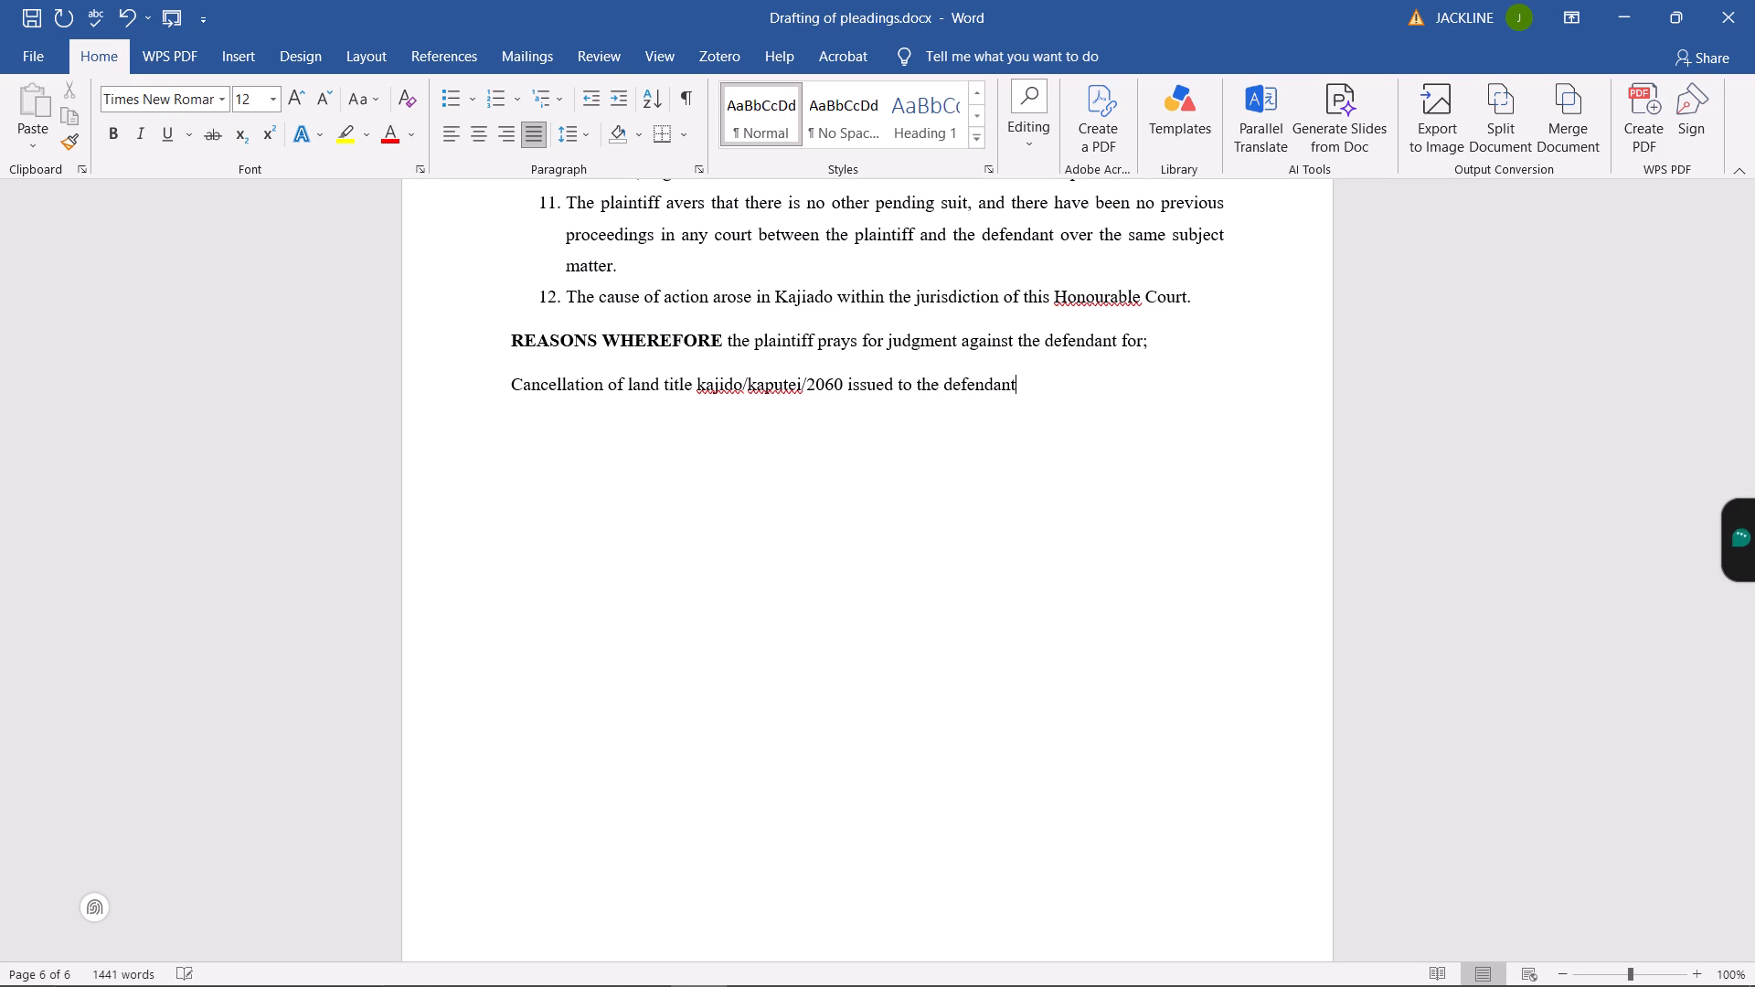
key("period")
Start the second prayer on a new line below the first: "The land registrar at kajido to cause subdivision".
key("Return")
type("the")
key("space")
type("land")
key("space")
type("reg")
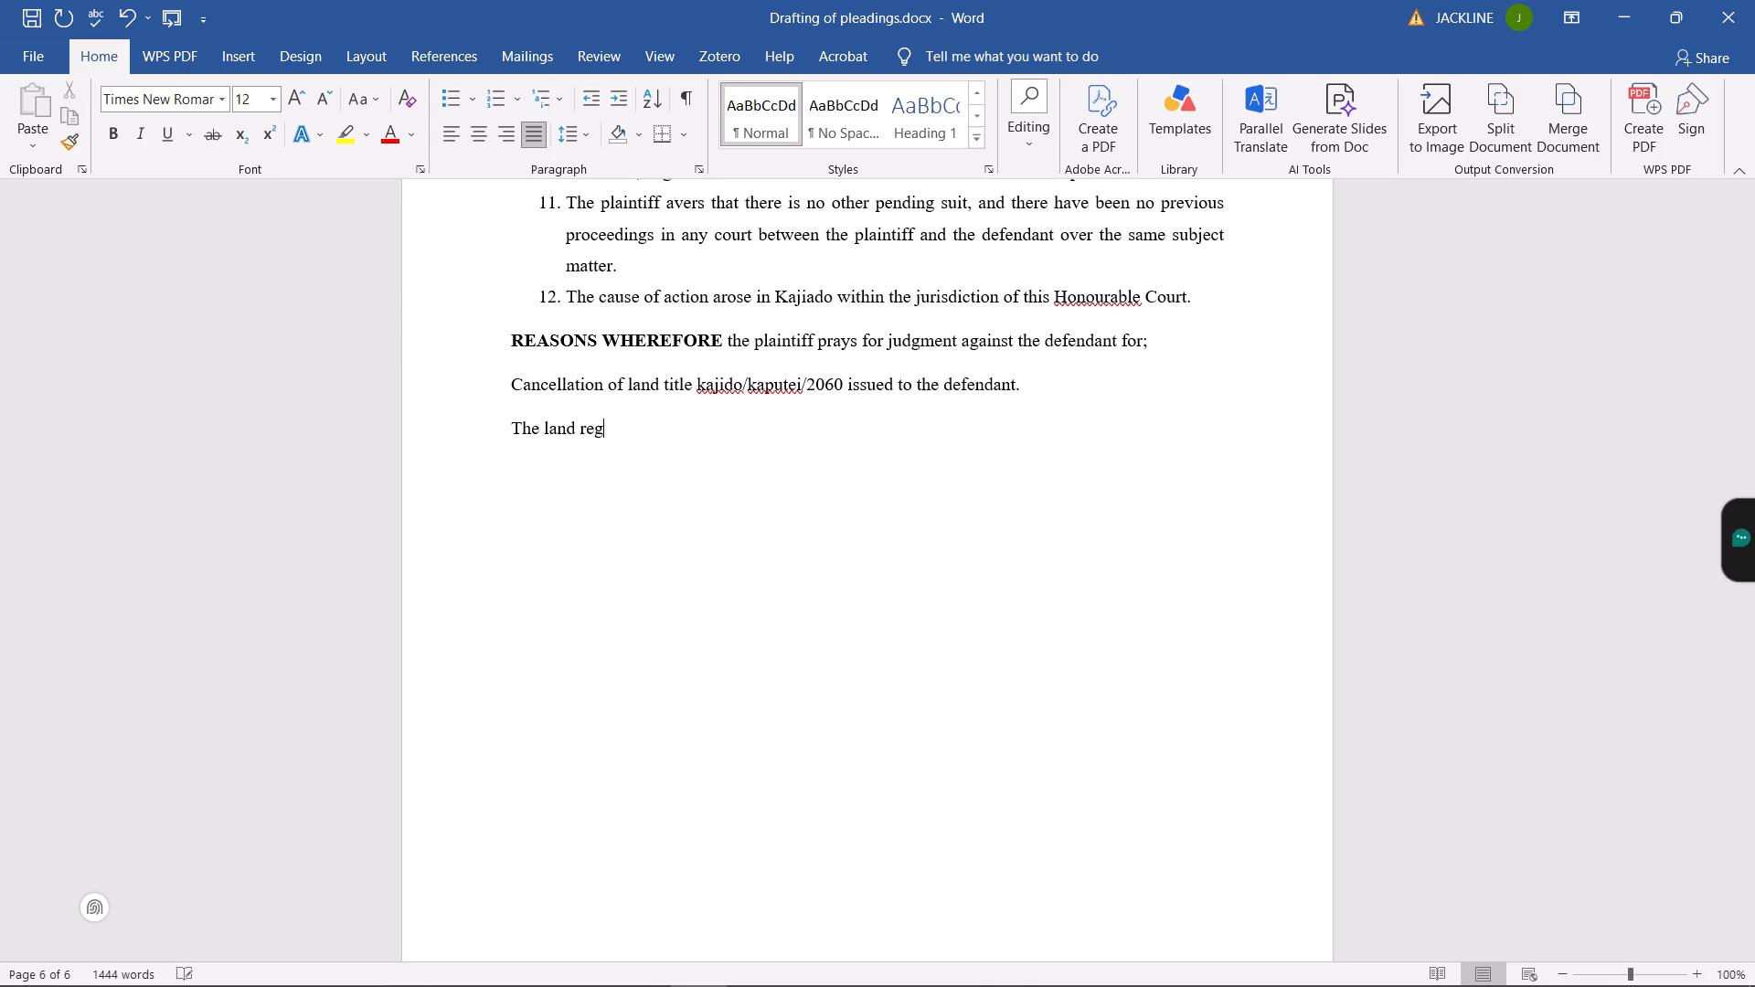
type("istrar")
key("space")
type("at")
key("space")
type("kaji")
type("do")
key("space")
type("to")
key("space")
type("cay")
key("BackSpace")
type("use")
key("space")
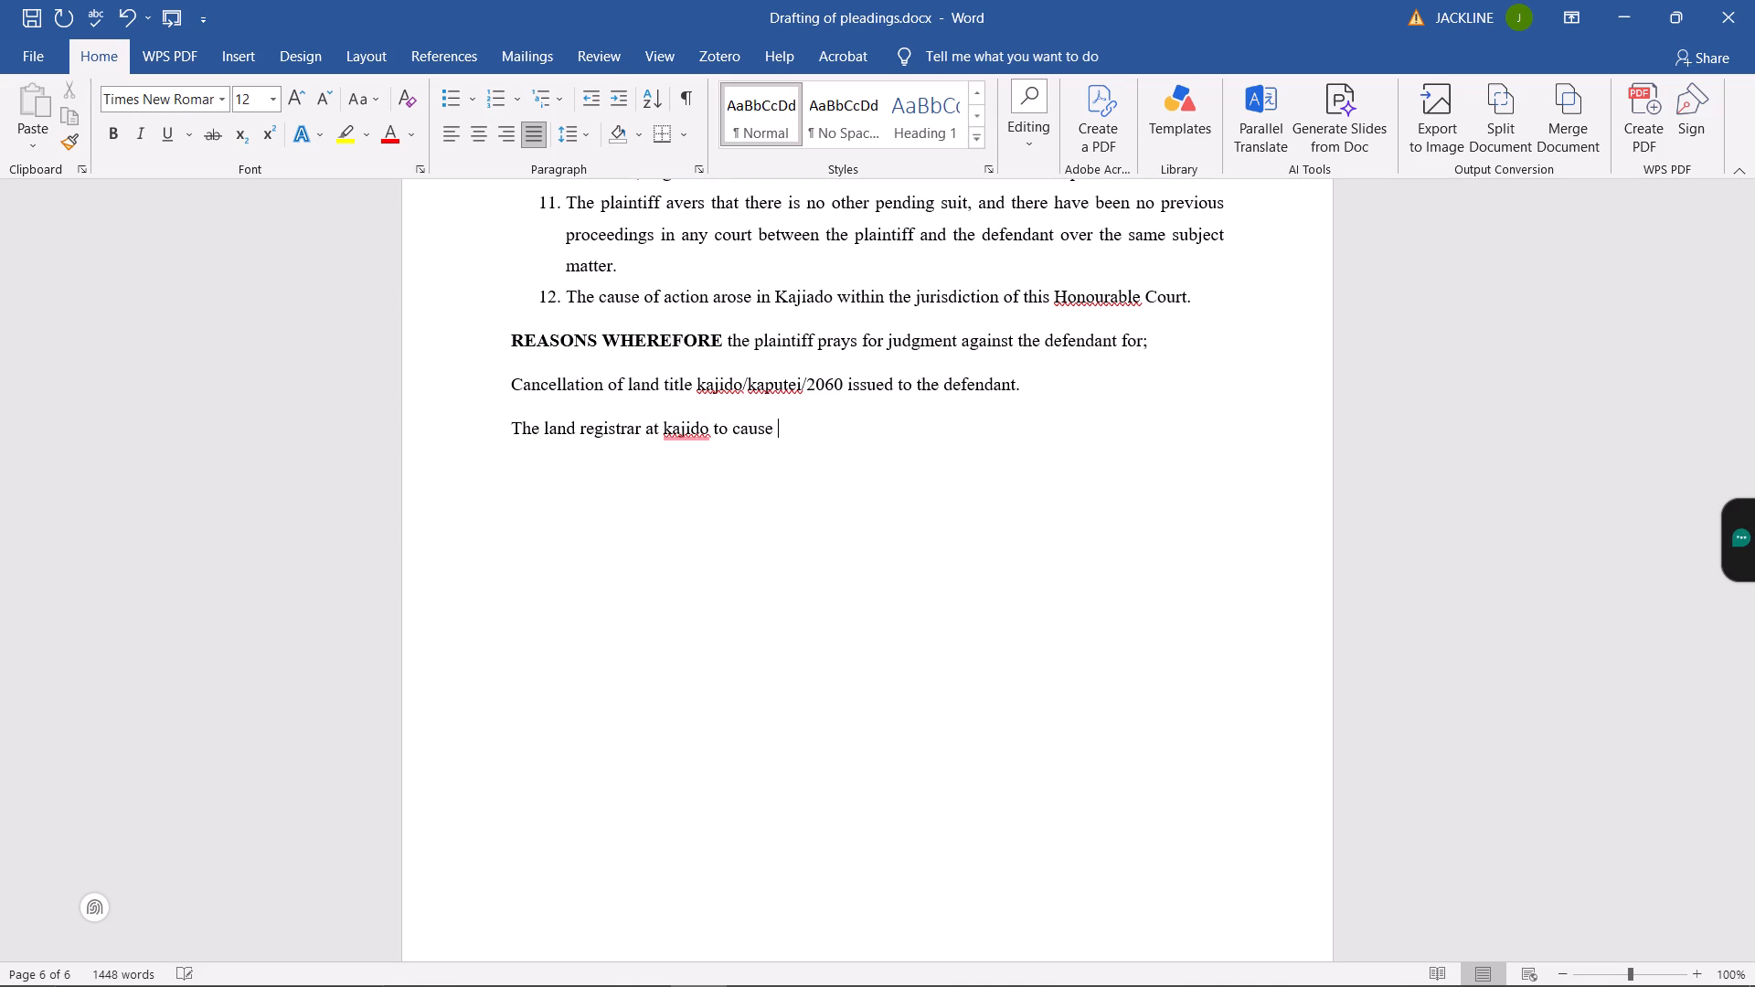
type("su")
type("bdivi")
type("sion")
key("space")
Complete the second prayer with "and register the plaintiff as the sole proprietor of the 10 acres of land.".
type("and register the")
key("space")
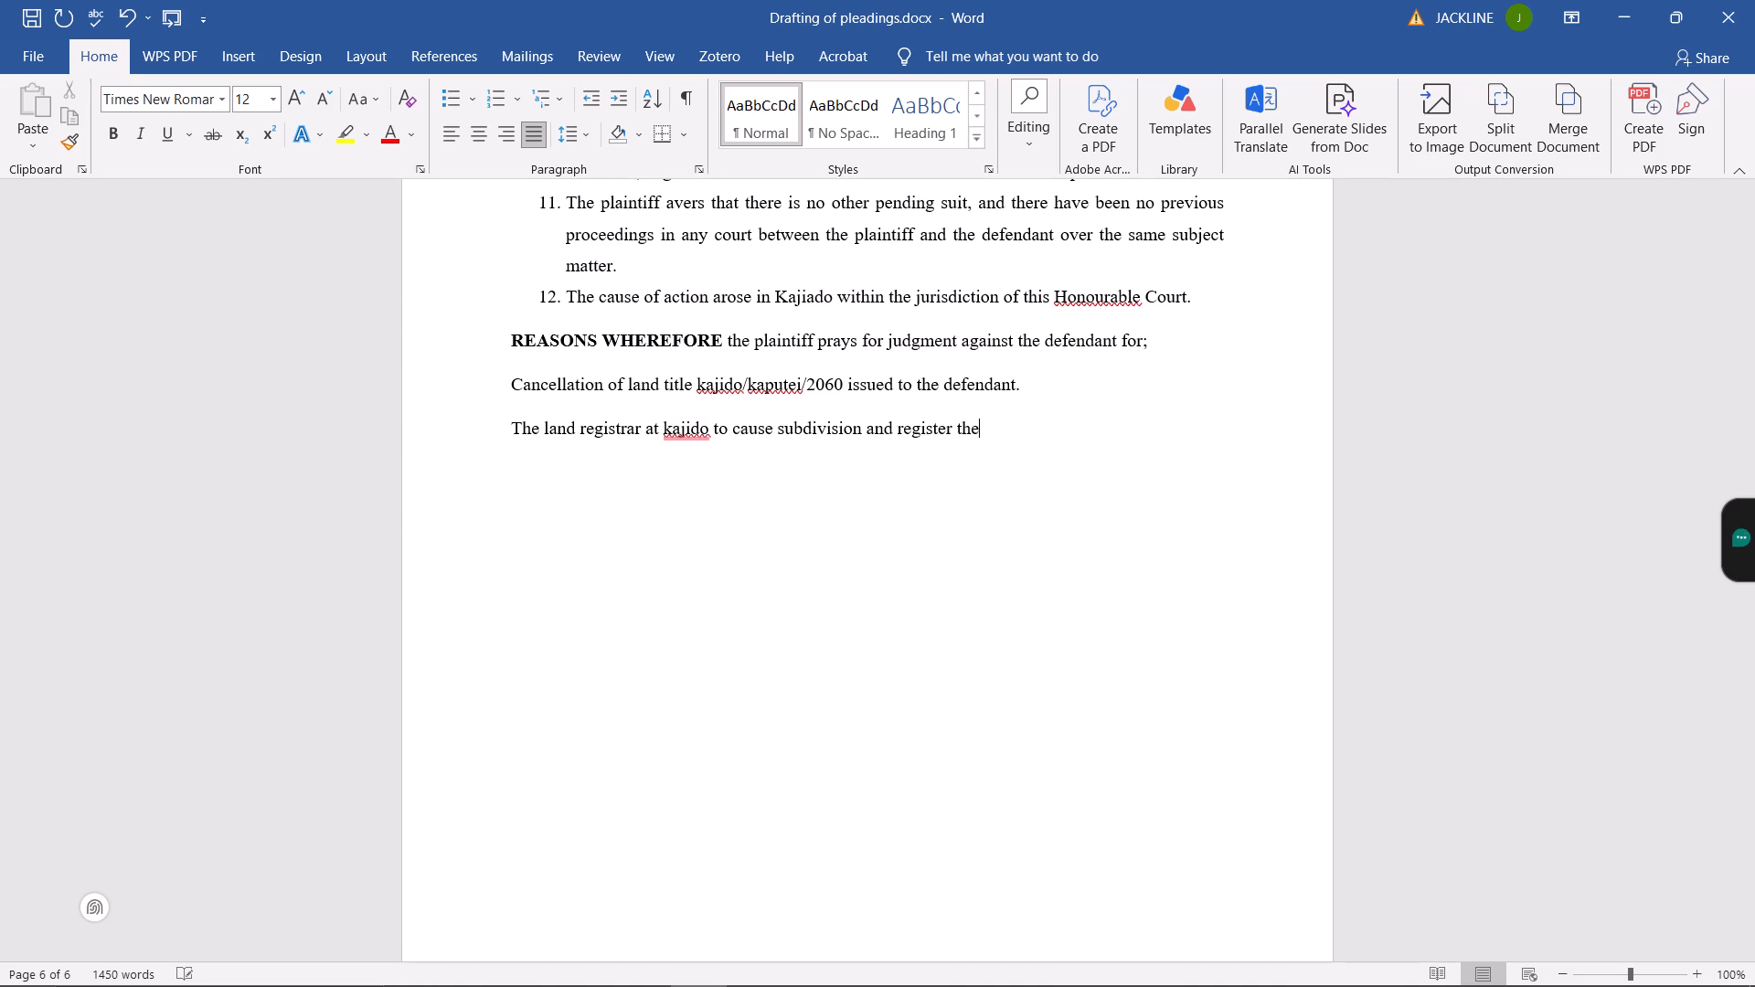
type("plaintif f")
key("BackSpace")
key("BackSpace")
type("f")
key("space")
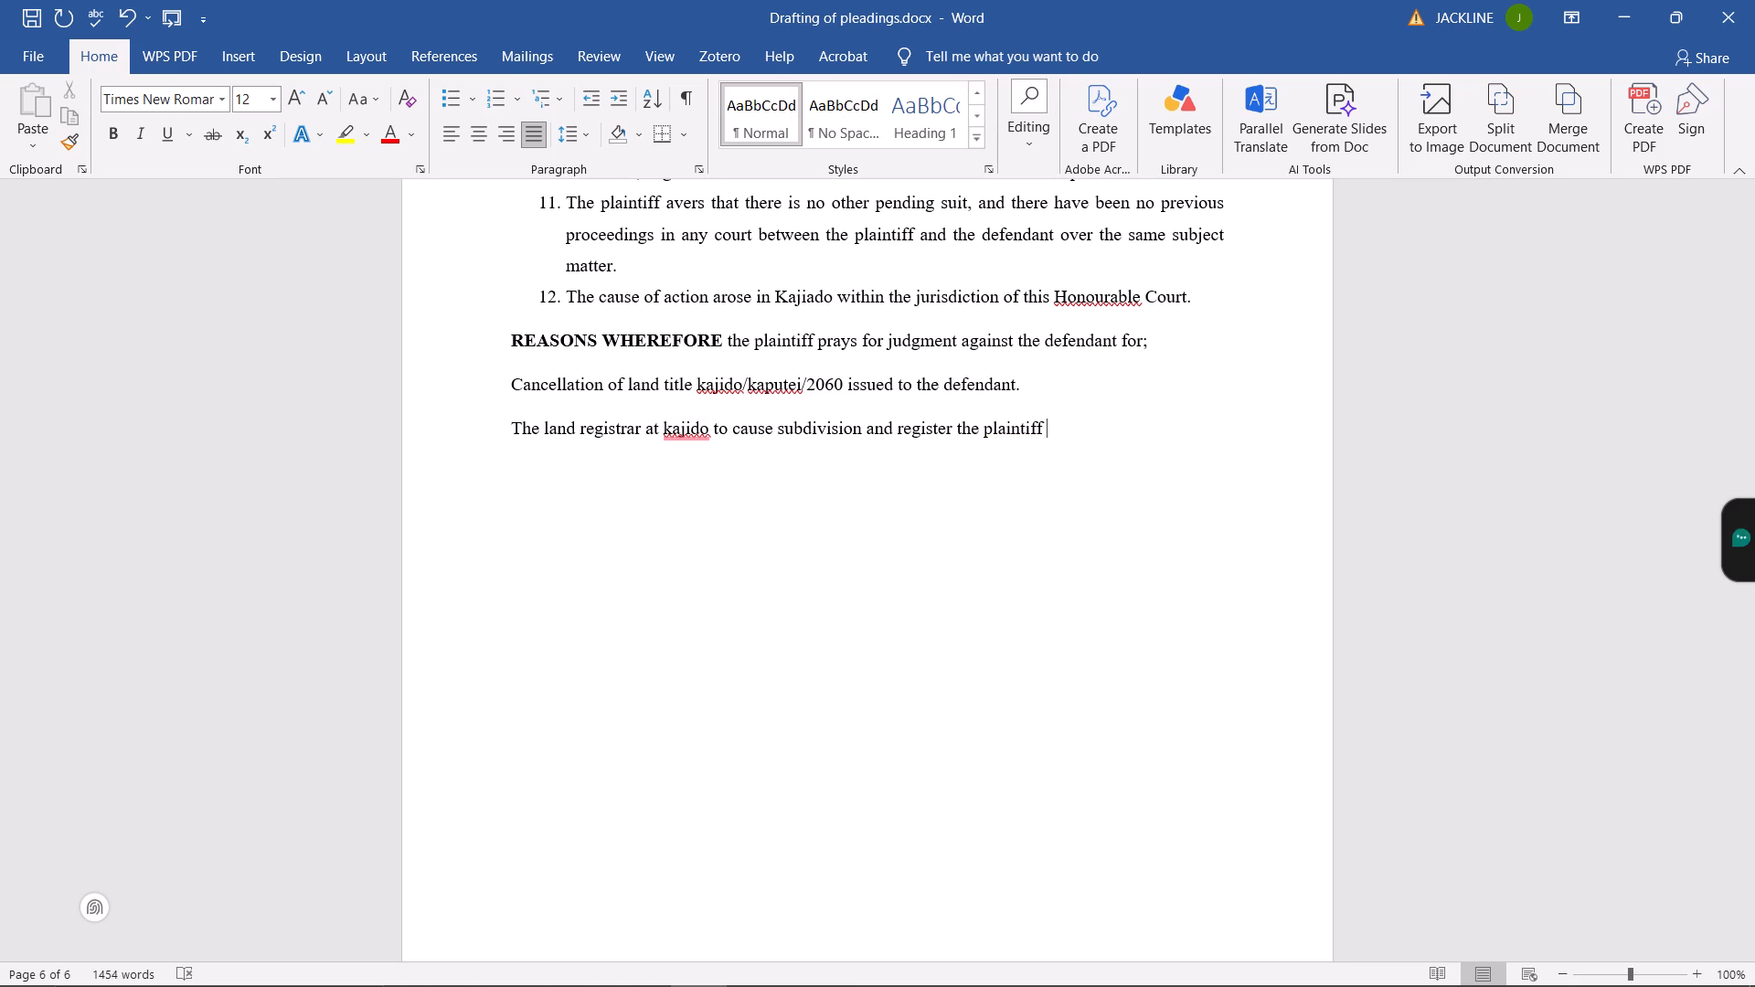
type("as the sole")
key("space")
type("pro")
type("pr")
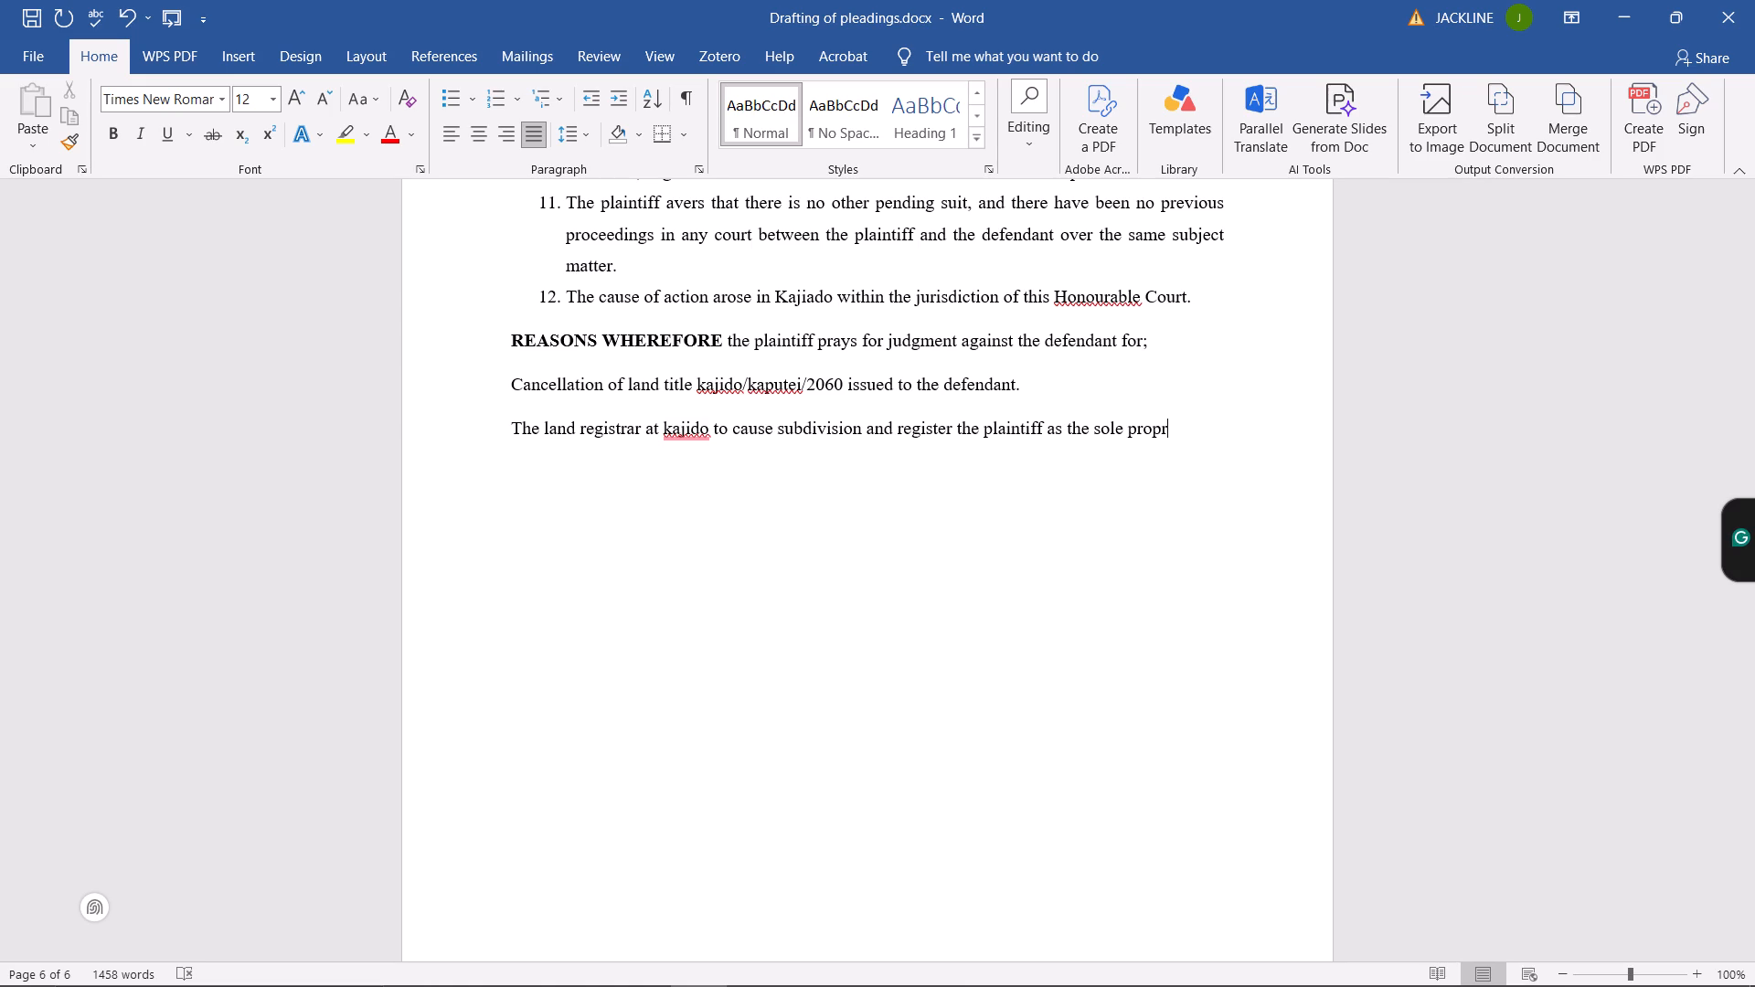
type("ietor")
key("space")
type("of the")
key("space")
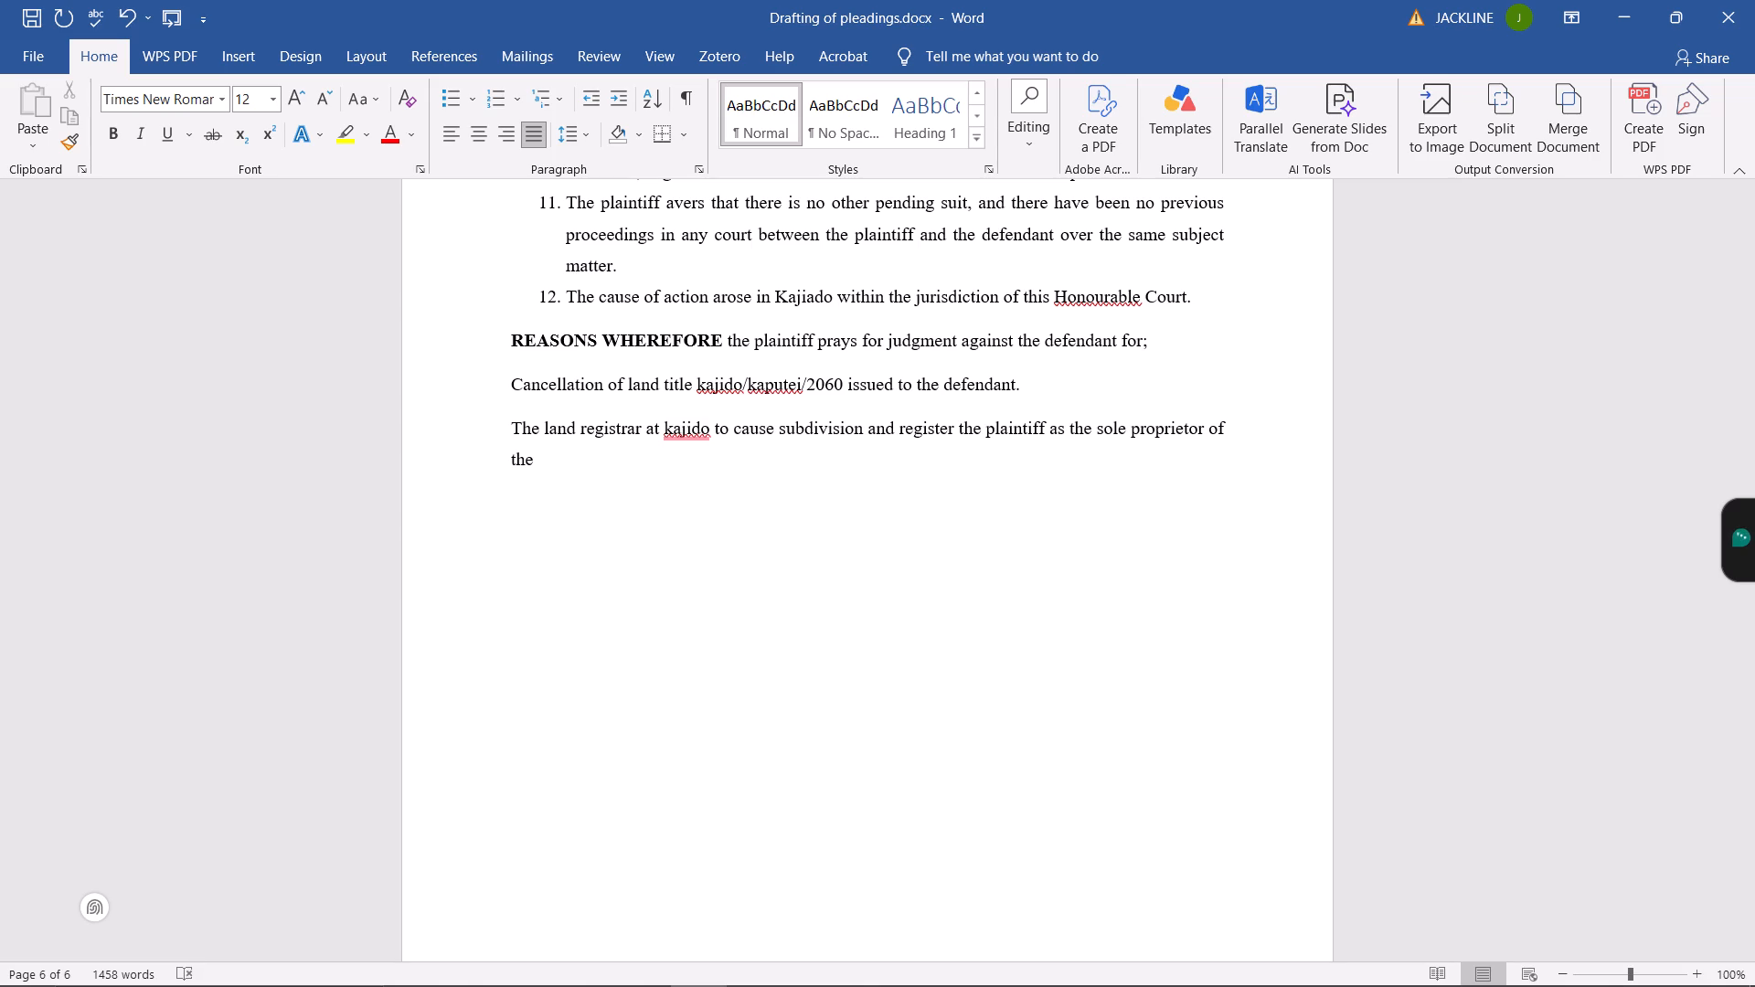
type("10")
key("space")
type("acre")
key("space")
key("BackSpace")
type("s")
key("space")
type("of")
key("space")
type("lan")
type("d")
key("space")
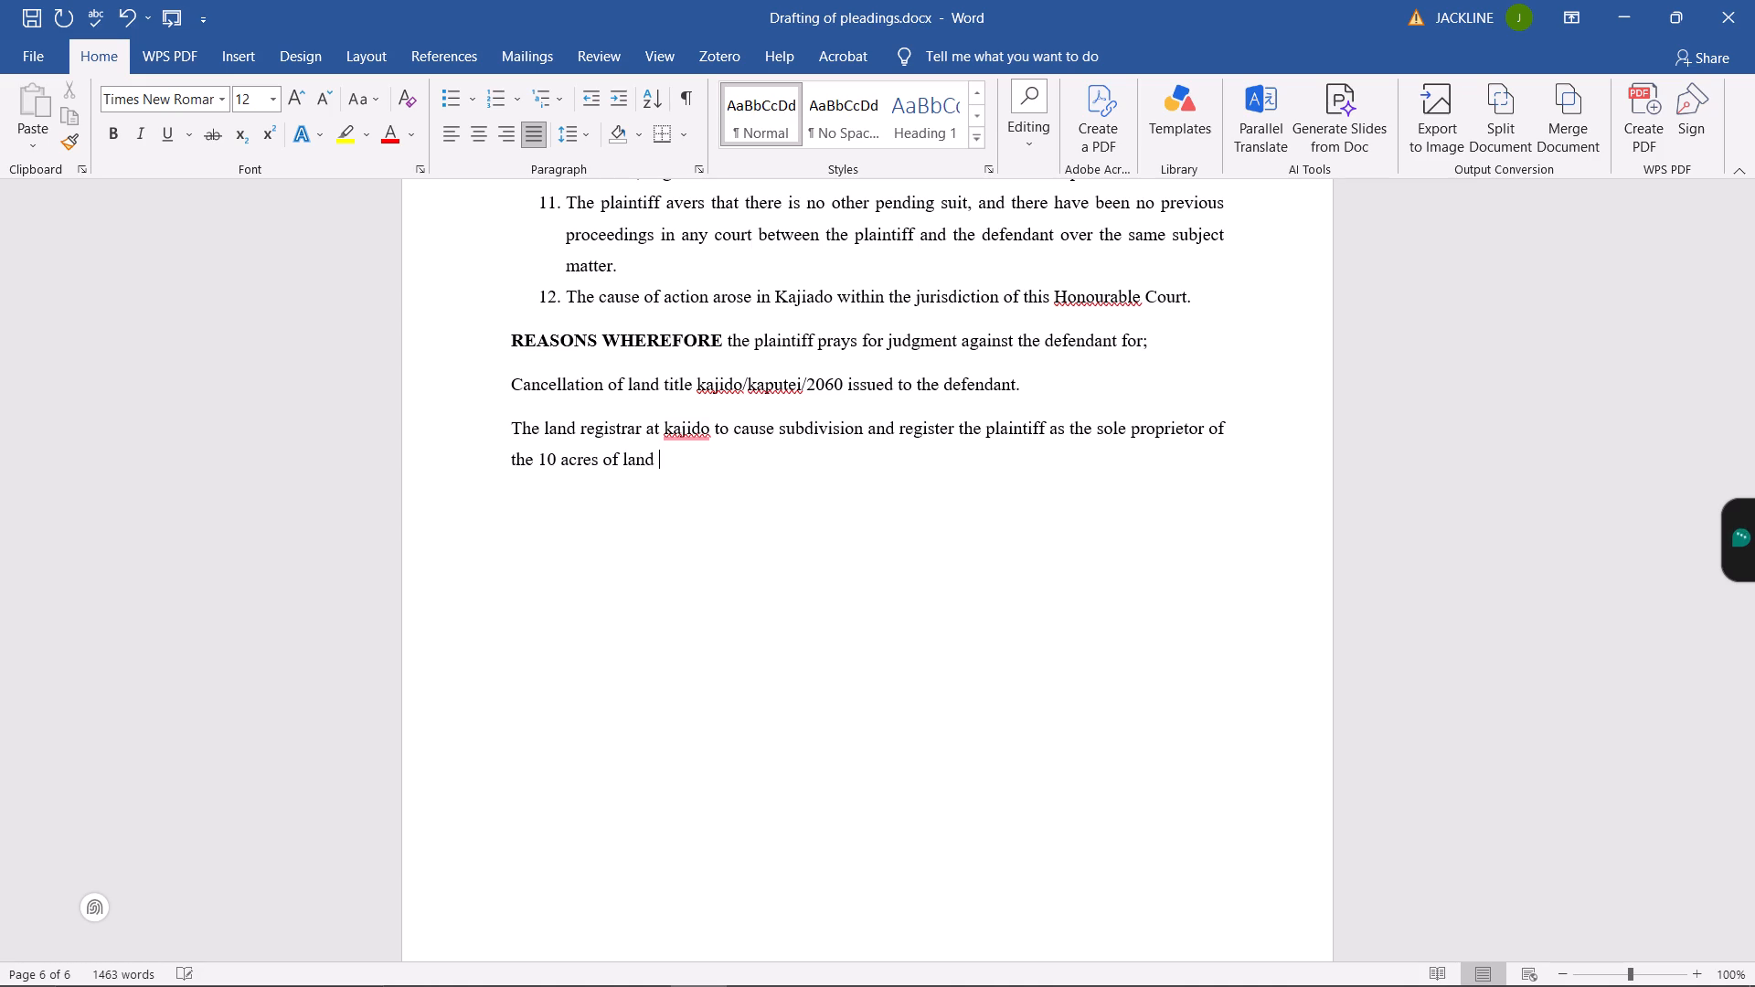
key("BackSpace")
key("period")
Add the third prayer on a new line: "General damges.".
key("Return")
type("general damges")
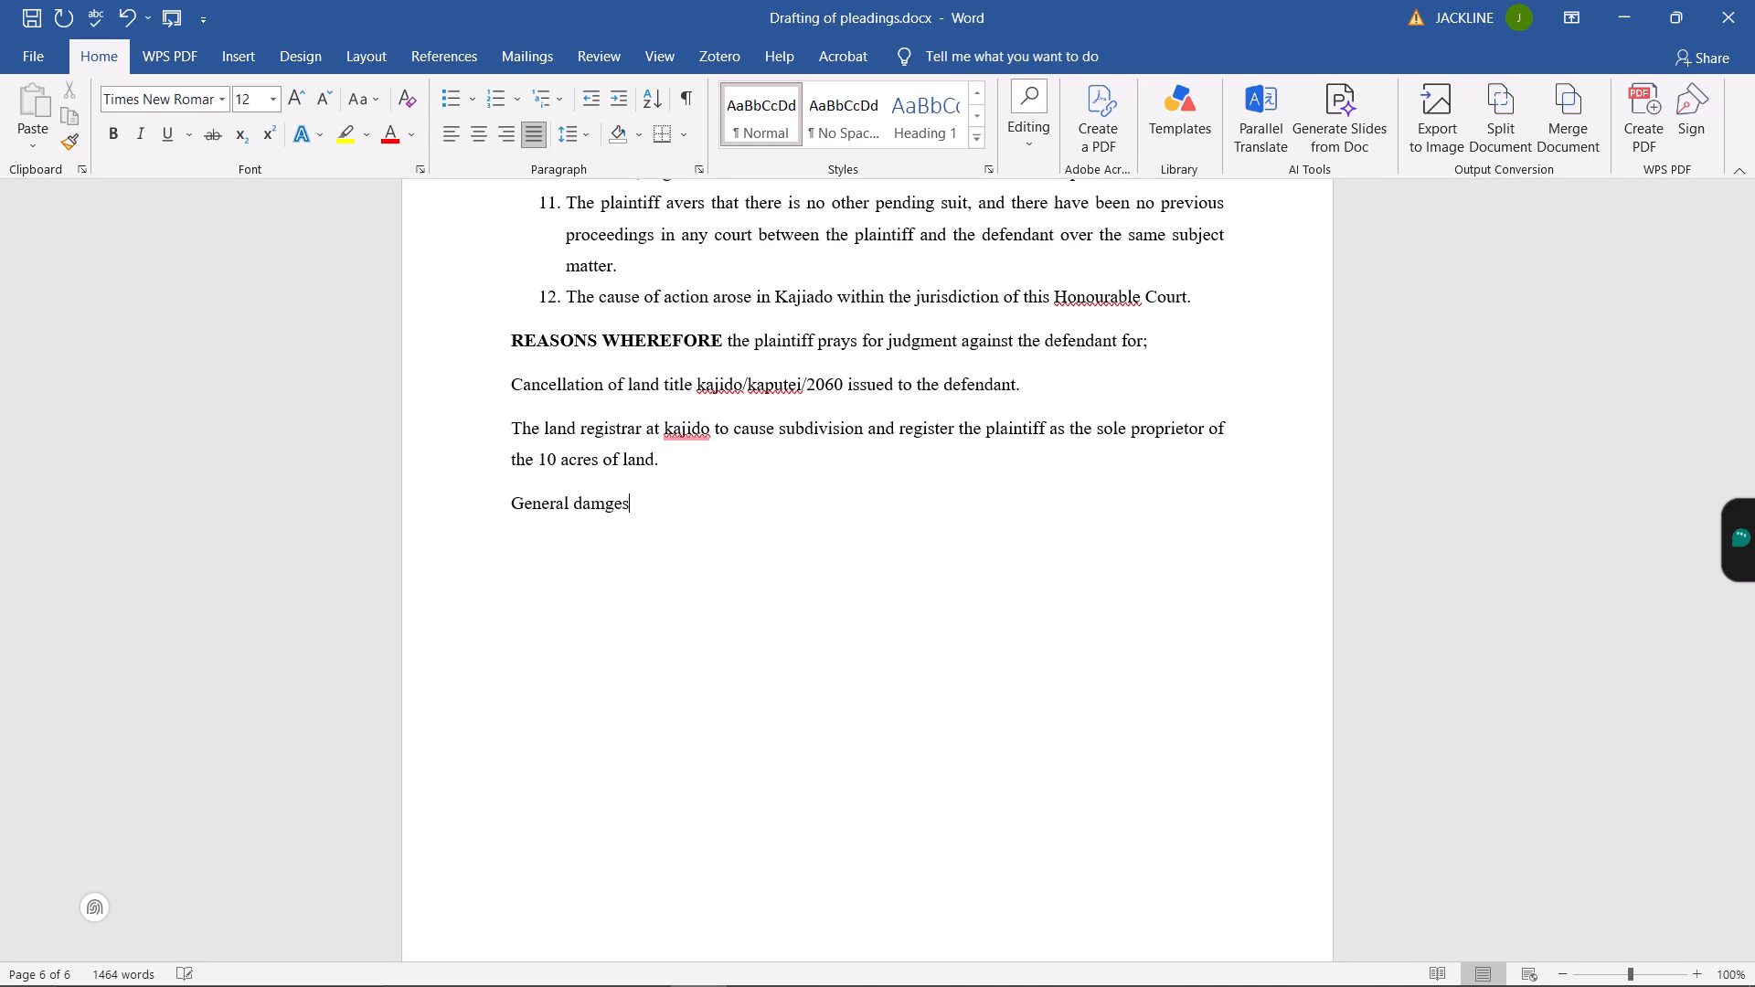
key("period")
Start the fourth prayer on a new line below the general damages prayer: "Interests on (c)".
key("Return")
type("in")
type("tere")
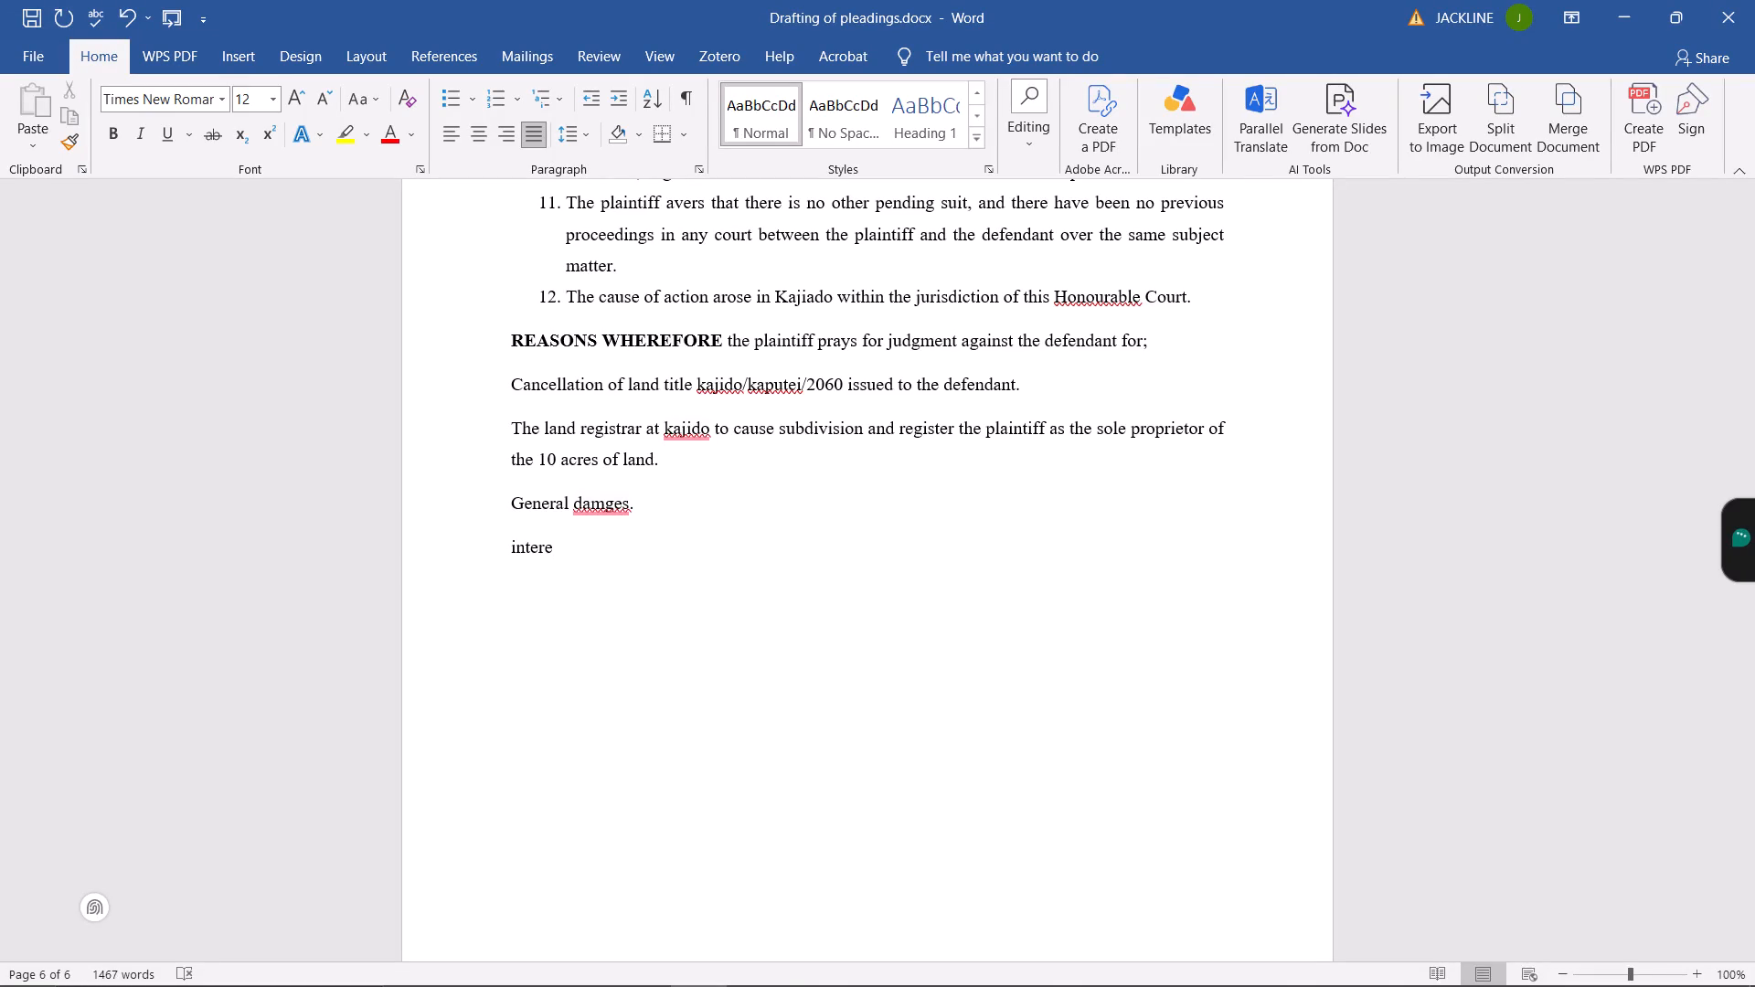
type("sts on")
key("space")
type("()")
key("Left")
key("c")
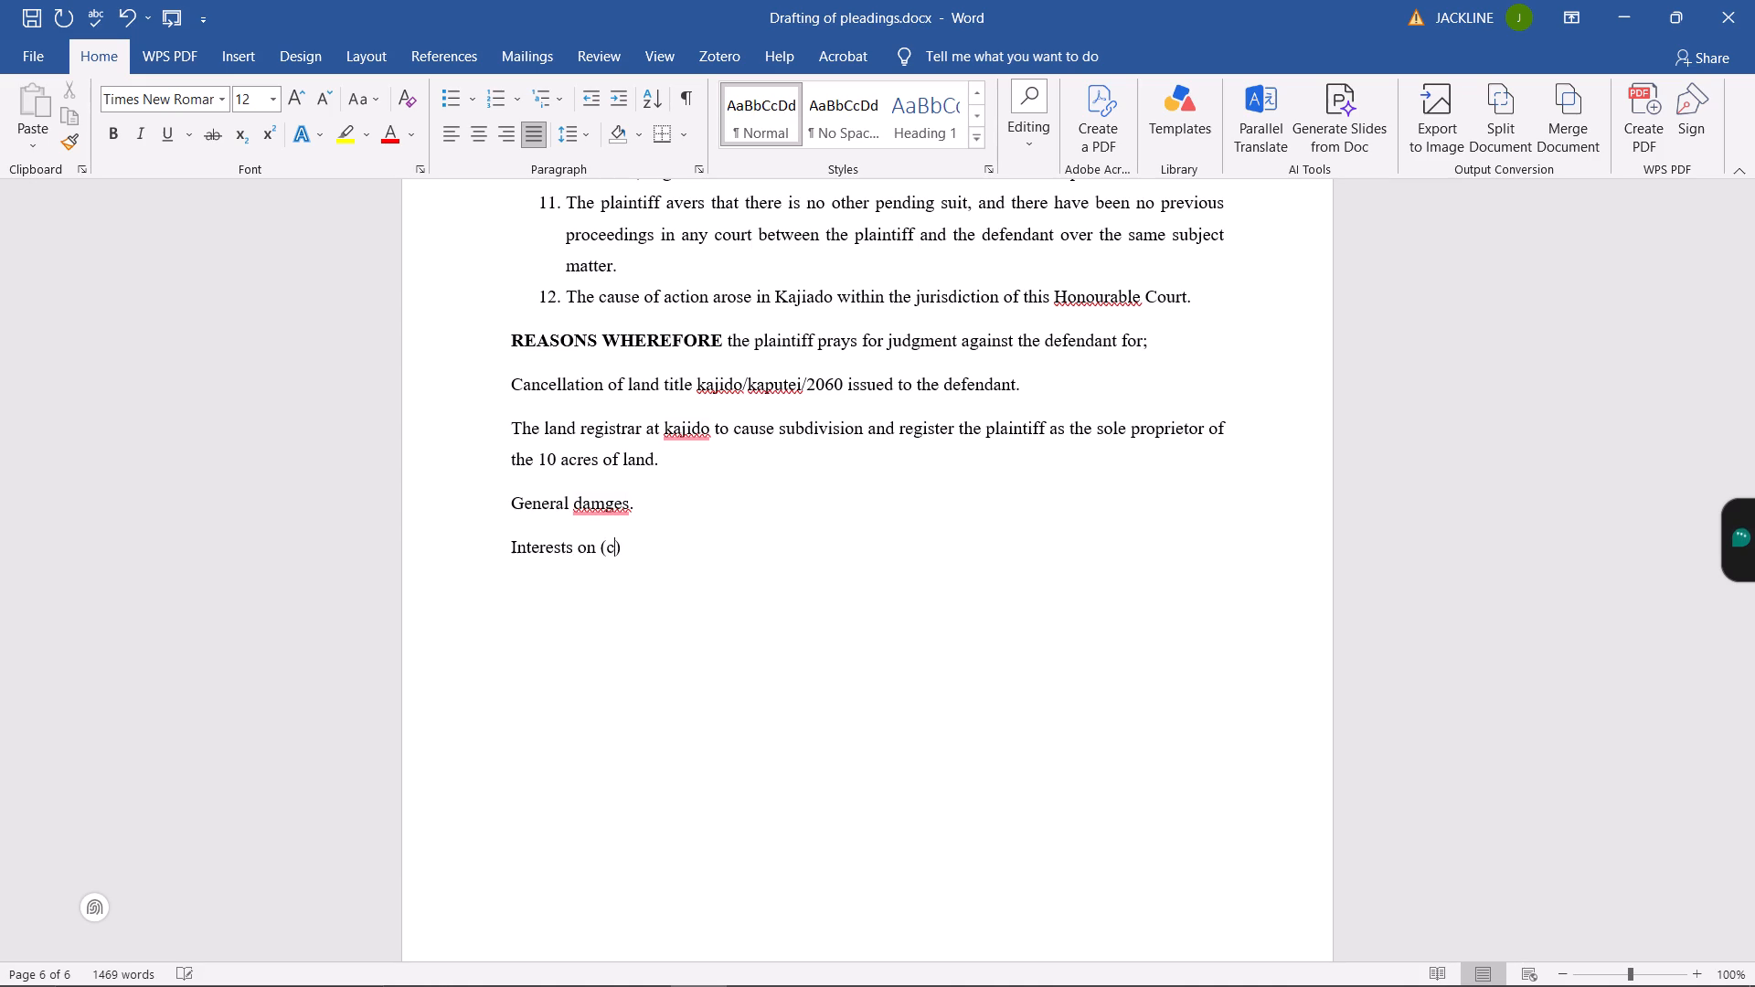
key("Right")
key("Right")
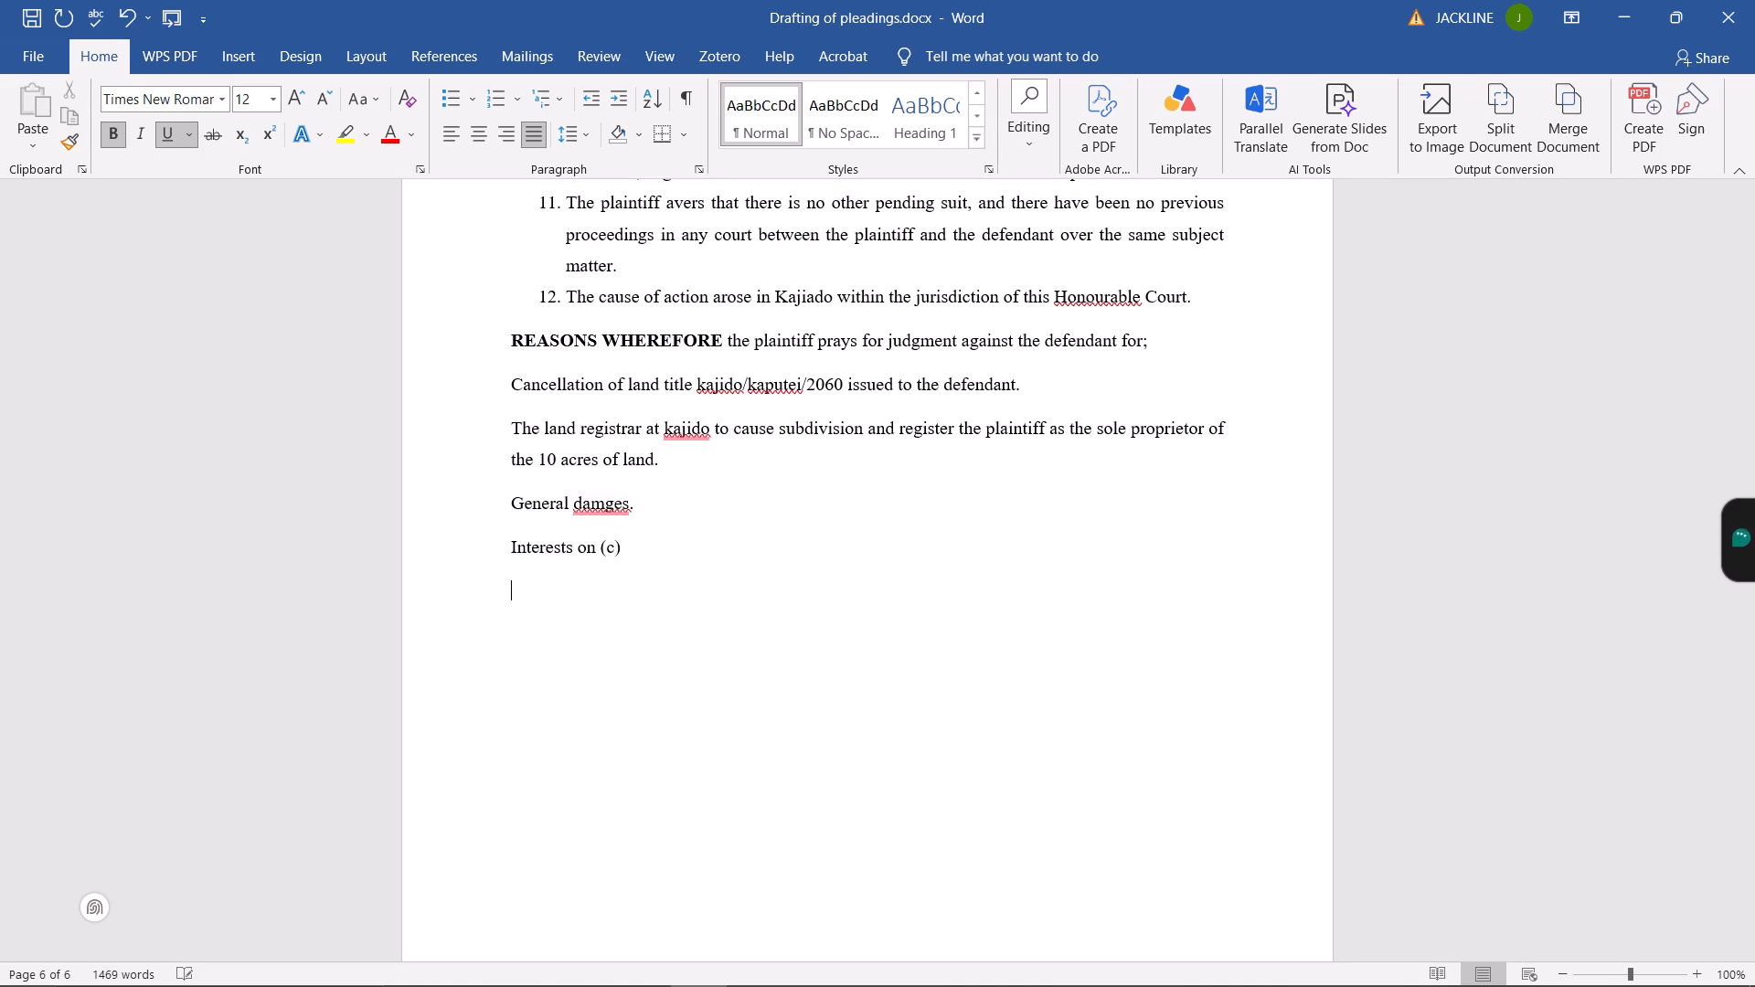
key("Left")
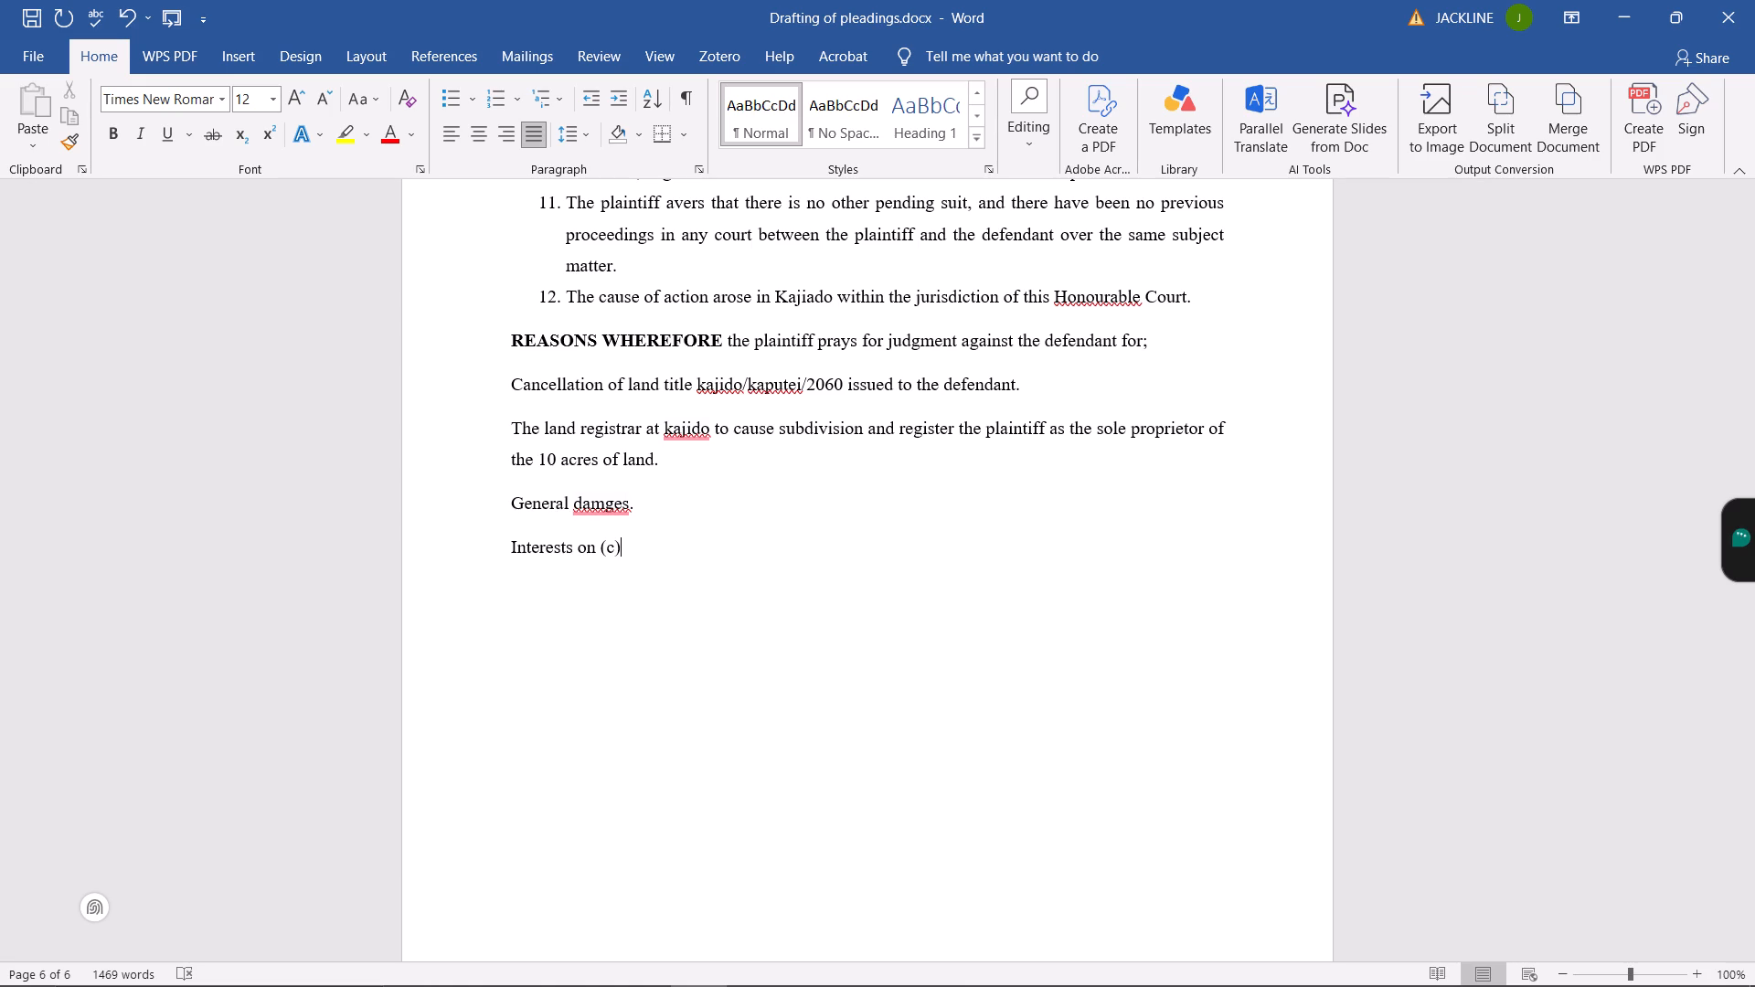
Complete the fourth prayer with "and (d) at court rates.".
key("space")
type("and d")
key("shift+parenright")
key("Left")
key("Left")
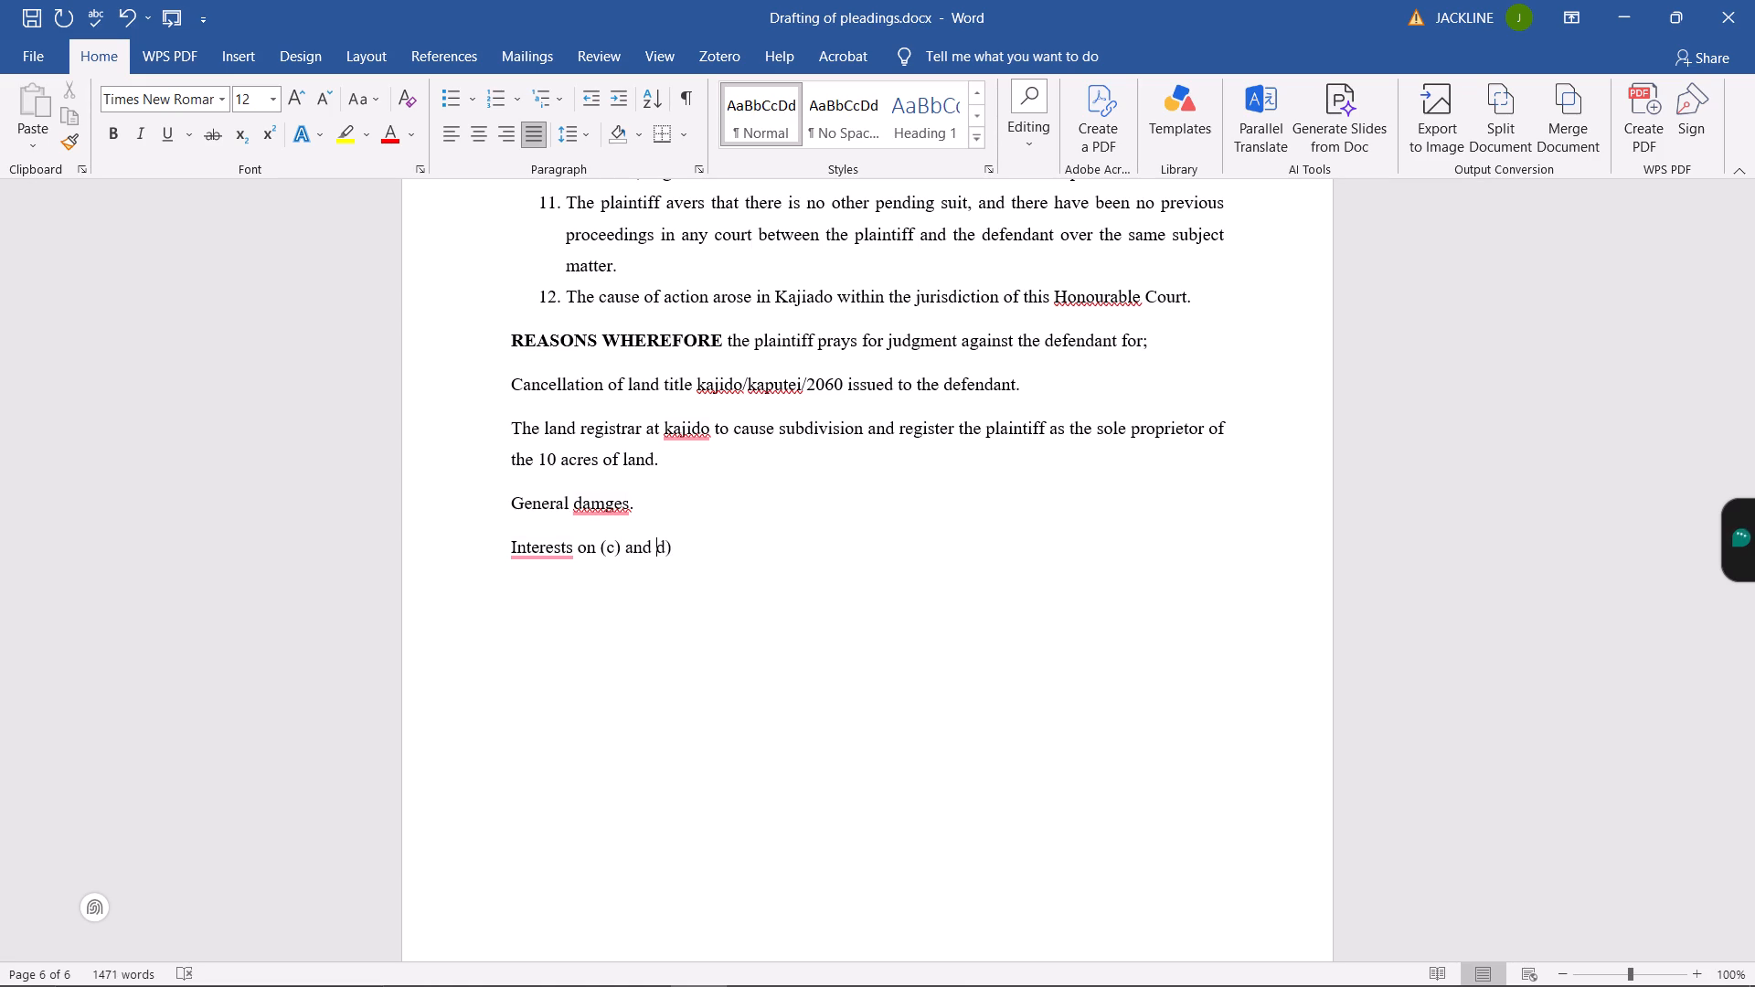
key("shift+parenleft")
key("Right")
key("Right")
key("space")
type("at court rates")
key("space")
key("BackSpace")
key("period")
Start the fifth prayer on a new line: "Any relief that this honourable court".
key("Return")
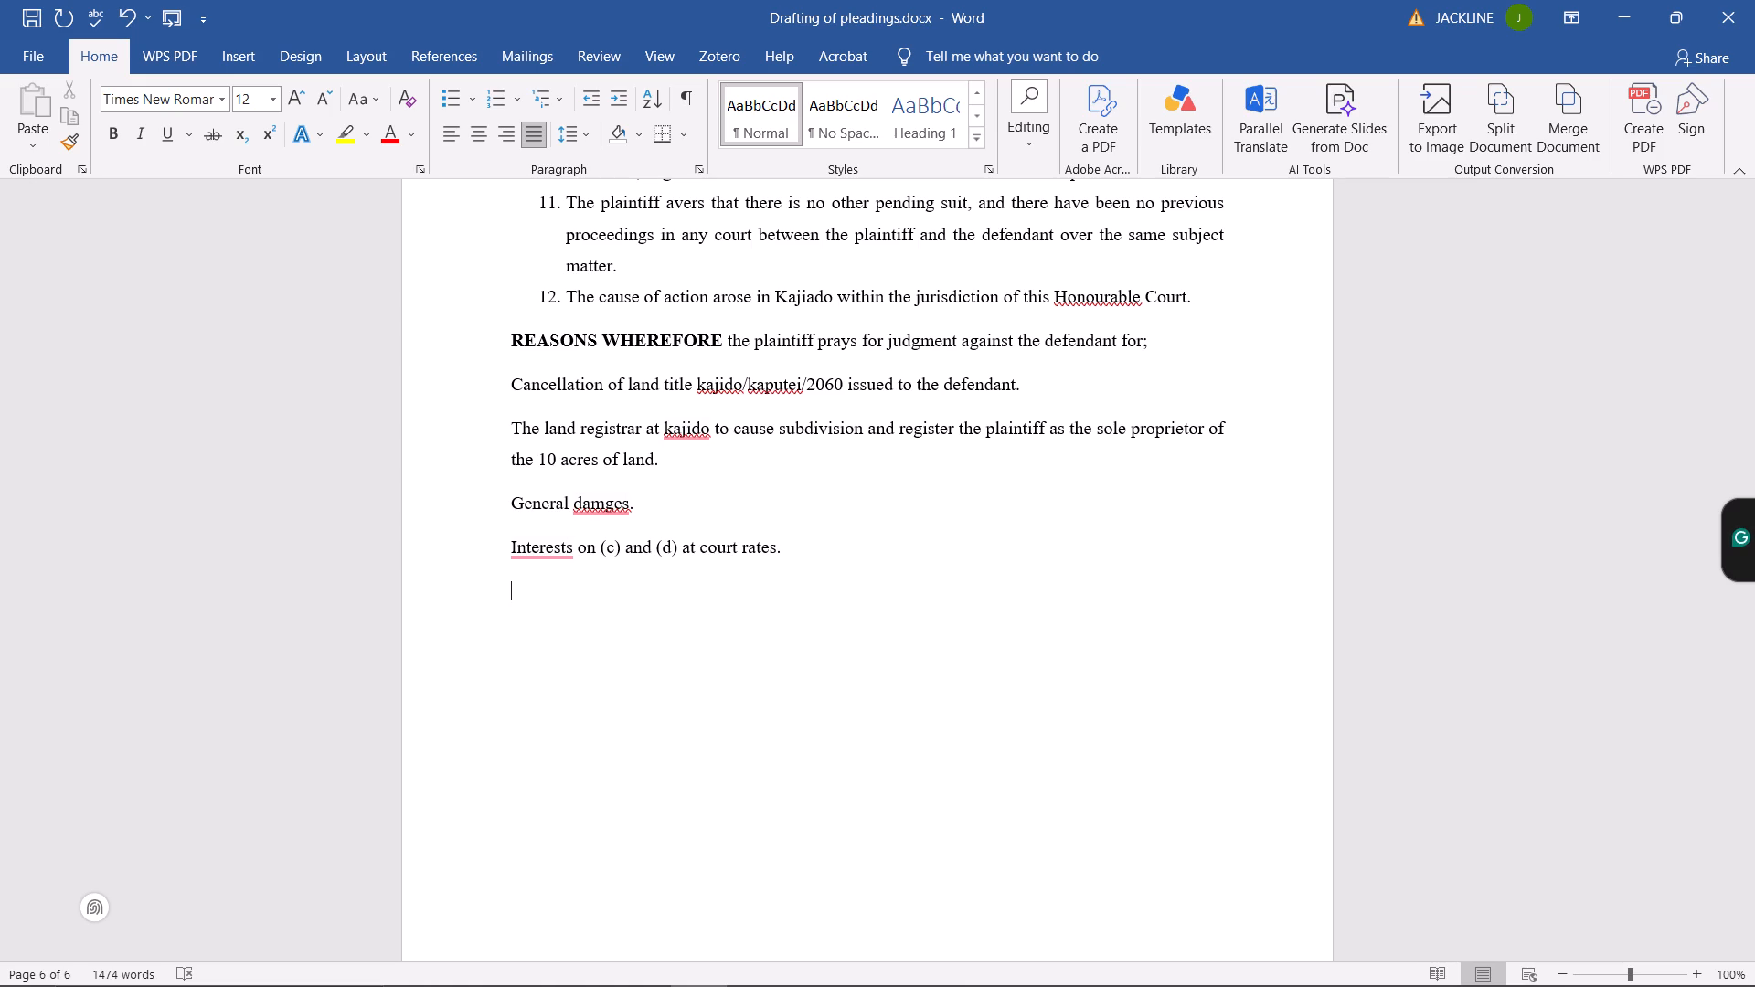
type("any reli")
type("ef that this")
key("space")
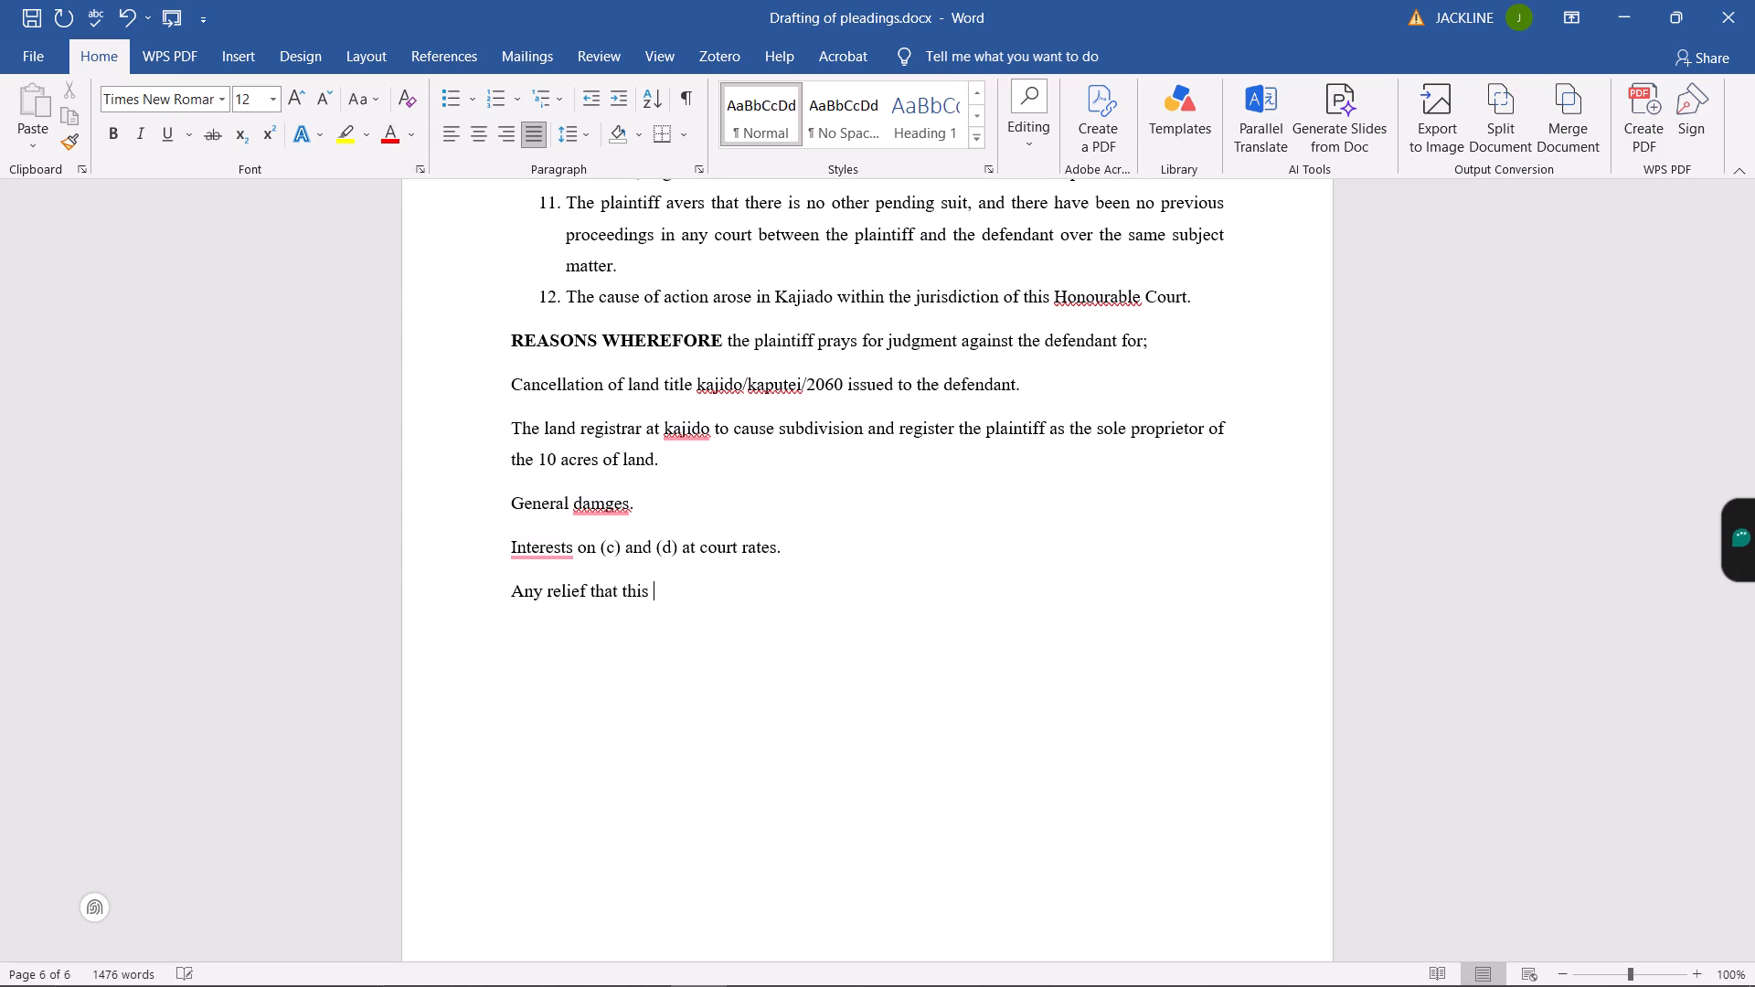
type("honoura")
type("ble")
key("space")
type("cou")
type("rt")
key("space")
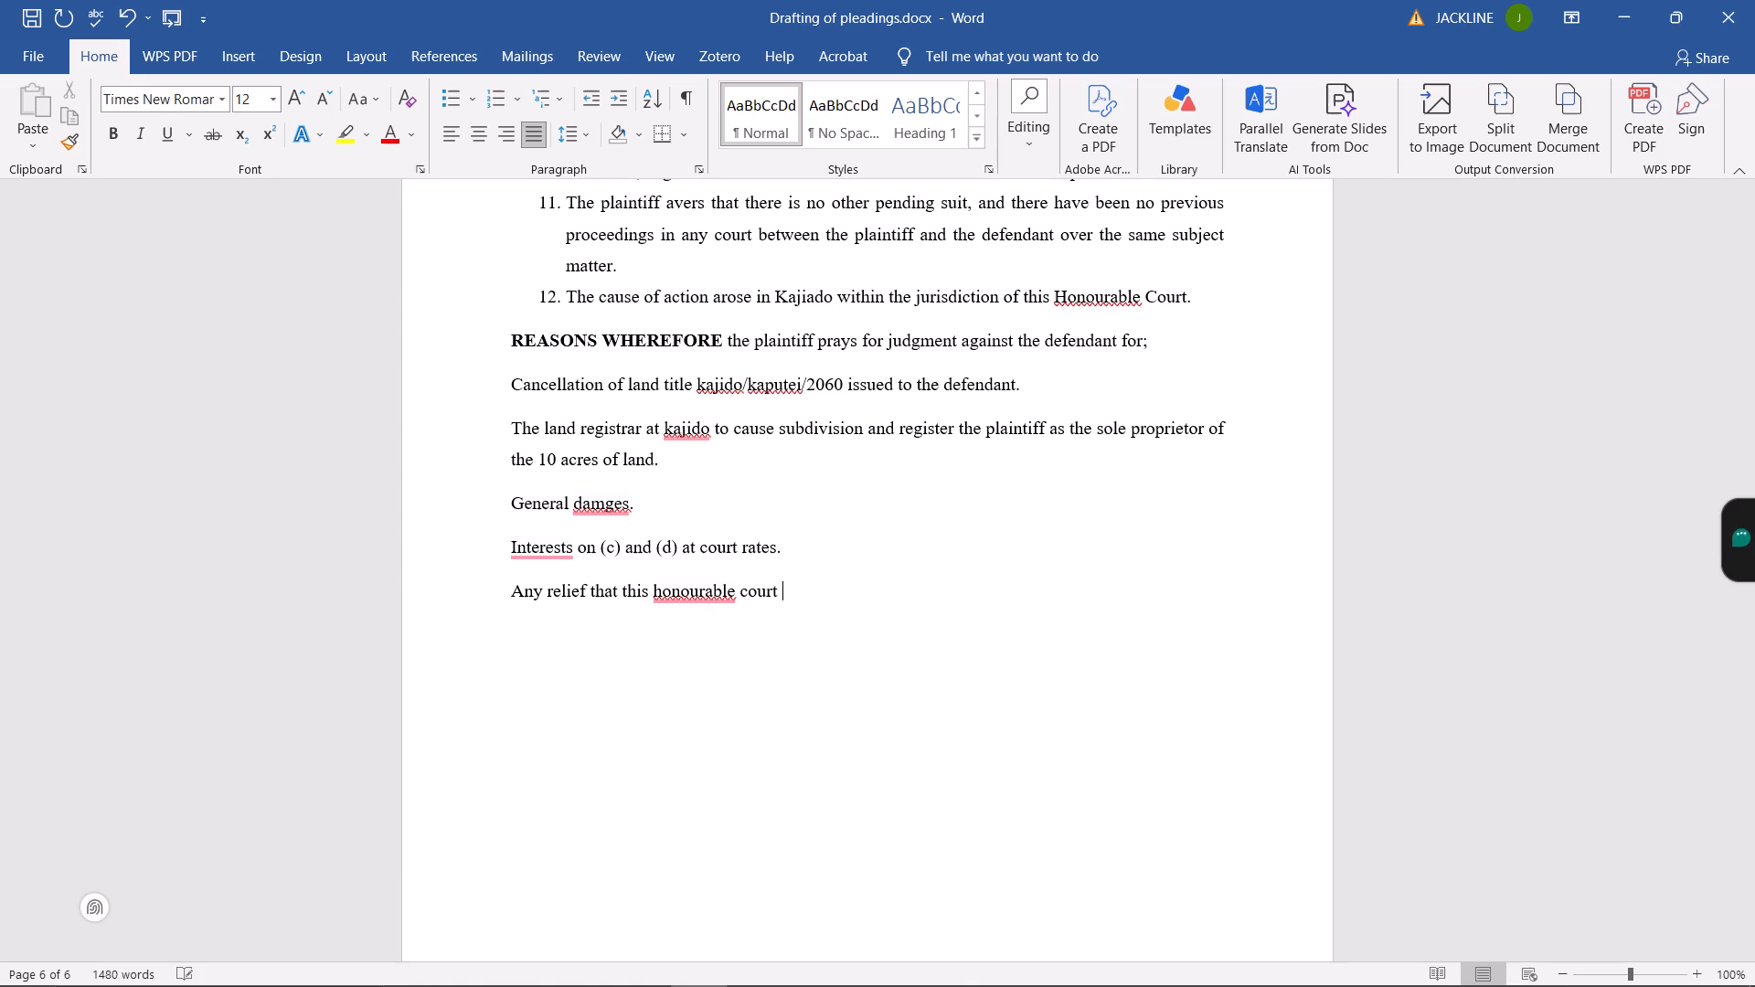
Complete the fifth prayer with "may deem fit and just to grant.".
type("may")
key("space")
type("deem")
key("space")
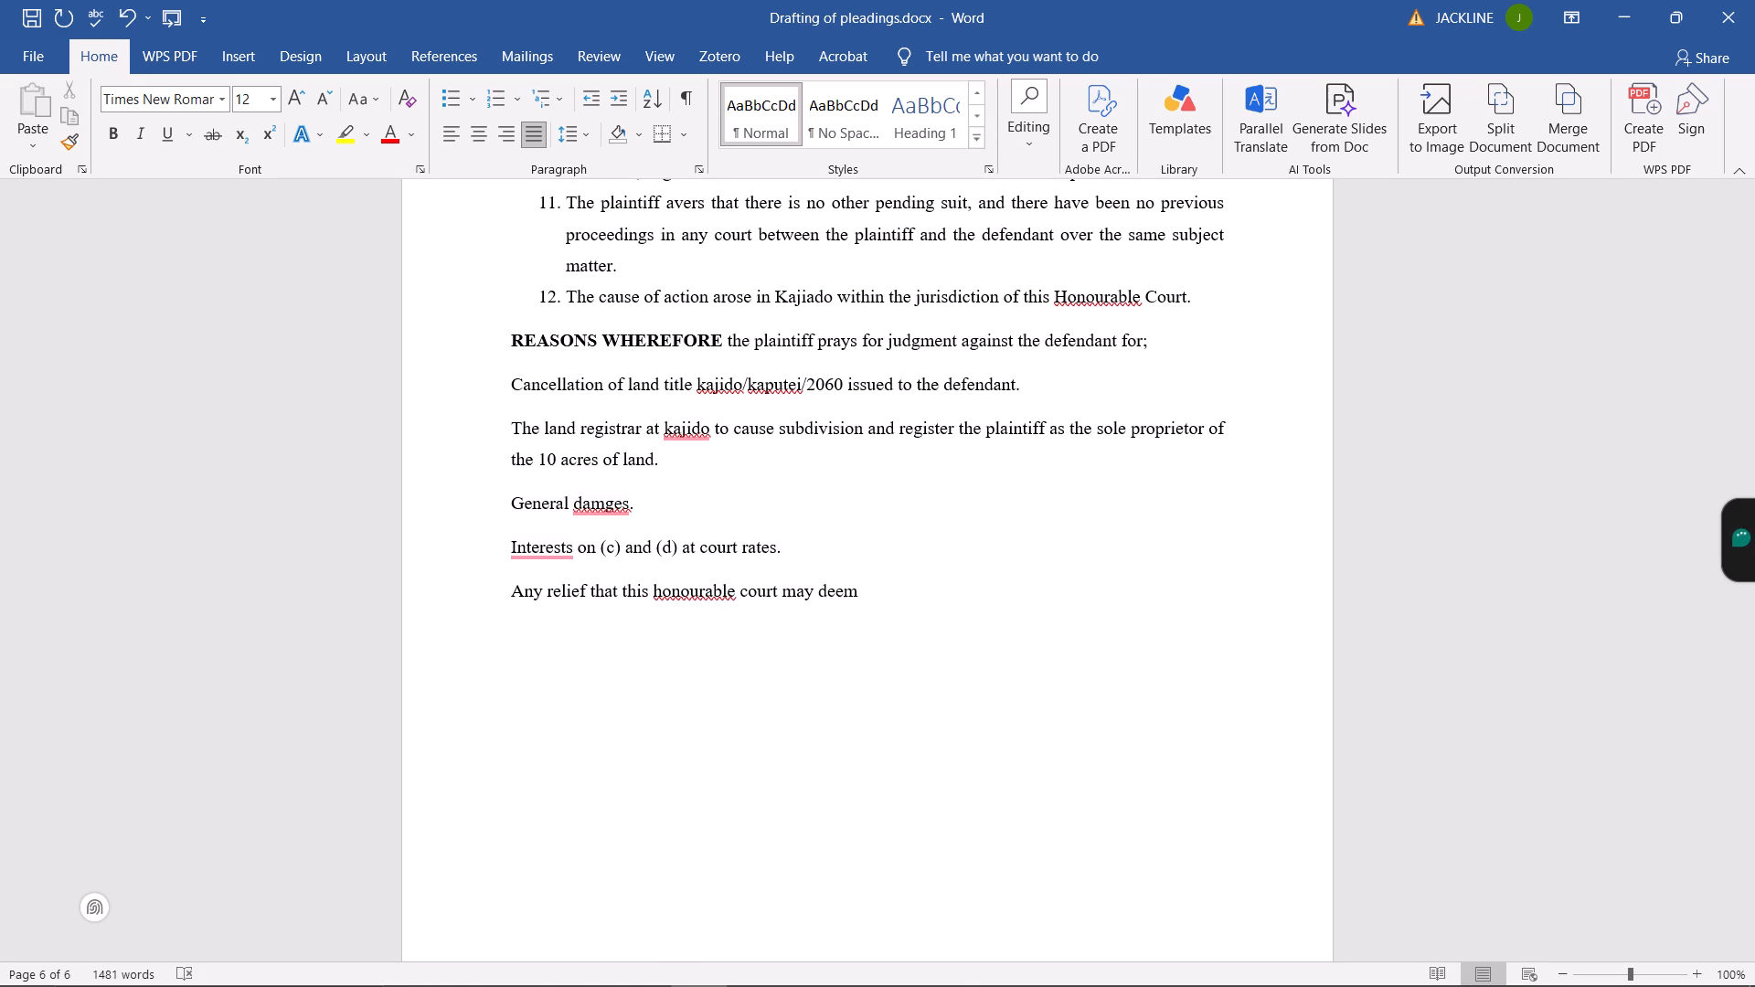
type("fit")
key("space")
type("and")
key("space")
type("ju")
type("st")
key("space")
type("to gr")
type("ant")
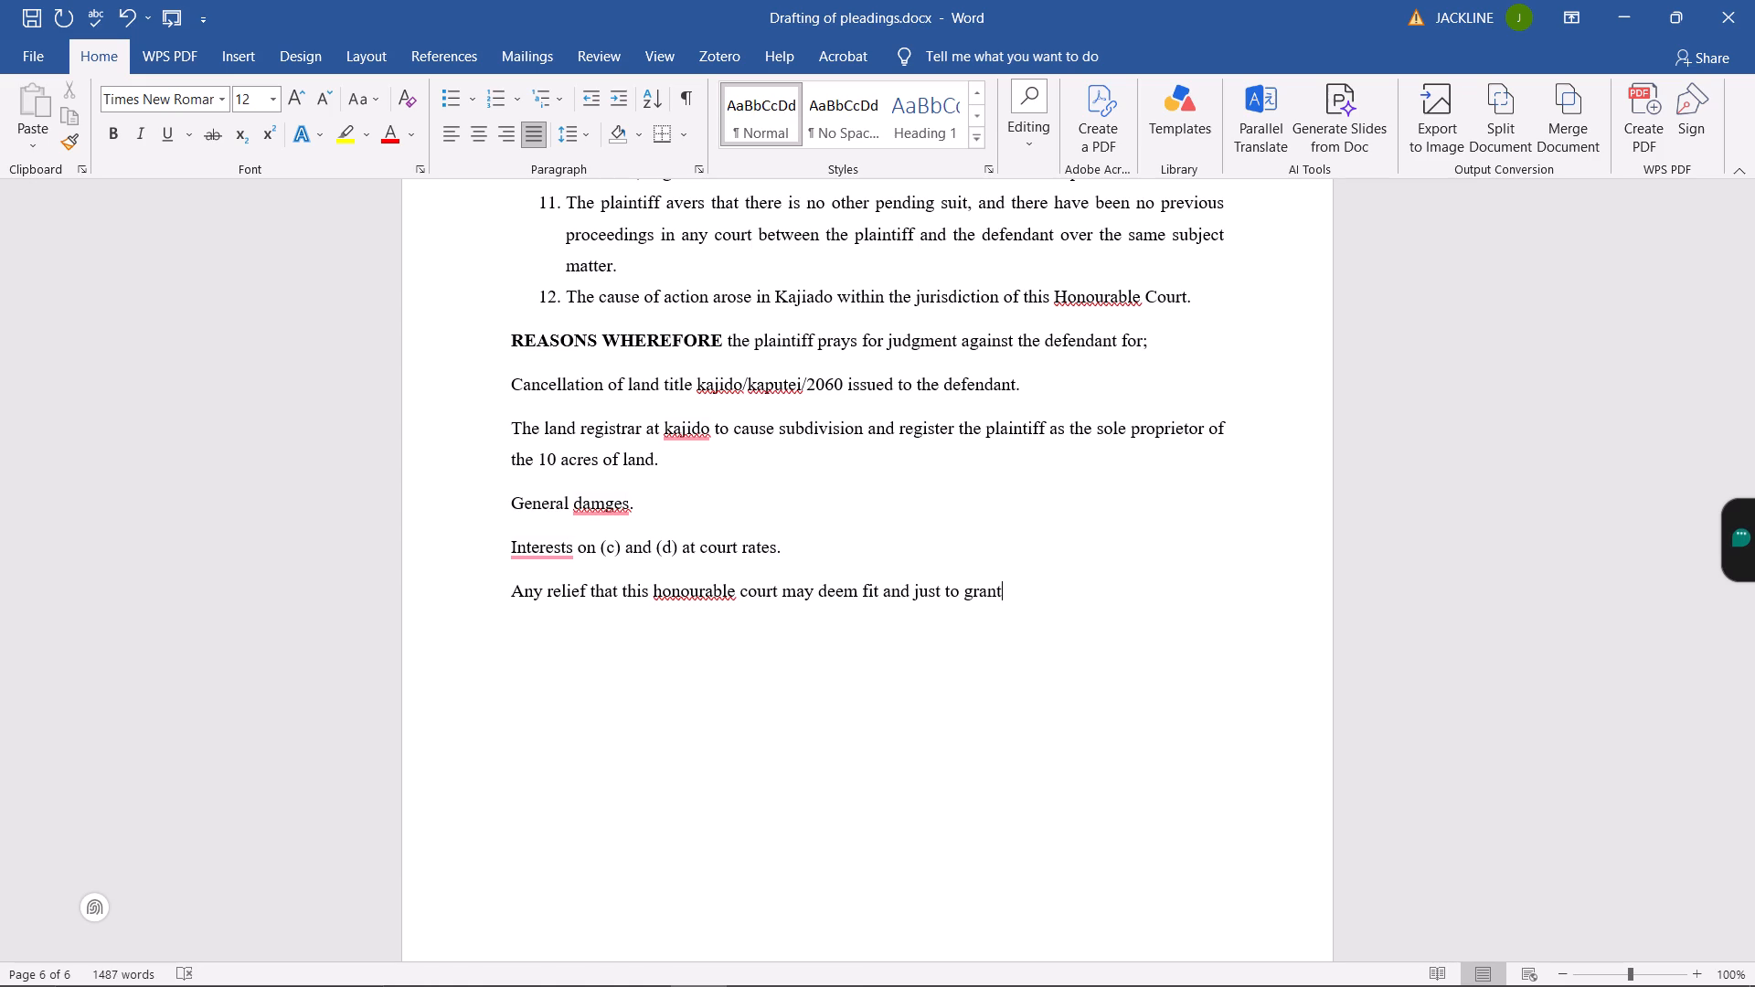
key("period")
Begin the dating line on a new line below the prayers: "Dated at Kajiado this".
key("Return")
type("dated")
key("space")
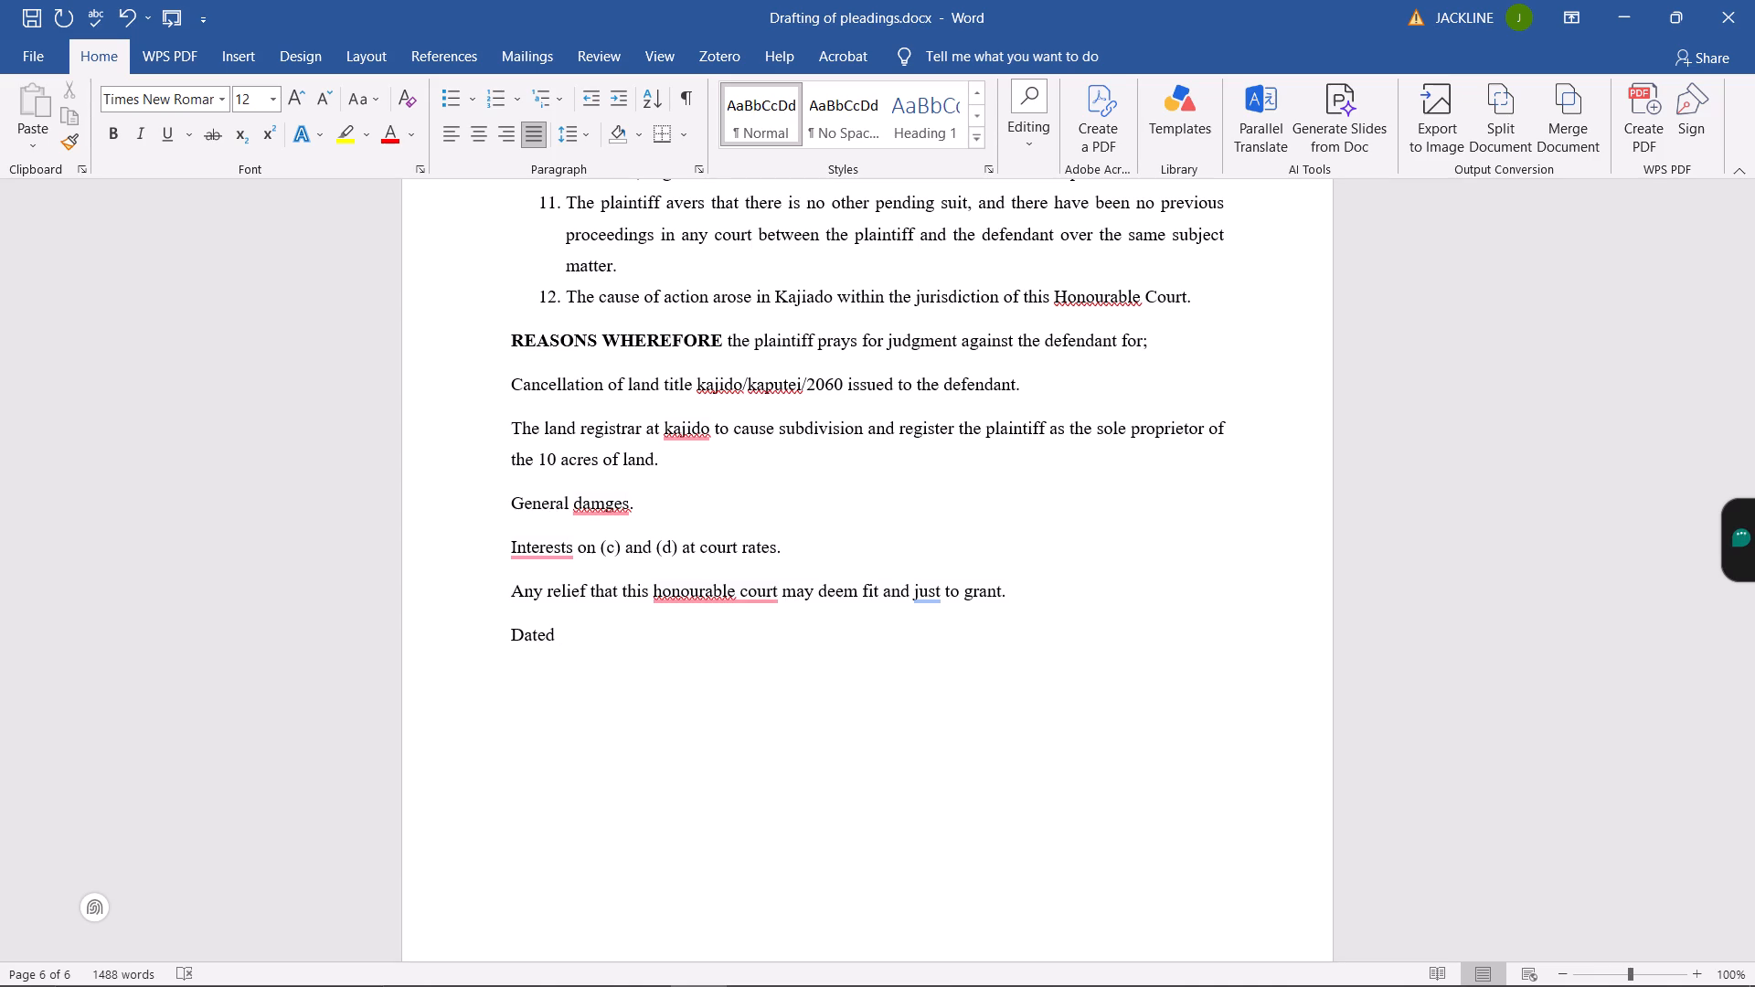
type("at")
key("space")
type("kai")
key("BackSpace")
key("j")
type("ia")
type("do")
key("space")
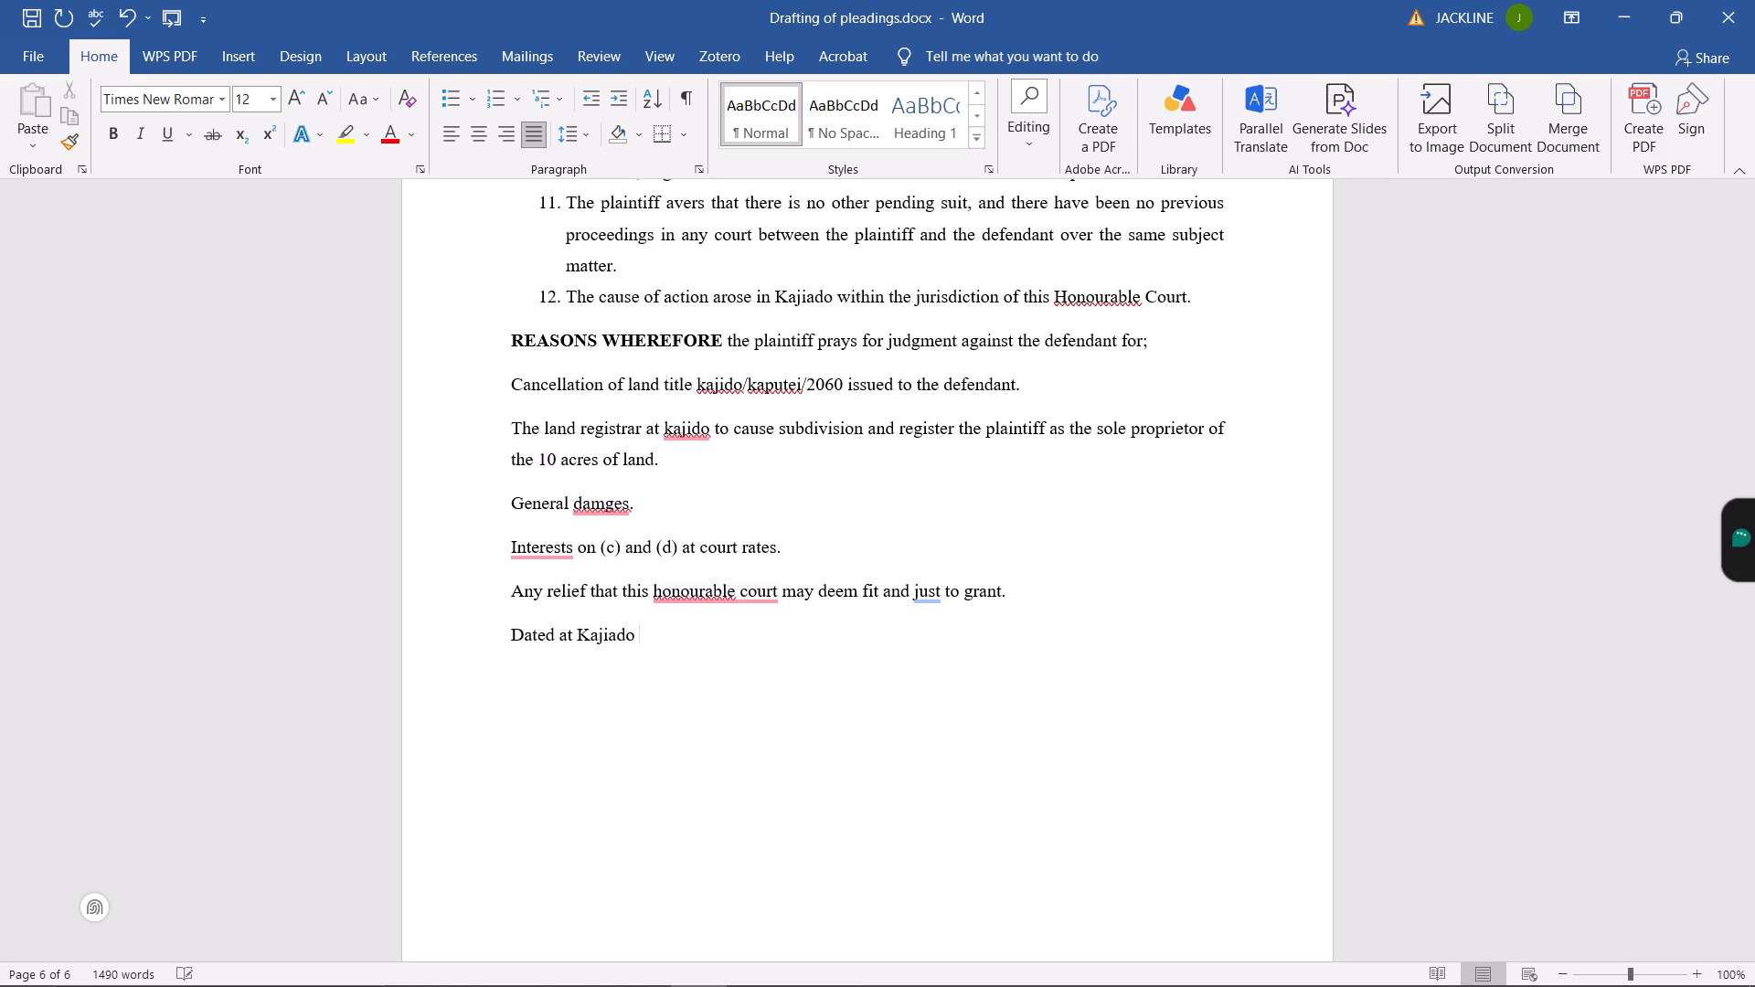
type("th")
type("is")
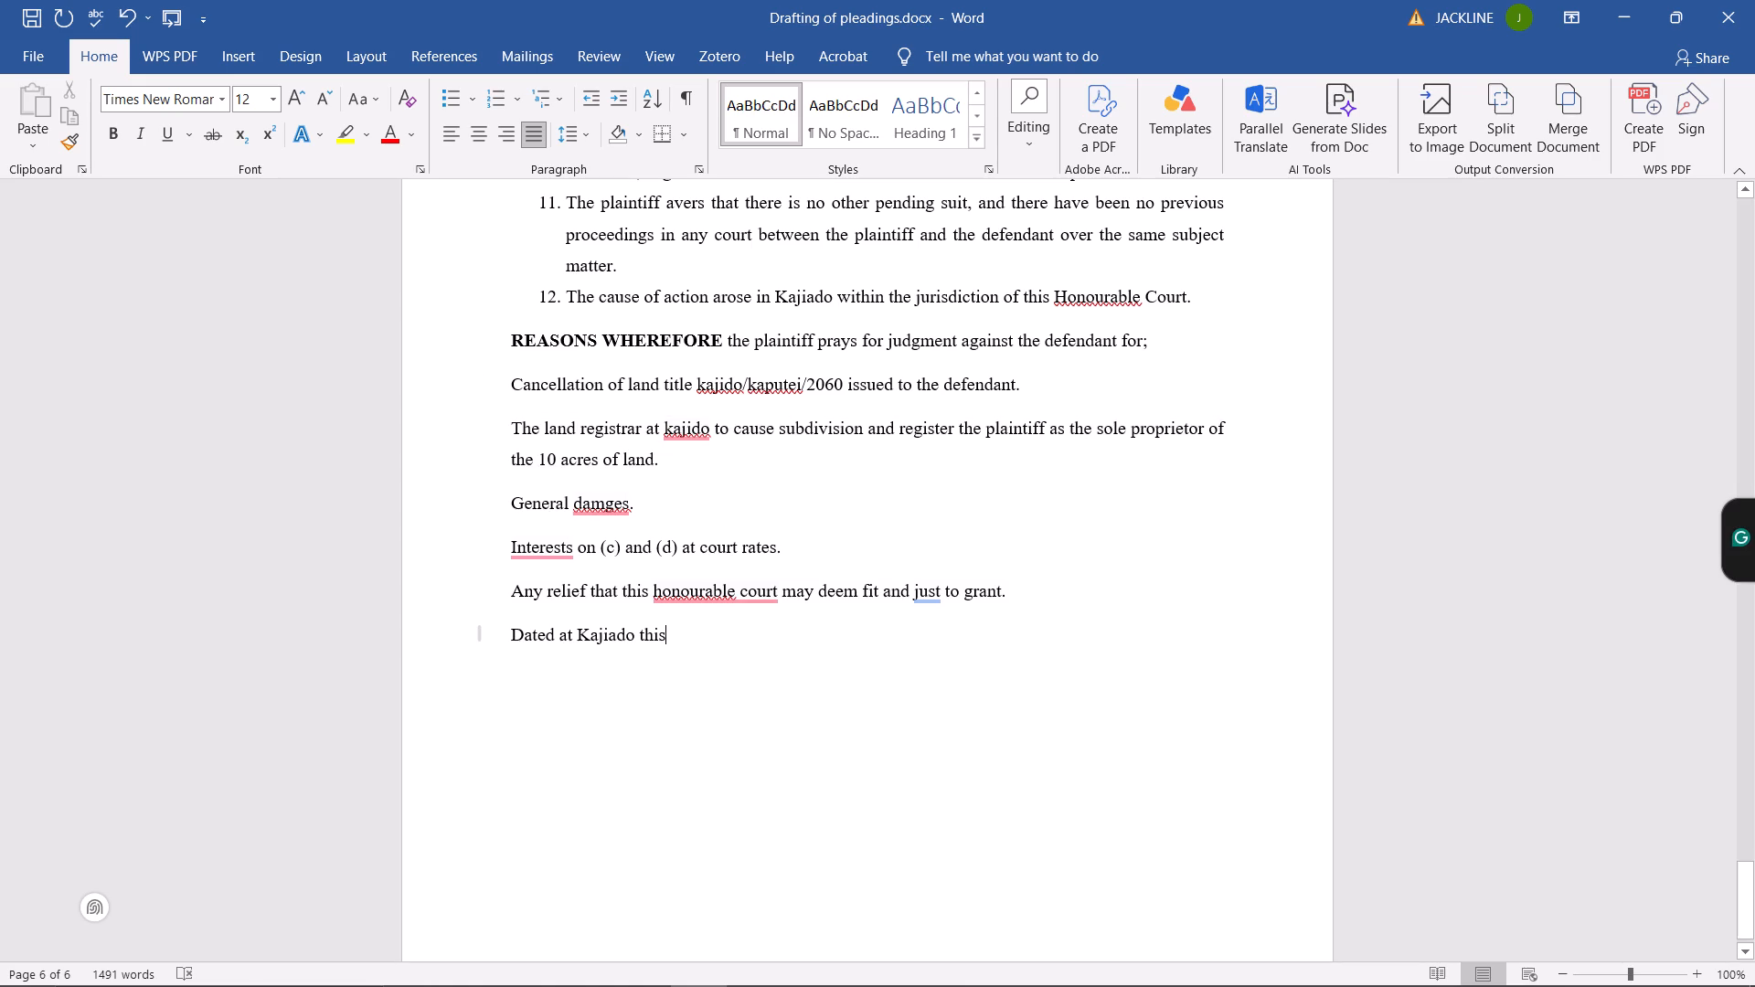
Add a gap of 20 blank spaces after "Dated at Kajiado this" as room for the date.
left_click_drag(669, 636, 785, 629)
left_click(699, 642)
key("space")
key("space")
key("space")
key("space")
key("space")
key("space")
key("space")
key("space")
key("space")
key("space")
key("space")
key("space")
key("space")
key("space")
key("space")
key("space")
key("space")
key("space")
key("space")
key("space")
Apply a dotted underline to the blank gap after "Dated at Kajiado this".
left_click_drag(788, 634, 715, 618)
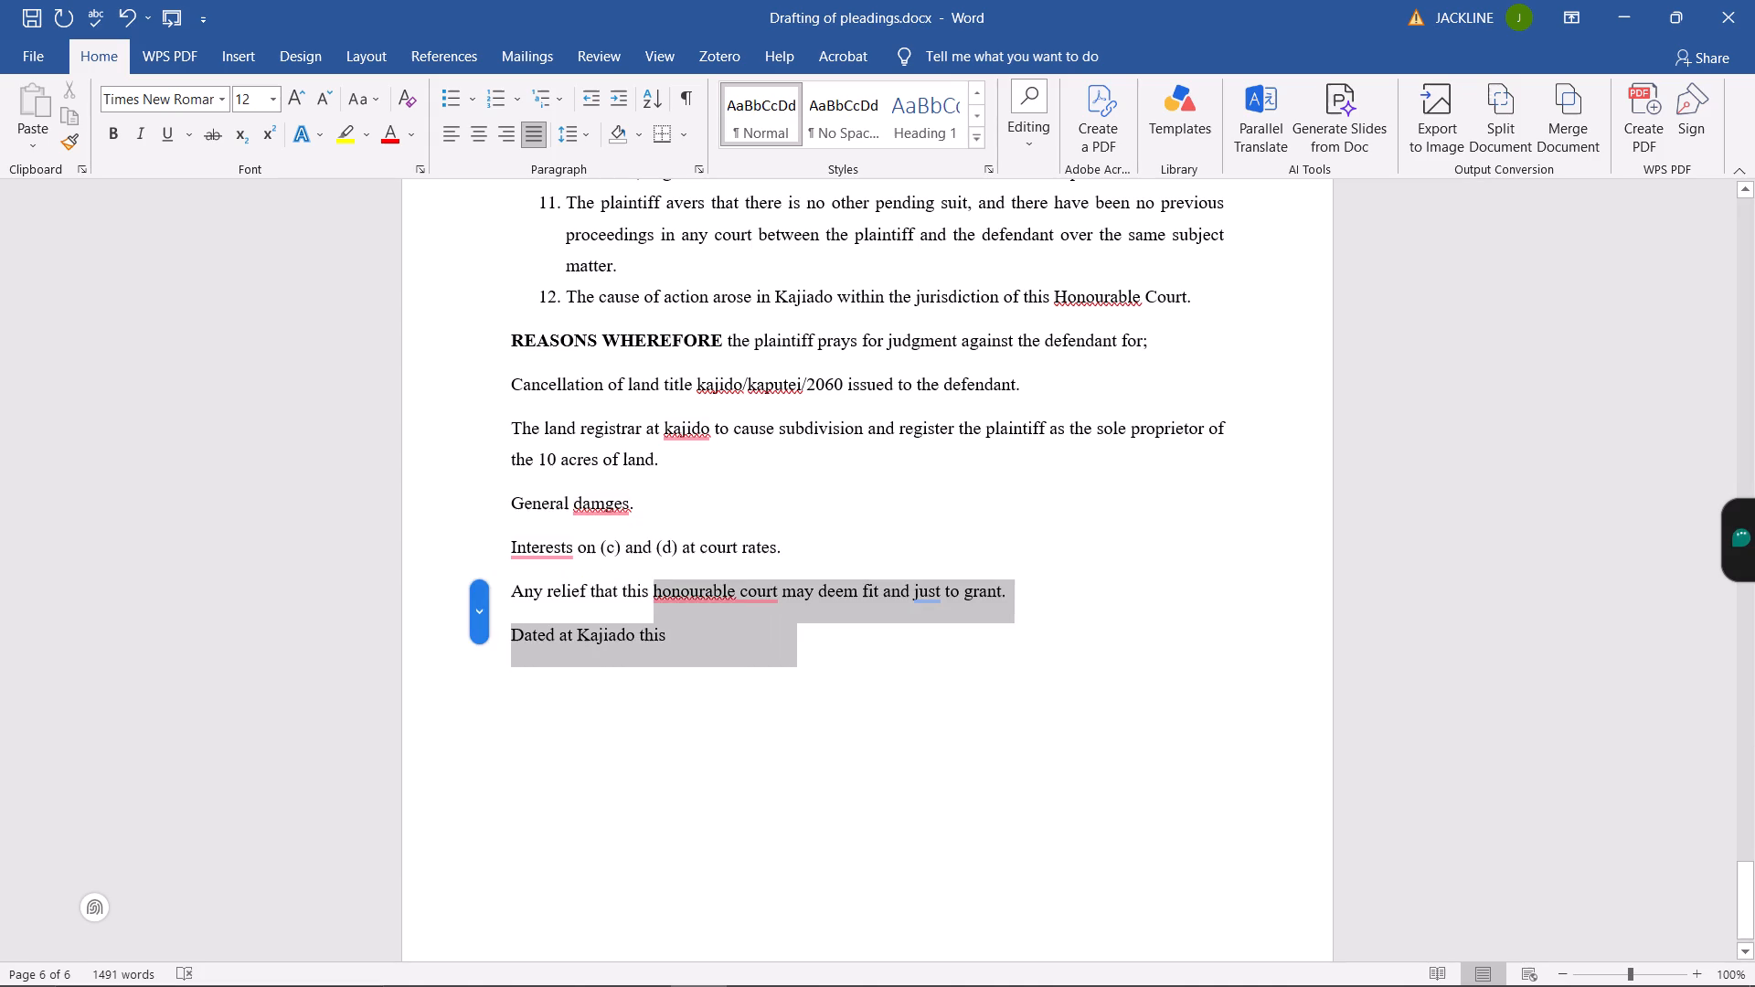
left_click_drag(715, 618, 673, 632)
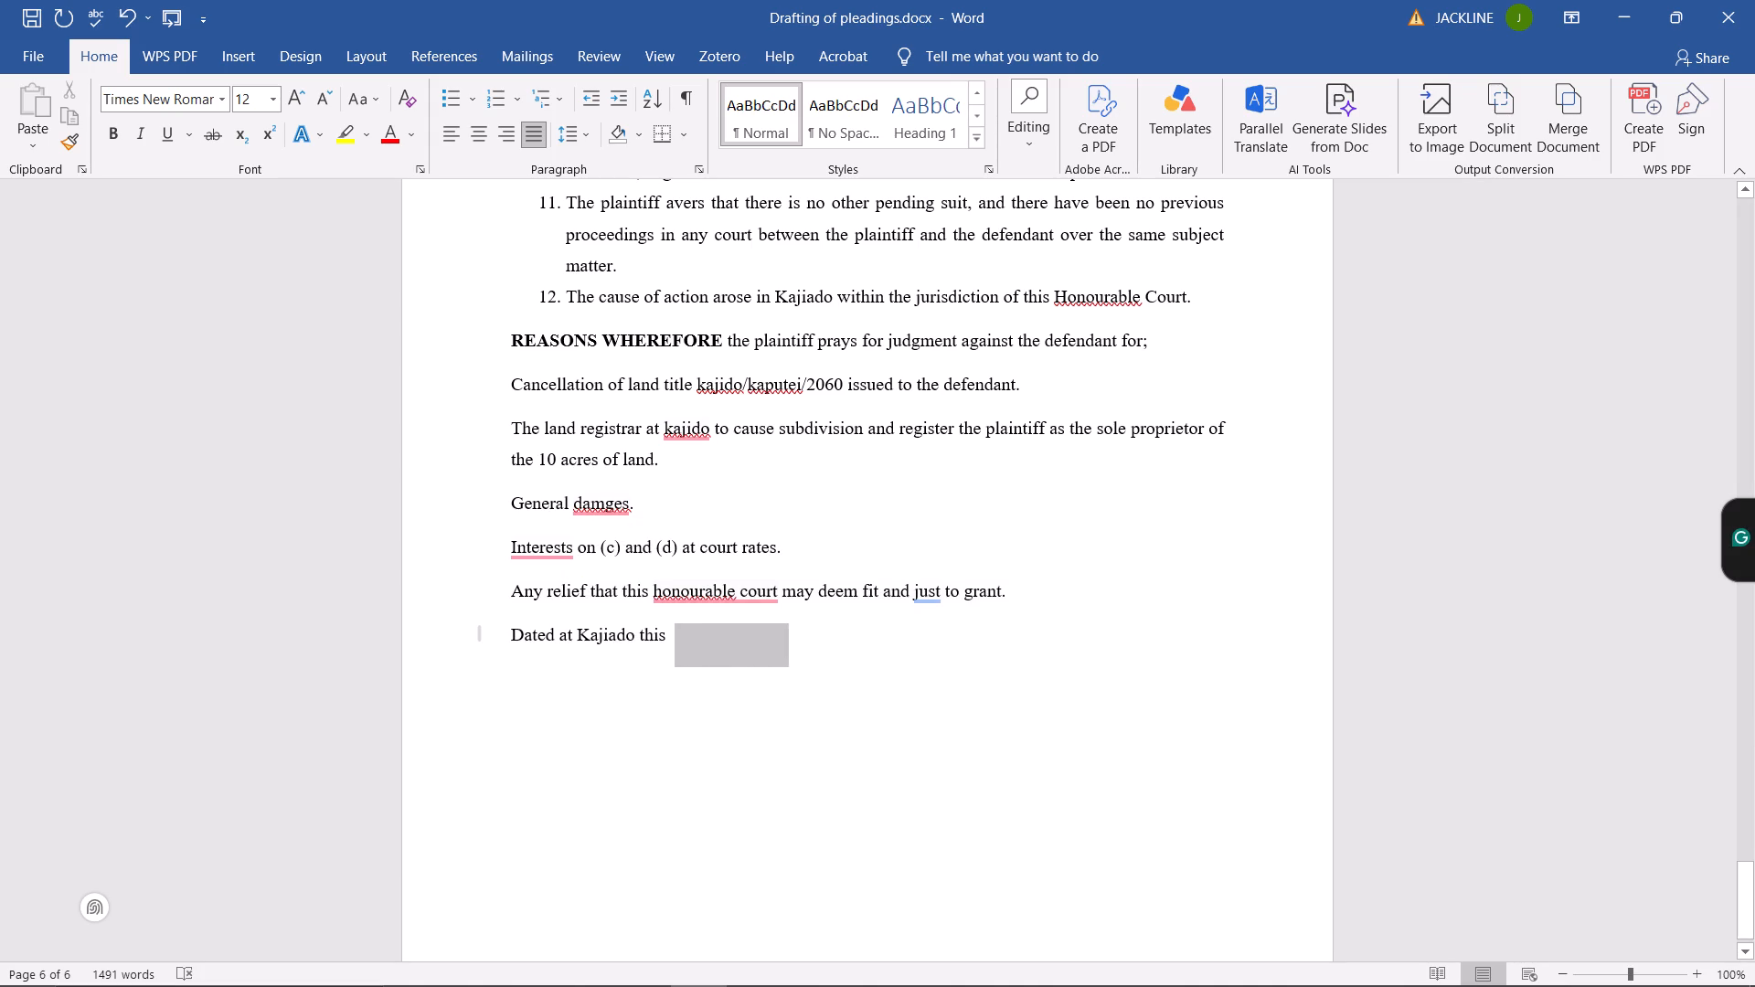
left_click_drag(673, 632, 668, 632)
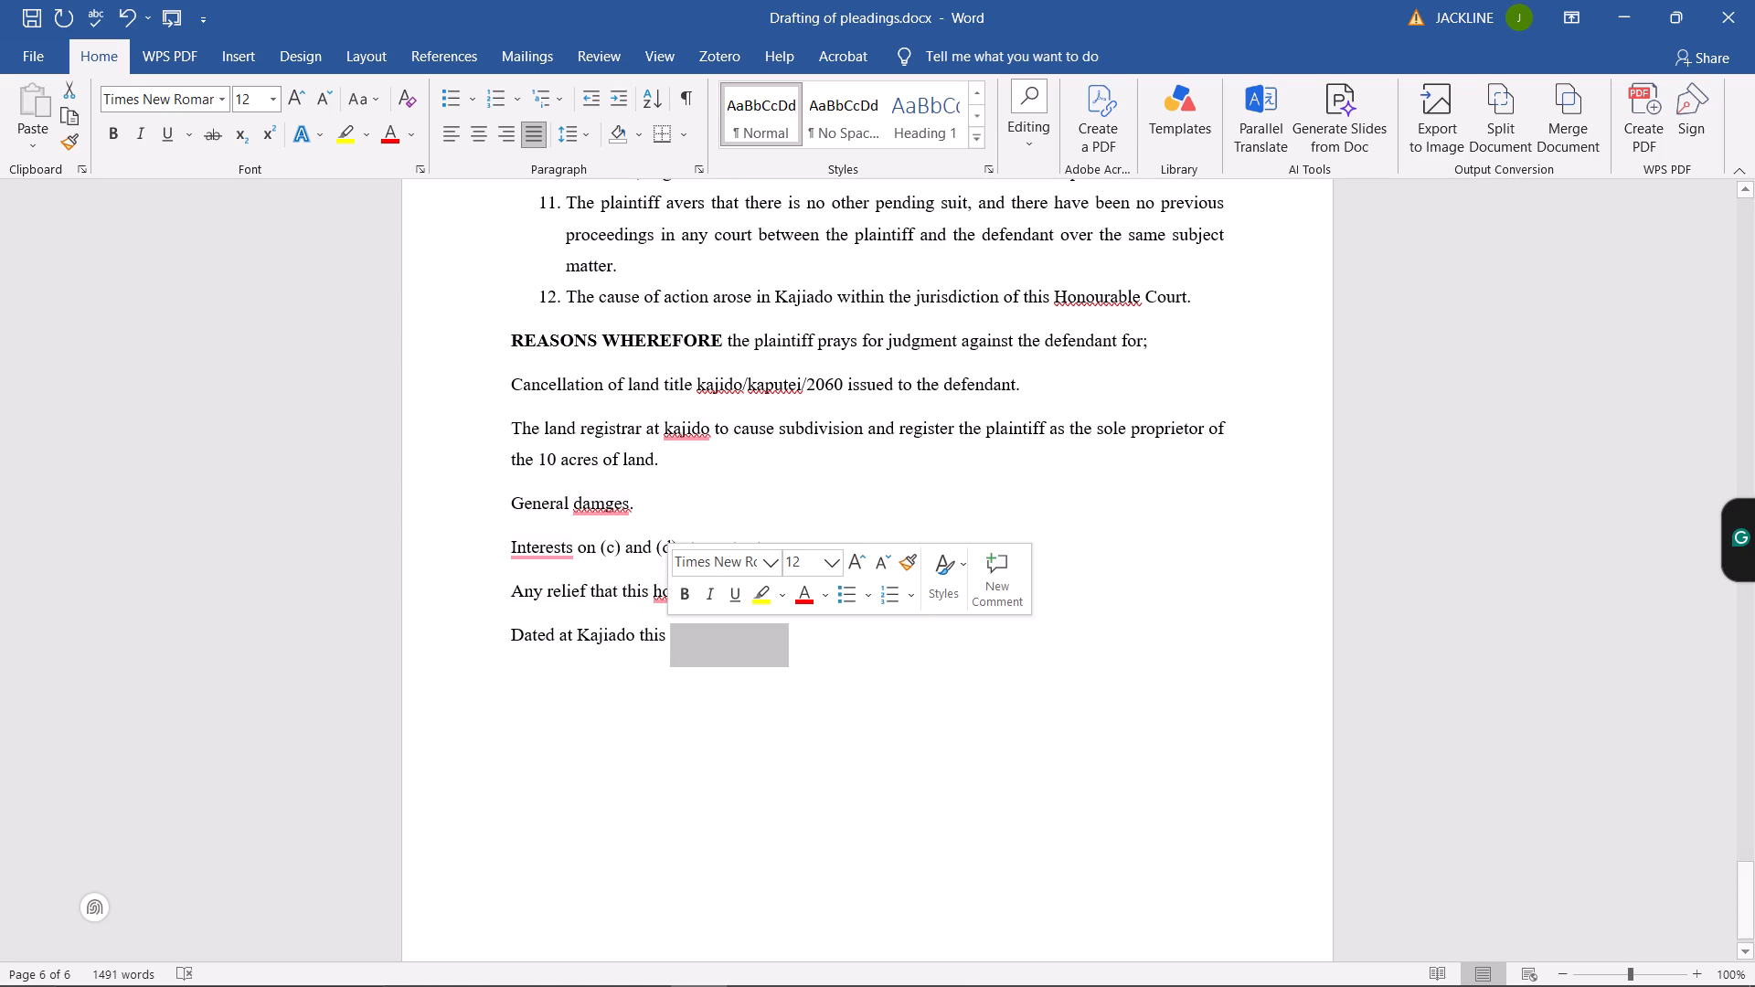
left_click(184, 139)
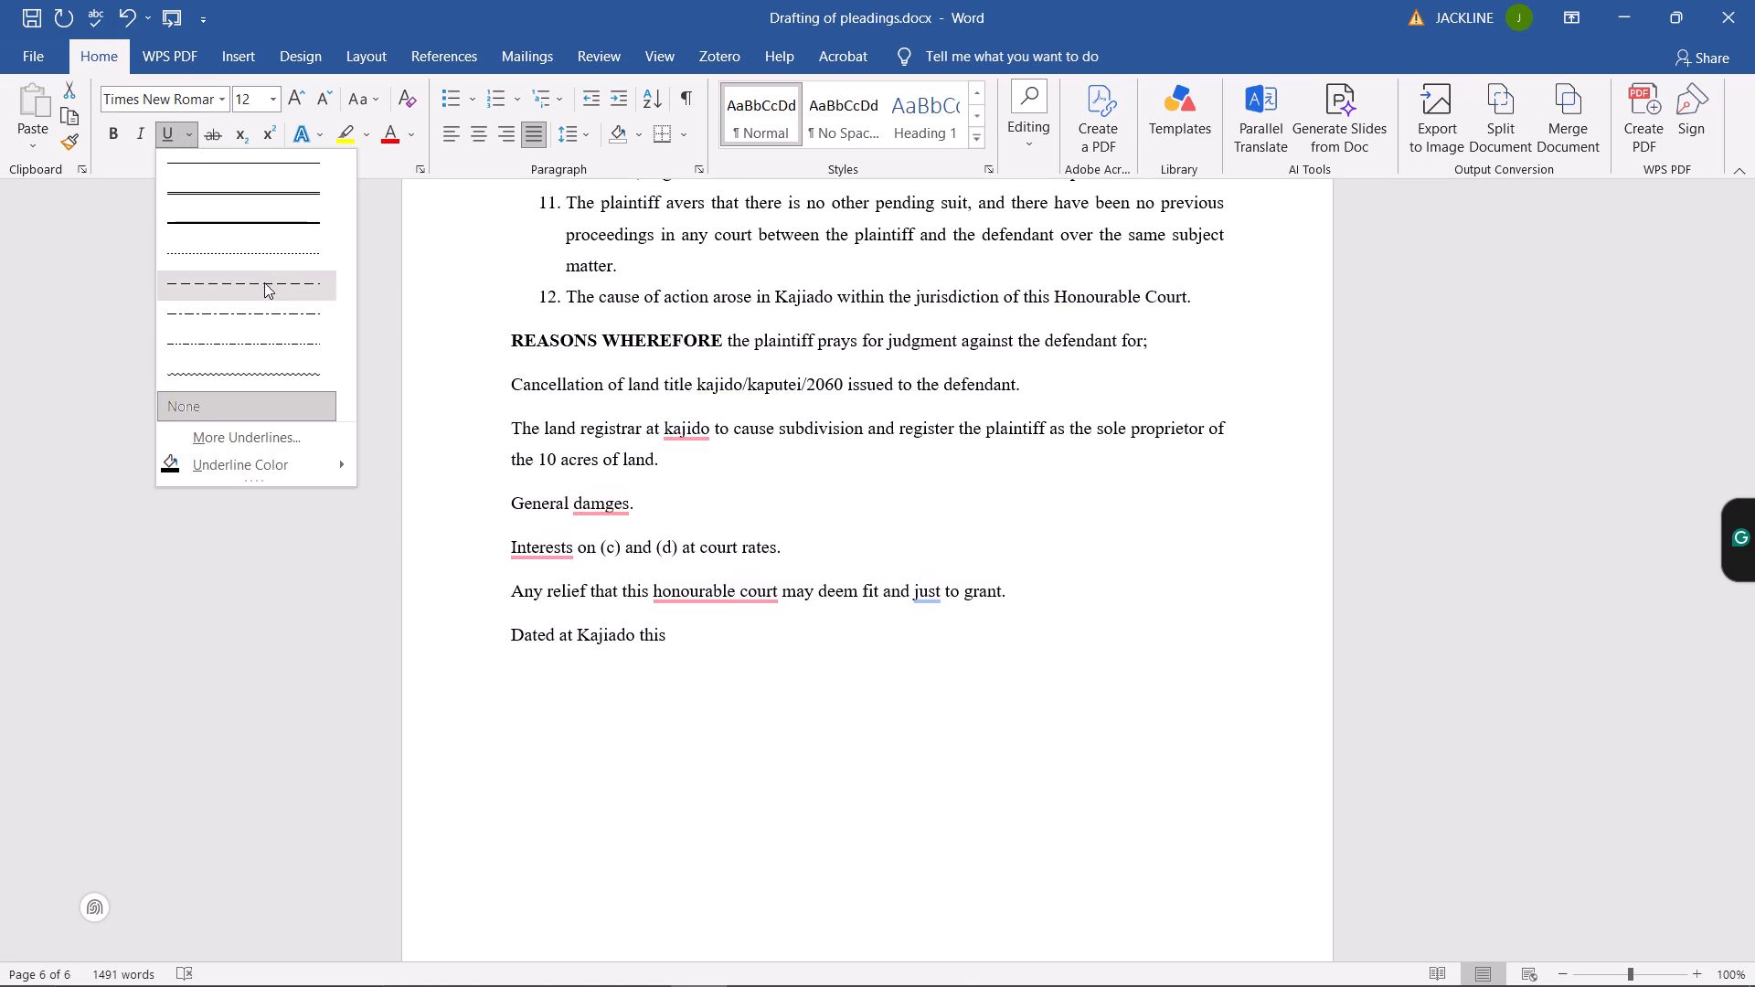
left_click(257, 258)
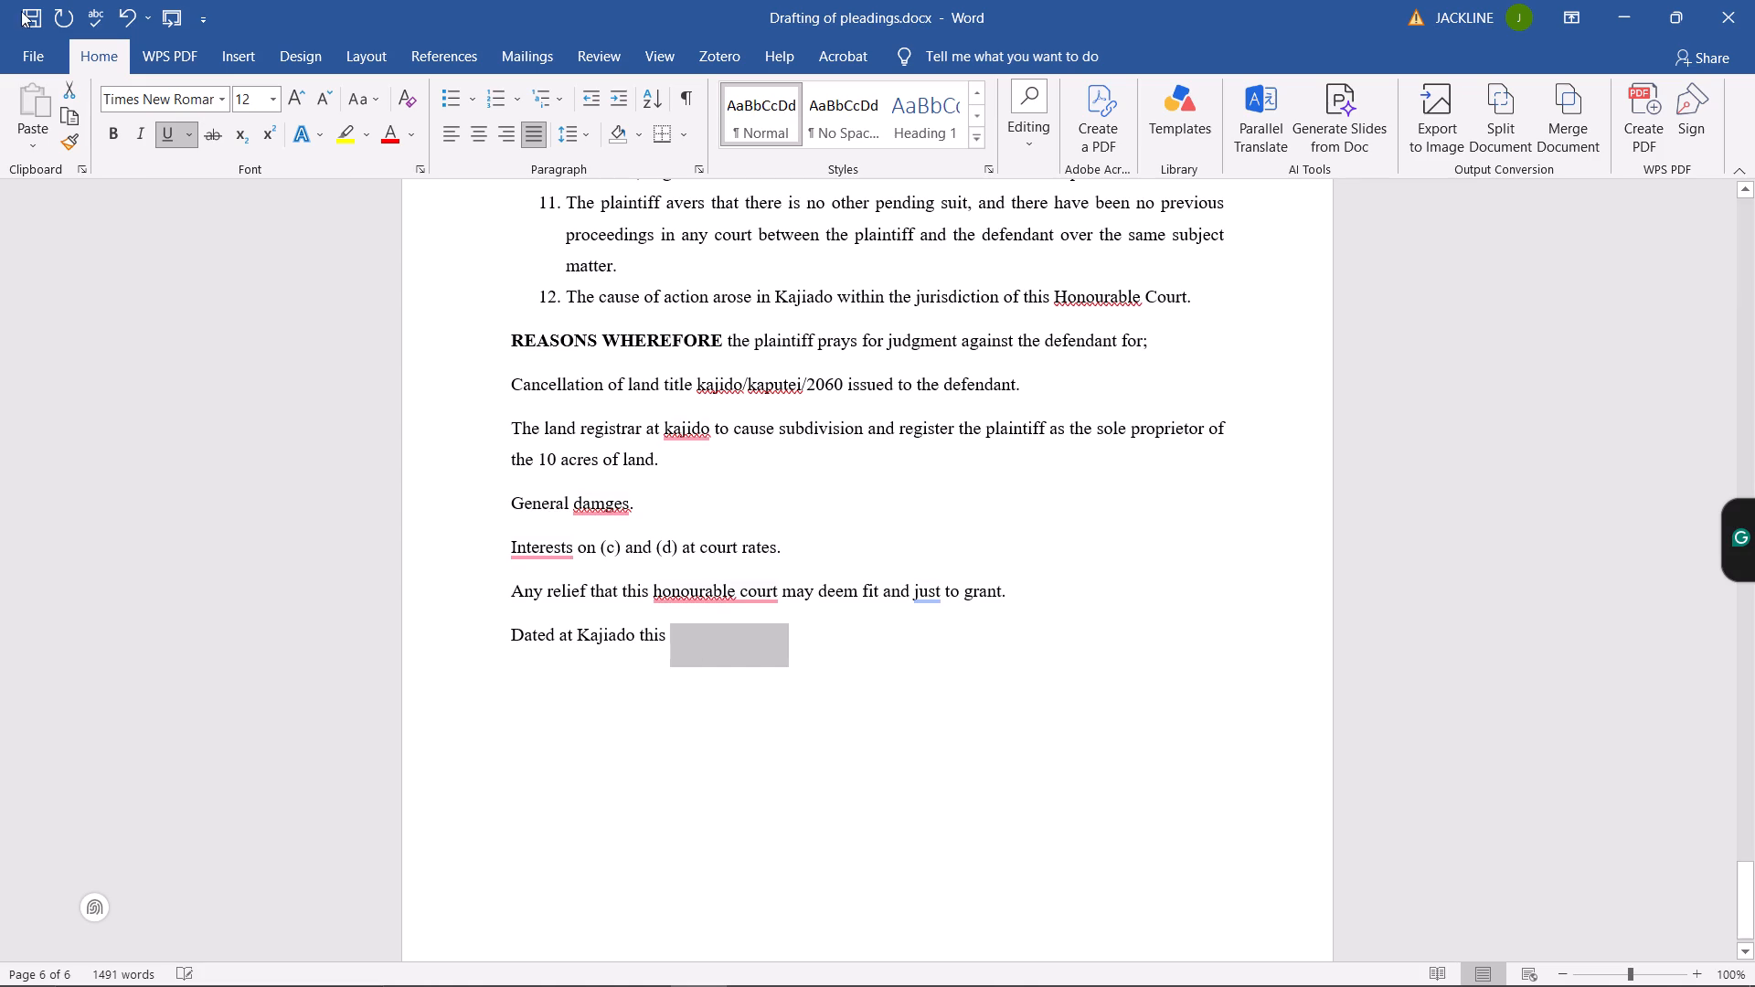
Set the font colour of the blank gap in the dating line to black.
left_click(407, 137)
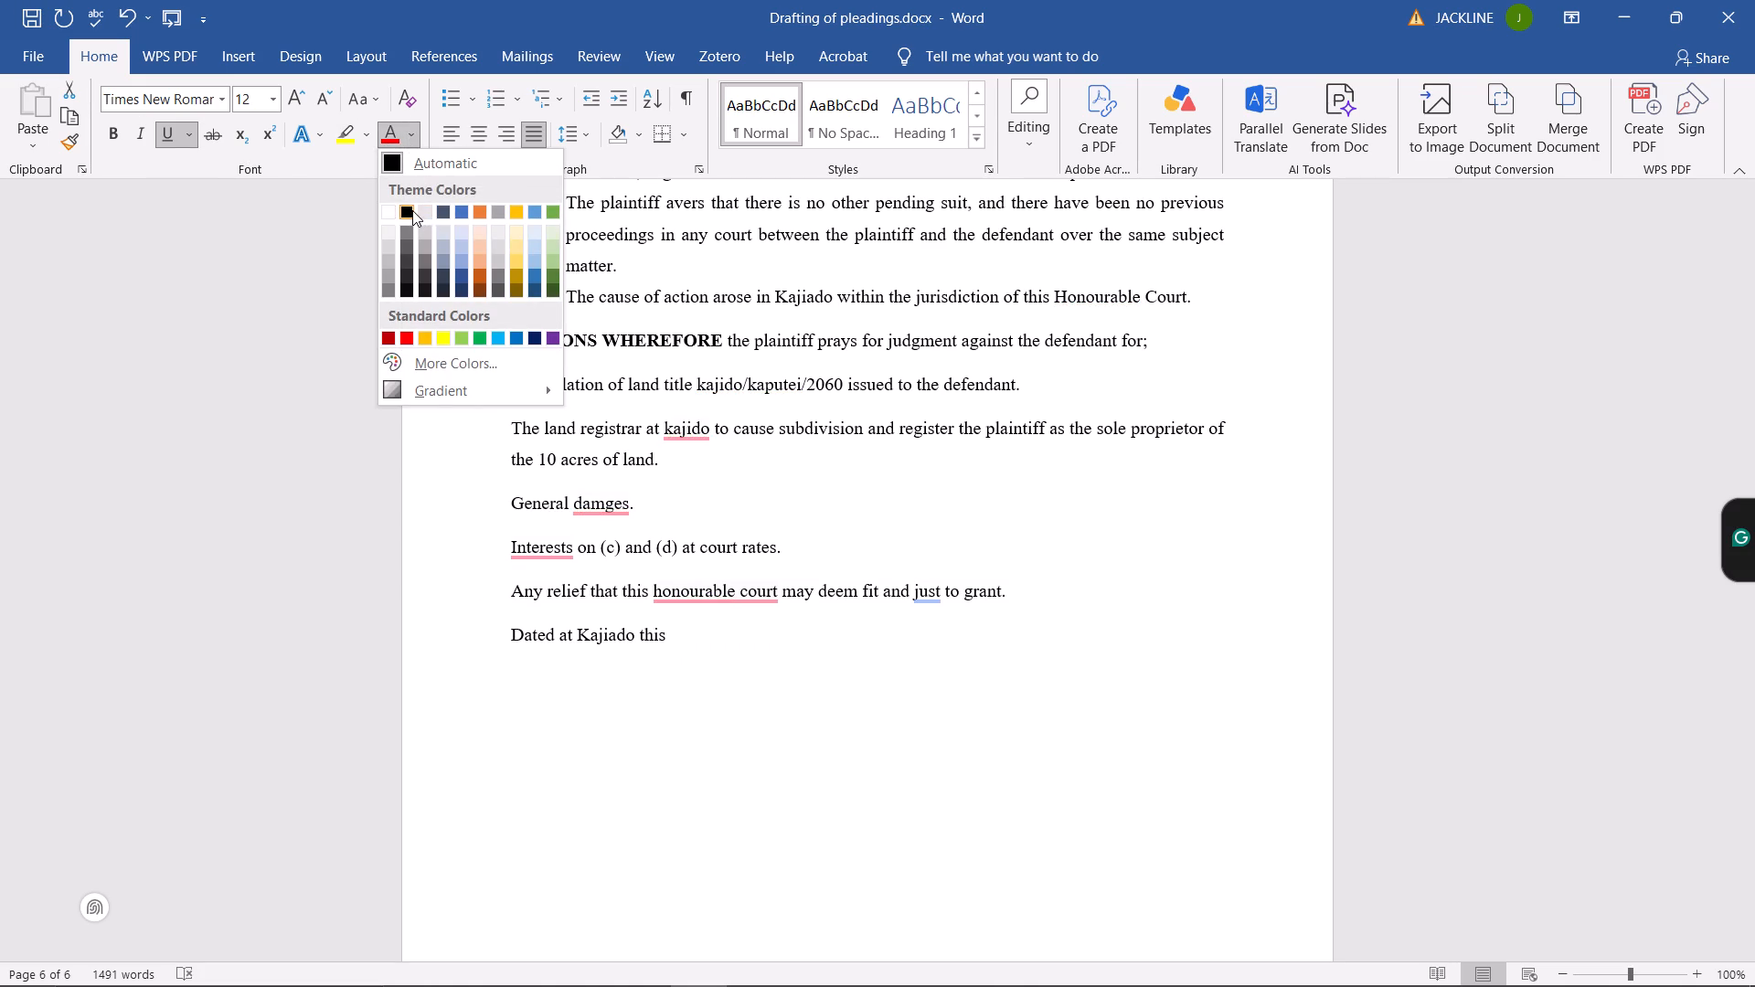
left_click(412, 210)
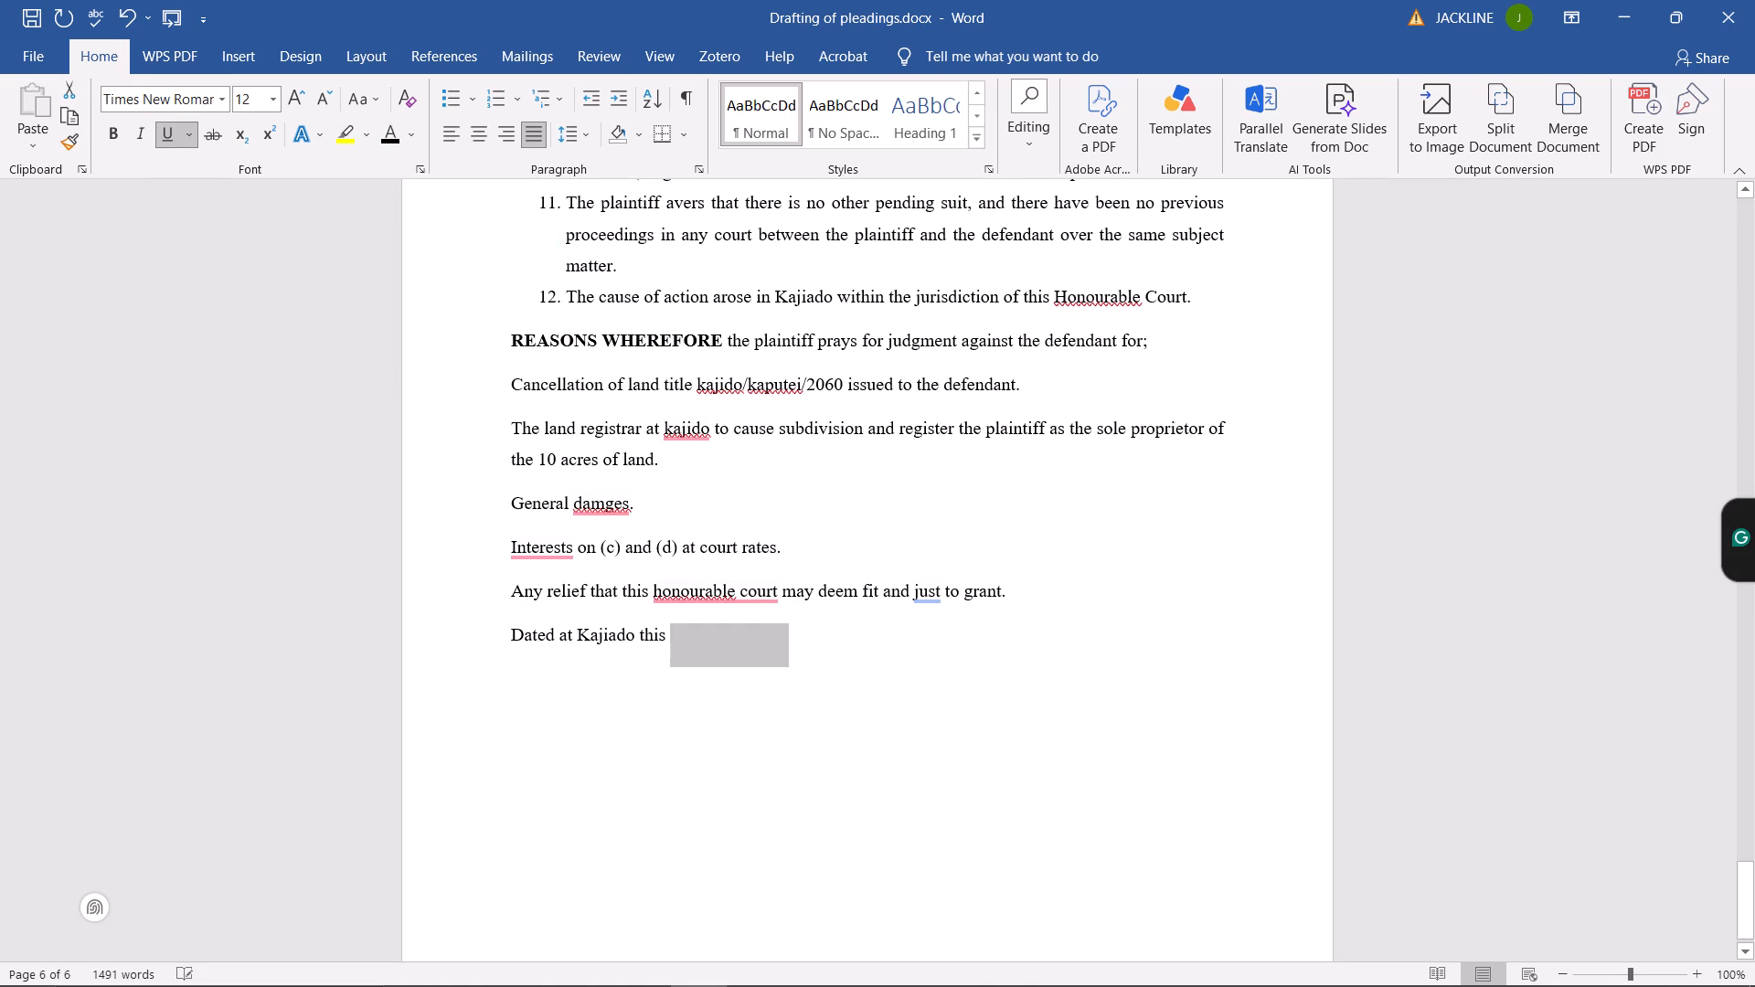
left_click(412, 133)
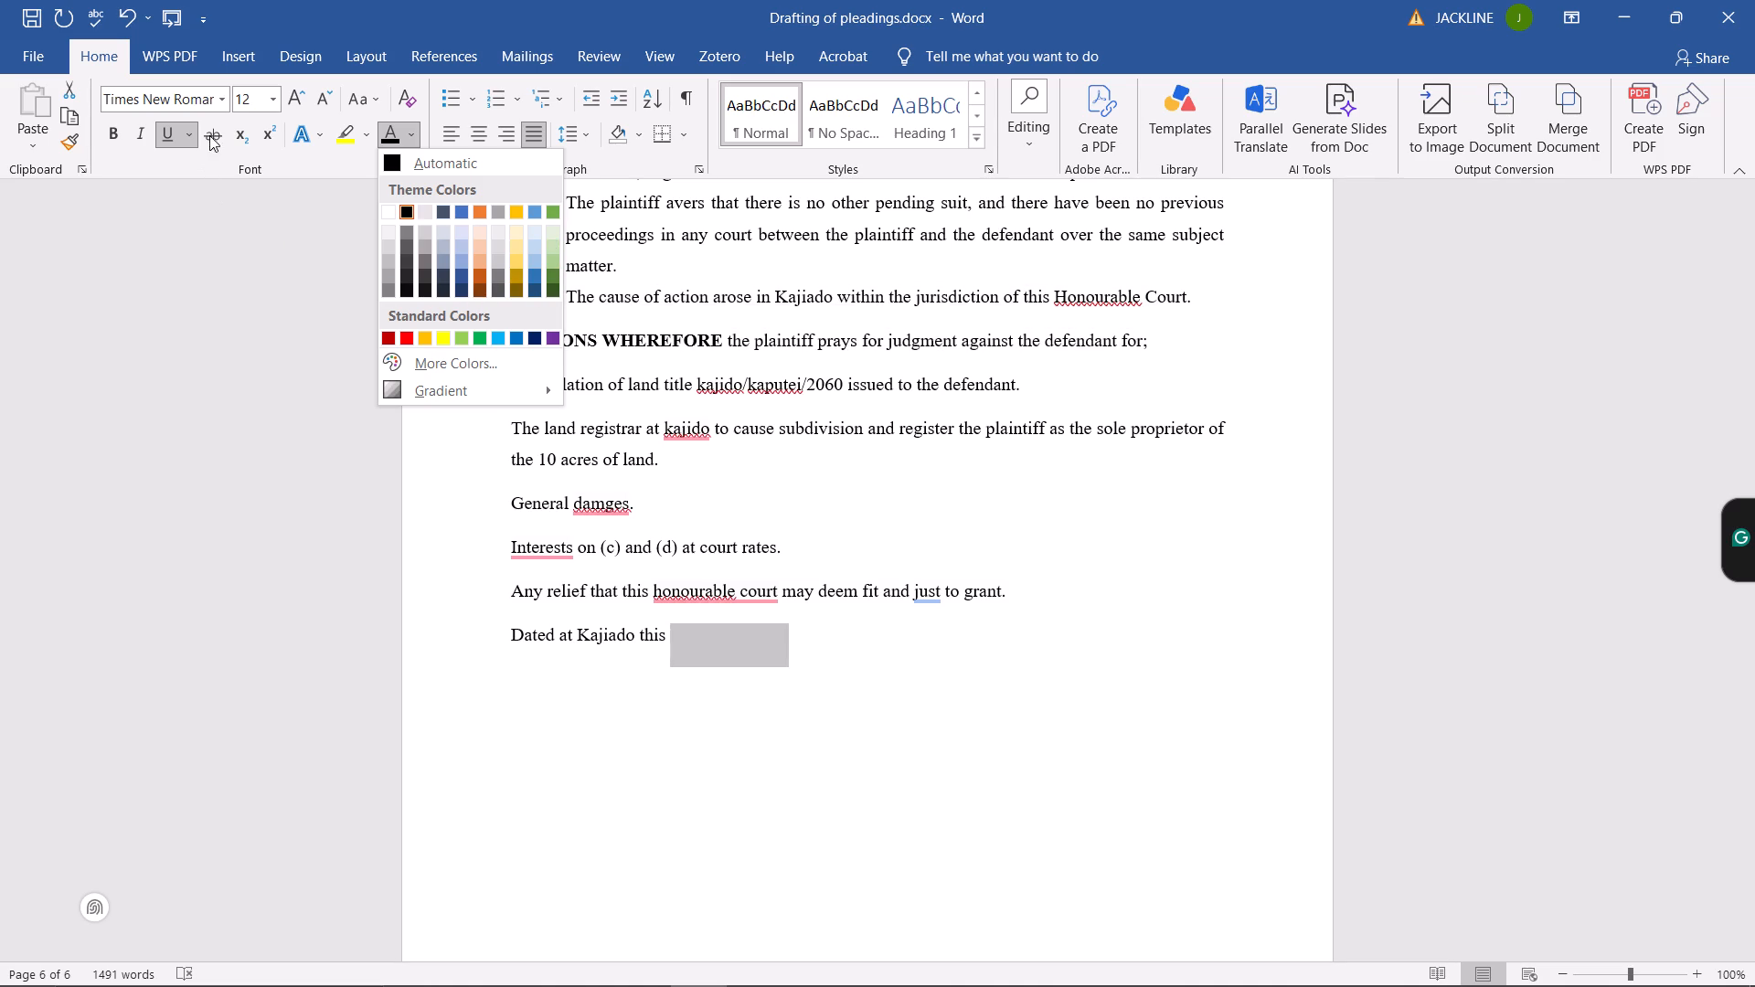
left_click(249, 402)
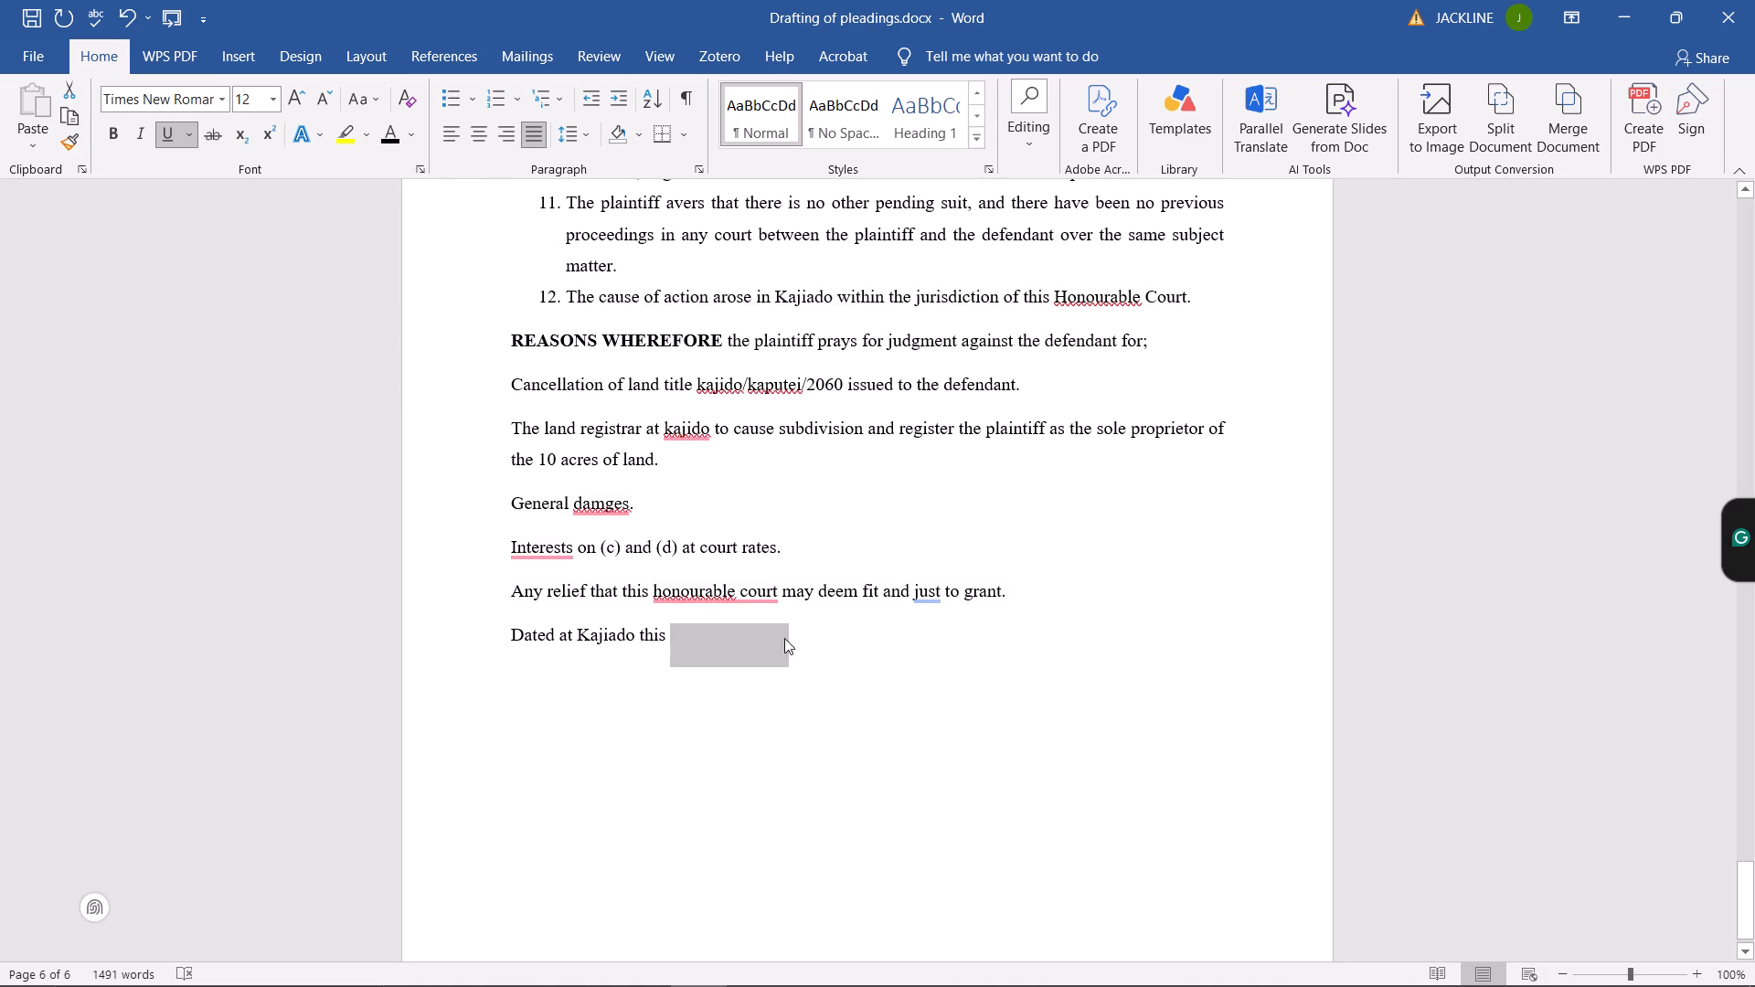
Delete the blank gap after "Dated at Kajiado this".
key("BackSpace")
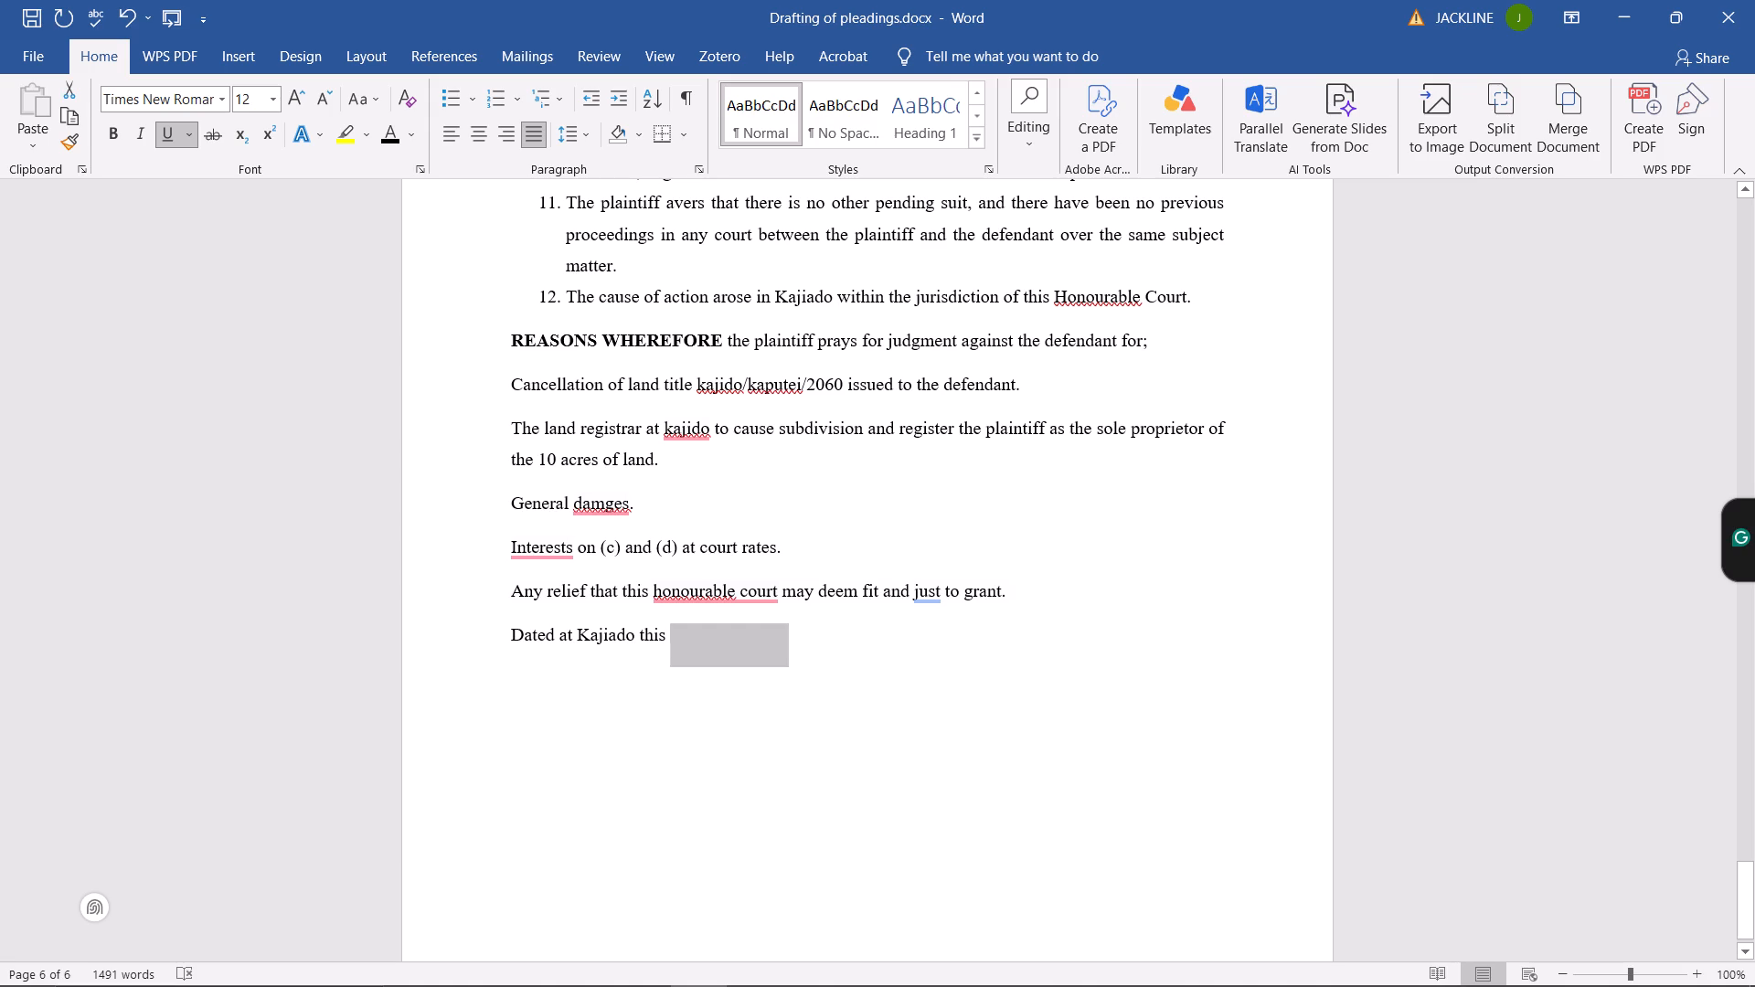
Draw a straight line shape about 1.33" long after "Dated at Kajiado this" as the blank for the day.
left_click(227, 44)
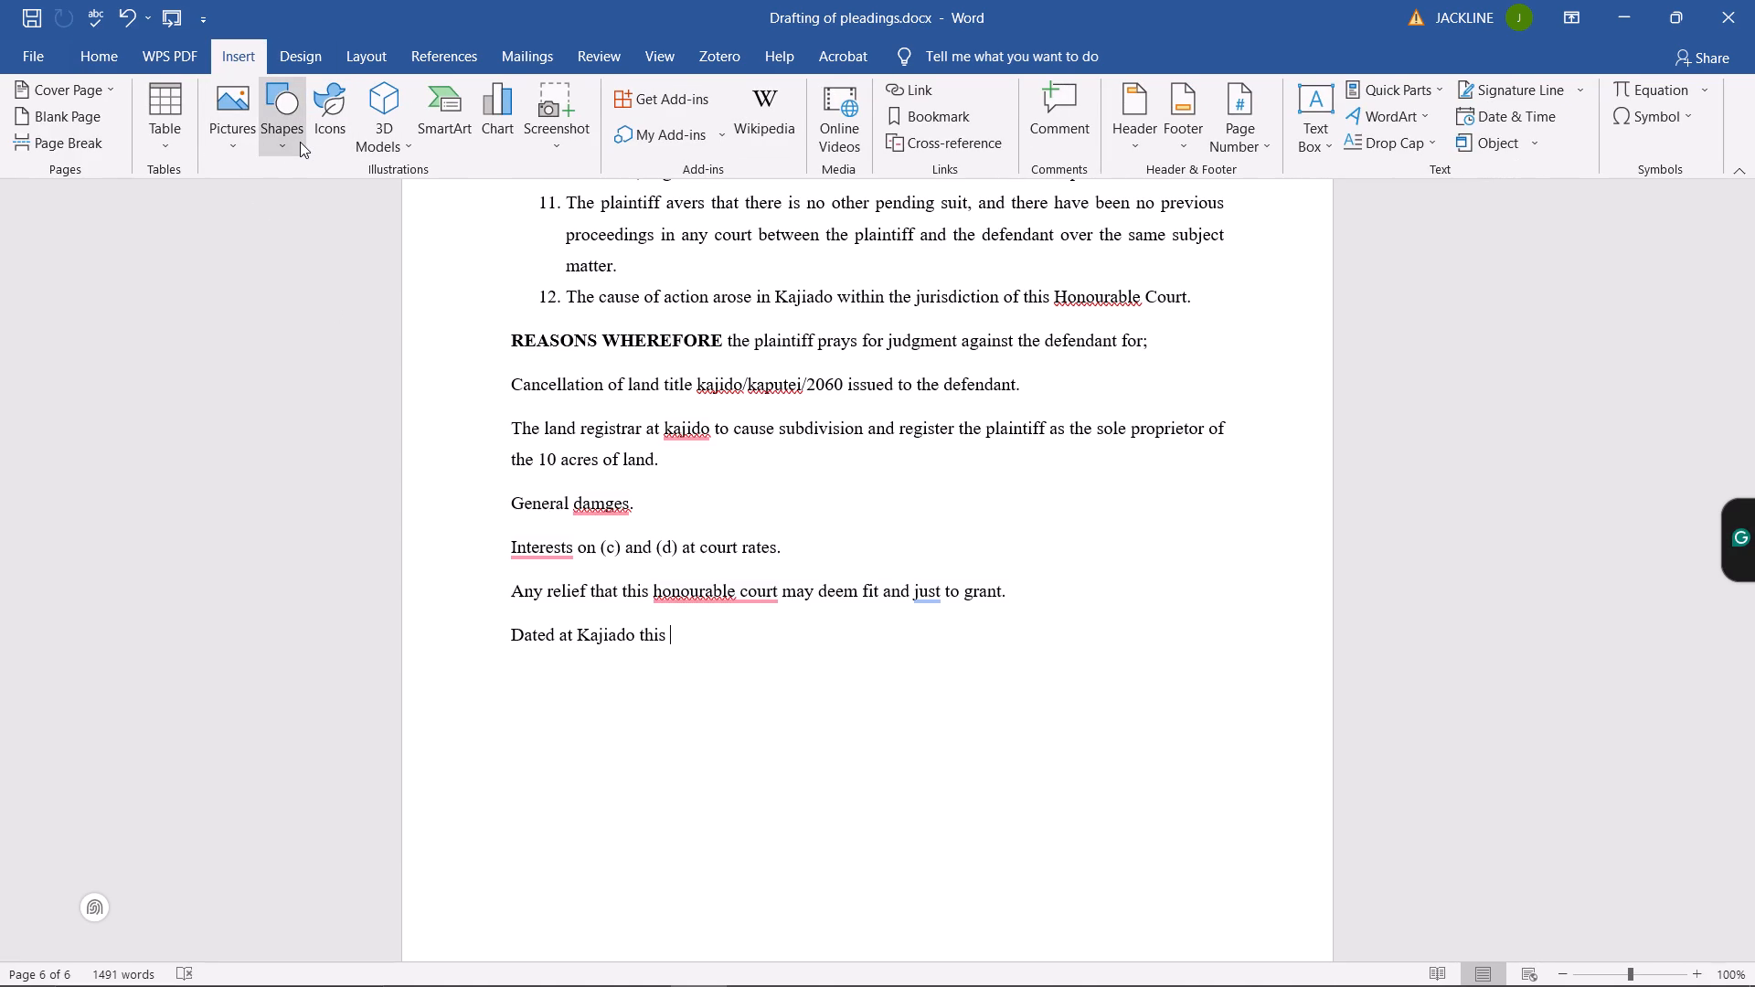
left_click(300, 142)
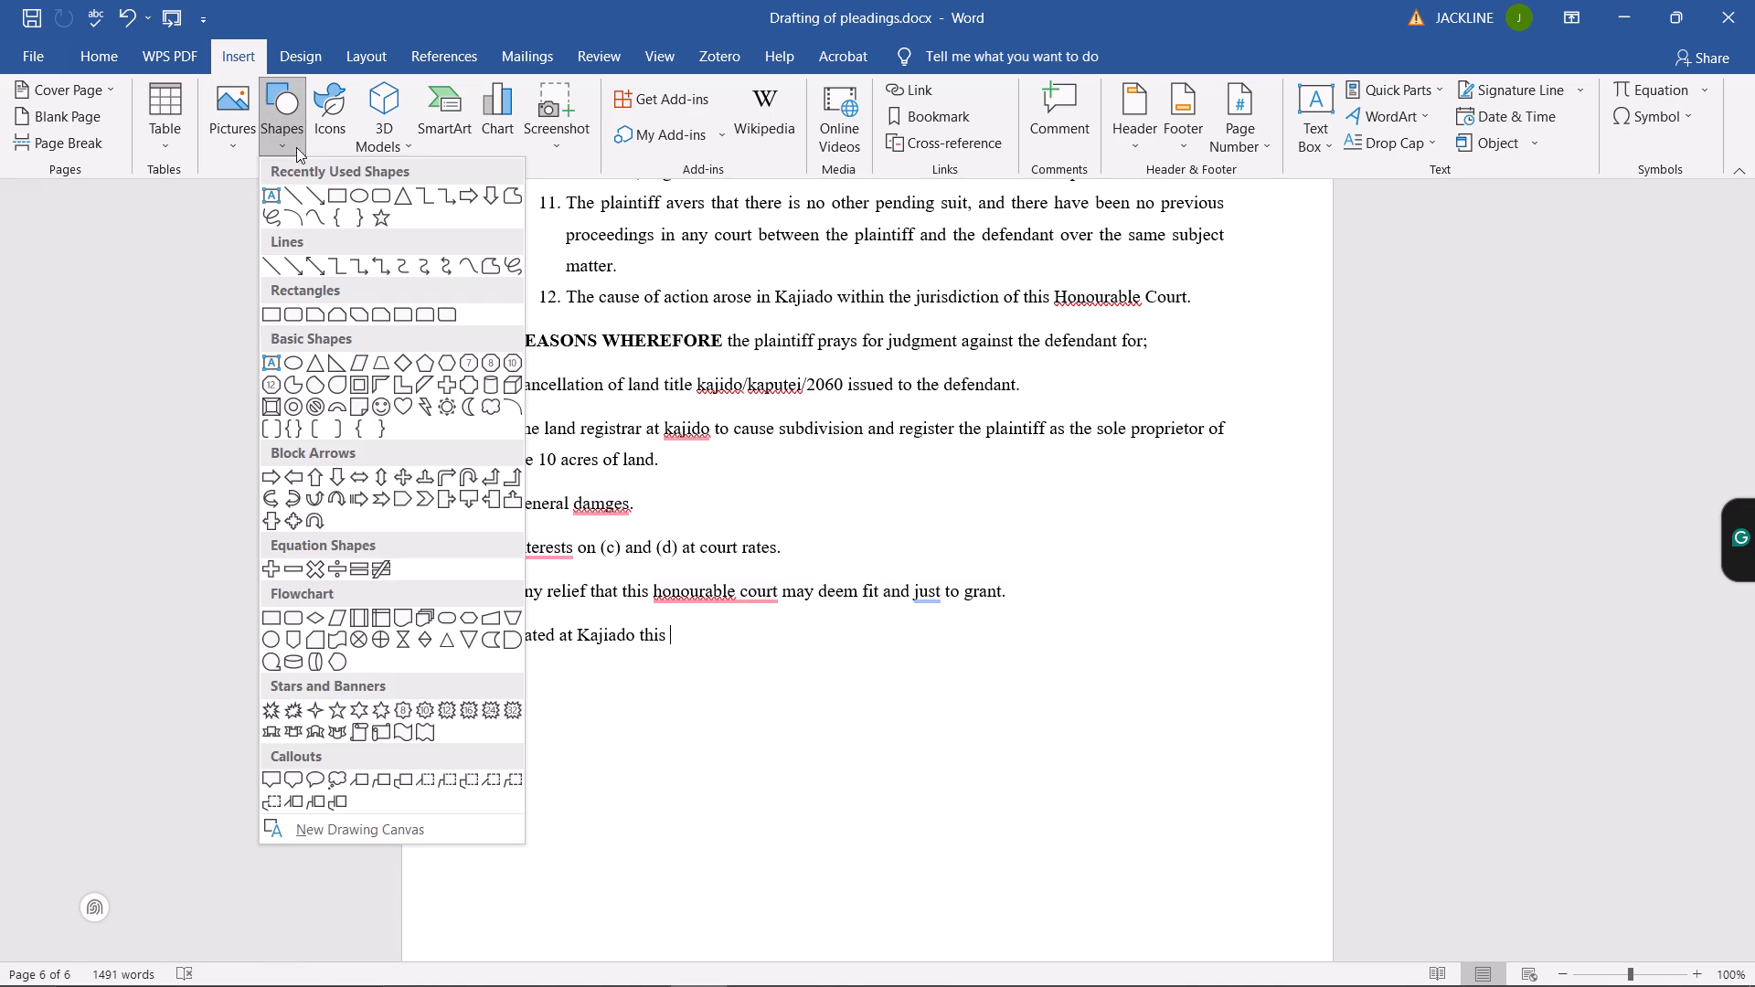
left_click(272, 253)
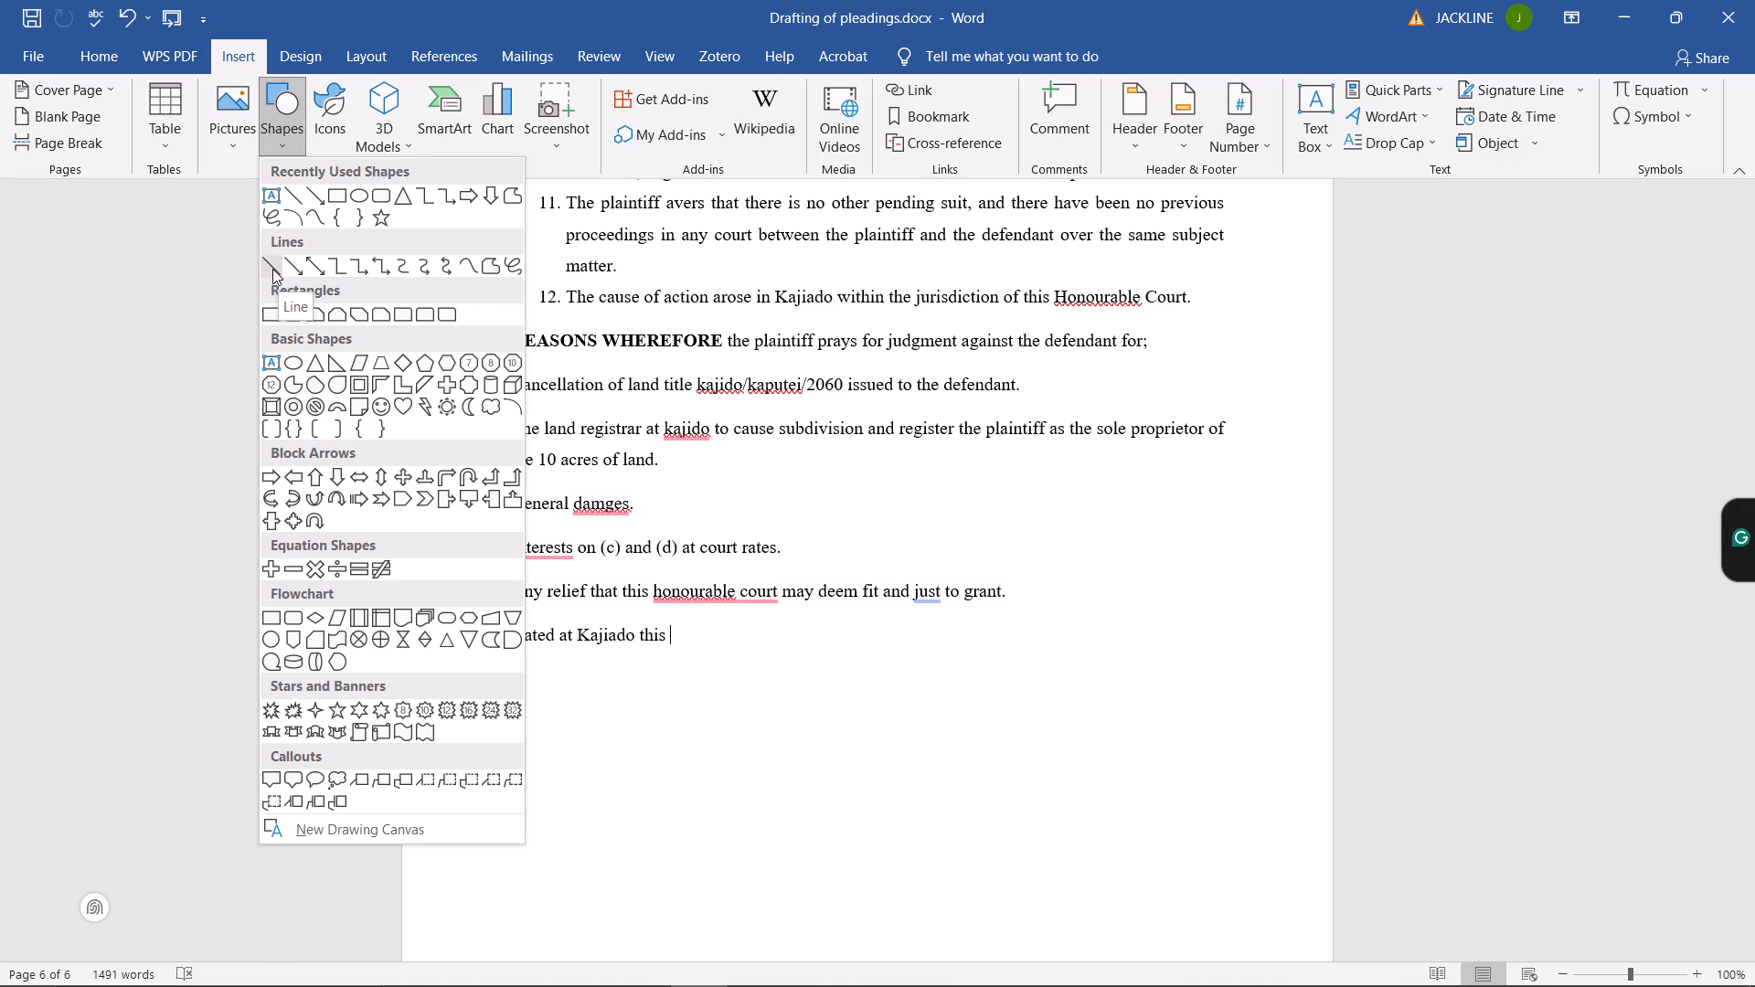
left_click(272, 269)
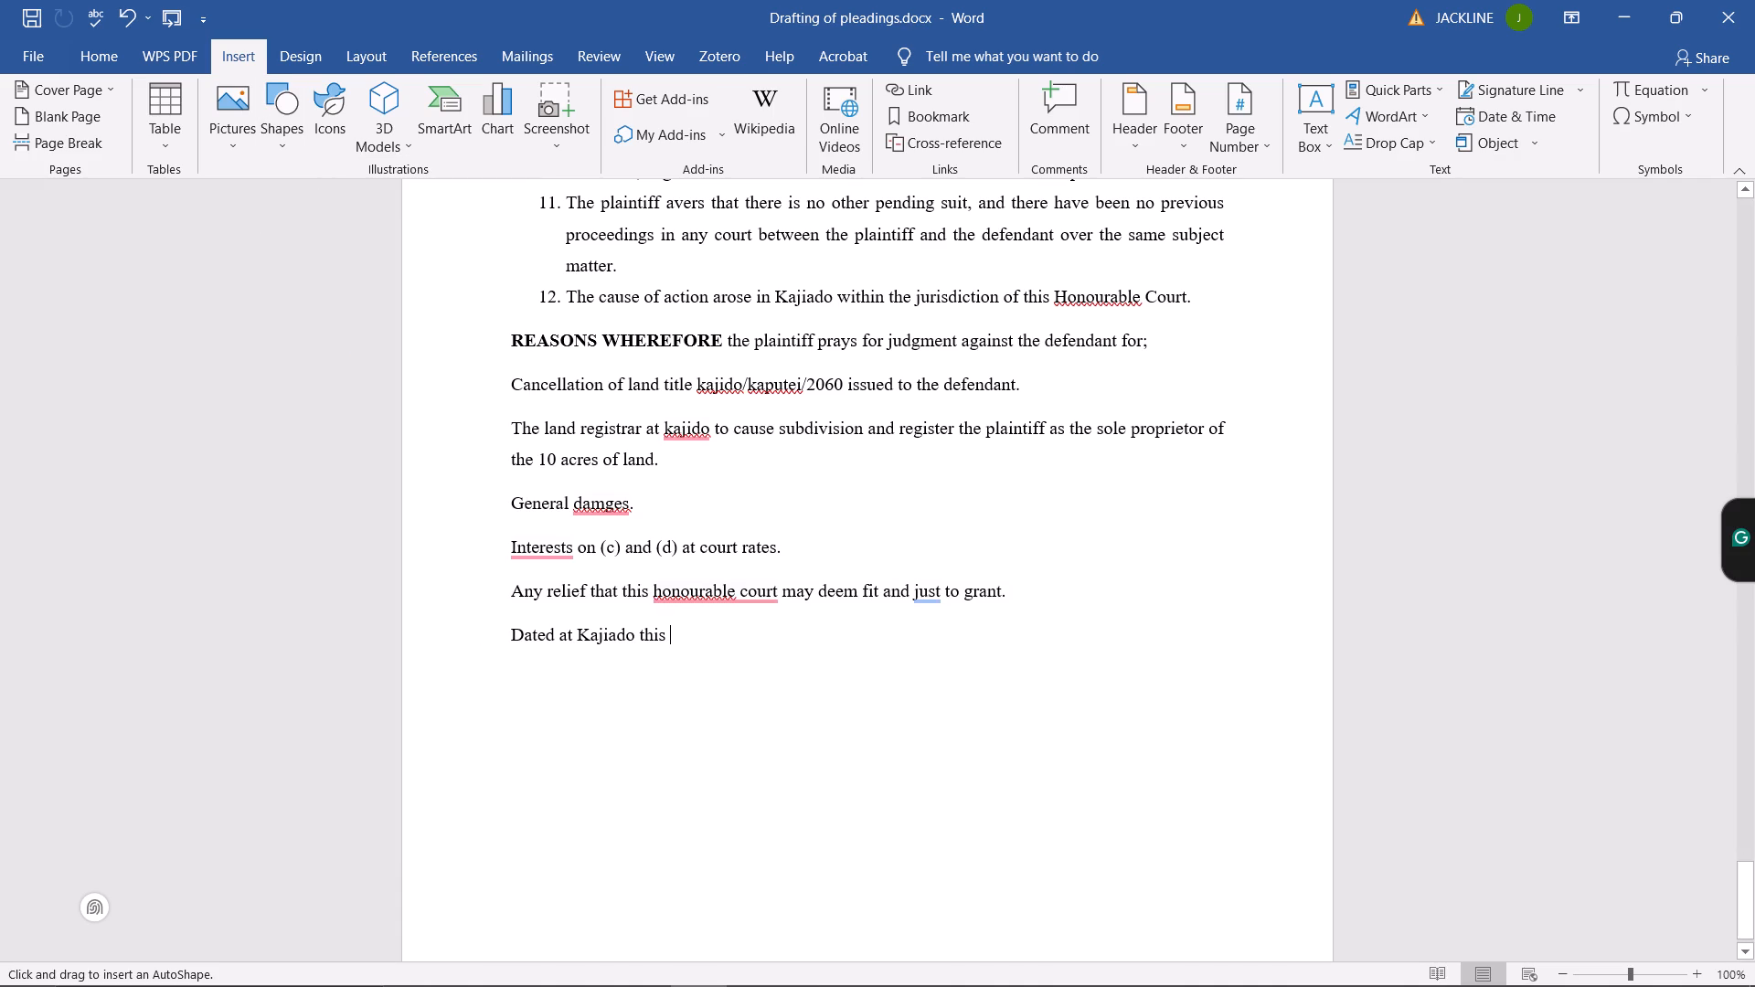
left_click_drag(673, 633, 754, 642)
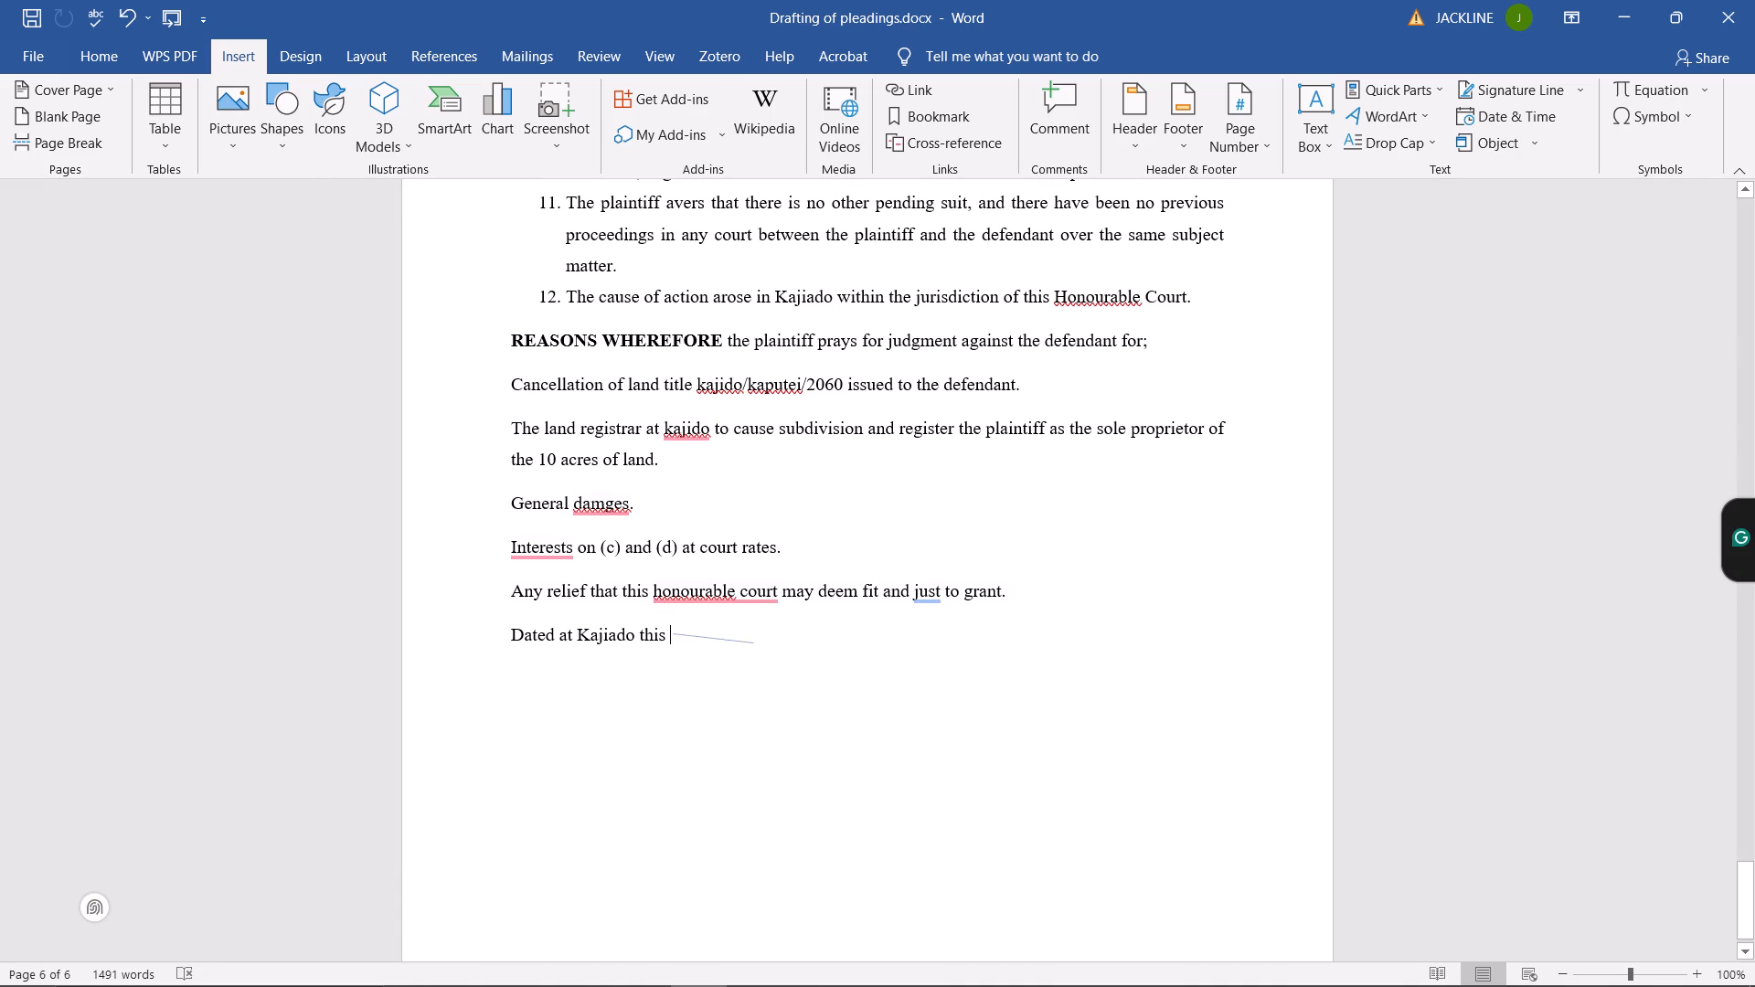
left_click_drag(754, 642, 823, 626)
left_click_drag(823, 626, 819, 635)
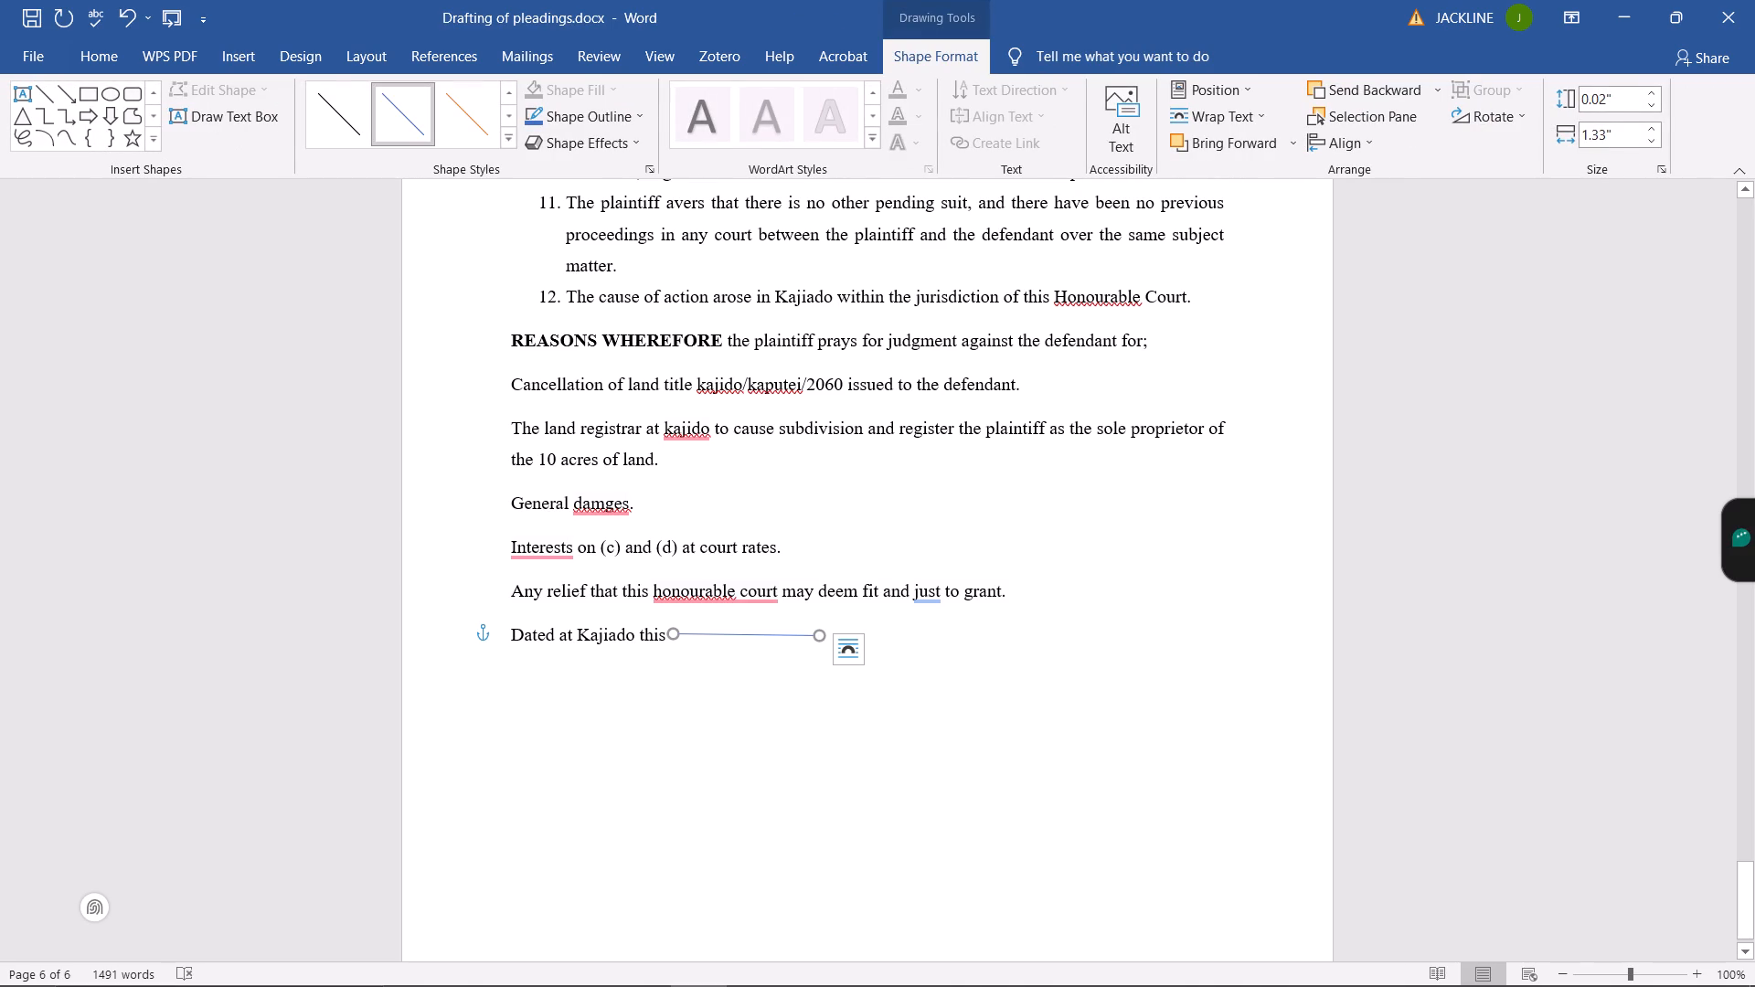
Apply the black dashed preset style to the line and set its outline colour to black.
left_click(507, 140)
left_click(350, 391)
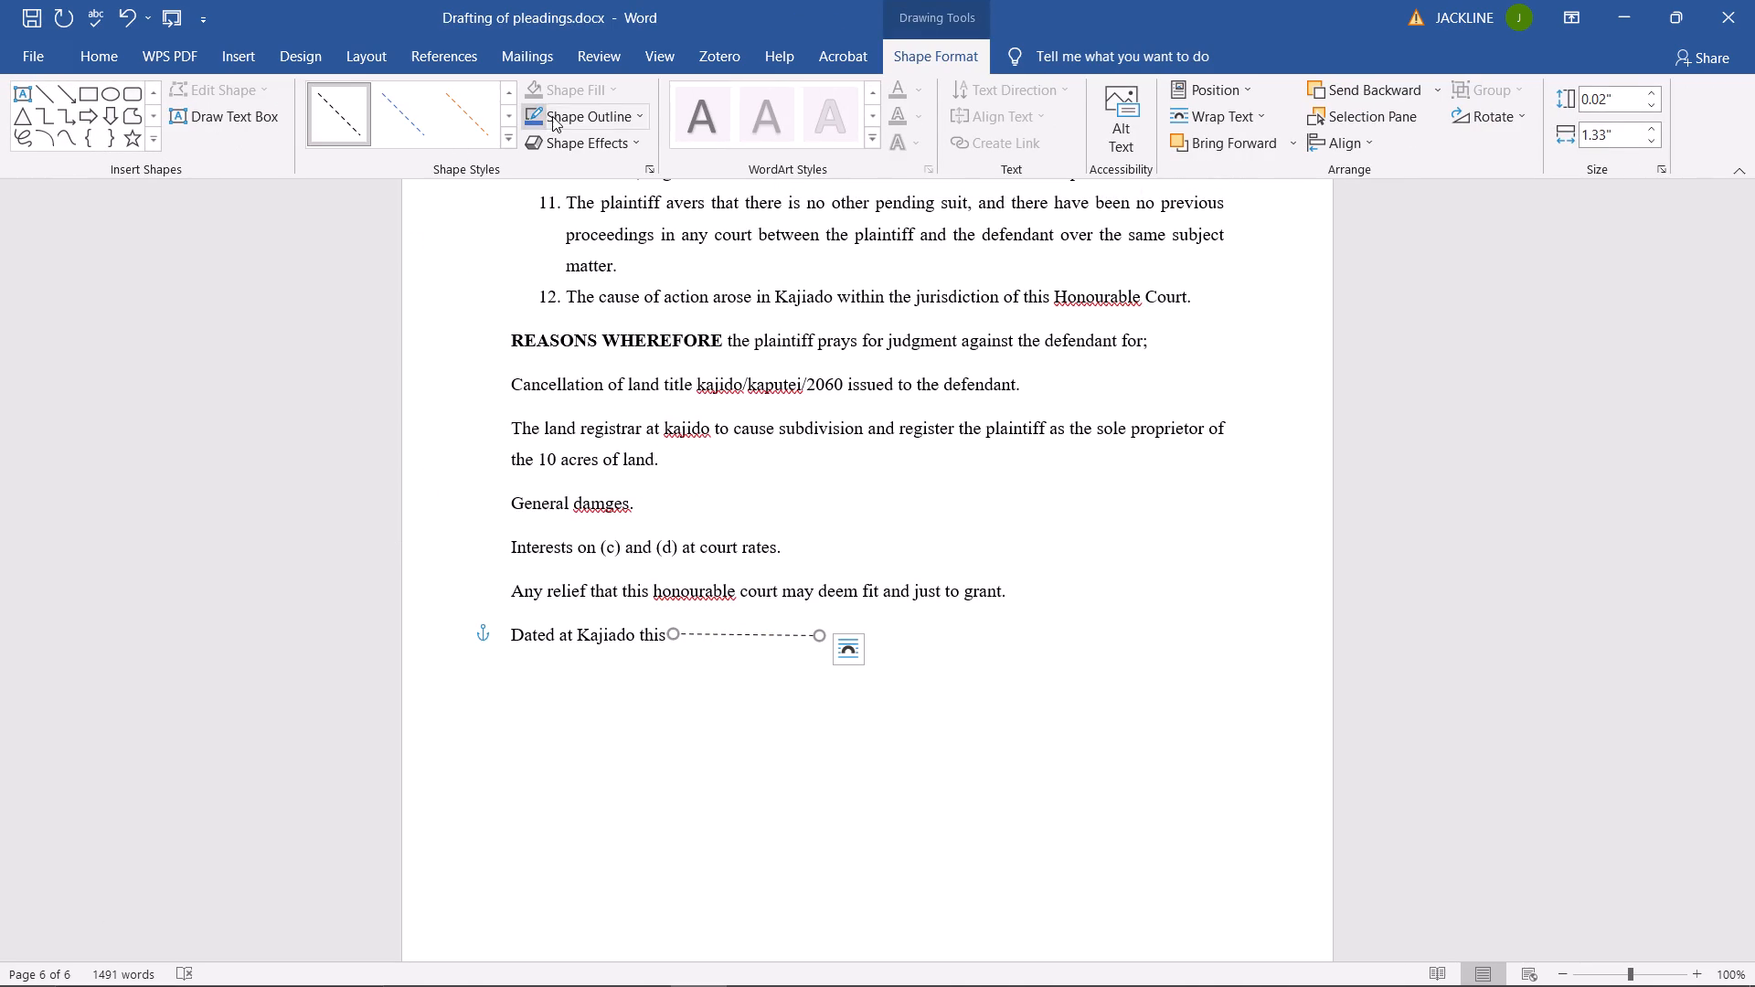
left_click(643, 115)
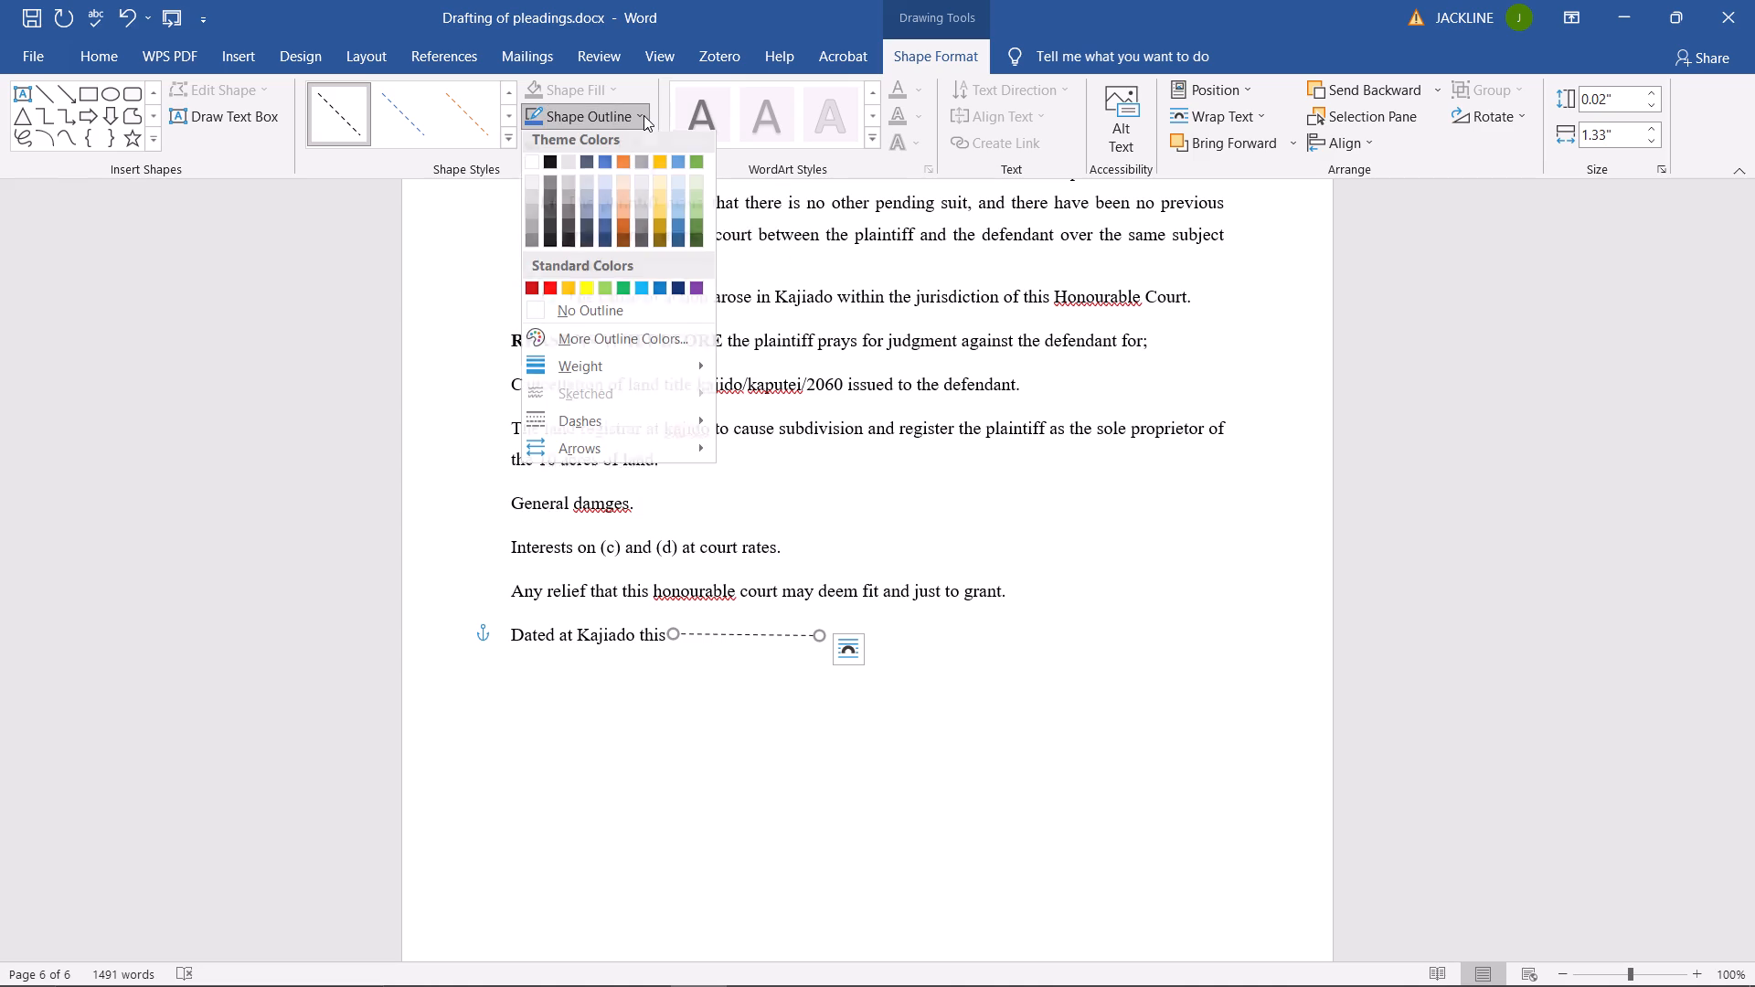
left_click(552, 170)
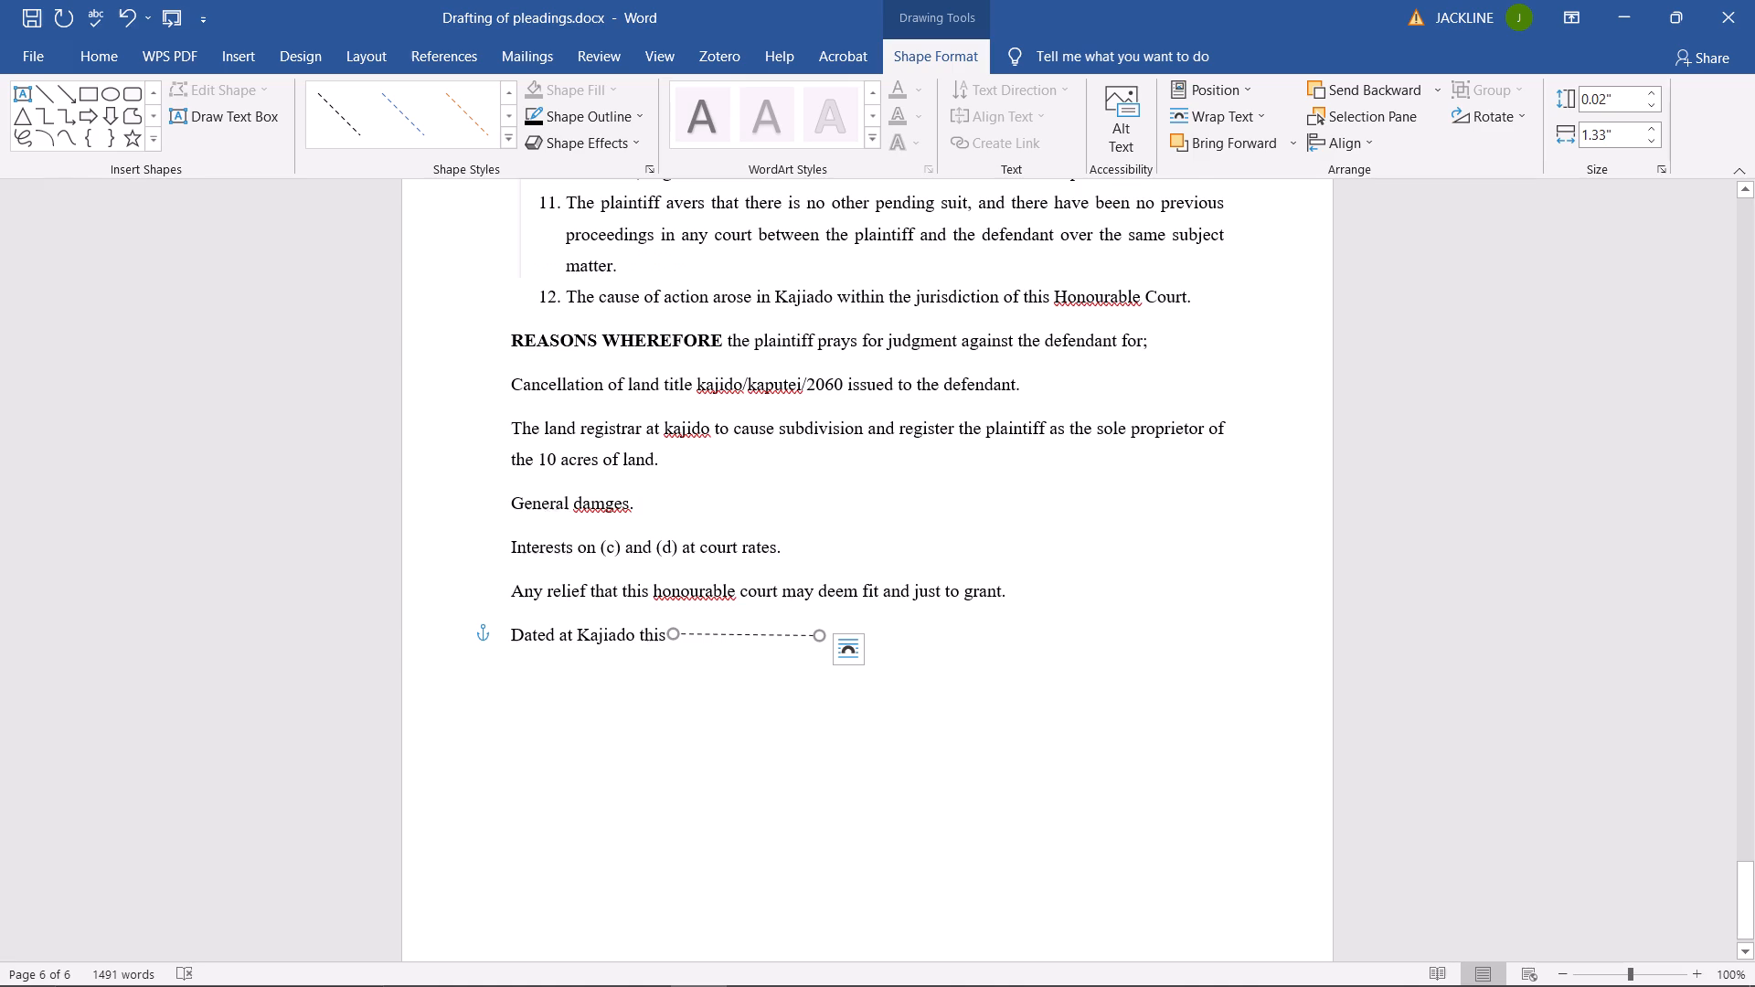
Move the dashed line slightly down to the baseline of the dating line's text.
left_click(733, 633)
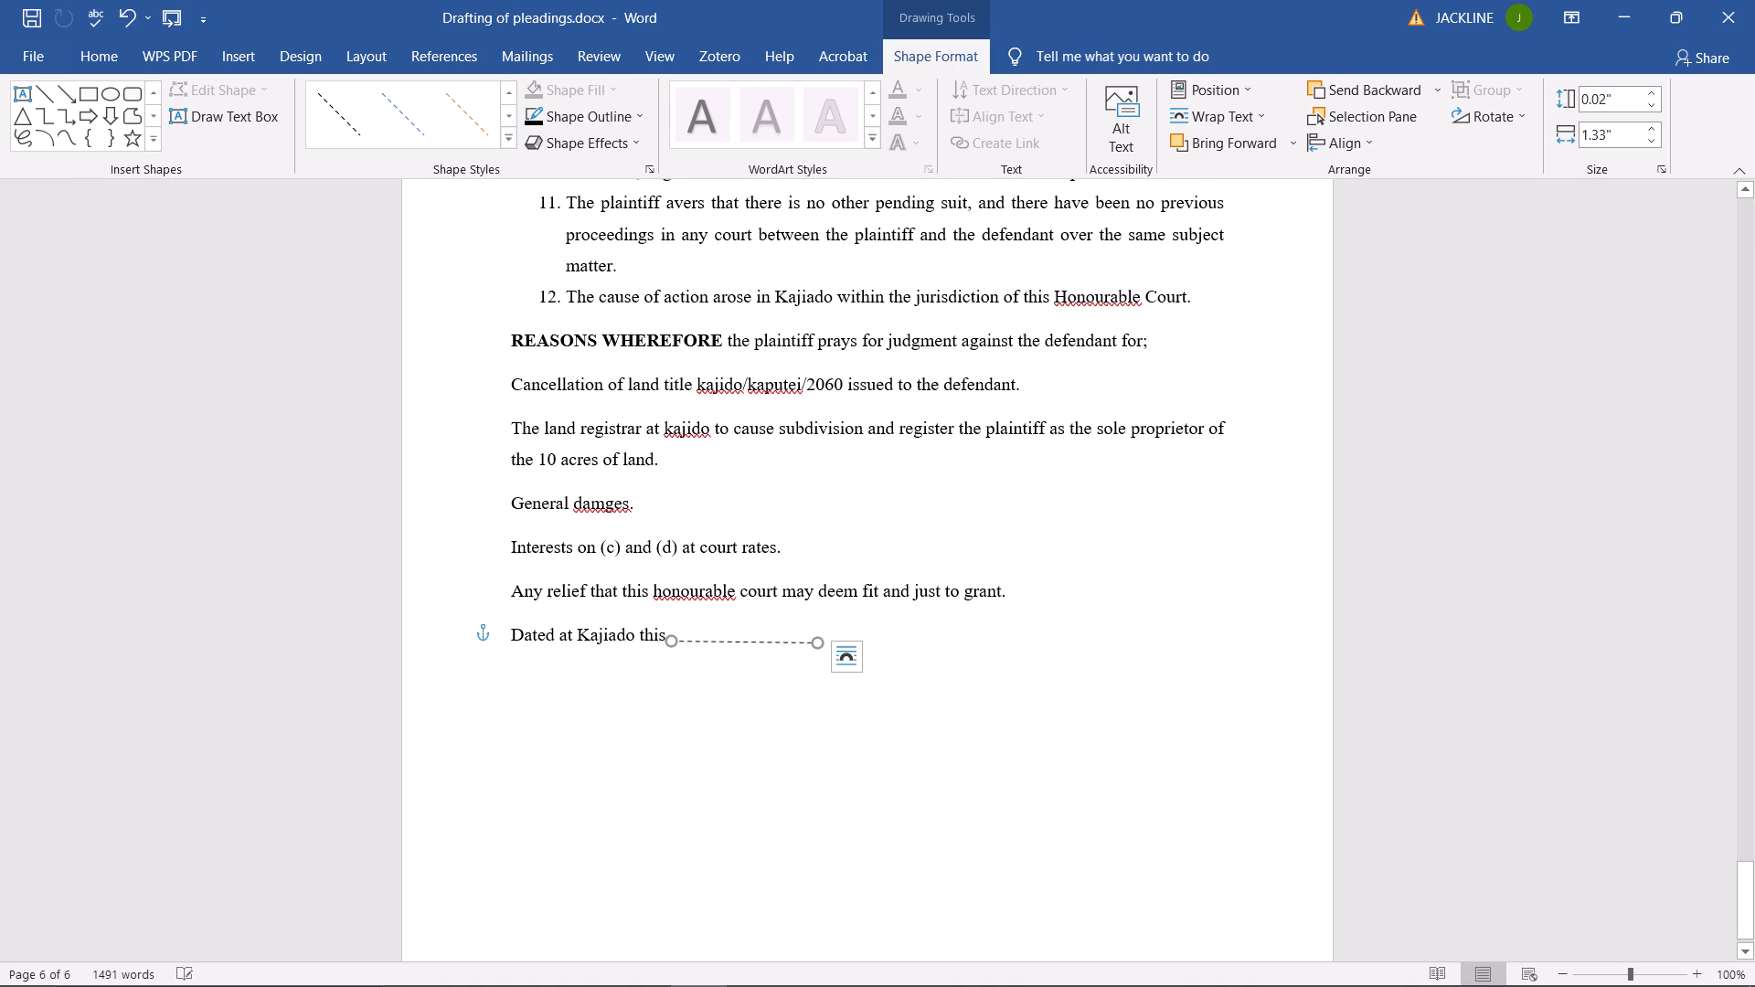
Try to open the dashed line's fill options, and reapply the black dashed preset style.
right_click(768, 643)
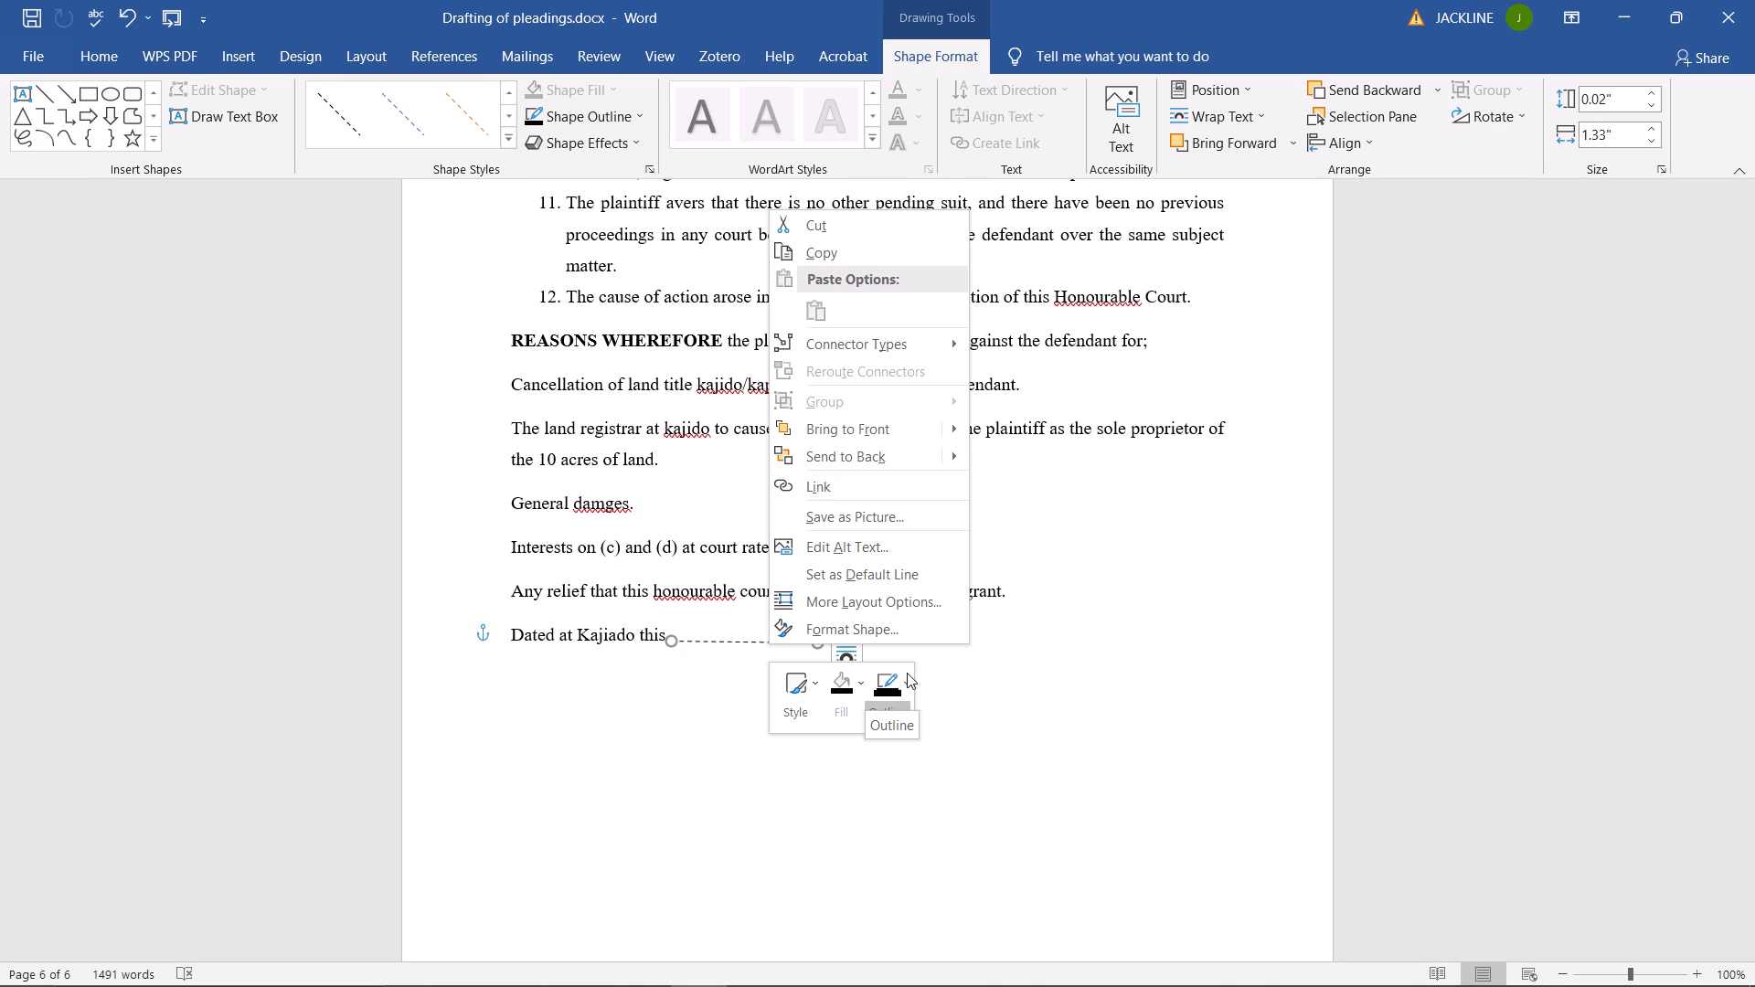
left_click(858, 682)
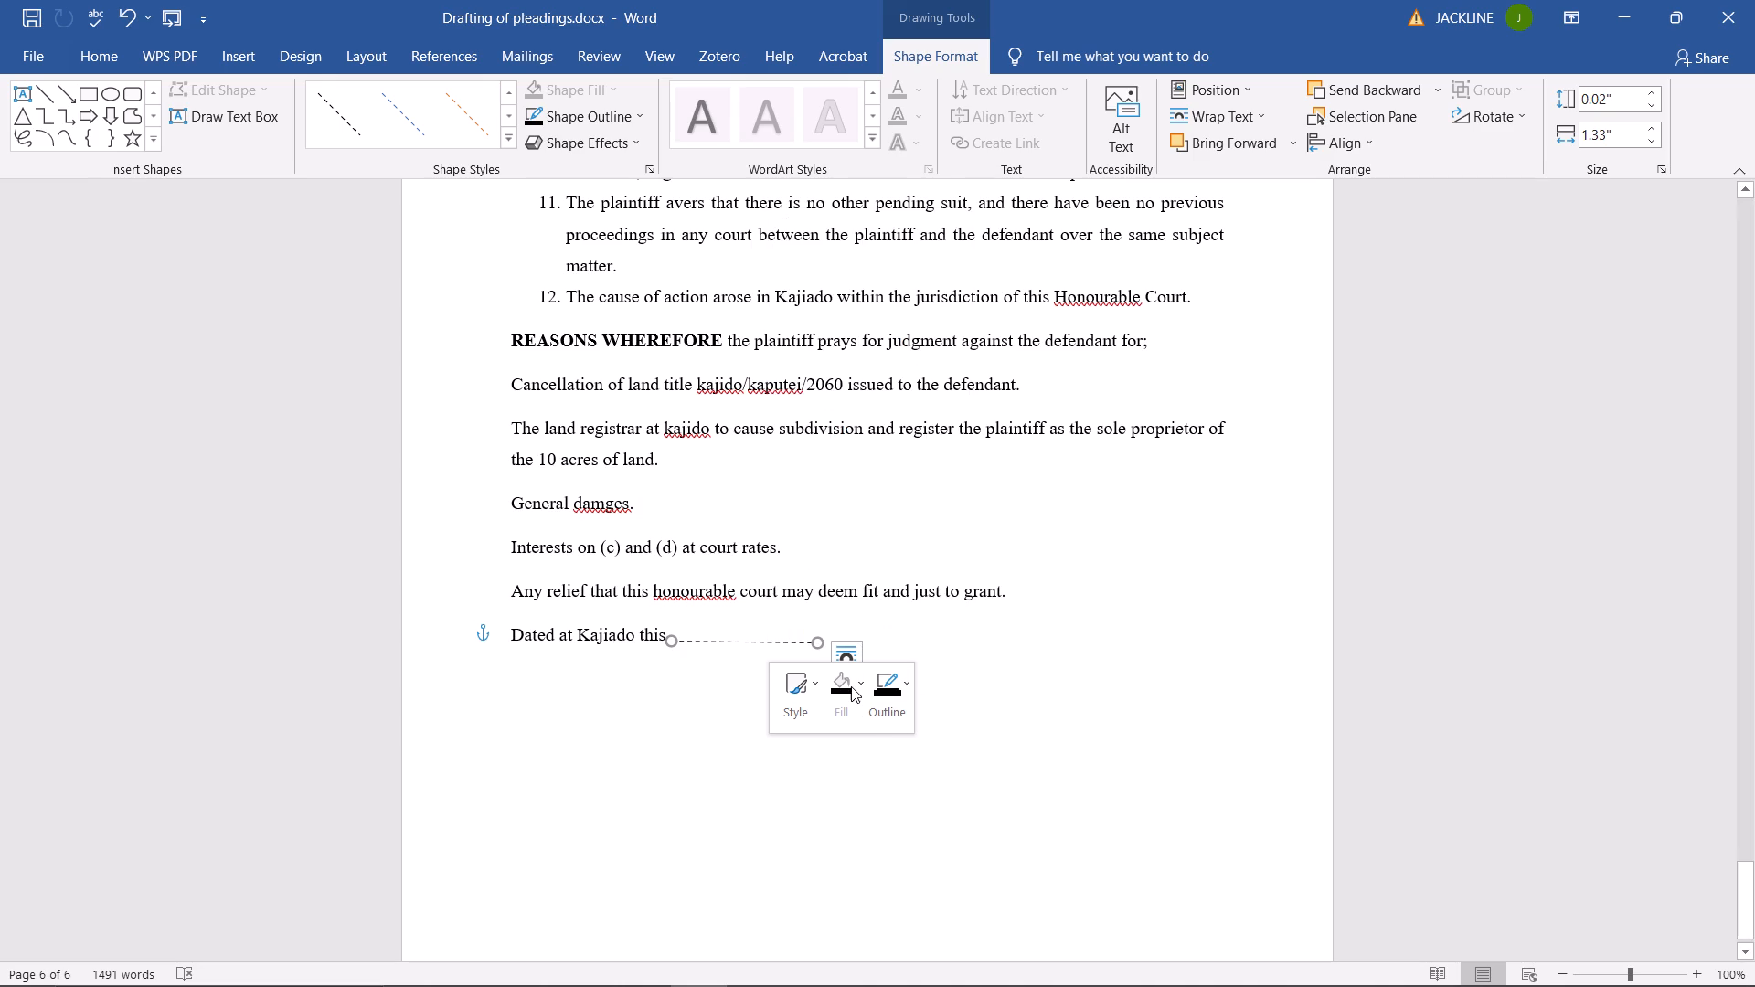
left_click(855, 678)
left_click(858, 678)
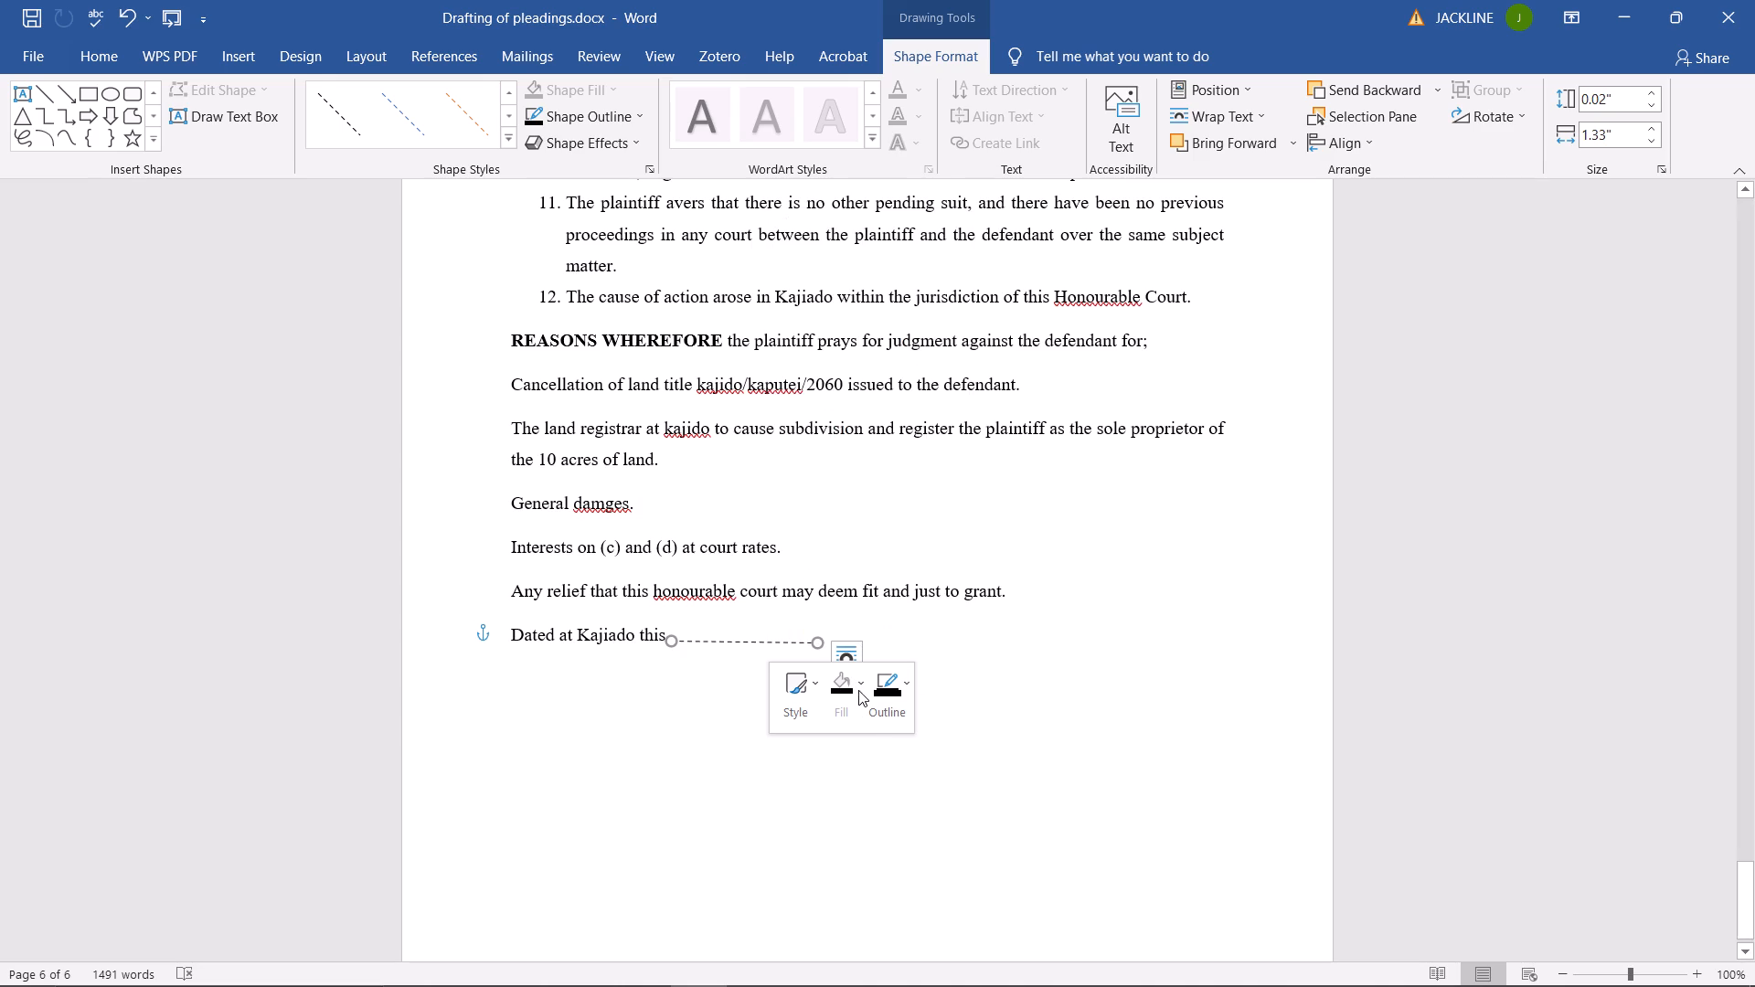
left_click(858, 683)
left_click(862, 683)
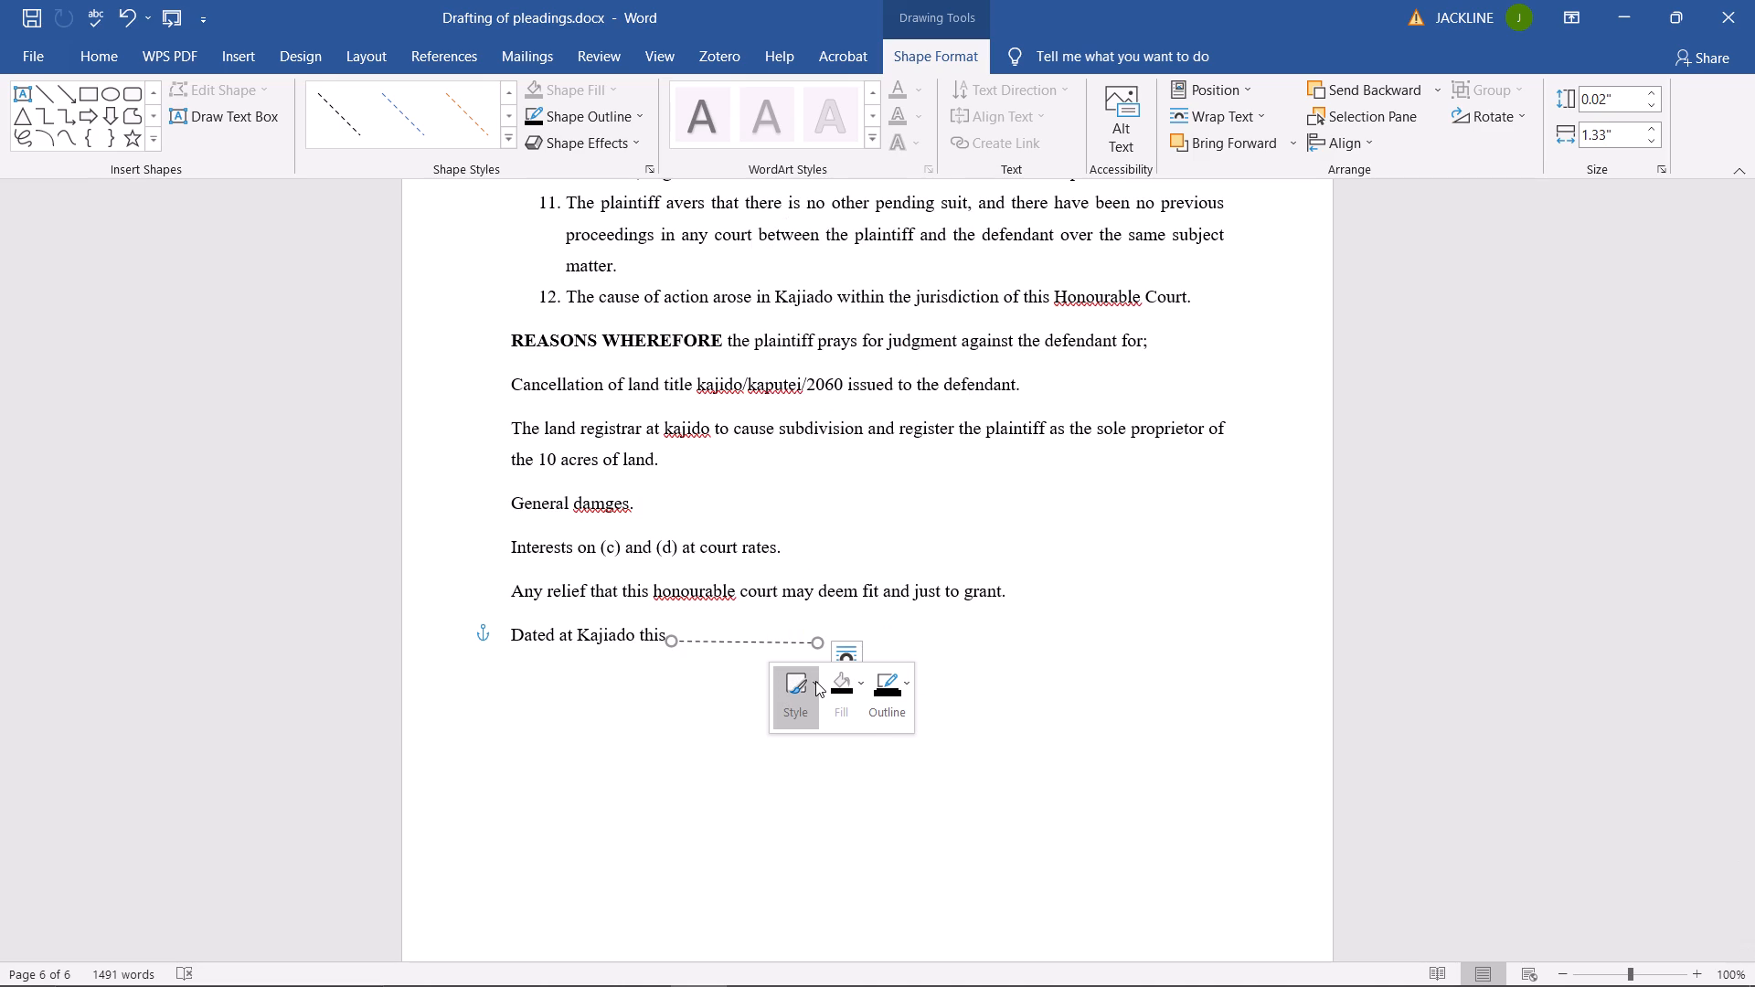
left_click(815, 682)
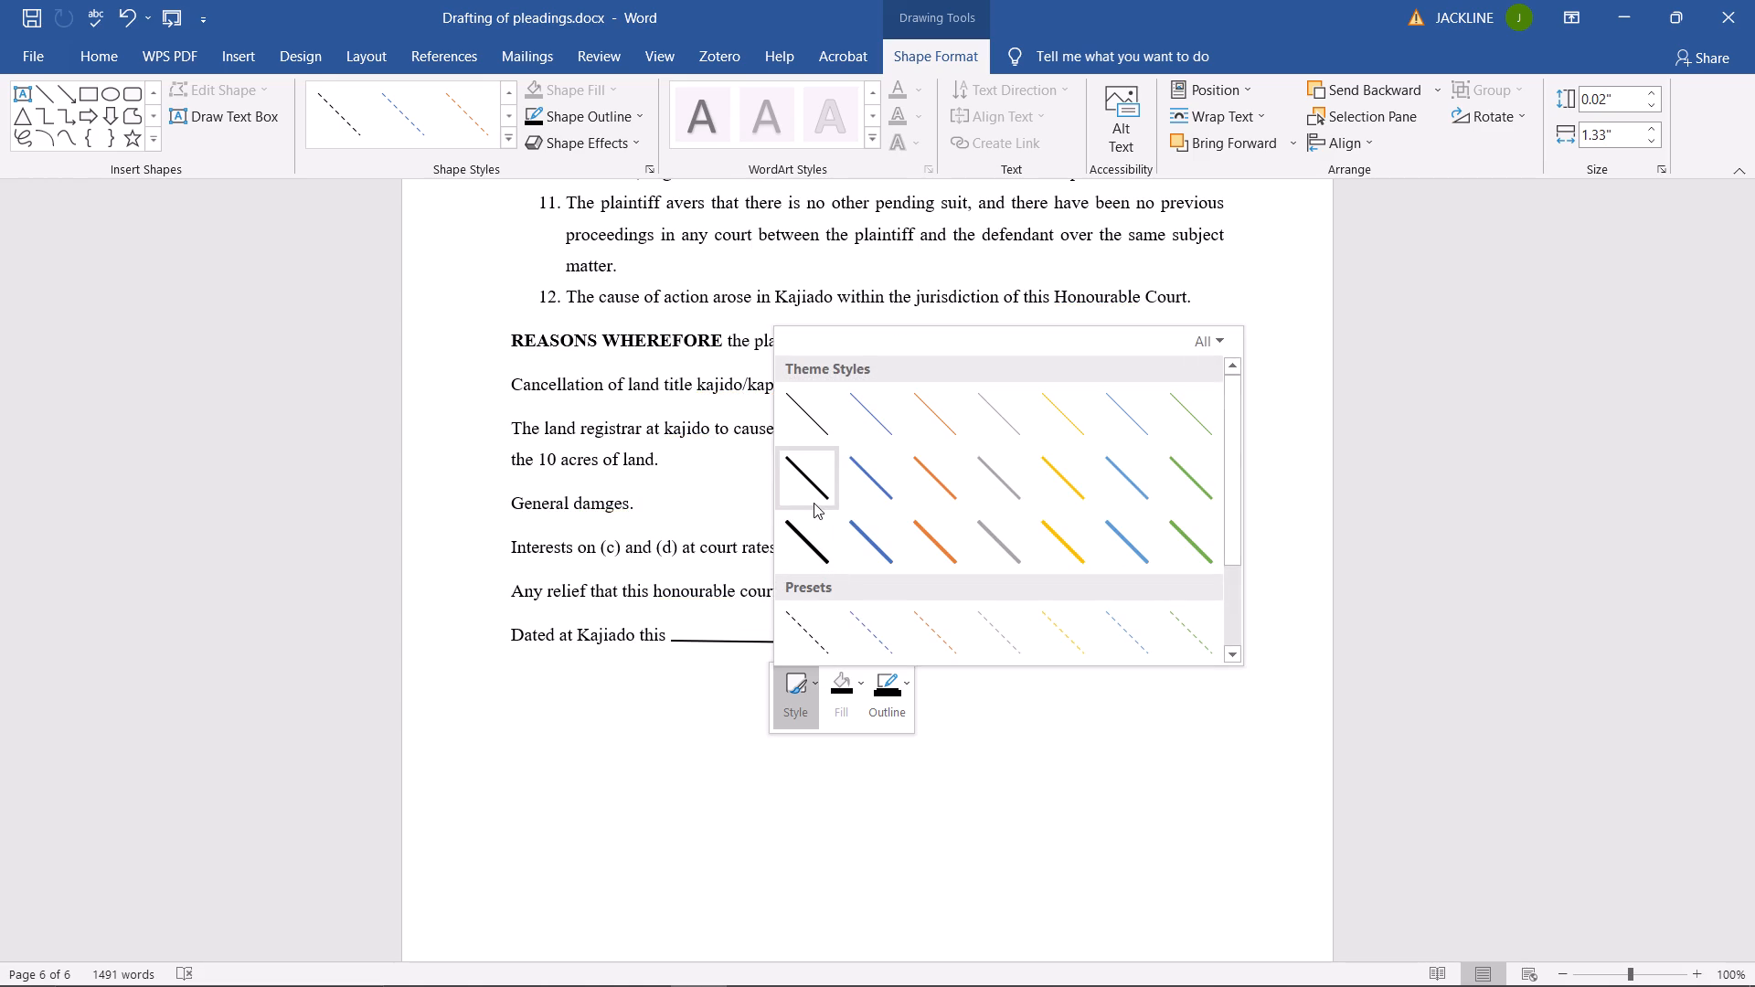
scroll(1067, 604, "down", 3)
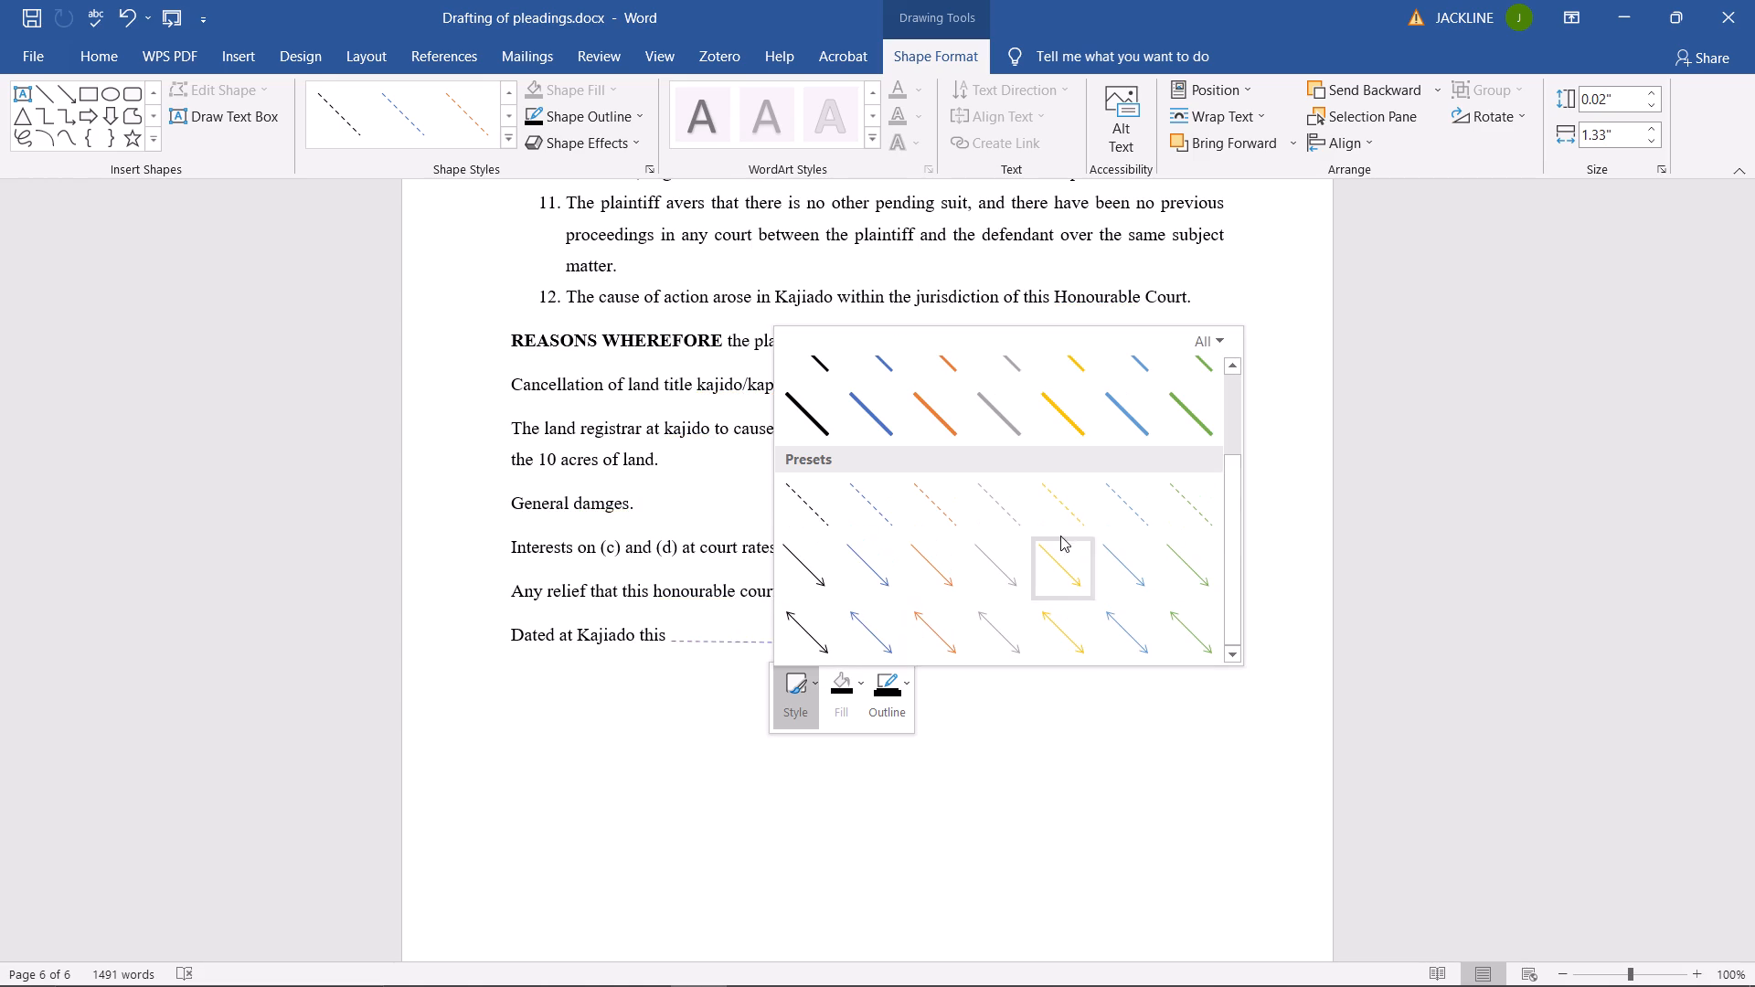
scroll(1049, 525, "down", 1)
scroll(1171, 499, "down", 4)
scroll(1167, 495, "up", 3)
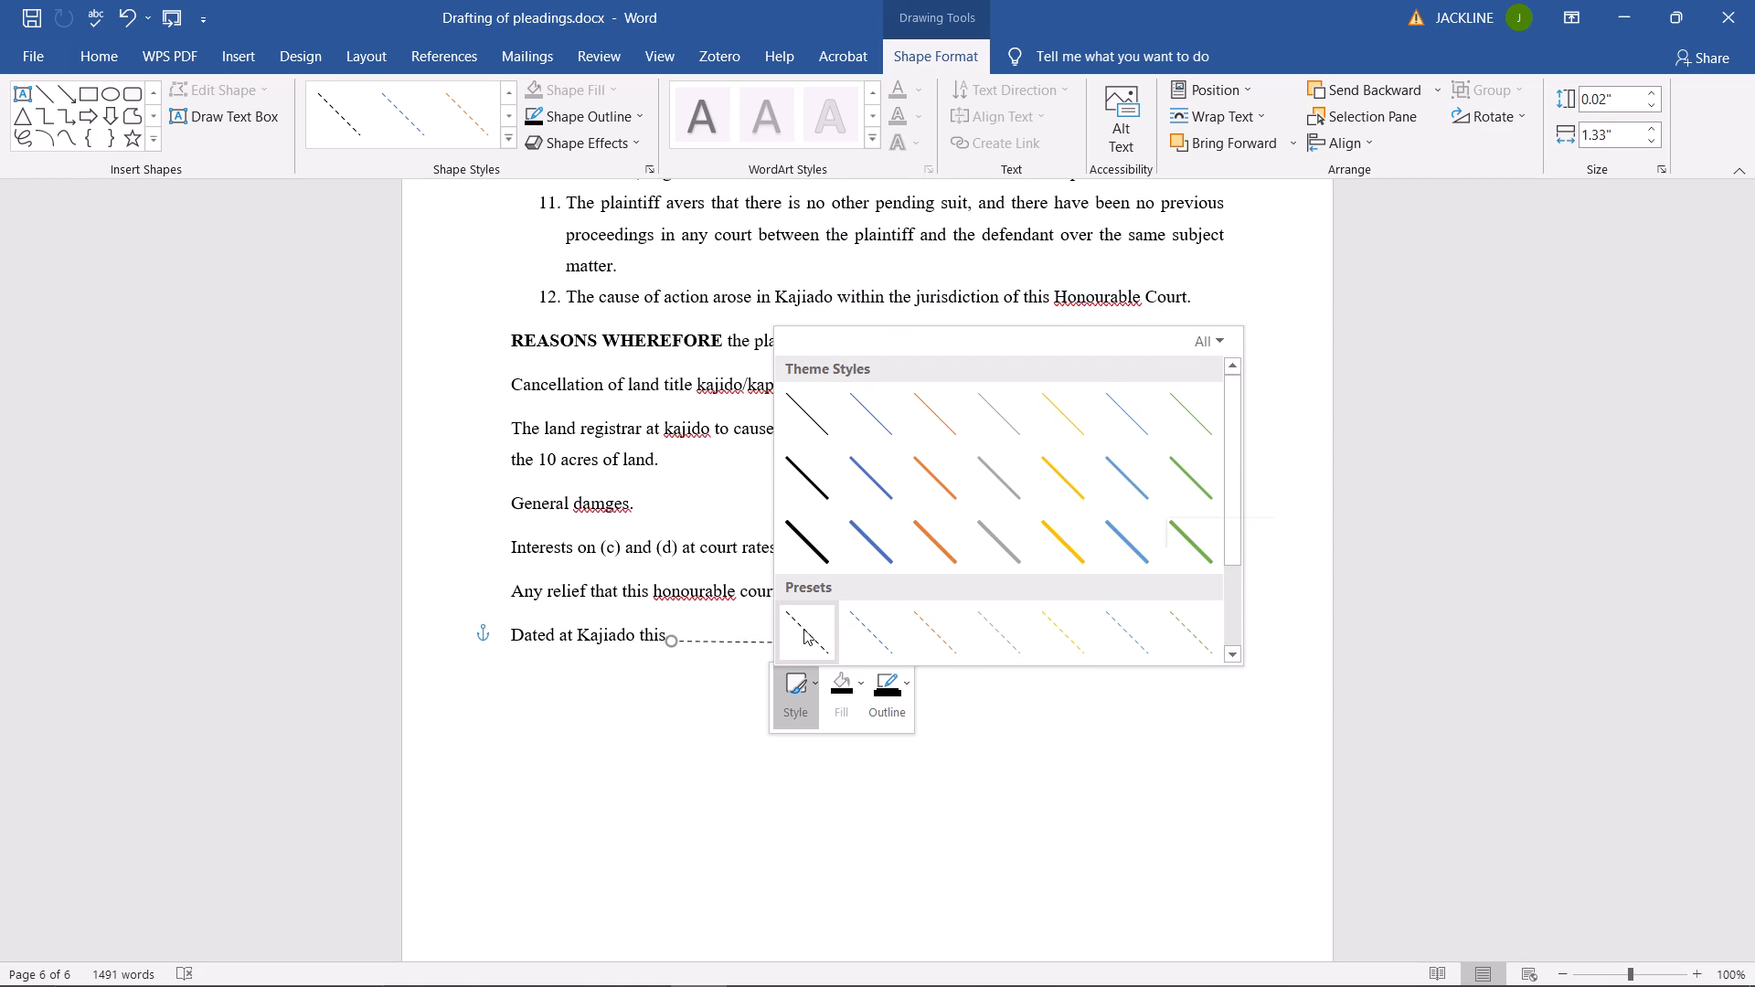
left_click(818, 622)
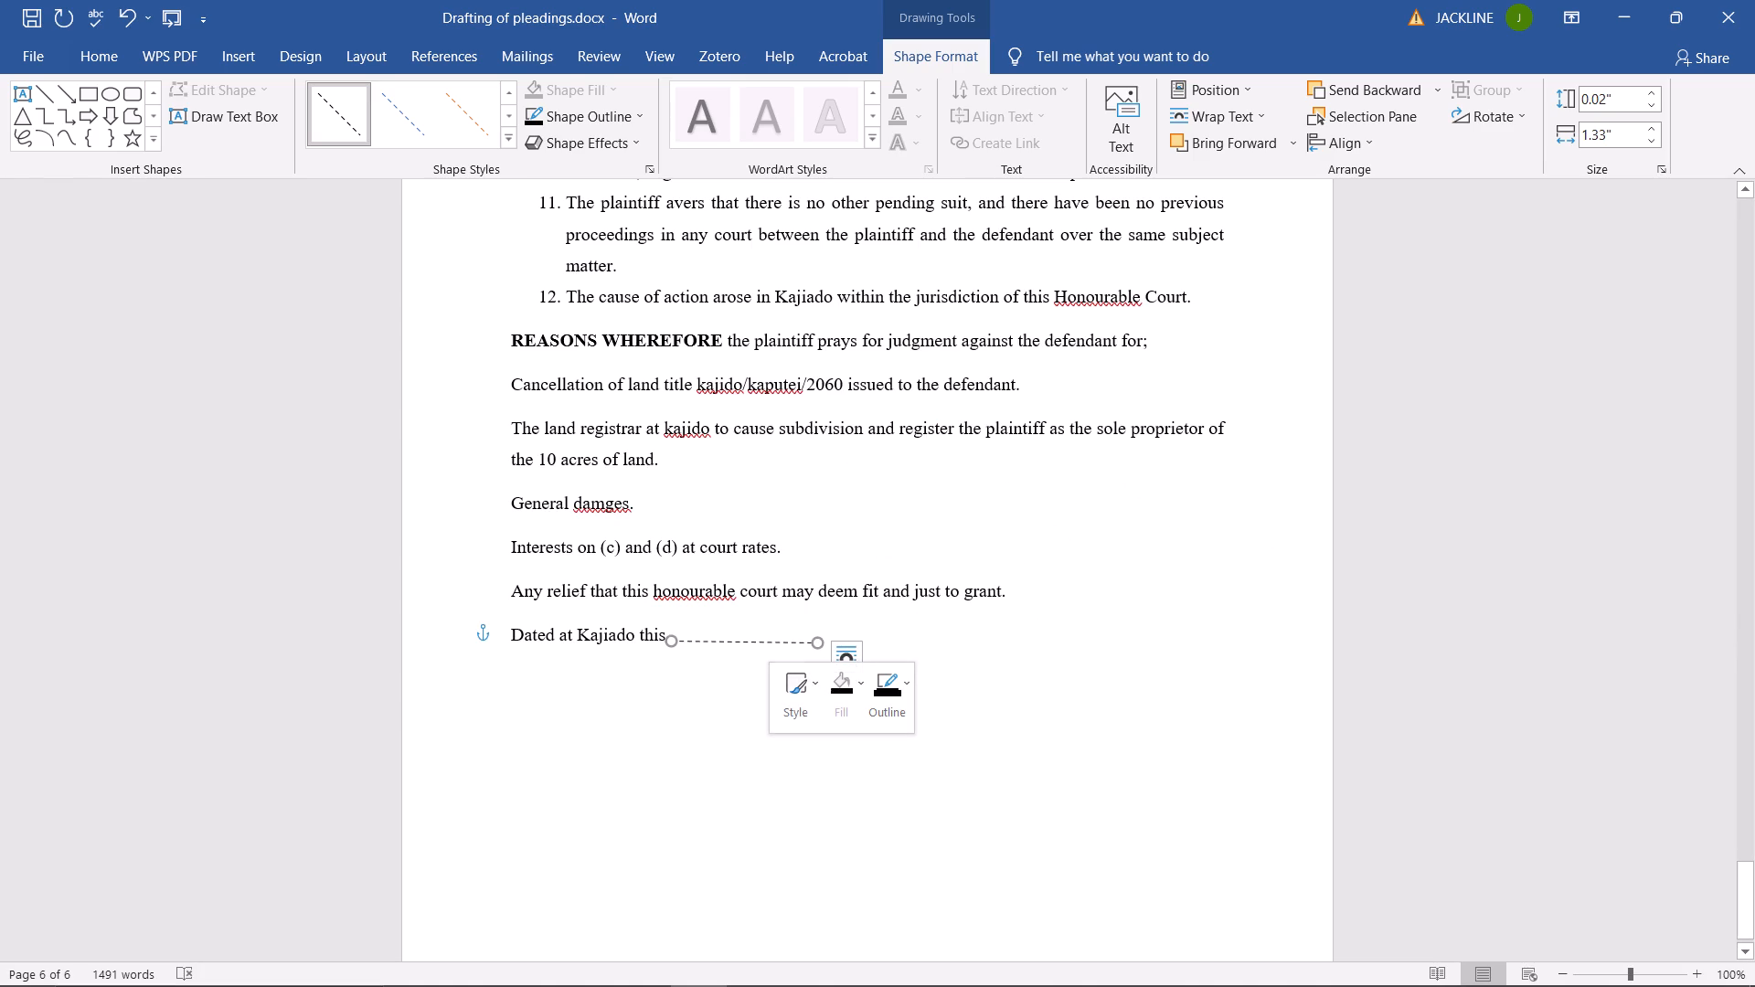
Deselect the dashed line and add blank spaces after "Dated at Kajiado this" until the text position passes the line's end.
left_click(893, 643)
left_click(843, 636)
left_click(832, 642)
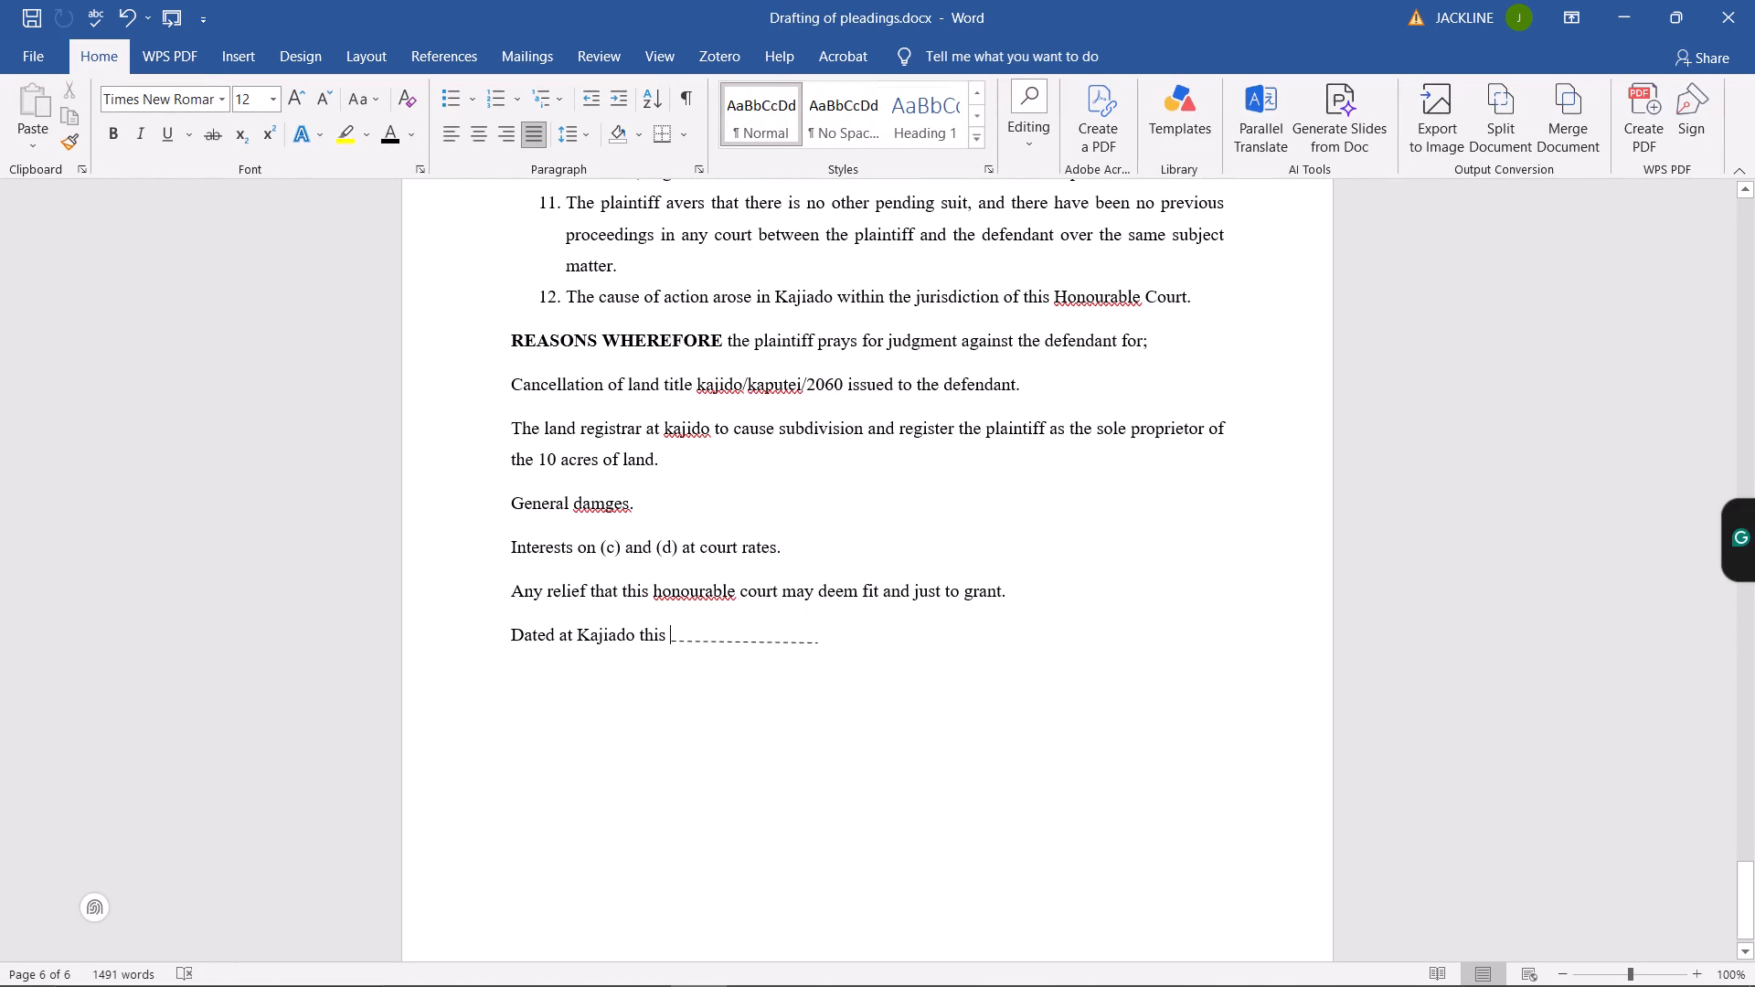
key("Right")
key("Right")
key("Right")
key("Right")
key("Left")
key("Left")
key("Left")
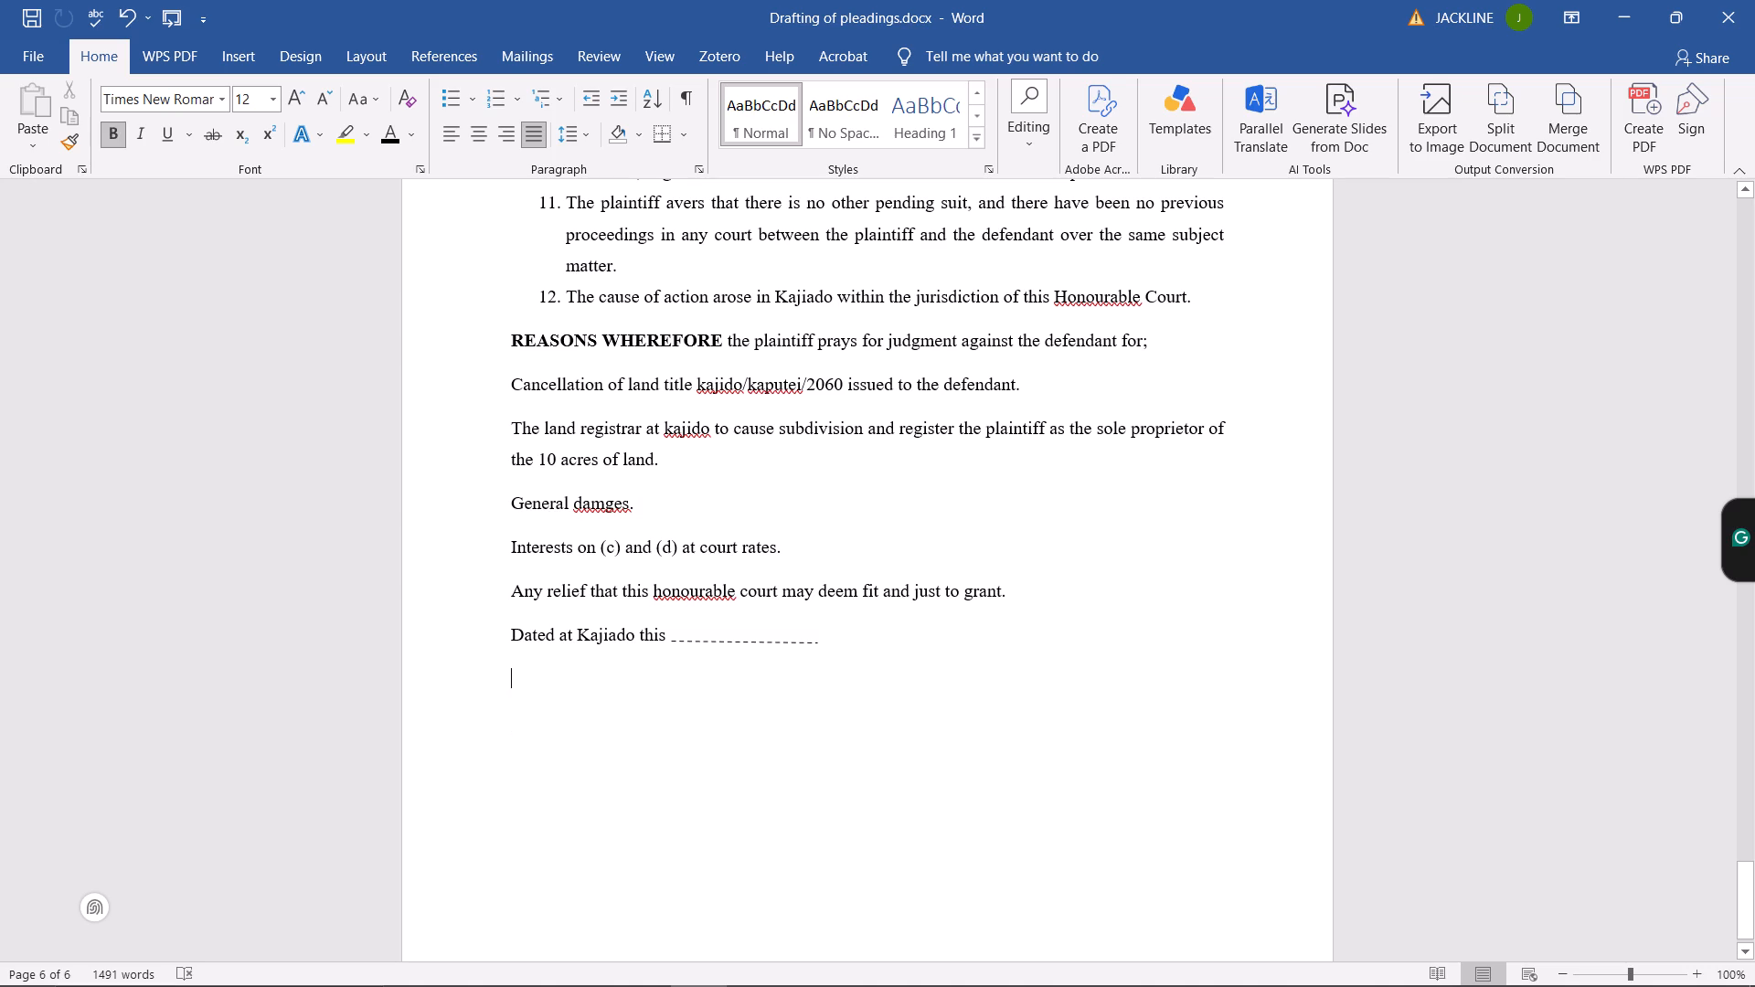
key("Left")
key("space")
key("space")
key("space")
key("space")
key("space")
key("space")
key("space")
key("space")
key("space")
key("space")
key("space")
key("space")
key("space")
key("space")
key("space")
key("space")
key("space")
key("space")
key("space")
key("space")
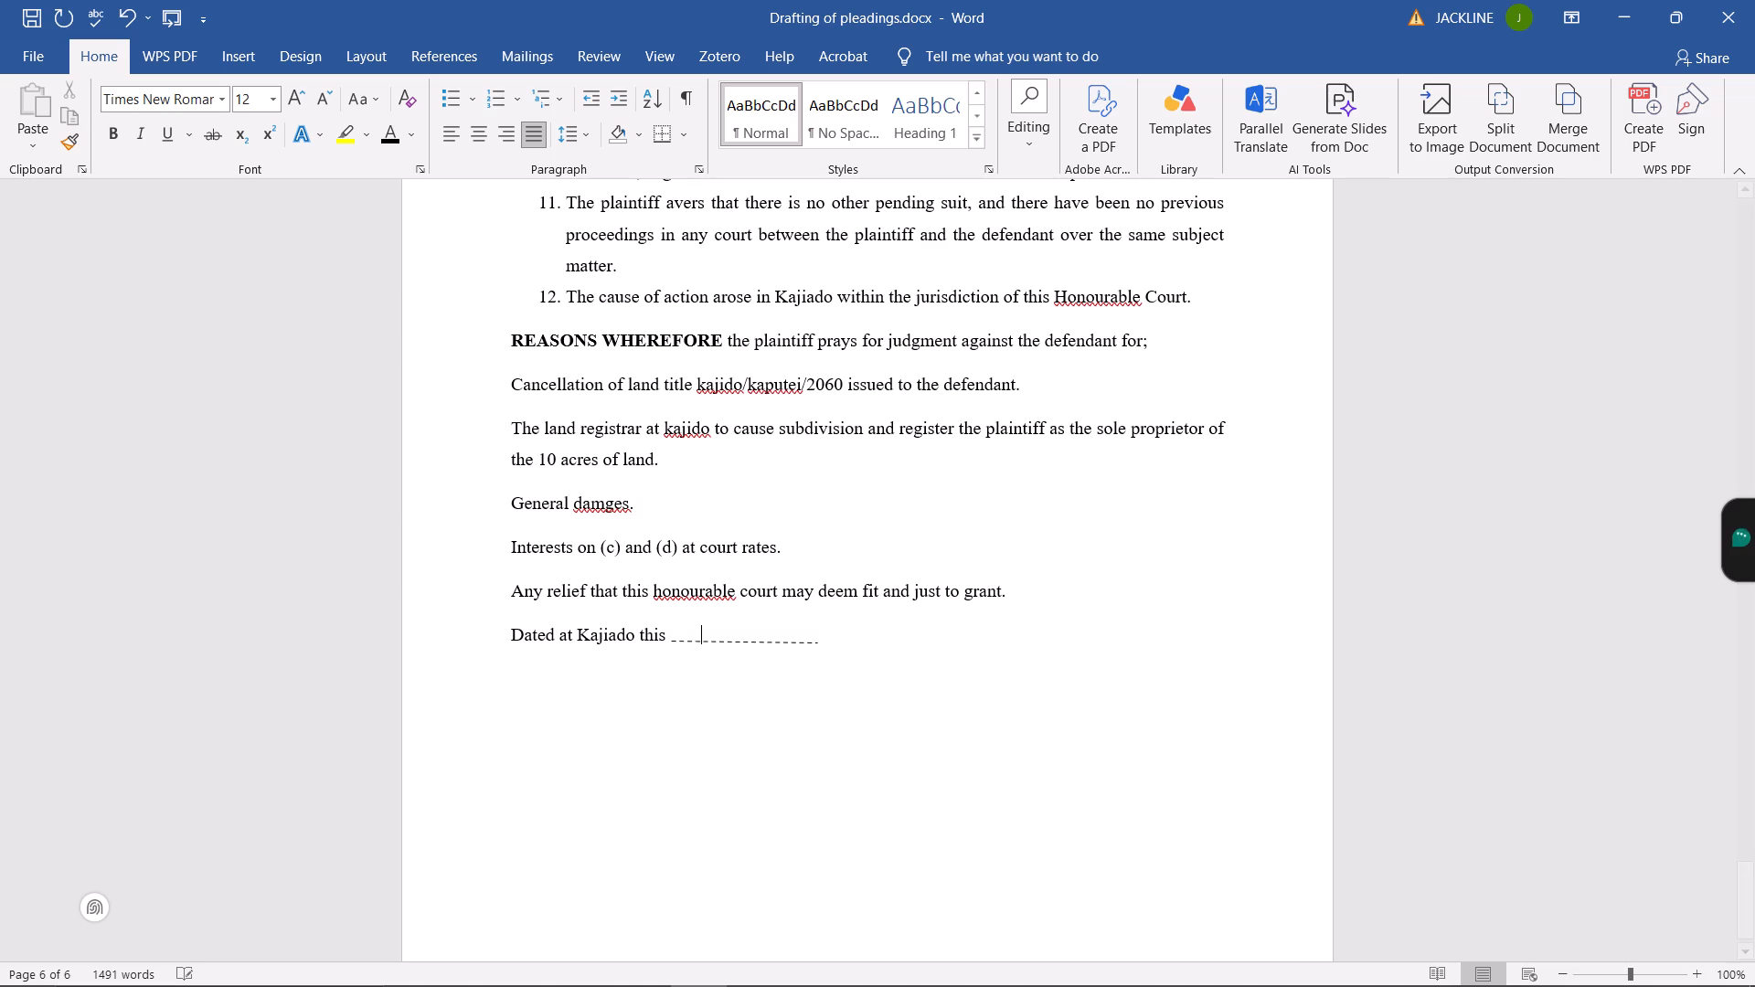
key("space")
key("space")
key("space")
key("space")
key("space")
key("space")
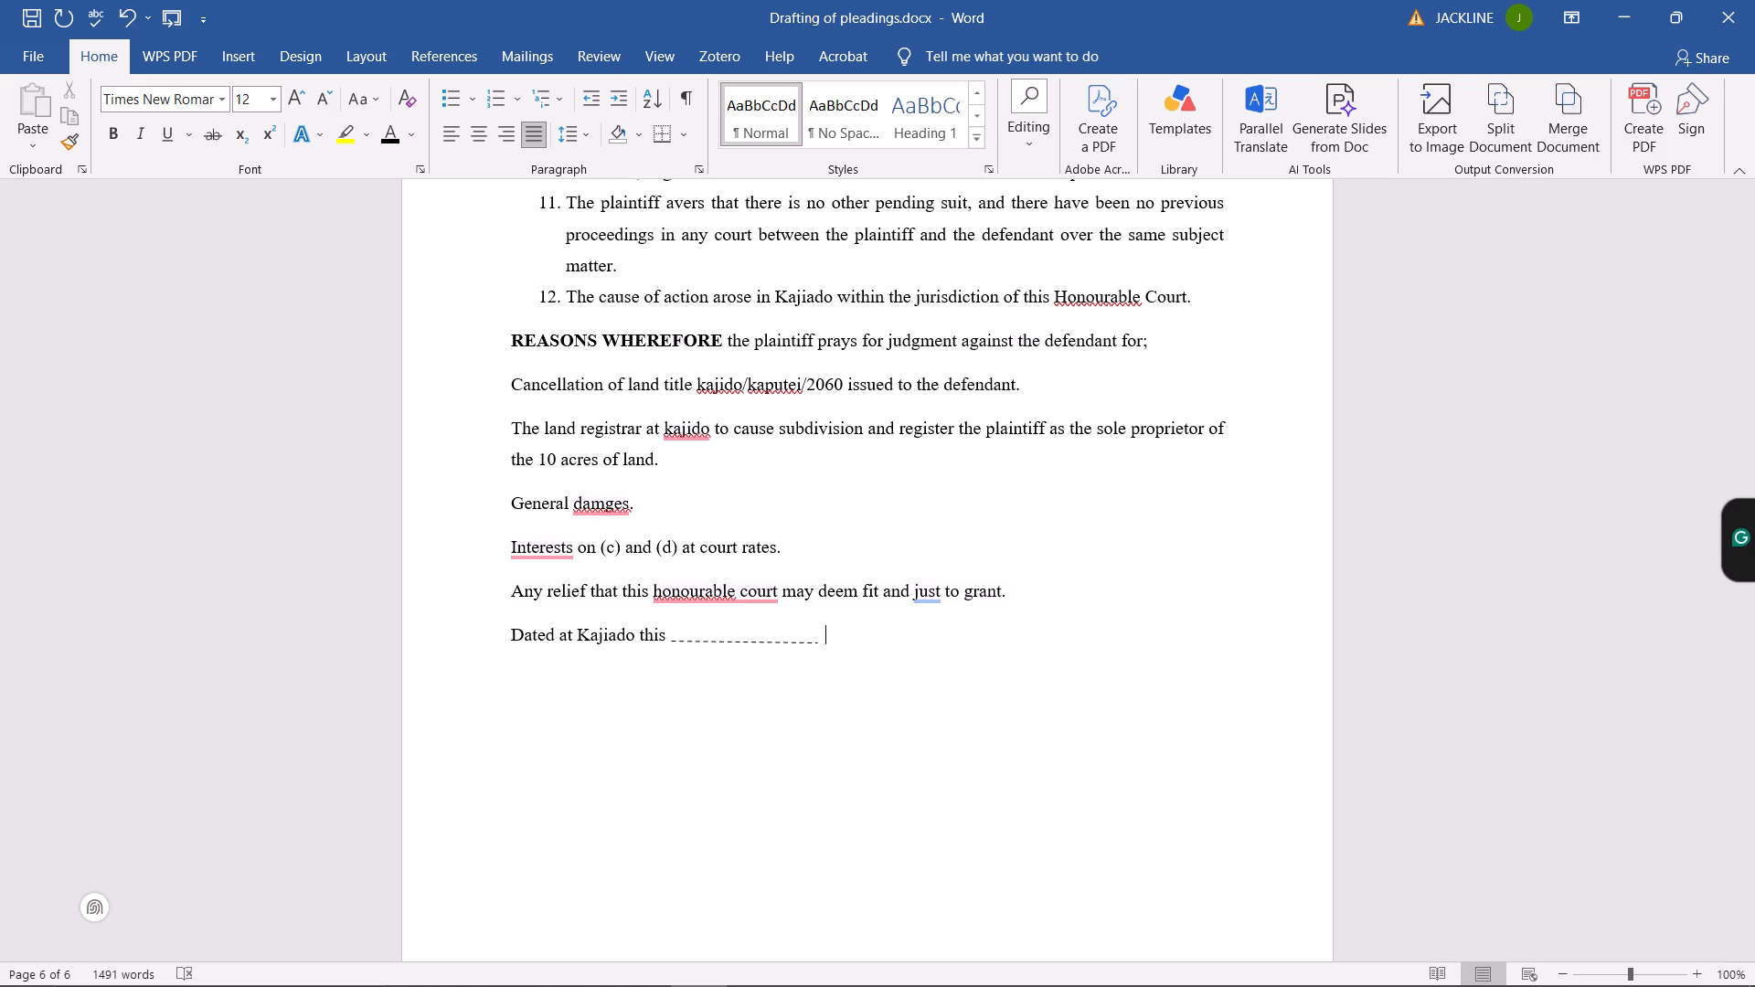
Continue the dating line with "day of", a gap of about 20 blank spaces for the month, and the year 2021.
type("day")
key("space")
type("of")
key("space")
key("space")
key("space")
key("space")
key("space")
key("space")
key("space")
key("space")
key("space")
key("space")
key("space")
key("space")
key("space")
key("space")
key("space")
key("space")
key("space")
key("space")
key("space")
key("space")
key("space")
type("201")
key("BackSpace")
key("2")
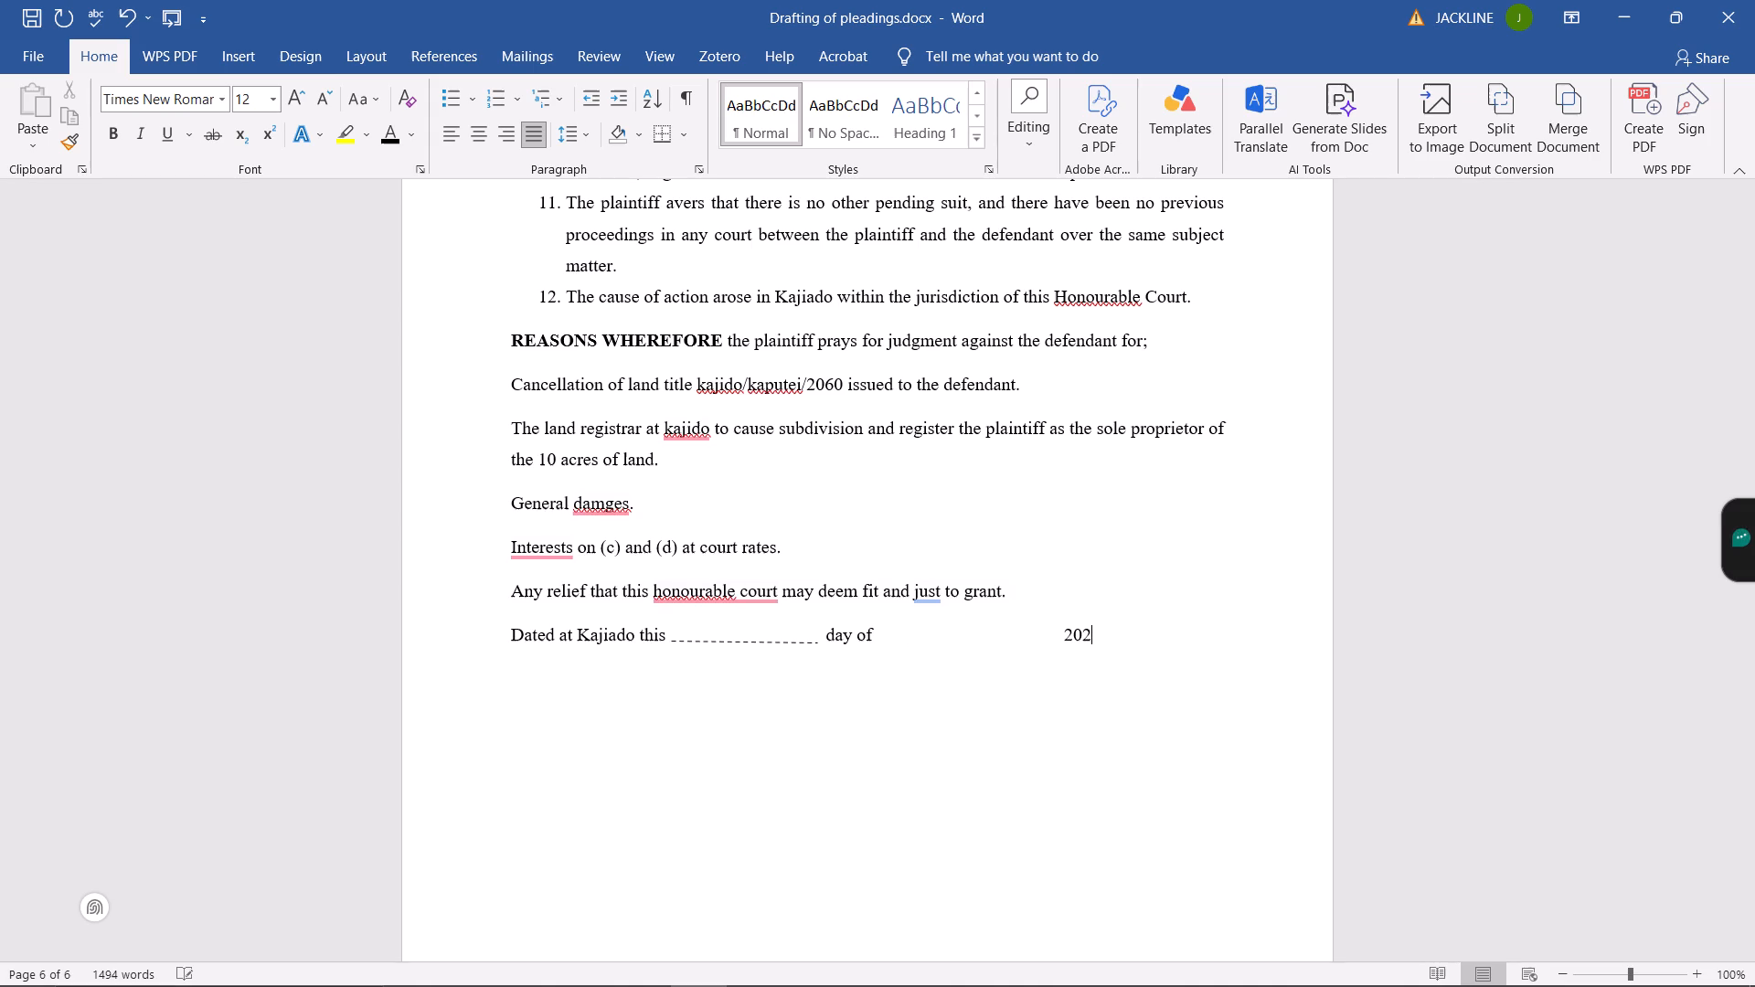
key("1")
Add the law firm's name "Mwerevu & co advocates" on a new line below the dating line.
scroll(1009, 659, "up", 1)
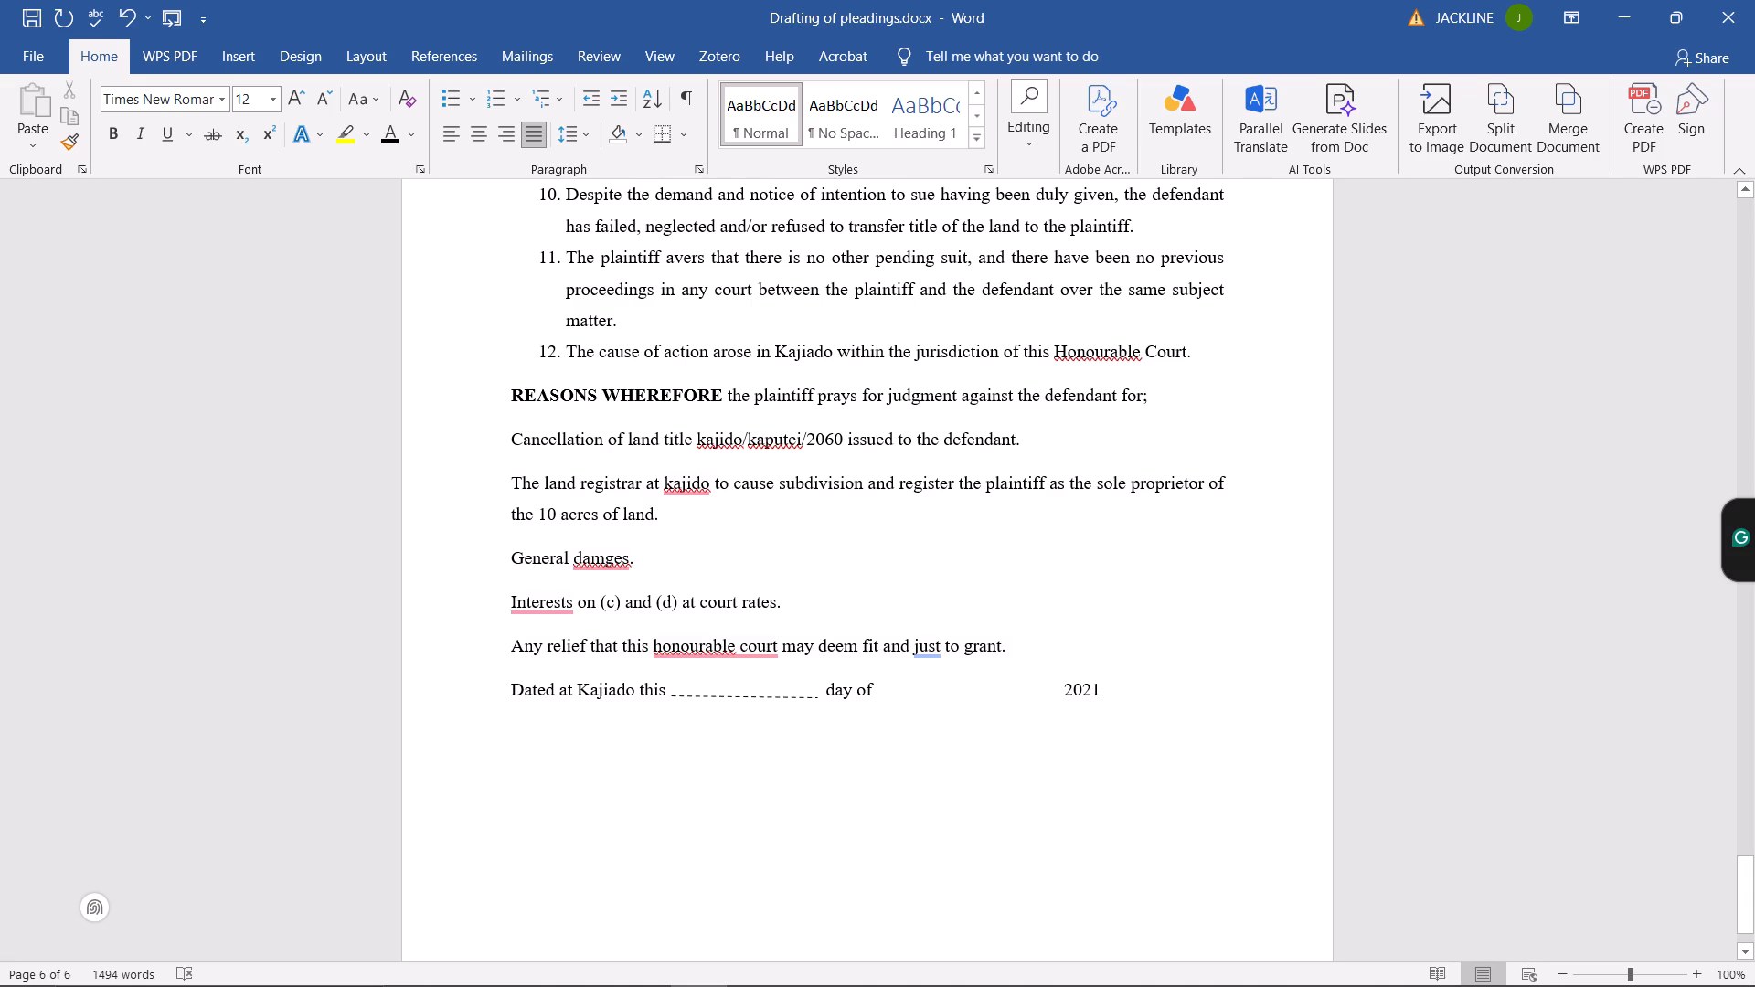
key("Return")
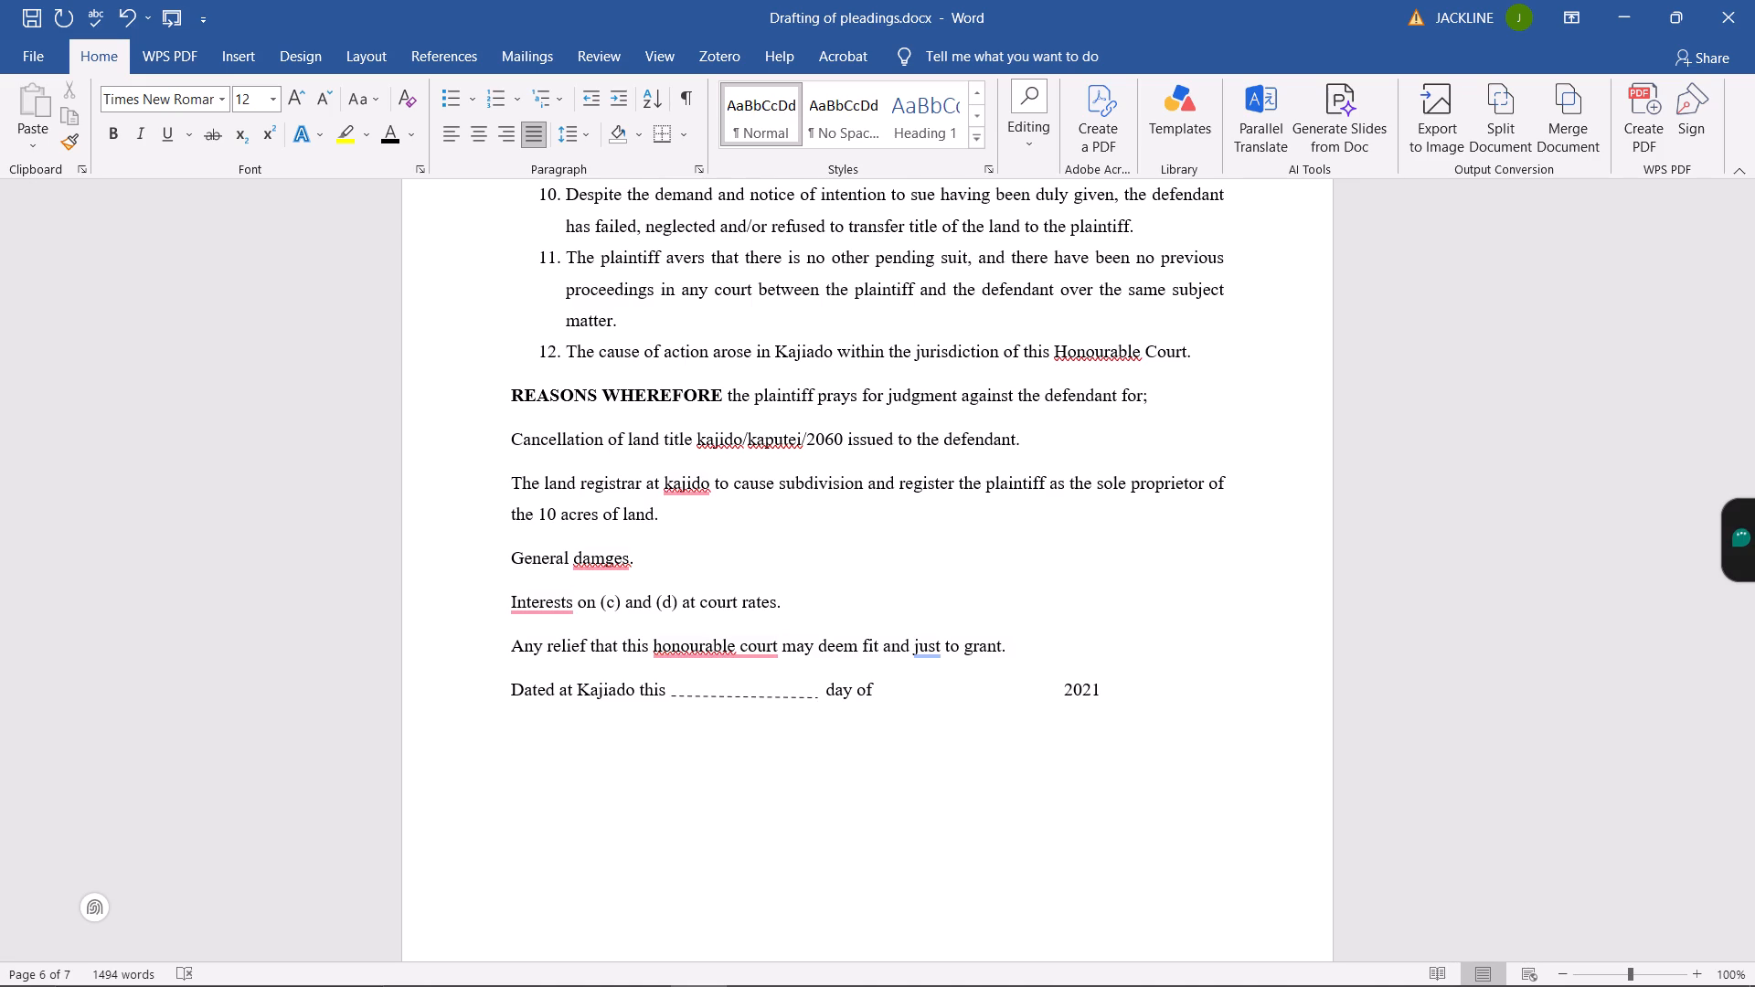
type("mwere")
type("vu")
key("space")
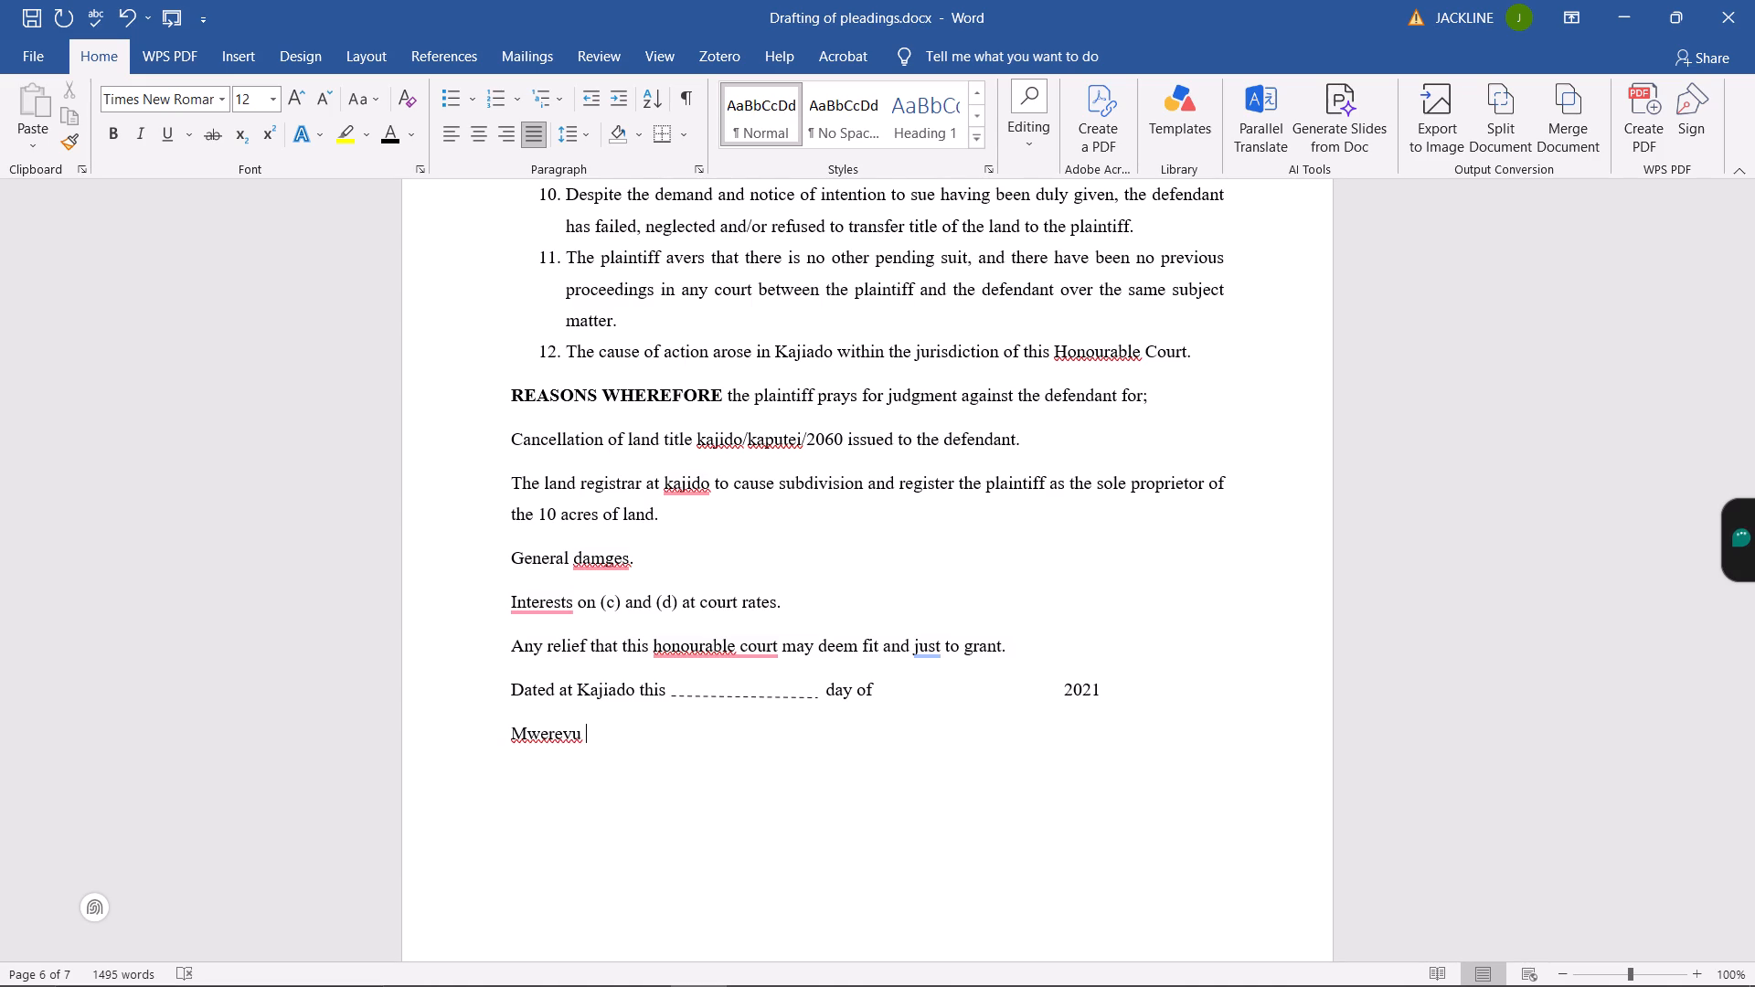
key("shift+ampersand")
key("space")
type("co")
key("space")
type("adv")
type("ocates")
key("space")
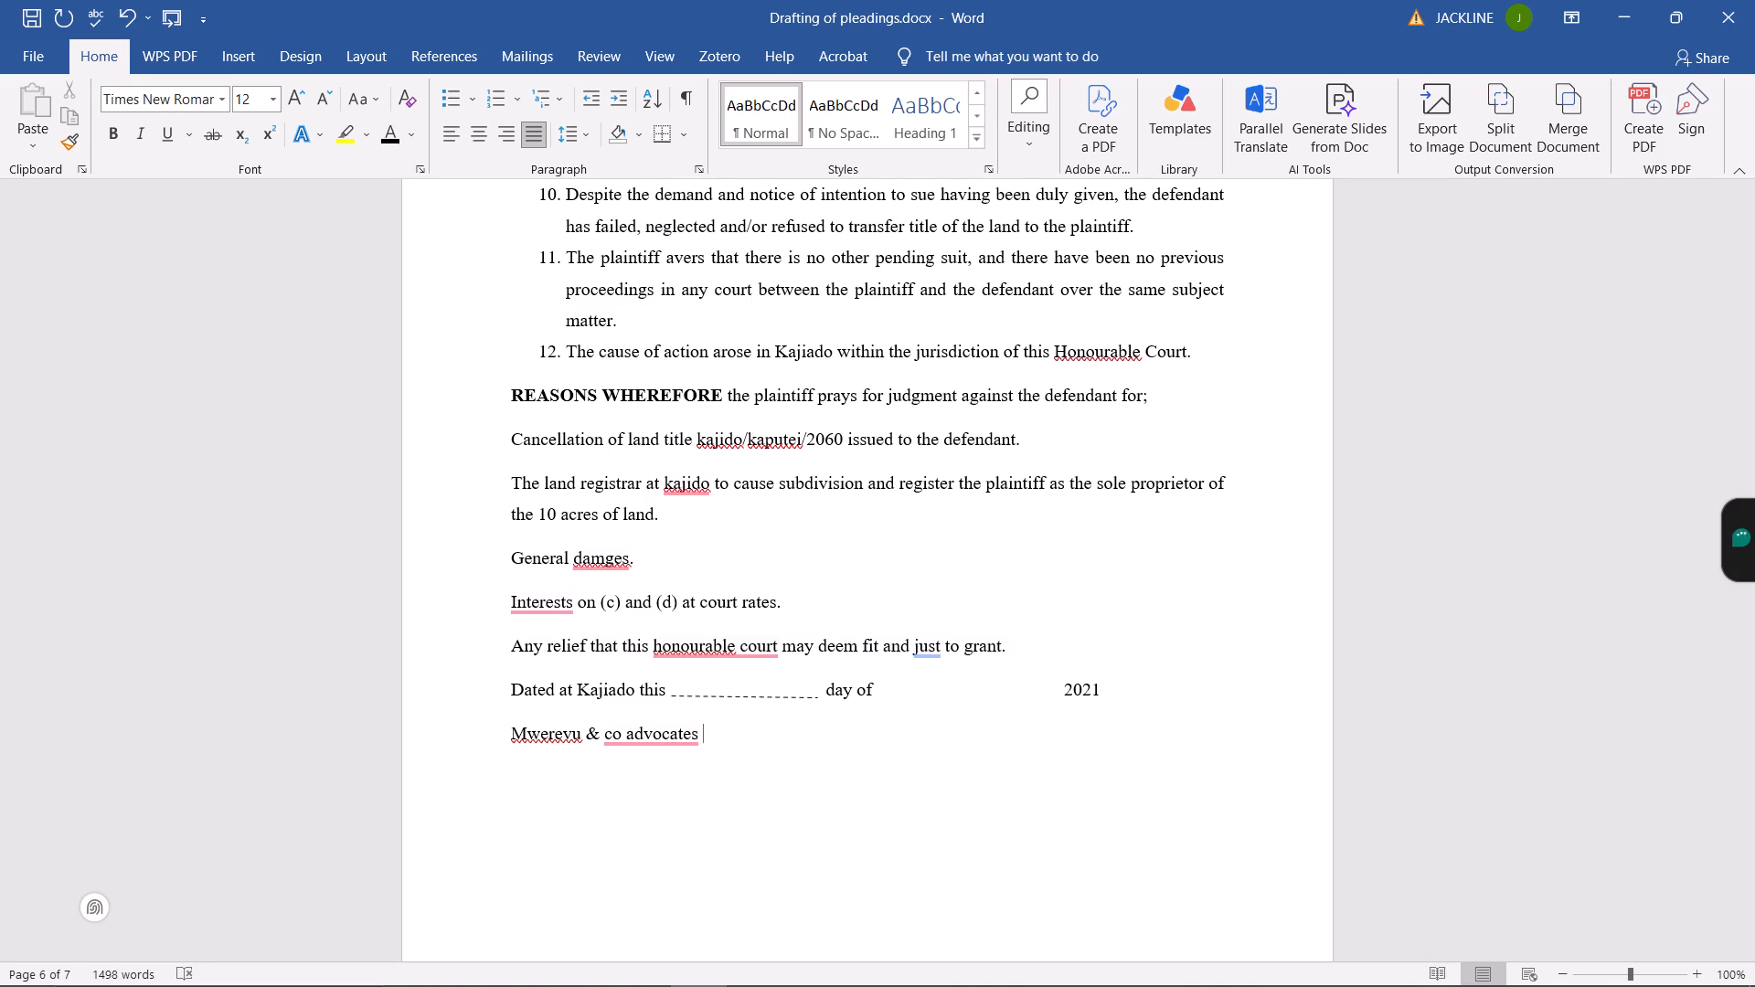
Add the line "Advocates for the plaintiff" beneath the firm's name.
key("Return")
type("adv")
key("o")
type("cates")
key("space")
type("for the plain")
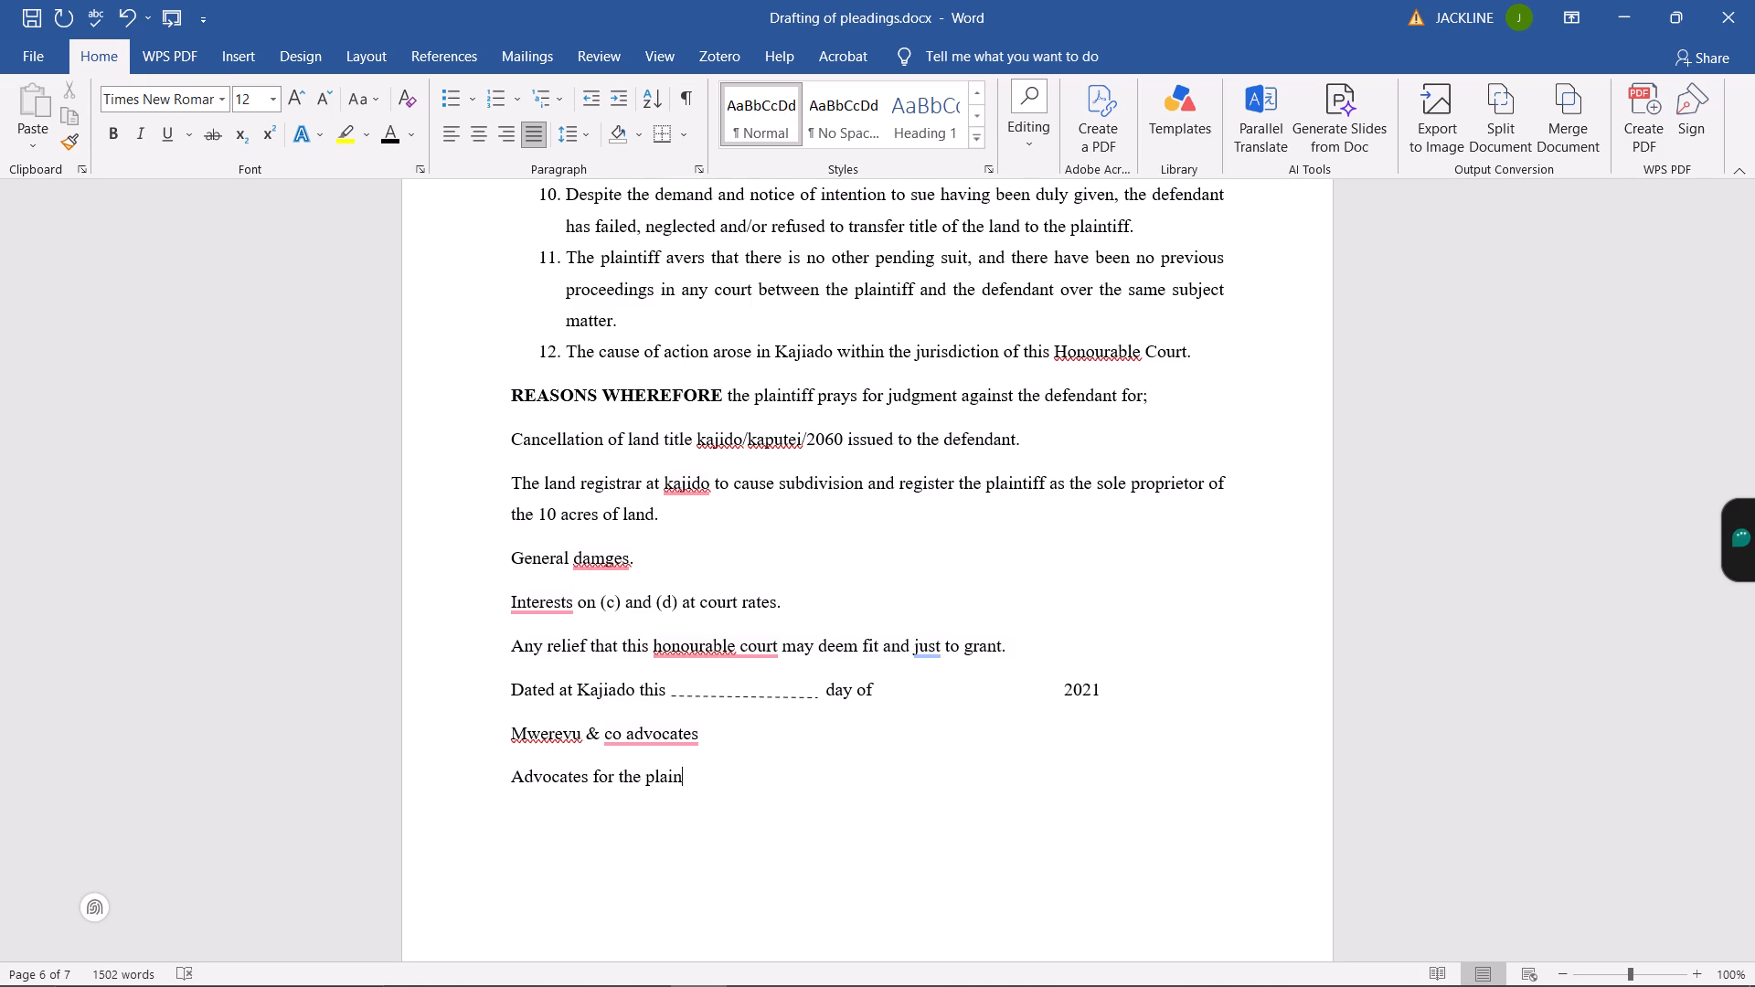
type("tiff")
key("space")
Leave one blank line below "Advocates for the plaintiff" and add the heading "Drawn & filed by:".
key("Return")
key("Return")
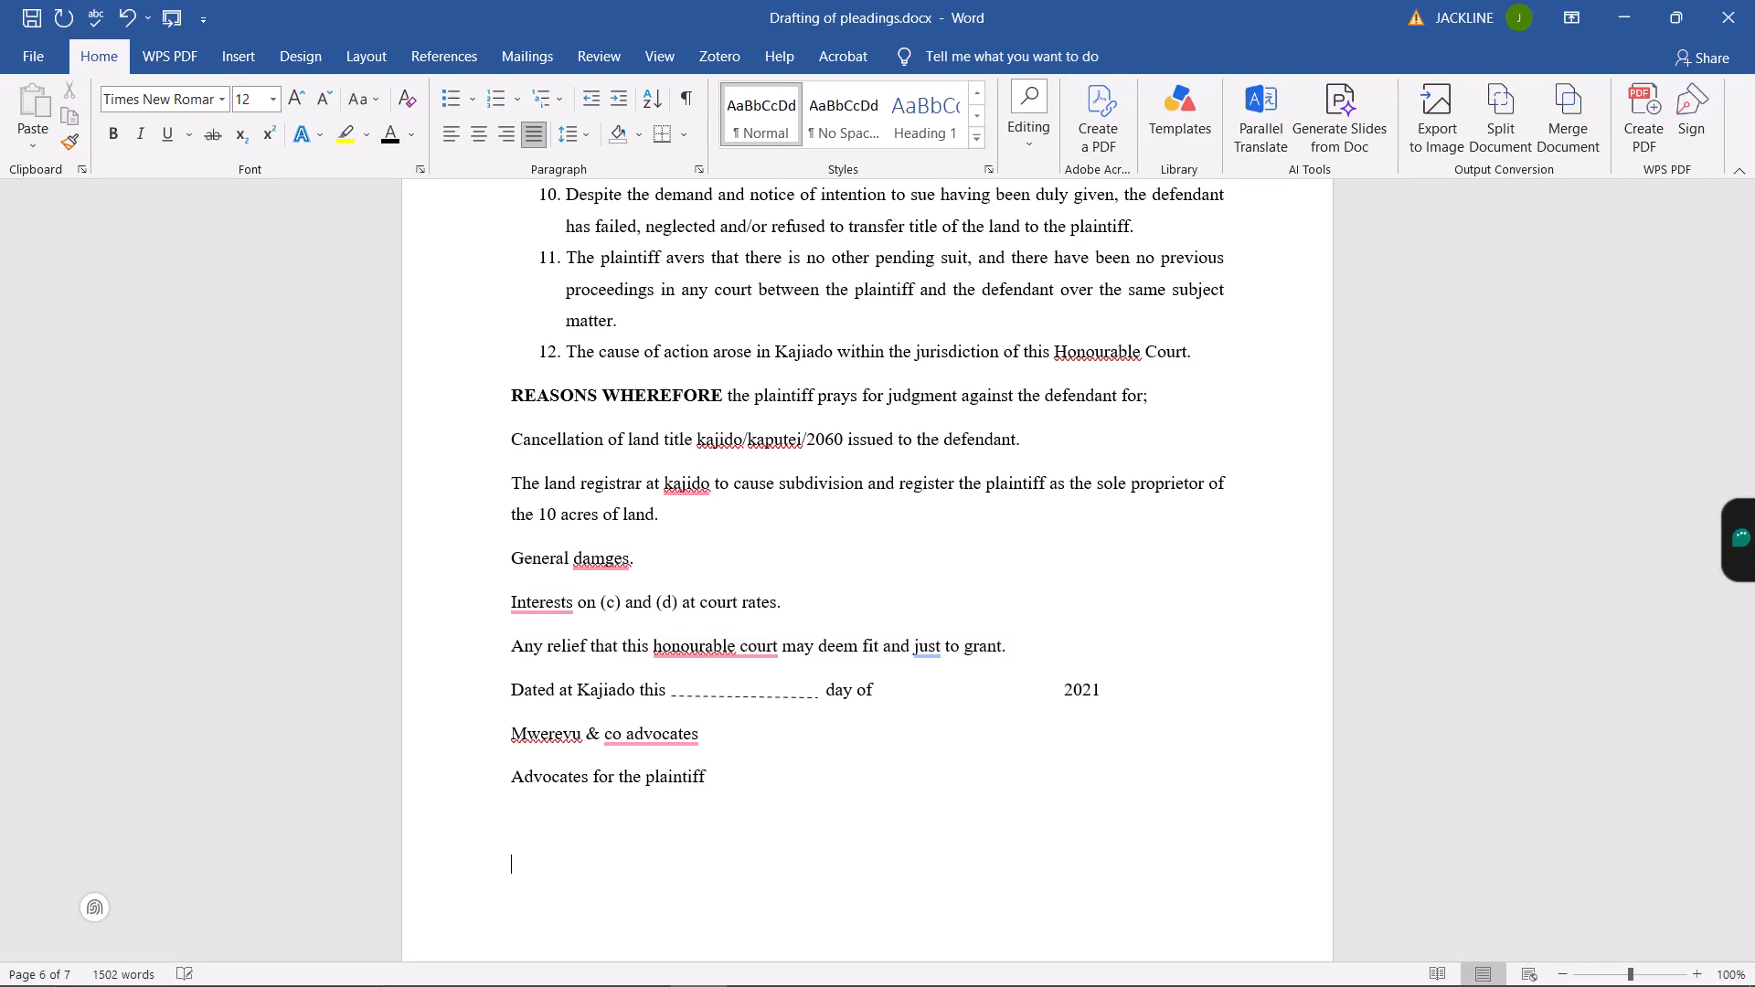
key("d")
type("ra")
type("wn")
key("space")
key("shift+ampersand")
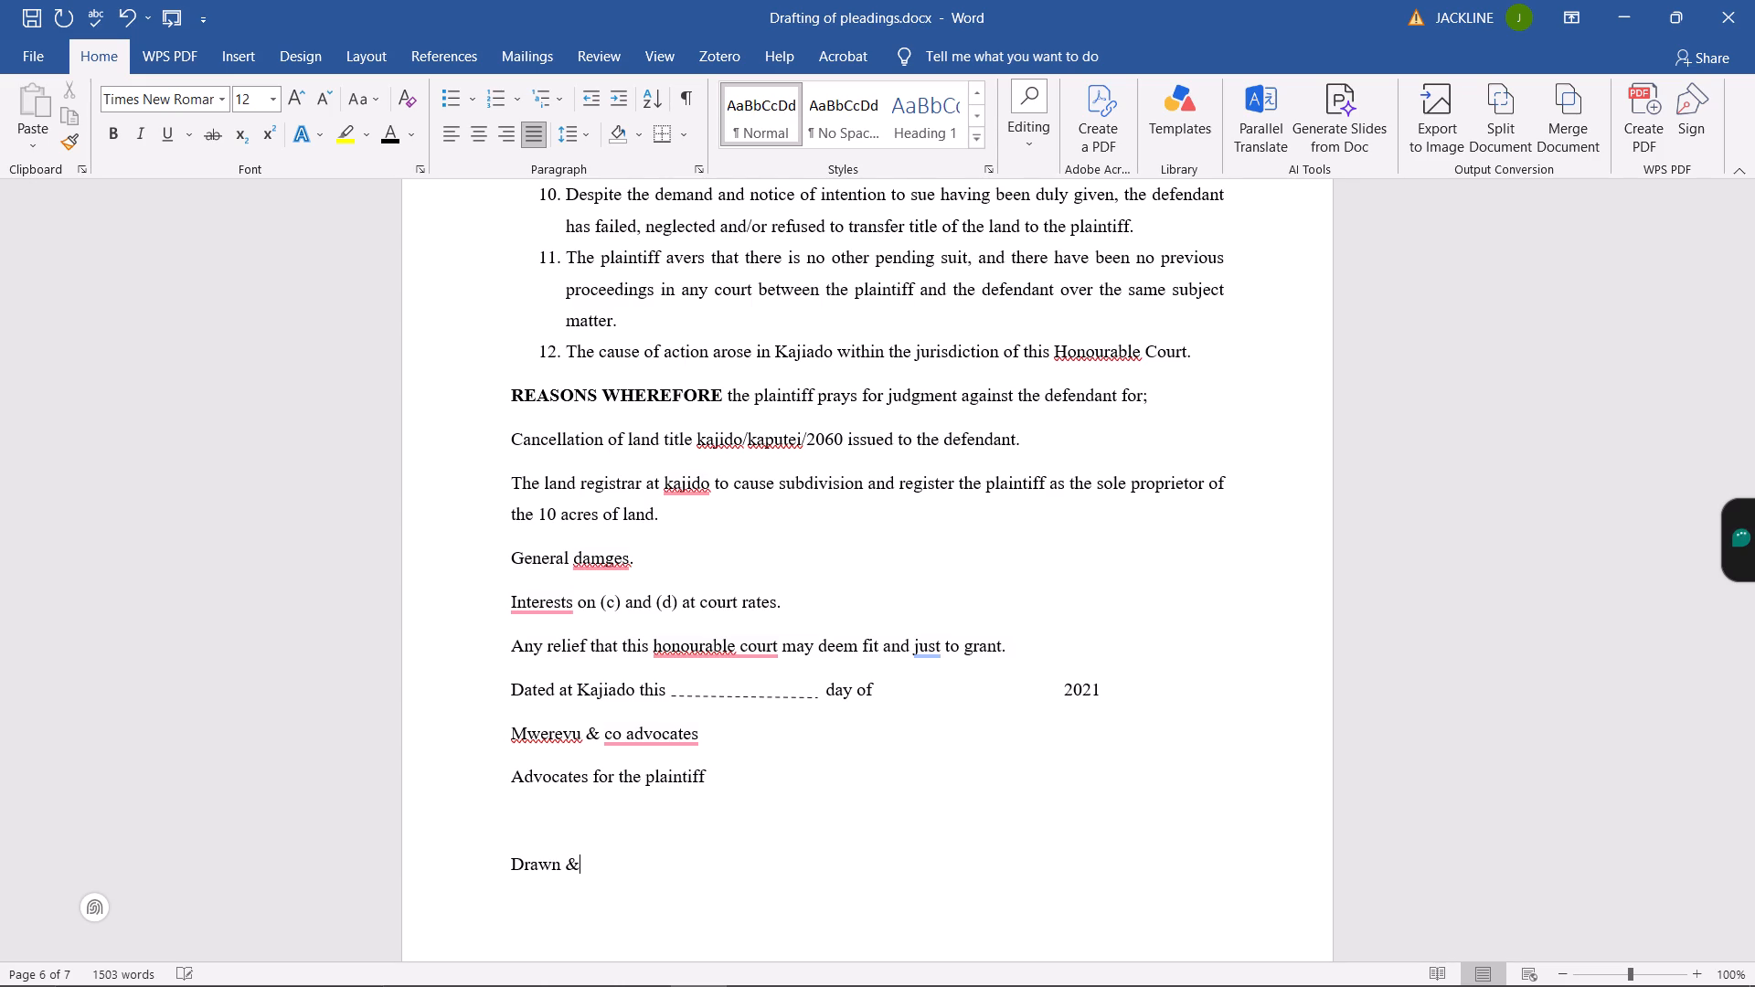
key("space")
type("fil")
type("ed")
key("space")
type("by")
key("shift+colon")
Enter "Mwerevu & co advocates," on a new line under "Drawn & filed by:".
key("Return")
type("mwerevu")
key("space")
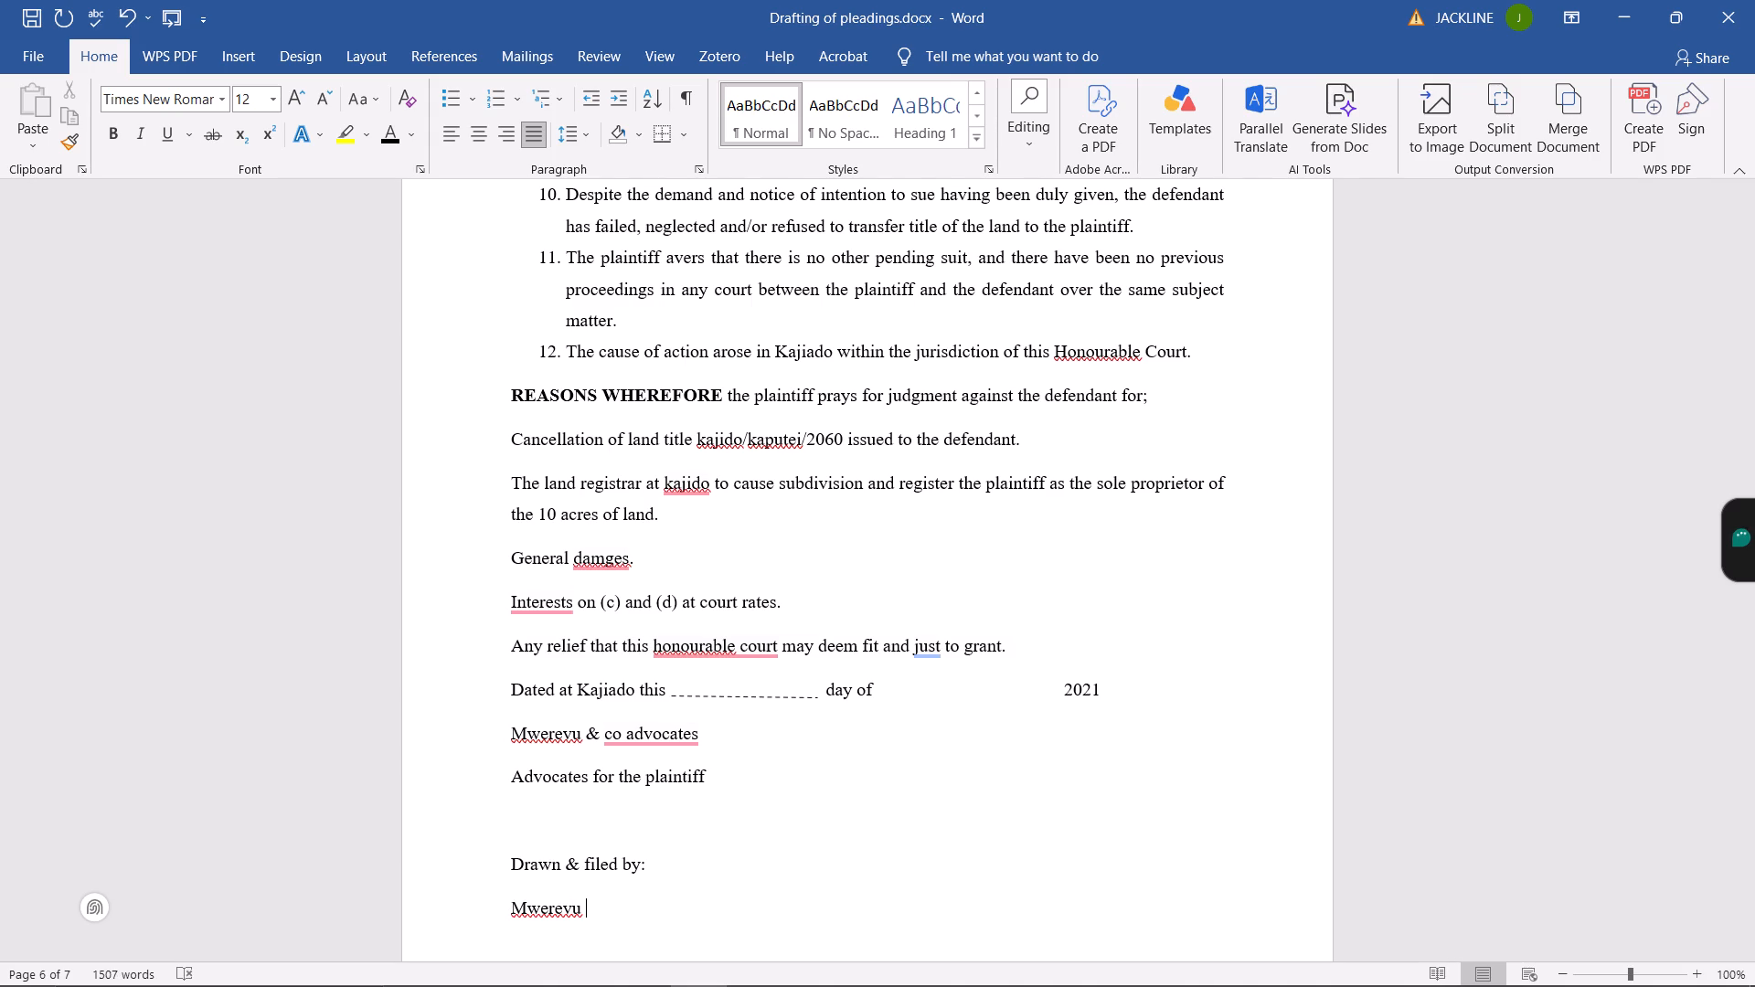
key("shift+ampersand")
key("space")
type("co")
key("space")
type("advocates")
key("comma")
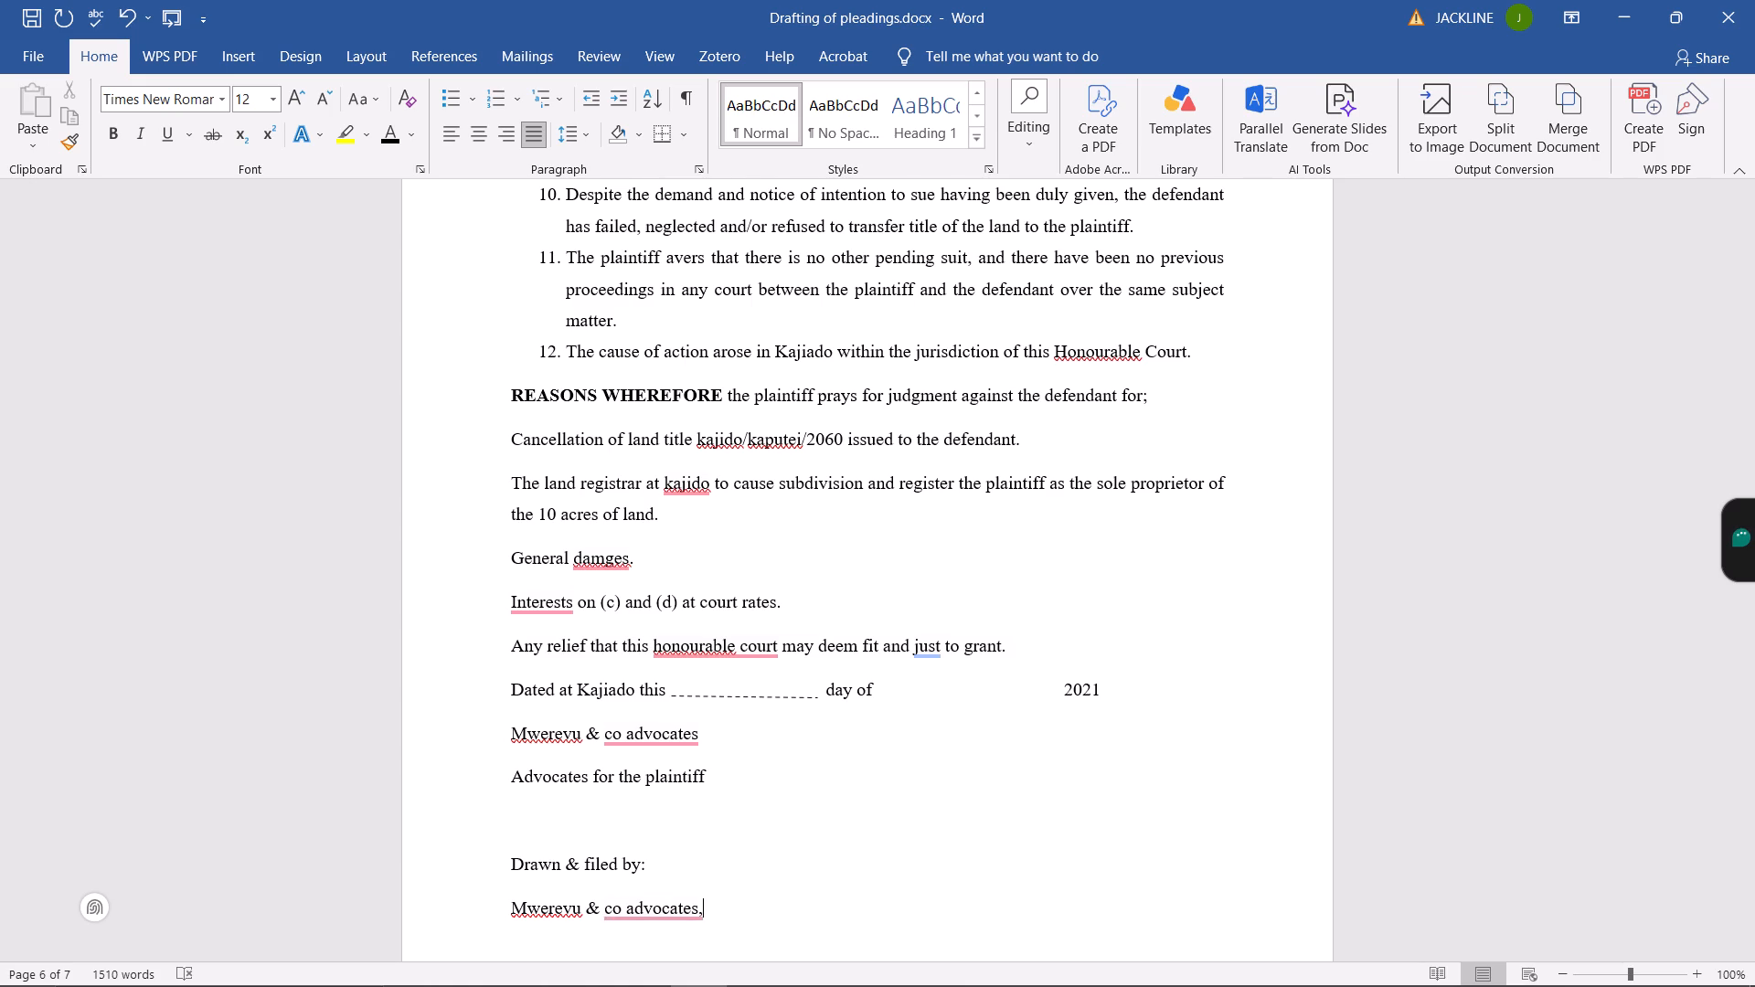
Enter the firm's building name and floor as an address line under its name, ending with a comma.
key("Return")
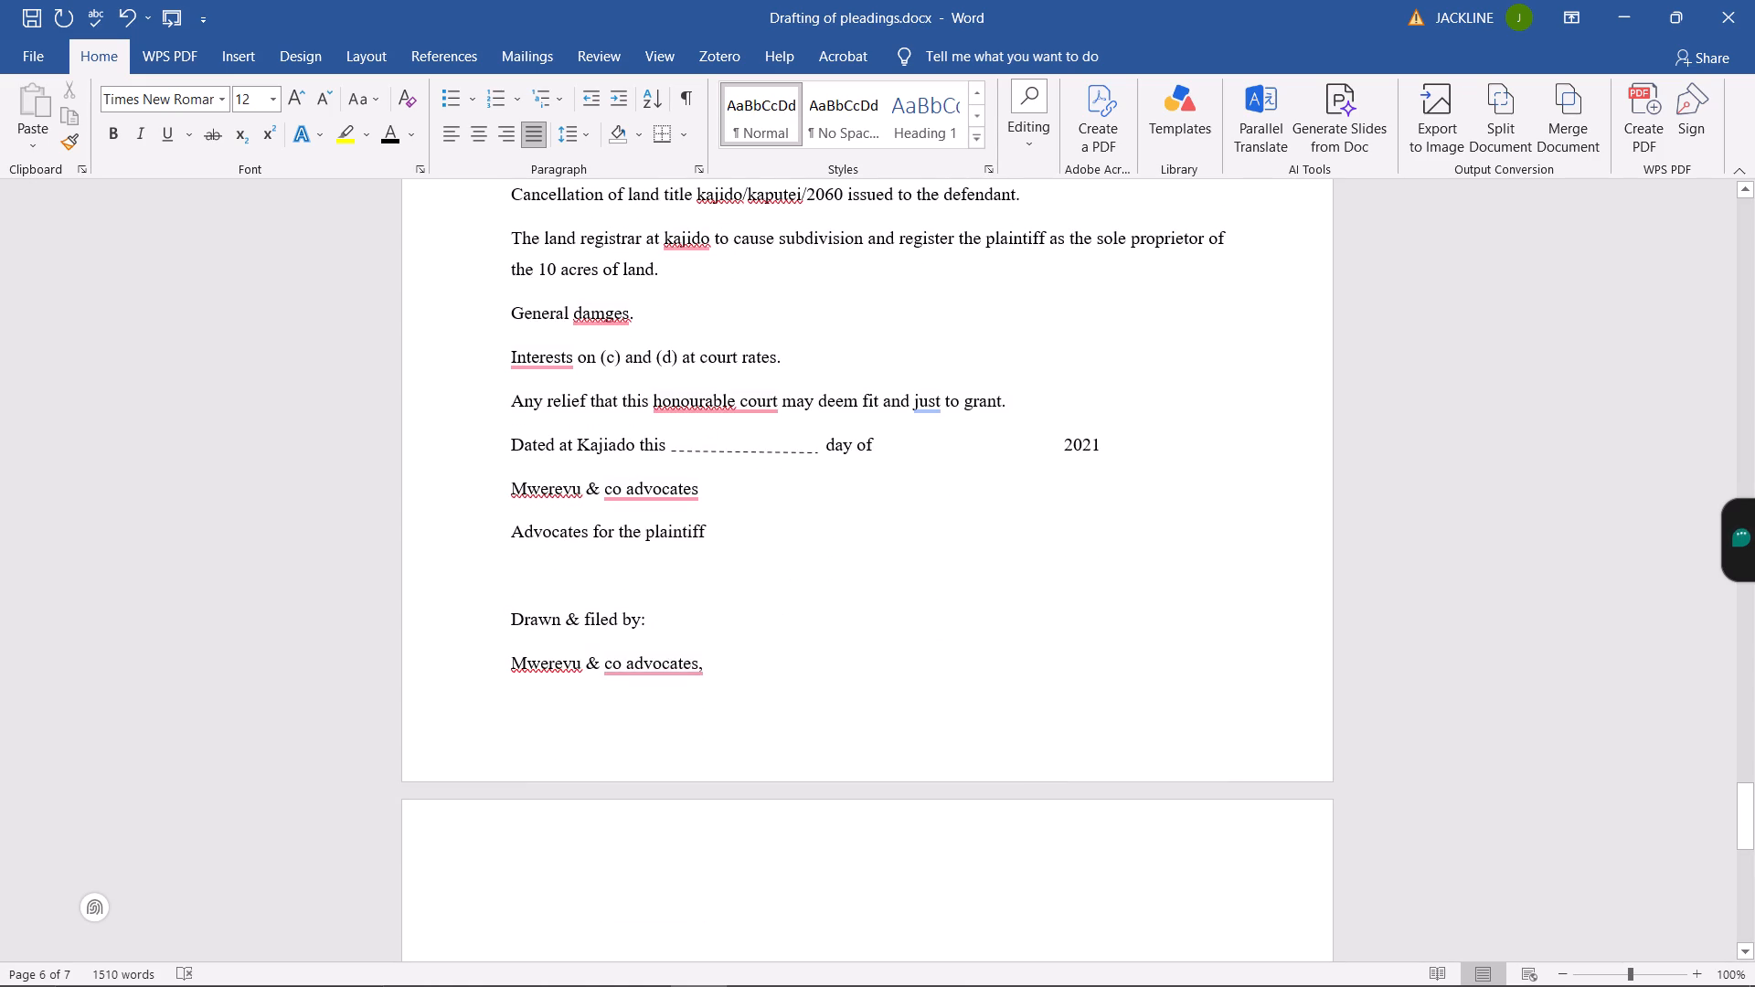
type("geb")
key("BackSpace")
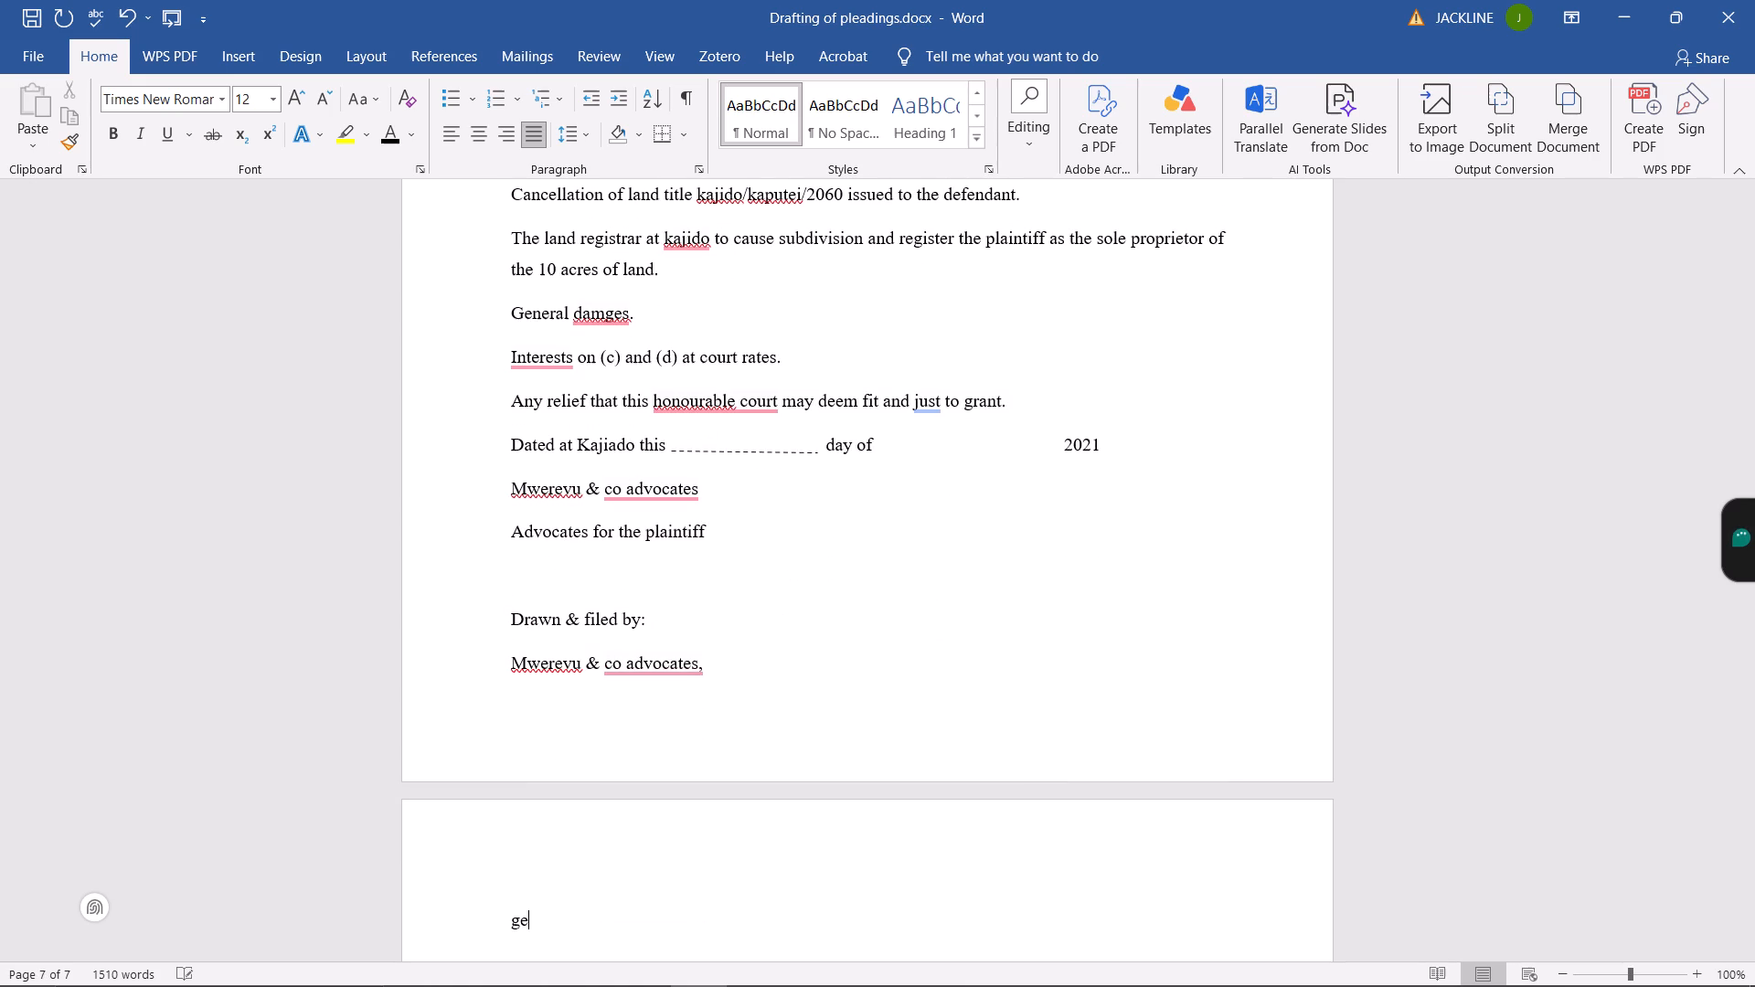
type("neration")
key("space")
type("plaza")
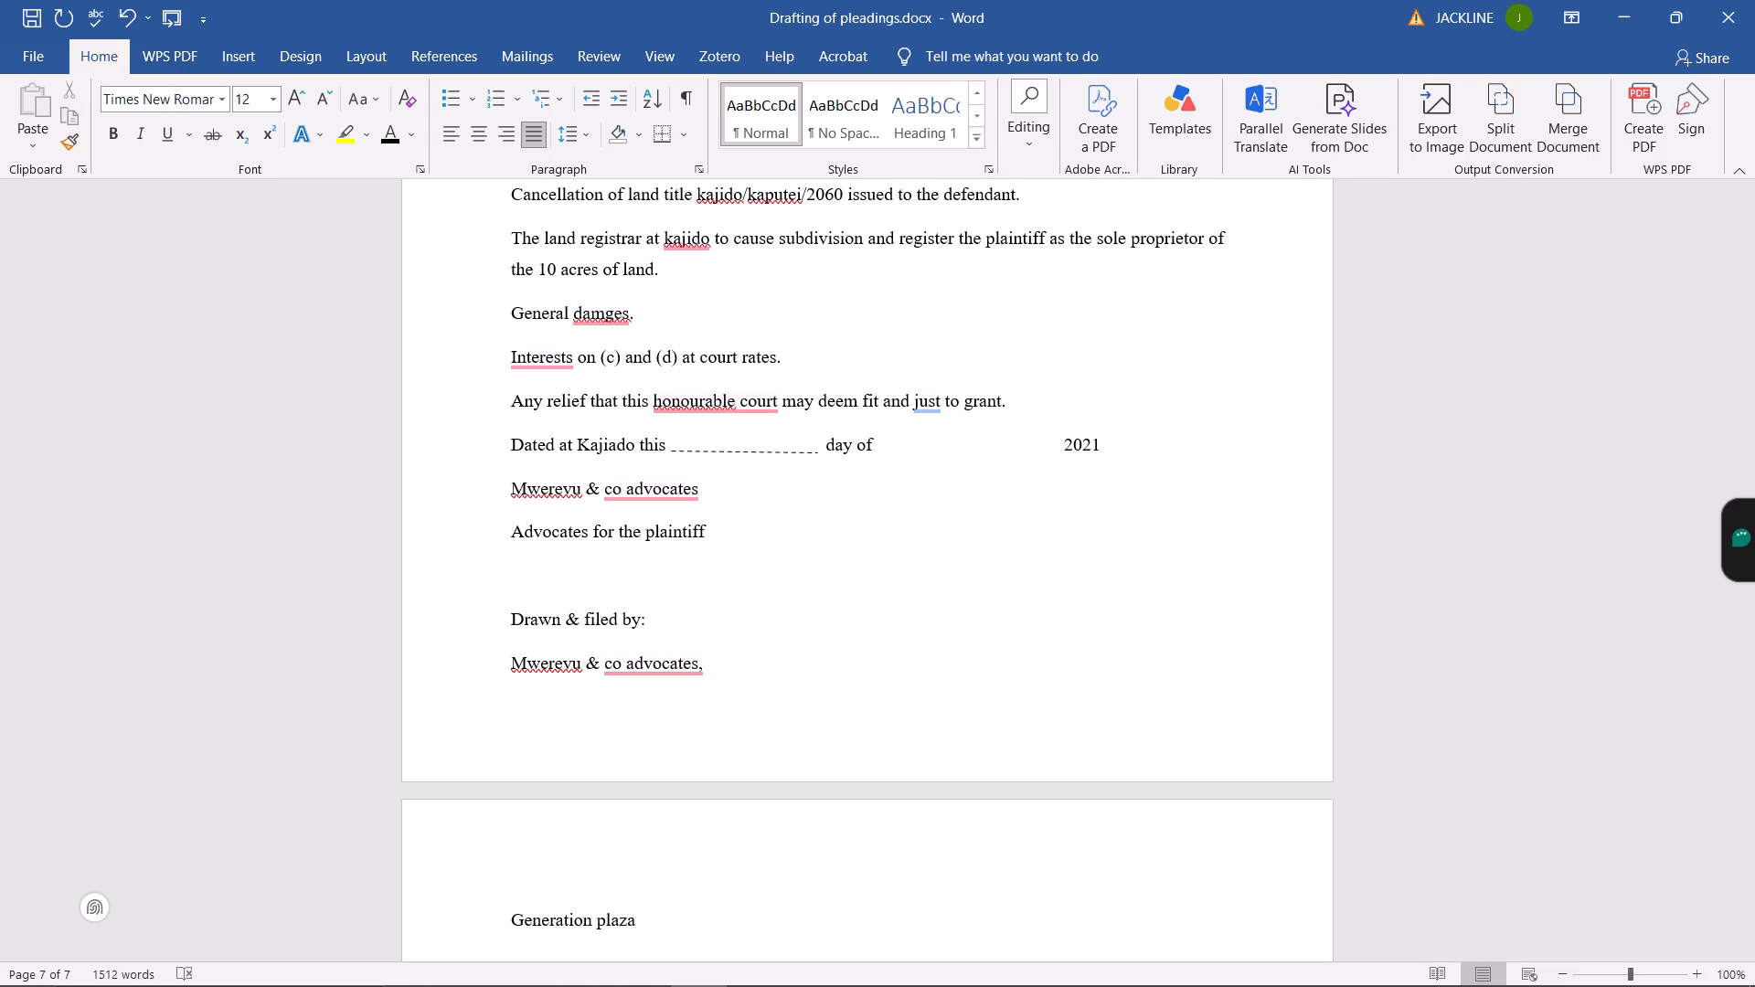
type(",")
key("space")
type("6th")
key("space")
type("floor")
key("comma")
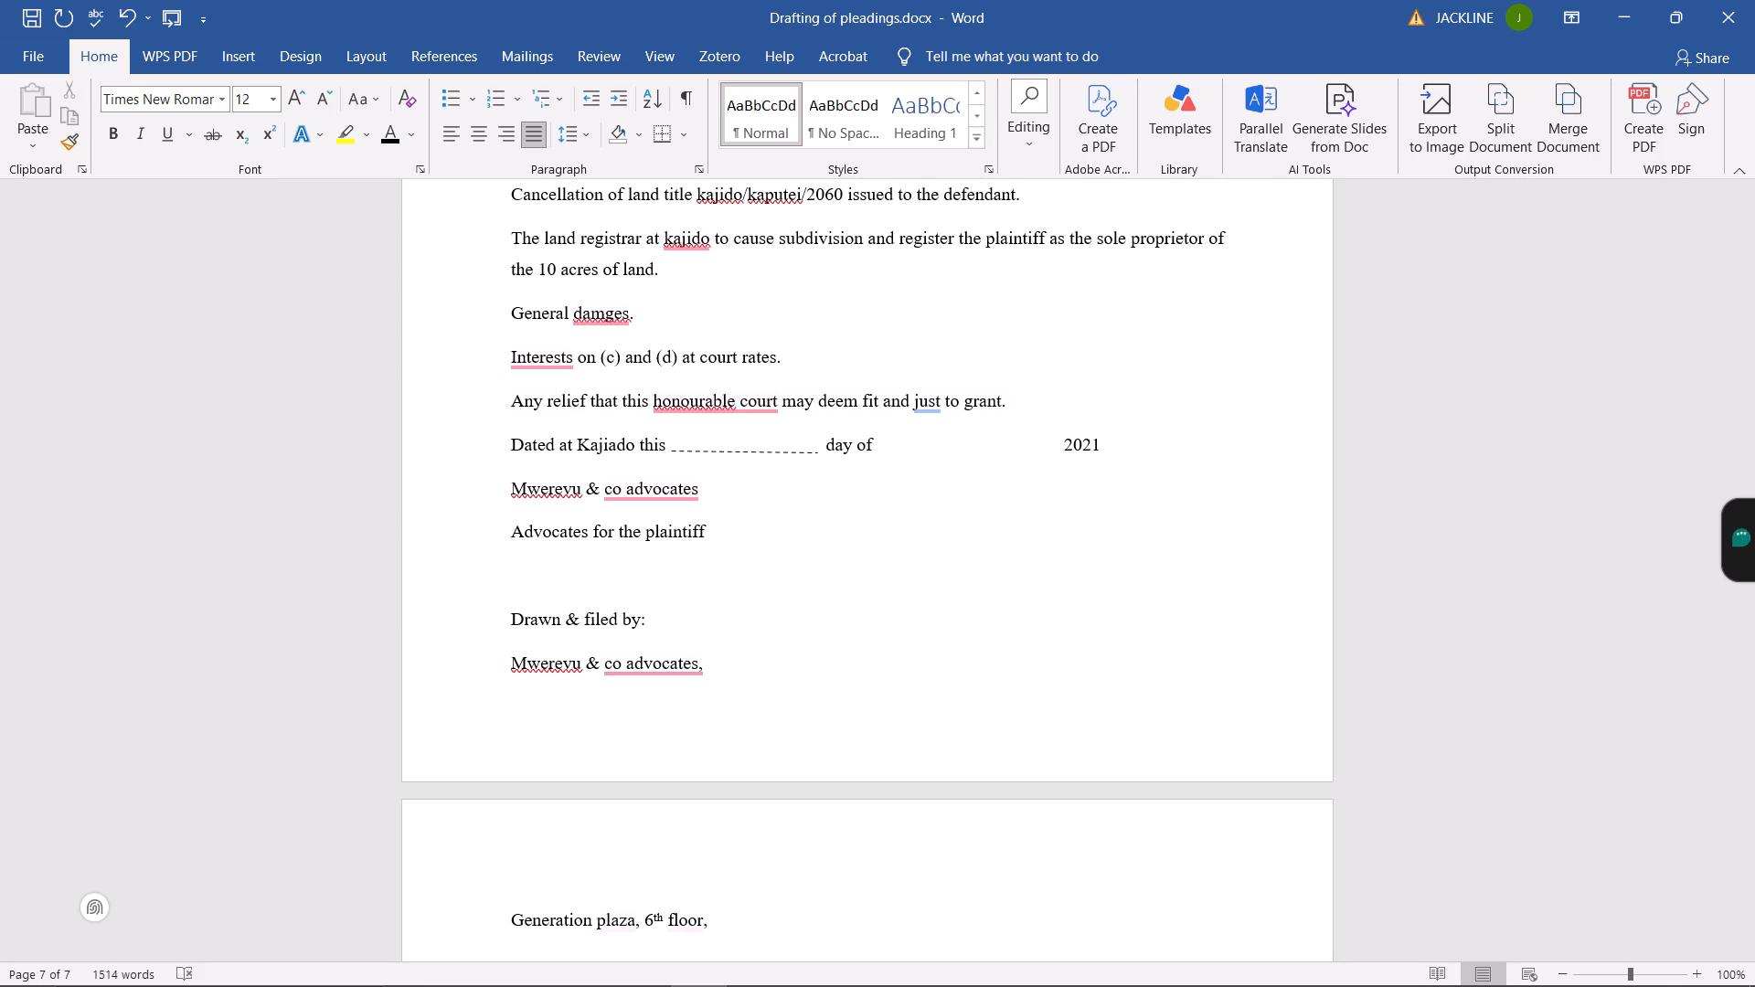
Enter the firm's street name on a new line below the building and floor, ending with a period.
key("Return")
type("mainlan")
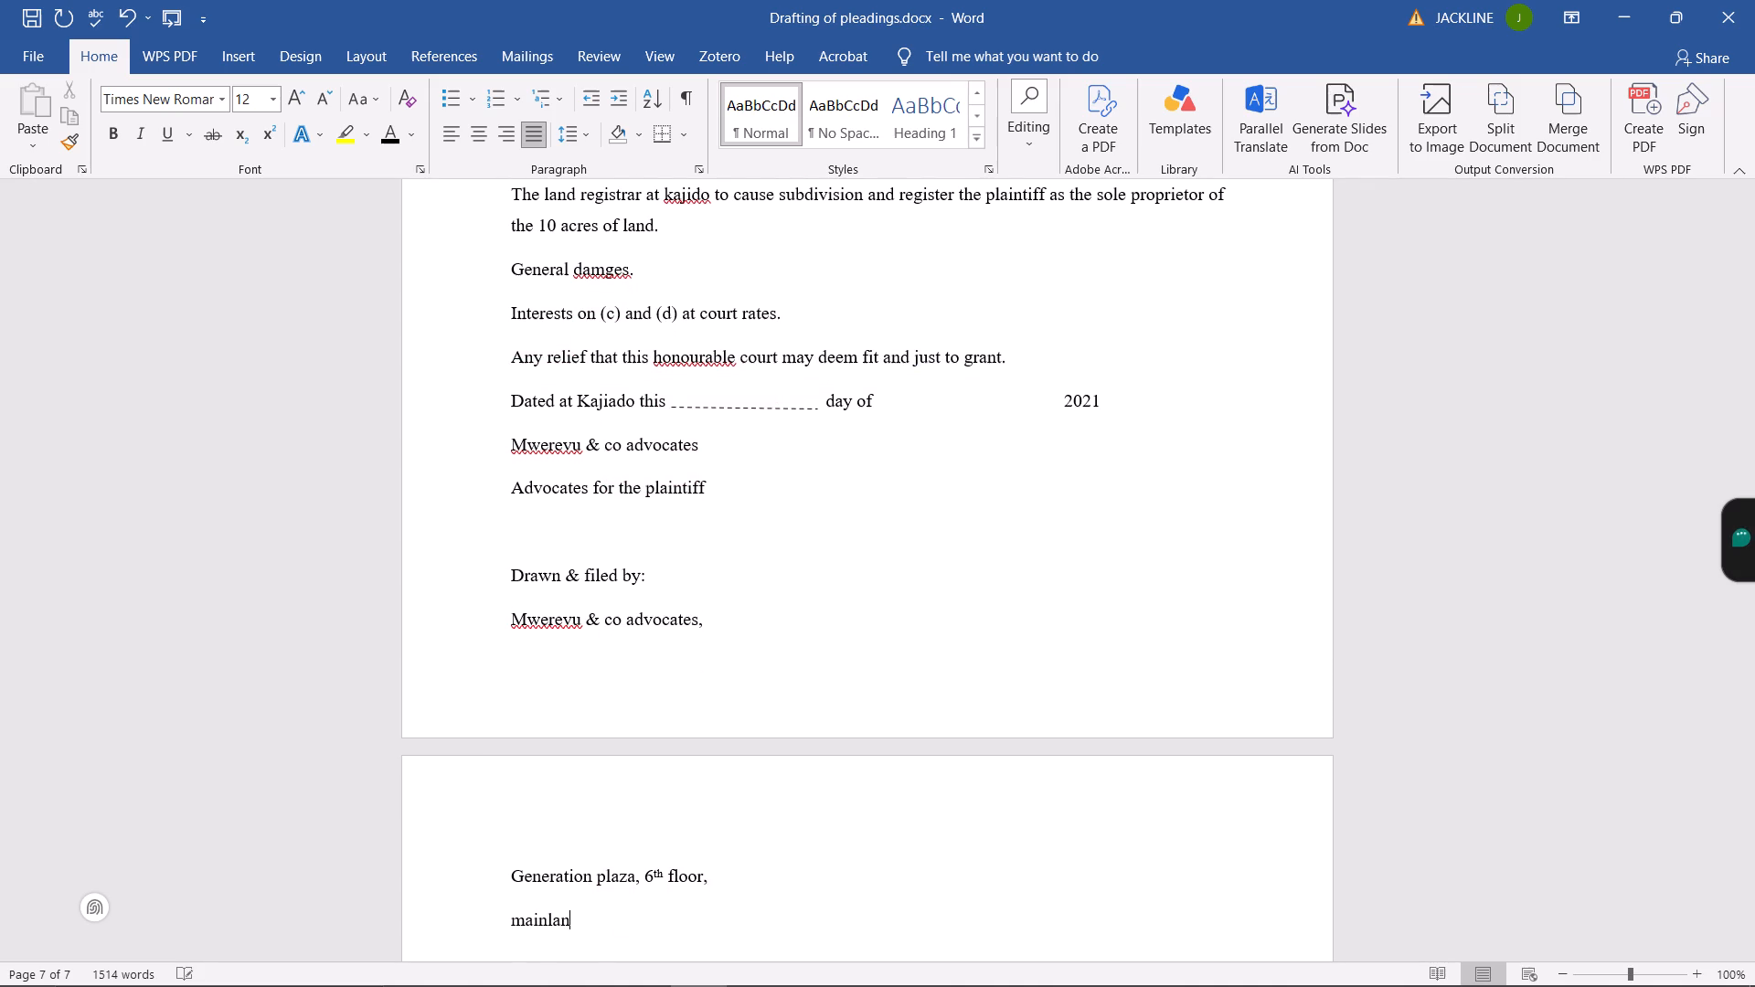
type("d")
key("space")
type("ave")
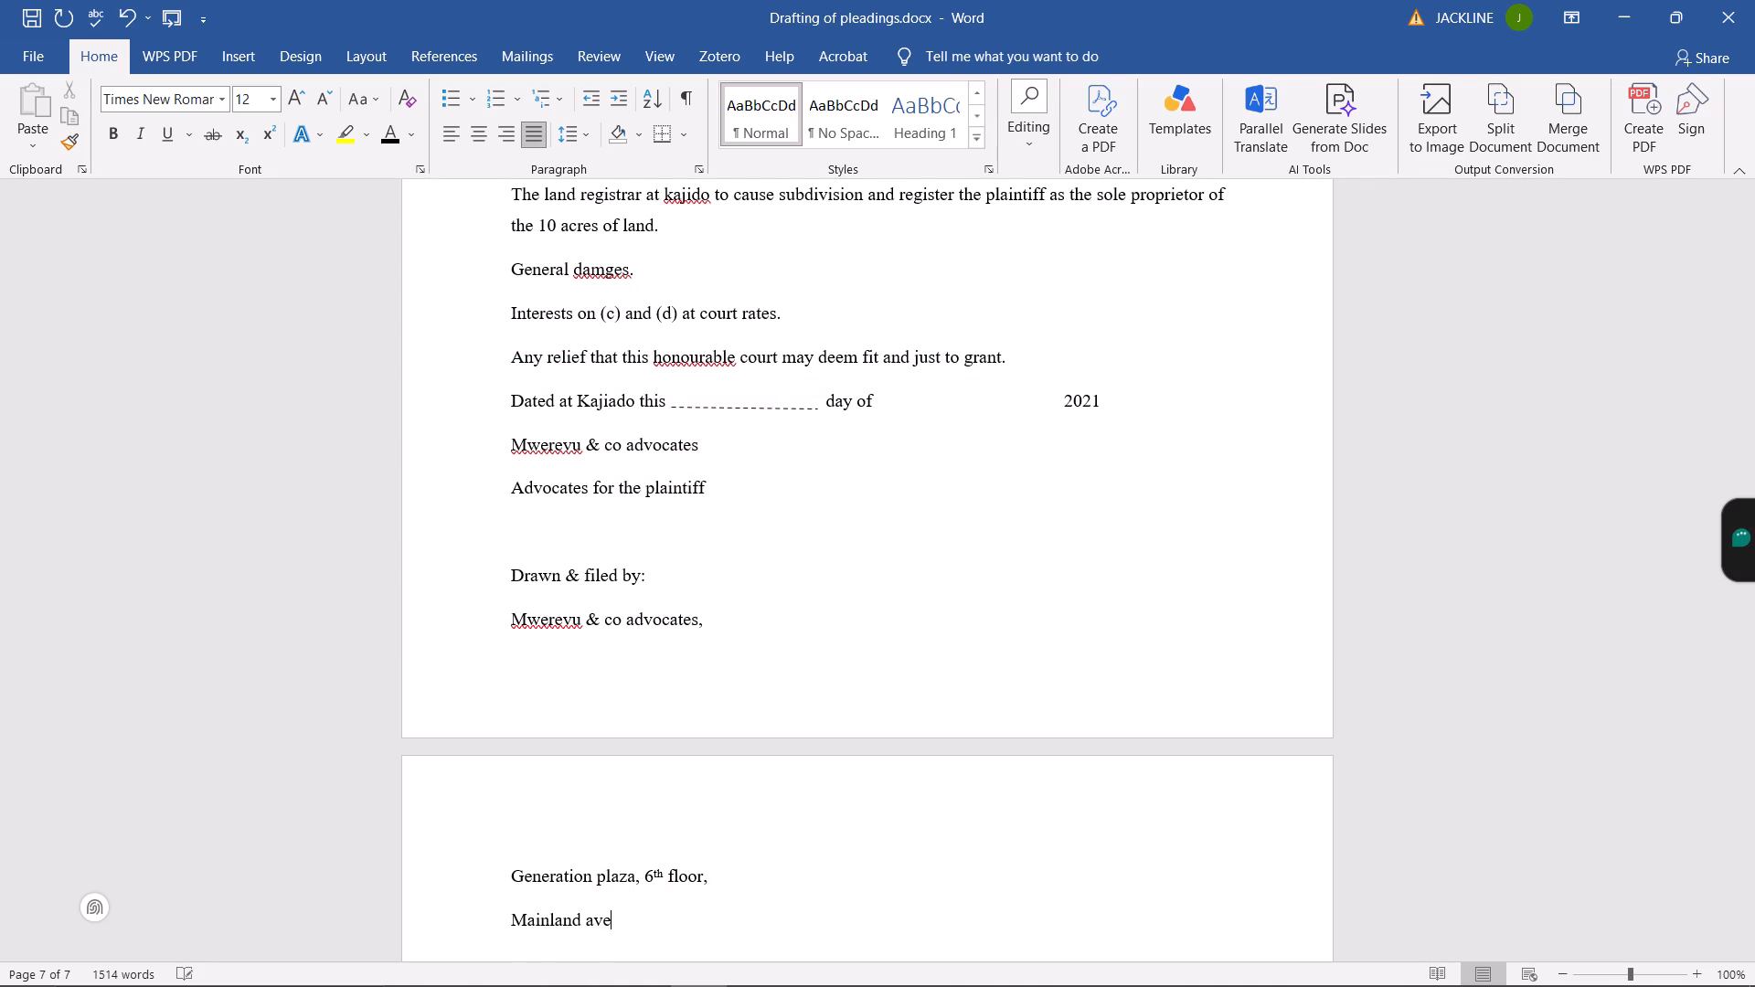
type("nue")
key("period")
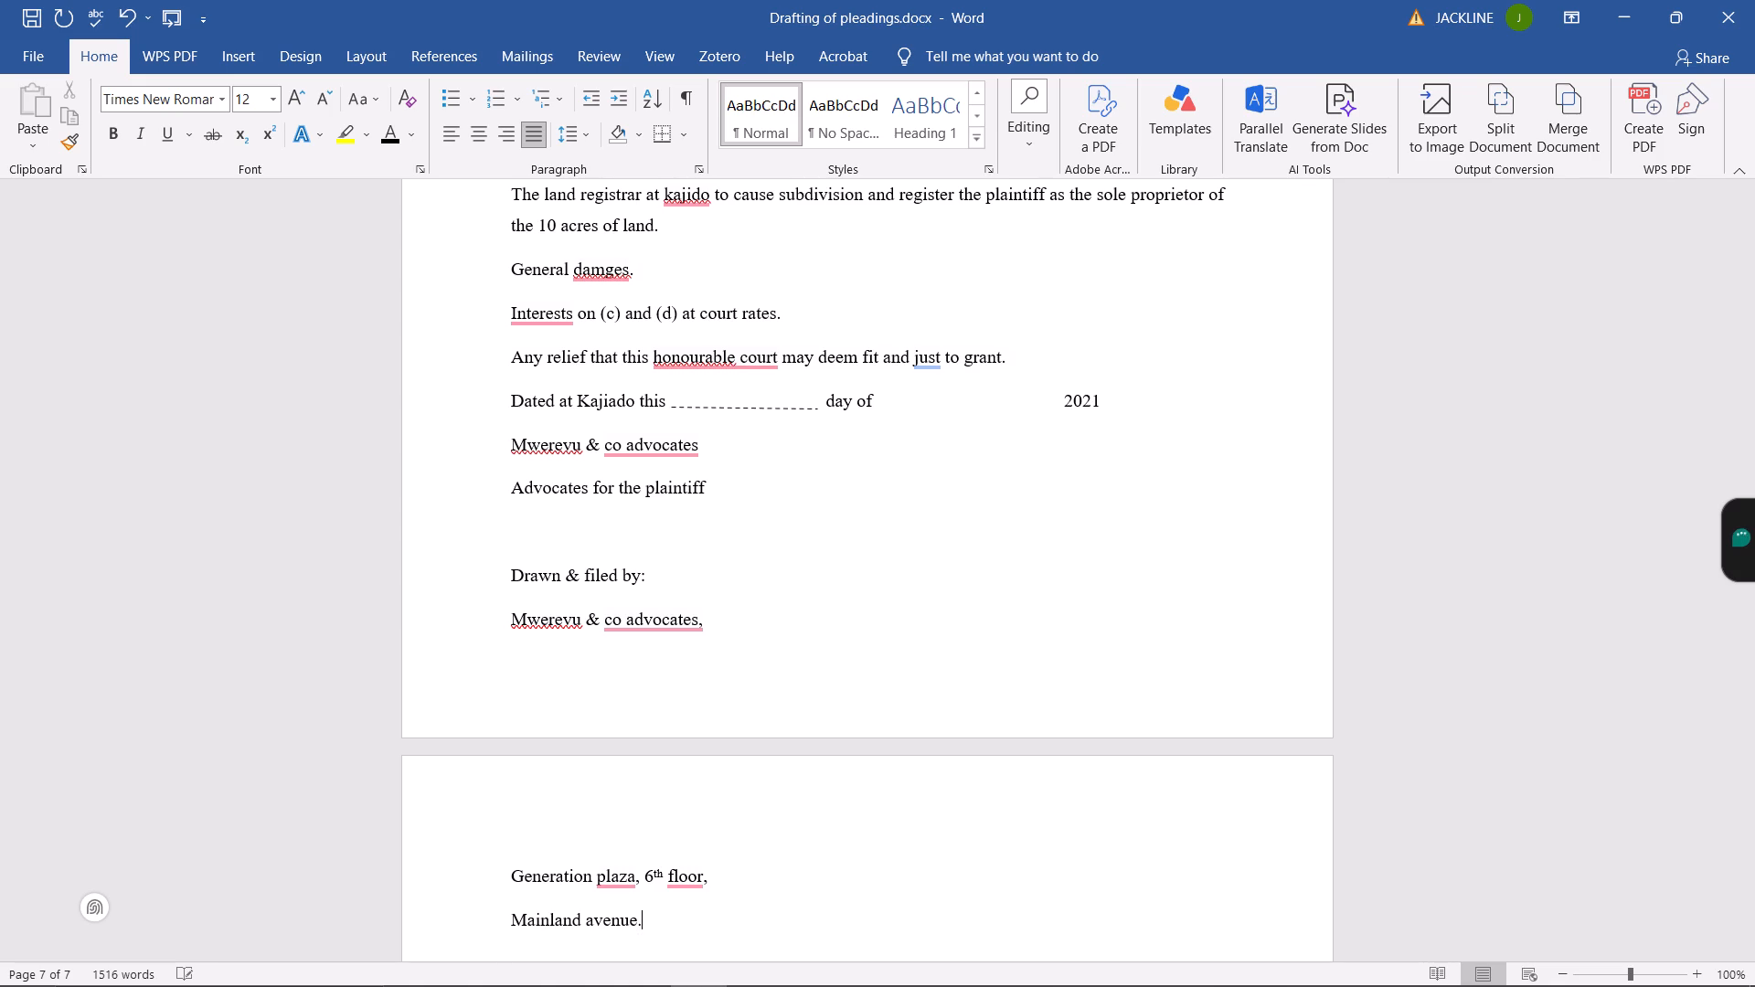
Enter the firm's P.O. box and postal code on a new line below the street name, ending with a comma.
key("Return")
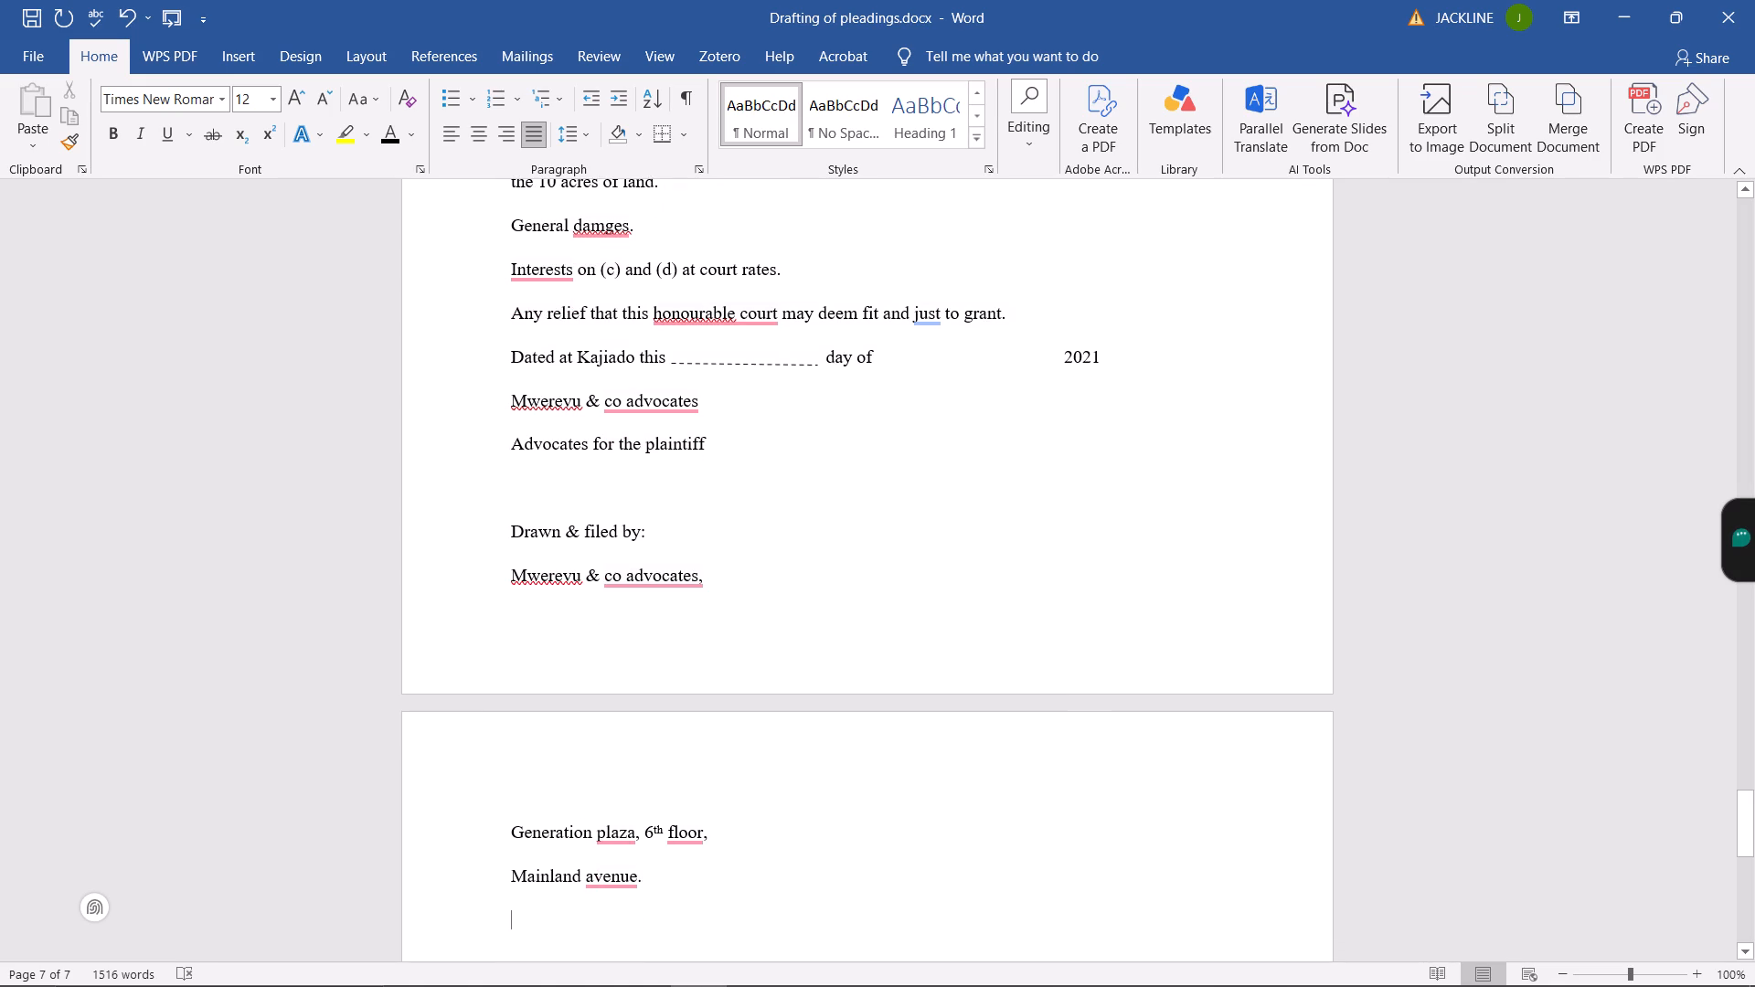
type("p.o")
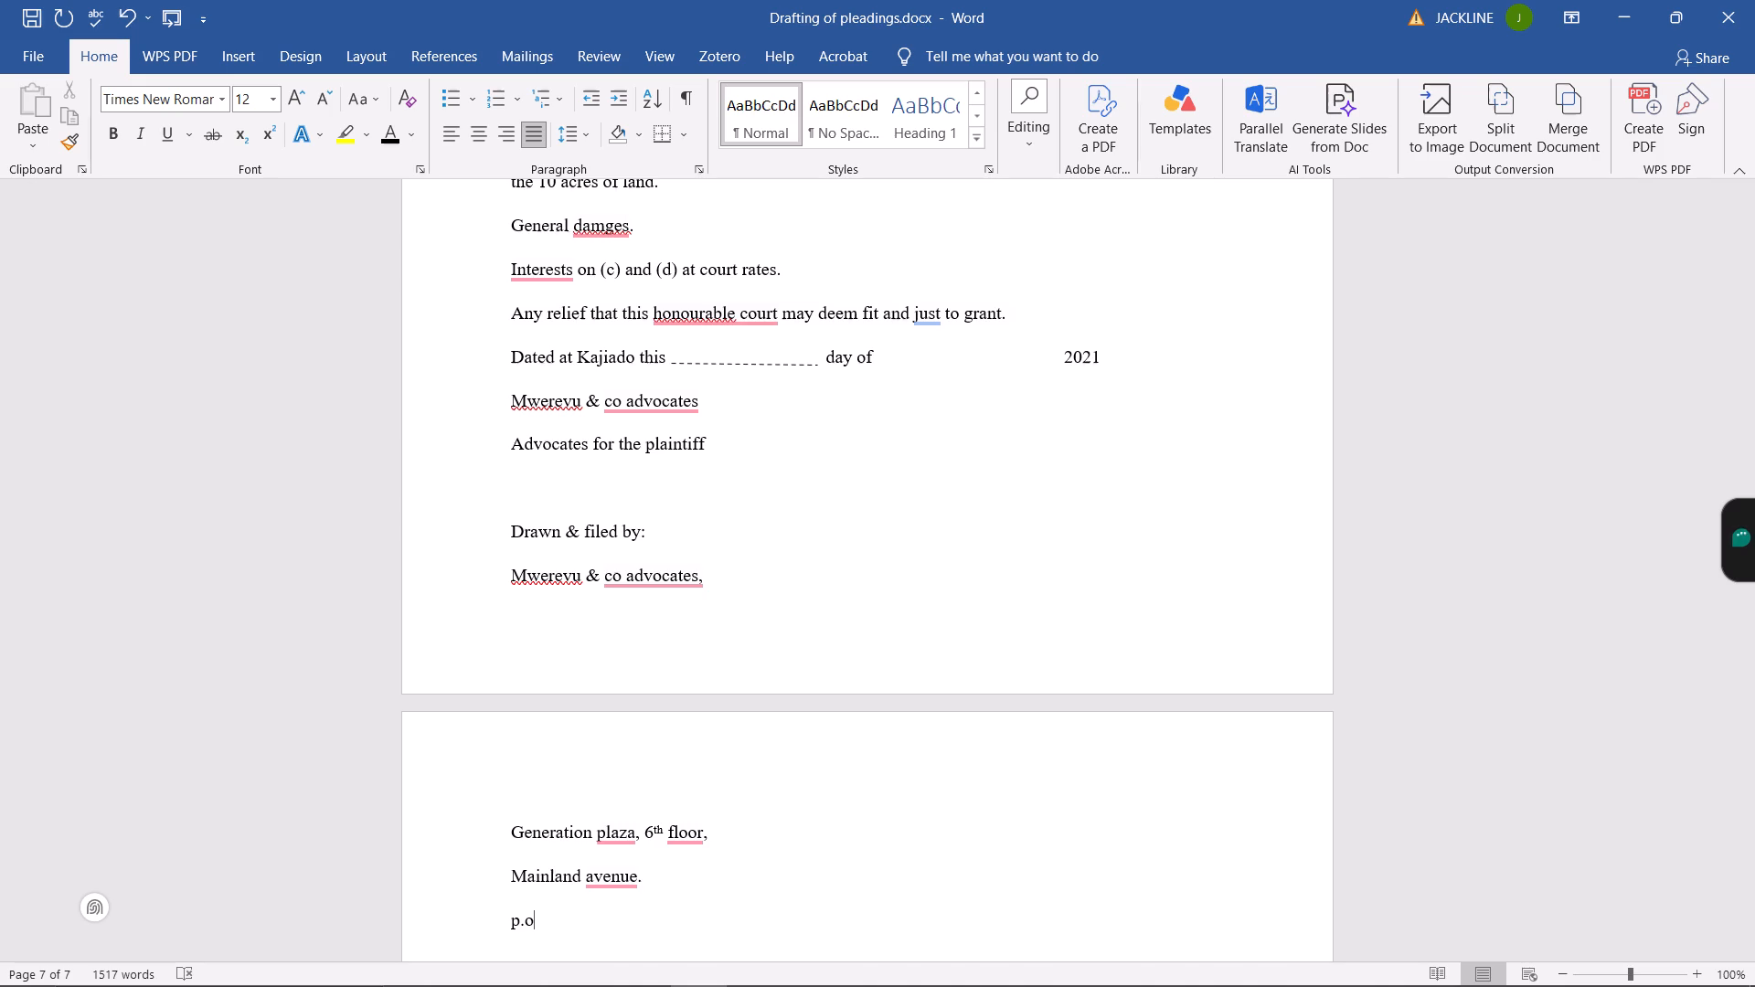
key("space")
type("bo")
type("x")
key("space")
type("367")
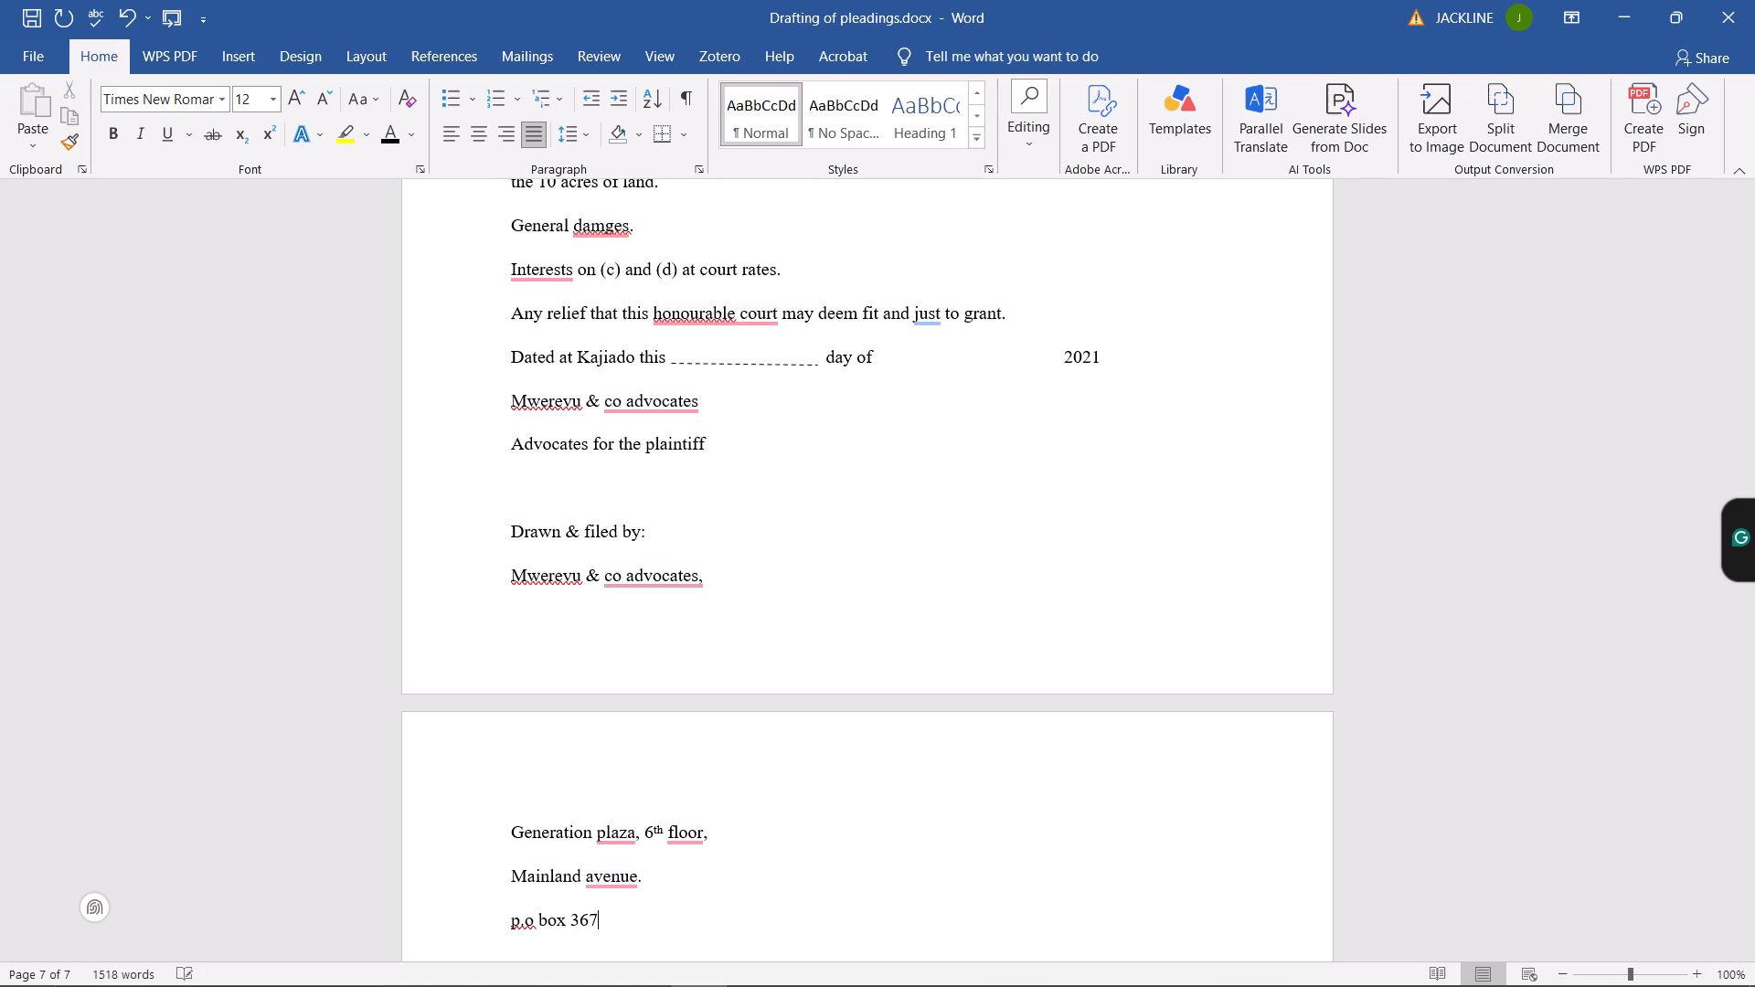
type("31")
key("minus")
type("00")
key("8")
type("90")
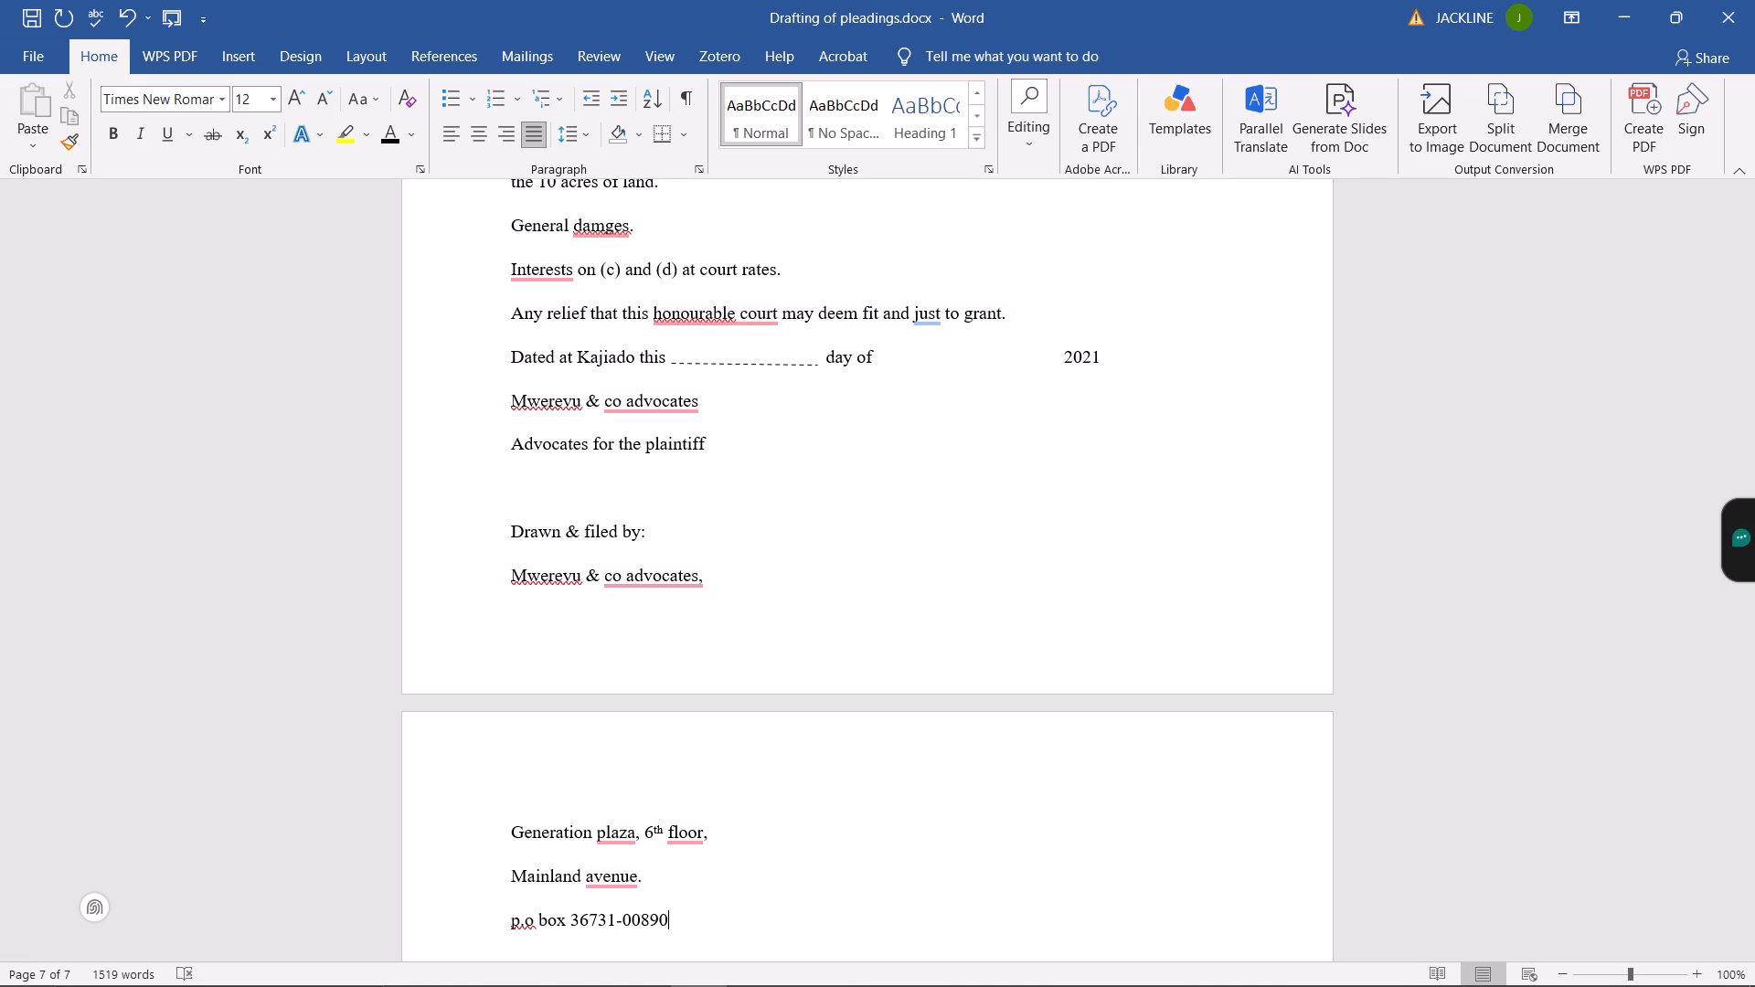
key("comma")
Add the town line "Kajiado." below the firm's P.O. box line.
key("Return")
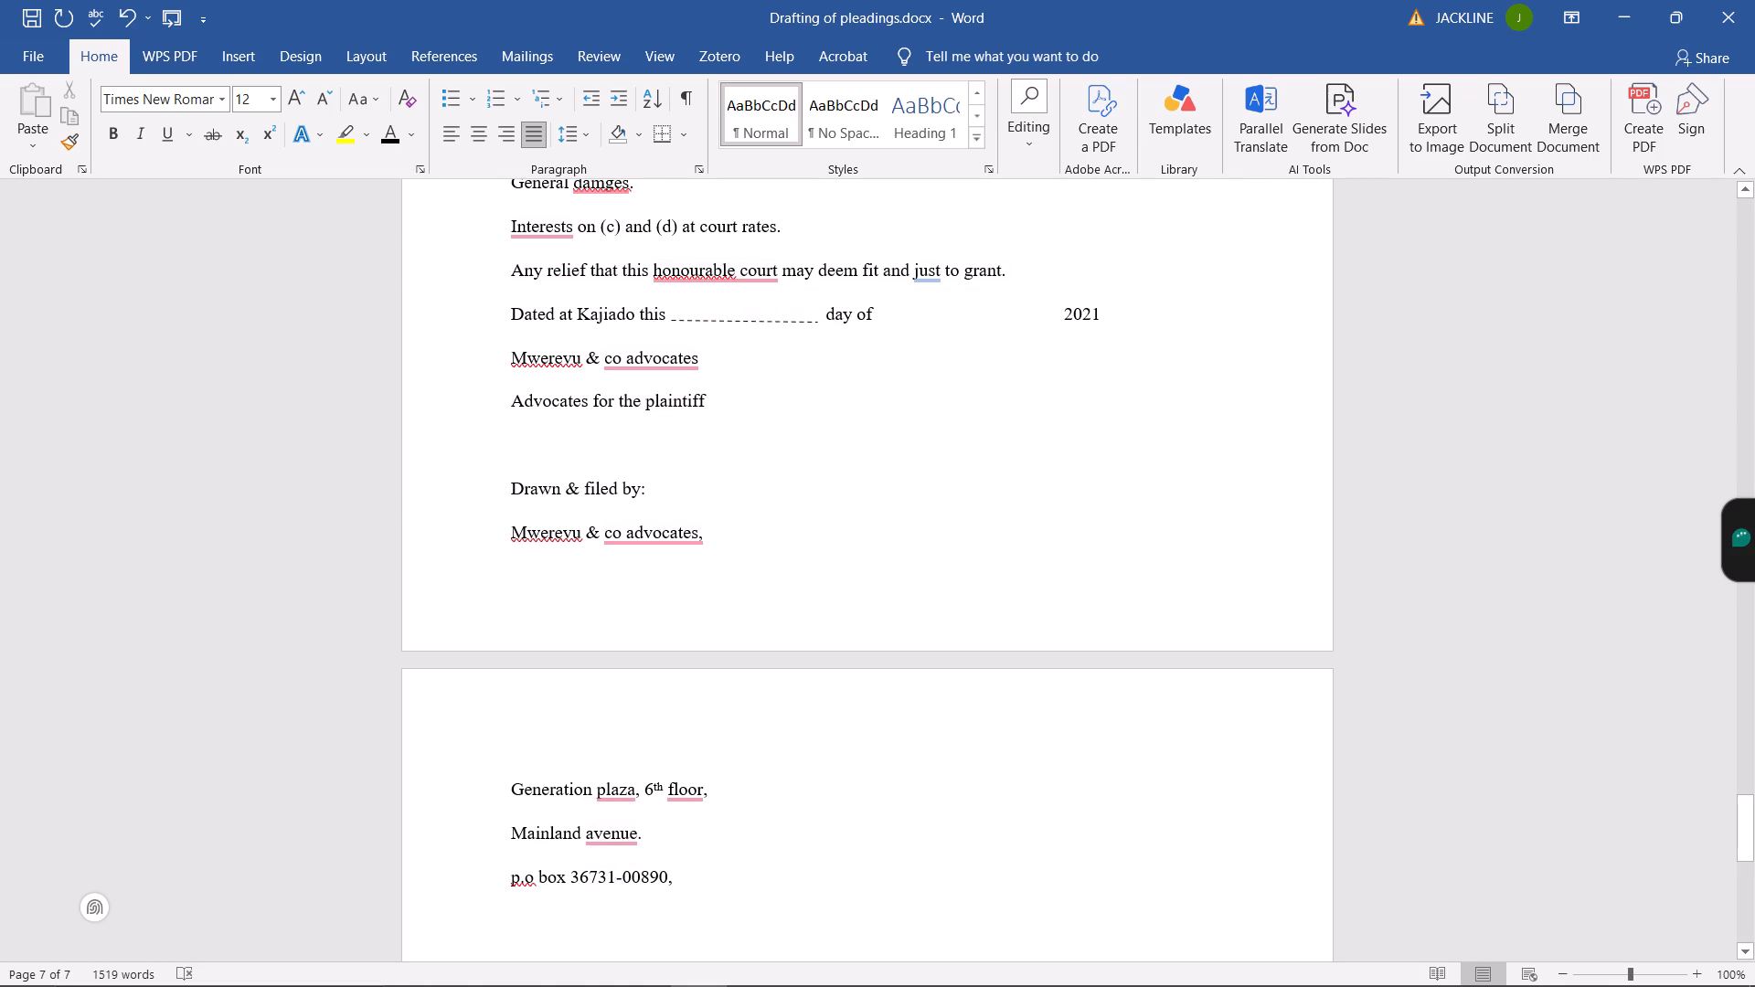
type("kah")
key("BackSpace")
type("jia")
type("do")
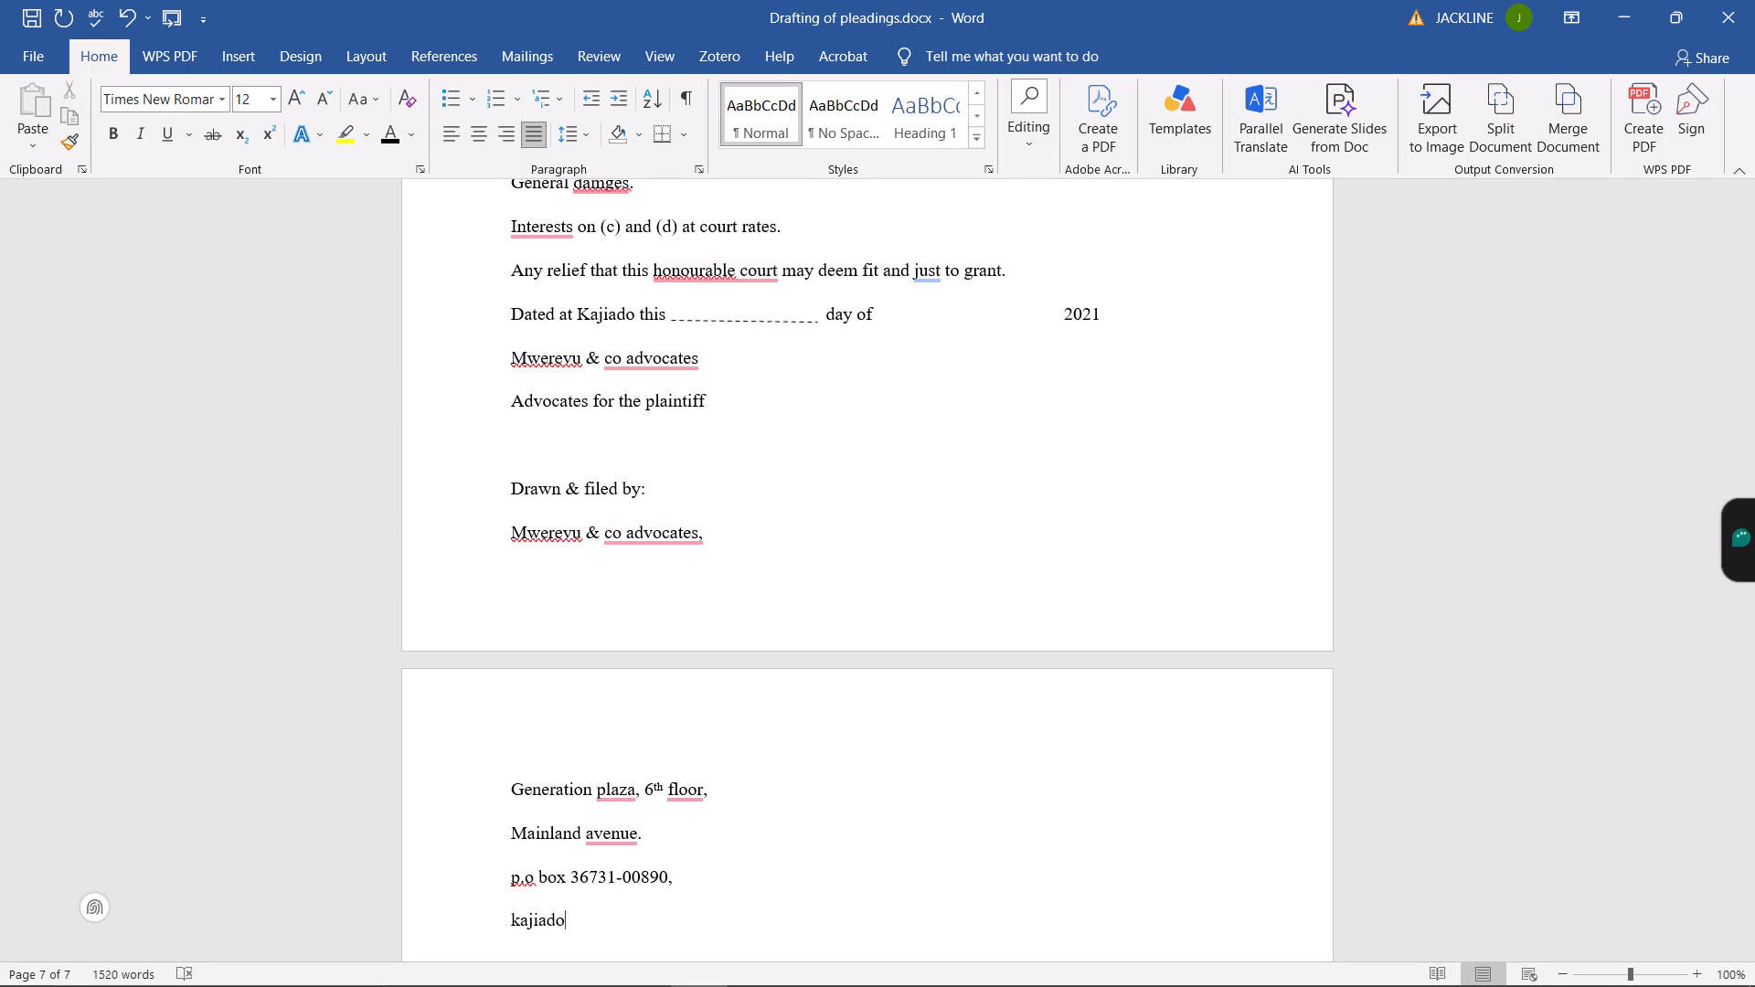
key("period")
Add the heading "To be served upon:" on a new line directly below the firm's address.
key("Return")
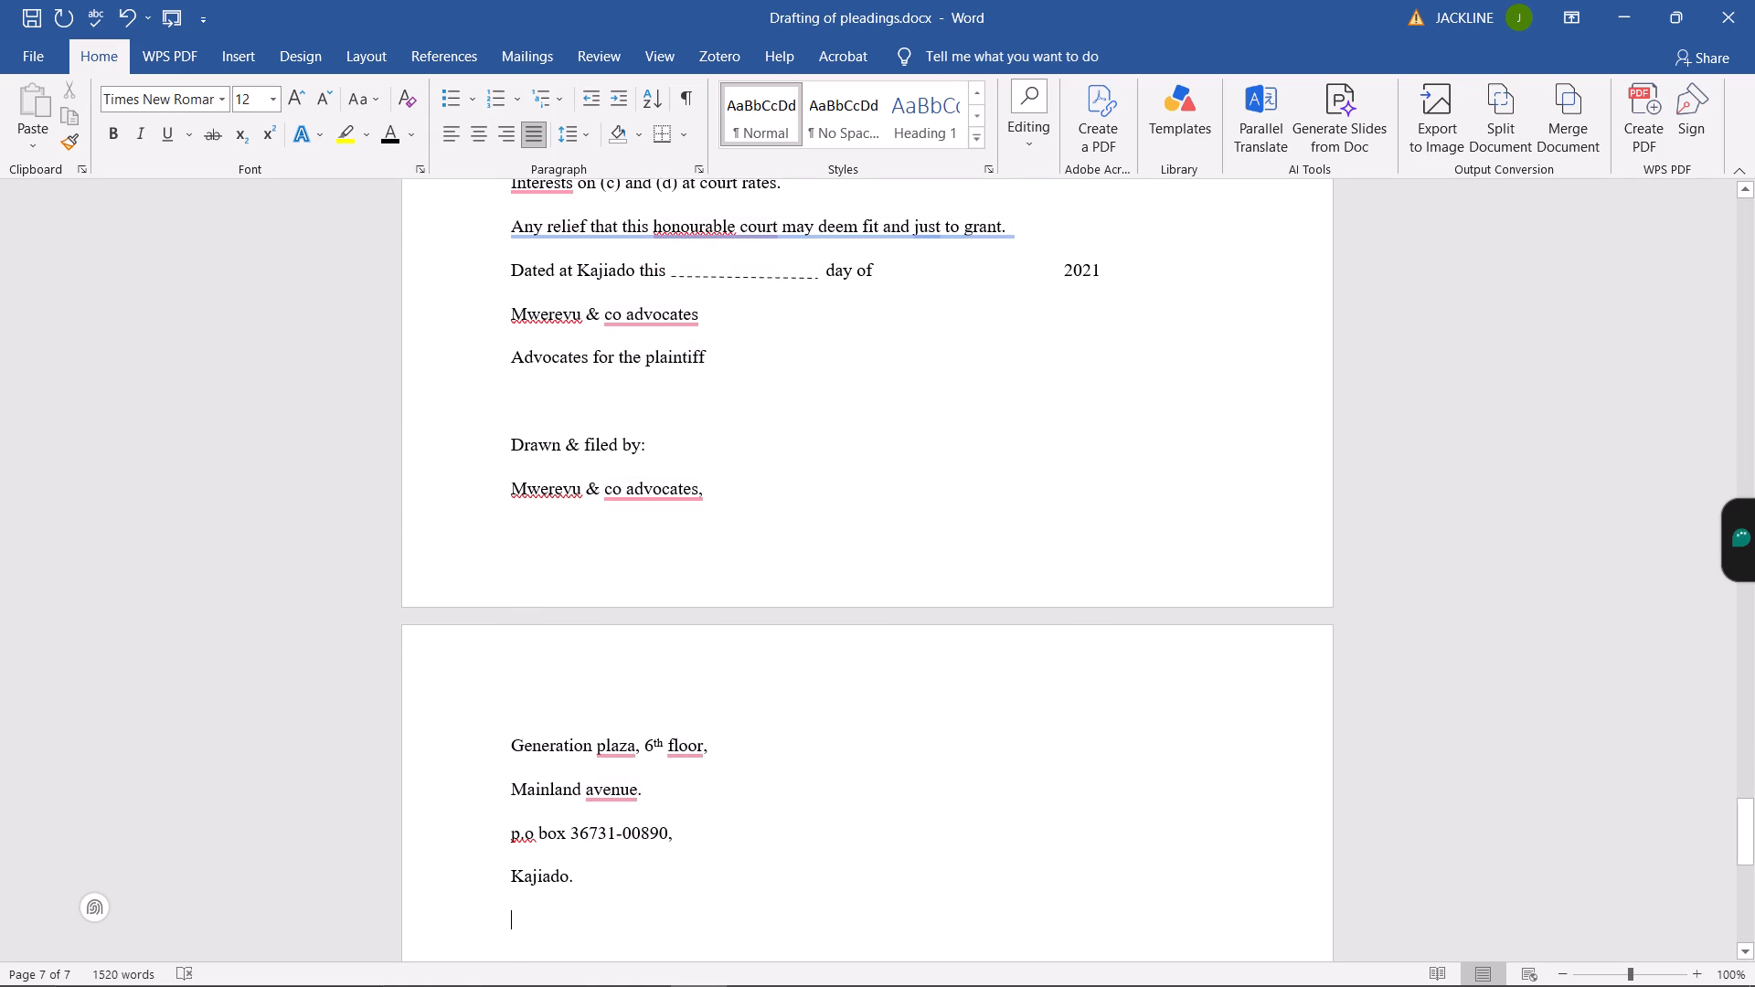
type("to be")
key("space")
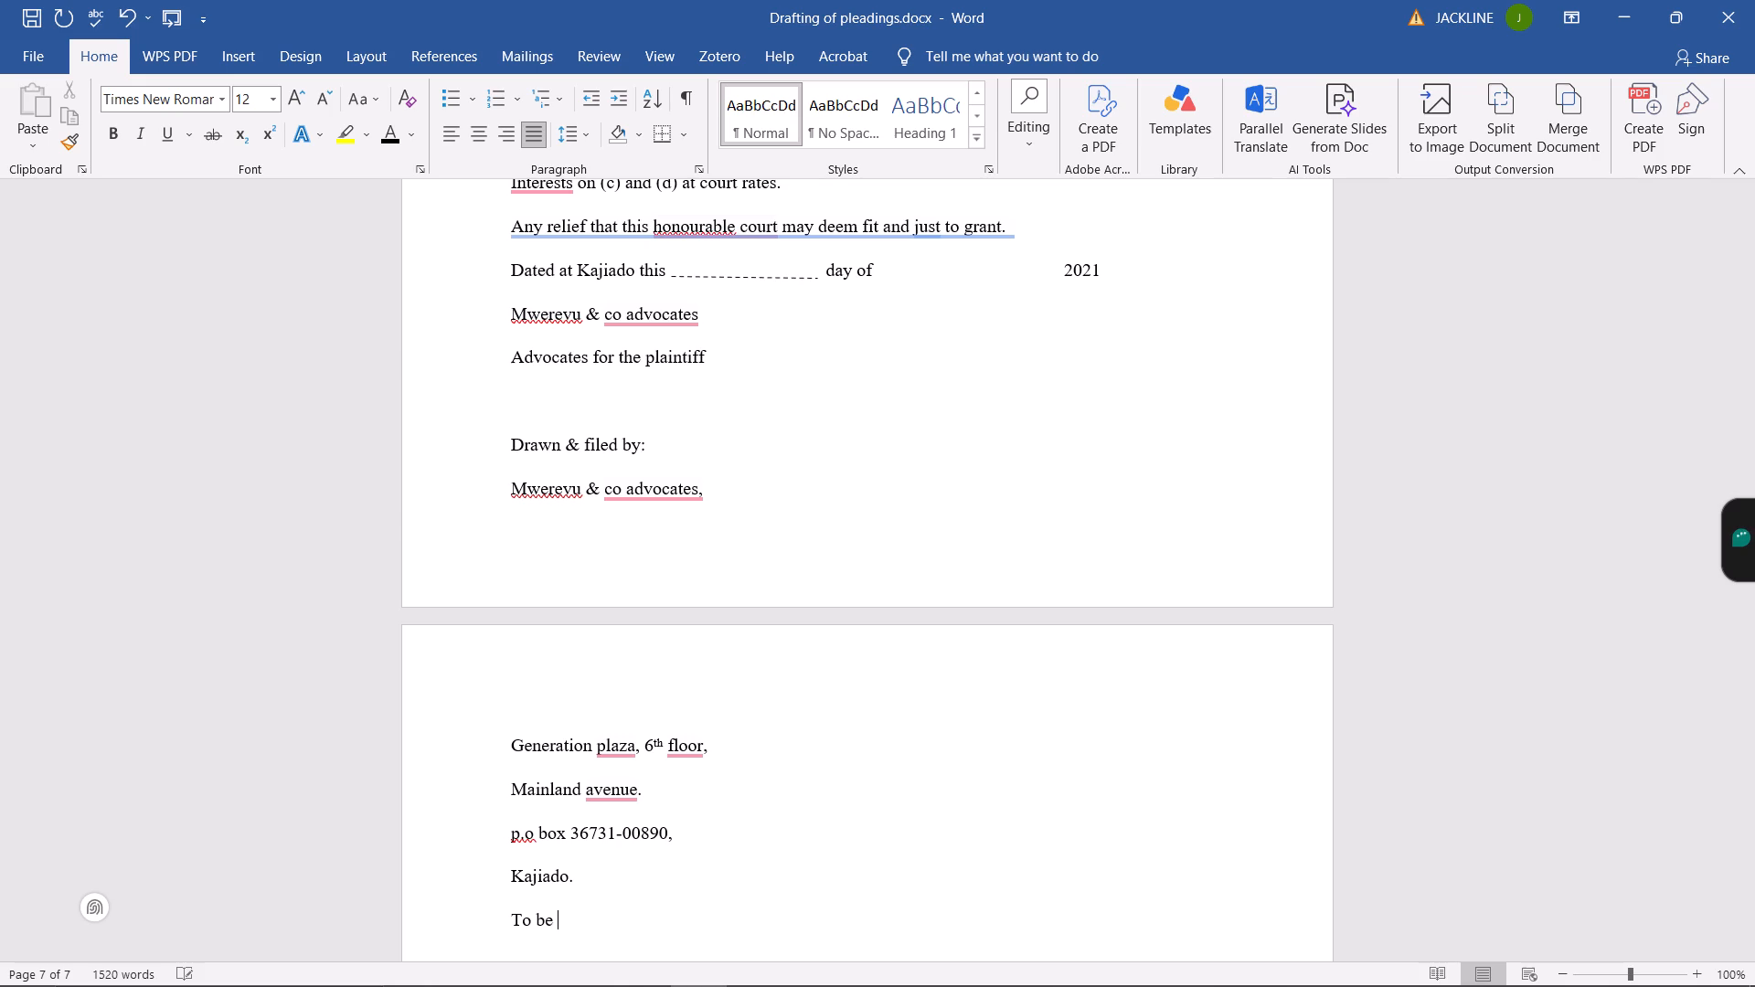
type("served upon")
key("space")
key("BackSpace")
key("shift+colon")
Enter the defendant's name followed by "'s address" on a new line under "To be served upon:".
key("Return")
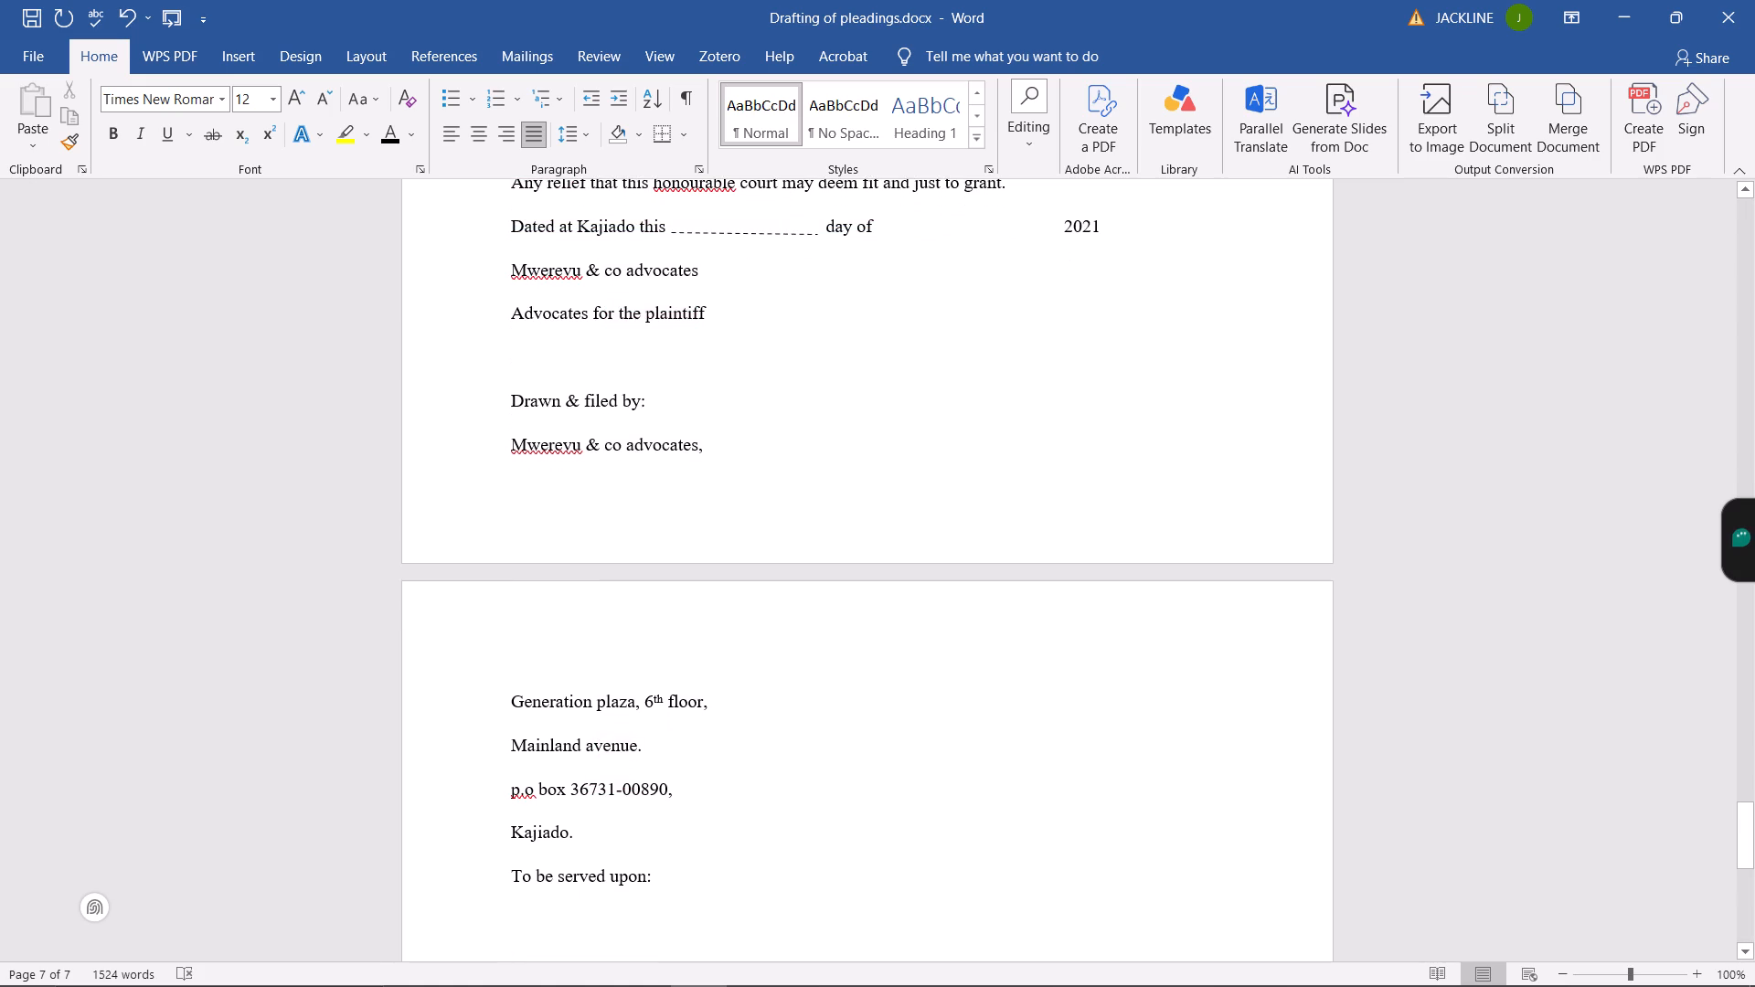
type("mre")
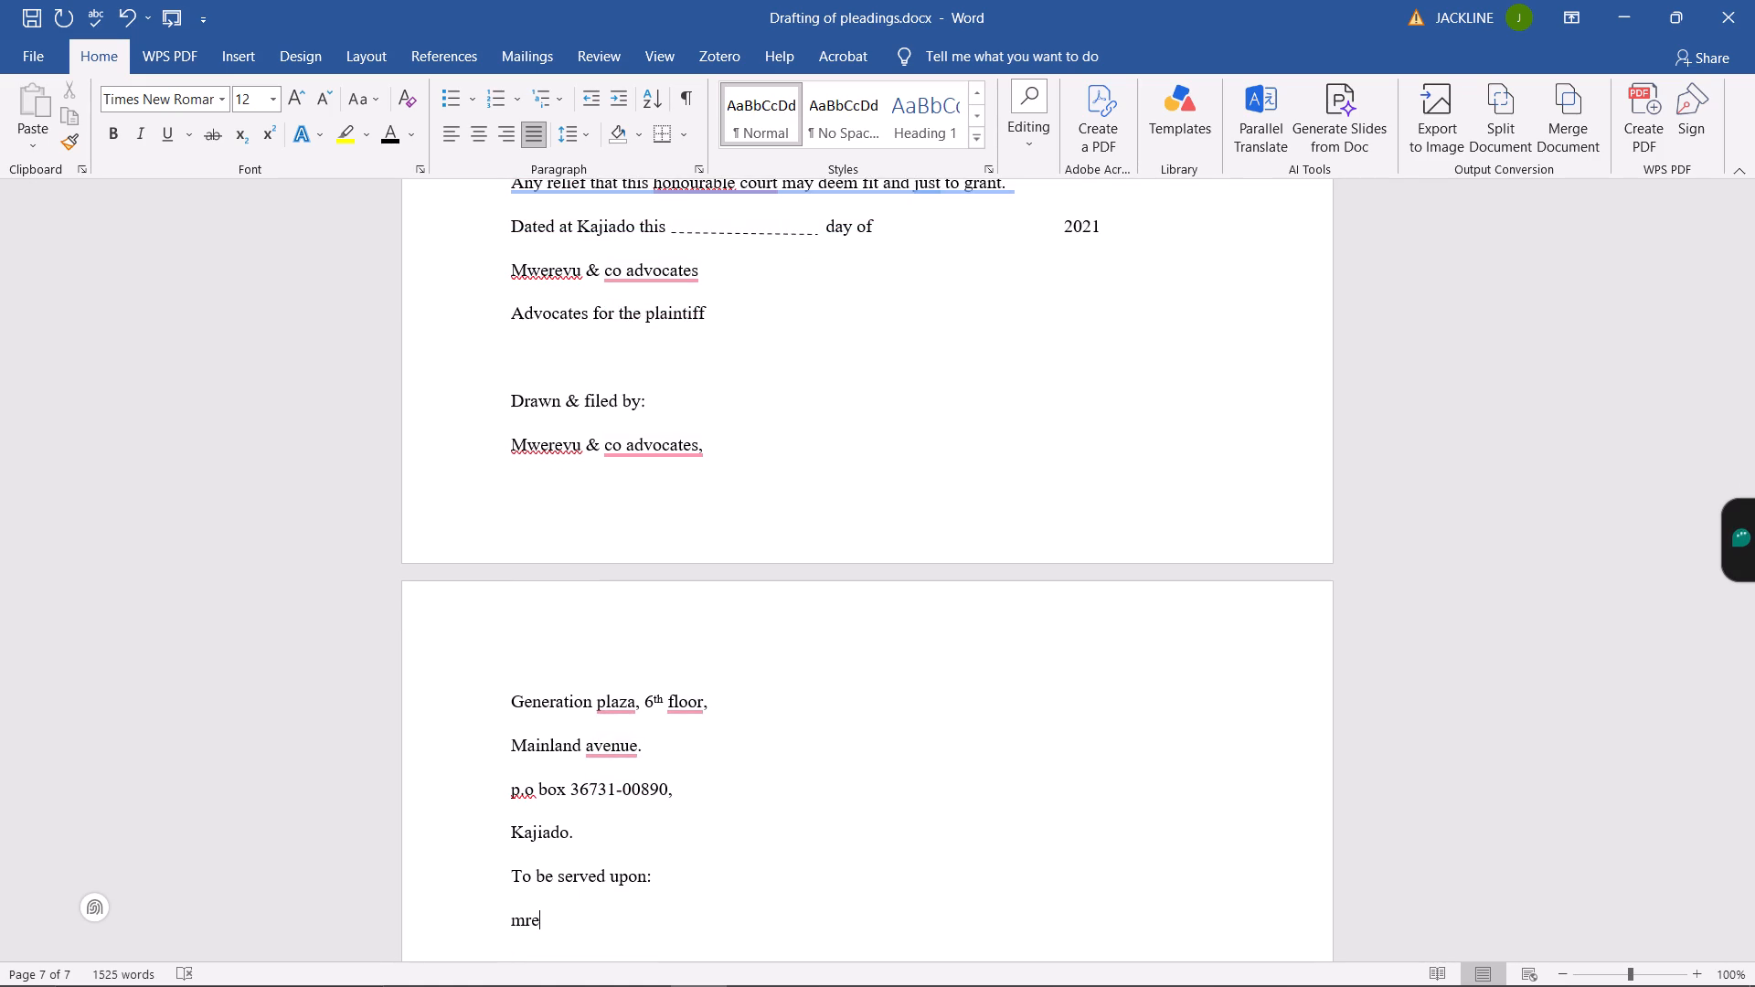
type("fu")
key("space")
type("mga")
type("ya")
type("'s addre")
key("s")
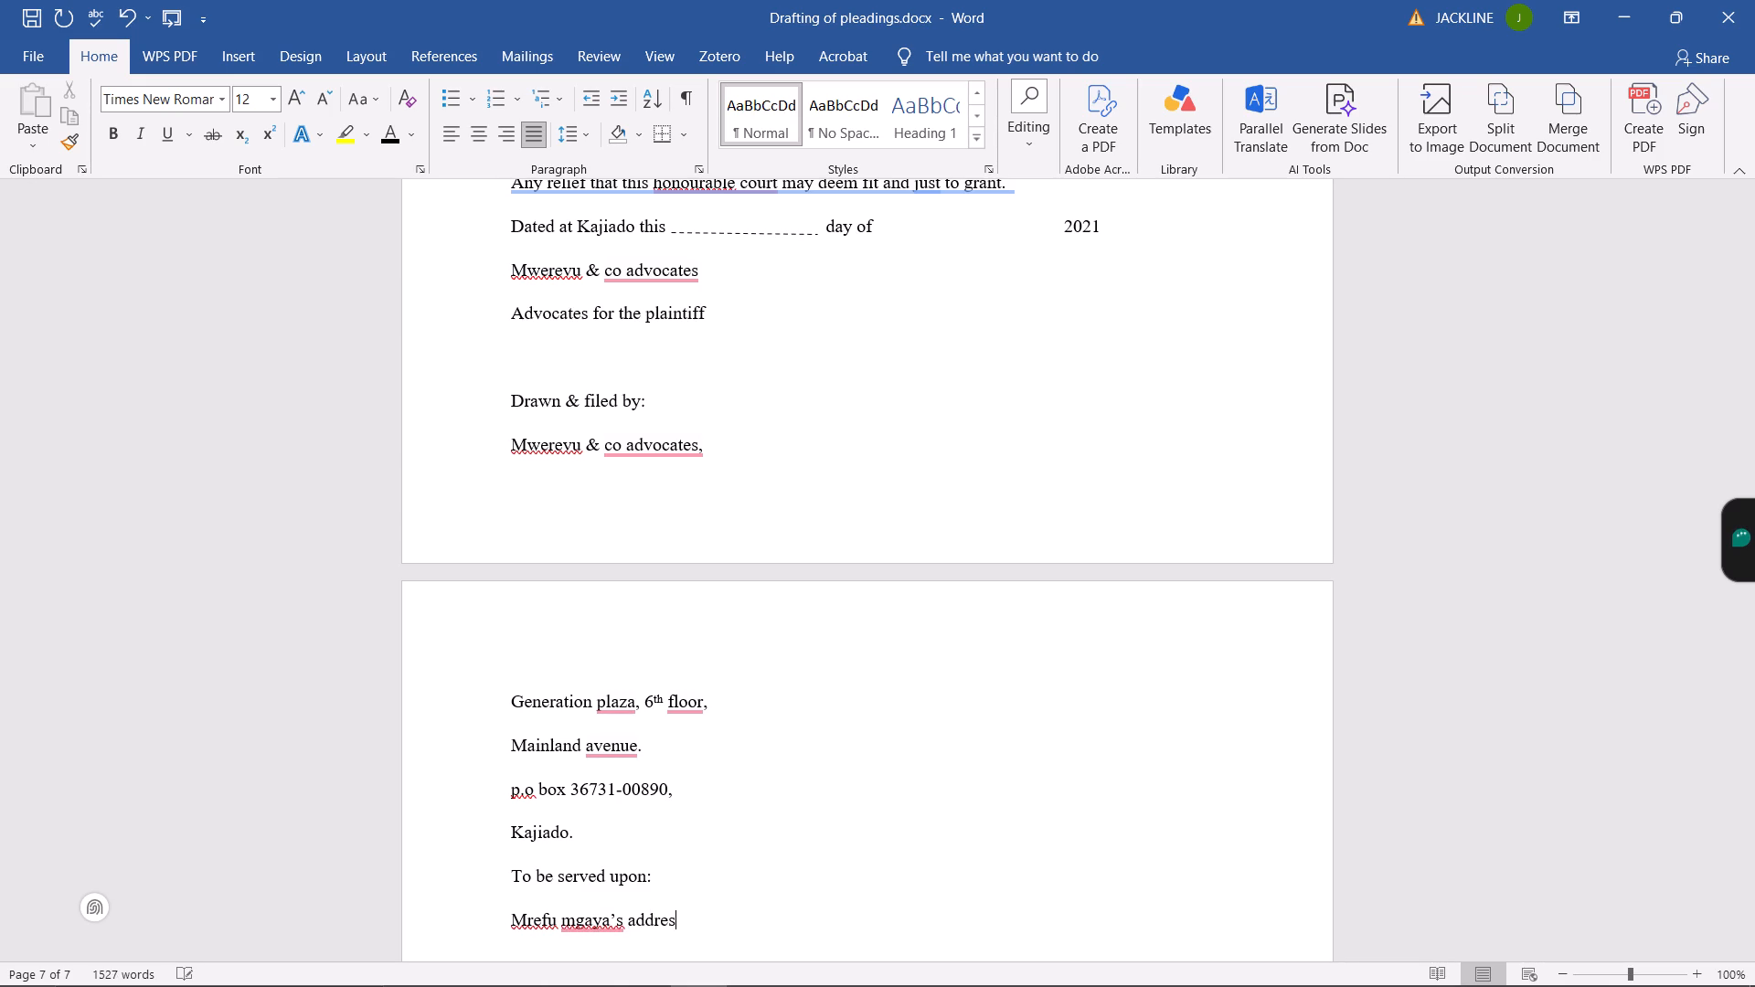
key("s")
Format the defendant's address line under "To be served upon:" as bold, uppercase text with a thick solid underline.
scroll(766, 656, "down", 4)
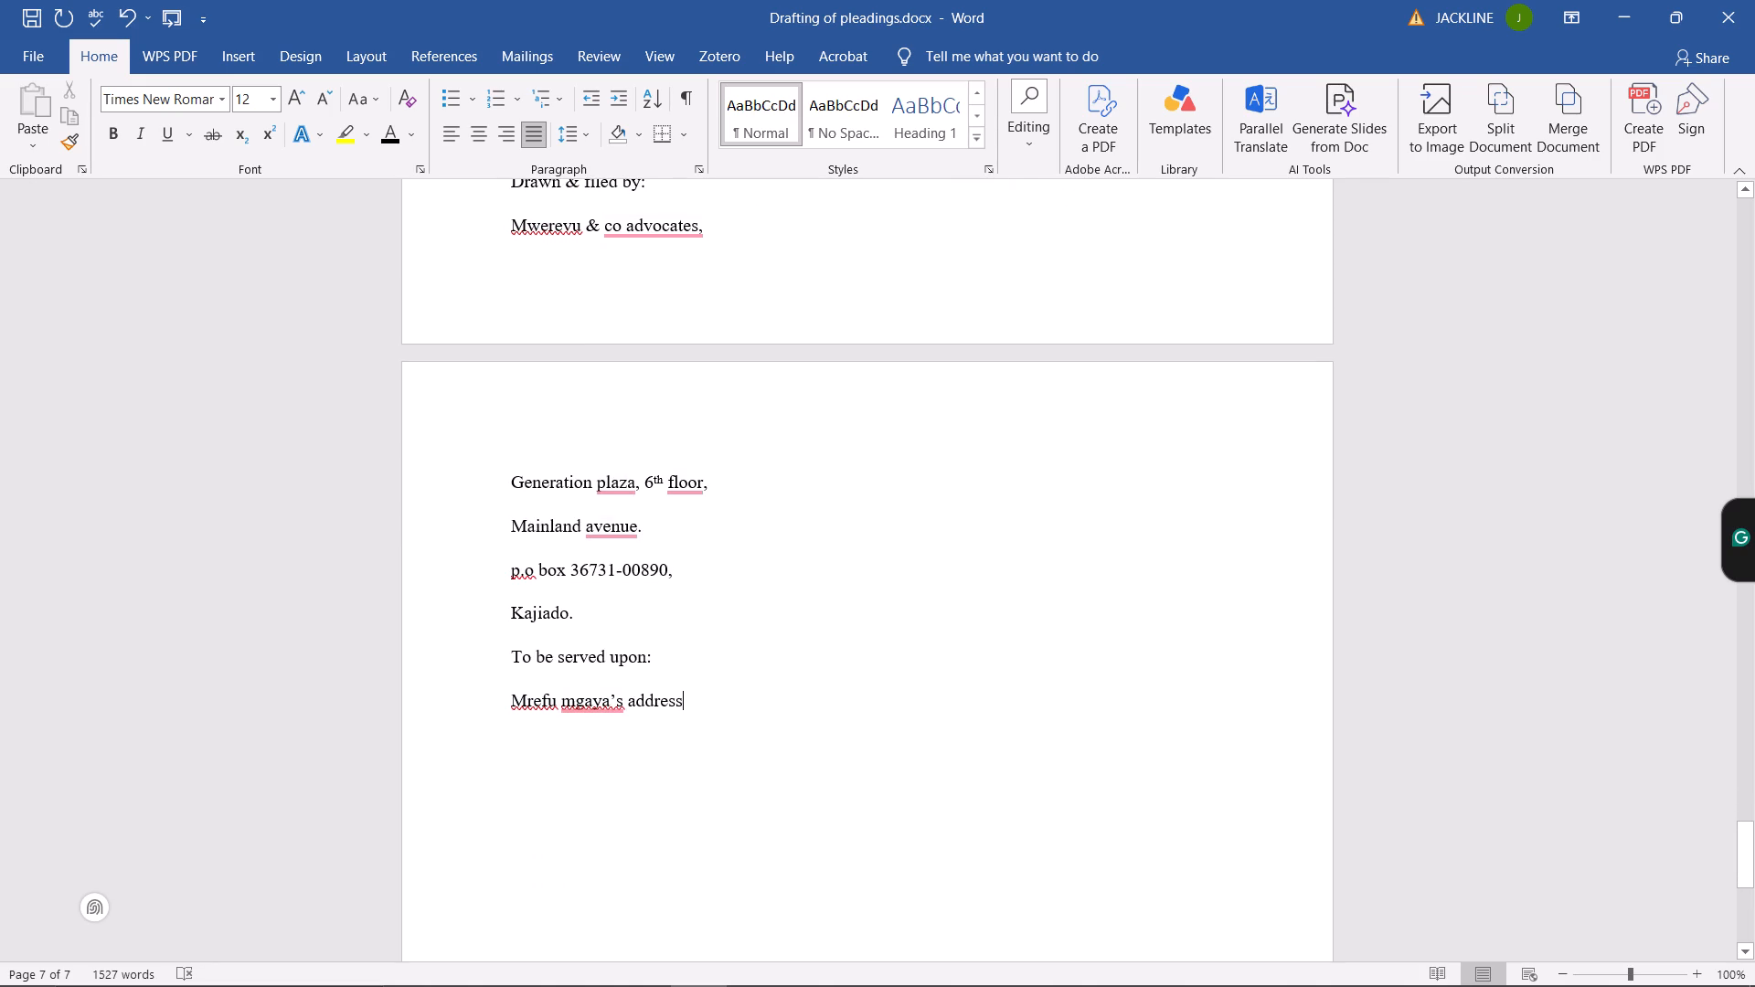
left_click_drag(687, 708, 507, 707)
left_click(743, 744)
left_click_drag(699, 706, 590, 707)
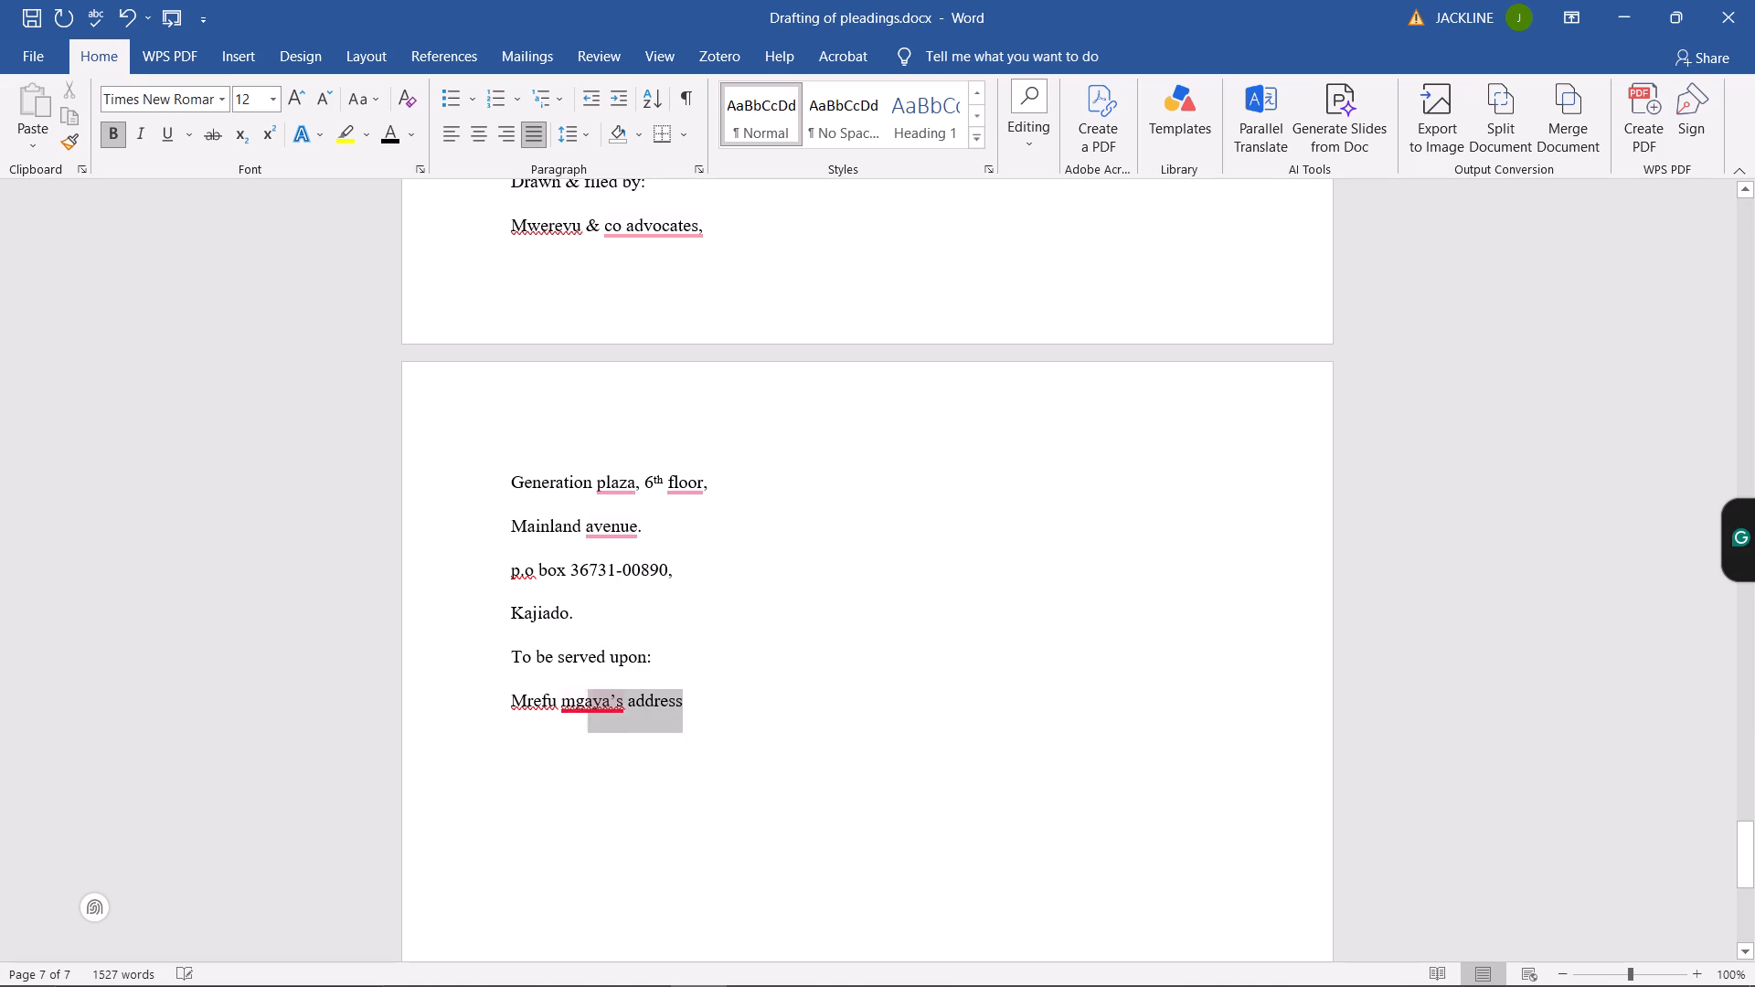
left_click_drag(590, 707, 517, 713)
left_click(718, 737)
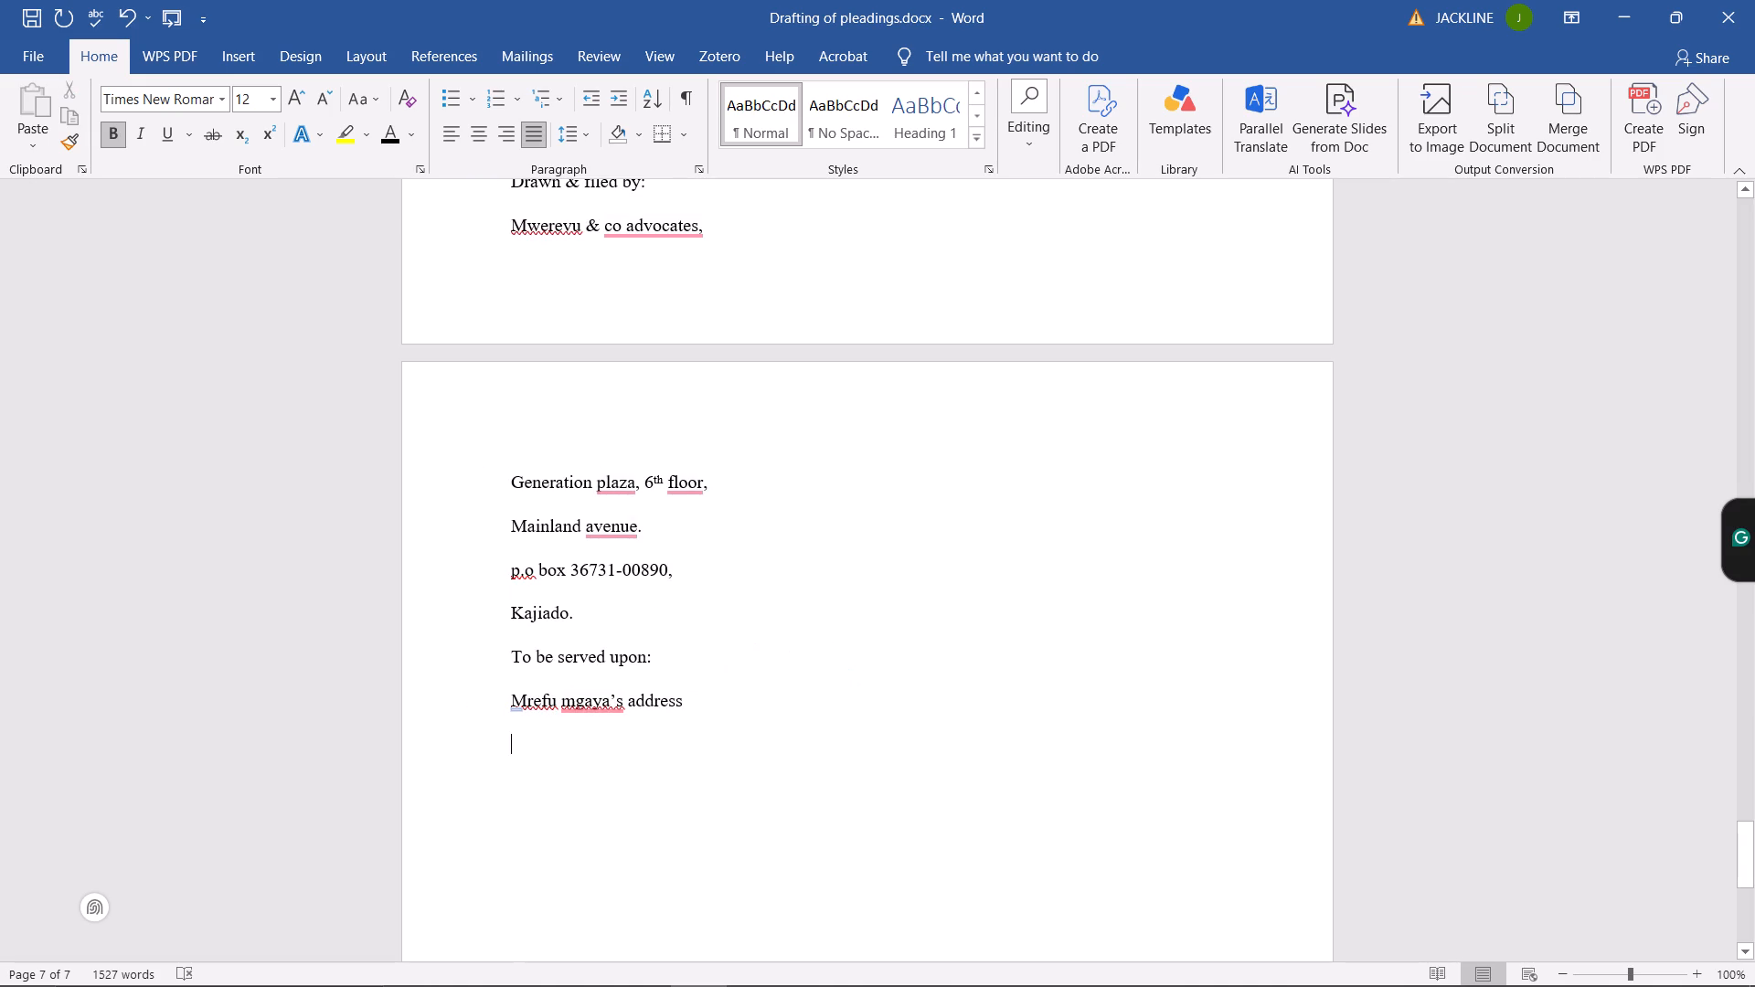
left_click_drag(693, 712, 533, 727)
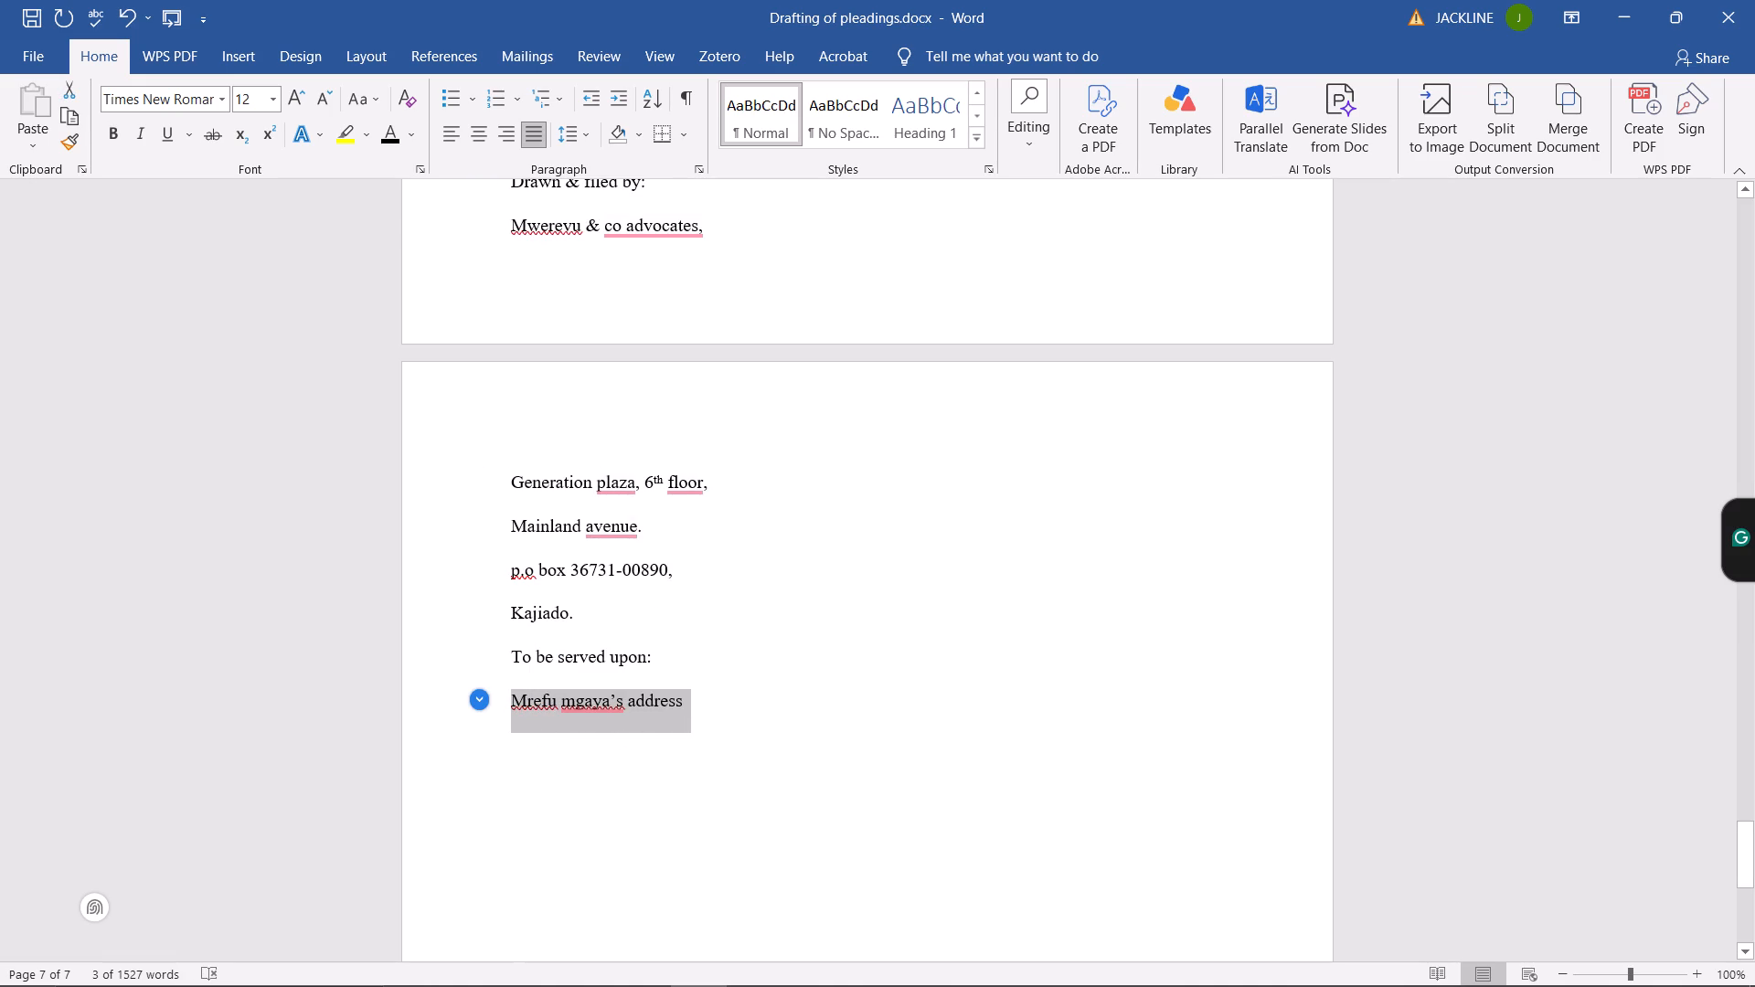
left_click(108, 135)
left_click(164, 139)
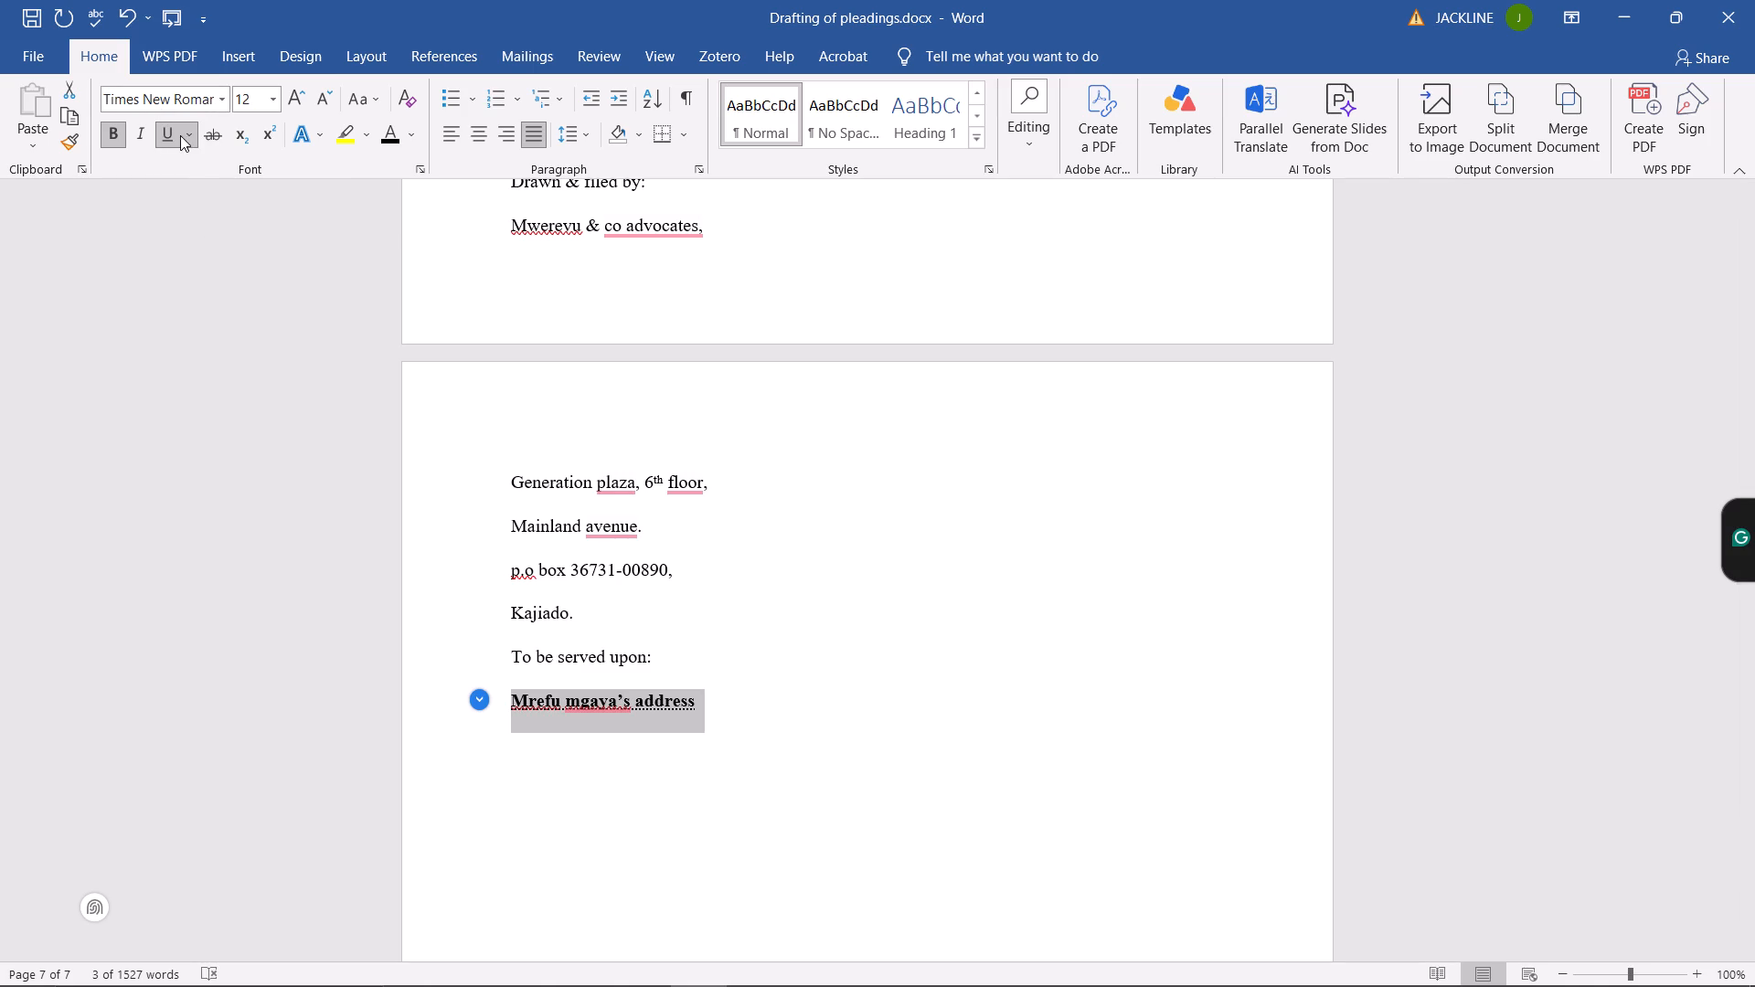
left_click(191, 137)
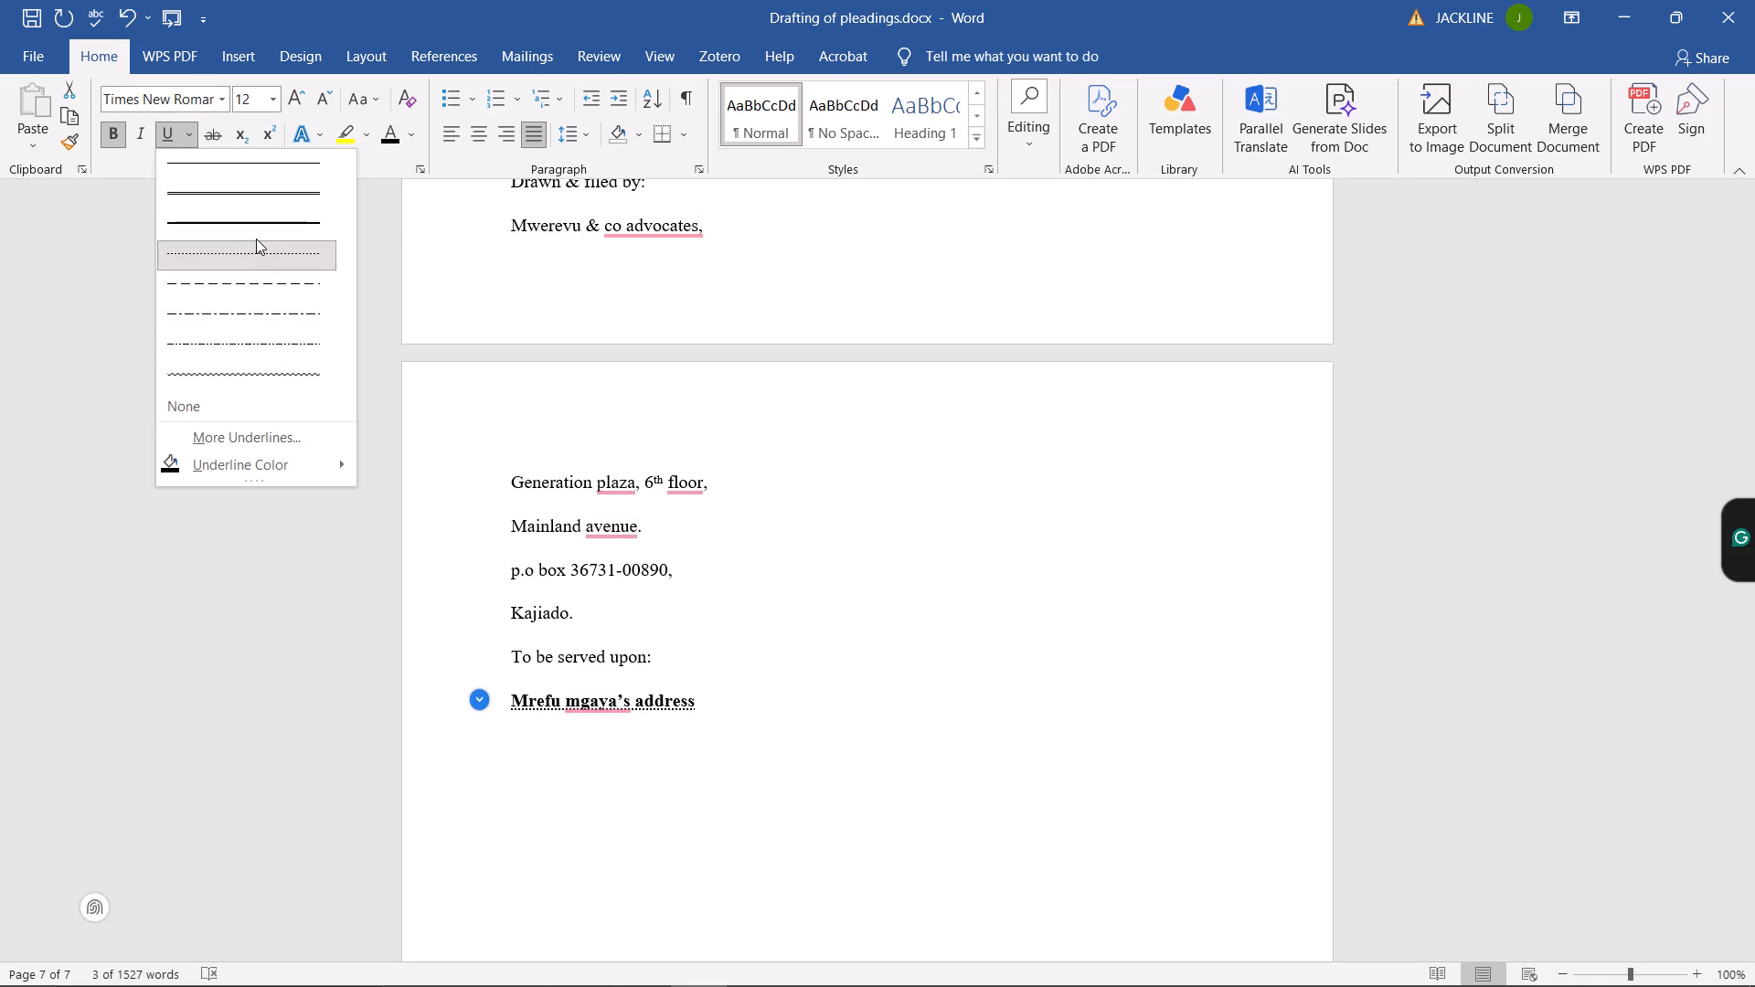
left_click(259, 224)
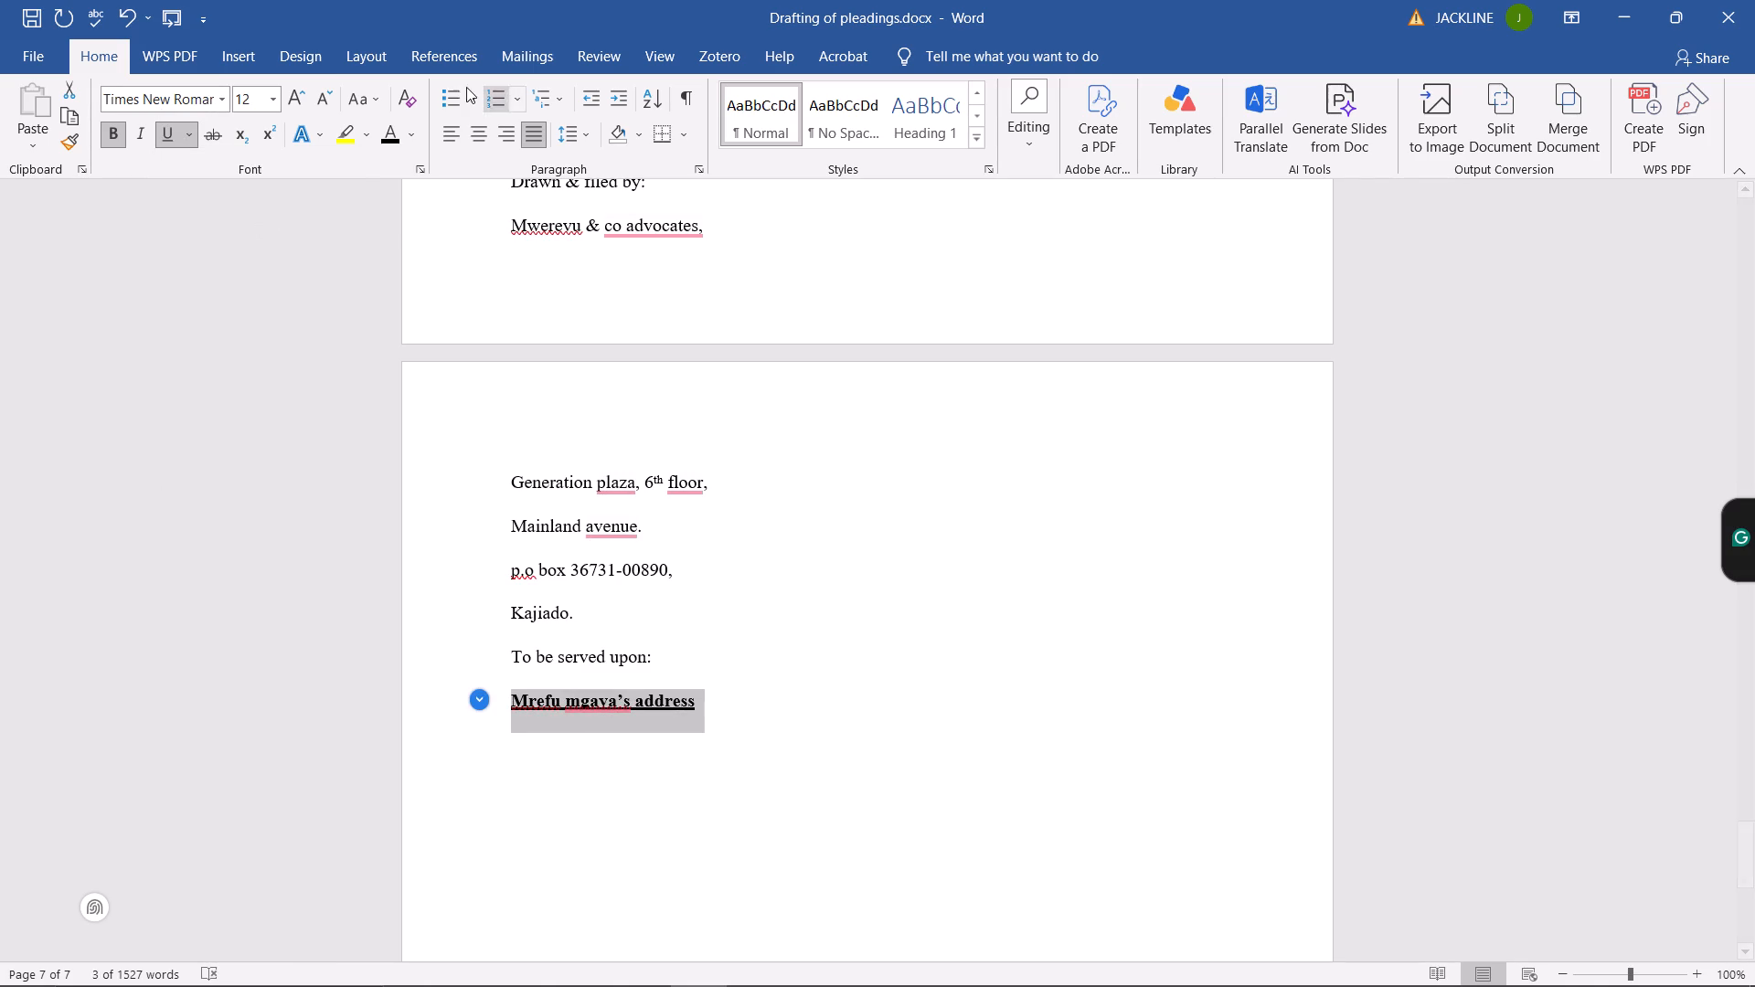
left_click(378, 101)
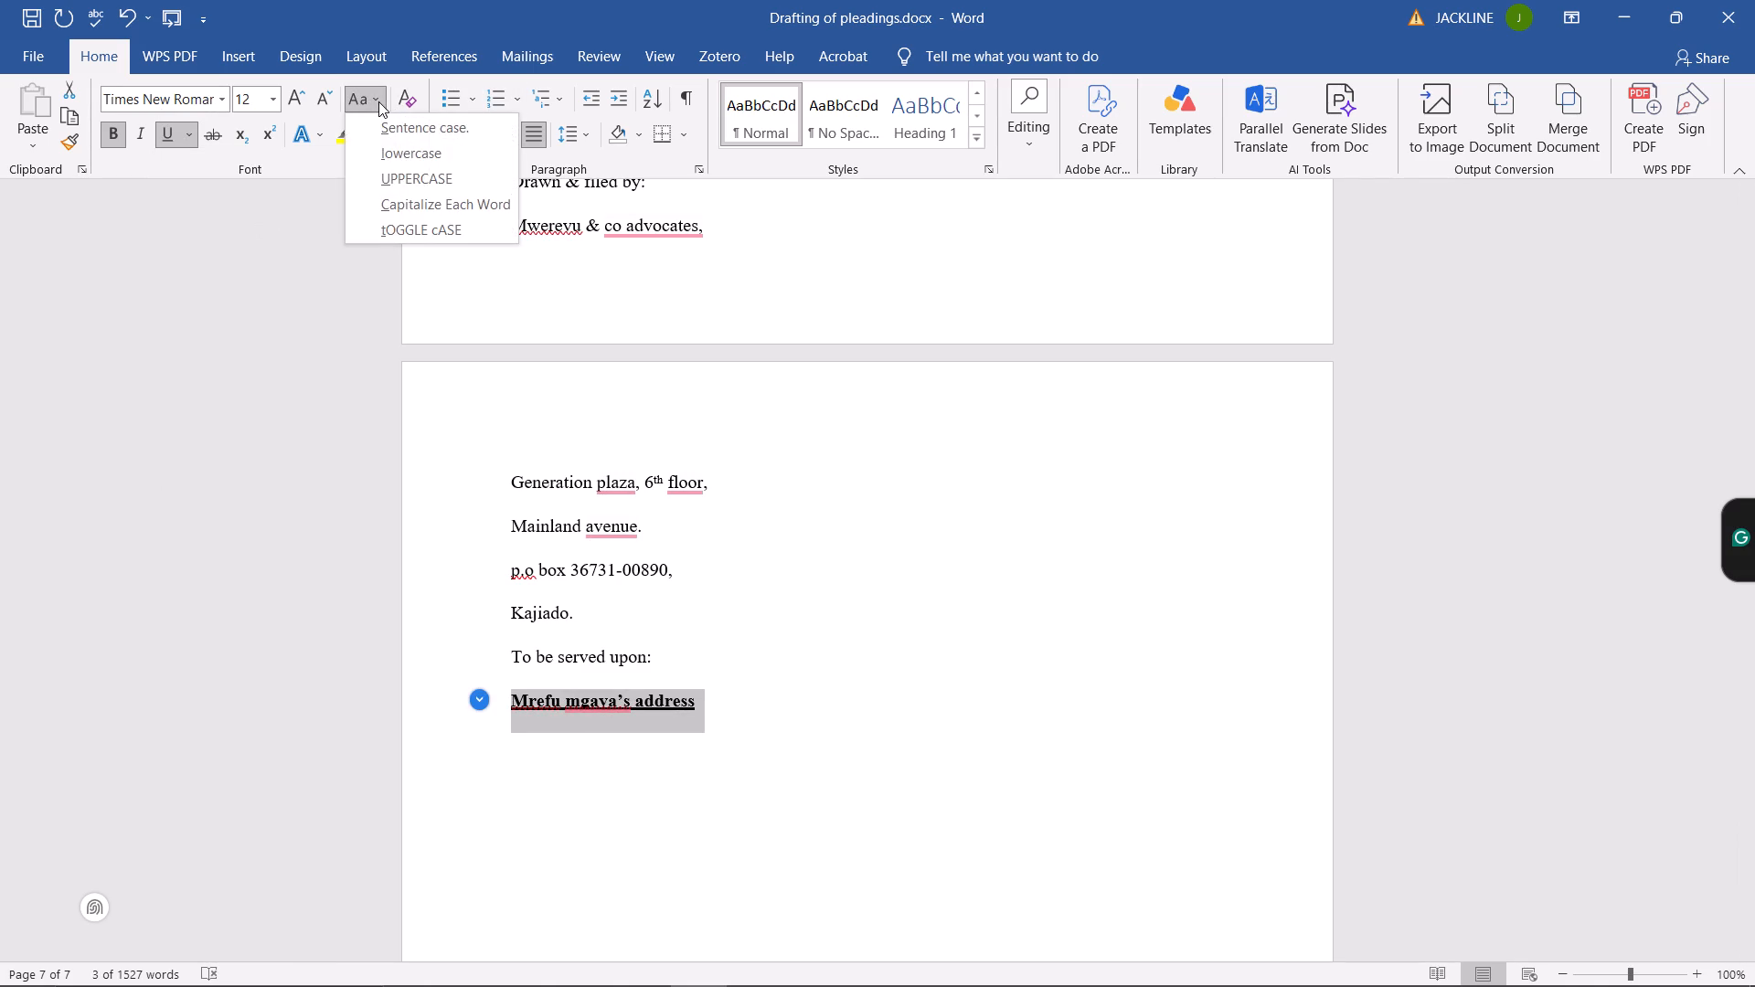
left_click(427, 182)
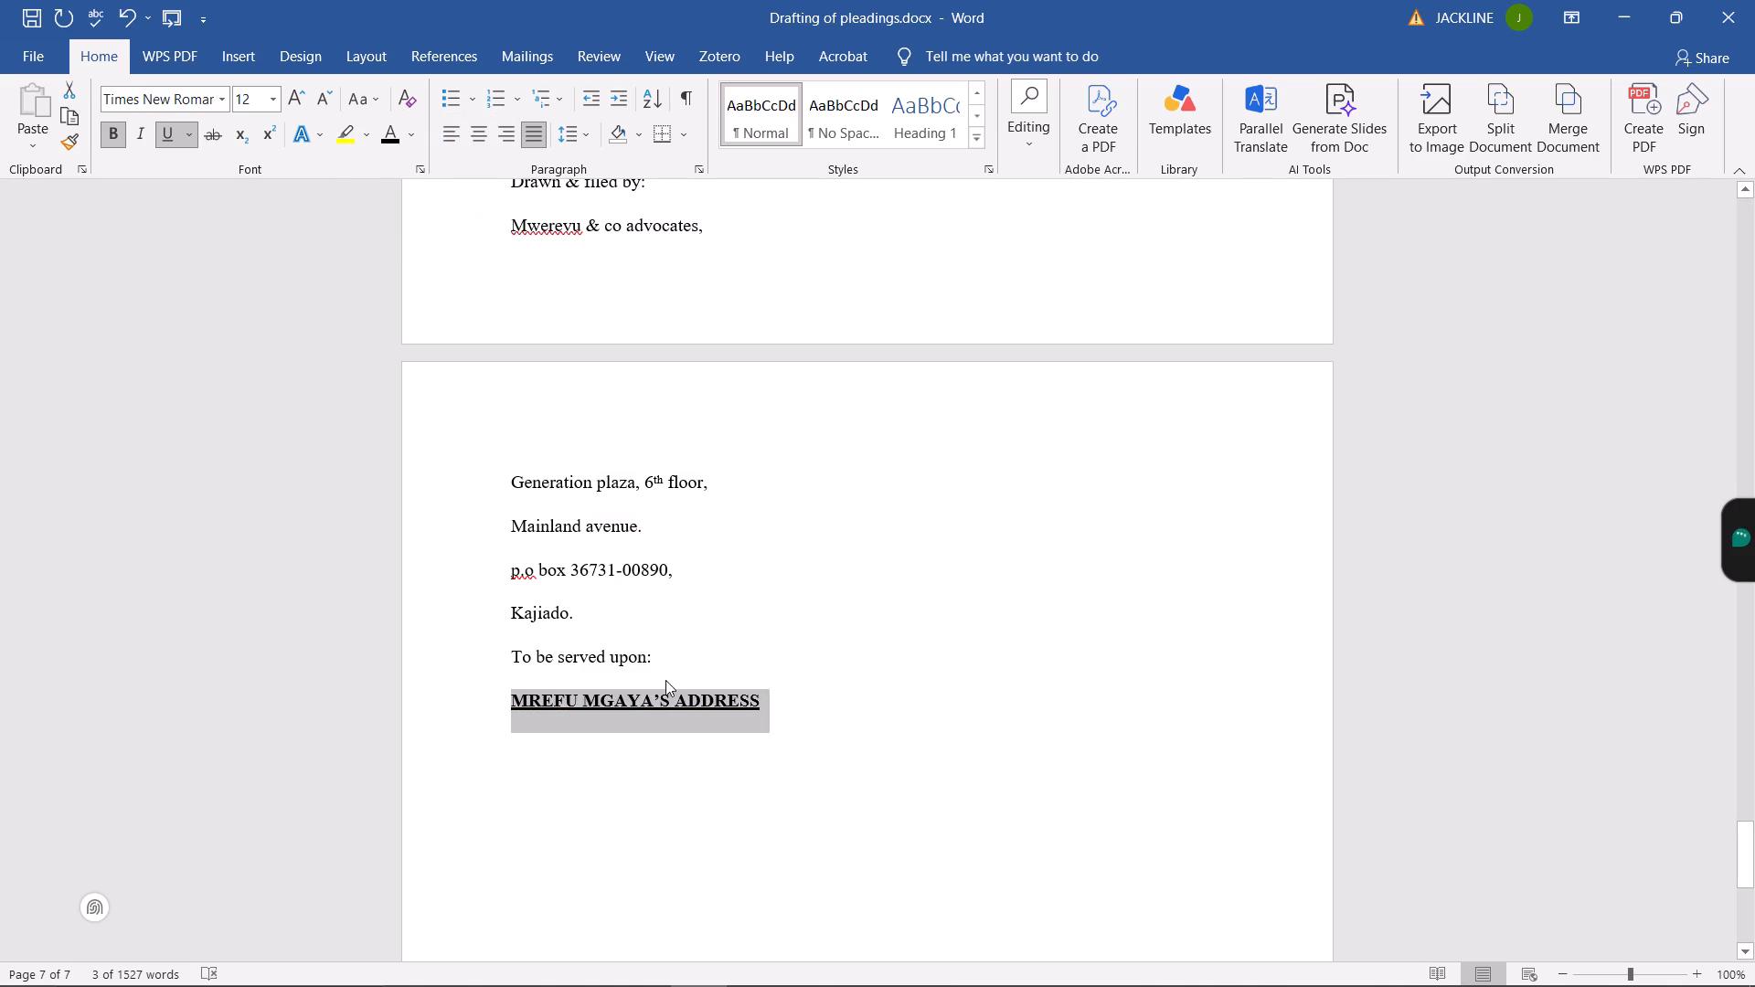
Format the "Kajiado." and "To be served upon:" lines below the P.O. box line as bold, uppercase text.
left_click_drag(659, 665, 512, 625)
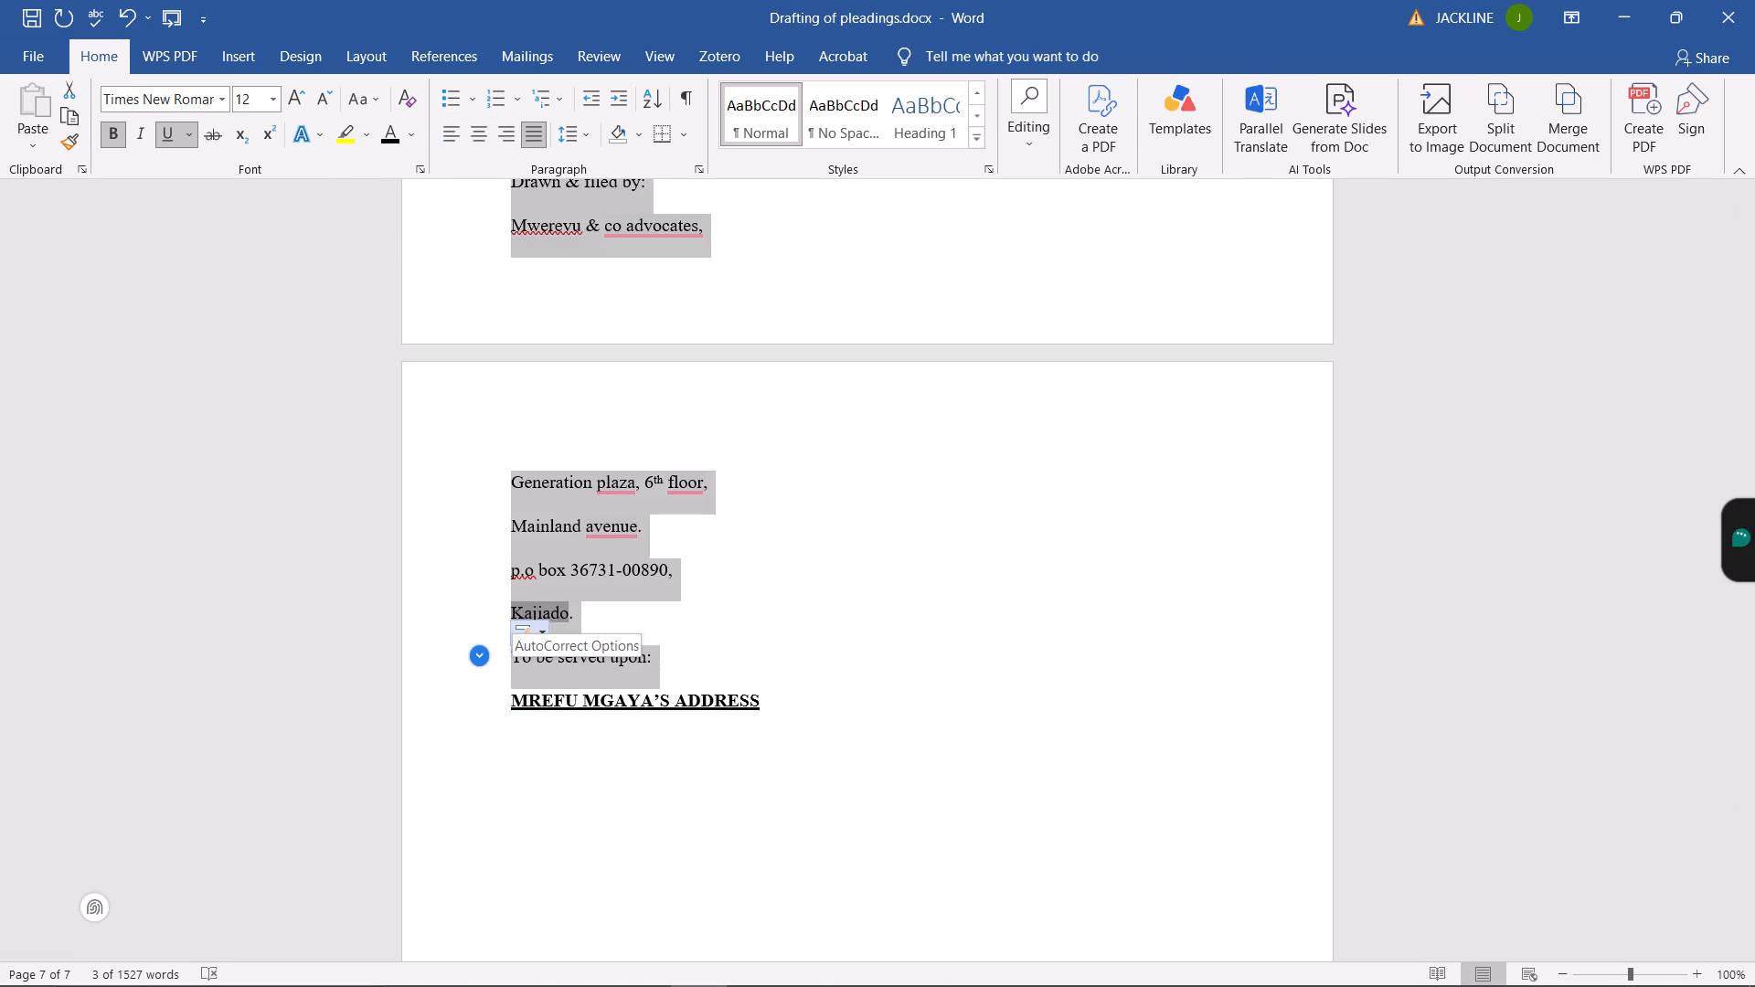
left_click_drag(512, 625, 495, 637)
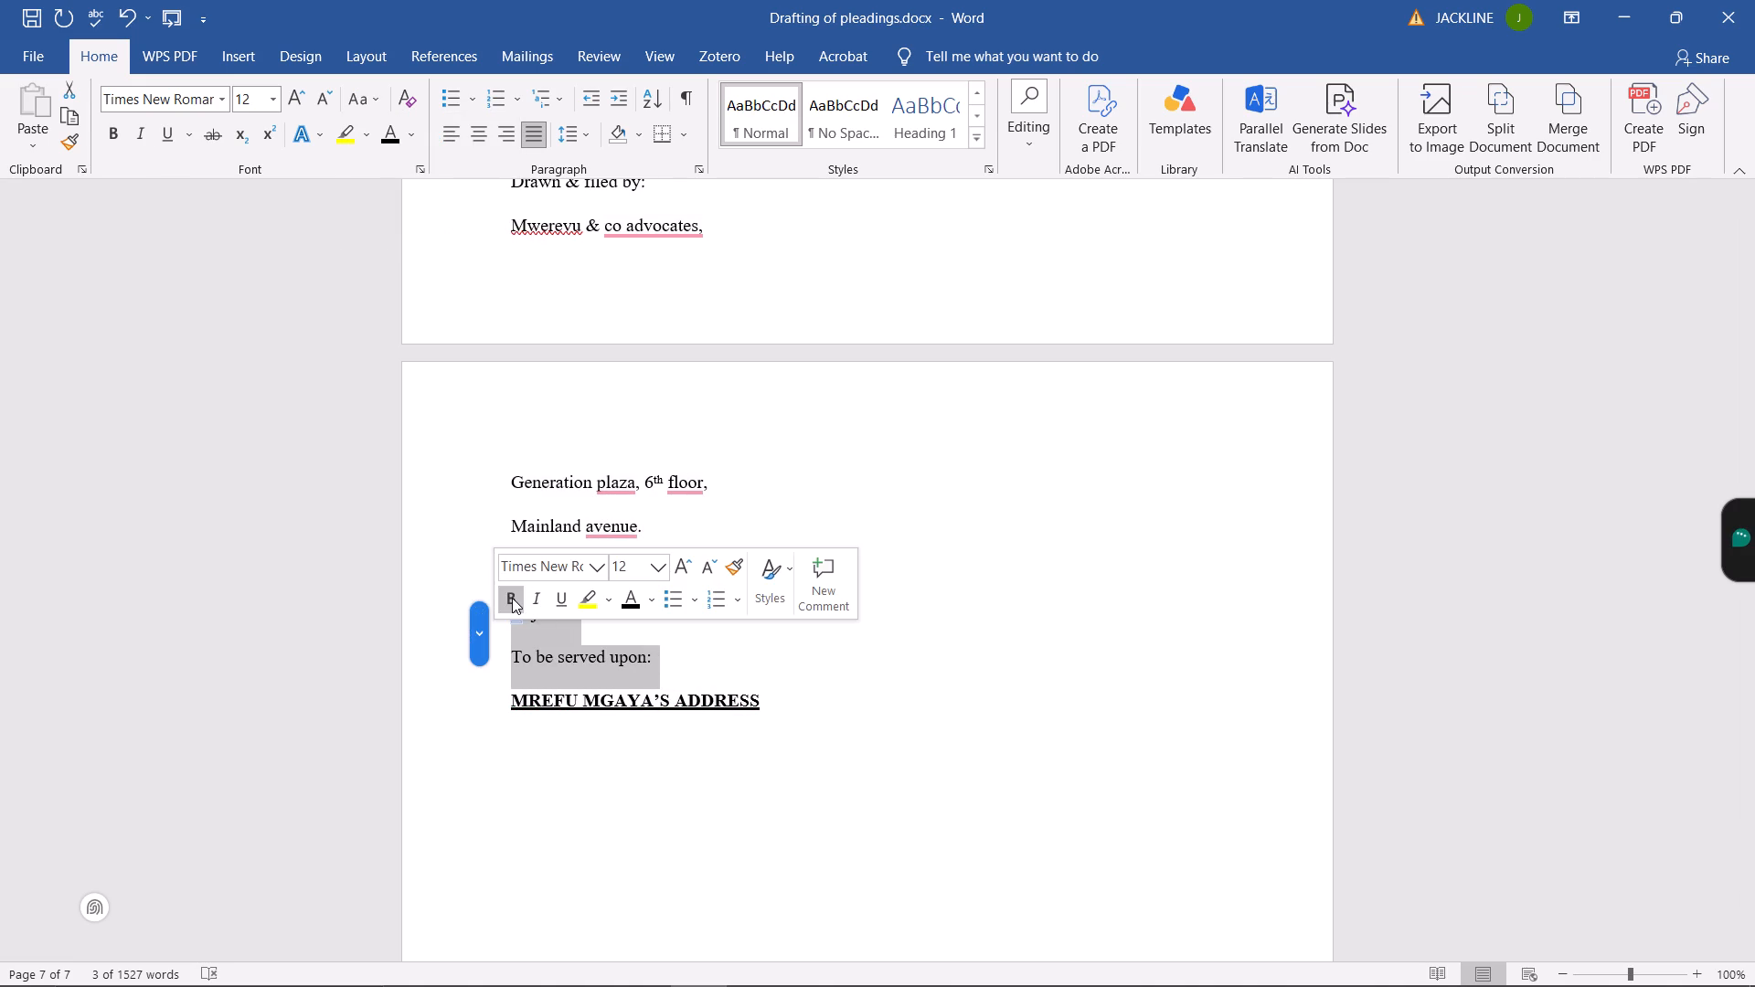
left_click(510, 598)
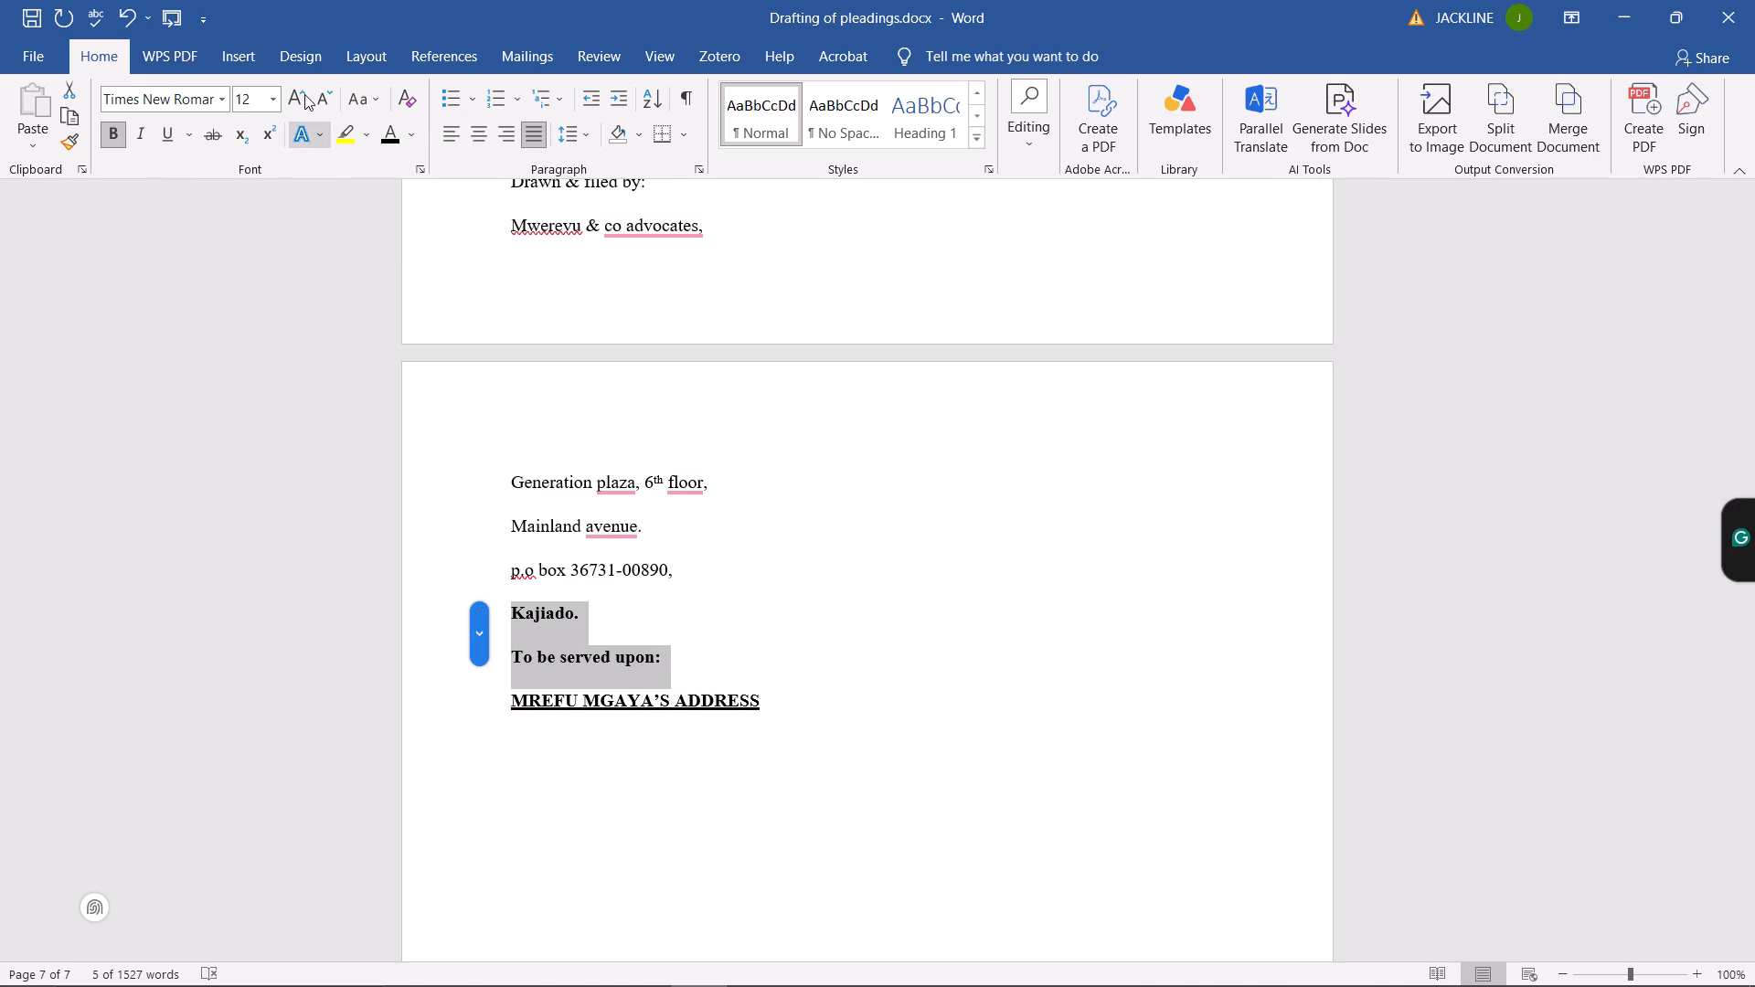
left_click(370, 98)
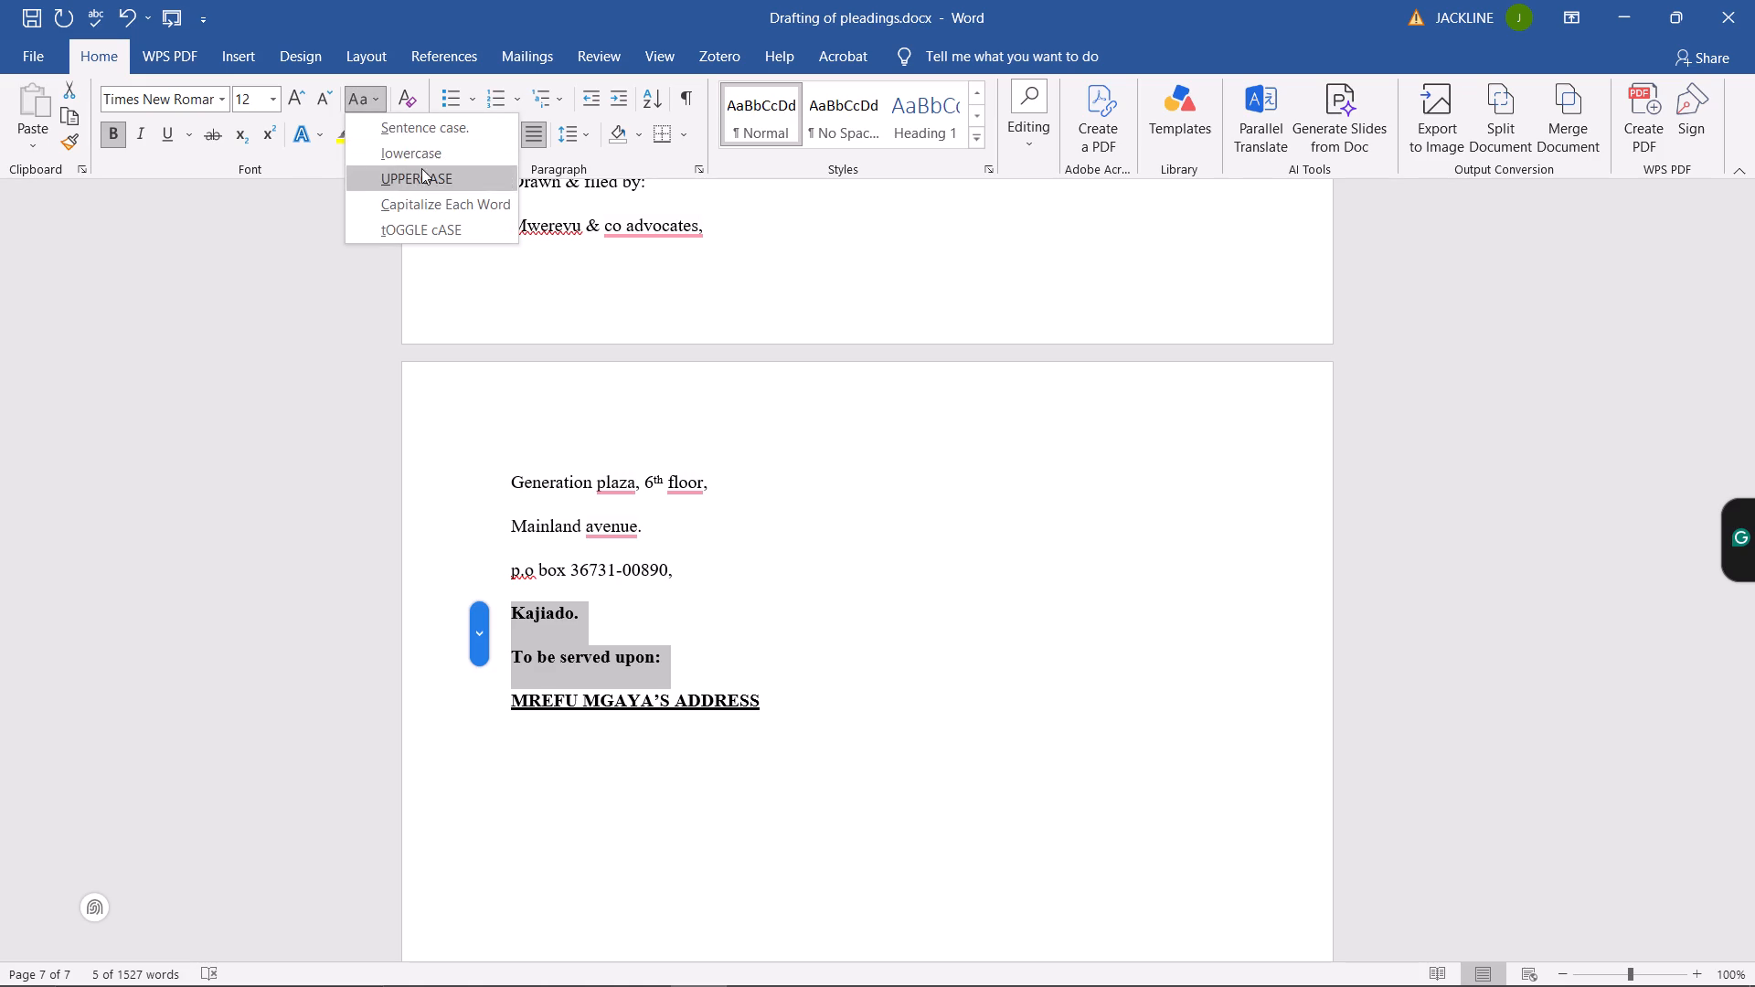
left_click(423, 174)
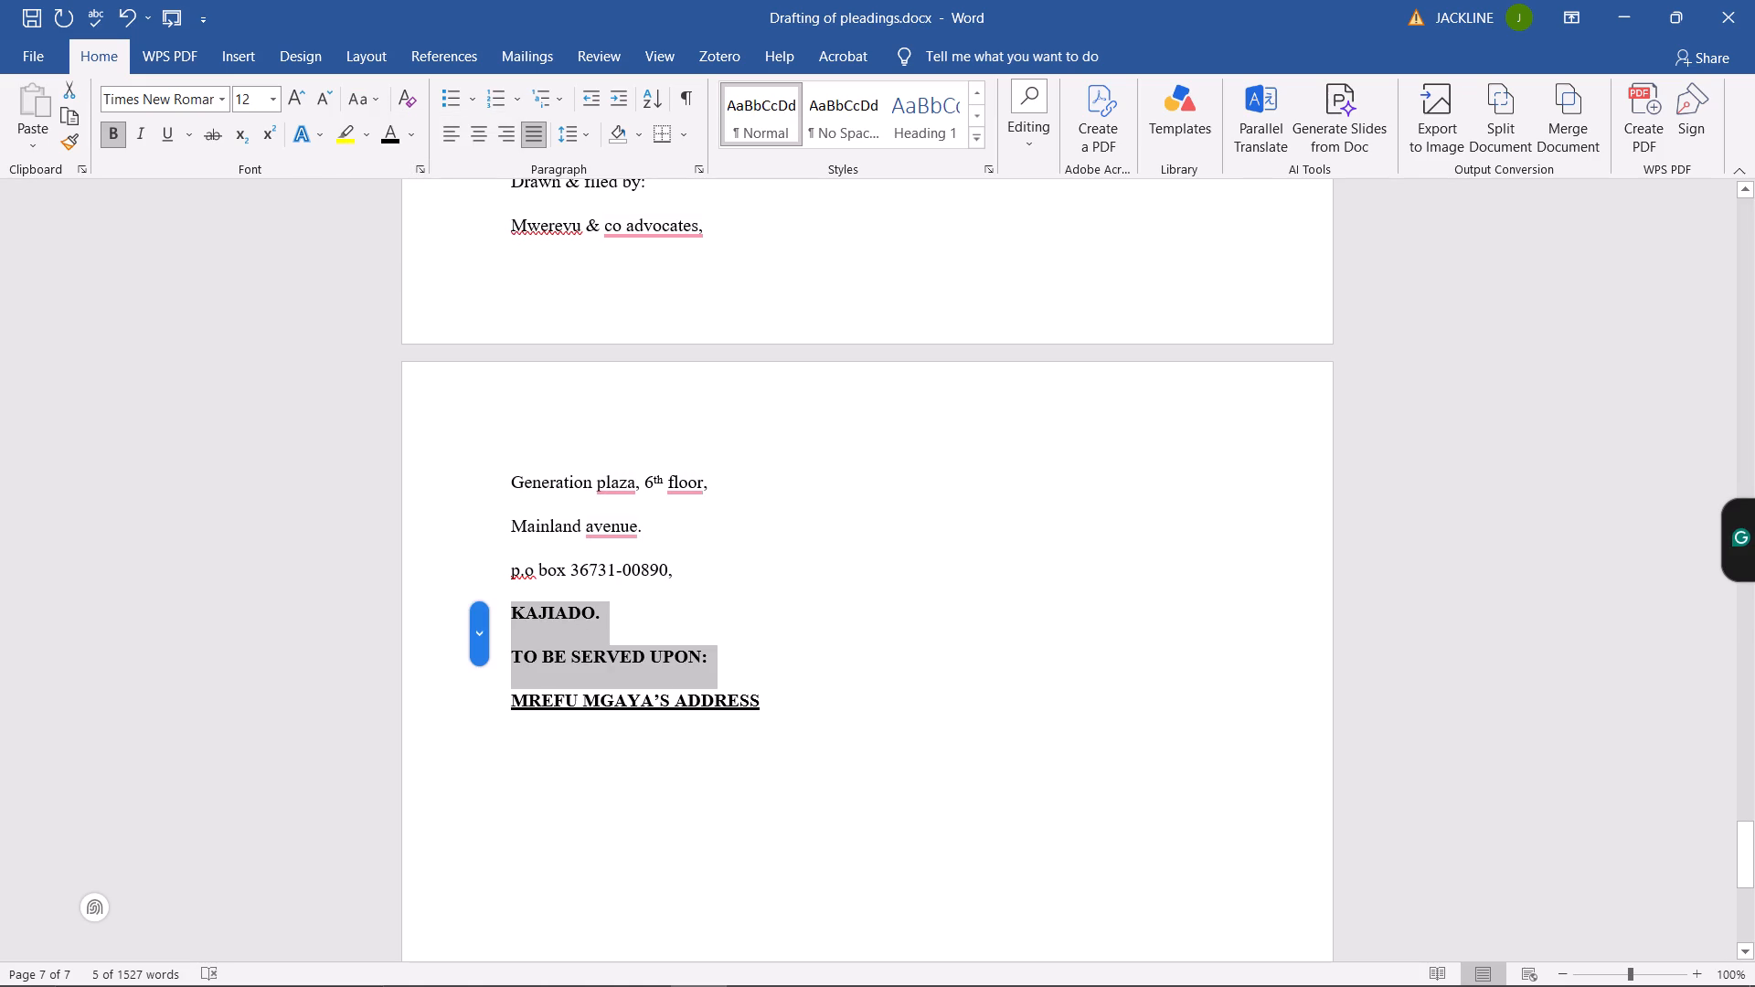
Capitalize each word of "p.o box" in the firm's address.
left_click_drag(565, 578, 507, 583)
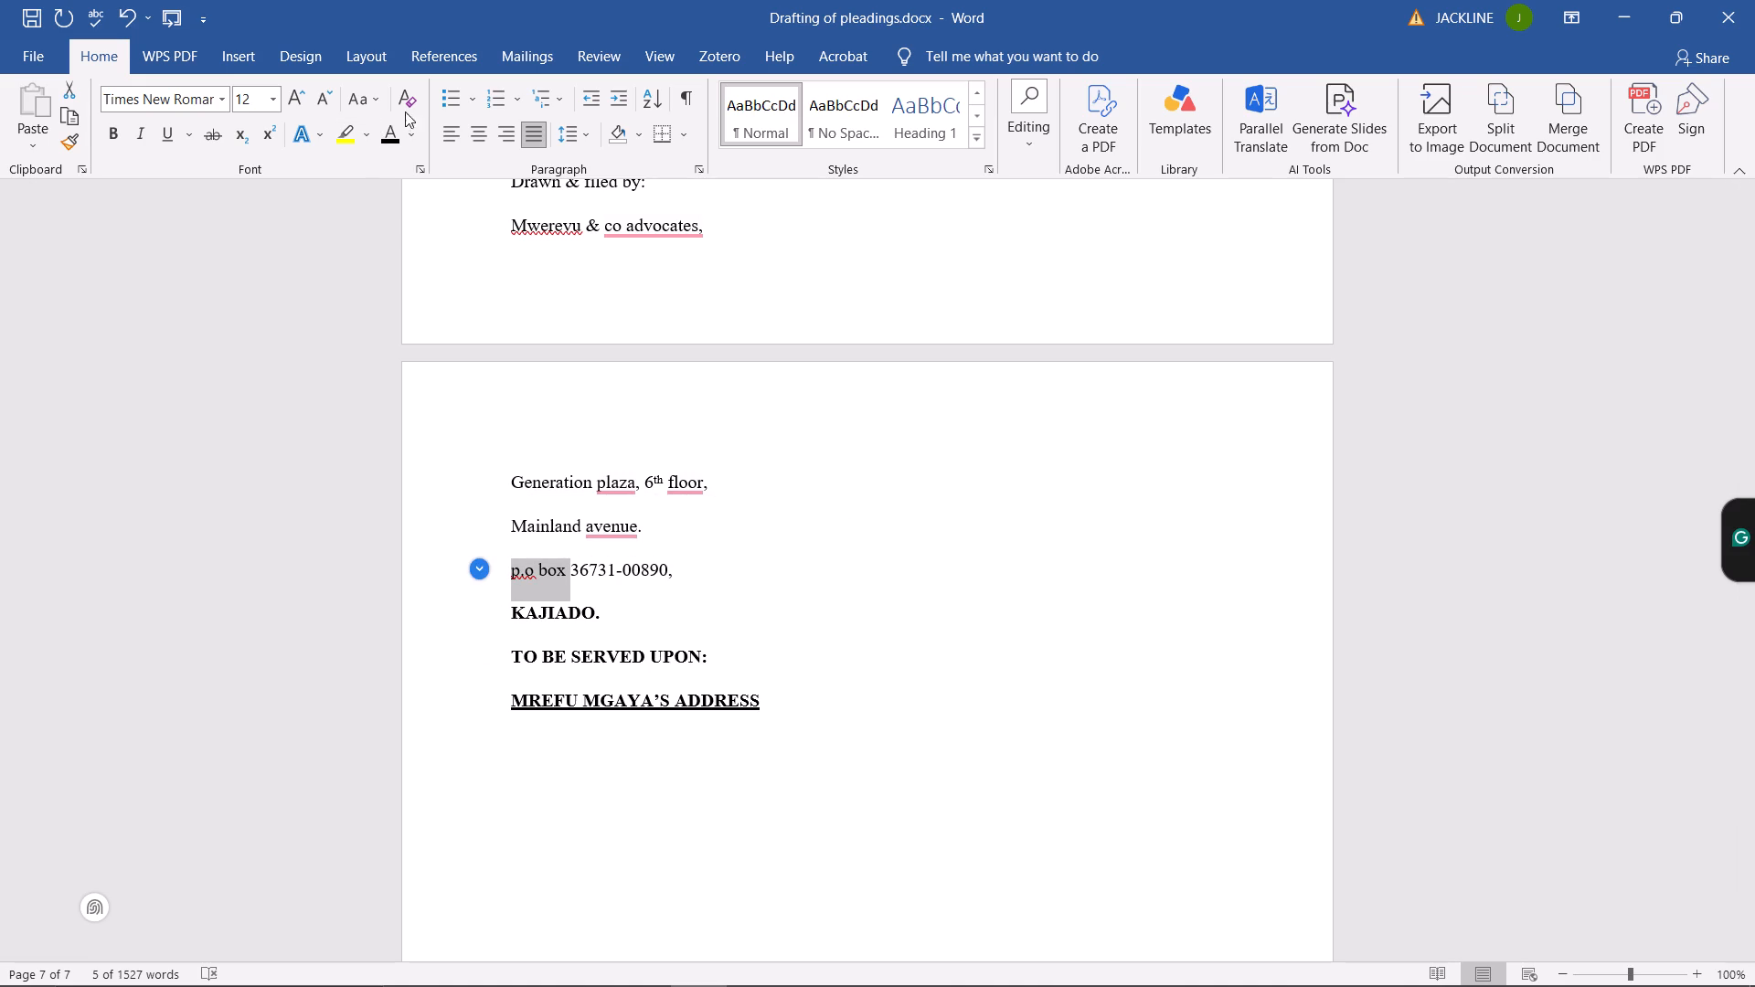
left_click(378, 103)
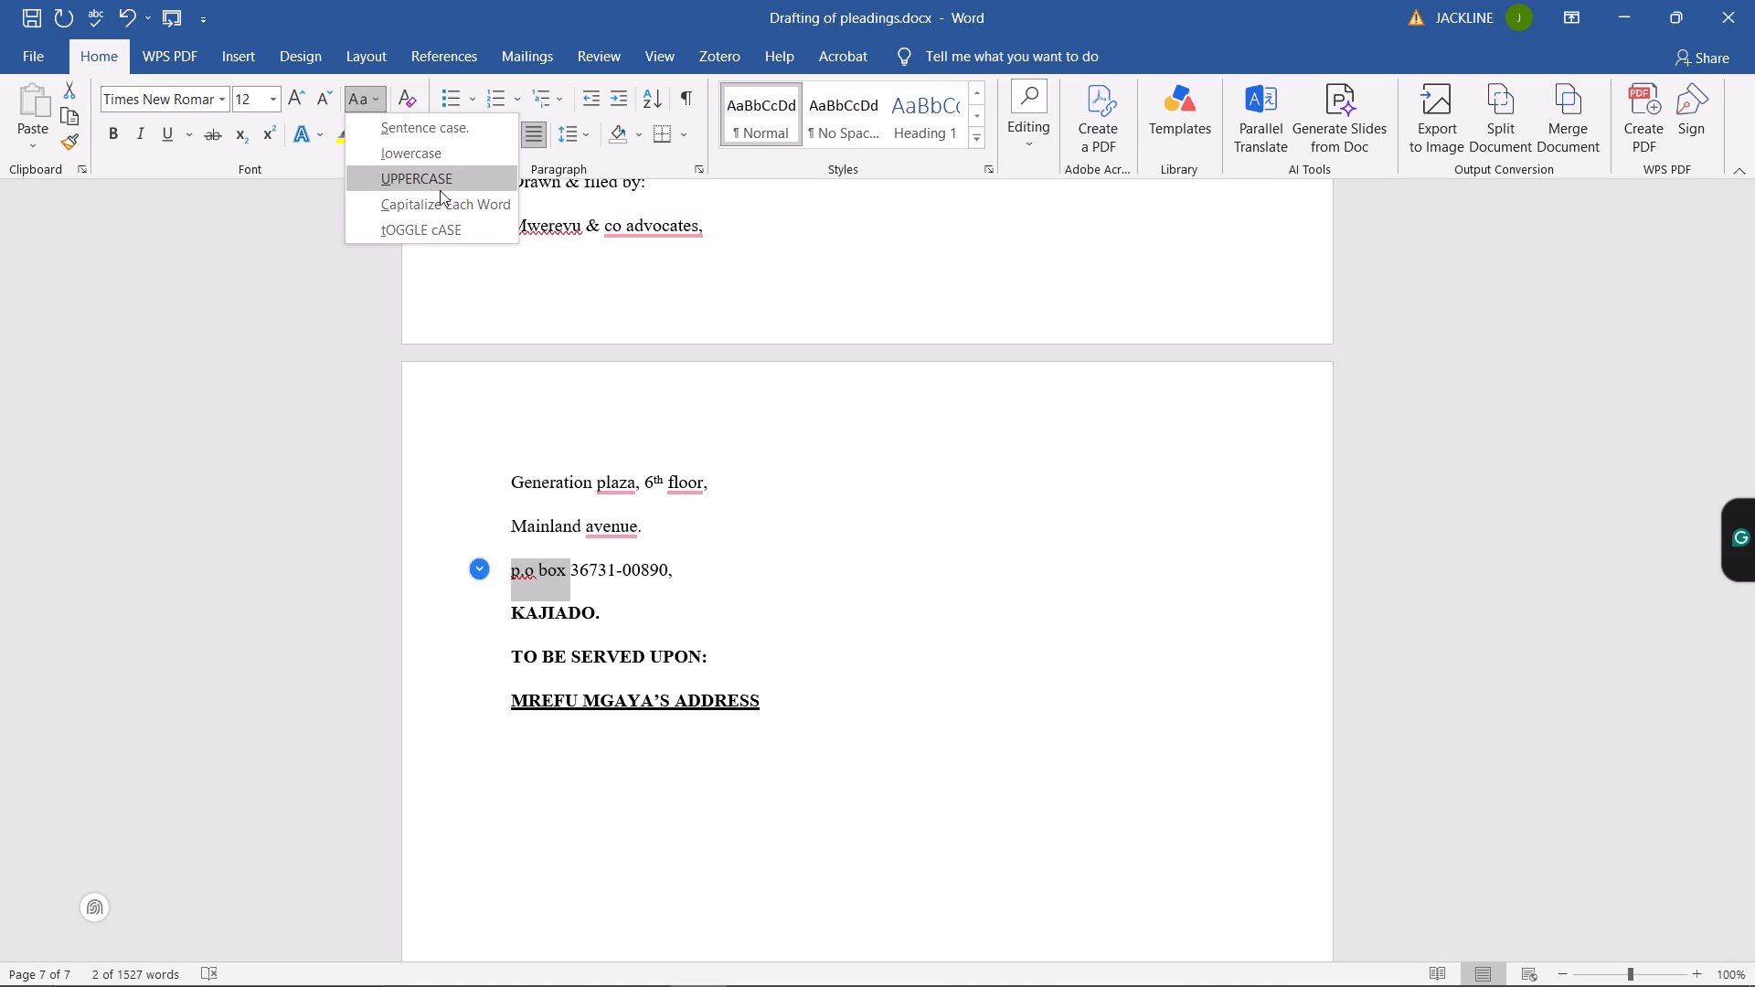
left_click(443, 205)
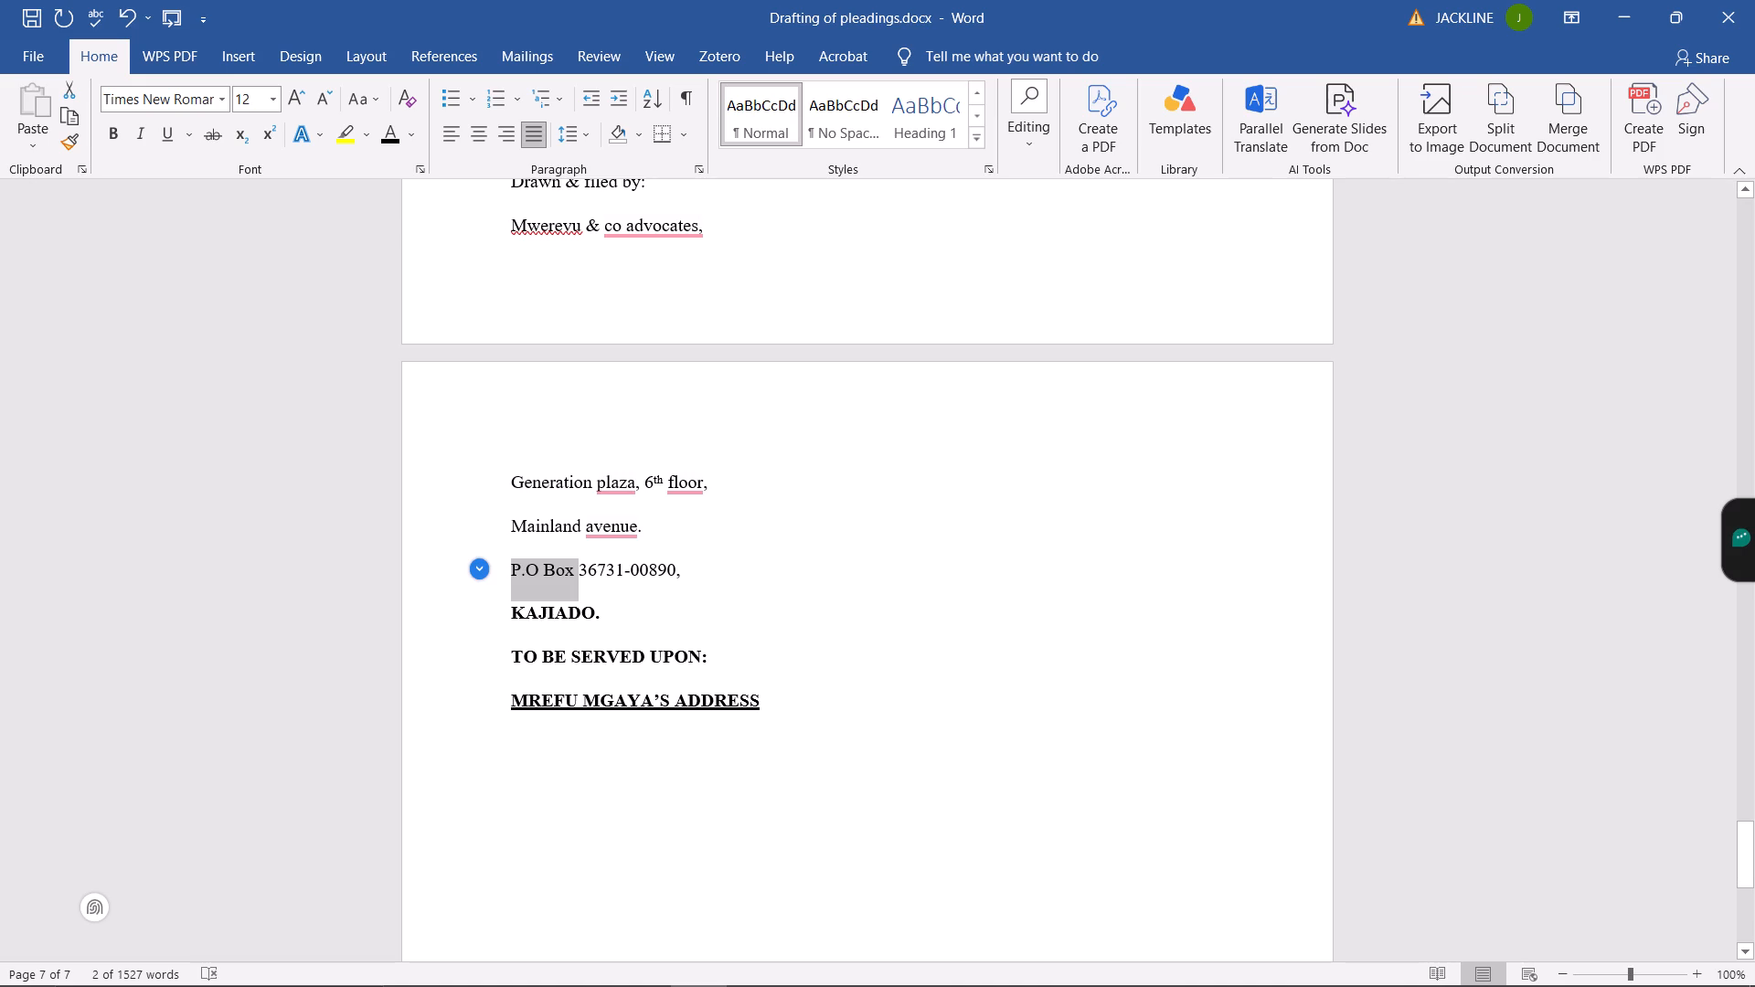
Accept the suggested corrections "Avenue", "Plaza", "Floor" and "Co. Advocates" in the firm's name and address under "Drawn & filed by:".
left_click(655, 581)
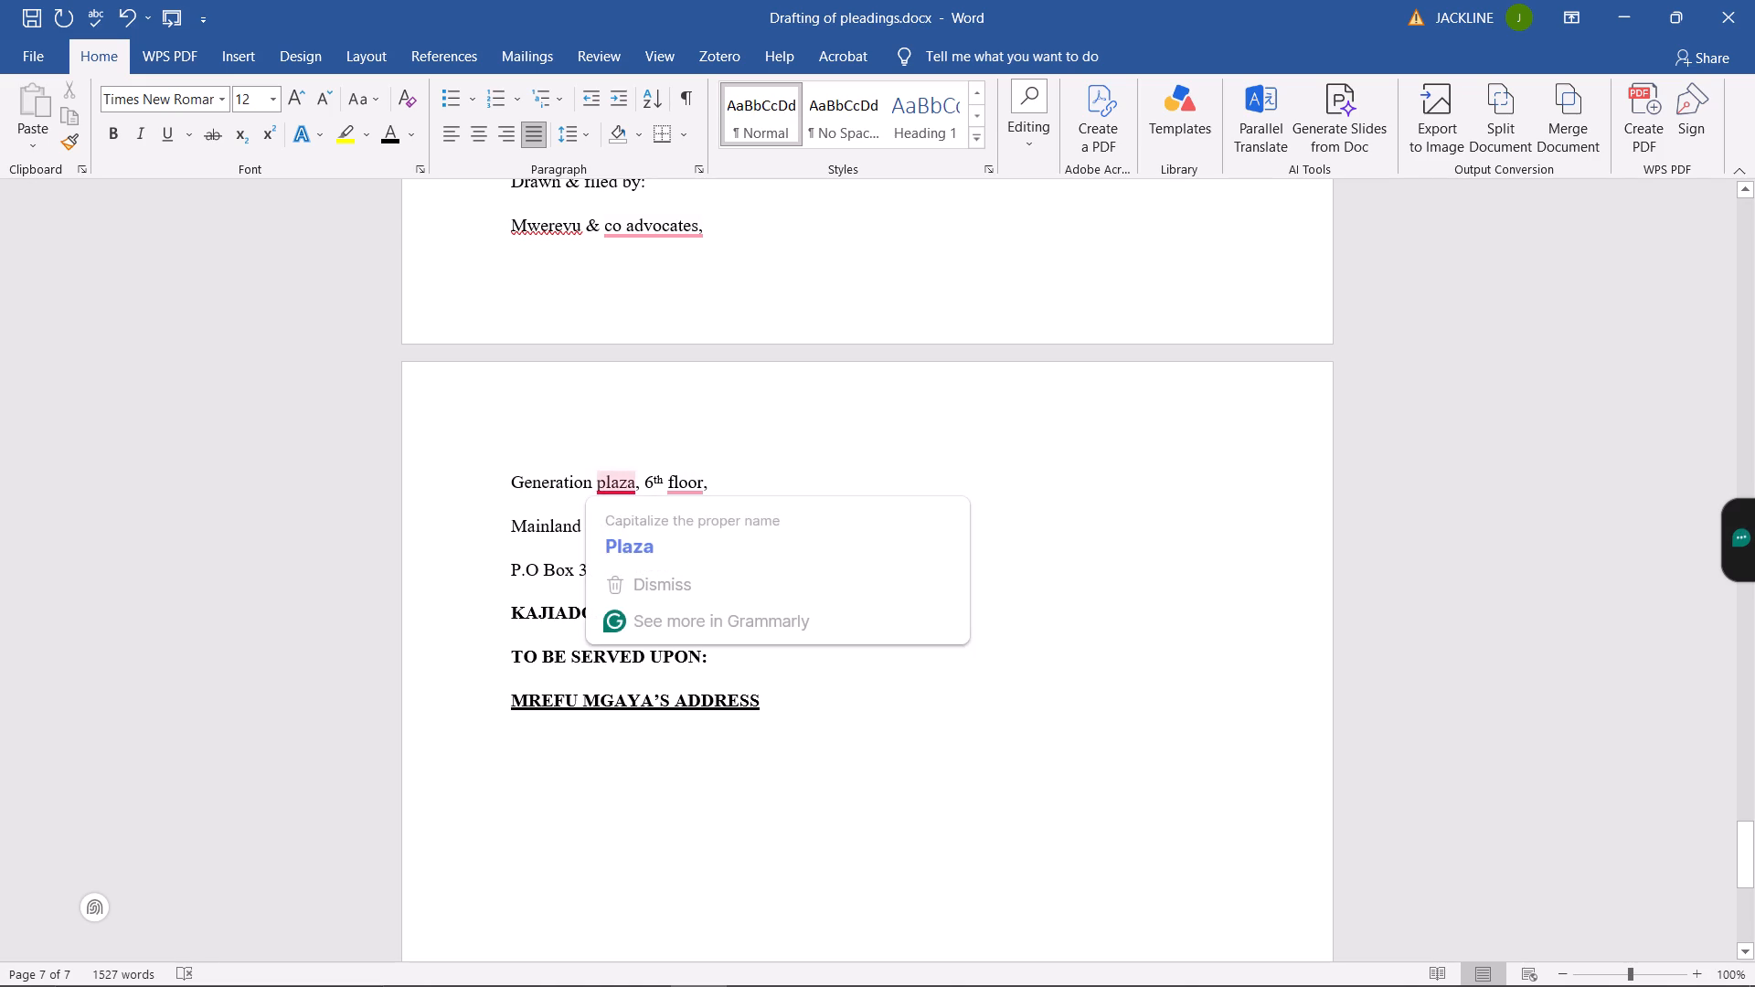
left_click(641, 537)
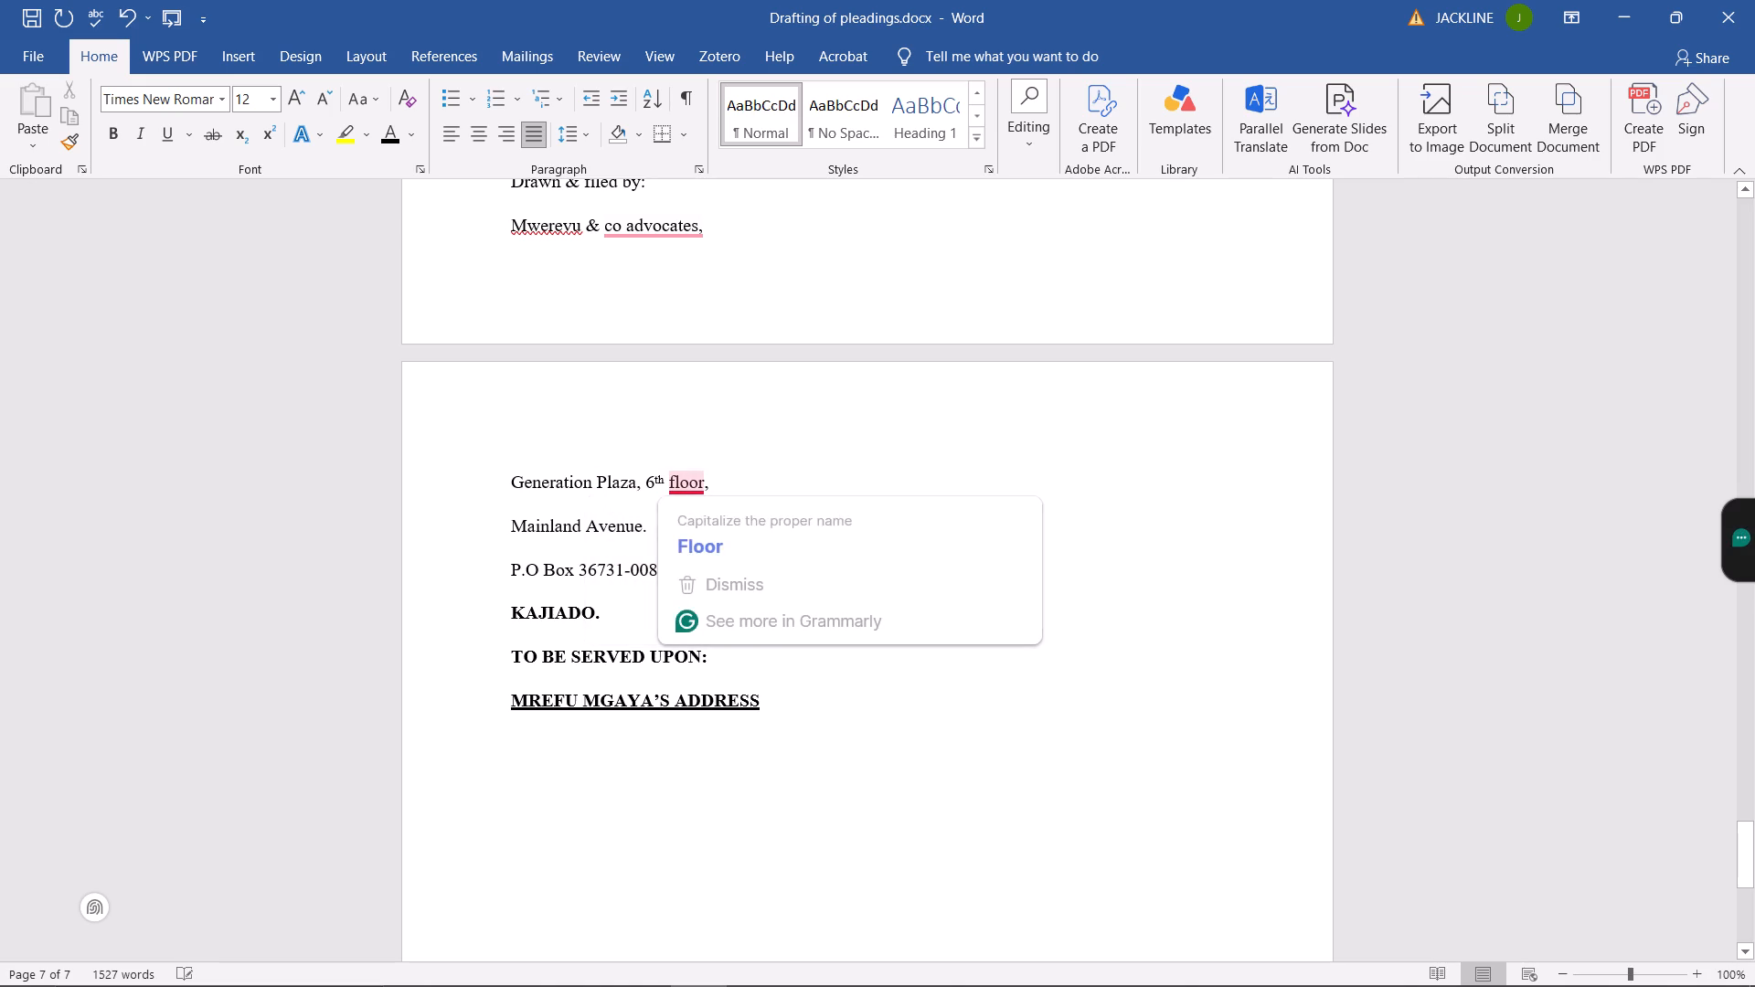
left_click(711, 547)
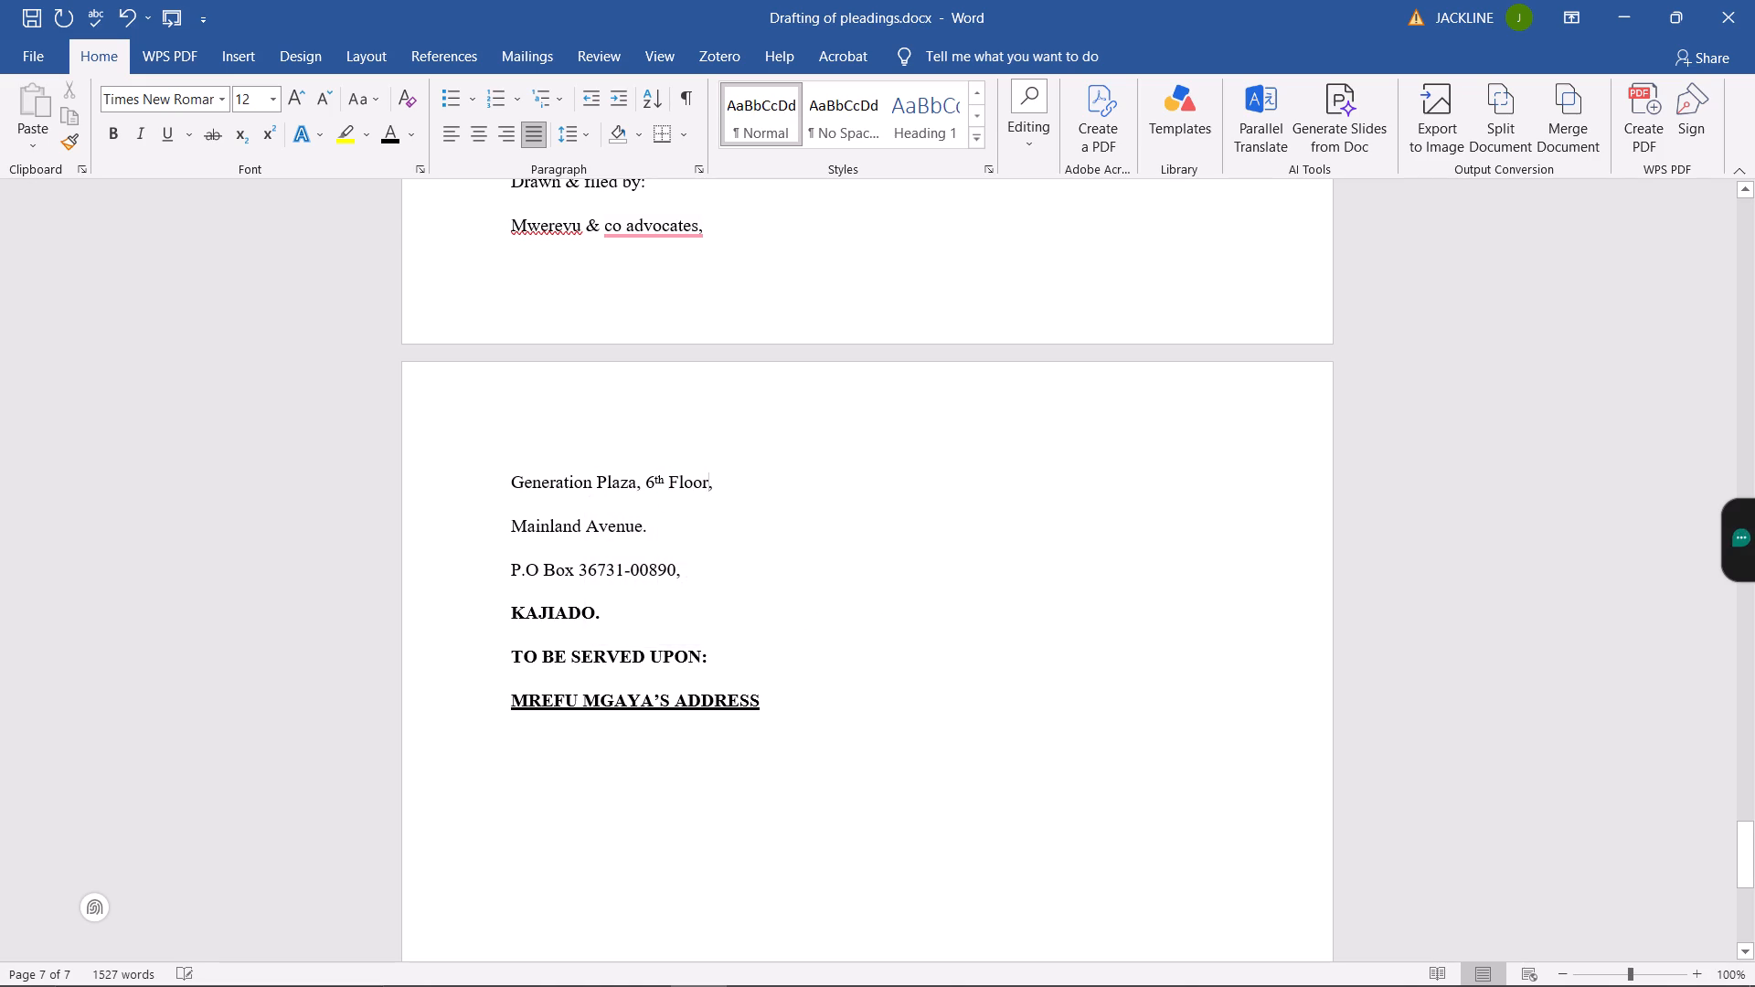
left_click(671, 280)
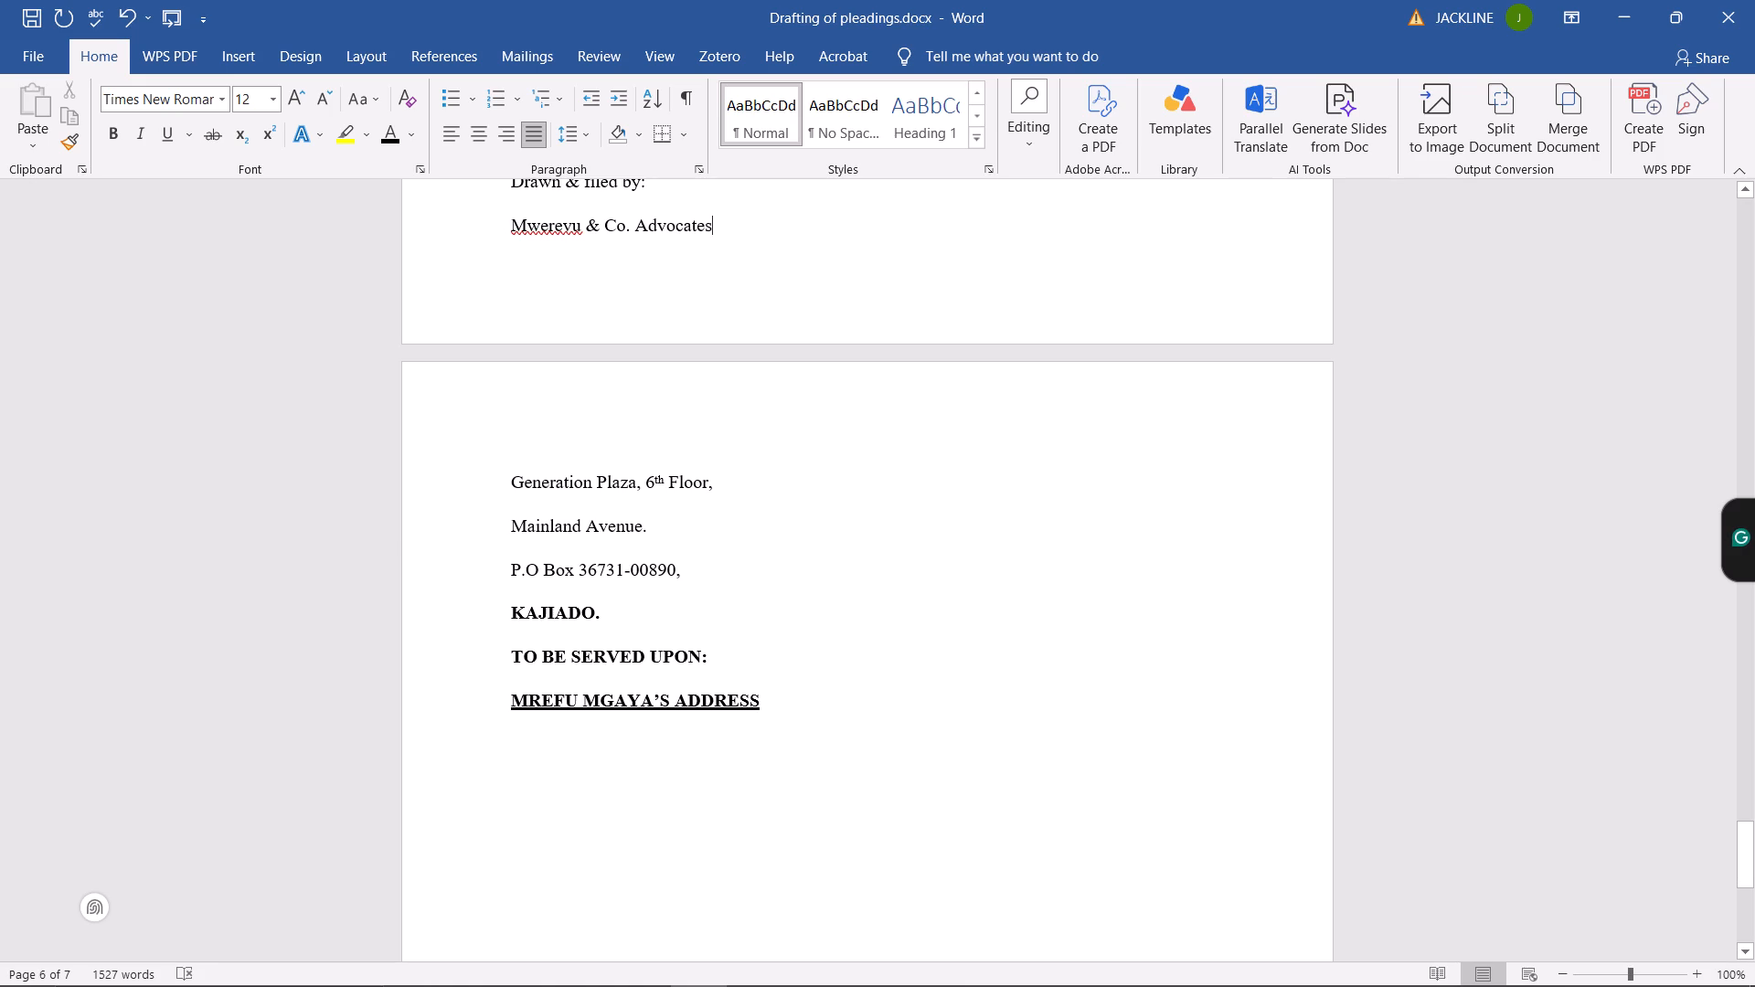
Format the "Drawn & filed by:" heading as bold, uppercase text.
scroll(685, 246, "up", 3)
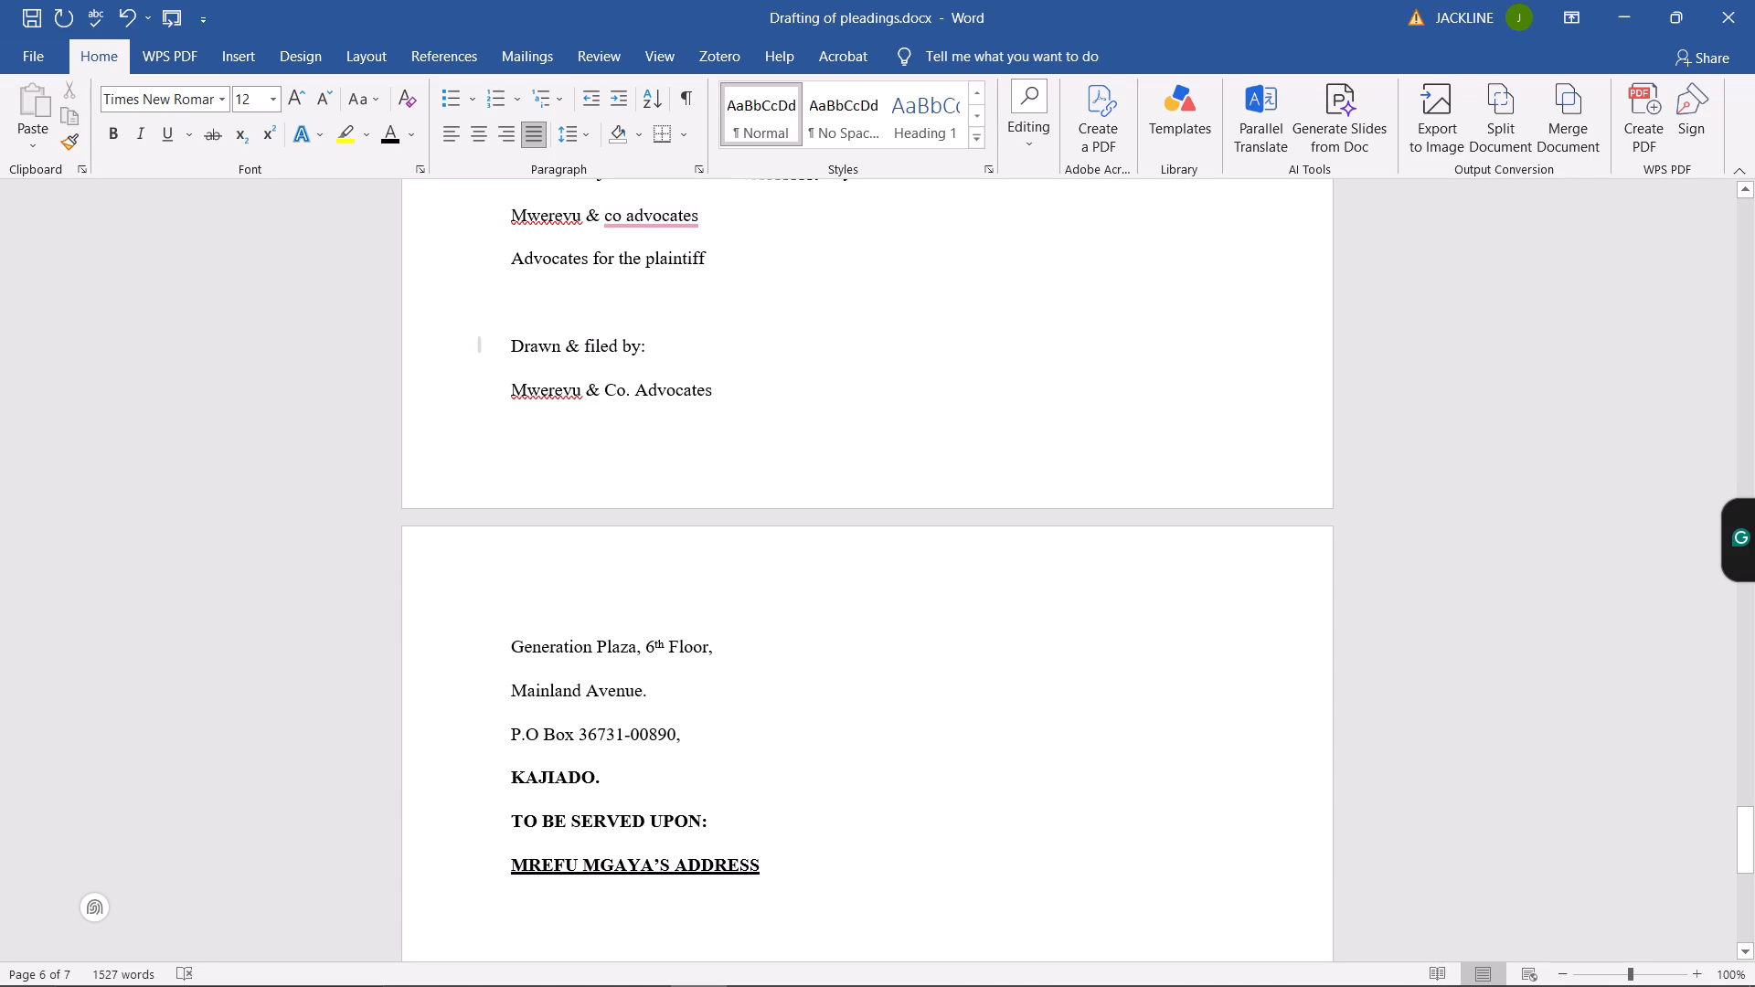
left_click_drag(648, 343, 531, 345)
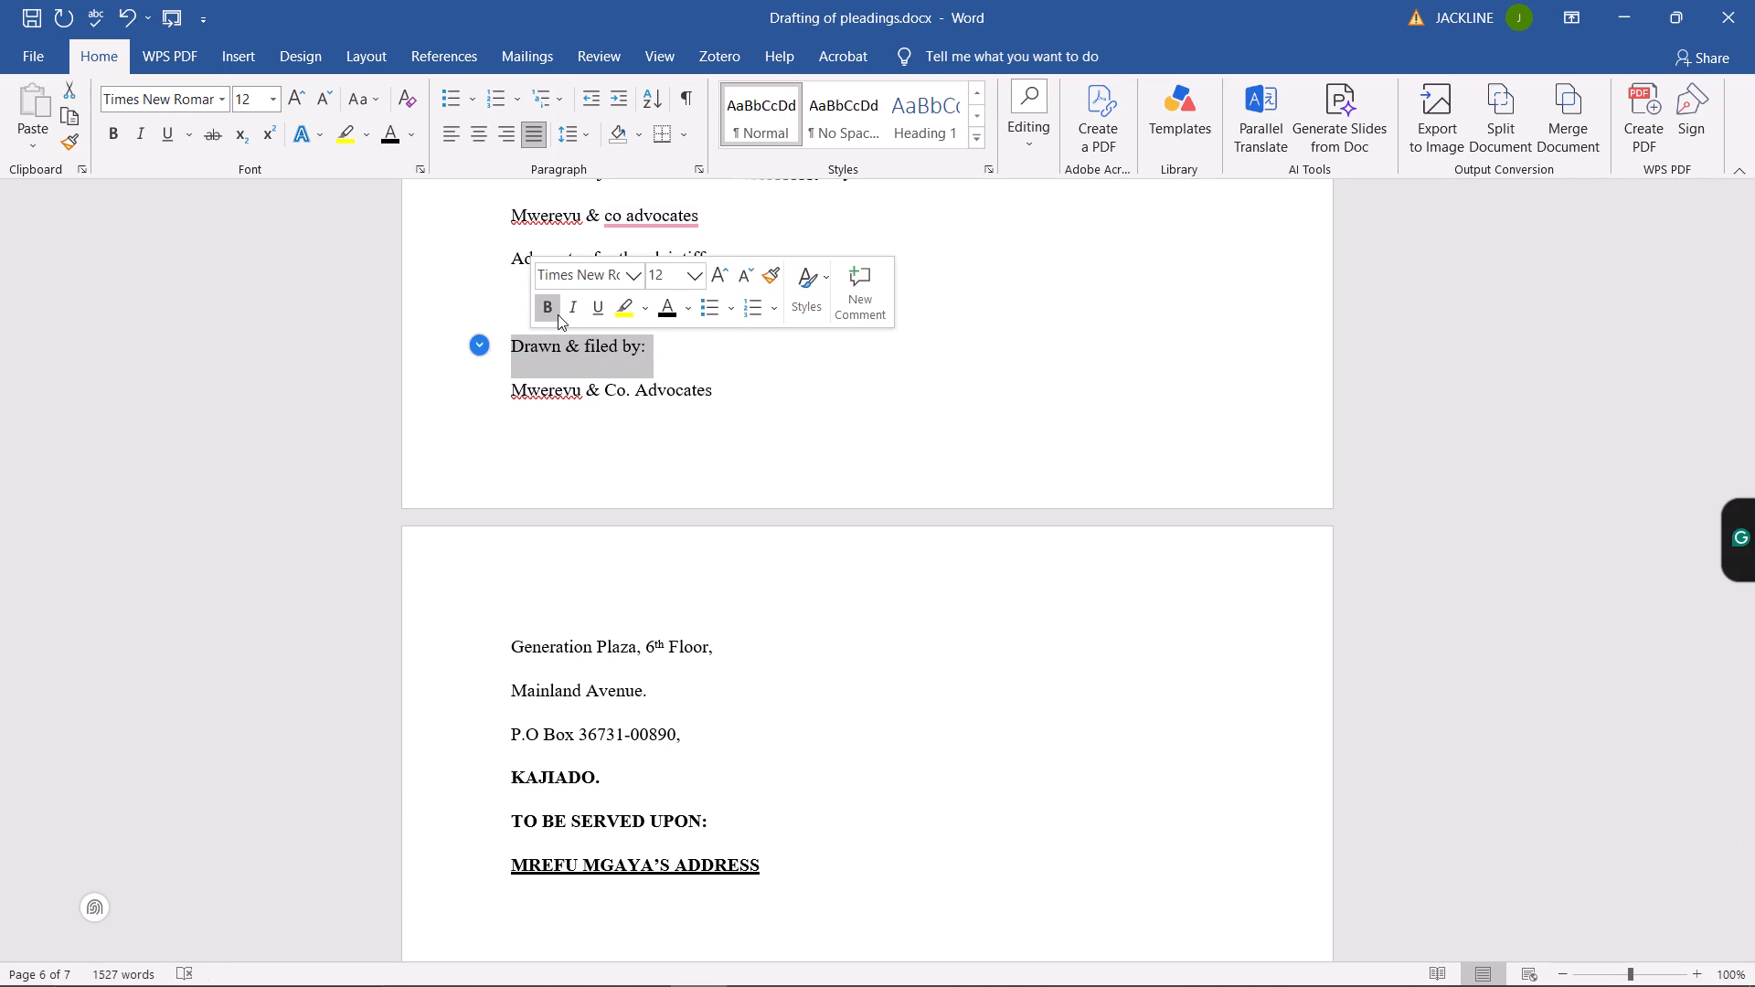
left_click(558, 314)
left_click(376, 105)
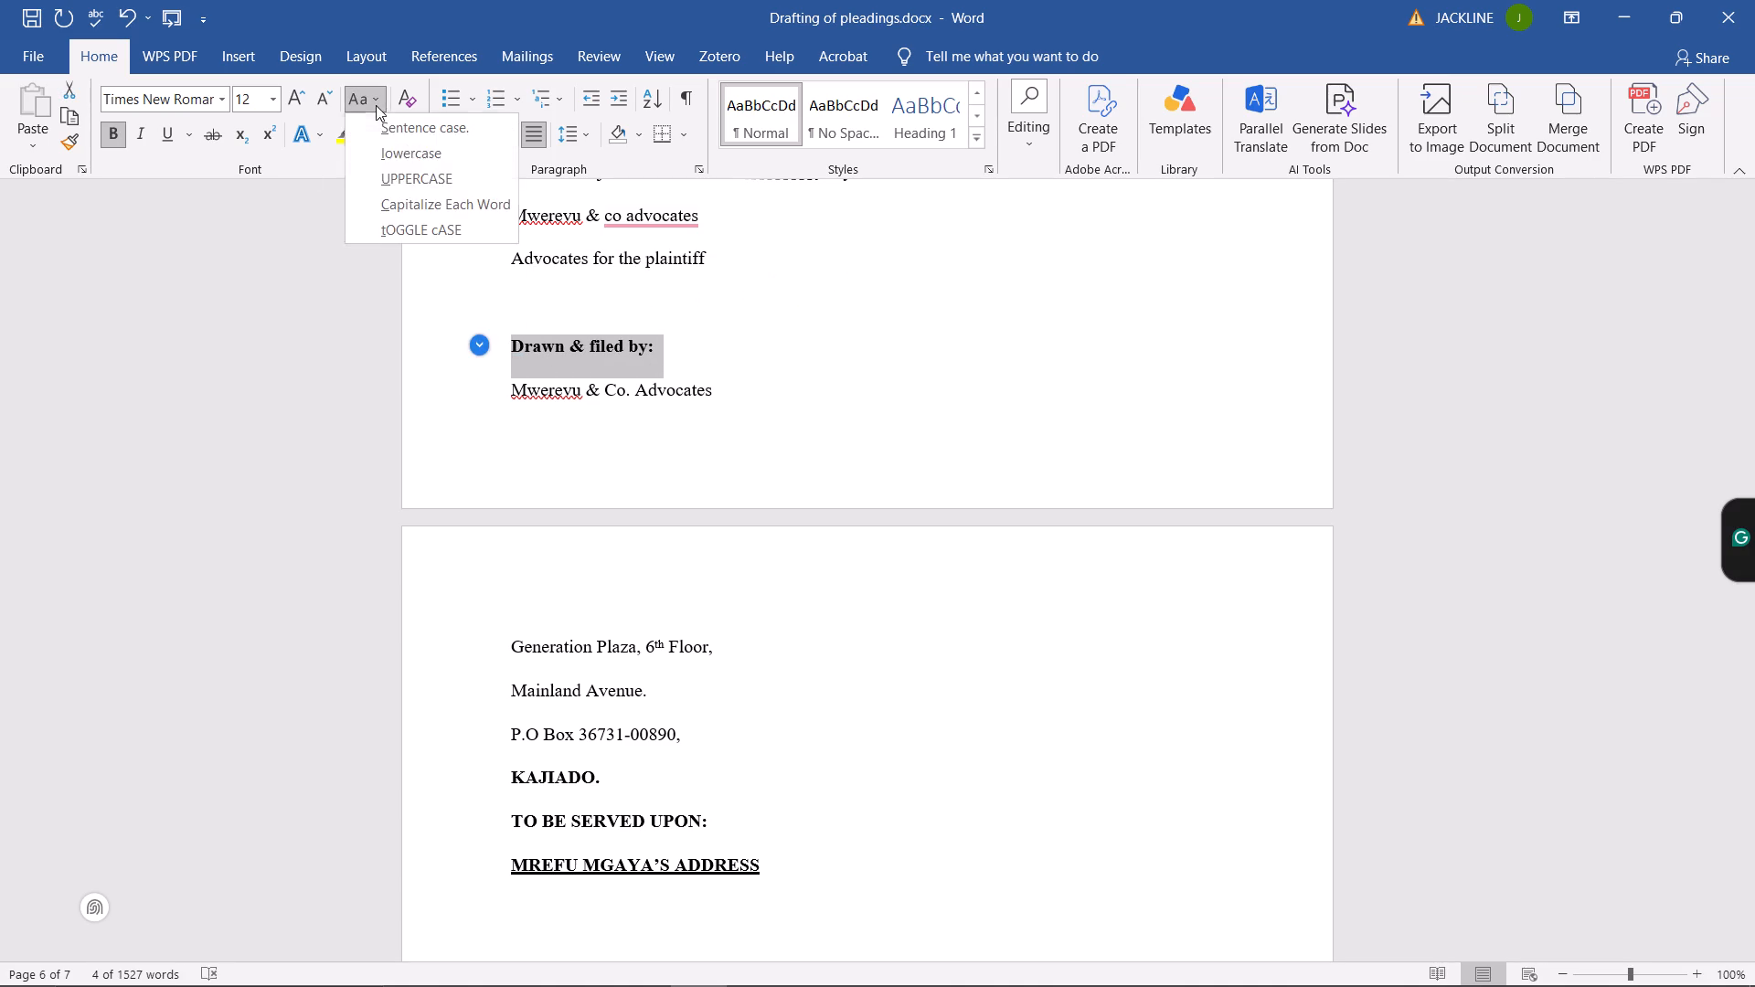
left_click(432, 175)
Correct "co advocates" to "Co. Advocates" in the signature block below the dating line.
scroll(686, 282, "up", 2)
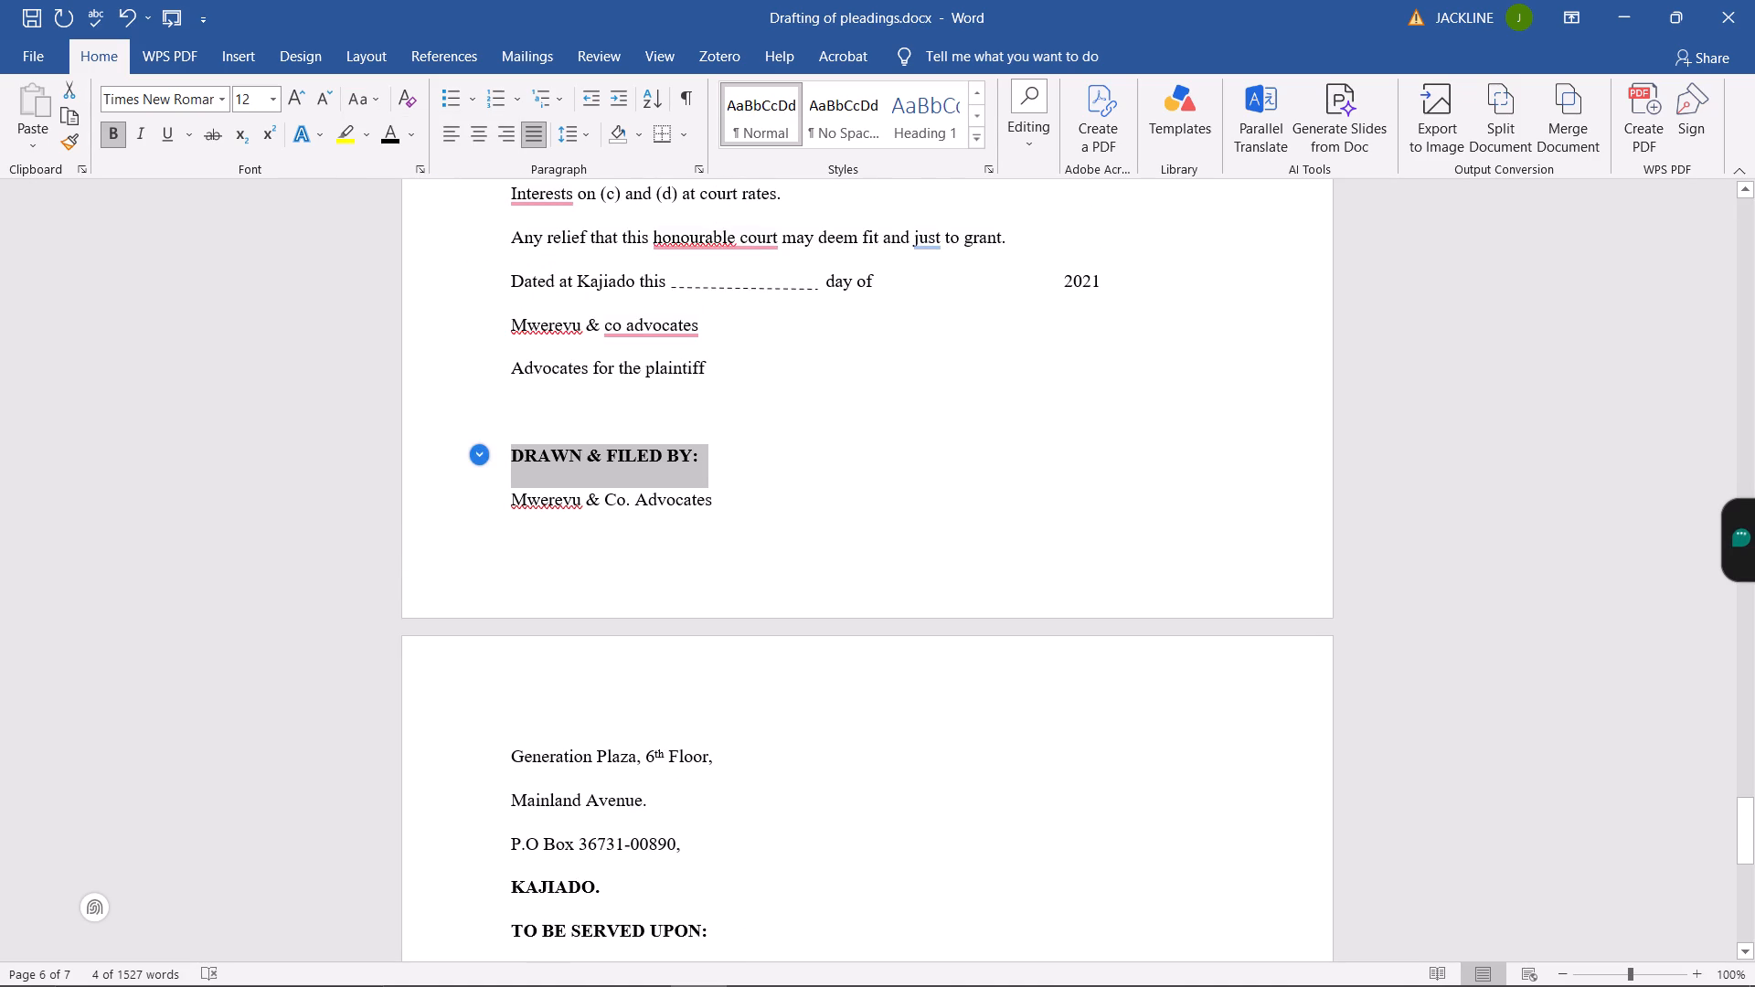
left_click_drag(721, 370, 511, 329)
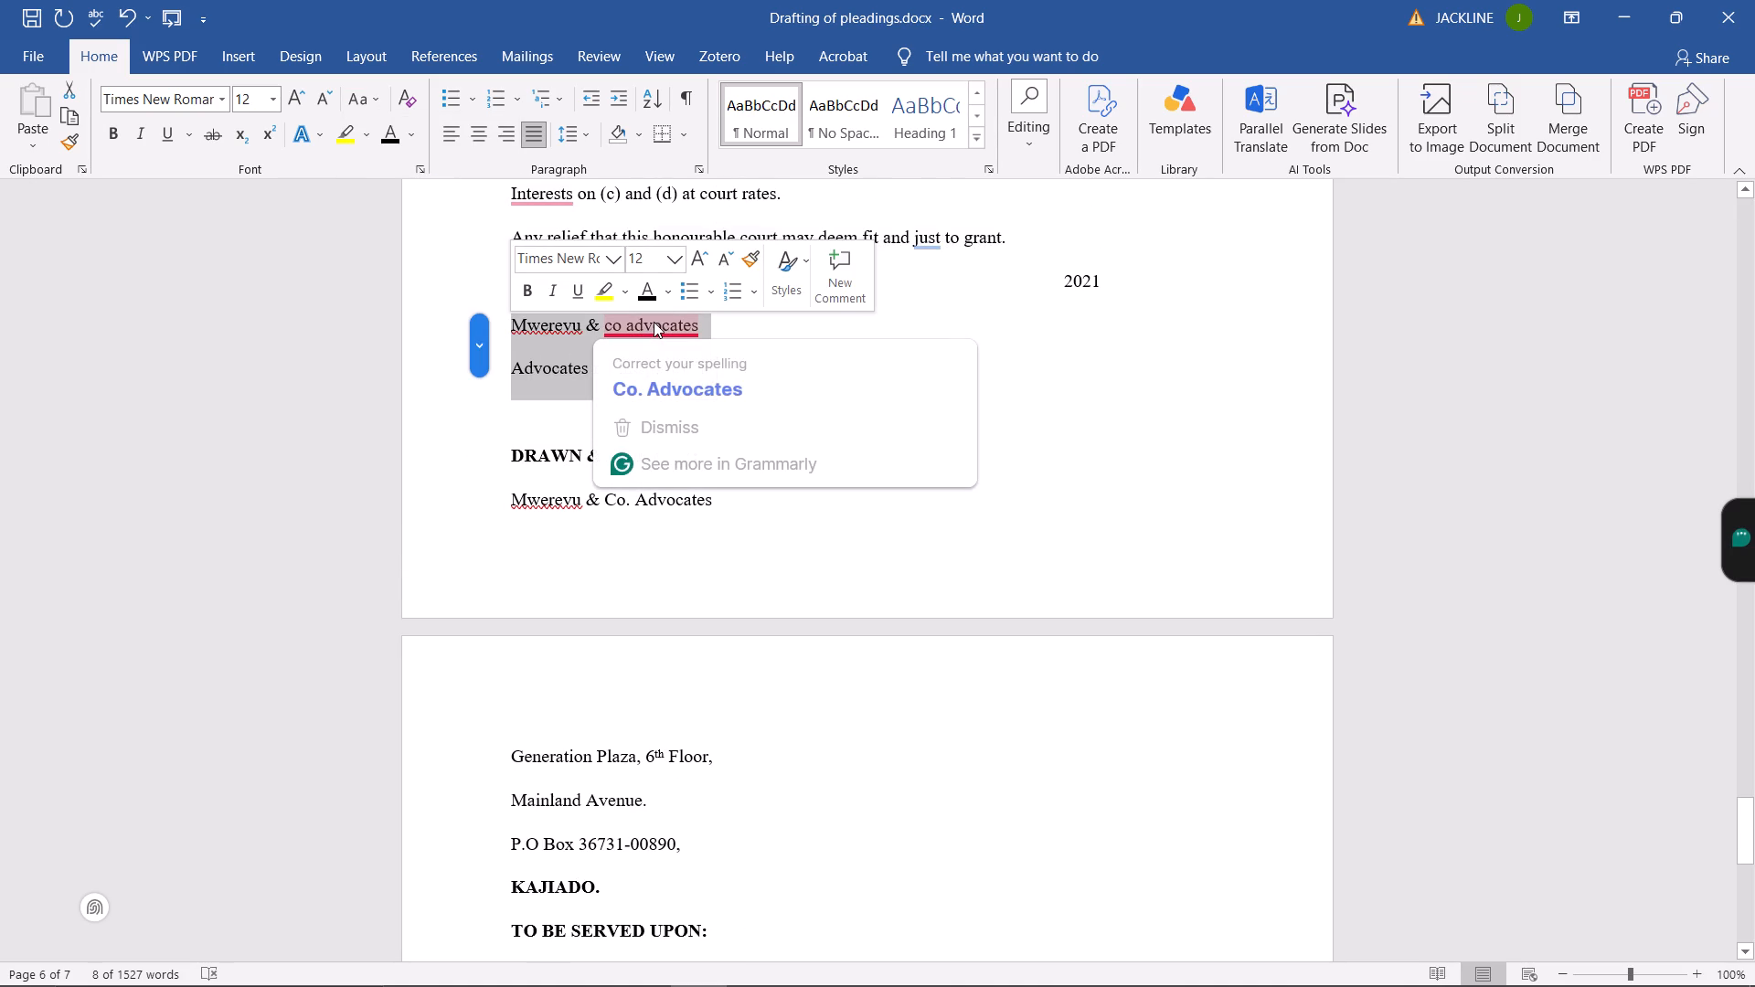
left_click(682, 369)
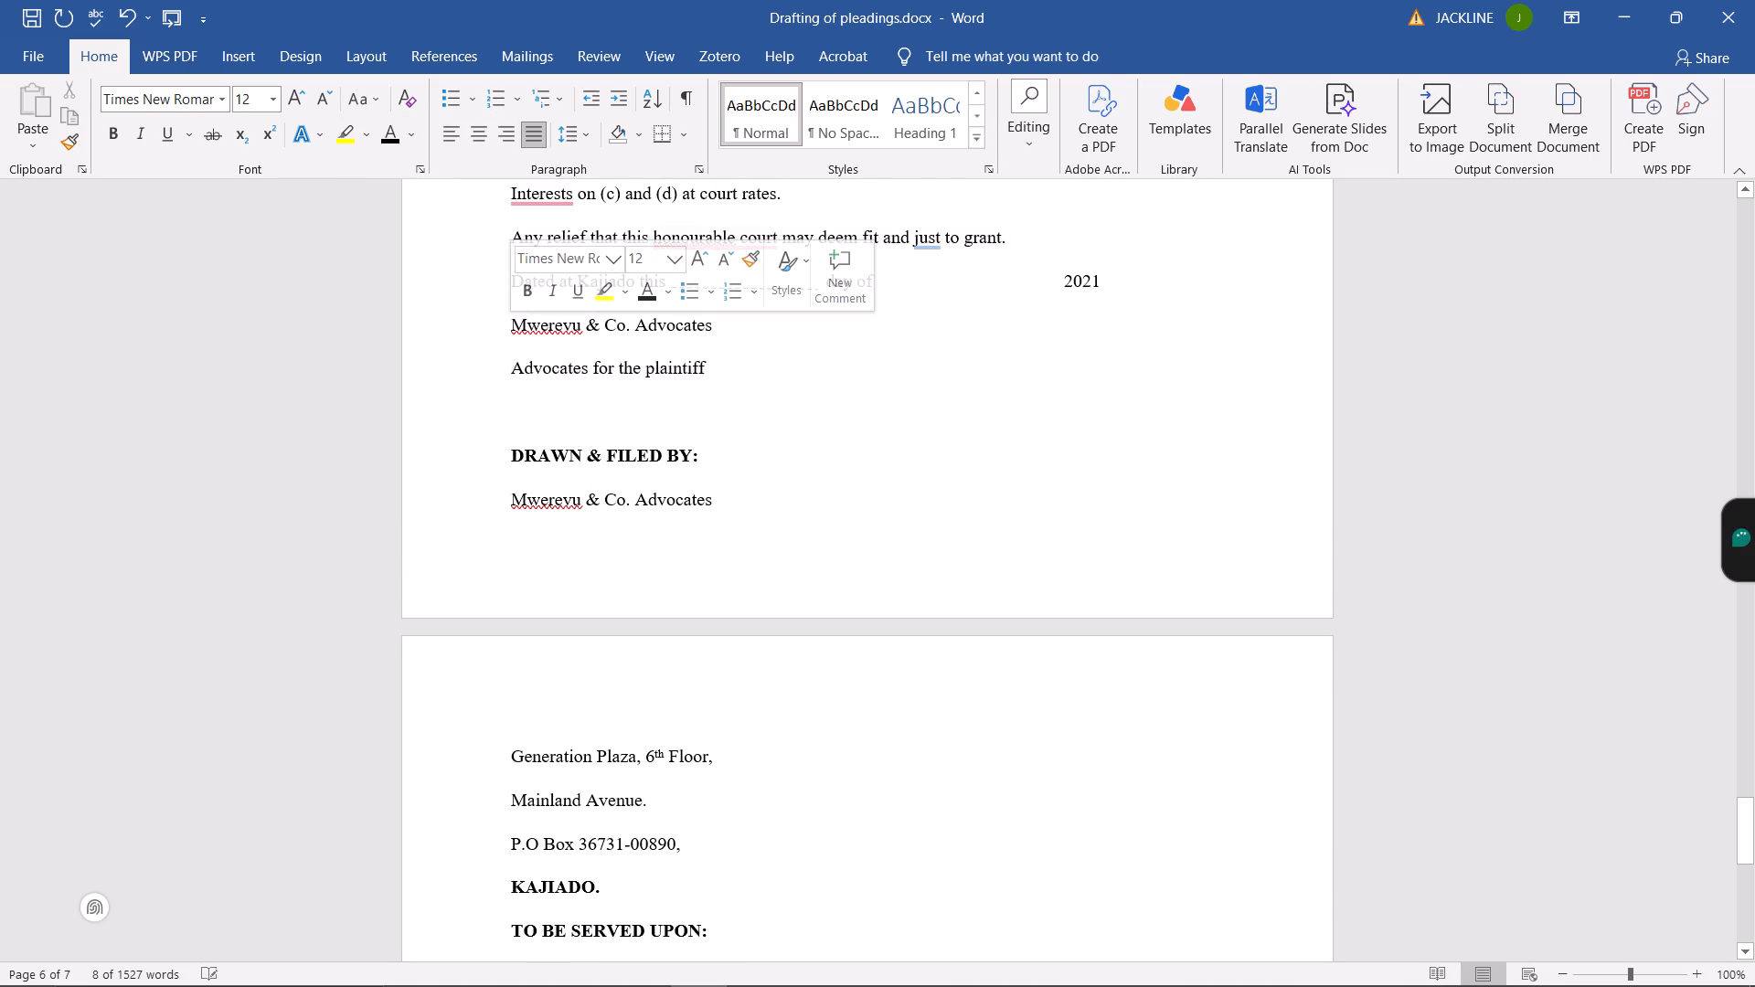
Format the signature block's firm name and "Advocates for the plaintiff" lines as bold, underlined, uppercase and centred.
left_click_drag(705, 366, 497, 342)
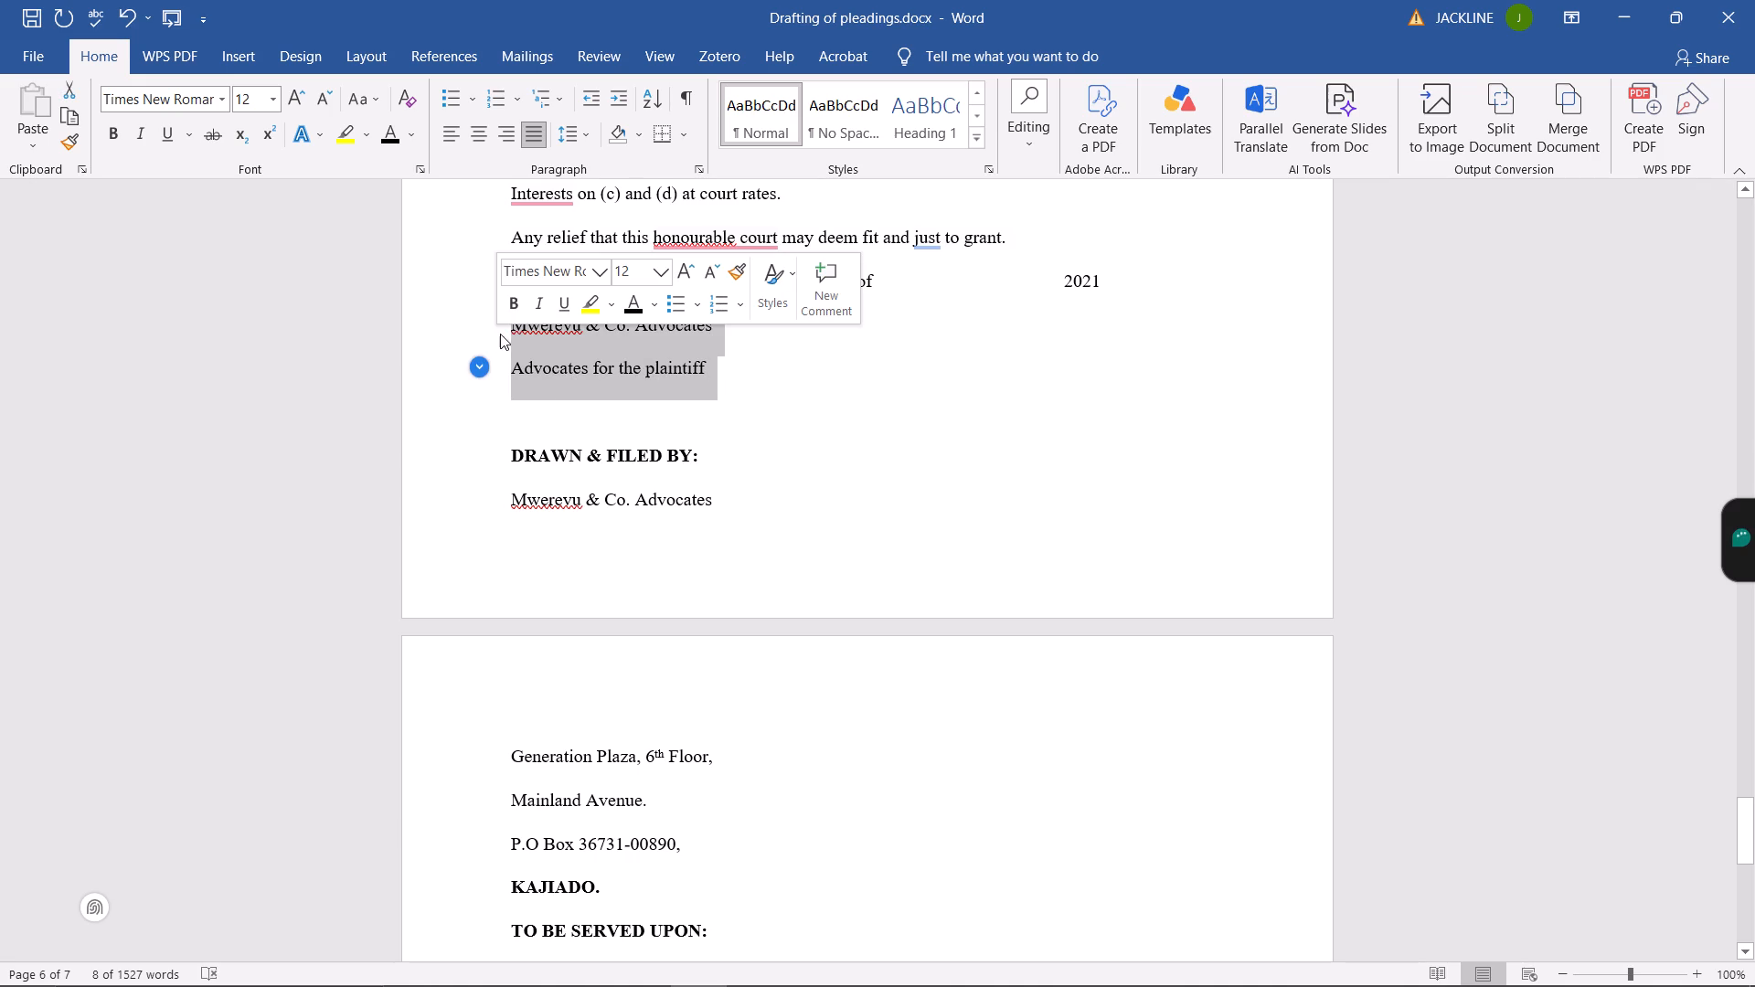
left_click(567, 314)
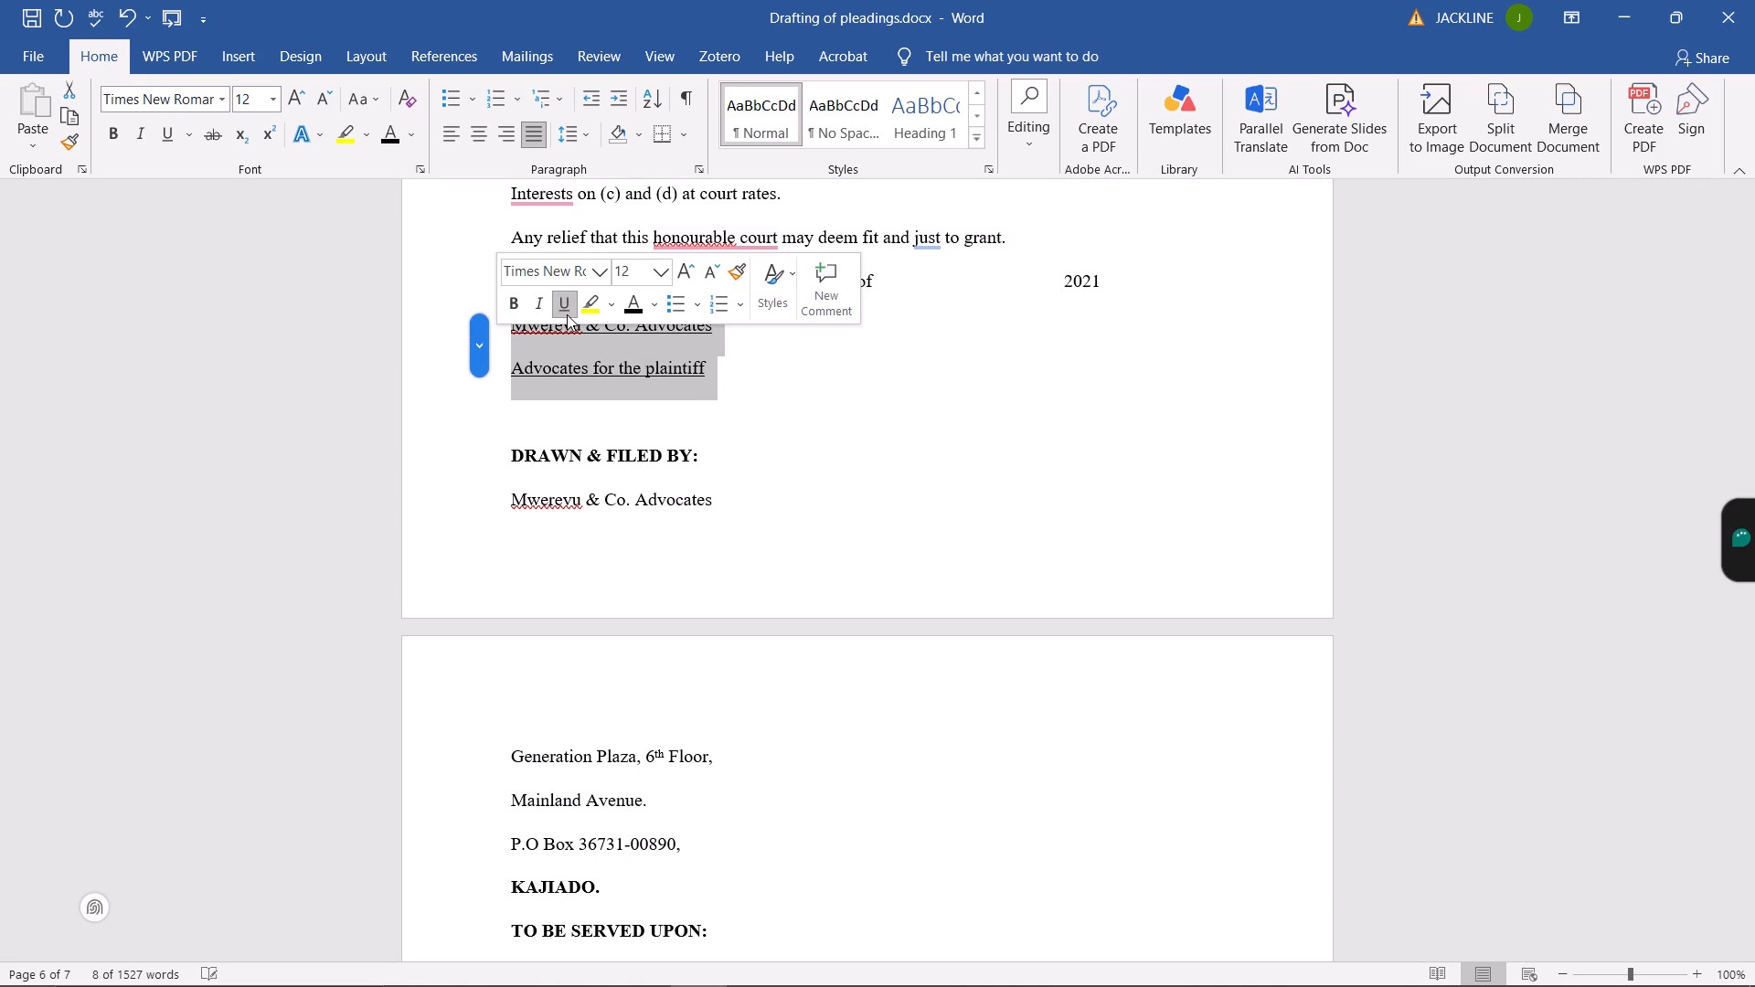
left_click(519, 306)
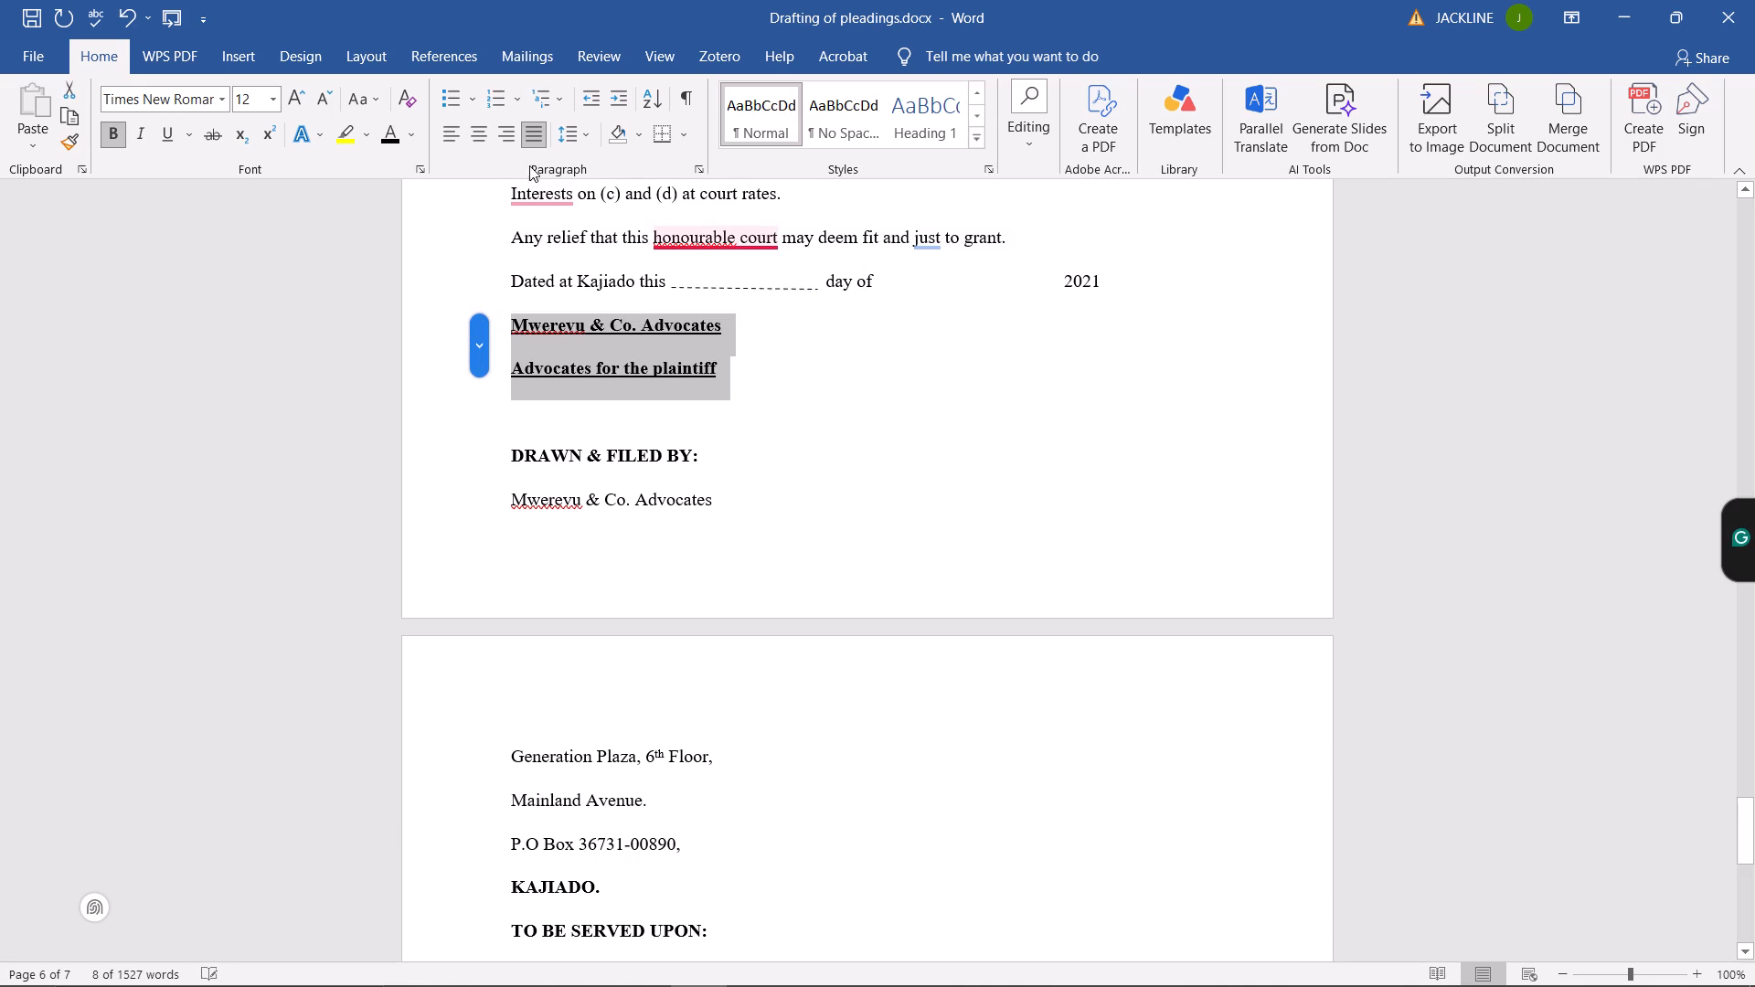
left_click(371, 106)
left_click(424, 176)
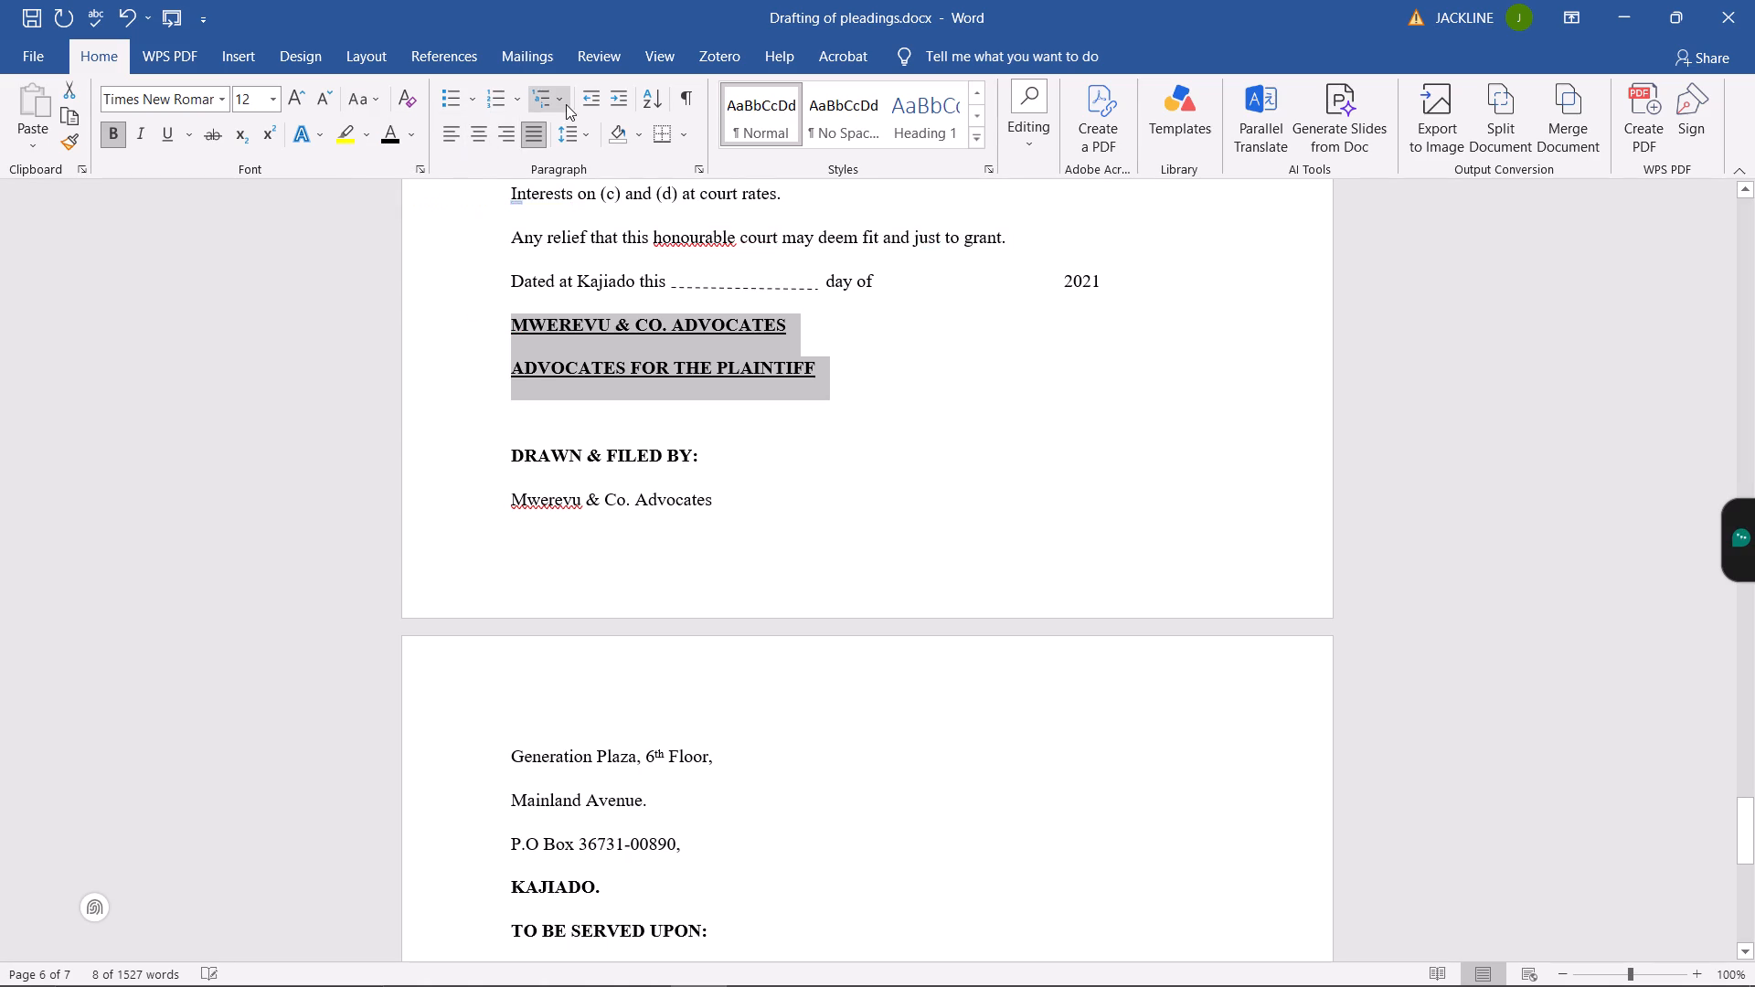
left_click(489, 125)
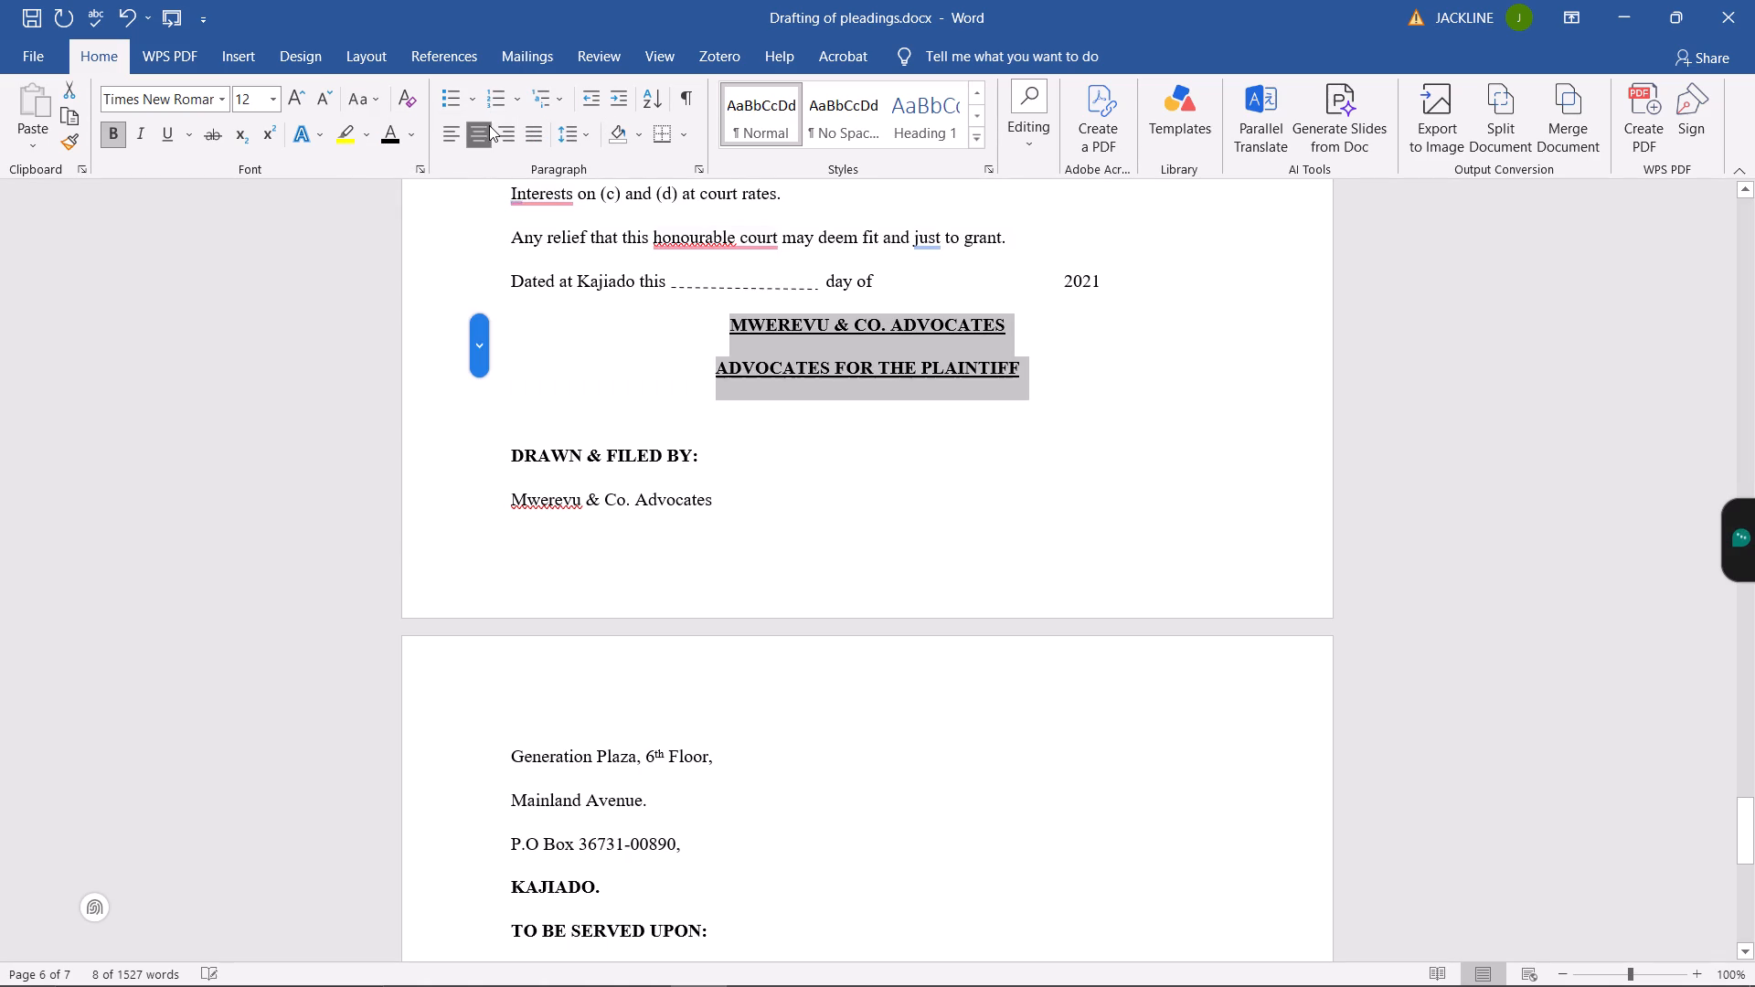
Accept the suggested corrections "Honourable Court", "damages" and "Interest" in the plaint's last three prayers.
left_click(872, 283)
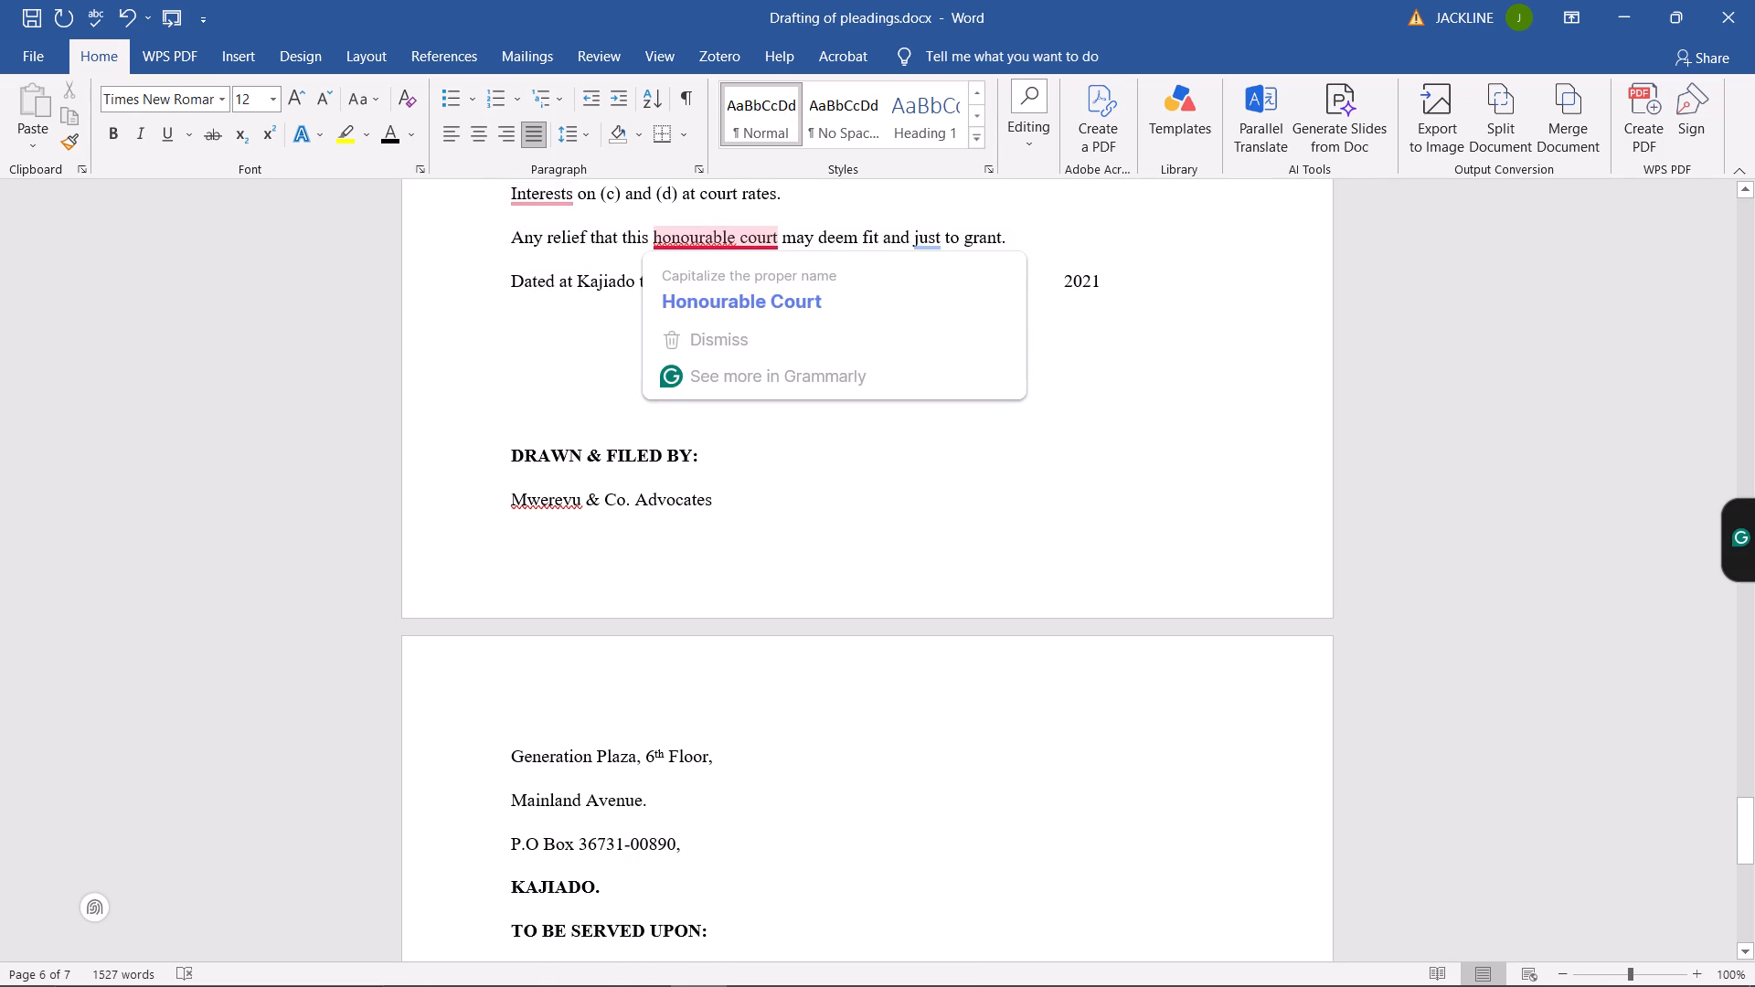
left_click(744, 302)
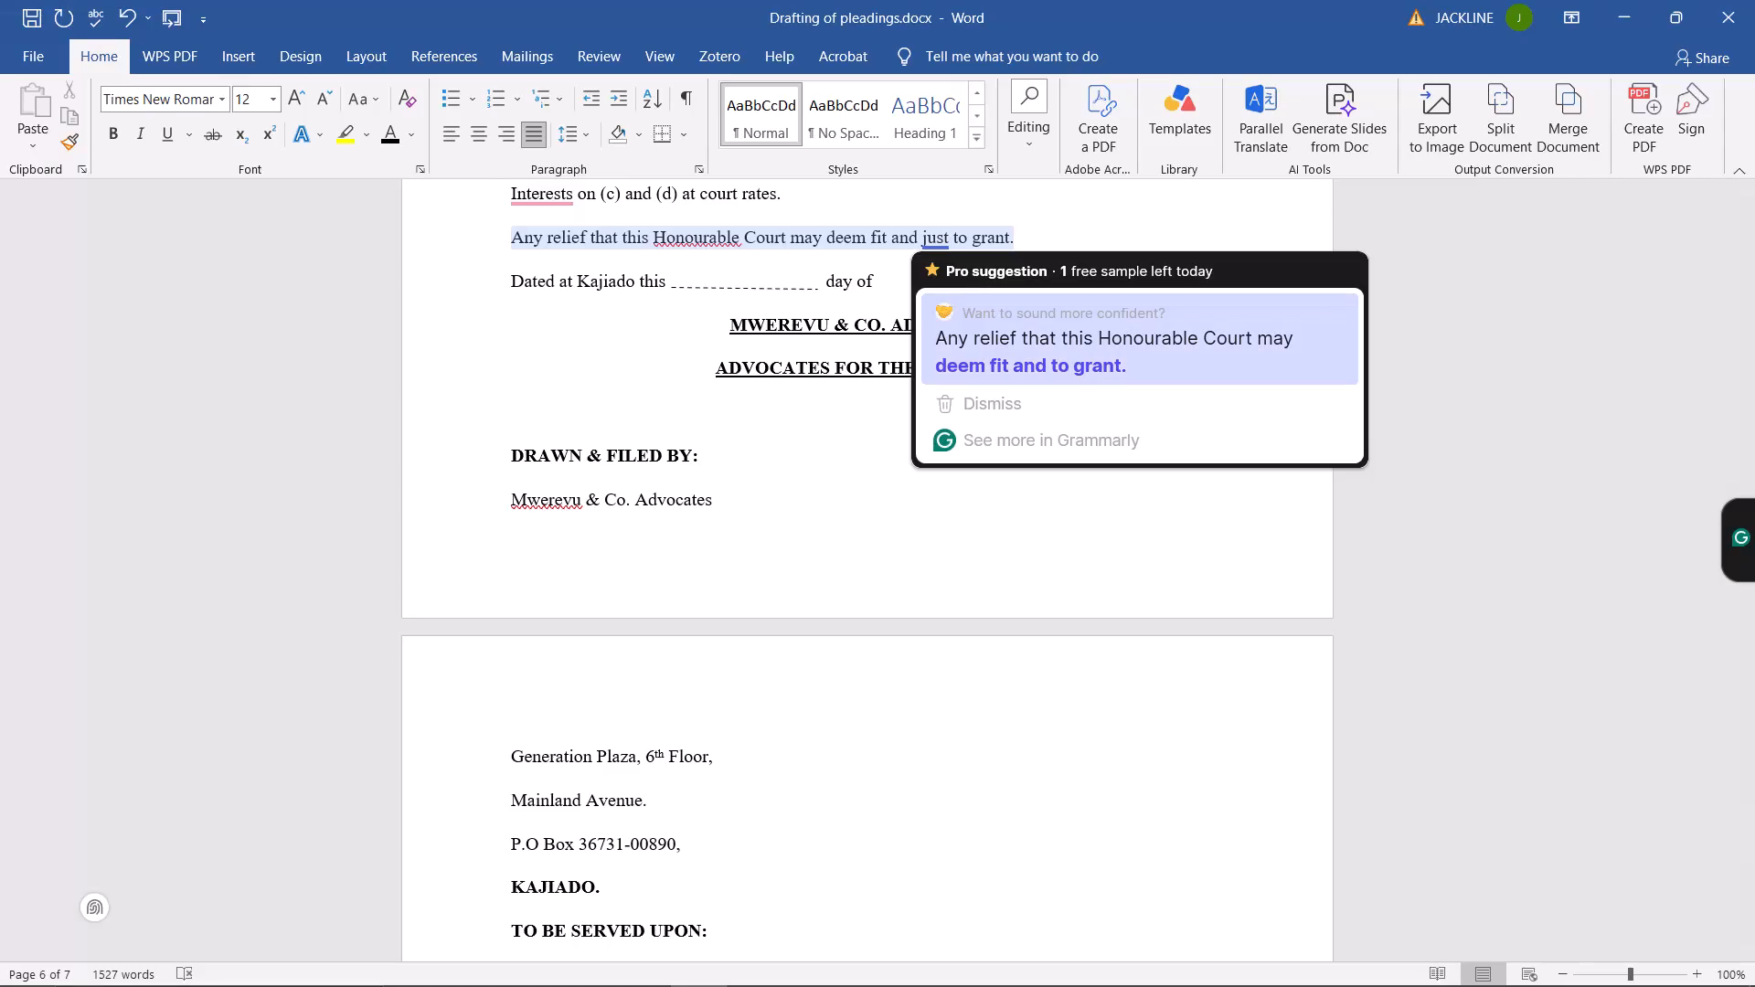
scroll(798, 268, "up", 4)
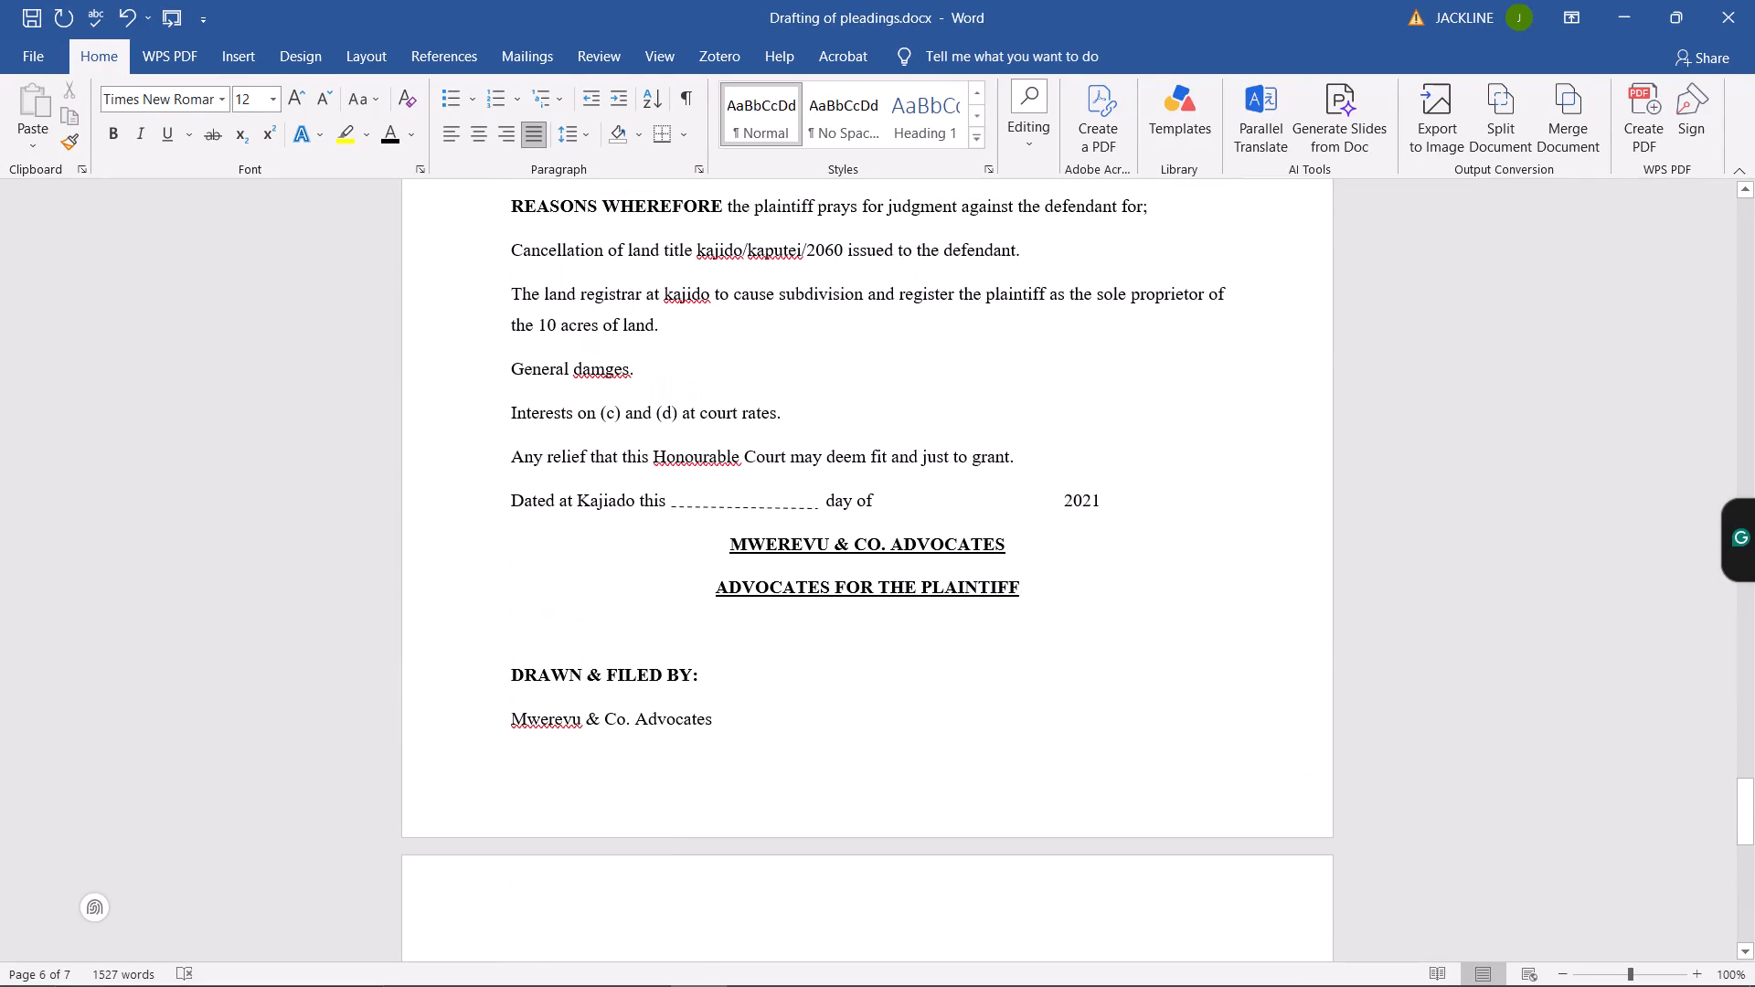
left_click(642, 425)
left_click(601, 470)
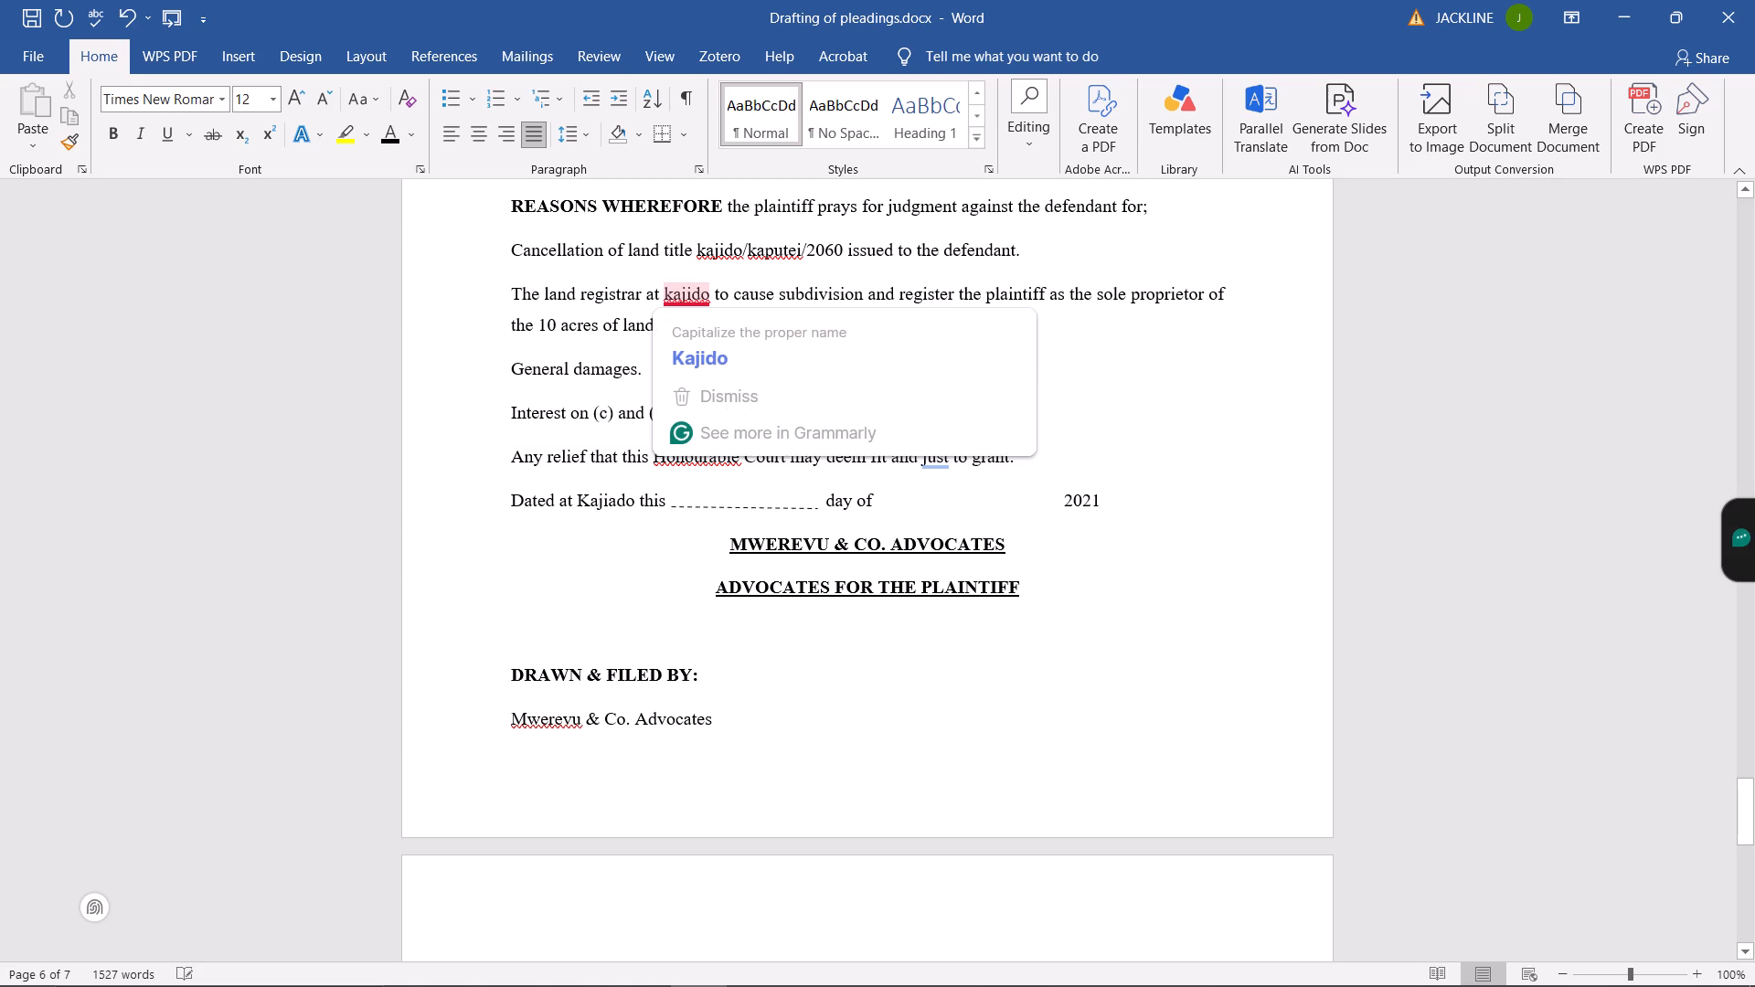
Correct the spelling of "kajido" to "kajiado" in the land registrar prayer.
left_click(688, 296)
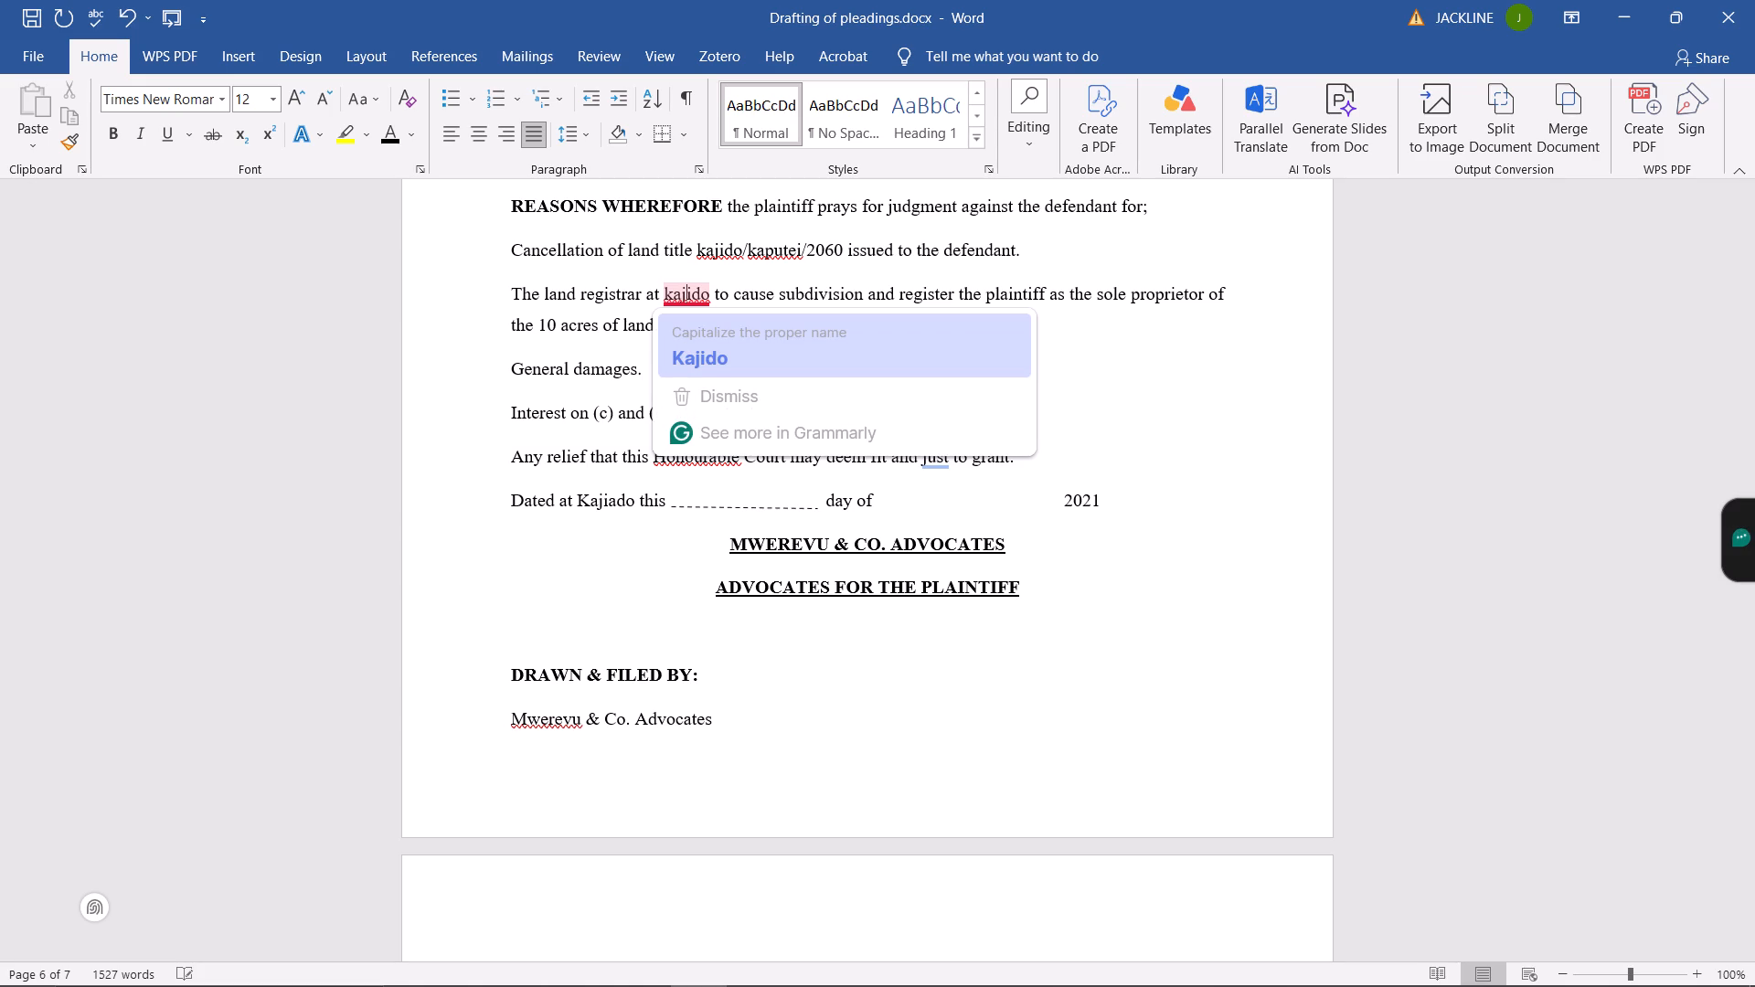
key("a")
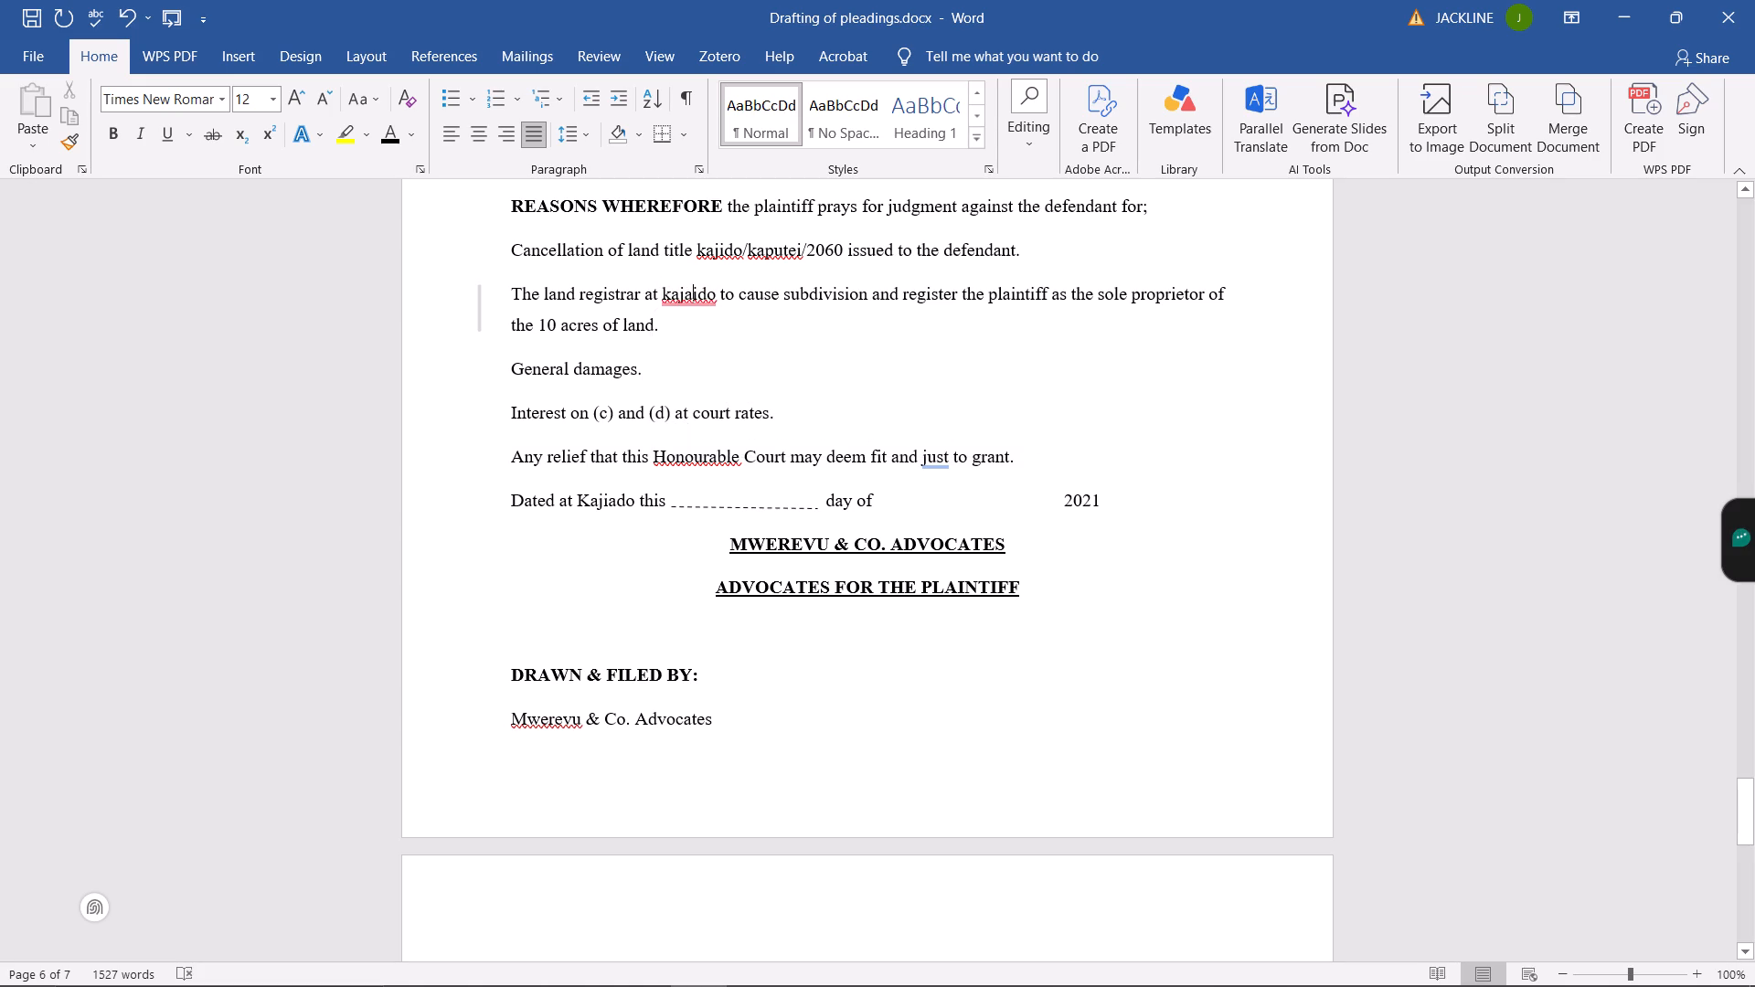
key("BackSpace")
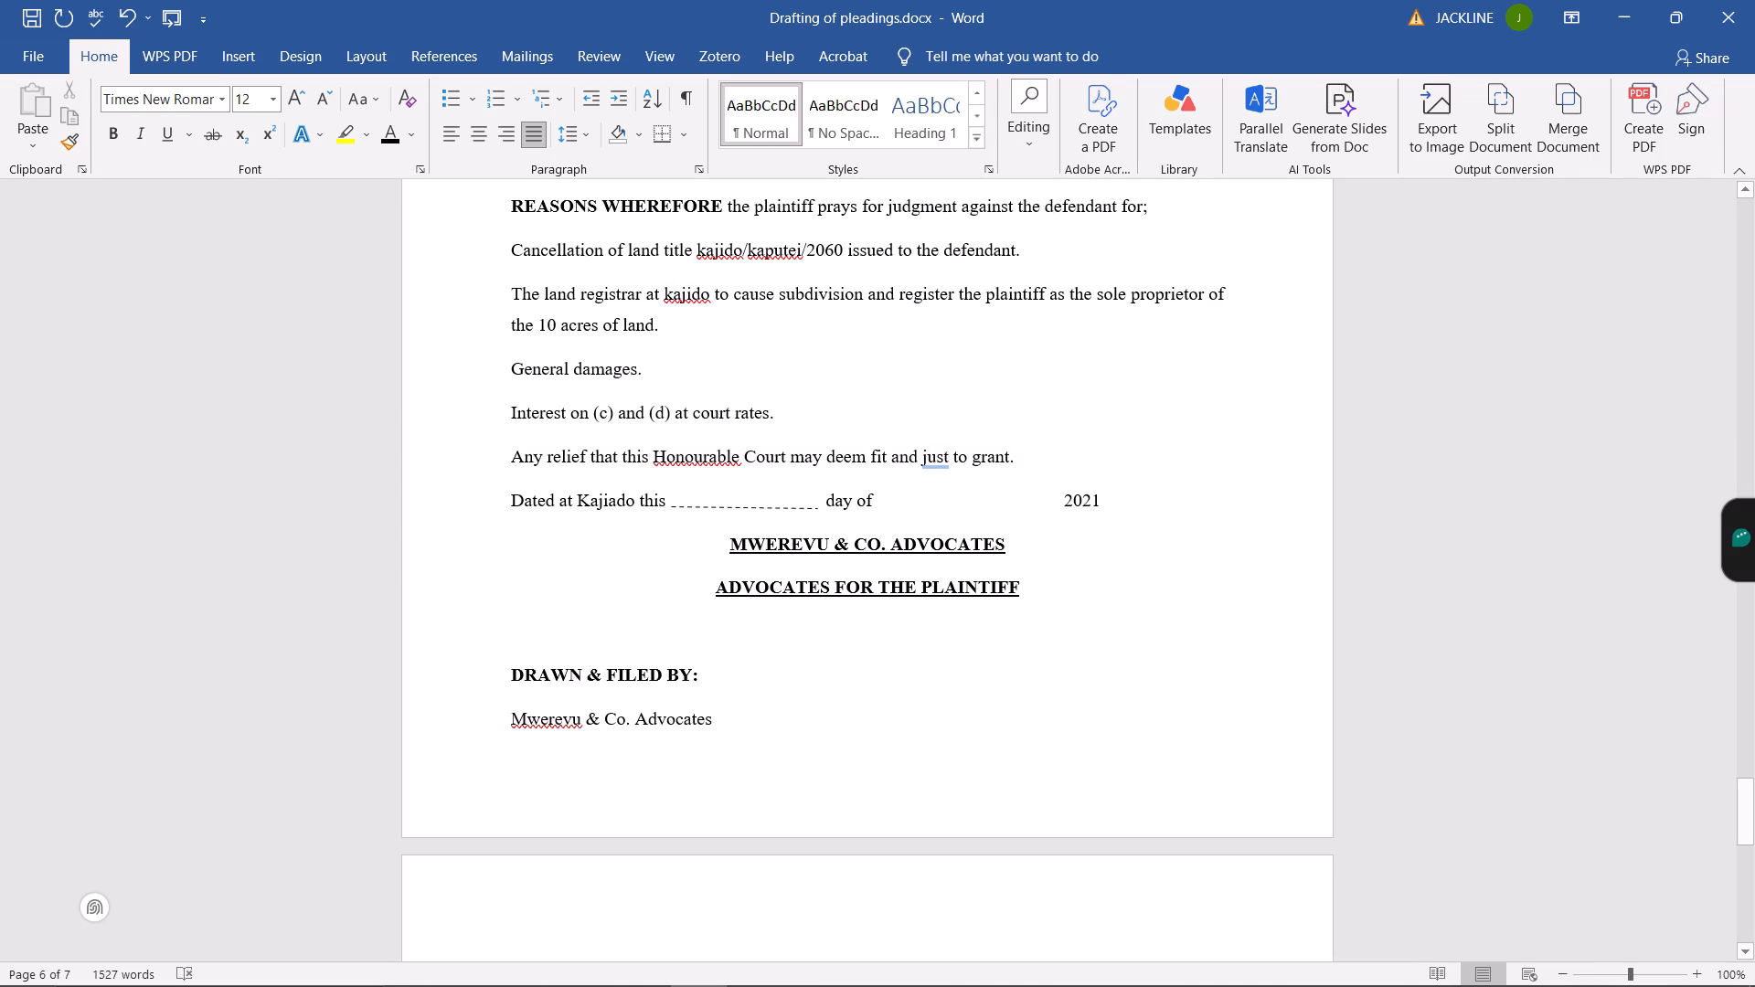
key("Right")
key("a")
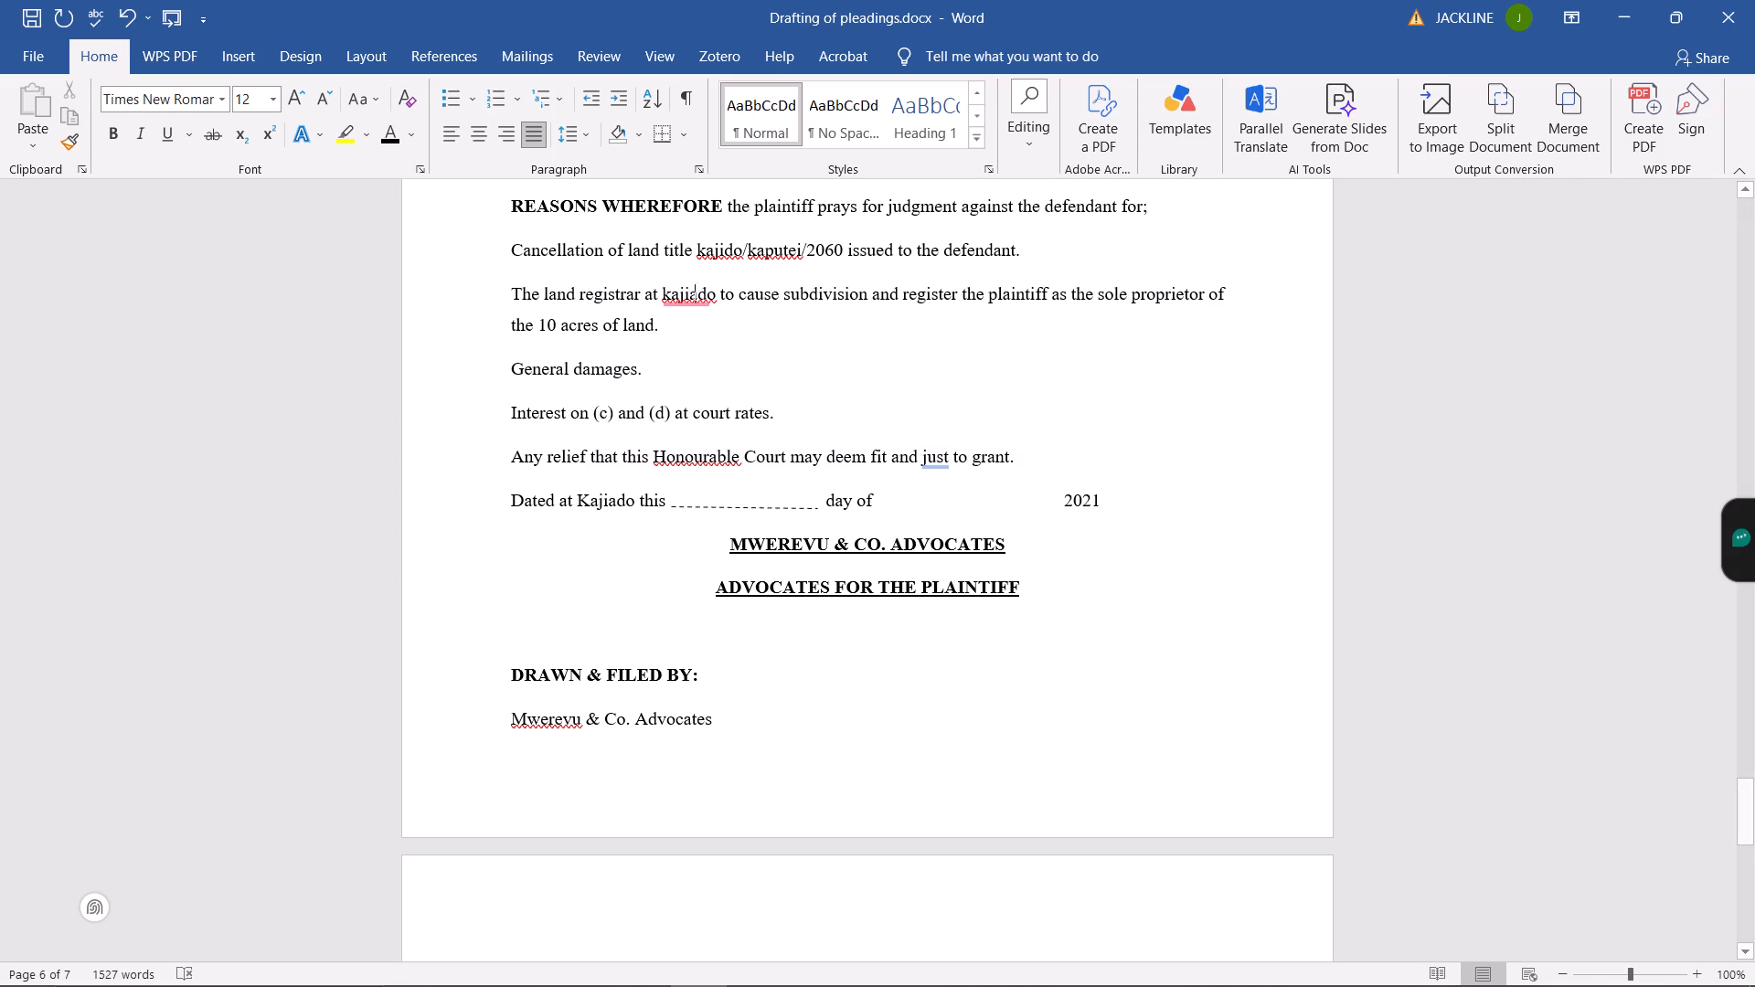
left_click(751, 292)
Change "kajido/kaputei" in the land title cancellation prayer to uppercase.
left_click_drag(808, 253, 702, 256)
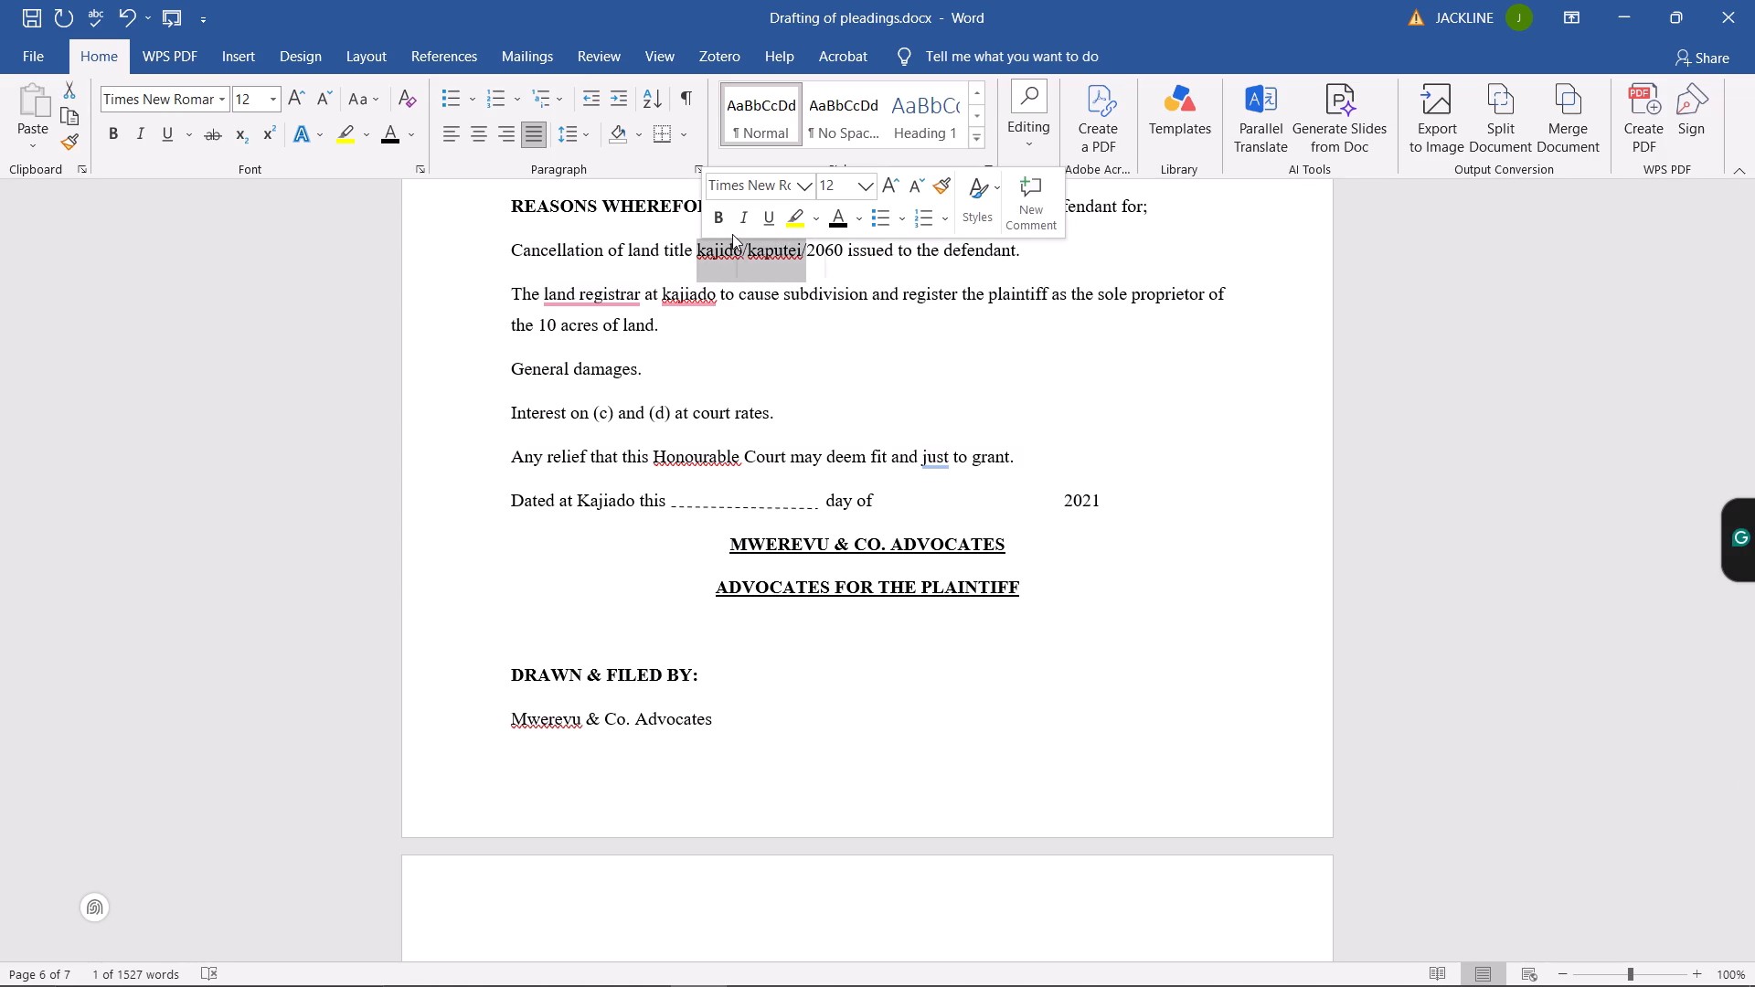
scroll(776, 366, "up", 7)
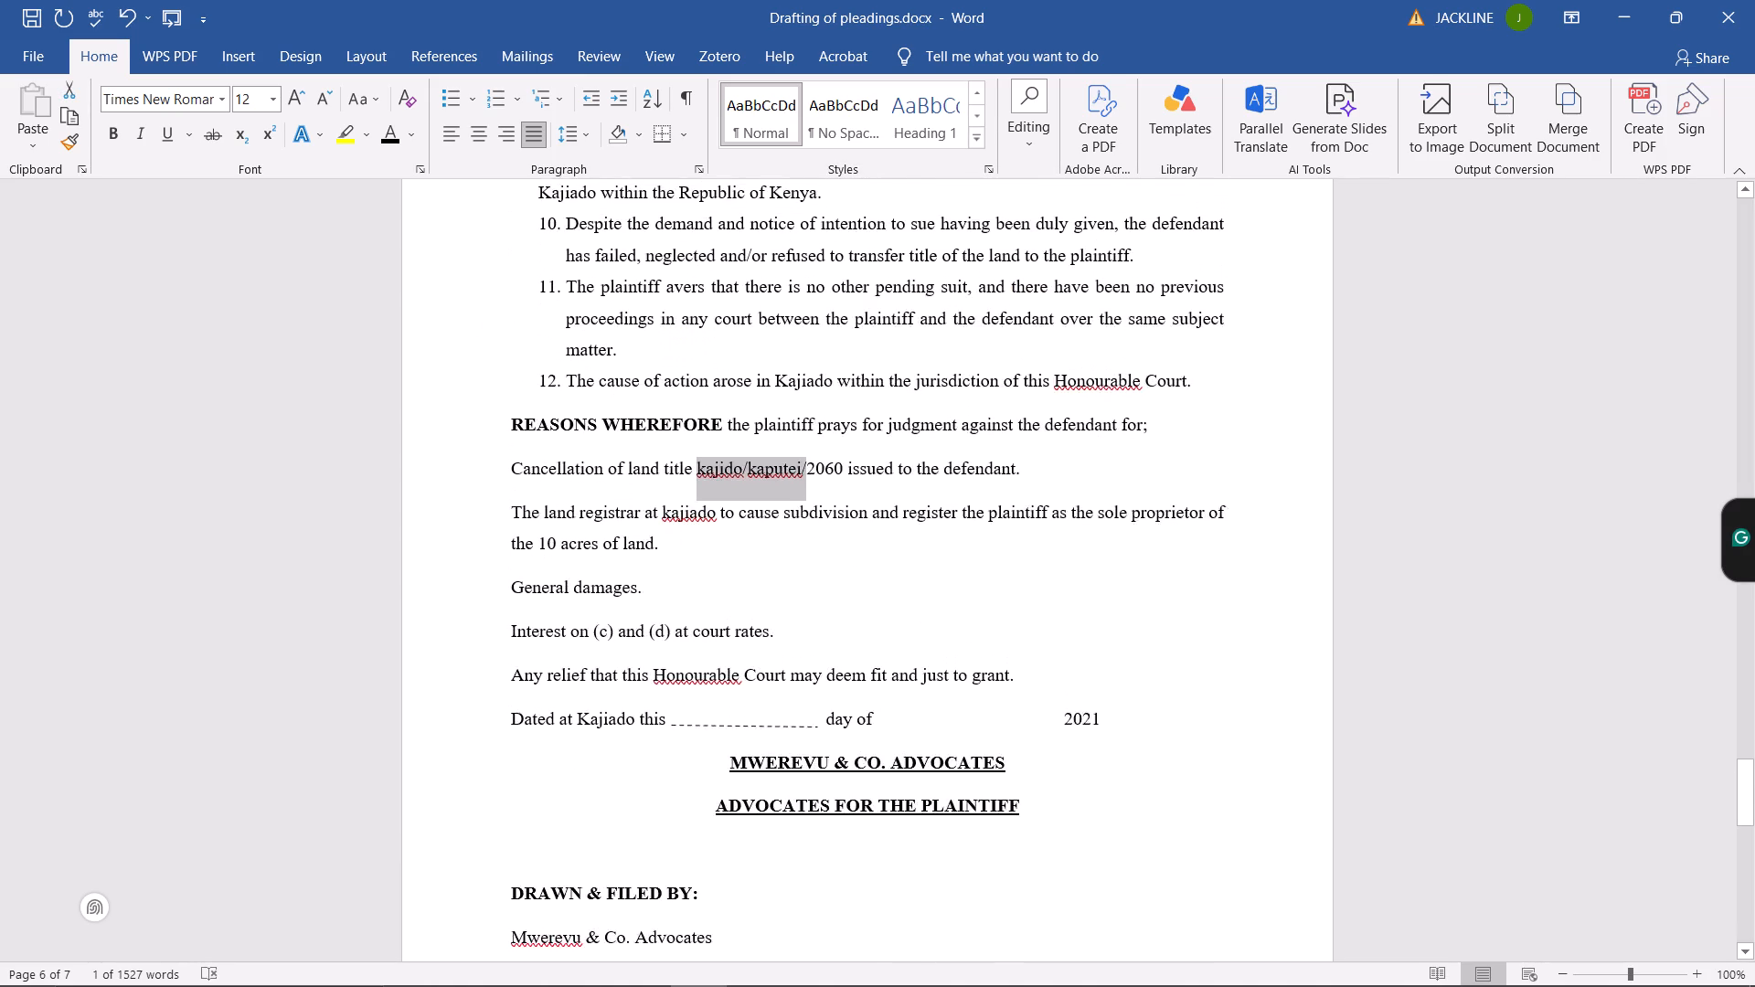
scroll(766, 336, "up", 16)
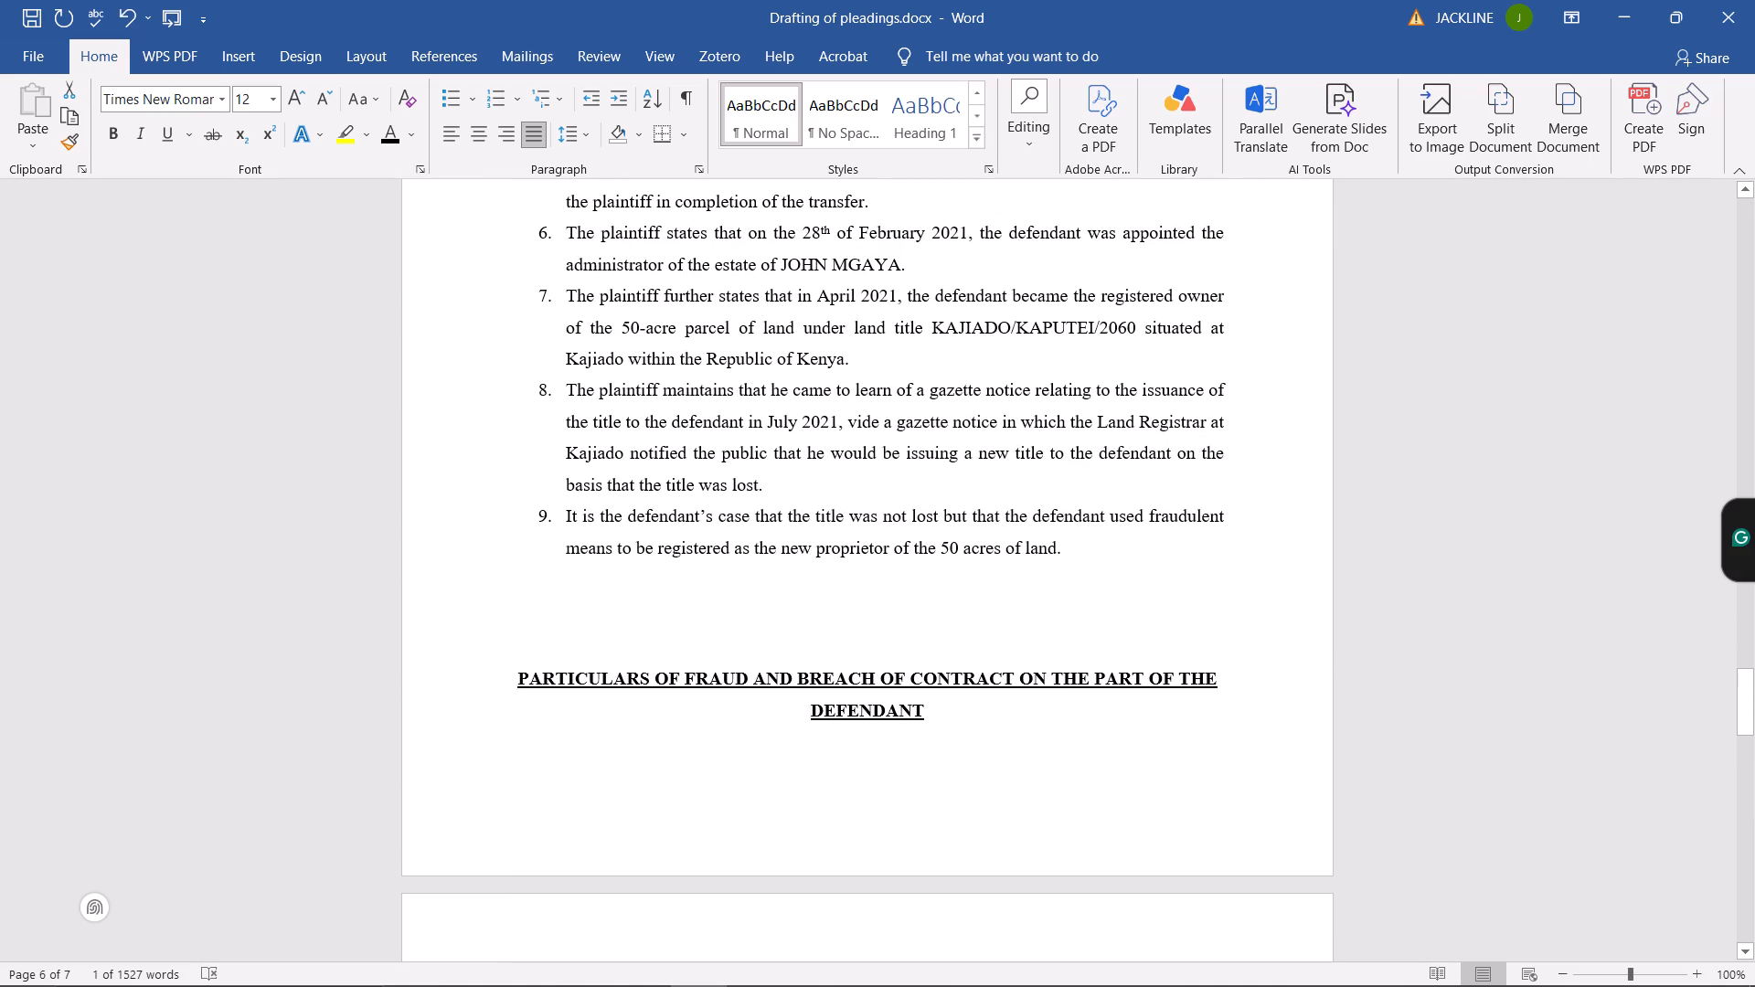
scroll(757, 333, "down", 19)
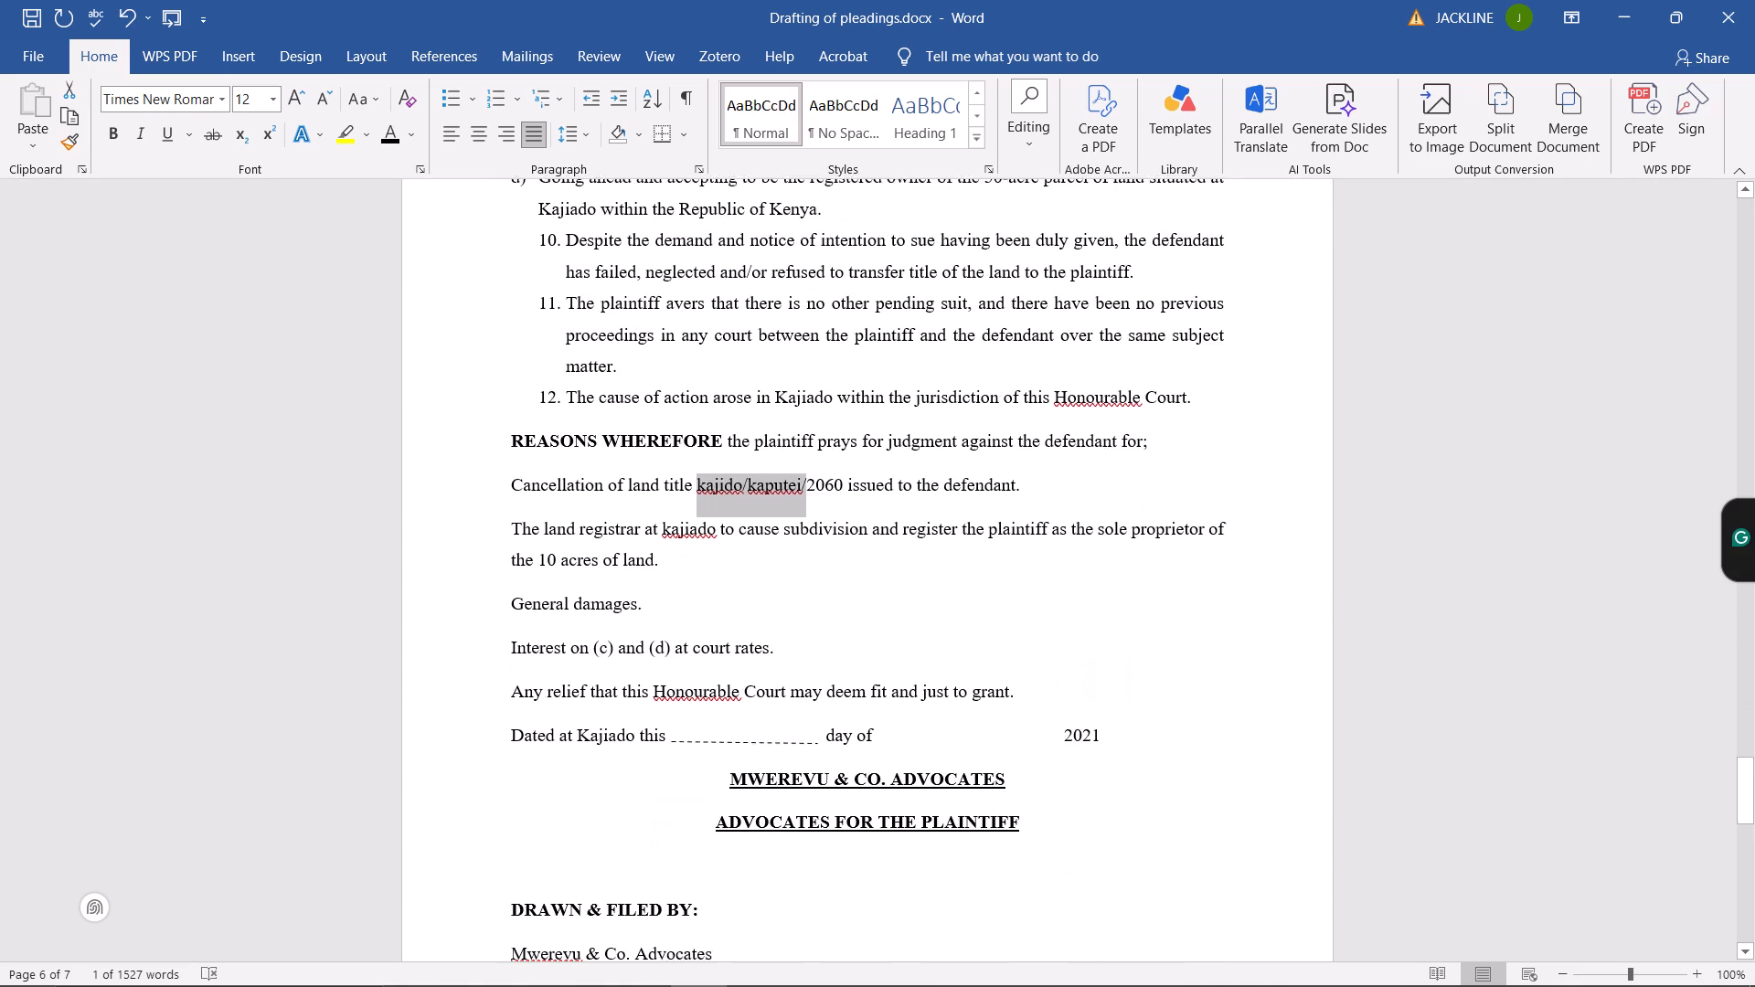
left_click(379, 104)
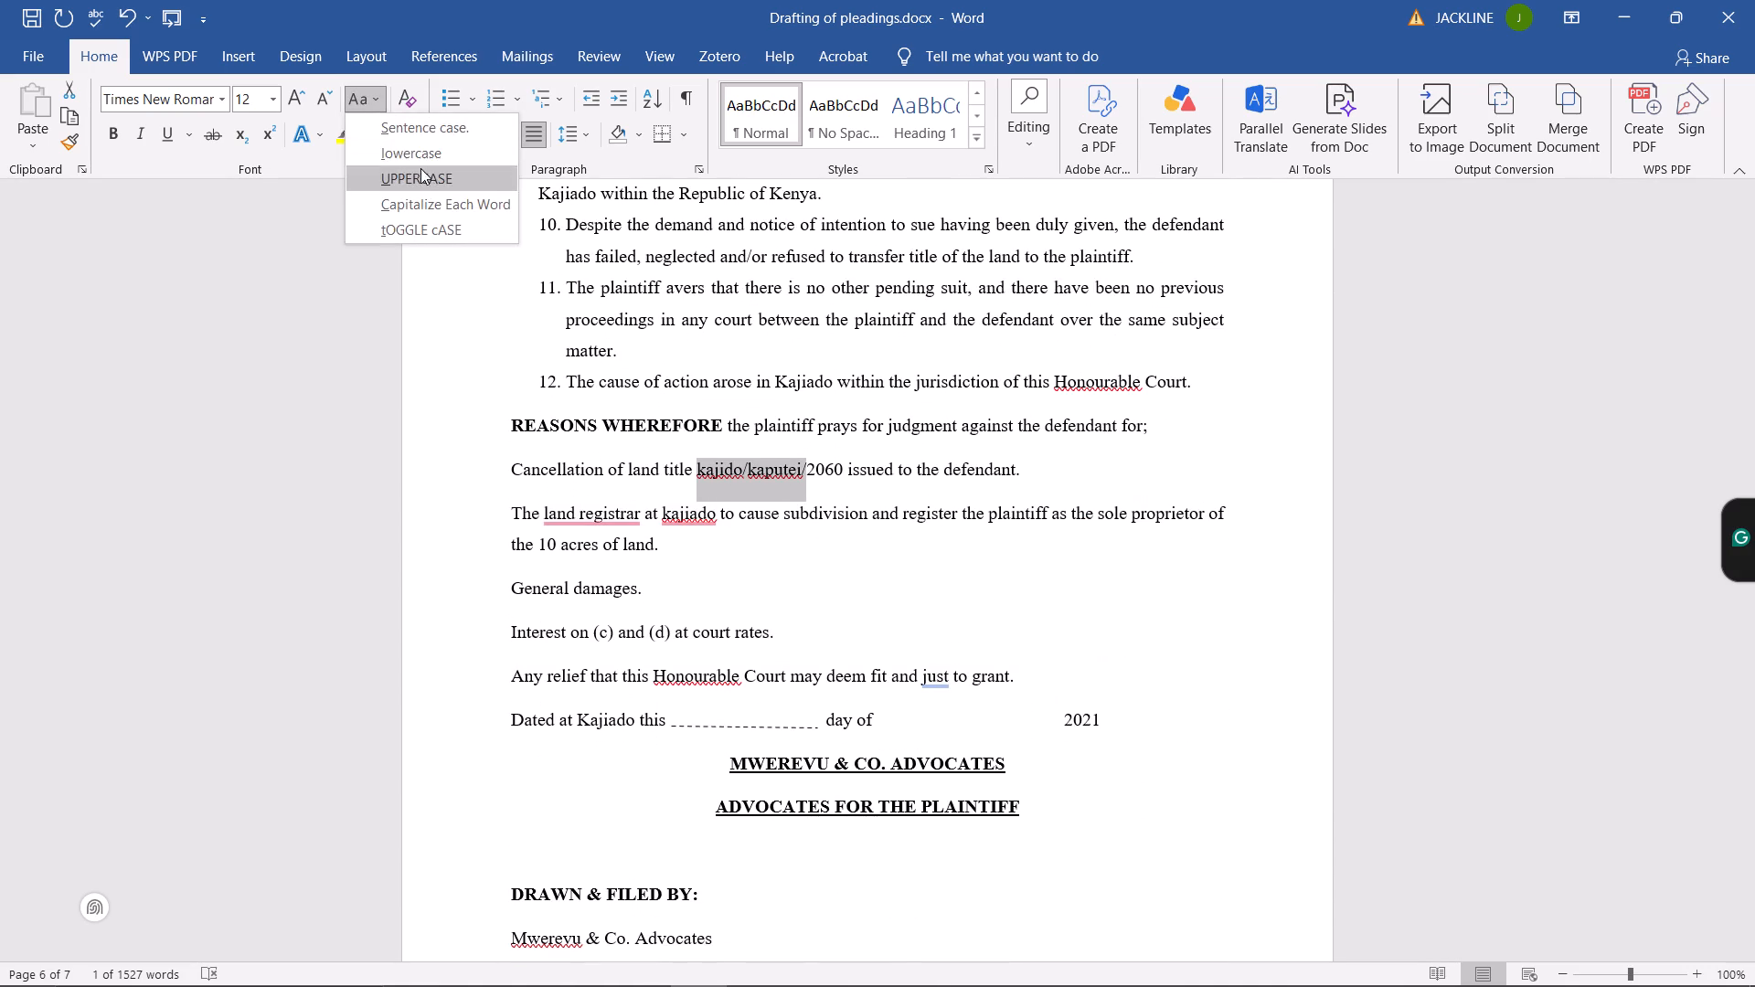
left_click(425, 176)
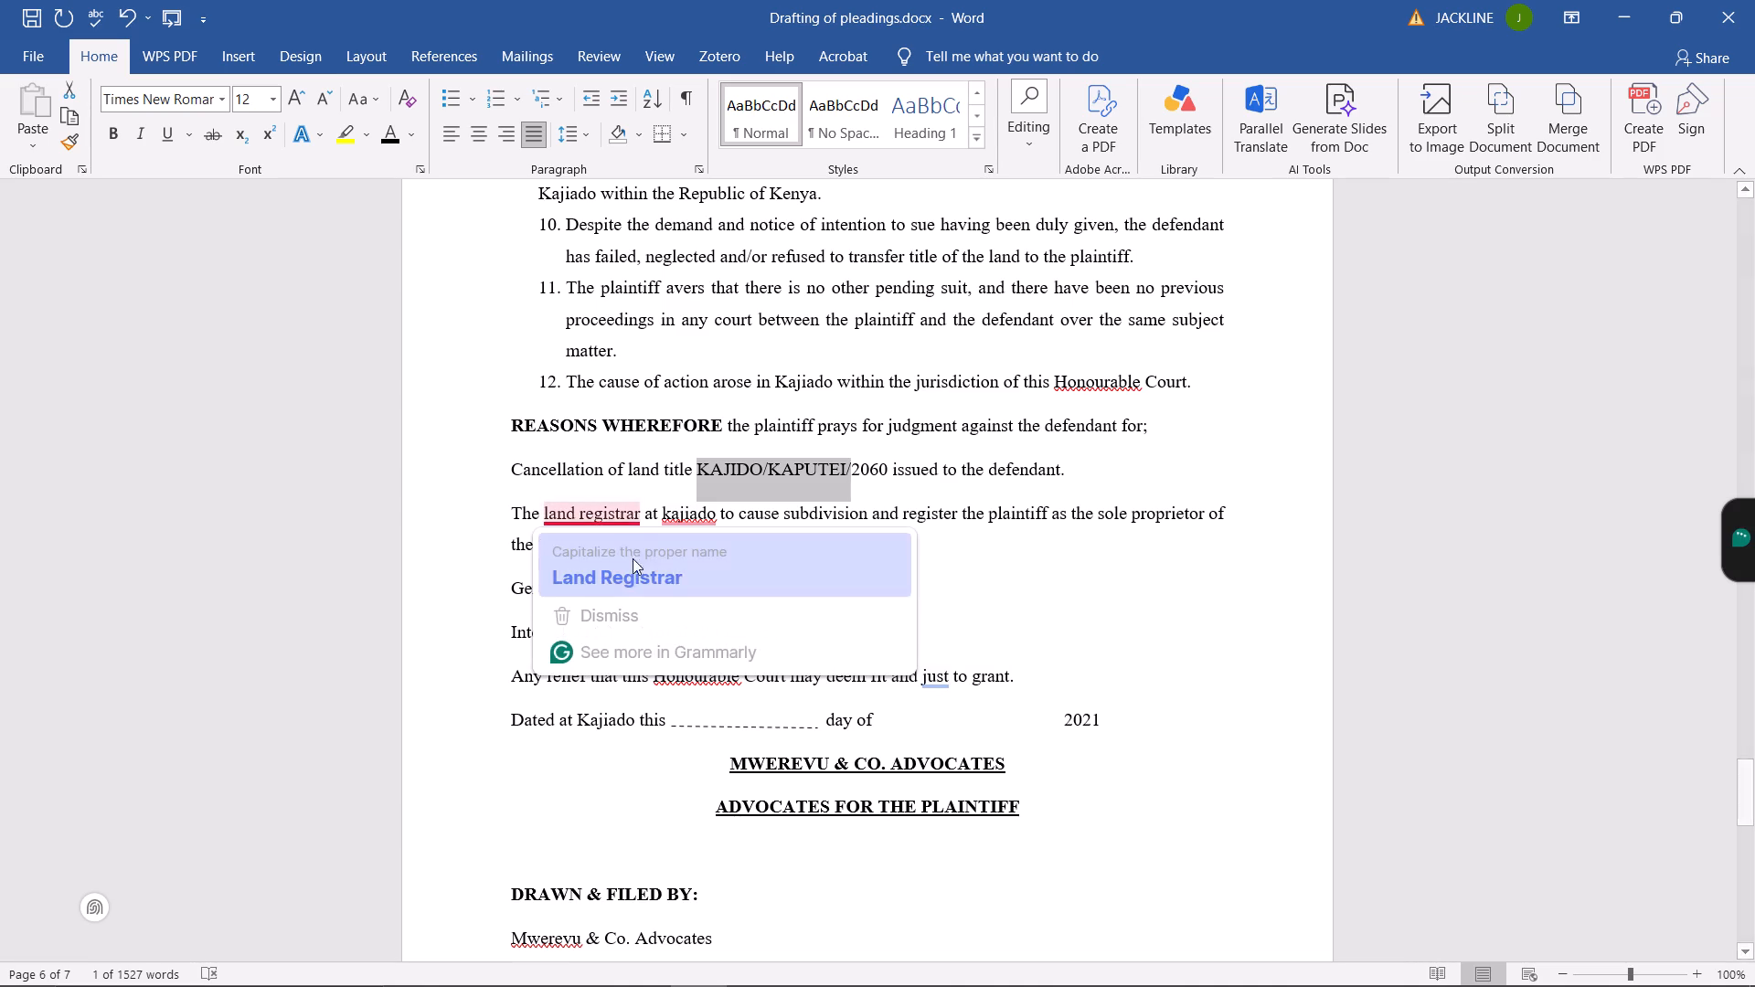
Accept the suggested capitalizations "Land Registrar" and "Kajiado" in the subdivision prayer.
left_click(642, 566)
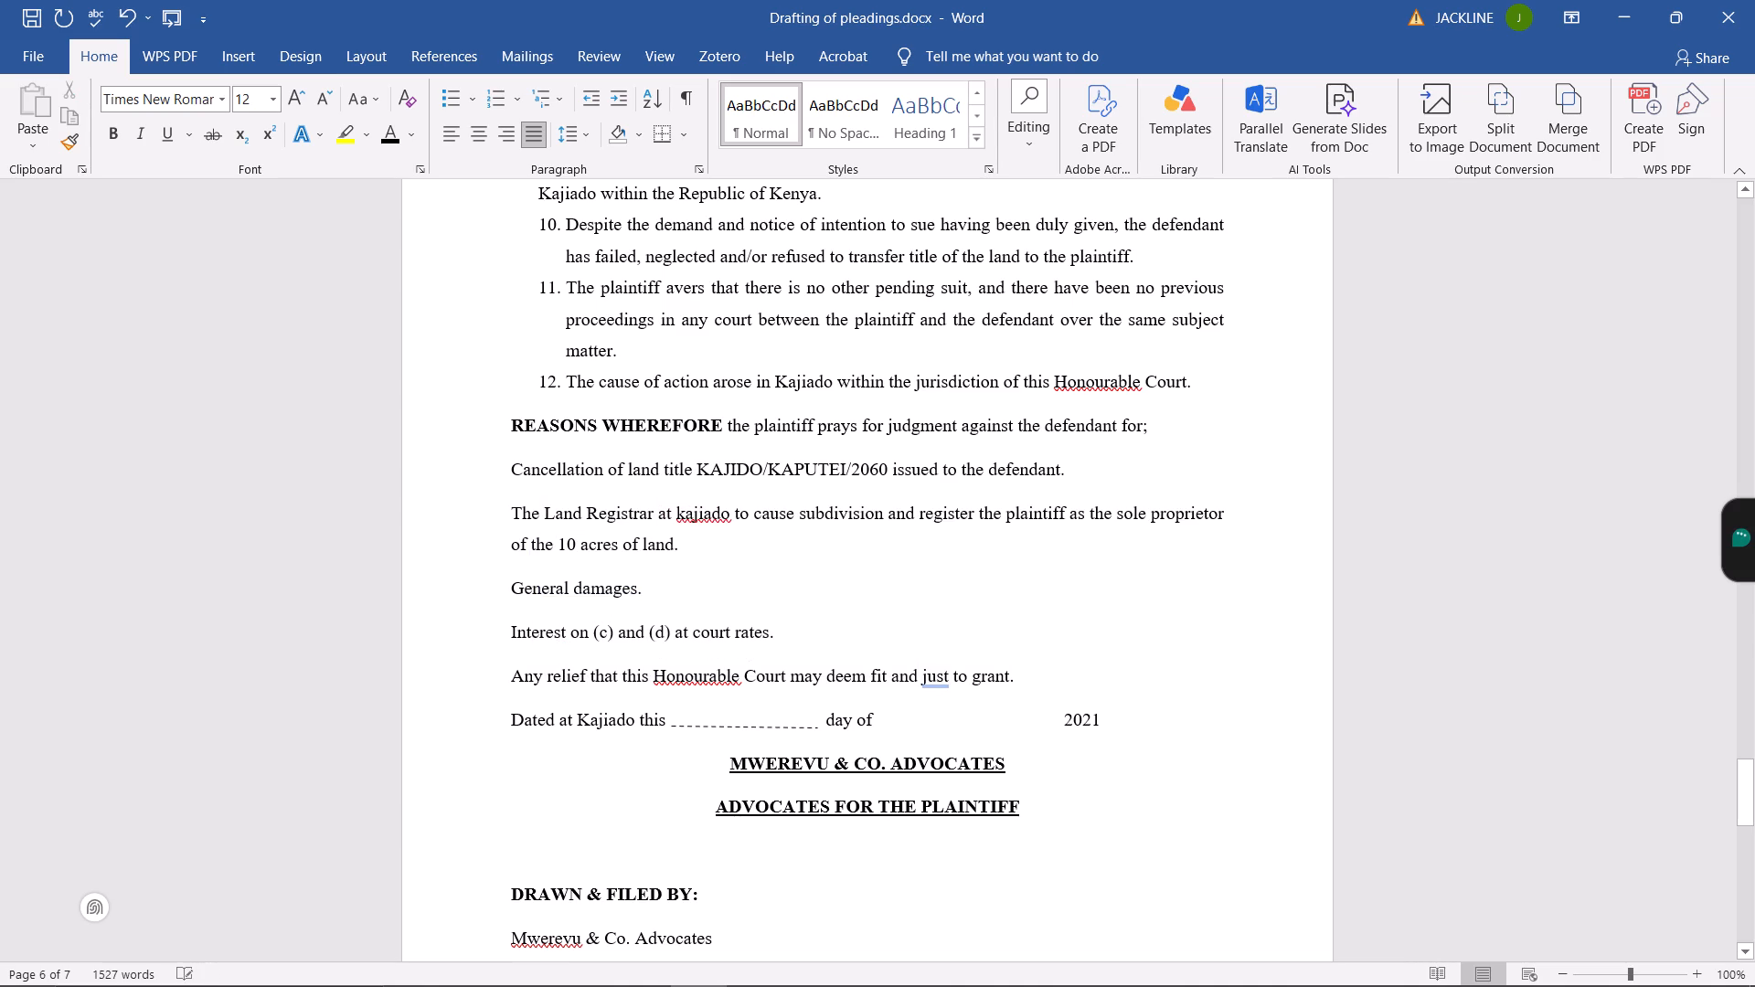
left_click(724, 569)
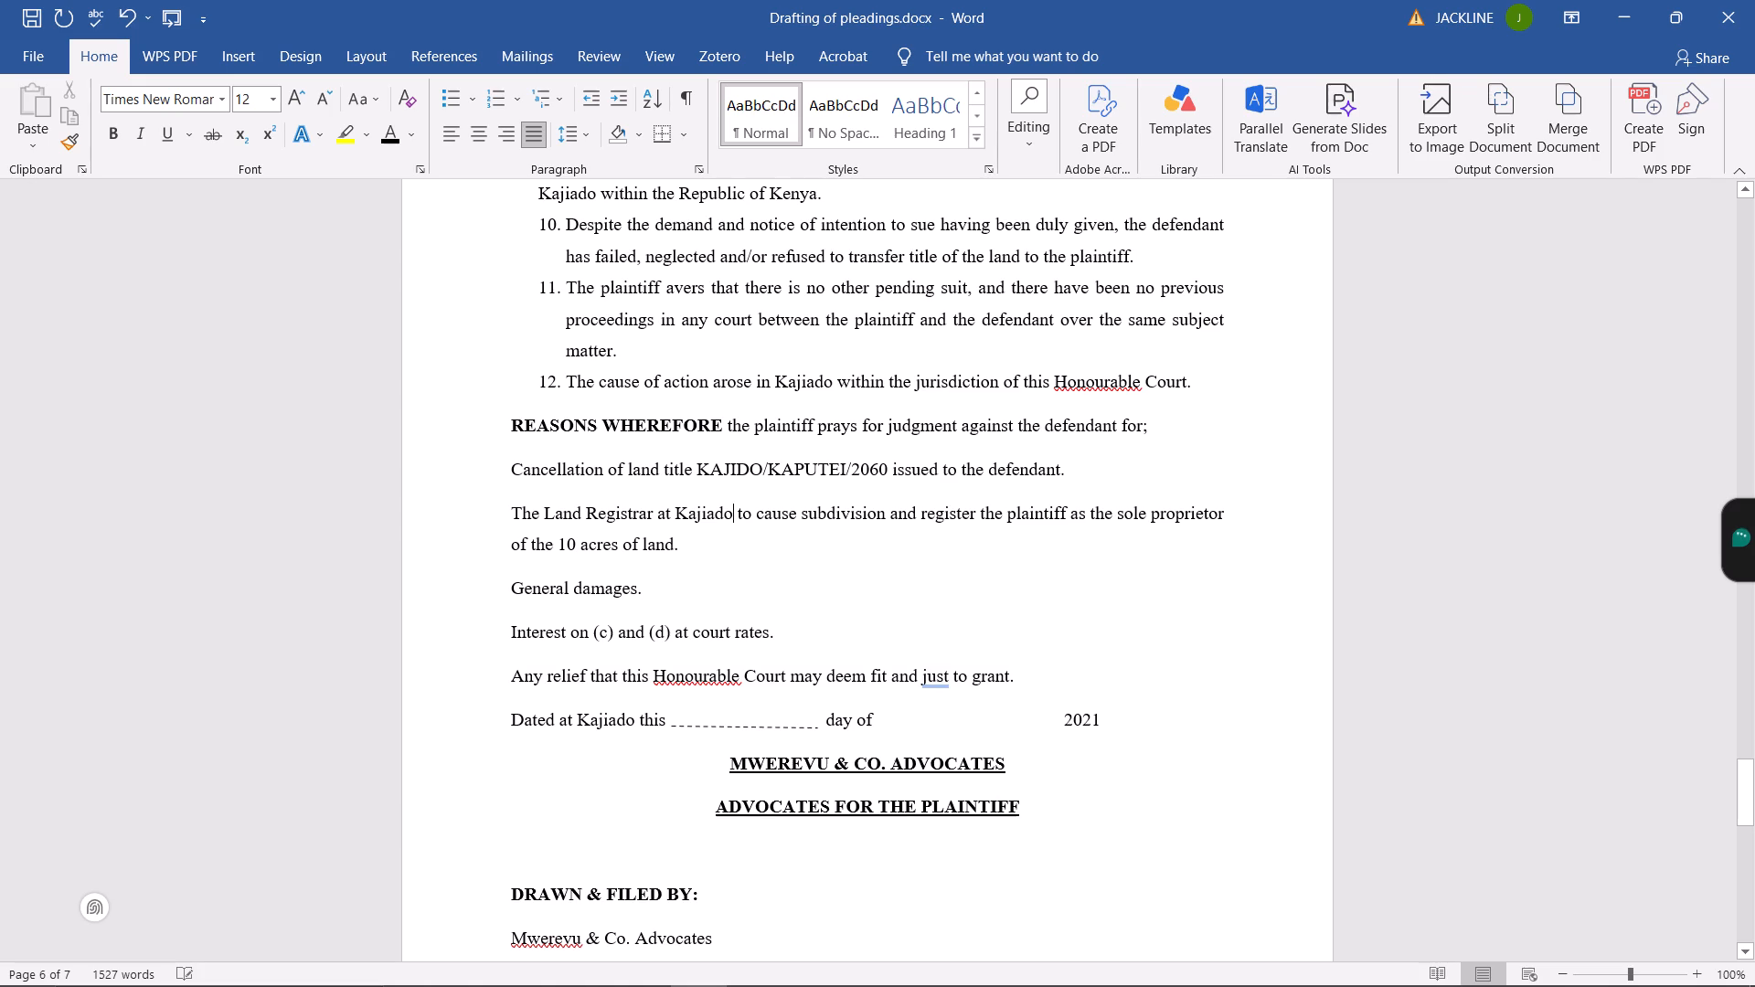
Correct the spelling of "KAJIDO" to "KAJIADO" in the land title of the cancellation prayer.
left_click(737, 474)
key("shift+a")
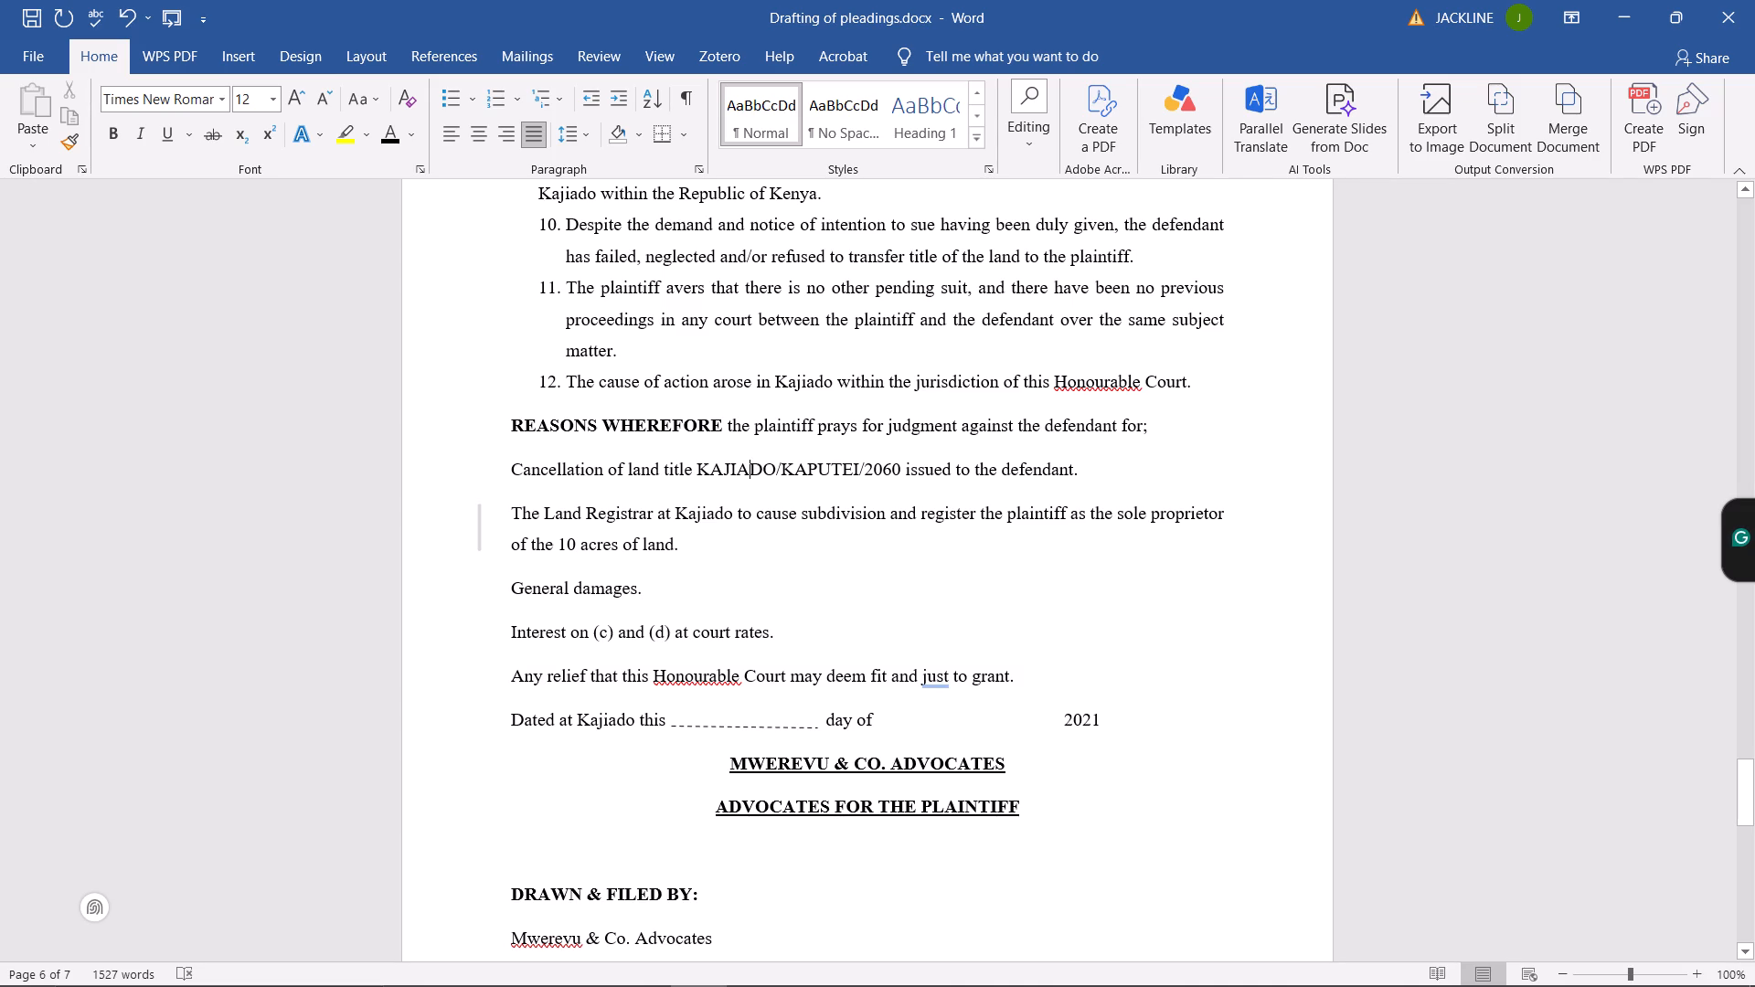
Insert two blank lines before the "Particulars of fraud and breach of contract" heading to move it onto the page with its list.
scroll(770, 517, "up", 2)
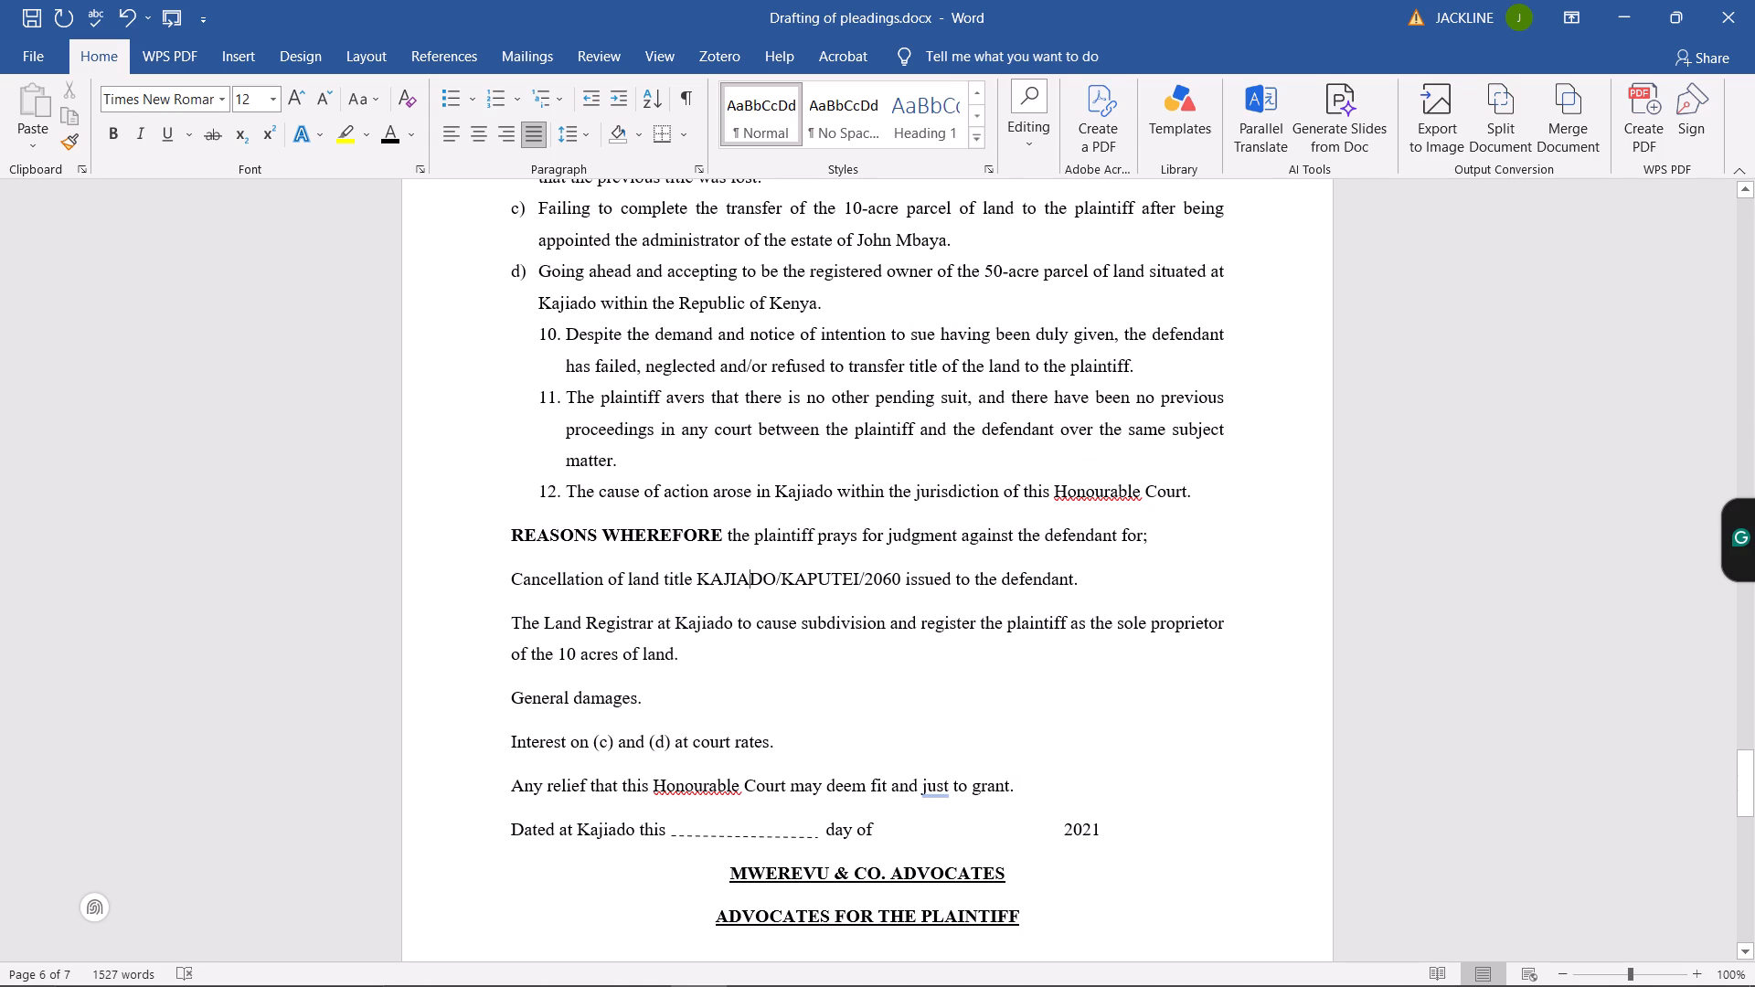
scroll(903, 456, "up", 3)
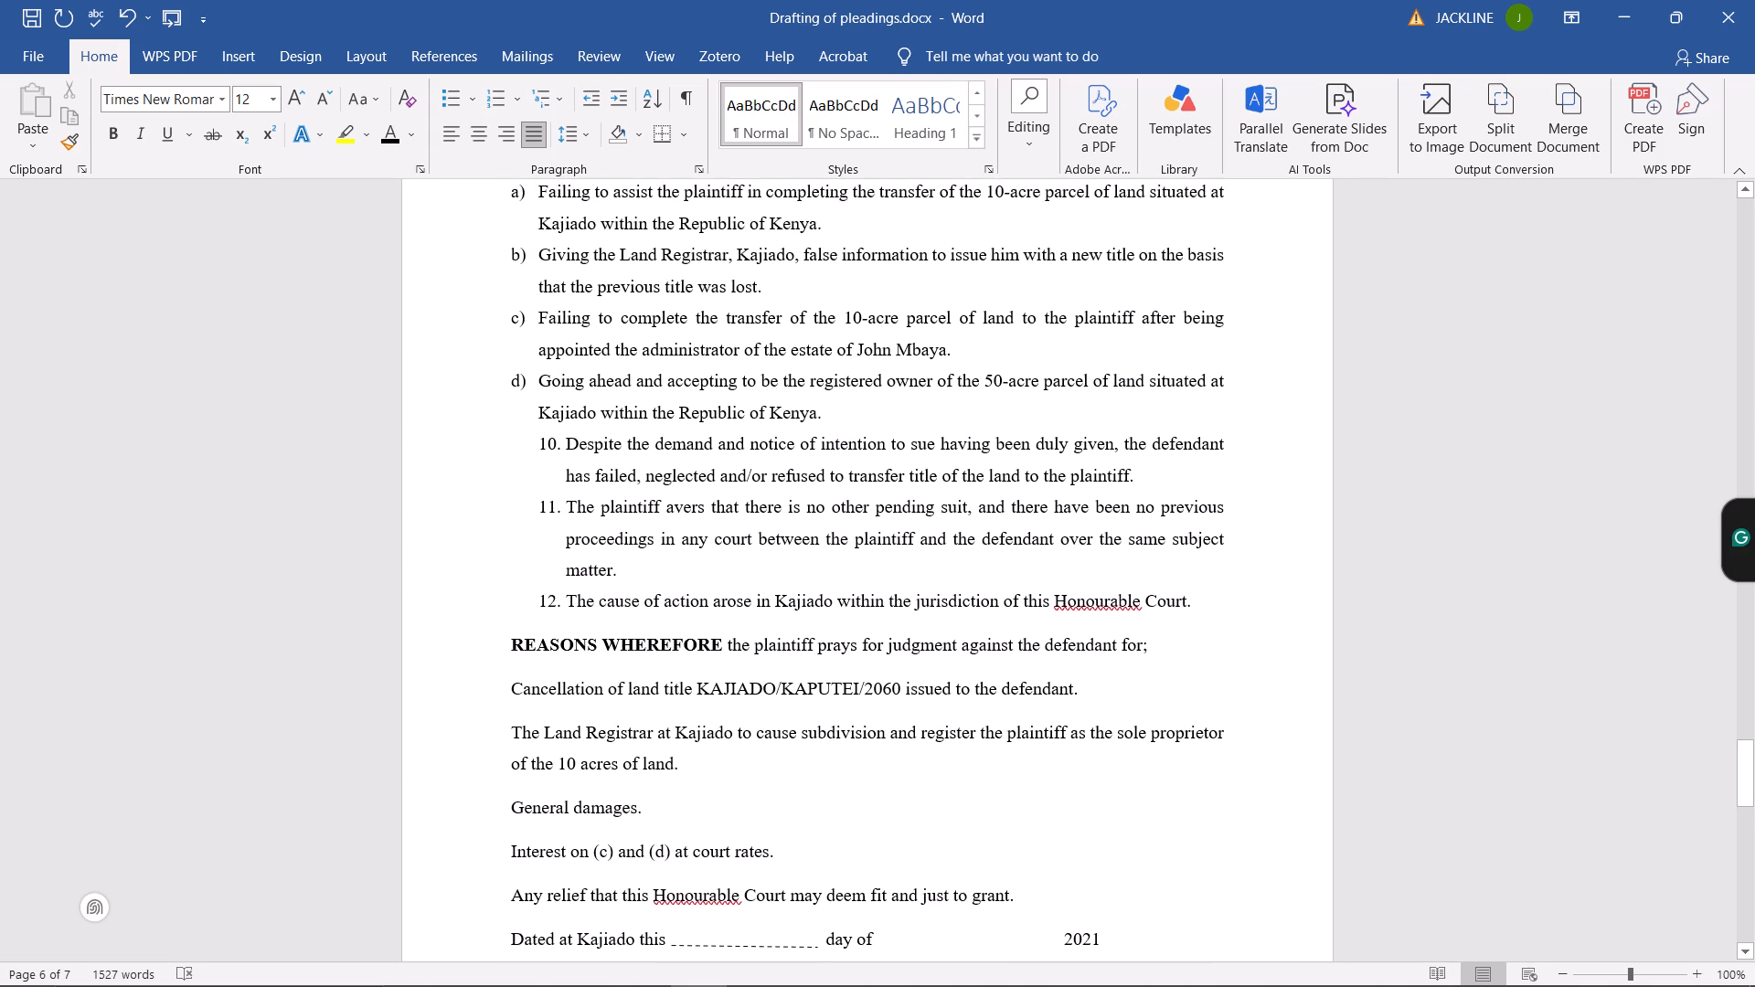
scroll(903, 456, "up", 9)
scroll(909, 456, "down", 1)
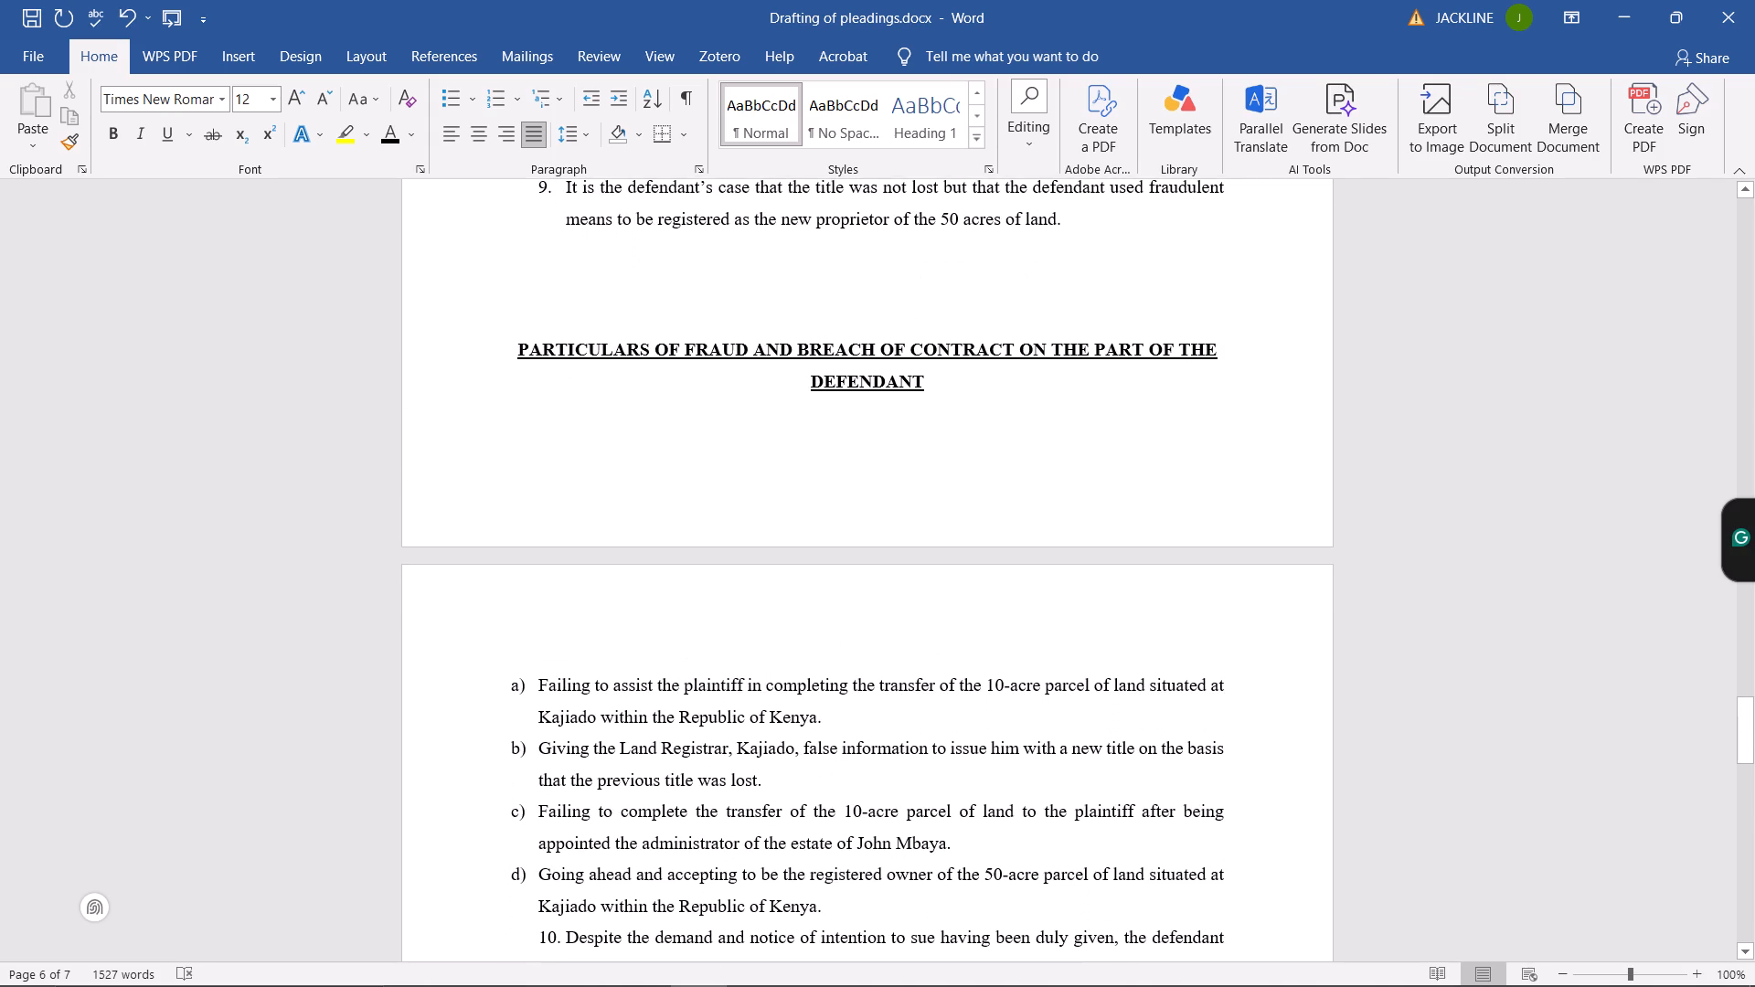
scroll(580, 356, "up", 3)
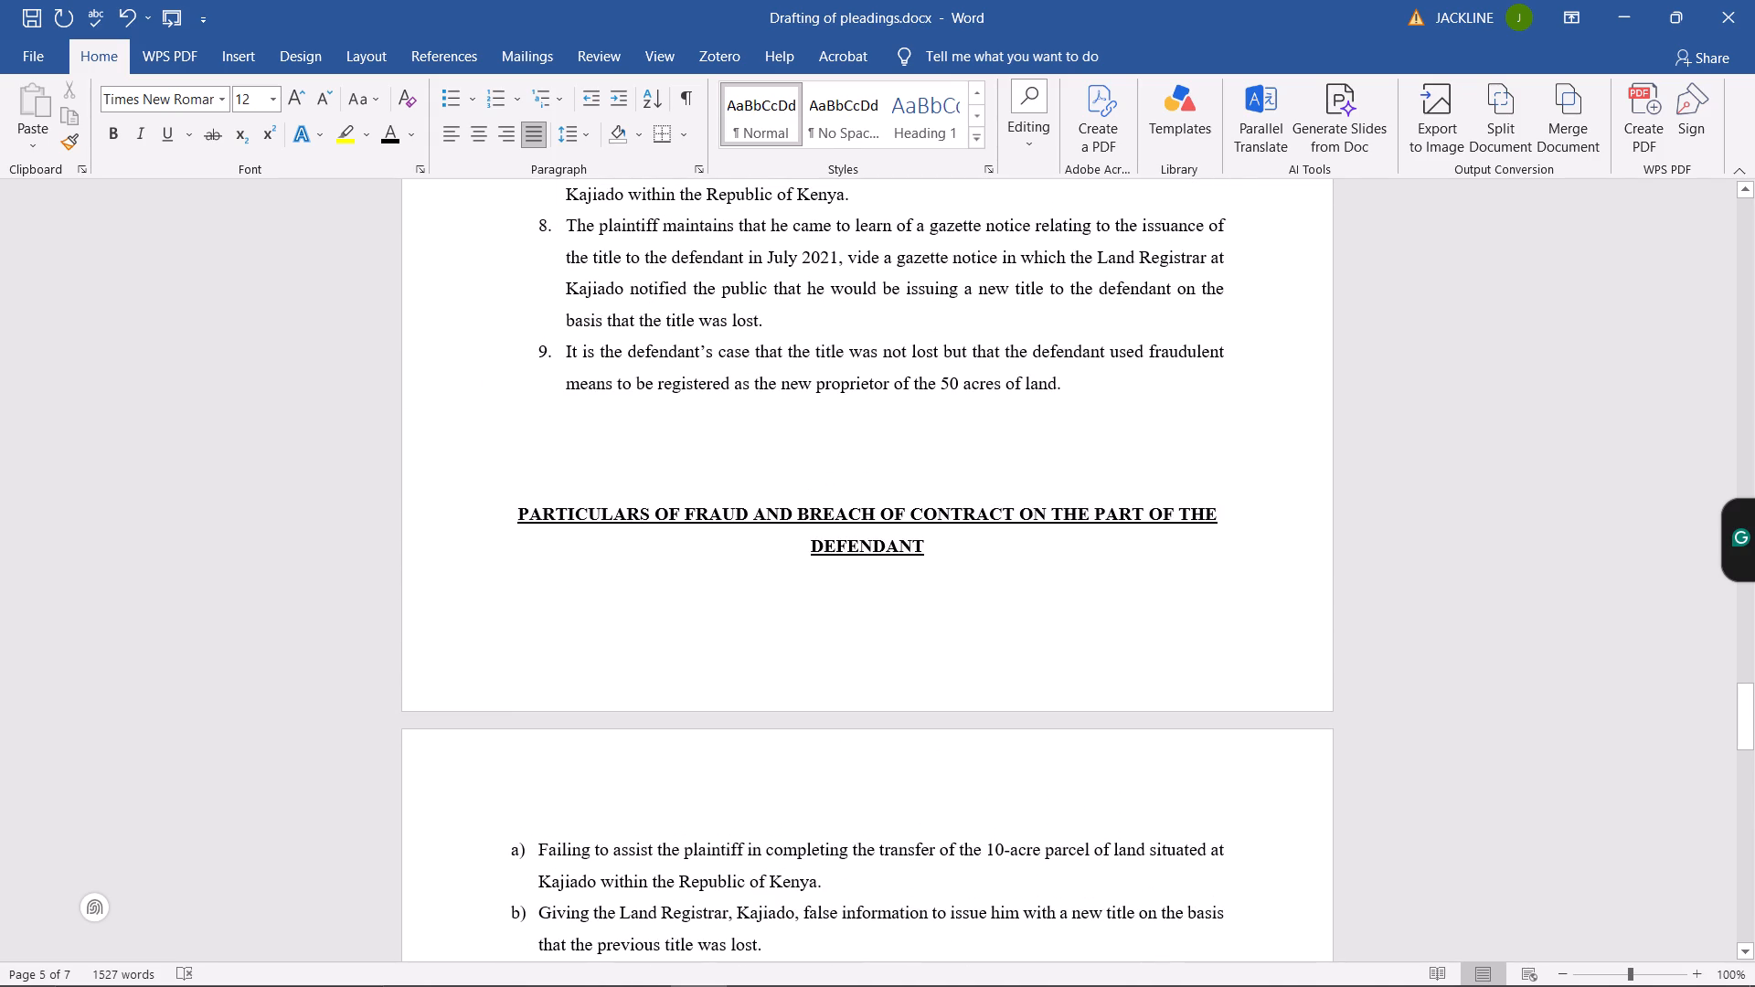
left_click(515, 515)
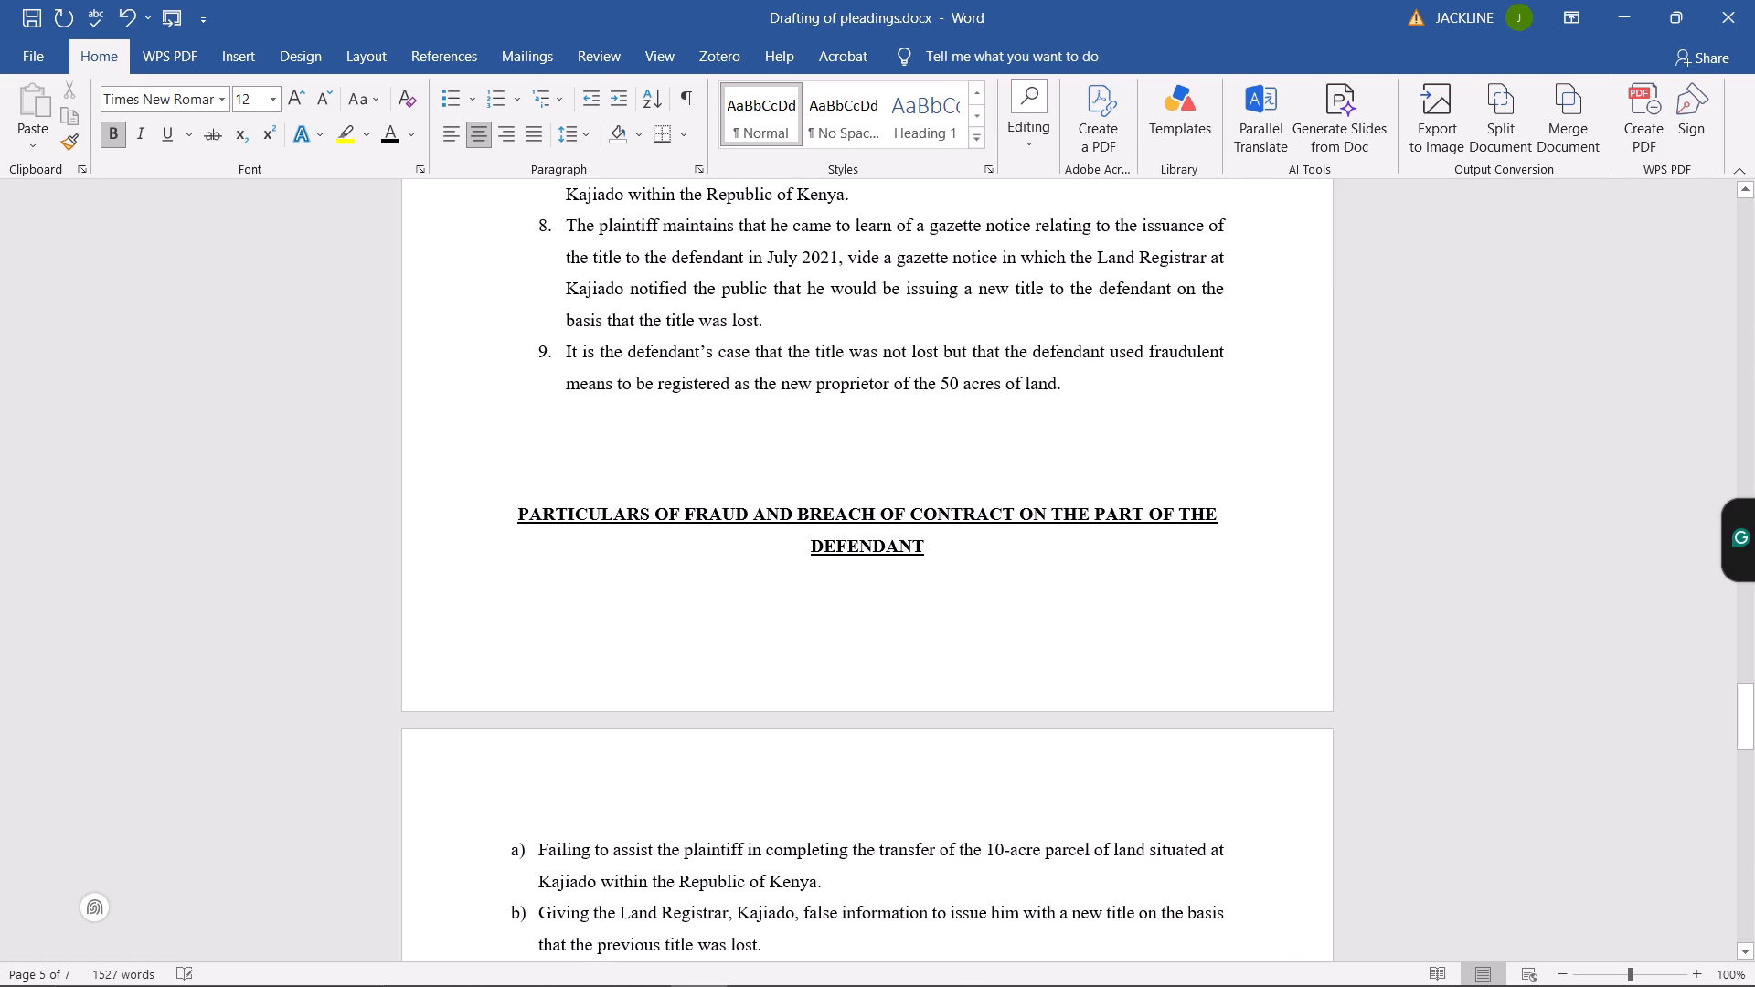
key("Return")
key("Return")
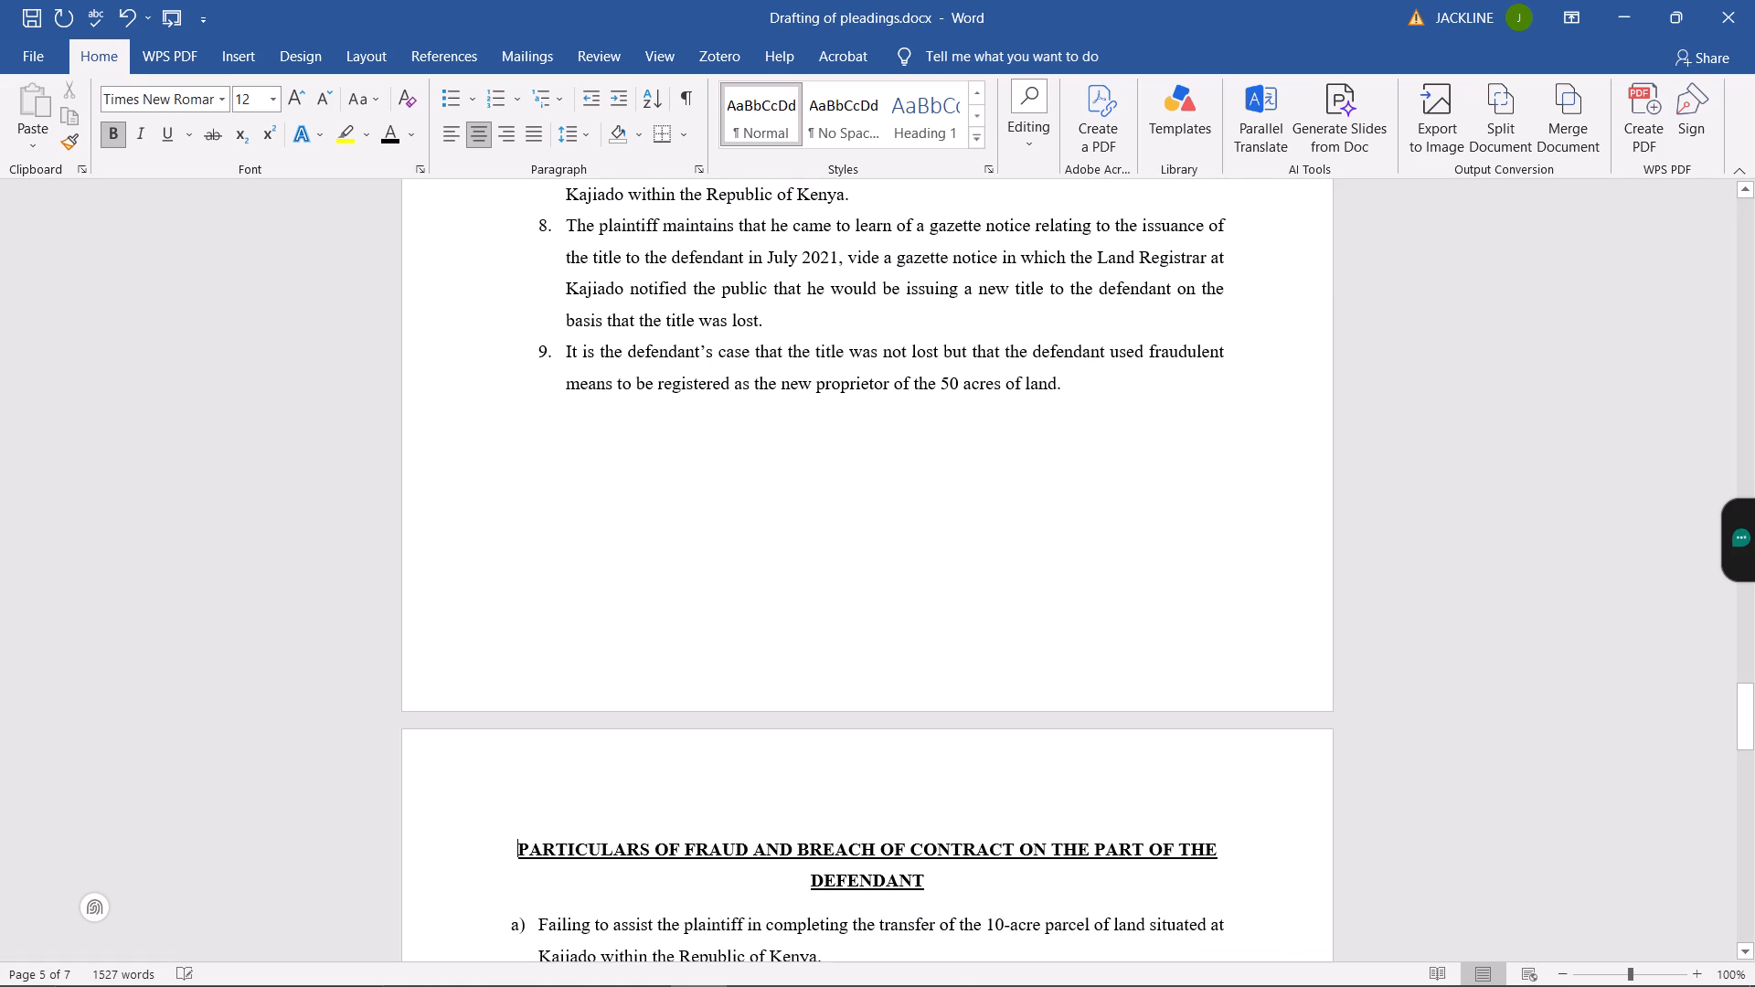
Apply a dotted underline to the blank space between "day of" and "2021" in the dating line.
scroll(650, 550, "down", 11)
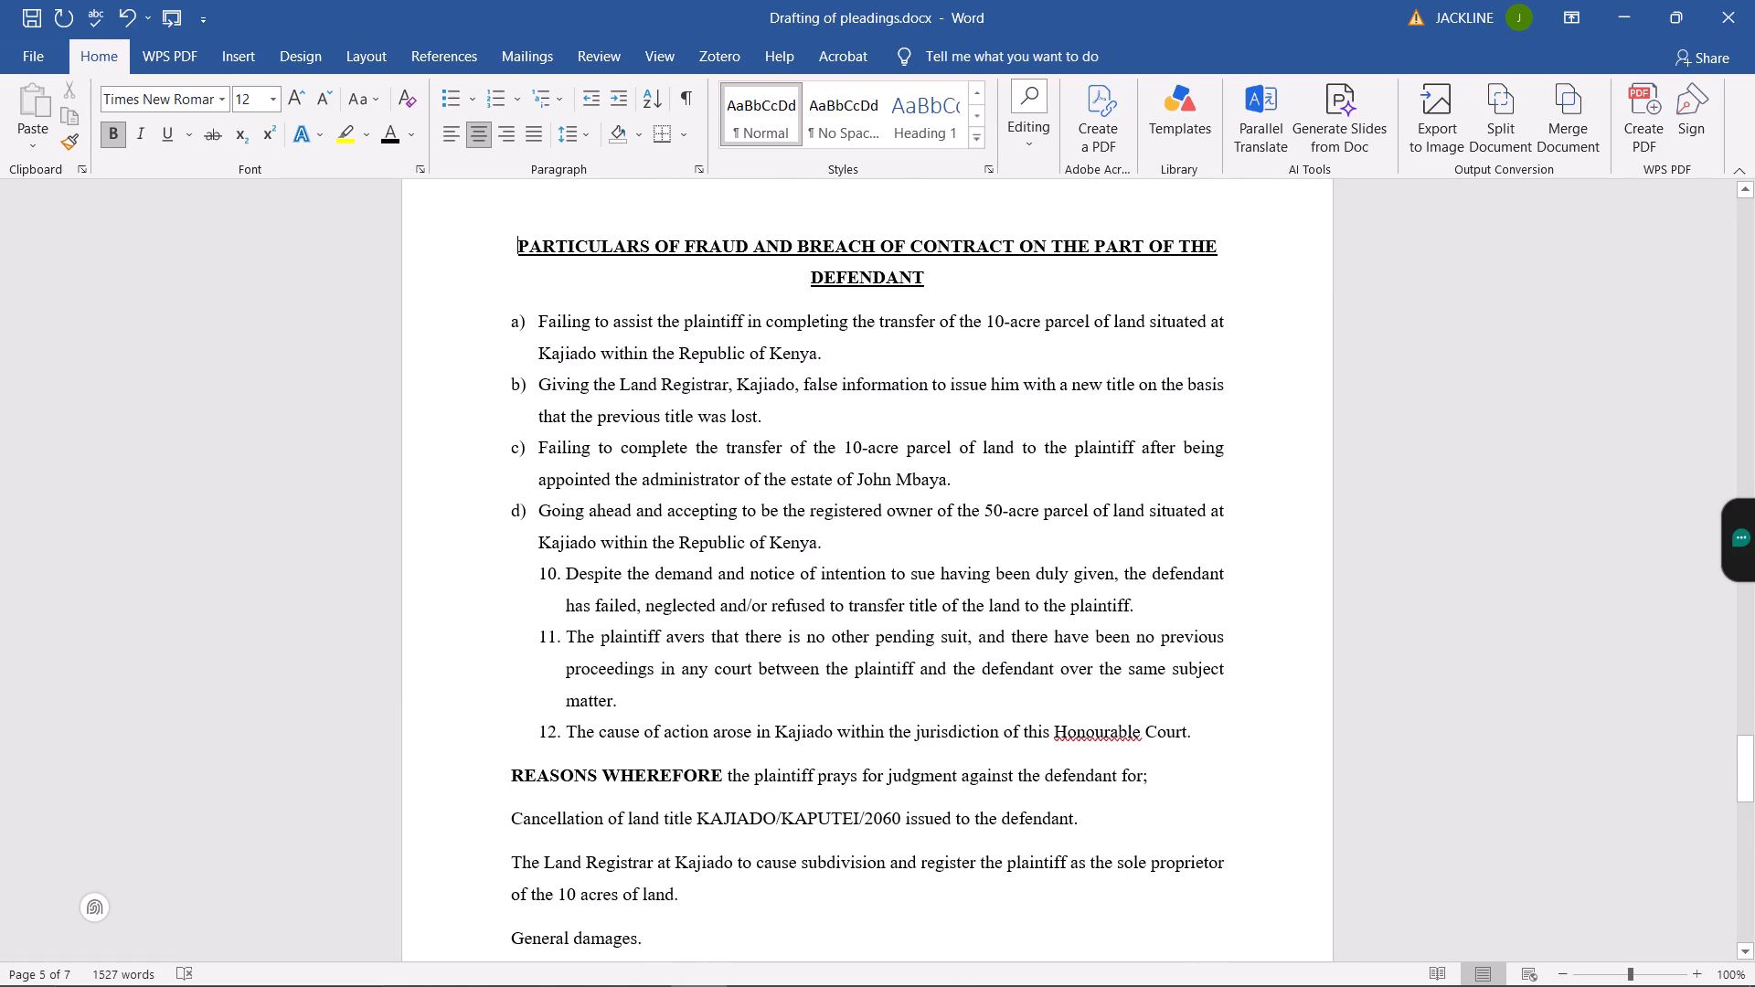
scroll(638, 568, "down", 6)
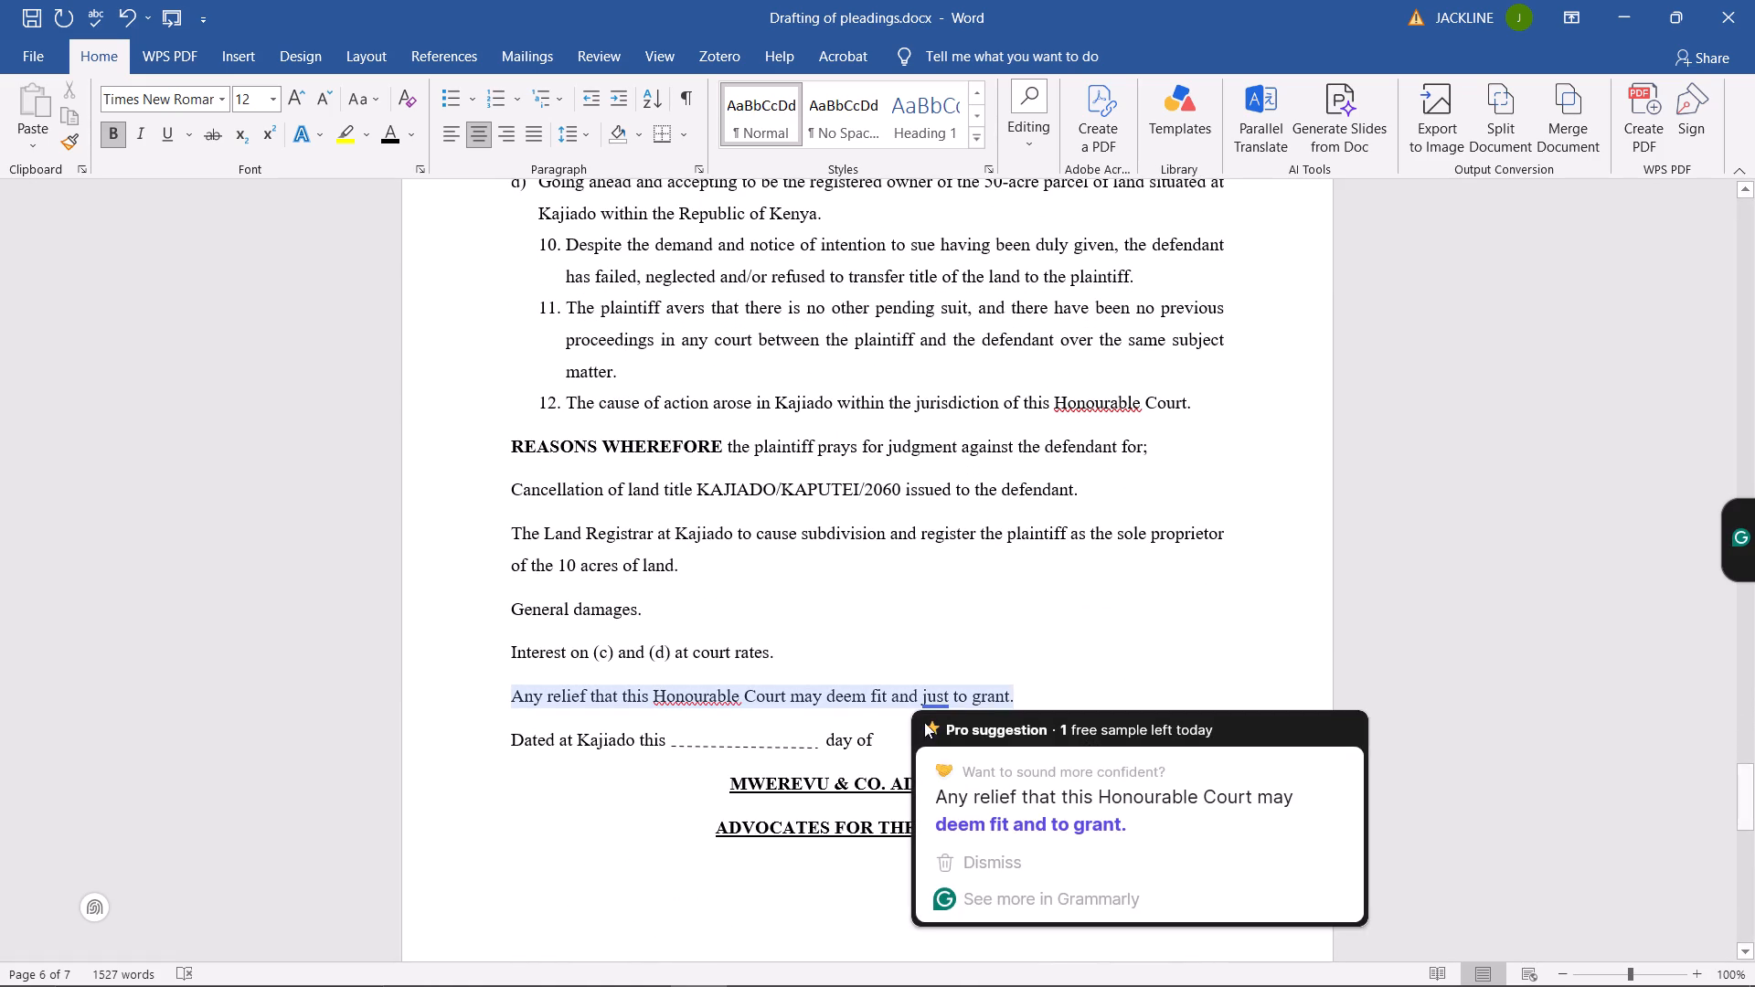
left_click(876, 740)
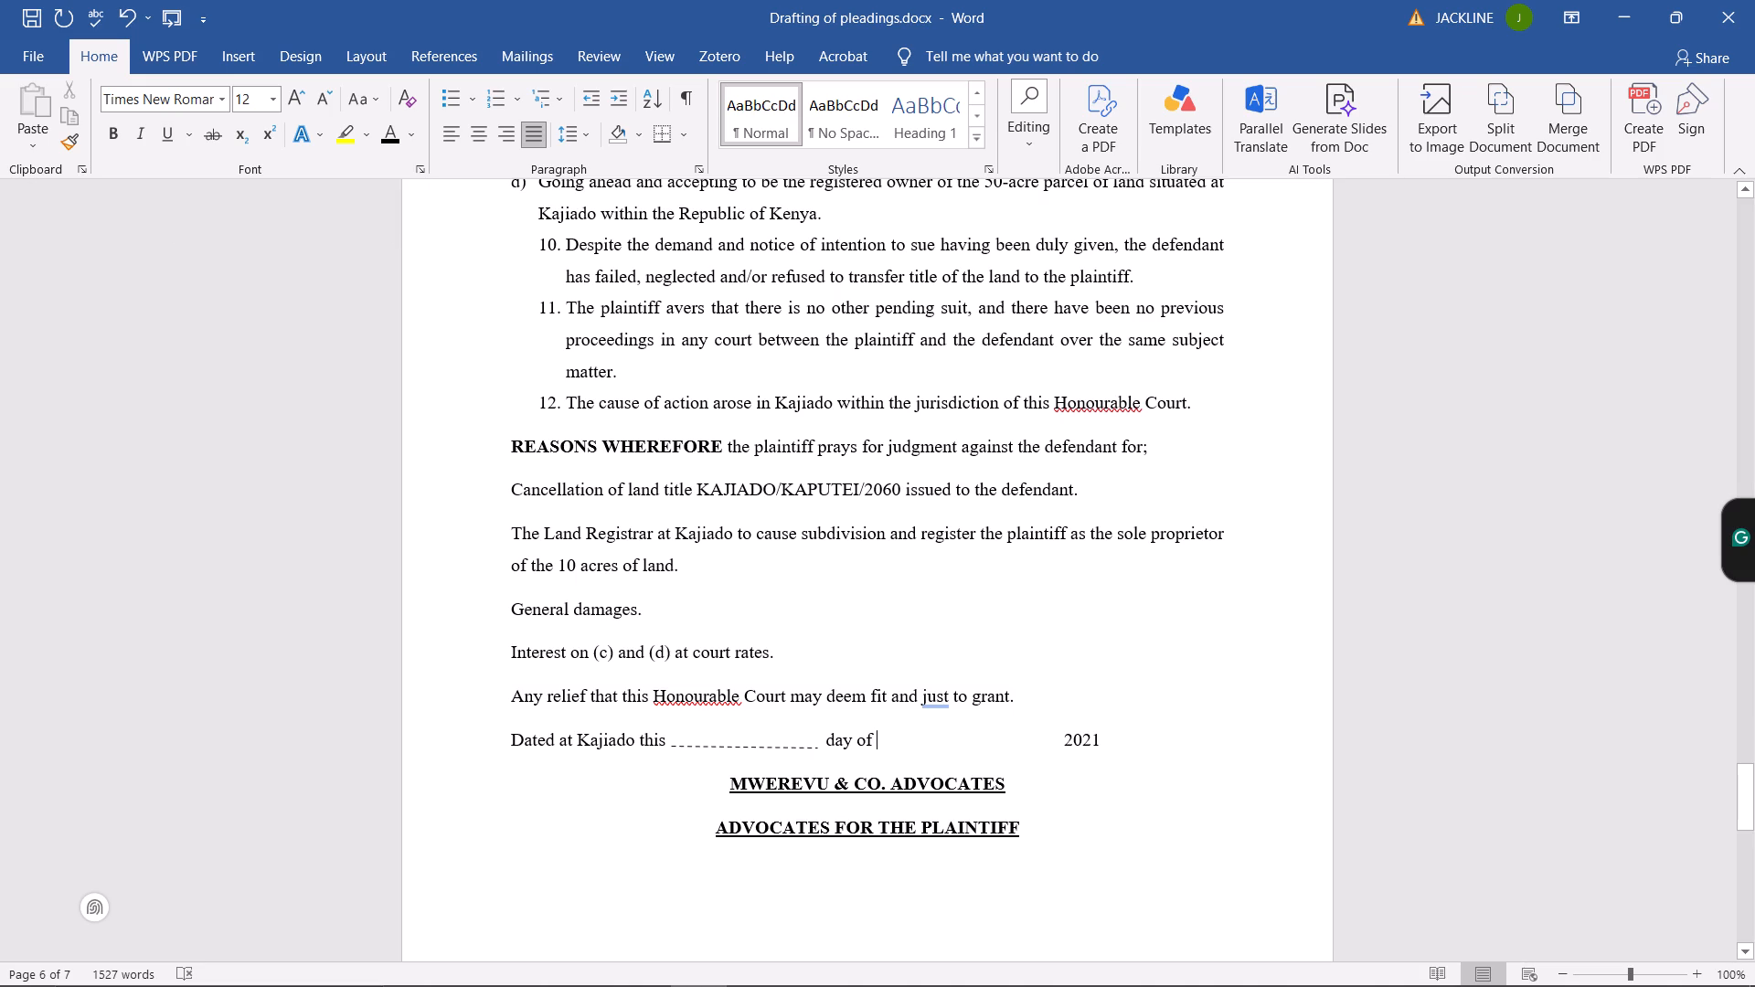
left_click_drag(873, 739, 1052, 754)
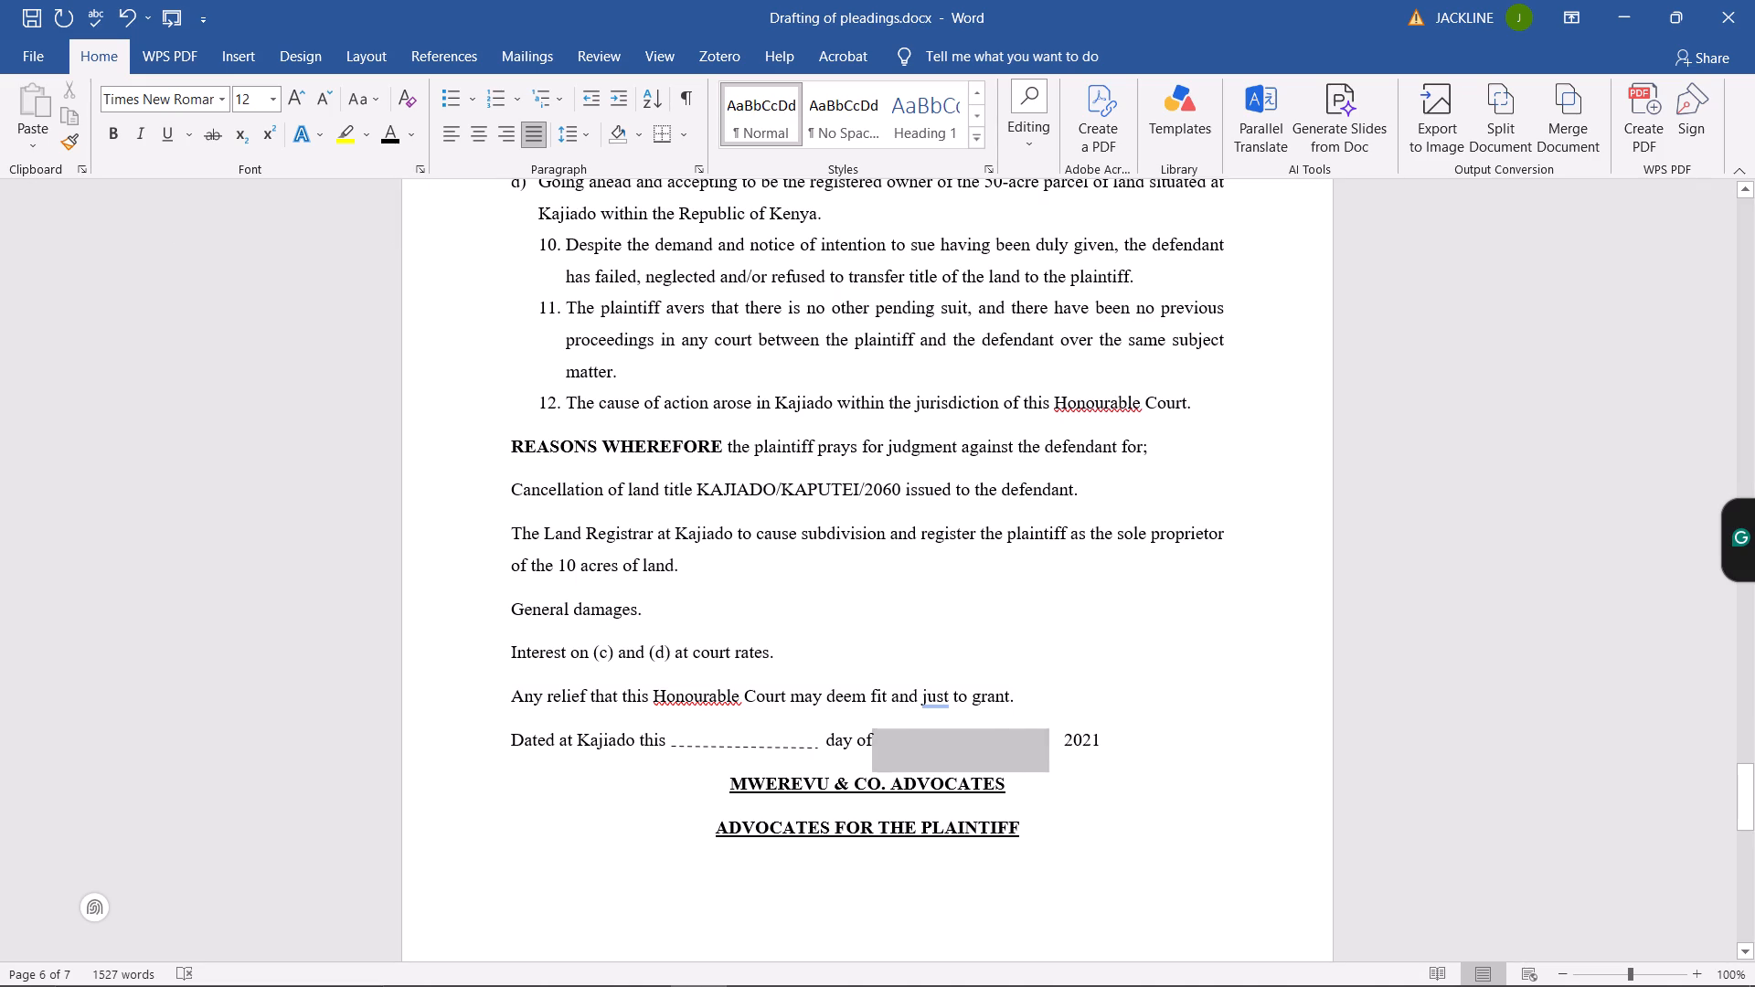
left_click_drag(1052, 754, 1067, 759)
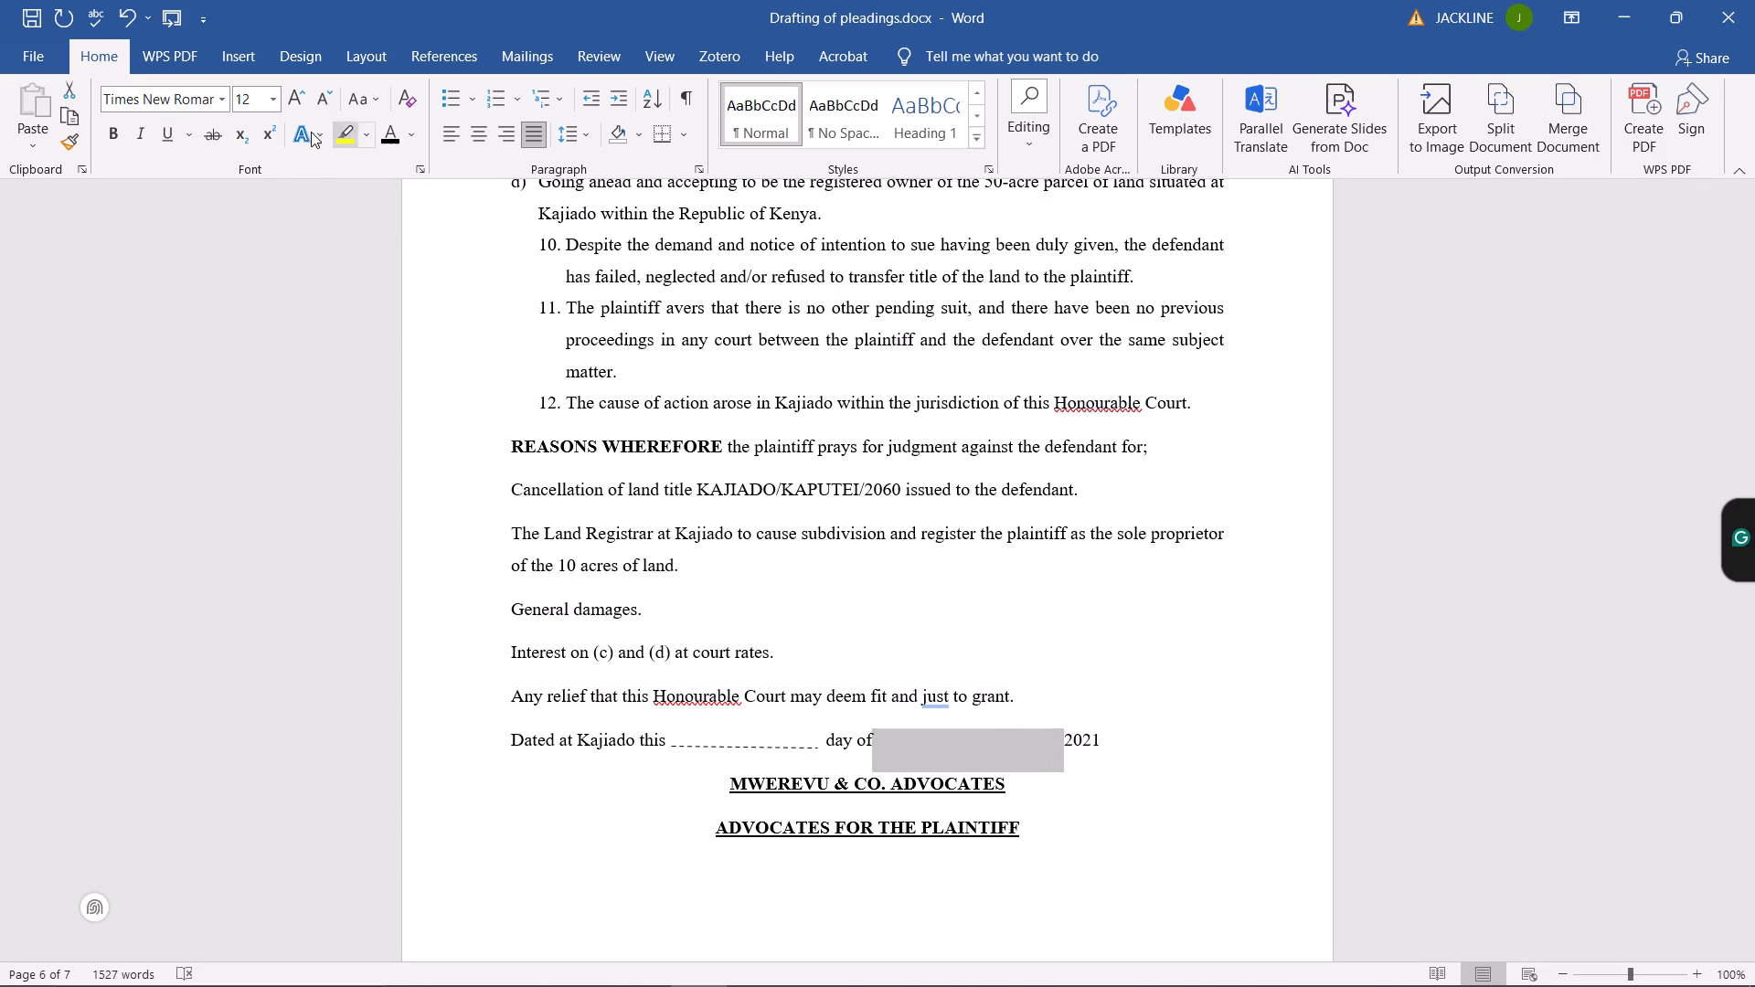
left_click(197, 137)
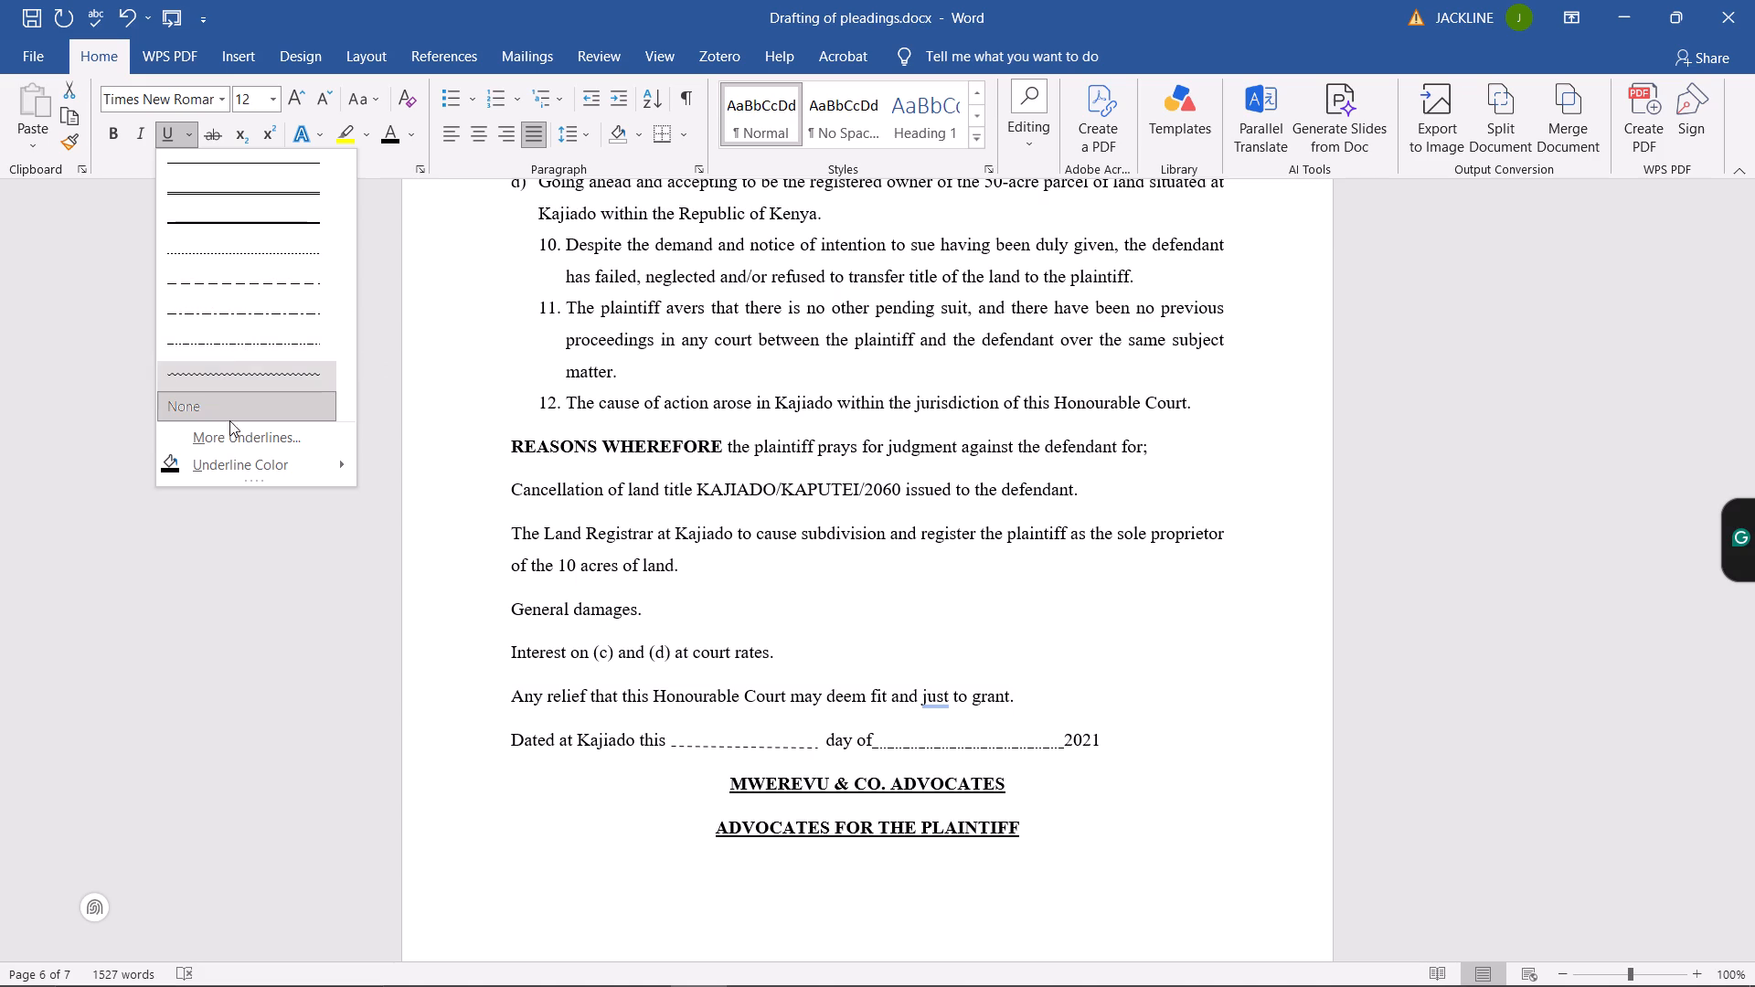
left_click(260, 438)
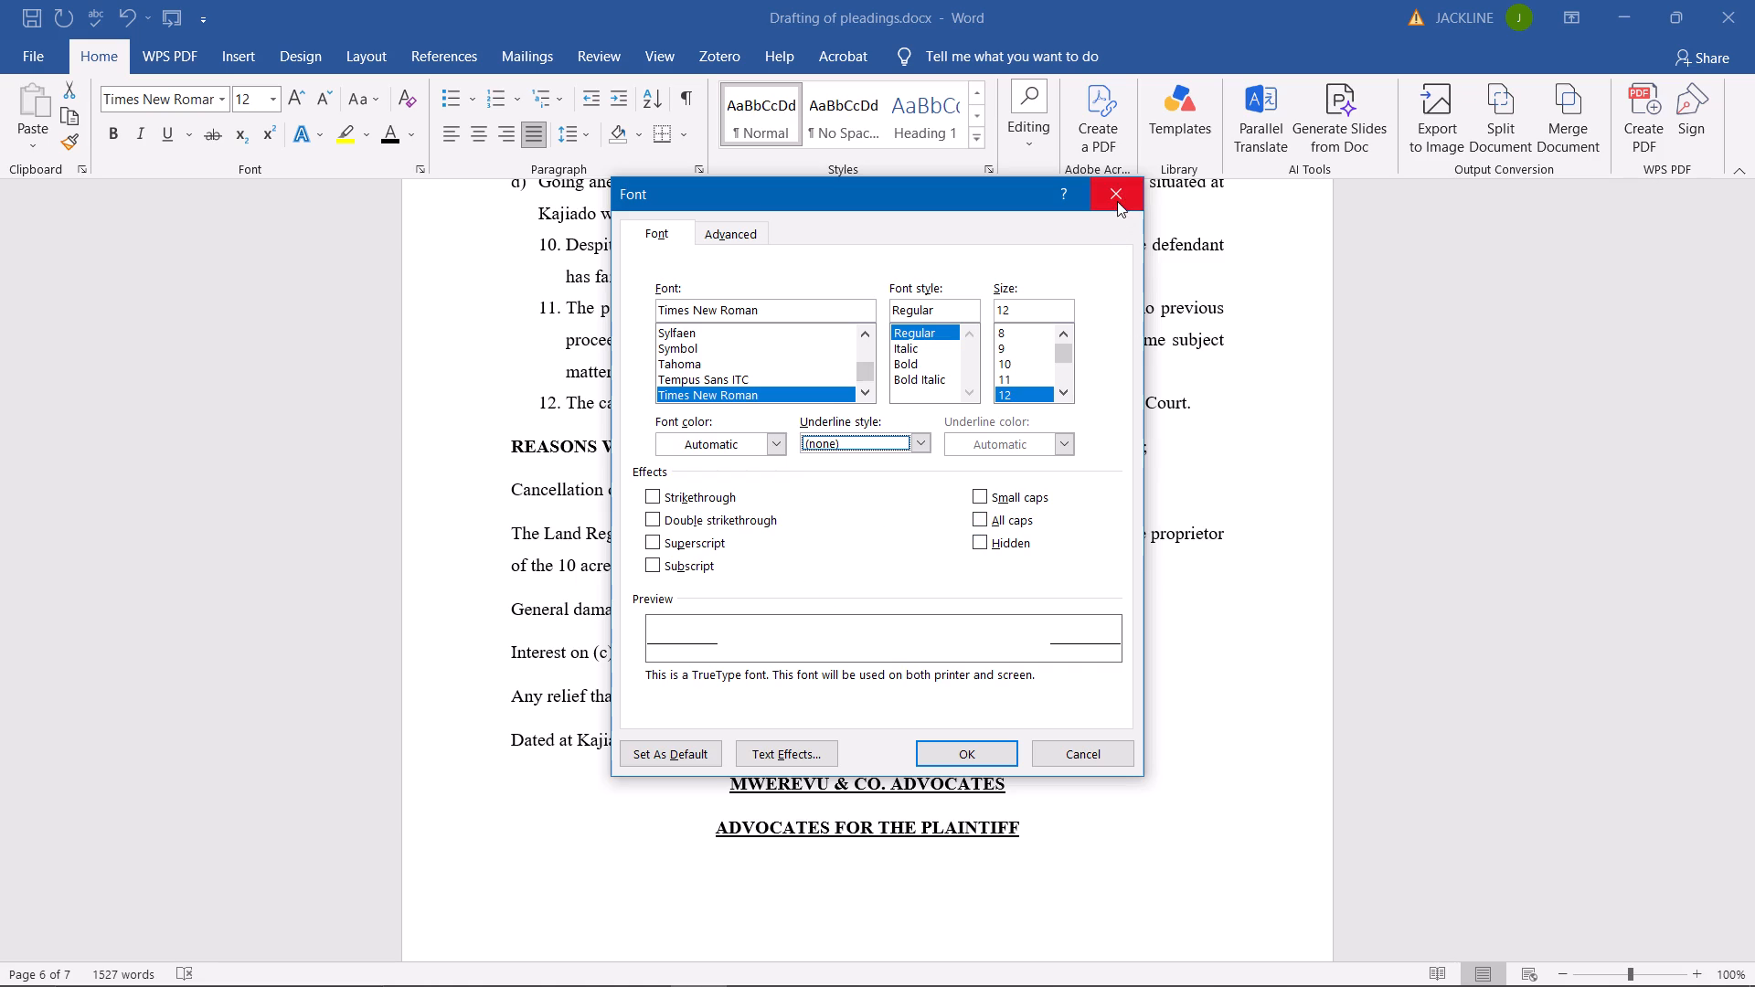
left_click(1068, 756)
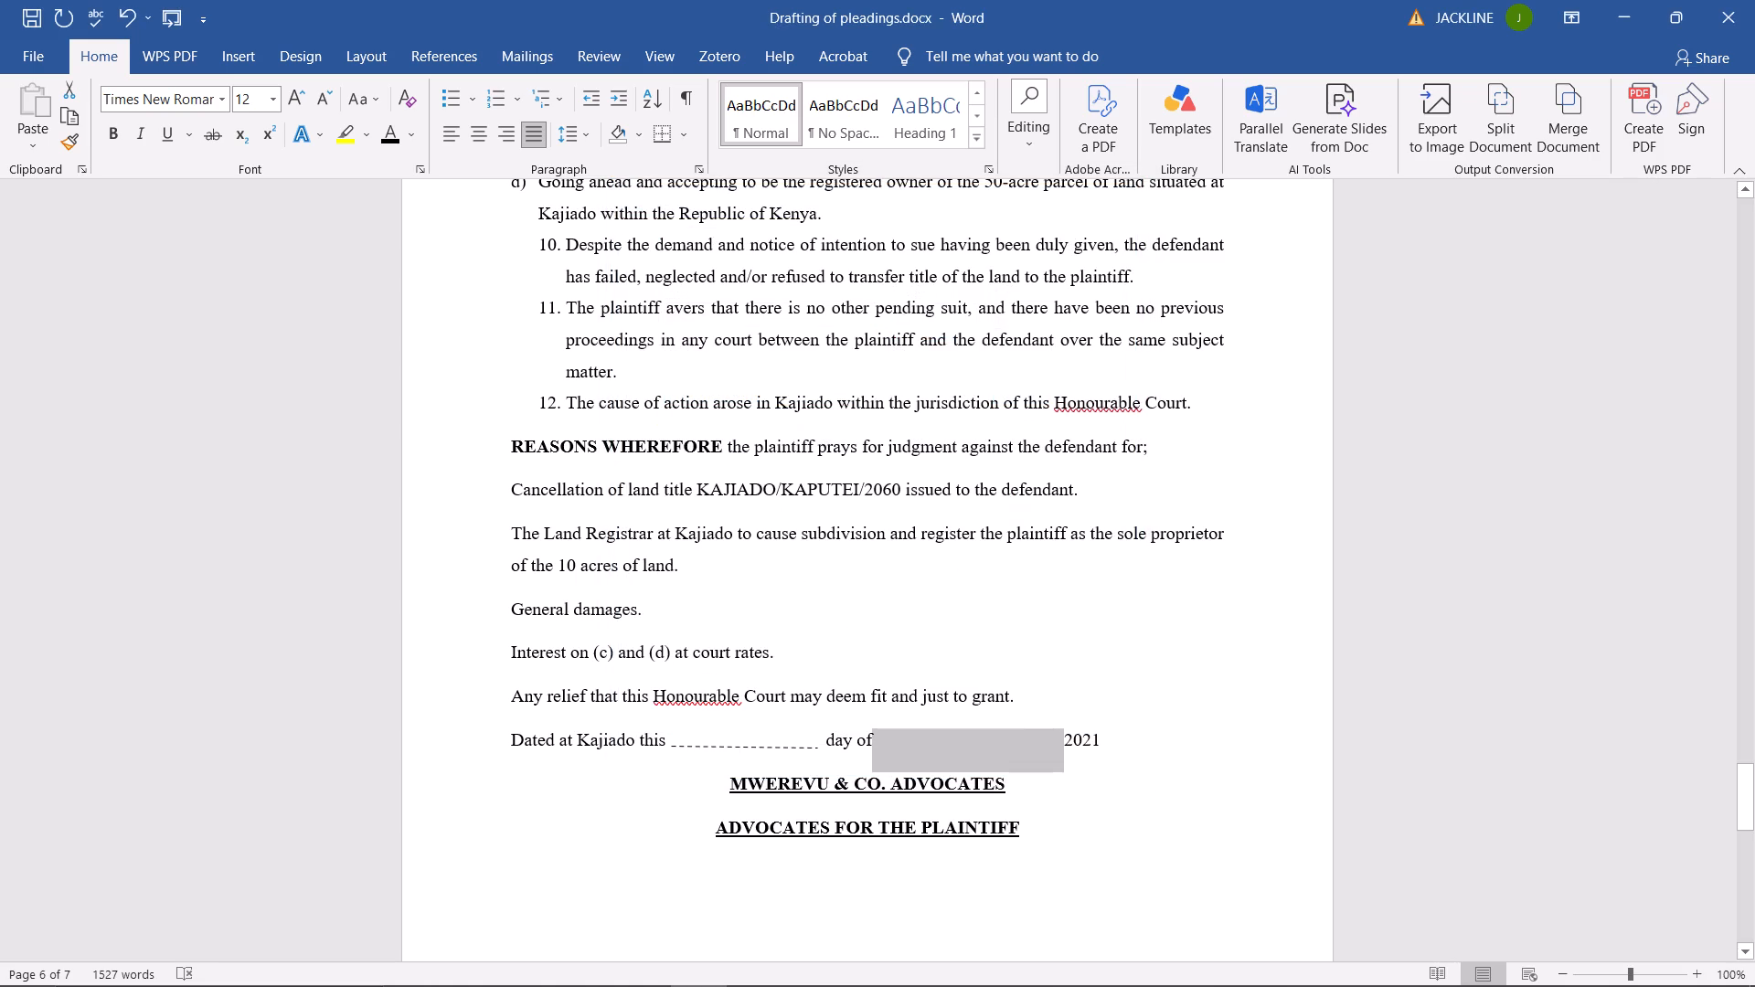
left_click(195, 132)
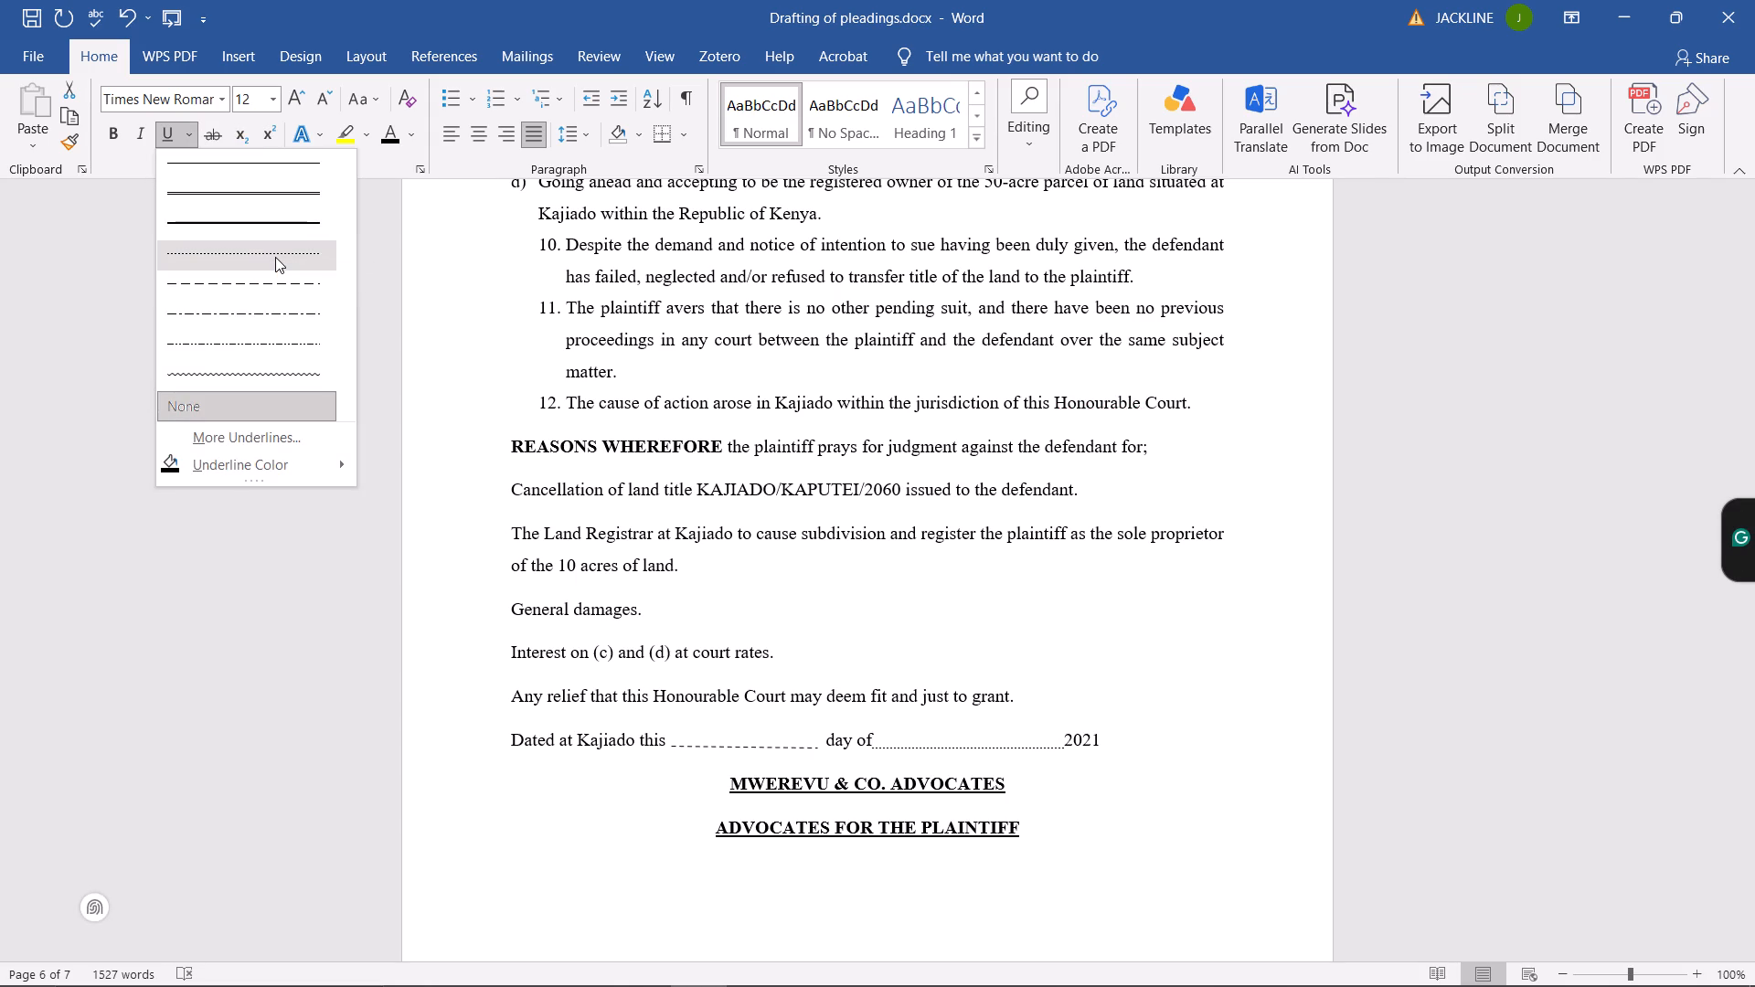
left_click(275, 257)
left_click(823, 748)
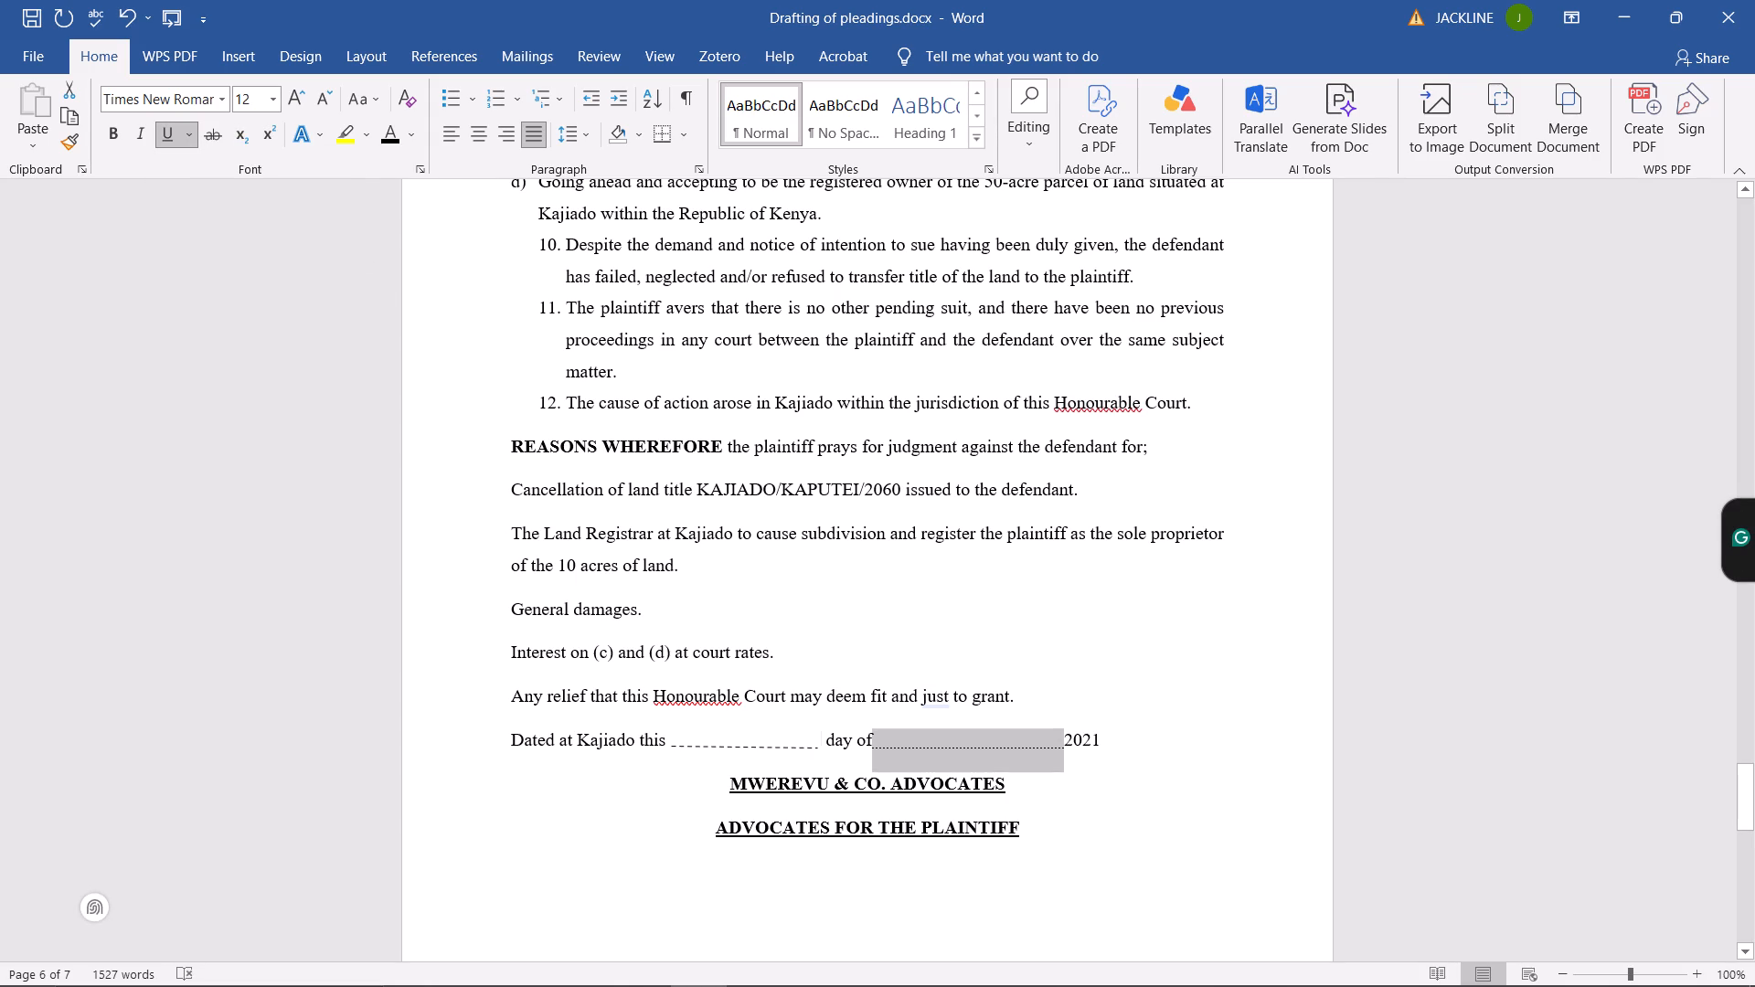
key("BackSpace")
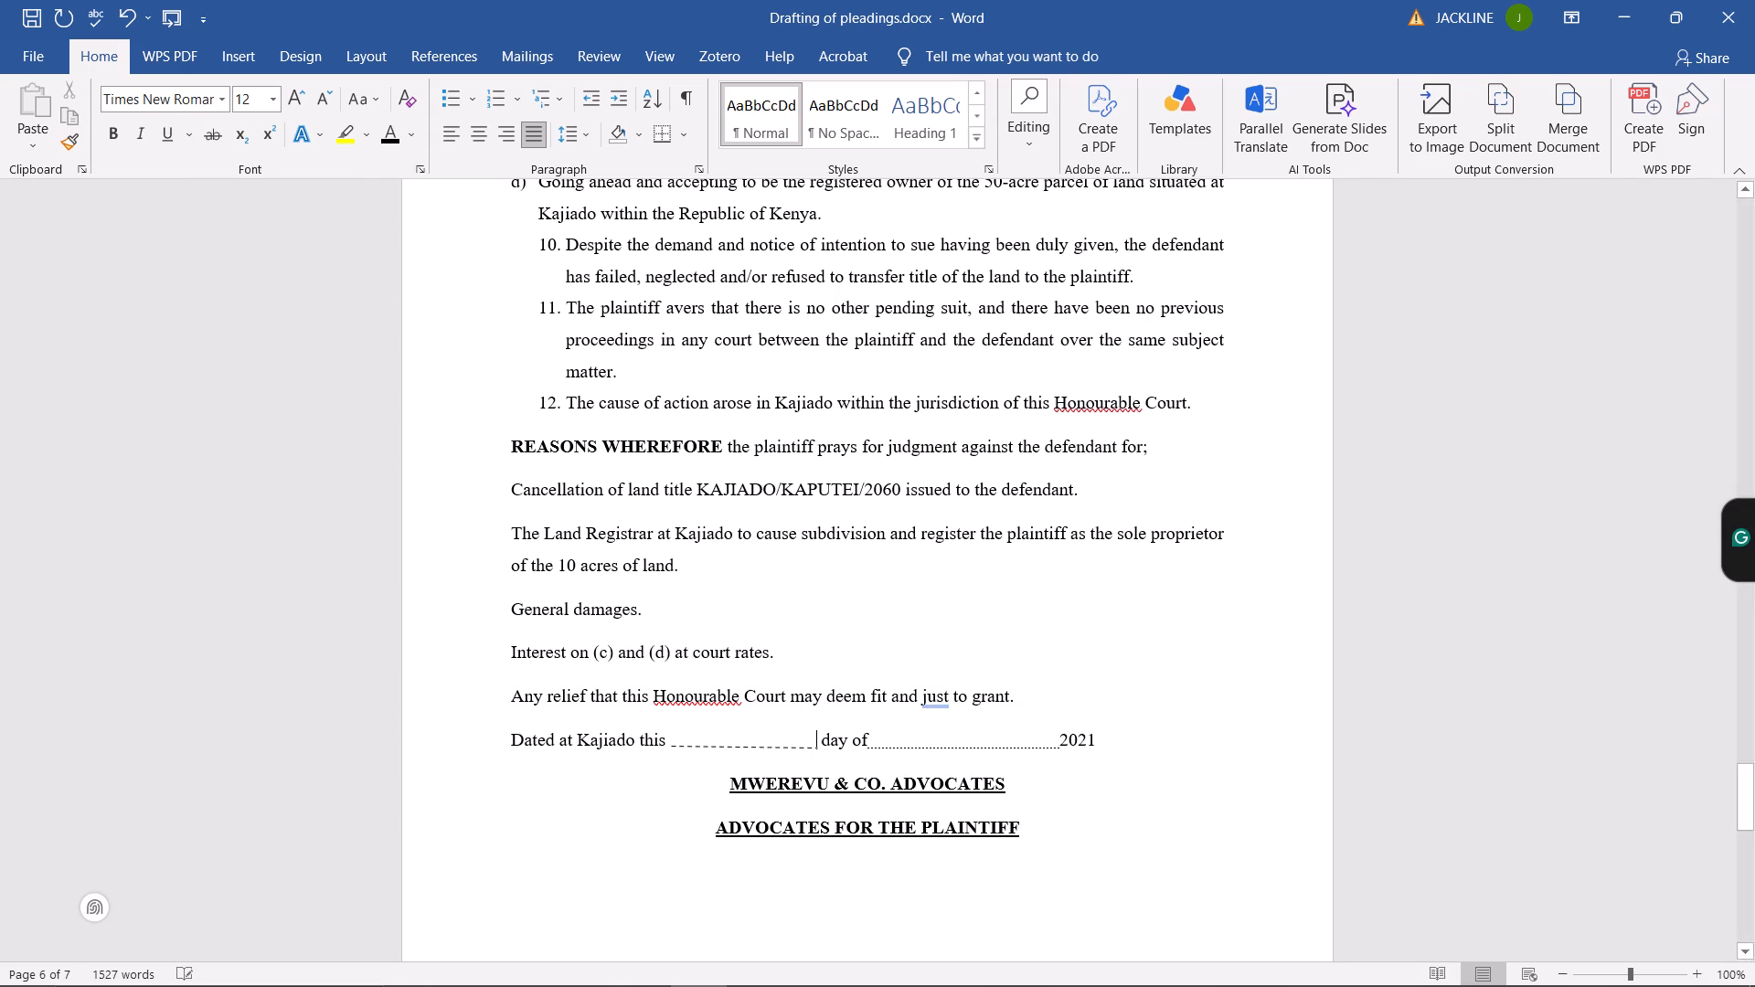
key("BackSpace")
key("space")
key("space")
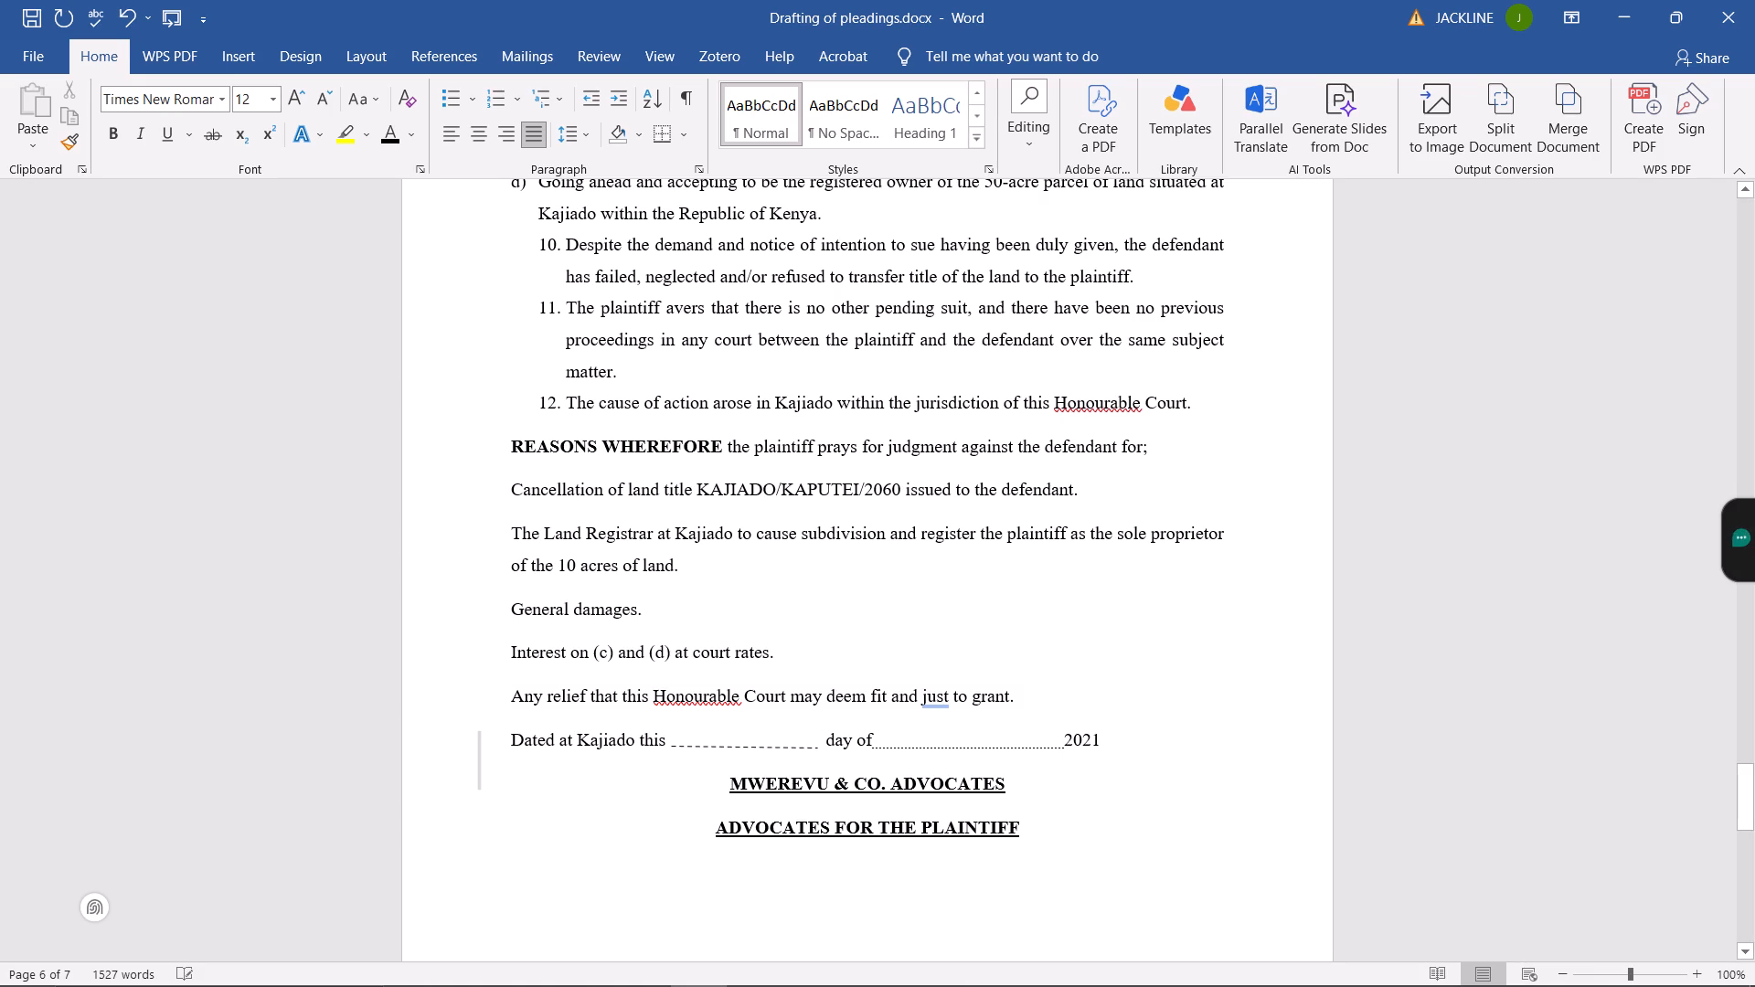
Cut the drawn dashed line between "Dated at Kajiado this" and "day of" in the dating line.
left_click(762, 750)
left_click(760, 750)
left_click(748, 744)
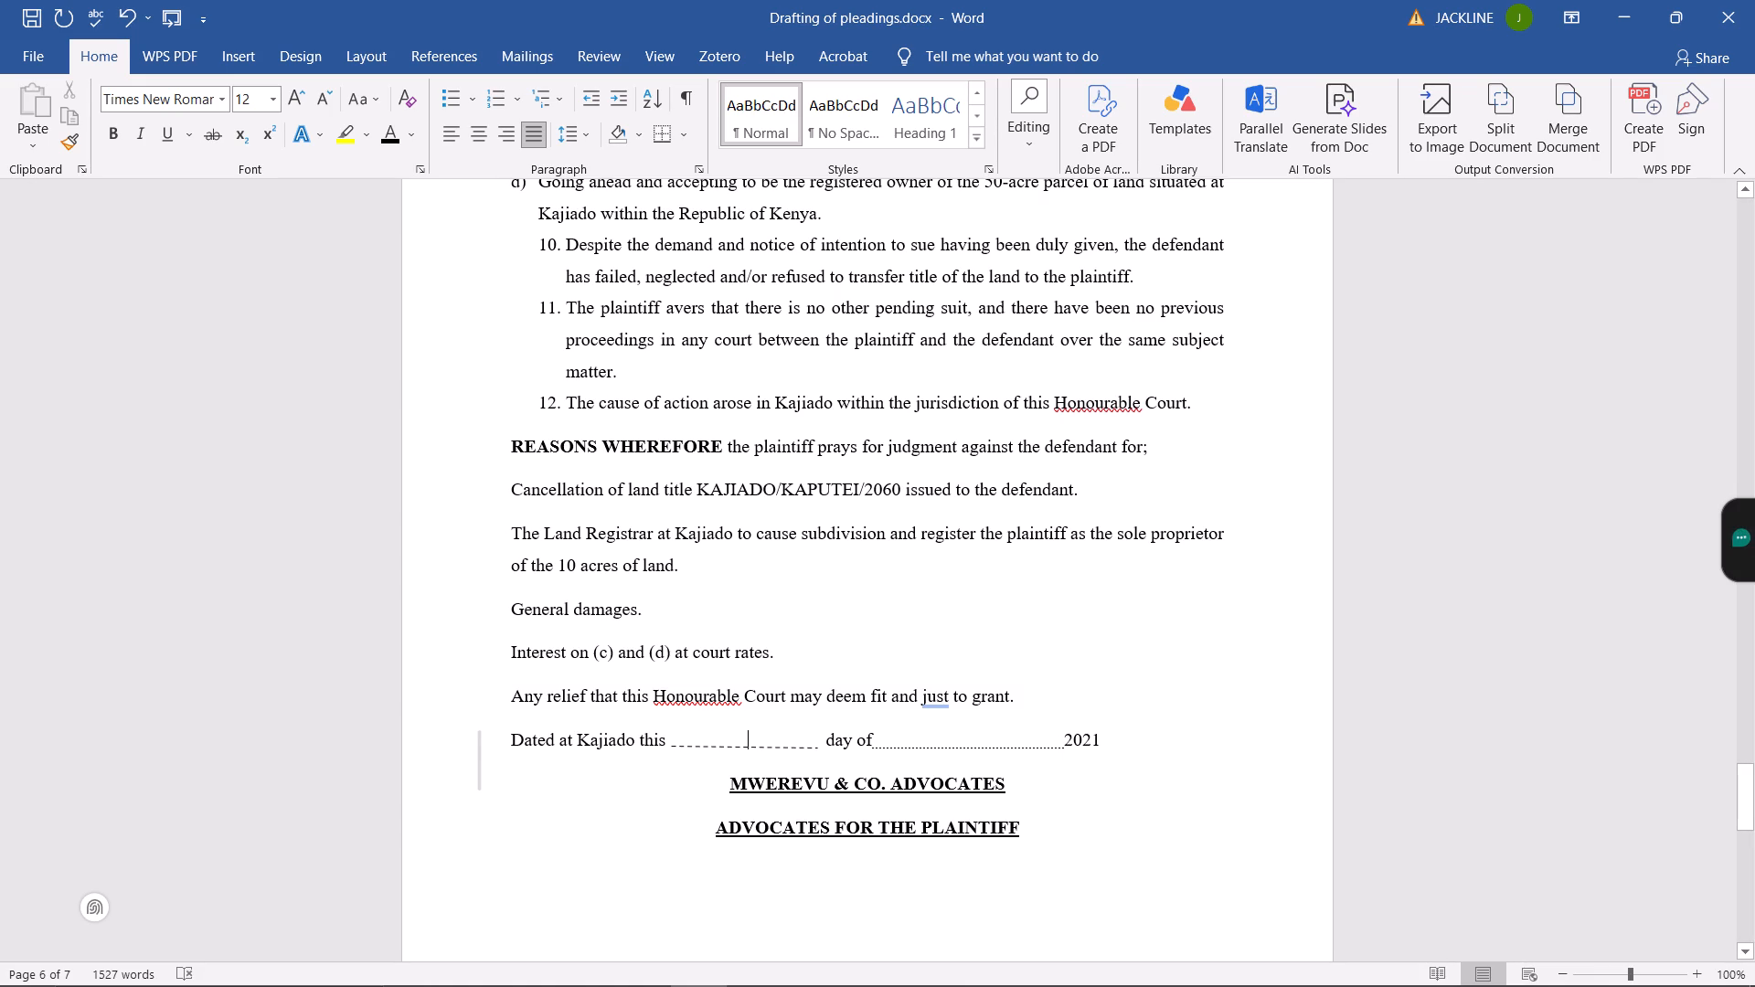
left_click(750, 749)
right_click(751, 749)
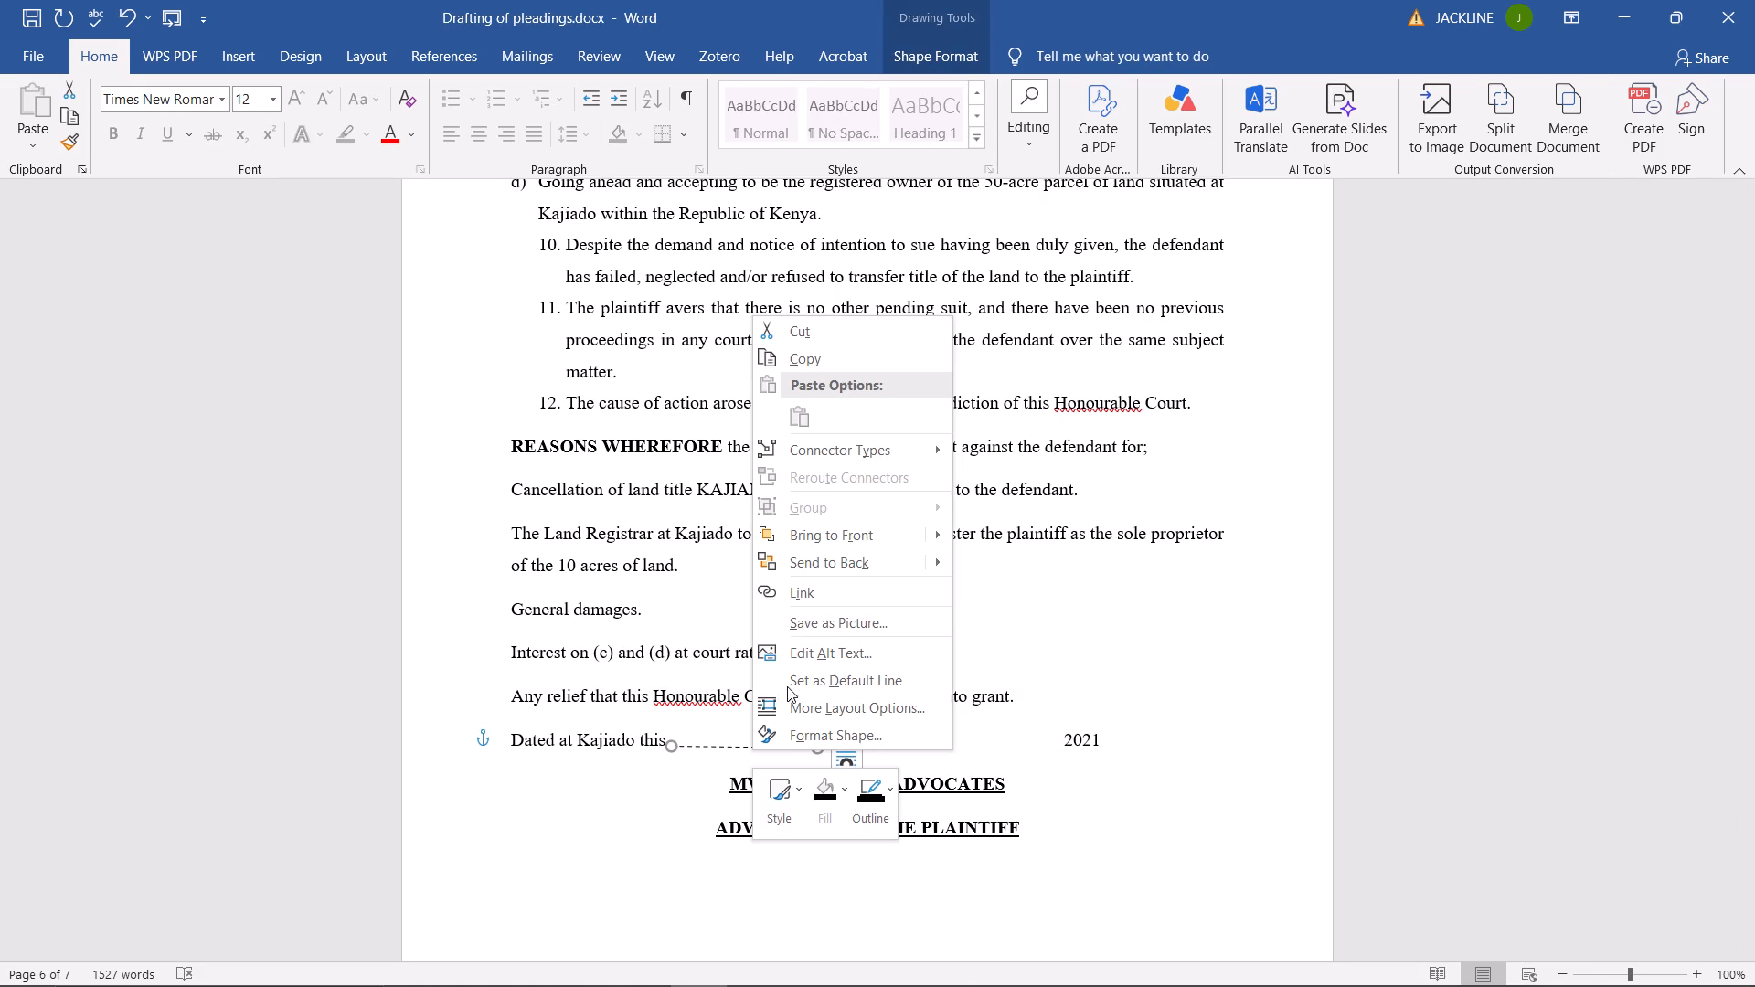
left_click(849, 338)
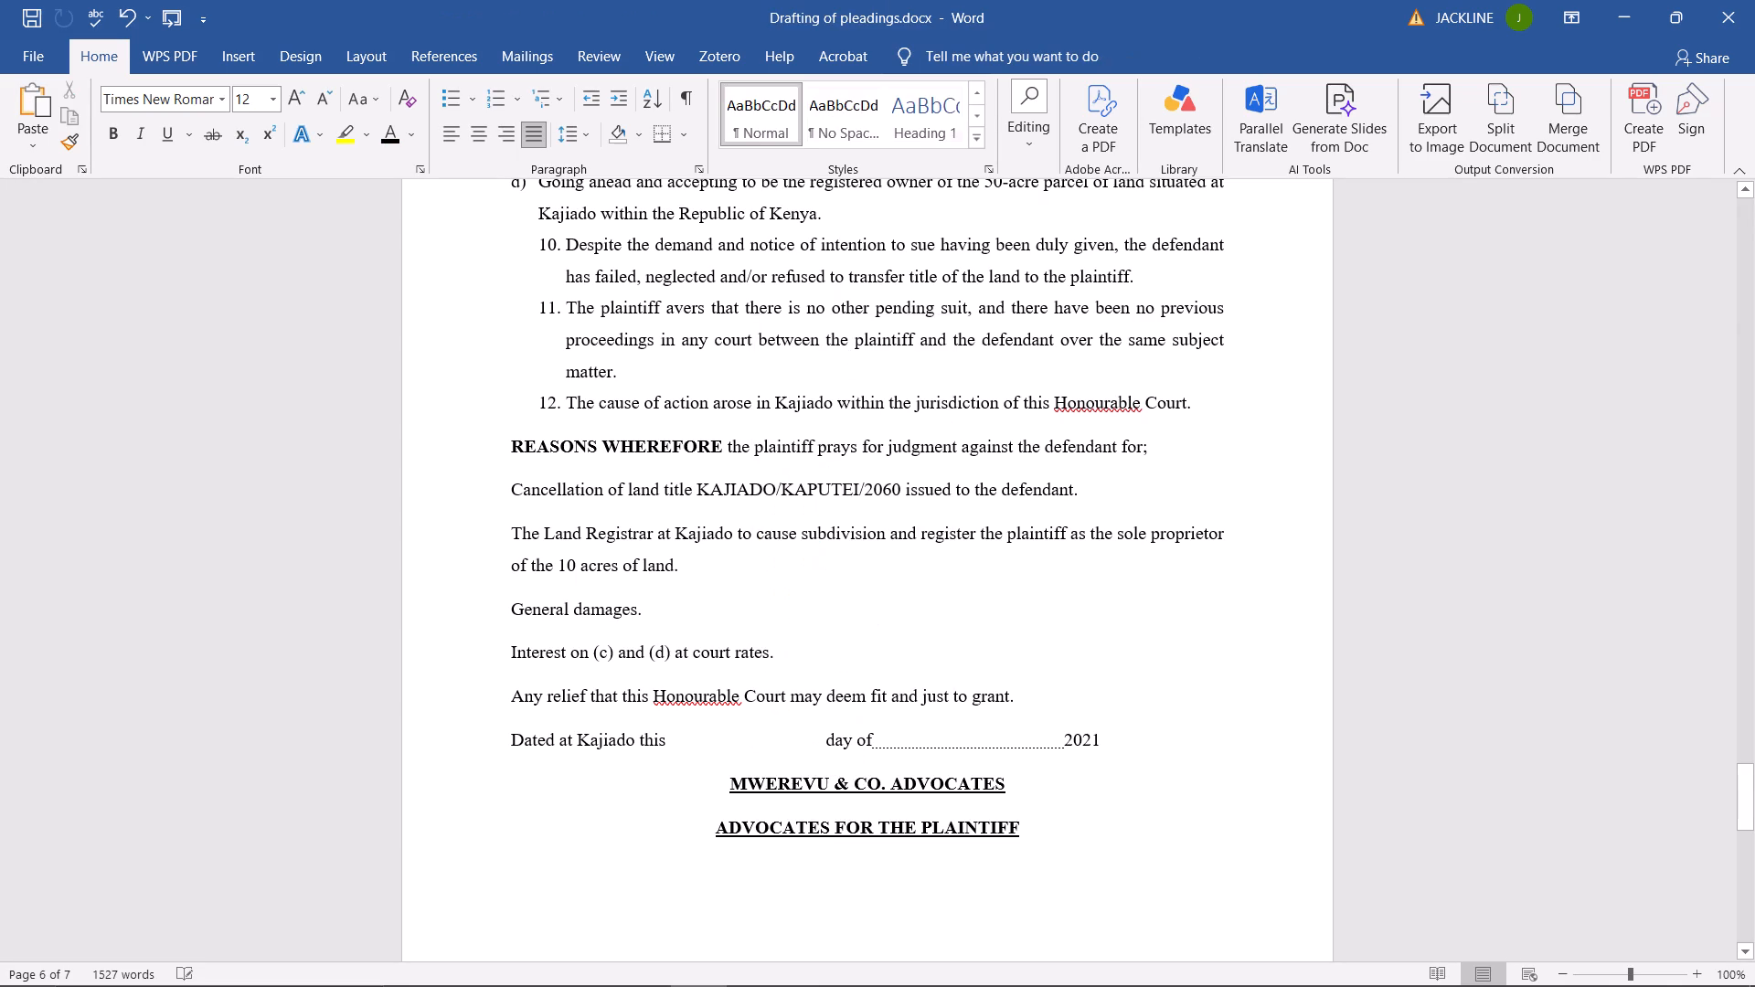
Apply a dotted underline to the blank space between "Dated at Kajiado this" and "day of" in the dating line.
left_click_drag(667, 744, 772, 732)
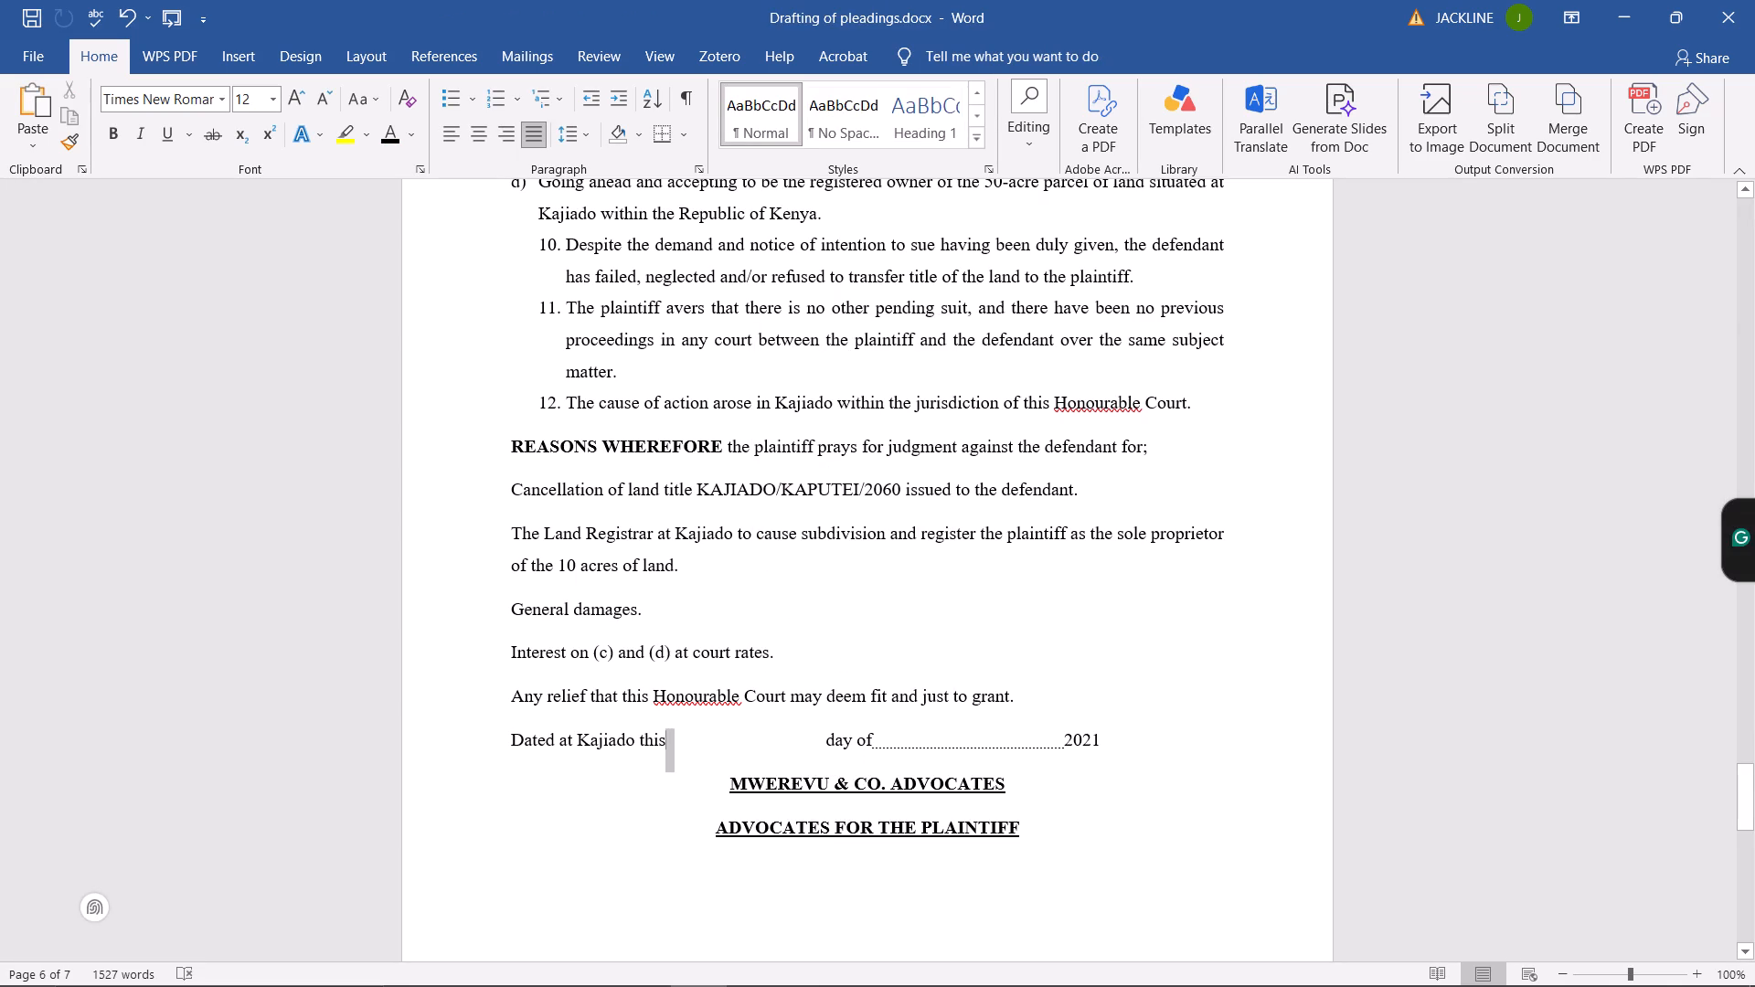
left_click_drag(772, 732, 825, 729)
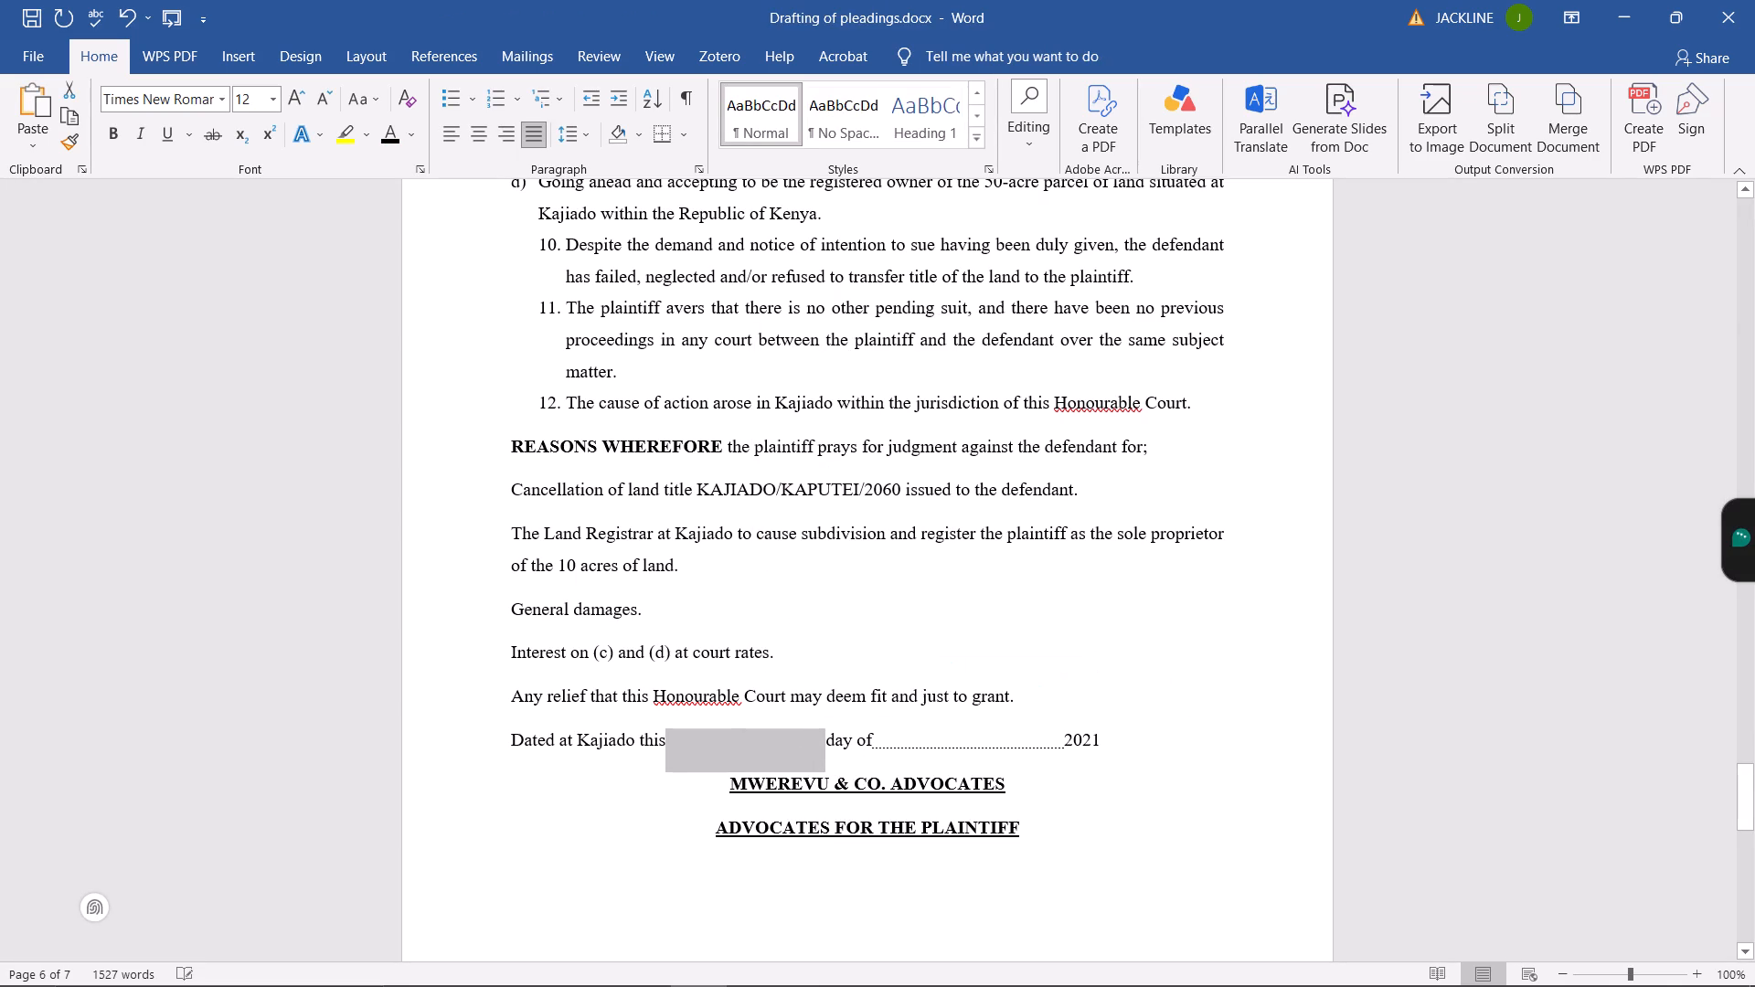
left_click(181, 138)
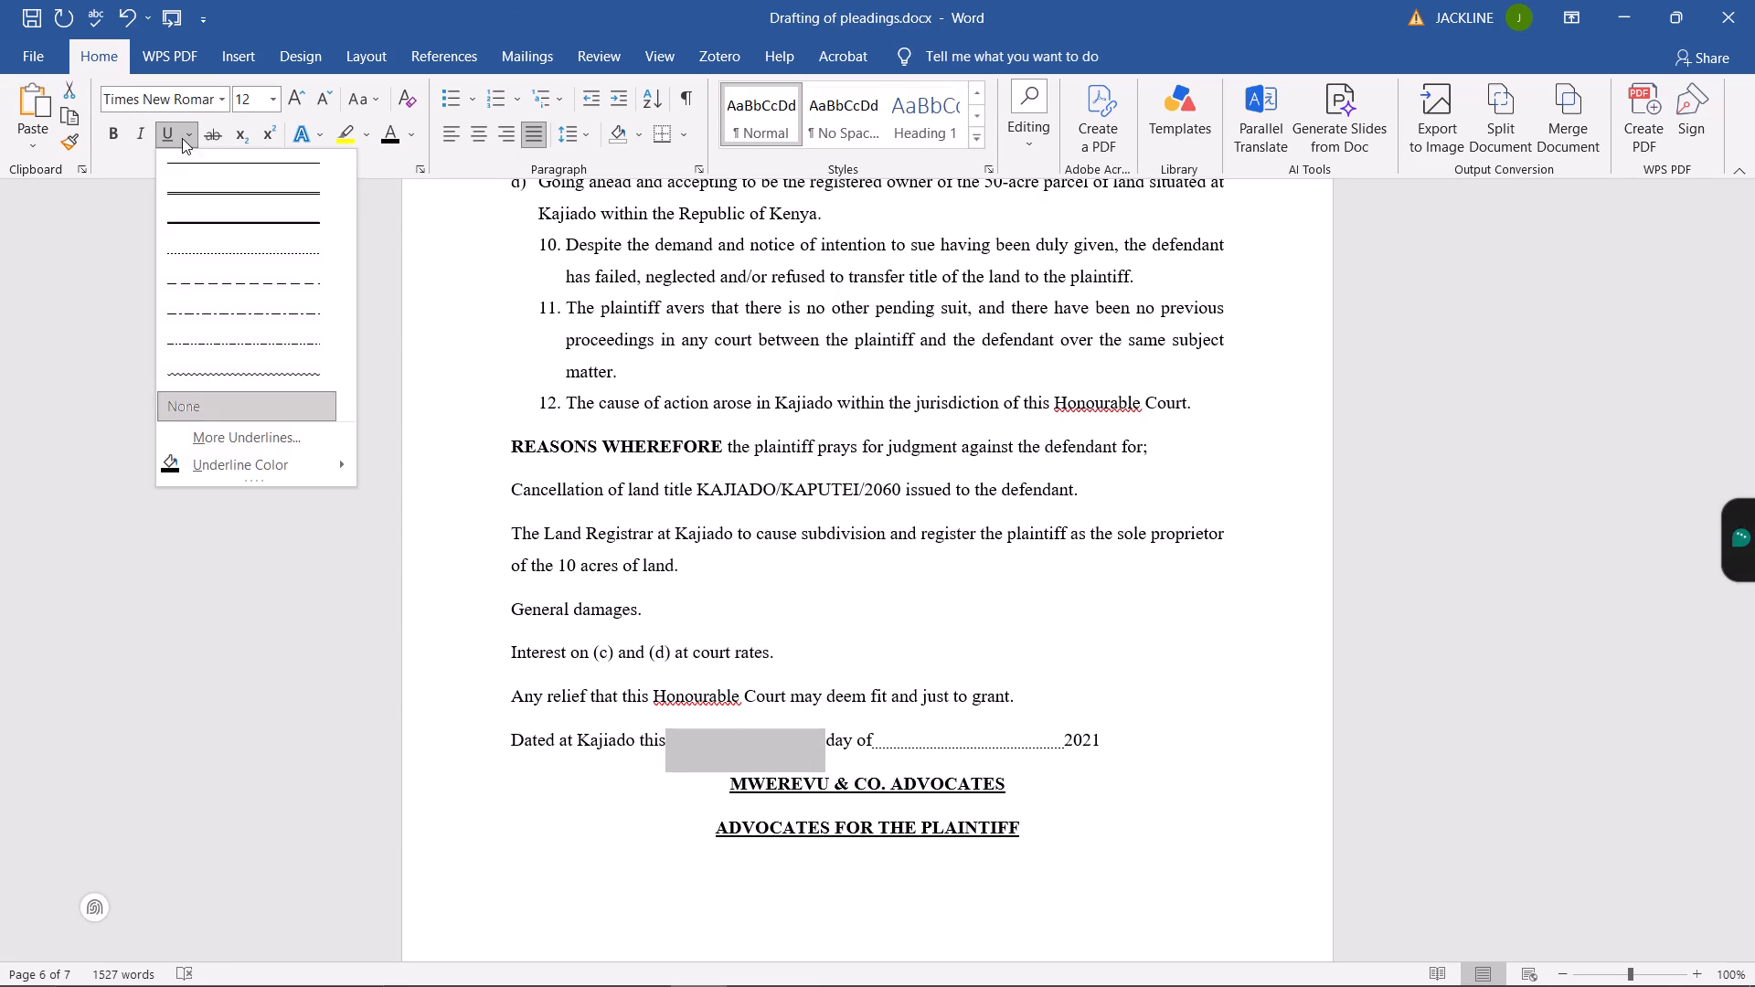
left_click(254, 256)
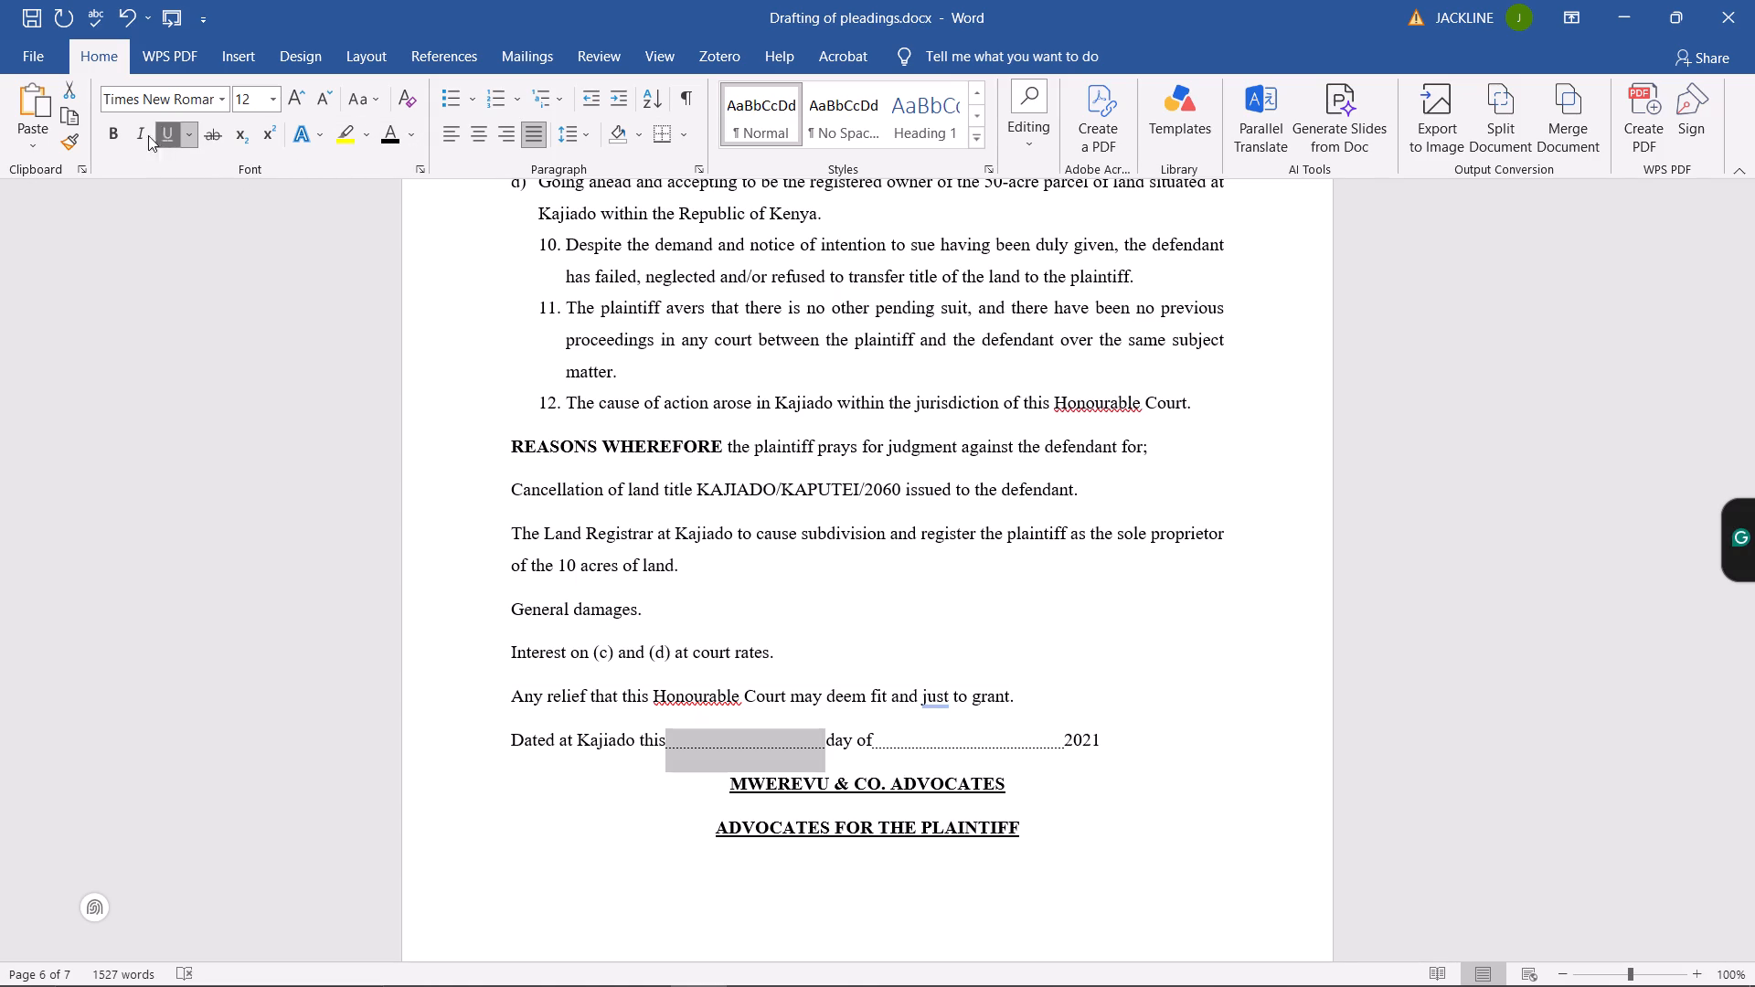
Make both dotted blanks in the dating line bold, before "day of" and before "2021".
left_click(119, 134)
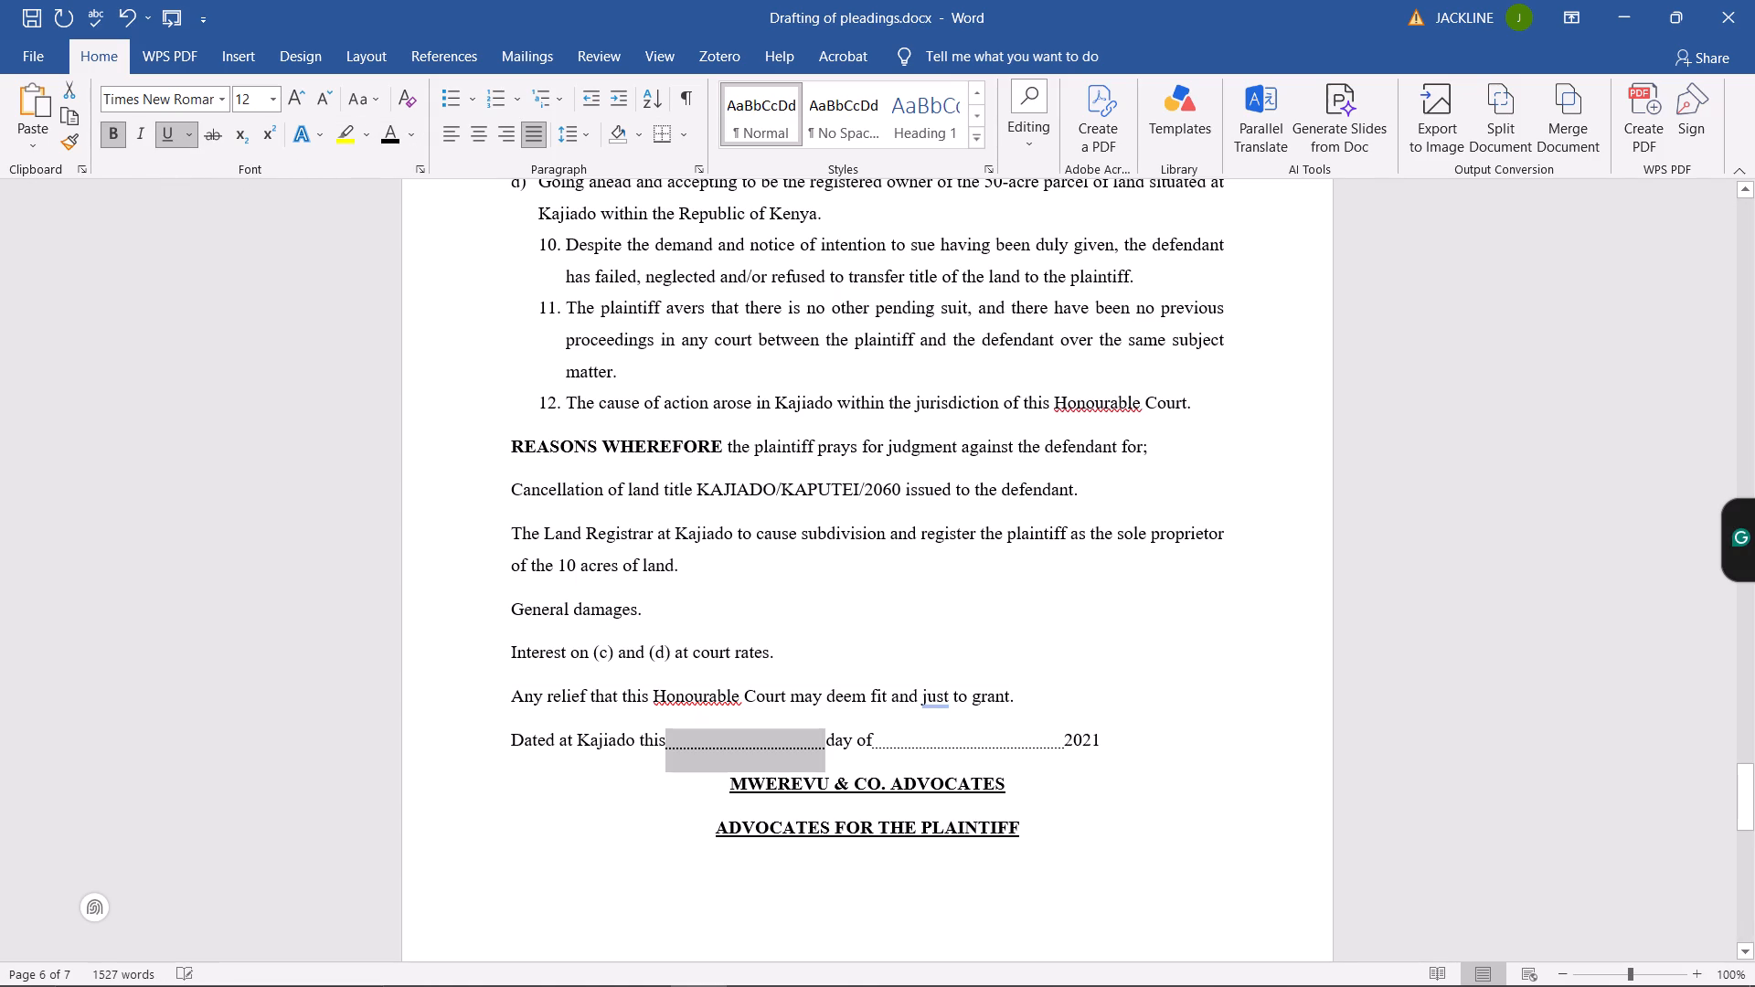
left_click(874, 746)
left_click_drag(874, 746, 1066, 742)
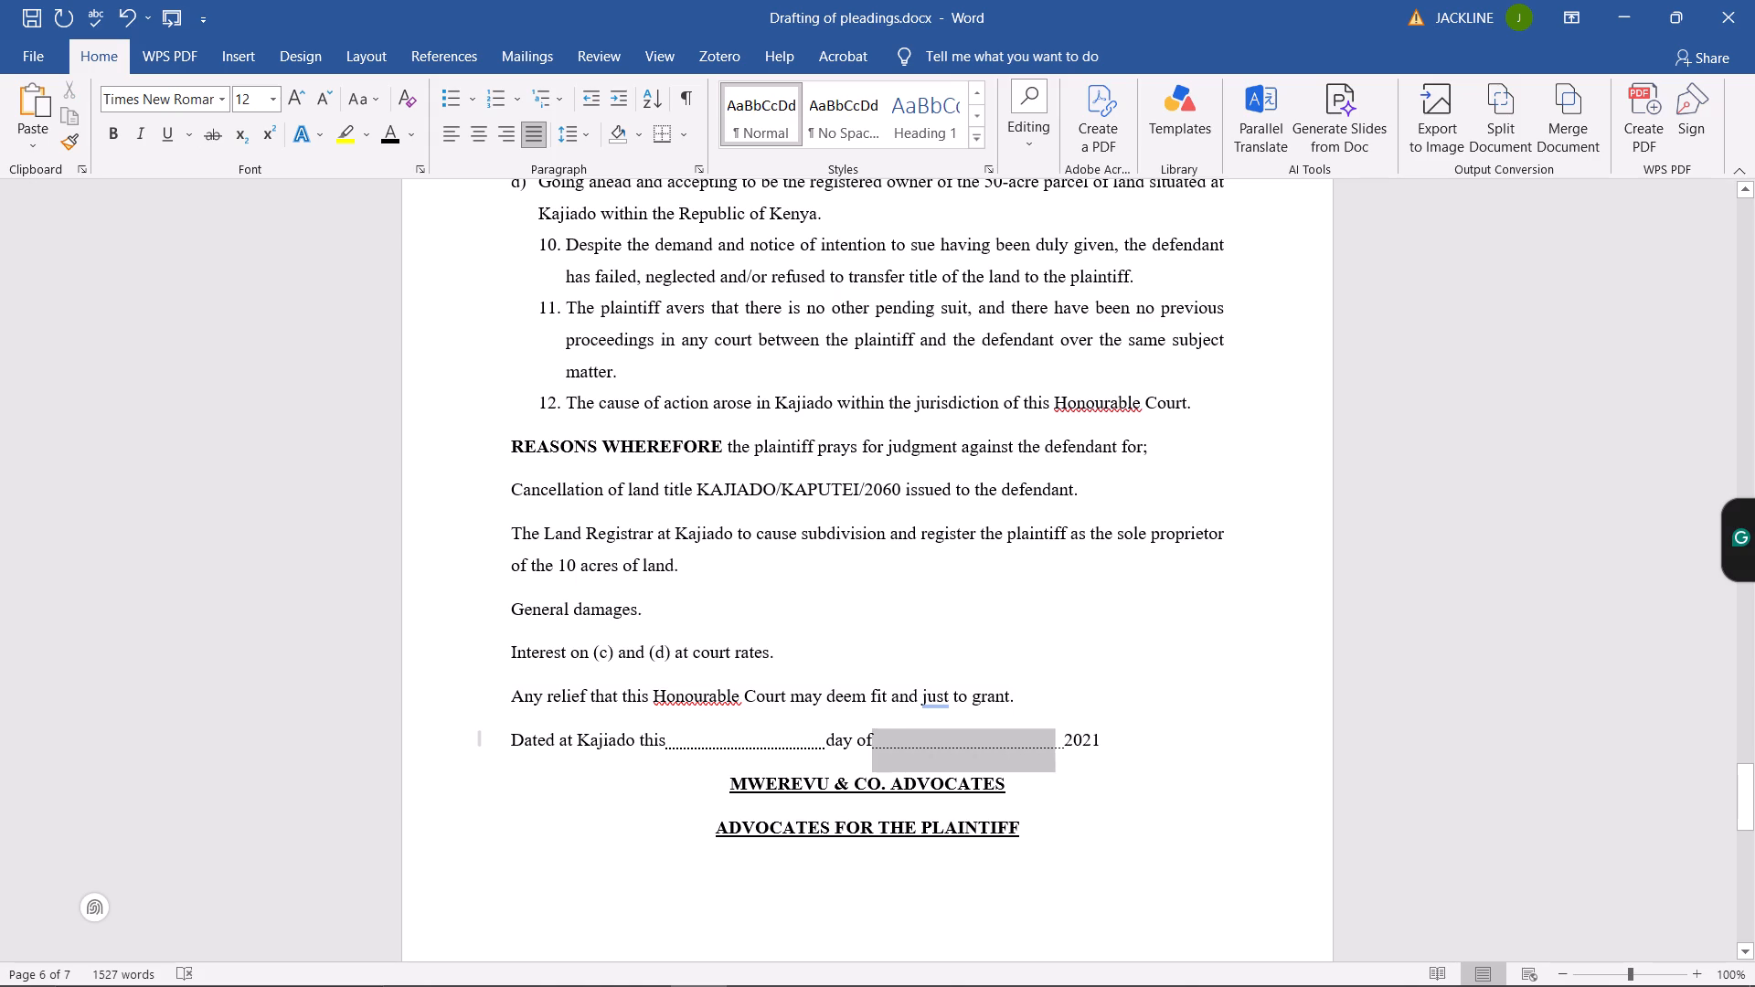
left_click_drag(1066, 742, 1064, 743)
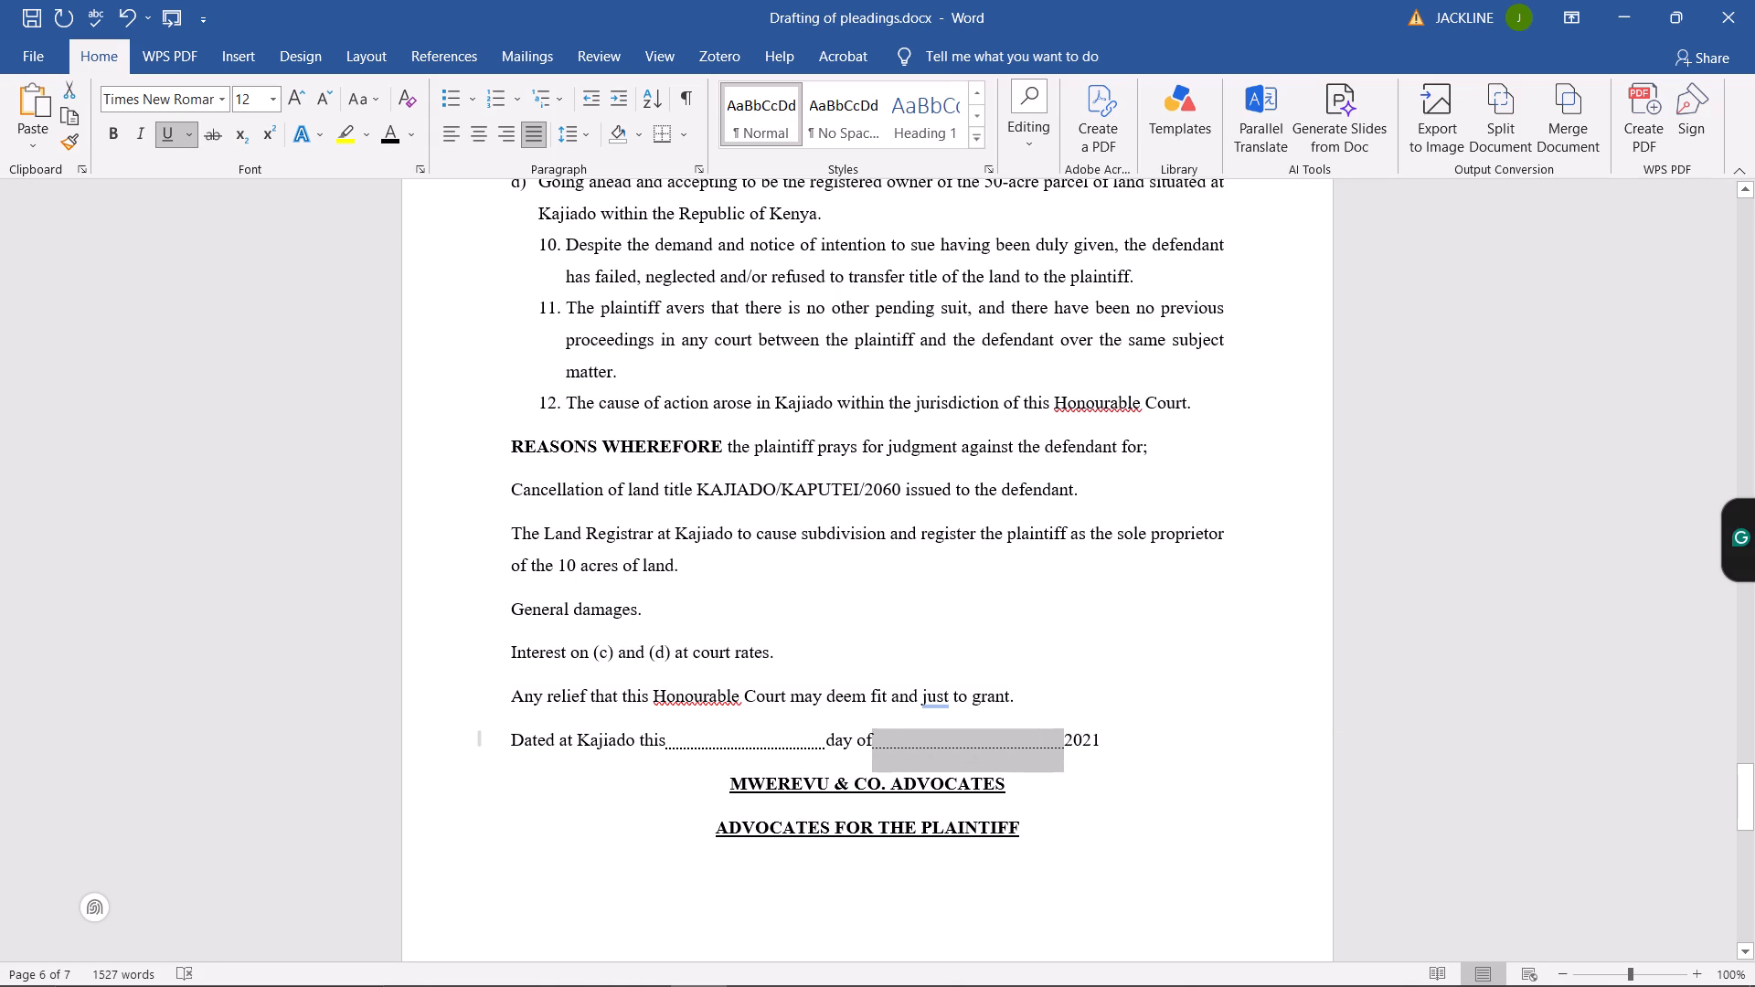
left_click(117, 141)
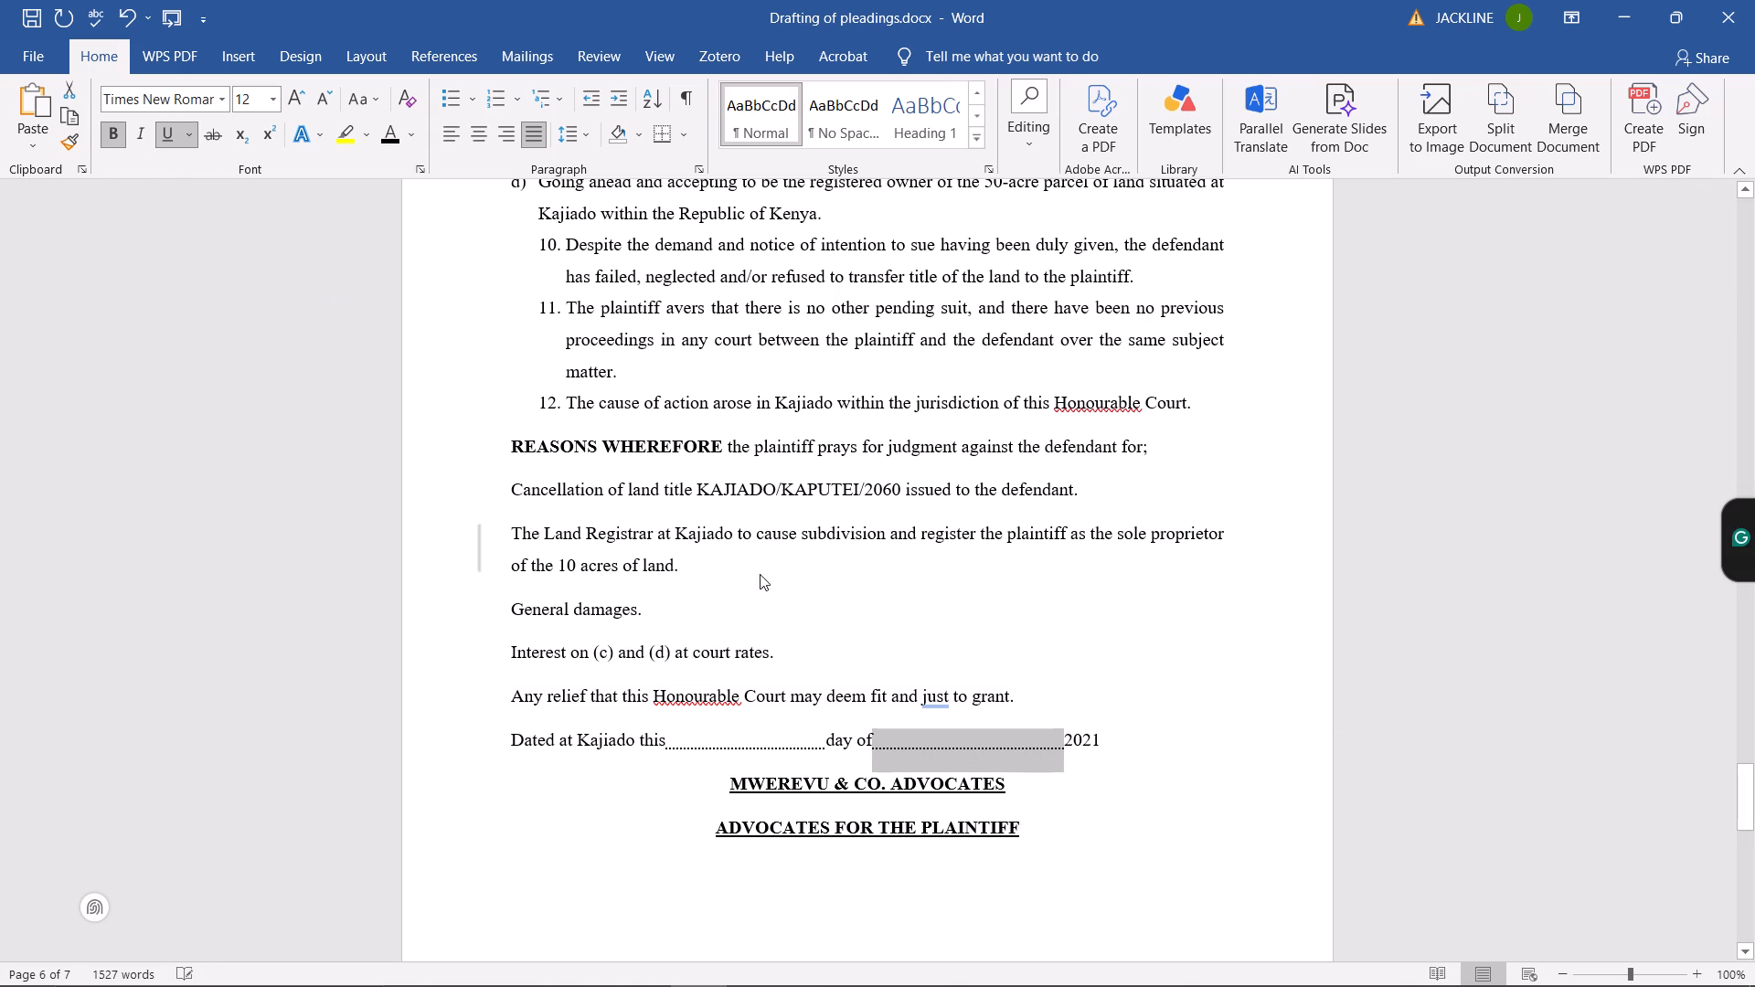
Cut the drawn signature line beneath "this 5th day of august 2019" in the affidavit's sworn section.
scroll(1141, 641, "up", 12)
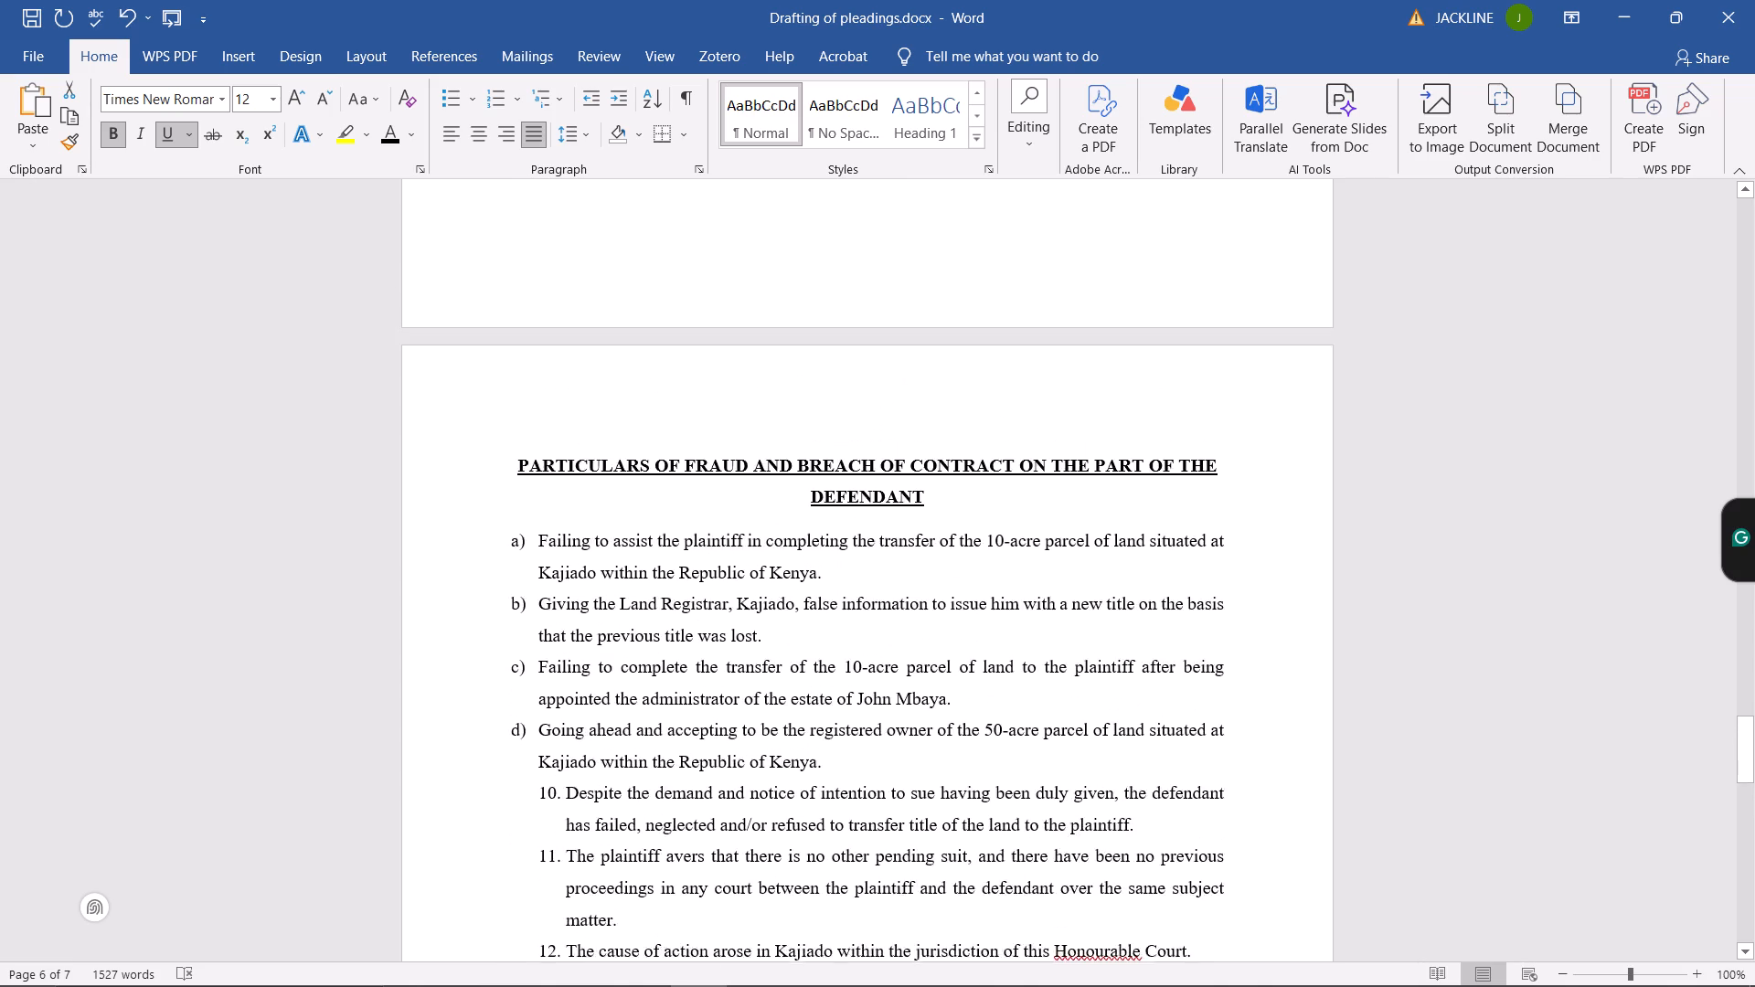
scroll(1139, 644, "up", 17)
scroll(1139, 644, "up", 9)
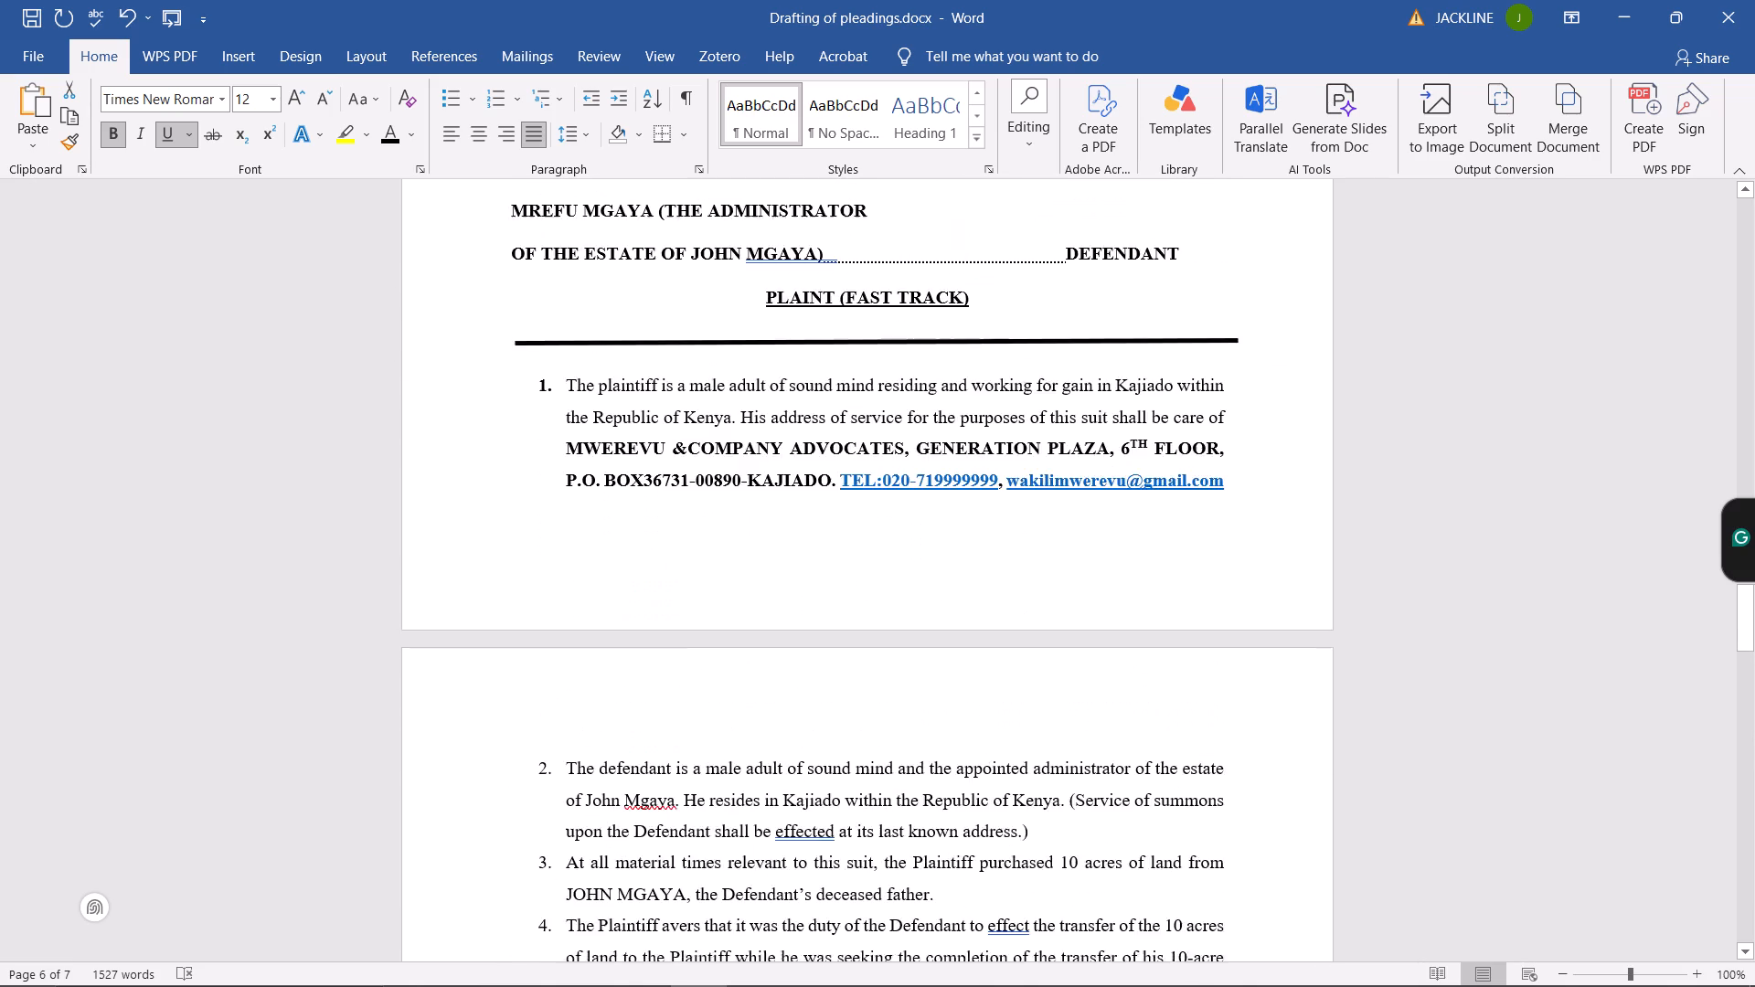
scroll(1144, 645, "up", 4)
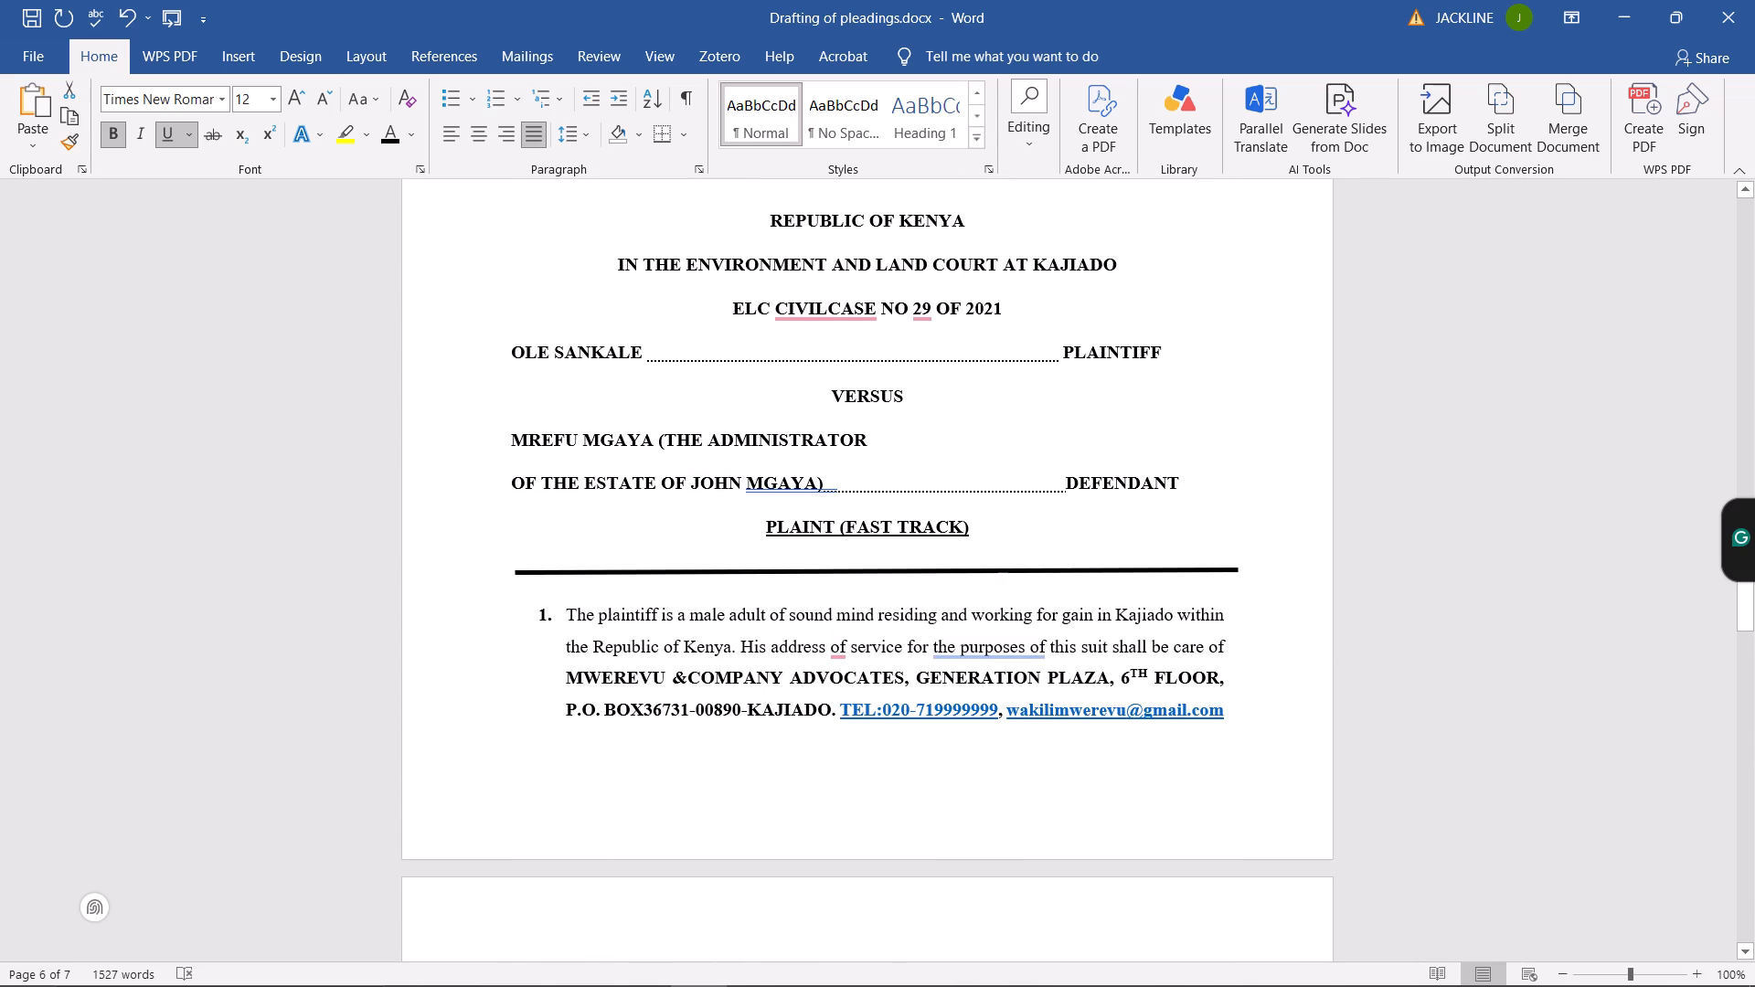
scroll(932, 466, "down", 2)
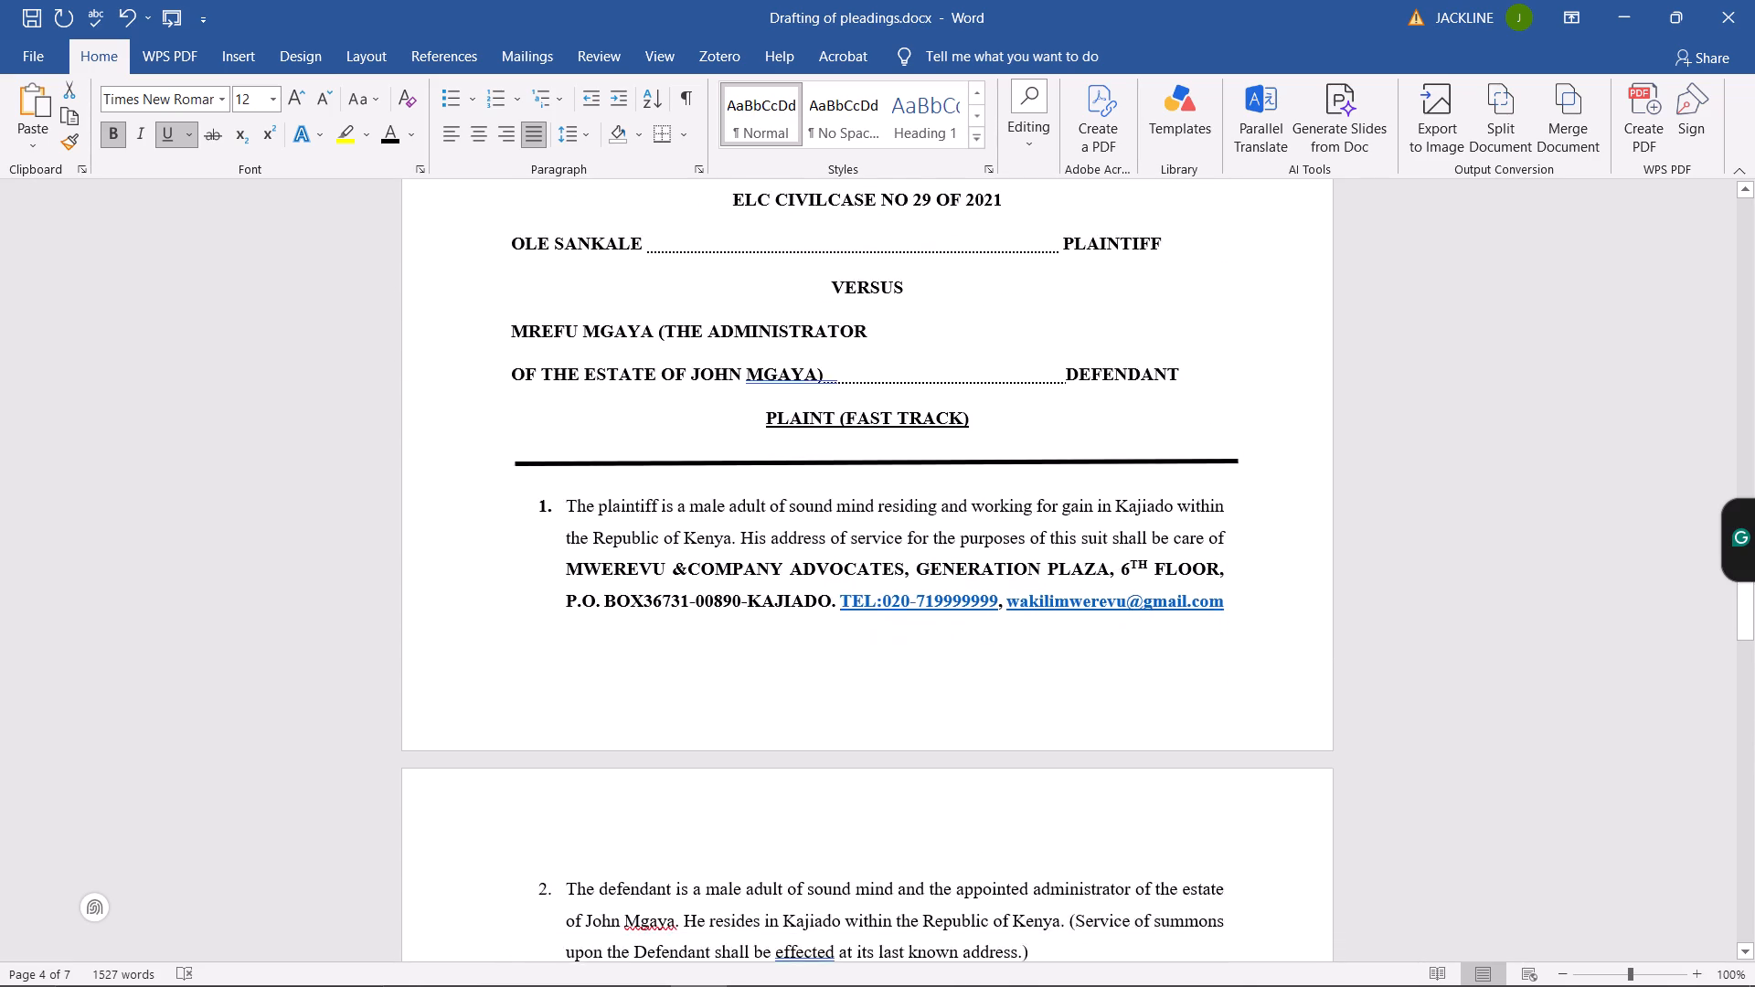
scroll(932, 466, "up", 2)
scroll(997, 408, "up", 11)
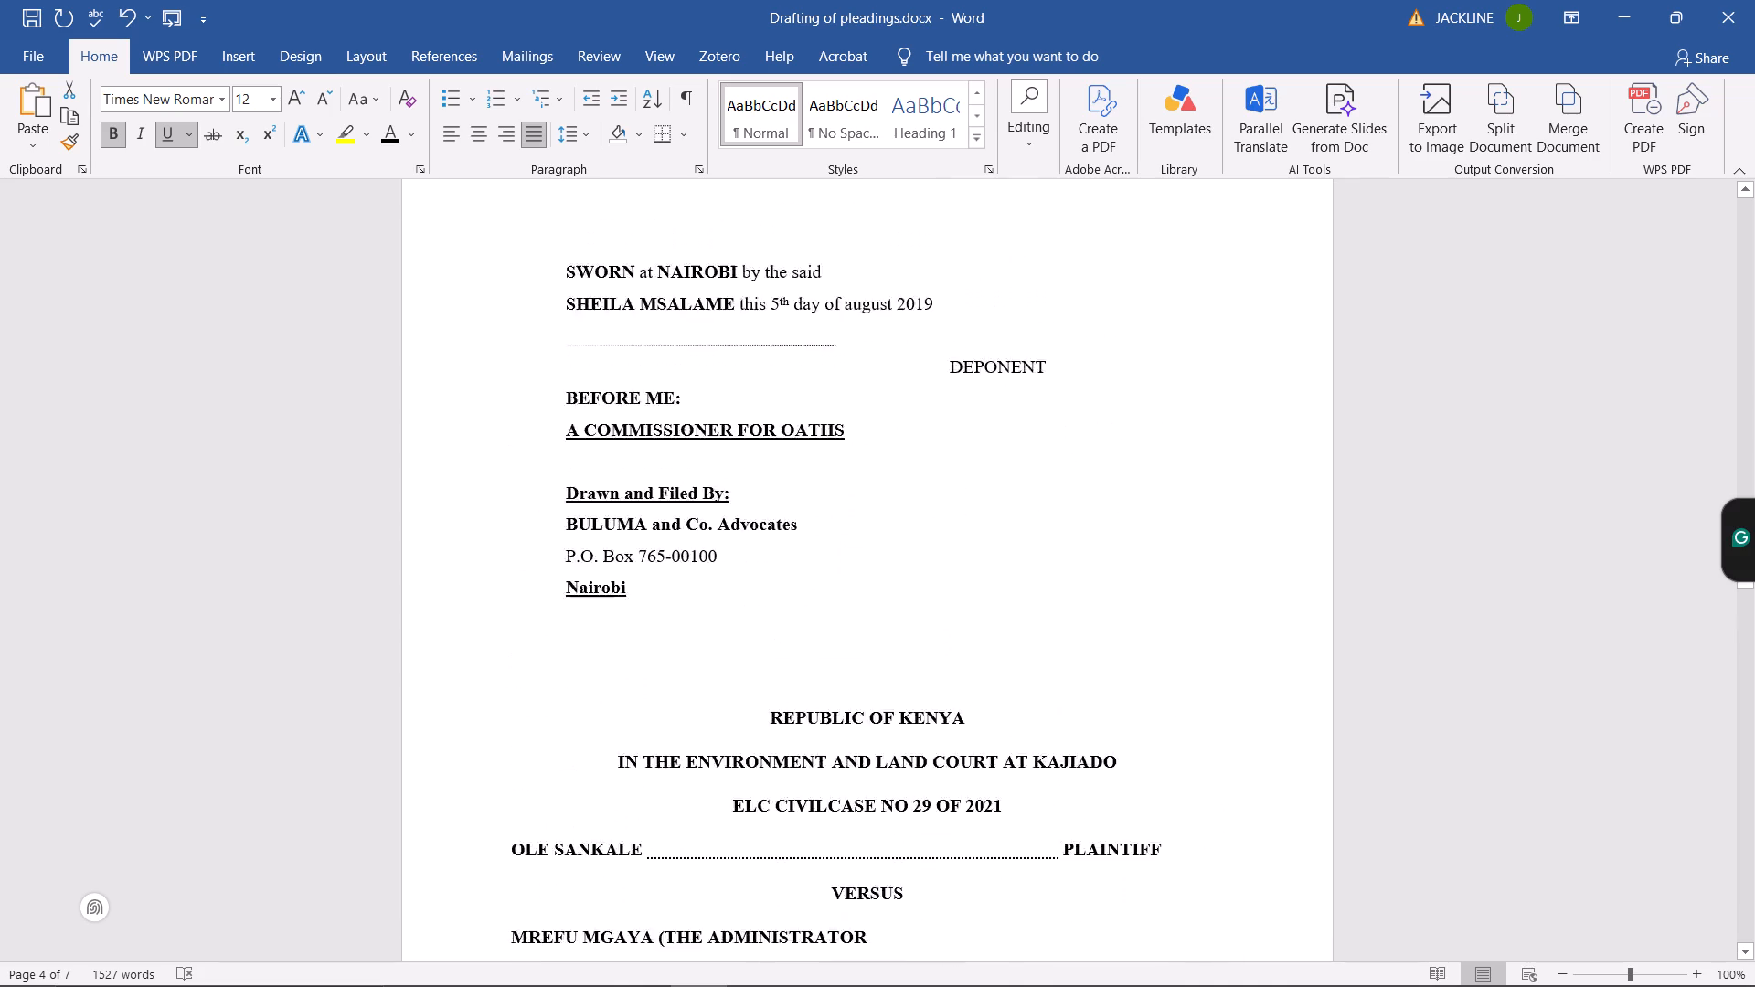
left_click(847, 451)
left_click(847, 451)
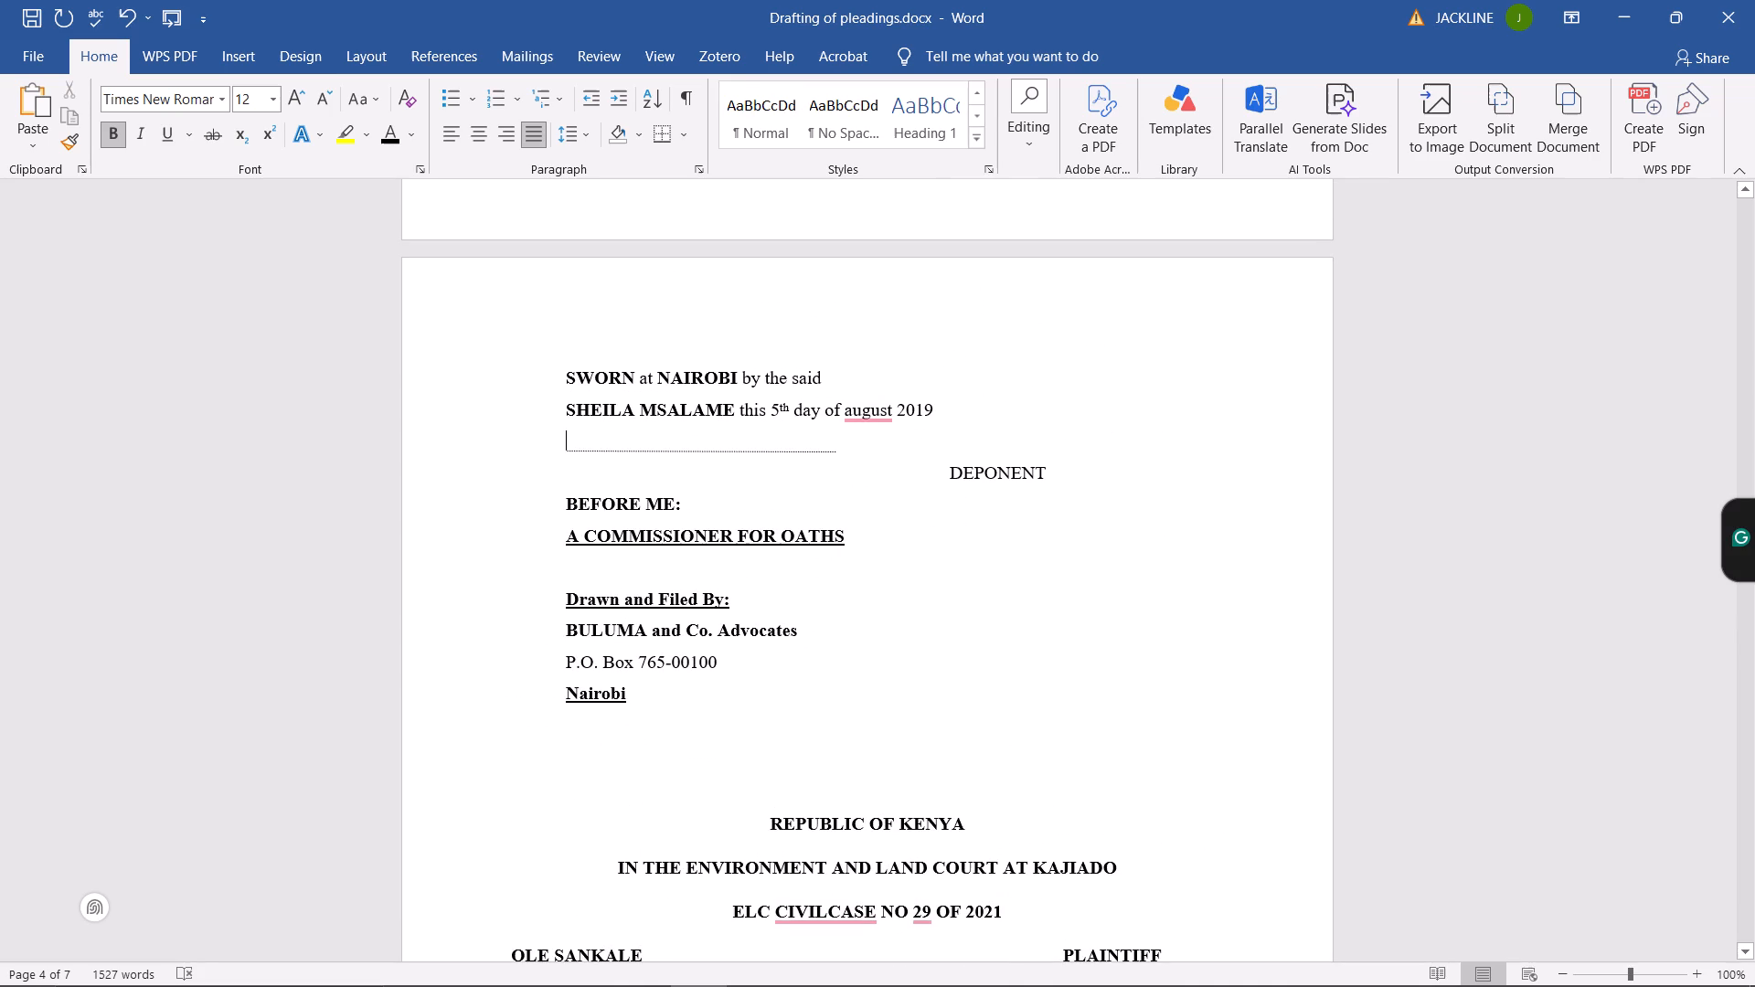
left_click(823, 453)
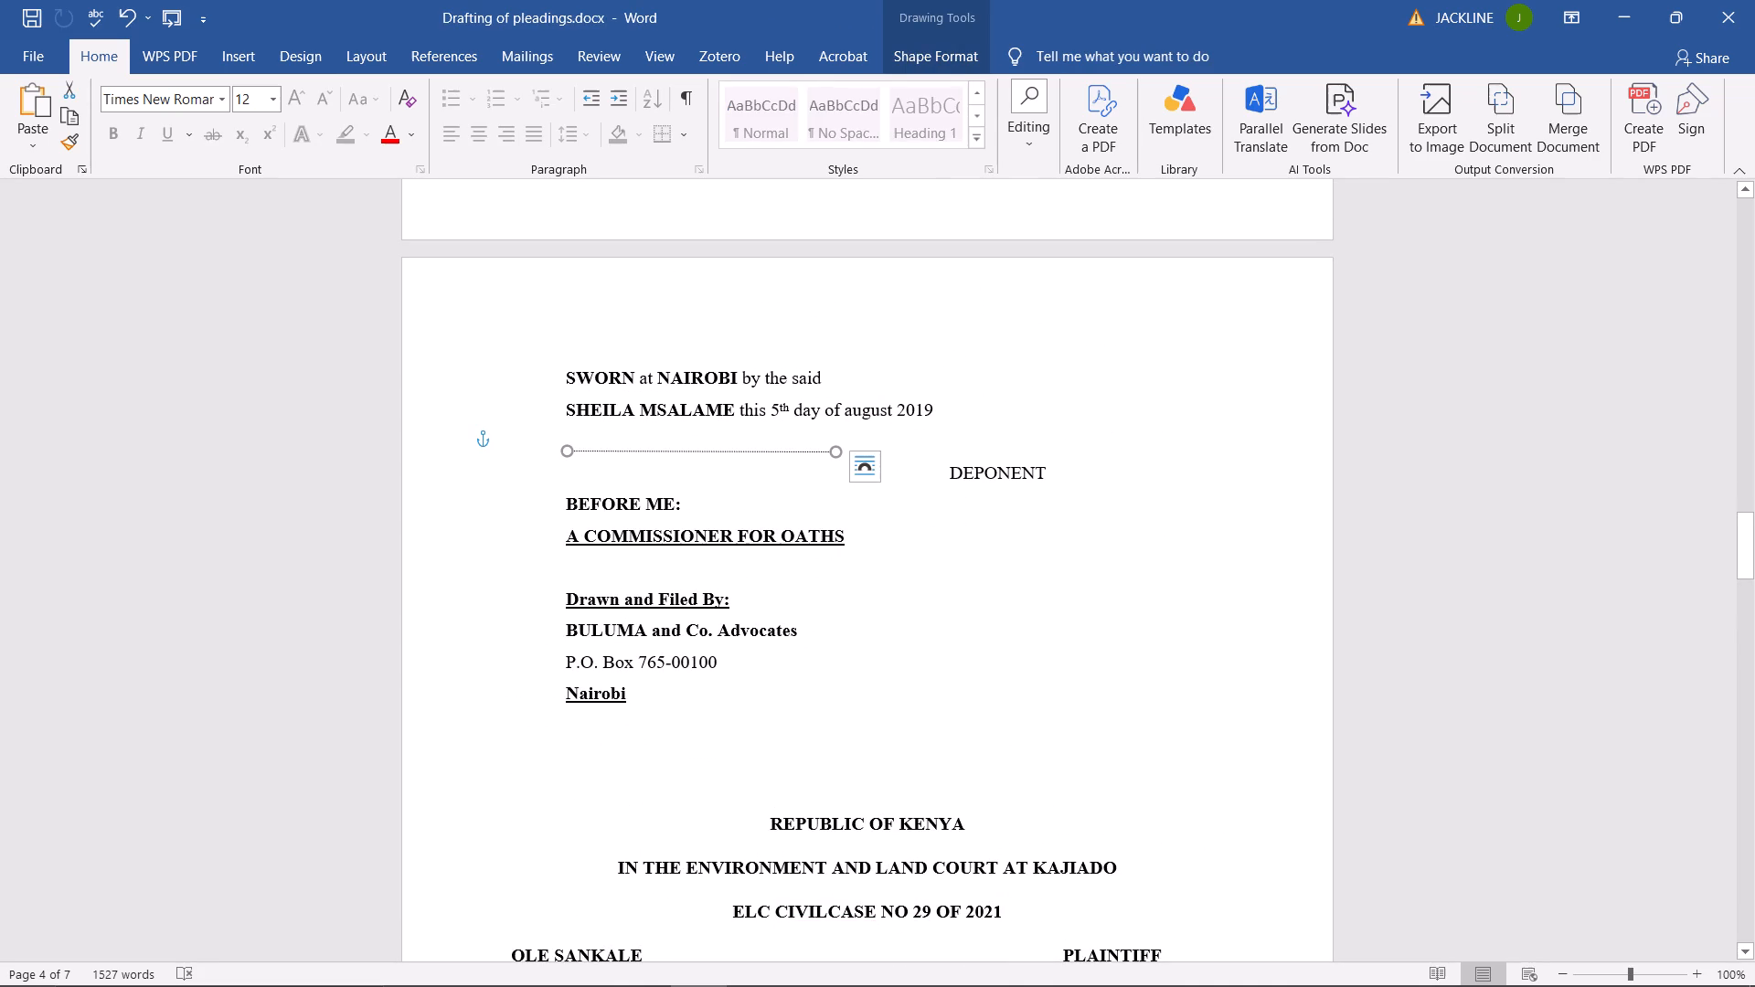
right_click(823, 452)
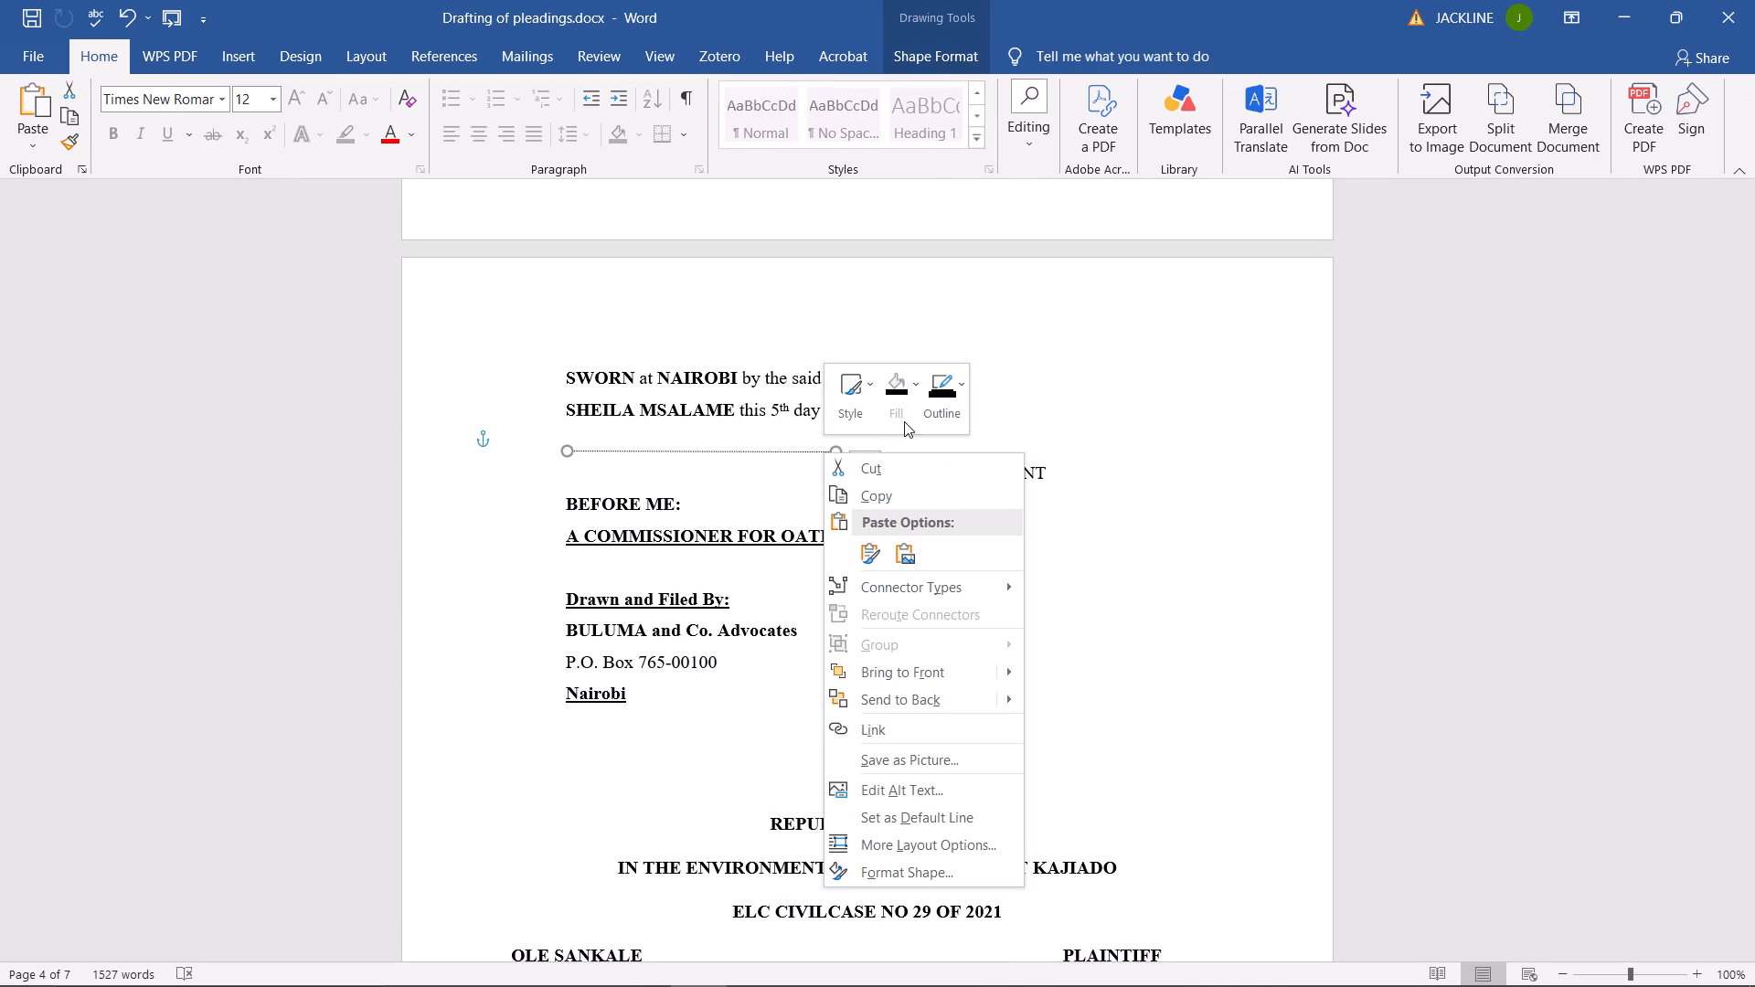
left_click(871, 473)
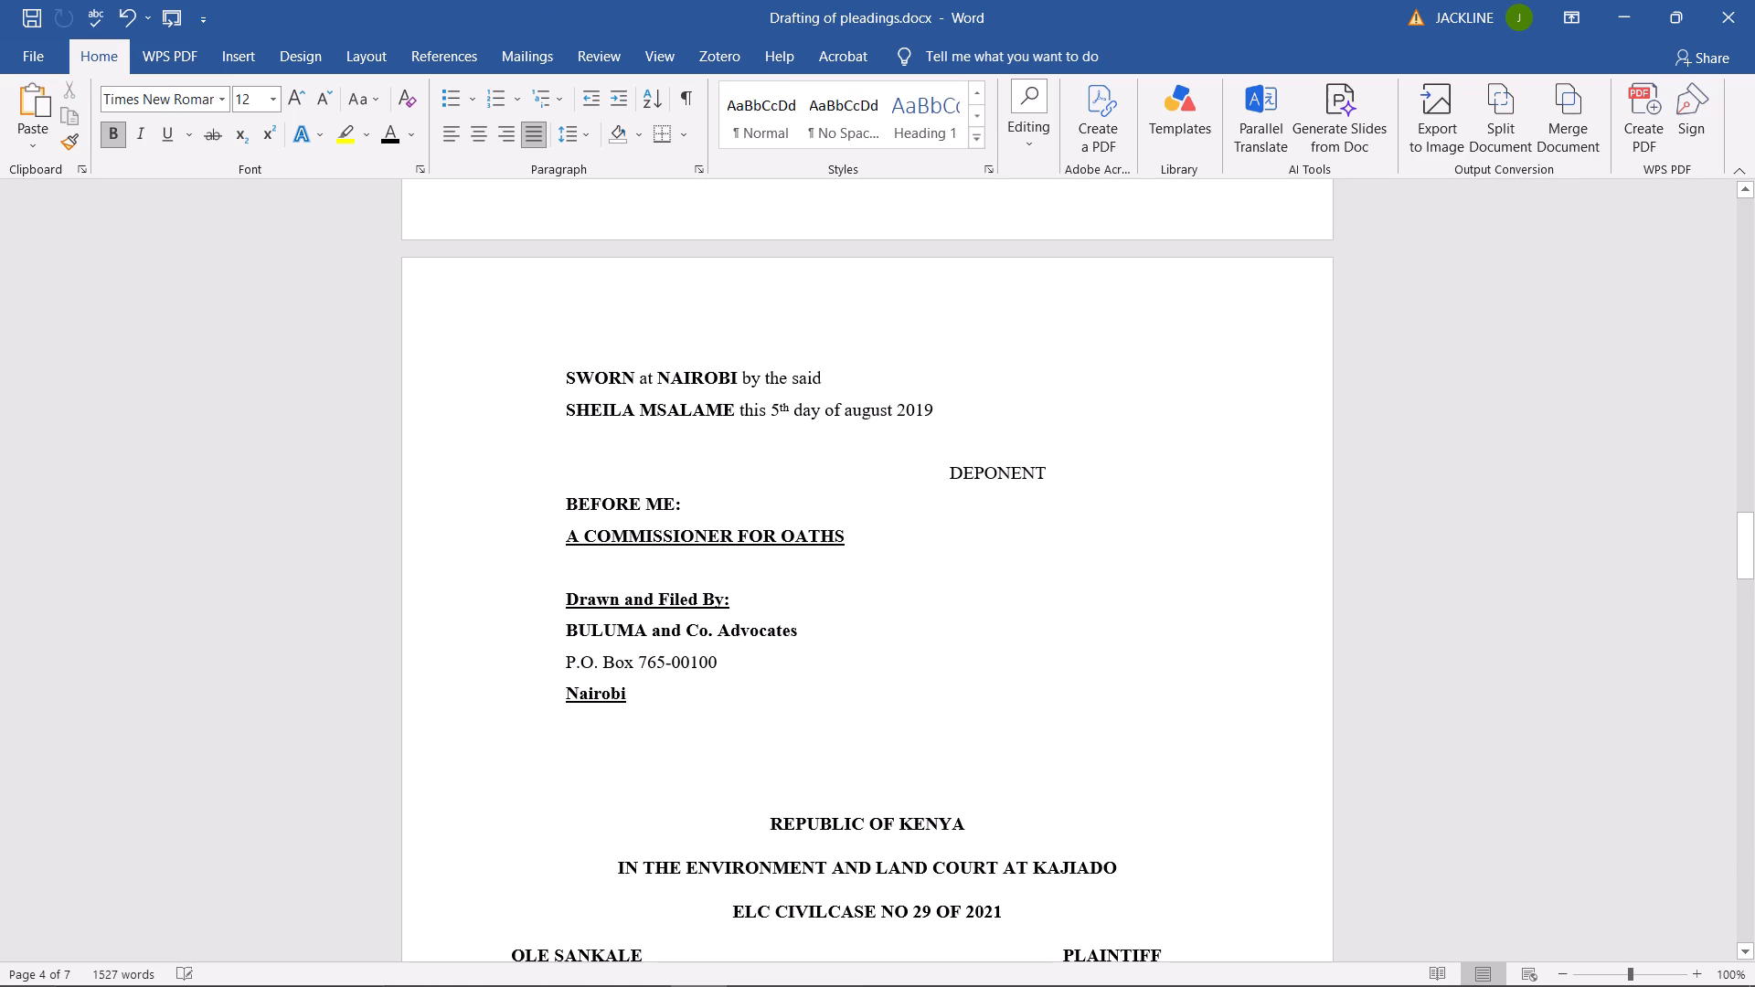
Fill the empty line above "DEPONENT" with a run of spaces and apply a dotted underline to it.
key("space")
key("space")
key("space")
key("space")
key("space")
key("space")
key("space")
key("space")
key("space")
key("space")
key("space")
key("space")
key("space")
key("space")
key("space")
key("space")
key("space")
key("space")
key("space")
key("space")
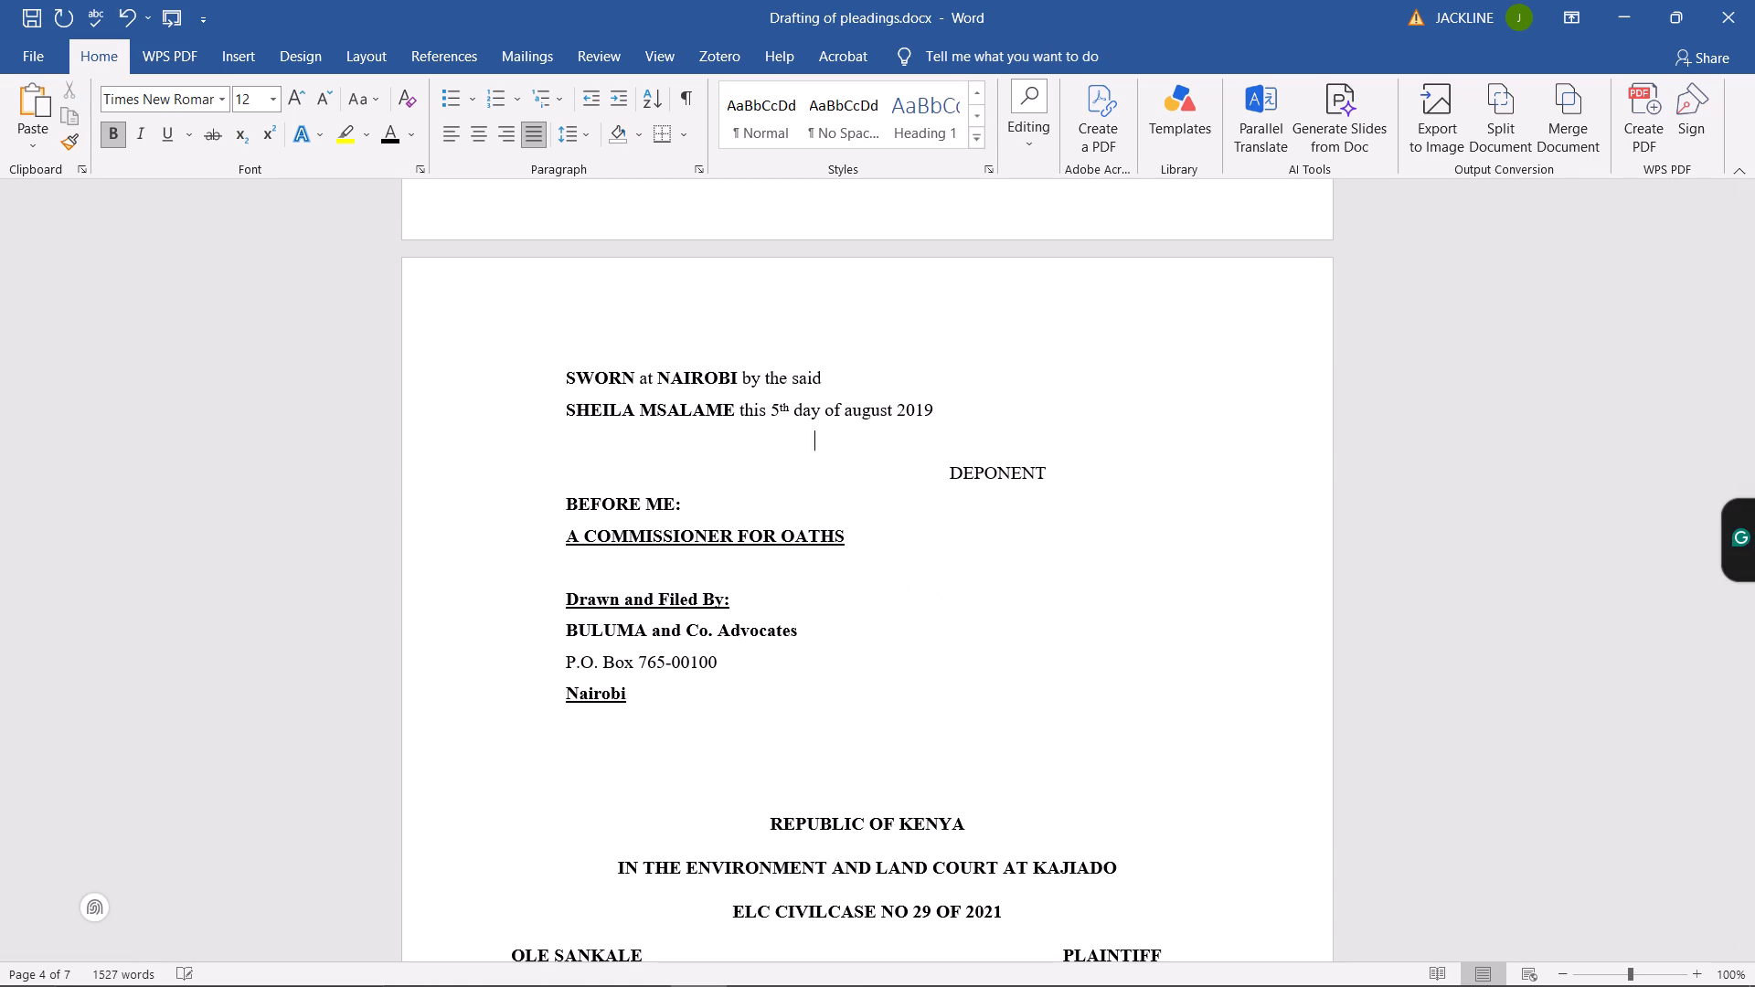
left_click_drag(838, 445, 718, 437)
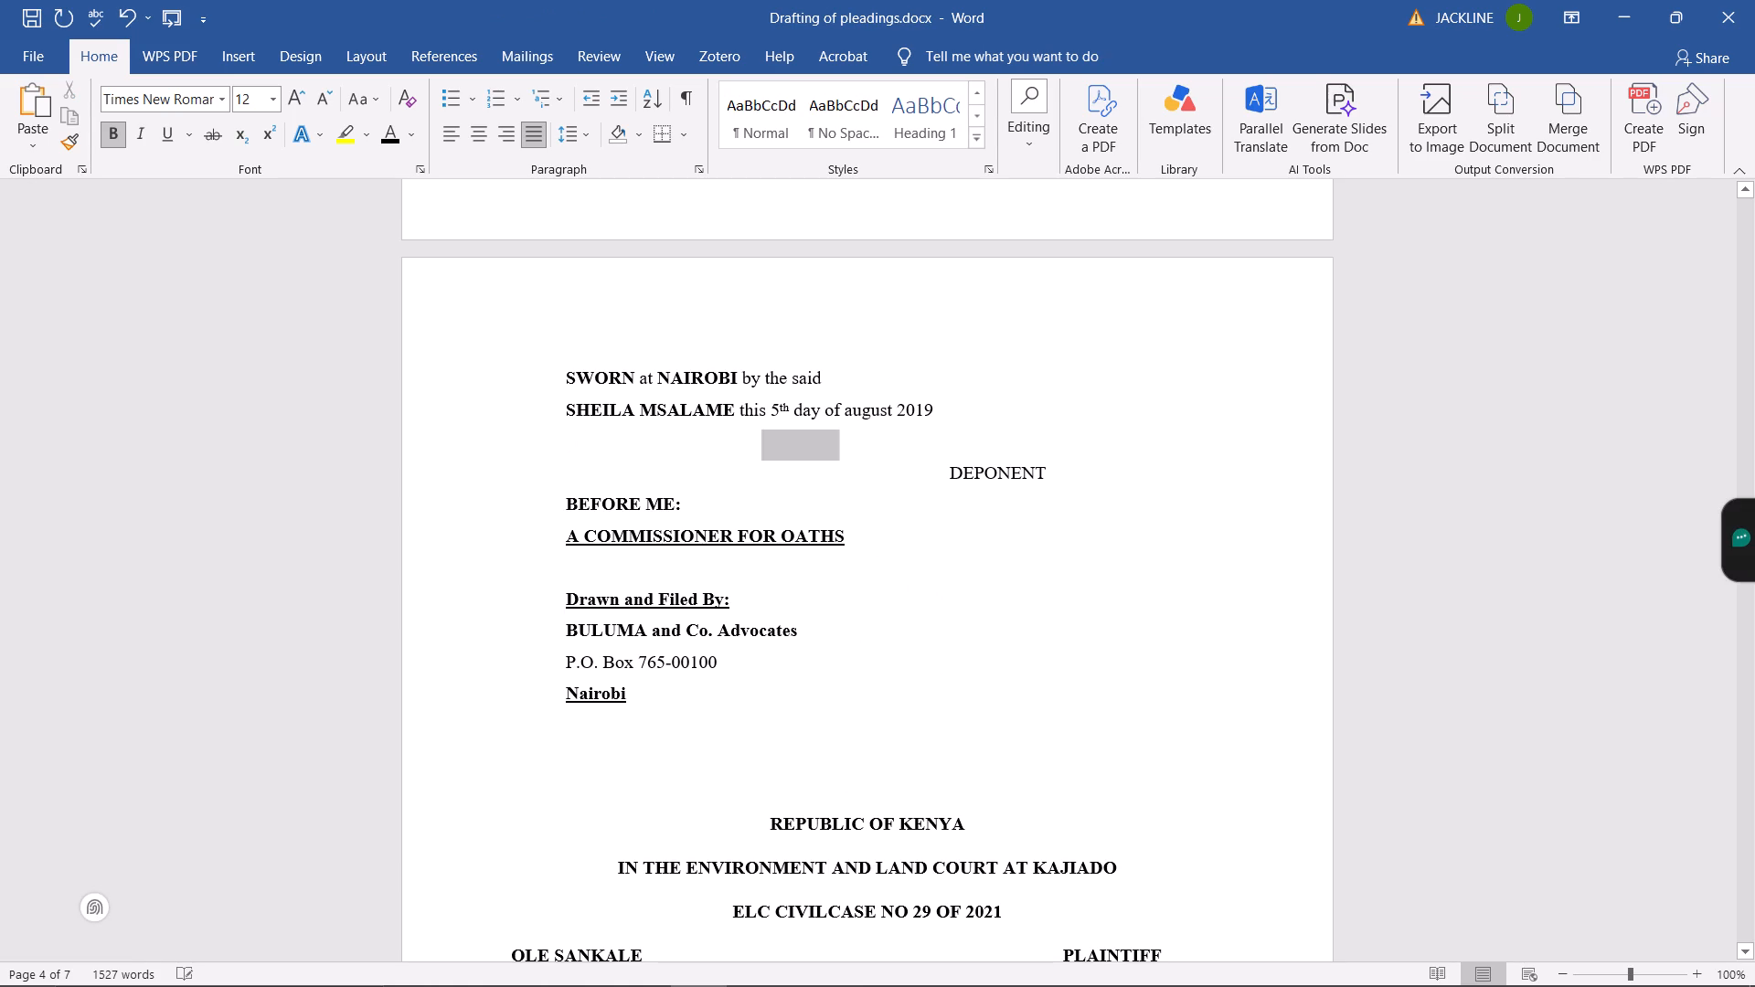
left_click_drag(718, 437, 554, 442)
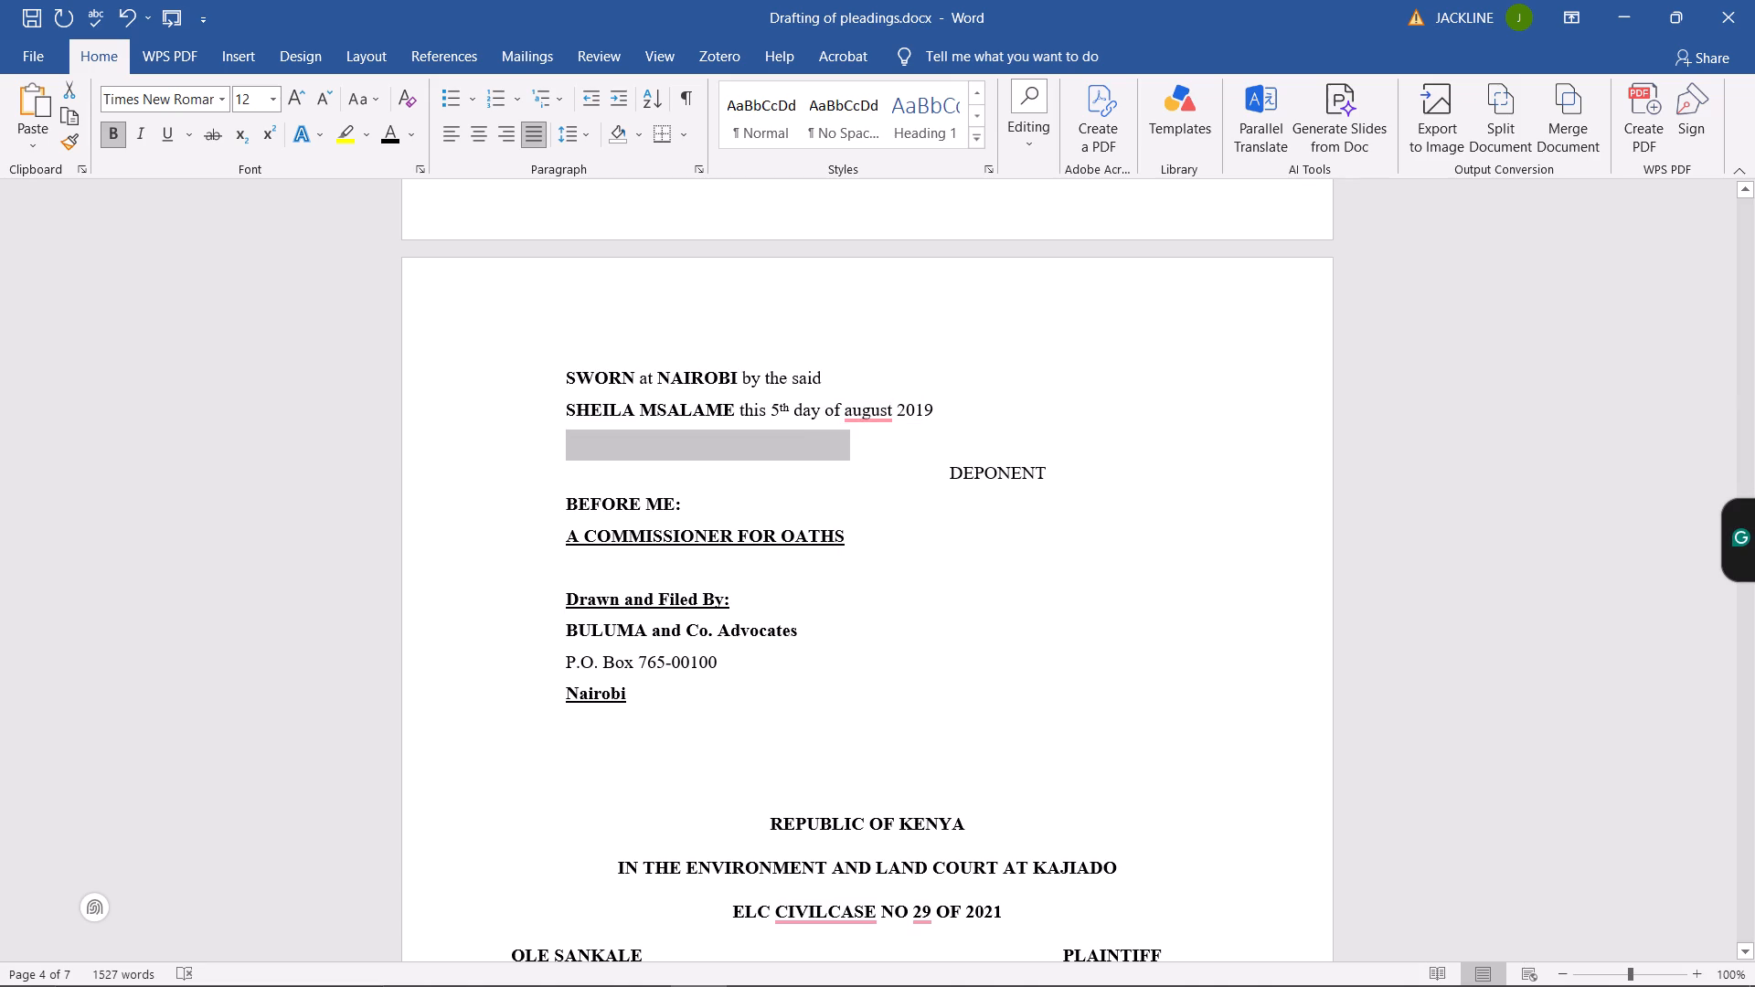
left_click(183, 136)
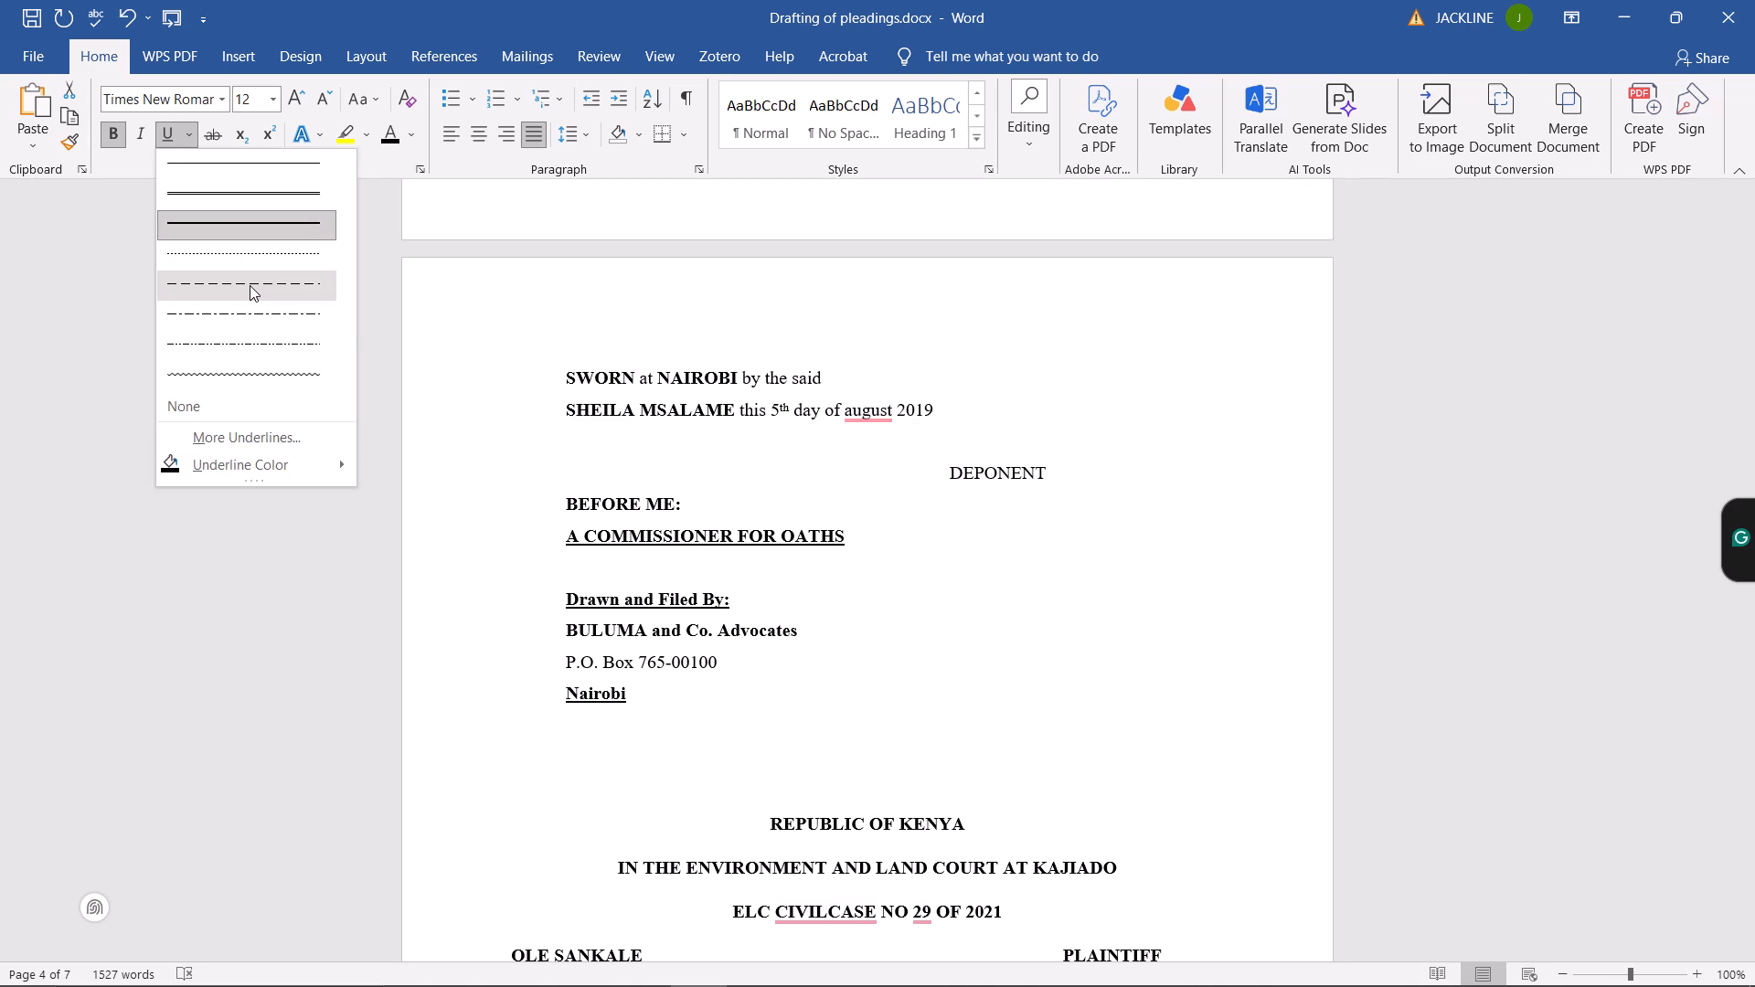
left_click(276, 250)
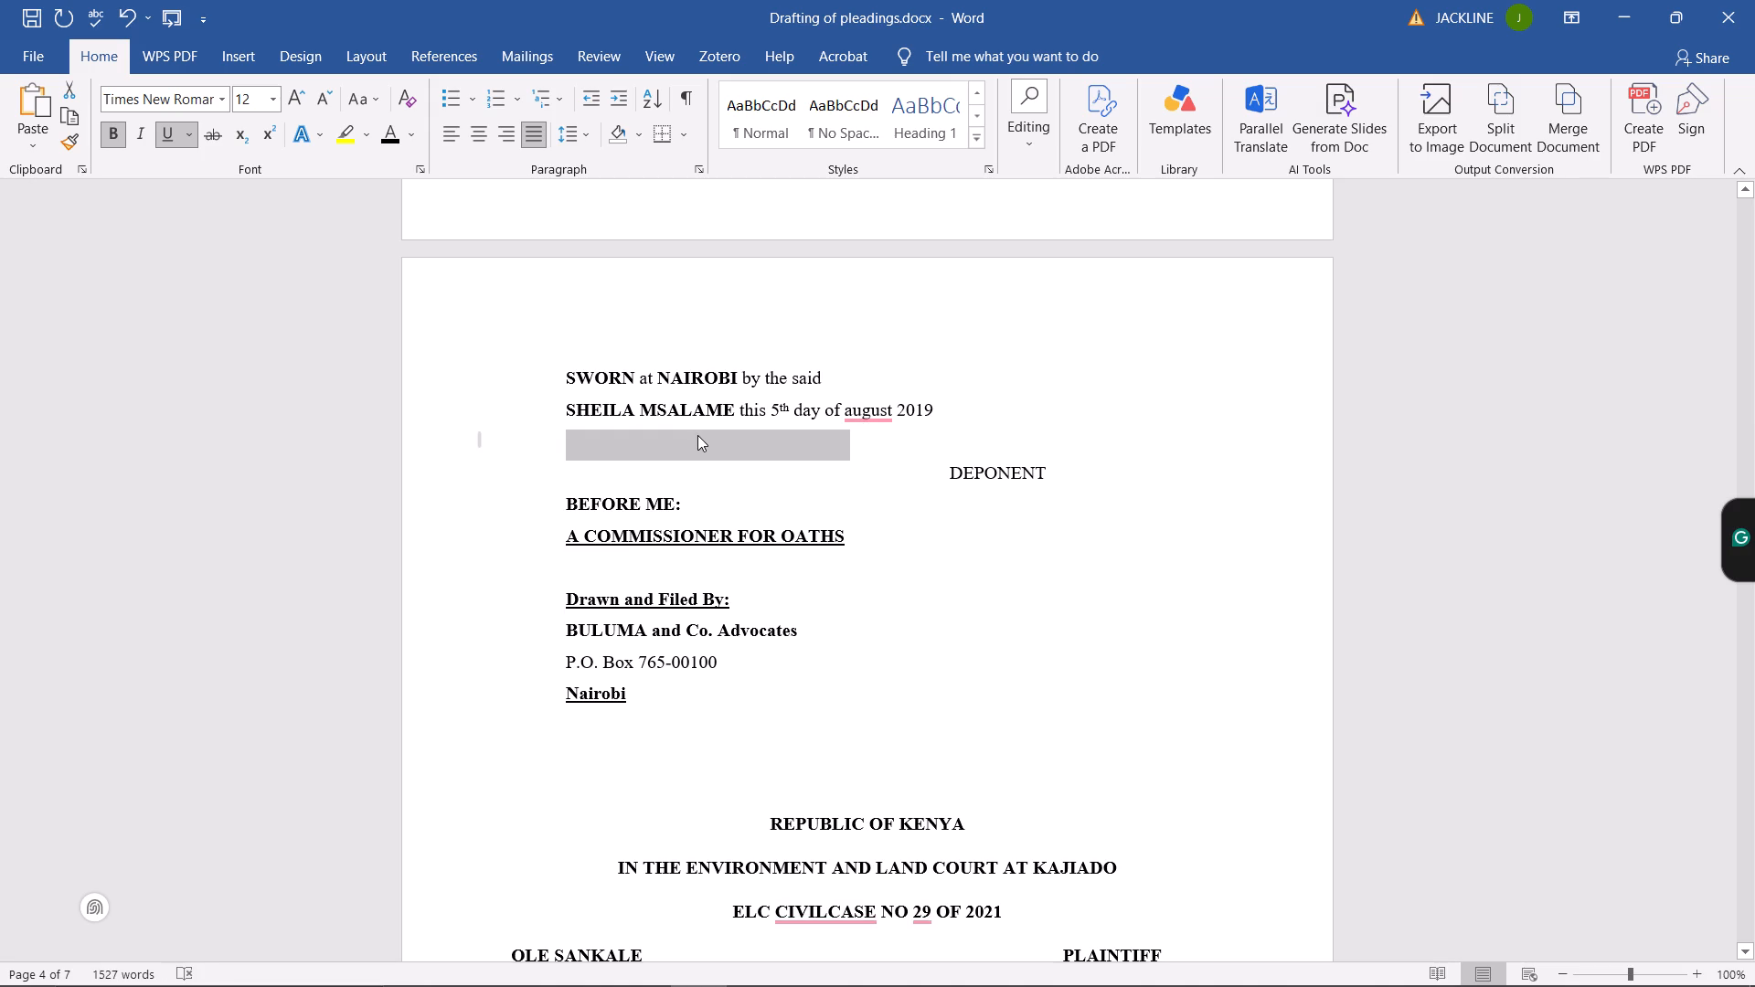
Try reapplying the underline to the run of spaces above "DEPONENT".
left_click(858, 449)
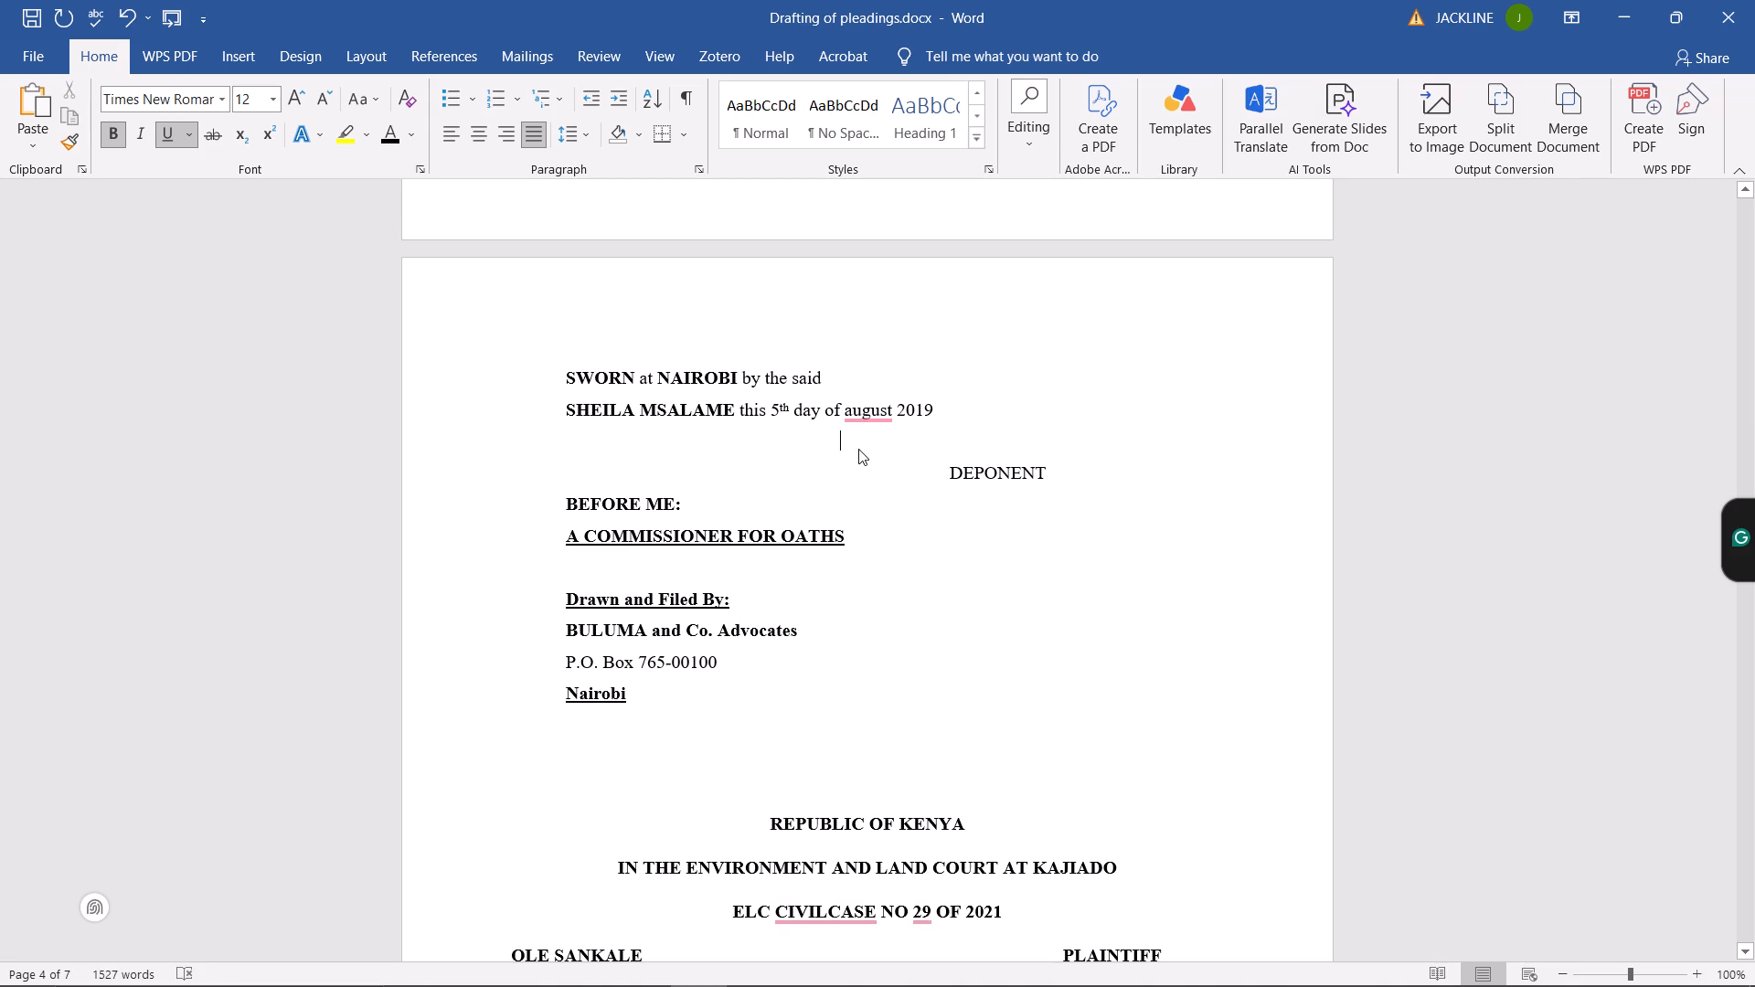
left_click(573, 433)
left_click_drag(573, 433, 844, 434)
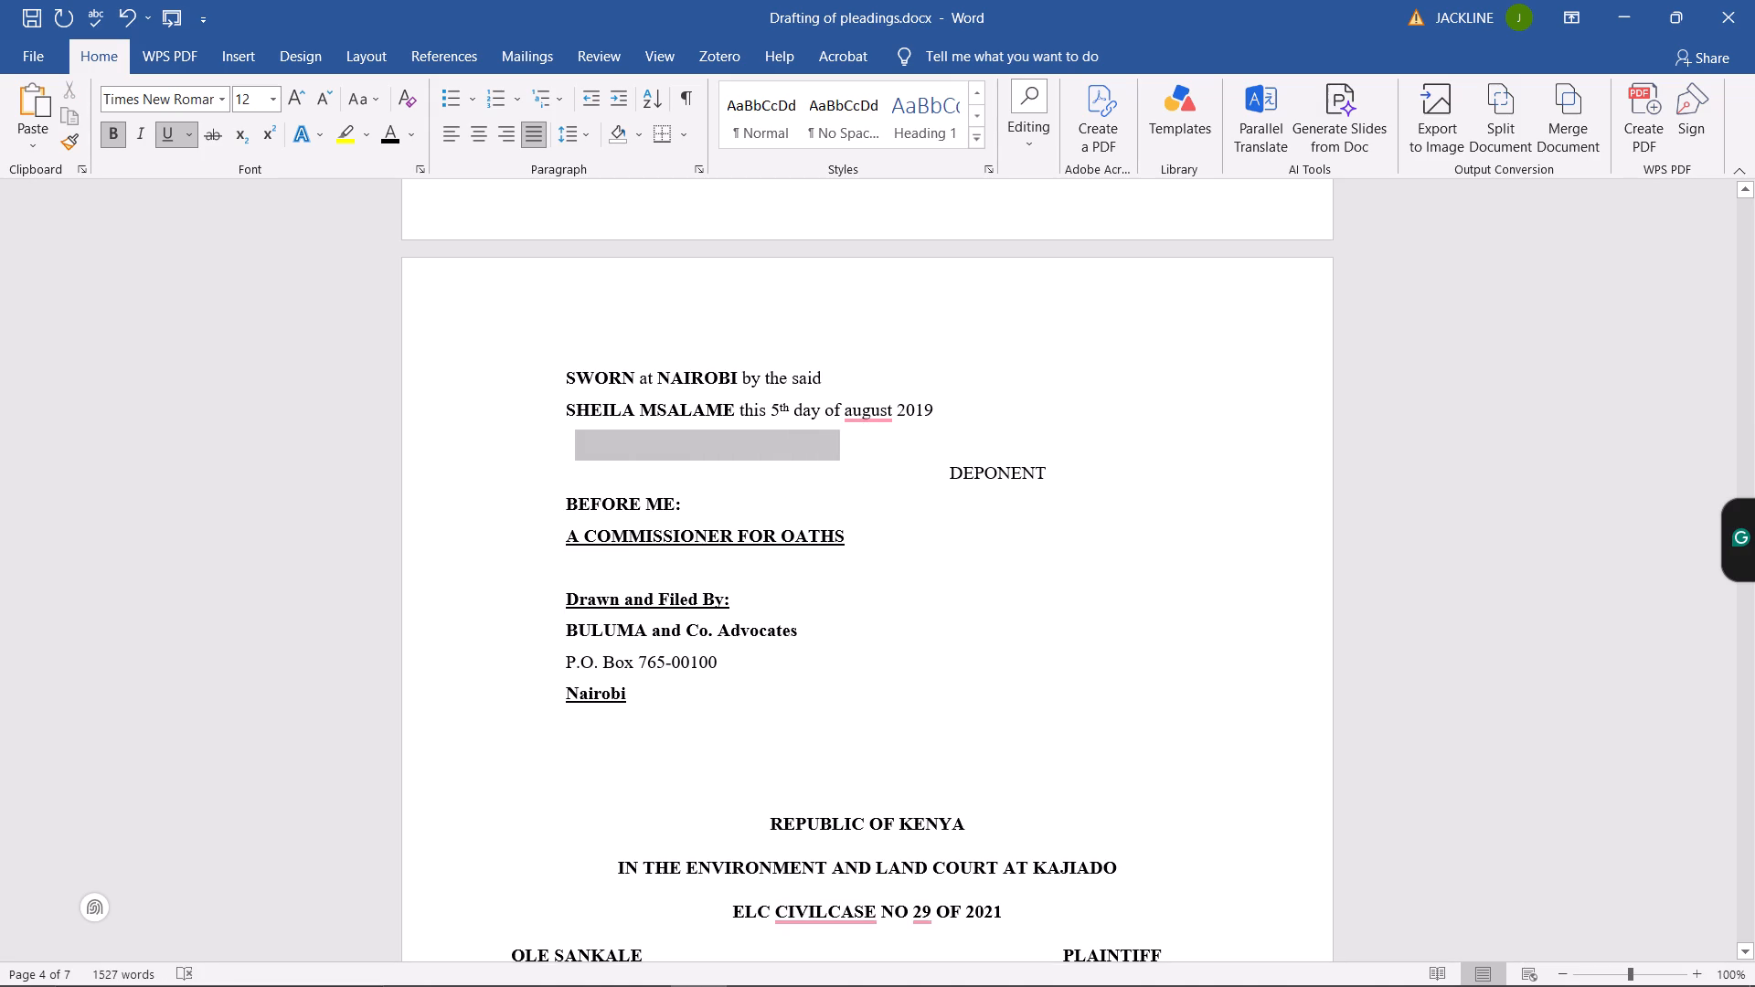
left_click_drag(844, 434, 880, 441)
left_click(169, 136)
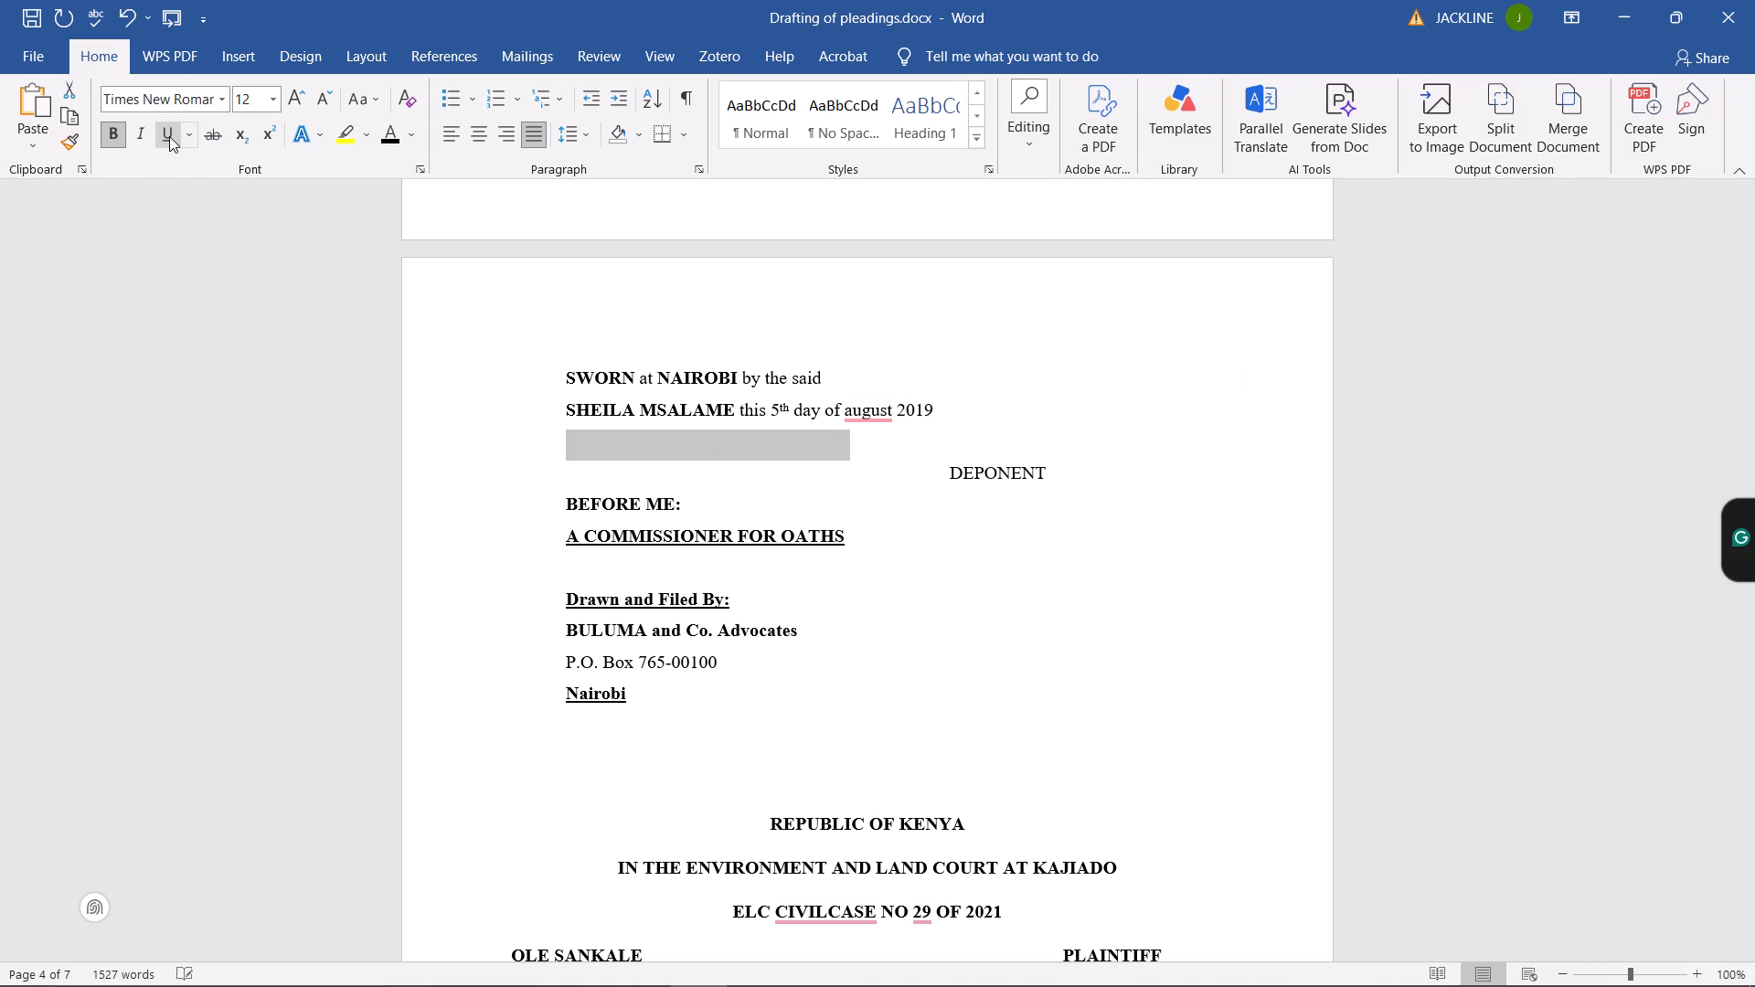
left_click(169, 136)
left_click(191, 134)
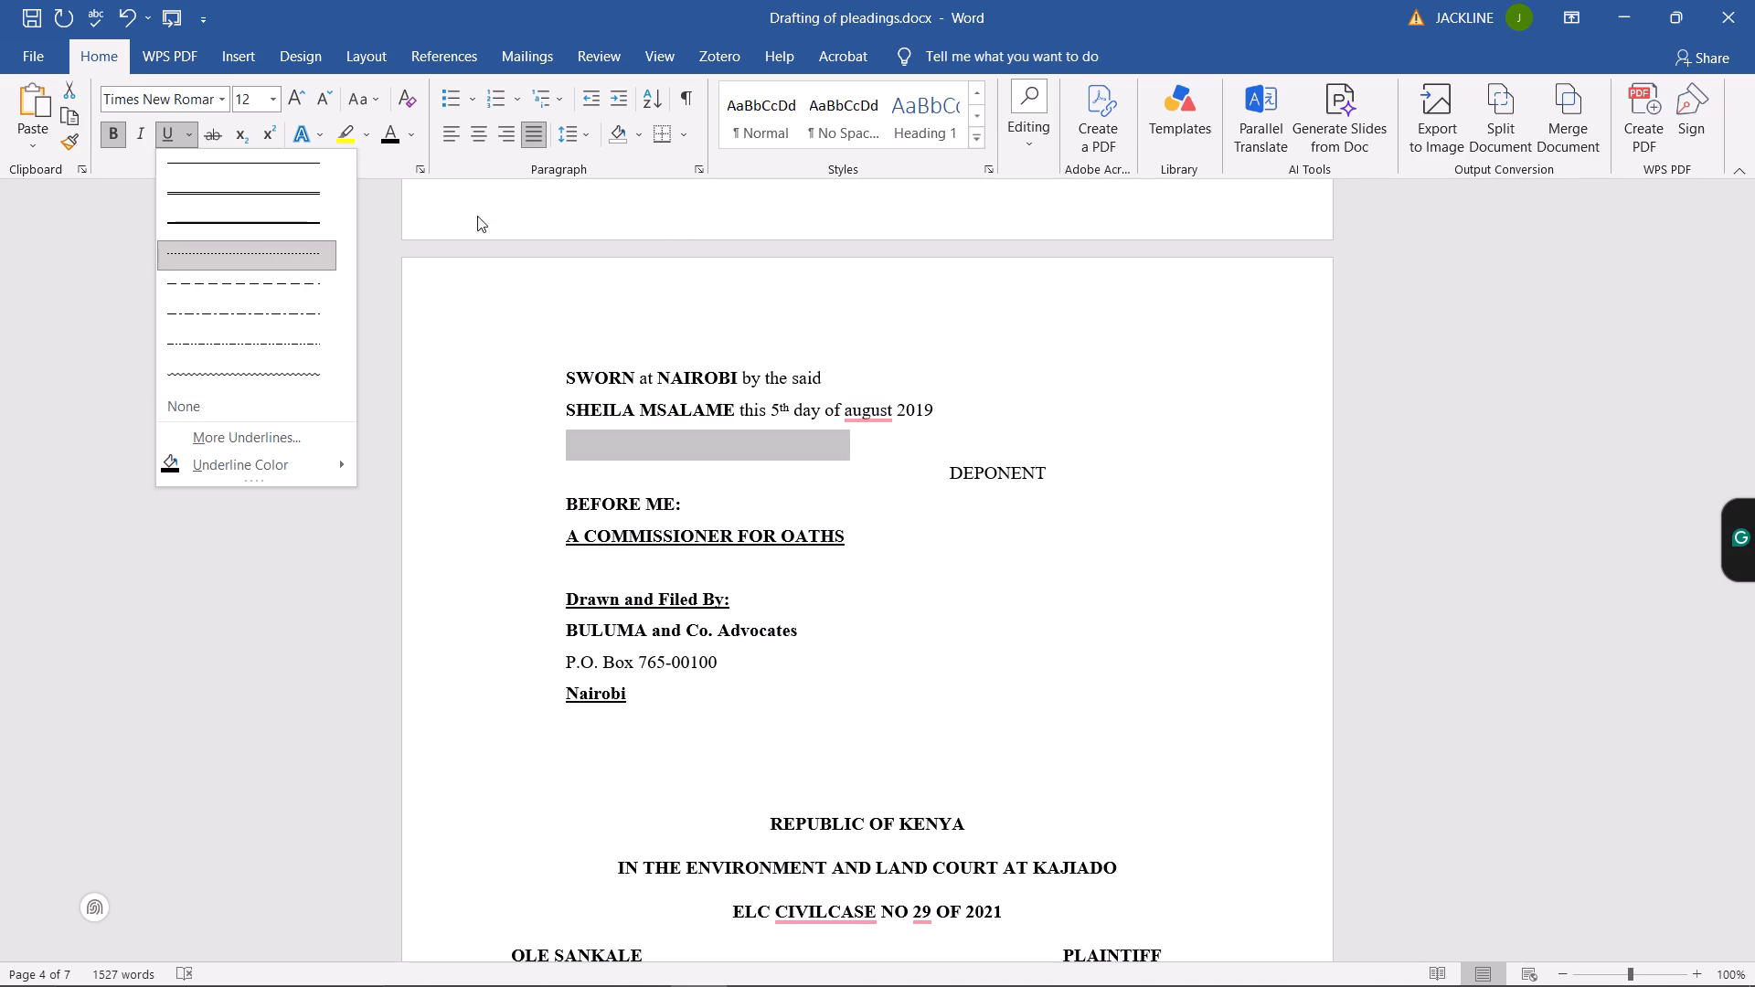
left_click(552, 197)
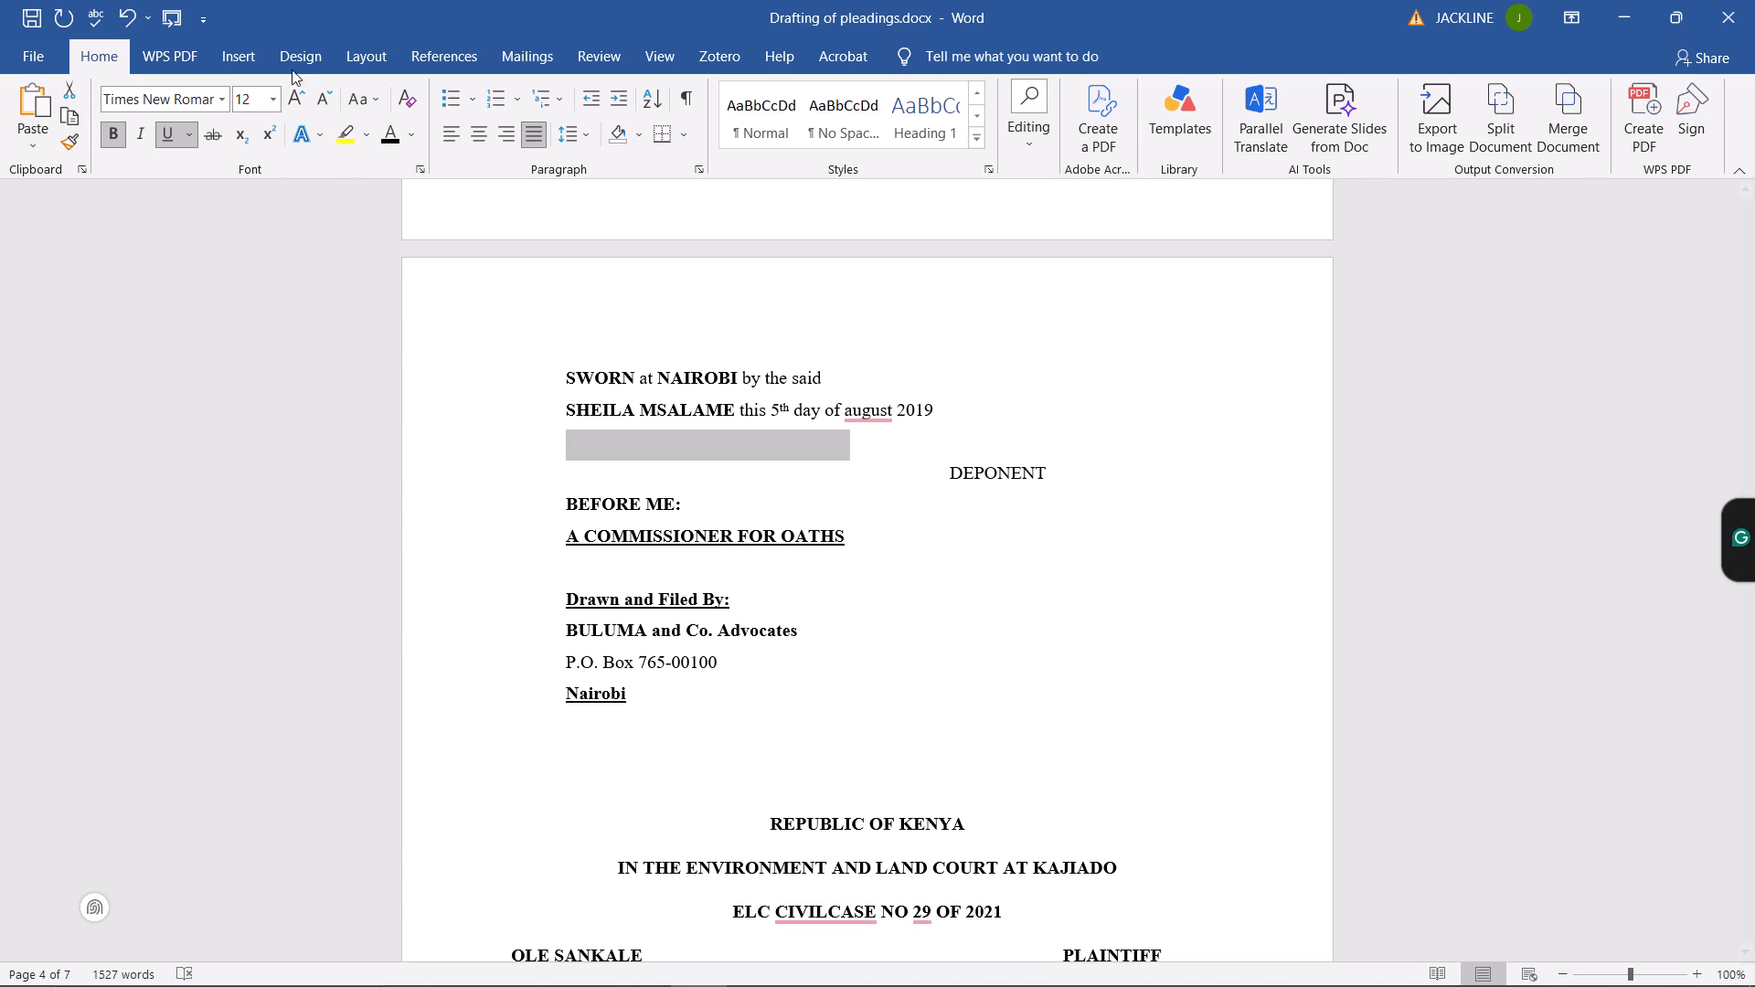
Draw a horizontal straight line about 2.95" long beneath "this 5th day of august 2019" in the affidavit's sworn section.
left_click(231, 48)
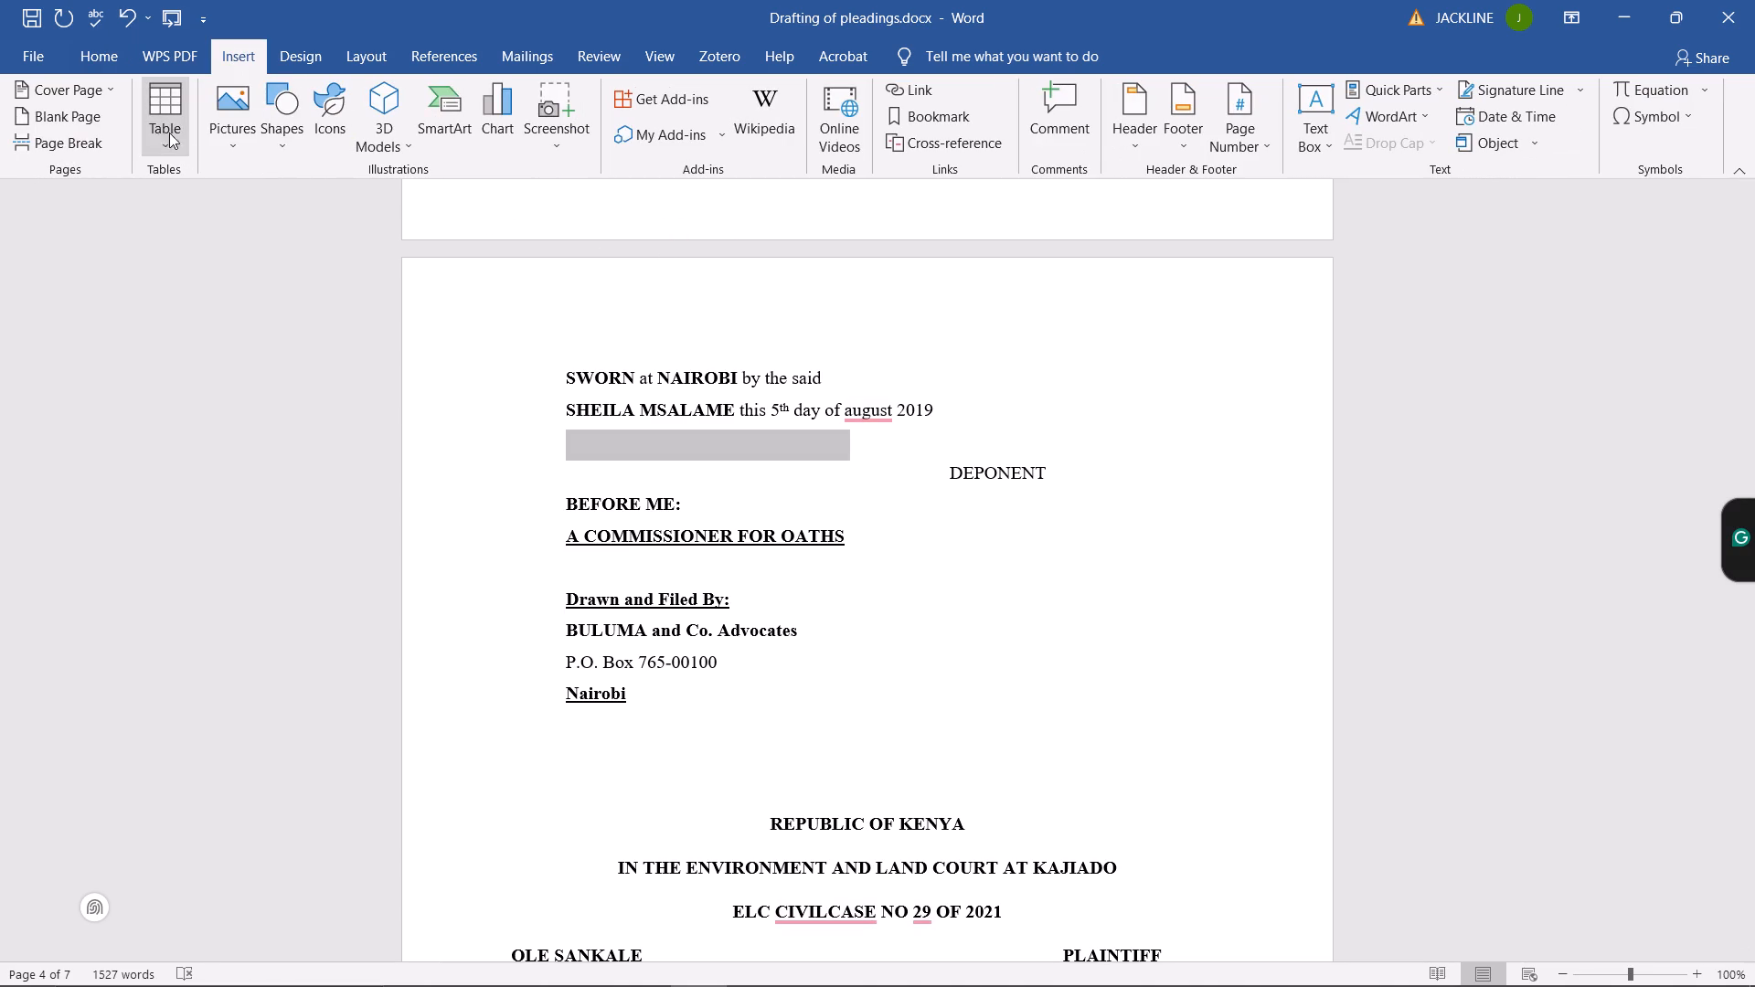
left_click(278, 140)
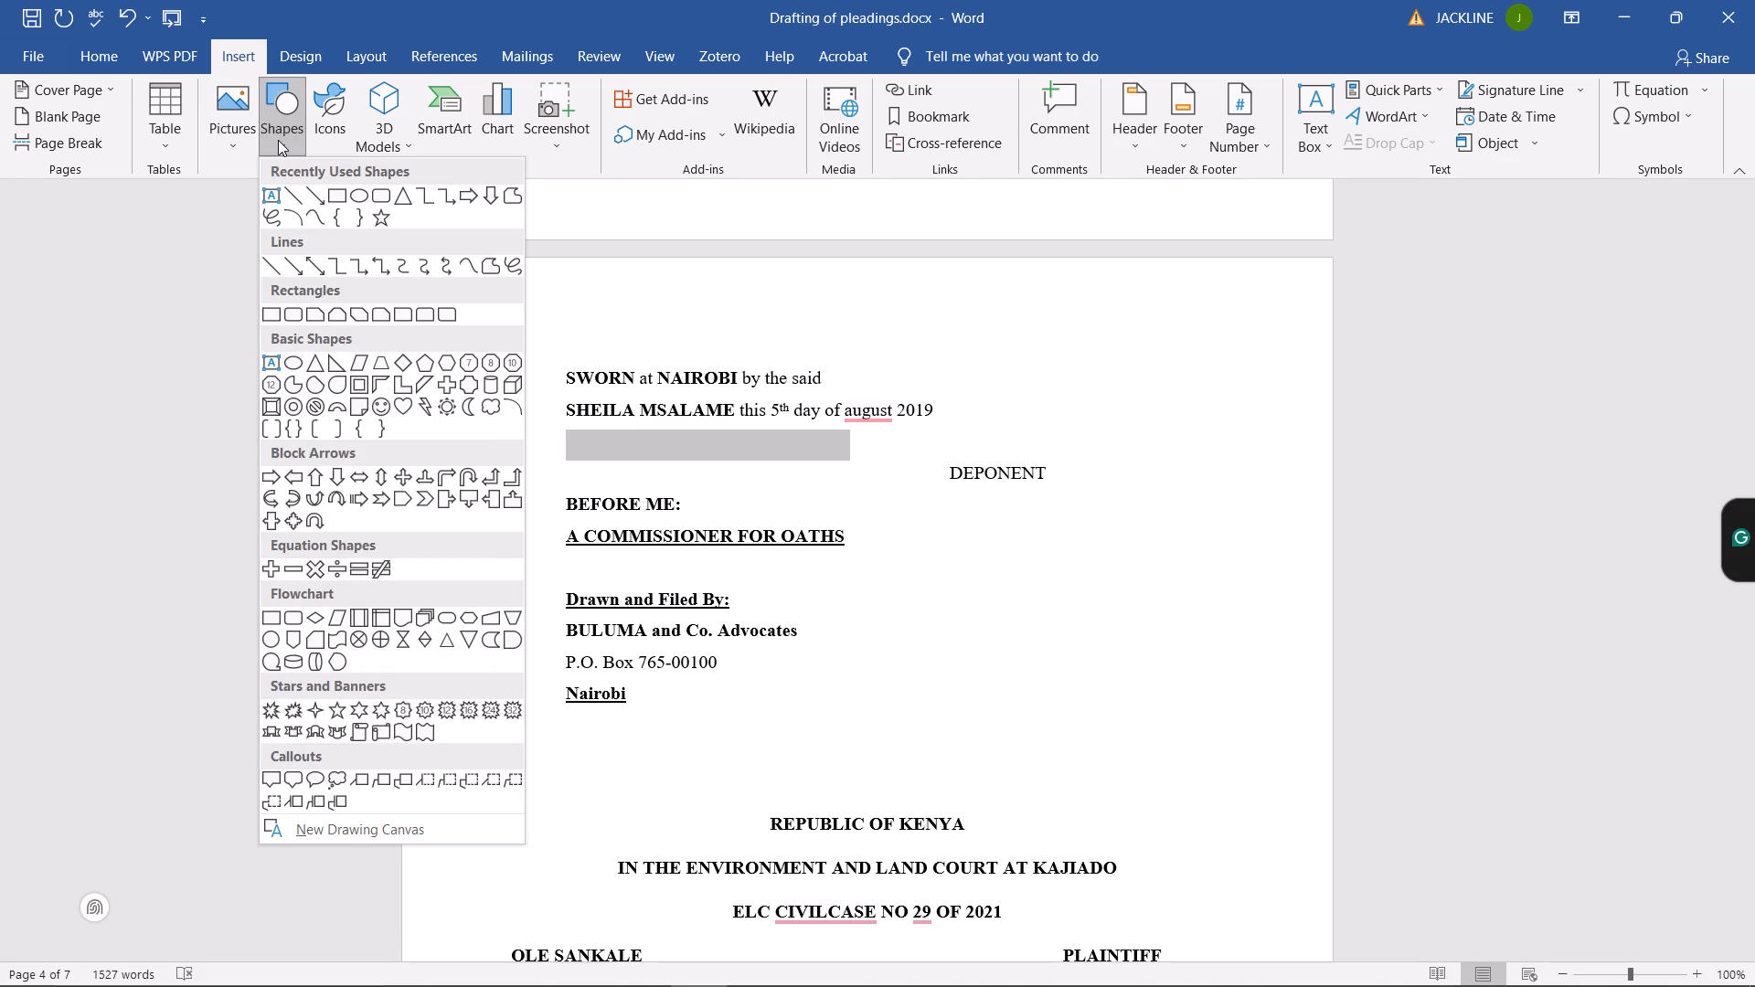
left_click(275, 261)
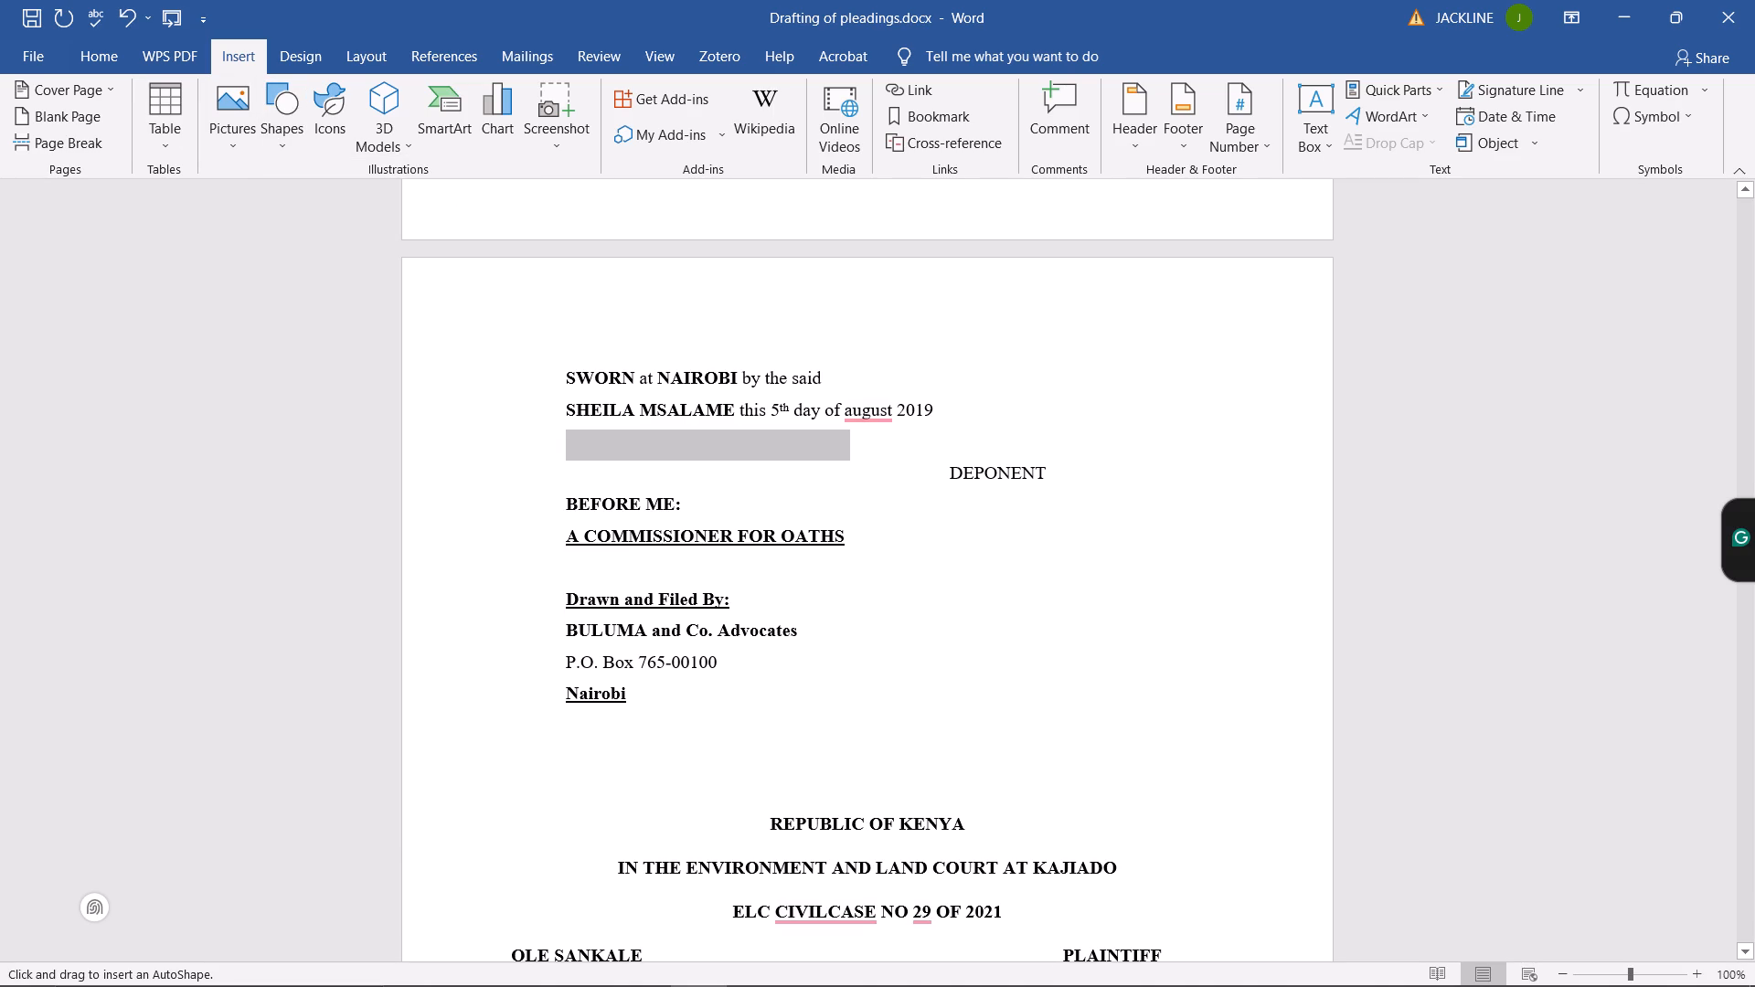
left_click_drag(569, 455, 835, 456)
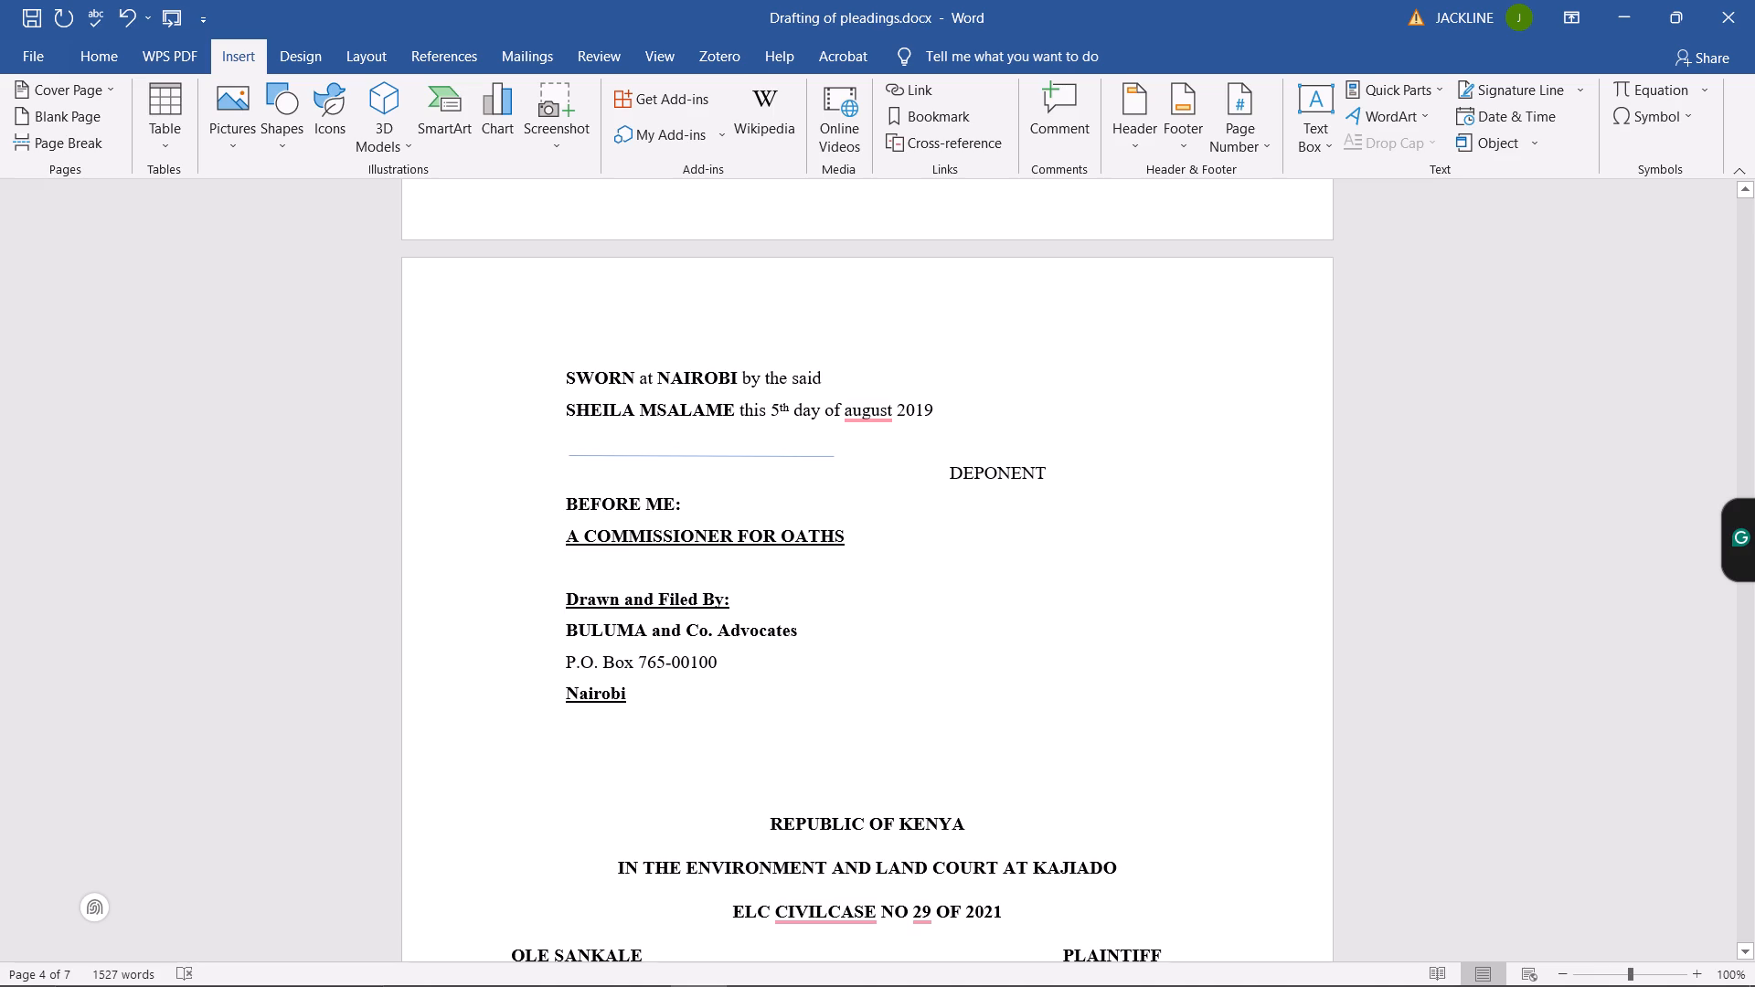
left_click_drag(835, 456, 878, 448)
left_click_drag(878, 448, 888, 451)
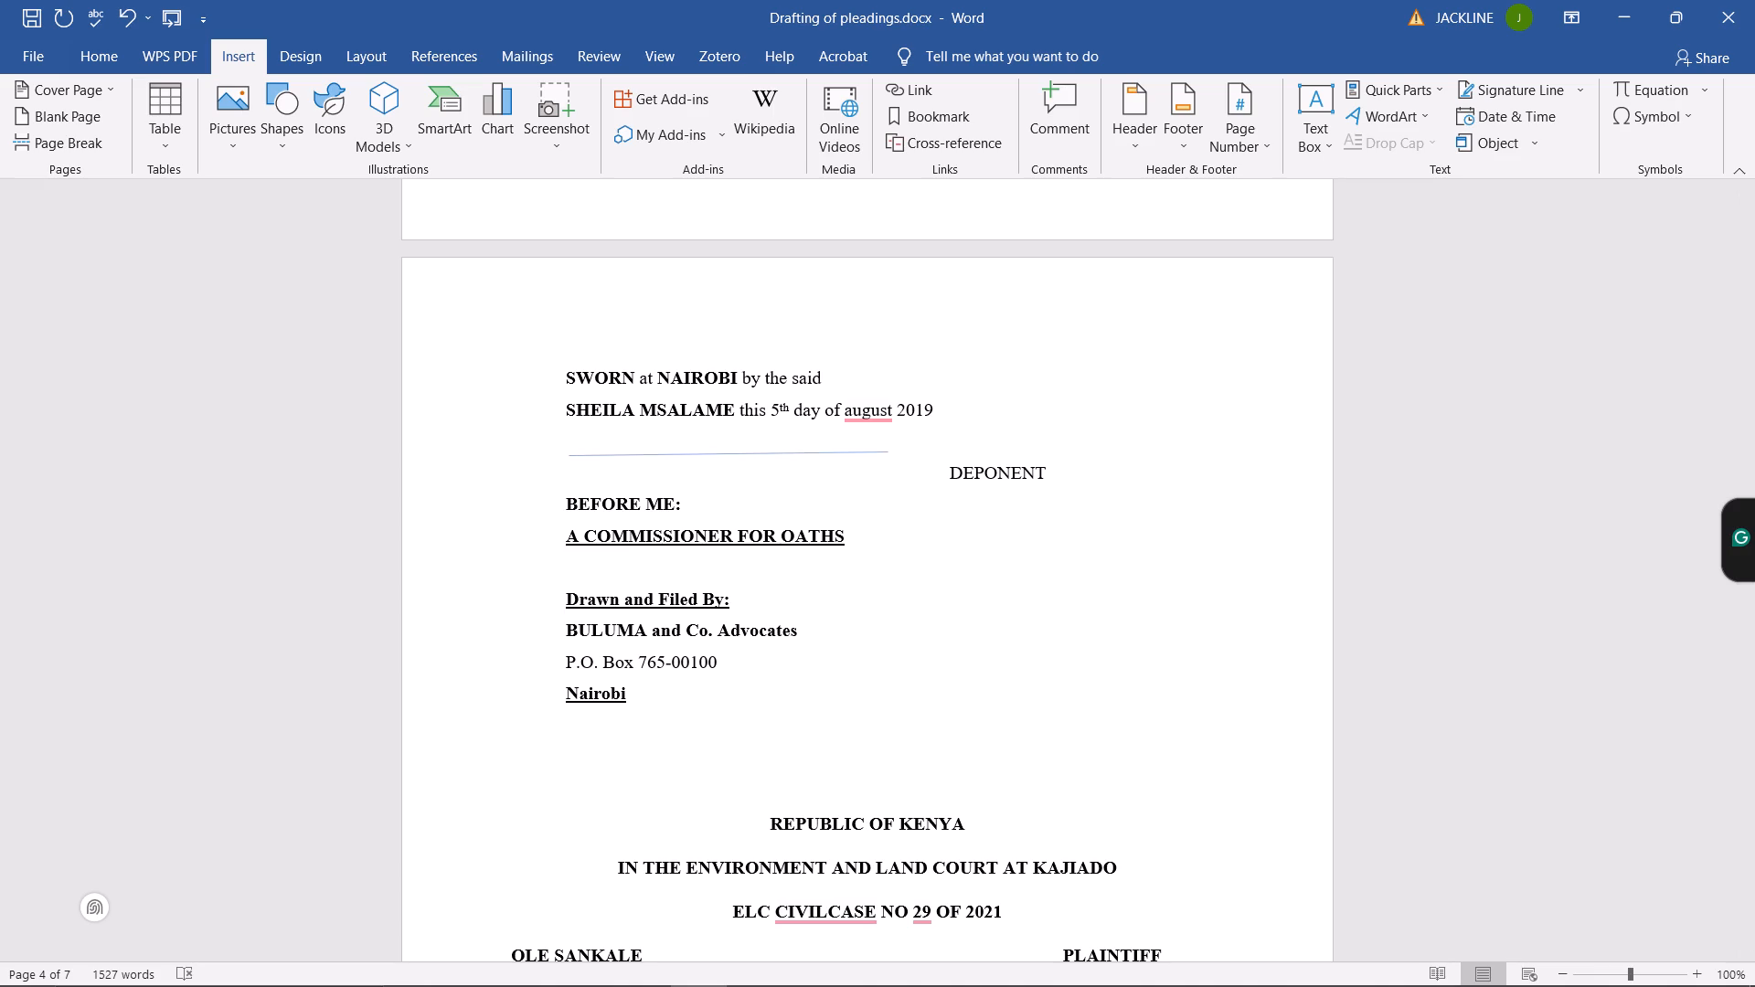
left_click_drag(888, 451, 892, 456)
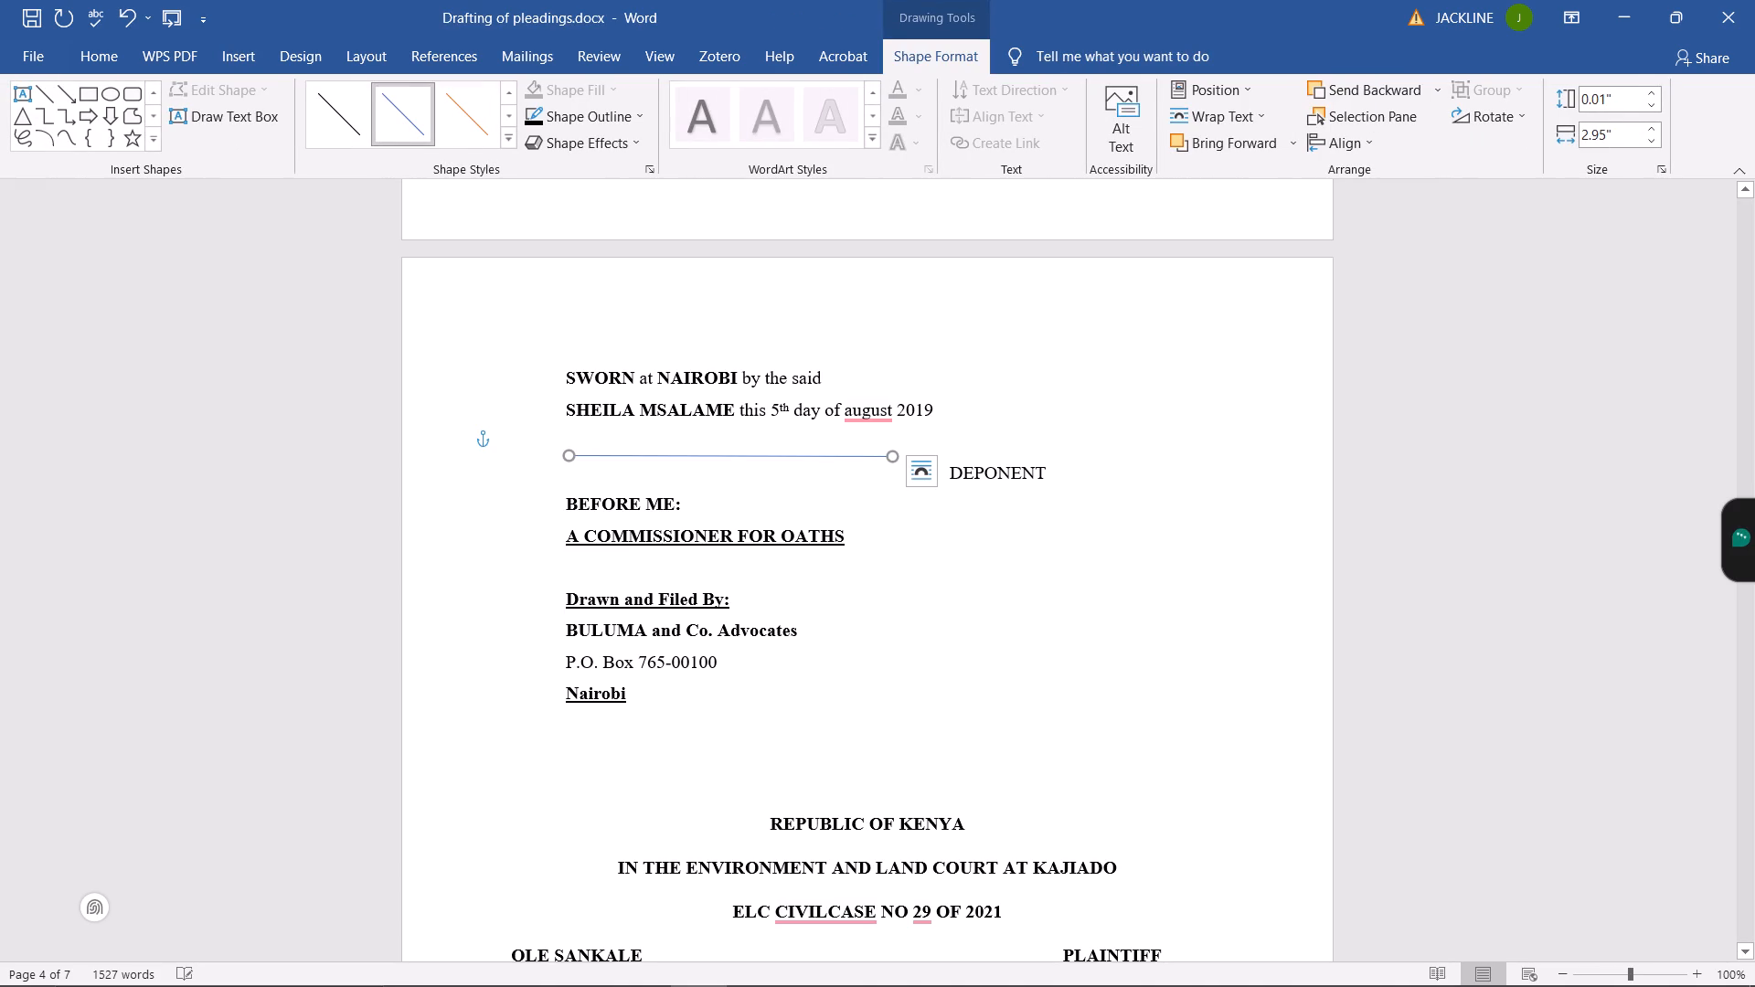
Change the new signature line beside "DEPONENT" to a black dashed line style and deselect it.
right_click(803, 456)
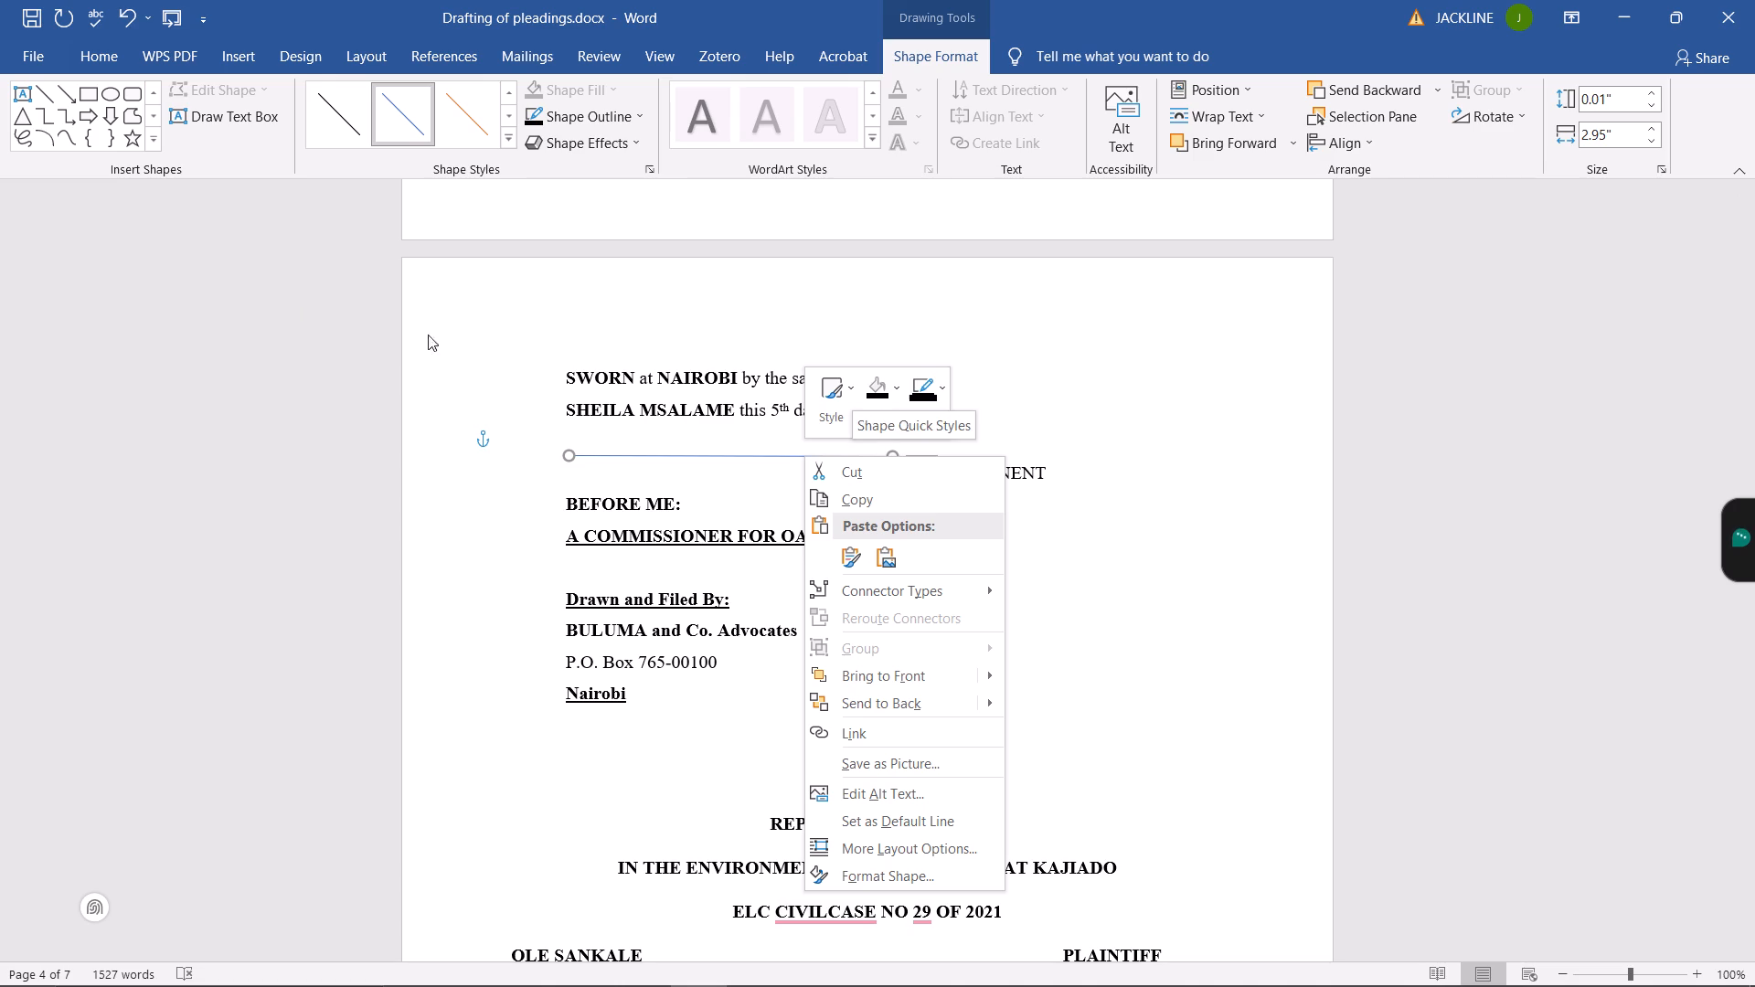
left_click(345, 113)
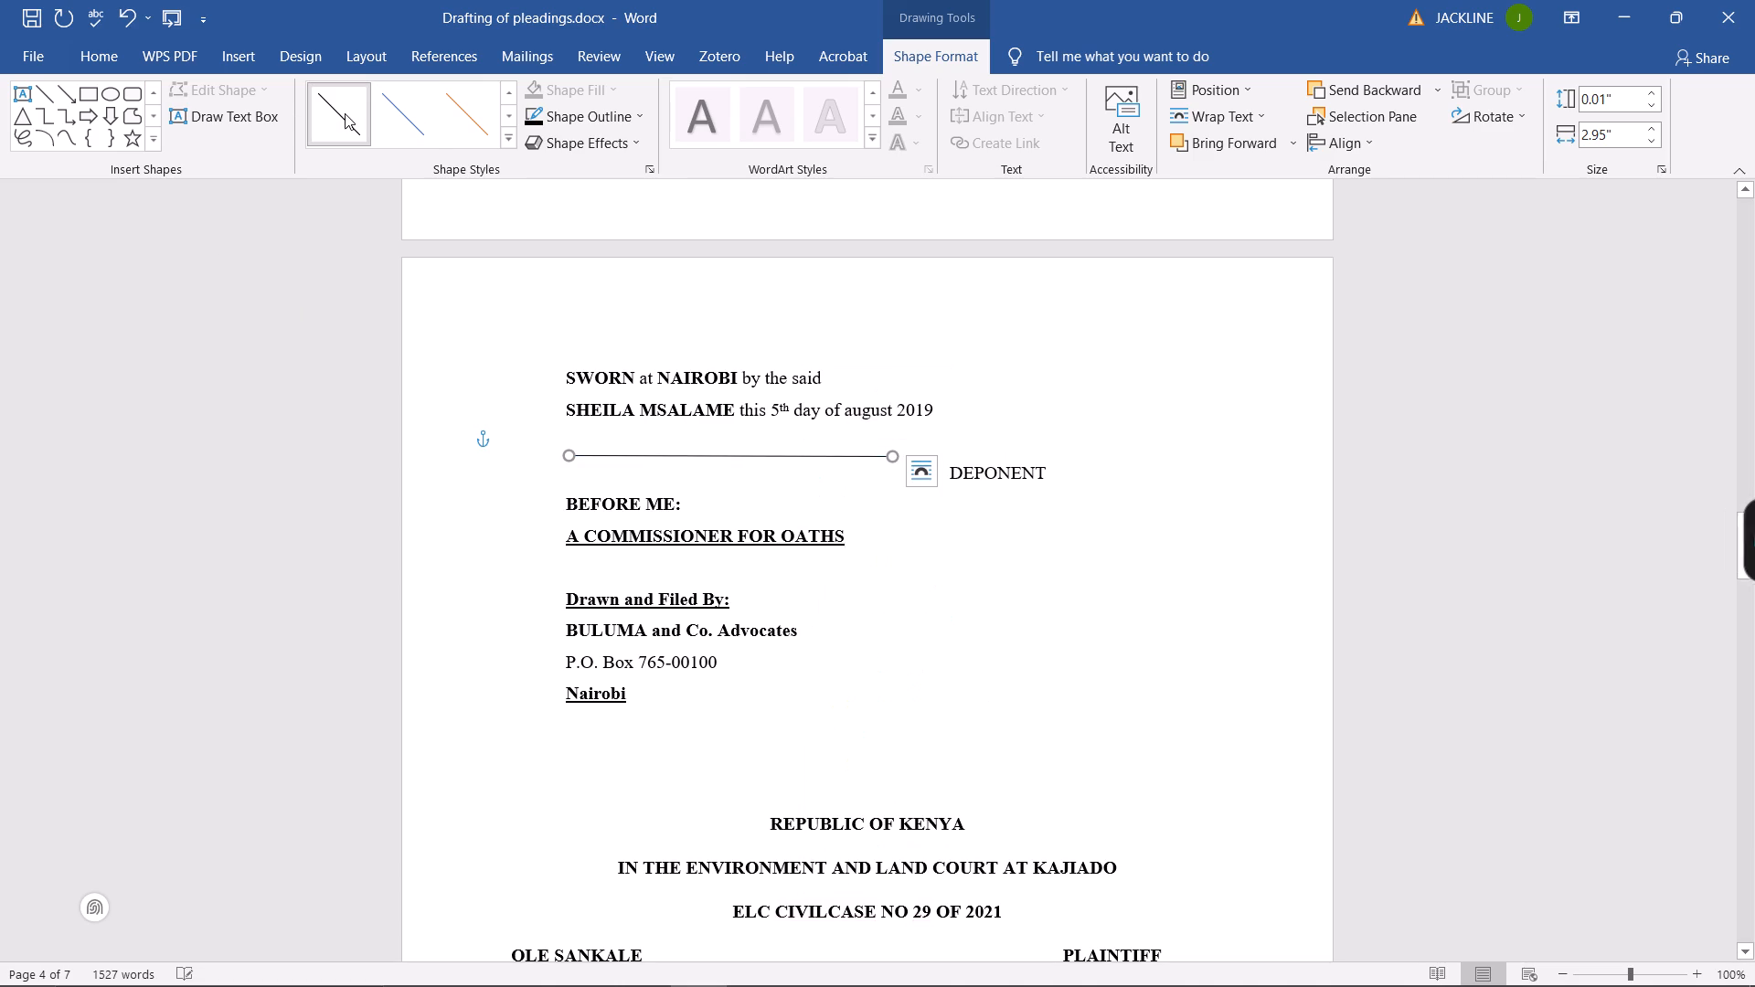
left_click(512, 140)
left_click(341, 396)
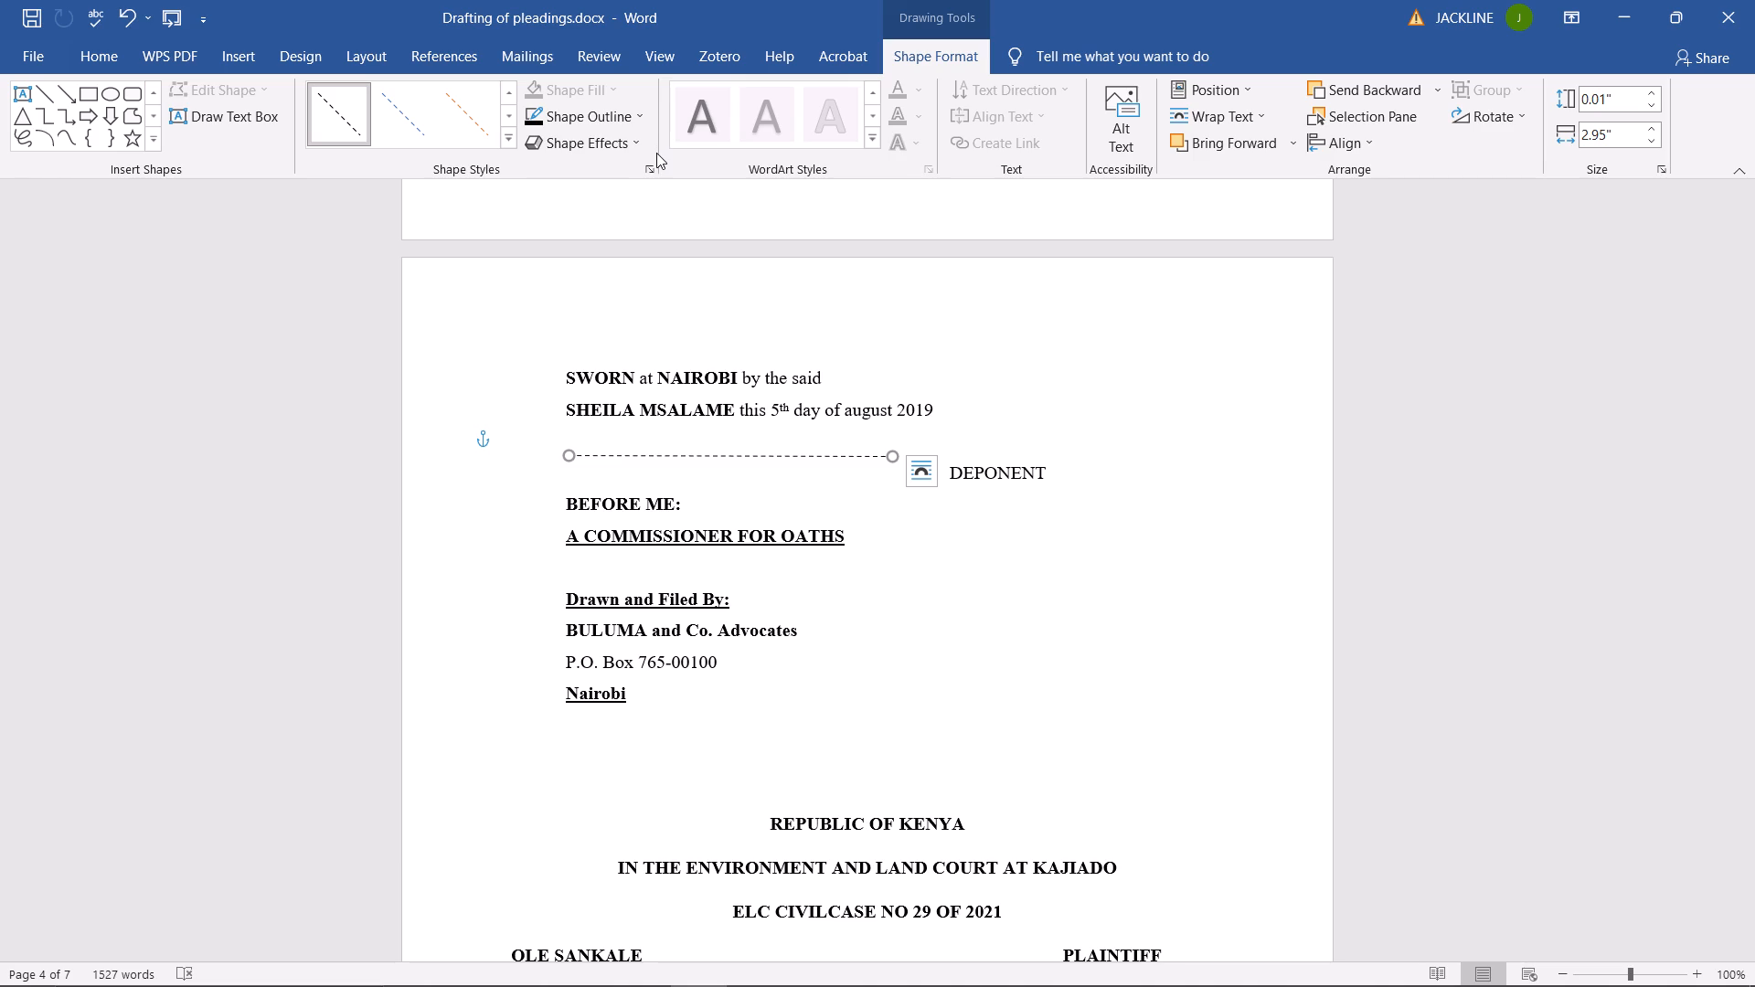
scroll(656, 153, "down", 4)
scroll(972, 297, "down", 5)
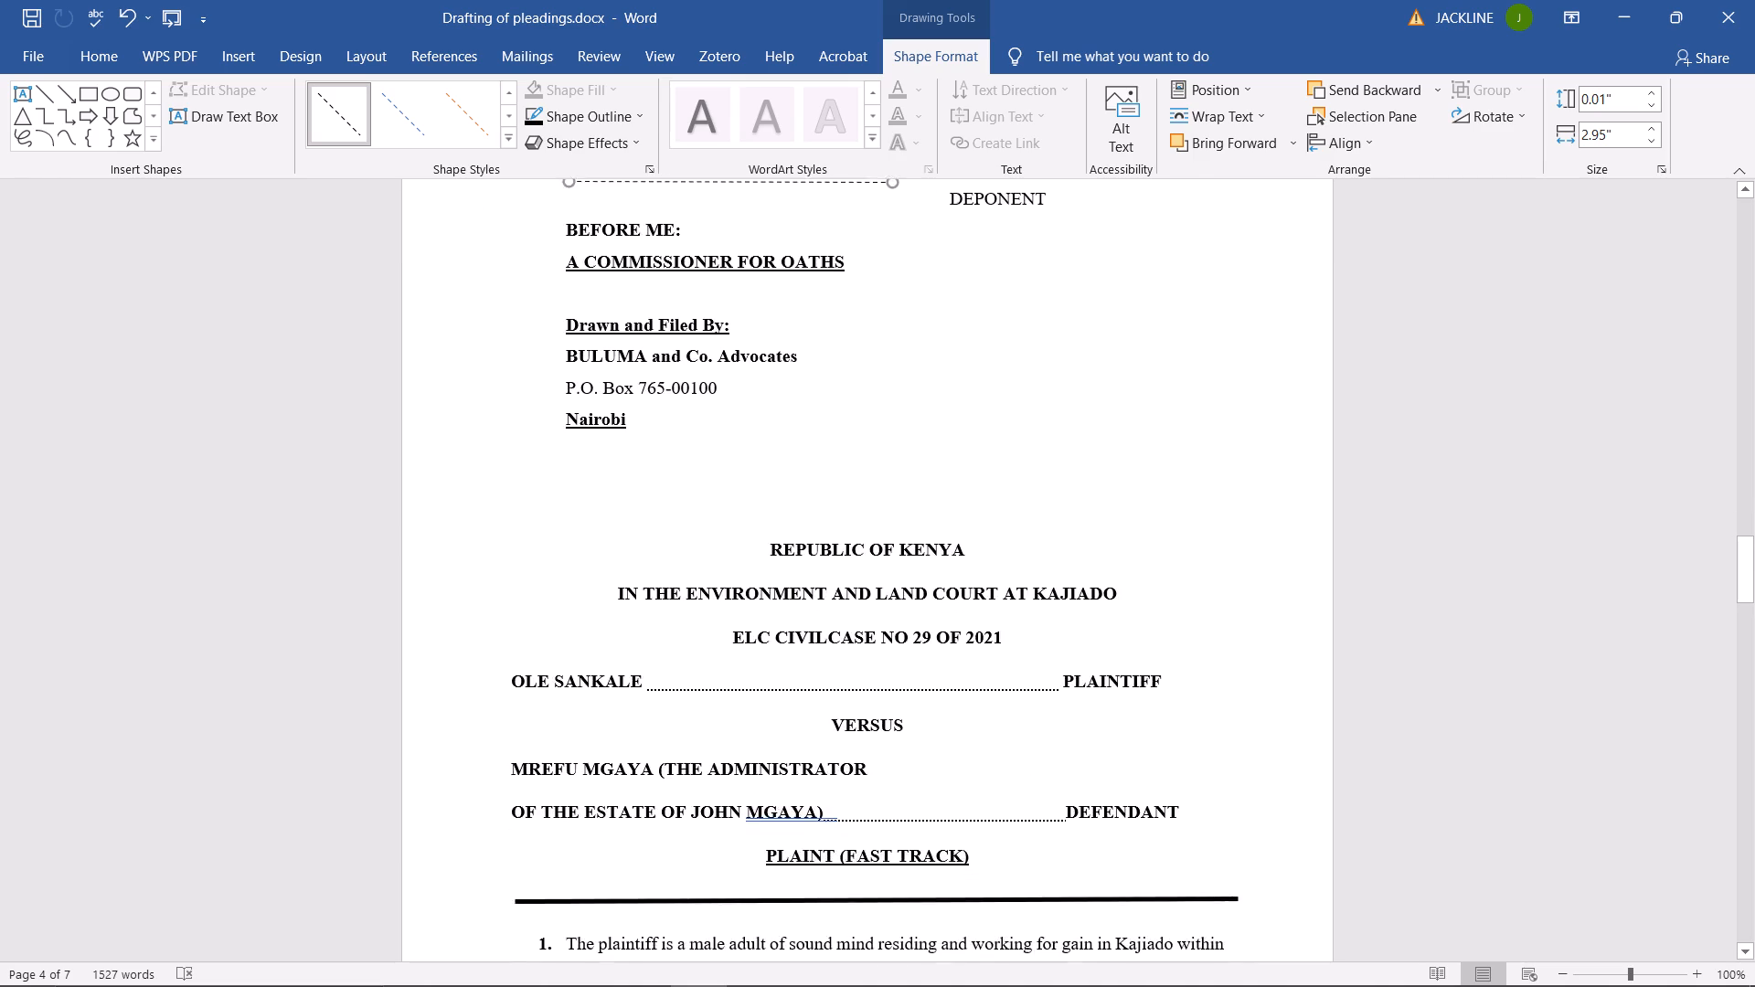
scroll(963, 303, "up", 3)
left_click(934, 429)
Apply a), b), c) numbering to the prayers under "REASONS WHEREFORE", from "Cancellation of land title" to "Any relief".
scroll(1074, 390, "down", 9)
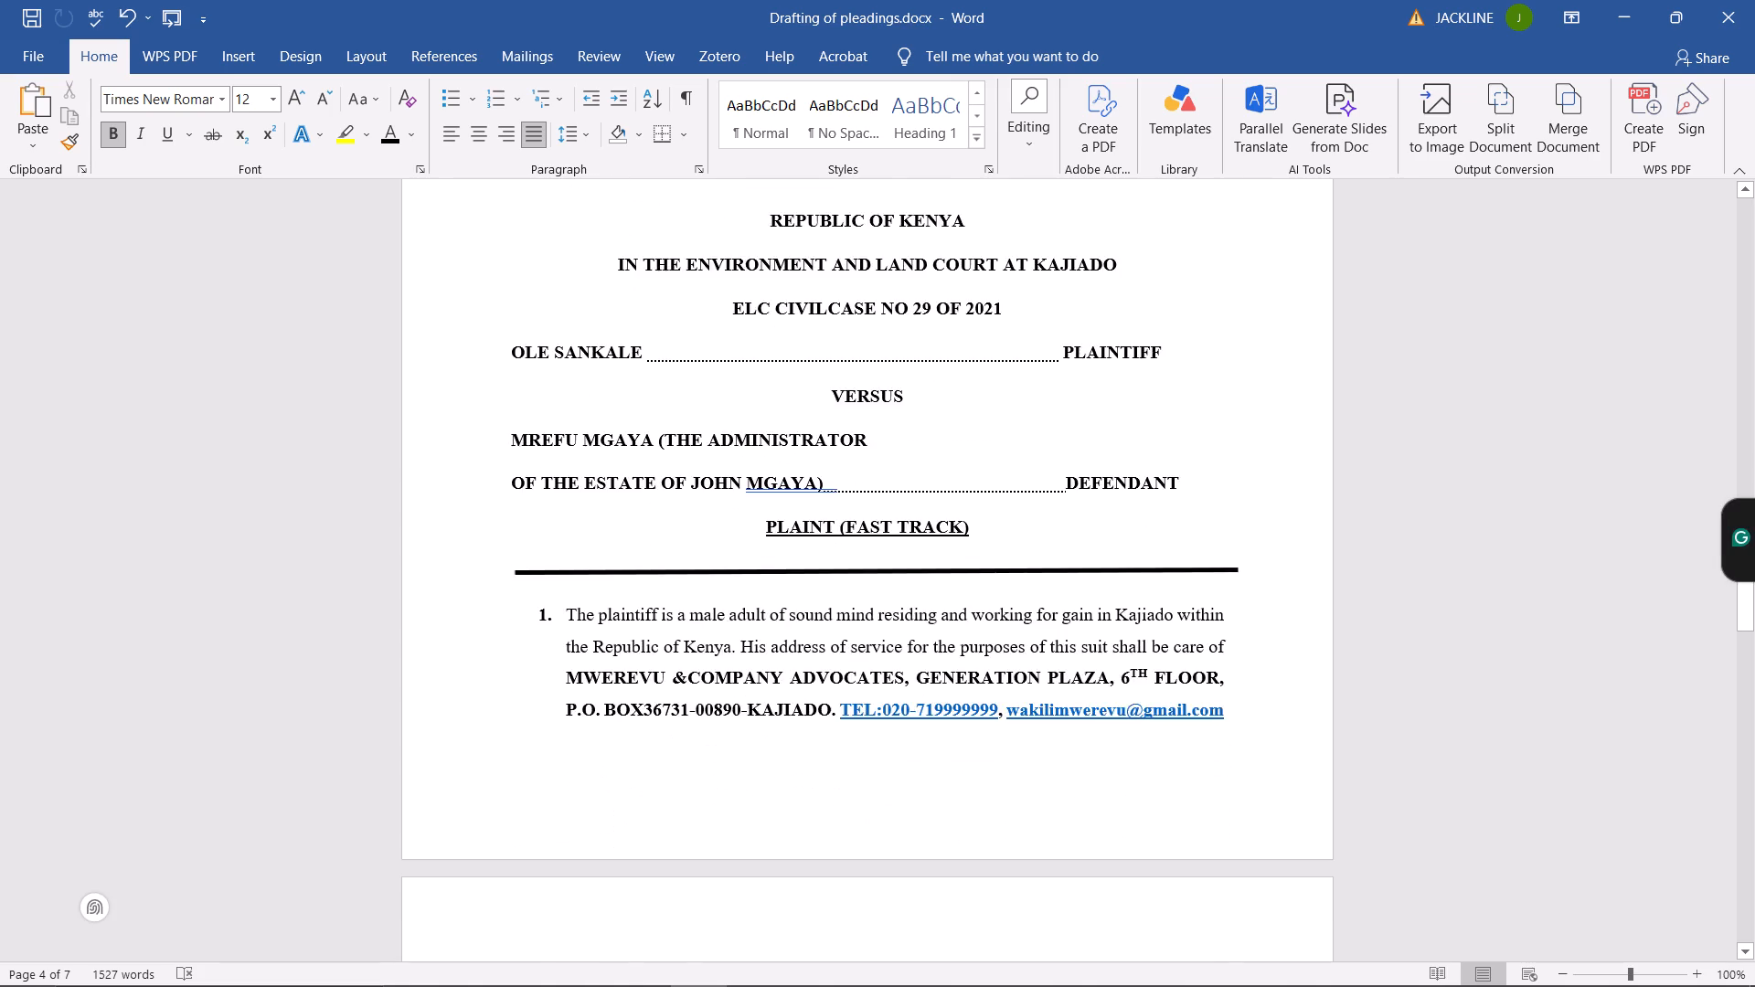
scroll(1062, 386, "down", 20)
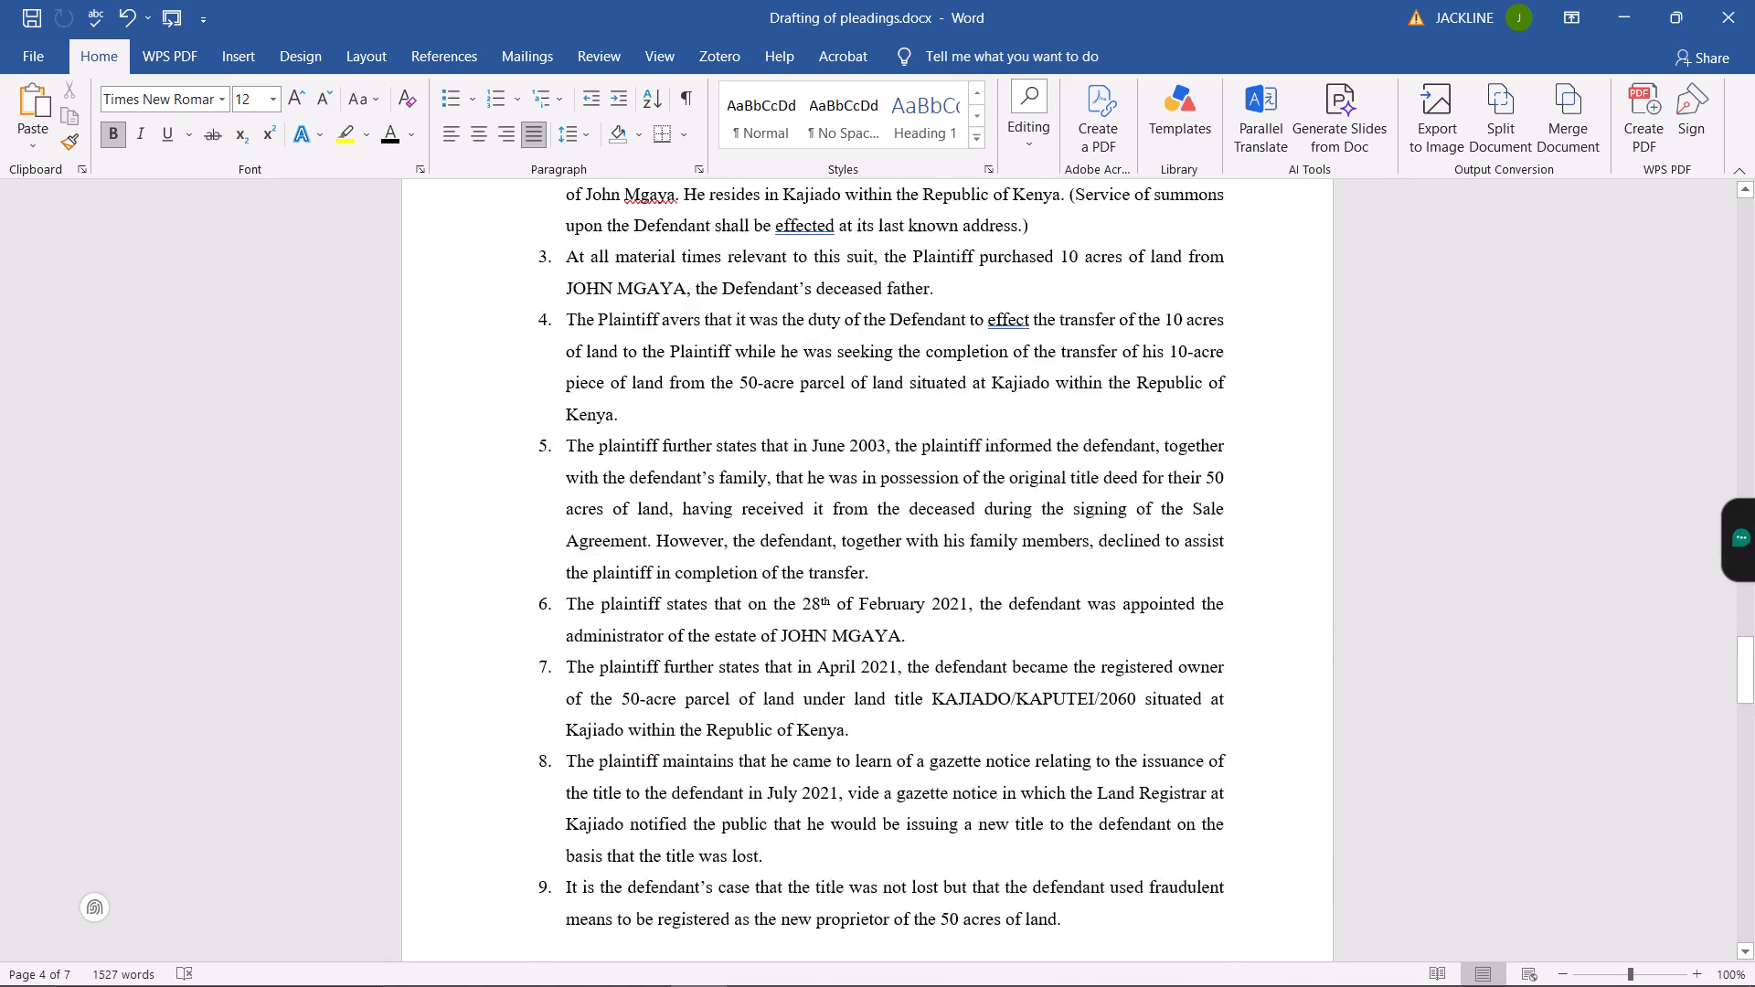
scroll(1066, 387, "down", 6)
scroll(1066, 386, "up", 7)
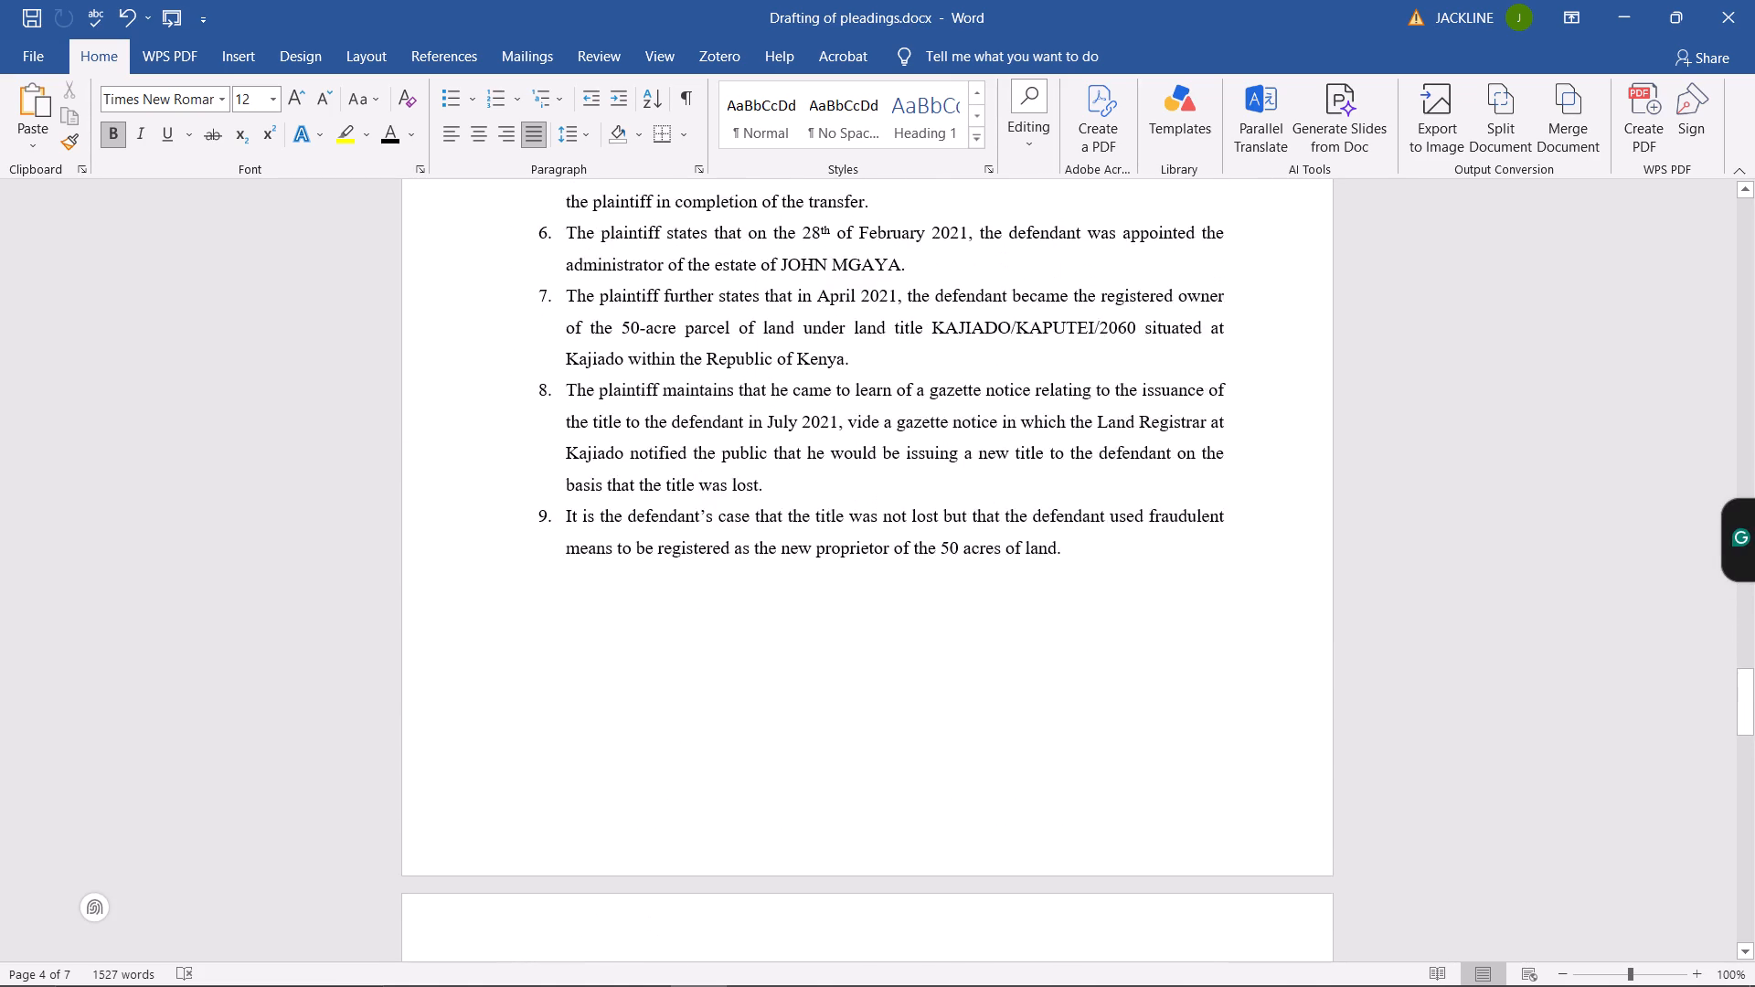
scroll(1066, 386, "up", 3)
scroll(1066, 383, "down", 5)
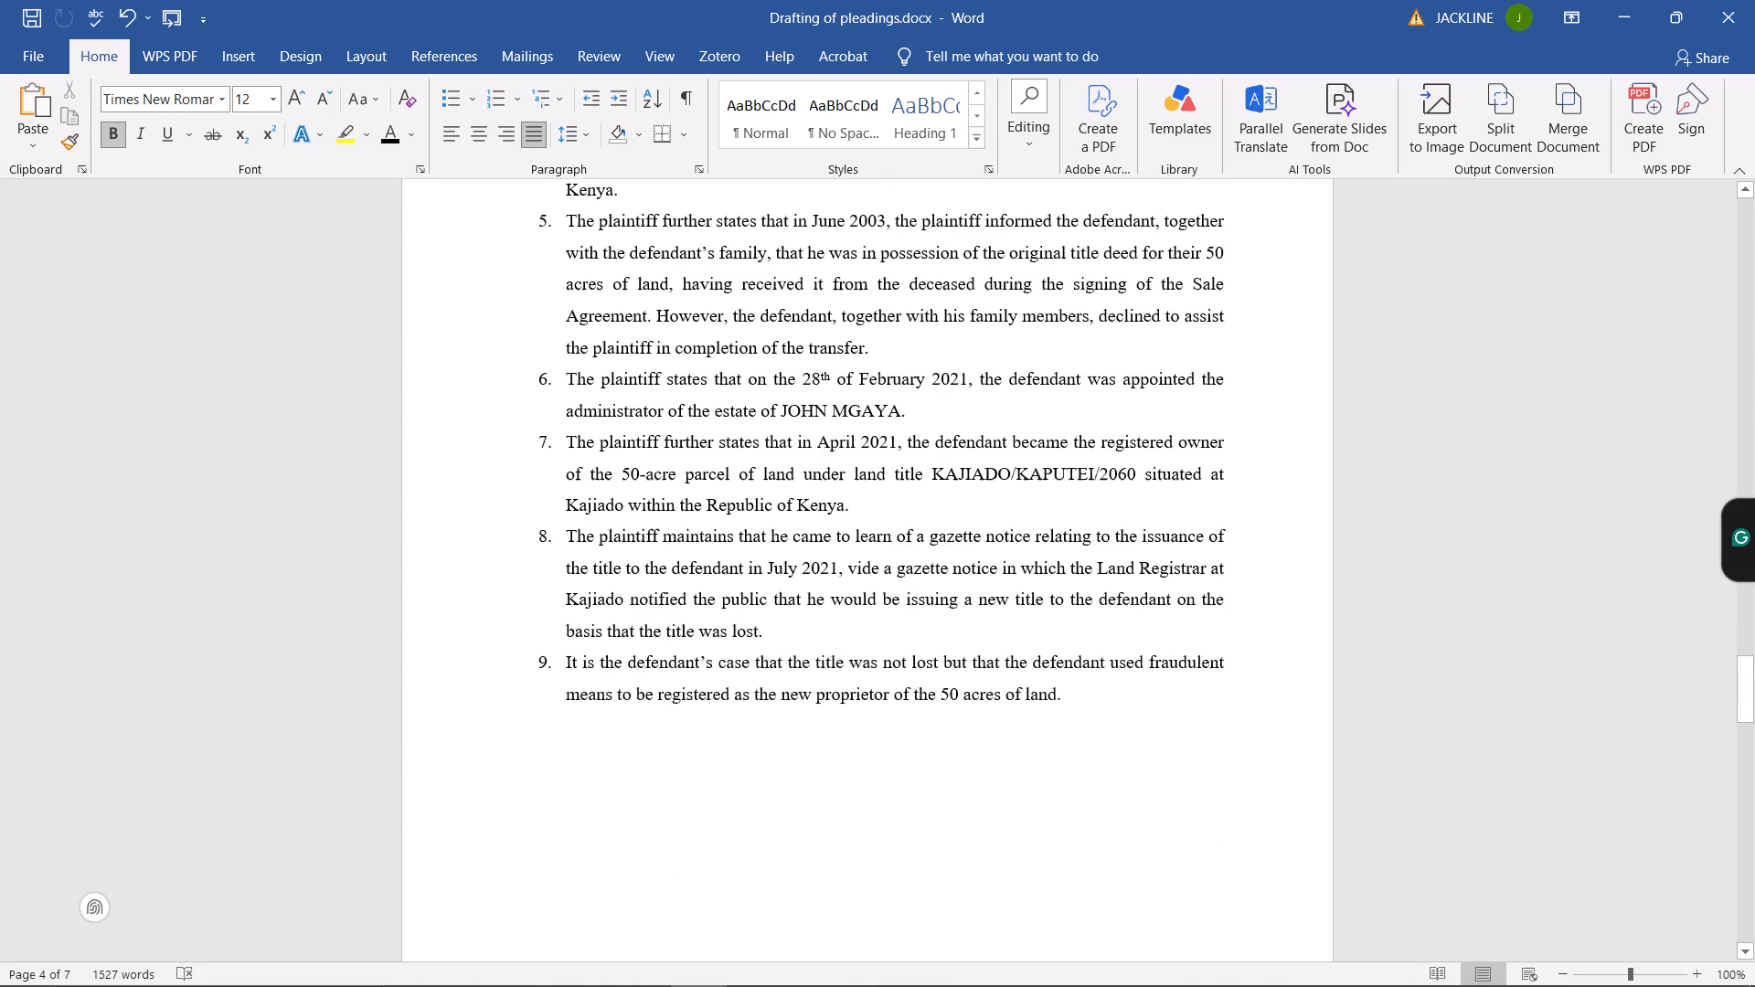
scroll(1068, 379, "down", 17)
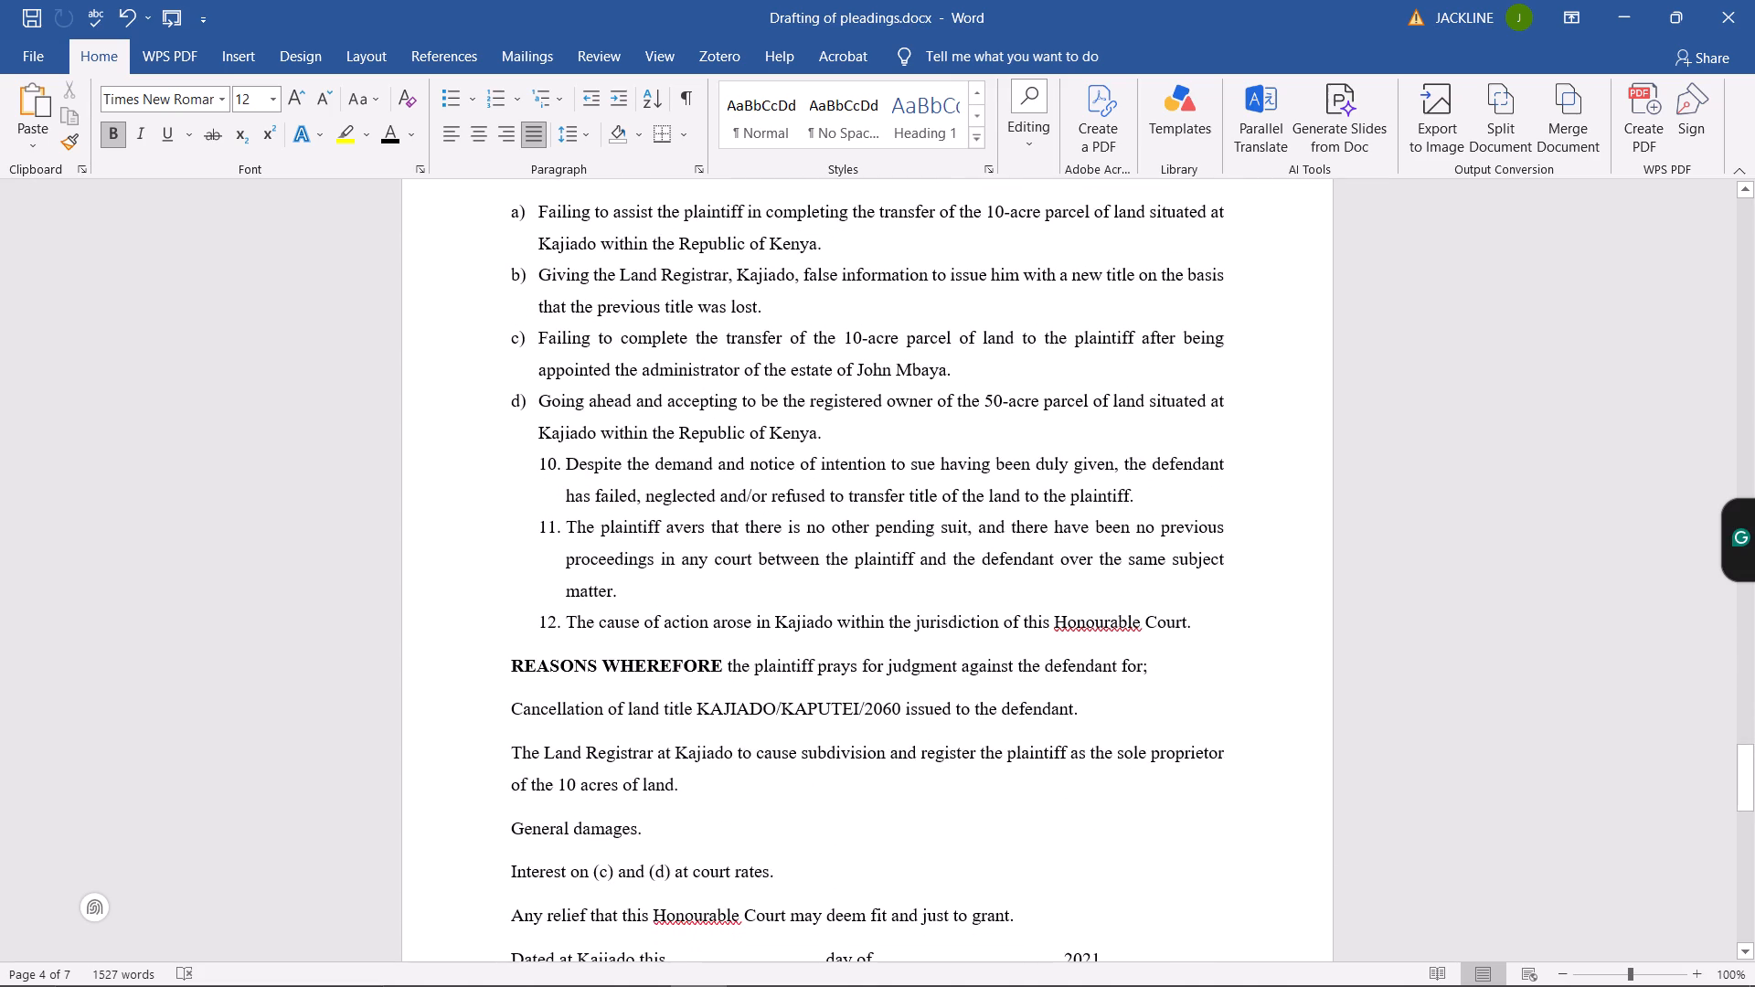
scroll(1060, 374, "down", 5)
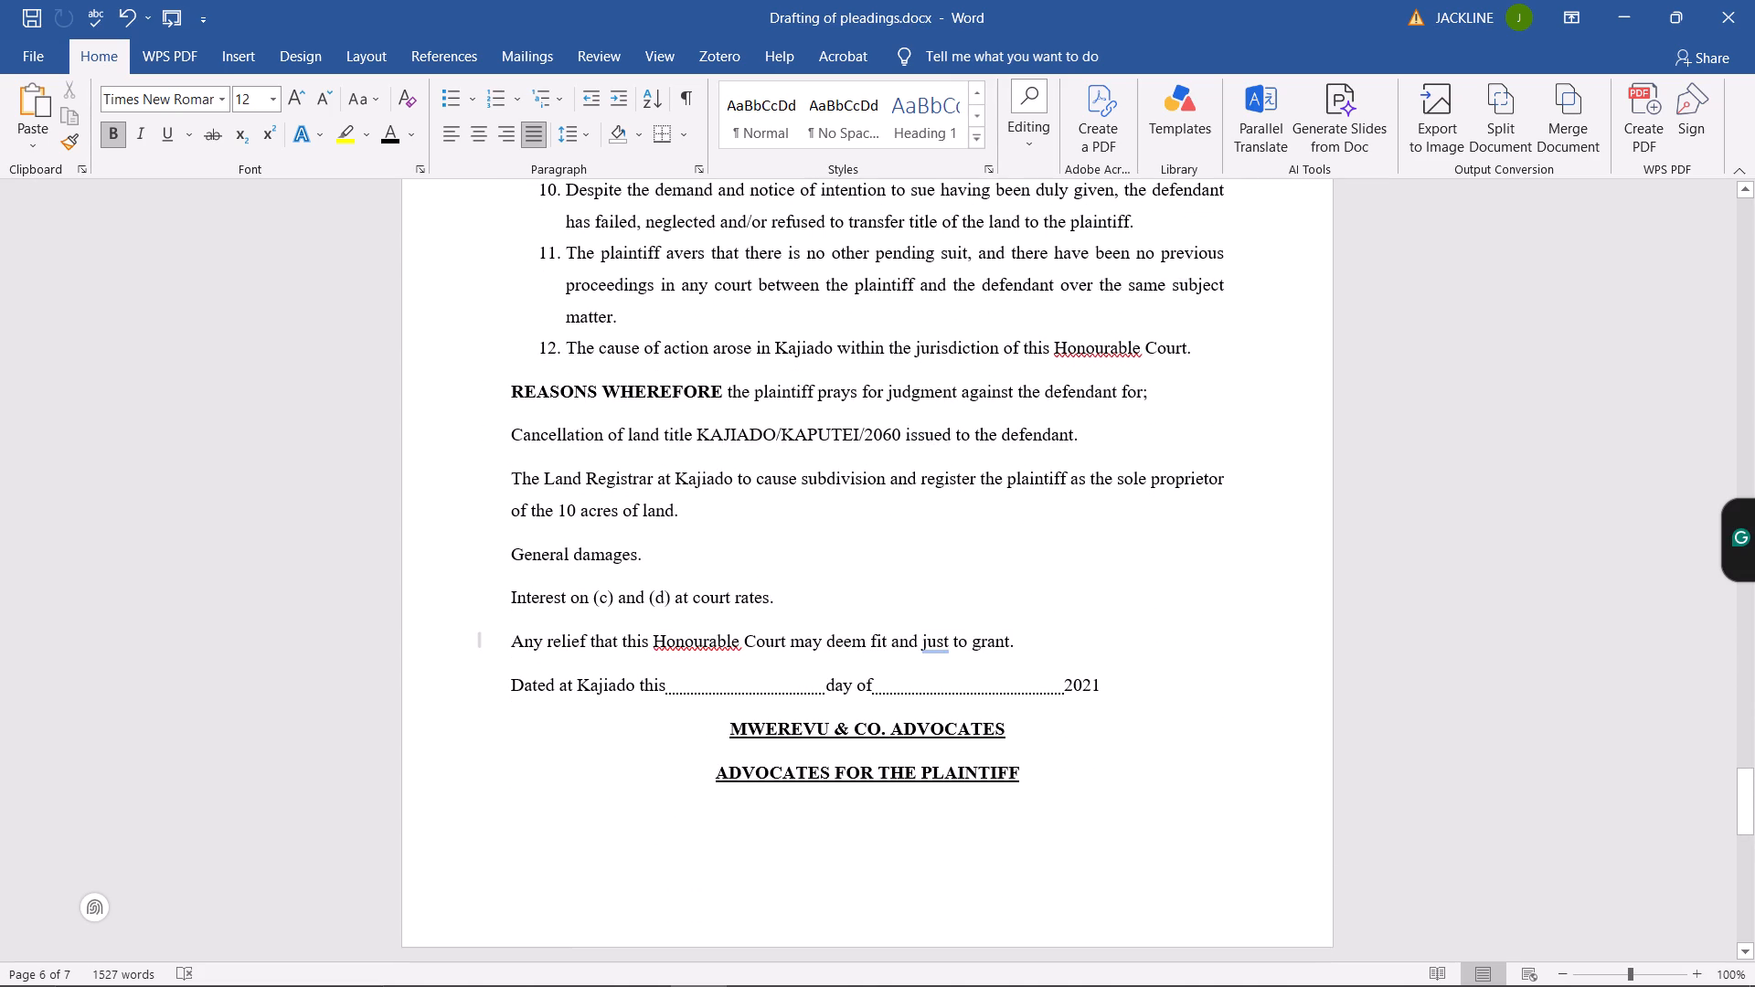
left_click_drag(1018, 649, 1016, 649)
left_click_drag(1016, 649, 526, 477)
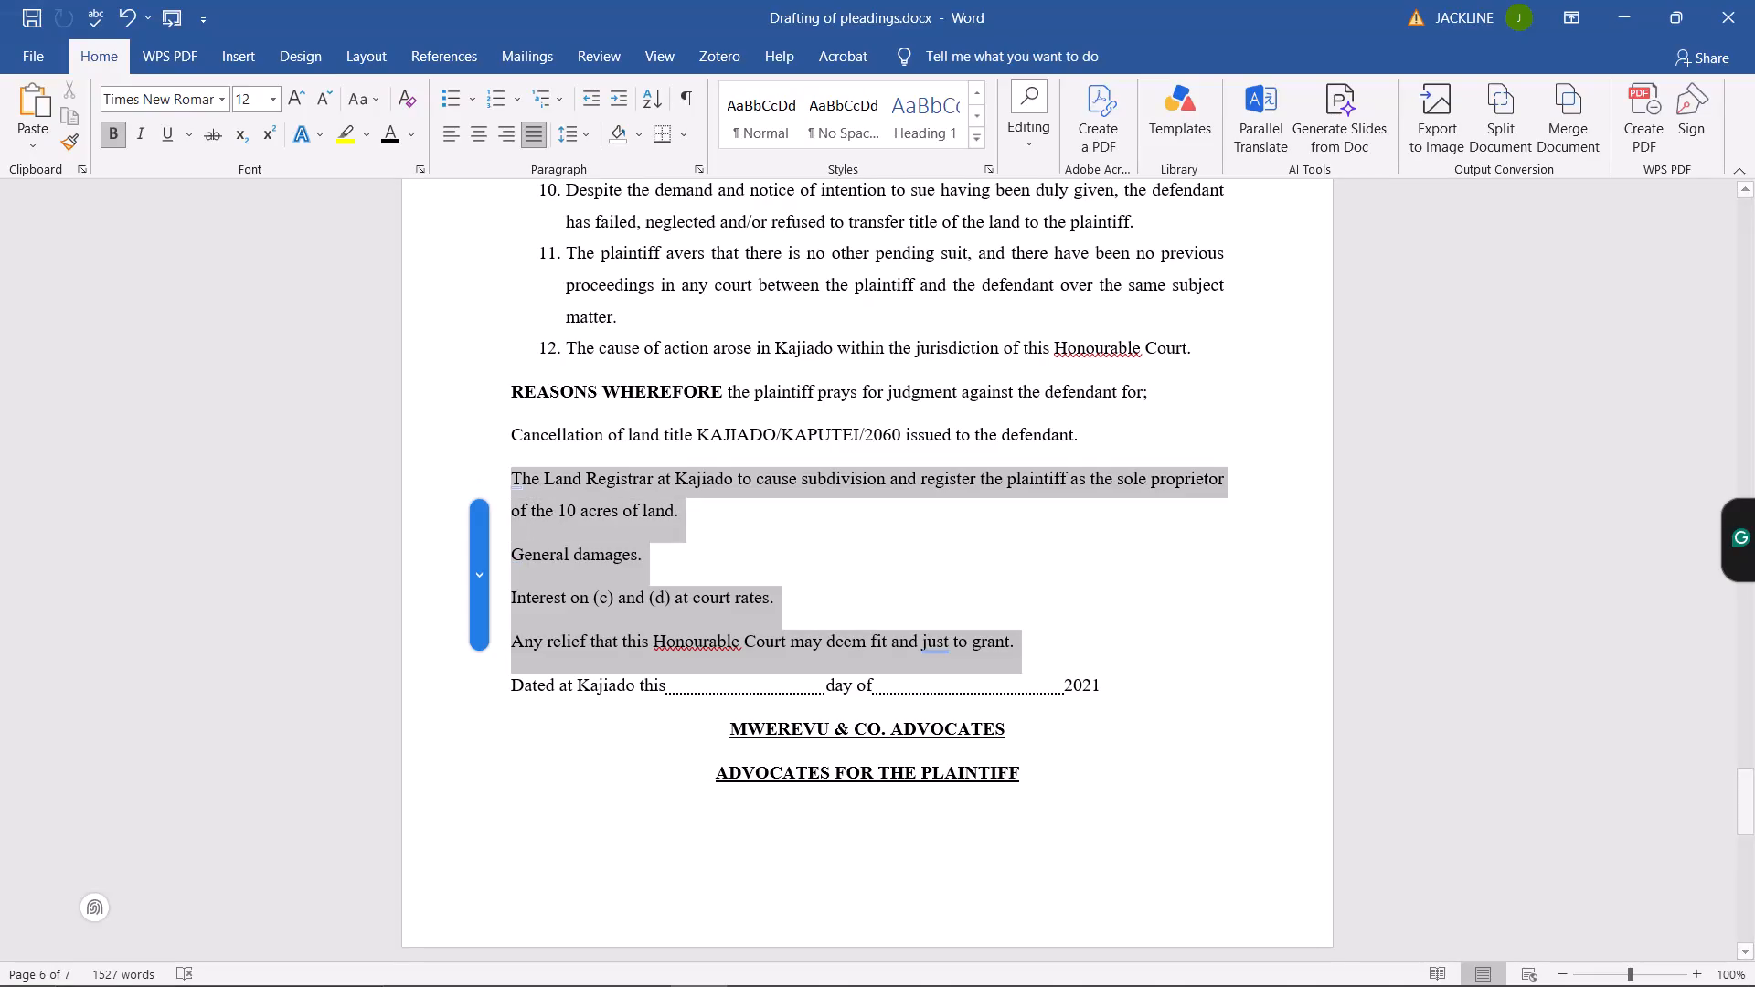
left_click_drag(526, 477, 510, 447)
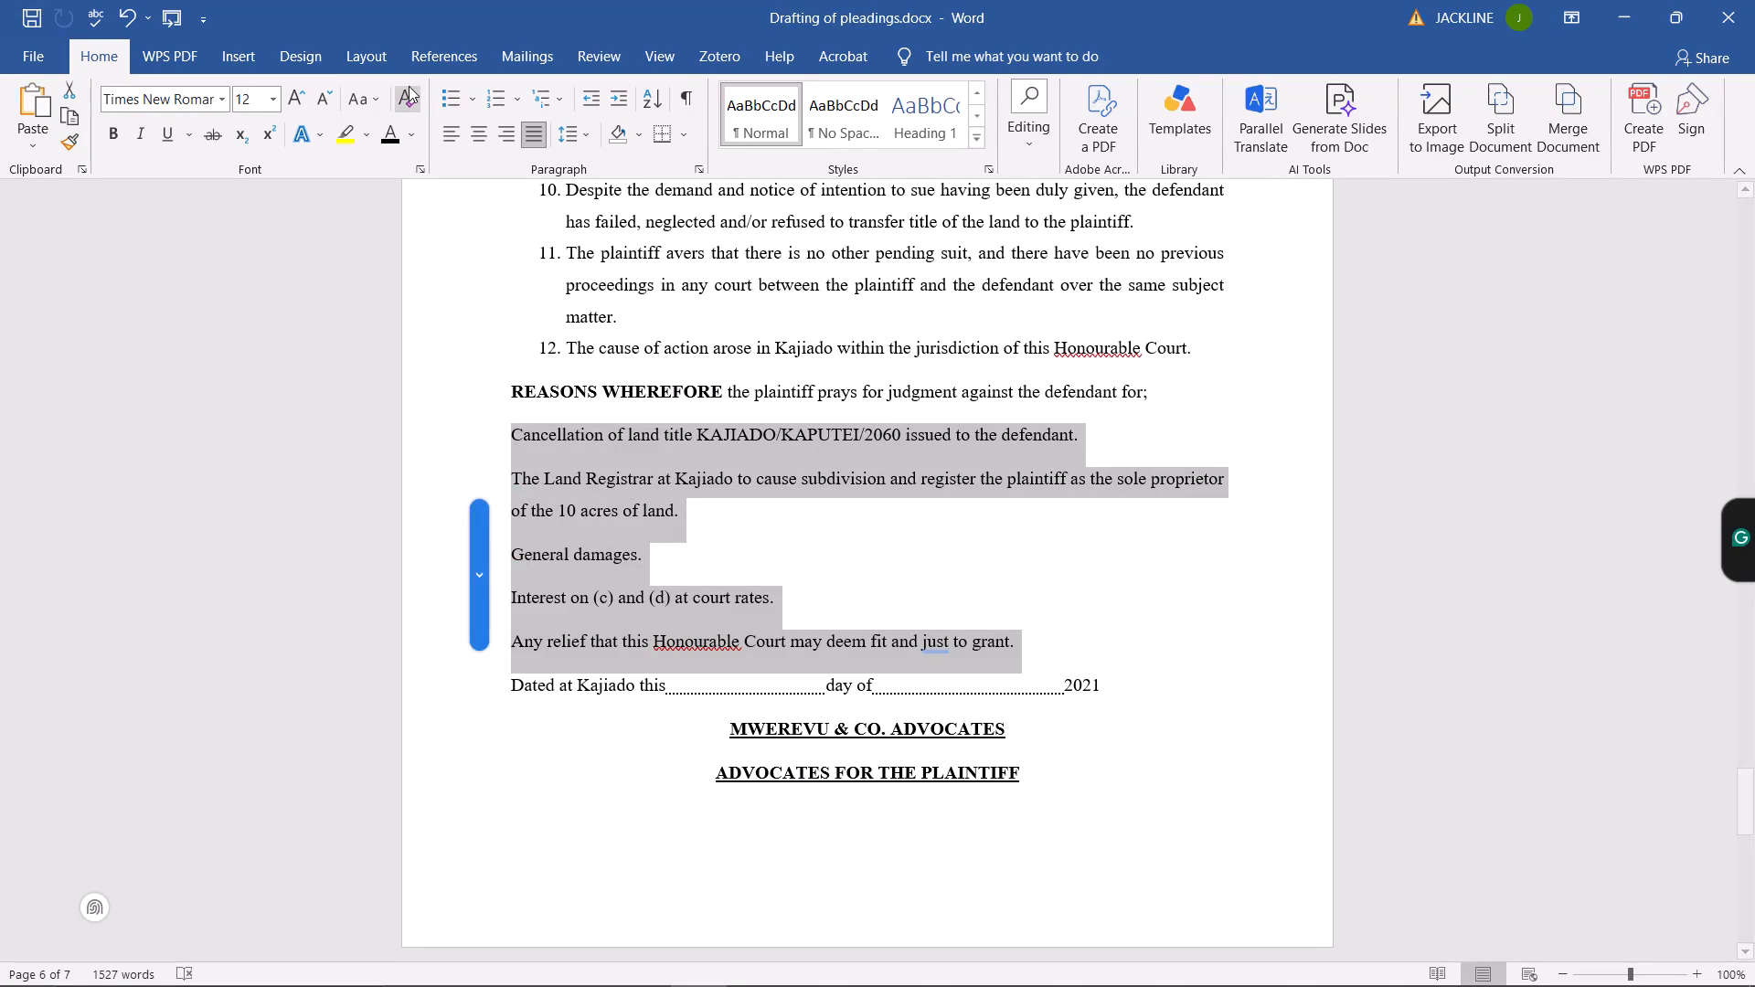
left_click(516, 102)
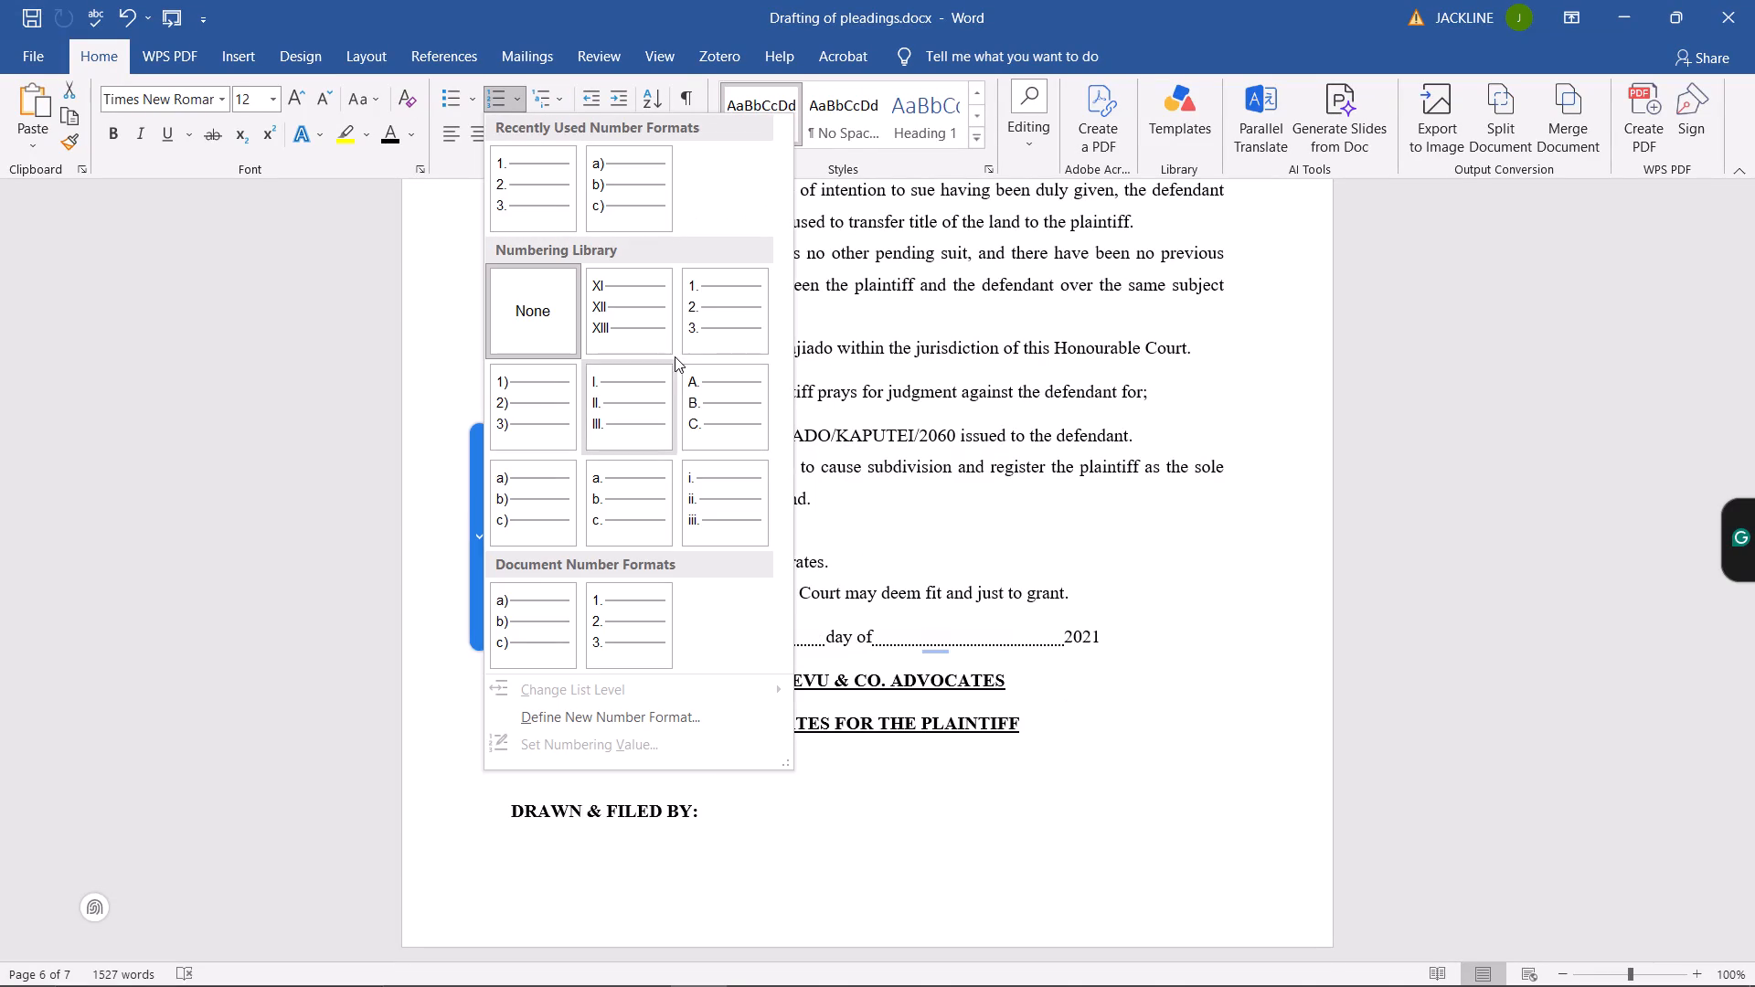
left_click(538, 512)
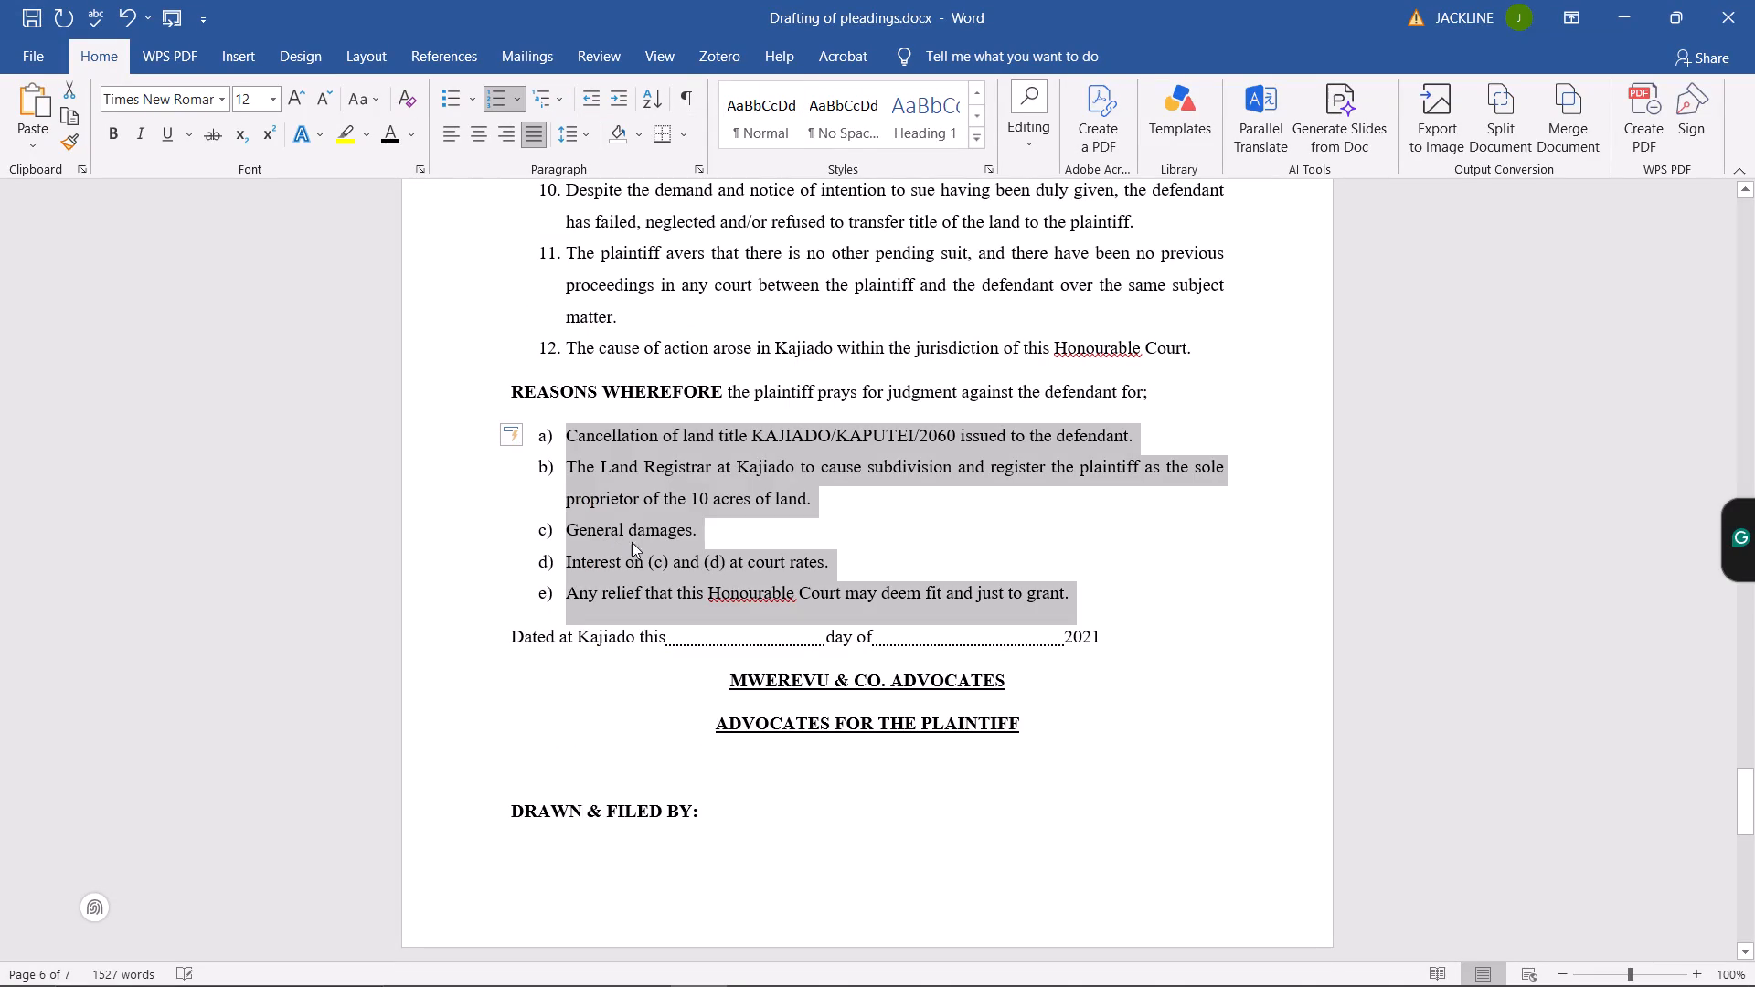
left_click(934, 504)
Correct "august" to "August" in the affidavit's "this 5th day of august 2019" line.
scroll(853, 563, "down", 1)
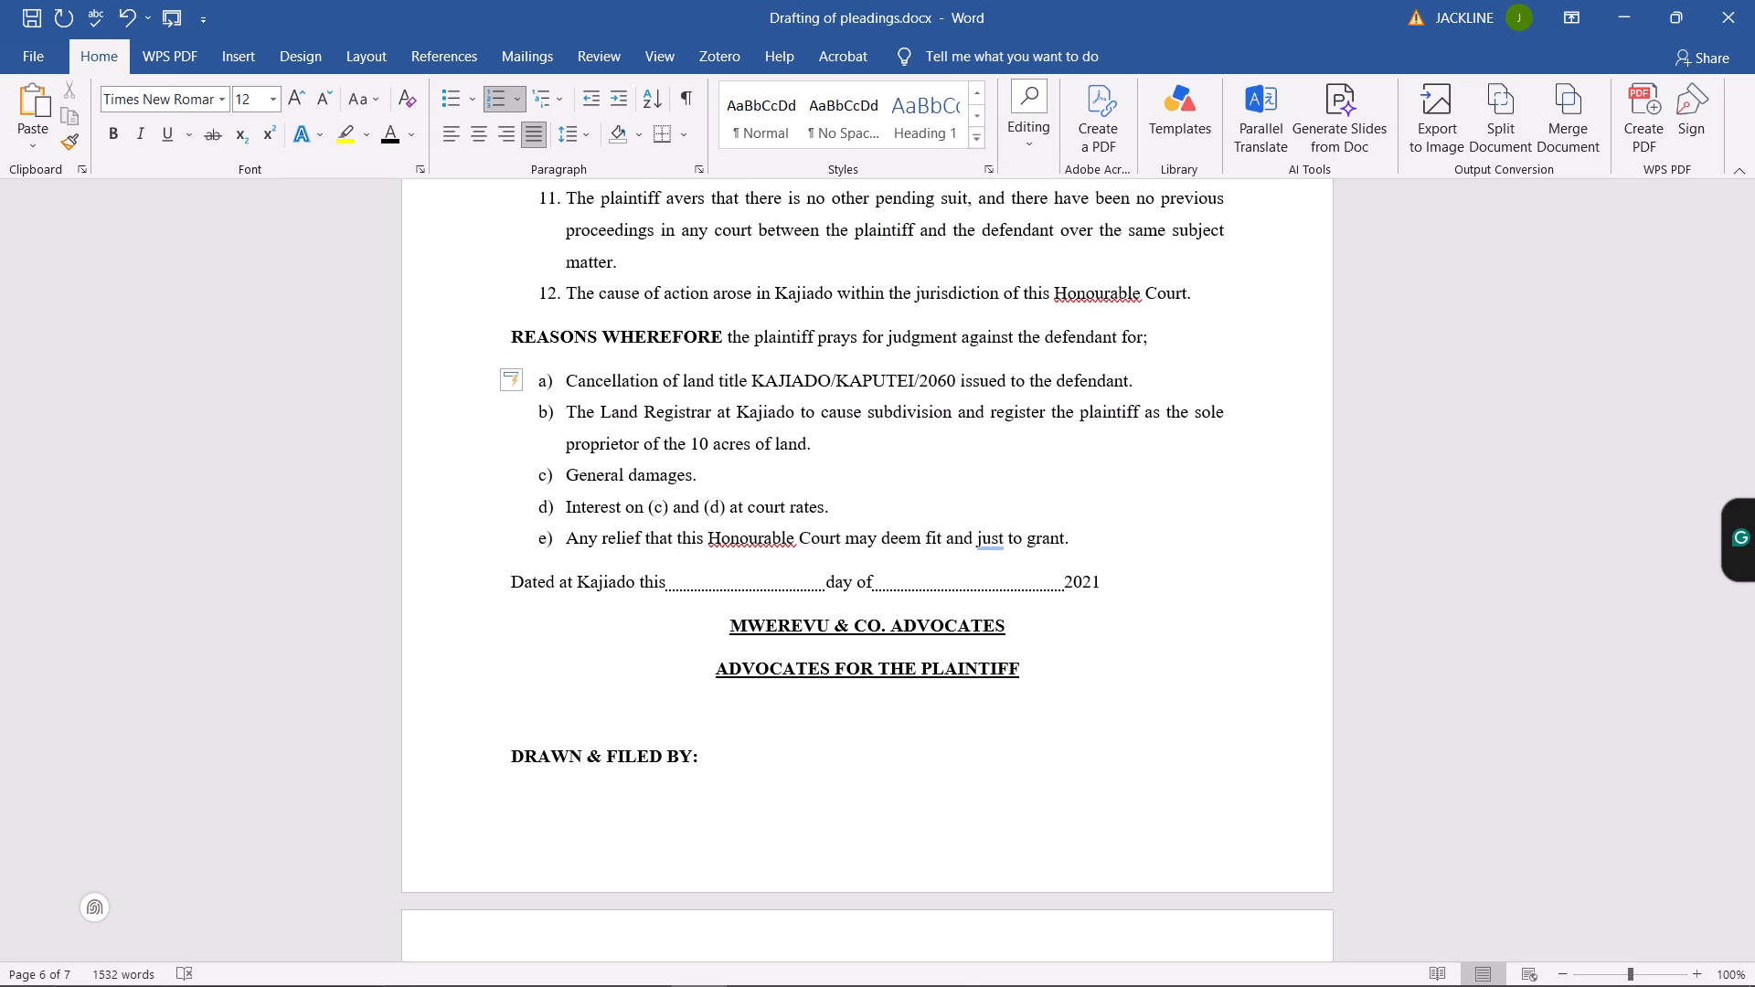
scroll(1026, 470, "up", 10)
scroll(983, 350, "up", 3)
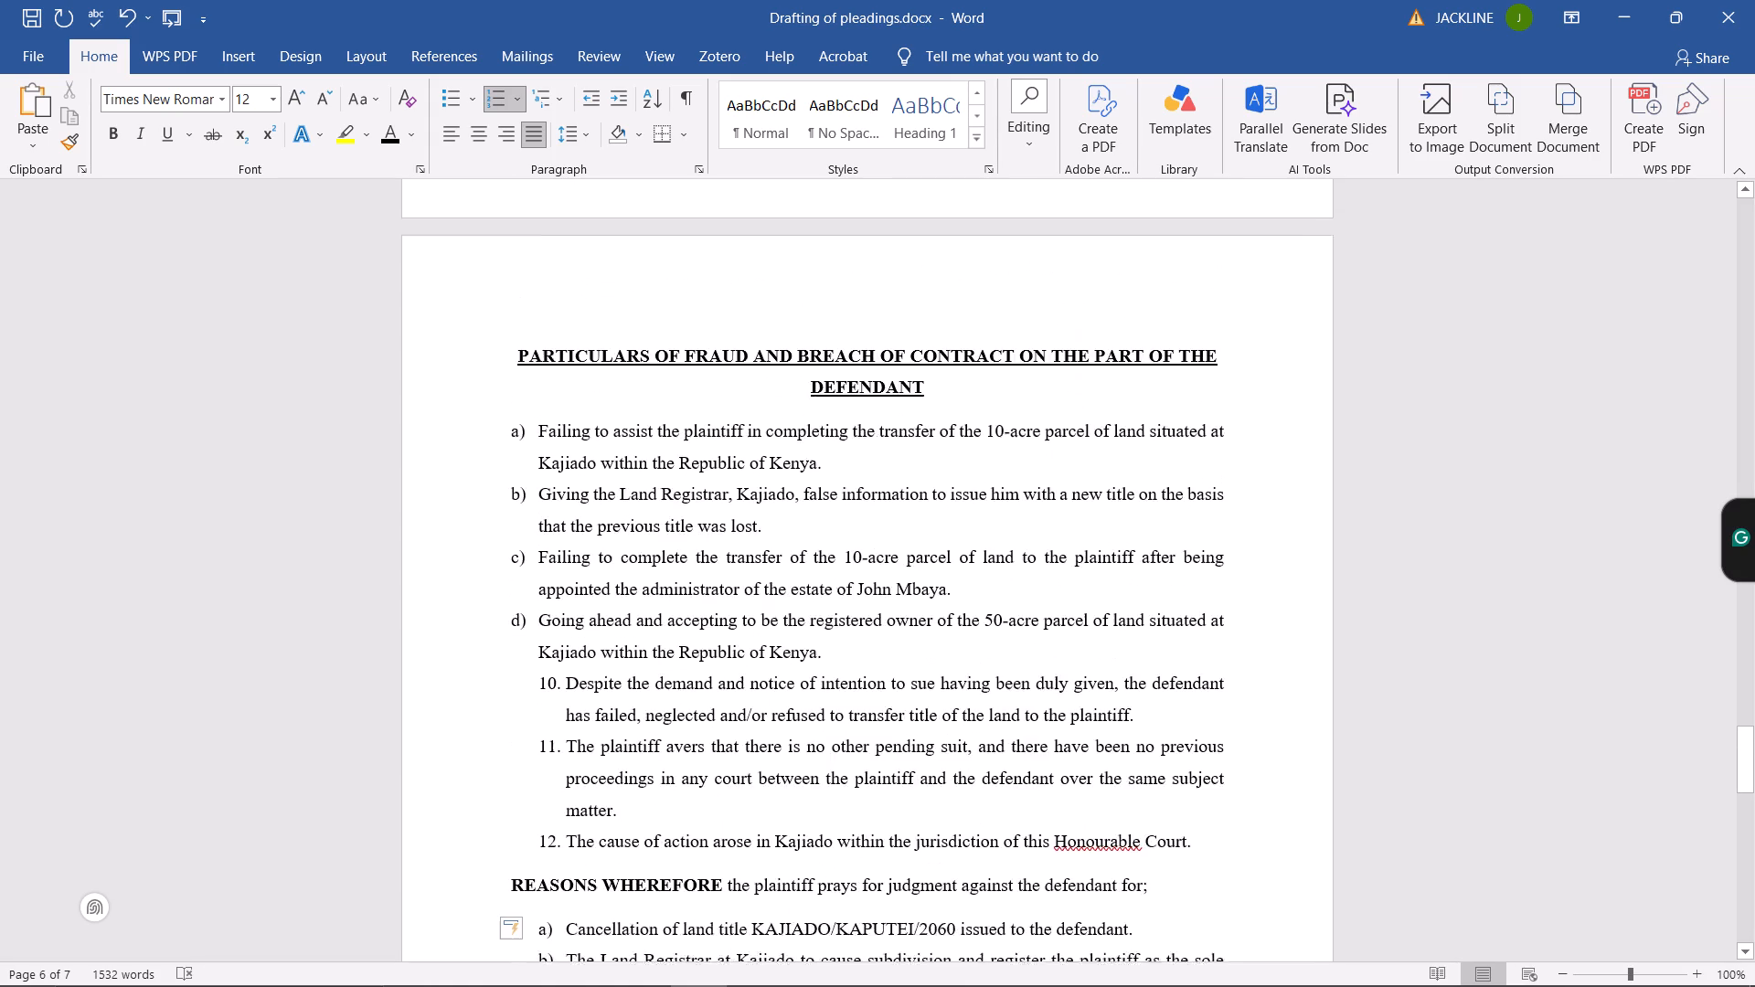
scroll(983, 350, "up", 18)
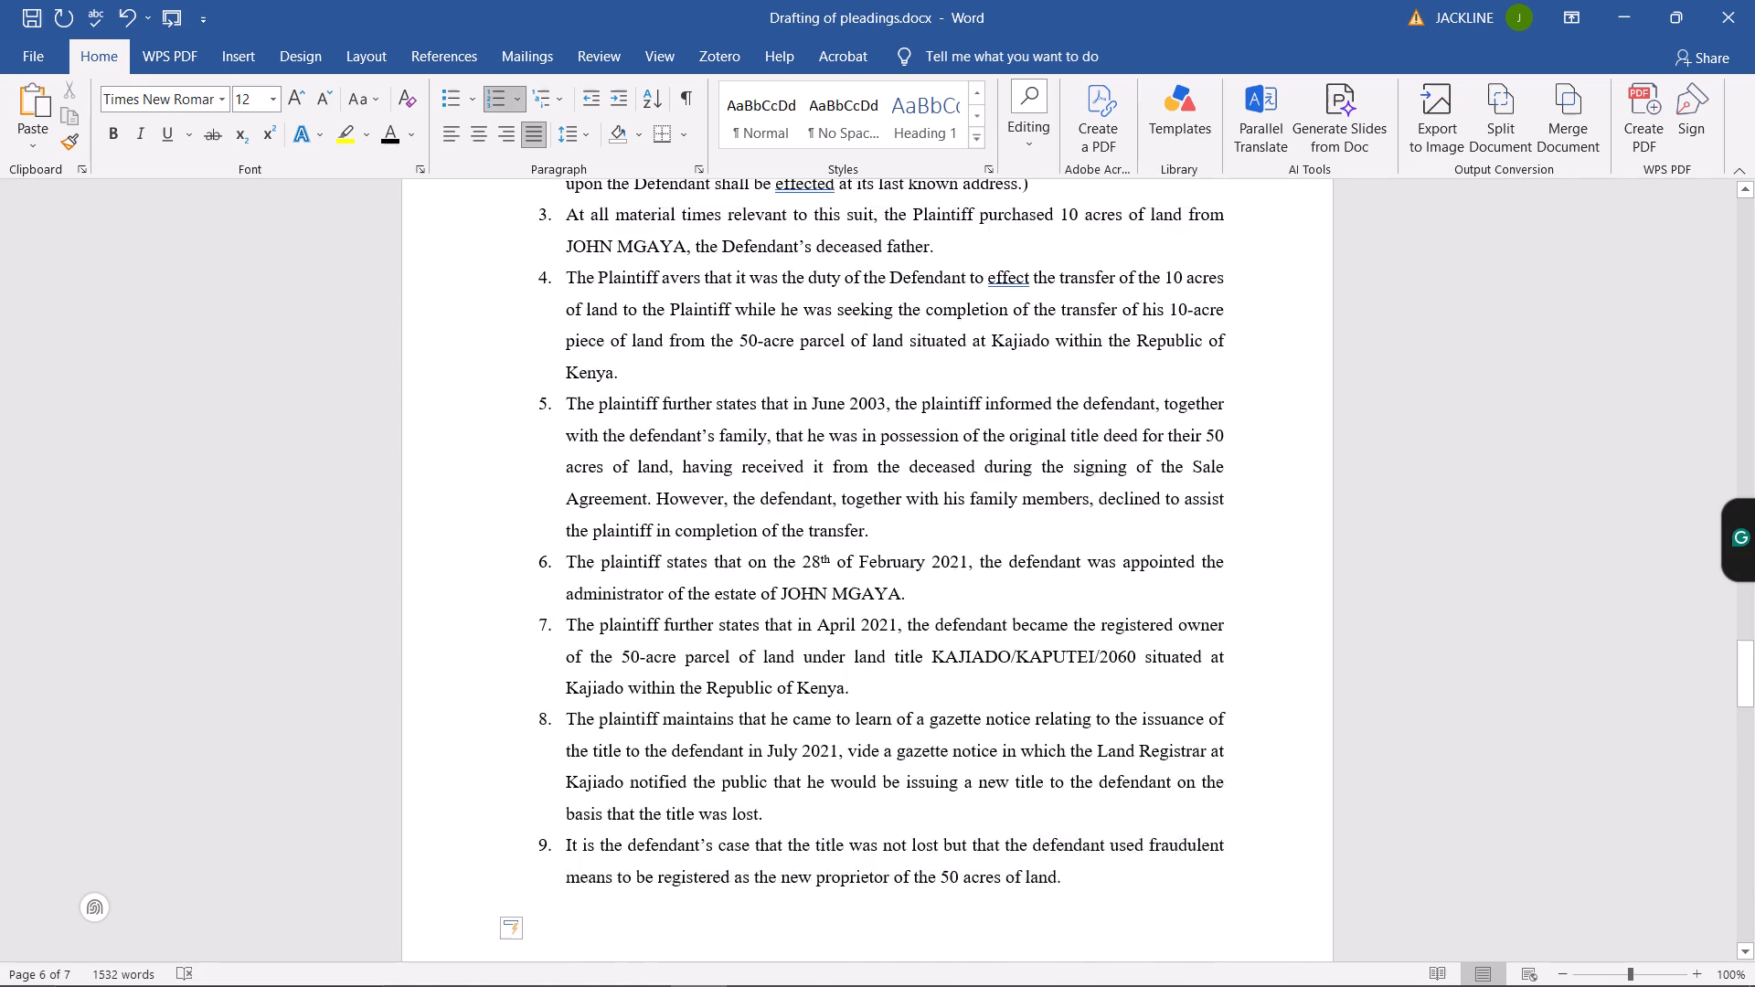
scroll(973, 378, "up", 17)
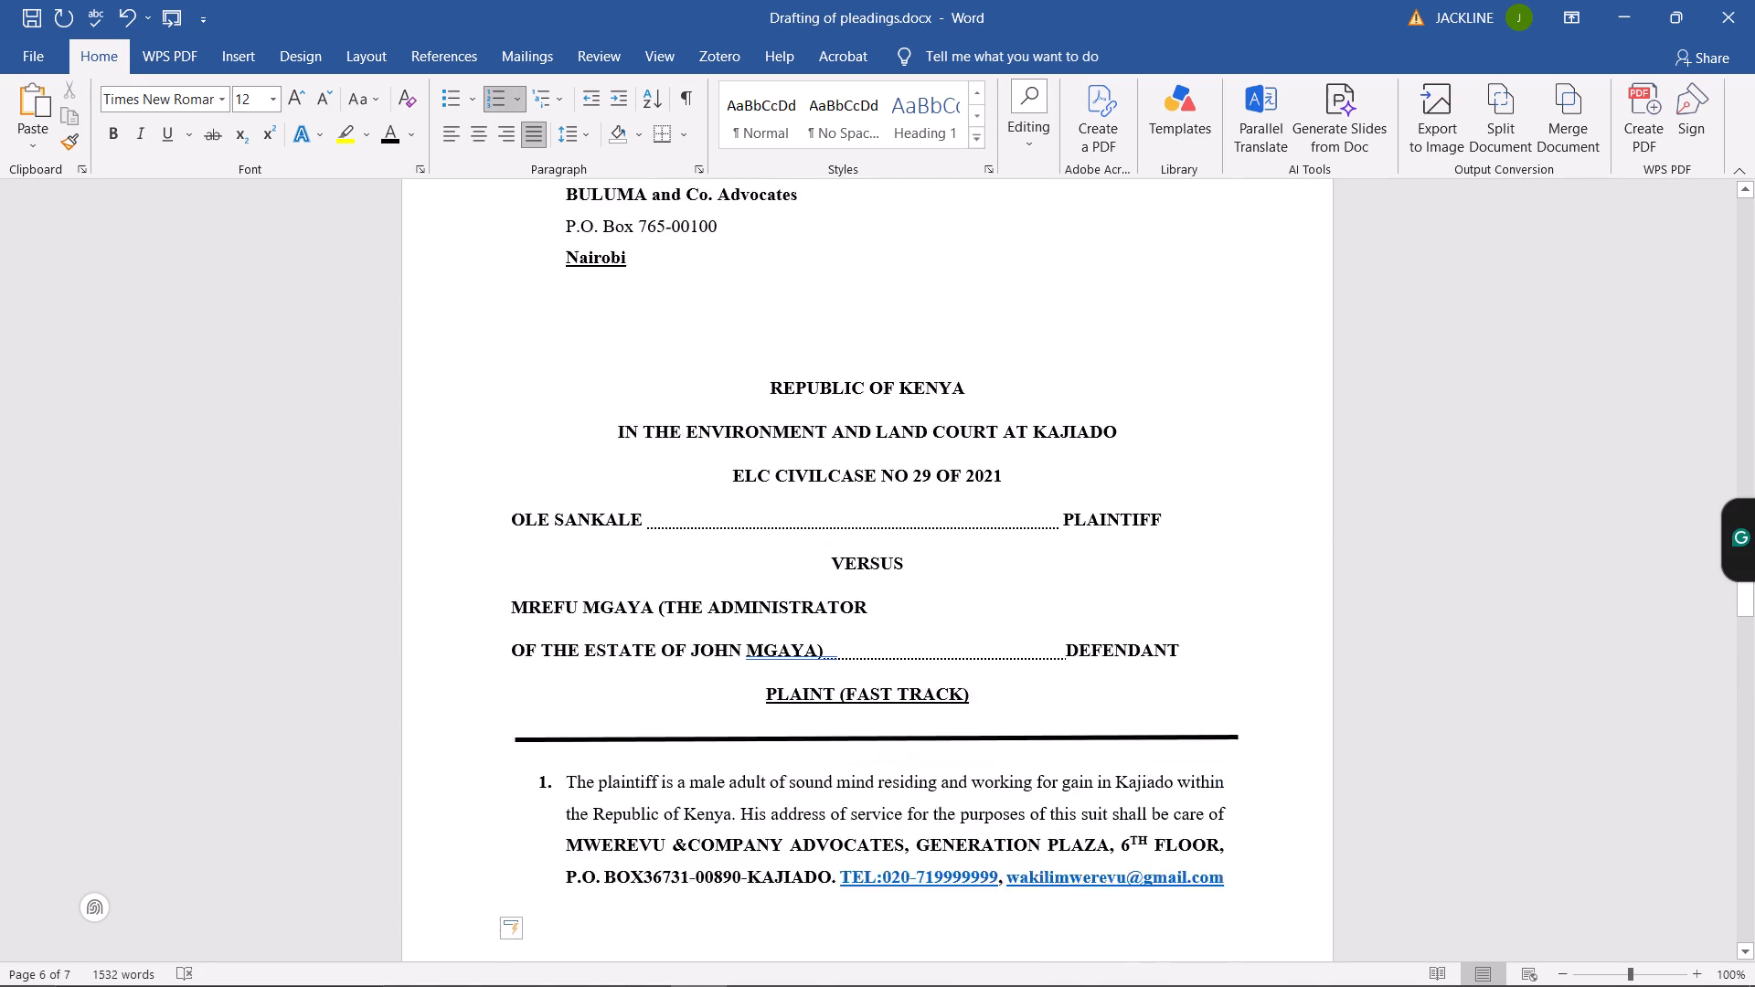
scroll(970, 398, "up", 6)
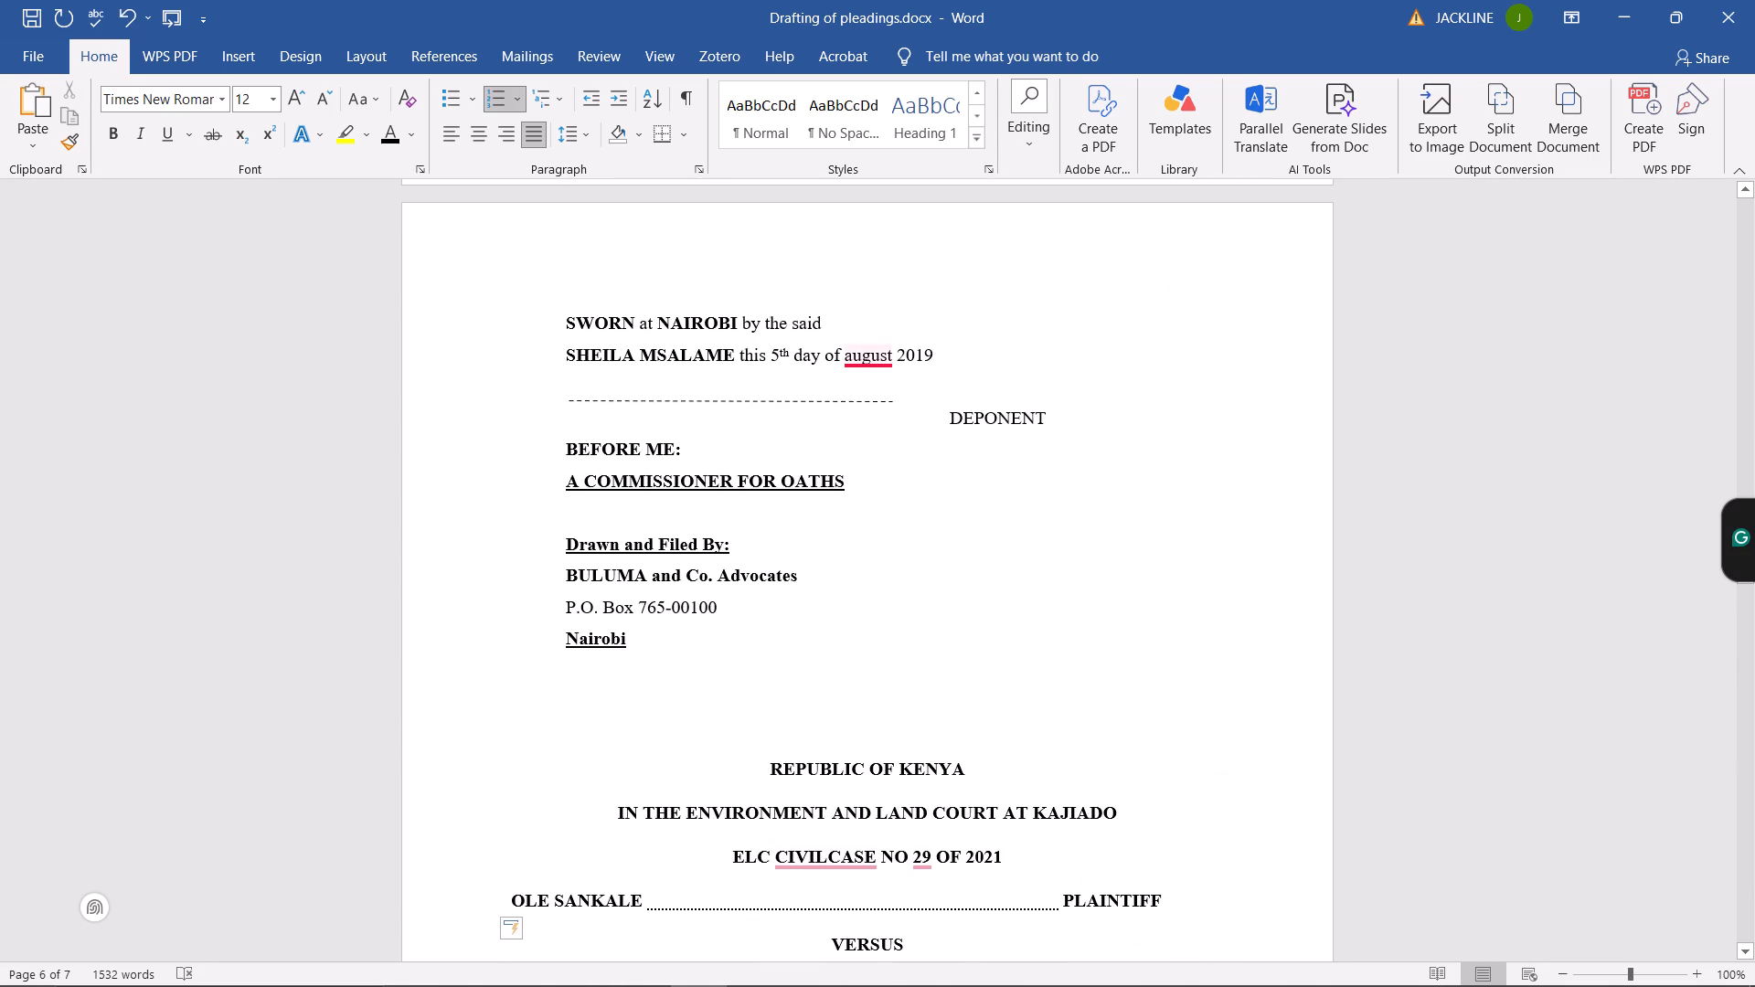
left_click(910, 398)
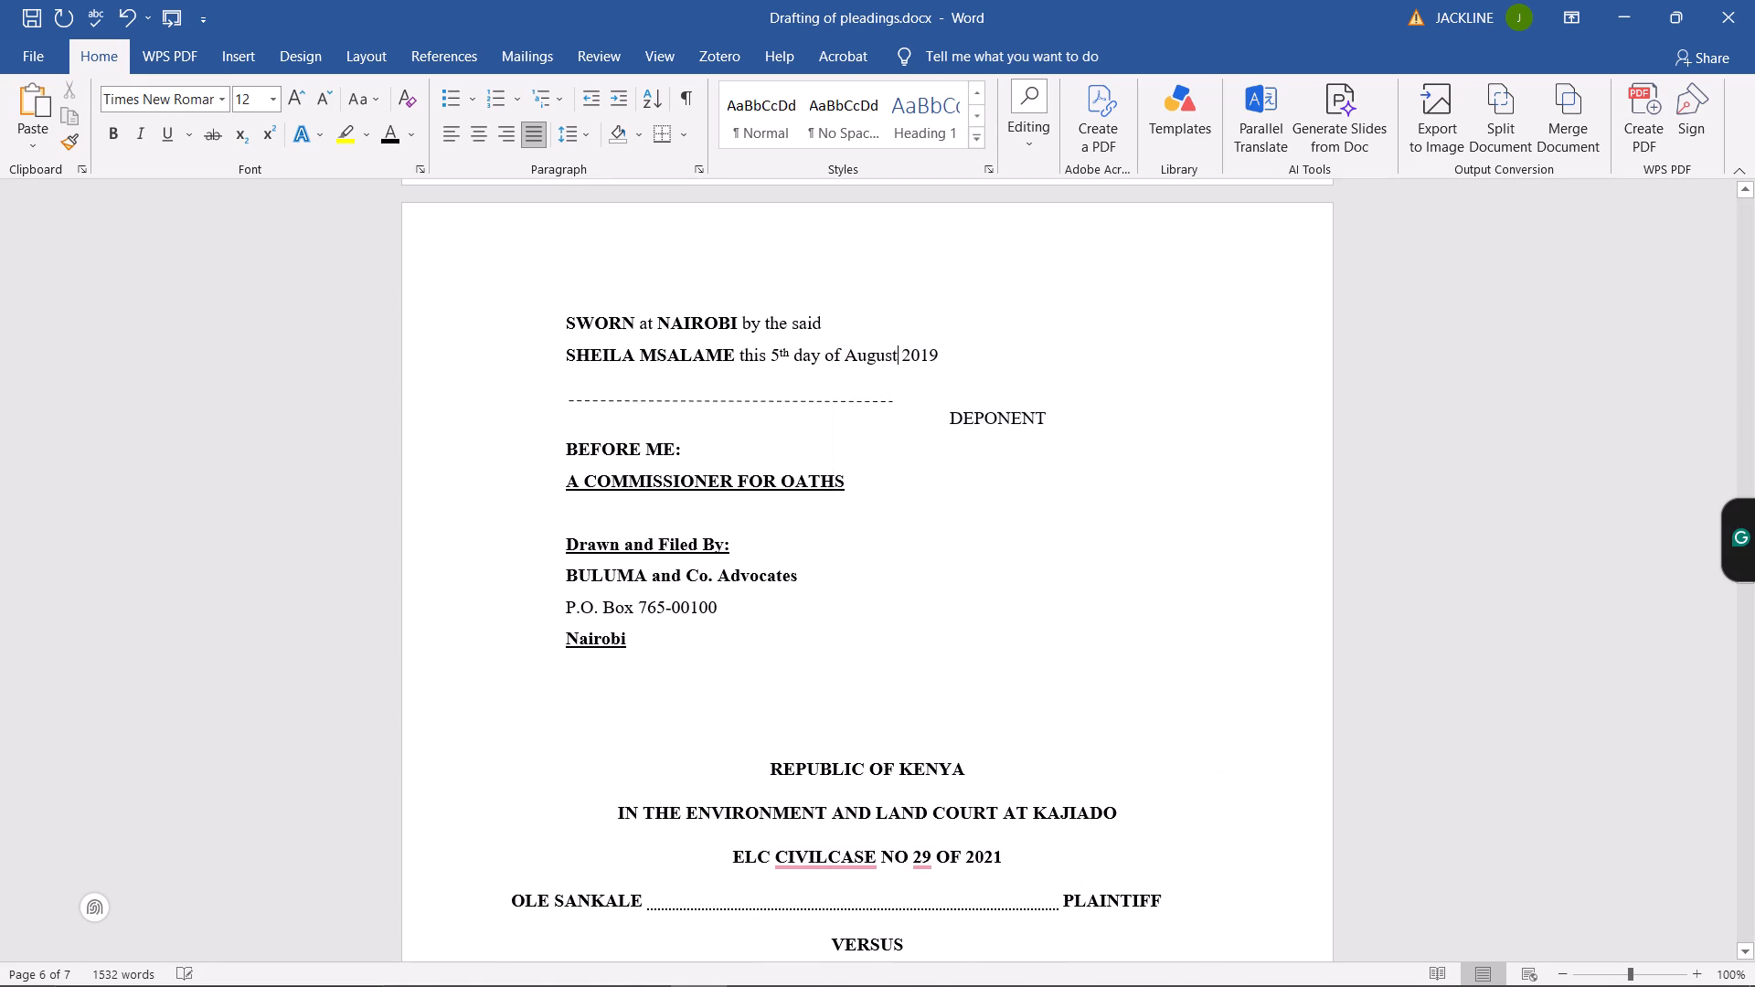
Select "plaintiff" before "informed the defendant" in the plaint's paragraph 5 and run a Search on that word.
scroll(956, 536, "down", 17)
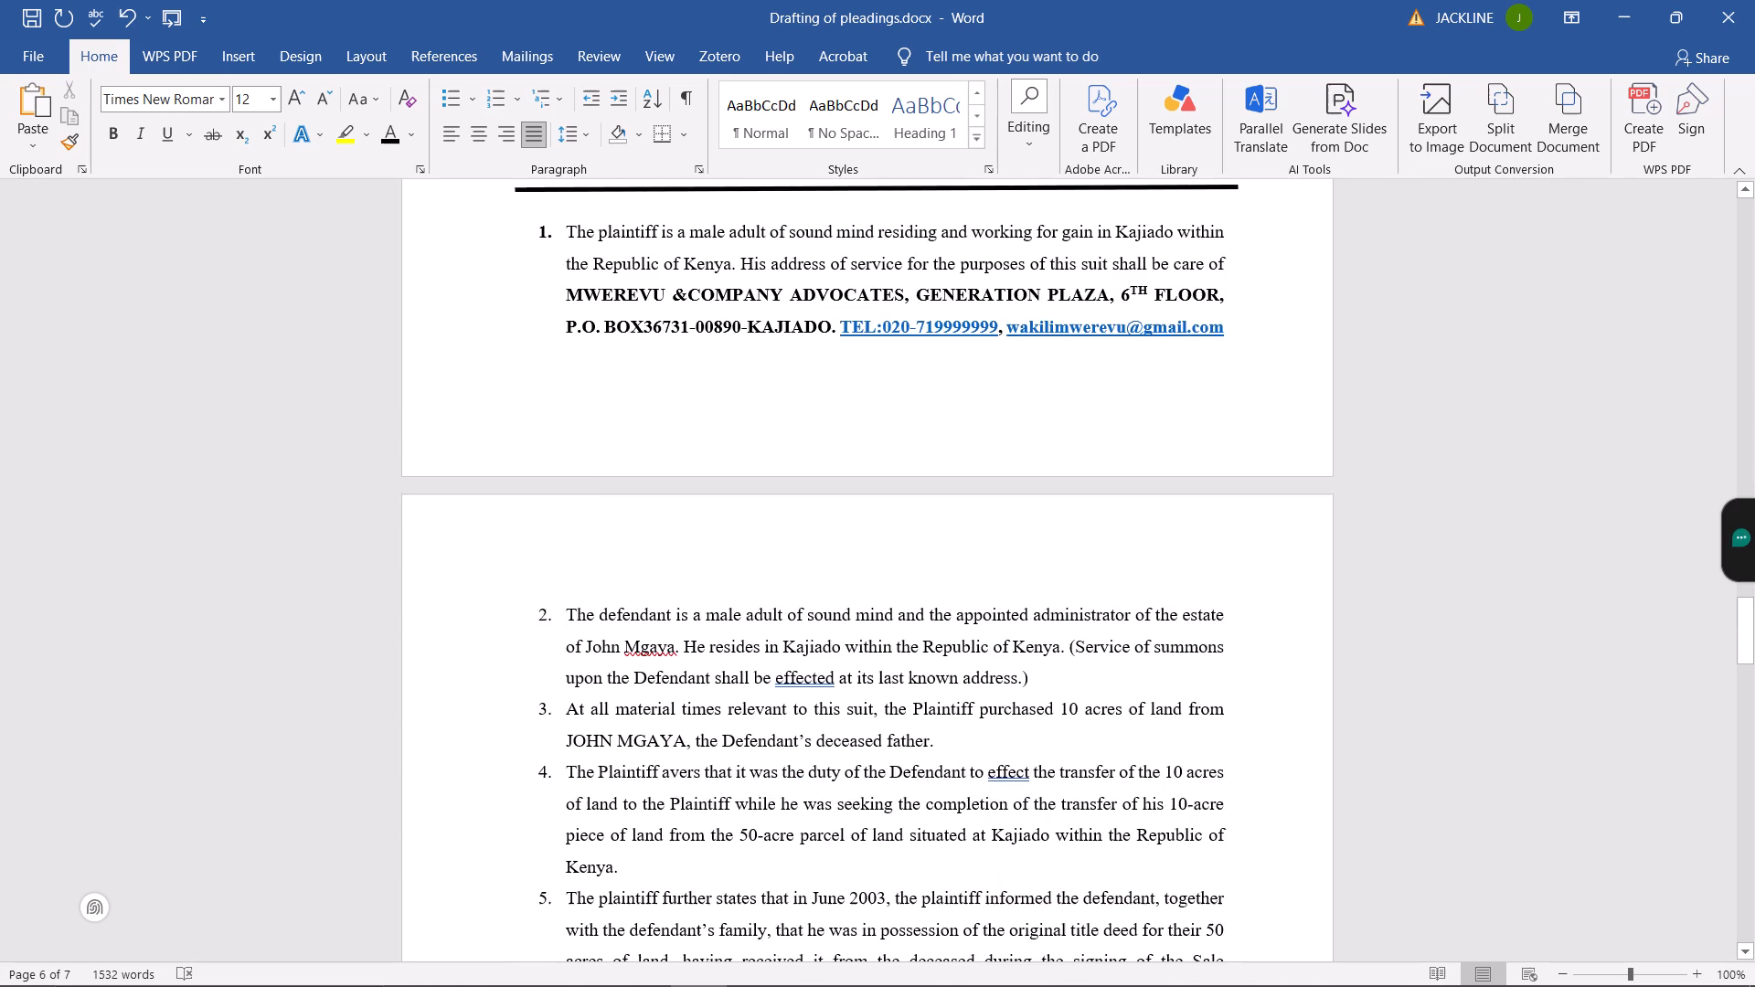
scroll(949, 552, "down", 10)
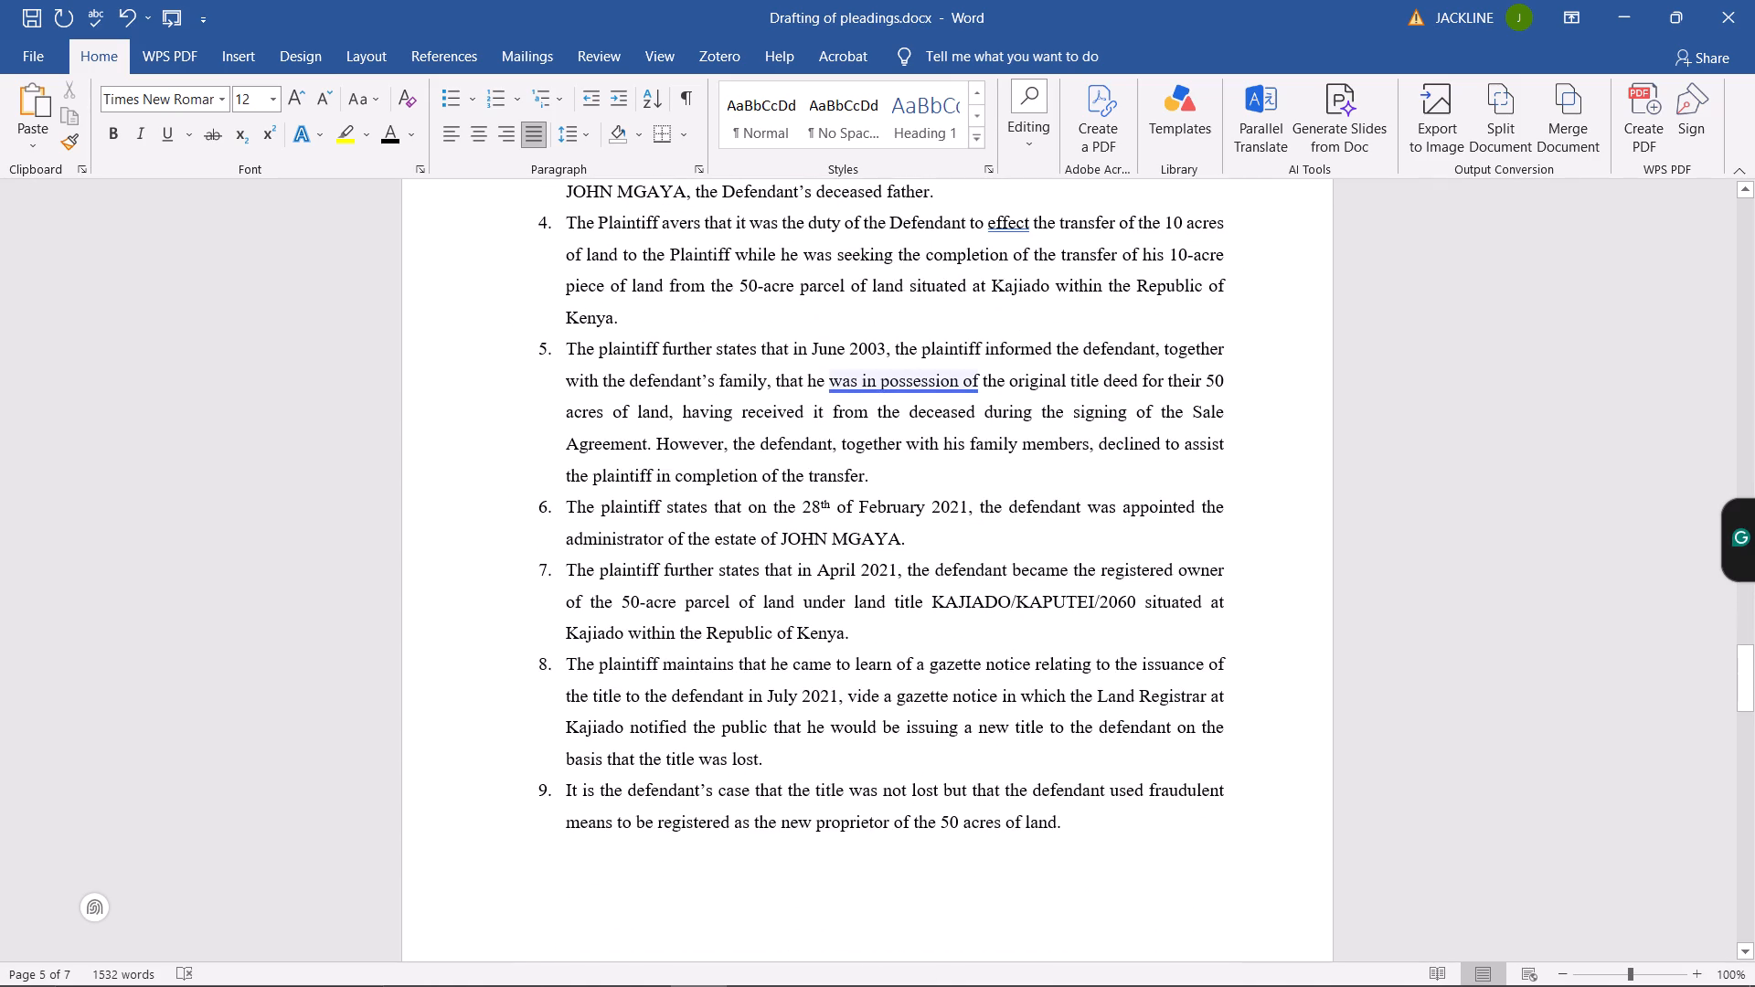
left_click_drag(979, 353, 925, 356)
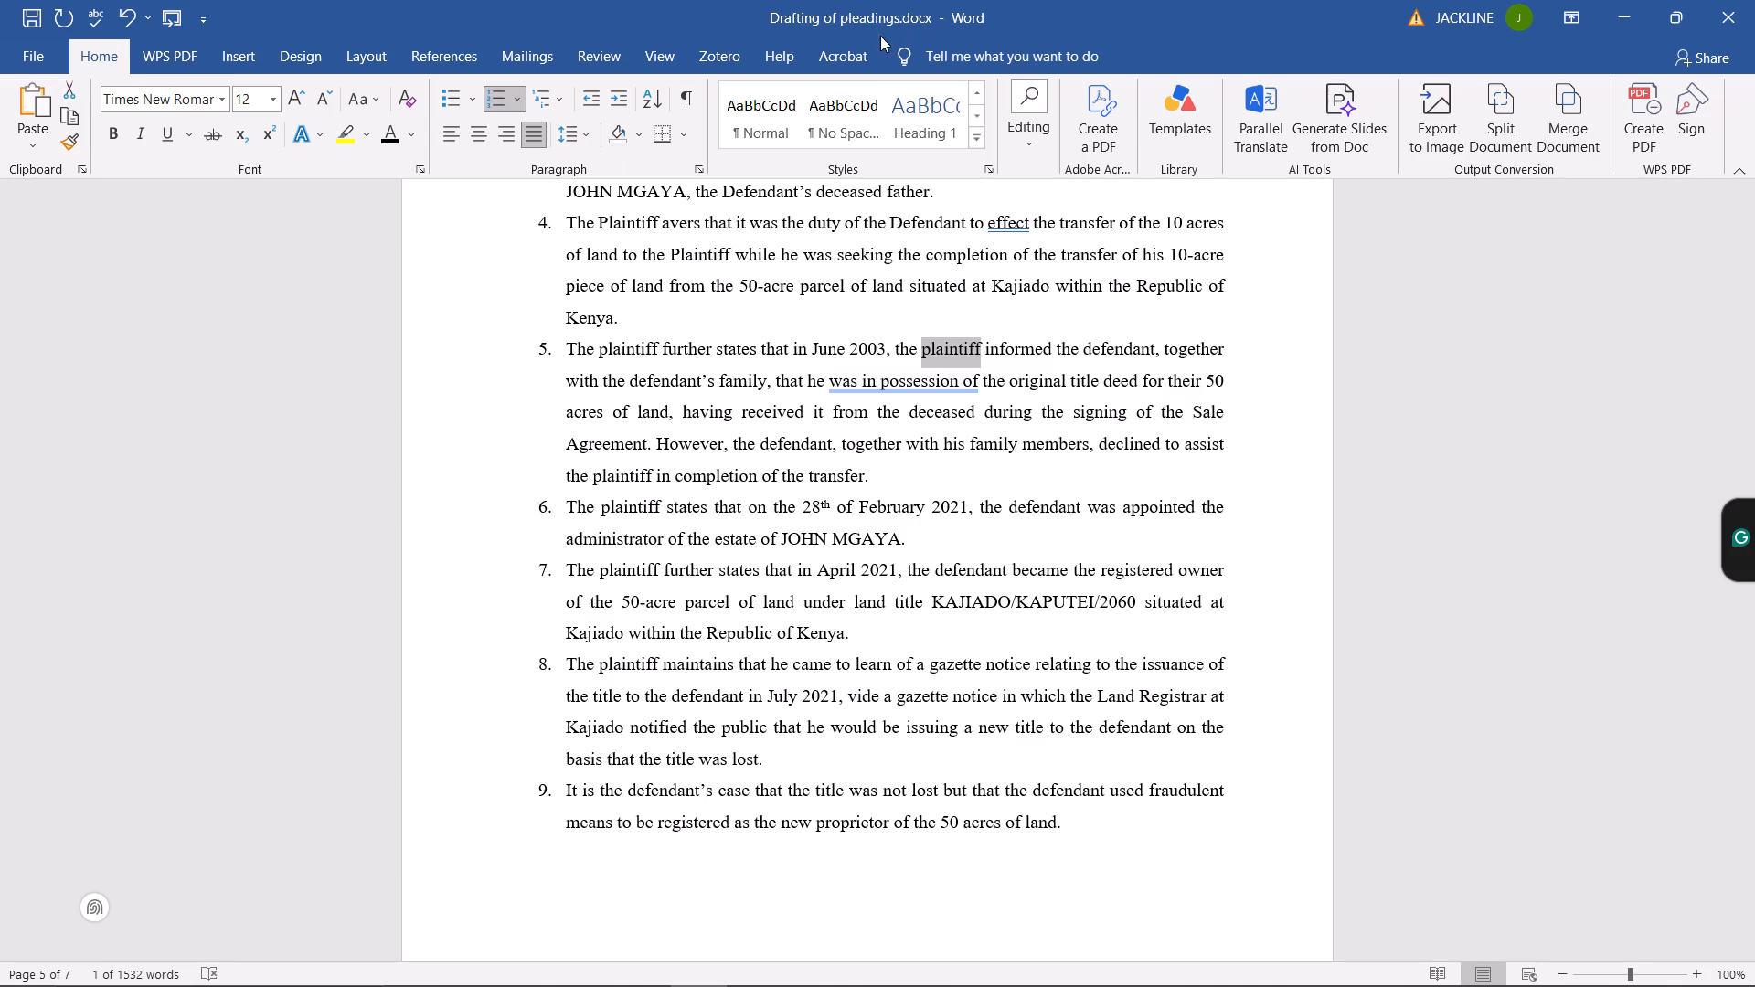
left_click(621, 63)
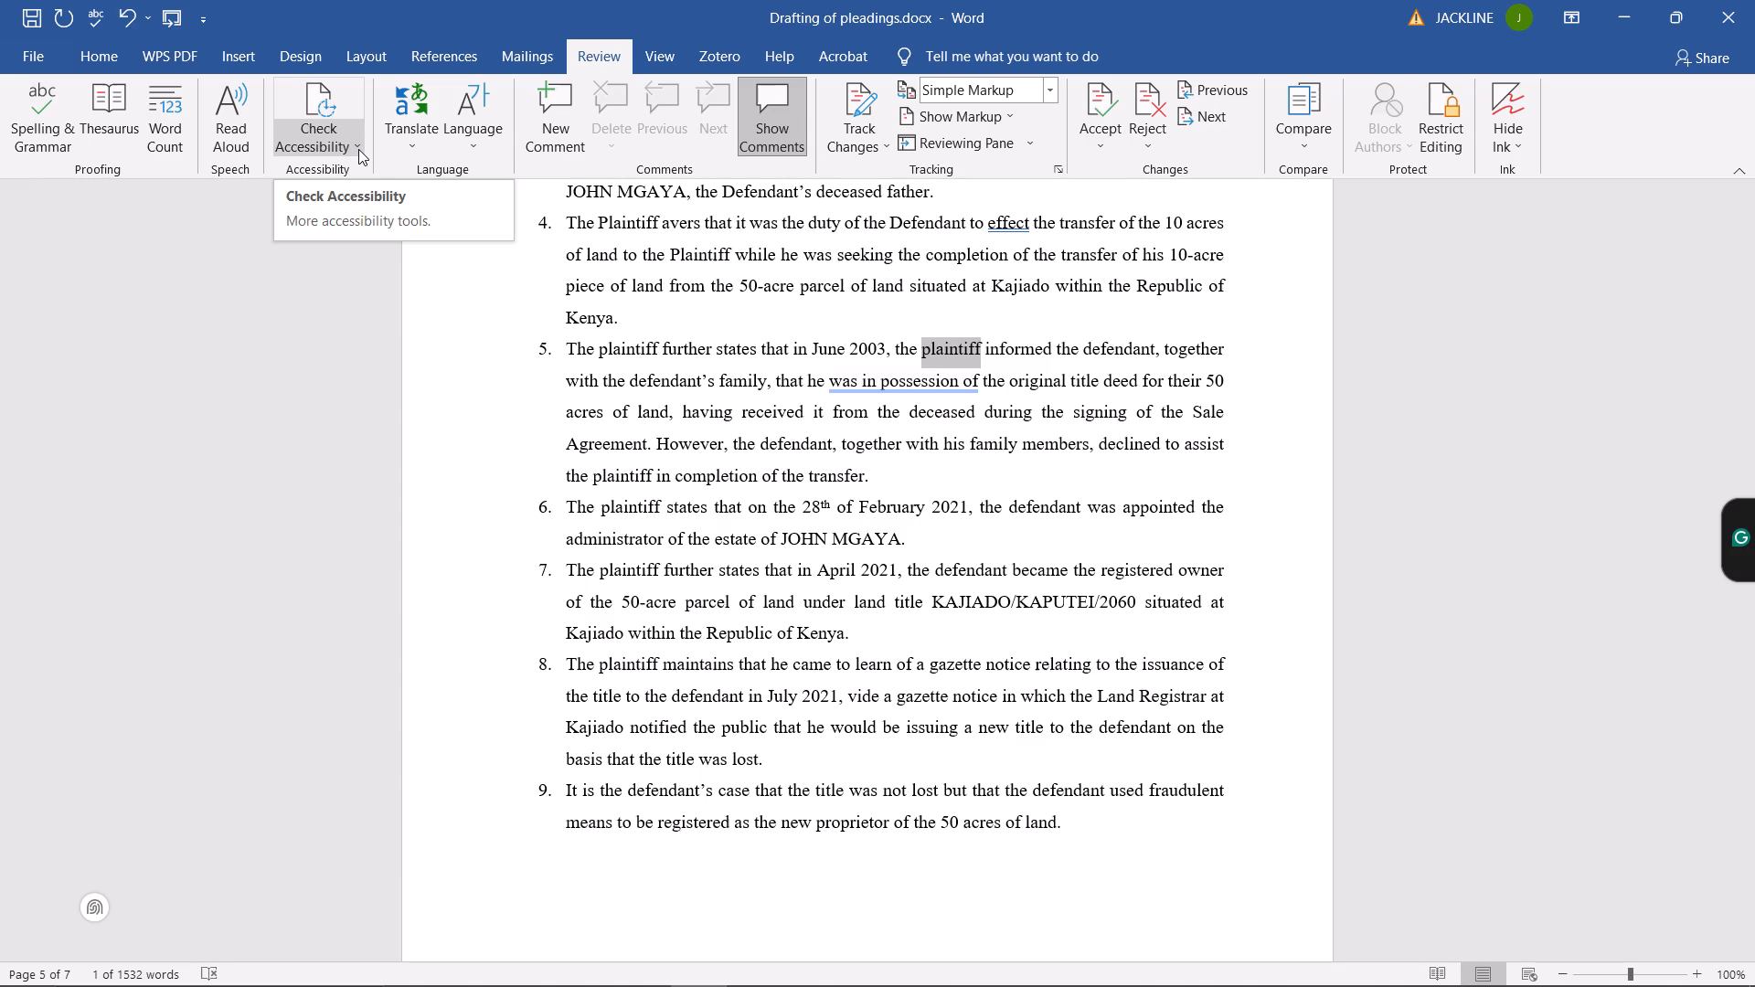
right_click(946, 353)
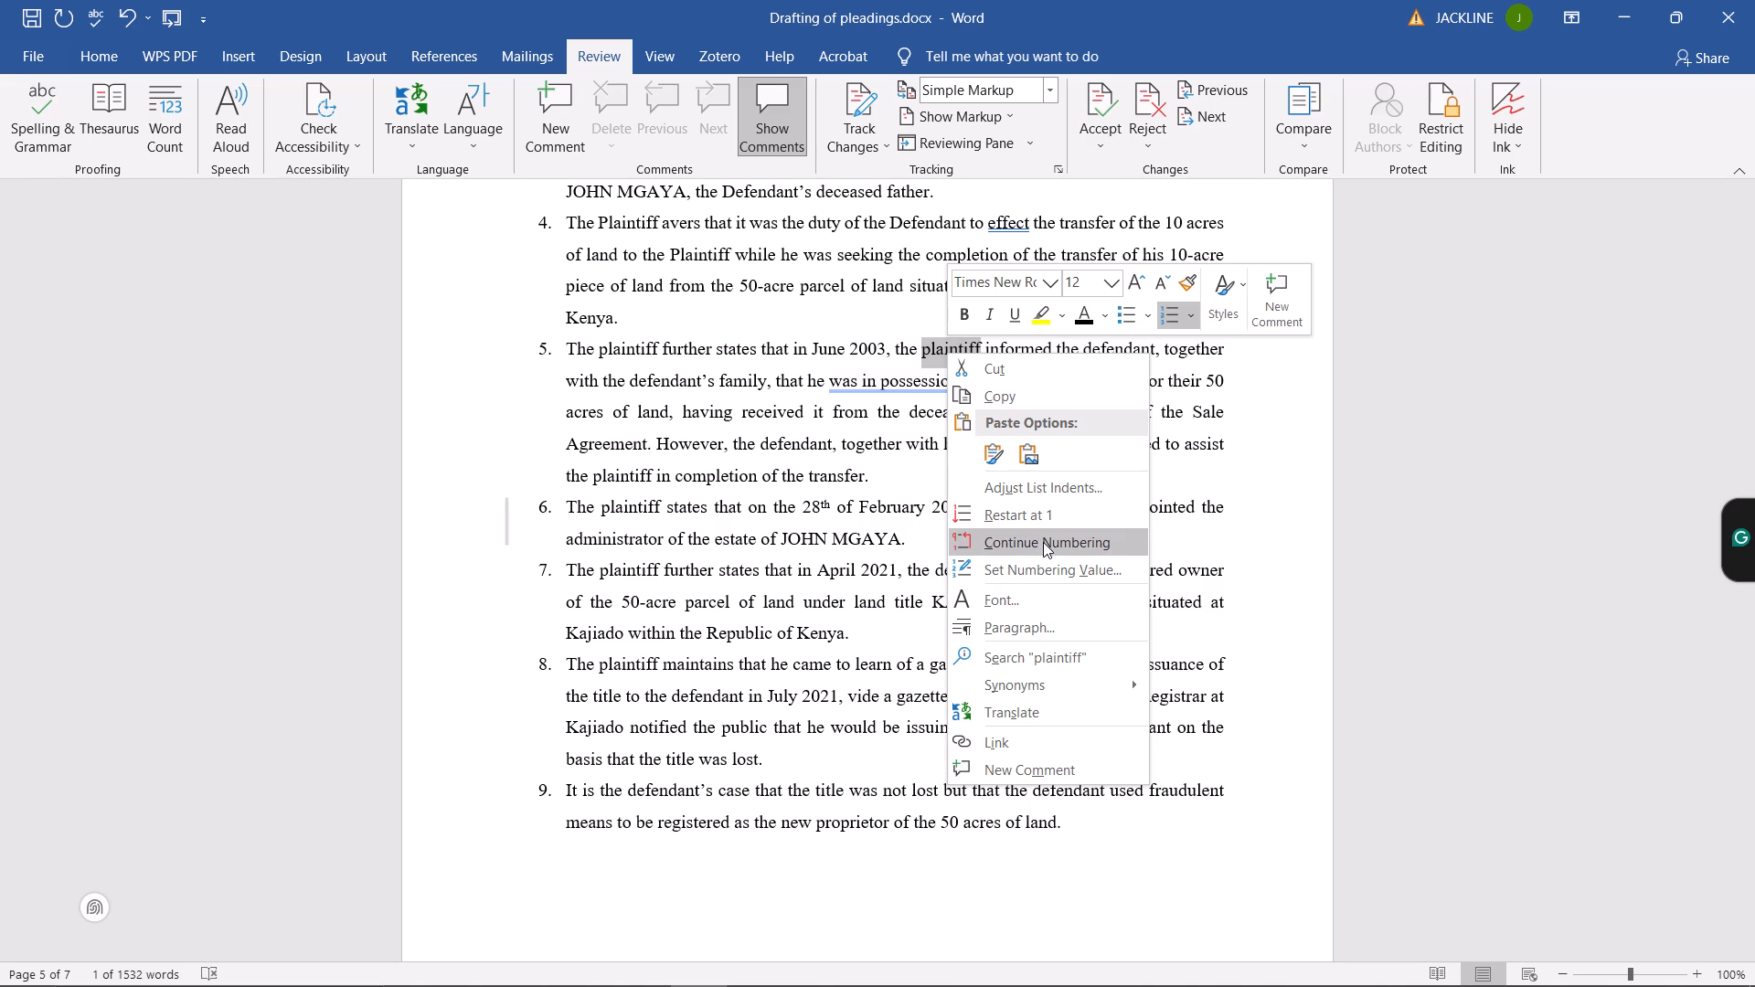
left_click(1013, 653)
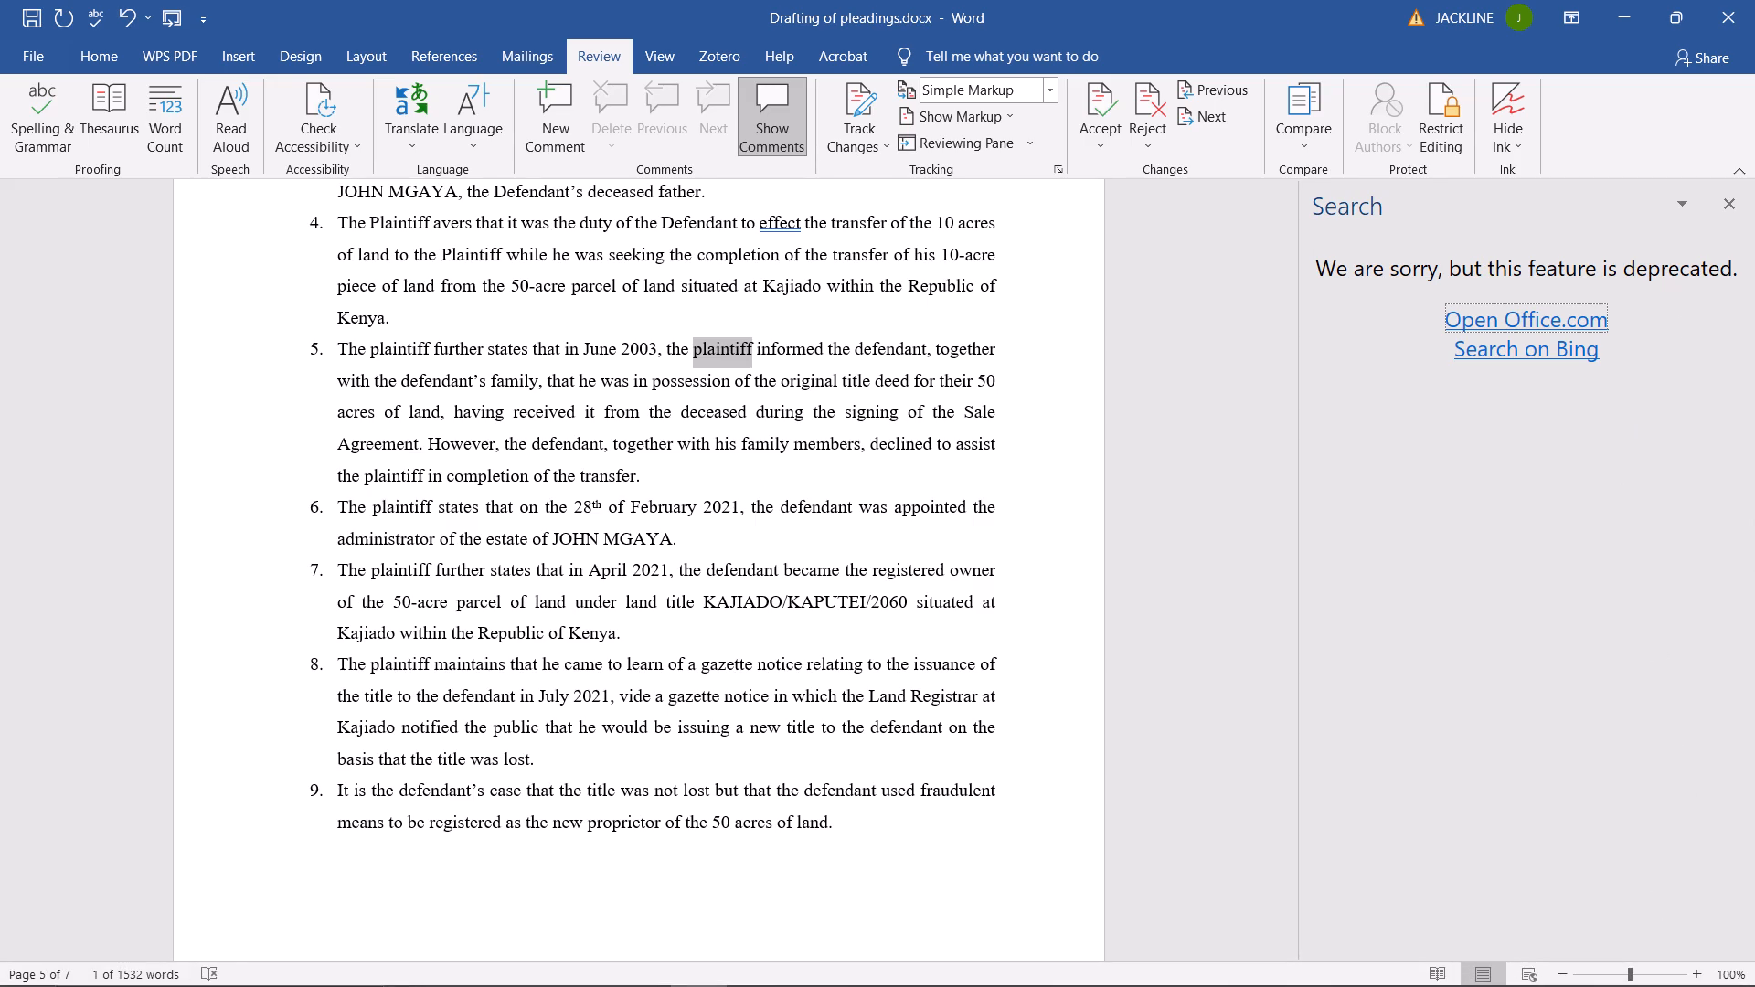
Run a spelling and grammar check on the whole document, ignoring flags on "Honourable", "Mwerevu", "MGAYA)", "Mgaya", "effected" and "effect".
left_click(1733, 199)
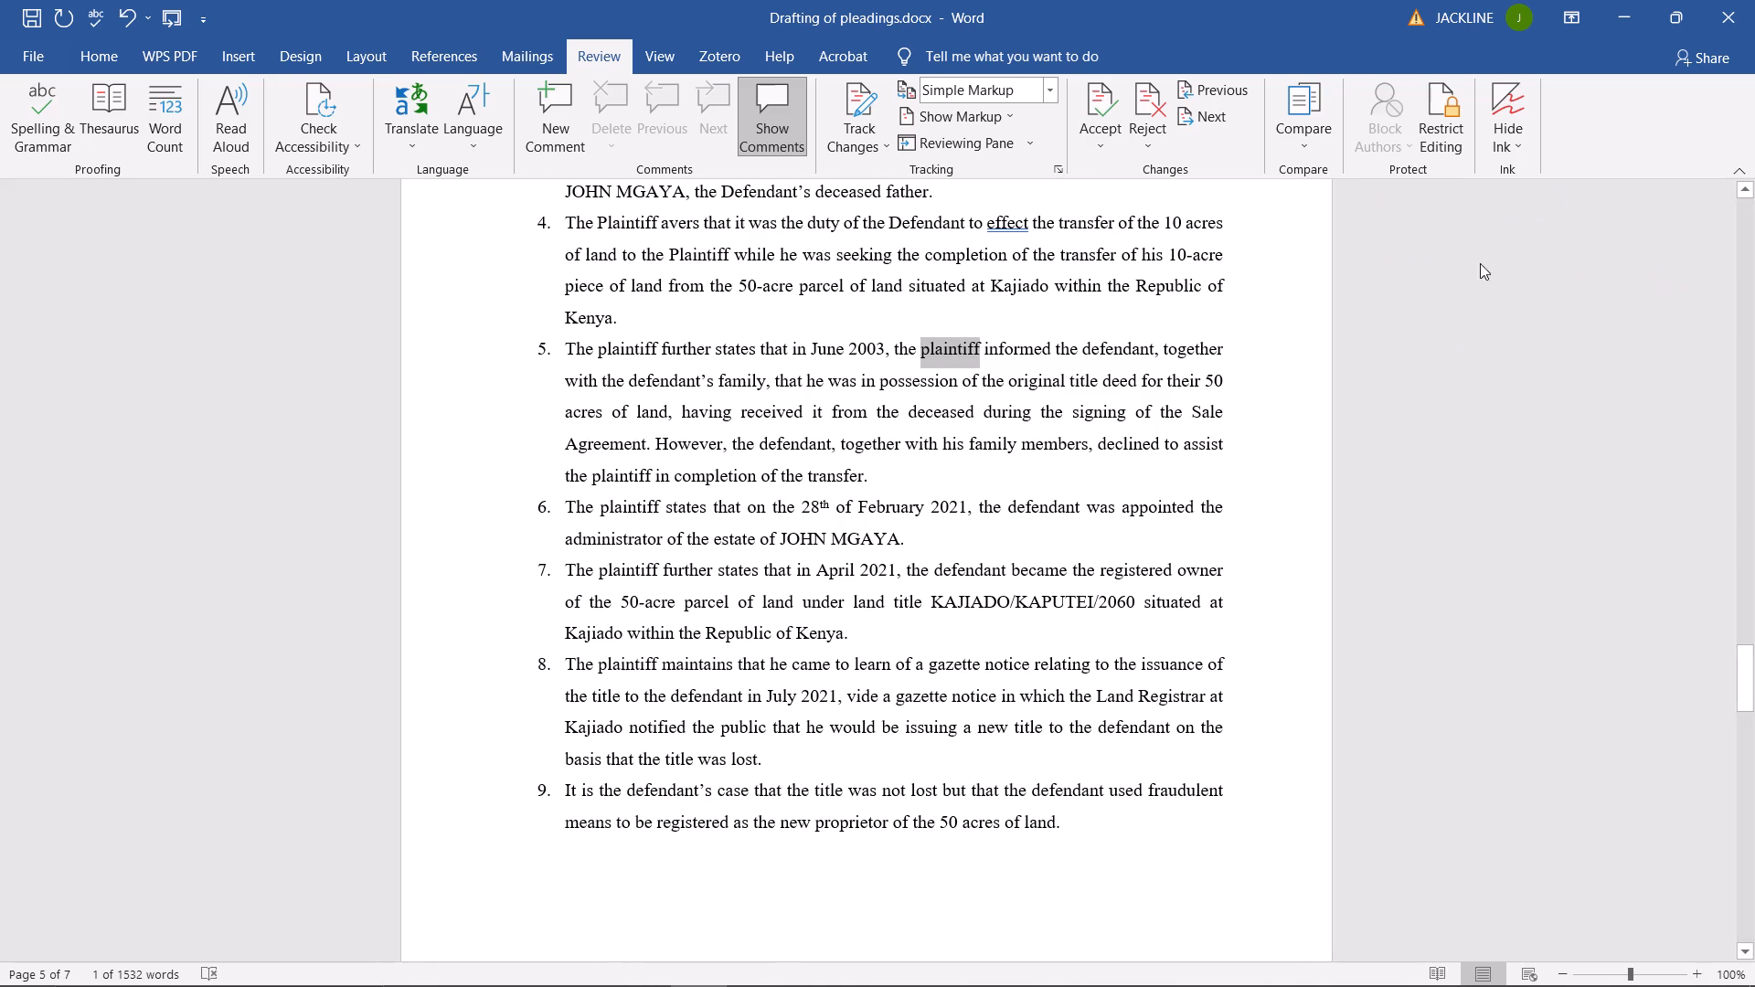
left_click(54, 130)
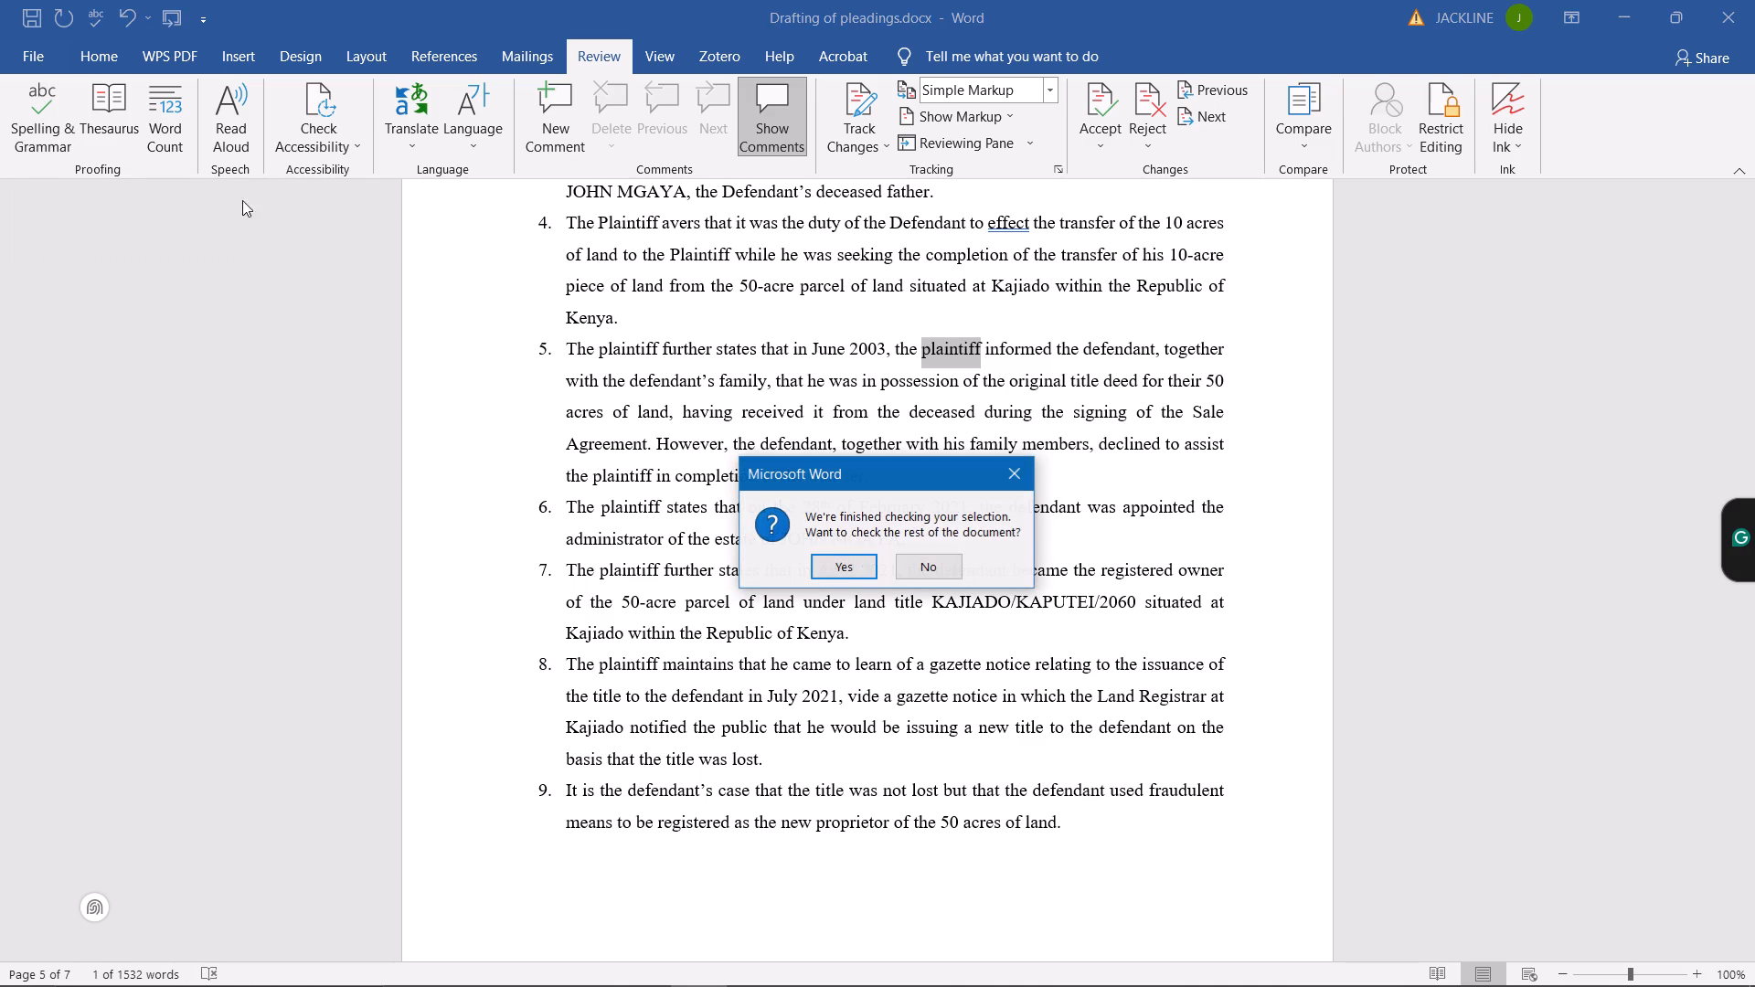
left_click(850, 573)
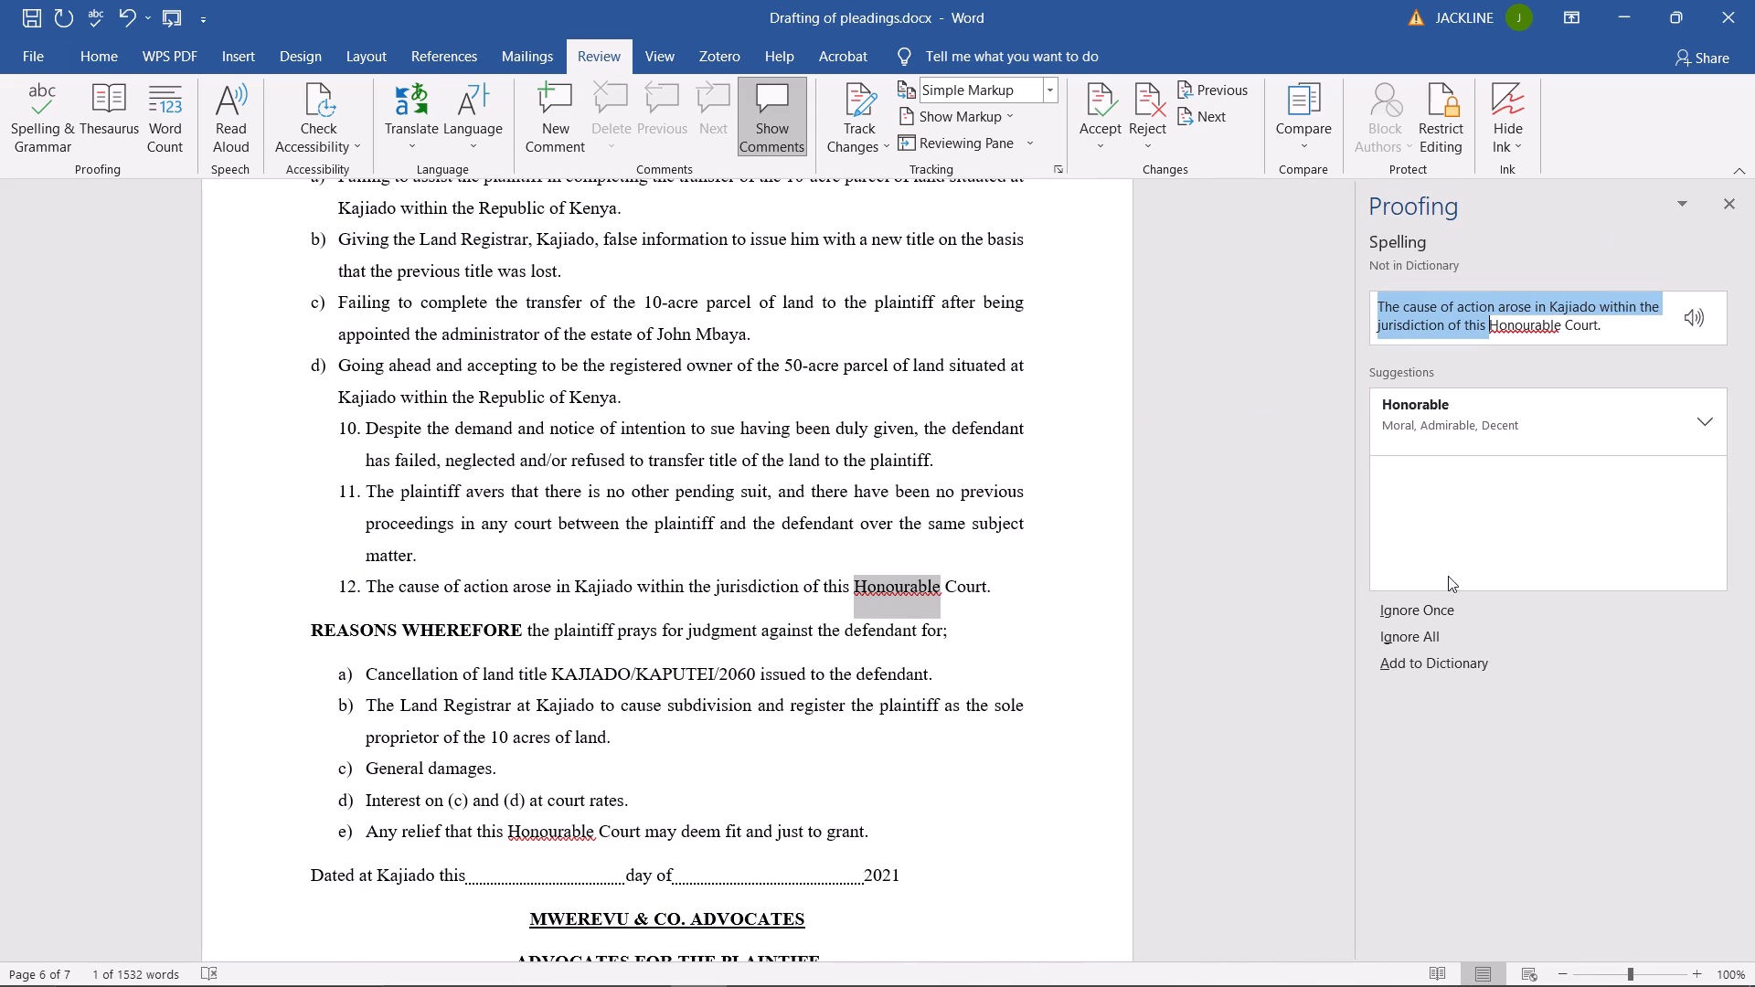
left_click(1419, 638)
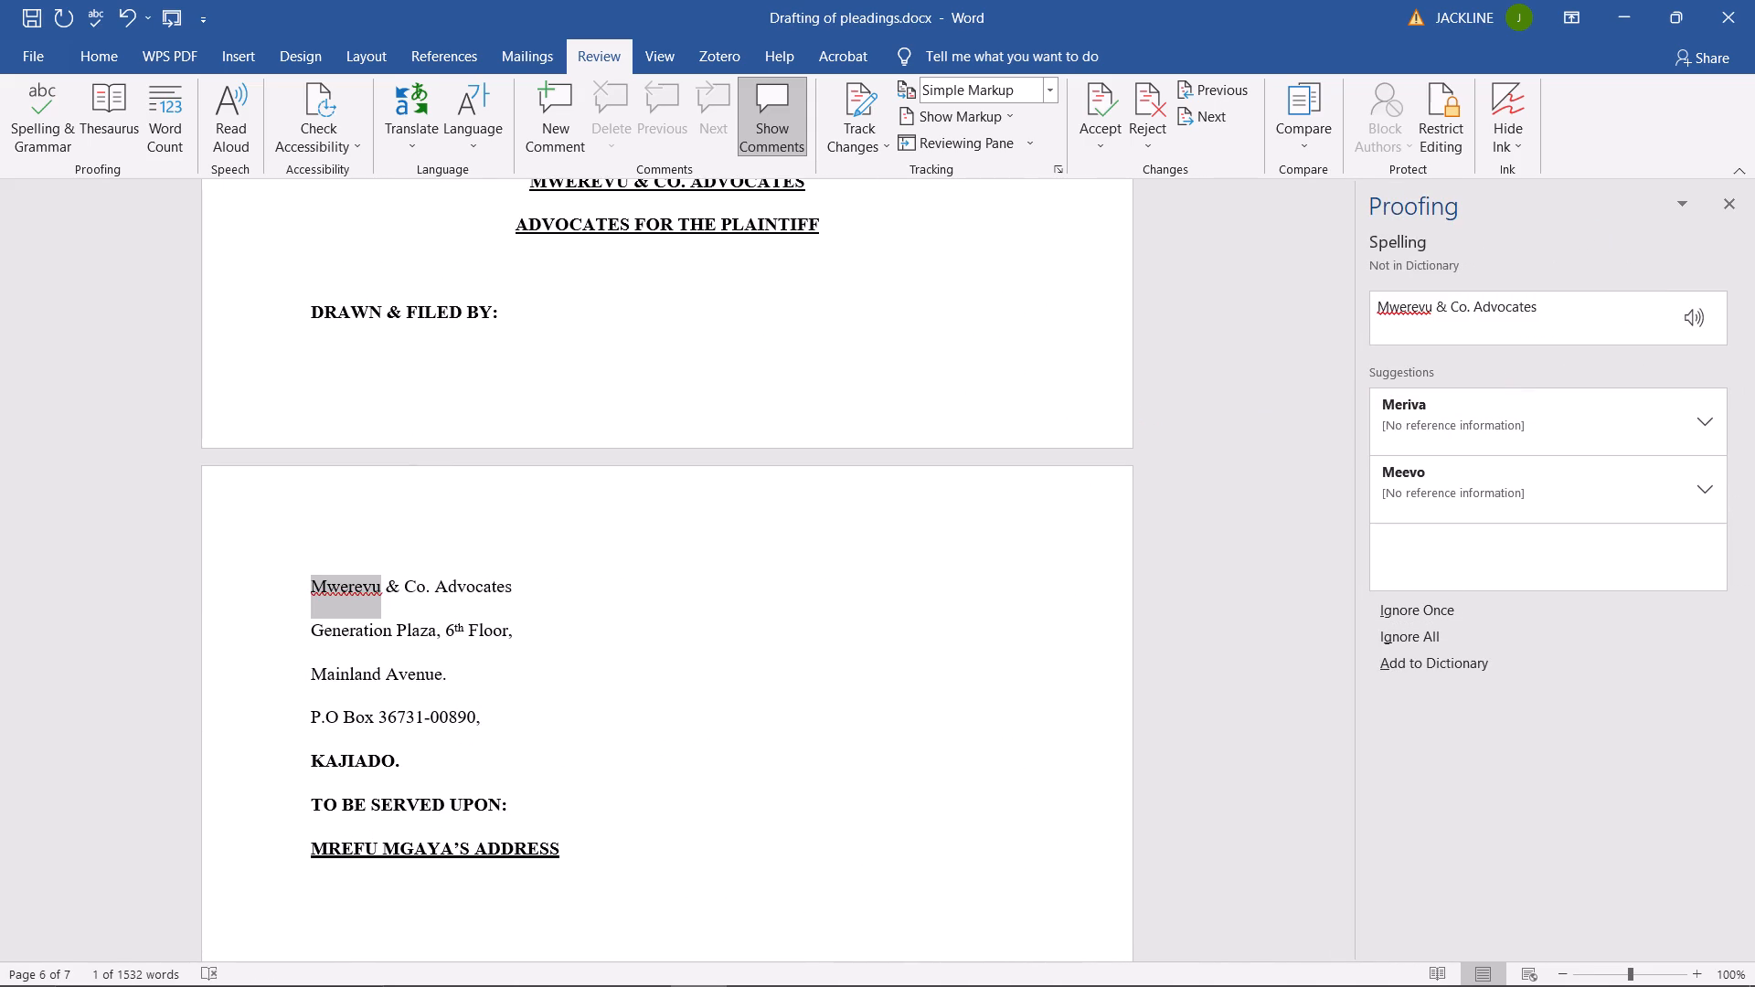
left_click(1454, 642)
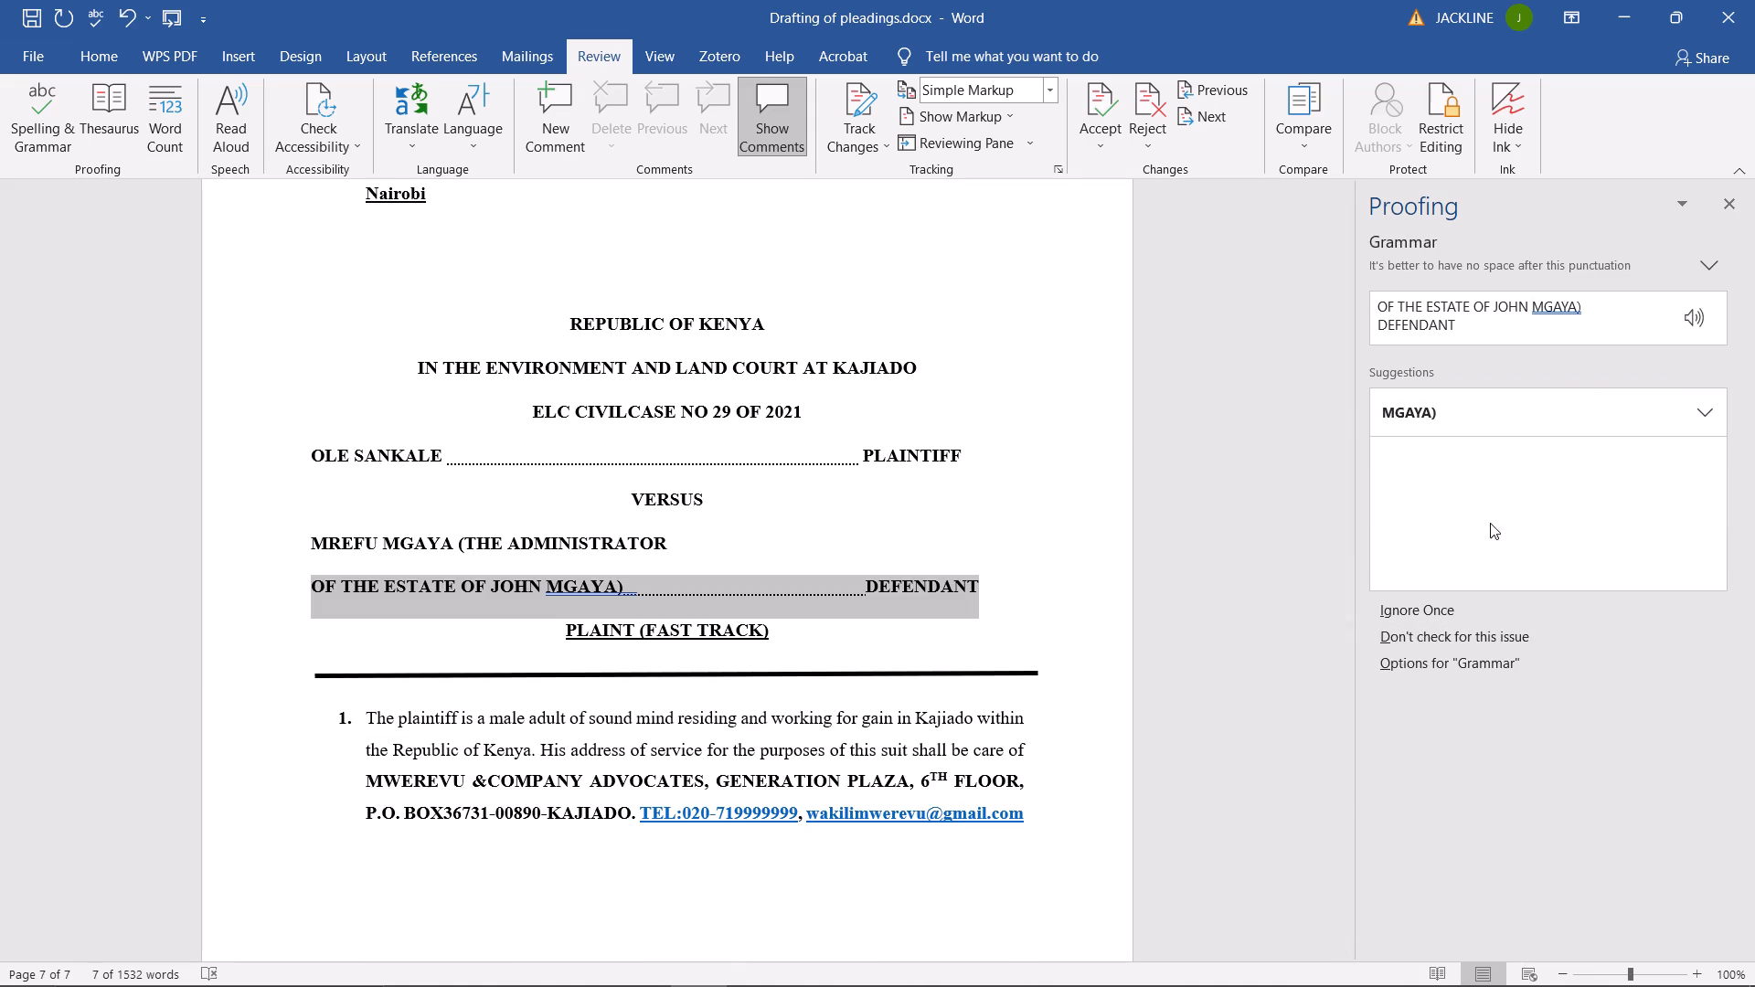
left_click(1443, 608)
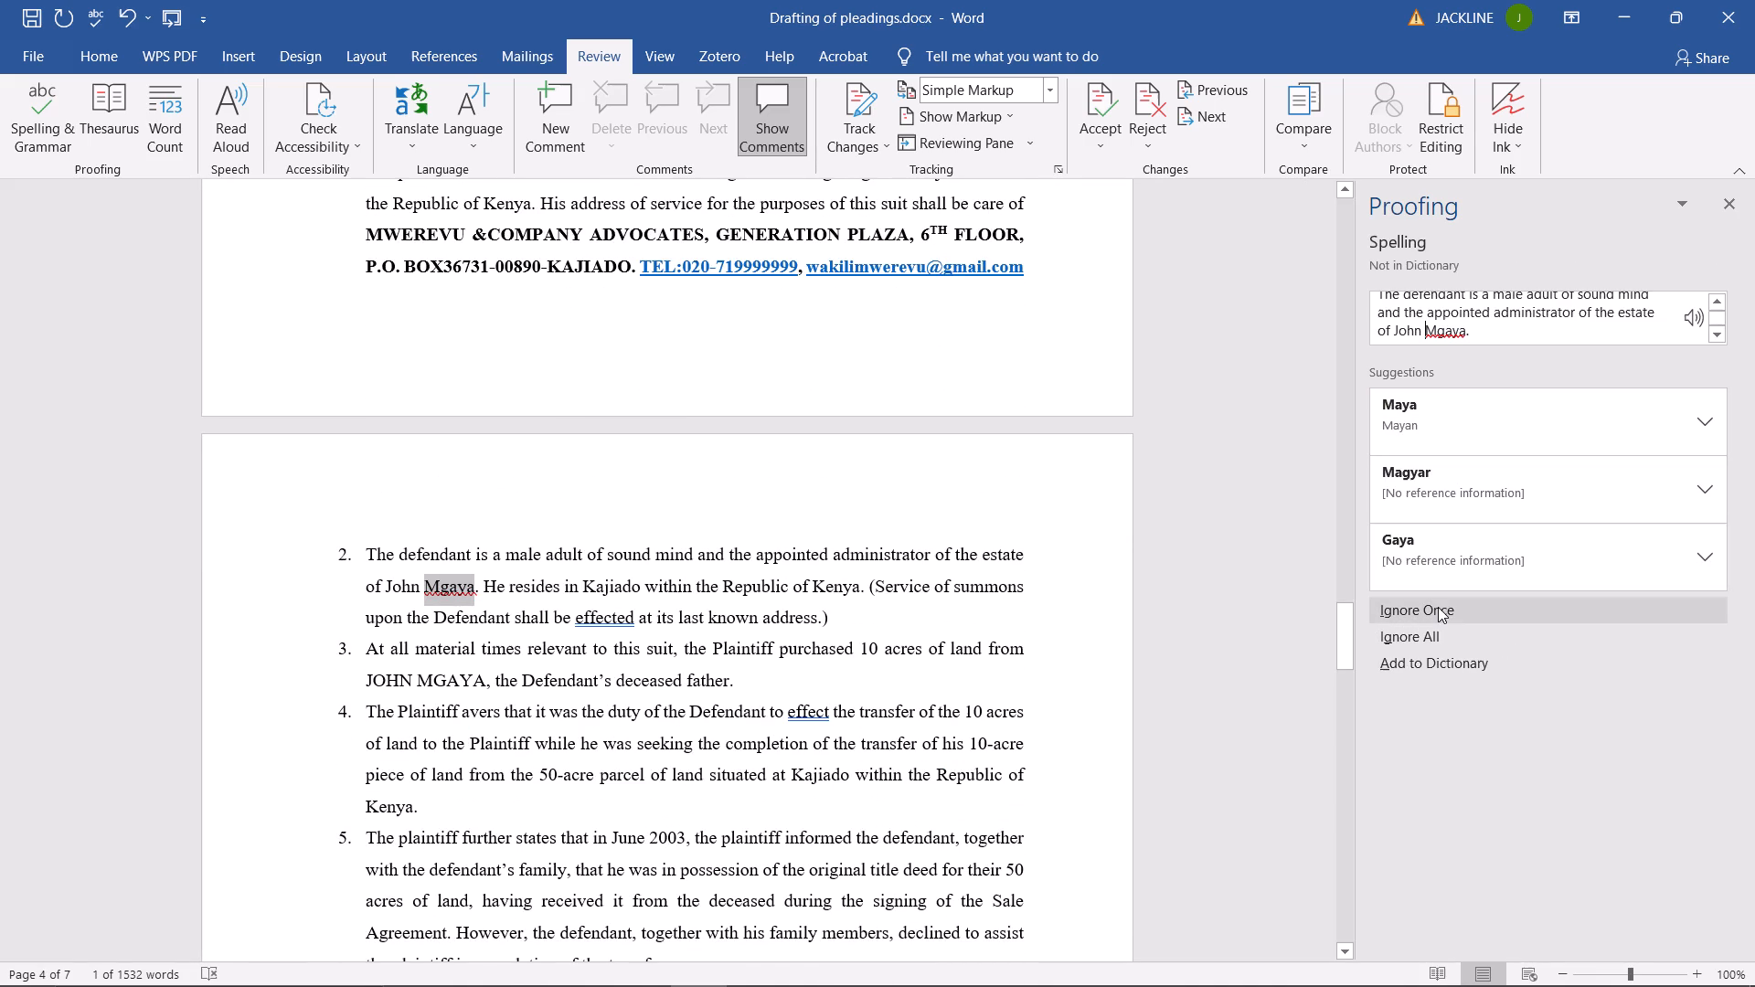
left_click(1446, 634)
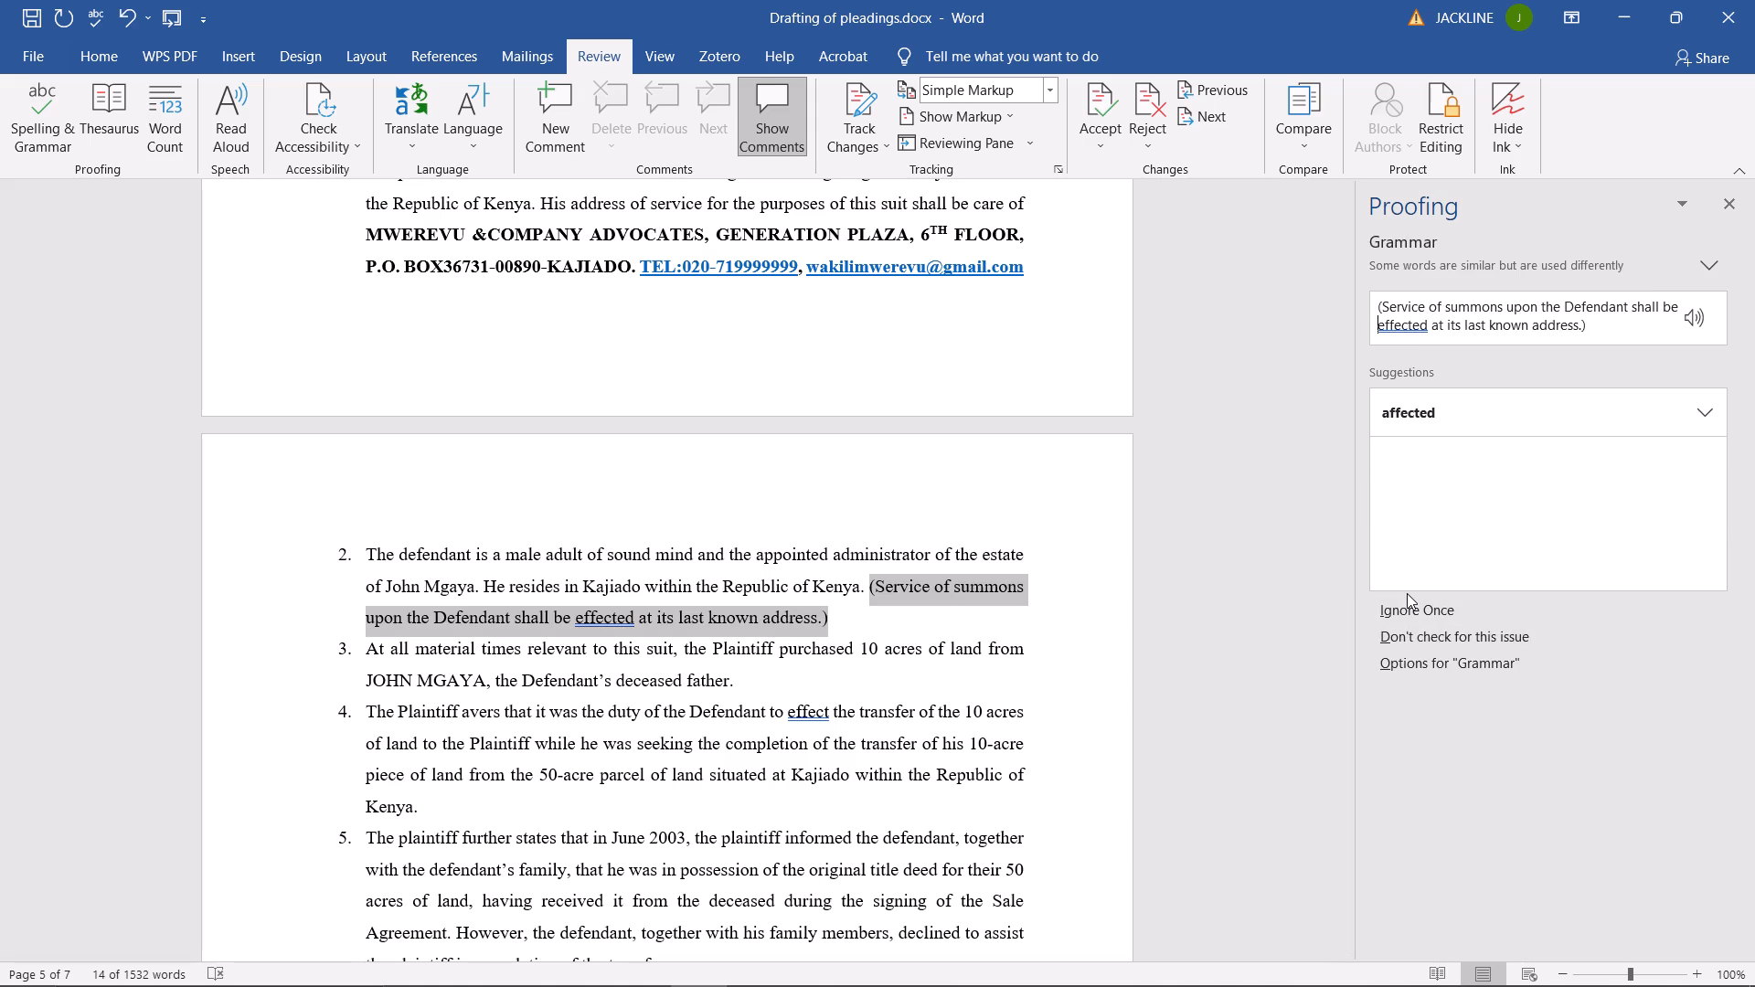
left_click(1431, 613)
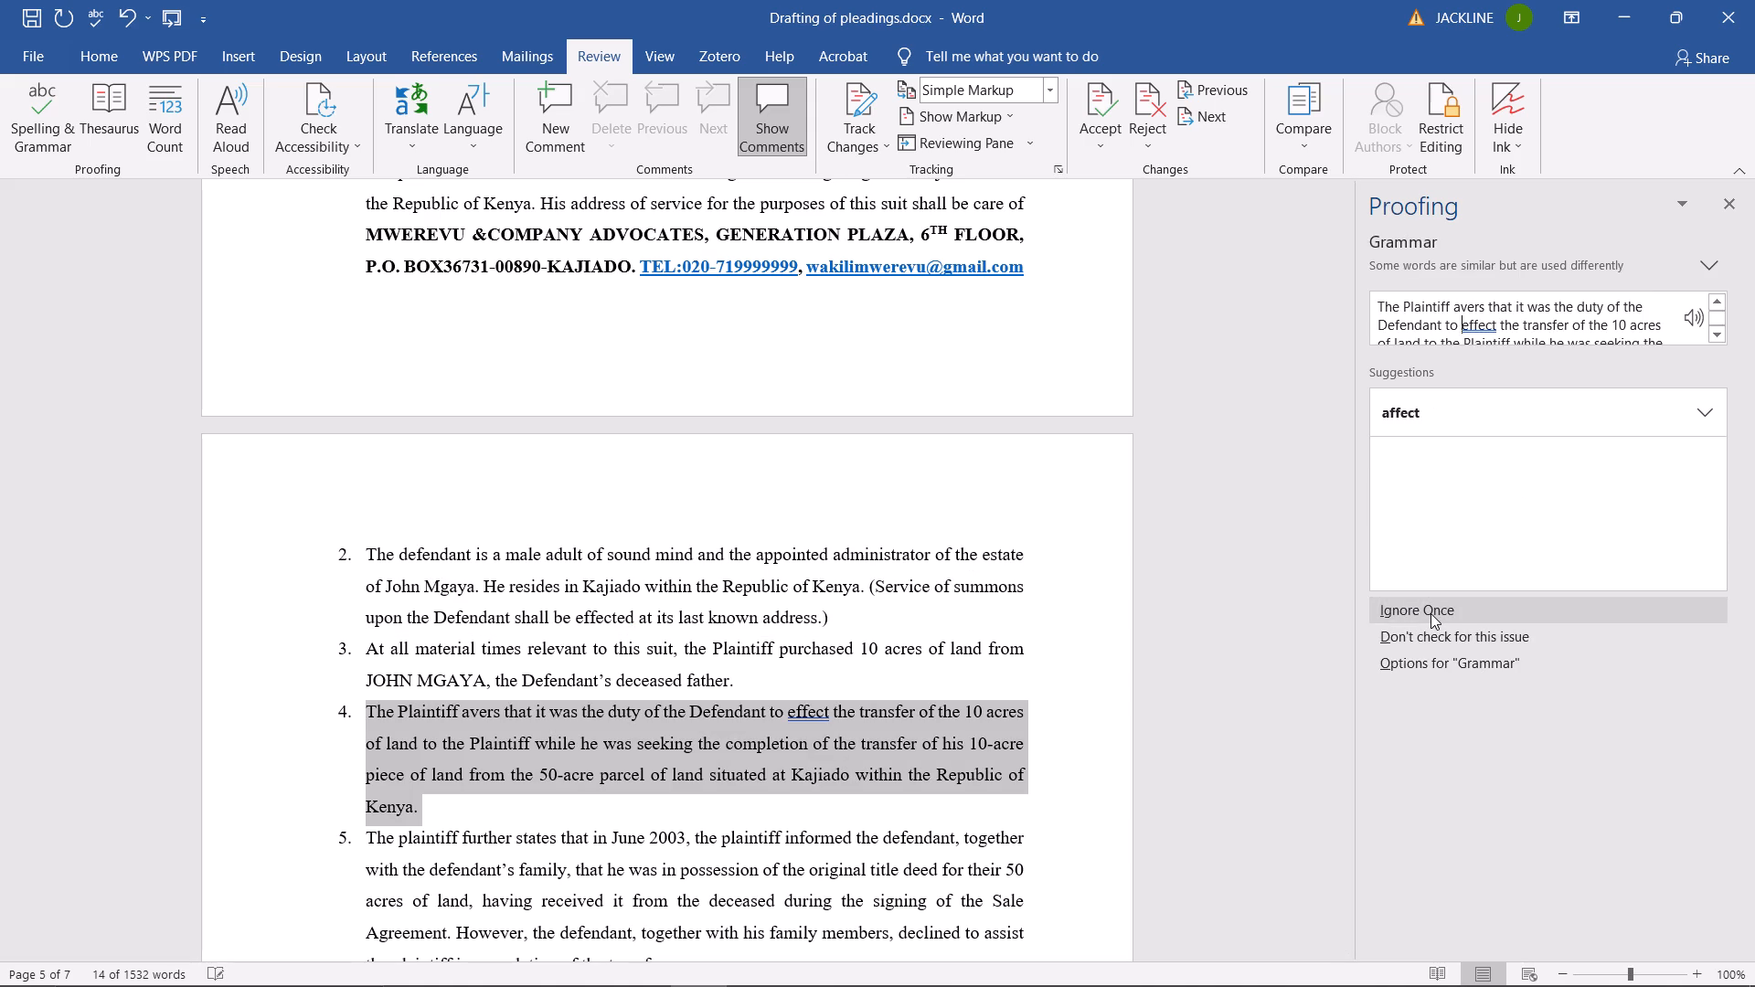
left_click(1456, 614)
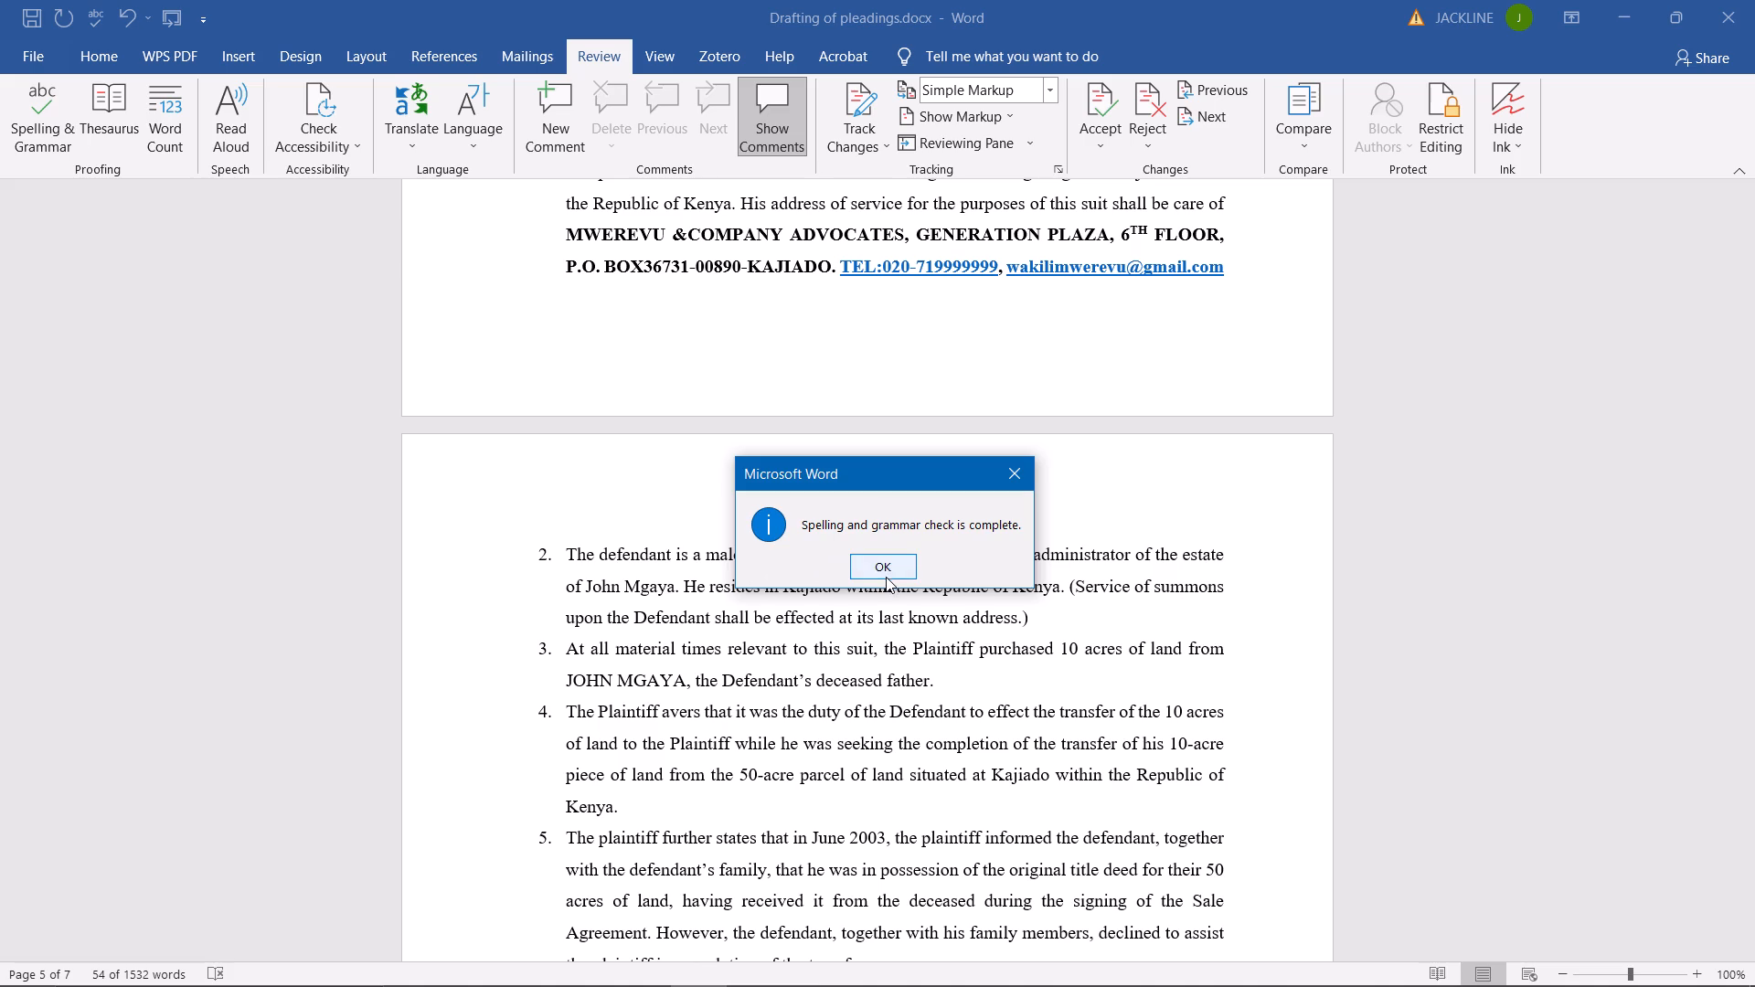
left_click(886, 566)
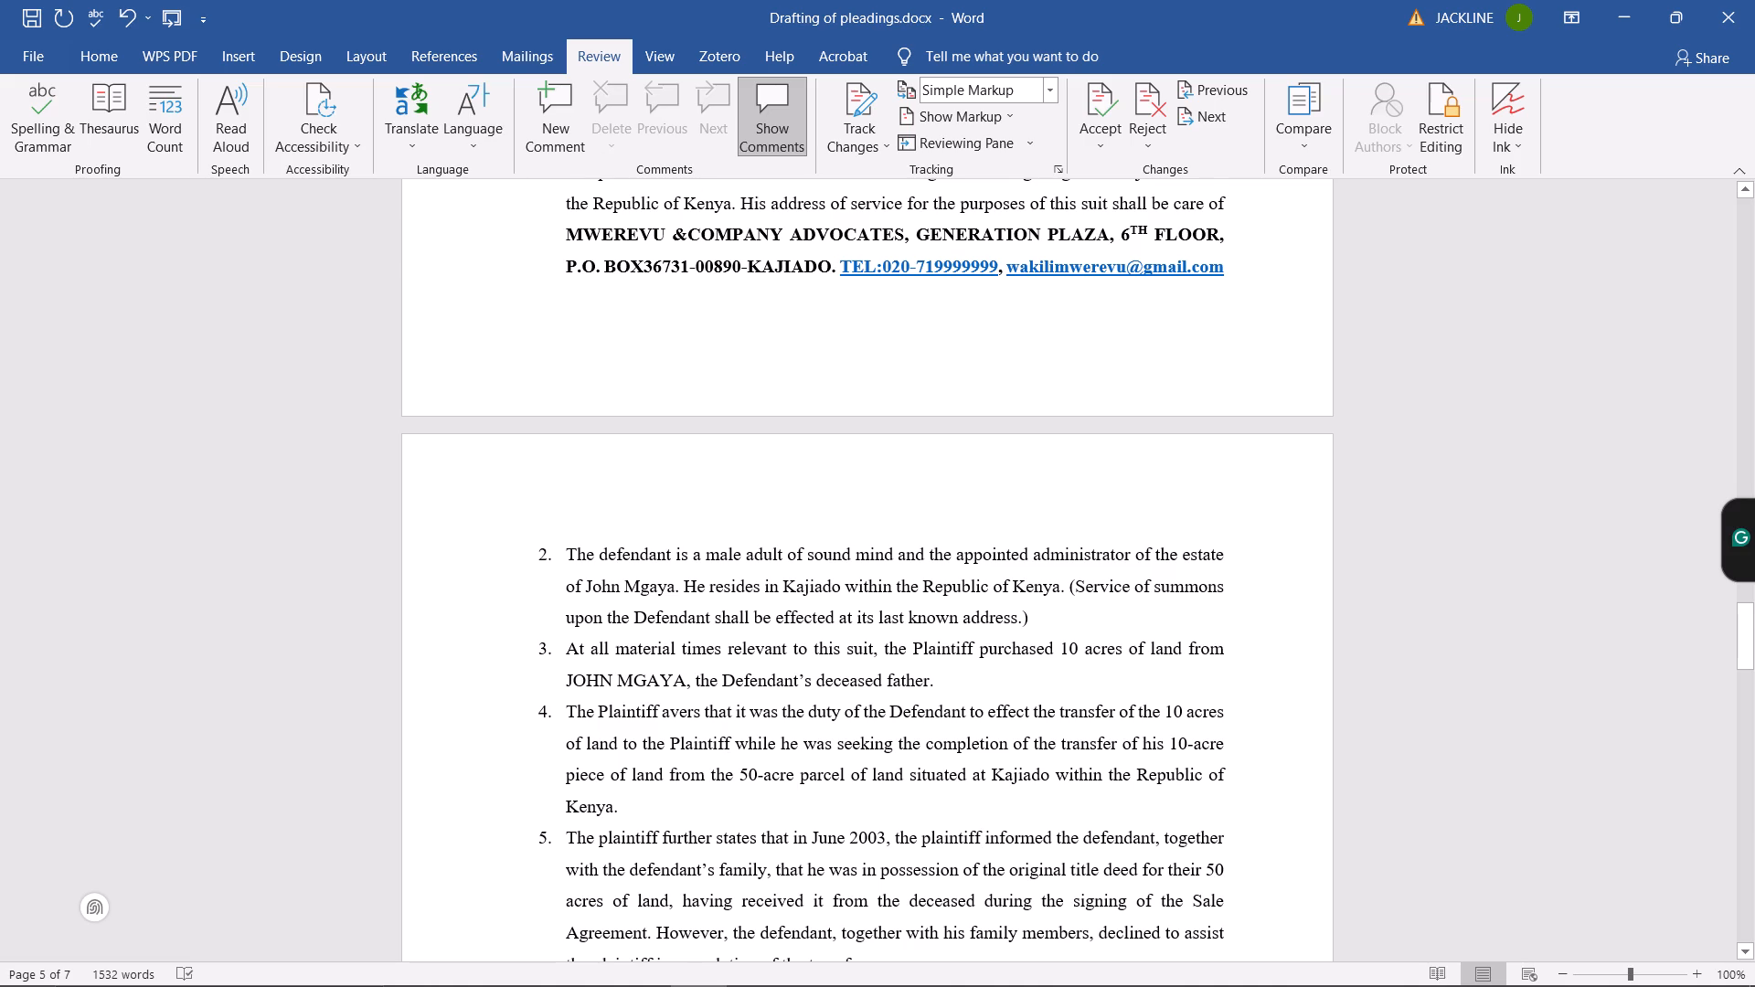
In the plaint's paragraph 1, accept the suggestions changing "address of service" to "address for service" and removing "the purposes of".
scroll(968, 292, "up", 1)
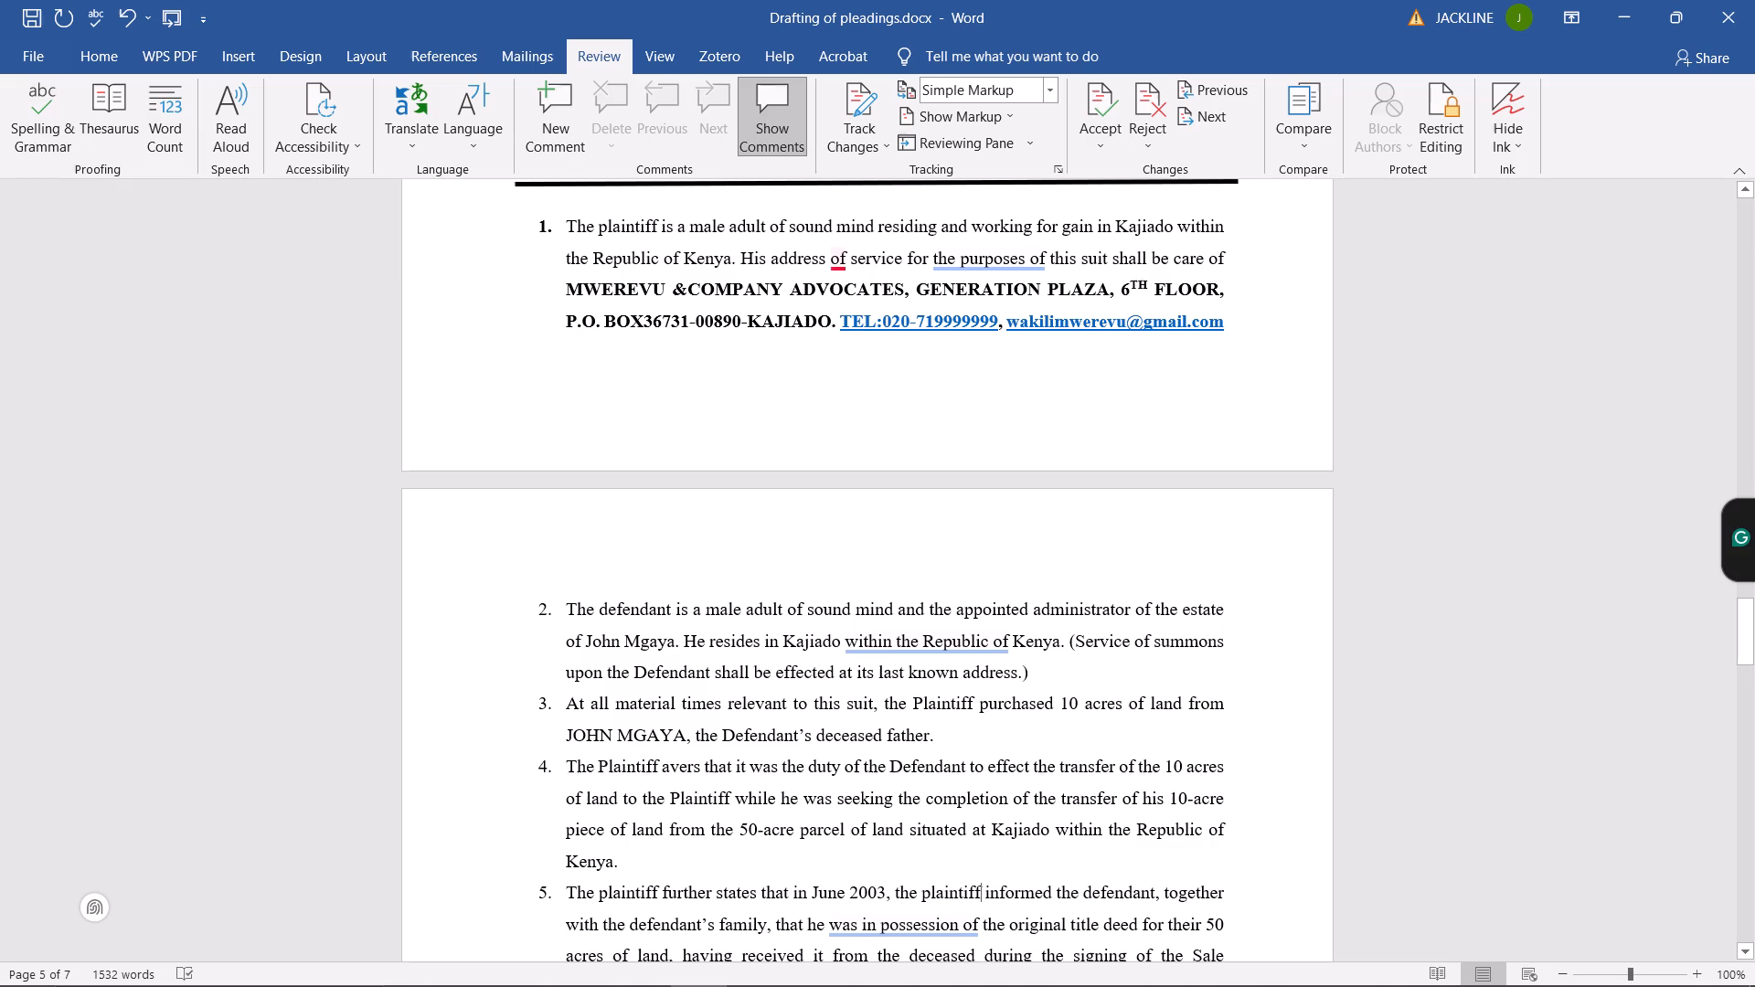
left_click(863, 318)
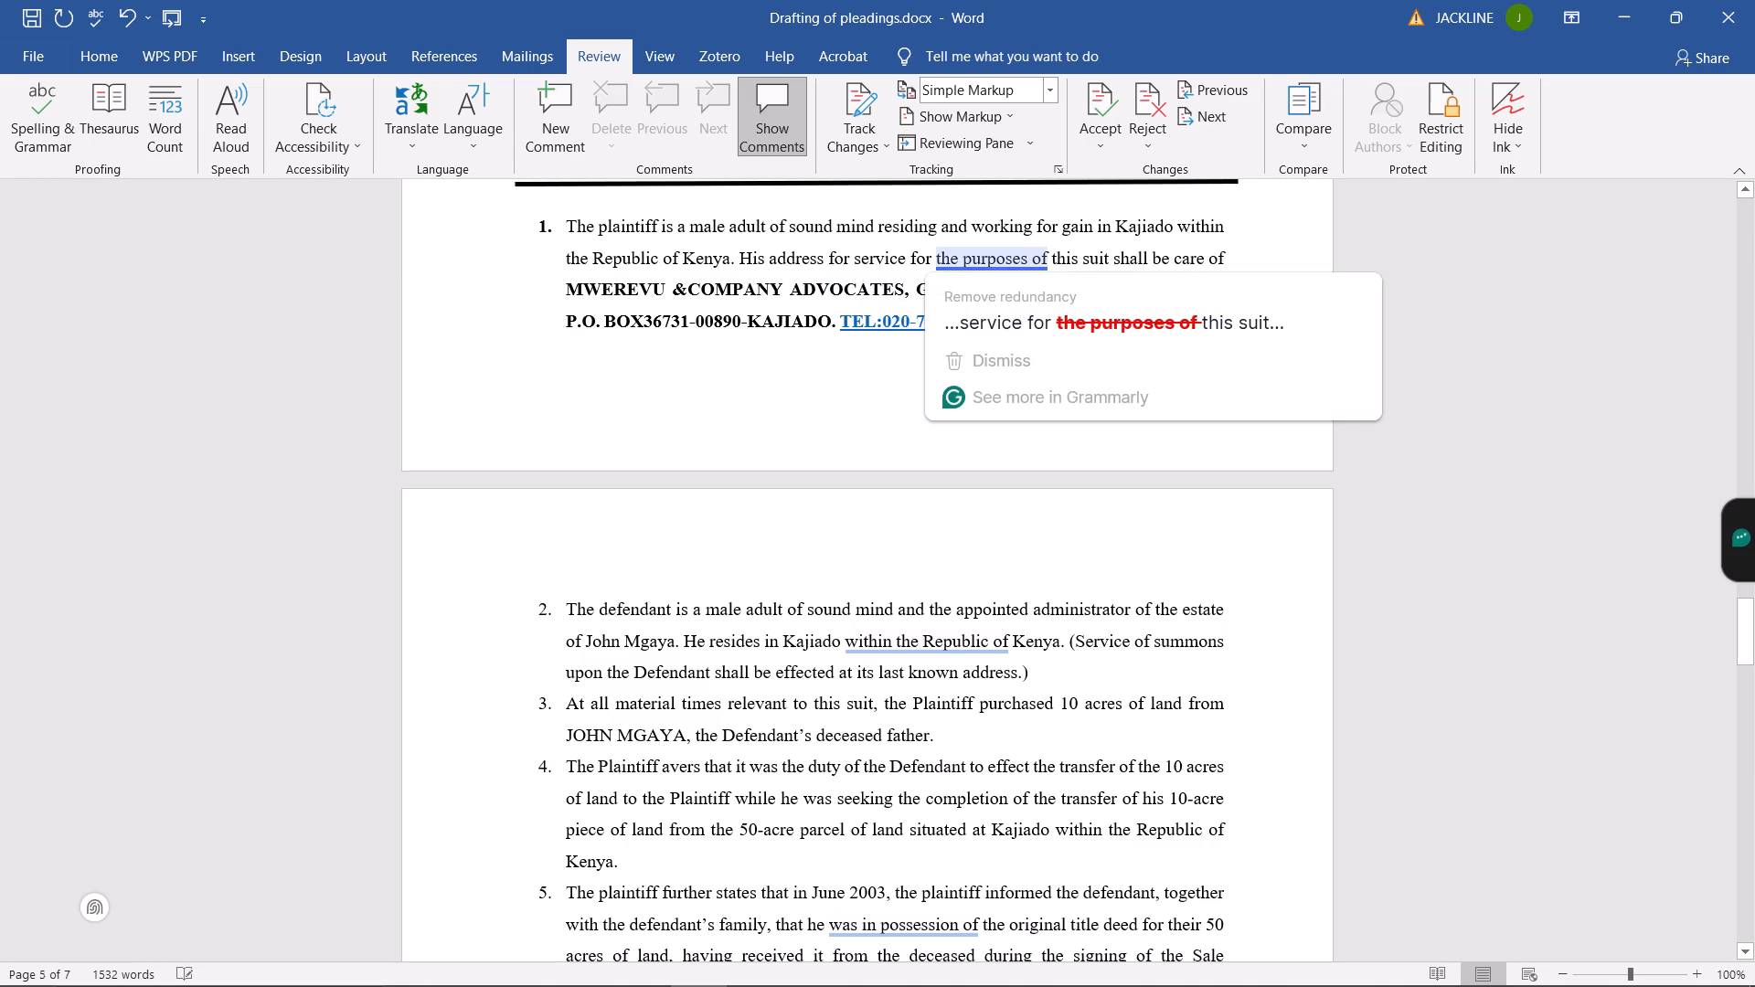
left_click(1072, 322)
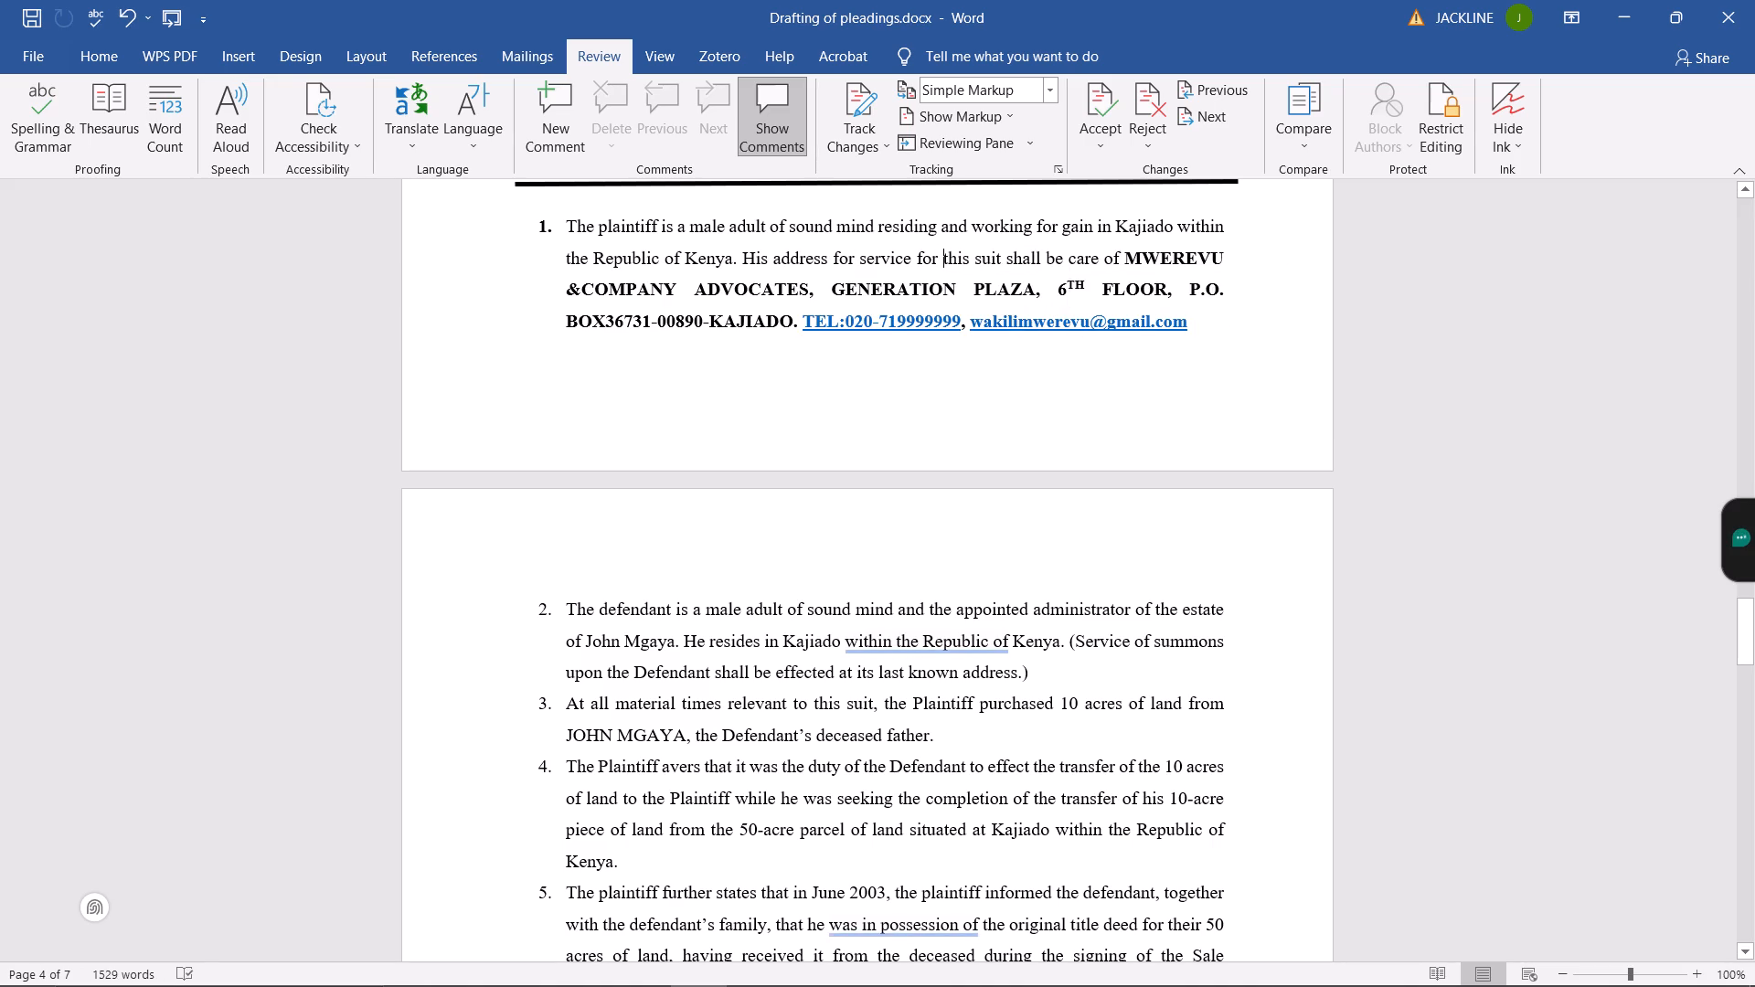
Look through the rest of the plaint, from paragraph 2 down to the "TO BE SERVED UPON" section.
scroll(1016, 449, "down", 18)
scroll(997, 430, "down", 3)
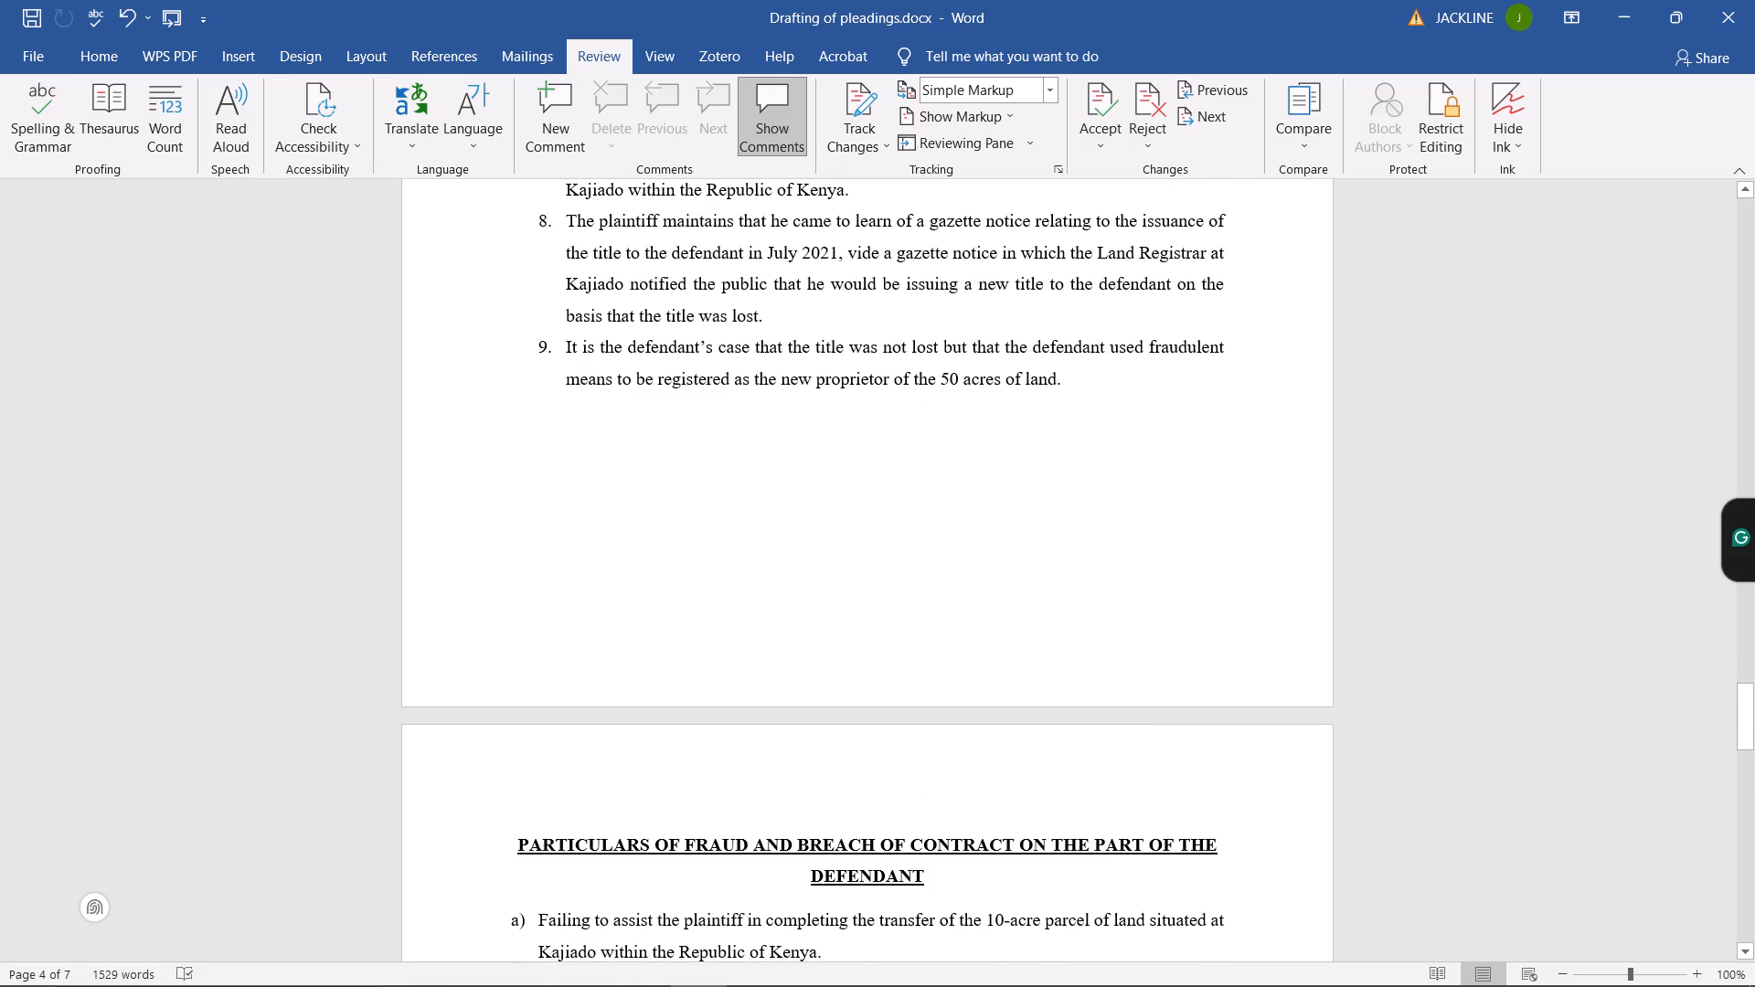
scroll(997, 430, "down", 19)
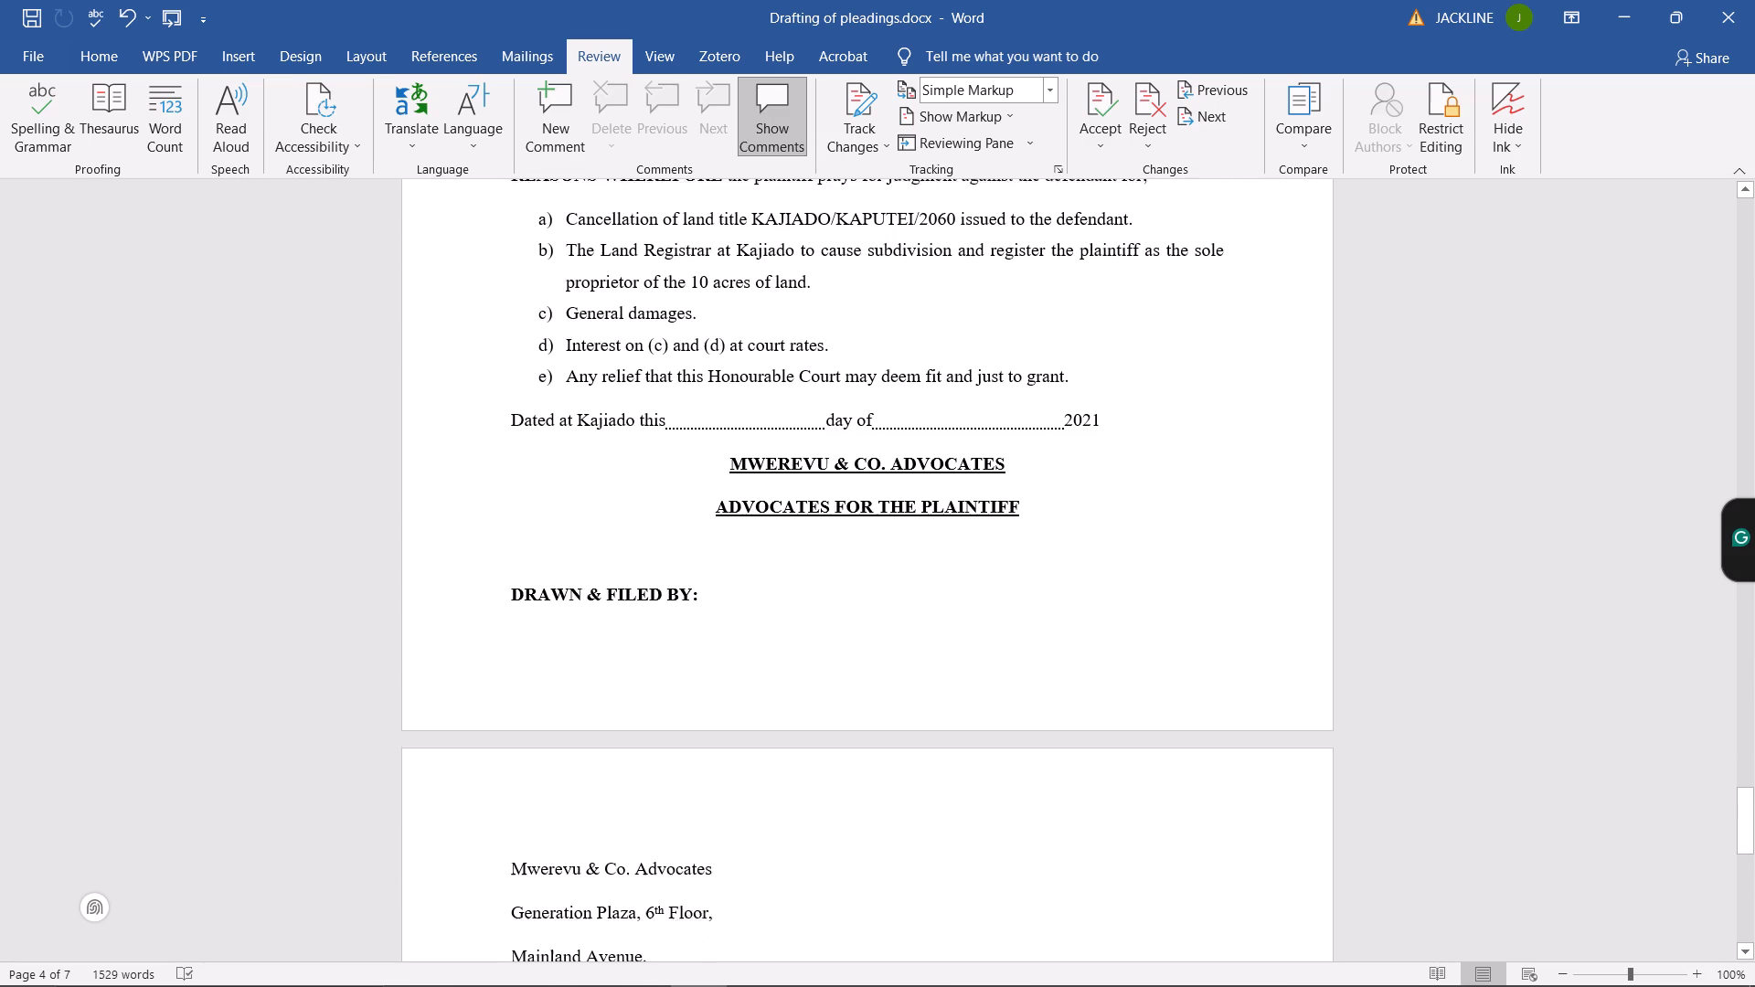
scroll(978, 420, "down", 12)
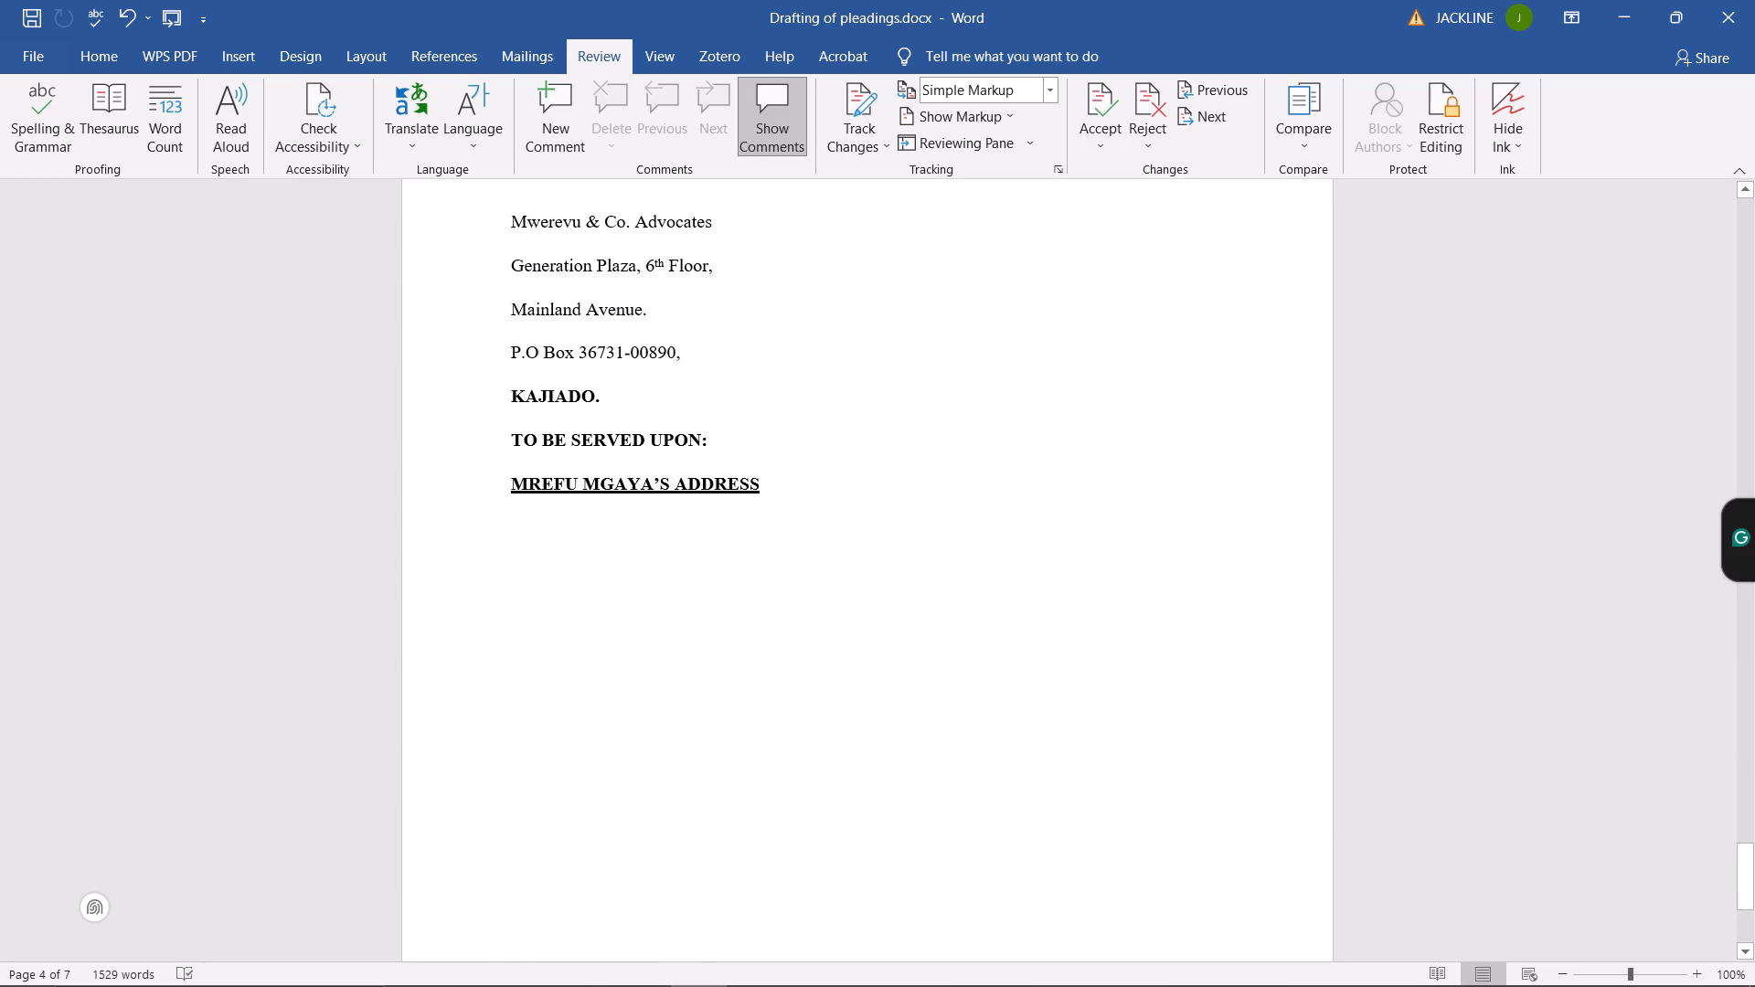
scroll(978, 420, "down", 13)
scroll(973, 419, "up", 5)
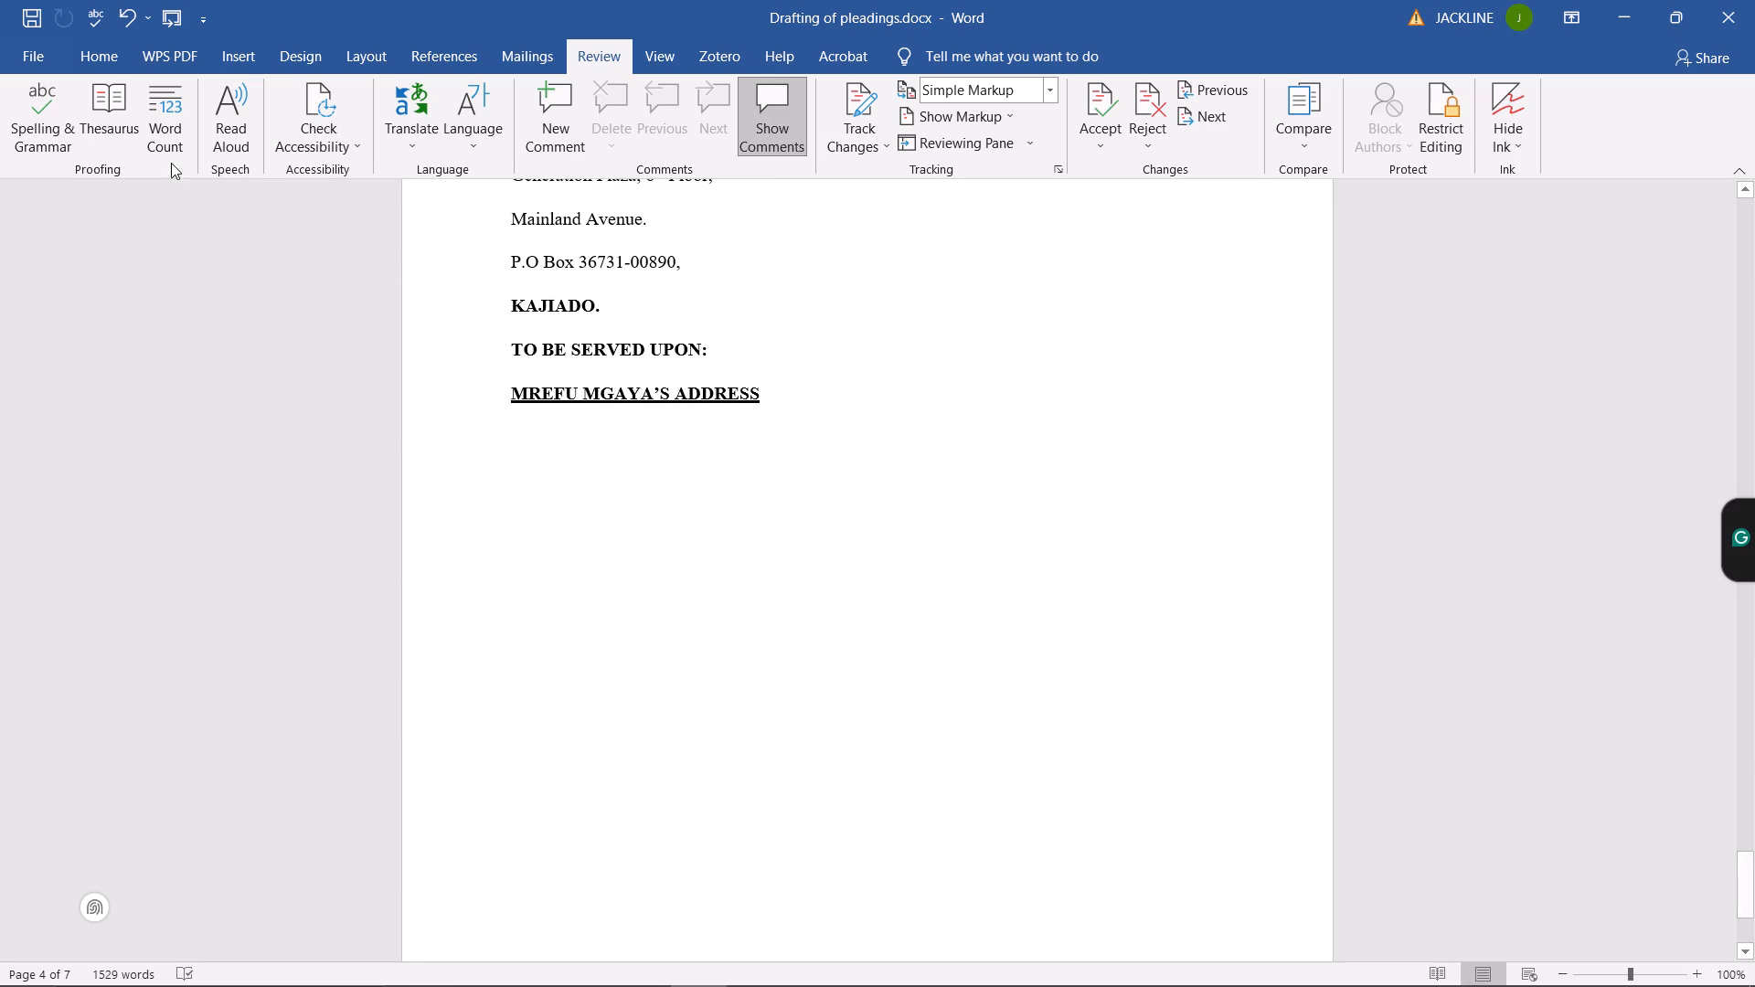
Save the pleadings document.
left_click(51, 56)
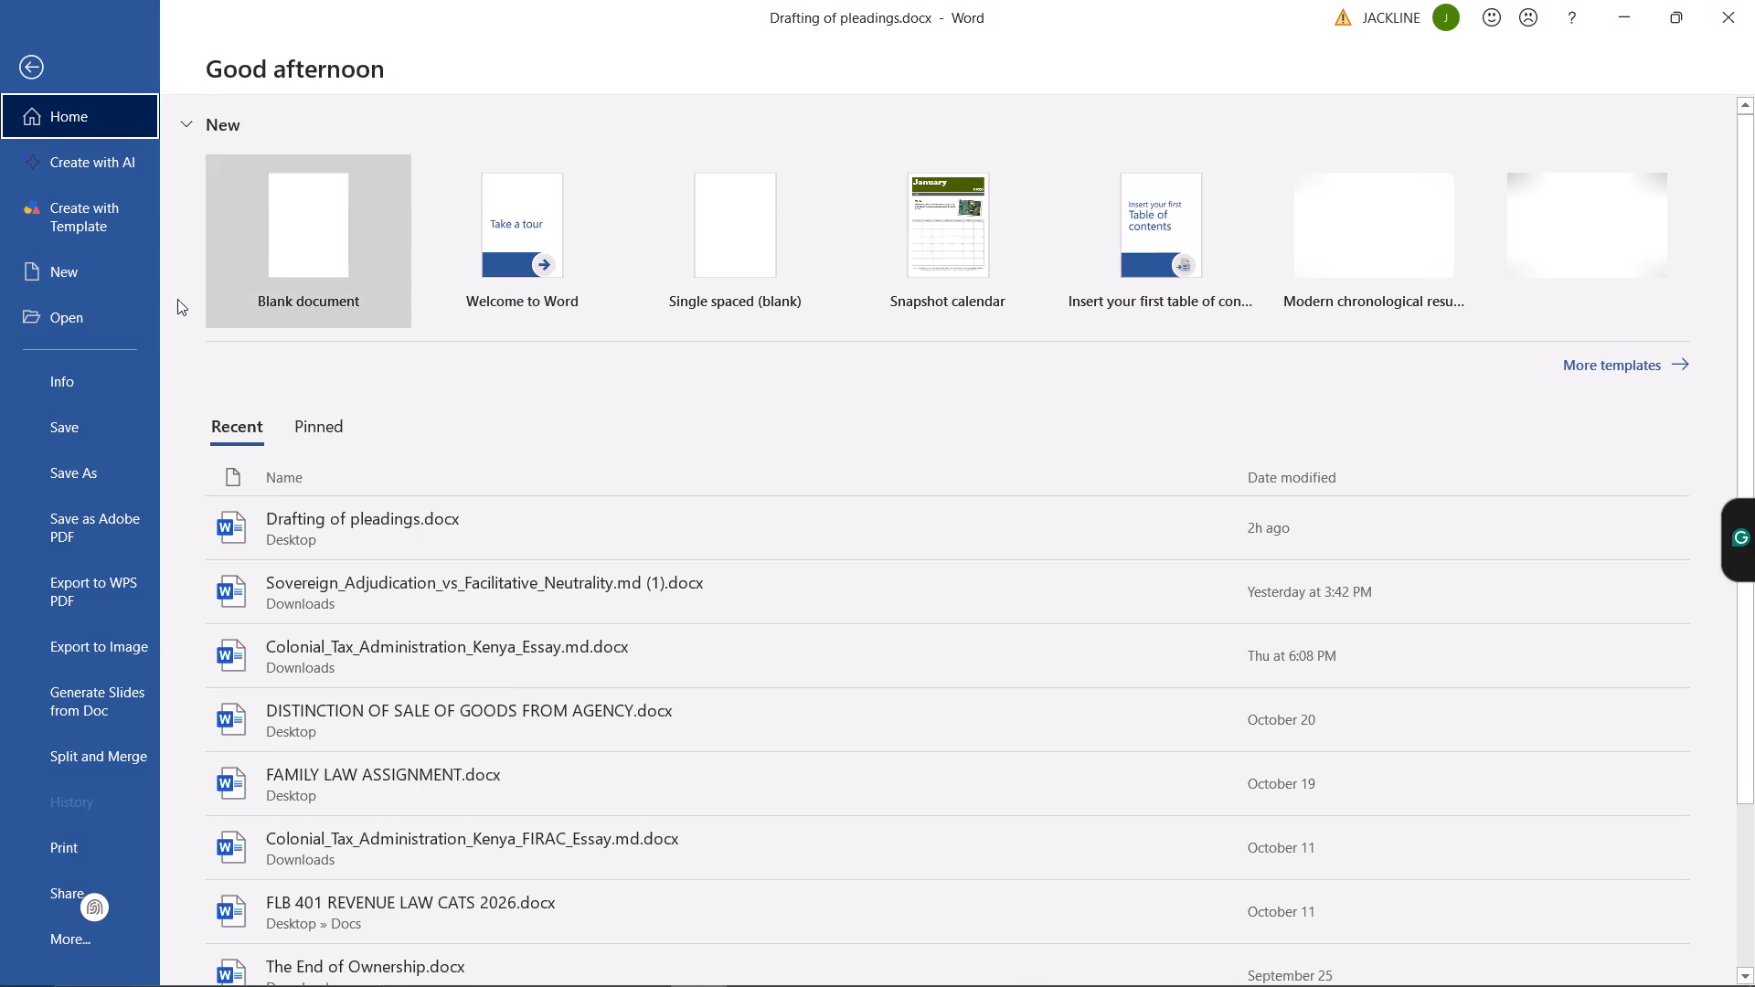
left_click(81, 432)
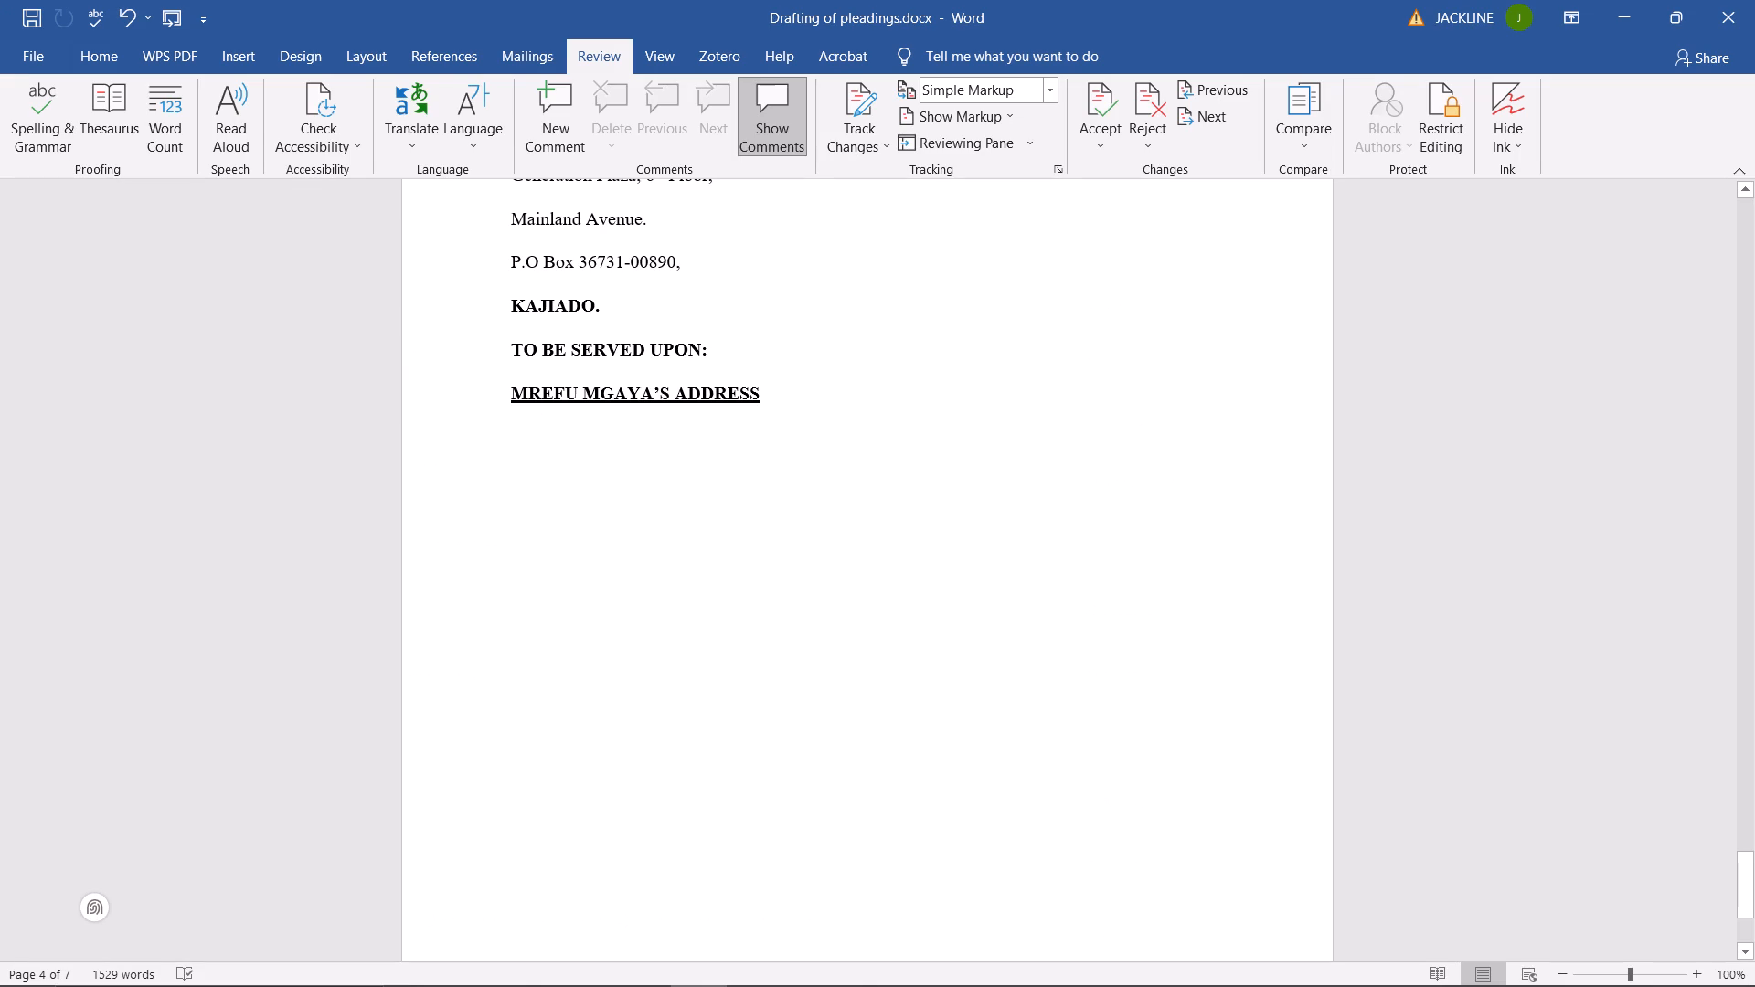
Insert a run of blank spaces on the empty line below the defendant's address line and select part of it.
left_click_drag(504, 493, 783, 510)
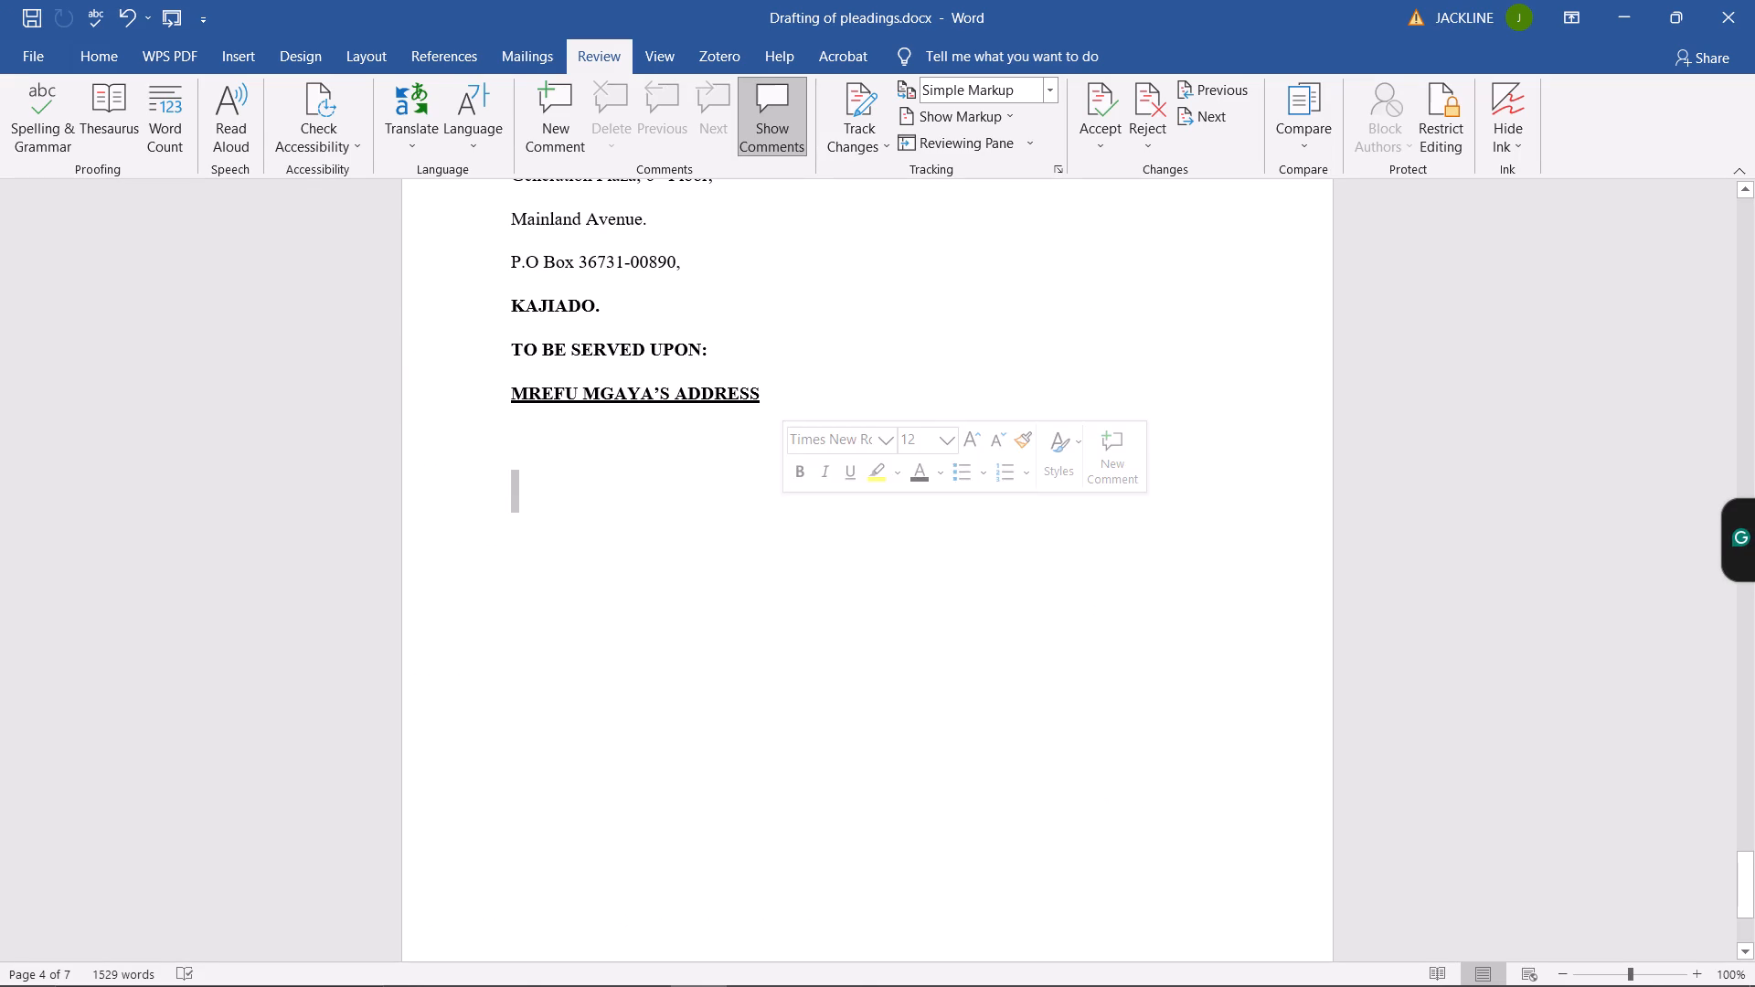
left_click(541, 496)
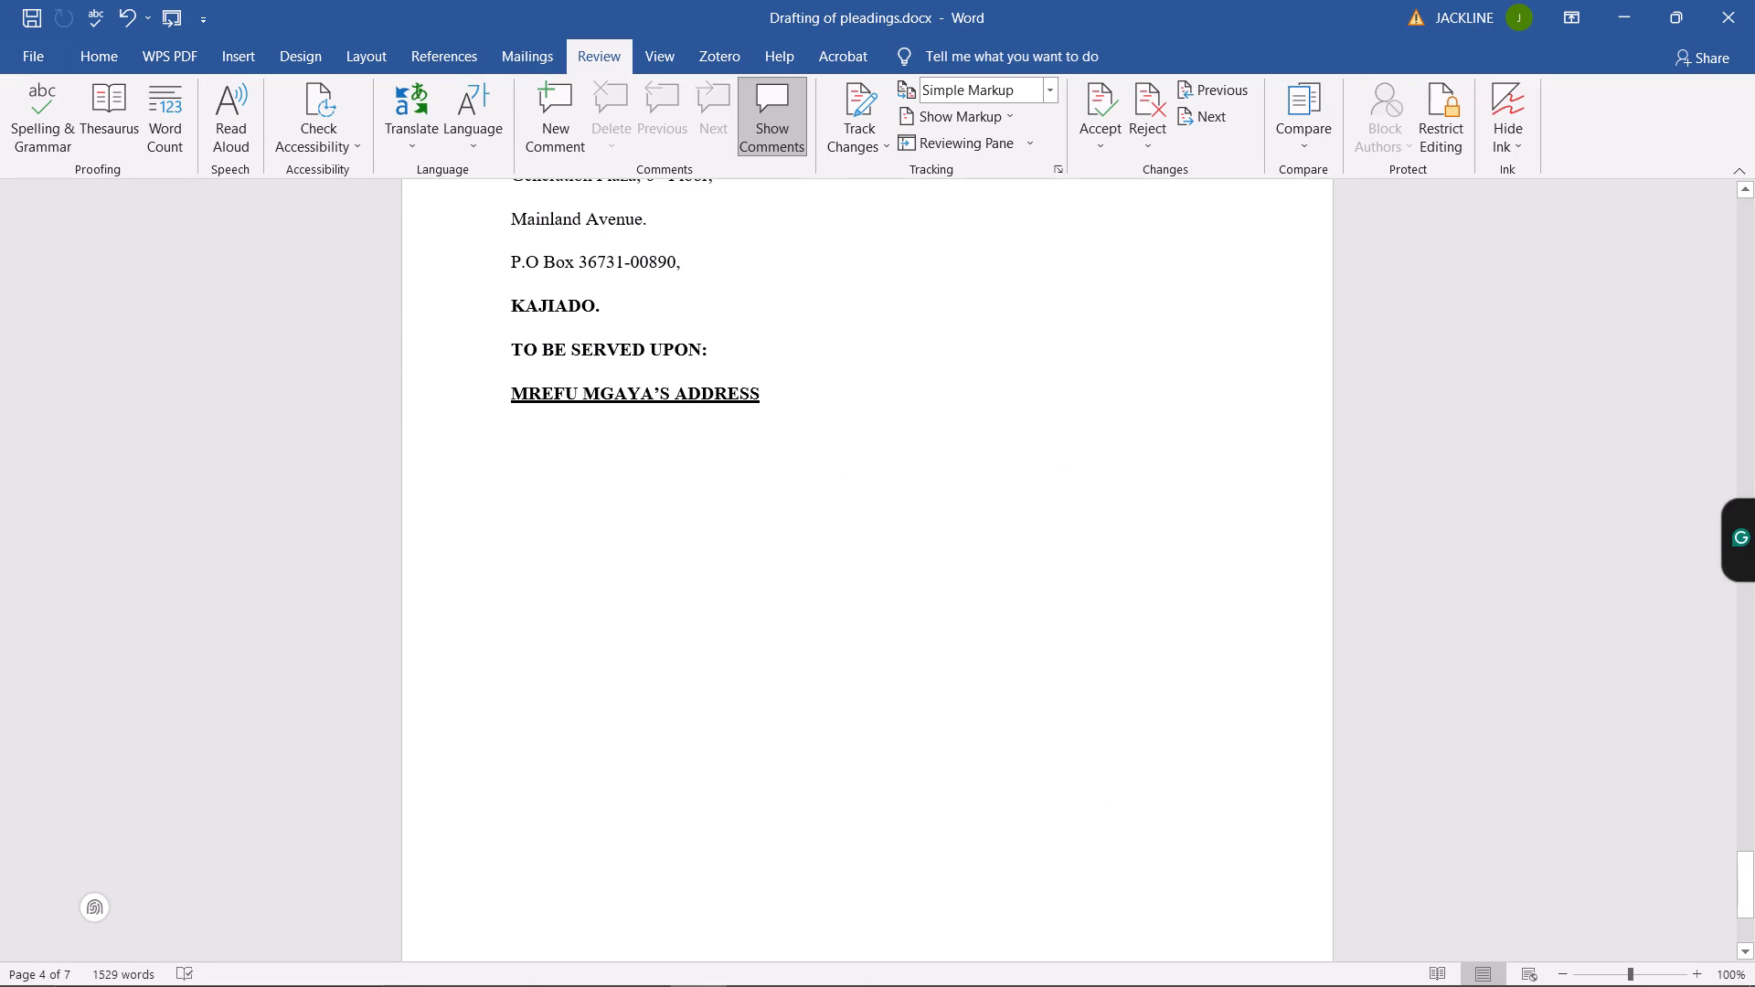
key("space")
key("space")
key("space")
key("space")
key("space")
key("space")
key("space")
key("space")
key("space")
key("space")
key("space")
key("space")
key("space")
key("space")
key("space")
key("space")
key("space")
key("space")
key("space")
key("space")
left_click_drag(757, 483, 747, 483)
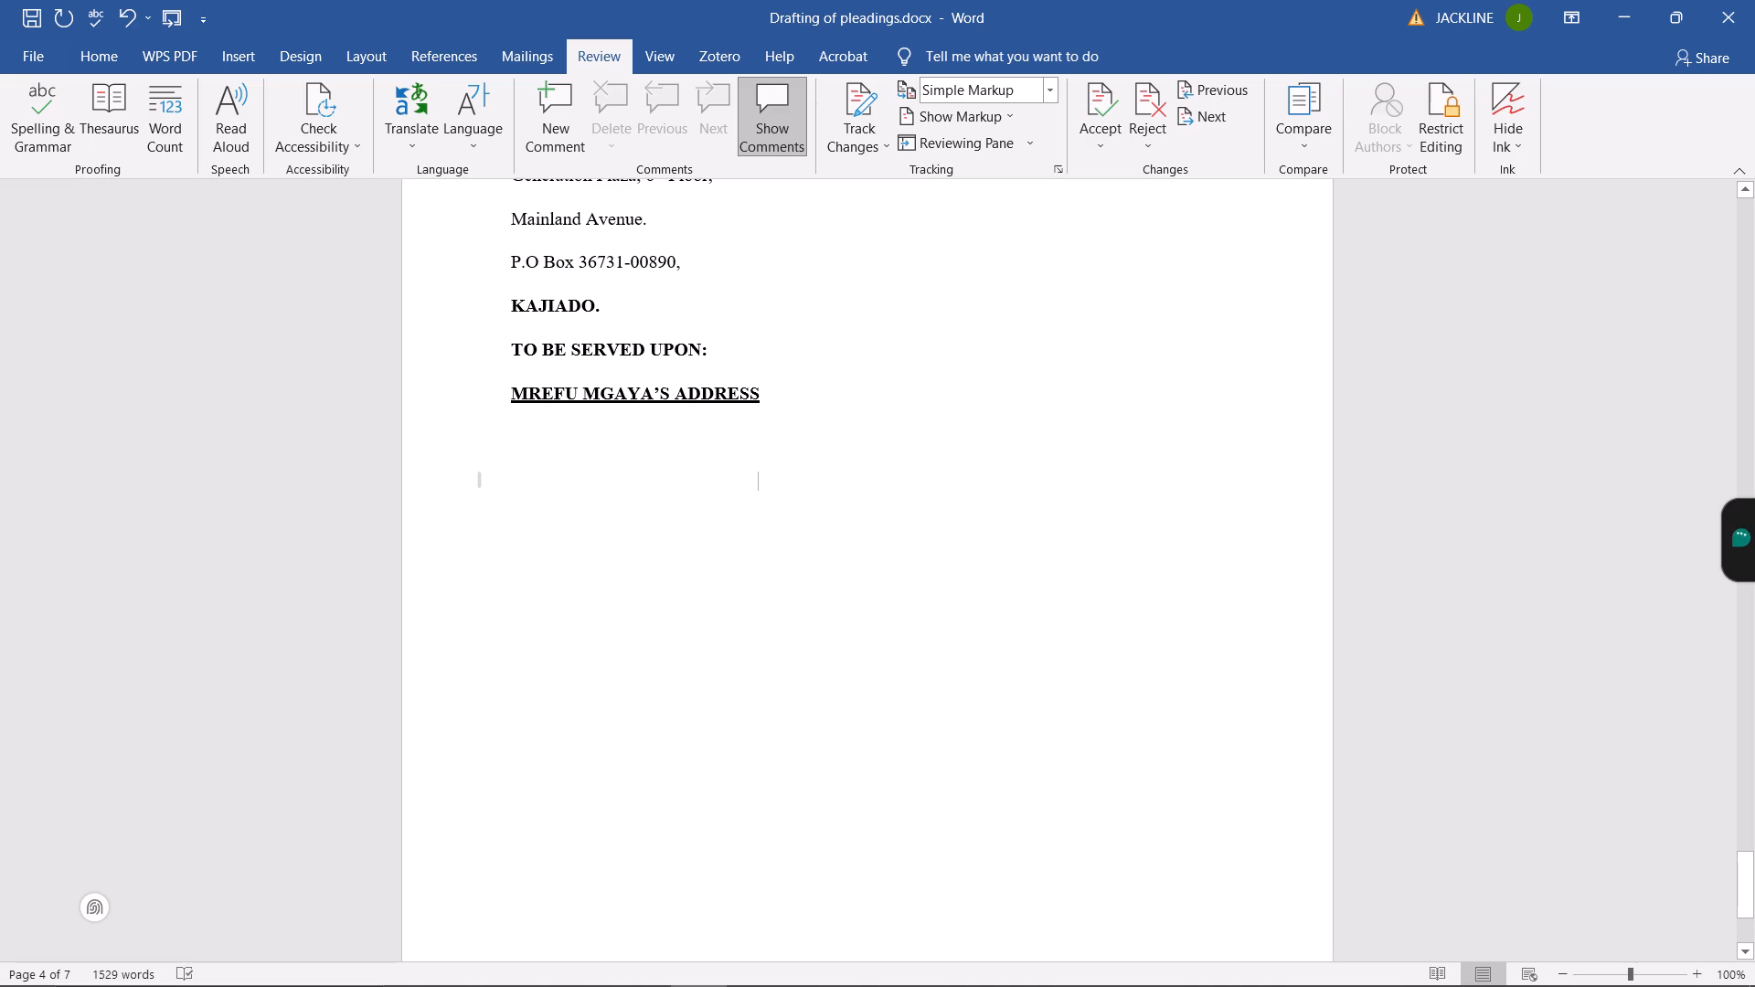
left_click_drag(747, 483, 707, 477)
Add a run of blank spaces directly after "ADDRESS" under "TO BE SERVED UPON".
left_click(865, 347)
left_click(781, 396)
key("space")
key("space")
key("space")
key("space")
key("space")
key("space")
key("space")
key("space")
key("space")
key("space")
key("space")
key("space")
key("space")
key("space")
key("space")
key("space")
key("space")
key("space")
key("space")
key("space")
Select the blank spaces after "ADDRESS", remove their bold formatting and underline them.
left_click_drag(1068, 396, 783, 398)
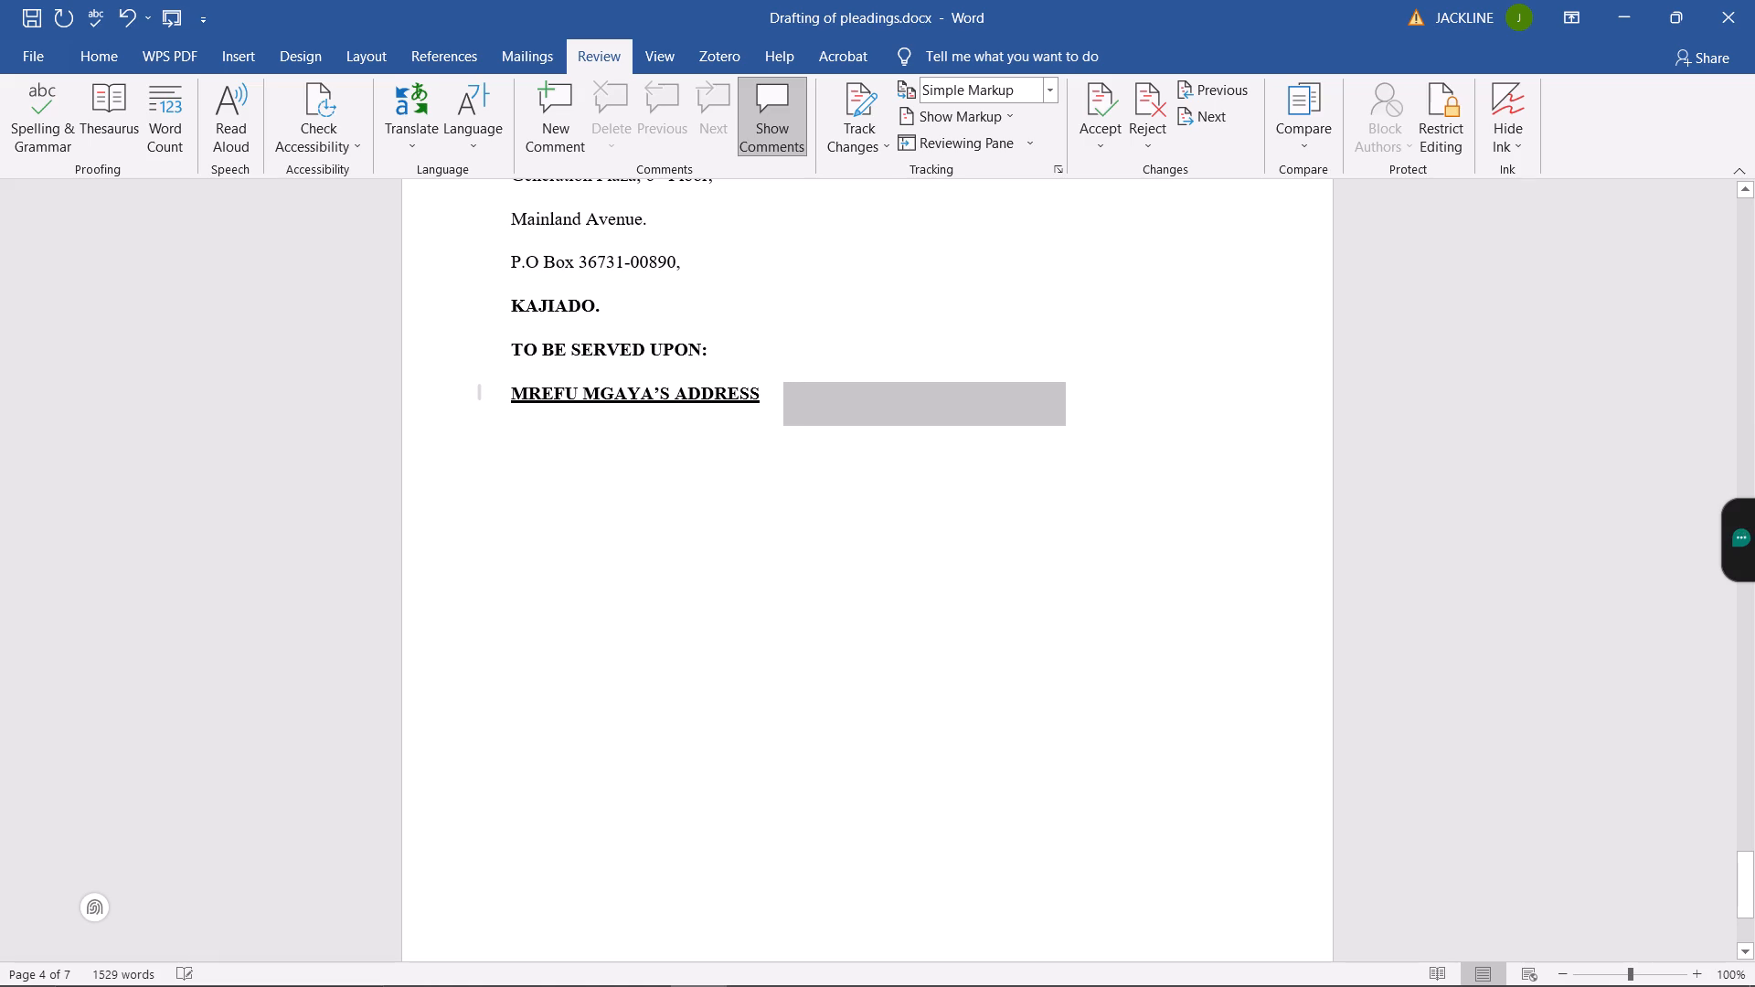
left_click_drag(783, 398, 770, 396)
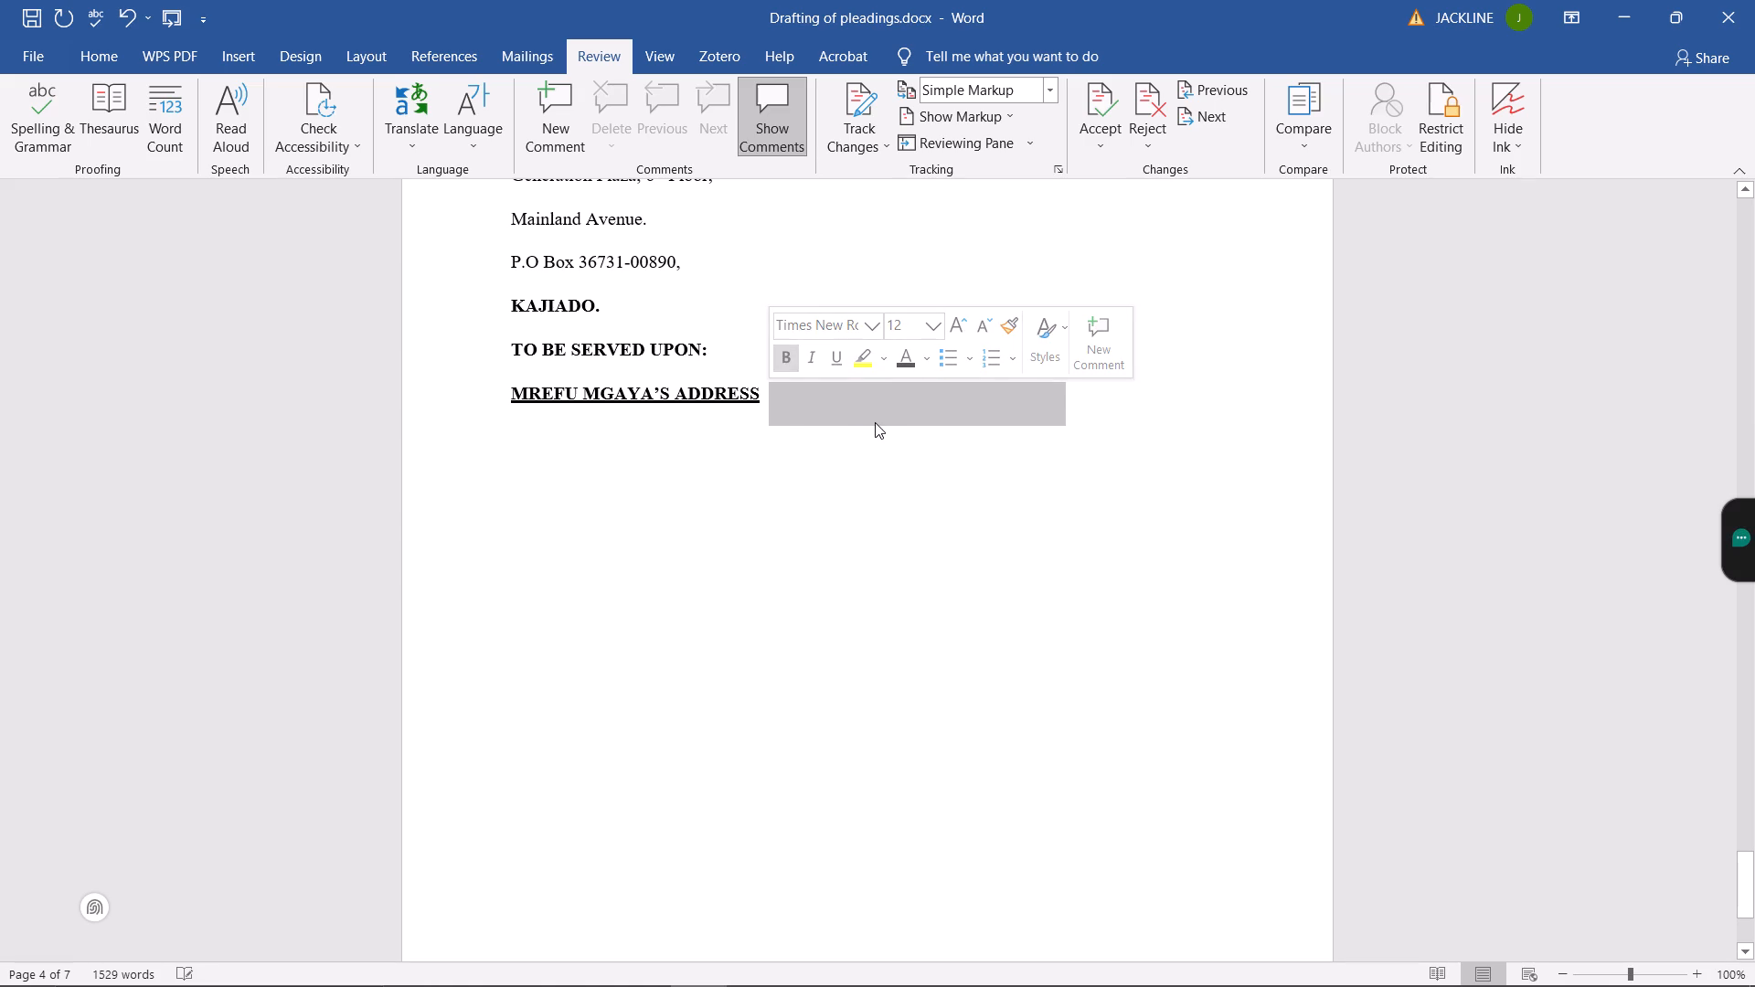
key("ctrl+u")
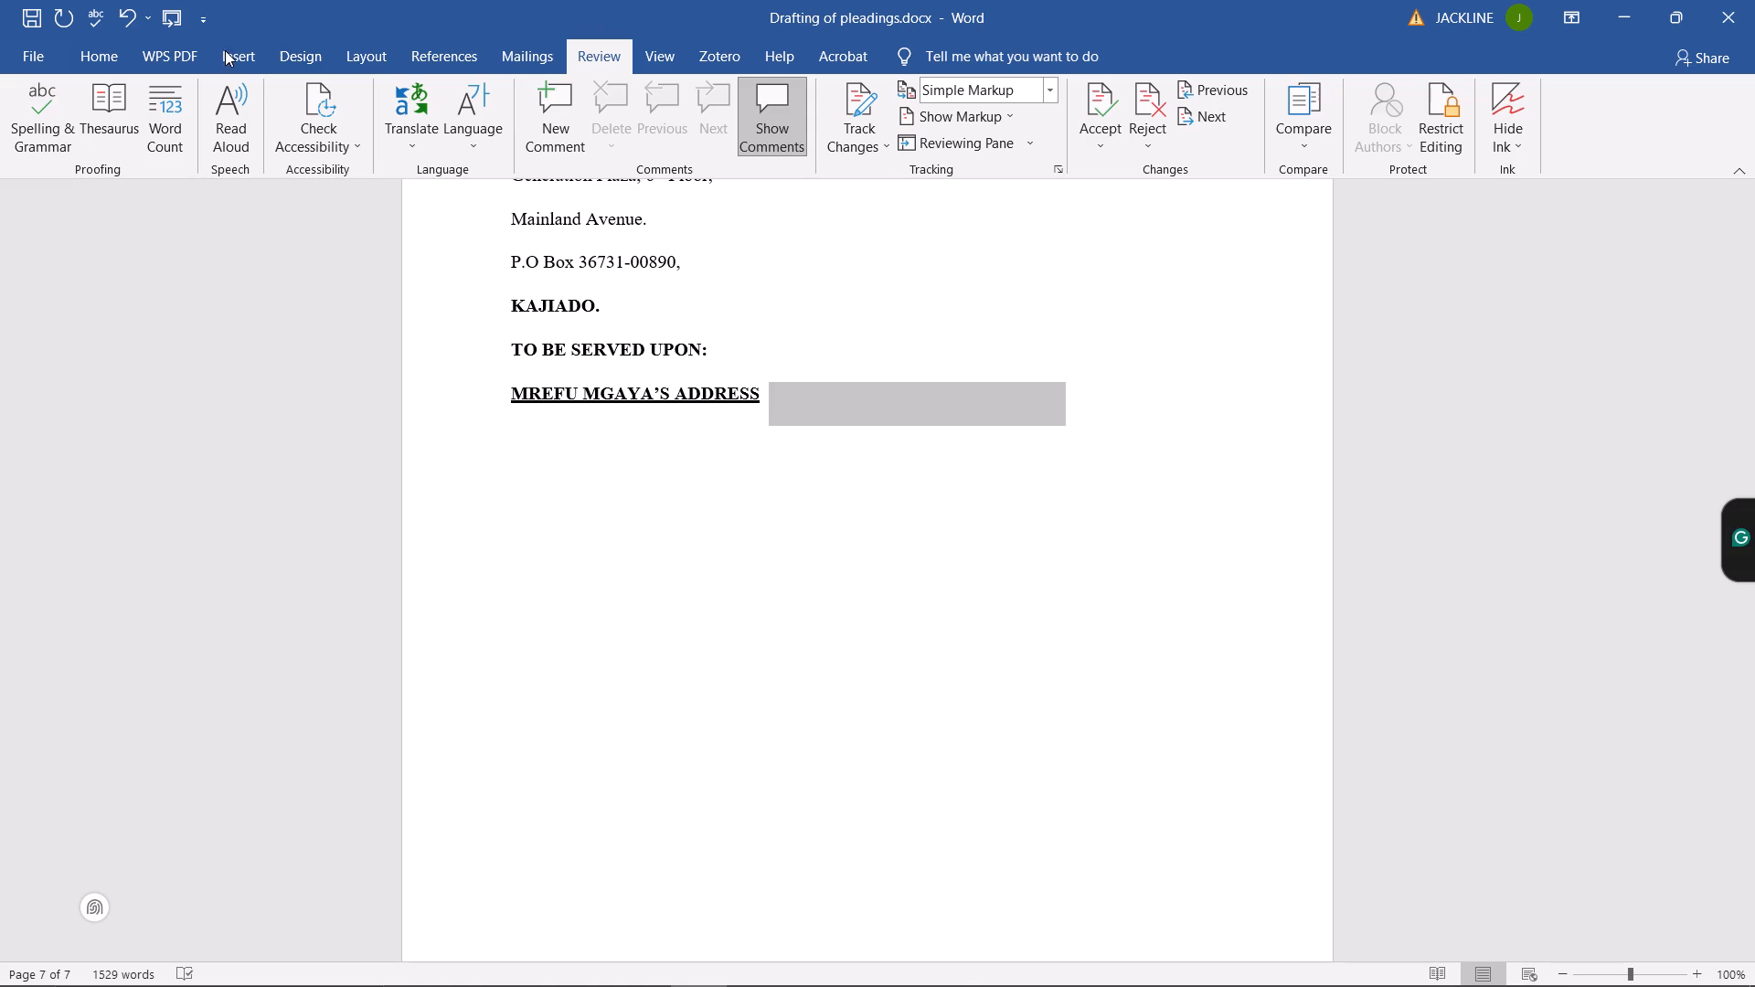
left_click(110, 56)
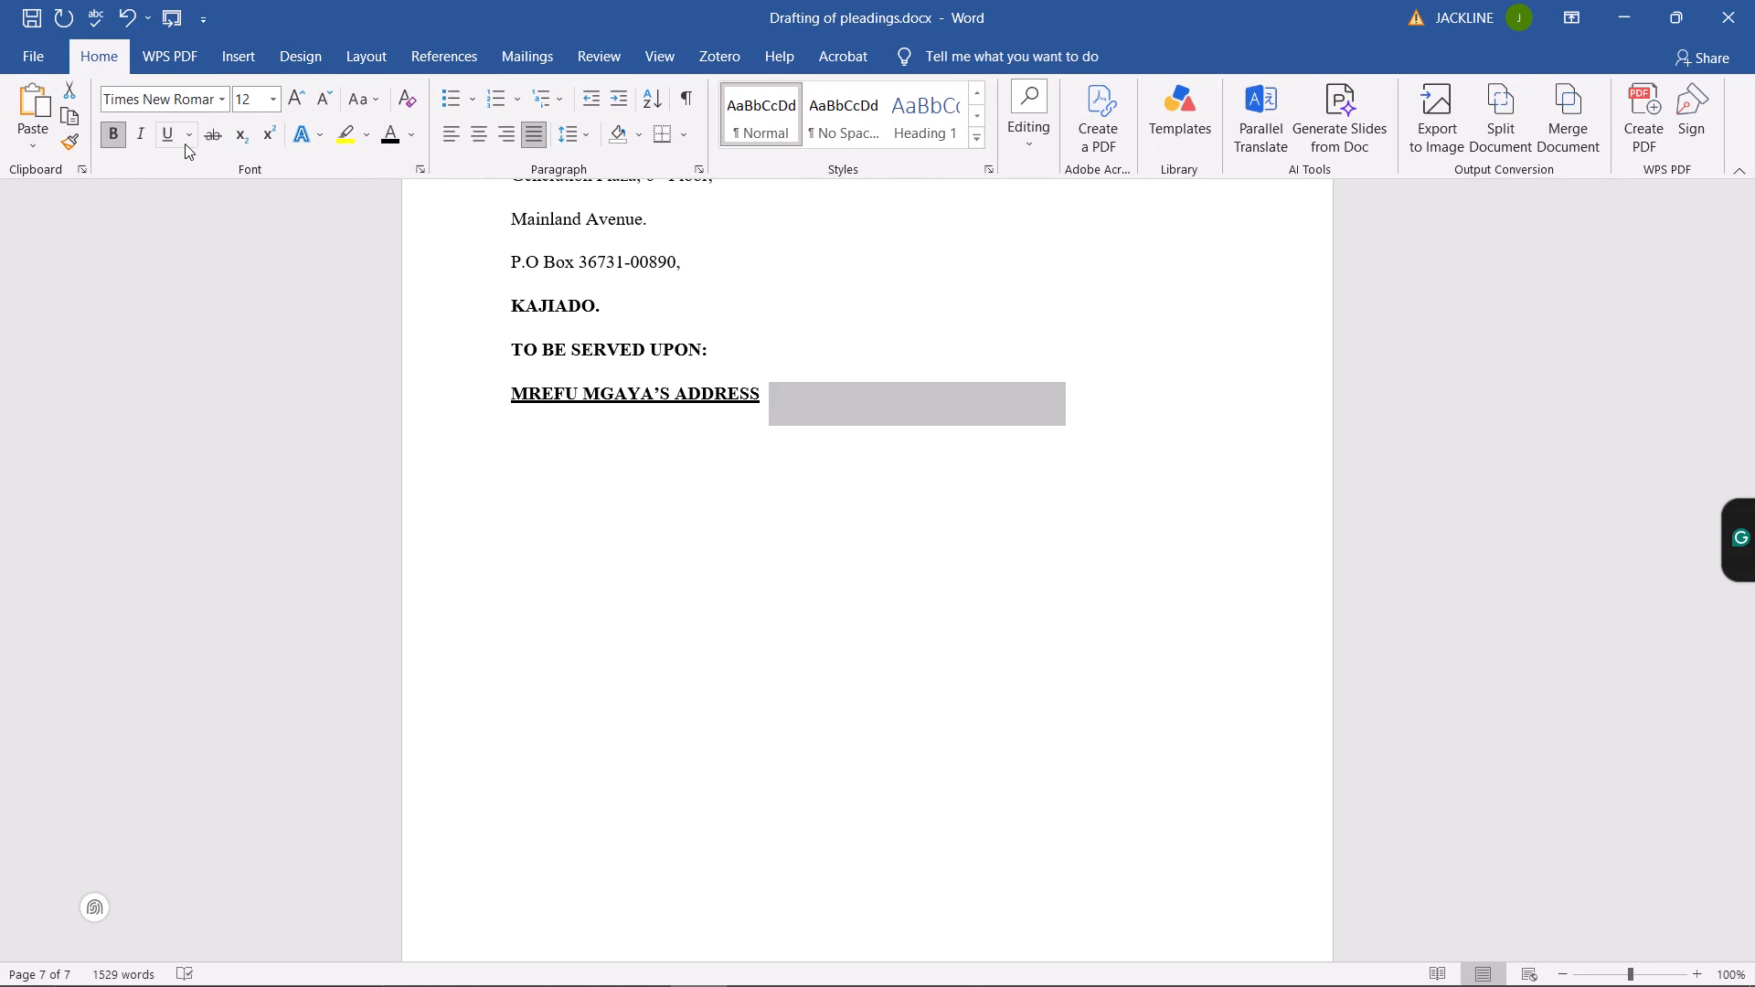
left_click(185, 143)
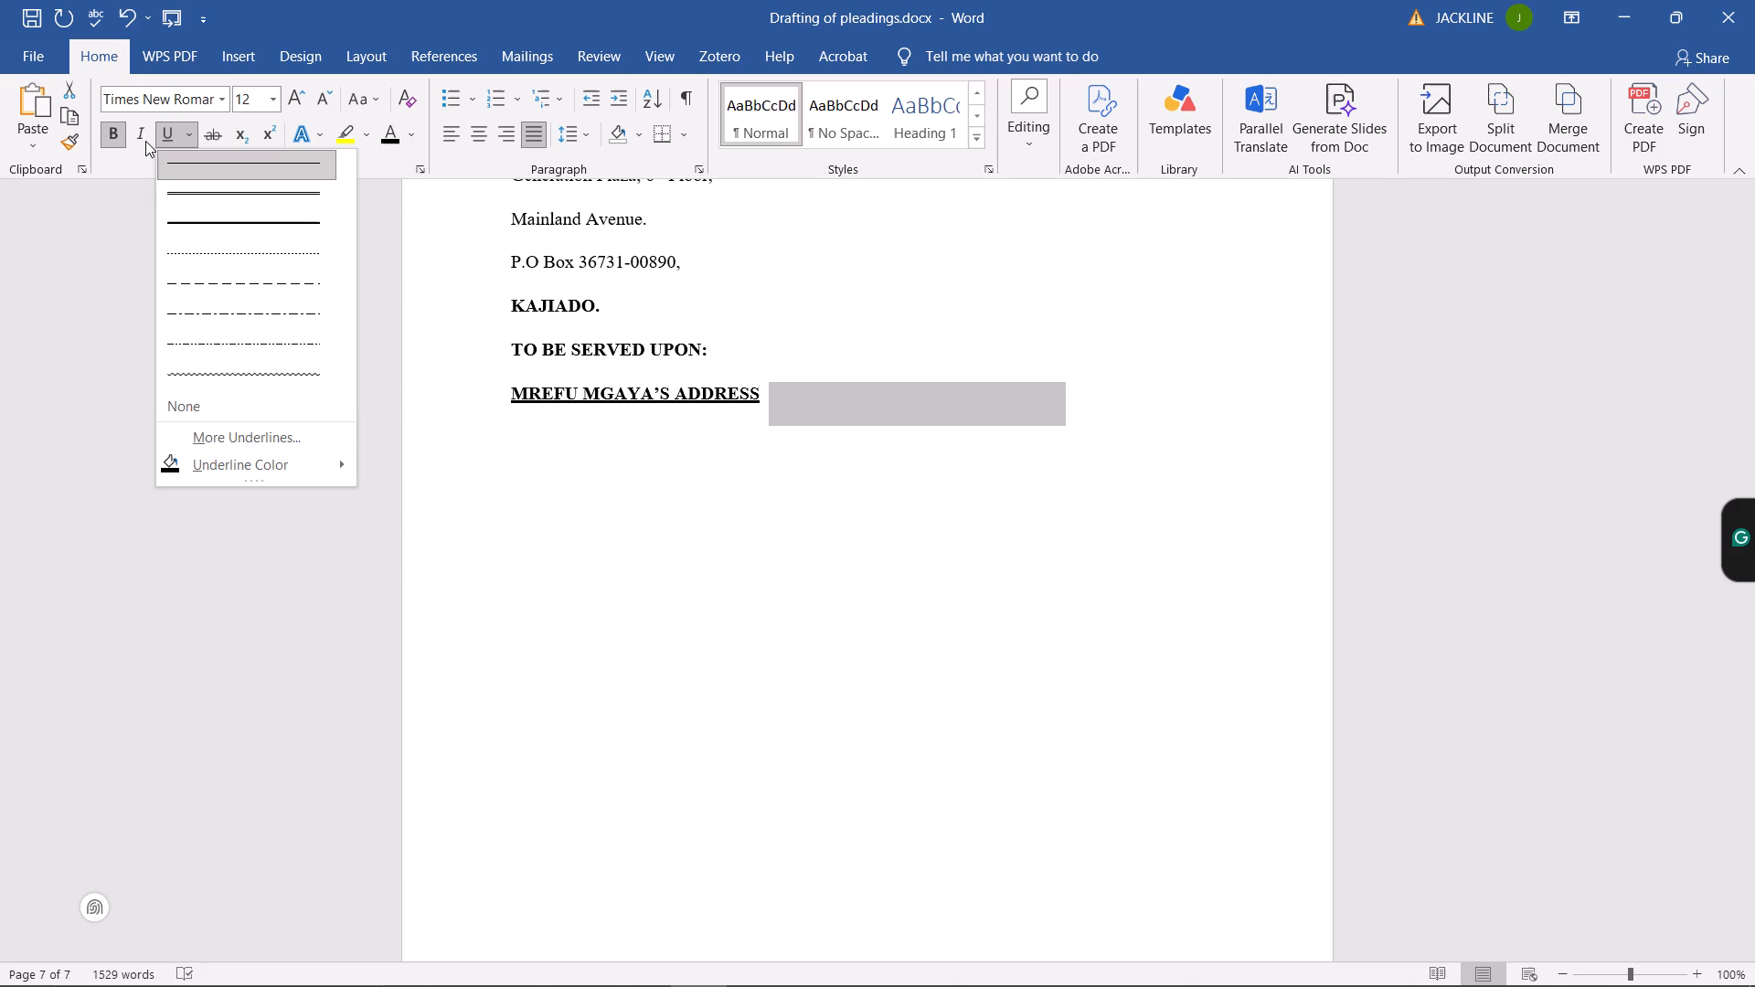
left_click(115, 130)
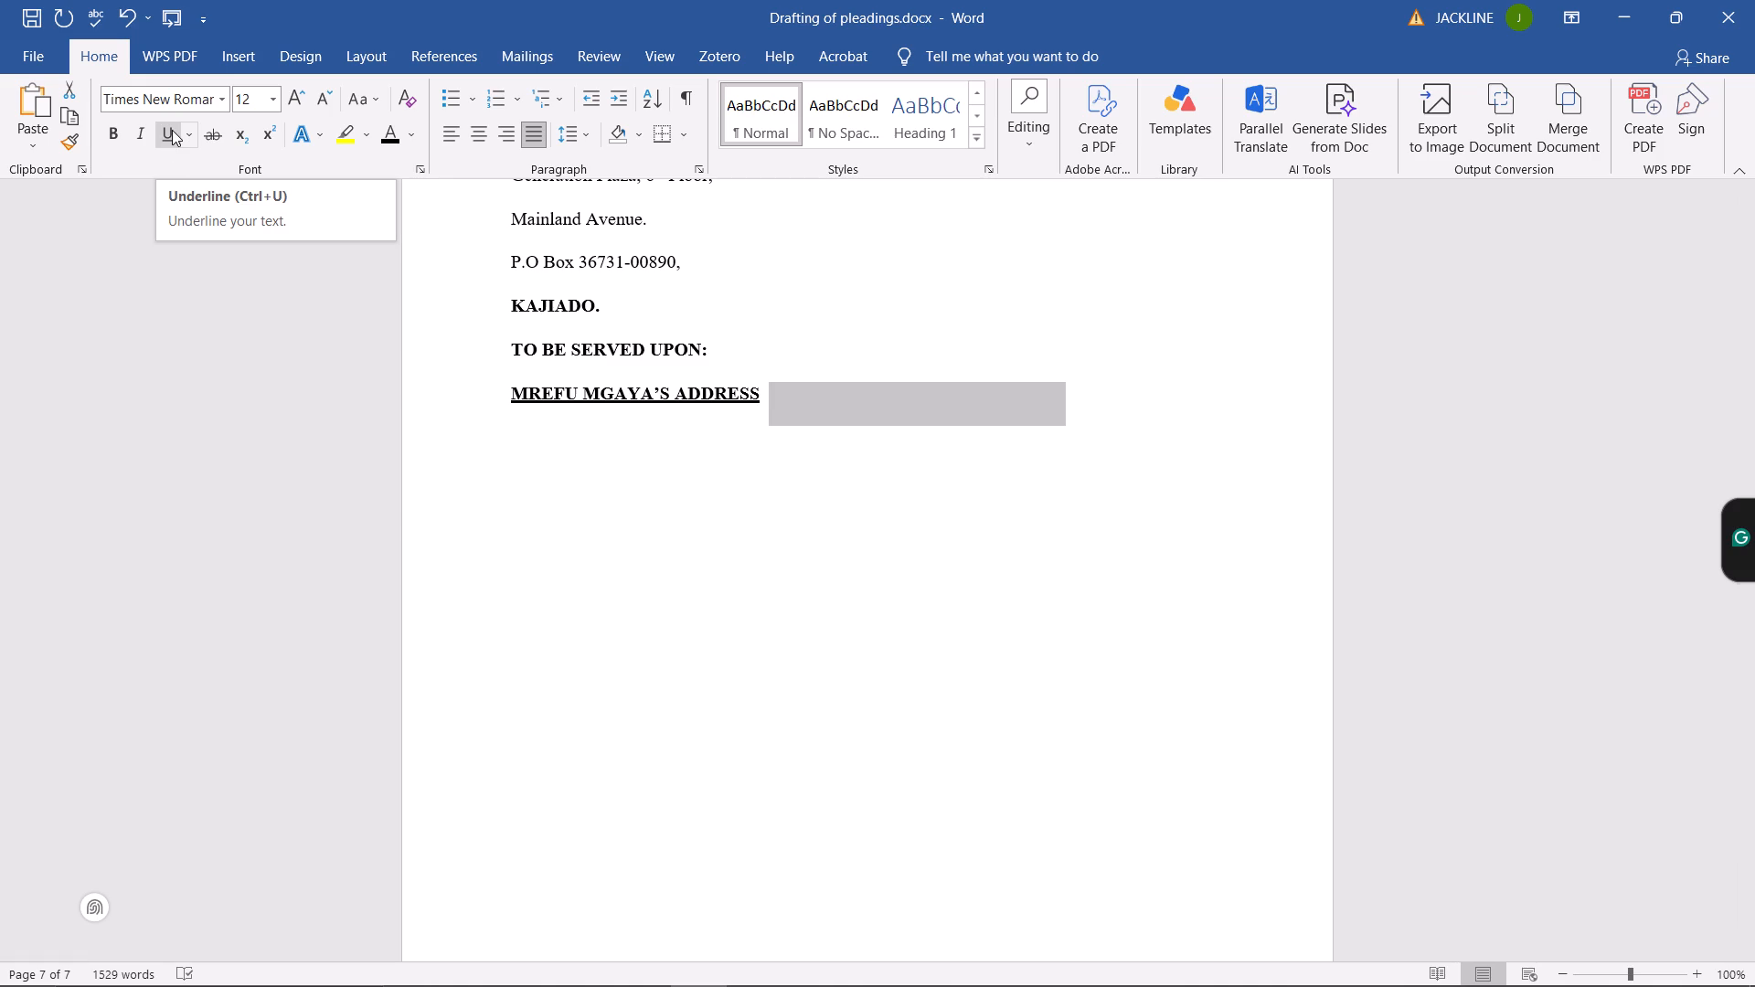
left_click(172, 130)
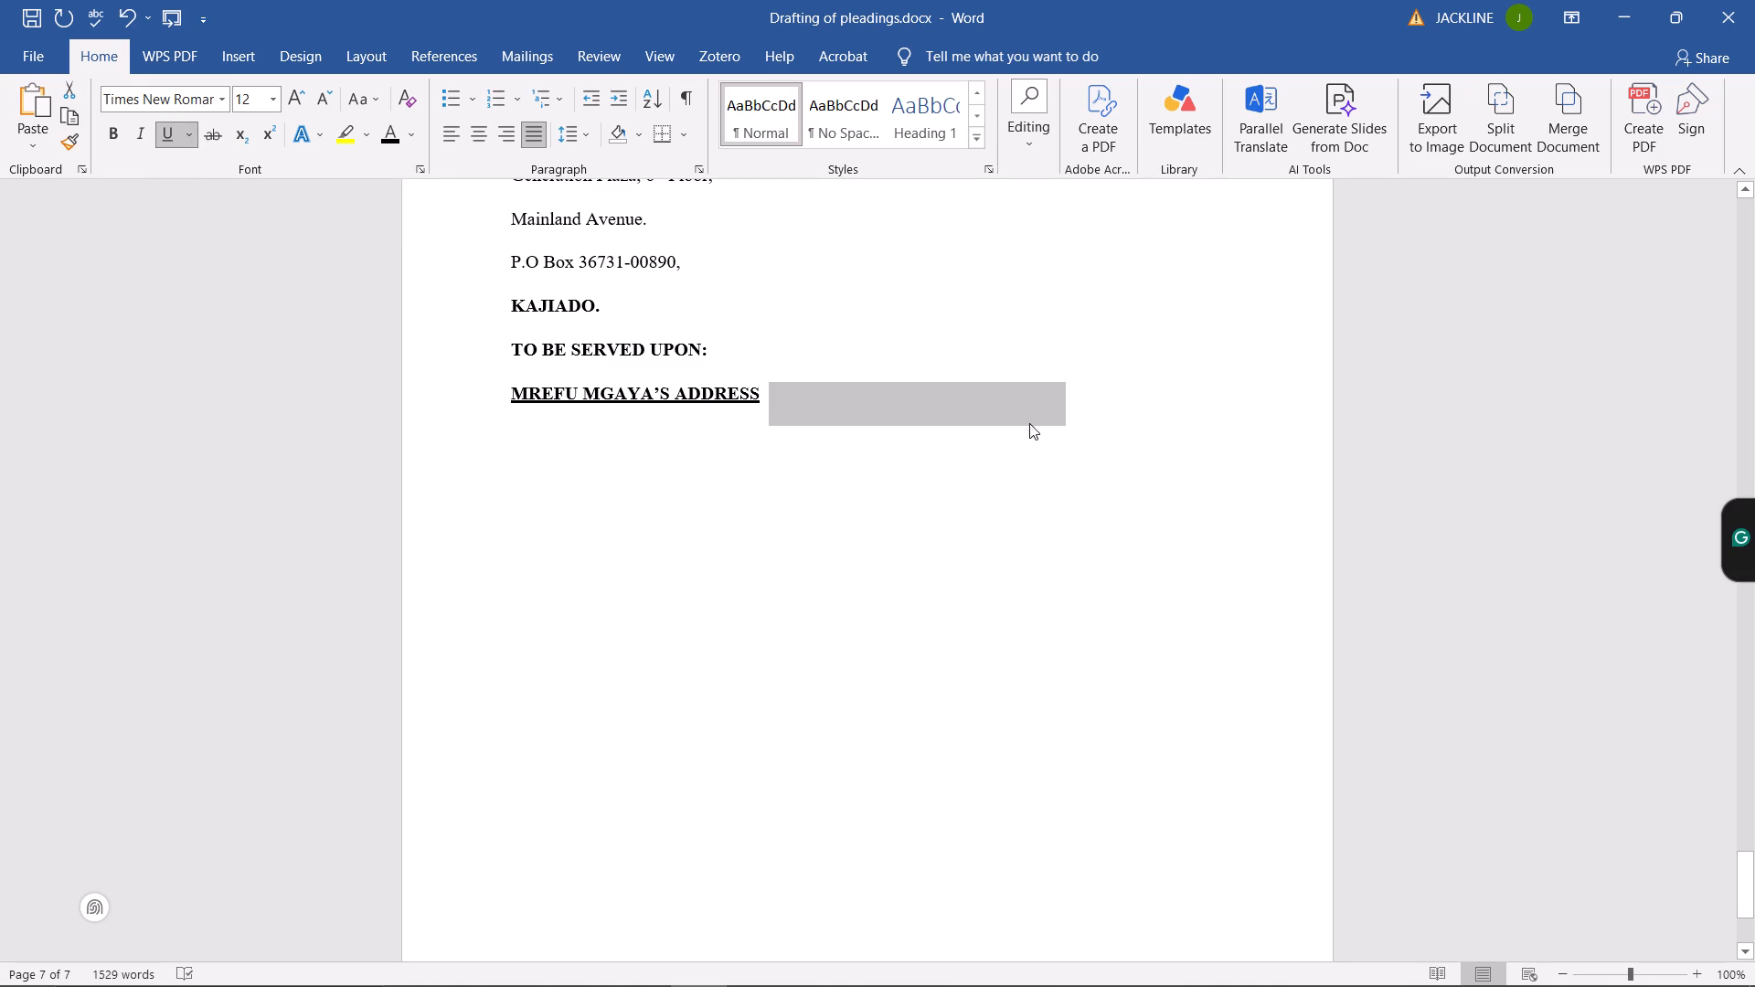
left_click(983, 402)
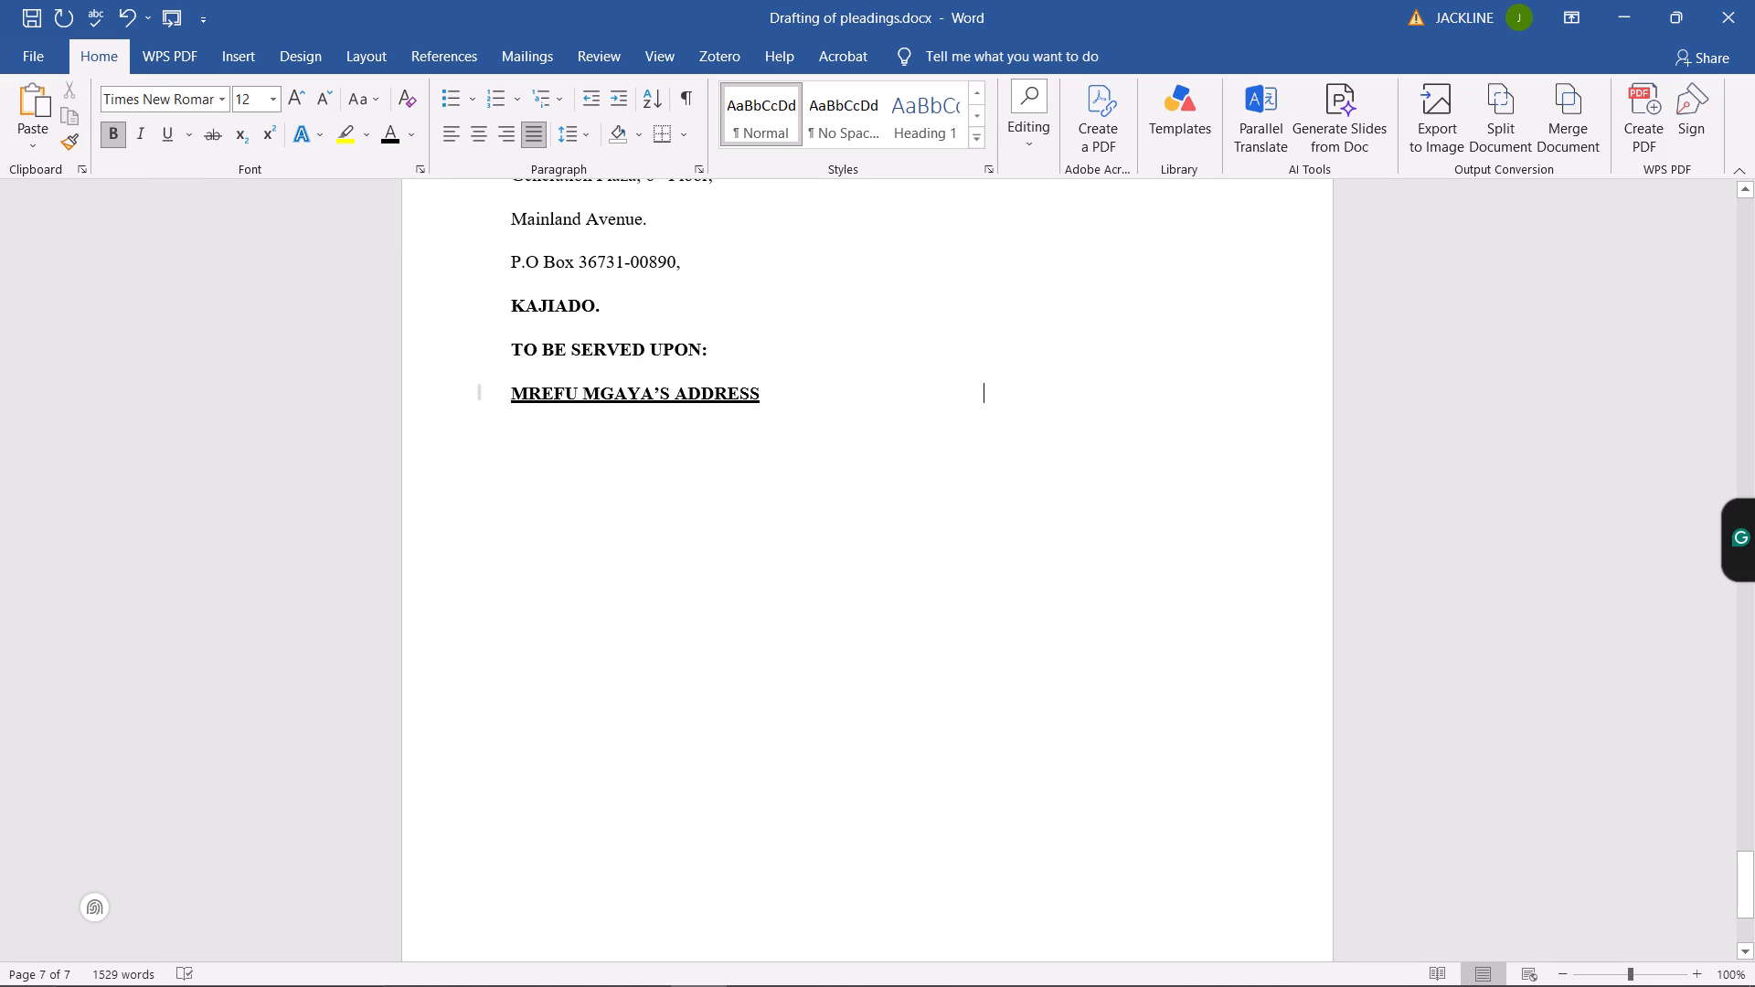
Select the blank spaces after "ADDRESS" under "TO BE SERVED UPON" and remove their underline.
left_click_drag(1038, 393, 763, 377)
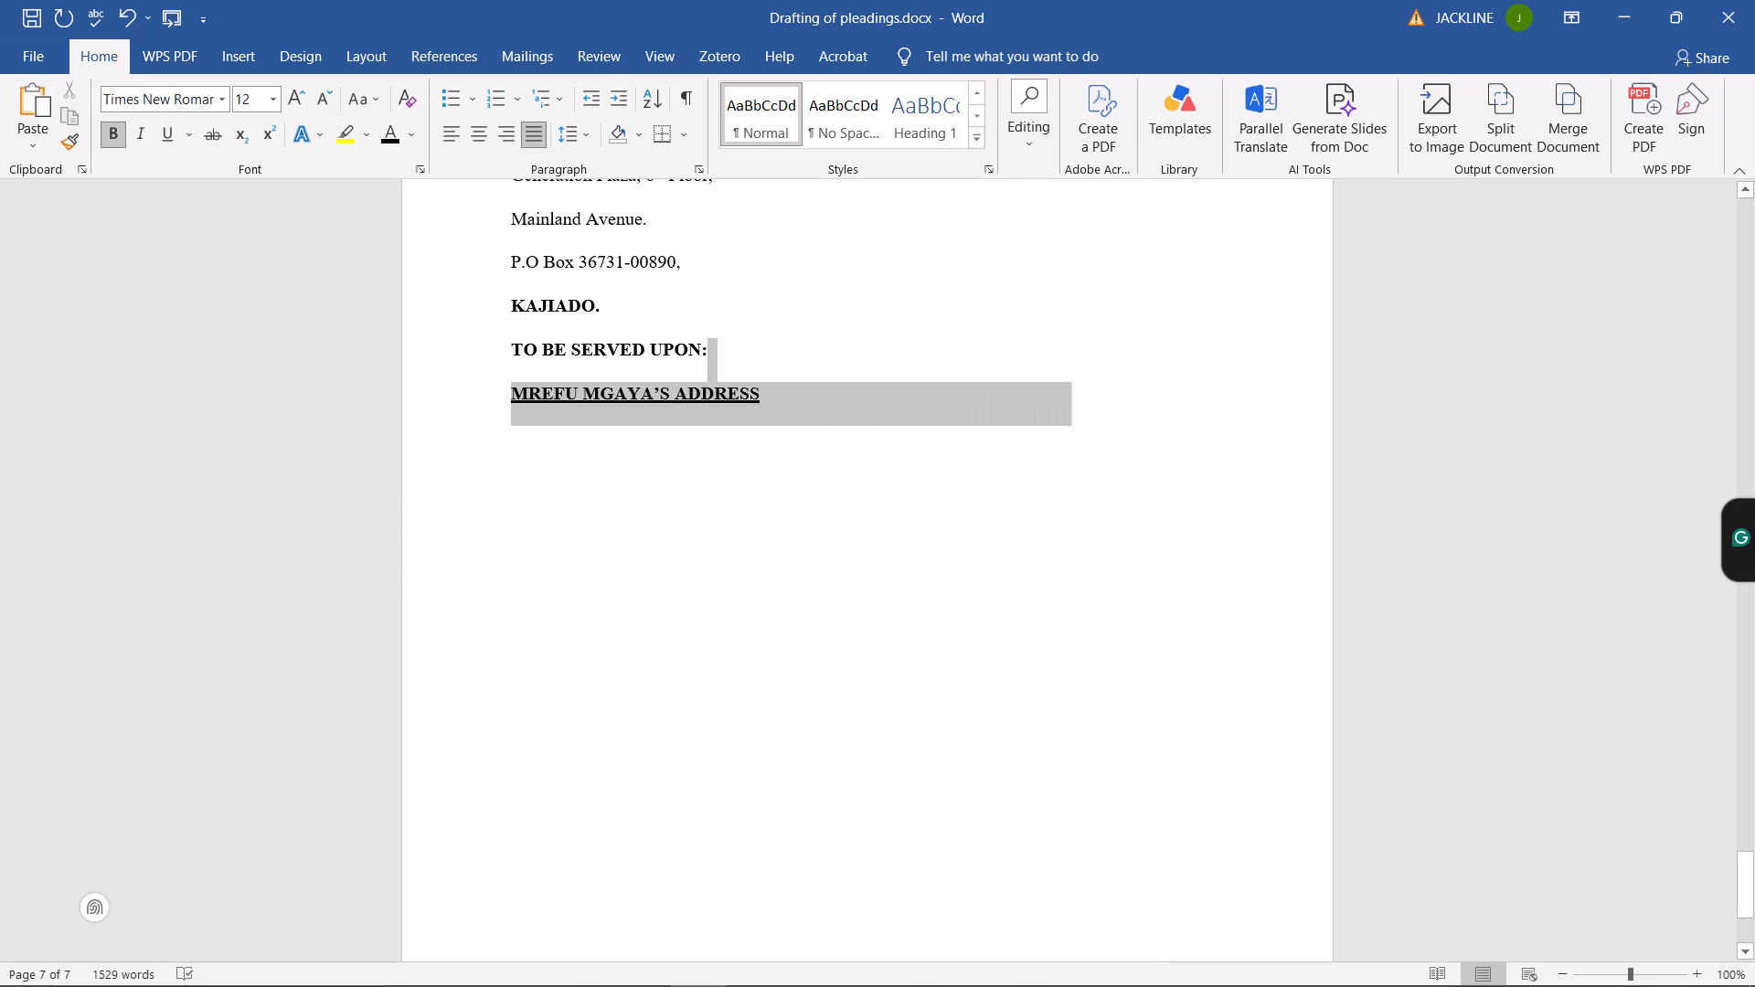
left_click_drag(763, 377, 769, 403)
right_click(849, 421)
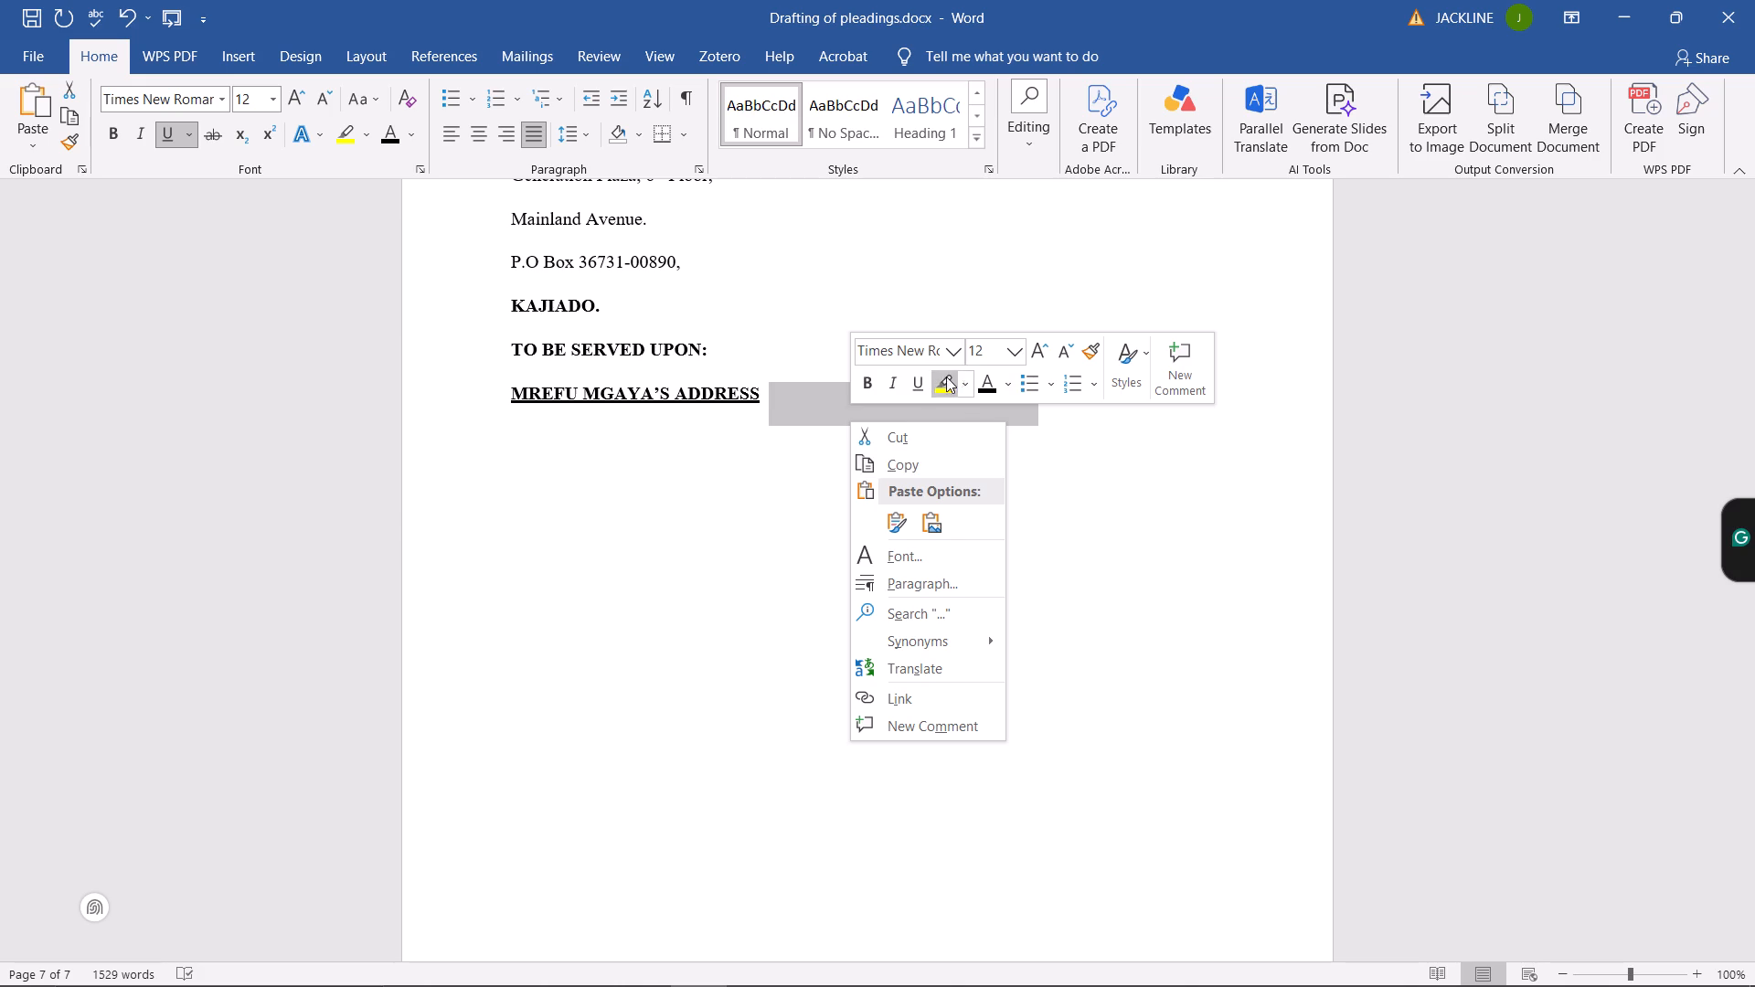
left_click(923, 386)
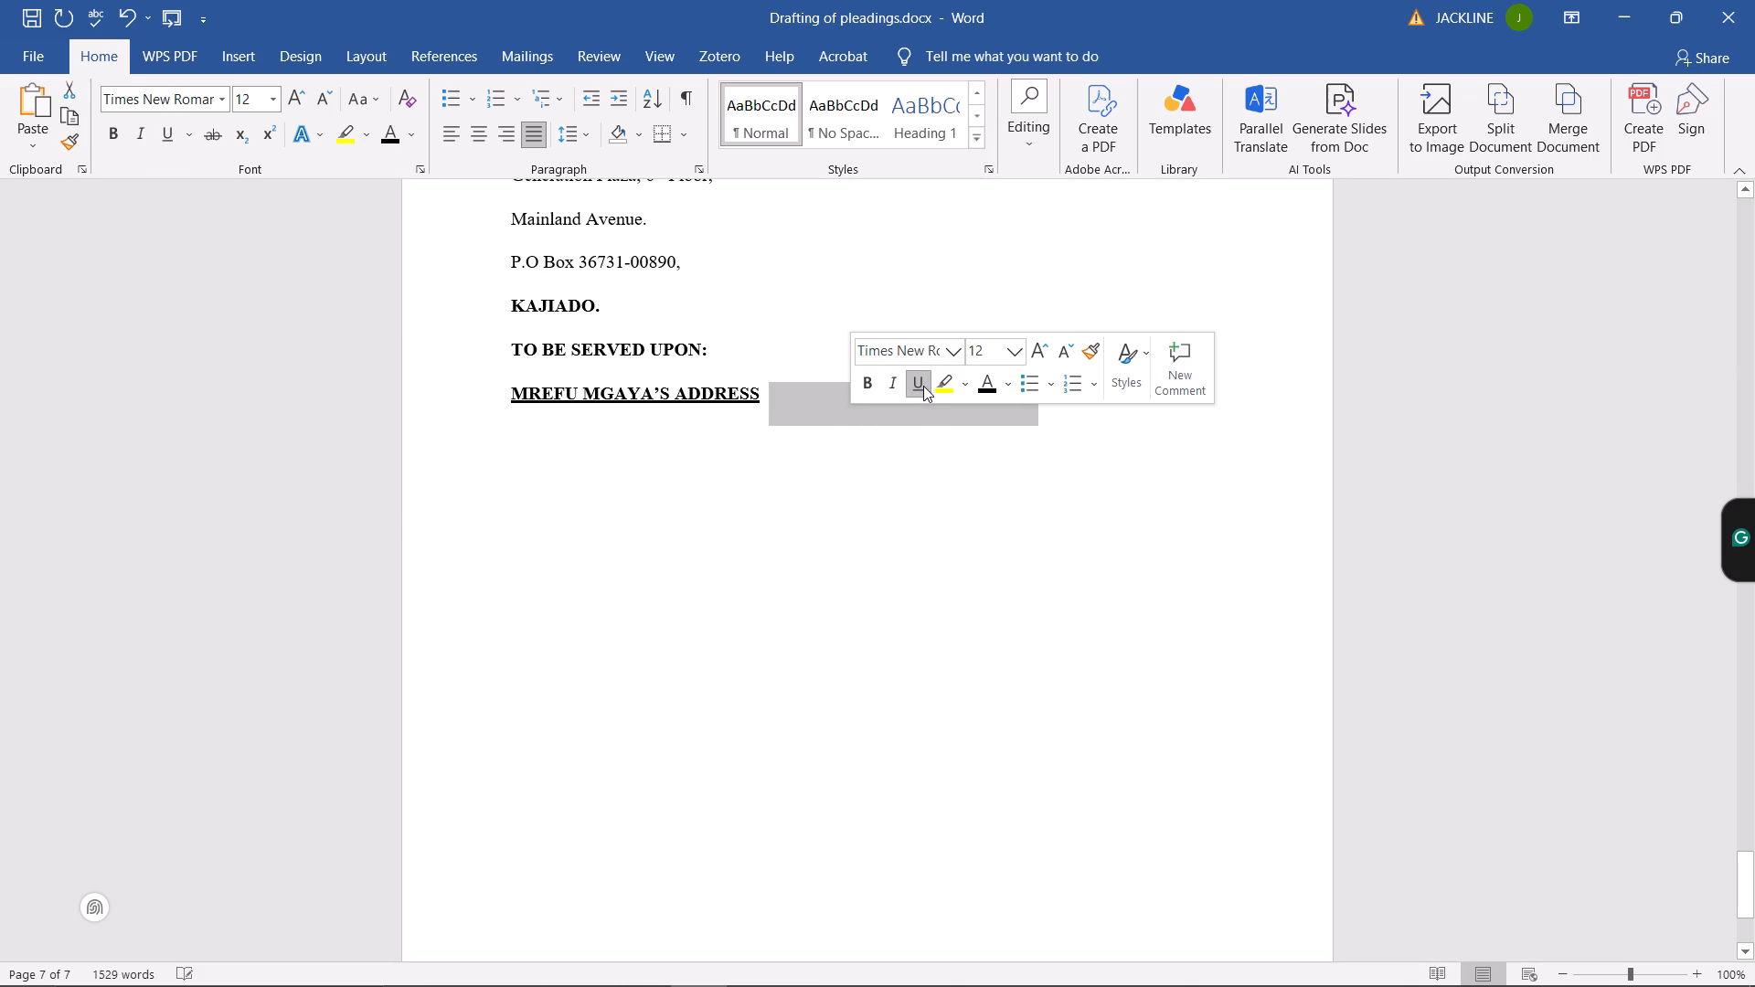
left_click(968, 393)
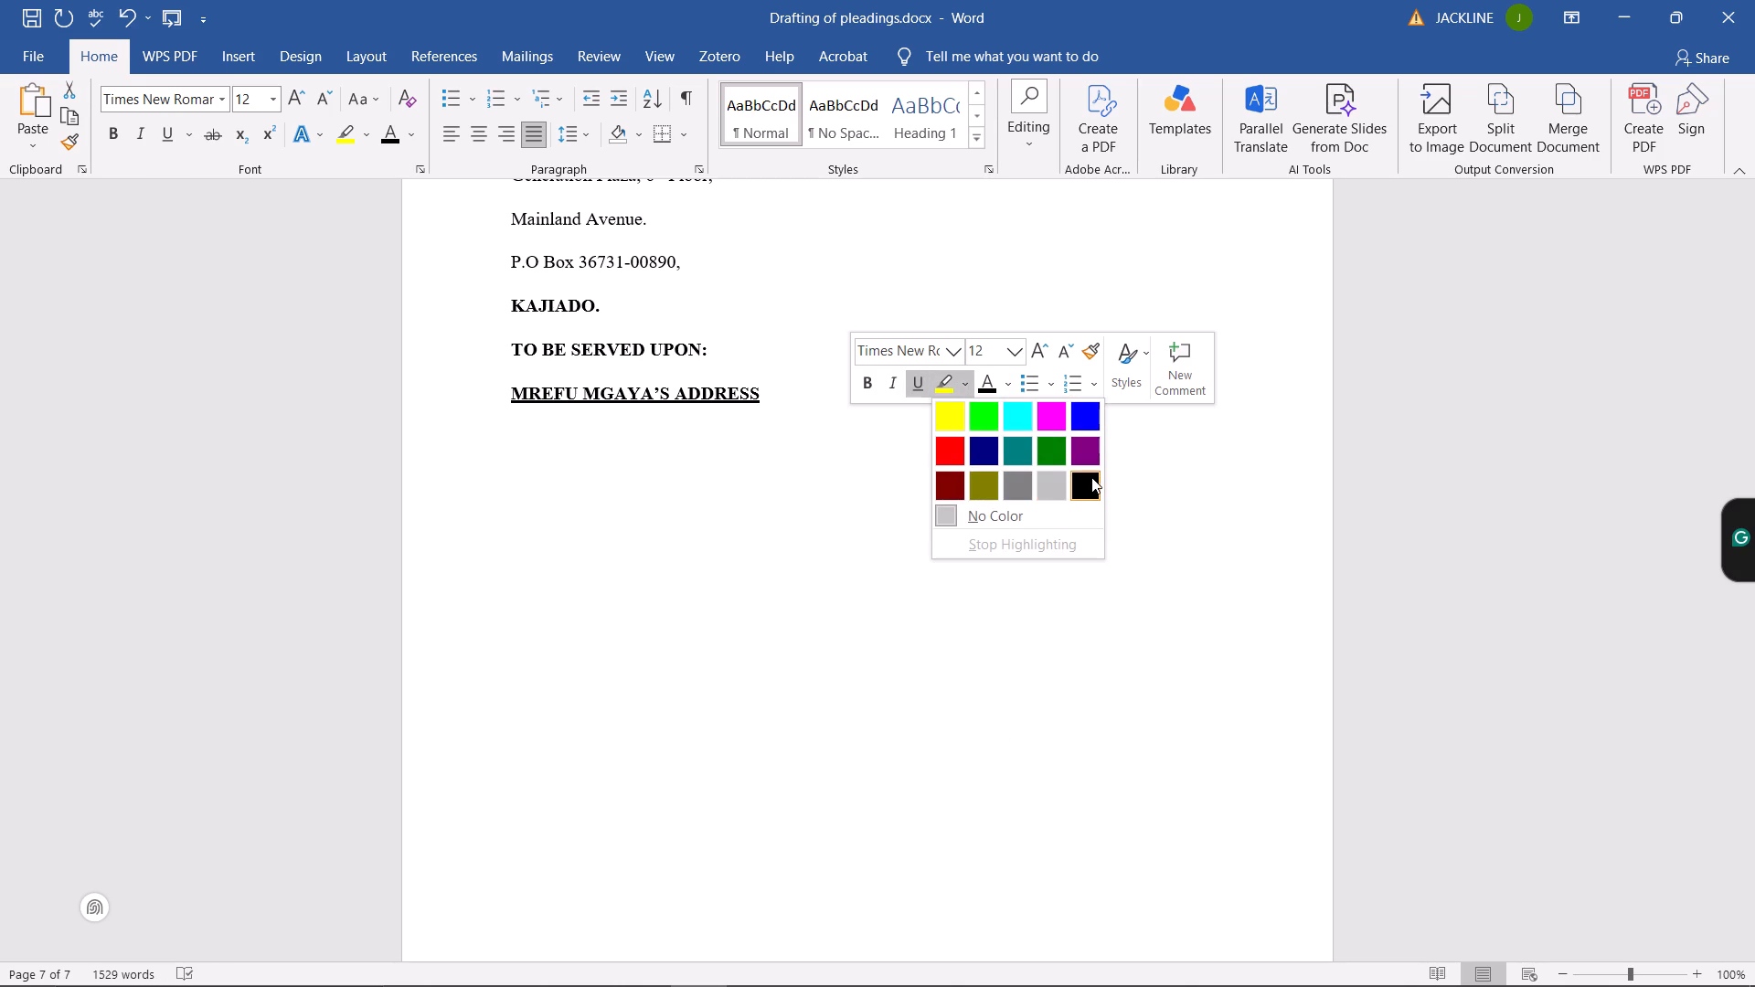
left_click(964, 392)
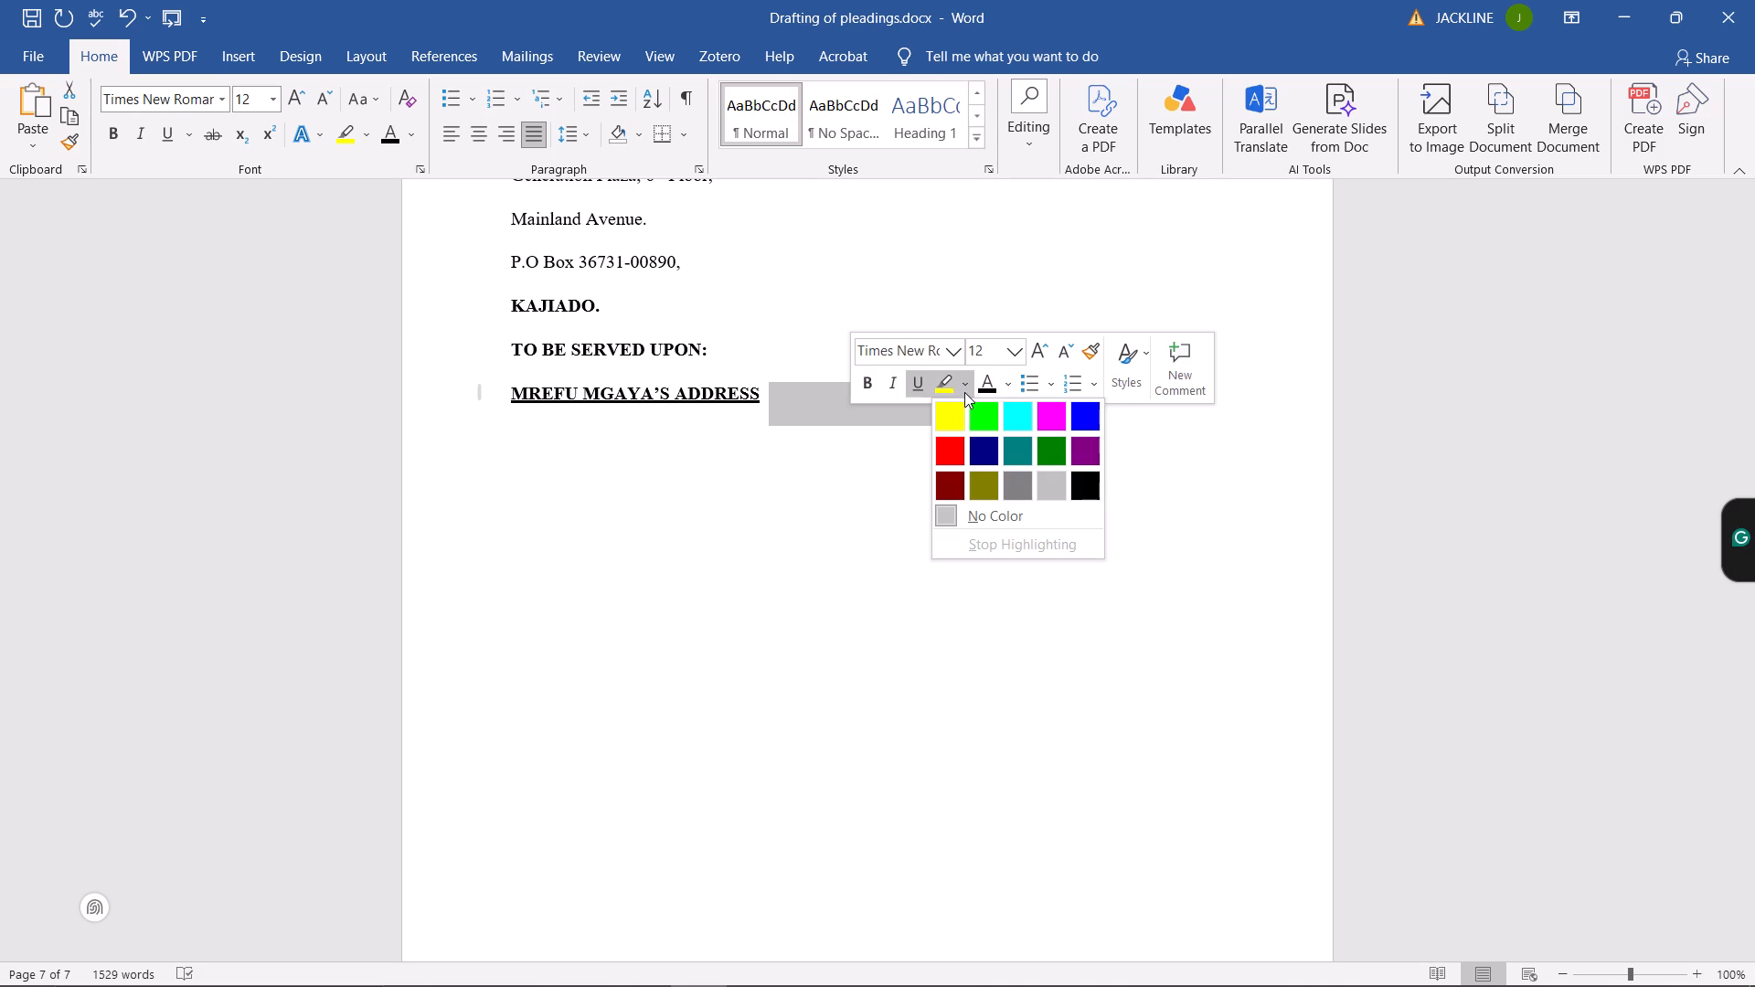
left_click(1054, 455)
Start a new court heading below the defendant's address line with the centred text "Republic of kenya".
scroll(861, 416, "up", 5)
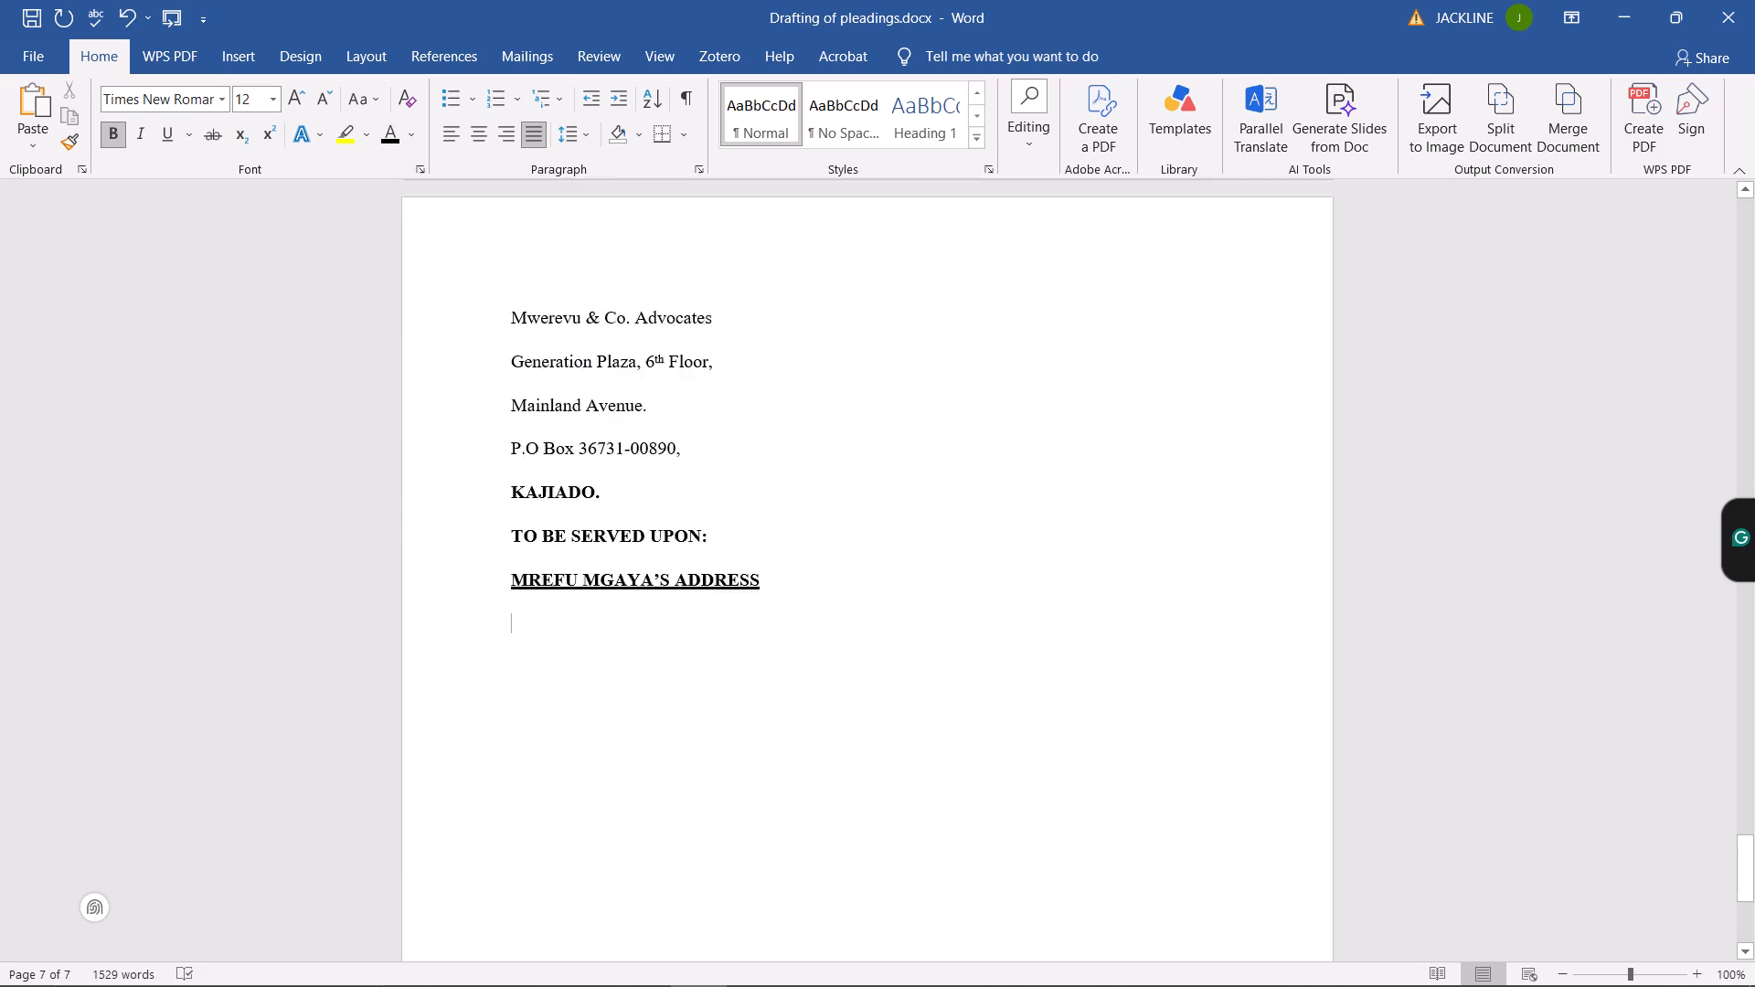
scroll(861, 416, "up", 11)
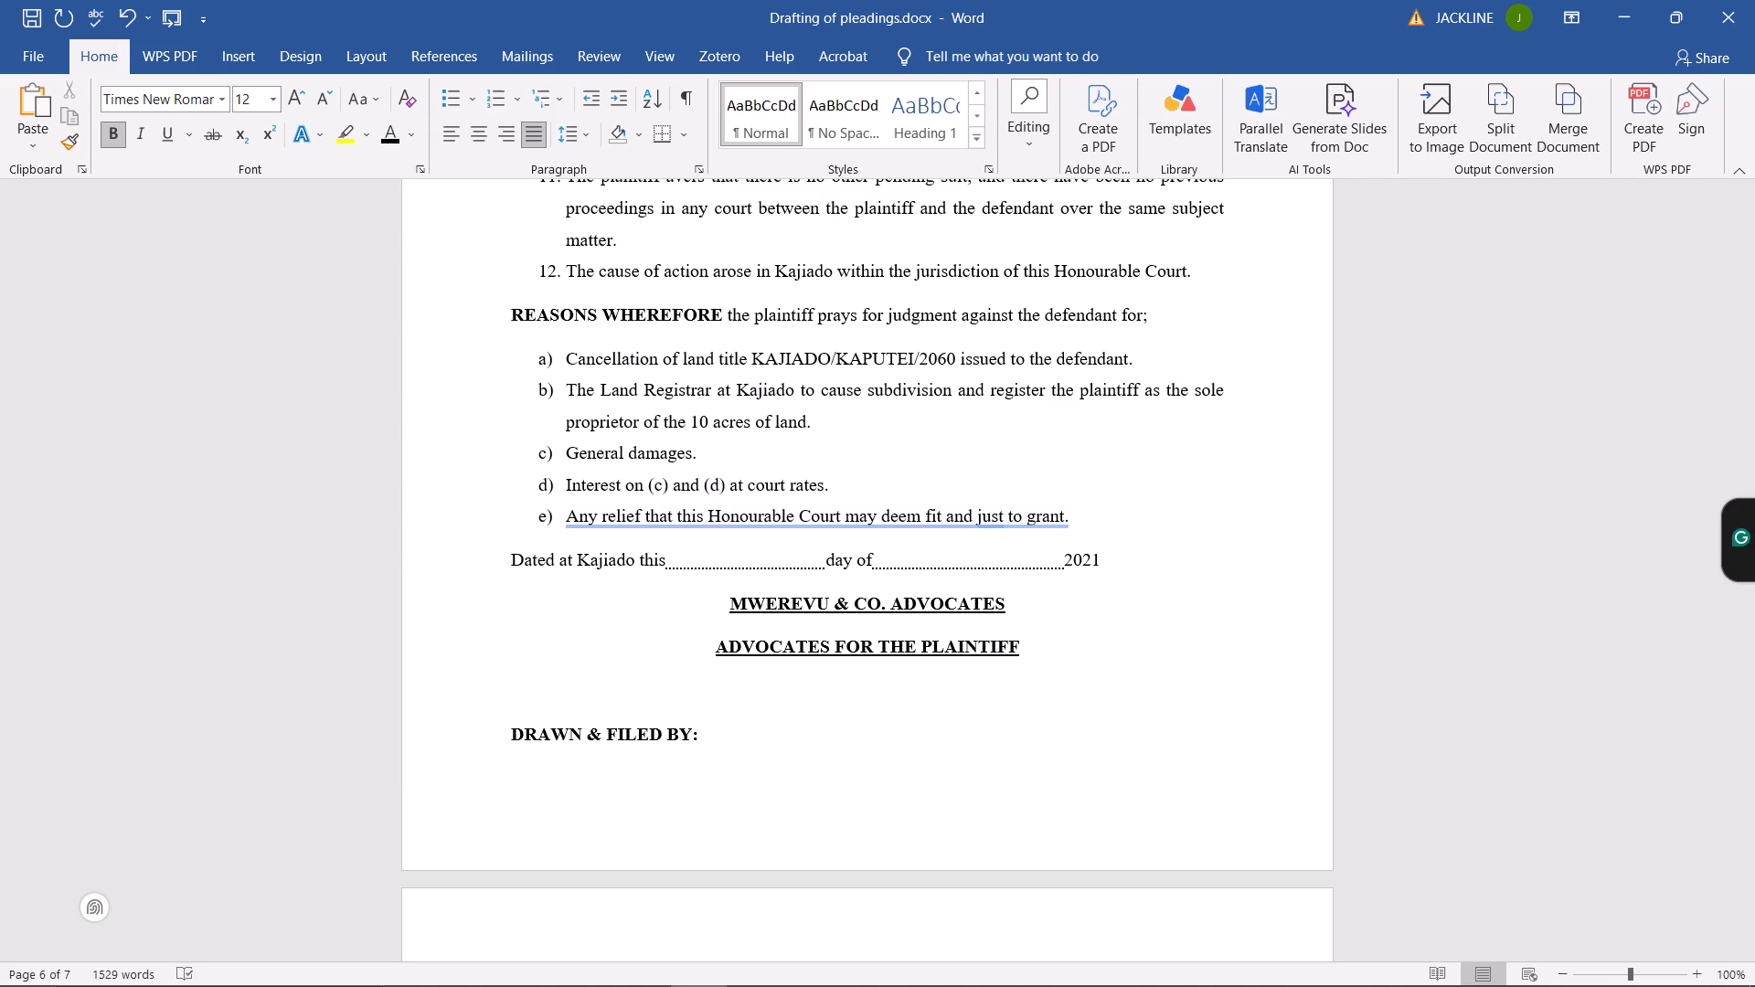
scroll(952, 580, "down", 14)
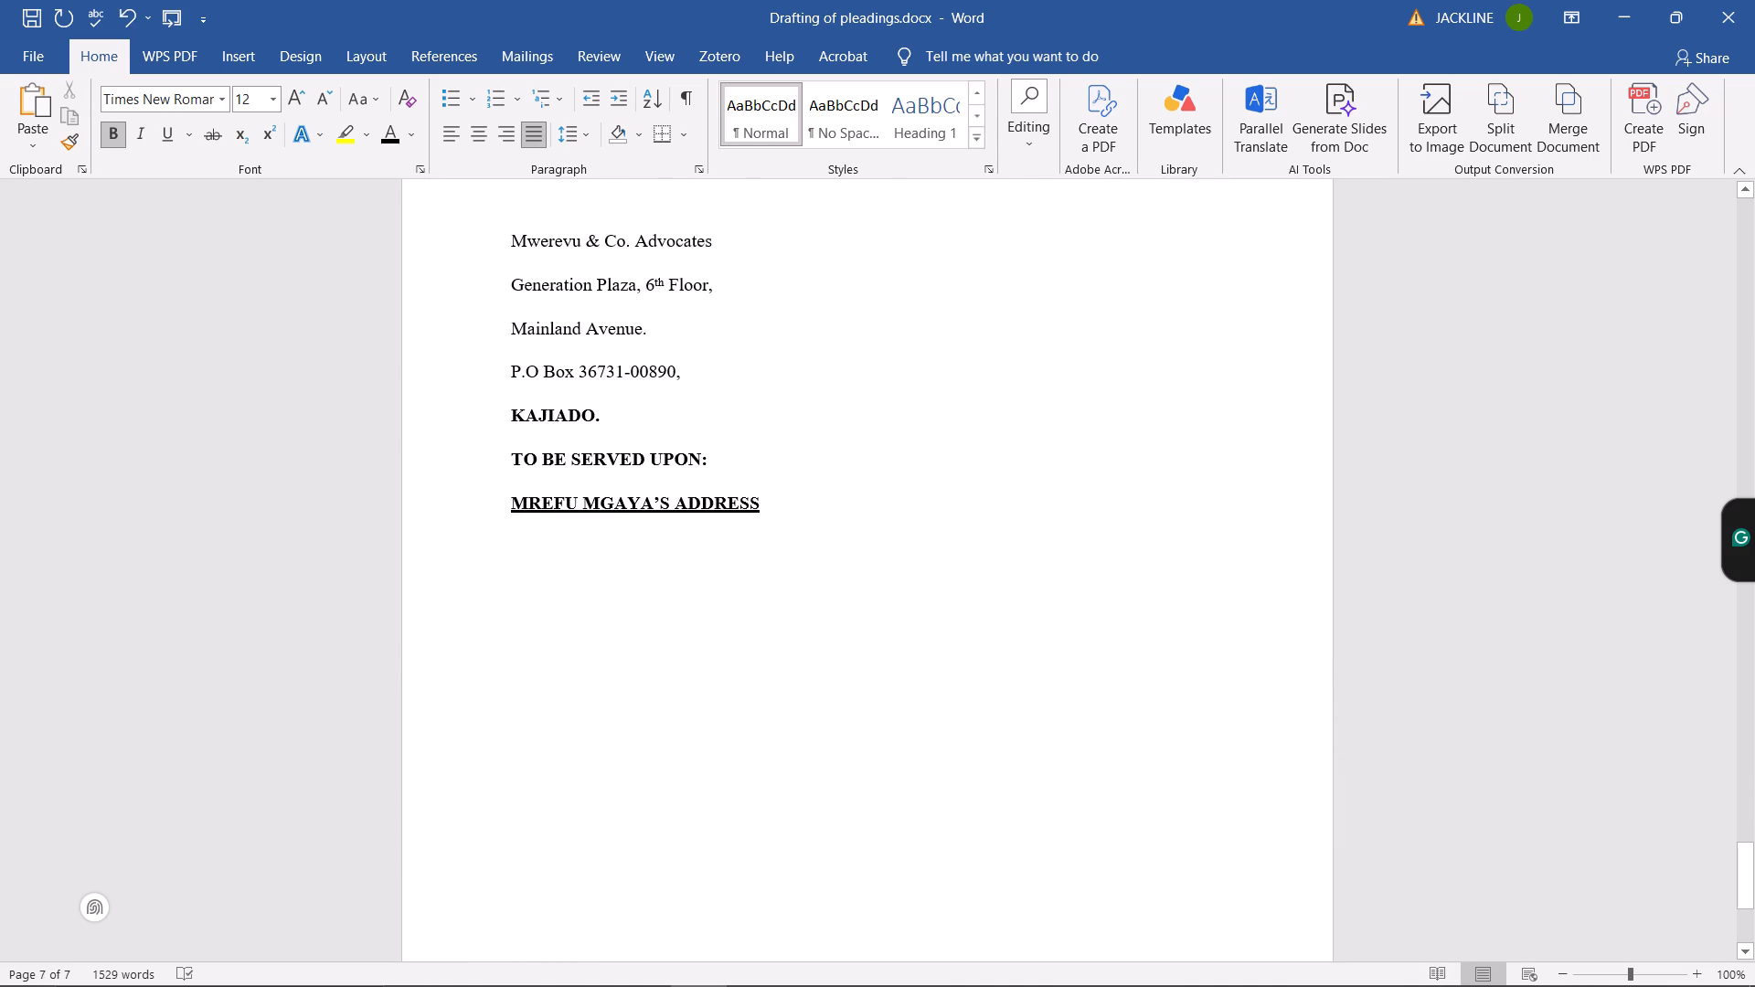
key("Return")
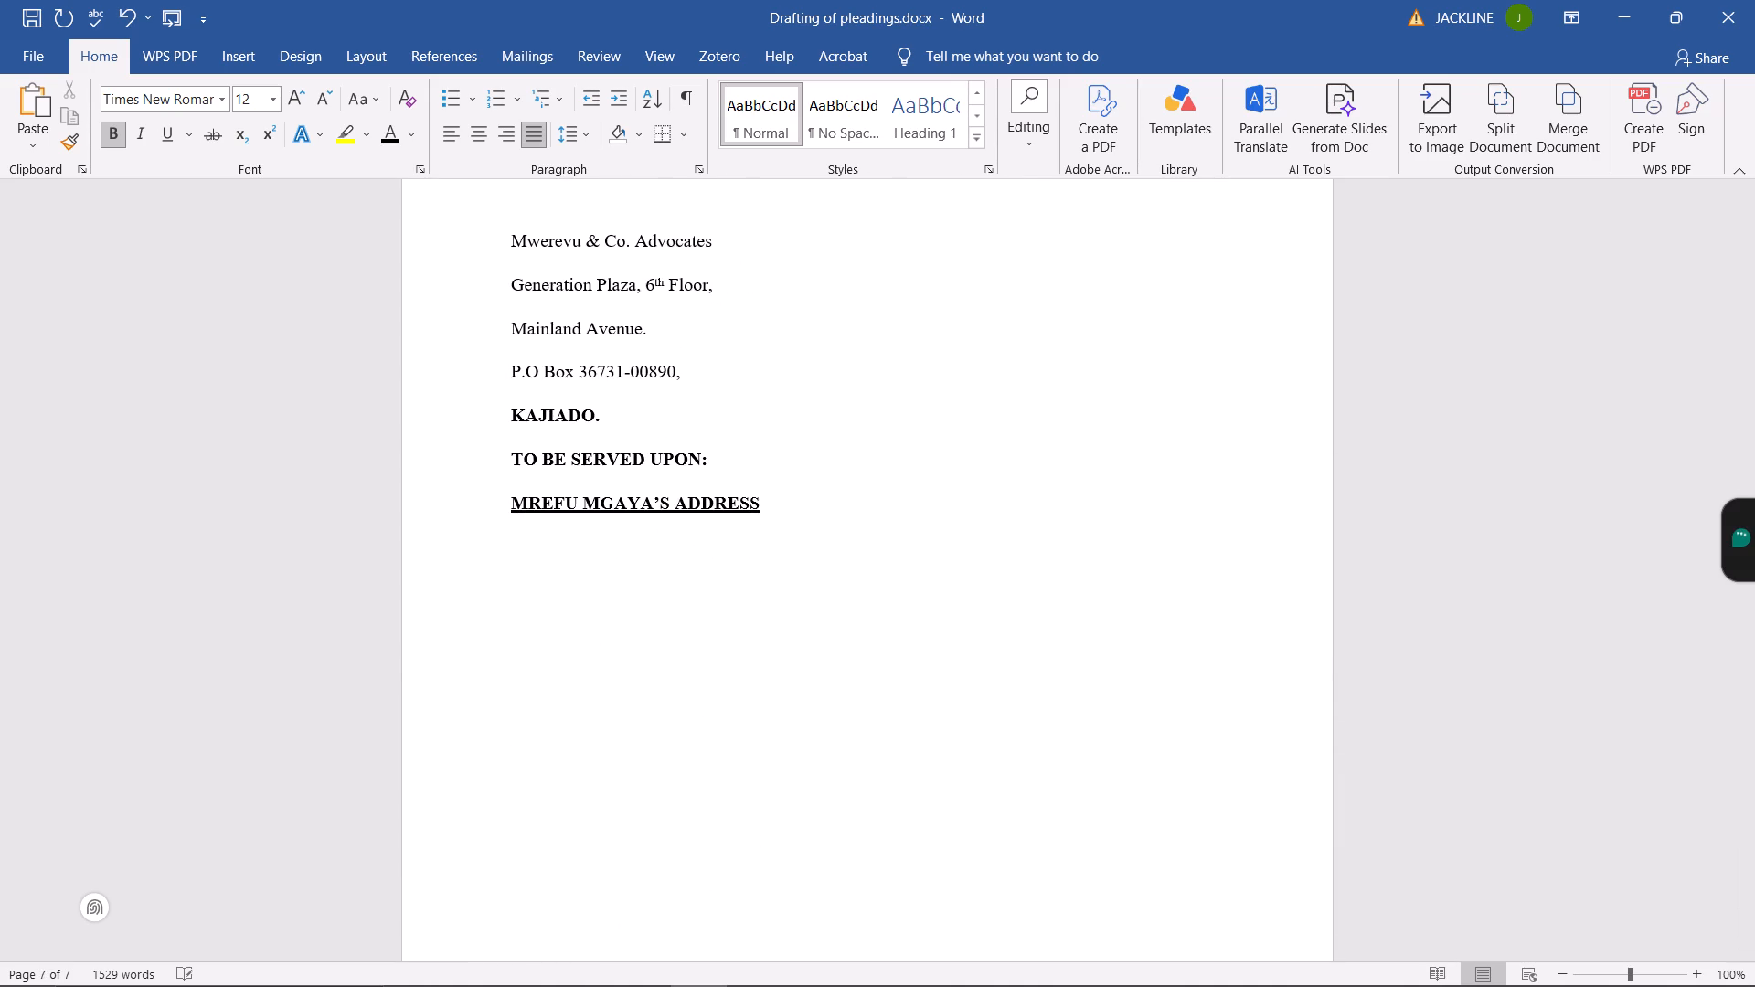
left_click(480, 141)
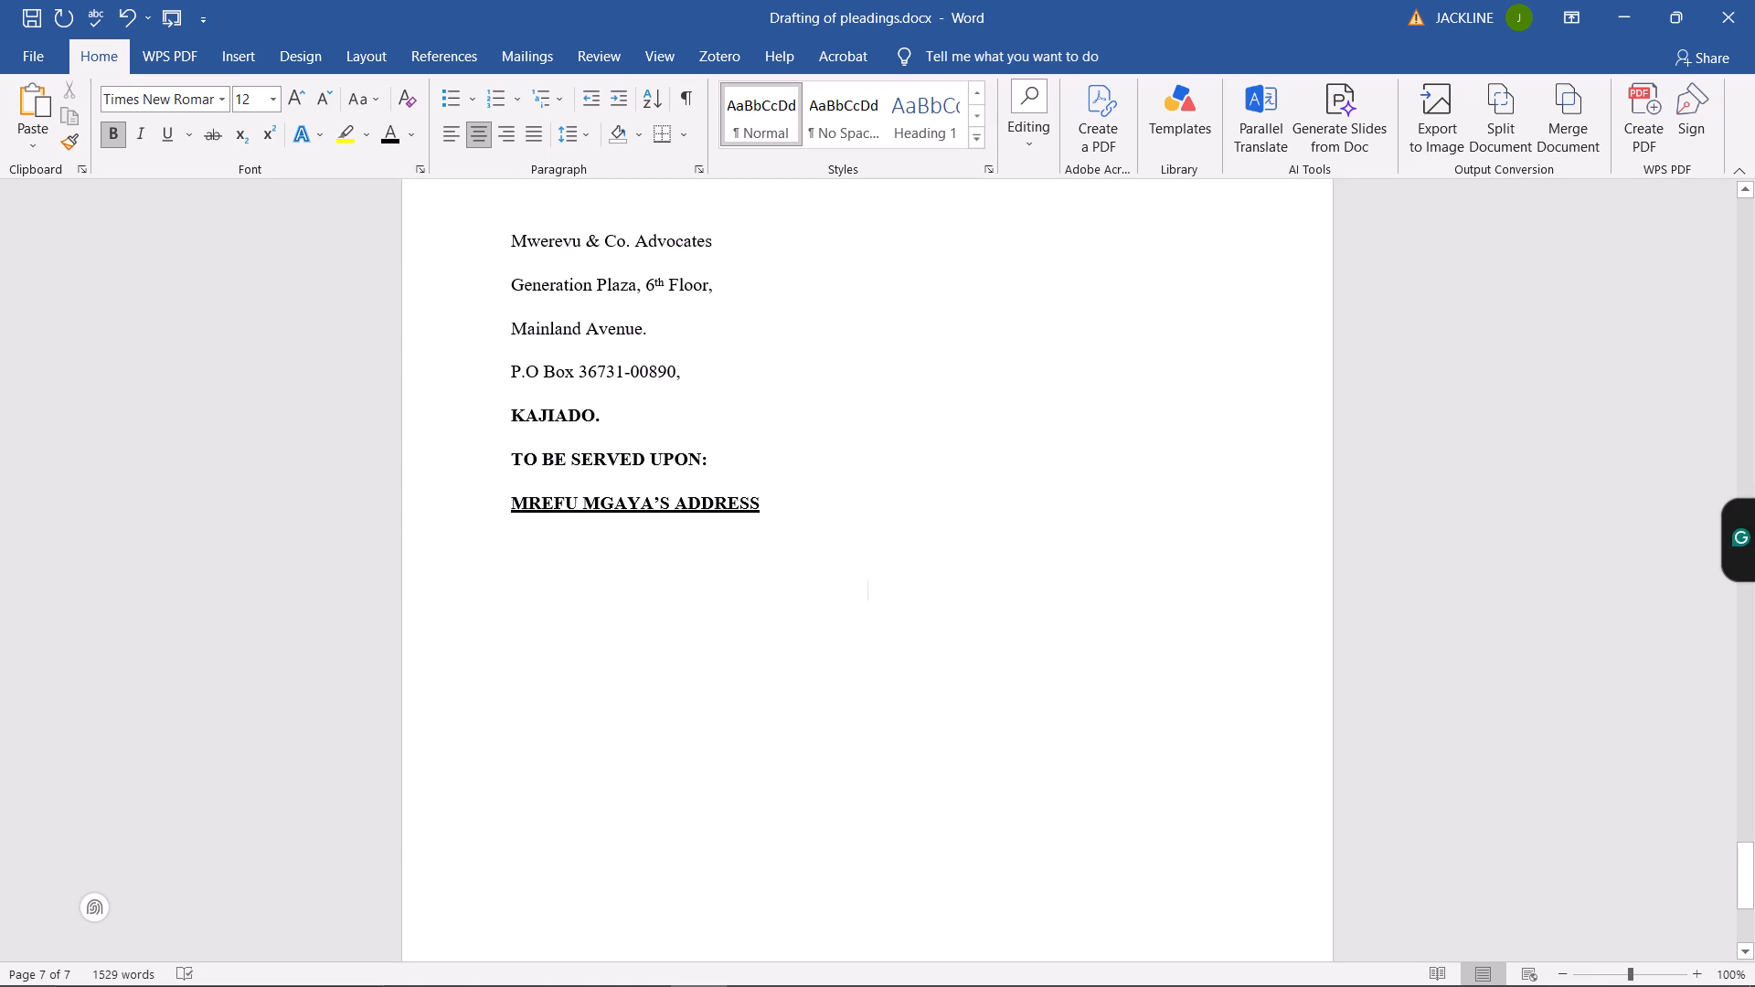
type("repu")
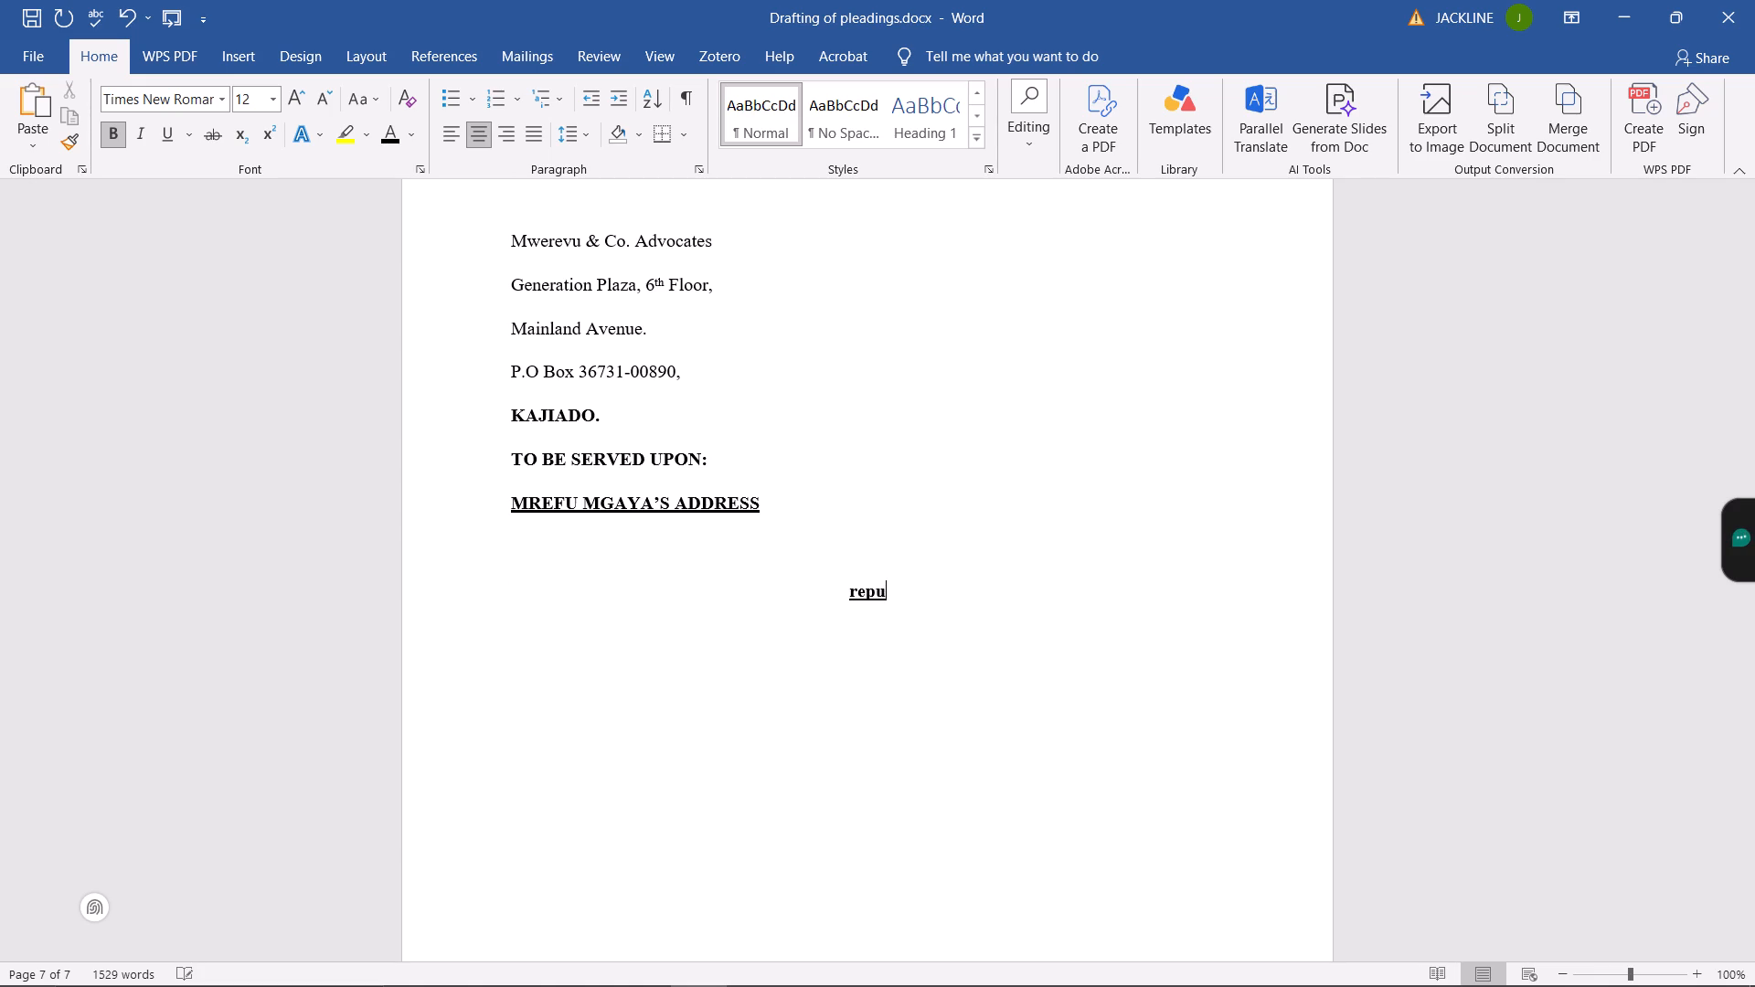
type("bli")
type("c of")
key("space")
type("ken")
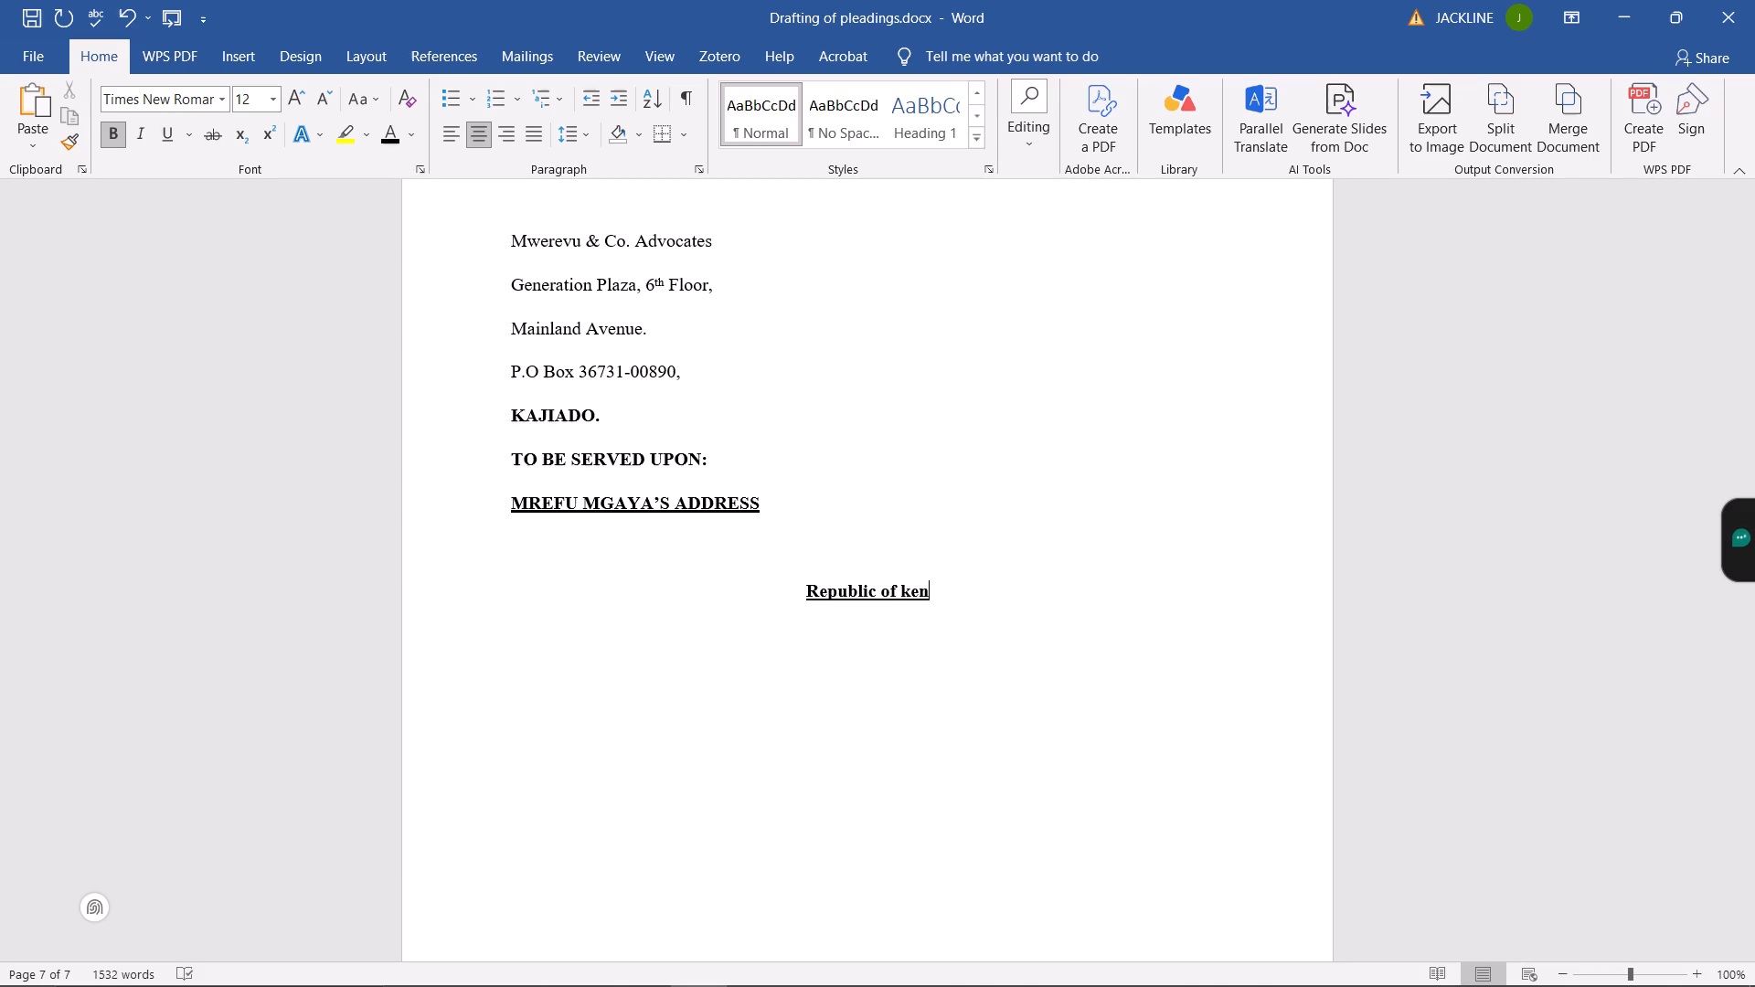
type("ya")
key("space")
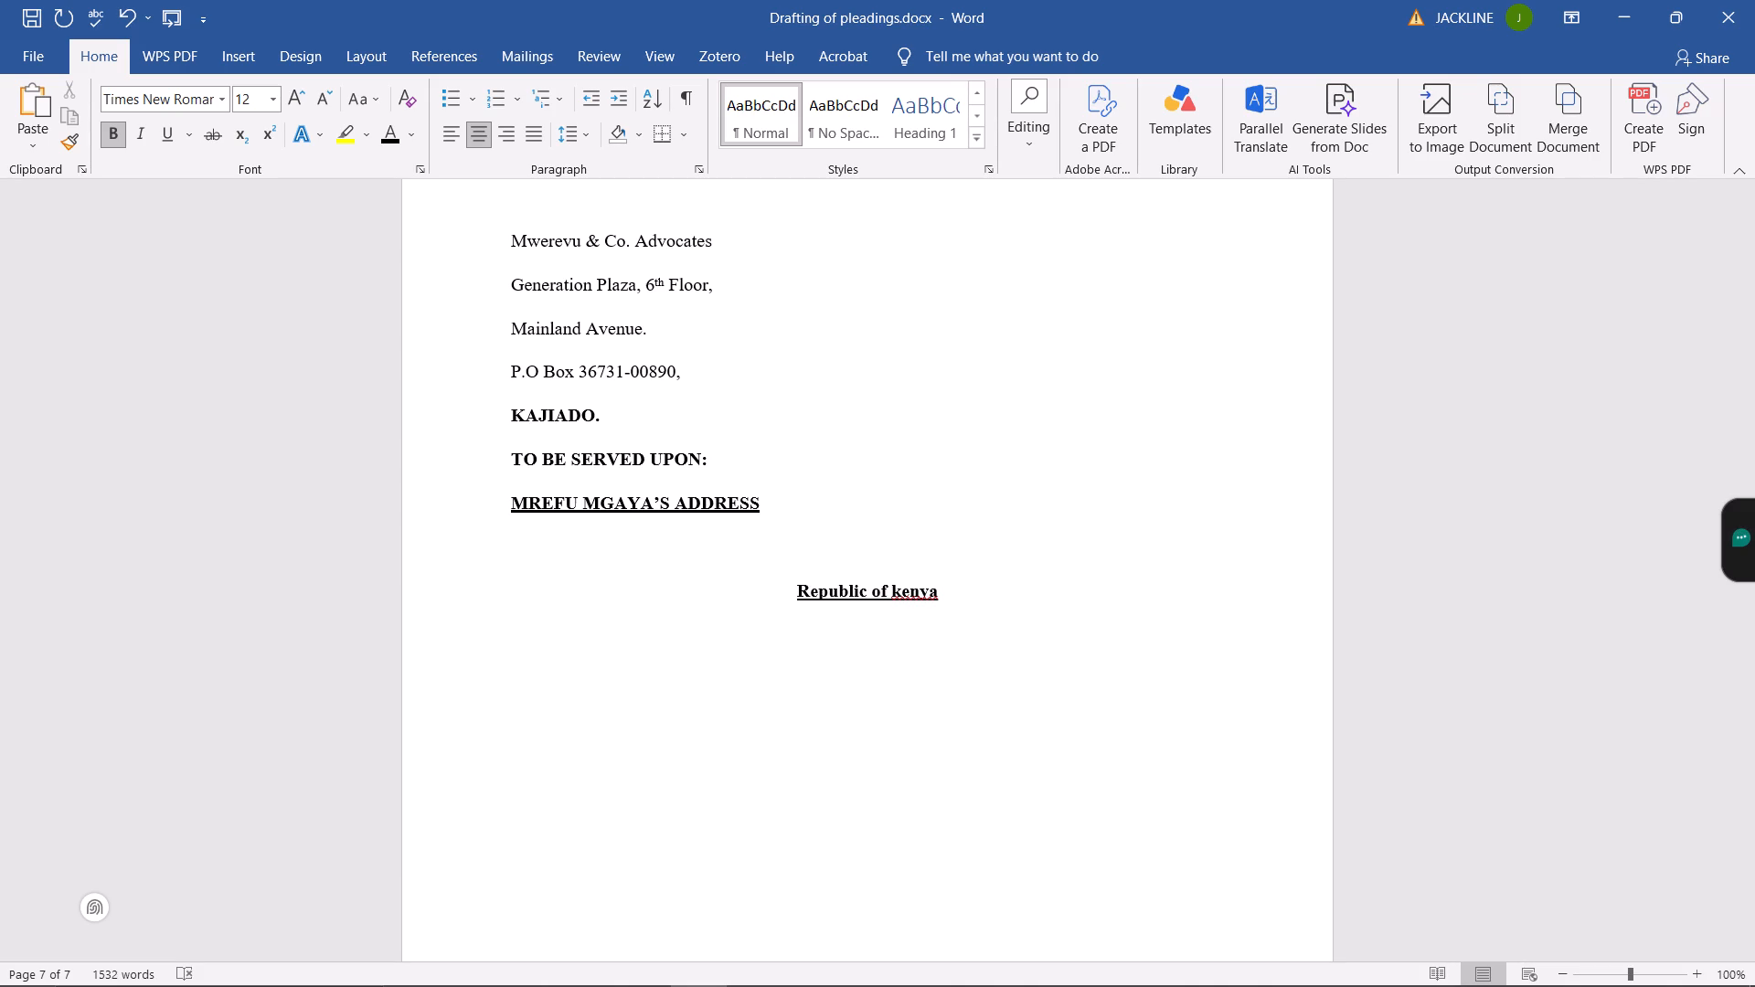
Add the heading line "In the environment and land court at Kajiado" under "Republic of kenya".
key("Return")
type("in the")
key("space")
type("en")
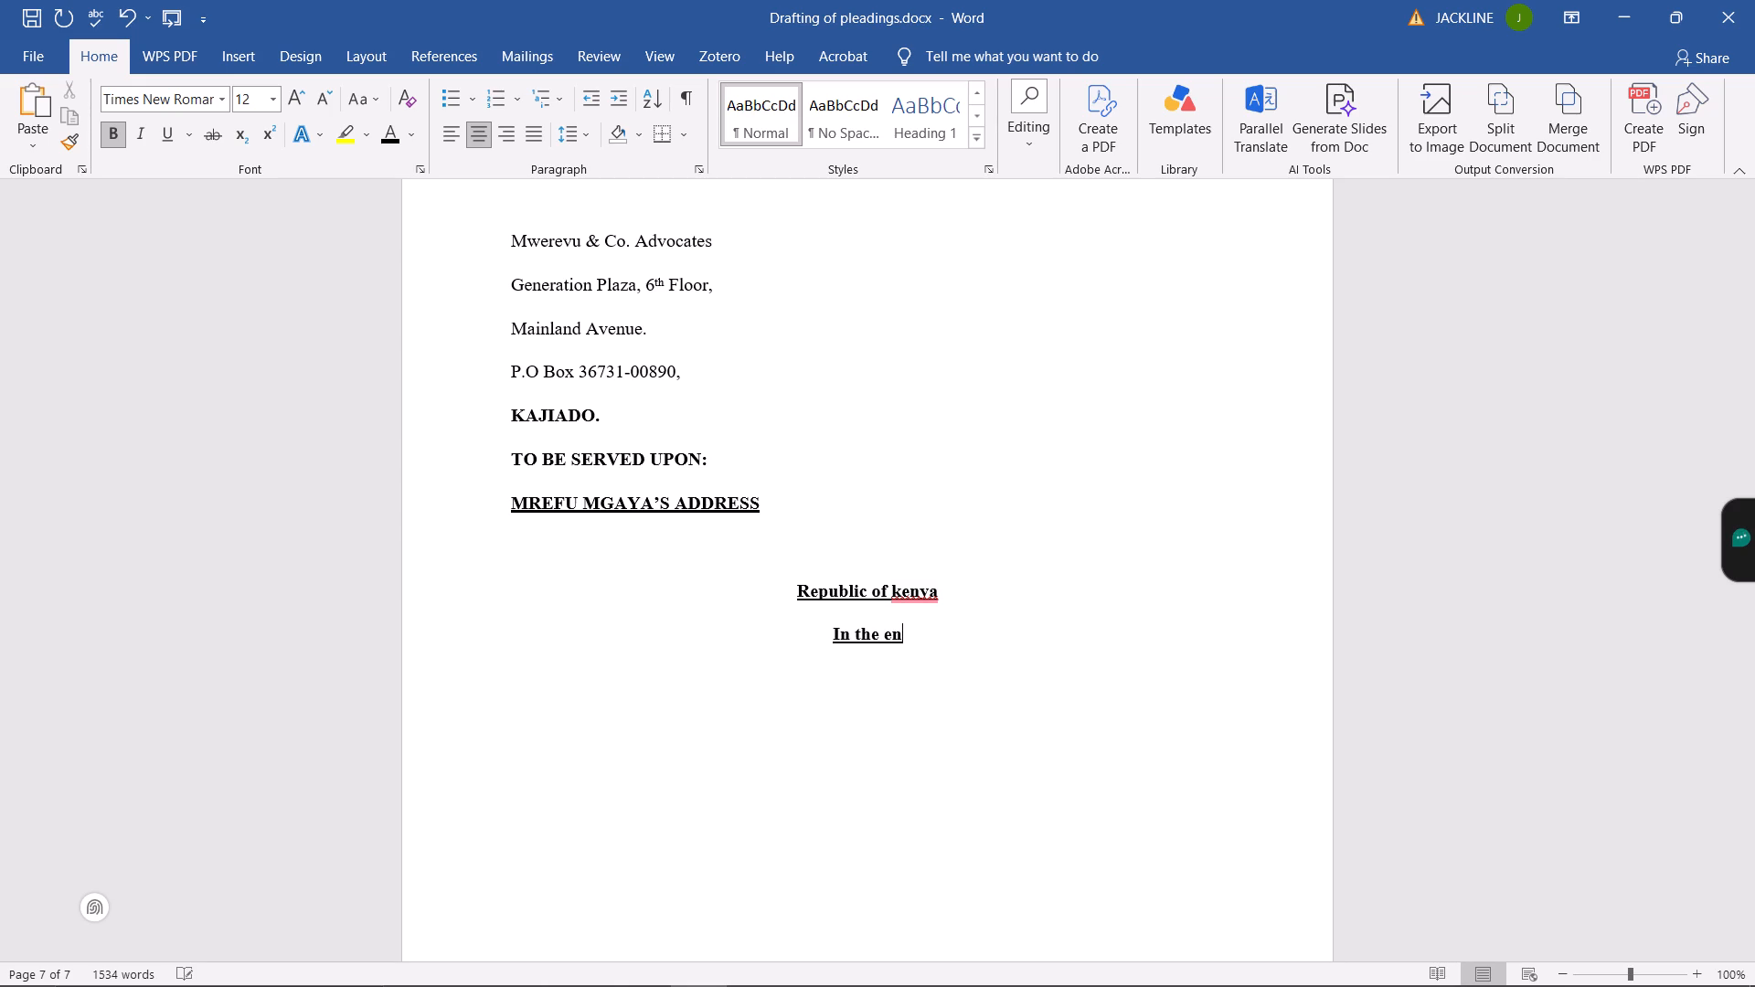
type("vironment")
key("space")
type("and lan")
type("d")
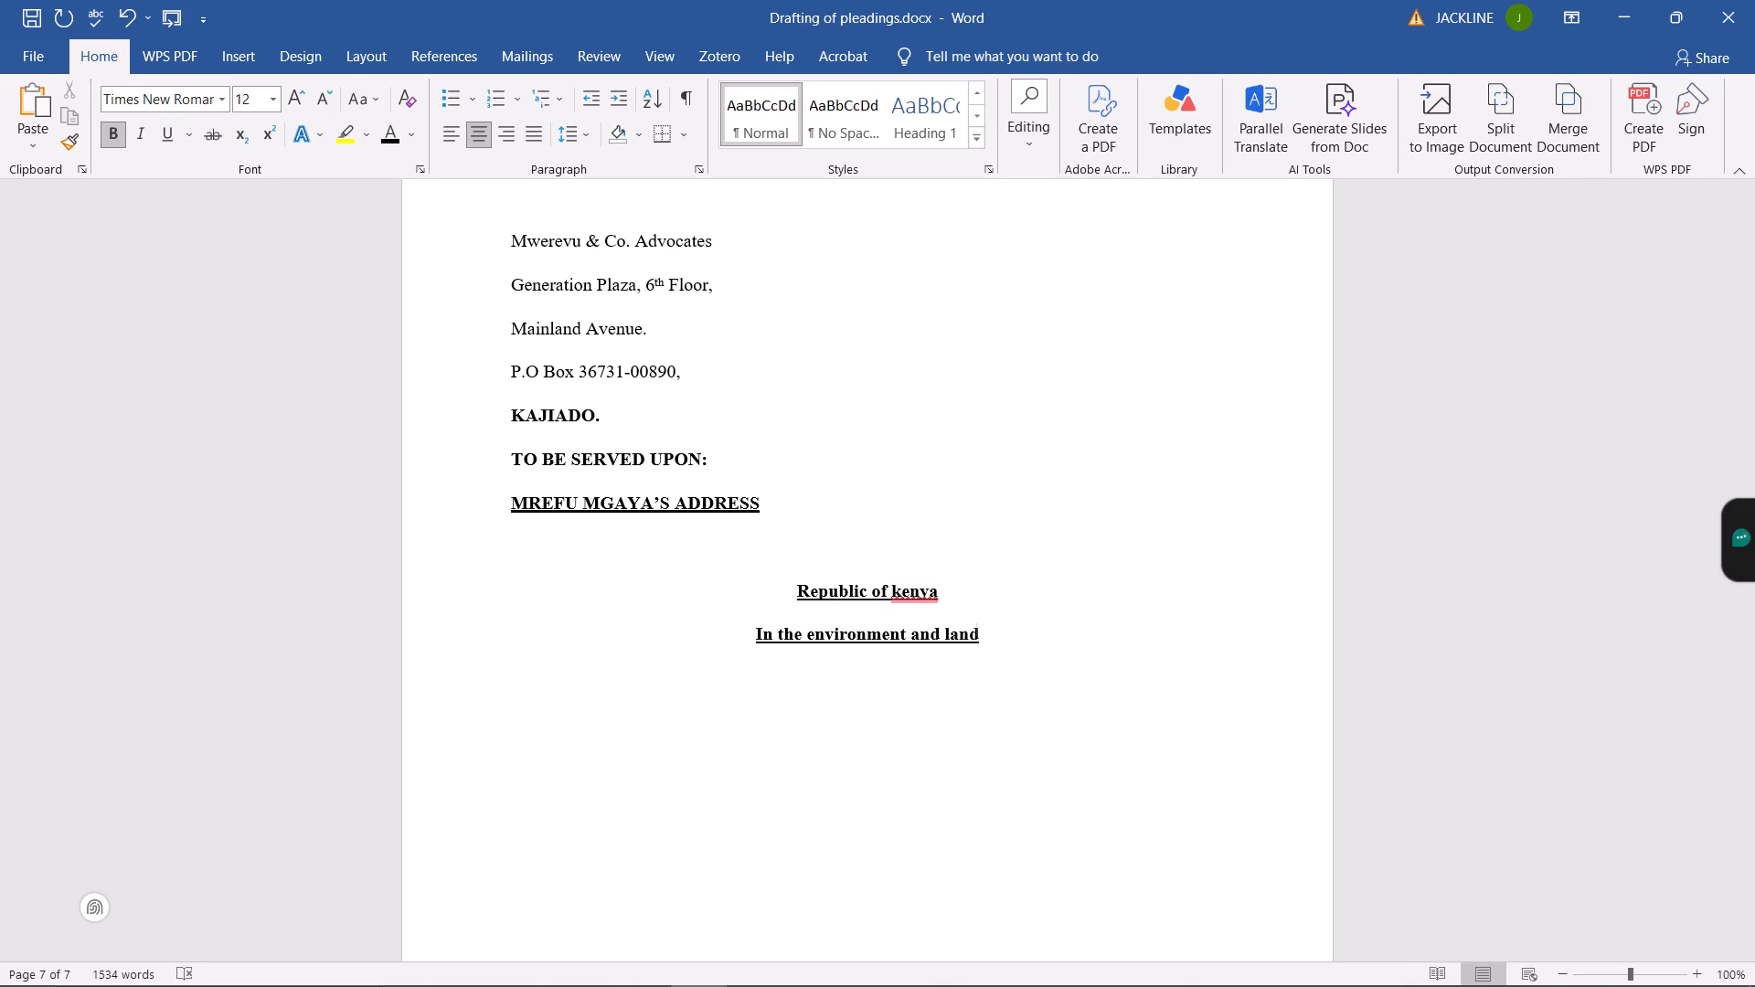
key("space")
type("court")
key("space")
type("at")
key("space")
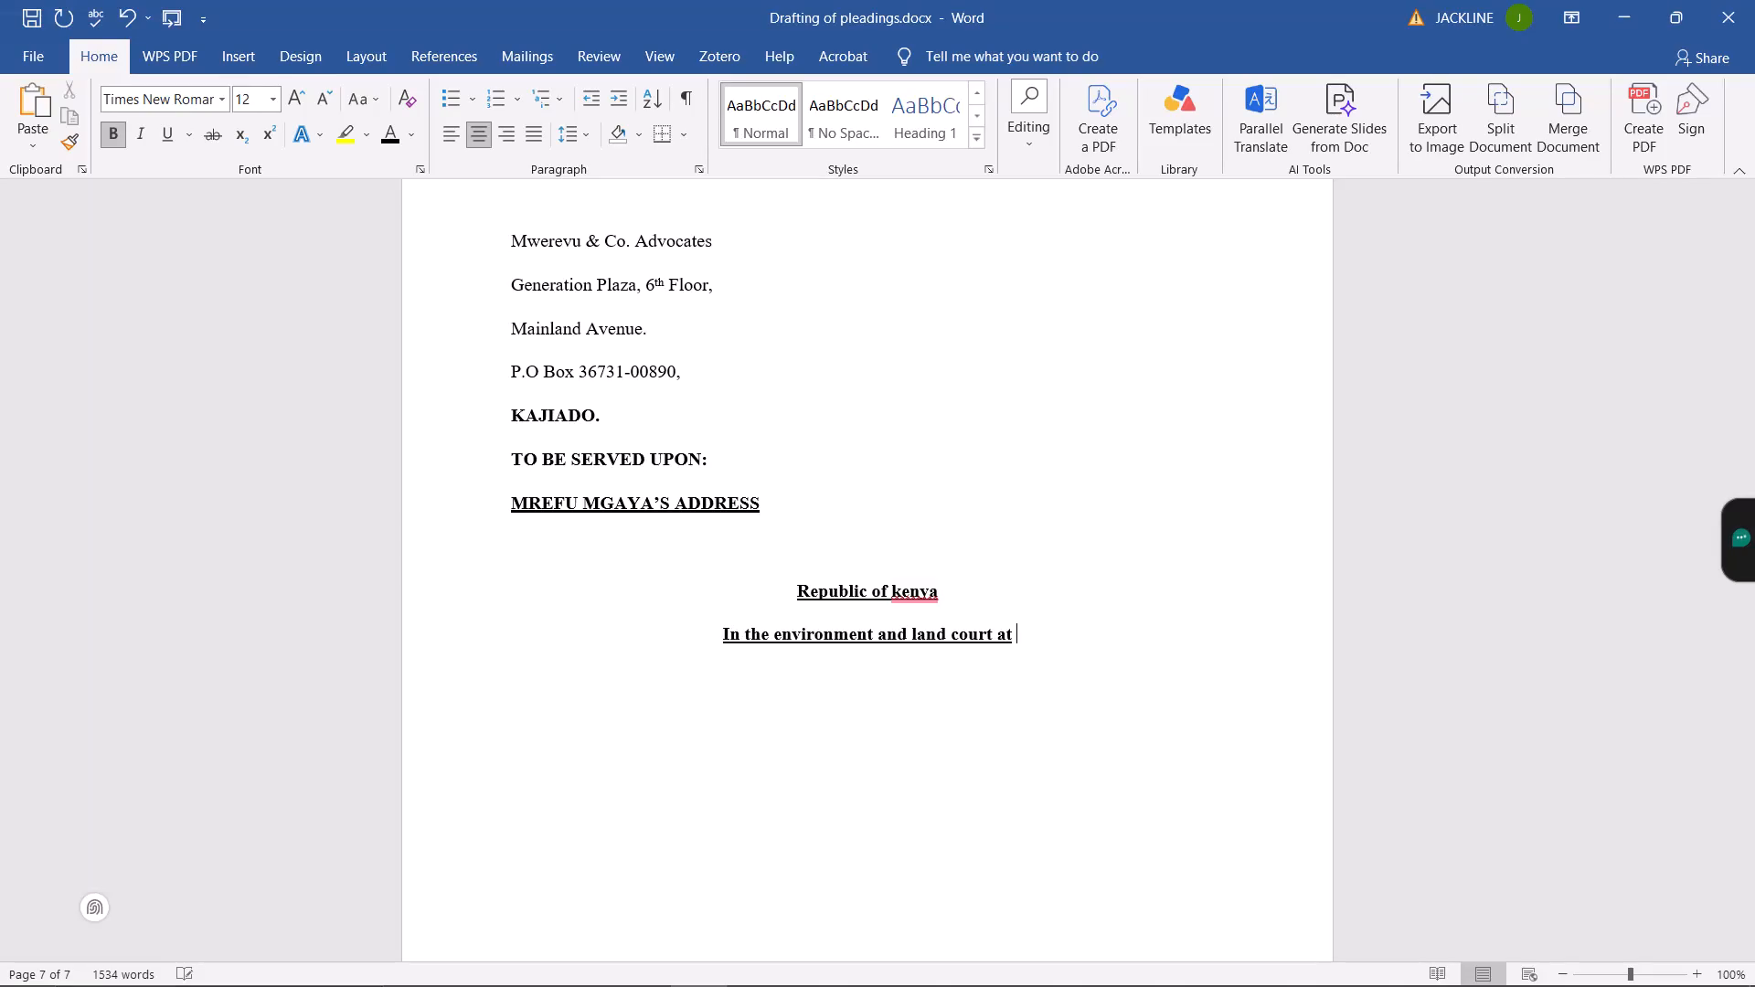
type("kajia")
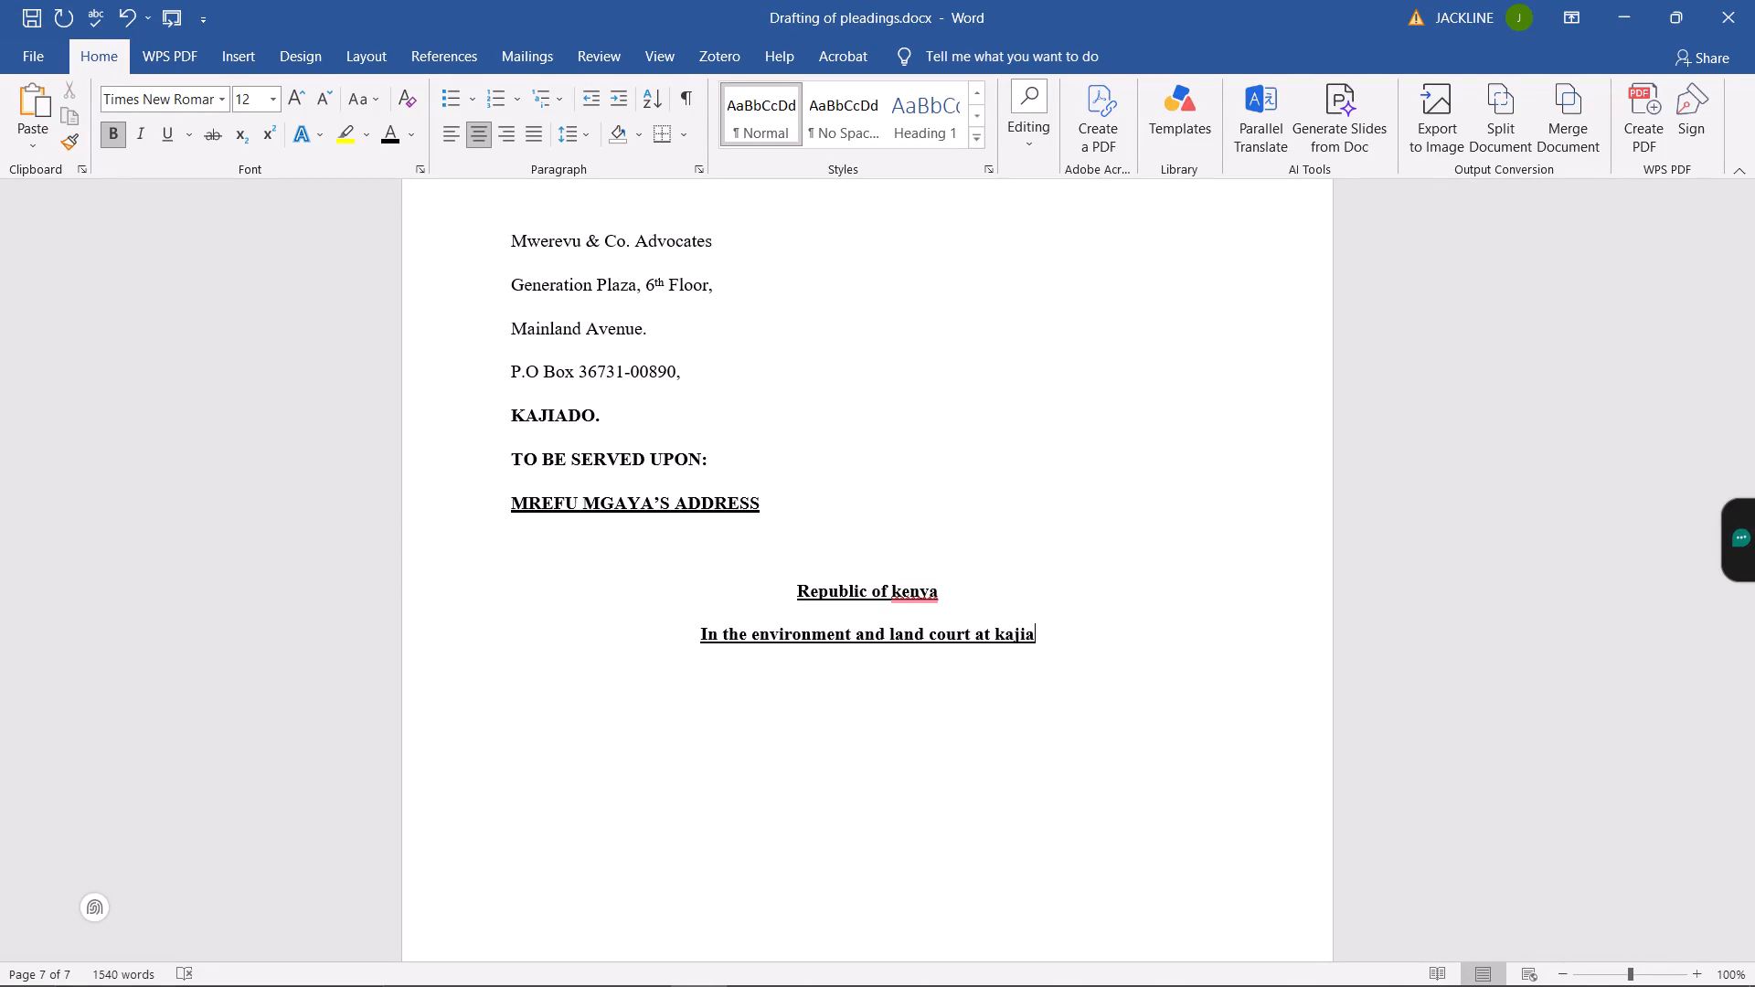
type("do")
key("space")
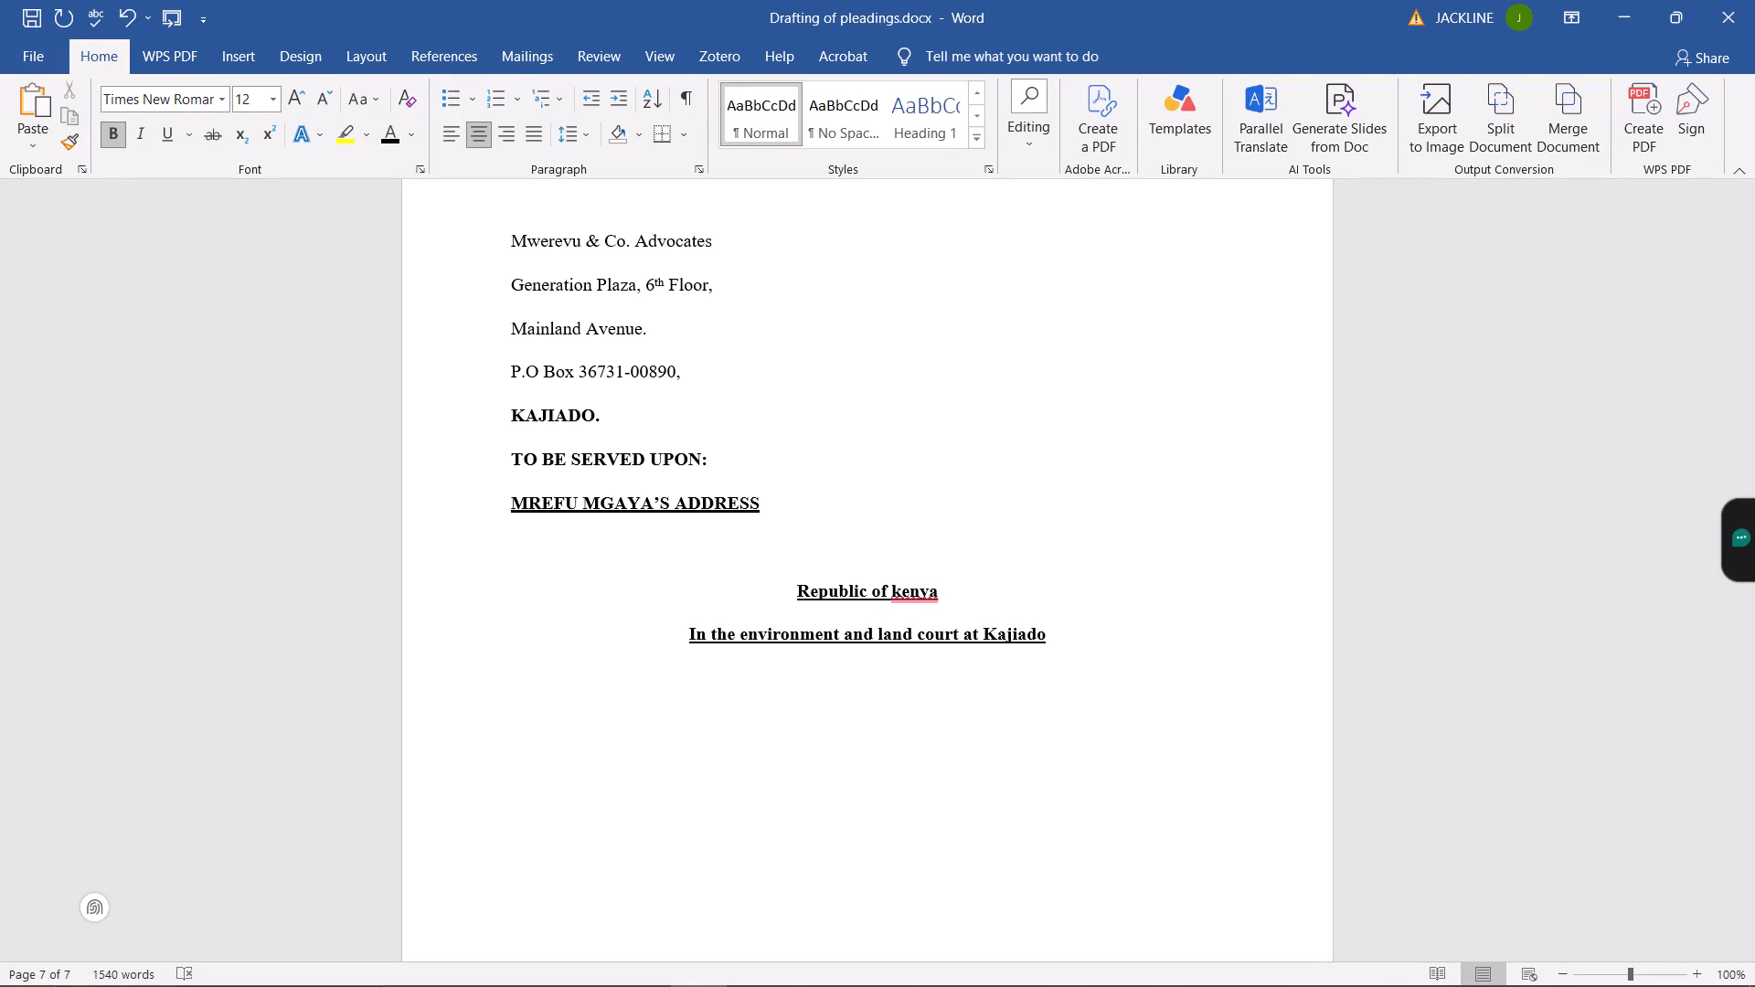
Add a third heading line reading "Elc civil case no" below the court name.
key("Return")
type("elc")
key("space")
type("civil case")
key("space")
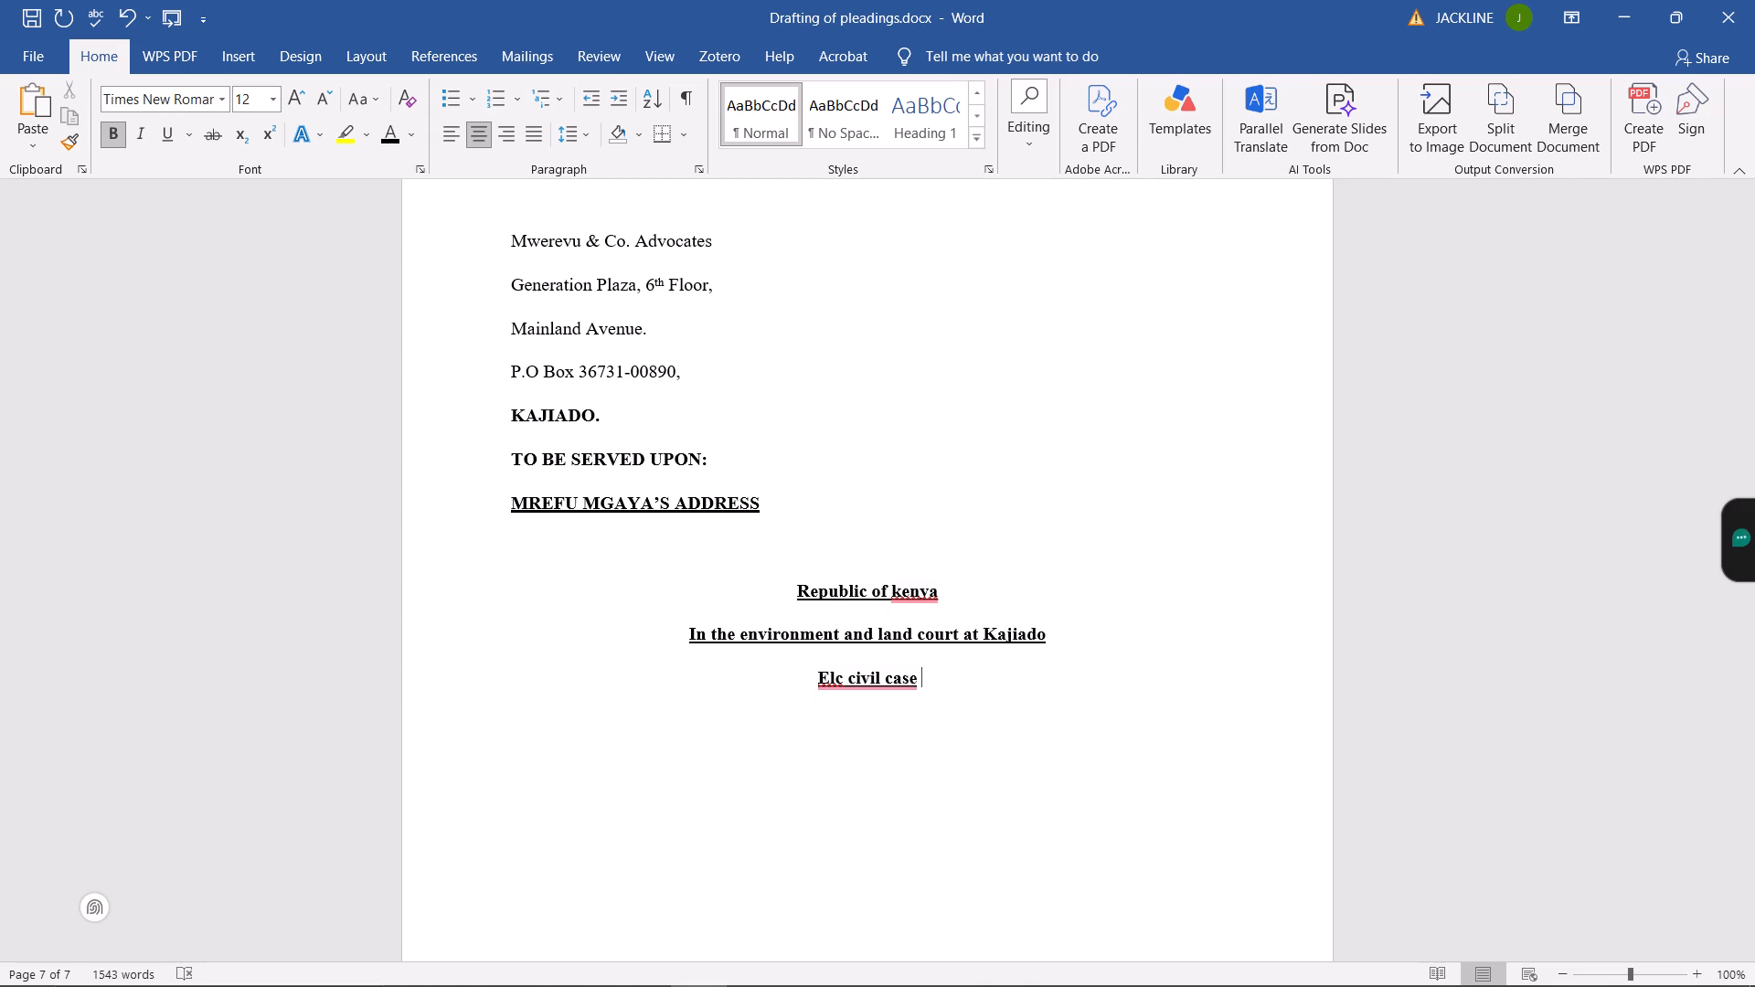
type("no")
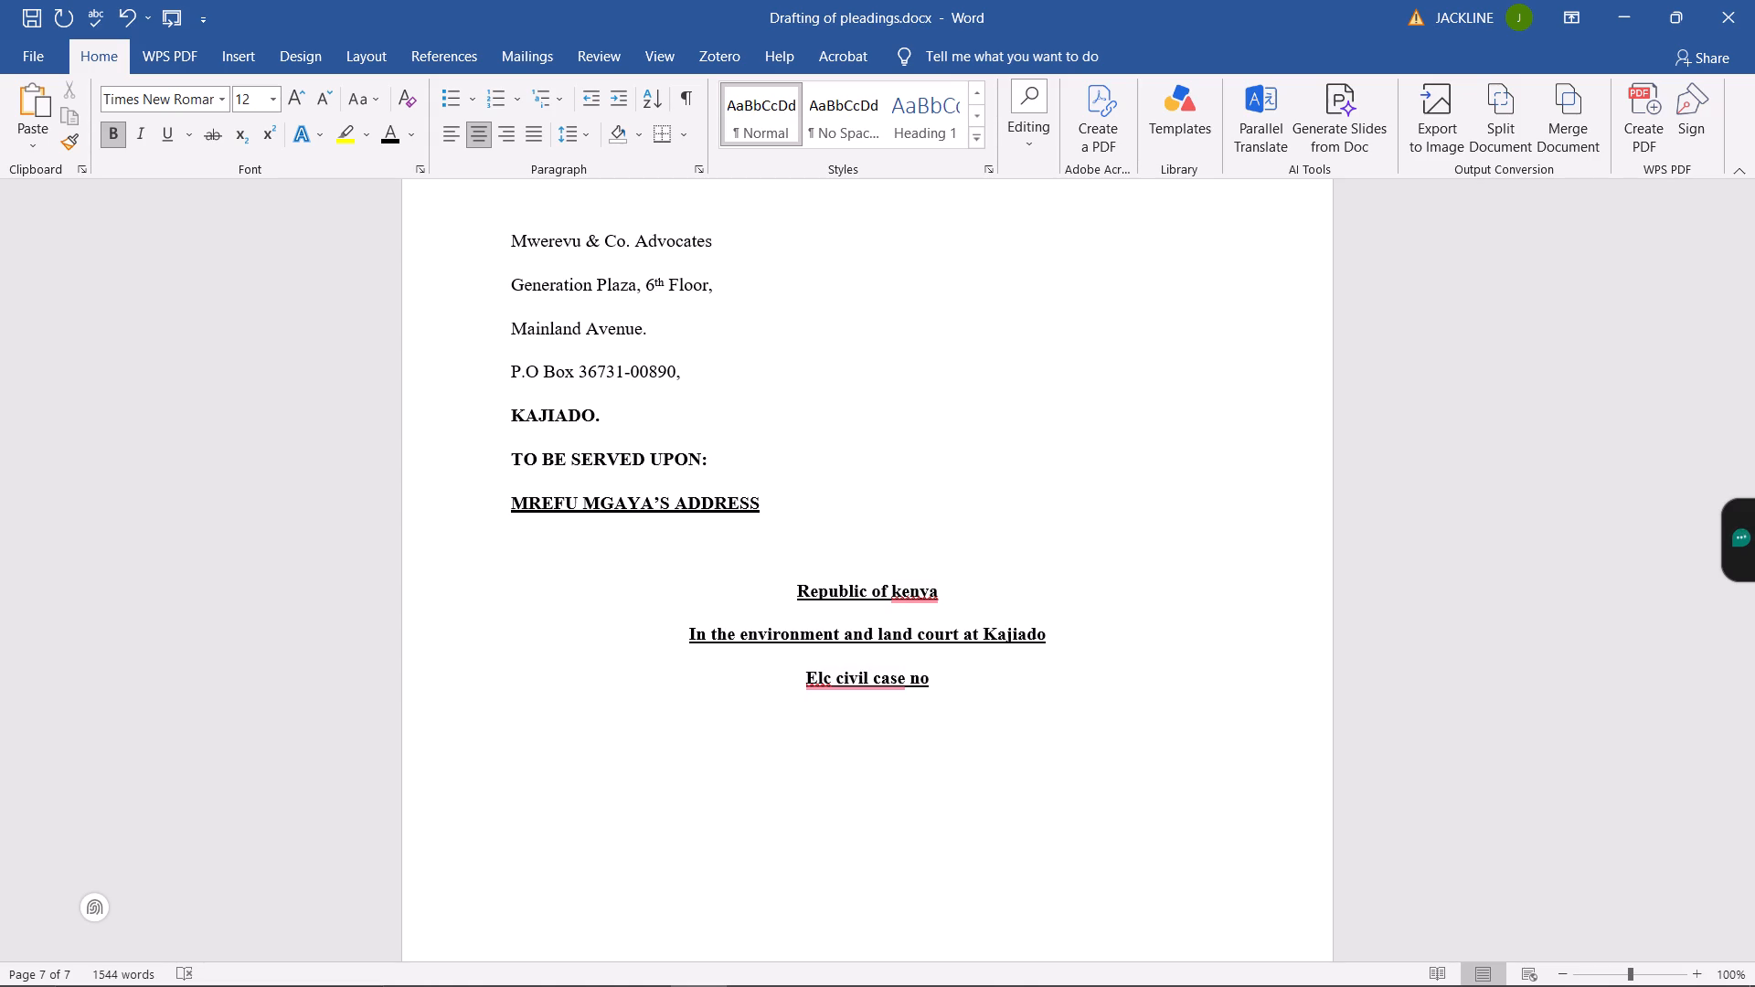
Correct "CIVILCASE" to "CIVIL CASE" in the case number line of the plaint's court heading.
scroll(687, 243, "up", 5)
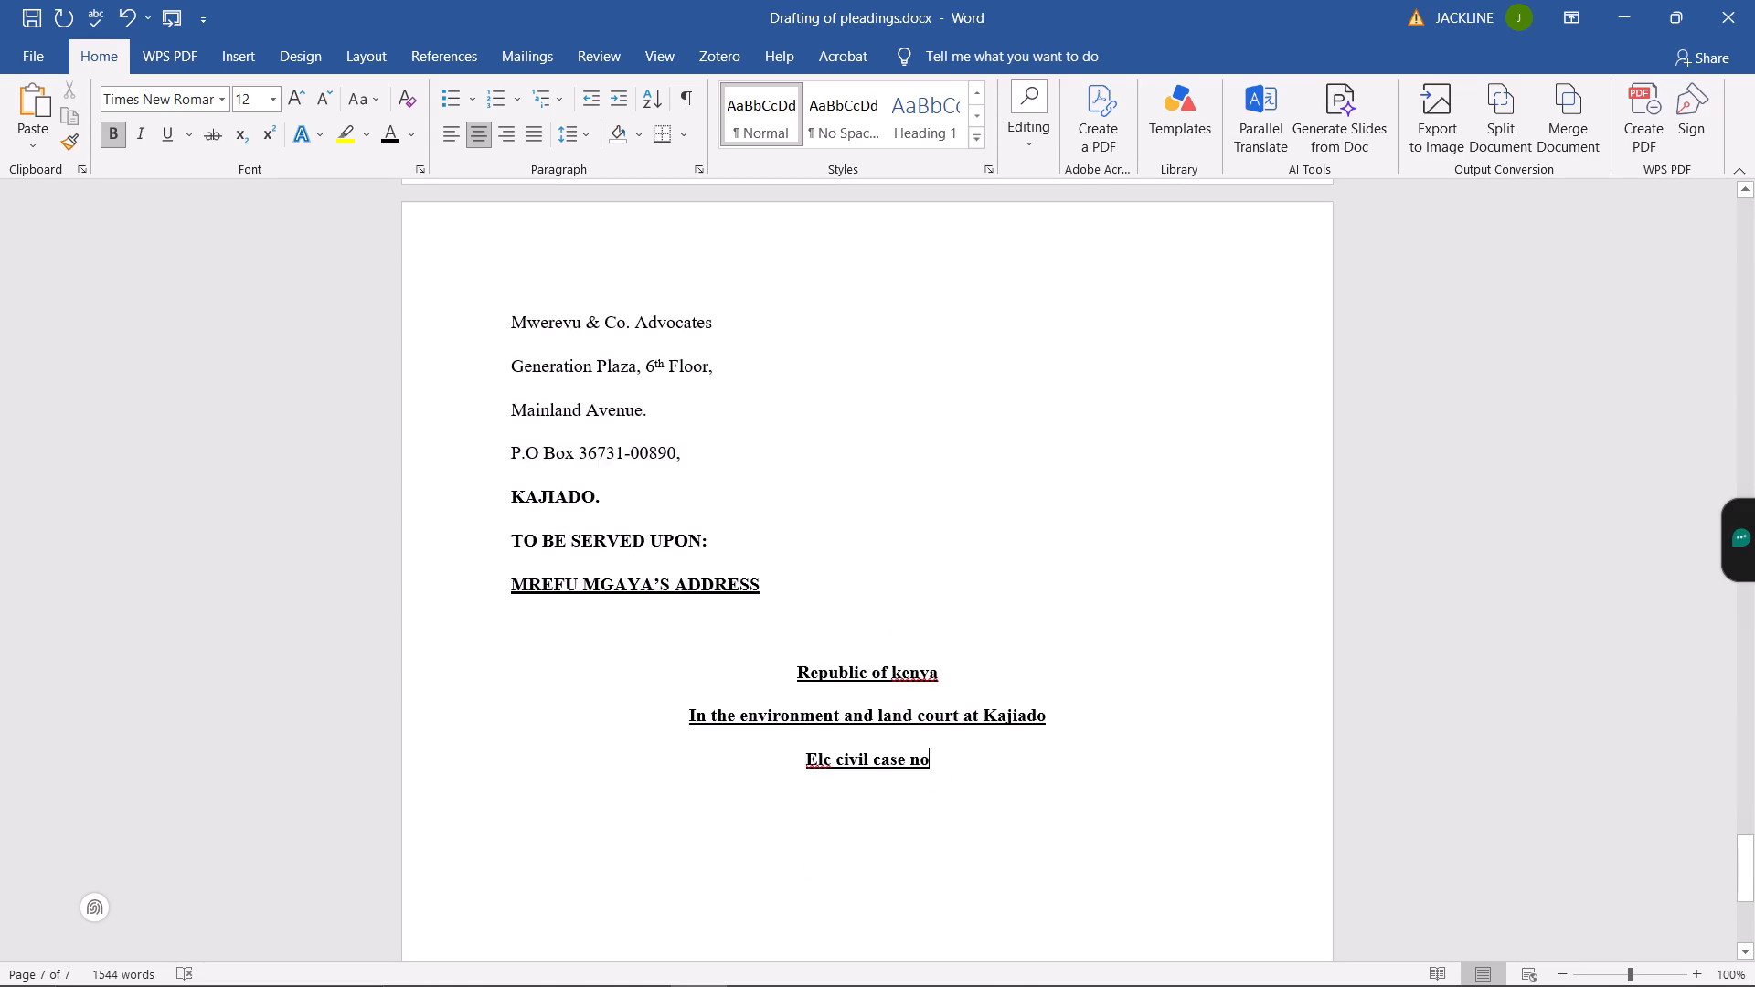
scroll(685, 203, "up", 11)
scroll(1045, 568, "up", 4)
scroll(1072, 452, "up", 6)
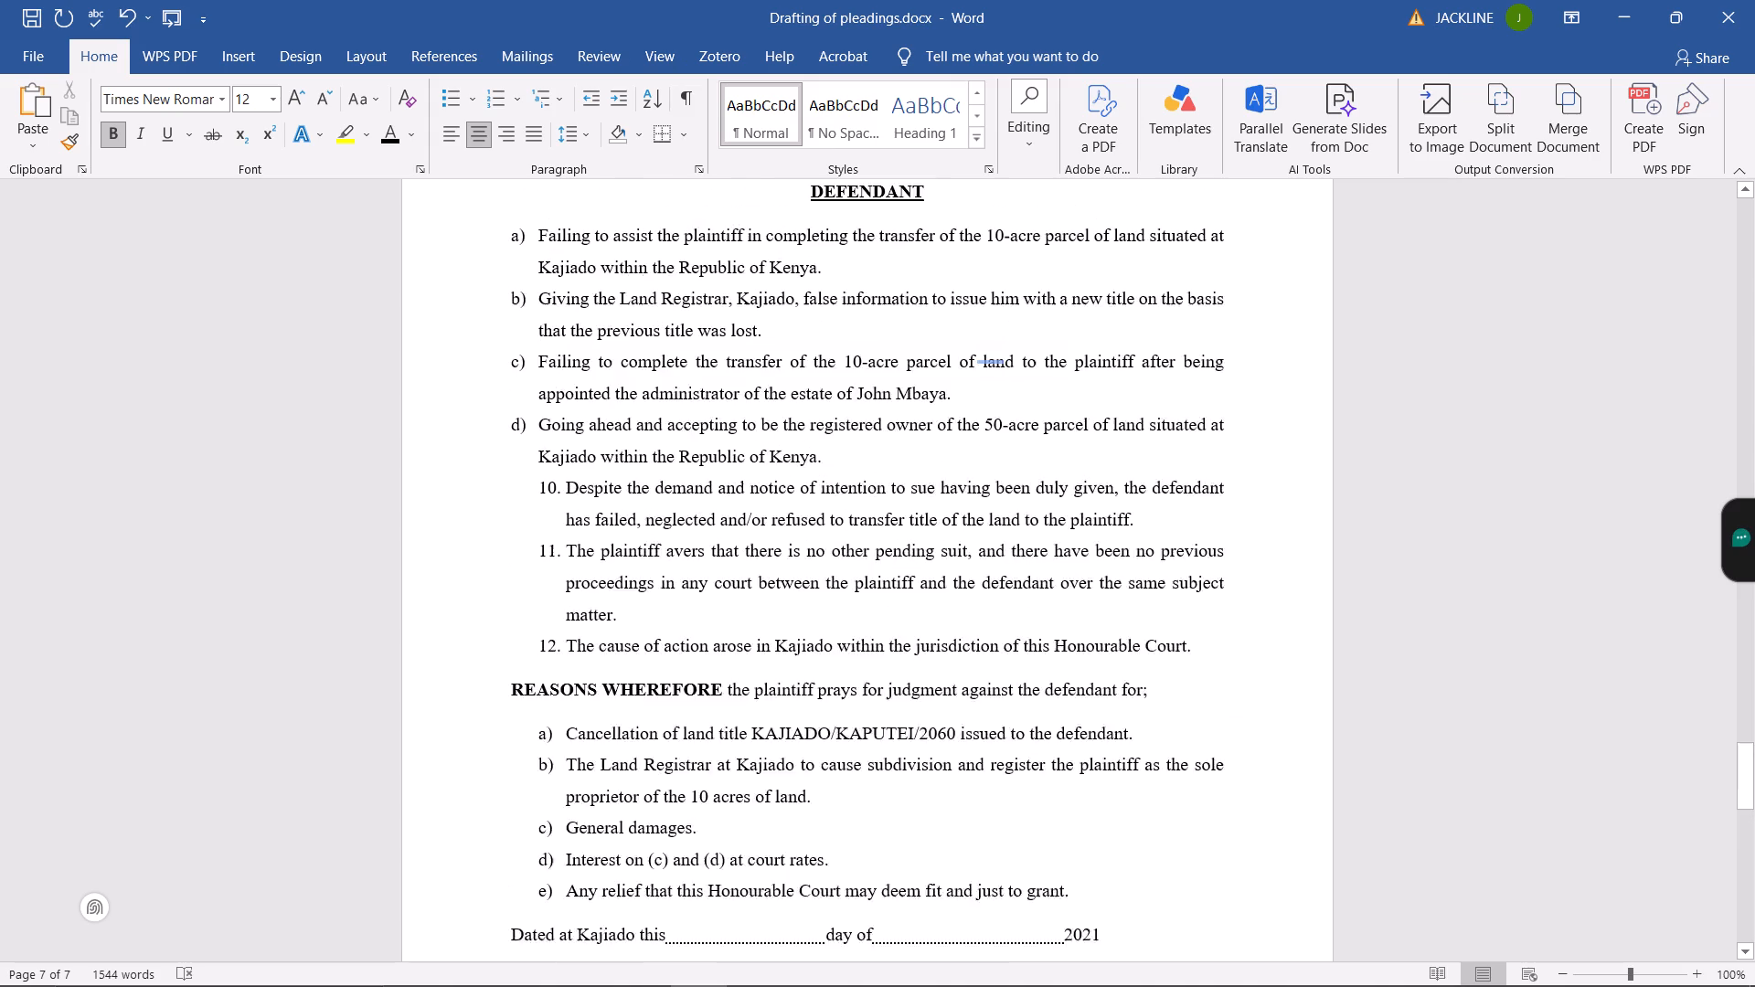
scroll(1074, 452, "up", 16)
scroll(1082, 459, "up", 10)
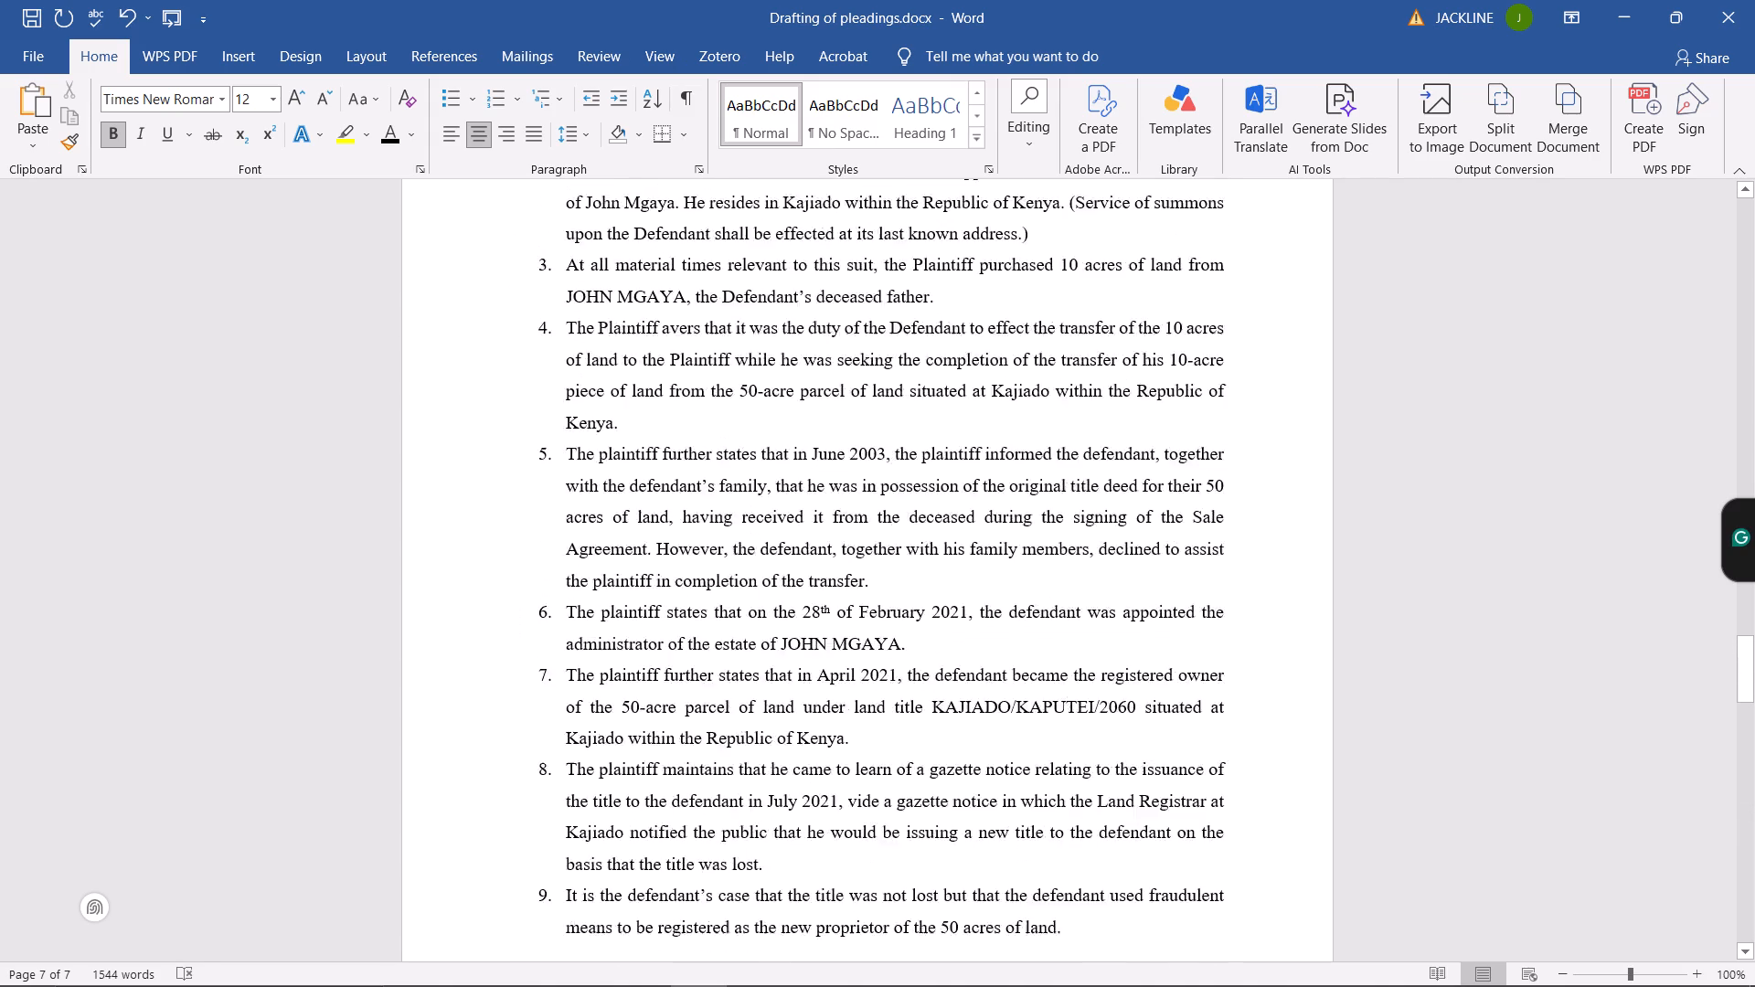
scroll(1082, 459, "up", 12)
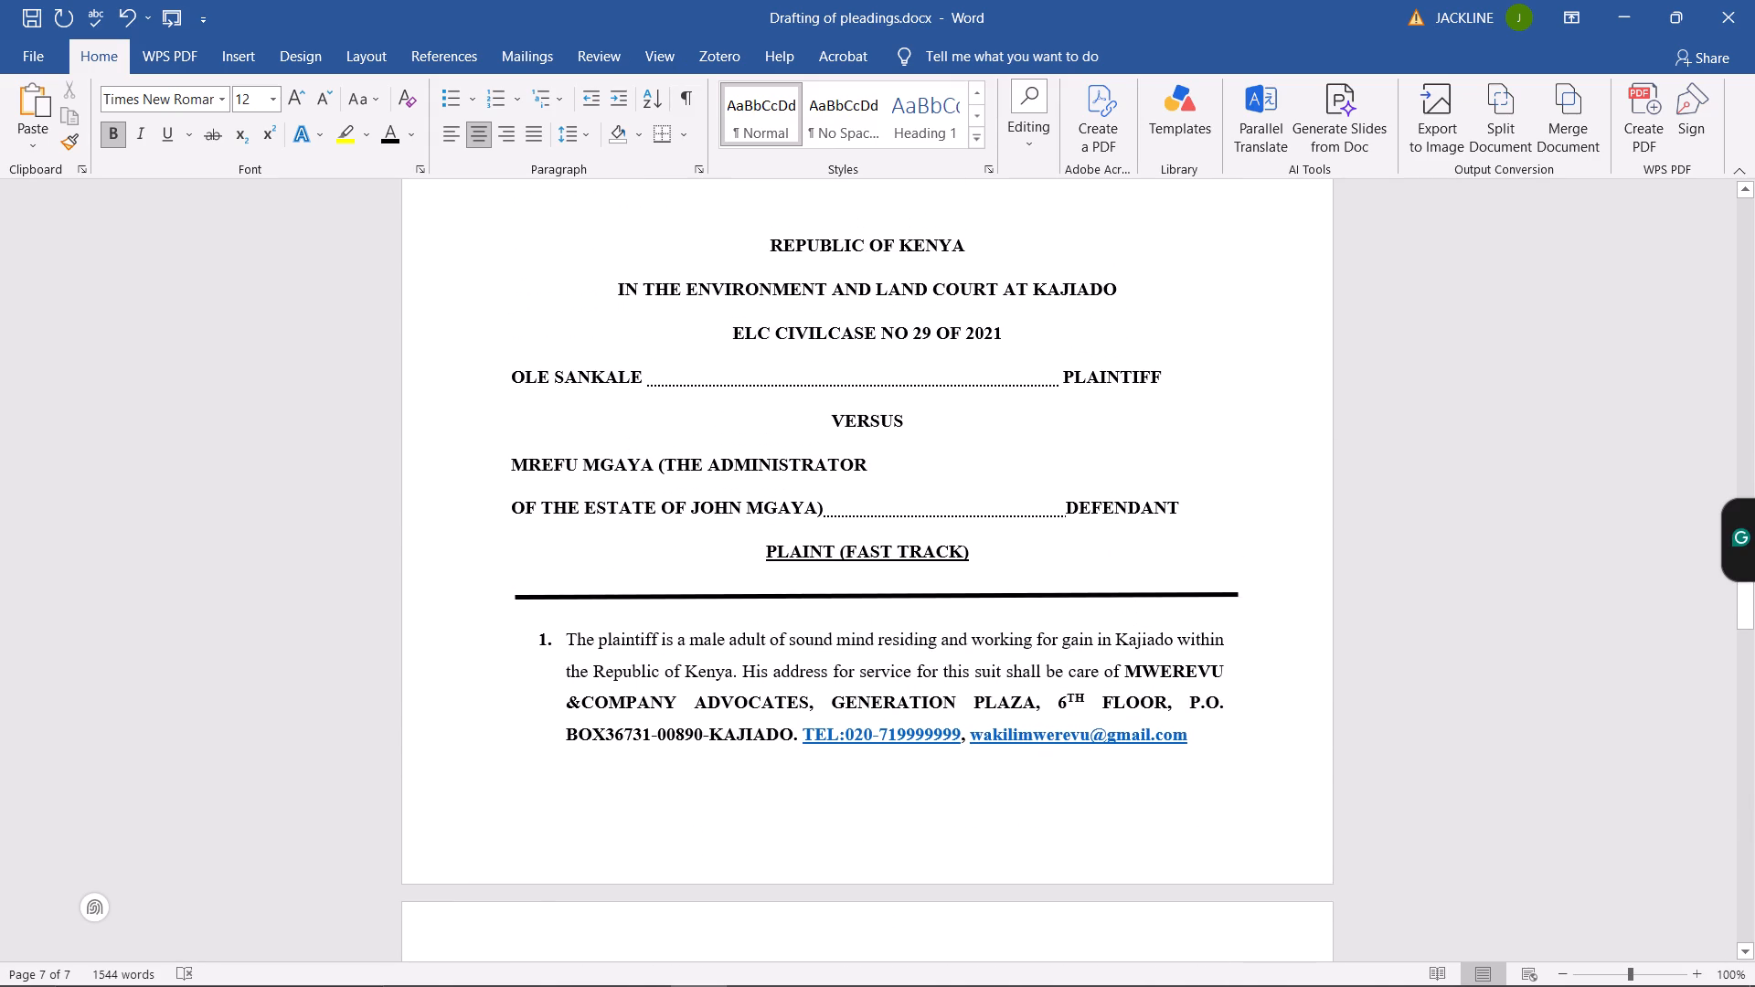
scroll(1094, 469, "down", 6)
scroll(1086, 477, "up", 3)
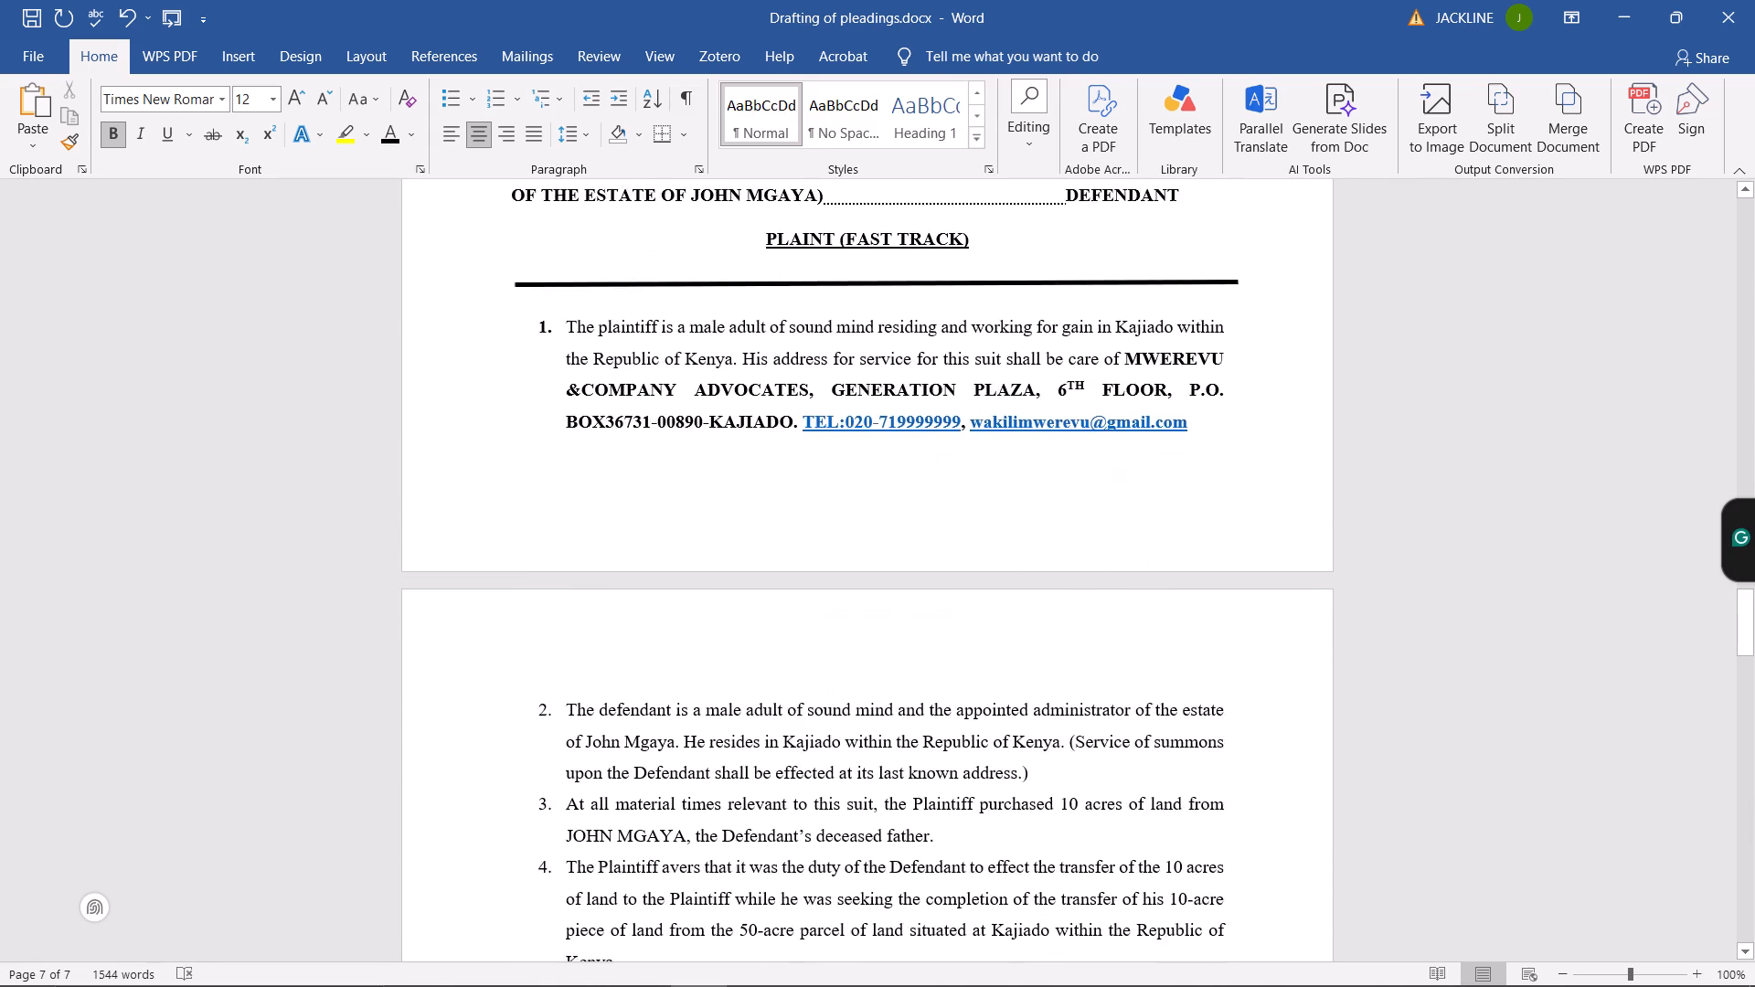
scroll(1086, 477, "up", 1)
scroll(849, 260, "up", 1)
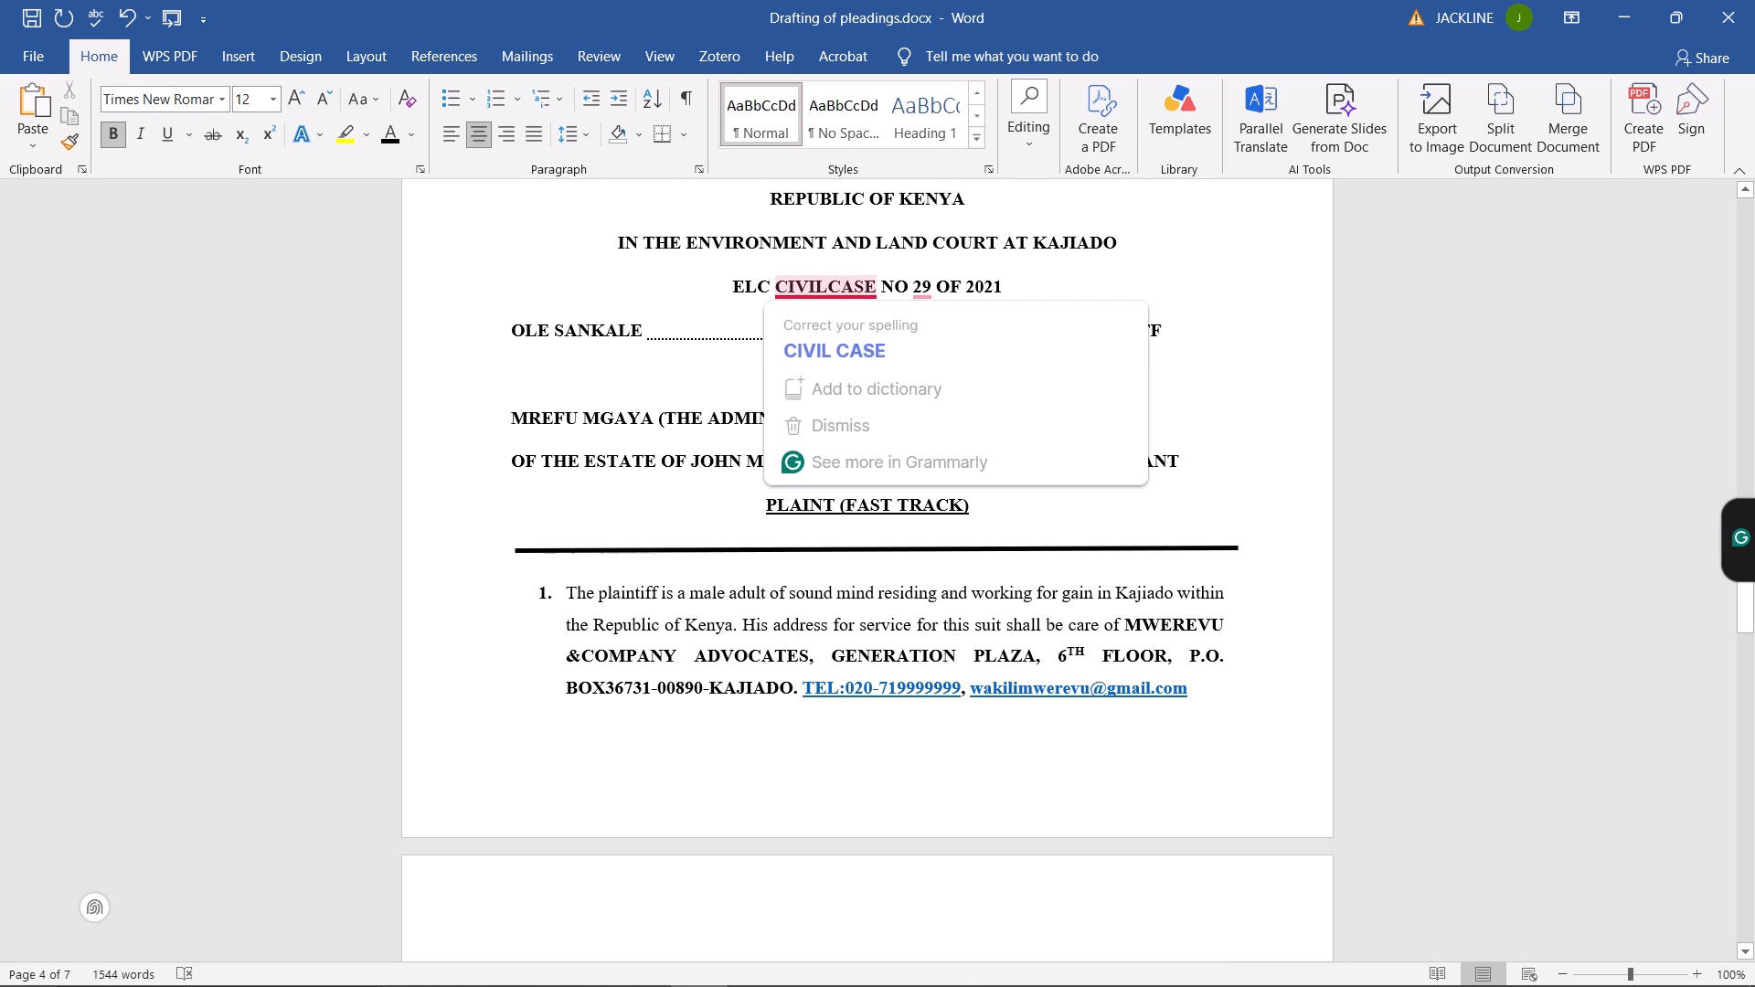
left_click(871, 347)
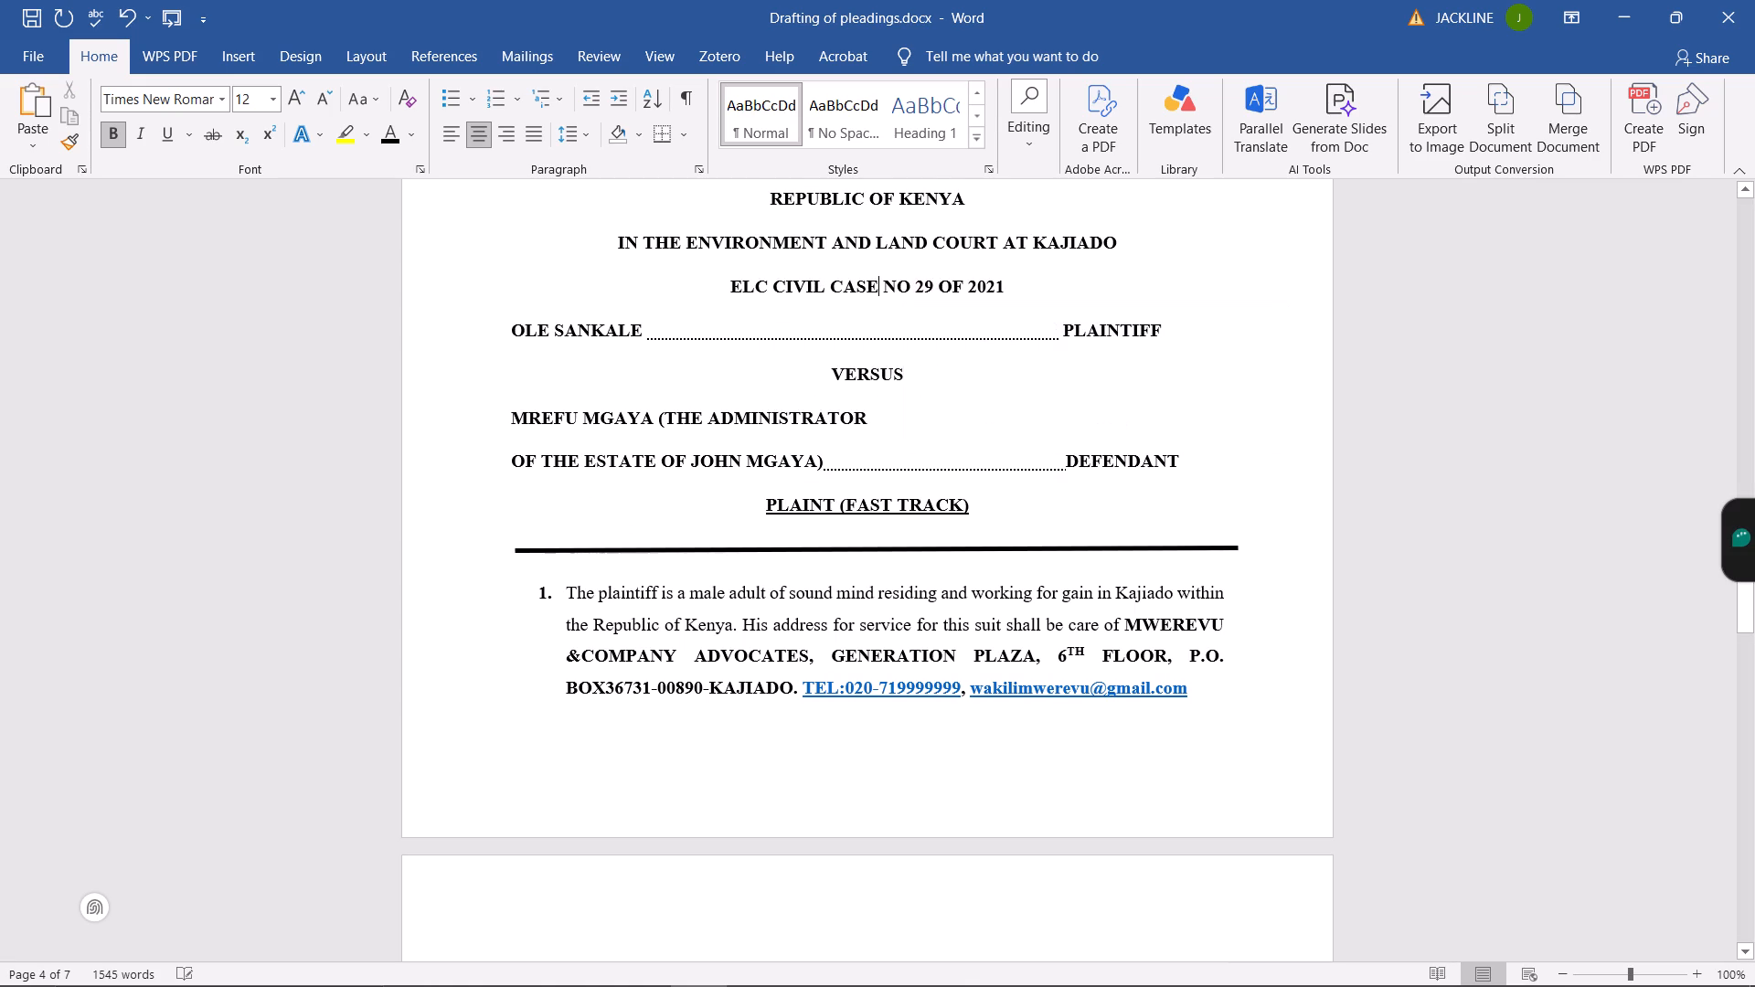
Apply a thick underline to the plaint's three court heading lines, from "REPUBLIC OF KENYA" through "ELC CIVIL CASE NO 29 OF 2021".
left_click_drag(1012, 281, 864, 239)
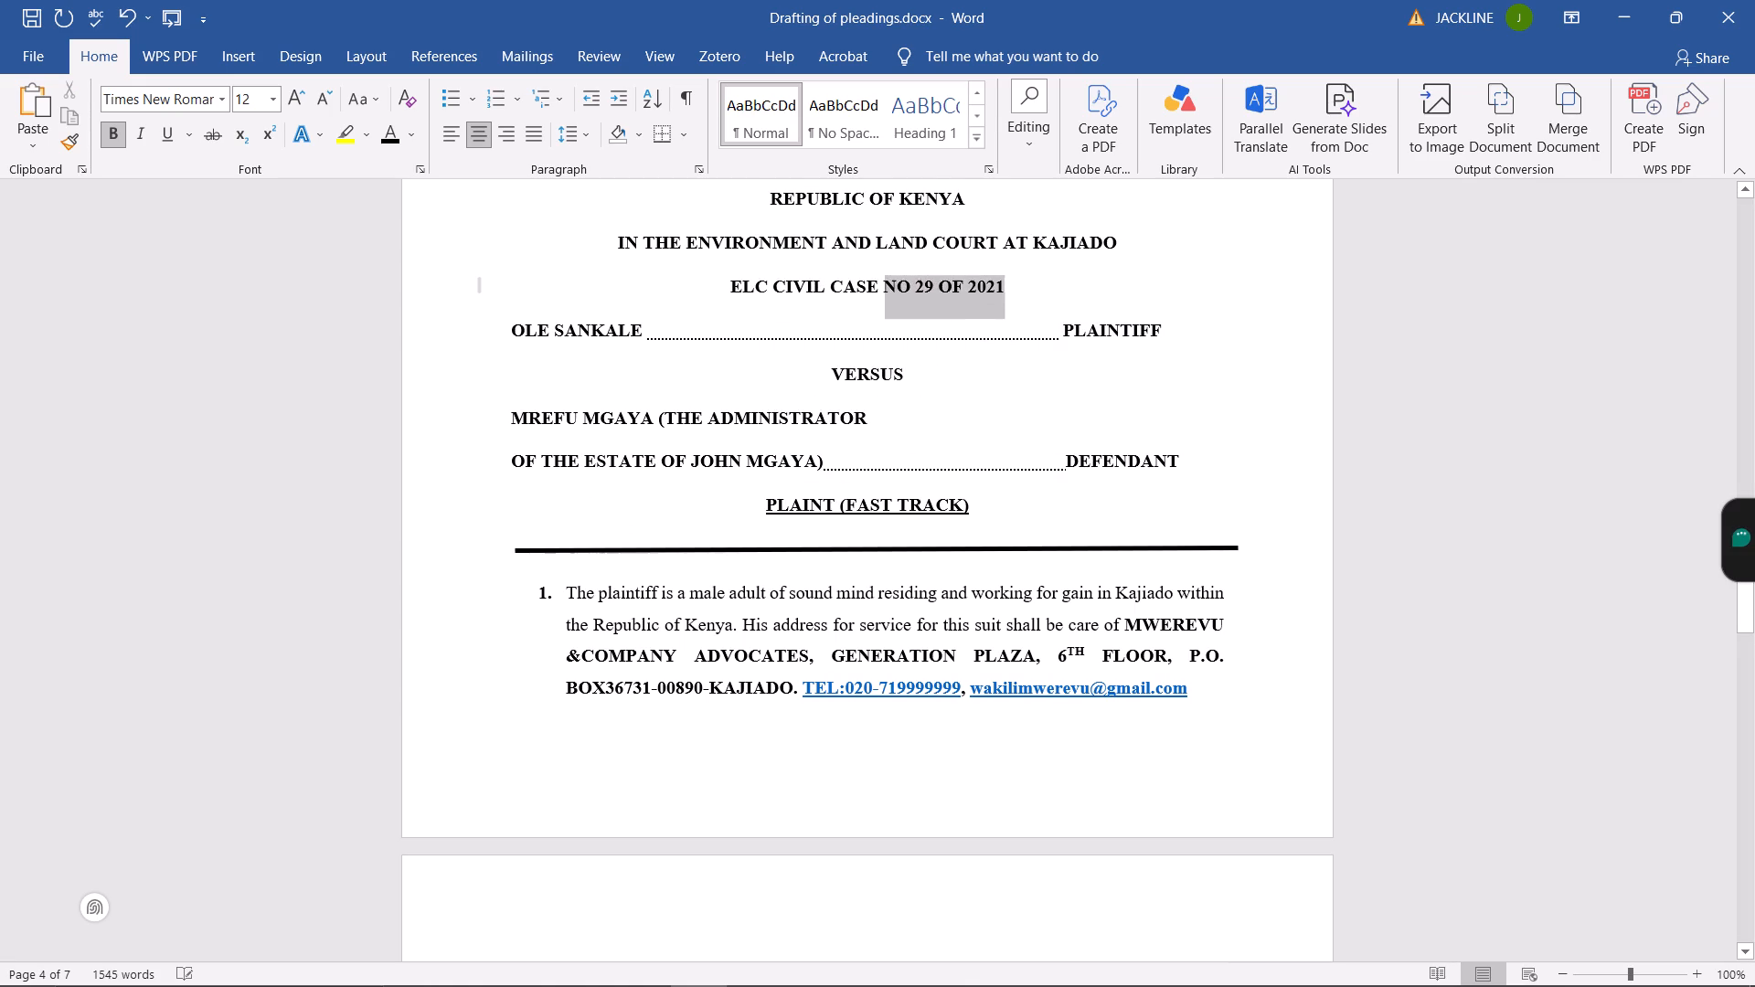
left_click_drag(864, 239, 786, 281)
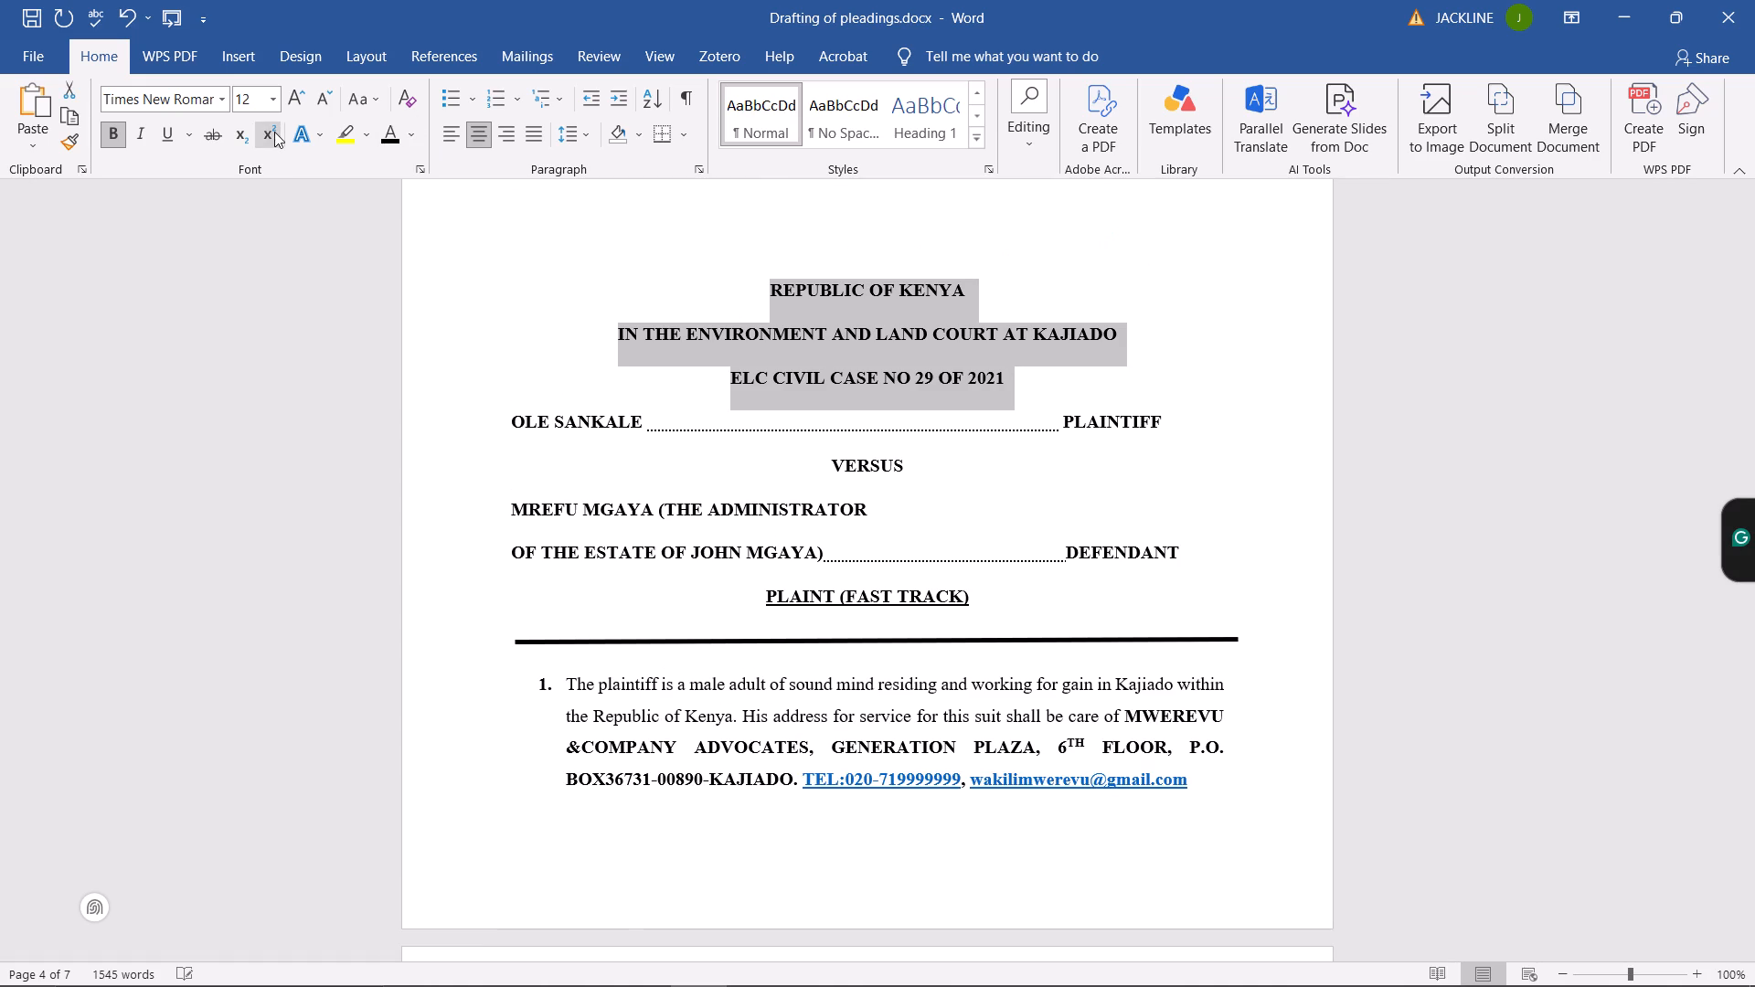
left_click(181, 130)
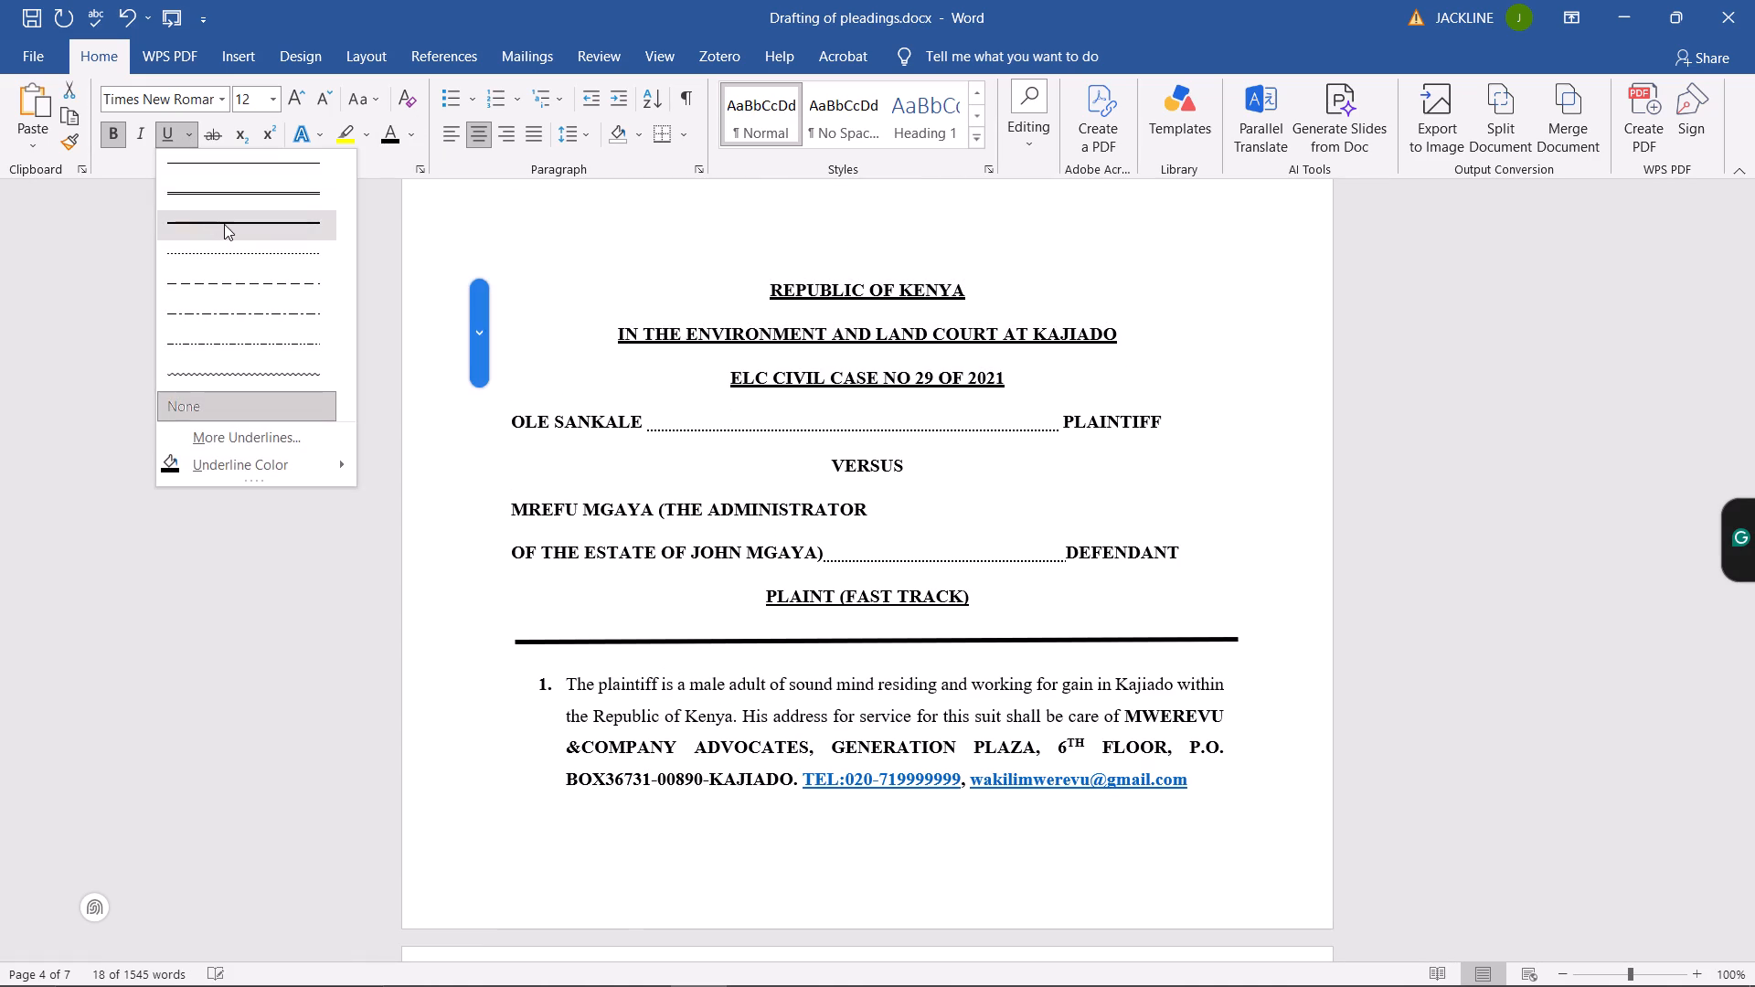
left_click(224, 224)
scroll(941, 340, "up", 4)
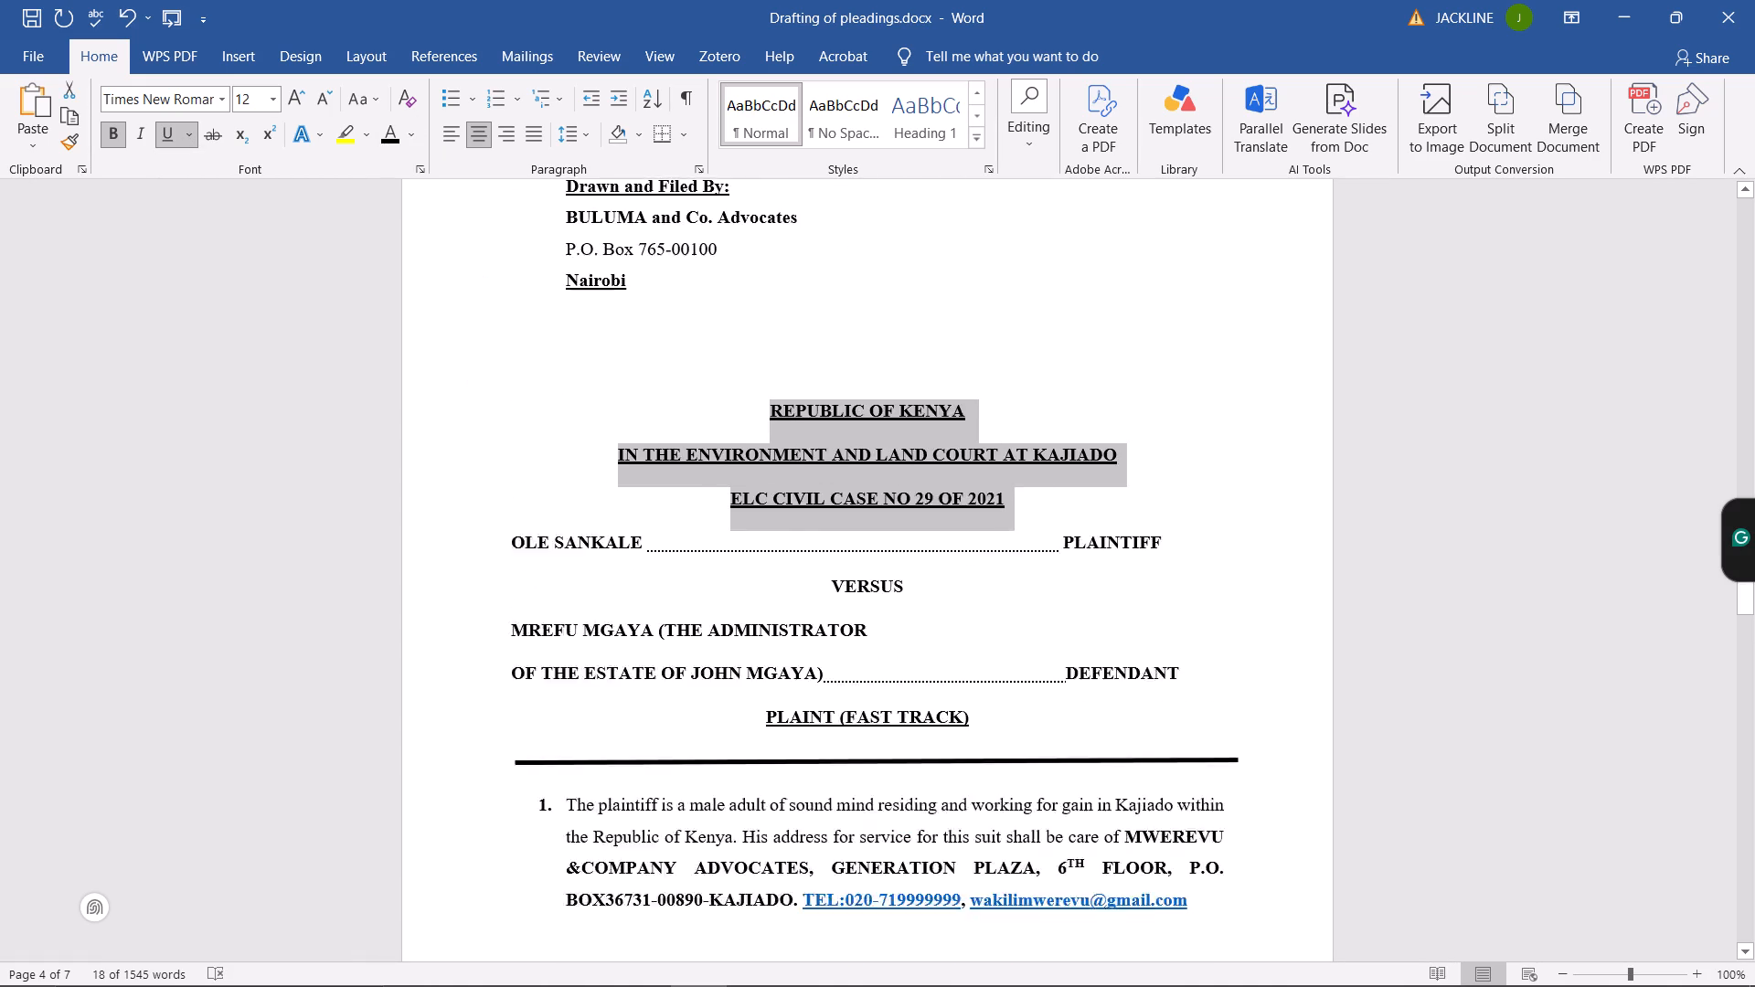
Underline the first plaint's four court heading lines, from "REPUBLIC OF KENYA" through "CIVIL CASE NO 100 OF 2010".
scroll(941, 339, "up", 12)
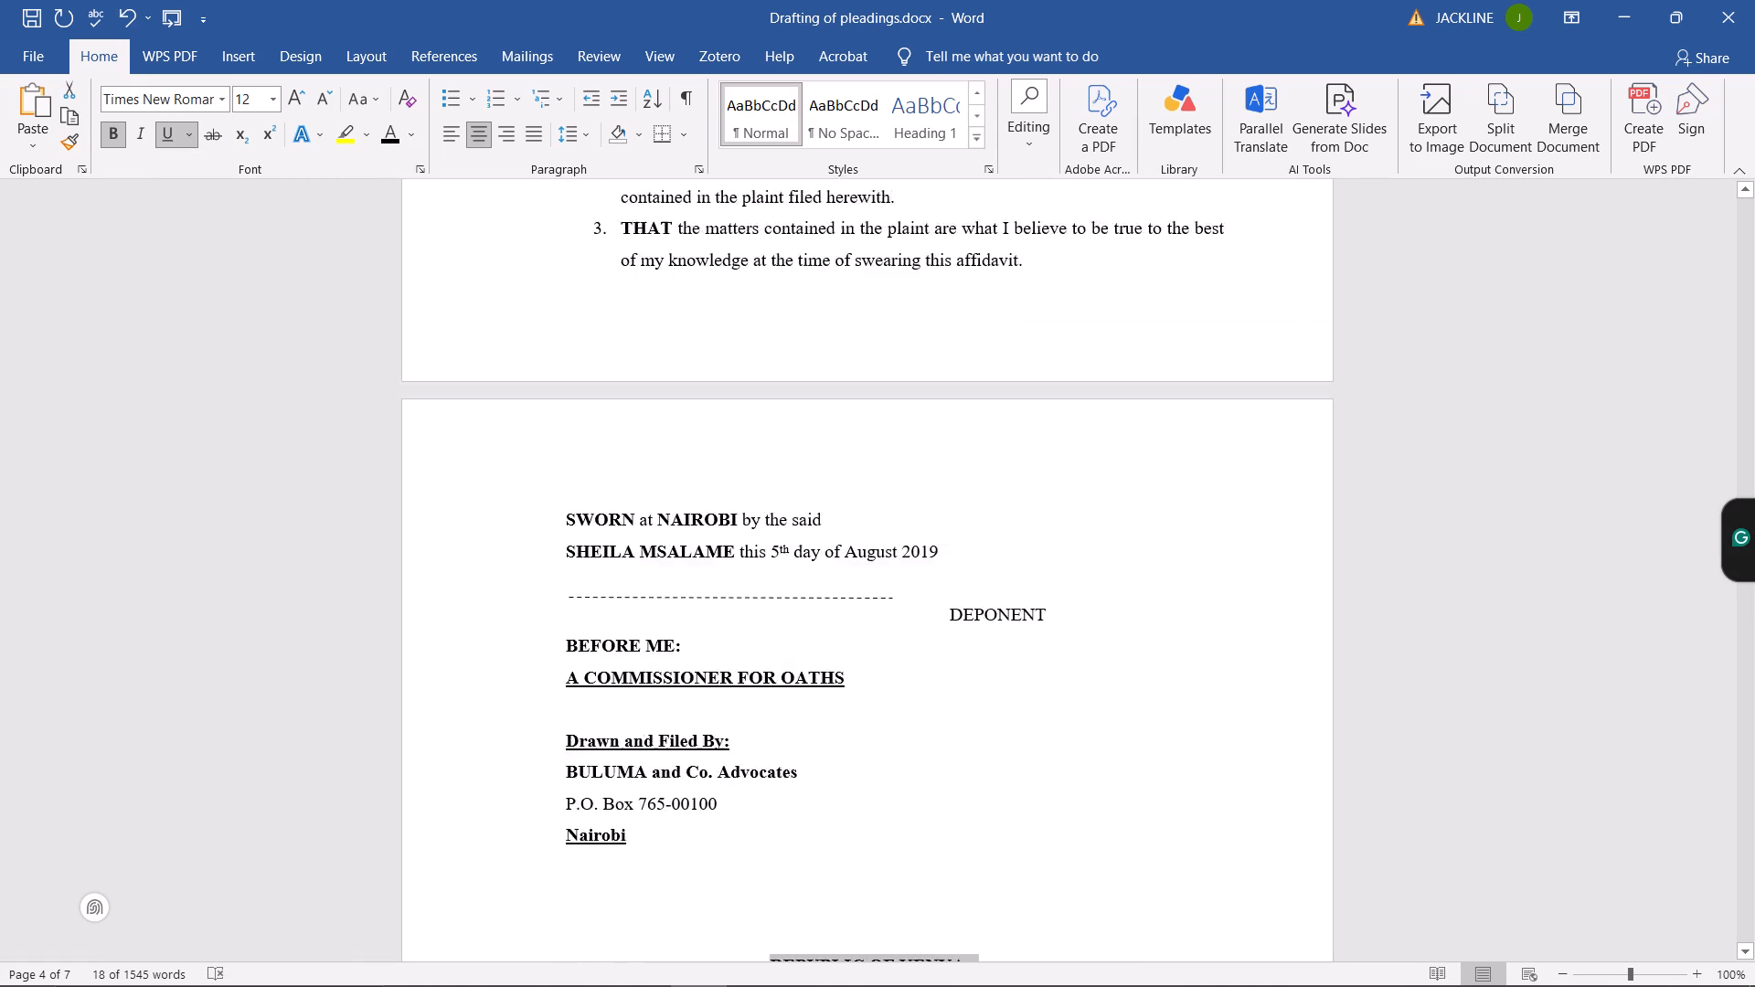
scroll(926, 341, "up", 16)
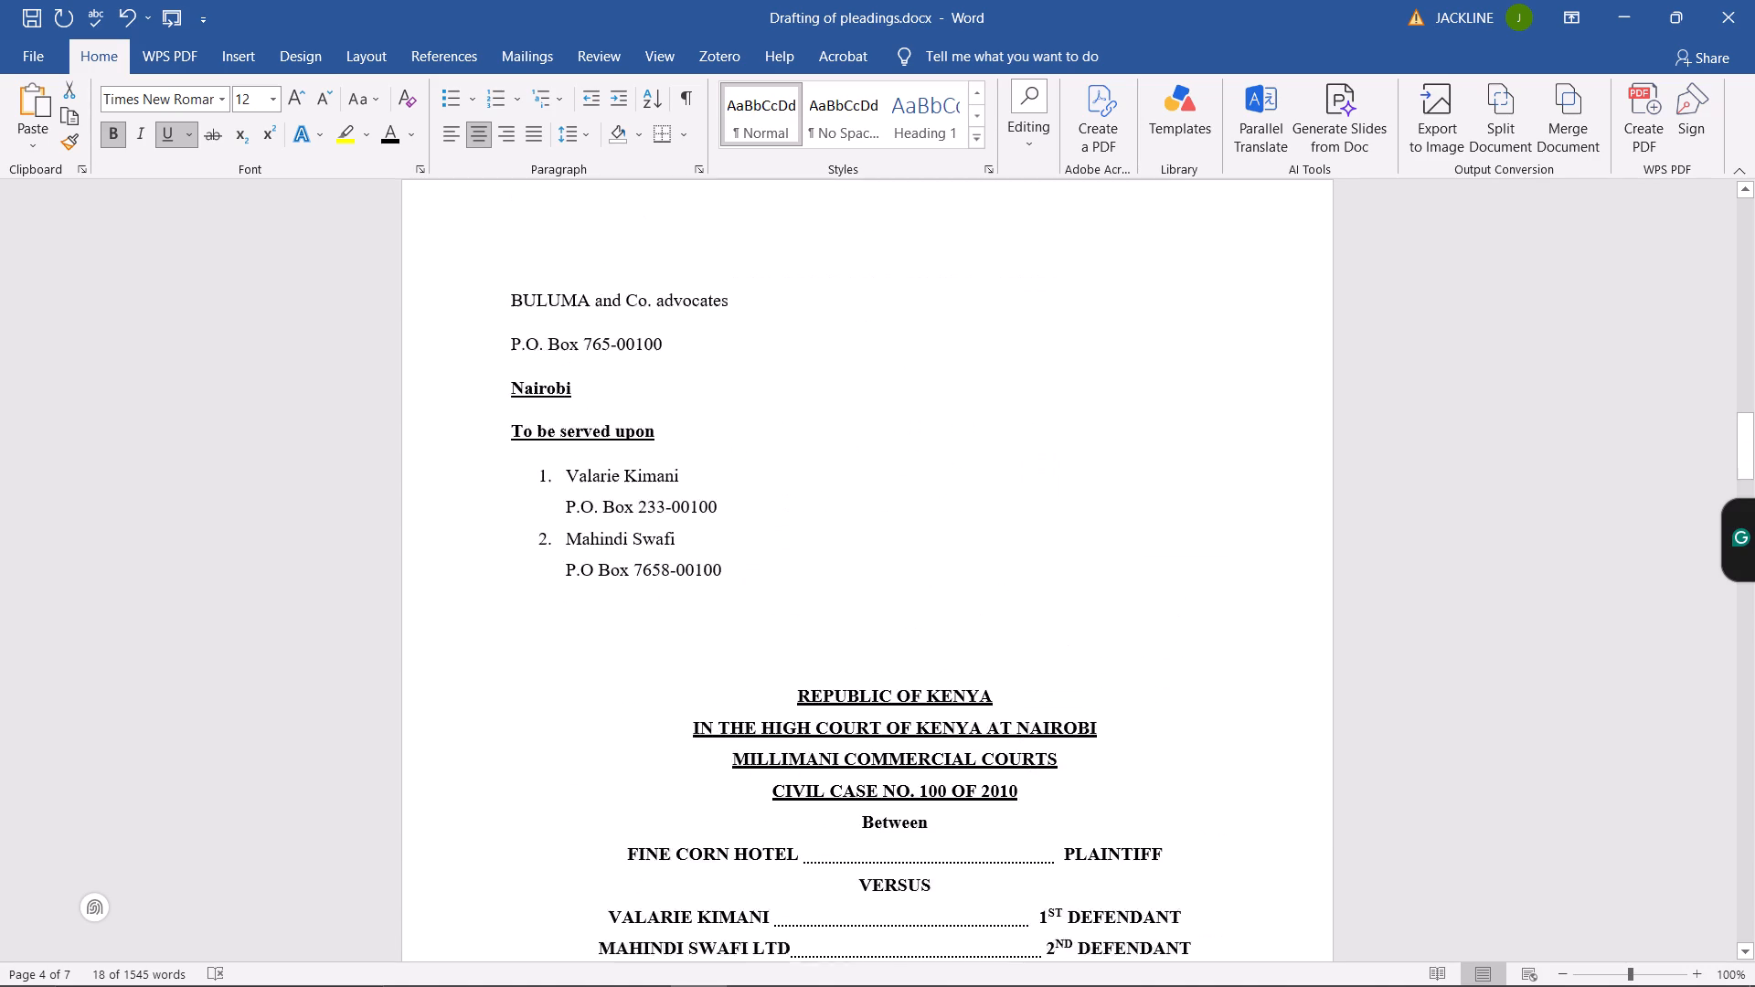
scroll(940, 354, "up", 16)
scroll(952, 347, "up", 10)
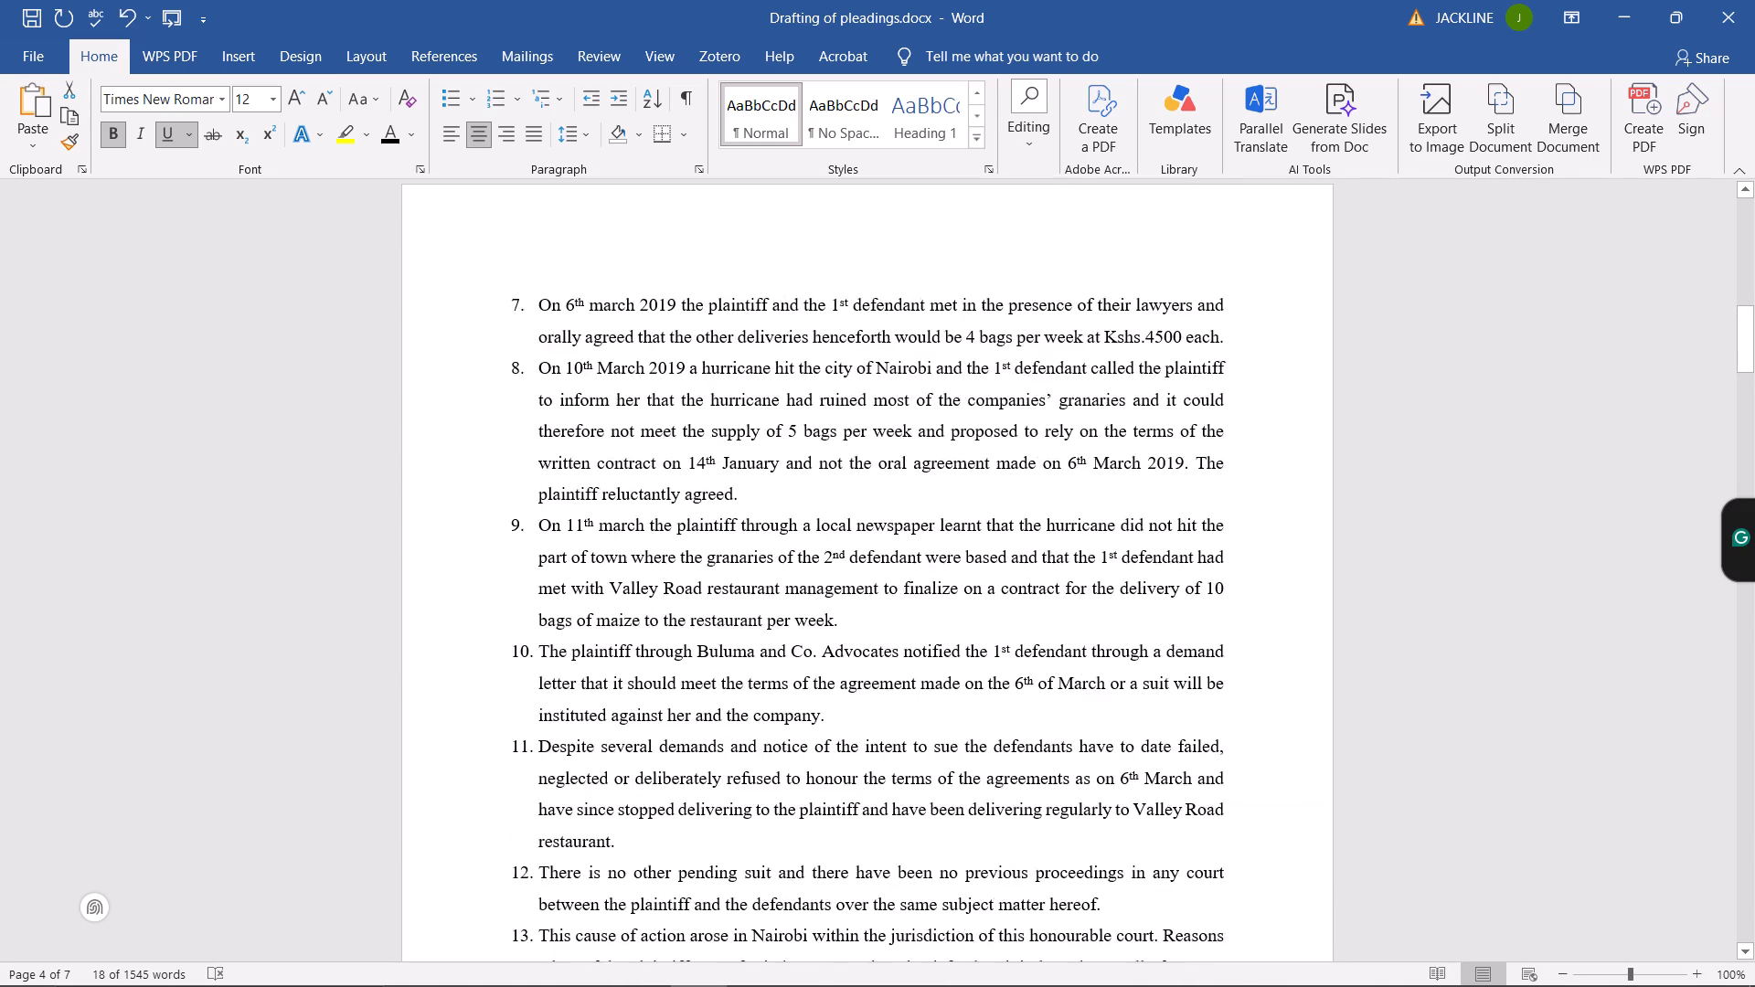
scroll(970, 356, "up", 17)
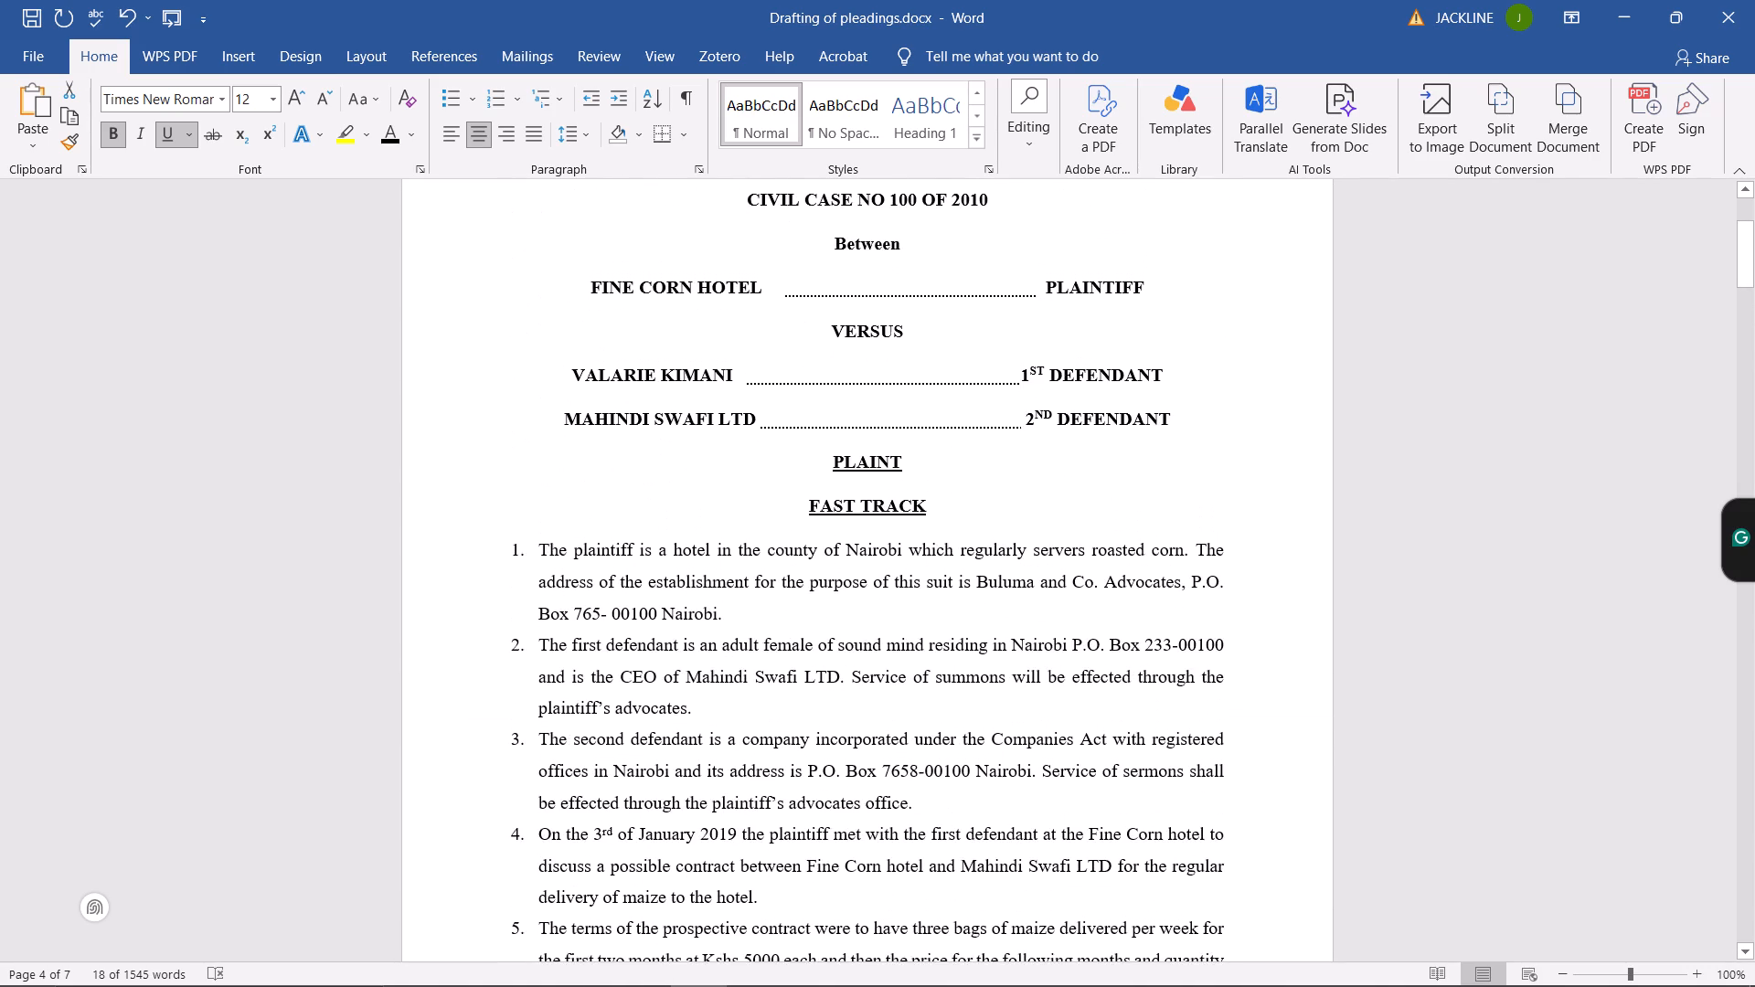
left_click_drag(1000, 420, 753, 297)
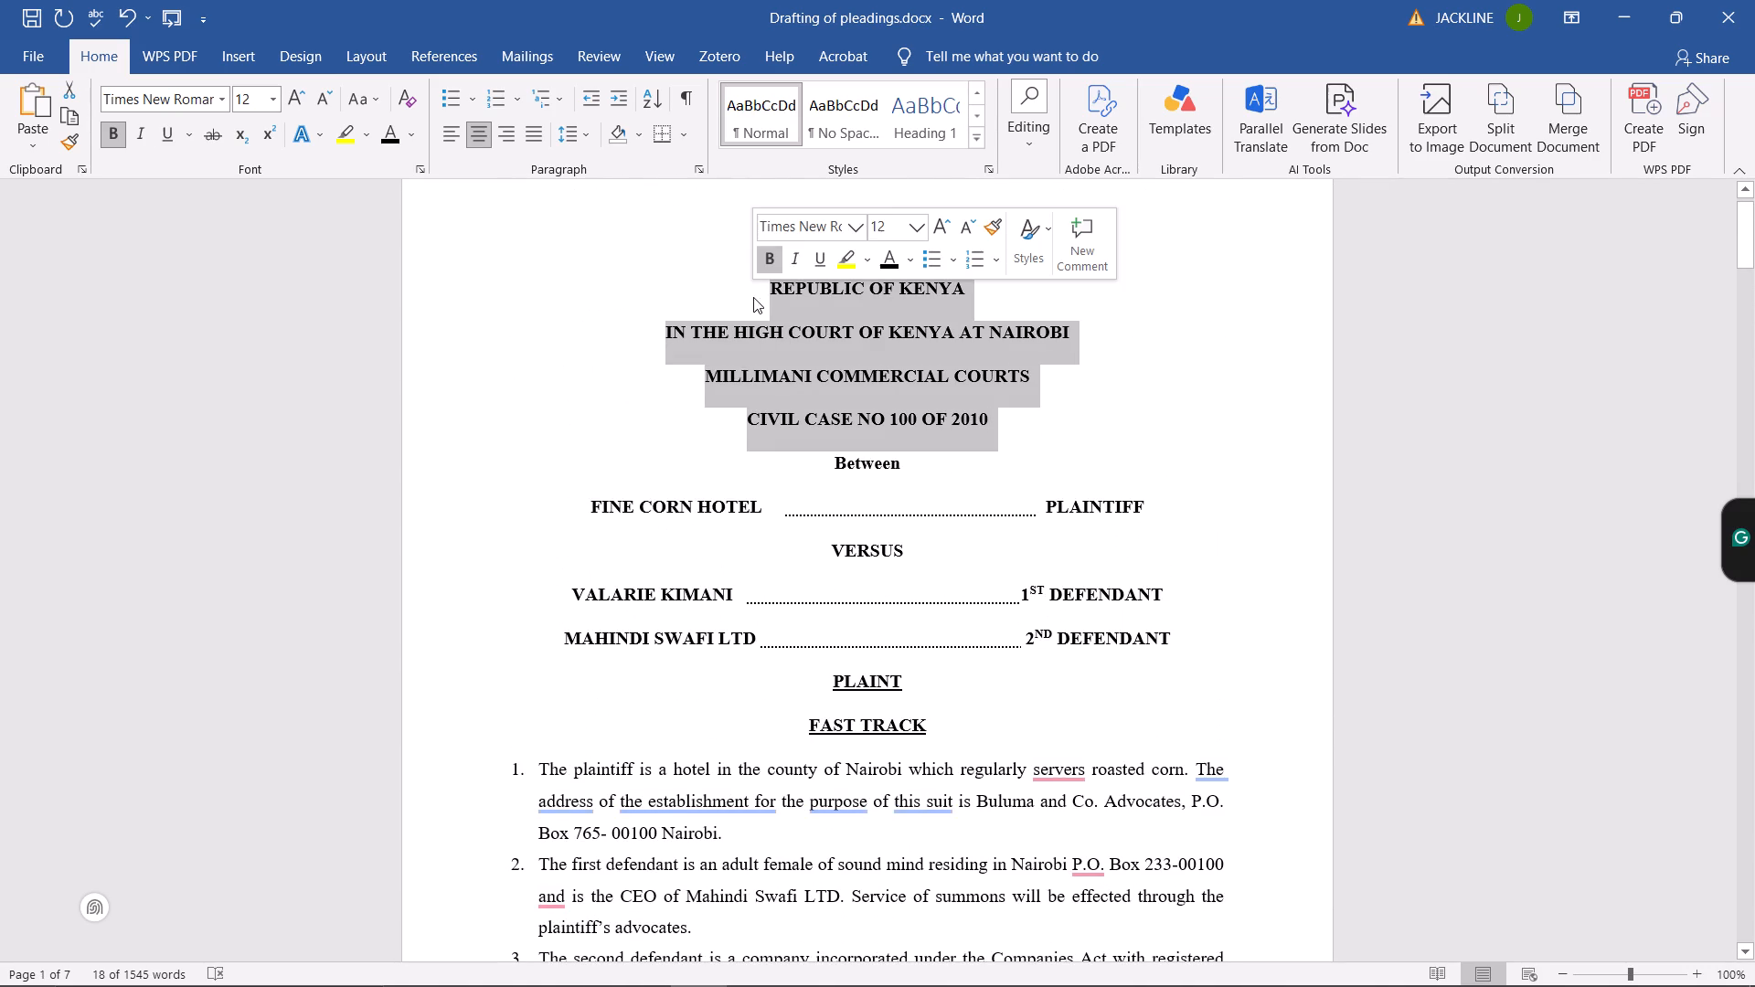
left_click(821, 252)
Complete the case number line in the last court heading to read "Elc civil case no 29 of 2021" and start a new line below.
scroll(1210, 409, "up", 2)
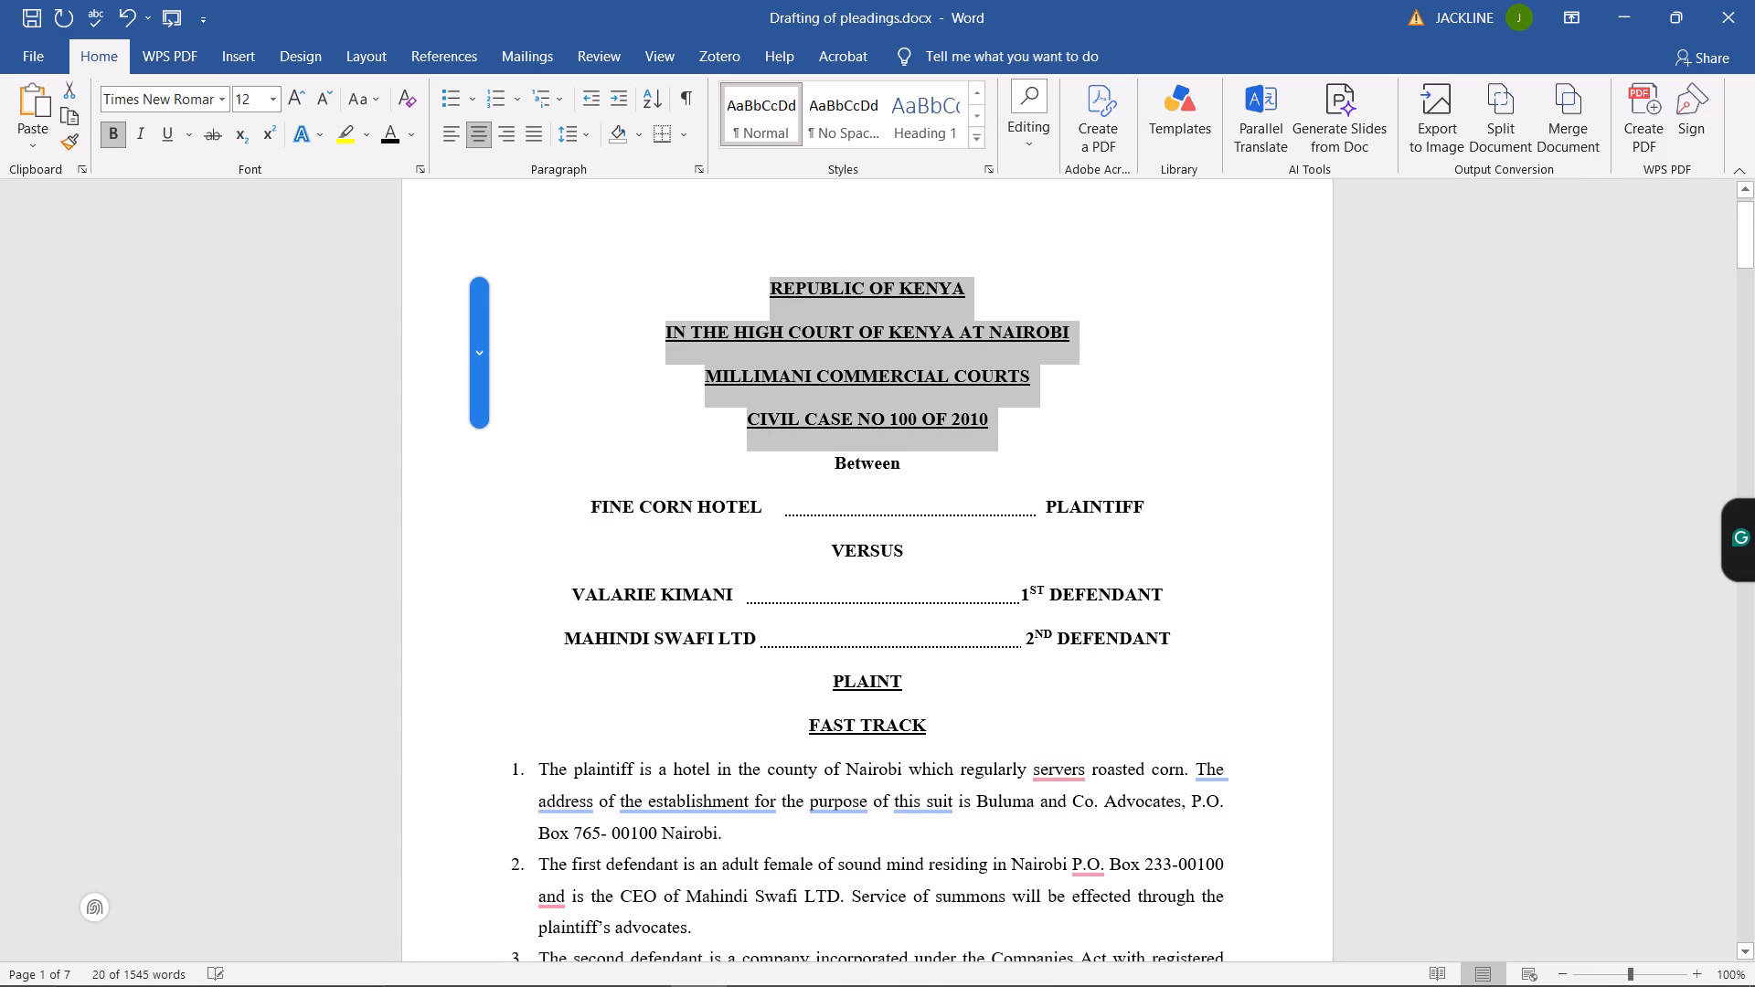
scroll(1203, 400, "up", 6)
scroll(1187, 364, "down", 6)
scroll(1312, 416, "down", 16)
scroll(1303, 334, "down", 18)
scroll(1192, 328, "down", 18)
scroll(1146, 330, "down", 9)
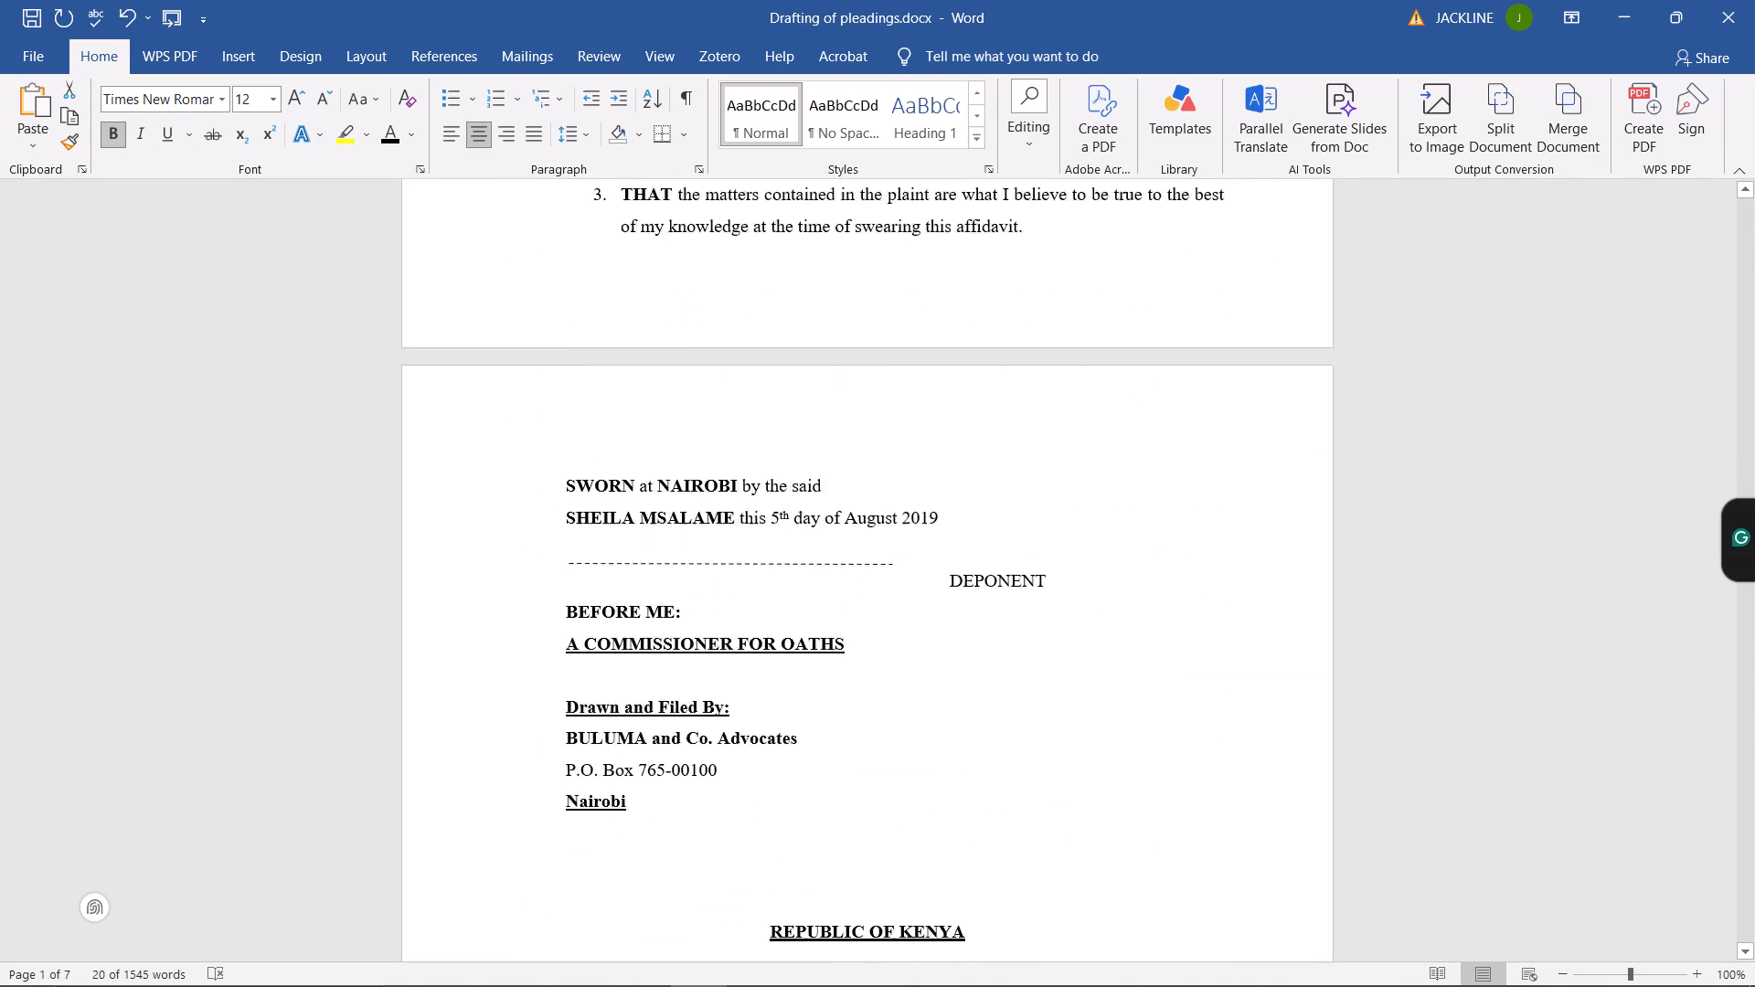
scroll(1126, 344, "down", 16)
scroll(1132, 346, "down", 18)
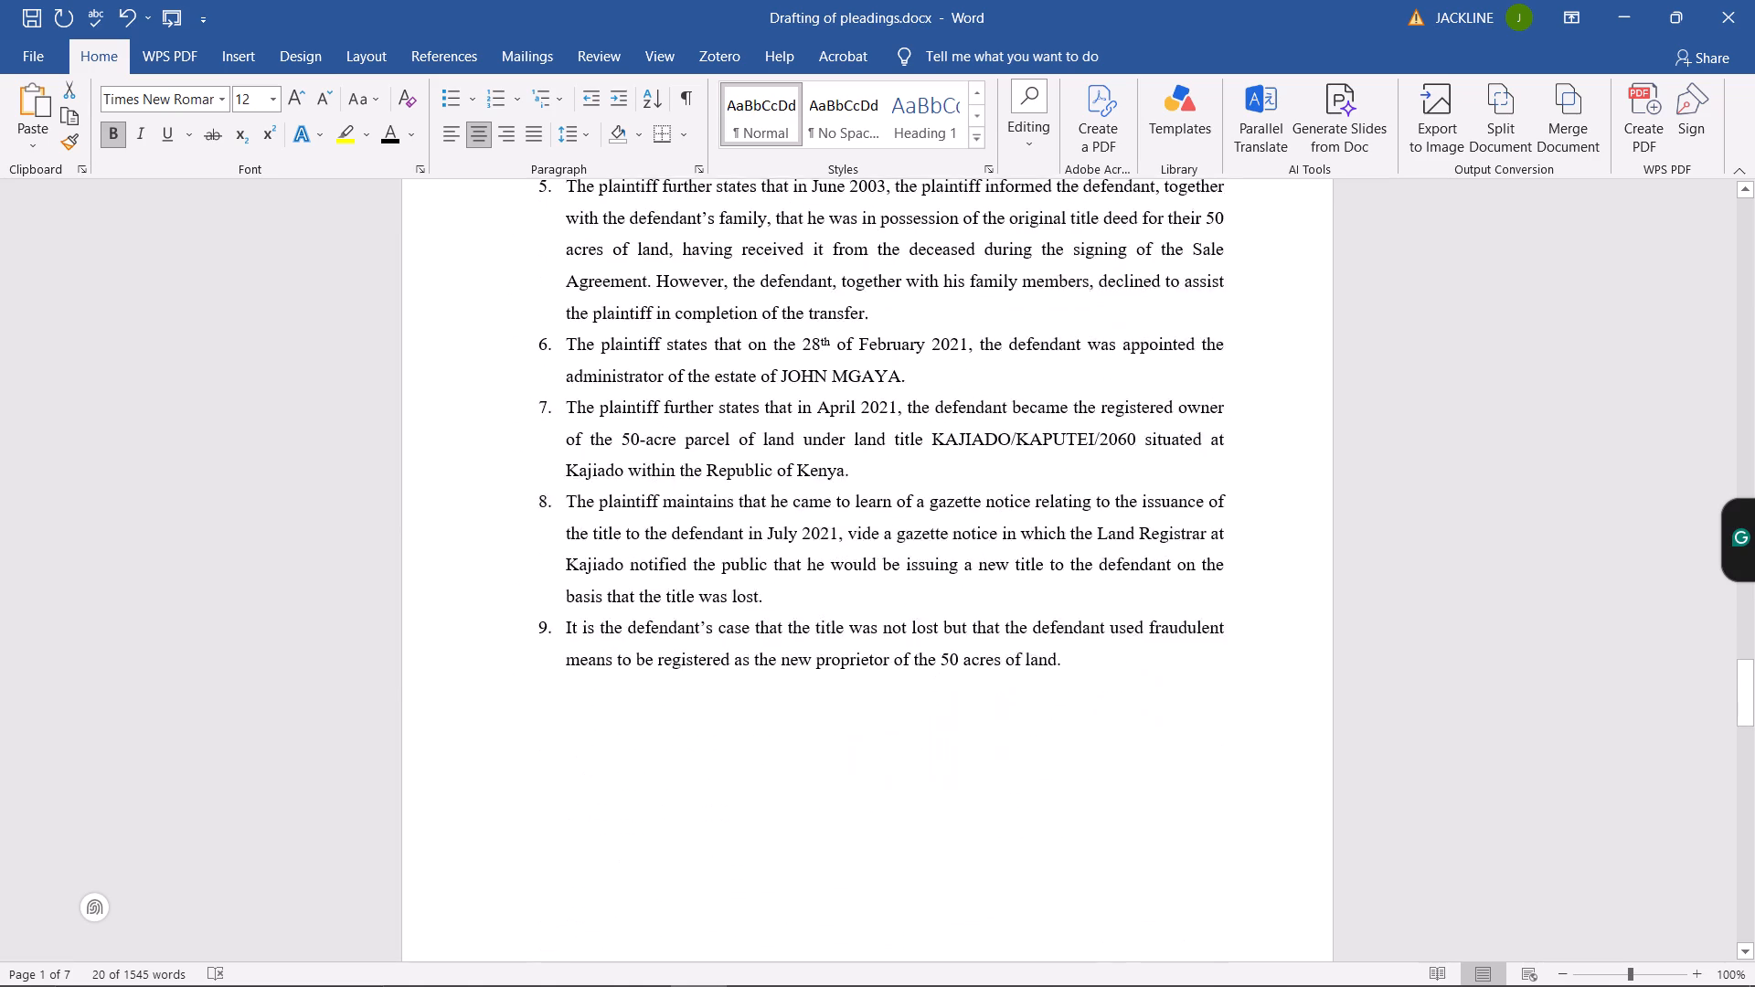
scroll(1131, 339, "down", 16)
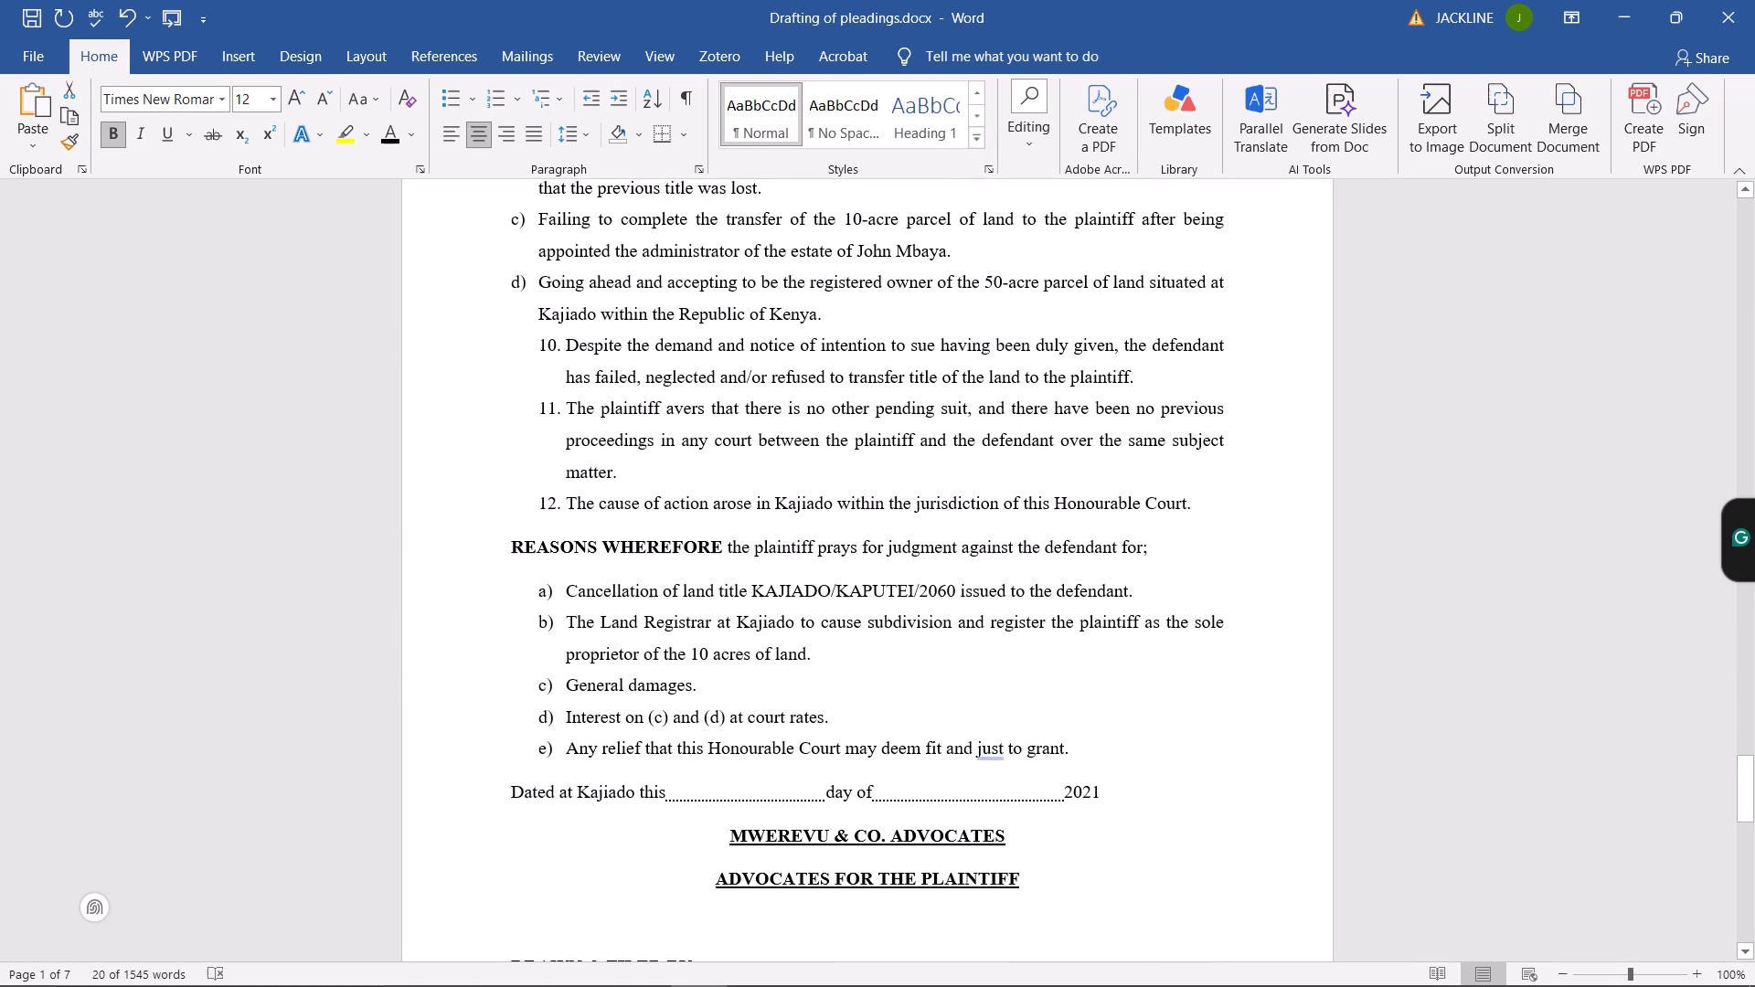
scroll(1097, 339, "down", 9)
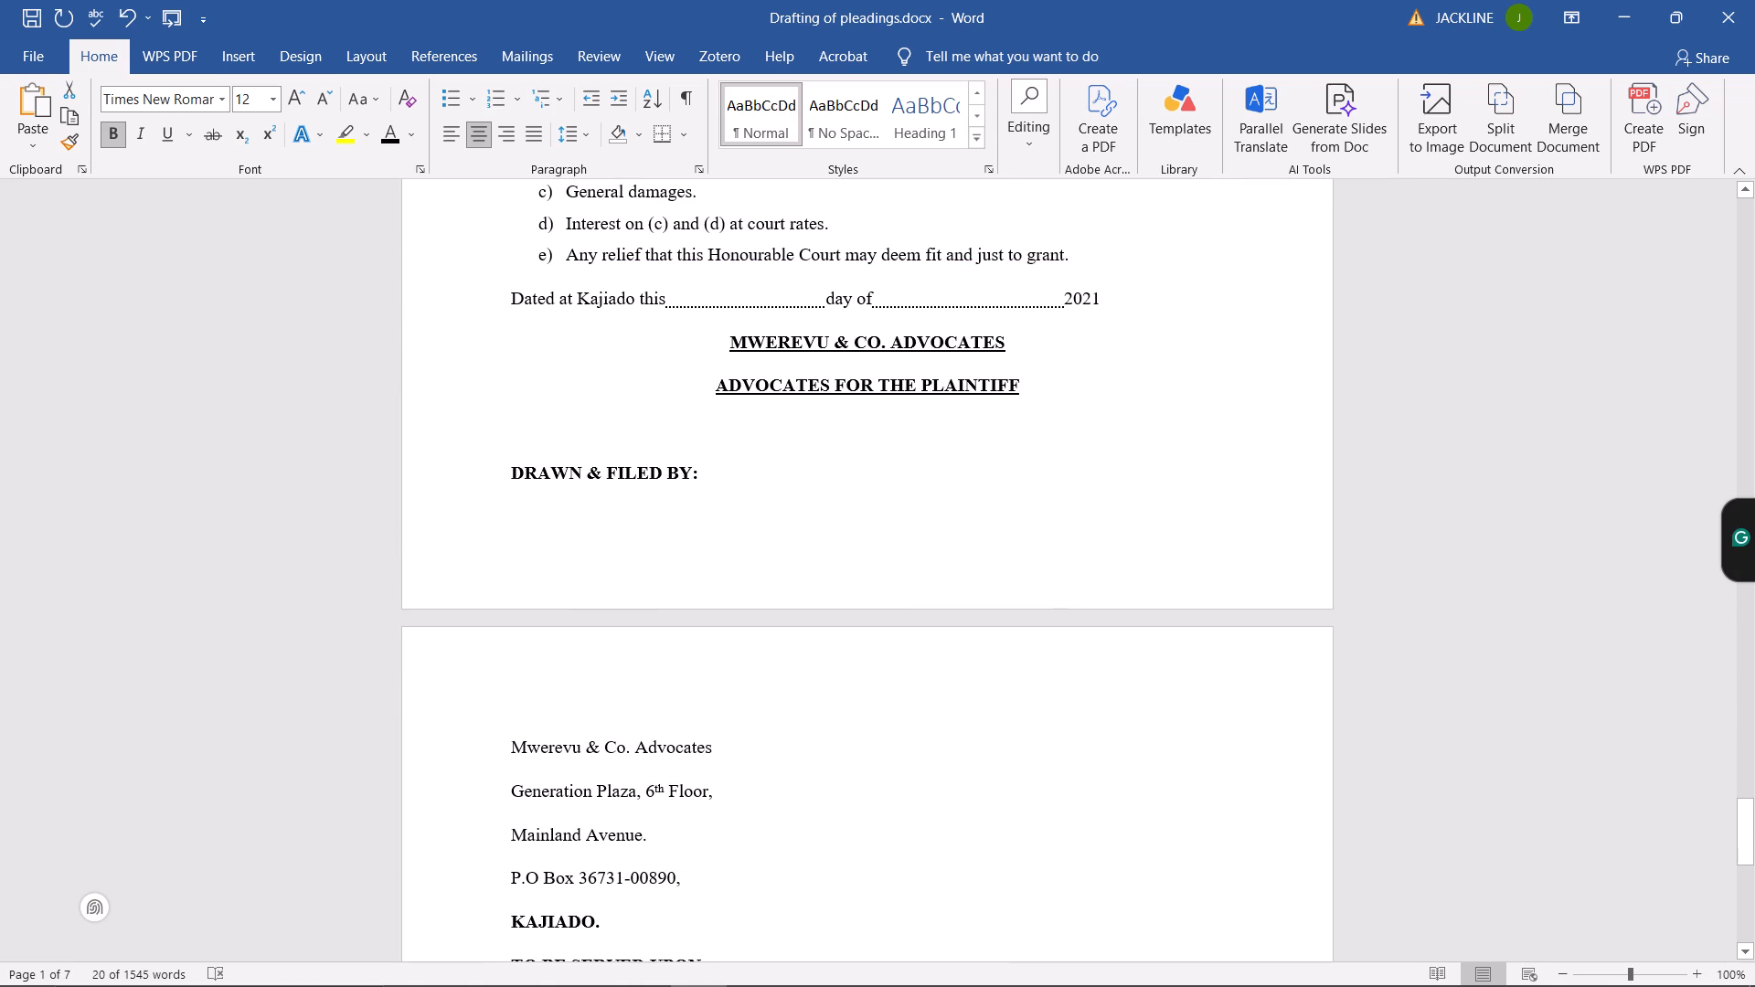
scroll(1096, 341, "down", 4)
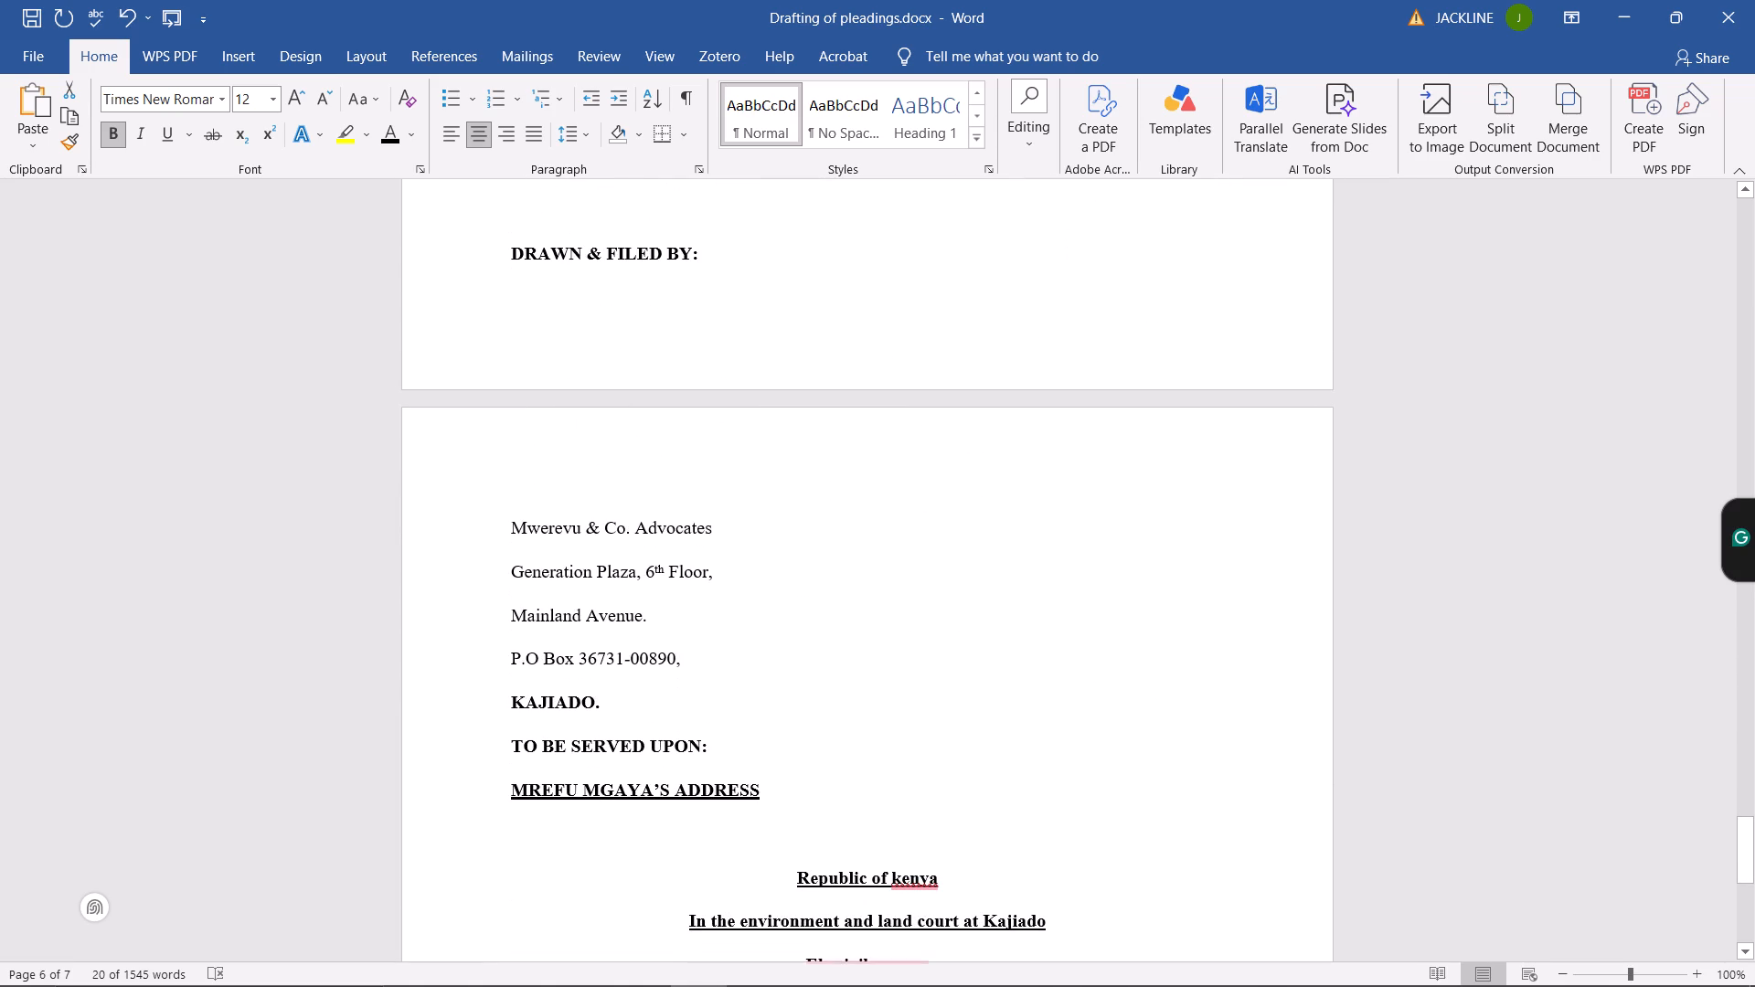
scroll(952, 447, "down", 10)
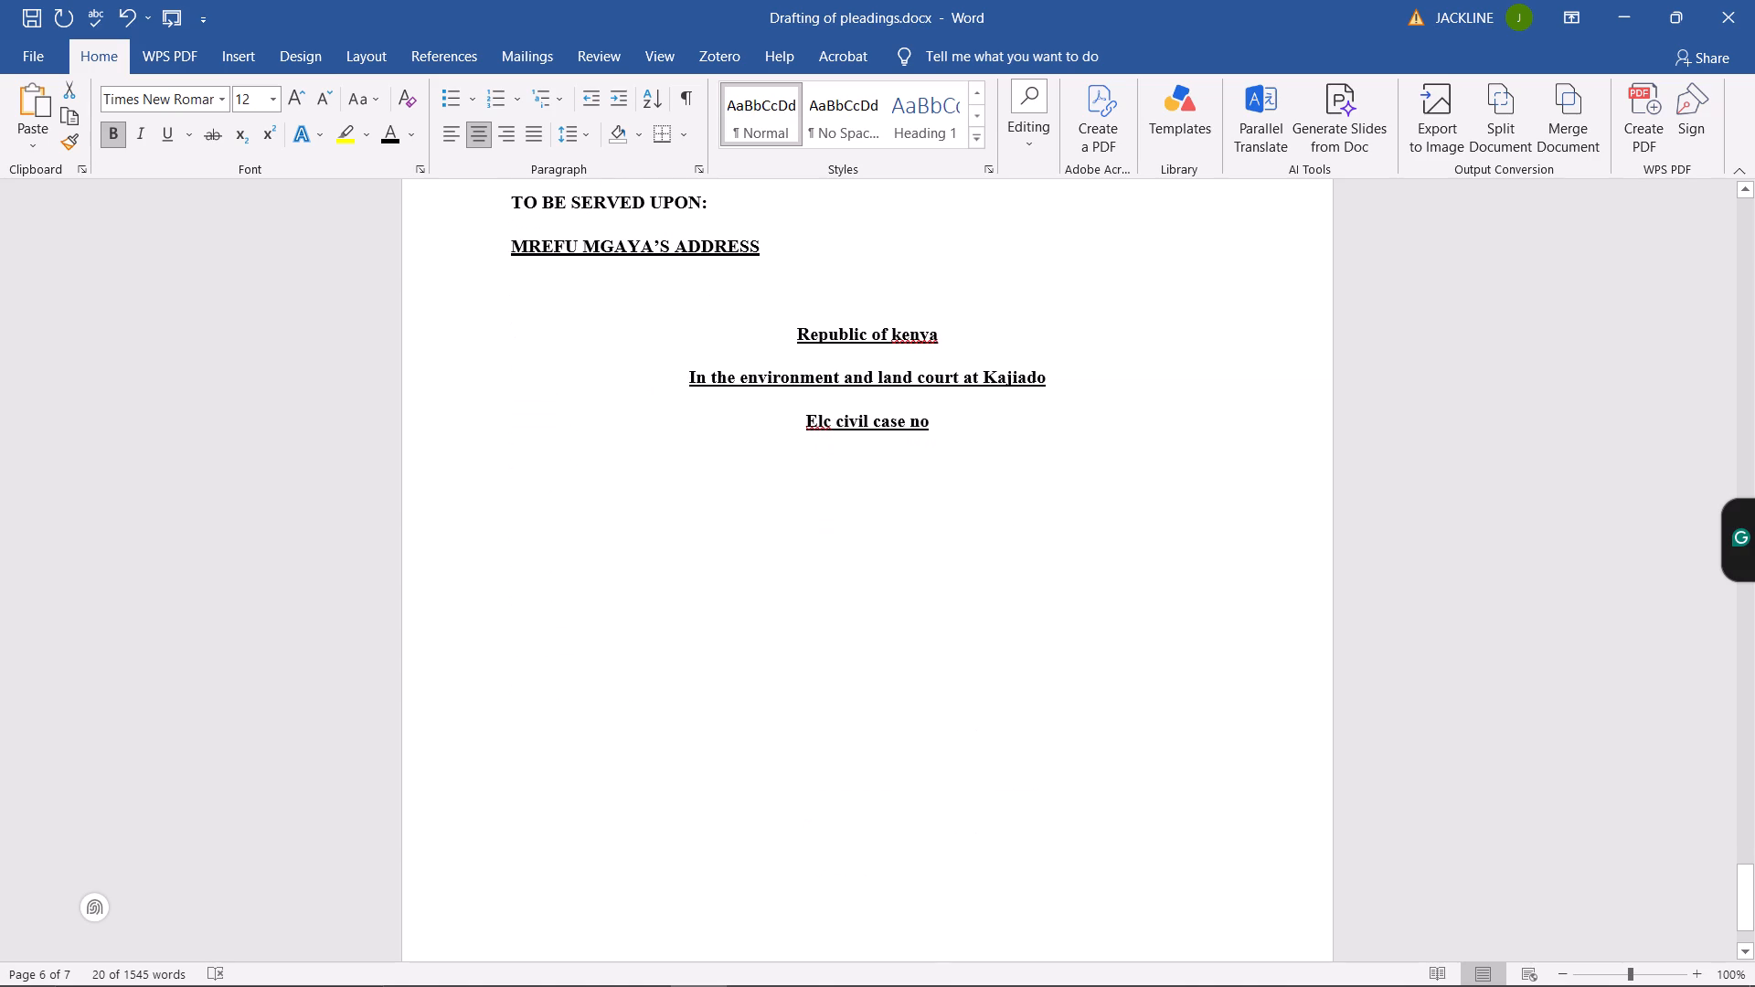
left_click(949, 419)
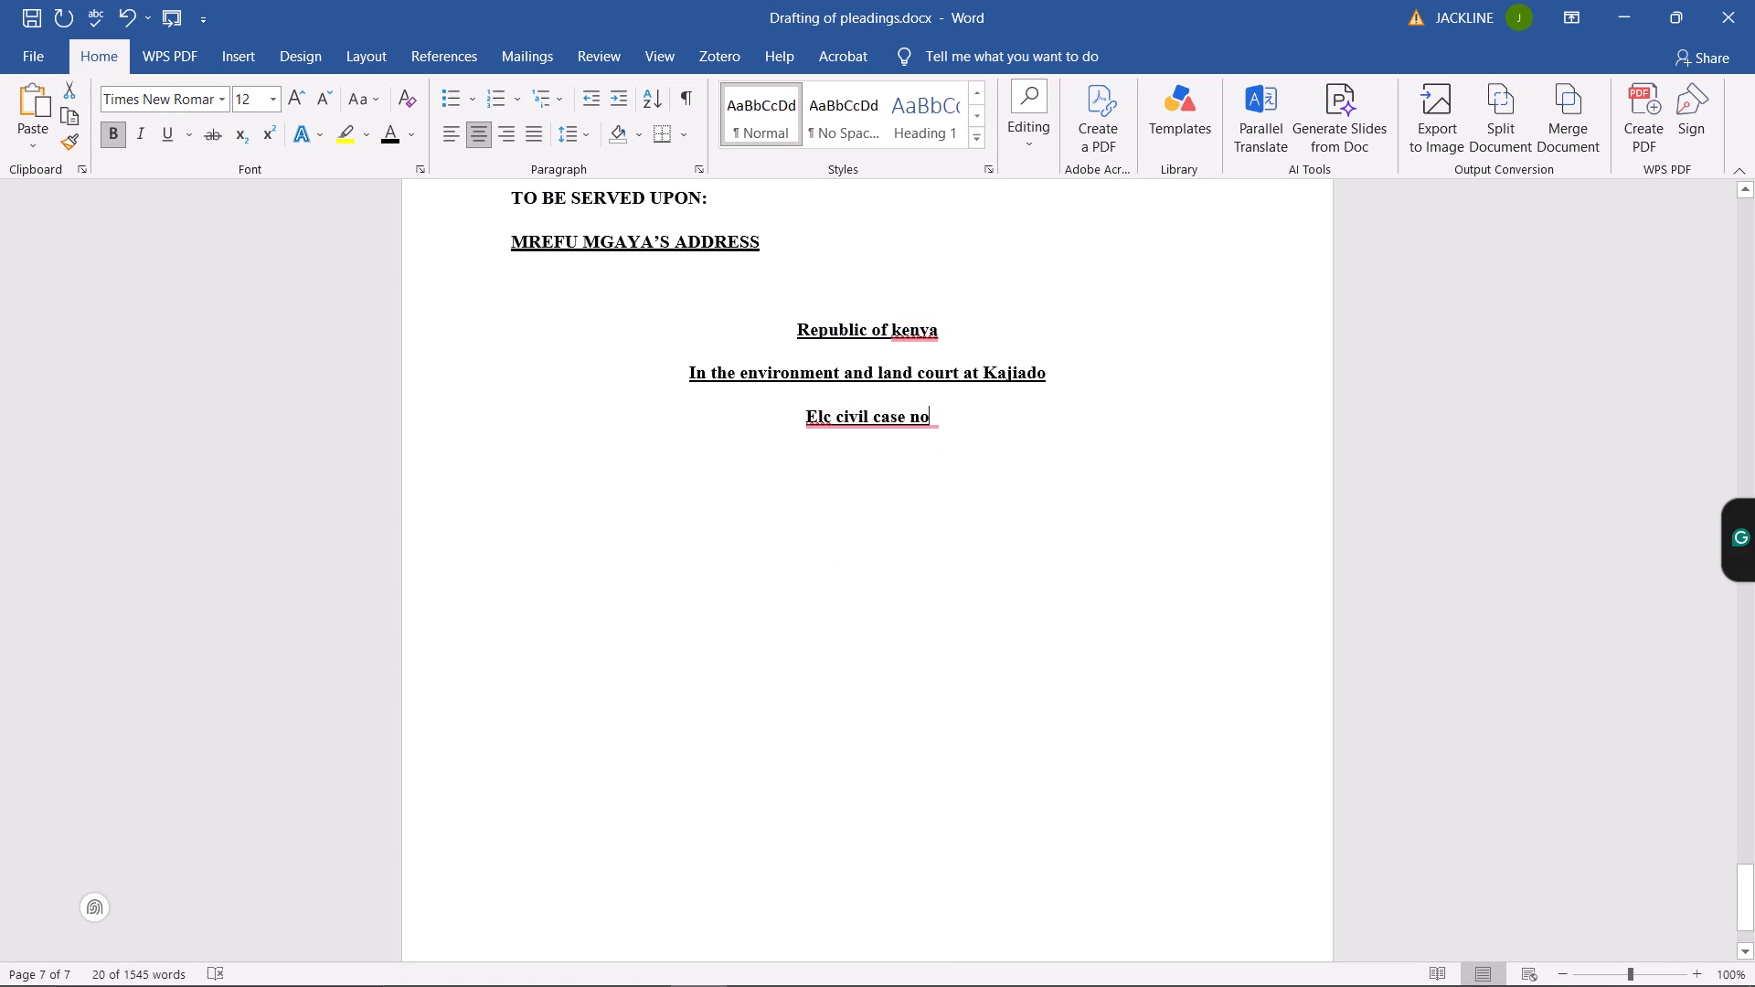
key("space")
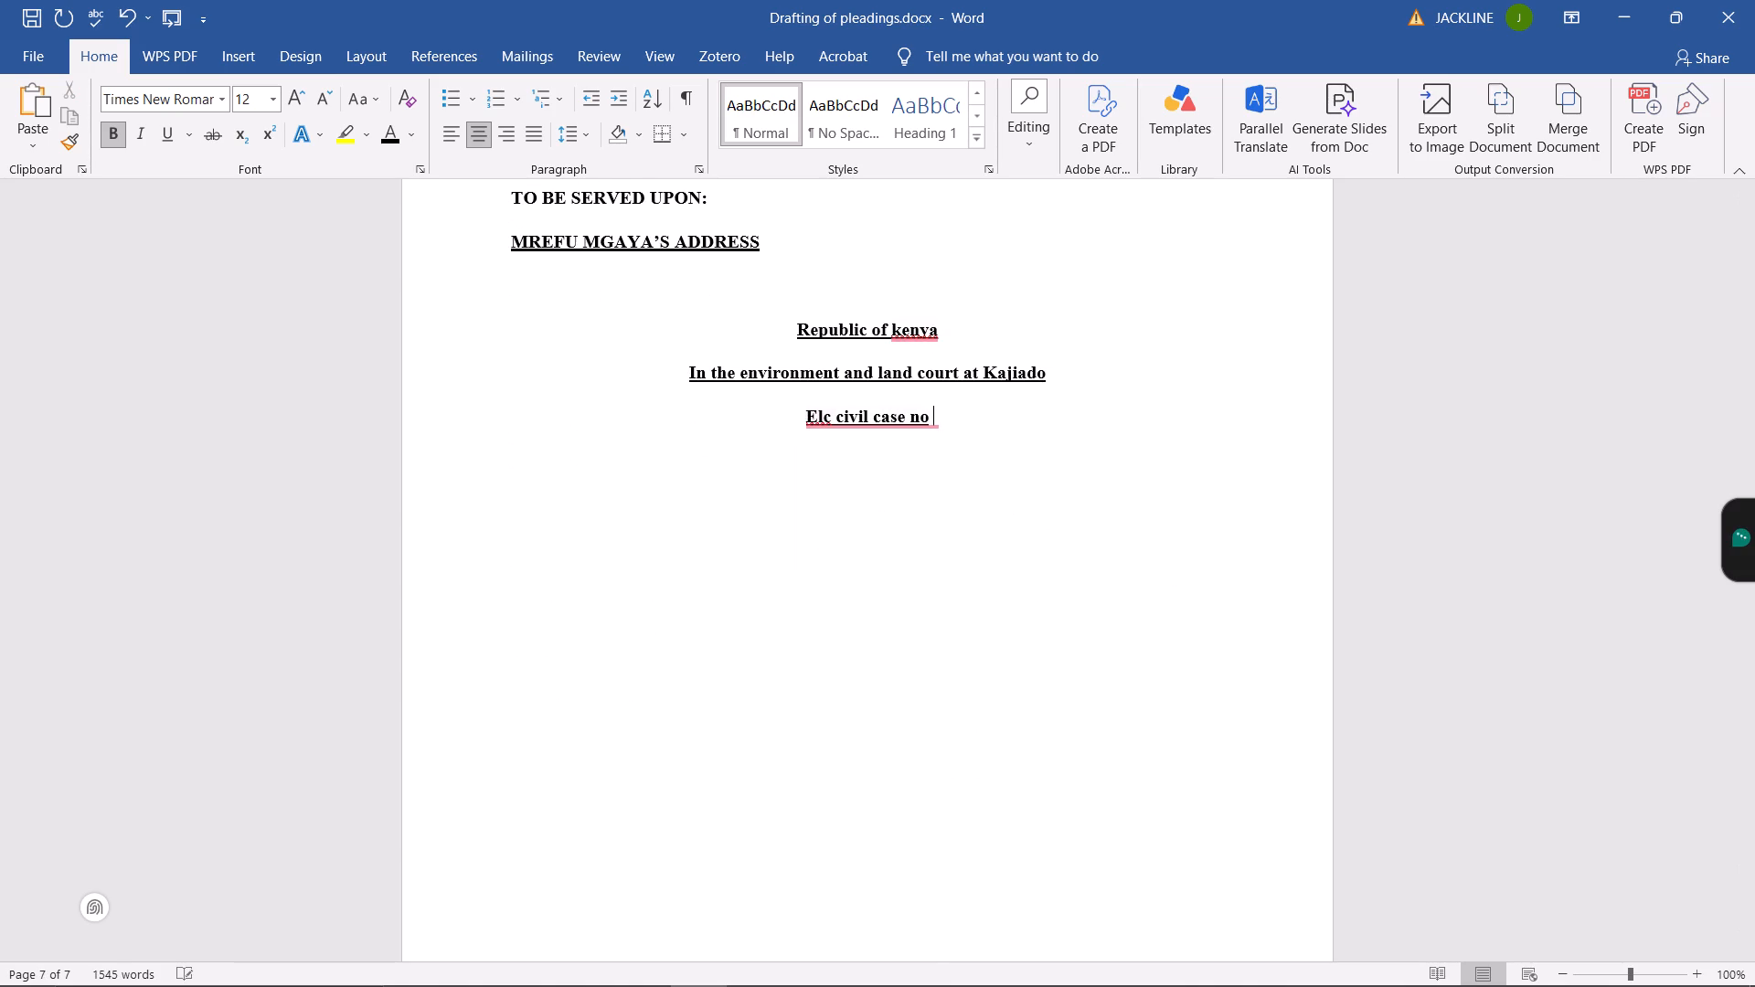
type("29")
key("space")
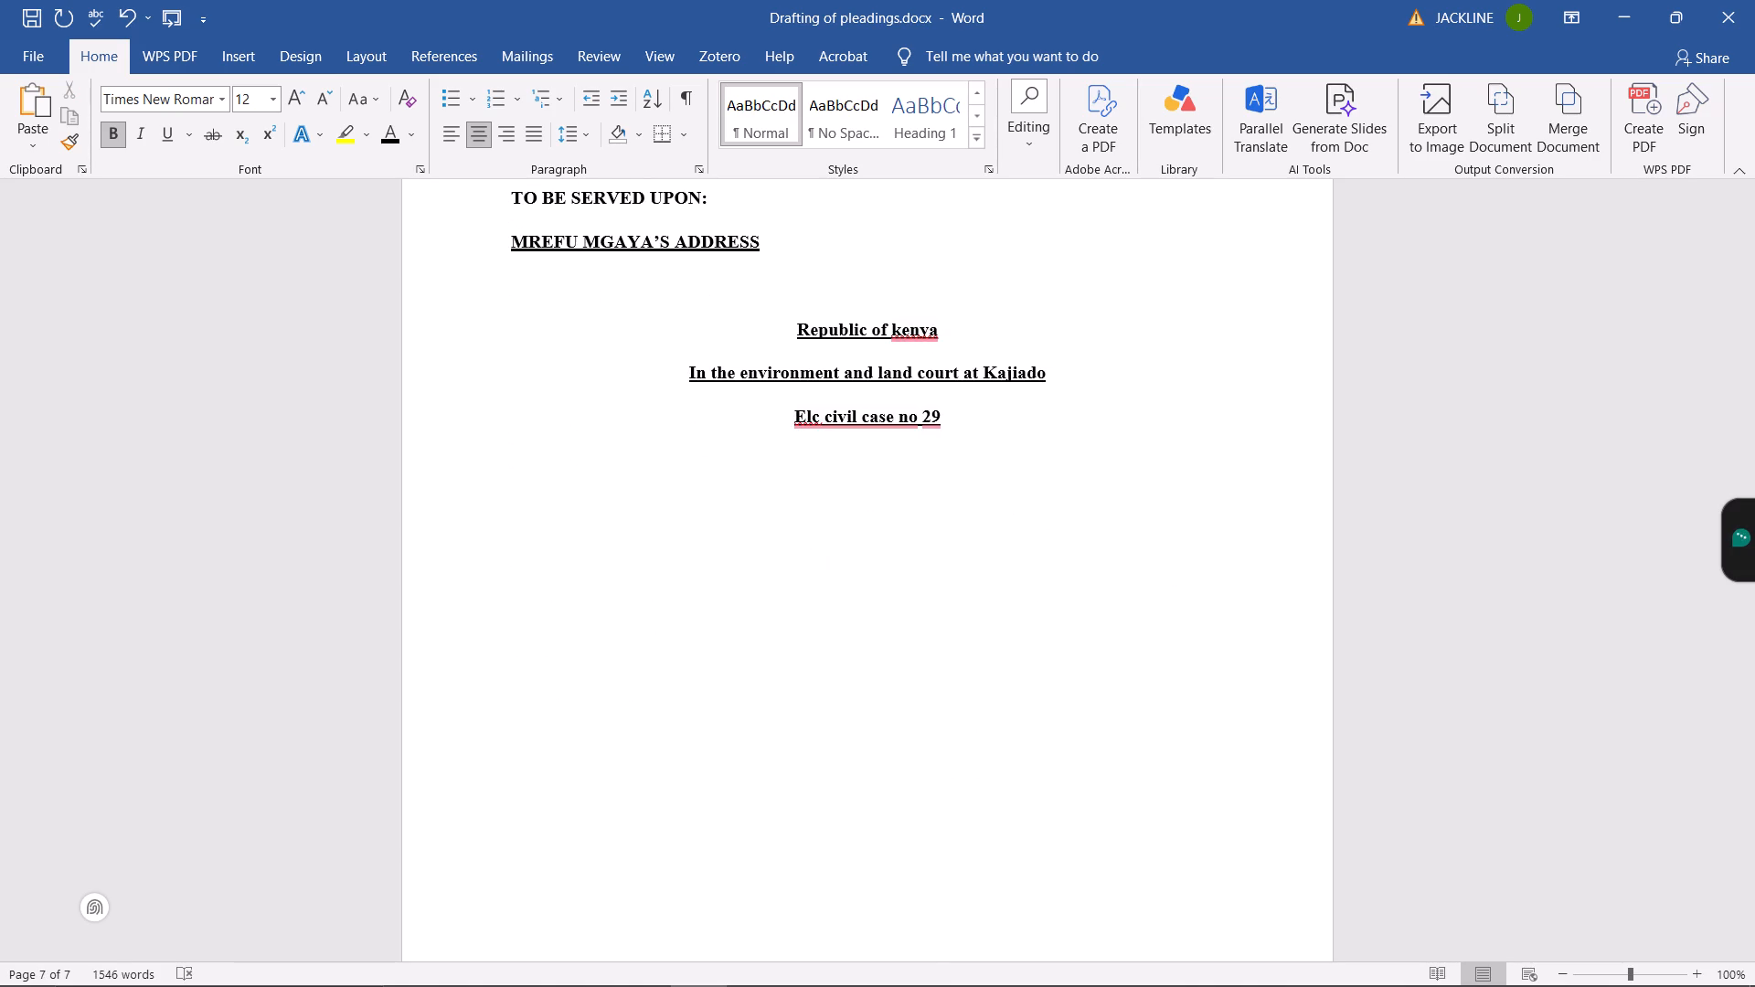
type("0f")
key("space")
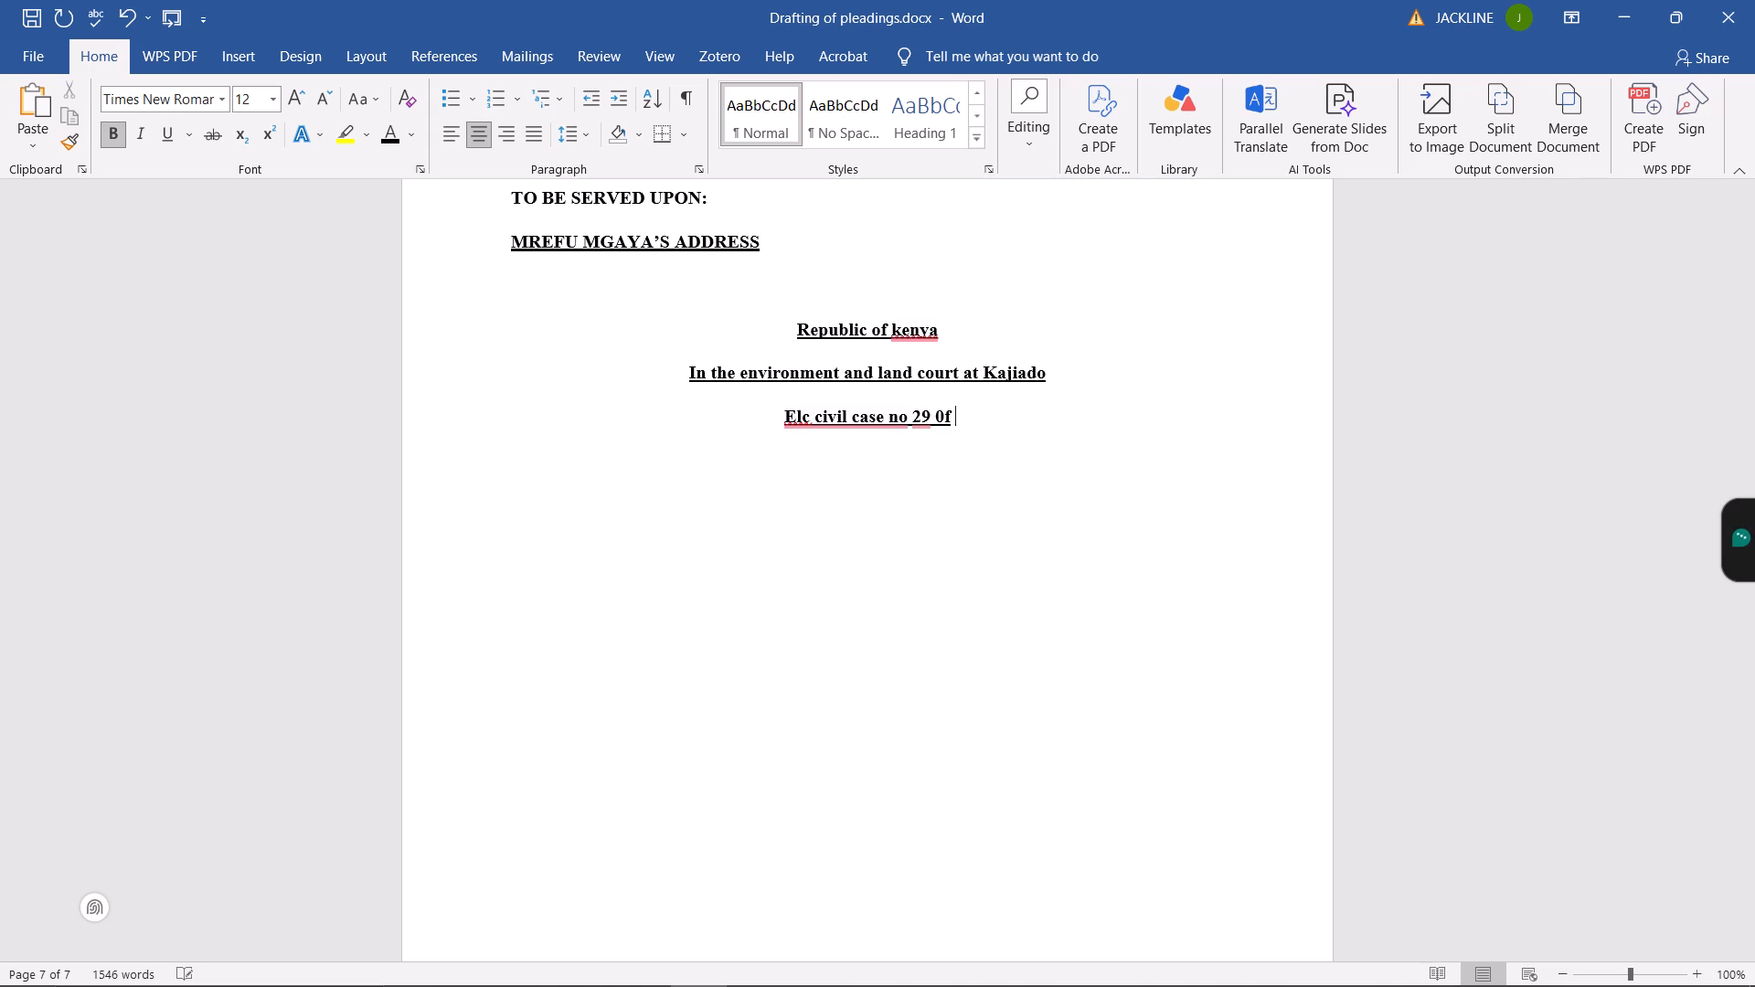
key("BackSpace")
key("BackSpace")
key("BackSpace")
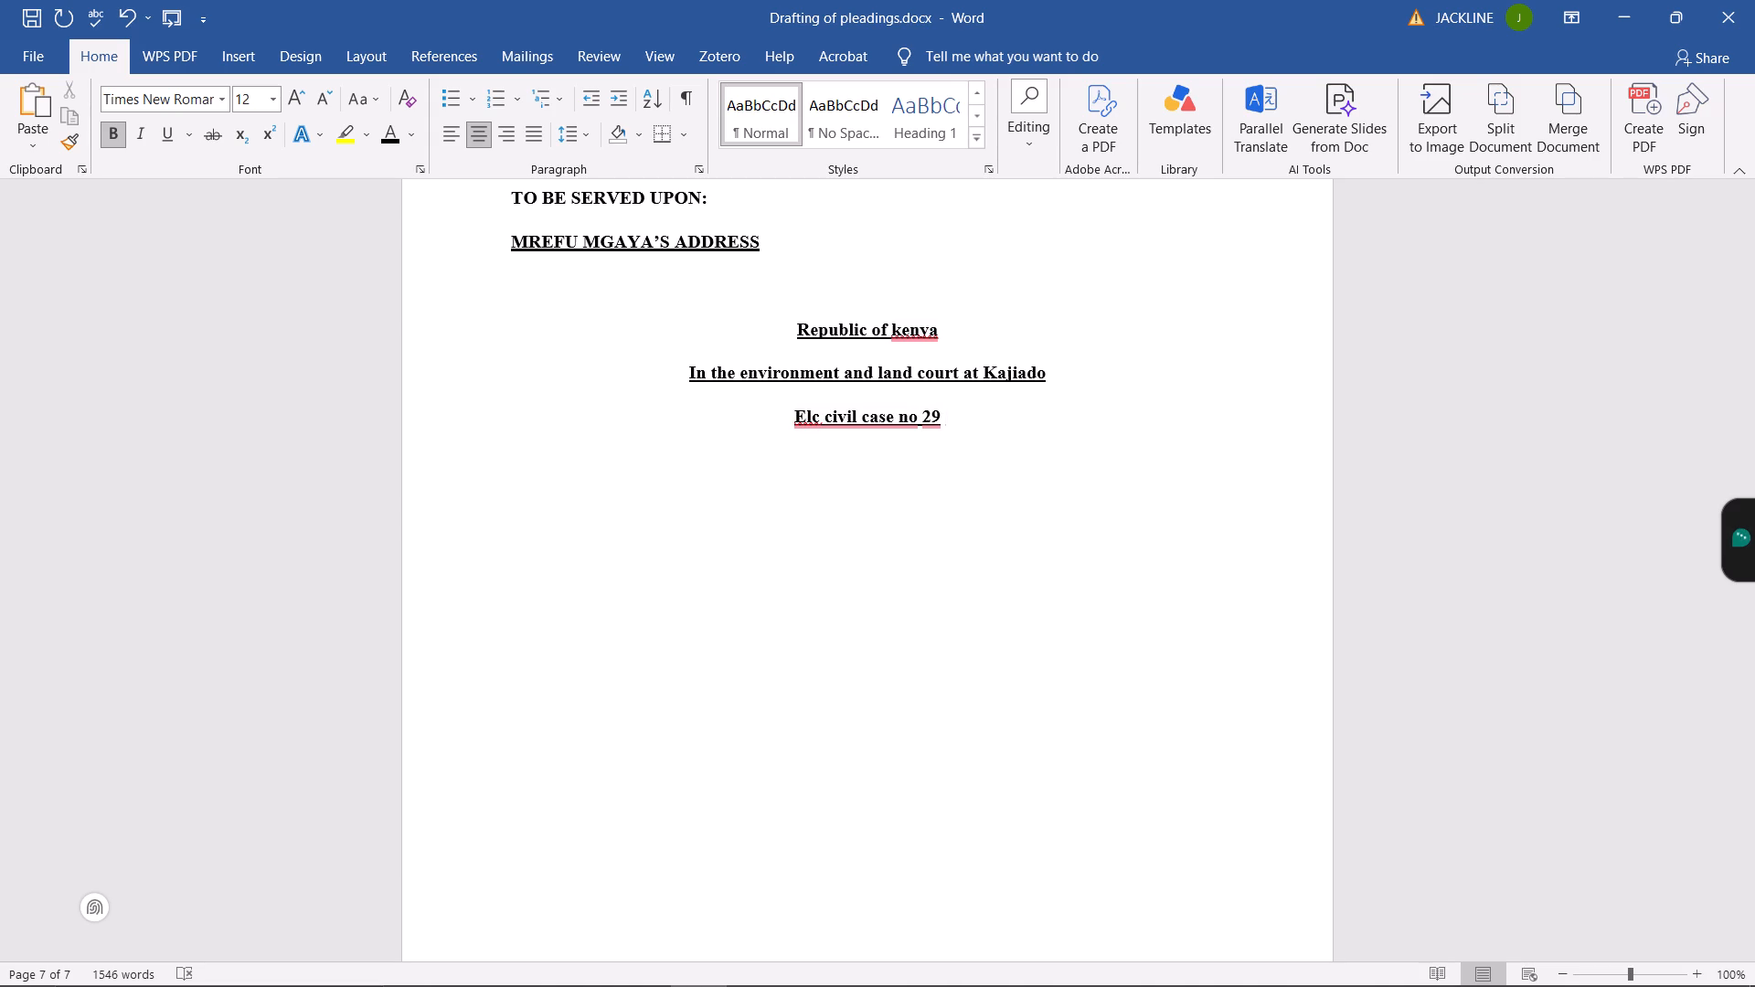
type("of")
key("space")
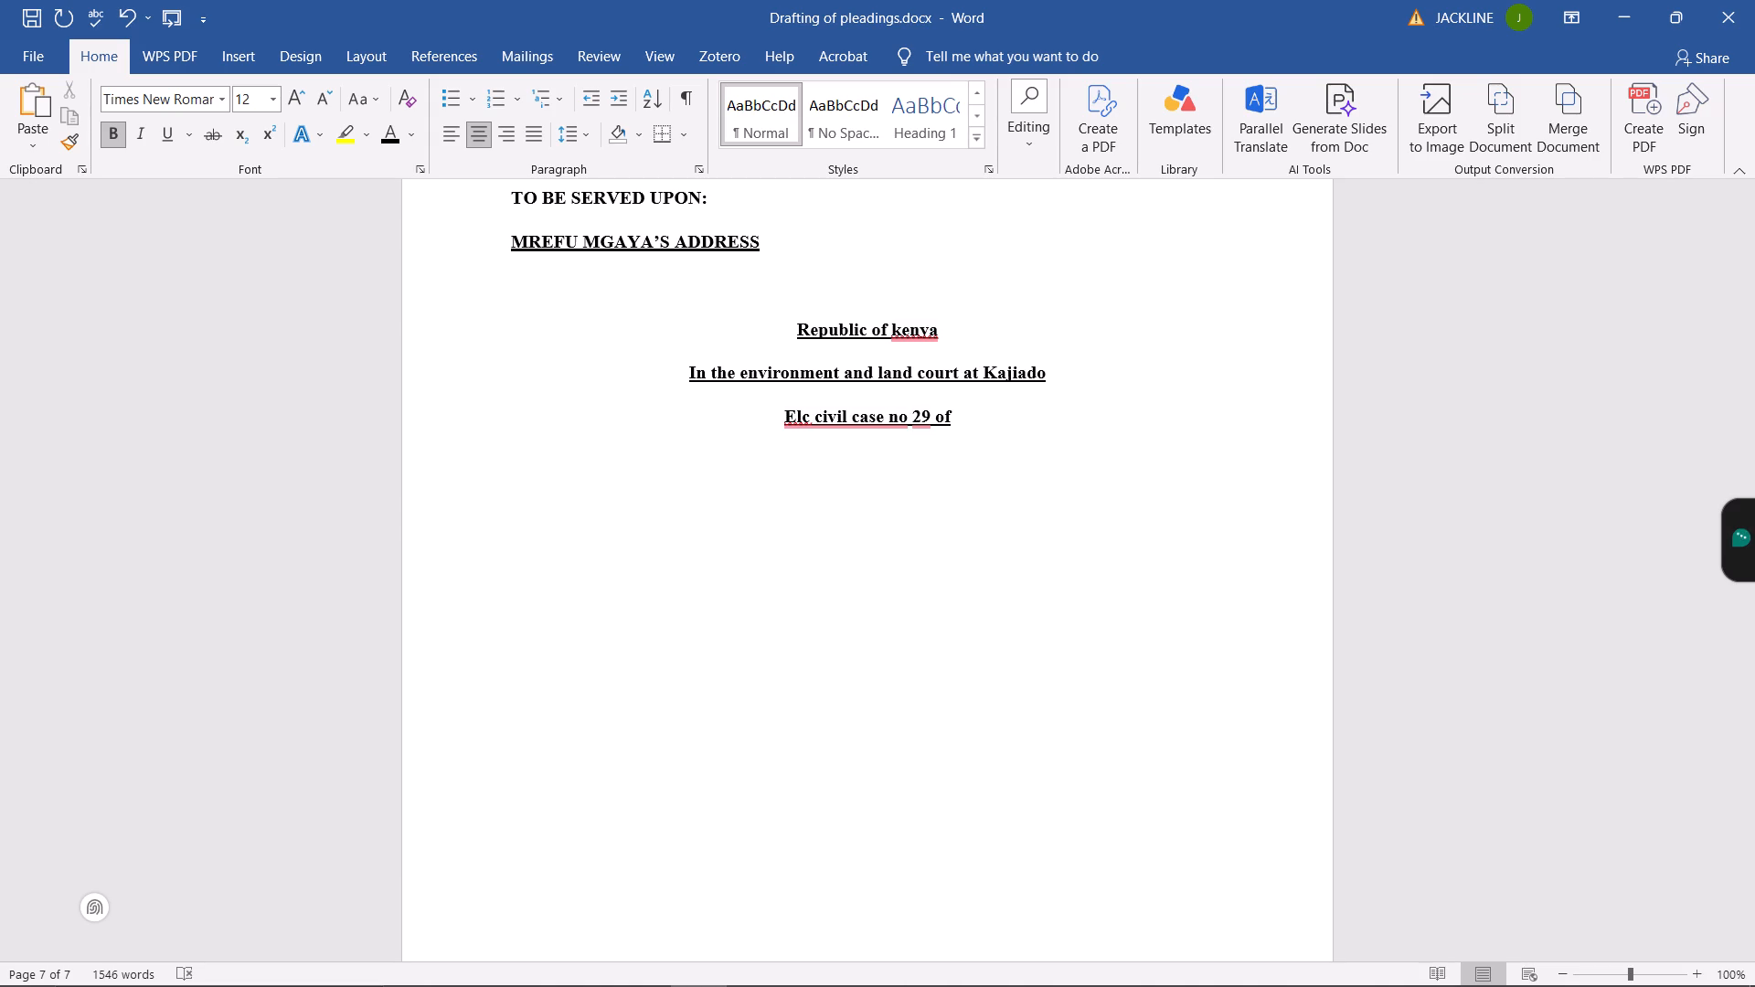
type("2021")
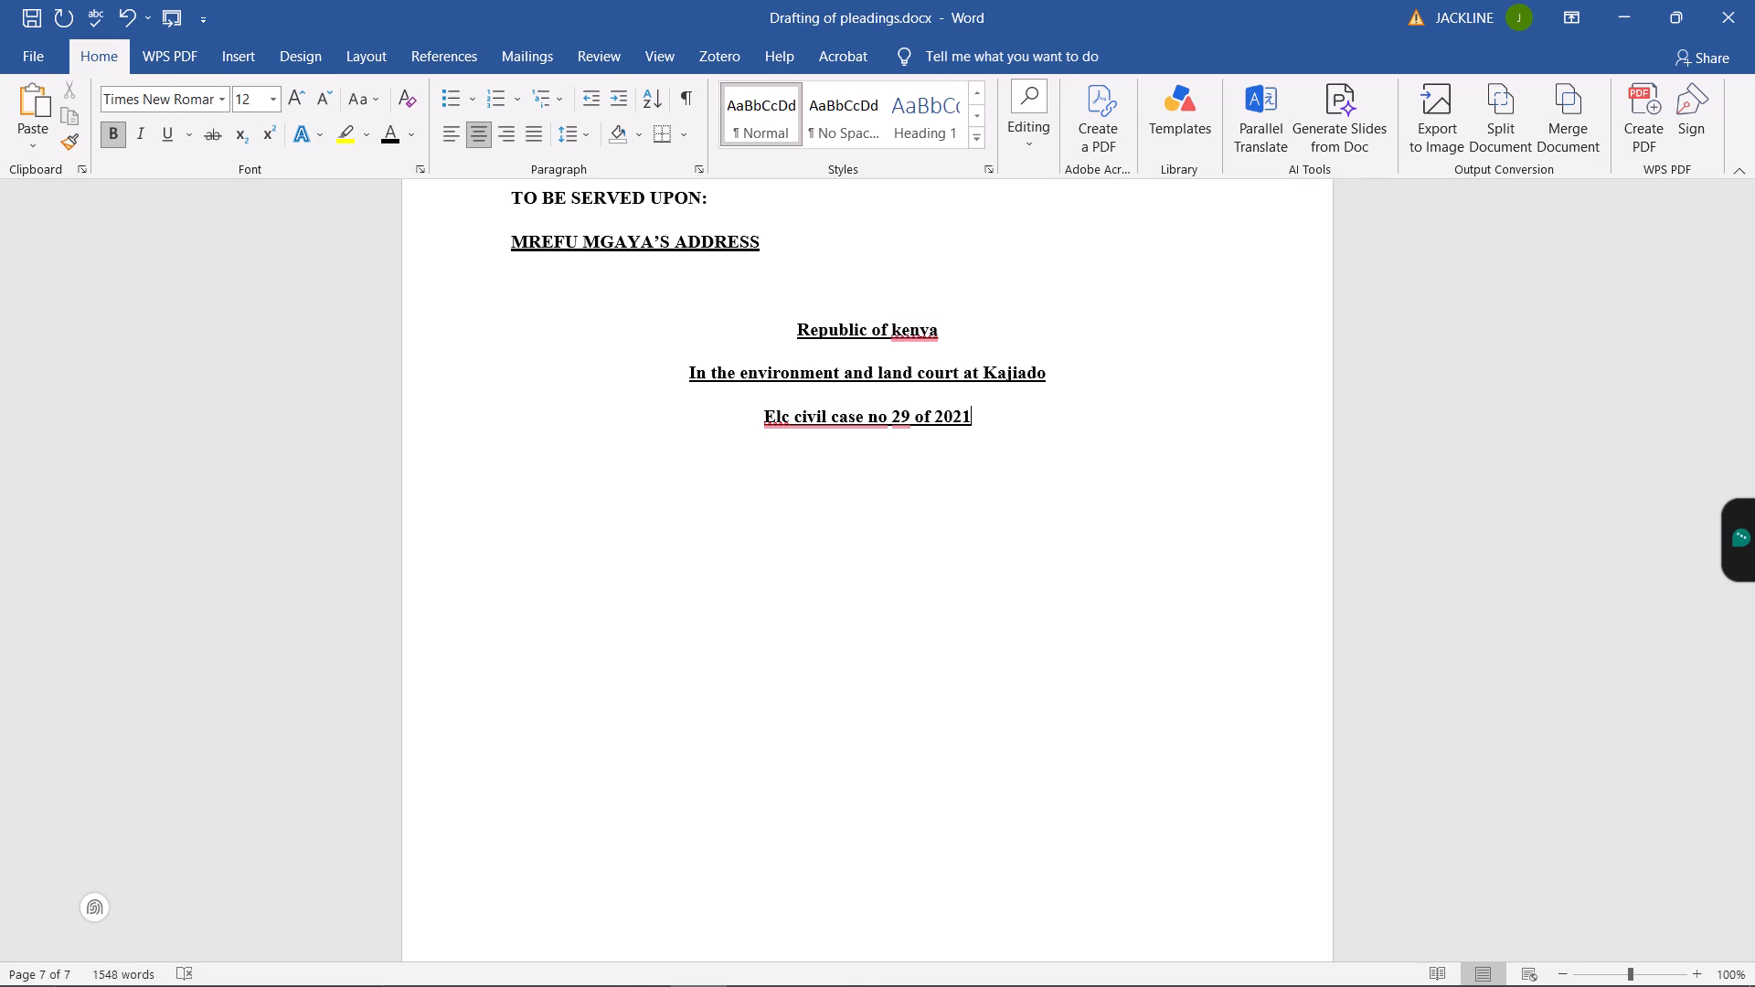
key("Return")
Add a justified party line with the plaintiff's name and, after a wide blank gap, the word "plaintiff".
left_click(537, 128)
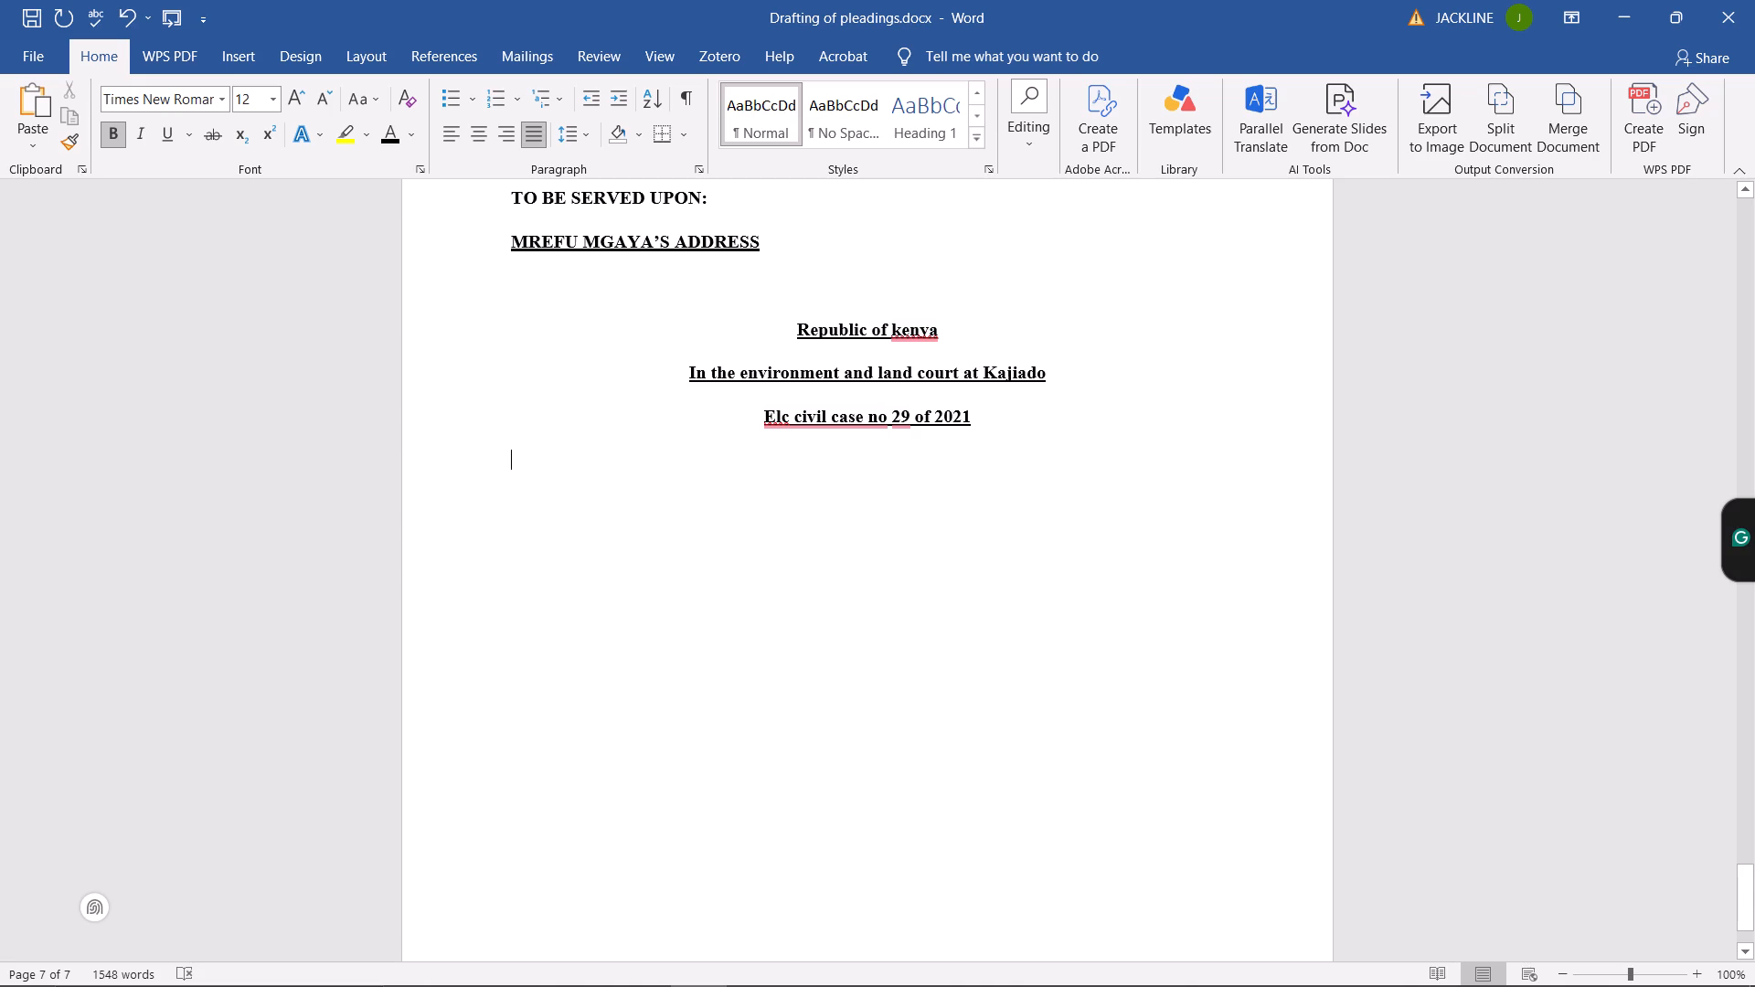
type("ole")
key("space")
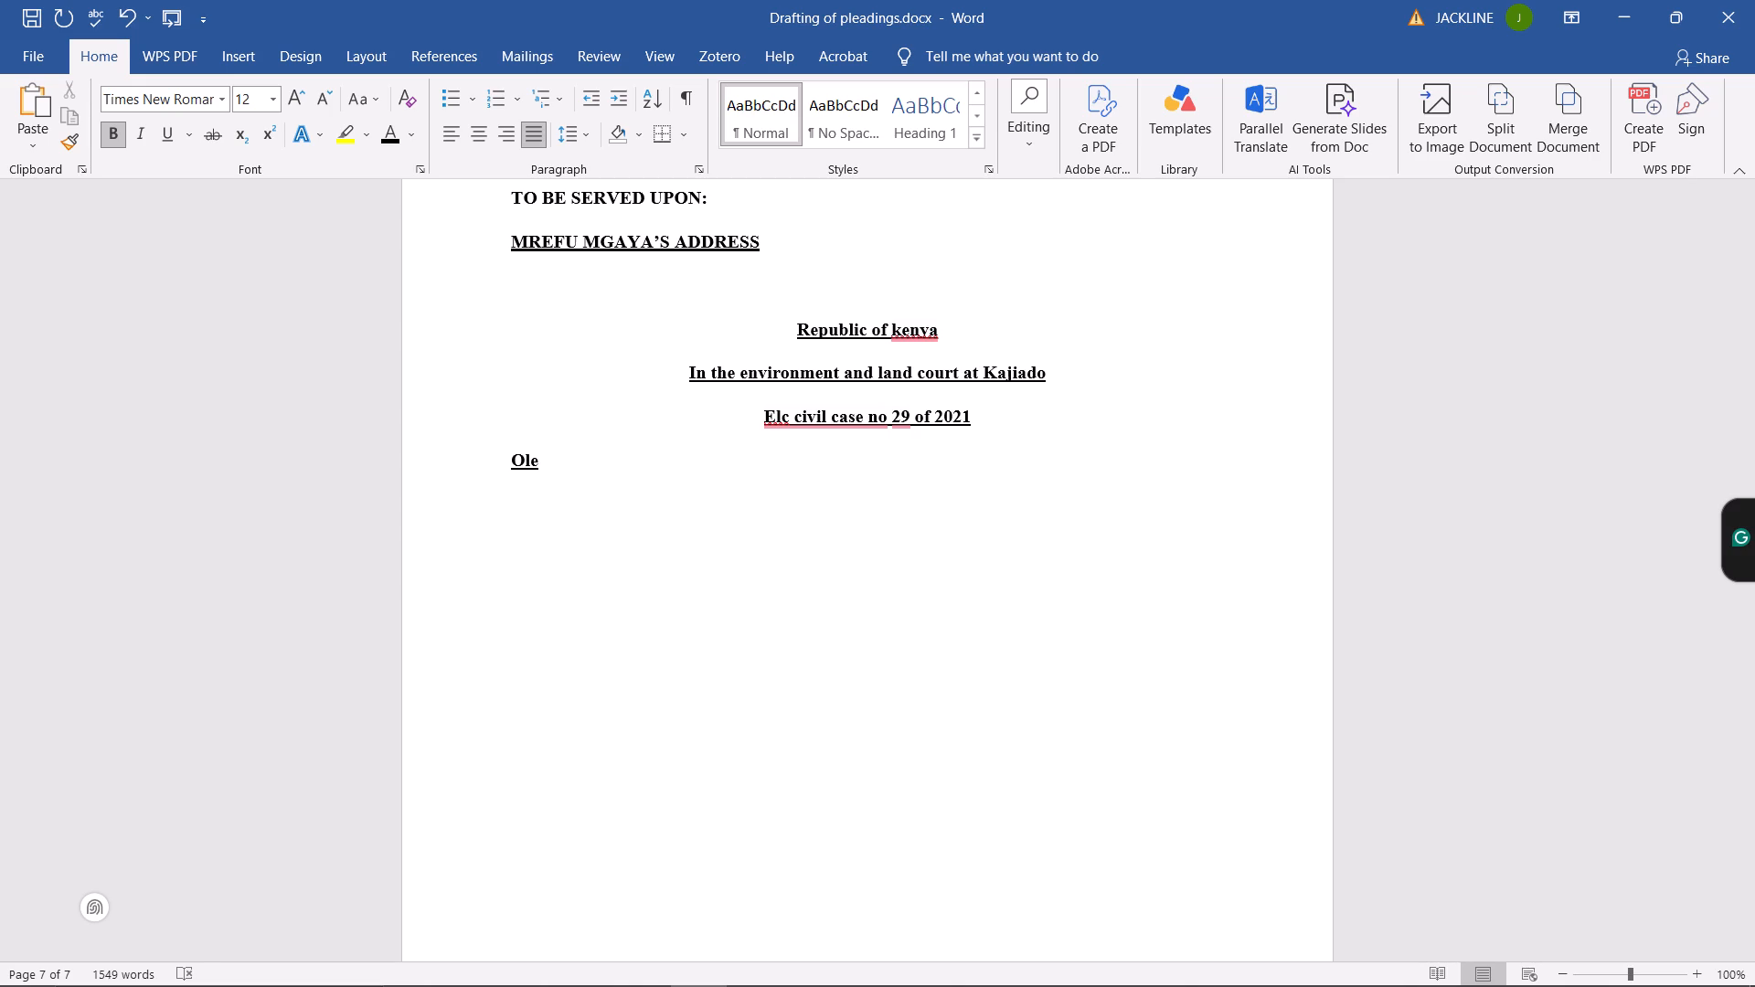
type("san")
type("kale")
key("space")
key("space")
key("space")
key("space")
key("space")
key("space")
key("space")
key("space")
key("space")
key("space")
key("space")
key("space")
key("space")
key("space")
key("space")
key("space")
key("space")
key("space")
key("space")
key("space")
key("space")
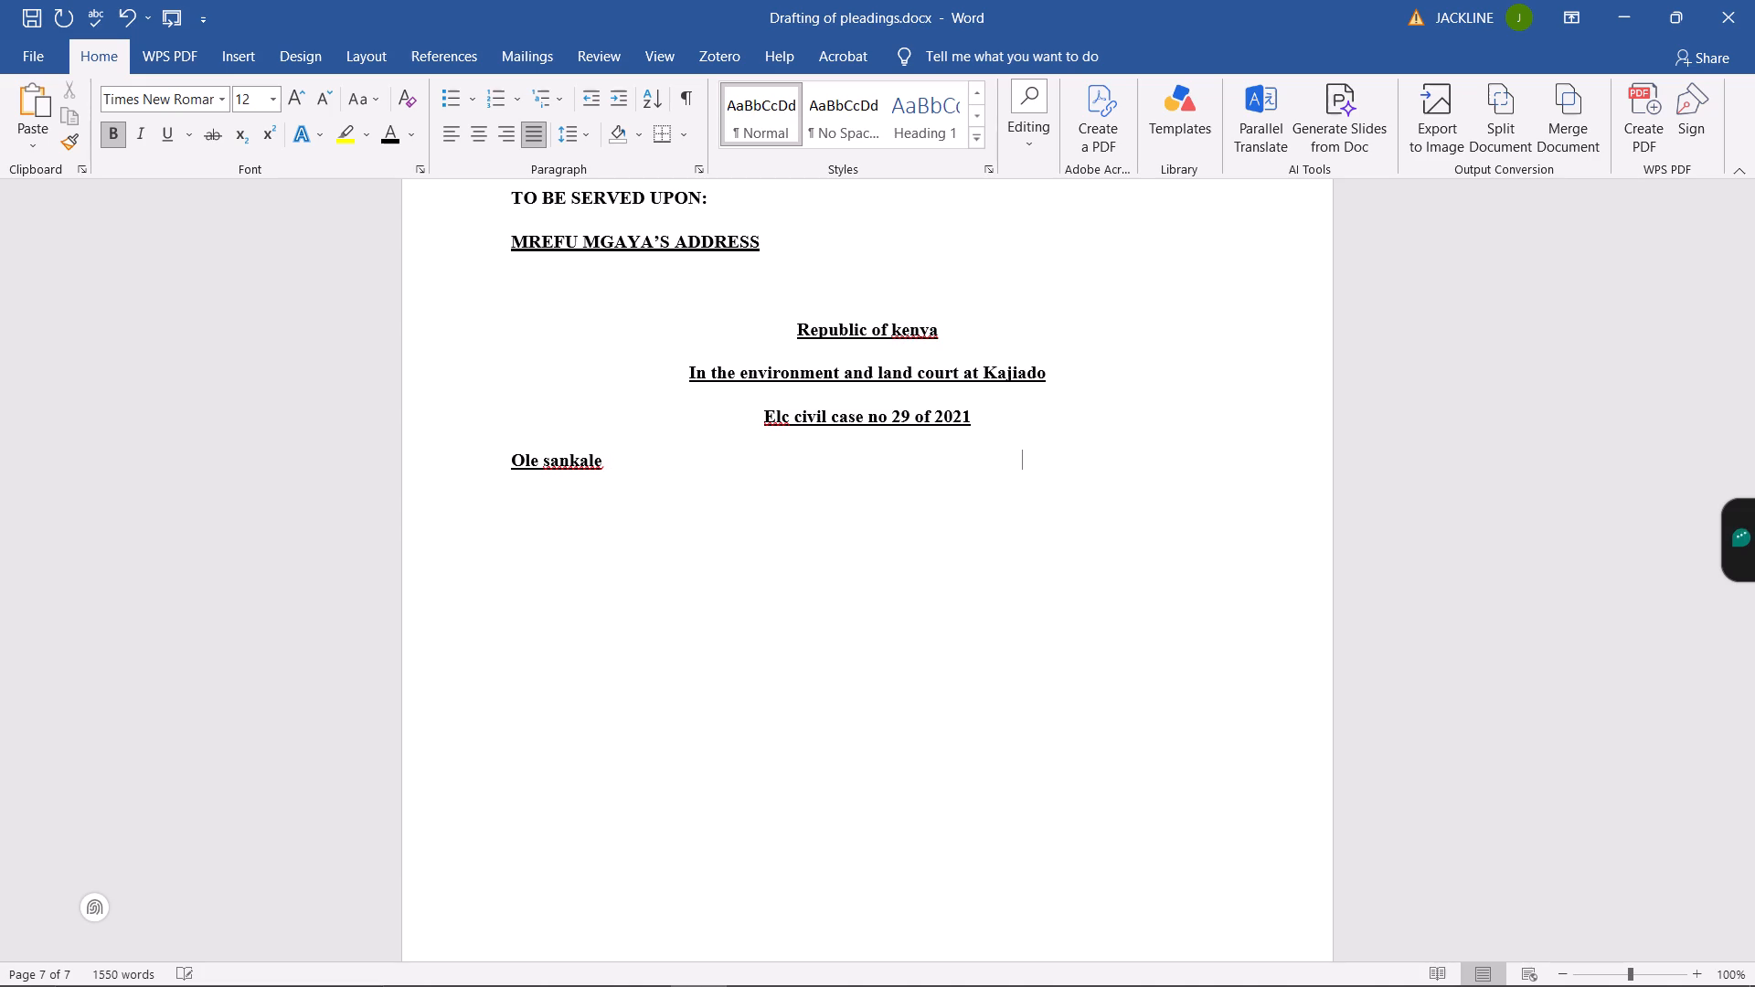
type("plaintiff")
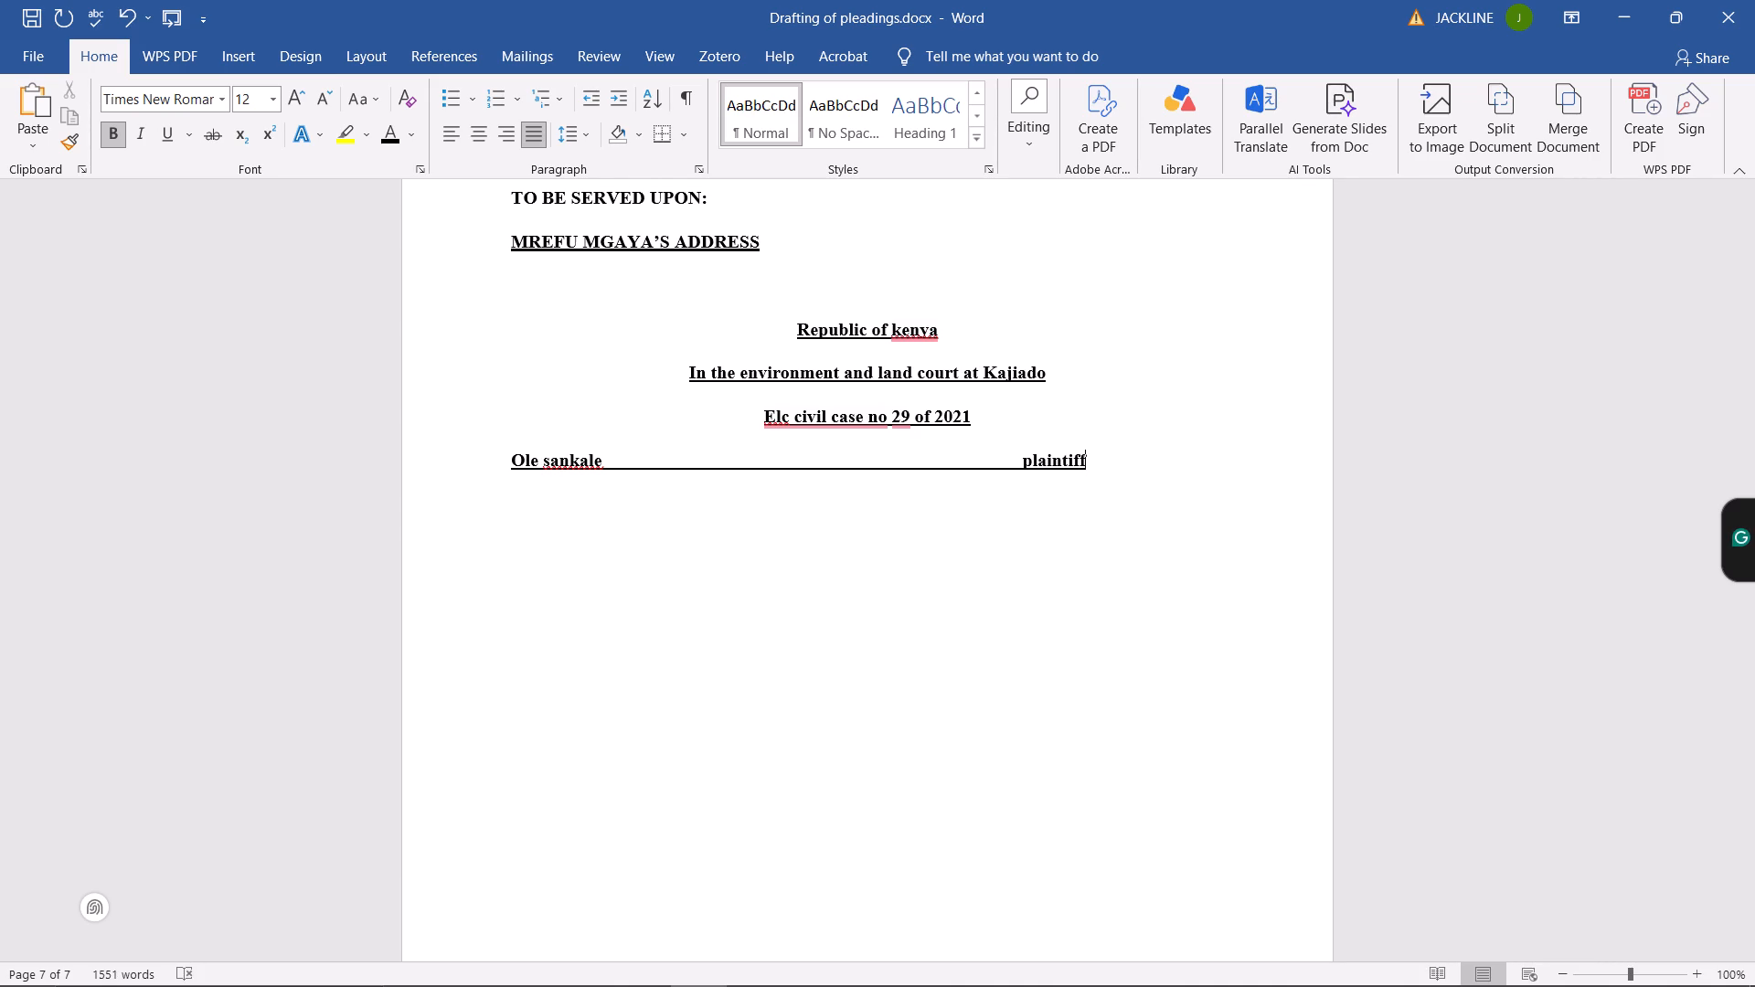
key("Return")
Add the line "Versus" below the plaintiff's party line.
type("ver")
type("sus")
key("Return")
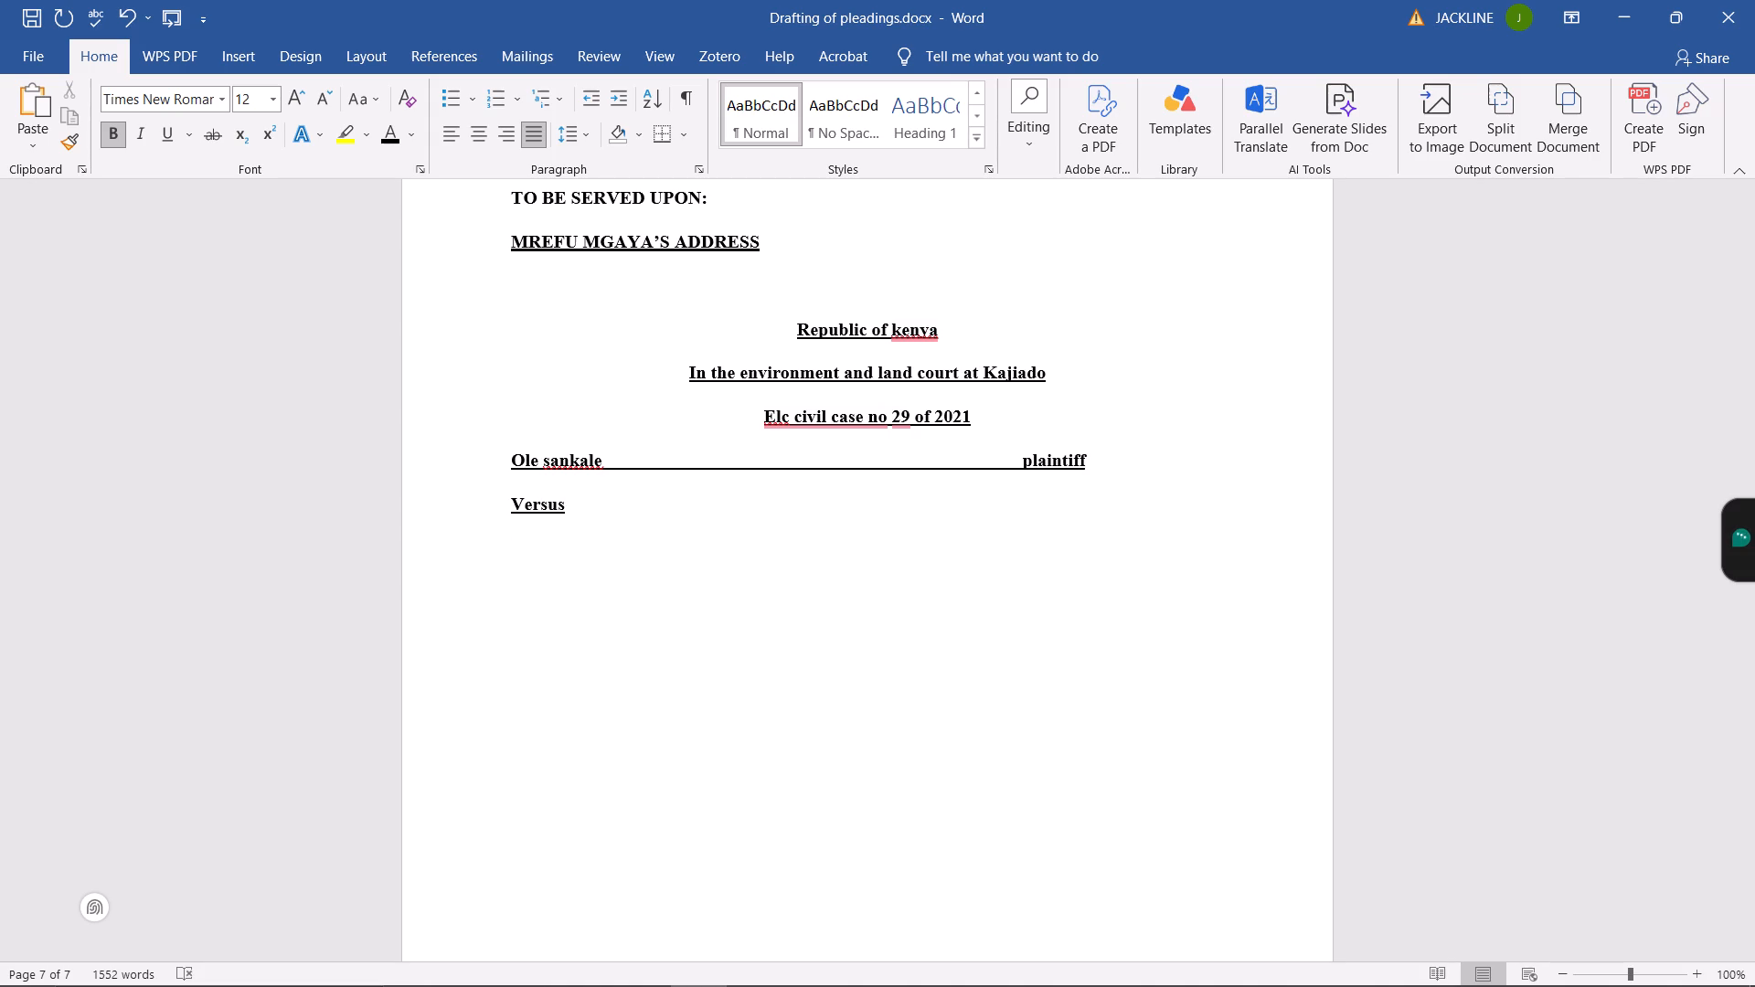
Add the defendant's first party line with the defendant's name followed by "(the administrator", and start a new line below.
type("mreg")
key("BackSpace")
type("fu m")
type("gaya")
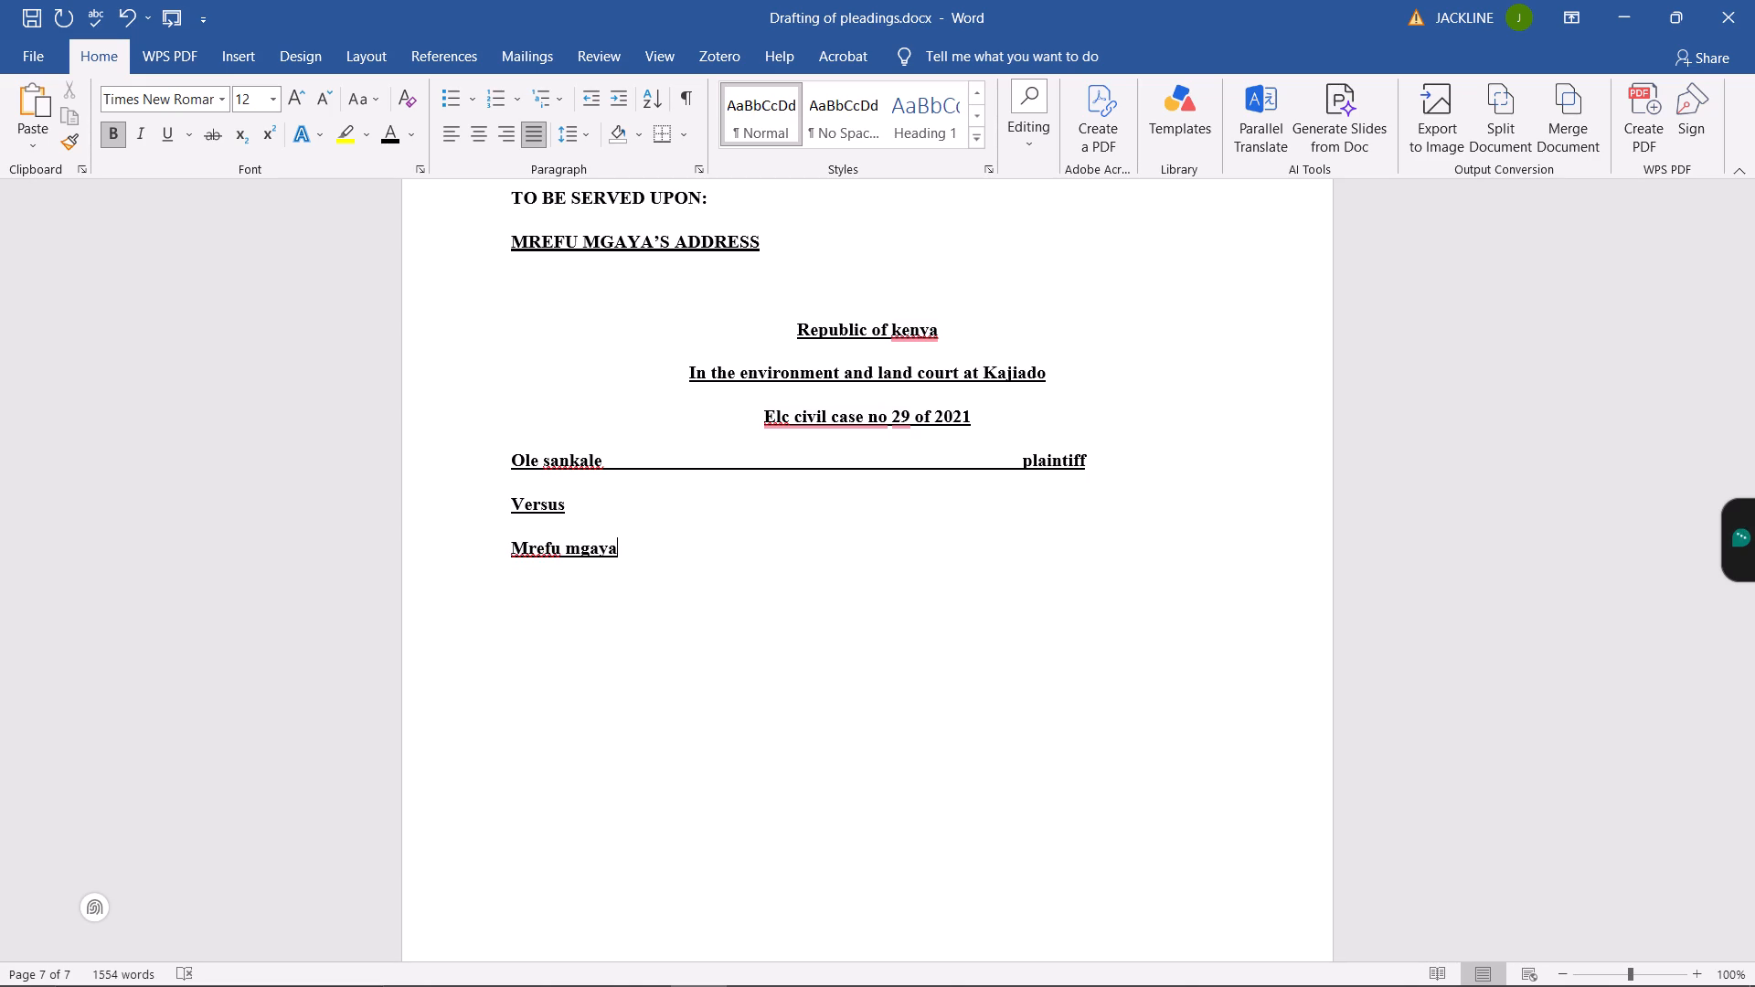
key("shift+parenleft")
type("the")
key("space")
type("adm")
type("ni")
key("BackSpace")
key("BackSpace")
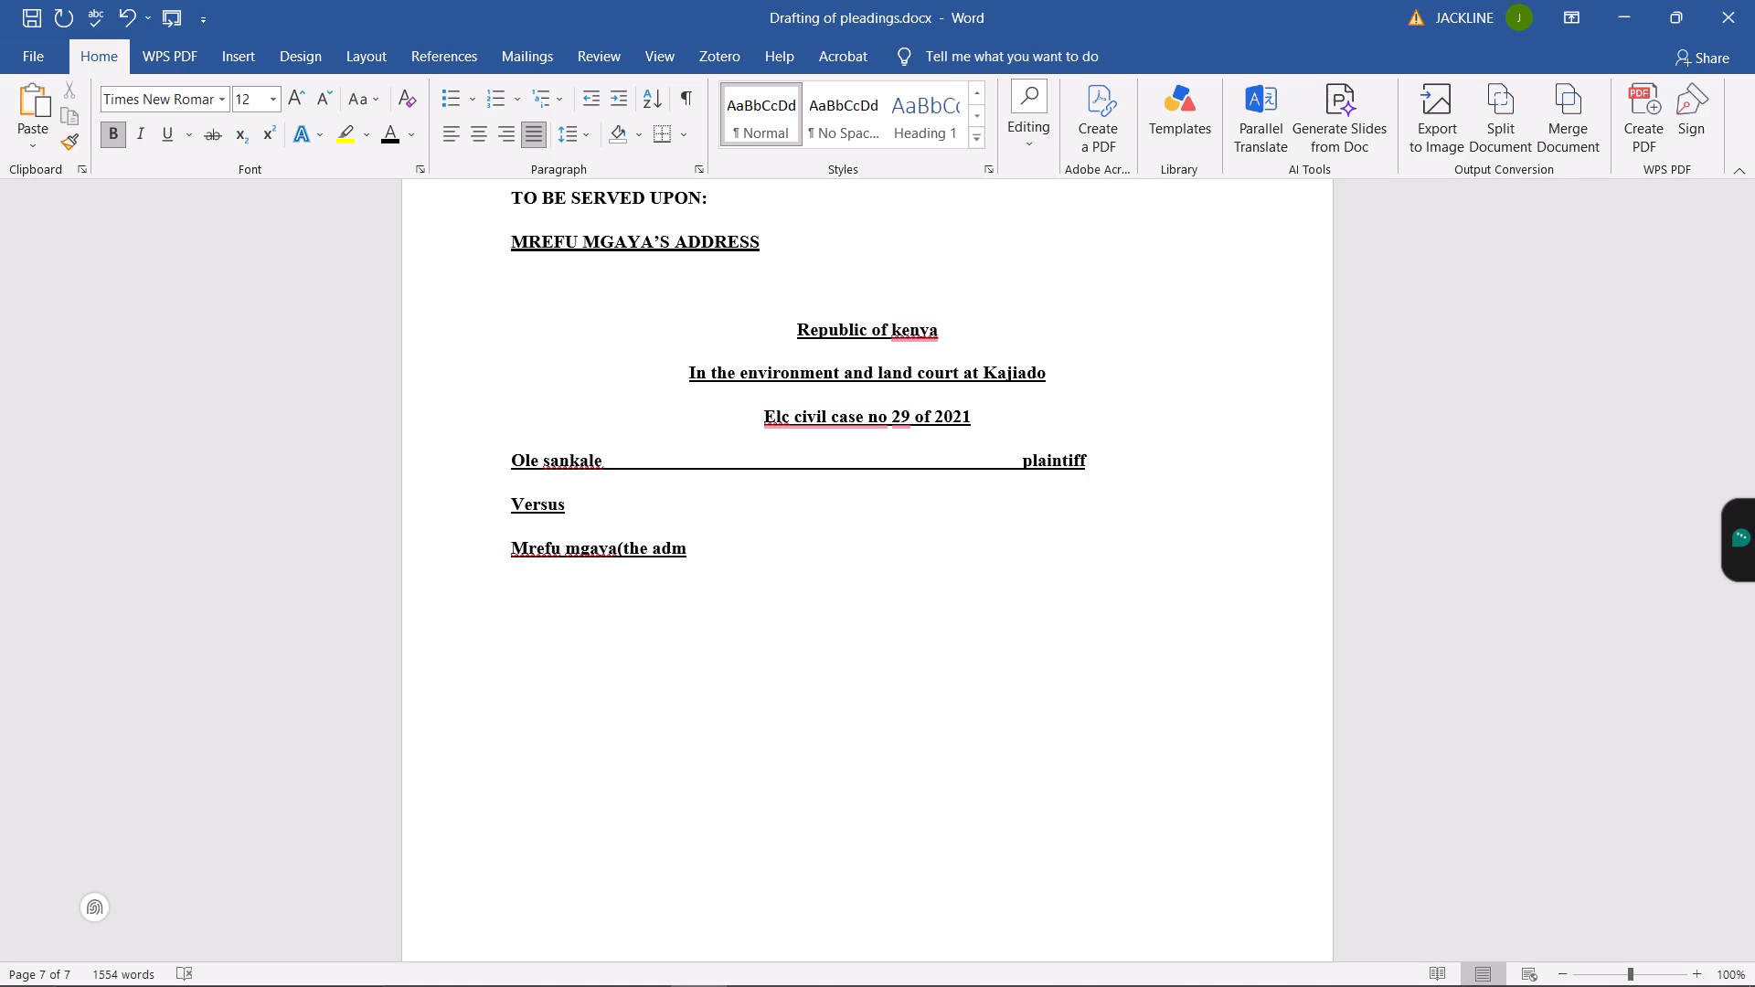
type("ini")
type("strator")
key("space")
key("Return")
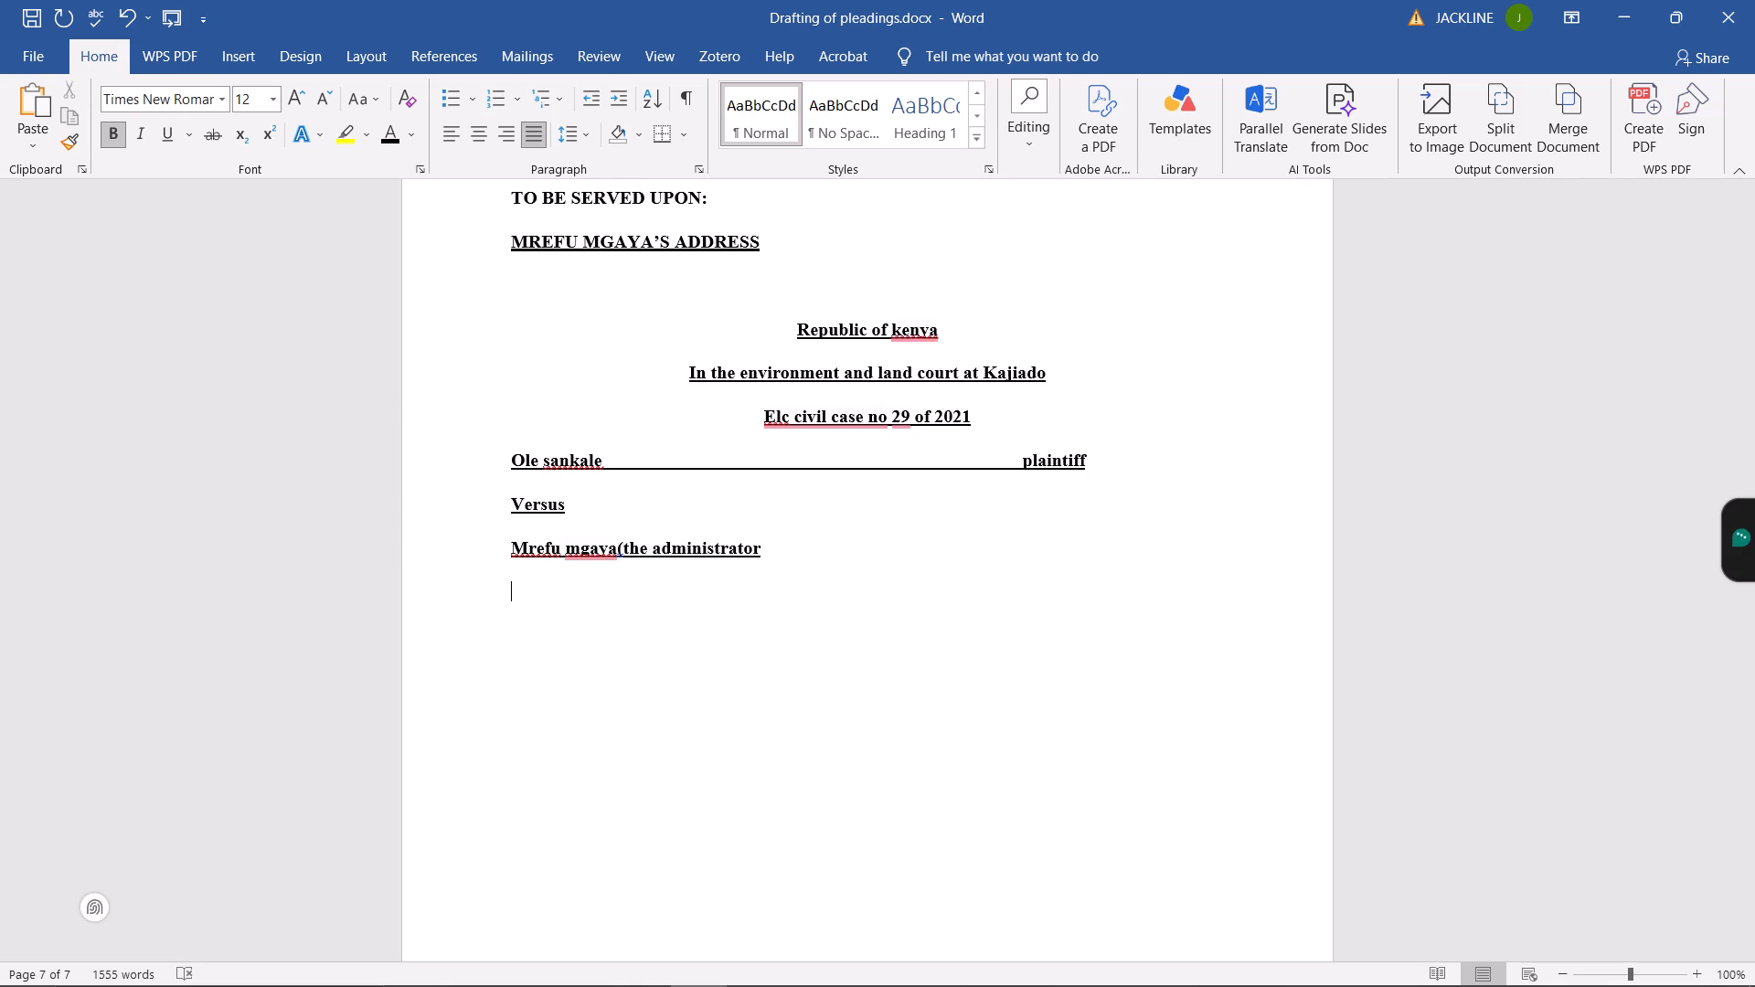
Enter "Of the estate of" followed by the deceased's name on the defendant's second party line.
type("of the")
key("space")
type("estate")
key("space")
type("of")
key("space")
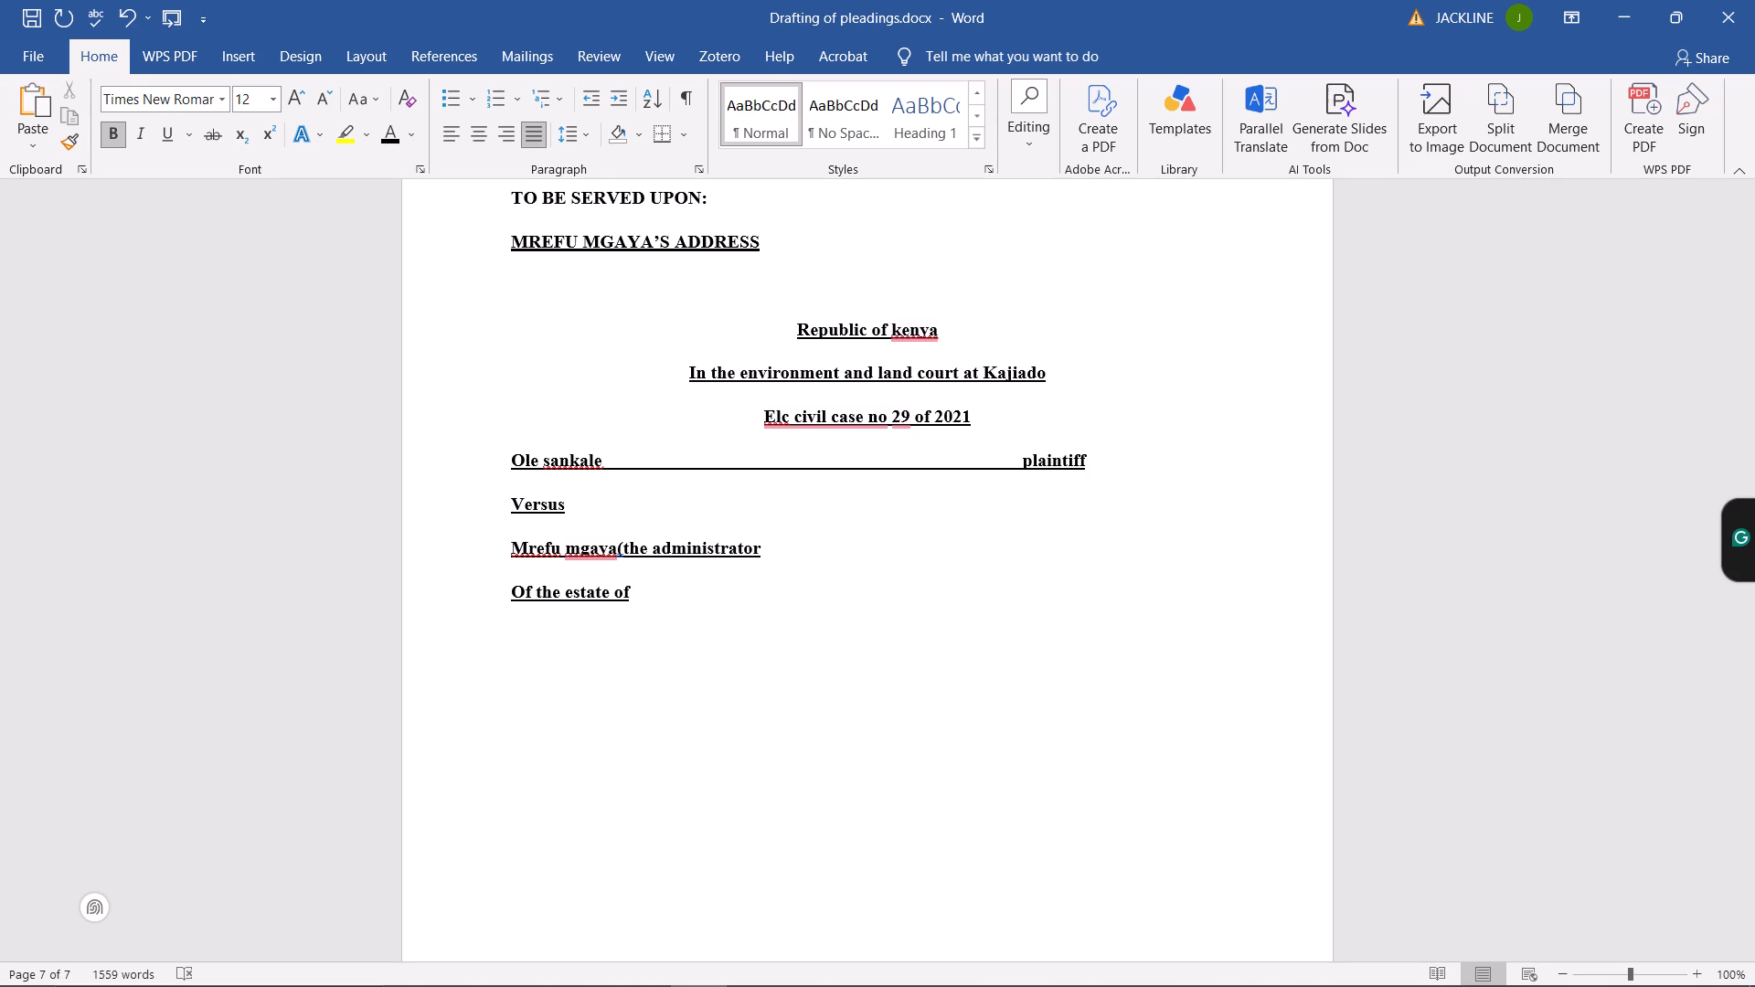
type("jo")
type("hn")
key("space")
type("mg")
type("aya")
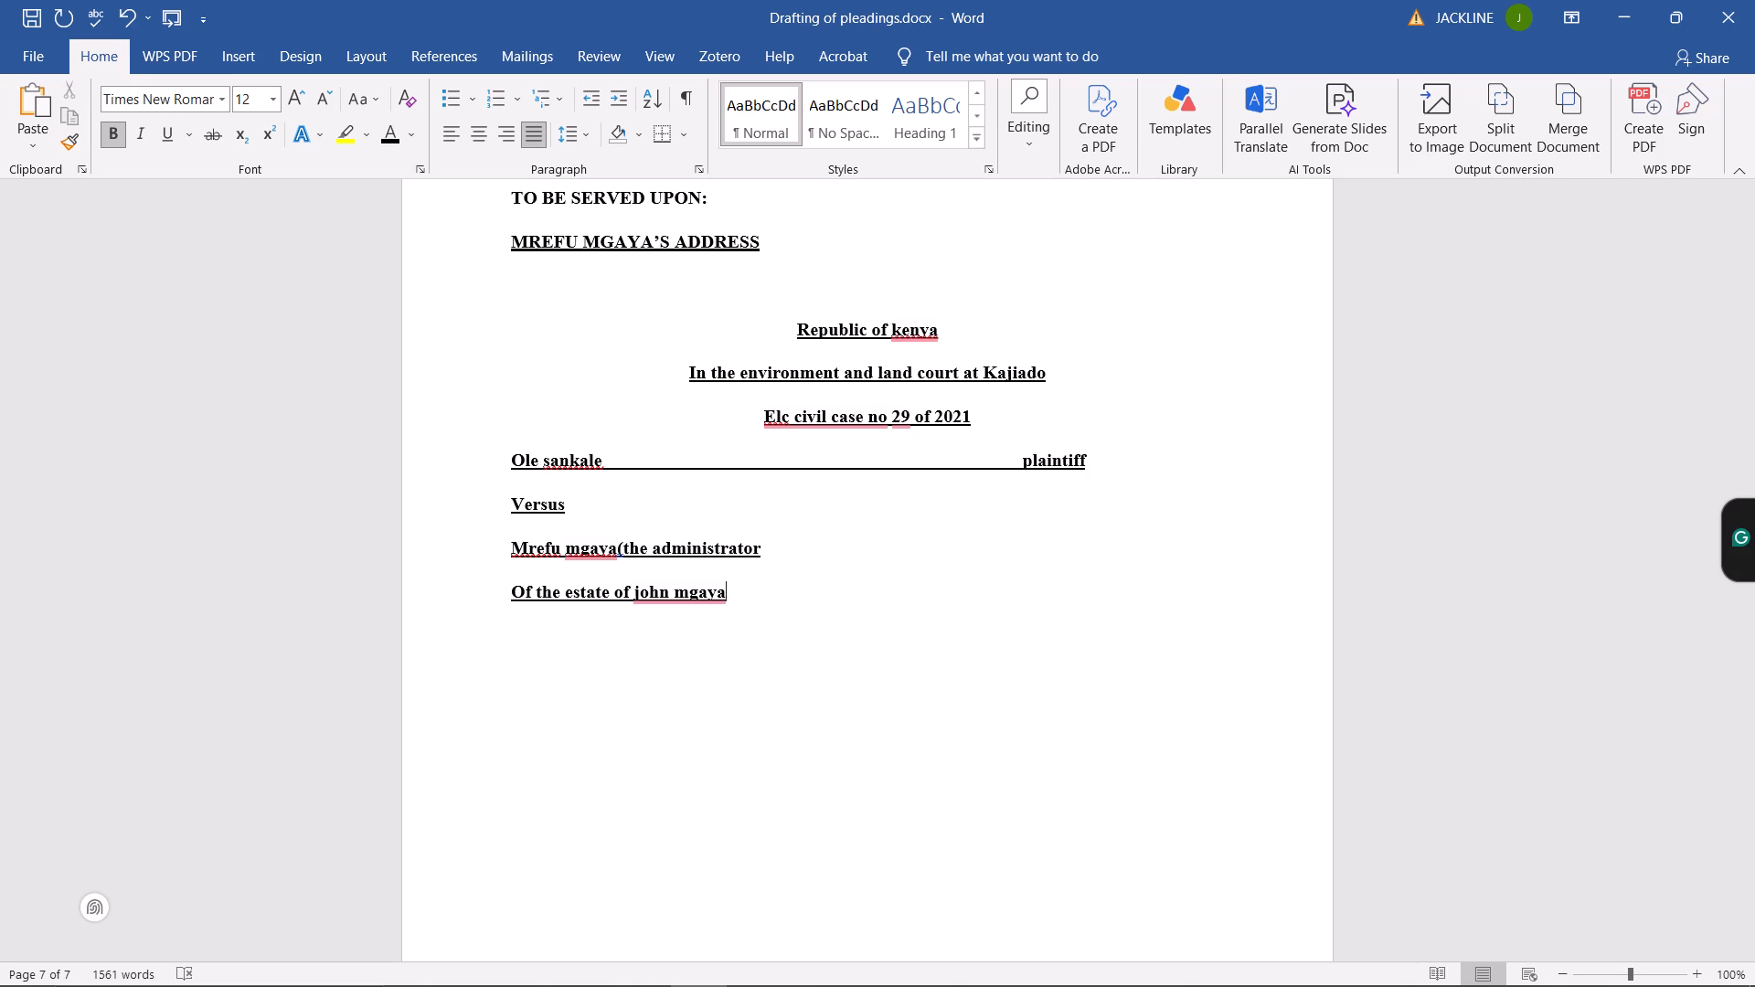
Complete the defendant's second party line with a wide blank gap and the word "defendant", aligned under "plaintiff".
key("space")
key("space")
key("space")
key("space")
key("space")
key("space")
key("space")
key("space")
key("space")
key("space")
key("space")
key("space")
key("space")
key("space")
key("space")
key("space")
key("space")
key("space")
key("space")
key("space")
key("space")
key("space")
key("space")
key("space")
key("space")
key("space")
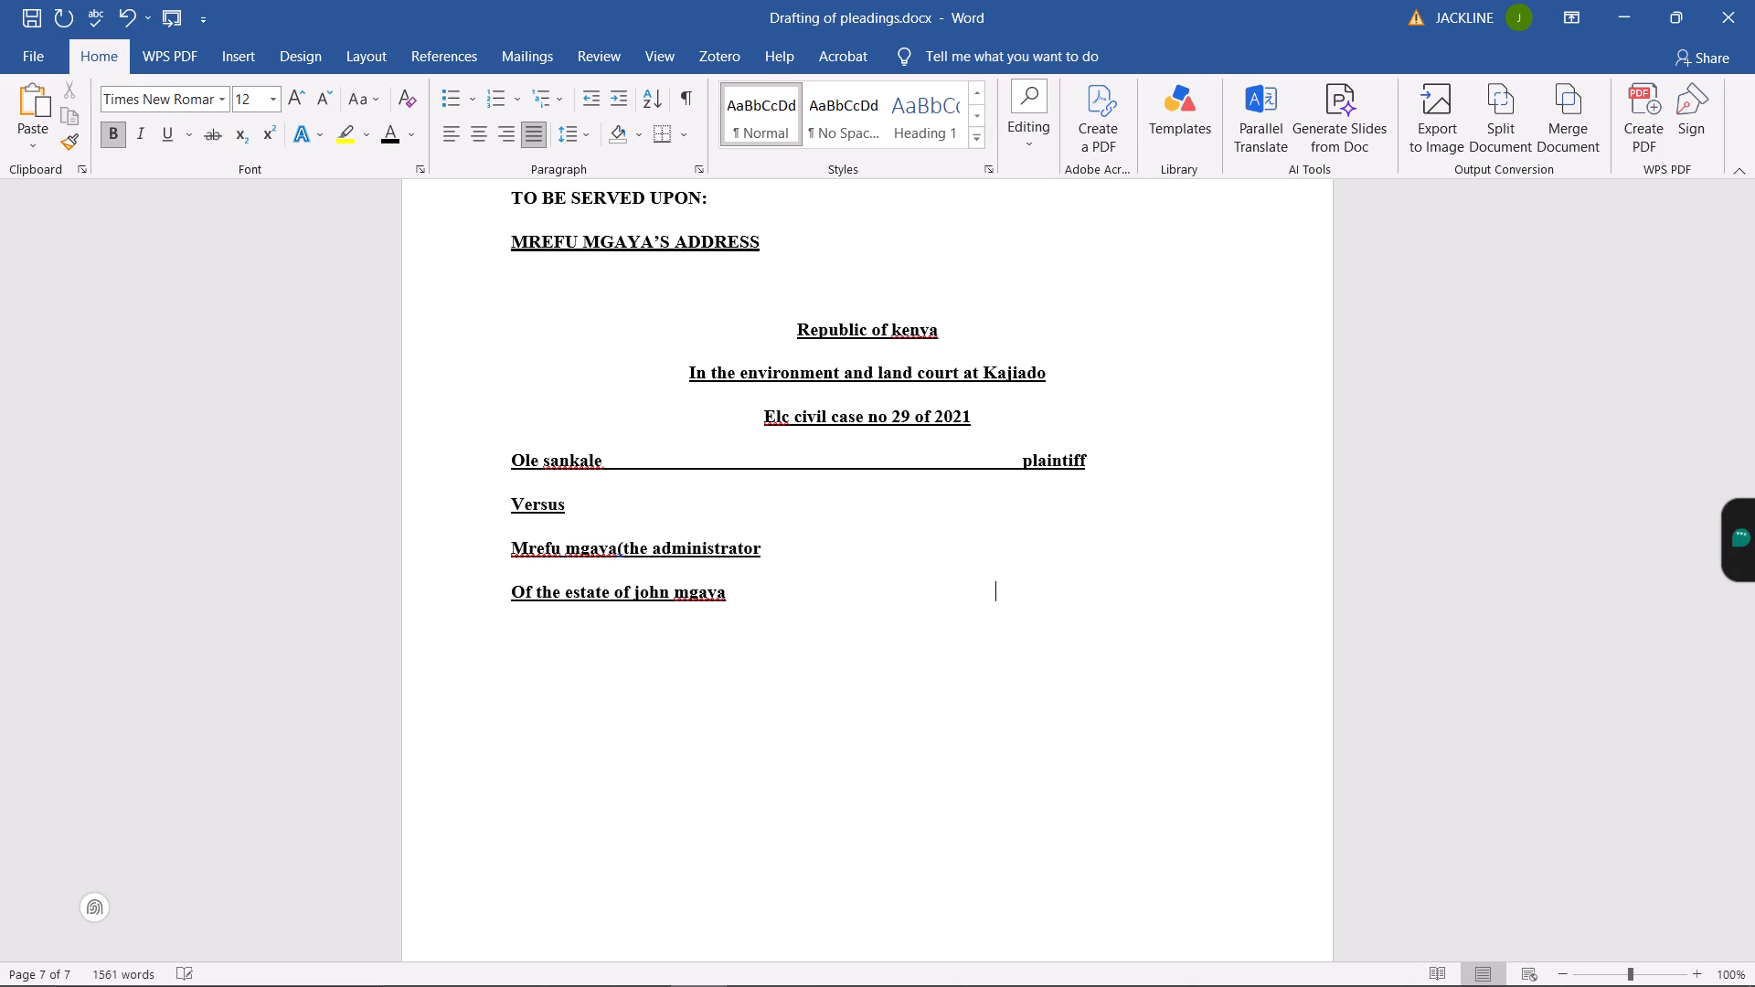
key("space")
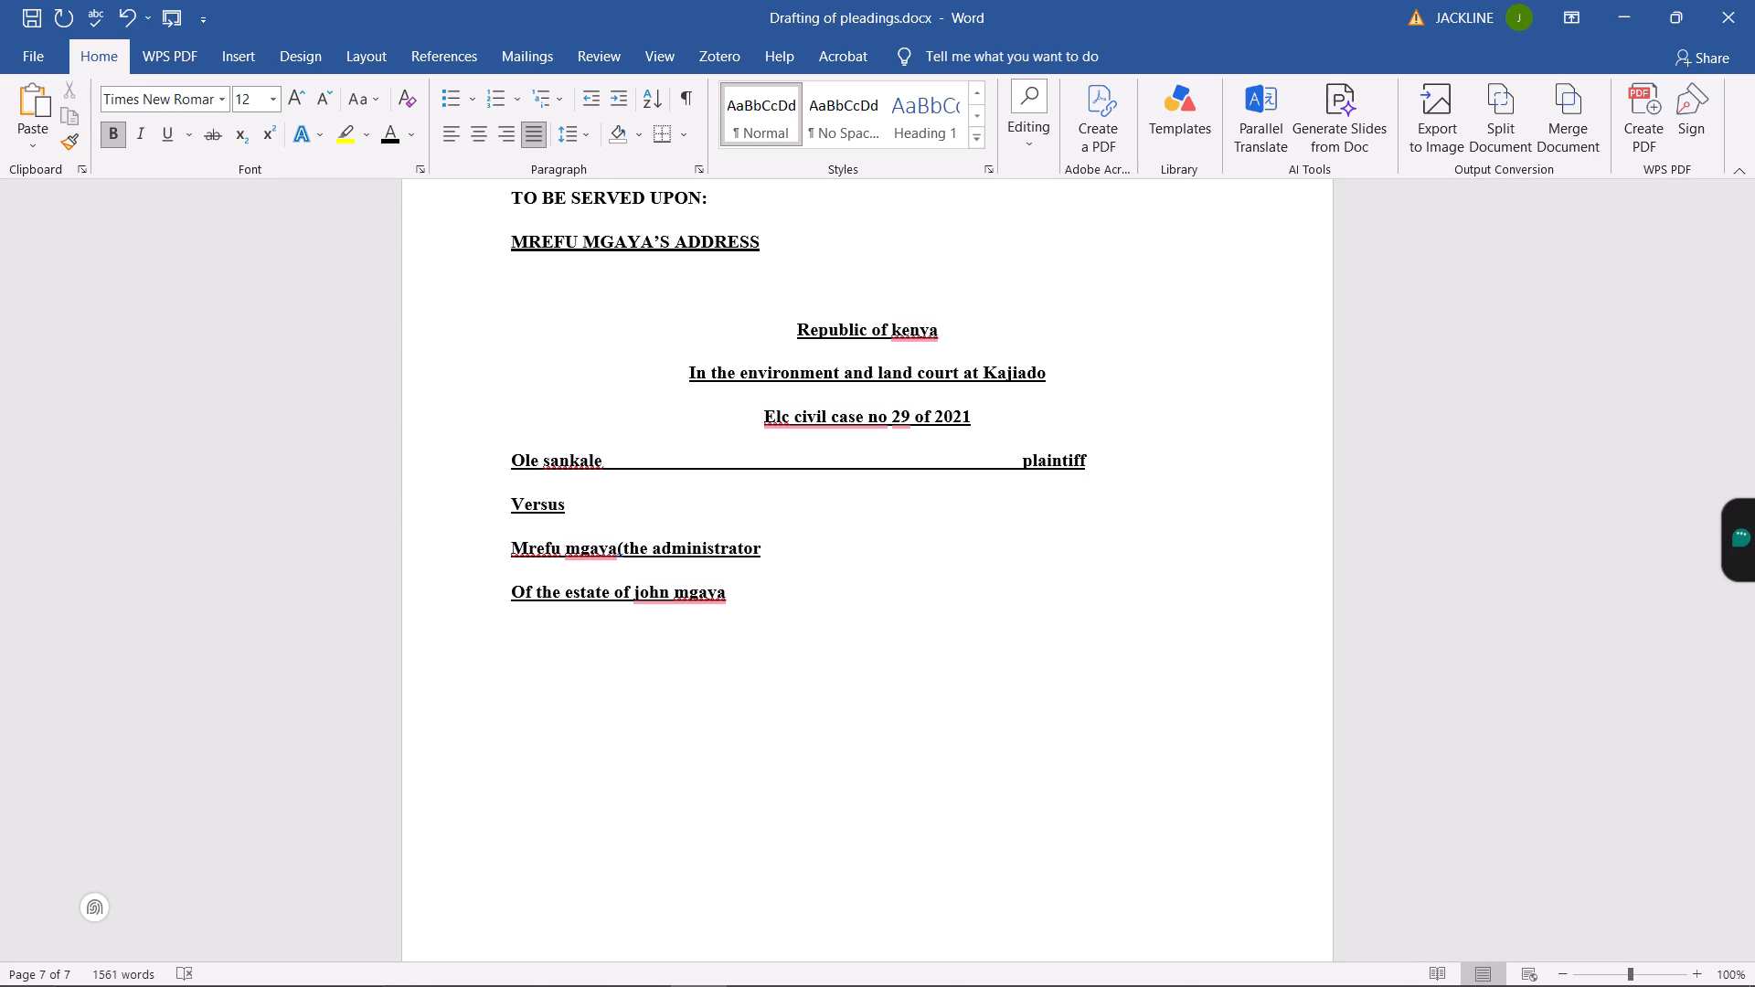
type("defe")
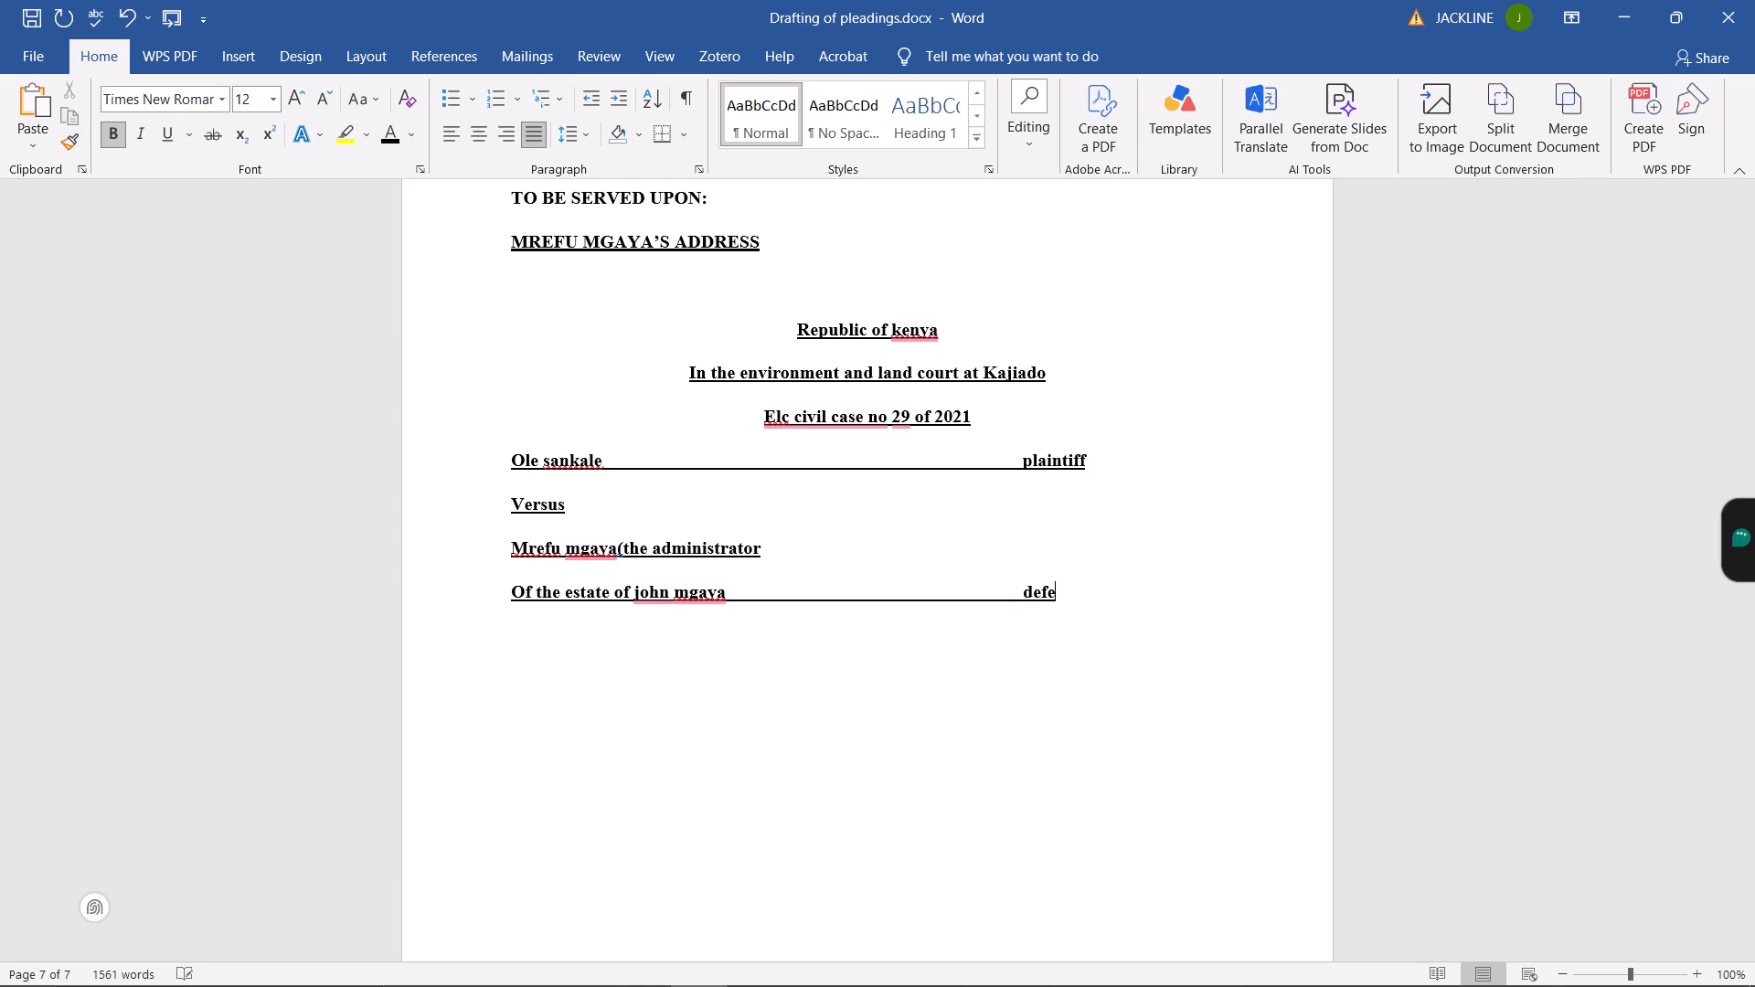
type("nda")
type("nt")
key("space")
Add the title line "Verifying affidavit" below the defendant's party lines and start a new line below it.
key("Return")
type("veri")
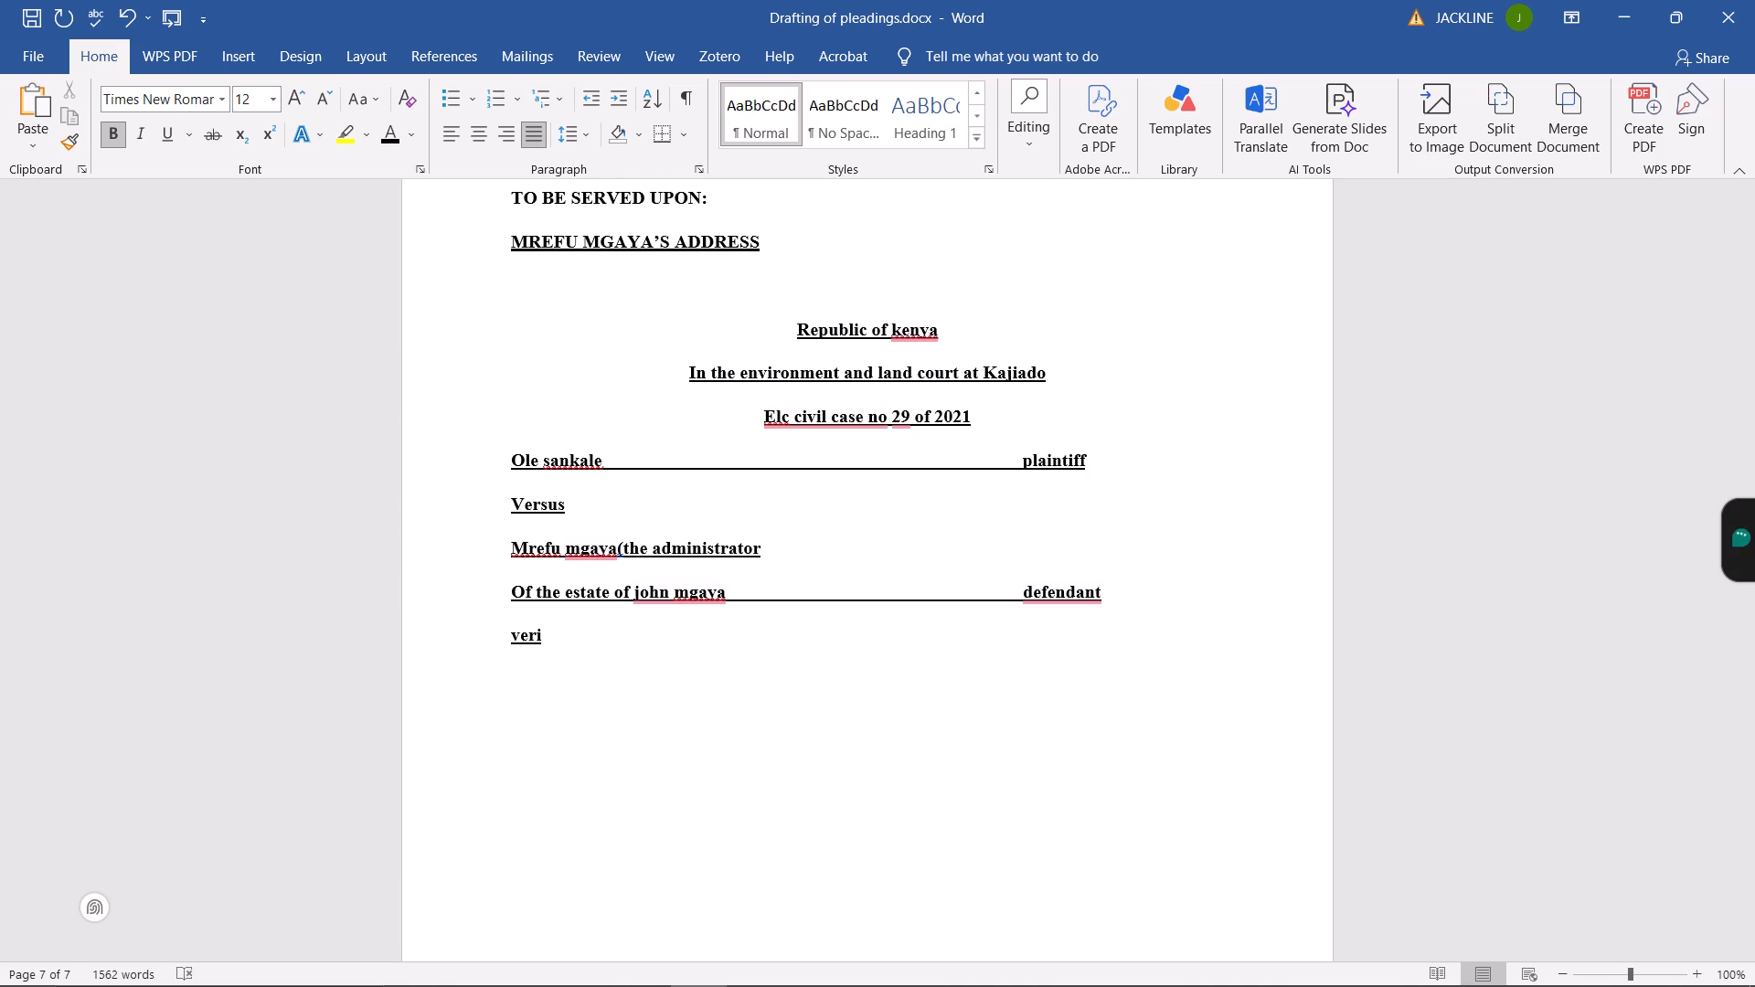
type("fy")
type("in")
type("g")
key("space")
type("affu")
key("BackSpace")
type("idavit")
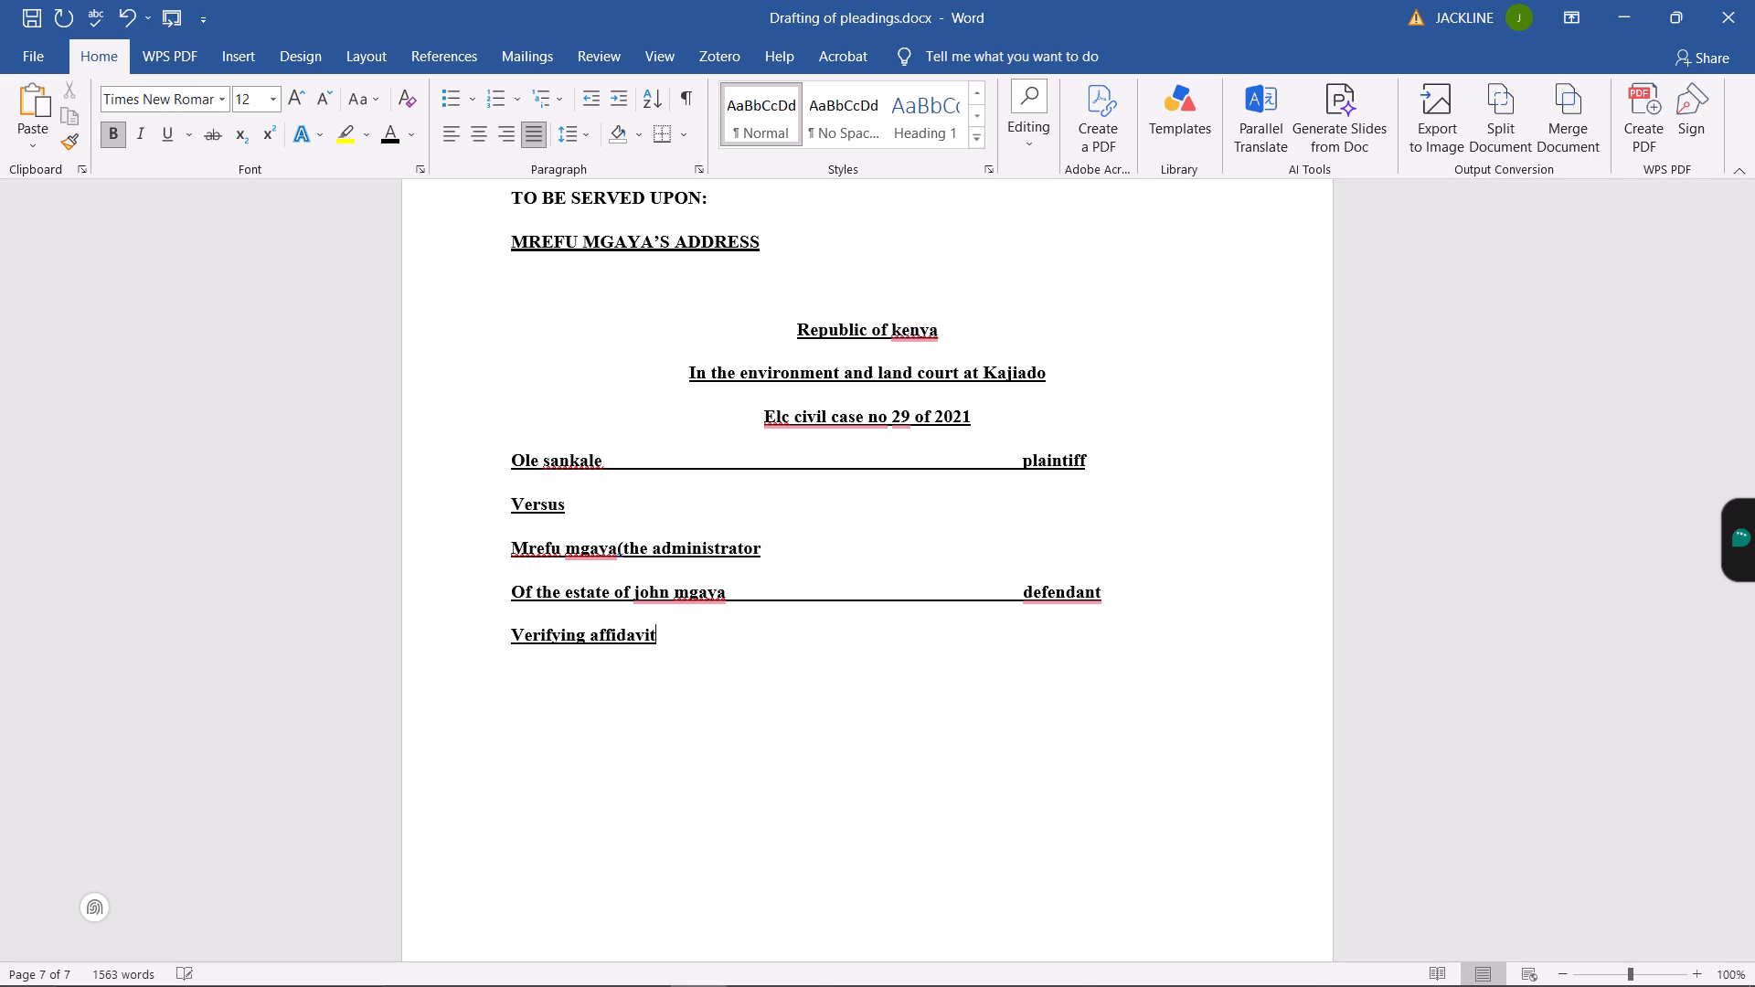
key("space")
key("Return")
Draw a nearly horizontal straight line about 6.88" wide below the "Verifying affidavit" title.
left_click(252, 58)
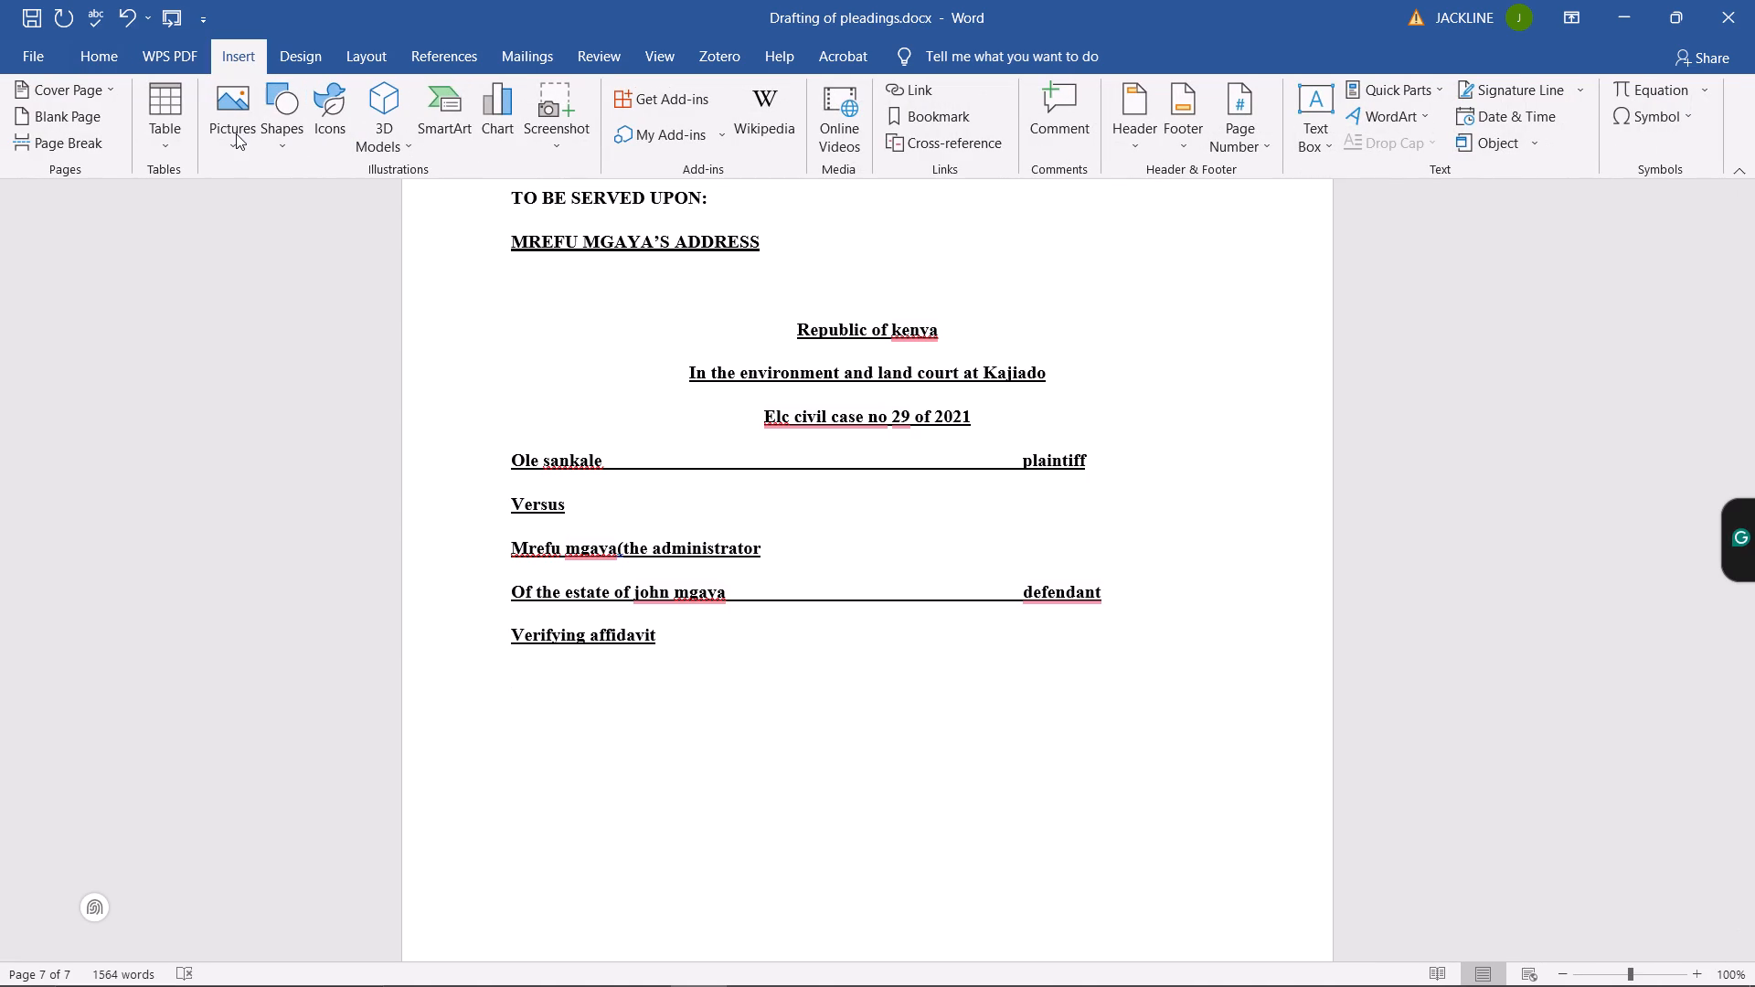
left_click(281, 149)
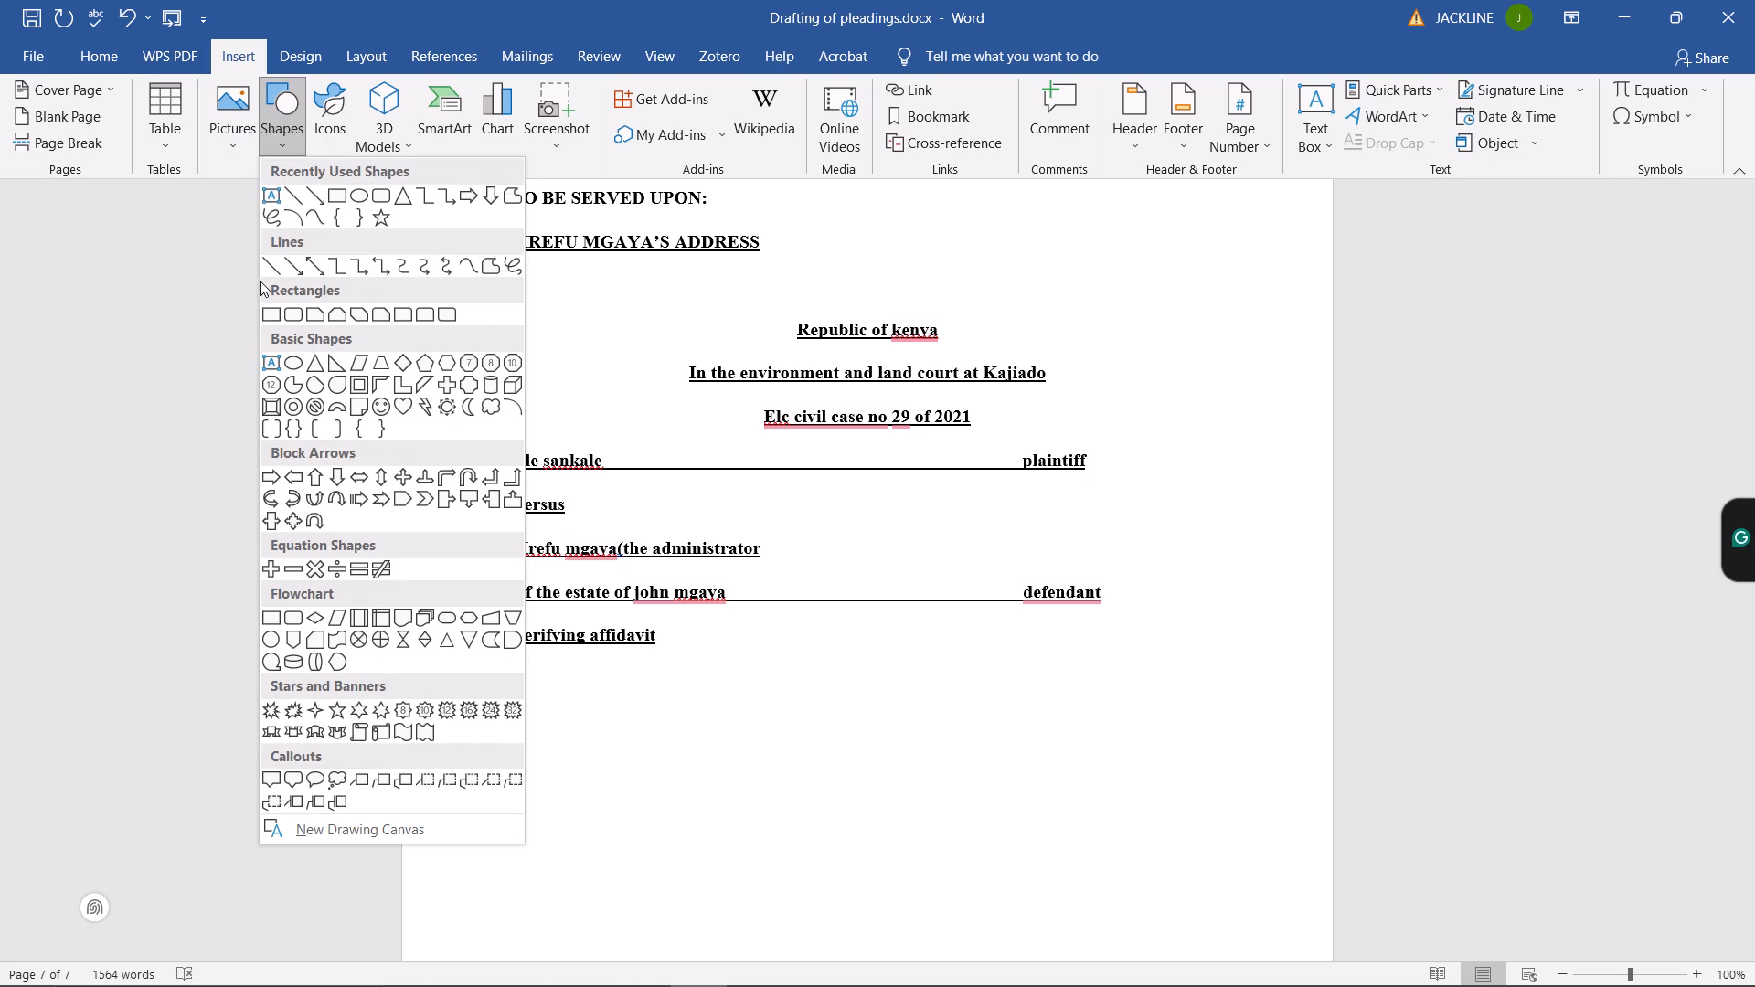
left_click(275, 267)
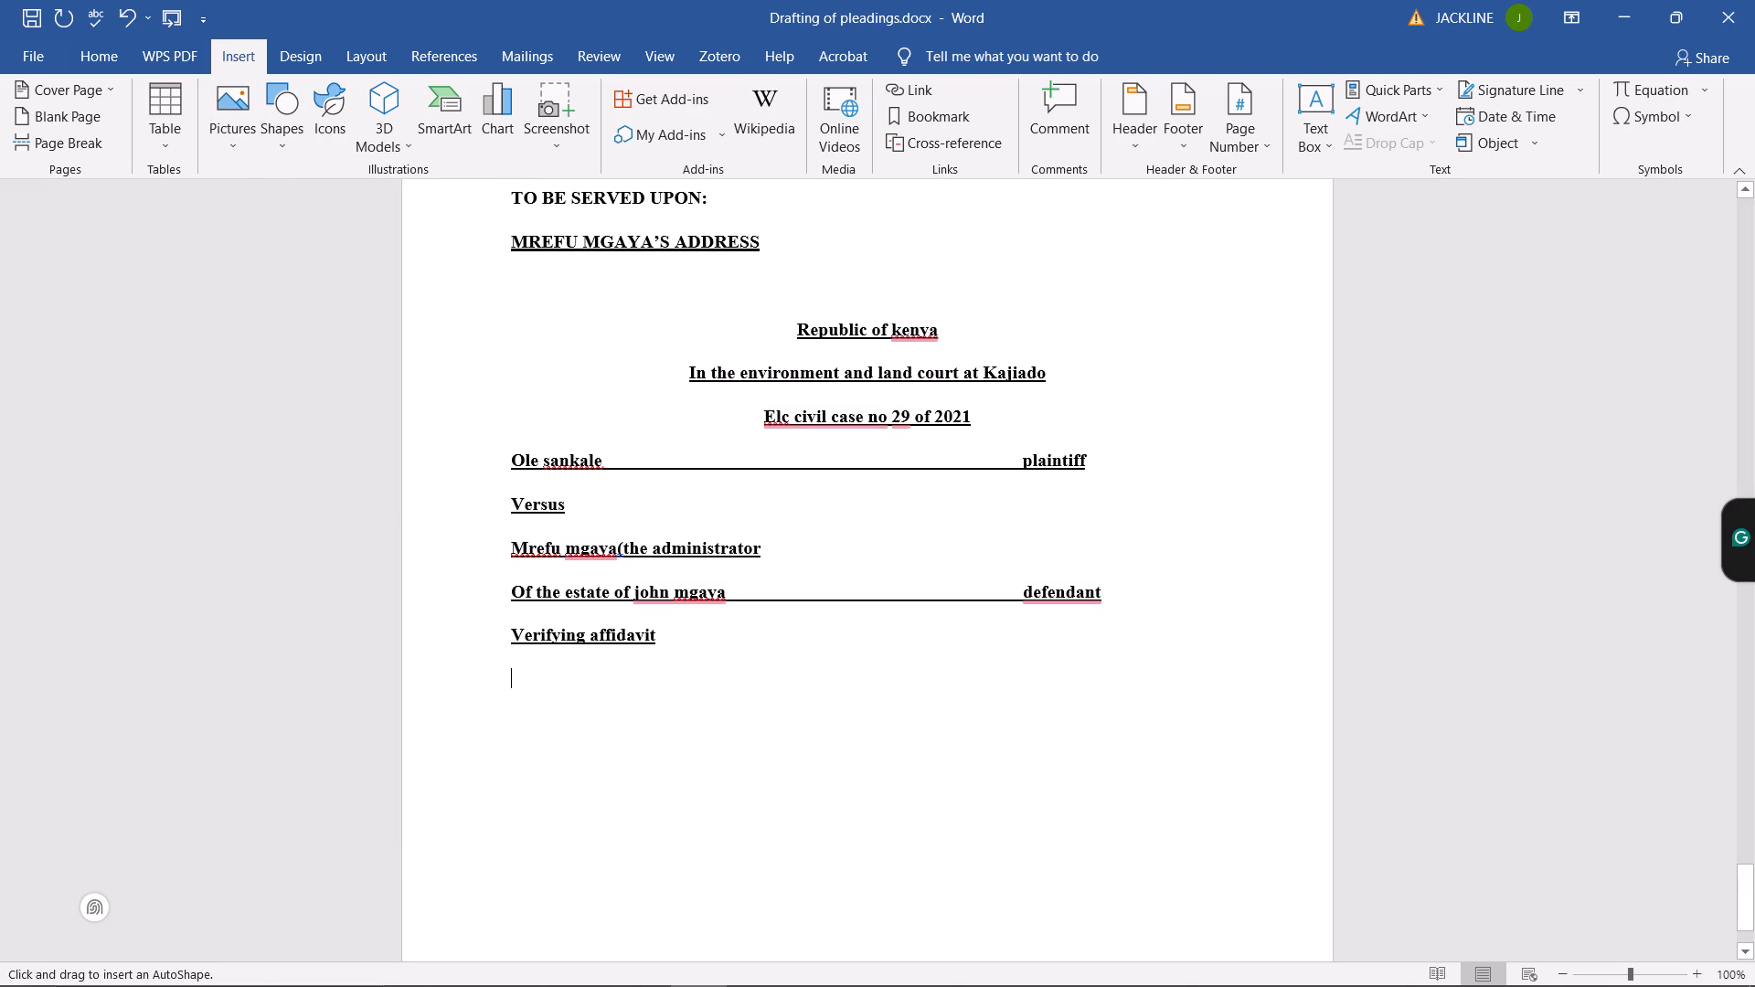
left_click_drag(513, 685, 931, 680)
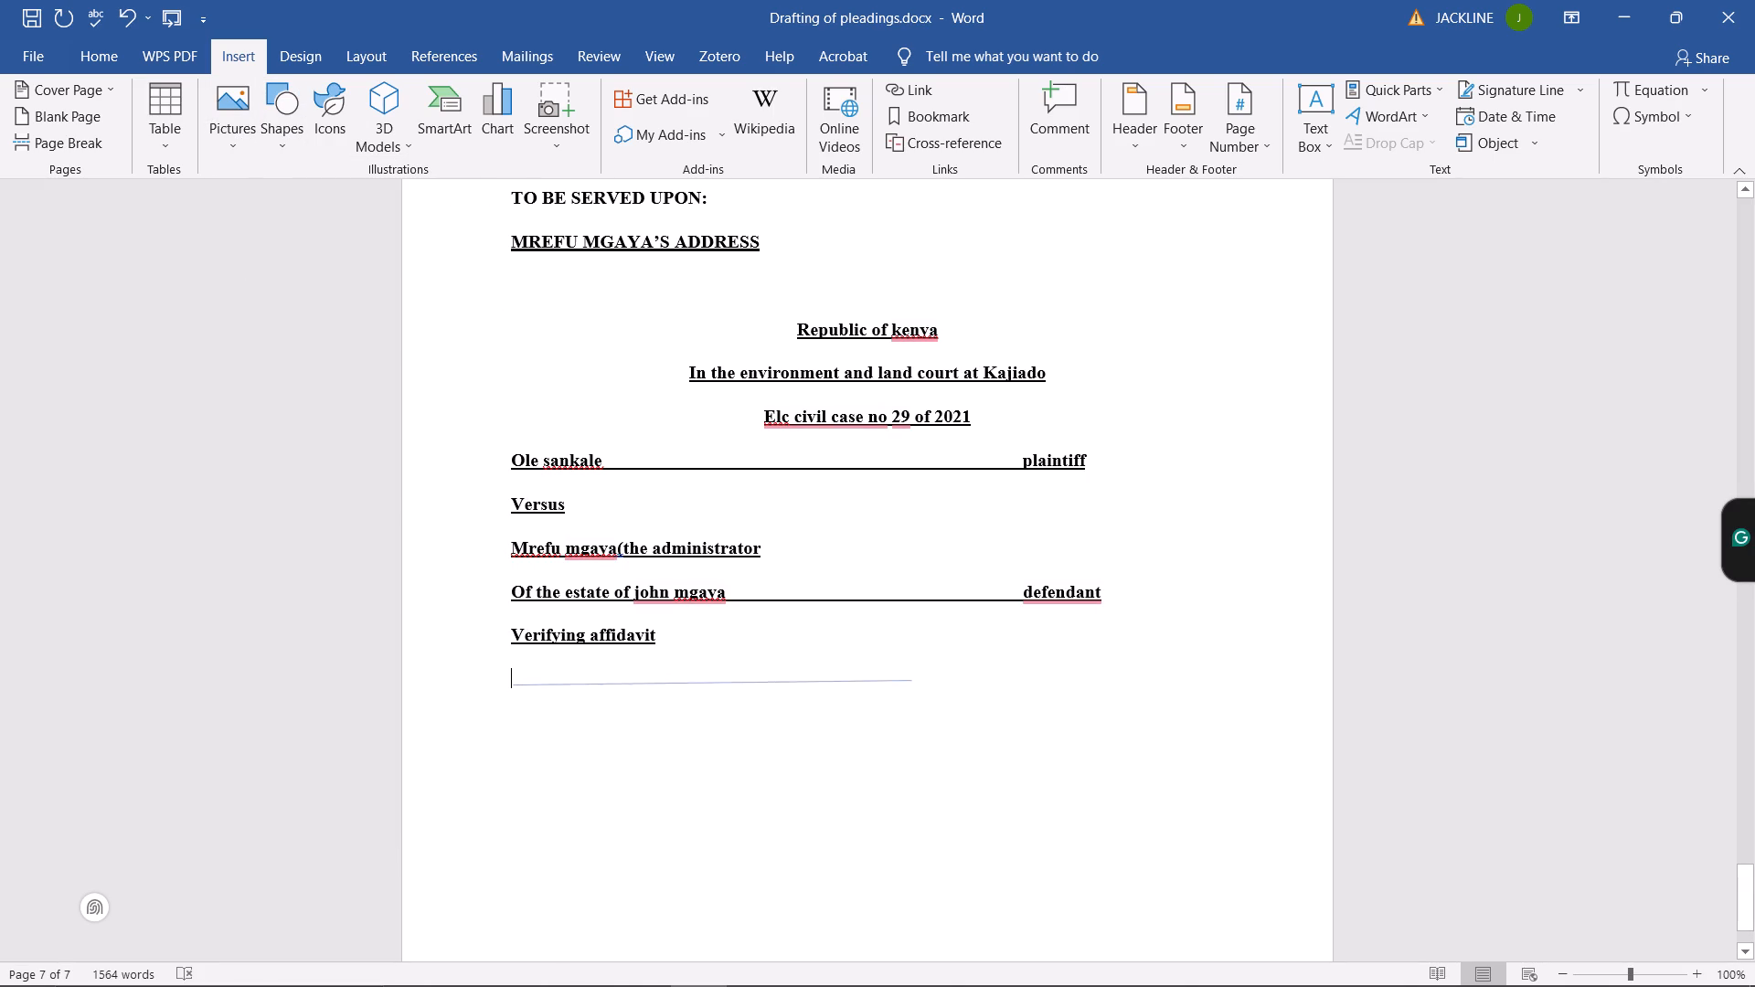
left_click_drag(931, 680, 1197, 682)
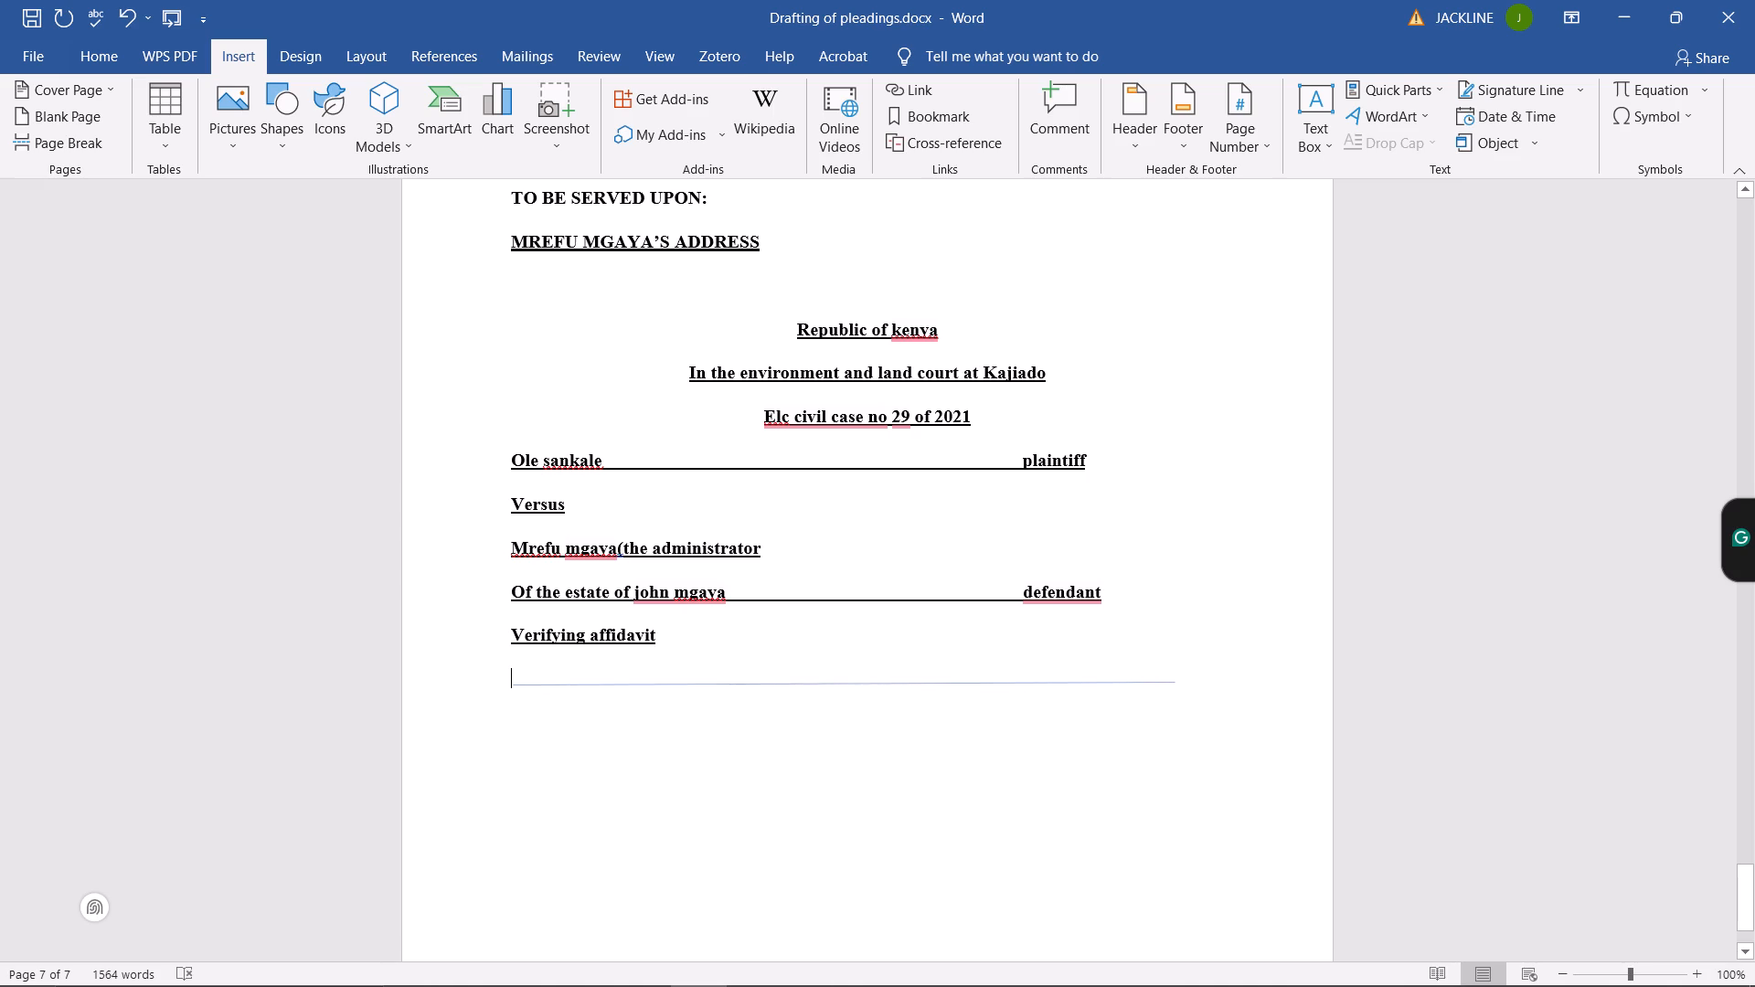
left_click_drag(1197, 682, 1258, 674)
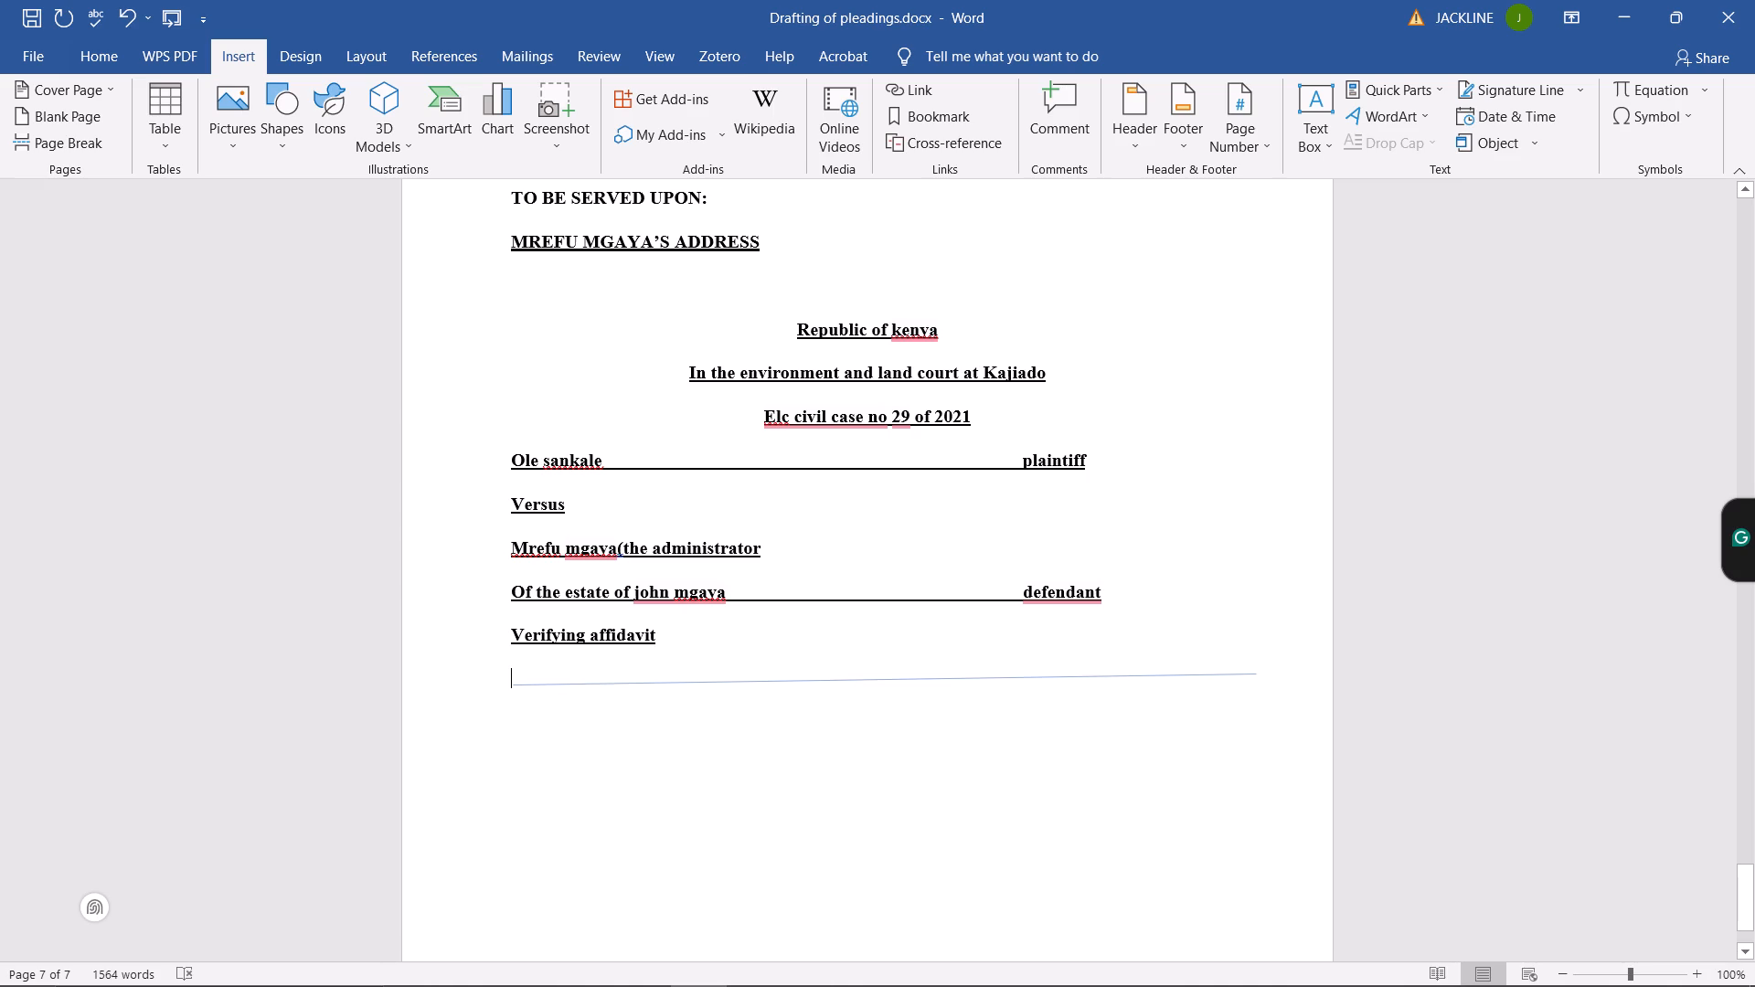
left_click_drag(1258, 674, 1267, 686)
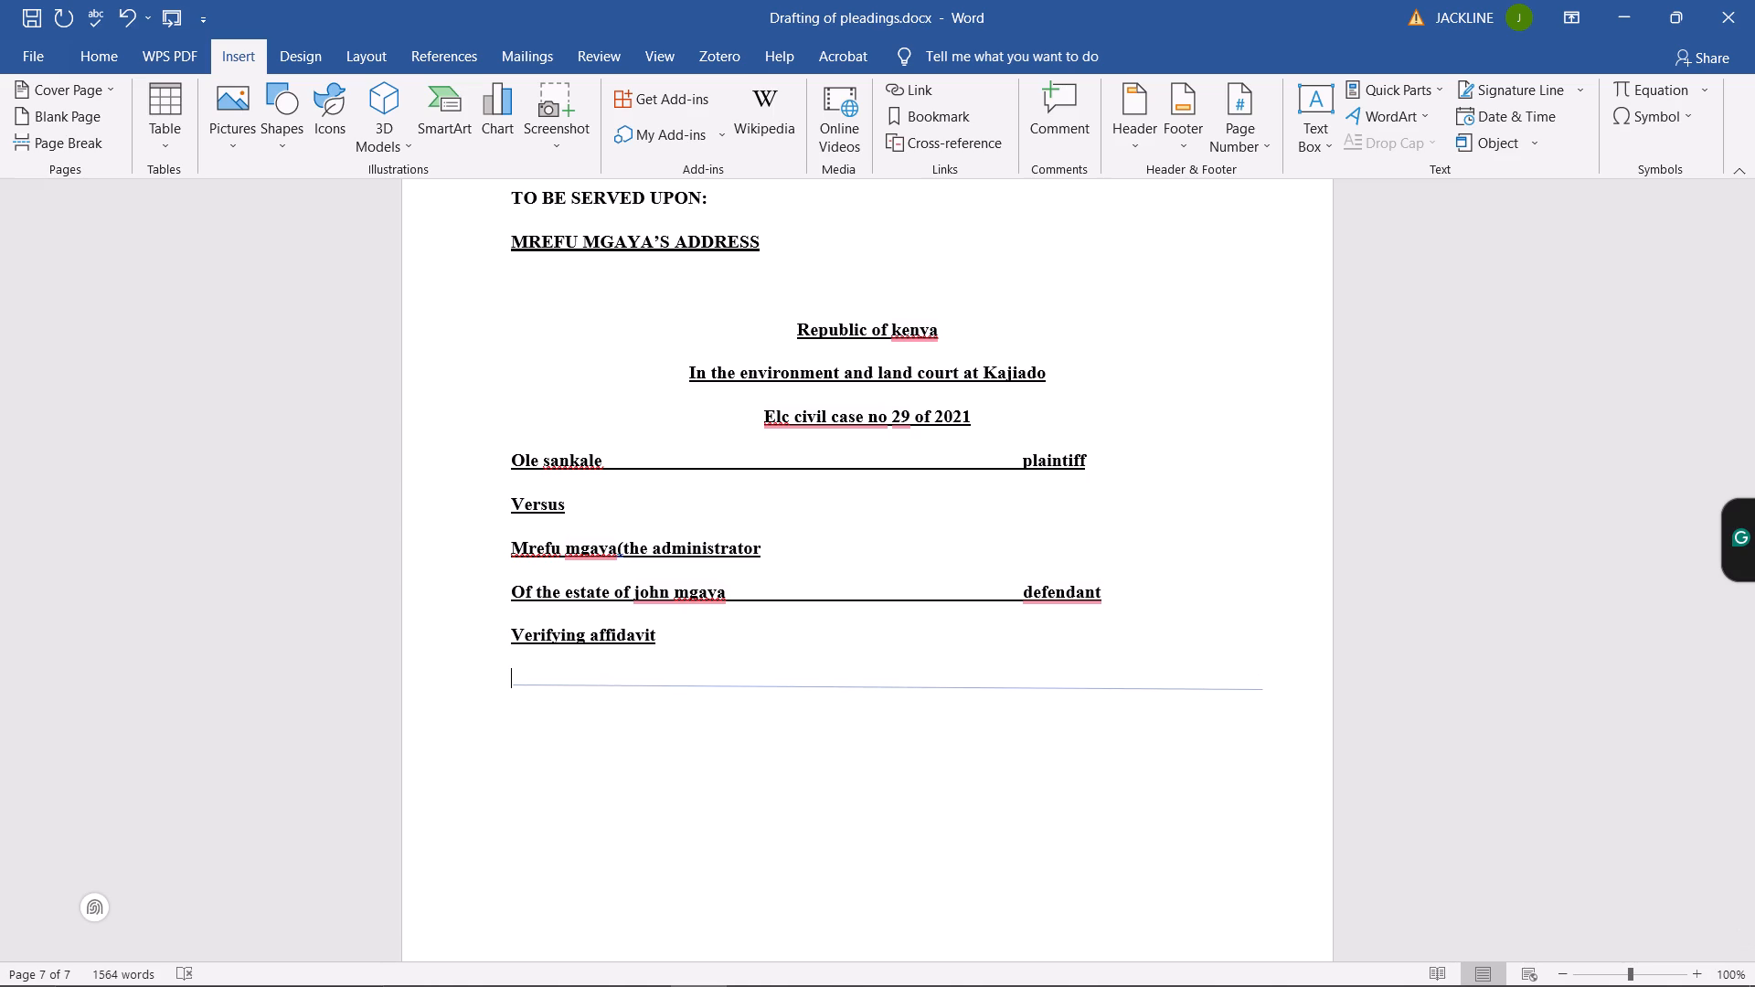
left_click_drag(1267, 686, 1267, 688)
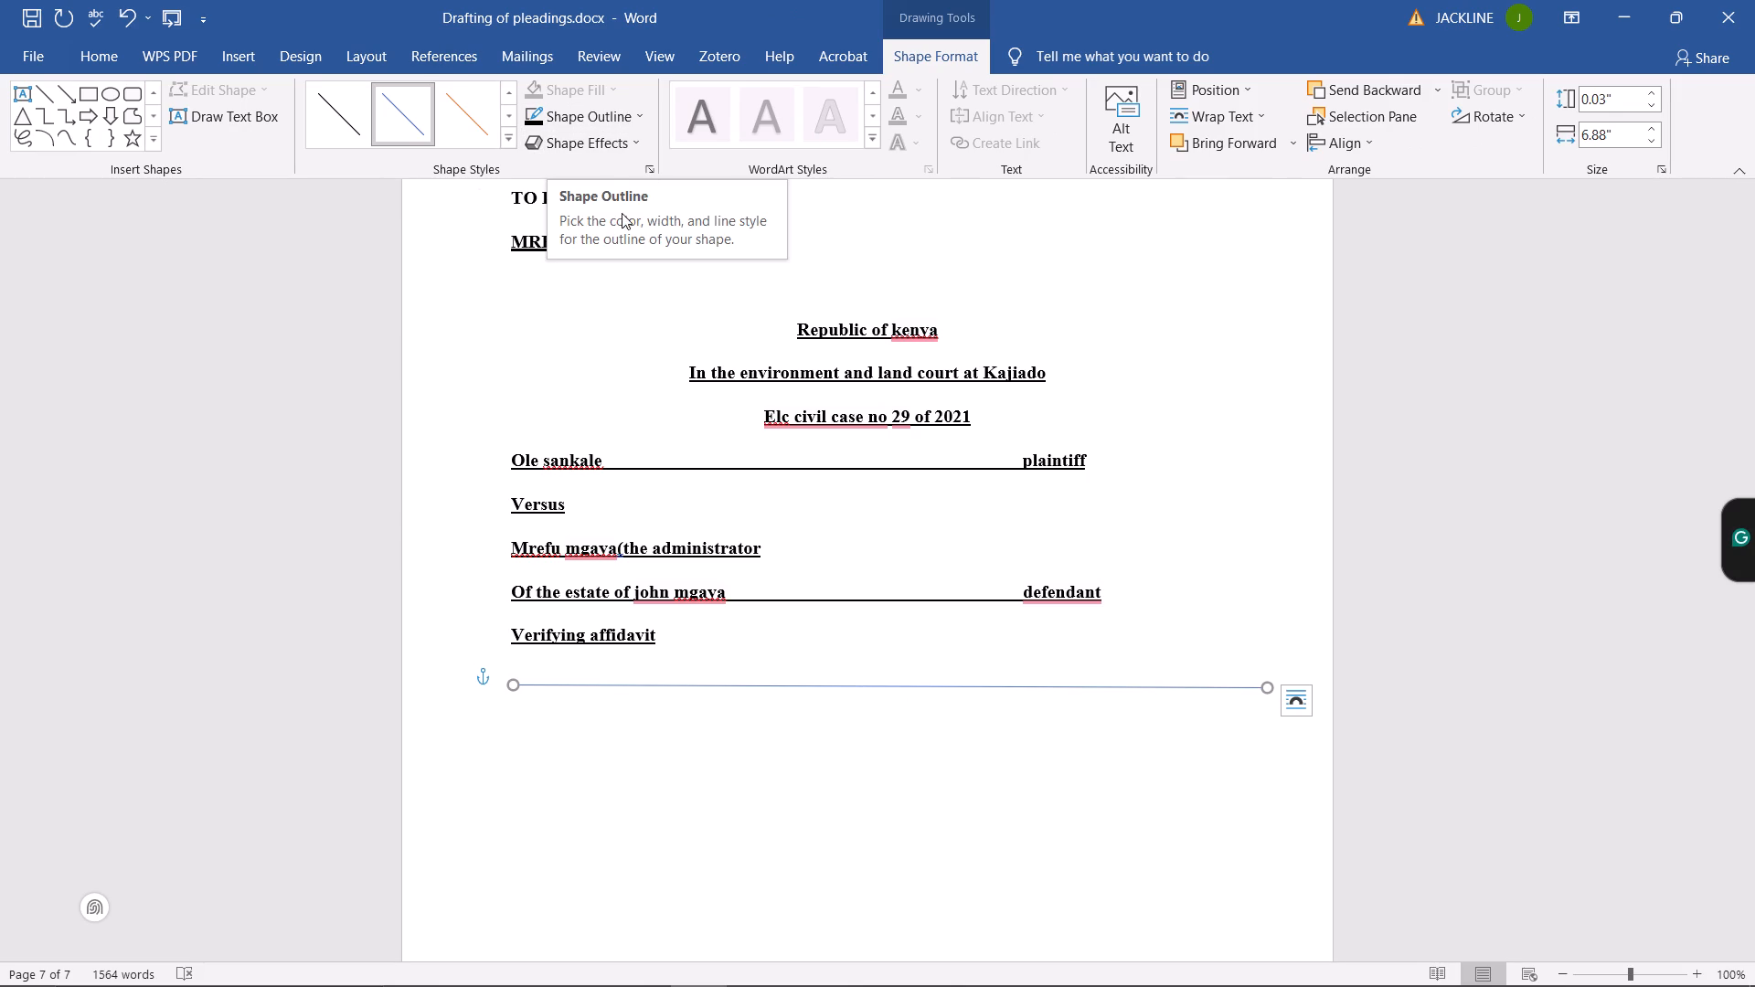
Apply the thickest solid black theme style to the line under "Verifying affidavit".
left_click(508, 139)
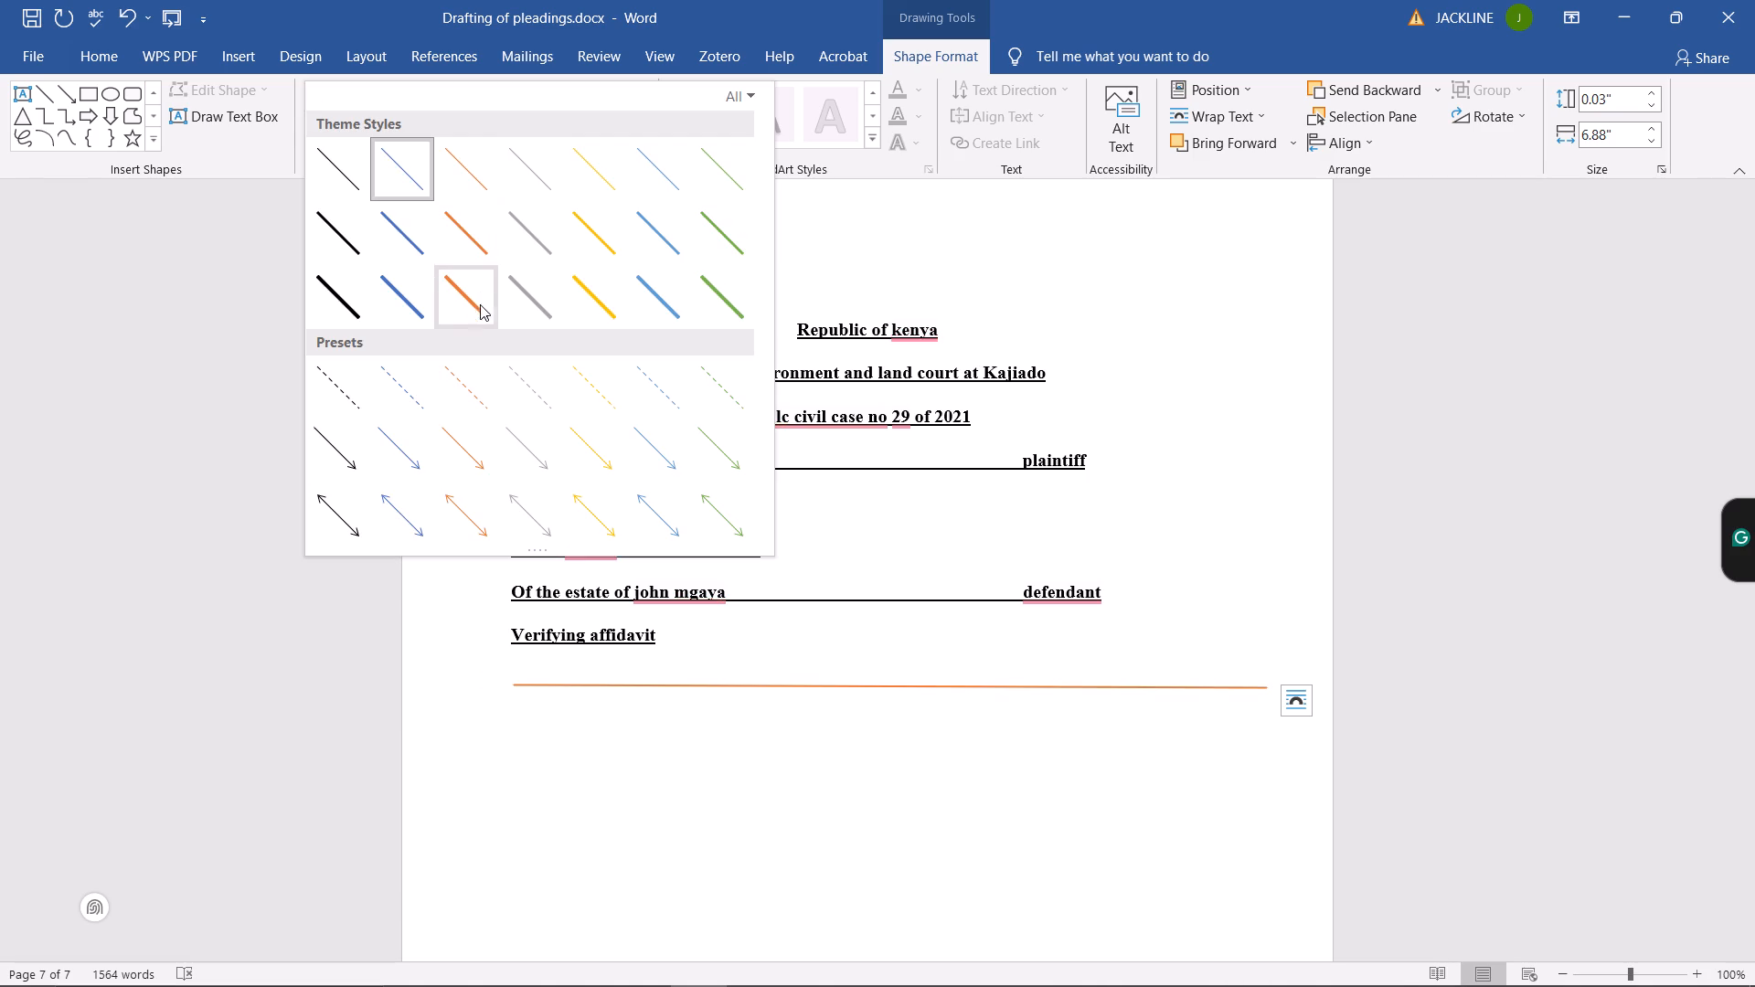
scroll(480, 321, "down", 3)
left_click(333, 290)
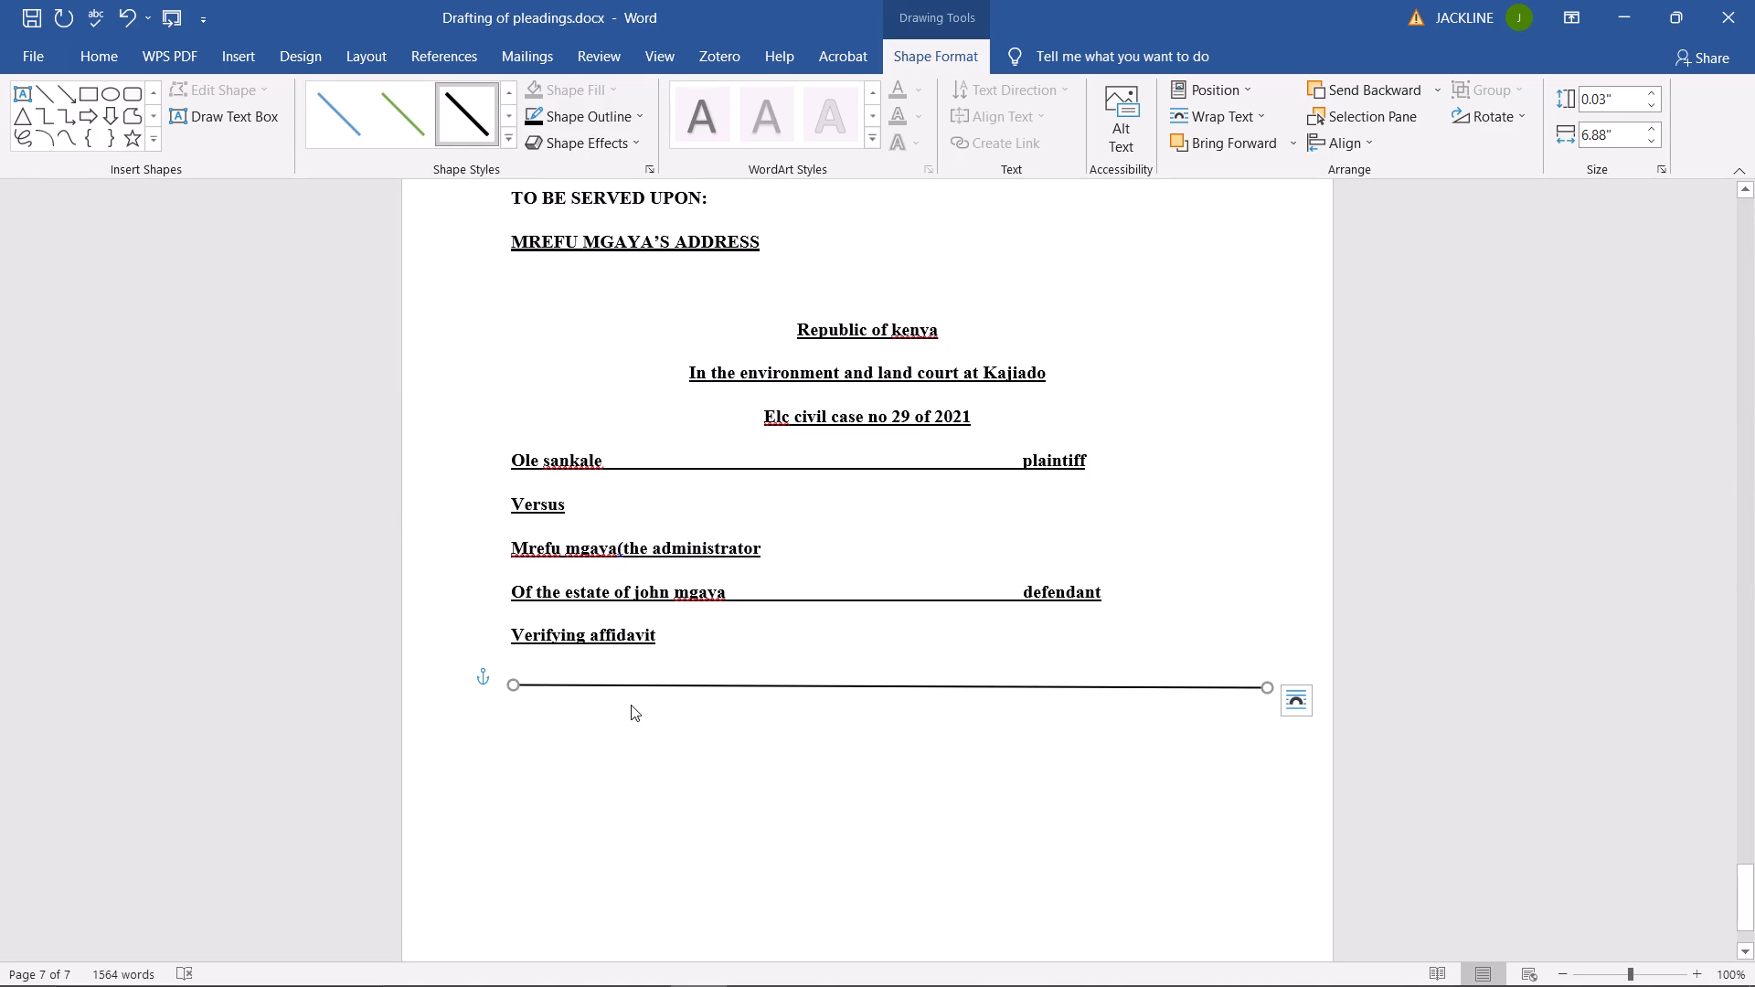
Open the shape formatting settings for the line under "Verifying affidavit" and set its width to 3 pt.
right_click(650, 684)
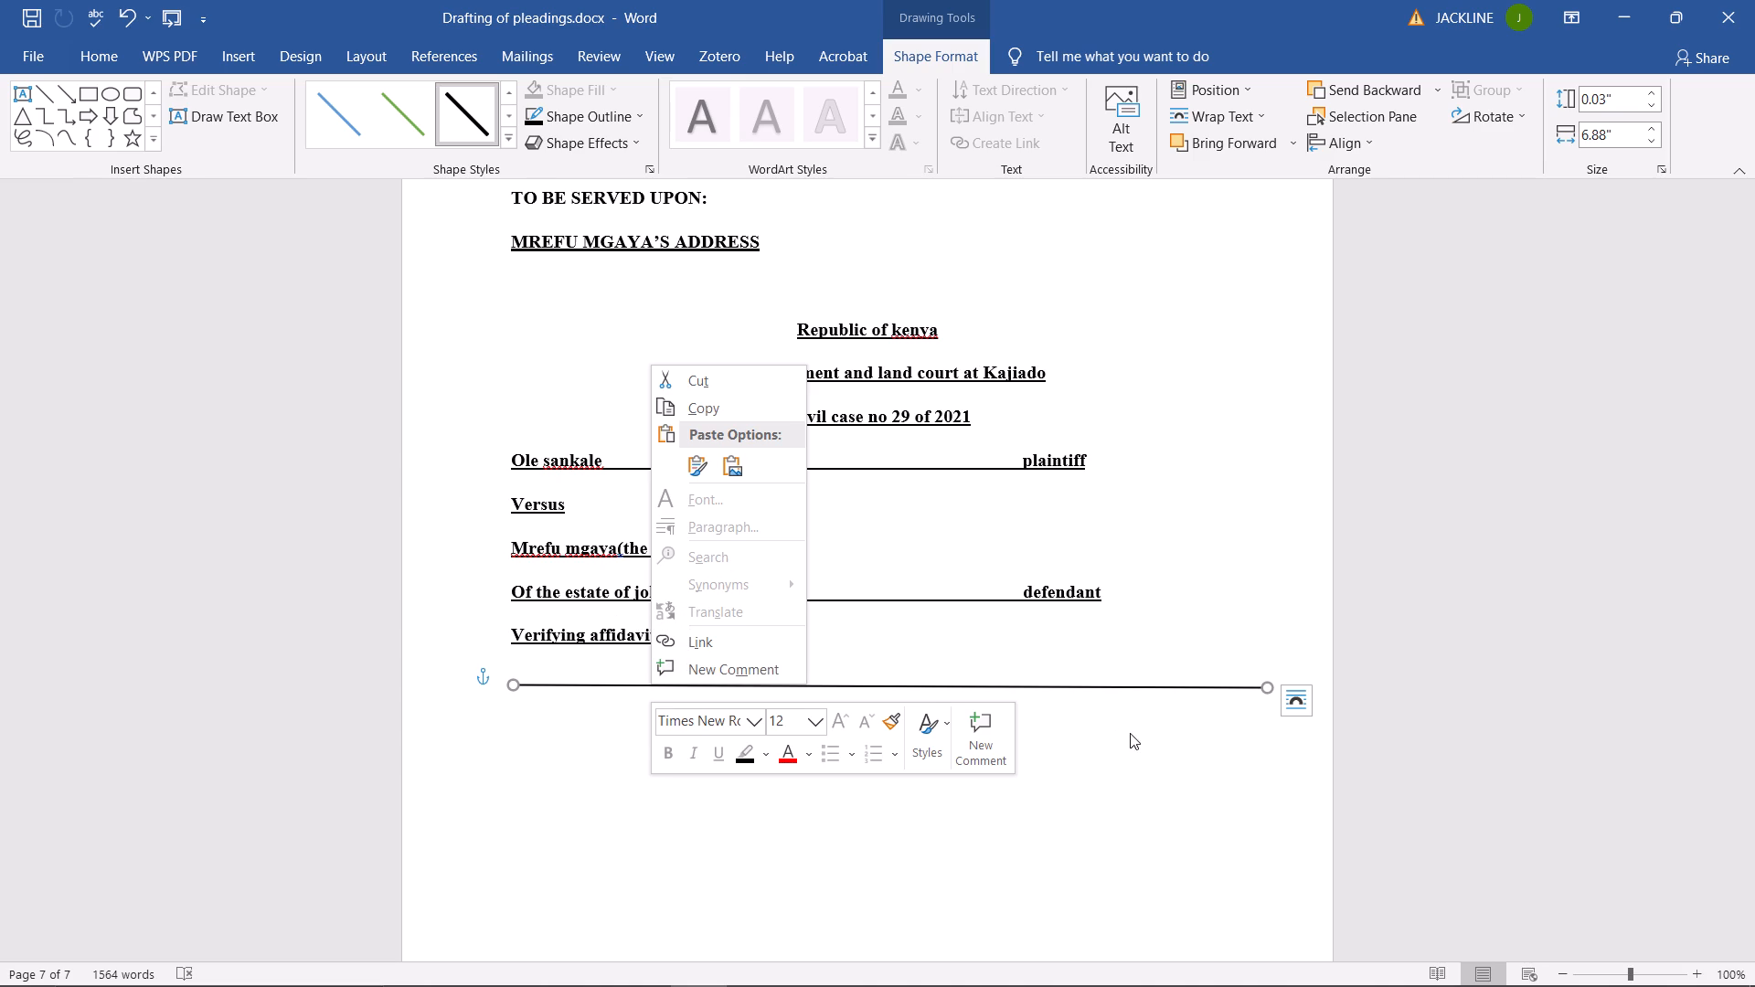
left_click(1159, 680)
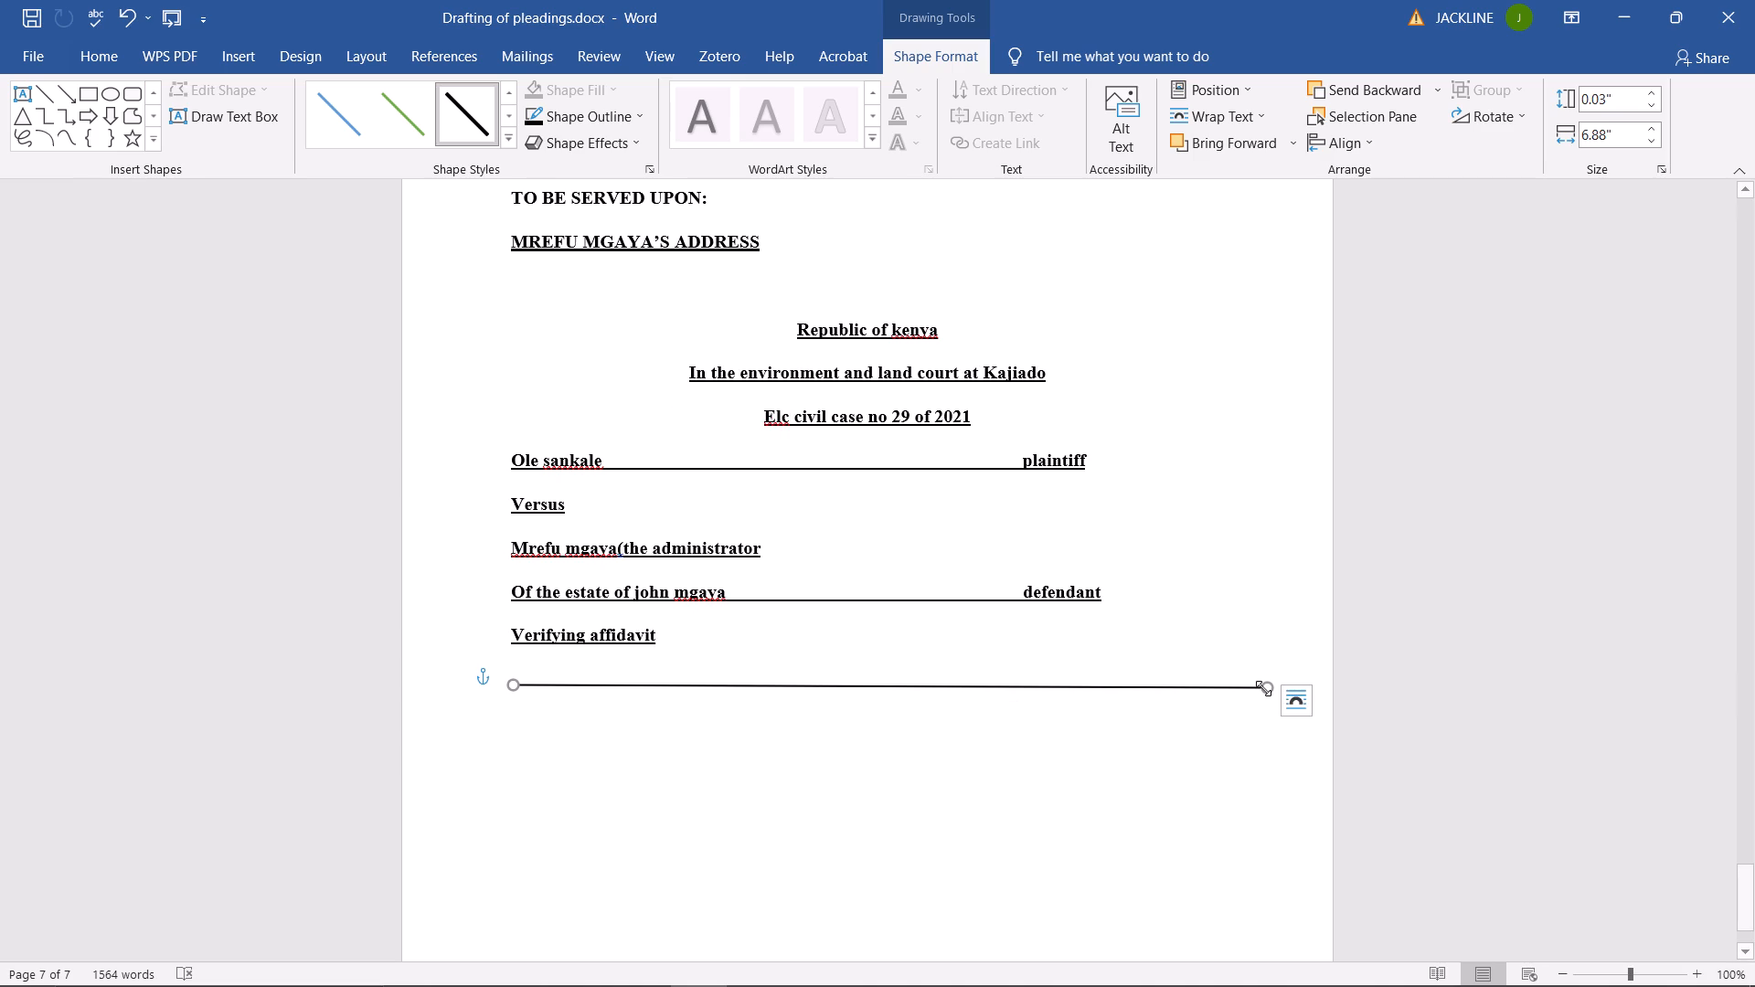
right_click(1263, 688)
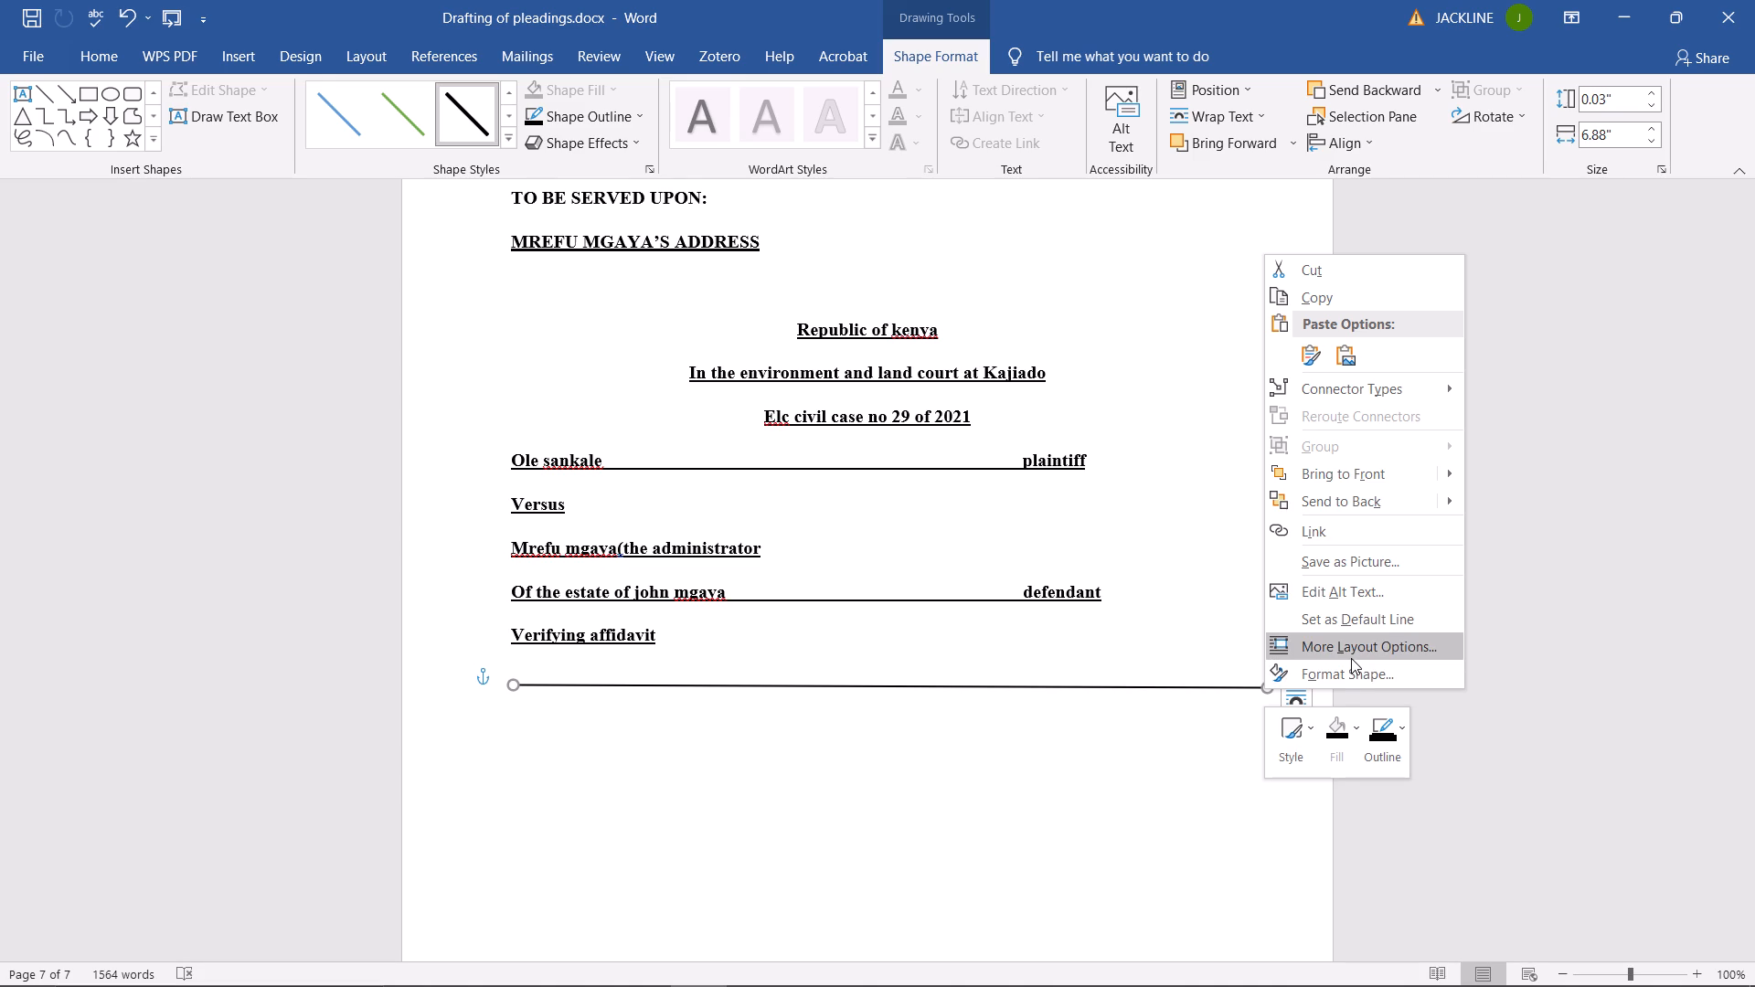
left_click(1347, 674)
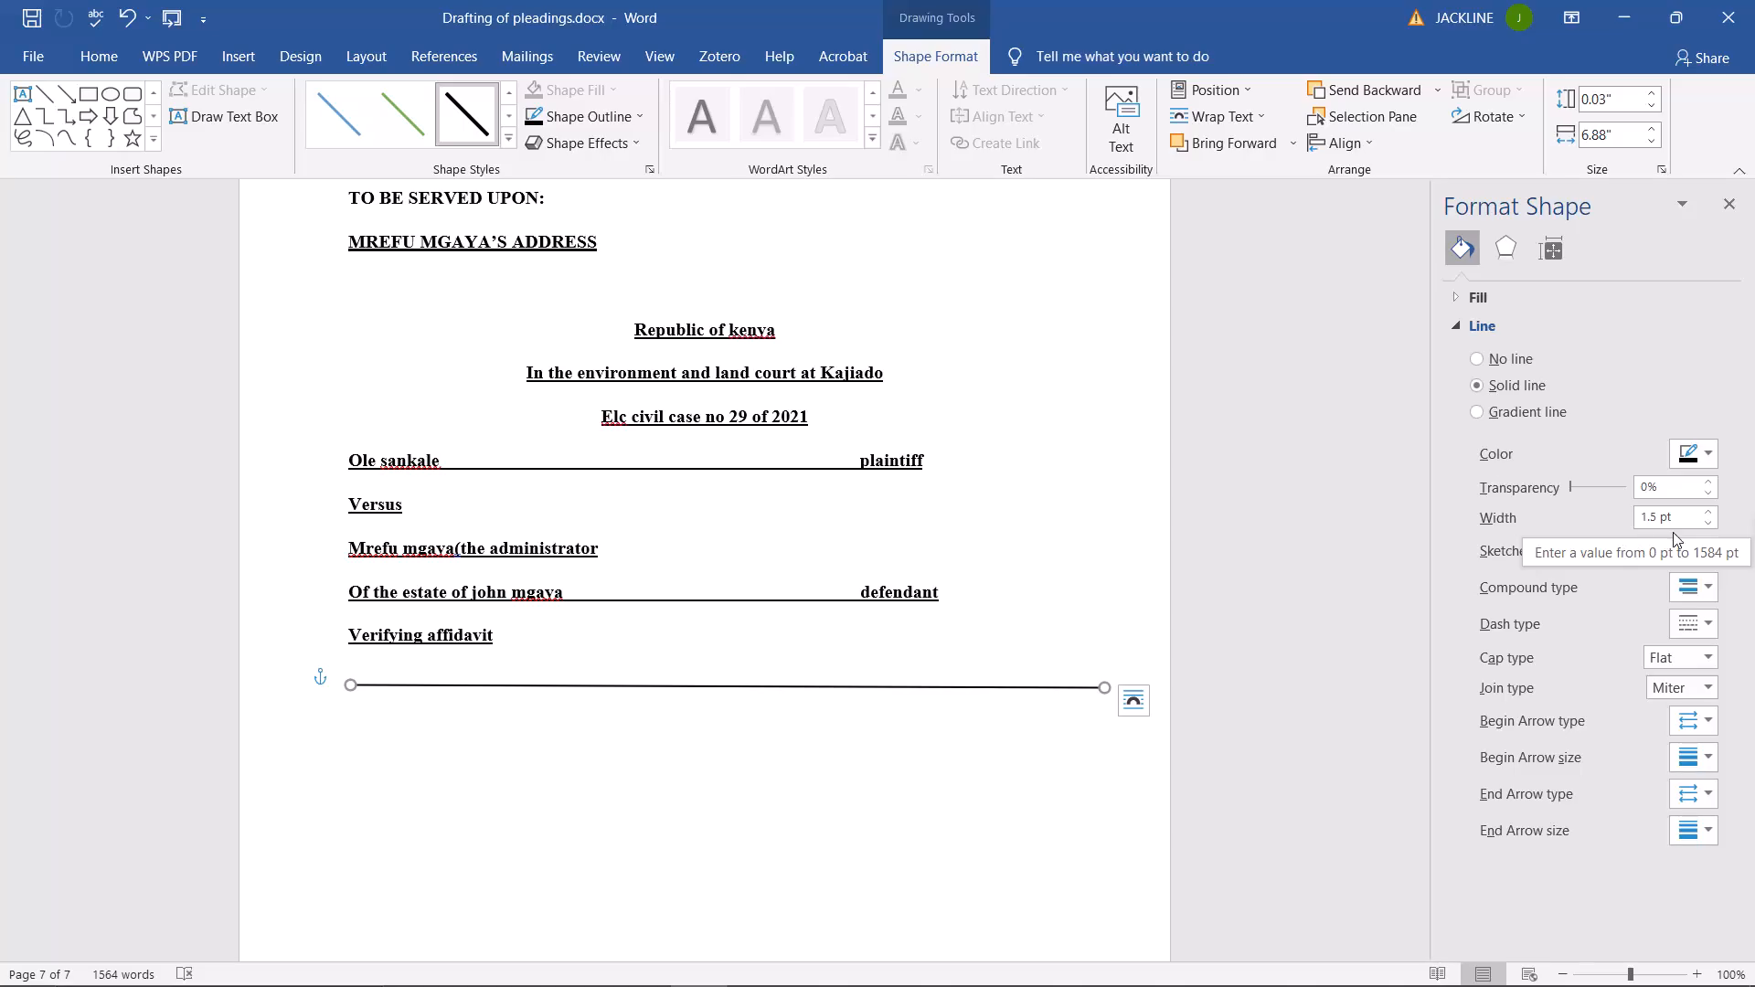
left_click(1707, 513)
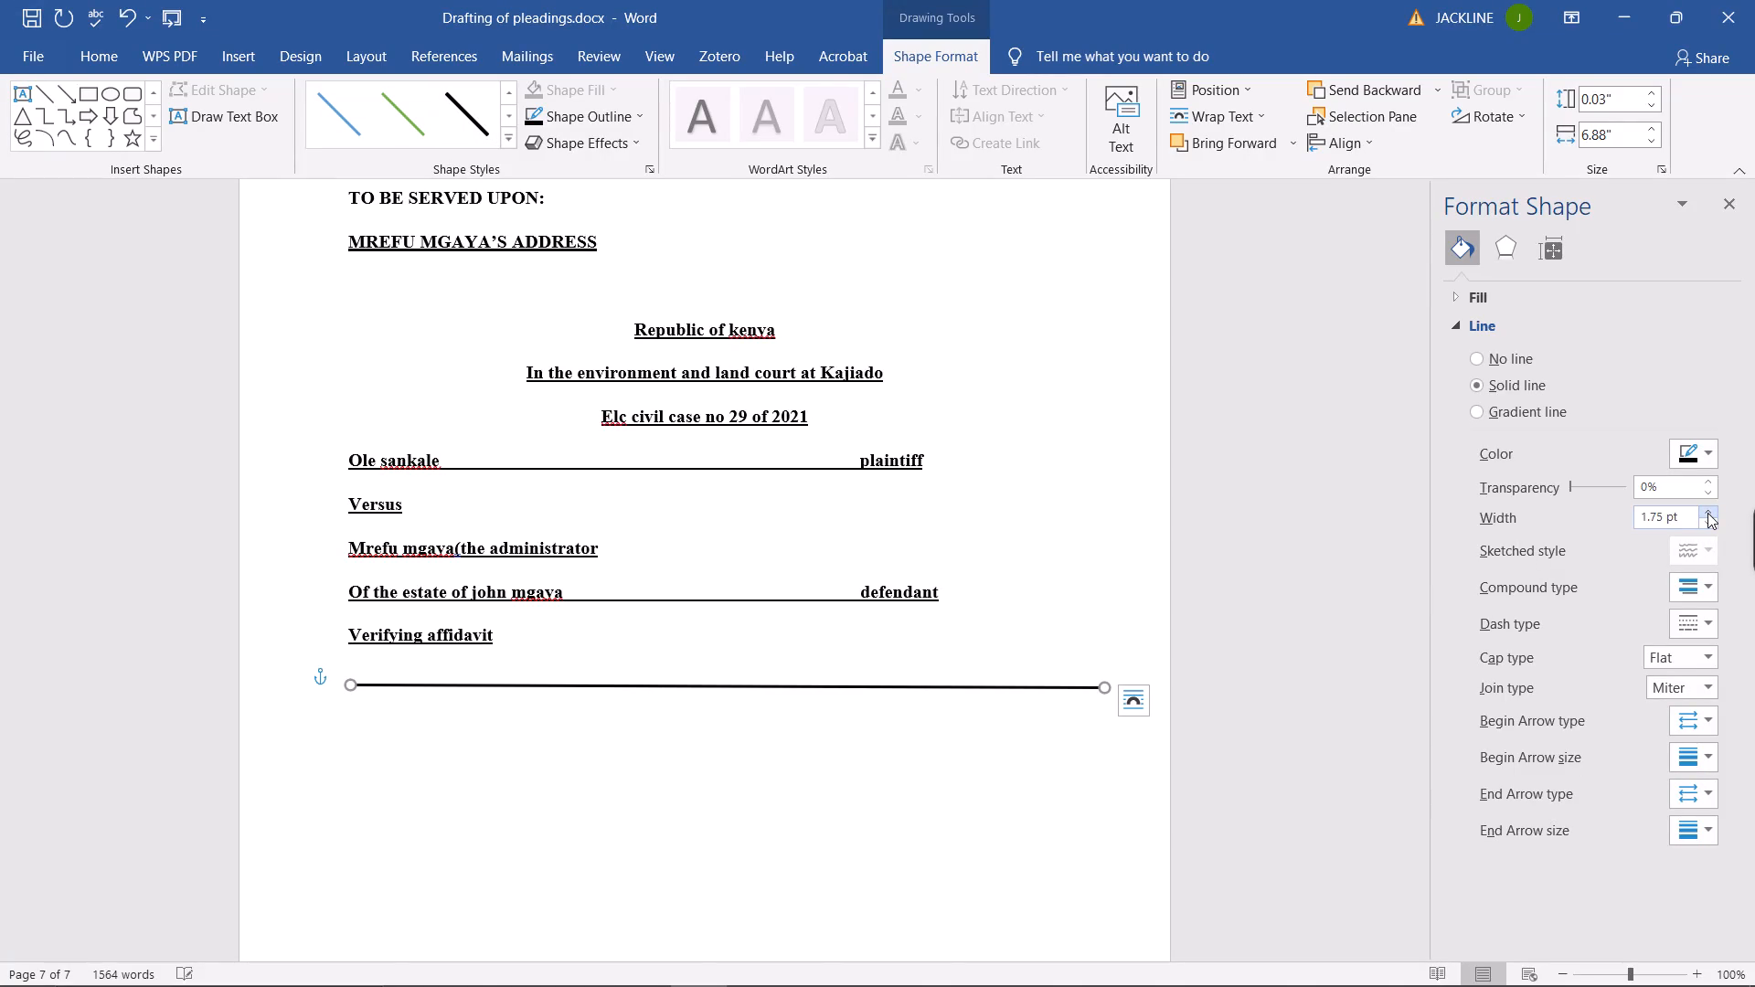
left_click(1707, 513)
left_click(1707, 513)
left_click(1707, 513)
left_click(1707, 513)
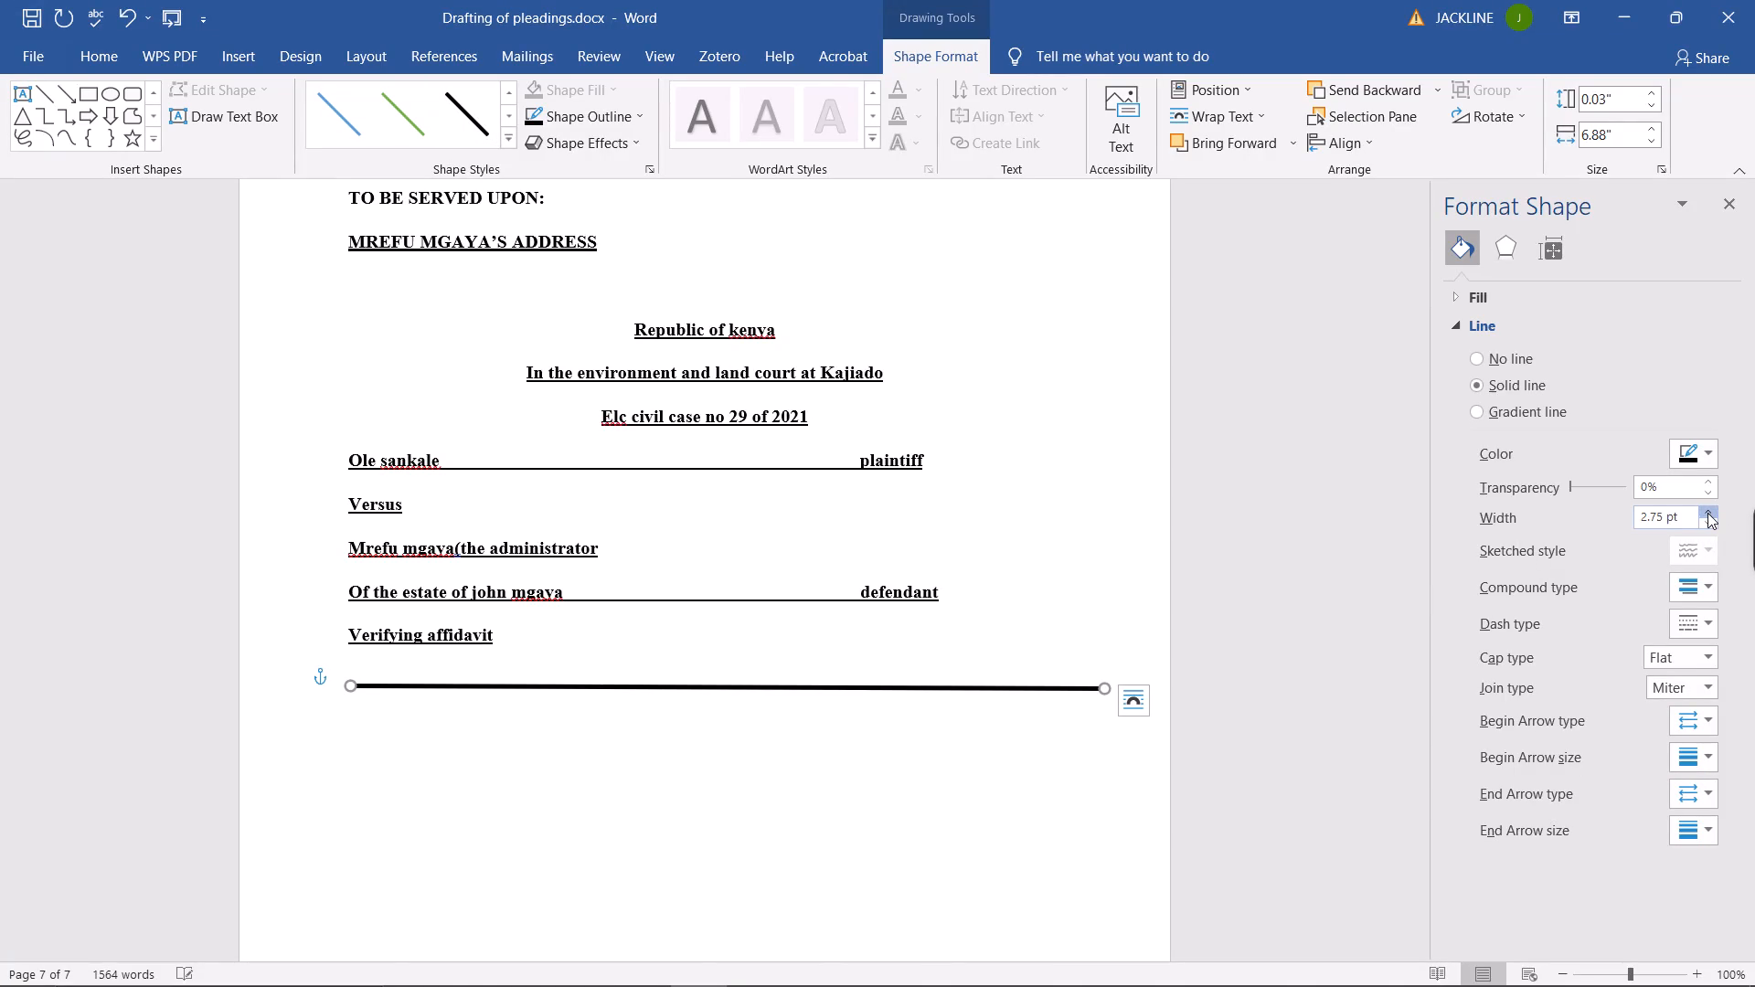
left_click(1707, 501)
left_click(1706, 515)
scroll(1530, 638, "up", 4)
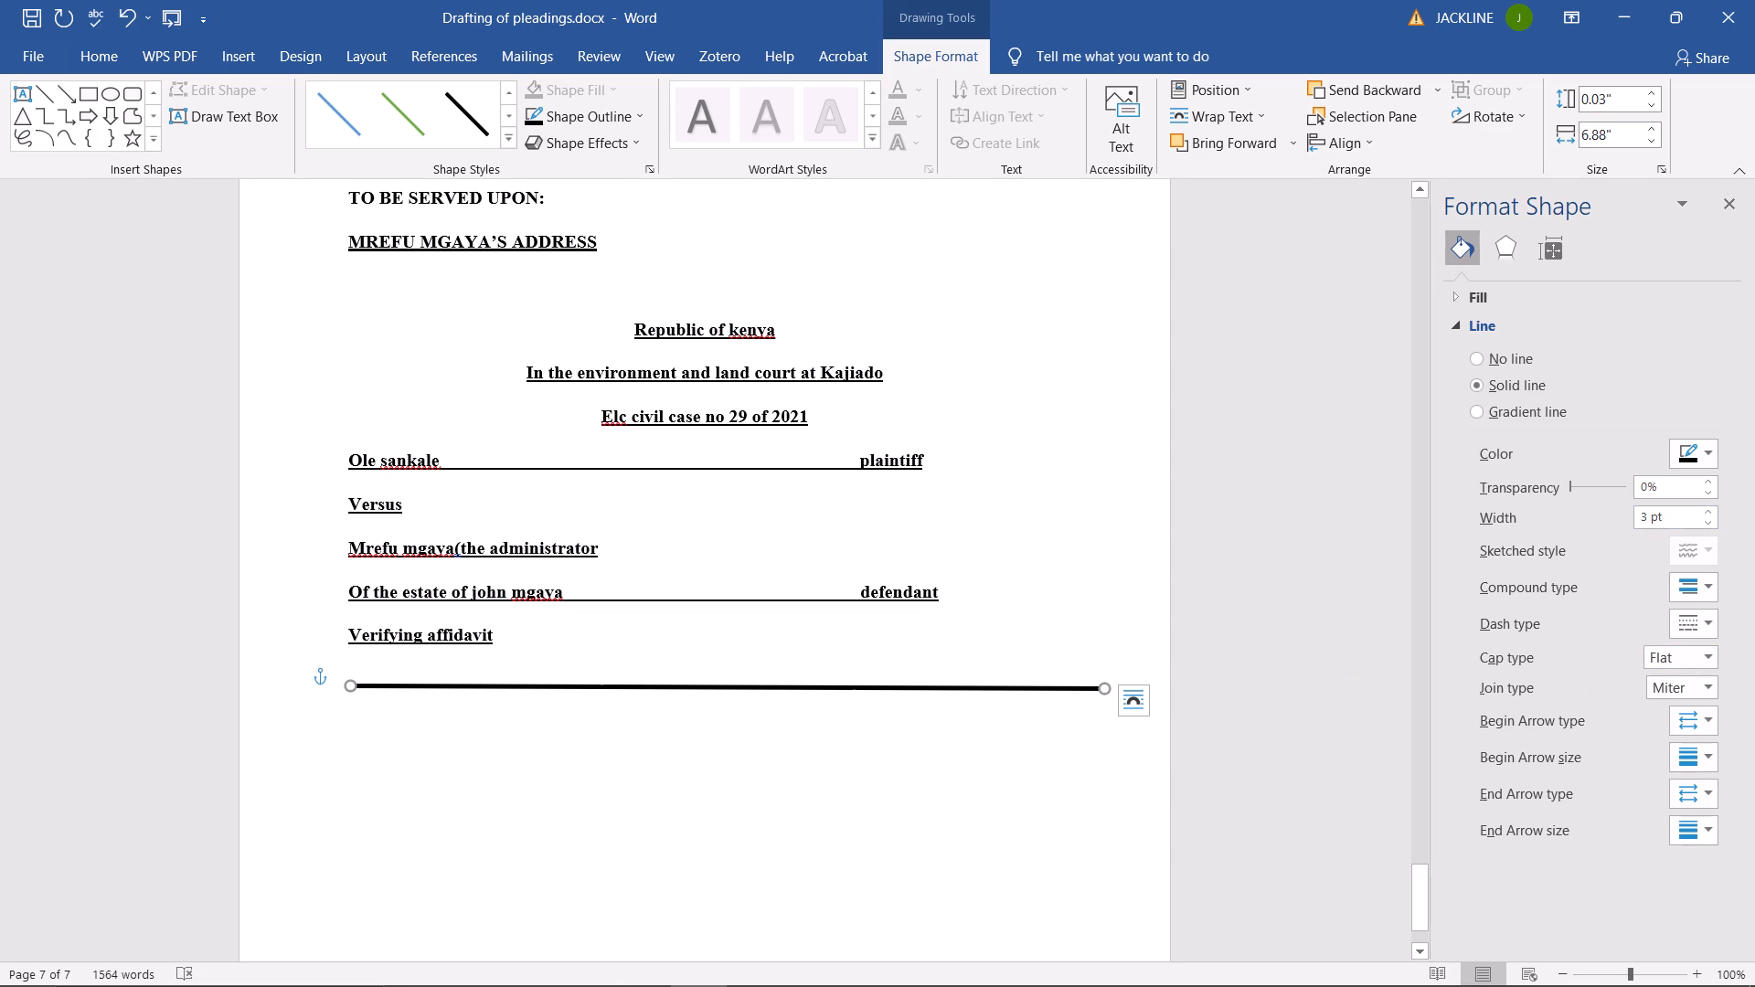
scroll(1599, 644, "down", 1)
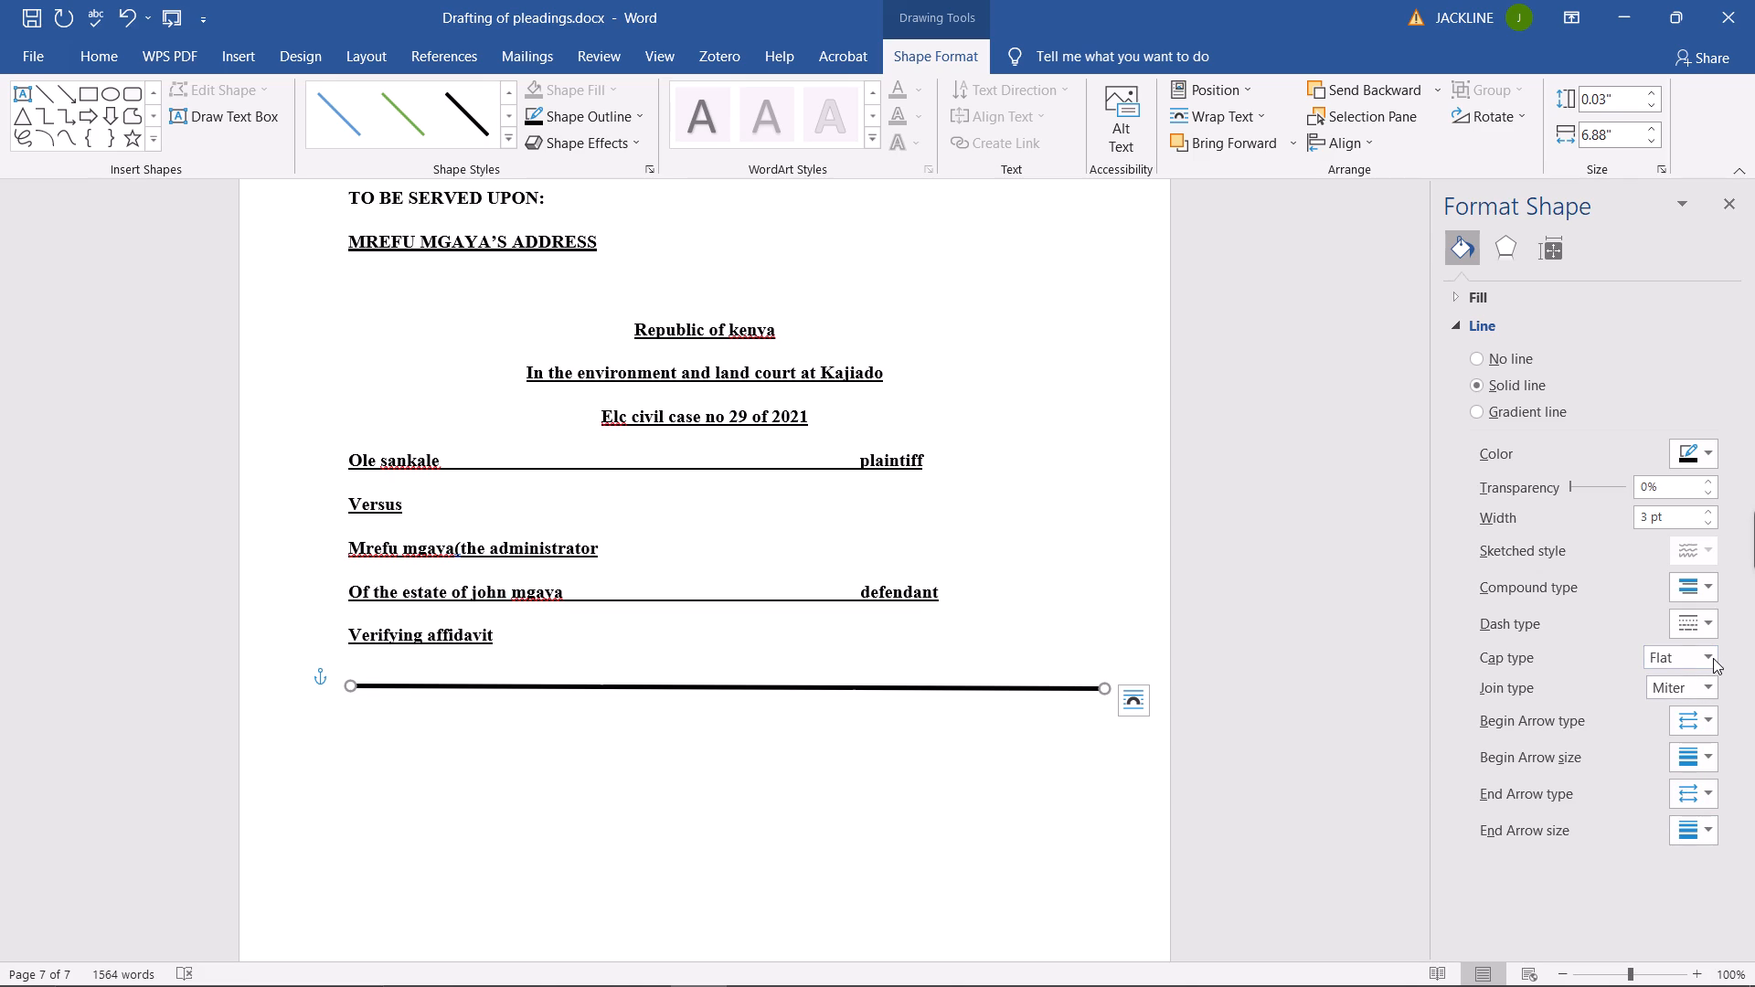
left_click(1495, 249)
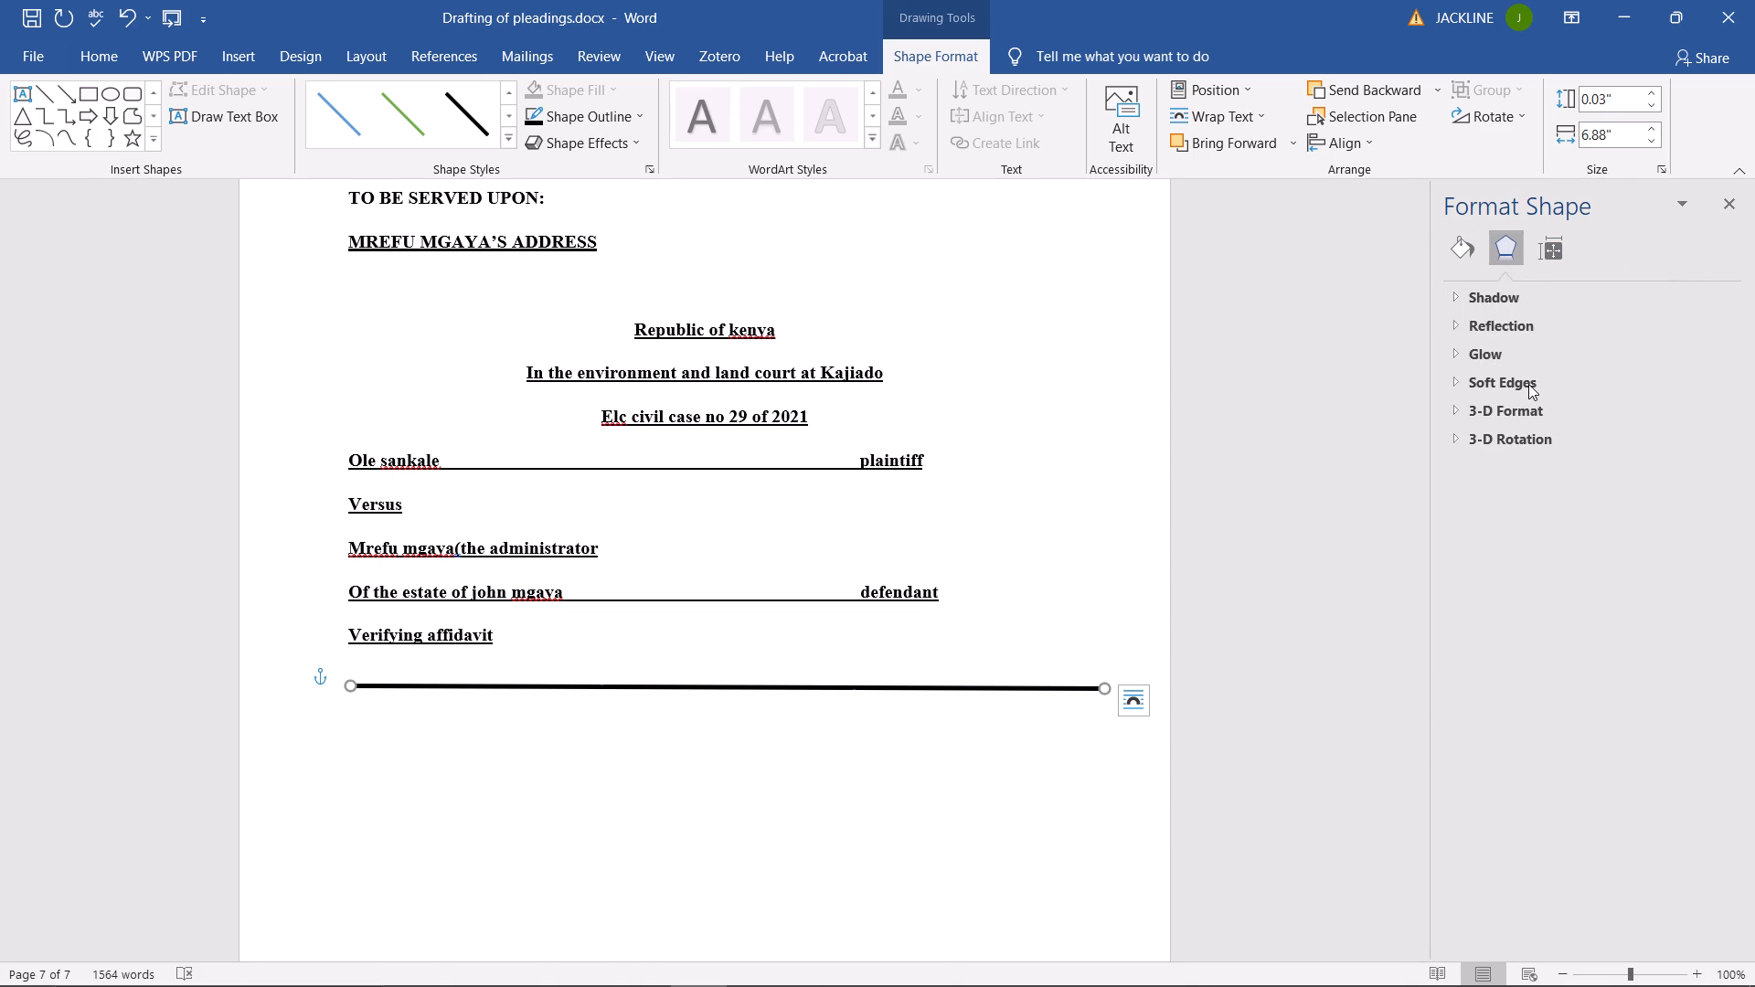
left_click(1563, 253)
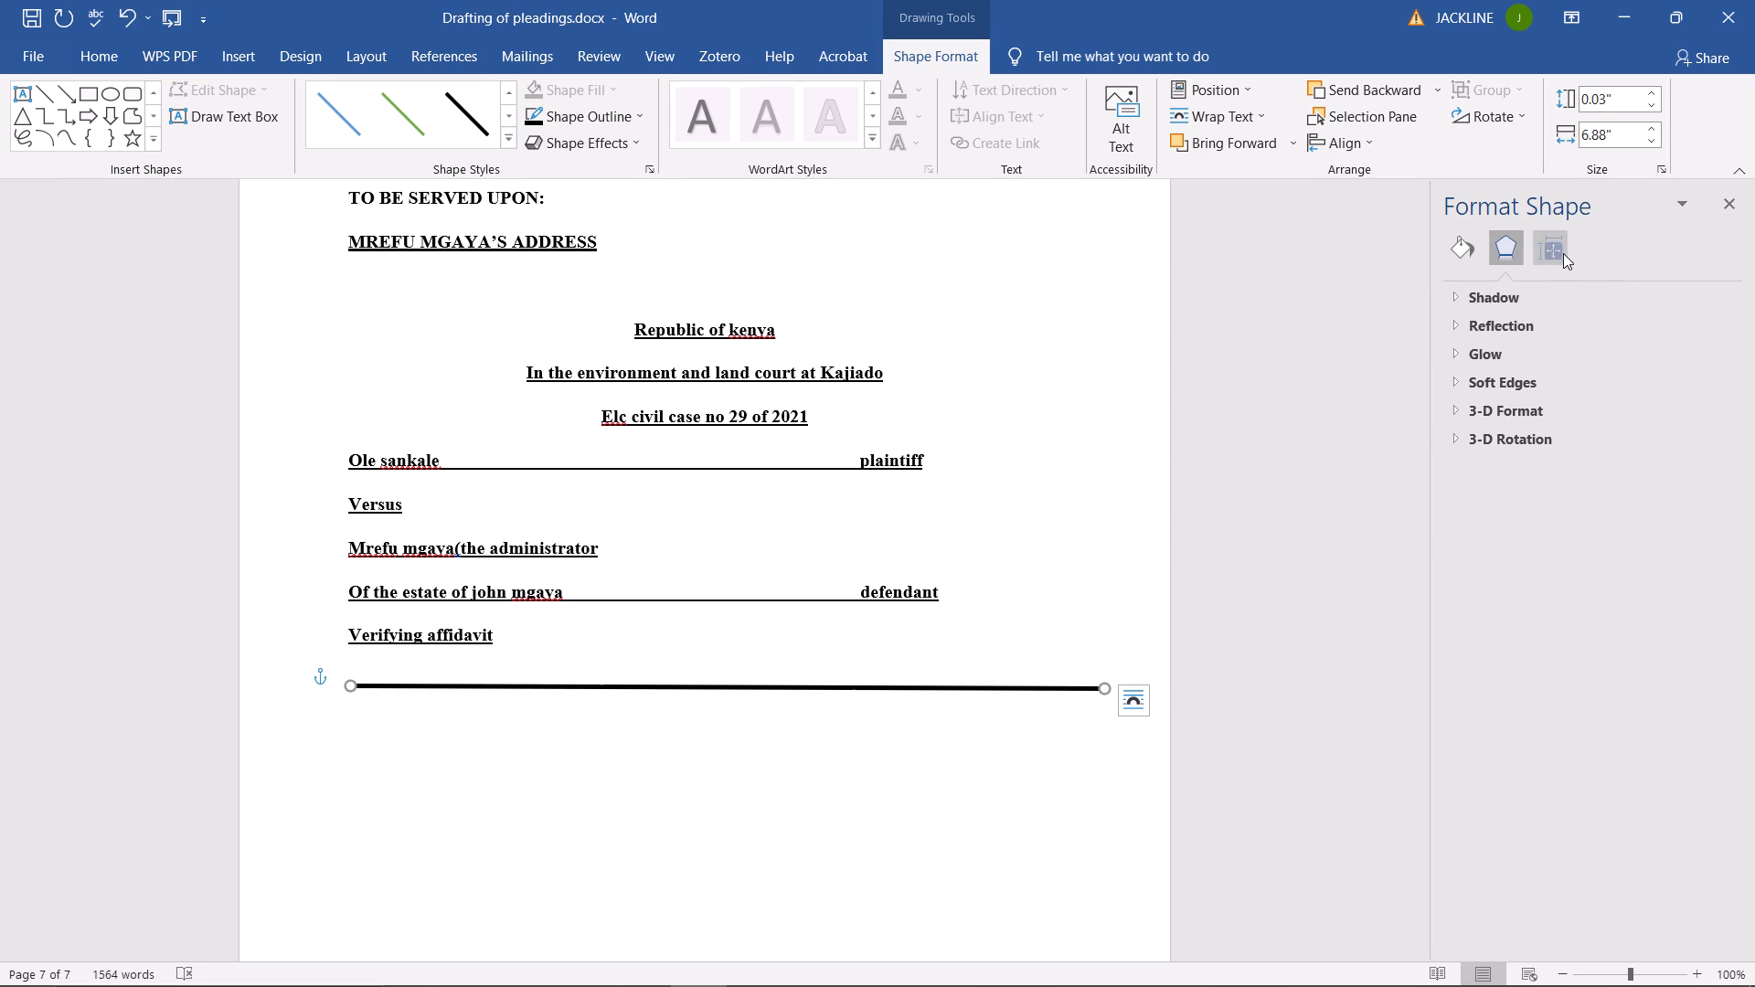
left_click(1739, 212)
Set the width of the dashed signature line beside "DEPONENT" to 1.5 pt.
scroll(1168, 513, "up", 1)
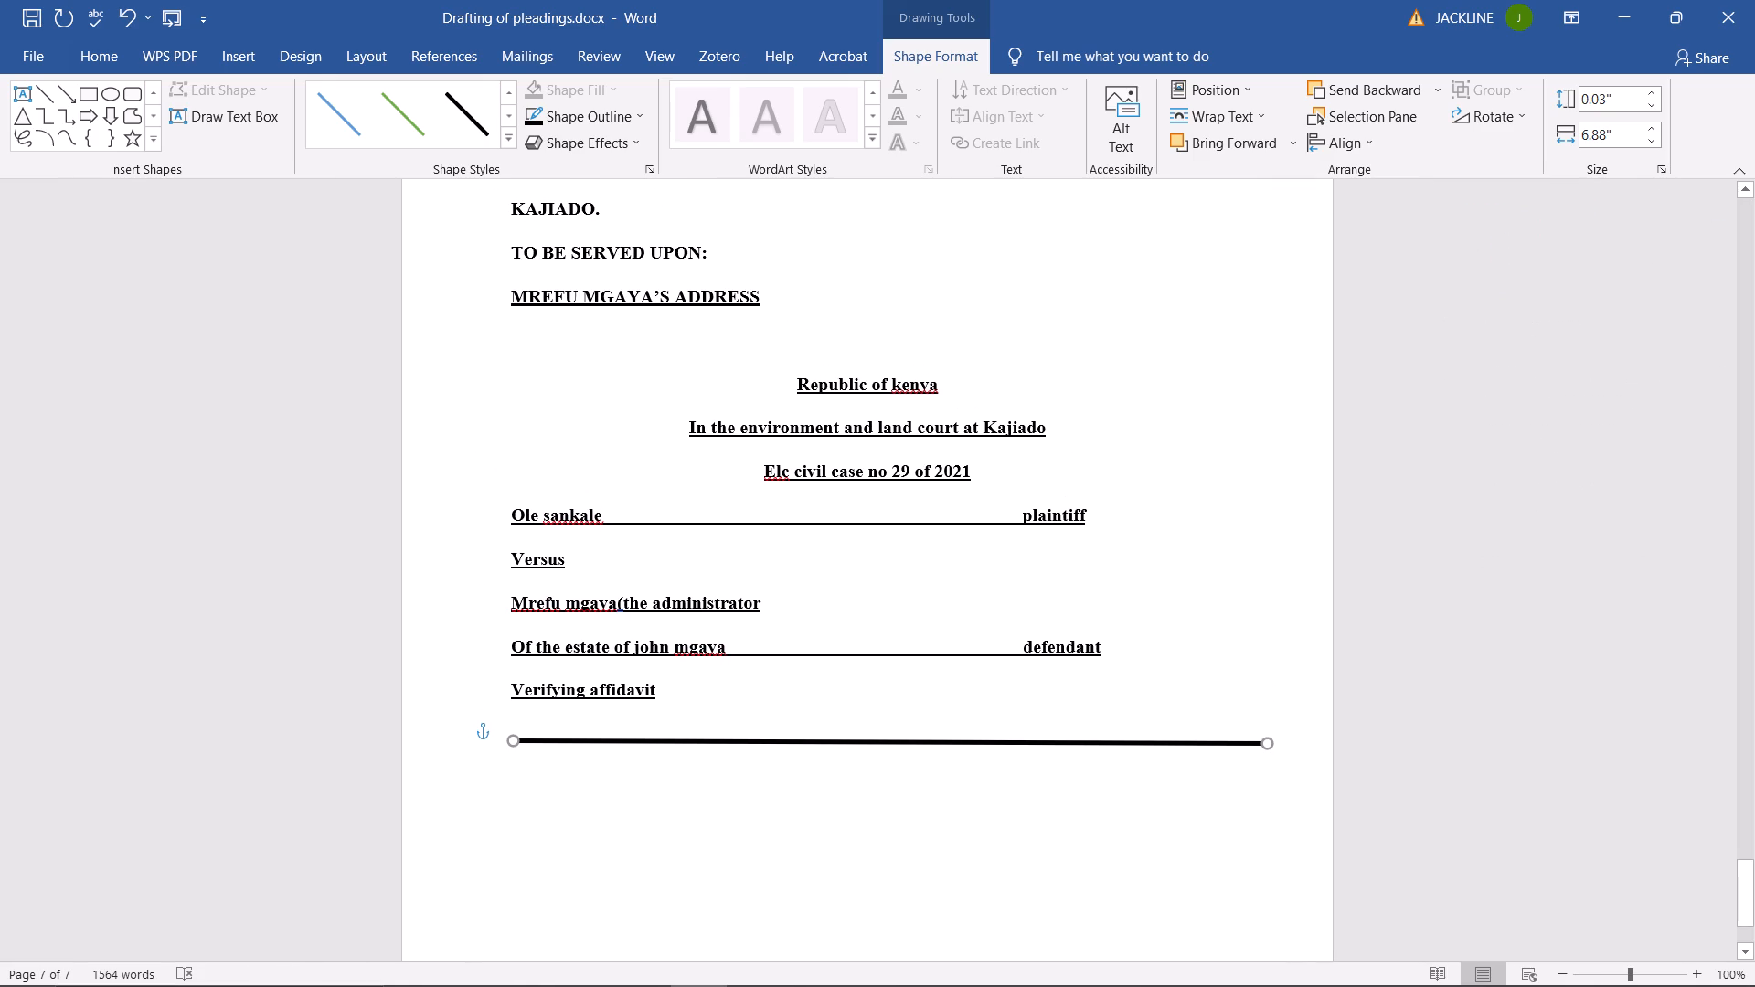
scroll(1037, 619, "up", 11)
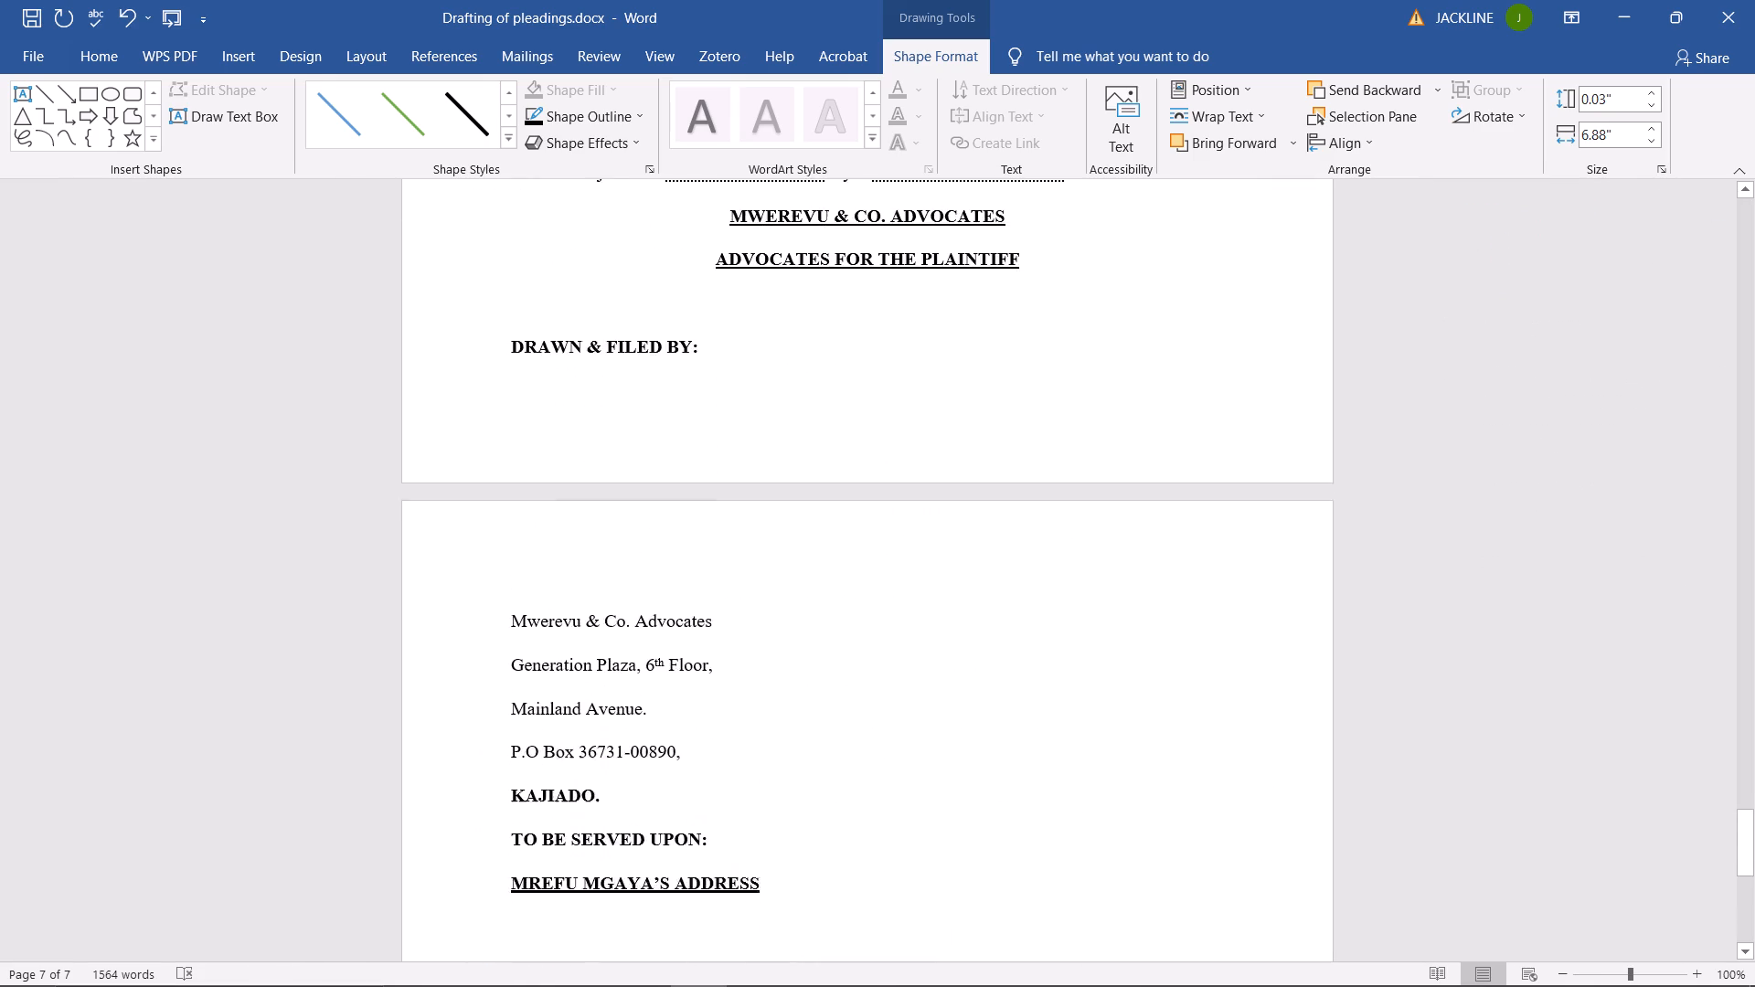
scroll(1052, 581, "up", 9)
scroll(1054, 578, "up", 15)
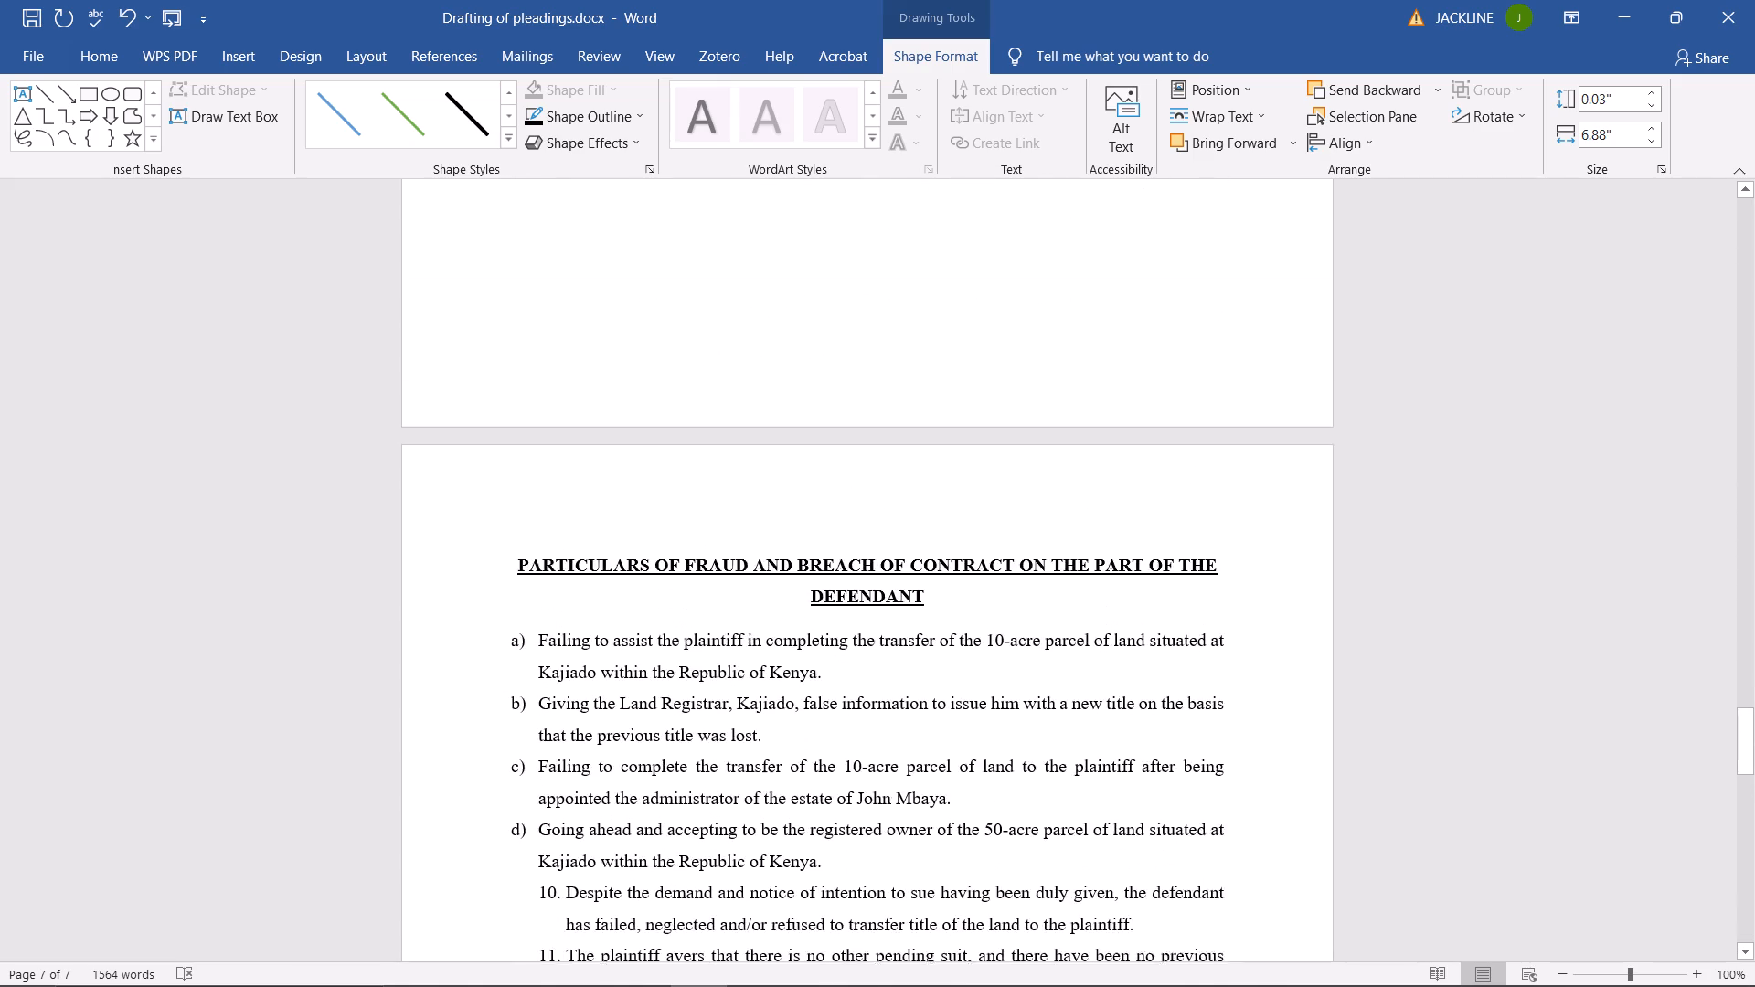
scroll(1054, 557, "up", 14)
scroll(1054, 557, "up", 9)
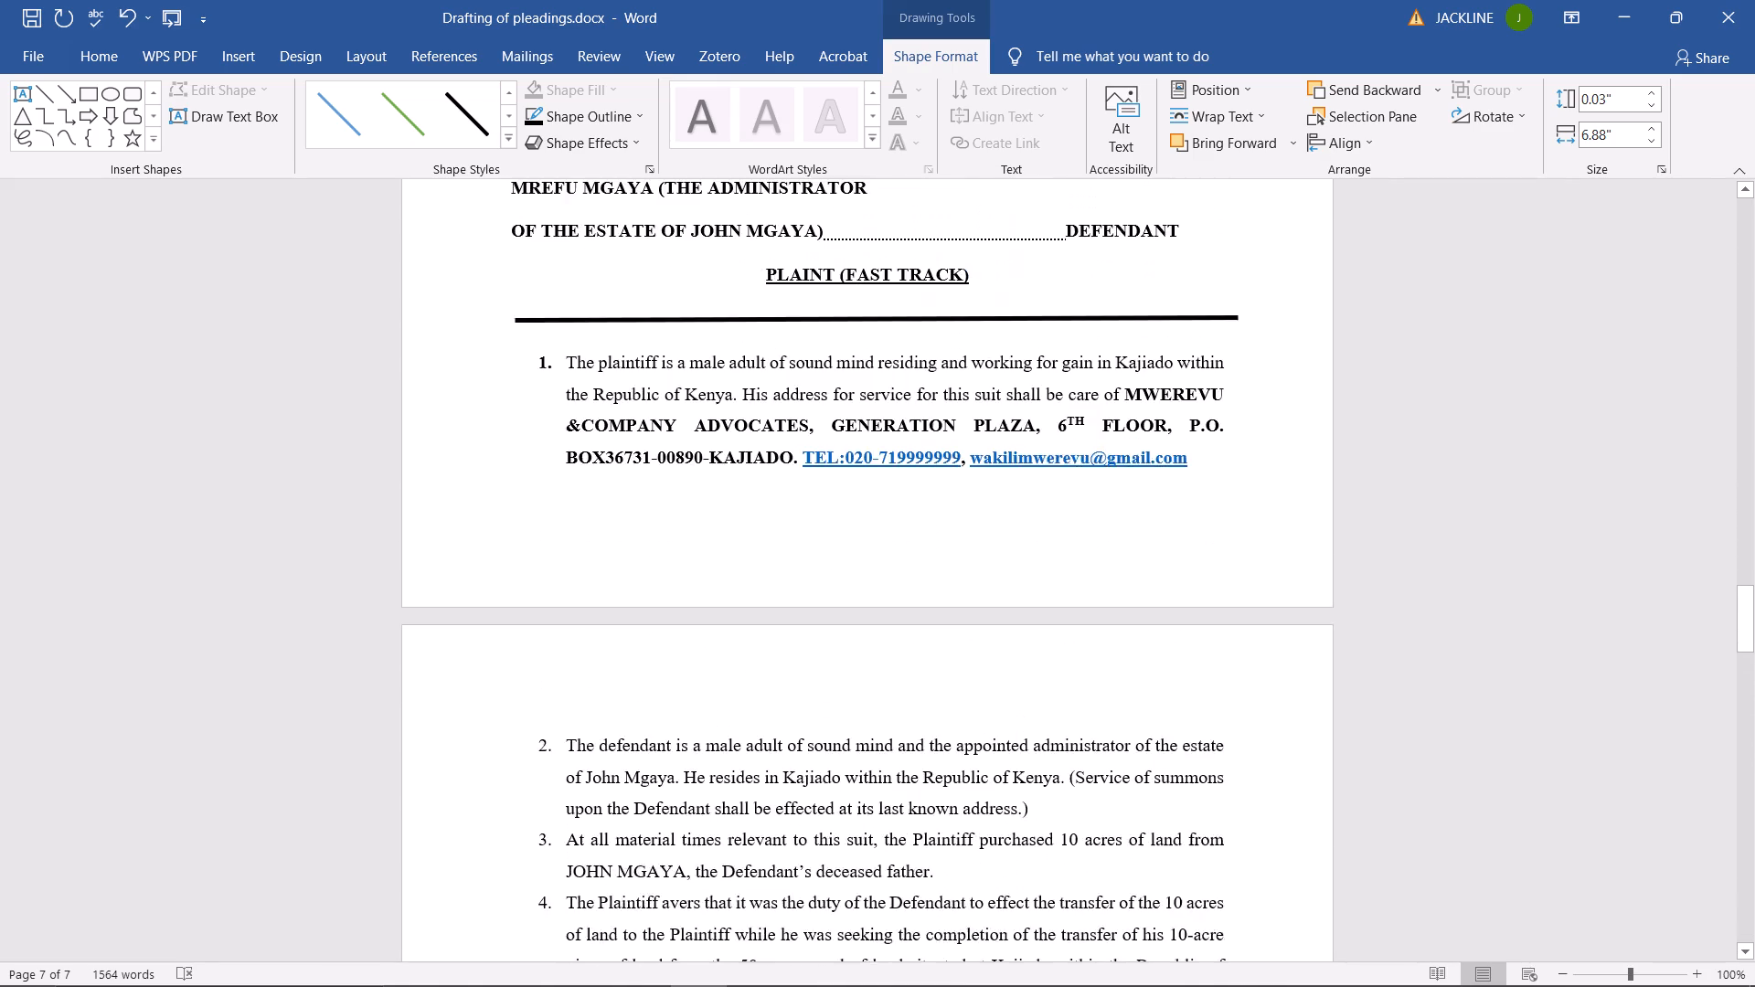
scroll(1054, 557, "up", 15)
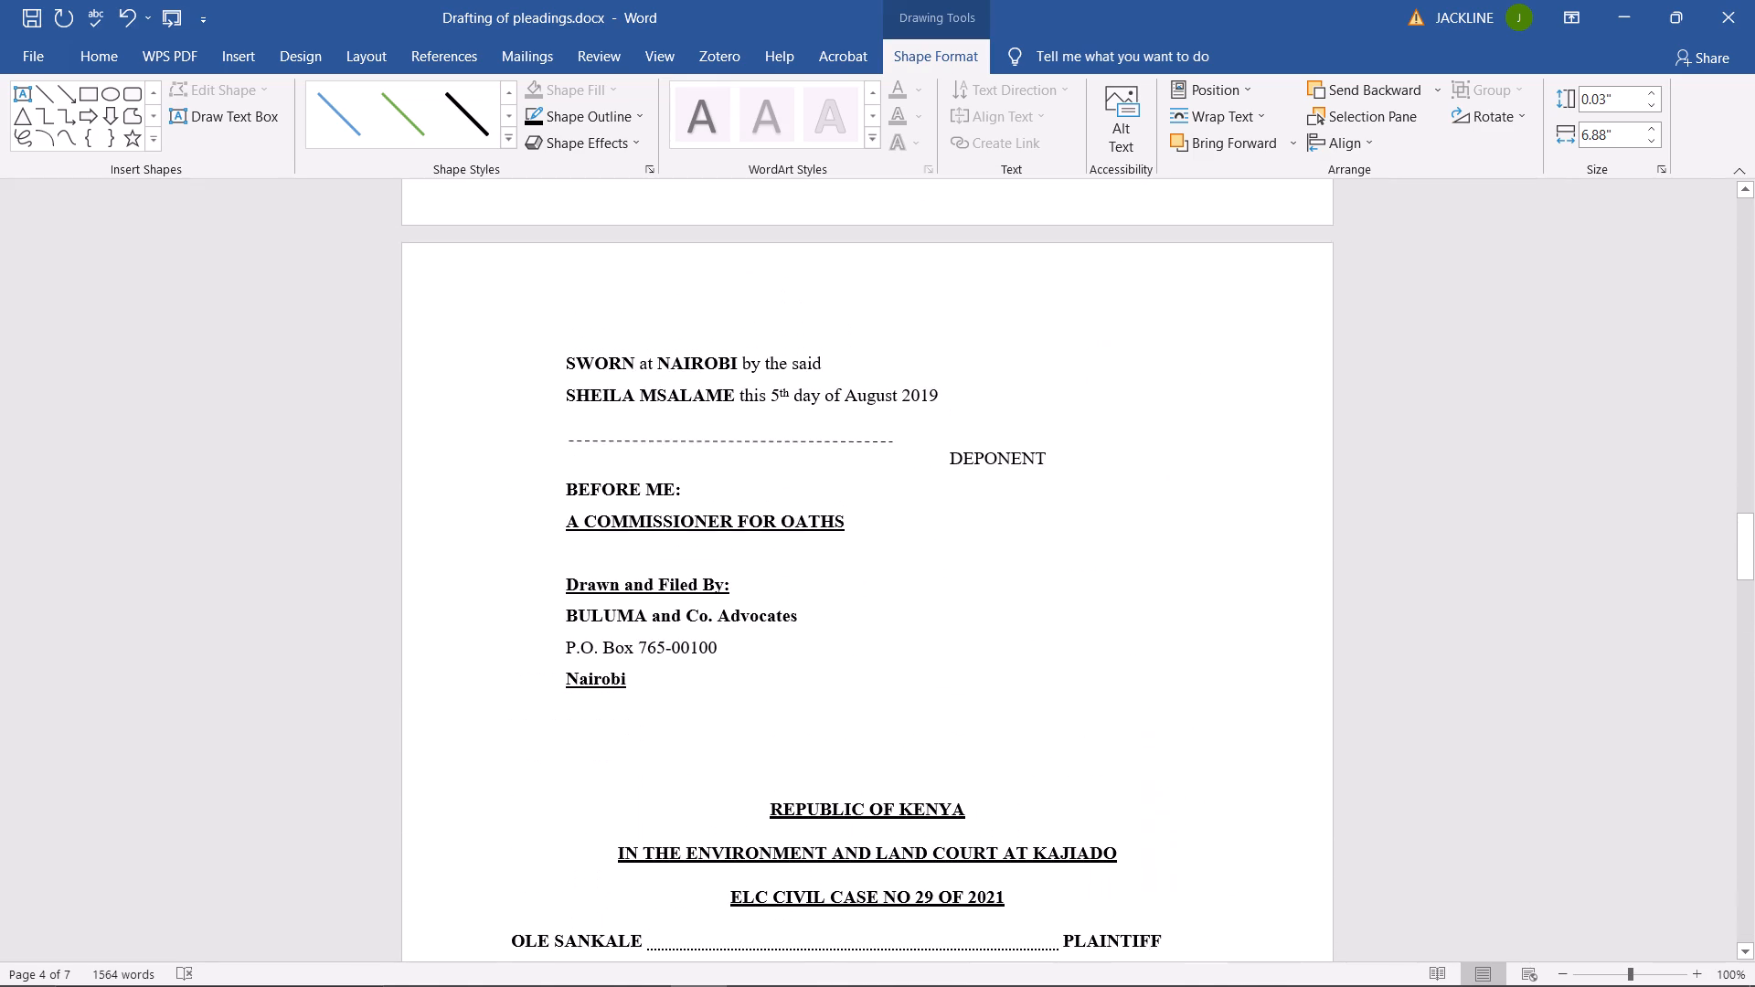
left_click(860, 448)
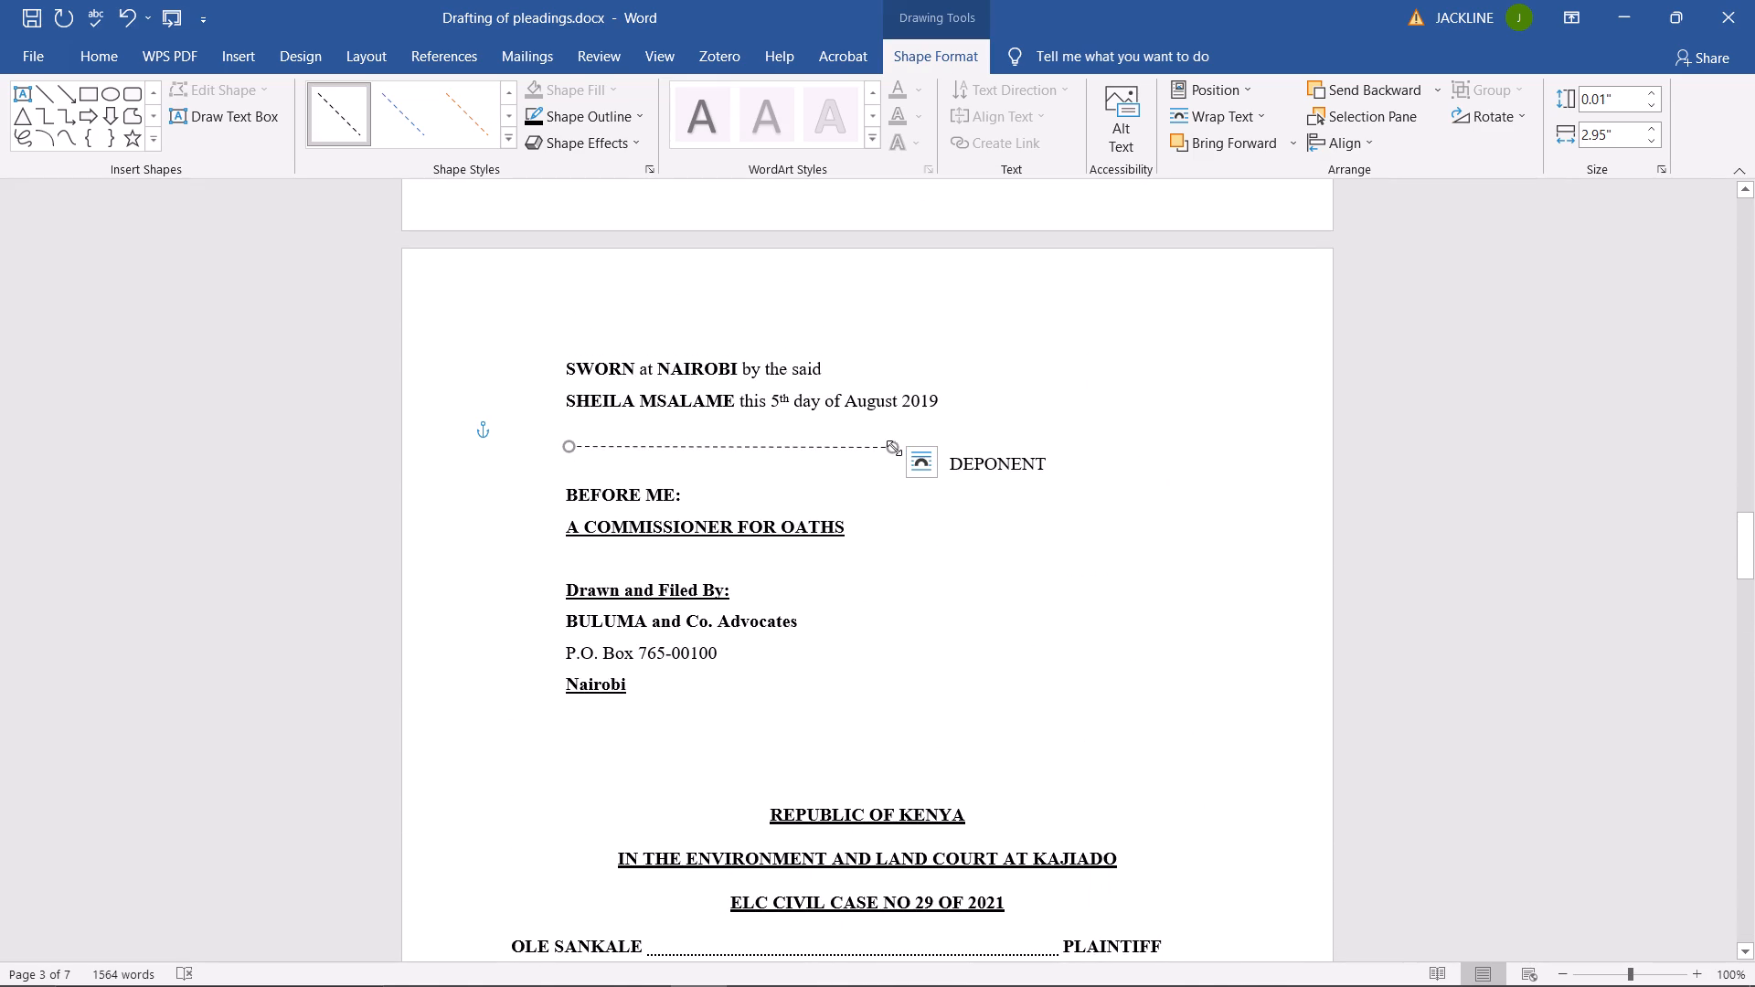
right_click(894, 448)
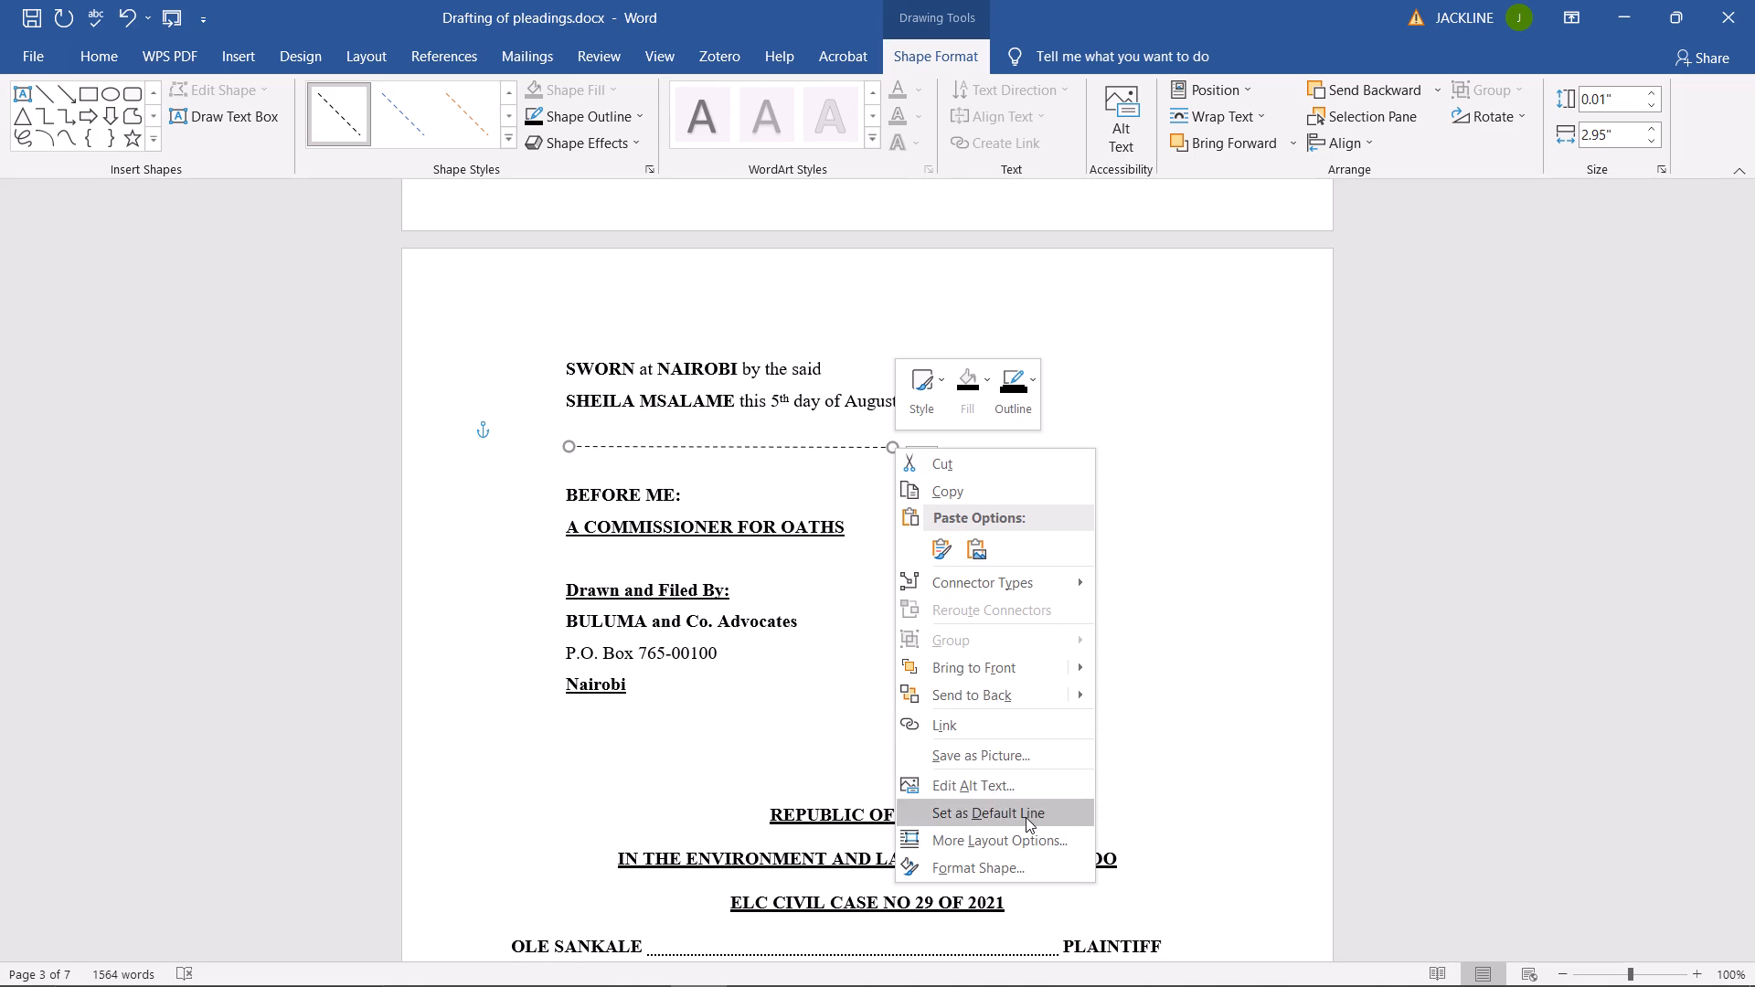
left_click(1041, 856)
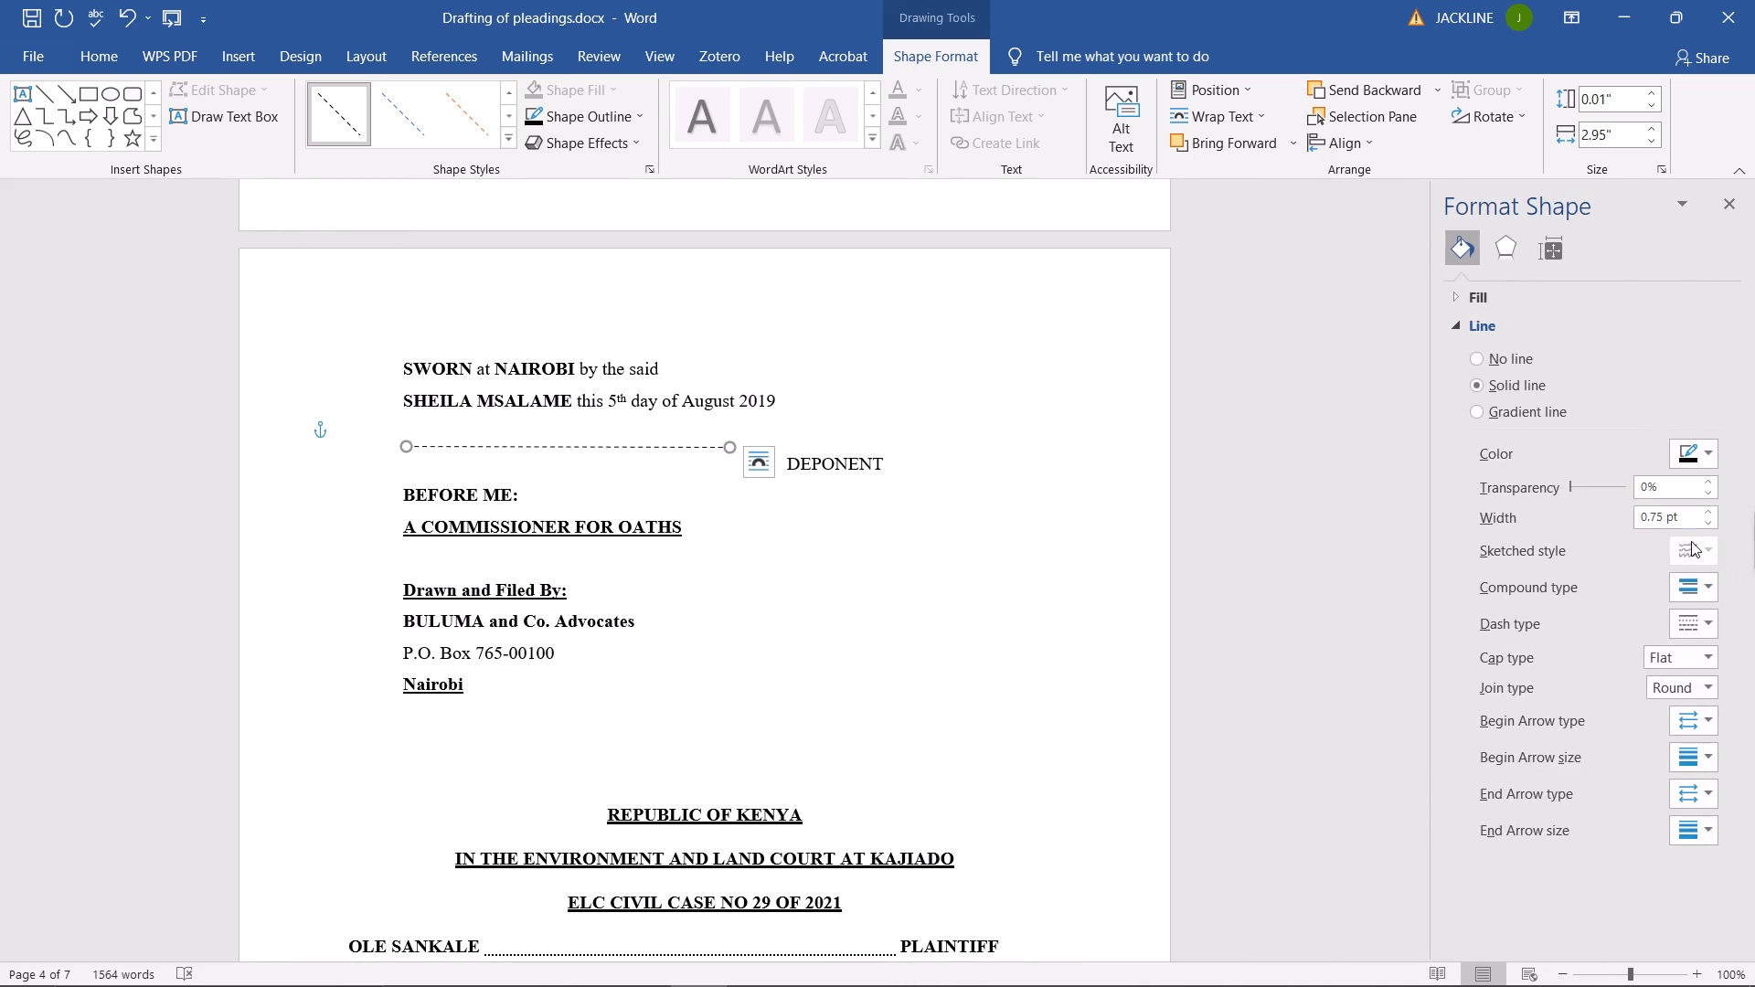
left_click(1708, 515)
left_click(1708, 515)
left_click(1708, 515)
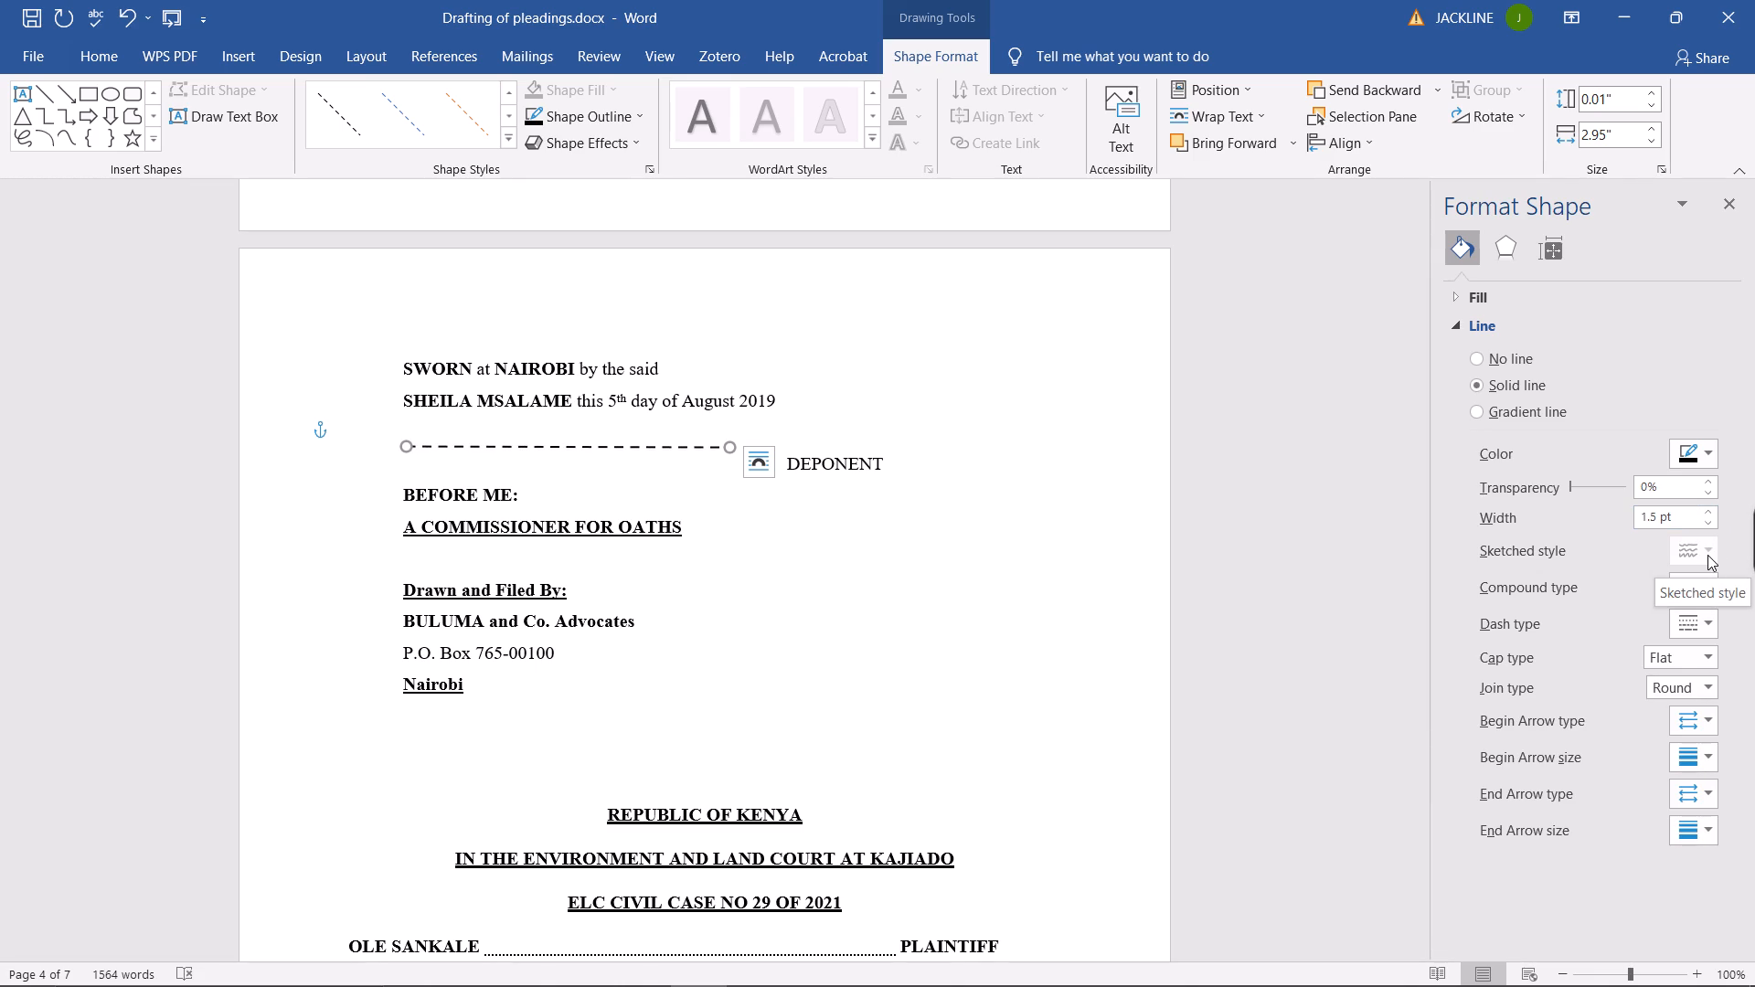
Change the dash type of the signature line beside "DEPONENT" to a dotted pattern.
left_click(1707, 555)
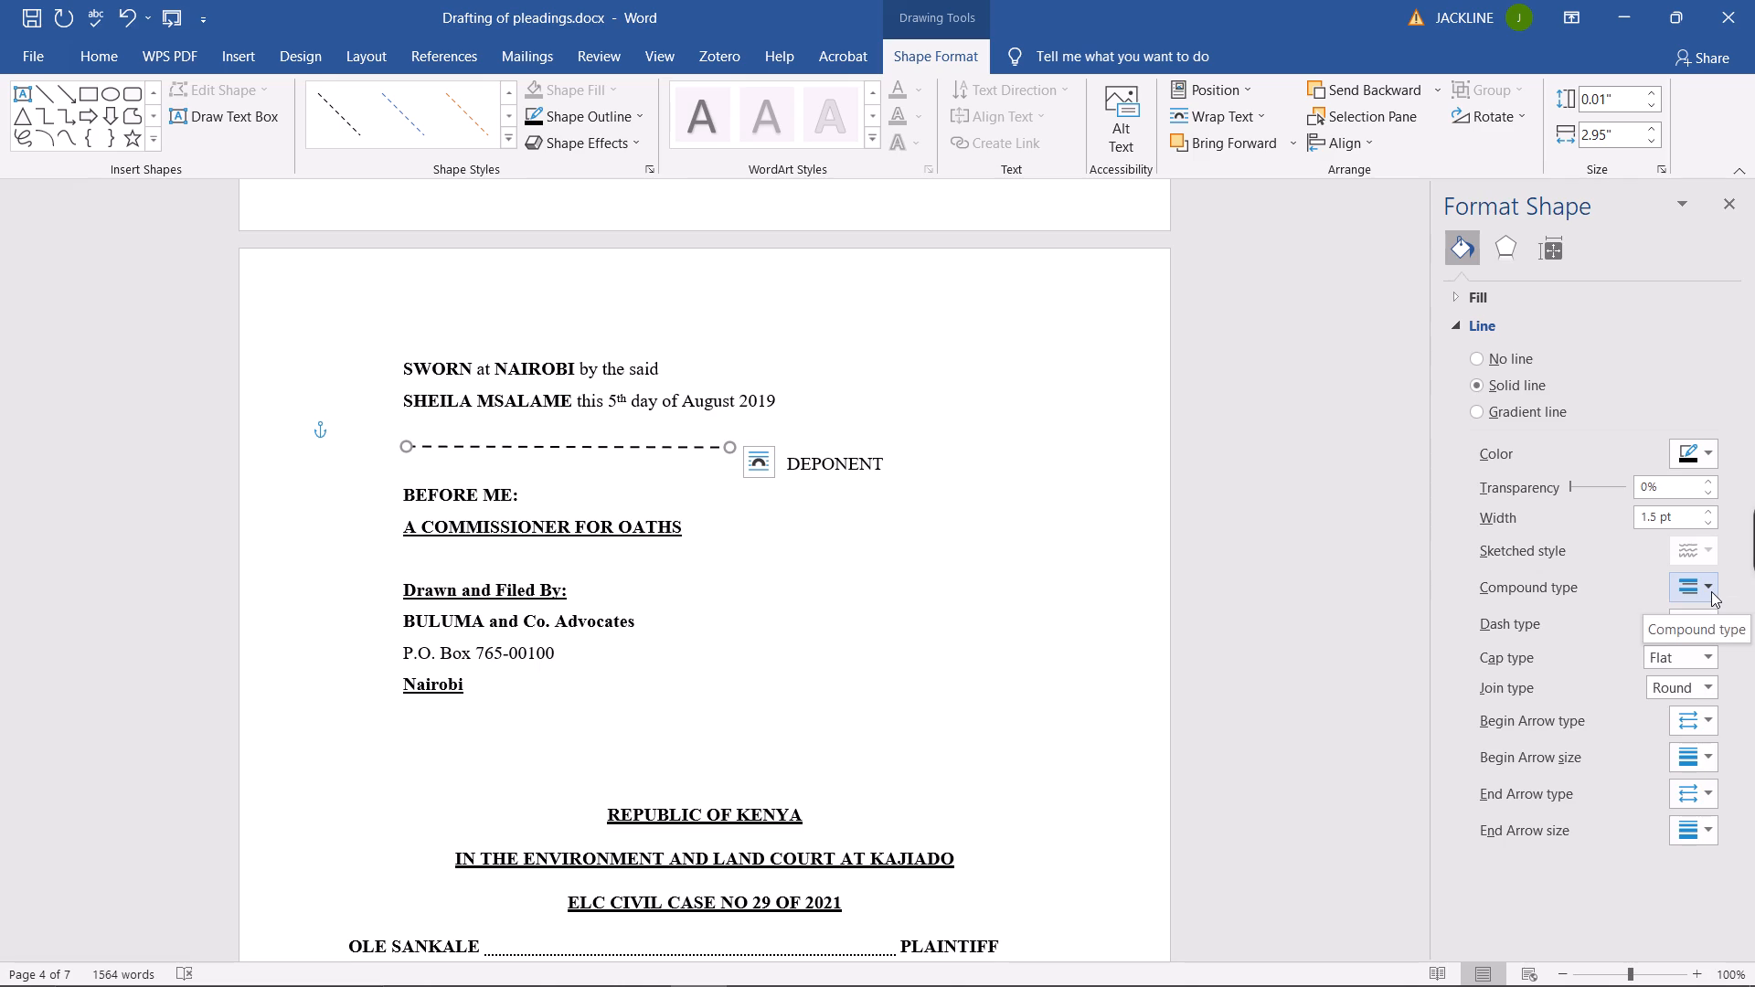
left_click(1711, 591)
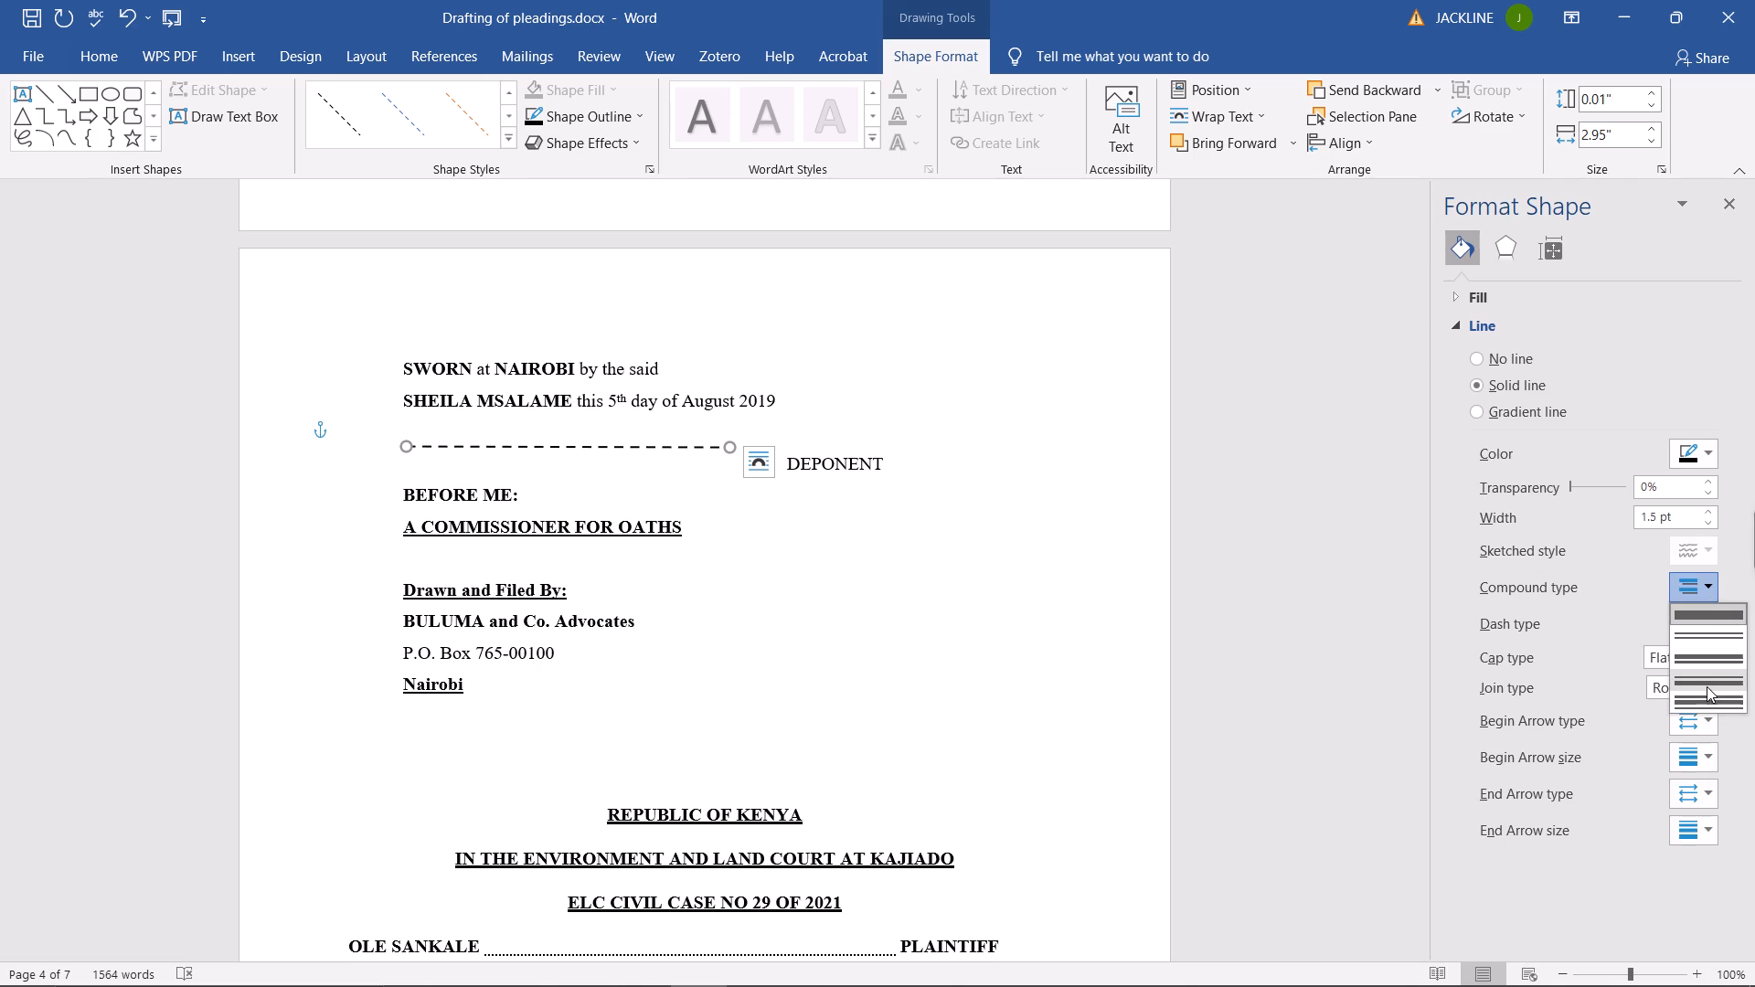
left_click(1710, 581)
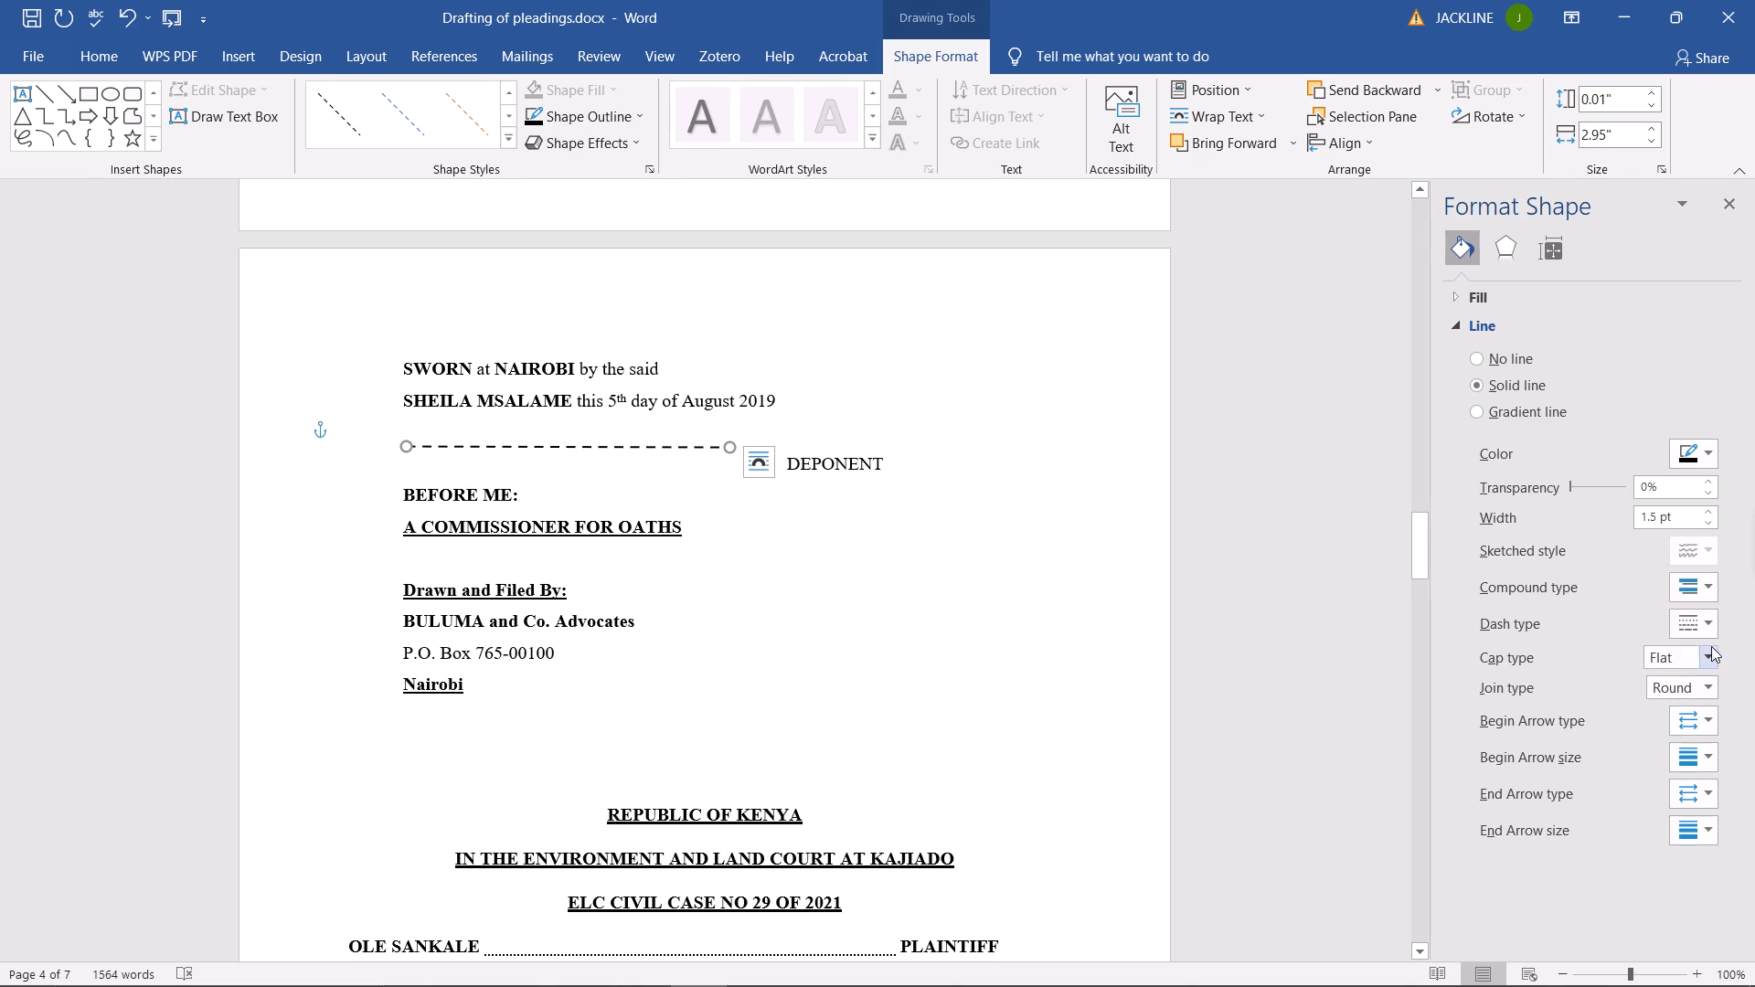
left_click(1708, 627)
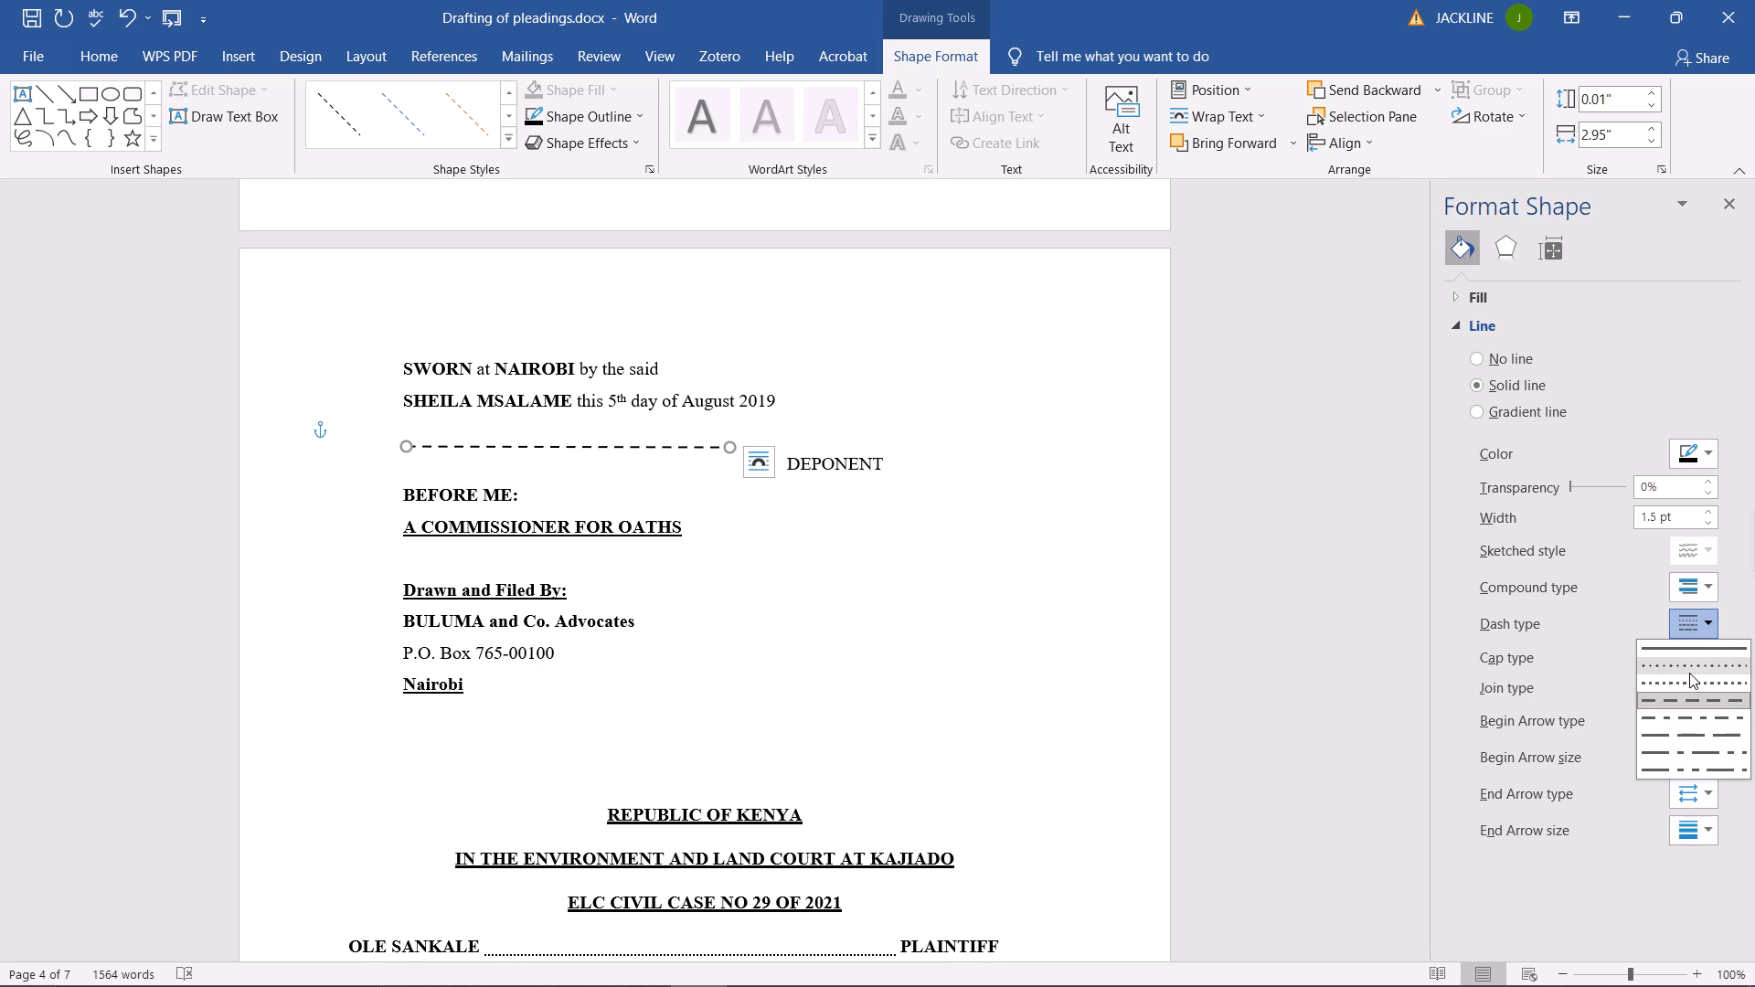
left_click(1689, 673)
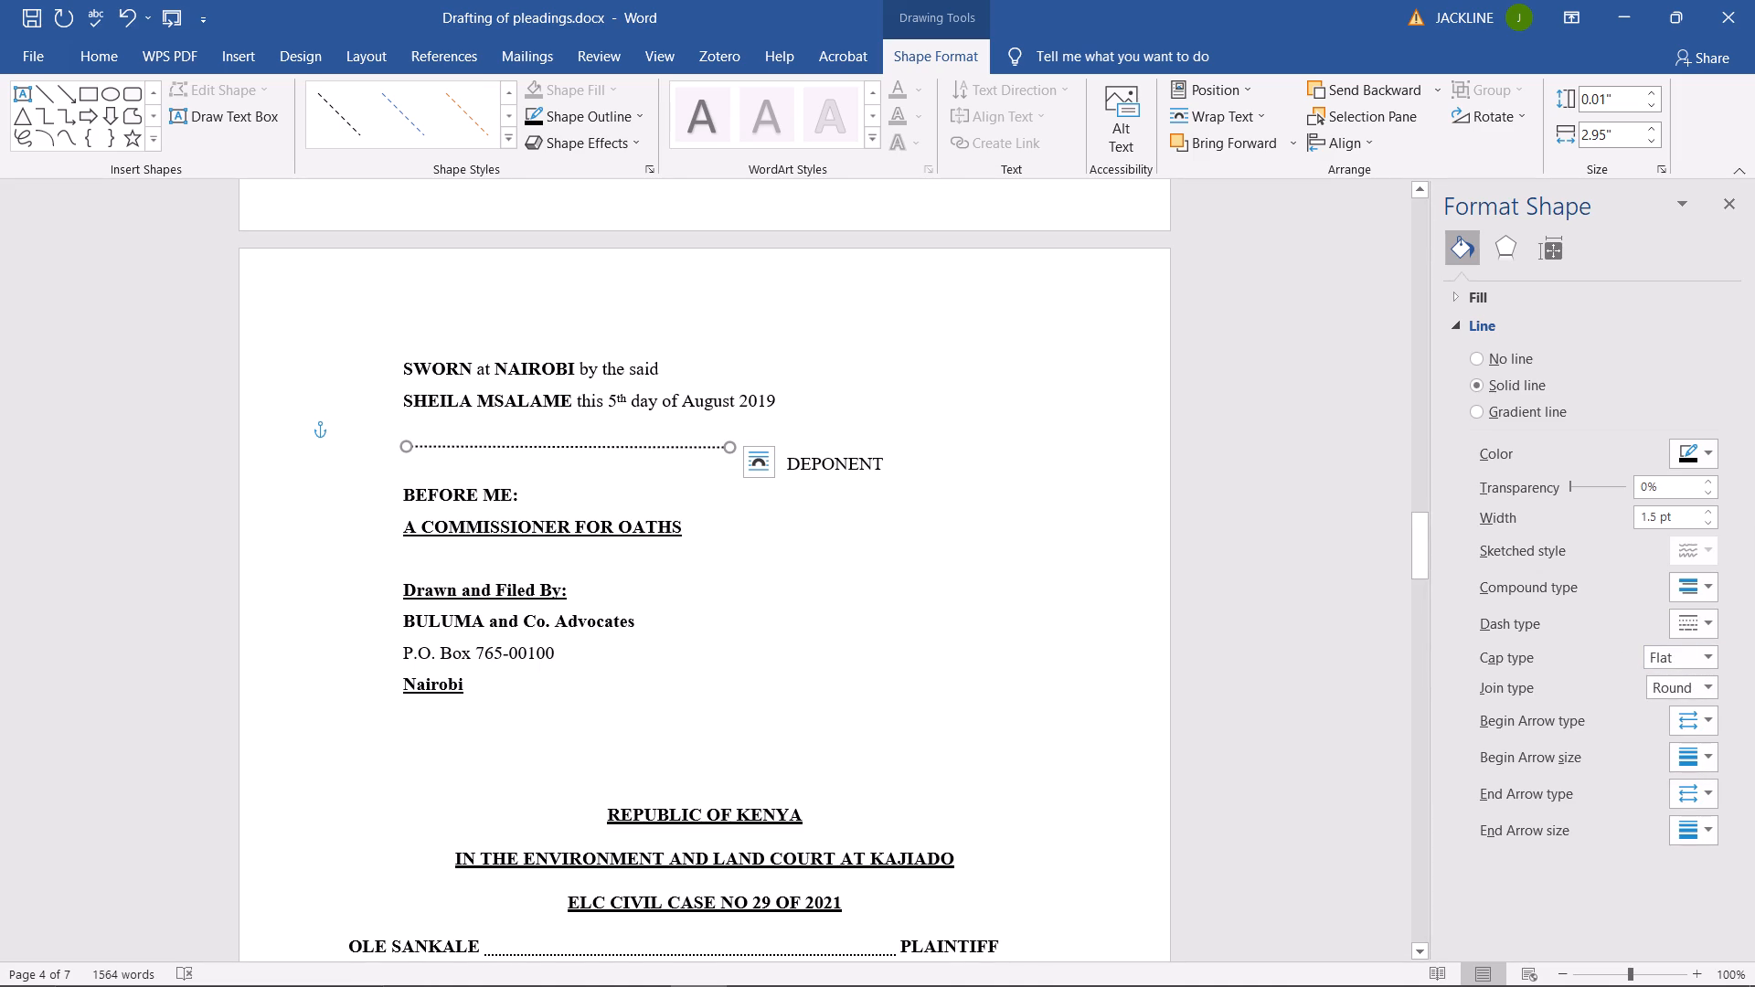
Centre the "Verifying affidavit" title and the "Versus" line in the last court heading of the document.
scroll(1087, 640, "down", 4)
scroll(904, 643, "down", 5)
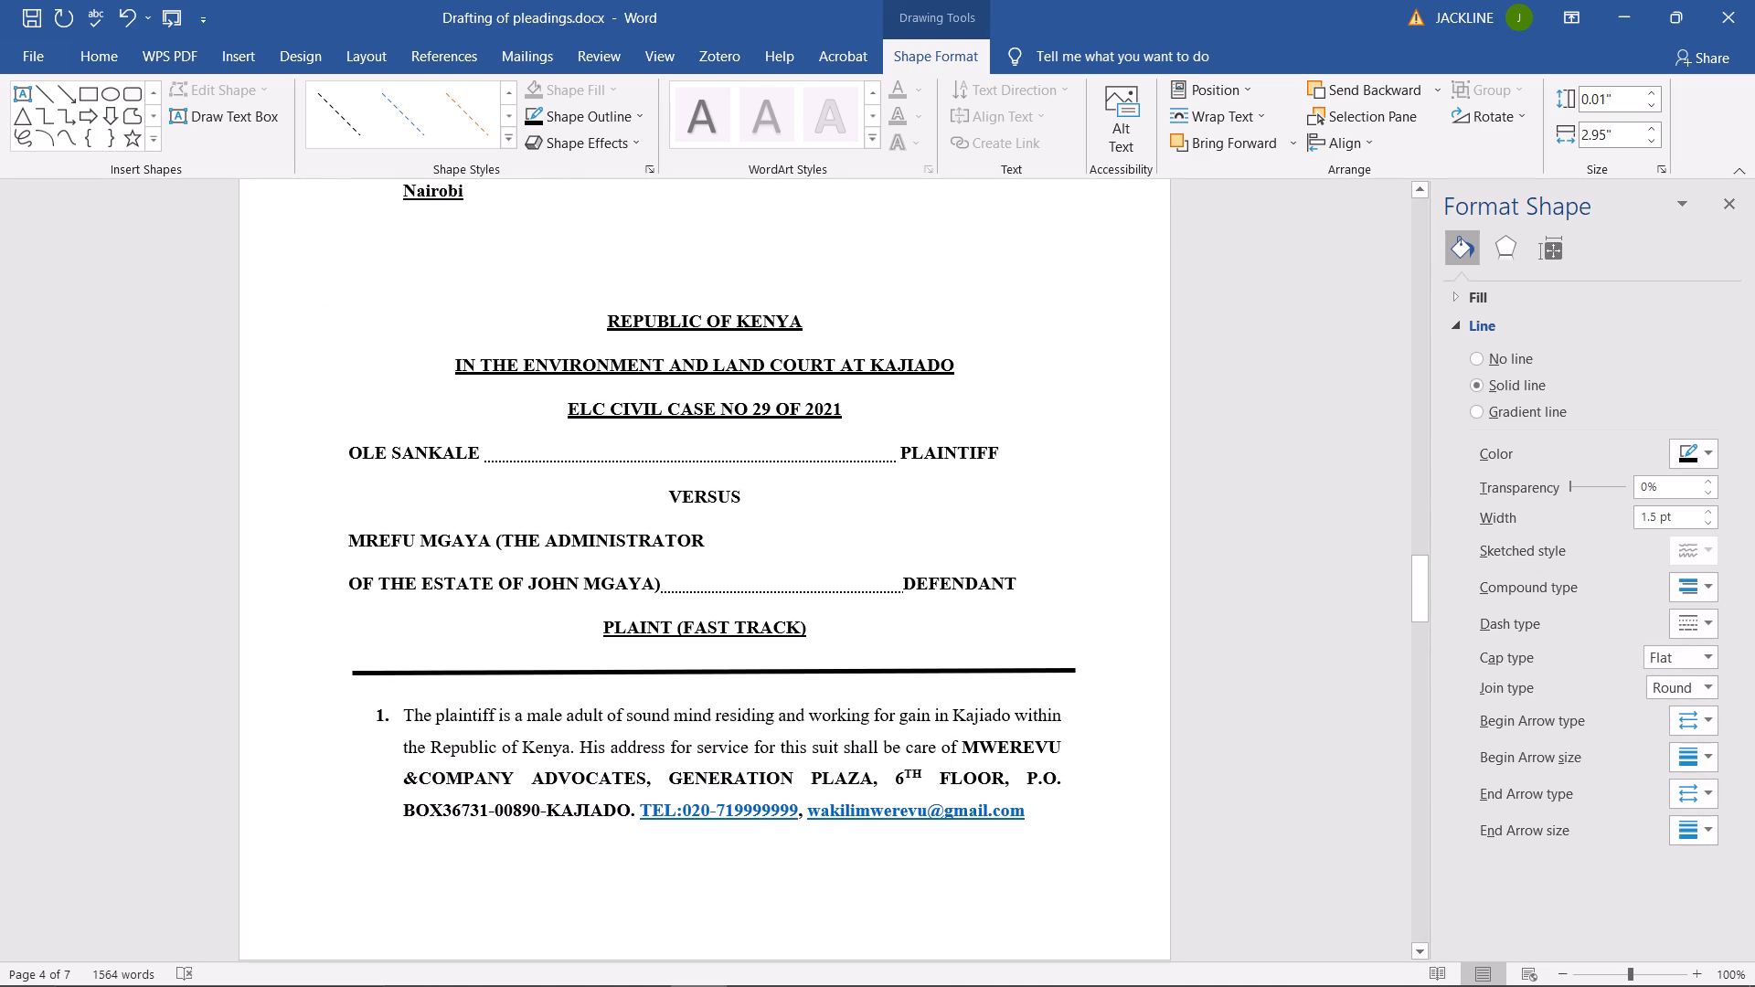
scroll(888, 650, "down", 19)
scroll(880, 616, "down", 6)
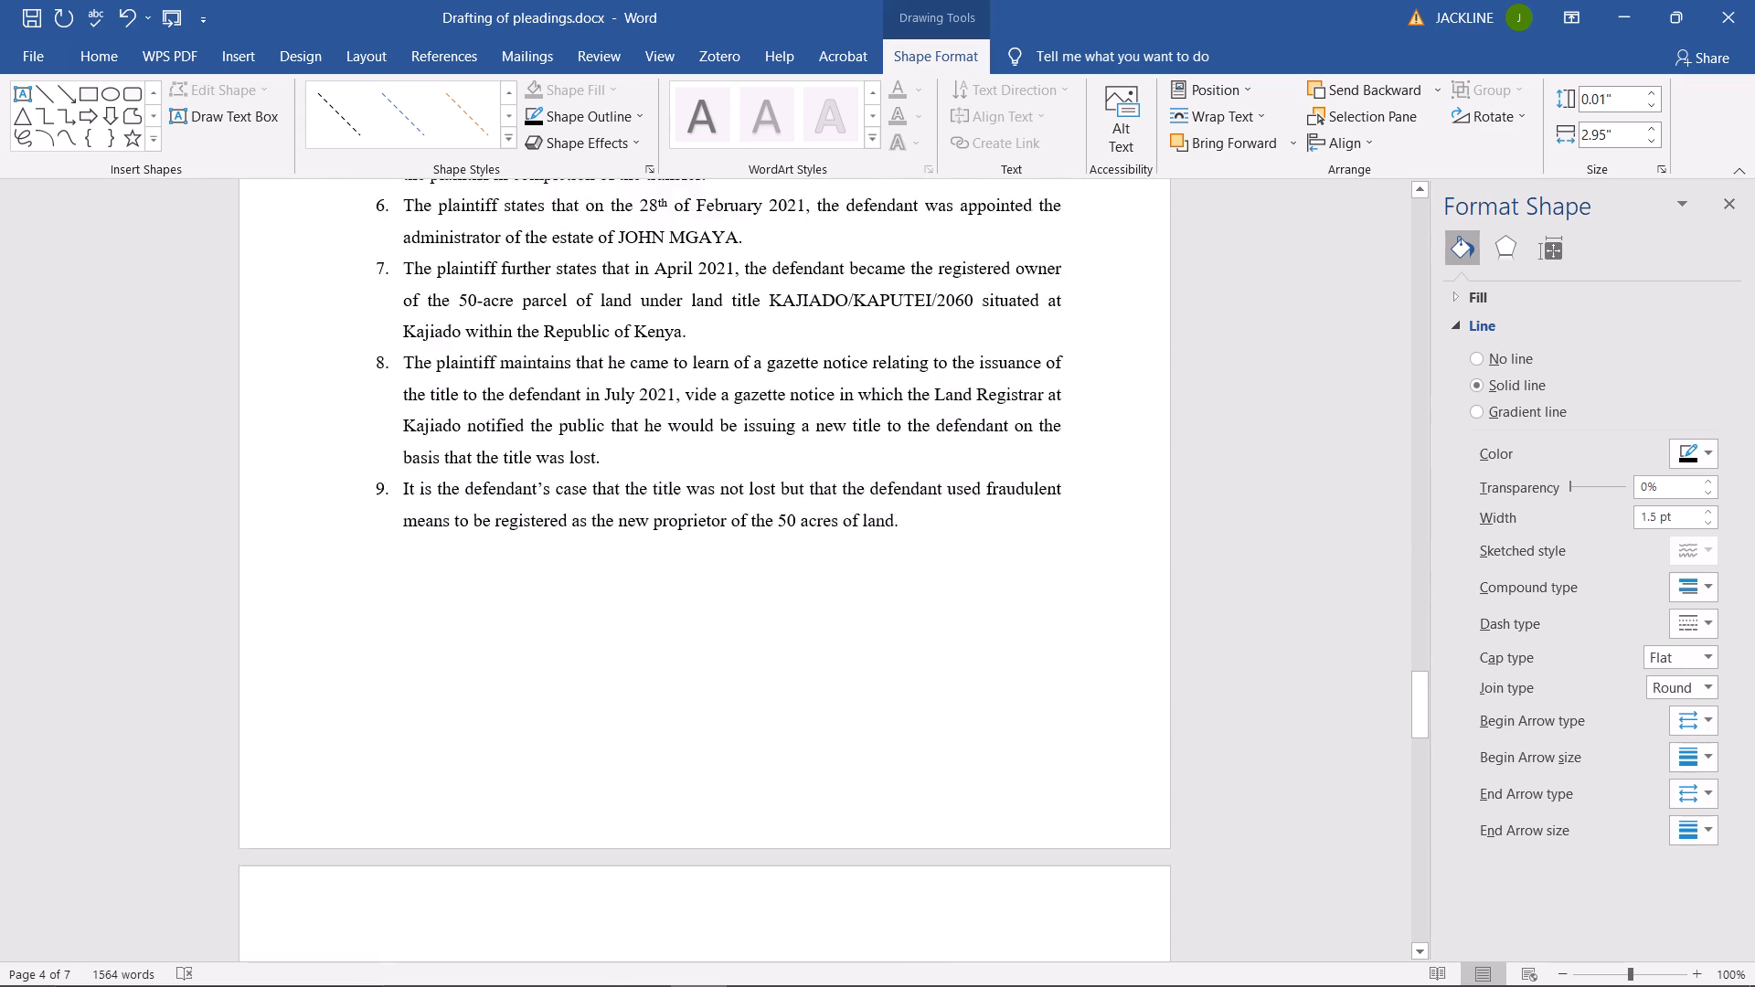
scroll(884, 610, "down", 19)
scroll(897, 600, "down", 6)
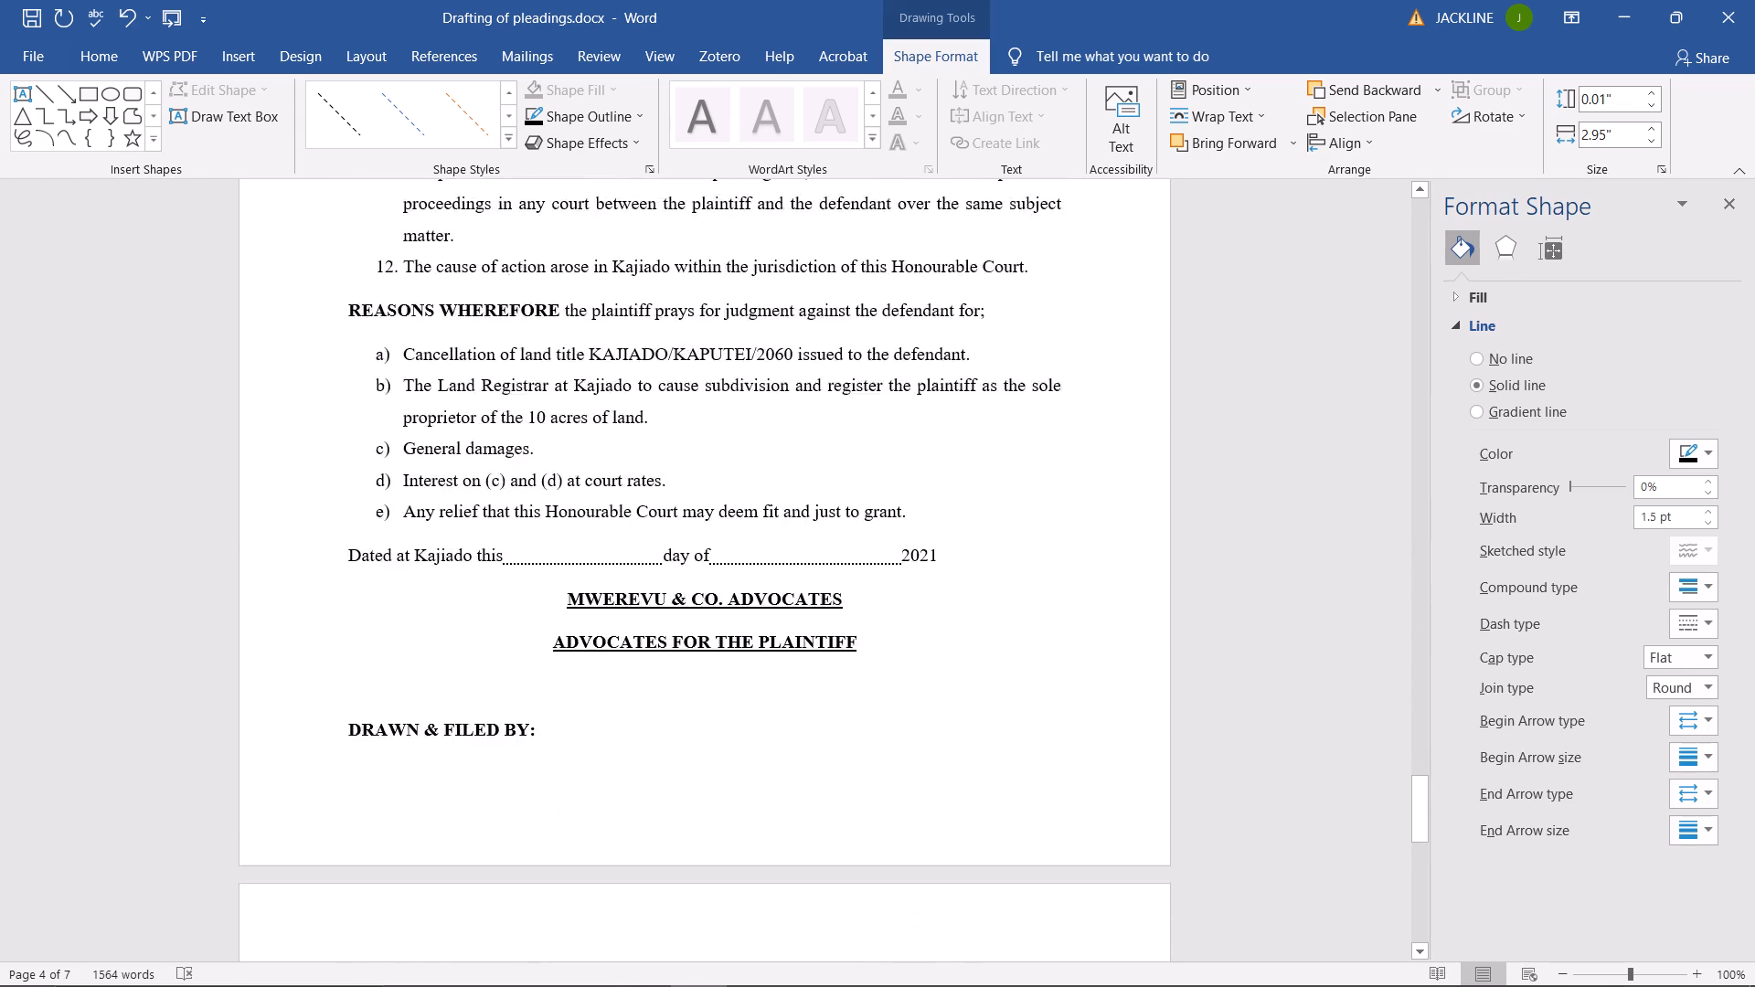
scroll(917, 608, "down", 16)
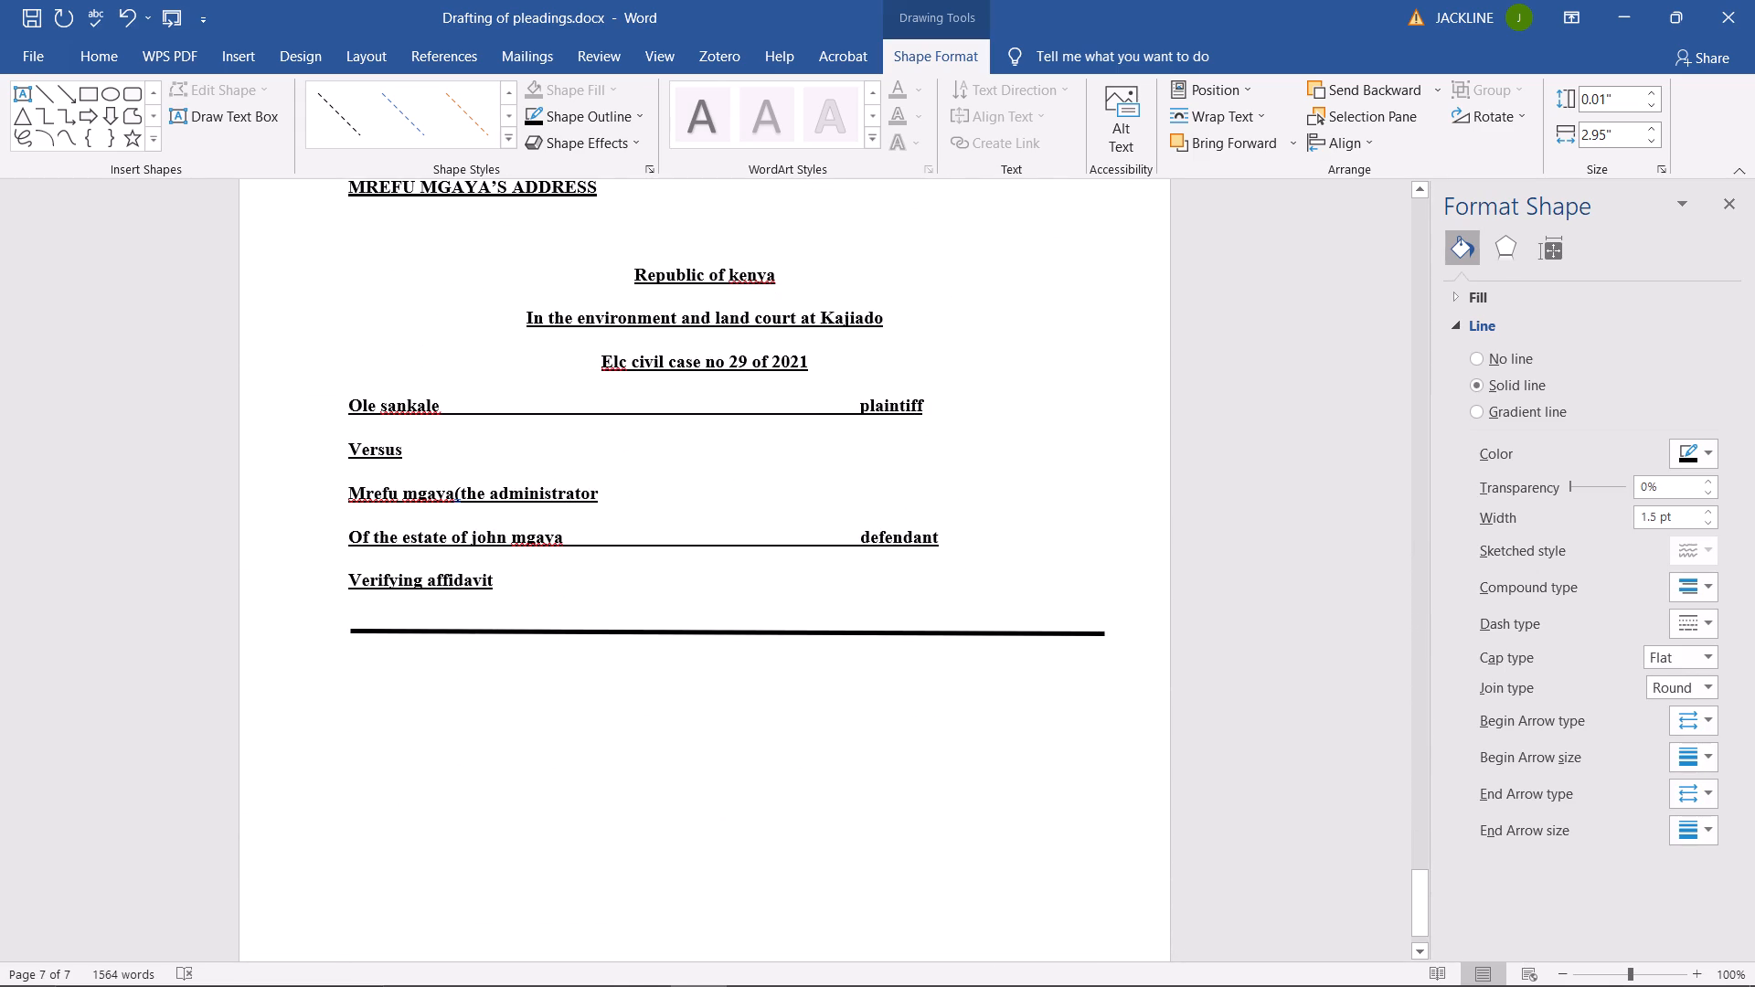
left_click_drag(513, 589, 332, 578)
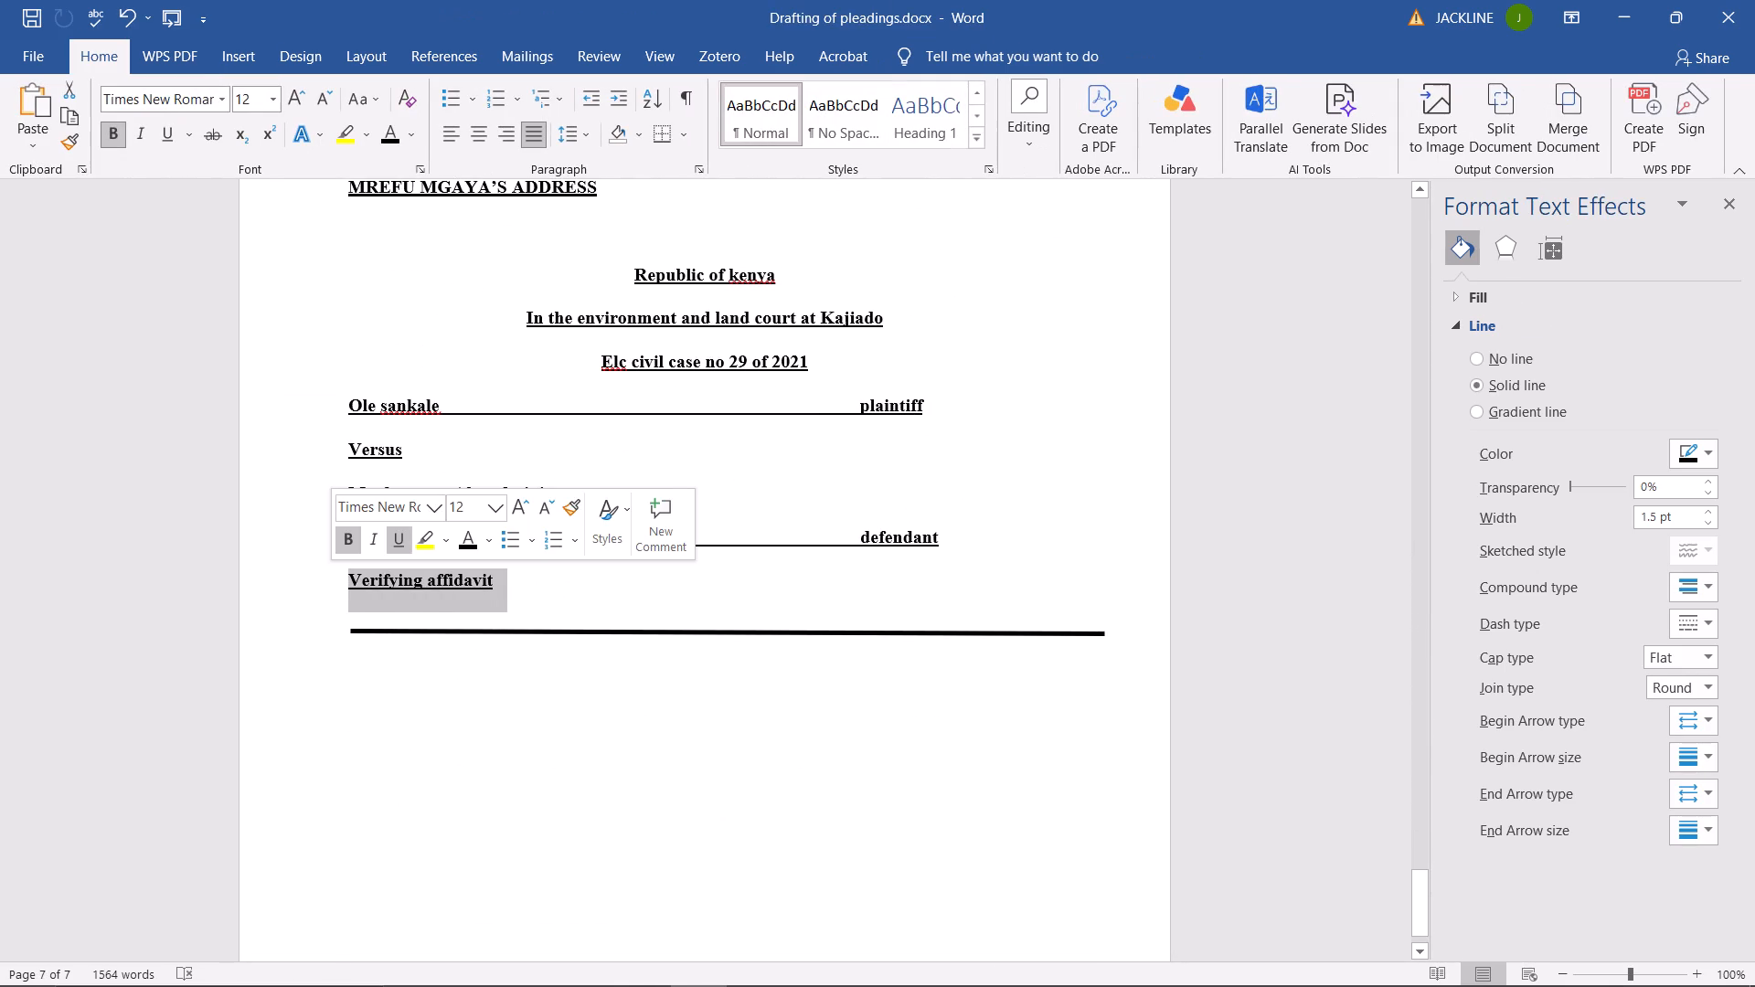
left_click(482, 130)
left_click_drag(404, 455, 338, 458)
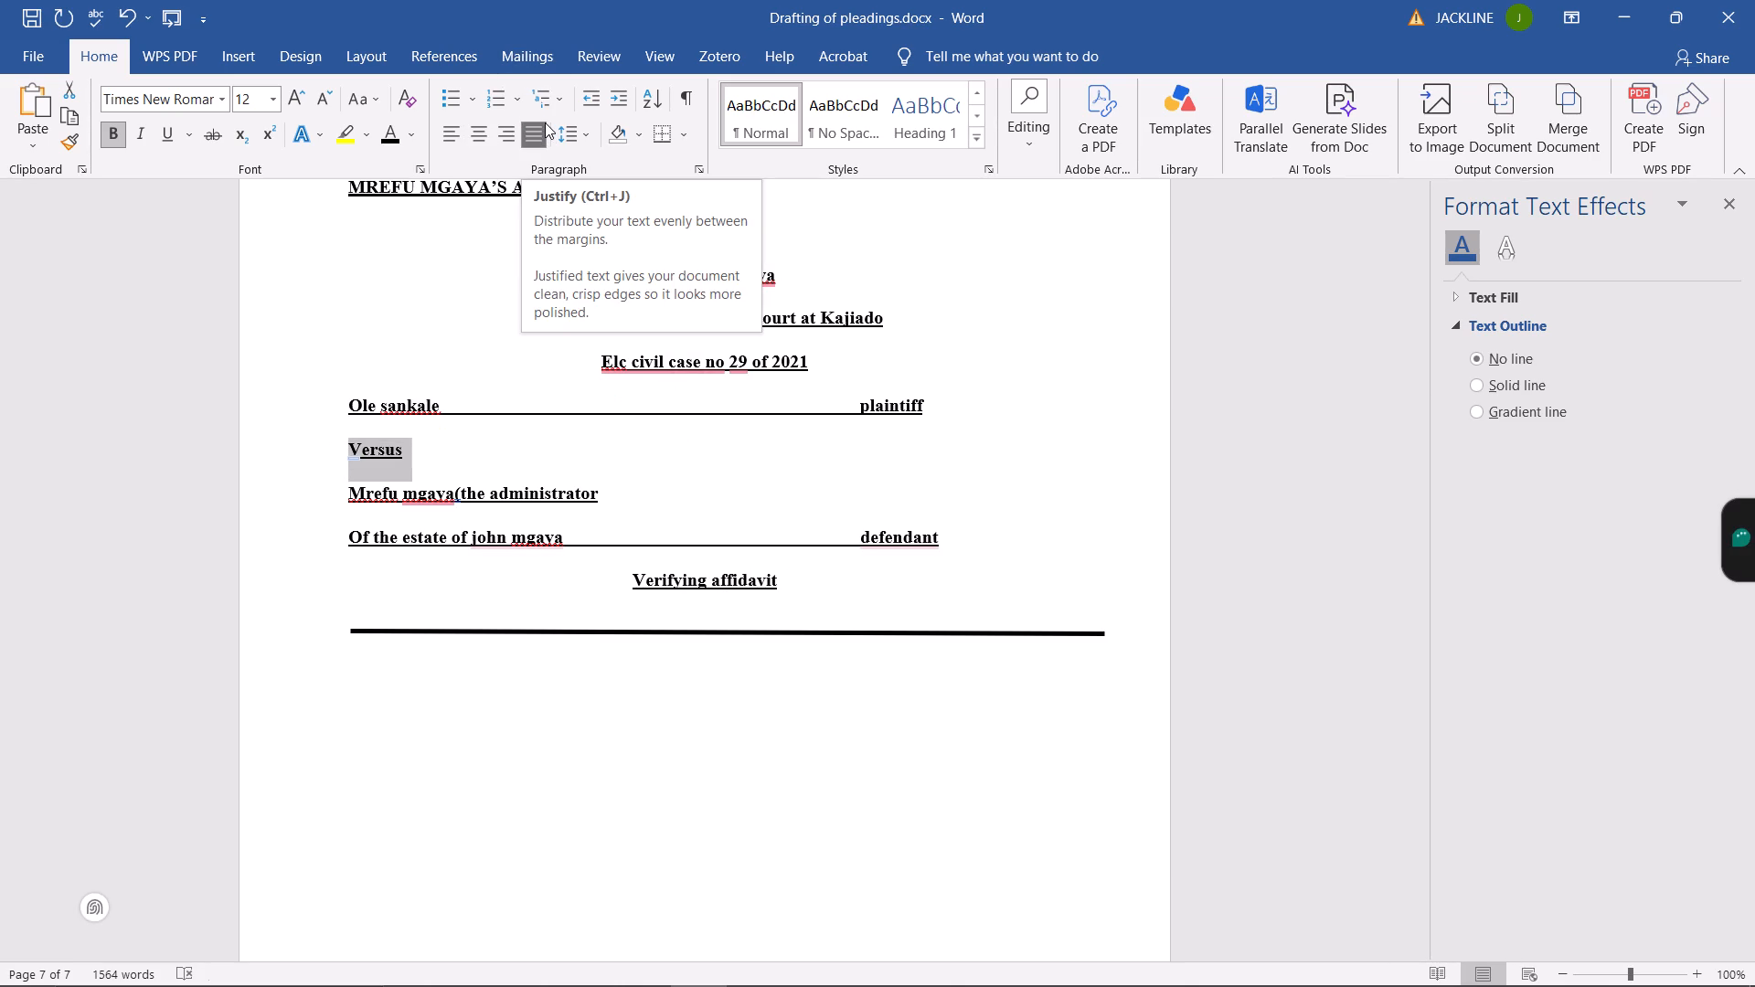
left_click(475, 136)
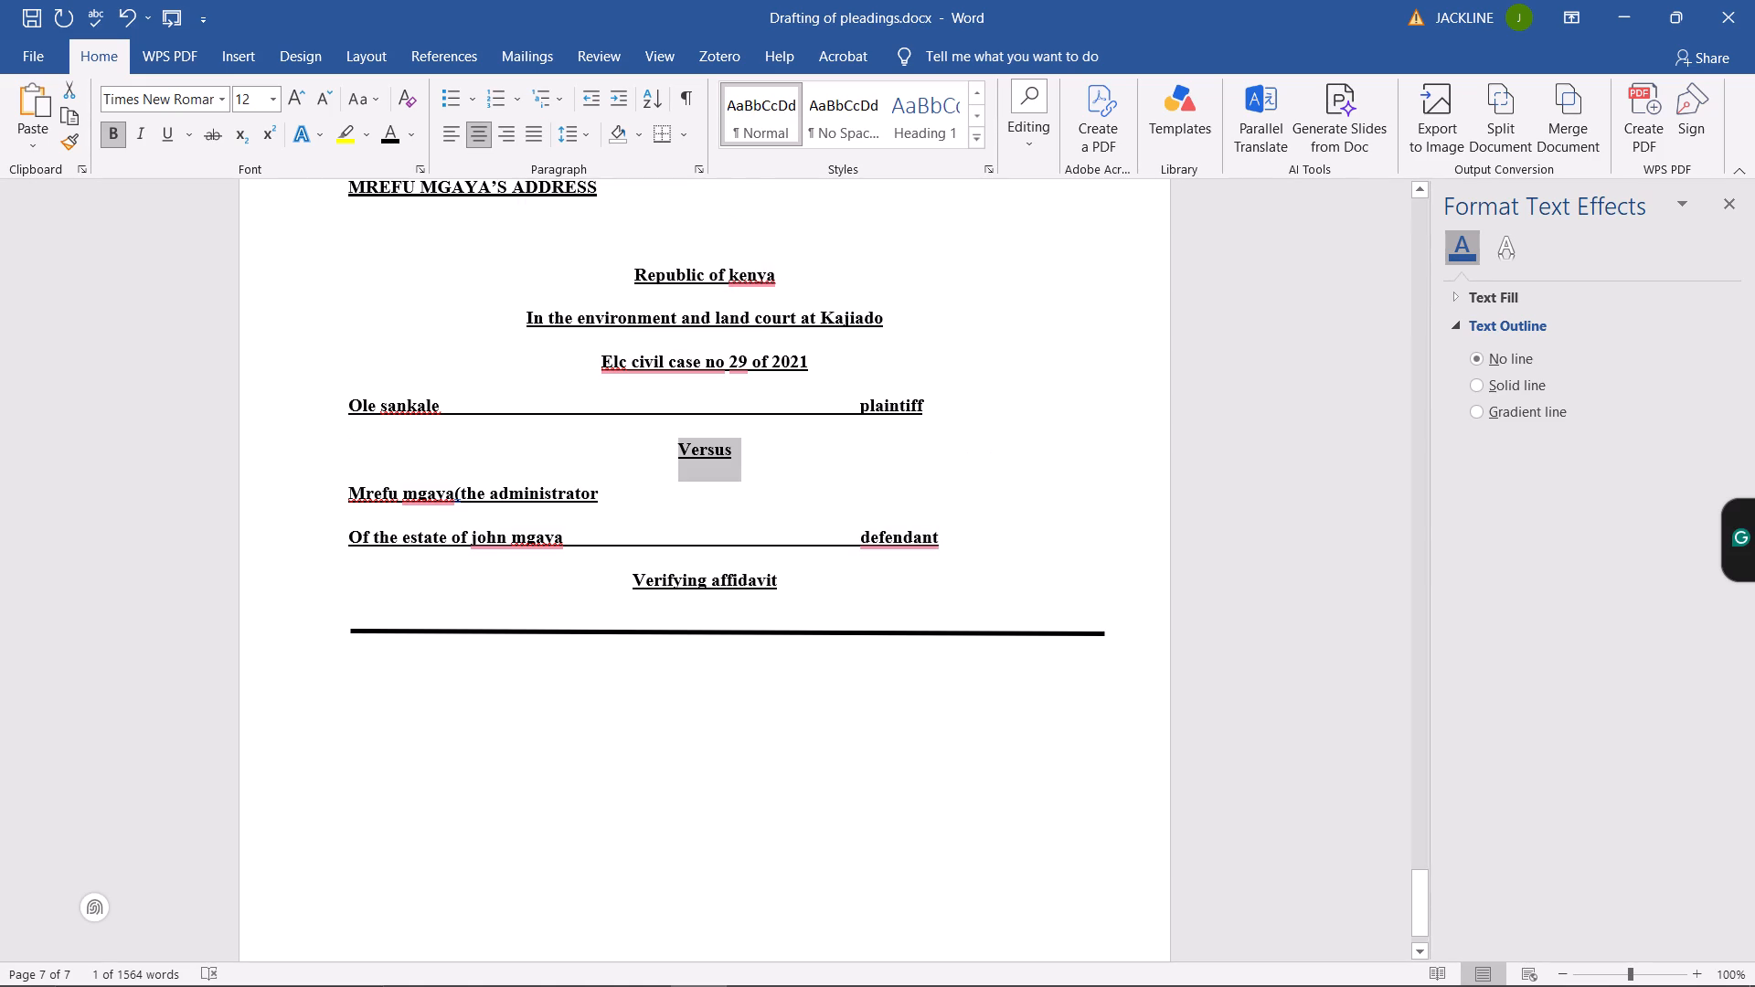
left_click_drag(959, 539, 457, 463)
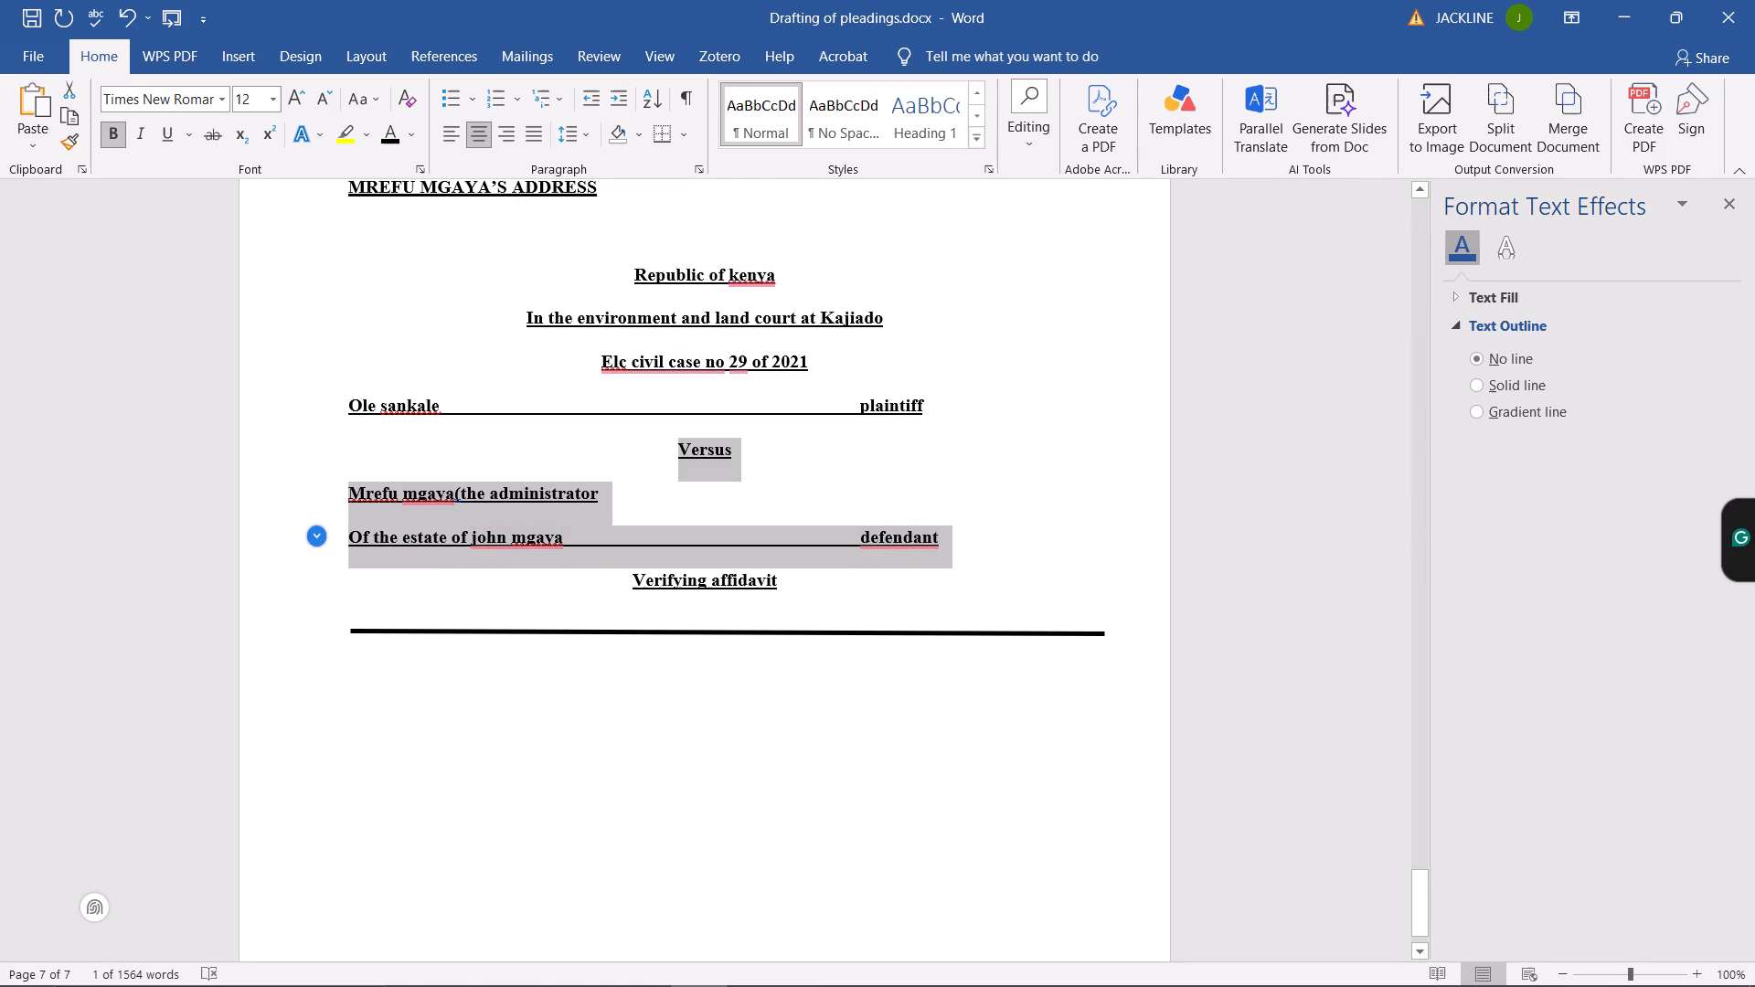
left_click_drag(457, 463, 349, 409)
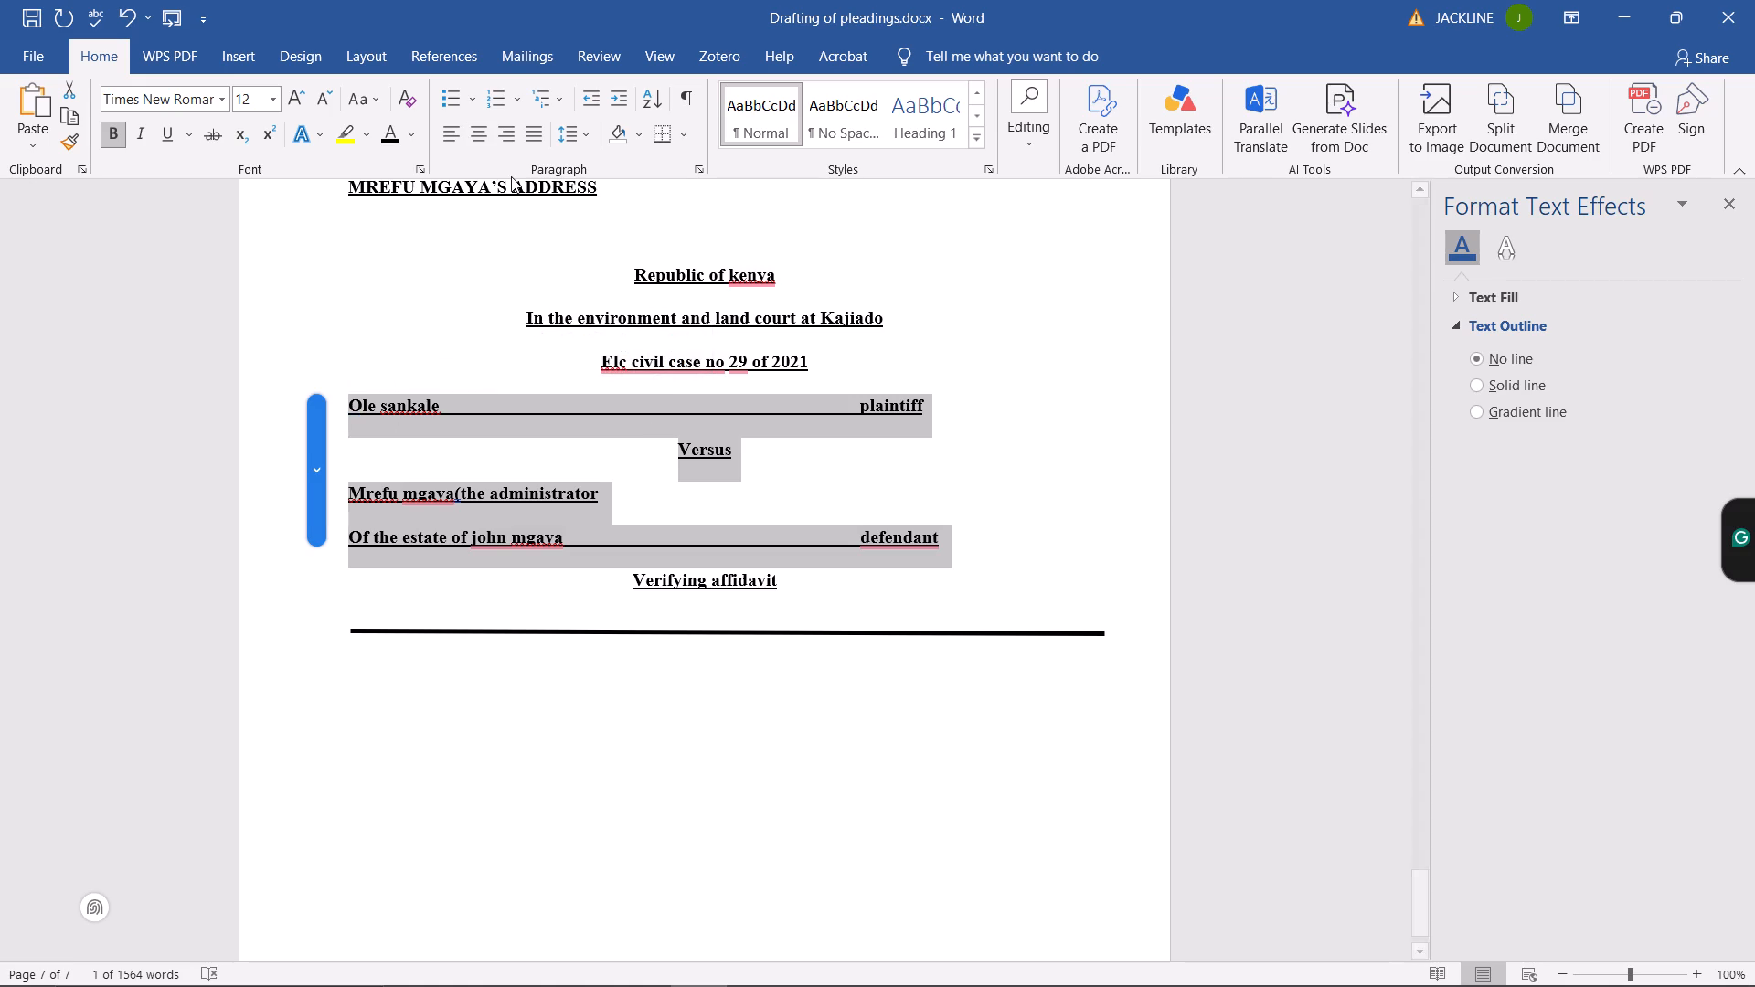
left_click(616, 100)
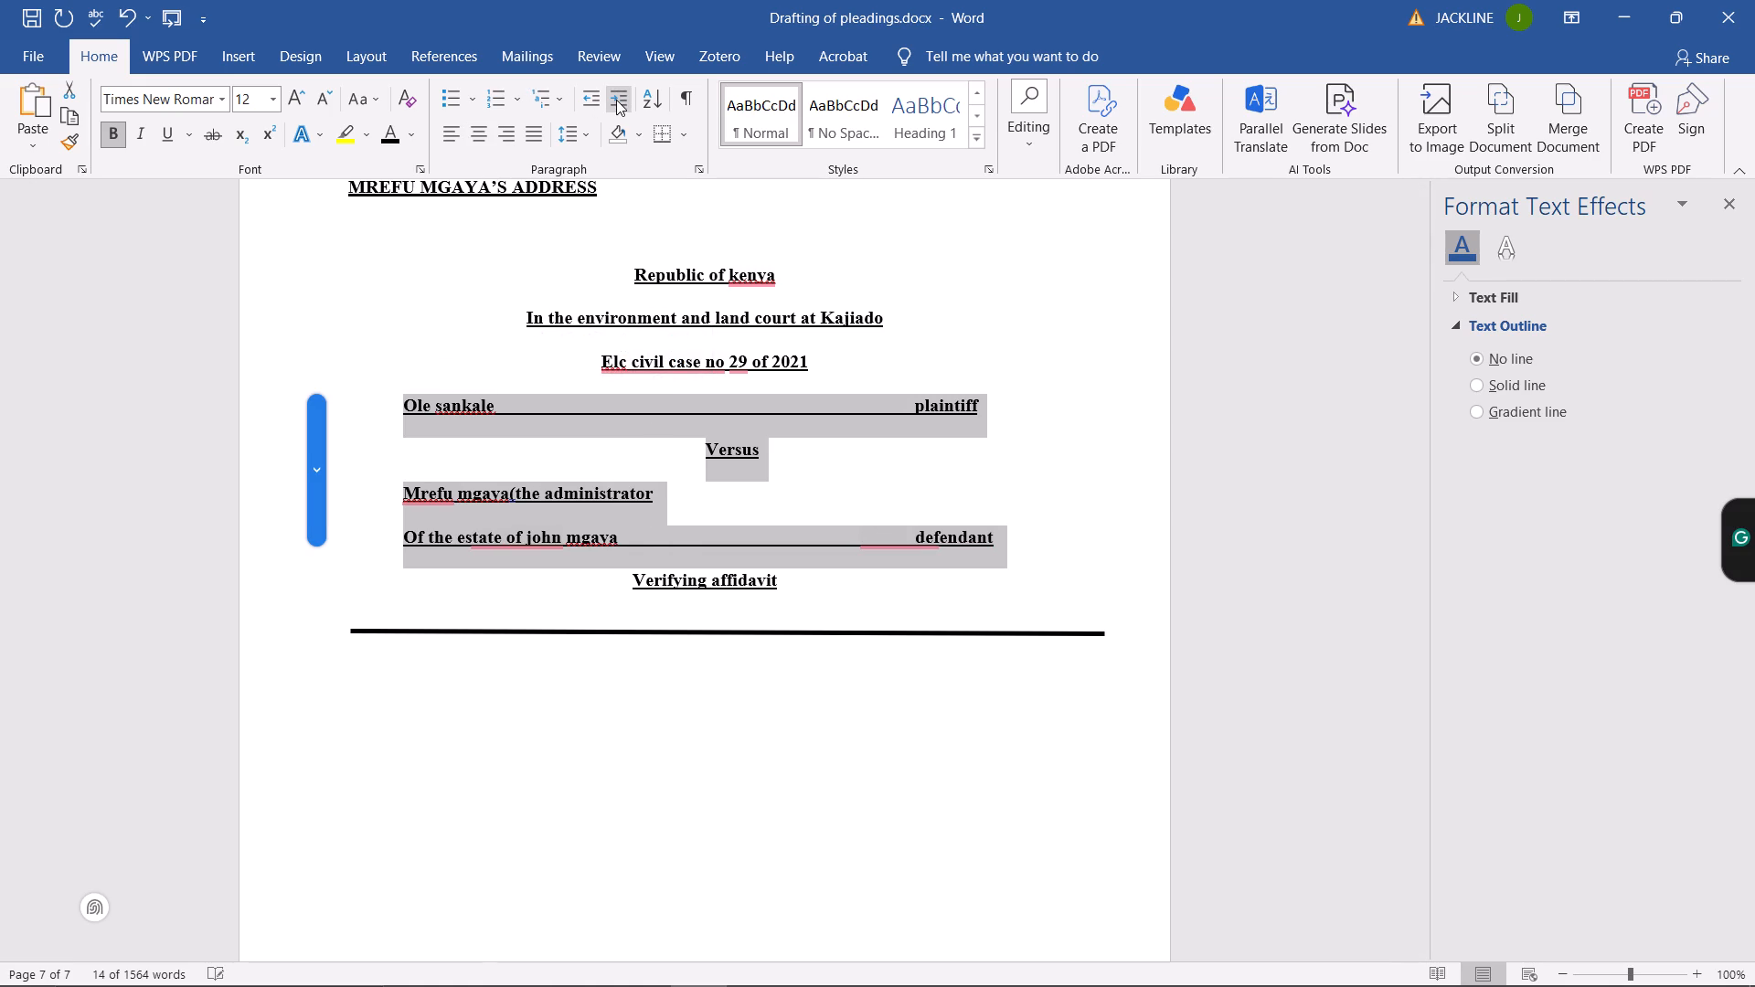
left_click(616, 100)
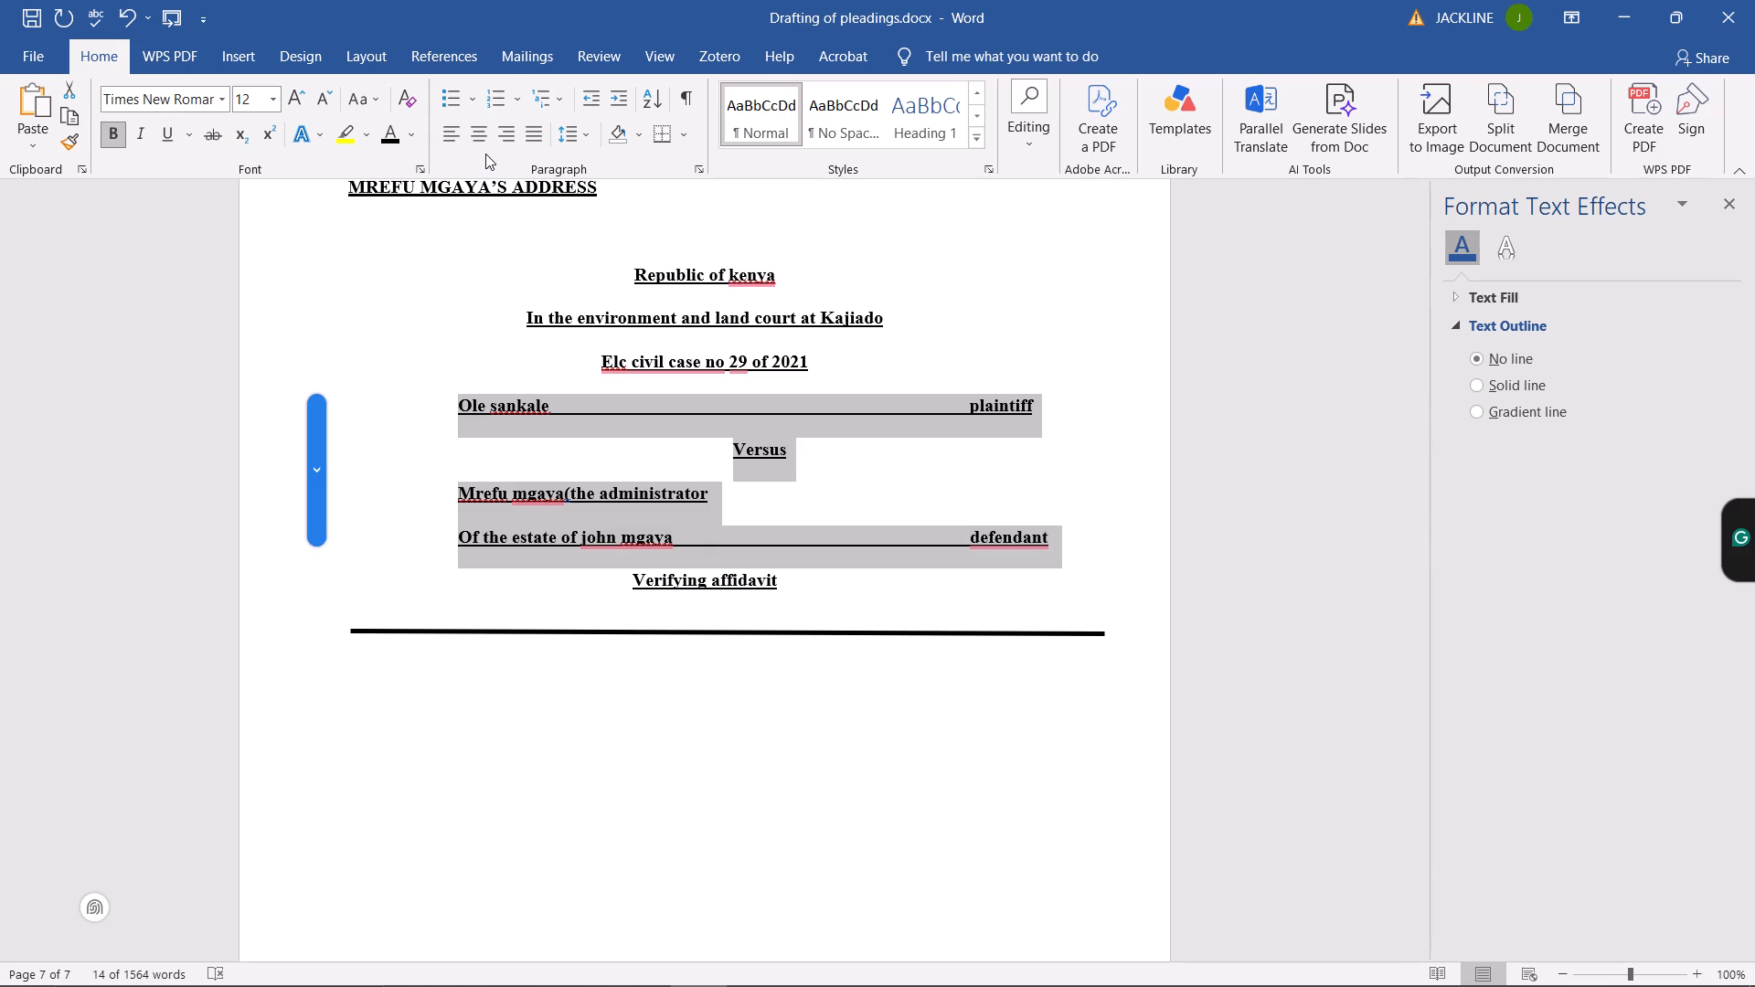
left_click(597, 101)
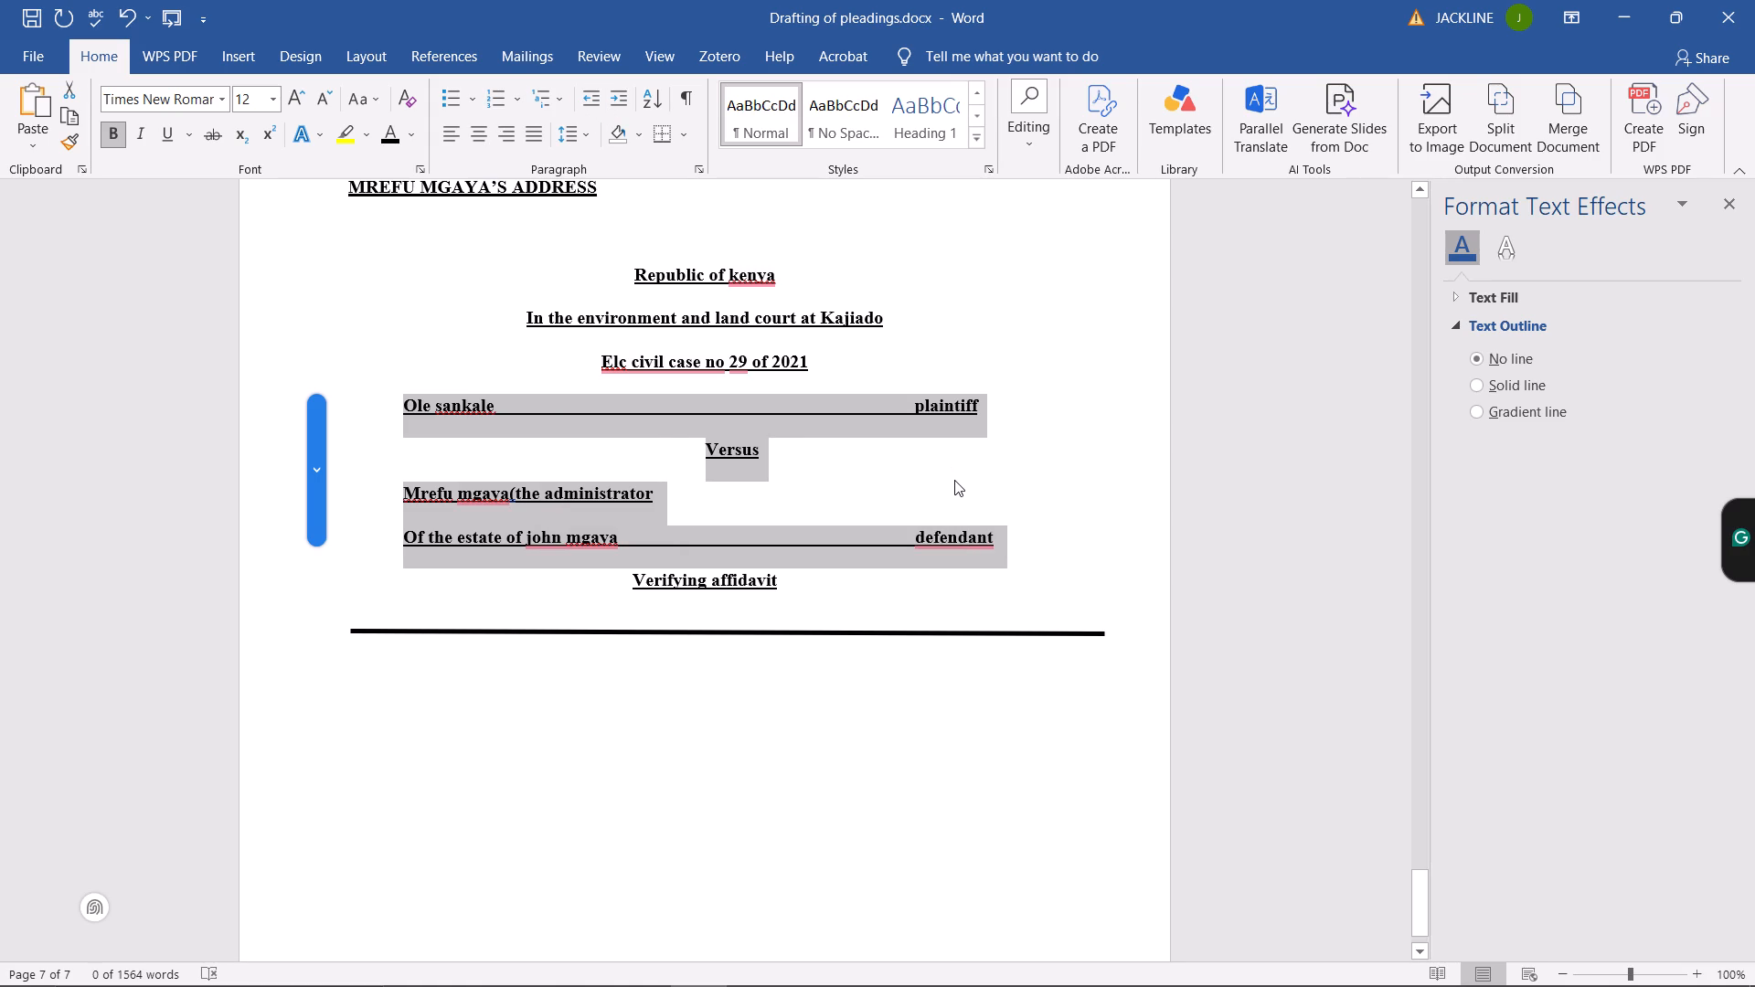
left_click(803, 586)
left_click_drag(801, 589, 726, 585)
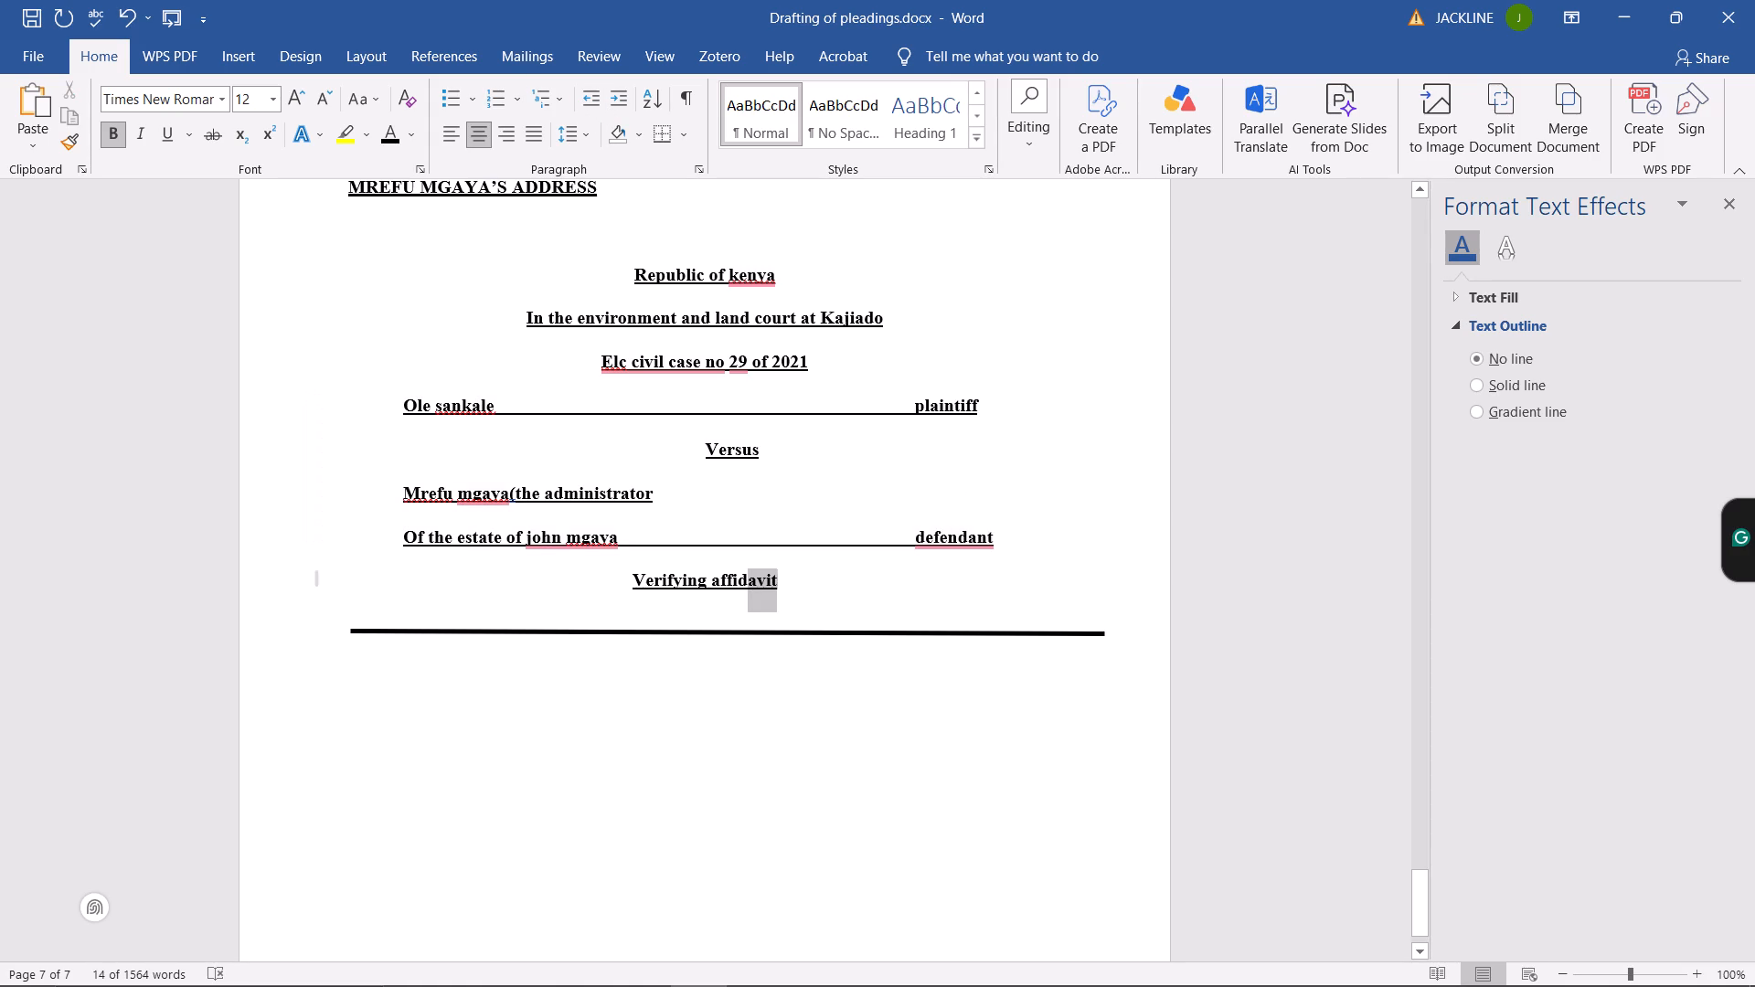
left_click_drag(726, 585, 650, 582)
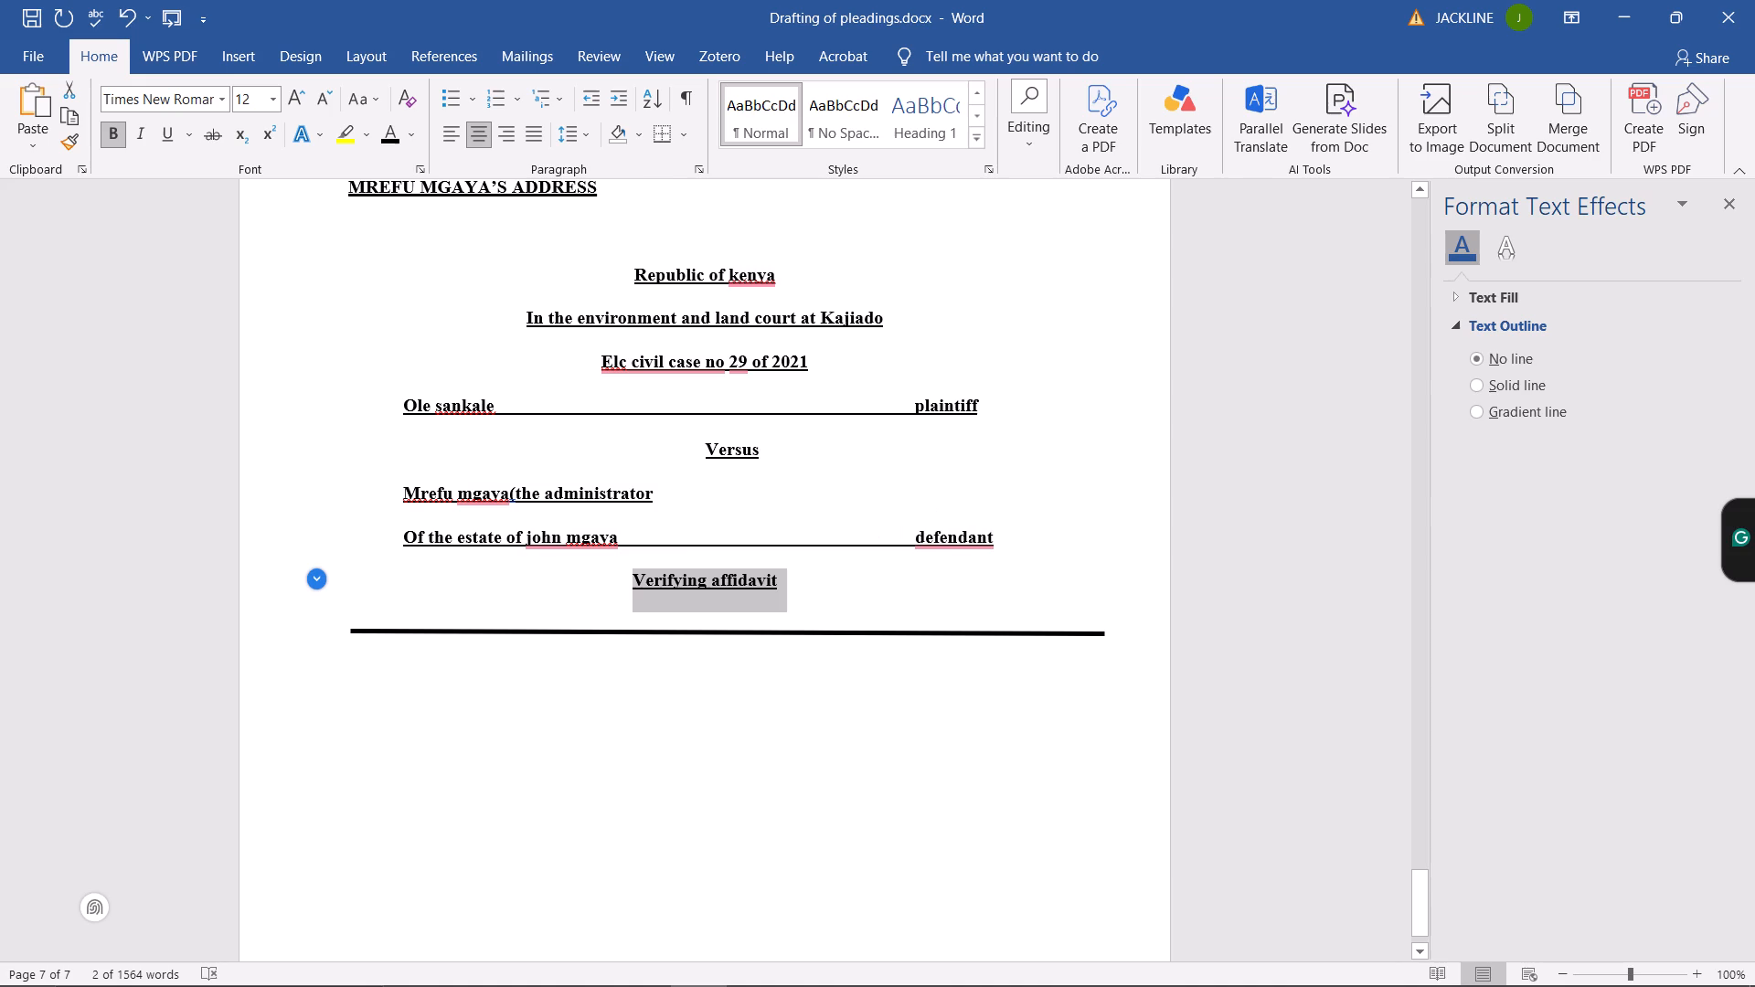
Decrease the indent of the "Versus" line in the verifying affidavit heading by one level, with centred alignment.
left_click(763, 472)
left_click_drag(763, 453, 703, 447)
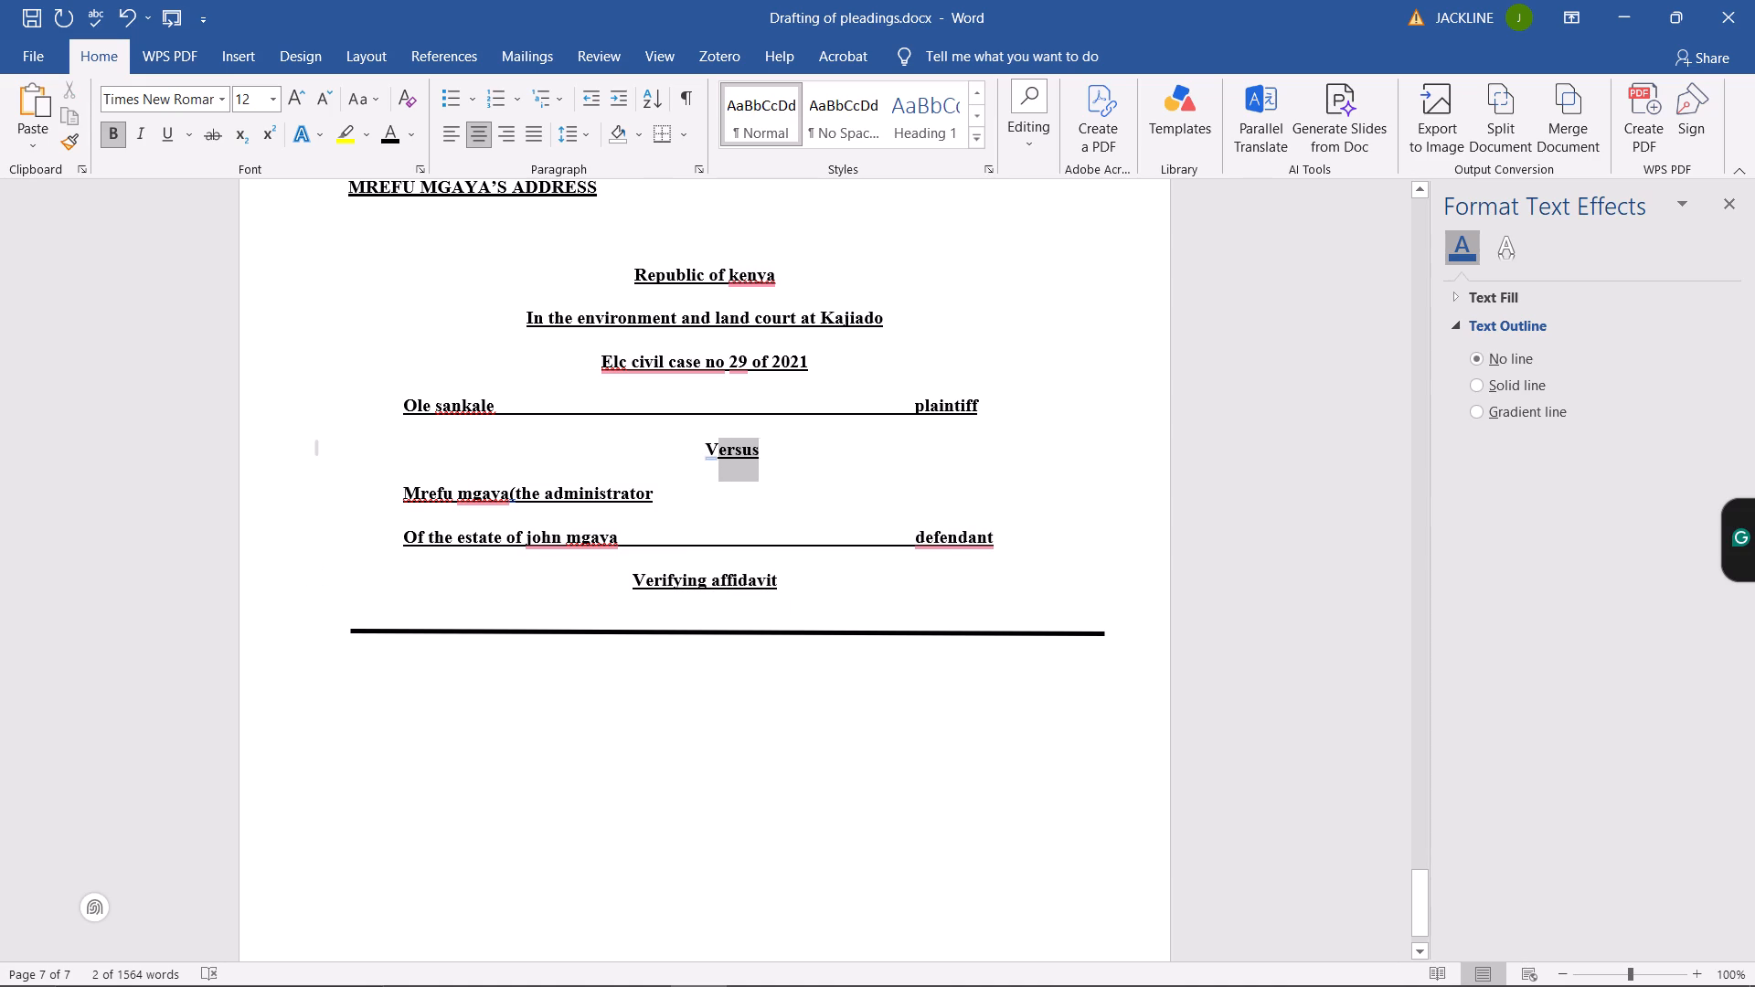
left_click_drag(703, 447, 699, 447)
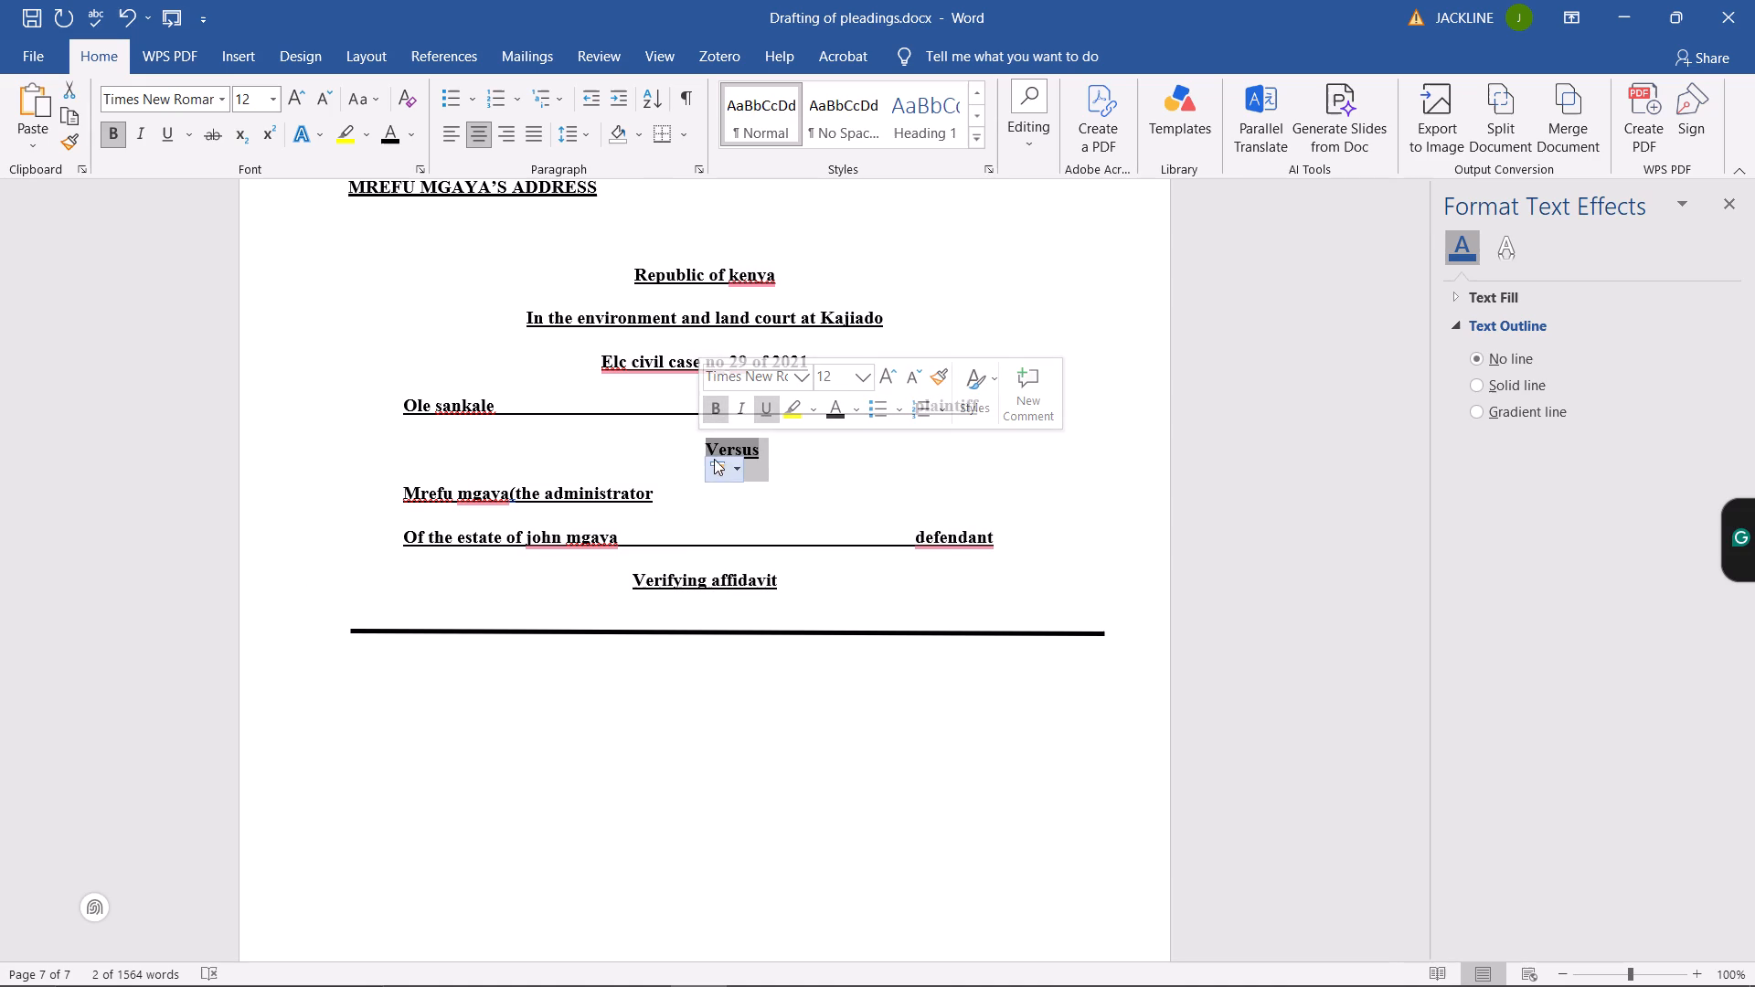
left_click(734, 467)
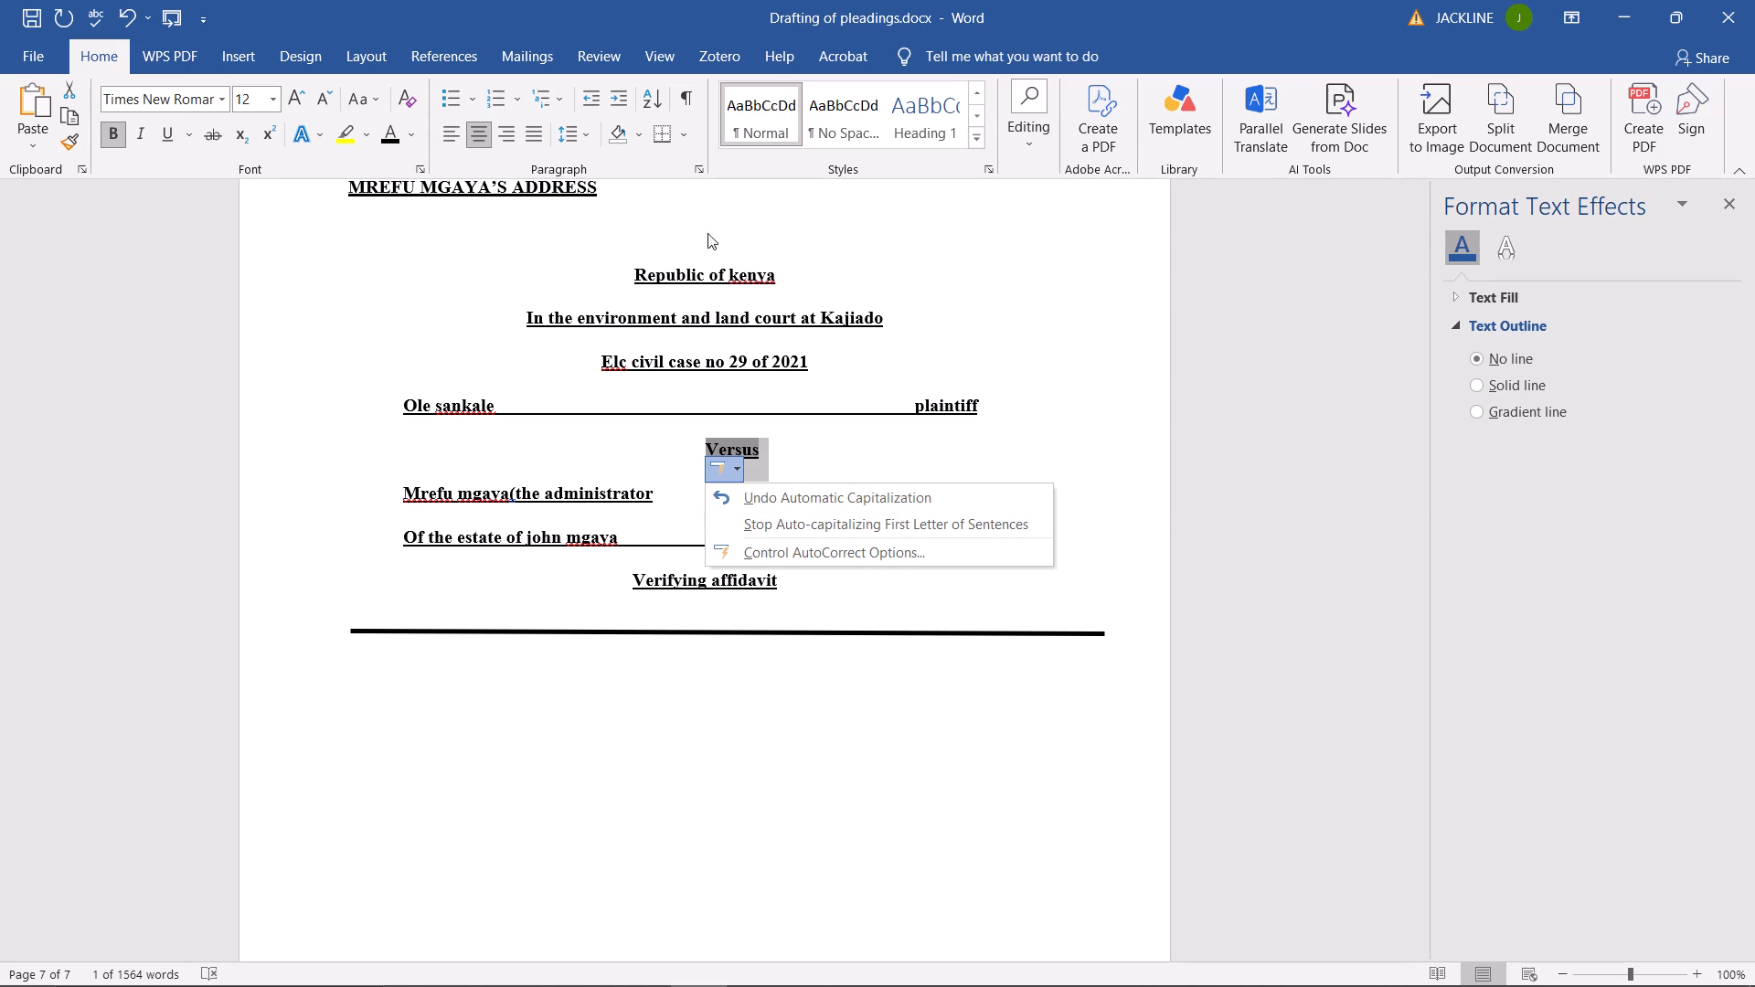
left_click(480, 142)
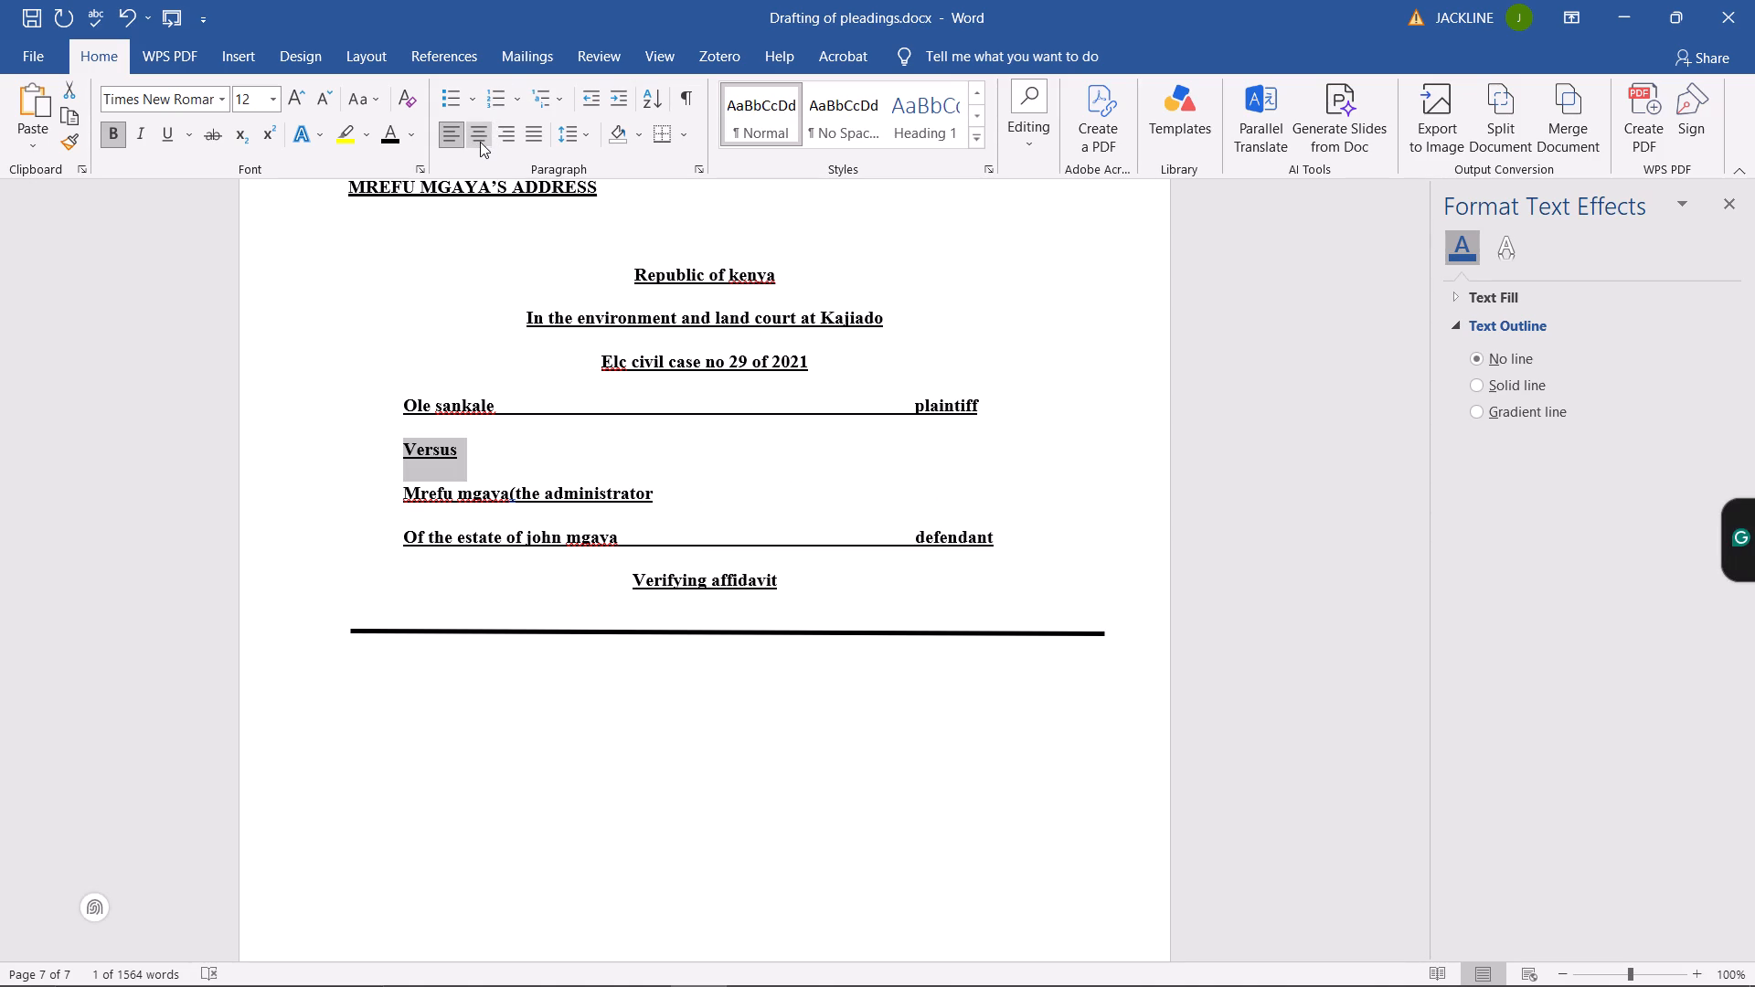
left_click(503, 137)
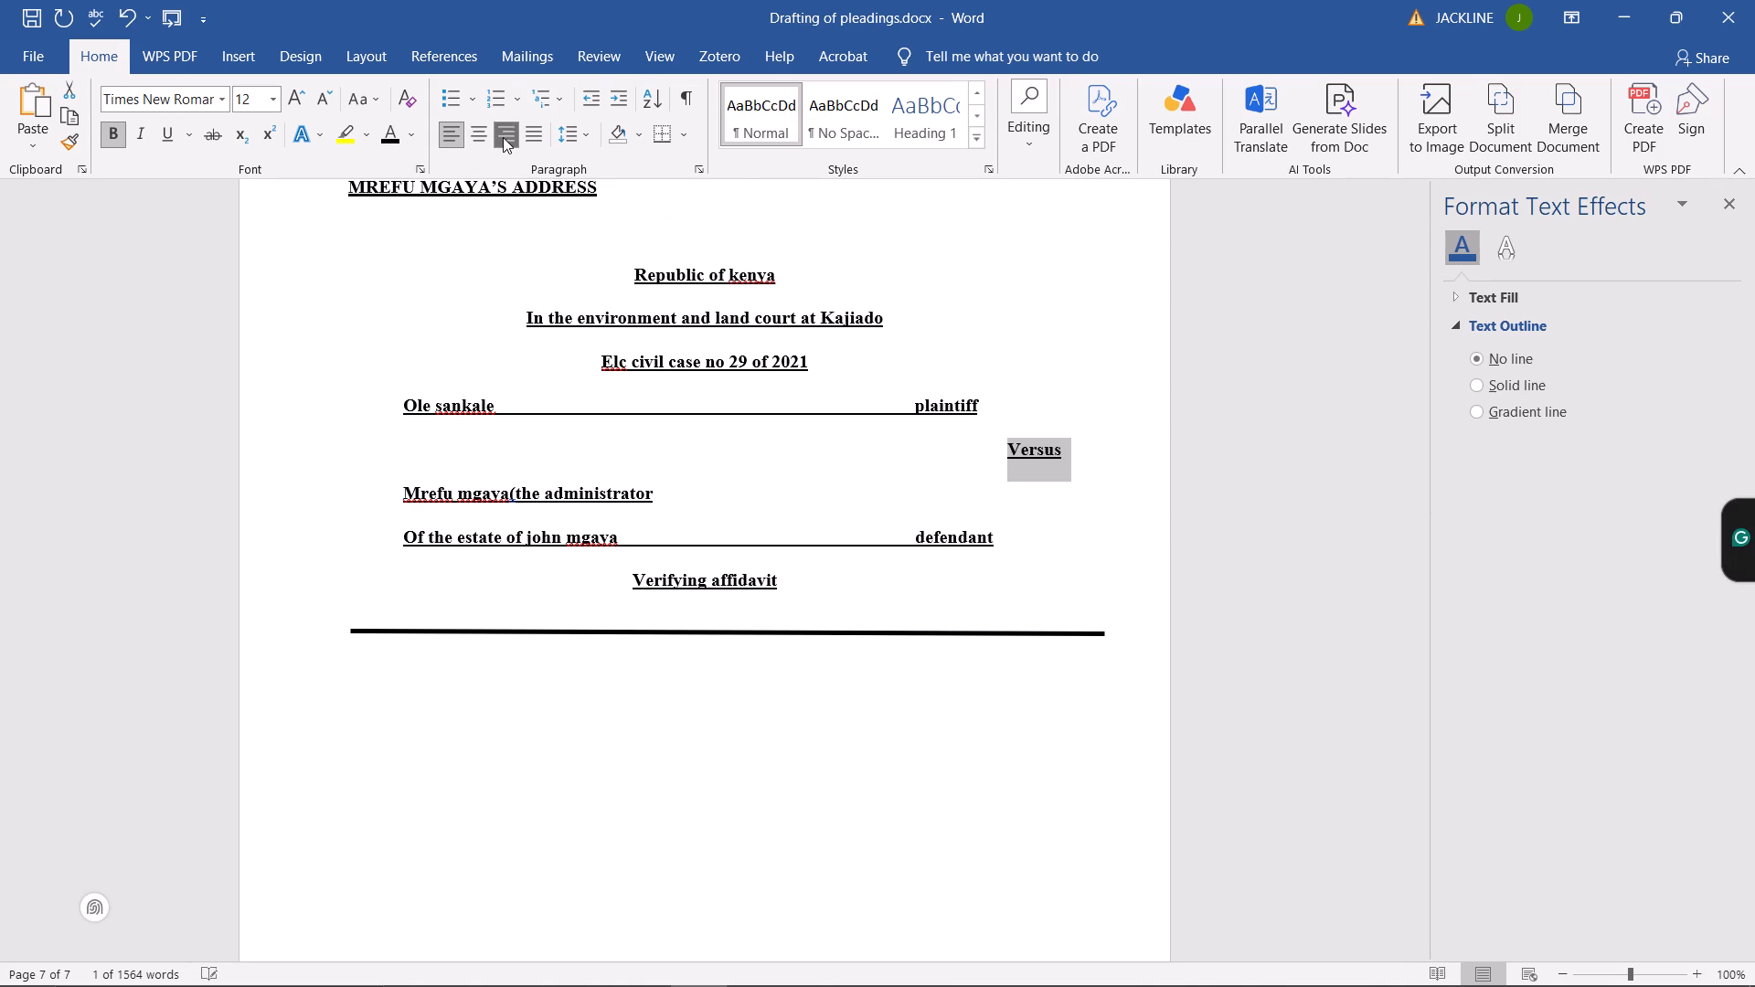
left_click(484, 137)
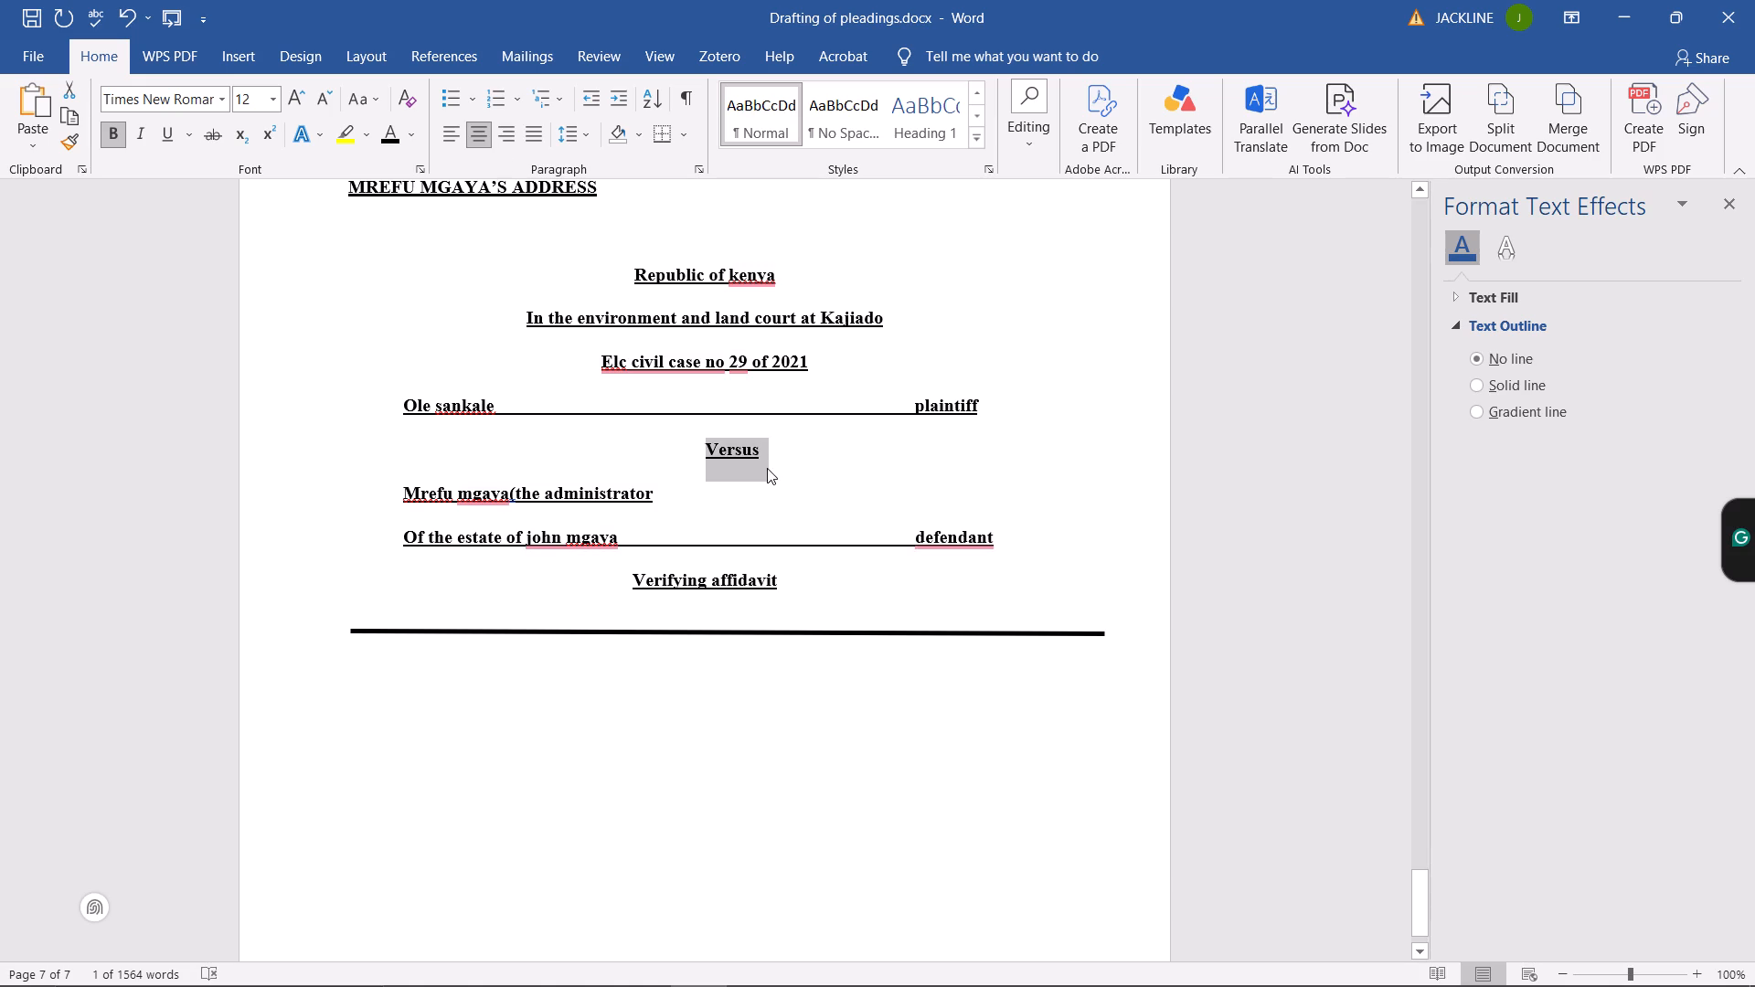
left_click(585, 103)
left_click(875, 443)
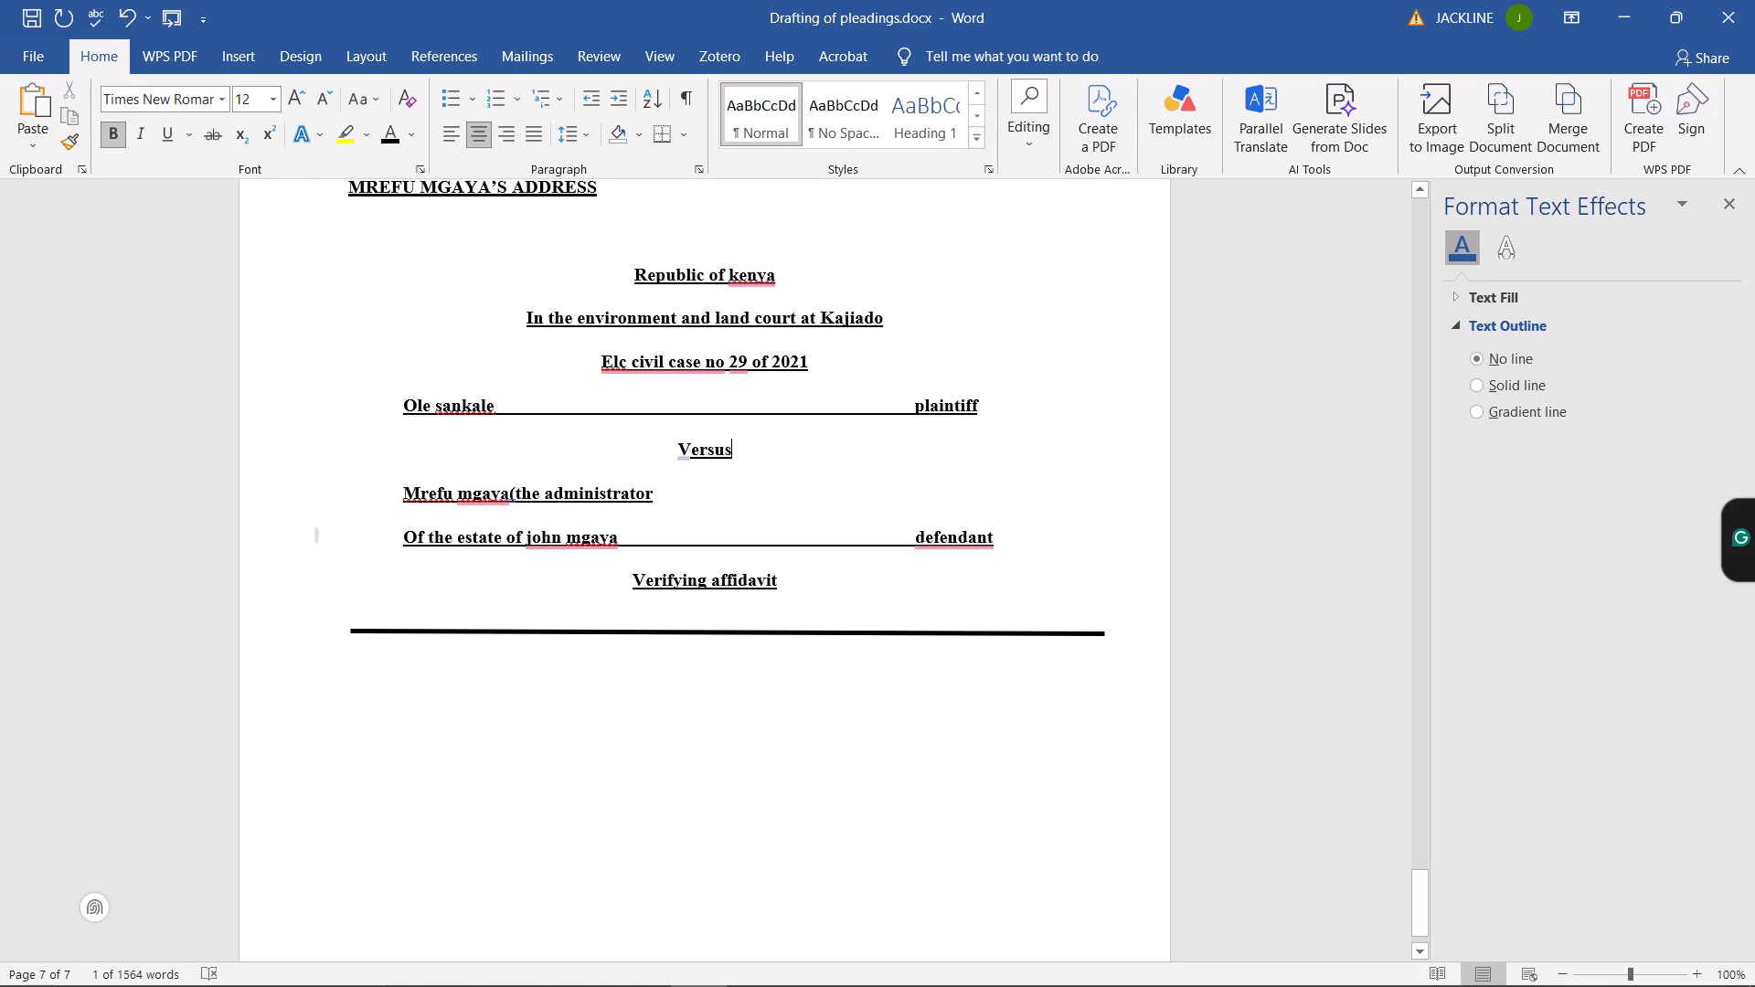
Change the whole court heading, from "Republic of kenya" through "Verifying affidavit", to uppercase.
left_click(784, 491)
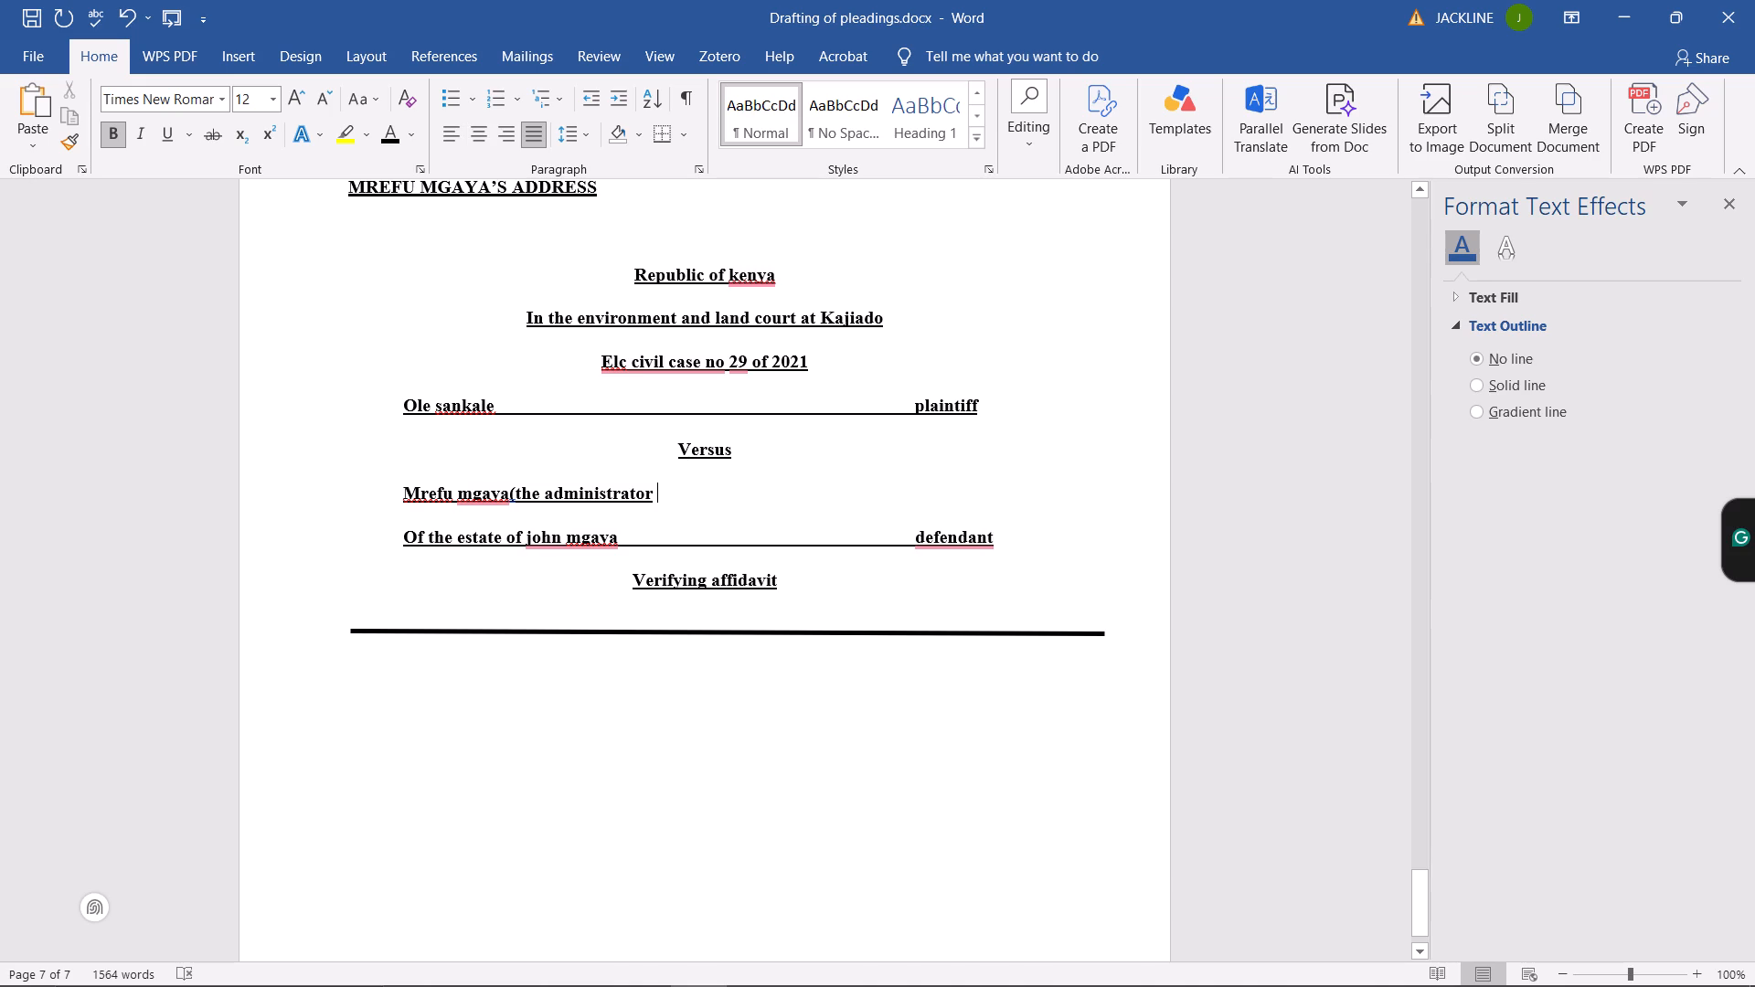
left_click_drag(810, 587, 447, 418)
left_click(794, 585)
left_click_drag(794, 585, 524, 258)
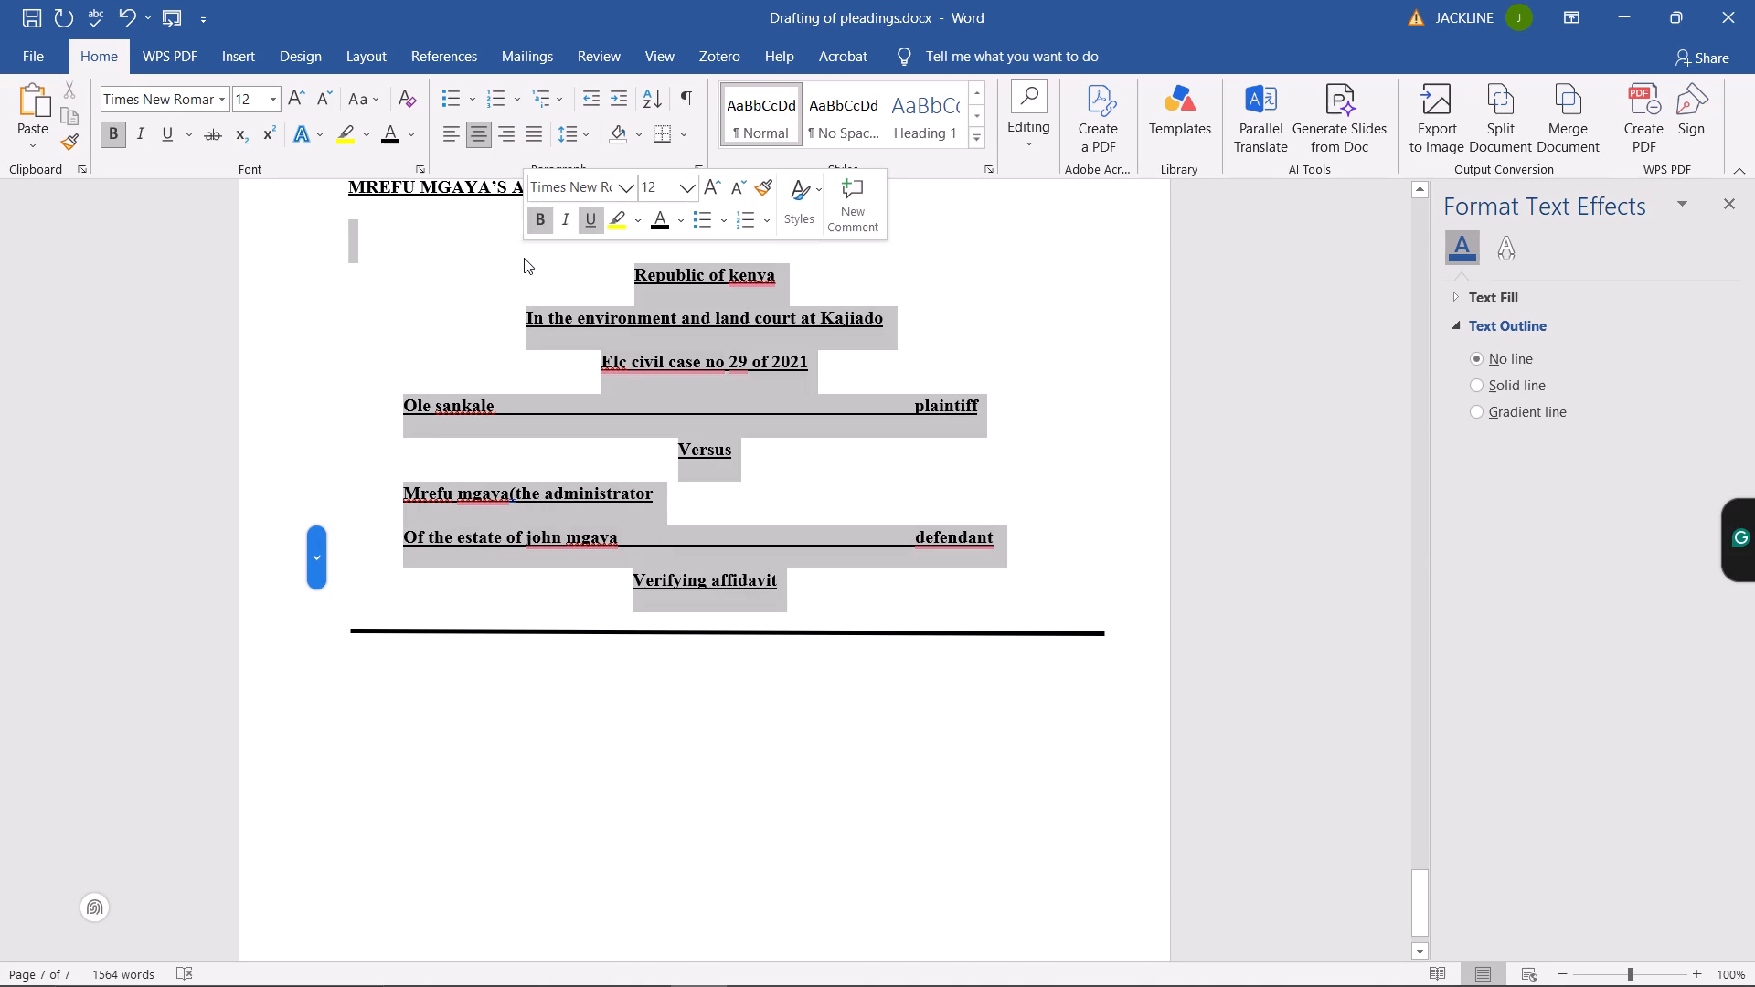
left_click(386, 97)
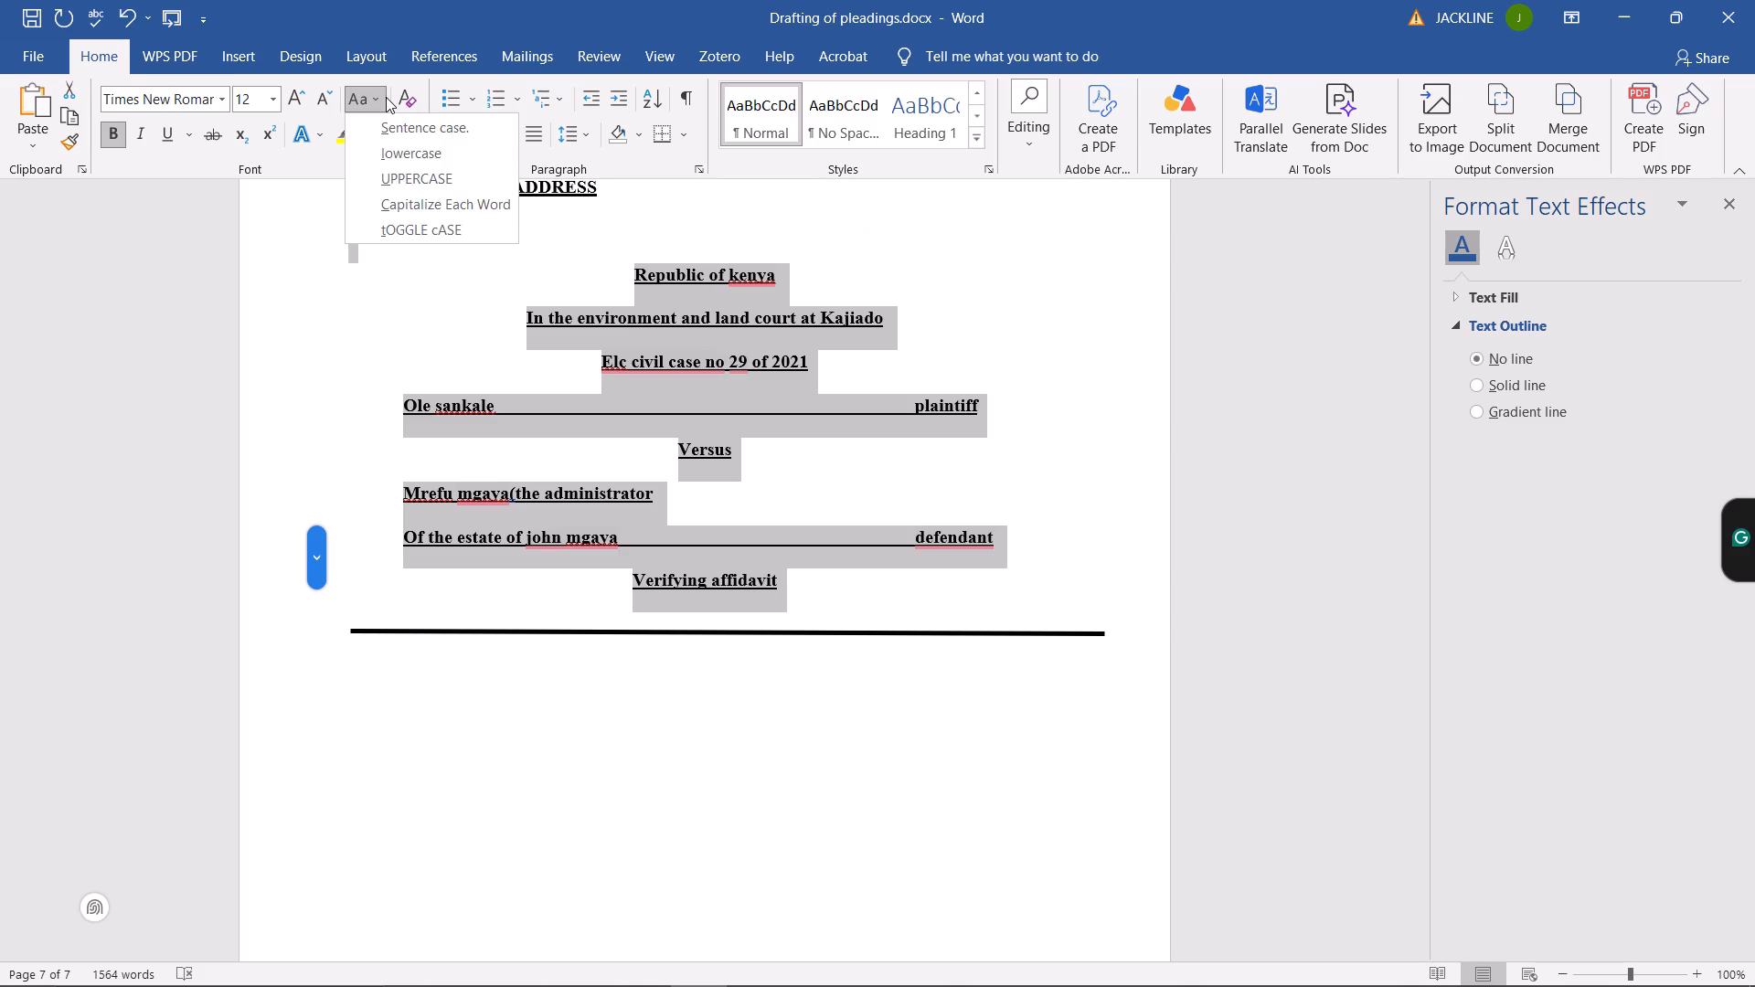
left_click(447, 170)
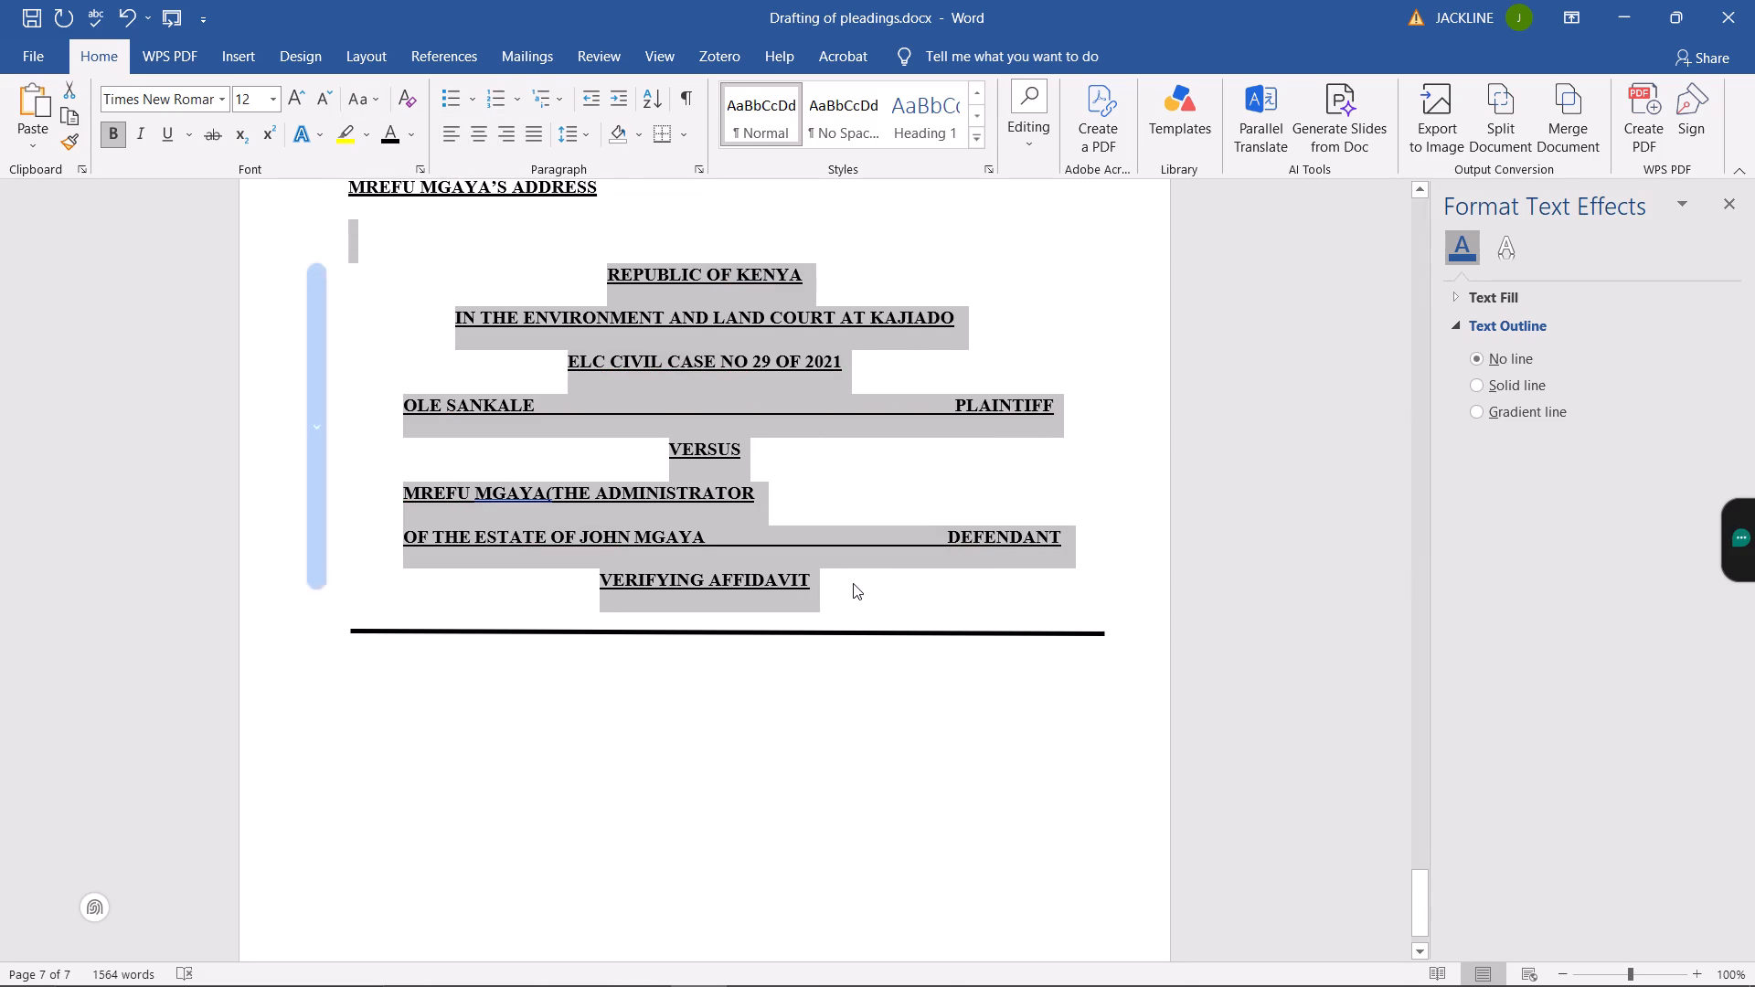
left_click(814, 568)
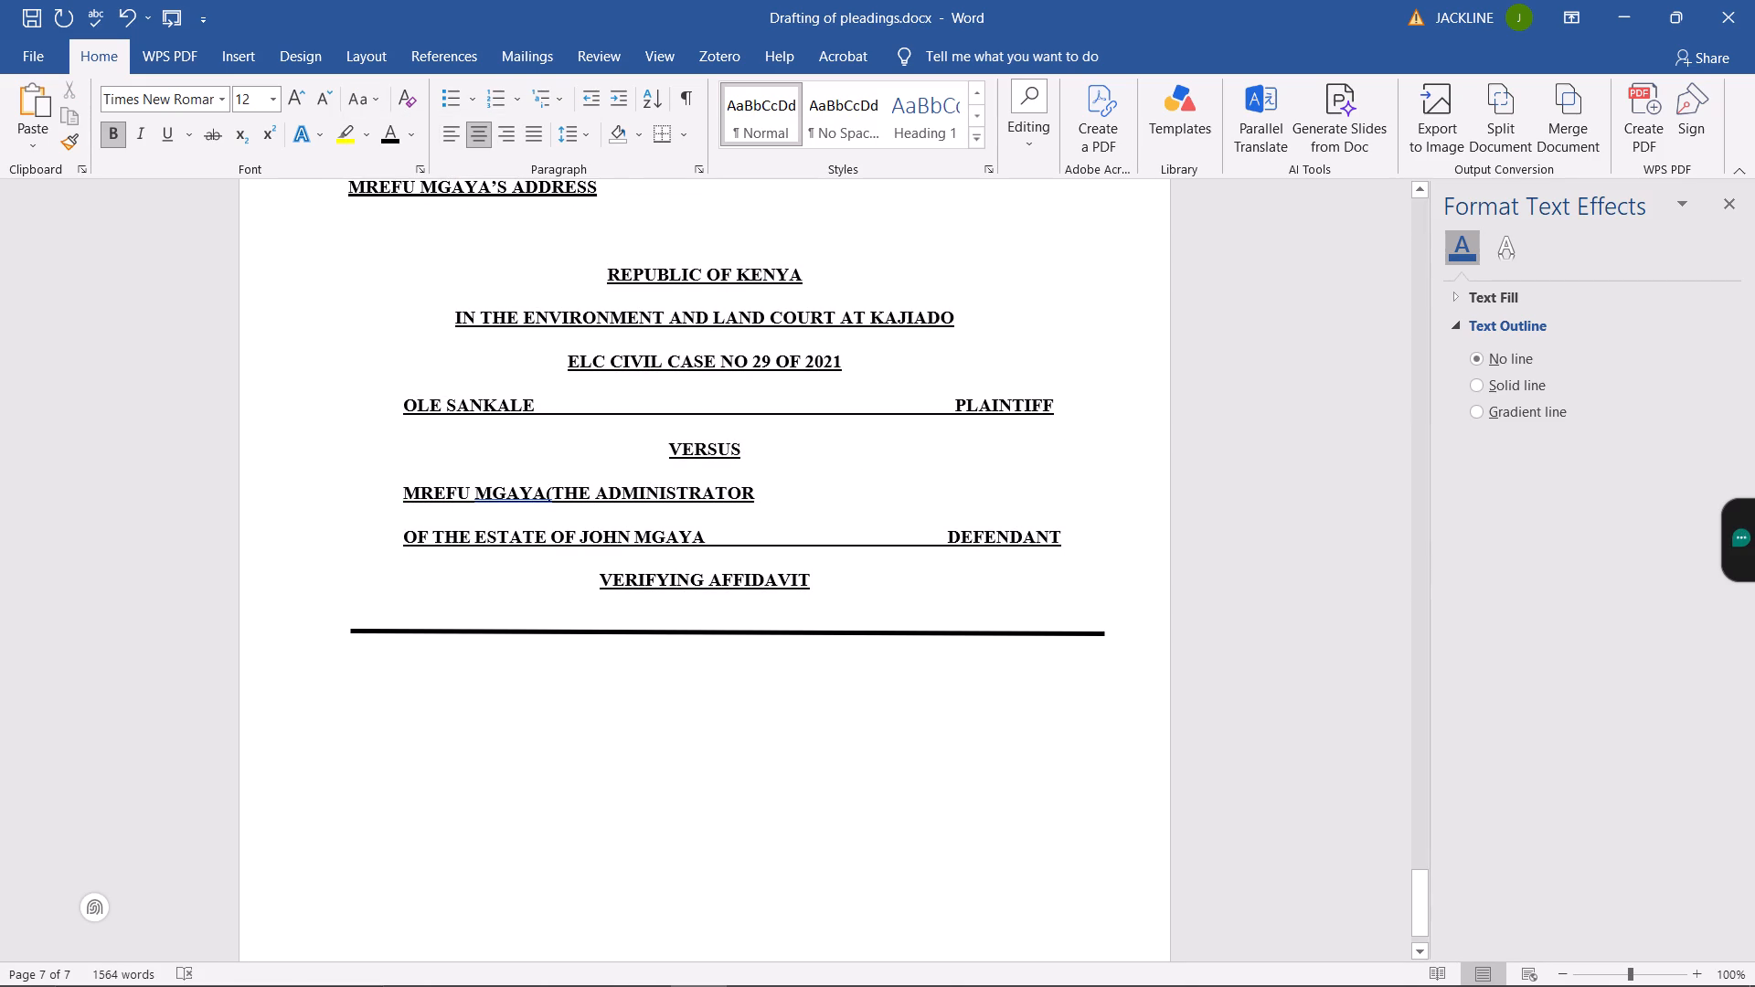
Remove the underline from the party lines, from the plaintiff's line through the defendant's line, including "VERSUS".
left_click(1073, 532)
left_click_drag(1075, 529, 450, 420)
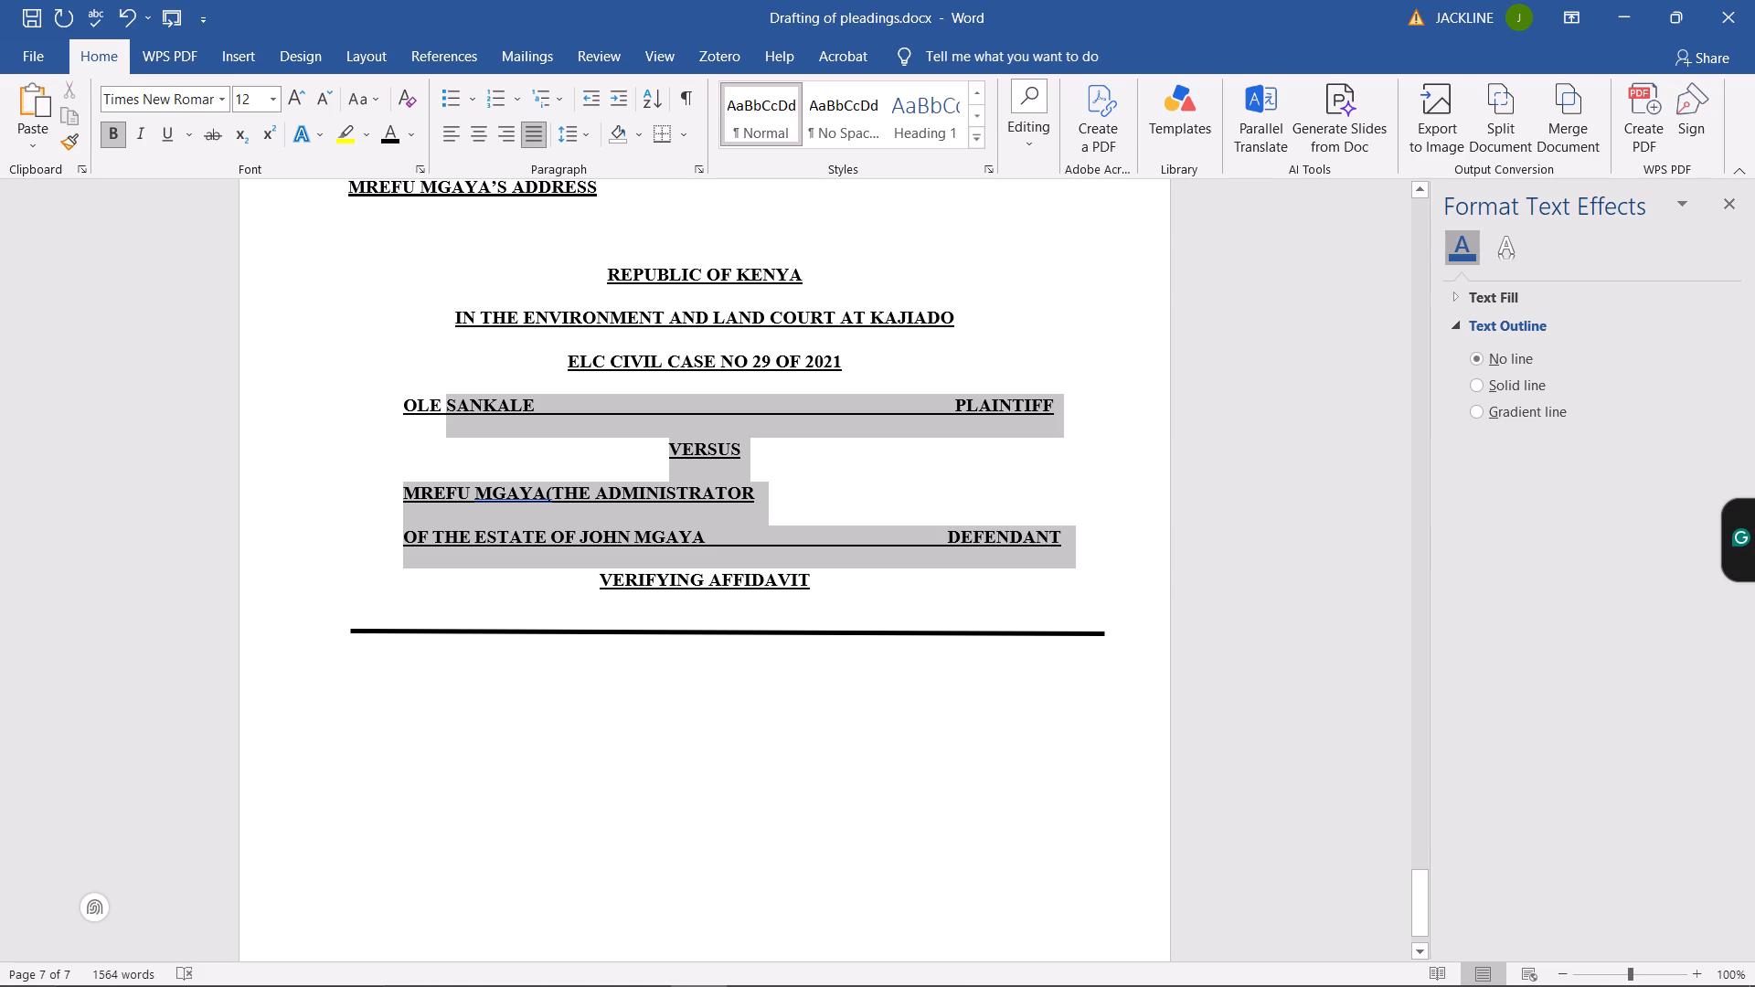
left_click_drag(450, 420, 405, 418)
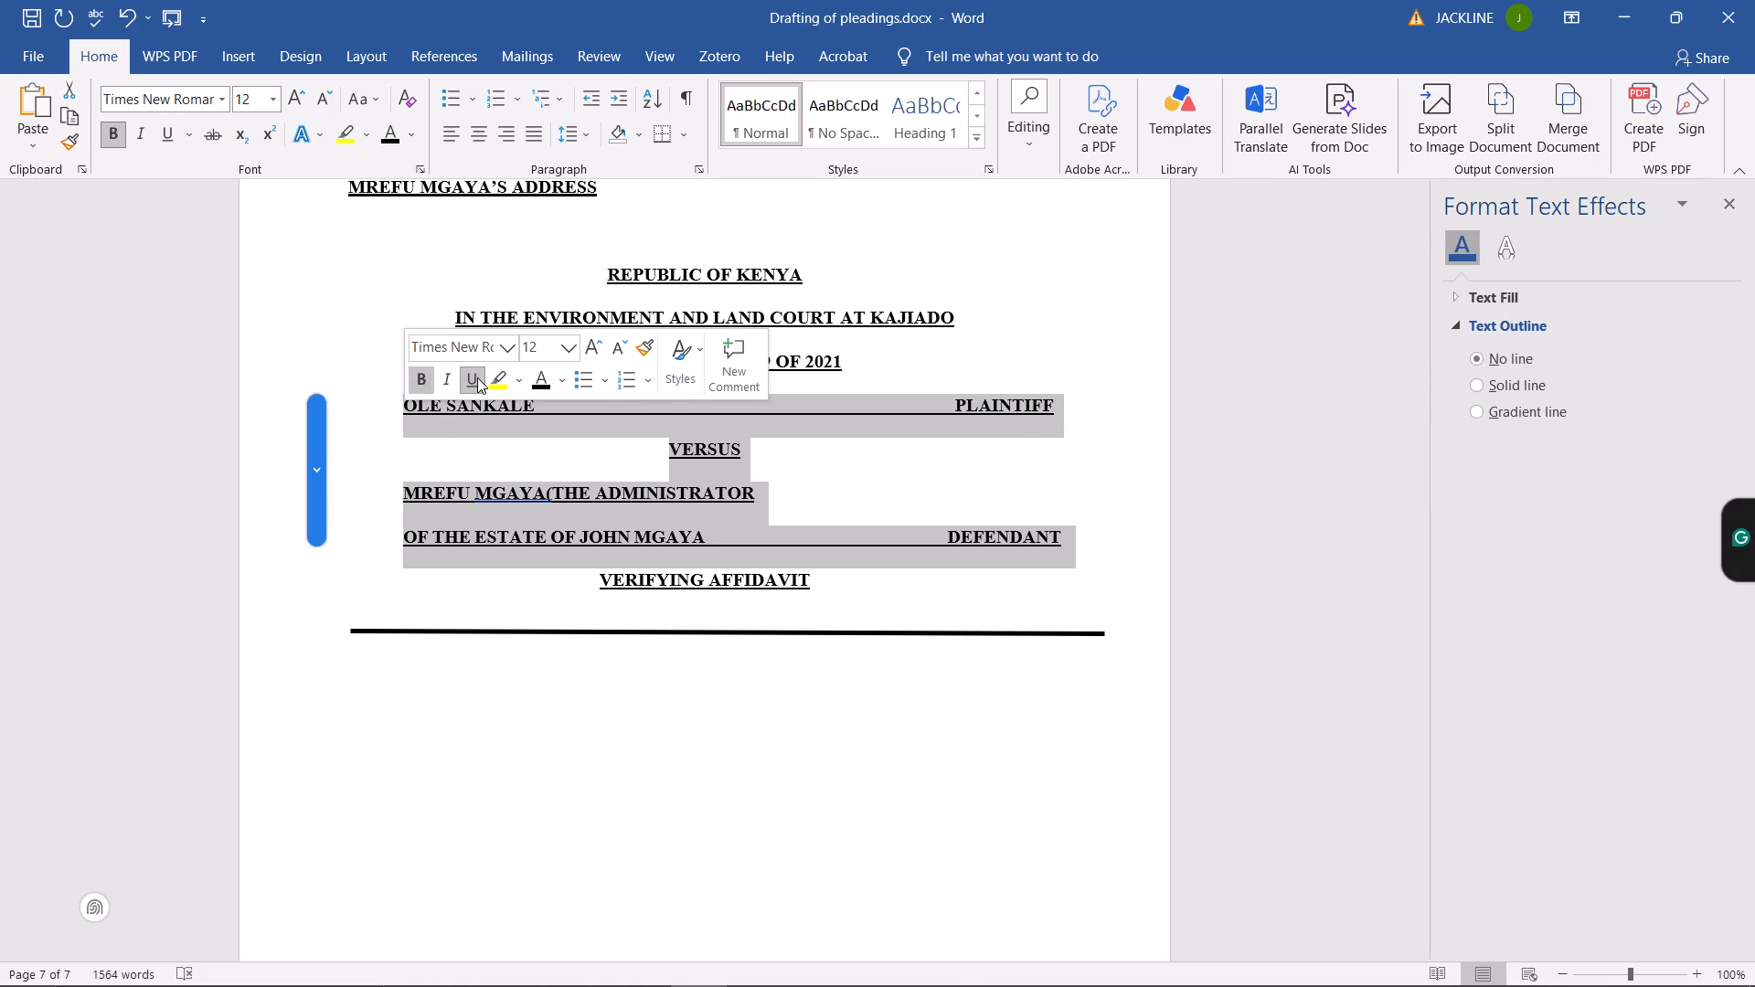
left_click(477, 377)
left_click(899, 446)
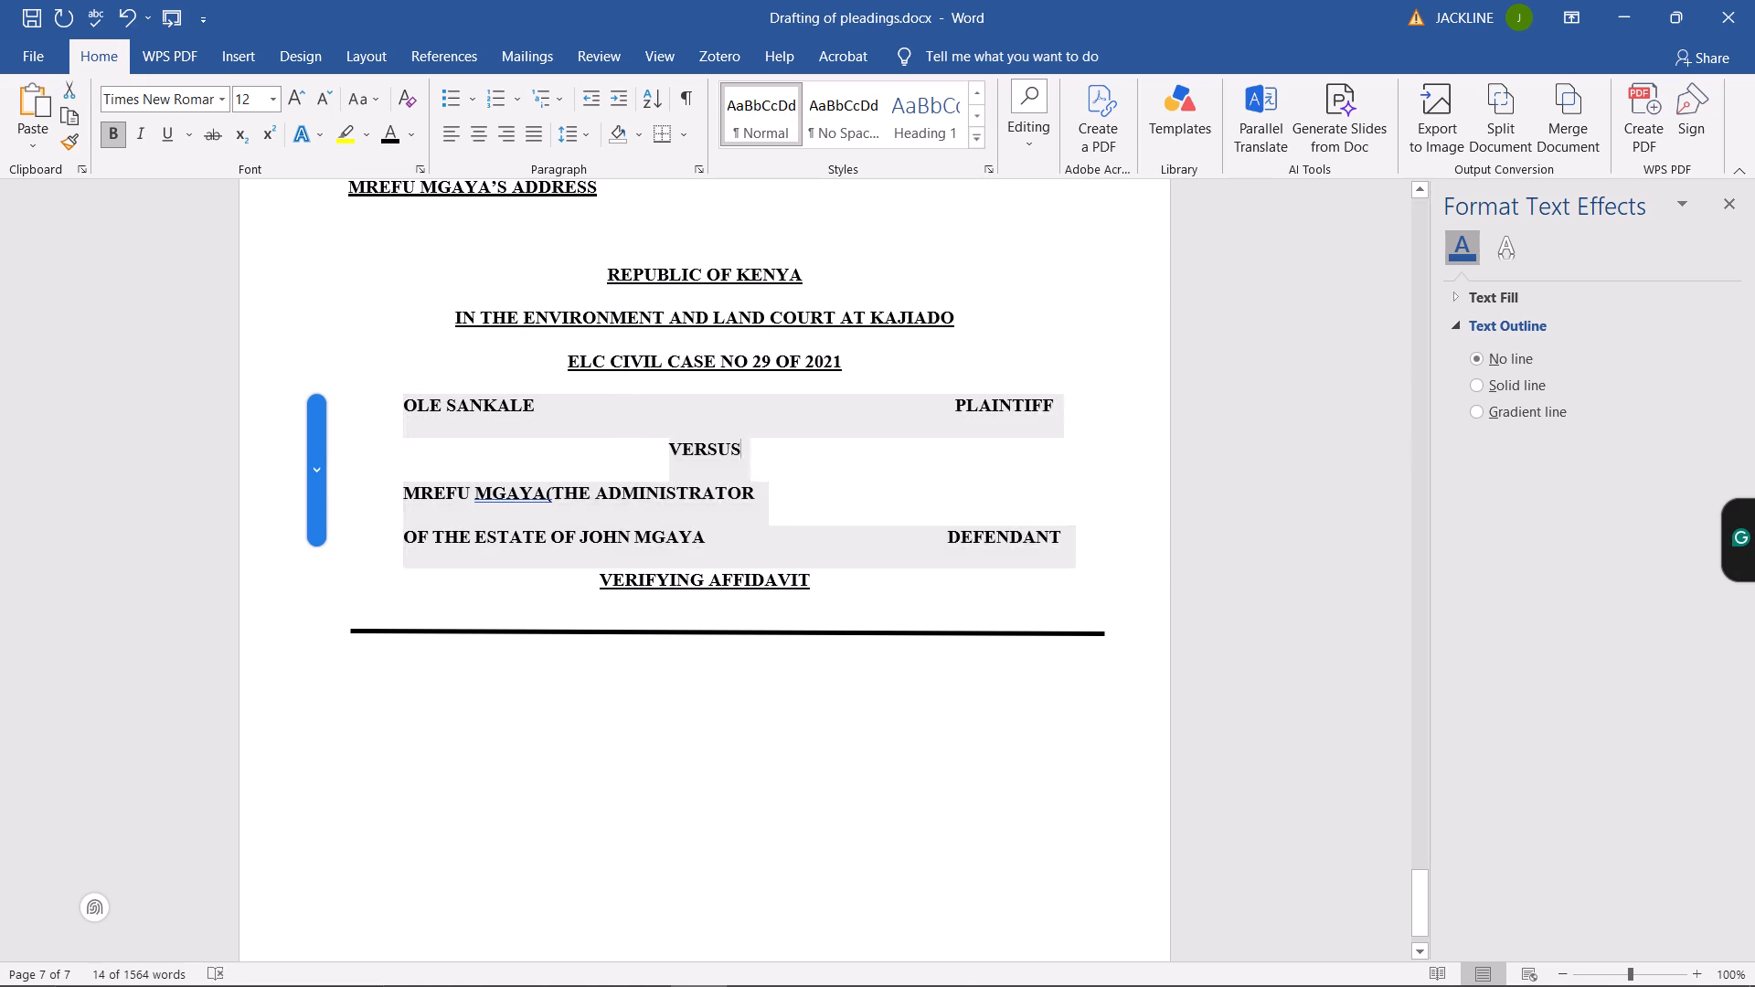
Draw a straight horizontal line about 3.71" long between the plaintiff's name and "PLAINTIFF".
left_click(548, 409)
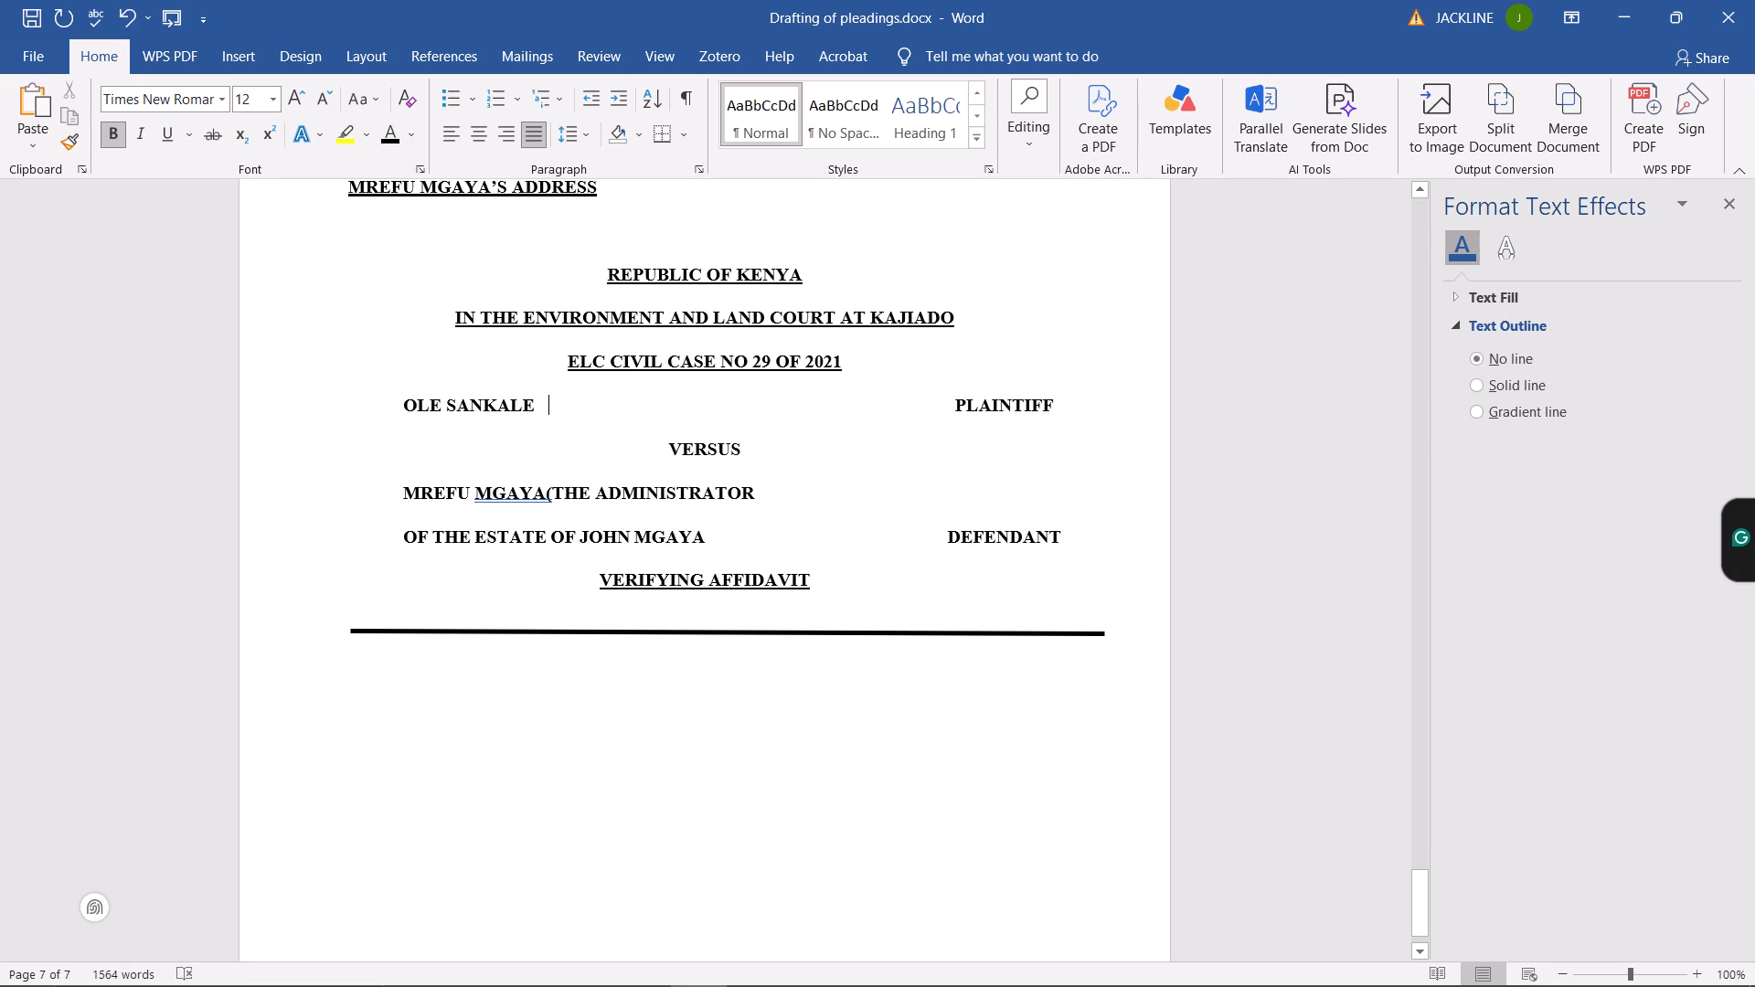
left_click(247, 69)
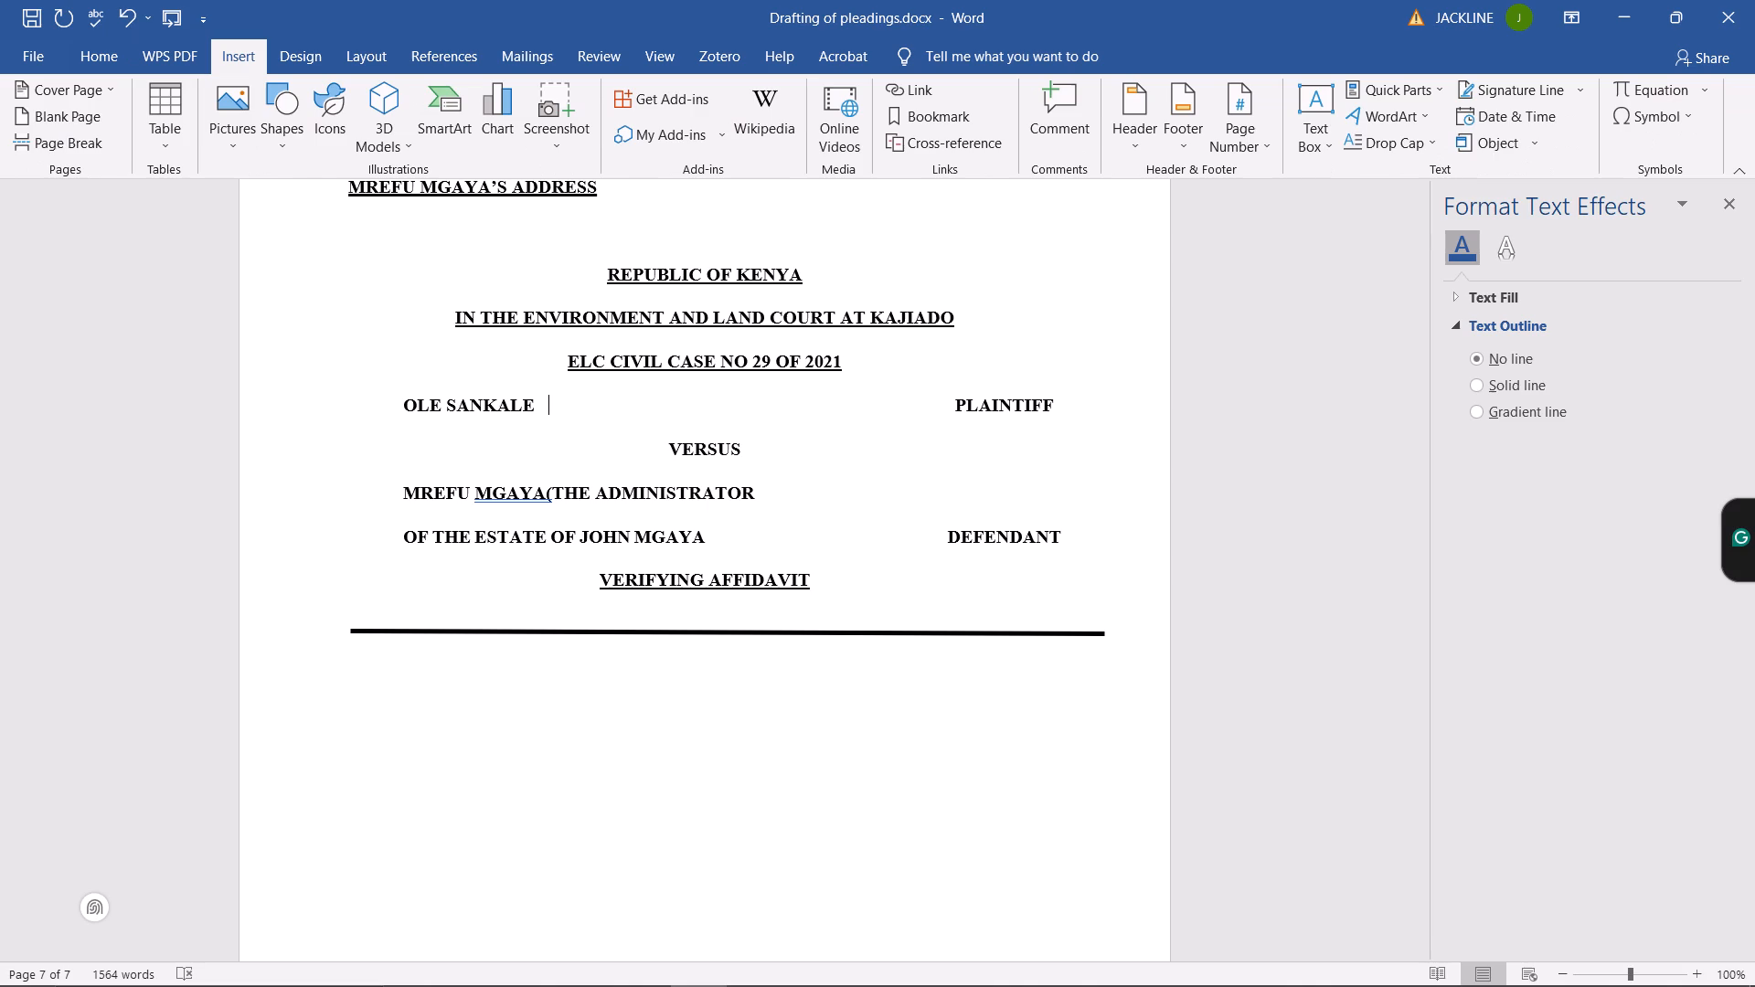
left_click(287, 144)
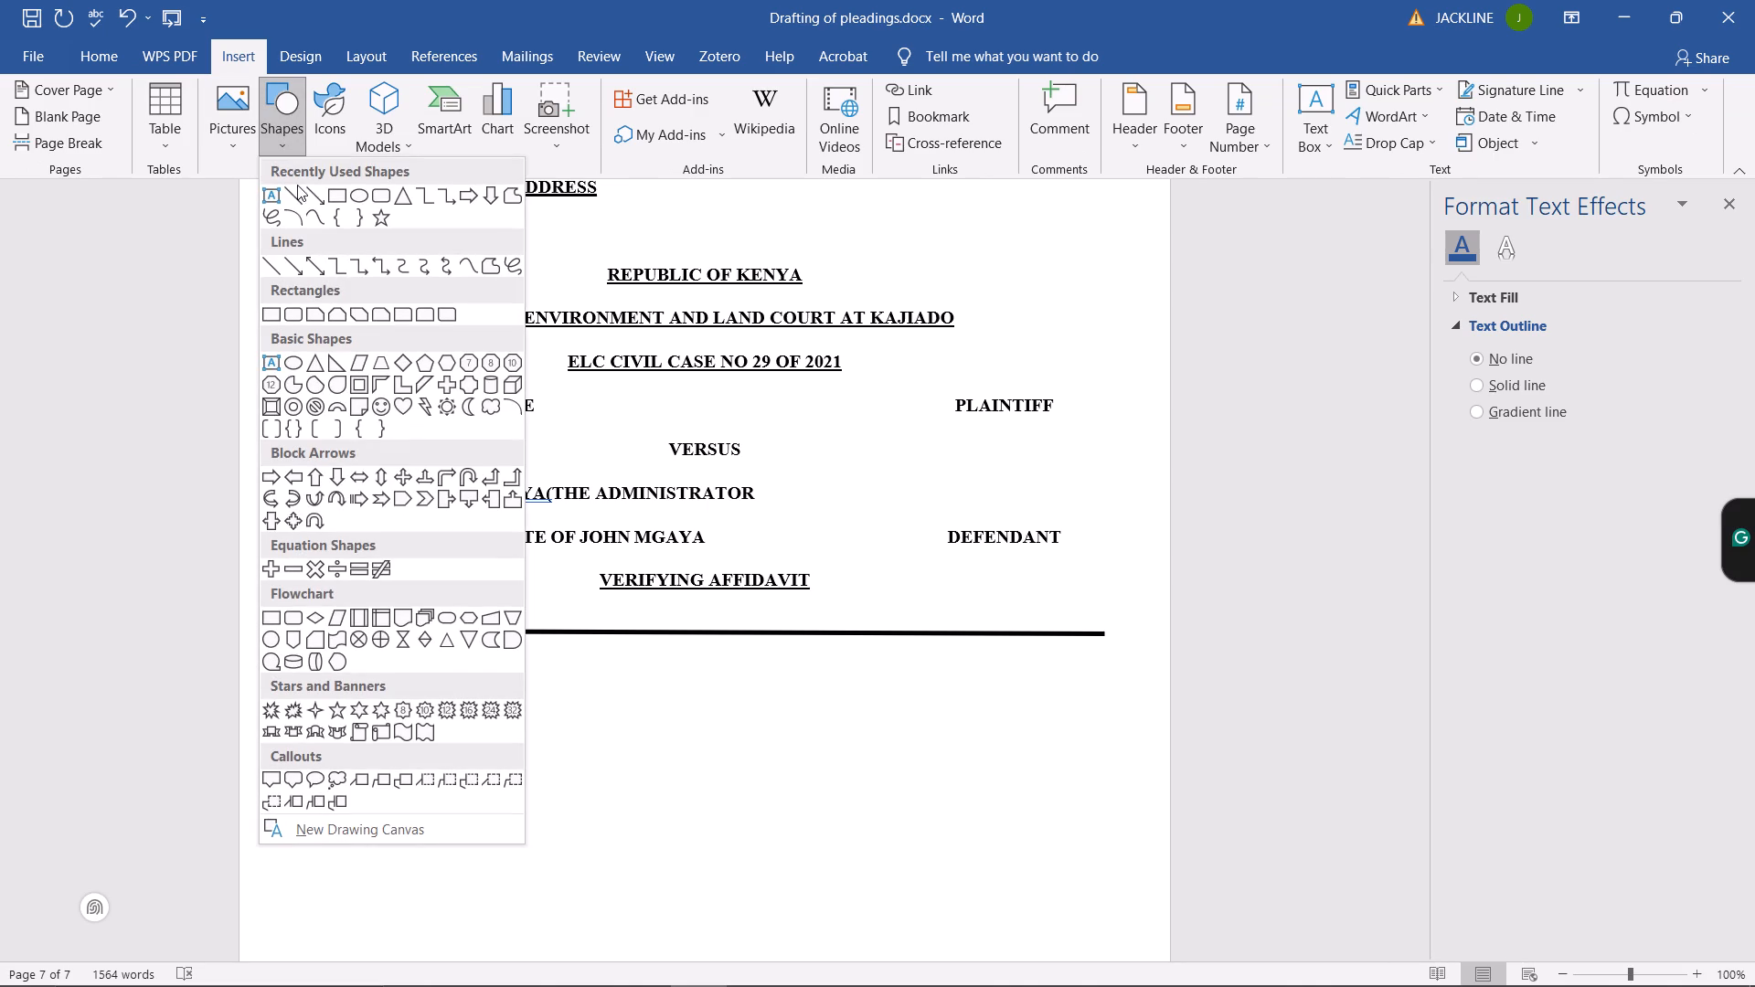
left_click(274, 270)
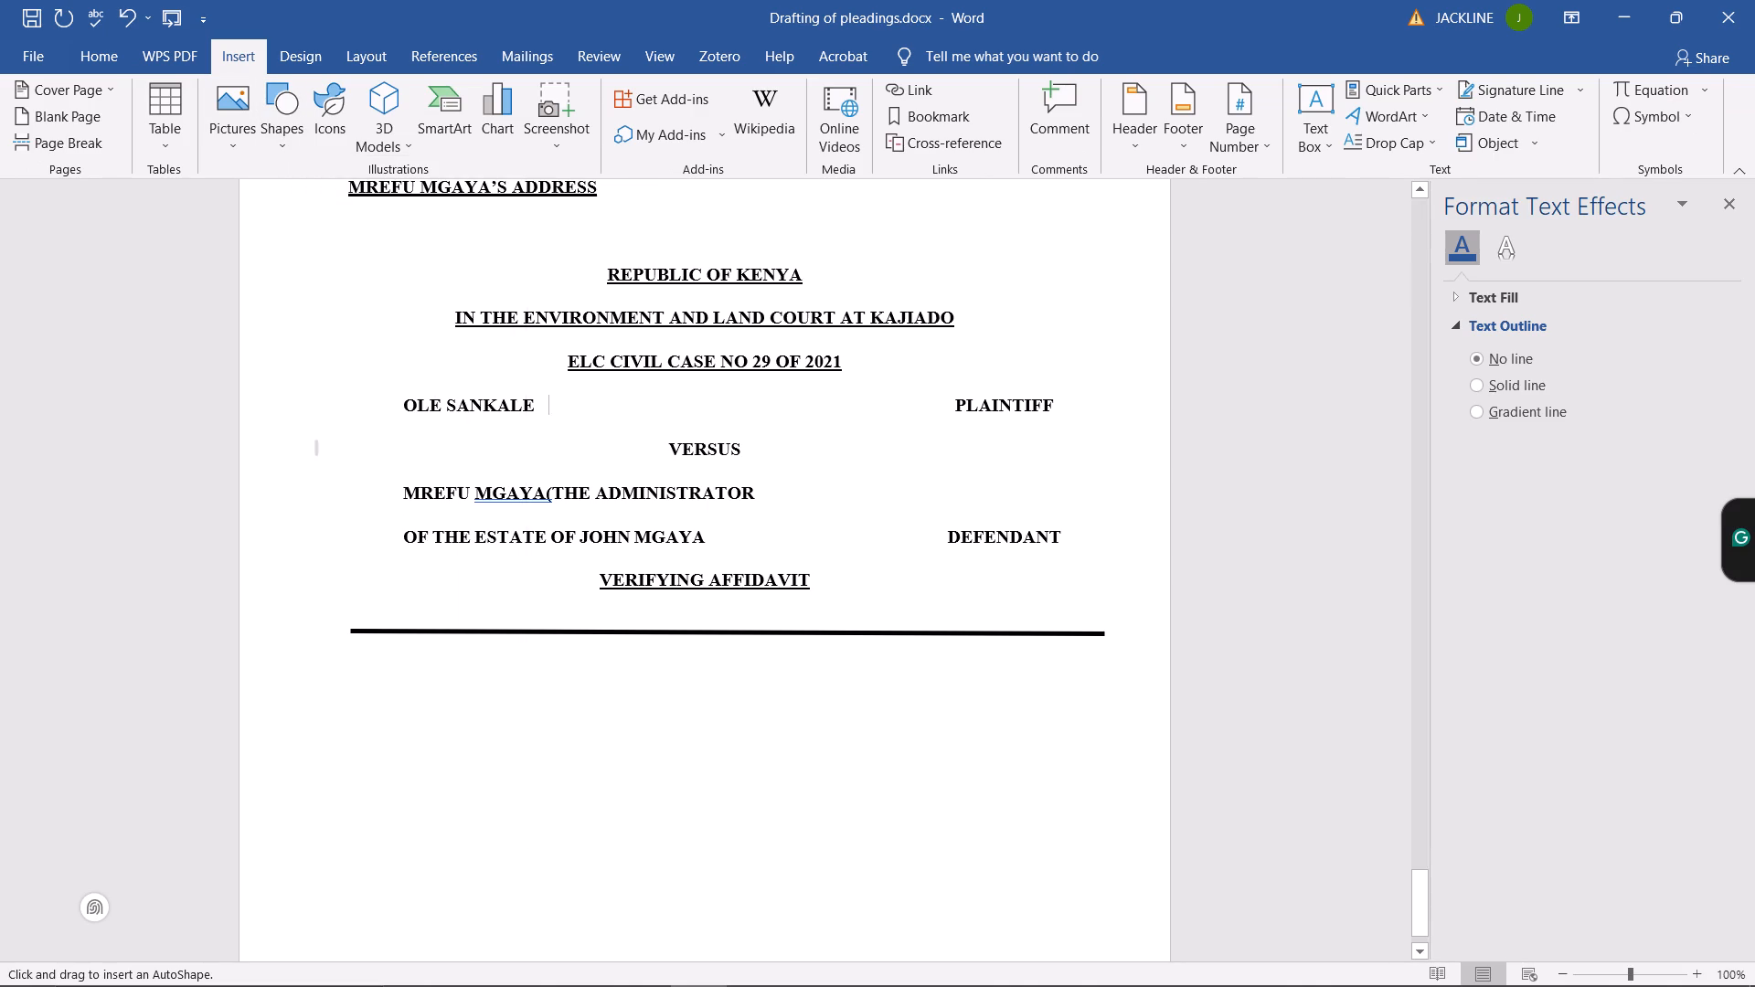
left_click_drag(543, 409, 620, 404)
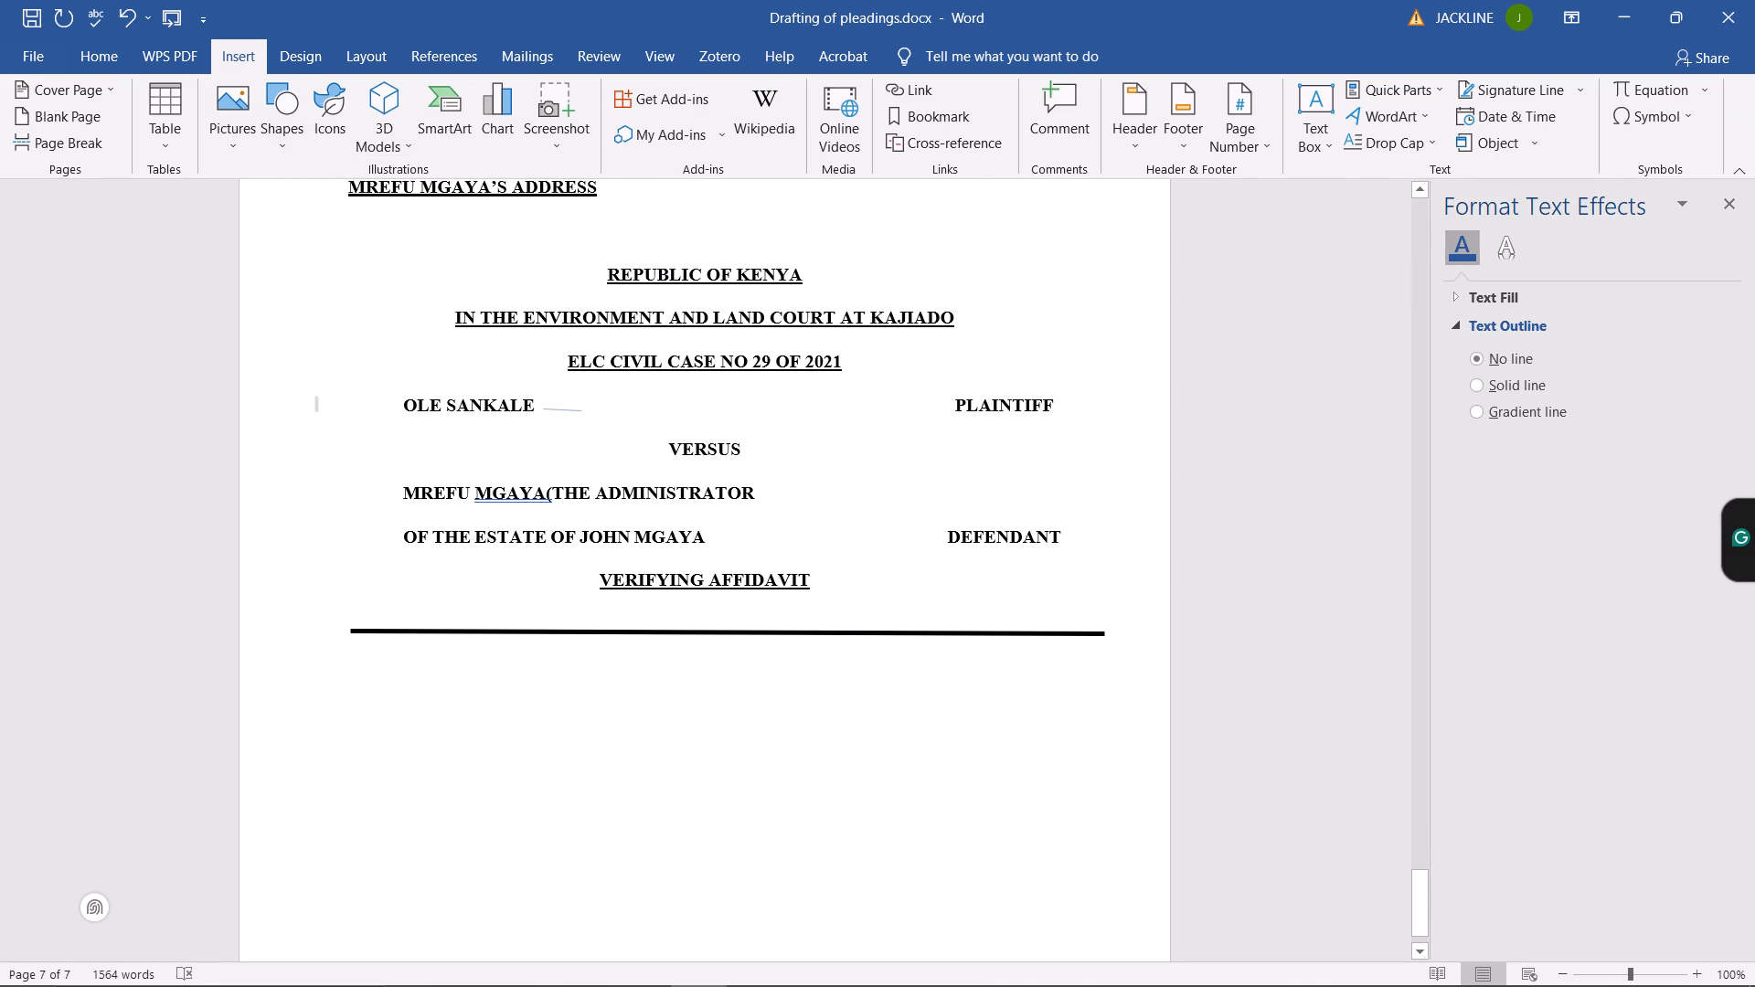
left_click_drag(620, 404, 926, 412)
left_click_drag(926, 412, 952, 409)
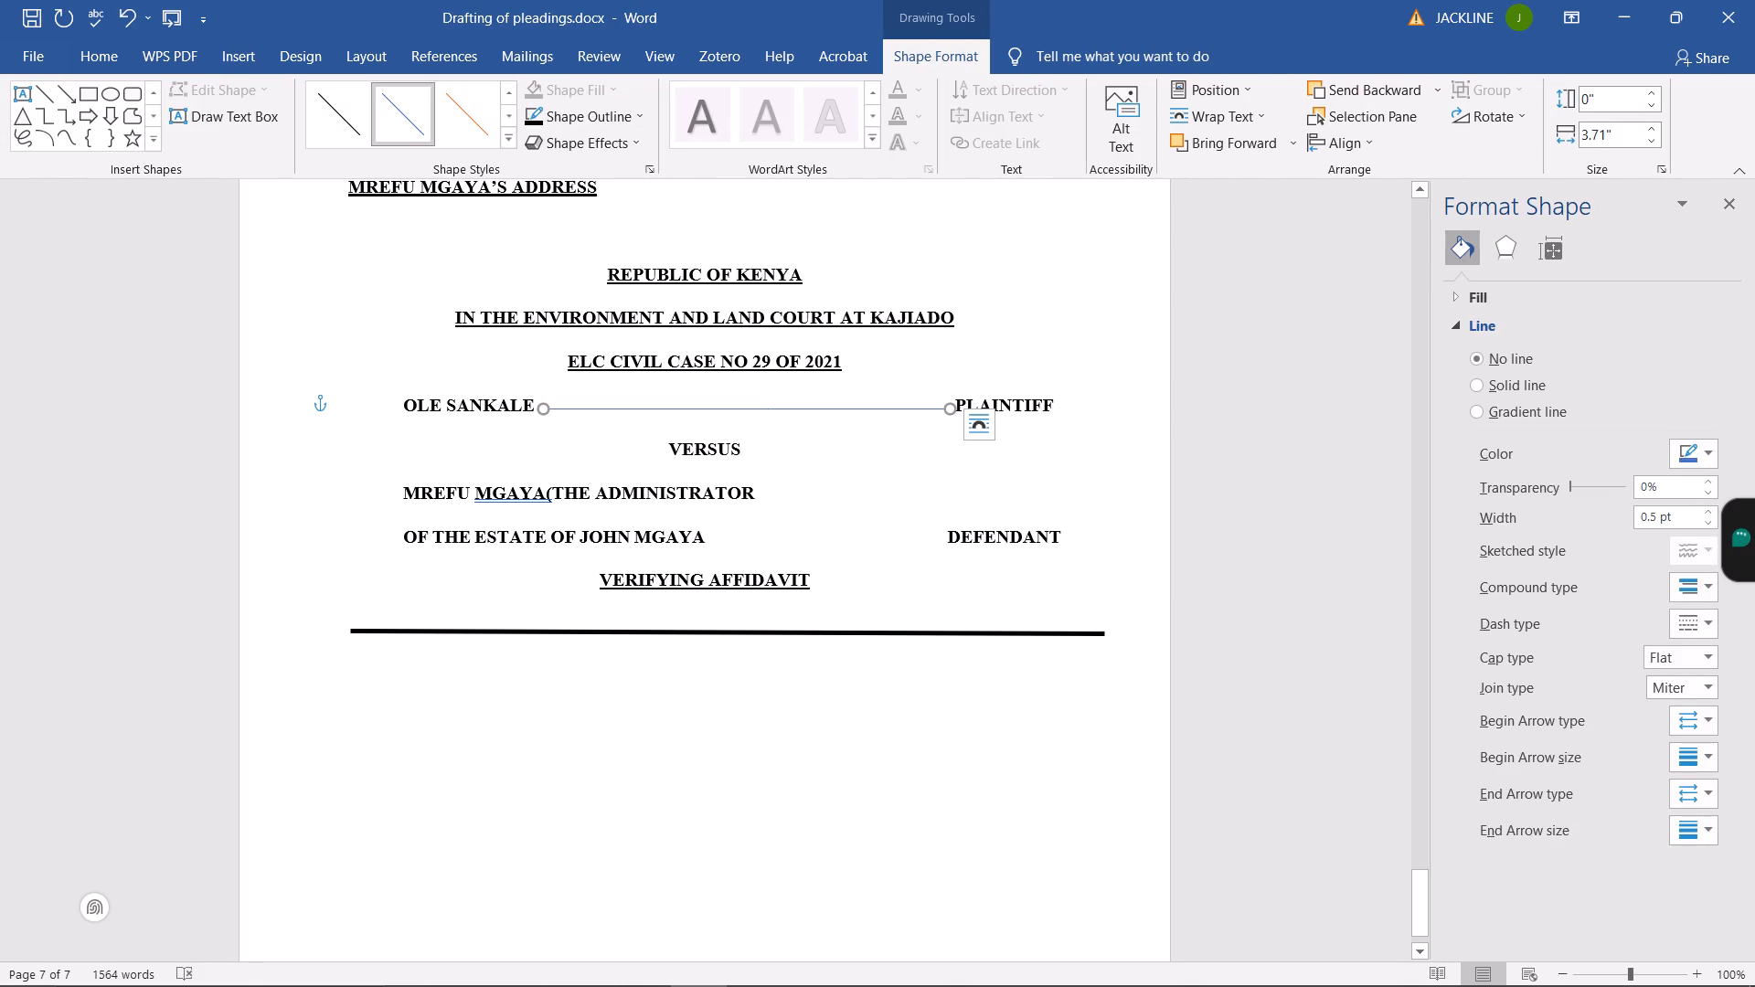
Add a closing parenthesis after the deceased's name in the "OF THE ESTATE OF" line.
left_click(707, 537)
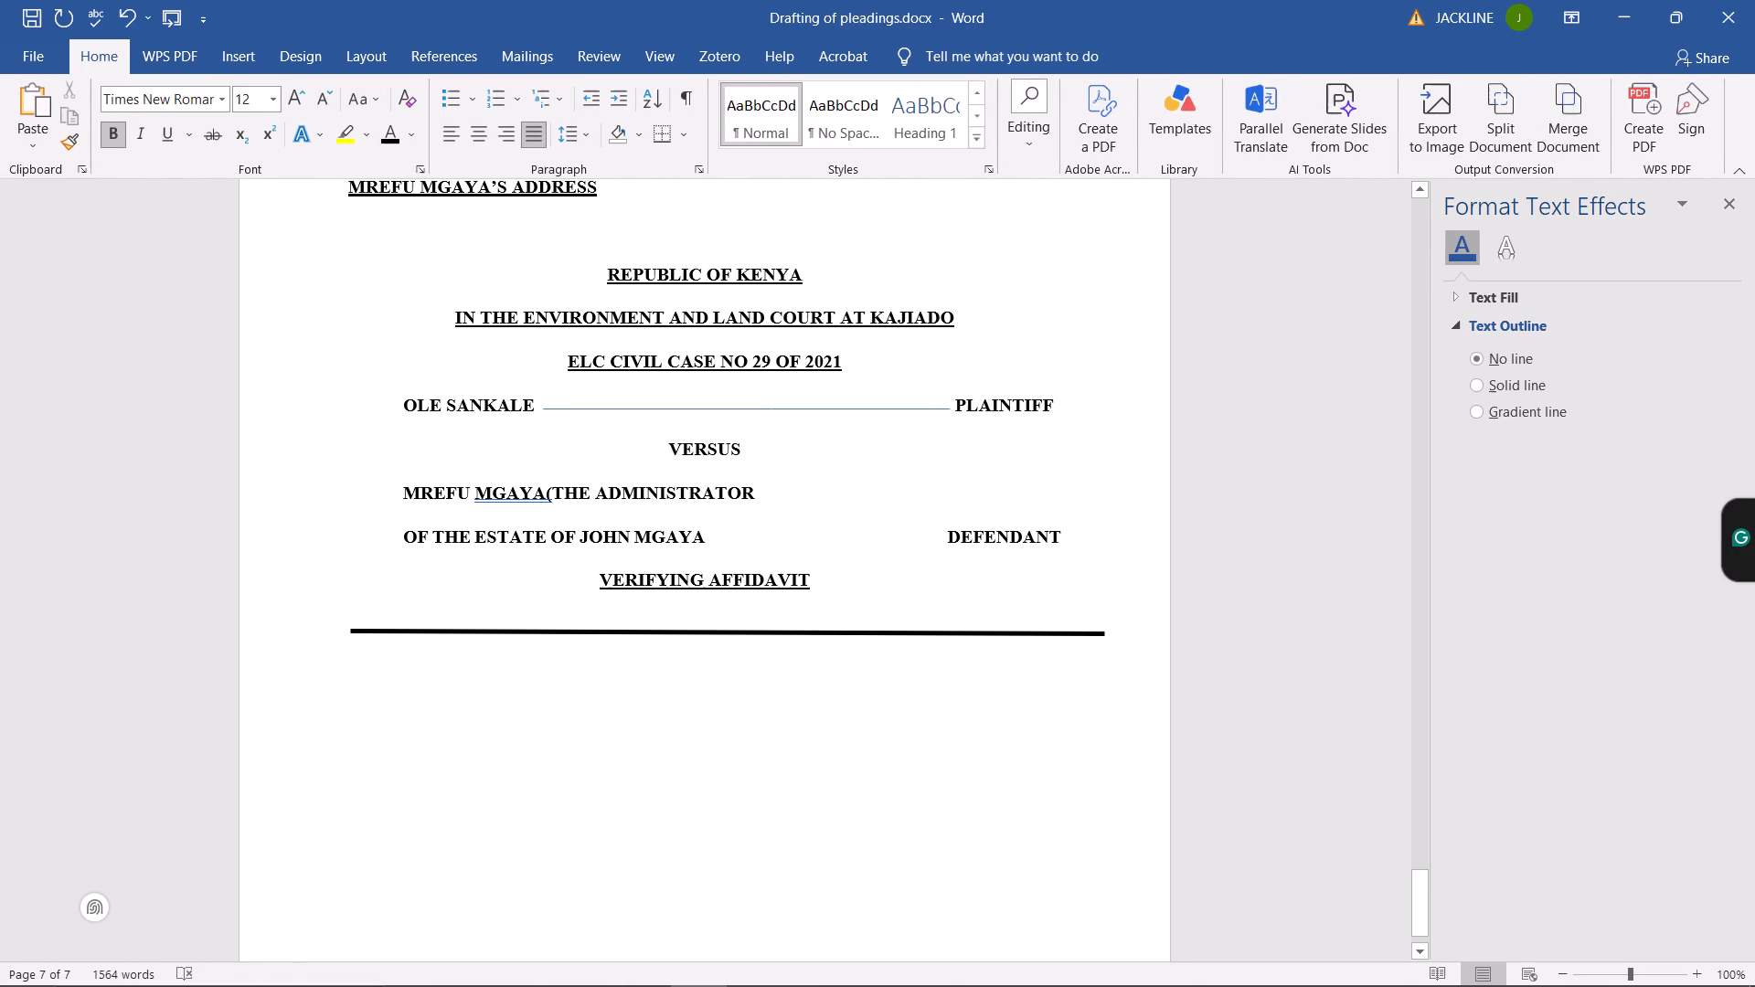
key("Left")
key("shift+parenright")
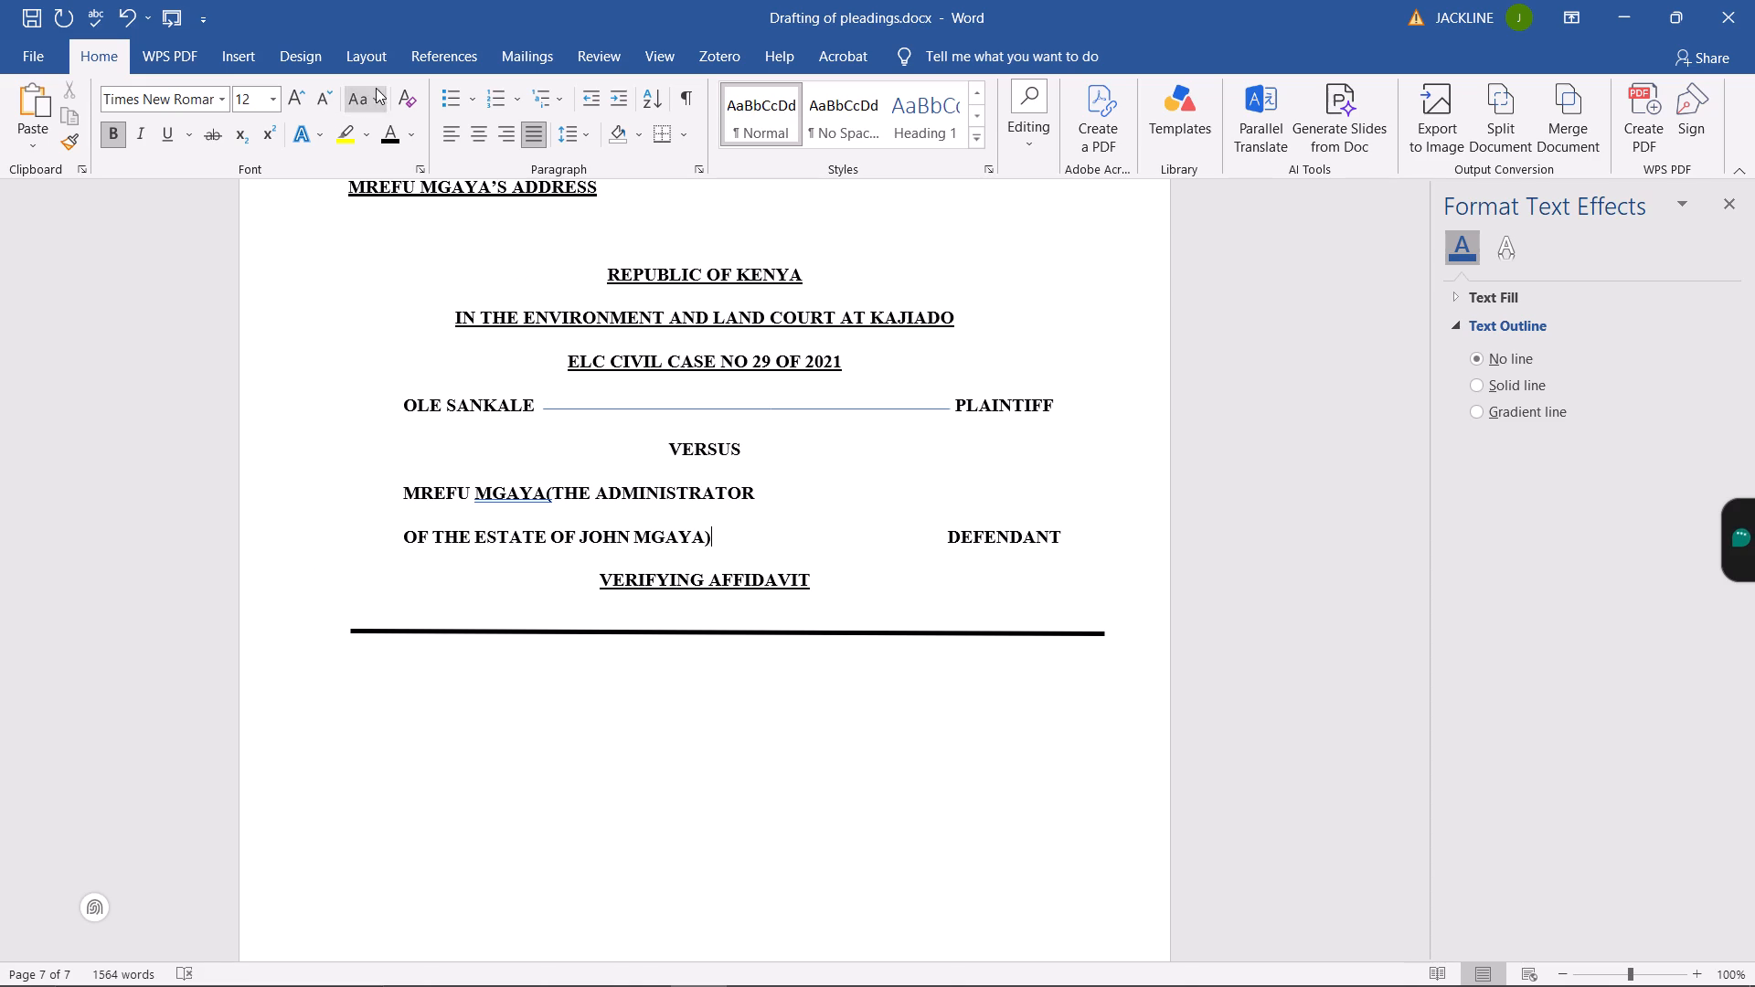
Draw a nearly horizontal line about 2.11" long between the closing parenthesis and "DEFENDANT".
left_click(253, 63)
left_click(271, 146)
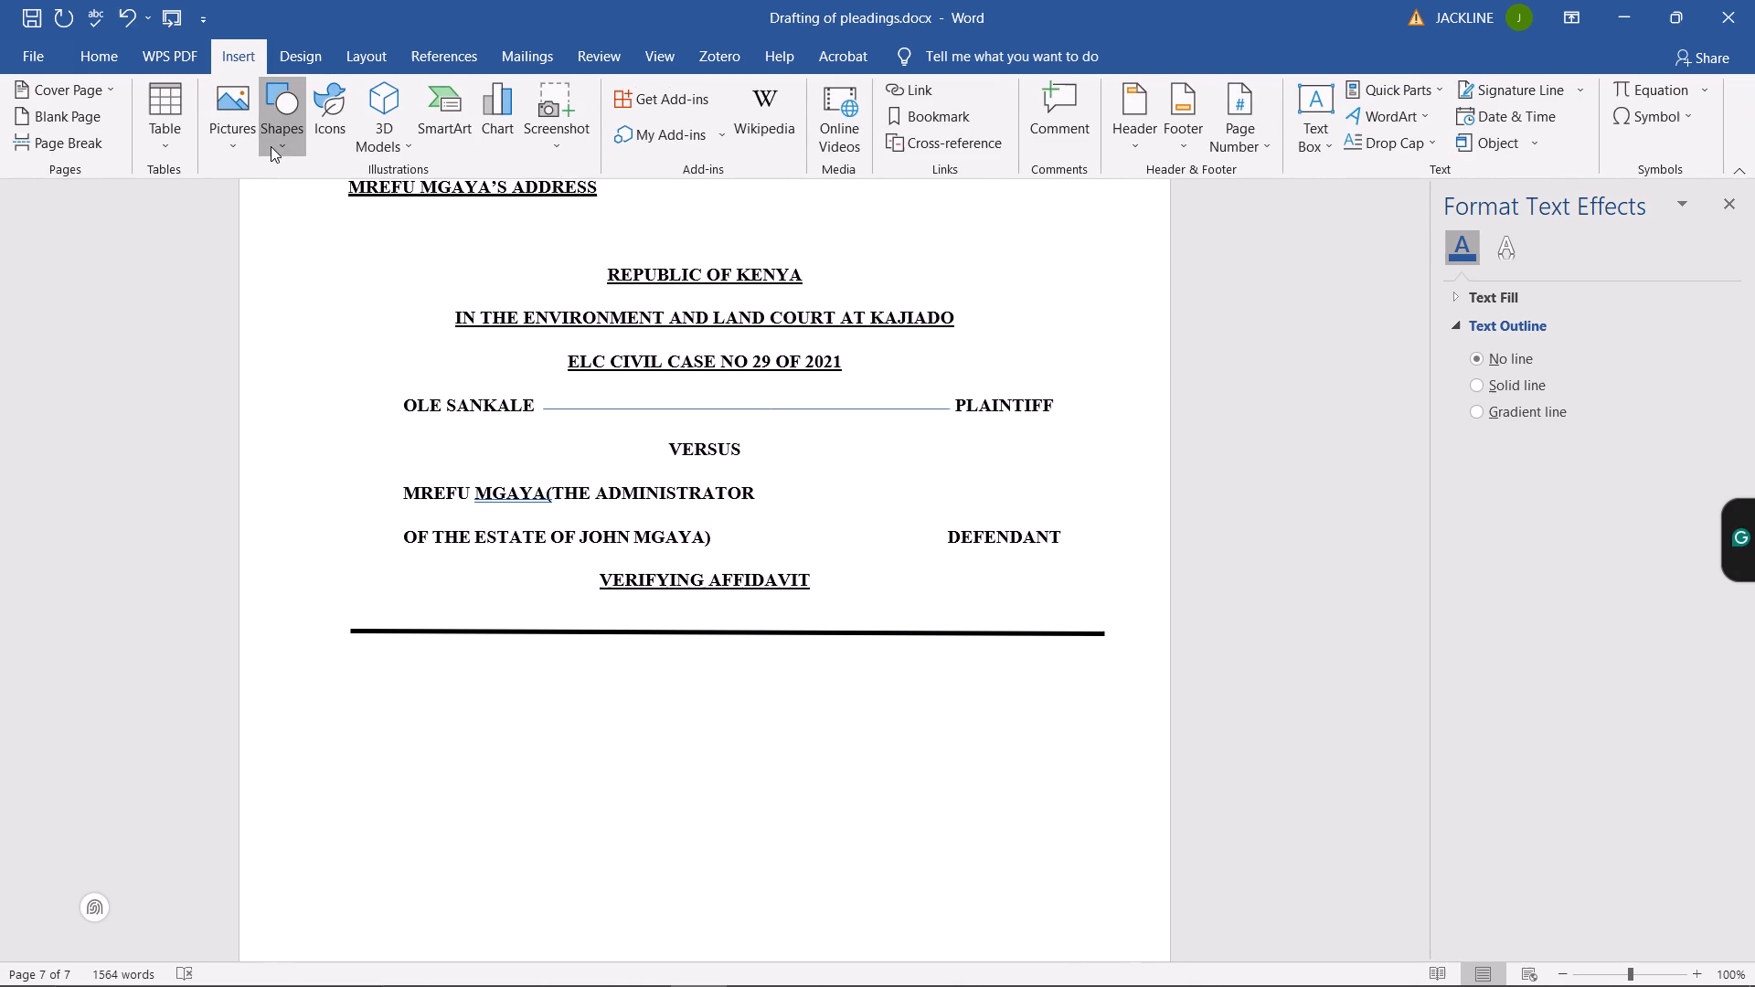
left_click(275, 262)
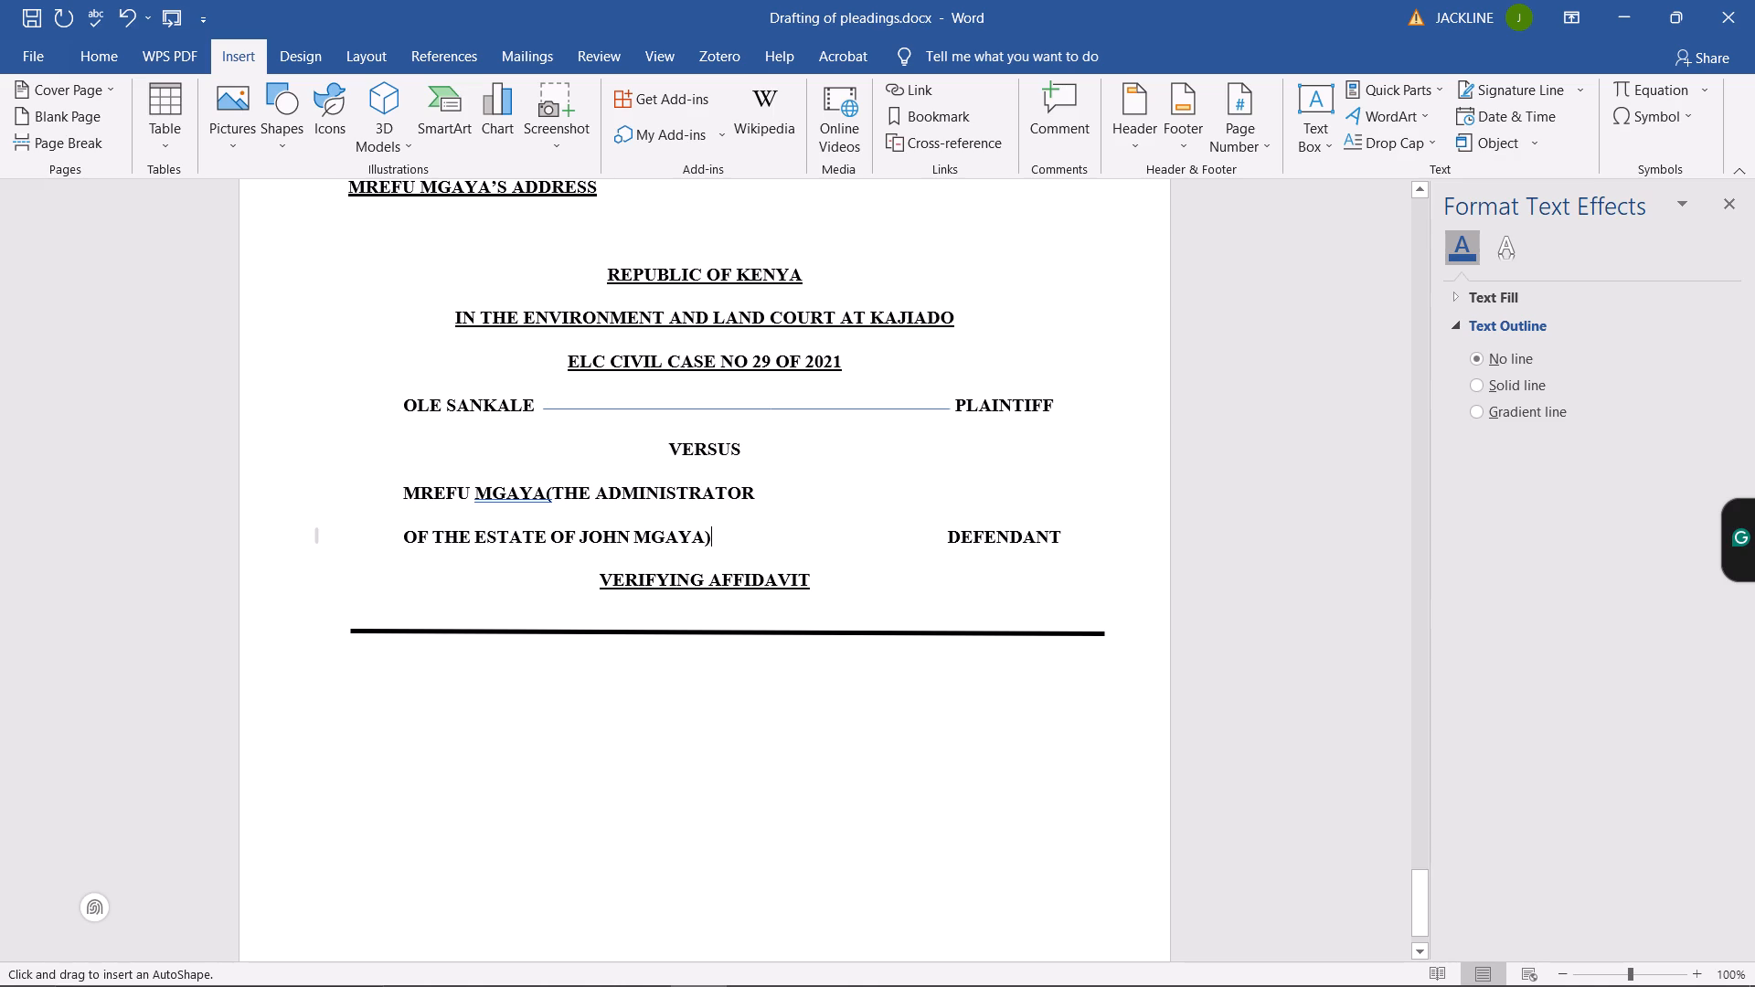
left_click_drag(715, 542, 952, 521)
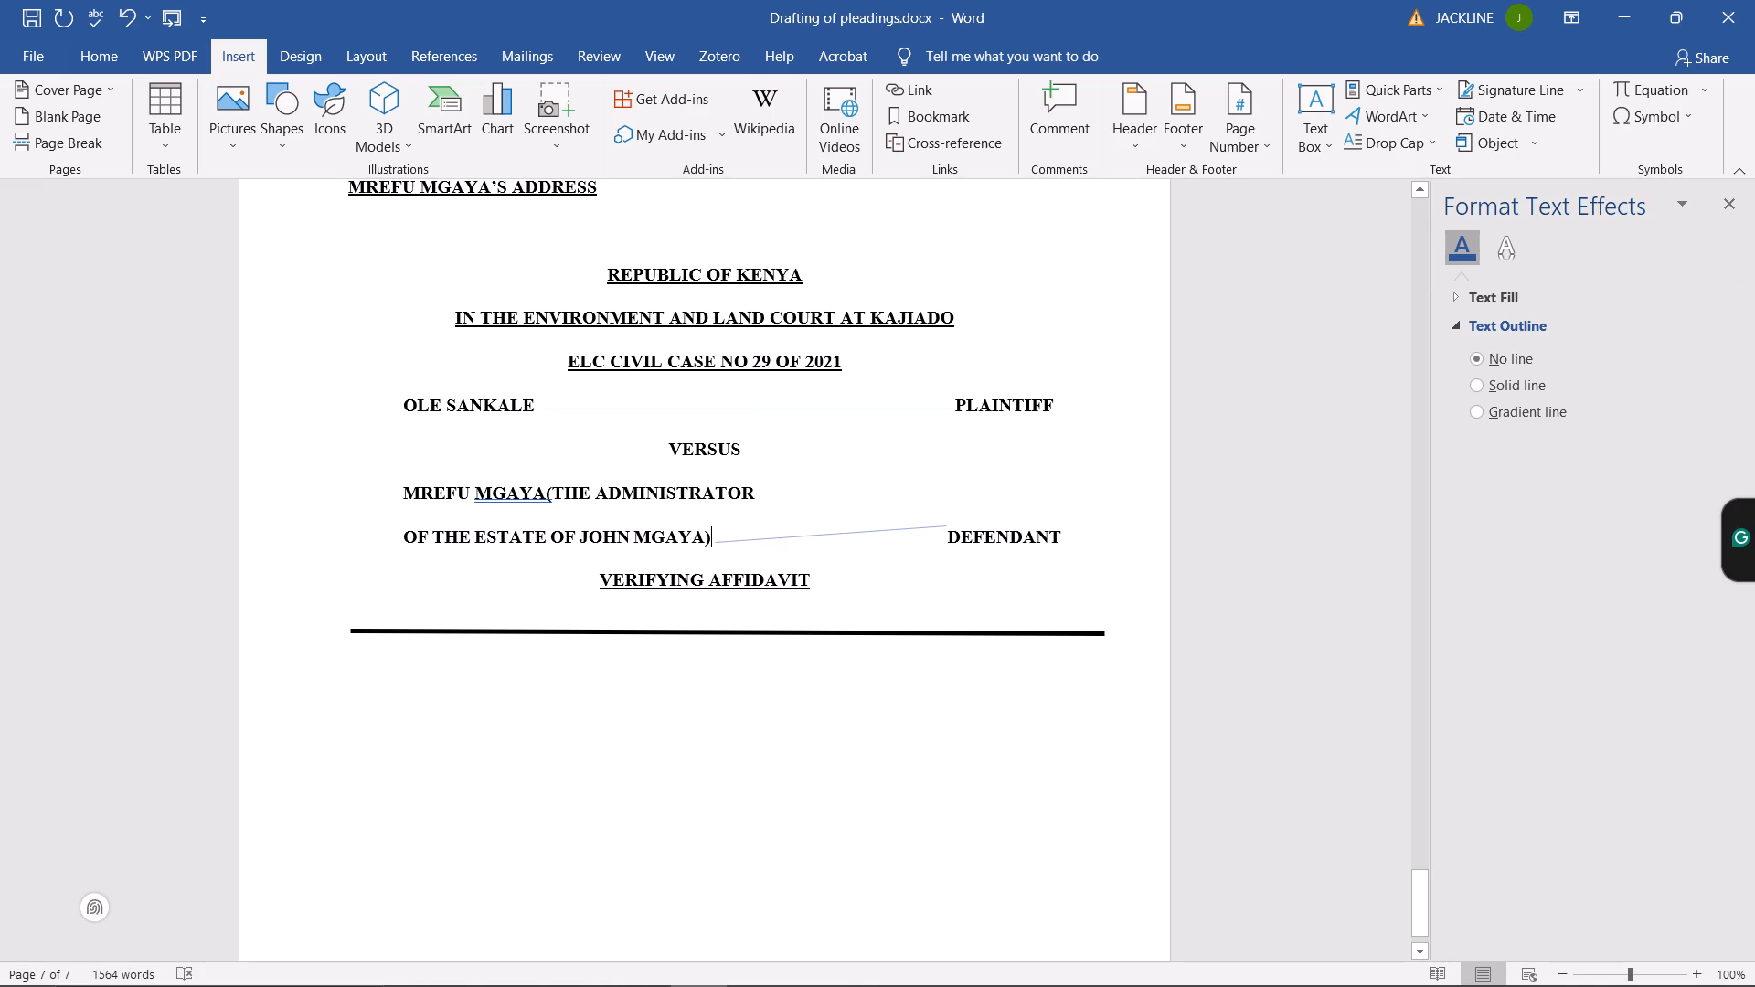
left_click_drag(952, 521, 945, 547)
left_click_drag(945, 547, 944, 546)
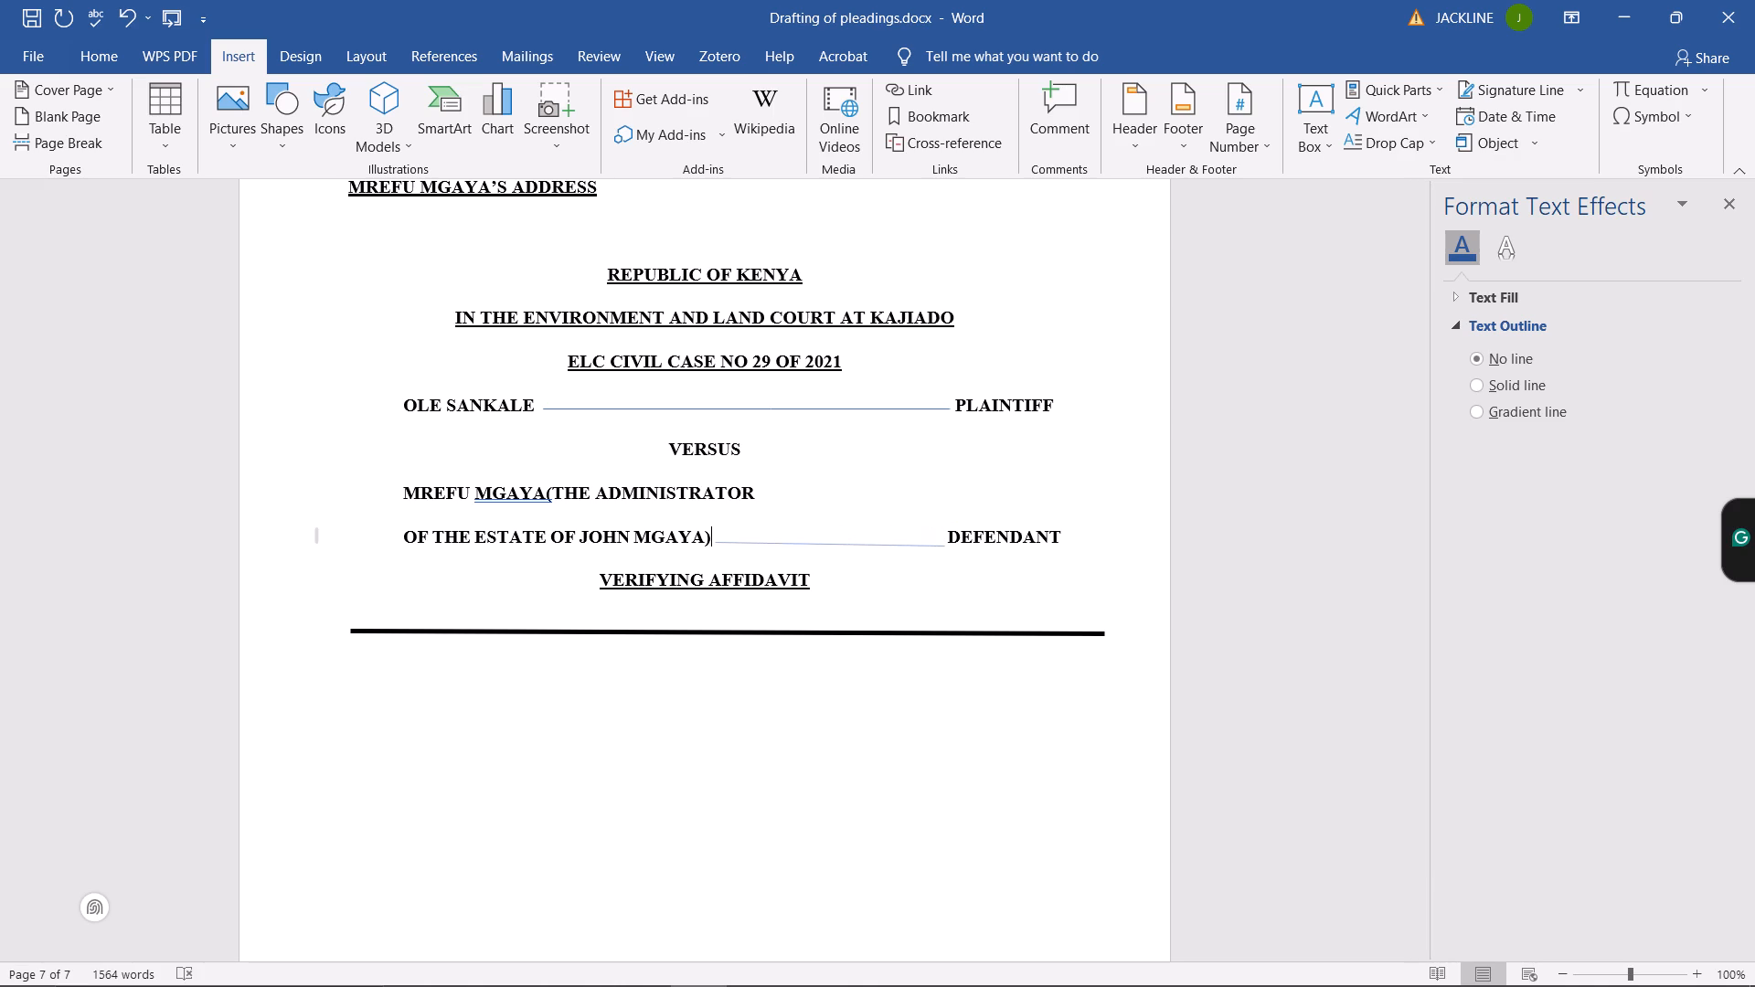
left_click_drag(944, 546, 945, 545)
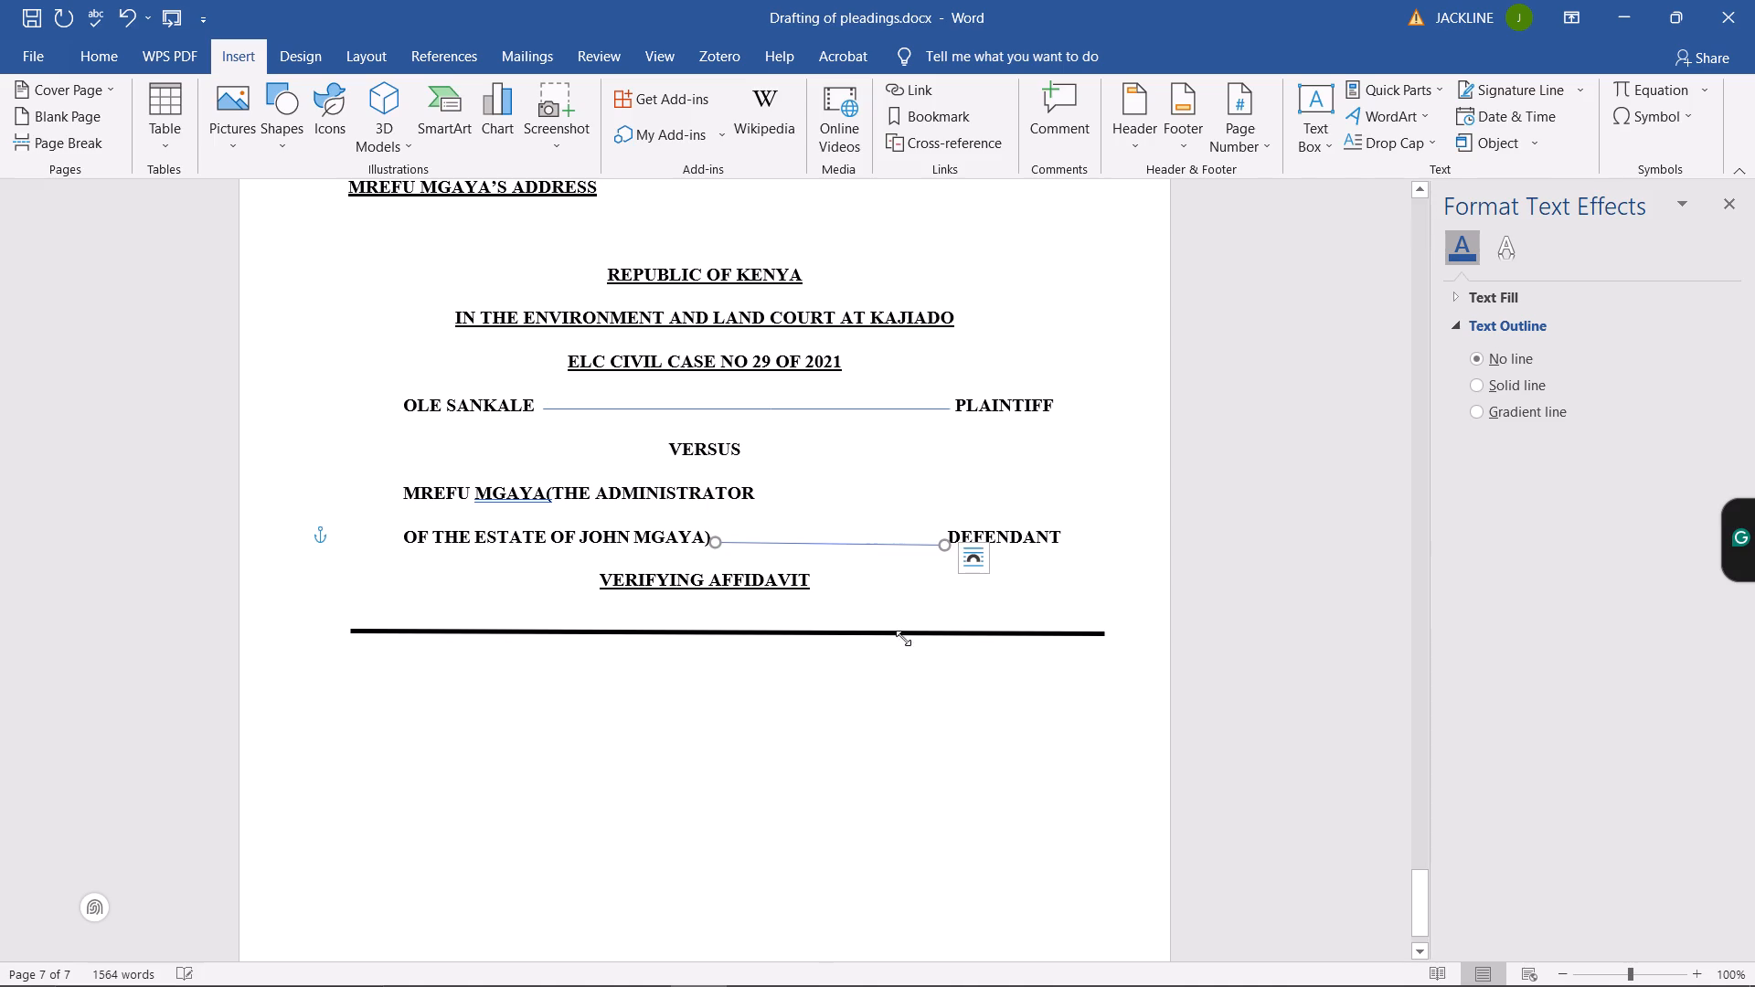
left_click(946, 549)
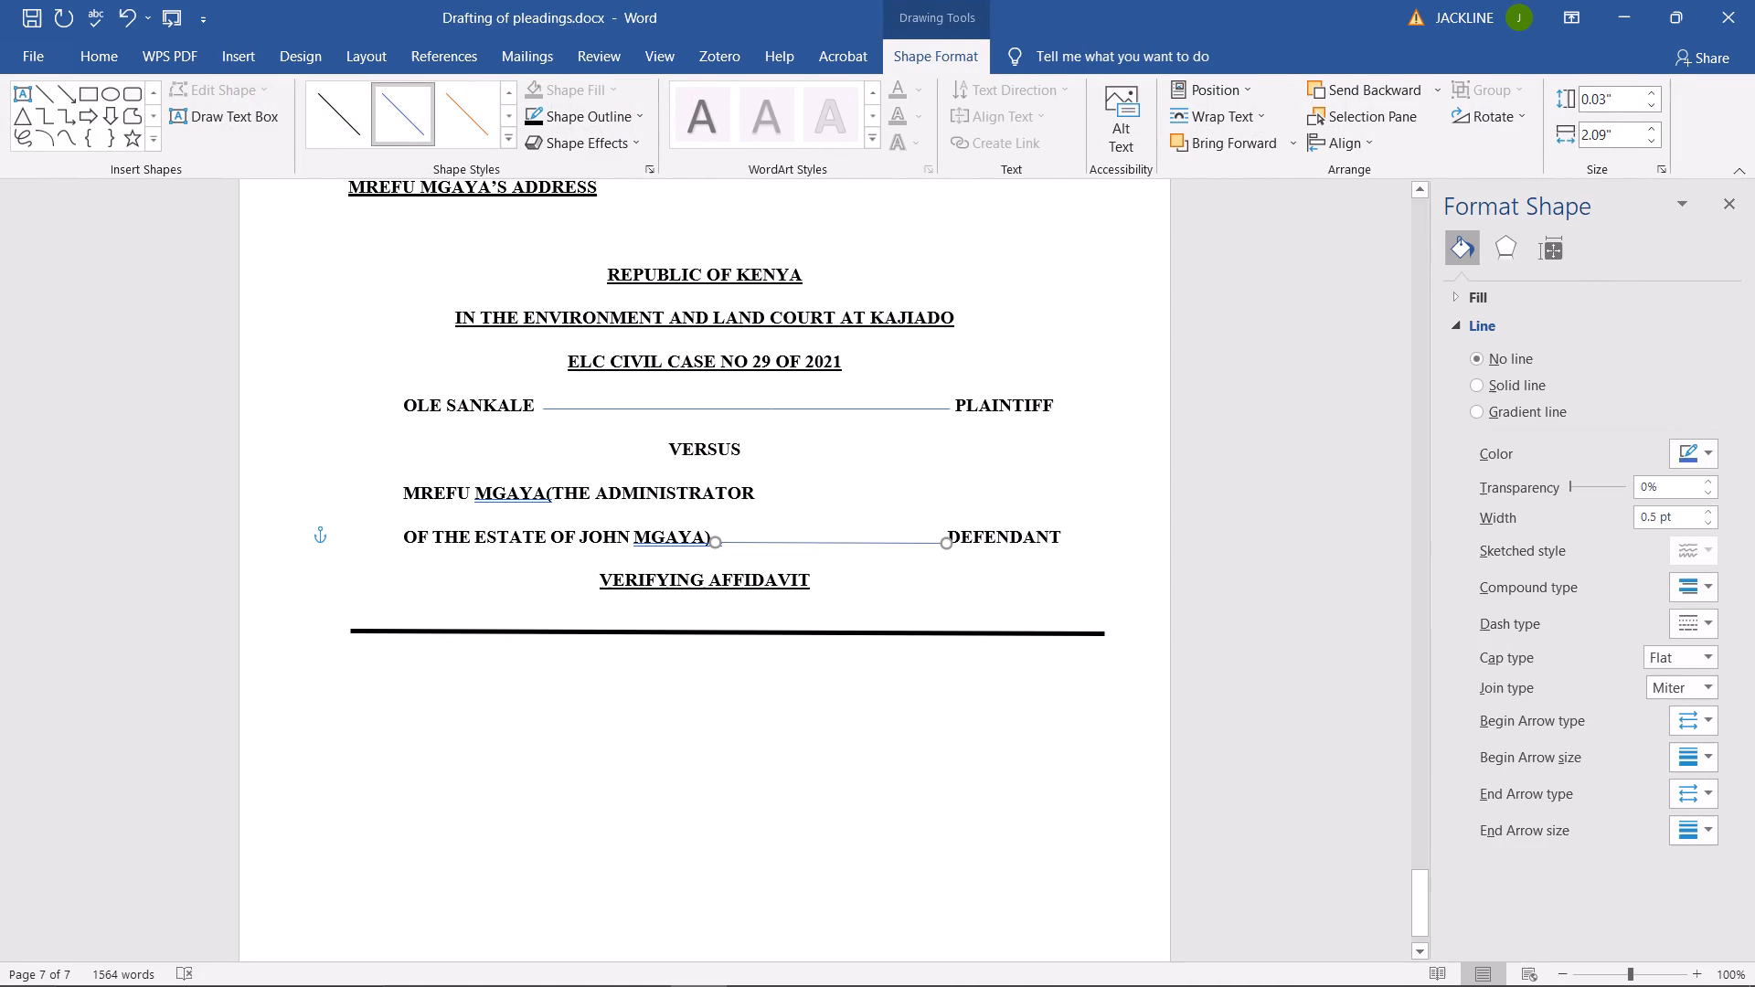
Format the line before "DEFENDANT" as 1.5 pt wide and black, with the first dotted dash type.
right_click(717, 539)
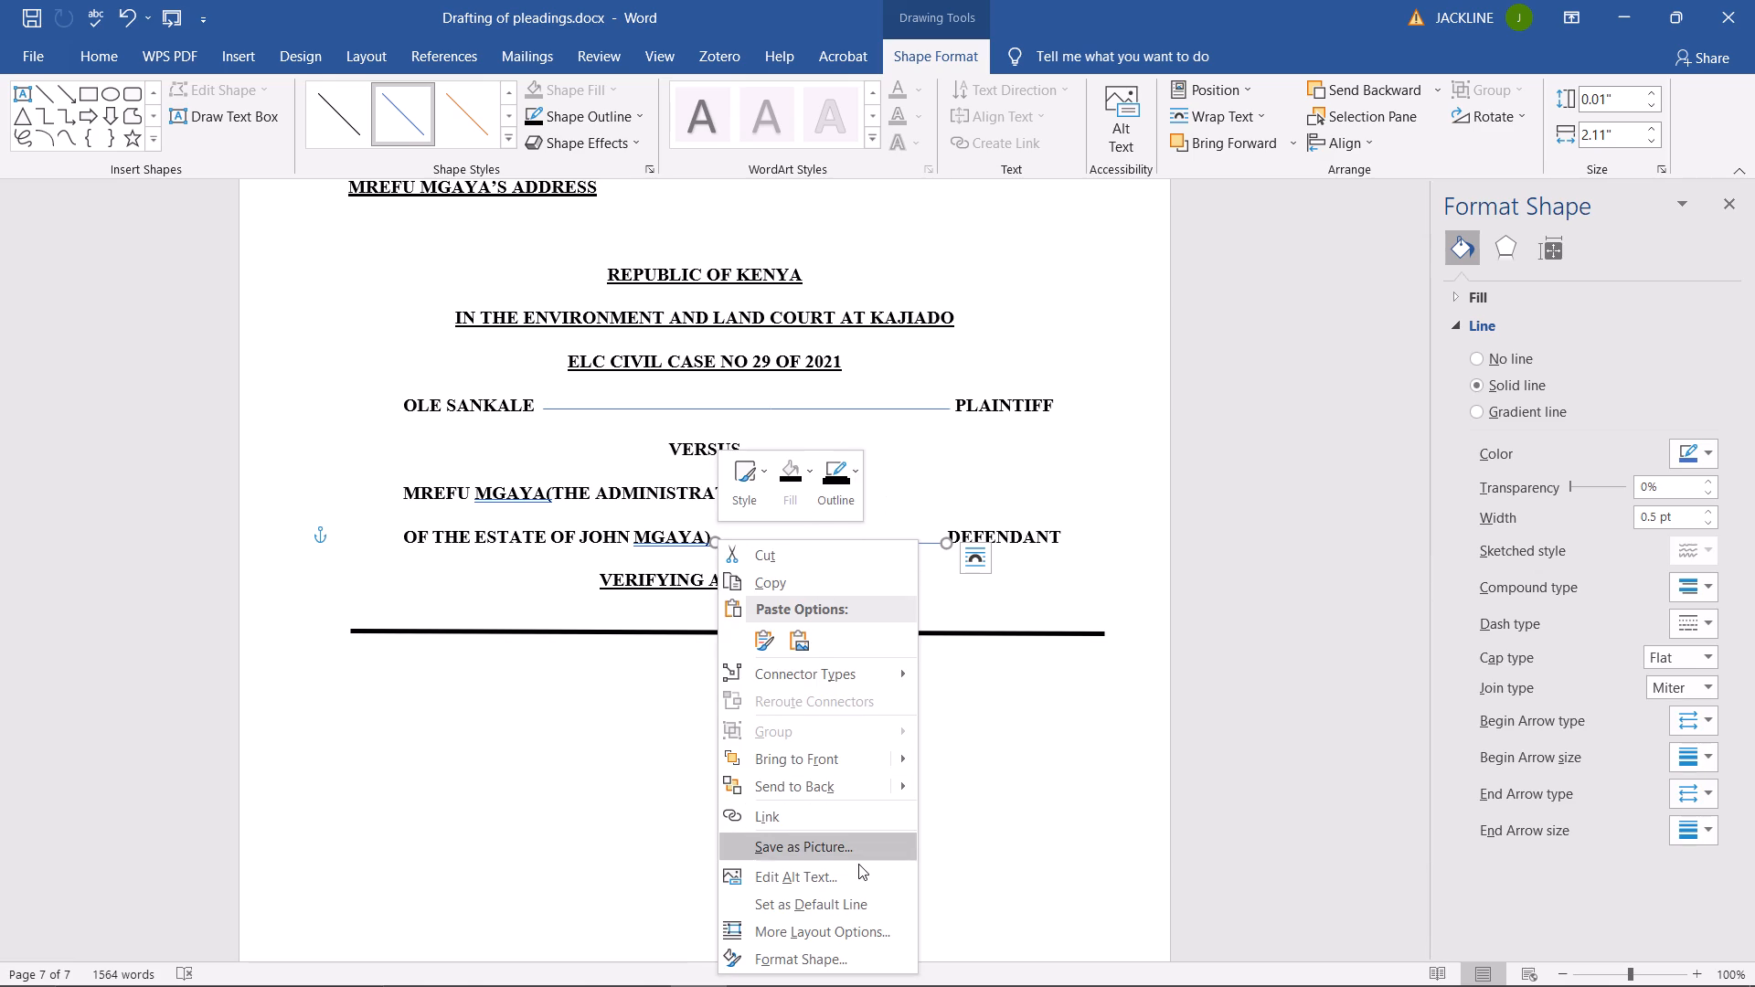
left_click(846, 951)
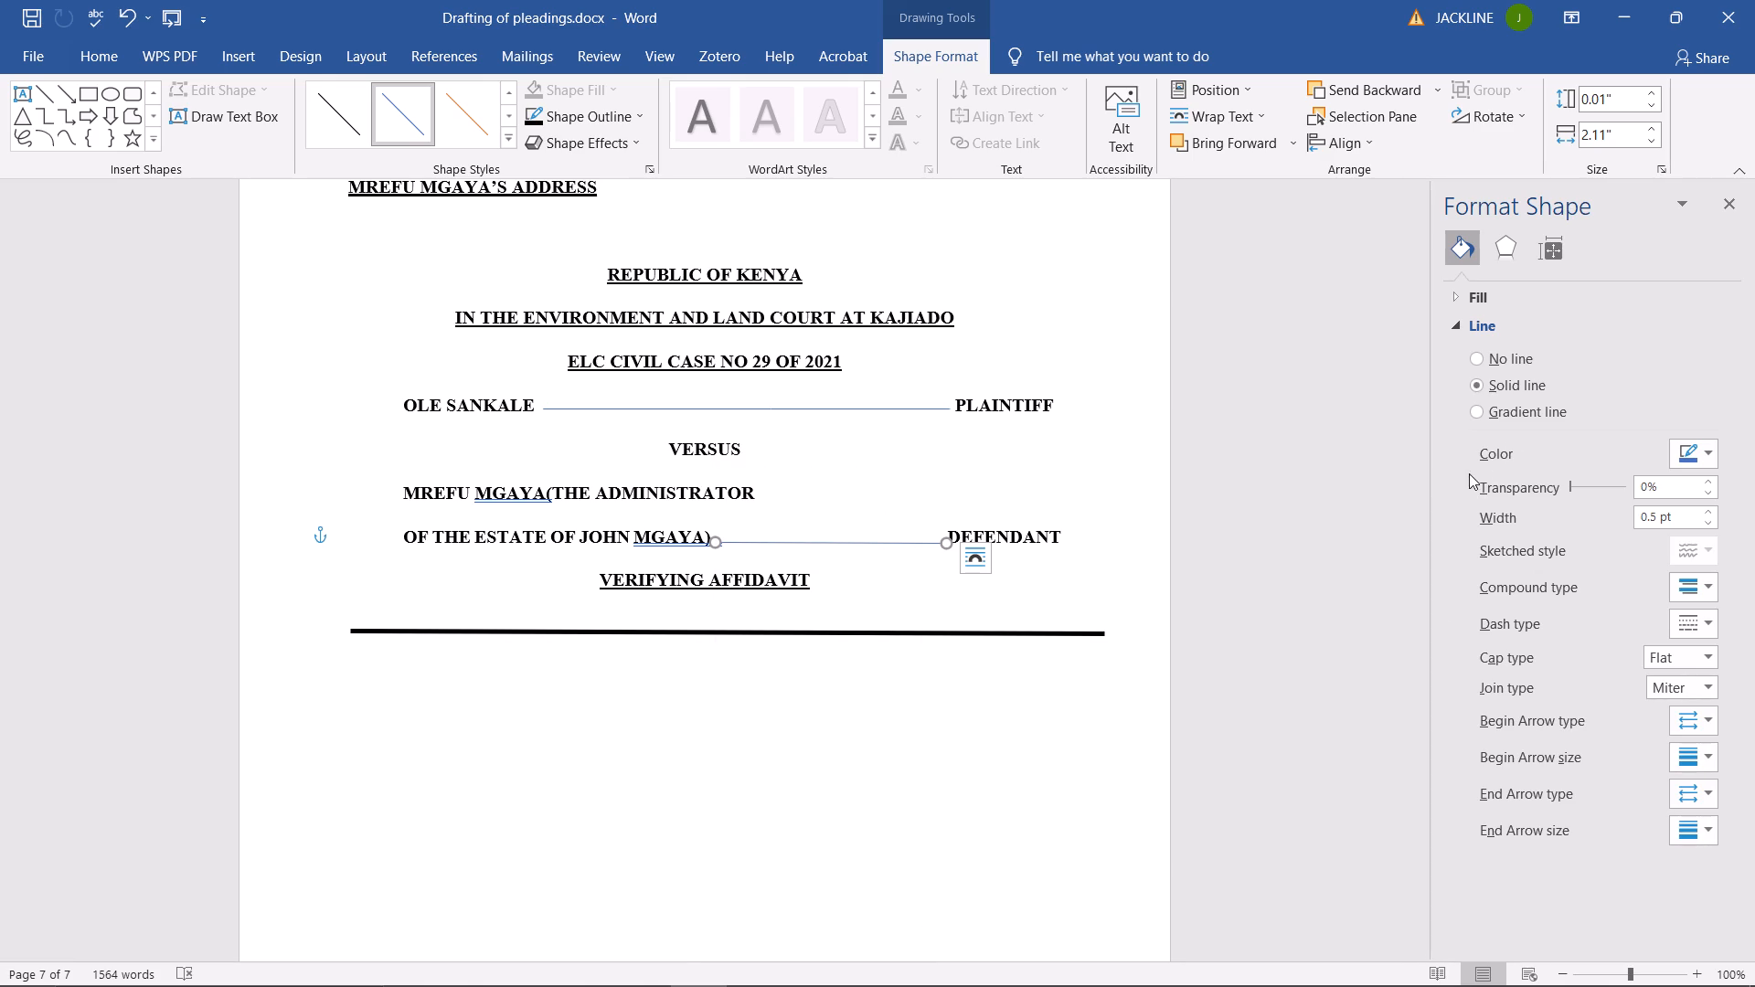
left_click(1708, 506)
left_click(1708, 506)
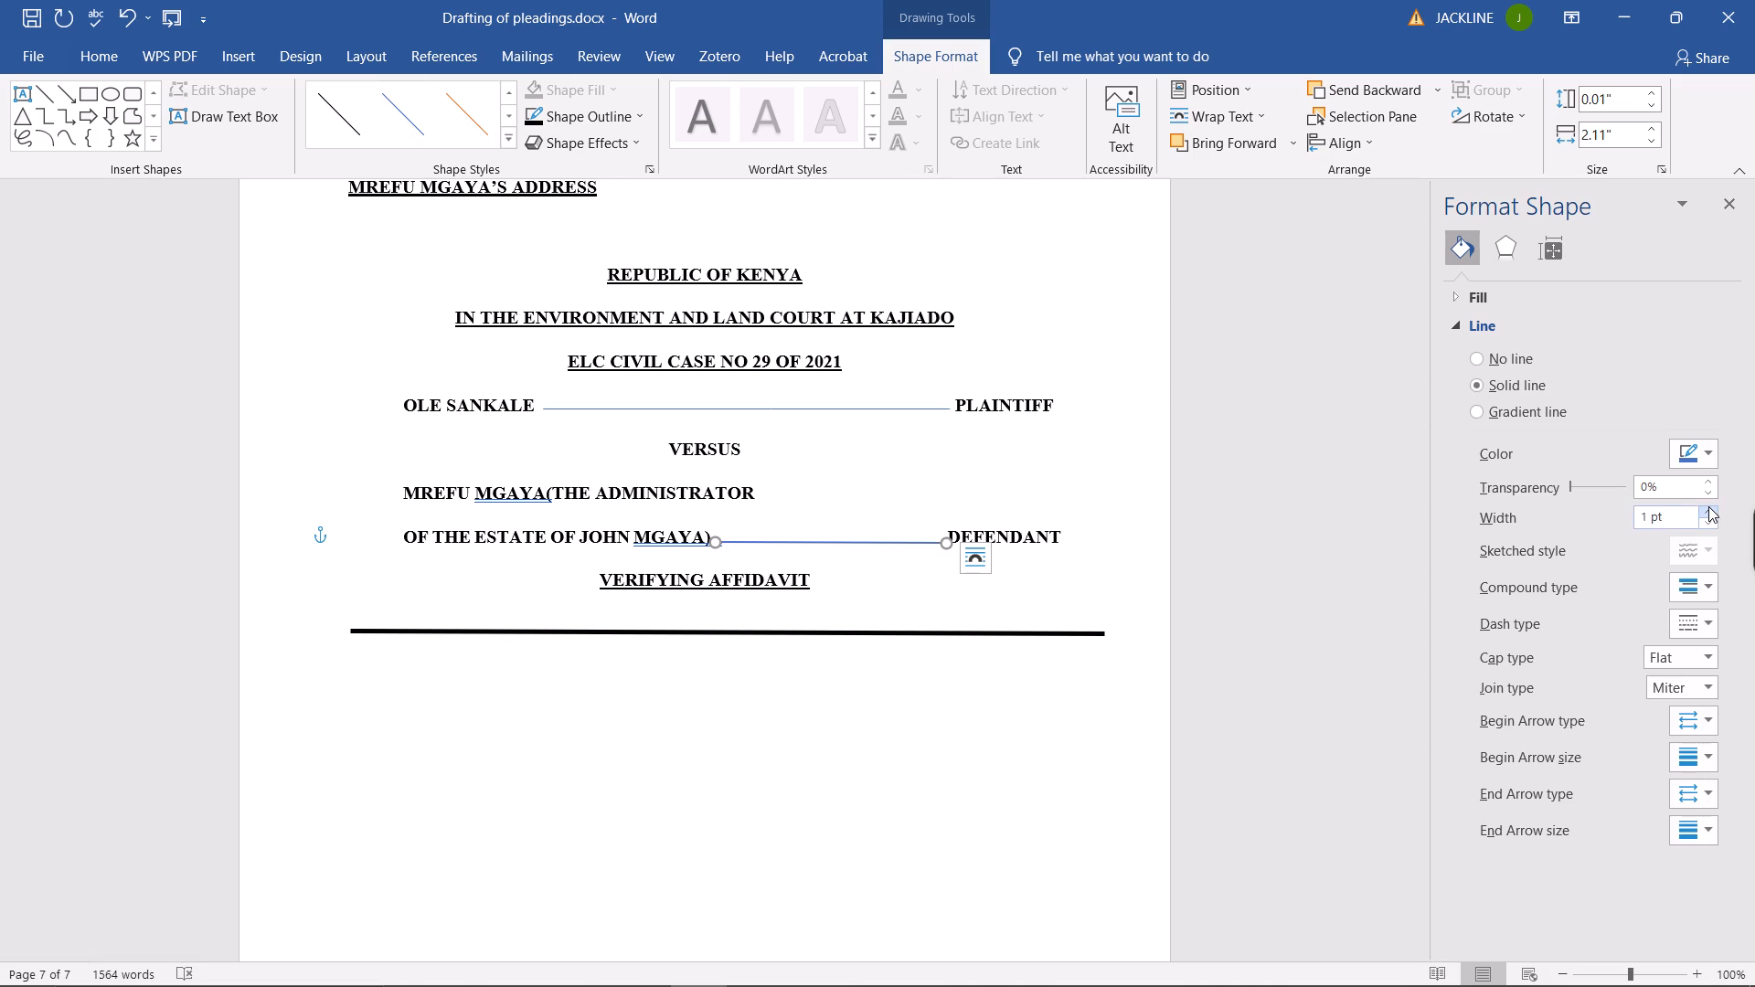
left_click(1708, 506)
left_click(1708, 506)
left_click(1722, 456)
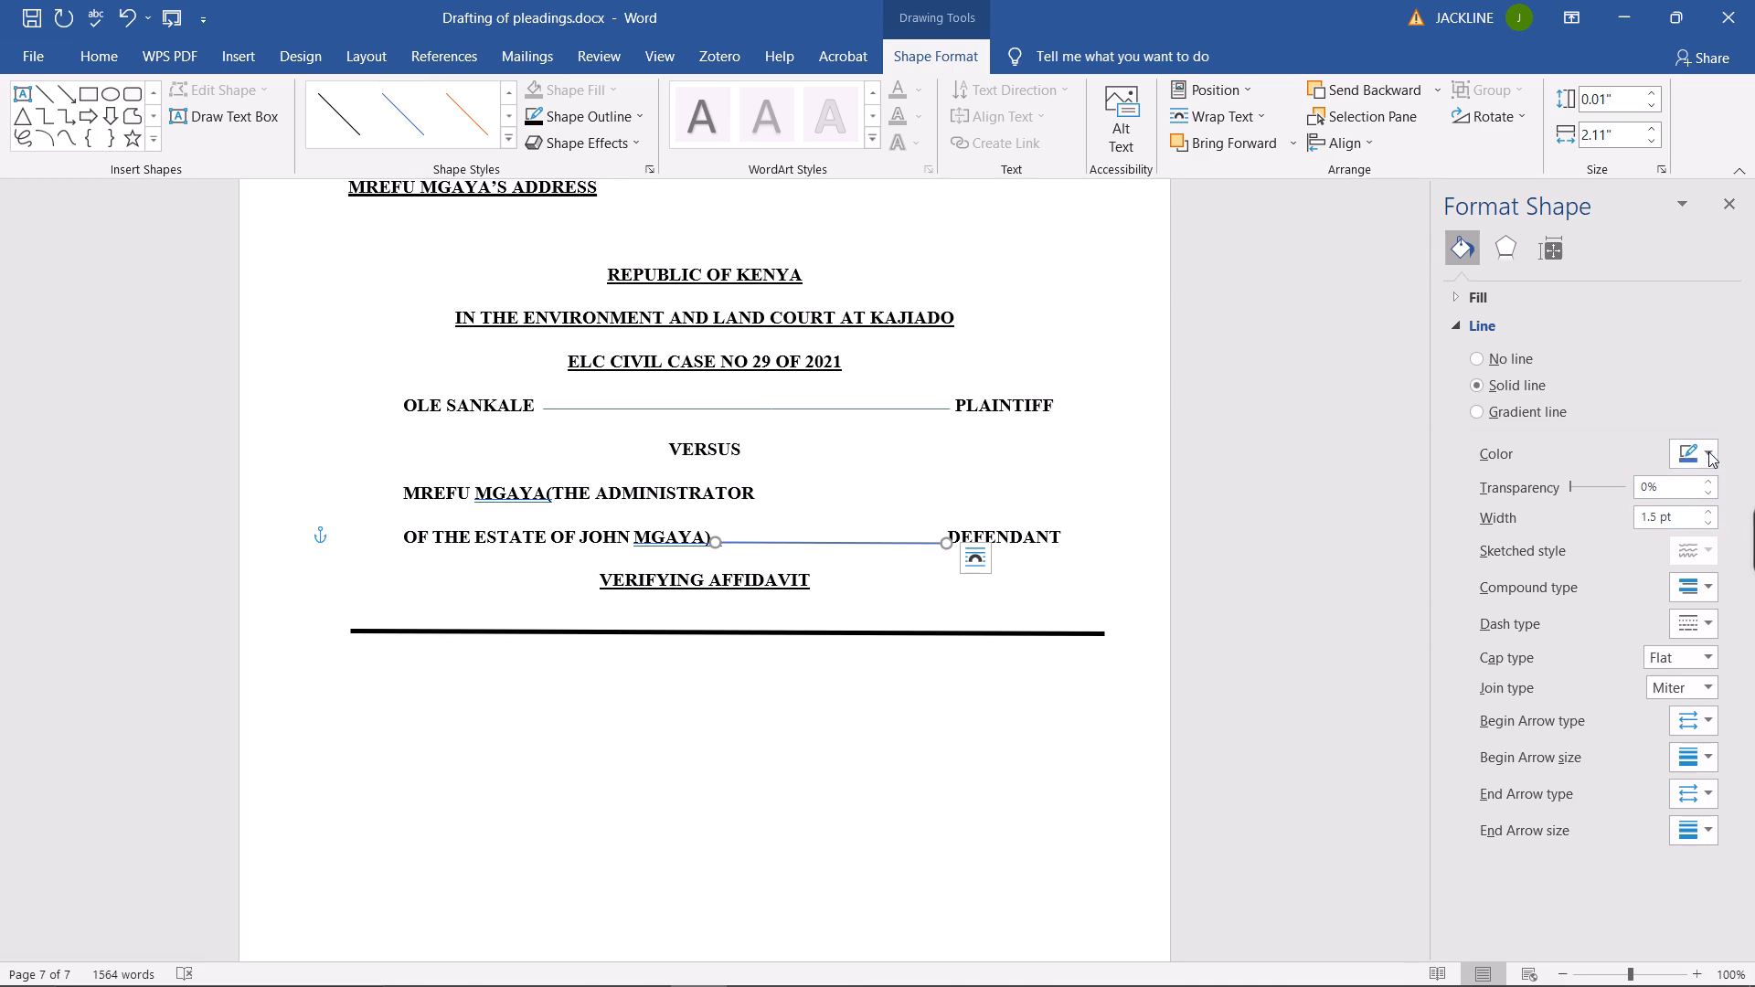
left_click(1708, 451)
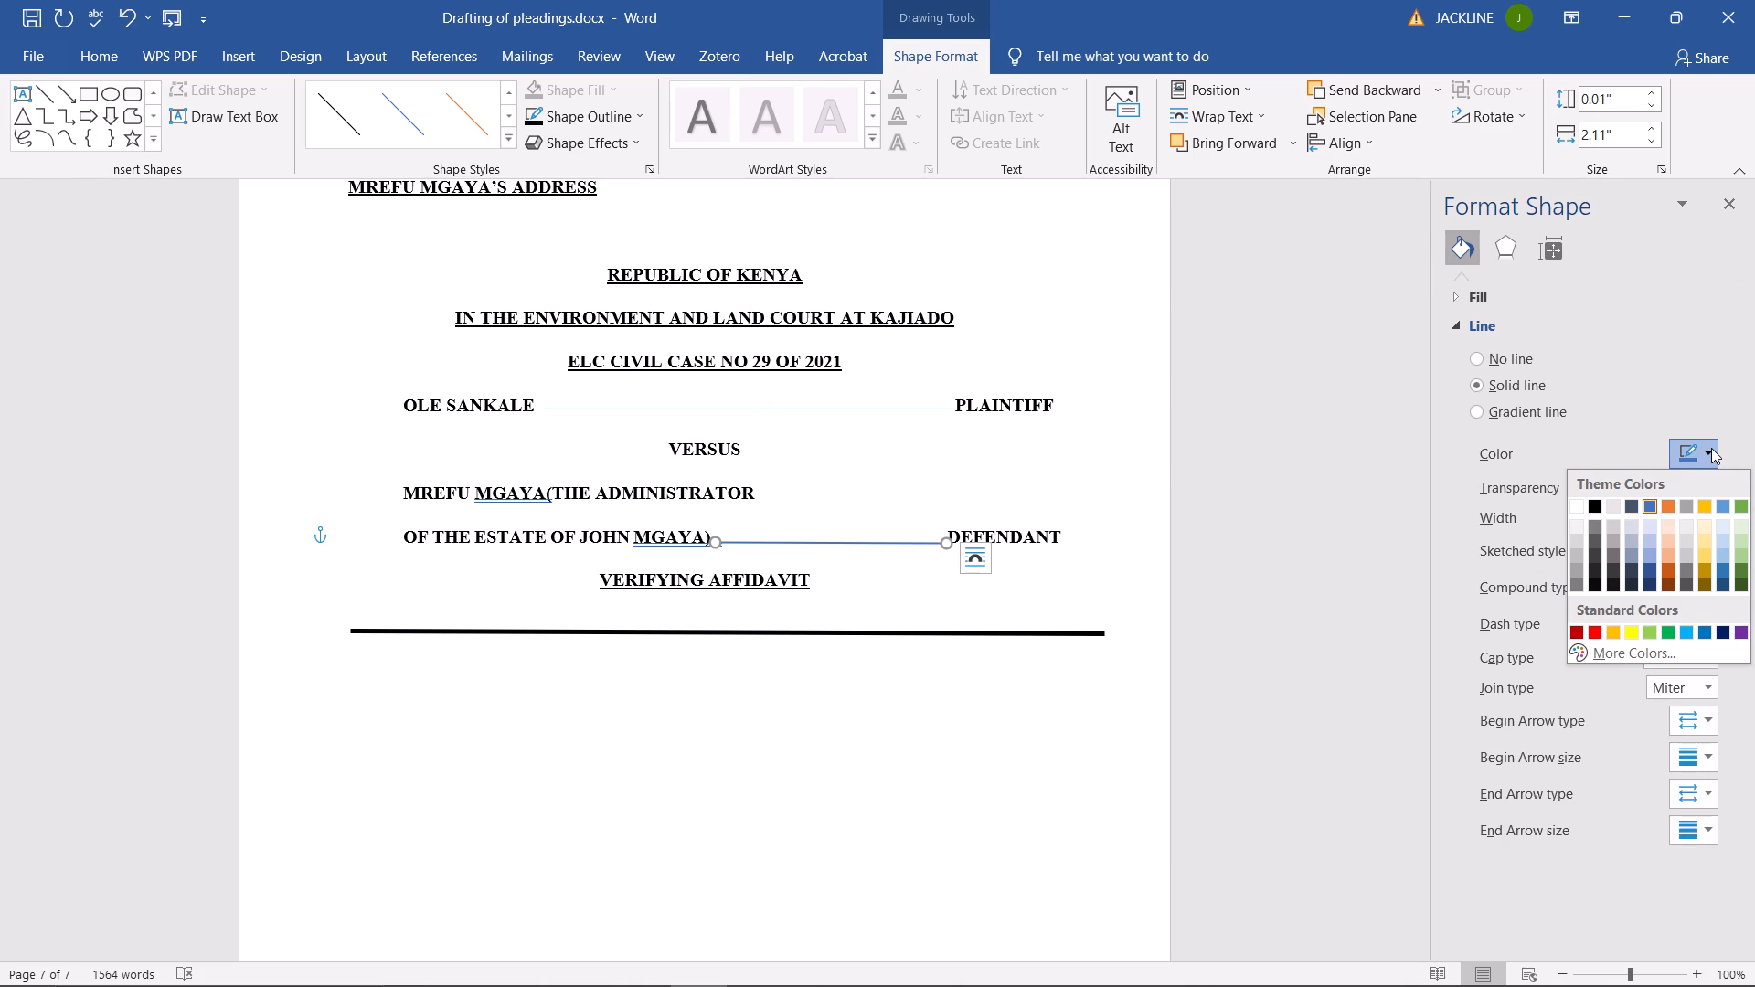
left_click(1596, 504)
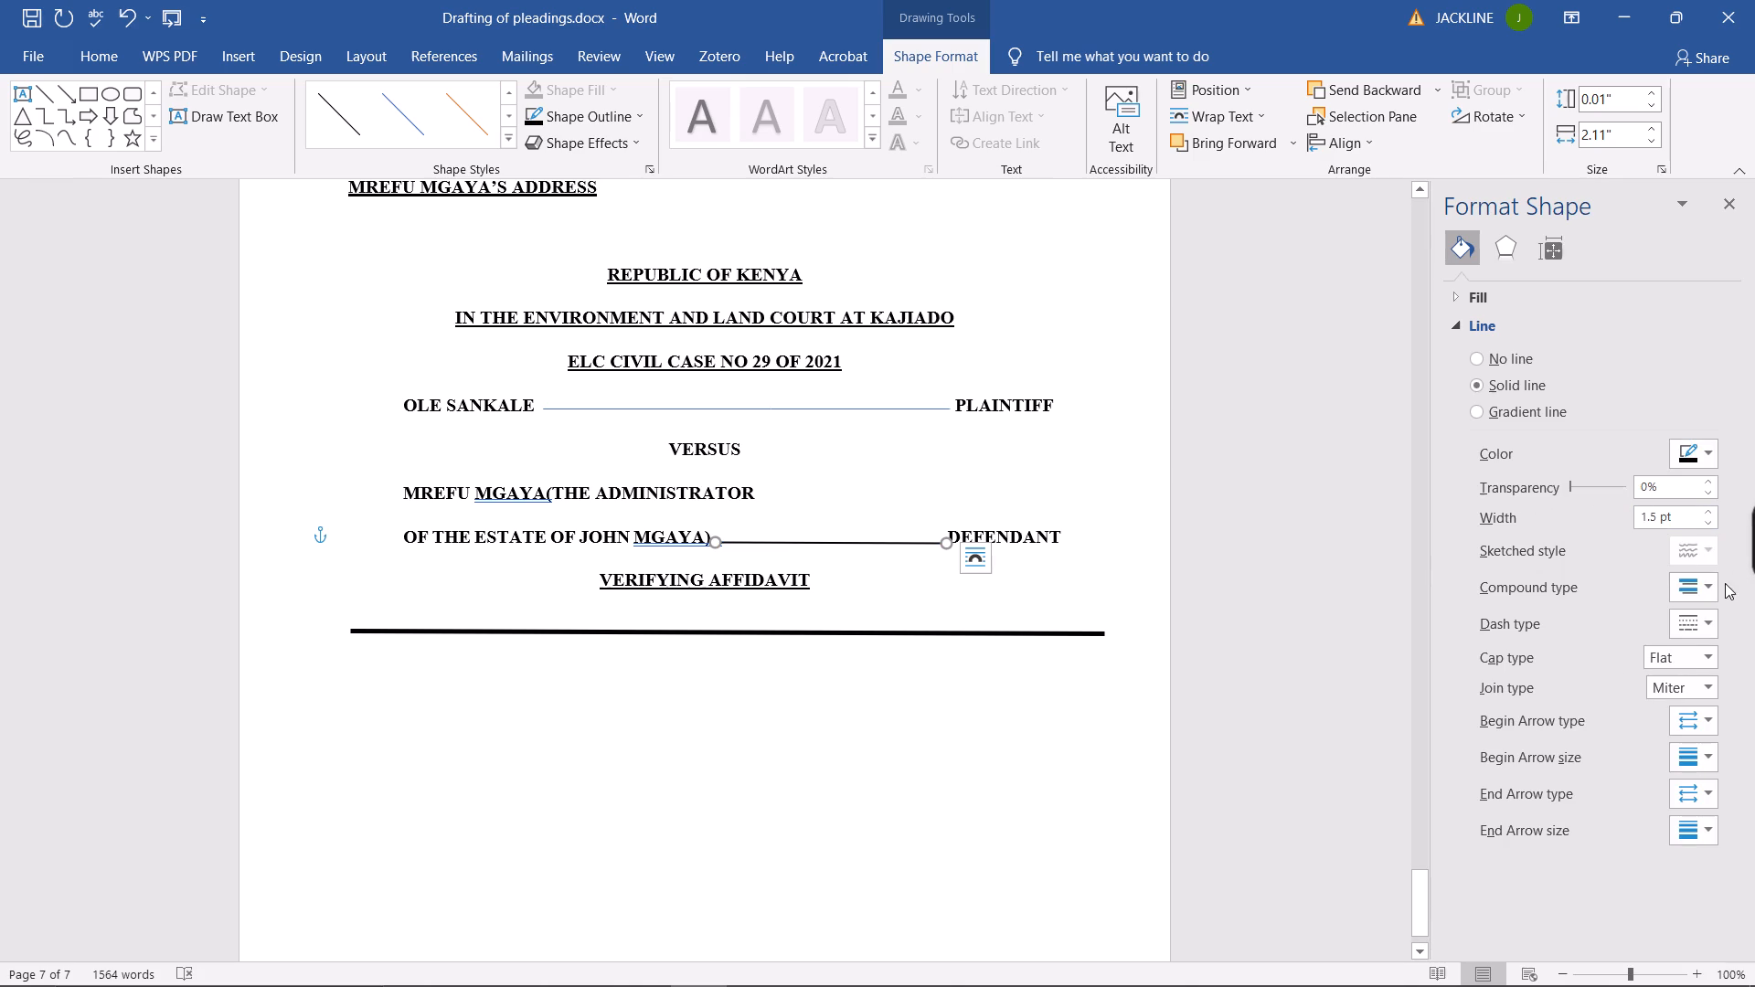
left_click(1709, 629)
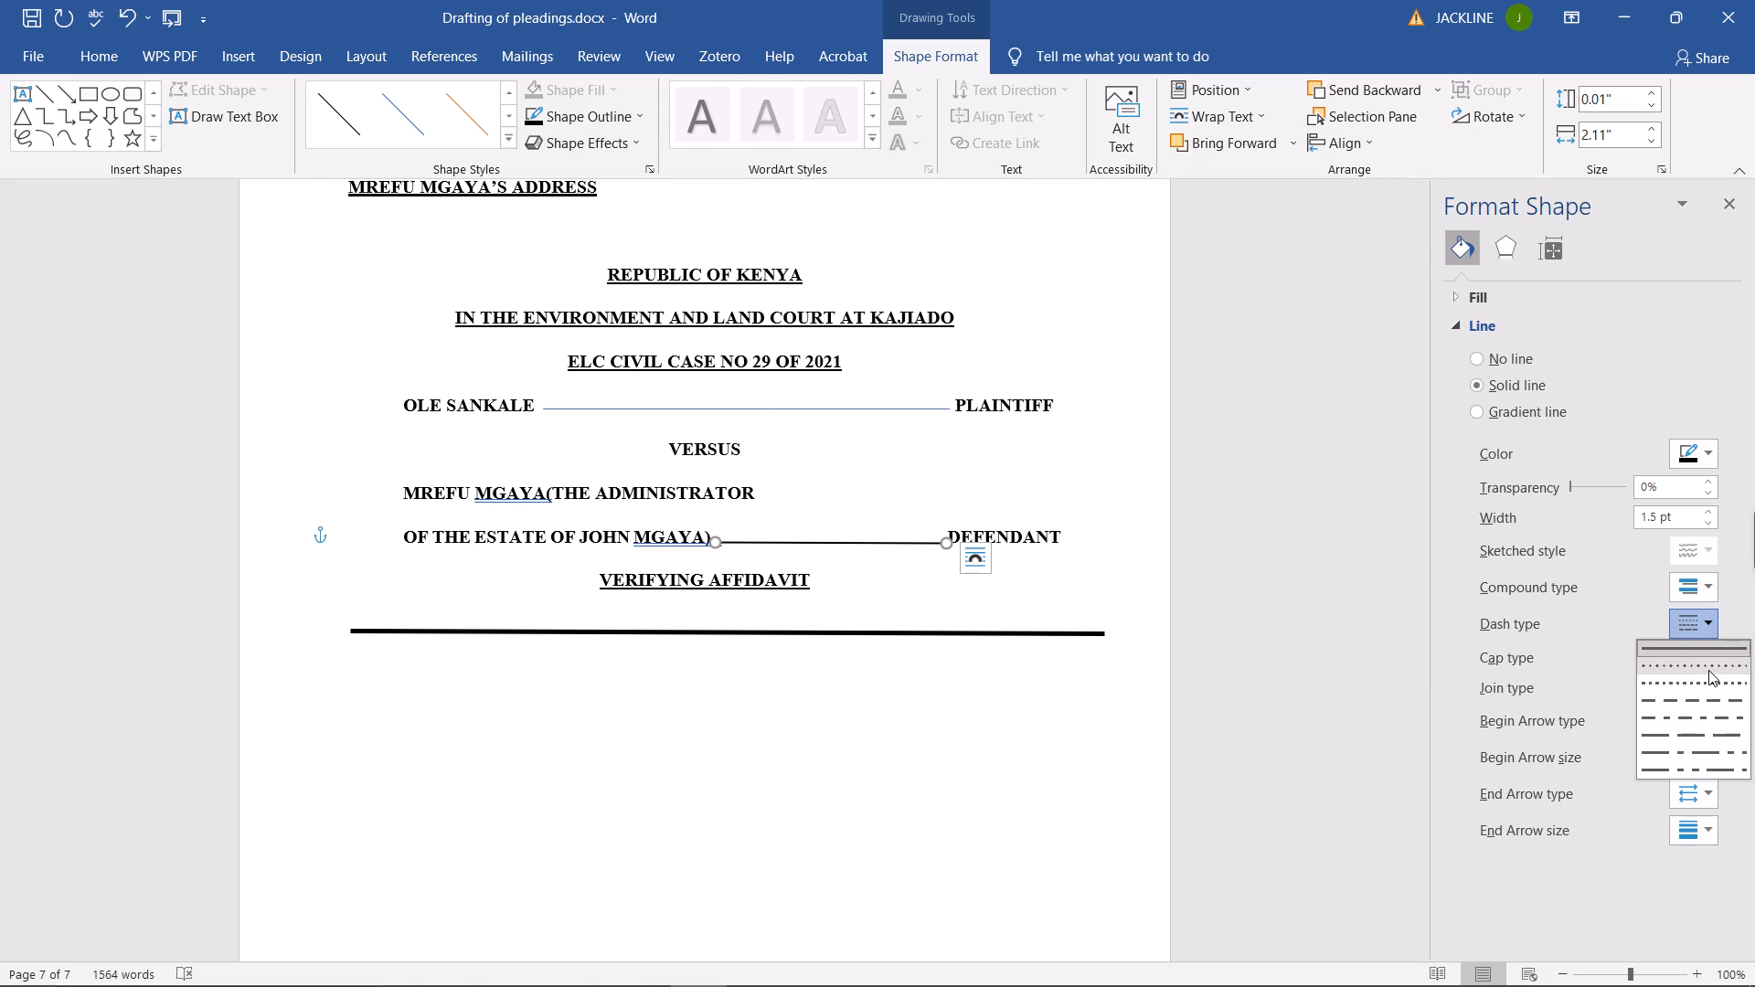
left_click(1708, 670)
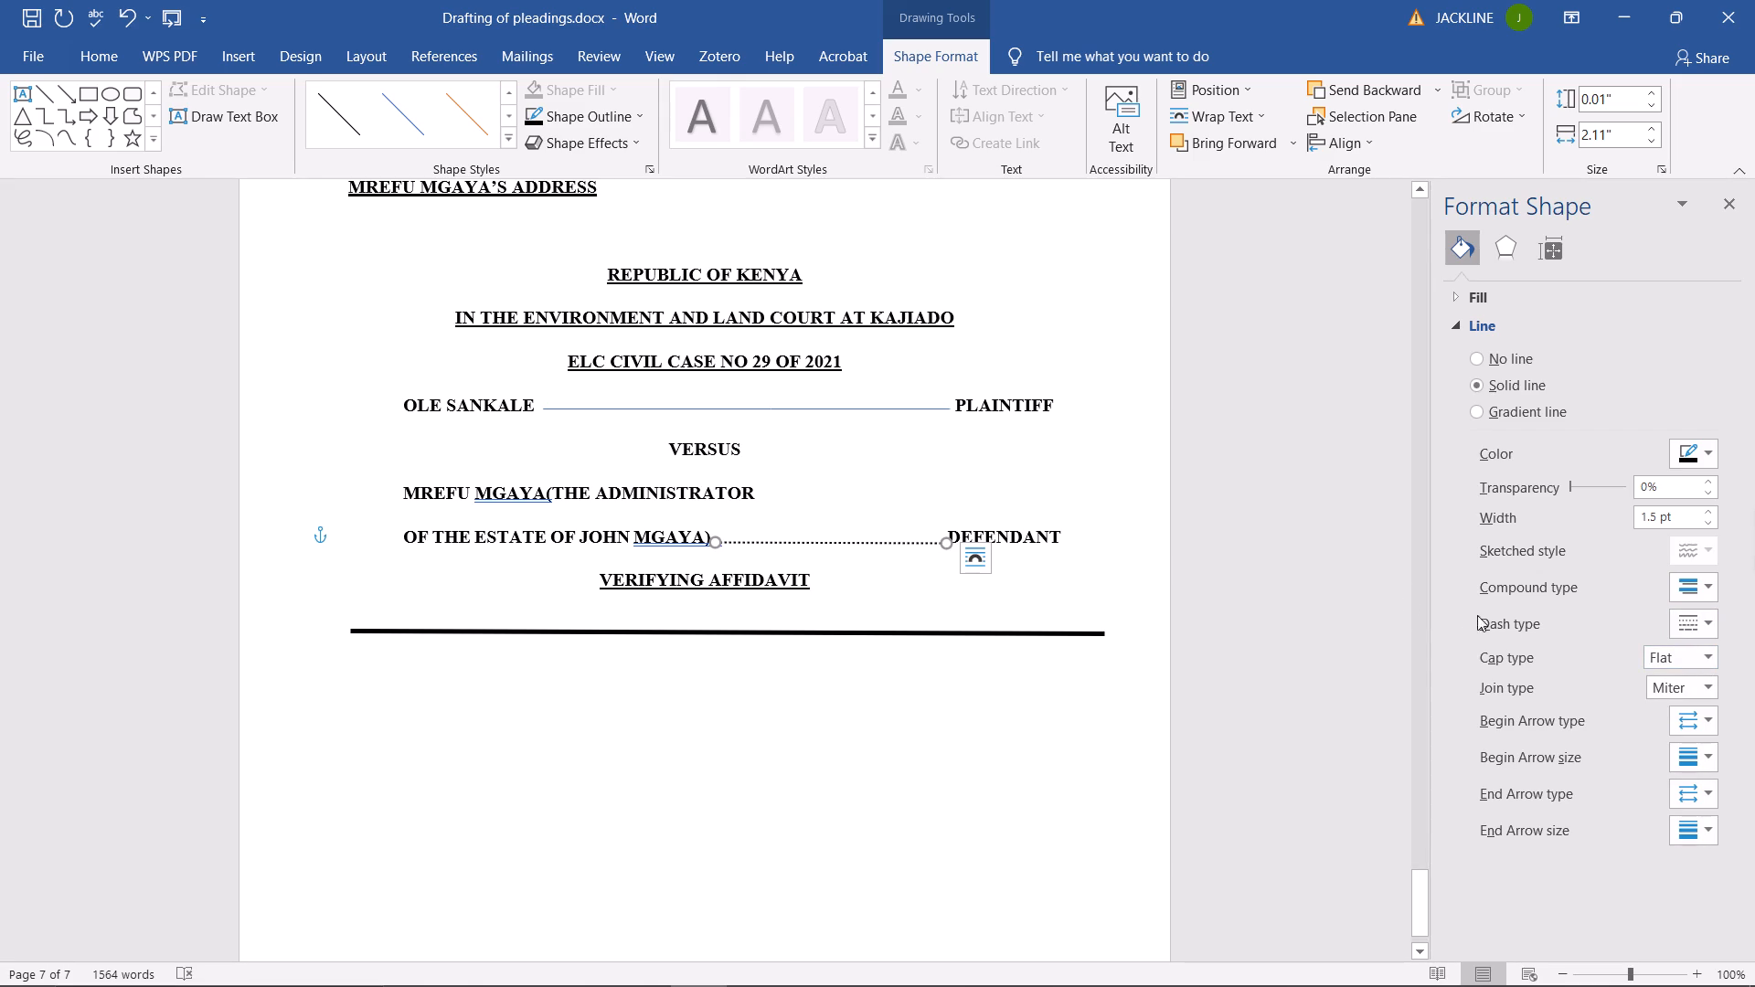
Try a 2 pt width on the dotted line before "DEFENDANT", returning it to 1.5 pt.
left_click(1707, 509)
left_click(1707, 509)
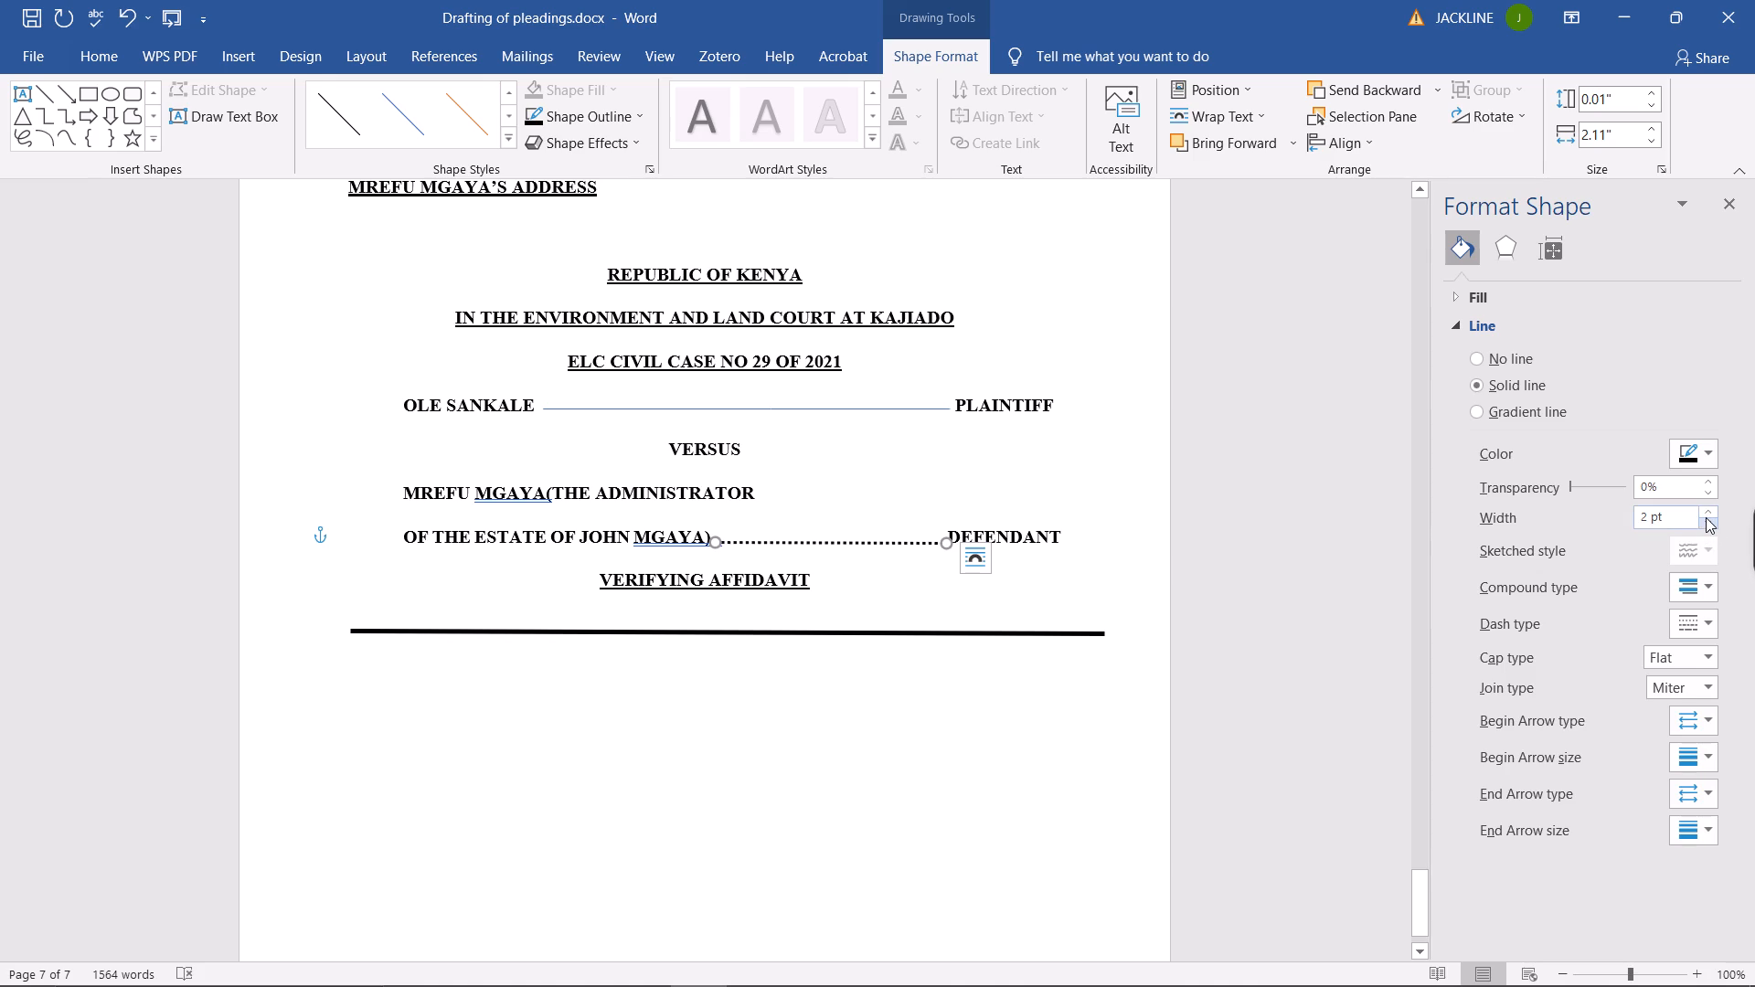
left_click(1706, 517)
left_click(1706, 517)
Apply the first dotted dash type to the line between the plaintiff's name and "PLAINTIFF".
left_click(944, 407)
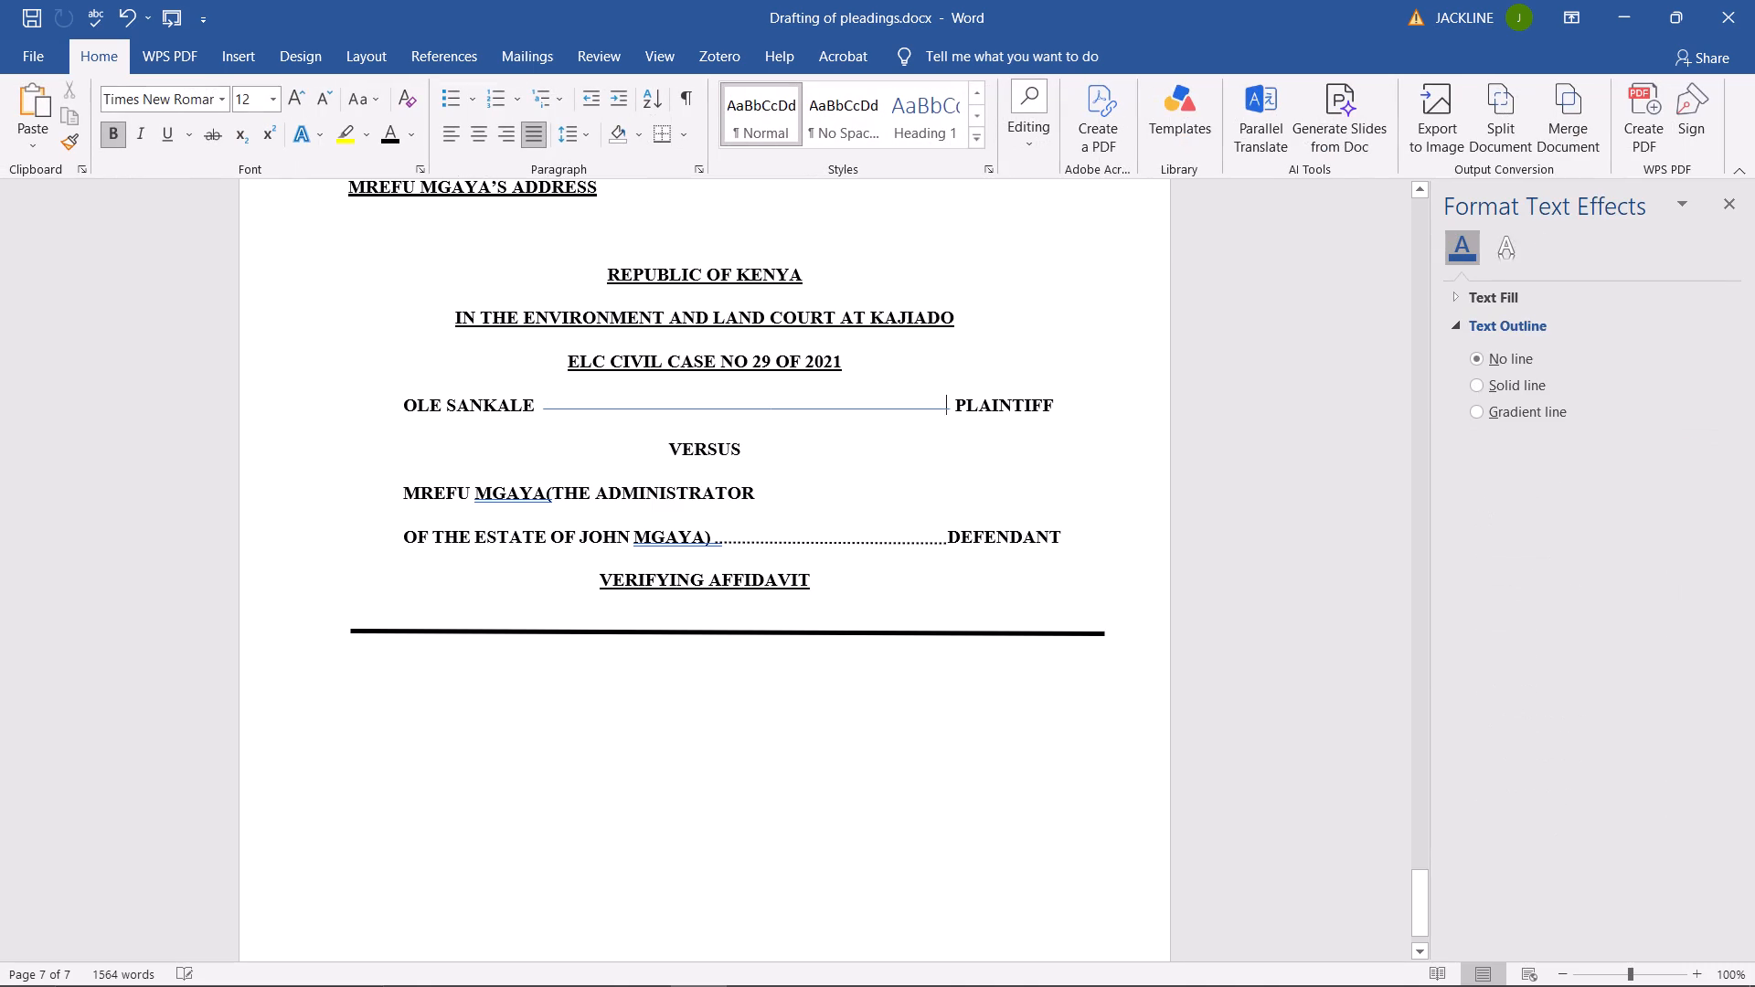
left_click(946, 412)
left_click(950, 412)
left_click(940, 409)
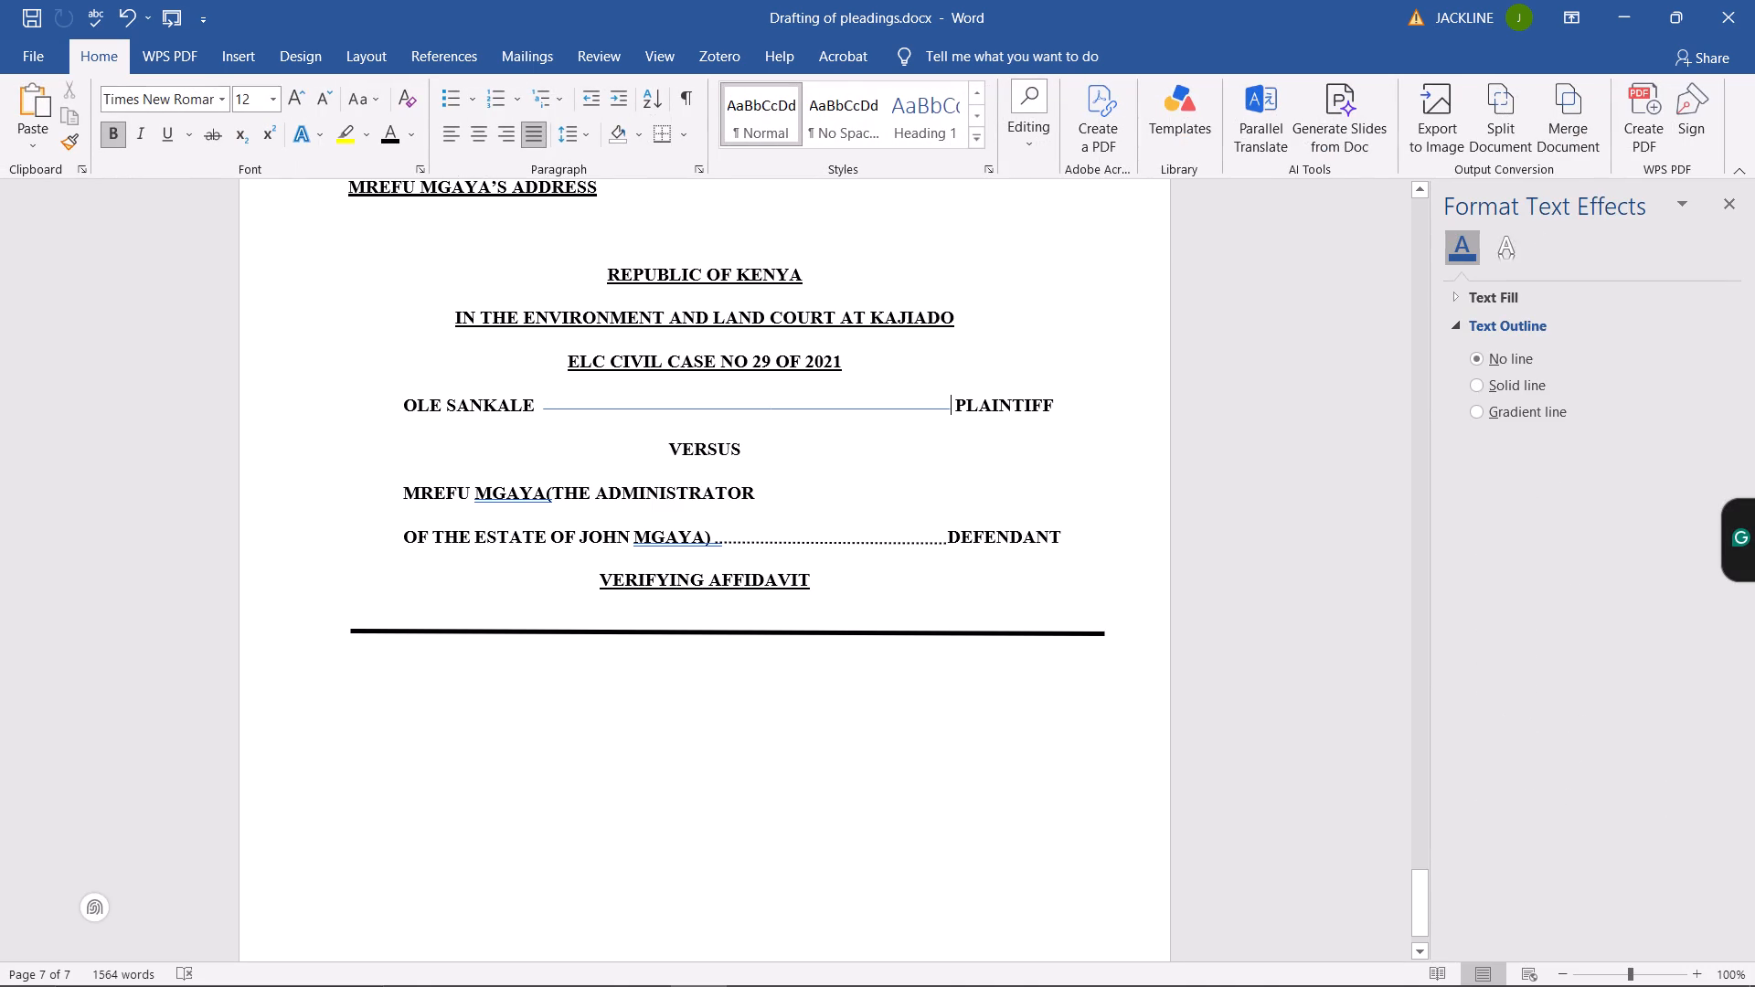
right_click(946, 407)
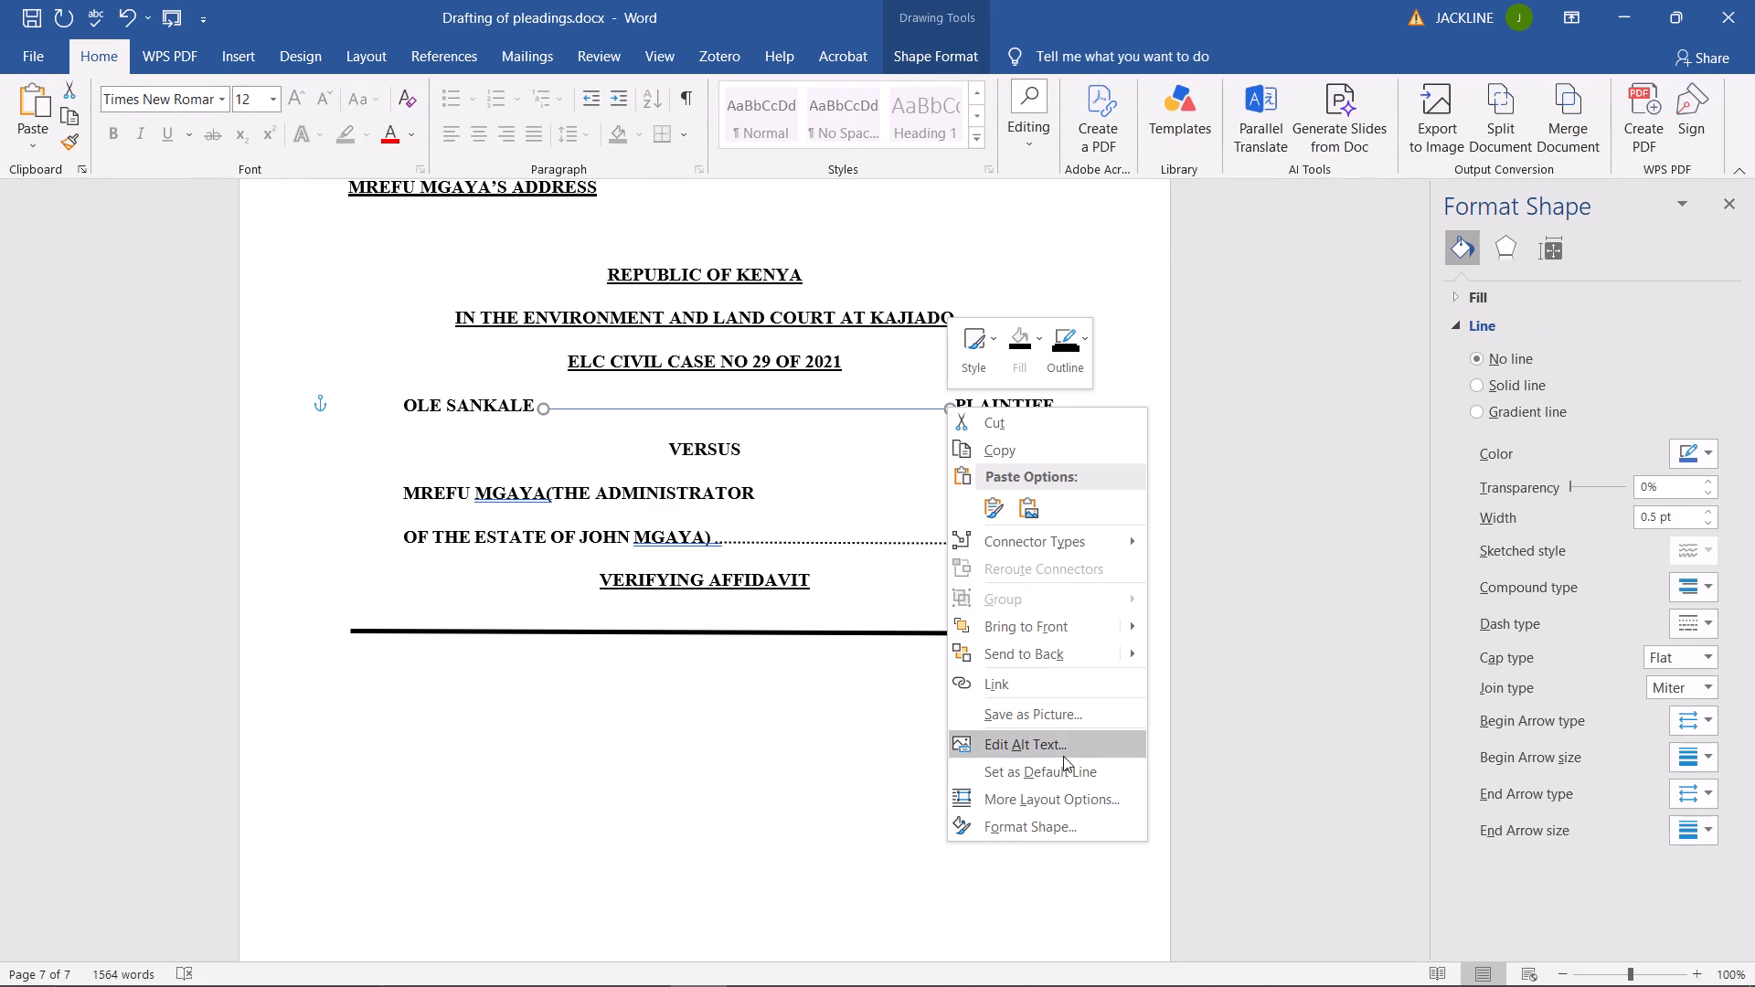
left_click(1708, 623)
left_click(1693, 666)
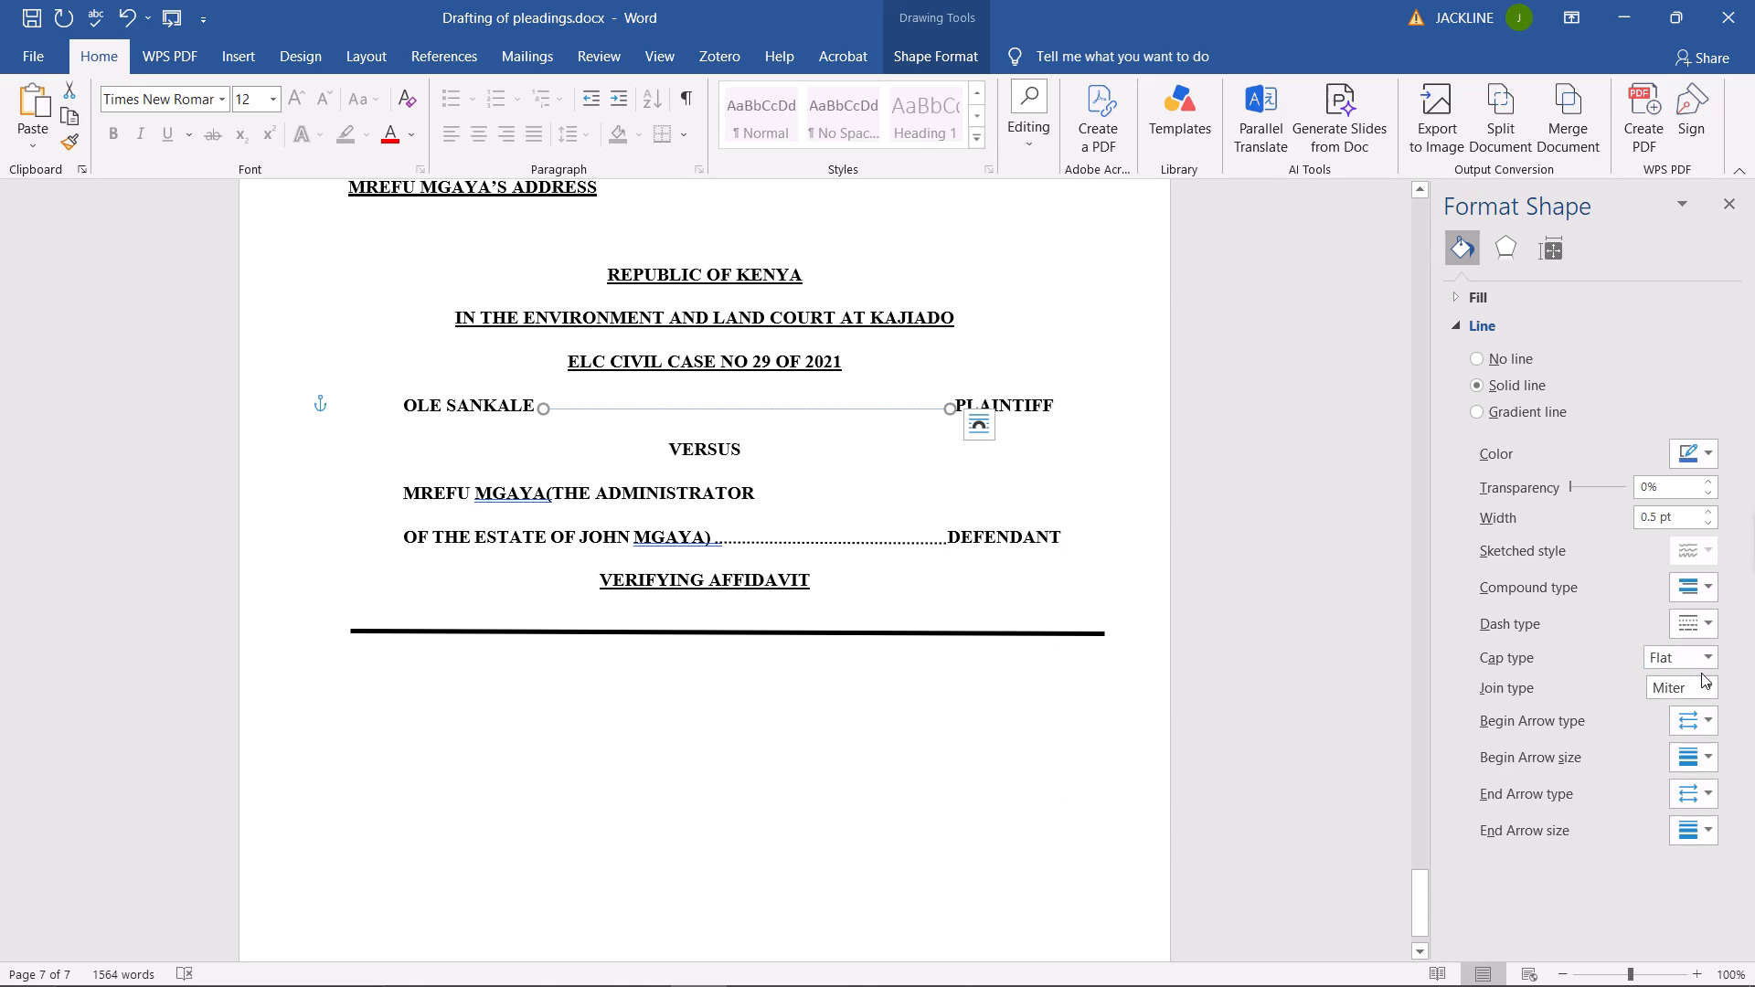
Set the dotted line before "PLAINTIFF" to black with a width of 1.5 pt.
right_click(947, 407)
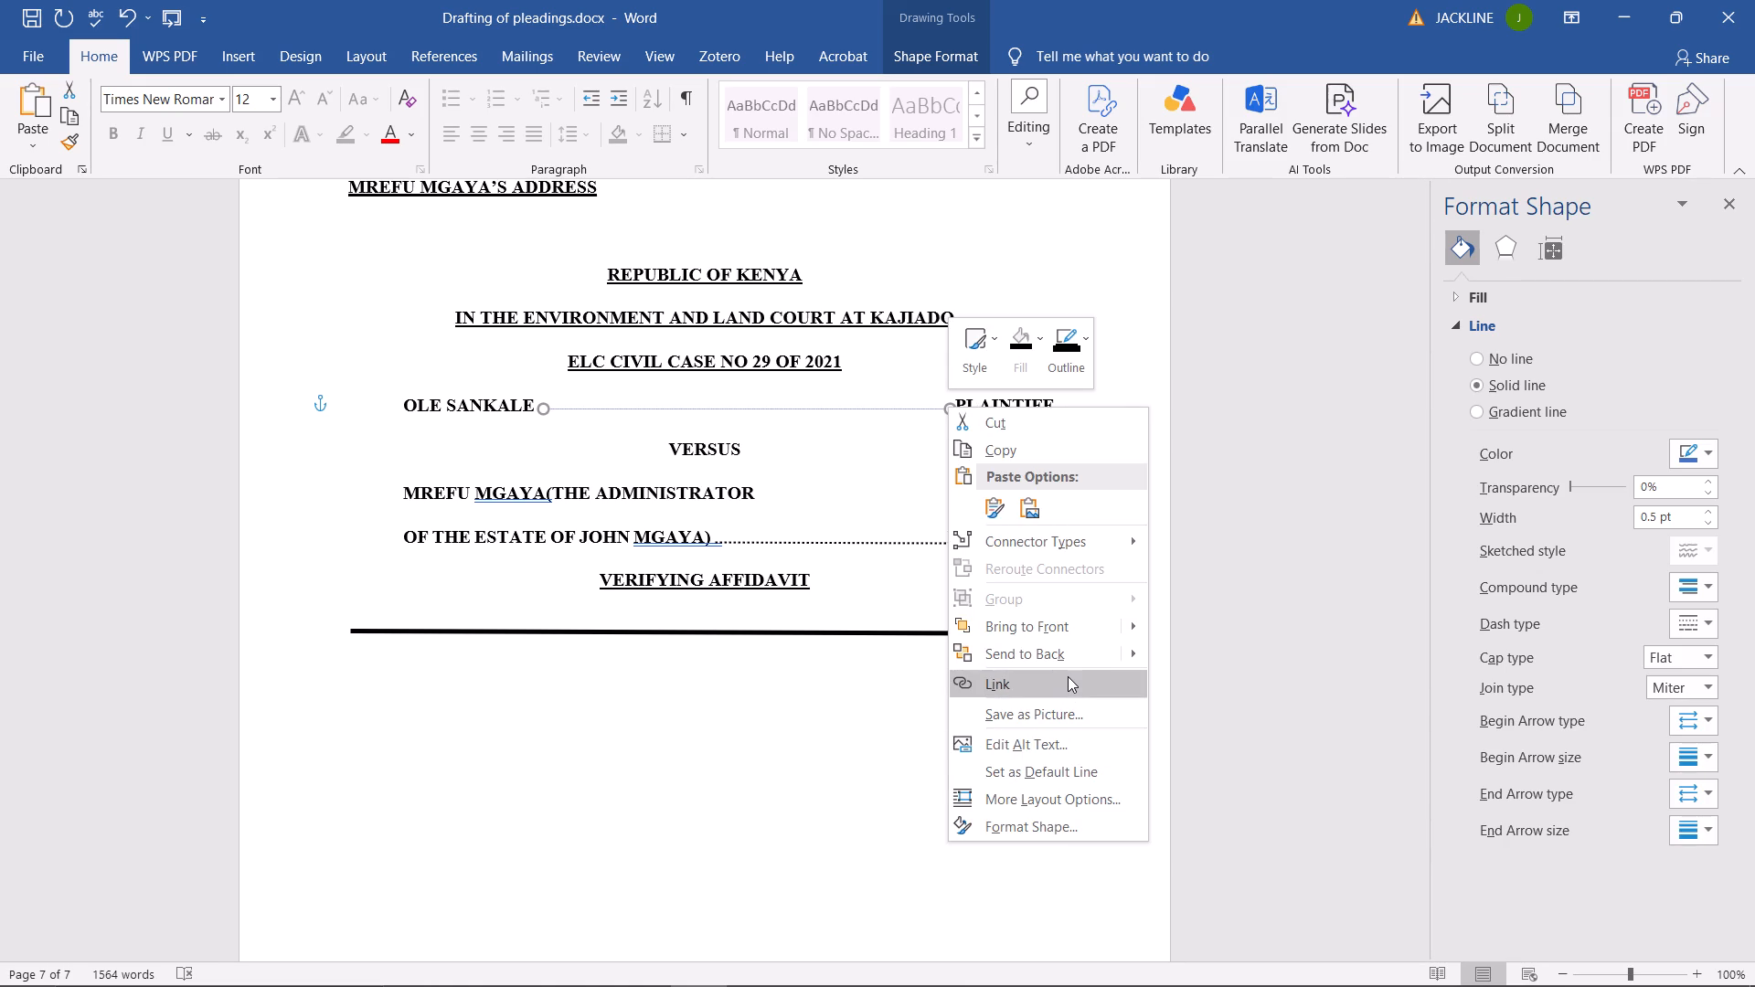
left_click(1082, 835)
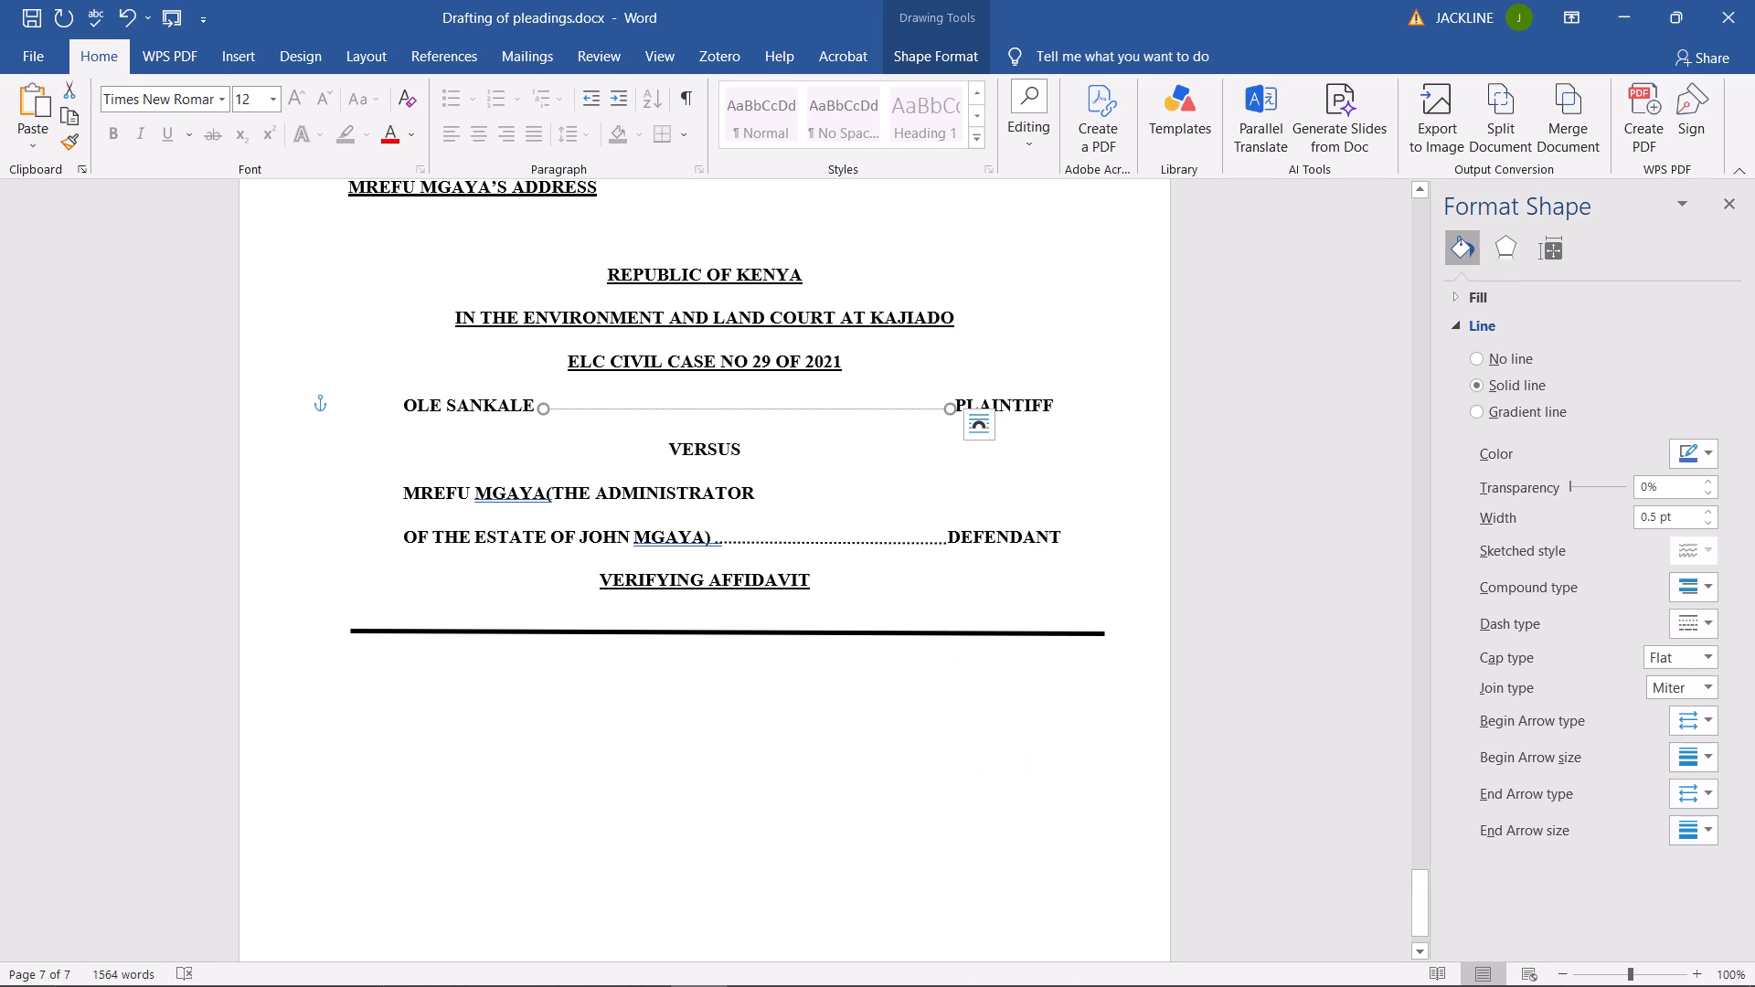
left_click(1709, 455)
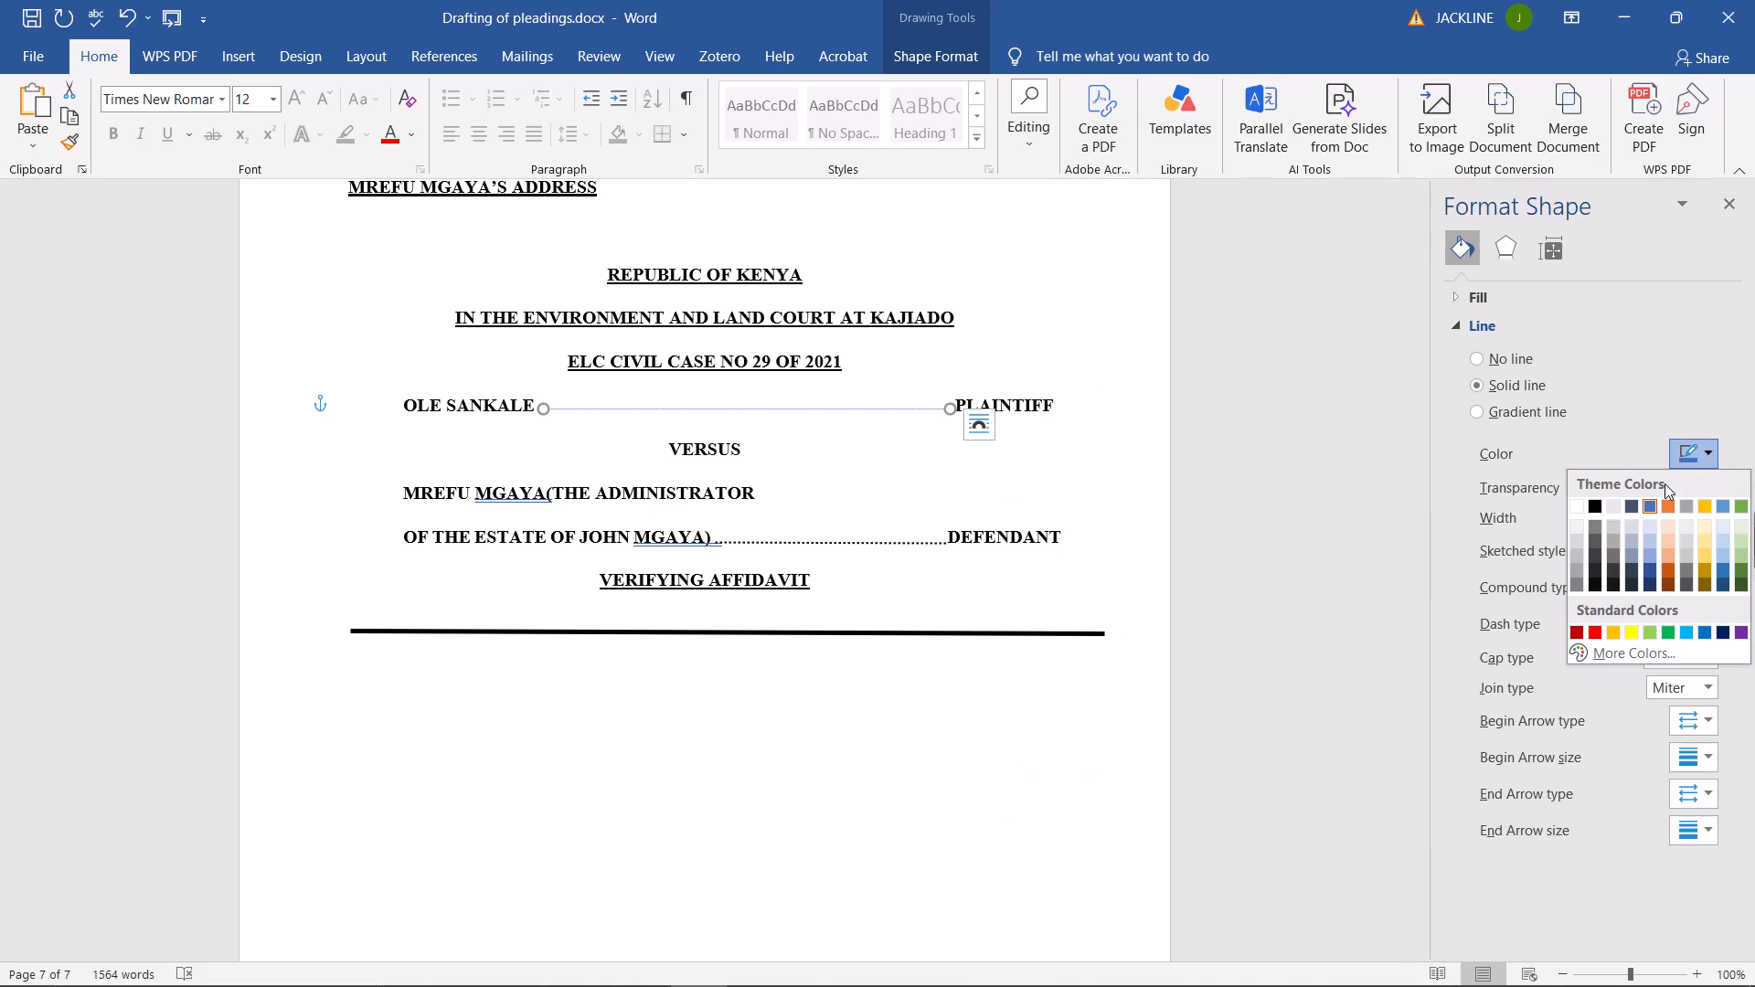
left_click(1592, 508)
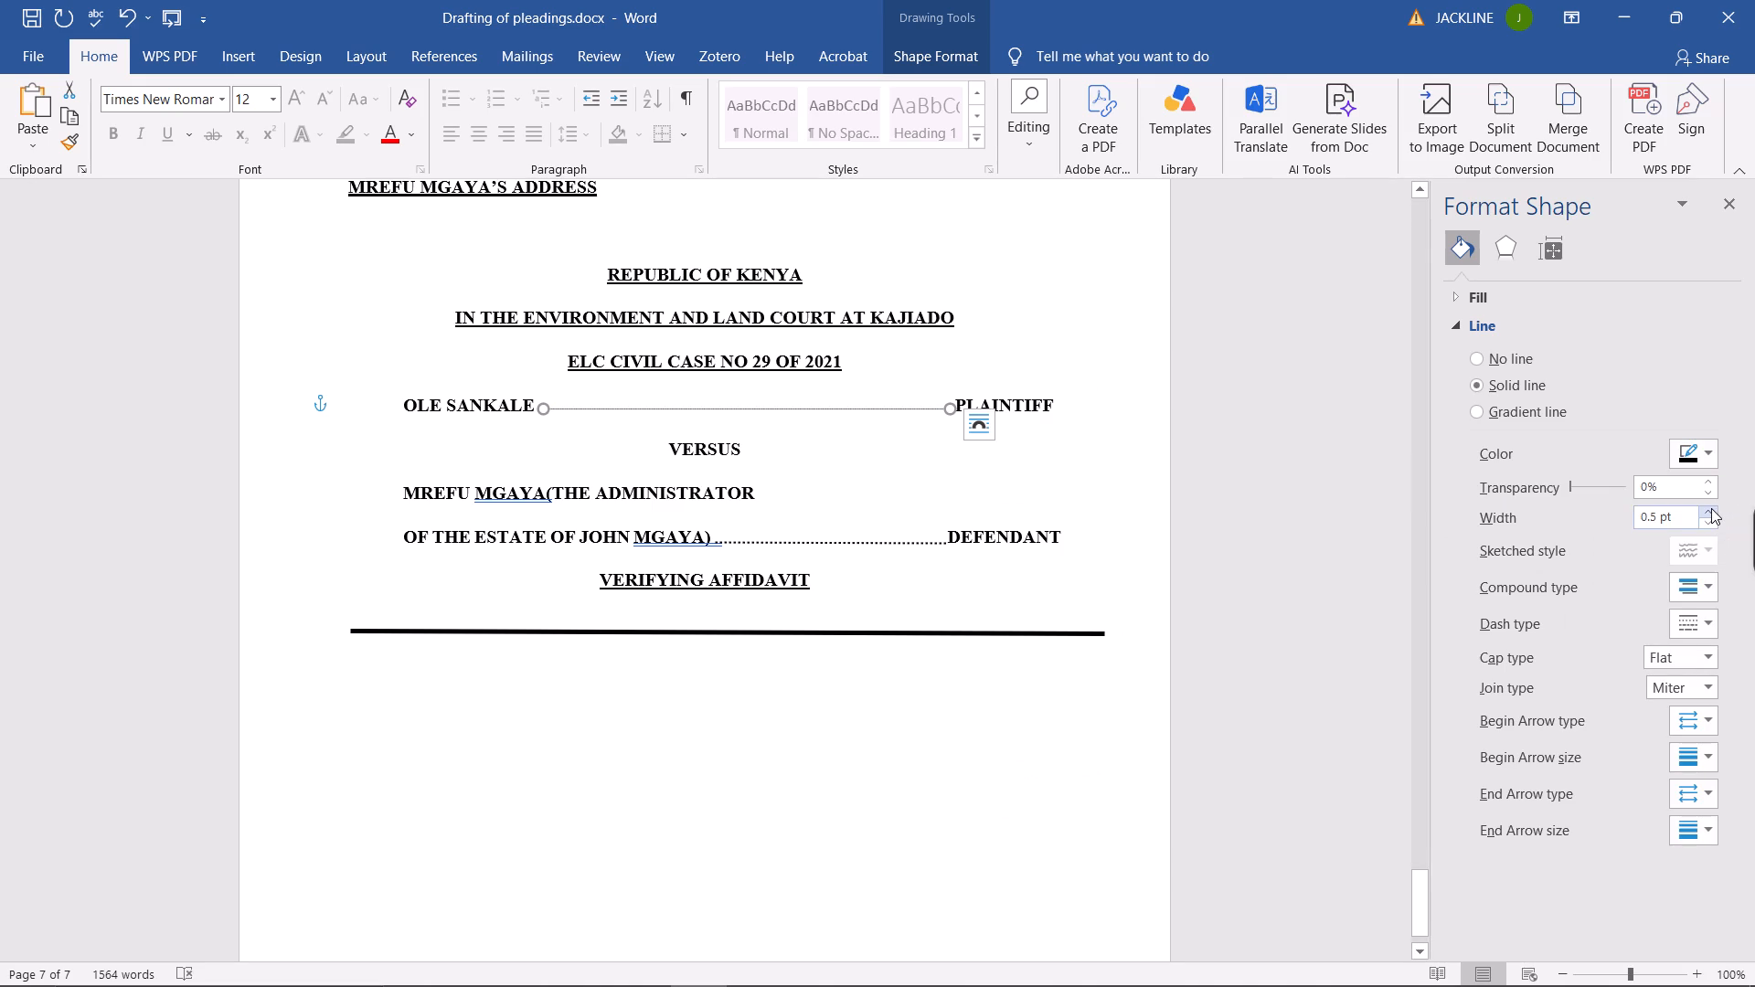
left_click(1711, 508)
left_click(1711, 508)
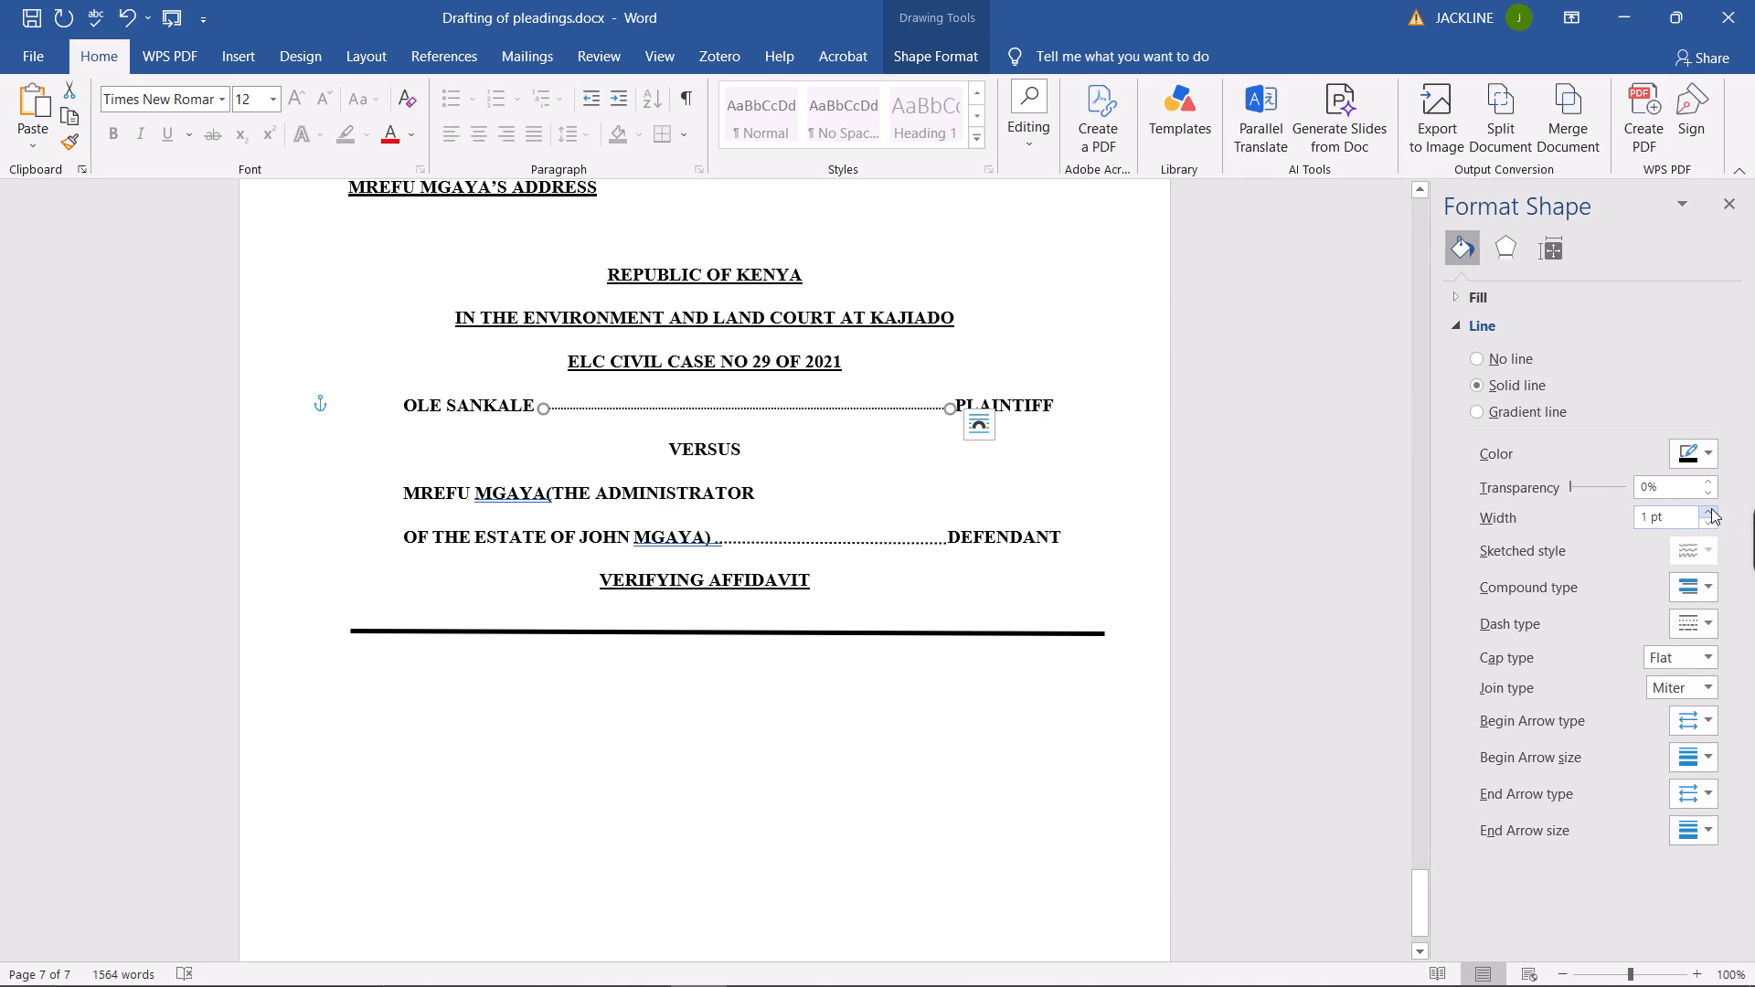
left_click(1711, 508)
left_click(1711, 508)
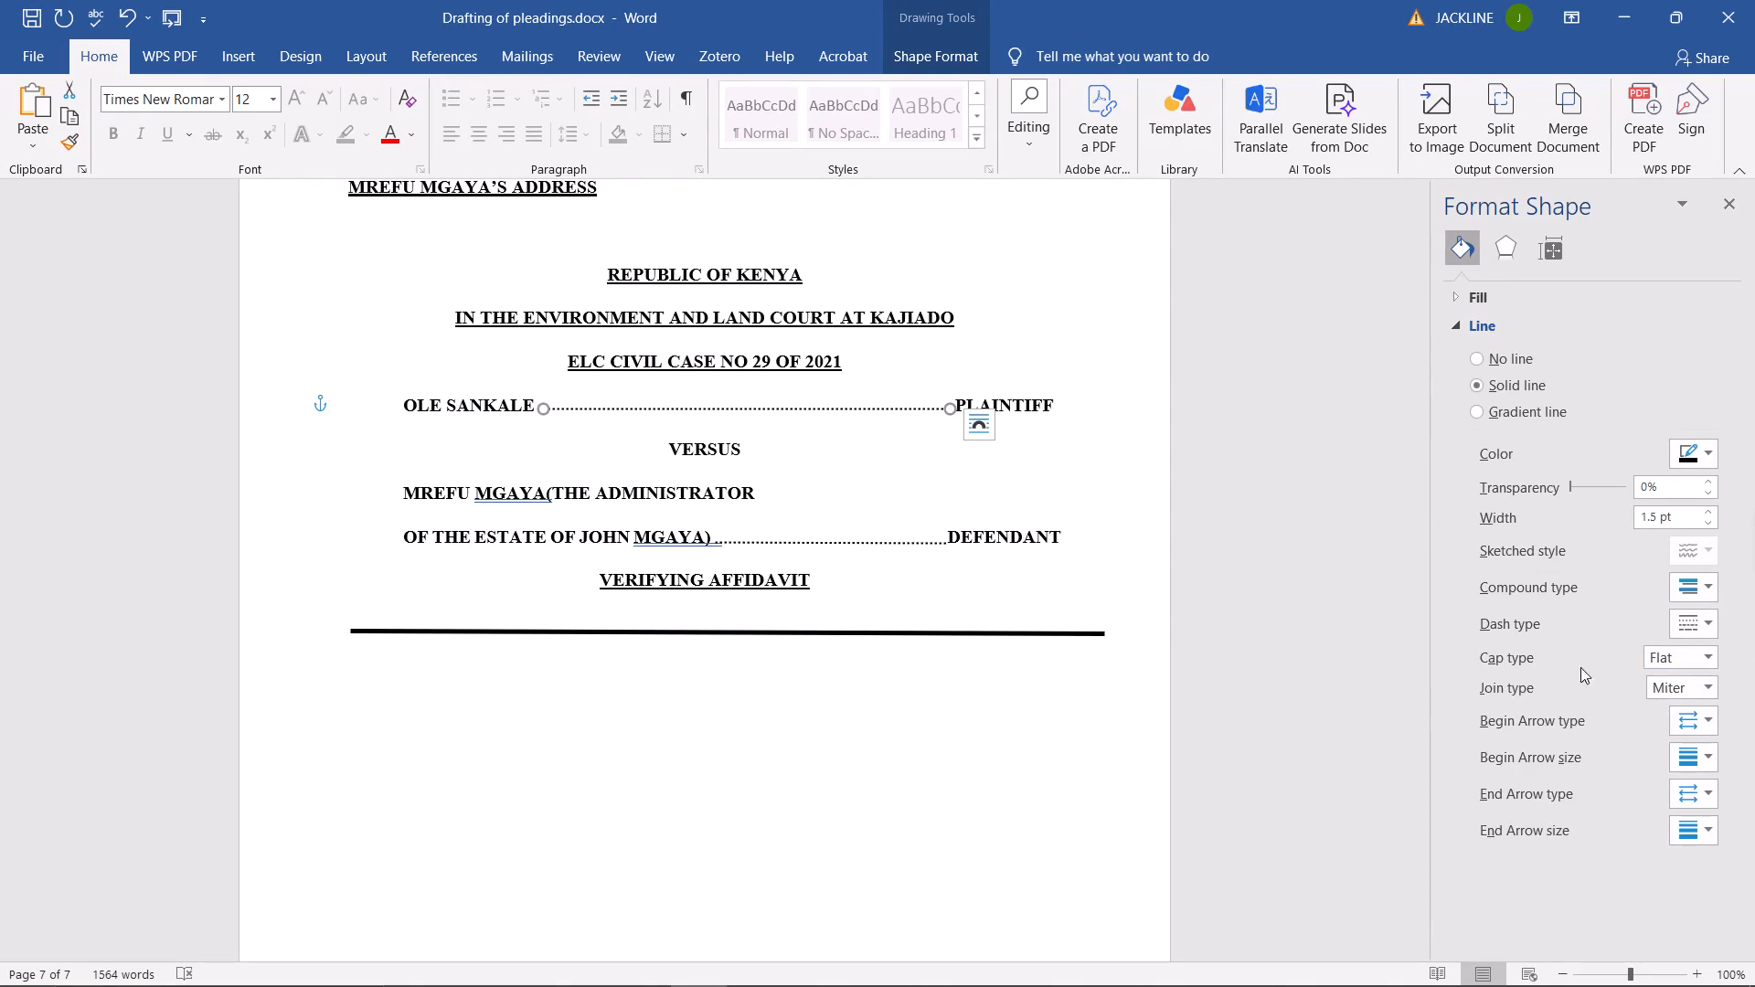
left_click(916, 568)
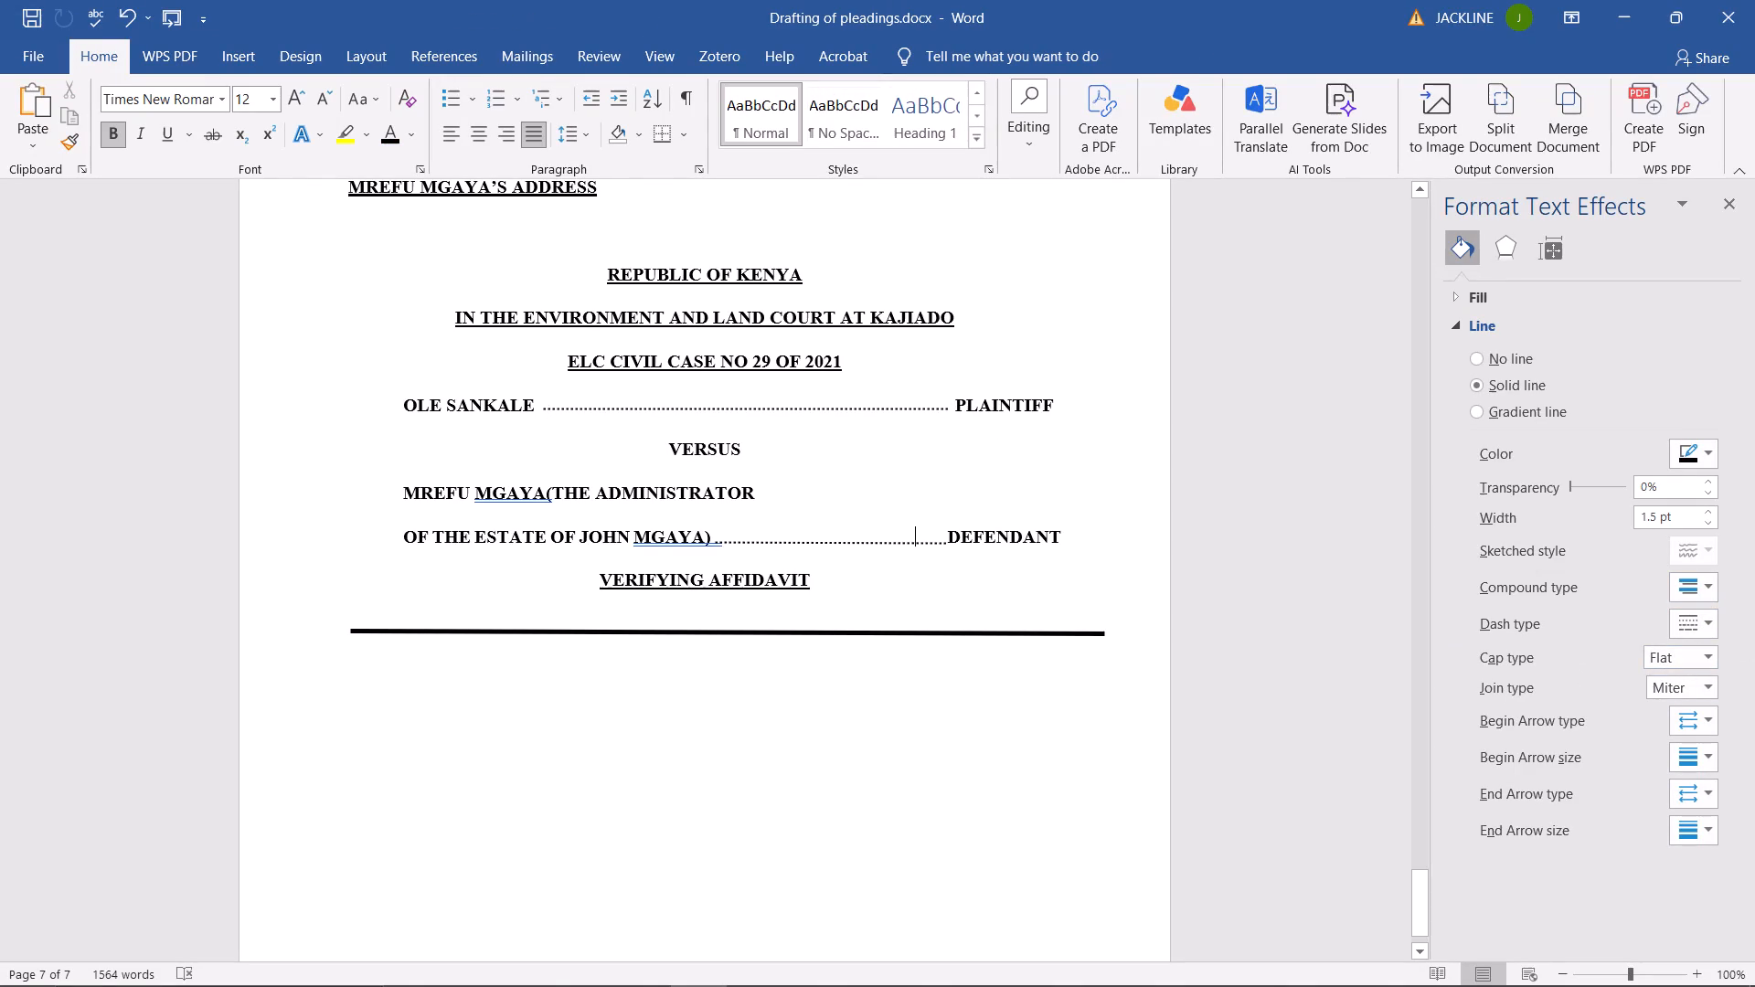
Review the verifying affidavit heading and the plaint's closing section before it, from the prayers to the service address.
scroll(881, 516, "up", 5)
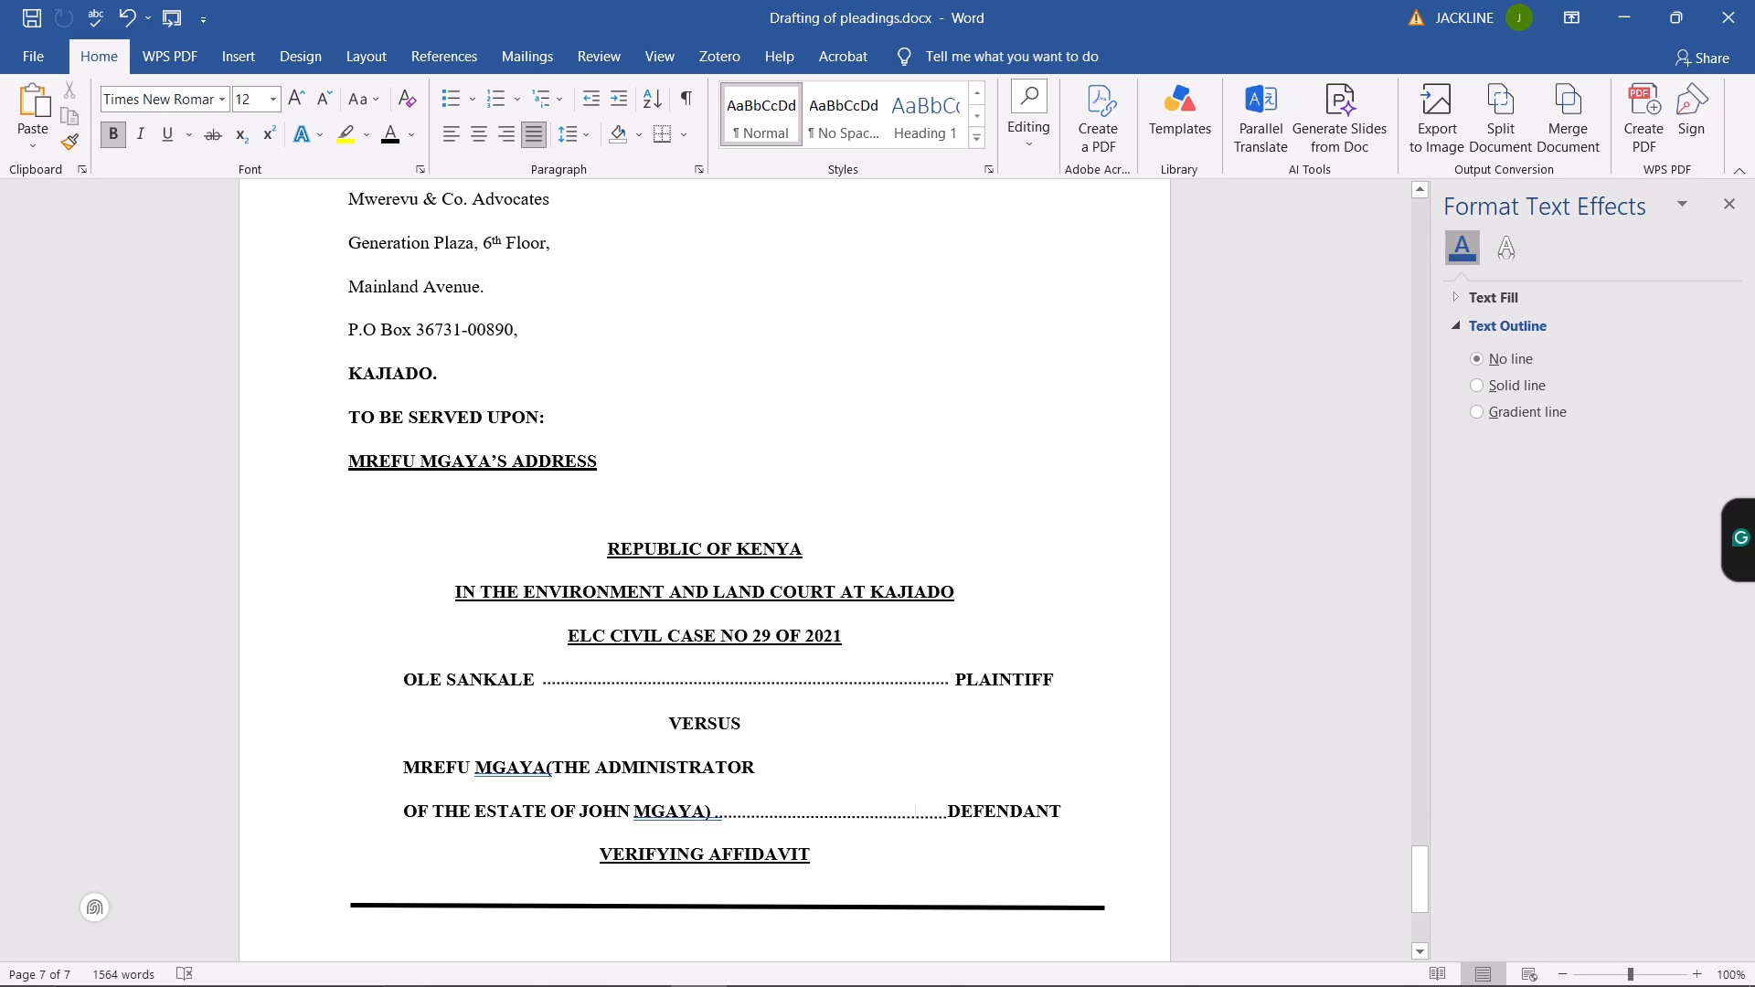
scroll(952, 576, "down", 8)
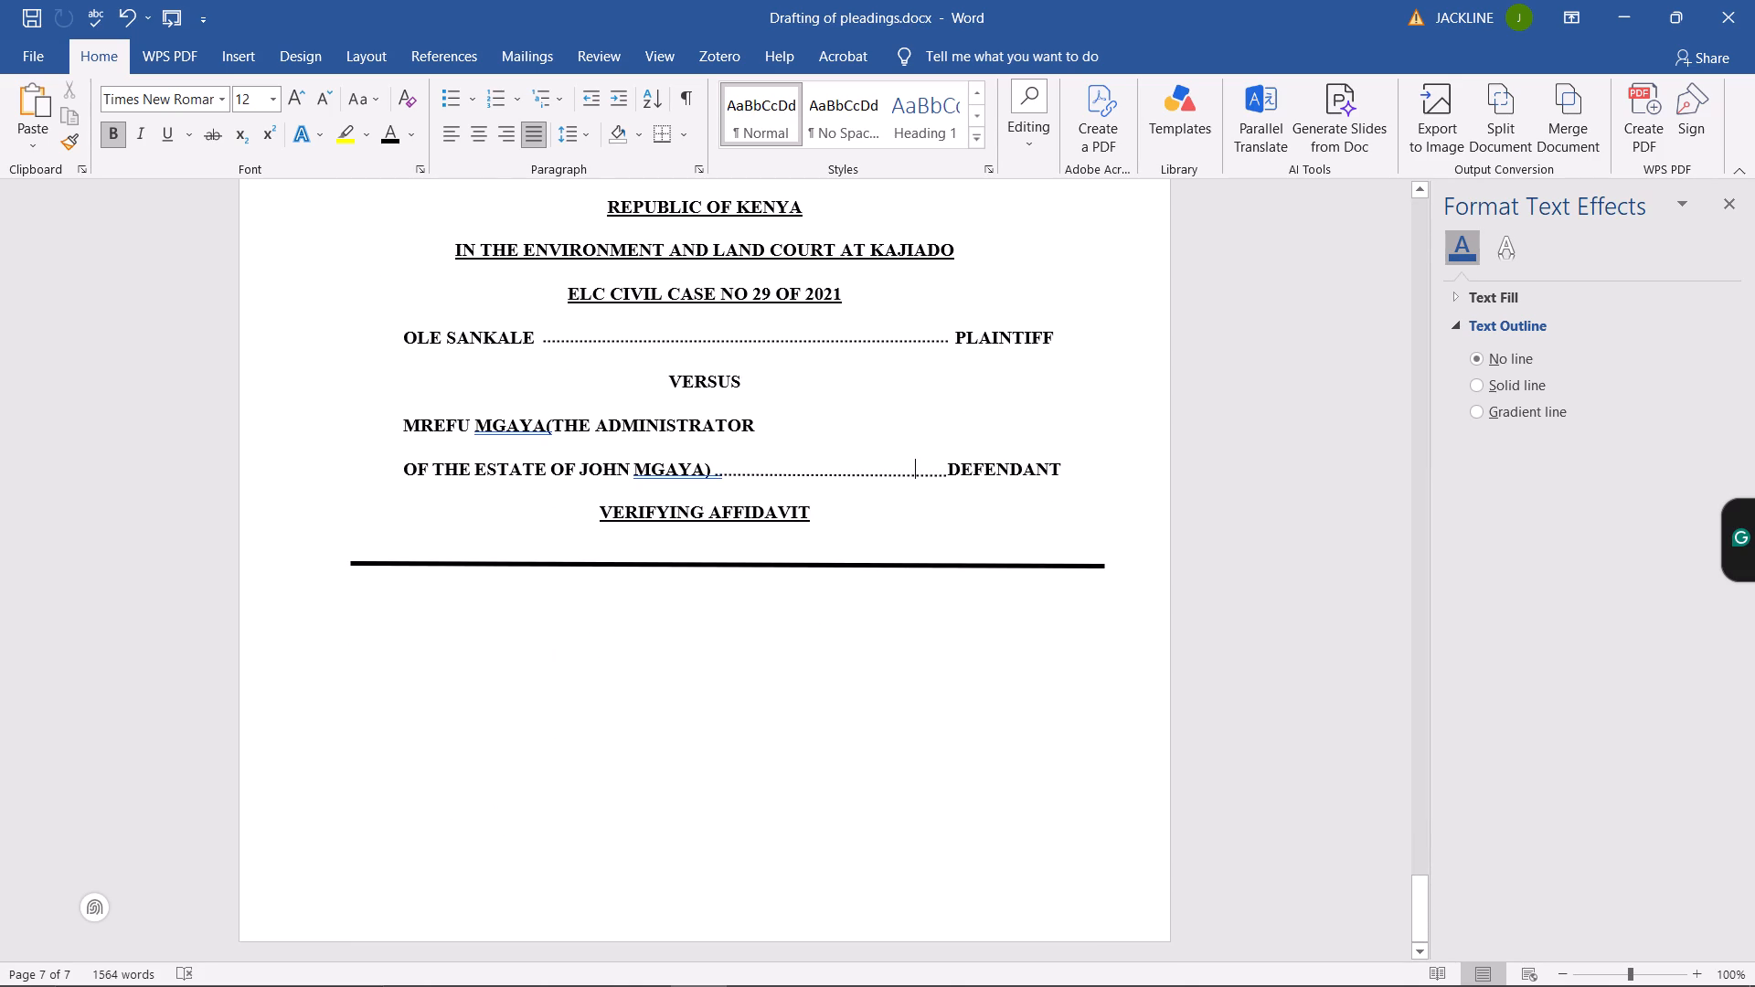
scroll(1275, 531, "up", 4)
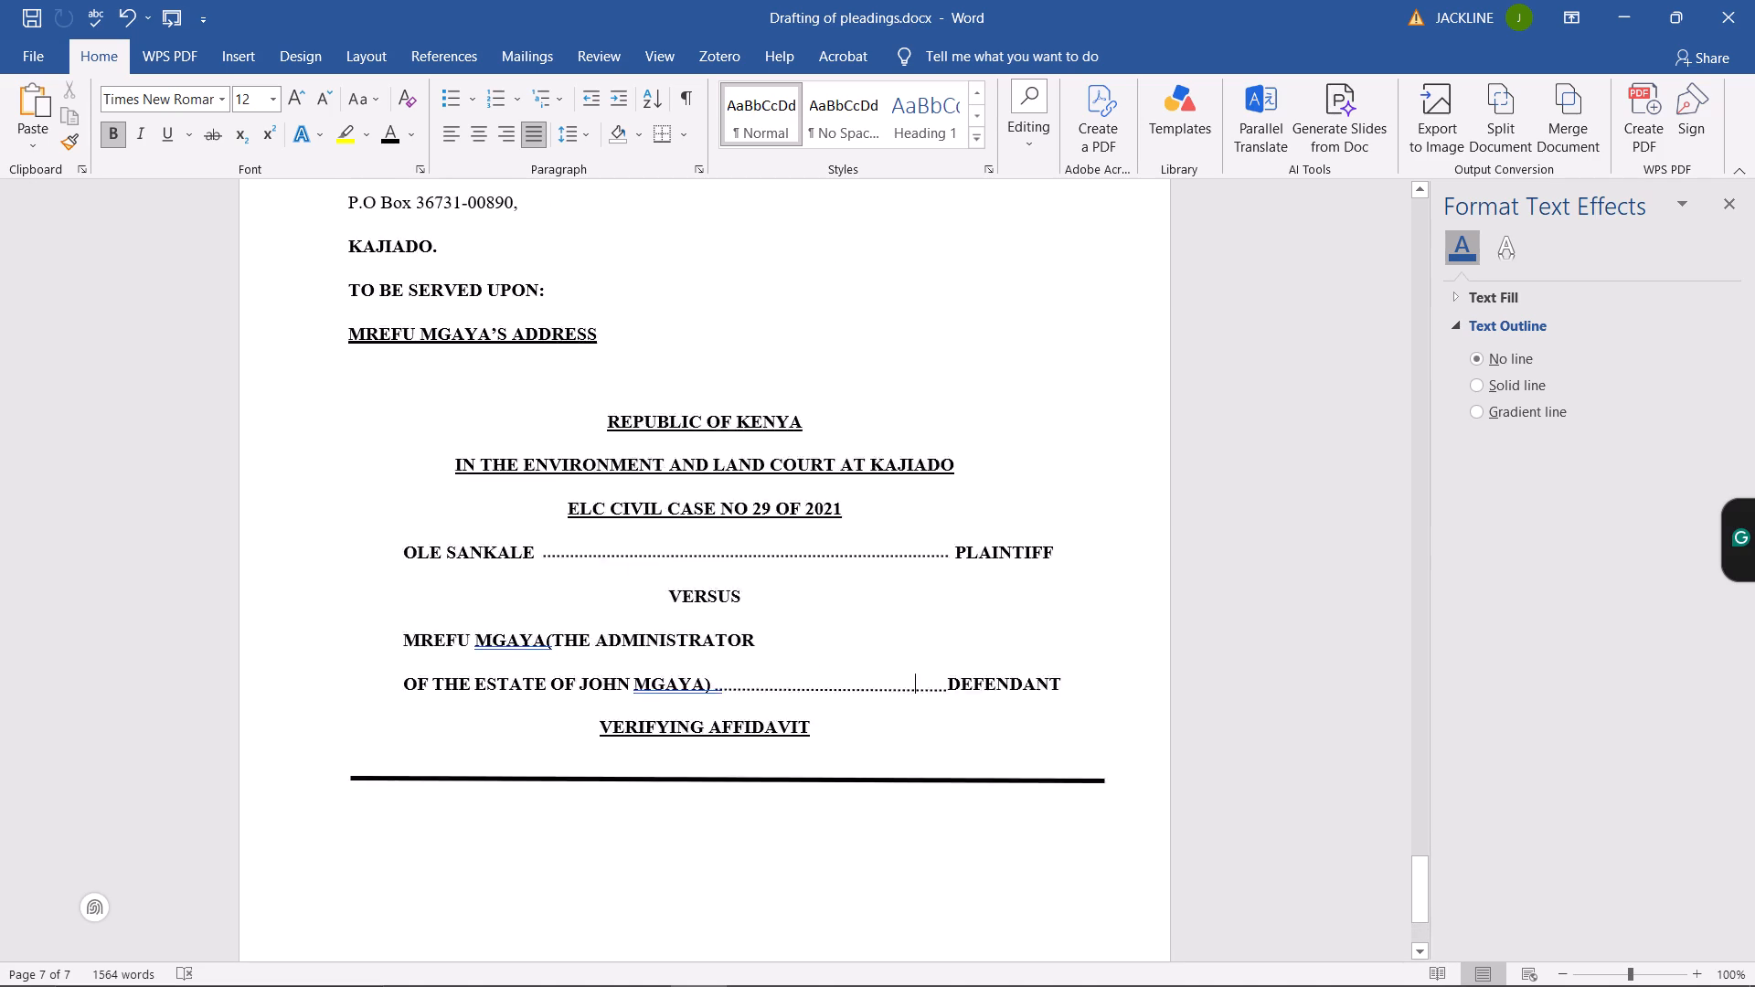
scroll(1037, 536, "up", 14)
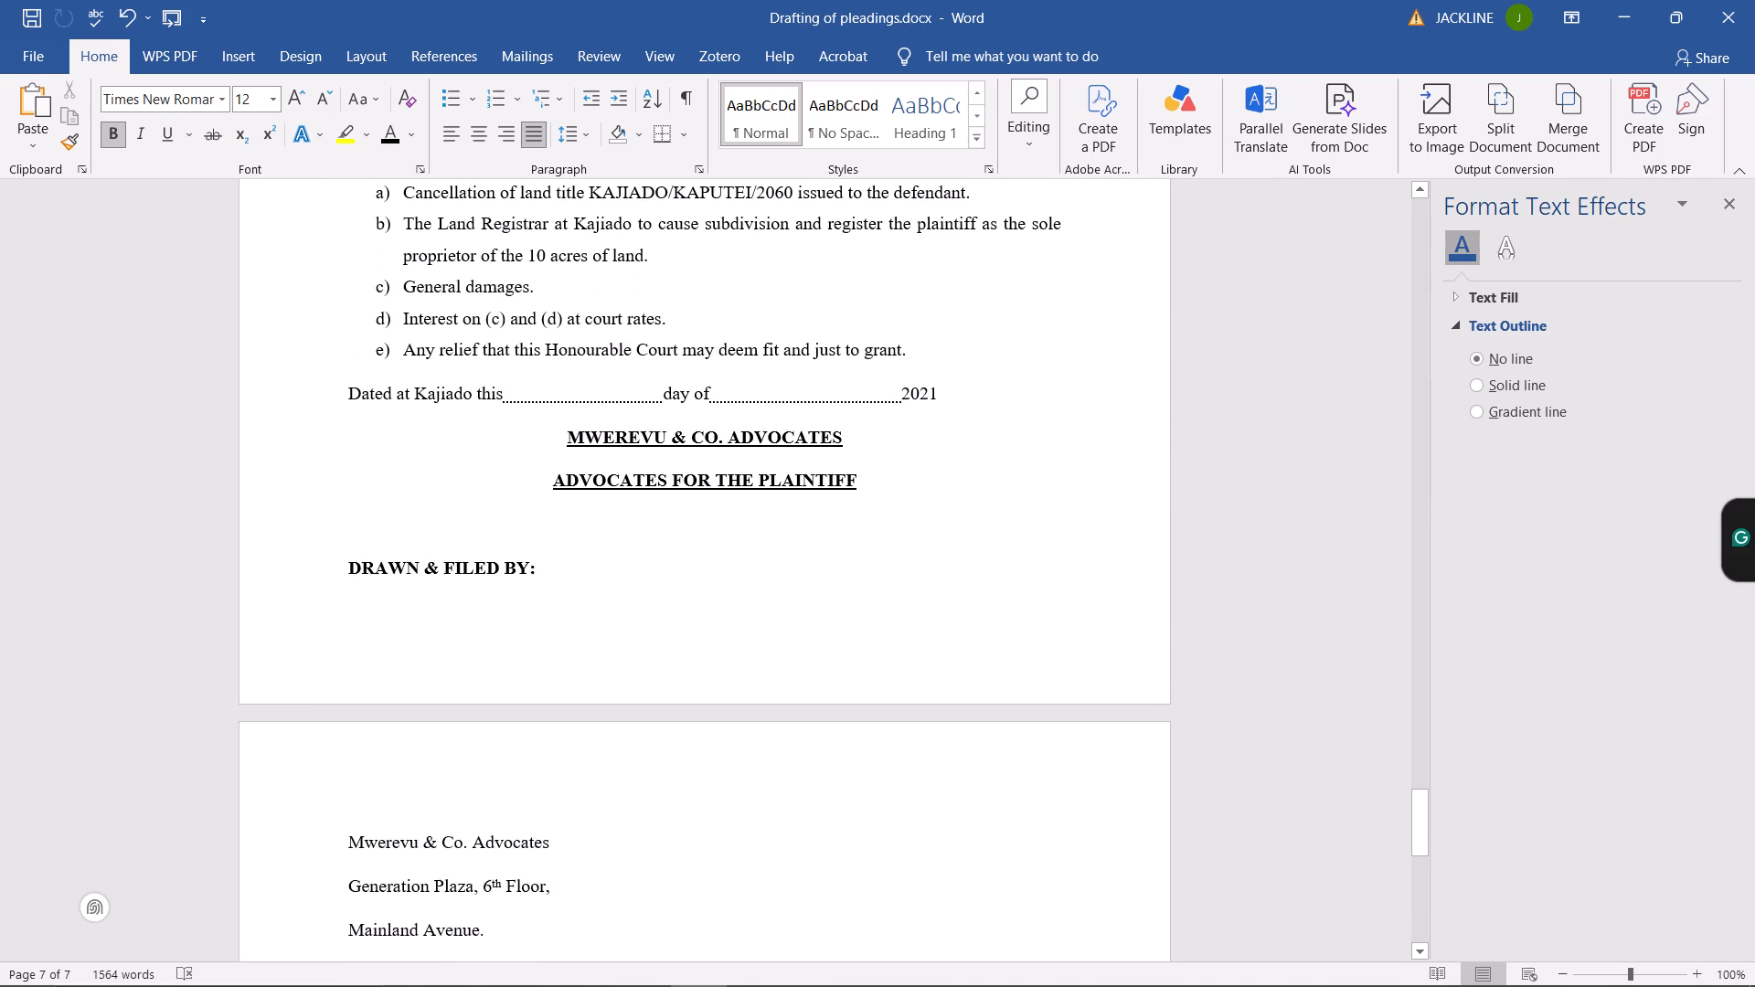
scroll(1049, 503, "down", 10)
scroll(733, 986, "down", 1)
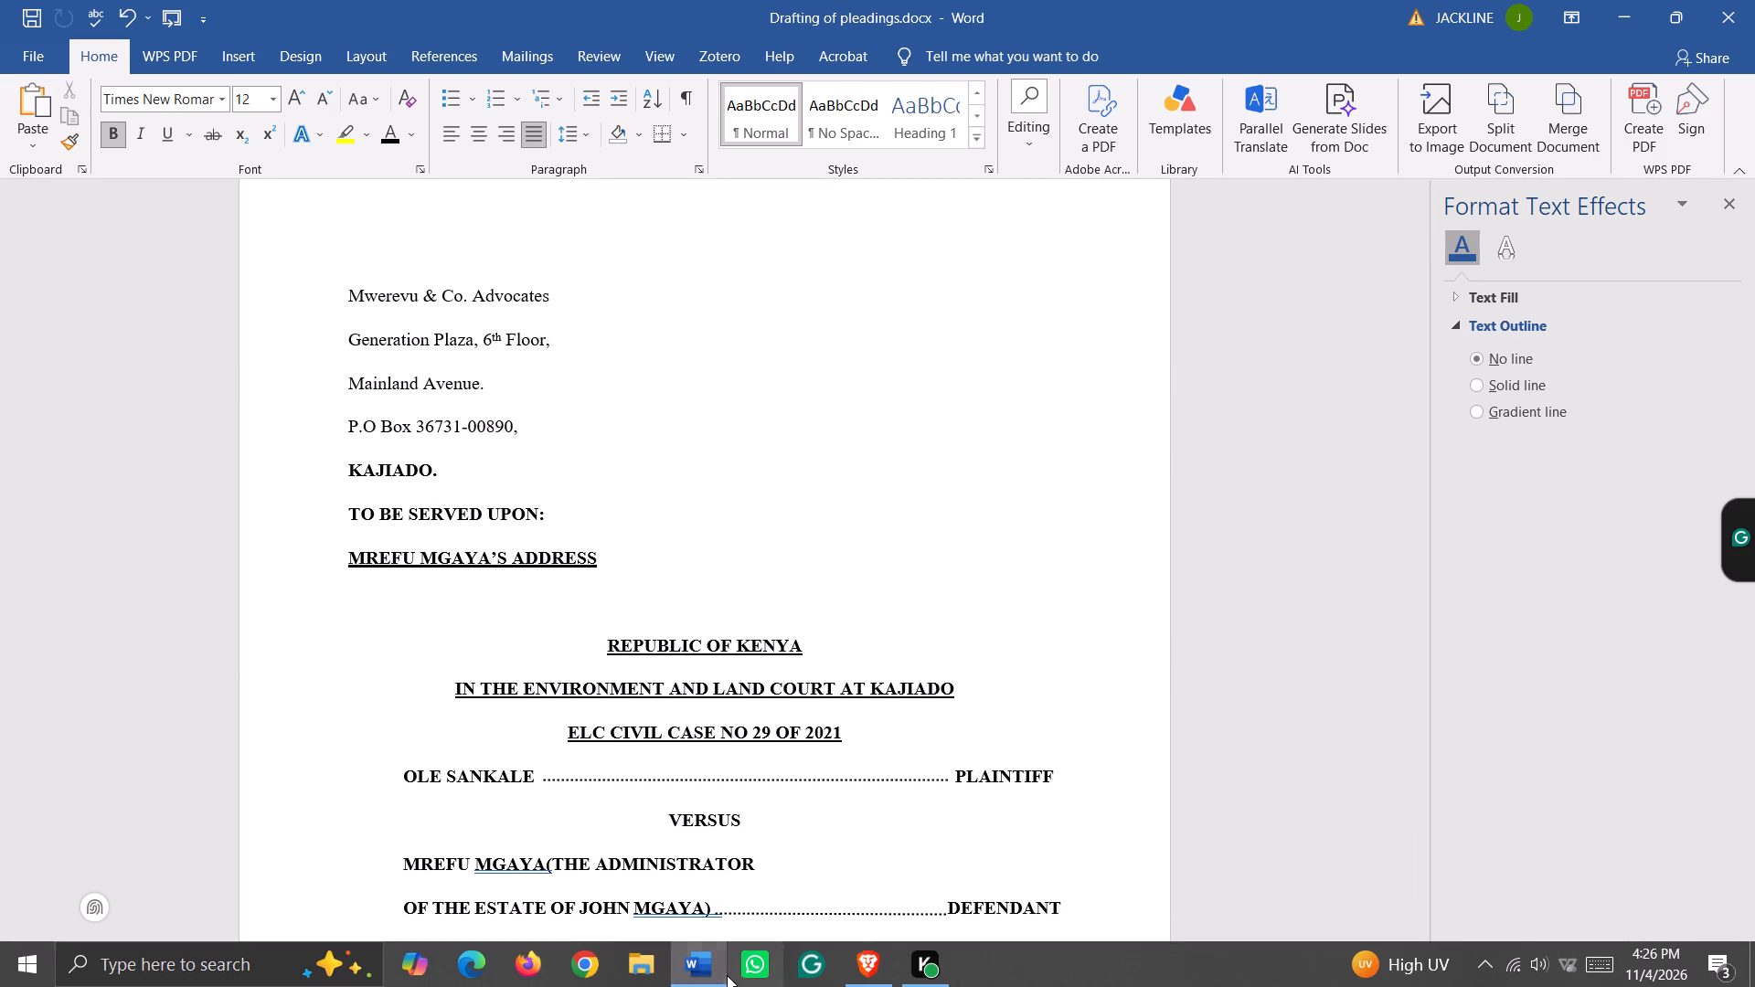
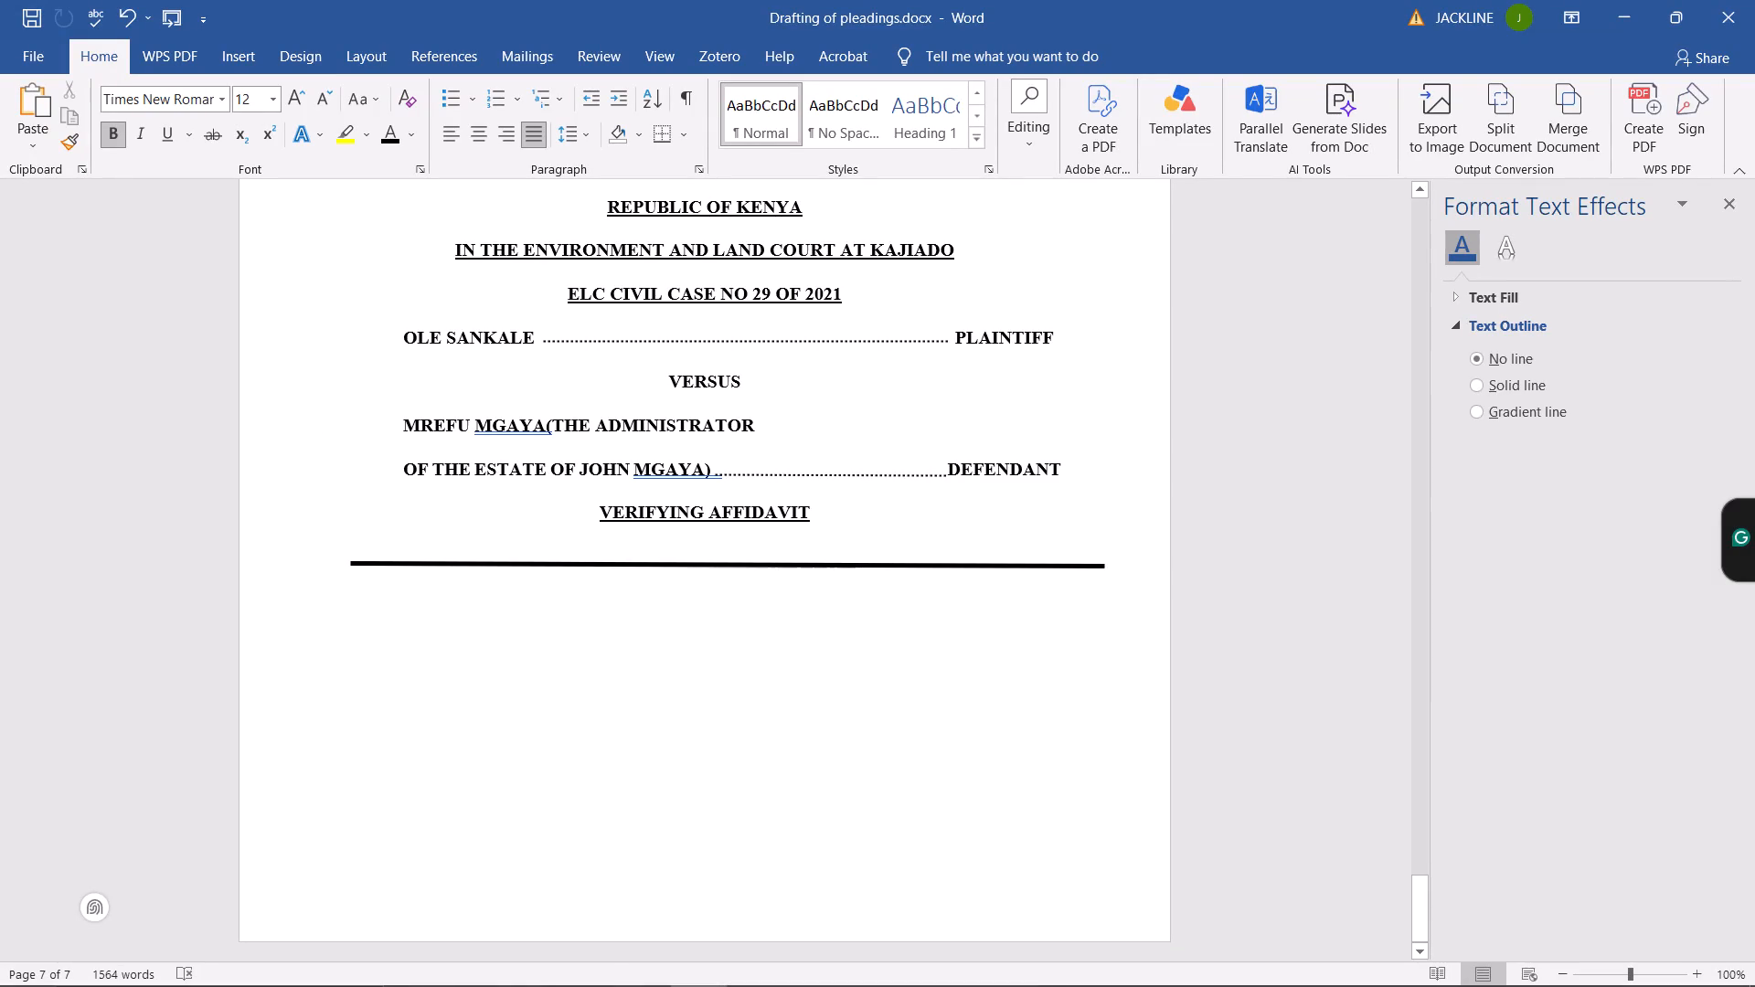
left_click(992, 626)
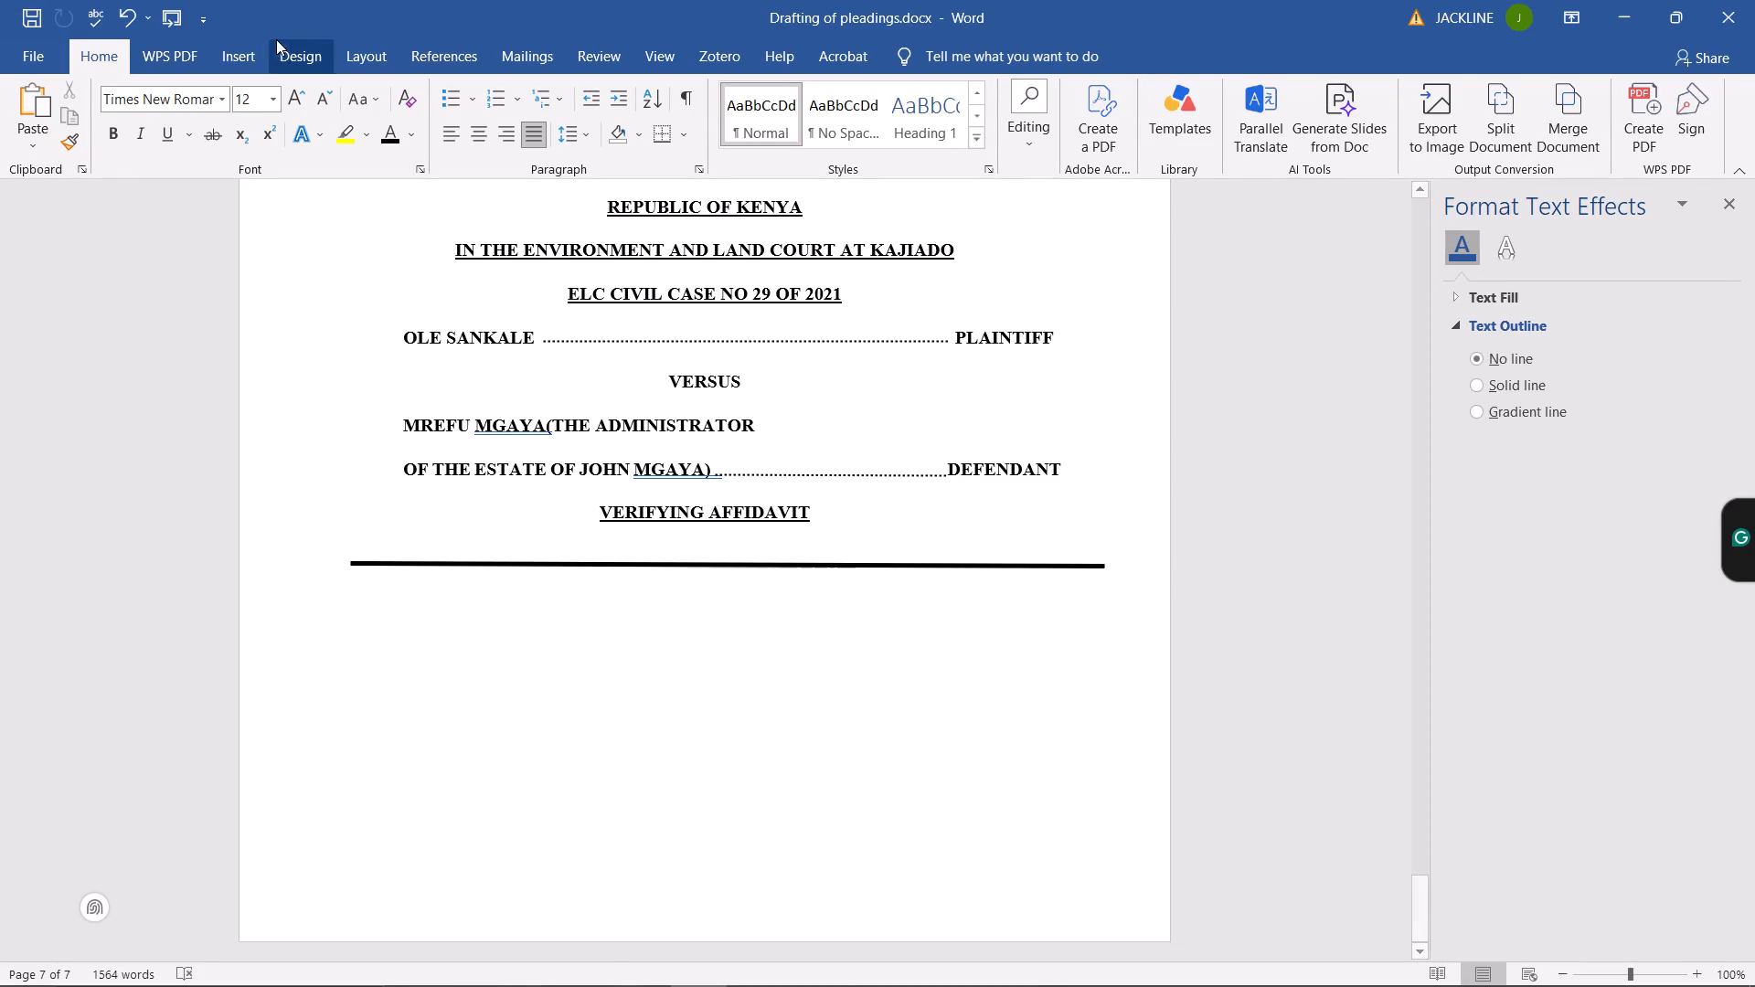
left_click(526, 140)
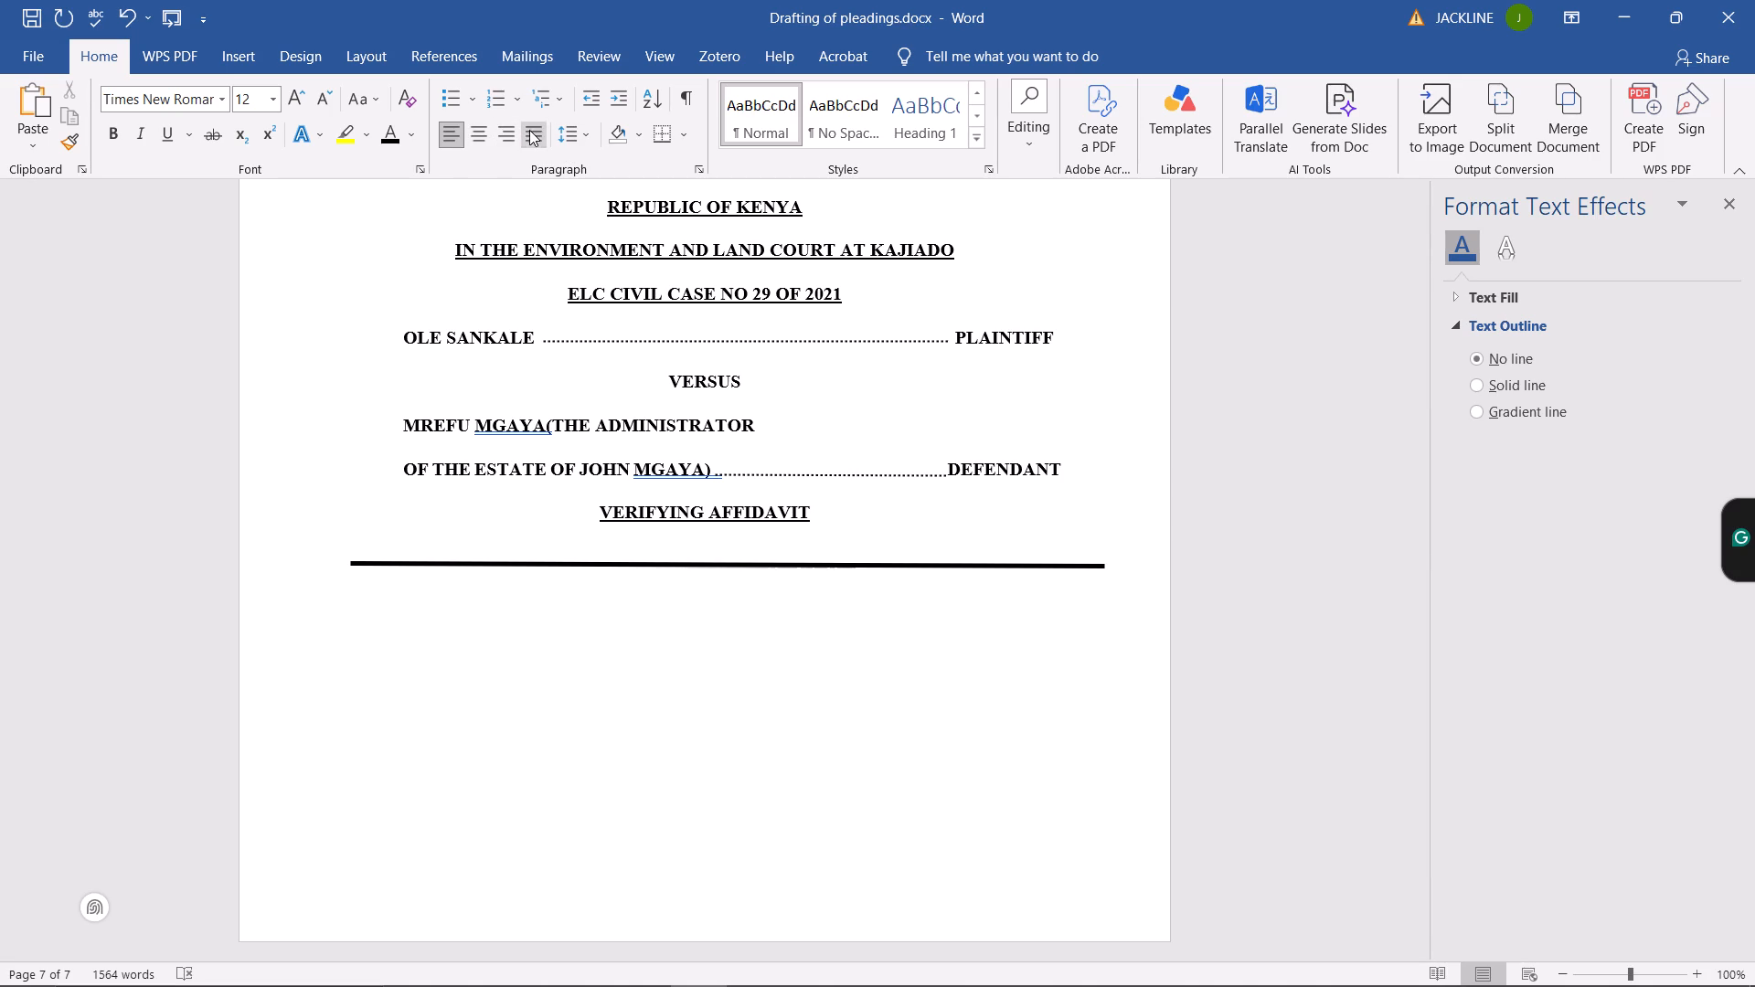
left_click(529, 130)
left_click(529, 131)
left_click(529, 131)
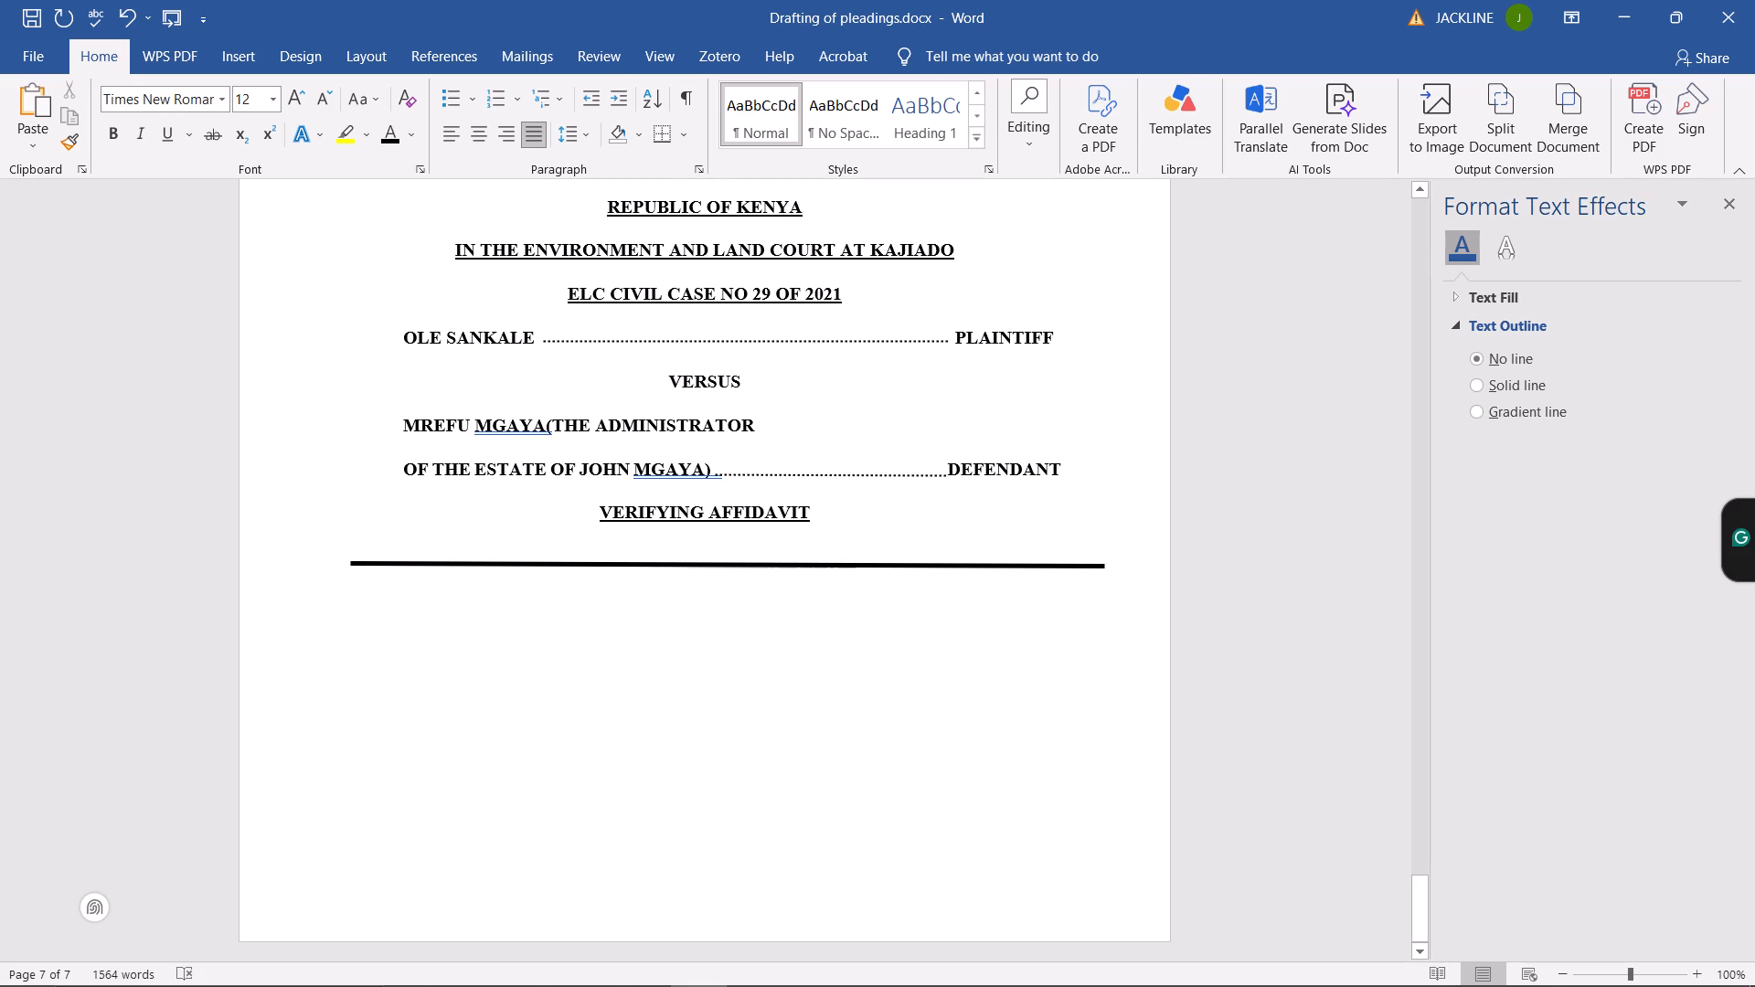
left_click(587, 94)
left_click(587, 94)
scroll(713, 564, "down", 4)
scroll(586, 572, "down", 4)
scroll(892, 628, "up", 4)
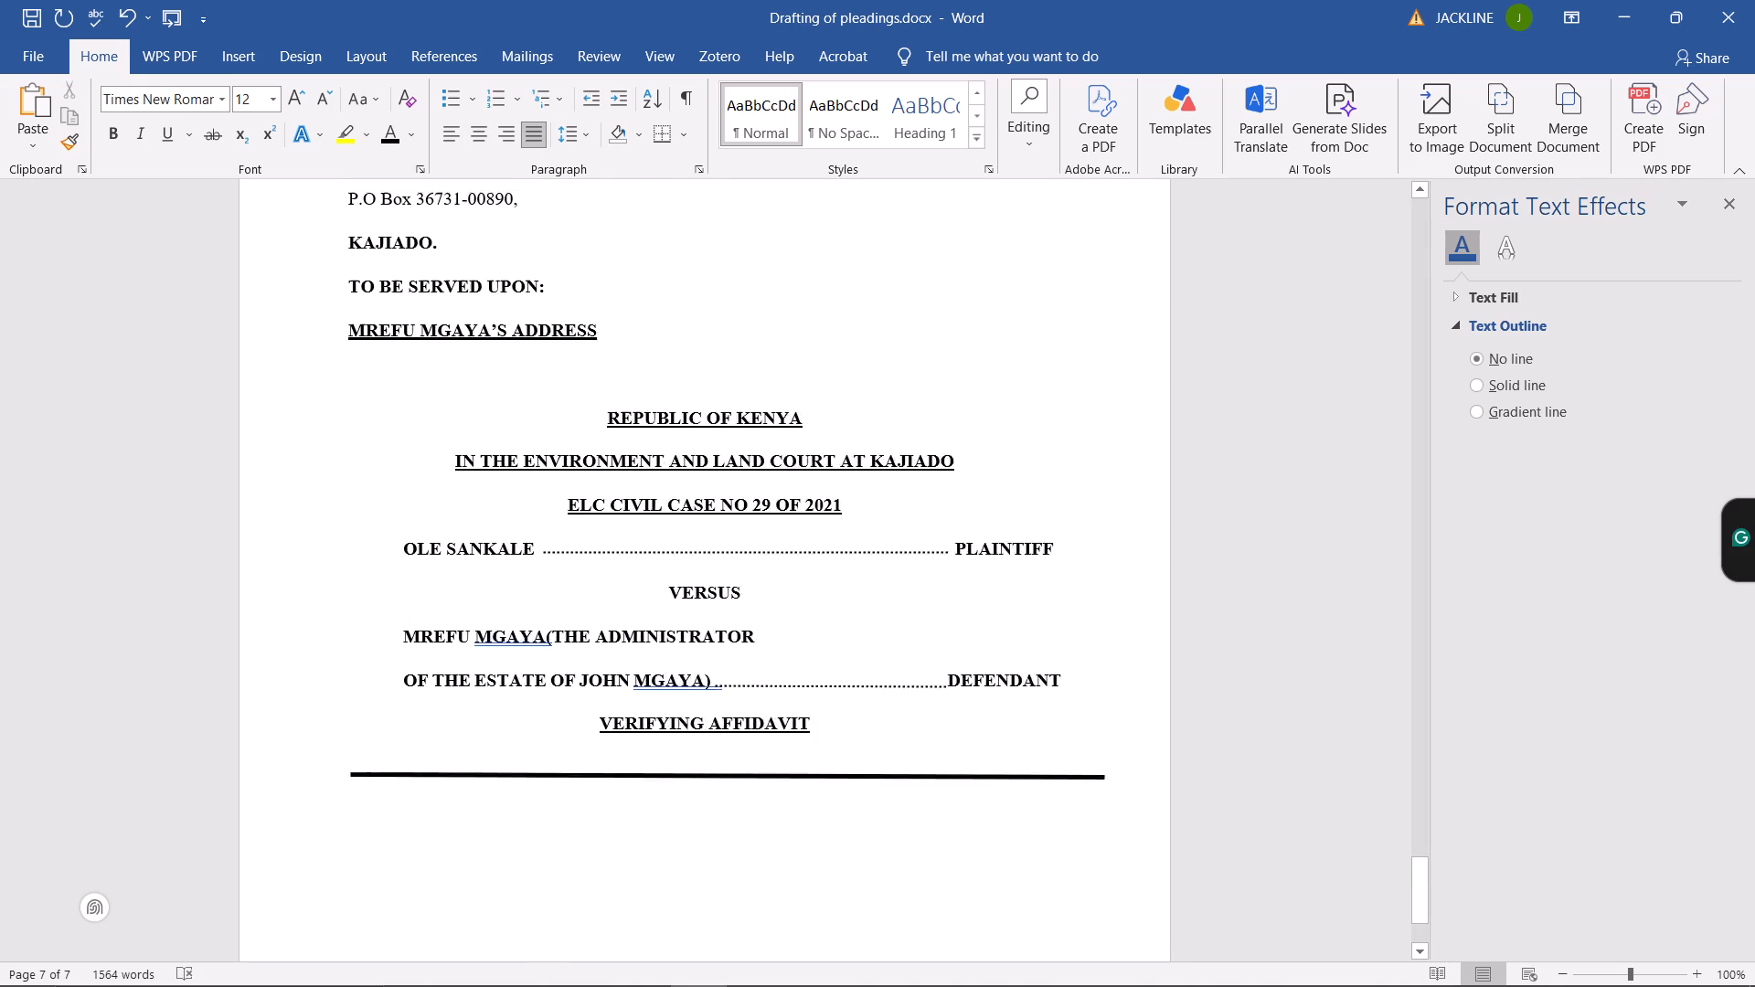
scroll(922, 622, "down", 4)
Close the Format Text Effects pane.
left_click(1732, 207)
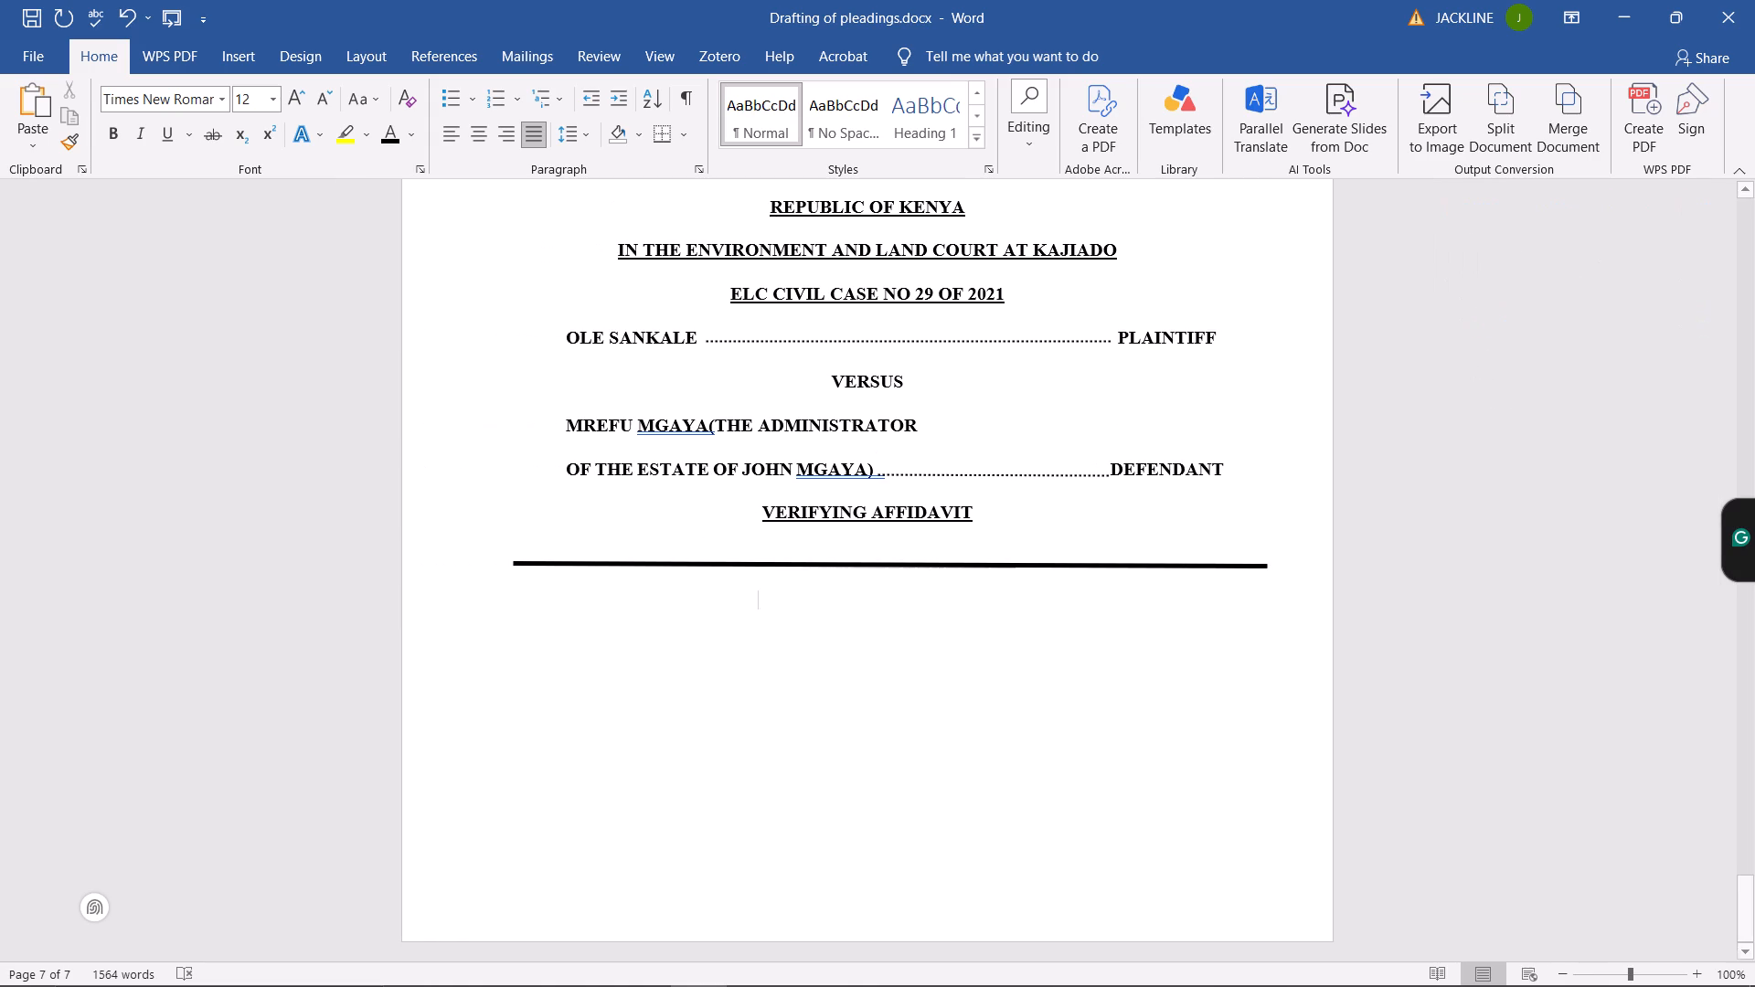
Move the thick horizontal line up to just beneath the VERIFYING AFFIDAVIT heading, centred on the page.
left_click(1273, 564)
left_click(612, 565)
left_click_drag(612, 565, 598, 538)
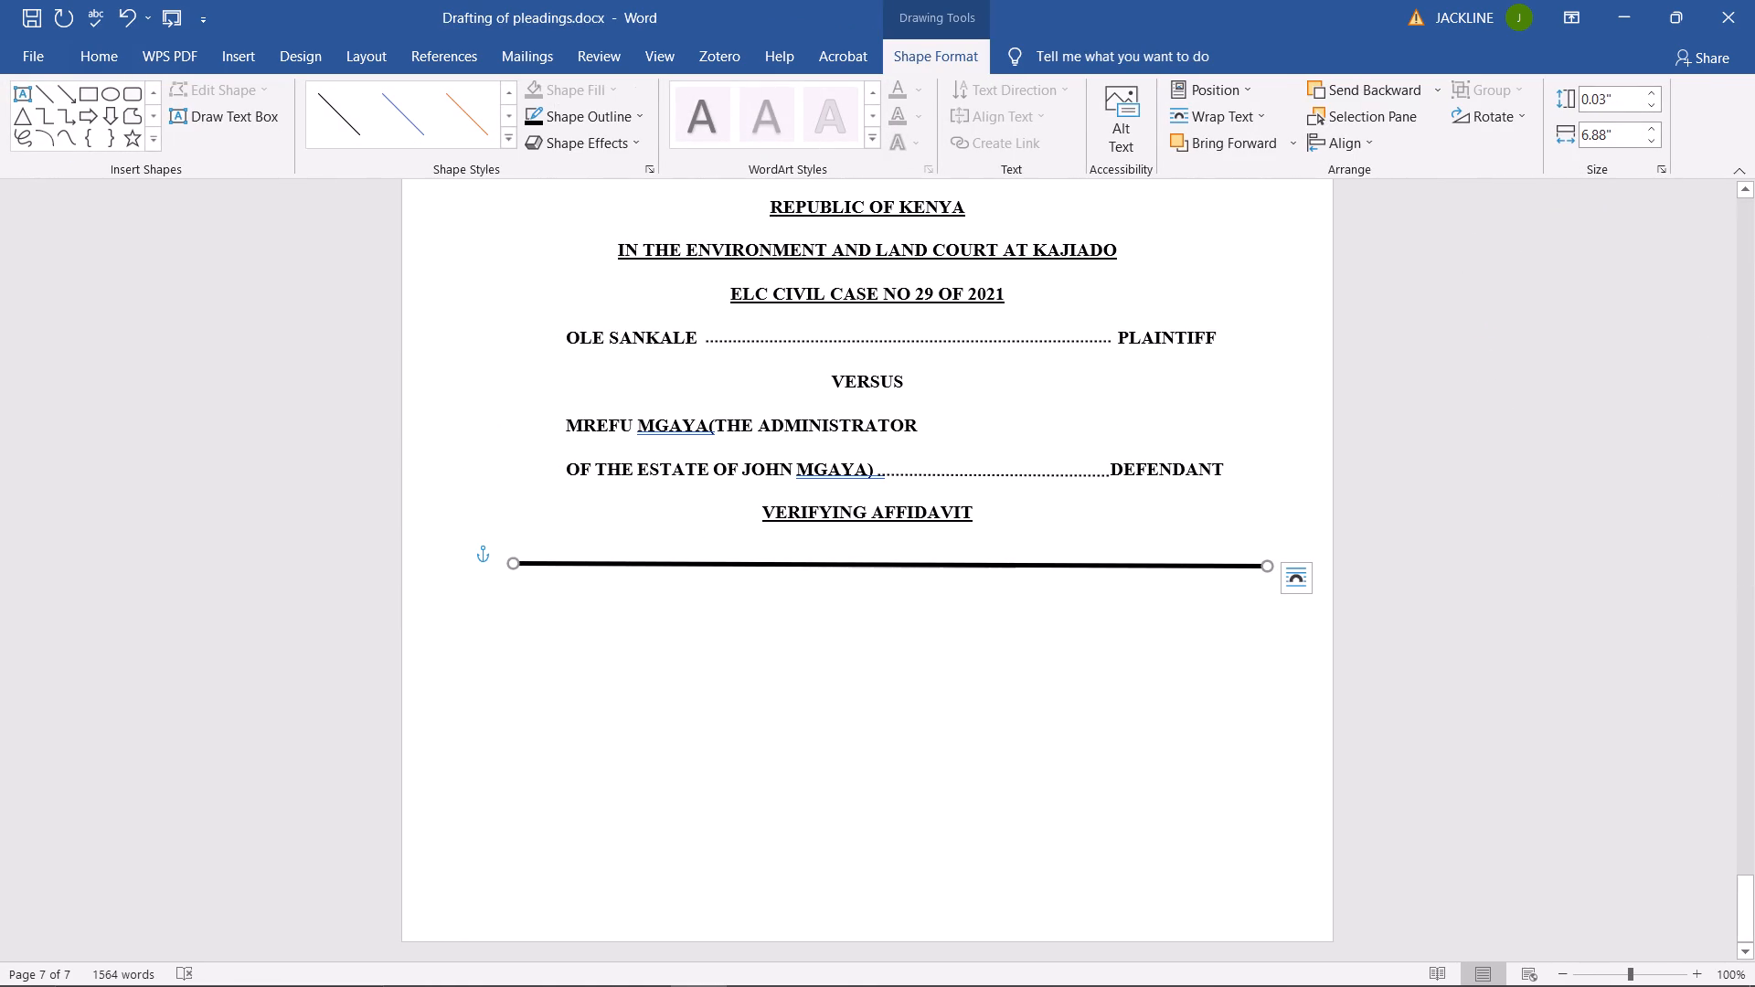
left_click_drag(643, 568, 609, 547)
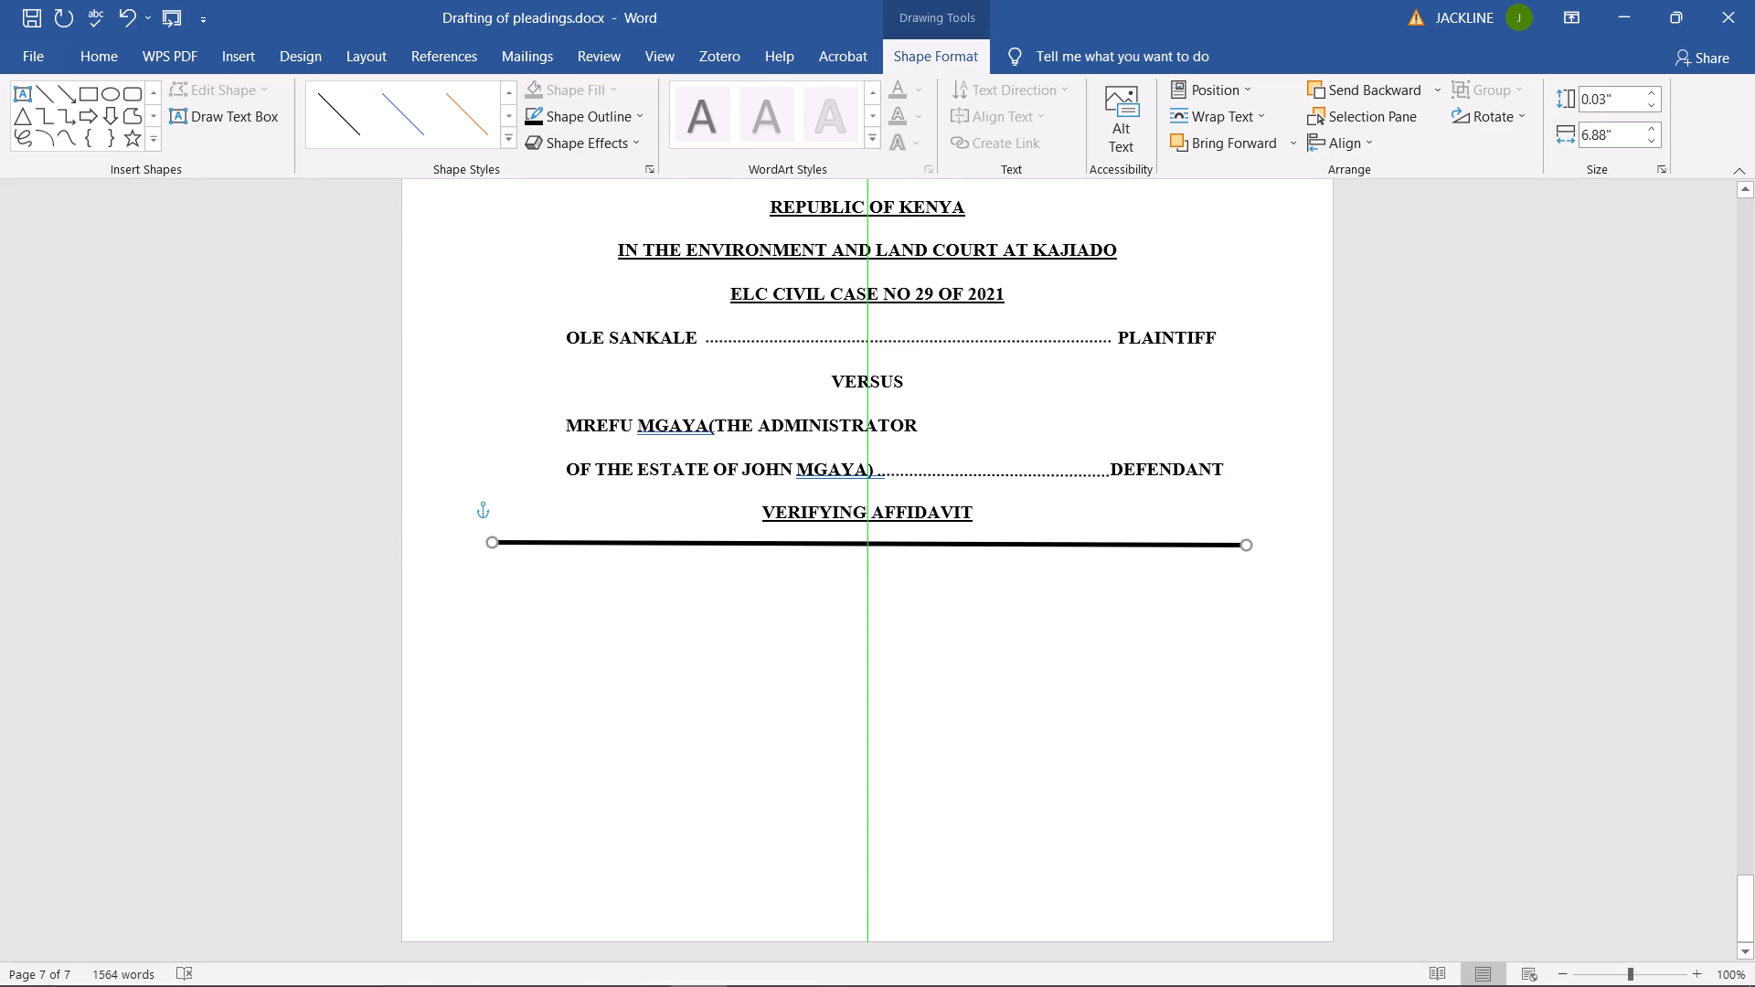
left_click_drag(609, 547, 607, 546)
left_click_drag(607, 546, 607, 543)
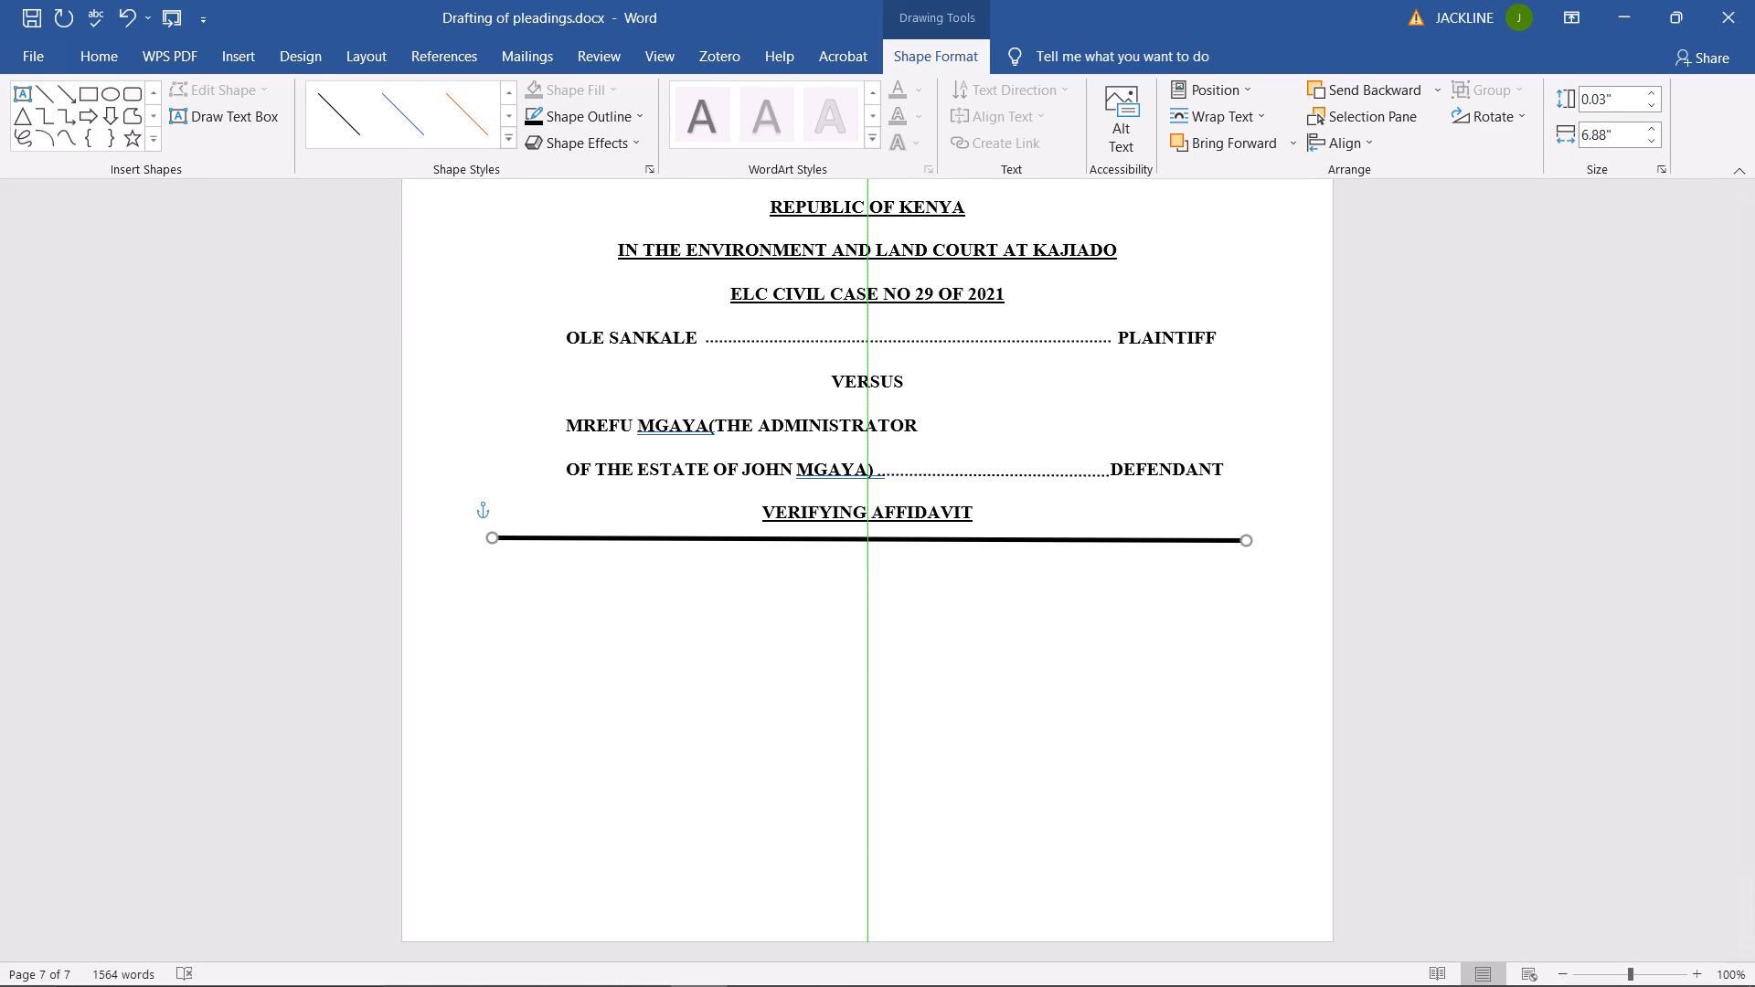
left_click_drag(607, 543, 601, 539)
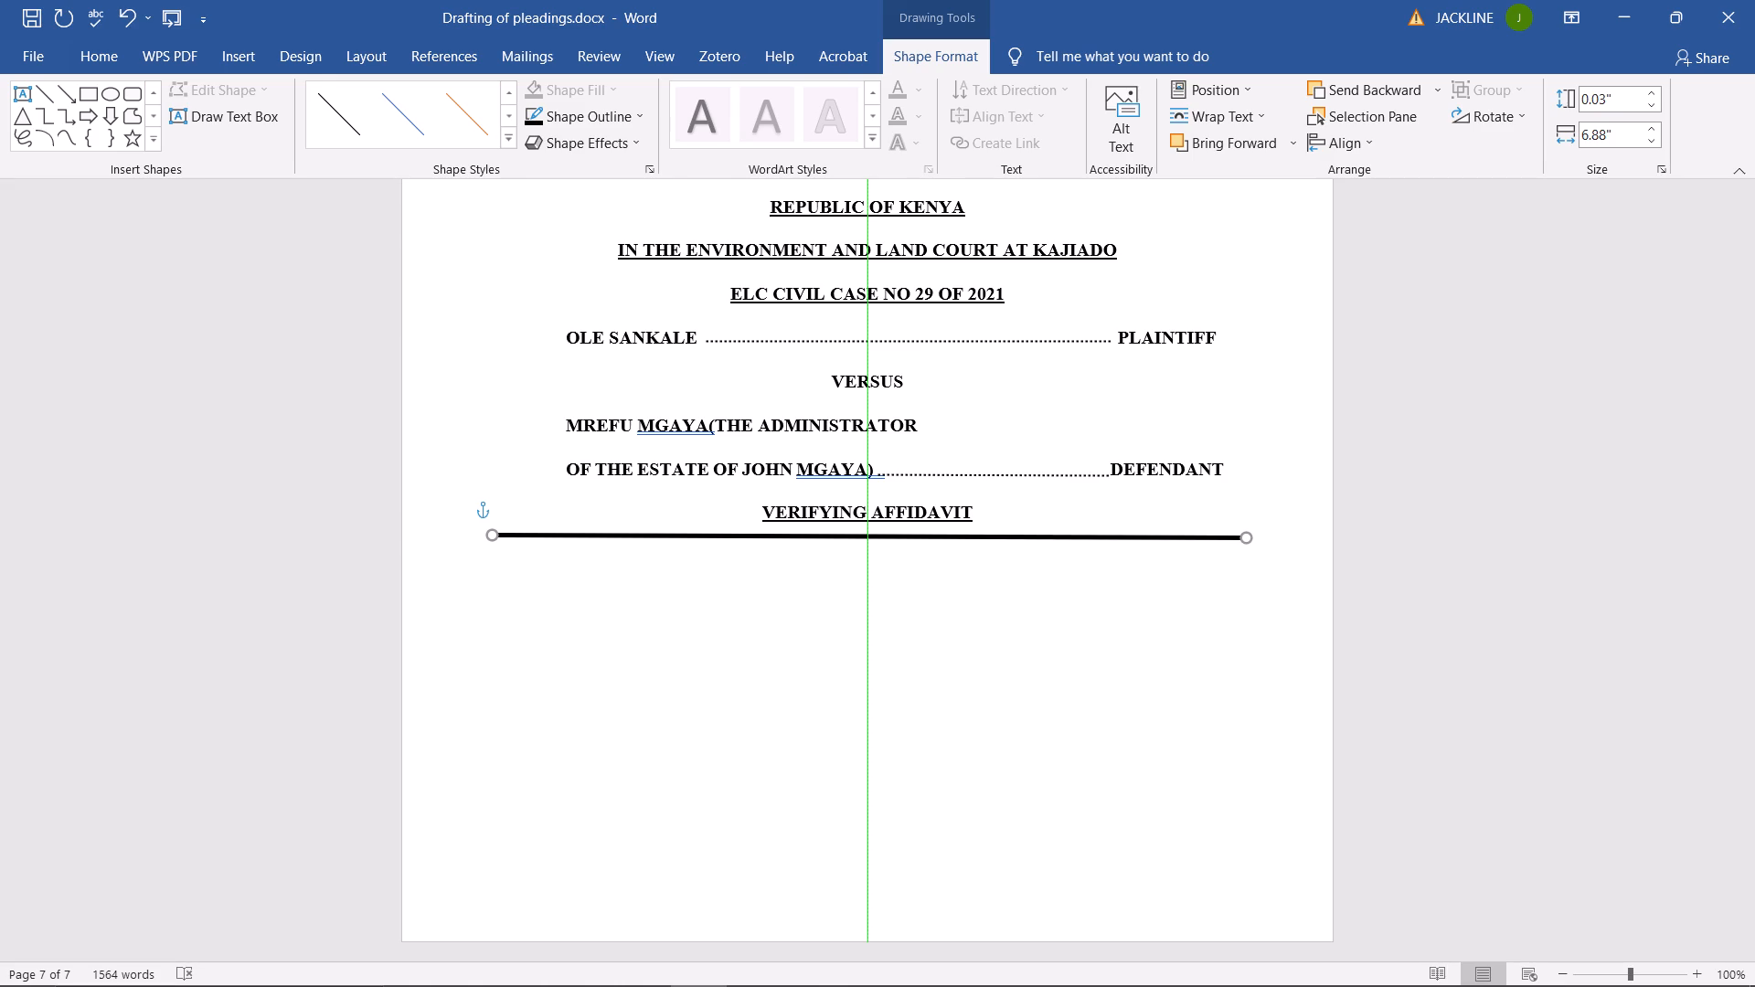
left_click_drag(601, 539, 608, 541)
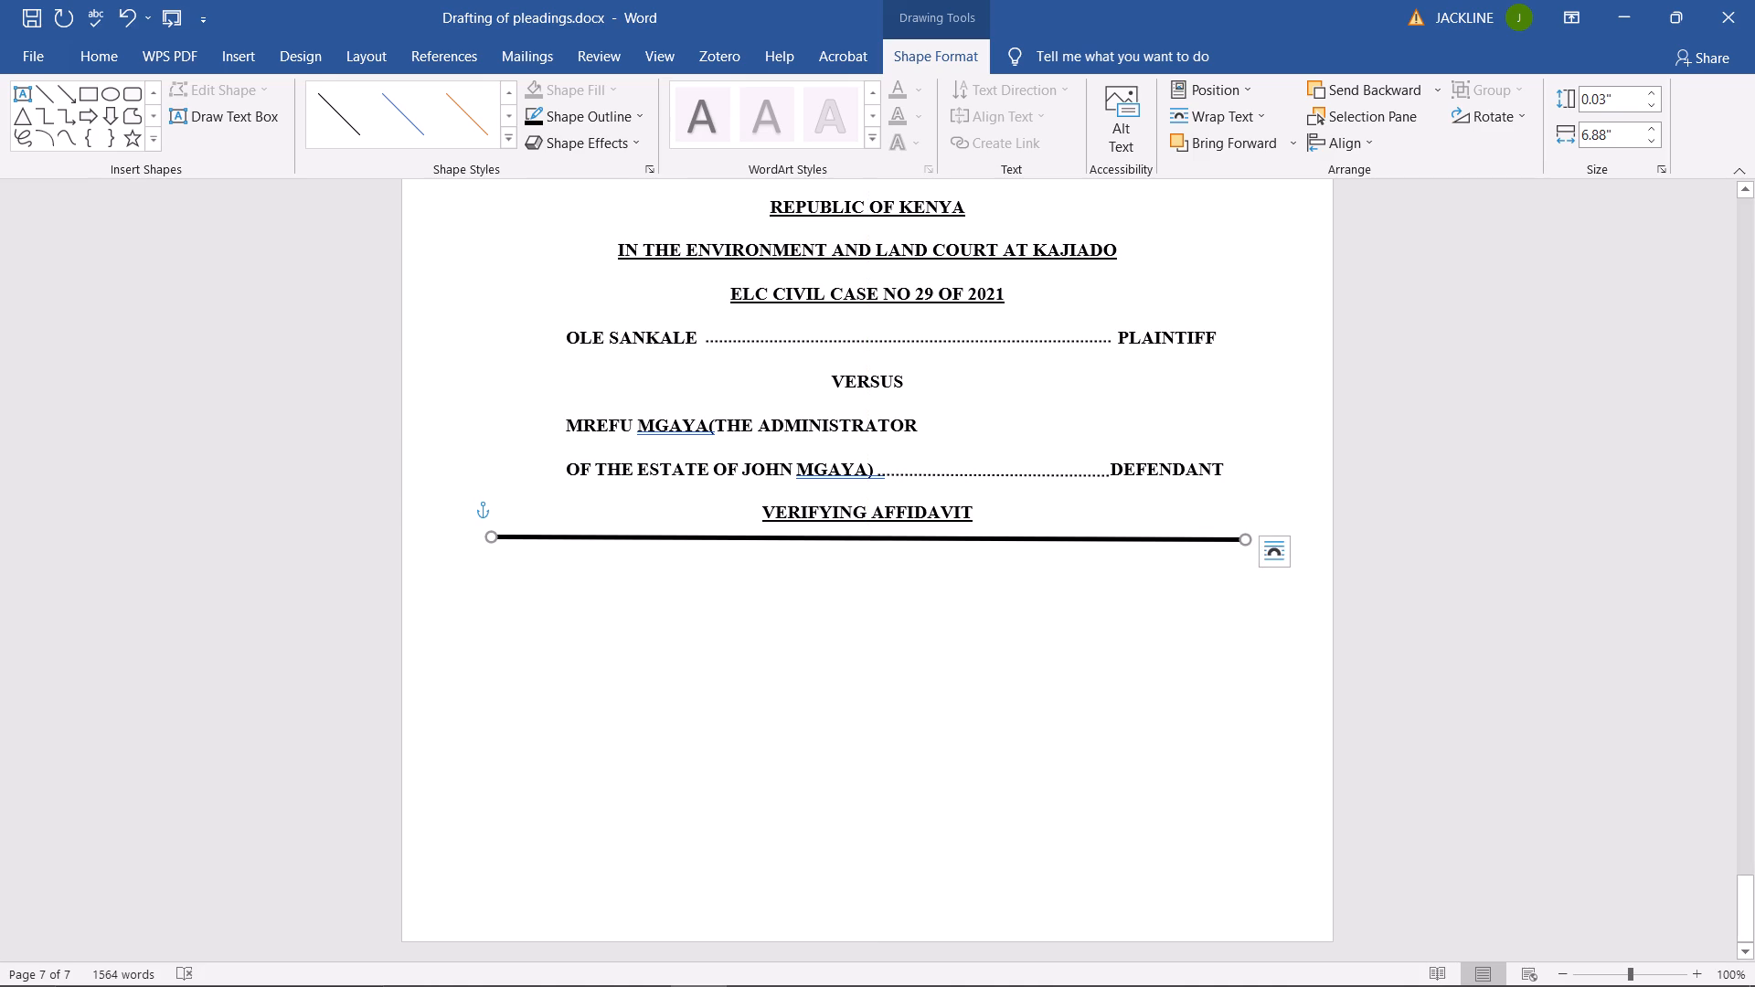
Start the affidavit body on a new line below the rule with "I", the plaintiff's name and the plaintiff's P.O. box address.
left_click(552, 589)
left_click(521, 574)
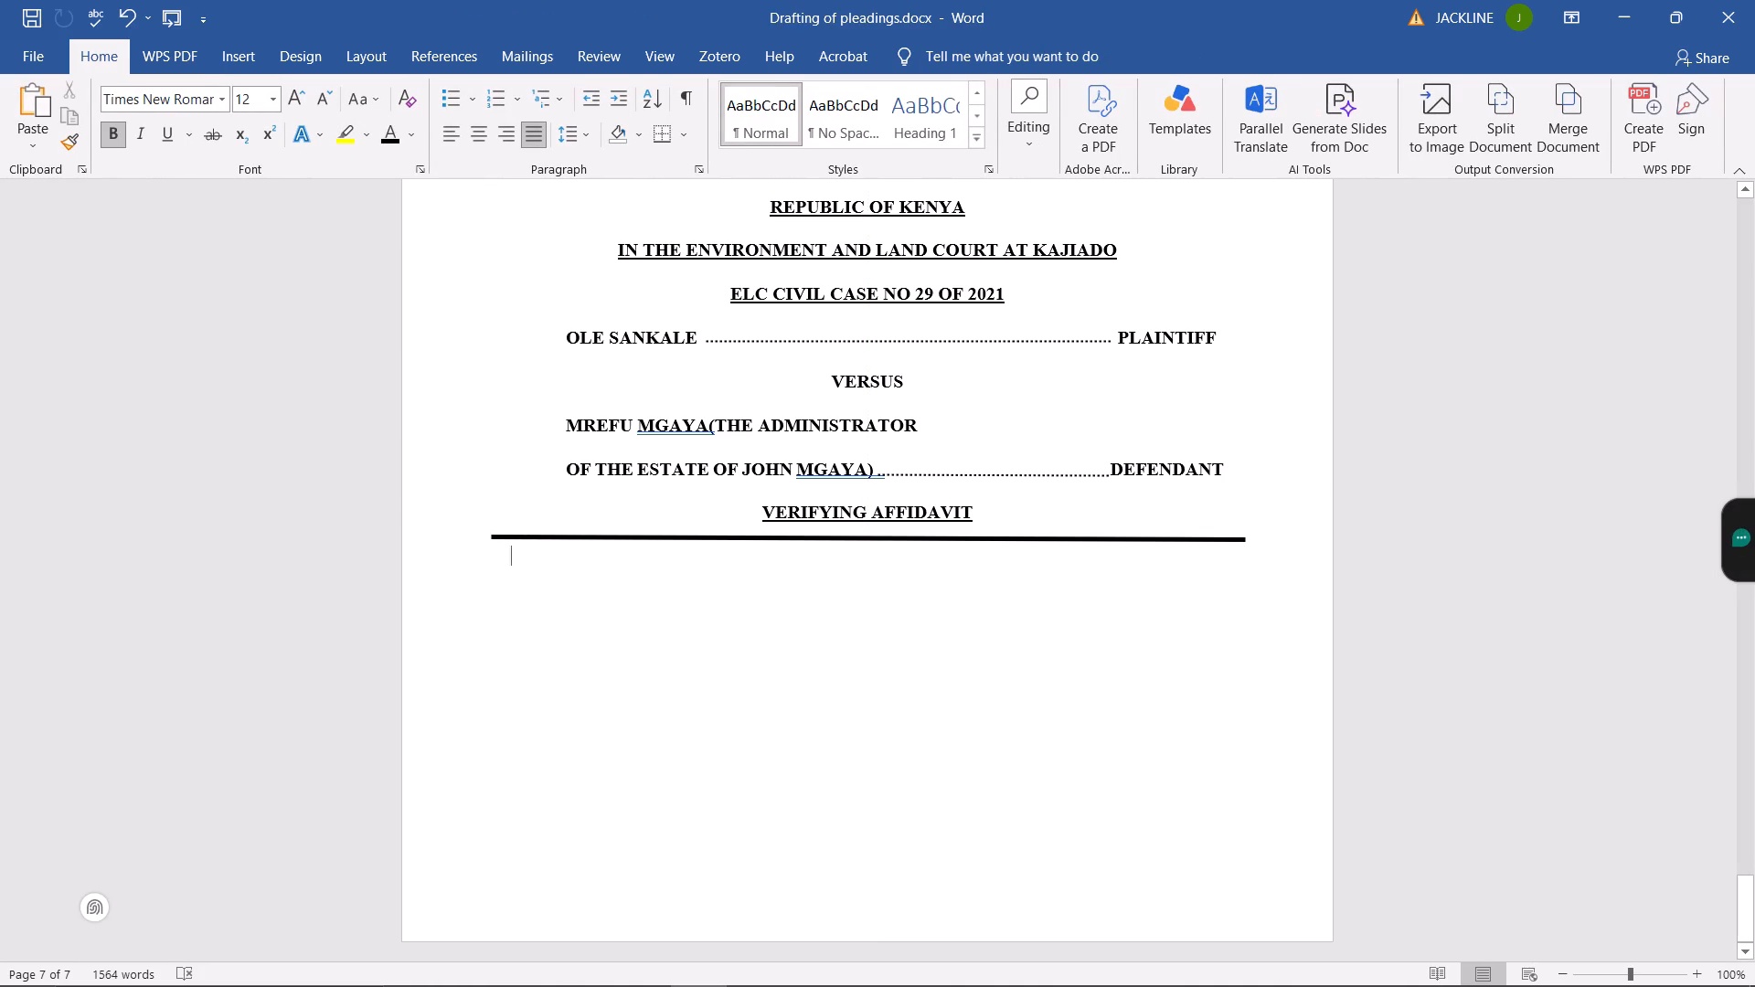
key("Return")
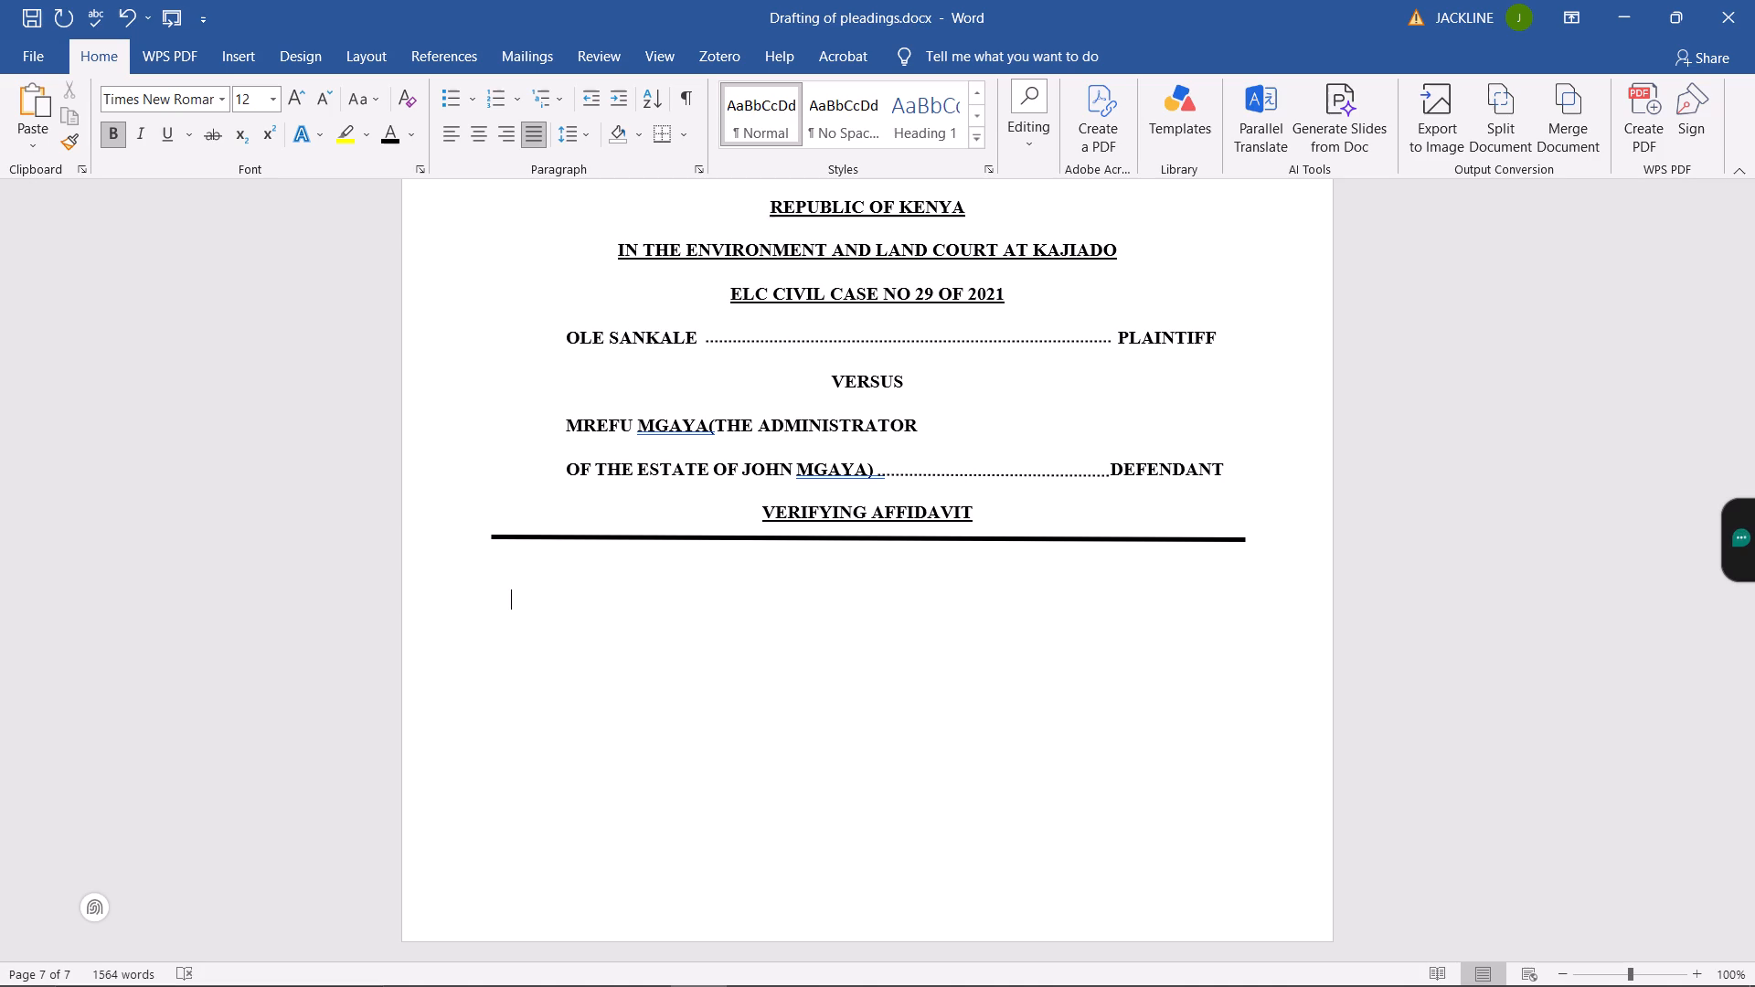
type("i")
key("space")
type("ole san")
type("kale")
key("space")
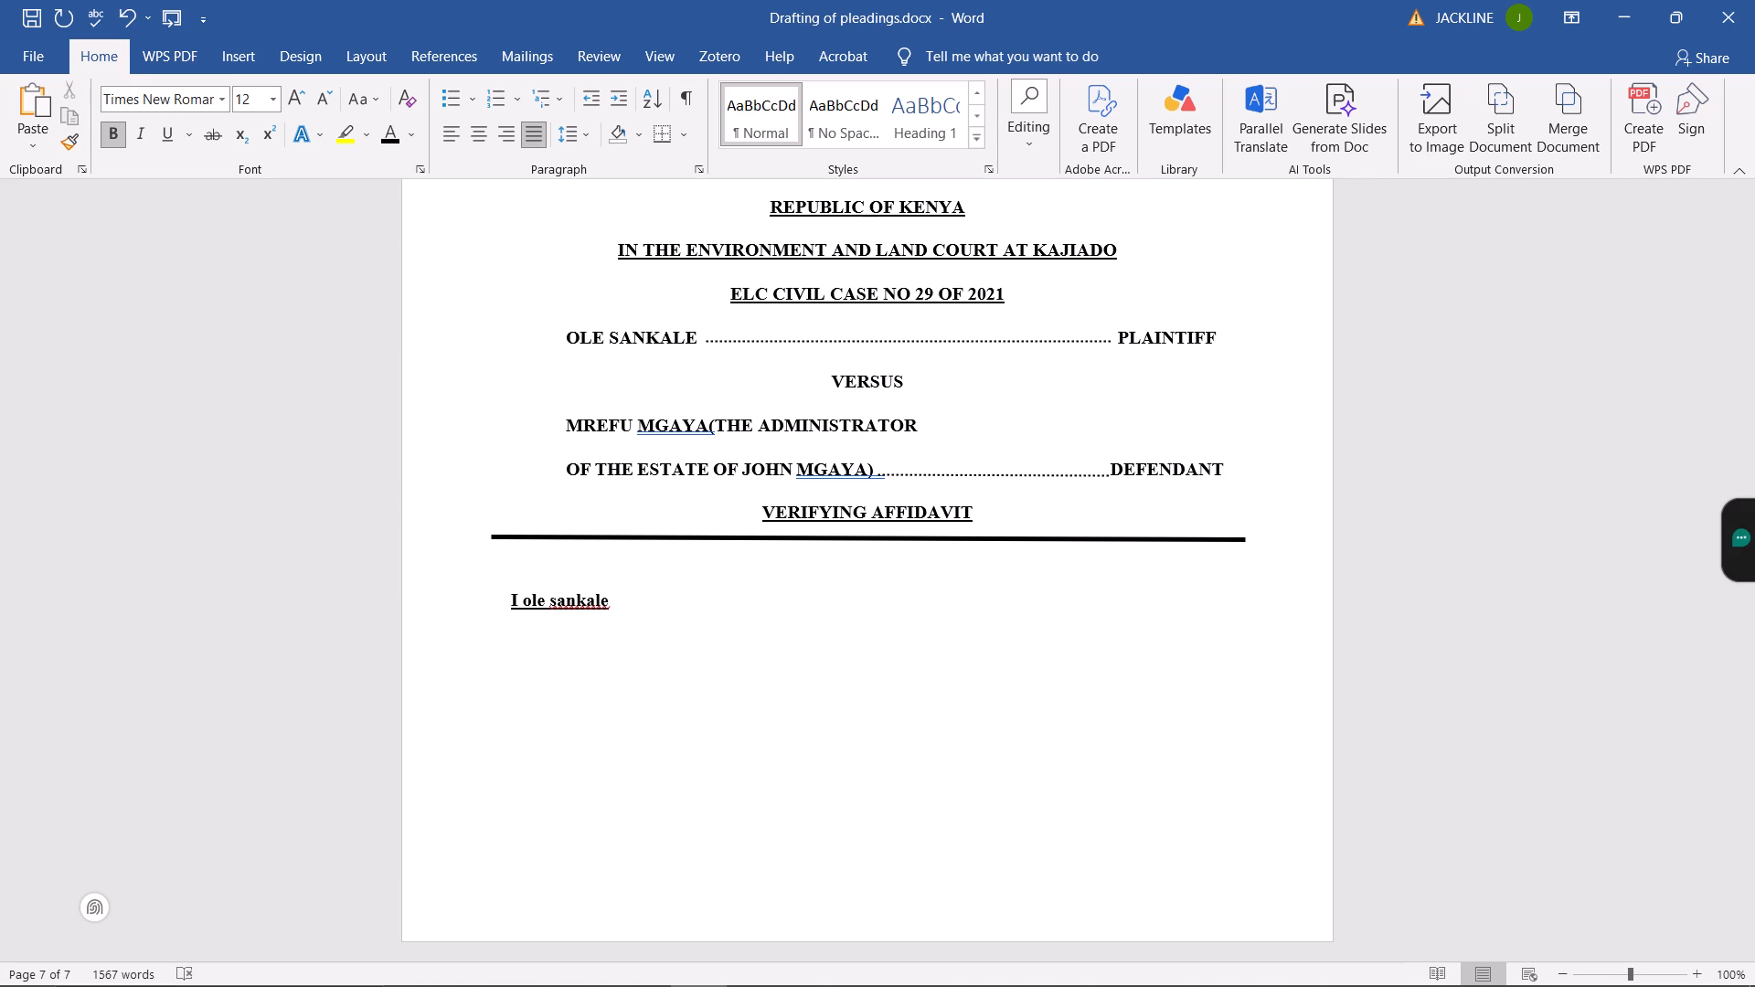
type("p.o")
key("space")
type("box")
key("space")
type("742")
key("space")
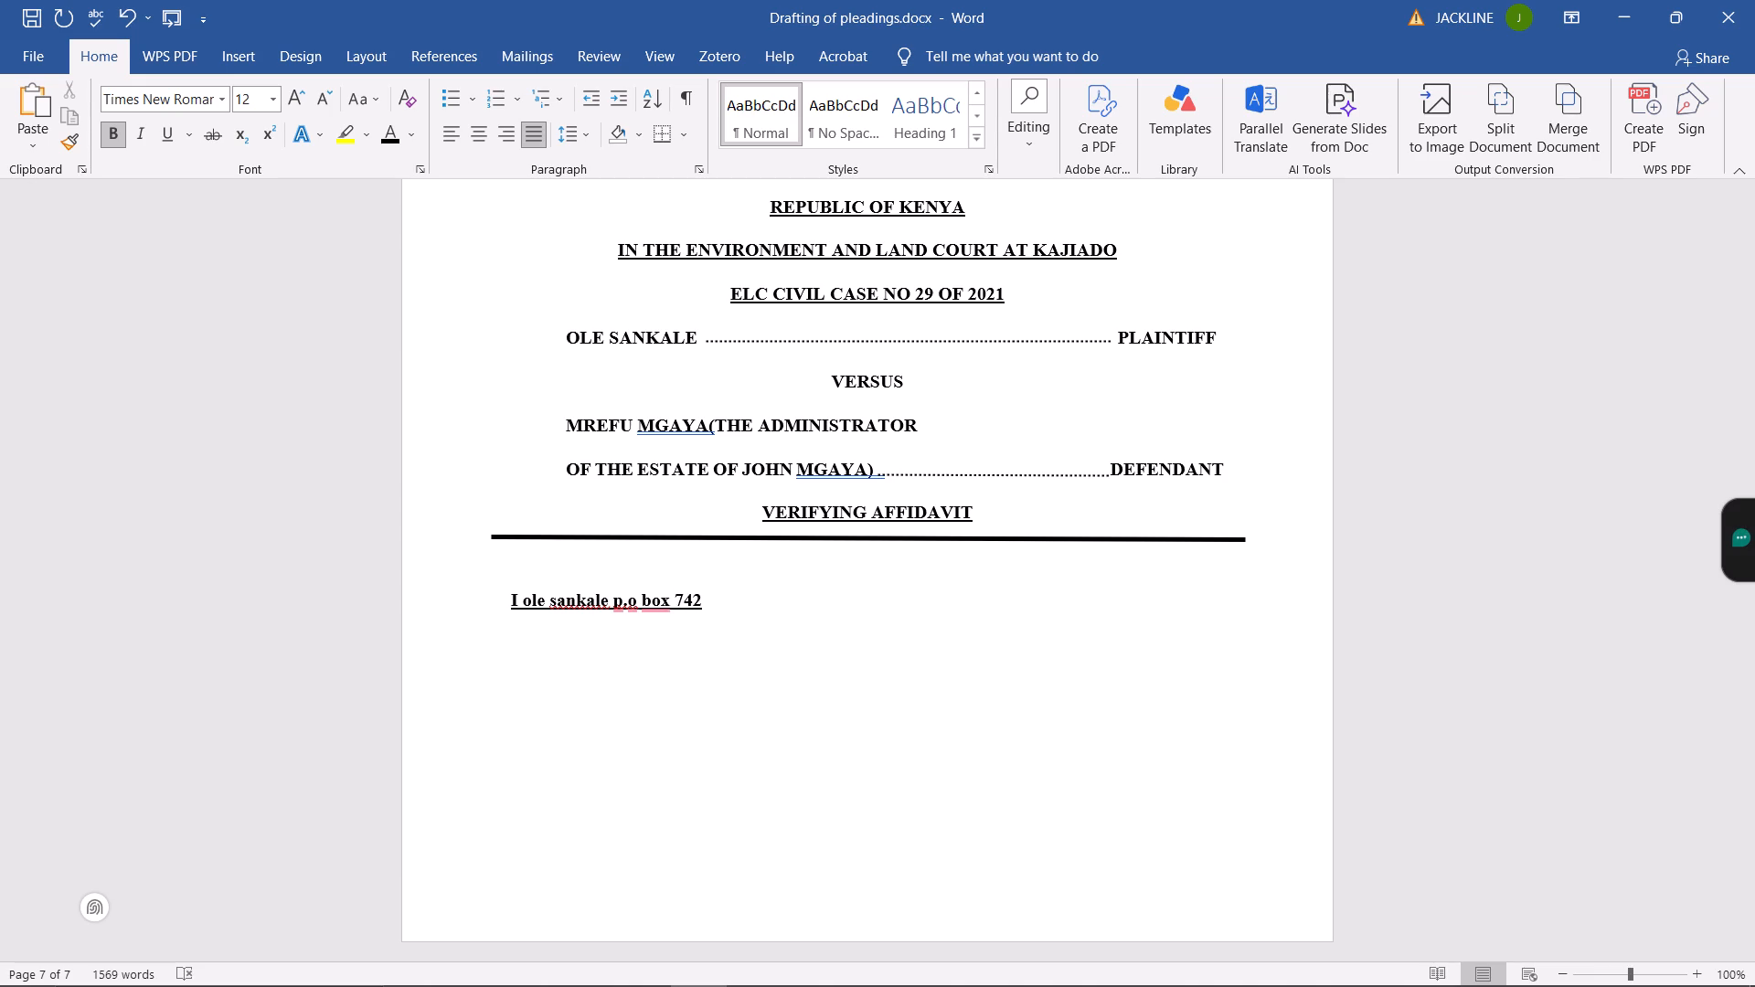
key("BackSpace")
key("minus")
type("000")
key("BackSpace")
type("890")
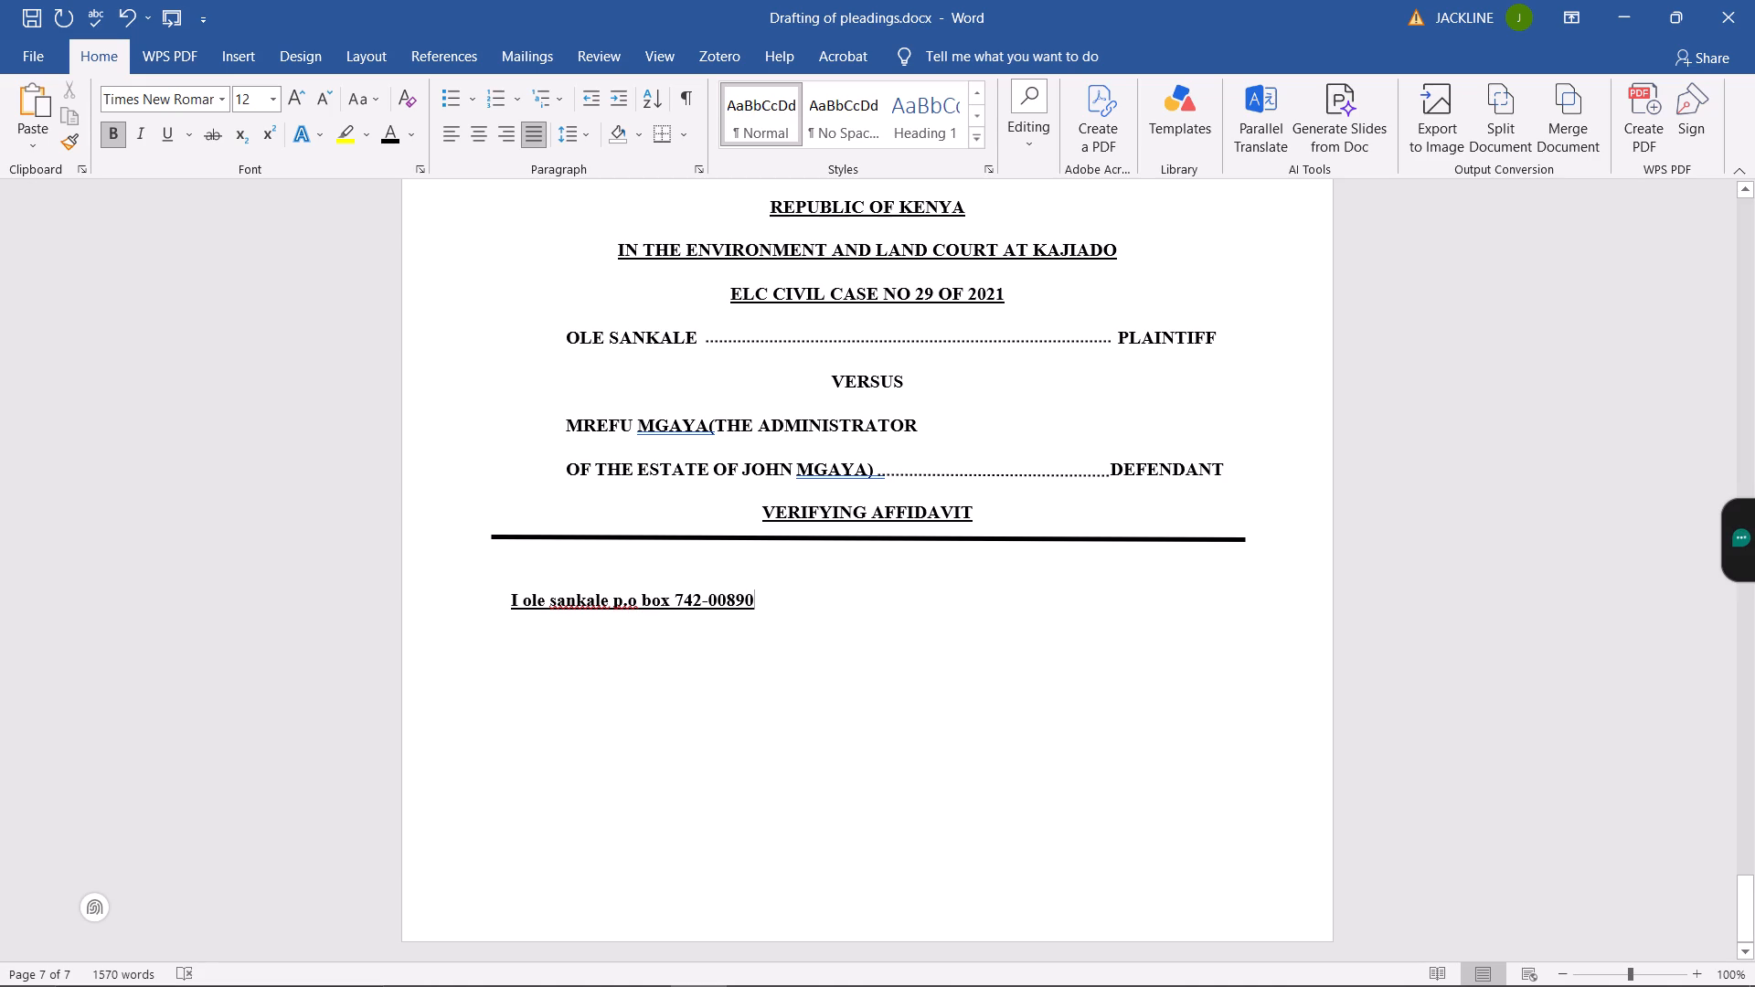
Remove the underline and bold formatting from the affidavit's opening line.
left_click_drag(760, 593, 494, 593)
left_click(562, 556)
left_click(505, 559)
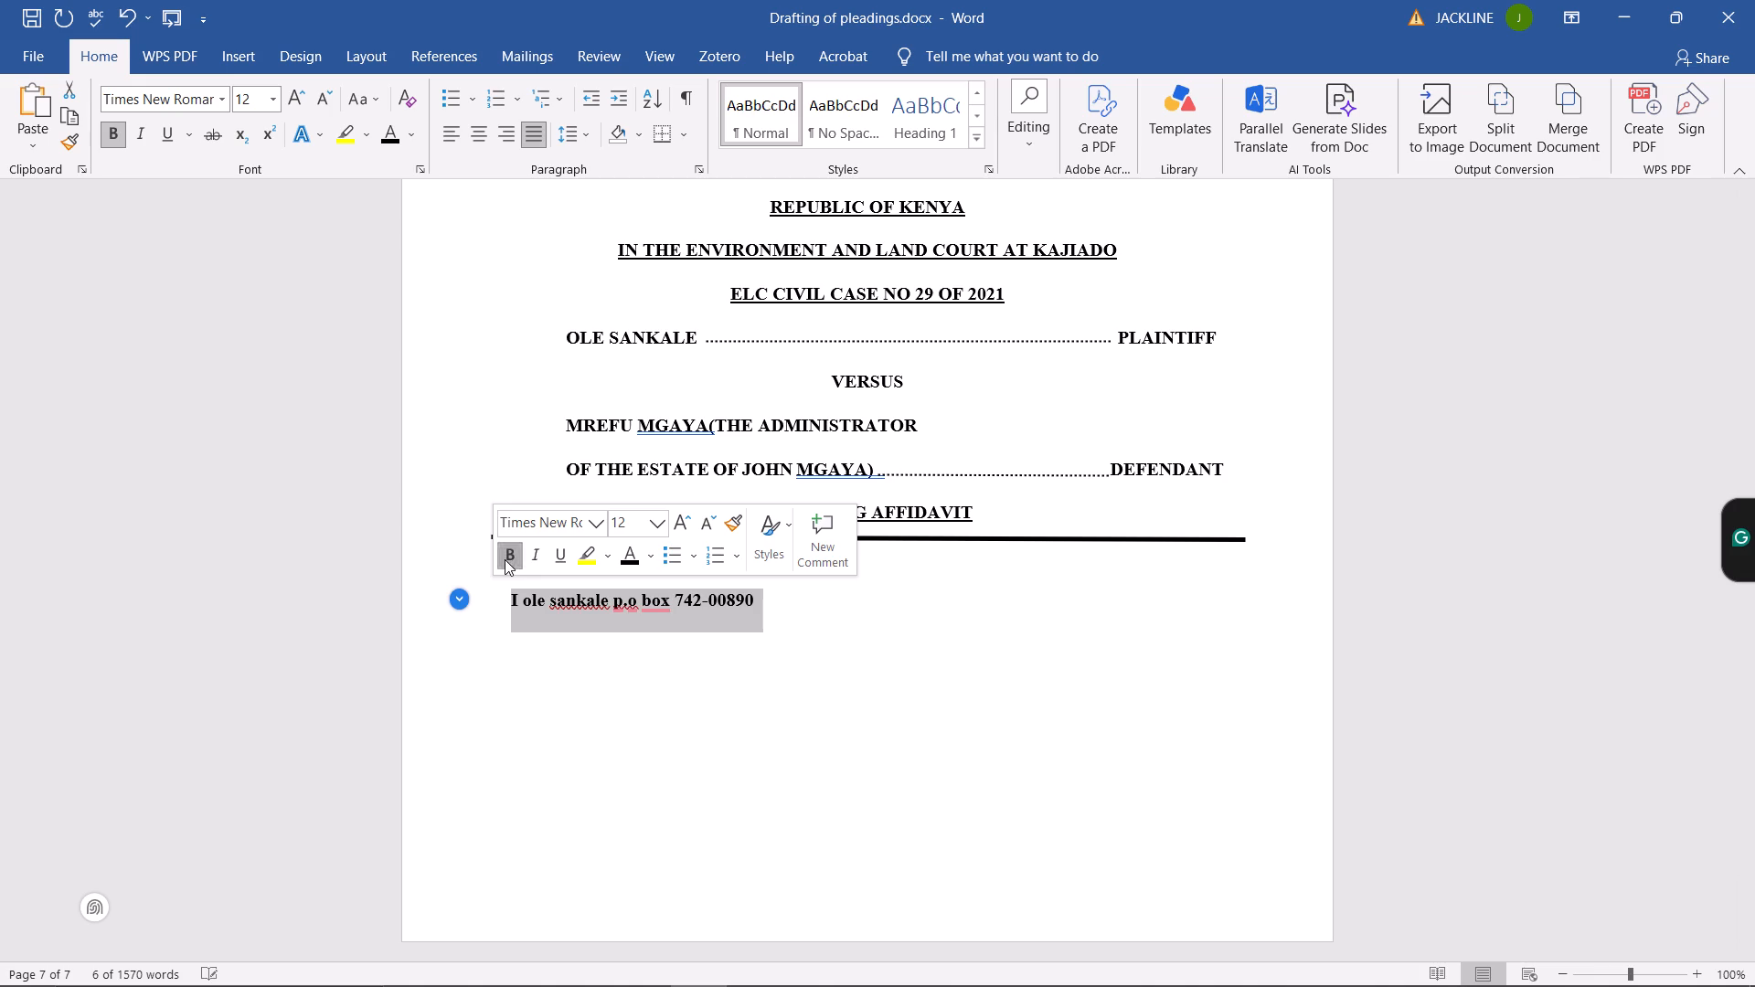
Continue the affidavit's opening line after the P.O. box number with "a resident of Kajiado town in Kajiado county".
left_click(760, 598)
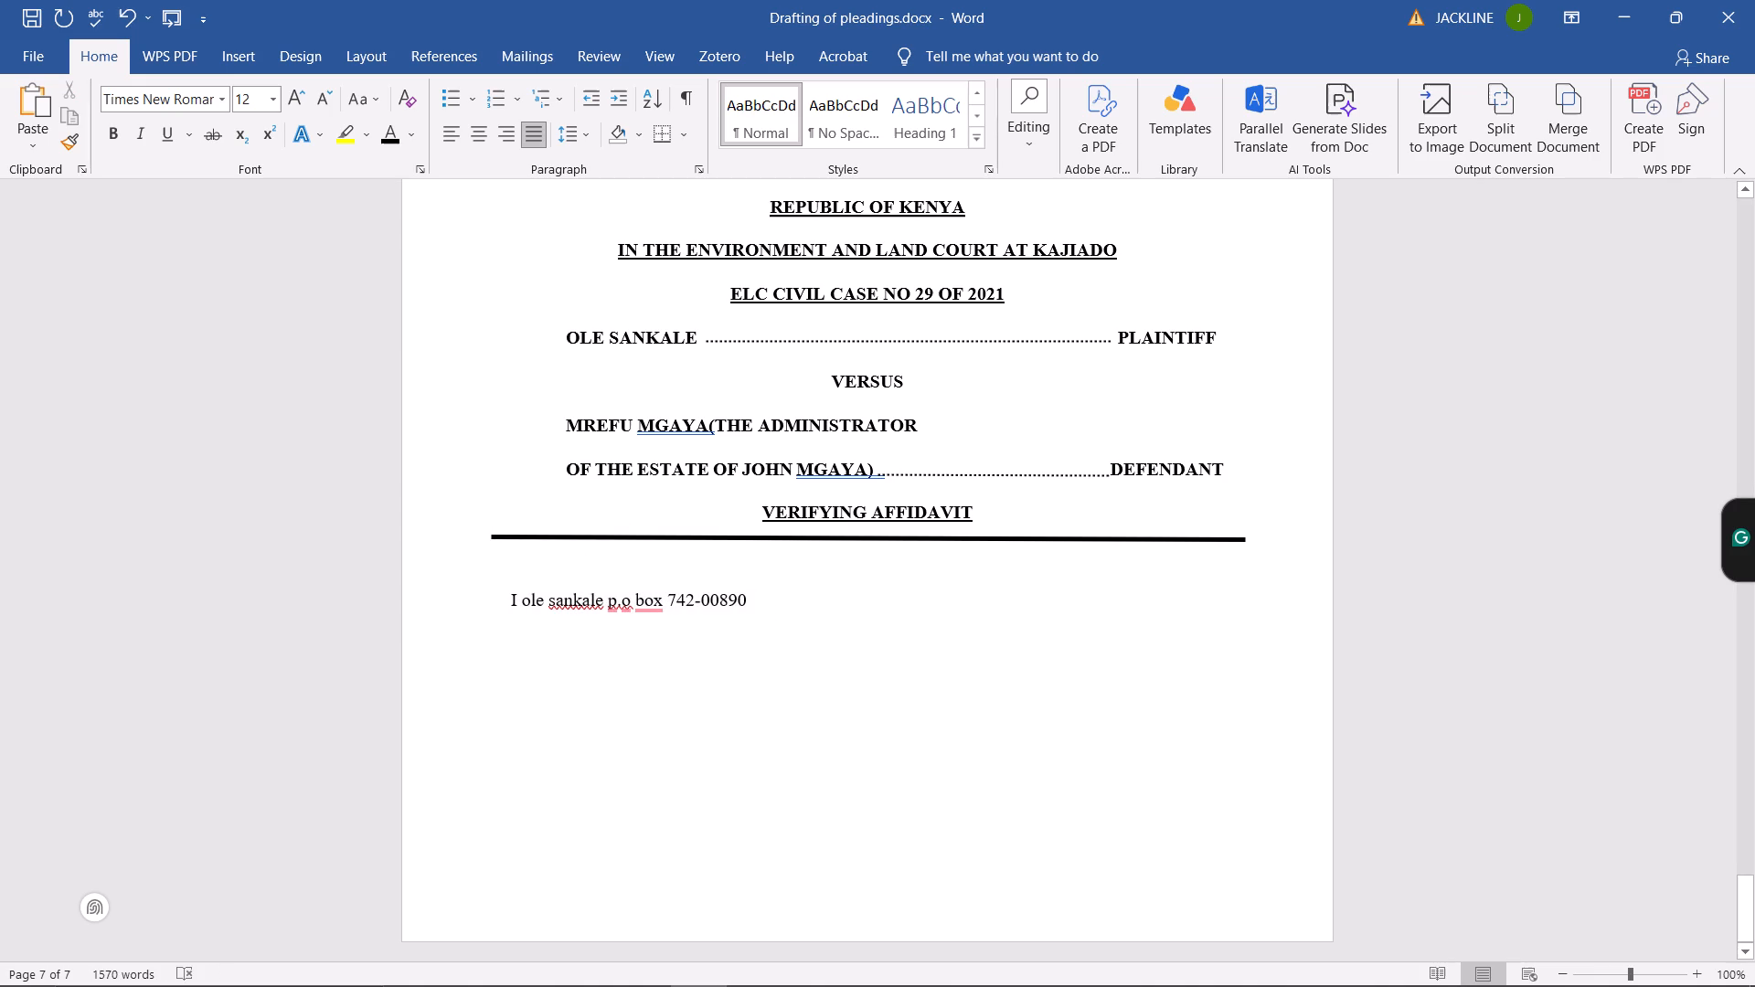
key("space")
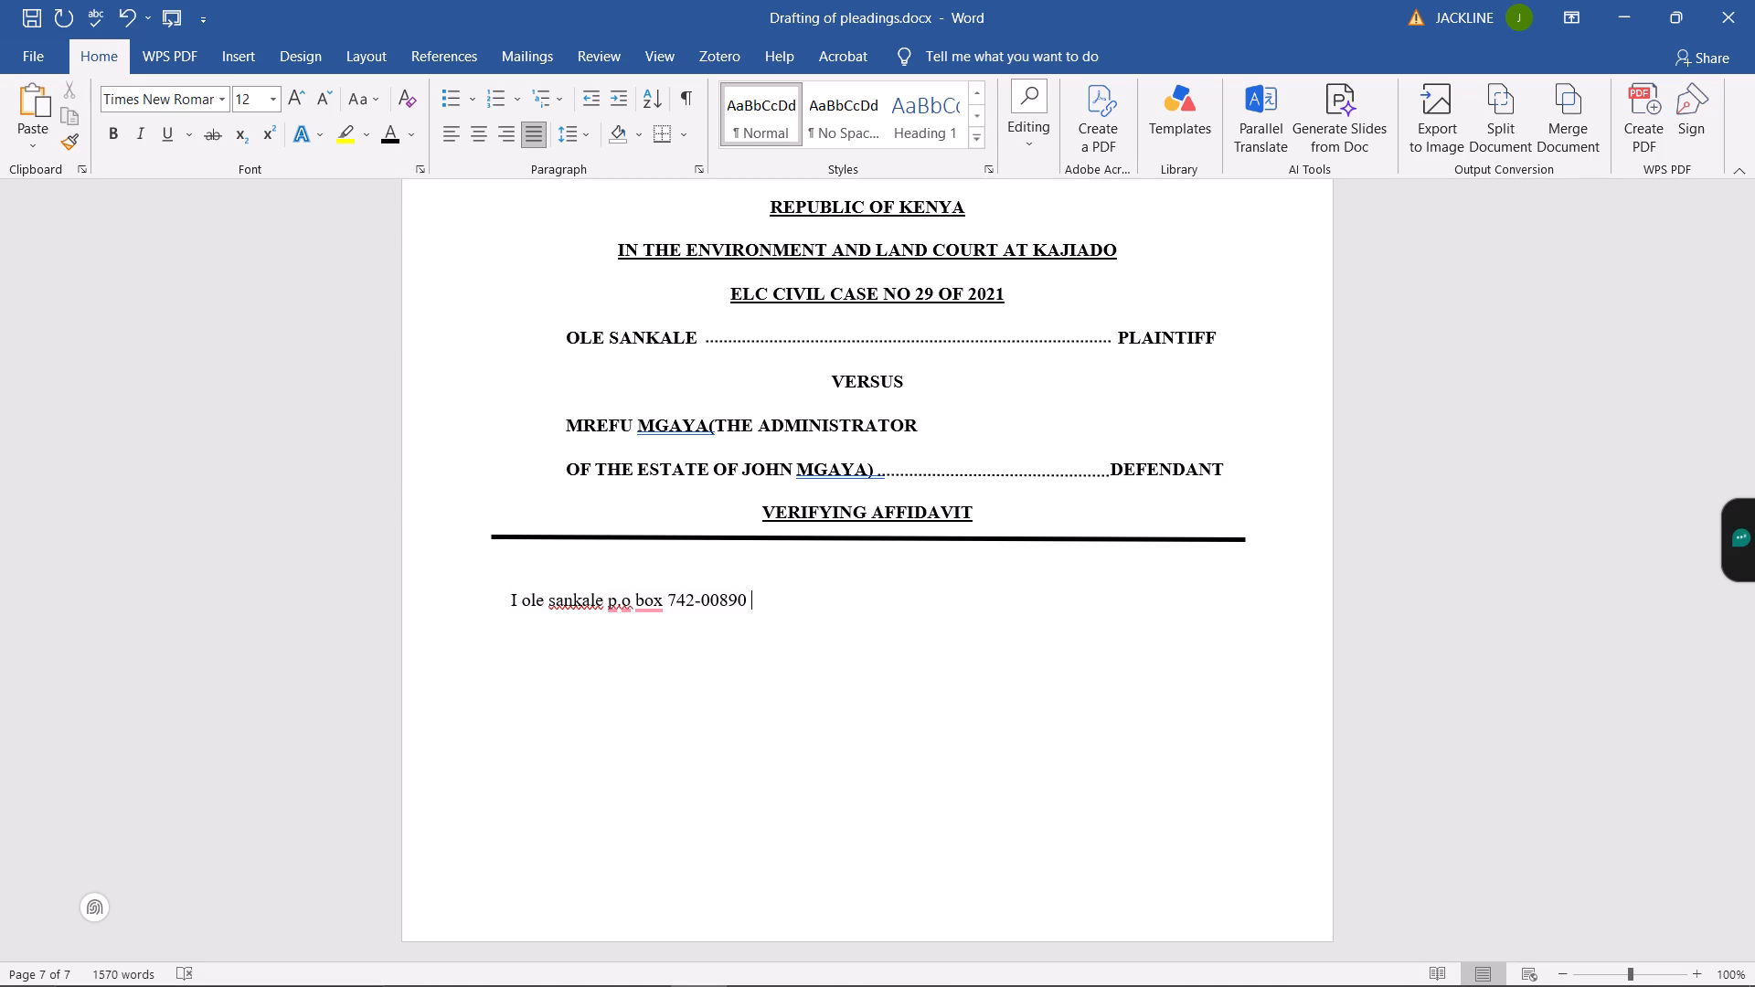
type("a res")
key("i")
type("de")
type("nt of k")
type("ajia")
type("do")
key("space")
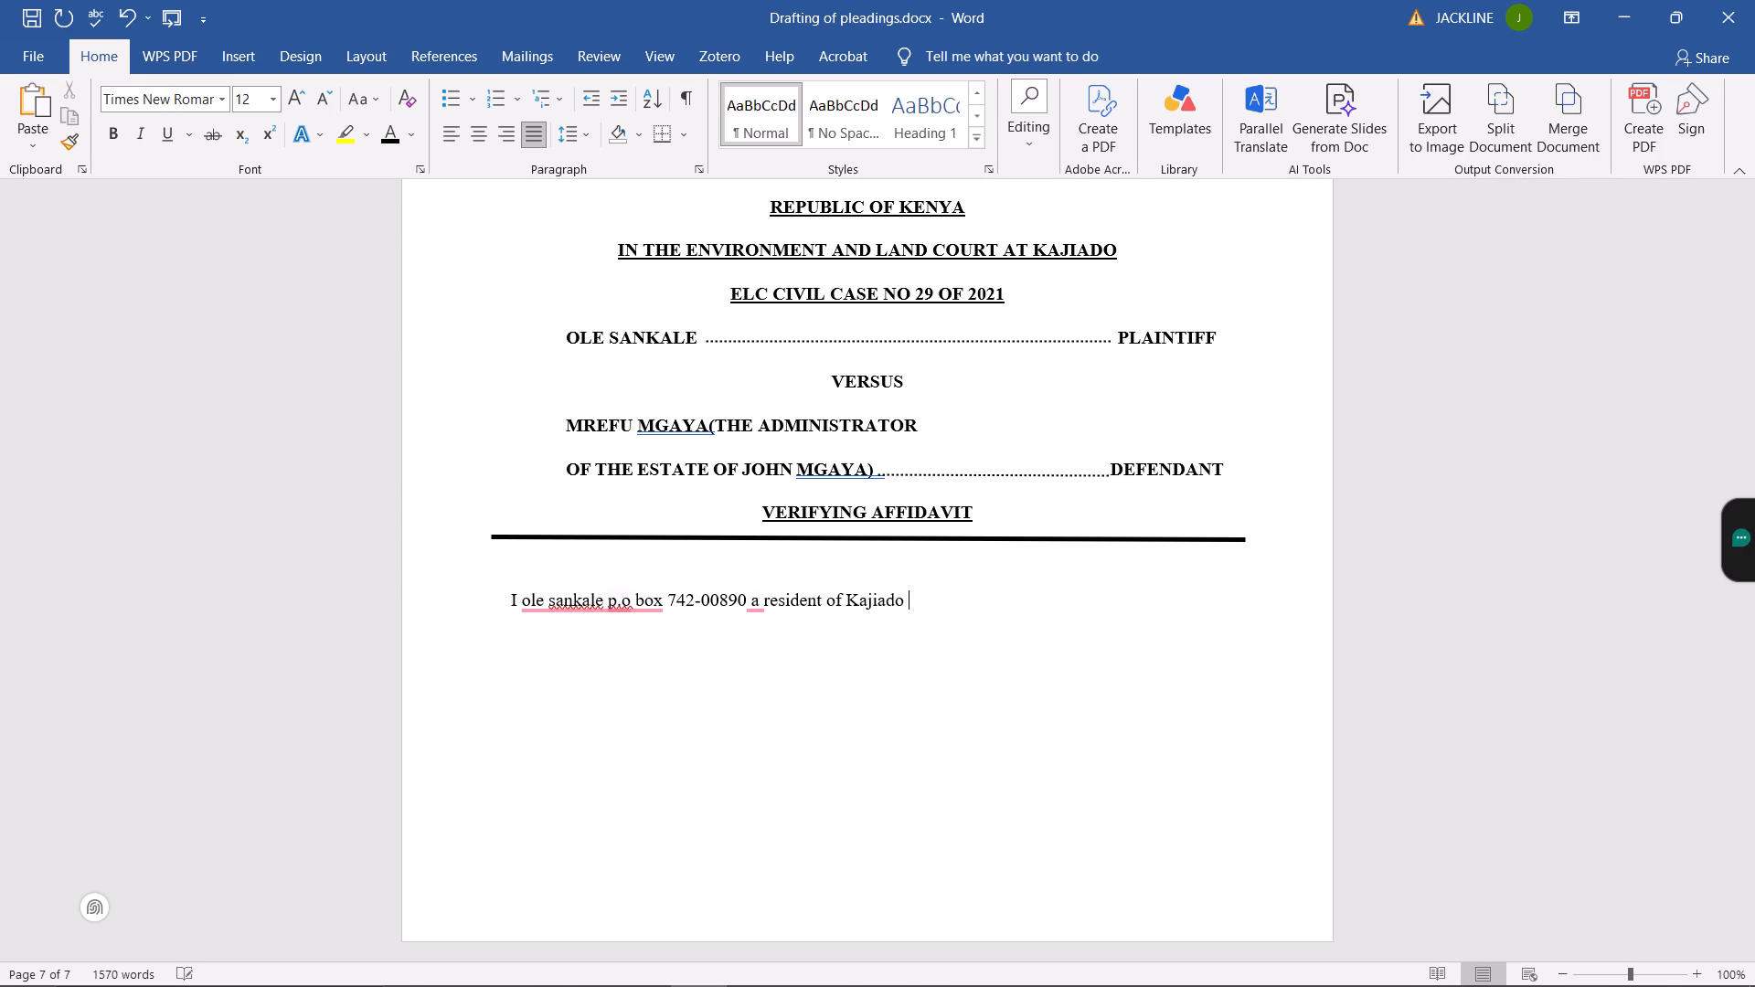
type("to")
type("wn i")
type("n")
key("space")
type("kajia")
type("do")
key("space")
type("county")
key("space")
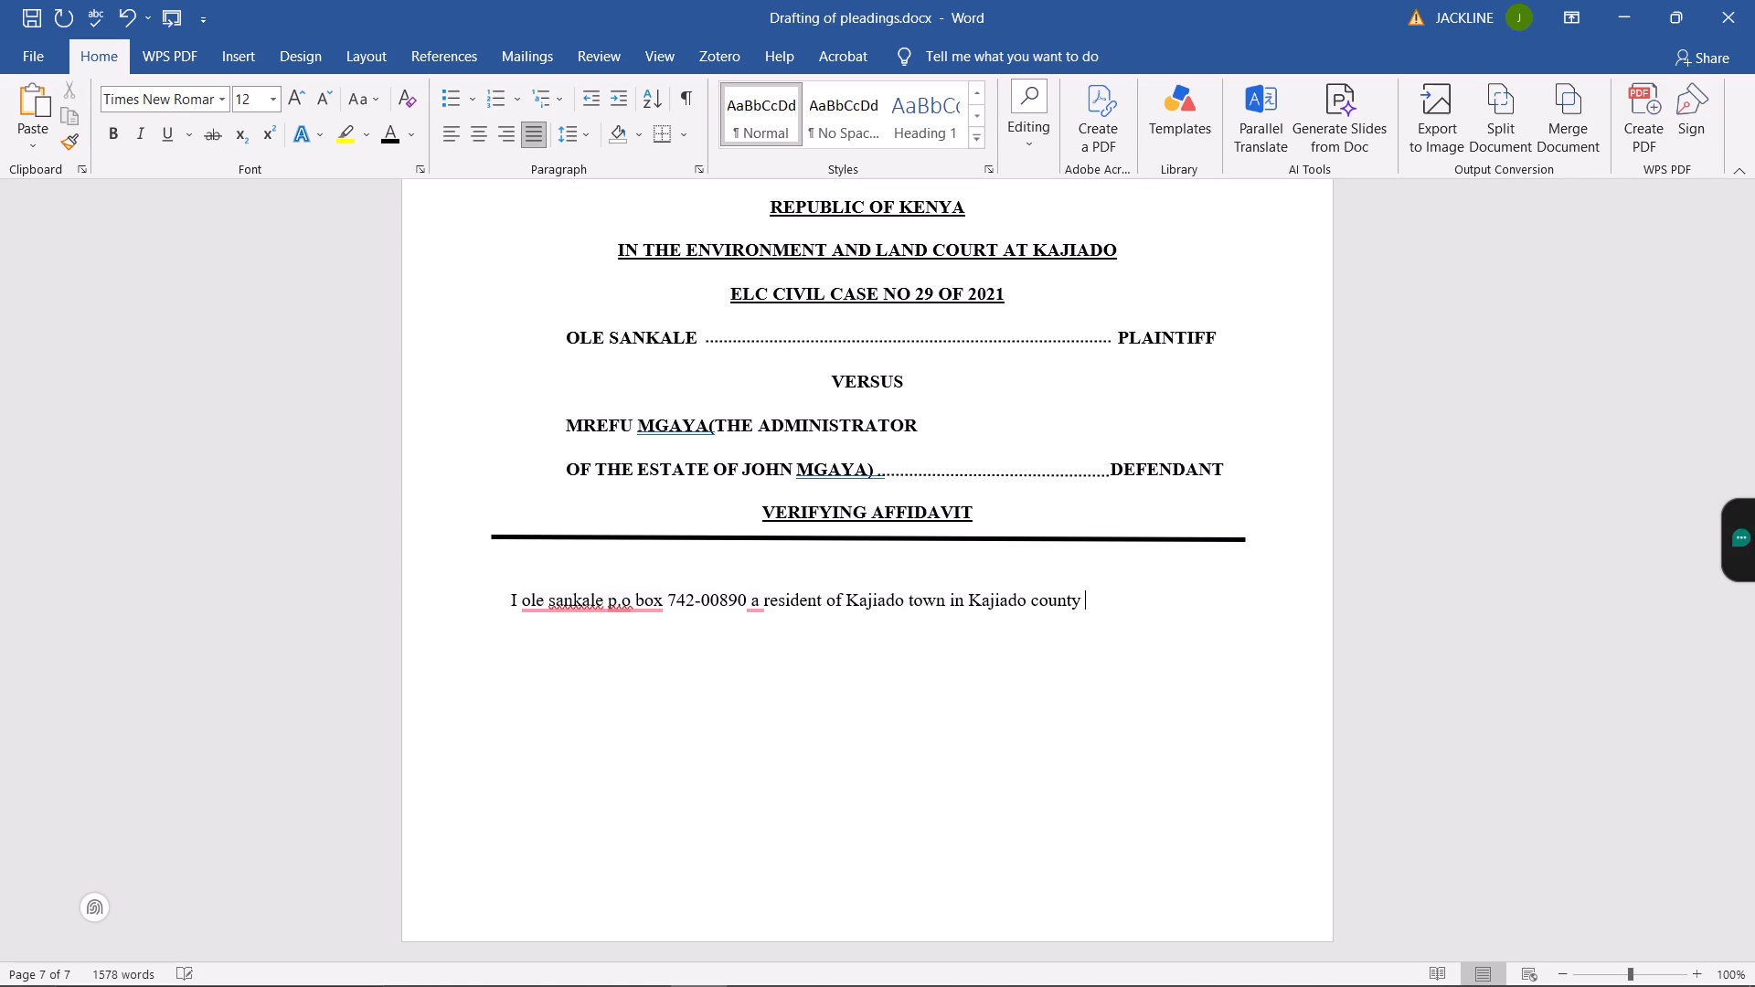
Extend the residence description in the opening sentence with "within the republic of kenya".
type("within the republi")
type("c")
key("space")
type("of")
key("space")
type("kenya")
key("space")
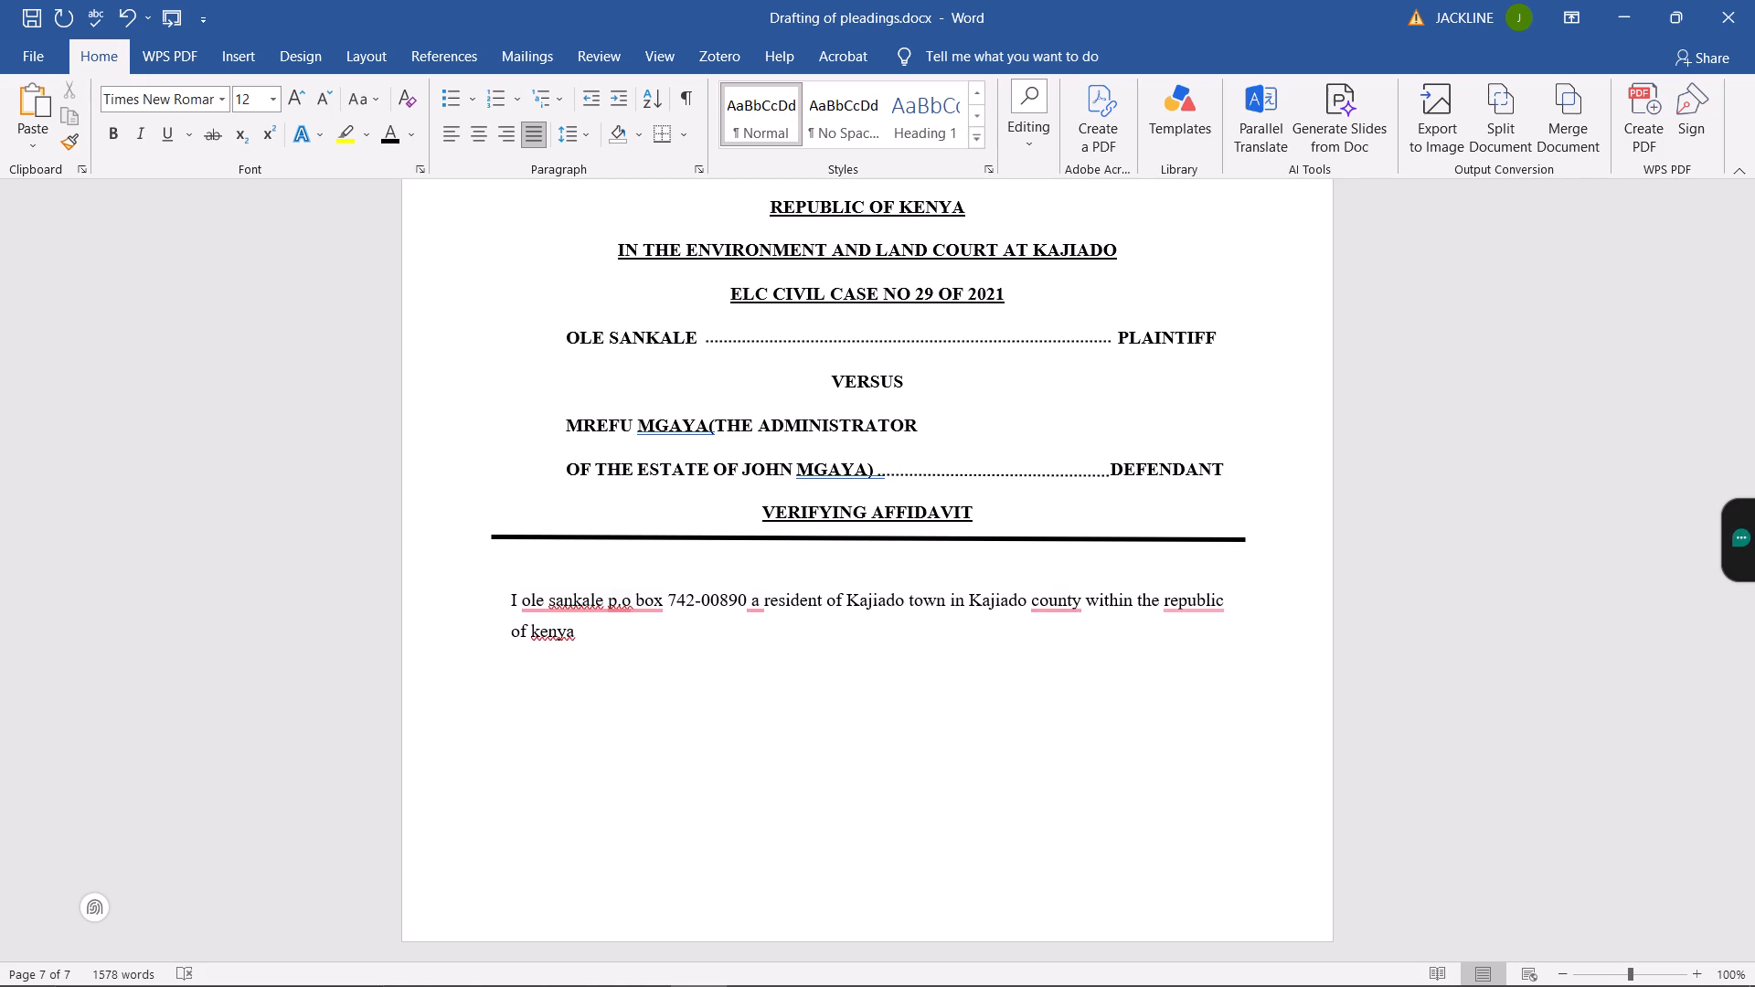
Add the oath wording "do hereby make an oath" to the opening sentence.
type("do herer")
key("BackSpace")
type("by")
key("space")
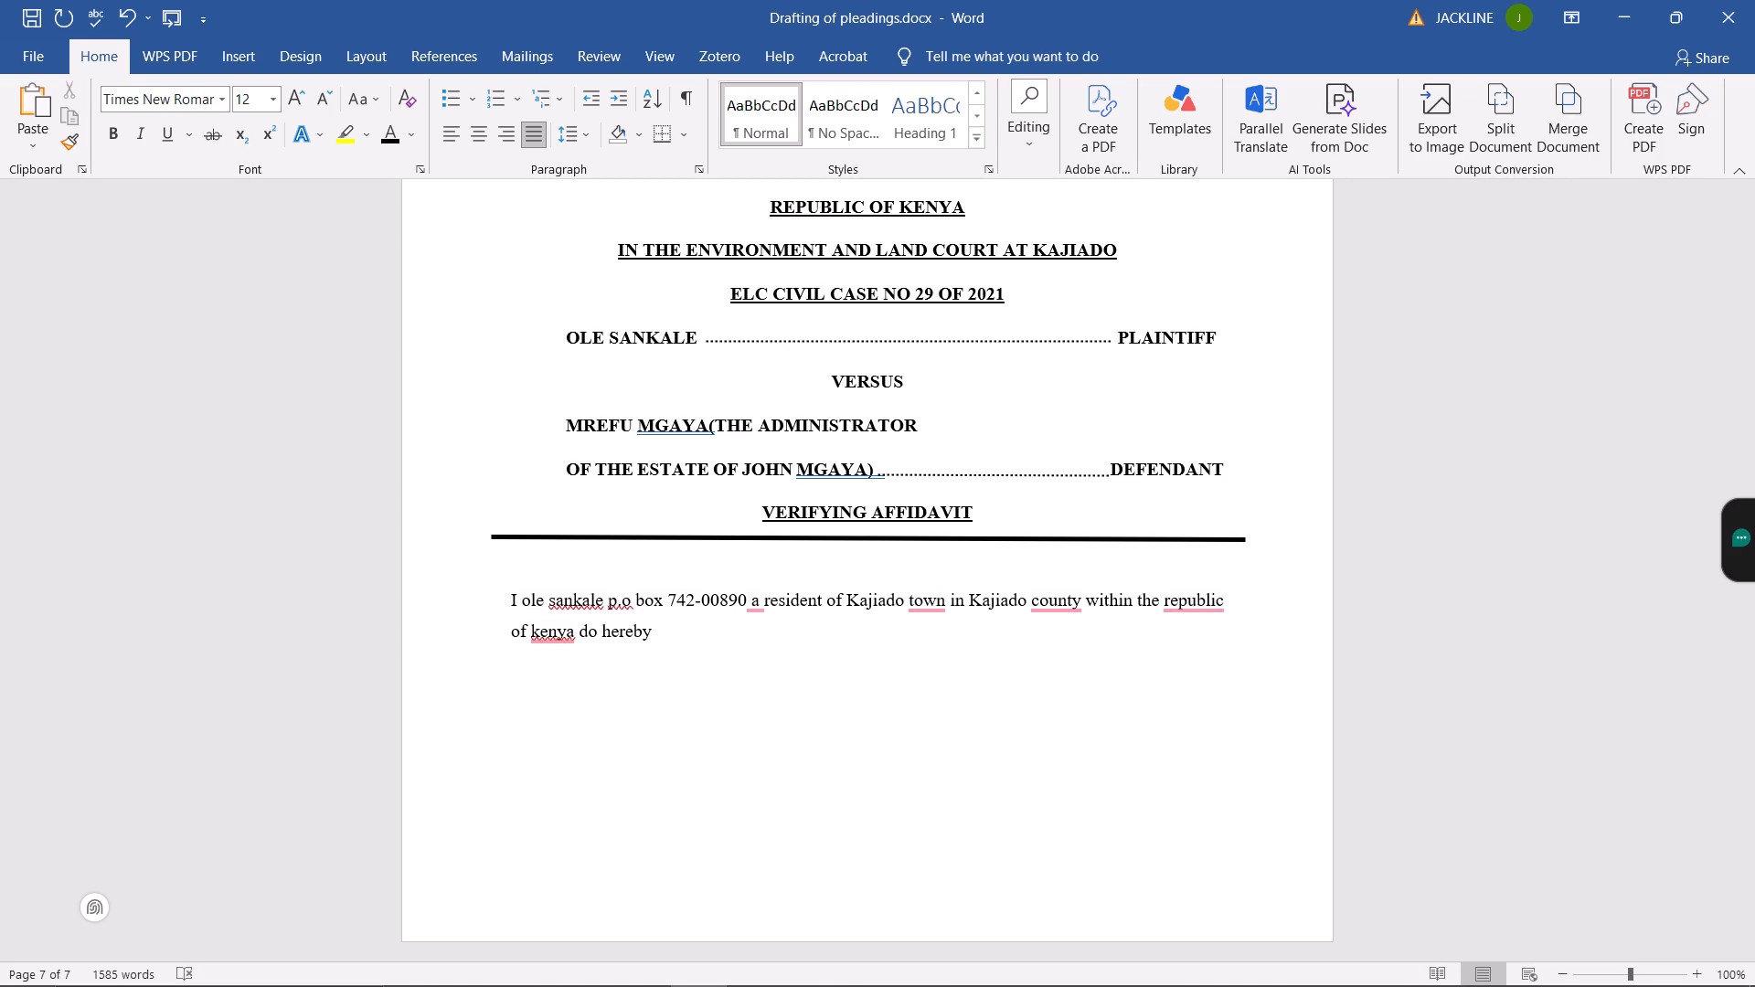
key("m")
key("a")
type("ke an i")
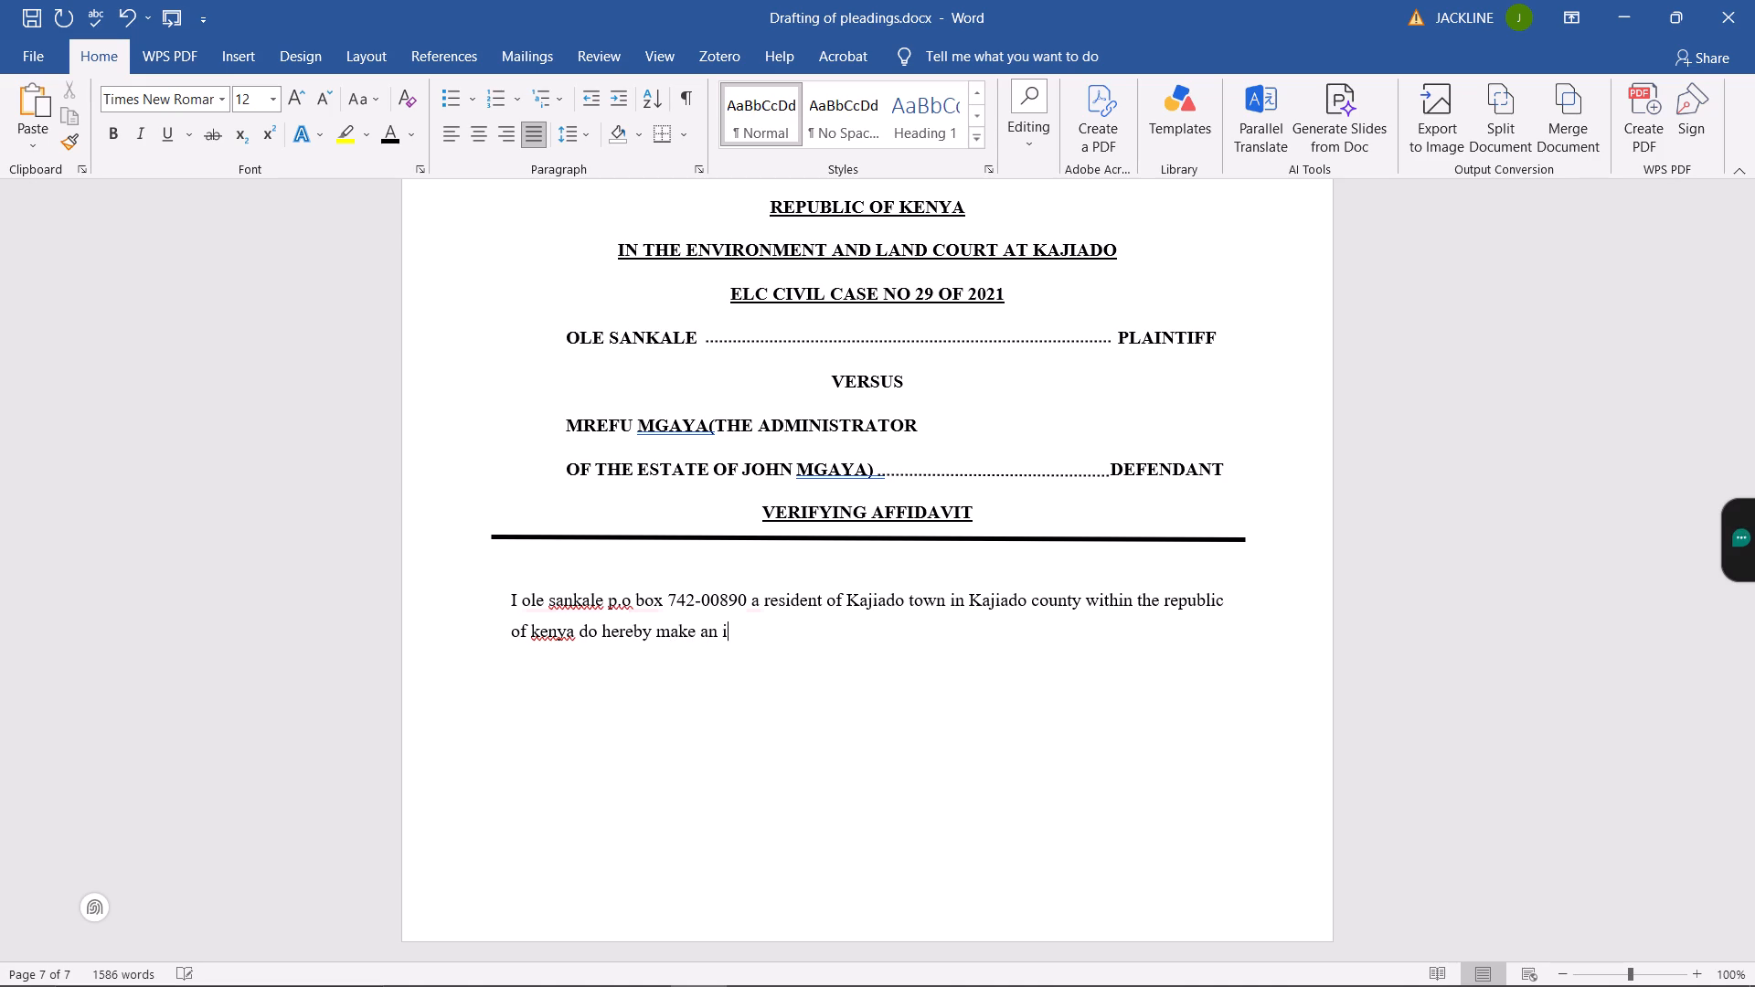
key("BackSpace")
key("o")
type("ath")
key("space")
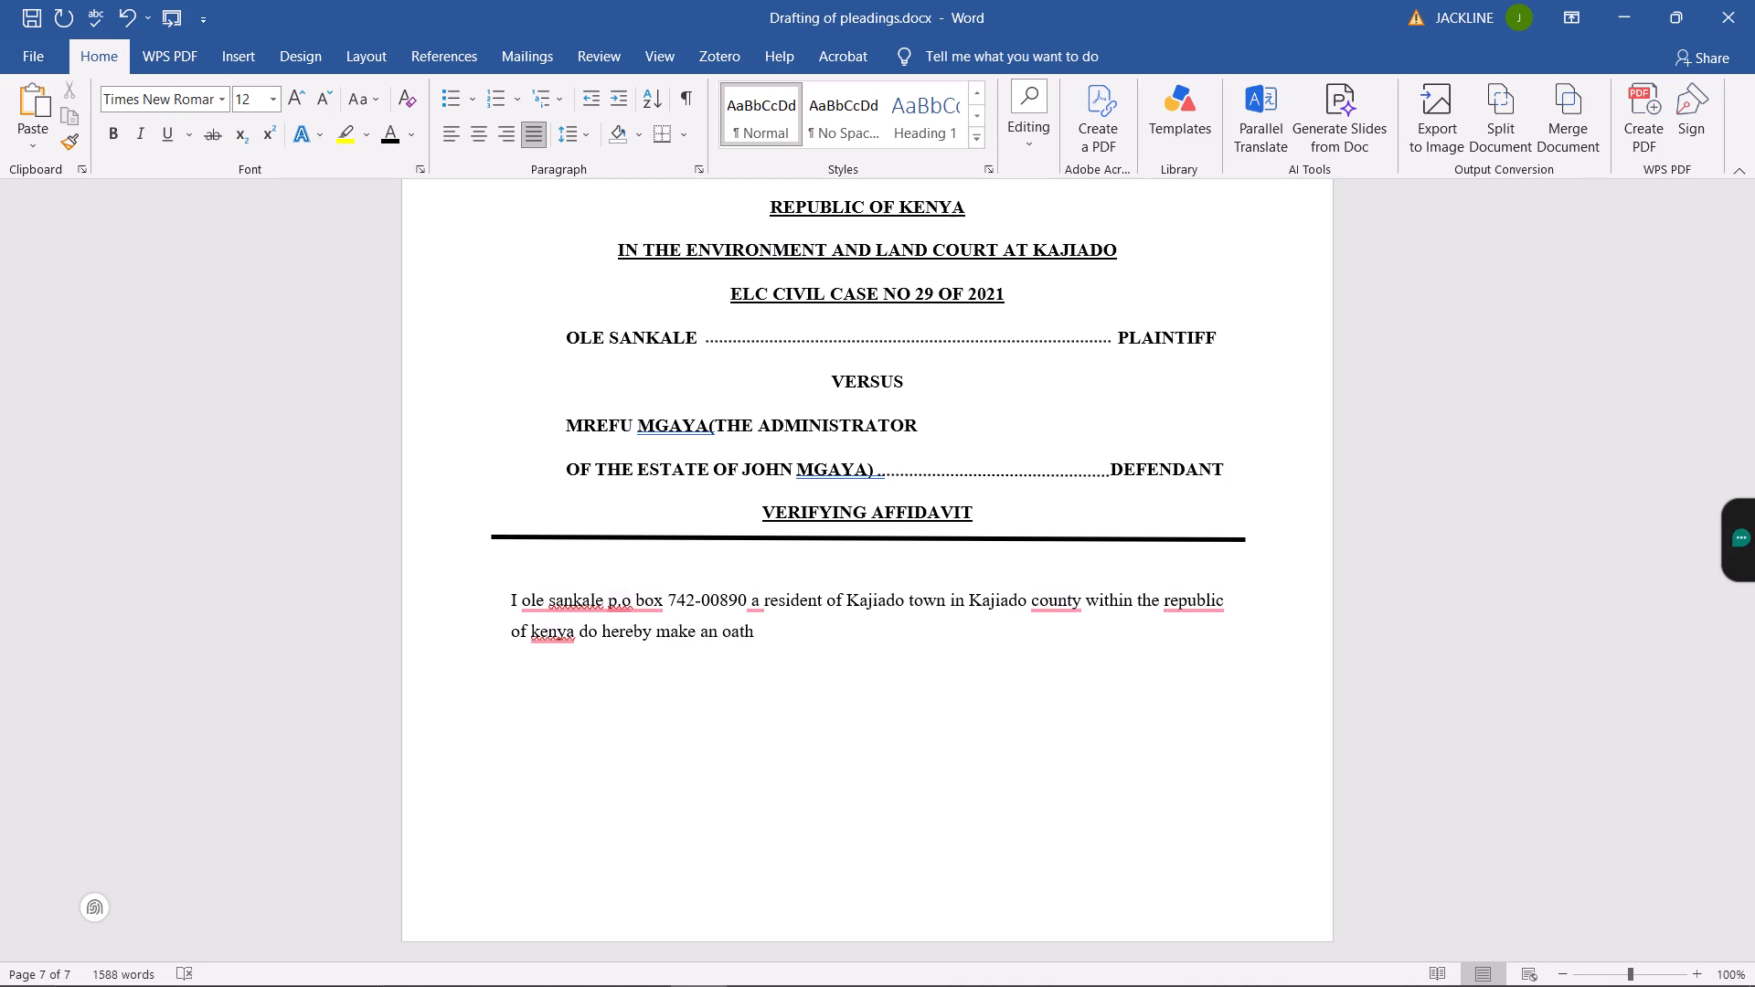
Finish the affidavit's opening sentence with "and state as follows:".
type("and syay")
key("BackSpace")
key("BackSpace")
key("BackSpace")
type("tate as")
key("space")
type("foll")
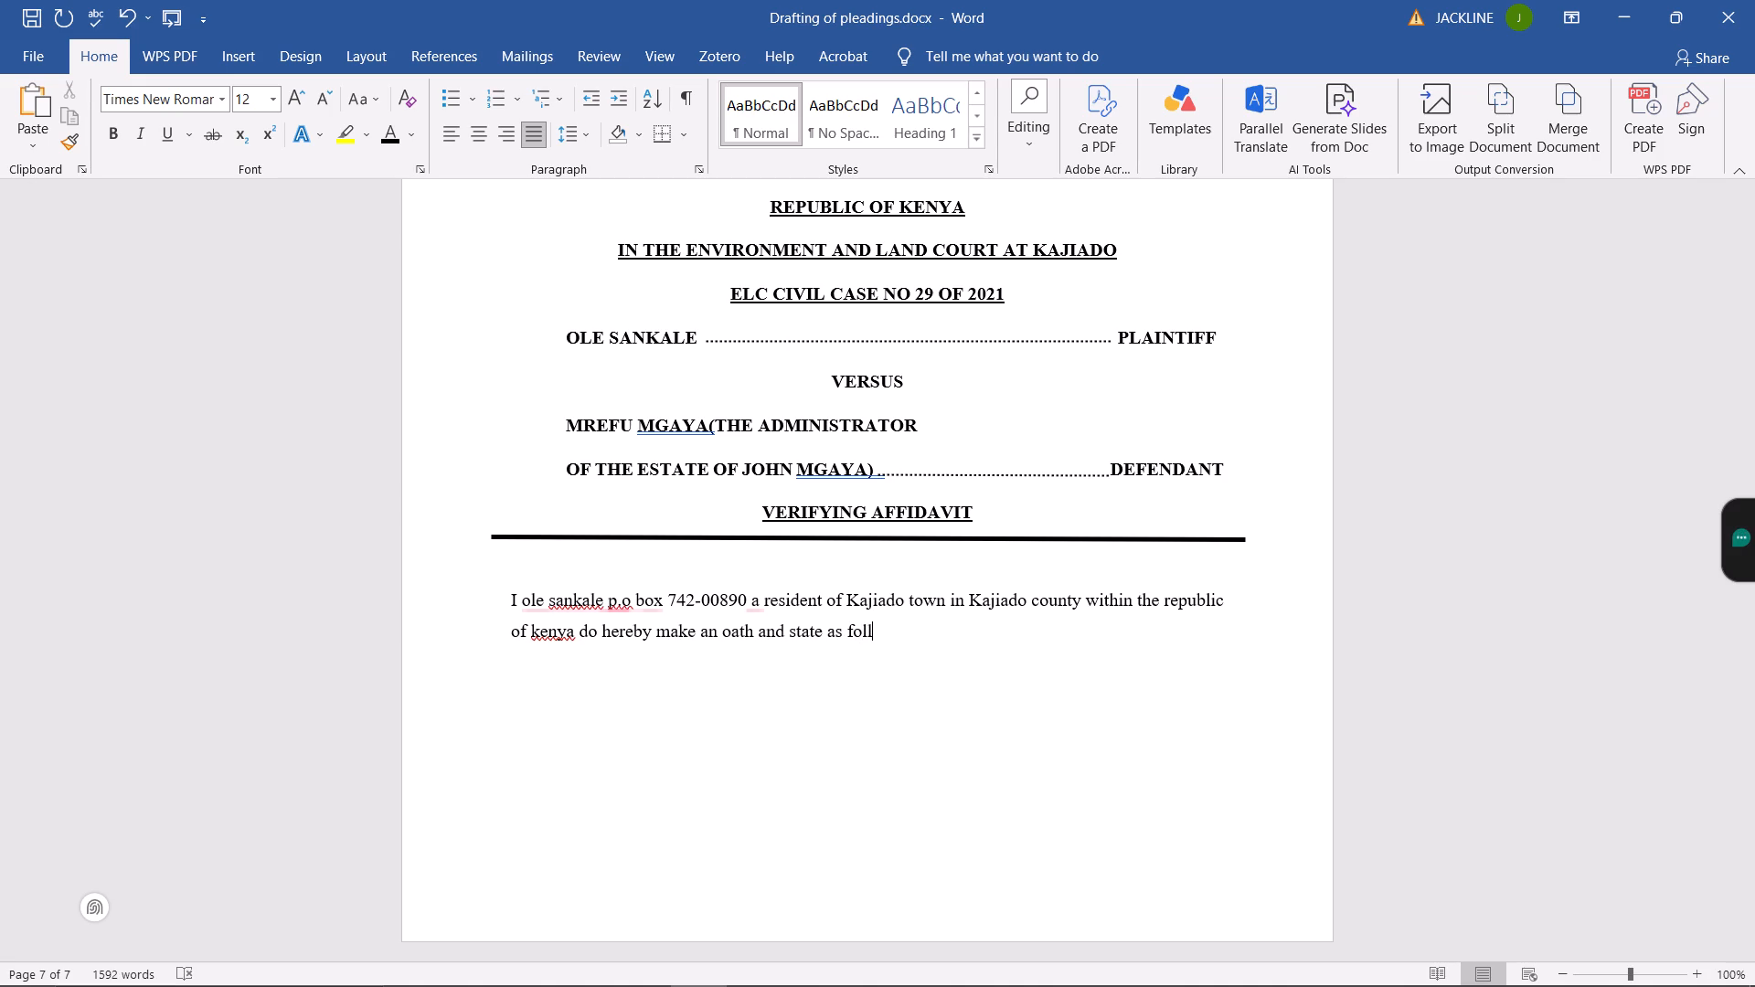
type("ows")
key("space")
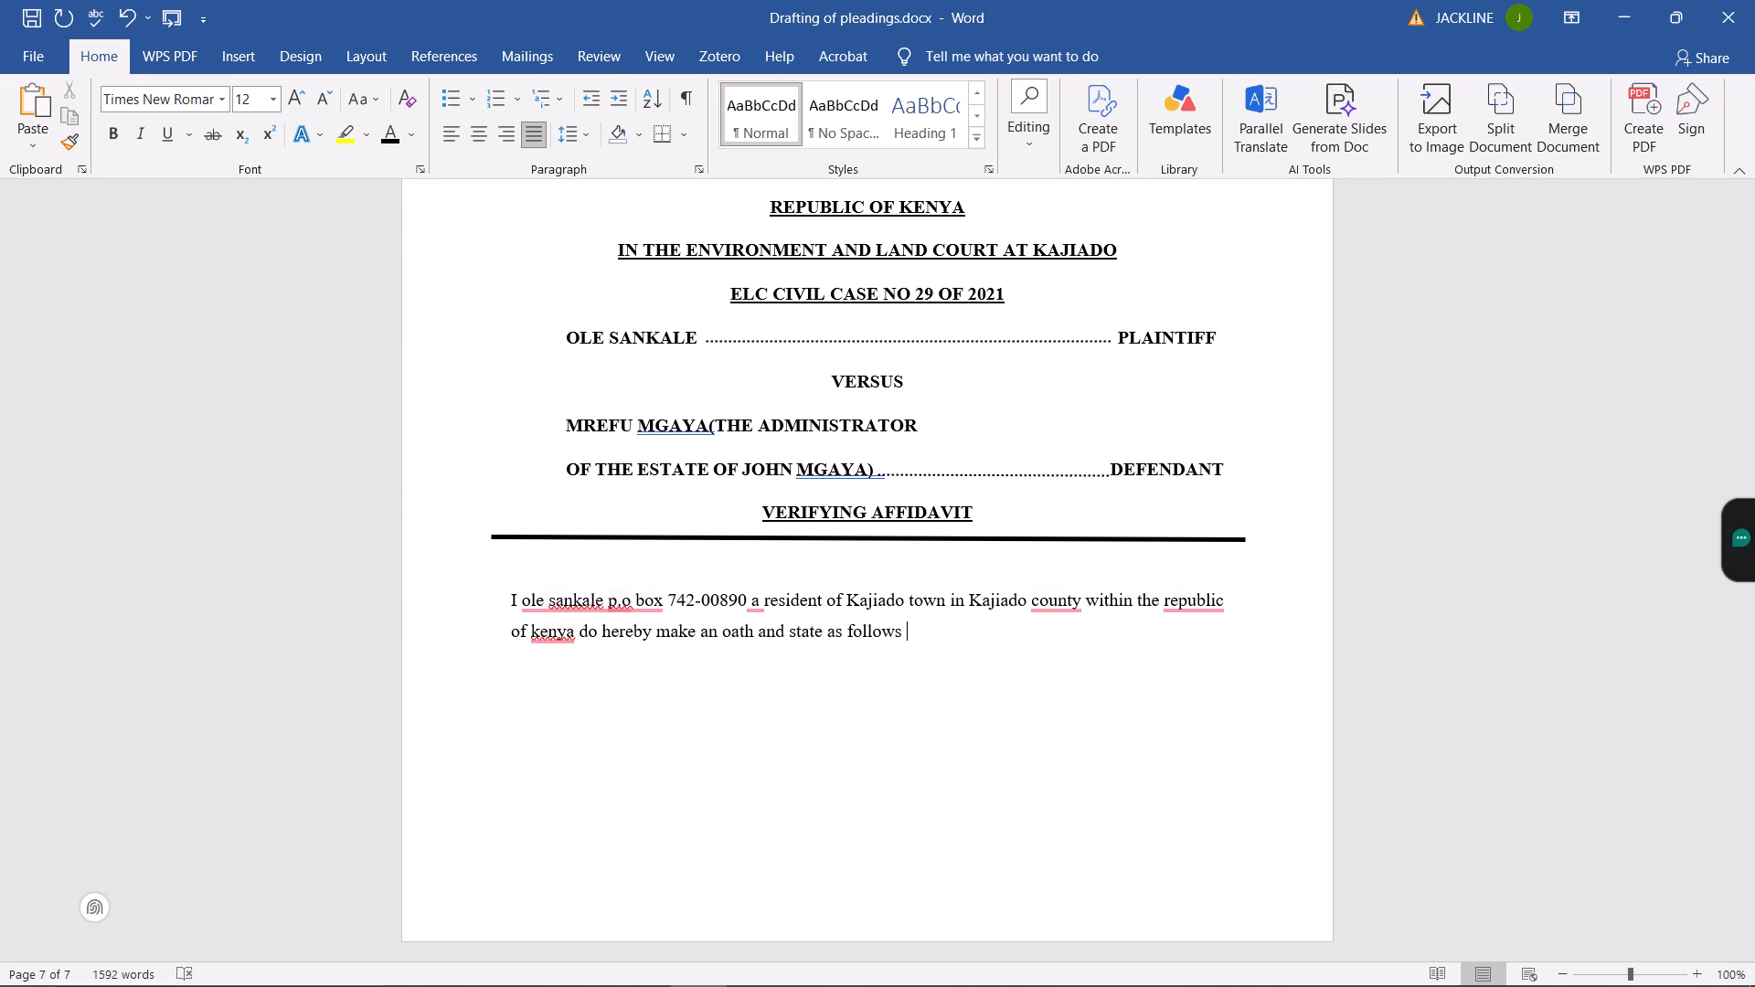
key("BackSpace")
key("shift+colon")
Begin the first averment in a new paragraph below the opening sentence with "That I am a male adult of sound mind".
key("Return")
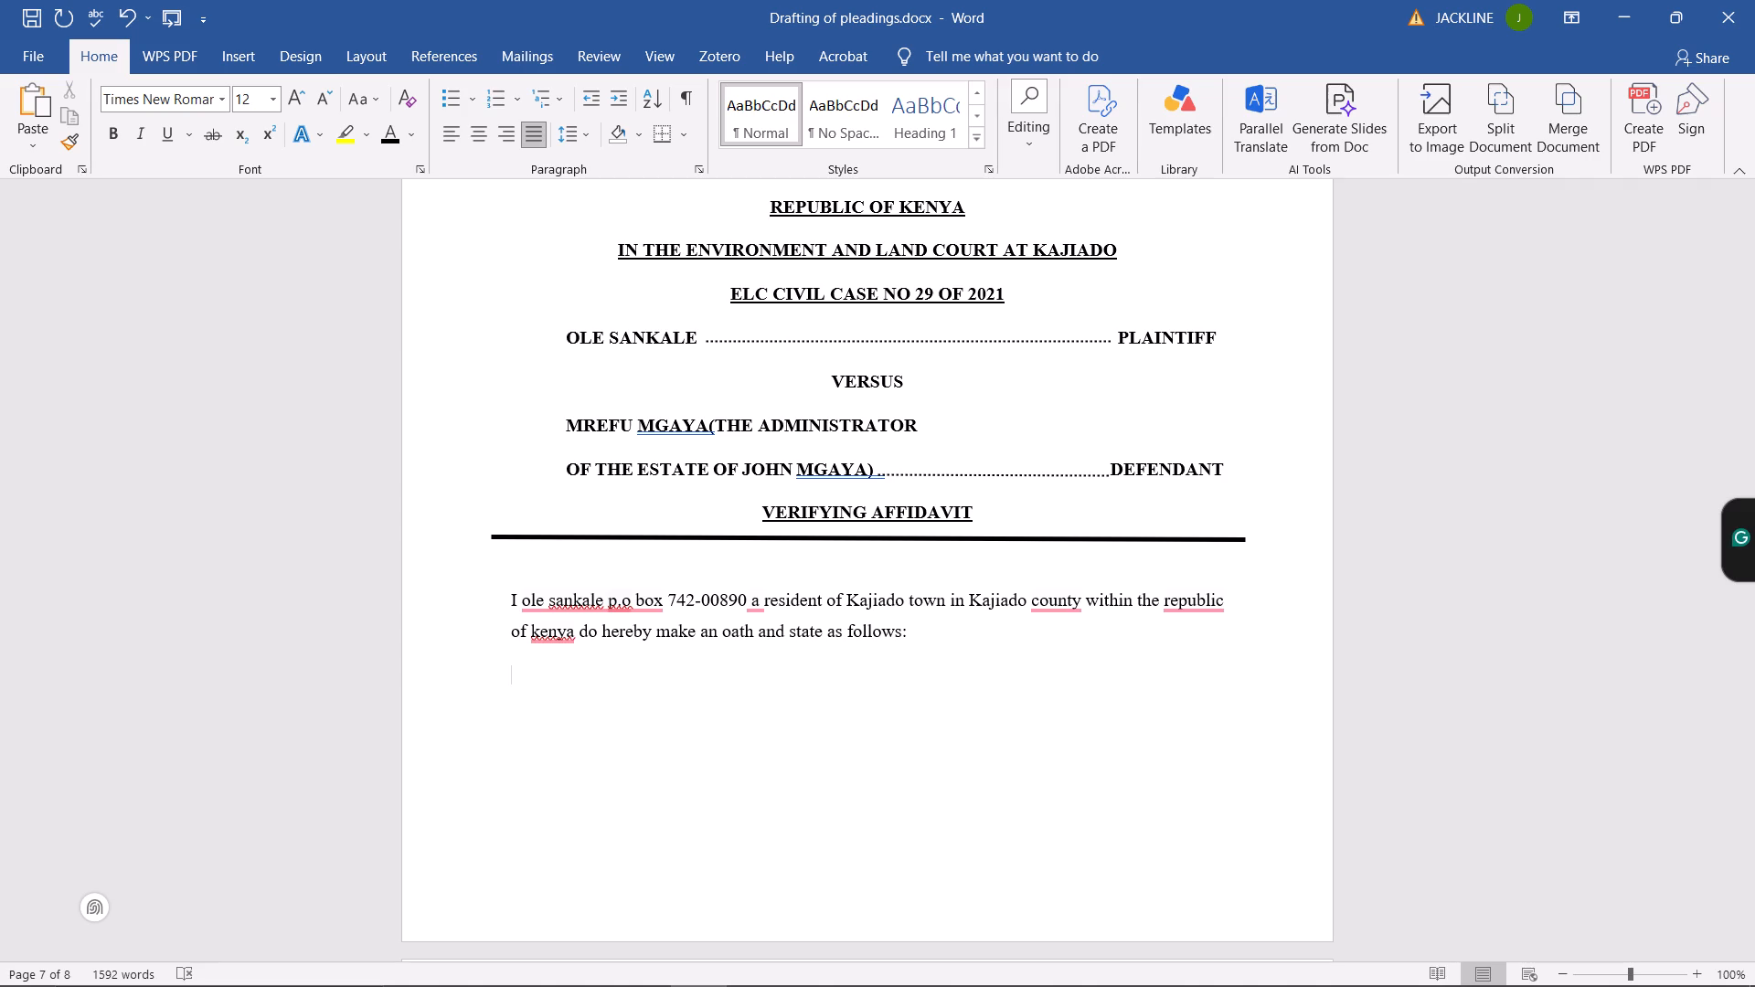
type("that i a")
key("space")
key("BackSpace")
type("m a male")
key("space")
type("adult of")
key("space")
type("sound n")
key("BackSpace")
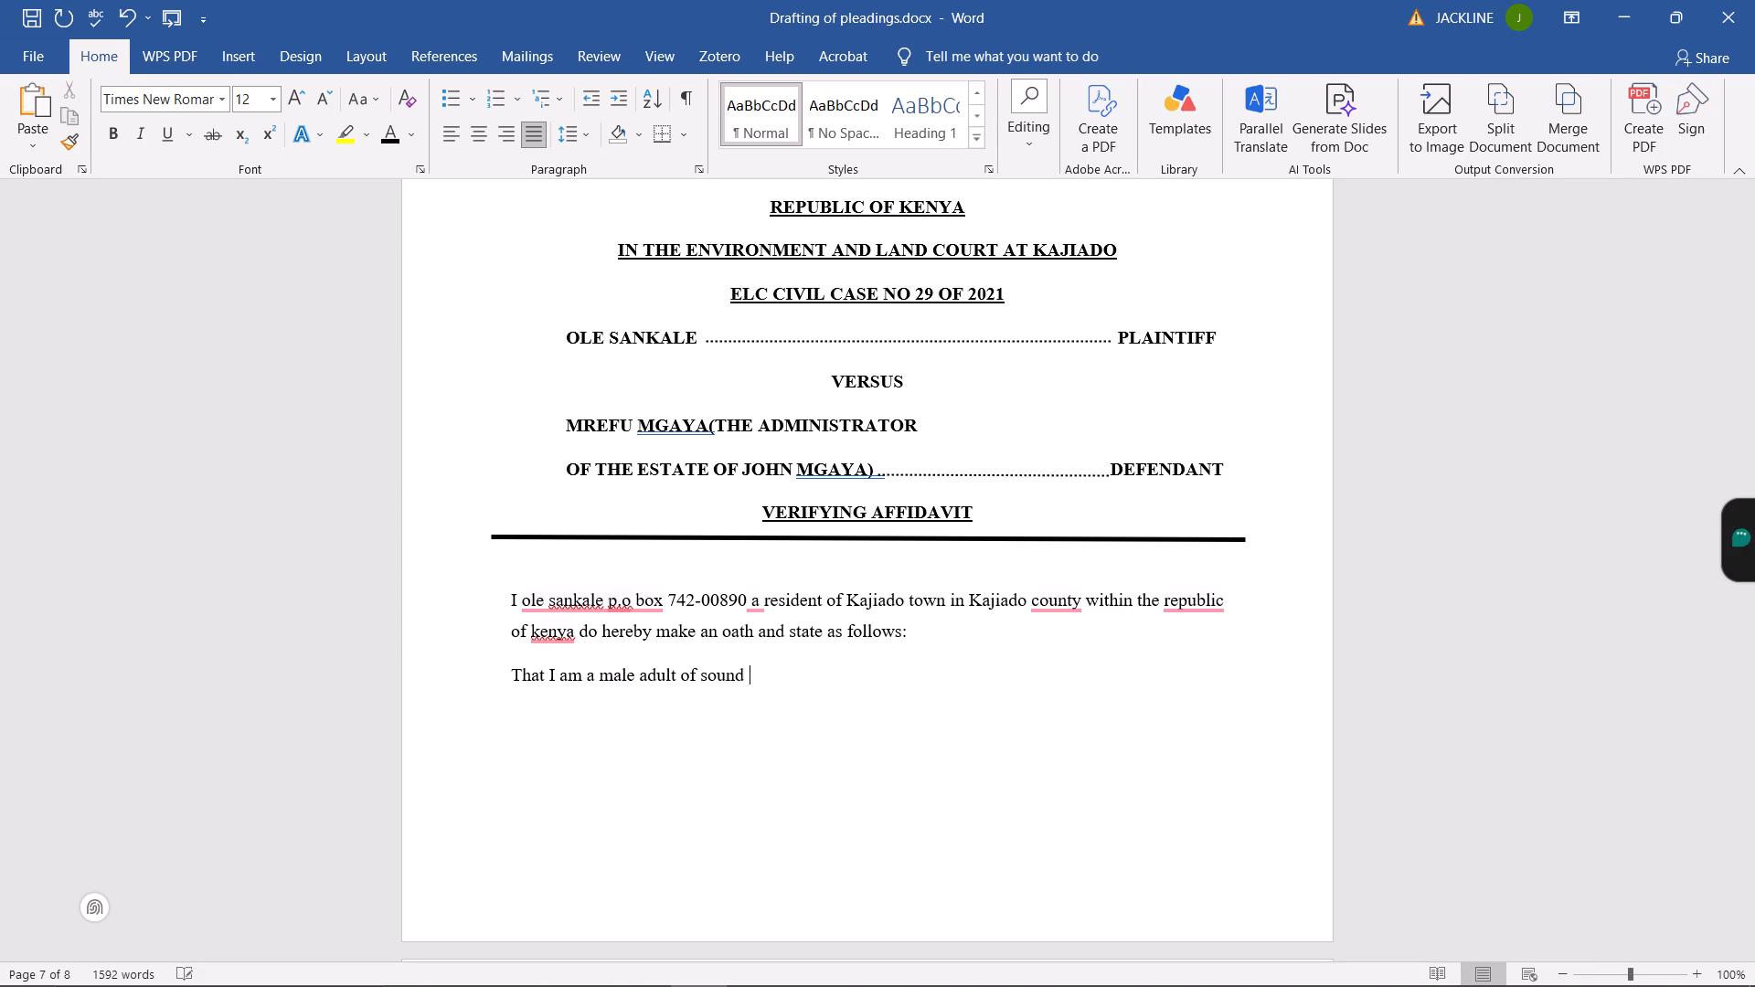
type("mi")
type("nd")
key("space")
Continue the first averment after "sound mind" with "and the plaintiff herein".
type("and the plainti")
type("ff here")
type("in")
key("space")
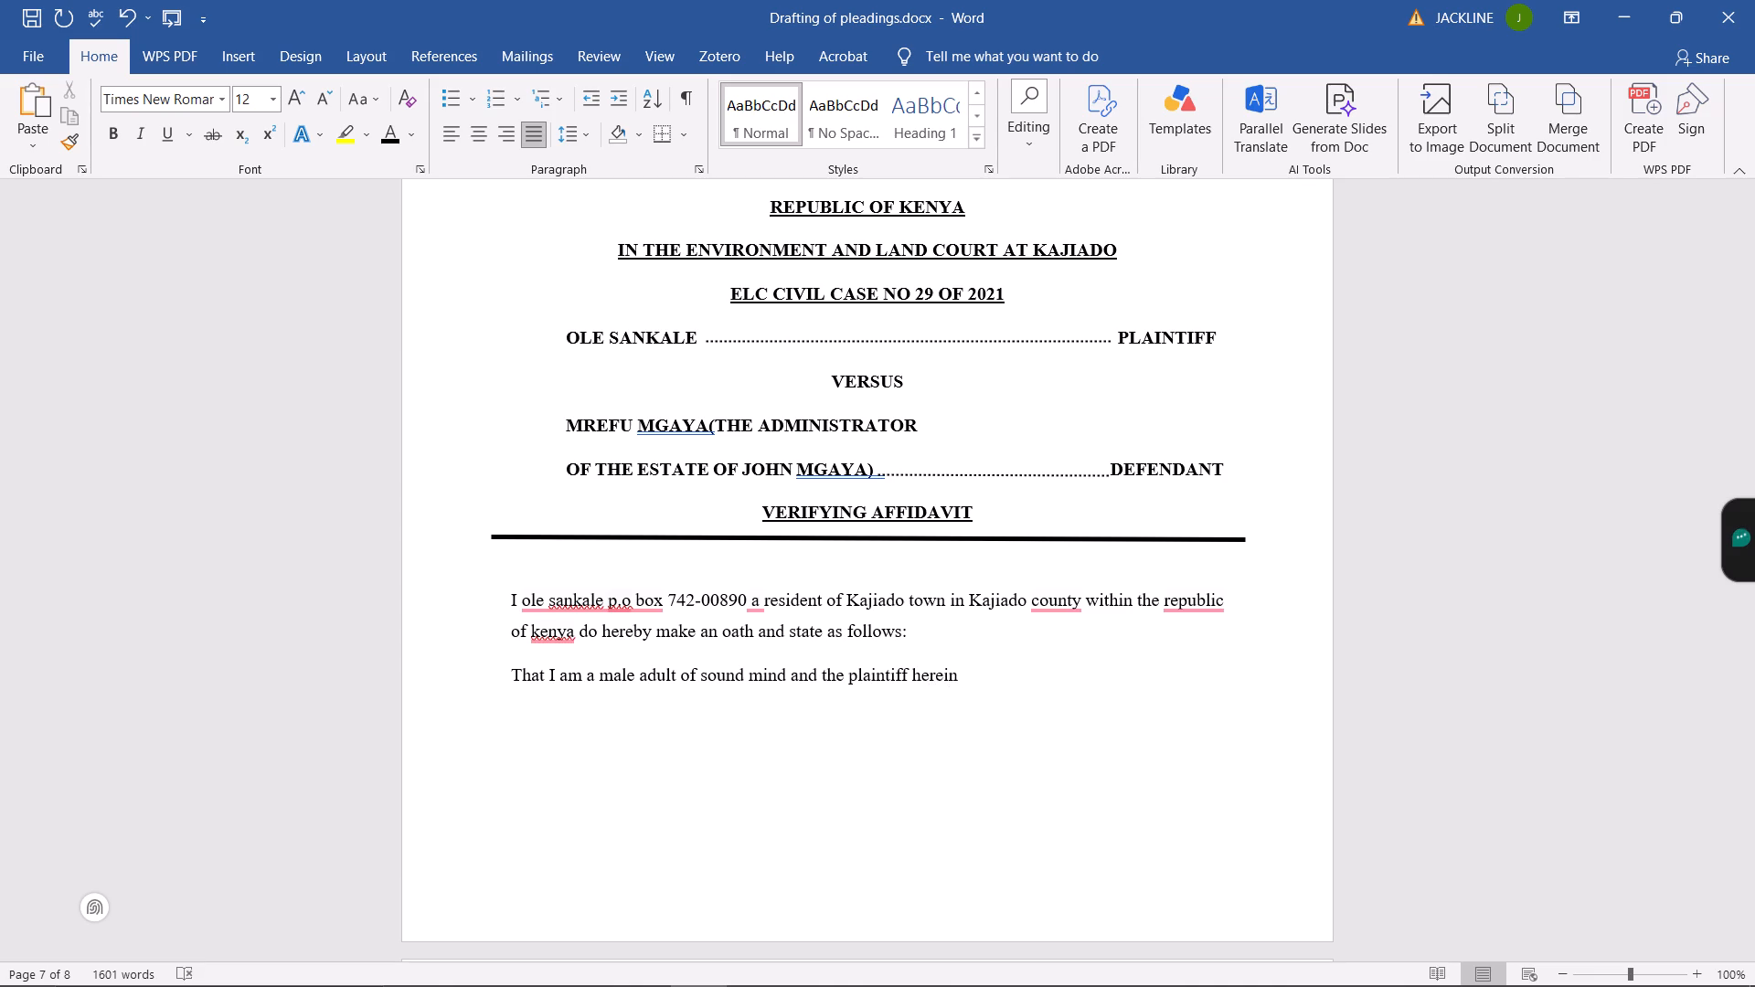
Complete the first averment with "hence competent to swear this affidavit.".
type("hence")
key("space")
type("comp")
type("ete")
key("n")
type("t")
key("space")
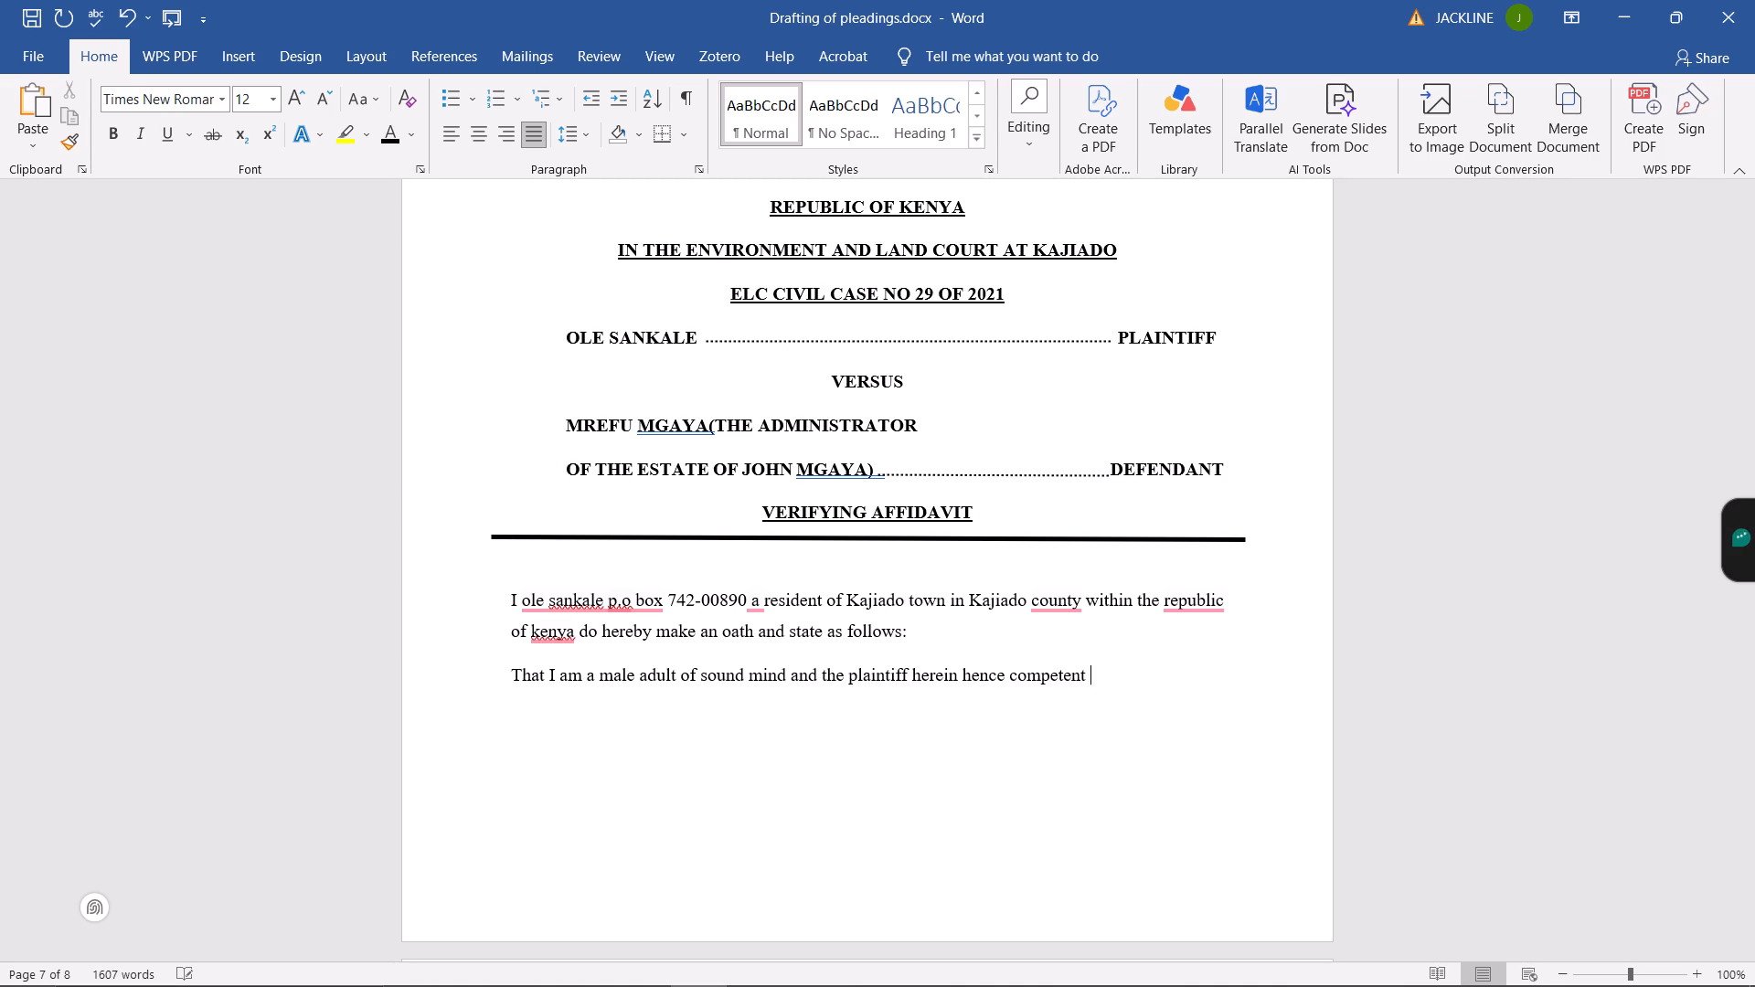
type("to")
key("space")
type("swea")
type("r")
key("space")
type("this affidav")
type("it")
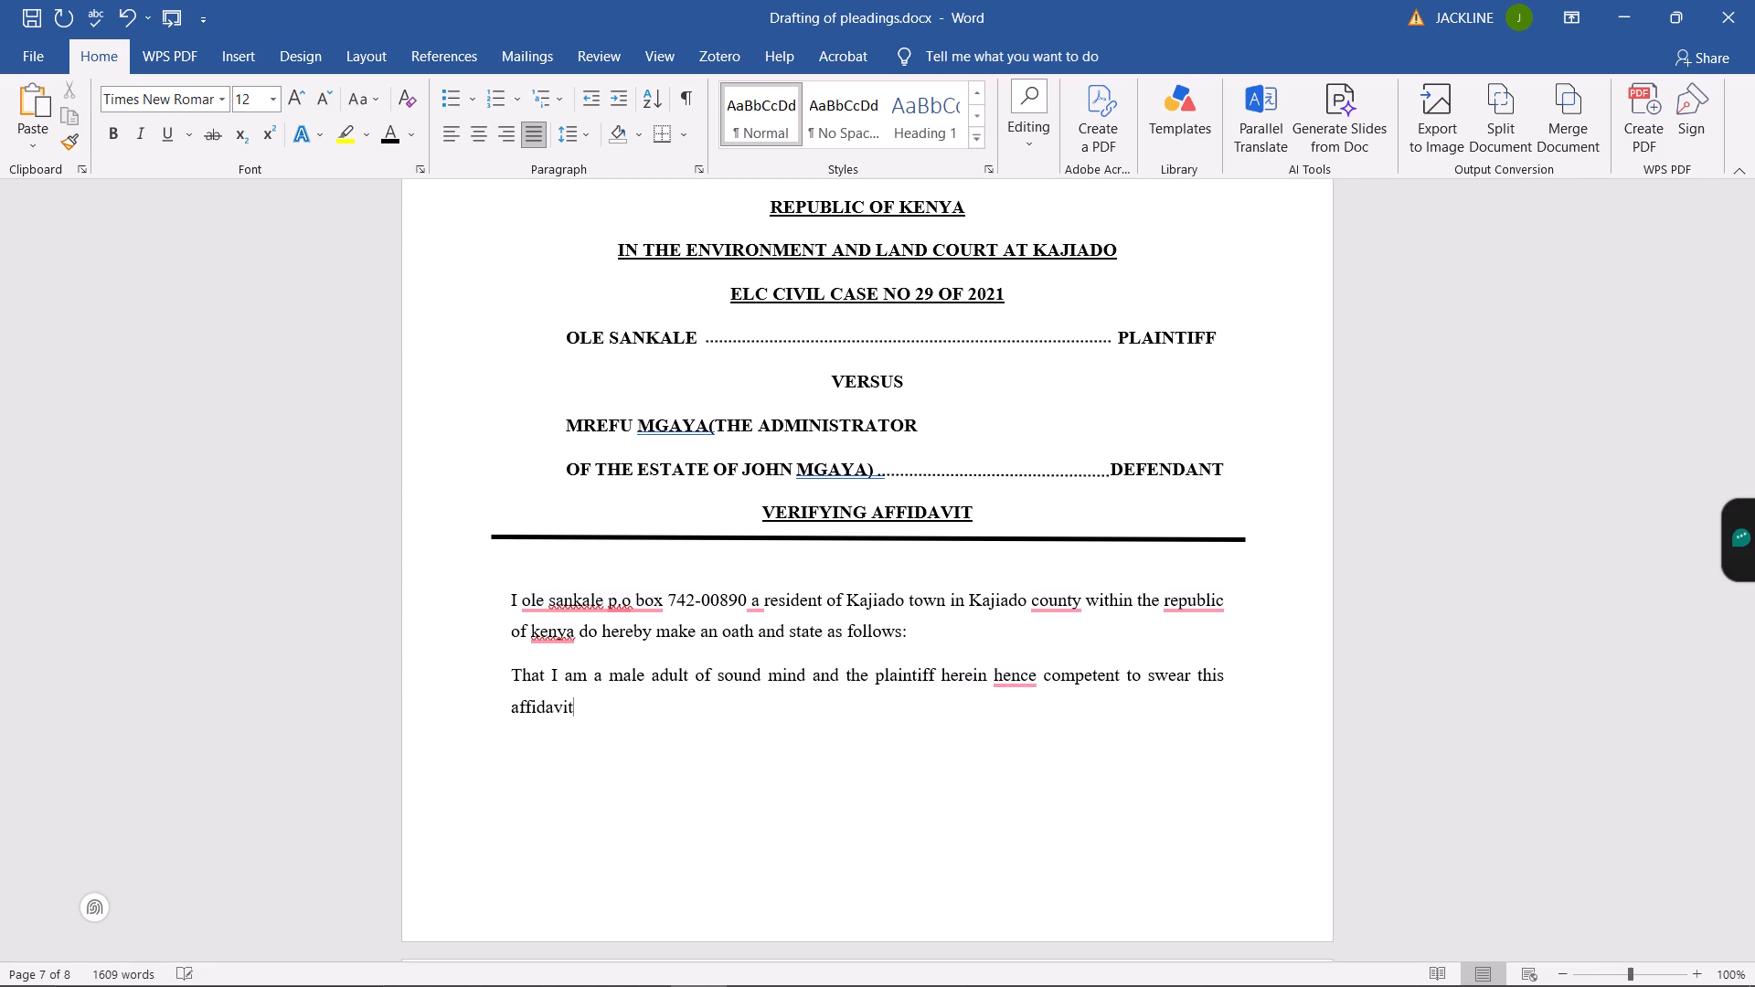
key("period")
Begin the second averment in a new paragraph with "That I have read the contents of the plaint".
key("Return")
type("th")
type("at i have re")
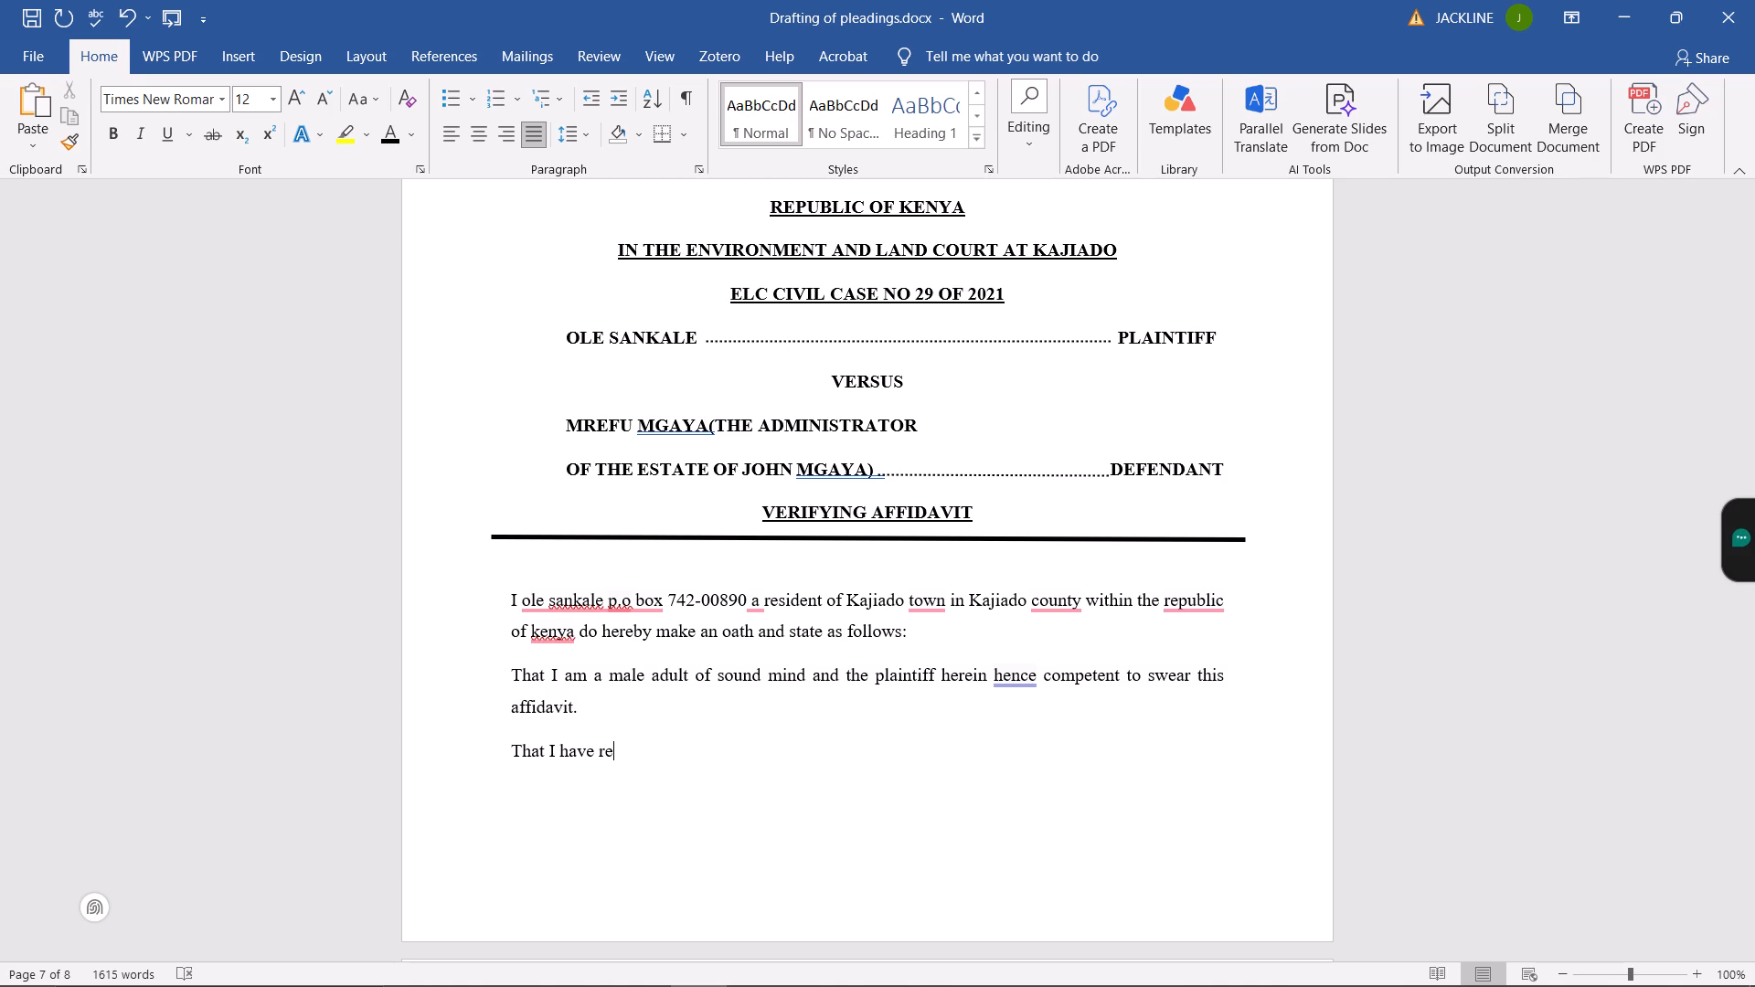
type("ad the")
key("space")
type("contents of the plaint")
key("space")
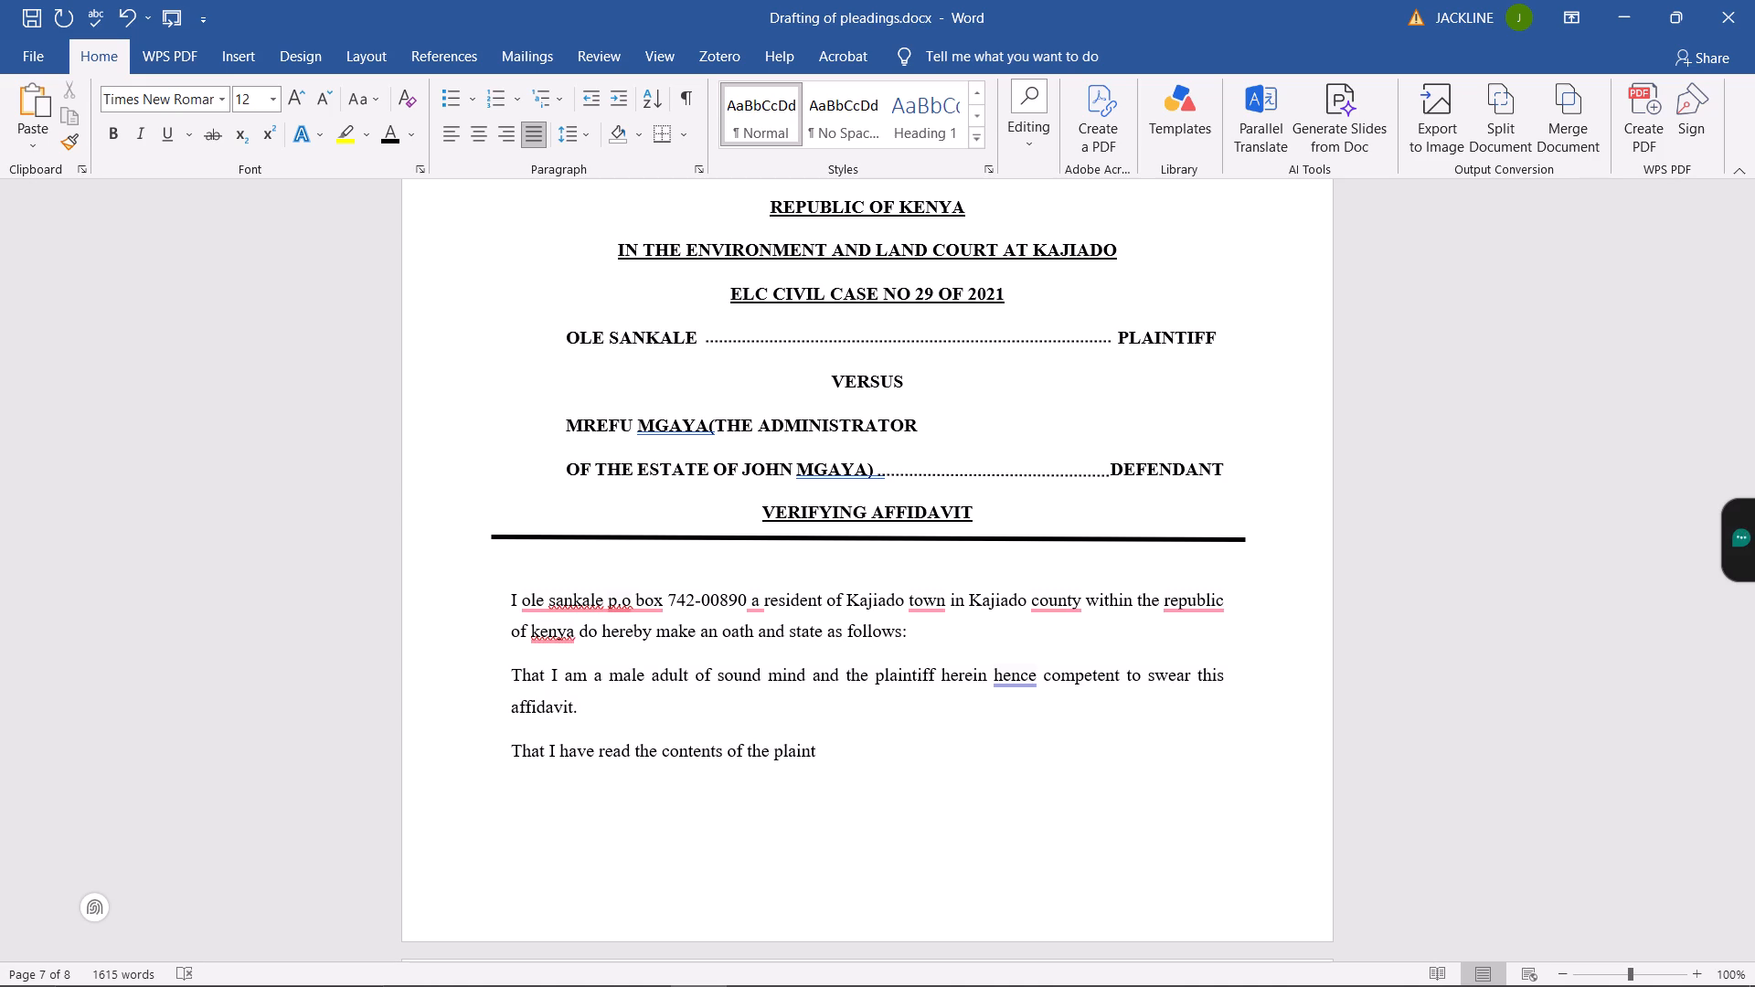
Extend the second averment with "and I can confirm the same".
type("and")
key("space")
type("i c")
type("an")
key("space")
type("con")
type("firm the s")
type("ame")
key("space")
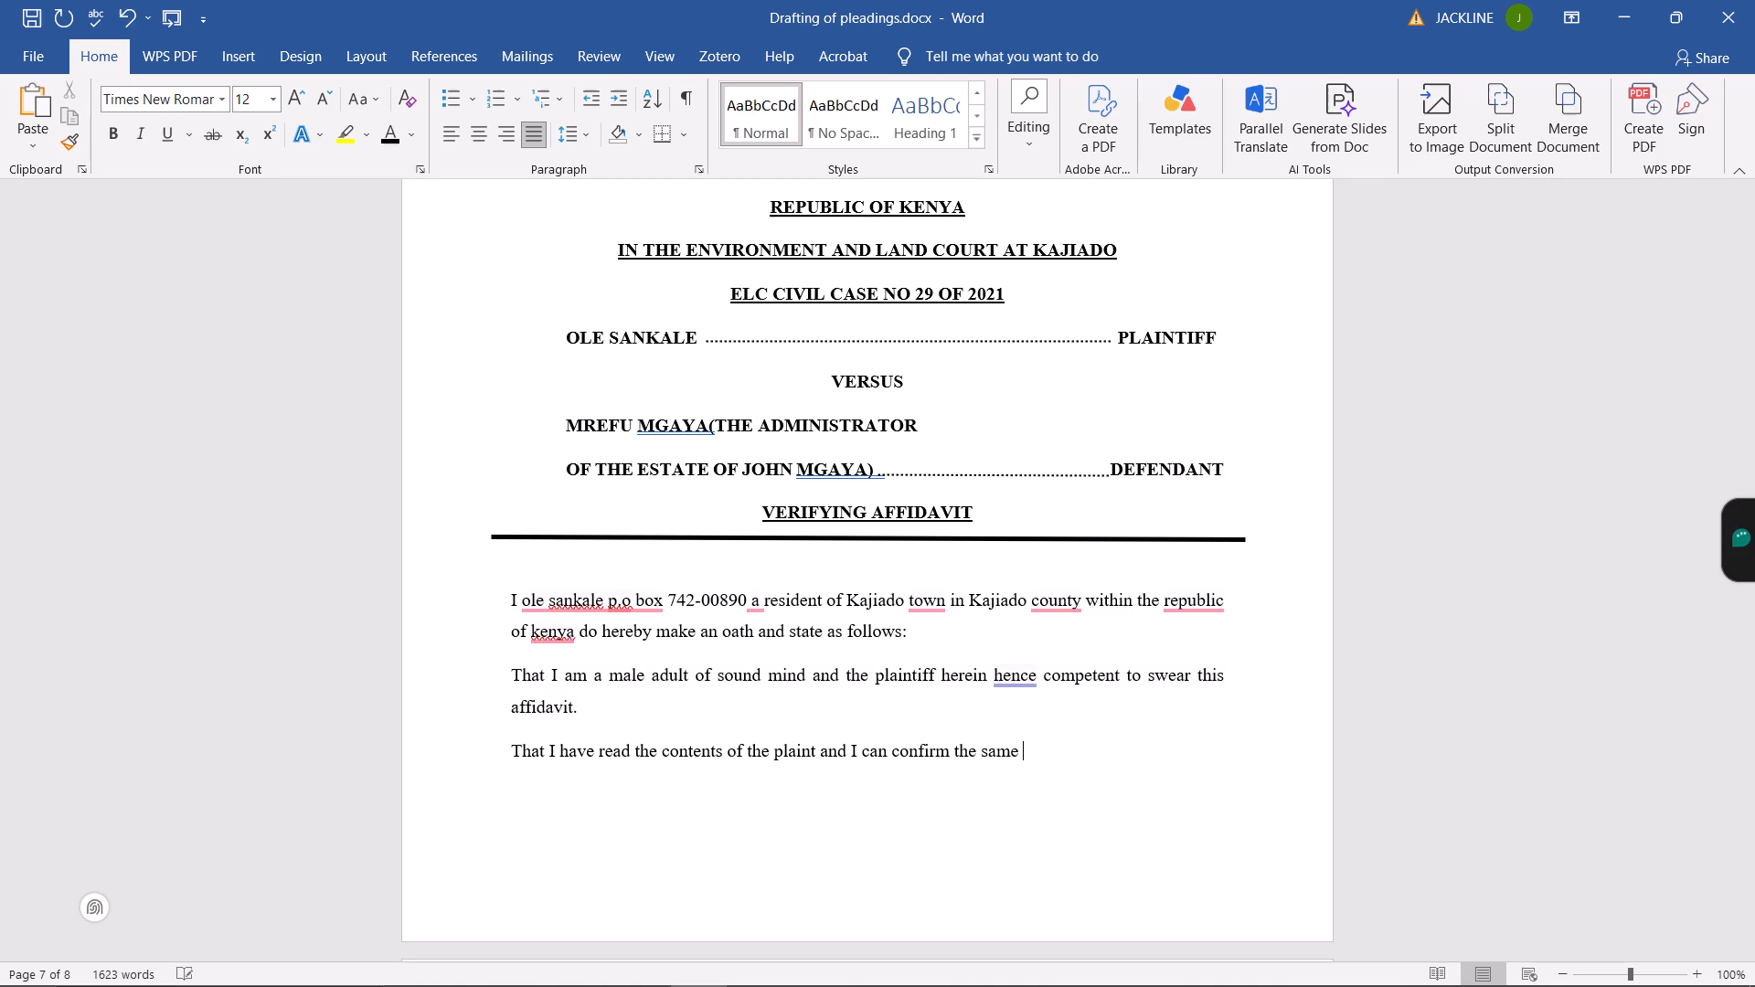
Finish the second averment with "to true to the best of my knowledge.".
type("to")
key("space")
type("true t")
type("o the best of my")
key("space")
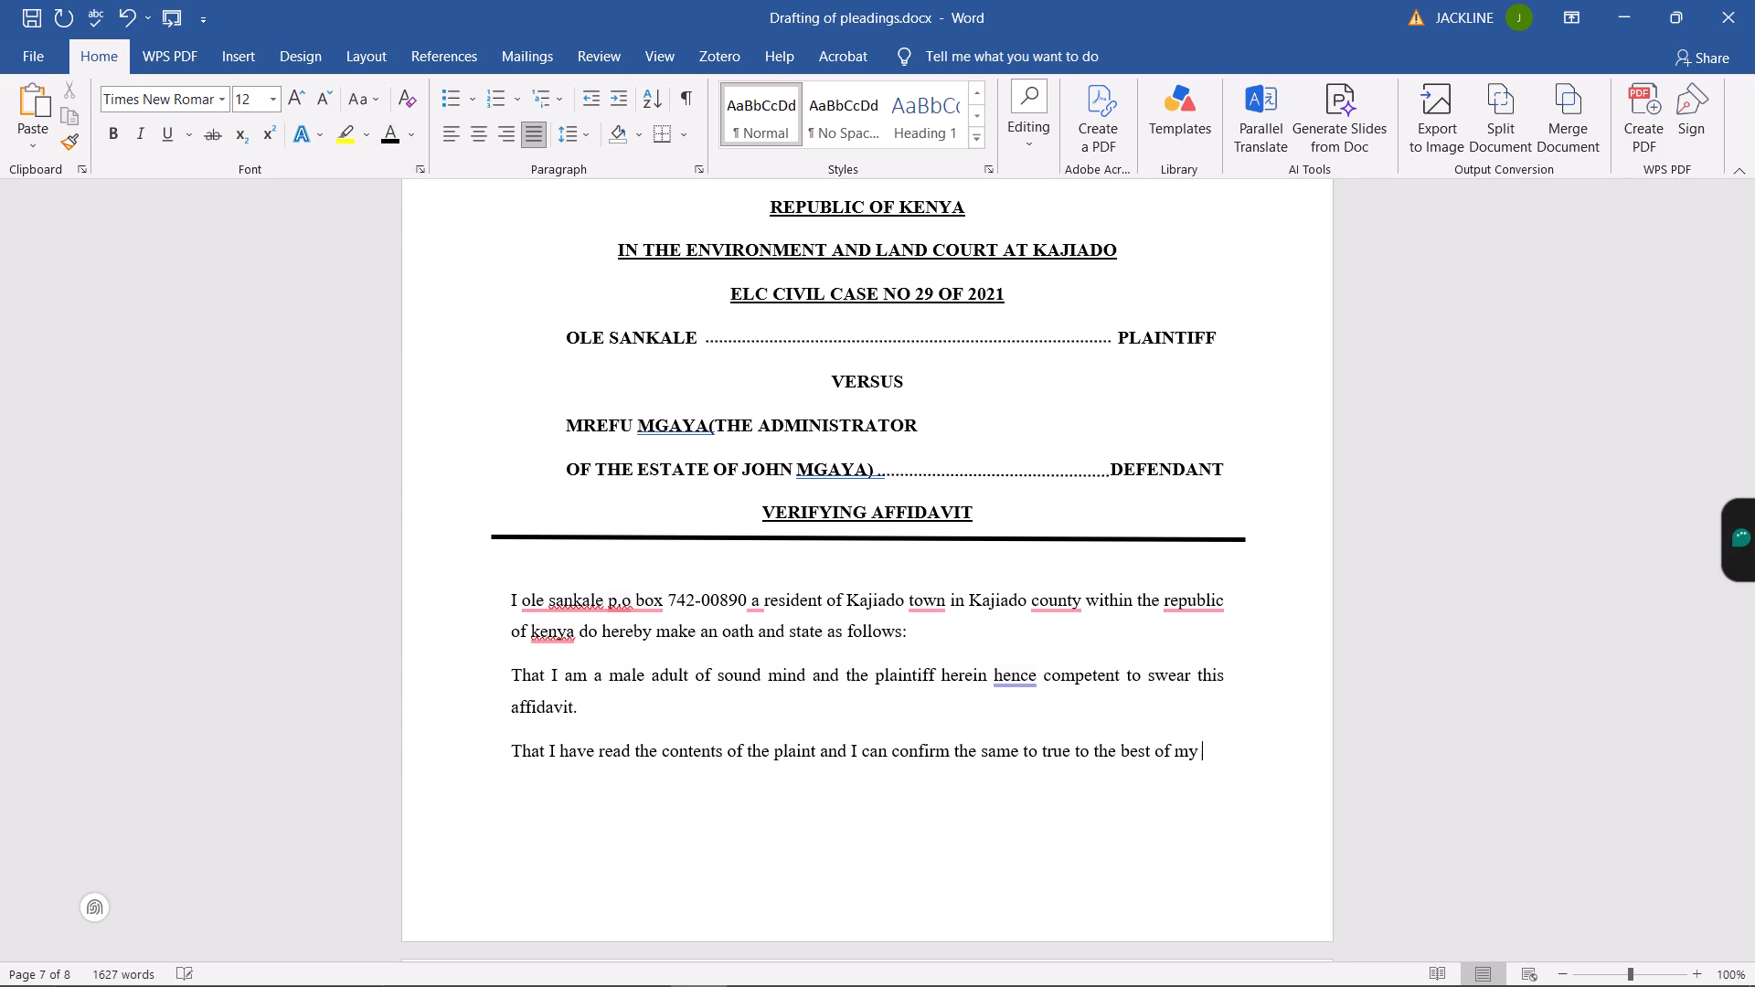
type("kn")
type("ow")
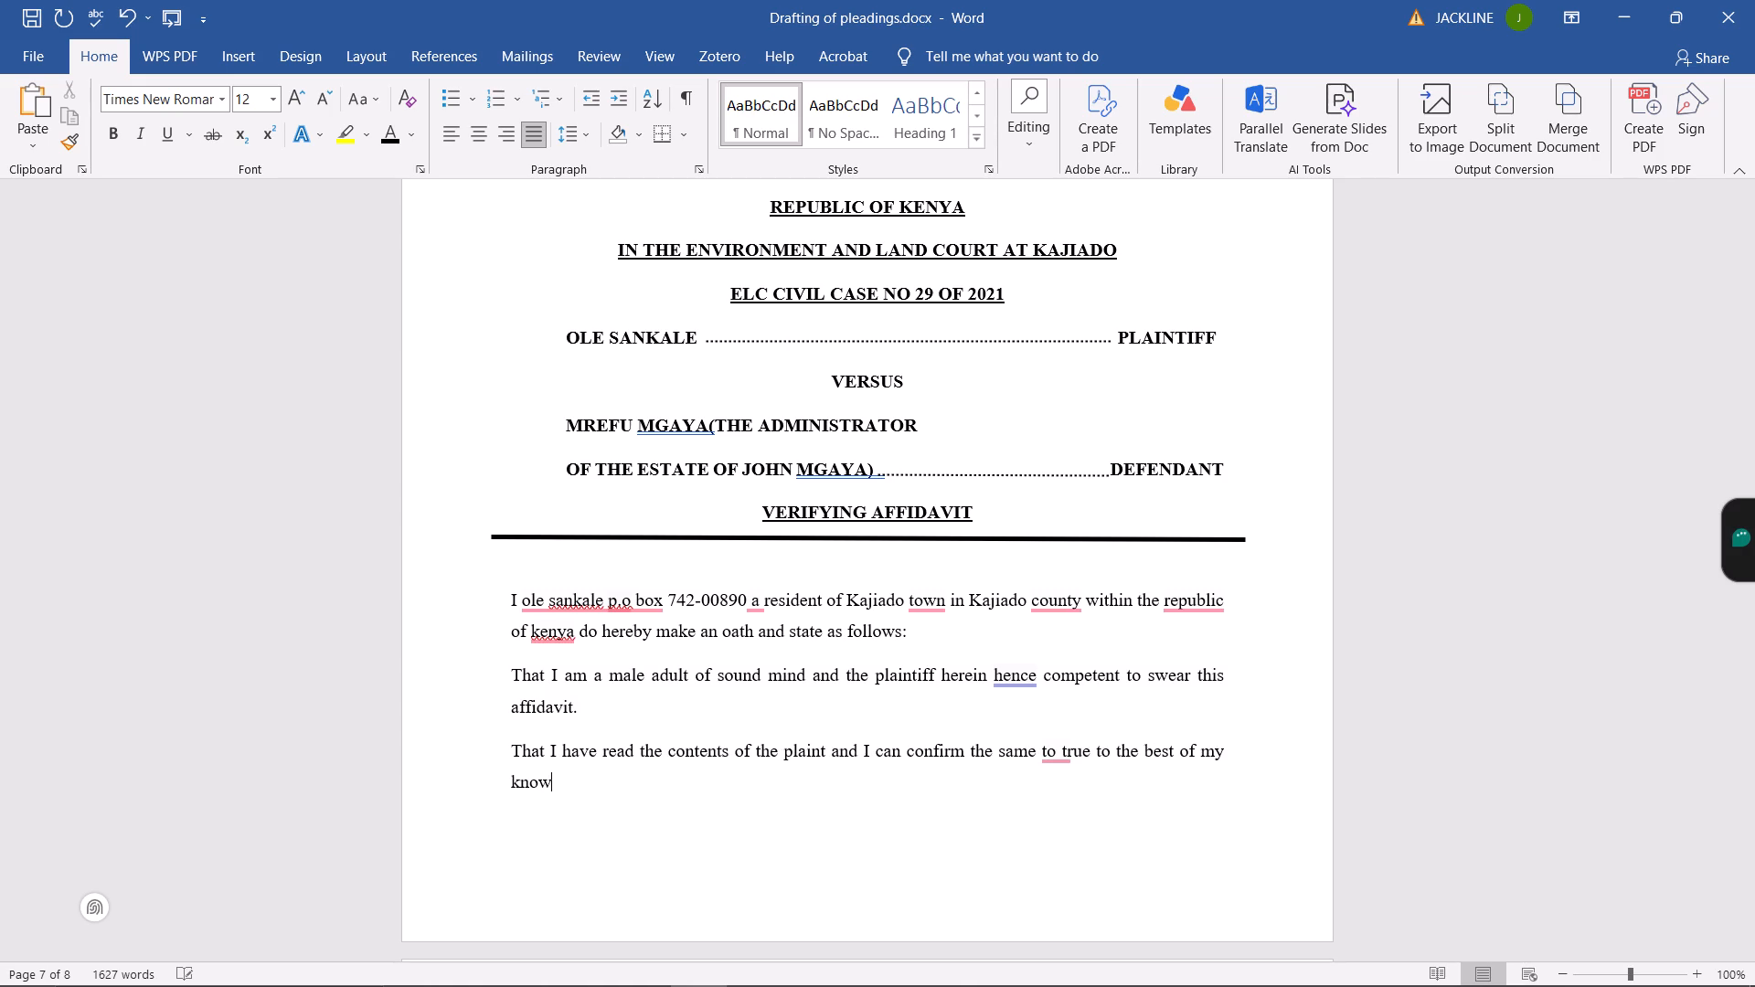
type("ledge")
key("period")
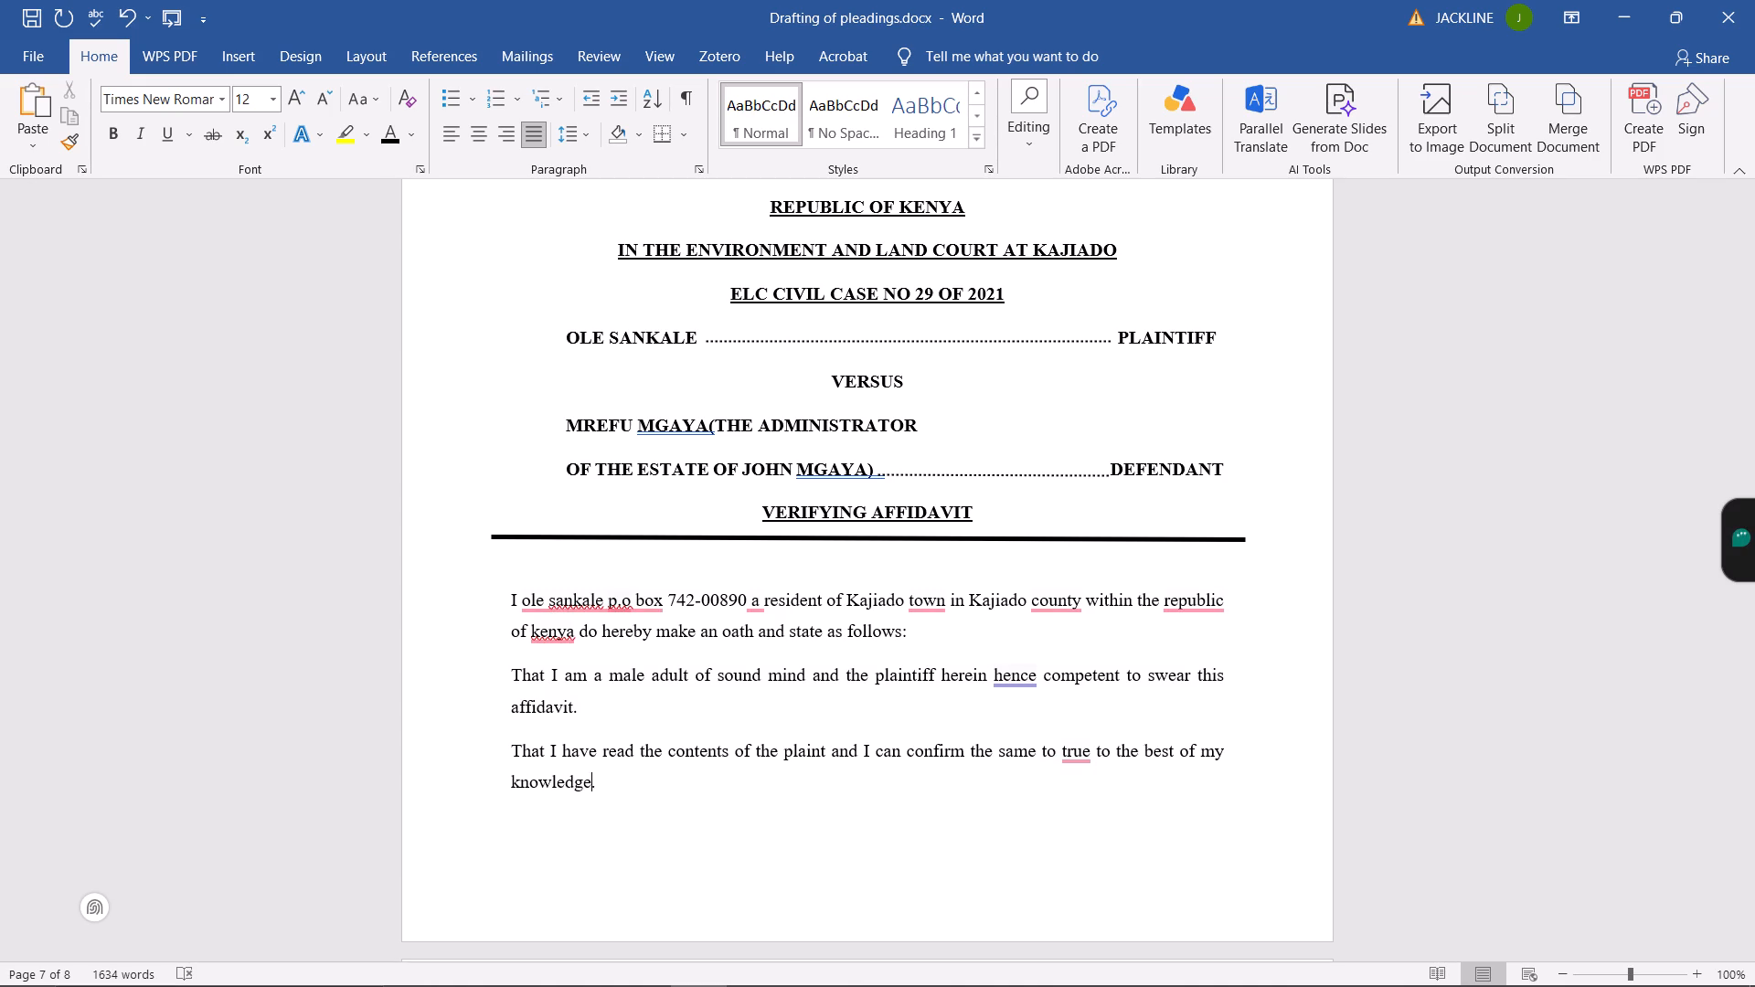
Begin the third averment in a new paragraph with "That I swear this affidavit to".
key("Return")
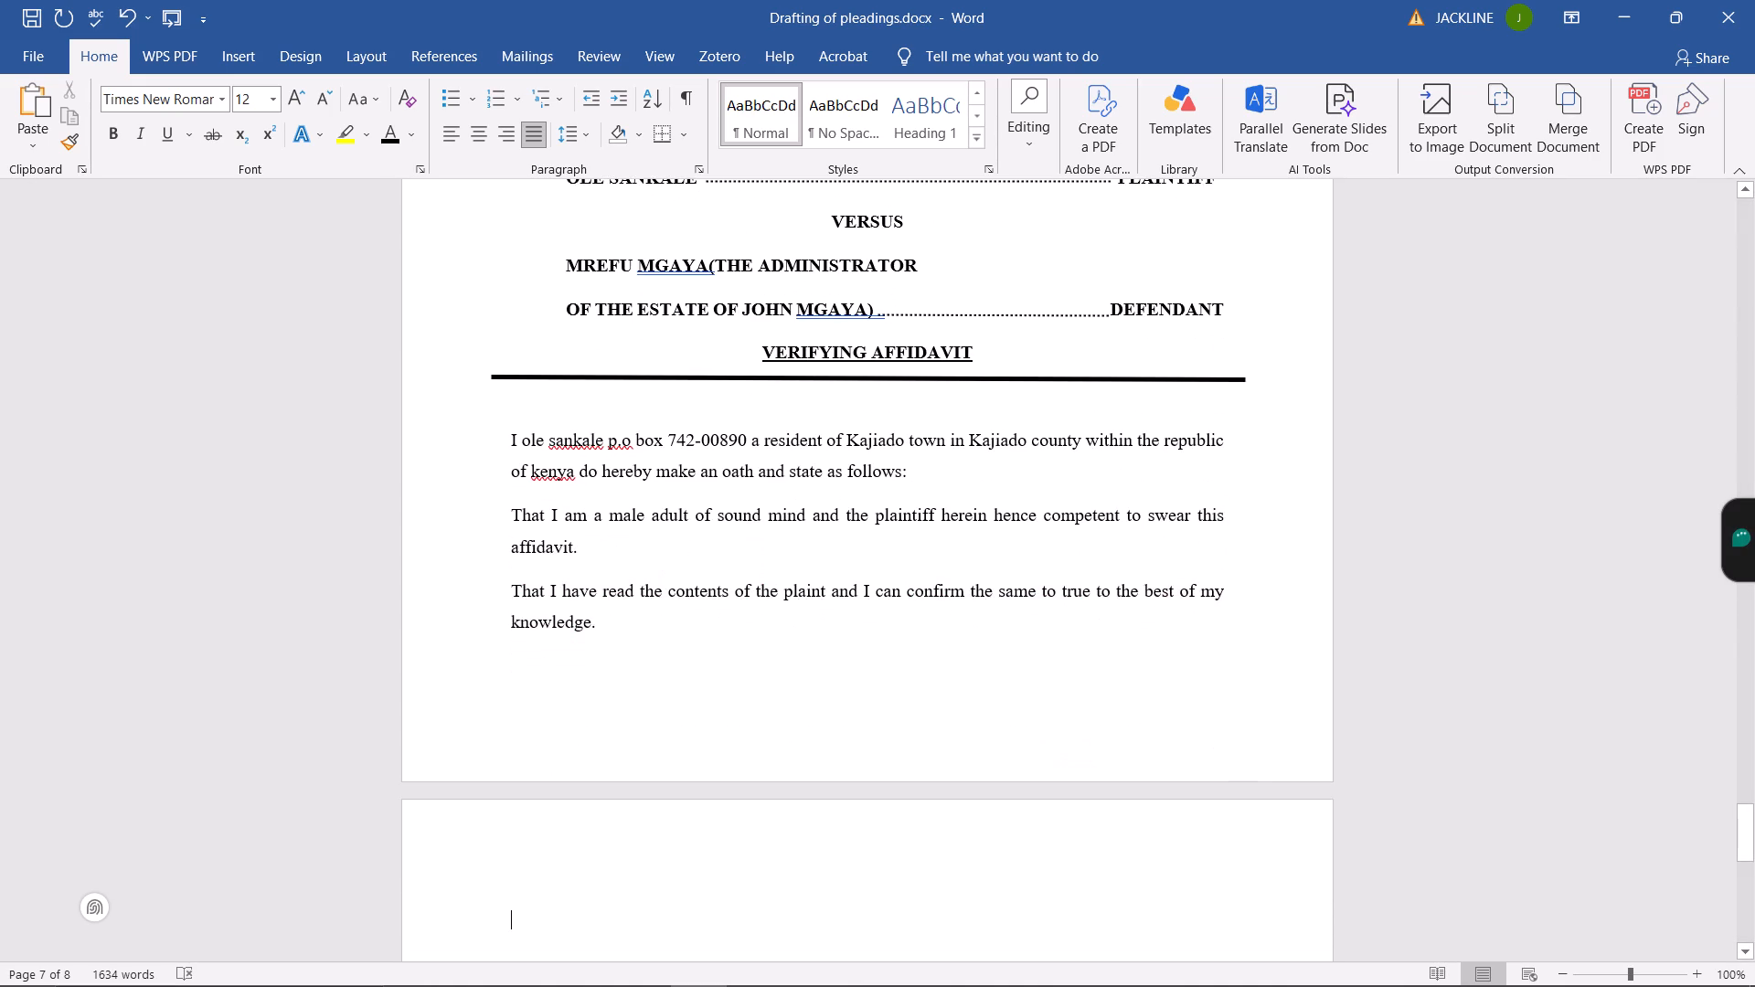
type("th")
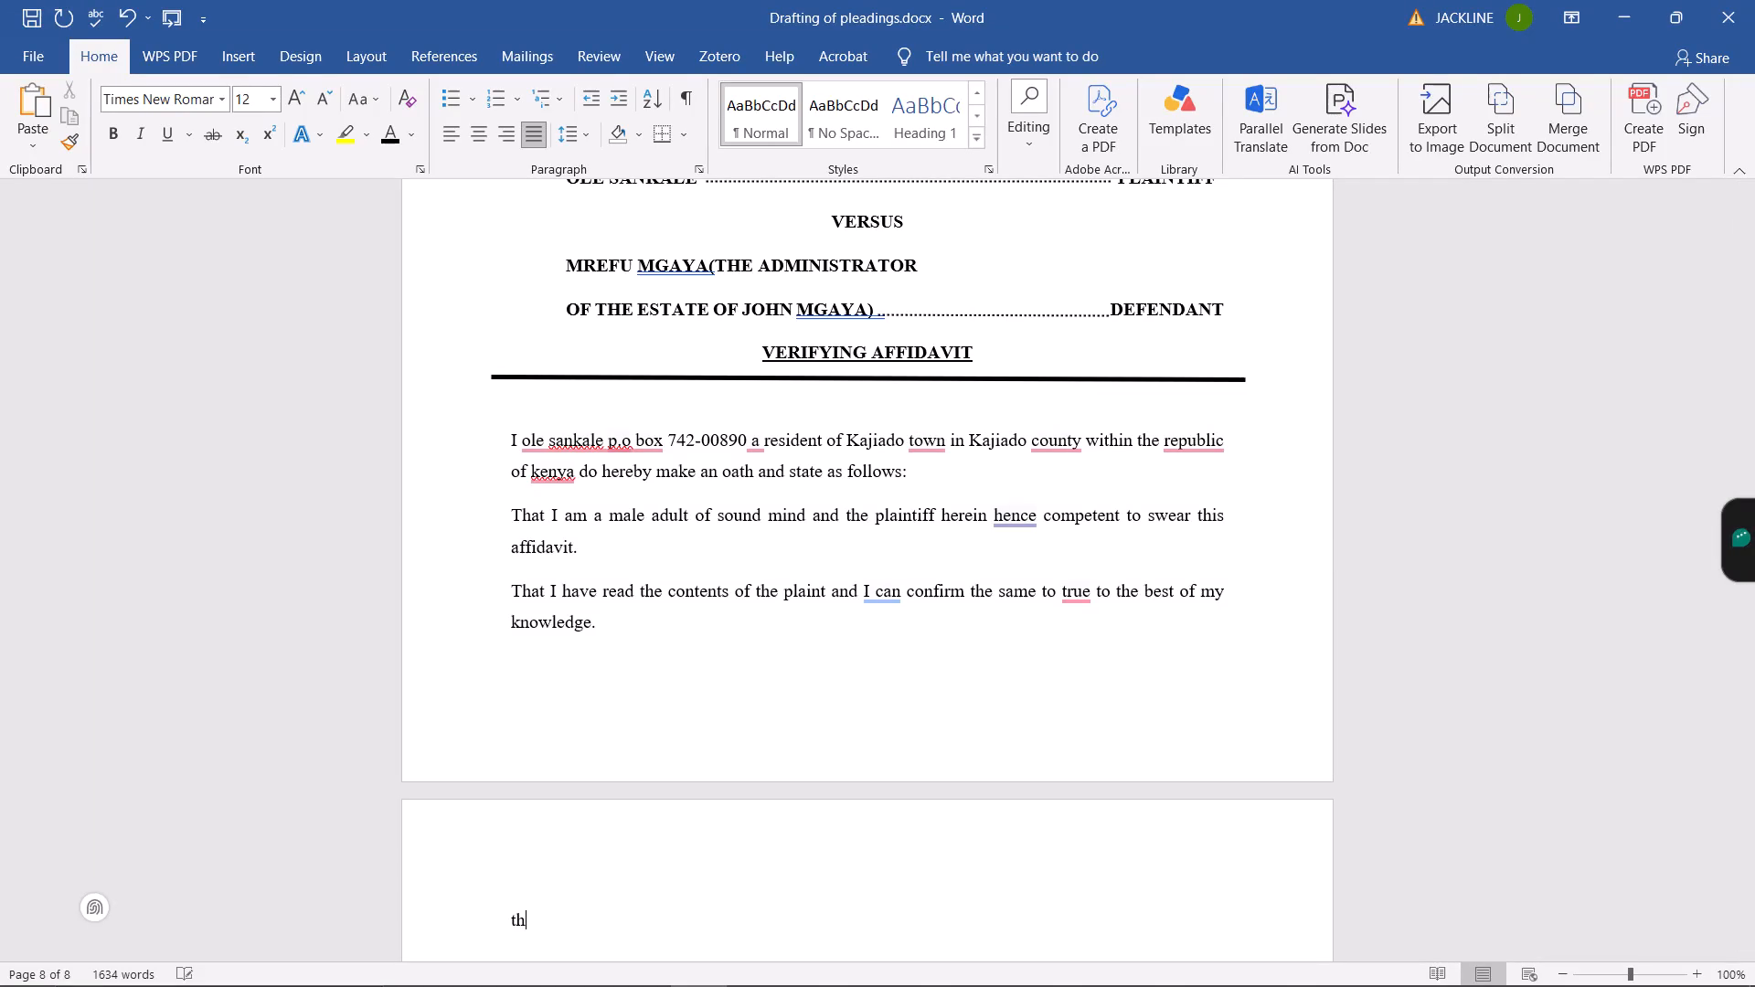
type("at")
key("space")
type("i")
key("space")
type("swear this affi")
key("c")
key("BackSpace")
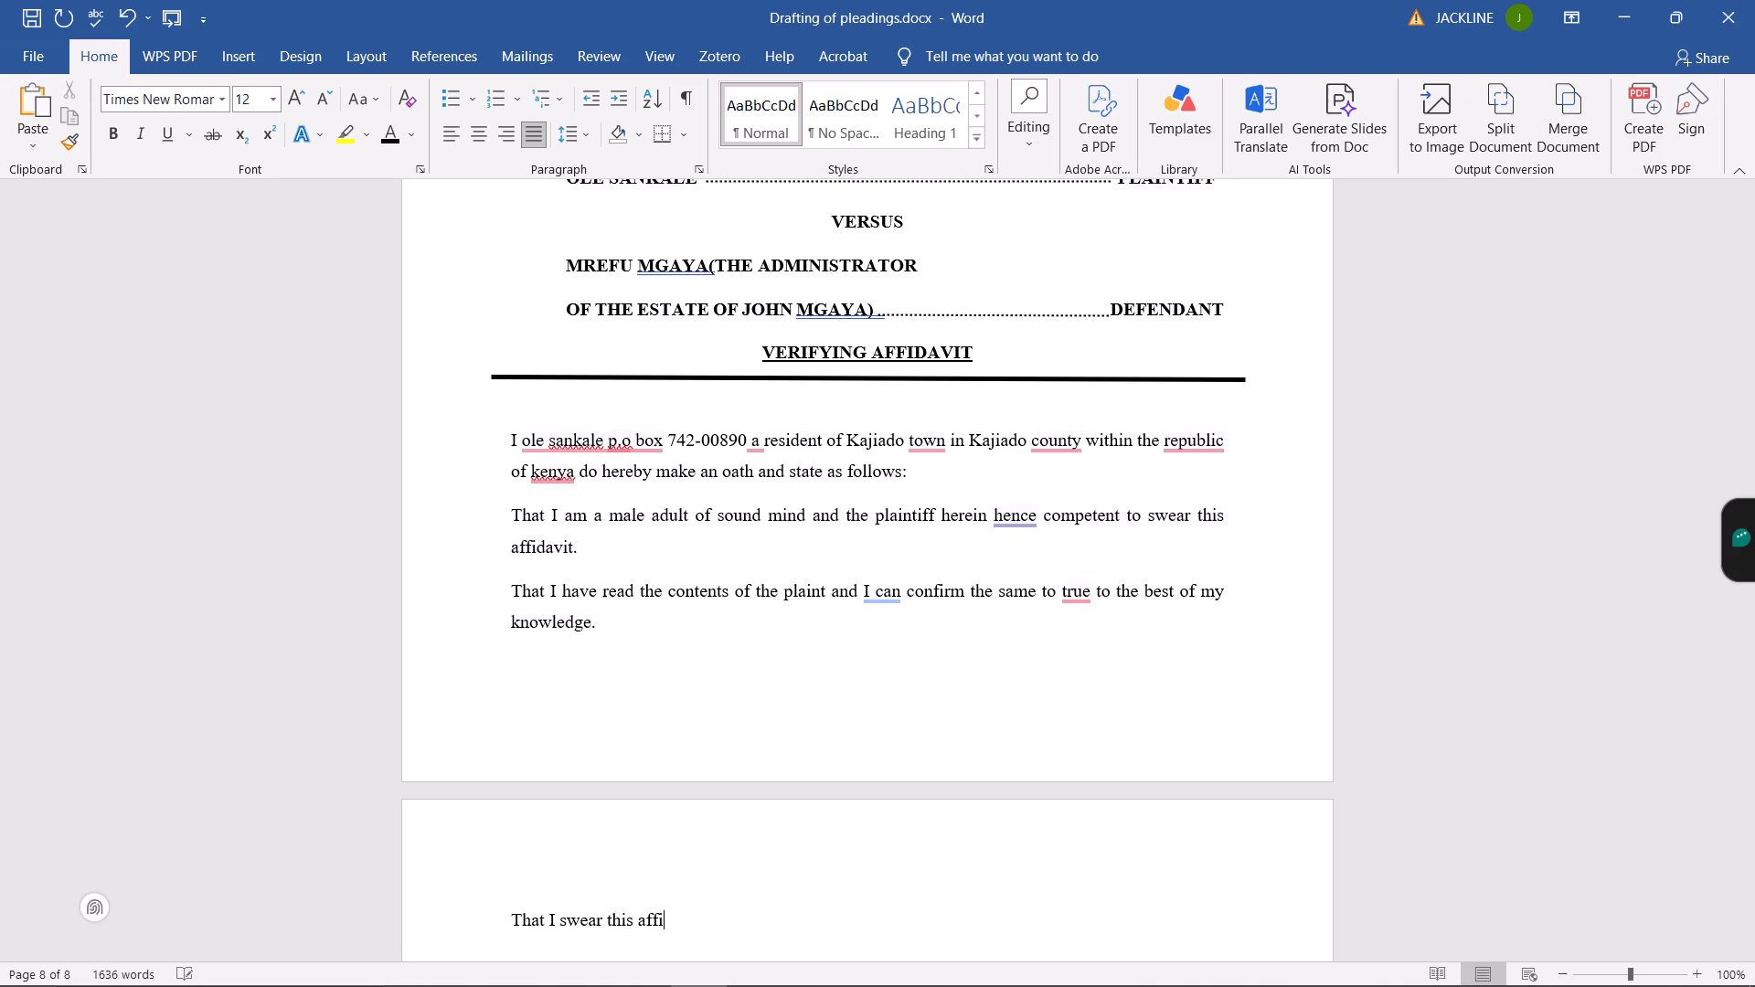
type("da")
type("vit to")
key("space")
Complete the third averment with "confirm the correctness of the averments in the plaint.".
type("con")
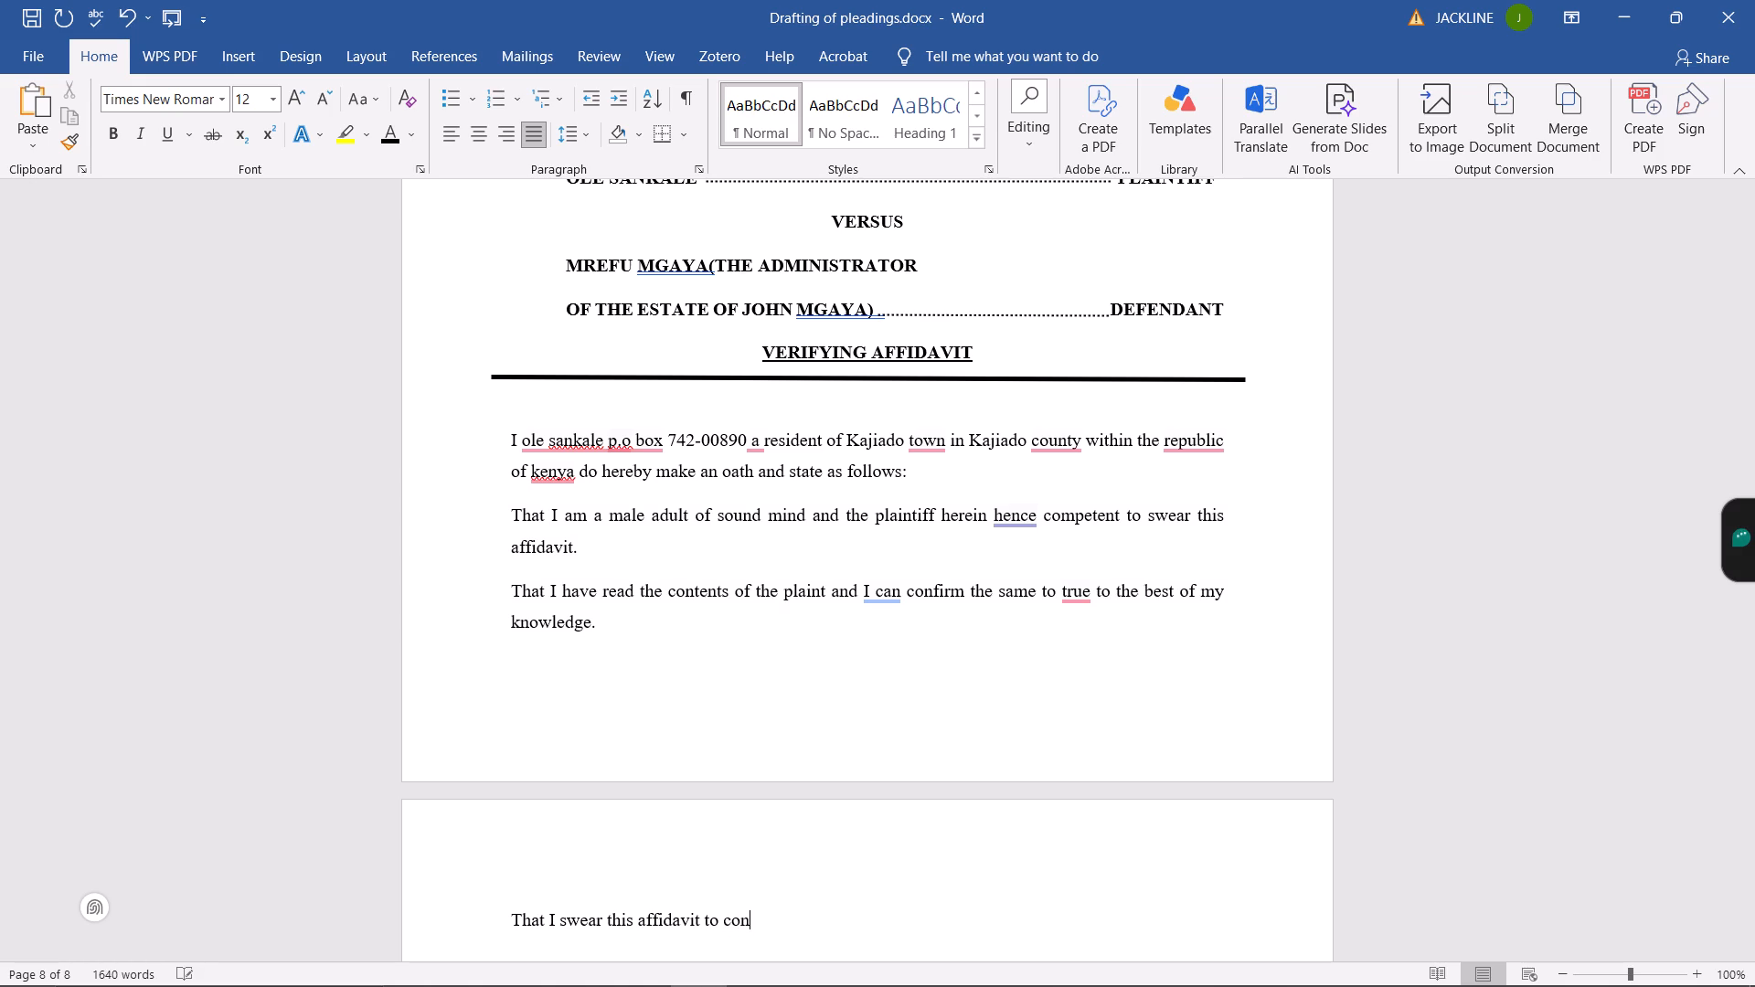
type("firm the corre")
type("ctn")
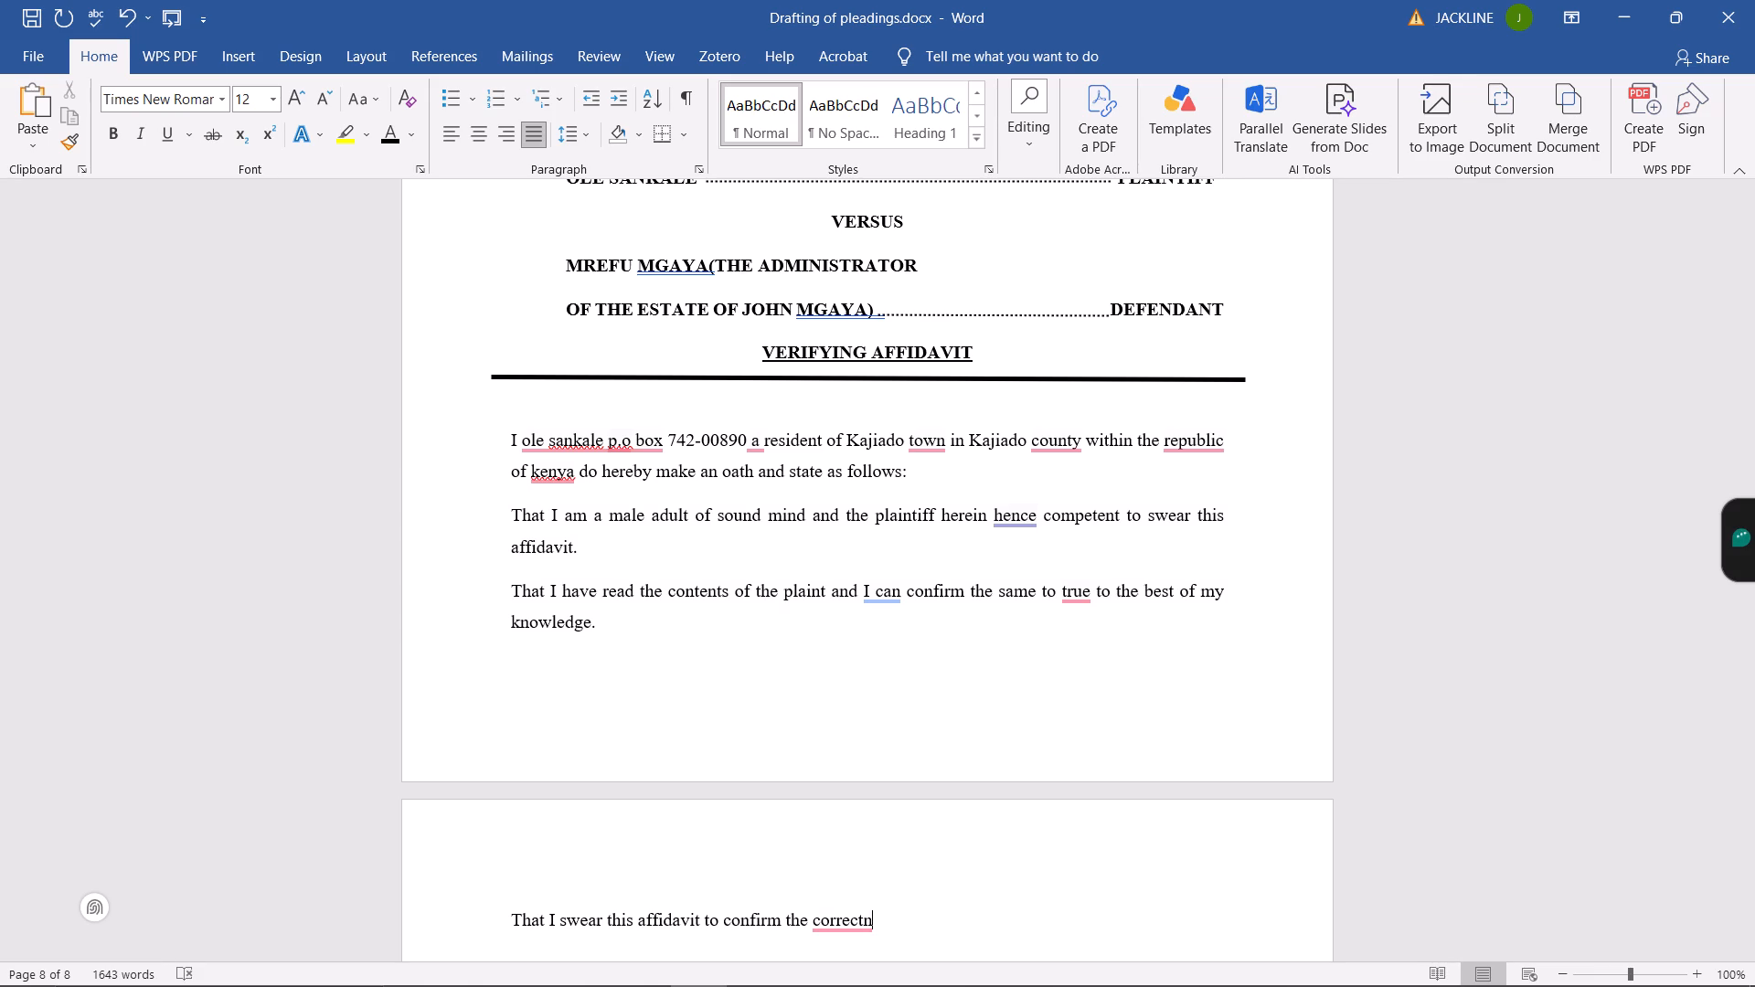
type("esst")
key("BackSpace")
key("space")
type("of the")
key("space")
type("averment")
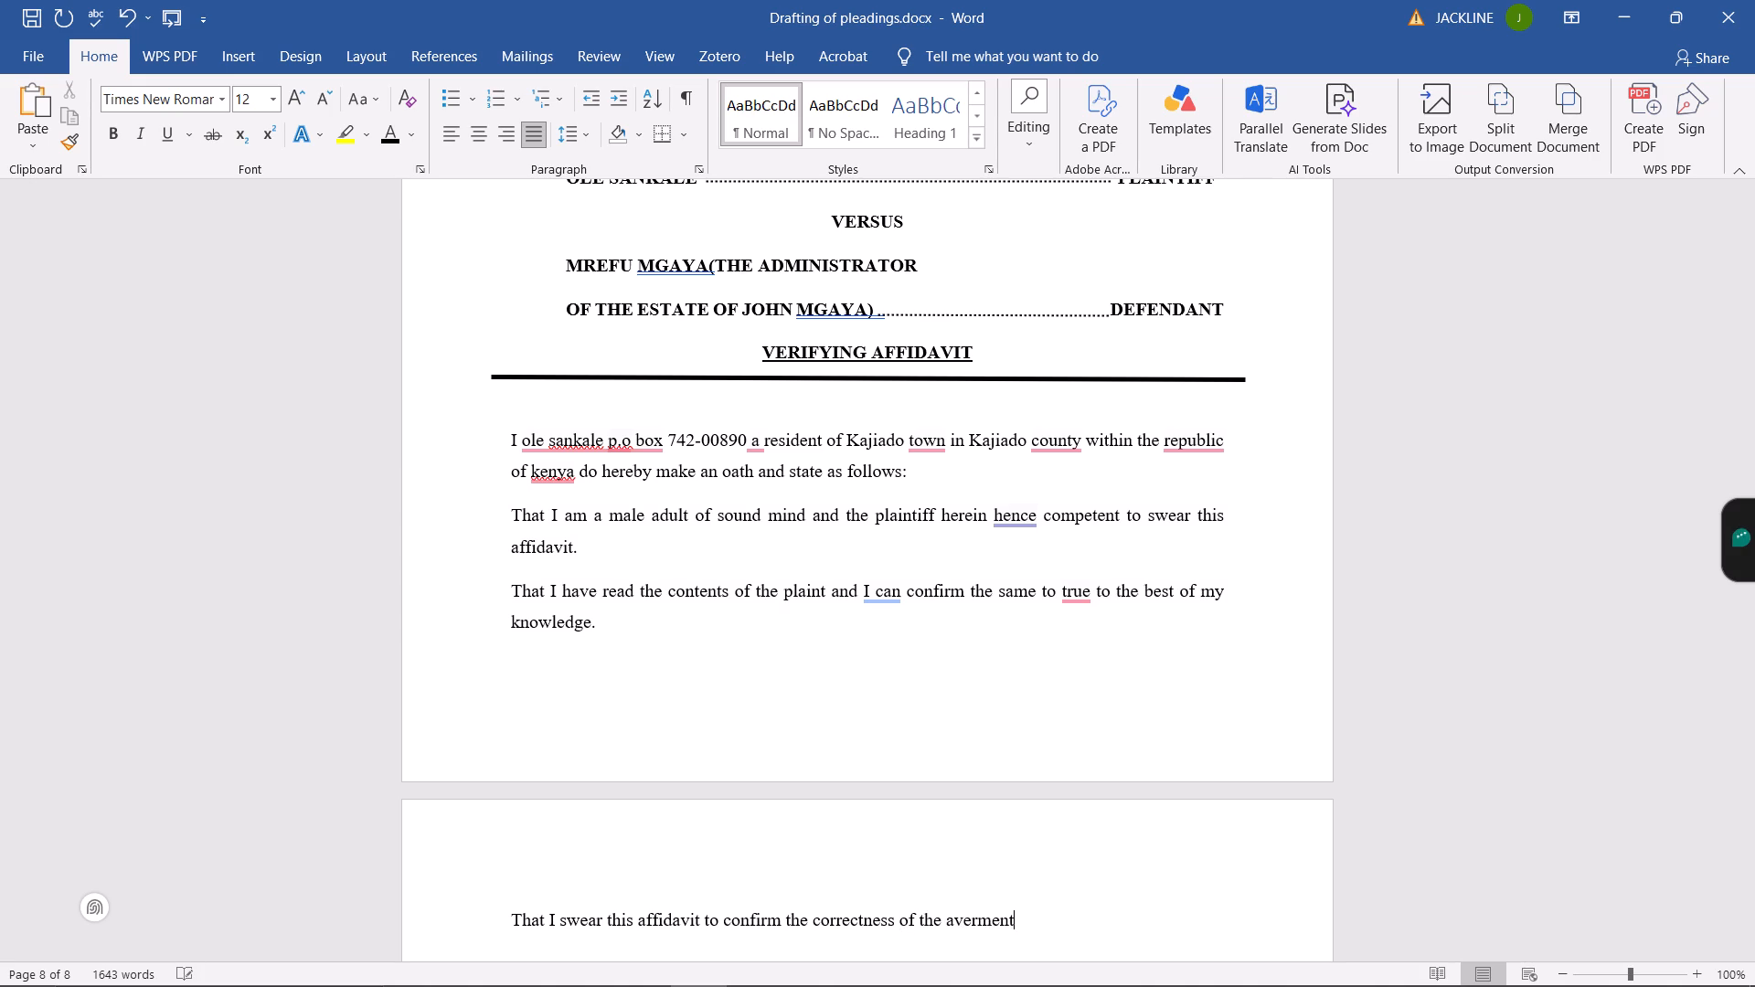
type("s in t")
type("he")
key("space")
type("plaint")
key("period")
Begin the fourth averment in a new paragraph with "That all deposed herein above".
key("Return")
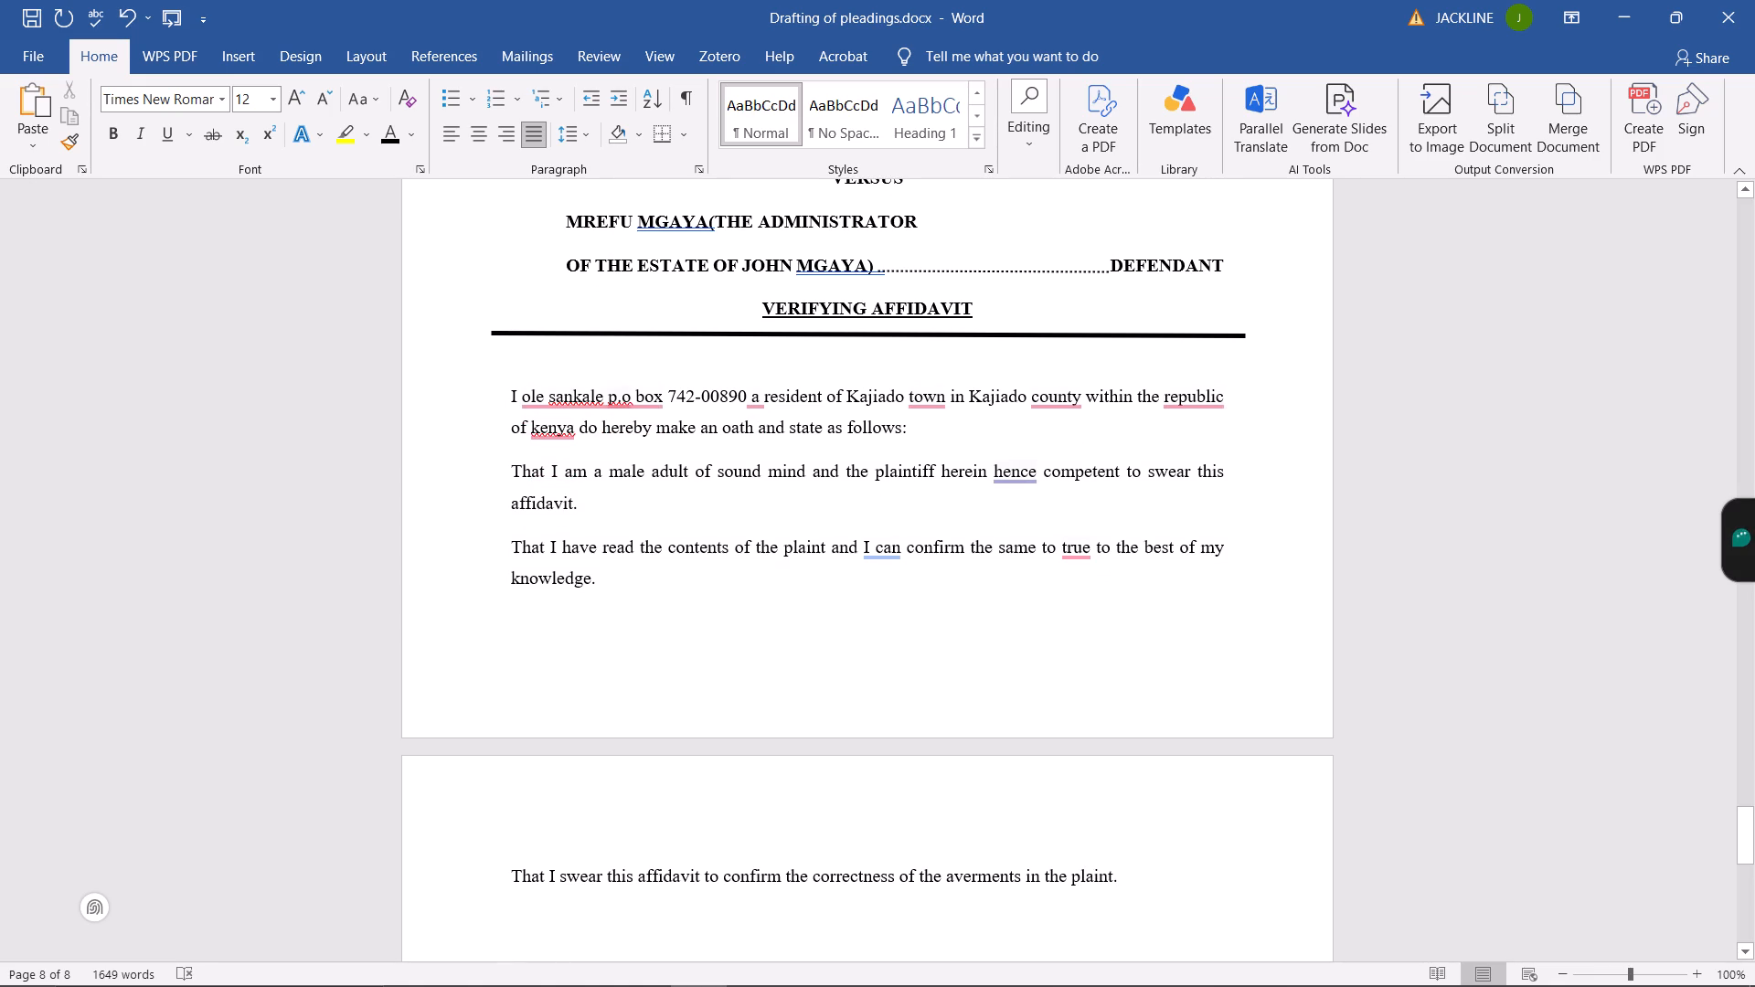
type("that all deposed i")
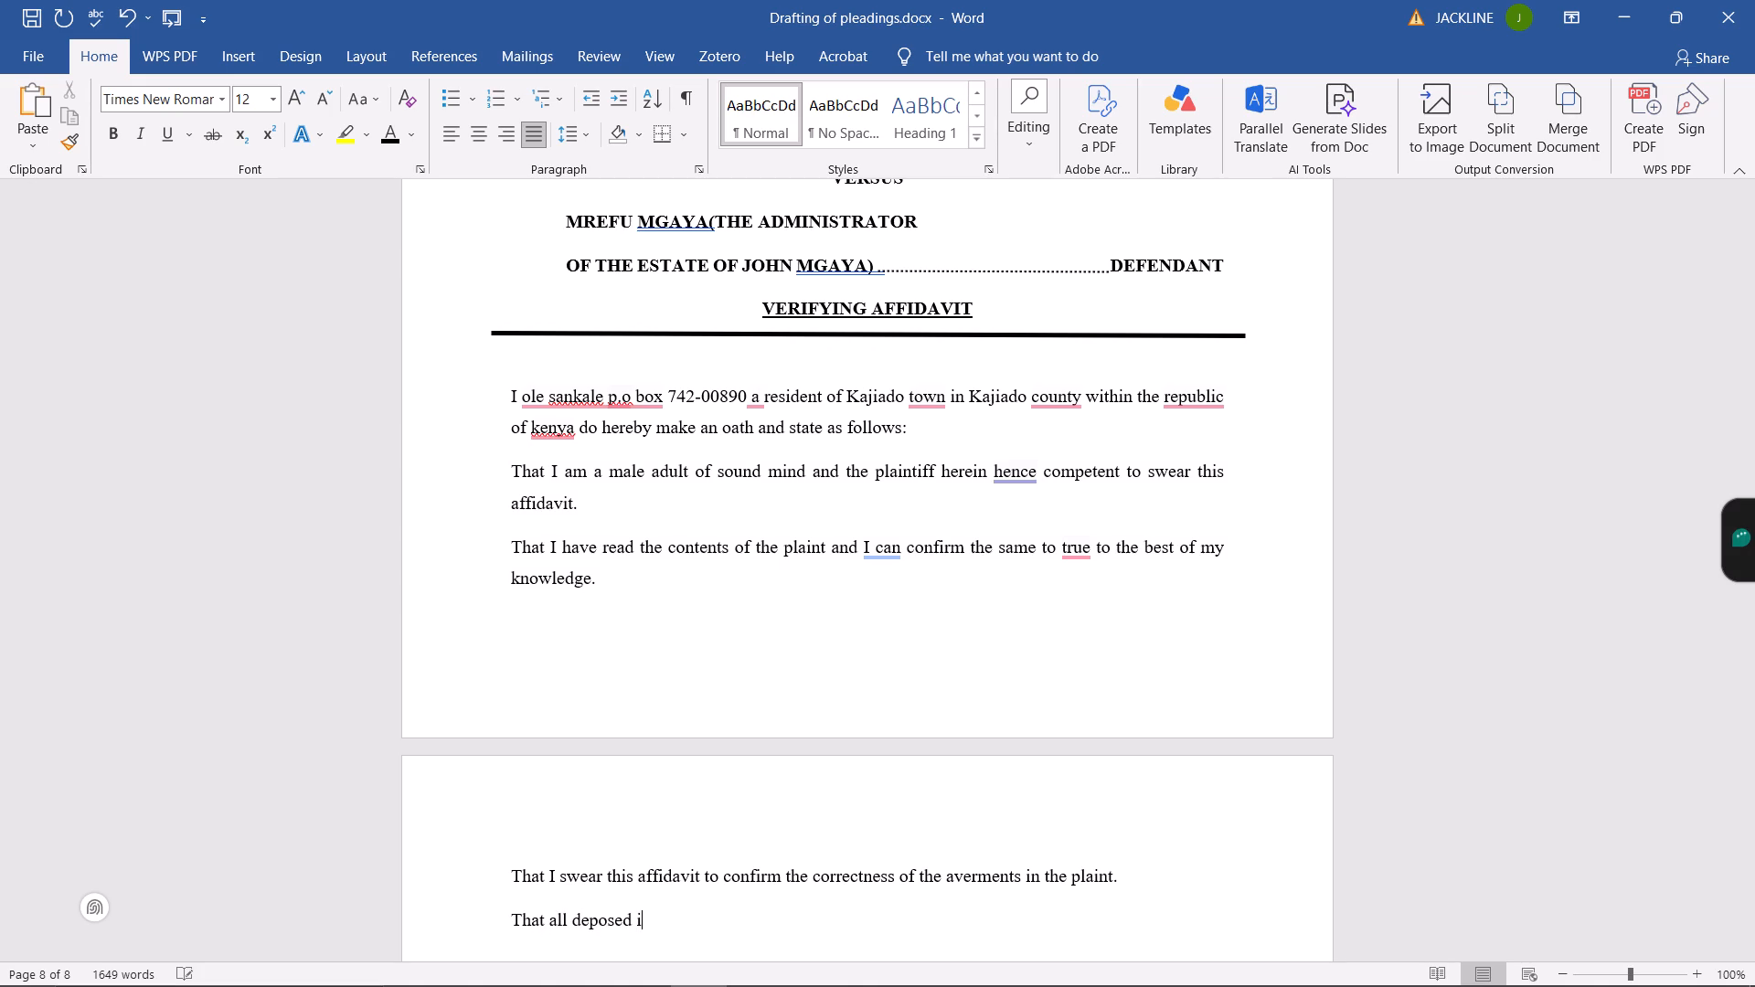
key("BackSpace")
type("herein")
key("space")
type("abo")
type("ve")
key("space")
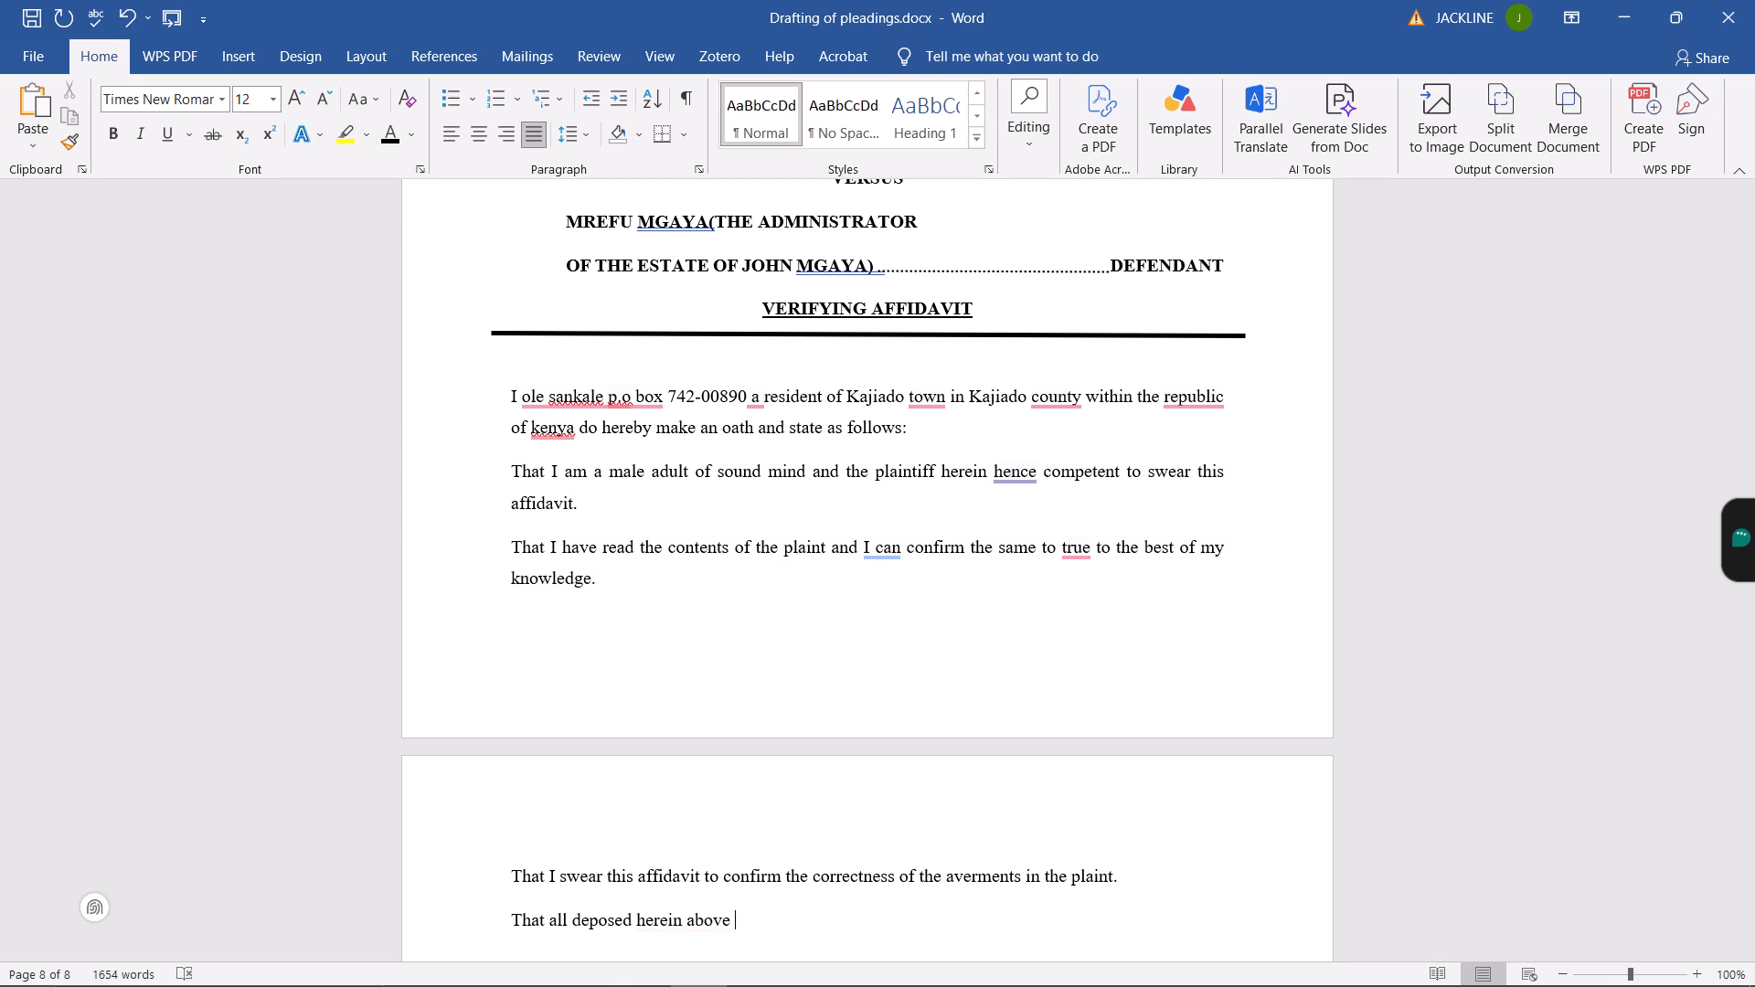
Complete the fourth averment with "is true to the best of my knowledge, information and belief.".
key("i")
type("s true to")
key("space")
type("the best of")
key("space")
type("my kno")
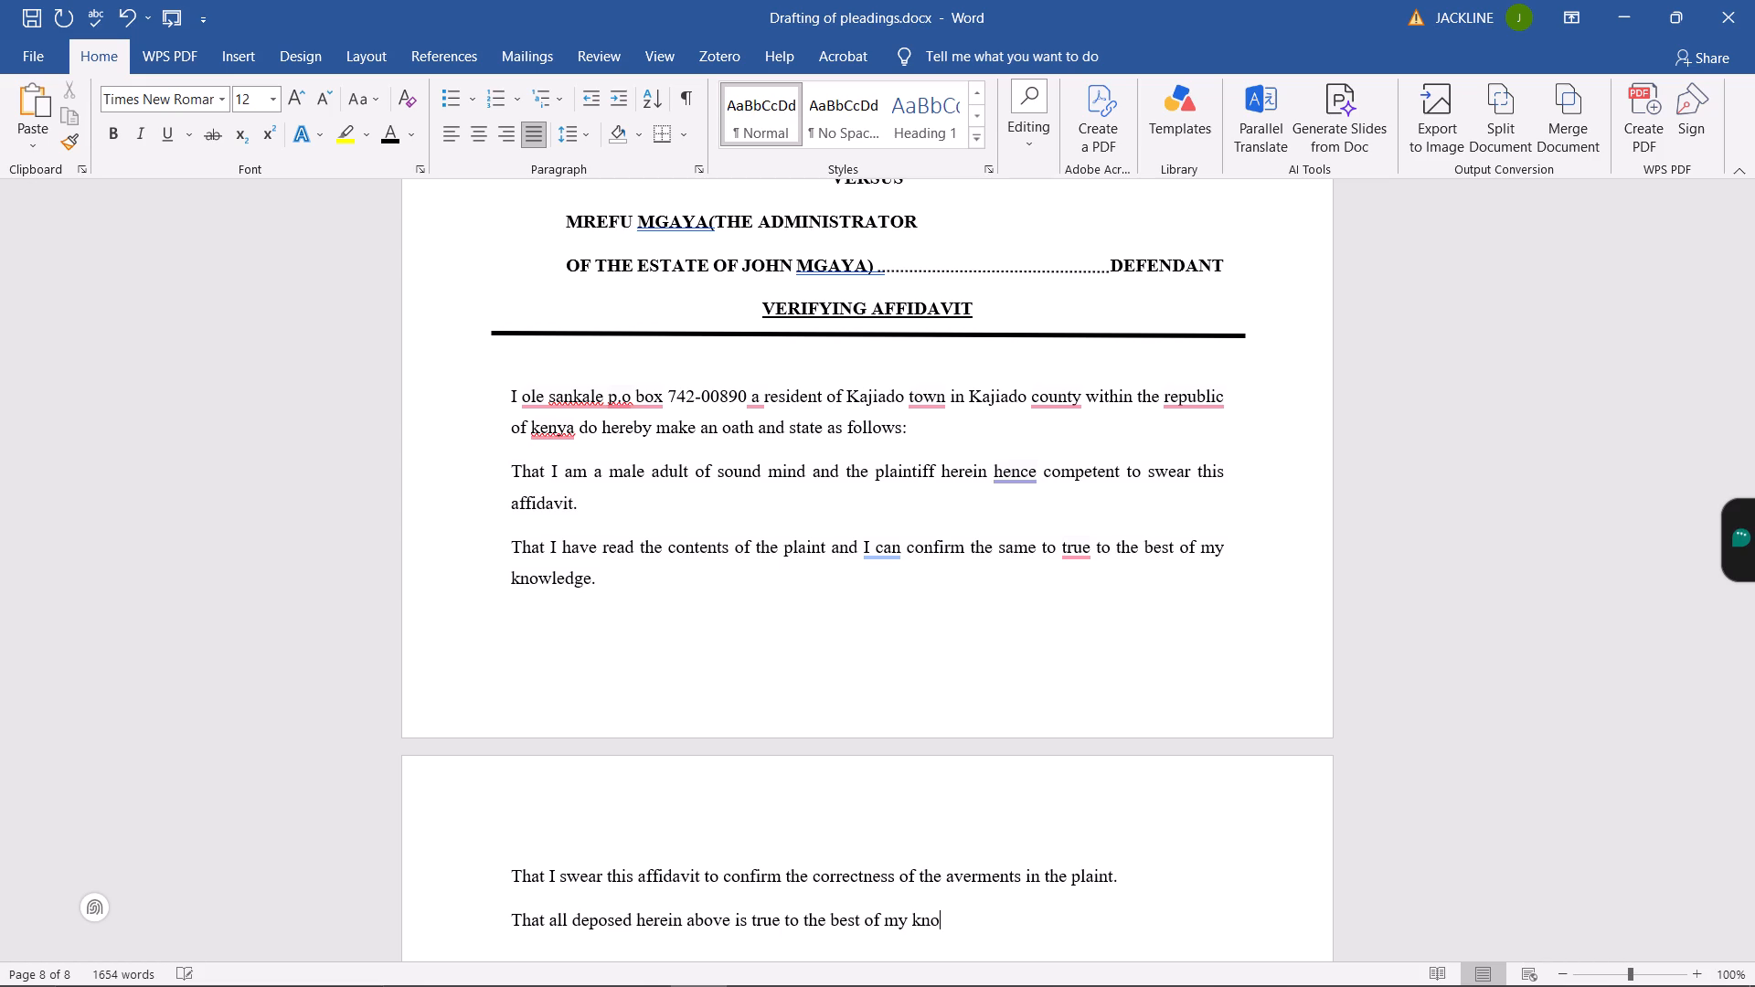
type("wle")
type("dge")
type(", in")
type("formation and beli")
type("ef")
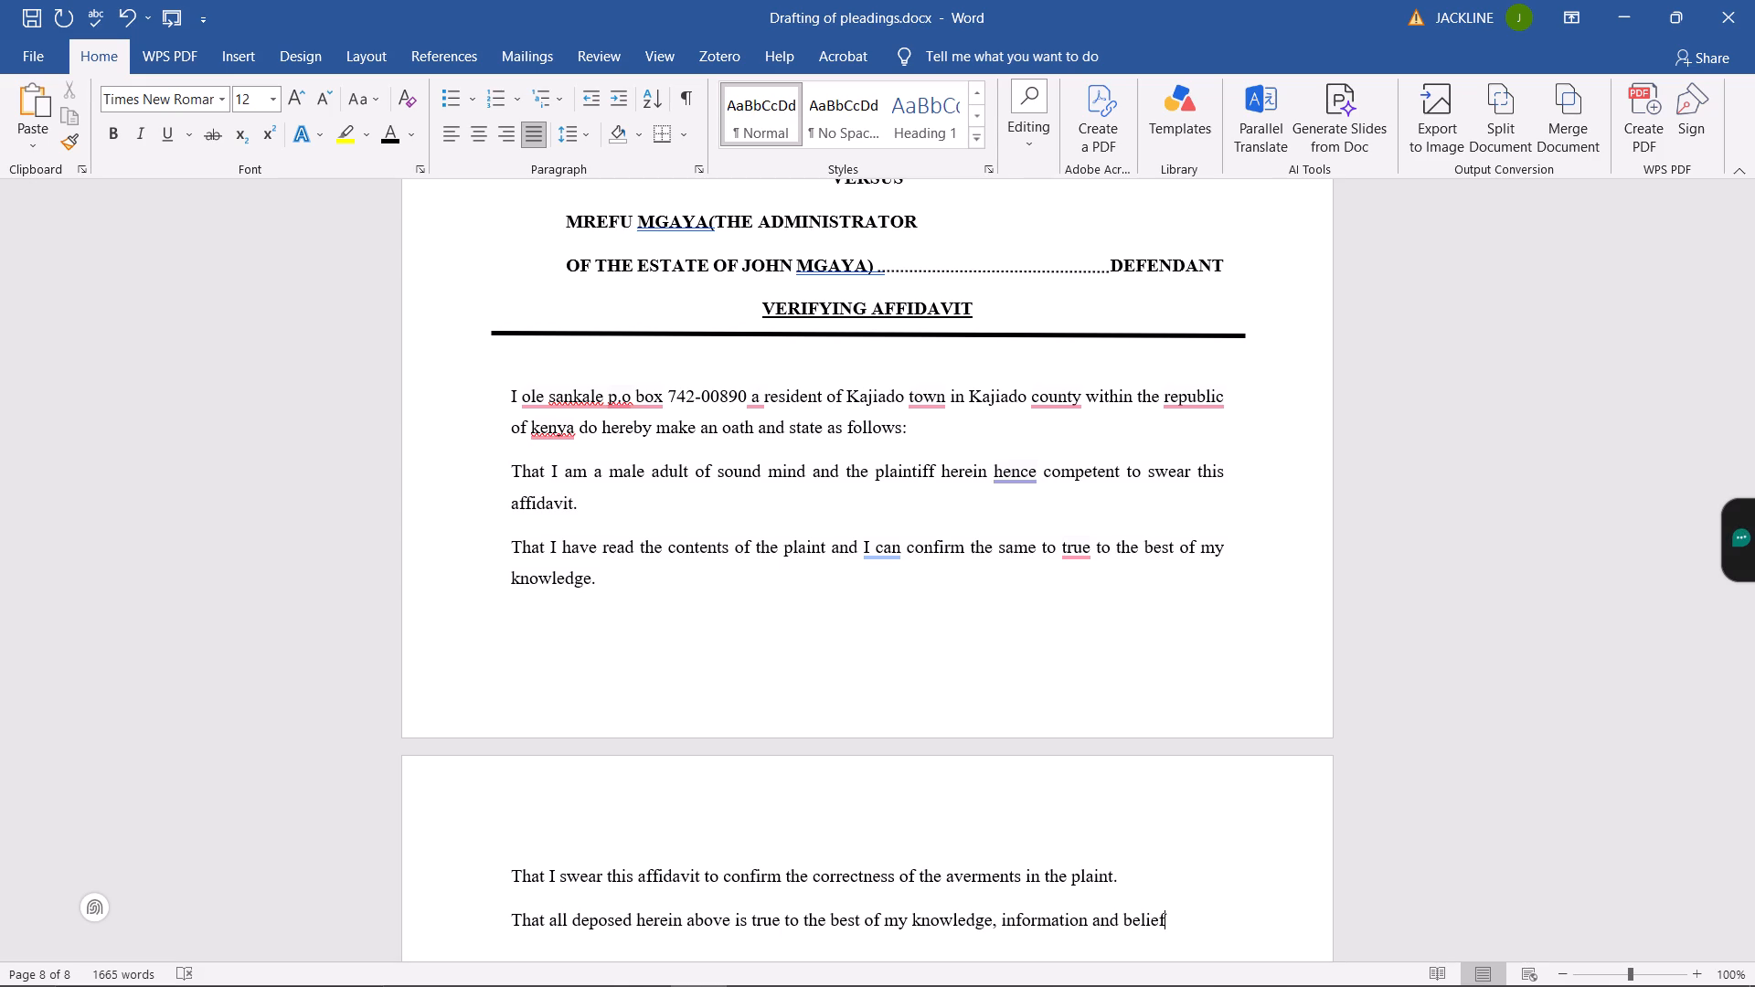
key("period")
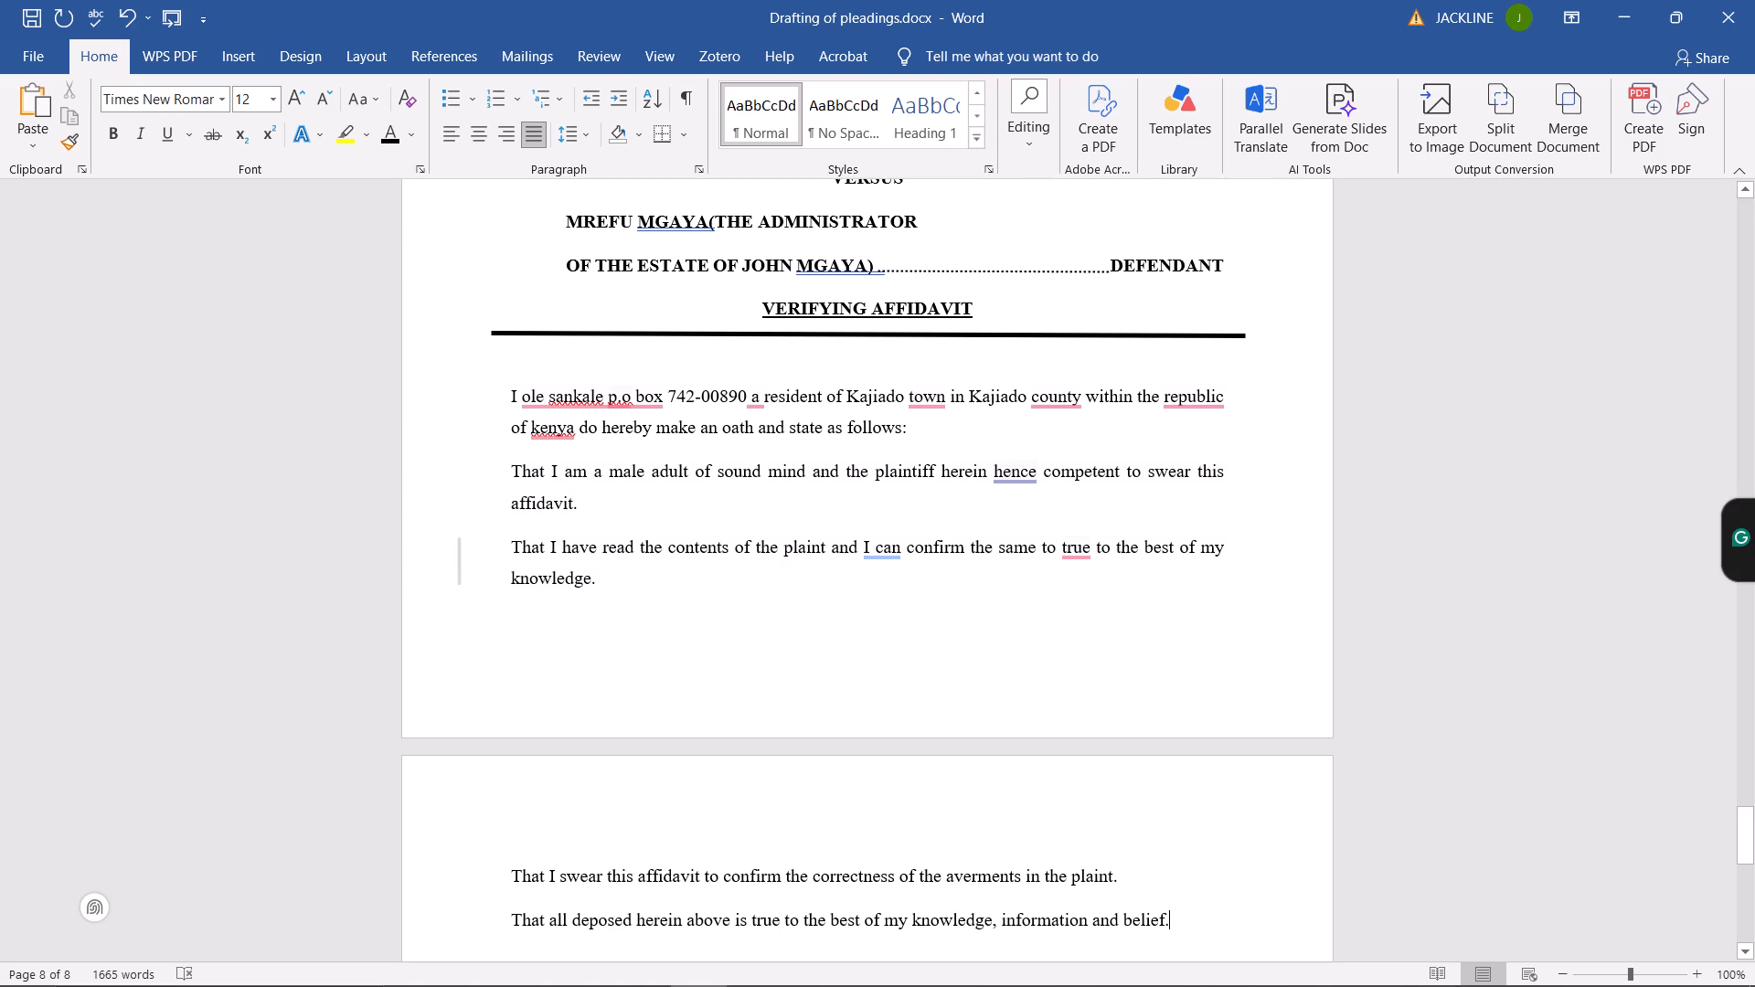
Start the jurat in a new paragraph below the fourth averment with "Sworn at Kajiado ny the said".
scroll(938, 591, "down", 1)
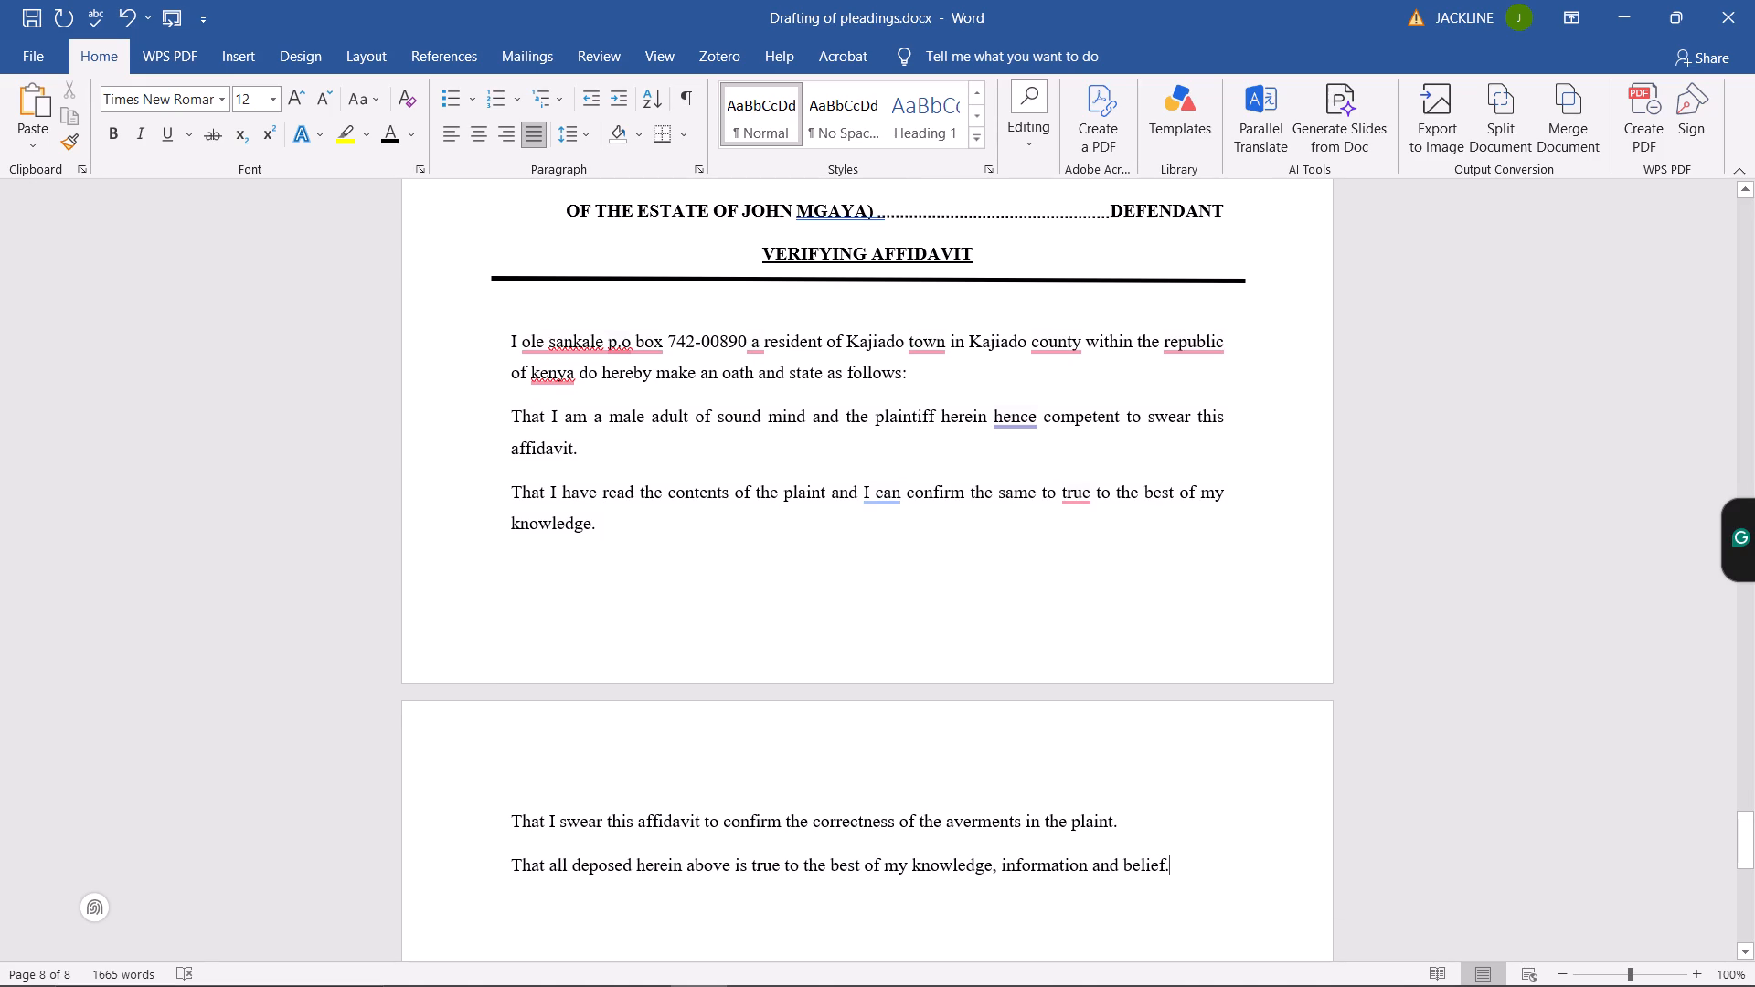
scroll(953, 599, "down", 4)
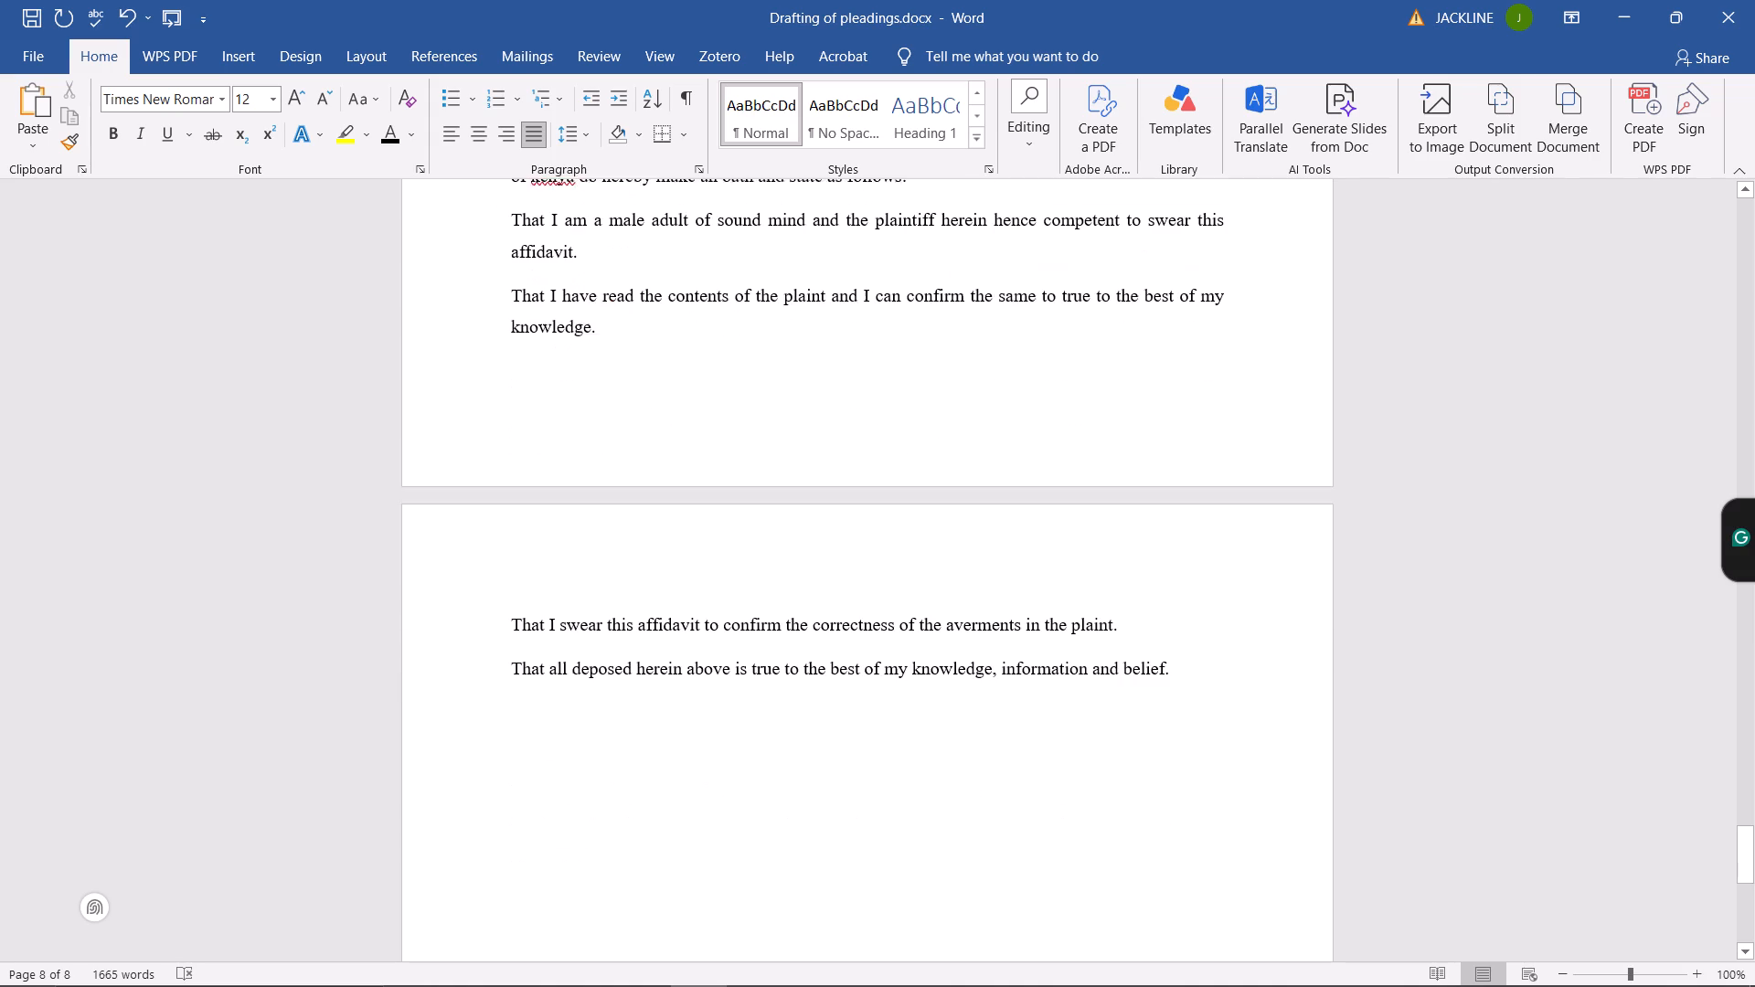
key("Return")
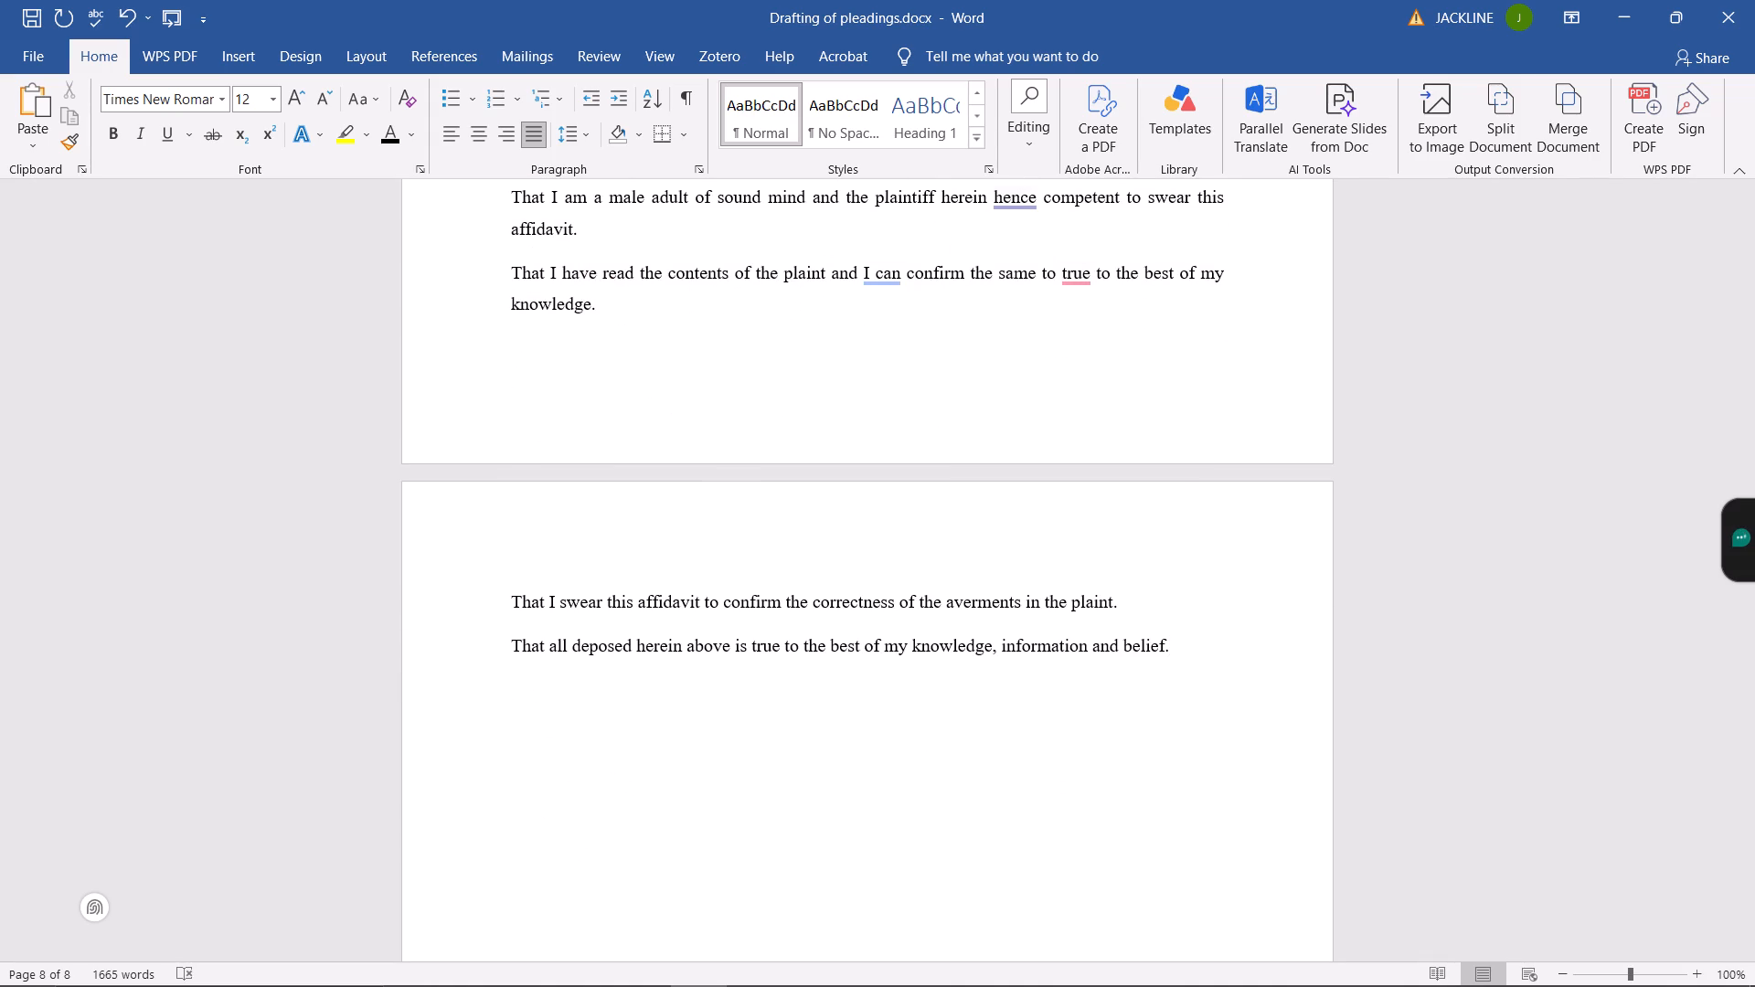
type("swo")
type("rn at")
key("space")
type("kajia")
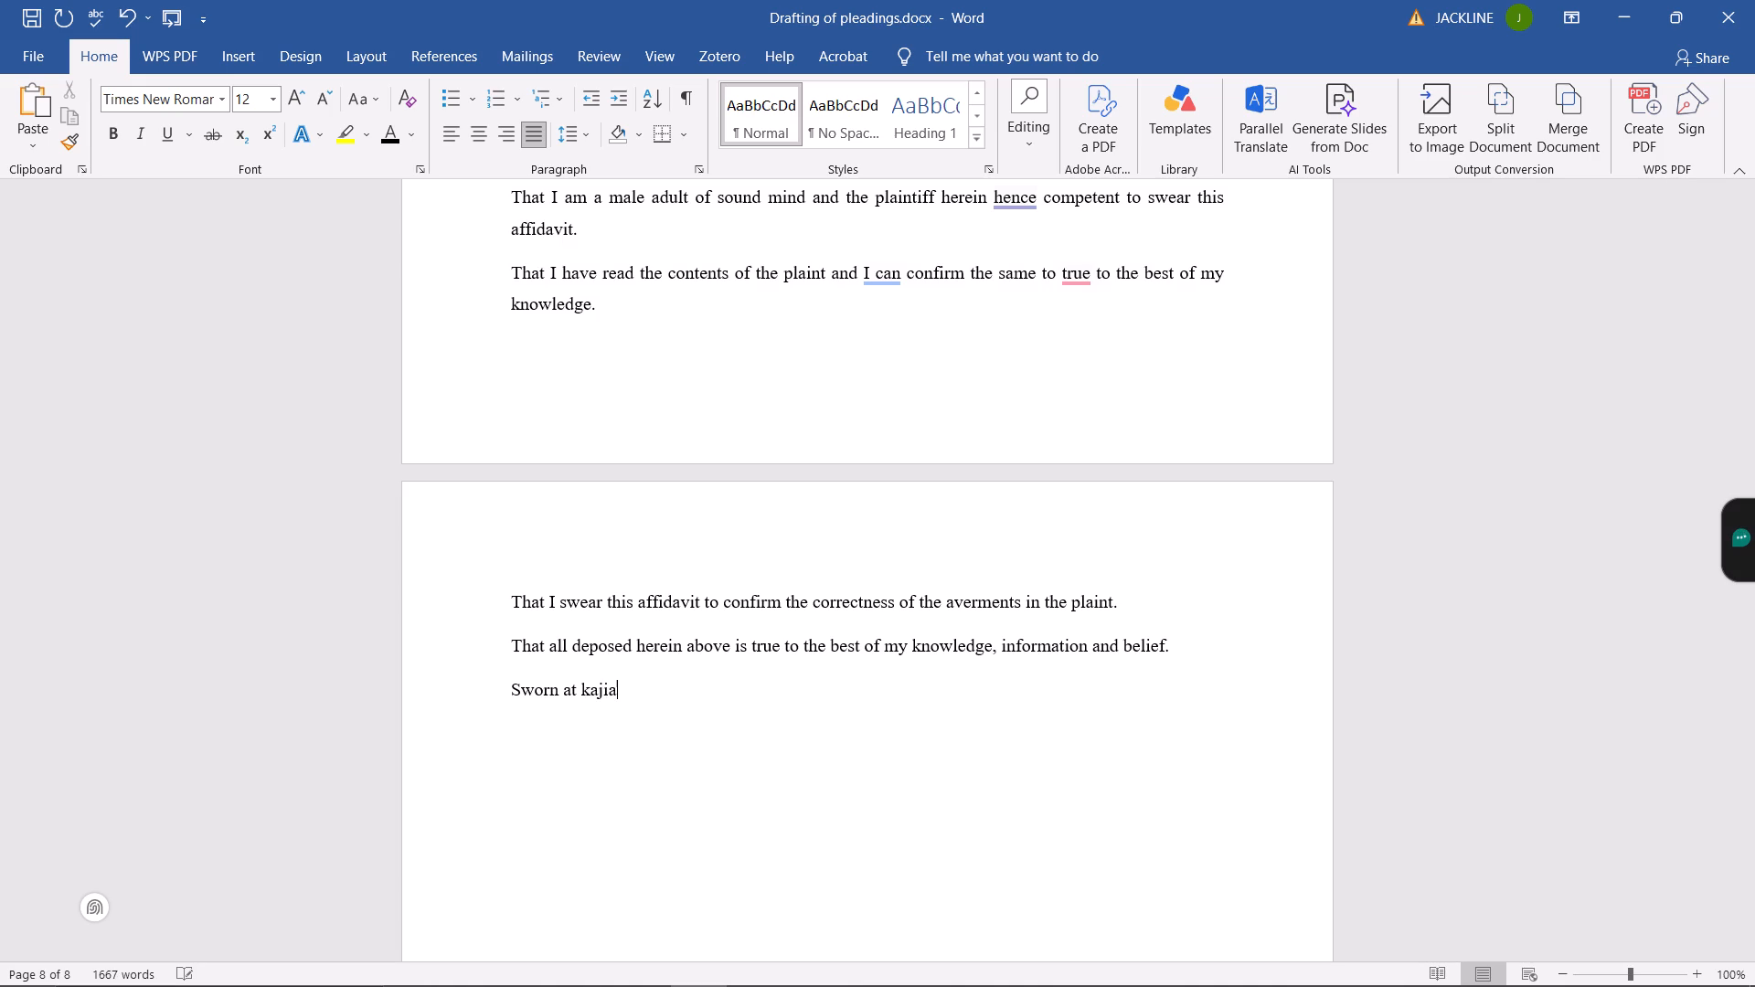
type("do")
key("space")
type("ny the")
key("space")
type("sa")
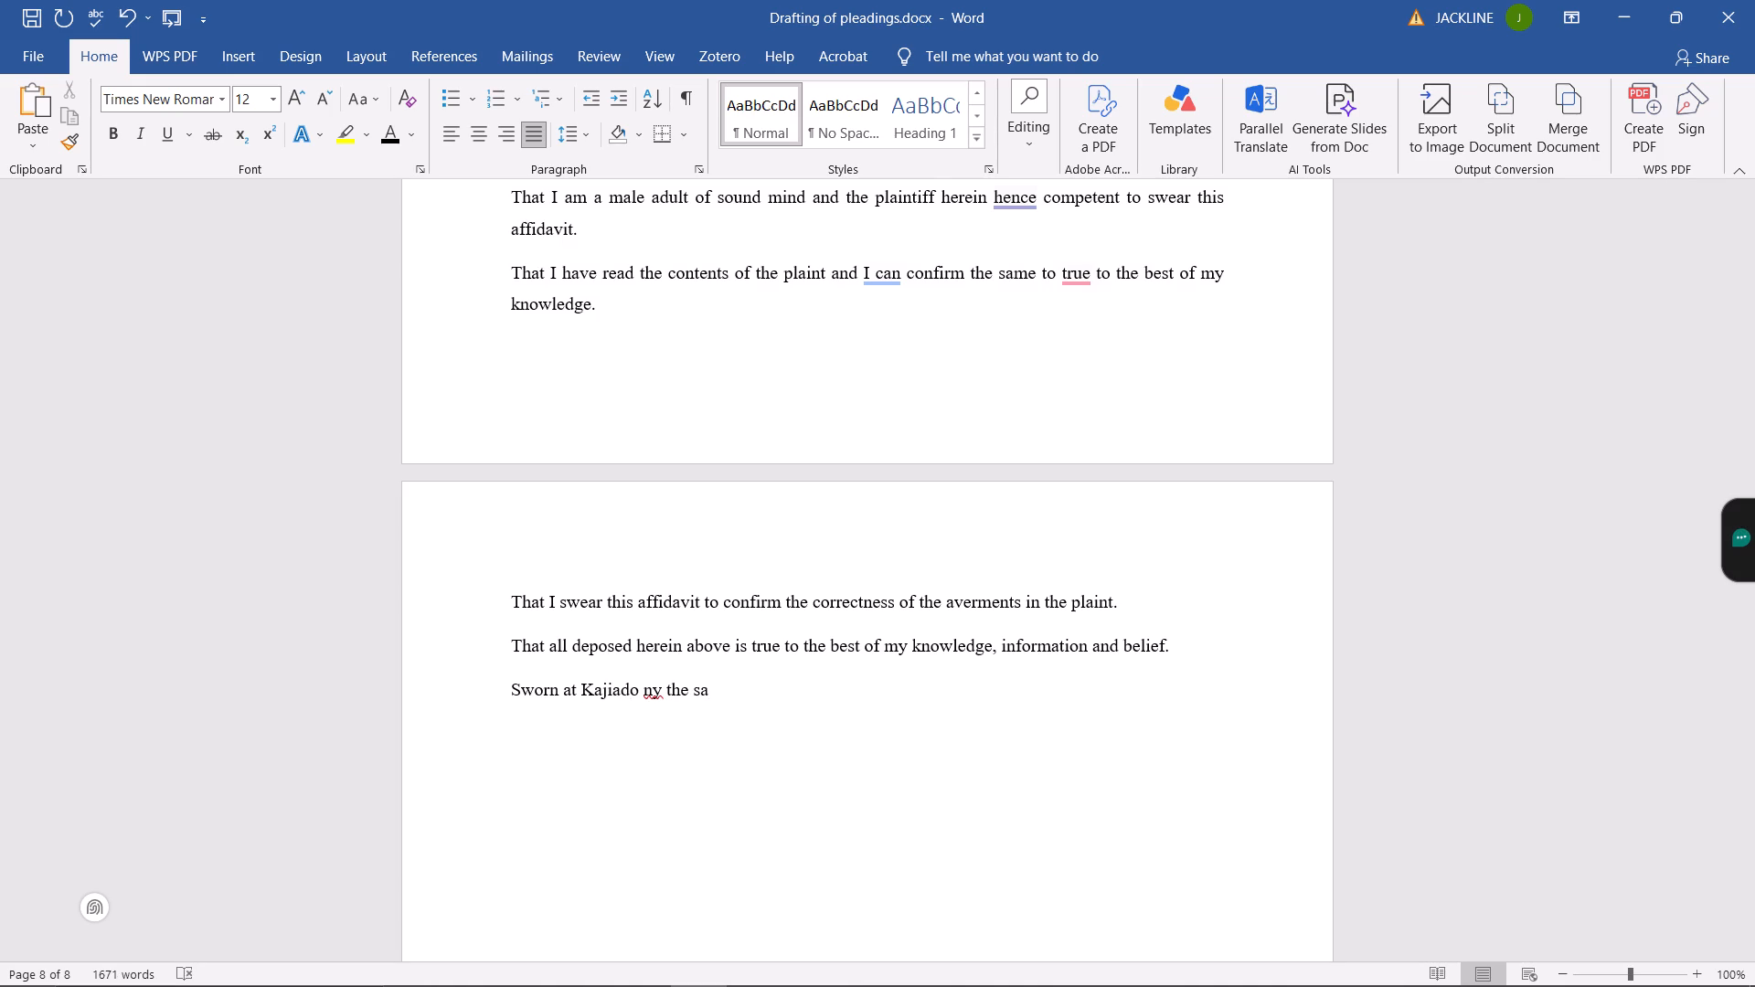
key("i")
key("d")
Correct the misspelt word after "Kajiado" in the jurat line to "by".
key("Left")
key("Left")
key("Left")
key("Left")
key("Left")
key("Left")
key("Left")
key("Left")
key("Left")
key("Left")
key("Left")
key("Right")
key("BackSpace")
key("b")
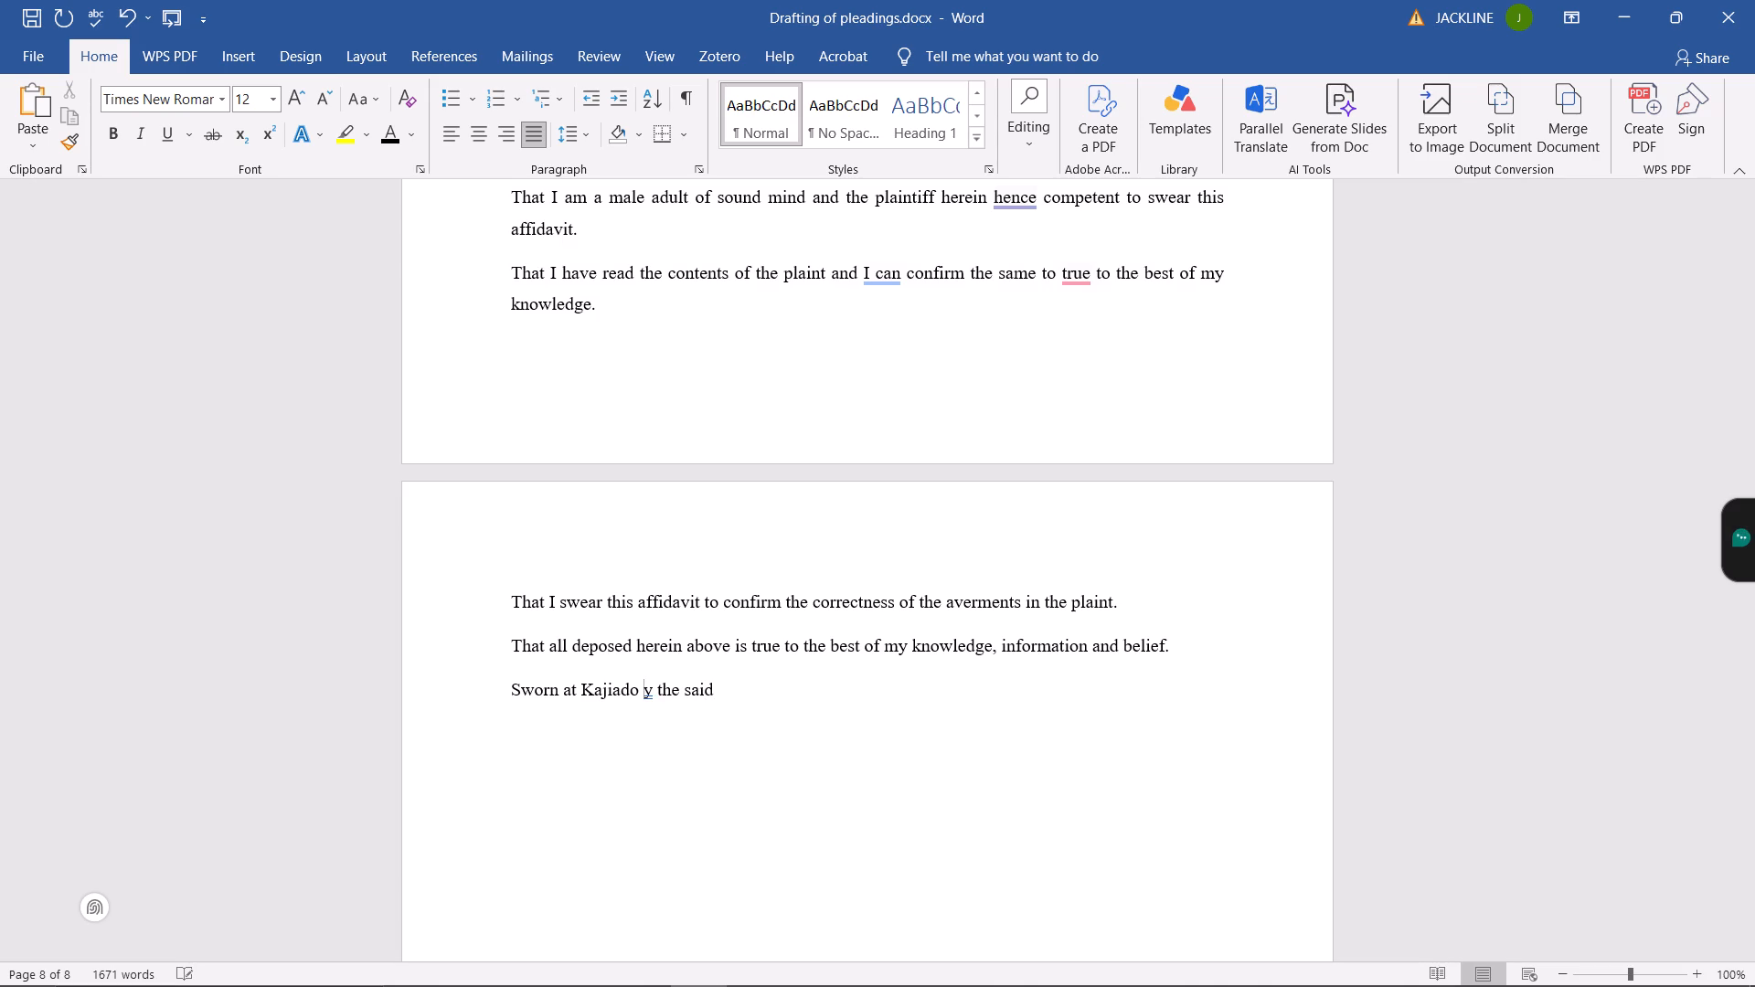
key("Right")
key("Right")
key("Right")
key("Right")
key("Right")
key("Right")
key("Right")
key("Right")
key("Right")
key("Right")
Enter the plaintiff's name as the deponent on a new line beneath "Sworn at Kajiado by the said".
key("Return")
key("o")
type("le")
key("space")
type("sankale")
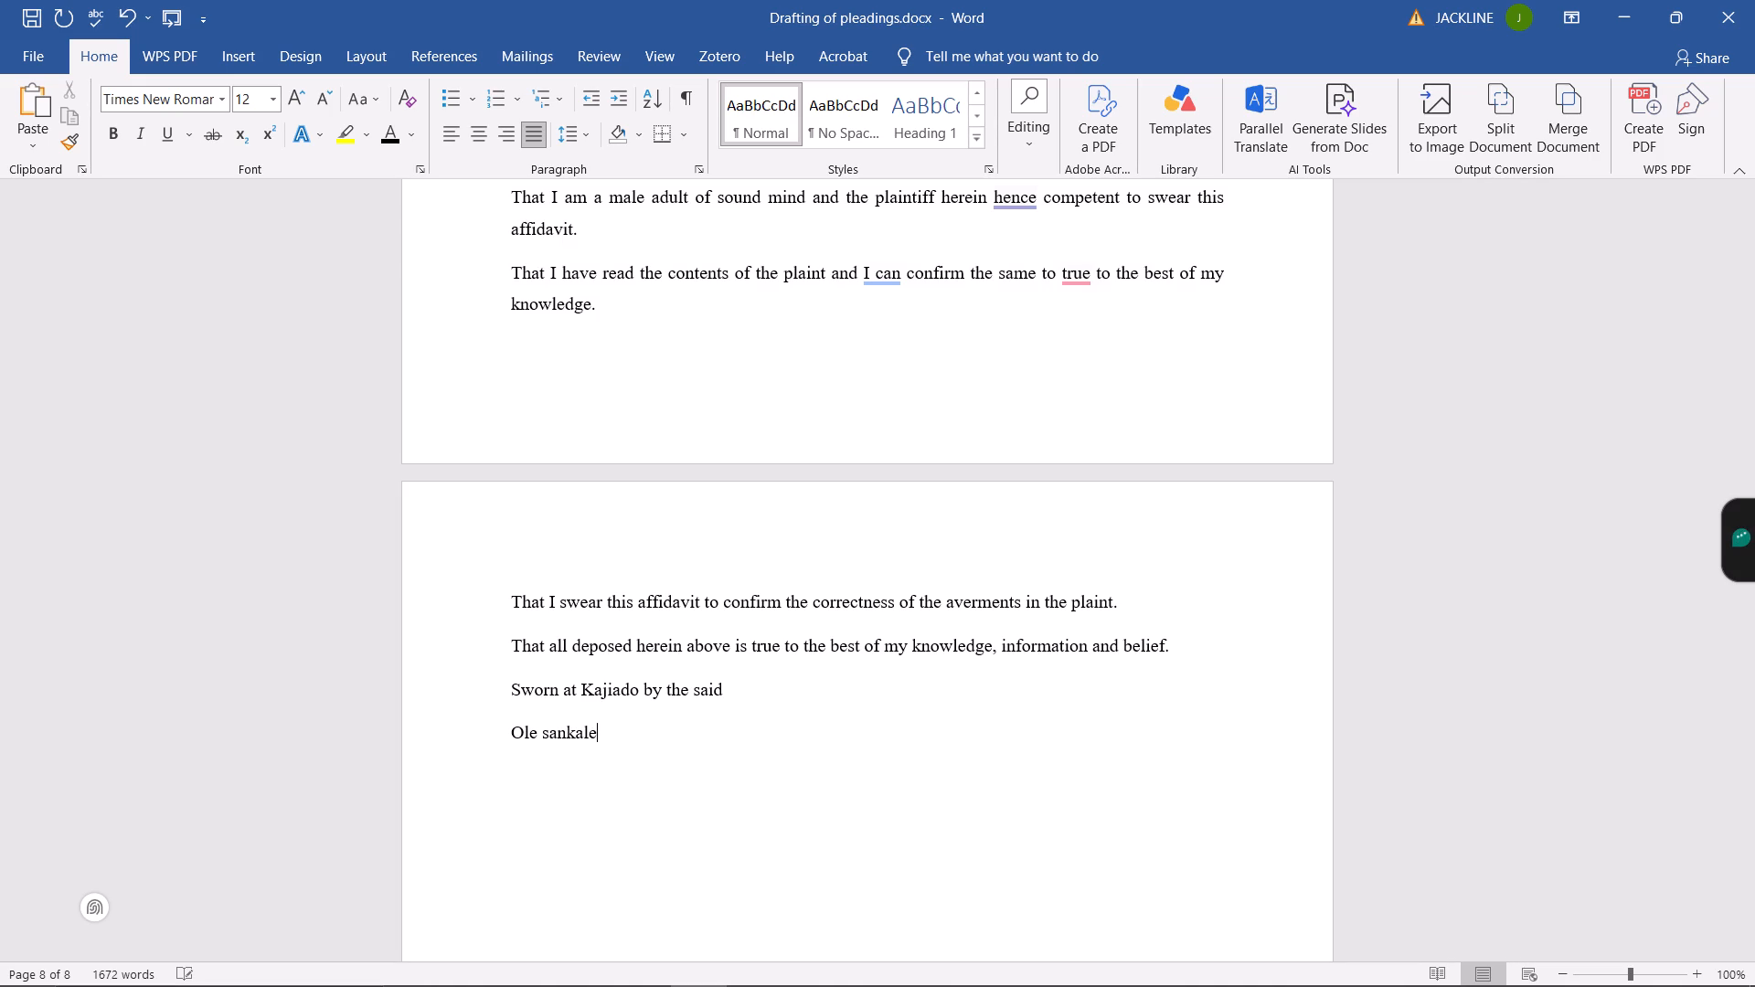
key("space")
Add "(deponent)" on a new line below the plaintiff's name, with the paragraph indented five levels.
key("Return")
left_click(612, 105)
left_click(612, 105)
left_click(612, 105)
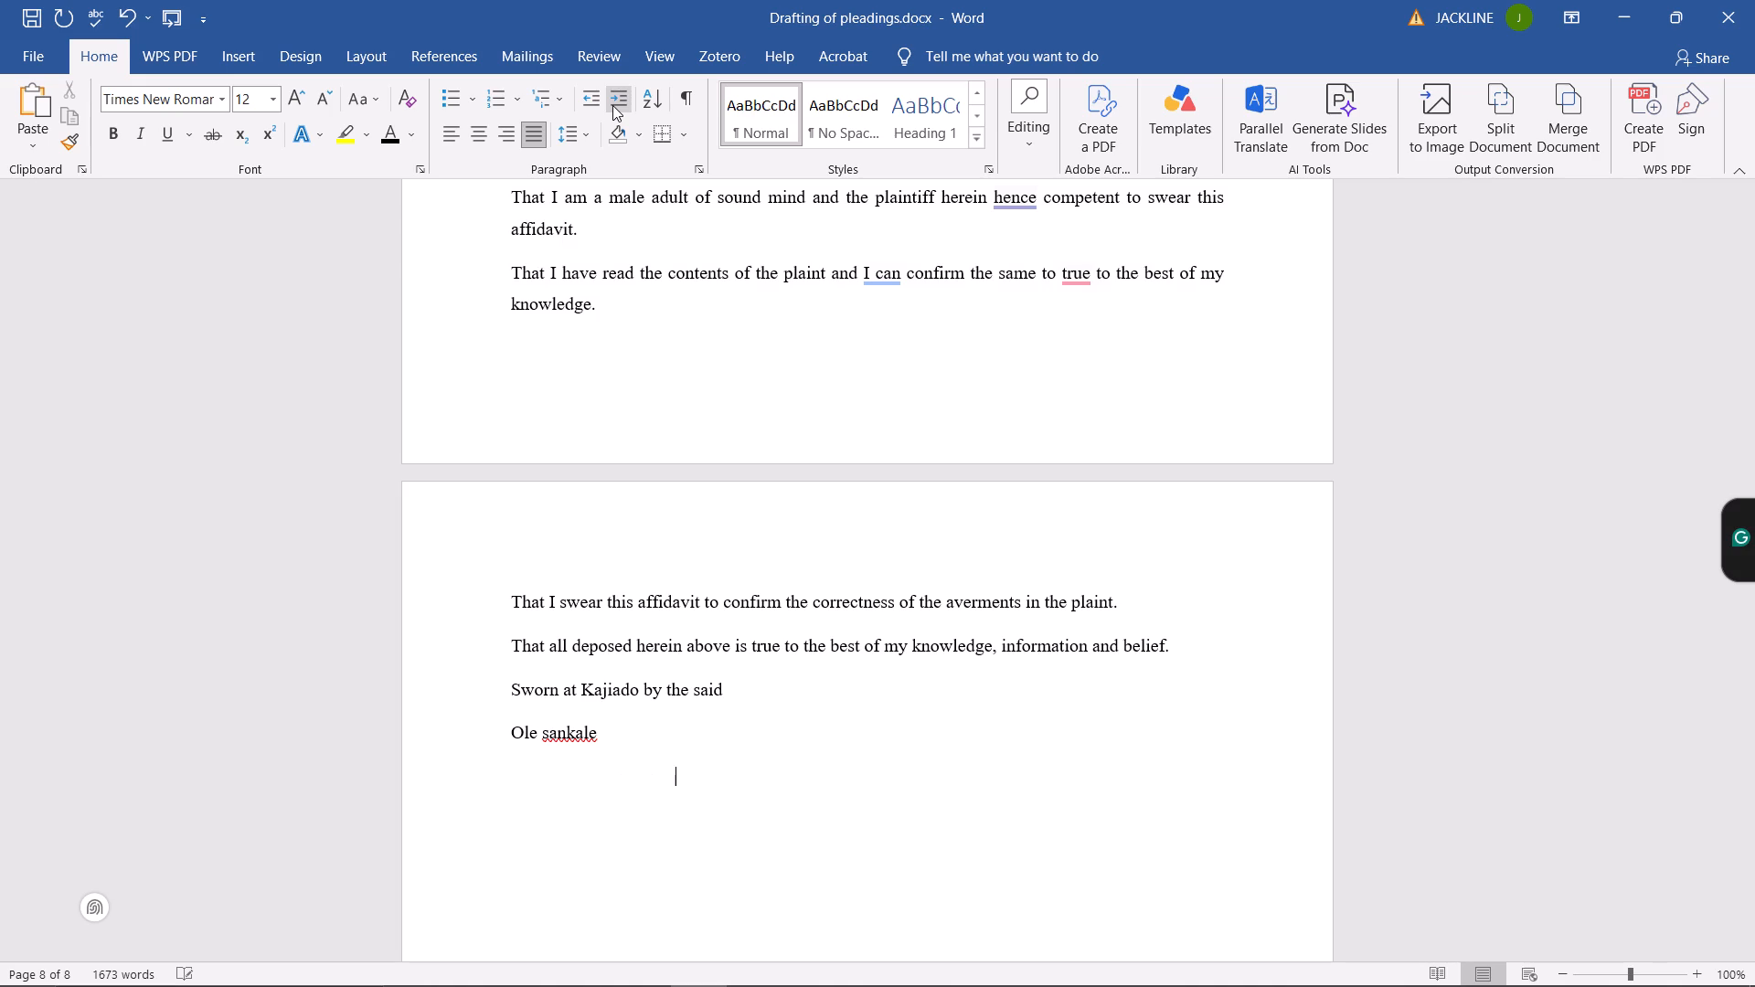
left_click(612, 105)
left_click(612, 105)
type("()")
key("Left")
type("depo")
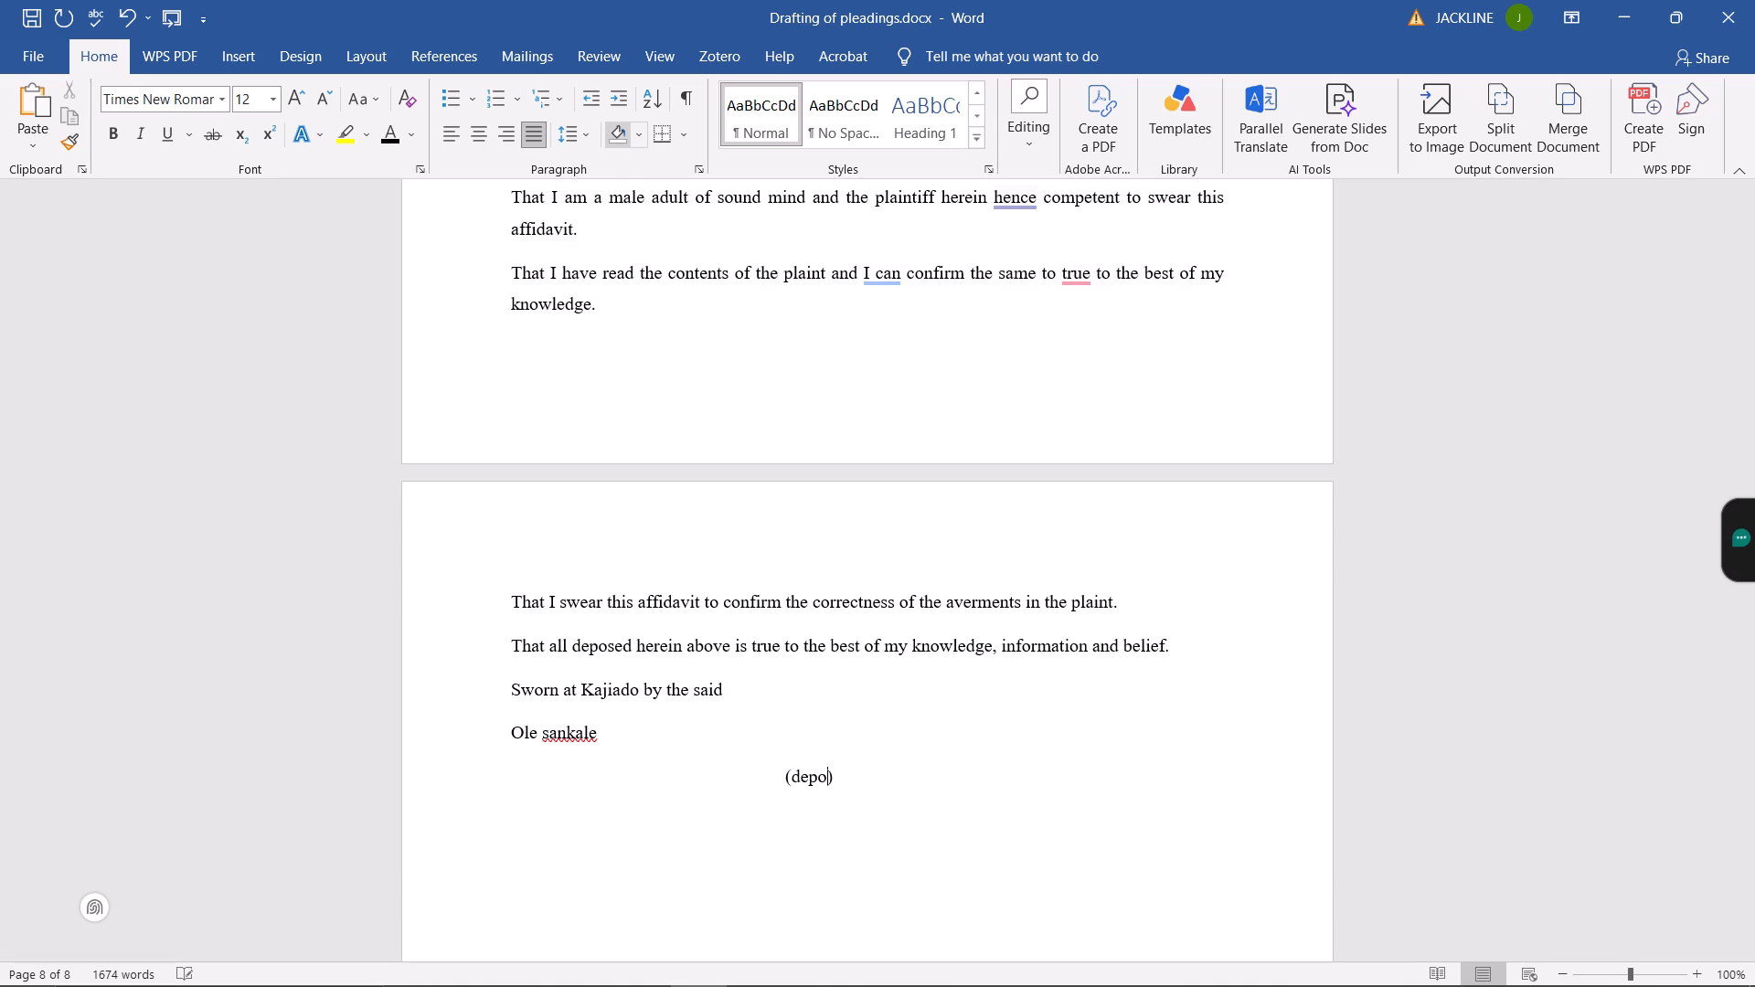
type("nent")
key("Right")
Start a new paragraph below "(deponent)" and remove all of its indentation so it begins at the page margin.
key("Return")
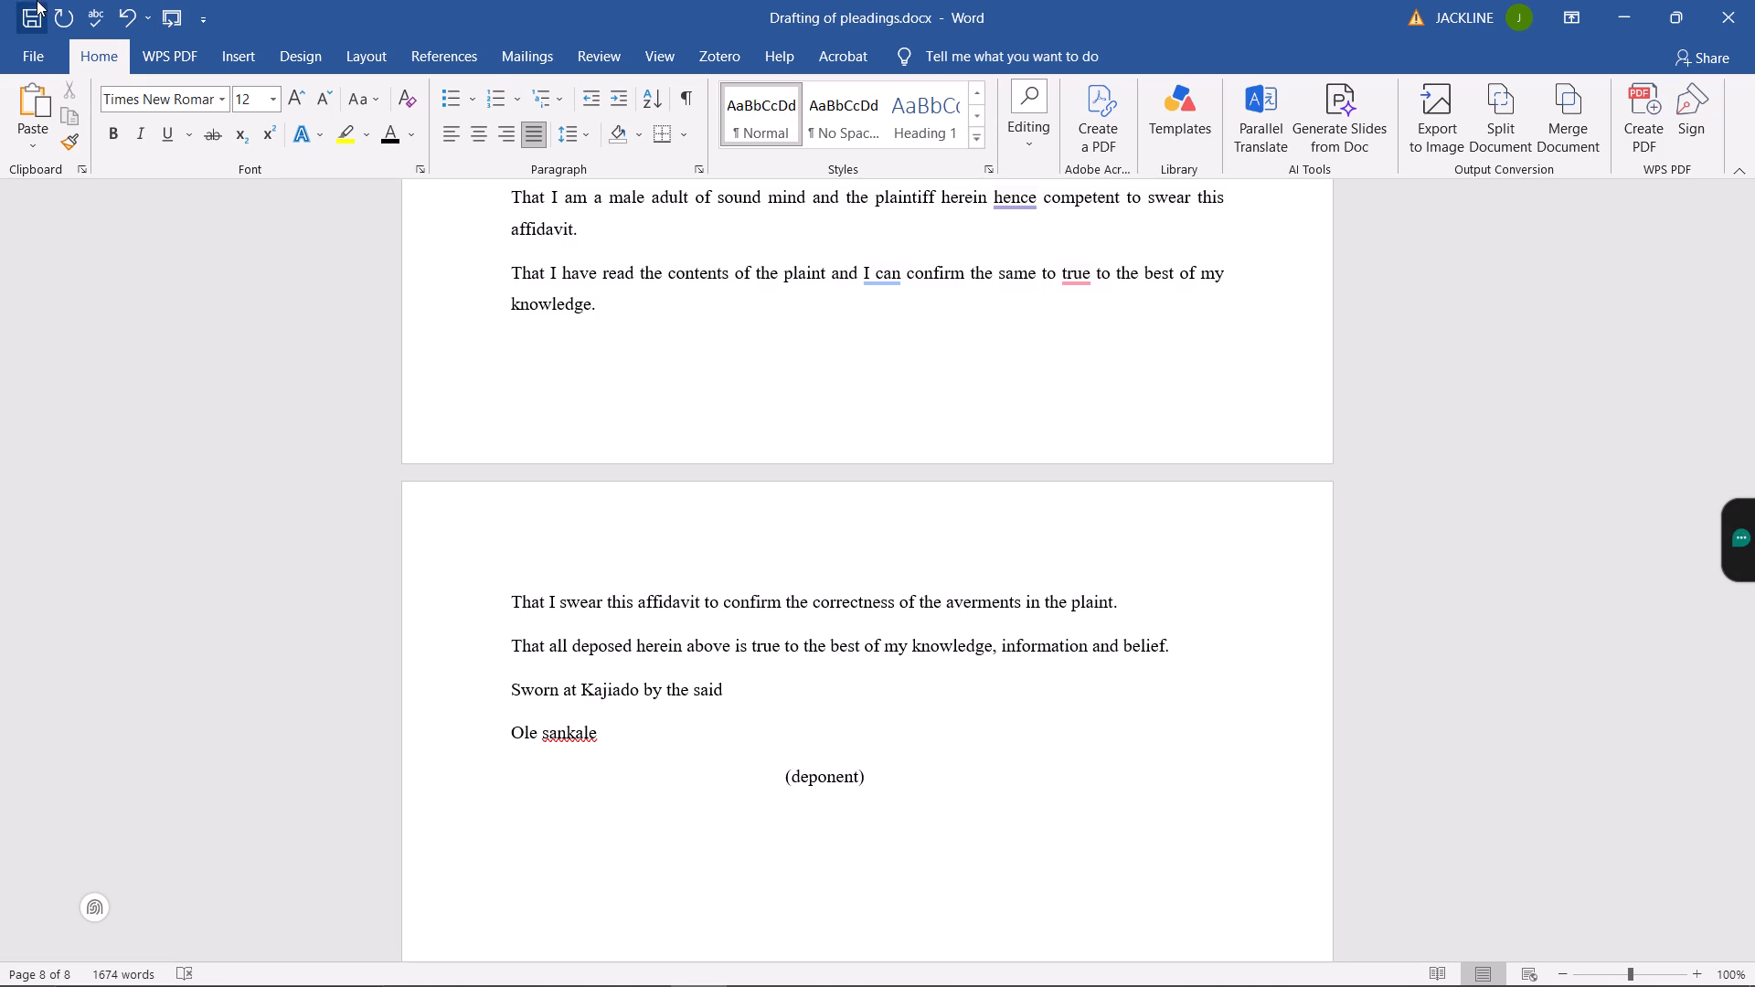
left_click(591, 114)
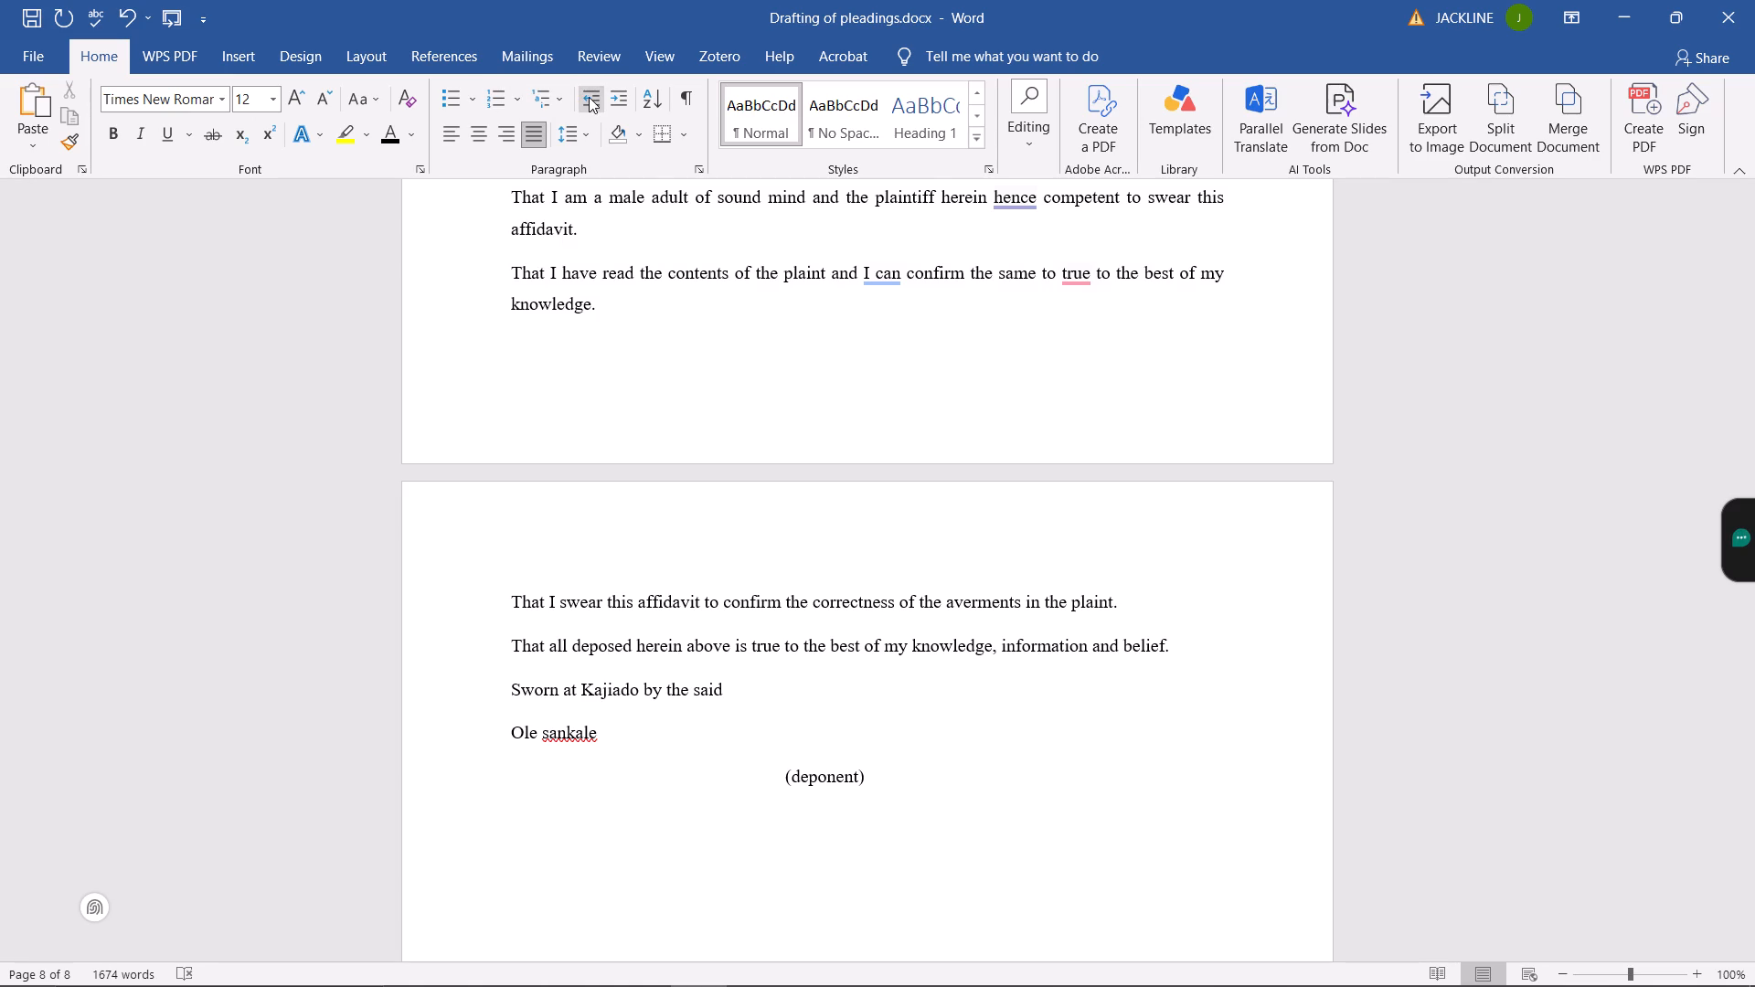
left_click(589, 97)
double_click(589, 97)
left_click(589, 97)
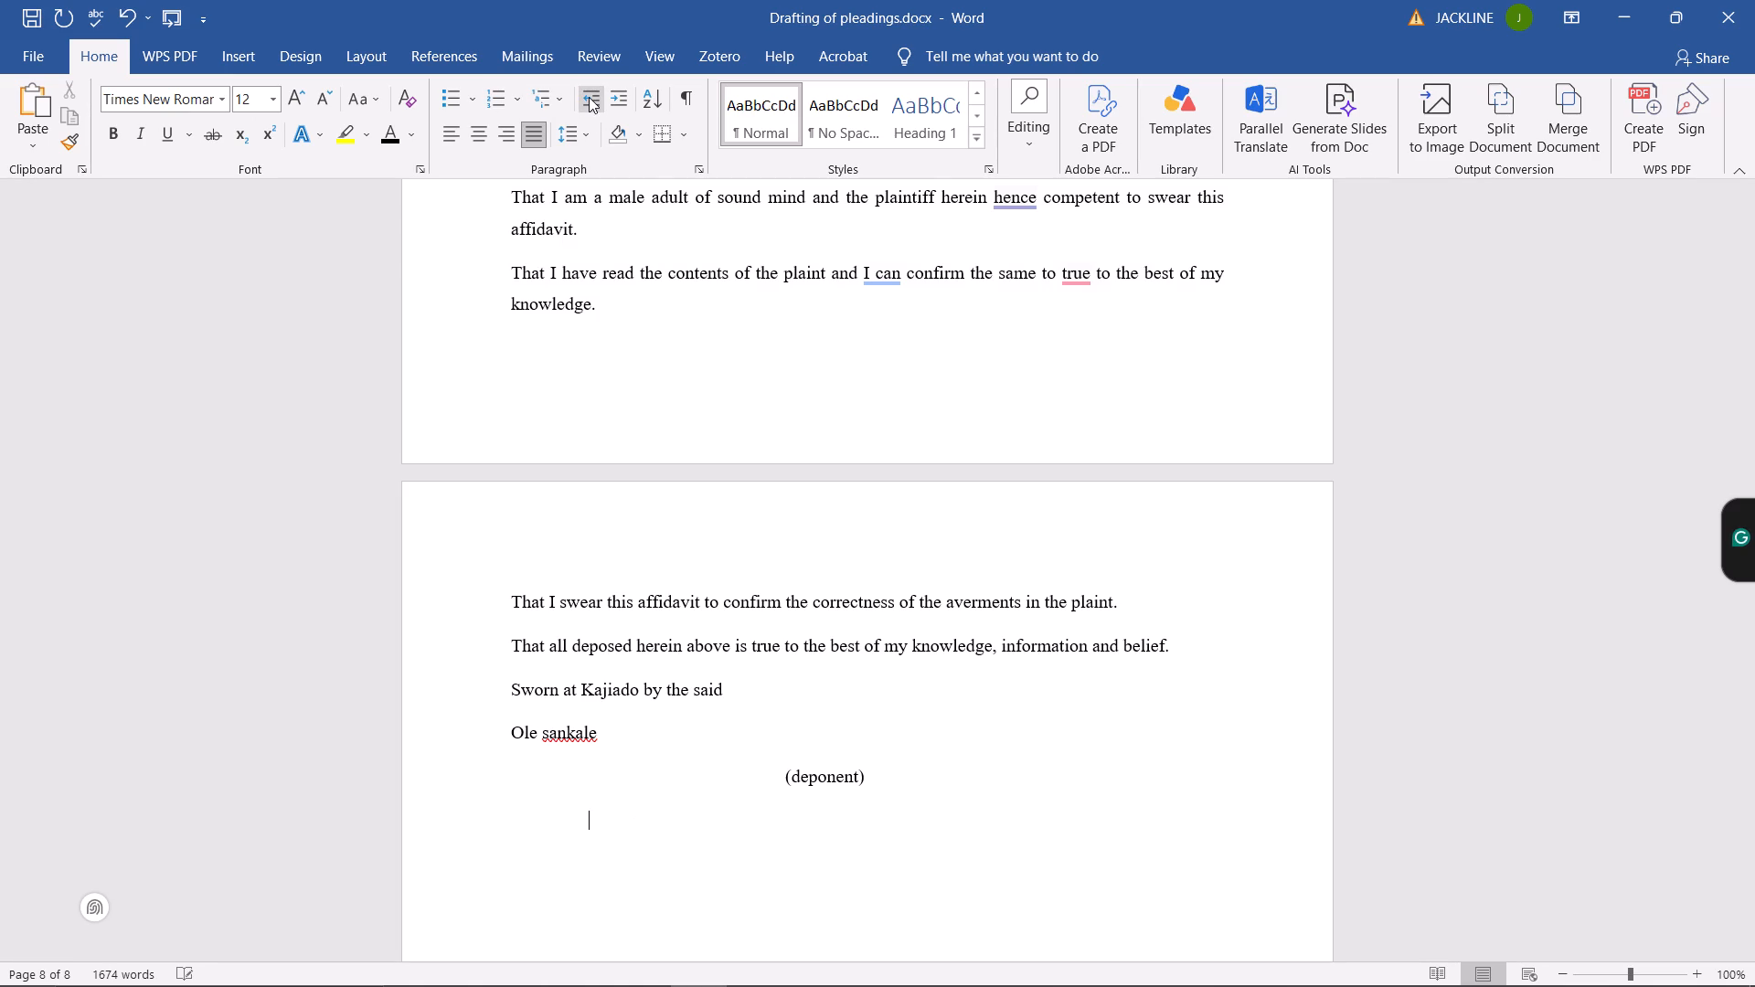
left_click(589, 97)
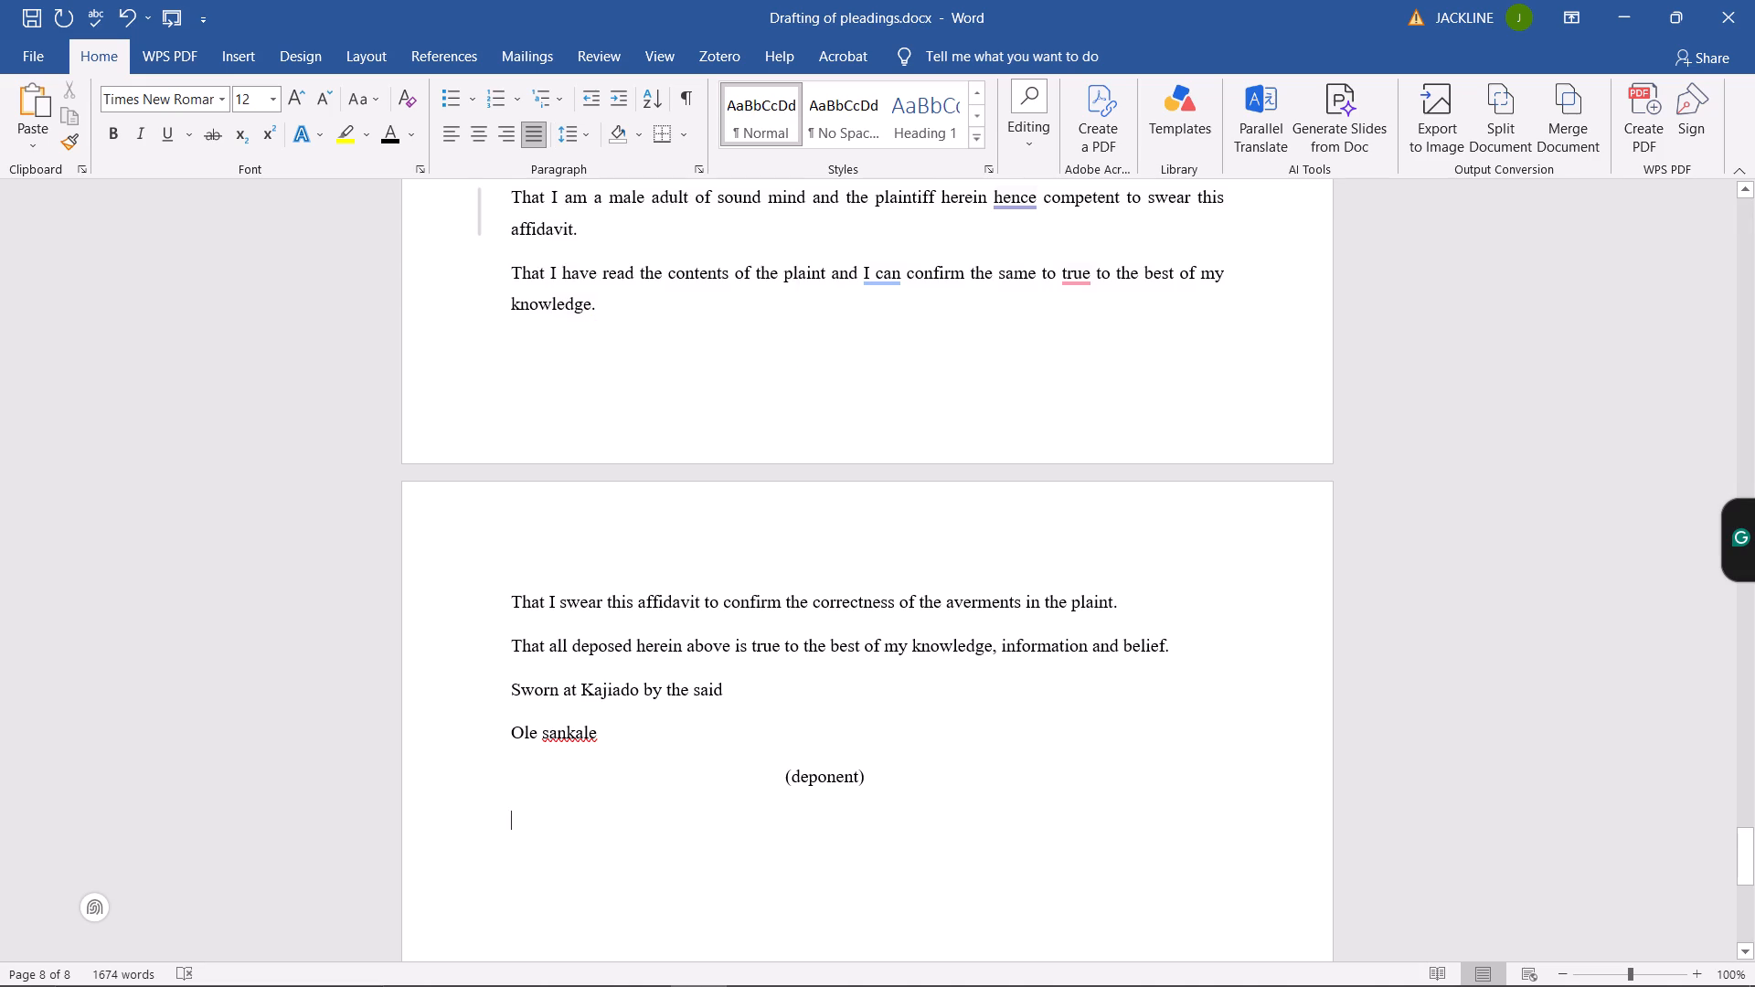
Enter the date line "This day of 2021", leaving wide blank gaps before "day" and before "2021" for the day and month.
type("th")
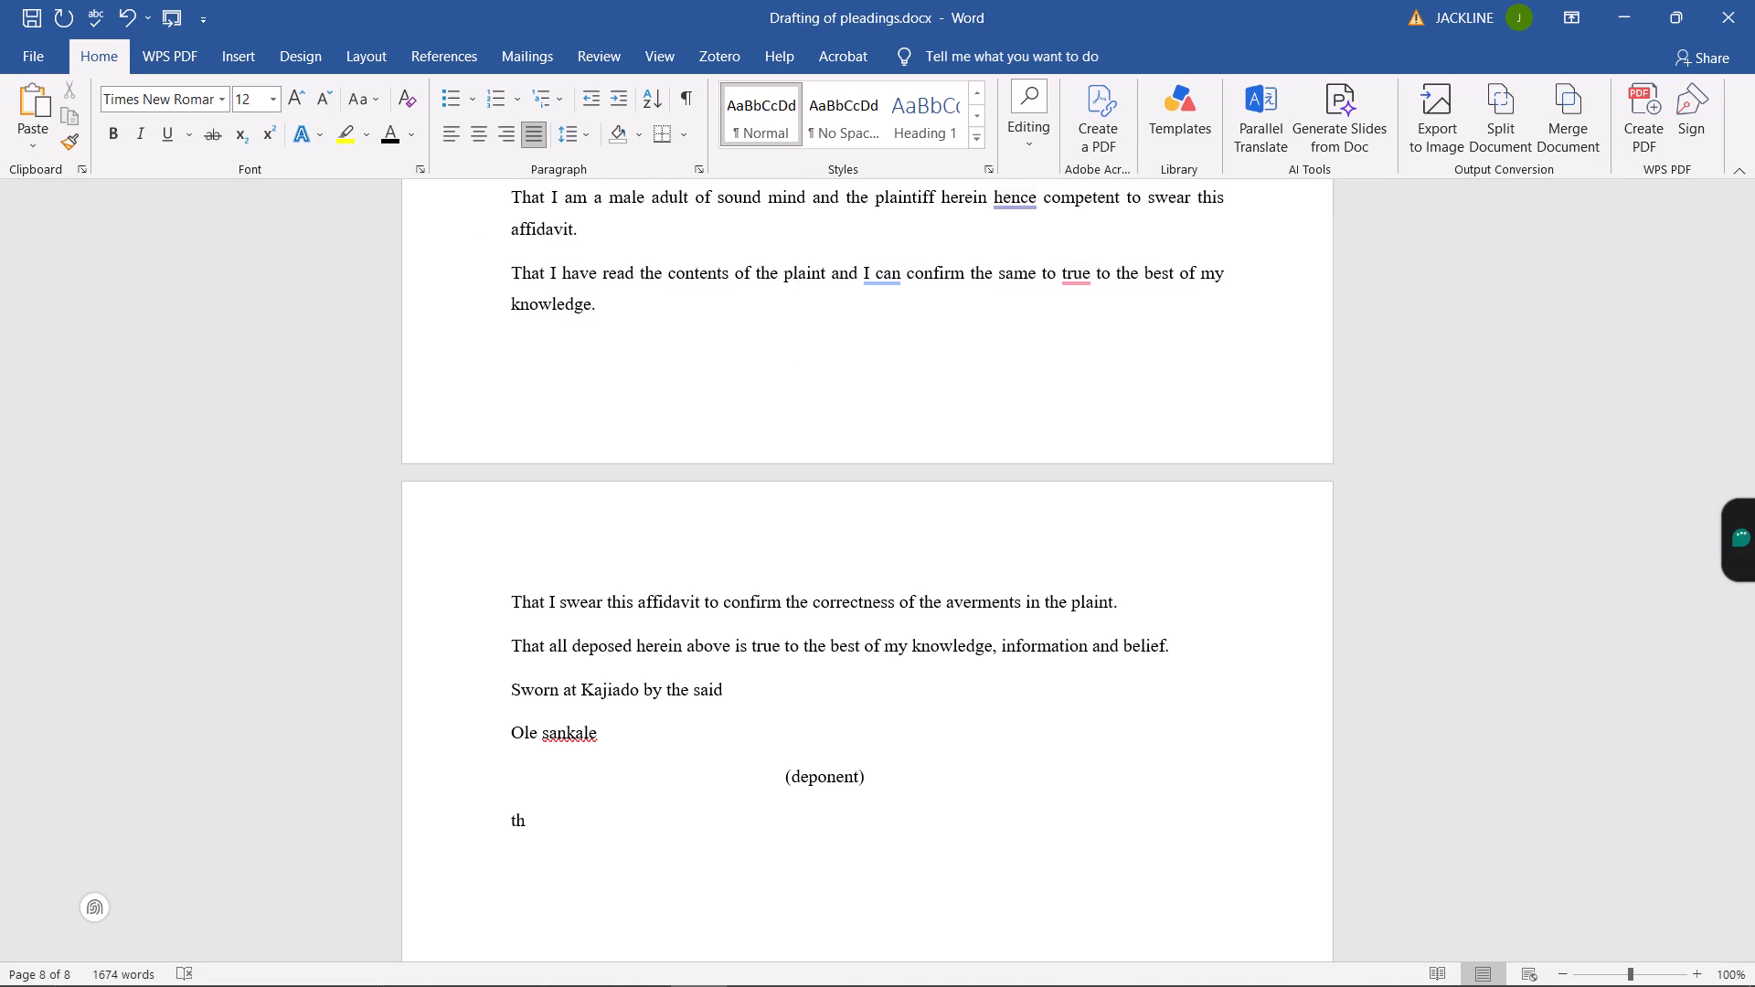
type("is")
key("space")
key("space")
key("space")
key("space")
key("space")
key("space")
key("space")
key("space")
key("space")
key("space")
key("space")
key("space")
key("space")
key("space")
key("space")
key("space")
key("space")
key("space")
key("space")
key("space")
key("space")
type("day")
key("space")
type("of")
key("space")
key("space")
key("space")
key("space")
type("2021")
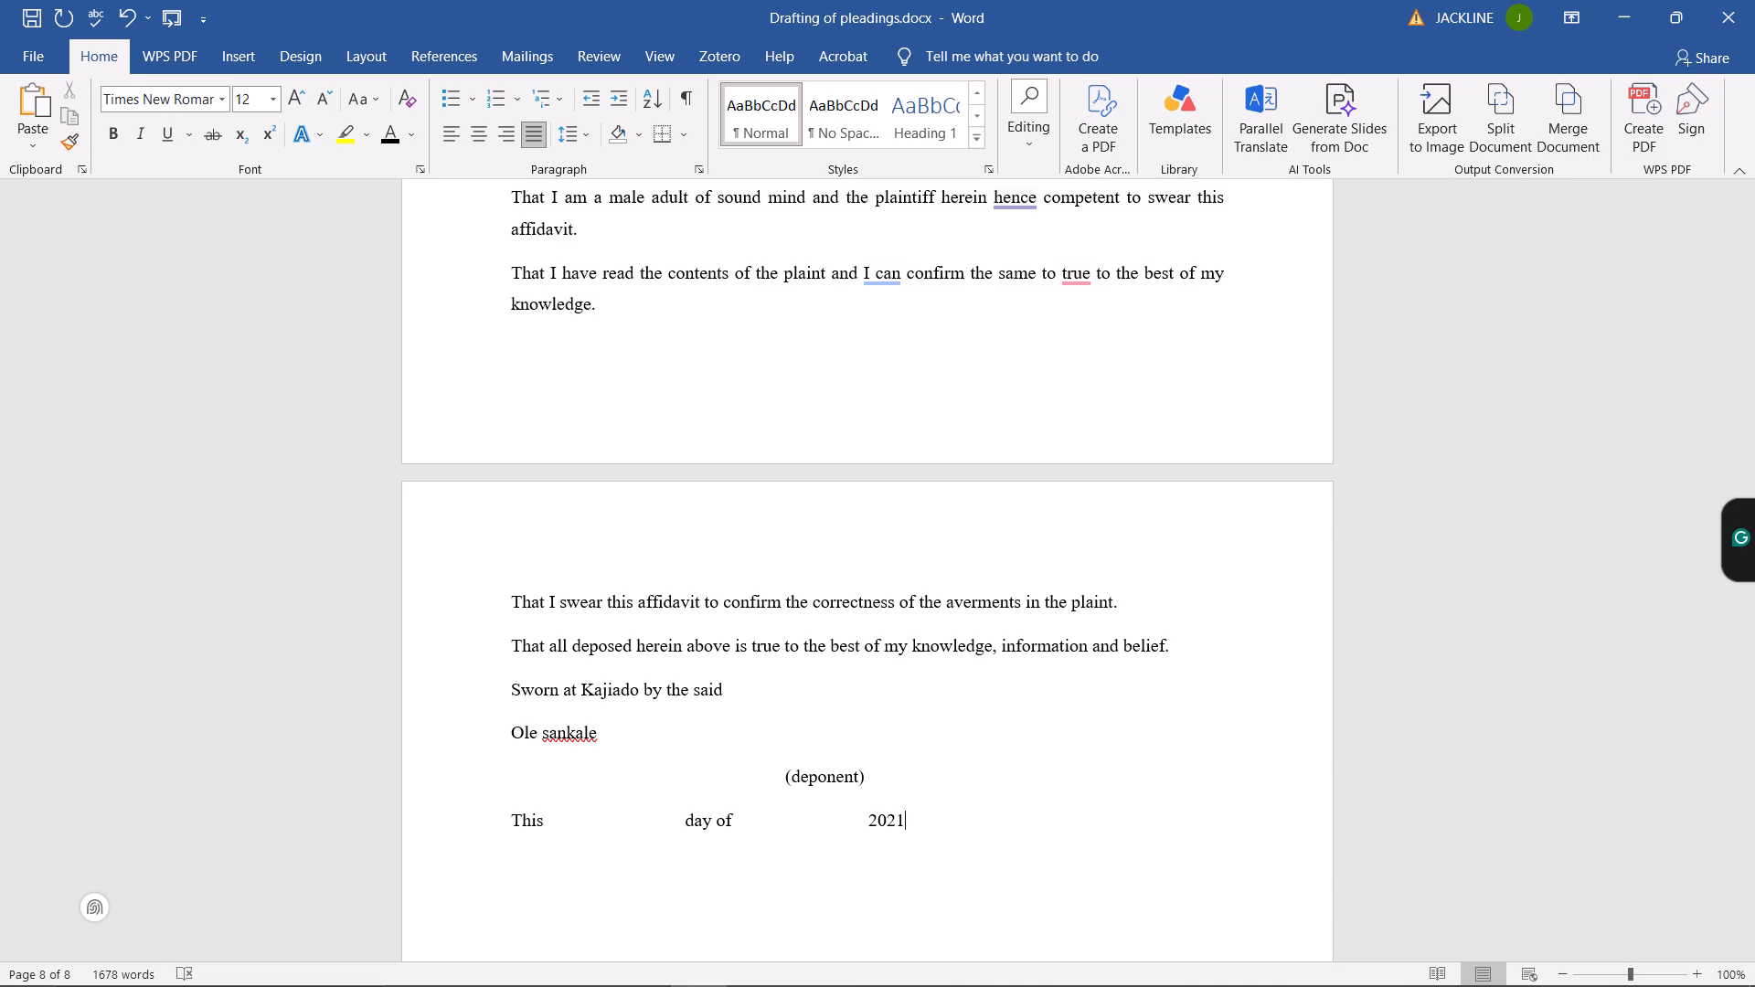
Add "Before me" and "Commissioner of oaths" on two separate lines beneath the jurat's date line.
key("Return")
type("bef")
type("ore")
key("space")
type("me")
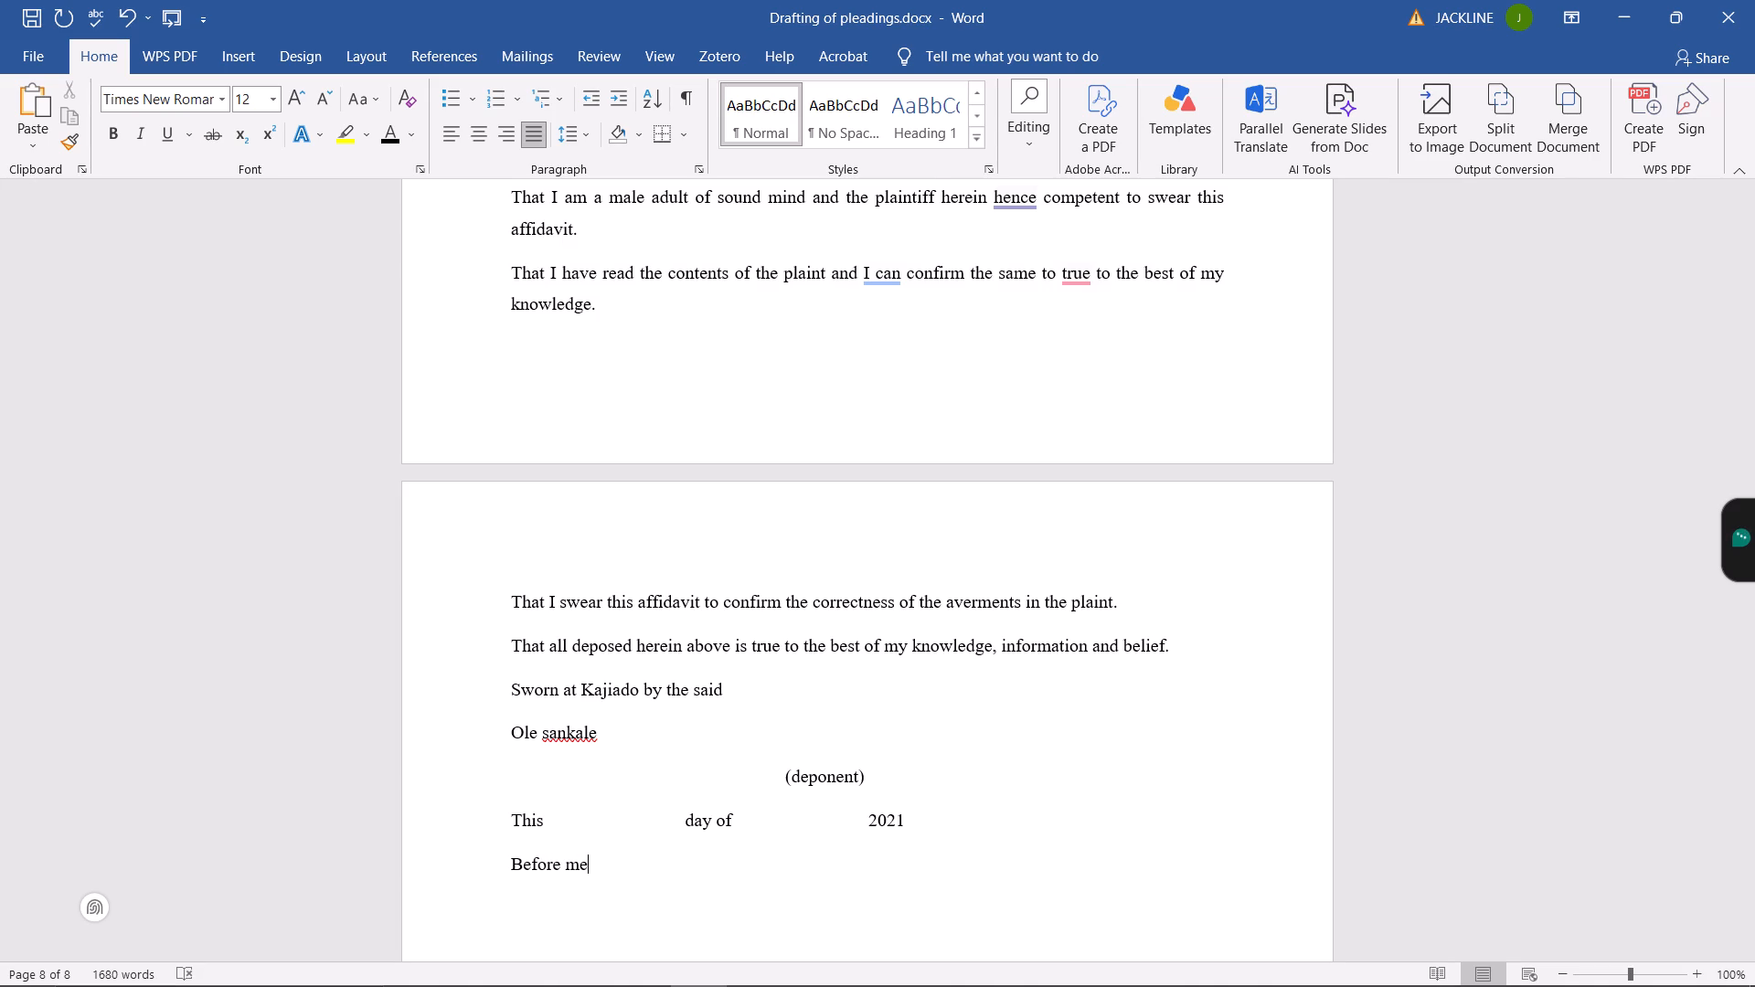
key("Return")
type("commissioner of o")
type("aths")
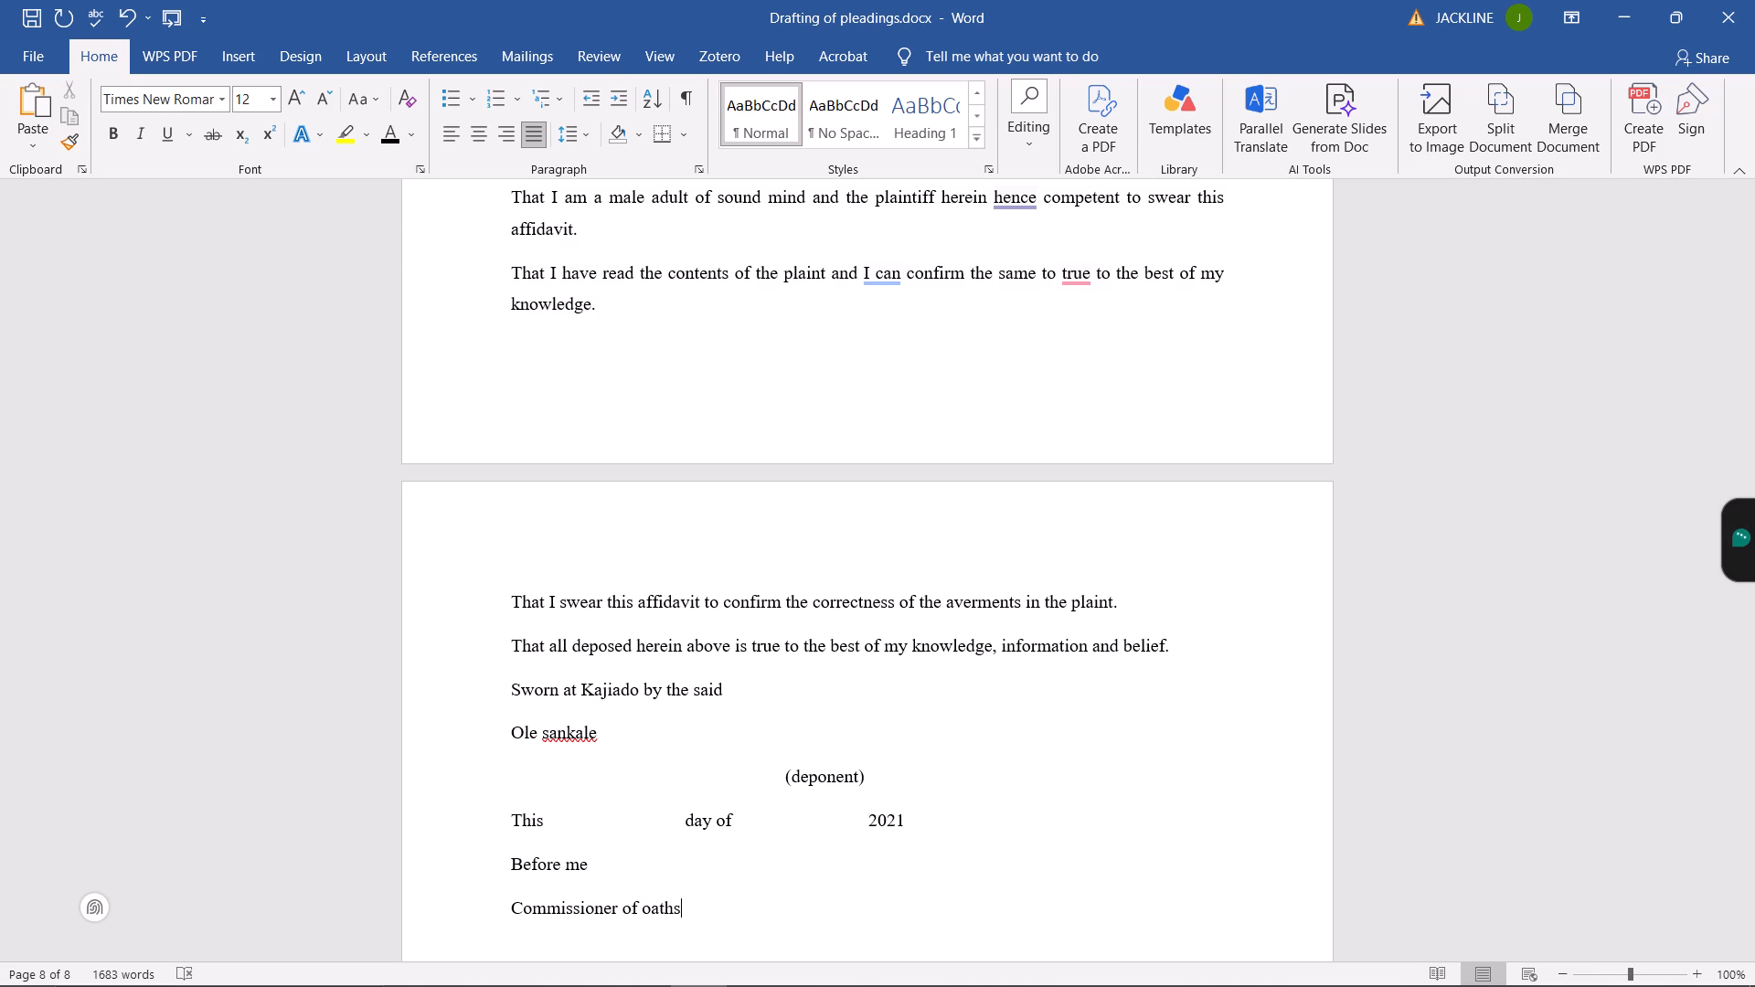
Make the "Before me" and "Commissioner of oaths" lines bold and uppercase.
scroll(798, 703, "down", 3)
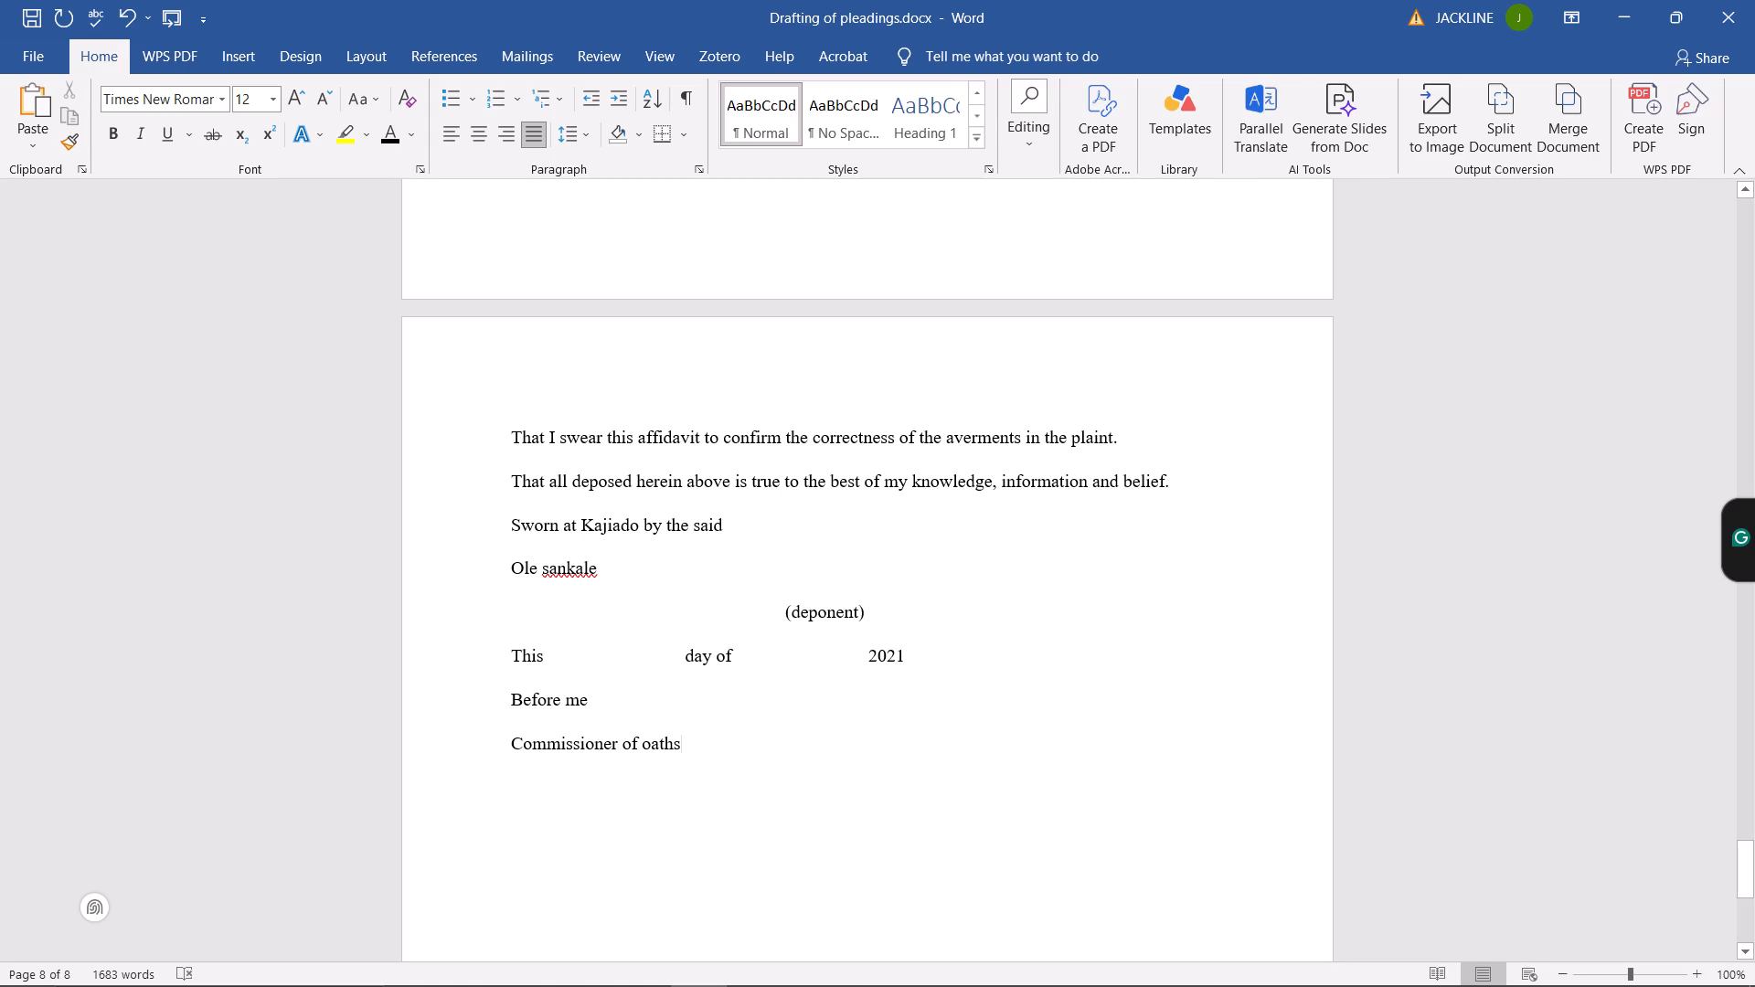
left_click_drag(699, 761, 541, 715)
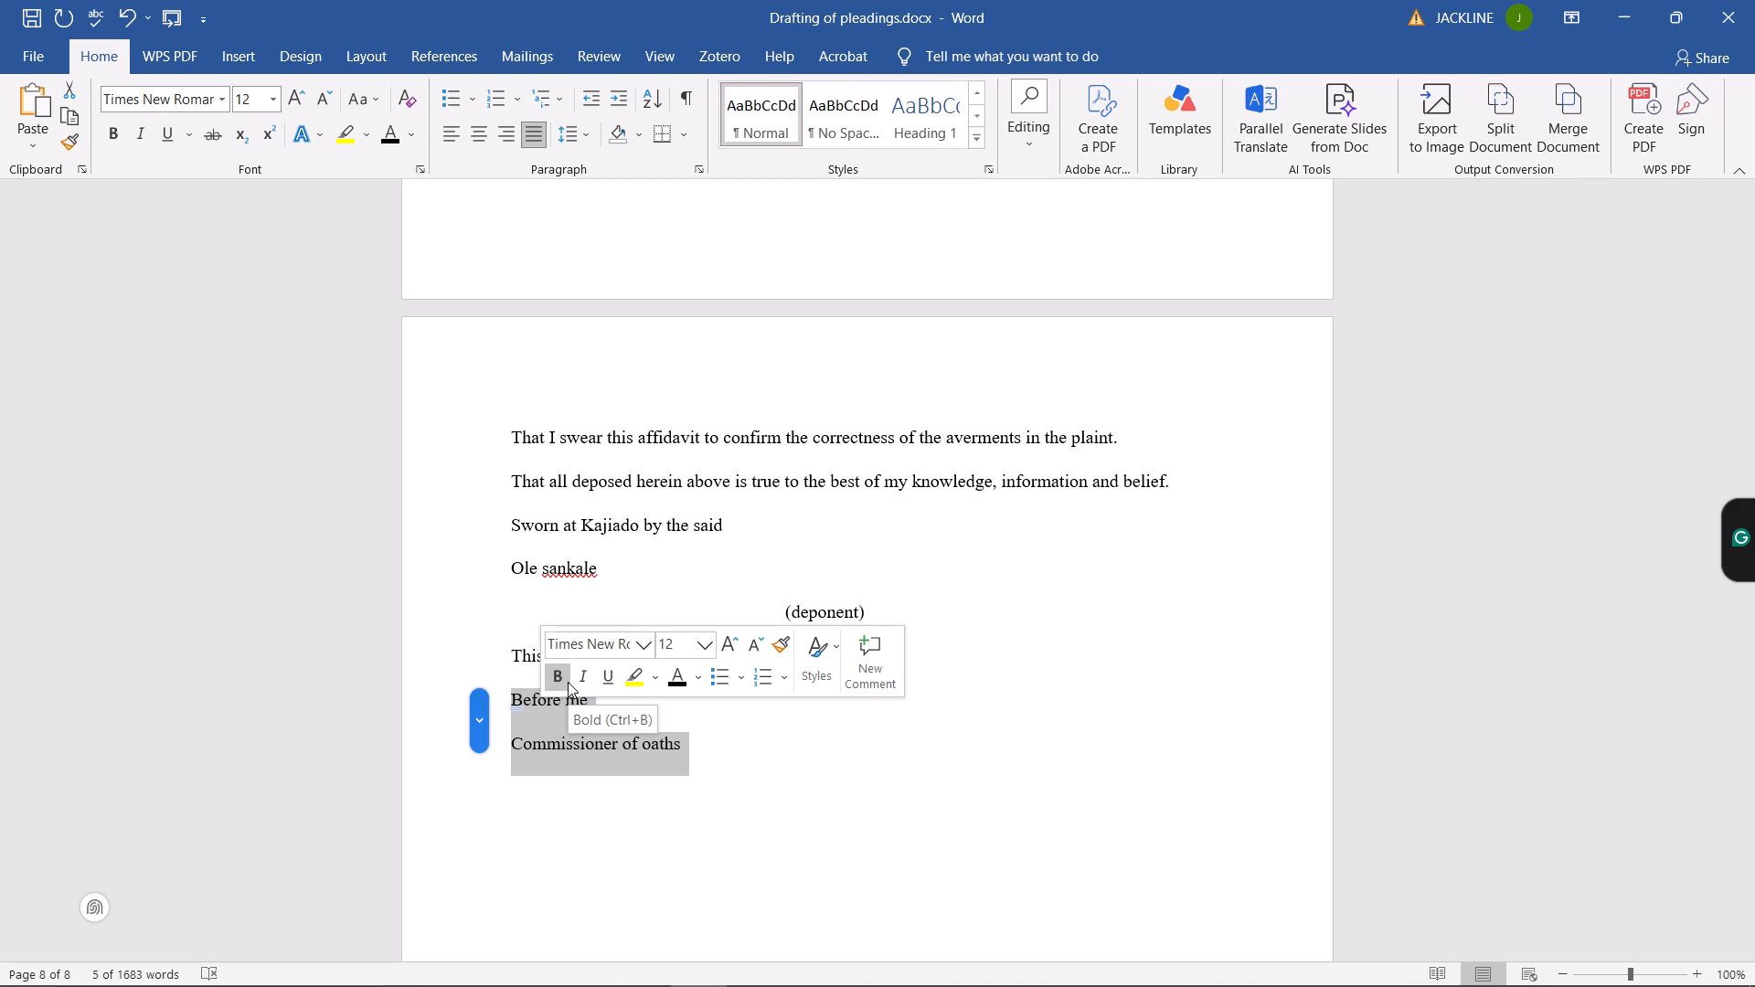
left_click(568, 682)
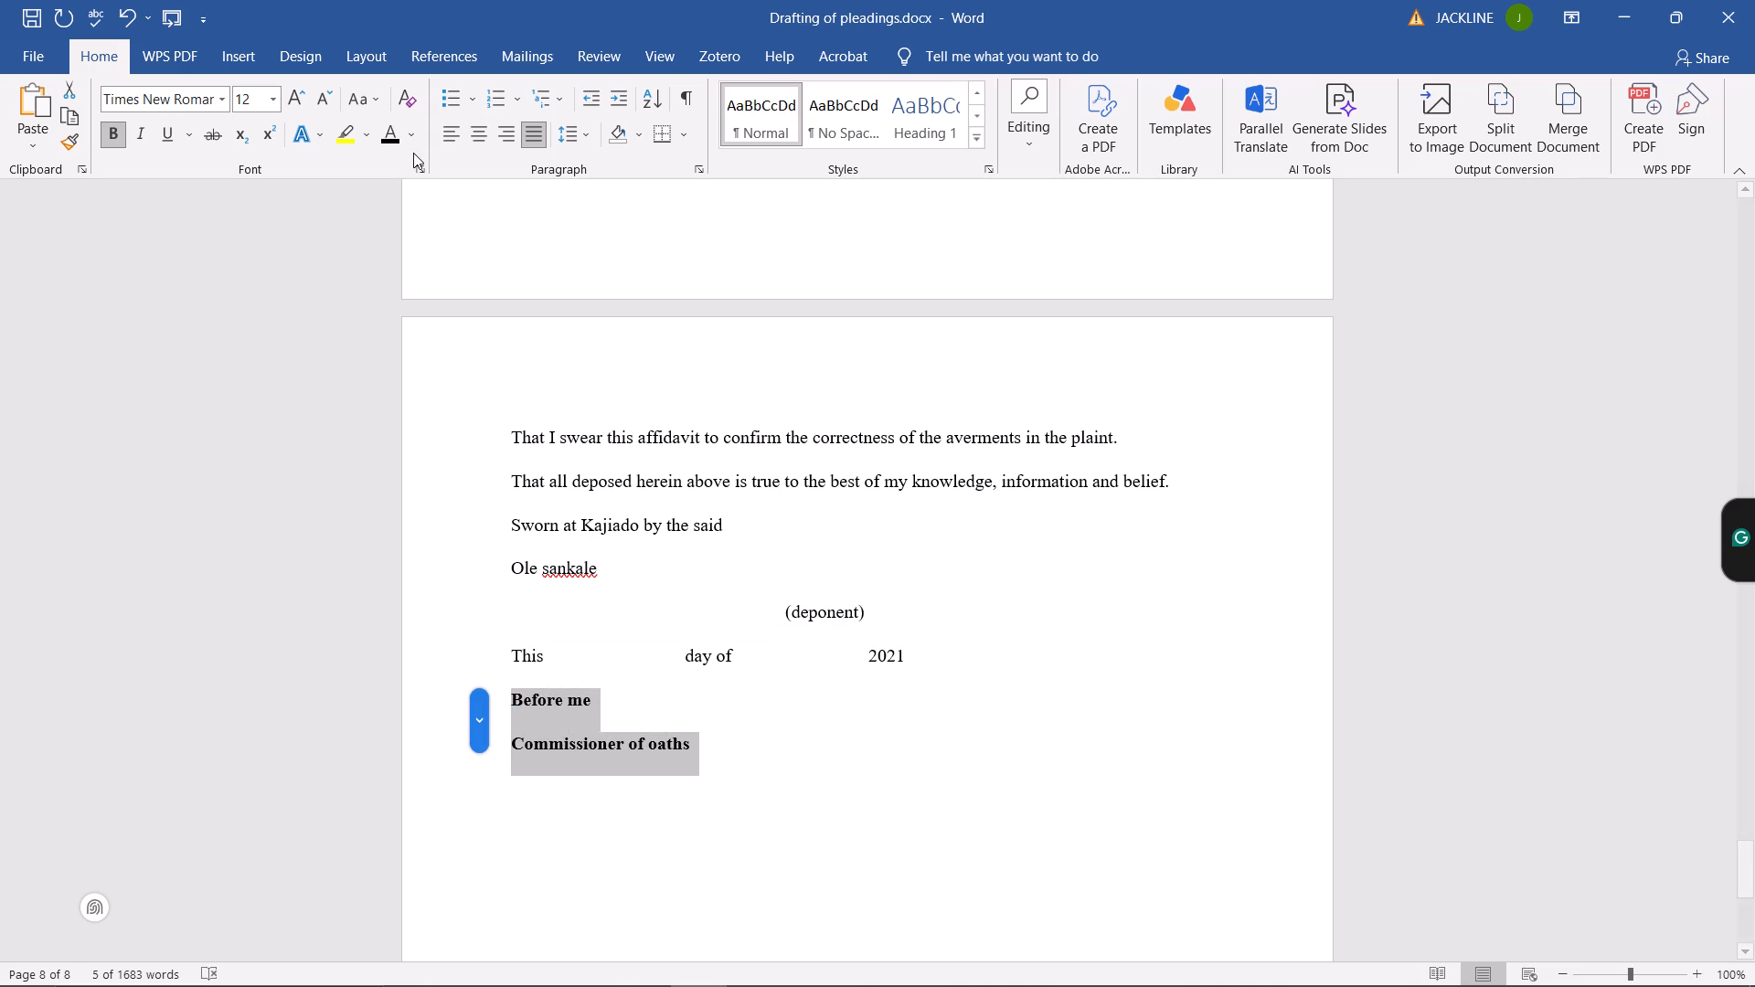
left_click(380, 95)
left_click(433, 179)
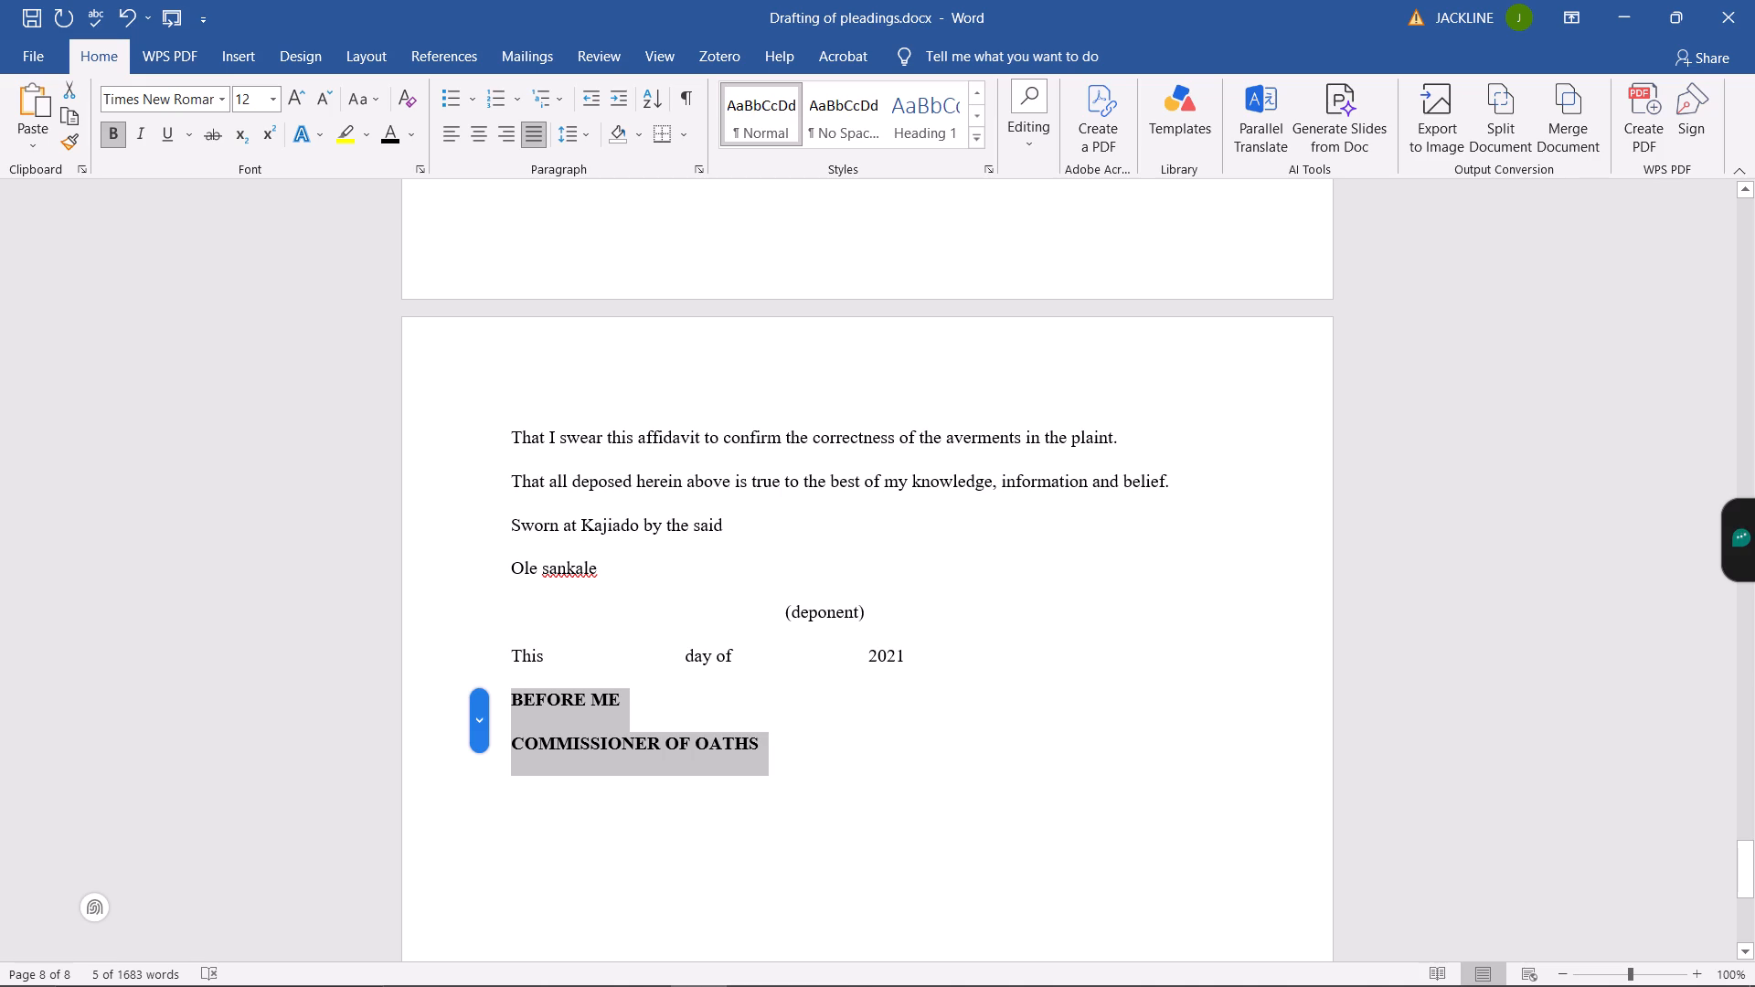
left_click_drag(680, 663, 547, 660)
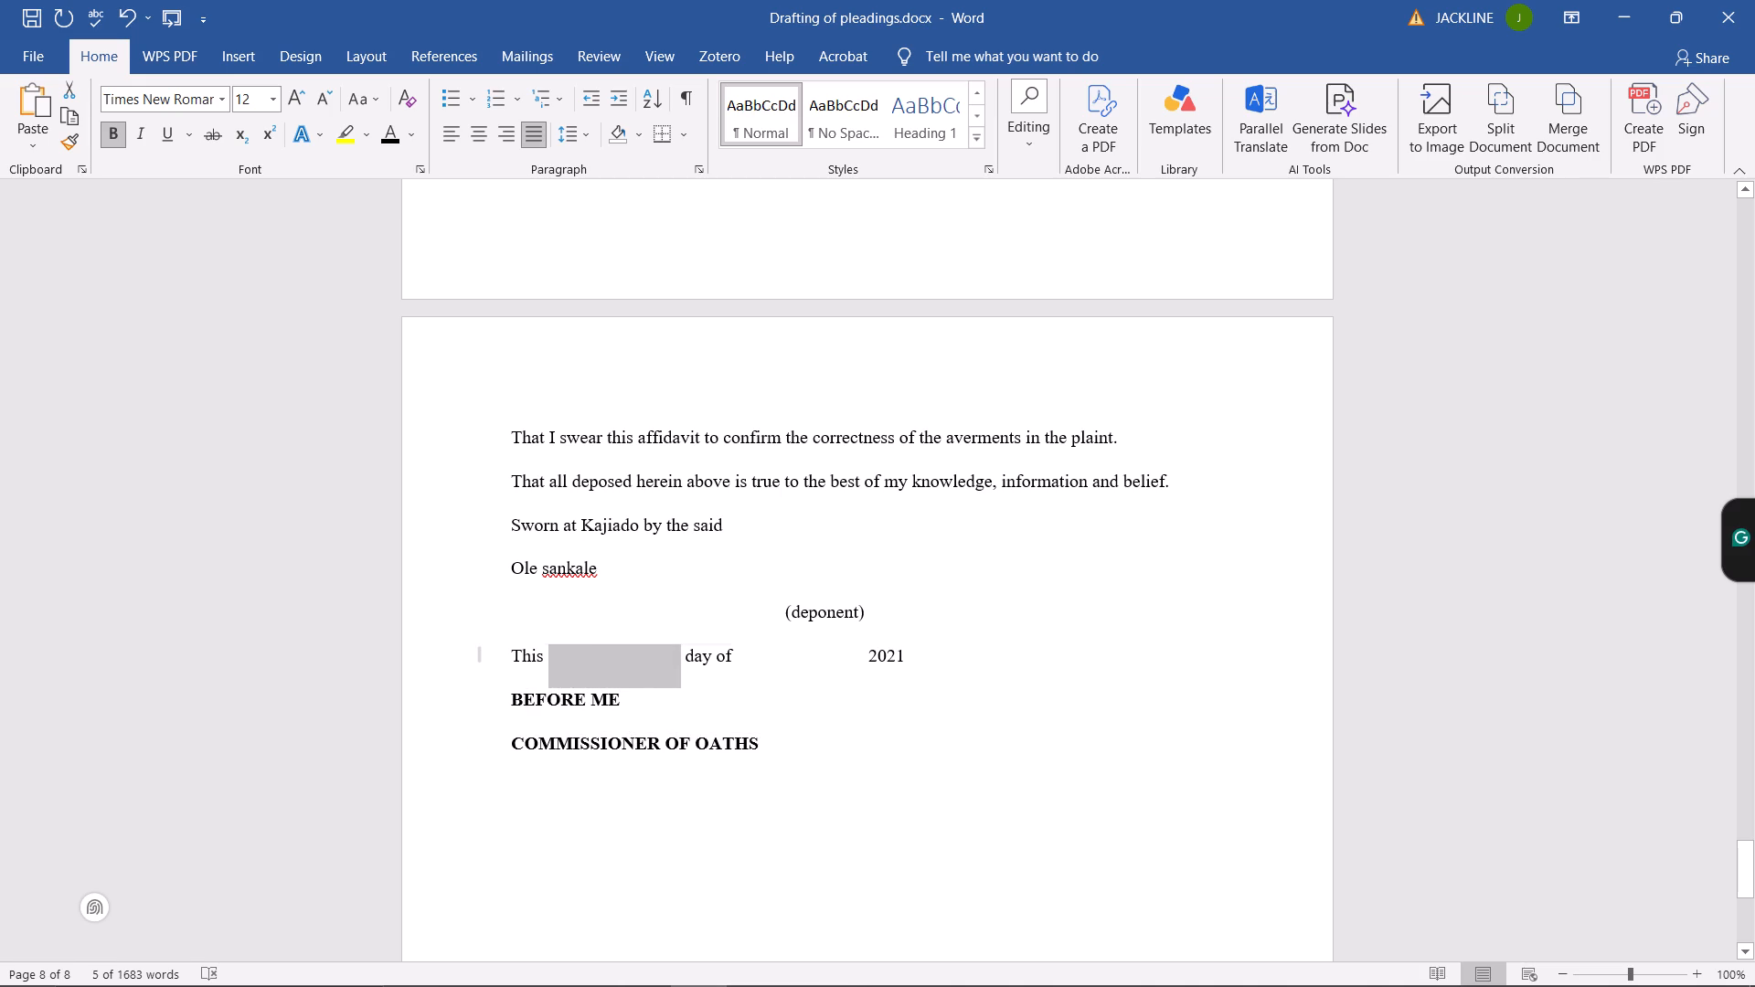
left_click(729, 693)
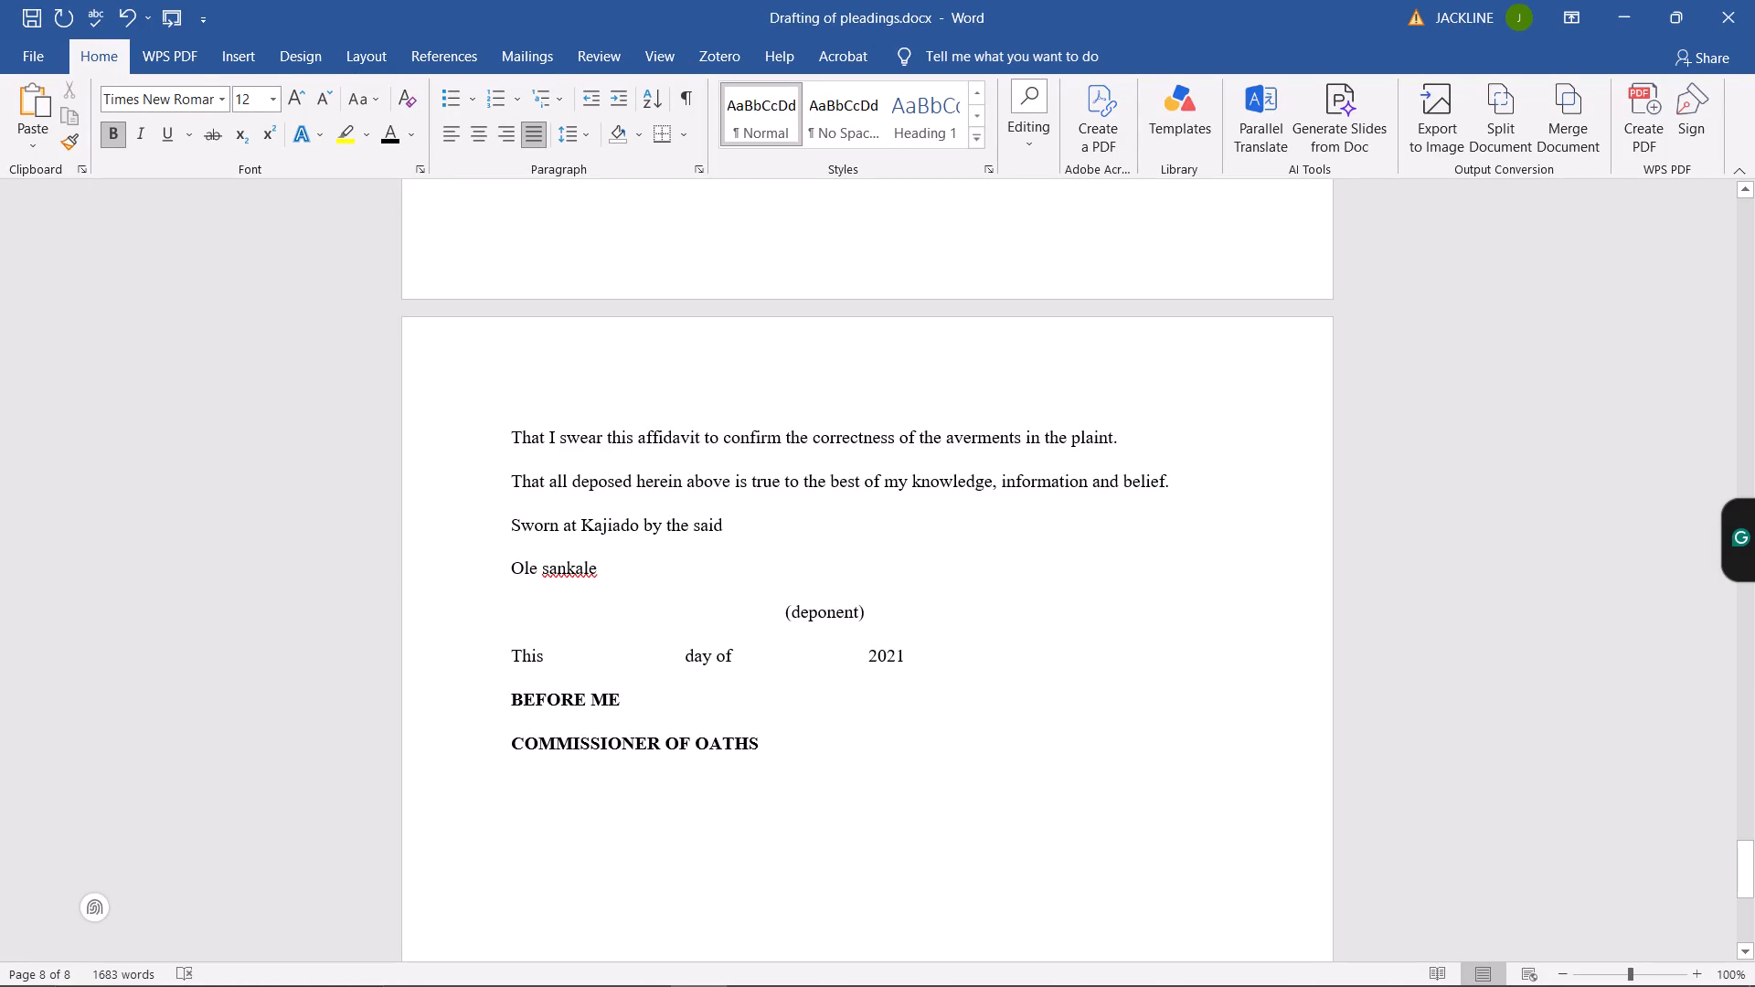
Change the deponent's name beneath the "Sworn at Kajiado" line to uppercase.
left_click_drag(604, 568, 477, 578)
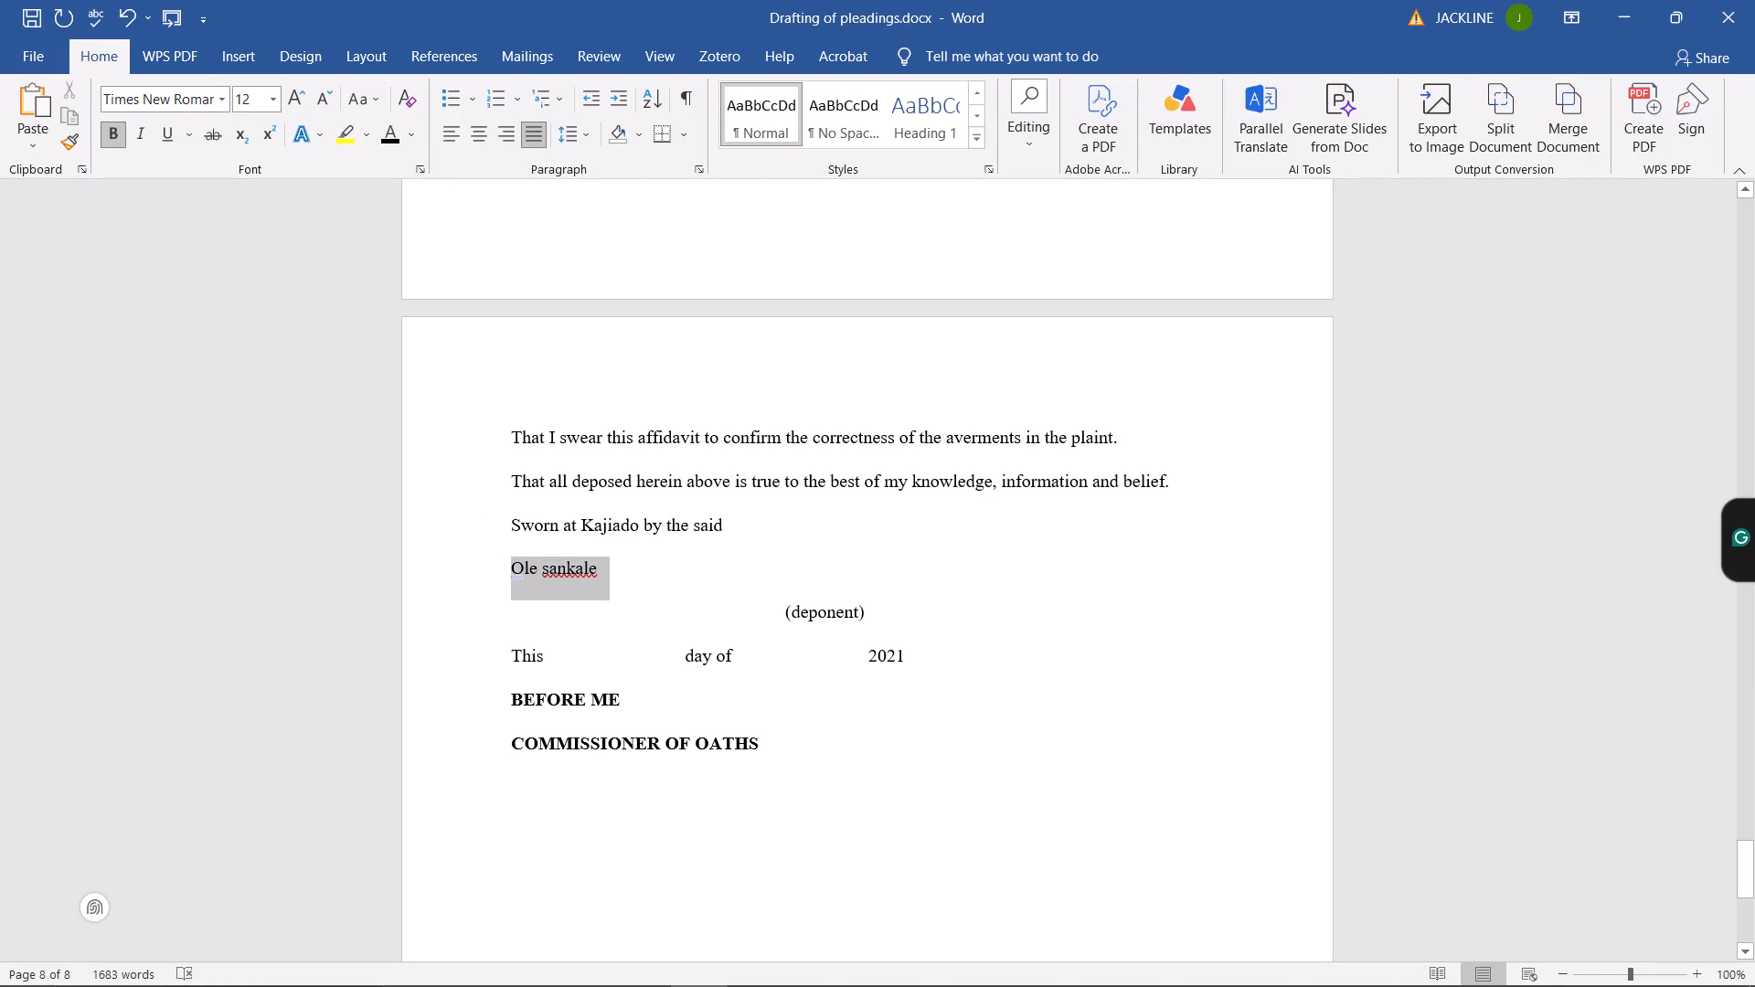
left_click_drag(477, 578, 474, 577)
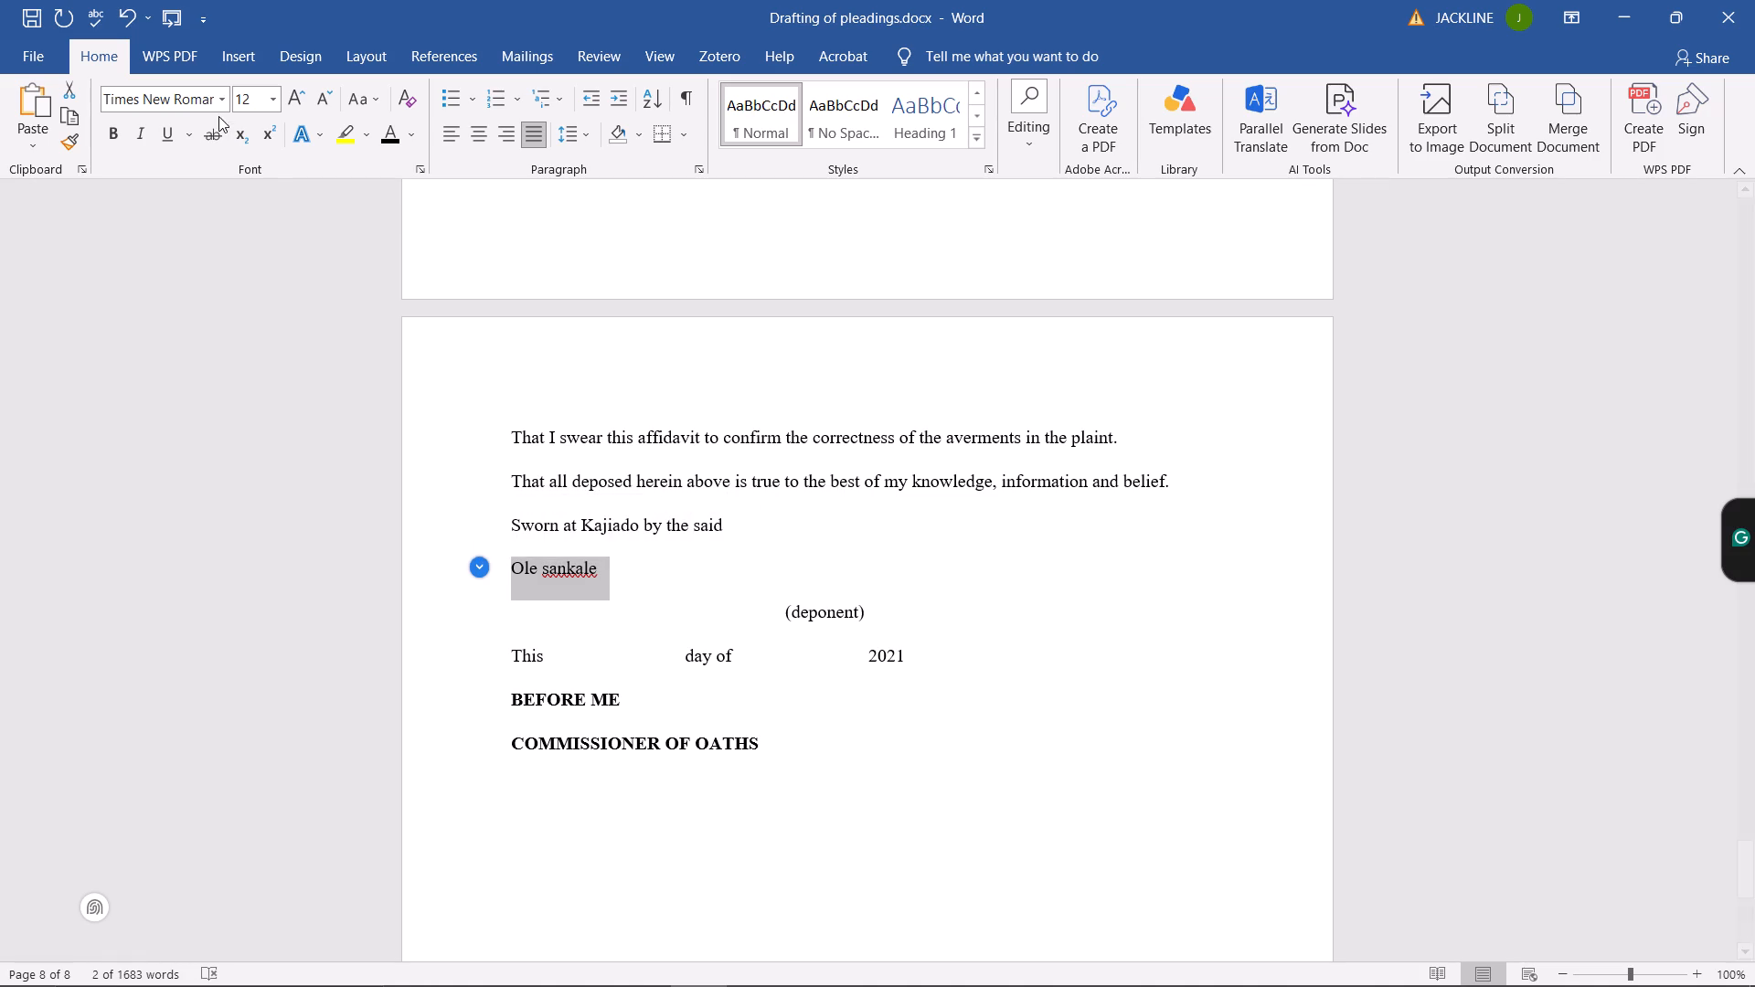
left_click(381, 95)
left_click(424, 184)
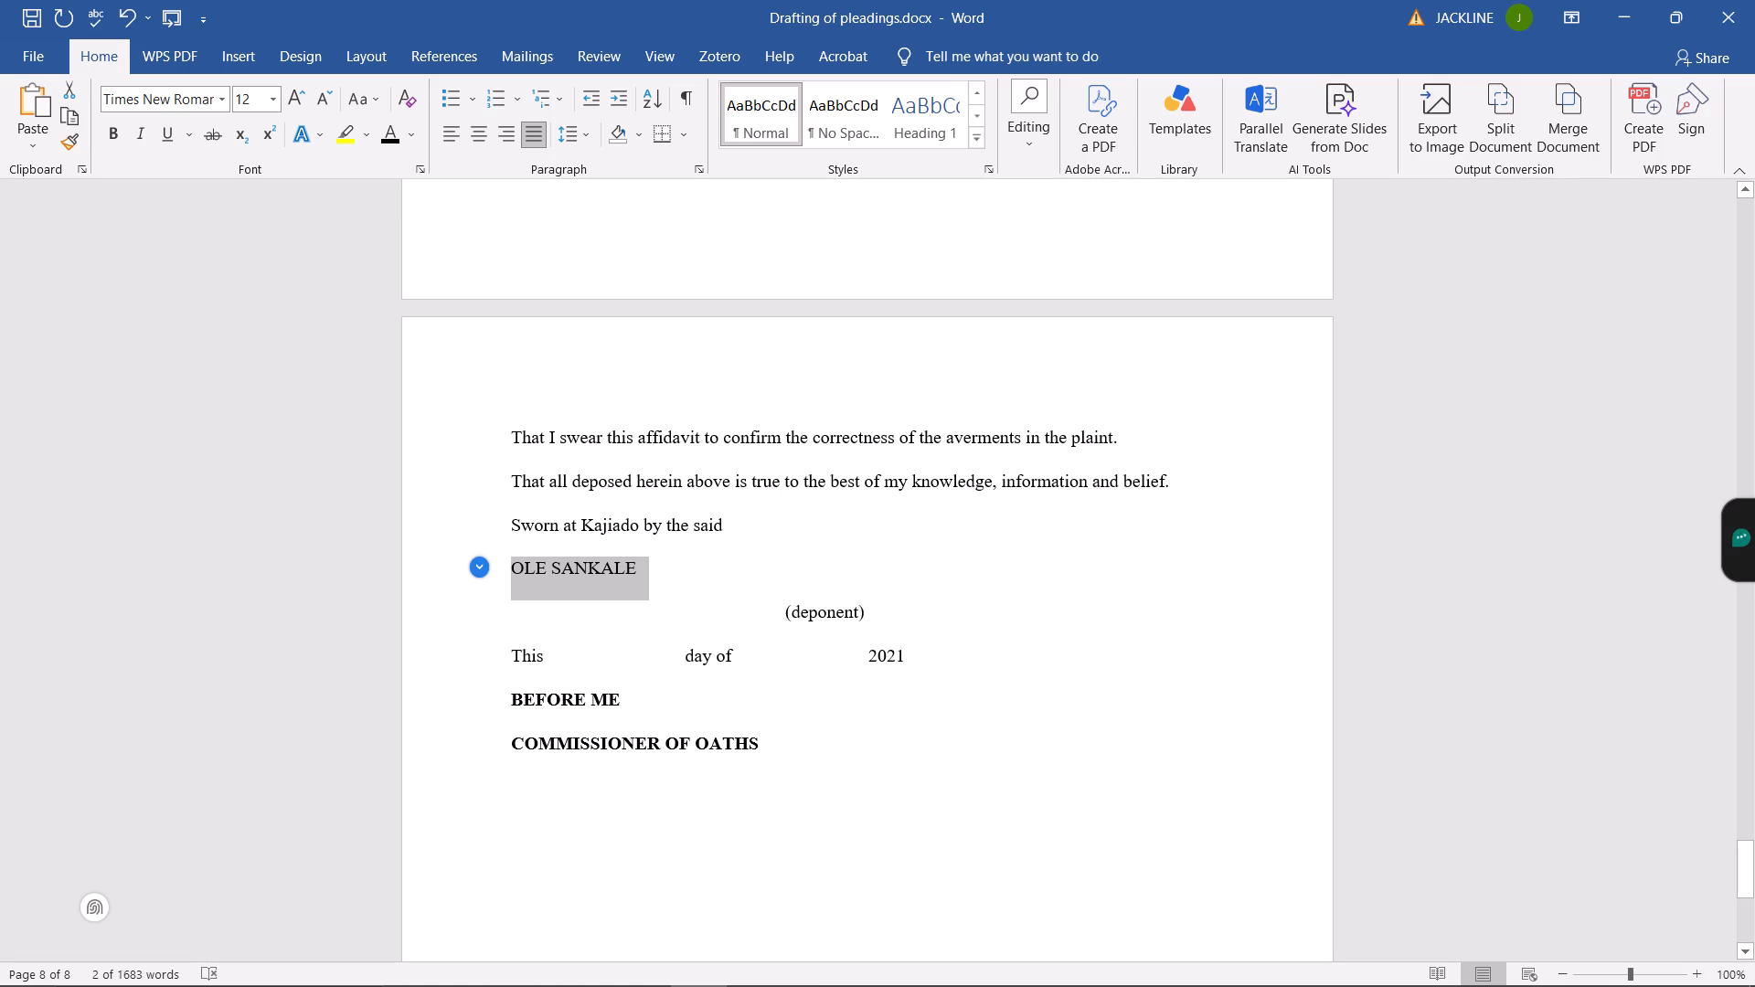
Change the words "Kajiado" and "Sworn" in the opening line of the jurat to uppercase.
left_click_drag(638, 533, 579, 539)
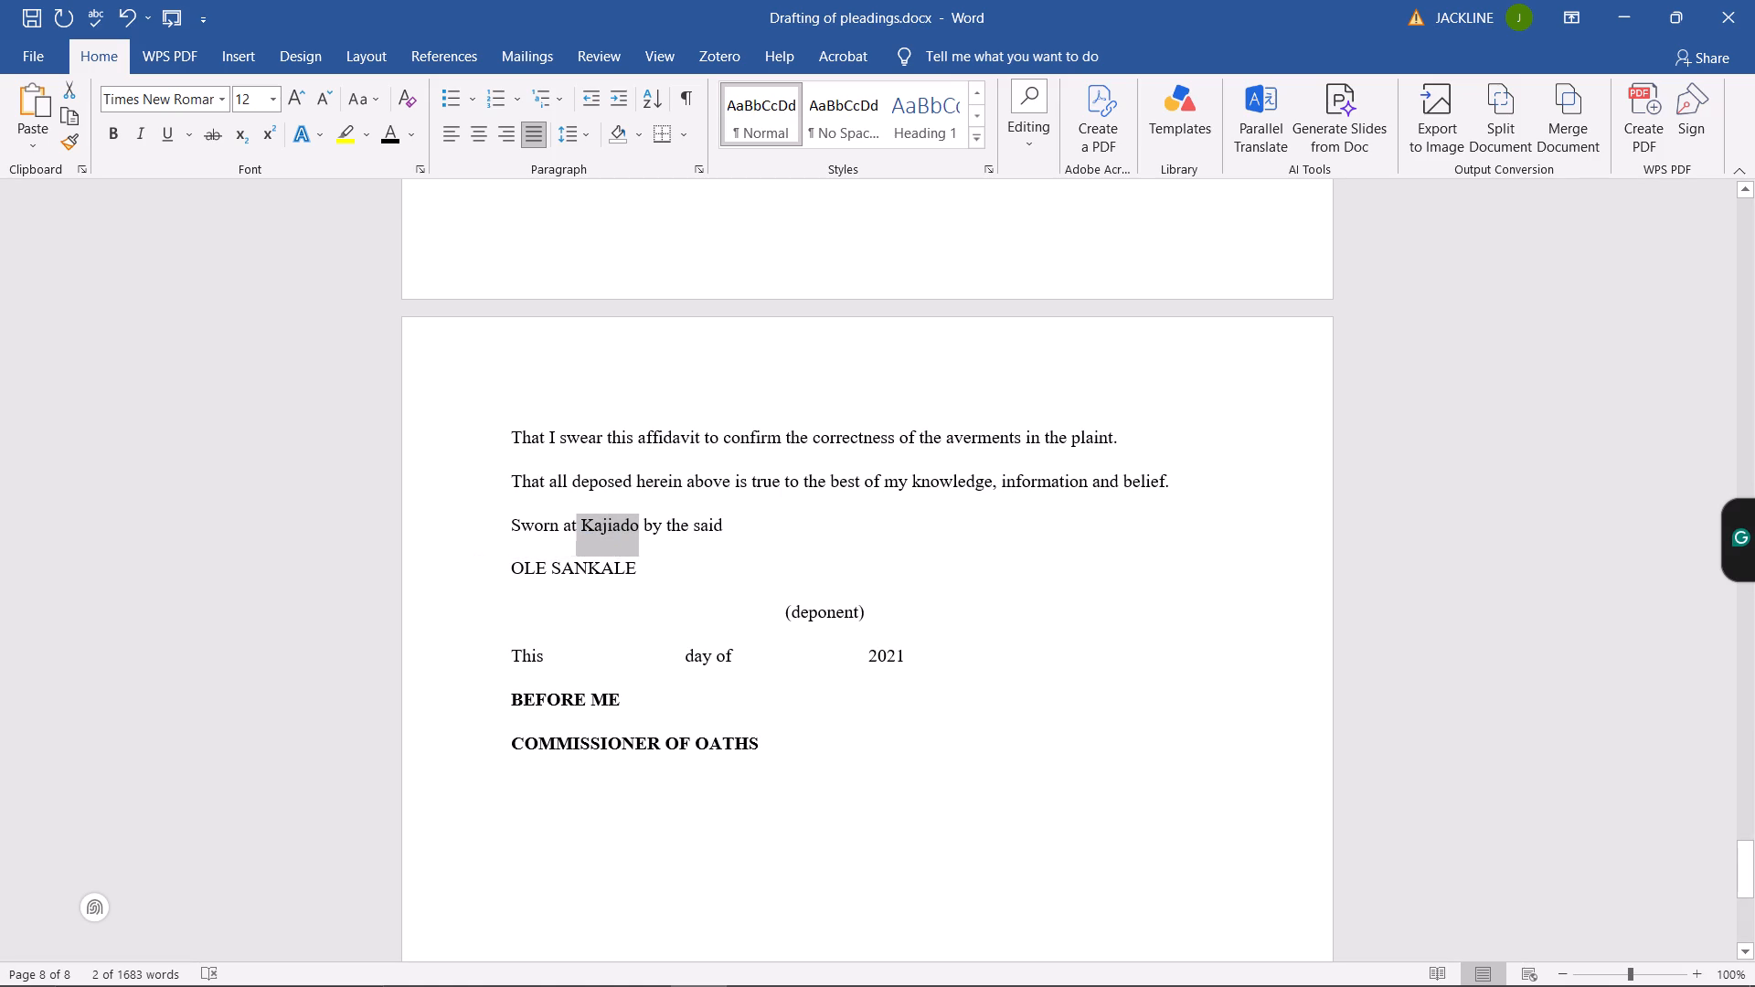
left_click_drag(579, 539, 582, 541)
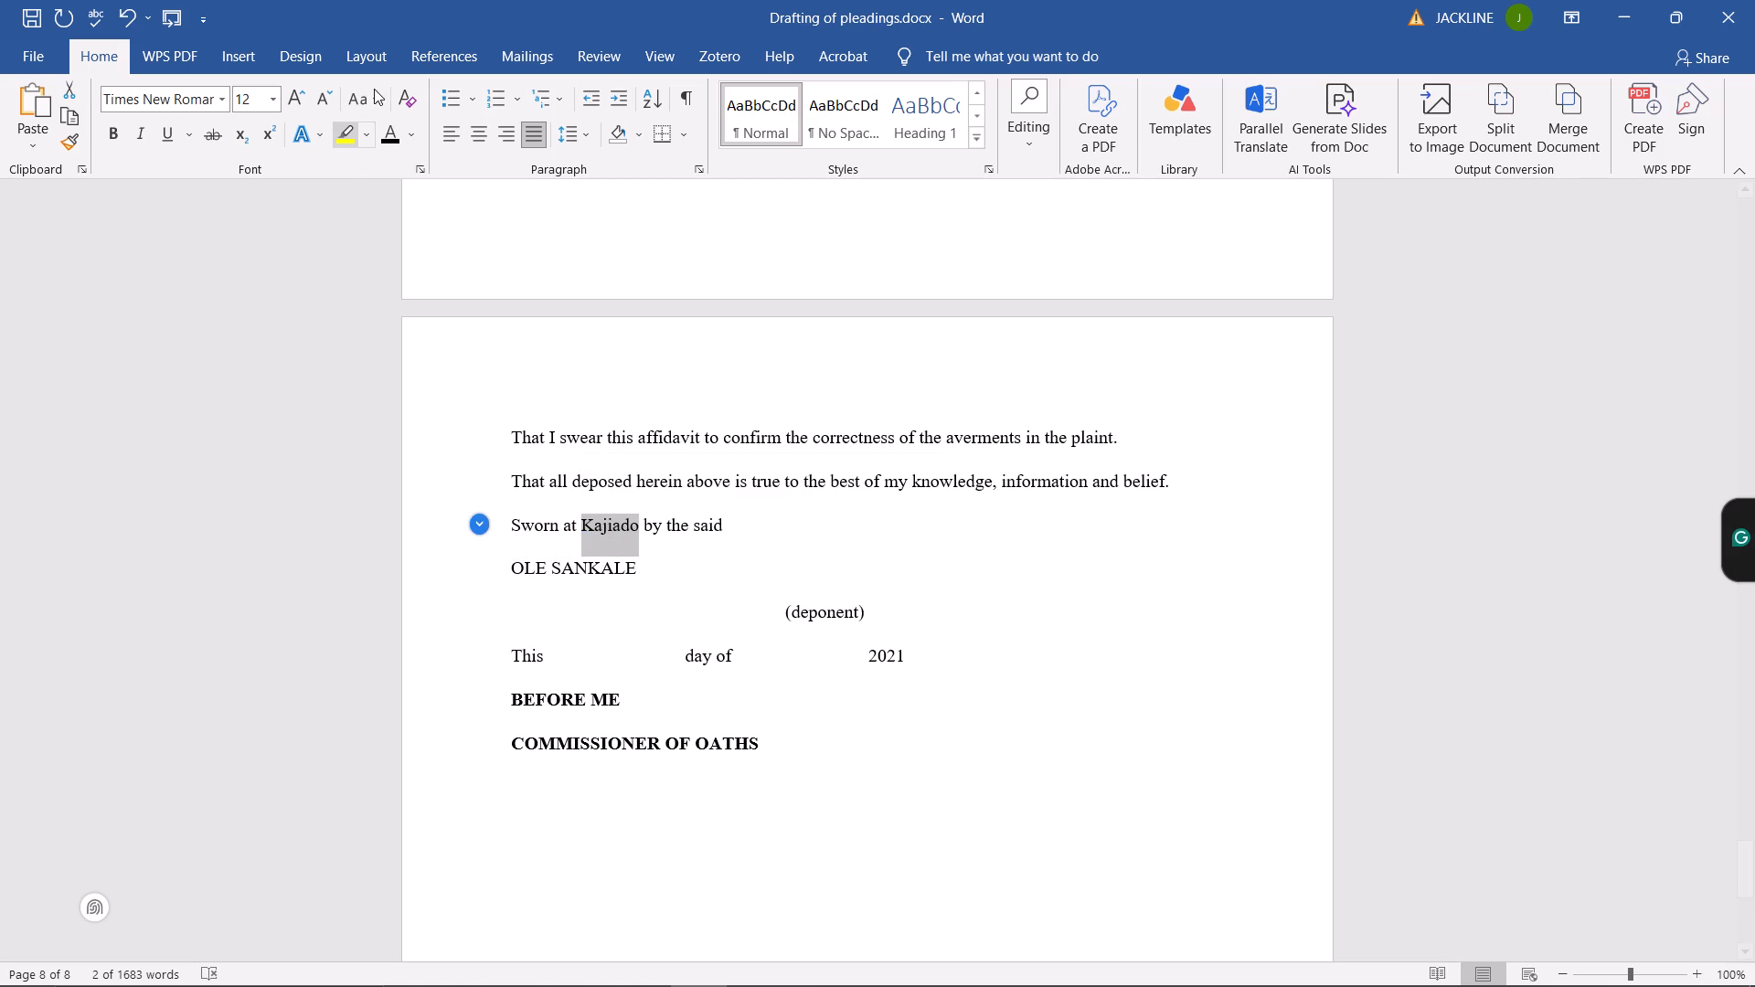
left_click(381, 101)
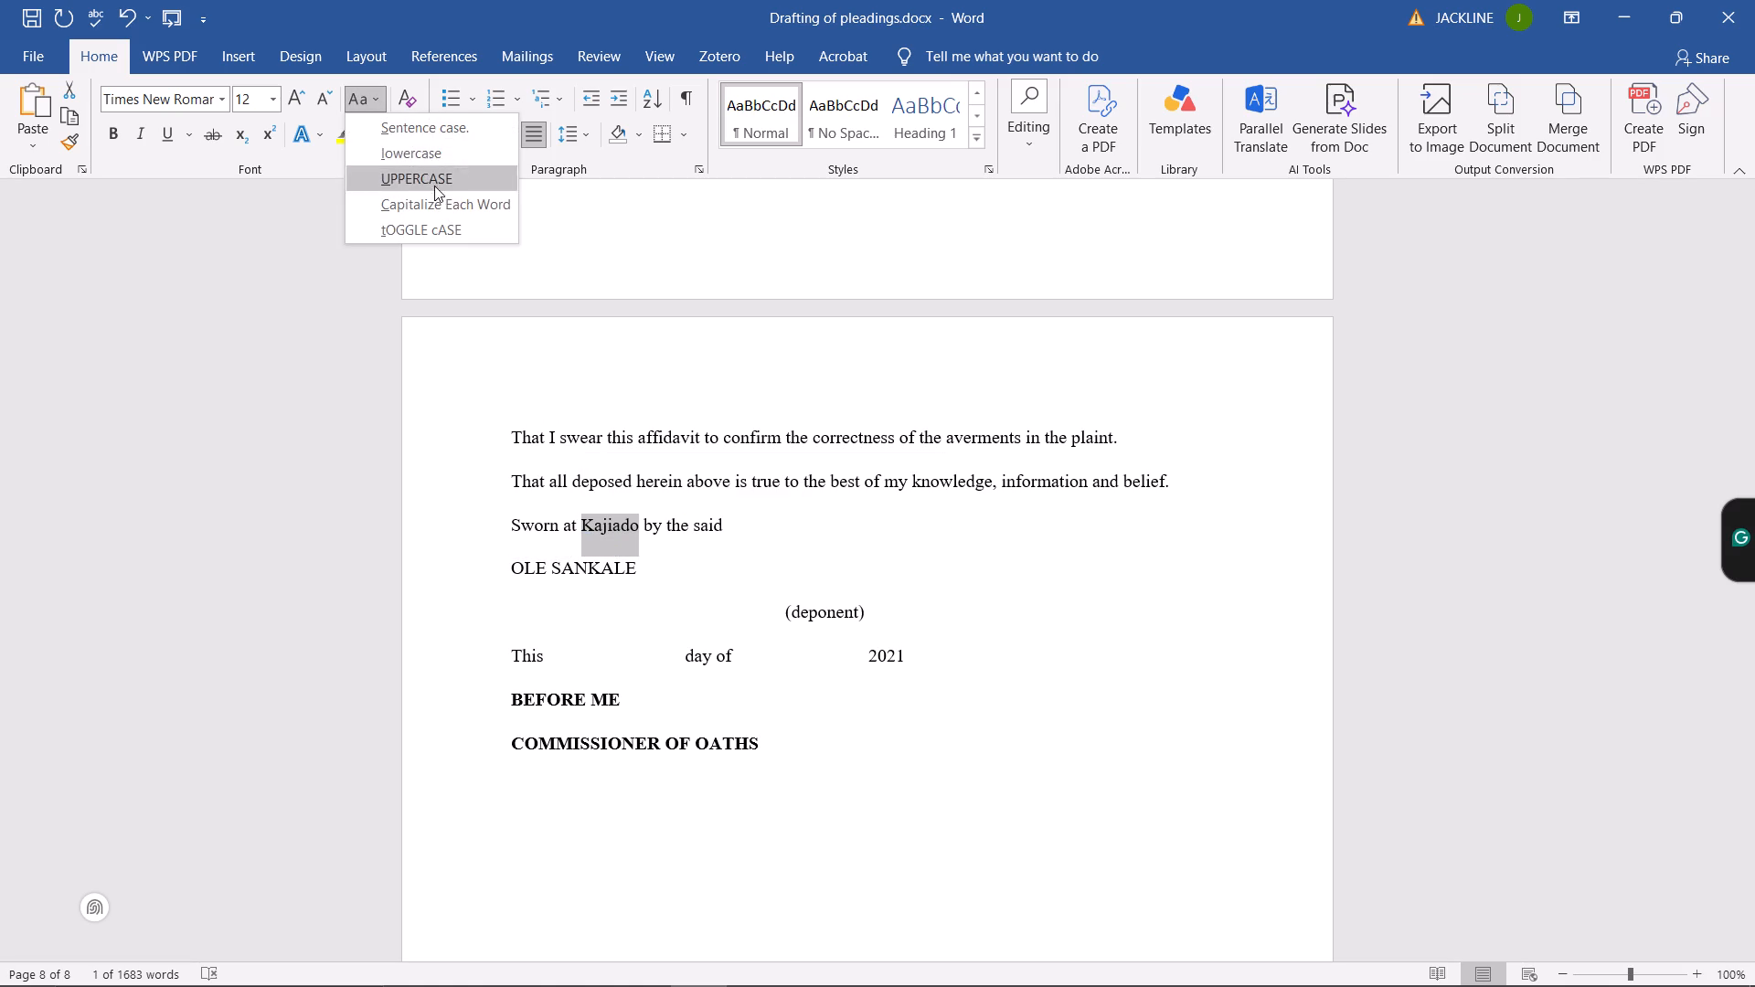
left_click(462, 190)
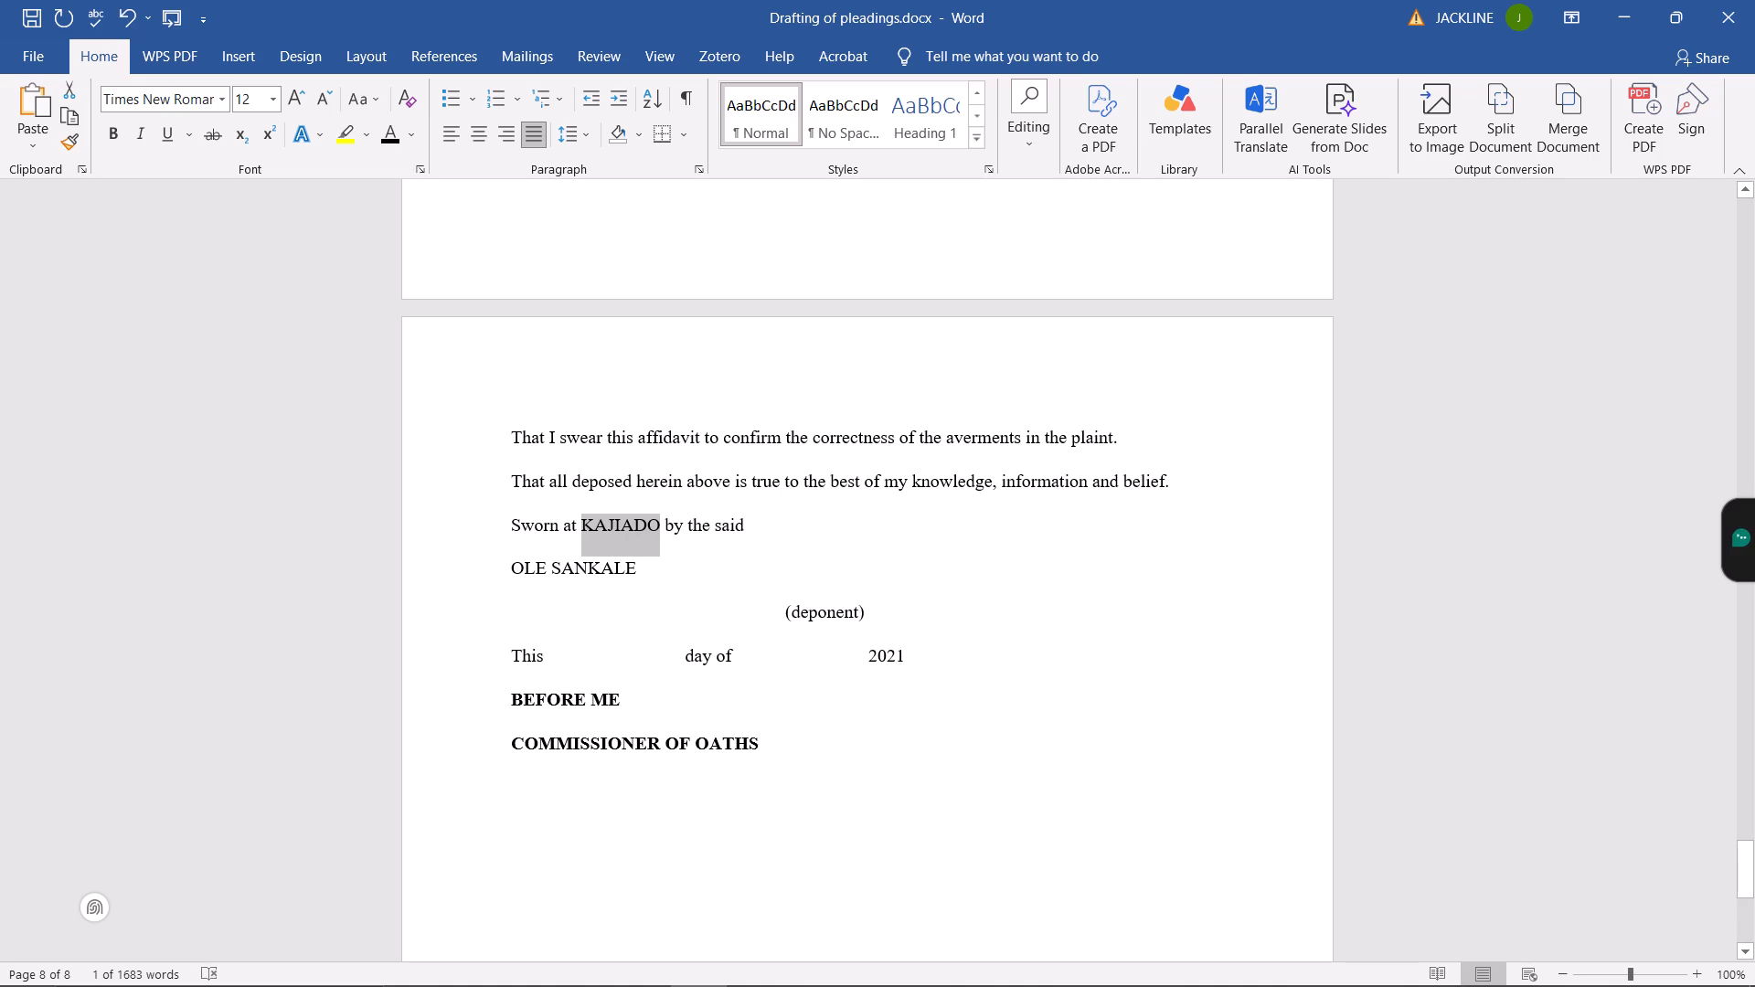
left_click_drag(558, 534, 515, 522)
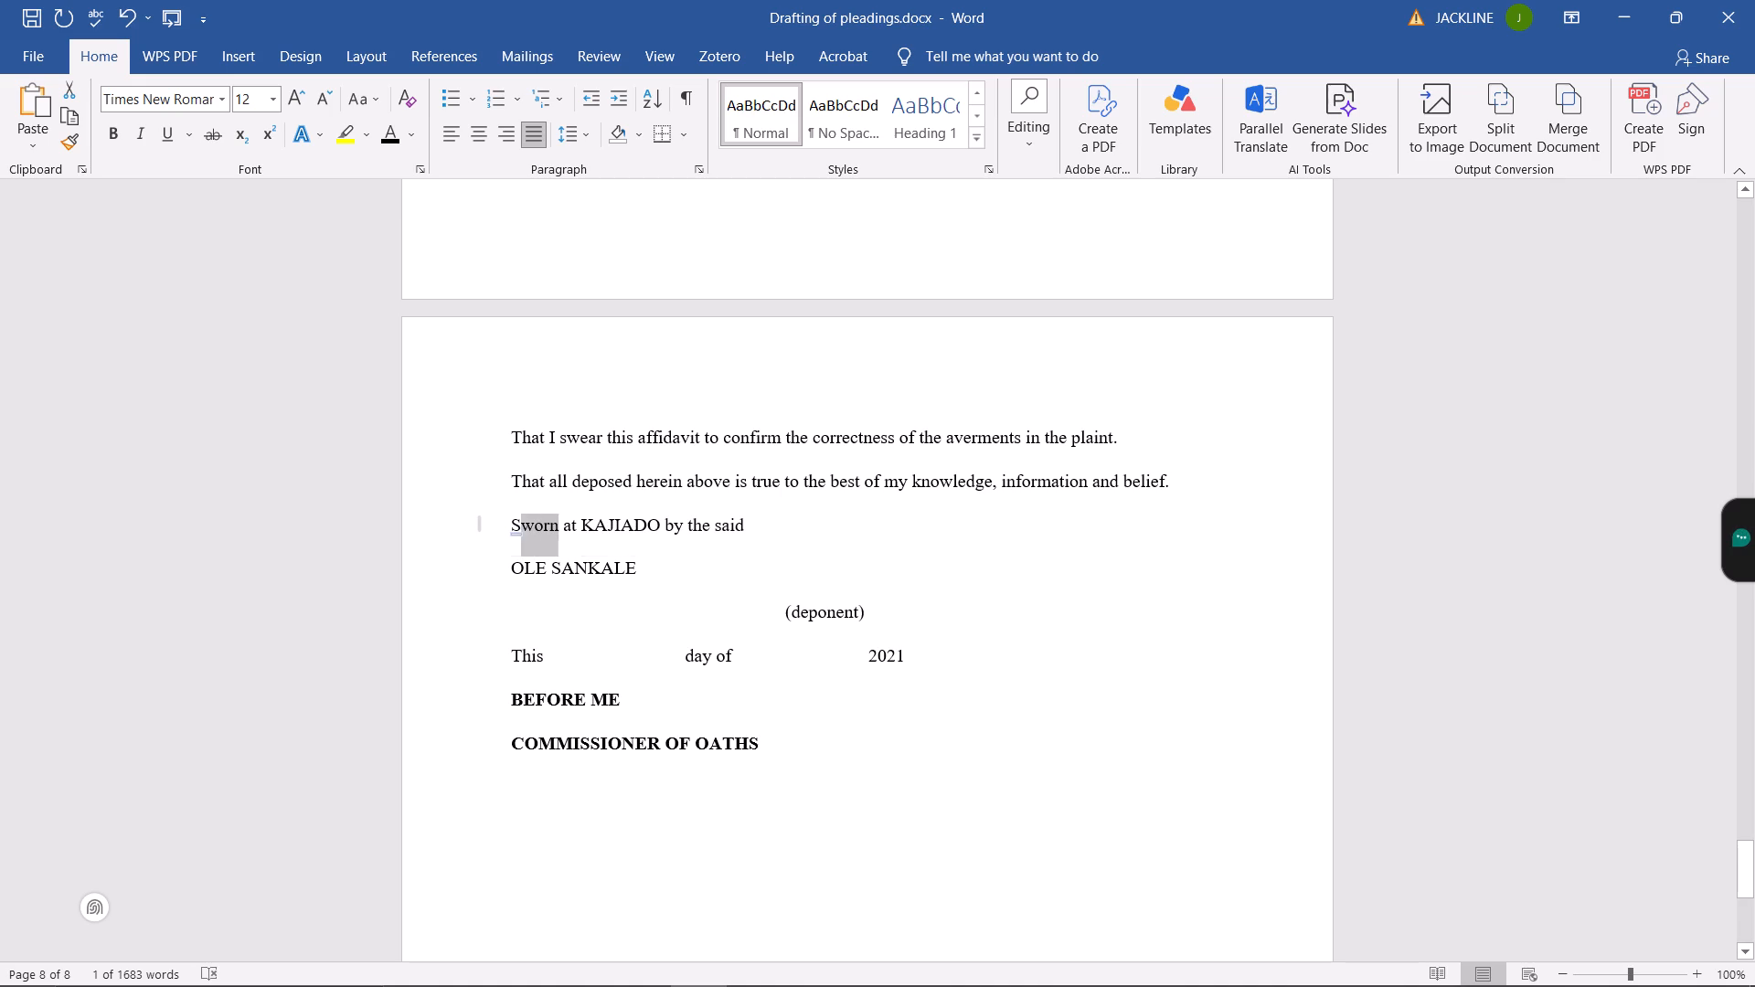
left_click_drag(515, 522, 511, 521)
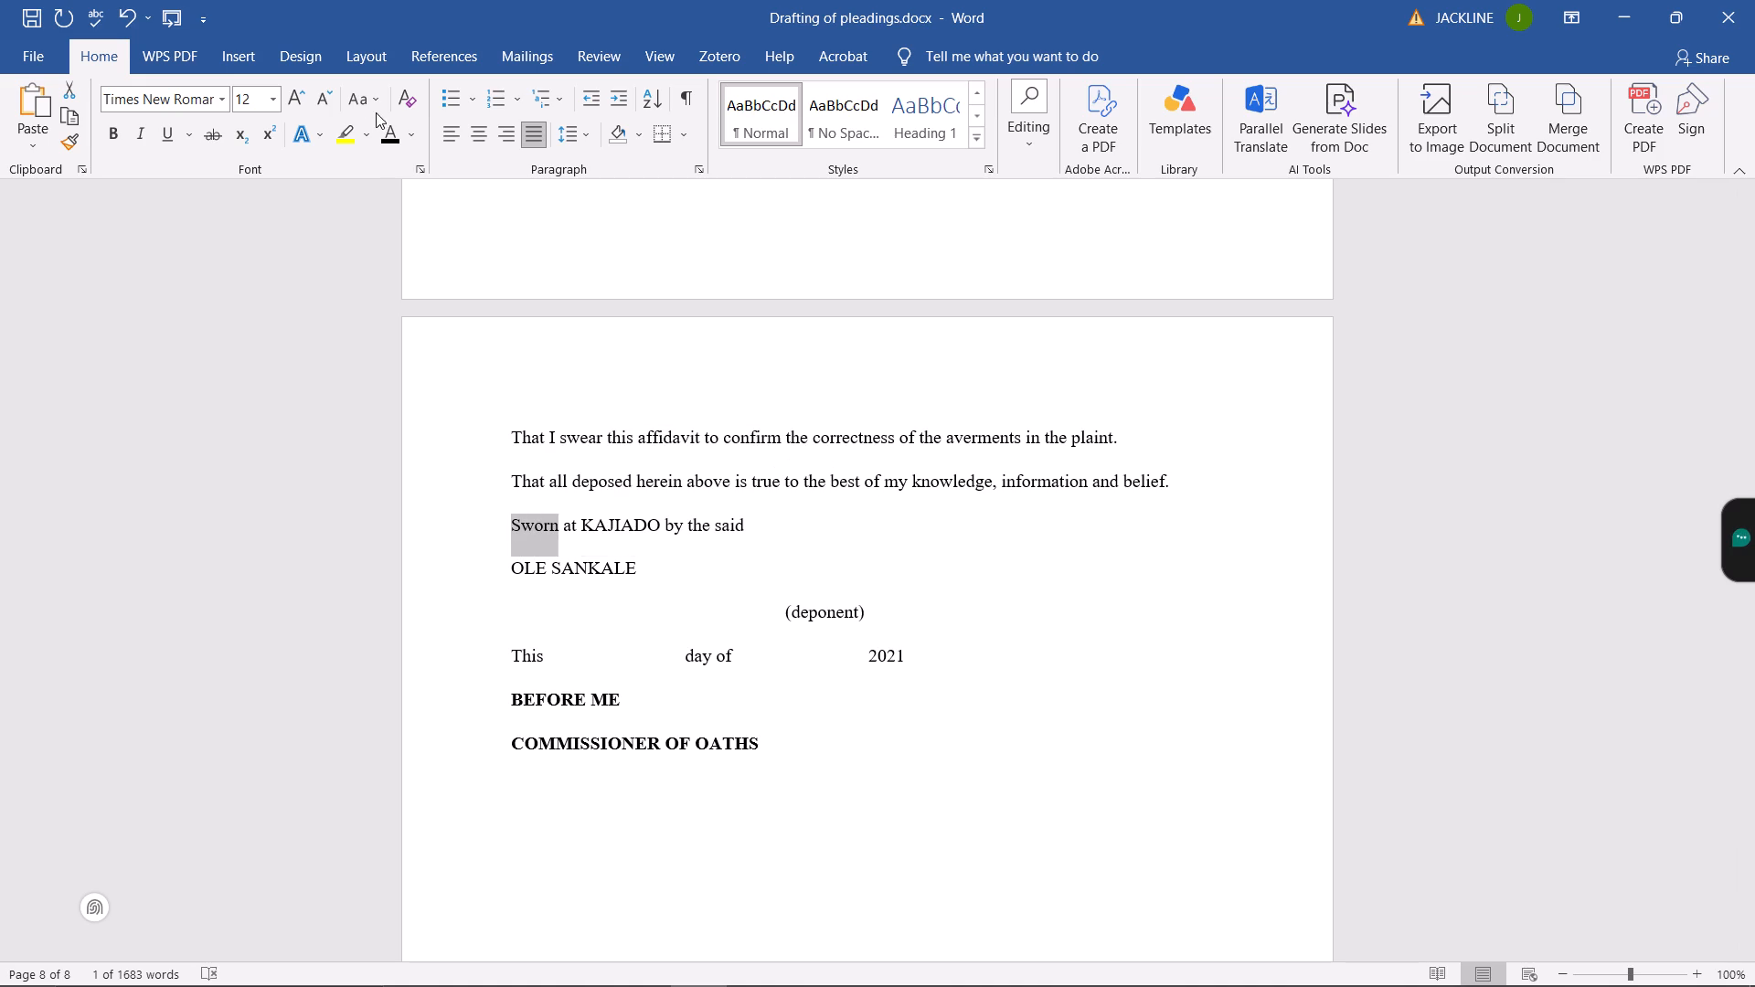
left_click(376, 94)
left_click(426, 188)
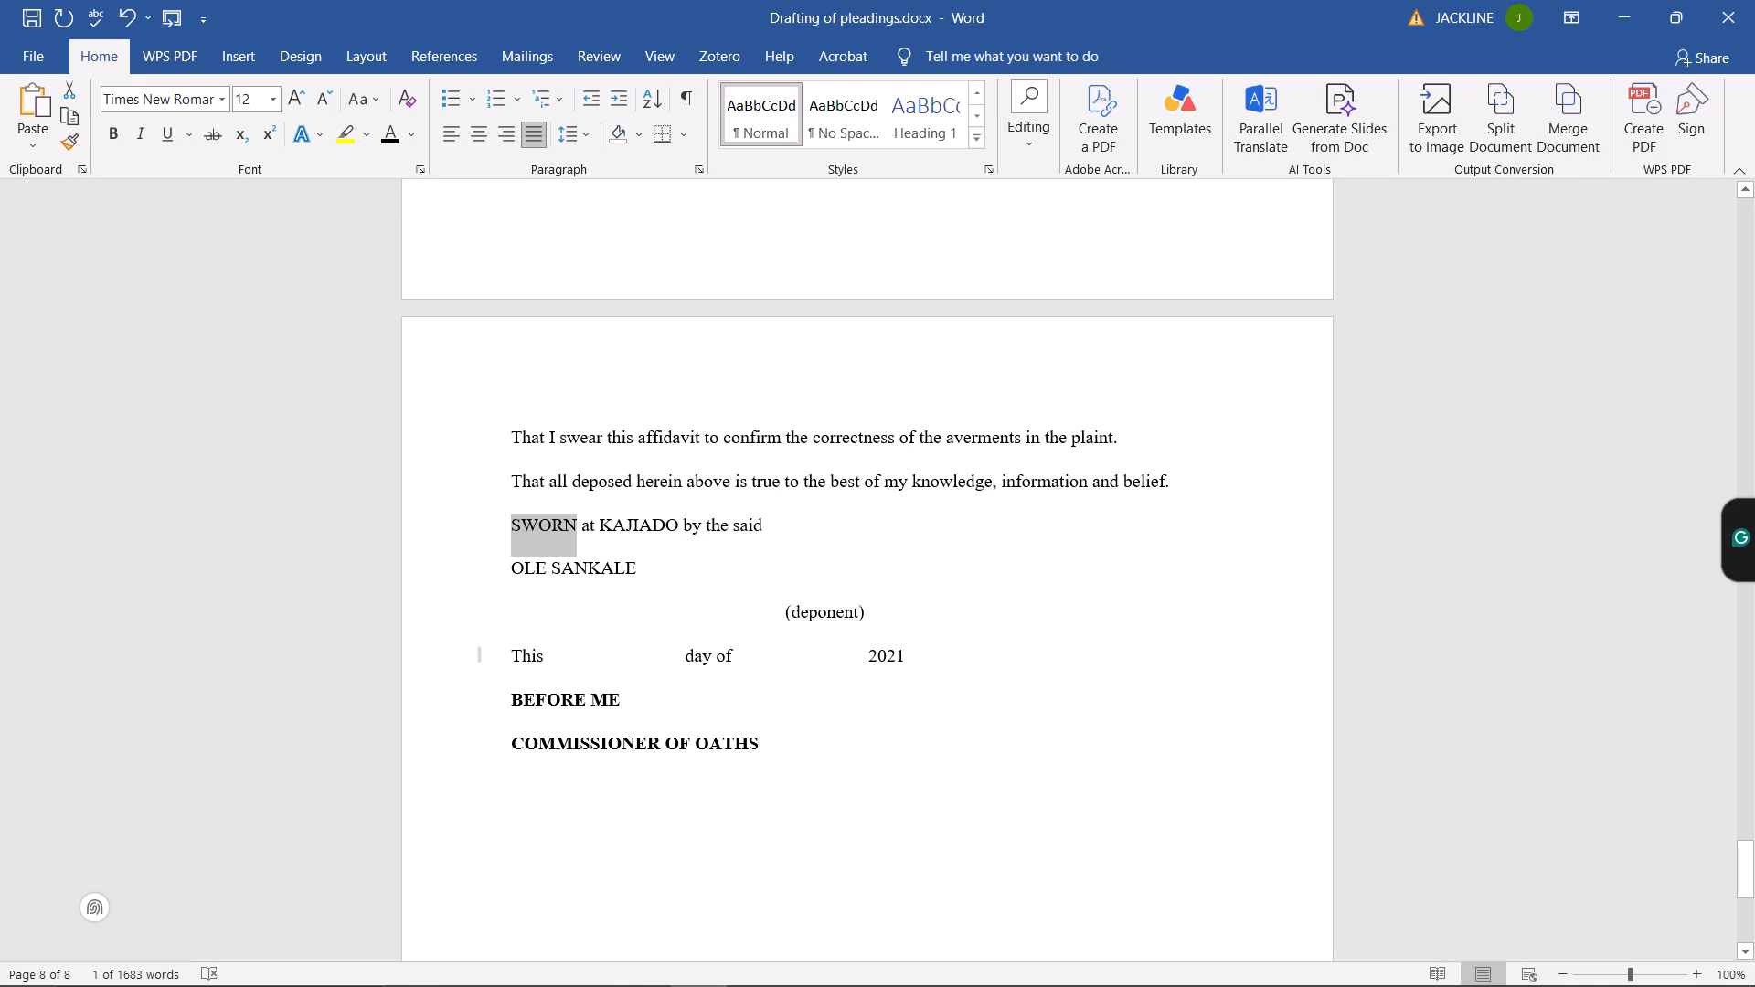
Capitalize the word "day" in the jurat's date line and make the whole line bold.
left_click_drag(719, 662, 681, 652)
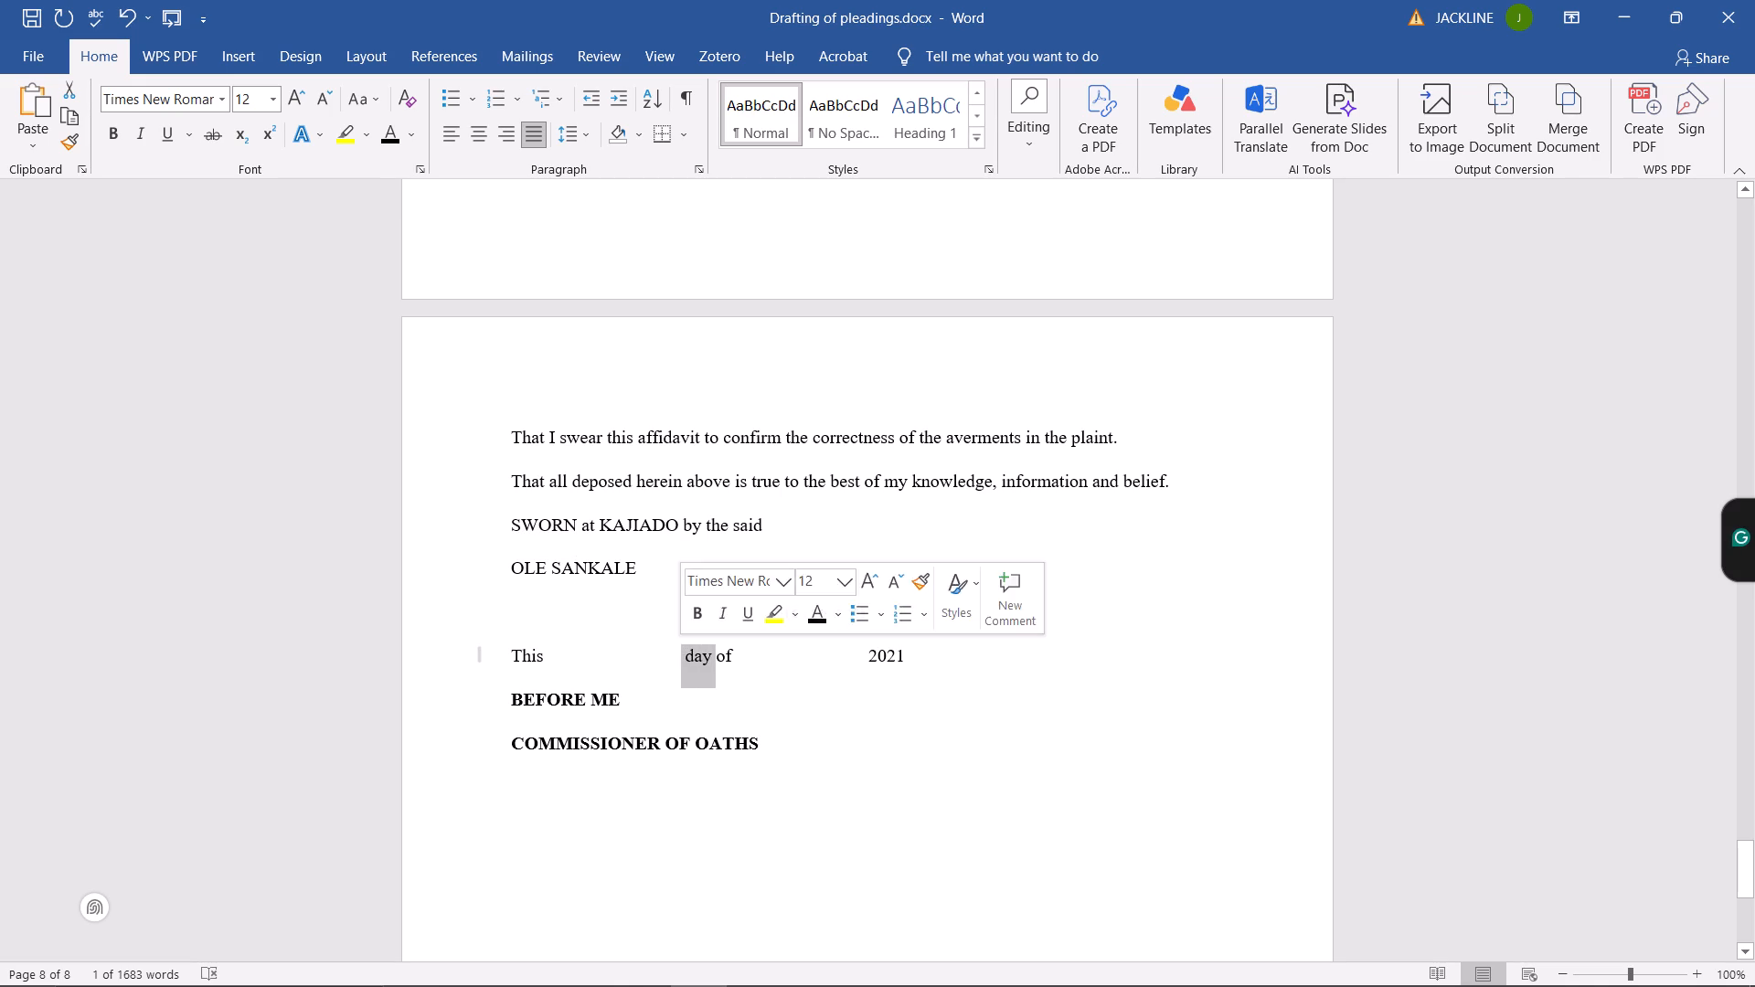
left_click(367, 101)
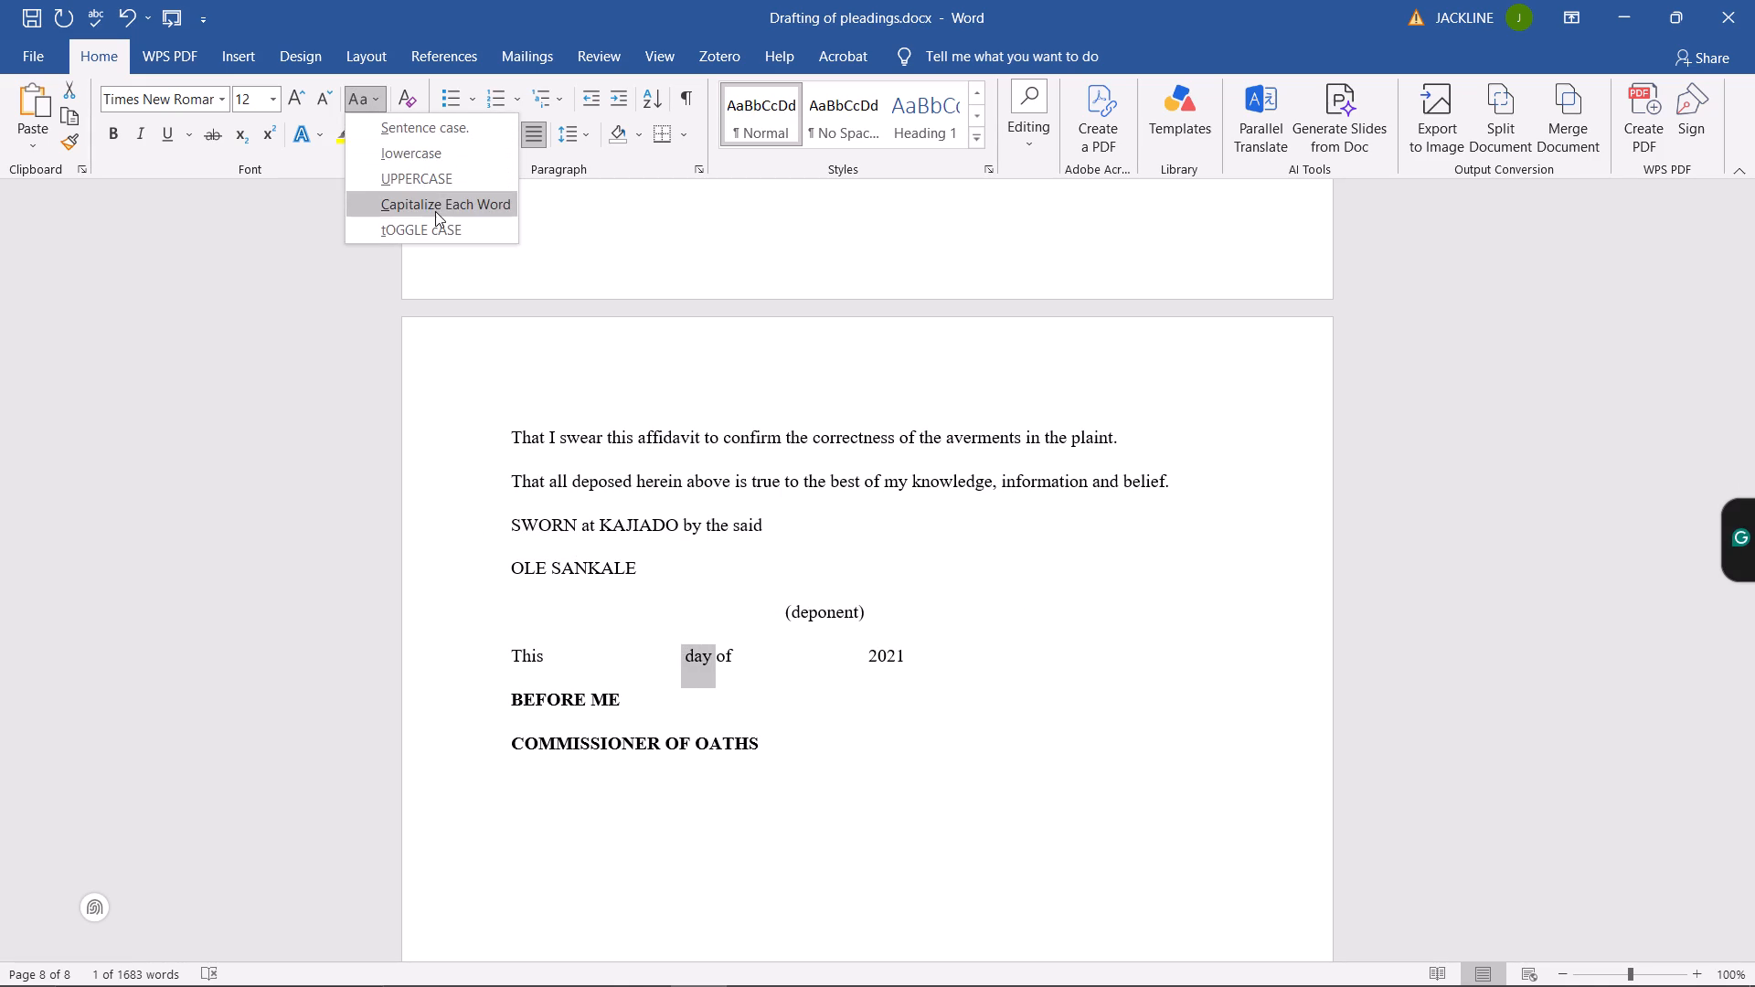
left_click(438, 214)
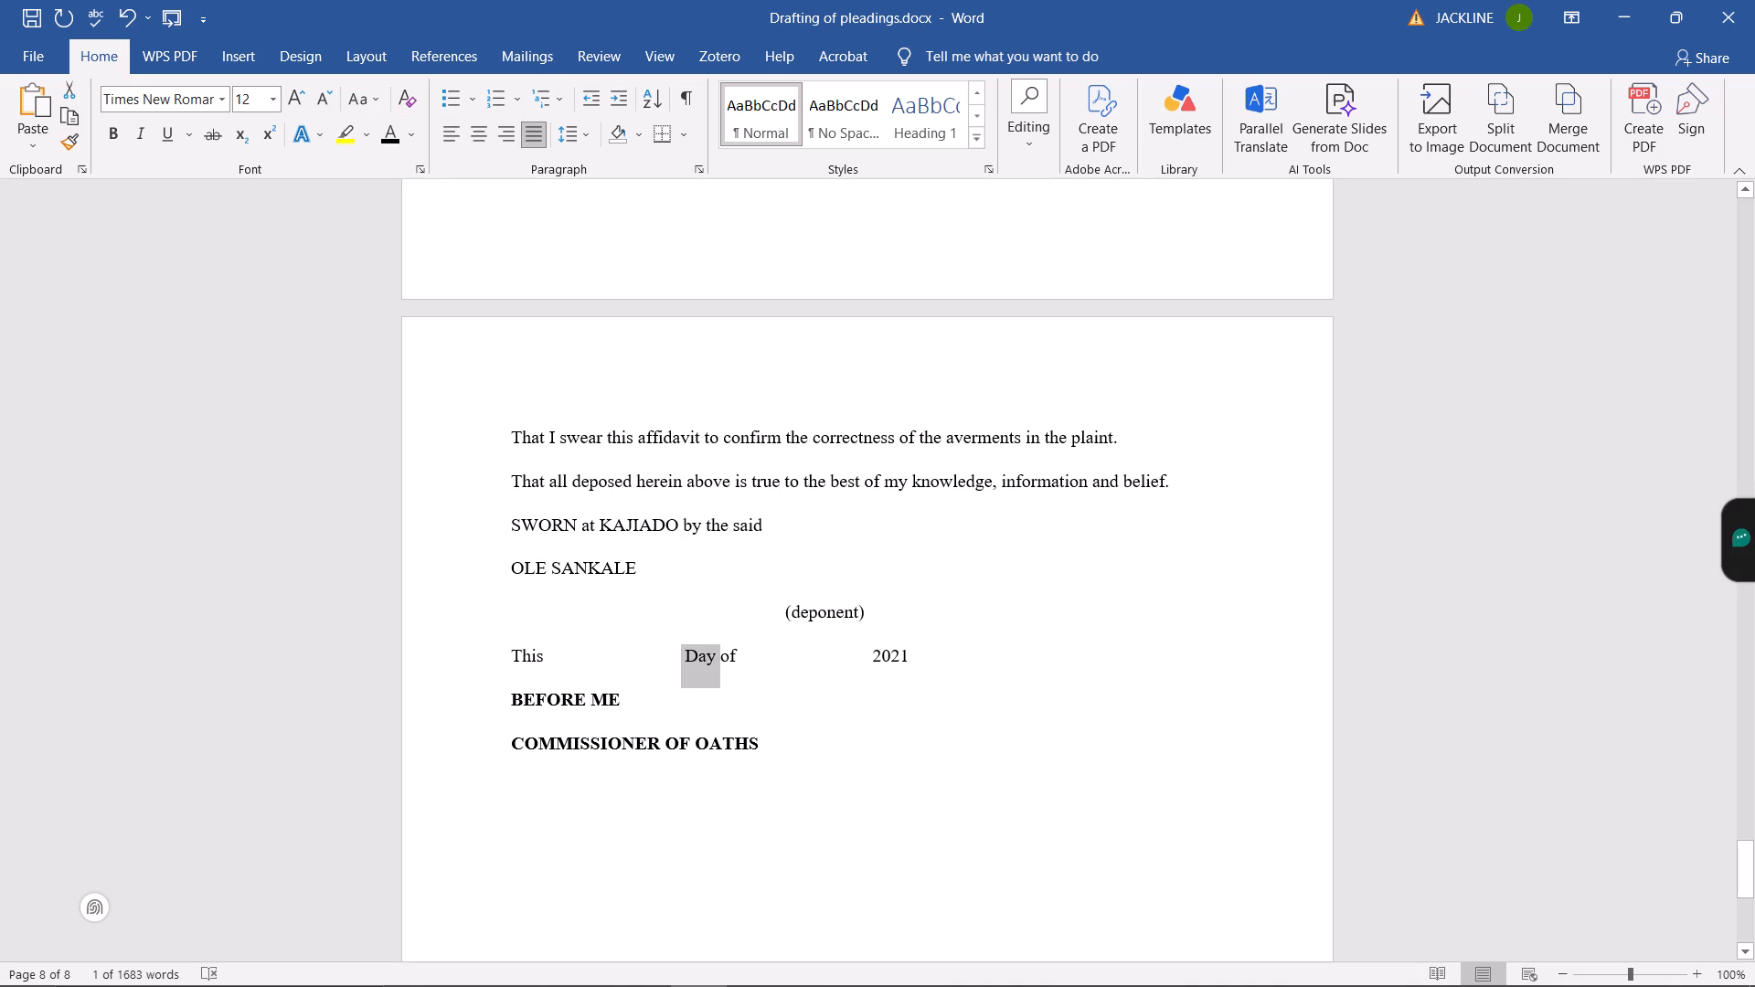
left_click(912, 659)
left_click_drag(912, 659, 511, 677)
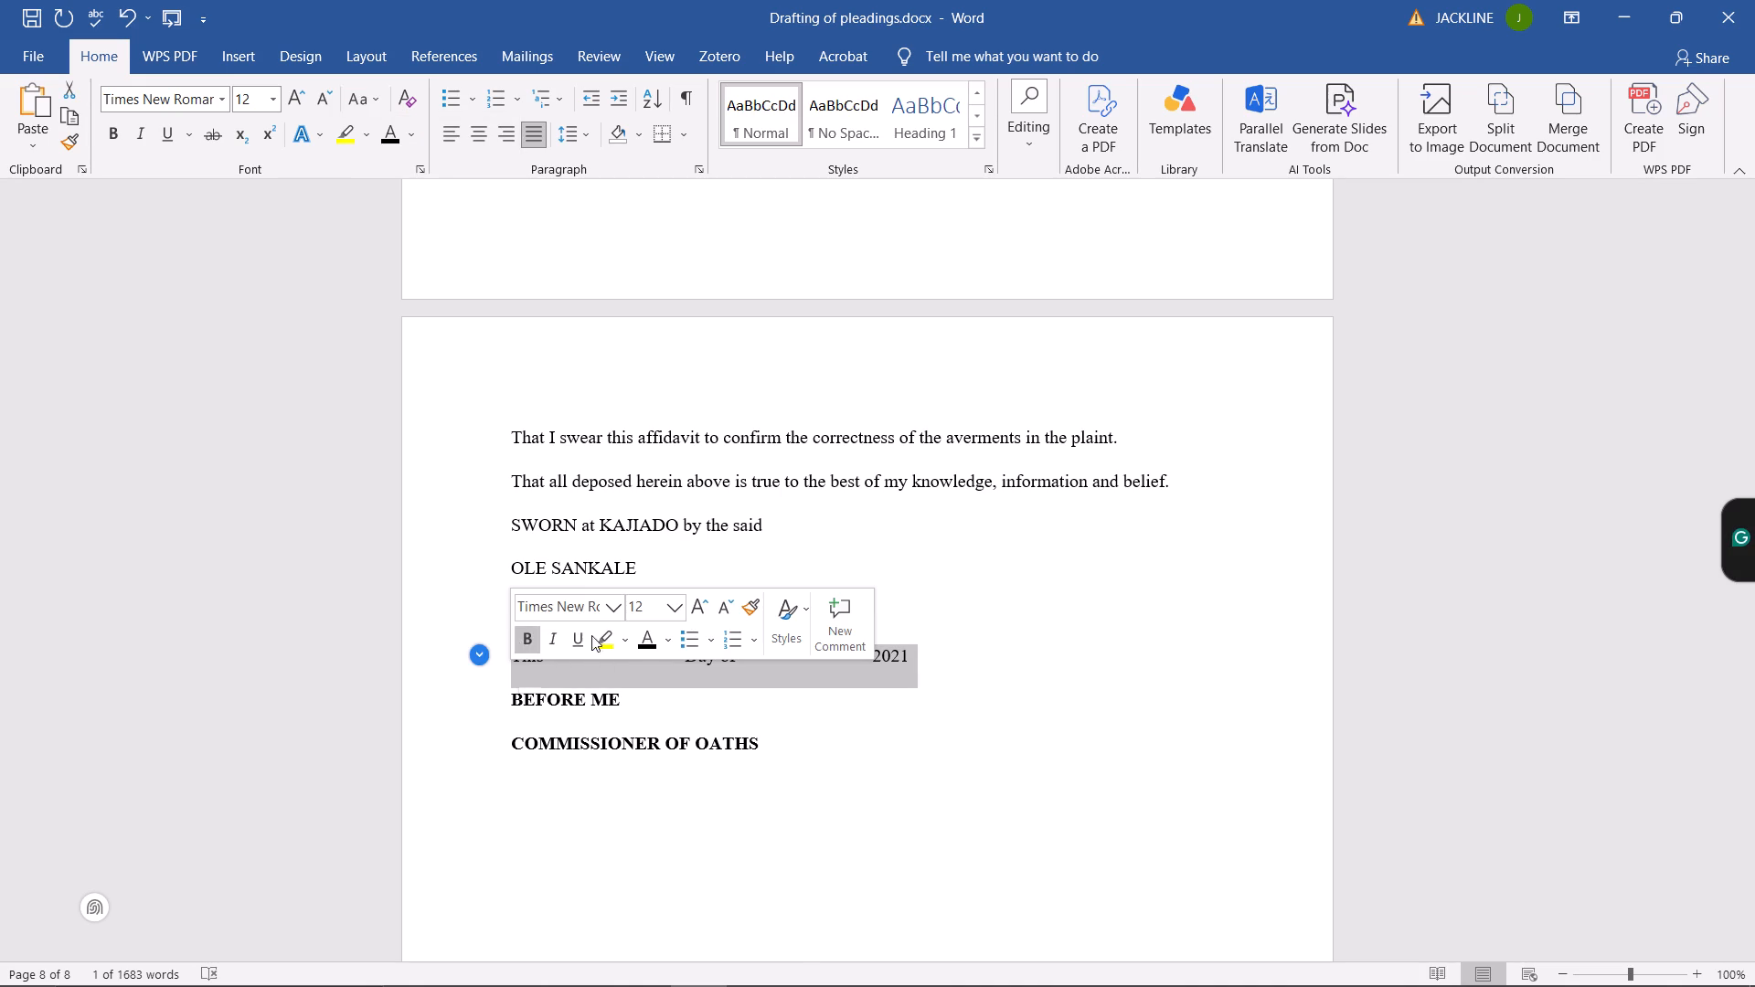
left_click(526, 644)
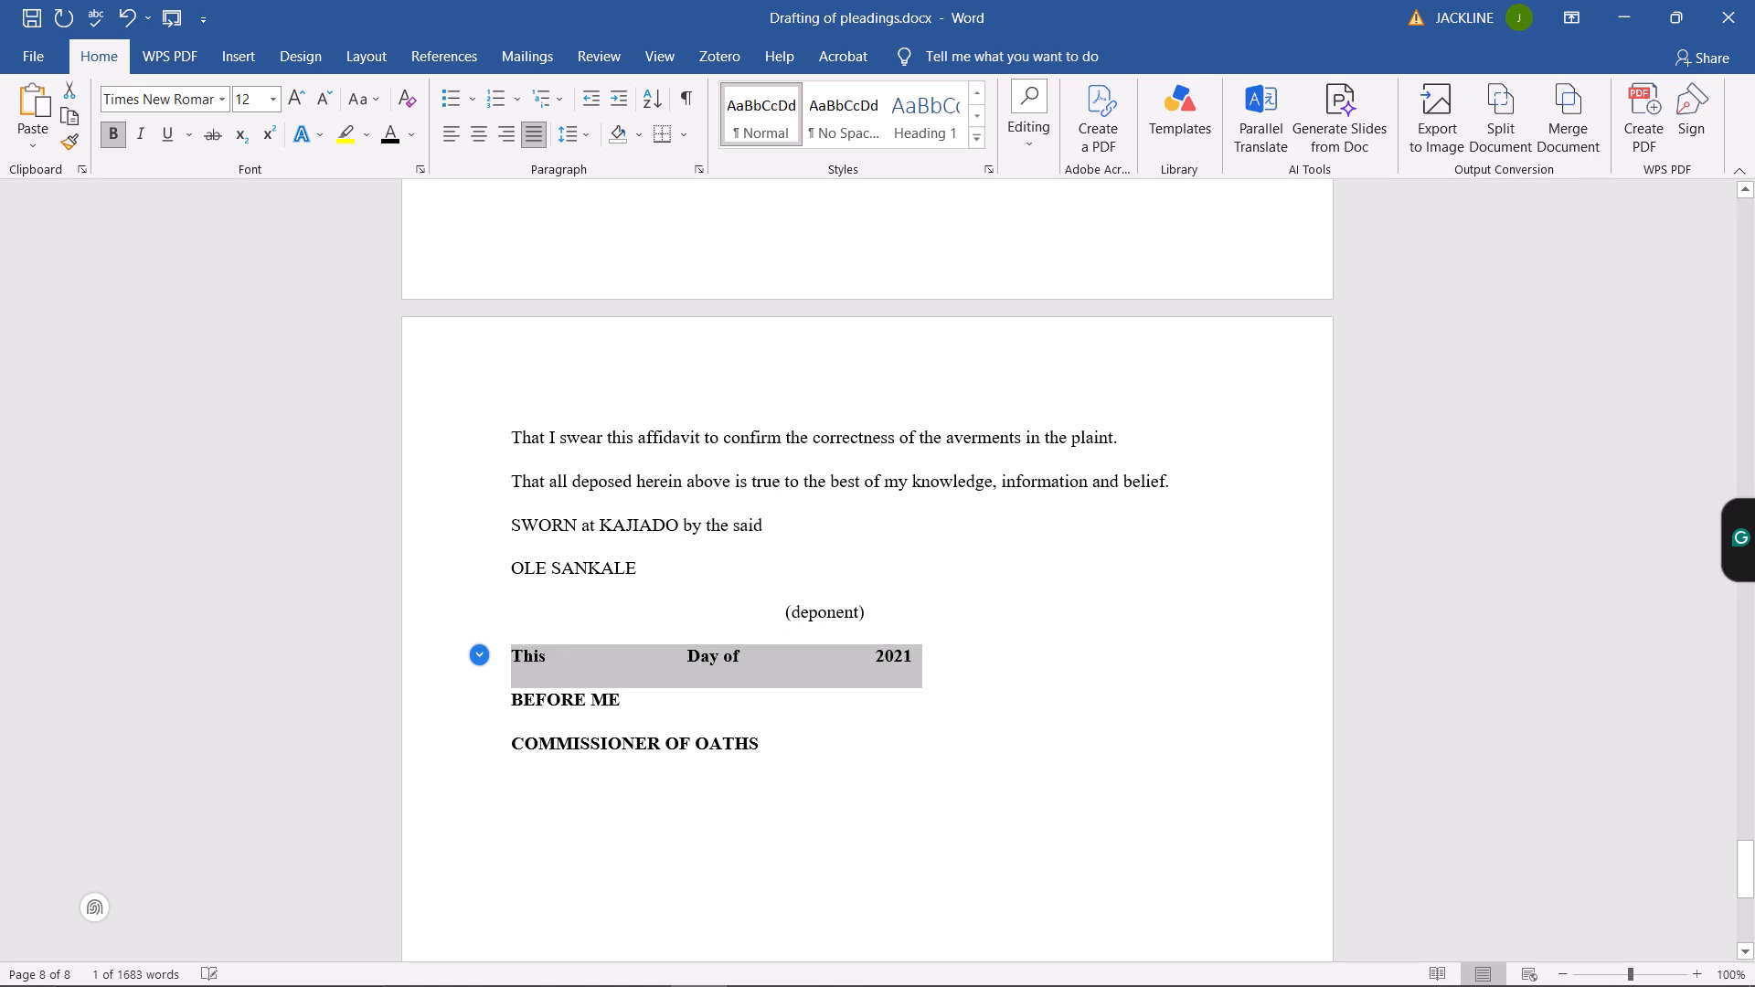
left_click(999, 600)
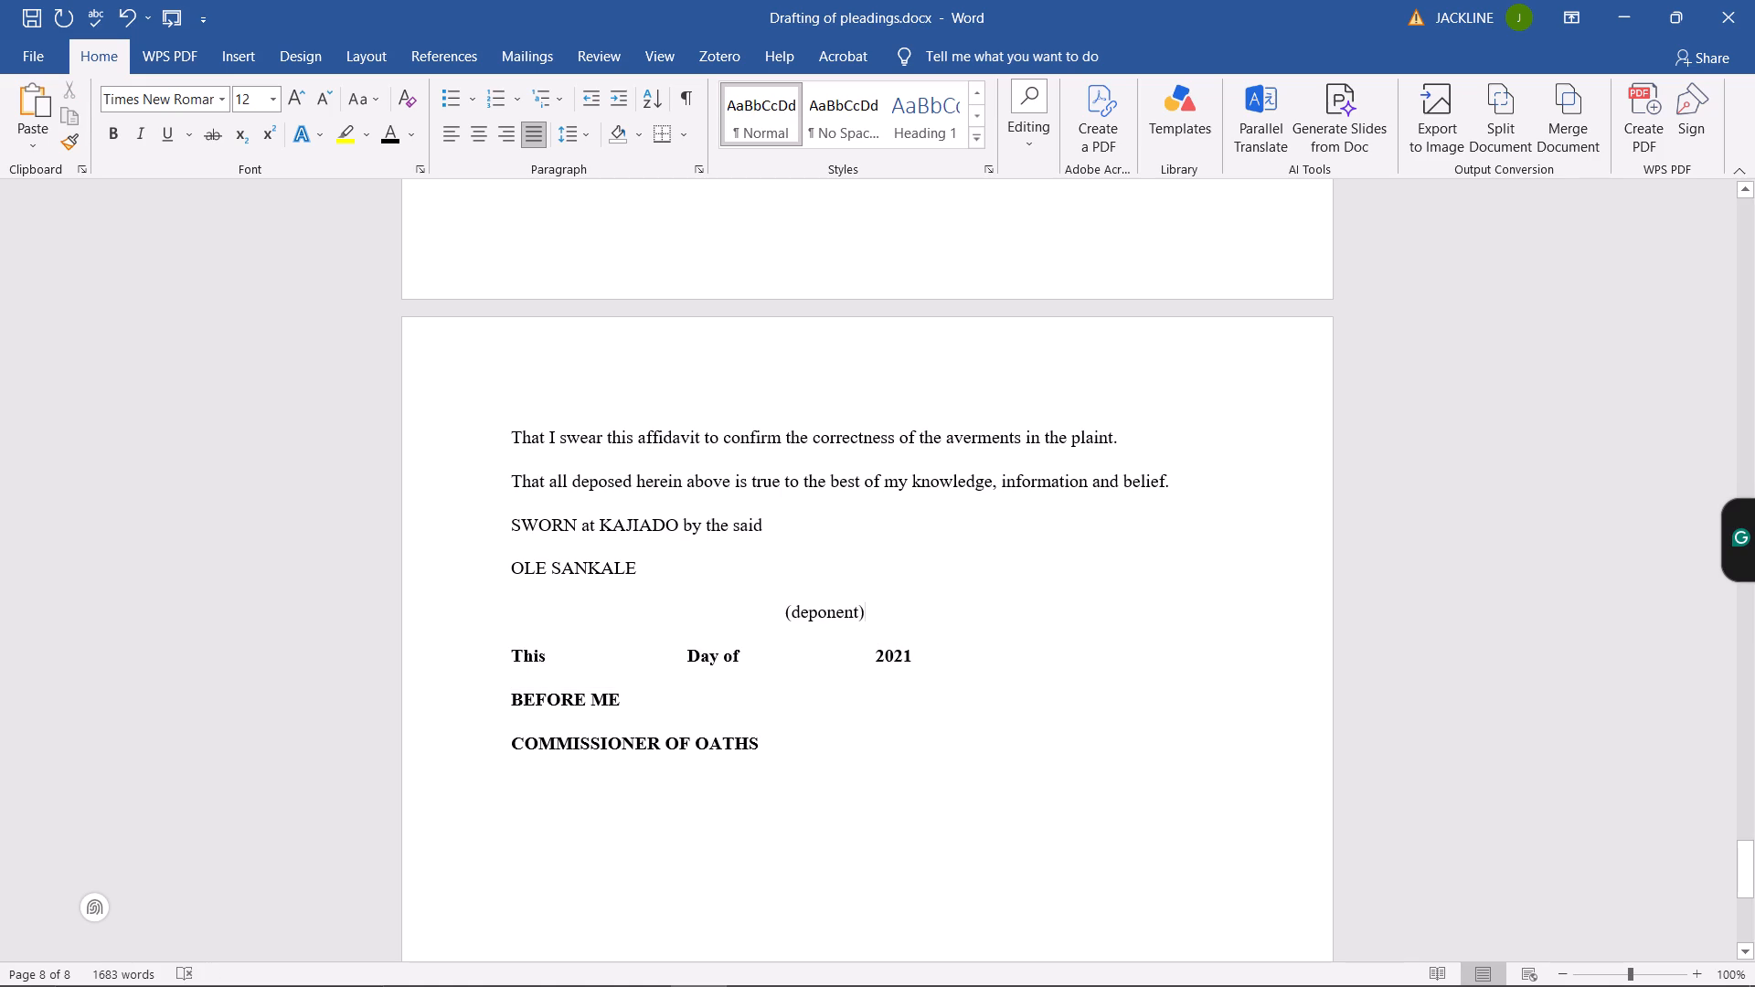
Make the "(deponent)" label above the jurat's date line bold and uppercase.
left_click_drag(874, 616, 780, 607)
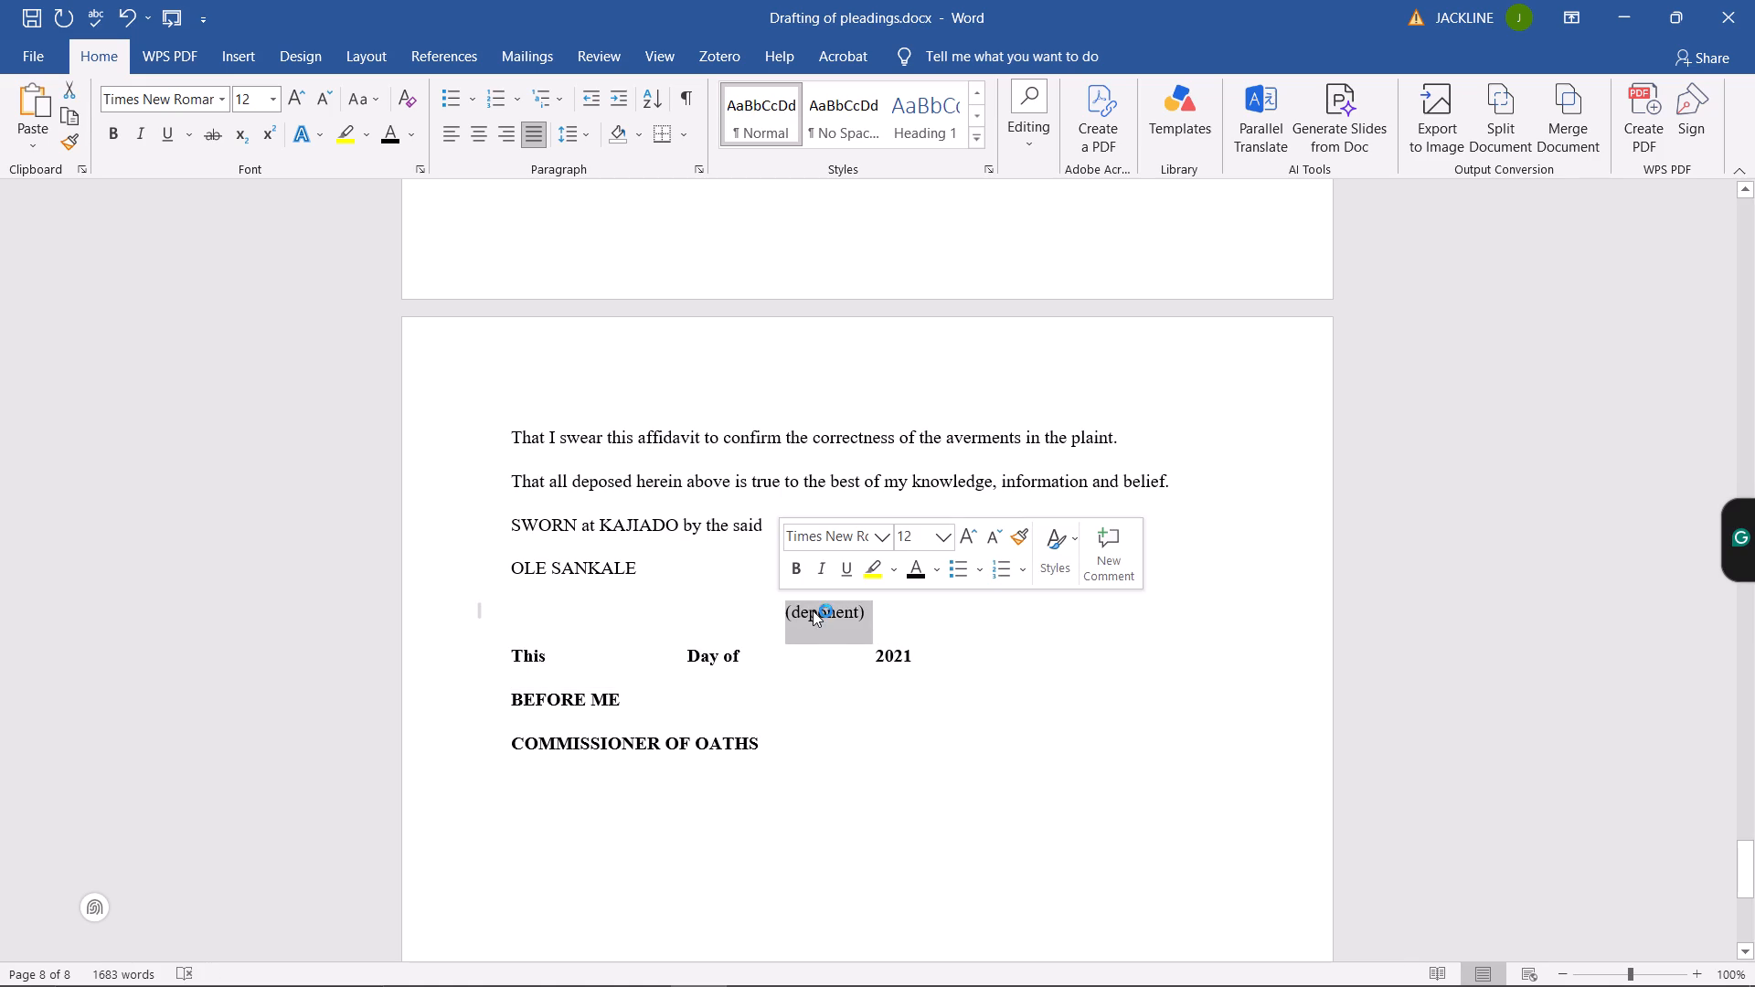
left_click(795, 571)
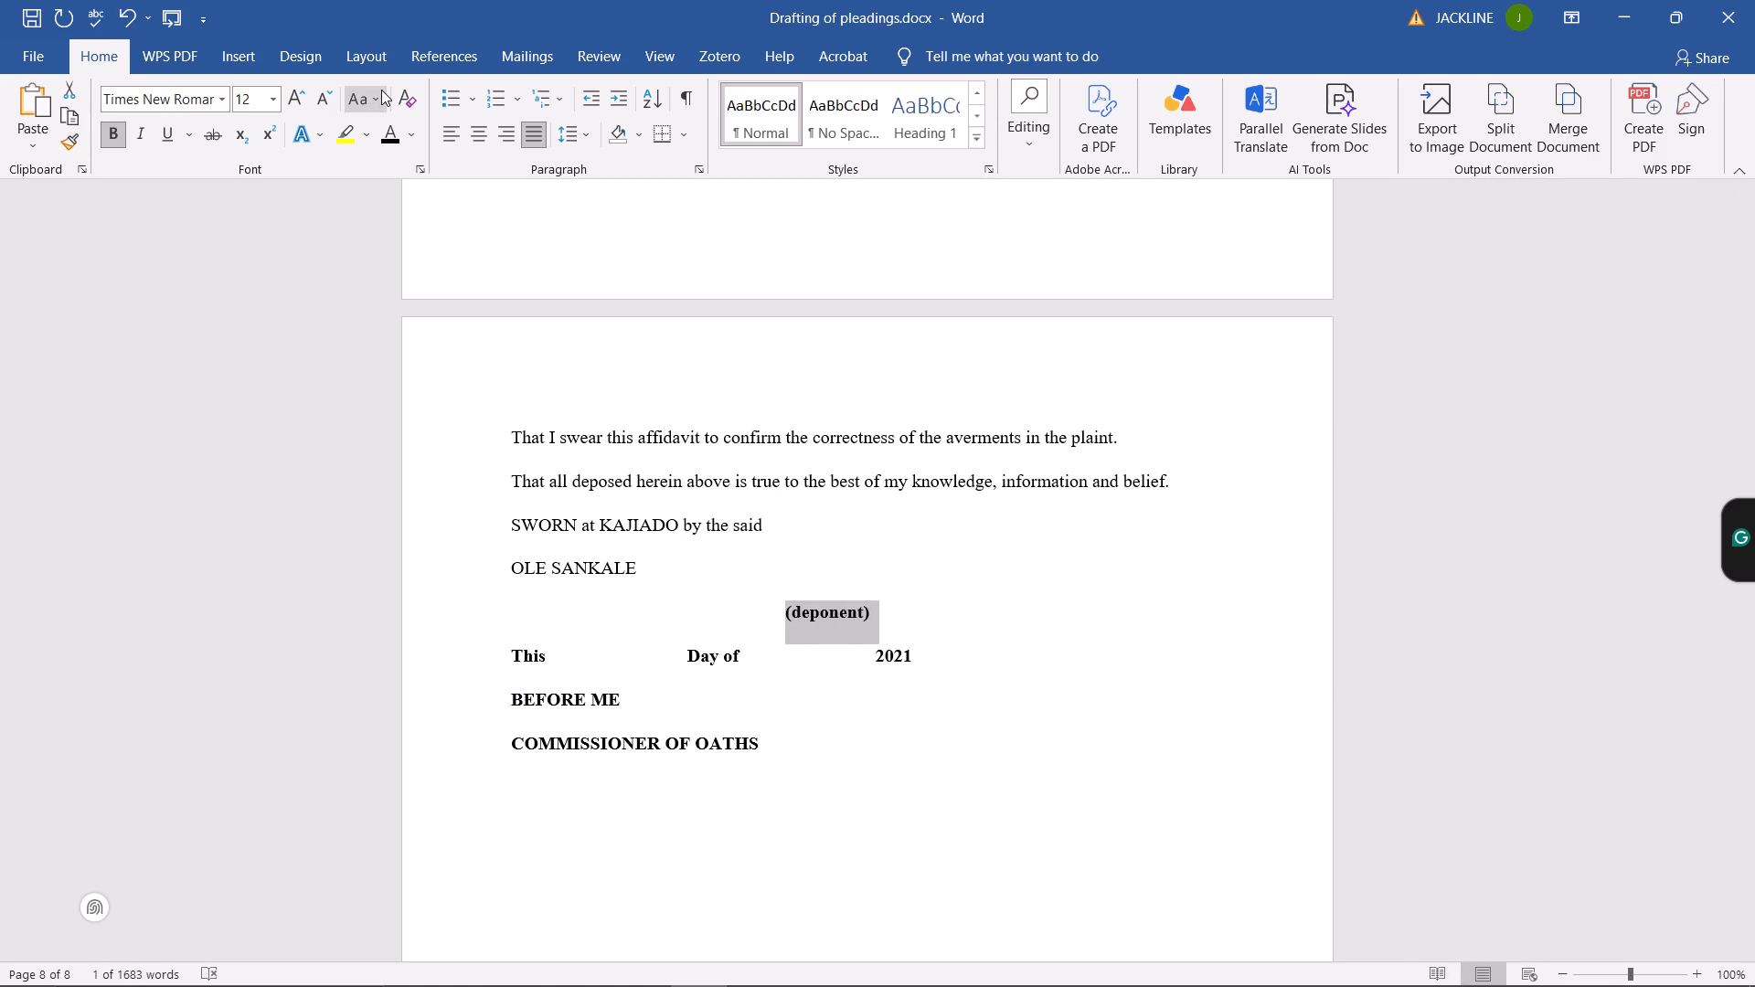
left_click(381, 90)
left_click(427, 171)
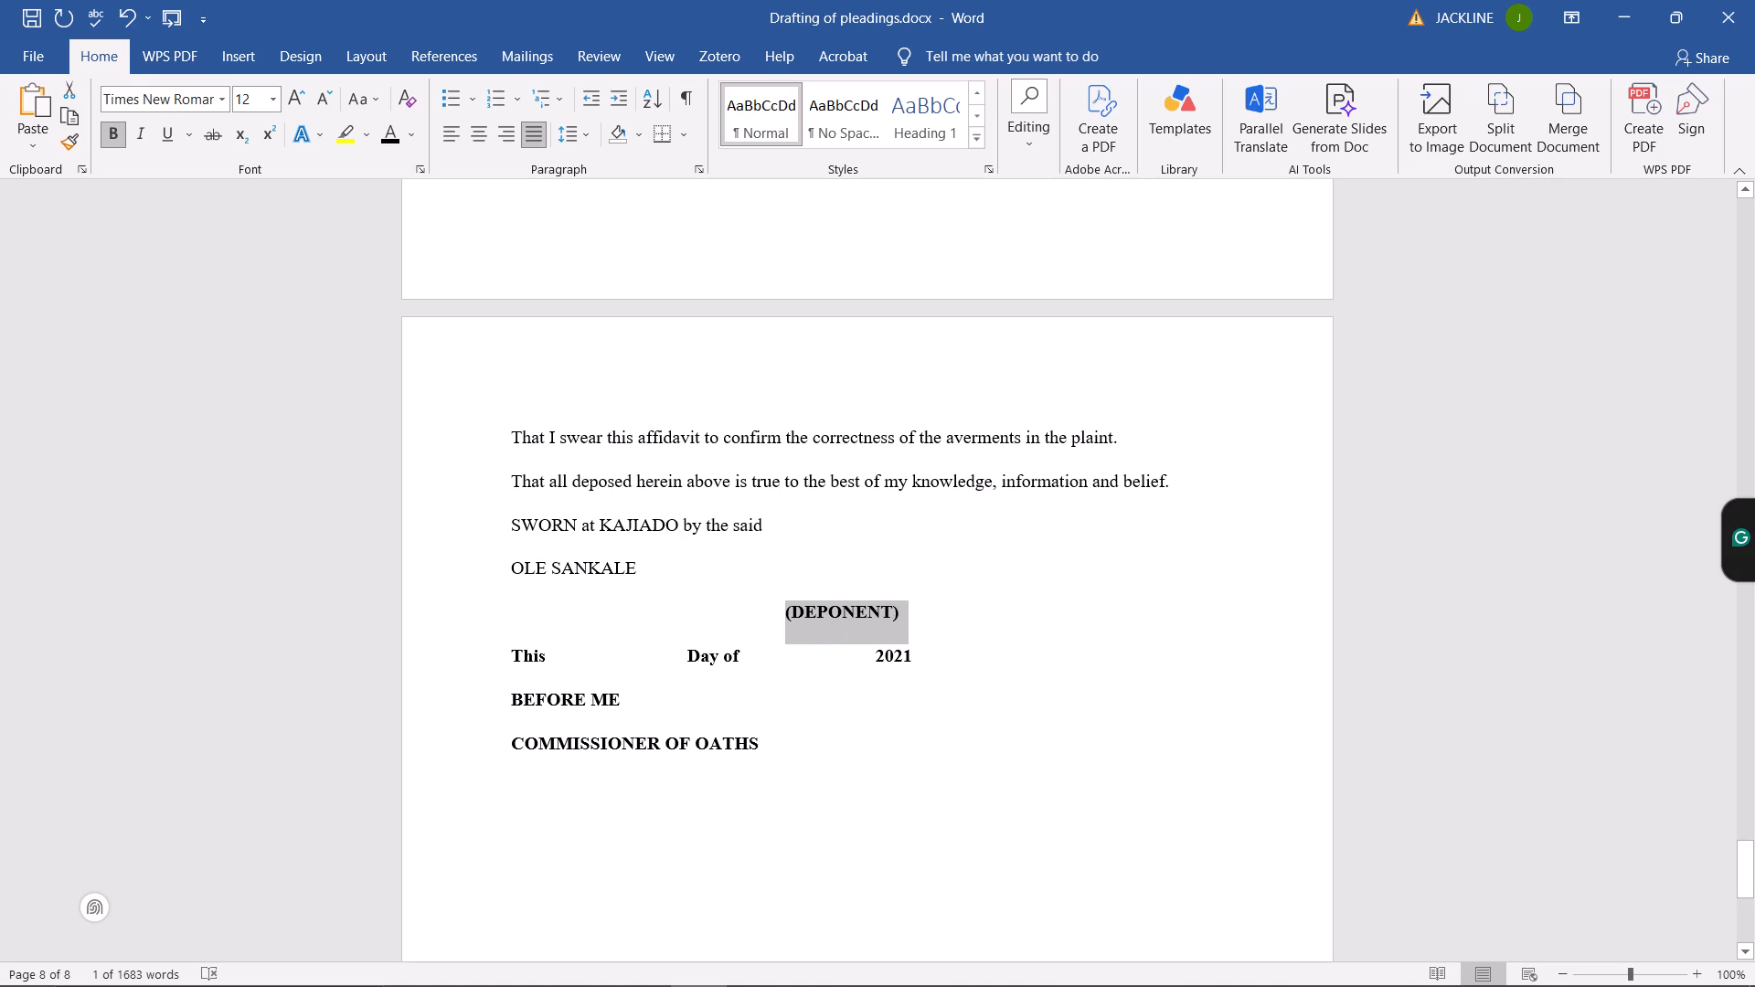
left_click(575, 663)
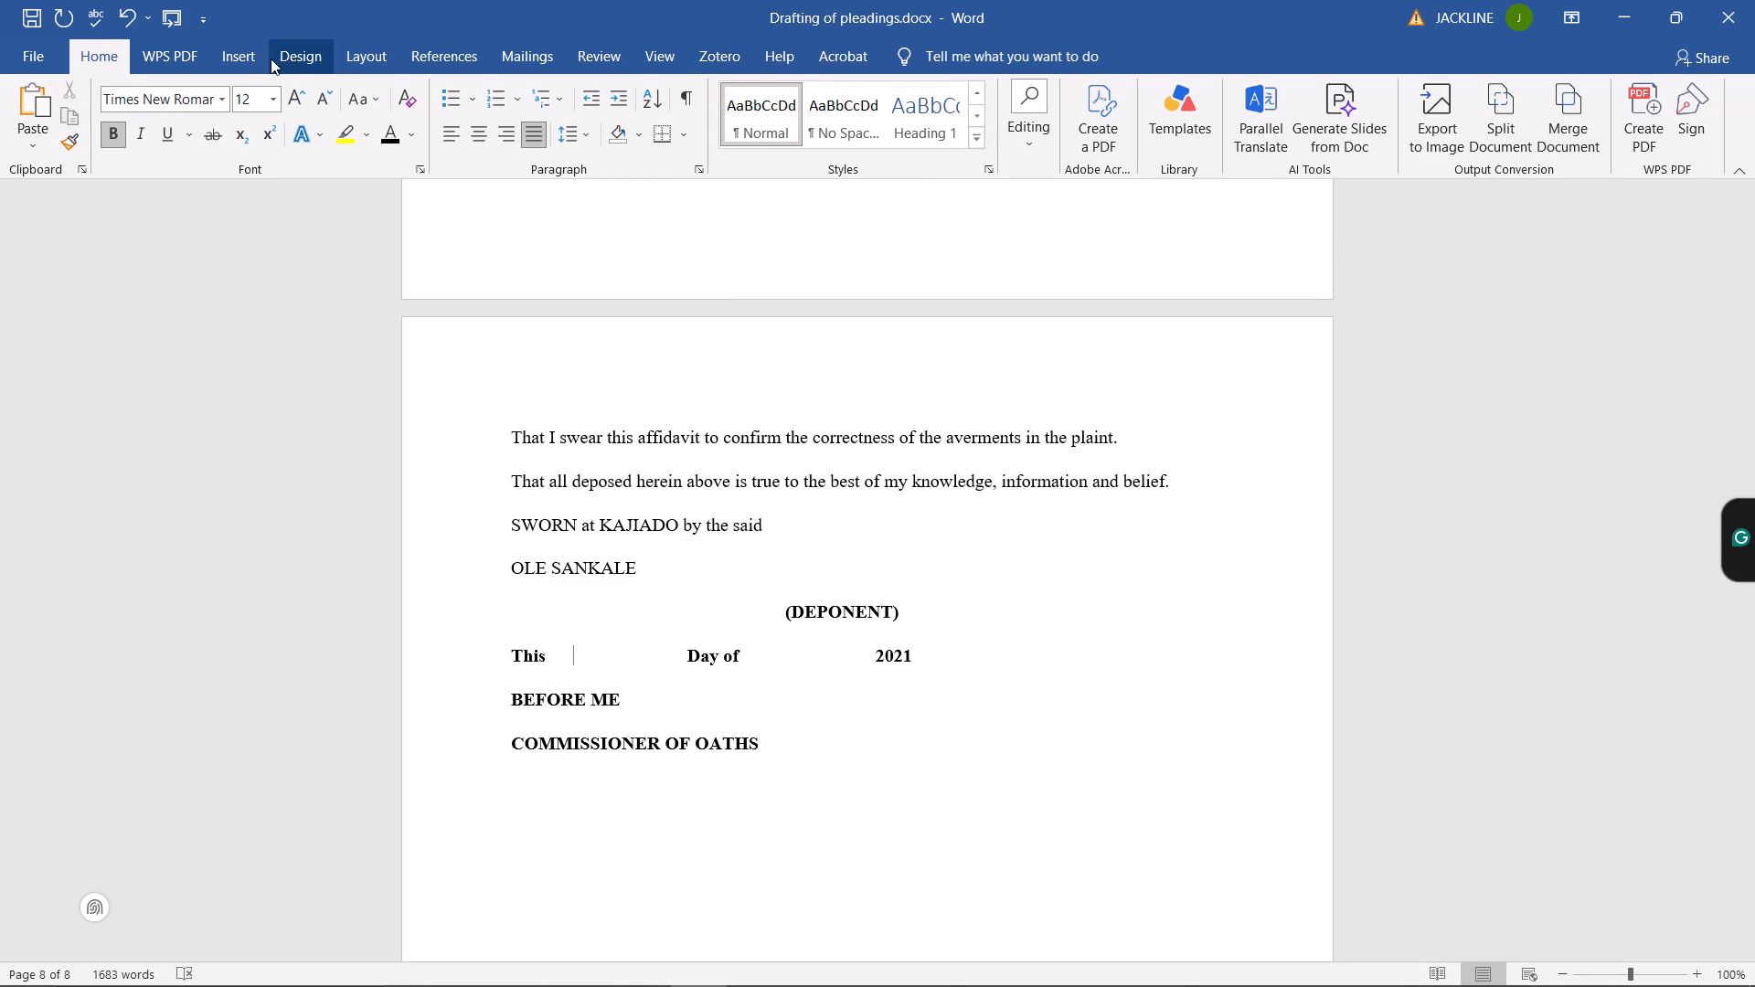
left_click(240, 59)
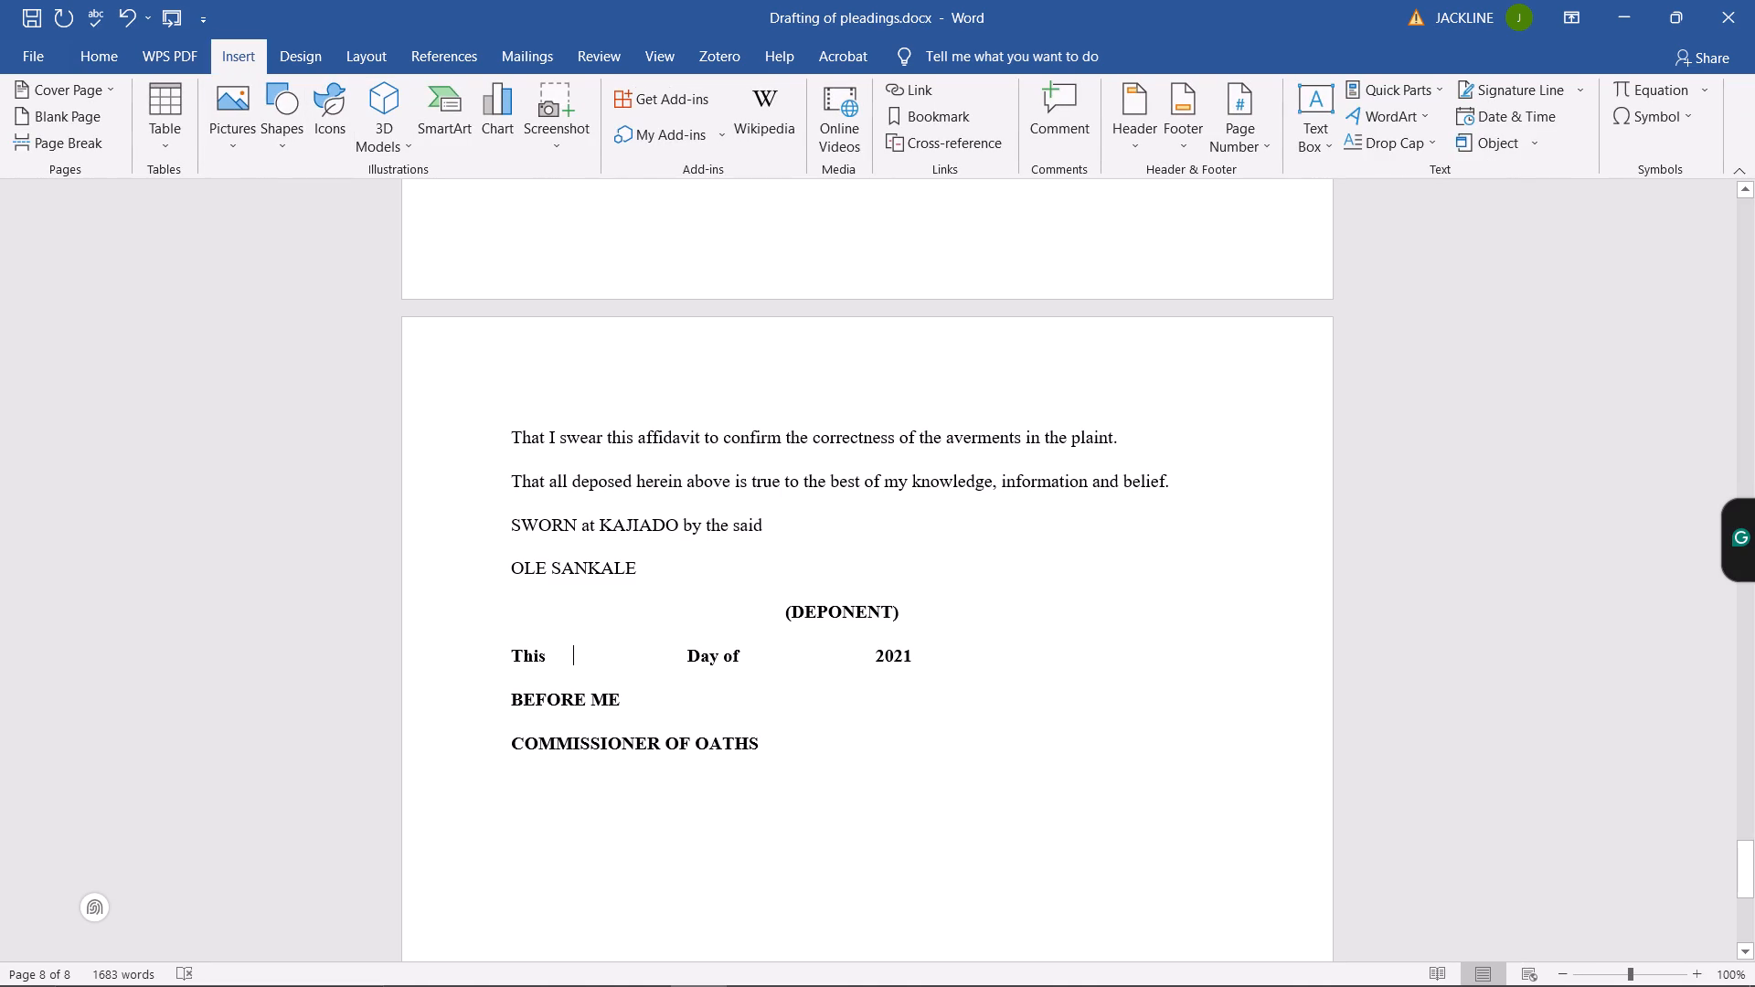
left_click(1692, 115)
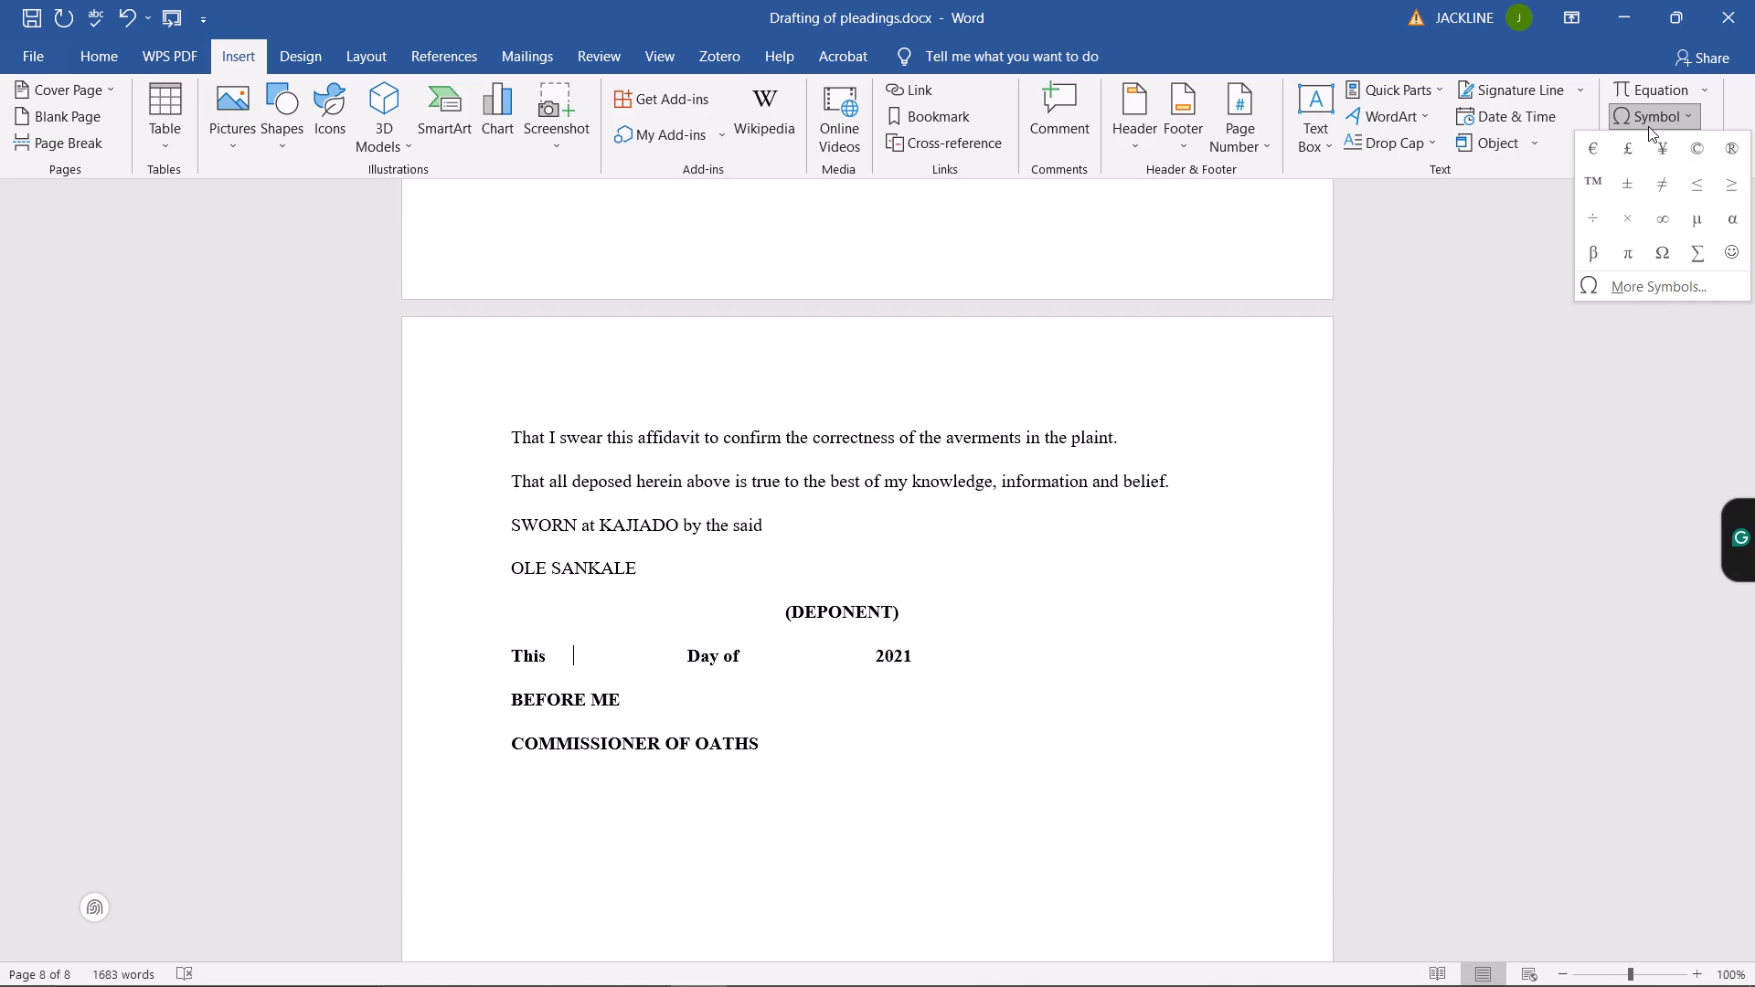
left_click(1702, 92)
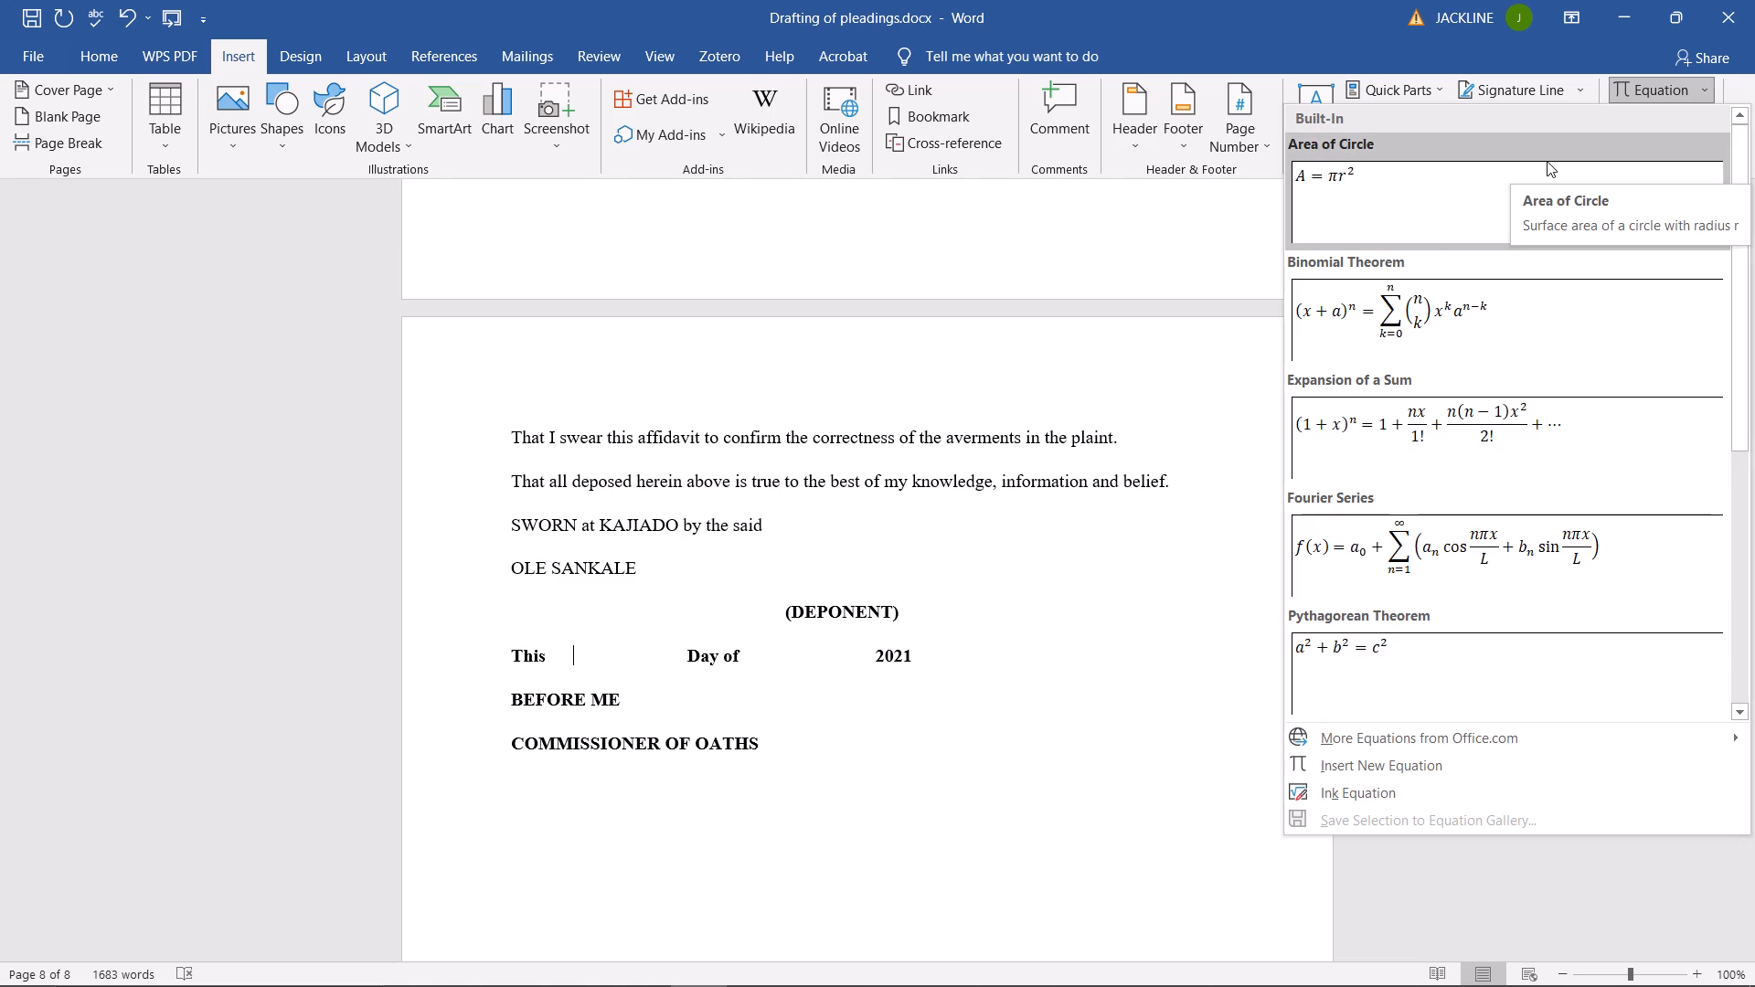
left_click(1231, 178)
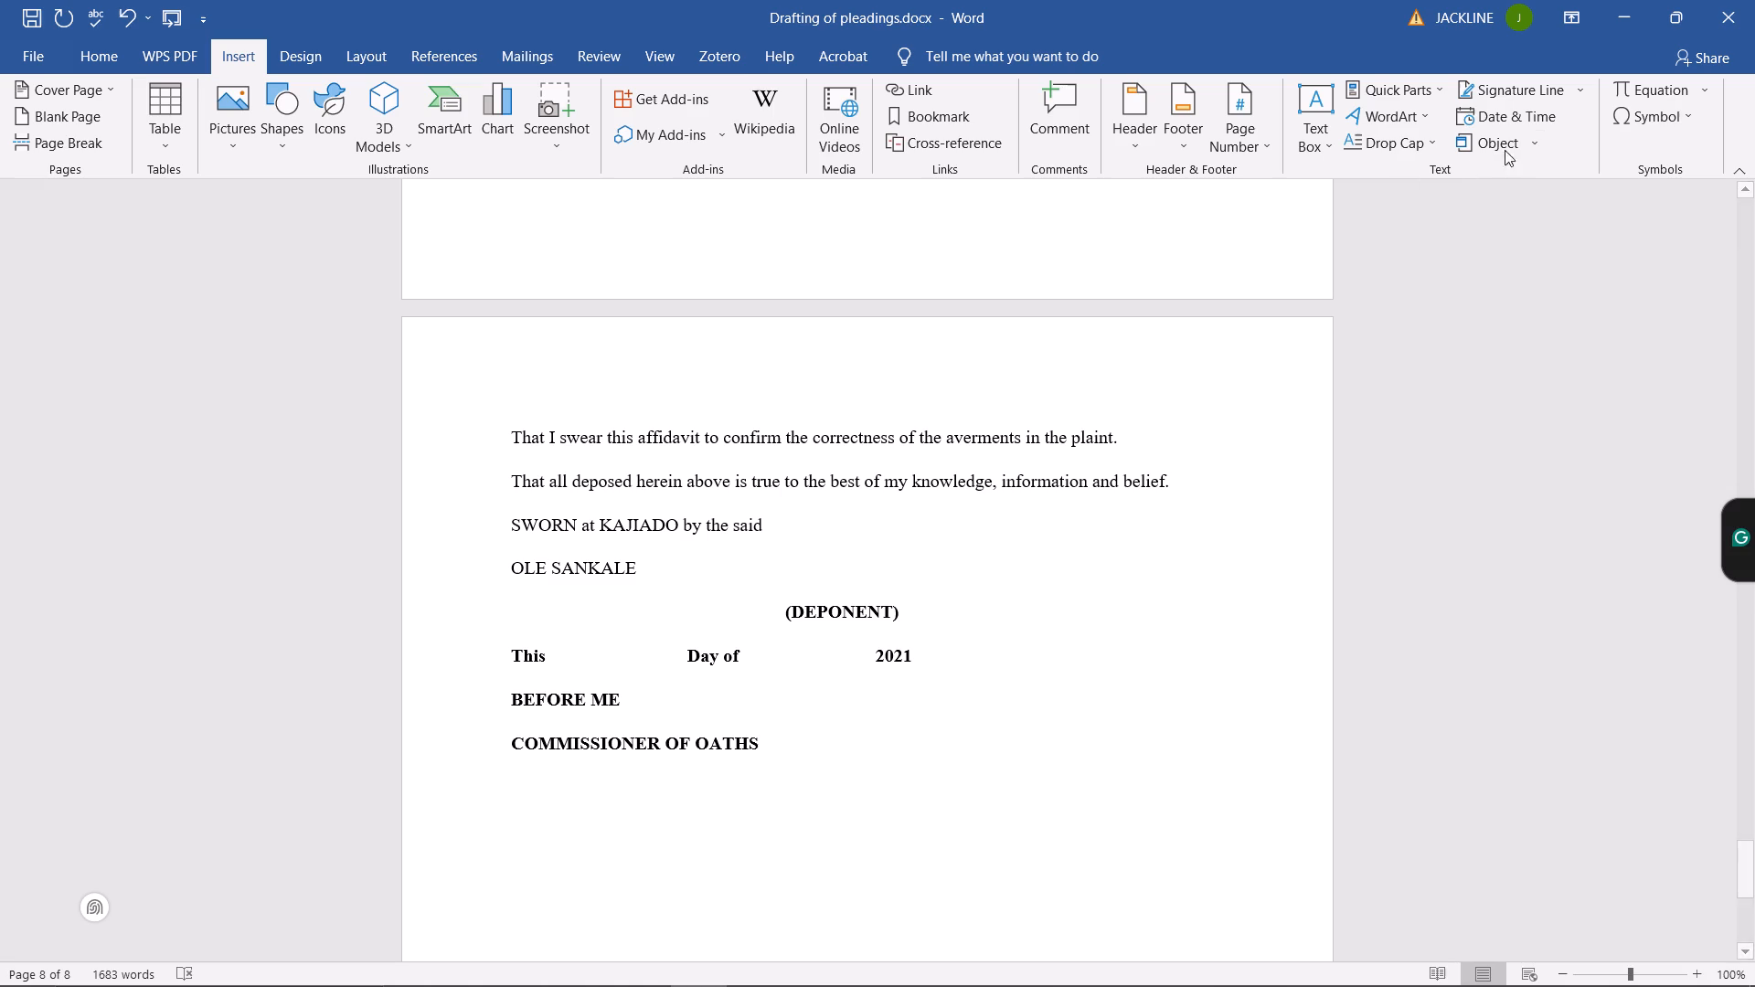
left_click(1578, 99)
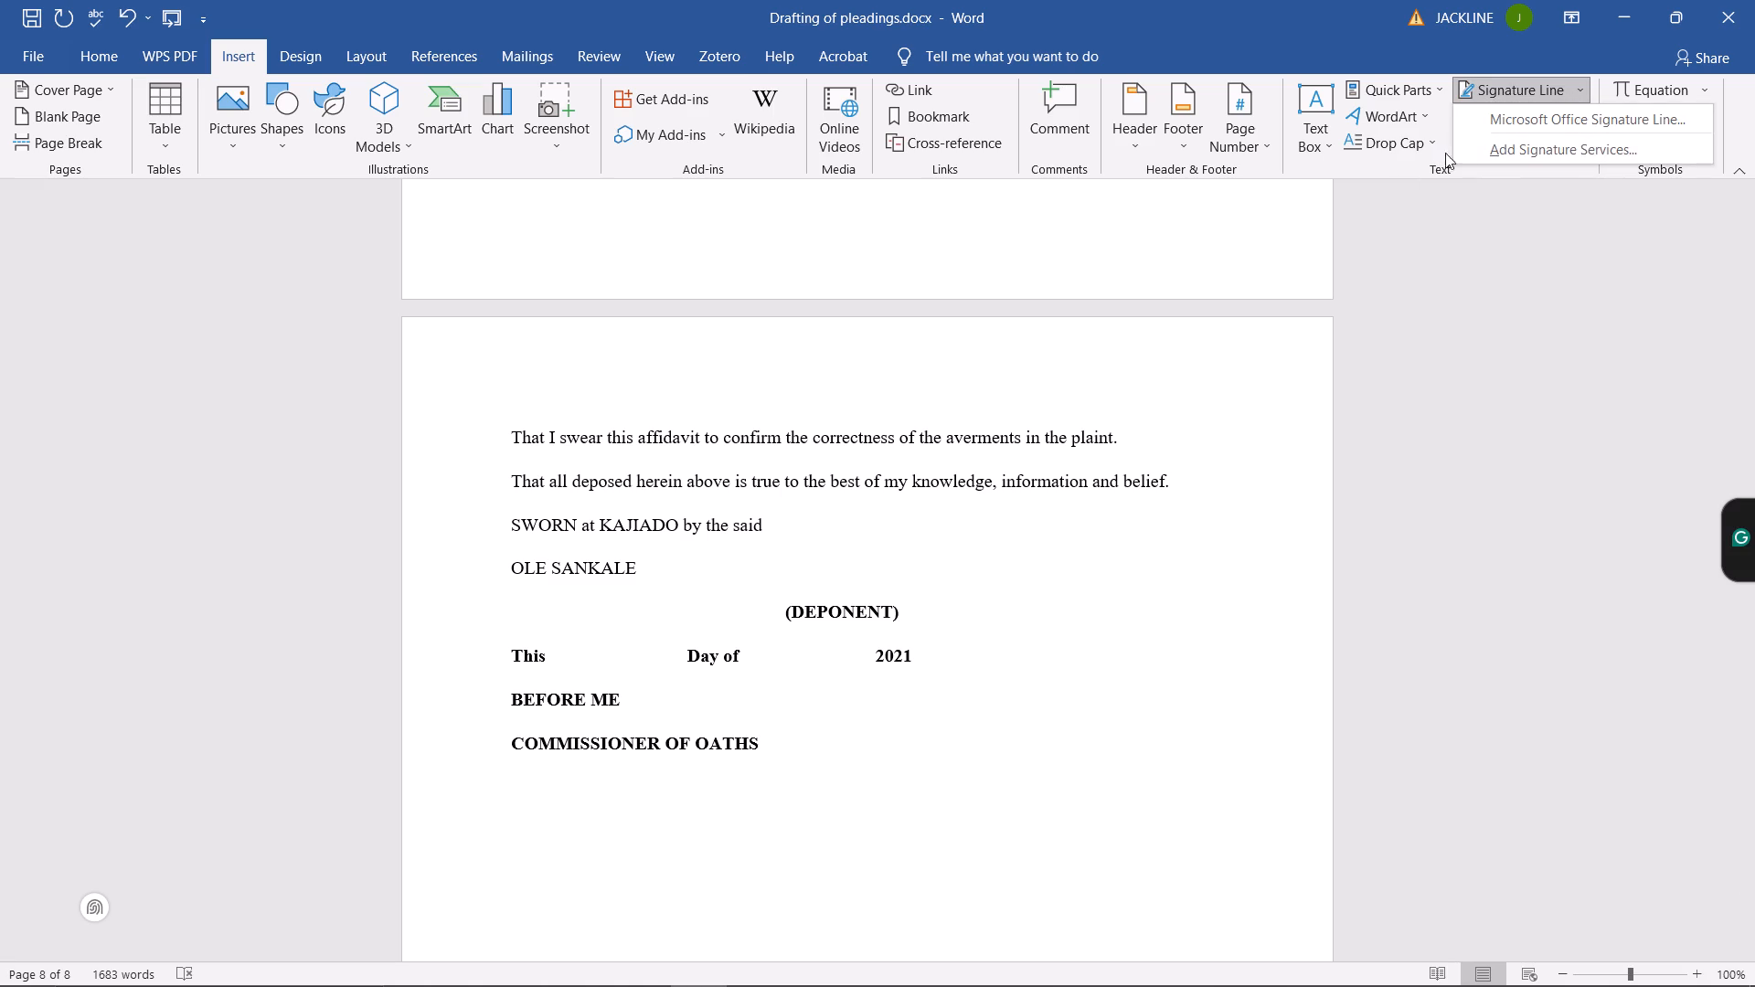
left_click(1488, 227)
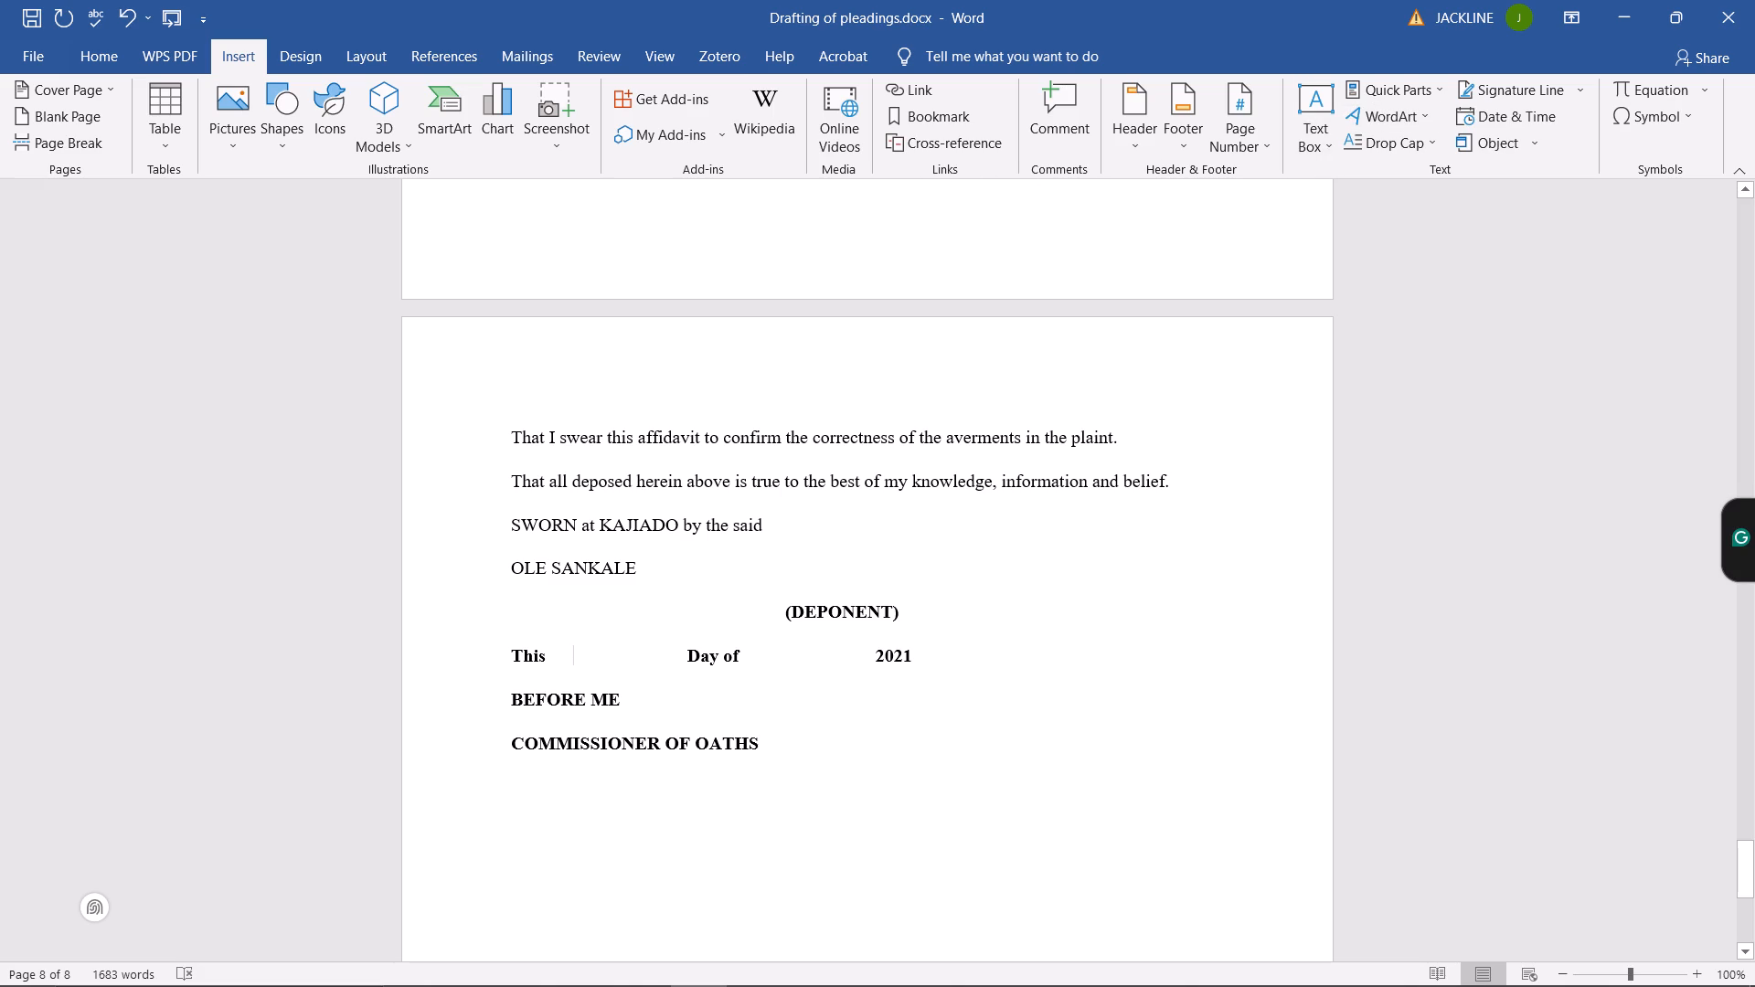
Examine how the dotted blanks in the plaint's "Dated at Kajiado" line are made.
scroll(925, 397, "up", 16)
scroll(960, 398, "up", 6)
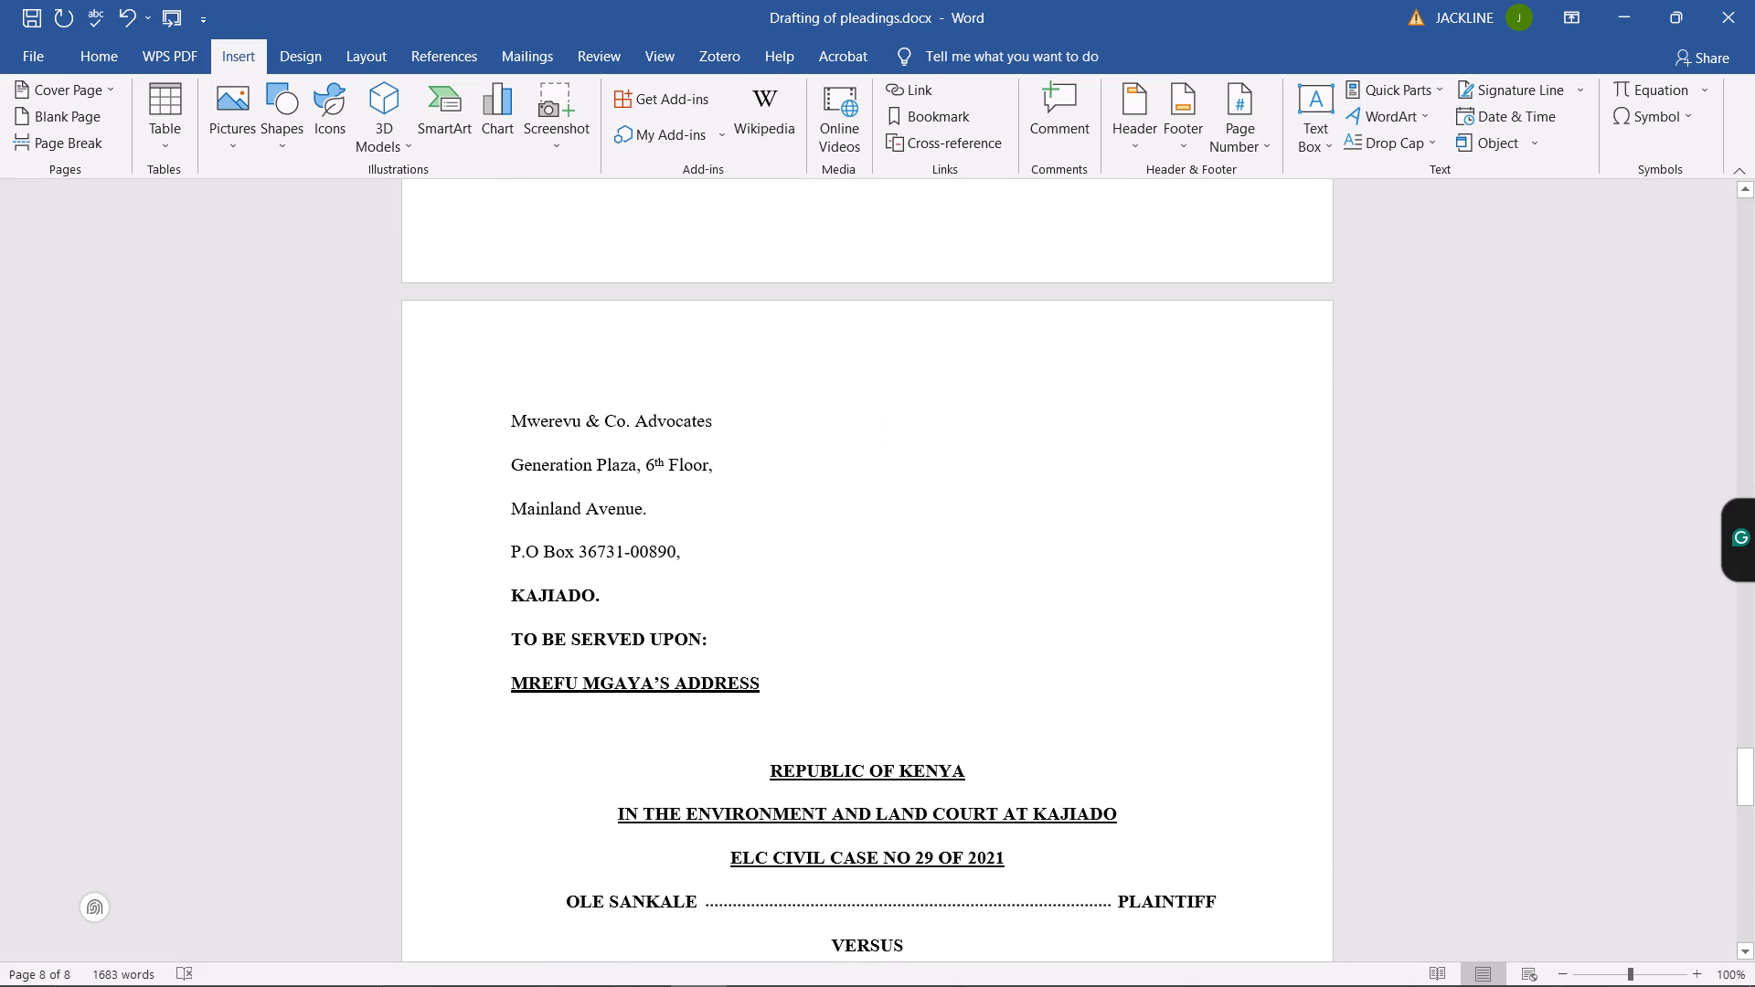
scroll(960, 398, "up", 10)
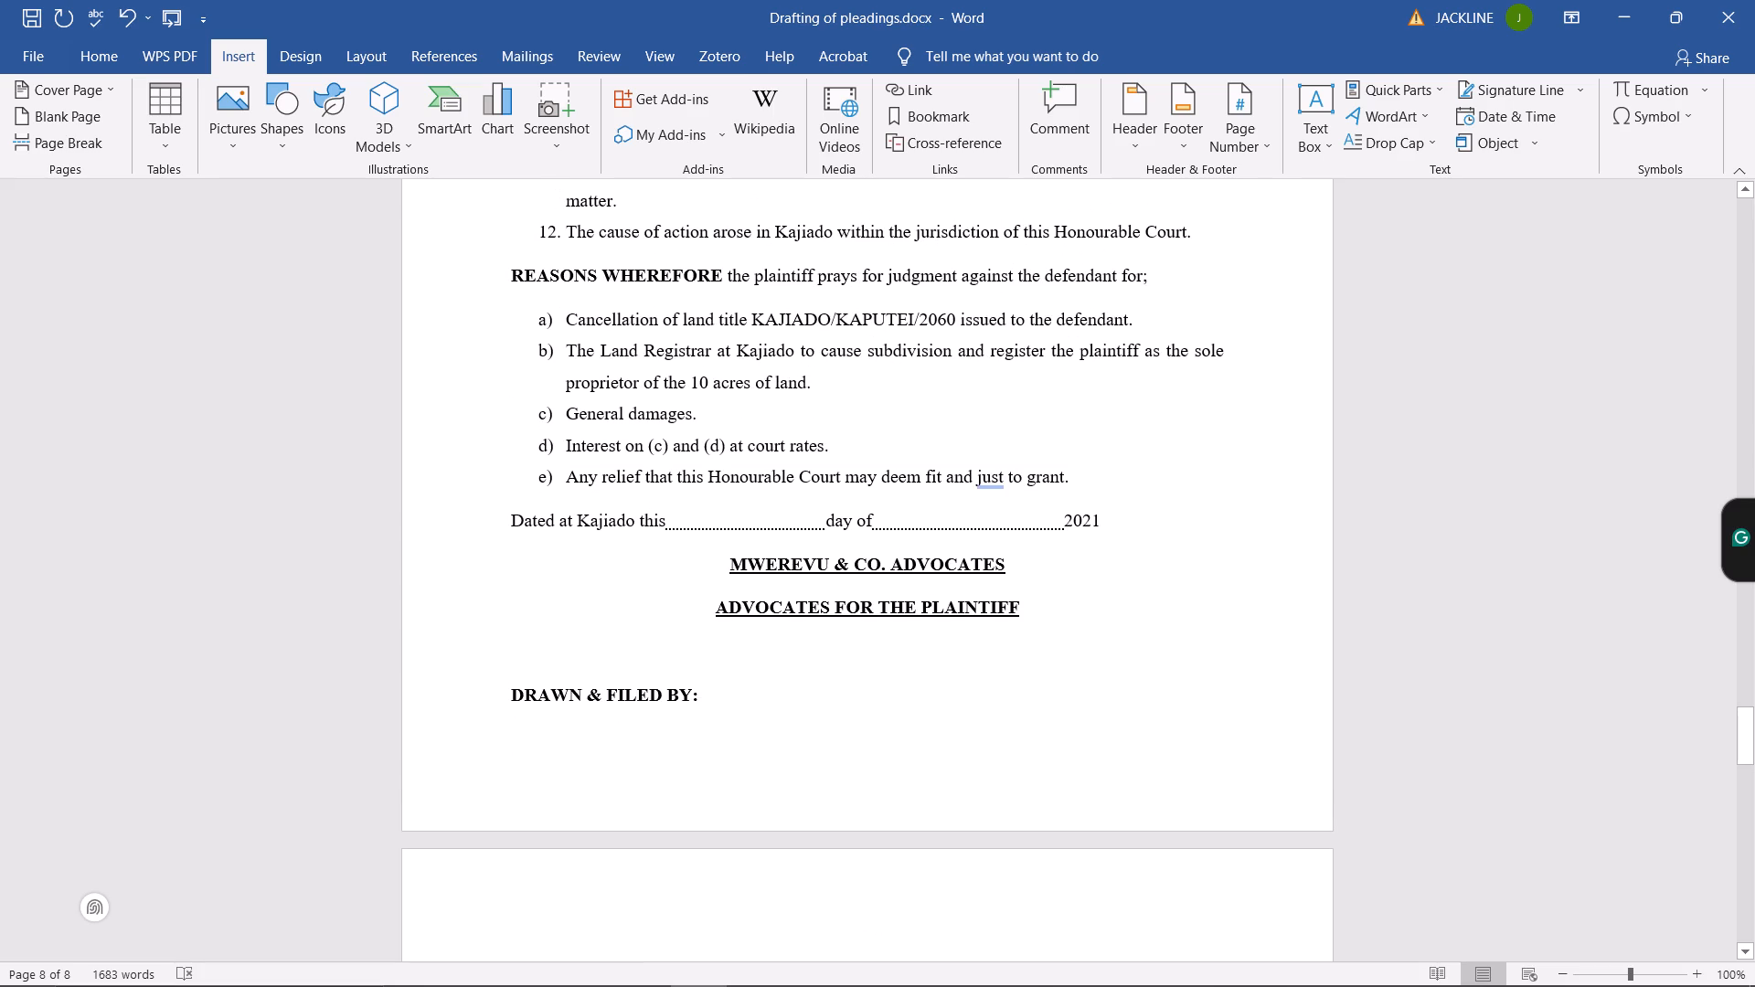
left_click(684, 524)
left_click(673, 524)
left_click(1329, 107)
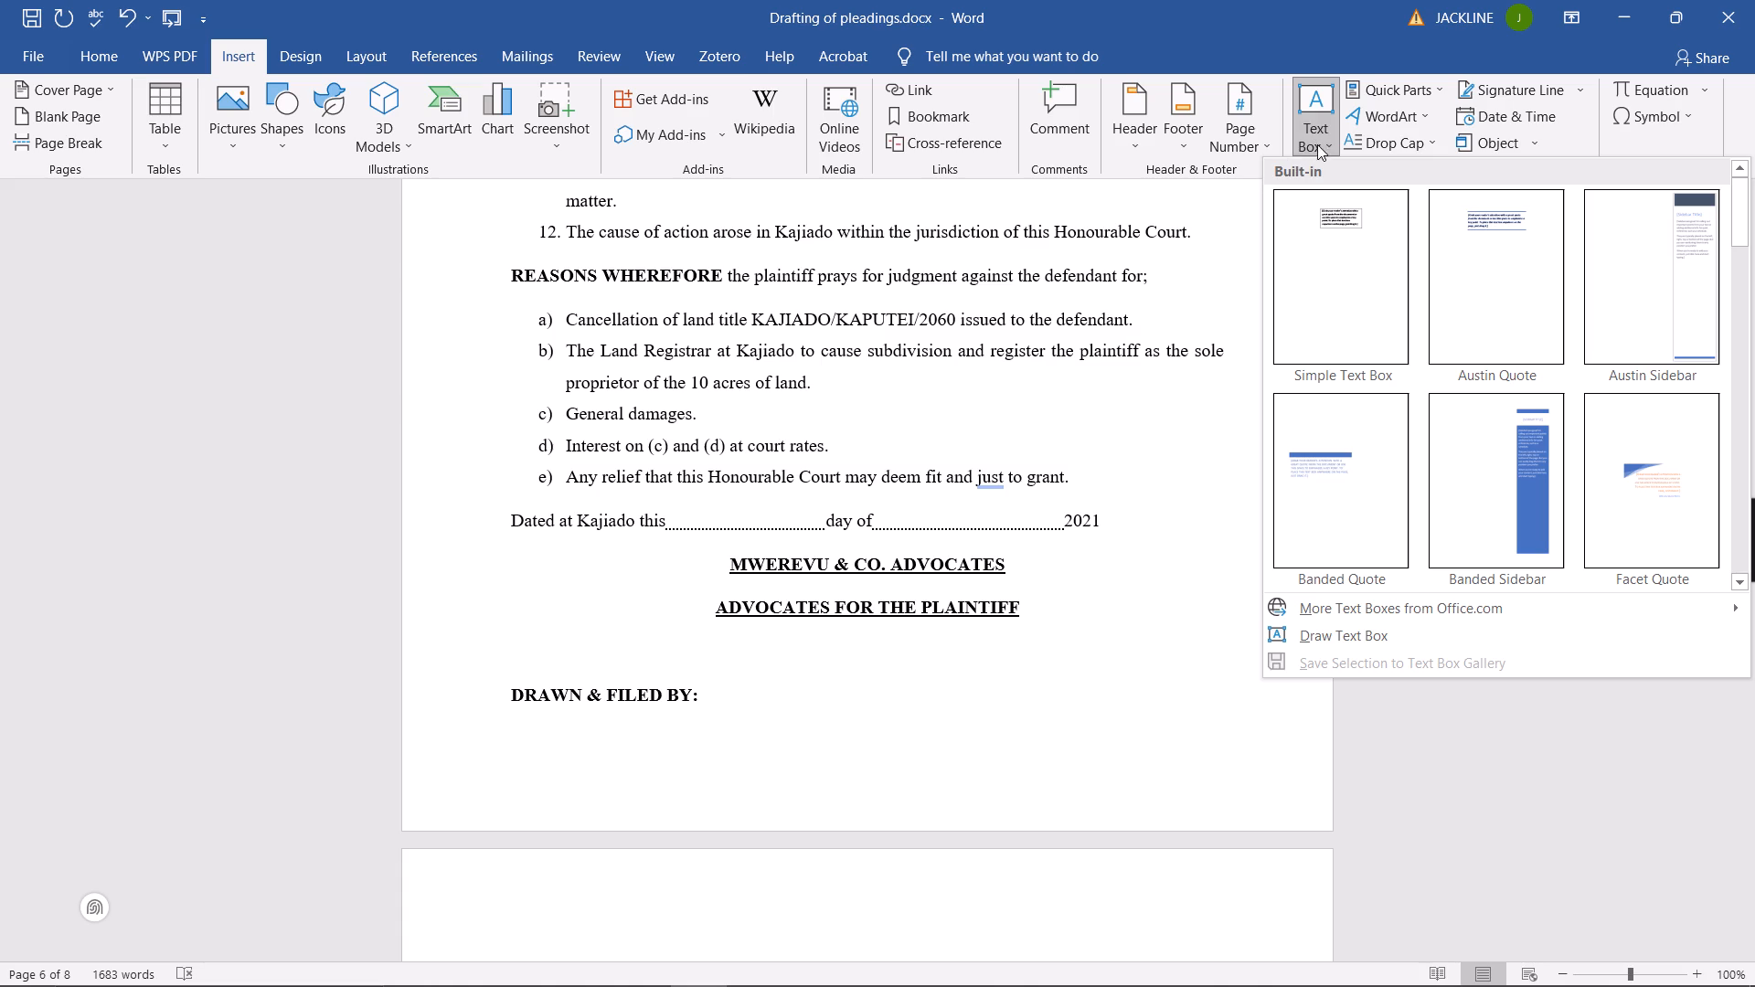
left_click(1316, 107)
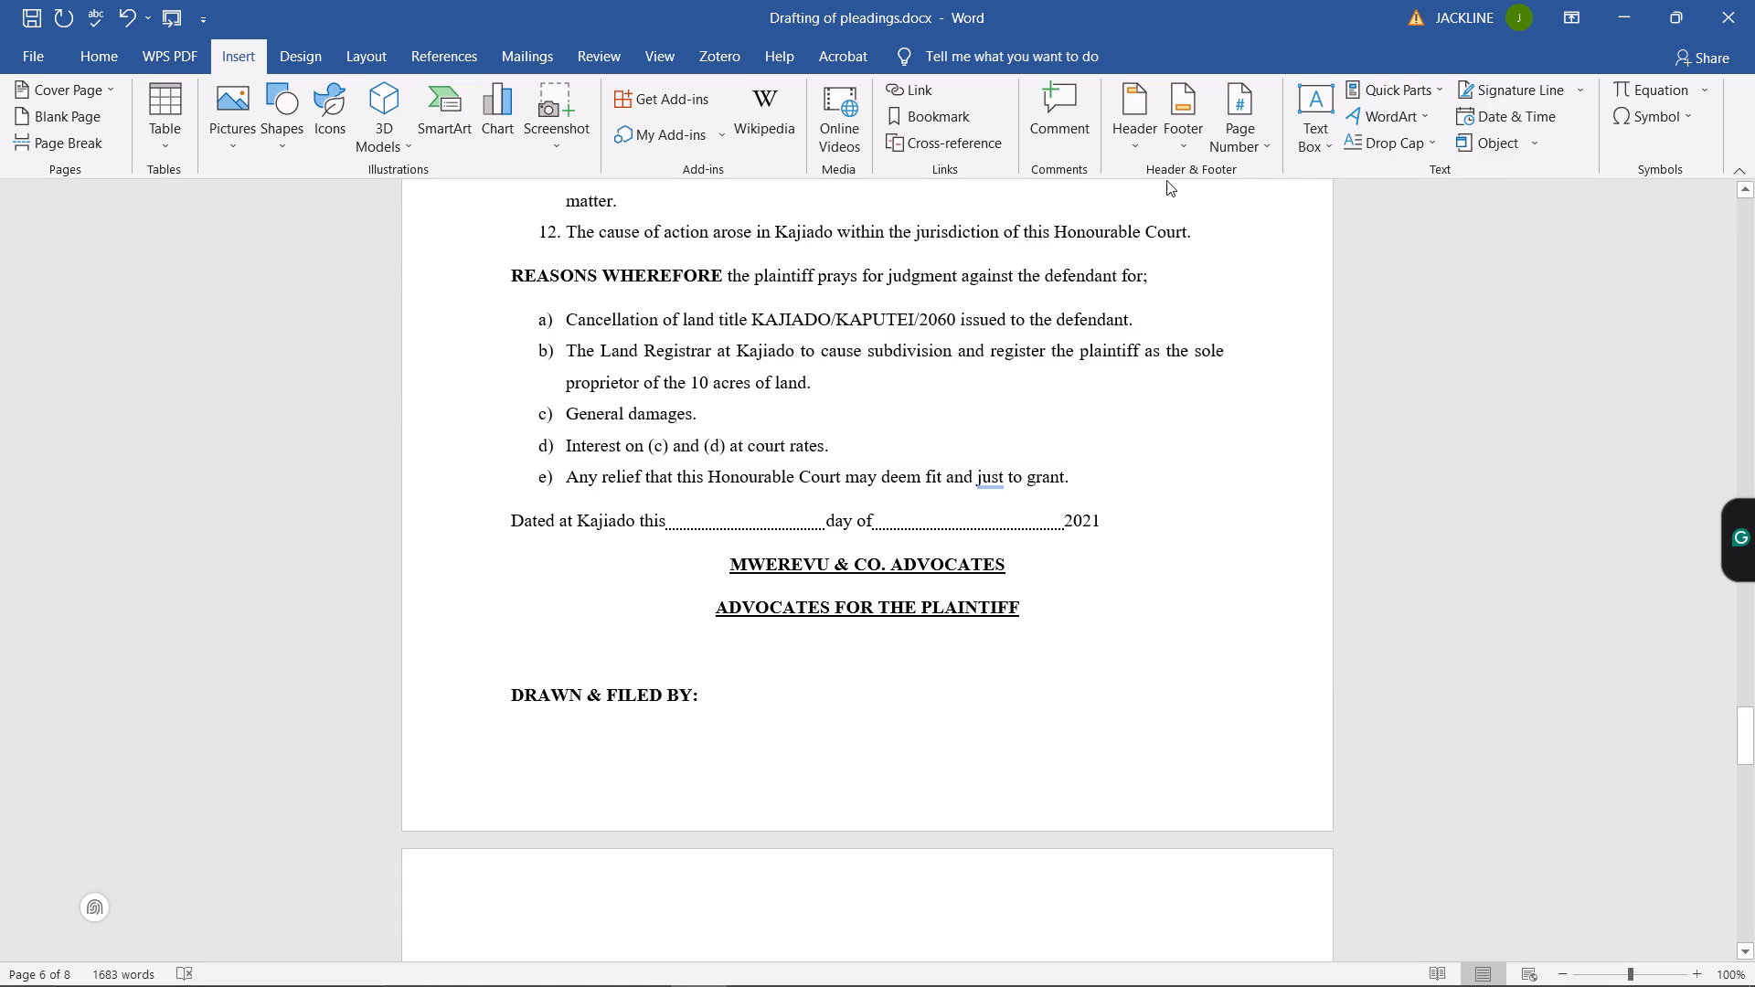
left_click(672, 511)
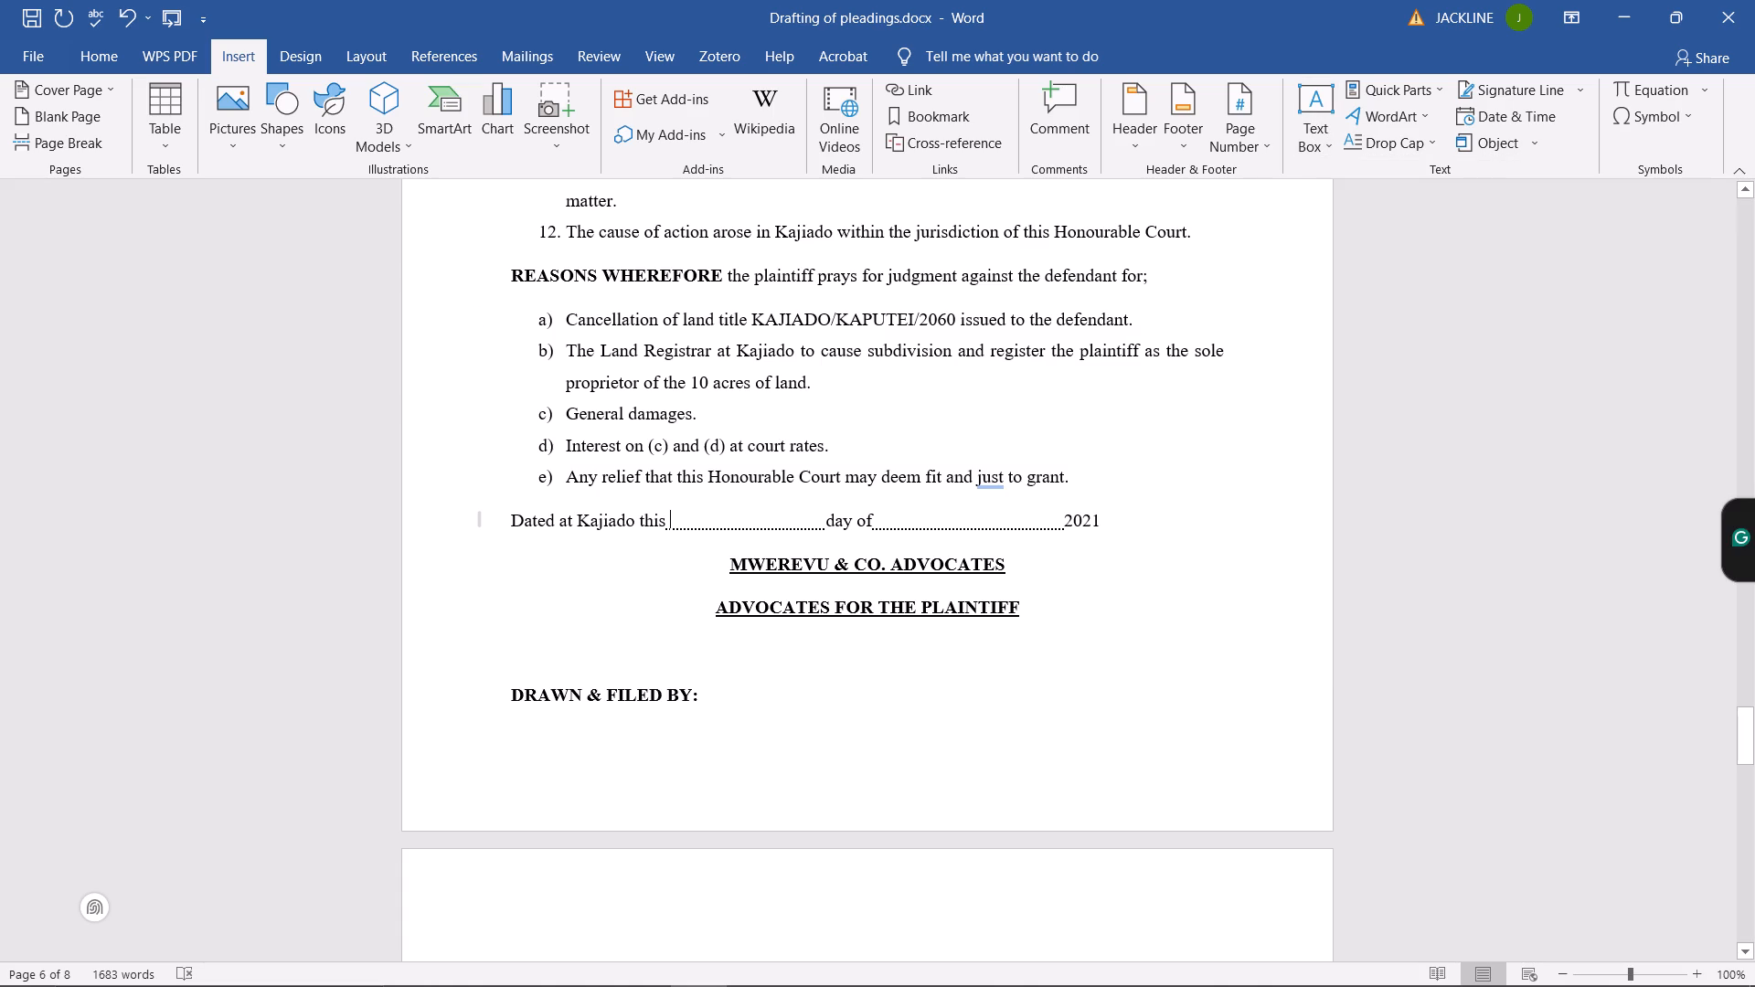
right_click(678, 514)
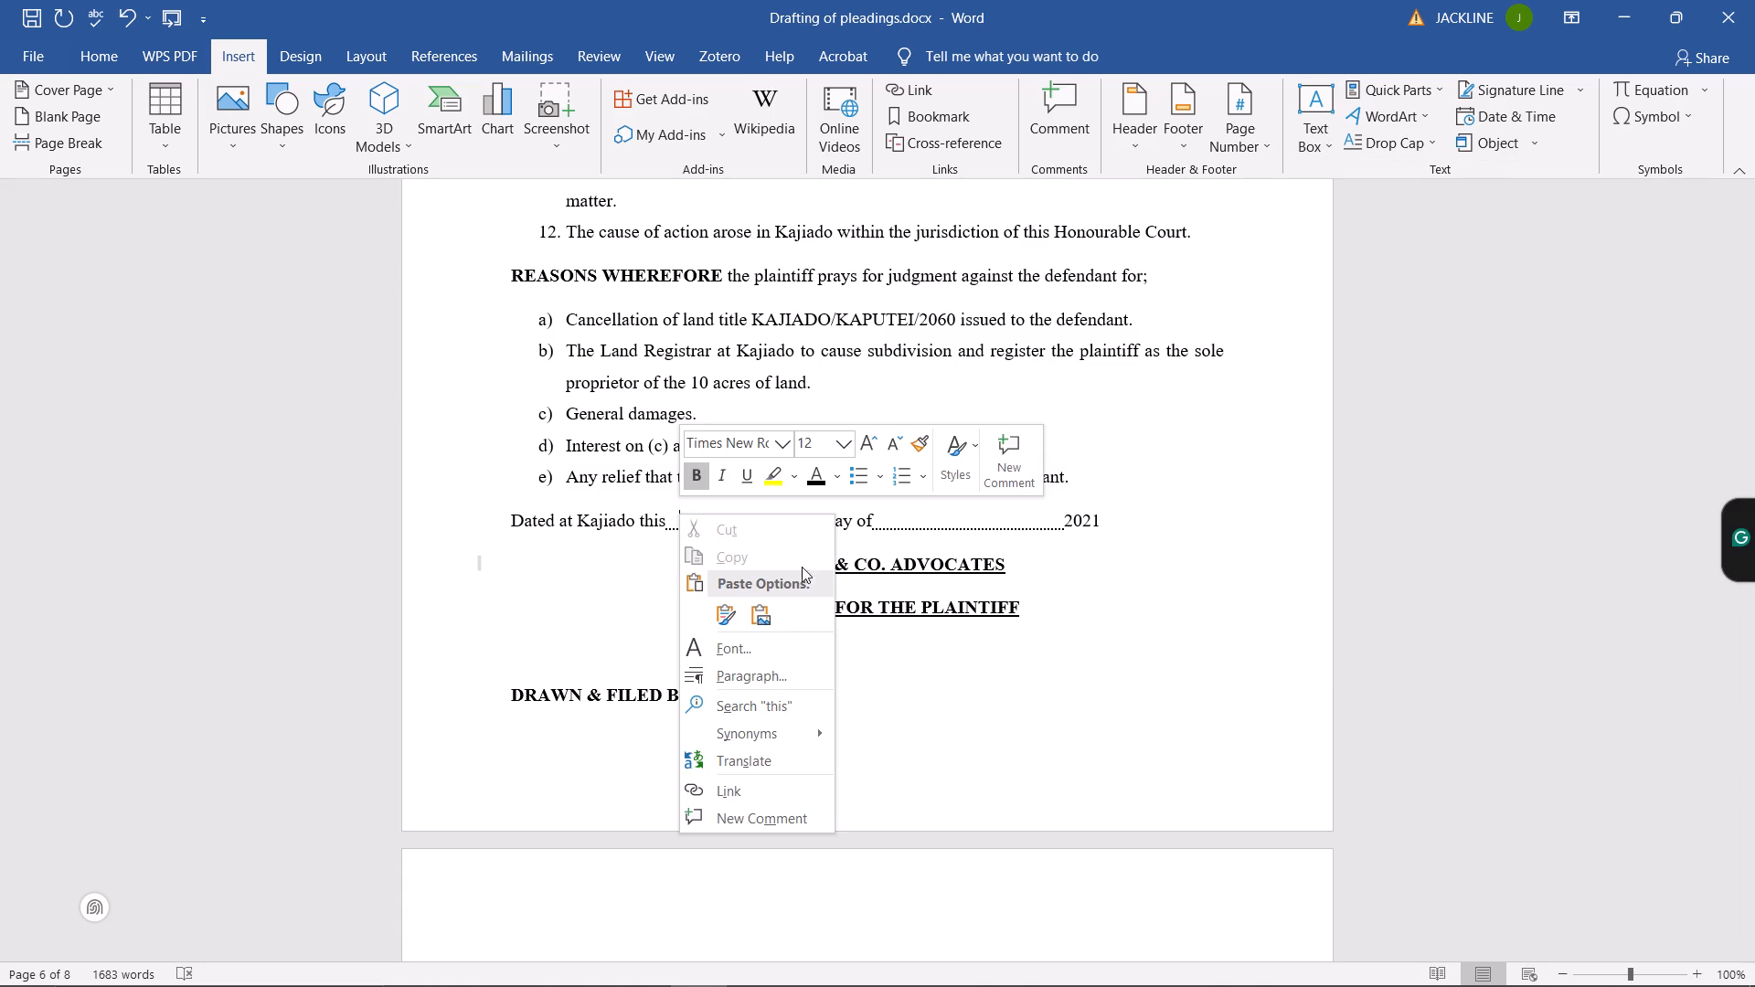
left_click(885, 700)
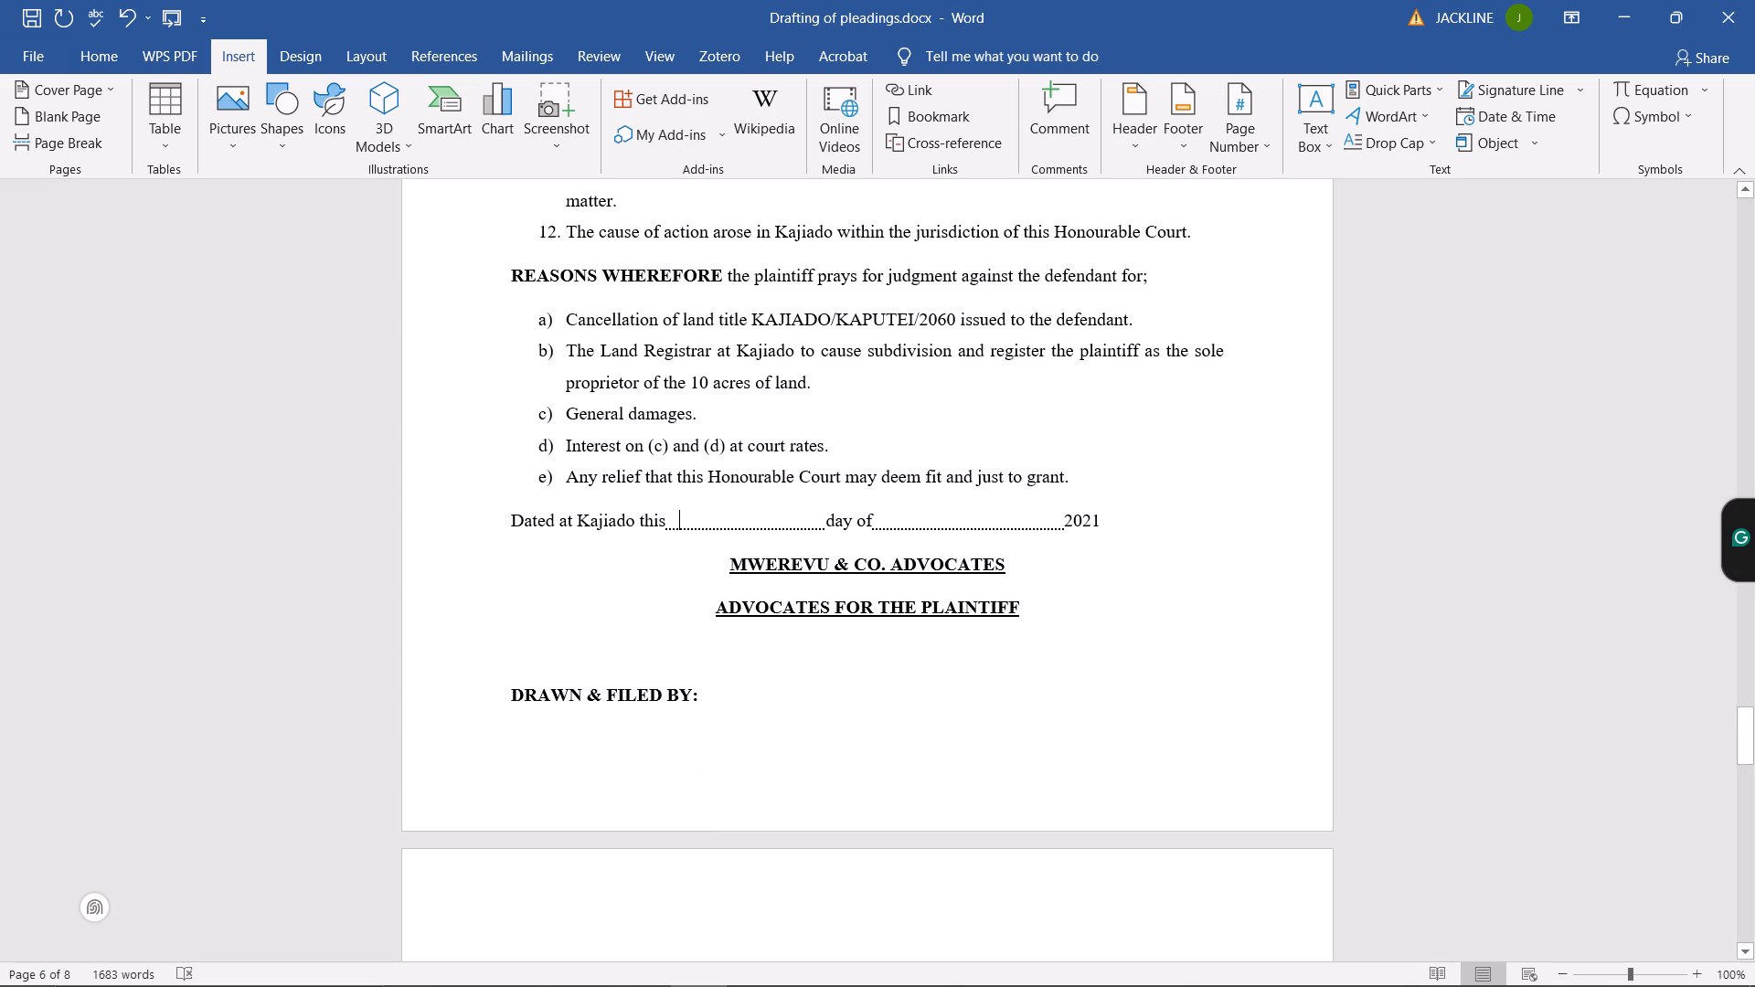
left_click(806, 532)
left_click(797, 529)
Examine the line and effects formatting of the dotted signature line in the earlier affidavit's jurat sworn at Nairobi.
scroll(780, 540, "up", 17)
scroll(785, 528, "up", 4)
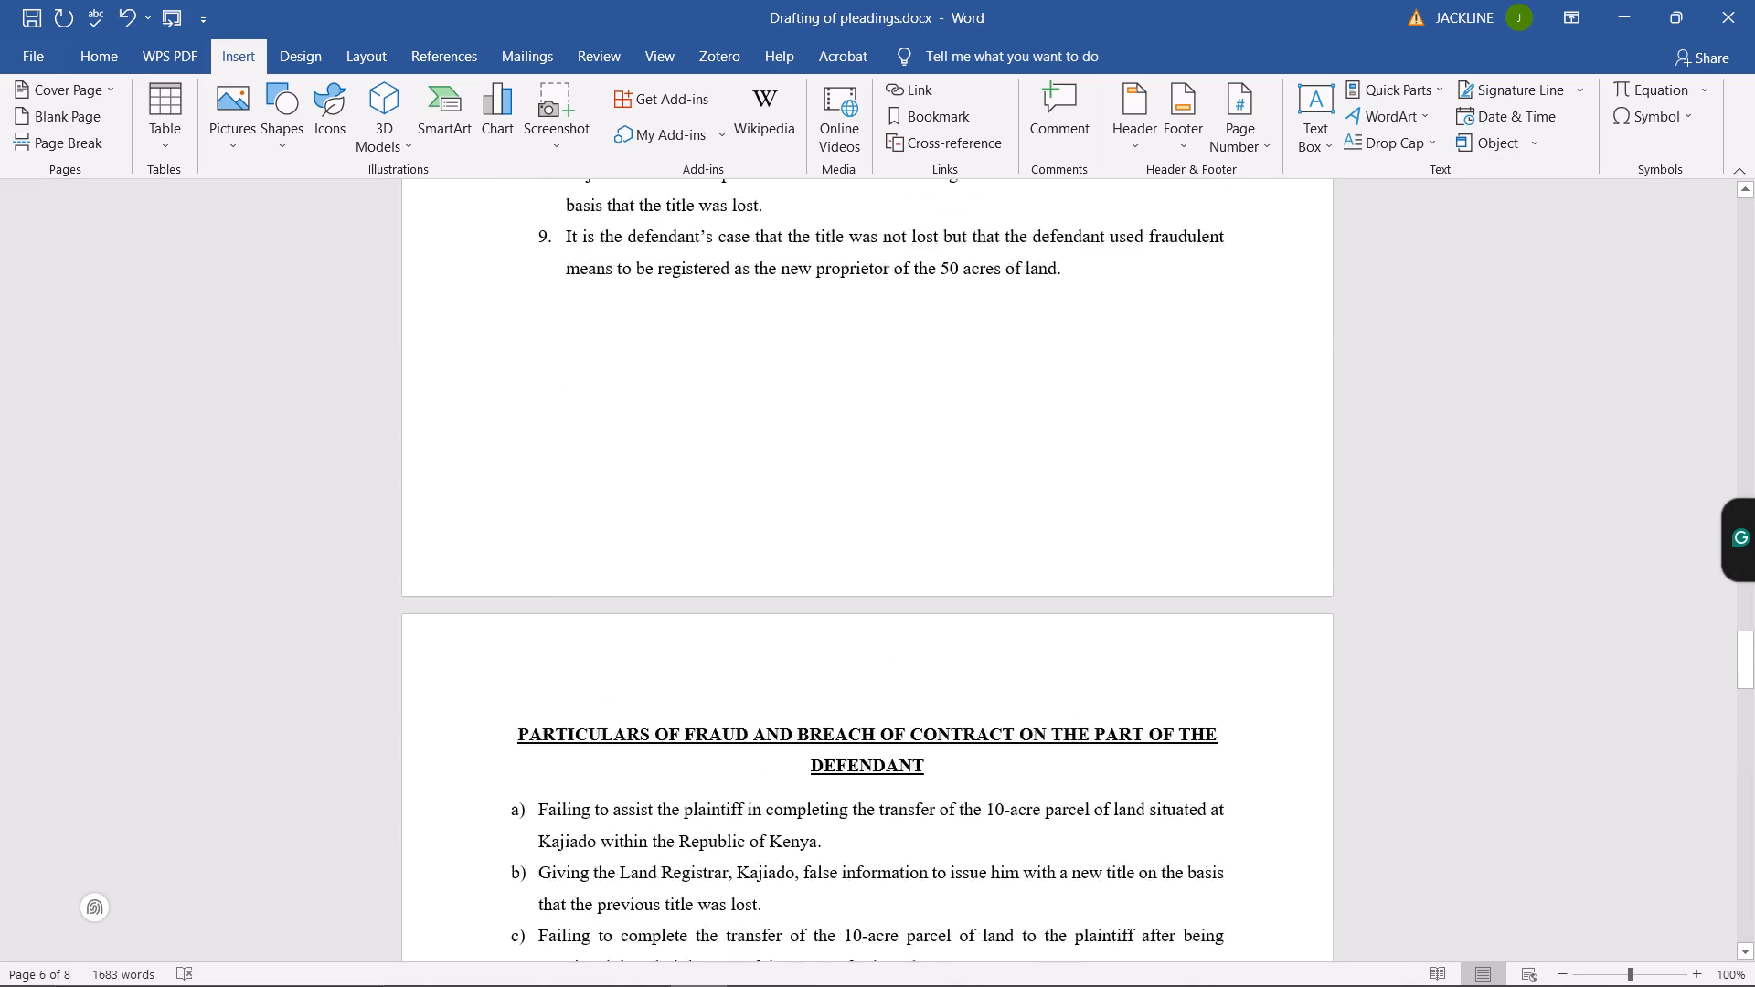
scroll(785, 525, "up", 13)
scroll(892, 434, "up", 7)
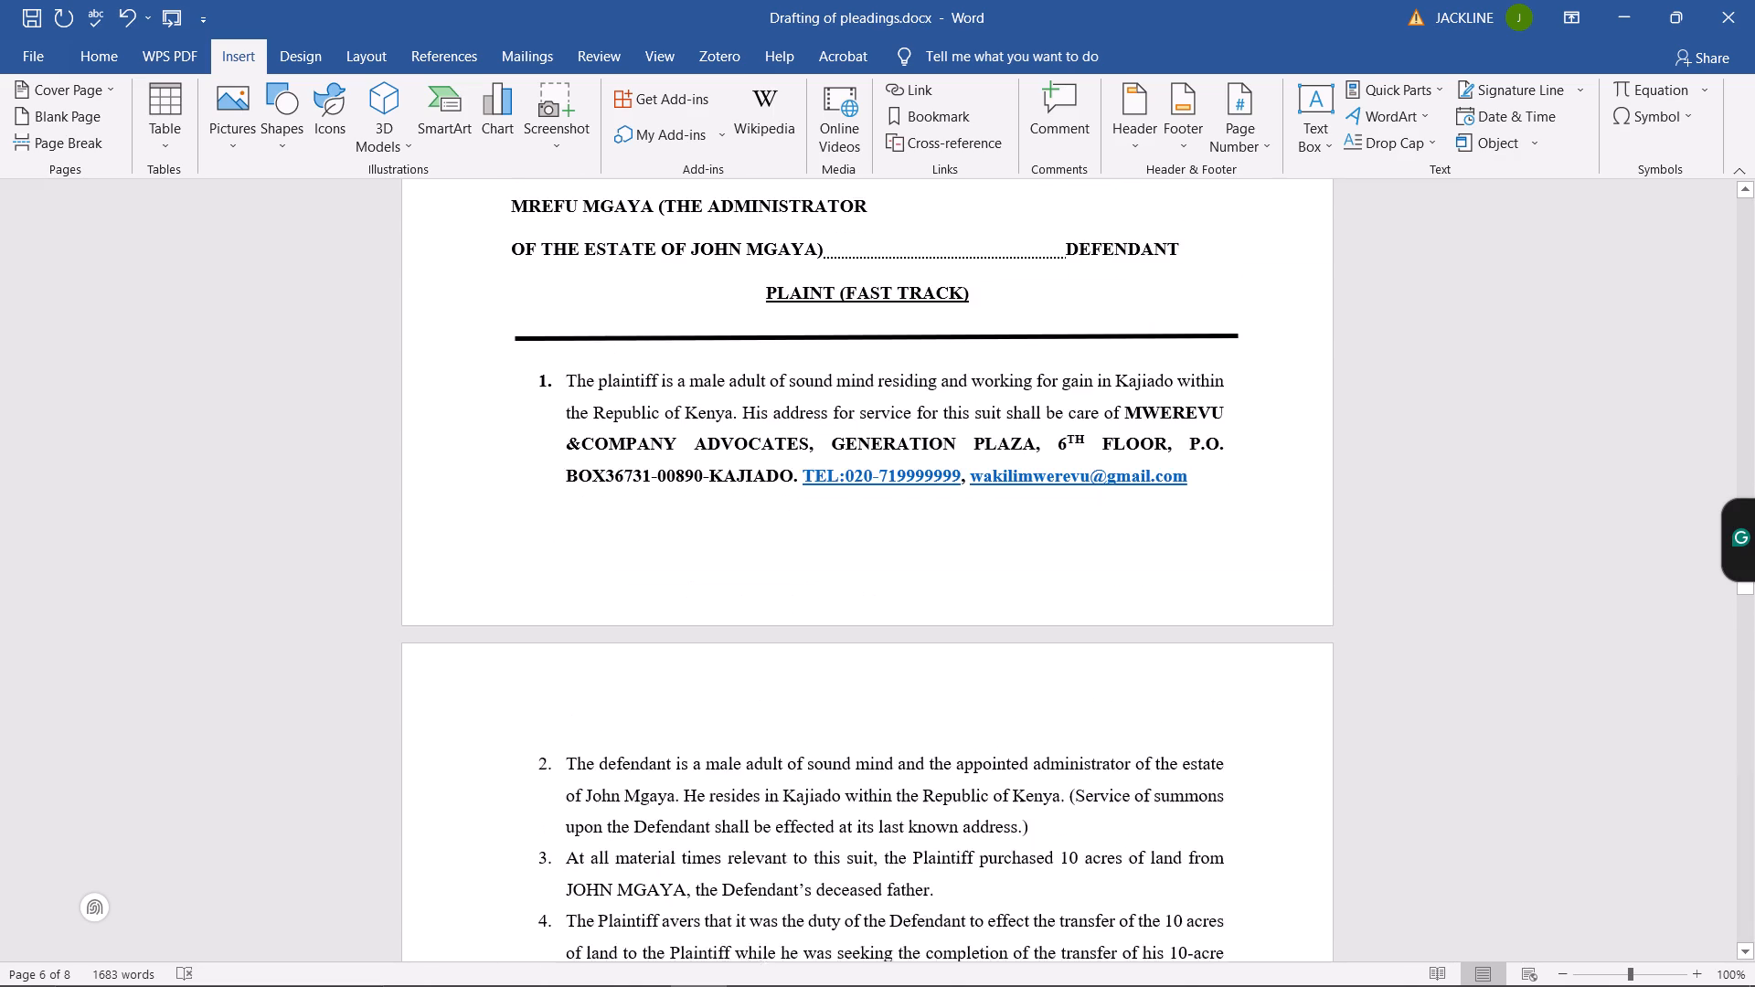
scroll(903, 369, "up", 14)
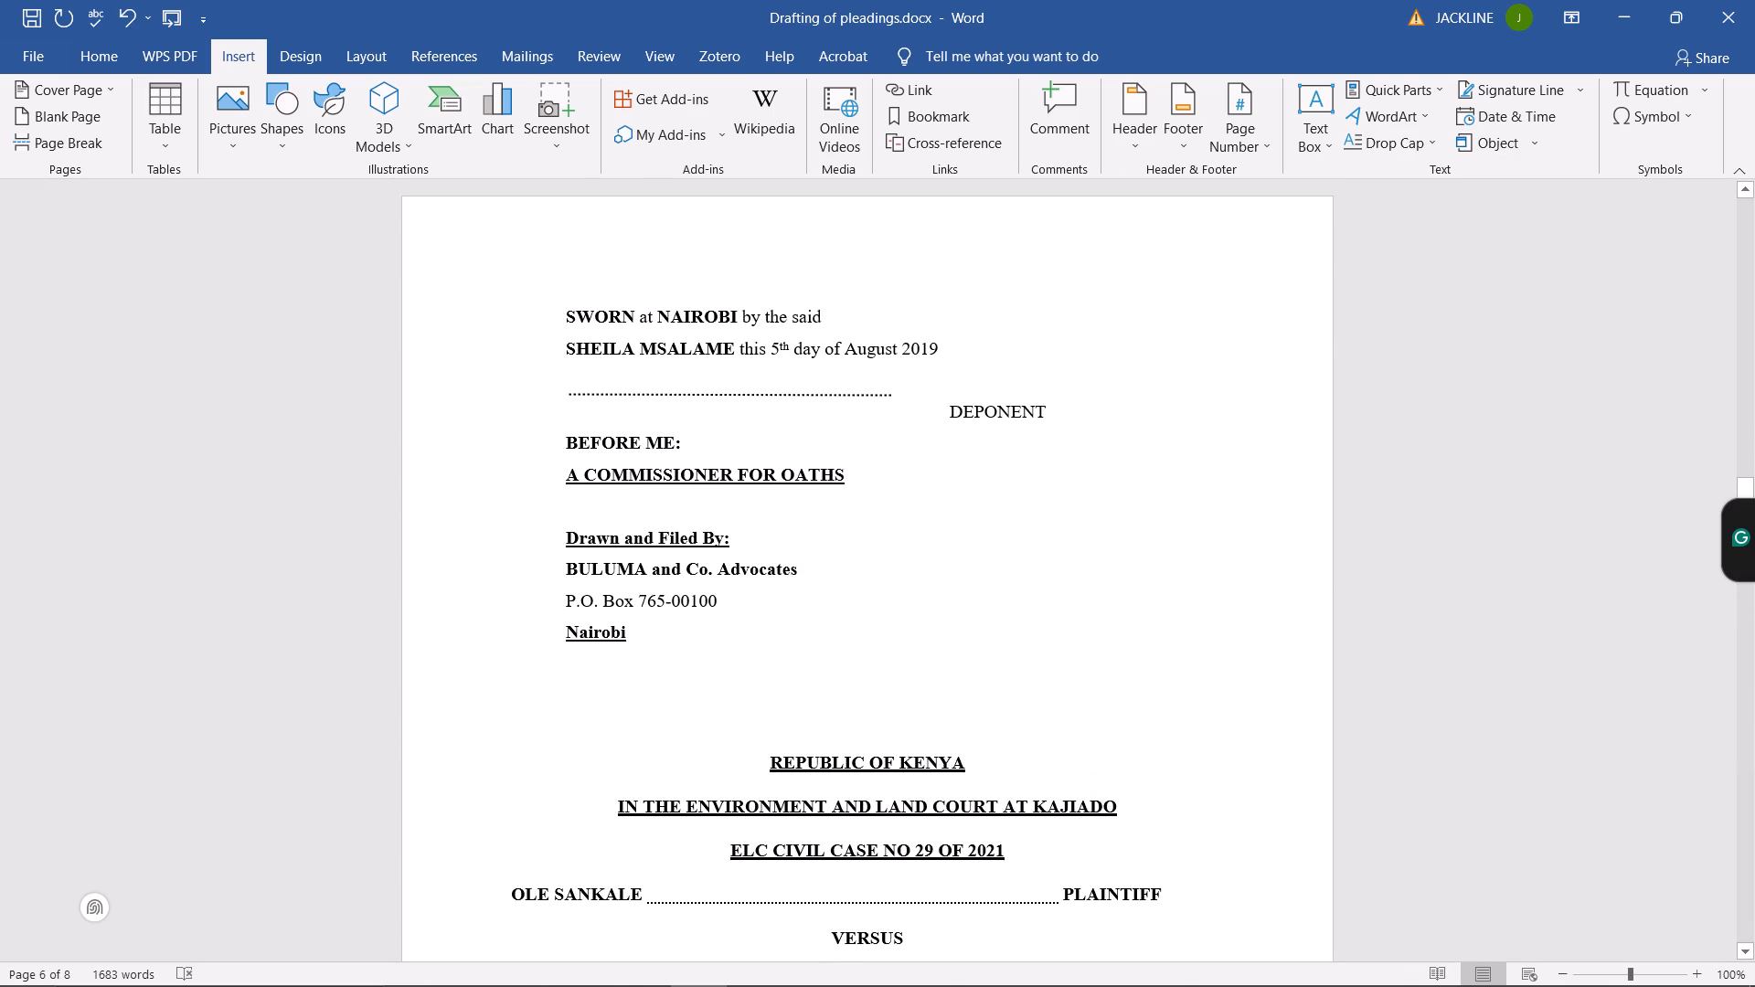
left_click(760, 392)
left_click(814, 399)
left_click(871, 390)
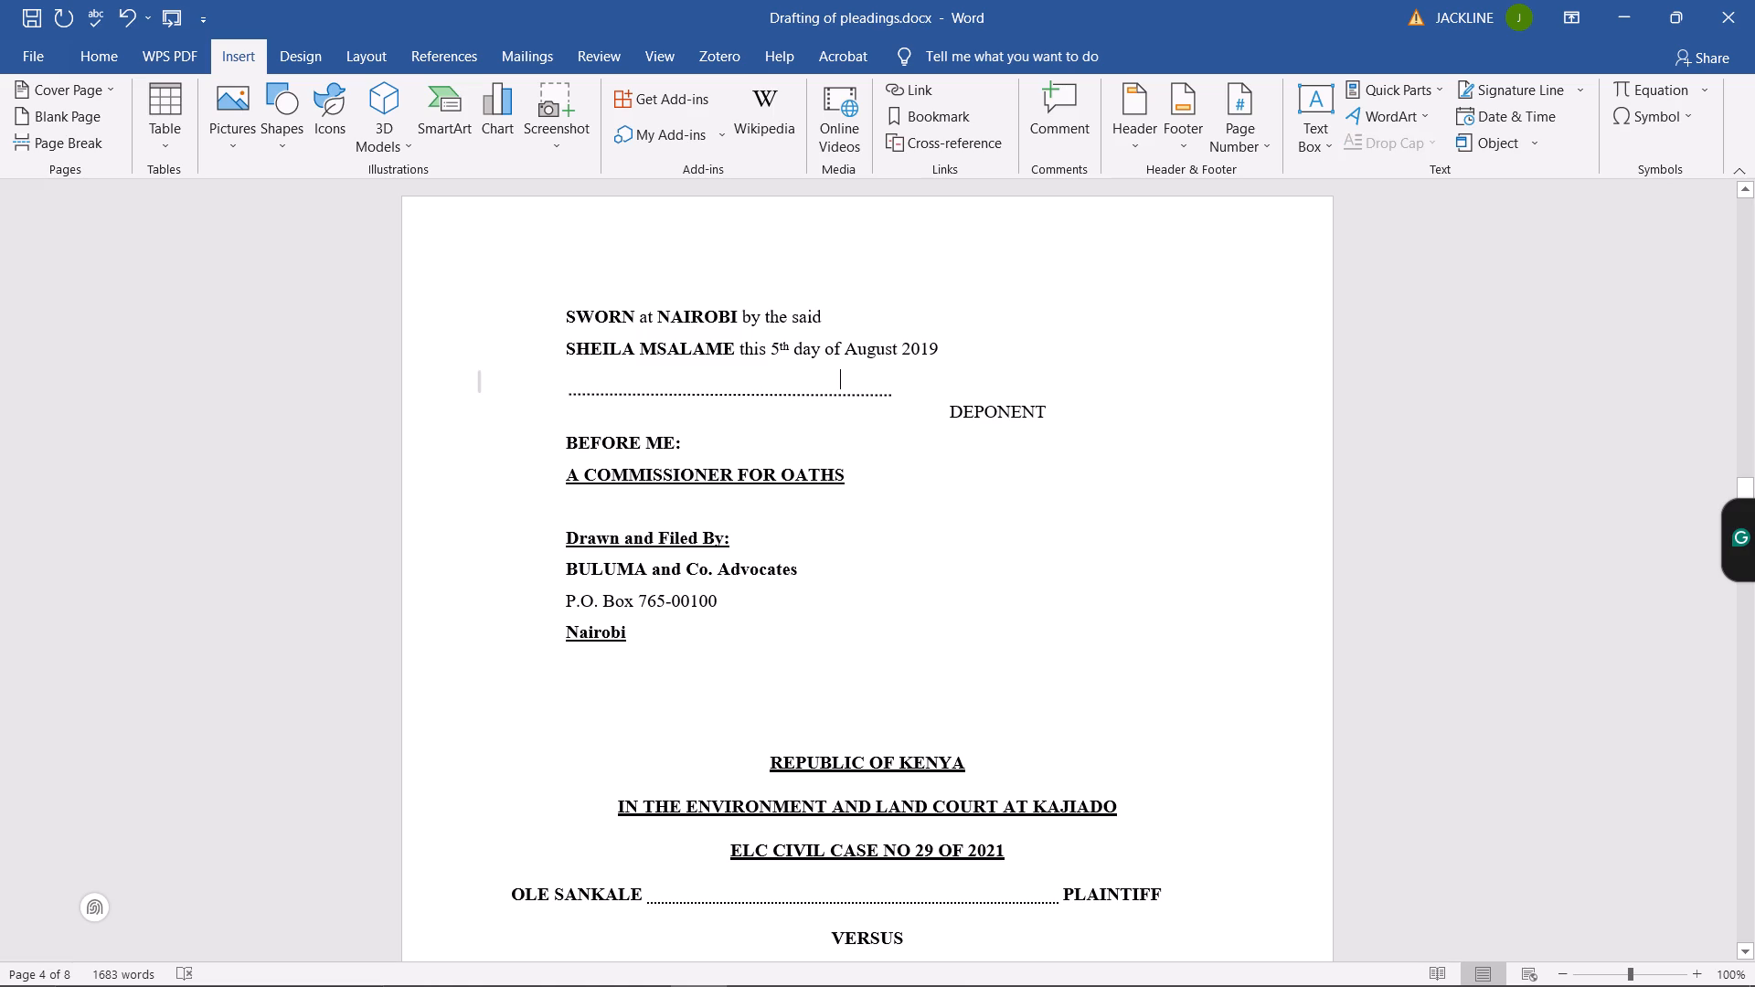
left_click(882, 397)
right_click(897, 398)
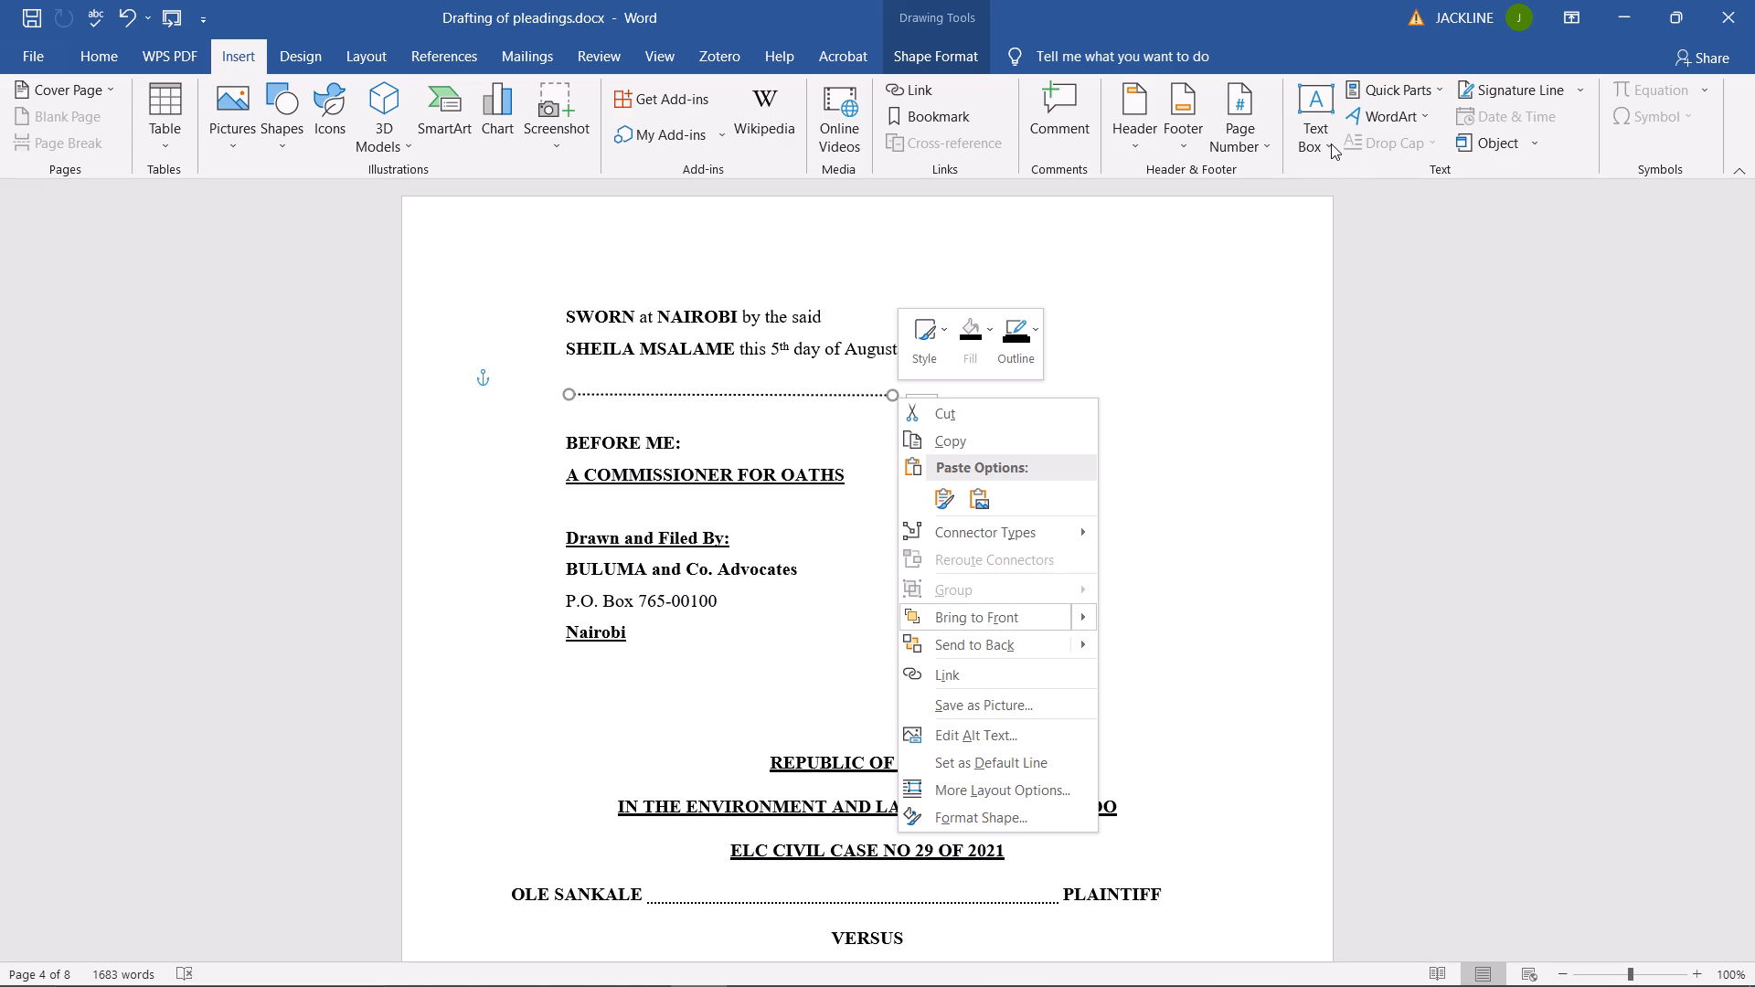
left_click(1323, 100)
left_click(1323, 100)
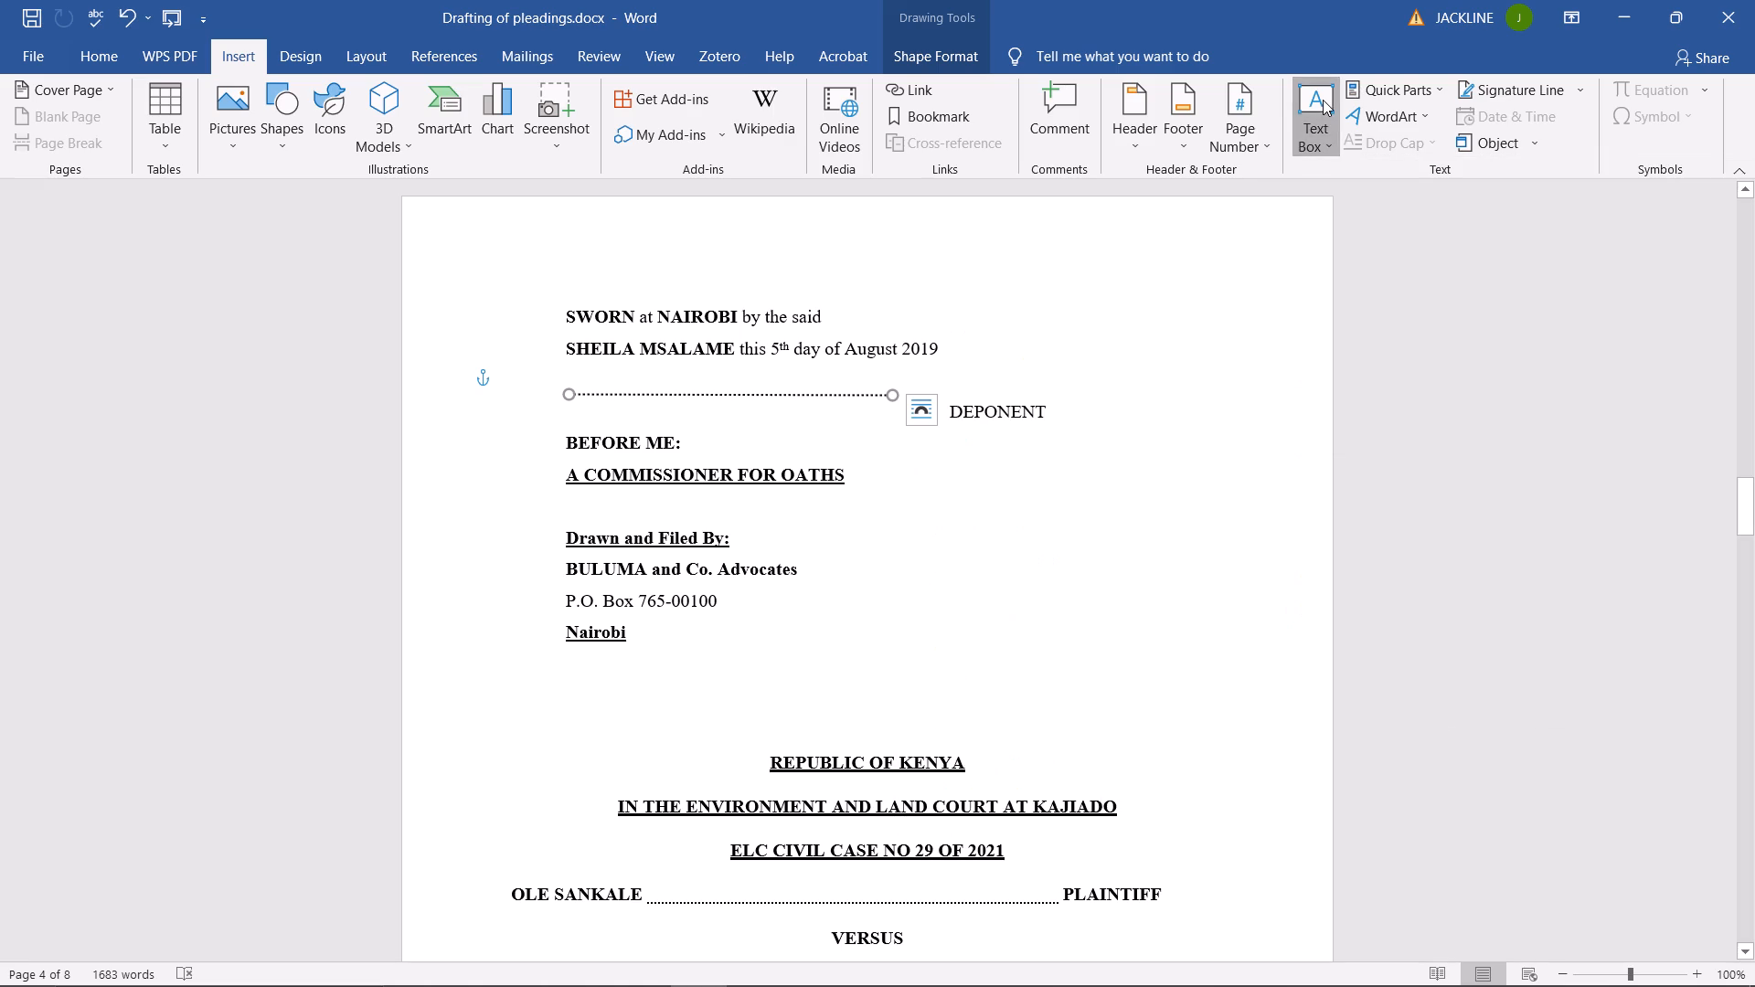
right_click(894, 394)
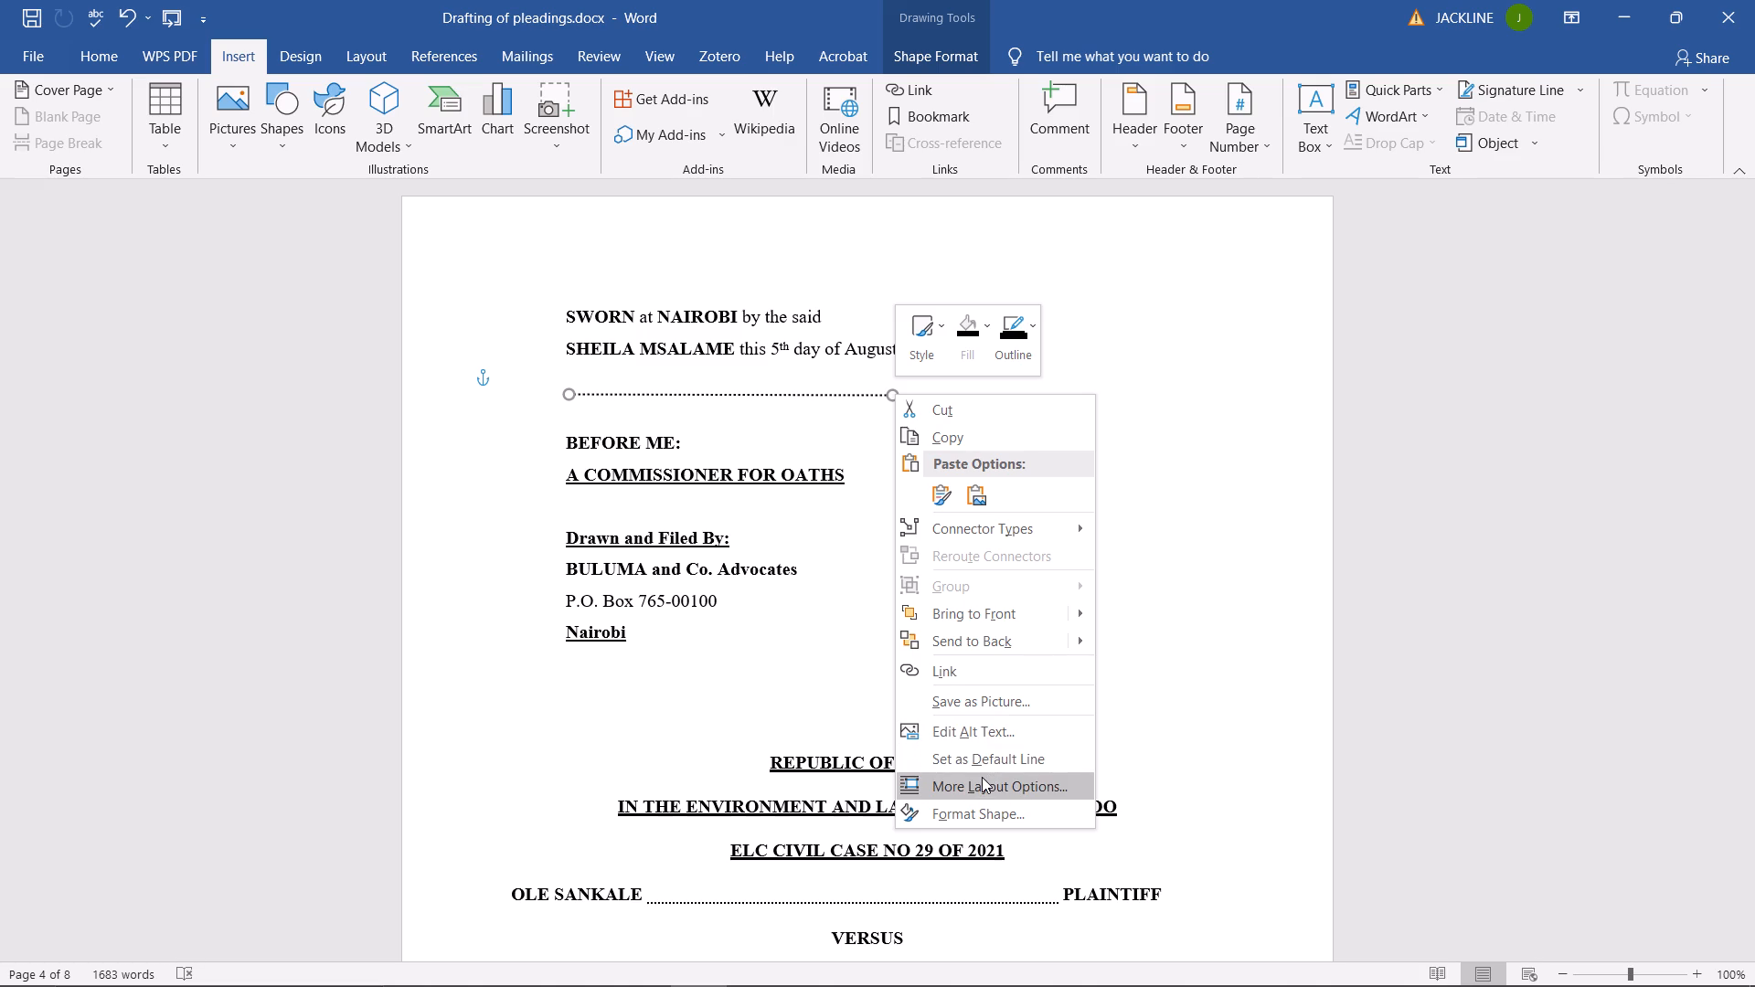
left_click(982, 807)
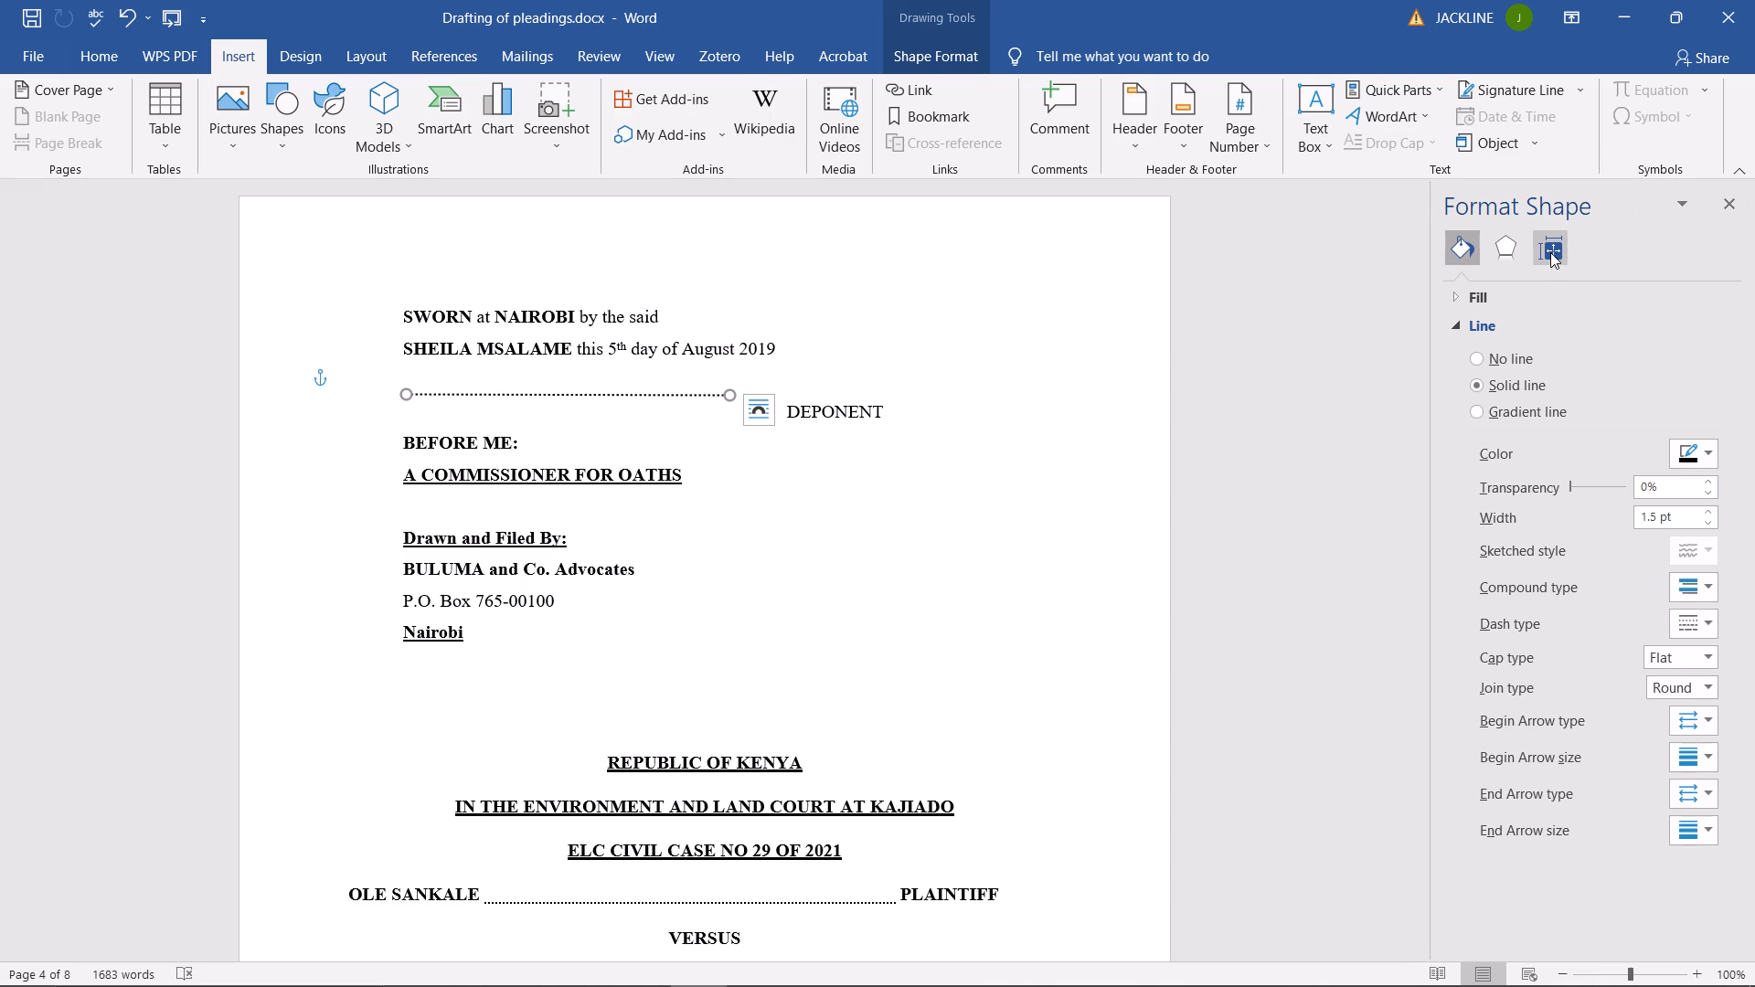
left_click(1512, 247)
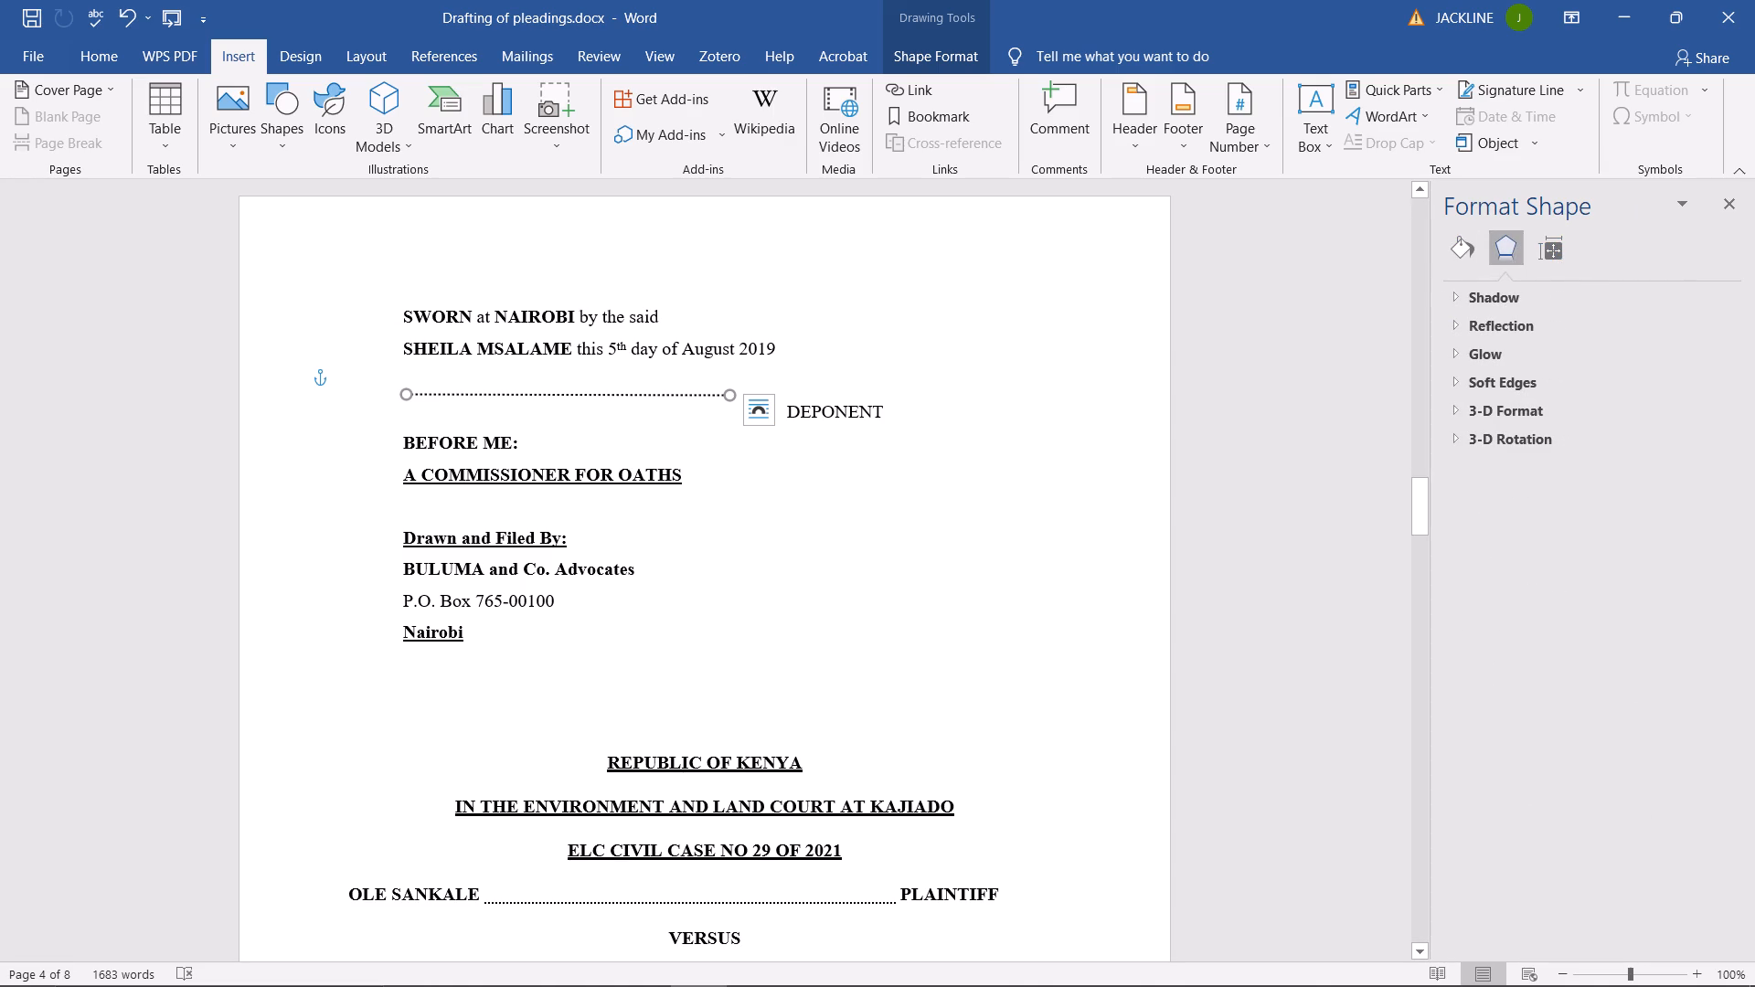
left_click(696, 388)
left_click(716, 391)
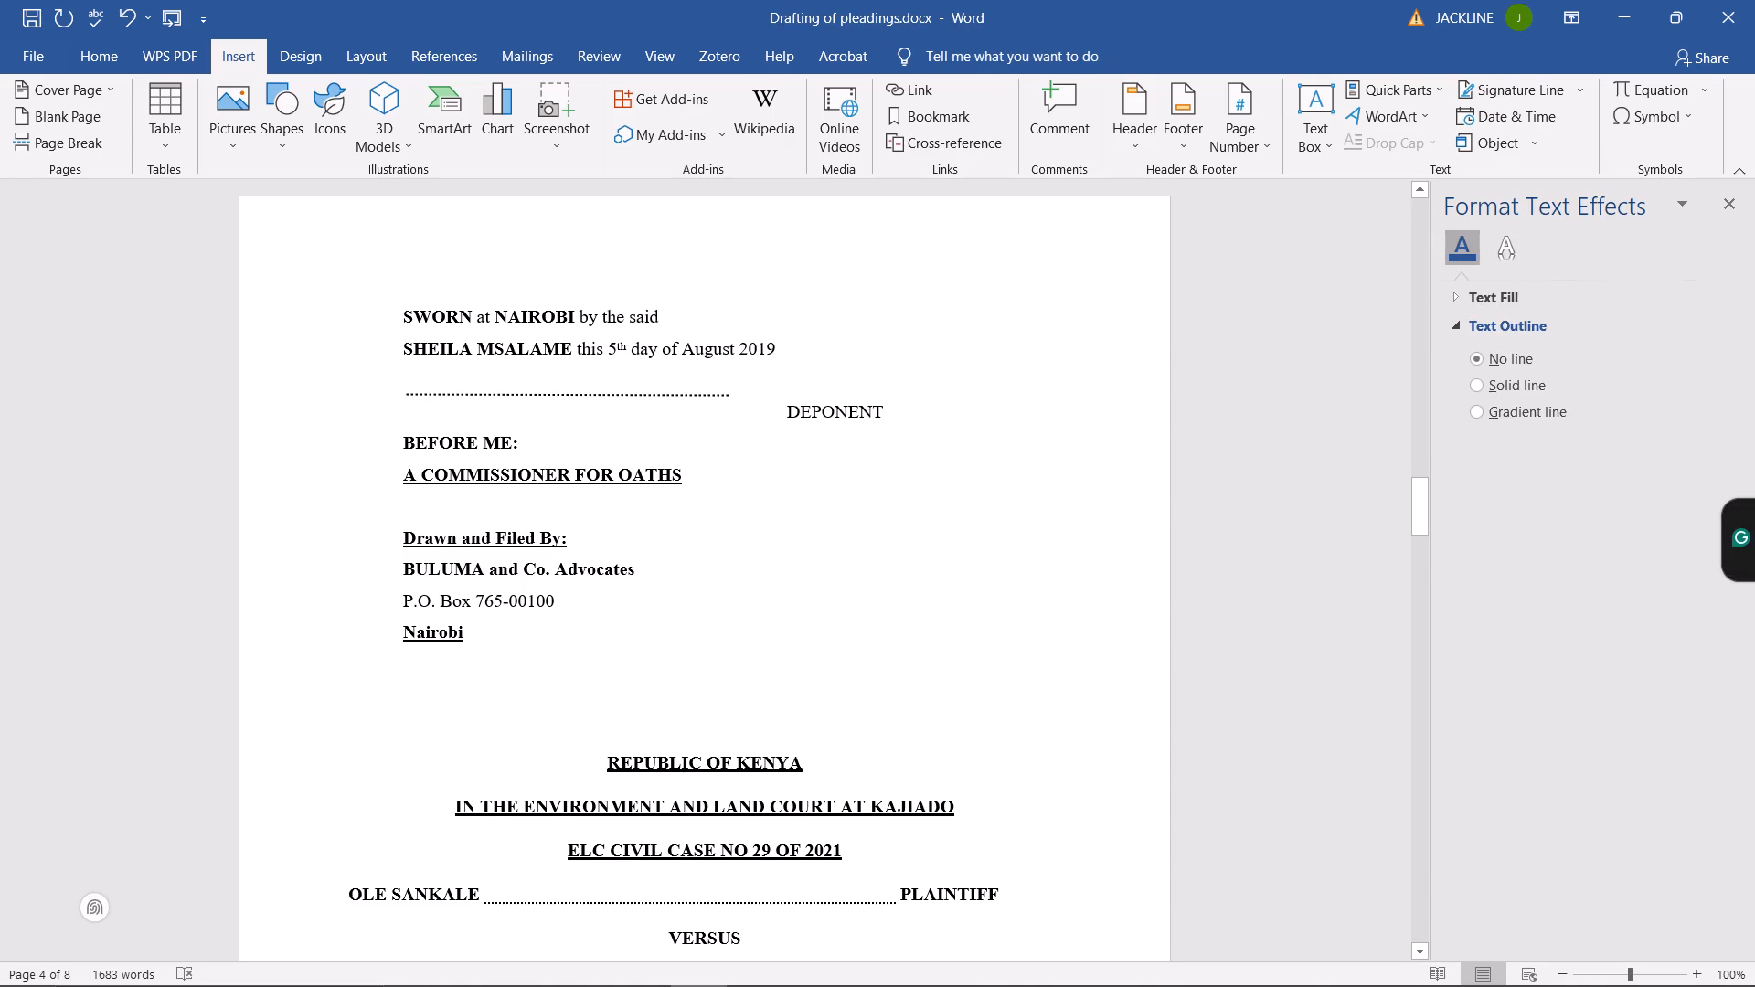
left_click(720, 397)
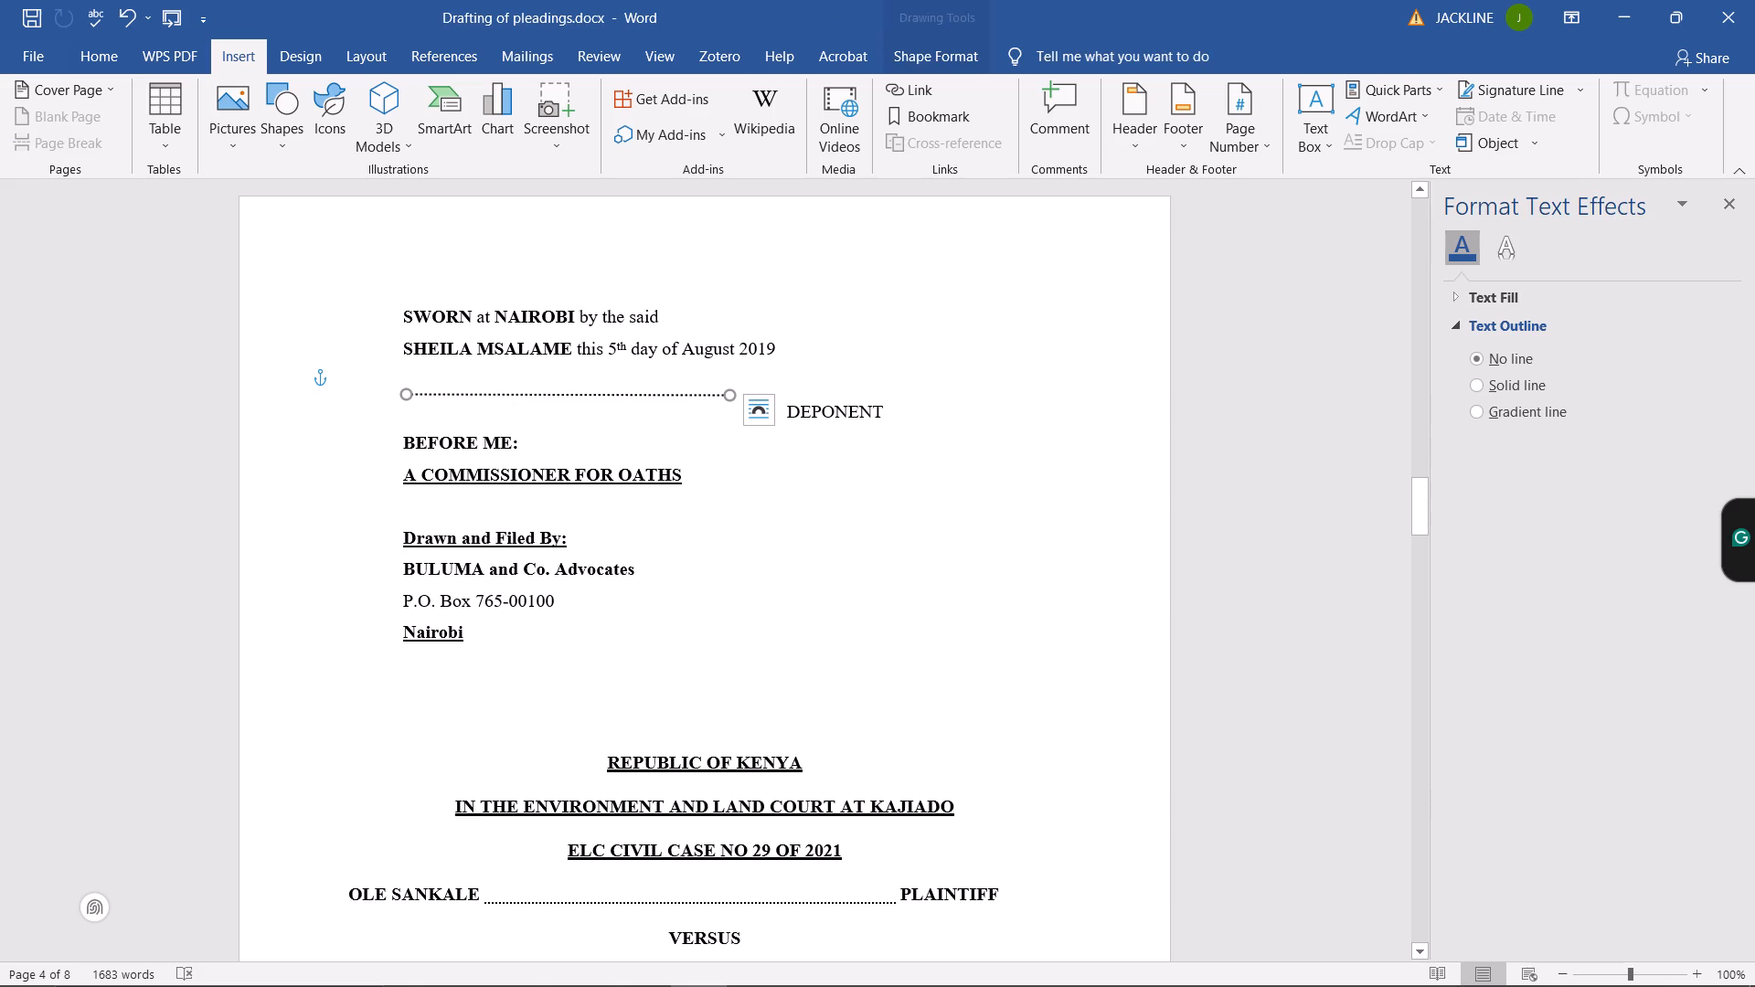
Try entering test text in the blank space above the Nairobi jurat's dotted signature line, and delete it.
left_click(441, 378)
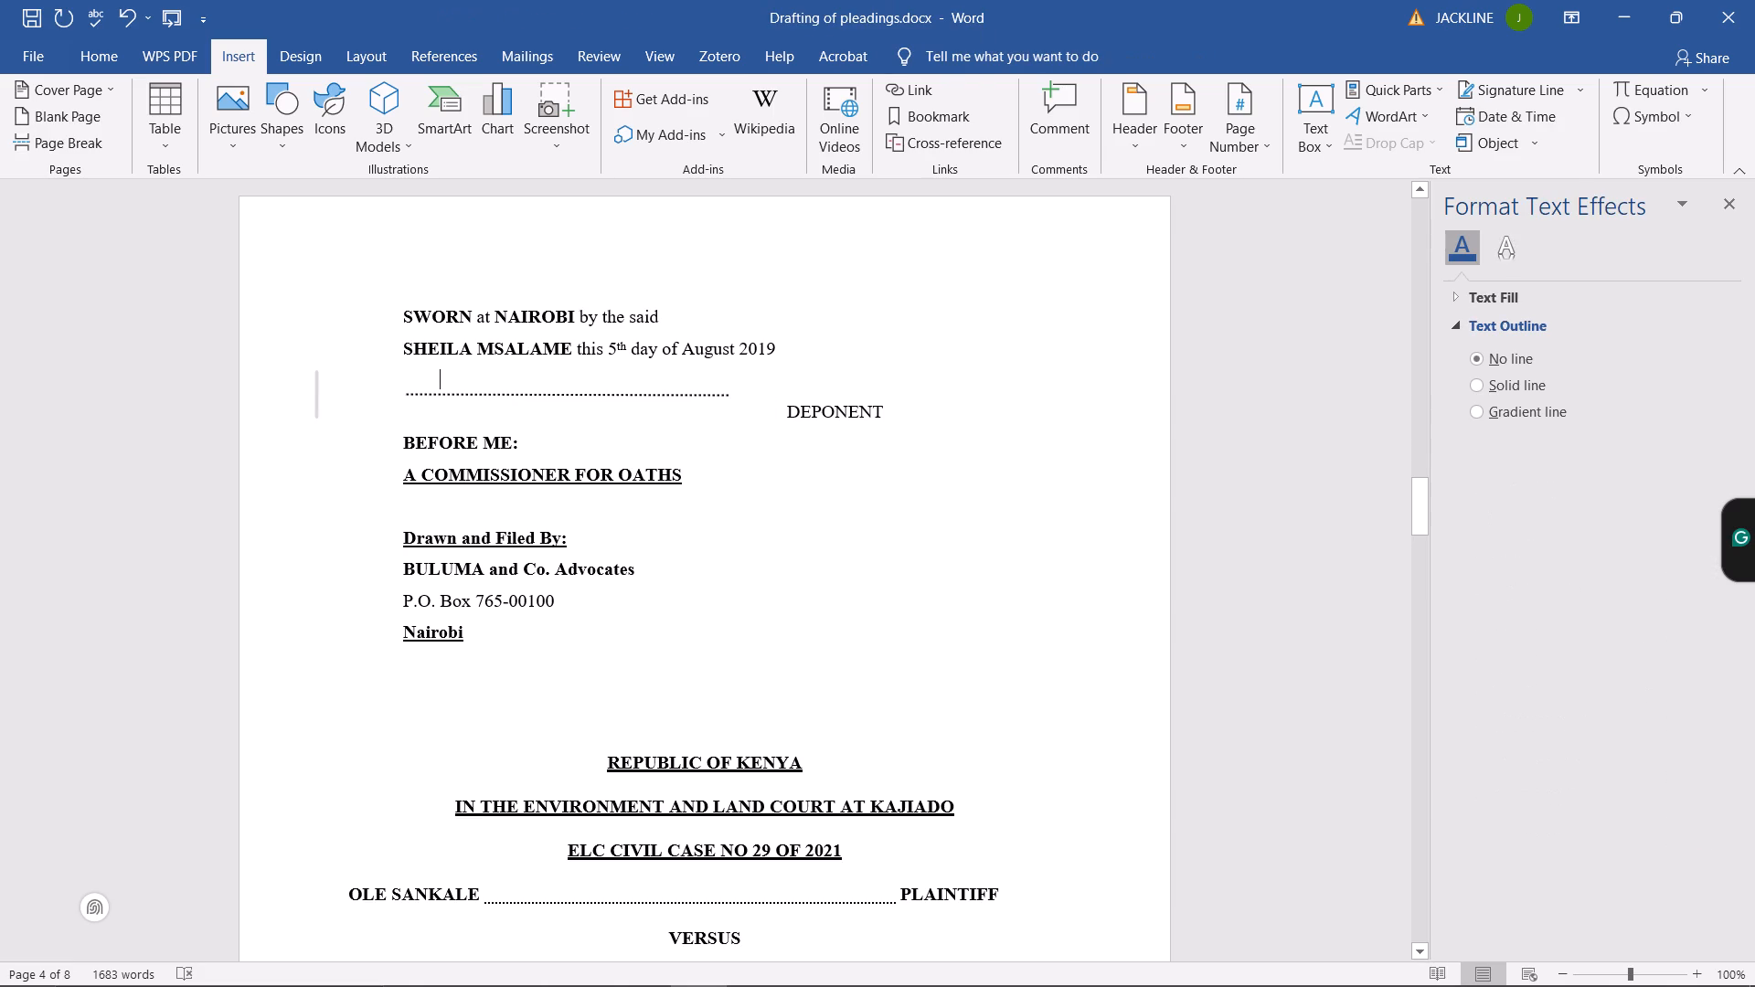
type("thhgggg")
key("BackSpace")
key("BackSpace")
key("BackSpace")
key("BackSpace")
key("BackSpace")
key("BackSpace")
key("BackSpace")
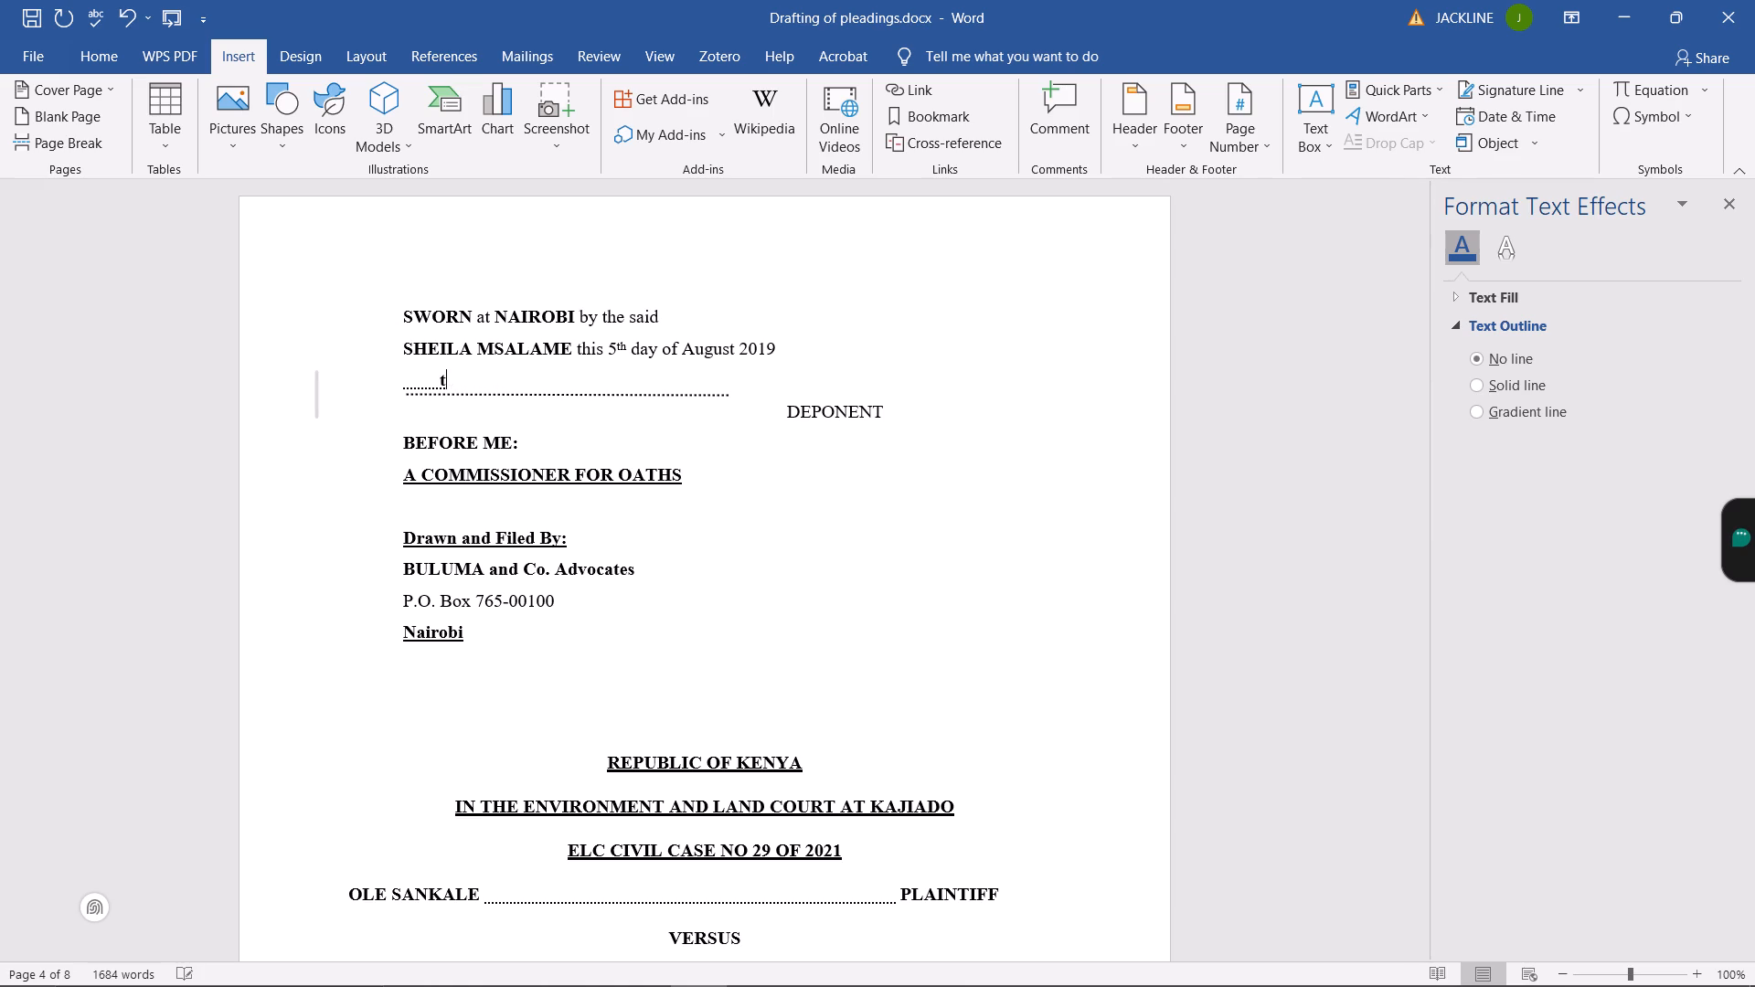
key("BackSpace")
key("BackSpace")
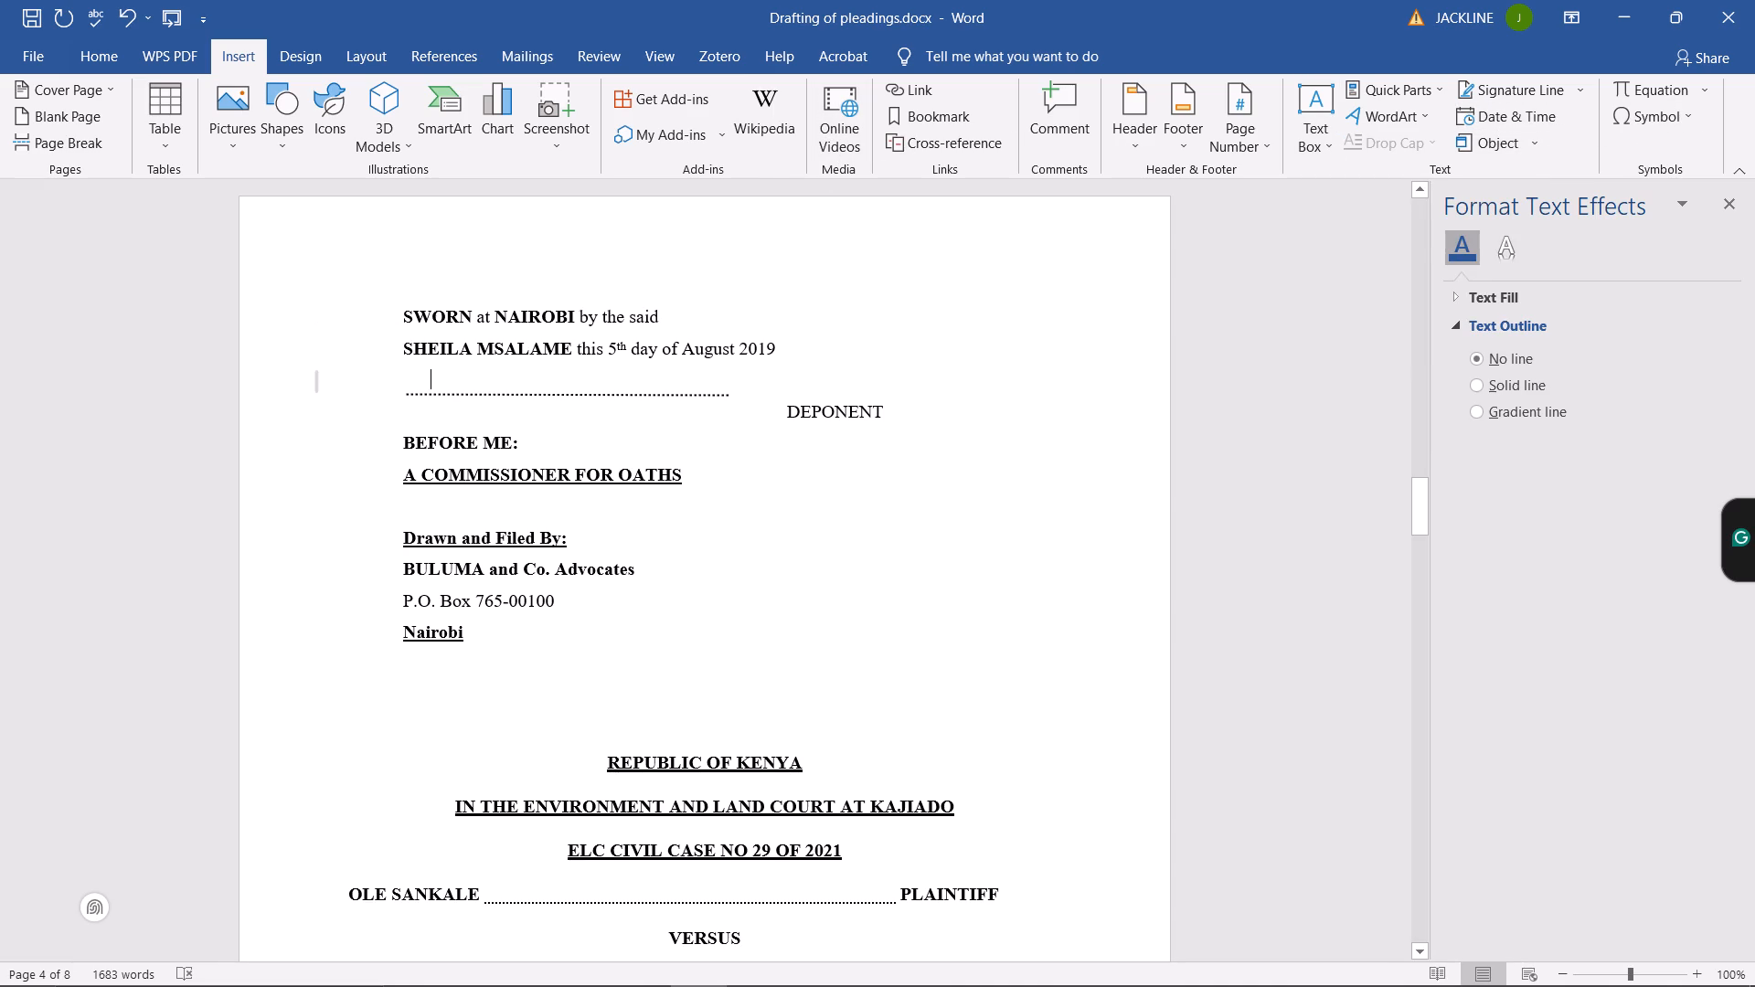
Select the blank space above the Nairobi jurat's dotted signature line and draw a text box from it.
left_click_drag(707, 384, 473, 363)
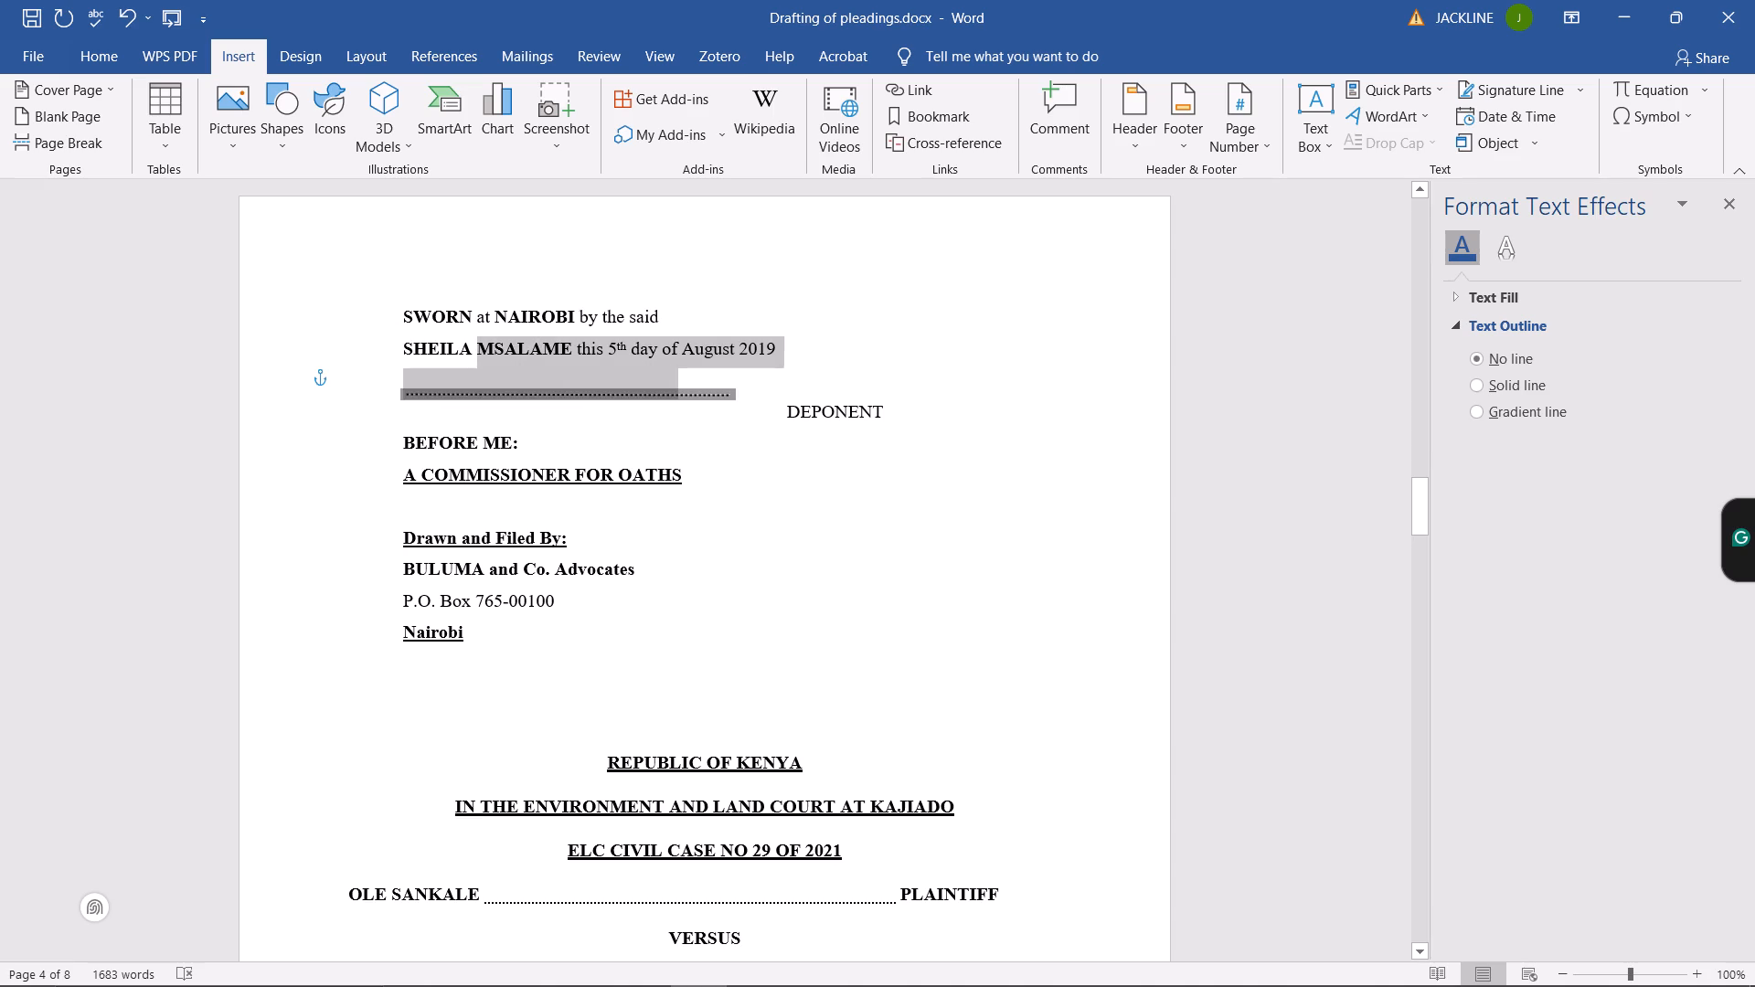
left_click_drag(473, 363, 409, 378)
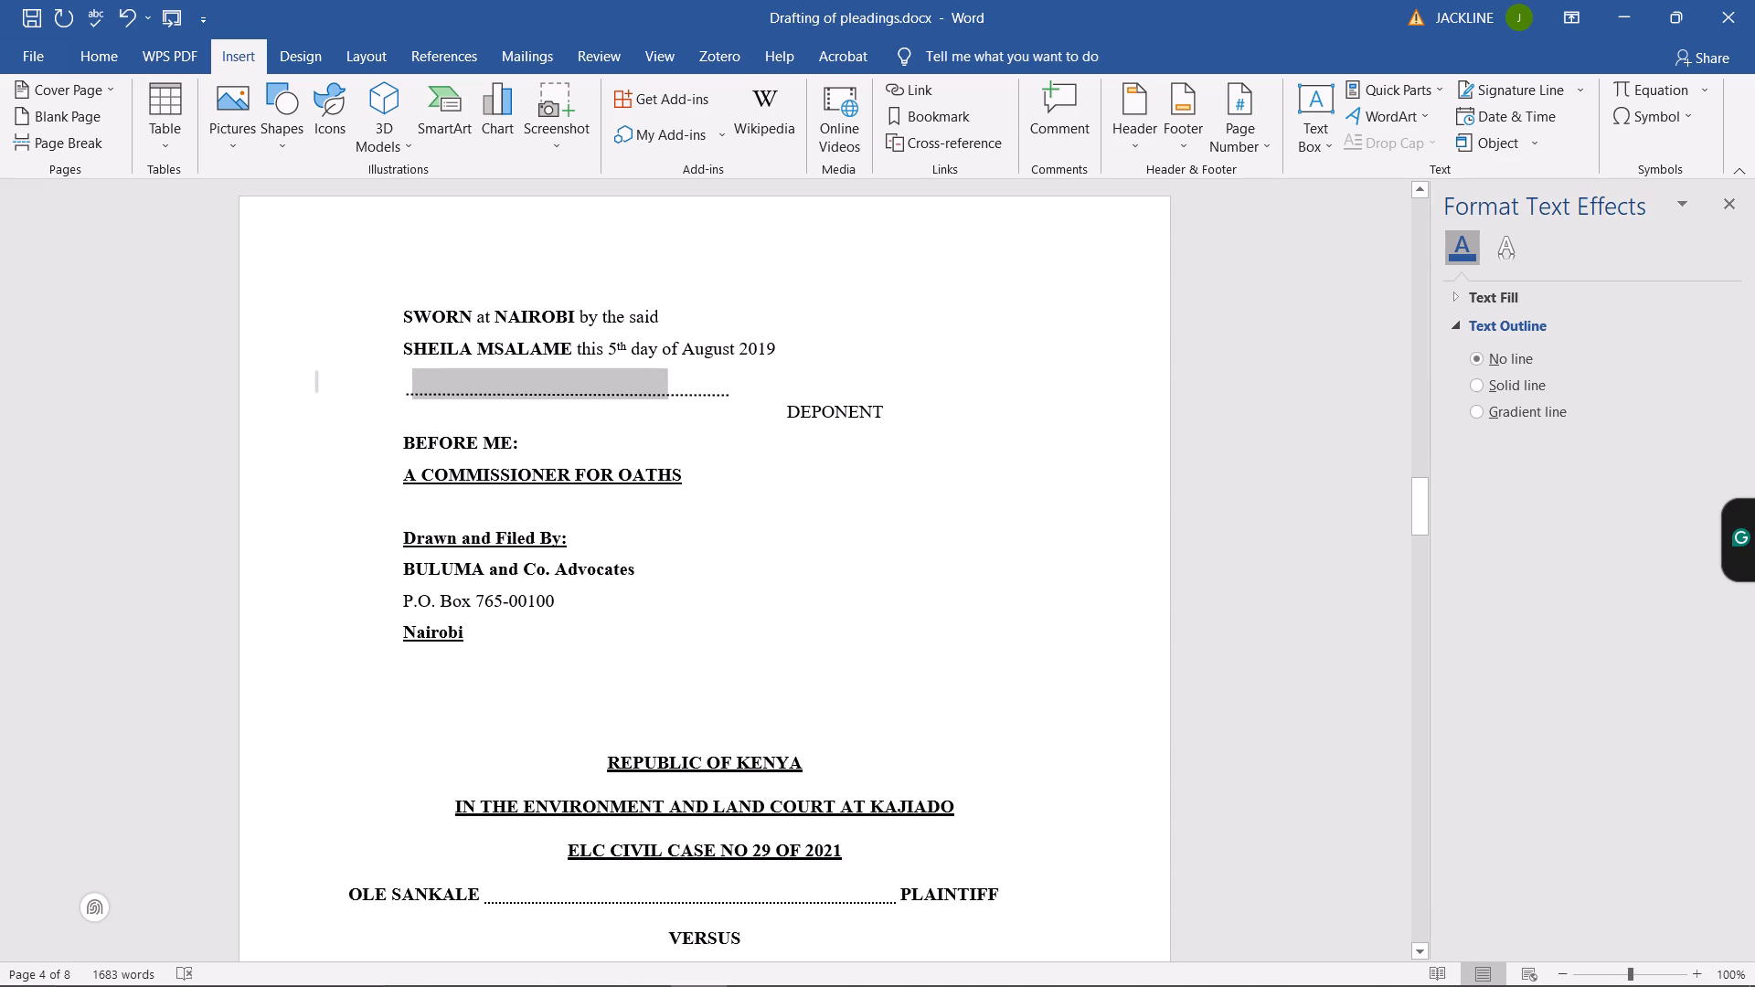
left_click_drag(409, 378, 414, 379)
left_click(1317, 111)
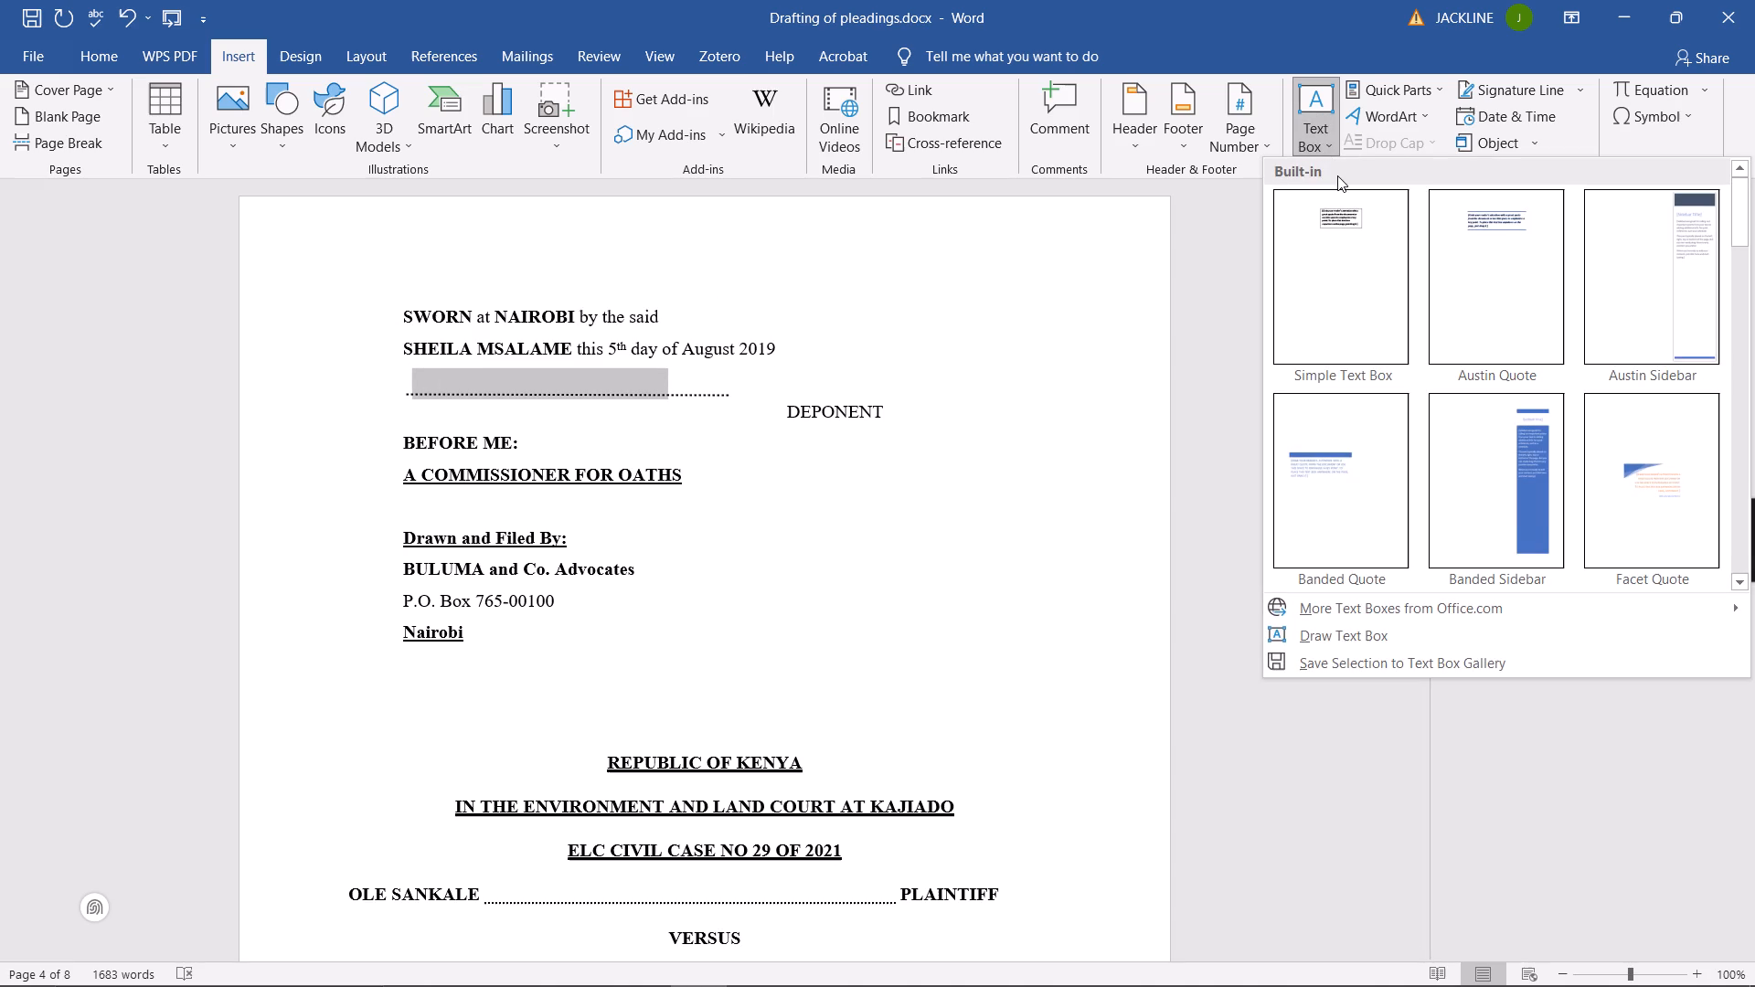
left_click(1314, 640)
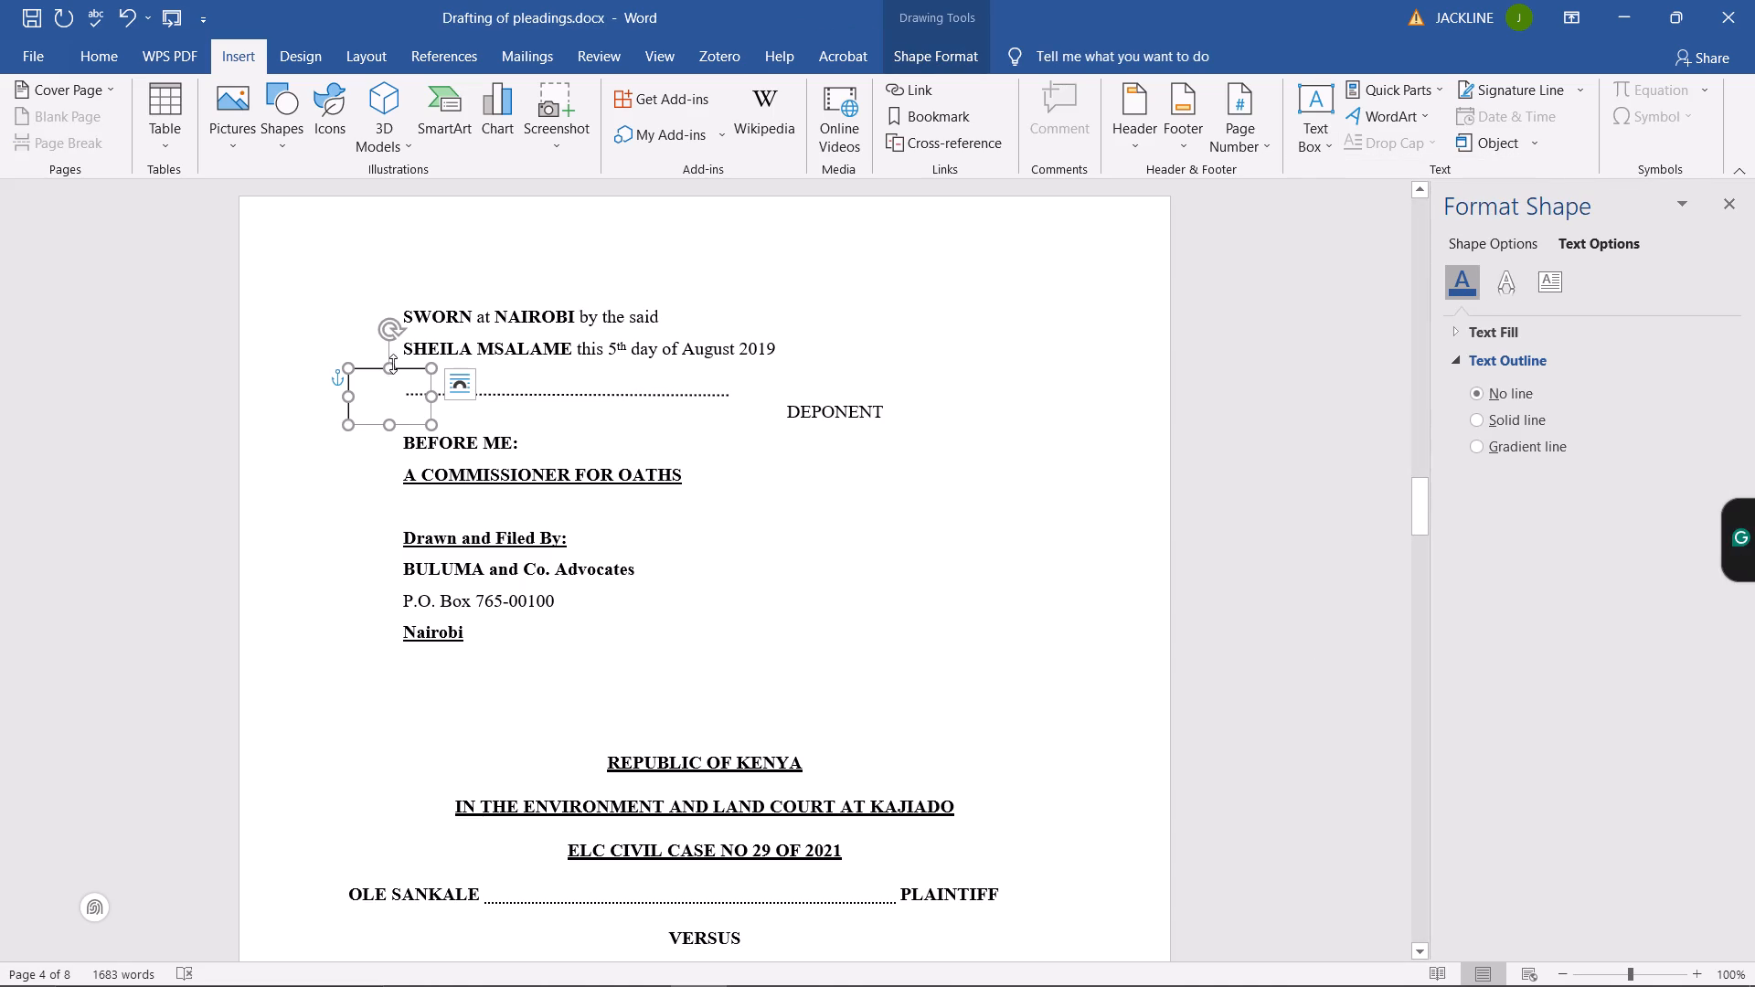
Move the text box onto the dotted signature line, reduce its height to one line and widen it to nearly the dotted line's length.
left_click_drag(411, 371, 435, 352)
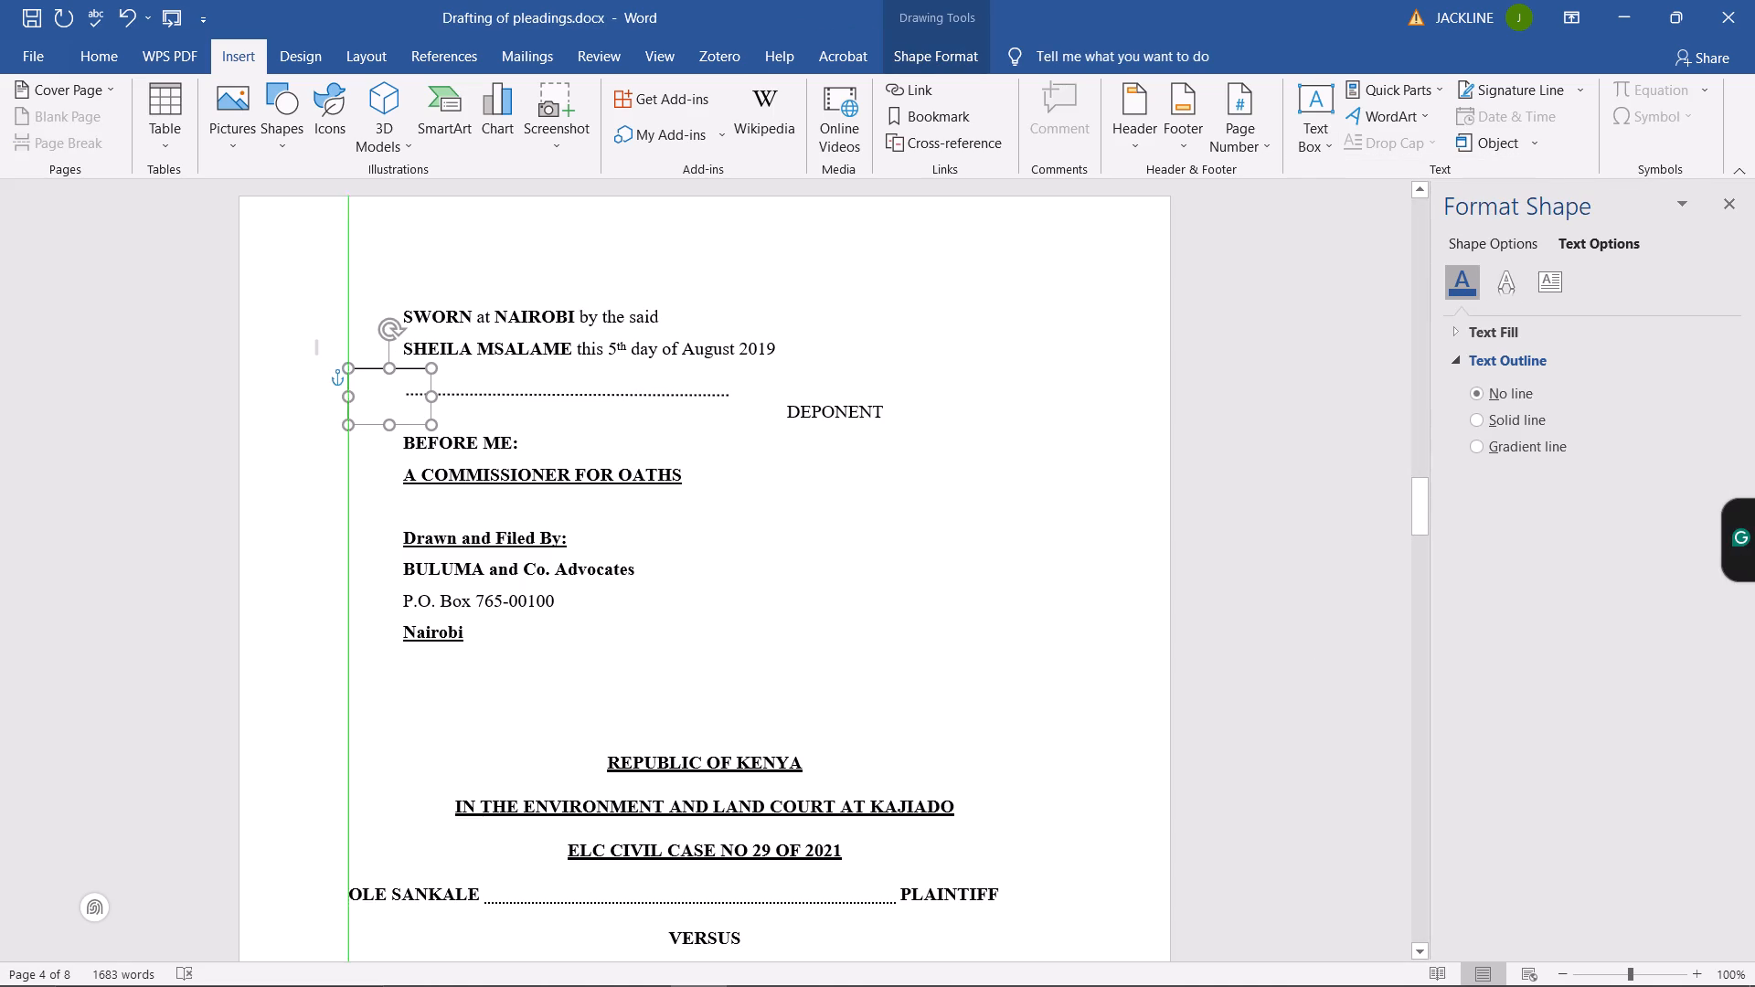
left_click_drag(435, 352, 405, 366)
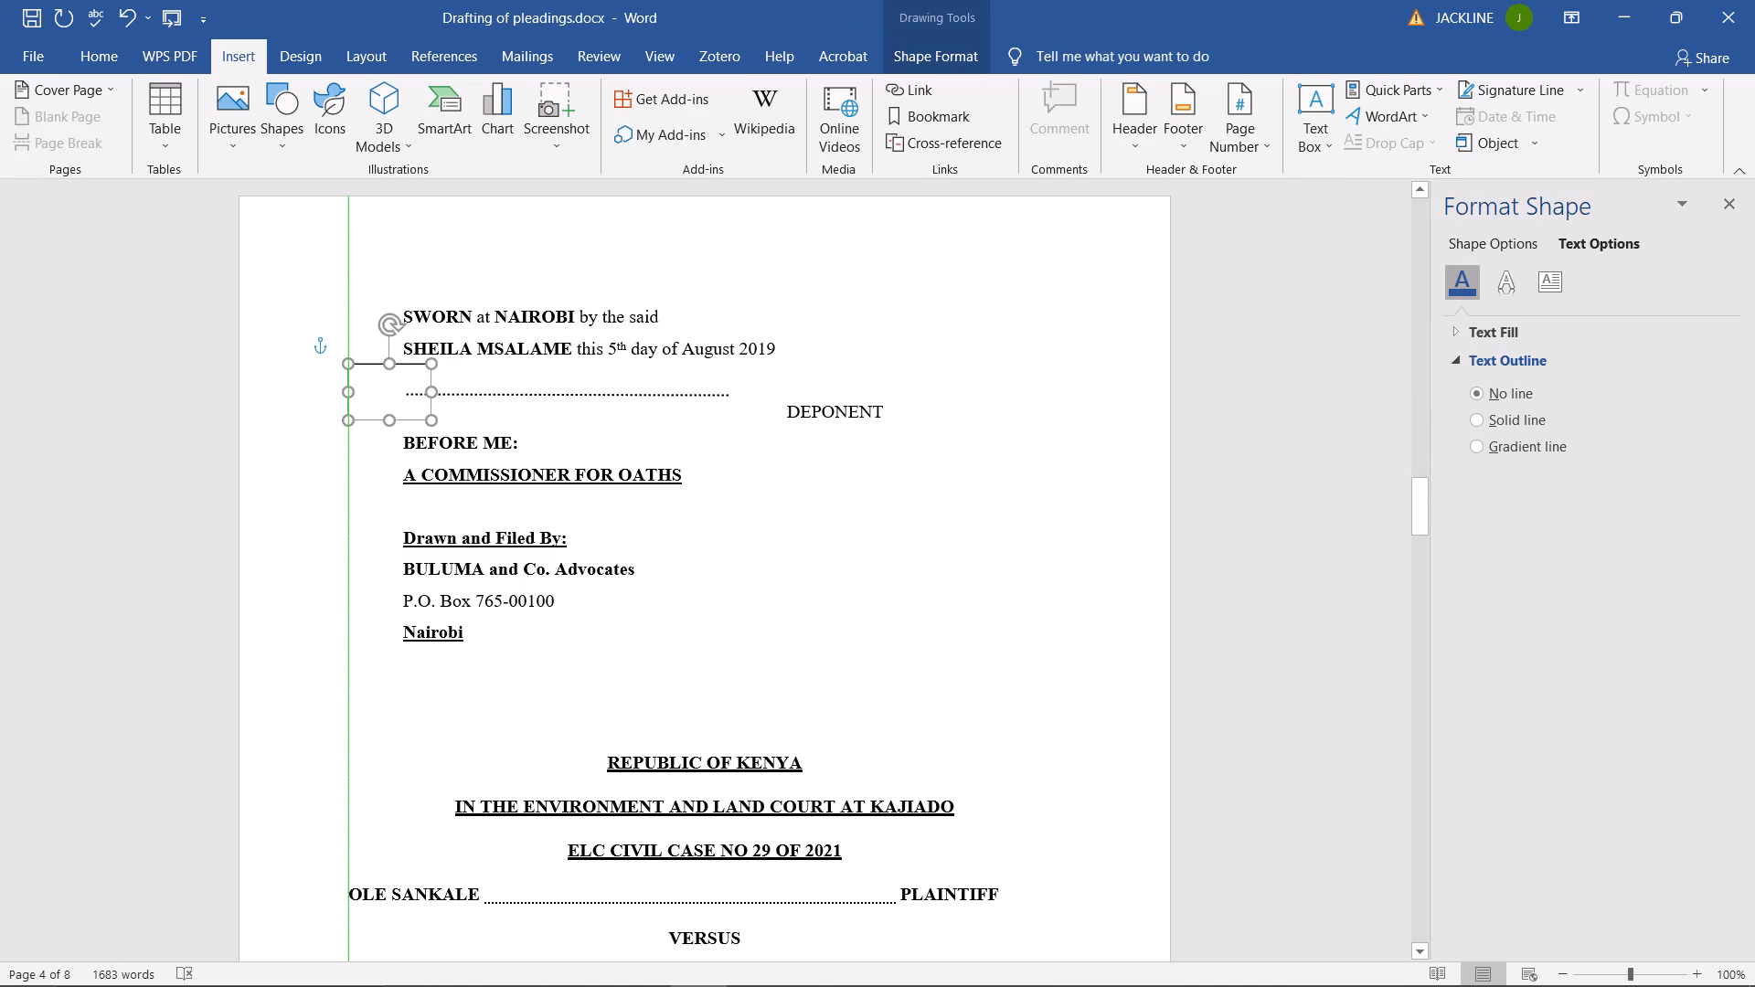
left_click_drag(405, 366, 457, 392)
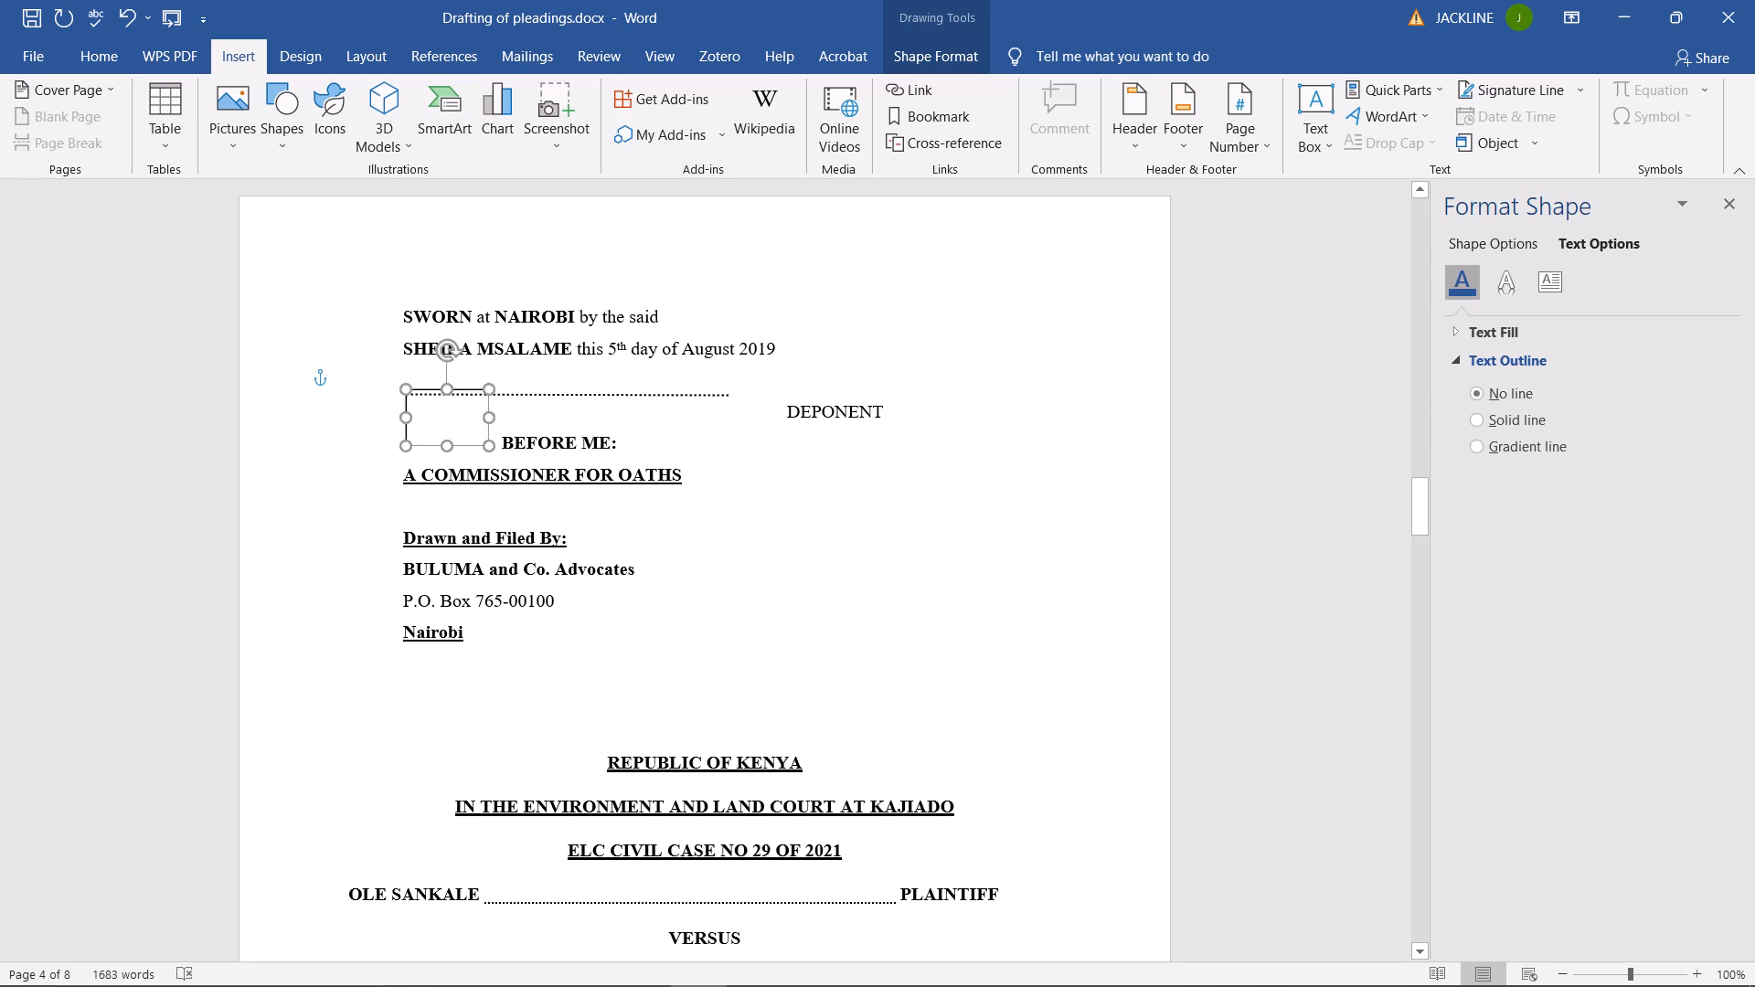
left_click_drag(457, 392, 371, 257)
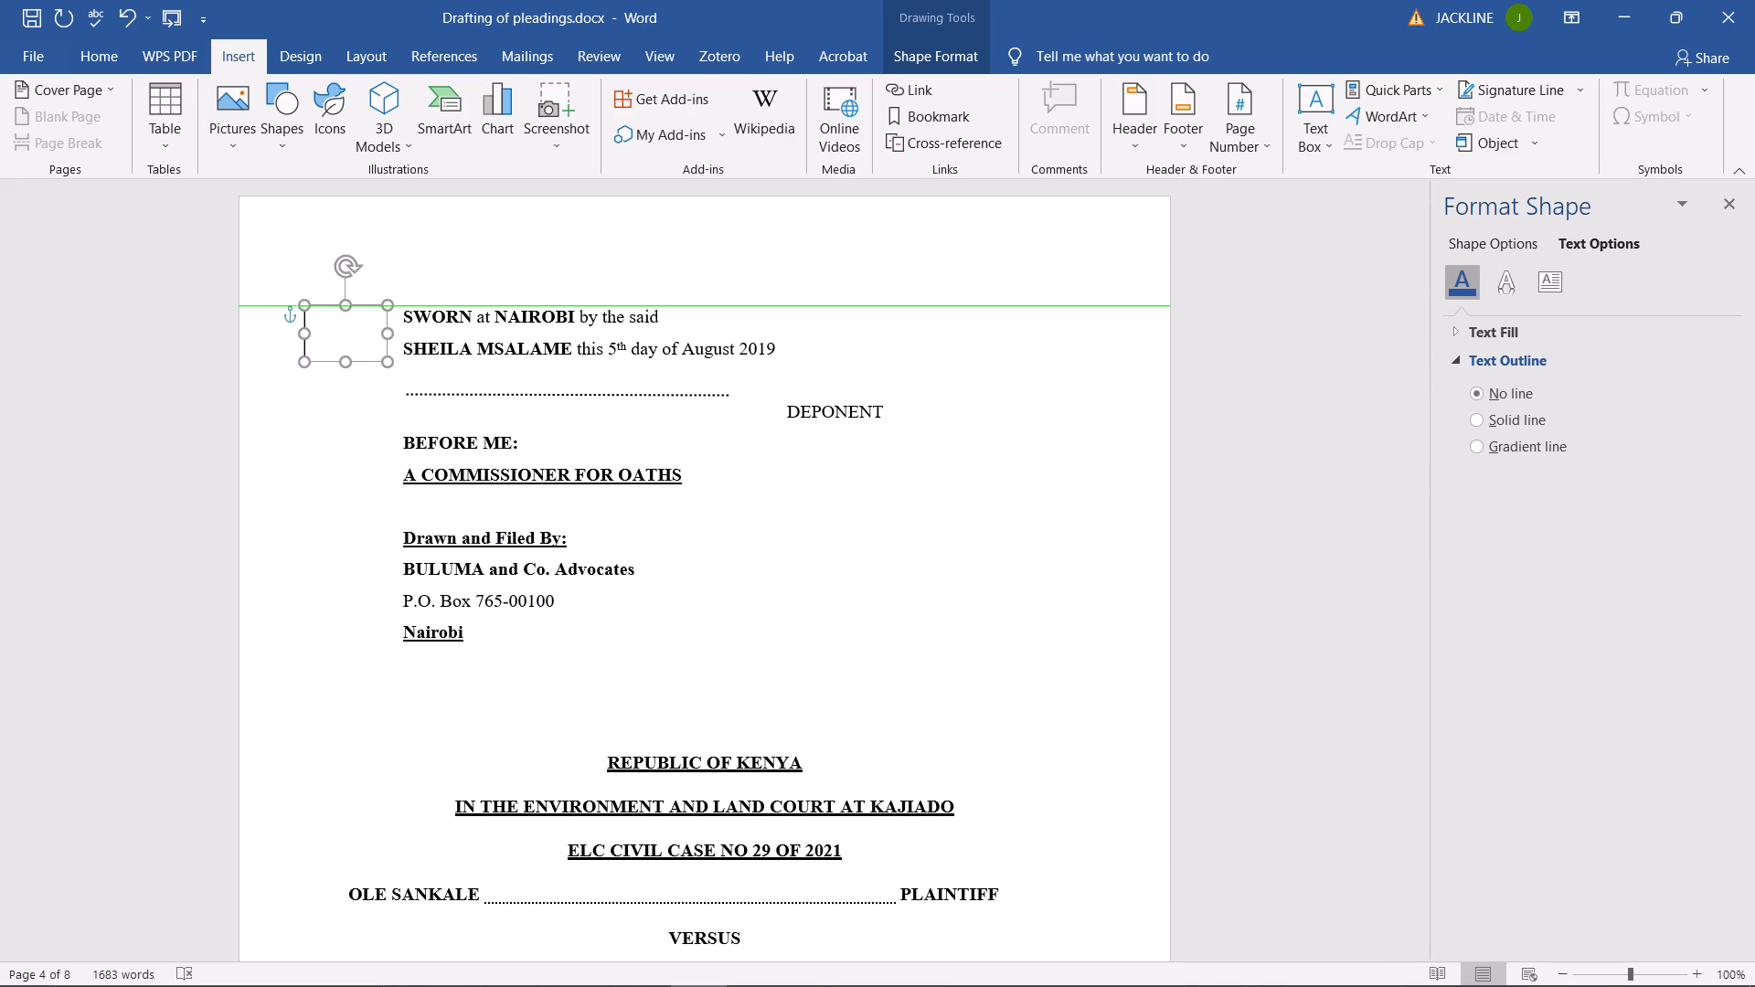
left_click_drag(371, 257, 336, 329)
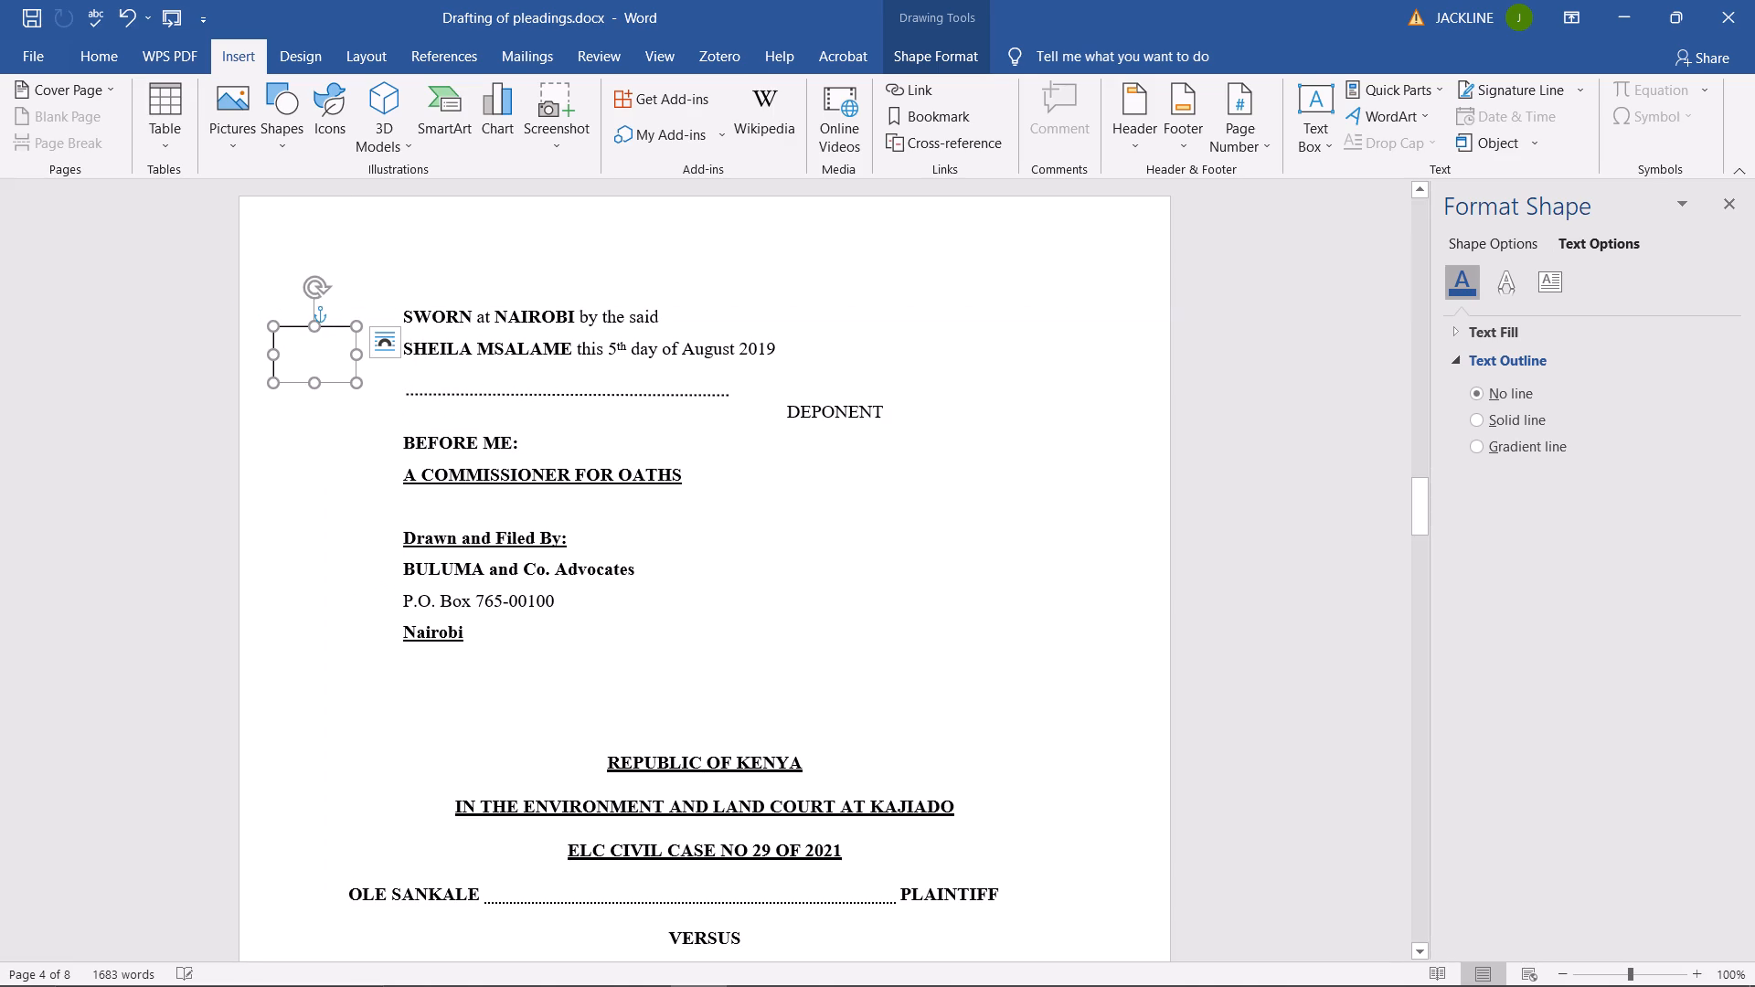
left_click_drag(317, 382, 321, 345)
left_click_drag(321, 345, 324, 351)
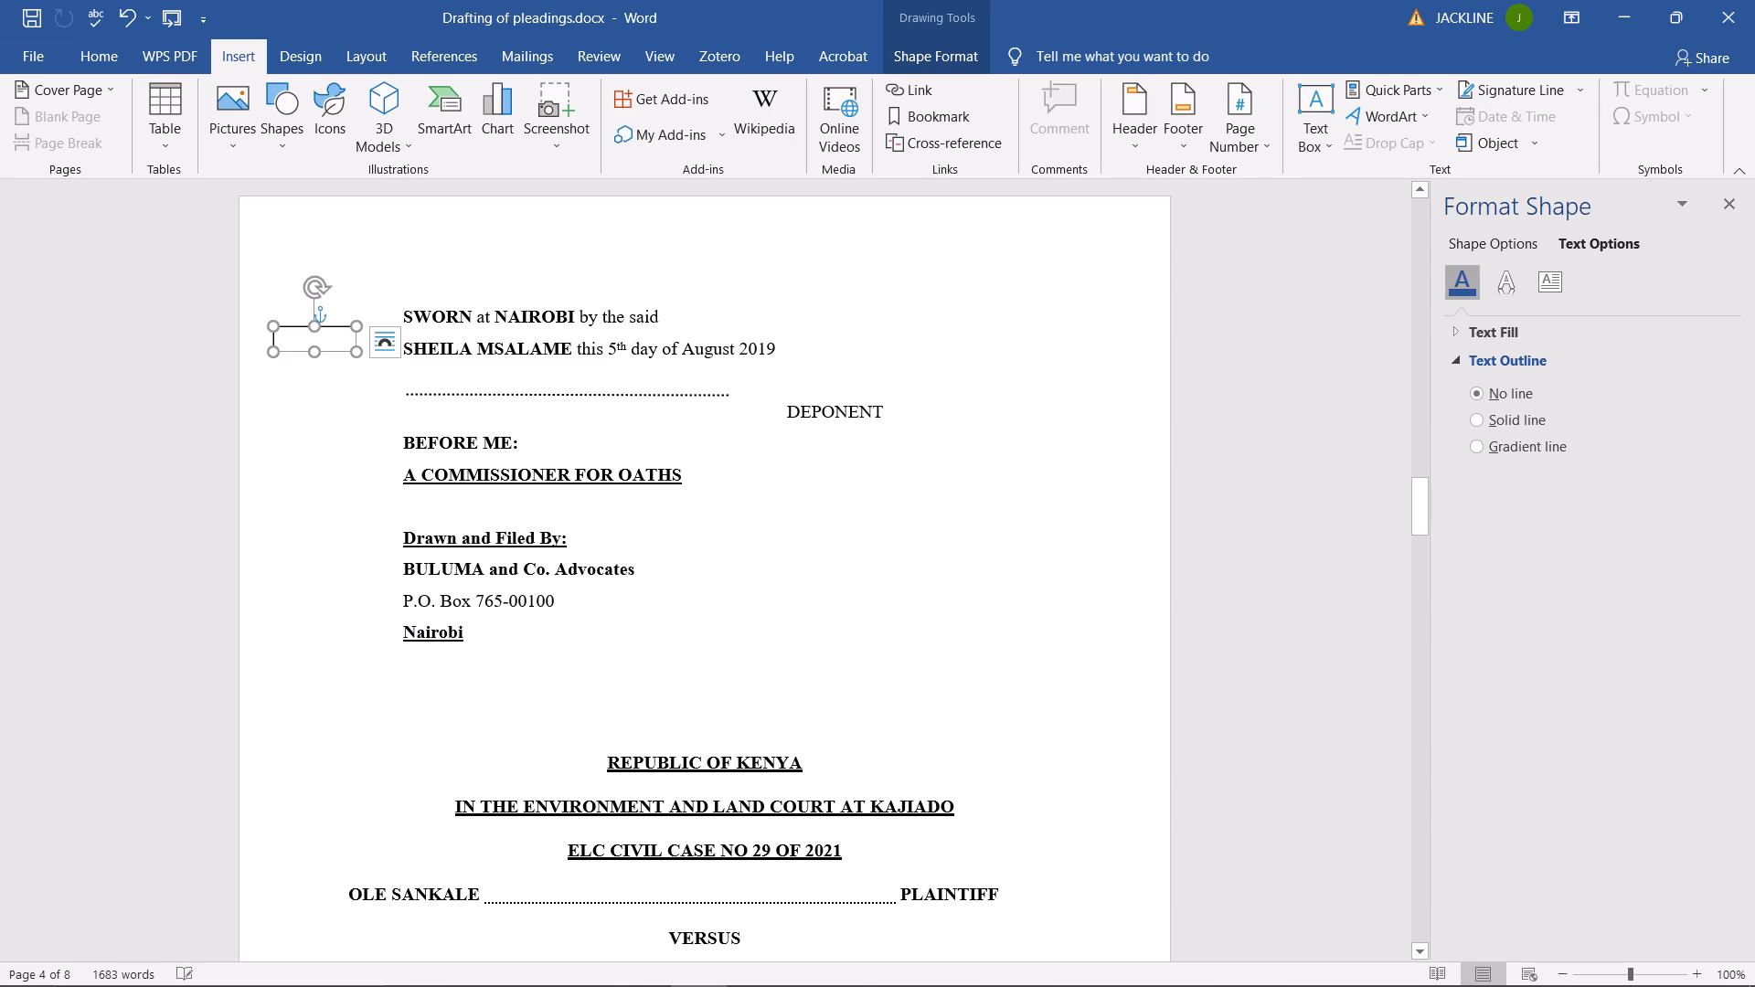
left_click_drag(333, 328, 414, 384)
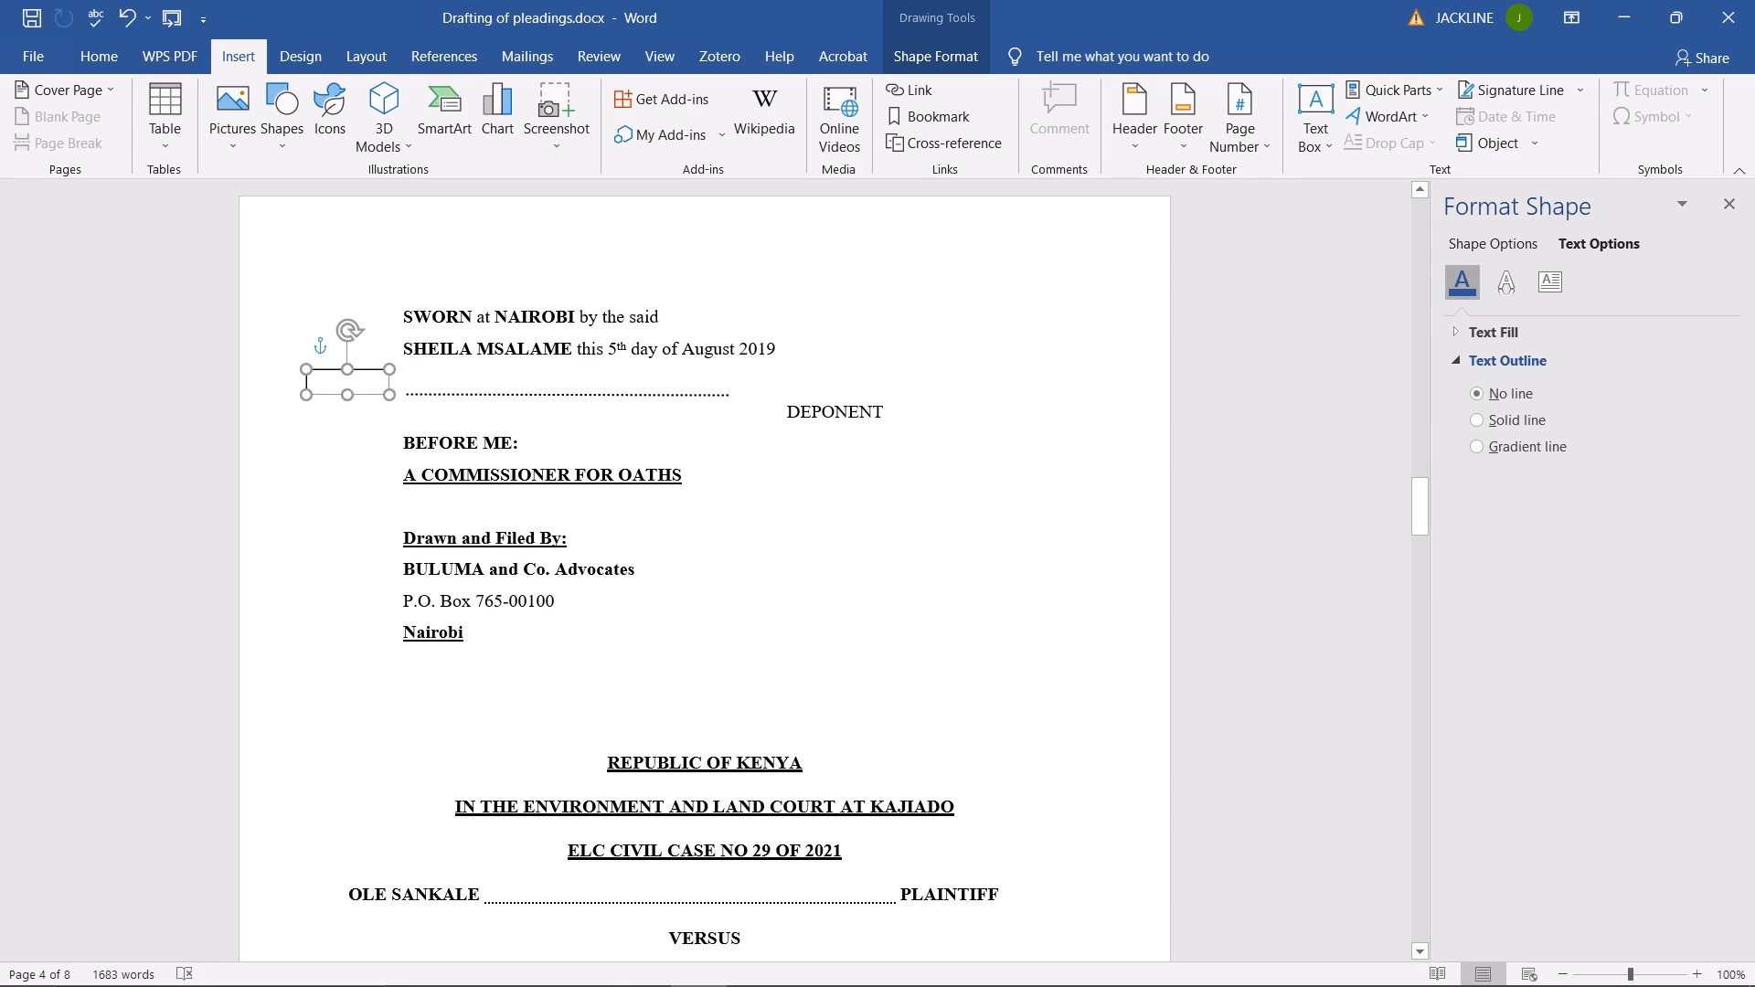
left_click_drag(414, 384, 469, 381)
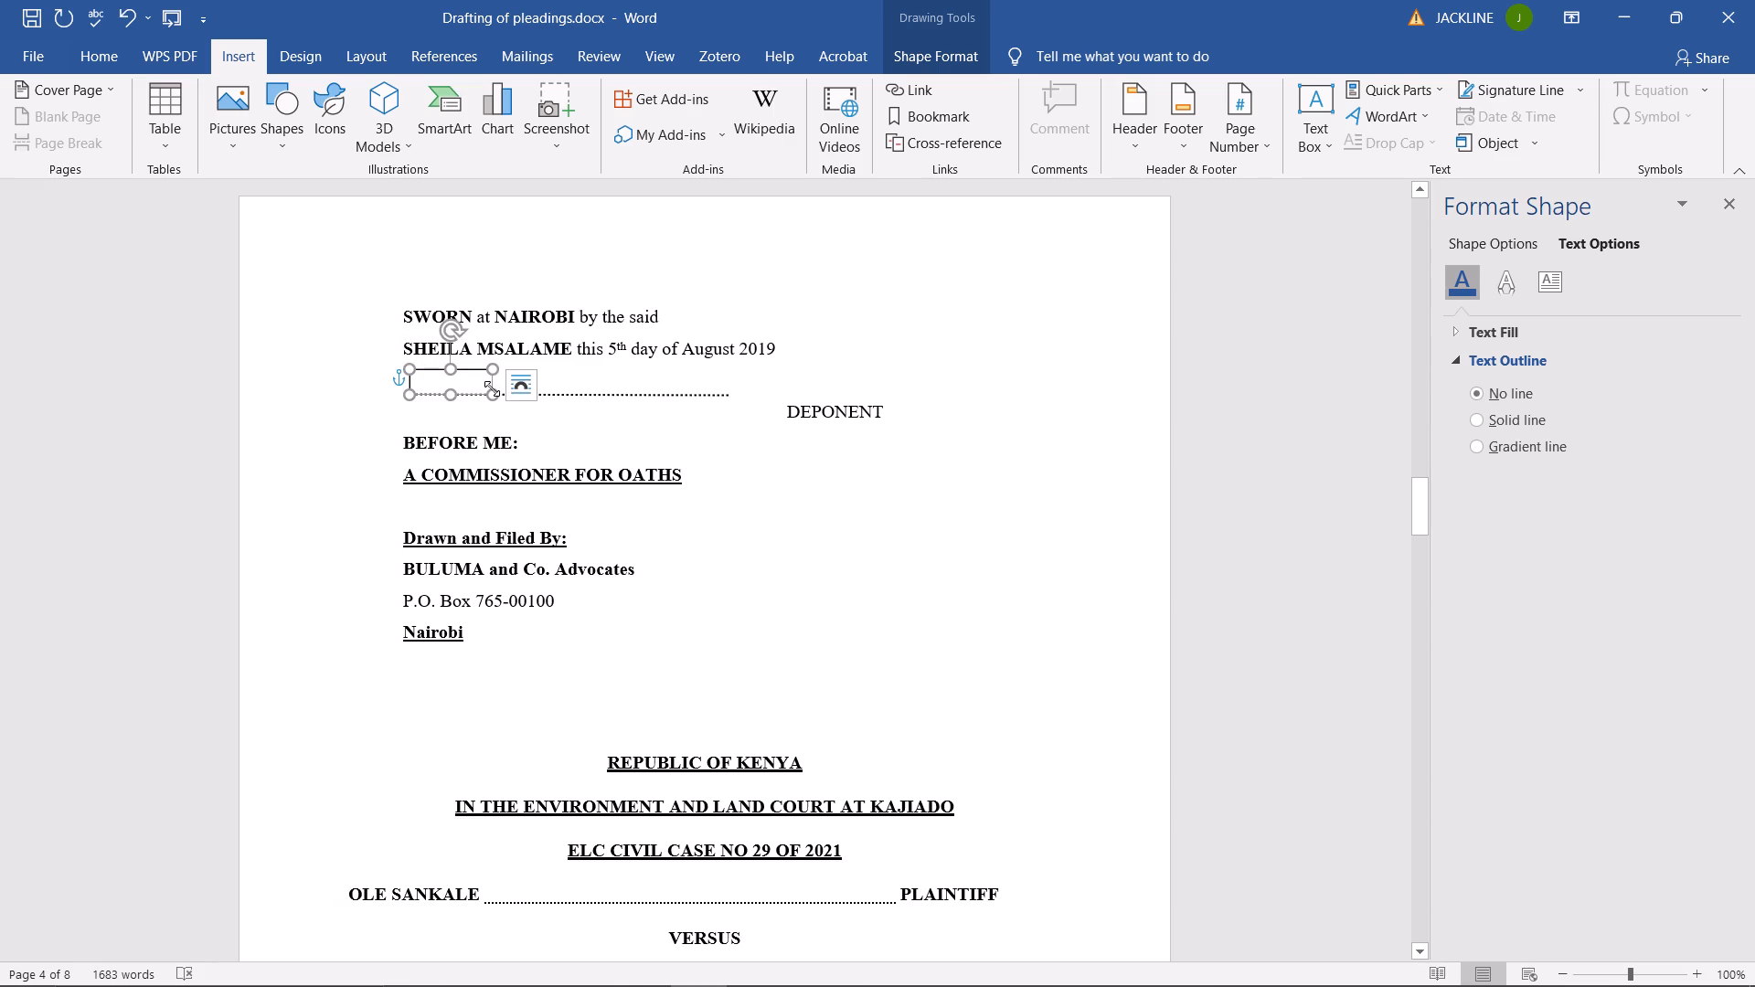
left_click_drag(492, 388, 626, 391)
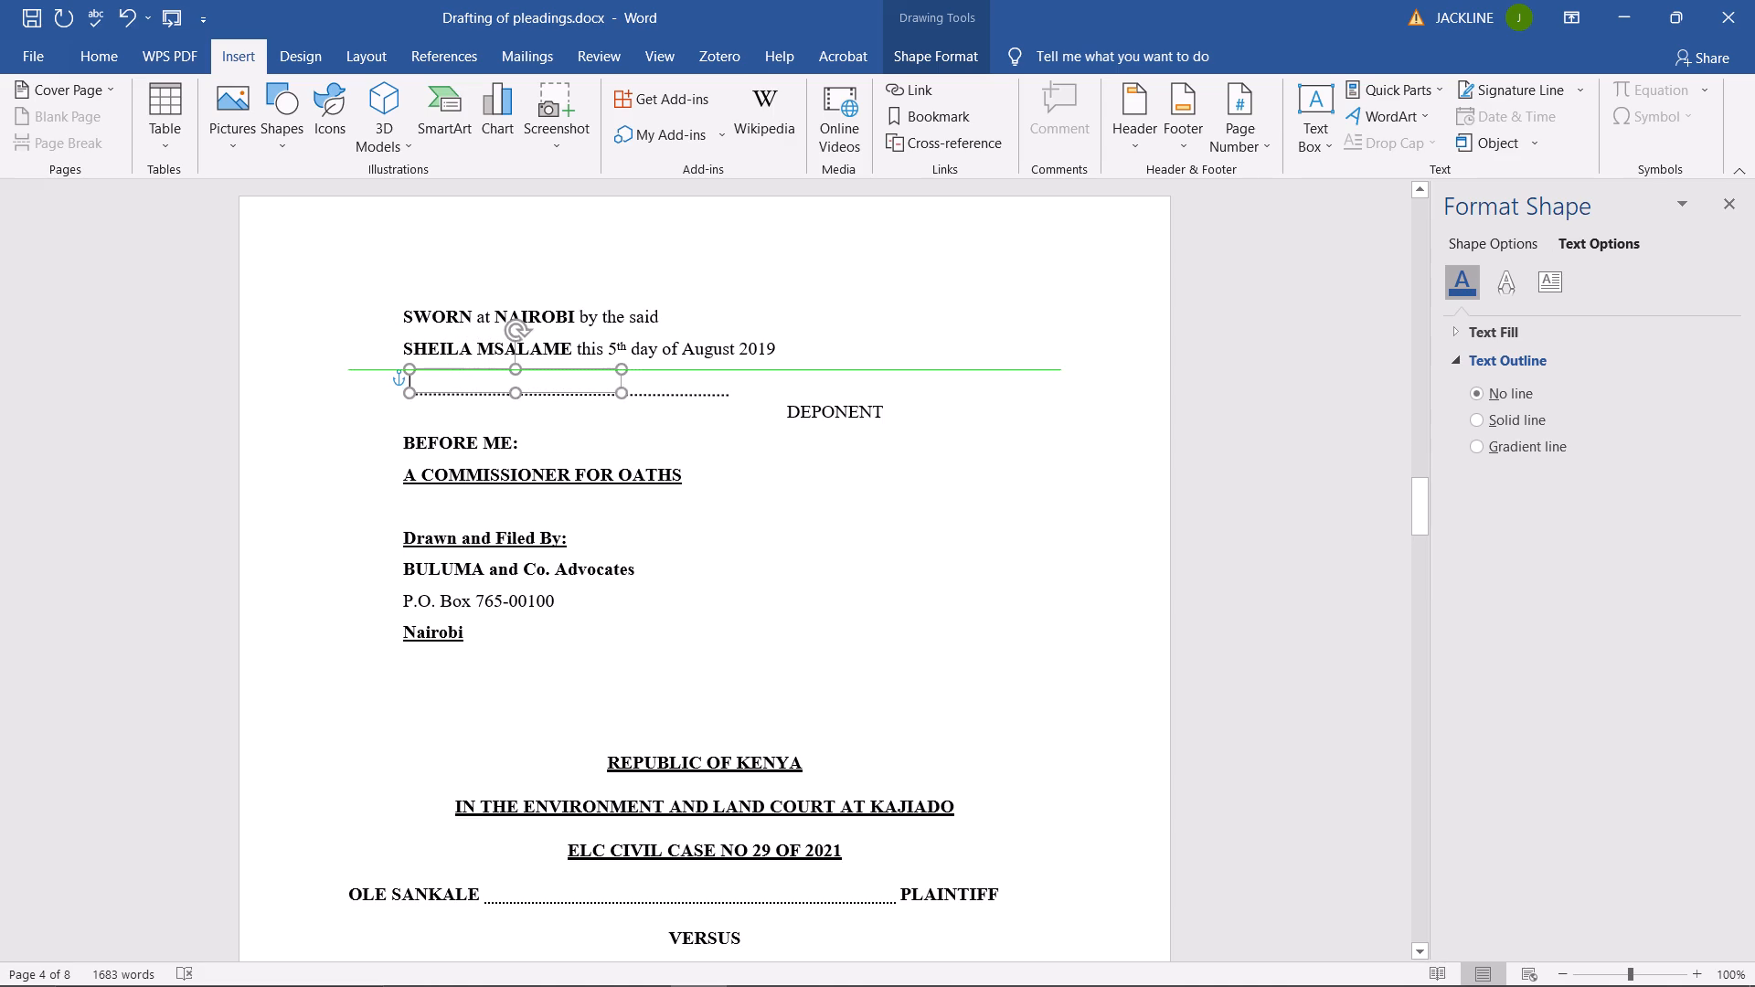
left_click_drag(626, 391, 722, 398)
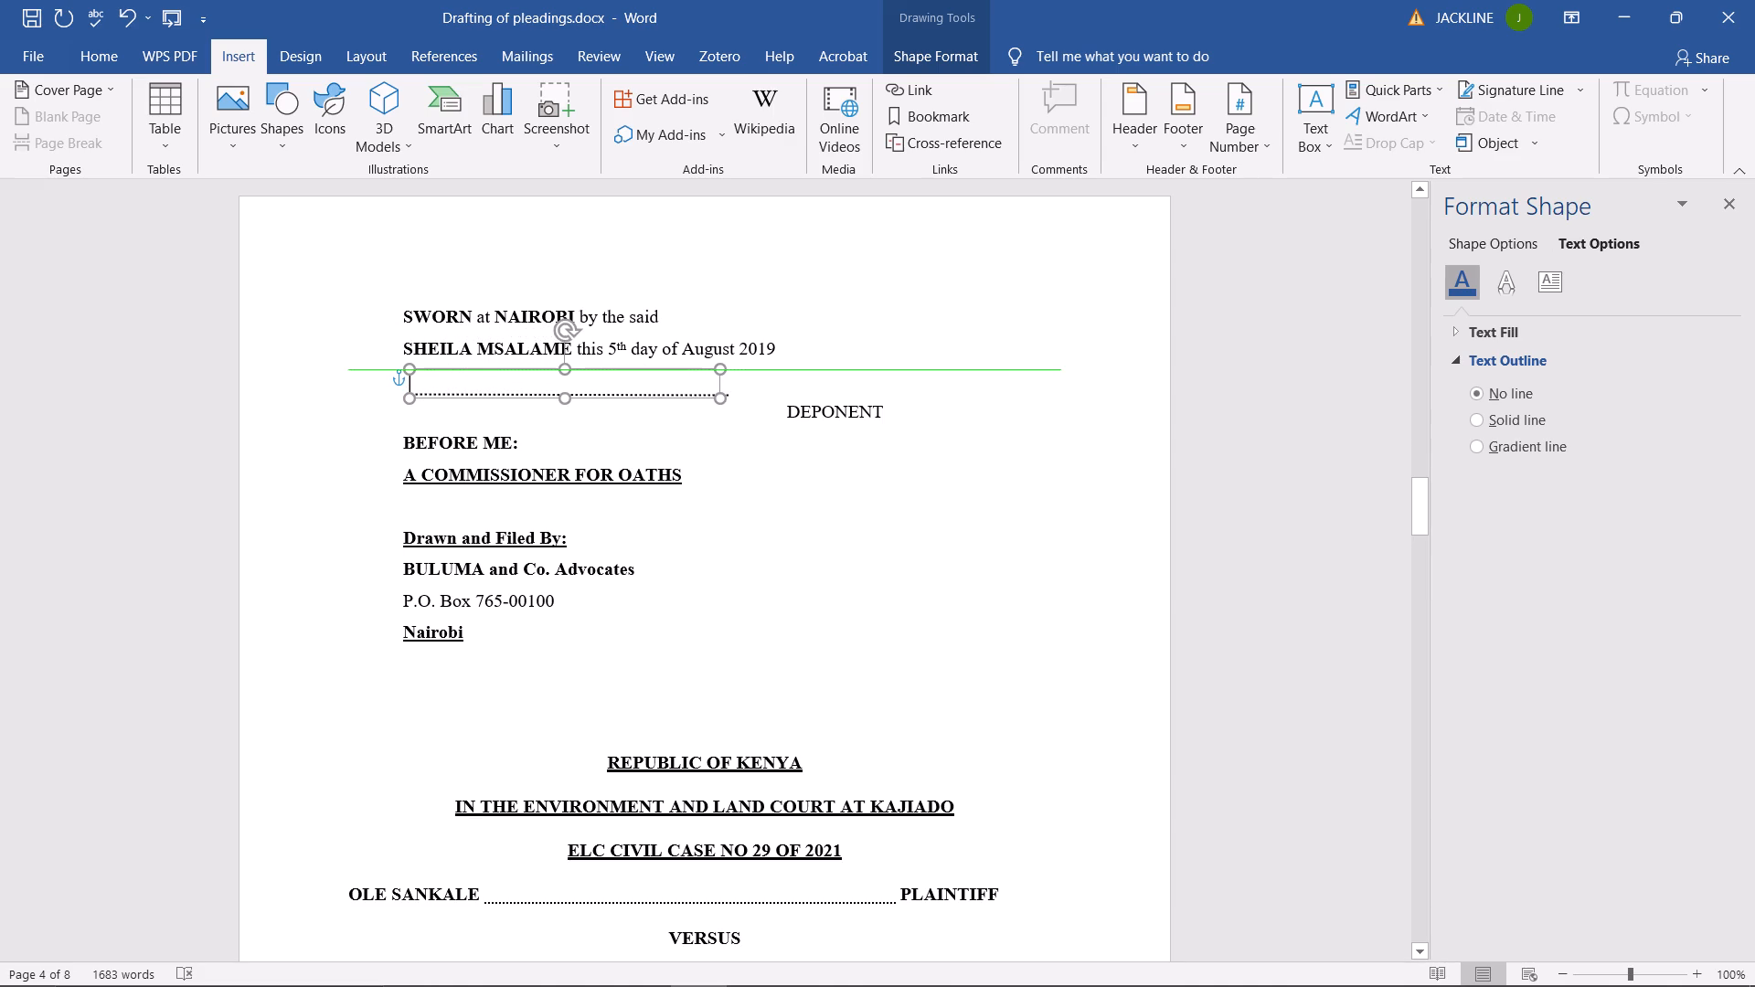
left_click_drag(722, 398, 723, 394)
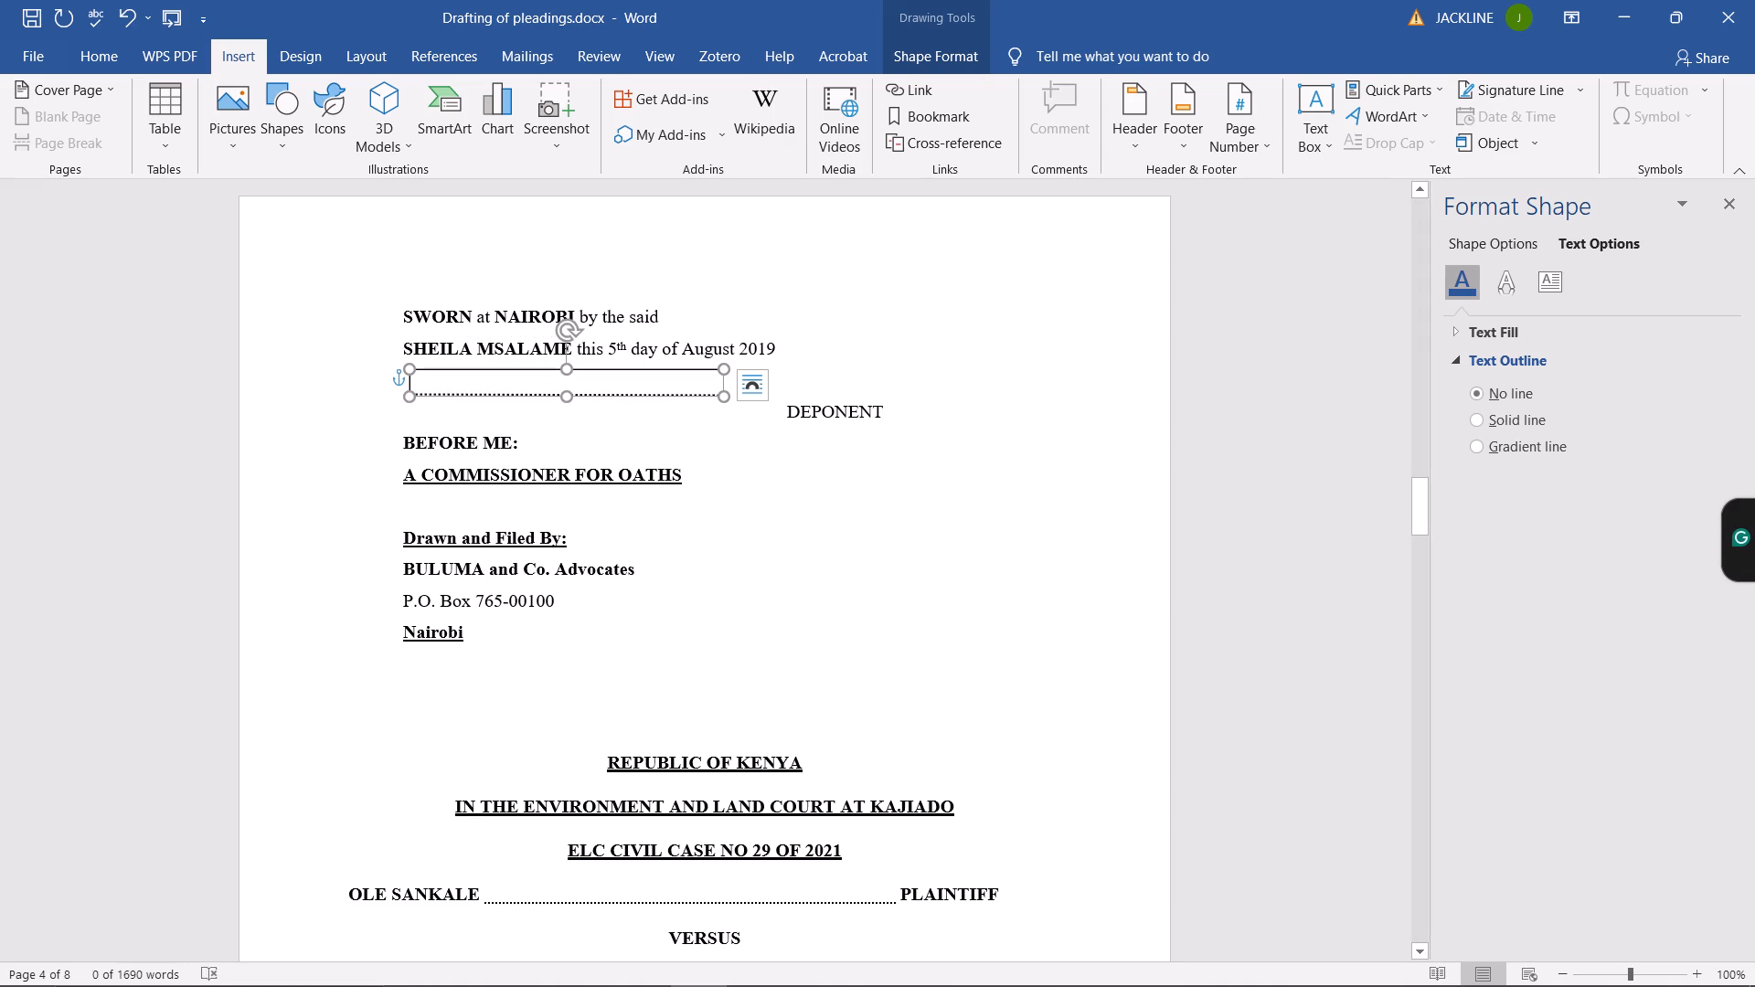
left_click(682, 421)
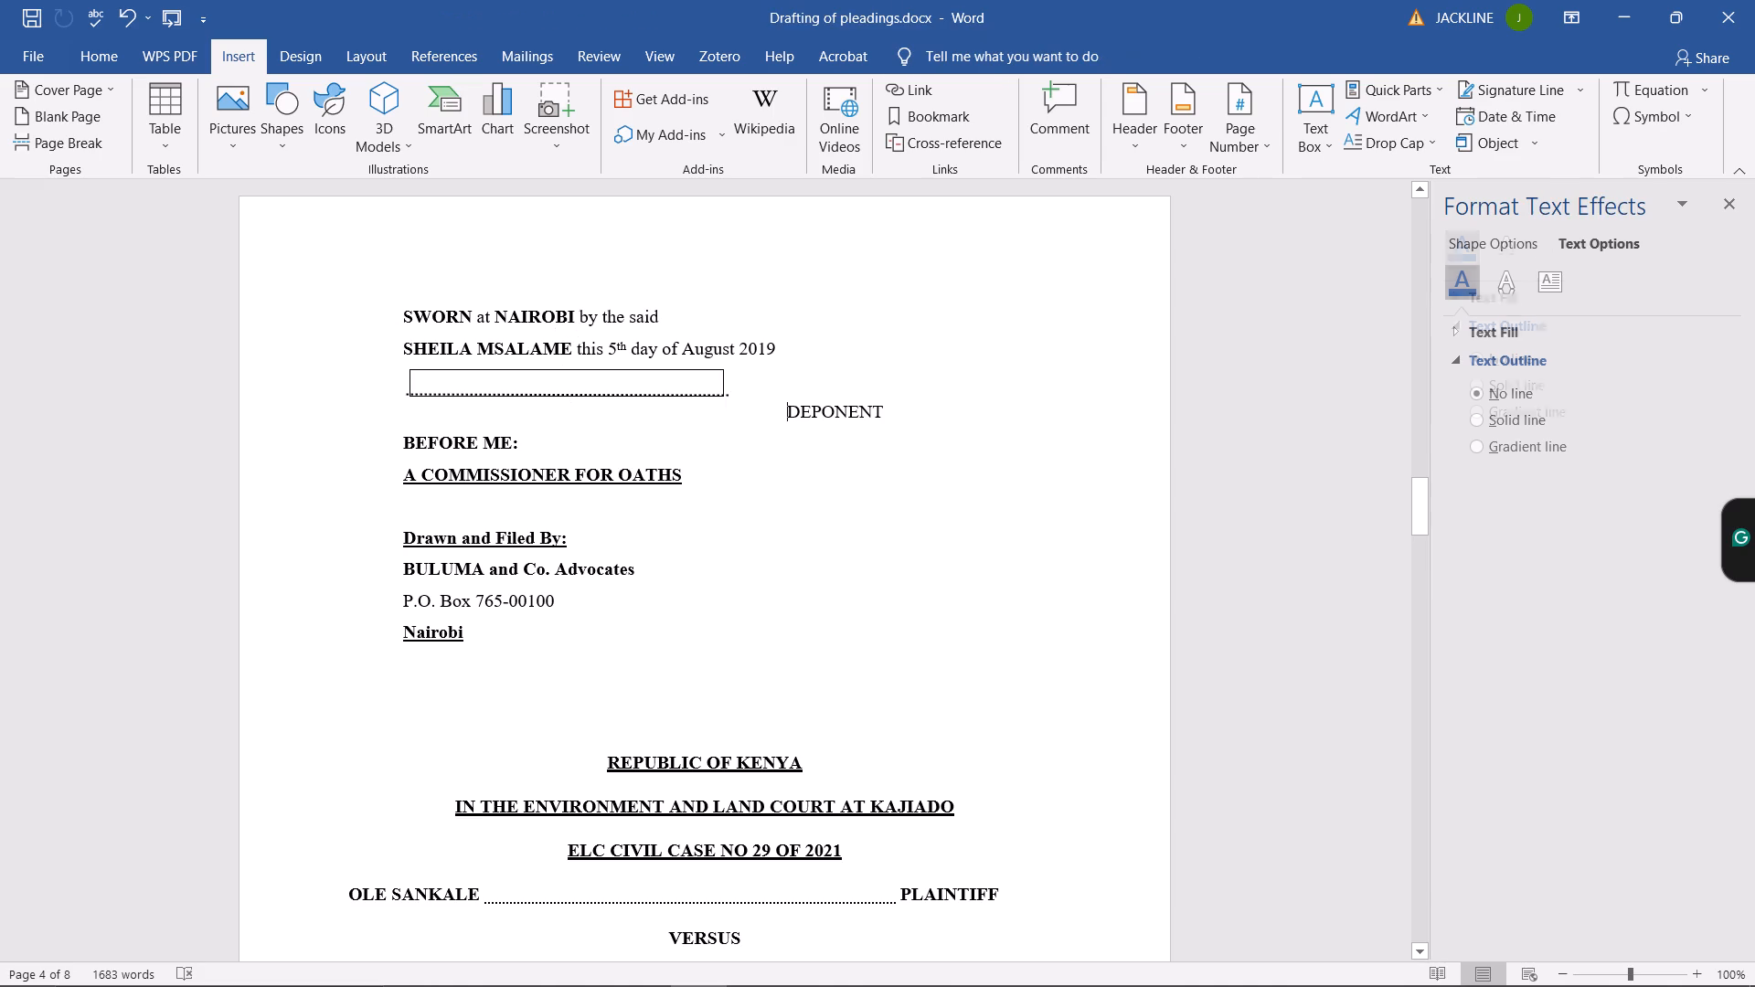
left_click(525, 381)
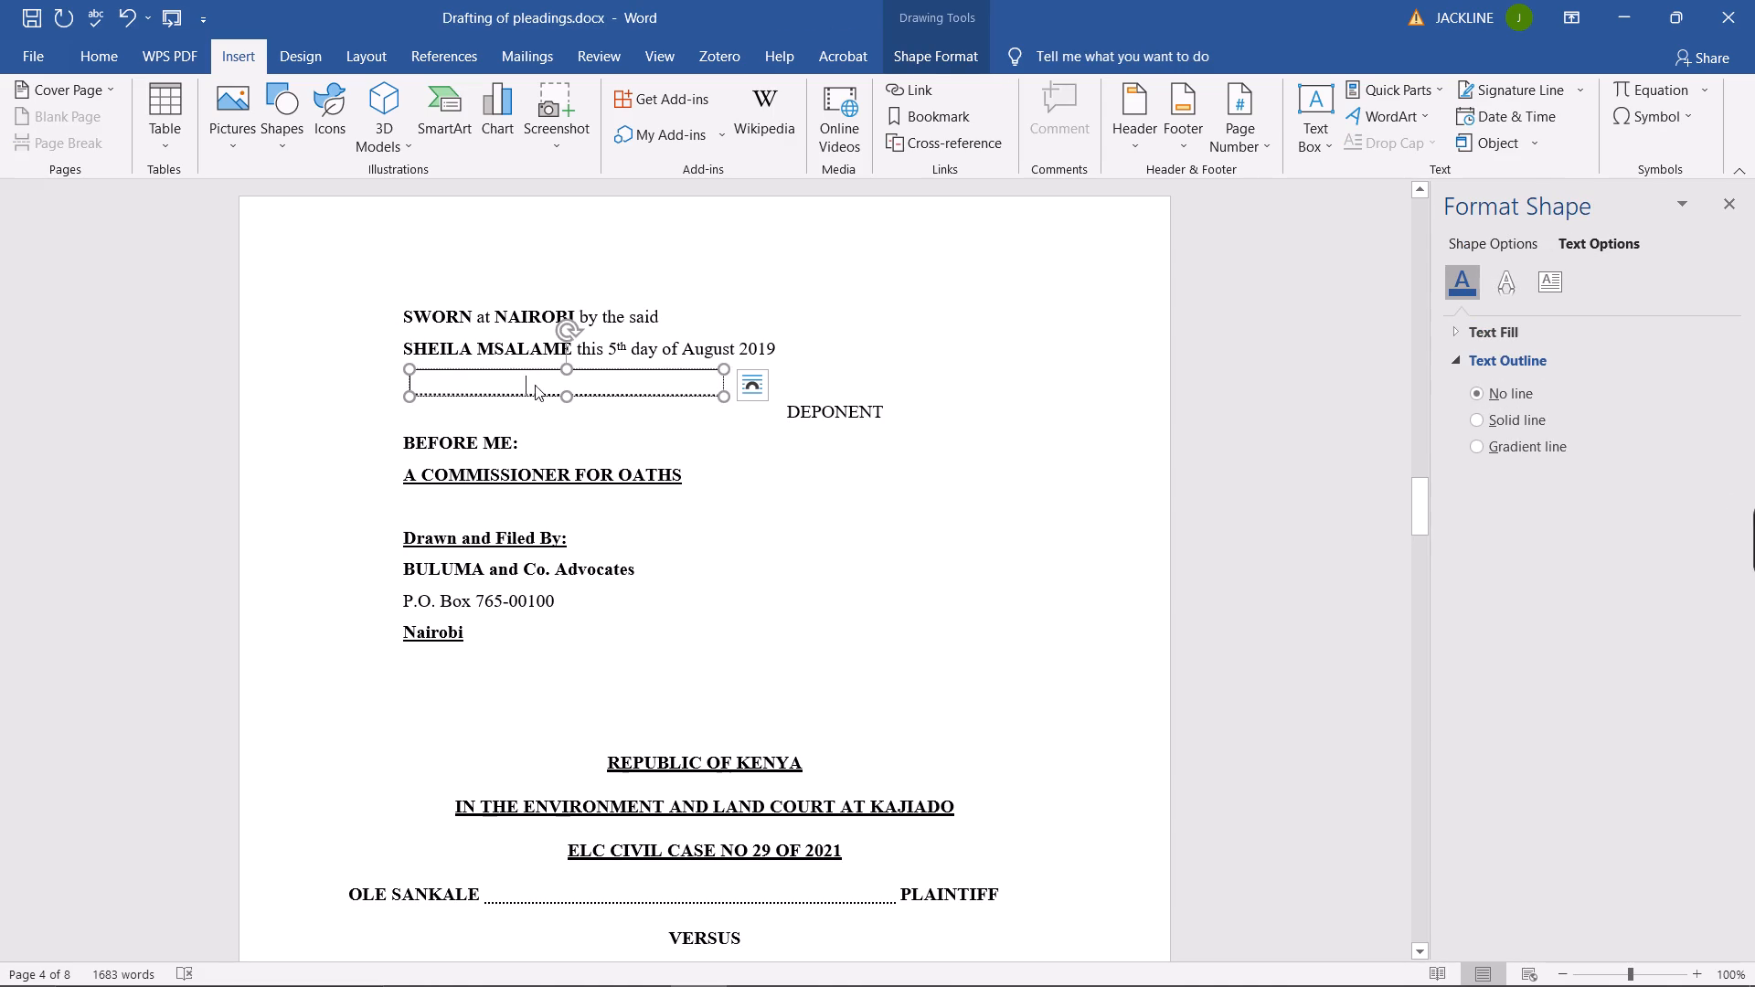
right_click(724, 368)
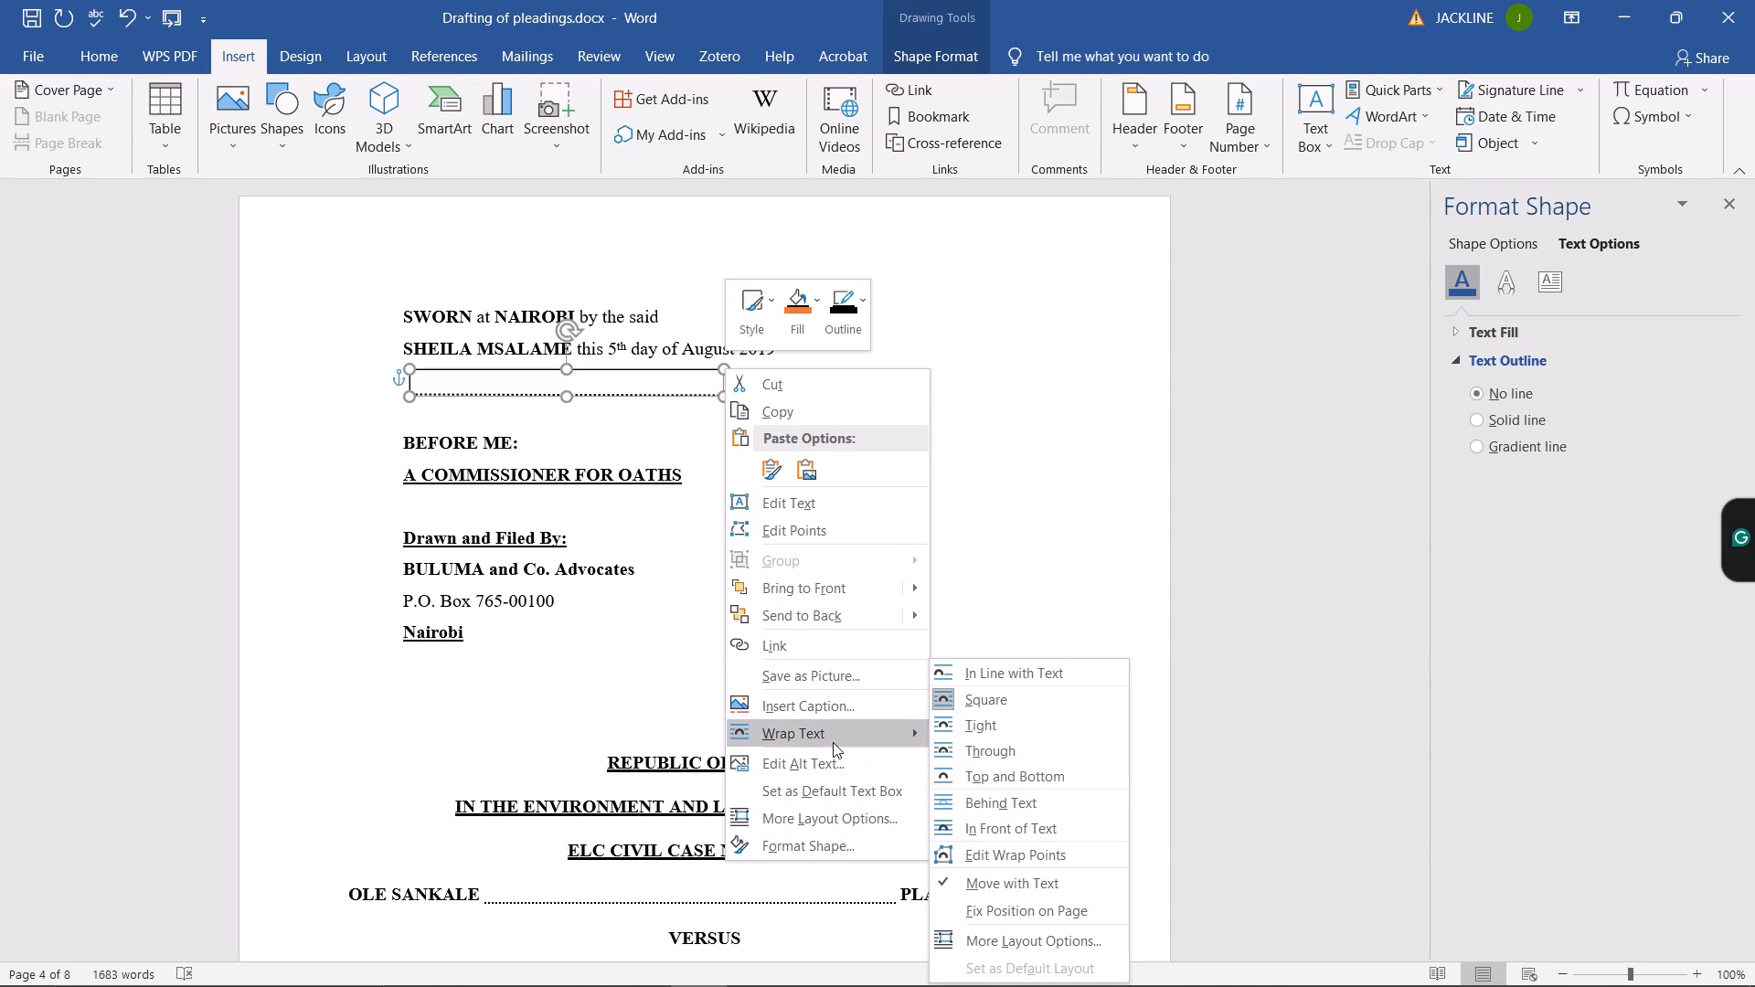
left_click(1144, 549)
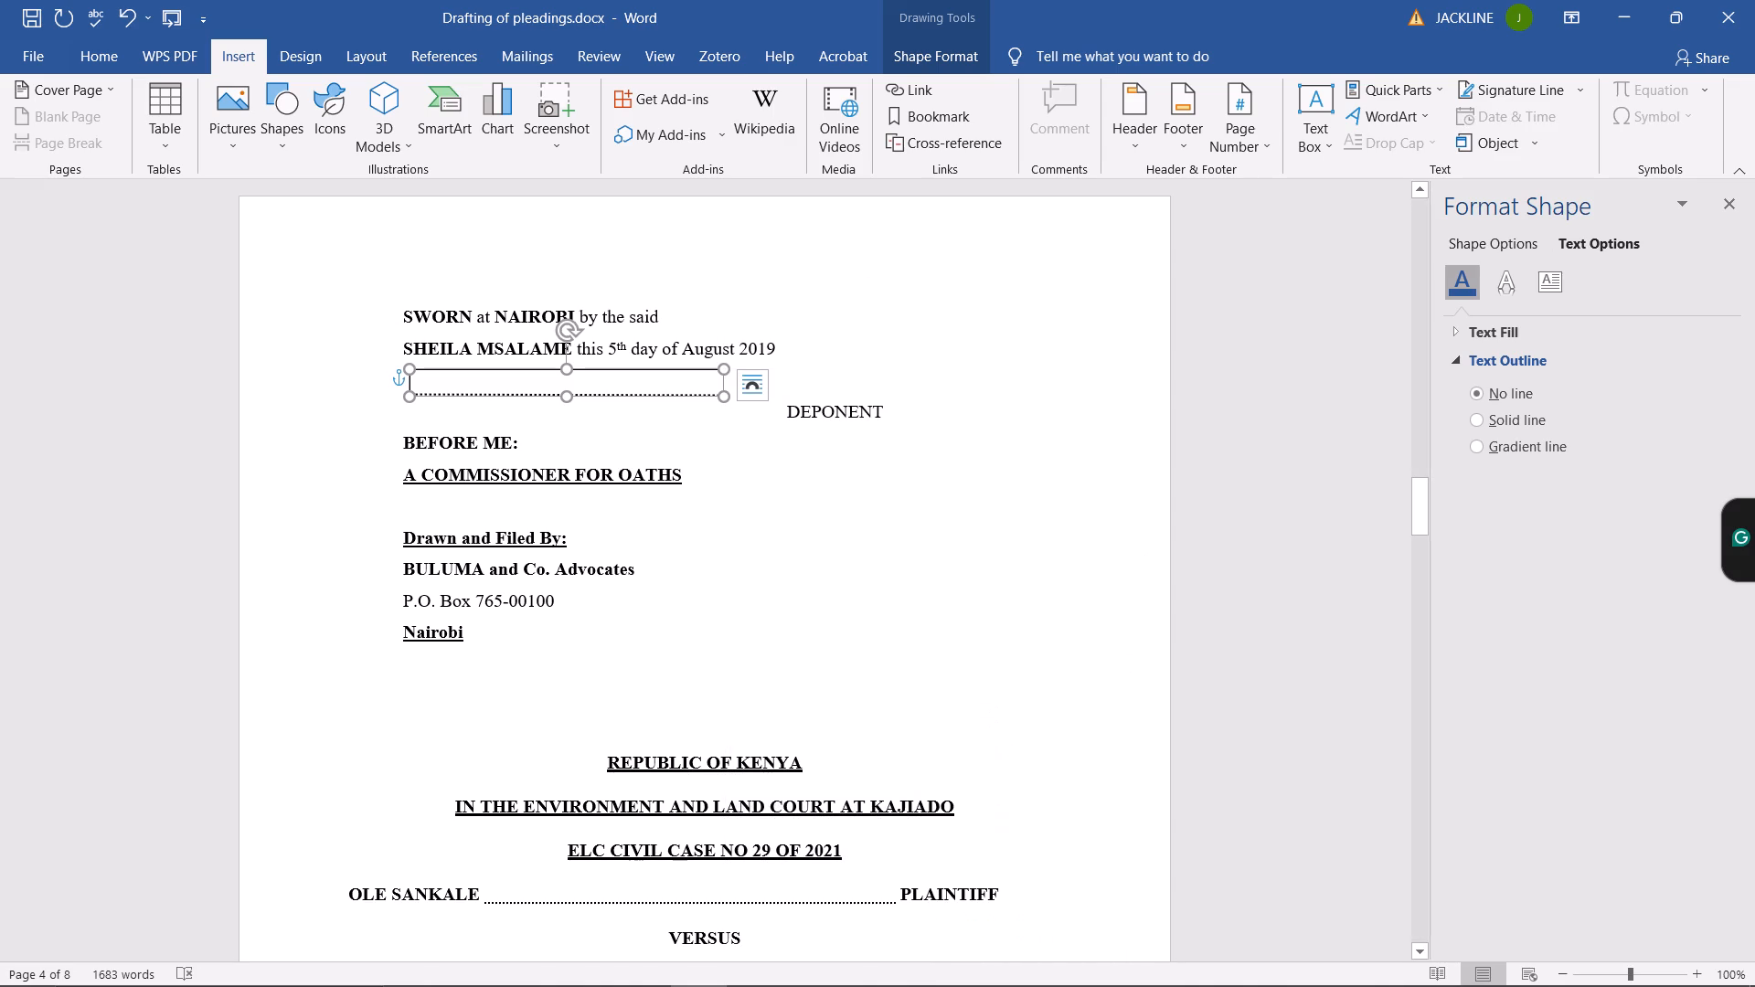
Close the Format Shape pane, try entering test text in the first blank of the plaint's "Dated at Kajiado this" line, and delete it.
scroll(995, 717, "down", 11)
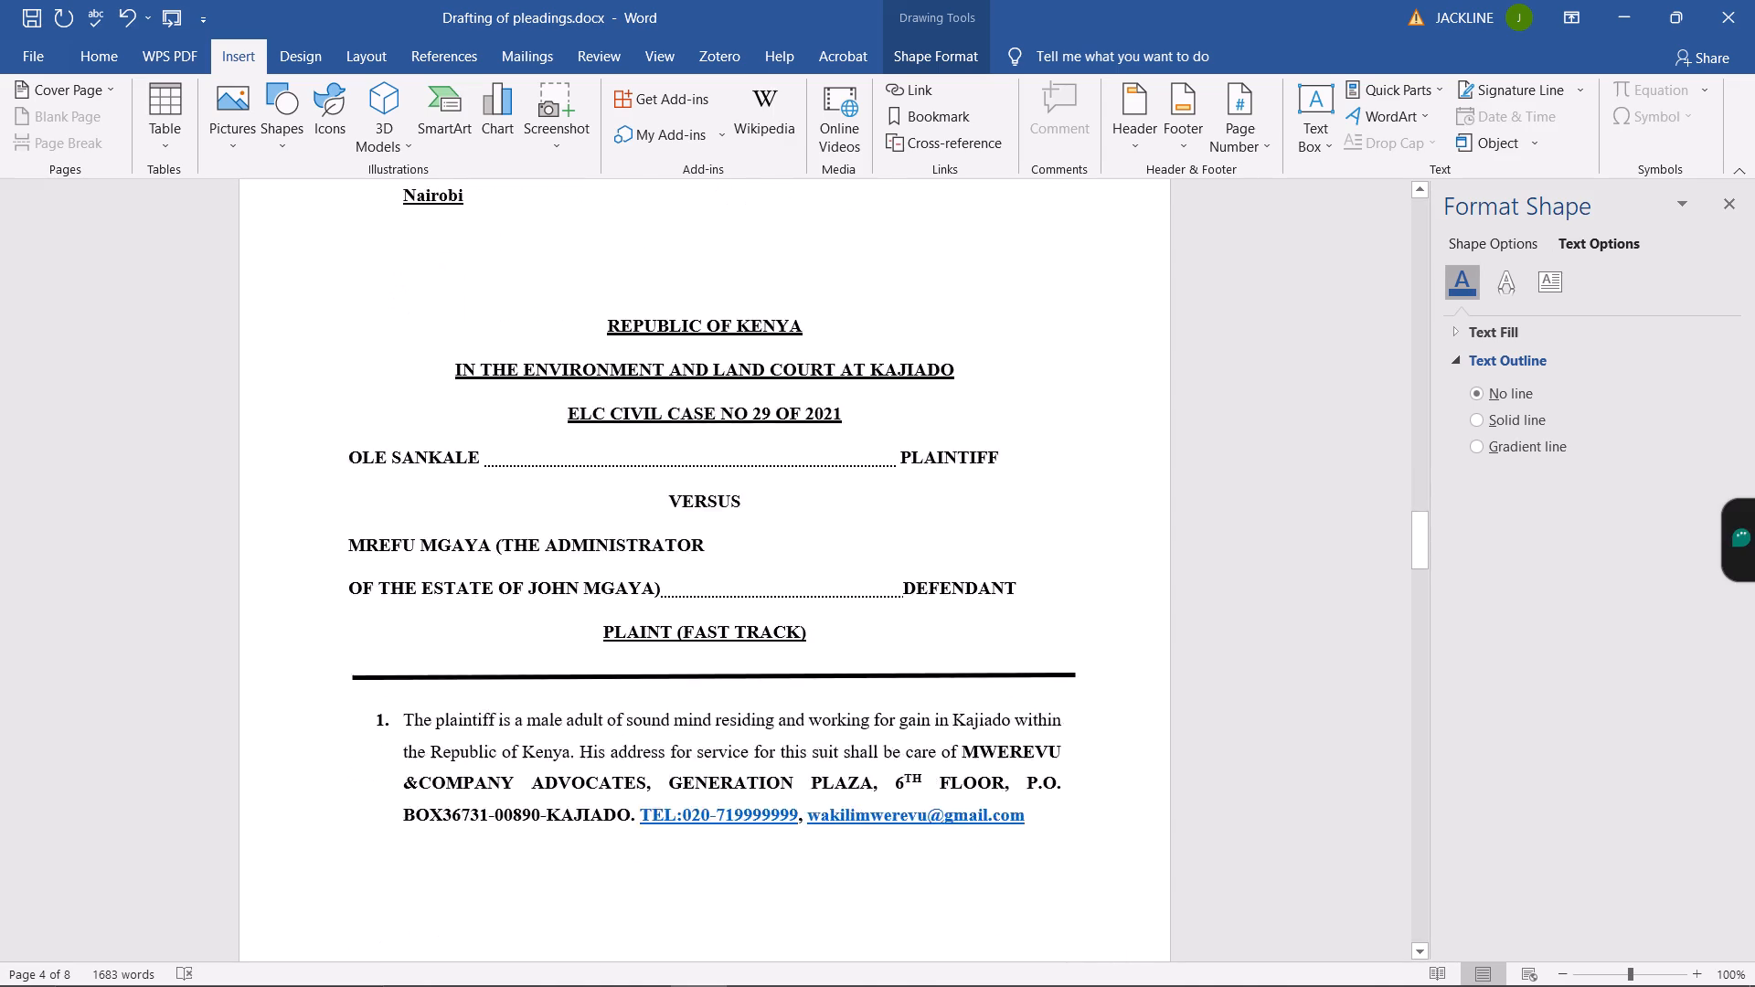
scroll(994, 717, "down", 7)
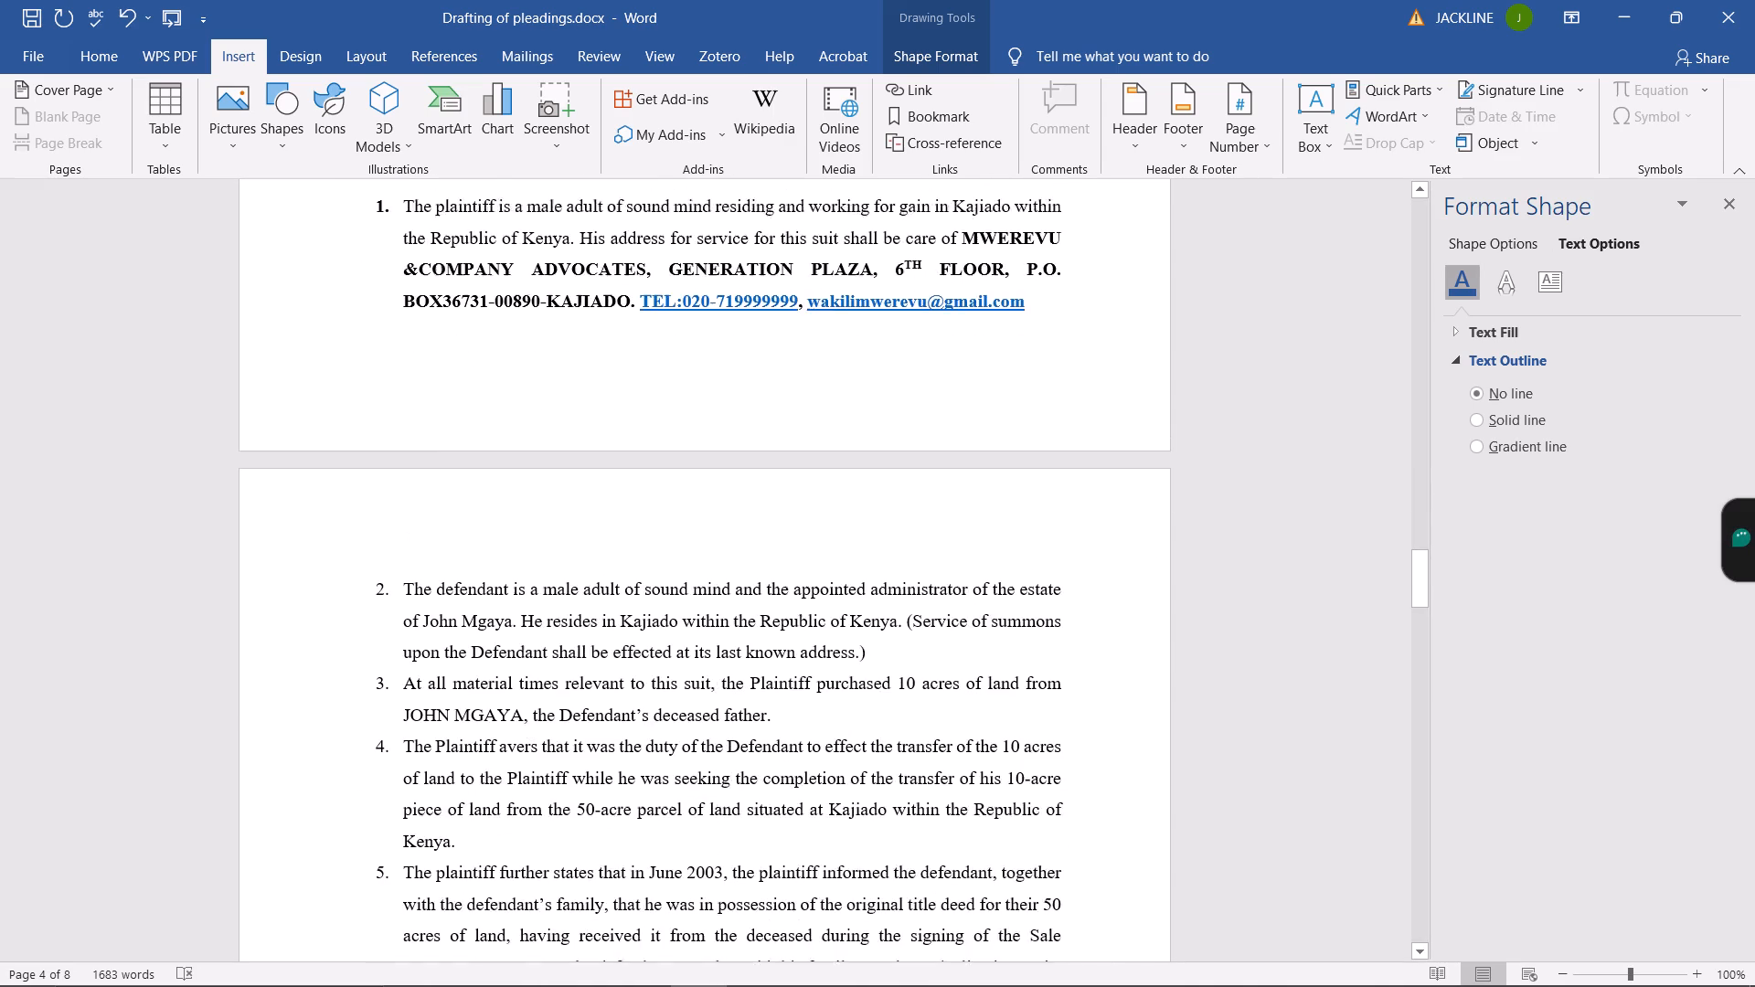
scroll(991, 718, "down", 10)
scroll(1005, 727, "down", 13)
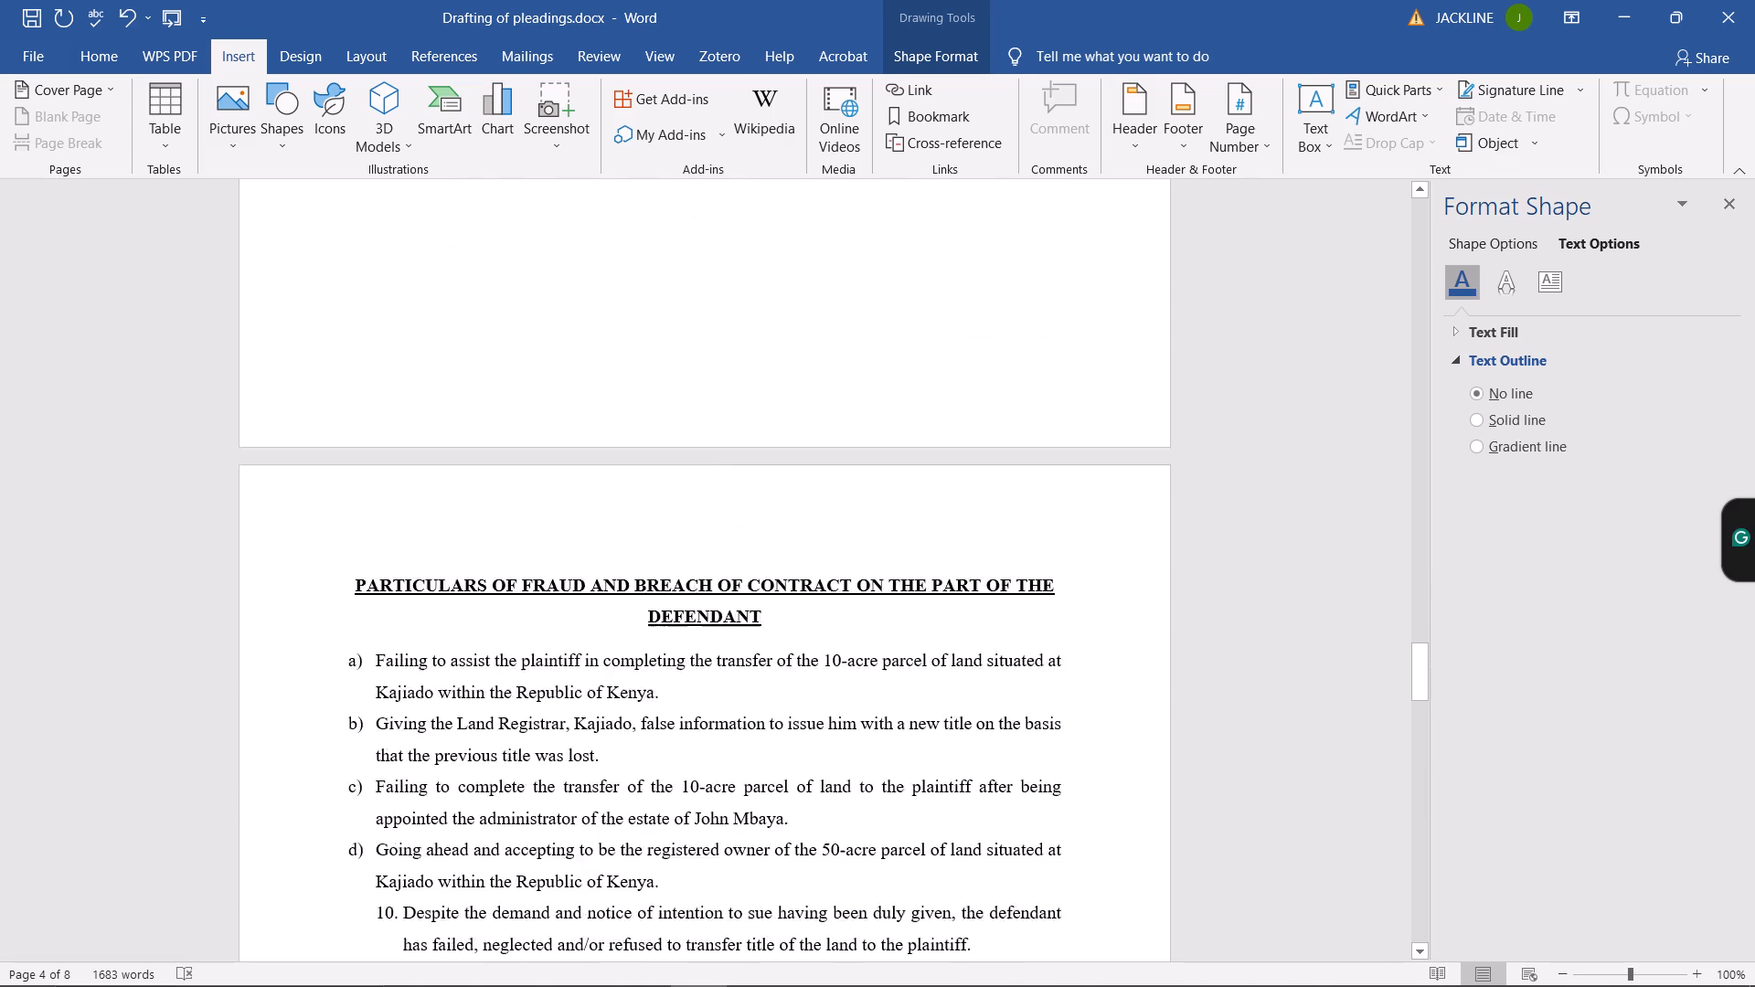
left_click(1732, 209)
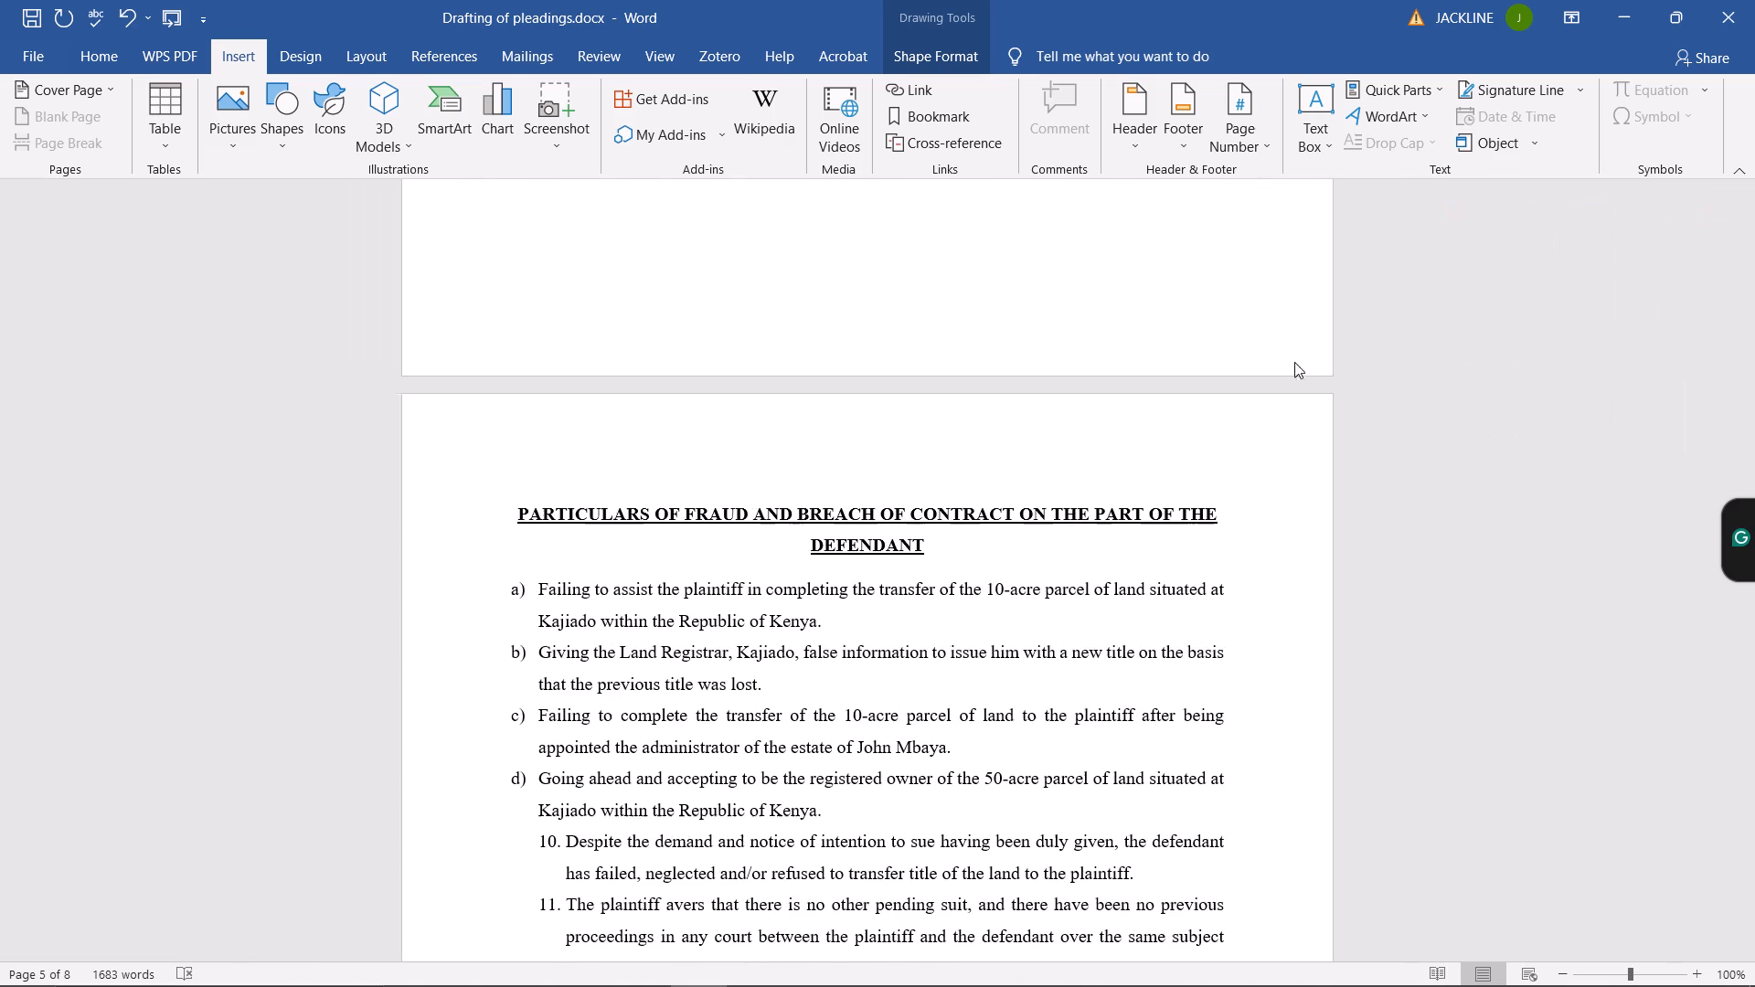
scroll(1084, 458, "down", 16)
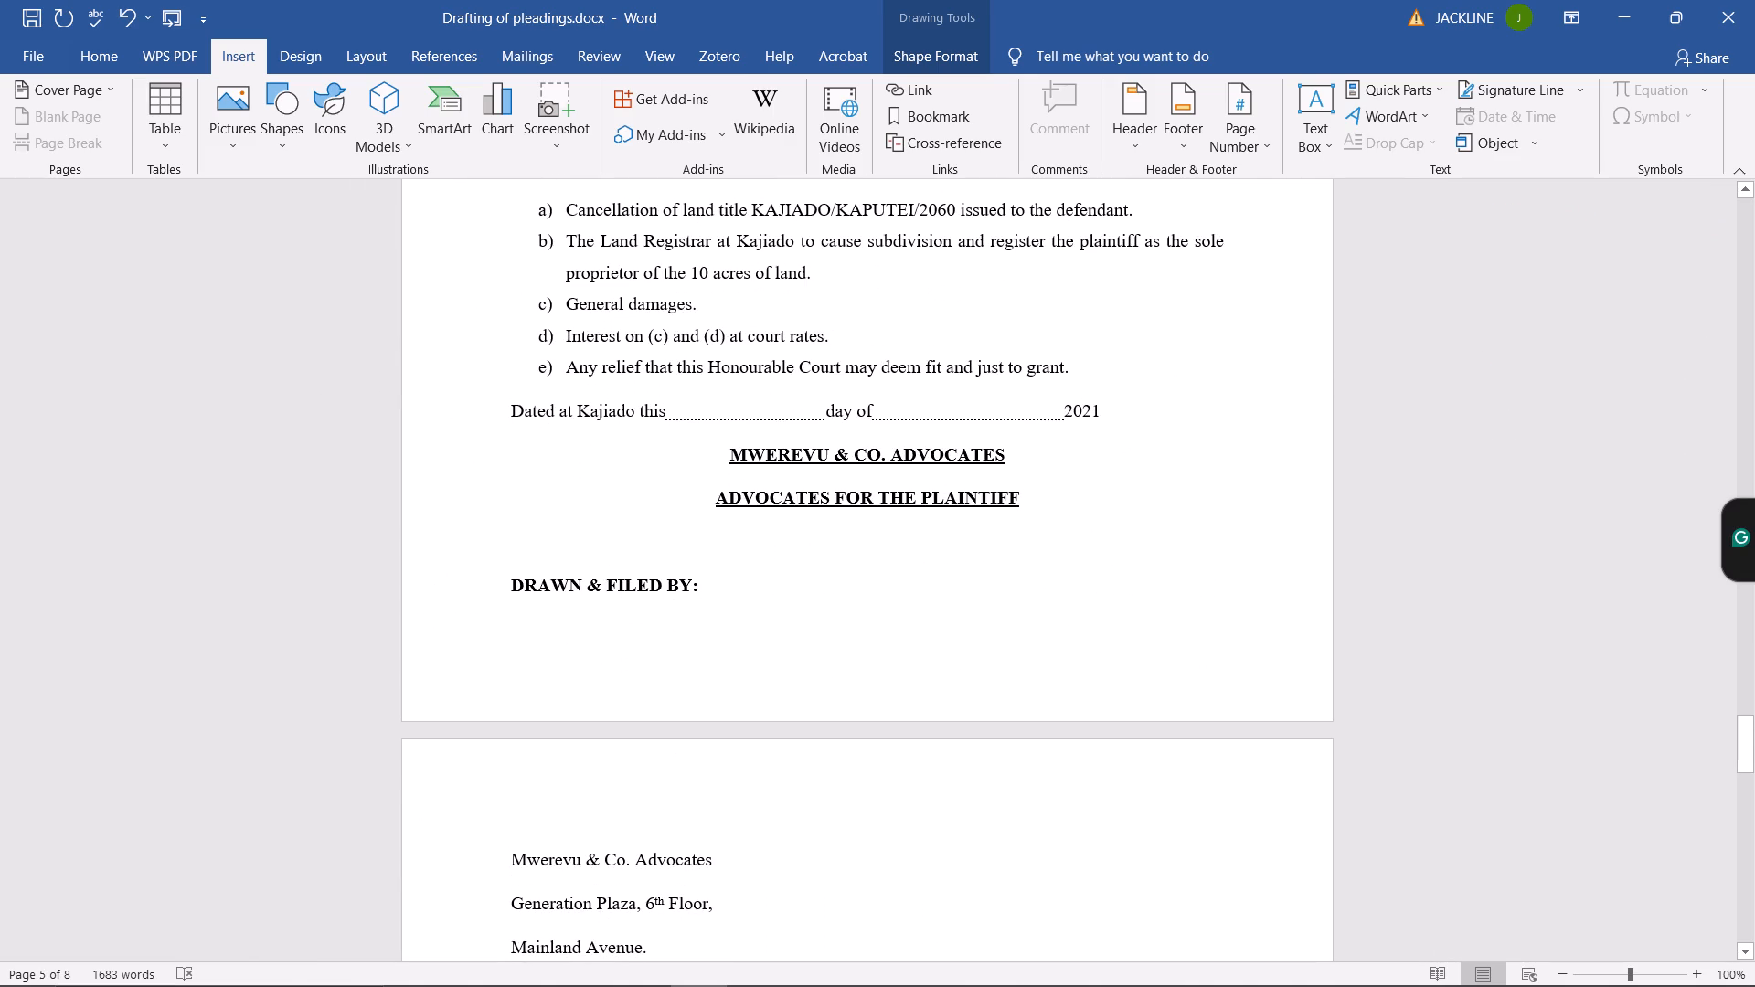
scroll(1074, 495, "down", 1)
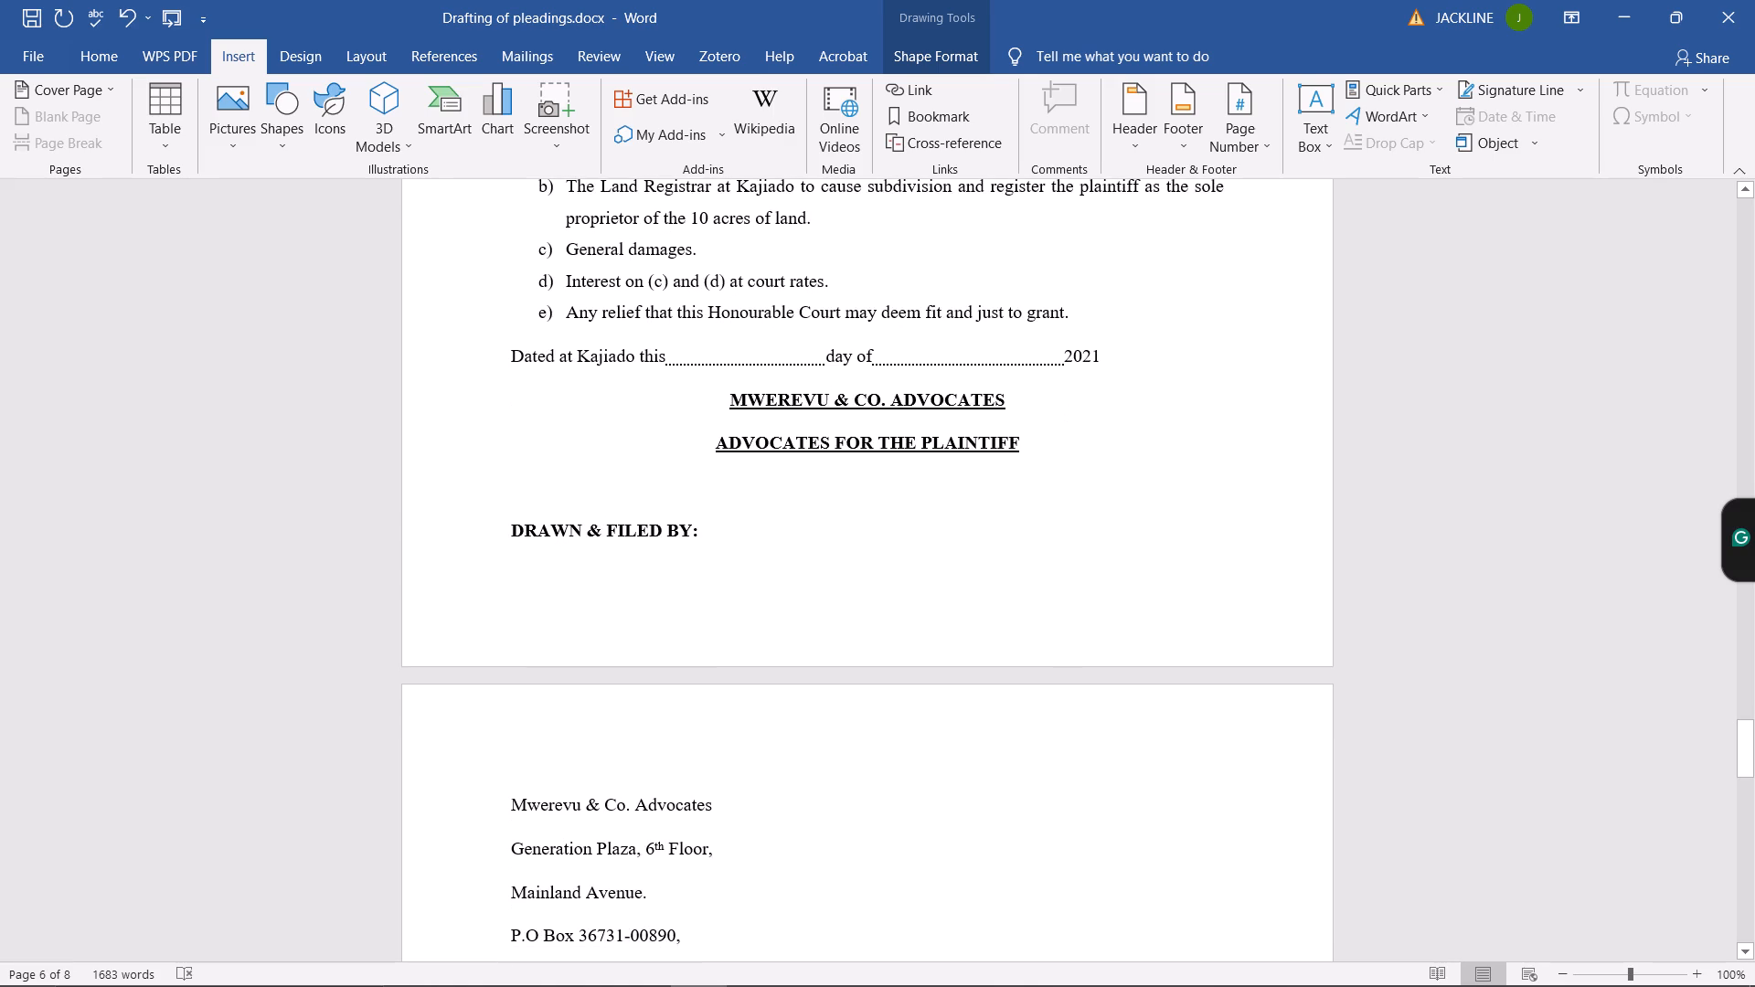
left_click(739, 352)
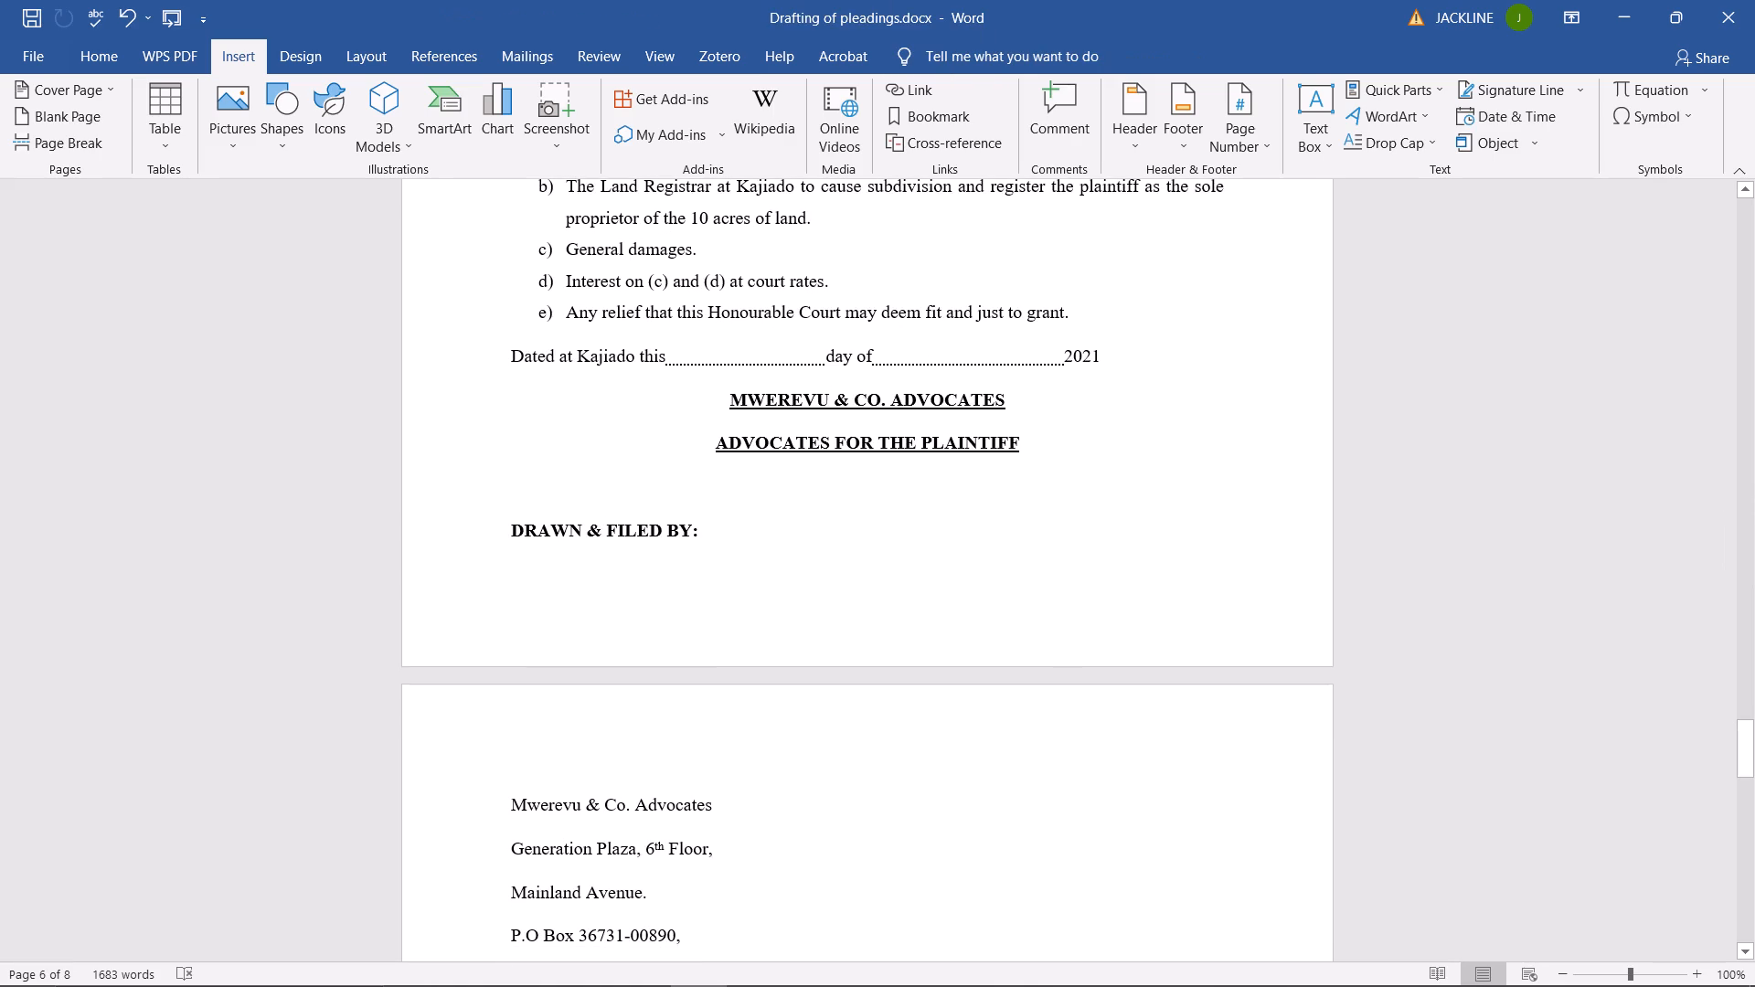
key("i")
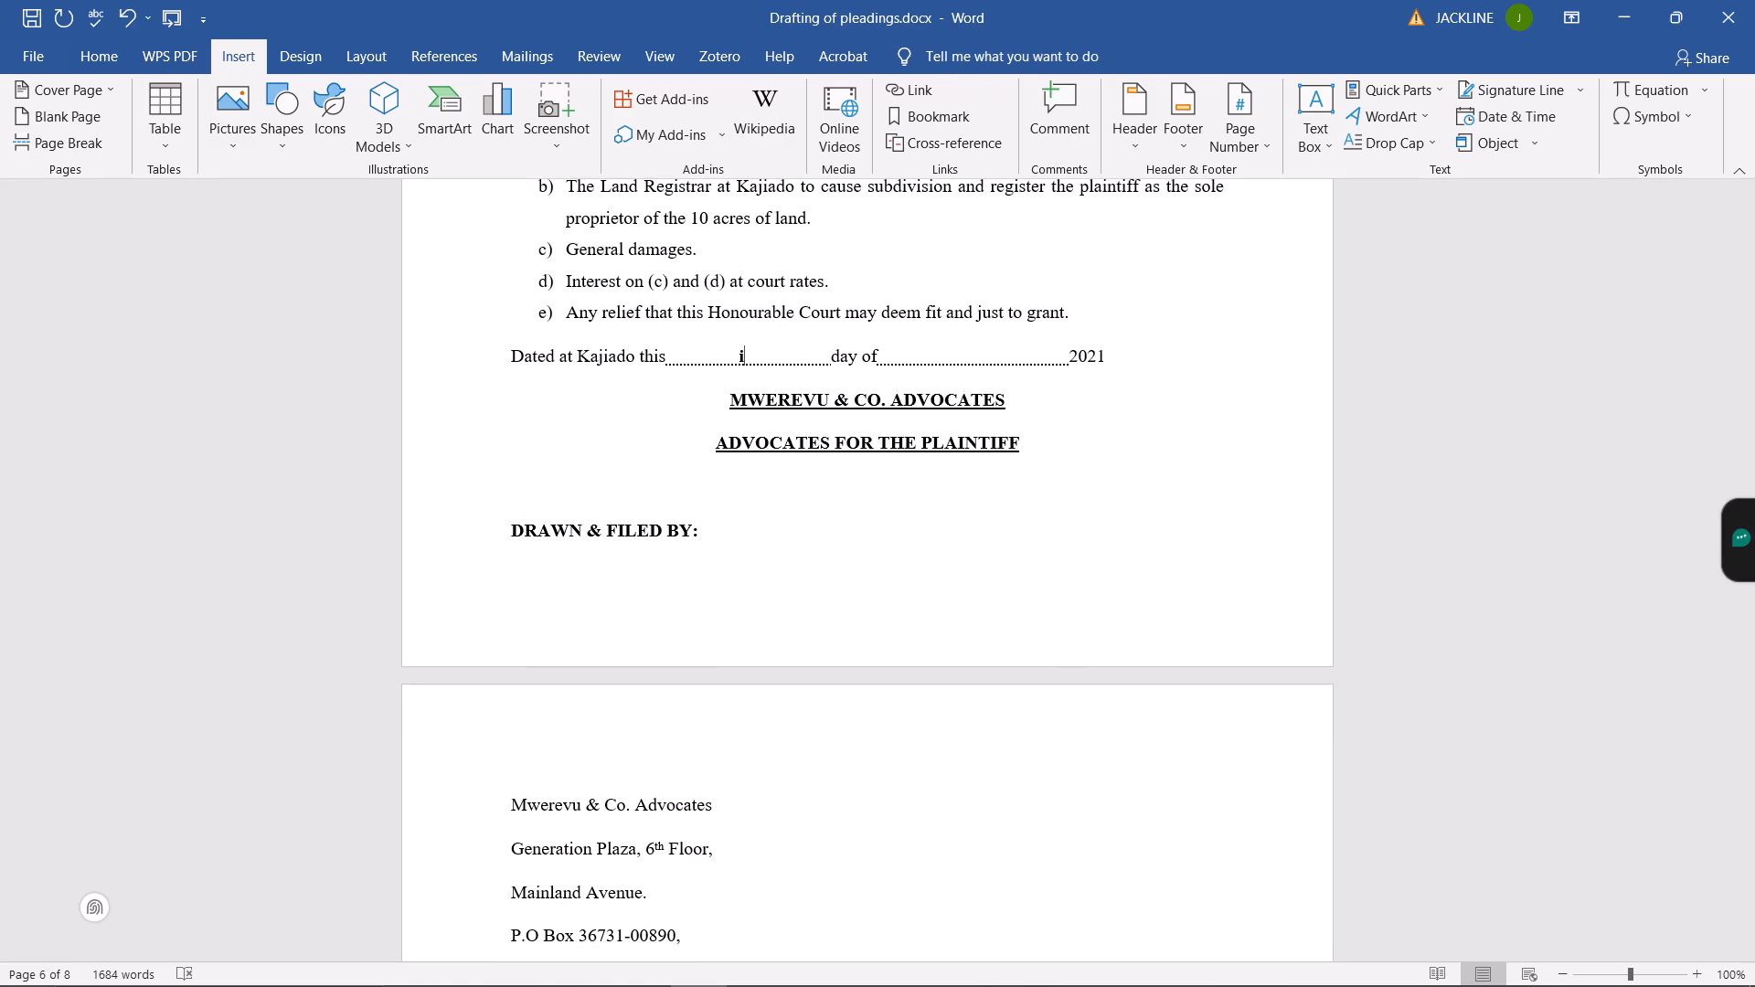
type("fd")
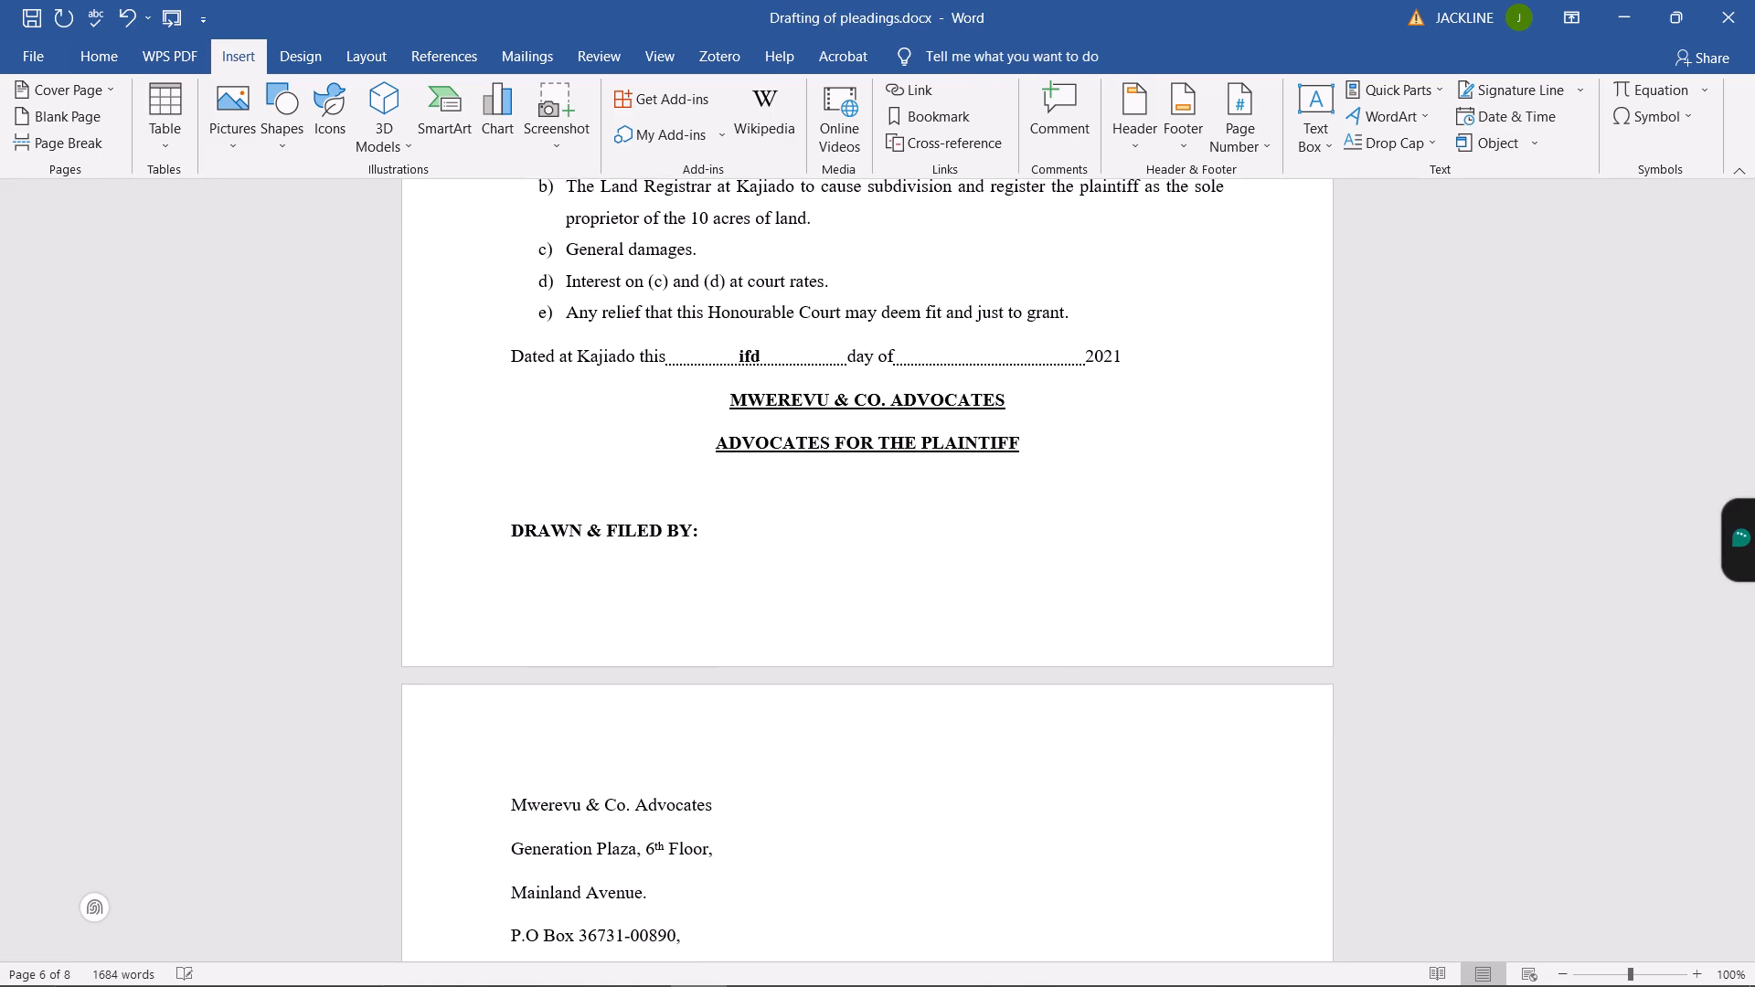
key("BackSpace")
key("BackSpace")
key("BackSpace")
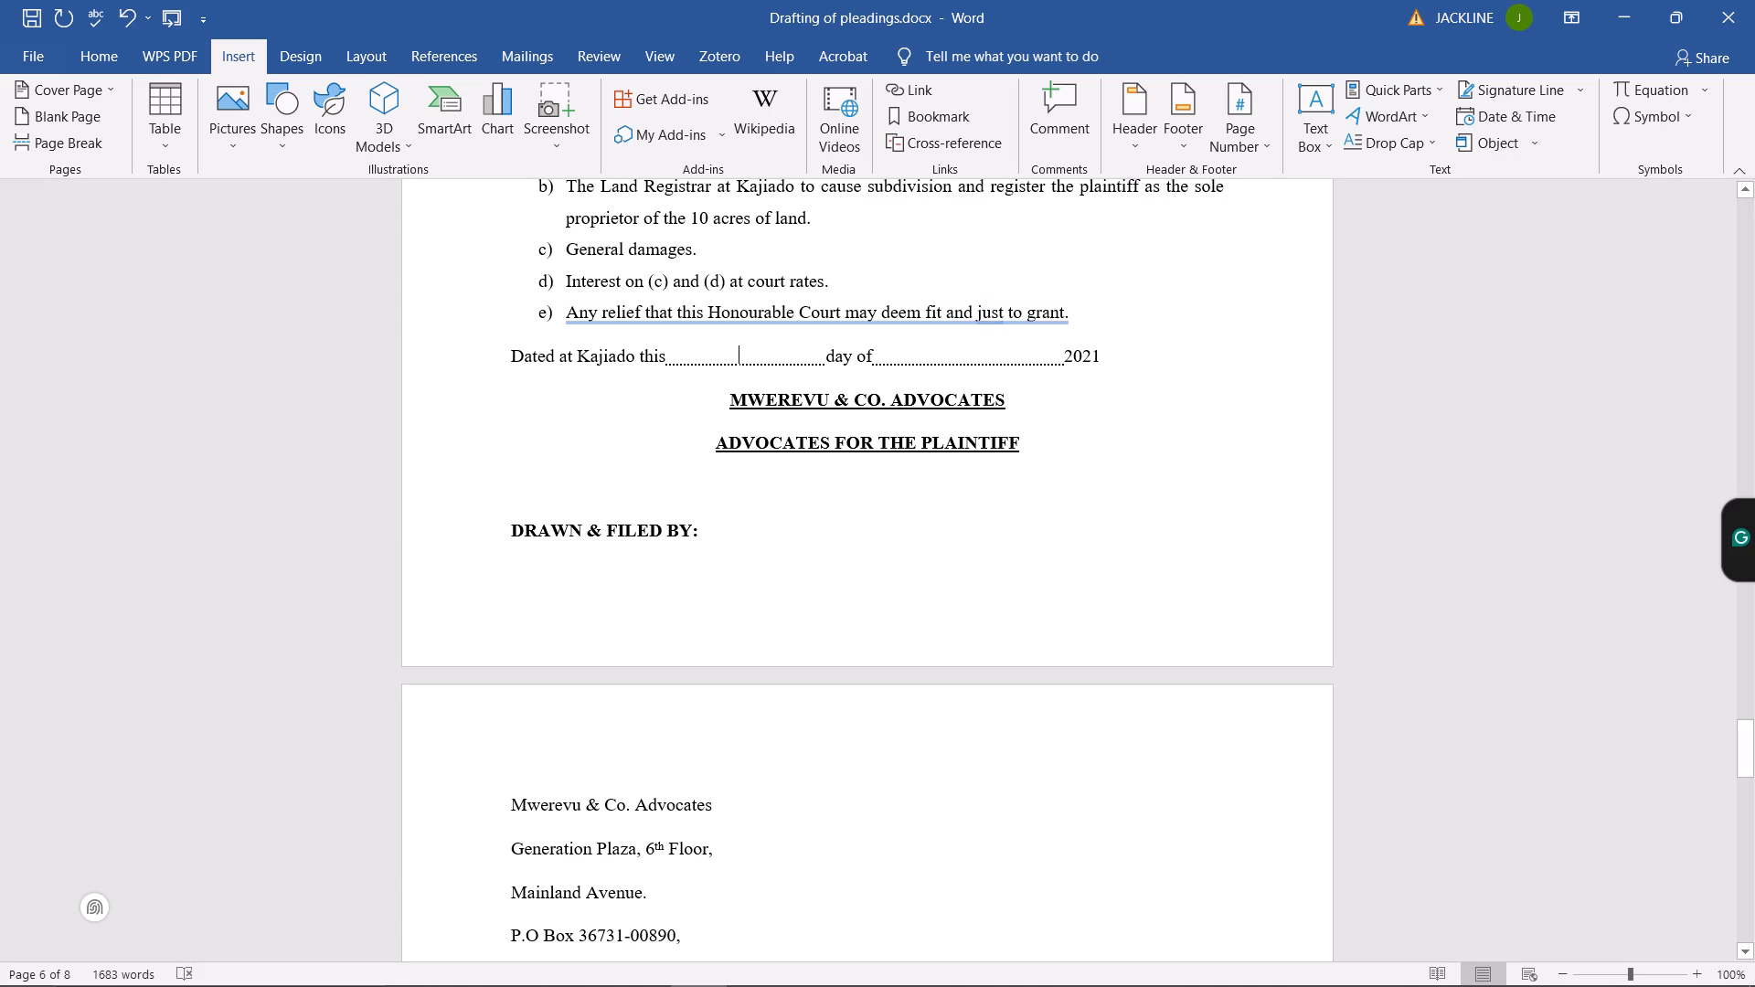
Draw a horizontal signature line about 2.24" long above (DEPONENT) in the verifying affidavit's Kajiado jurat and apply the black line style.
scroll(789, 528, "down", 5)
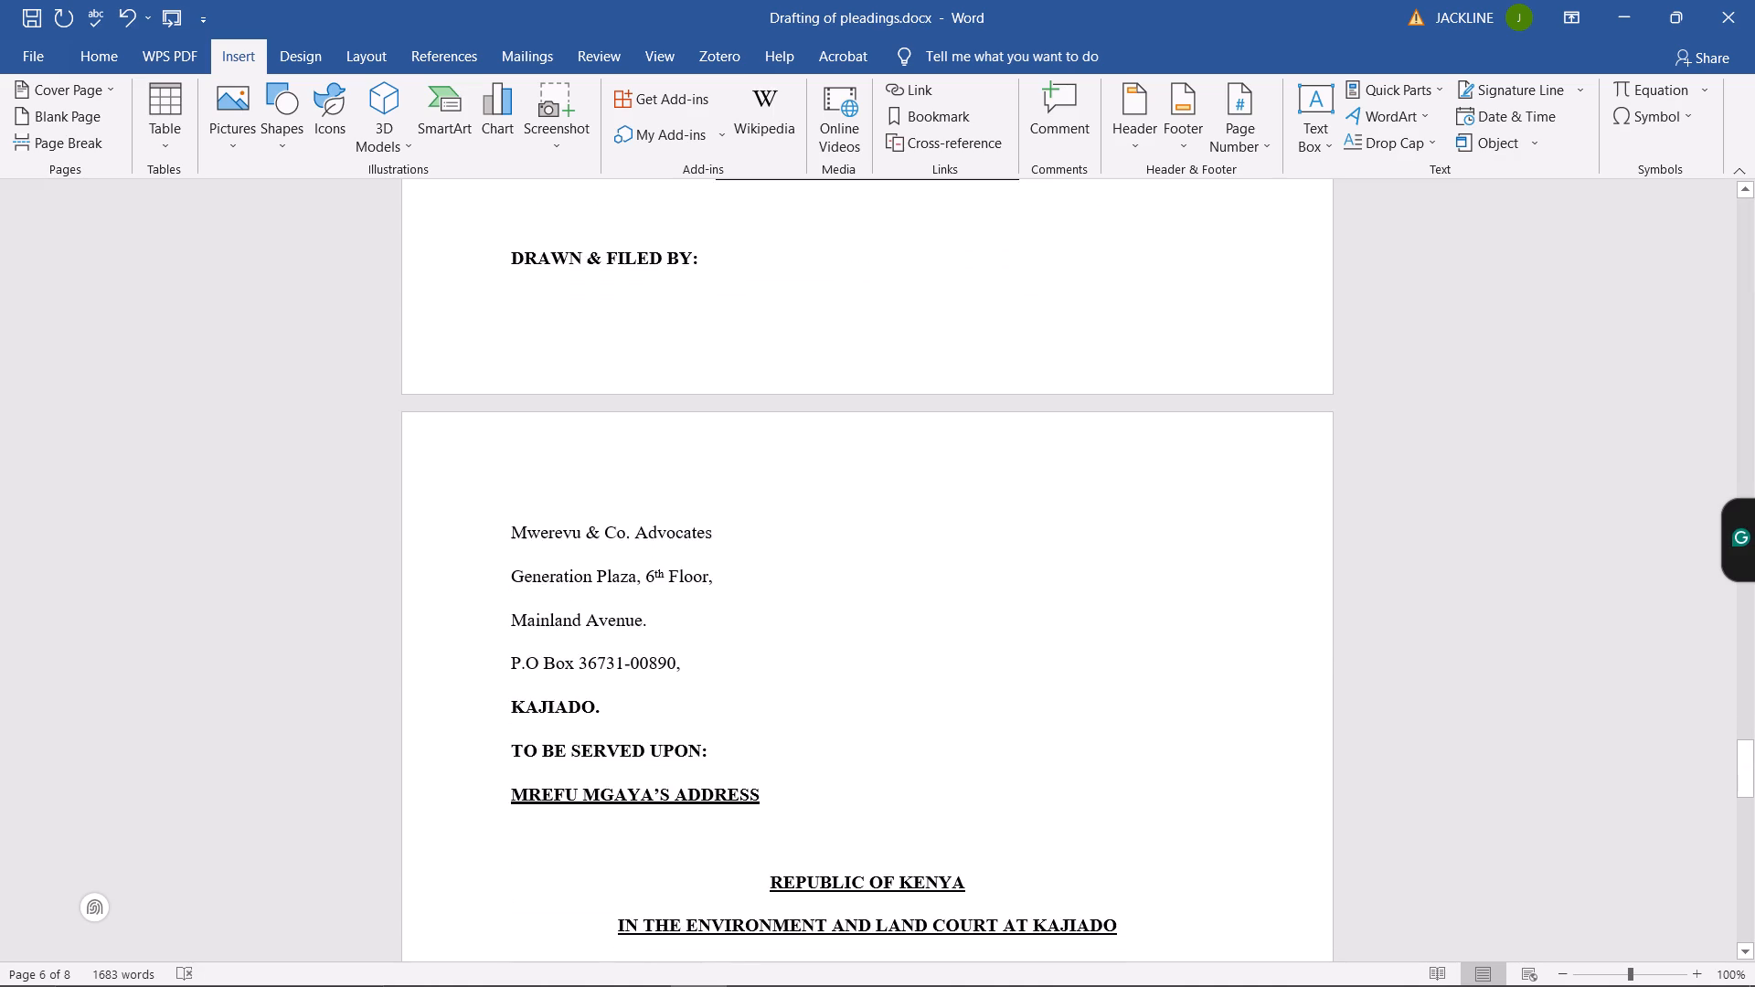
scroll(789, 529, "down", 15)
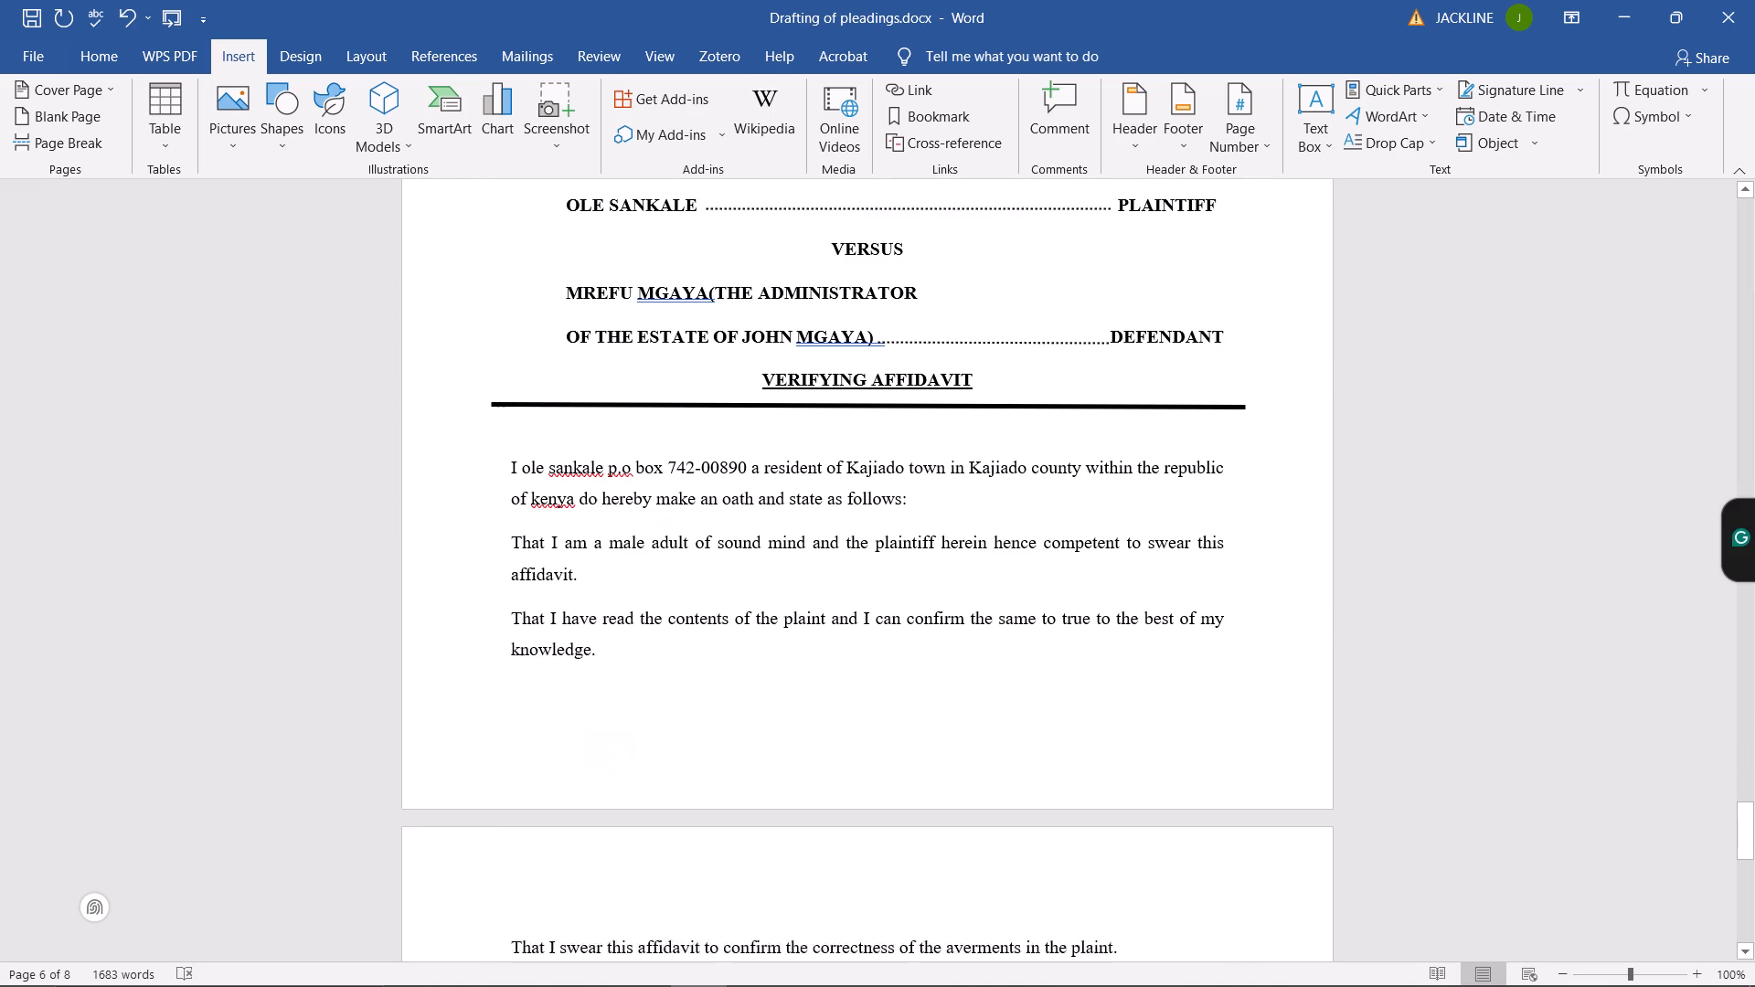
scroll(778, 531, "down", 9)
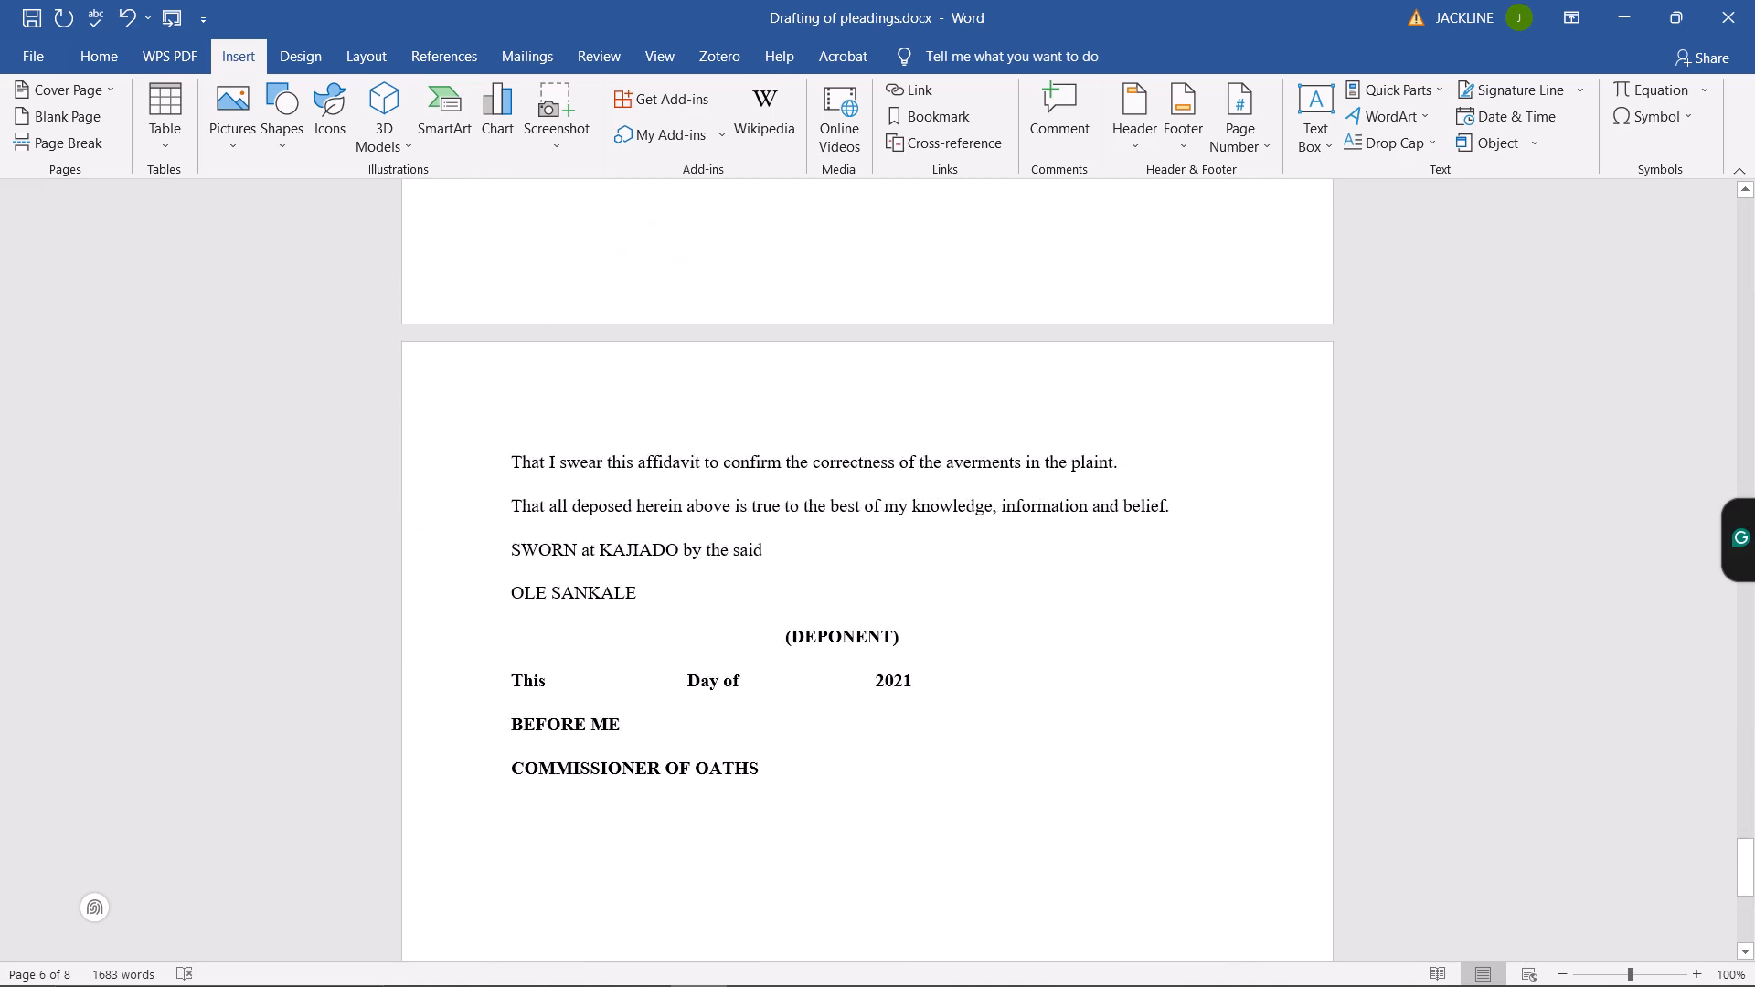
scroll(778, 531, "down", 5)
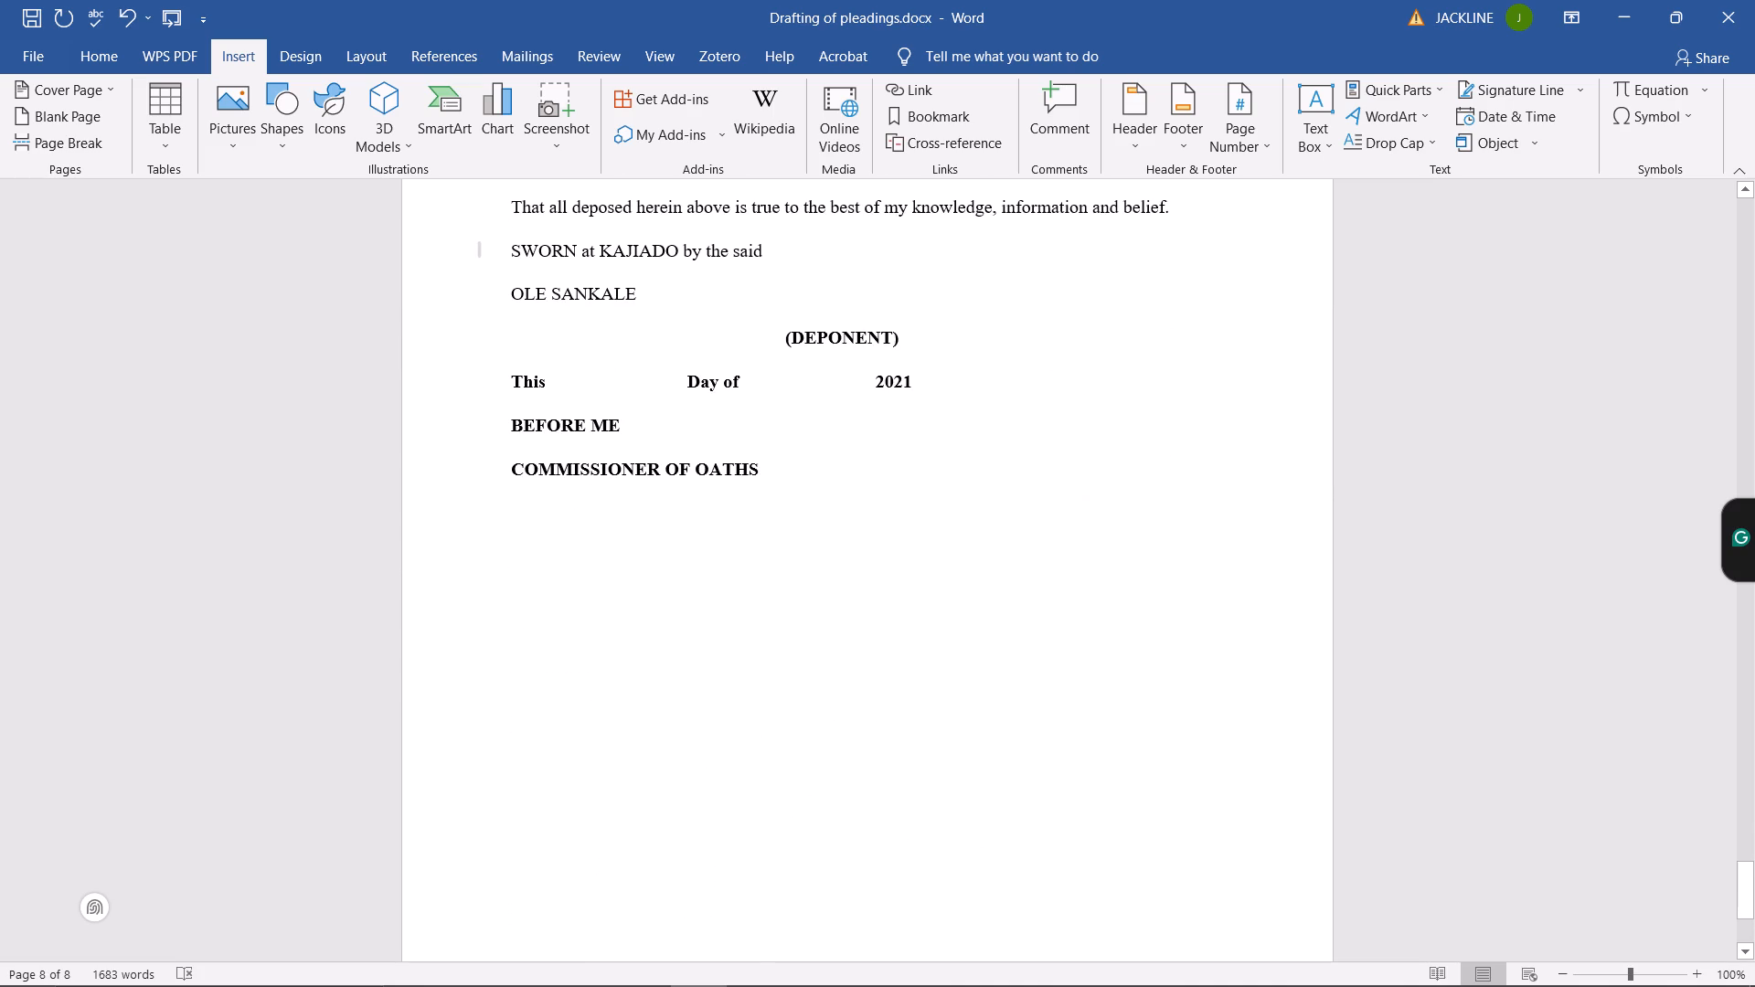
left_click(756, 288)
left_click(302, 139)
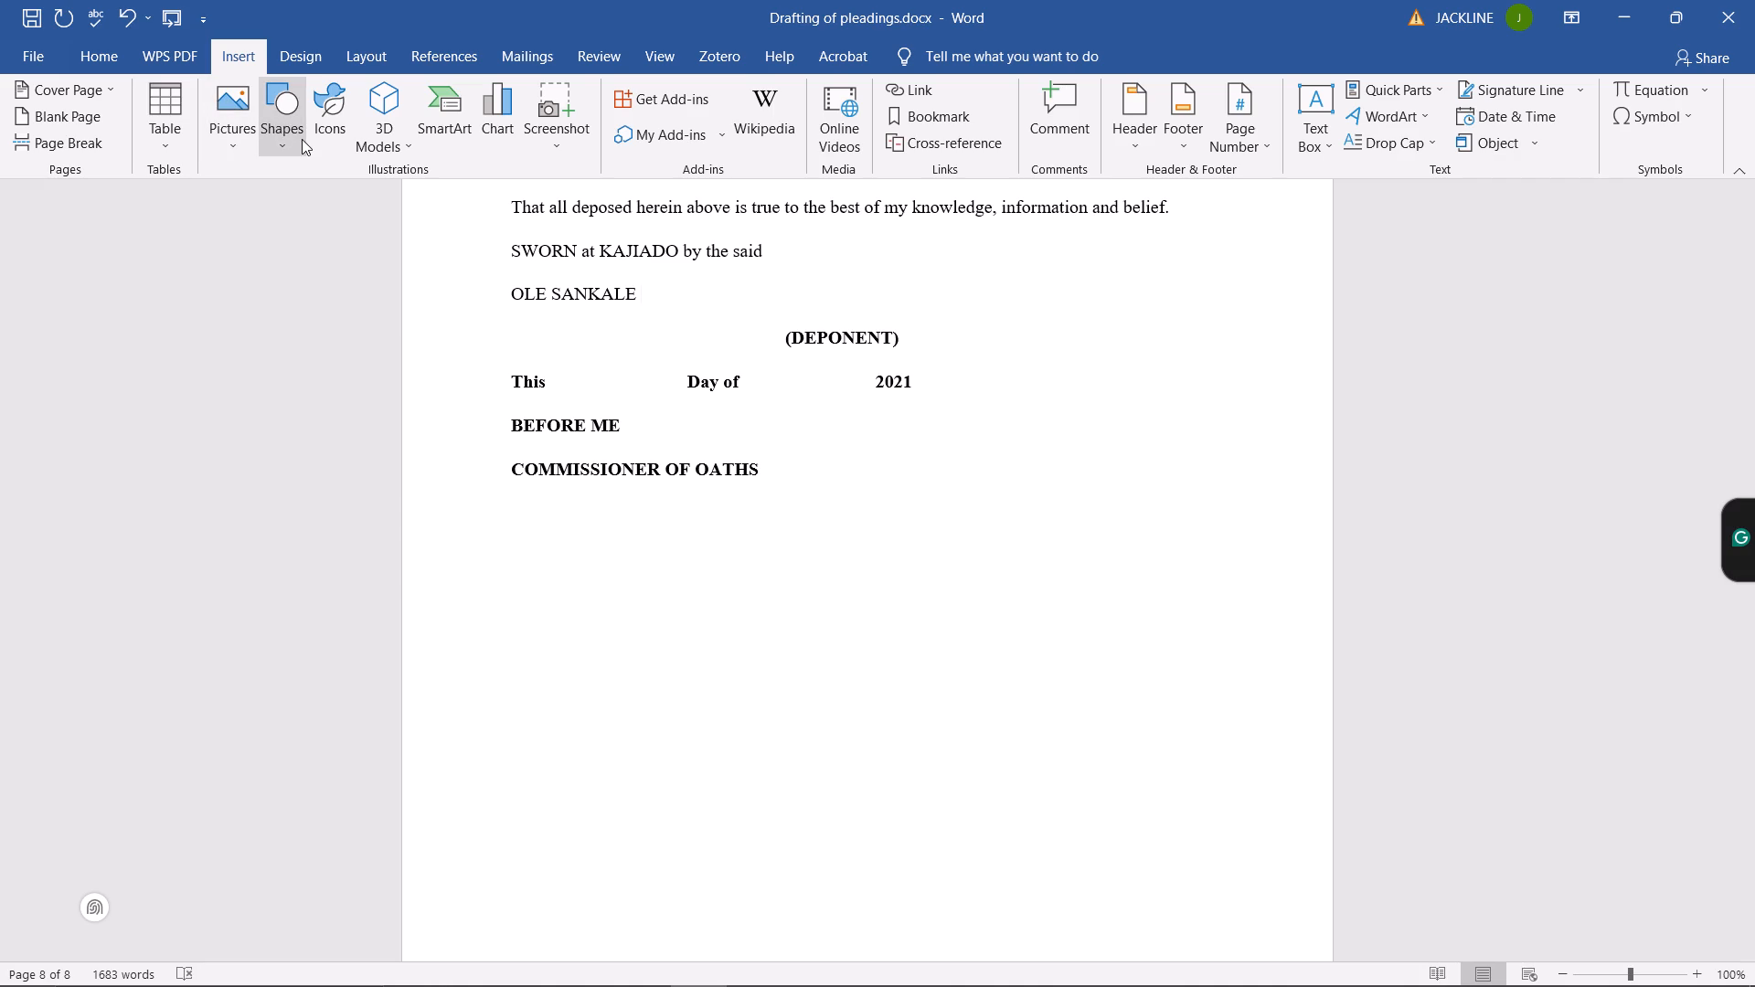
left_click(266, 262)
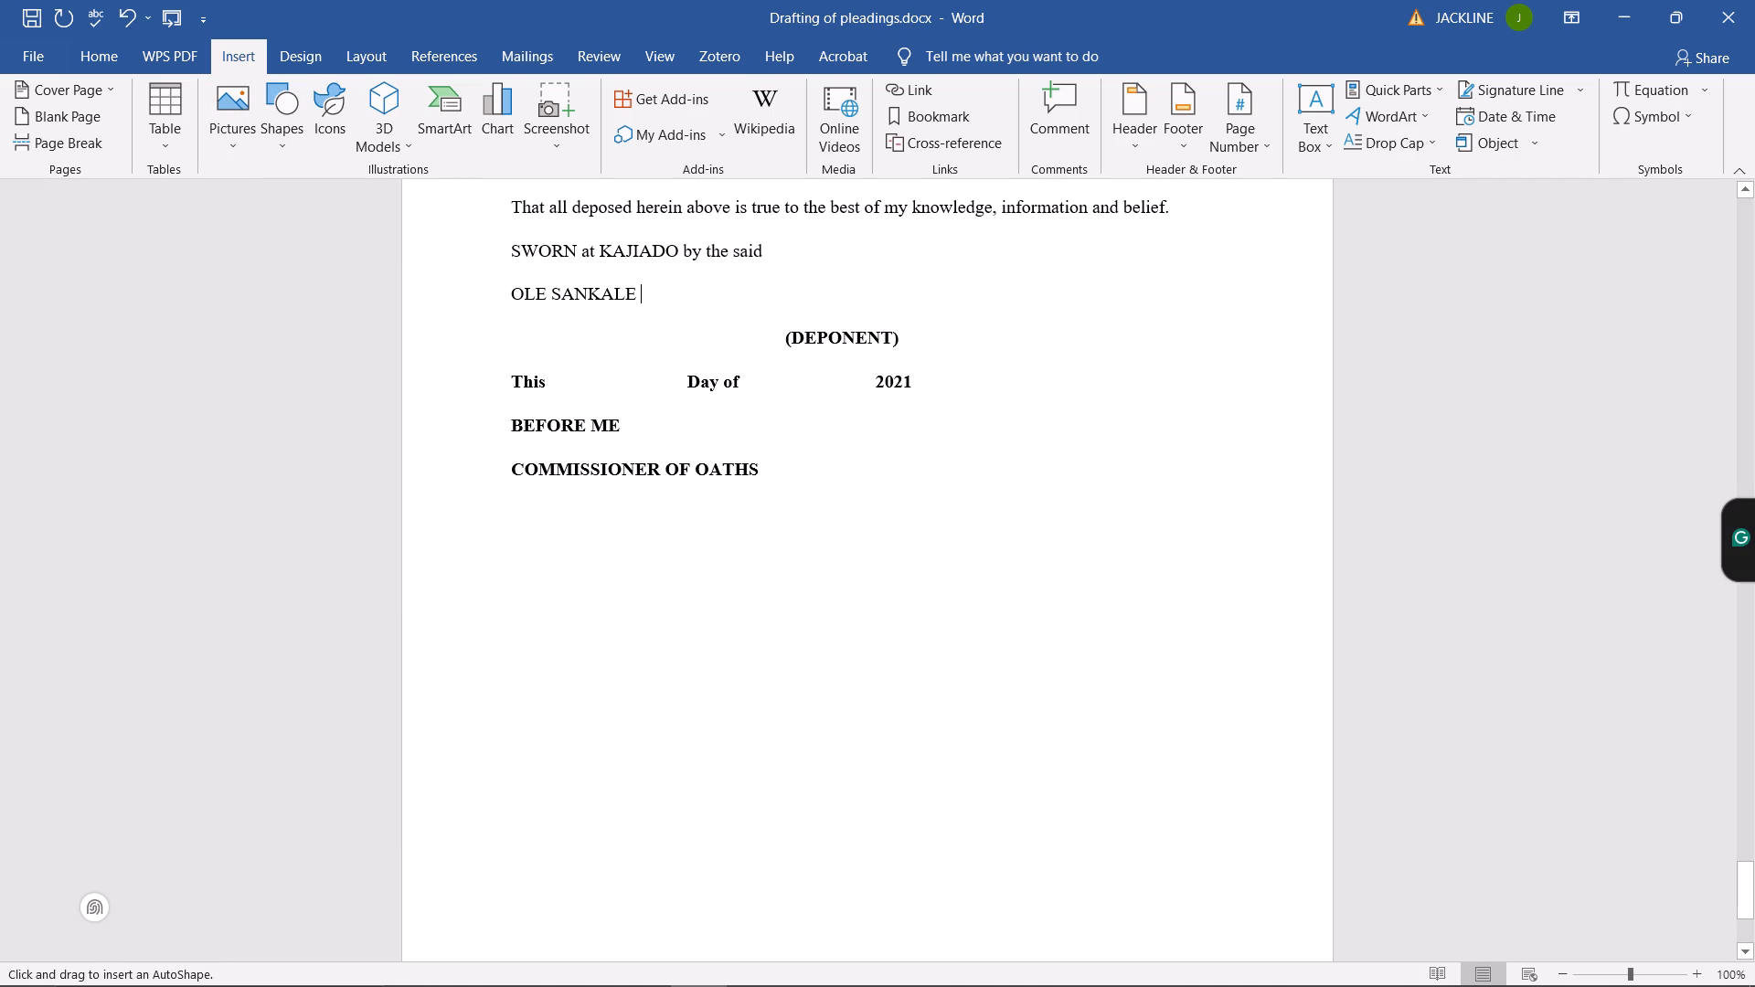
left_click_drag(742, 304, 836, 301)
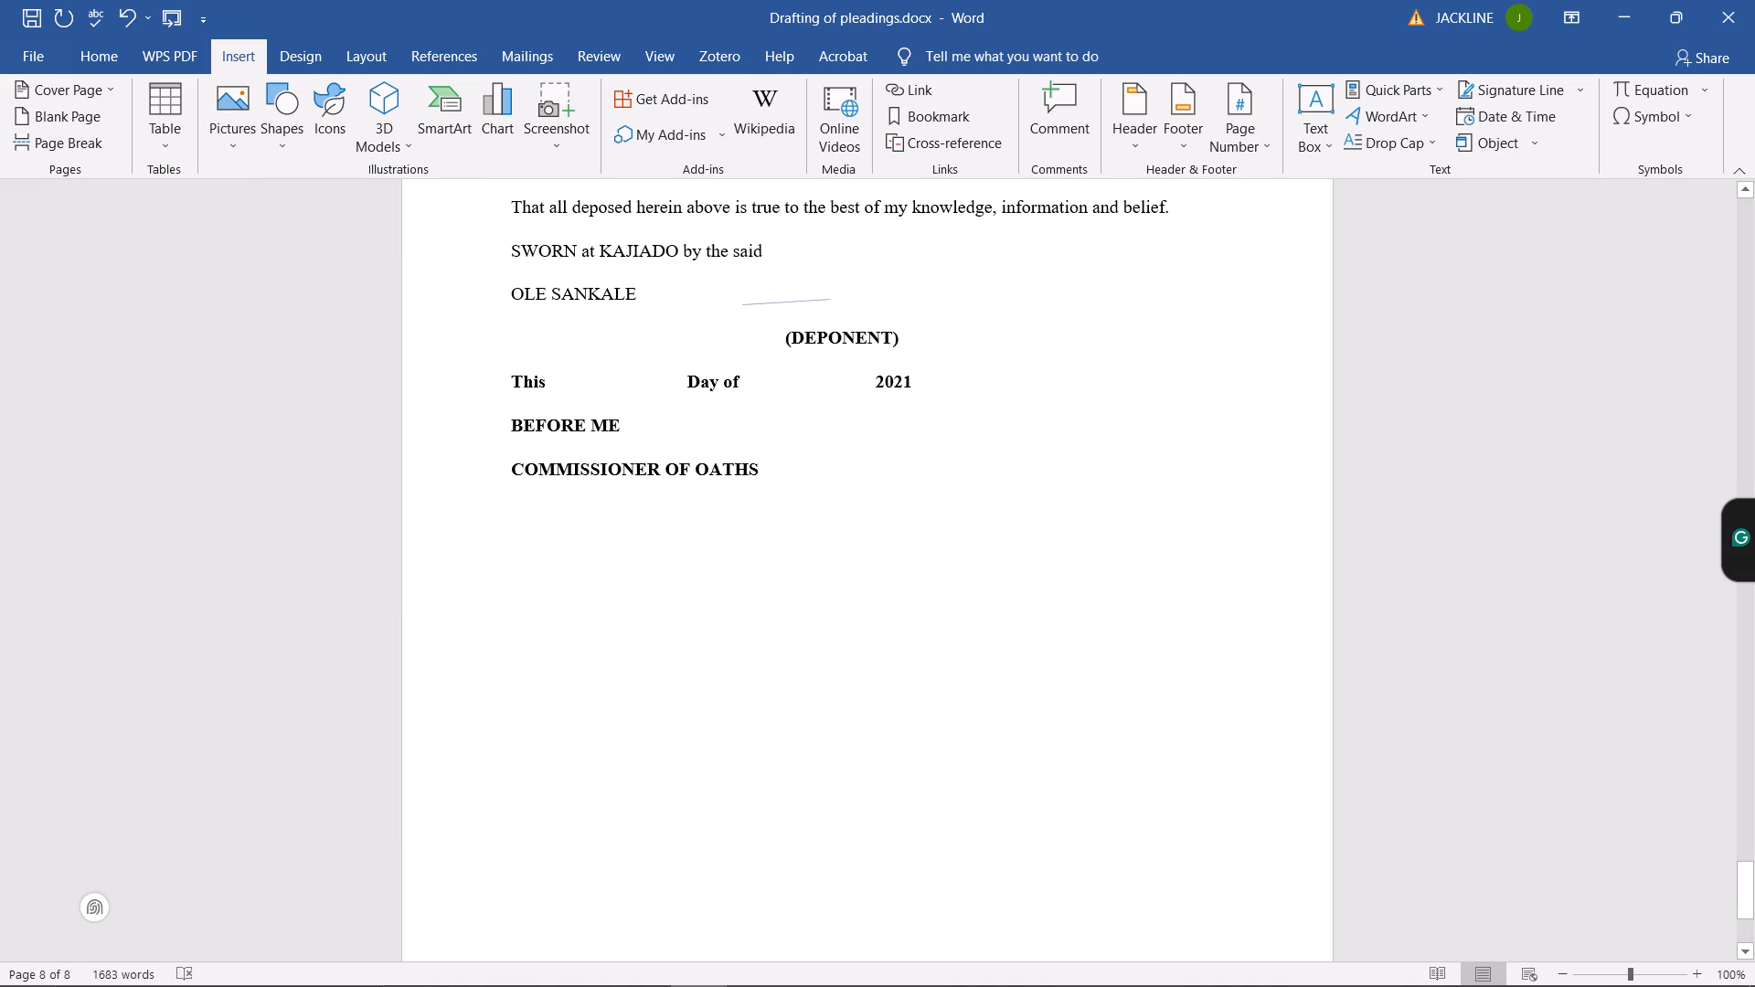
left_click_drag(836, 301, 988, 305)
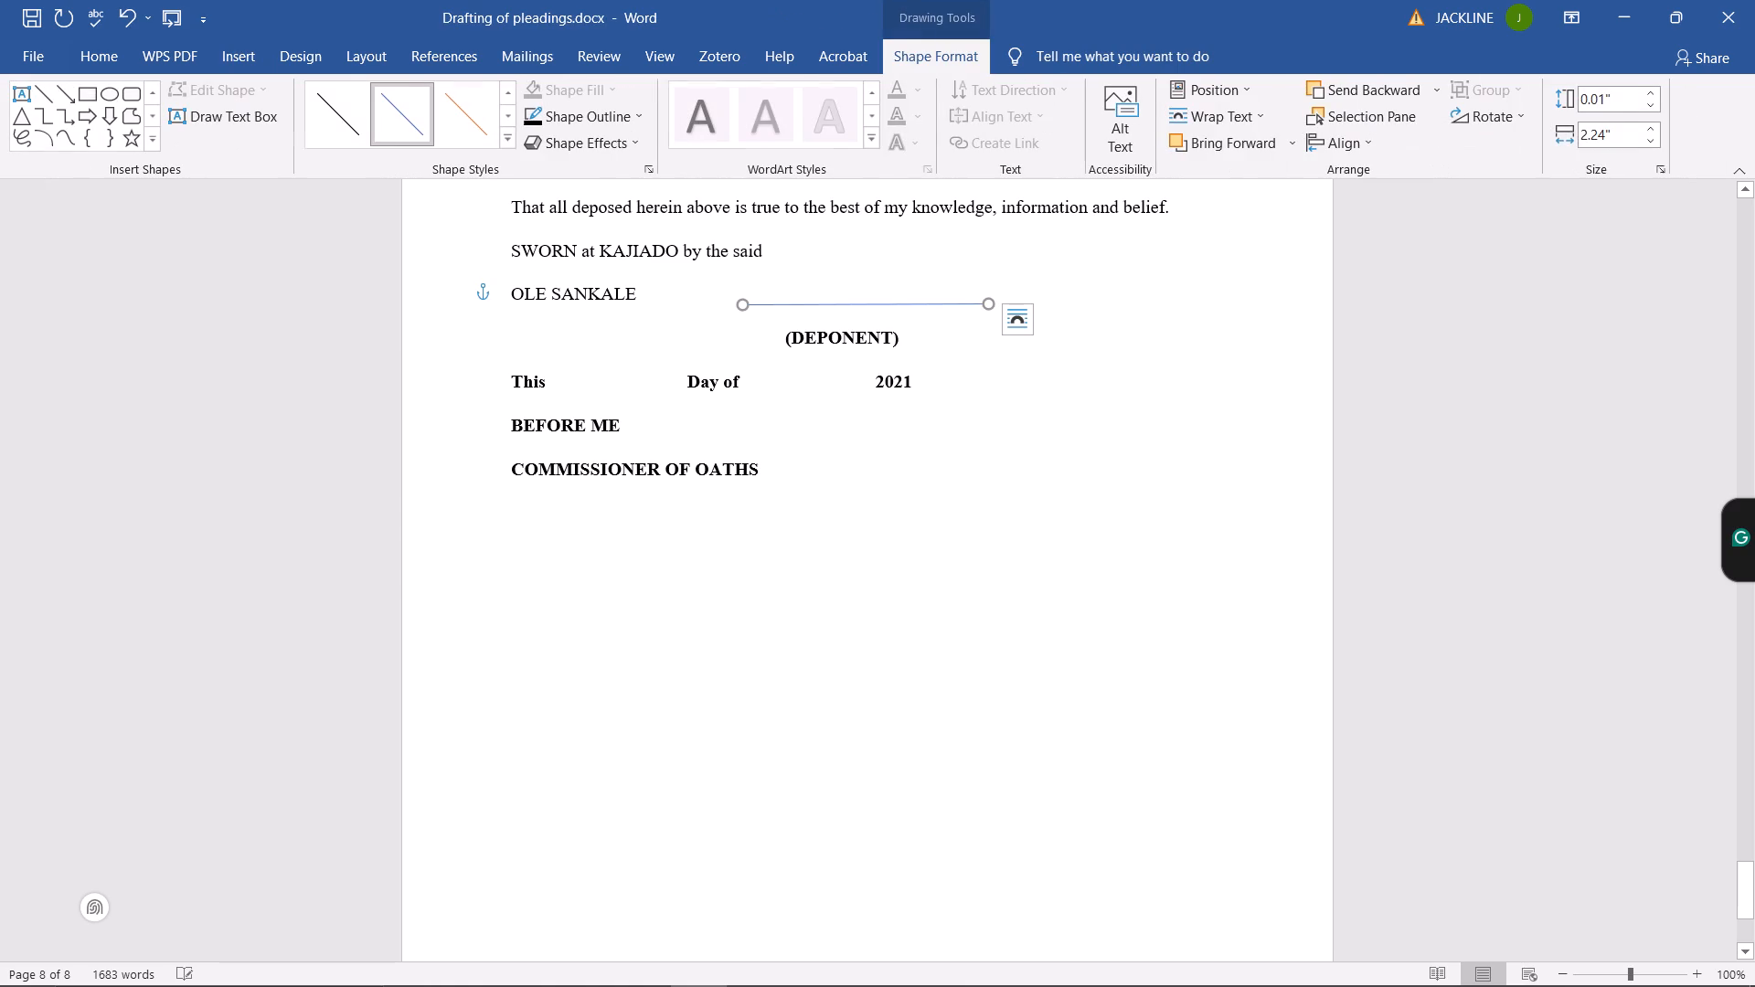
left_click(346, 116)
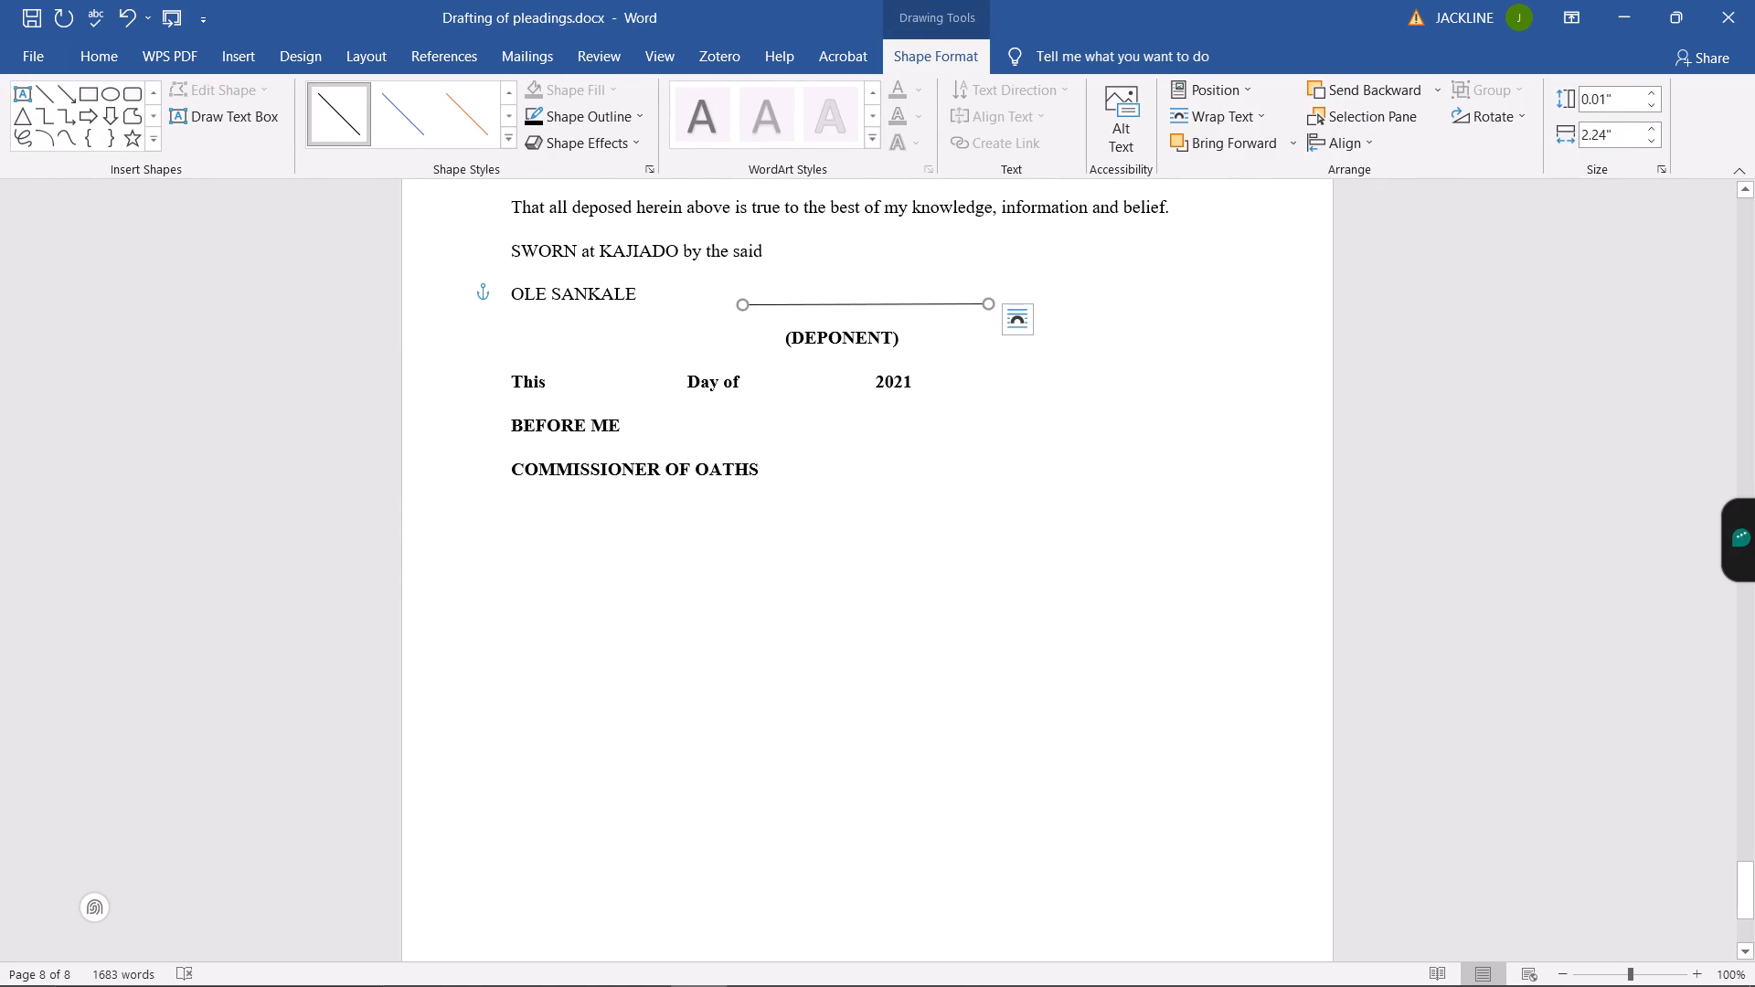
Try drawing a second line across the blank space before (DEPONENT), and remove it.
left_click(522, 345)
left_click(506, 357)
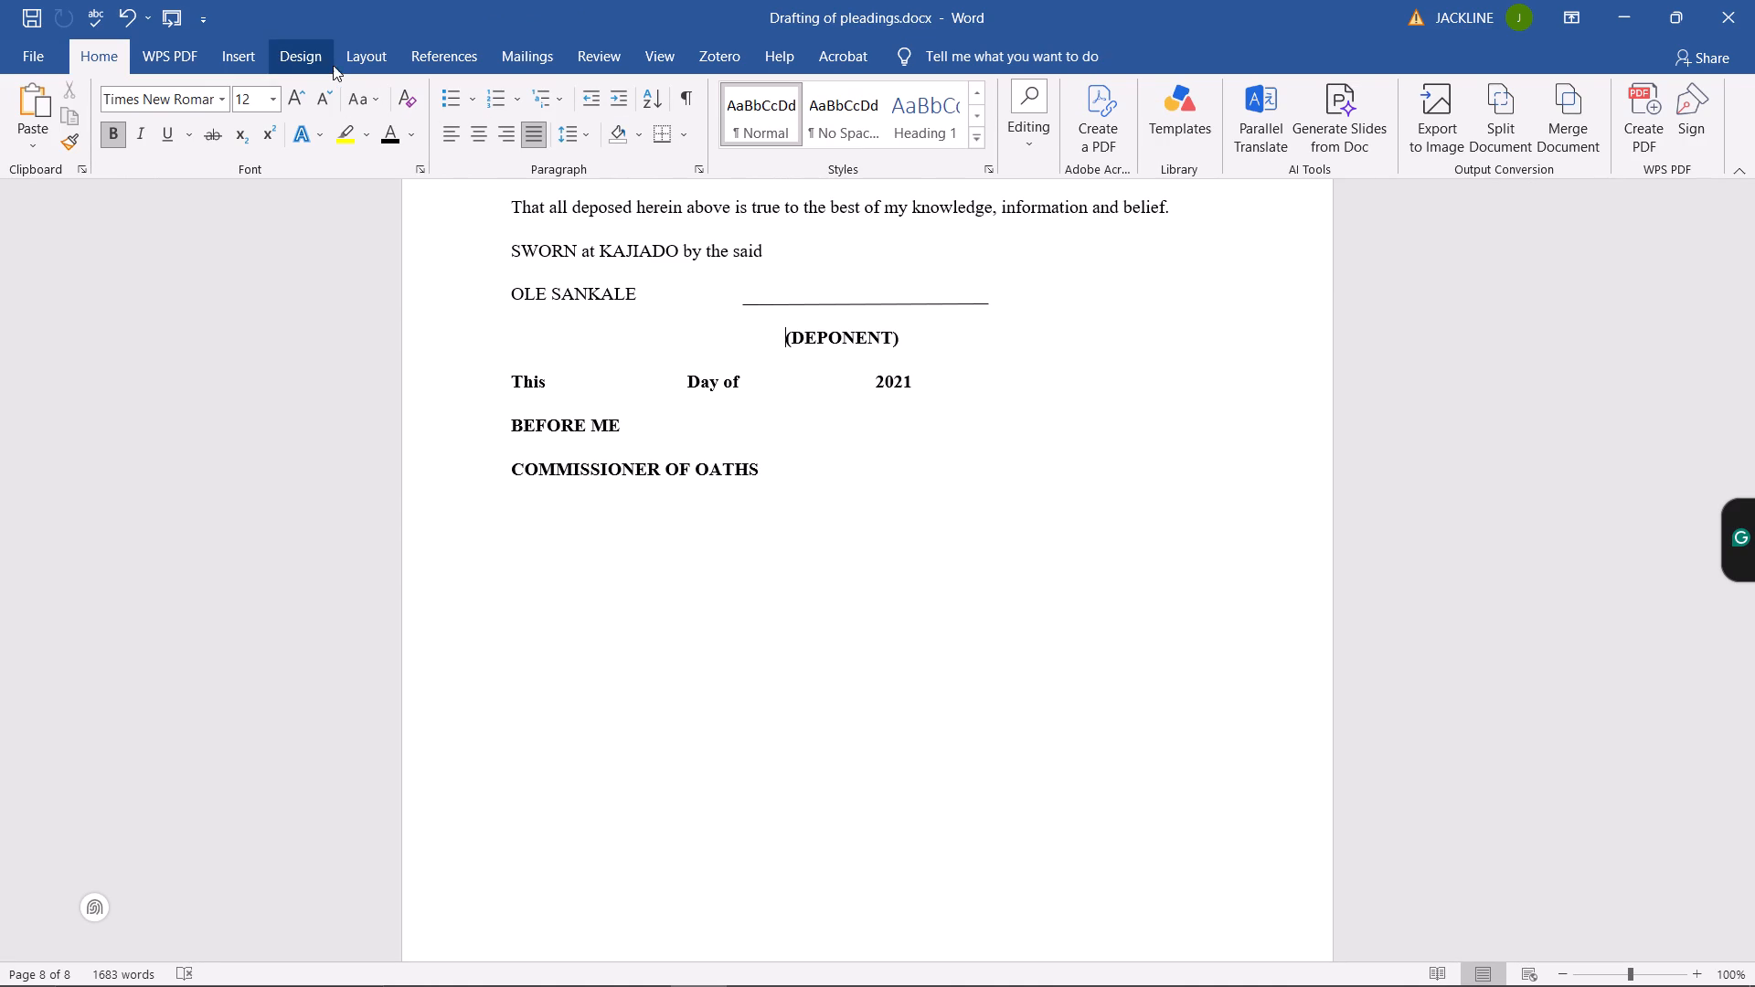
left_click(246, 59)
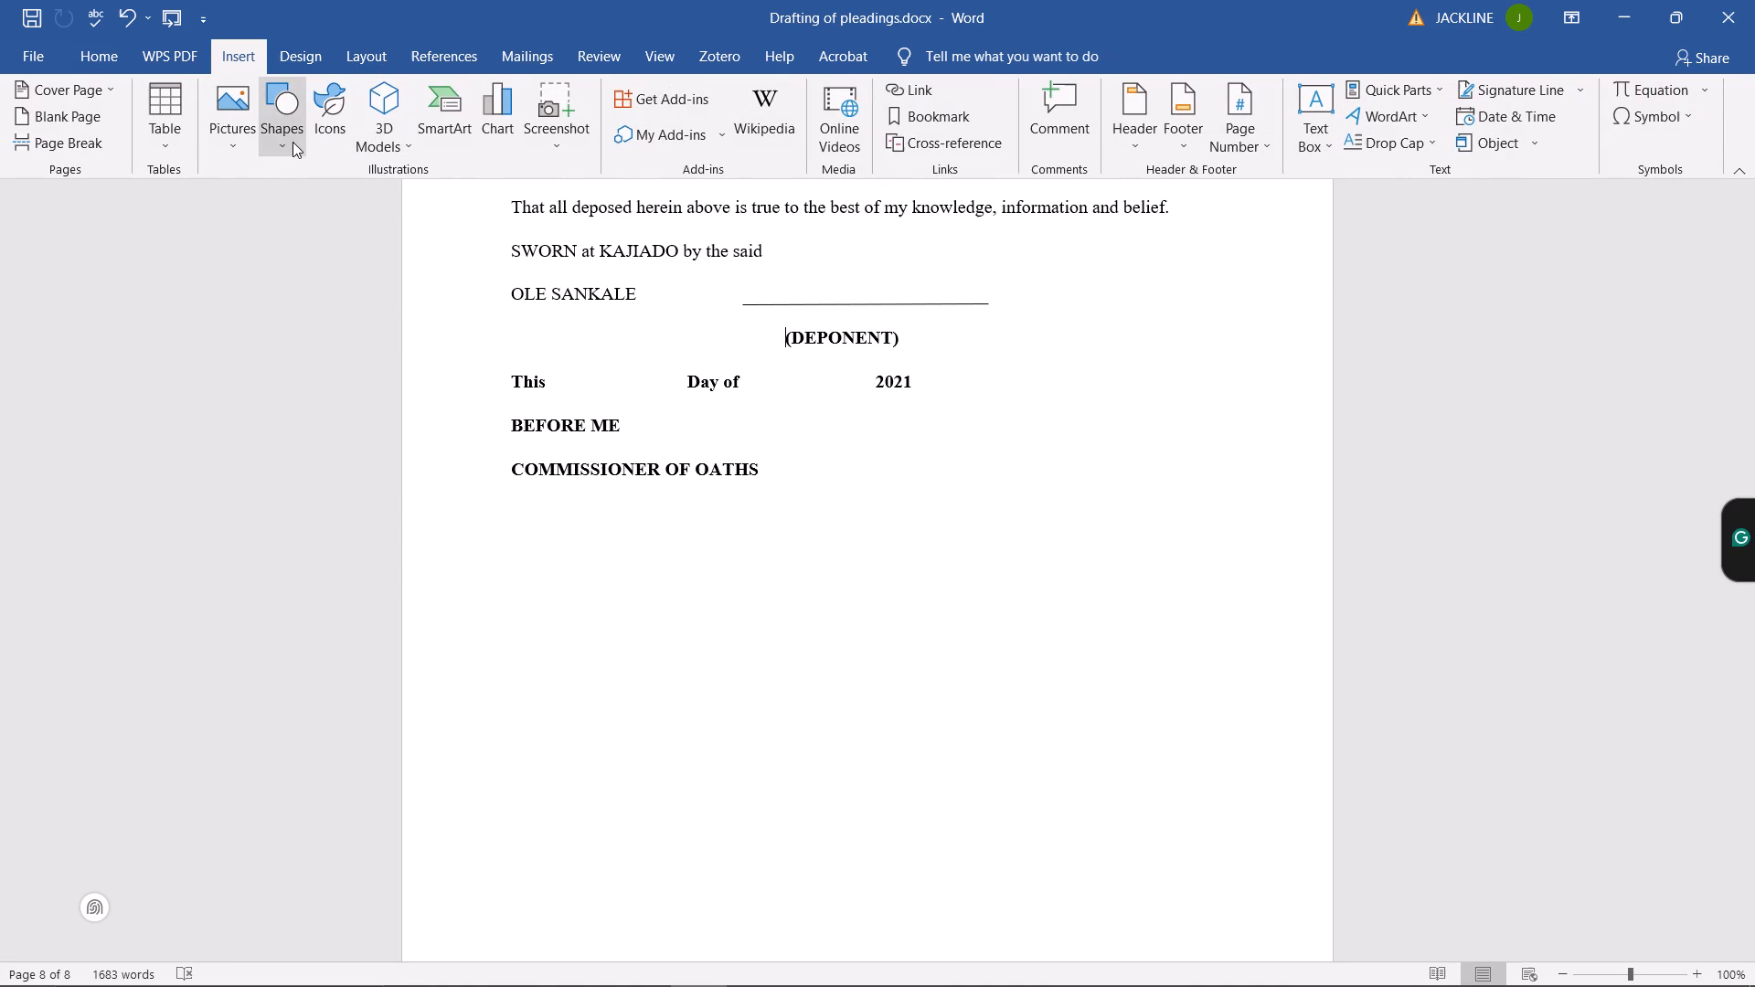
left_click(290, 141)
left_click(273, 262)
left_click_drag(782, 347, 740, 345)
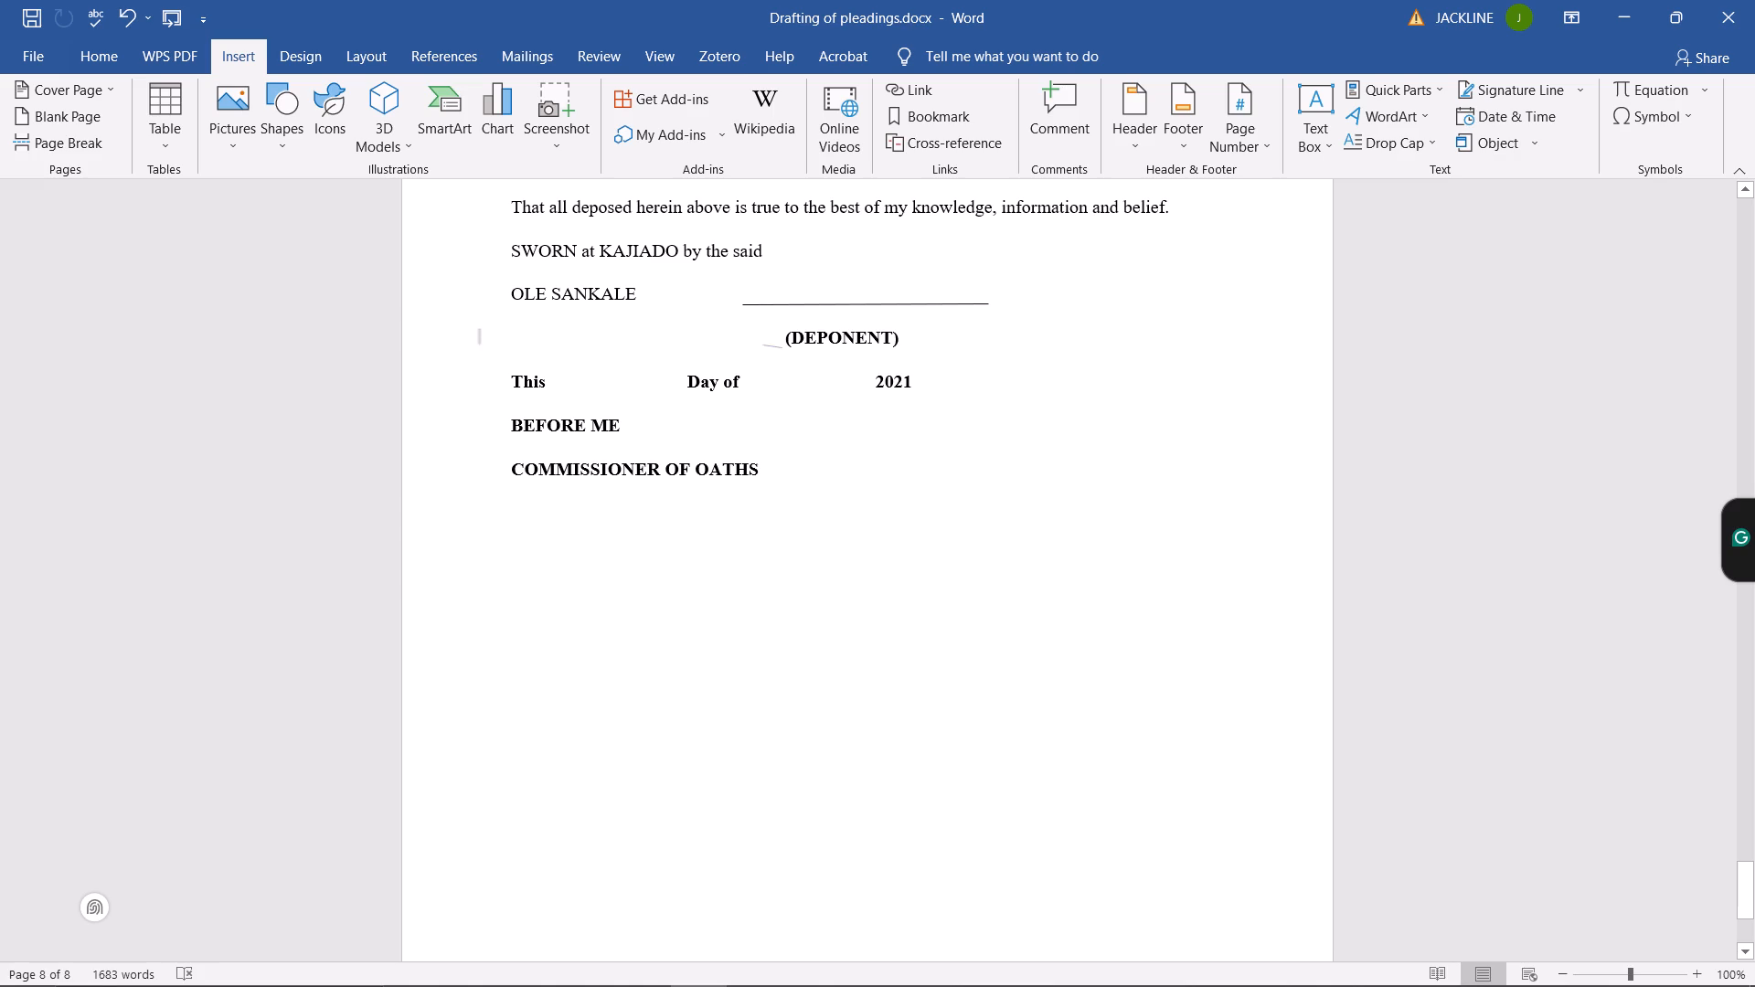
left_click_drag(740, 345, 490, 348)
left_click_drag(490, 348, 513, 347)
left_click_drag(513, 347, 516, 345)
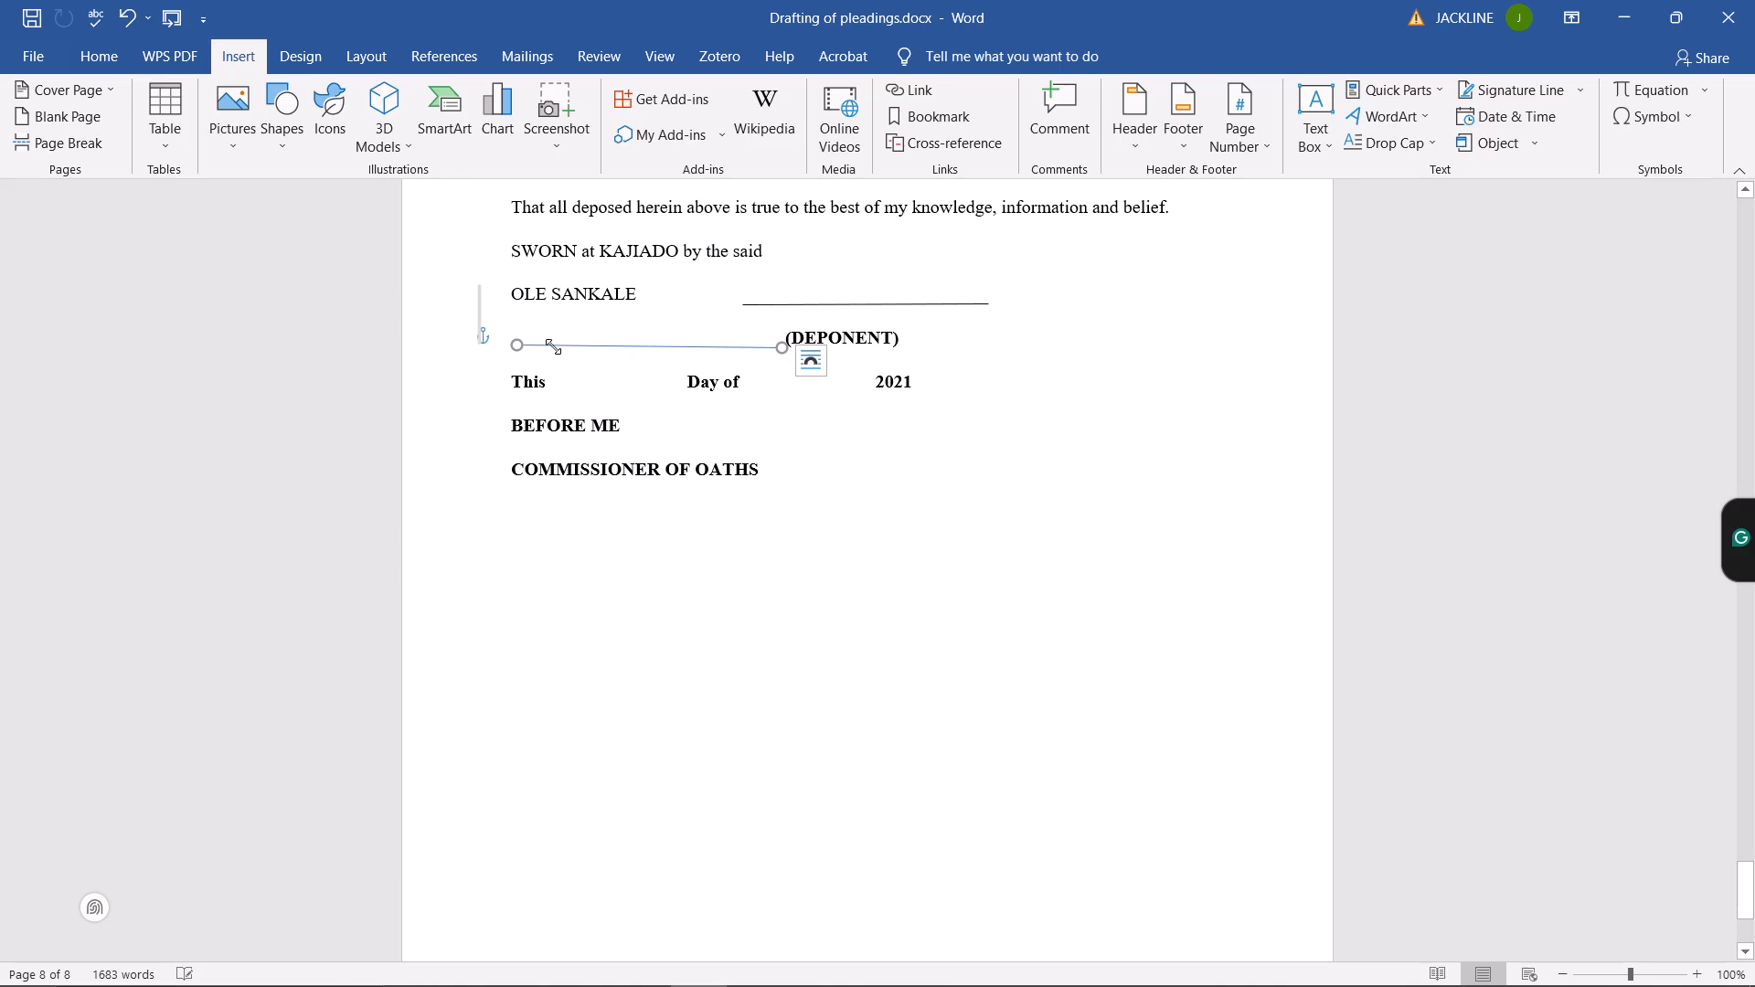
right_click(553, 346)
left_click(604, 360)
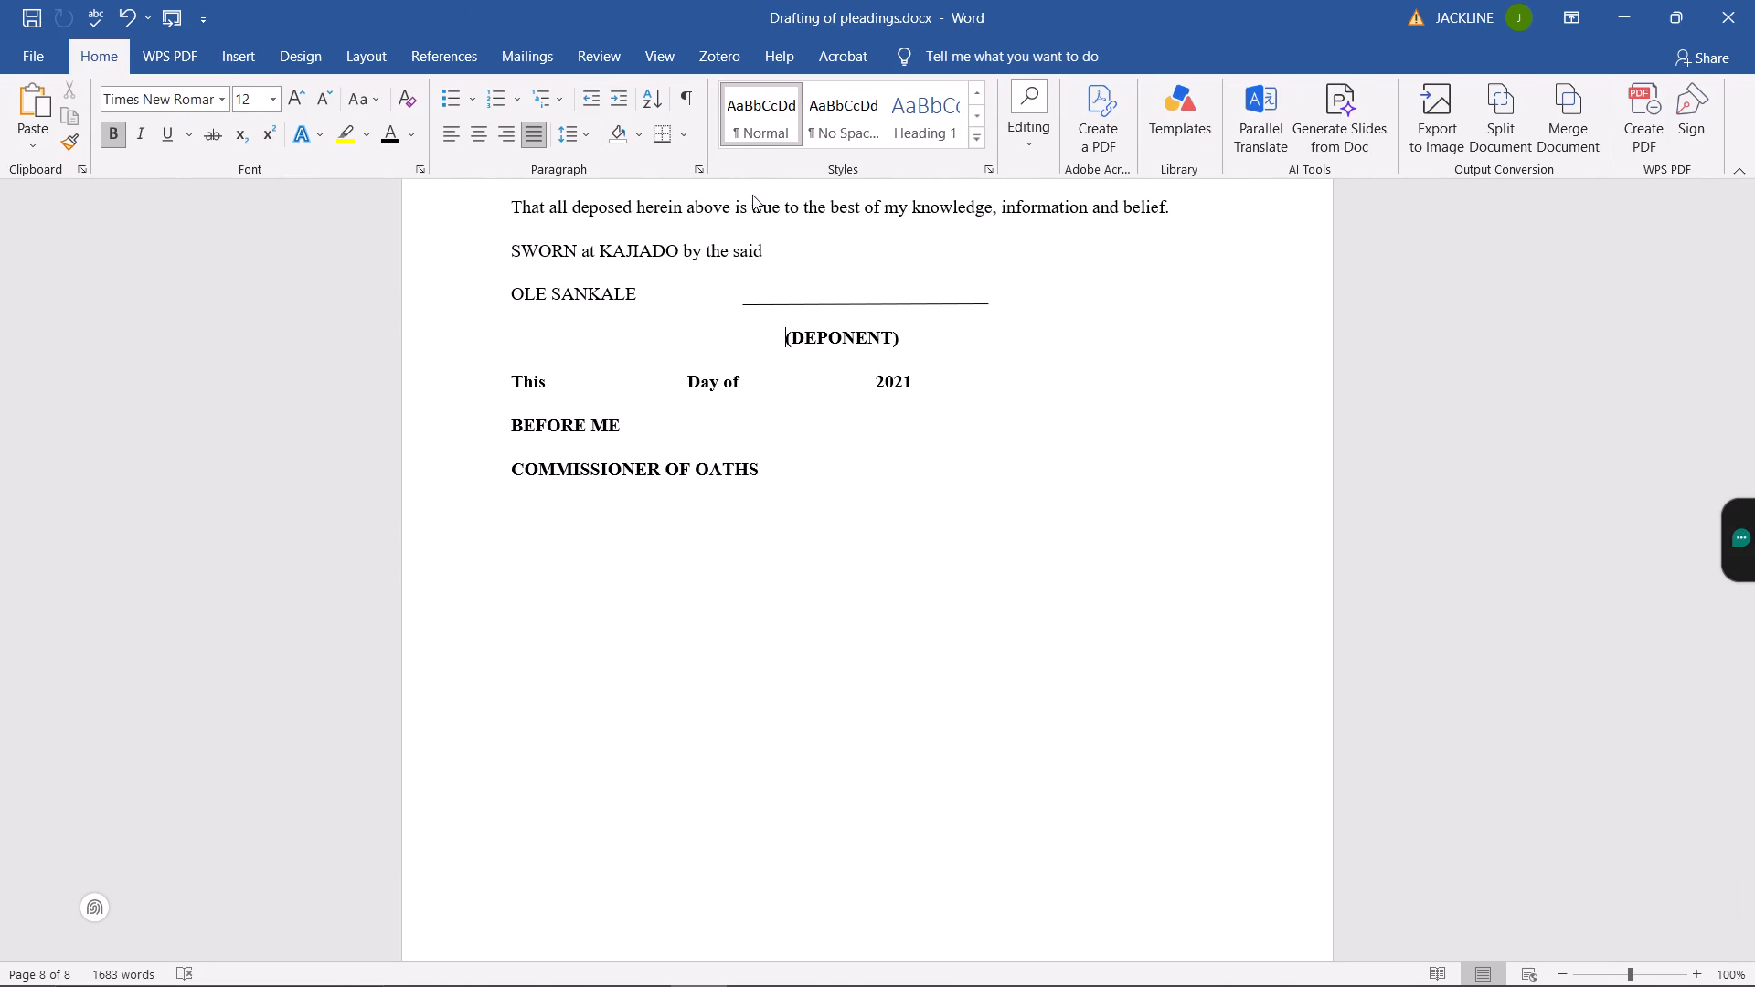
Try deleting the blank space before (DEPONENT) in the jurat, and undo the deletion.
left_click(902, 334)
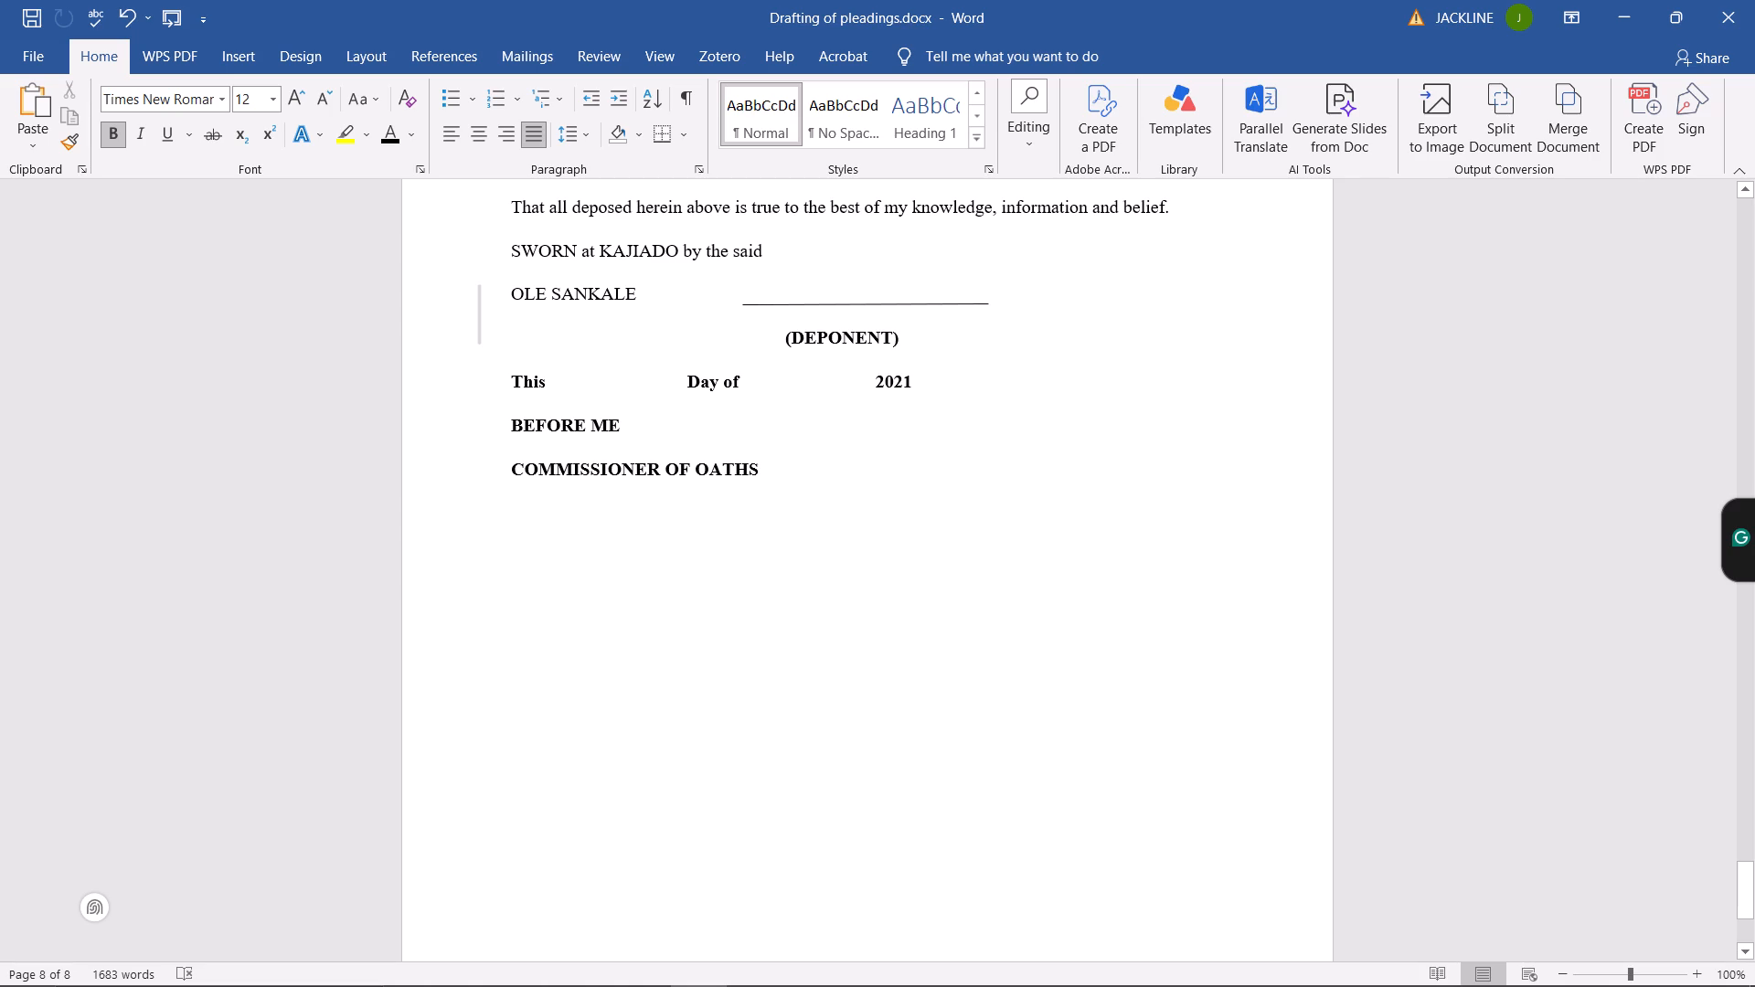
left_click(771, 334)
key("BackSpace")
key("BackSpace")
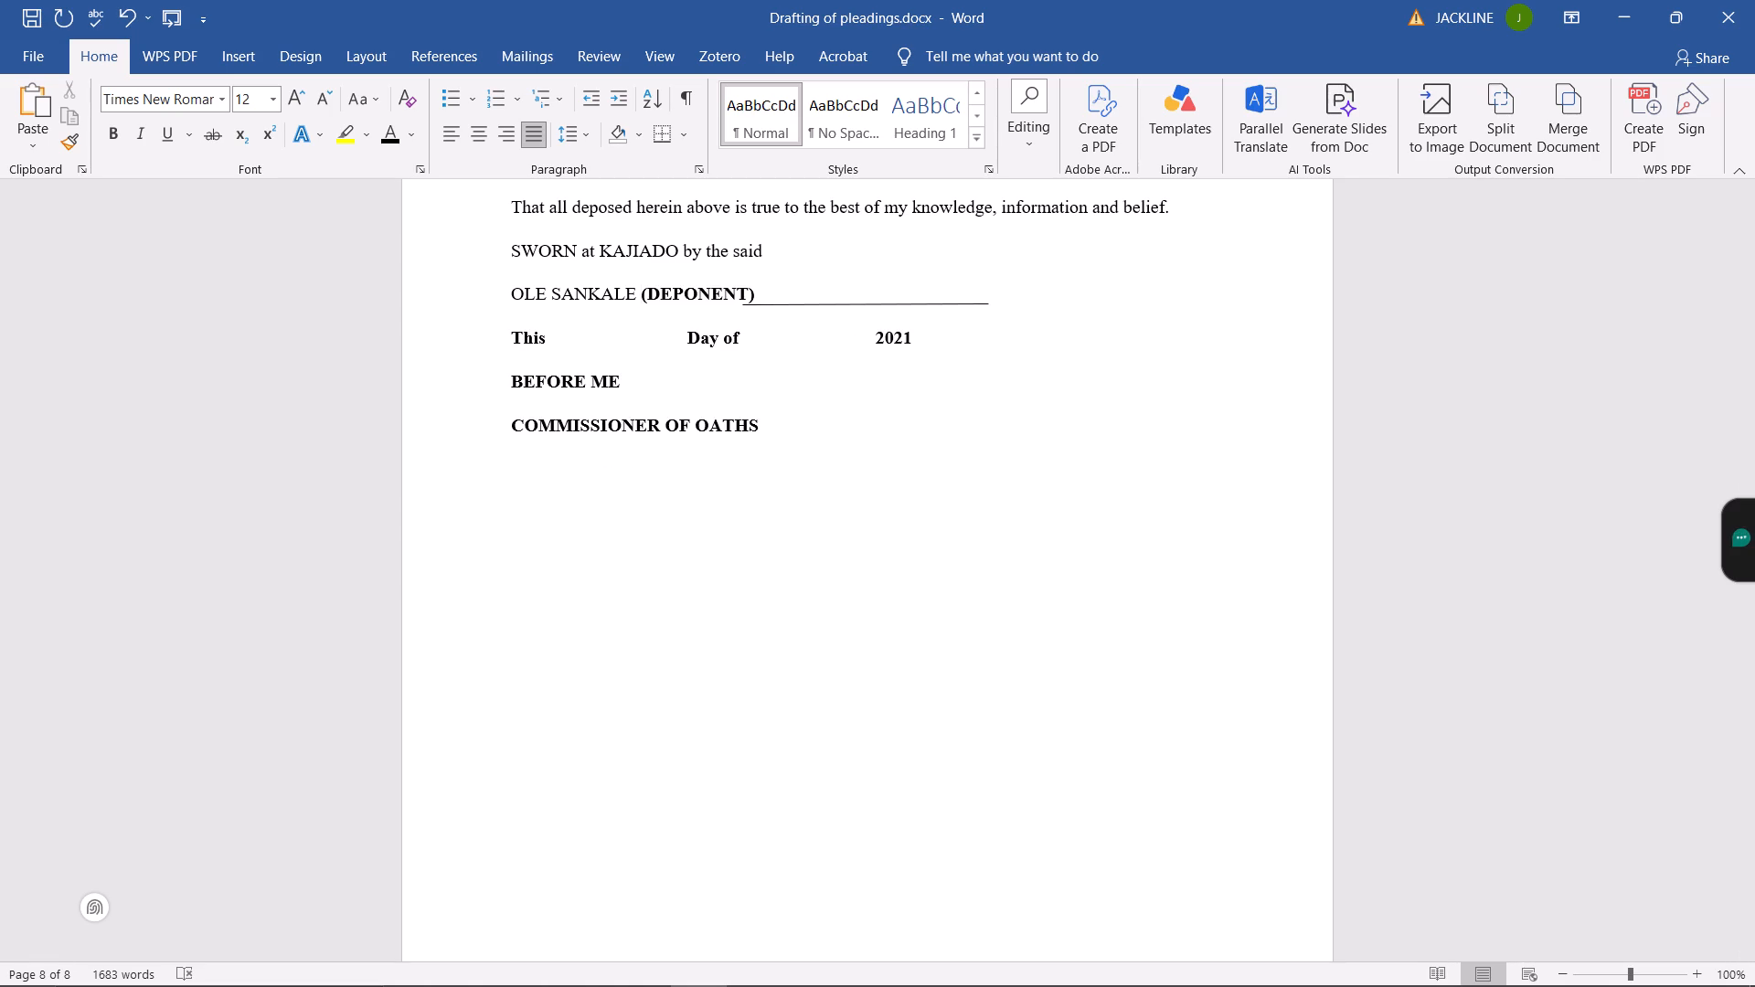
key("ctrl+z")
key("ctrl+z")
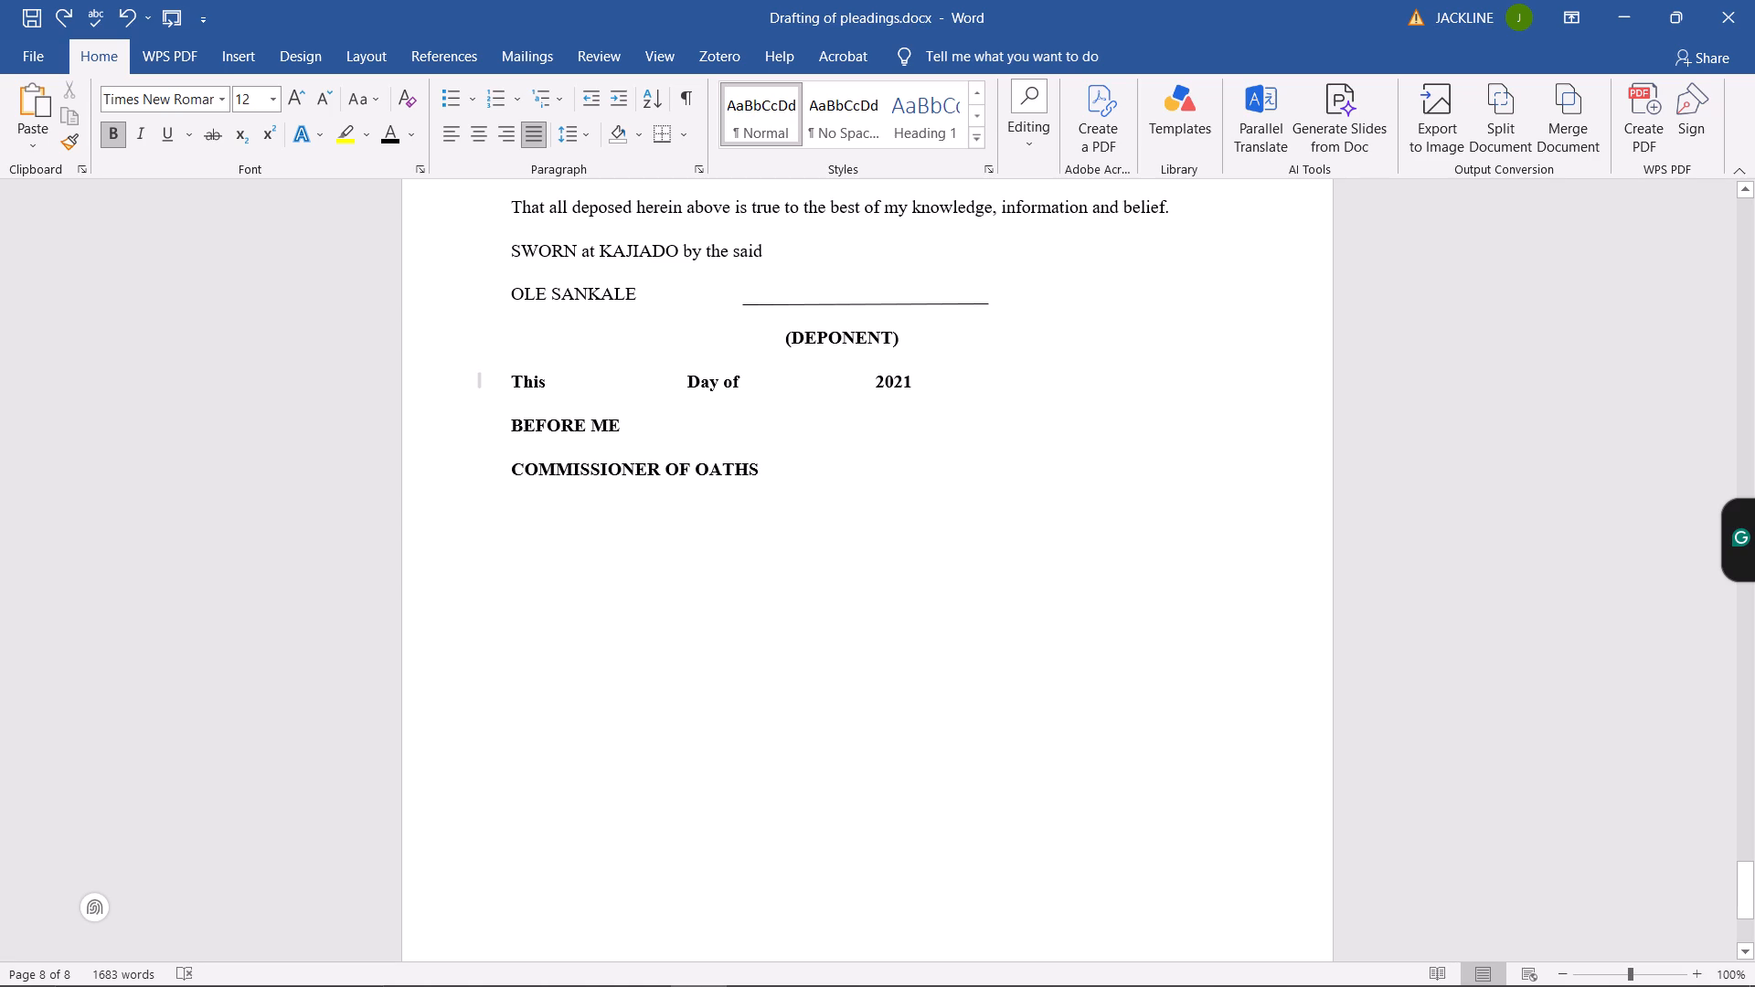
Draw a horizontal line about 1.21" long in the blank between "This" and "Day of" and apply the black line style.
left_click(244, 57)
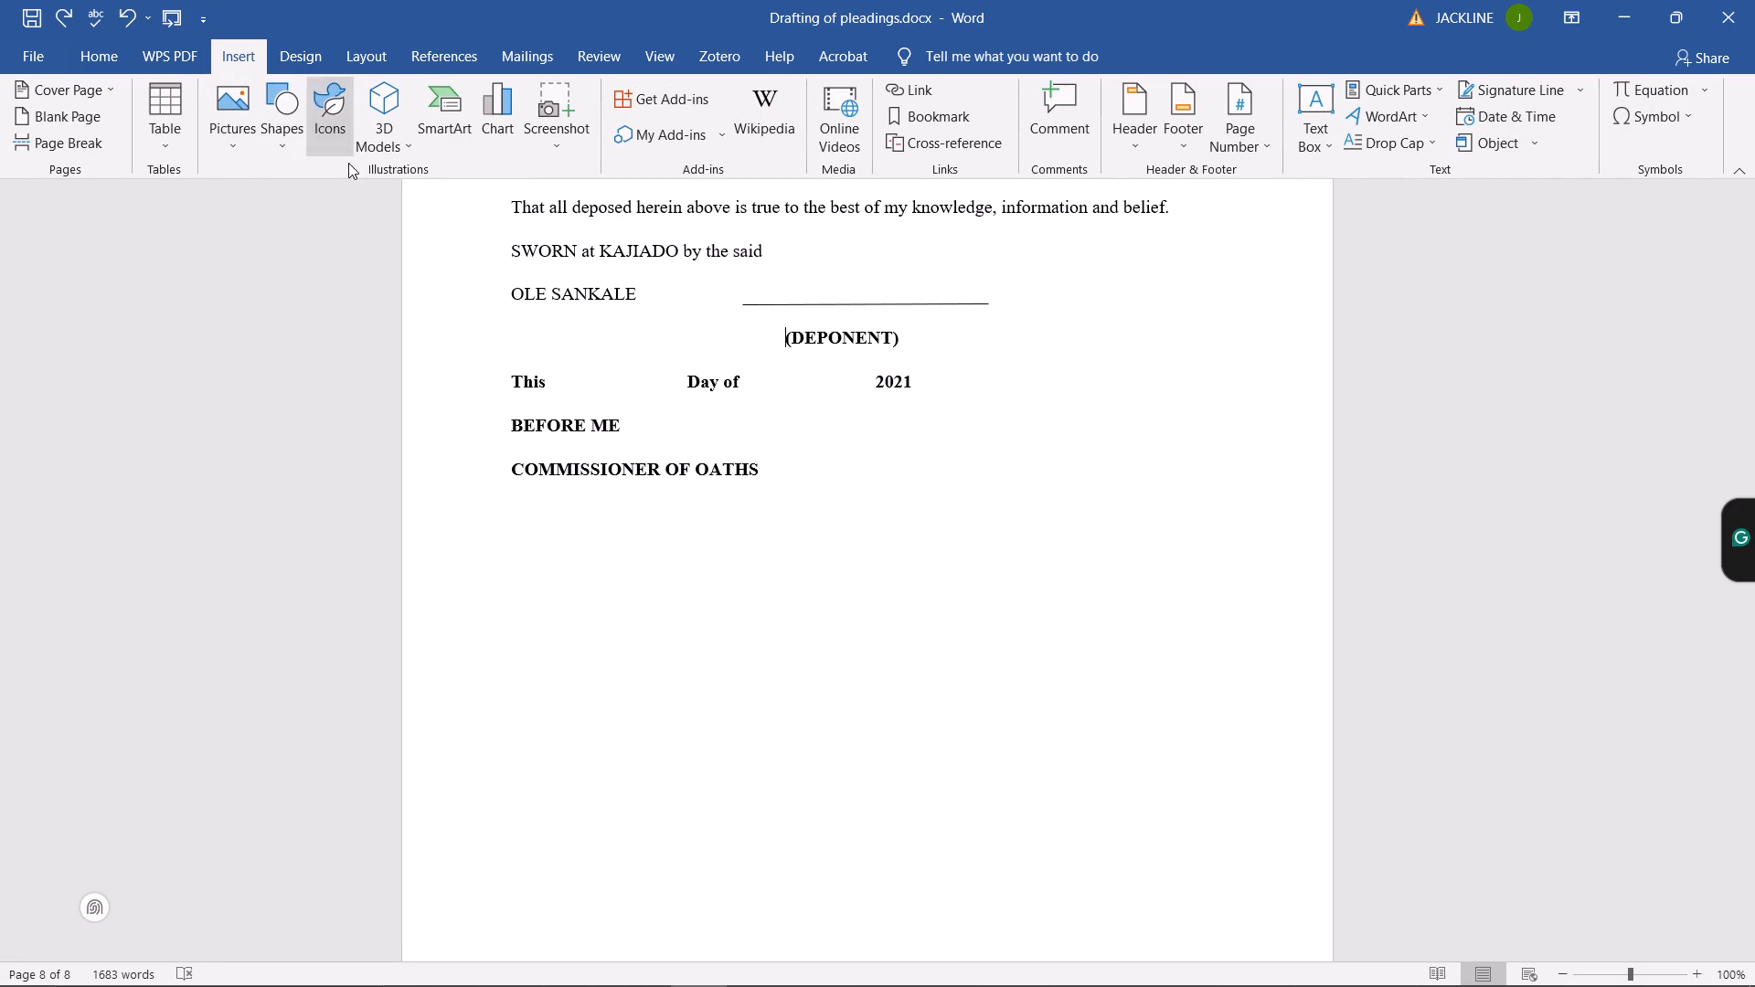
left_click(280, 141)
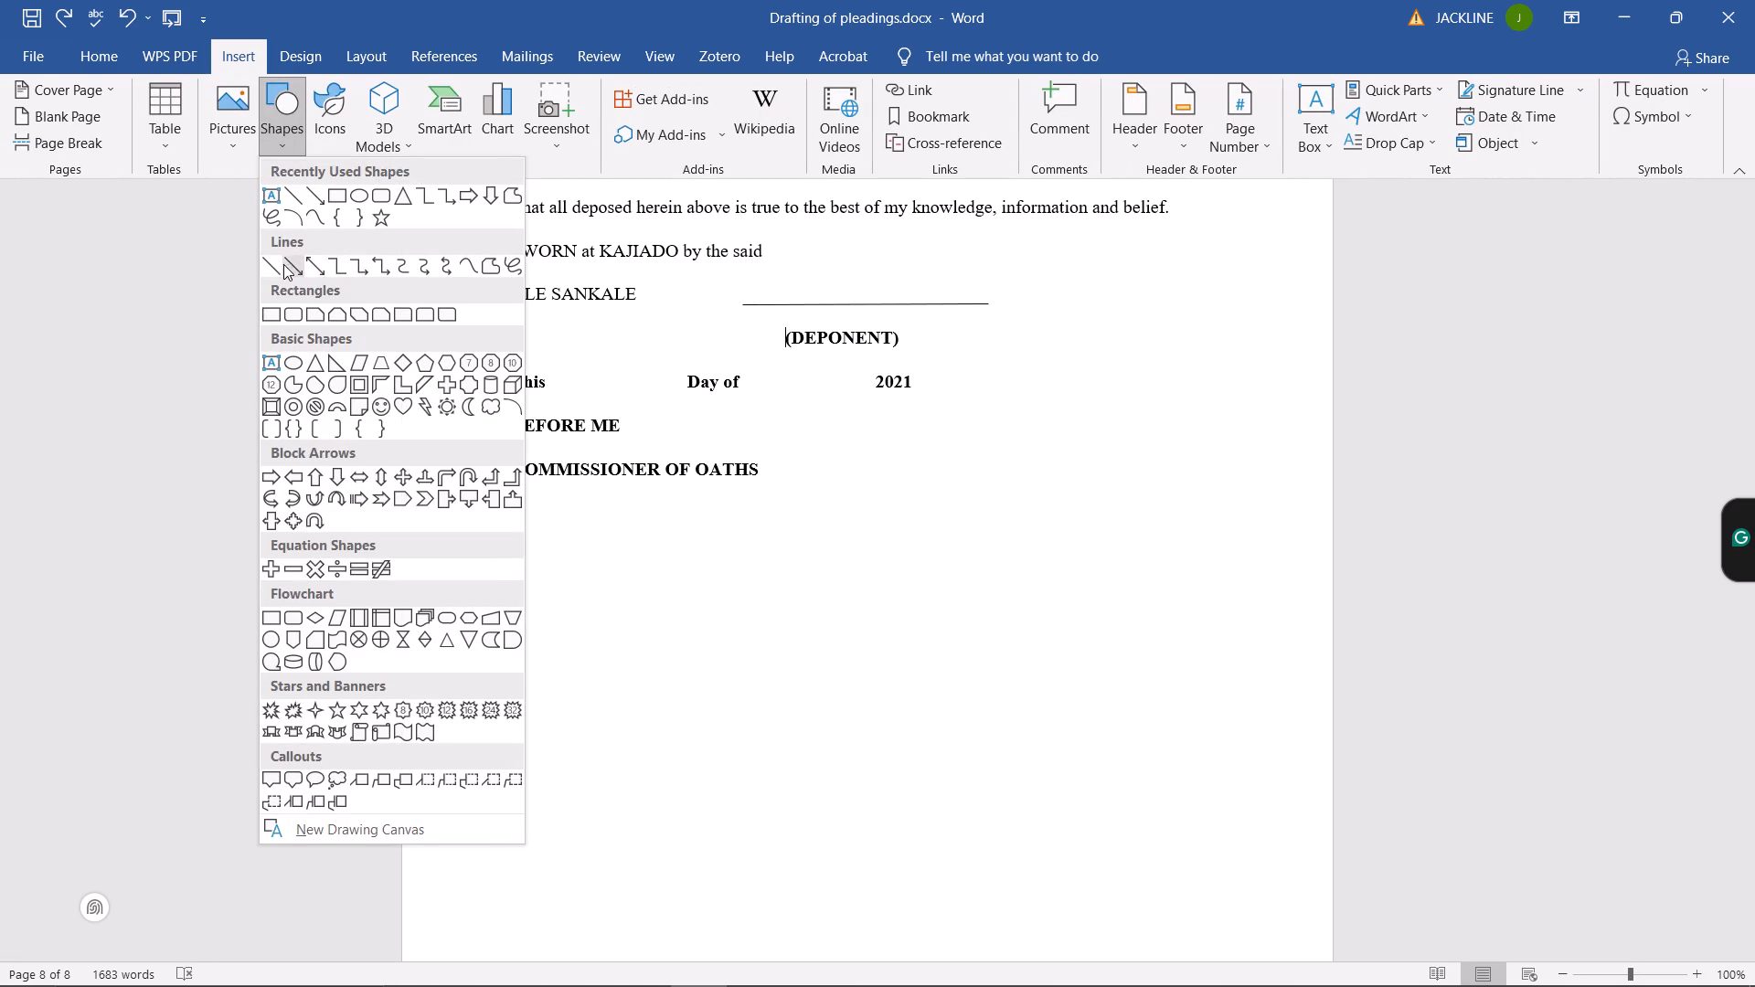
left_click(269, 263)
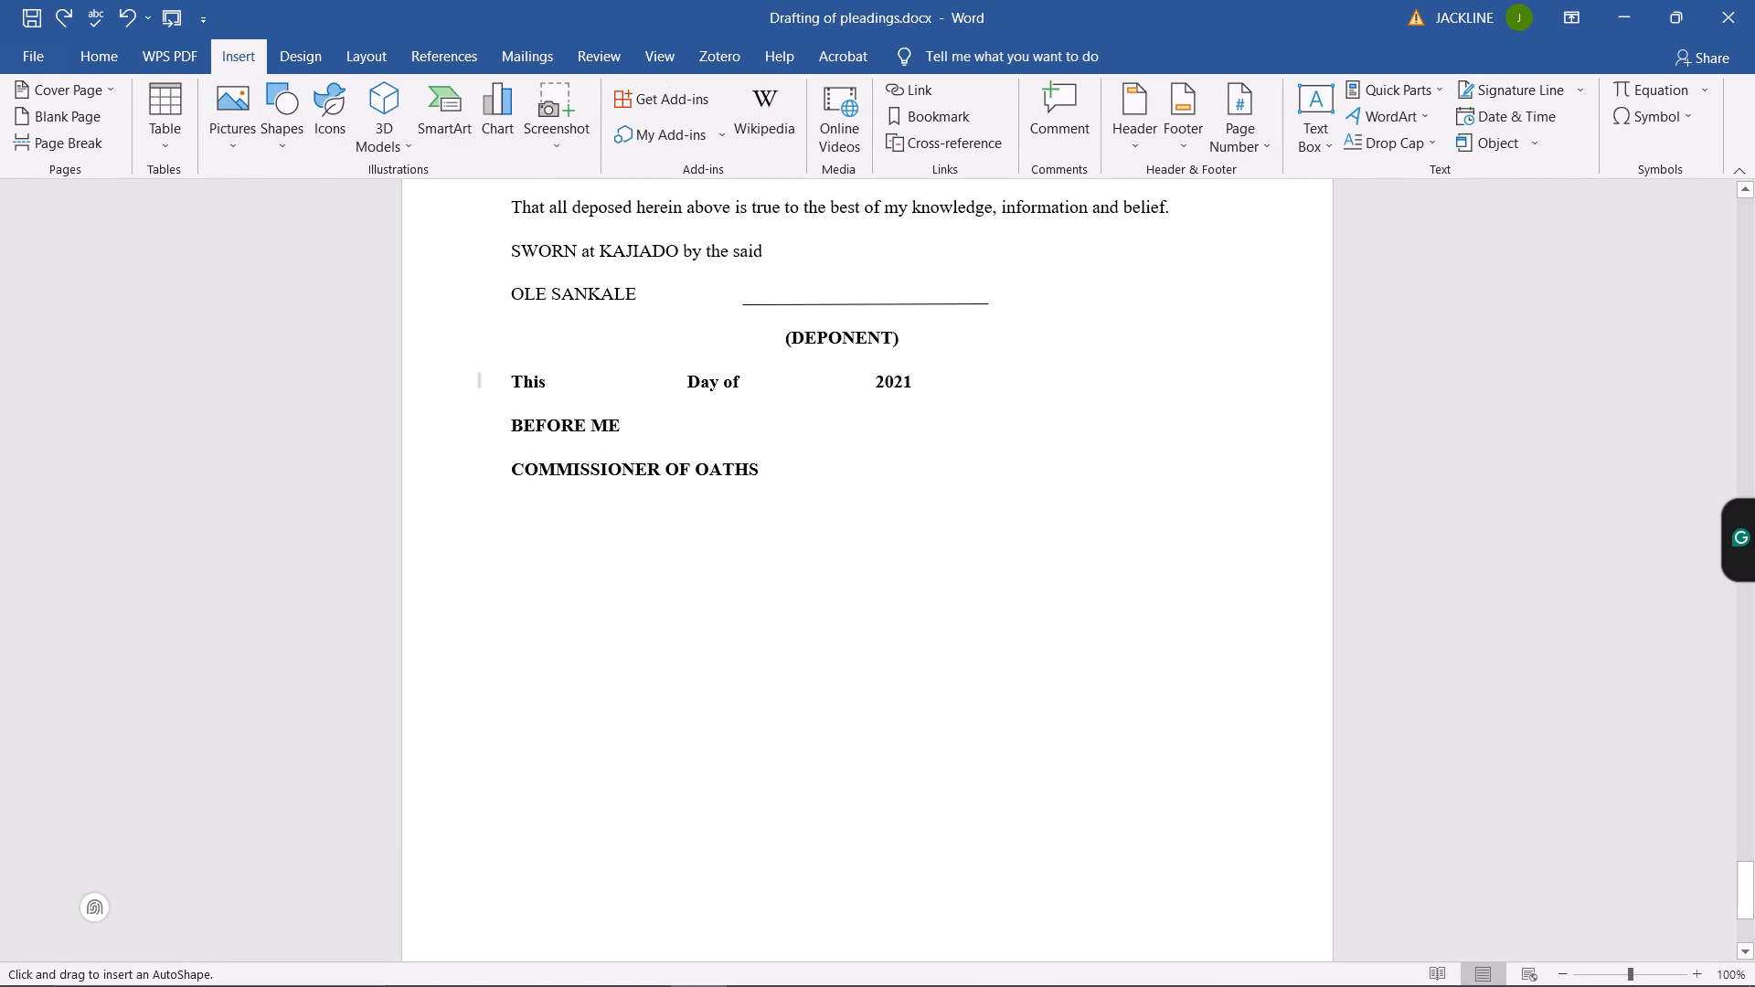
left_click_drag(548, 388, 678, 385)
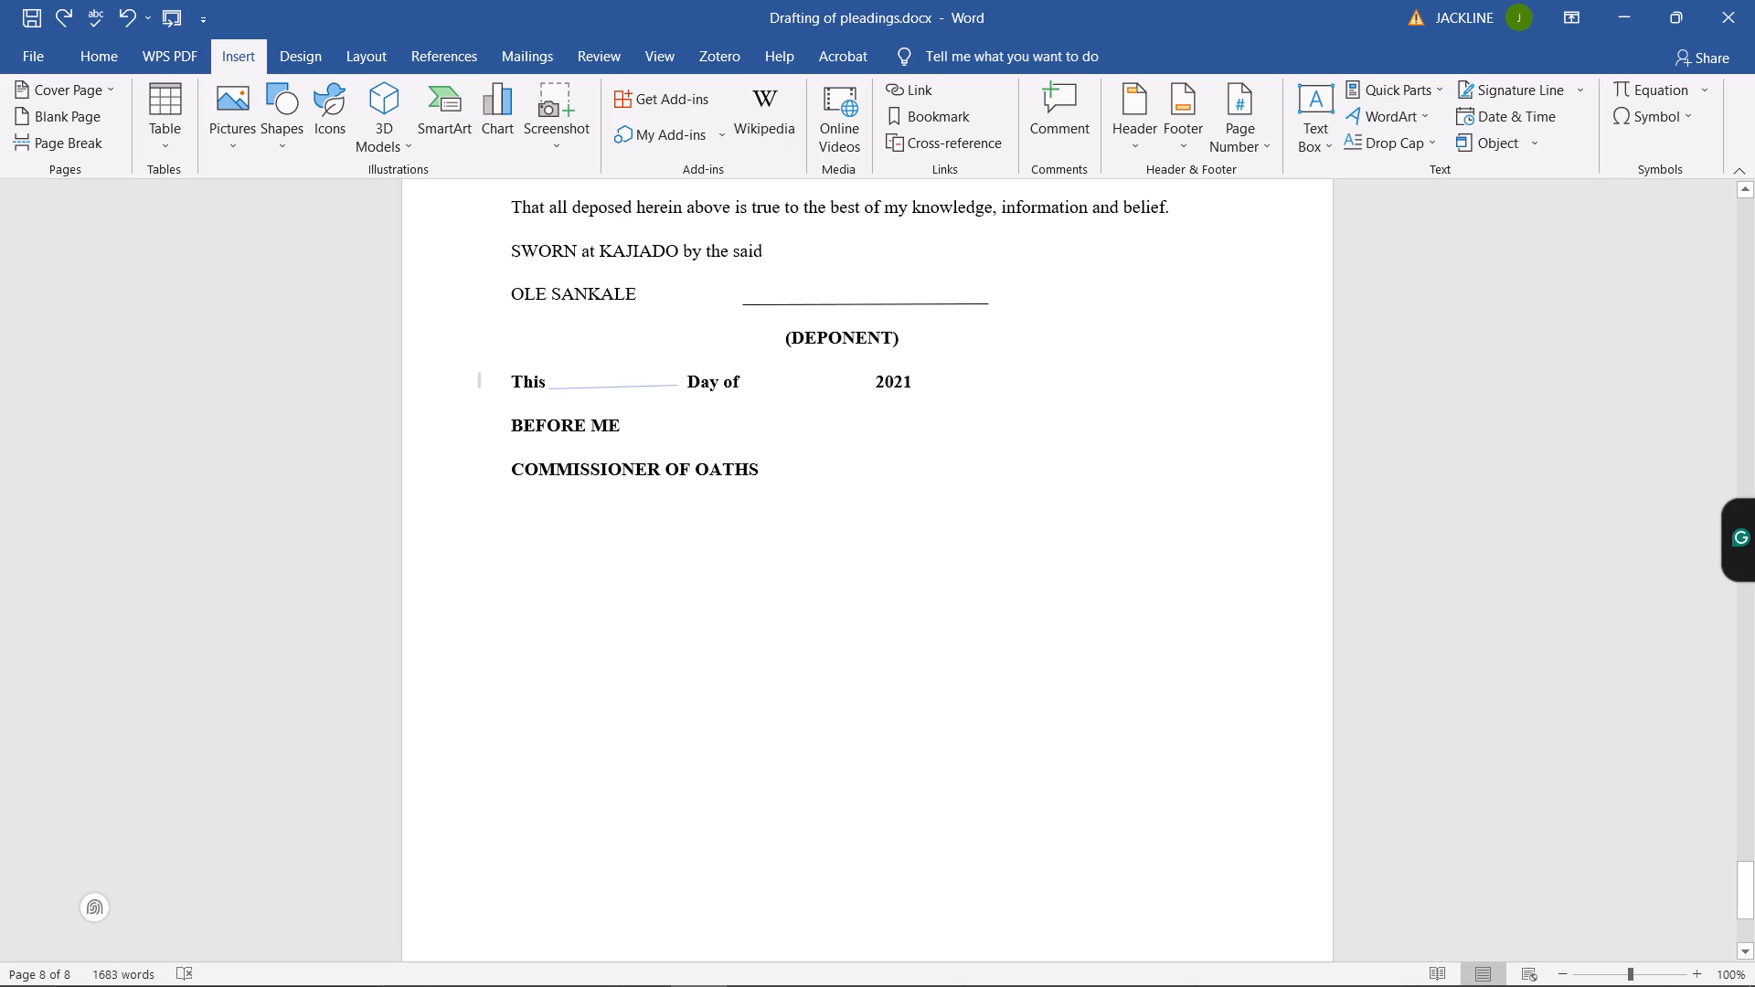
left_click_drag(678, 385, 682, 388)
left_click(350, 123)
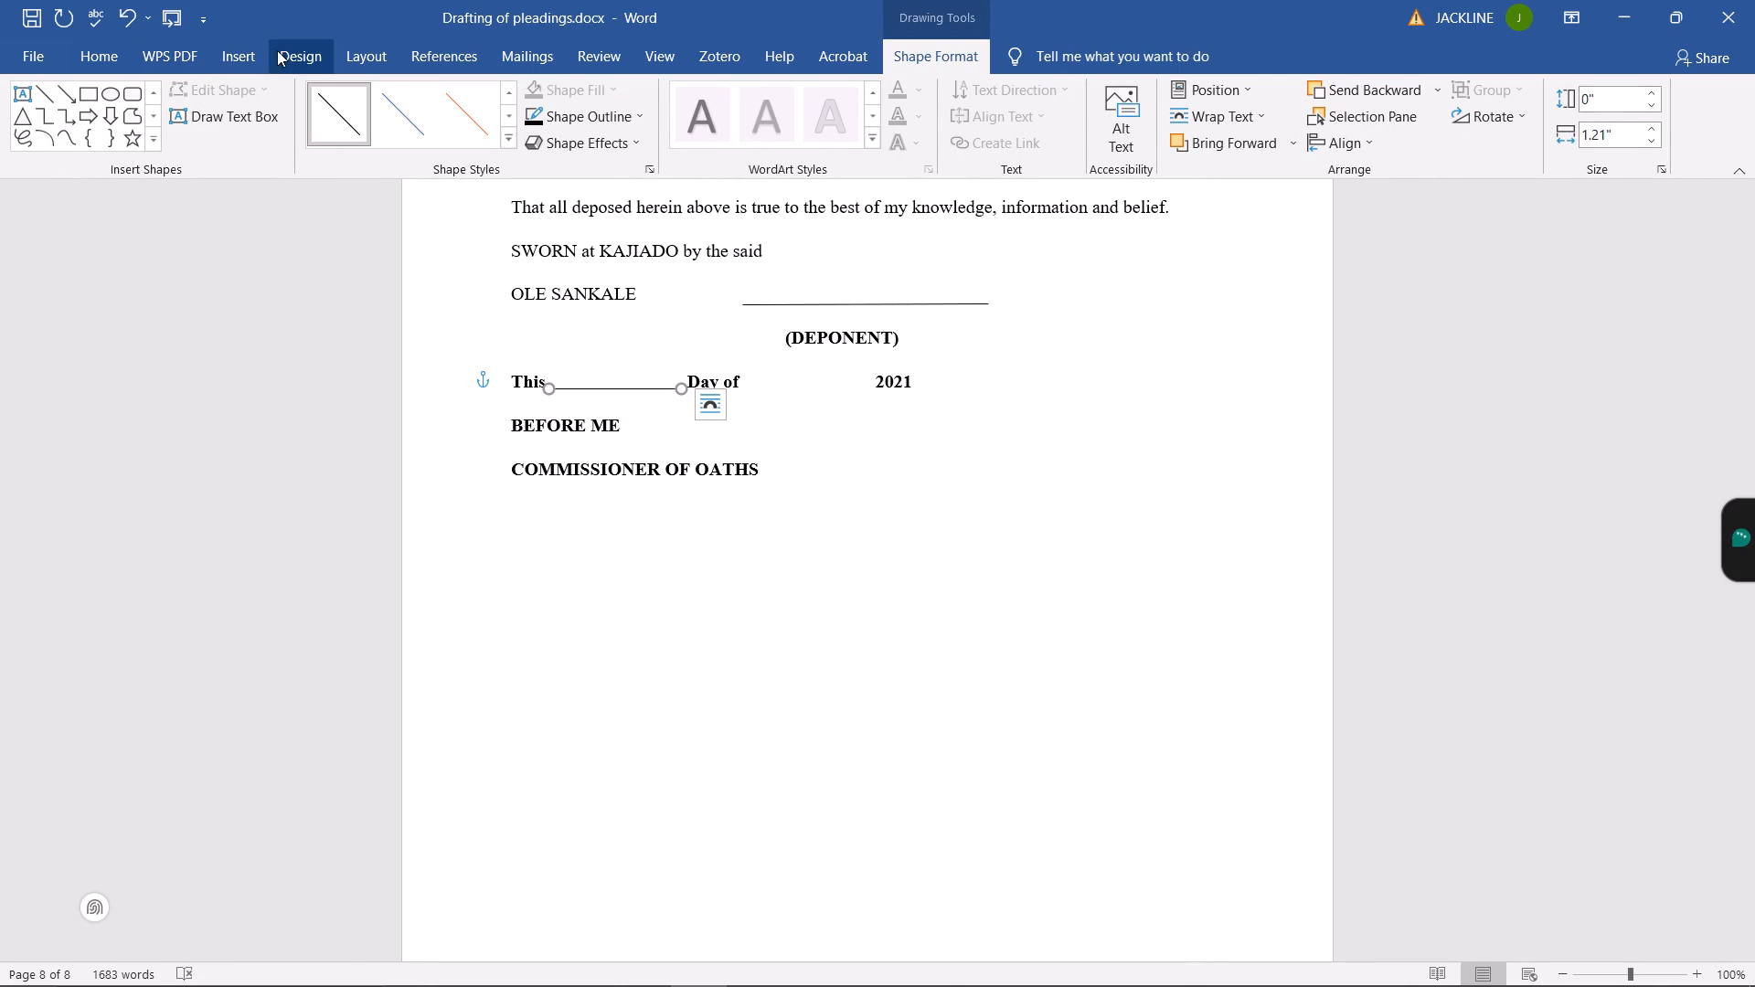
Draw a horizontal line about 1.22" long in the blank between "Day of" and "2021" and apply the black line style.
left_click(246, 55)
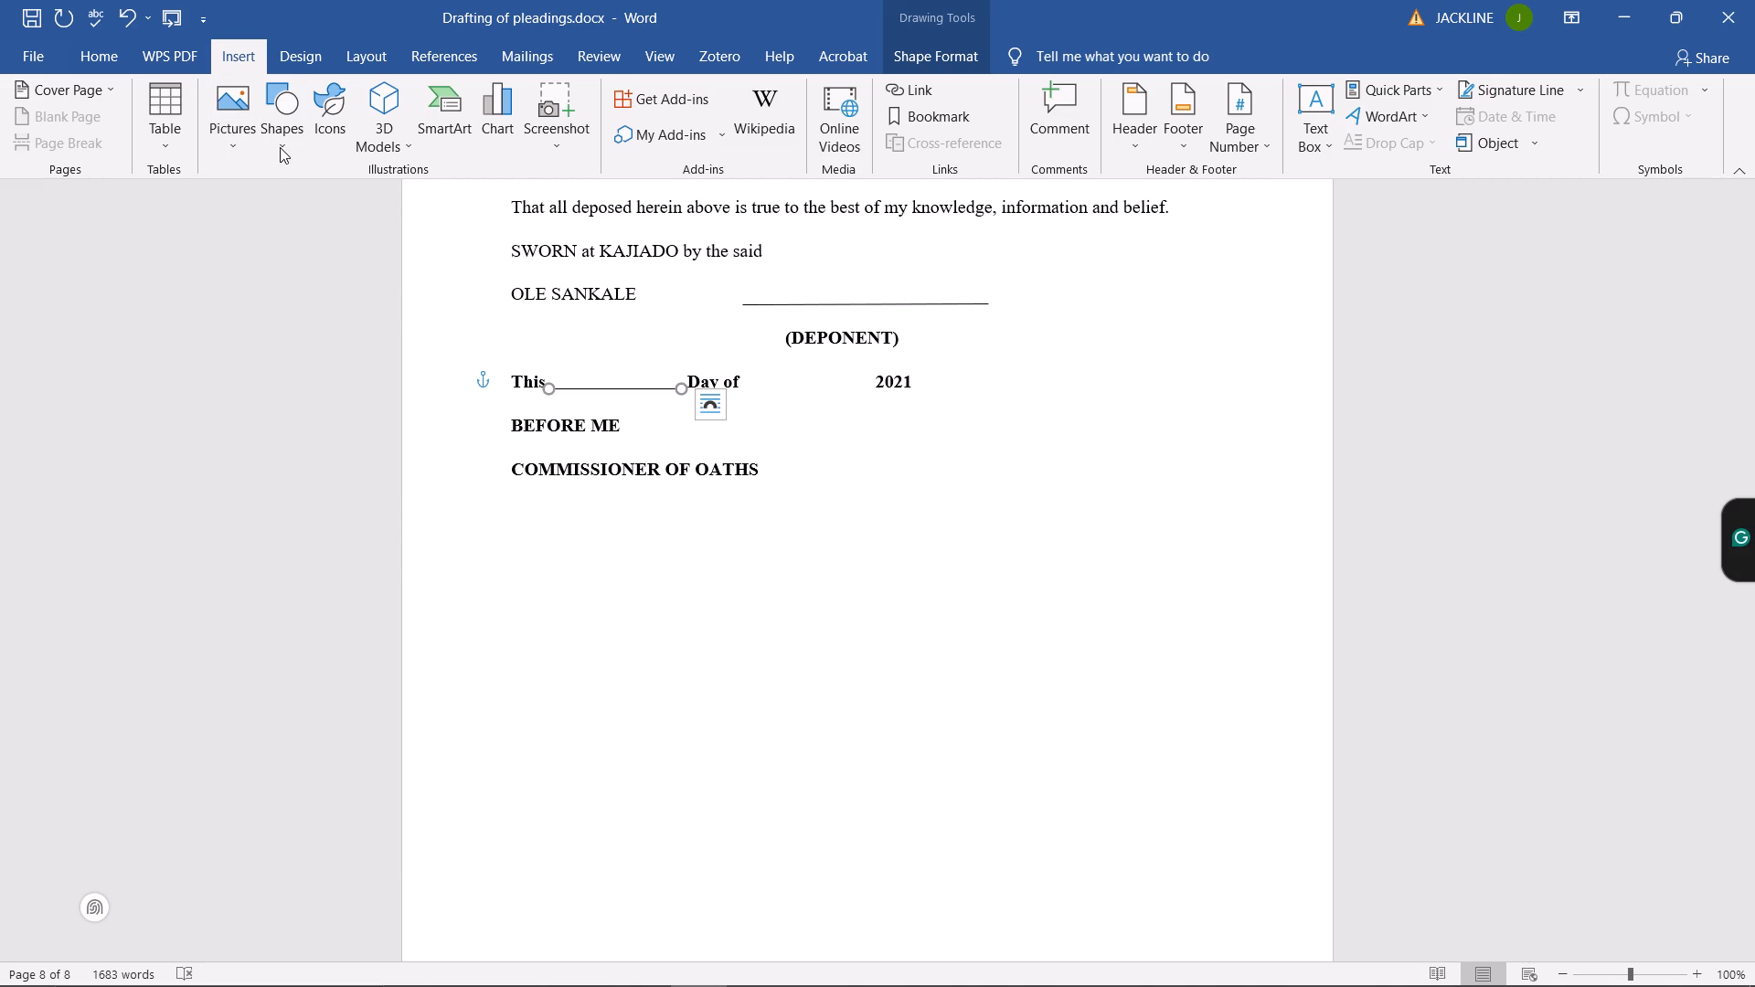
left_click(280, 147)
left_click(261, 265)
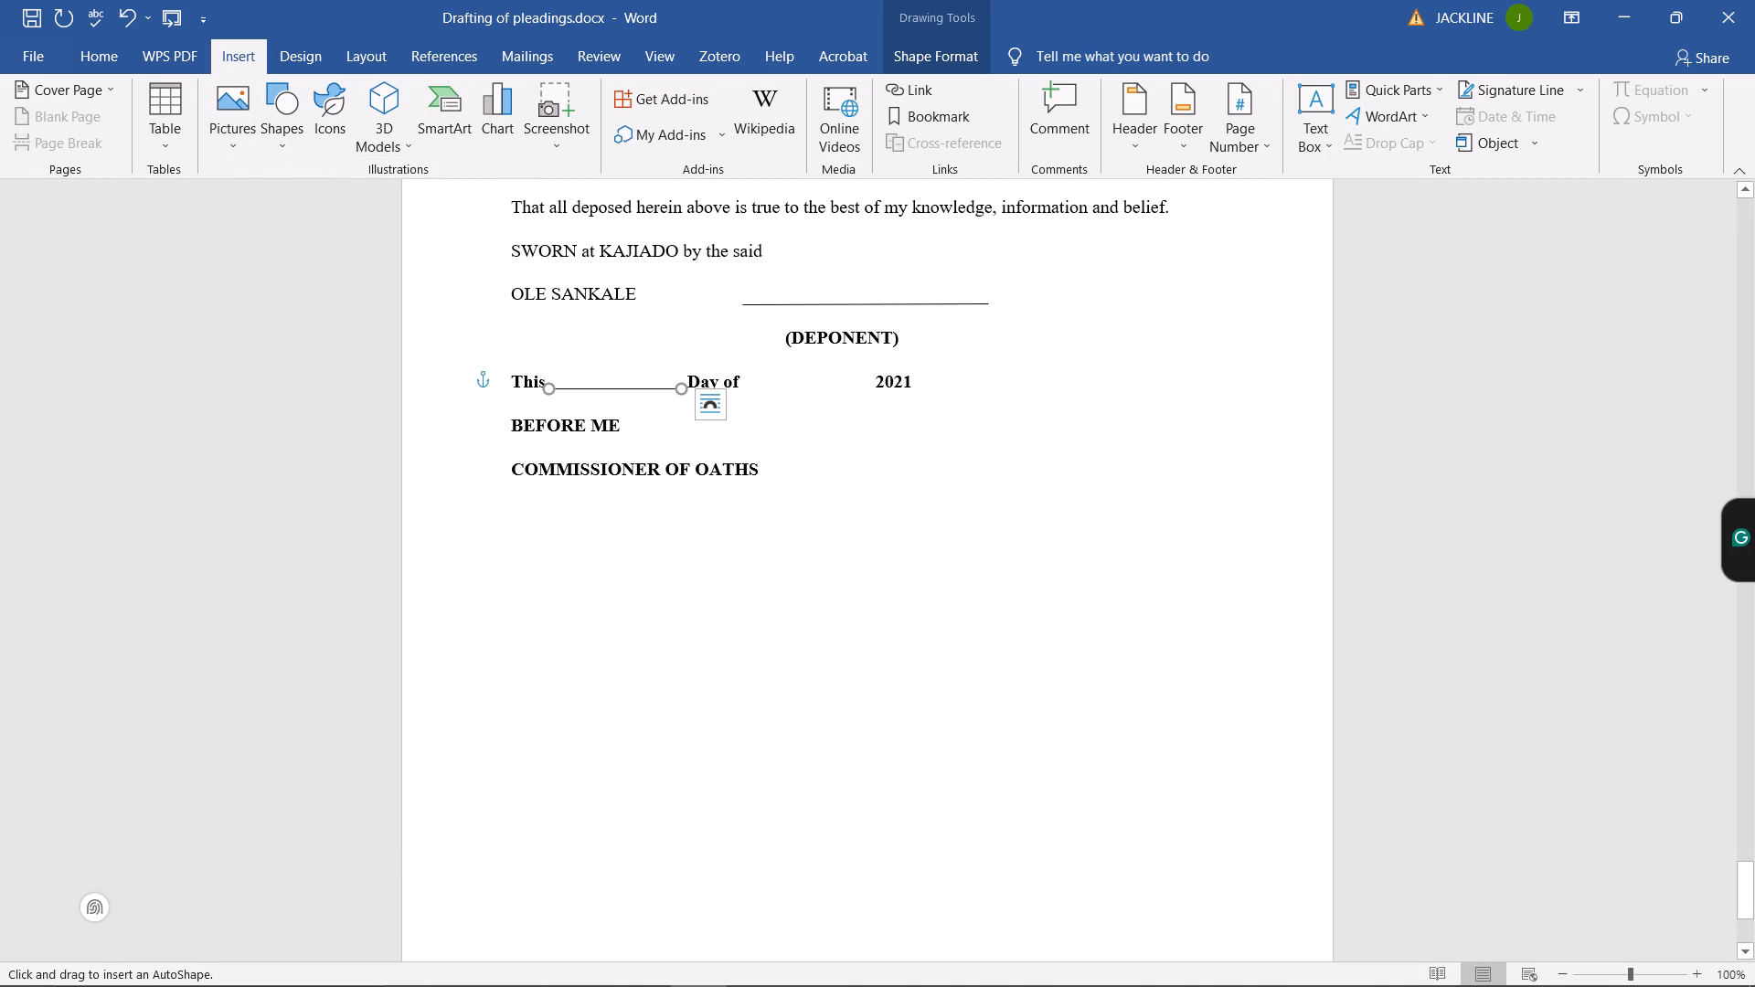
left_click_drag(739, 390, 742, 390)
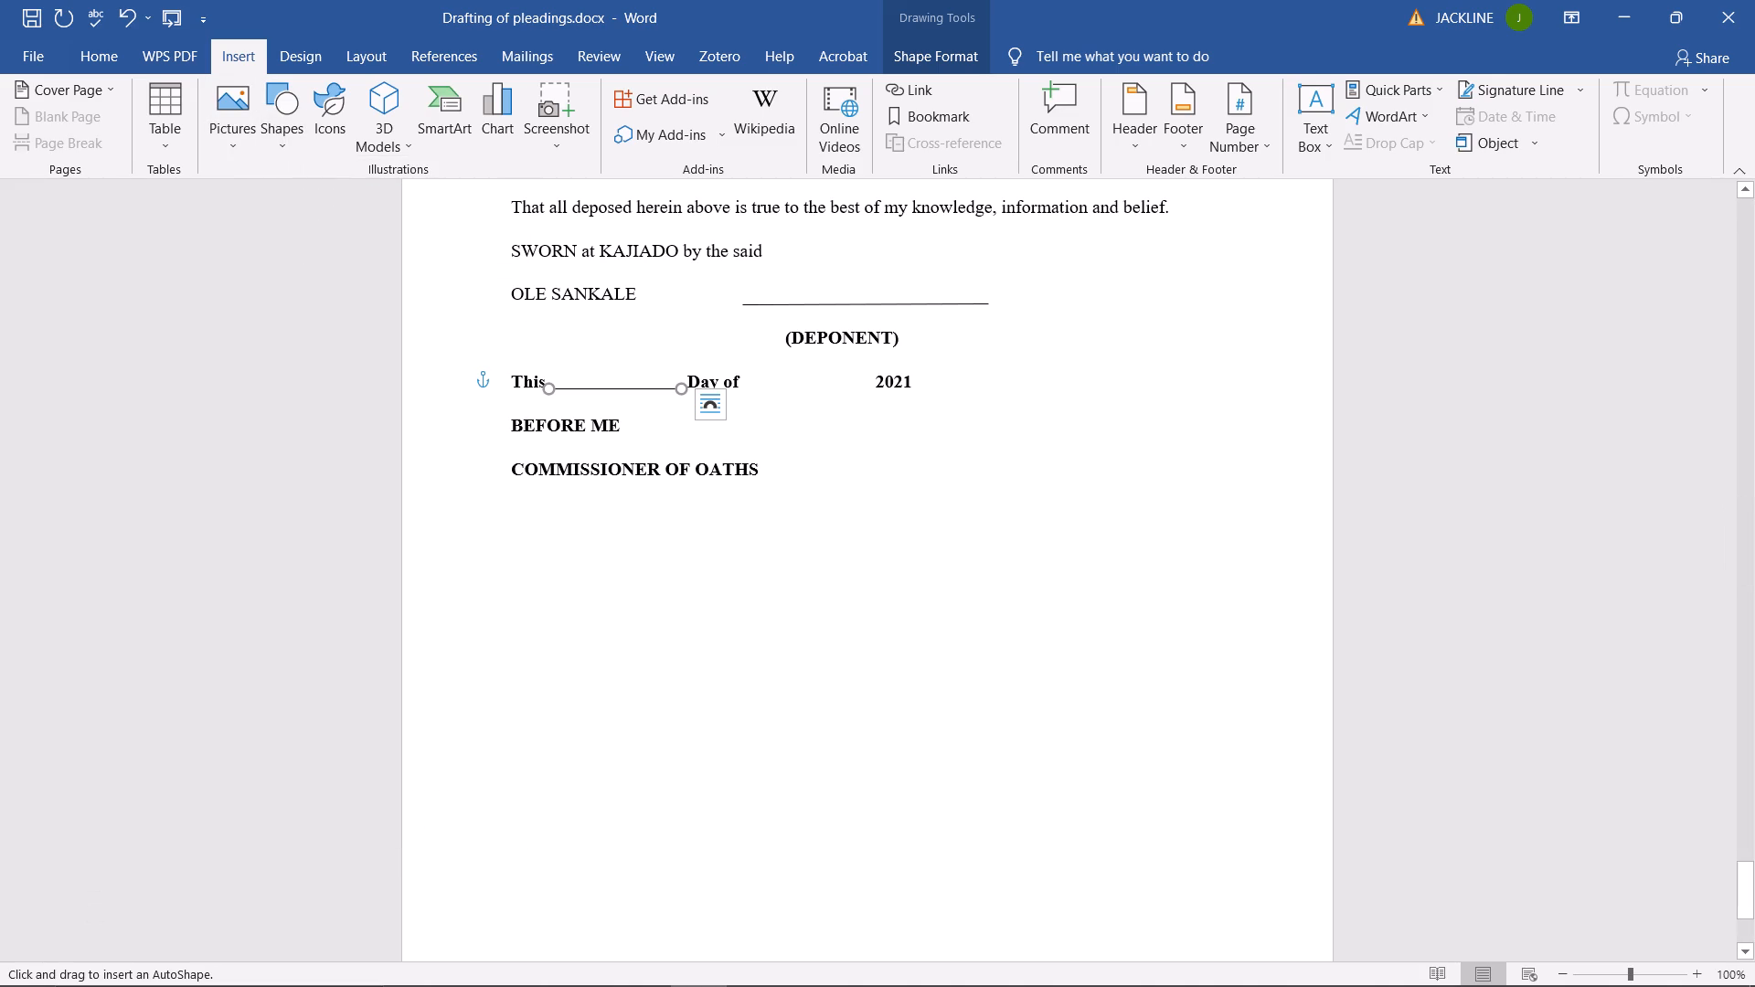
left_click_drag(742, 390, 871, 392)
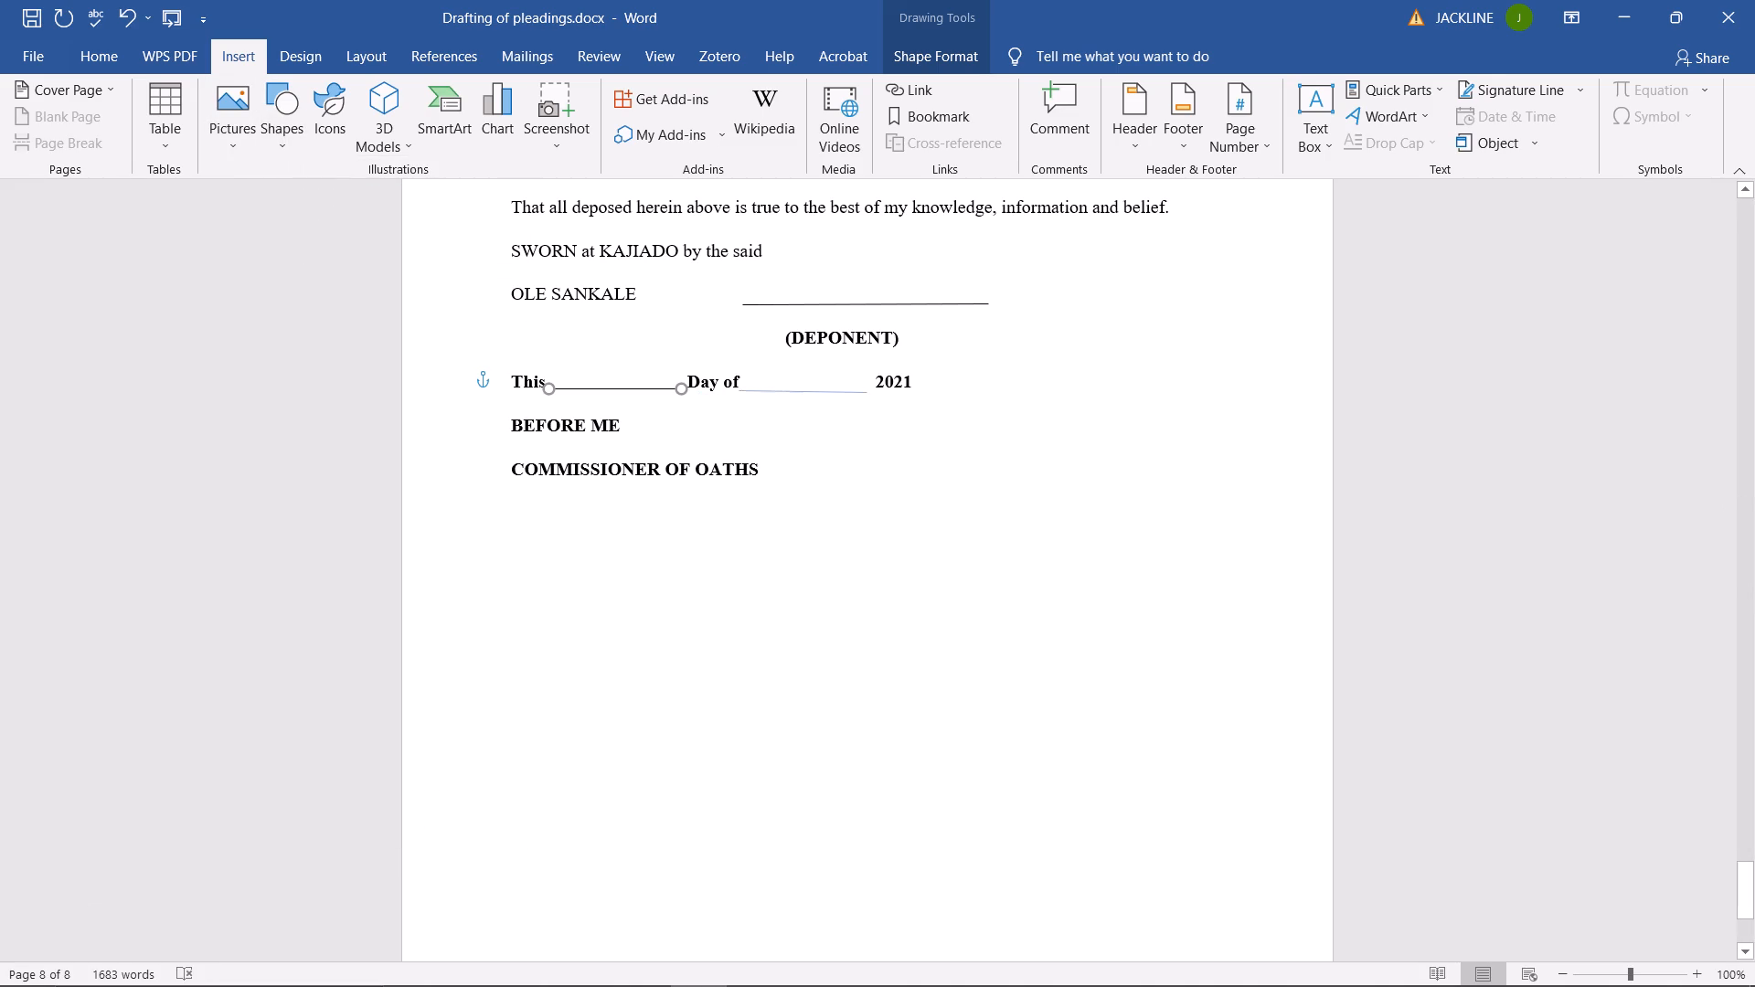
left_click_drag(871, 392, 872, 389)
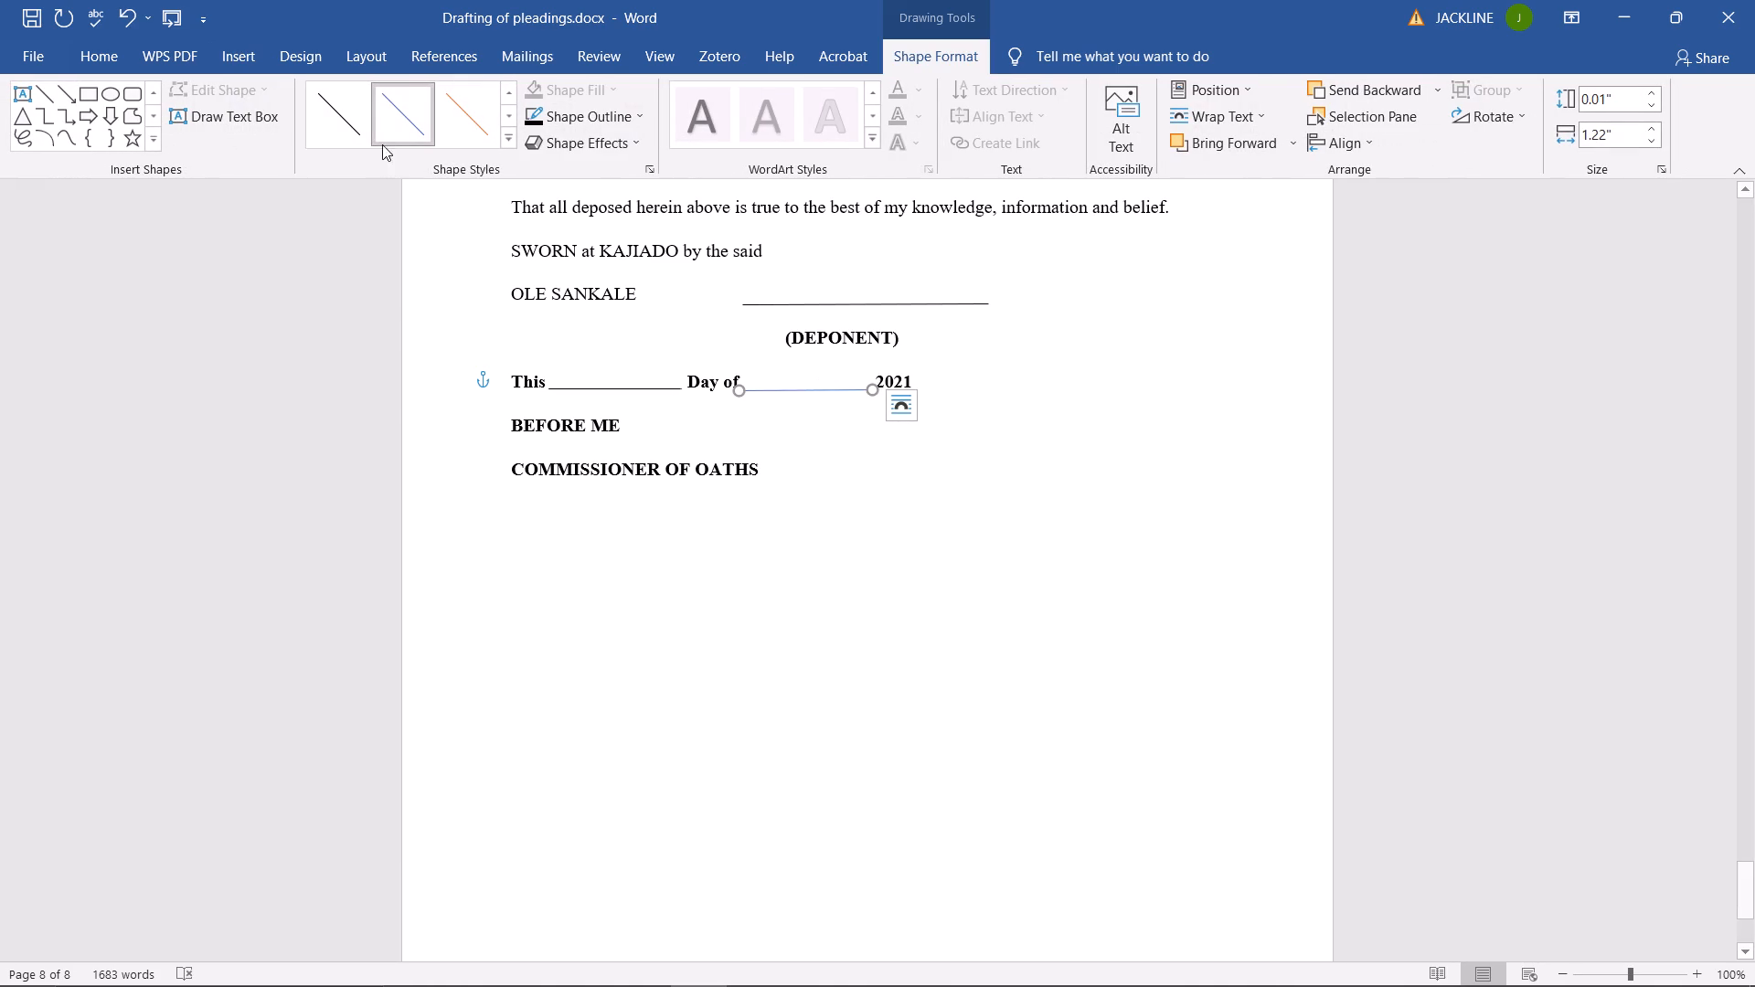
left_click(339, 119)
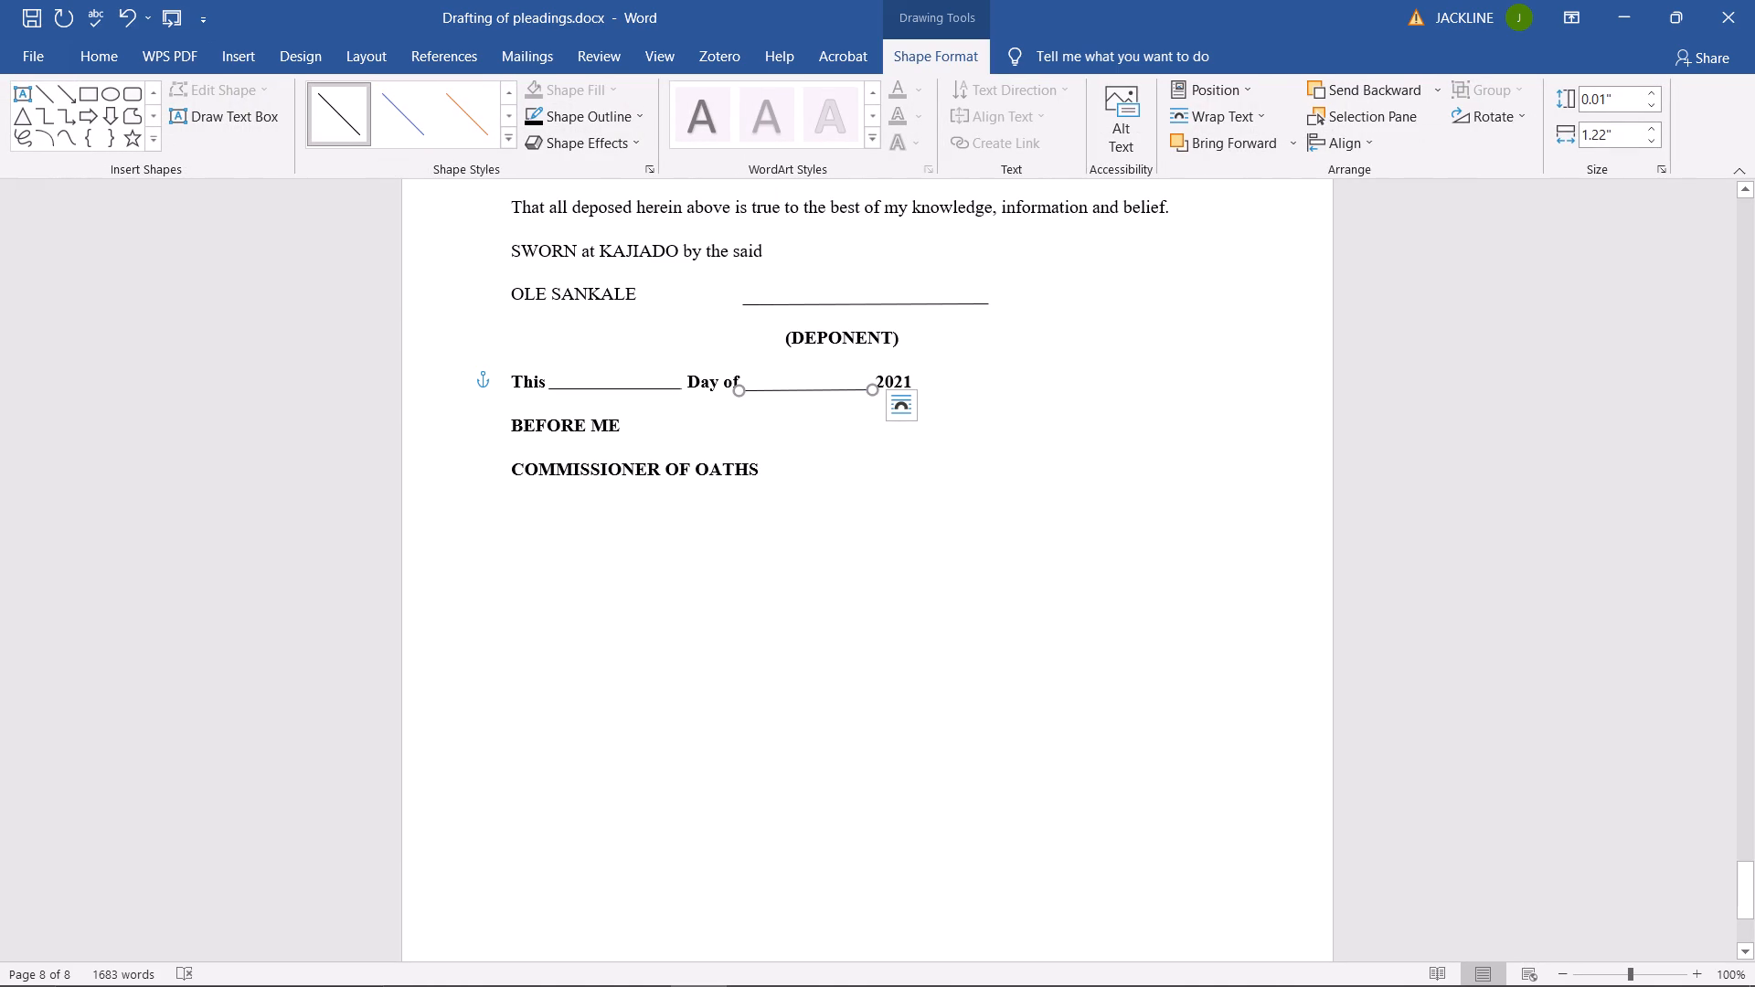
Format the signature line above (DEPONENT) with a 1.25 pt width and the finer dotted dash type.
left_click(921, 304)
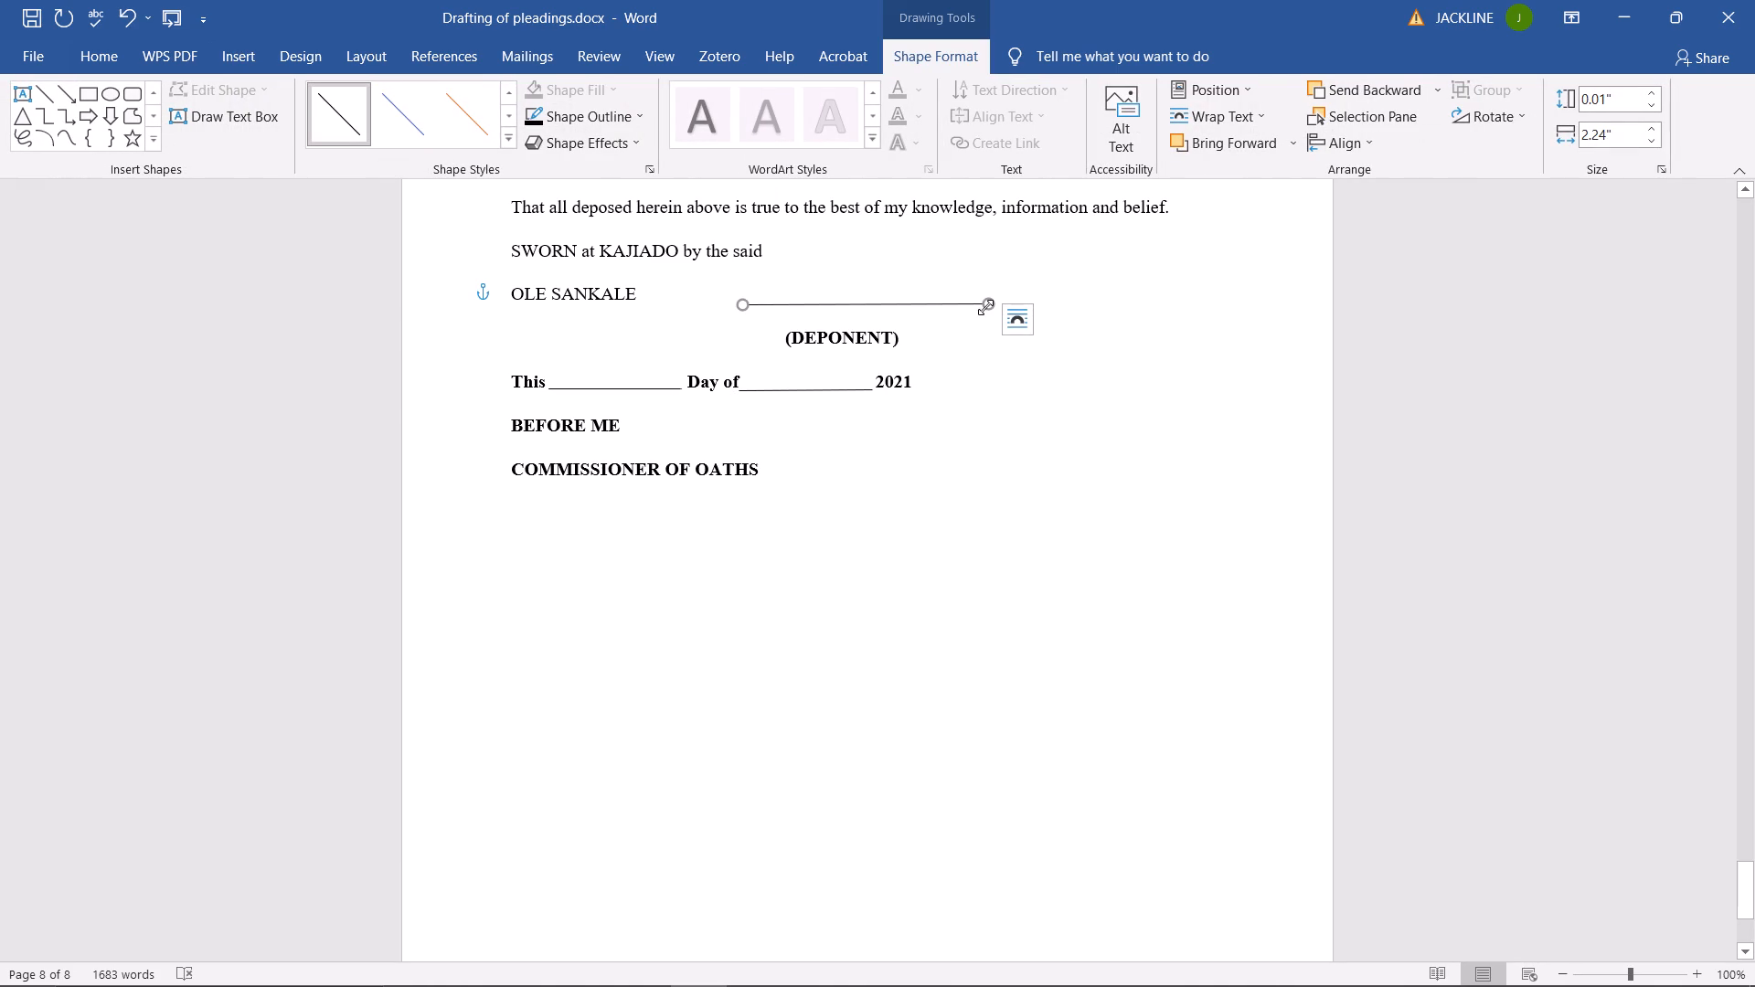
right_click(985, 307)
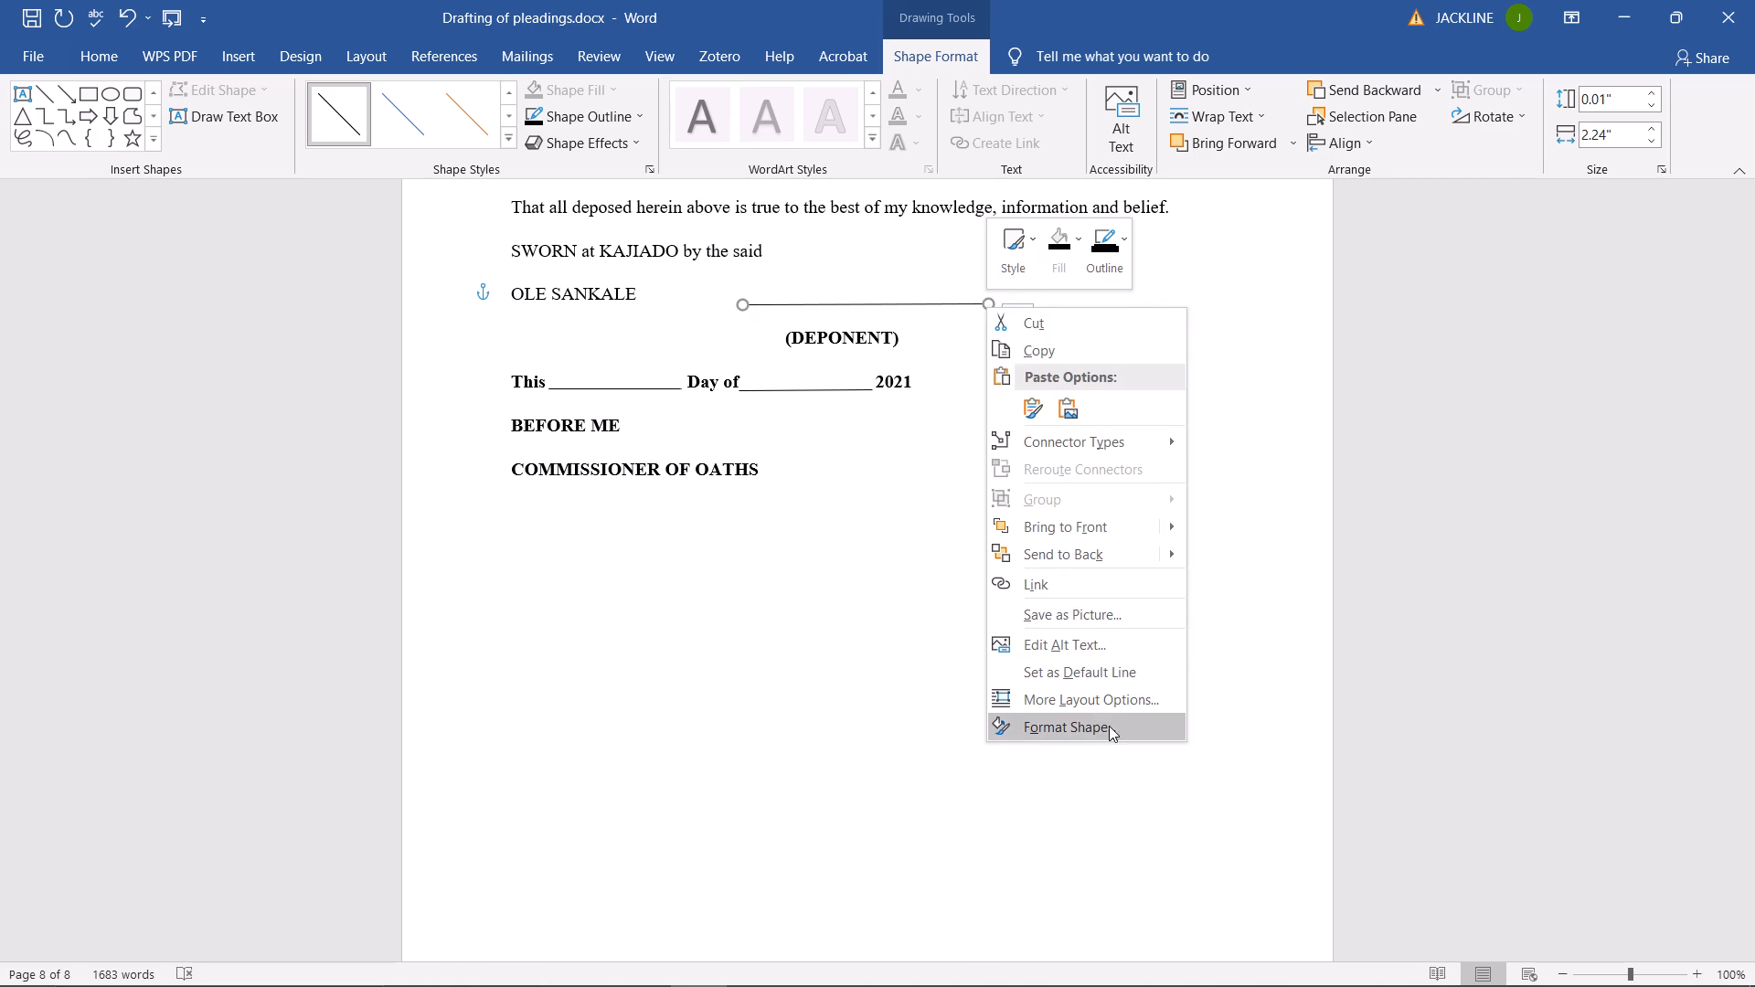
left_click(1109, 726)
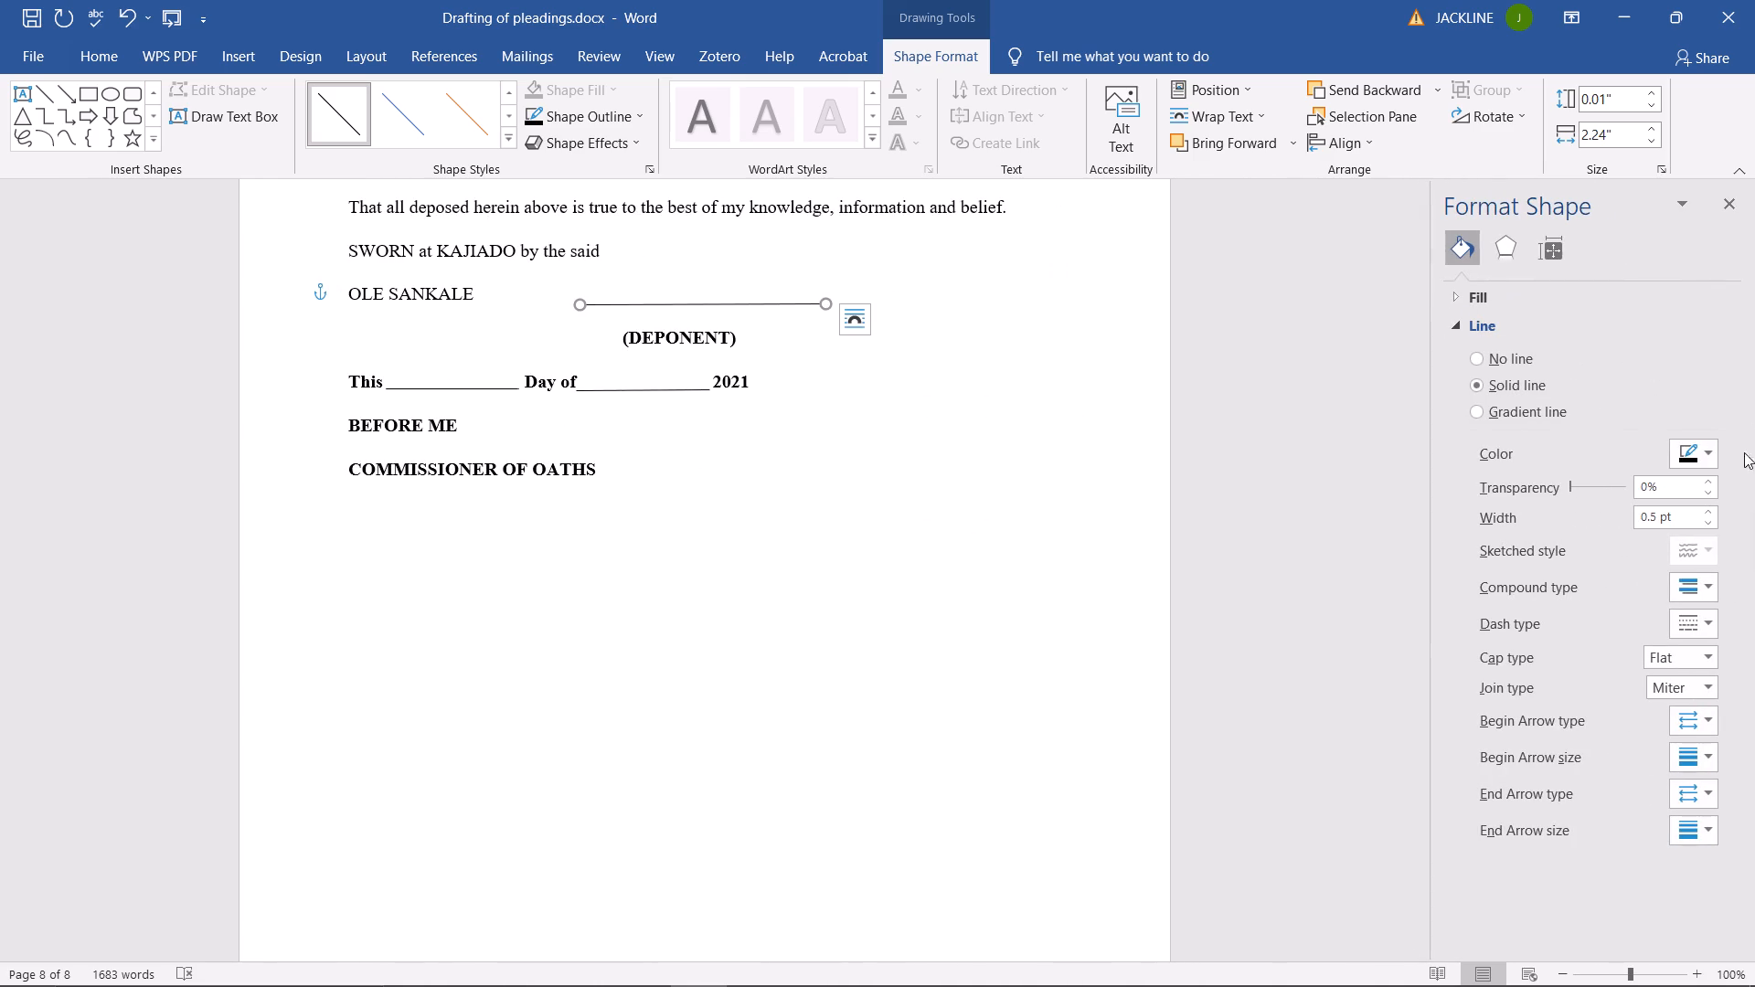
left_click(1707, 510)
left_click(1707, 510)
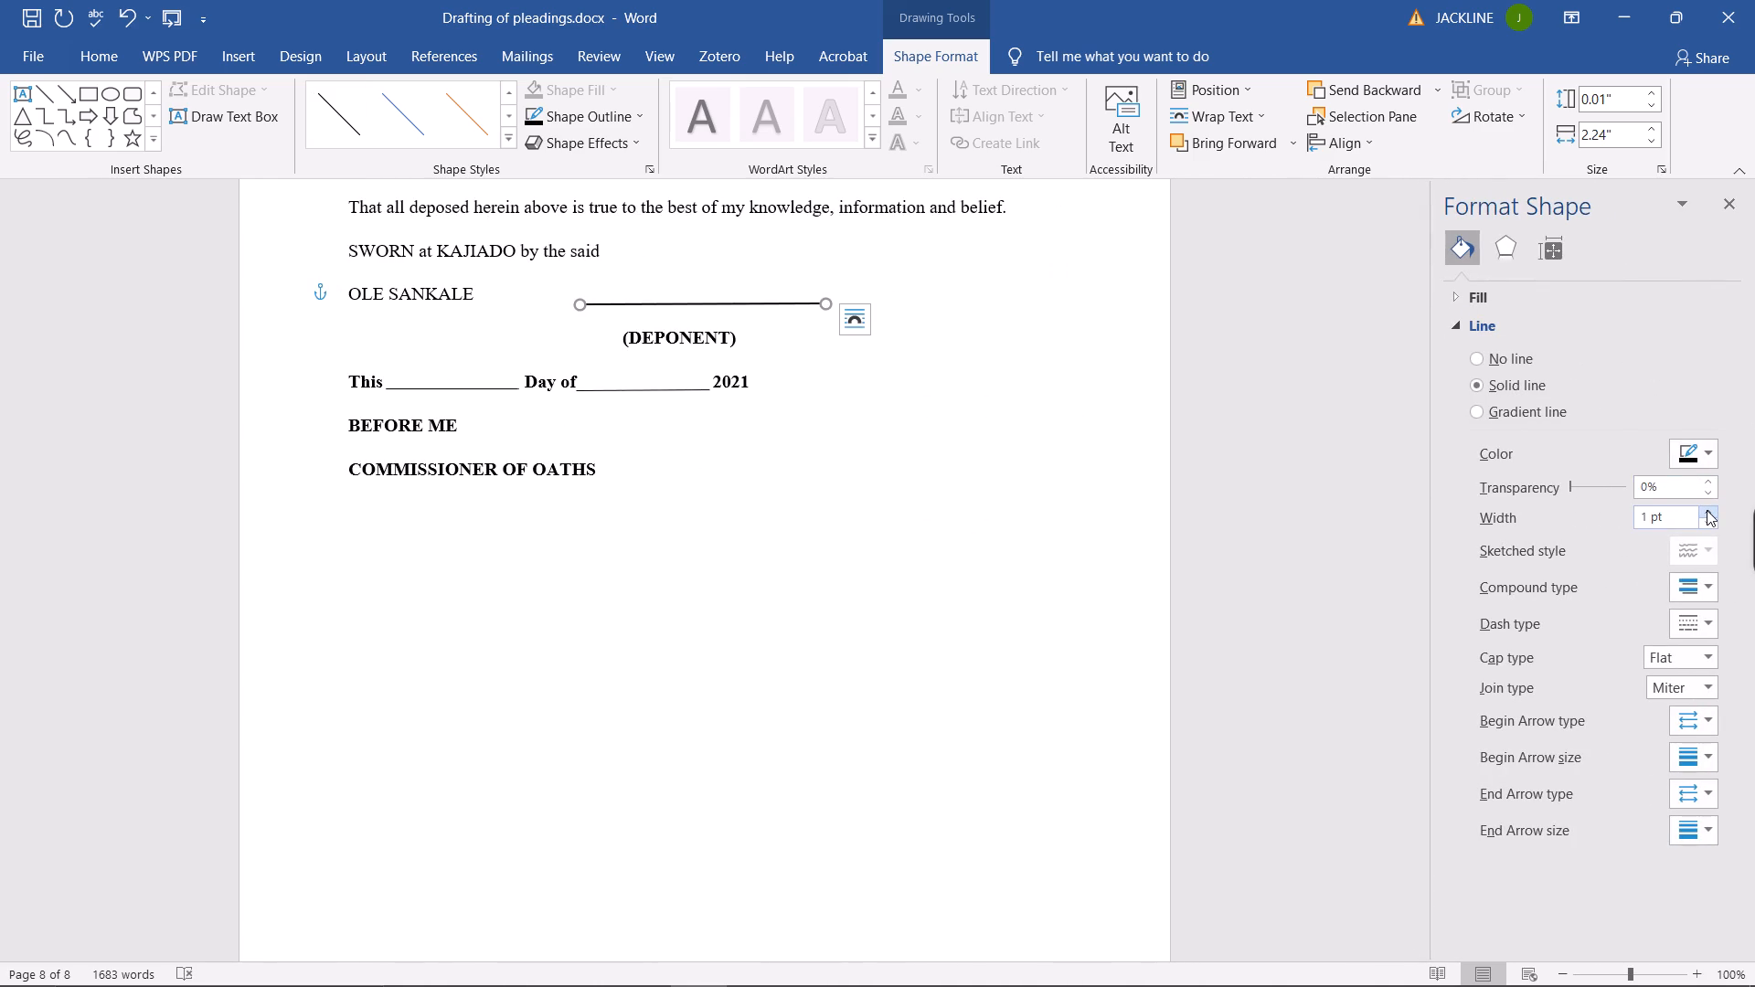
left_click(1707, 510)
left_click(1710, 621)
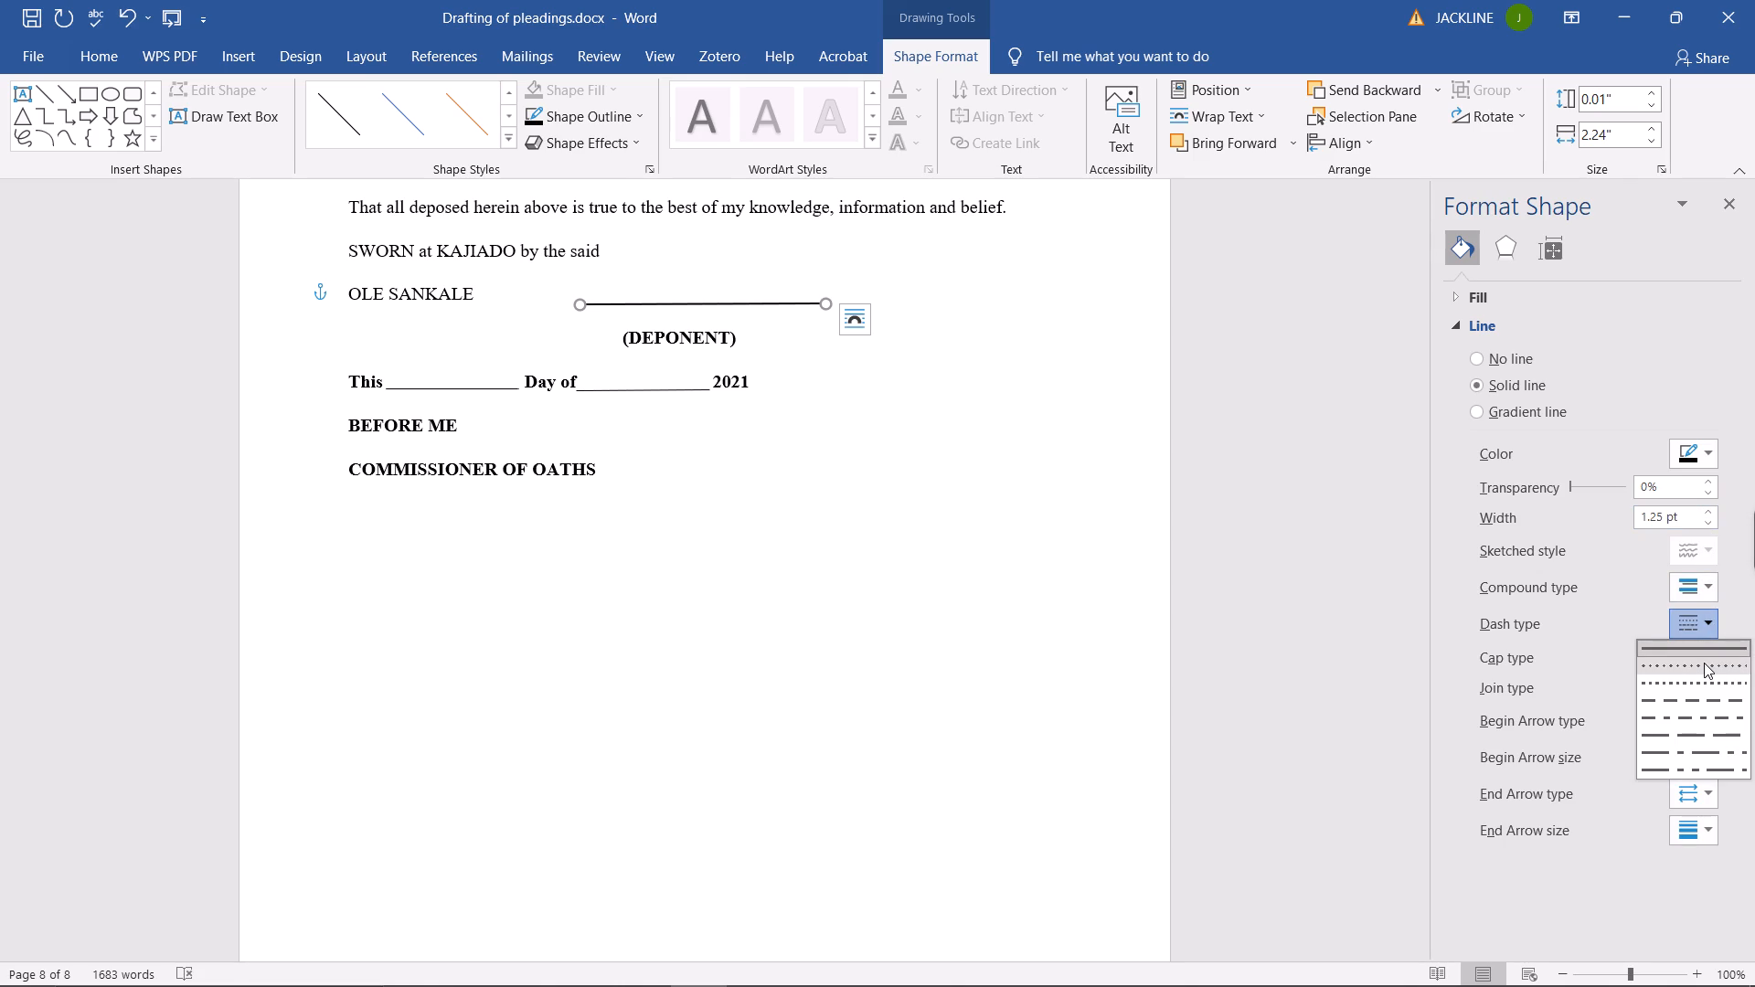
left_click(1704, 663)
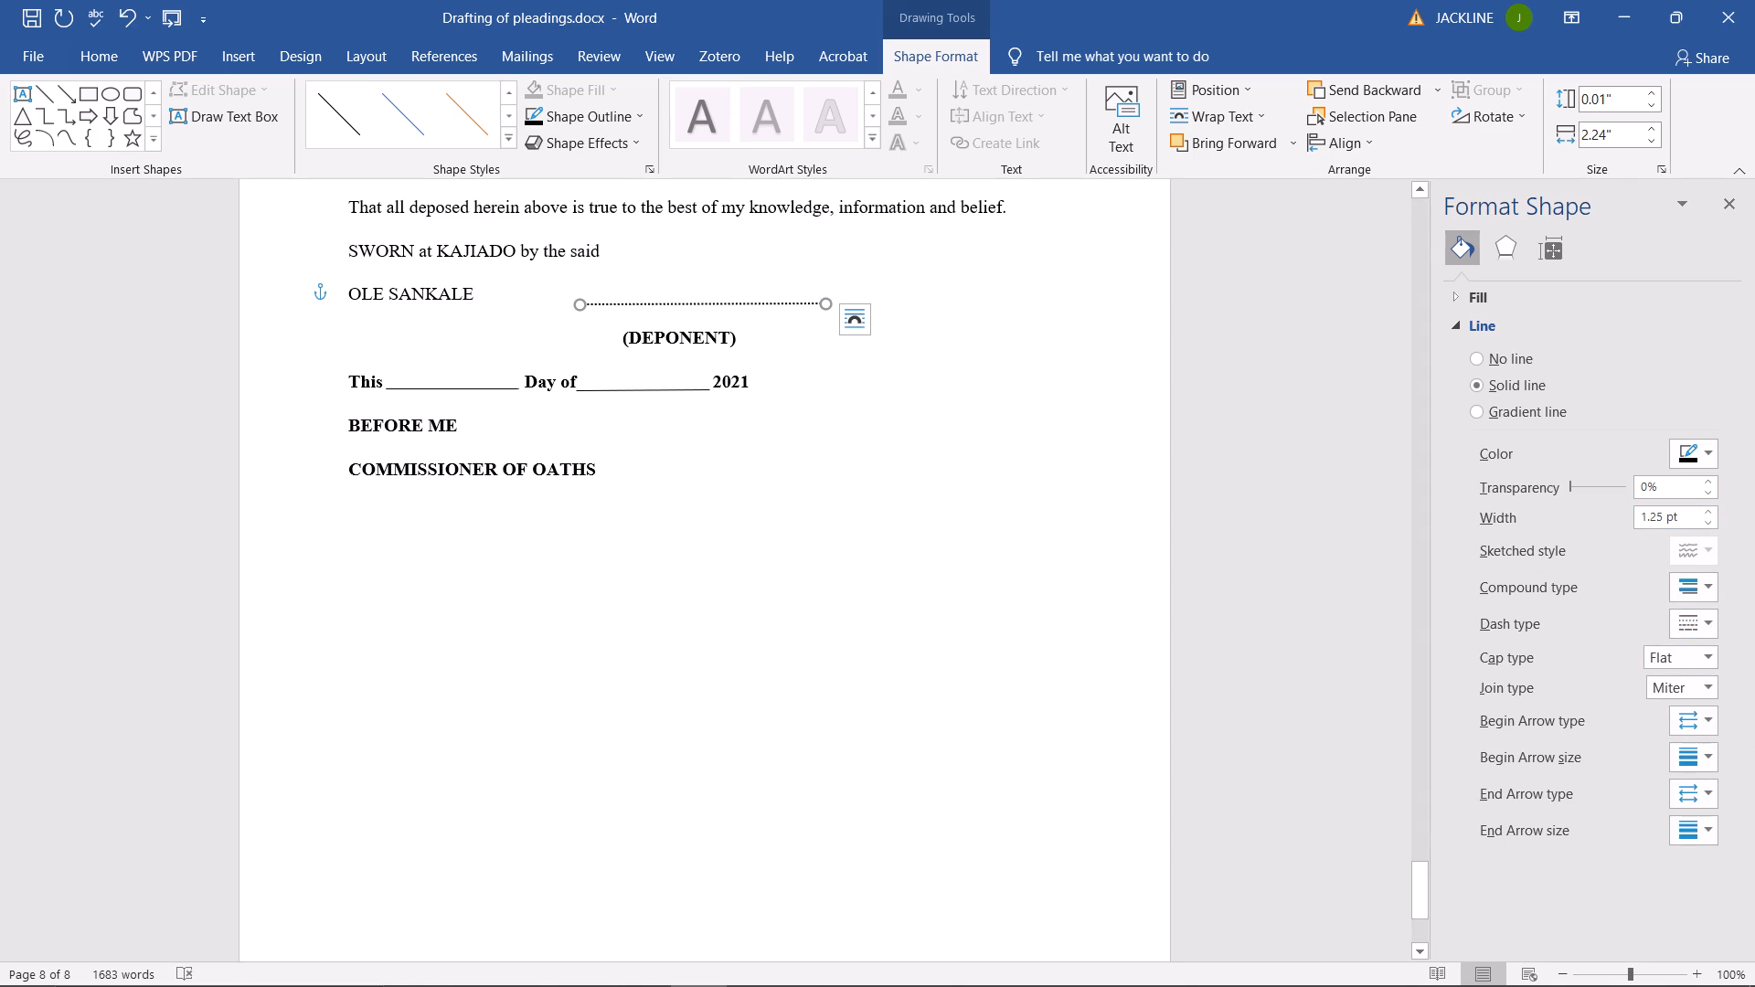
Format the blank line between "This" and "Day of" with a 1.25 pt width and the finer dotted dash type.
left_click(489, 390)
left_click(501, 395)
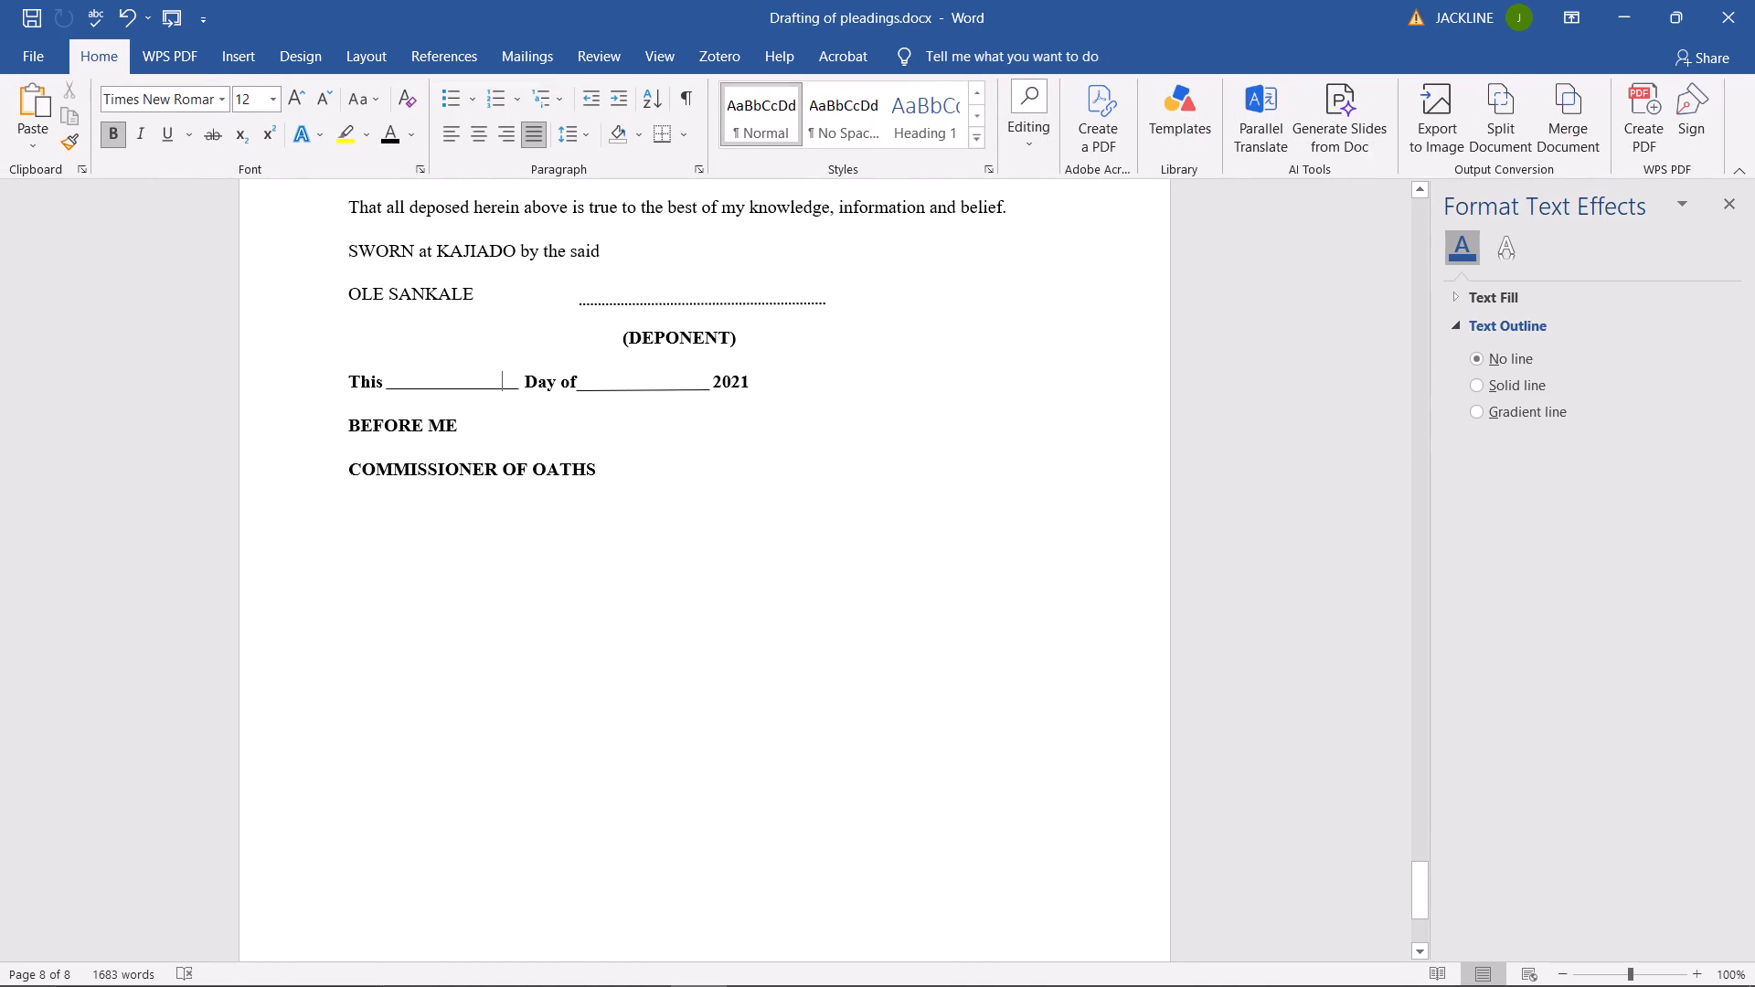
left_click(501, 377)
left_click(510, 391)
left_click(492, 387)
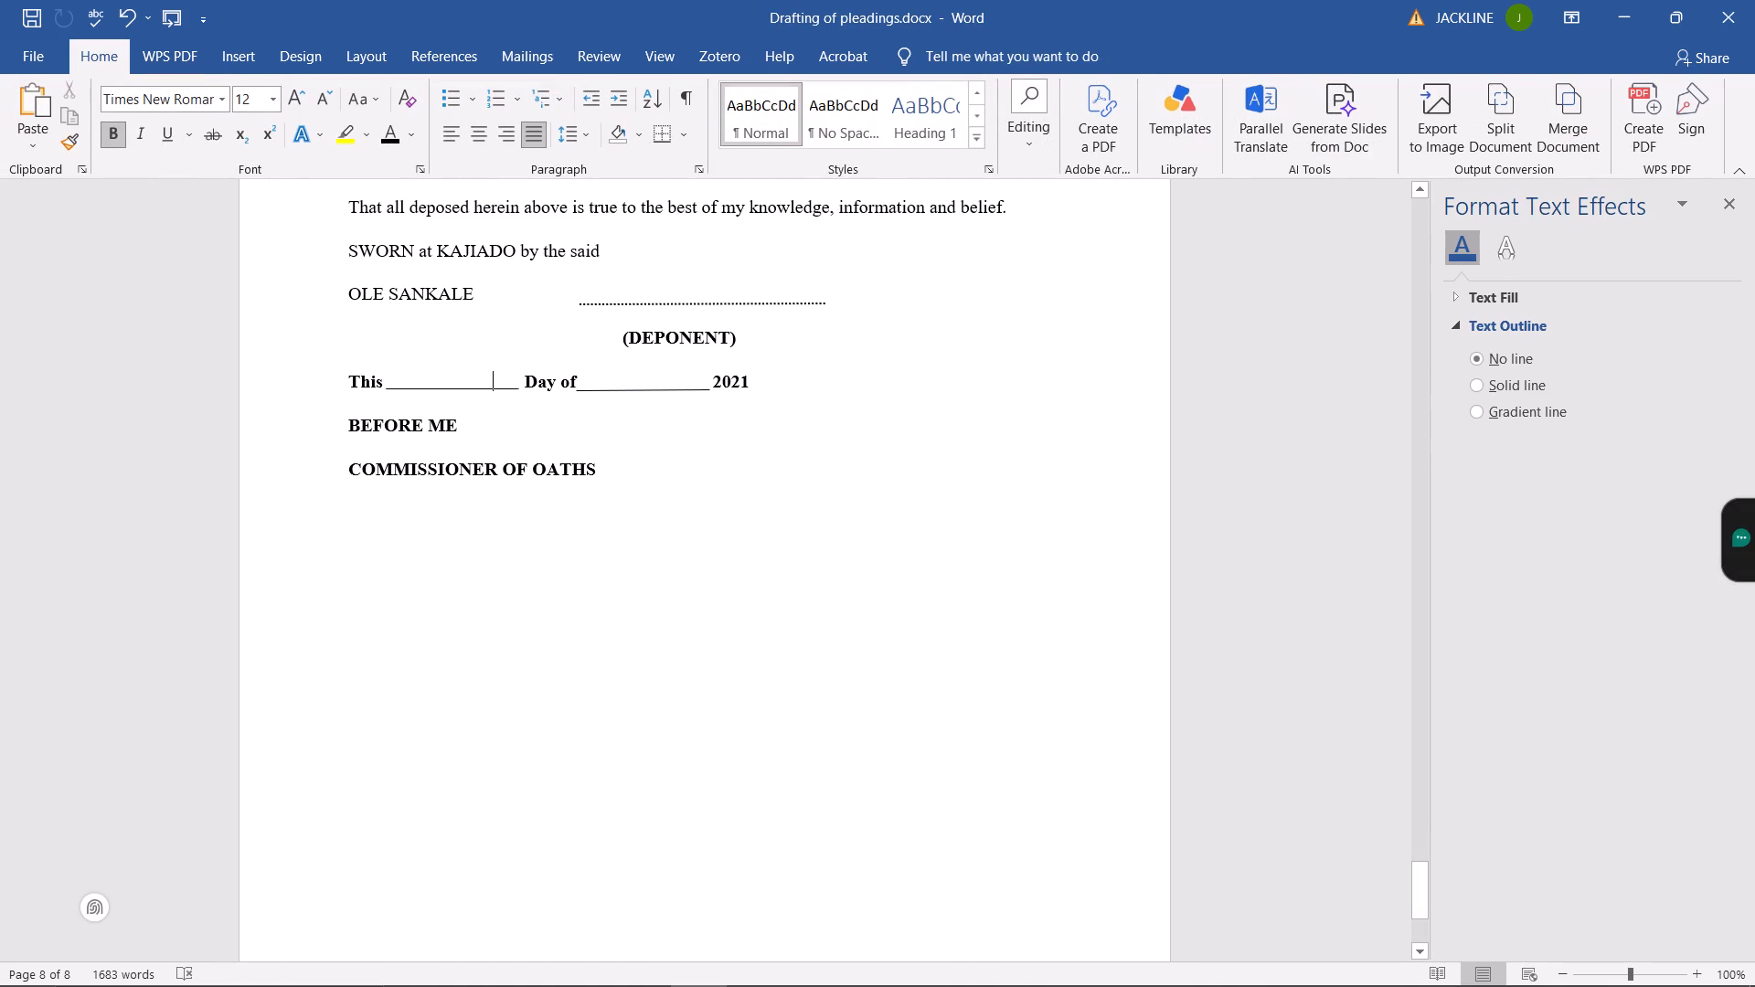
left_click(432, 394)
left_click(387, 389)
scroll(511, 449, "down", 4)
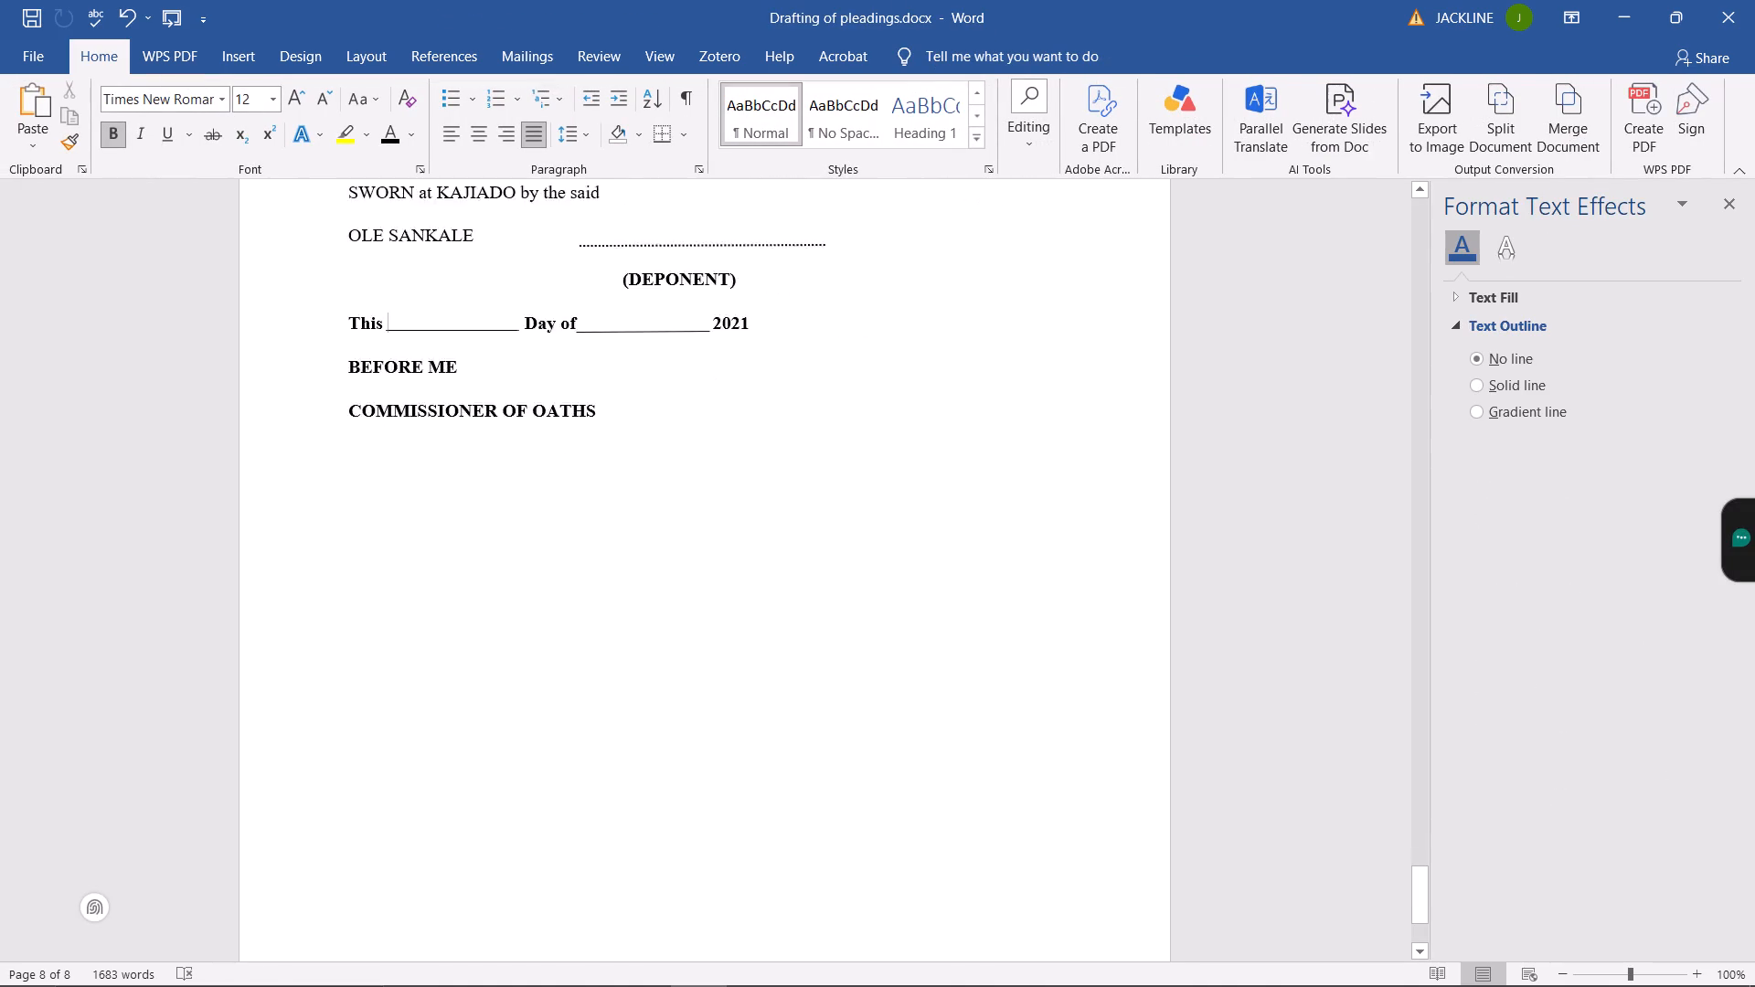
scroll(909, 457, "up", 4)
left_click(1733, 199)
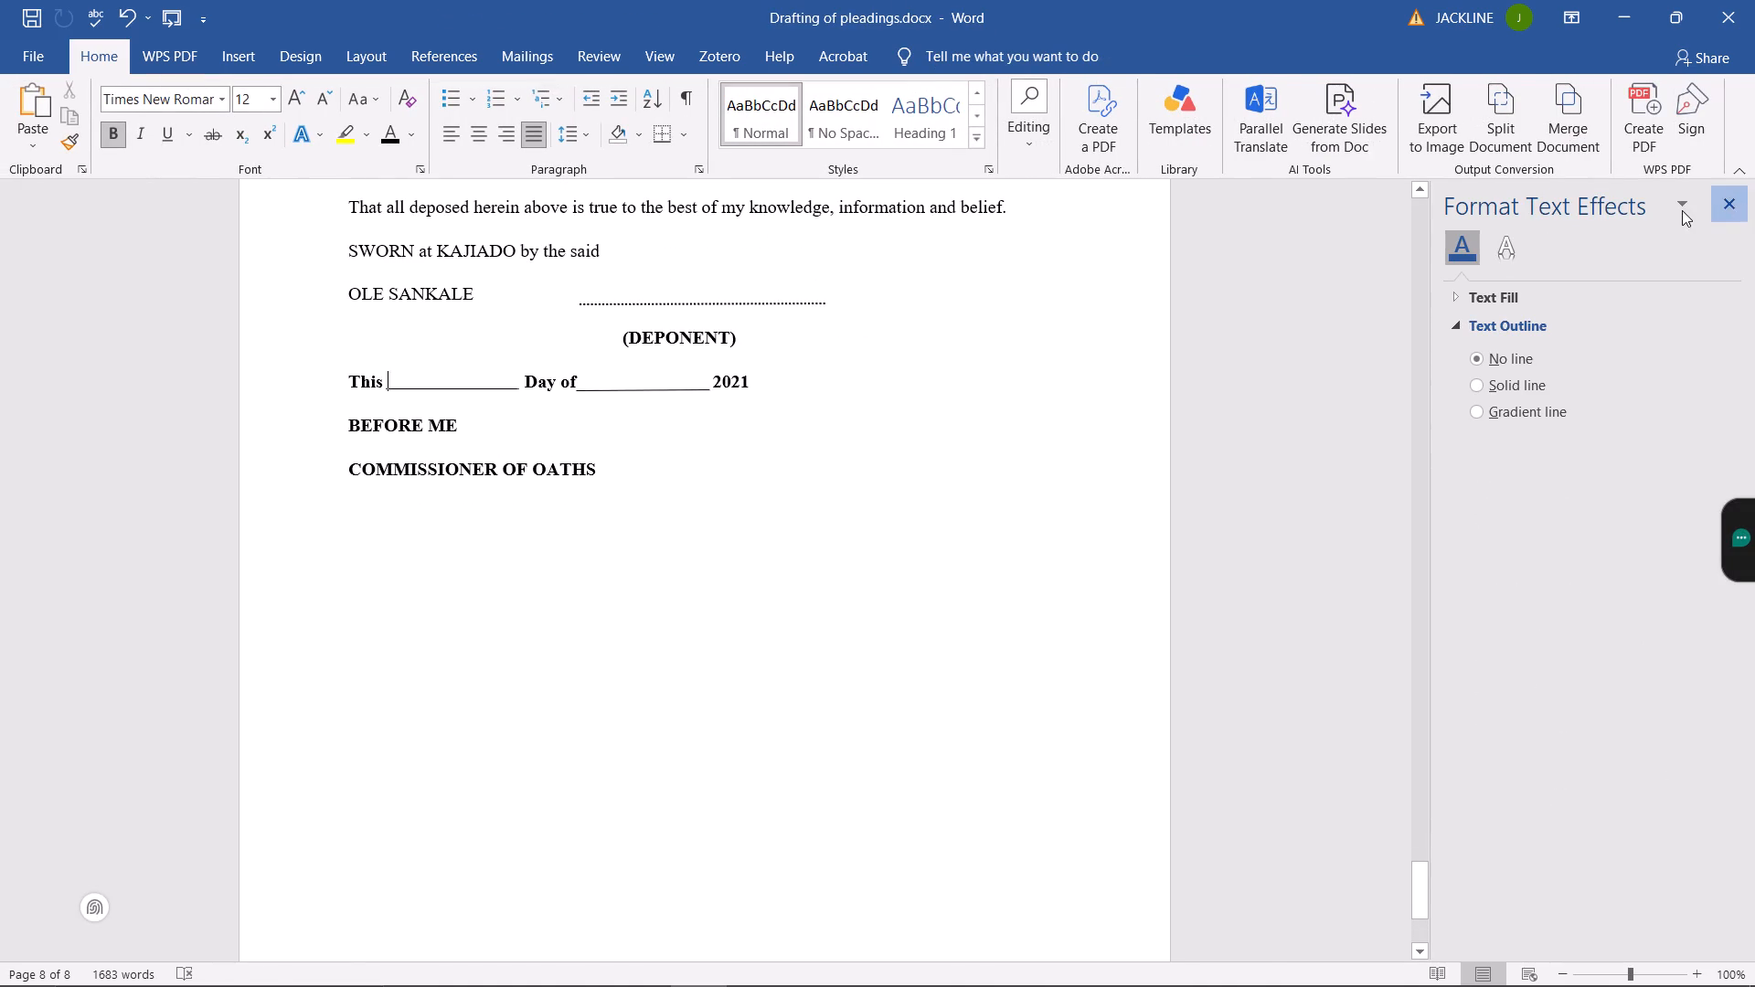
left_click(624, 390)
left_click(658, 383)
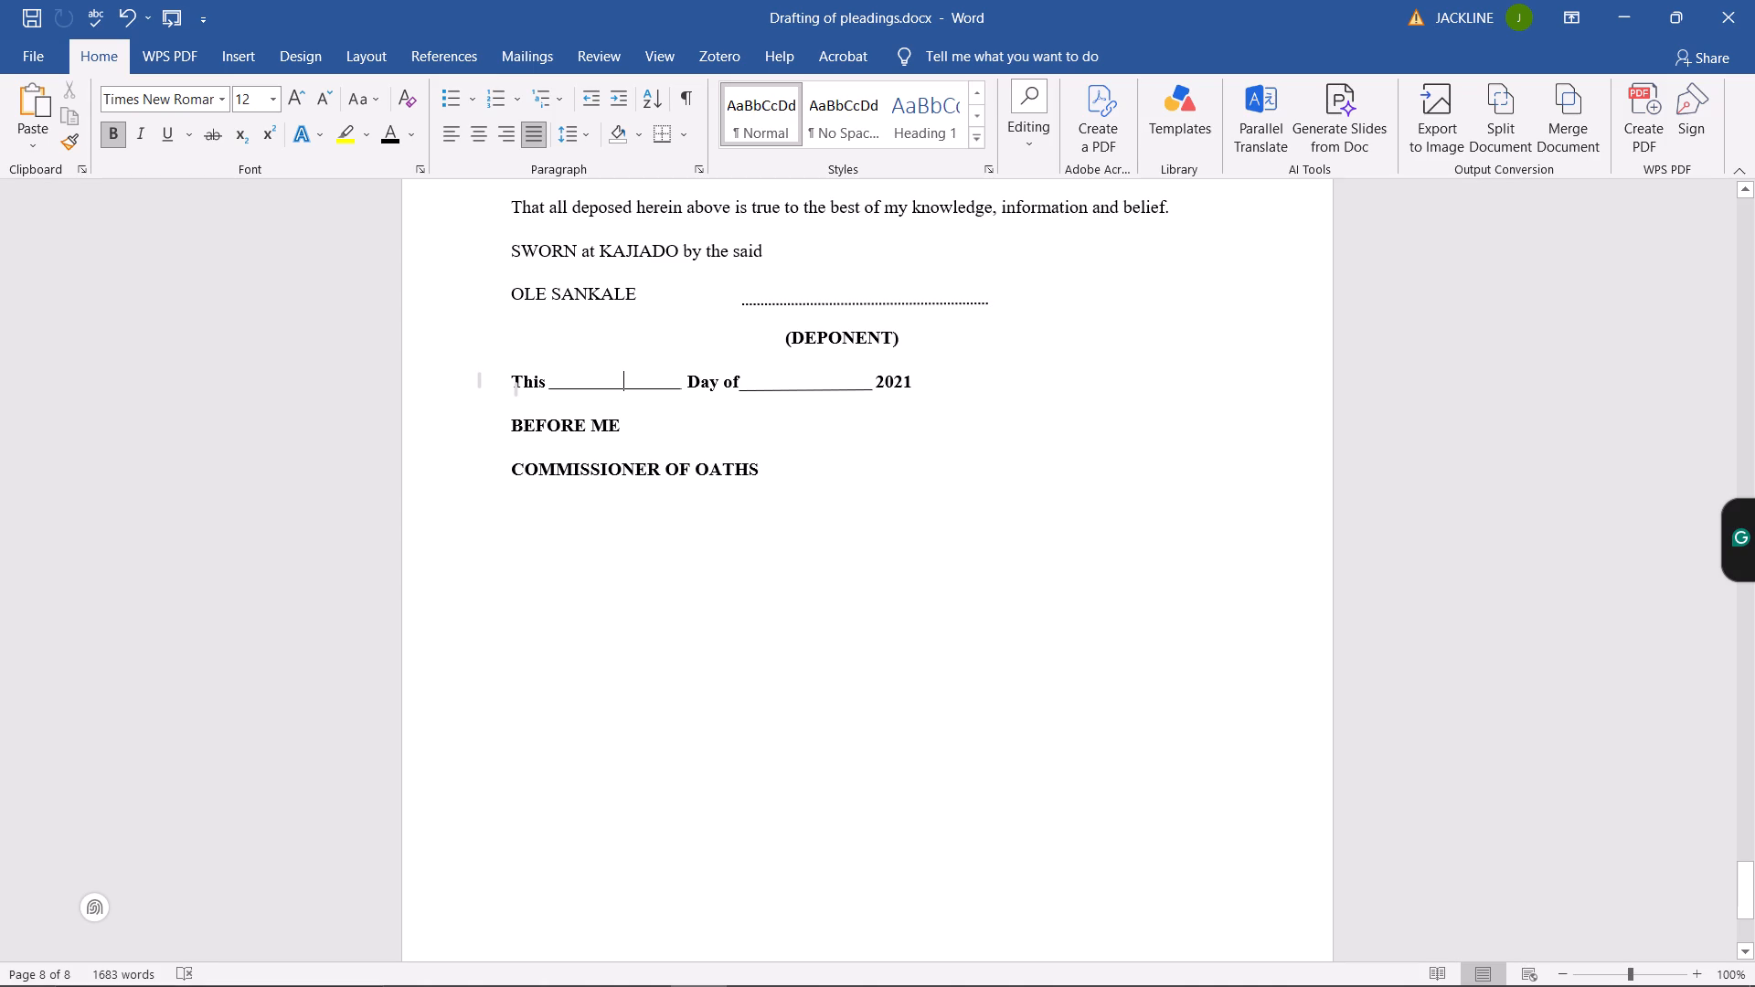
left_click(658, 383)
left_click(633, 385)
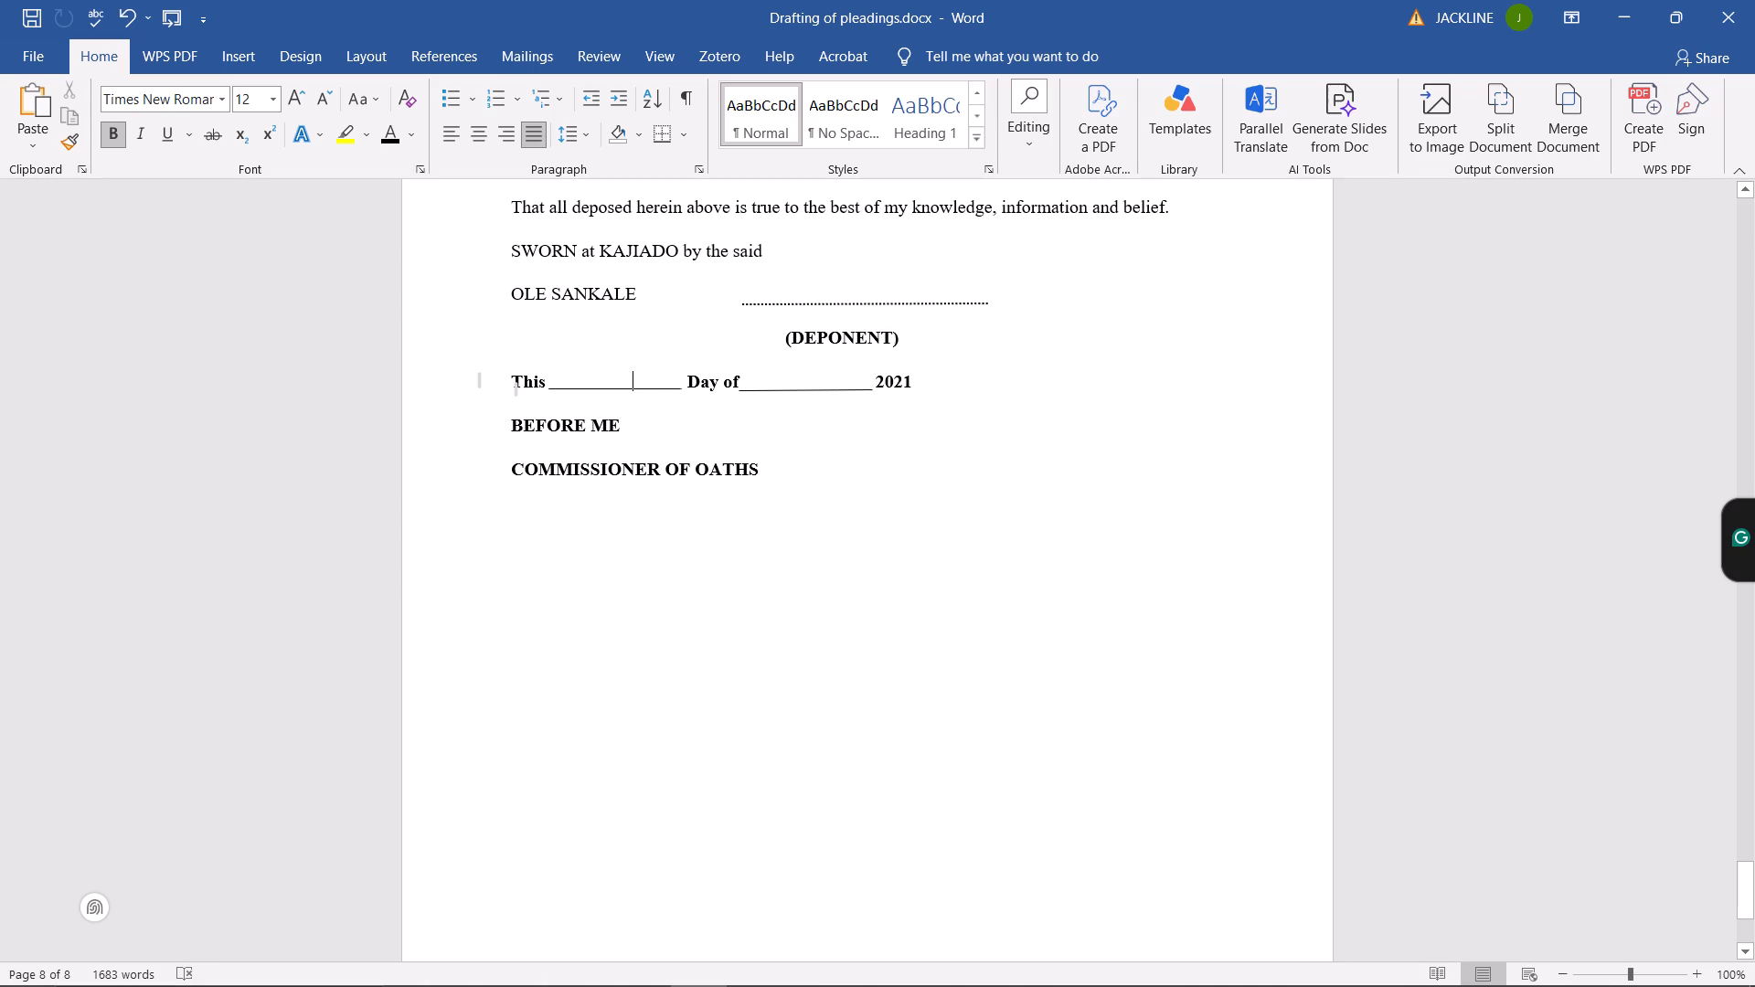
double_click(635, 387)
left_click(637, 387)
left_click(629, 387)
left_click(680, 388)
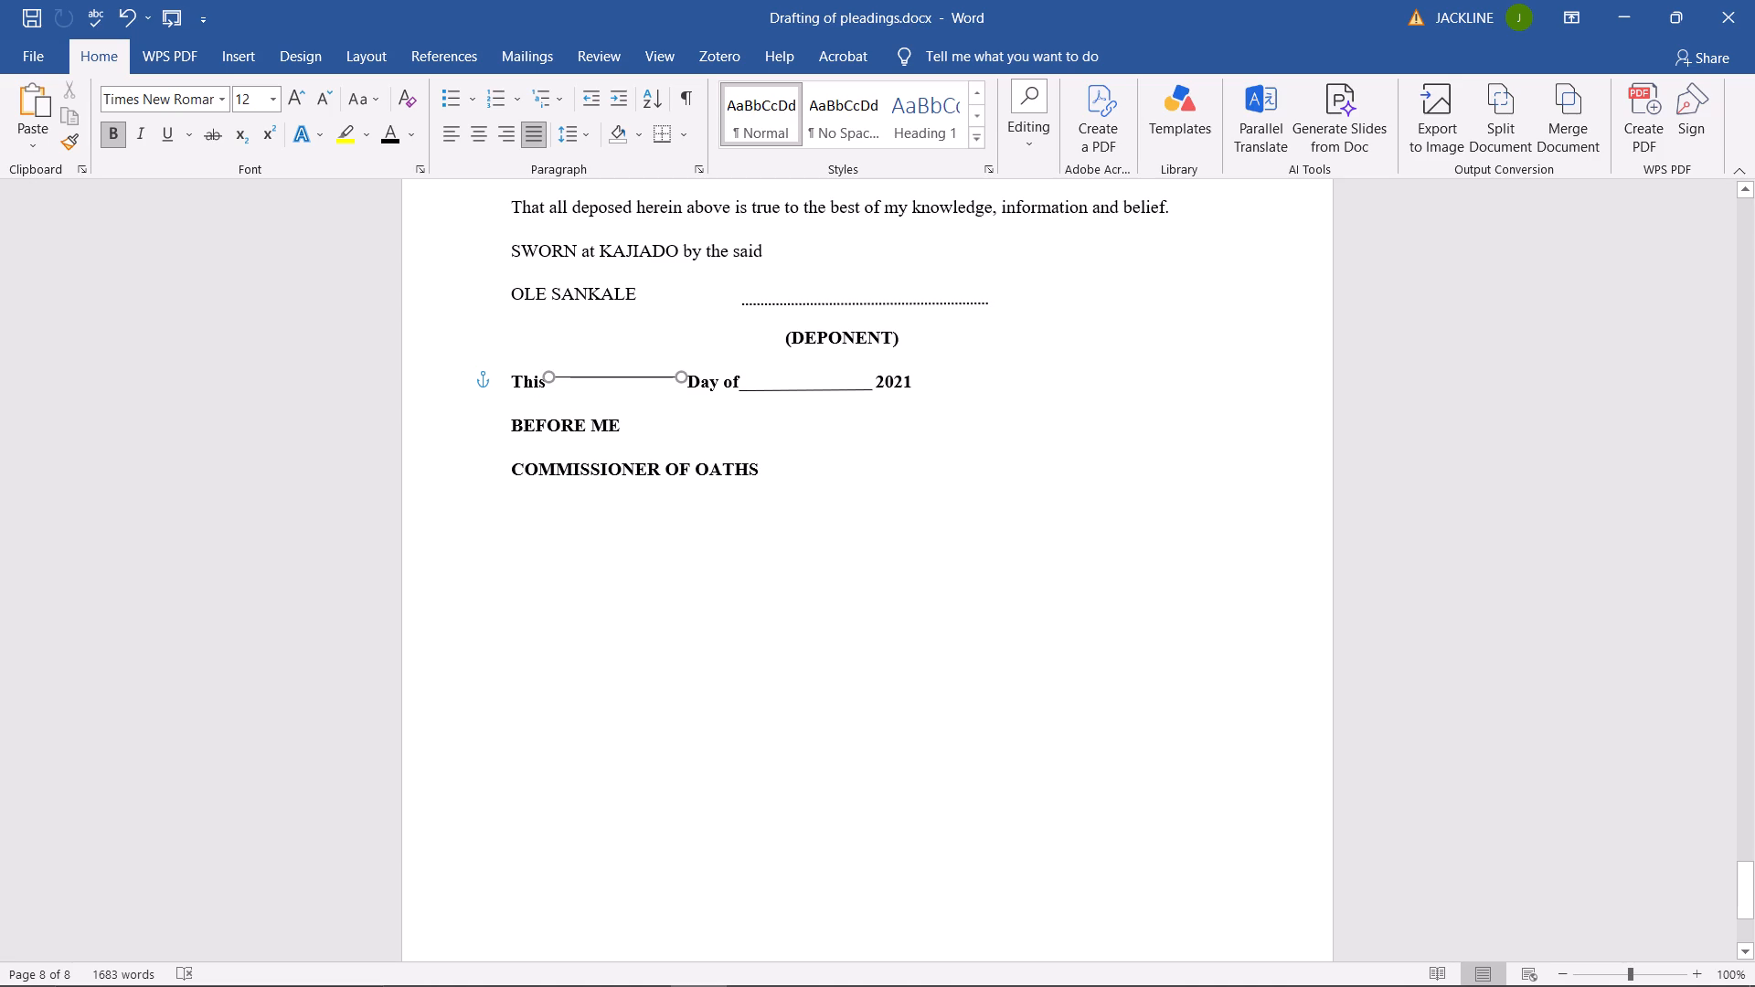
right_click(682, 387)
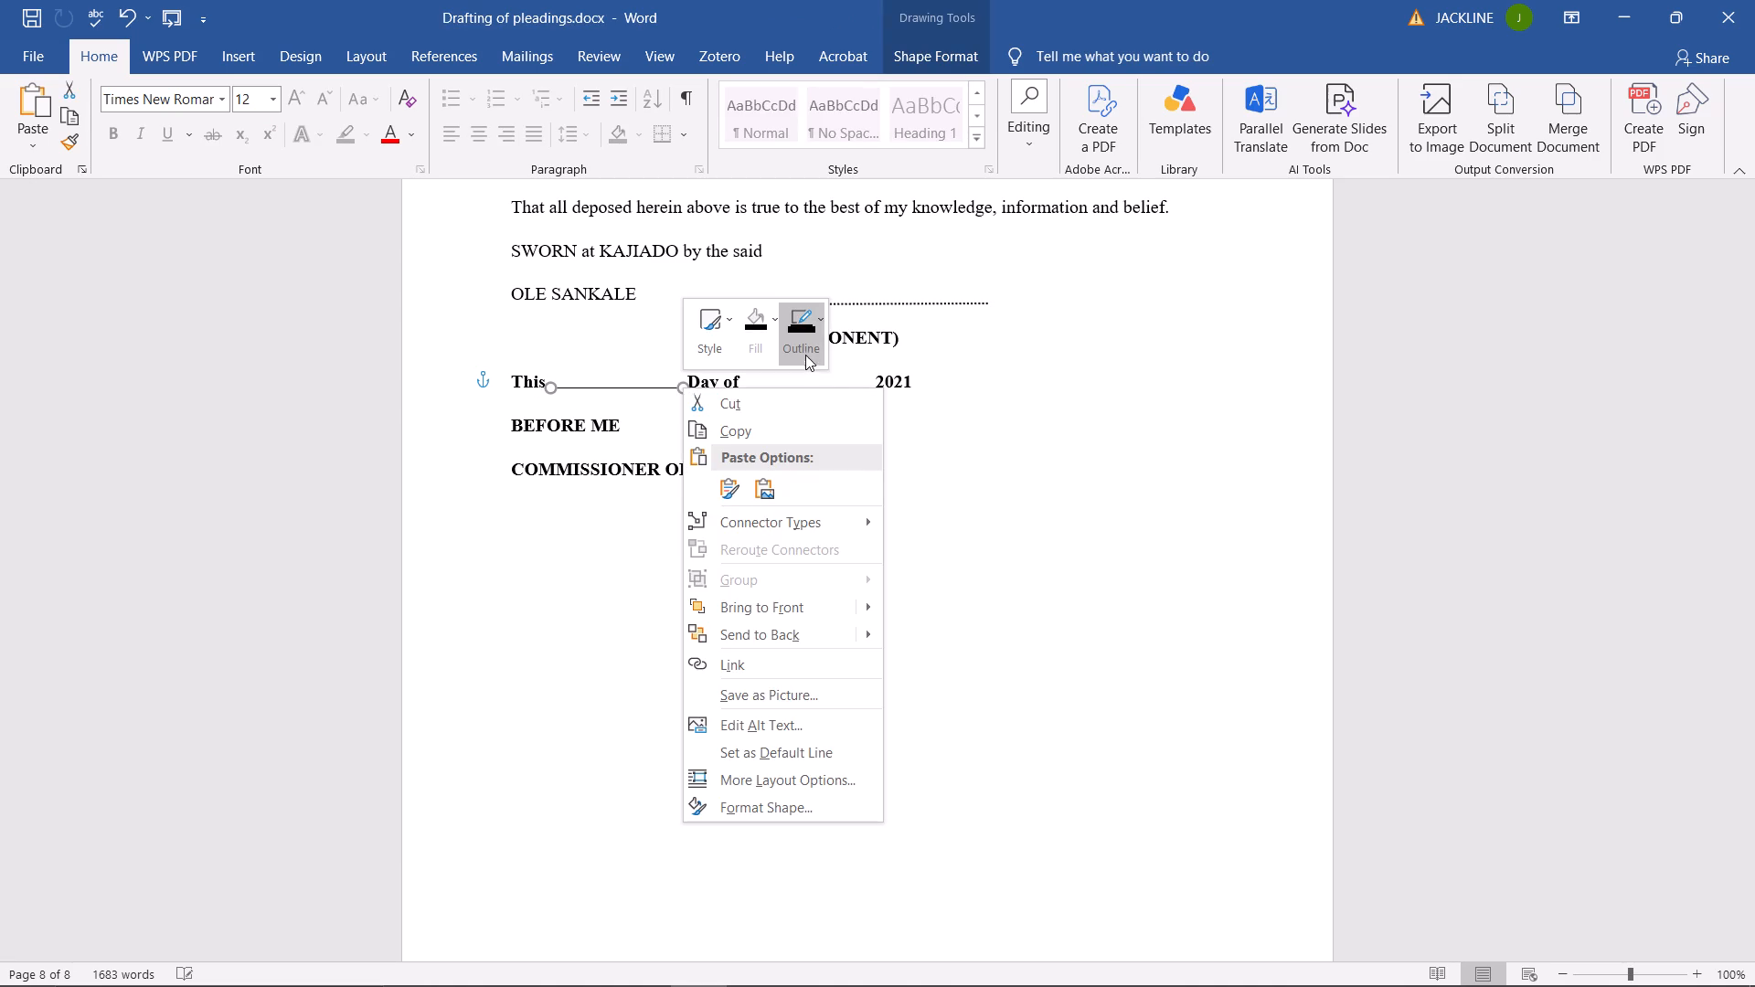
left_click(810, 801)
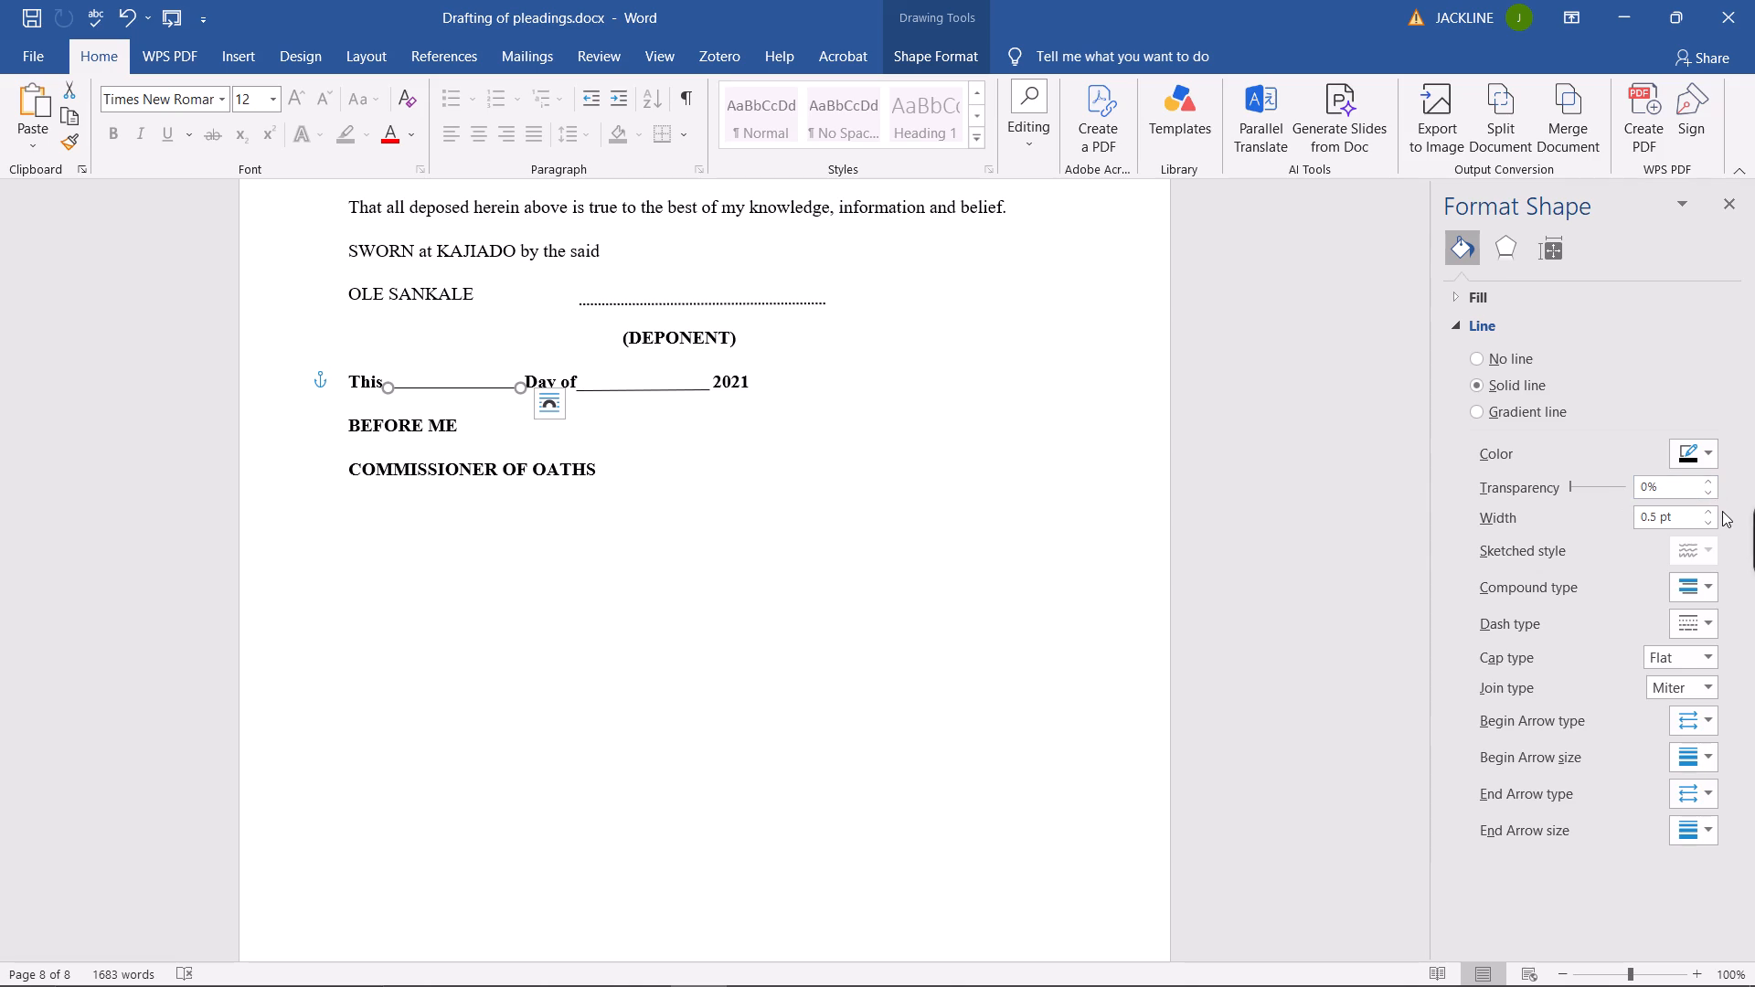
left_click(1710, 509)
left_click(1710, 509)
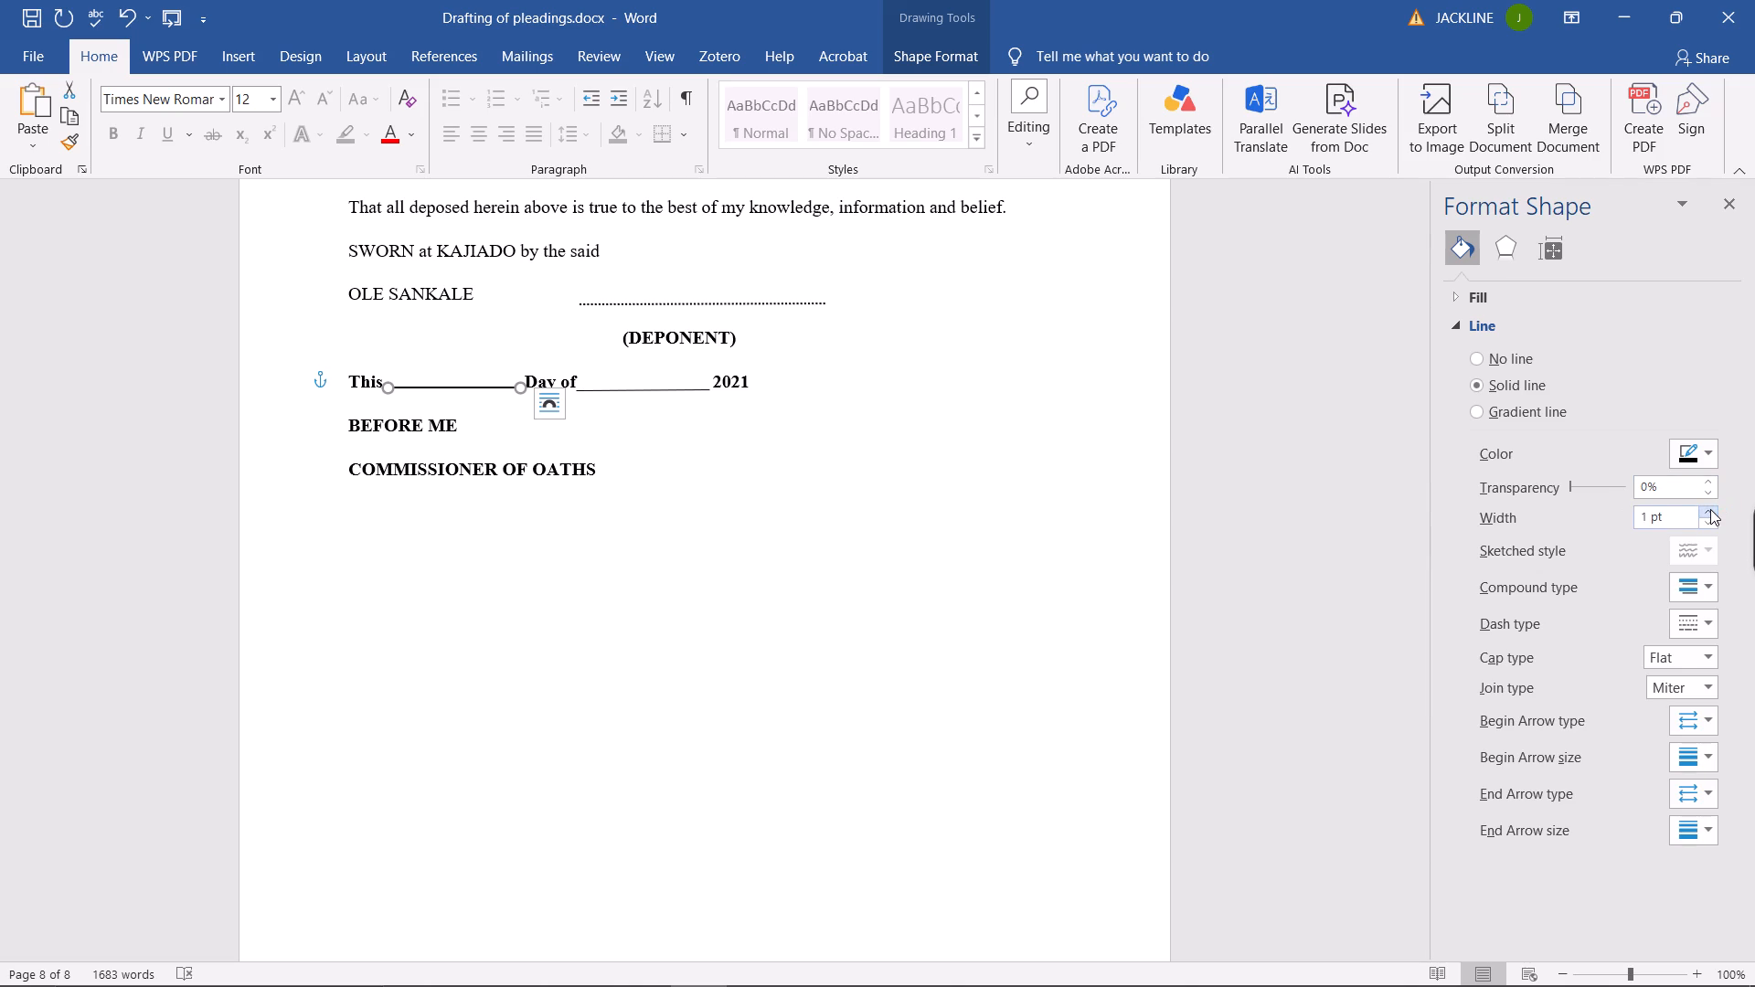
left_click(1710, 509)
left_click(1710, 619)
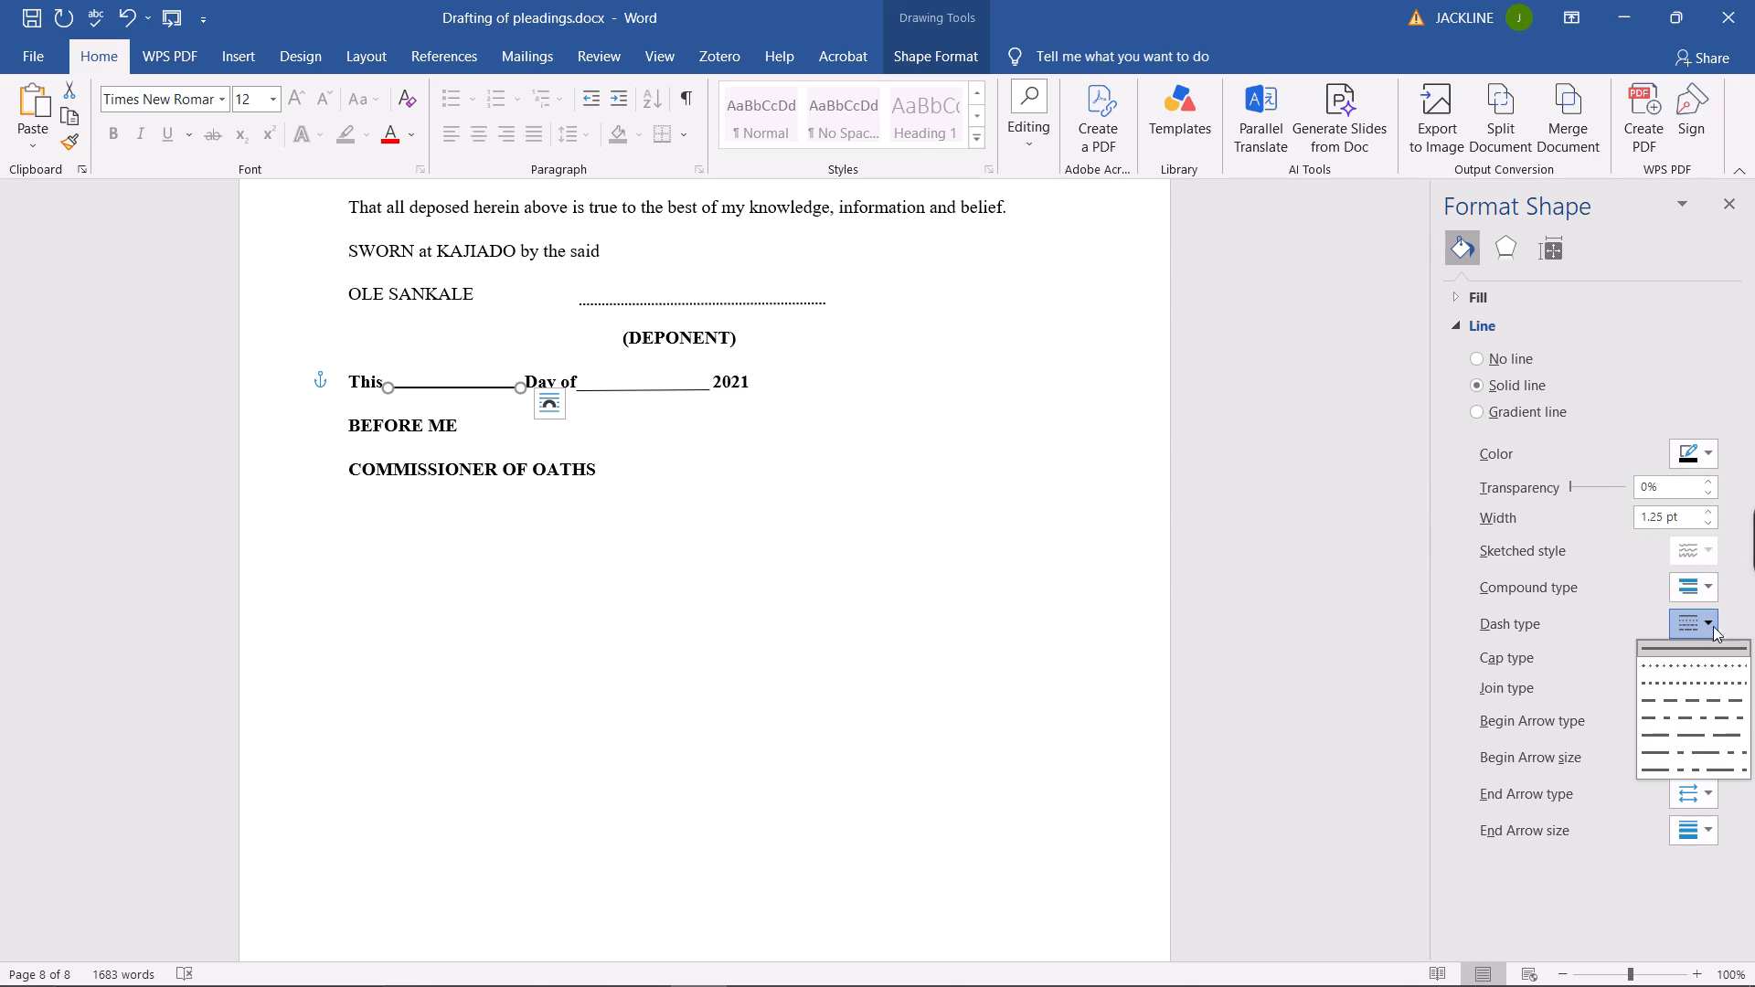
left_click(1707, 663)
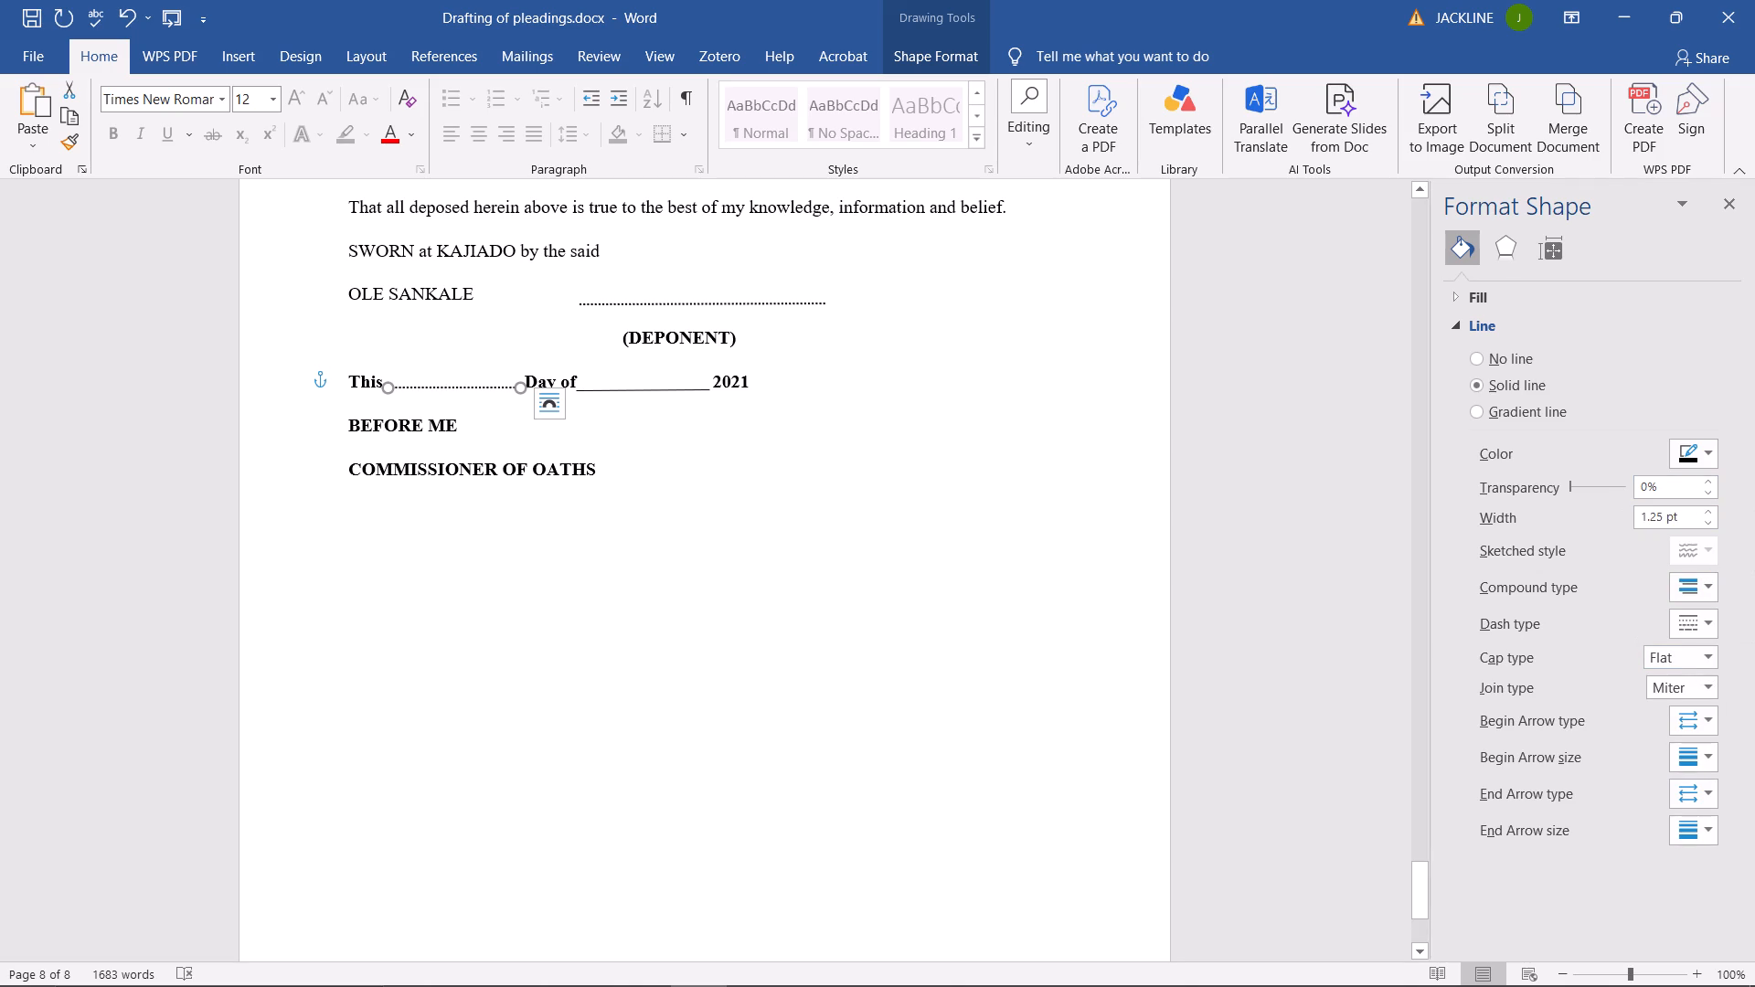
Format the blank line between "Day of" and "2021" with a 1.25 pt width and the finer dotted dash type.
left_click(711, 387)
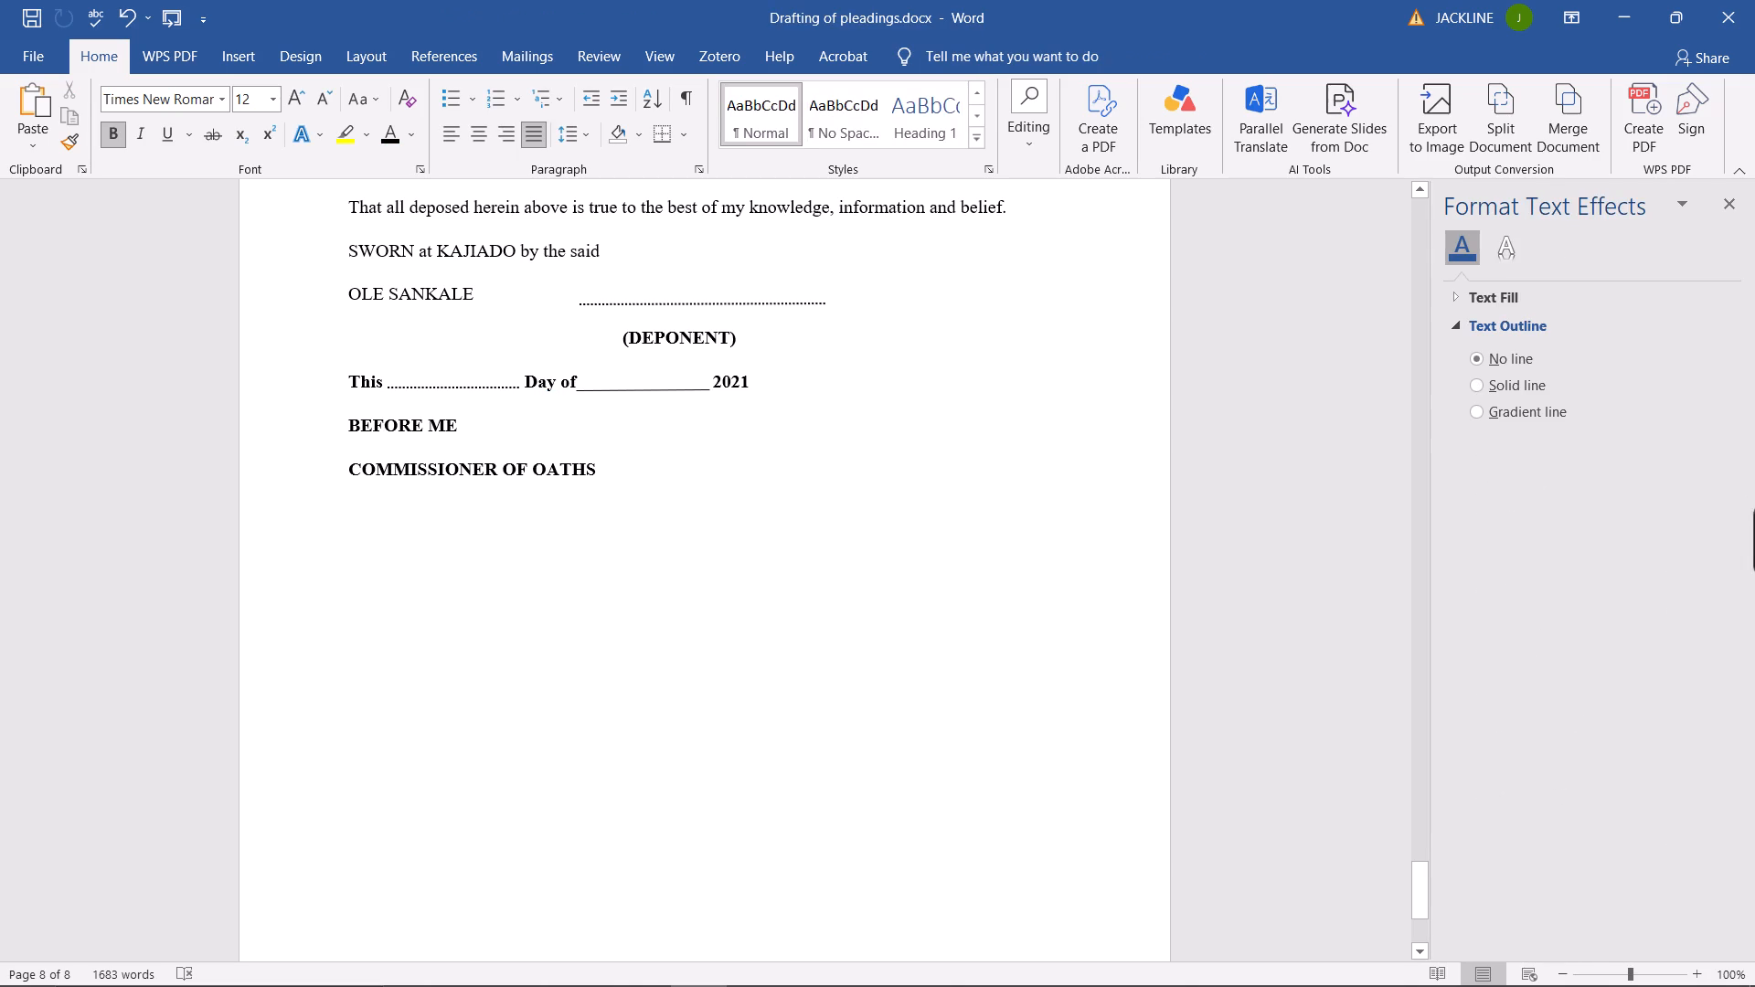
left_click(710, 389)
left_click(707, 389)
right_click(707, 389)
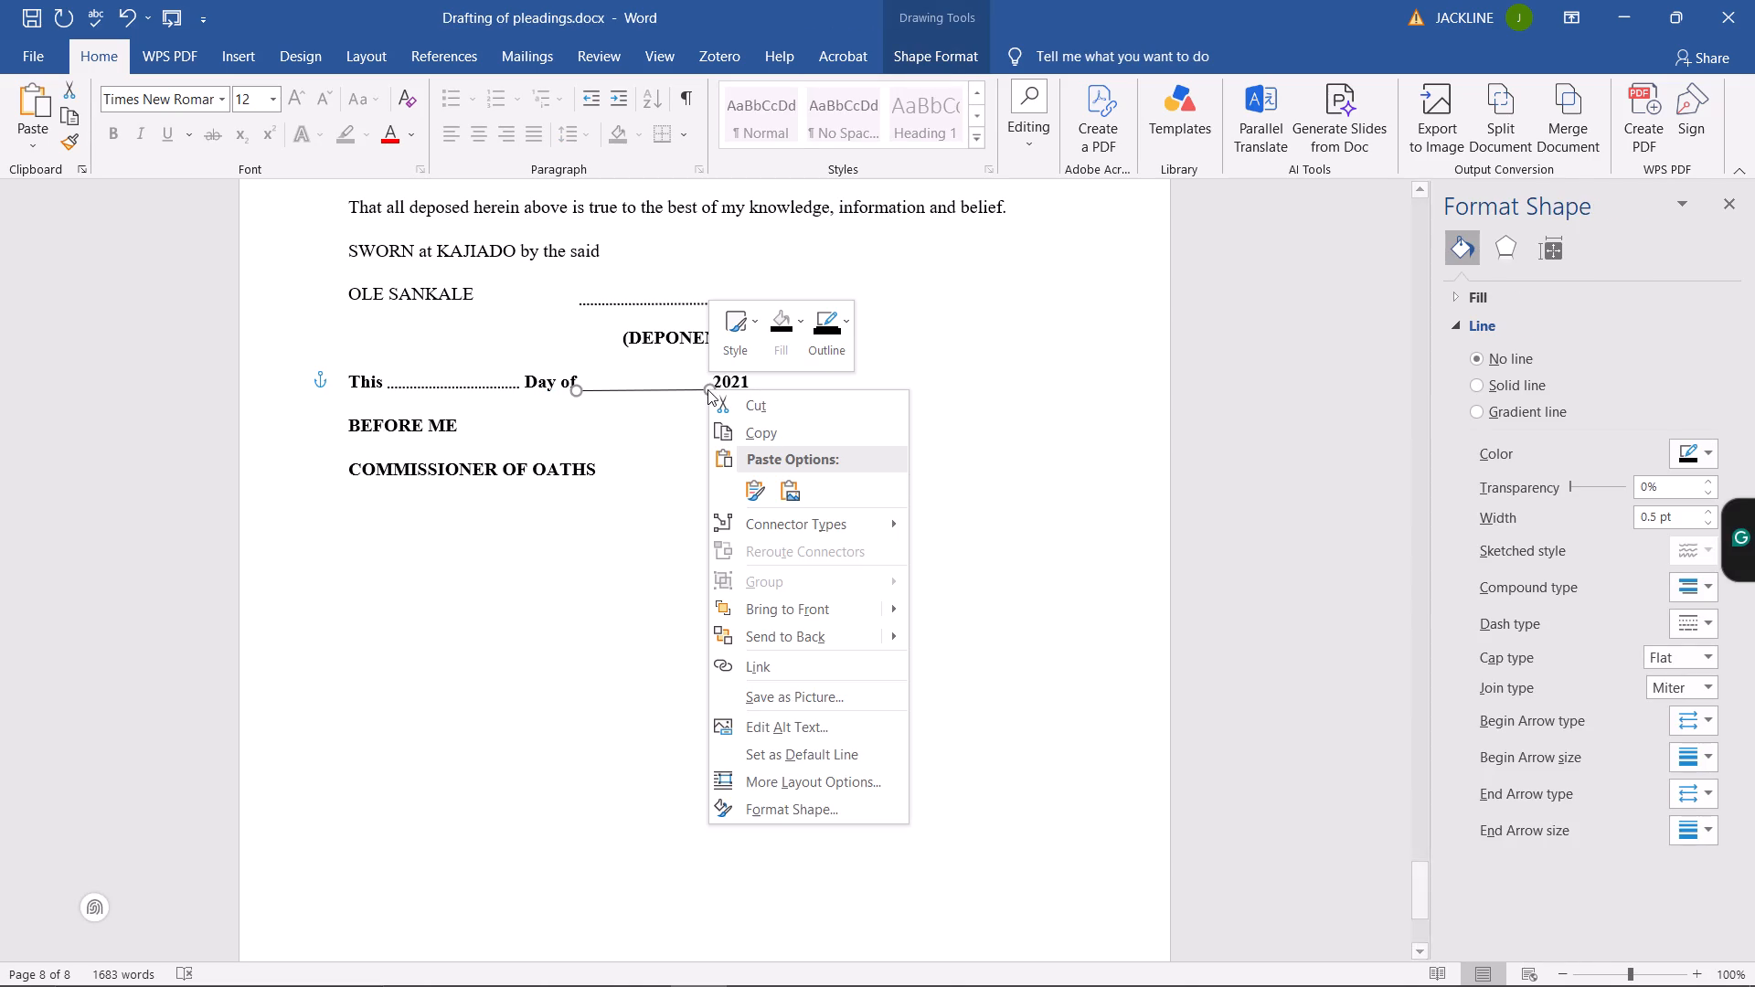
left_click(835, 801)
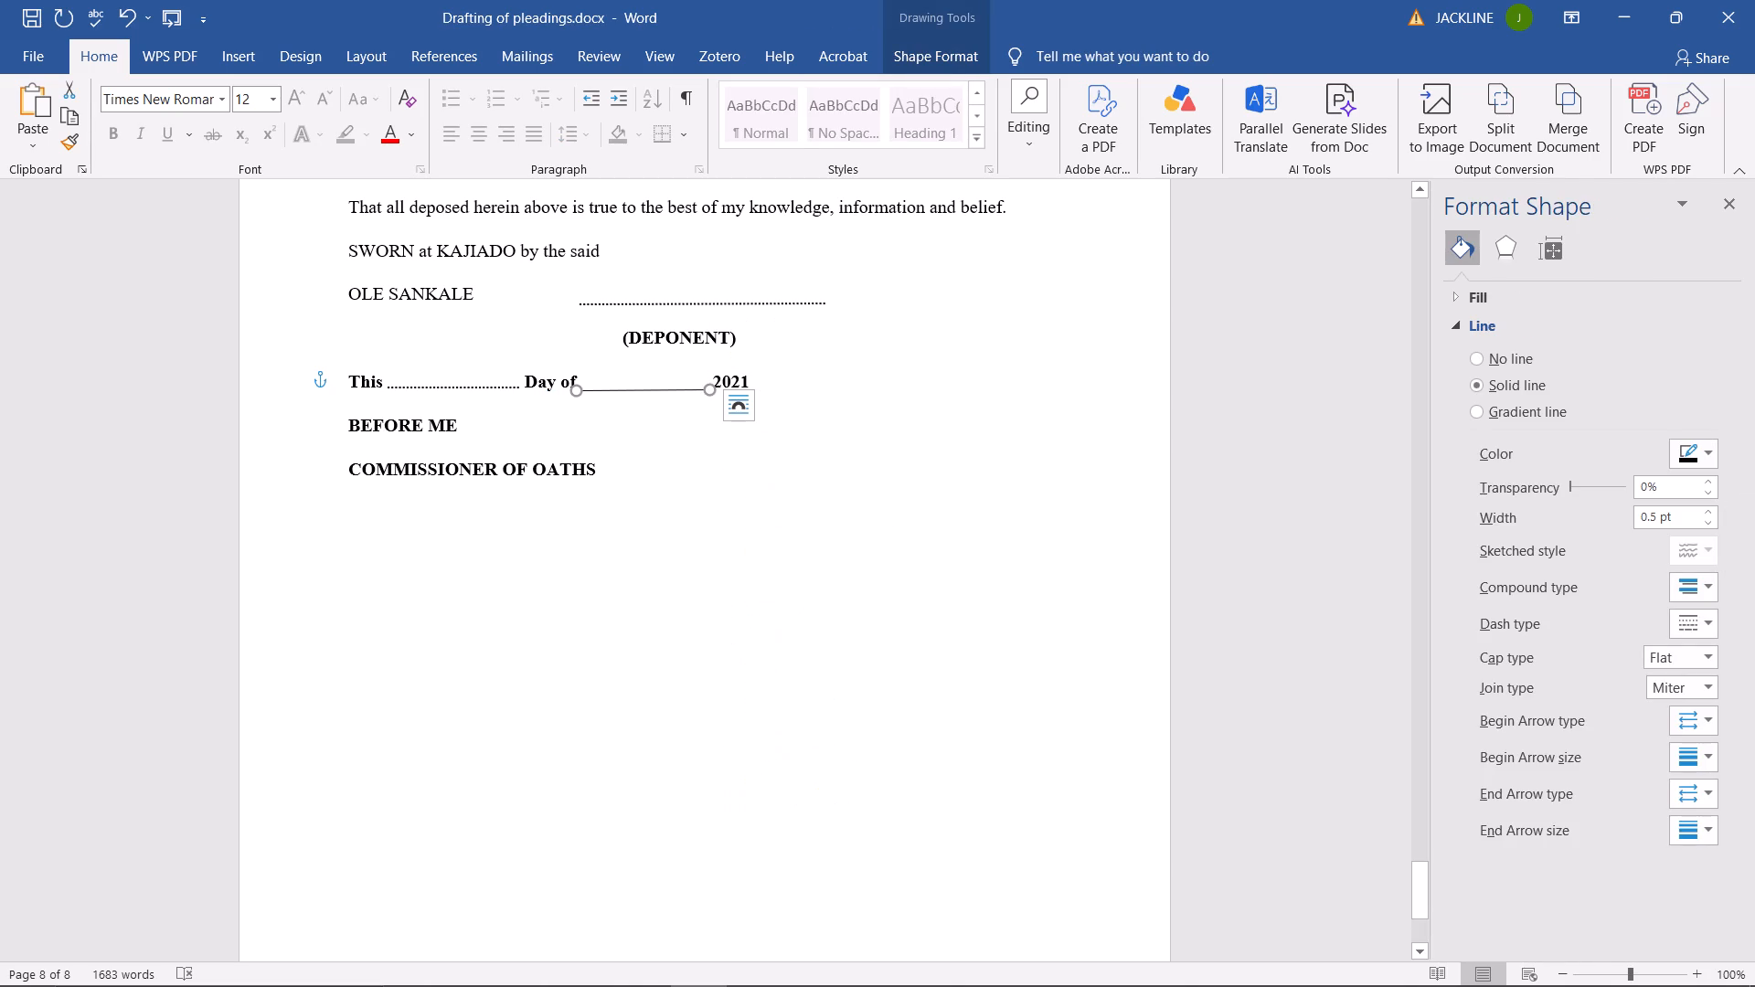
left_click(1708, 506)
left_click(1708, 506)
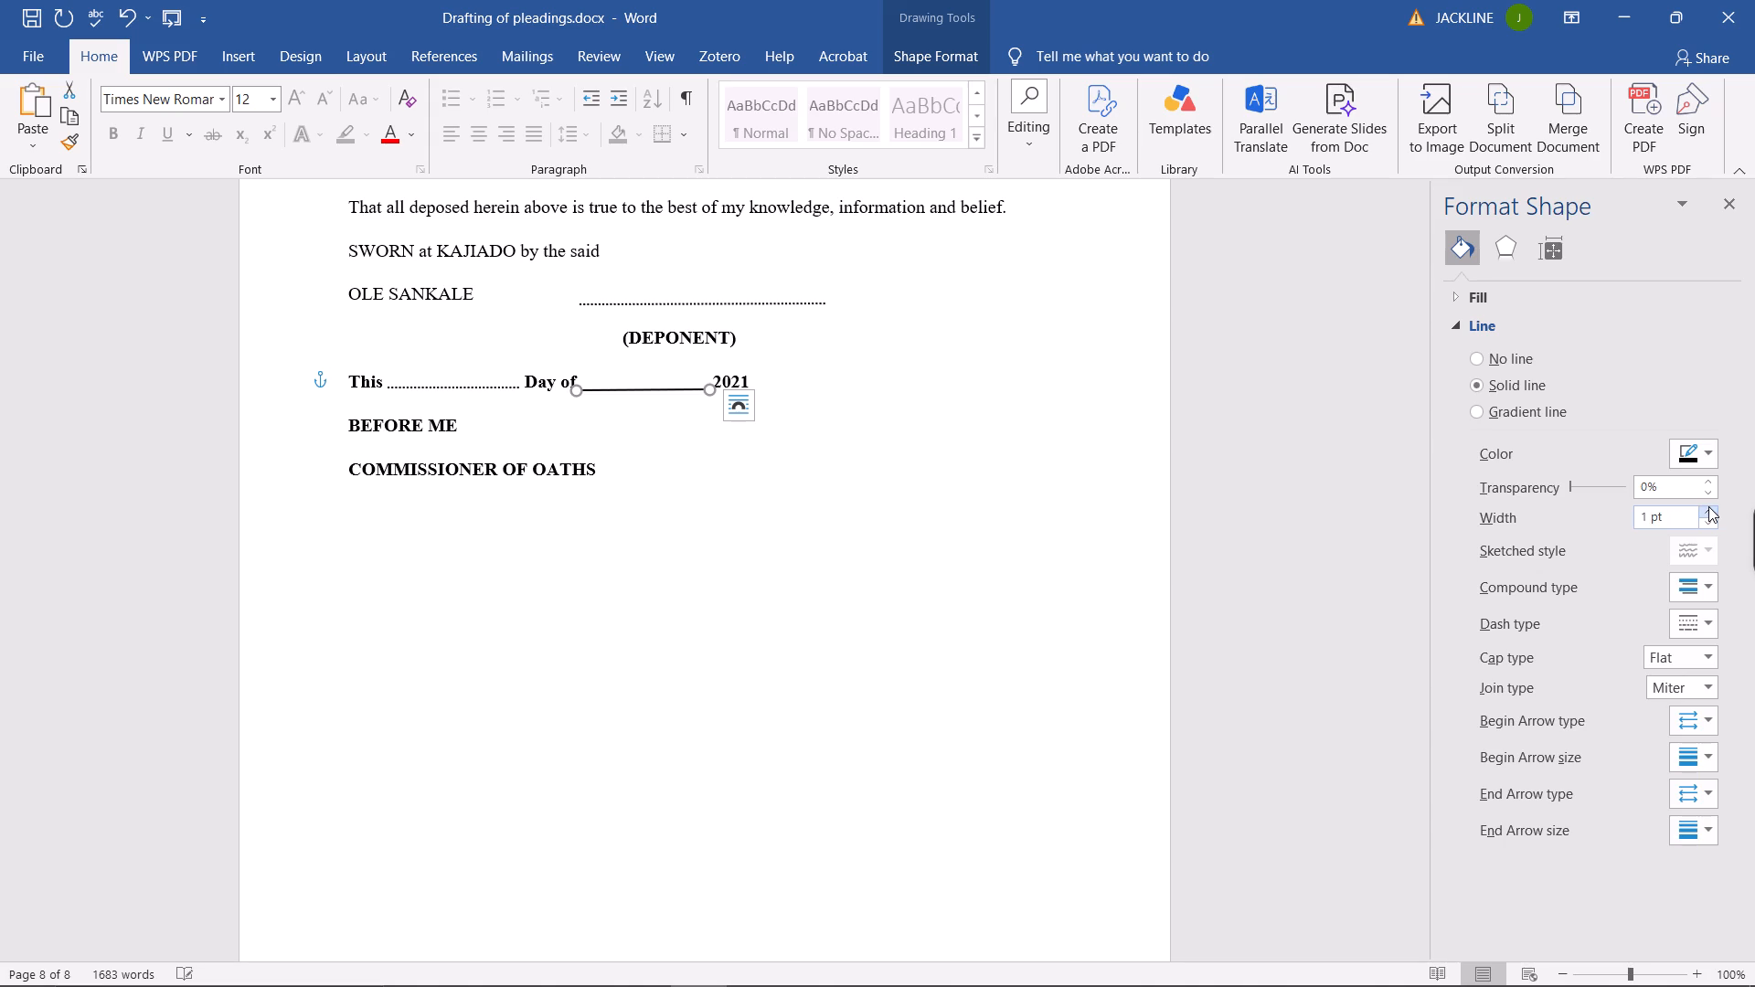
left_click(1708, 506)
left_click(1711, 621)
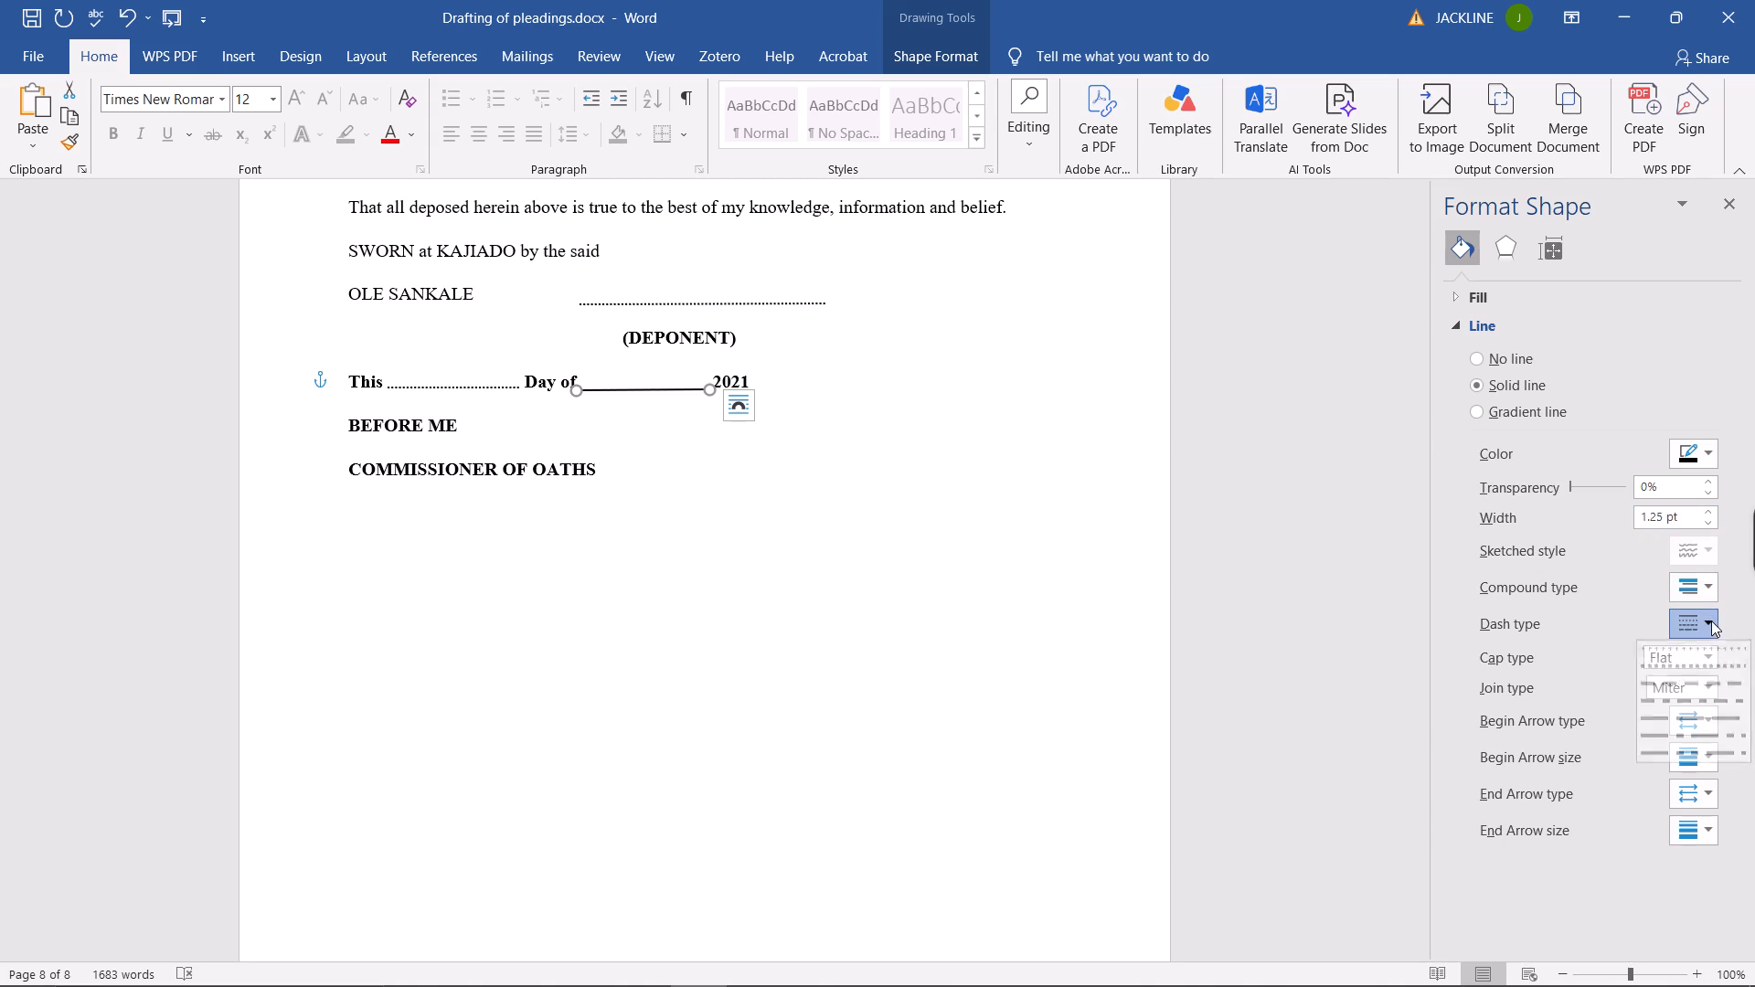
left_click(1687, 665)
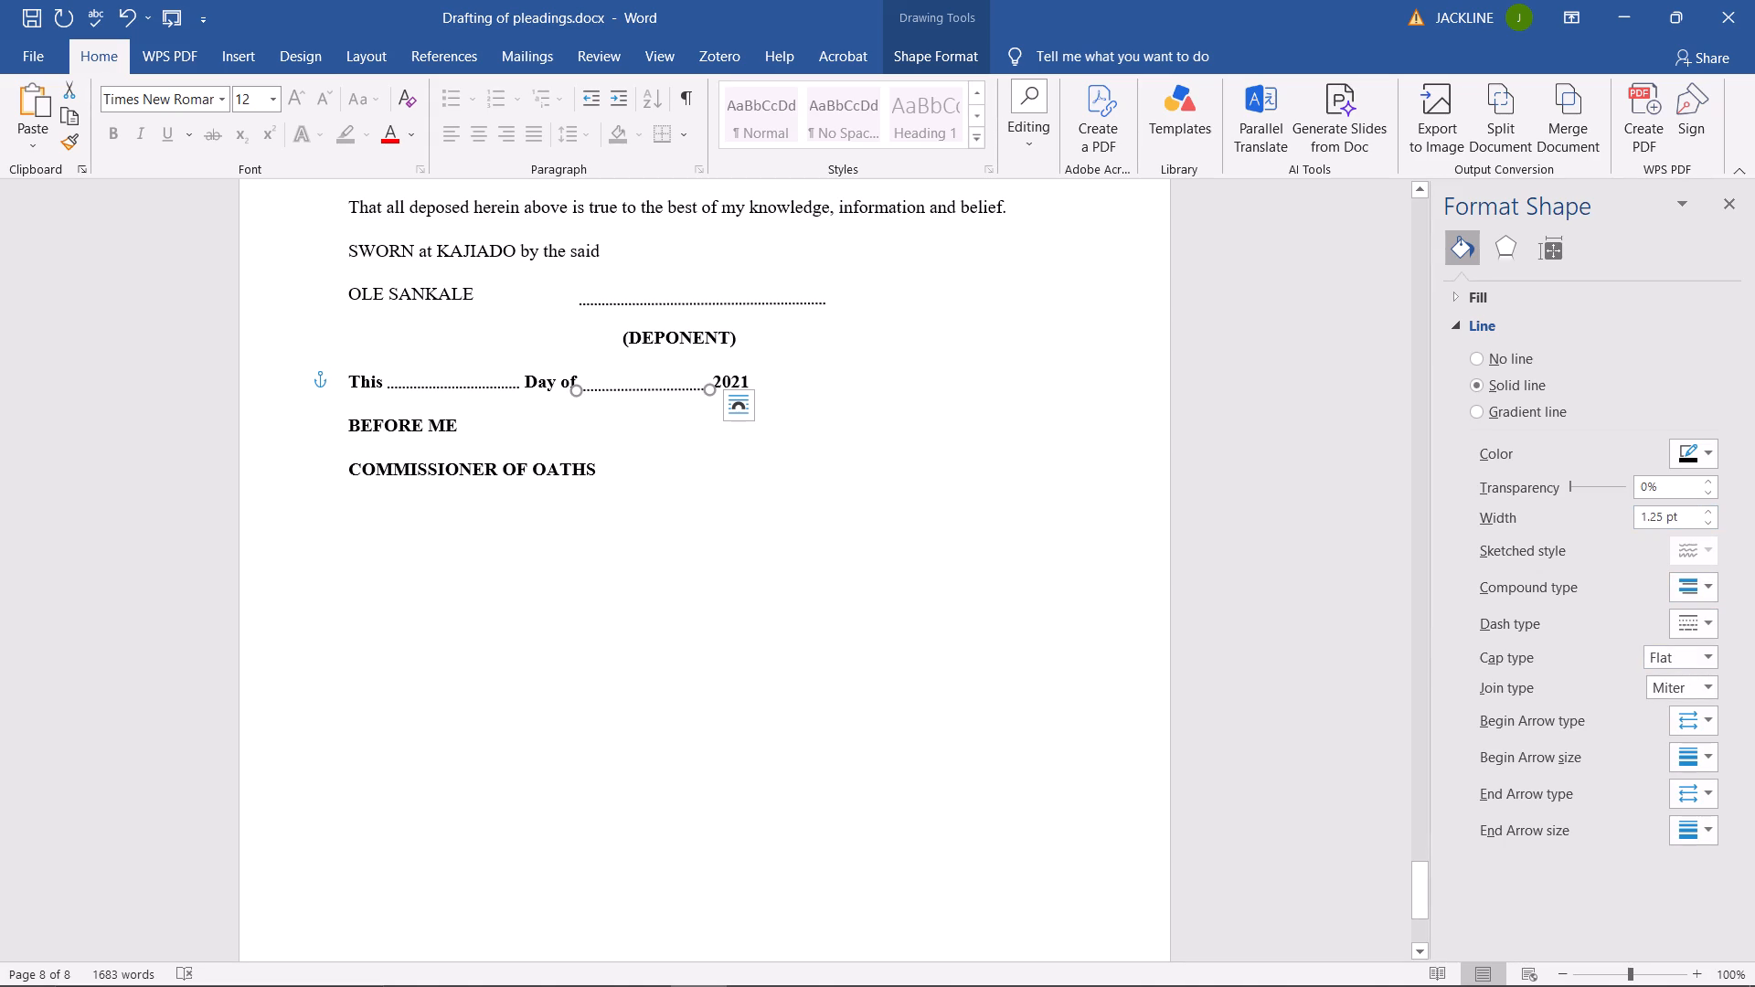
scroll(850, 395, "down", 1)
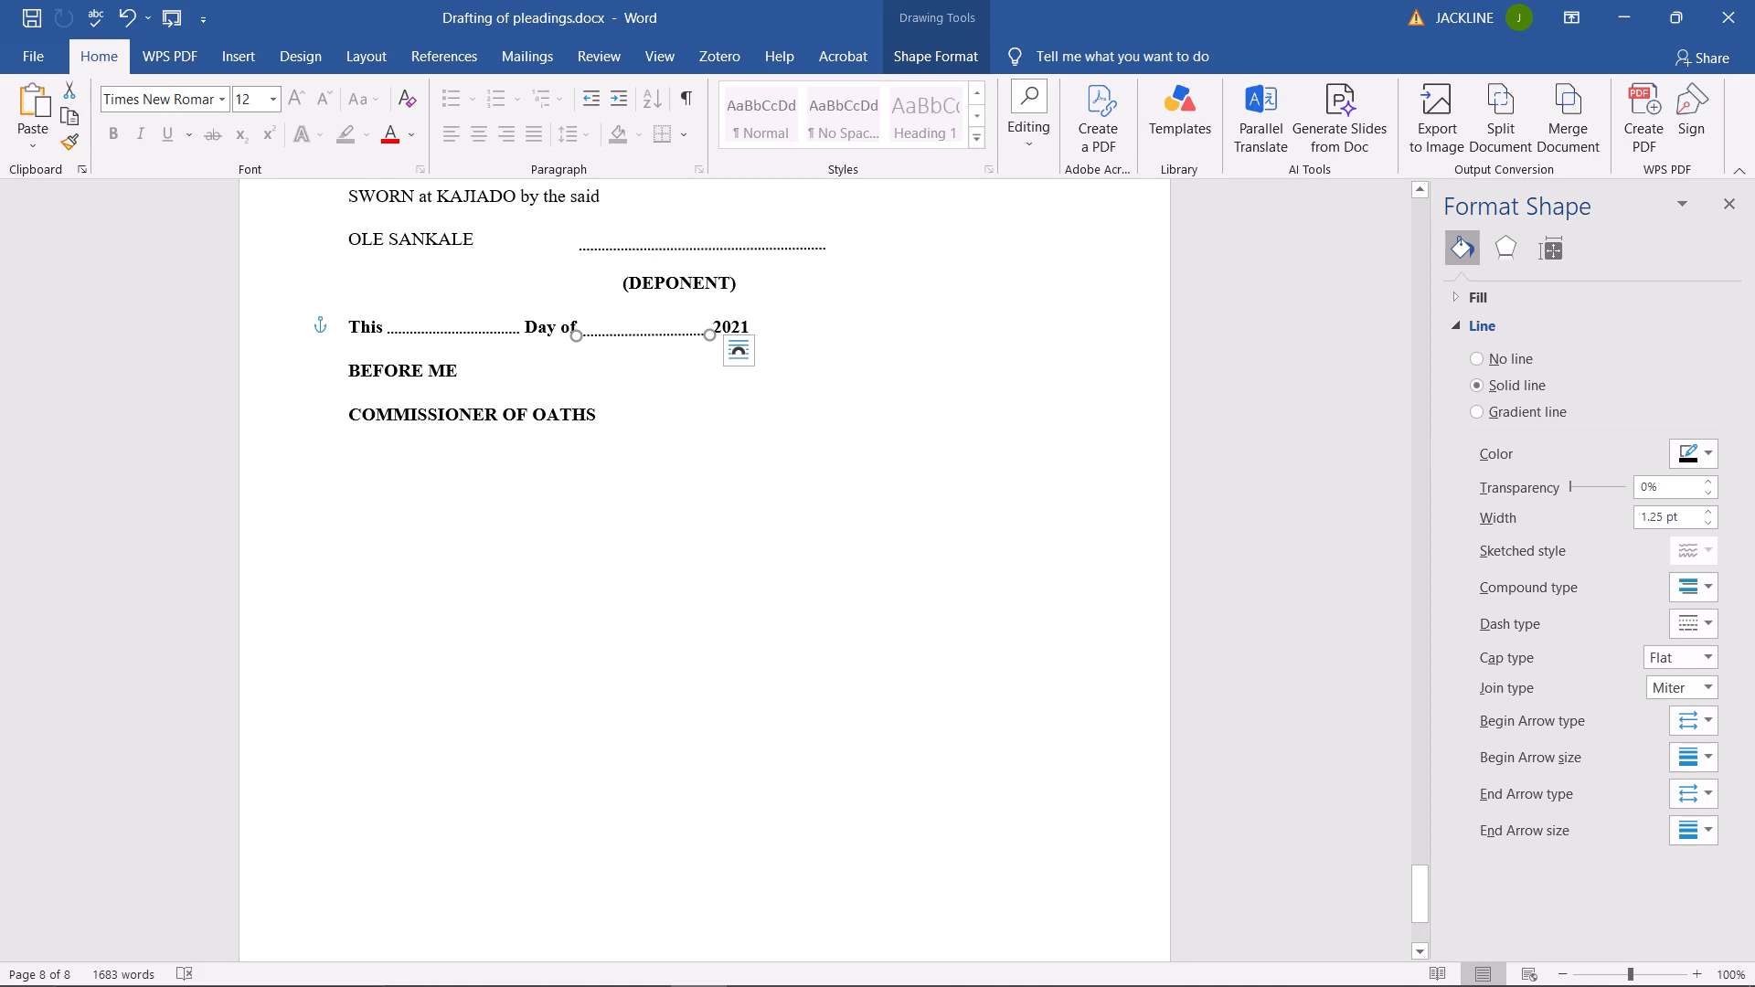
left_click(1731, 200)
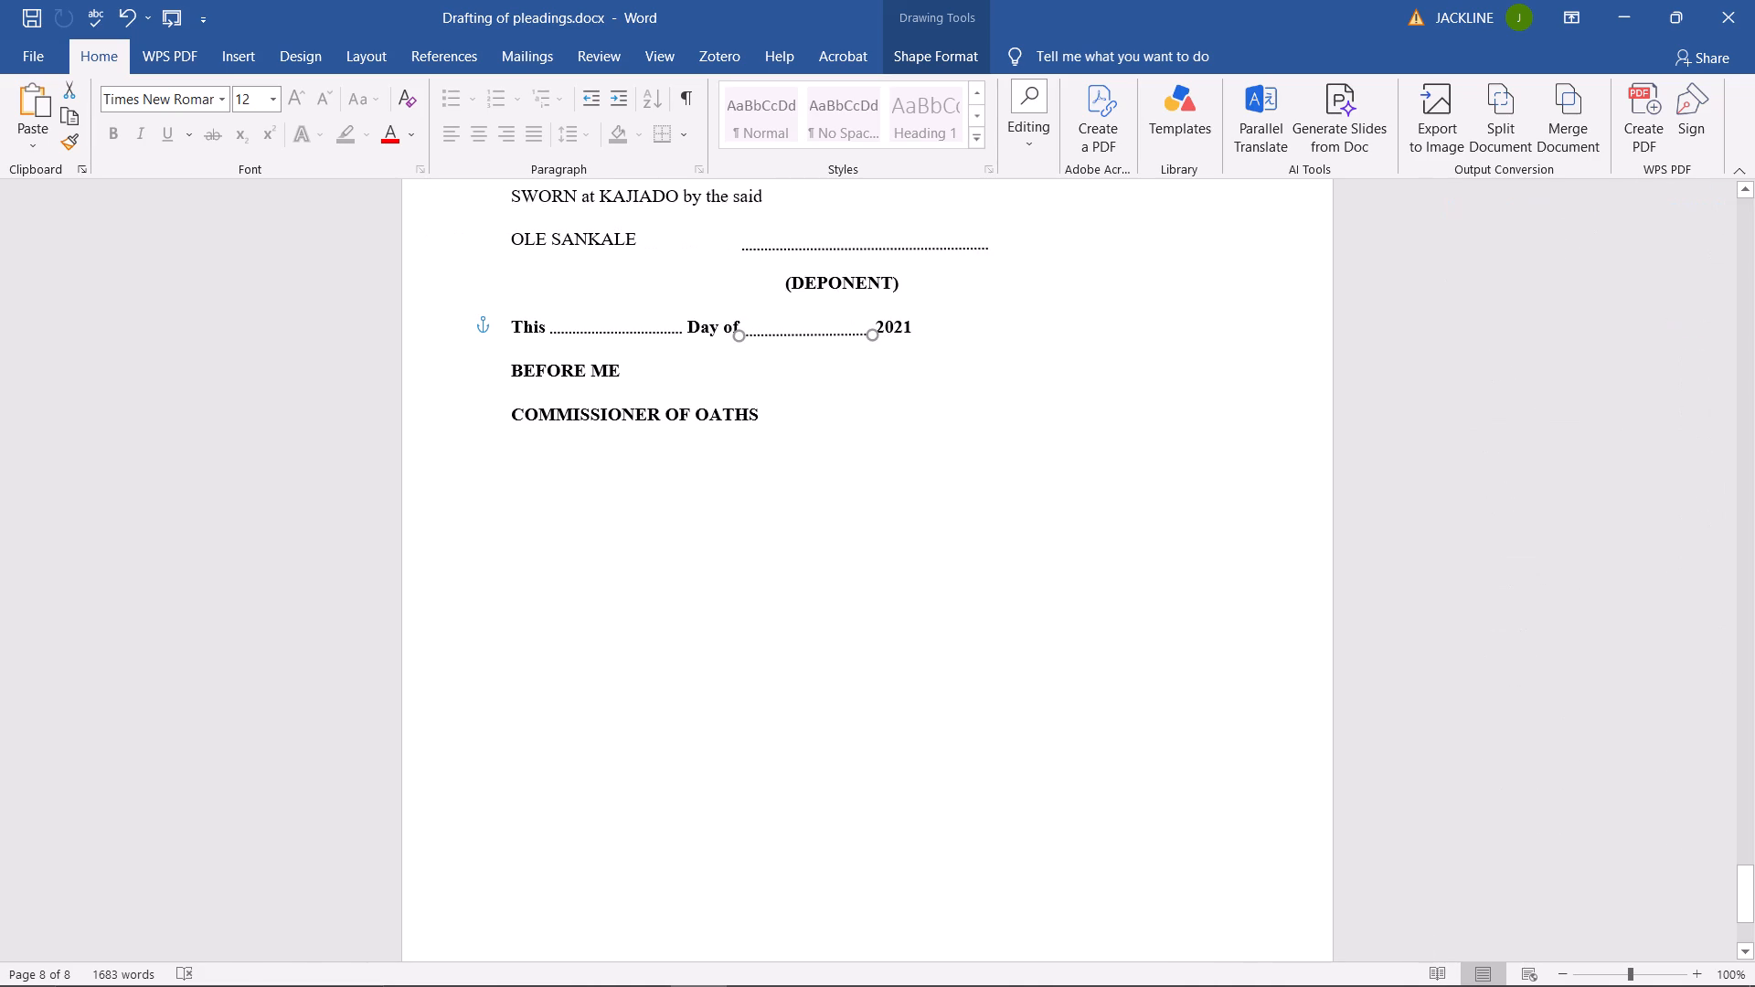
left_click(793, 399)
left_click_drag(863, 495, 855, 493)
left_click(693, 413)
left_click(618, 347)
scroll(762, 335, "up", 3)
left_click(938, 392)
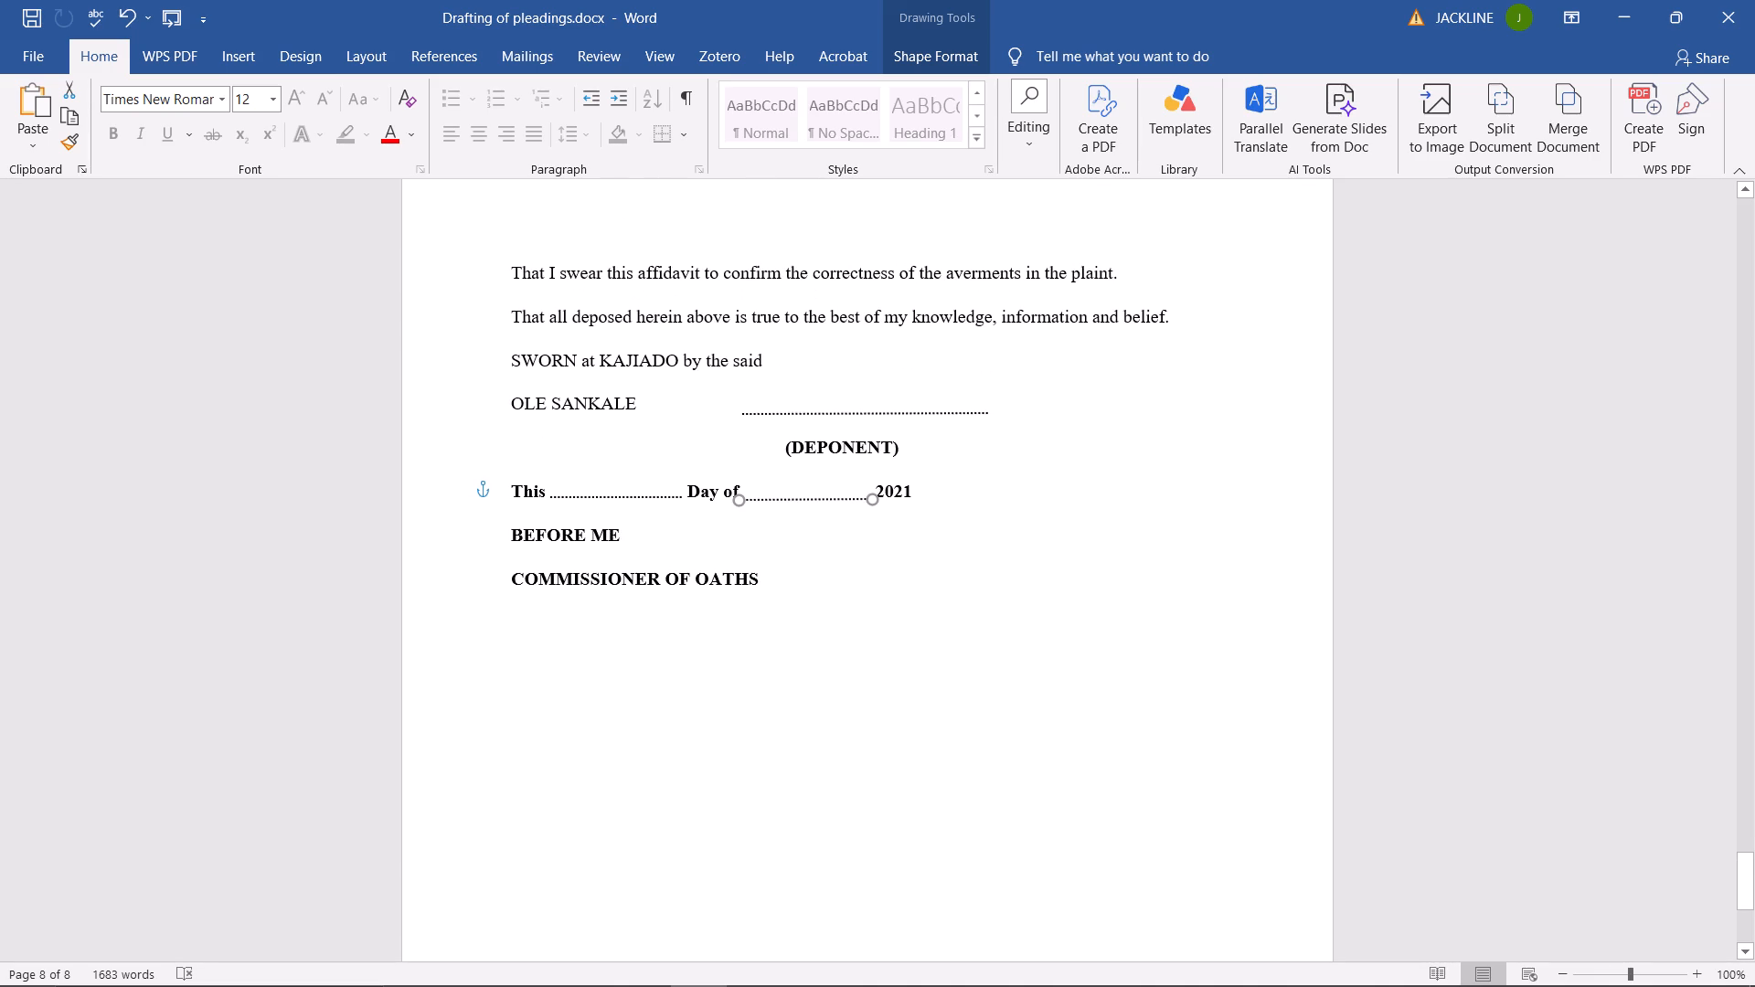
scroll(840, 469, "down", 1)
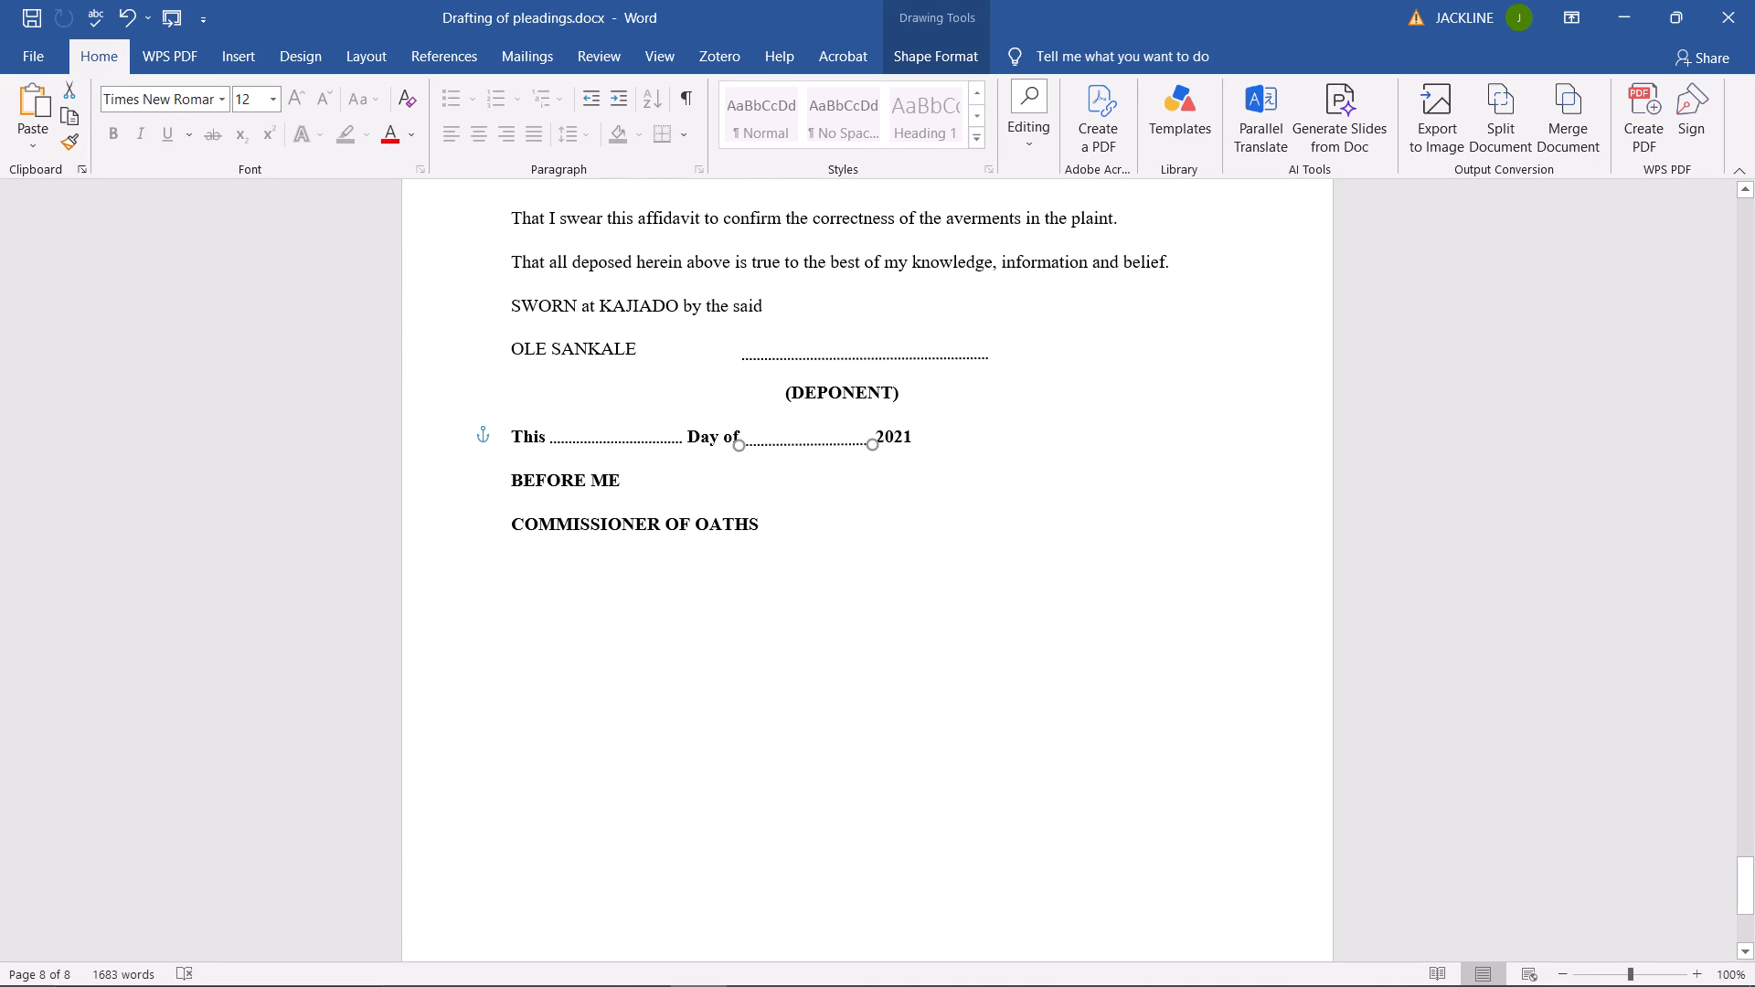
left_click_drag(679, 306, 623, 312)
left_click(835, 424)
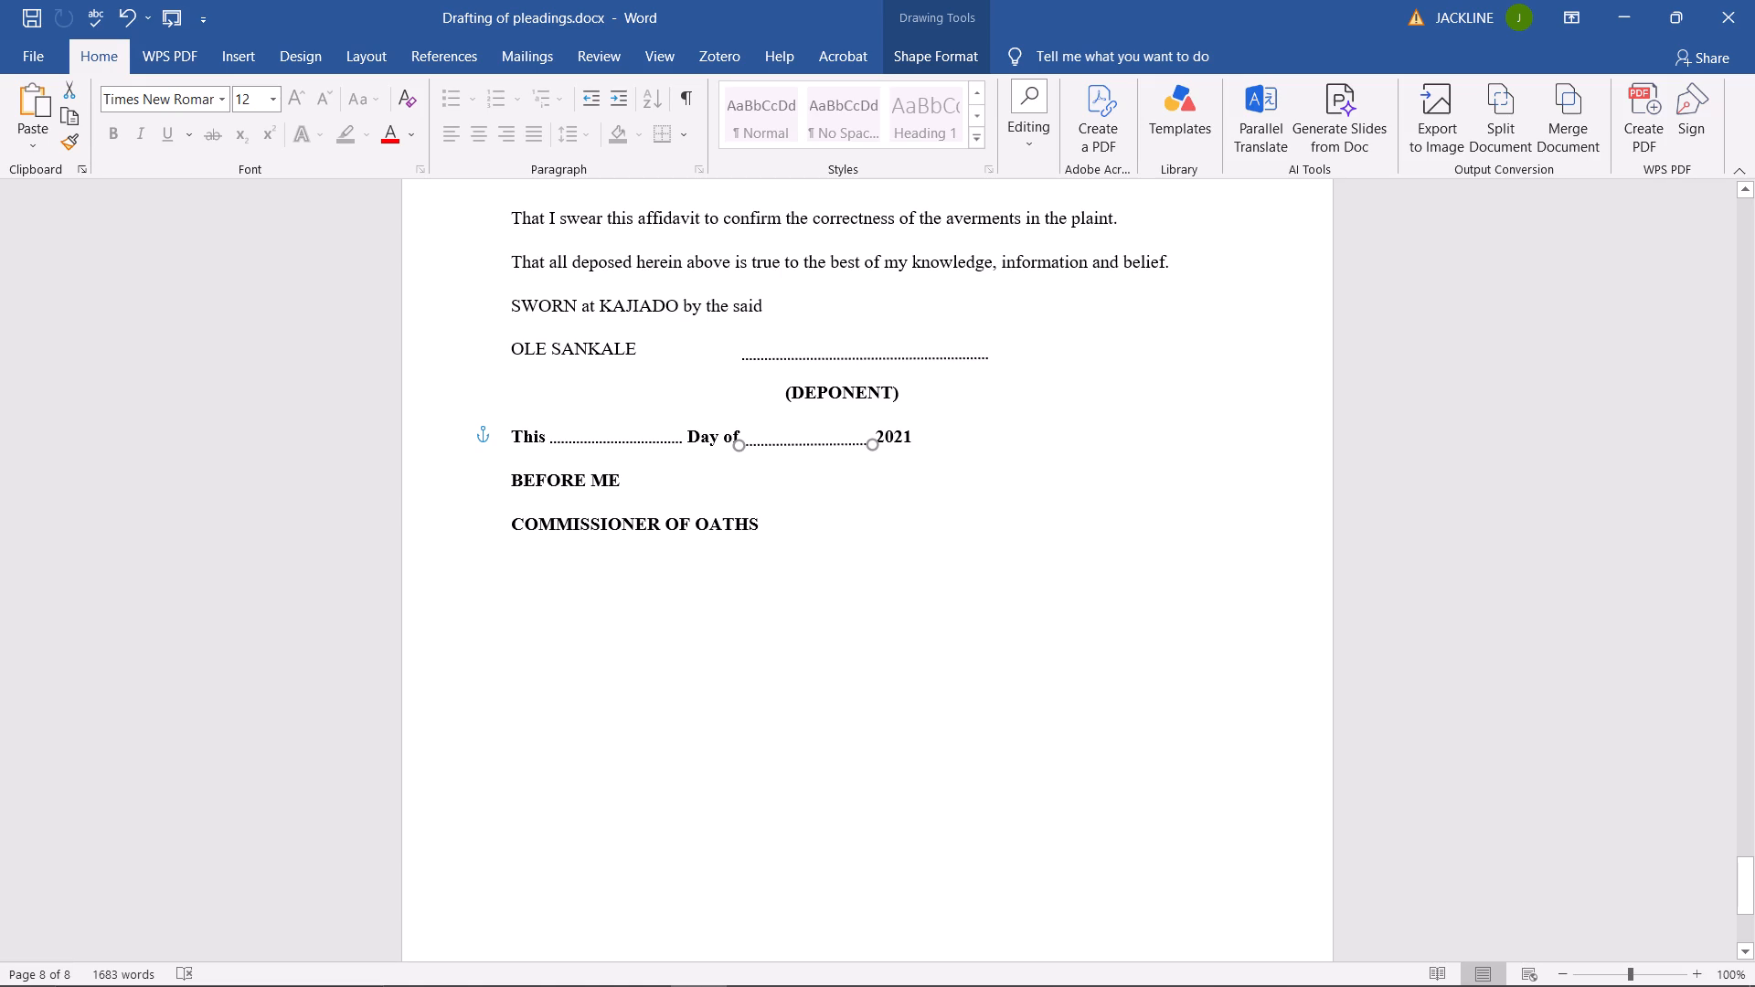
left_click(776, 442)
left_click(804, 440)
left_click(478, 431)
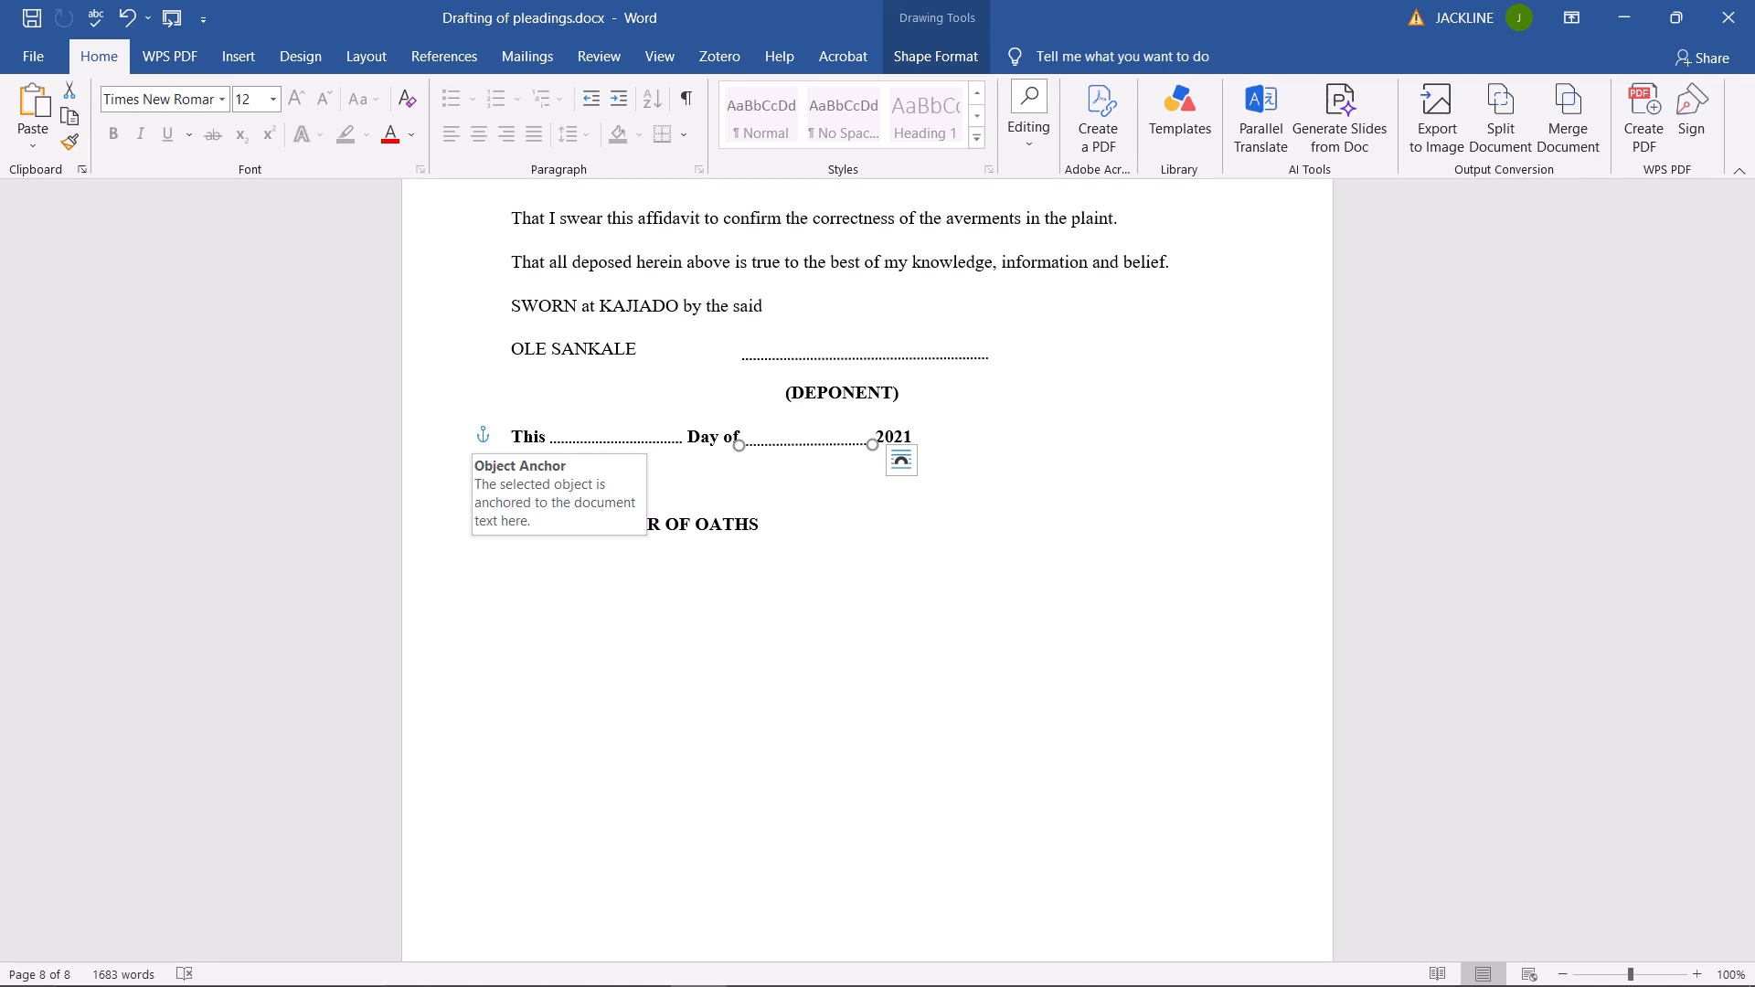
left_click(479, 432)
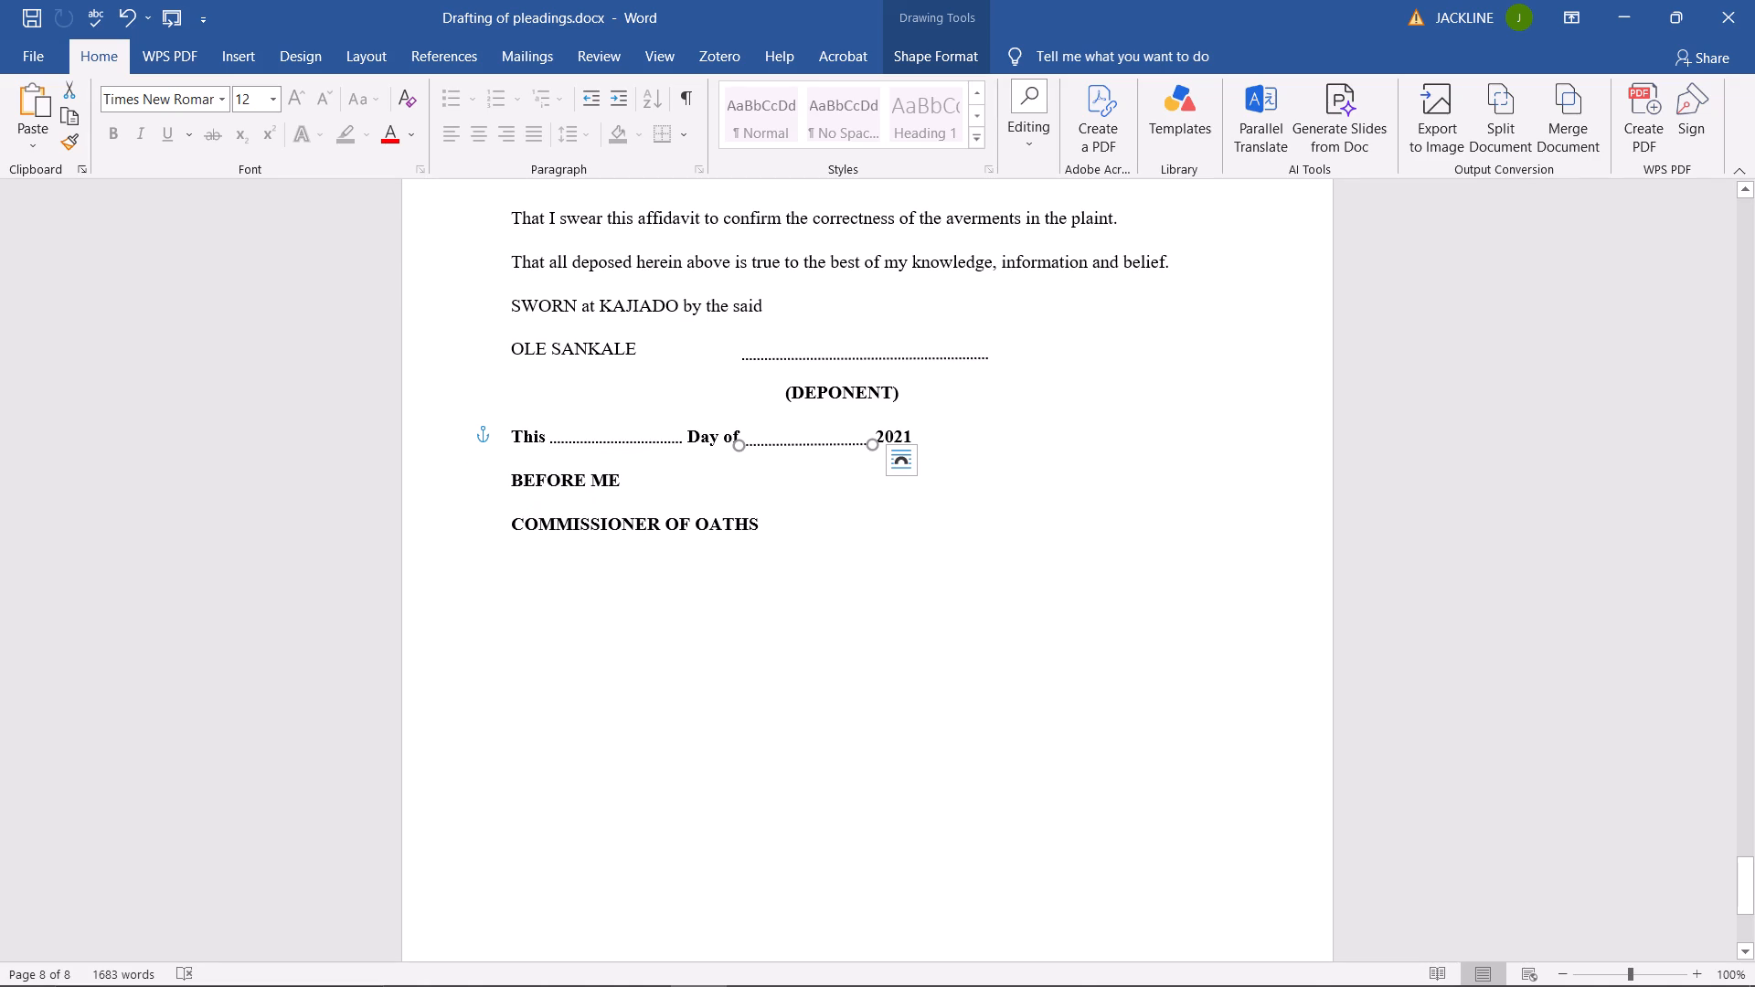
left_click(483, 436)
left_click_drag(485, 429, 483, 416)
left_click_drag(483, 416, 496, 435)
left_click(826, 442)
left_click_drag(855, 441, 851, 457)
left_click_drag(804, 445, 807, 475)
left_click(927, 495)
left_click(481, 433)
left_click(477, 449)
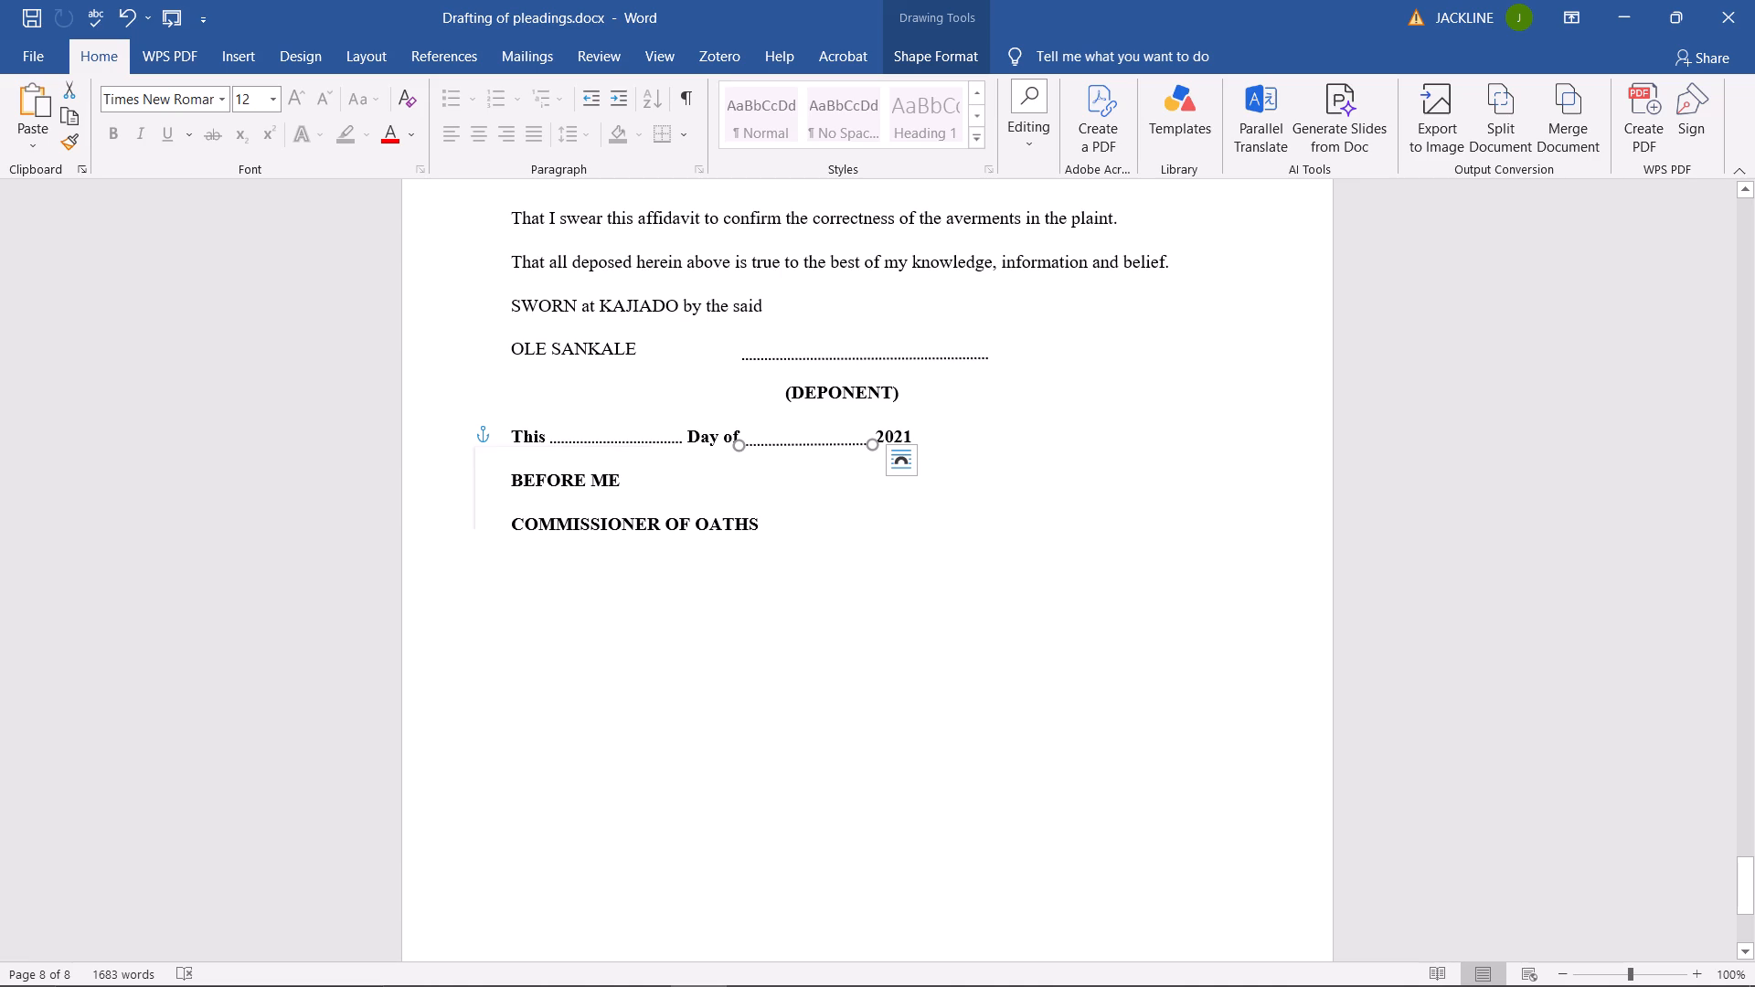
Increase the width of the dotted blank line between "Day of" and "2021" to 1.5 pt.
left_click(483, 435)
left_click_drag(482, 435, 481, 431)
left_click_drag(481, 431, 478, 389)
left_click(858, 450)
right_click(870, 447)
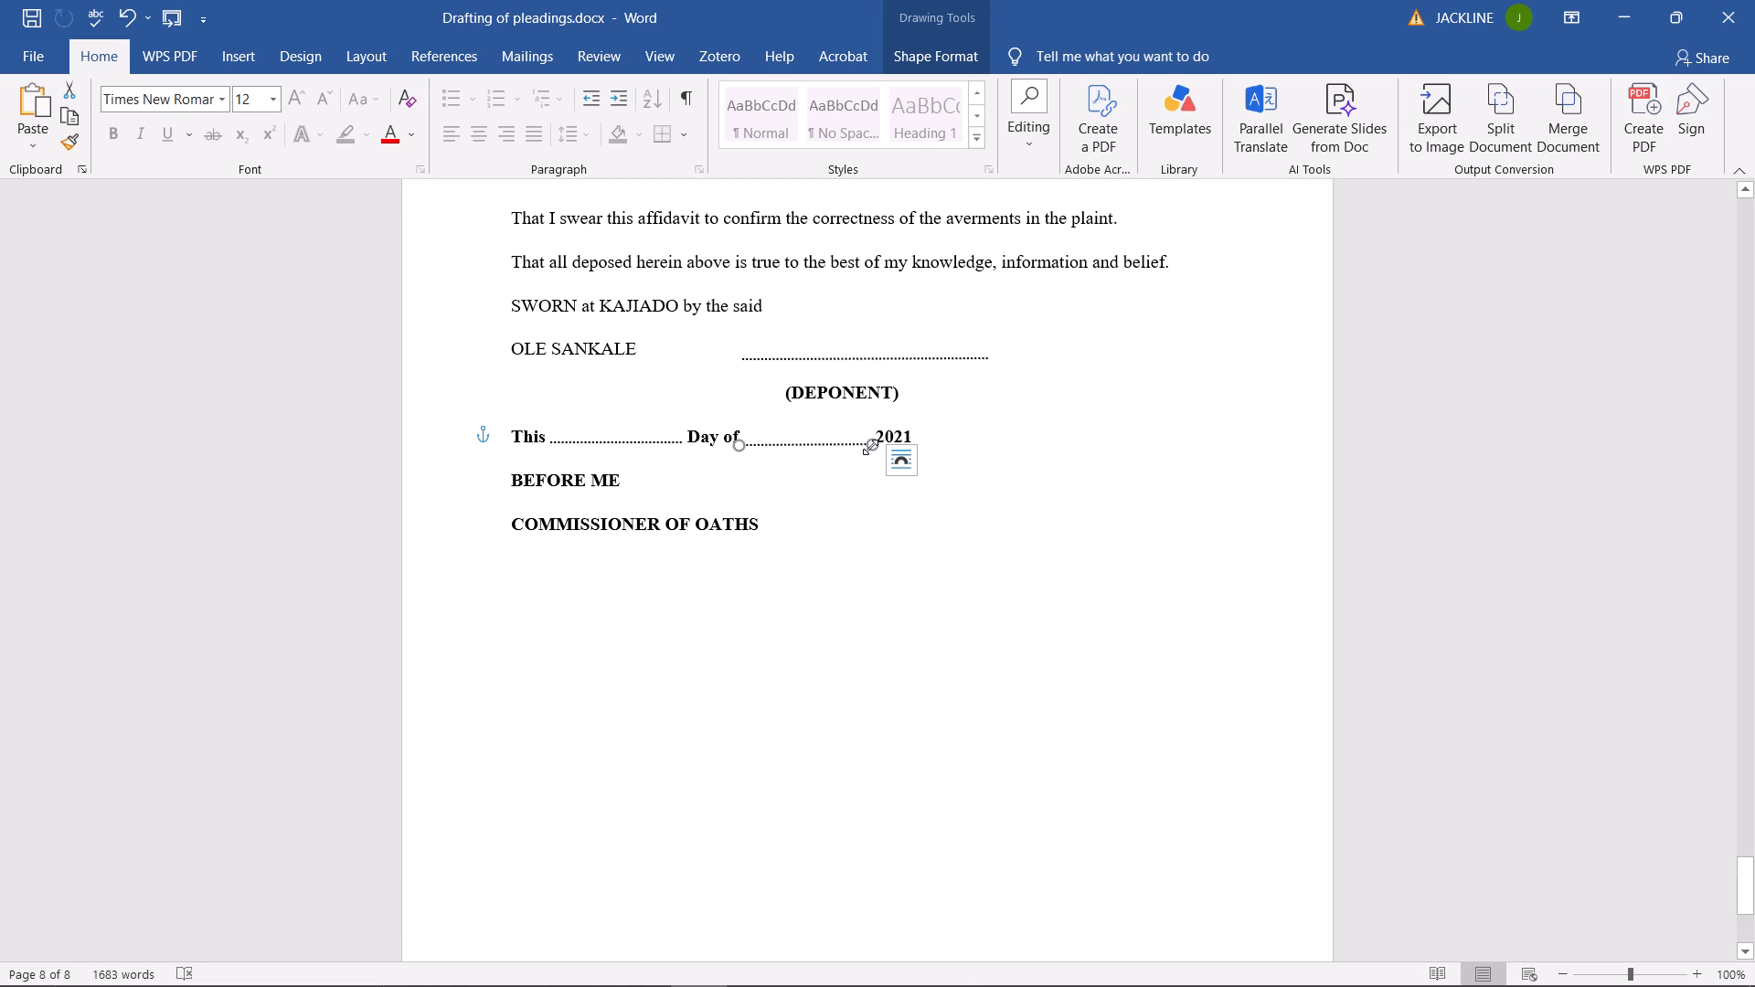
right_click(870, 447)
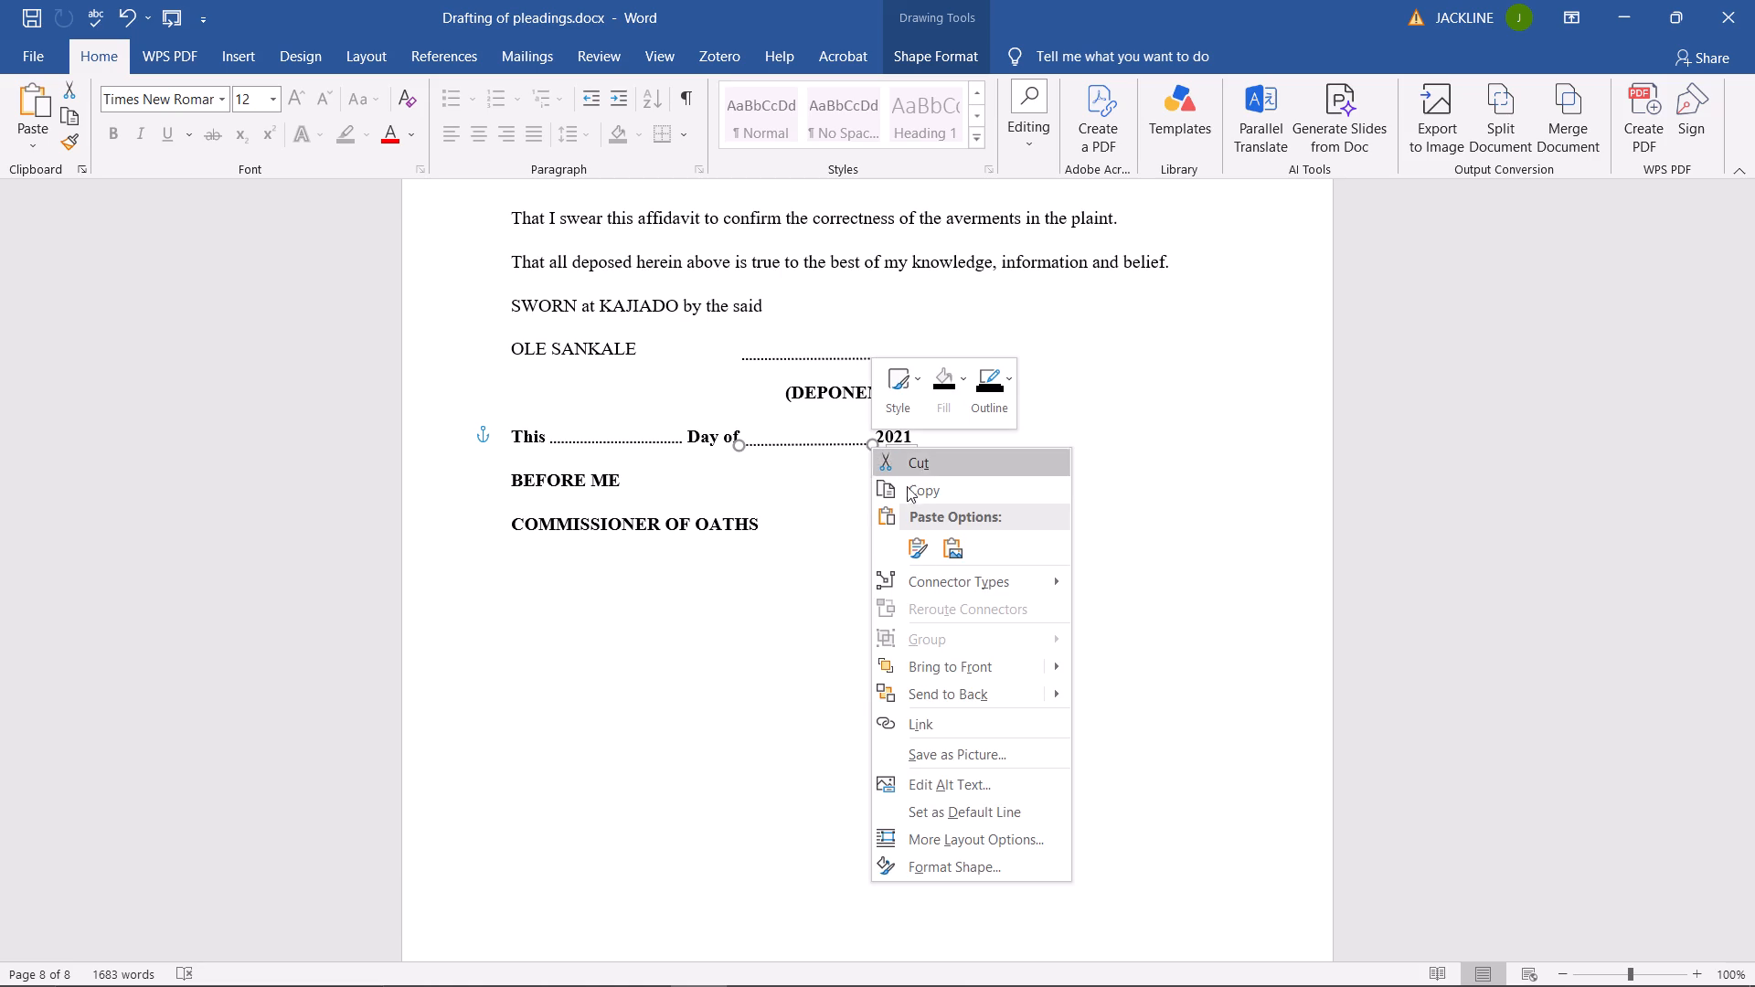
left_click(985, 858)
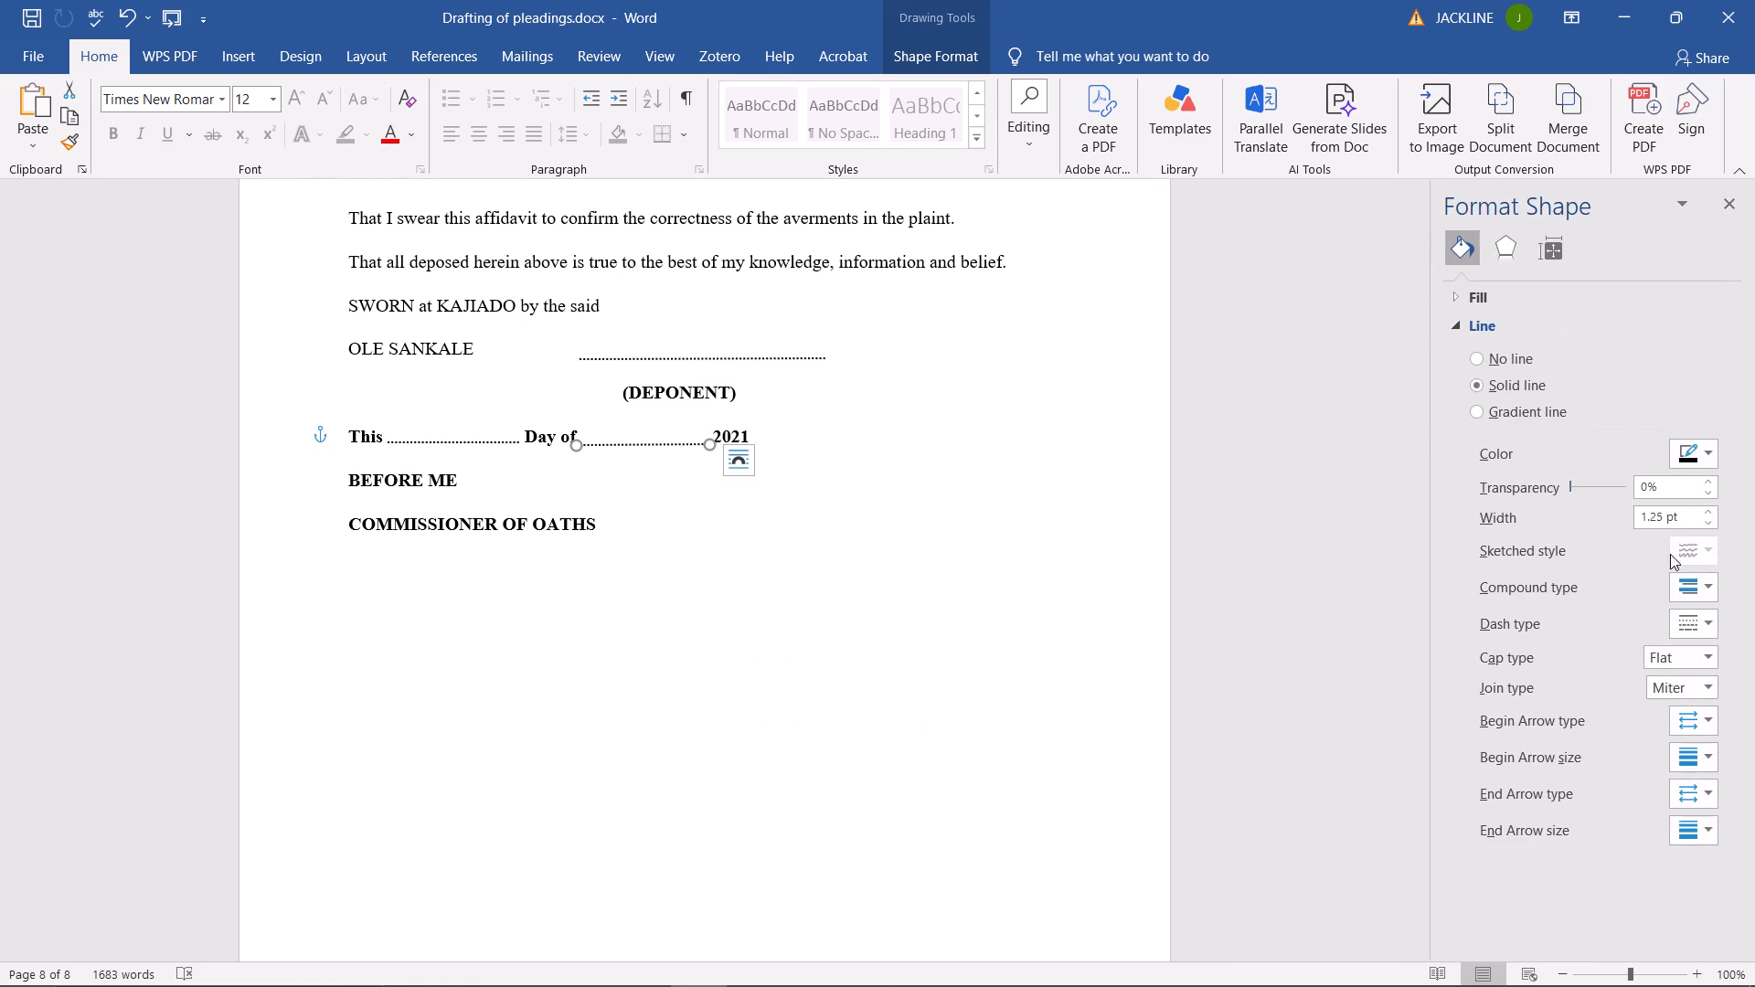
left_click(1704, 511)
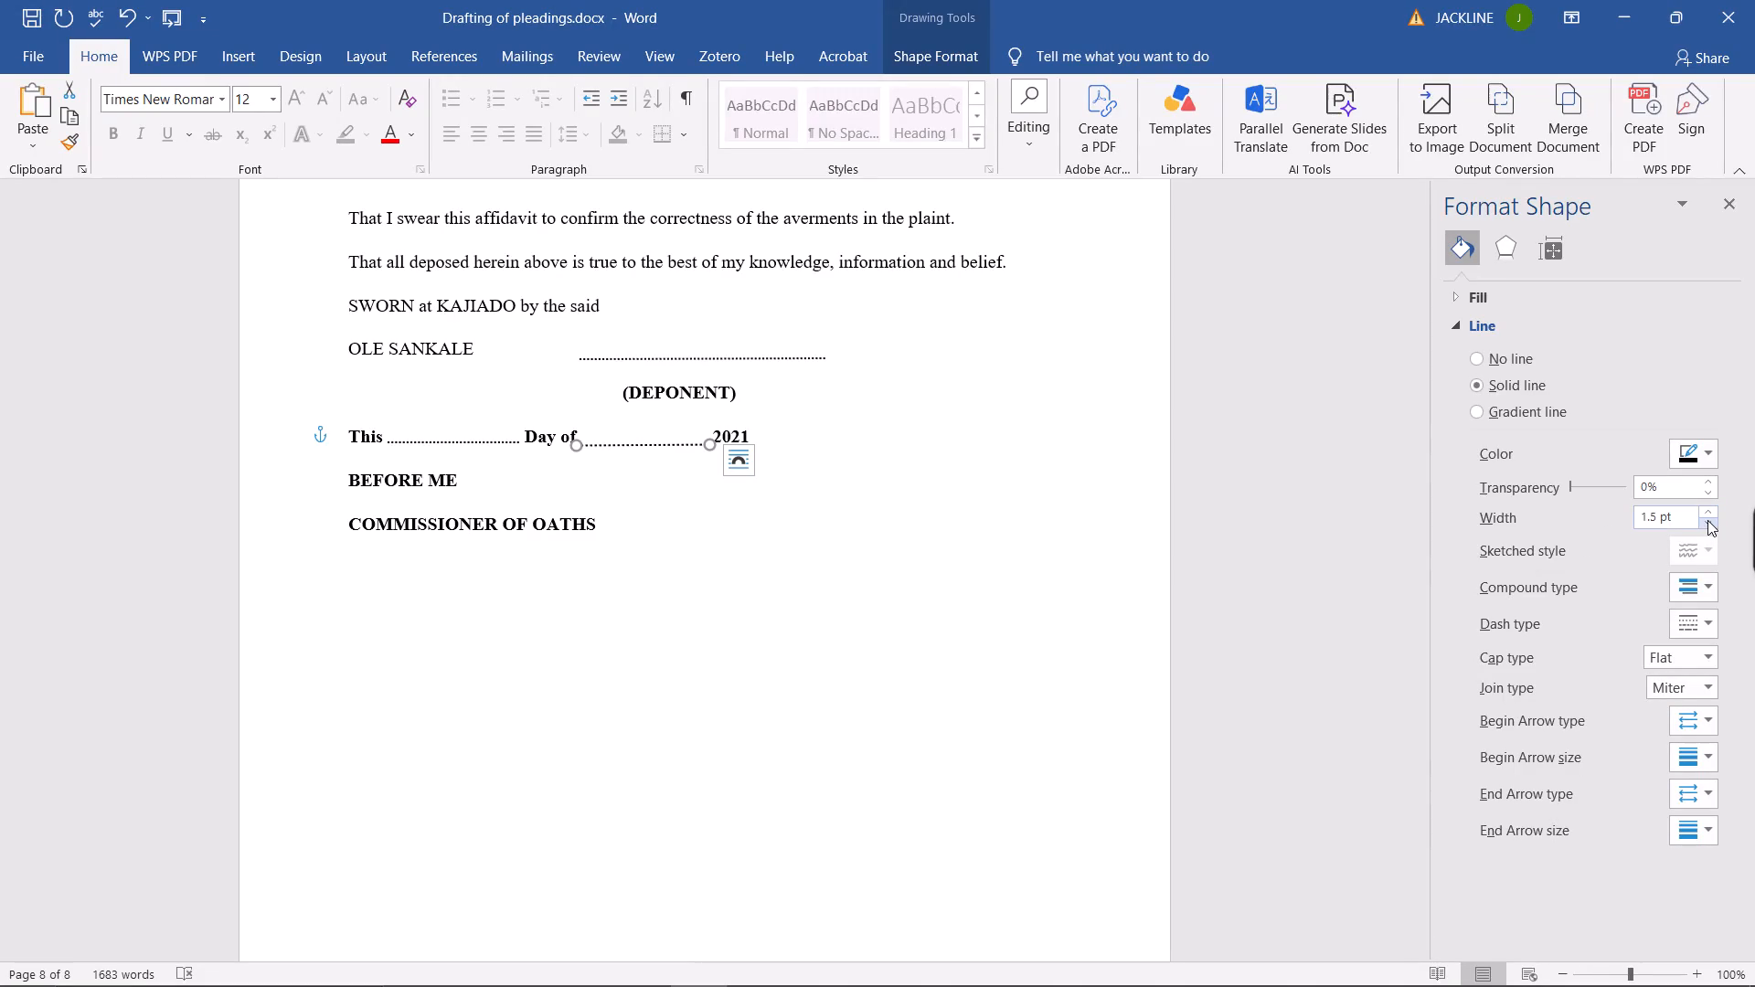
left_click(1083, 542)
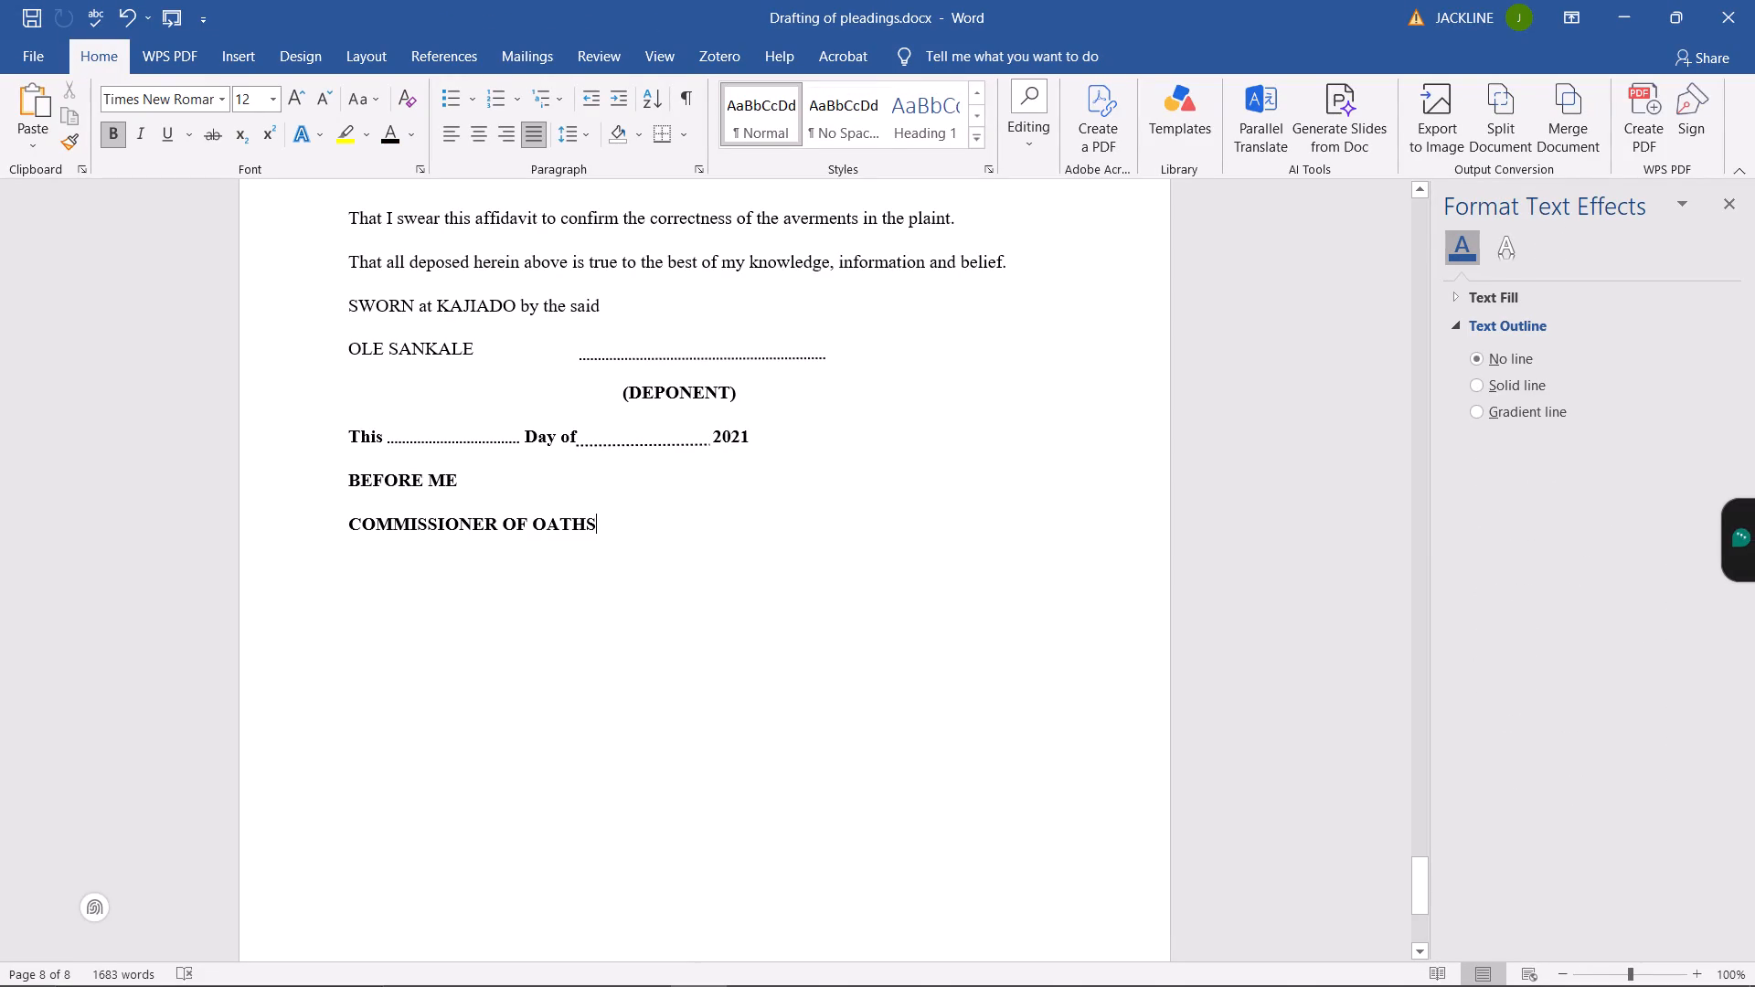
Make the words "SWORN at KAJIADO by" in the jurat bold.
scroll(649, 493, "up", 2)
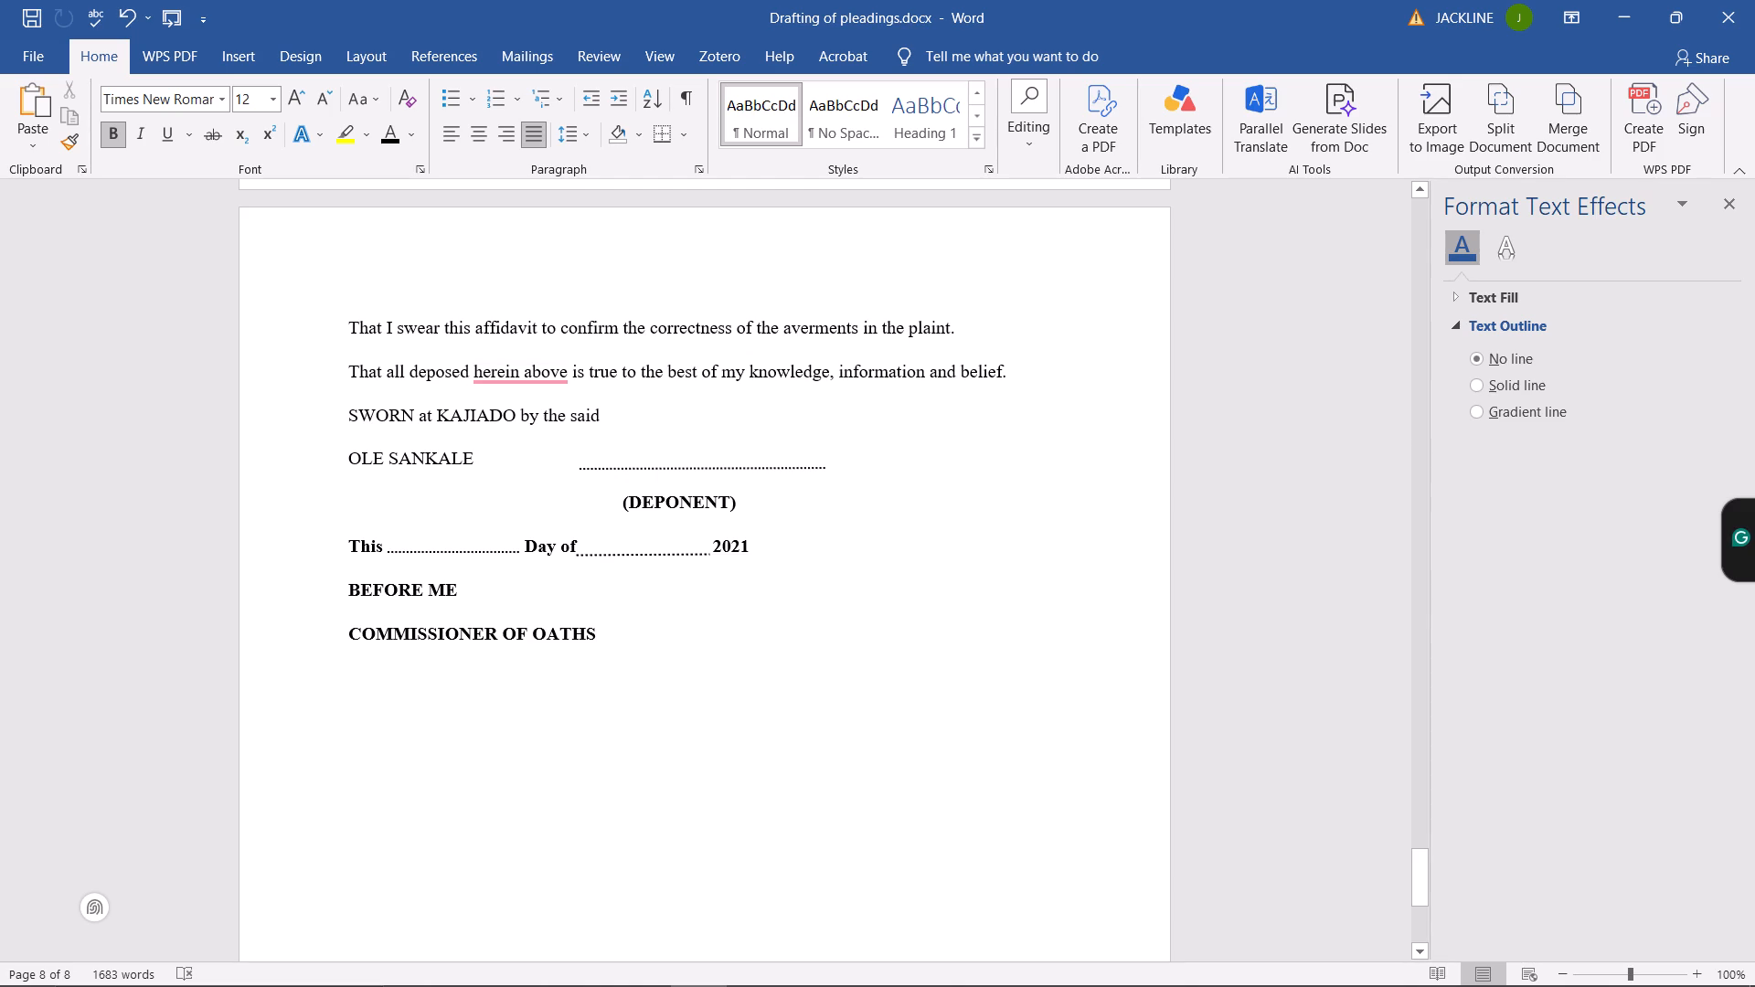
left_click_drag(538, 425, 371, 412)
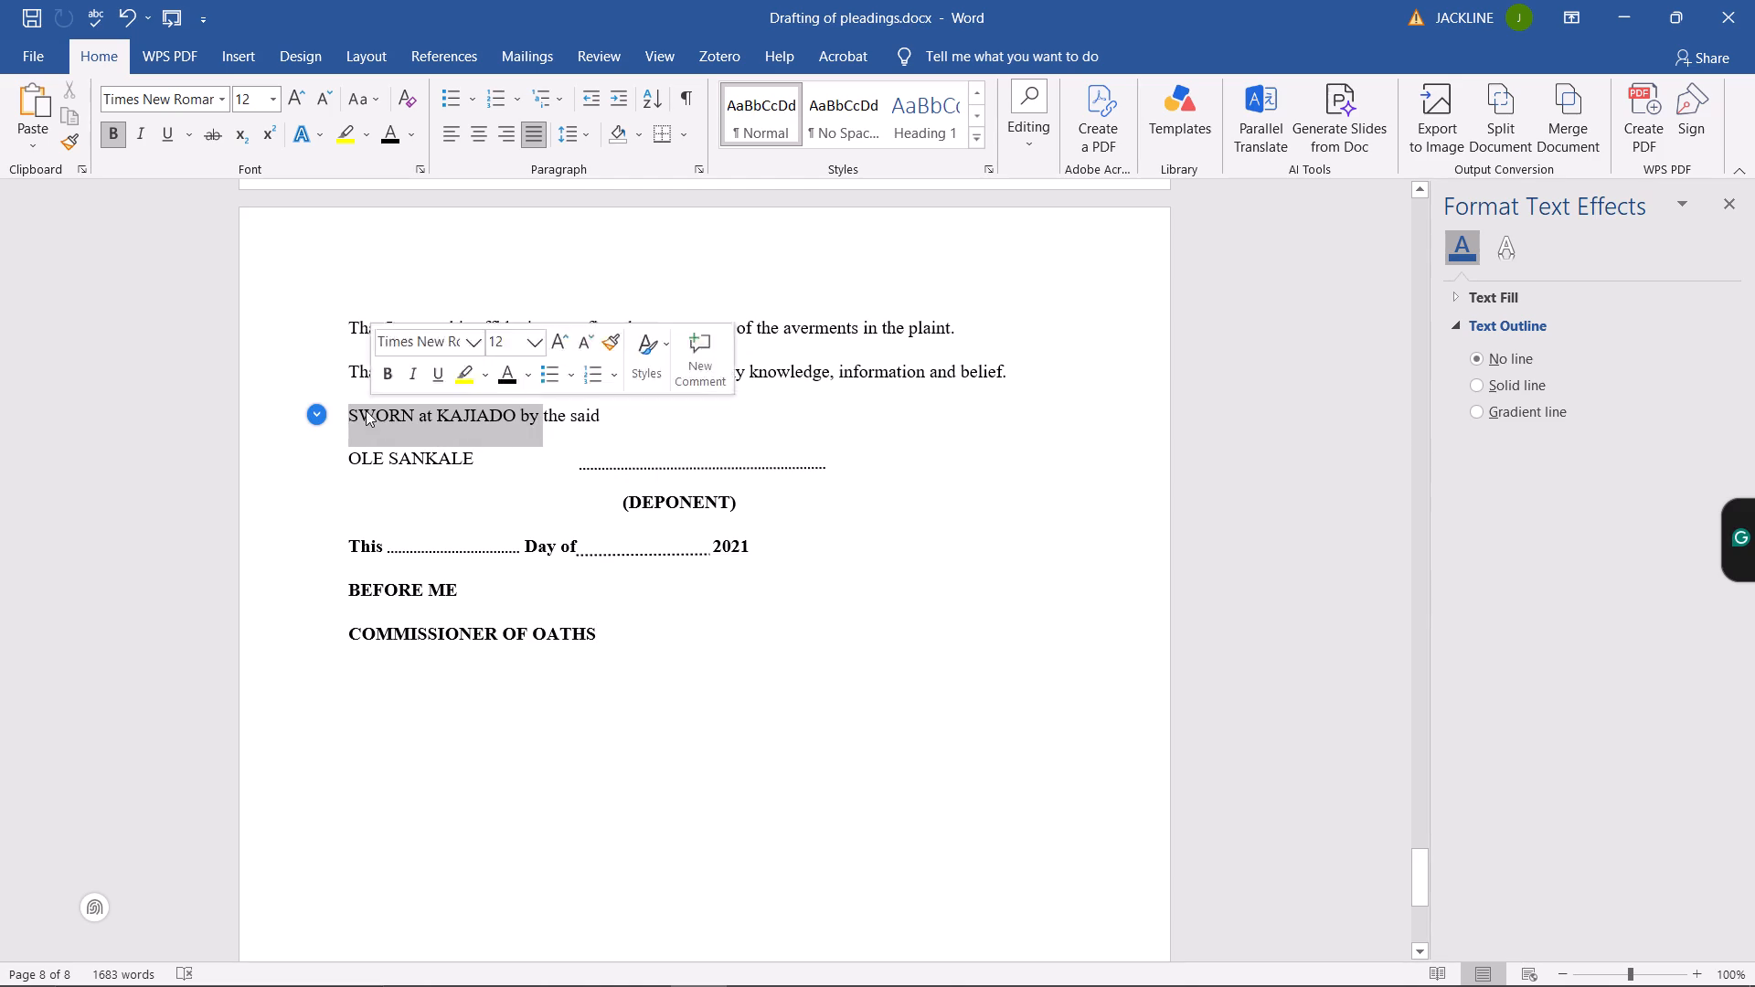
left_click(388, 374)
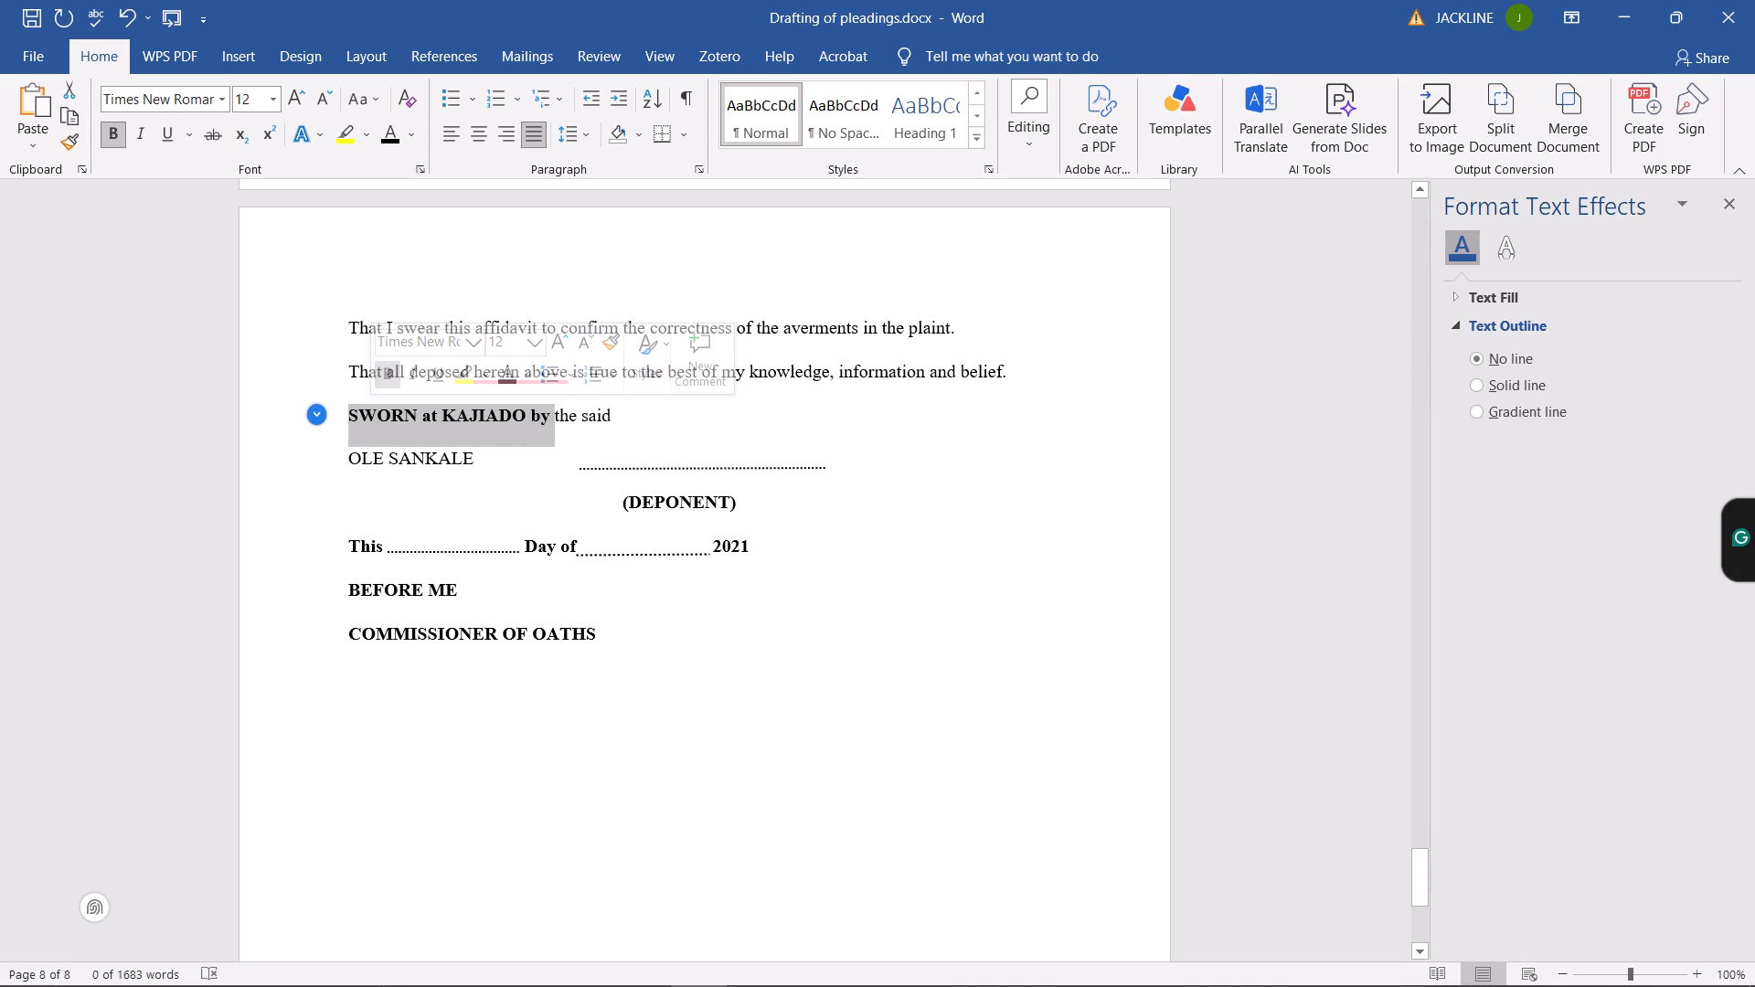
Correct the affidavit's opening paragraph with the suggested capitalization and punctuation, including the deponent's name, "P.O.Box", "County", "Republic" and "Kenya,".
scroll(803, 456, "up", 6)
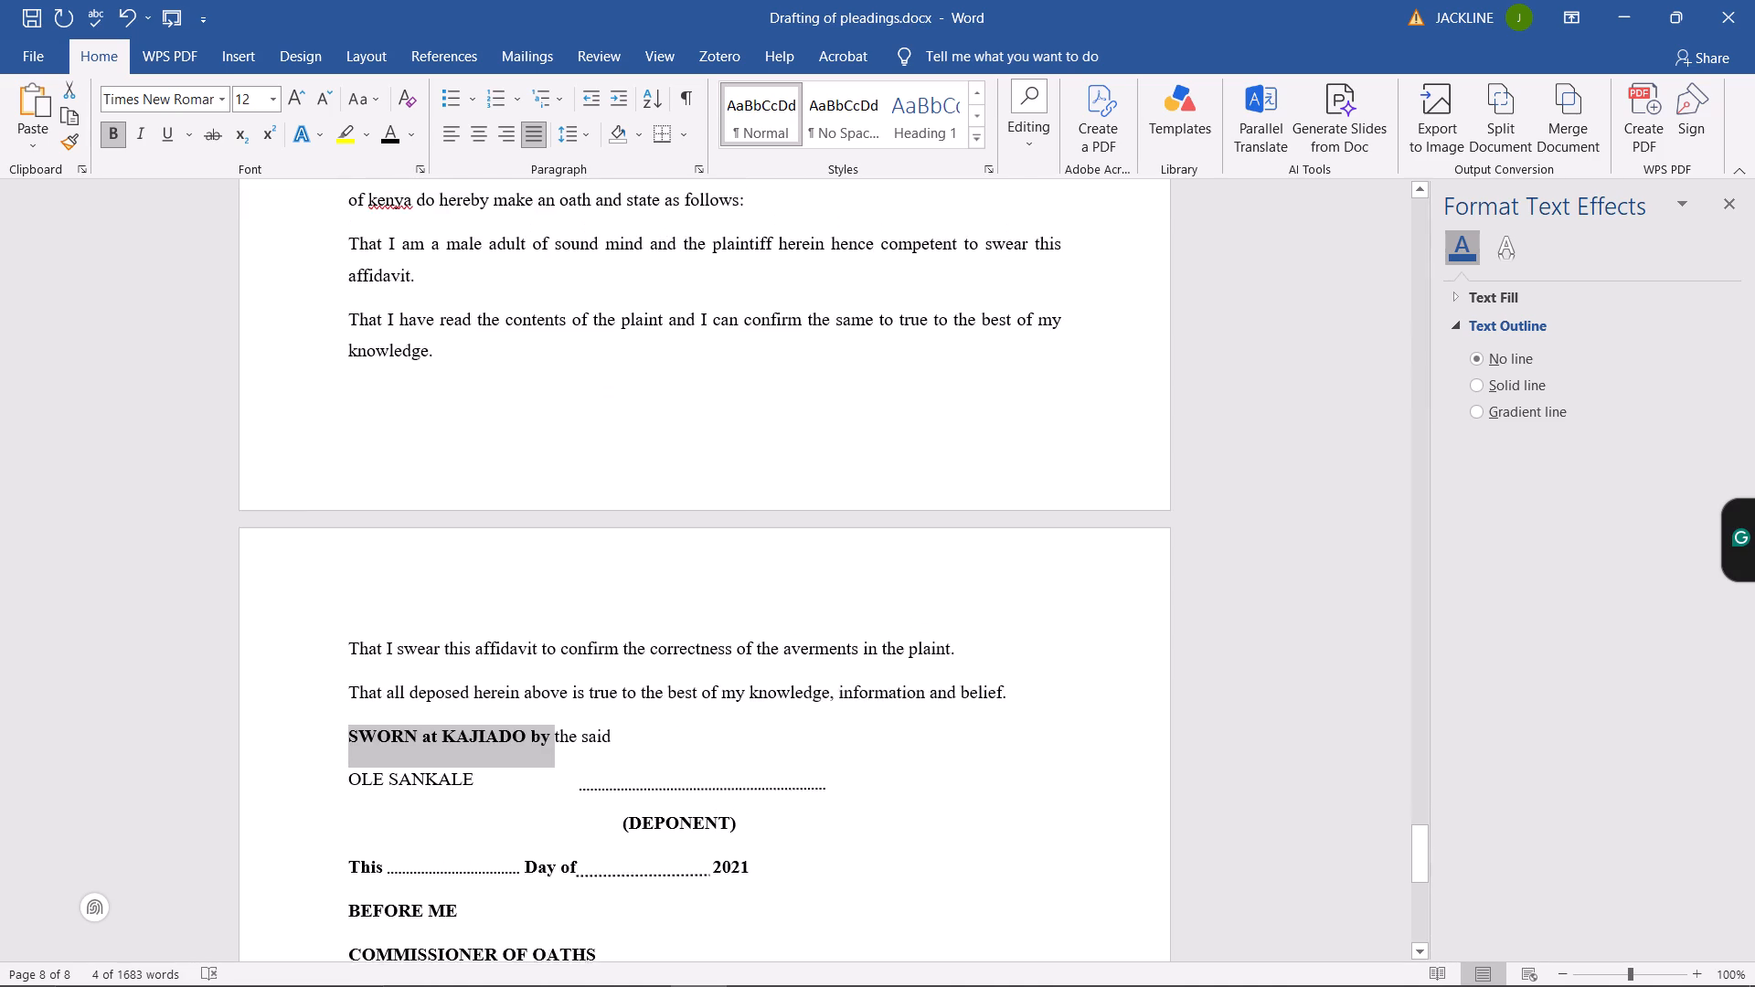
scroll(783, 430, "up", 3)
scroll(783, 424, "down", 1)
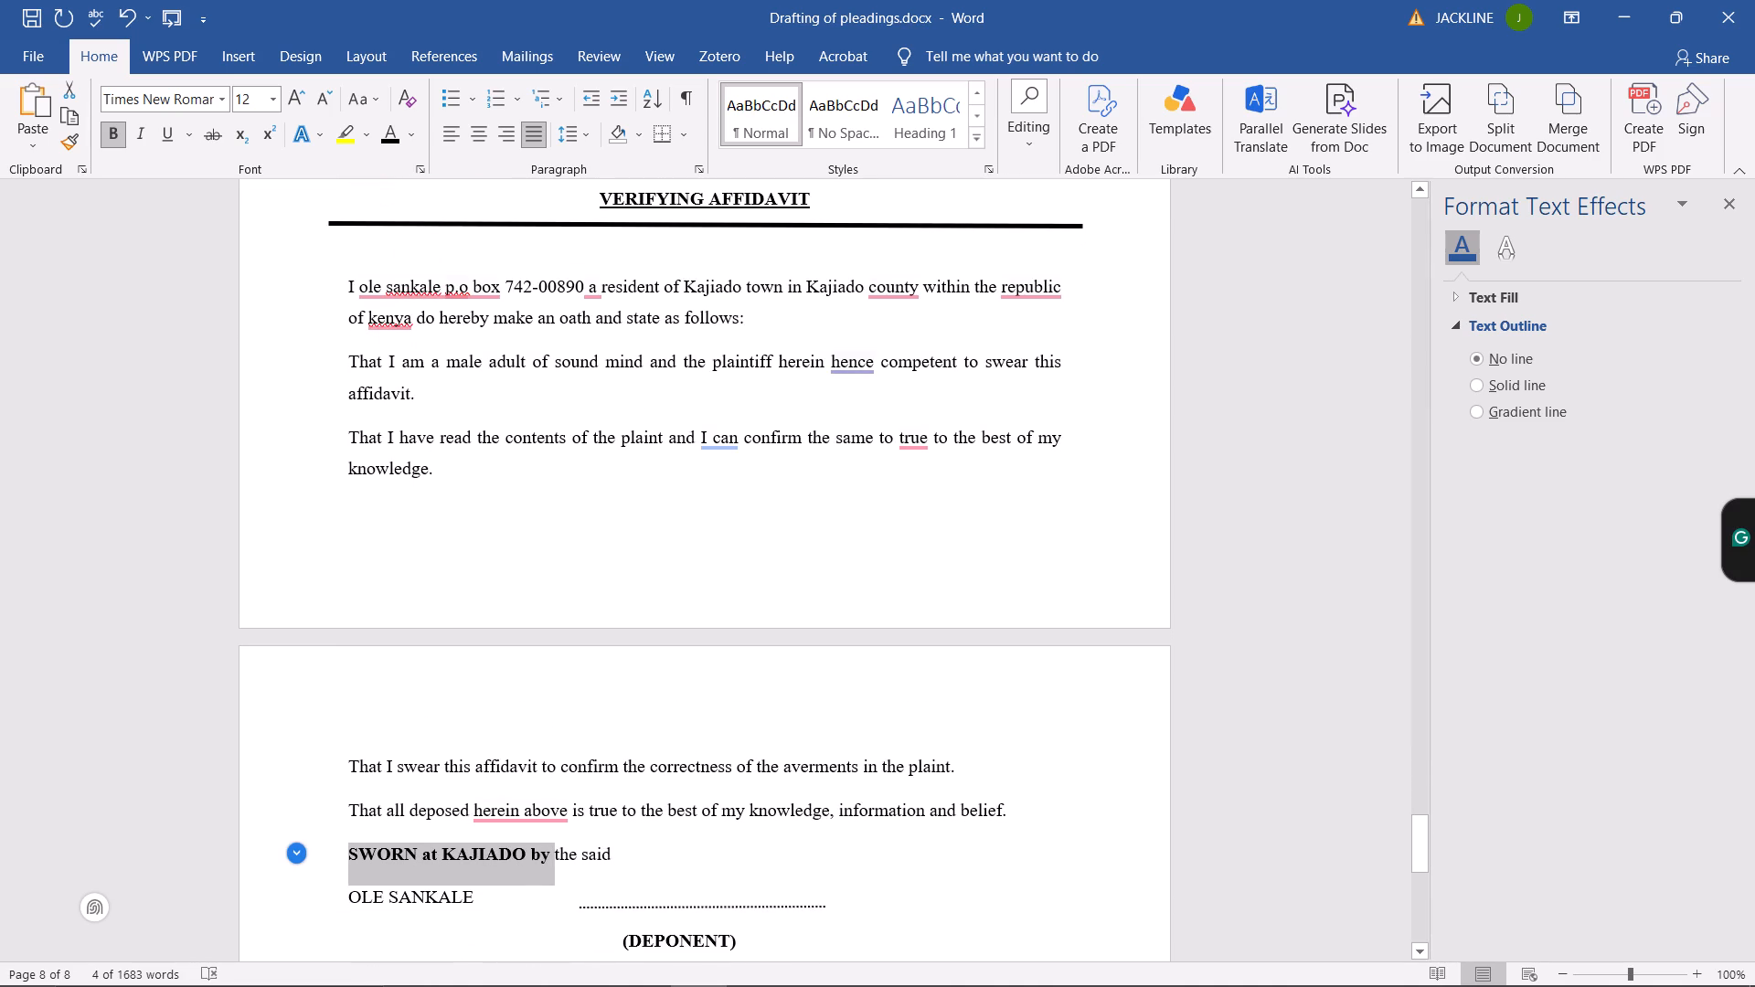
left_click(440, 334)
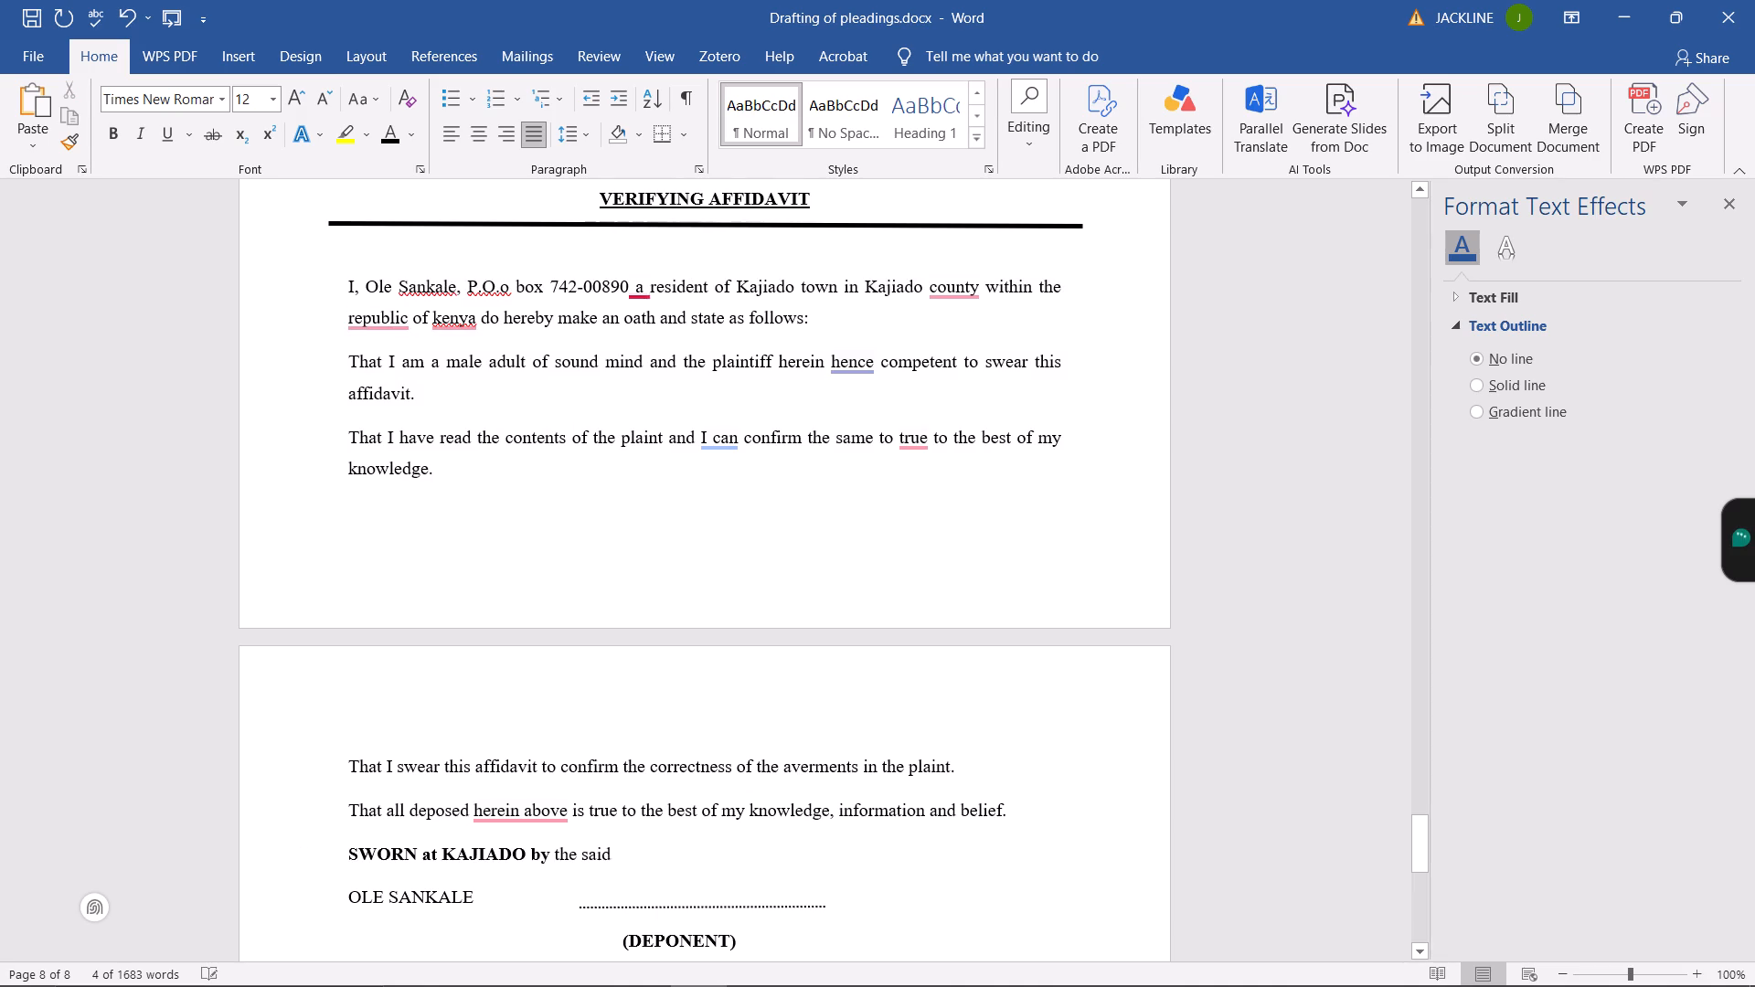
left_click(675, 345)
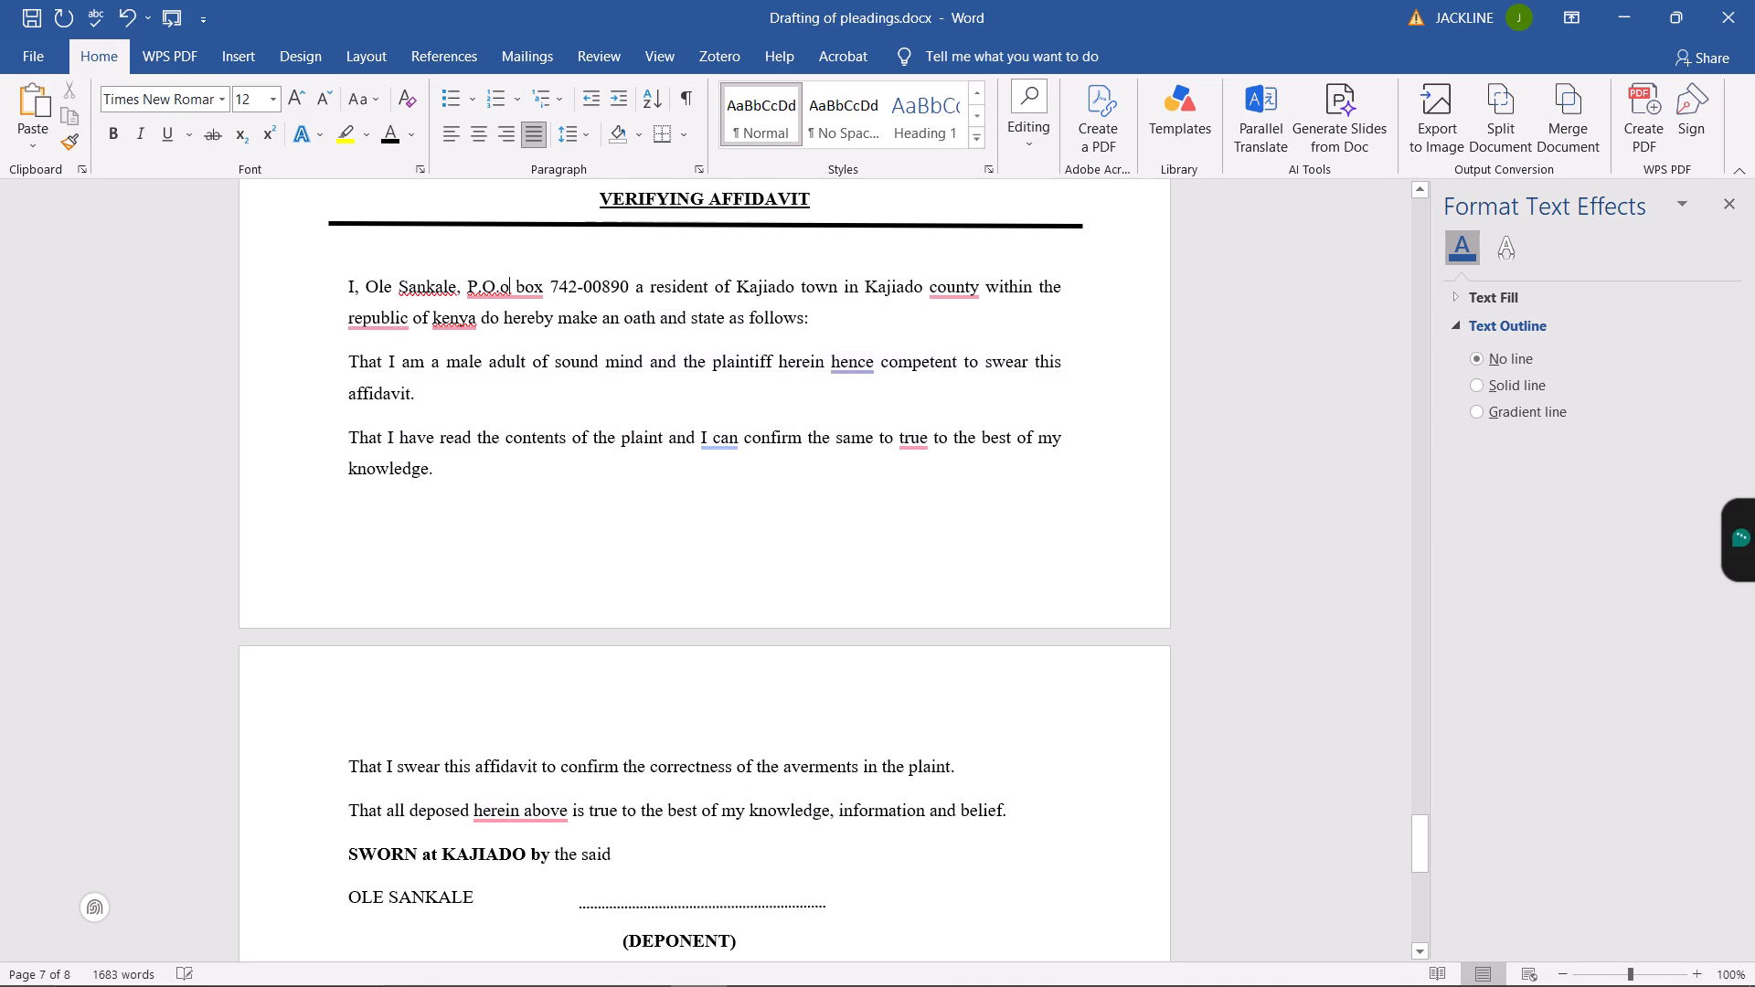
left_click(969, 346)
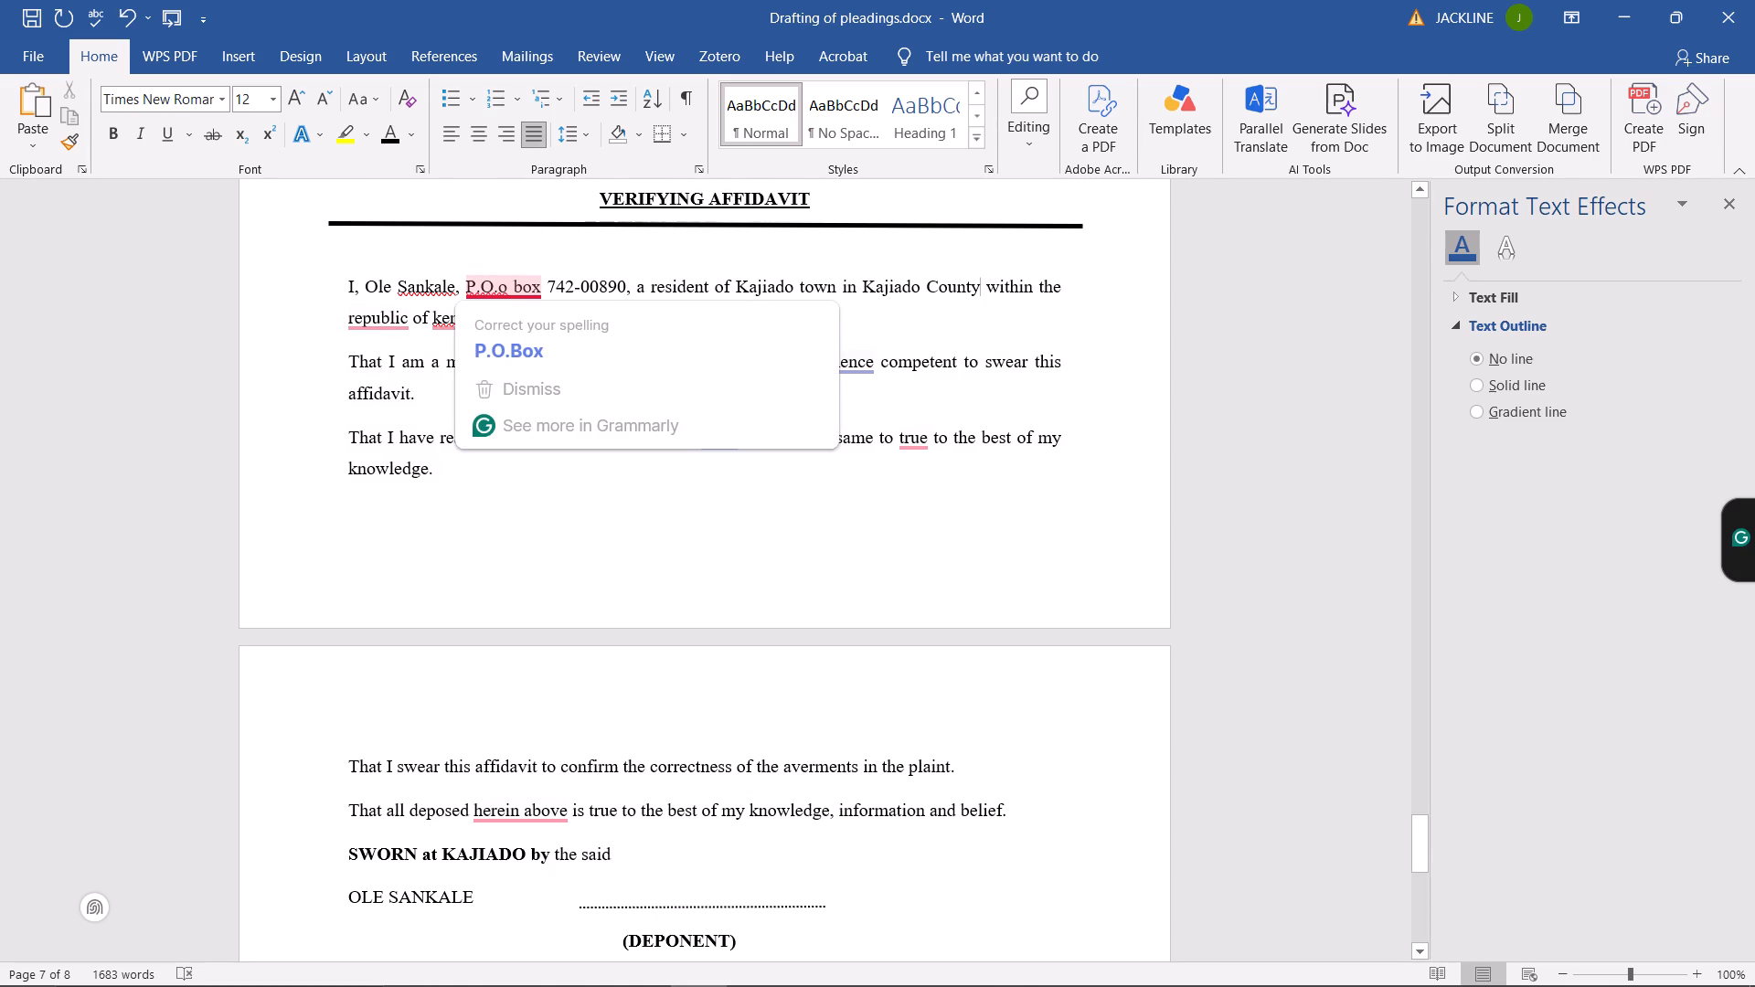
left_click(546, 337)
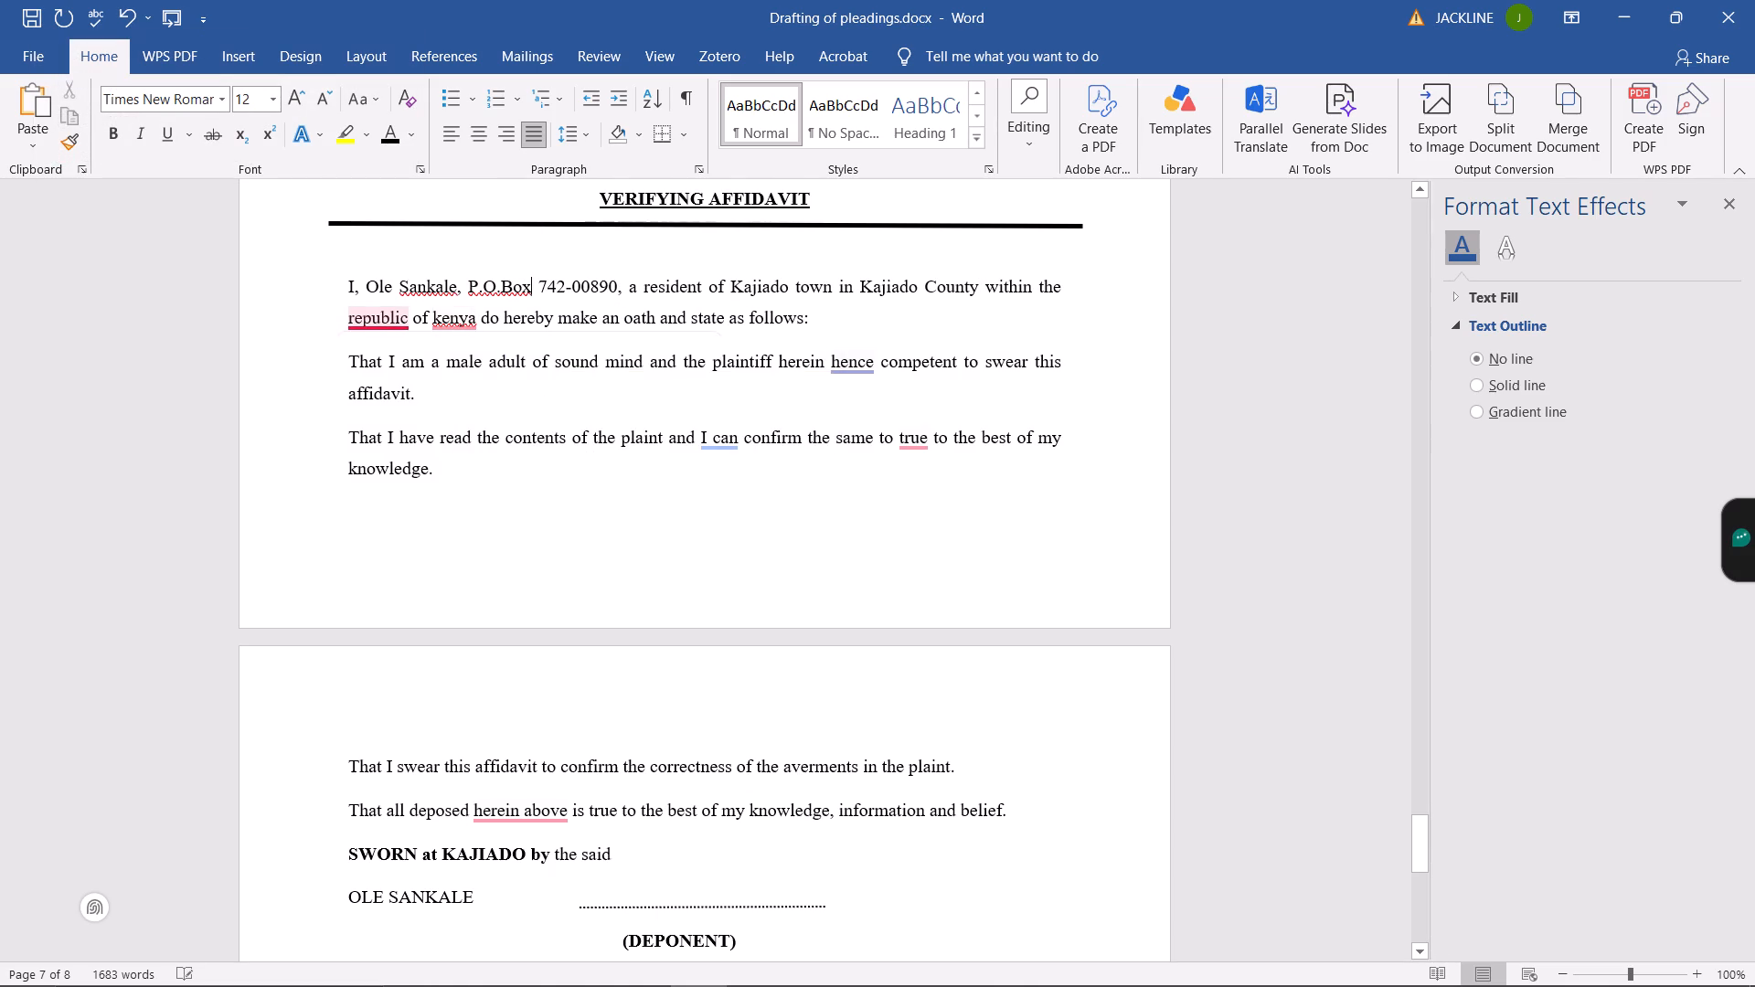
left_click(422, 370)
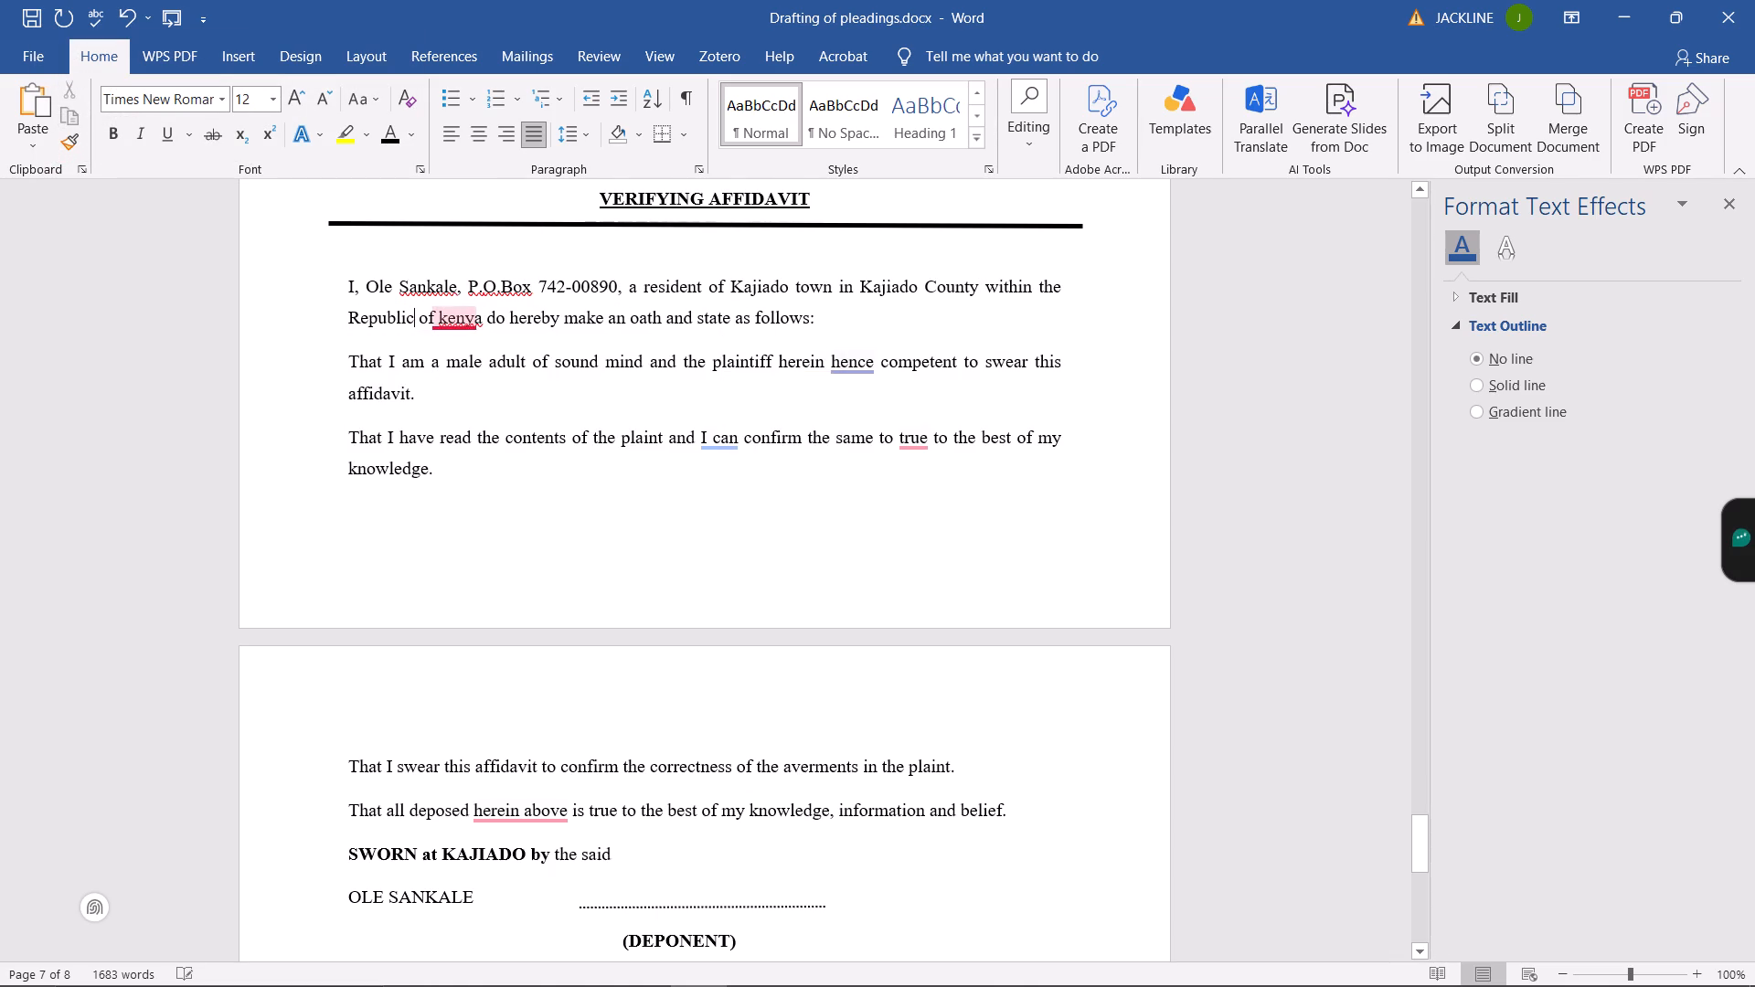
left_click(484, 381)
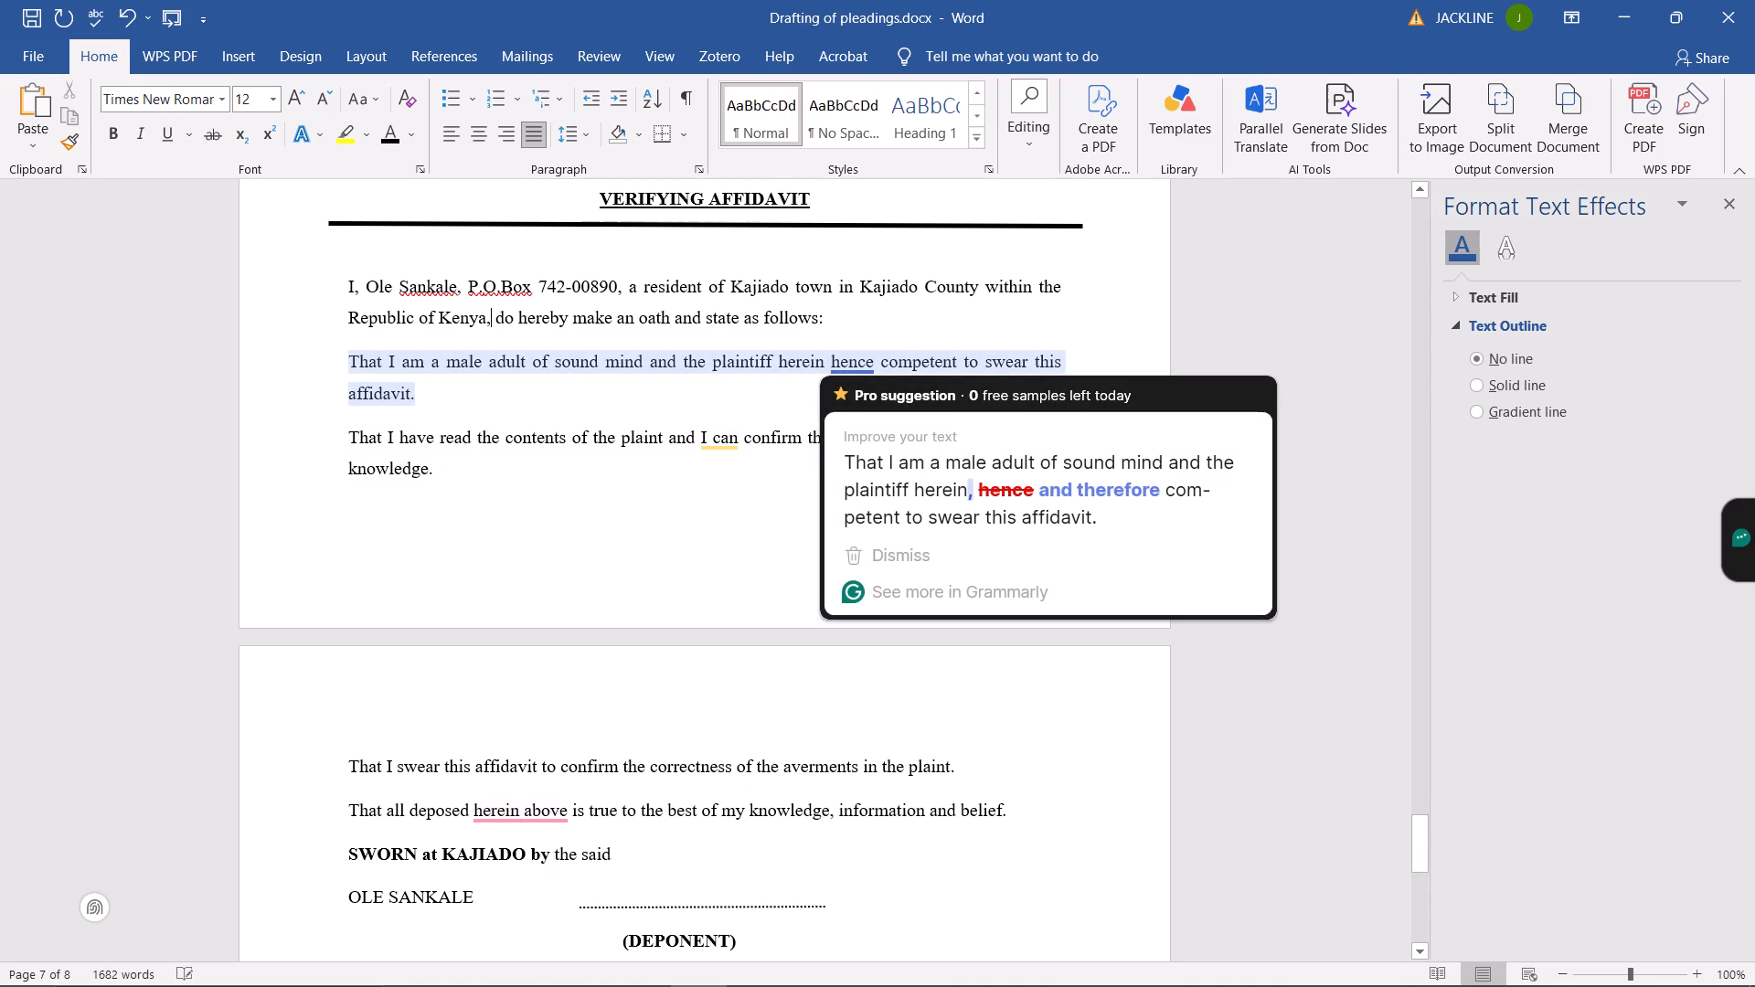
Accept the suggested wording "herein, and therefore competent" in the first averment and "to be true" in the second.
left_click(901, 479)
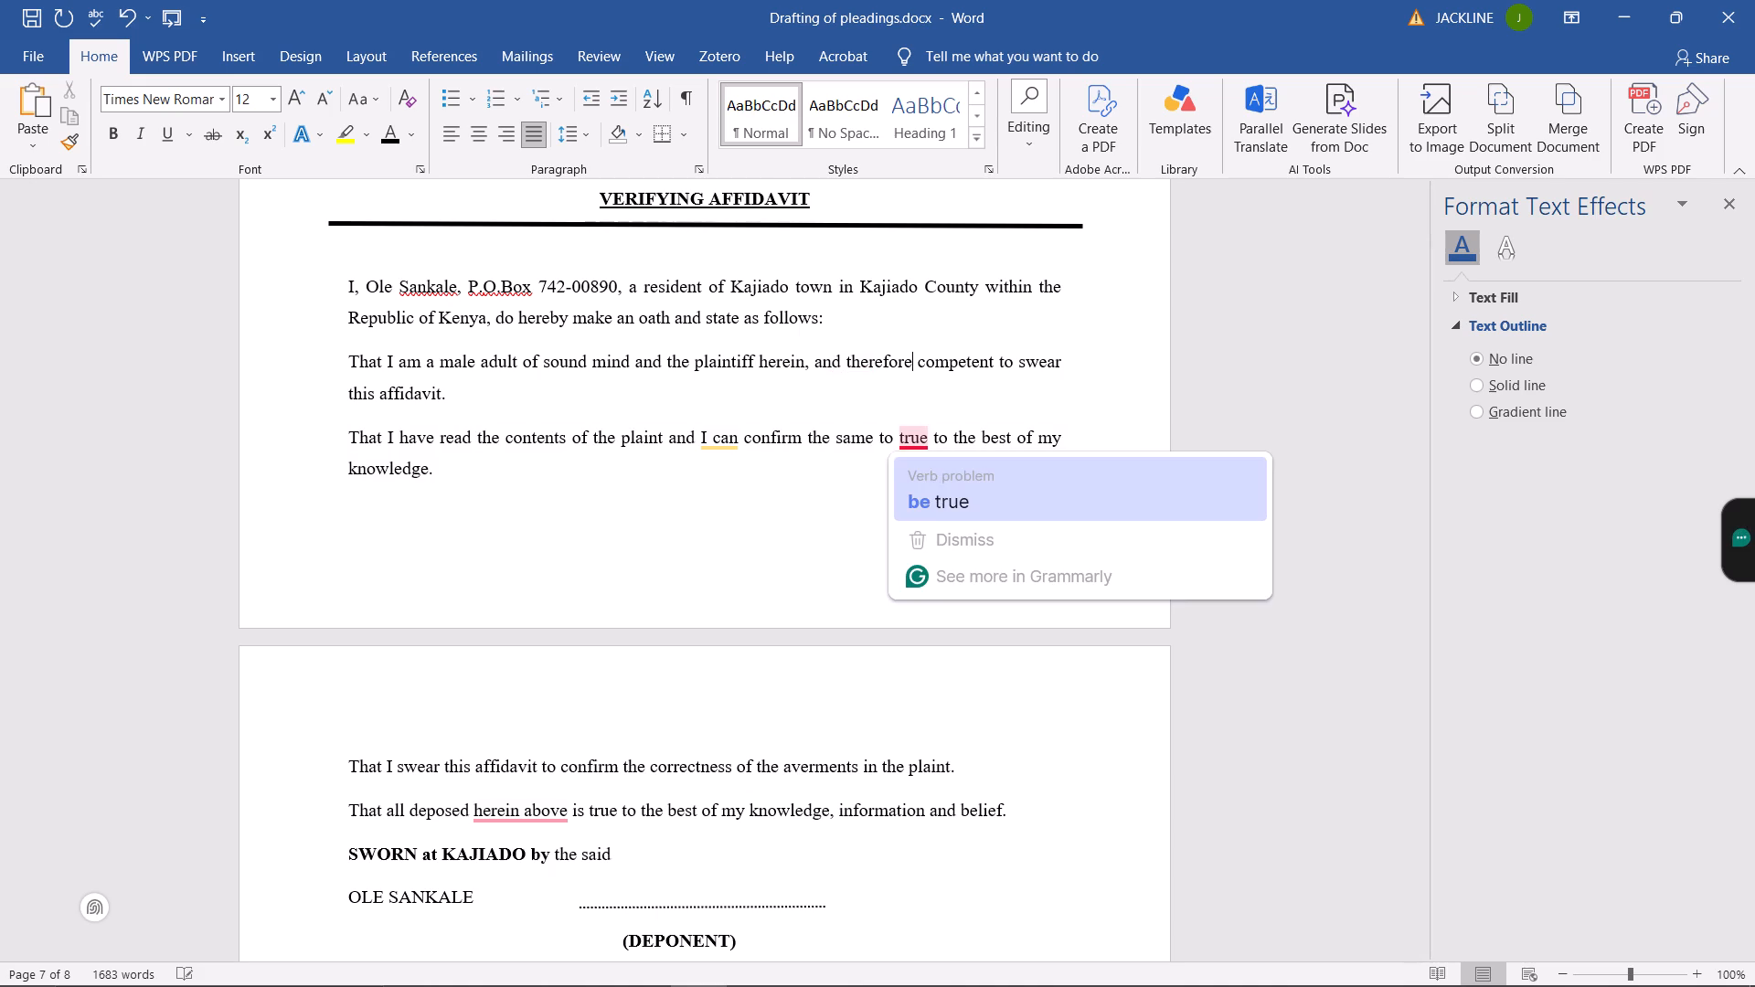
left_click(944, 504)
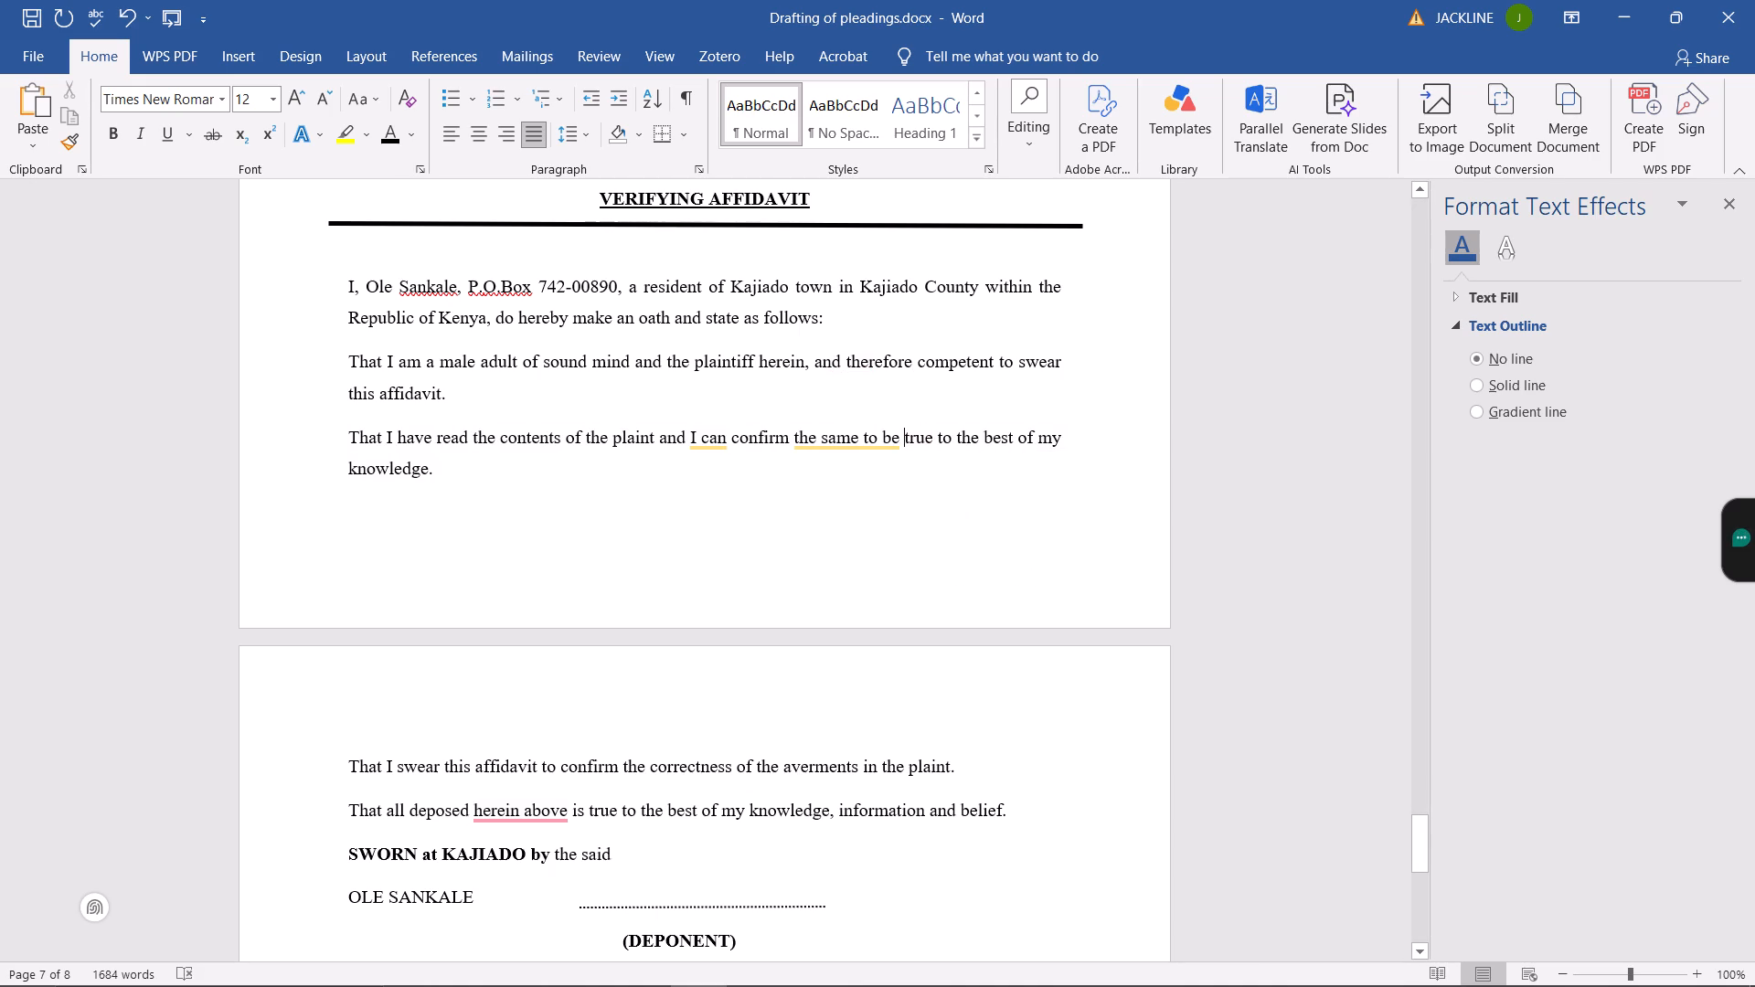
Bold and underline the opening word "That" in the first two averments of the verifying affidavit.
left_click_drag(382, 363, 341, 357)
left_click(363, 332)
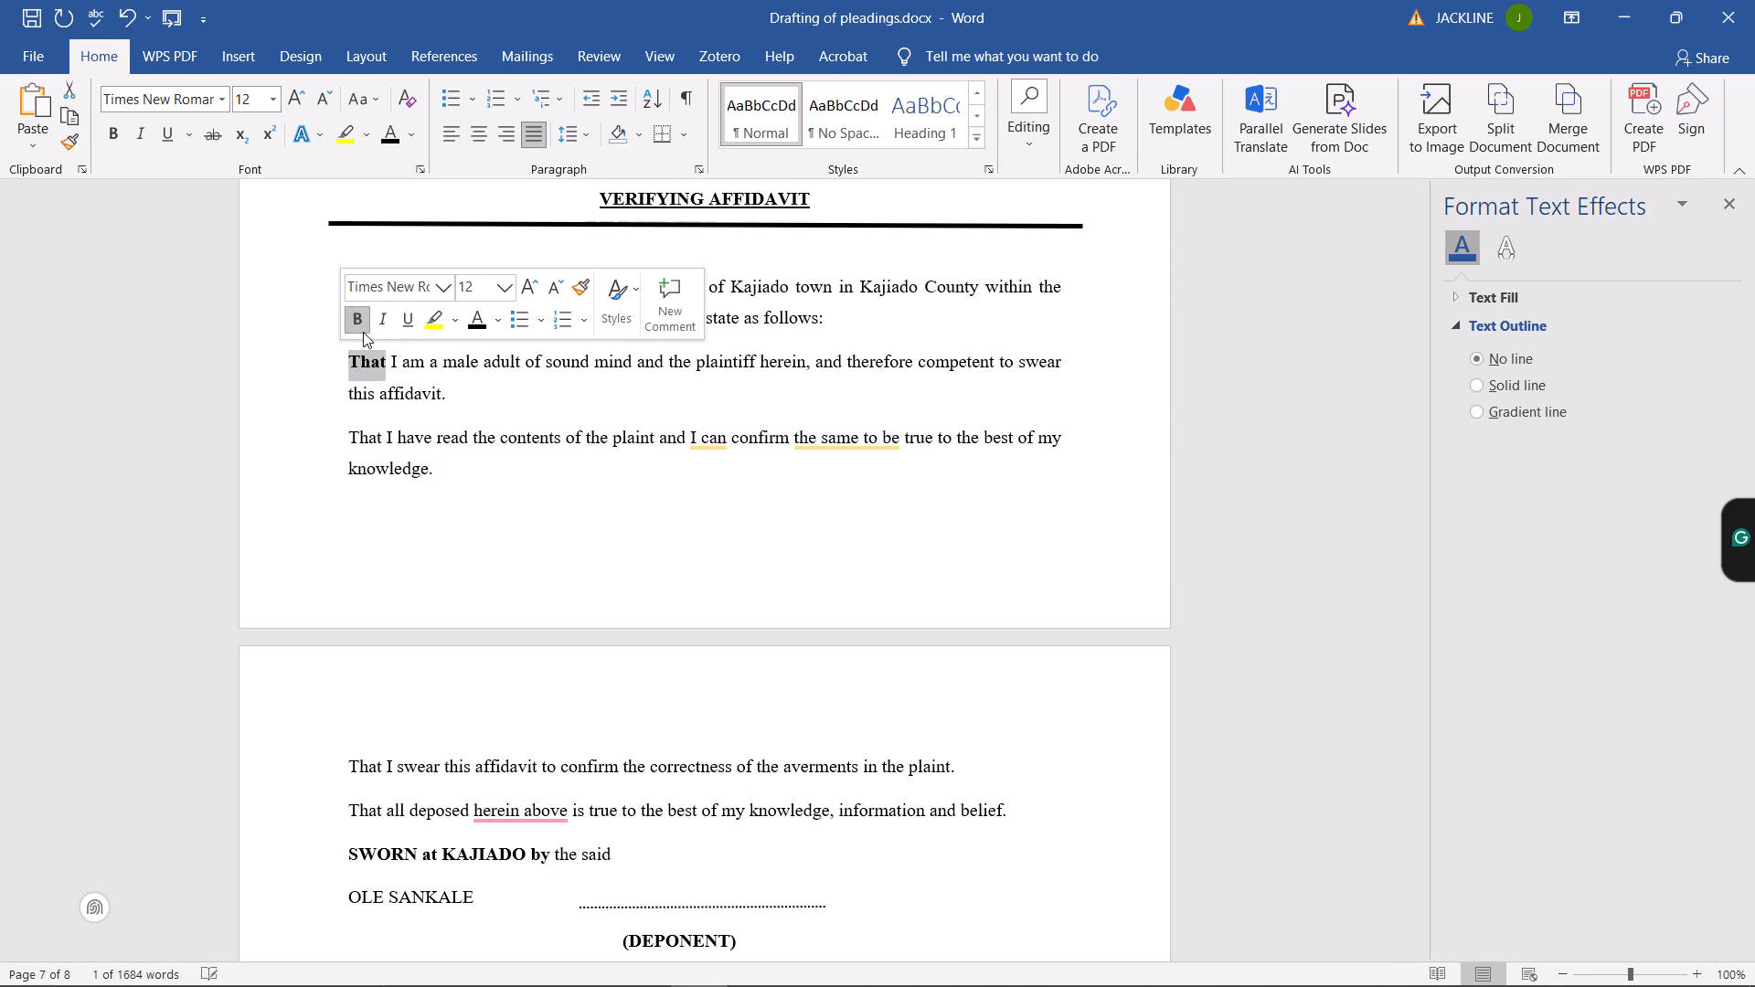
left_click(402, 324)
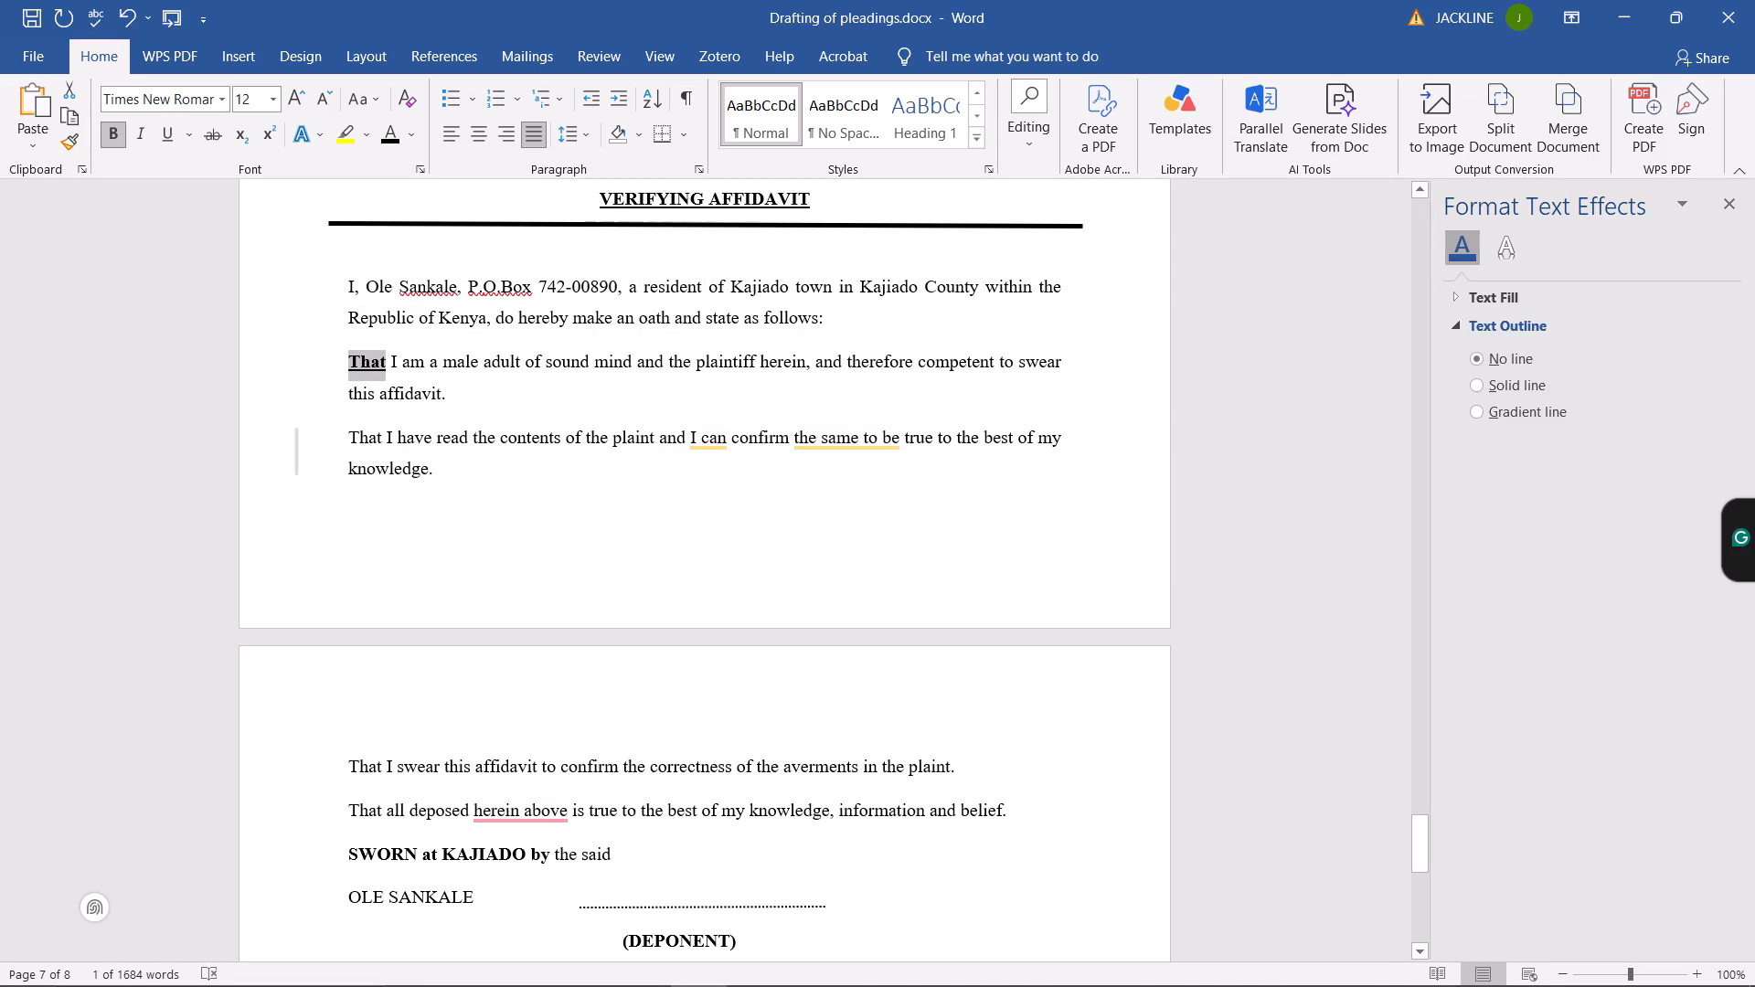
left_click_drag(378, 440, 343, 440)
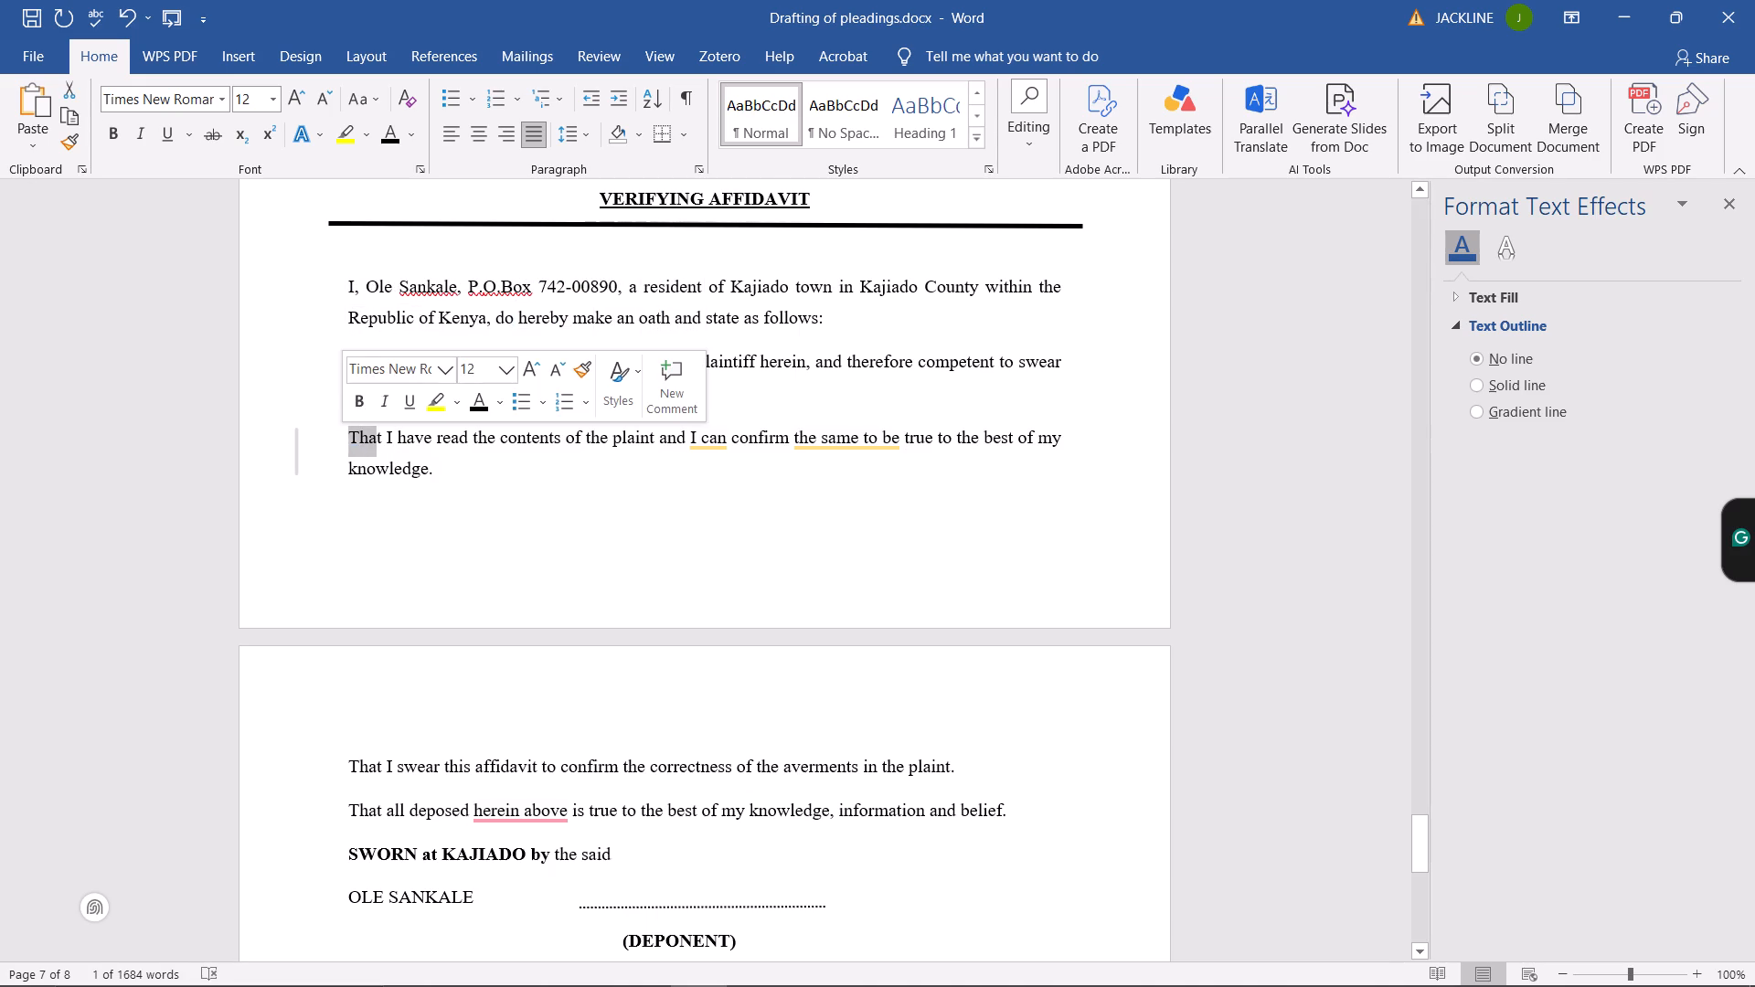
left_click(386, 436)
left_click(382, 436)
left_click_drag(378, 436, 325, 431)
left_click(382, 440)
left_click_drag(382, 440, 346, 436)
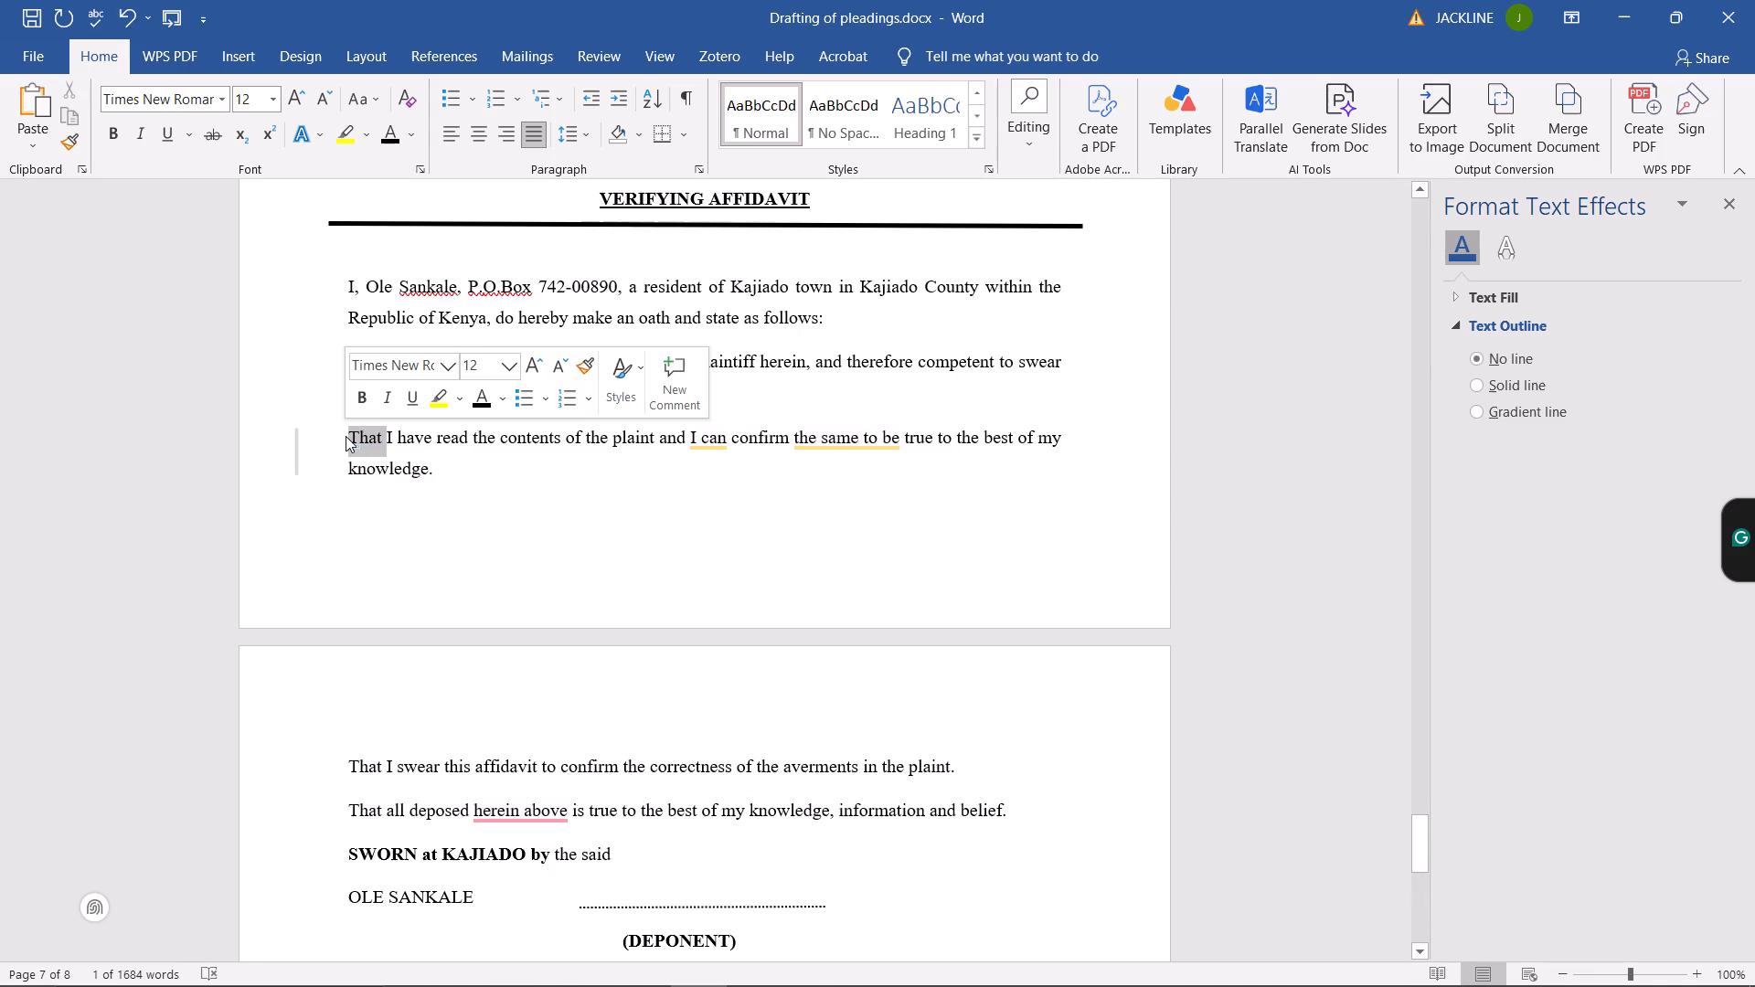
left_click(367, 401)
left_click(418, 392)
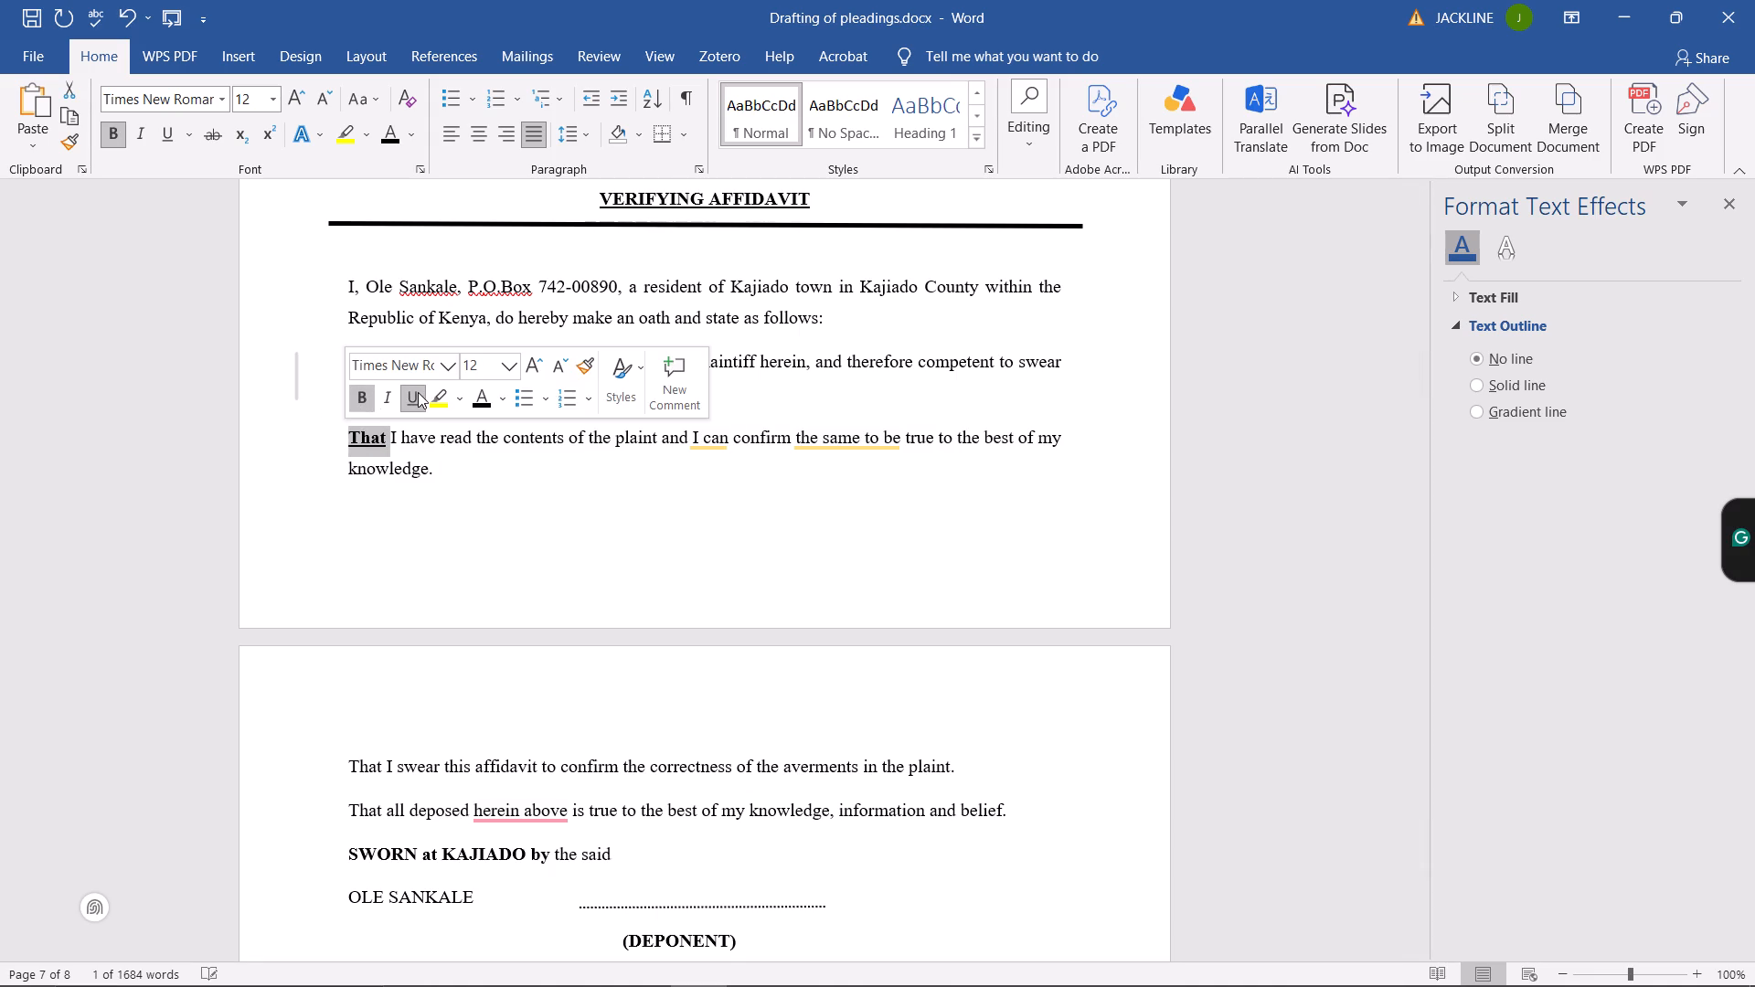
Bold and underline the opening word "That" in the last two averments, beginning "That I swear" and "That all deposed".
scroll(388, 461, "down", 6)
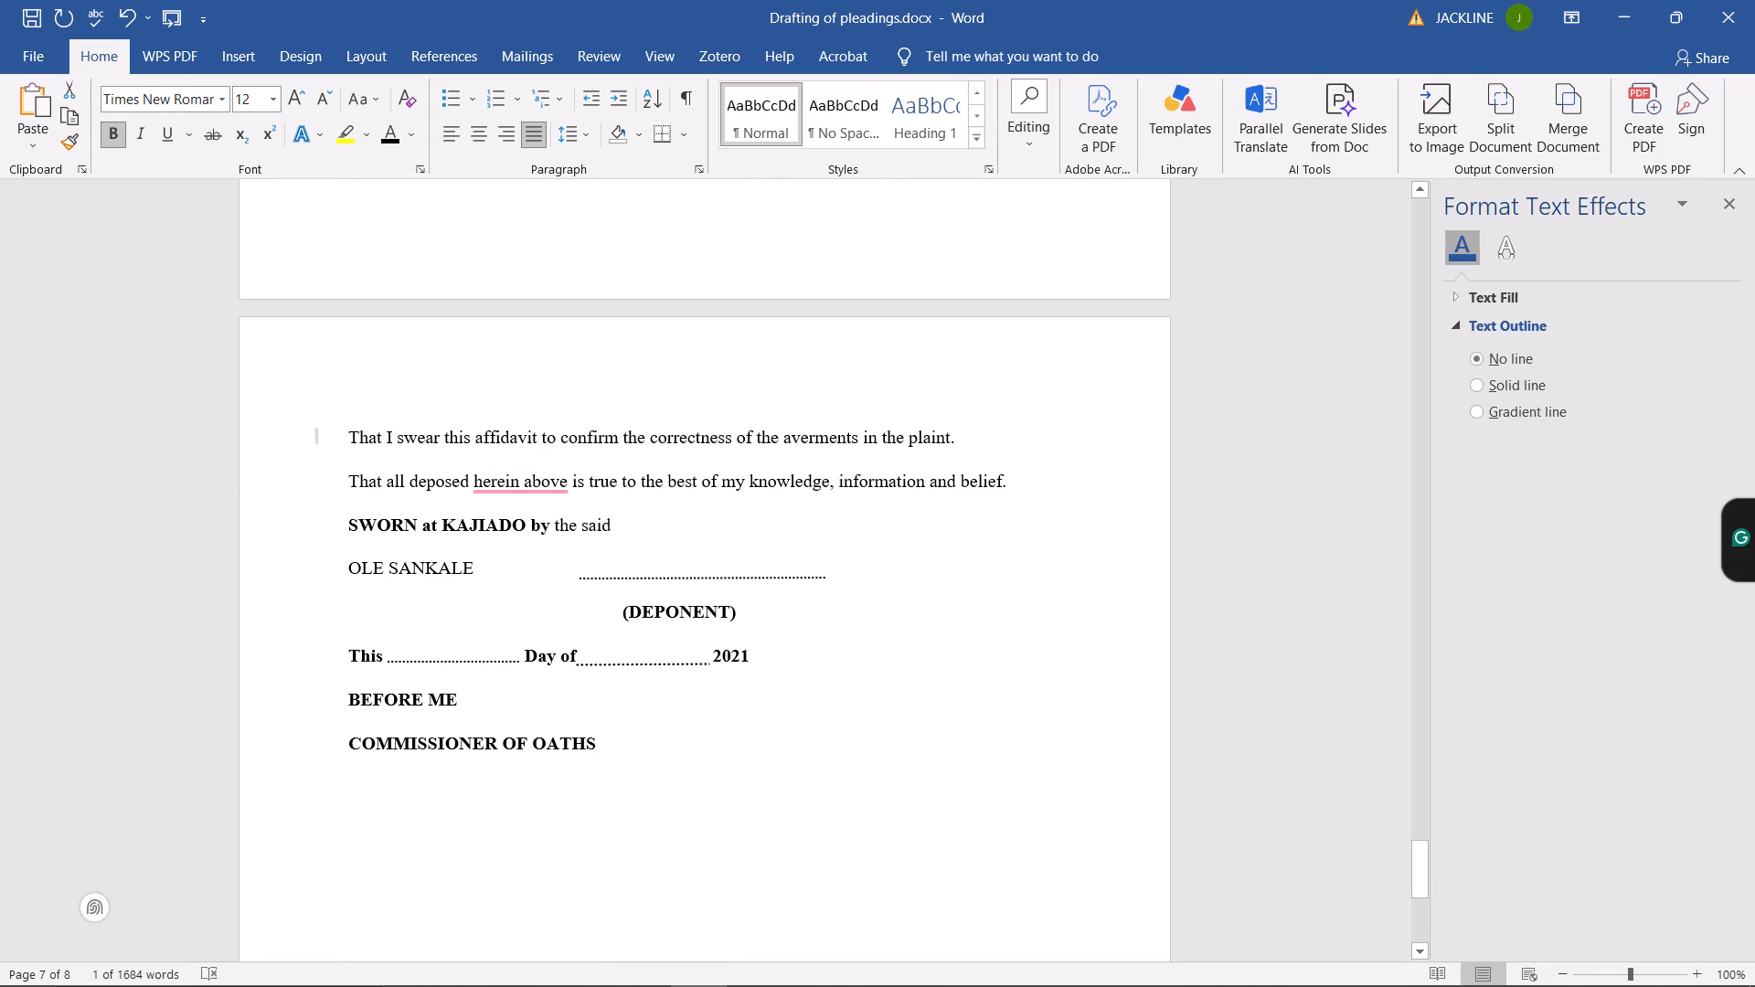
left_click(381, 438)
left_click_drag(381, 438, 357, 434)
left_click(378, 394)
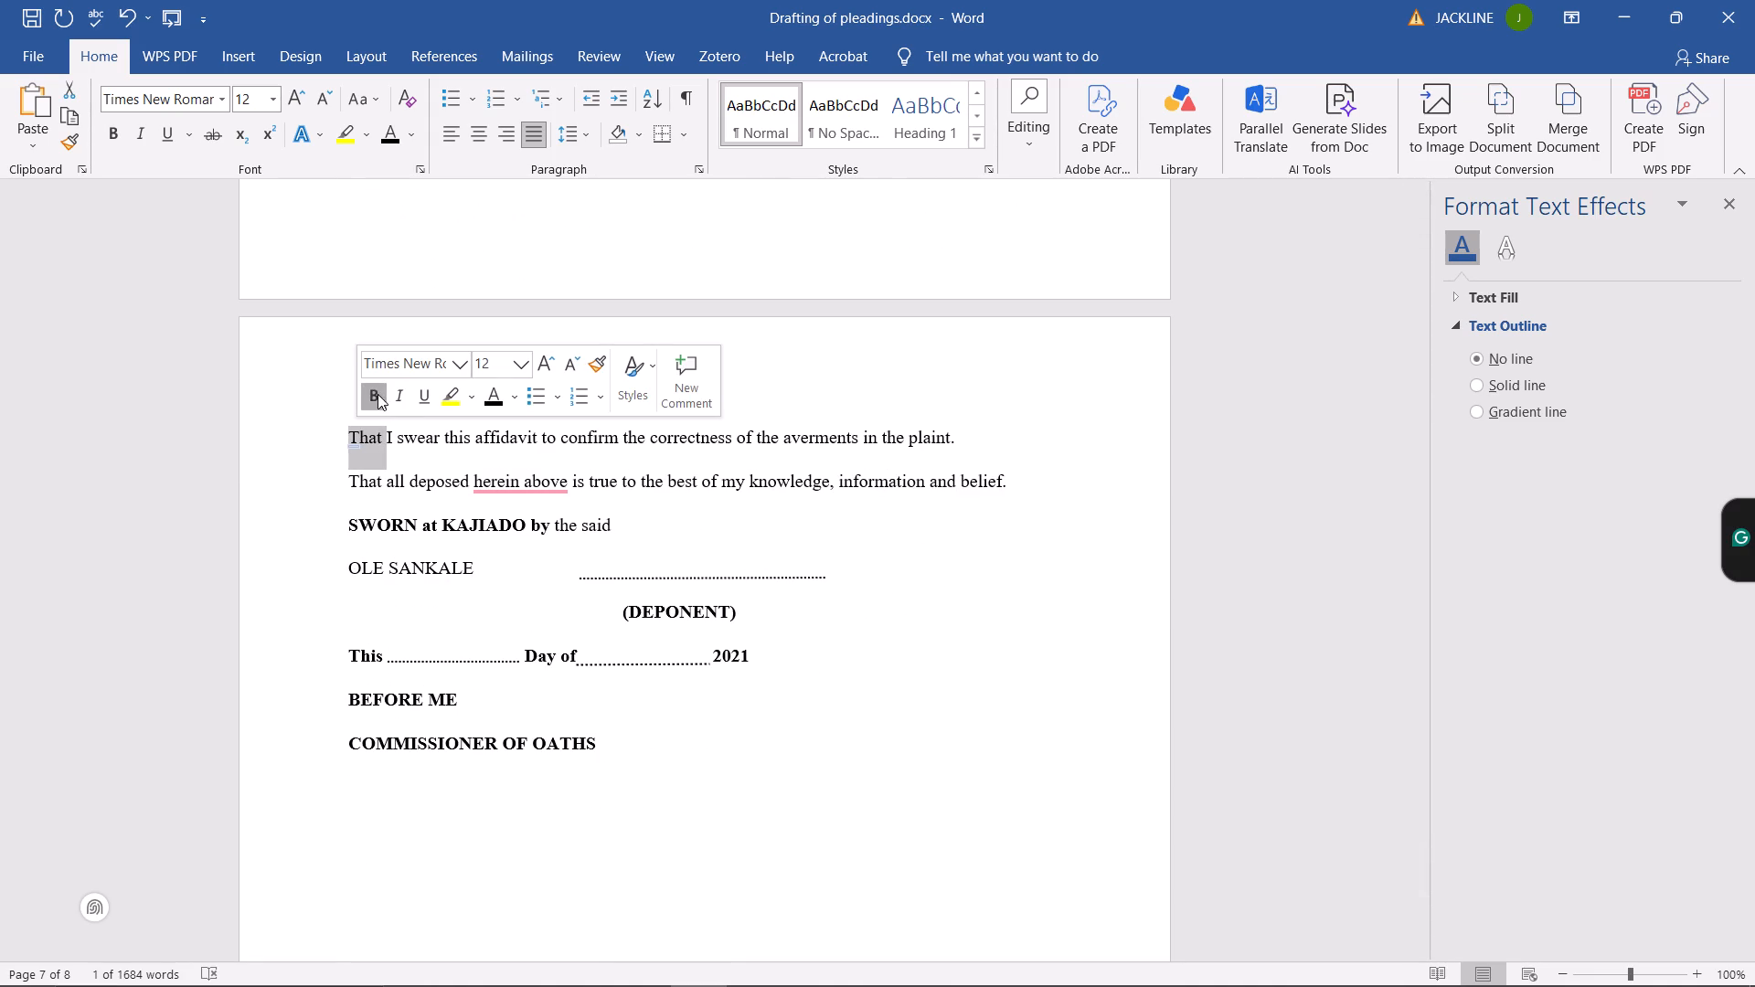
left_click(426, 392)
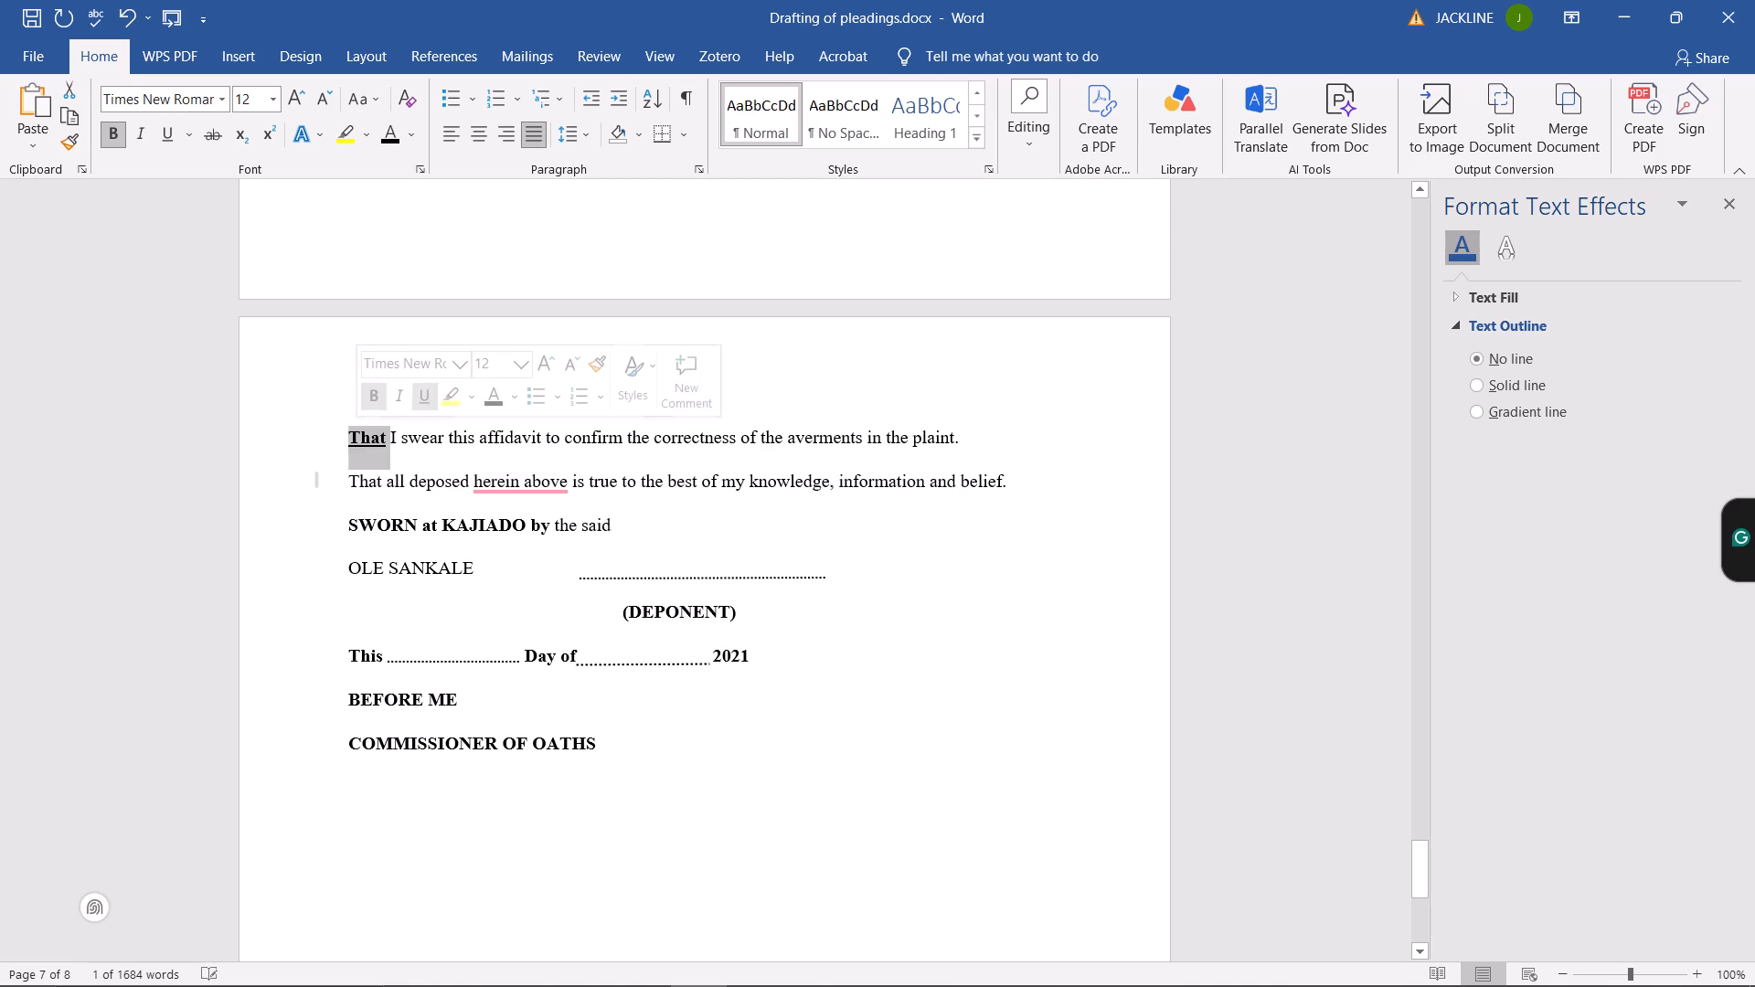
left_click(380, 488)
left_click_drag(381, 488, 350, 485)
left_click(371, 447)
left_click(408, 447)
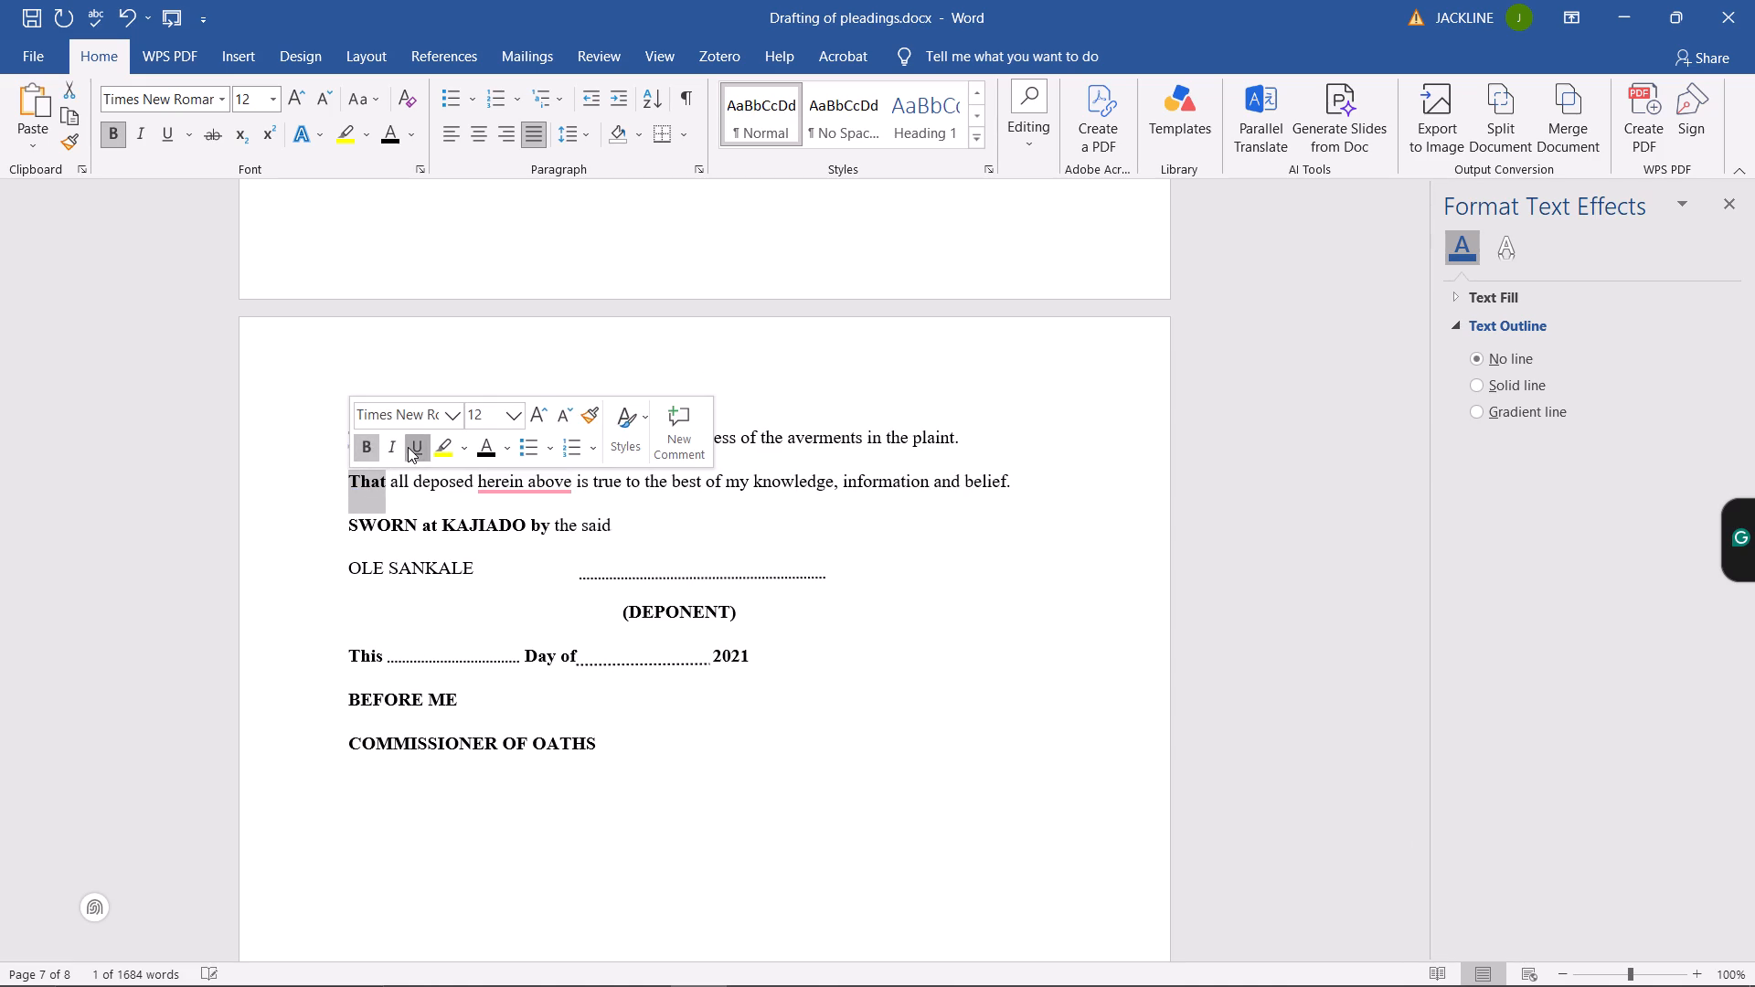
Correct "herein above" to "hereinabove" in the last averment.
left_click(595, 503)
left_click(563, 520)
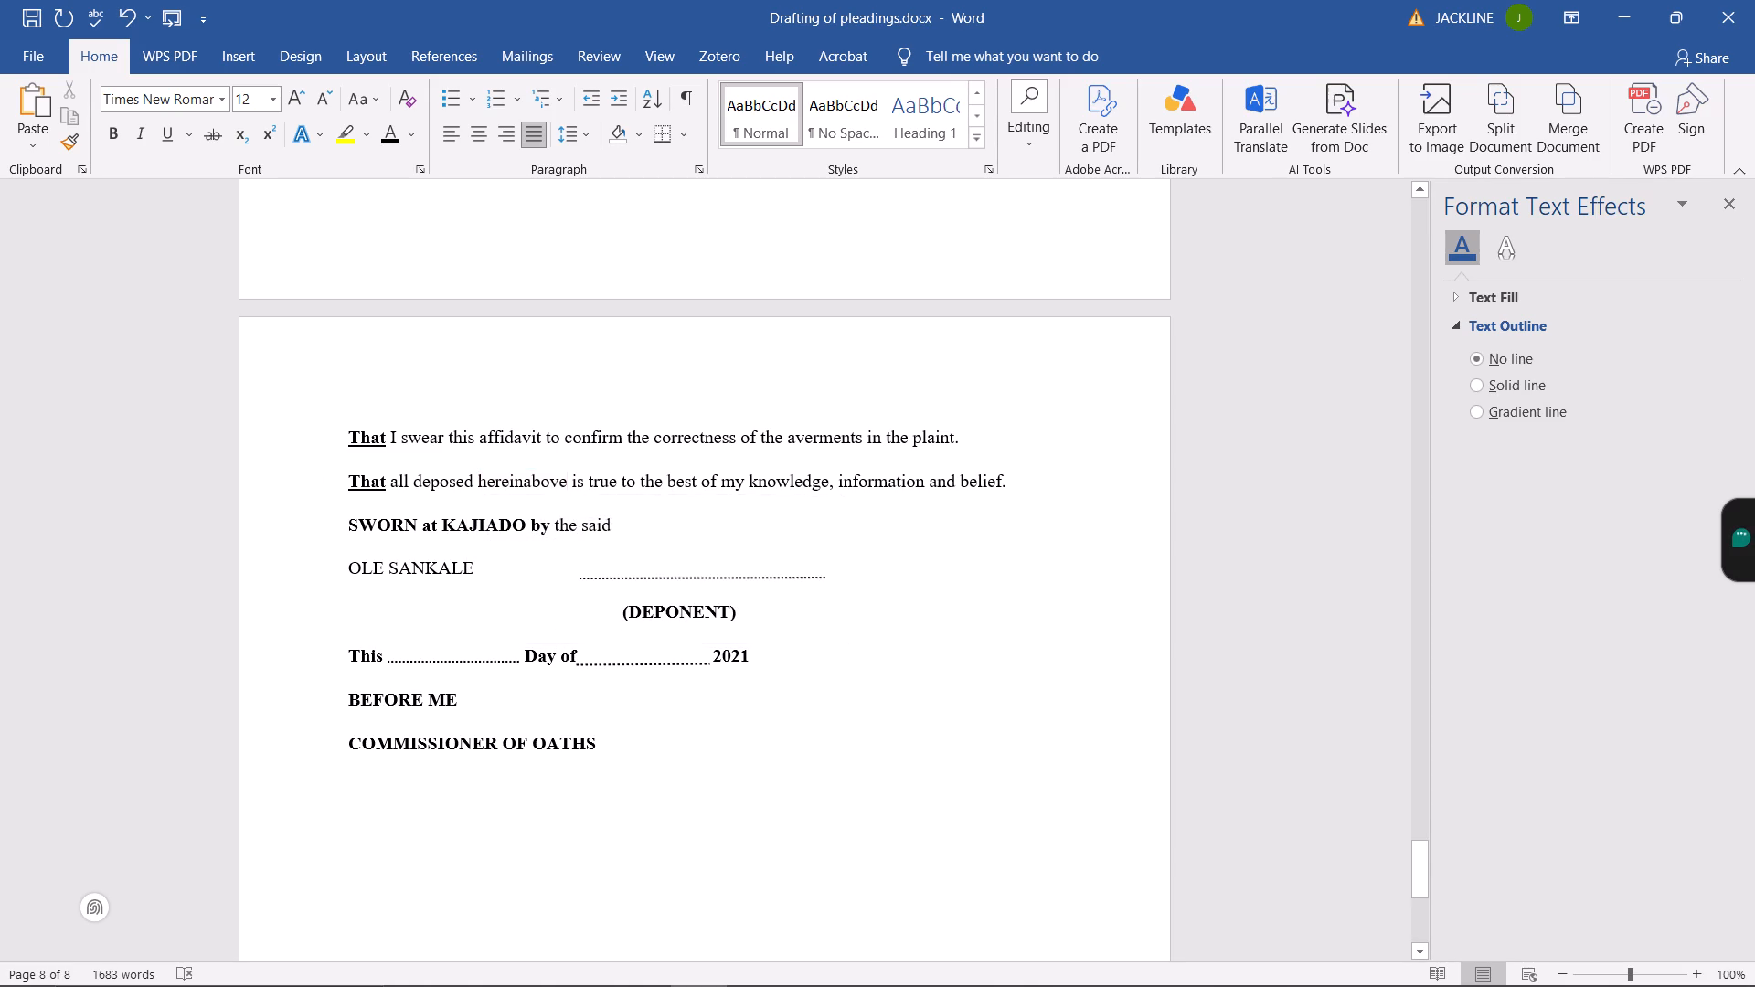
Number the four "That" averments as a list in the a), b), c) format.
scroll(712, 461, "up", 6)
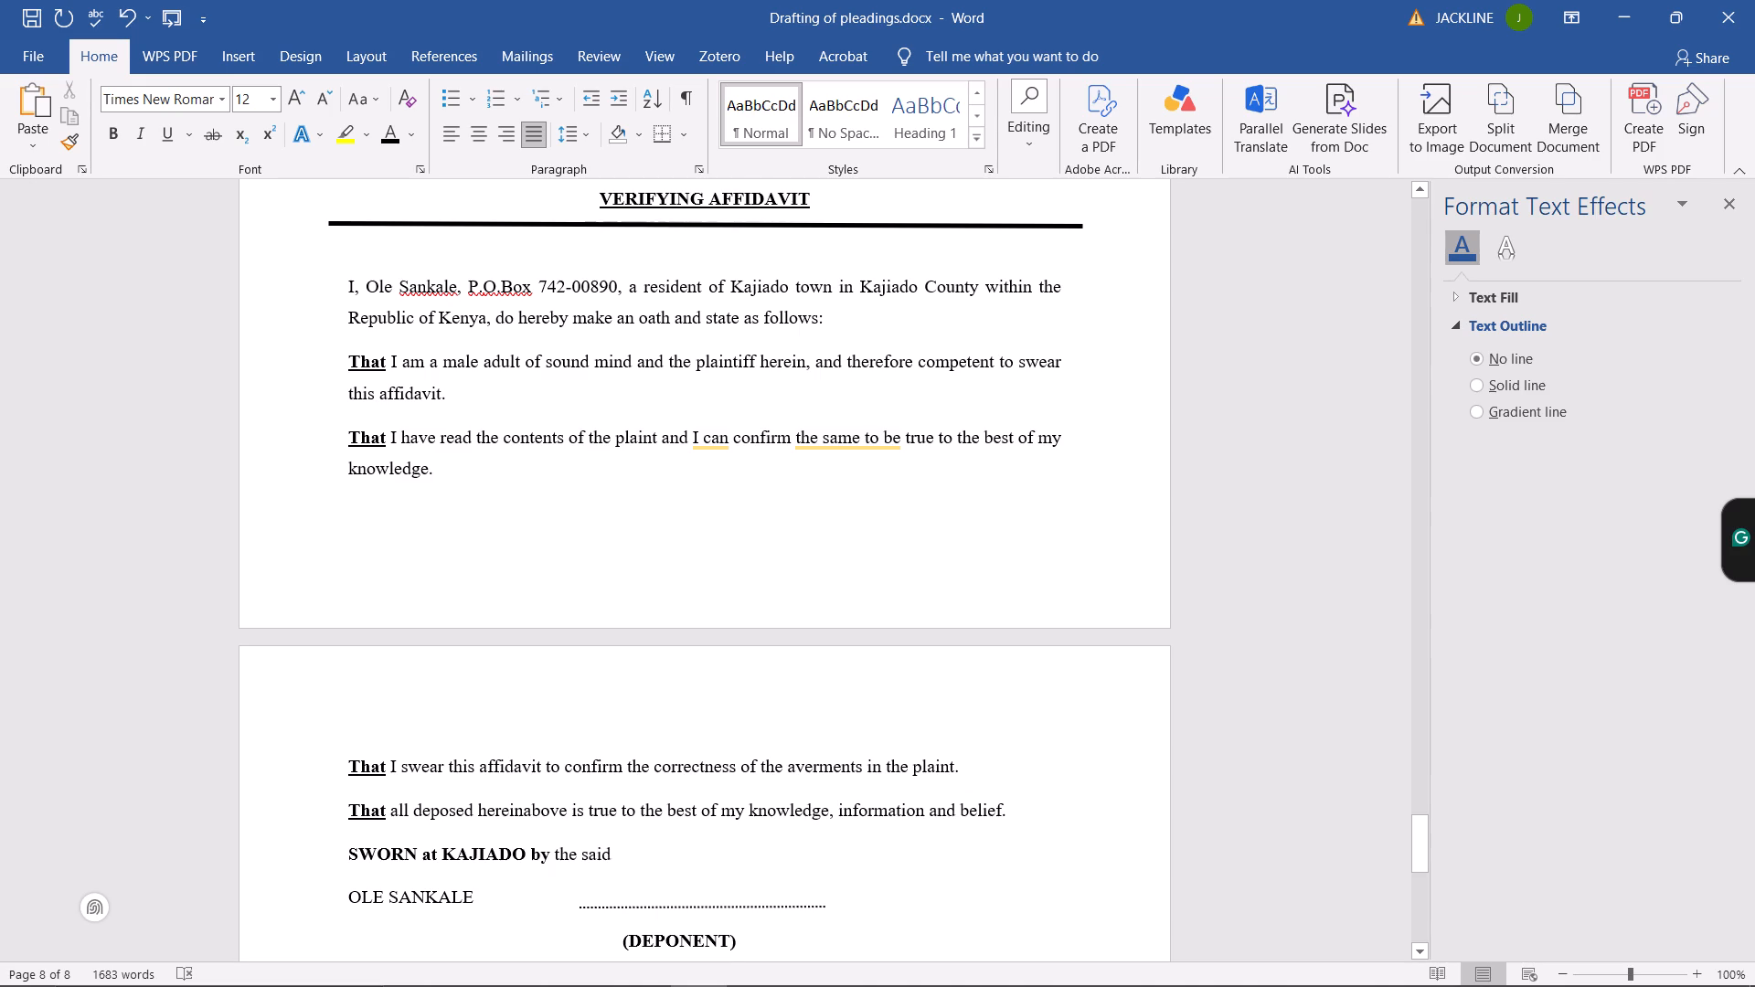
left_click_drag(1005, 813, 317, 400)
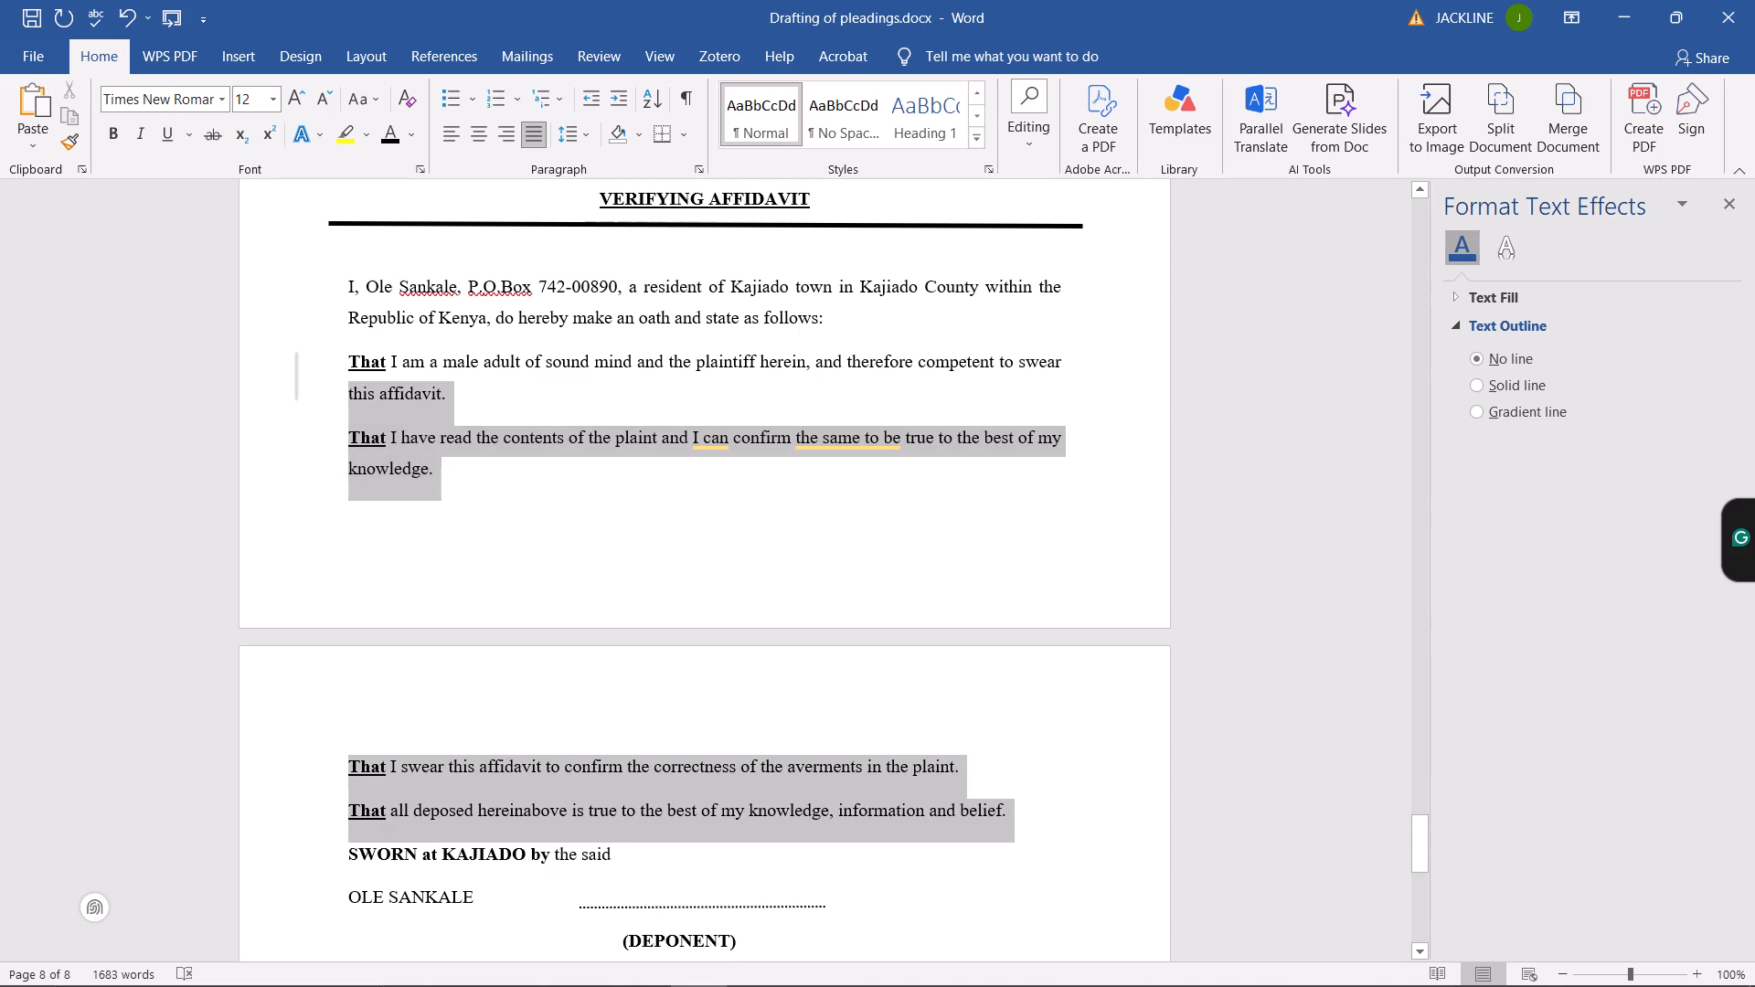
left_click_drag(317, 400, 327, 368)
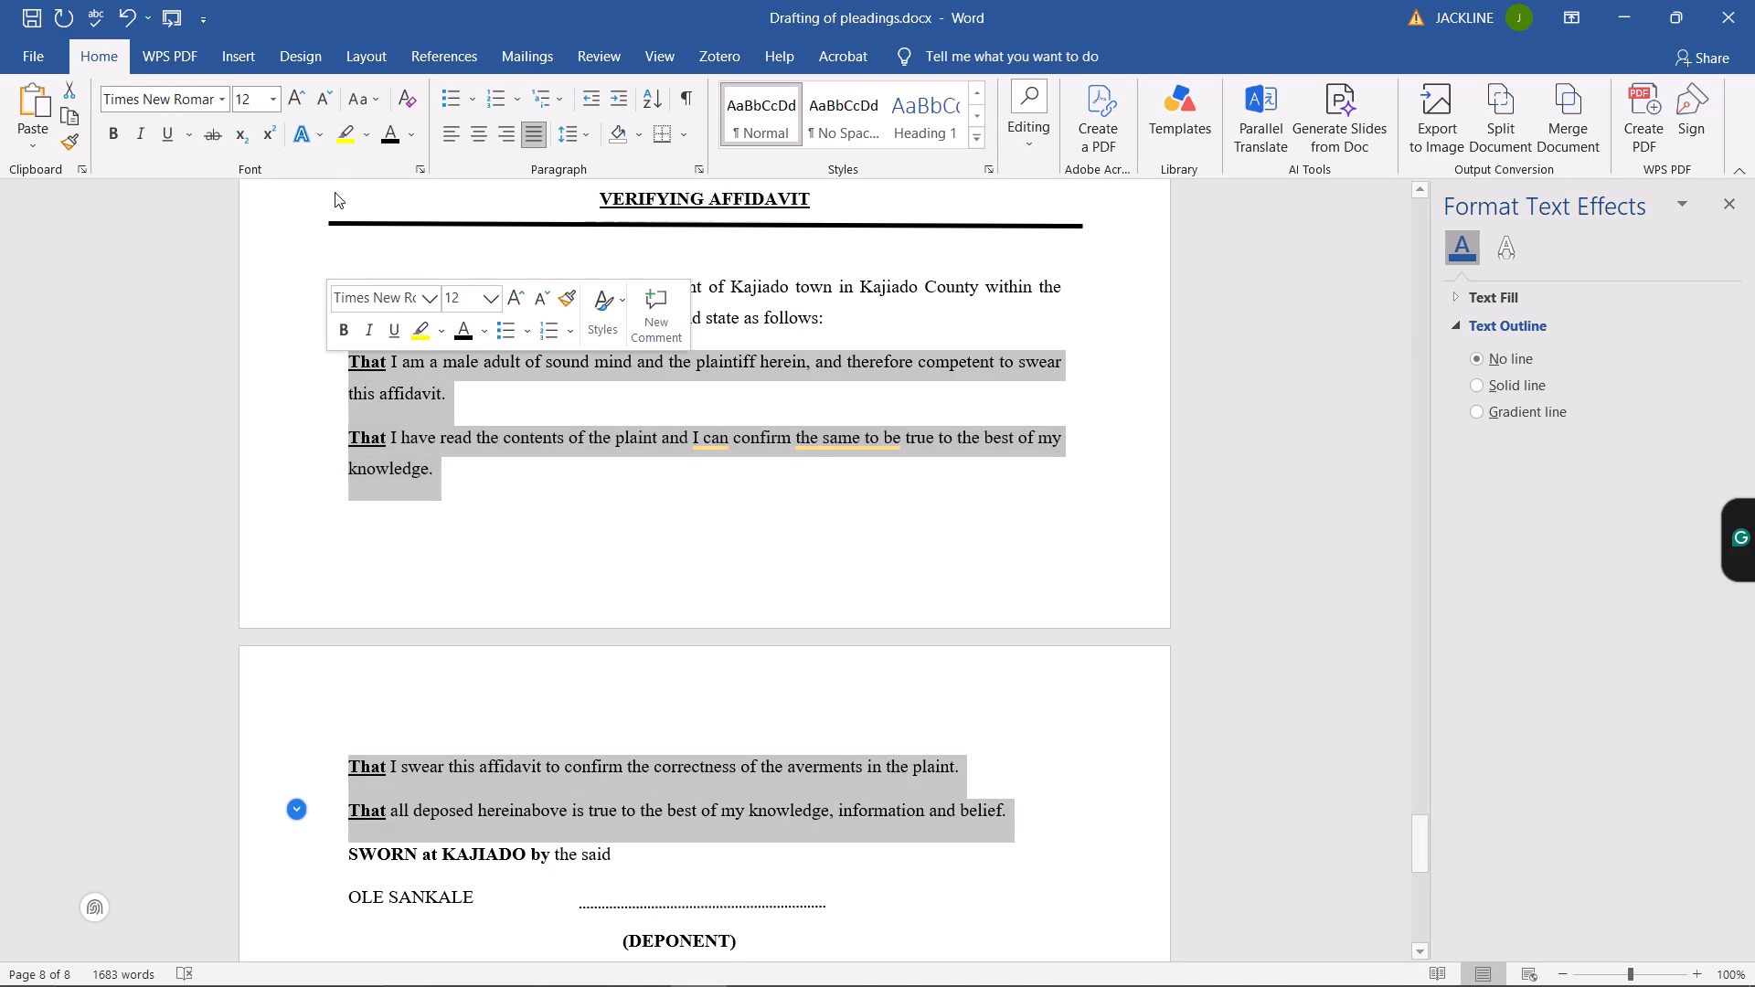
left_click(515, 100)
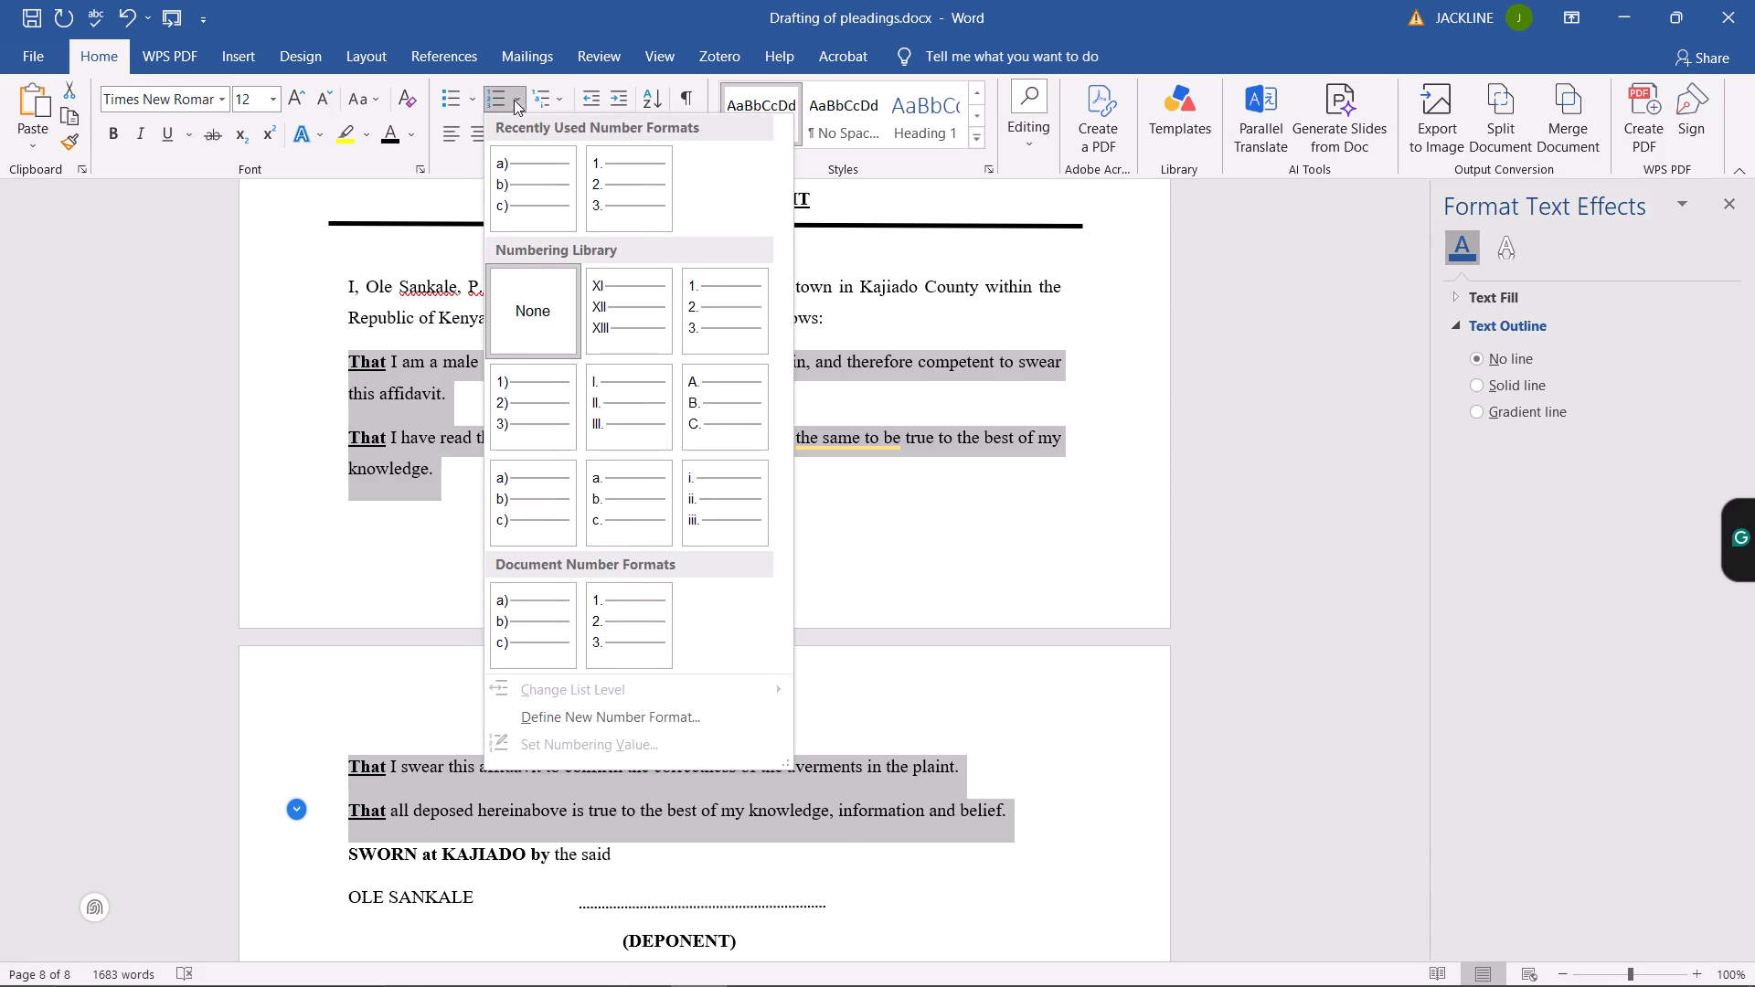
left_click(540, 204)
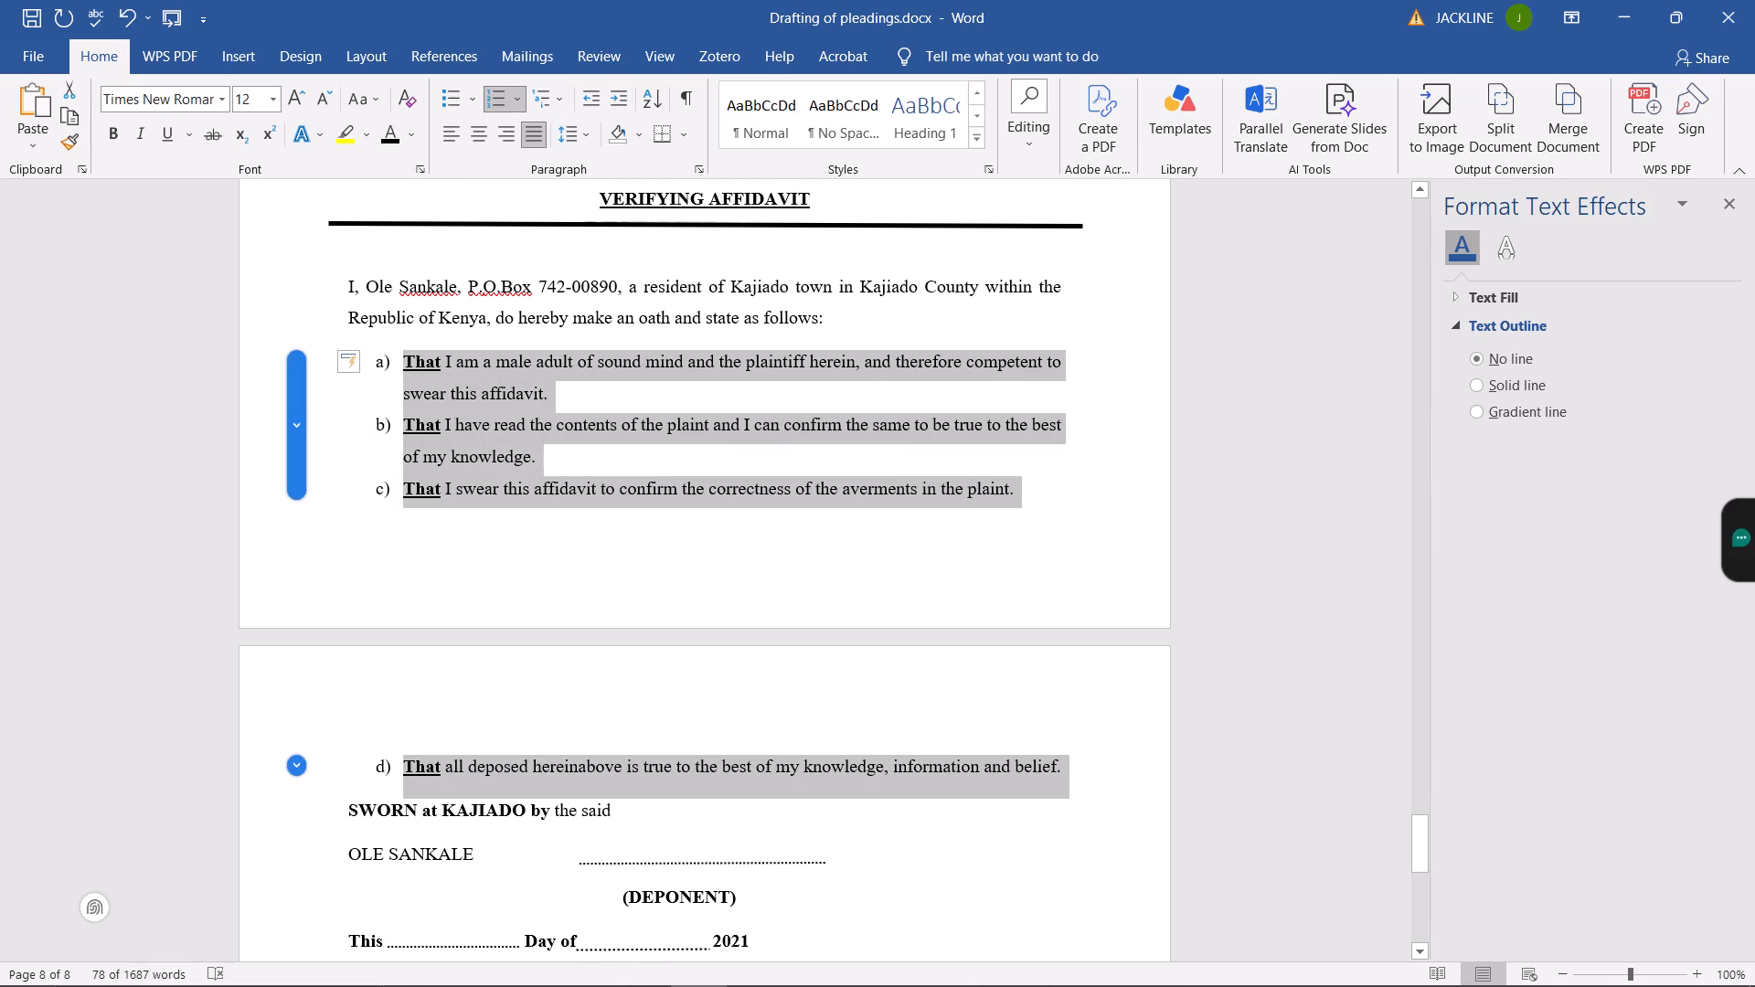
Save the pleadings document and close the text effects formatting options.
scroll(472, 568, "down", 4)
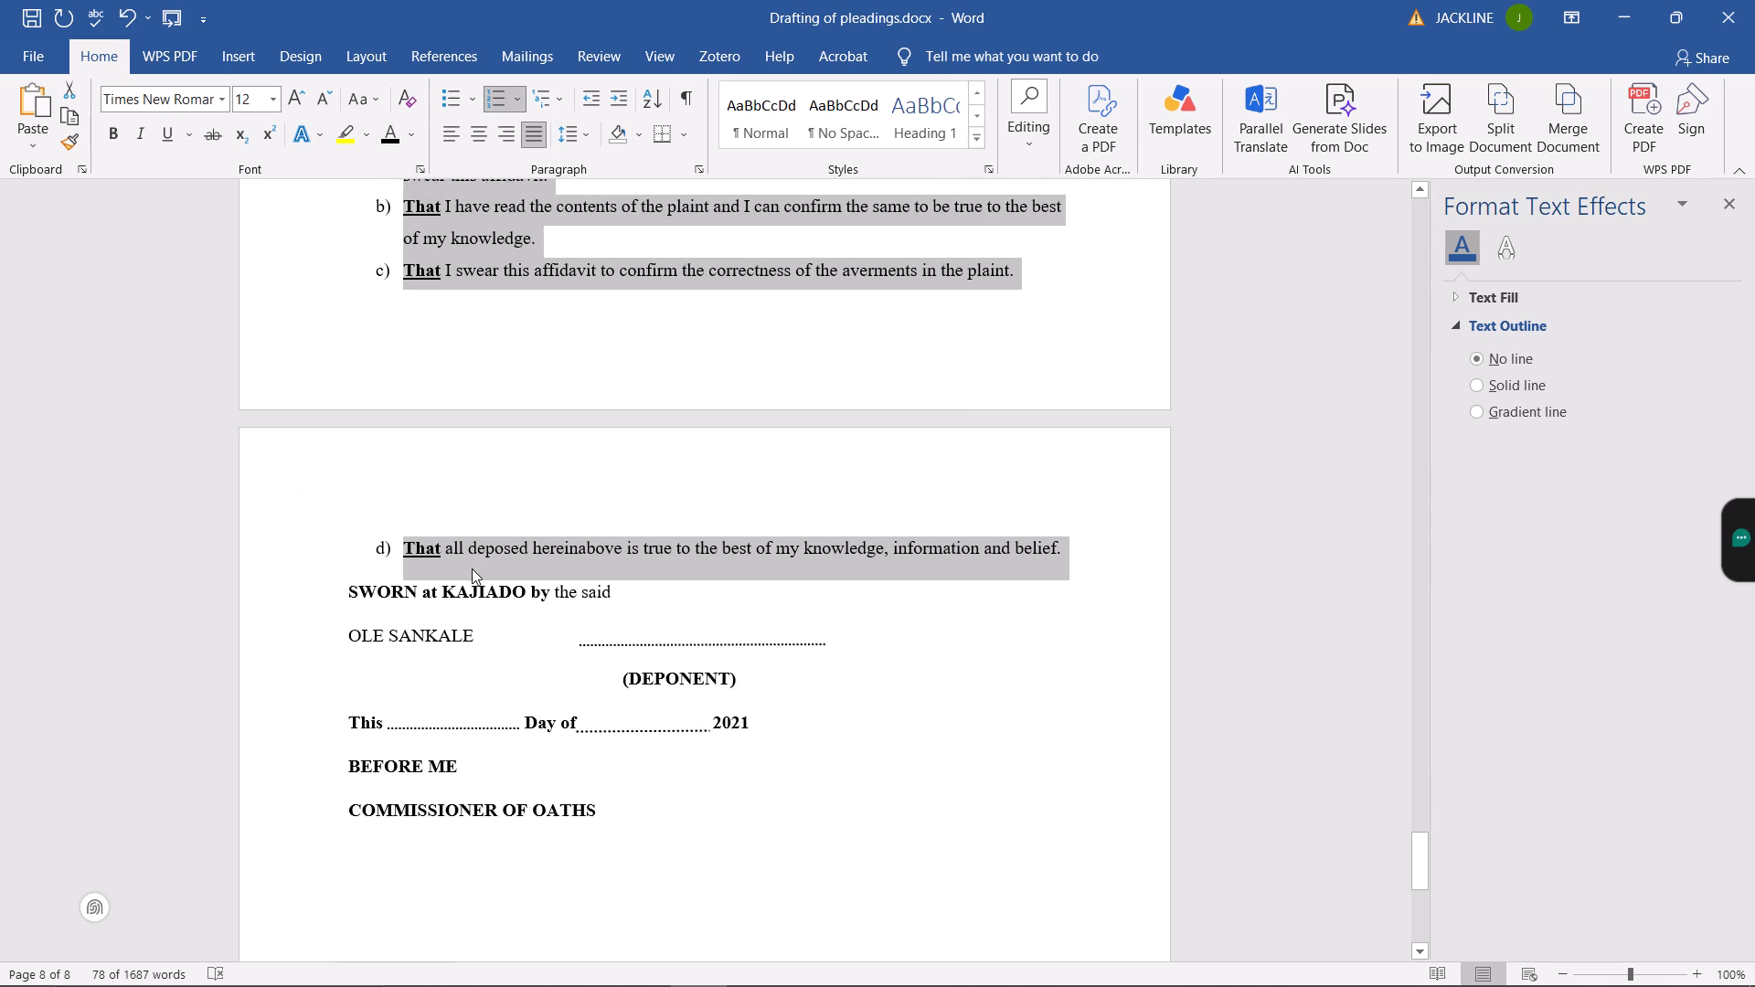
scroll(472, 568, "down", 4)
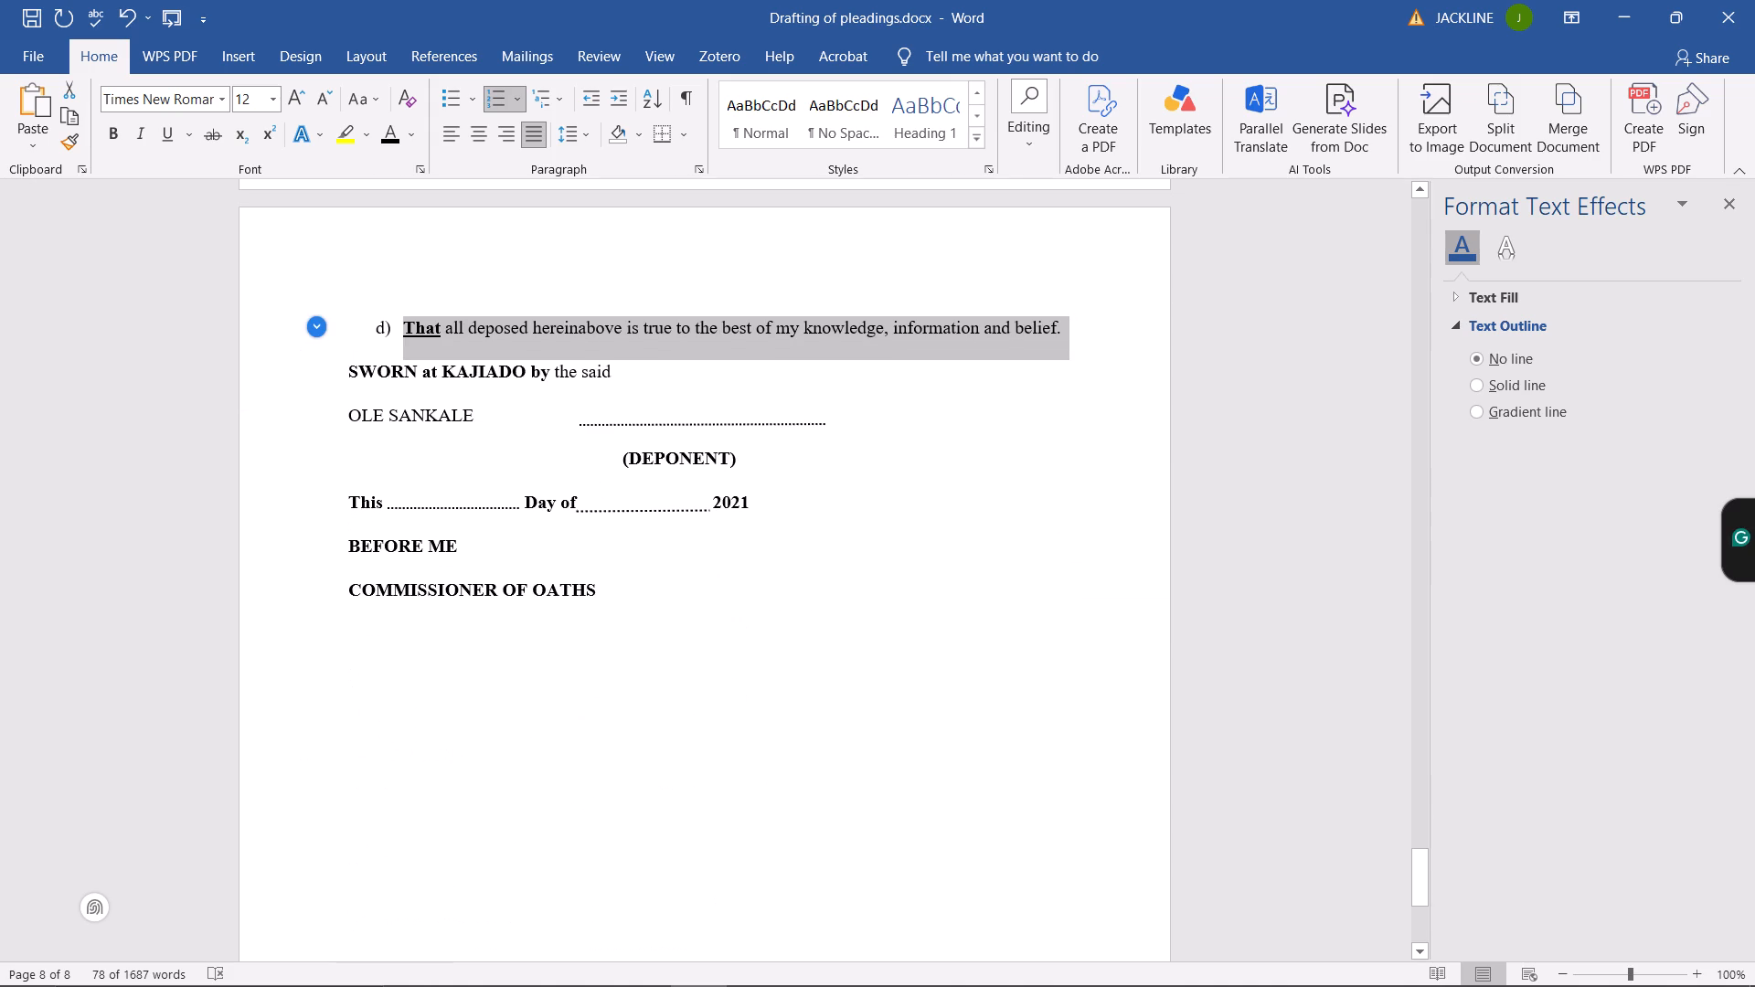
scroll(472, 568, "down", 13)
scroll(478, 571, "up", 5)
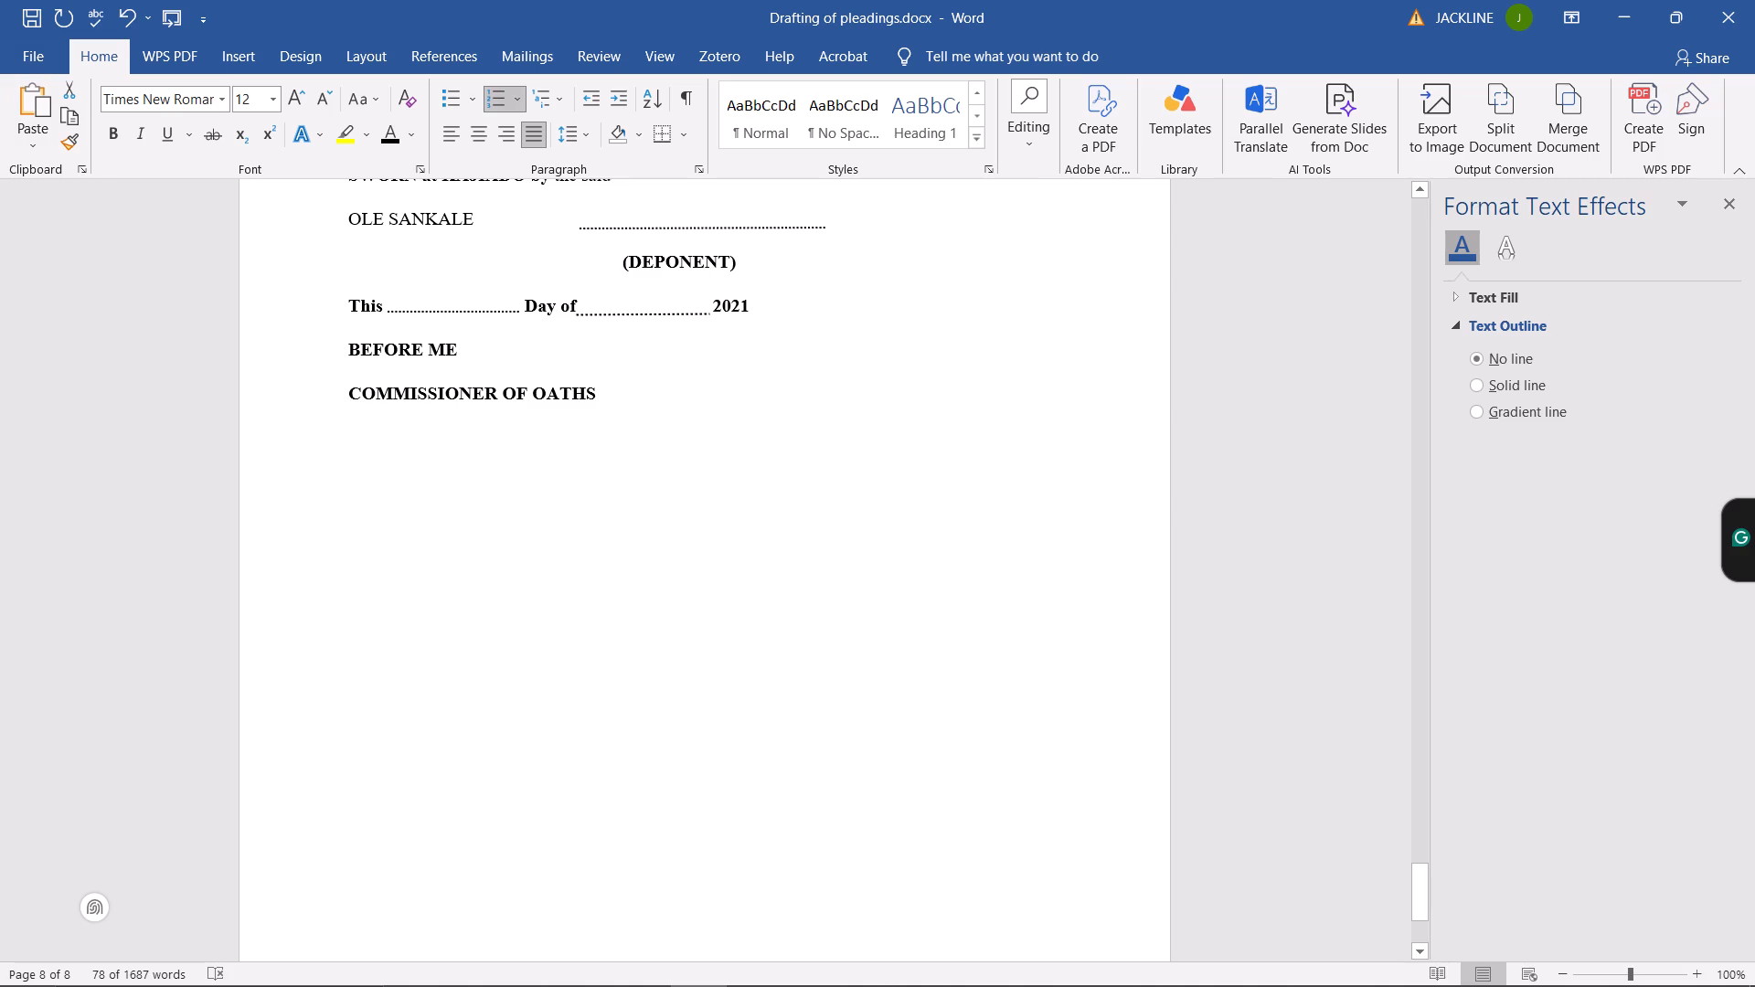
key("ctrl+s")
left_click(1745, 200)
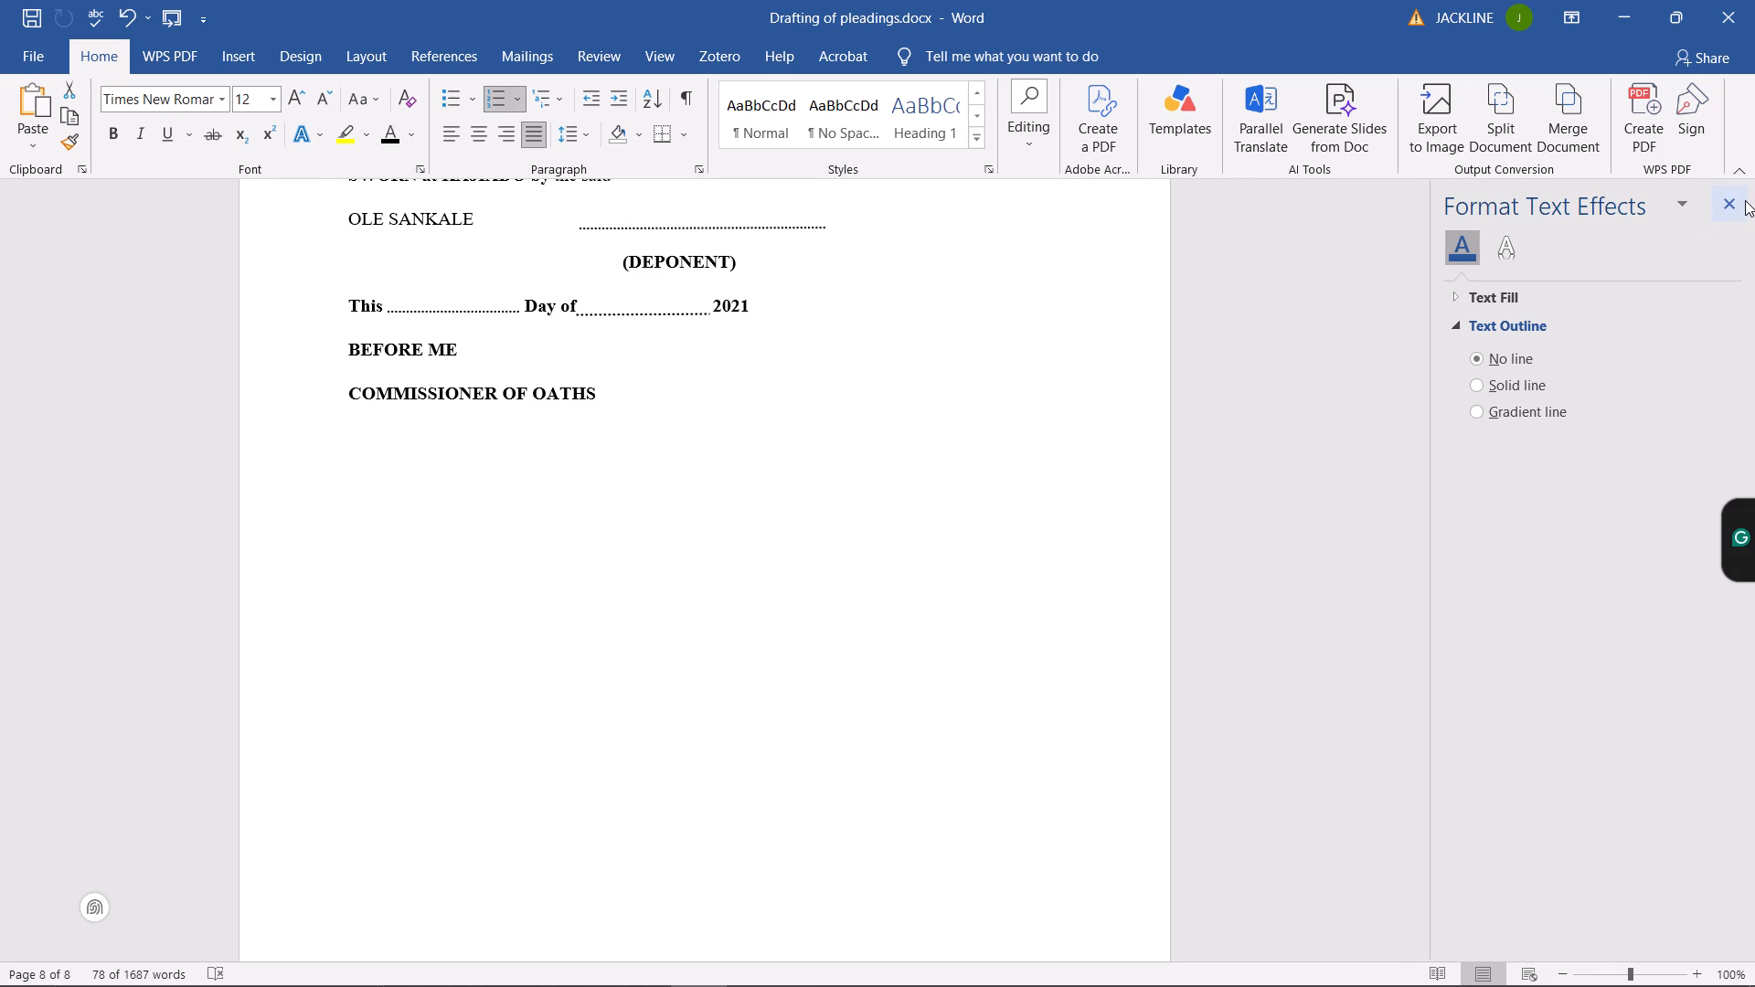
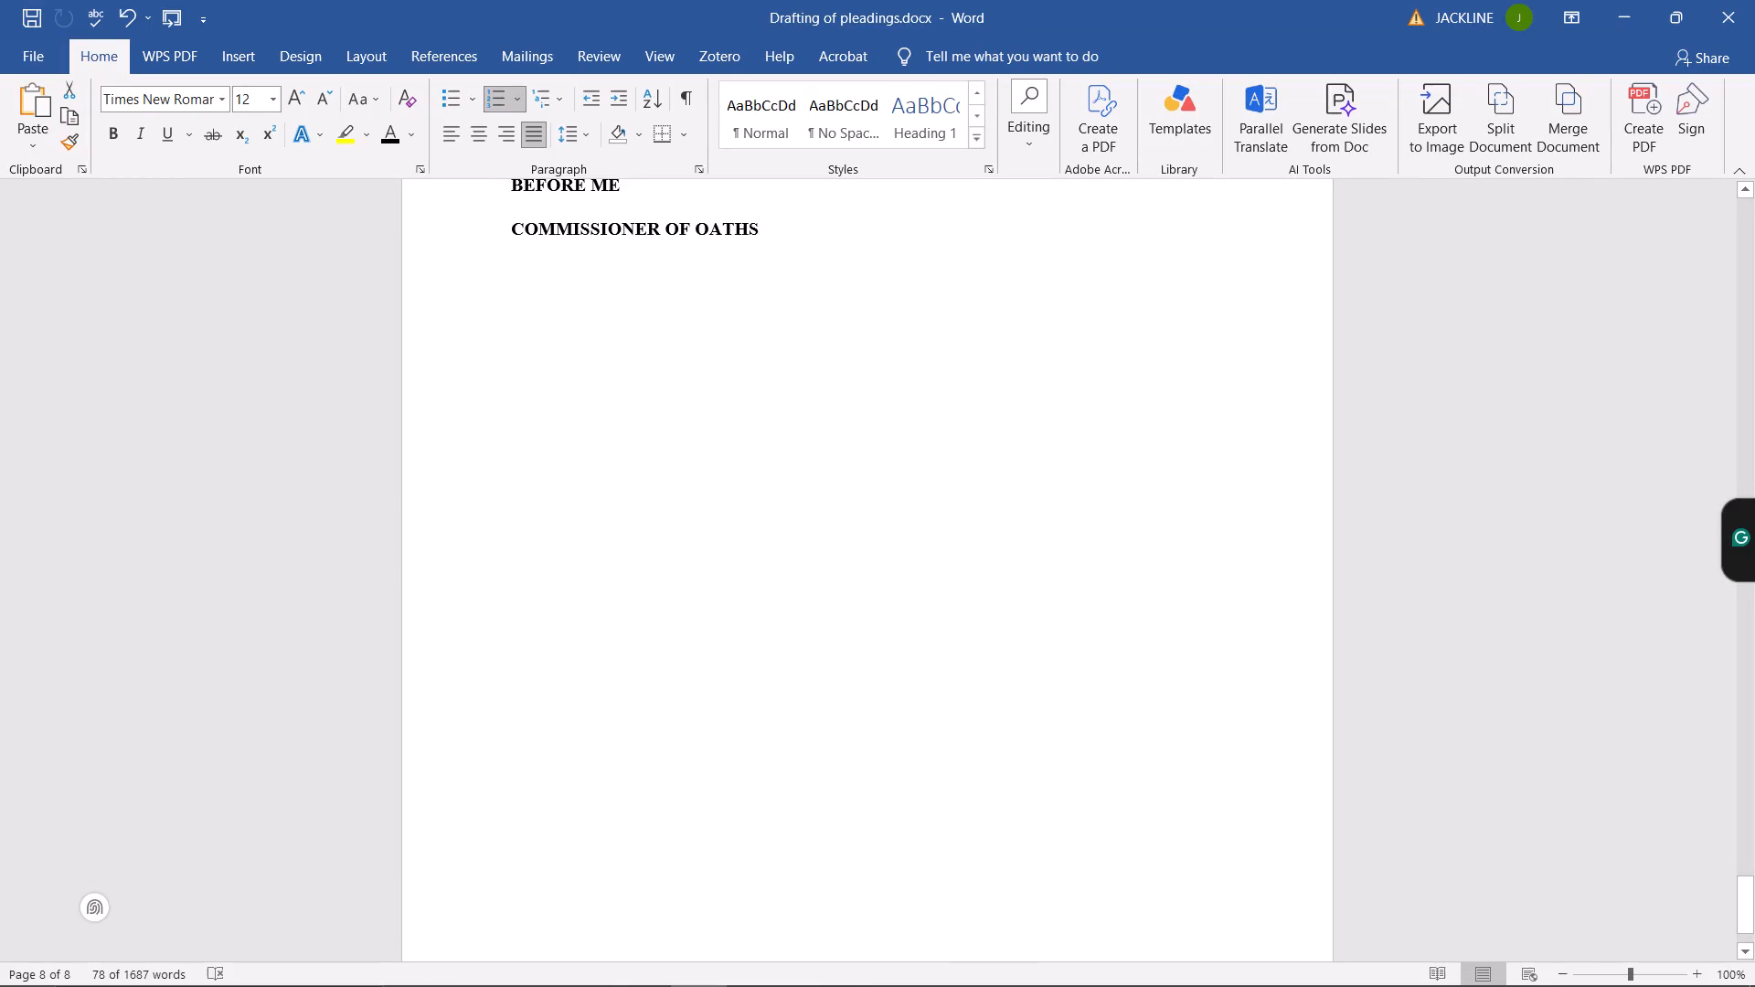
Start a new court heading below "COMMISSIONER OF OATHS" with the line "Republic fo kenya".
left_click(873, 288)
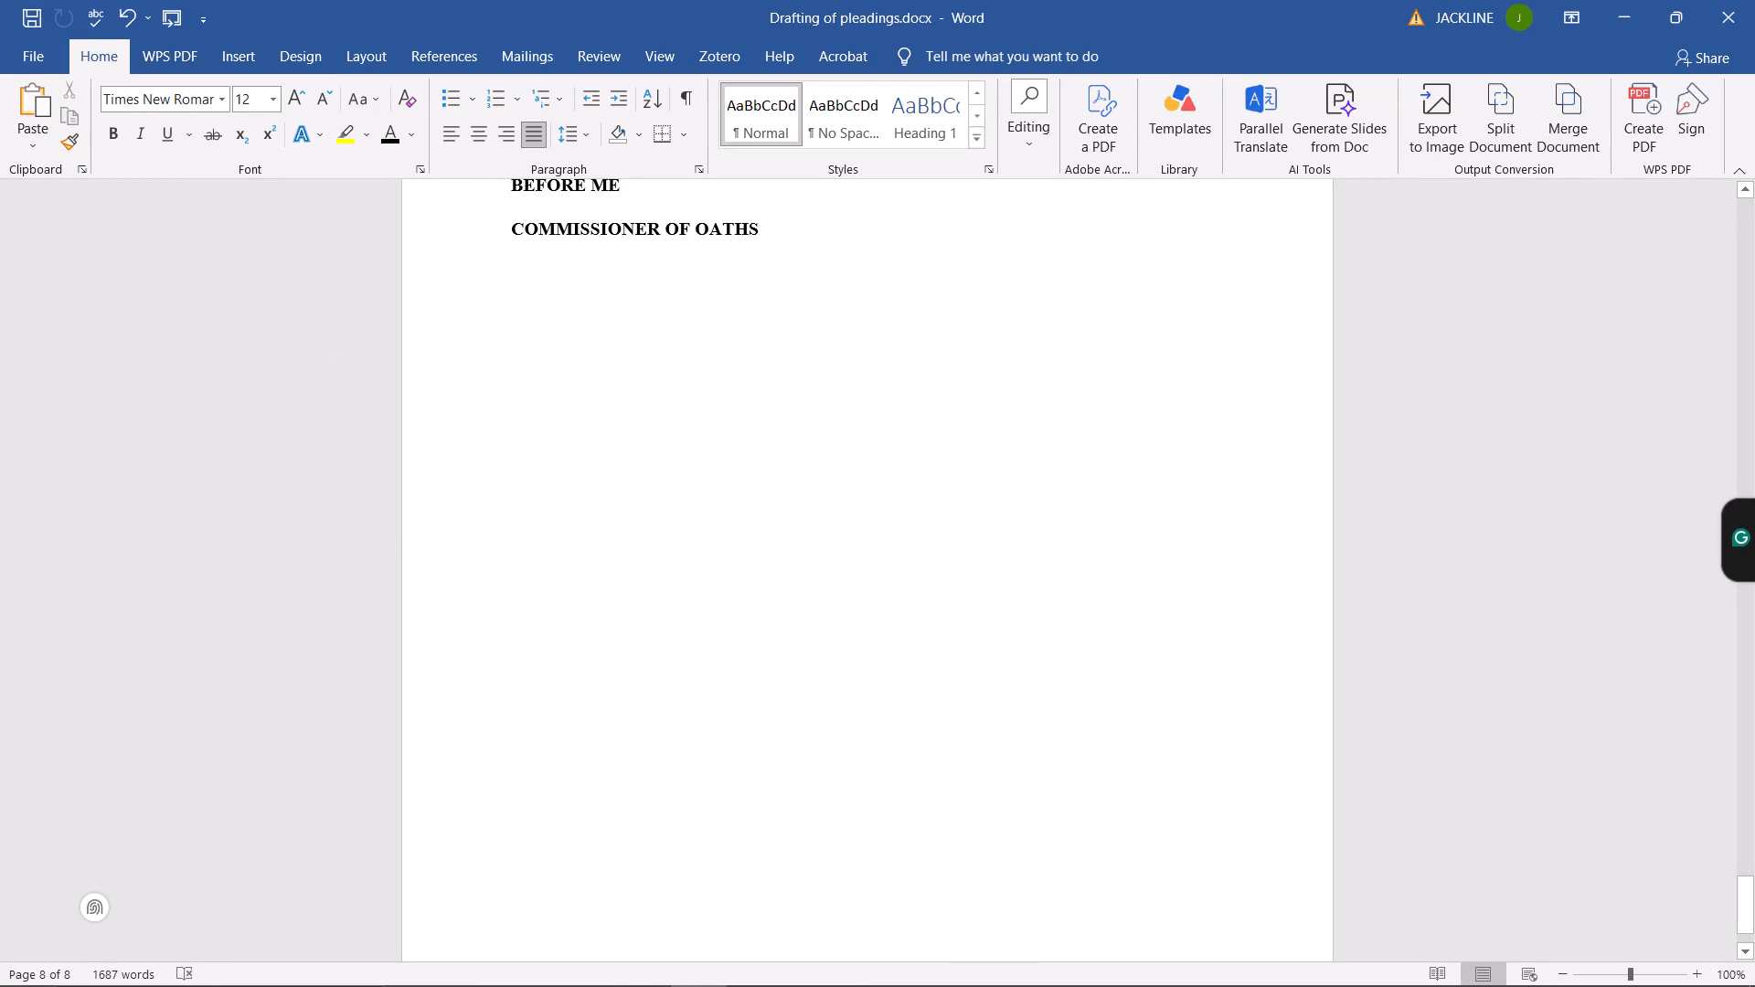
key("Return")
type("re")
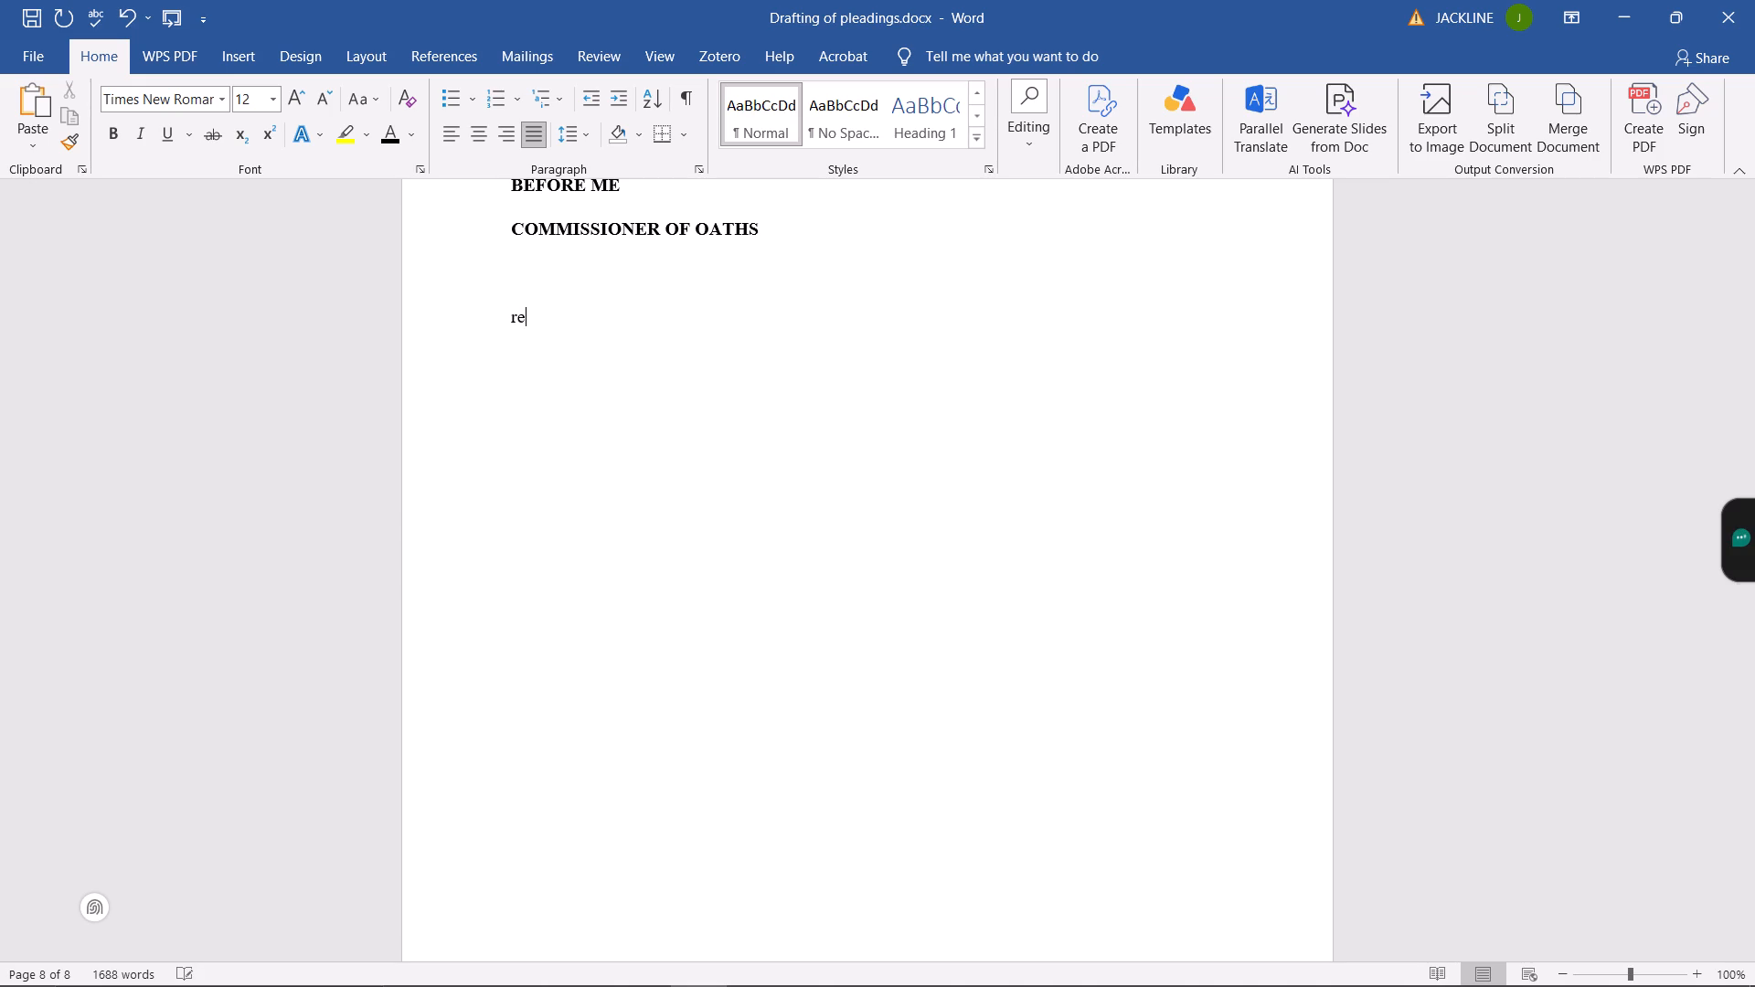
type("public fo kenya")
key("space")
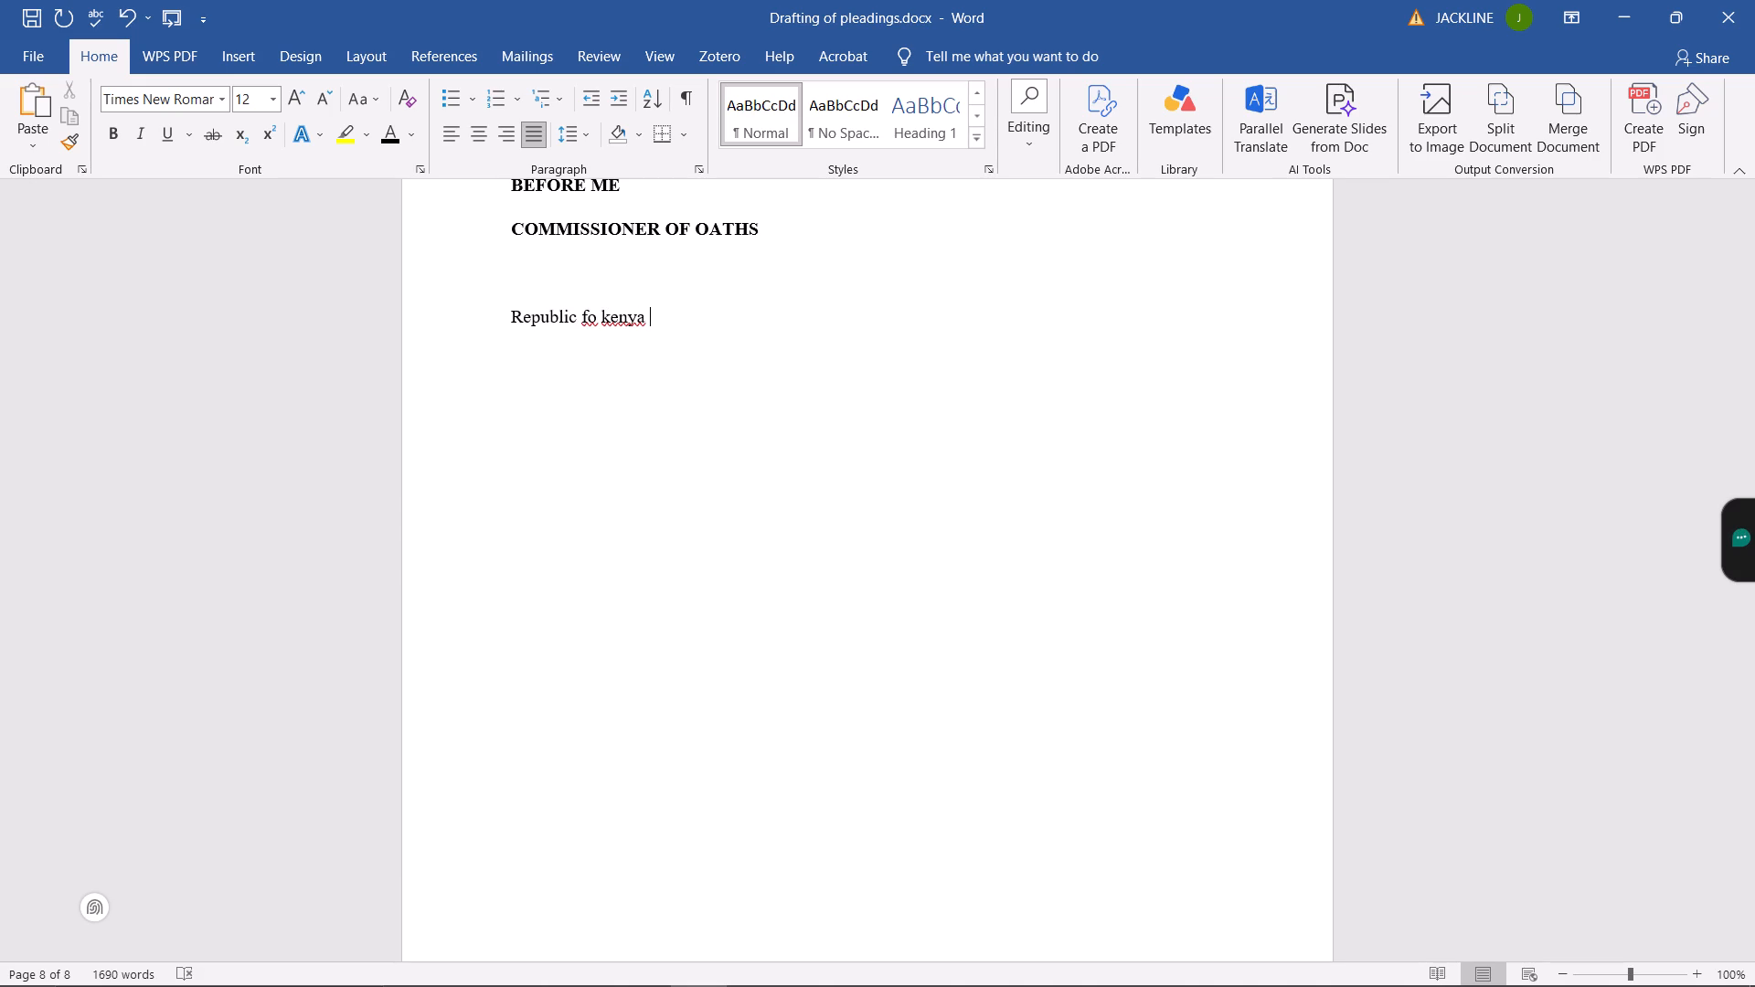
Add the court name line "In the environment and land court at Kajiado" below the republic line.
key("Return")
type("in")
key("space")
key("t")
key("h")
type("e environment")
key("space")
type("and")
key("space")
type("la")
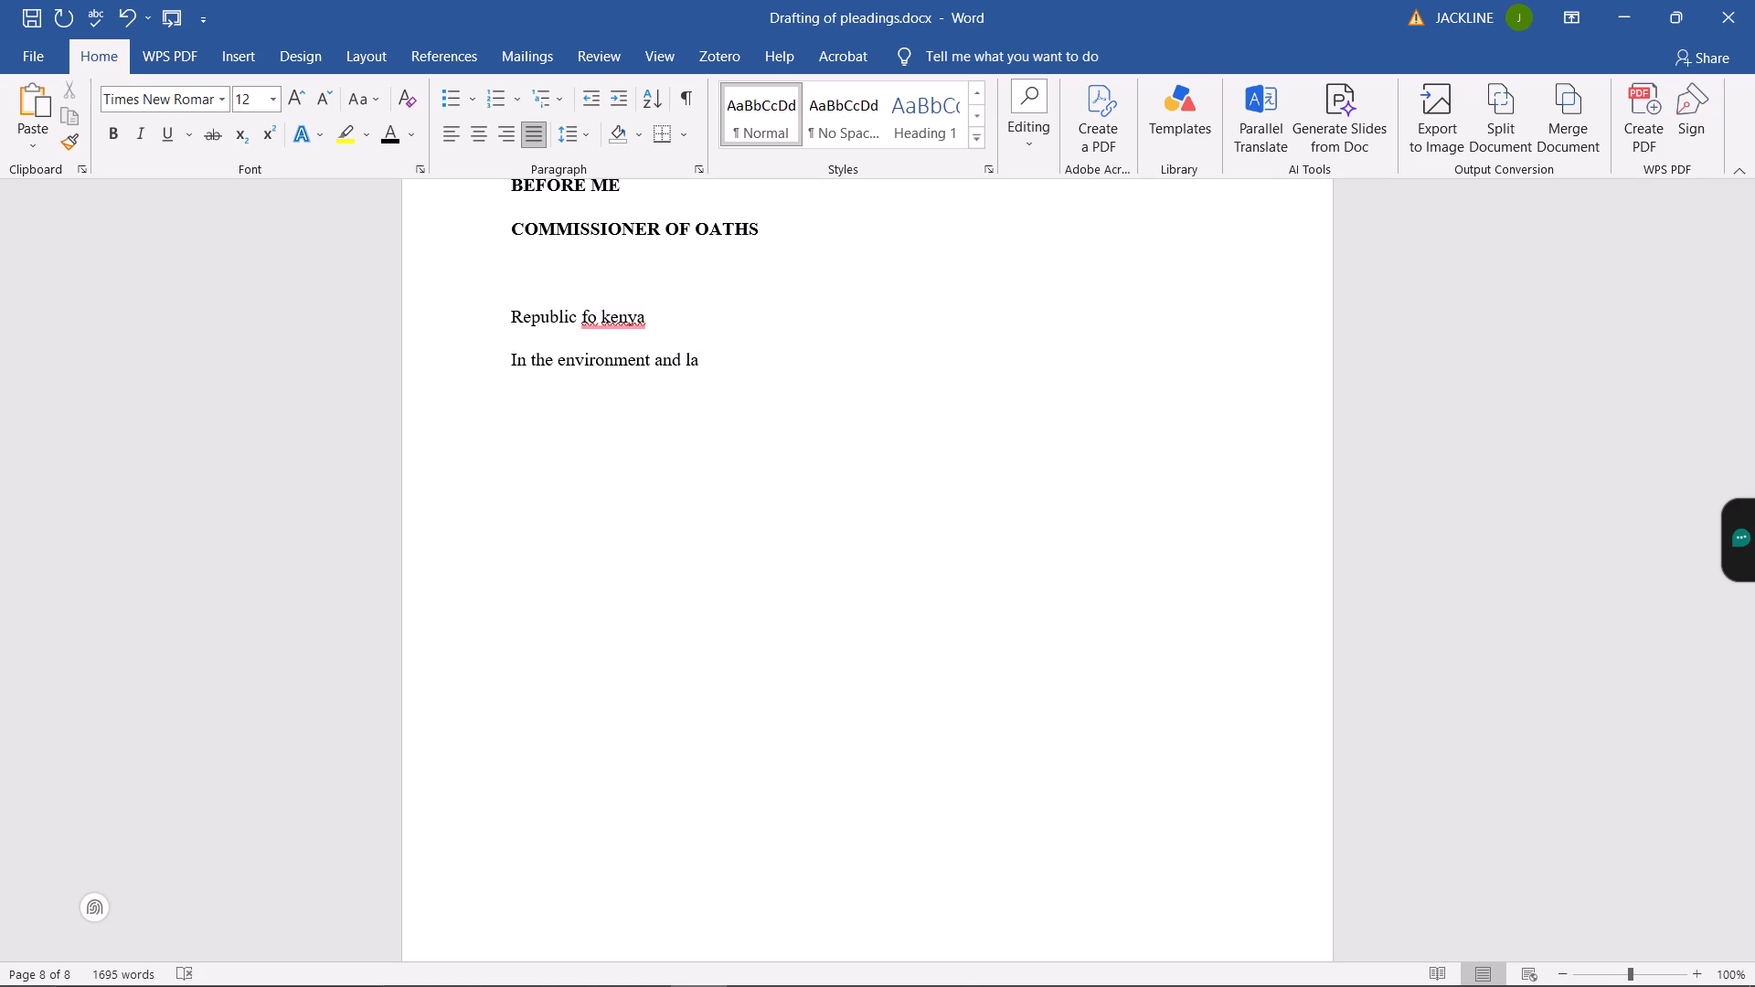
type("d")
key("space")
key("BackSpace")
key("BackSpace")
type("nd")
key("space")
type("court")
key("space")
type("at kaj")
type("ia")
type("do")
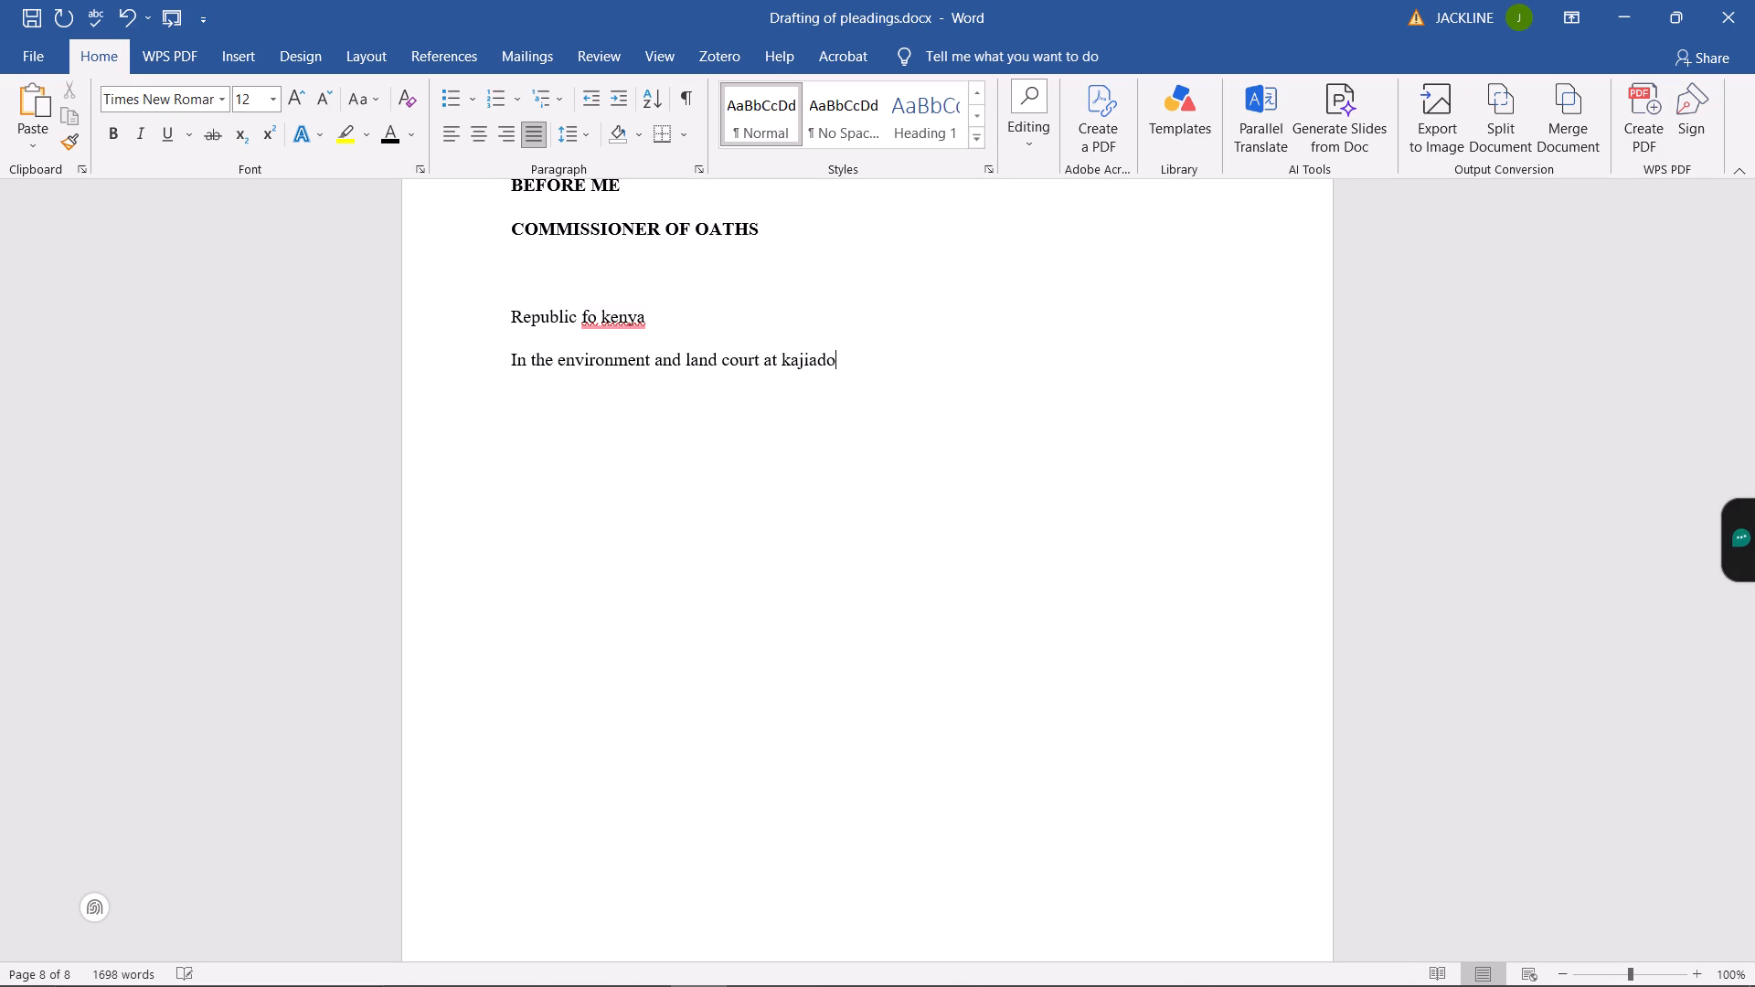
Add the case number line "Elc civilcase no 29 of 2021" below the court name.
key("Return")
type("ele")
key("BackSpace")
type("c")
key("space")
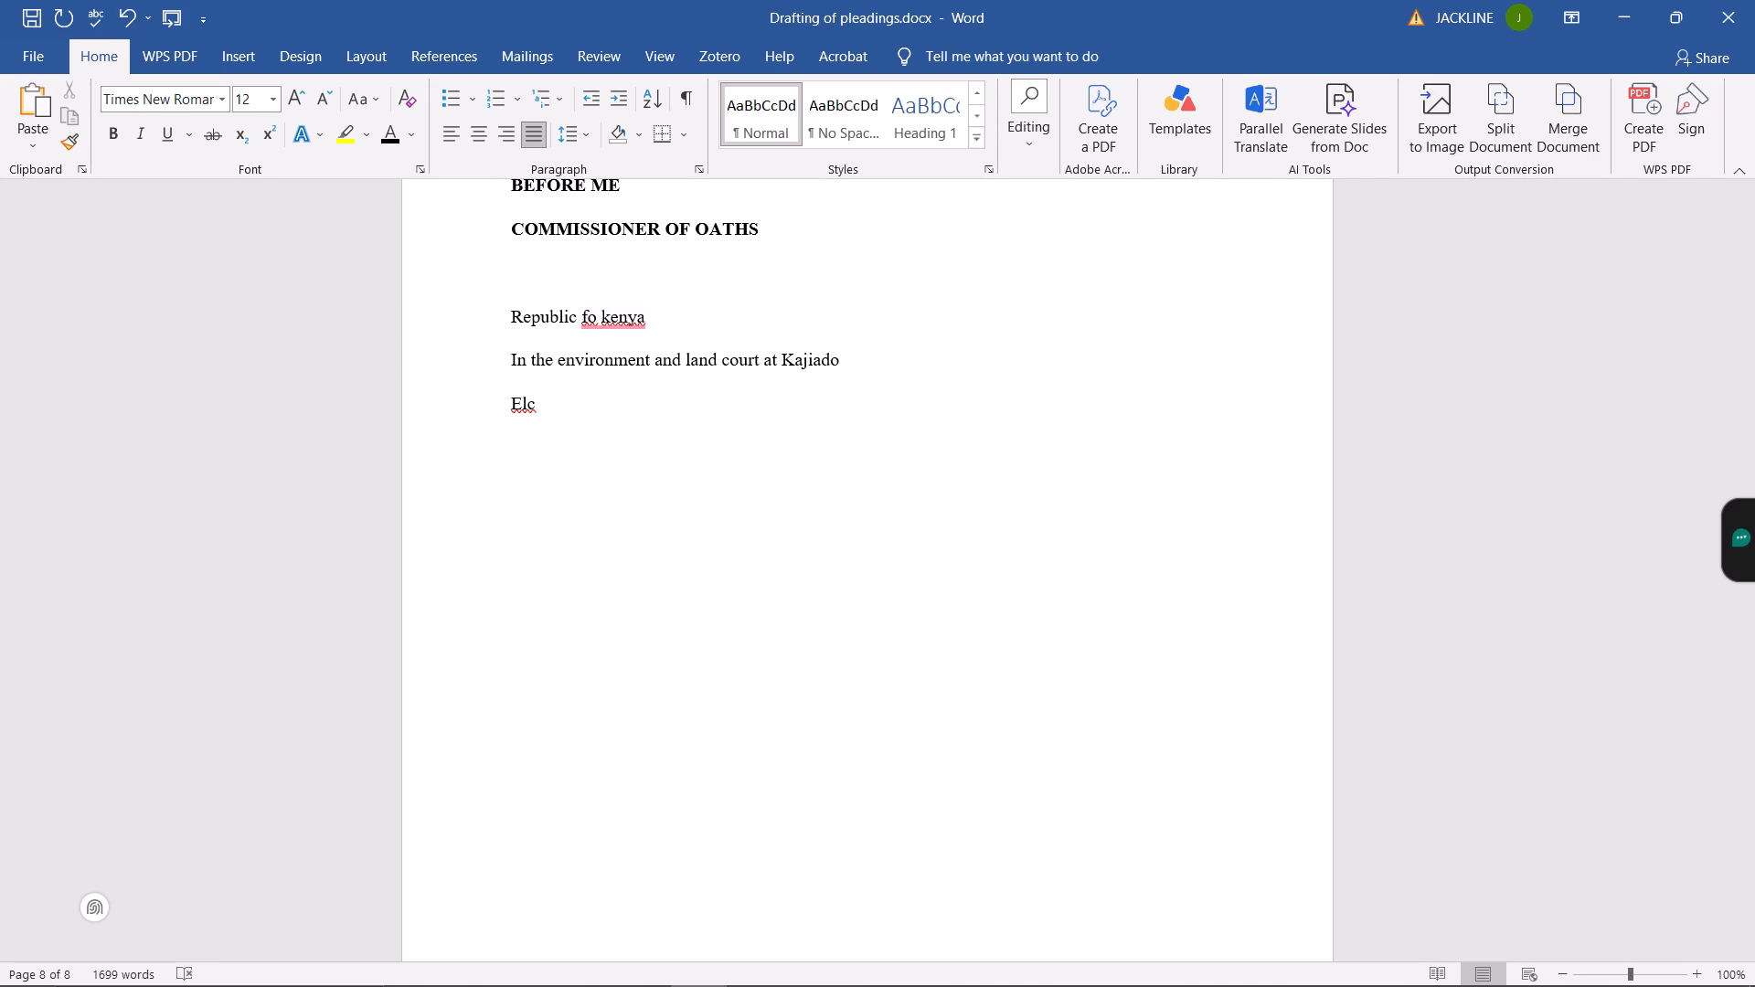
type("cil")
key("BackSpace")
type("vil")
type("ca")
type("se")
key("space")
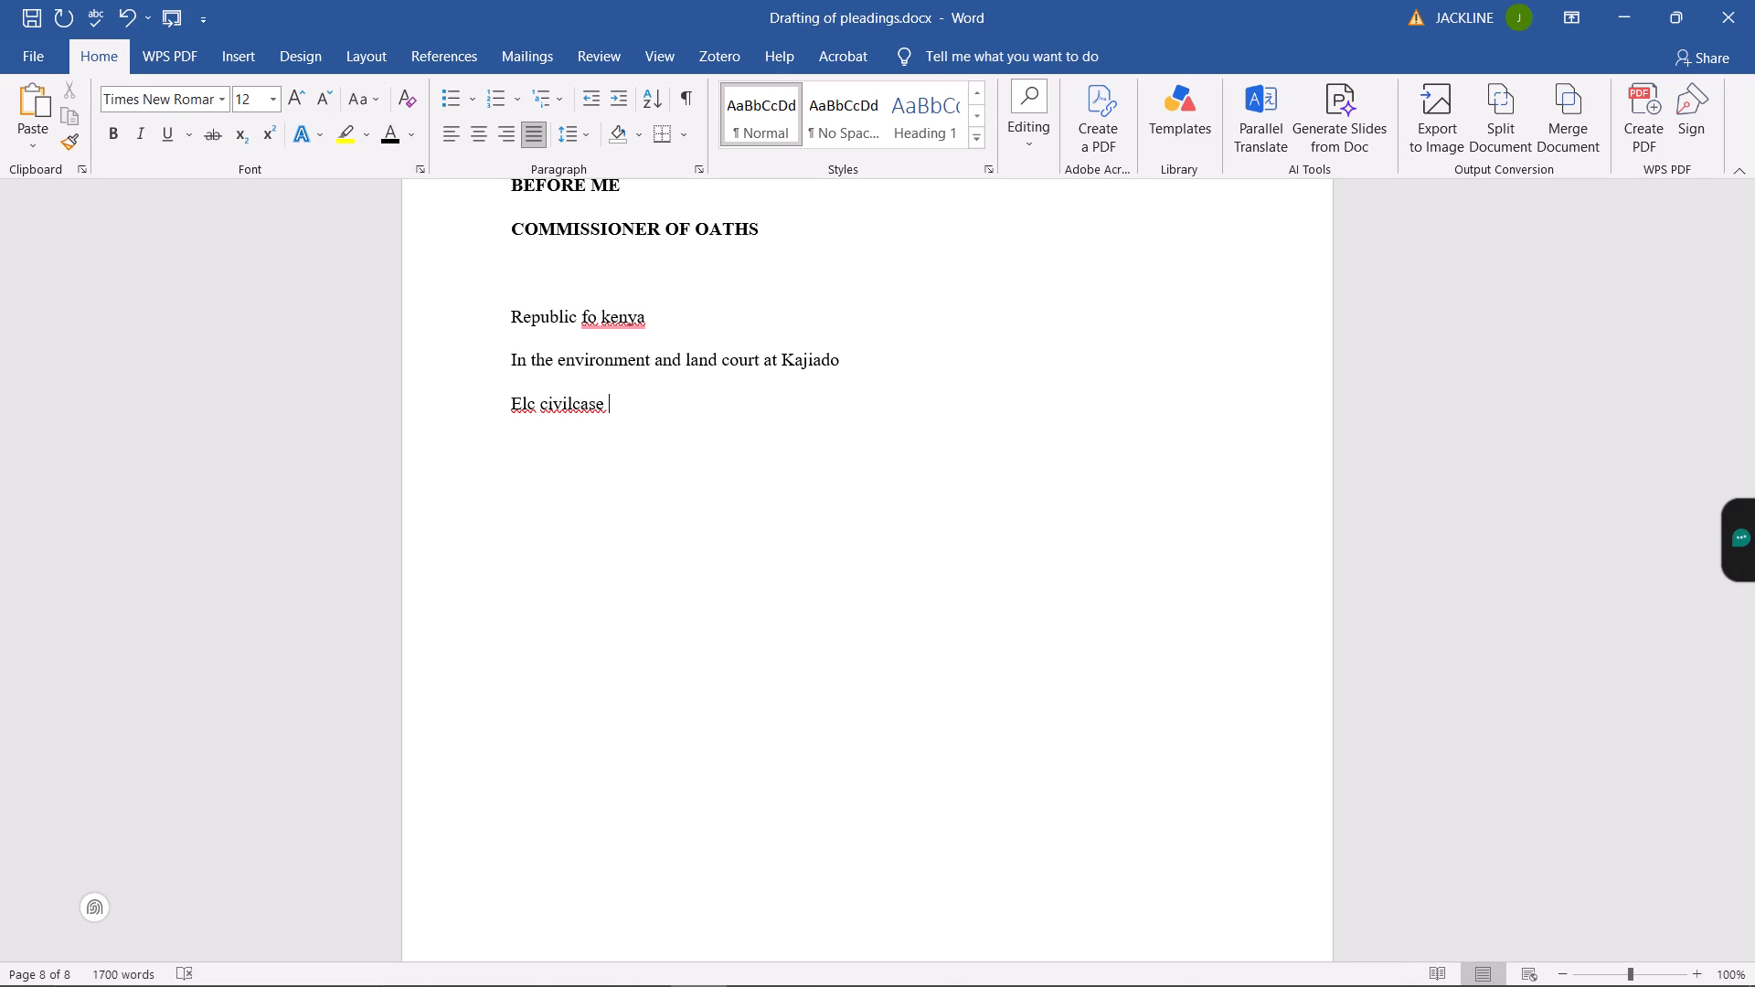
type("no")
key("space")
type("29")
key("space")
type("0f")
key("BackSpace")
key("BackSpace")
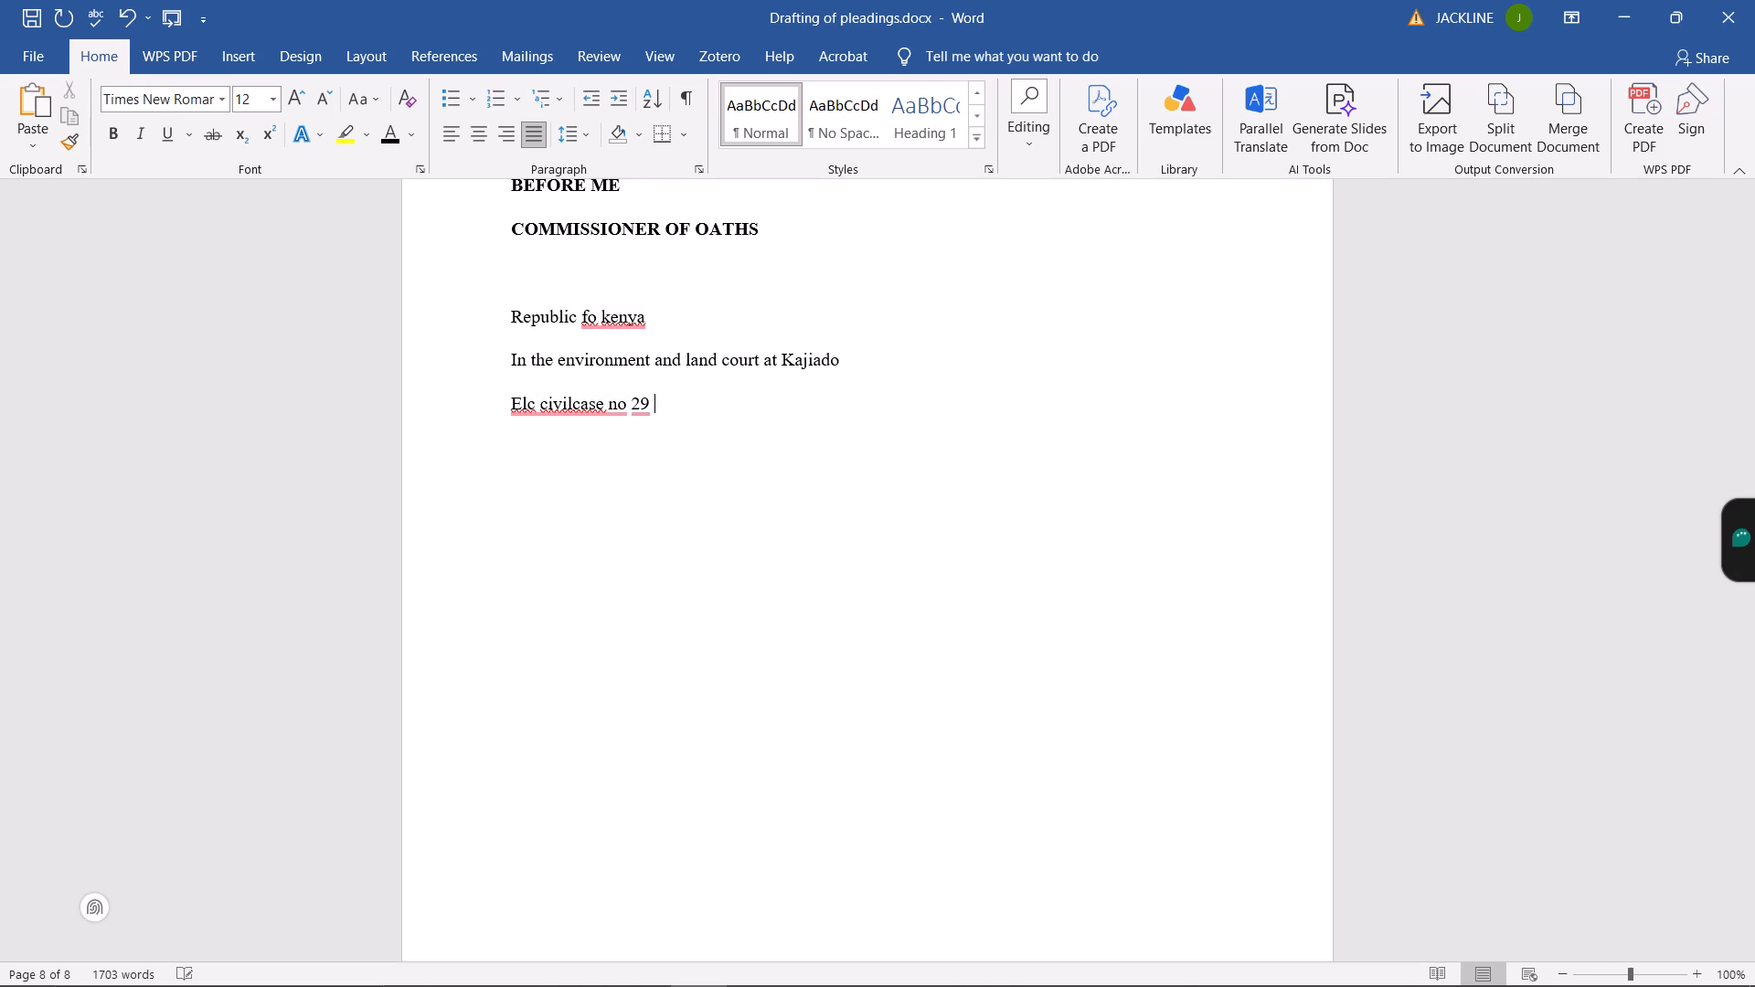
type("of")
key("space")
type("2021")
Correct the opening of the case number line to "ELC Civil Case No" using the suggested spelling.
left_click(574, 410)
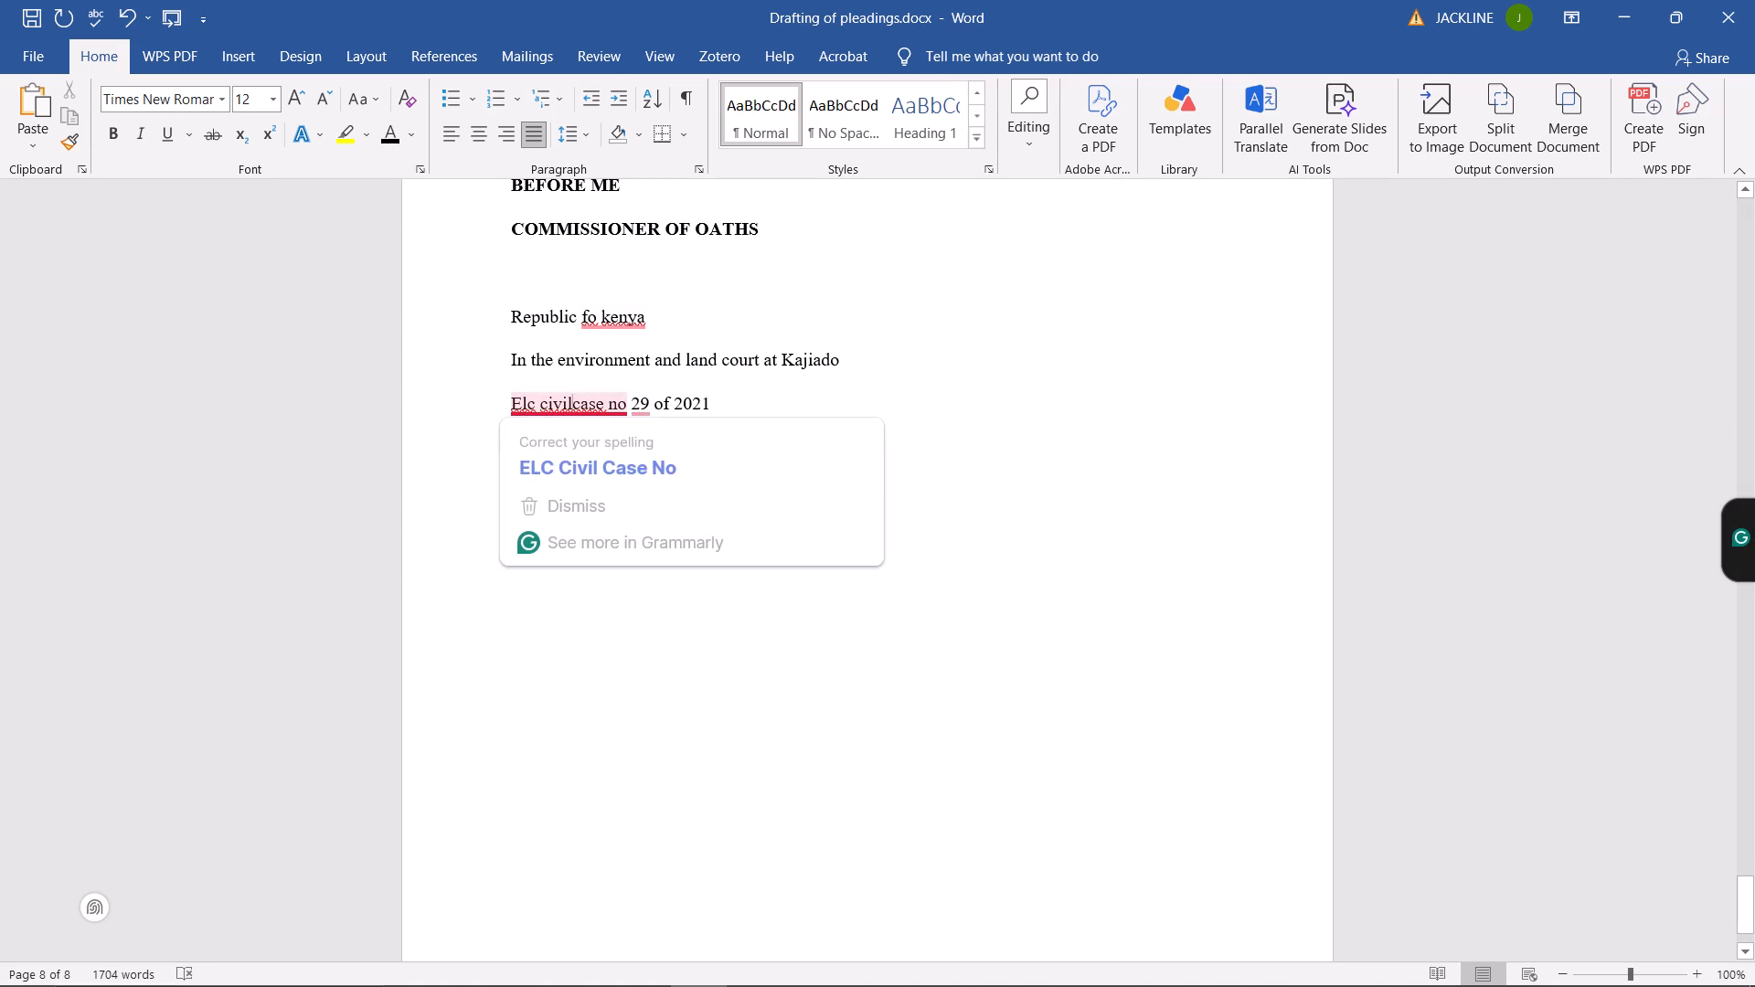
left_click(610, 462)
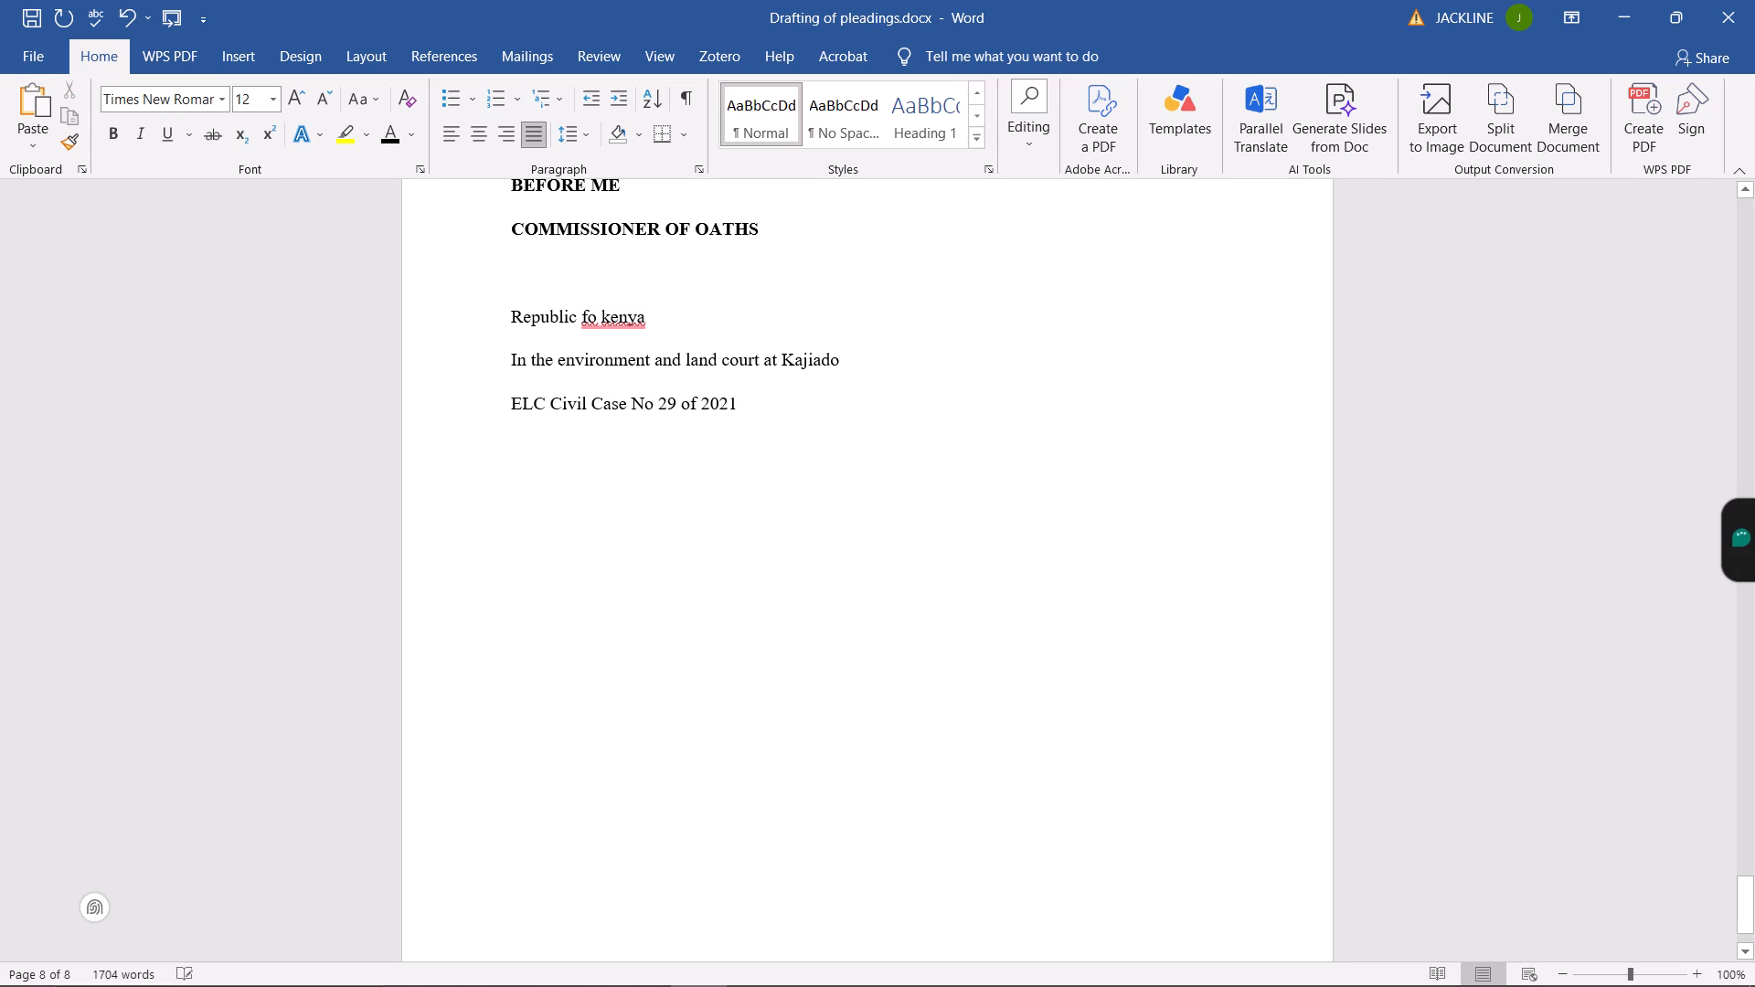
Add the plaintiff's name on a new line below the case number line.
left_click(757, 409)
key("Return")
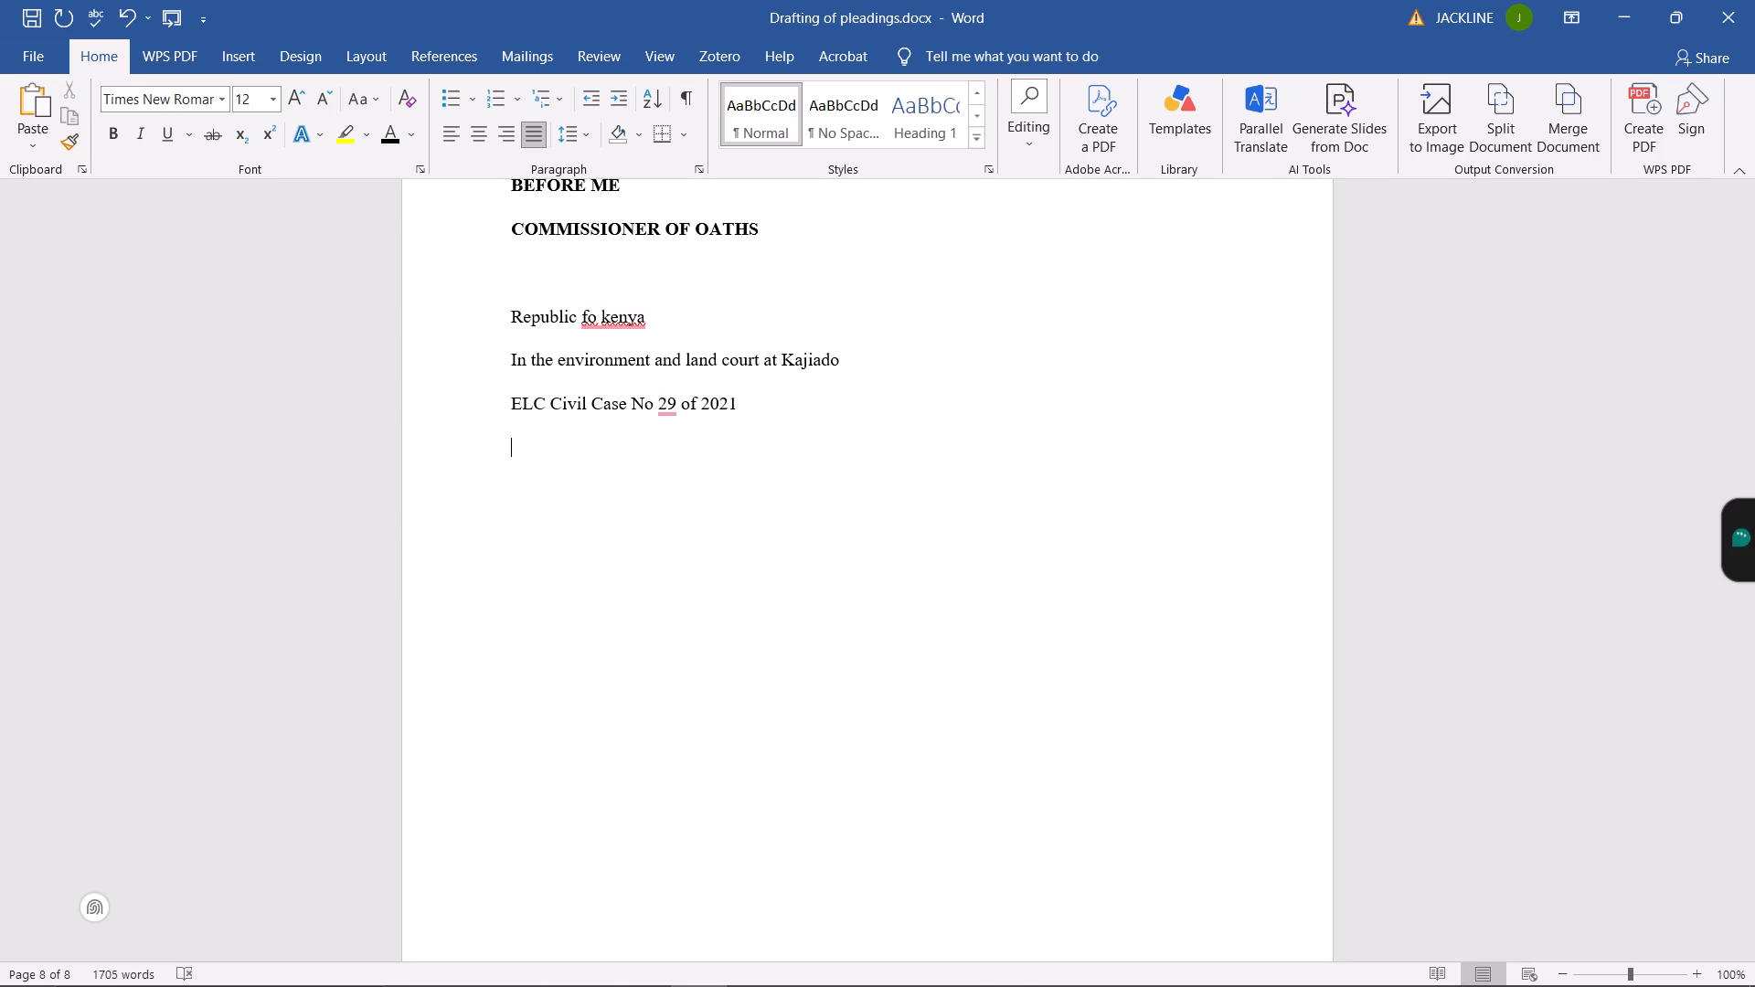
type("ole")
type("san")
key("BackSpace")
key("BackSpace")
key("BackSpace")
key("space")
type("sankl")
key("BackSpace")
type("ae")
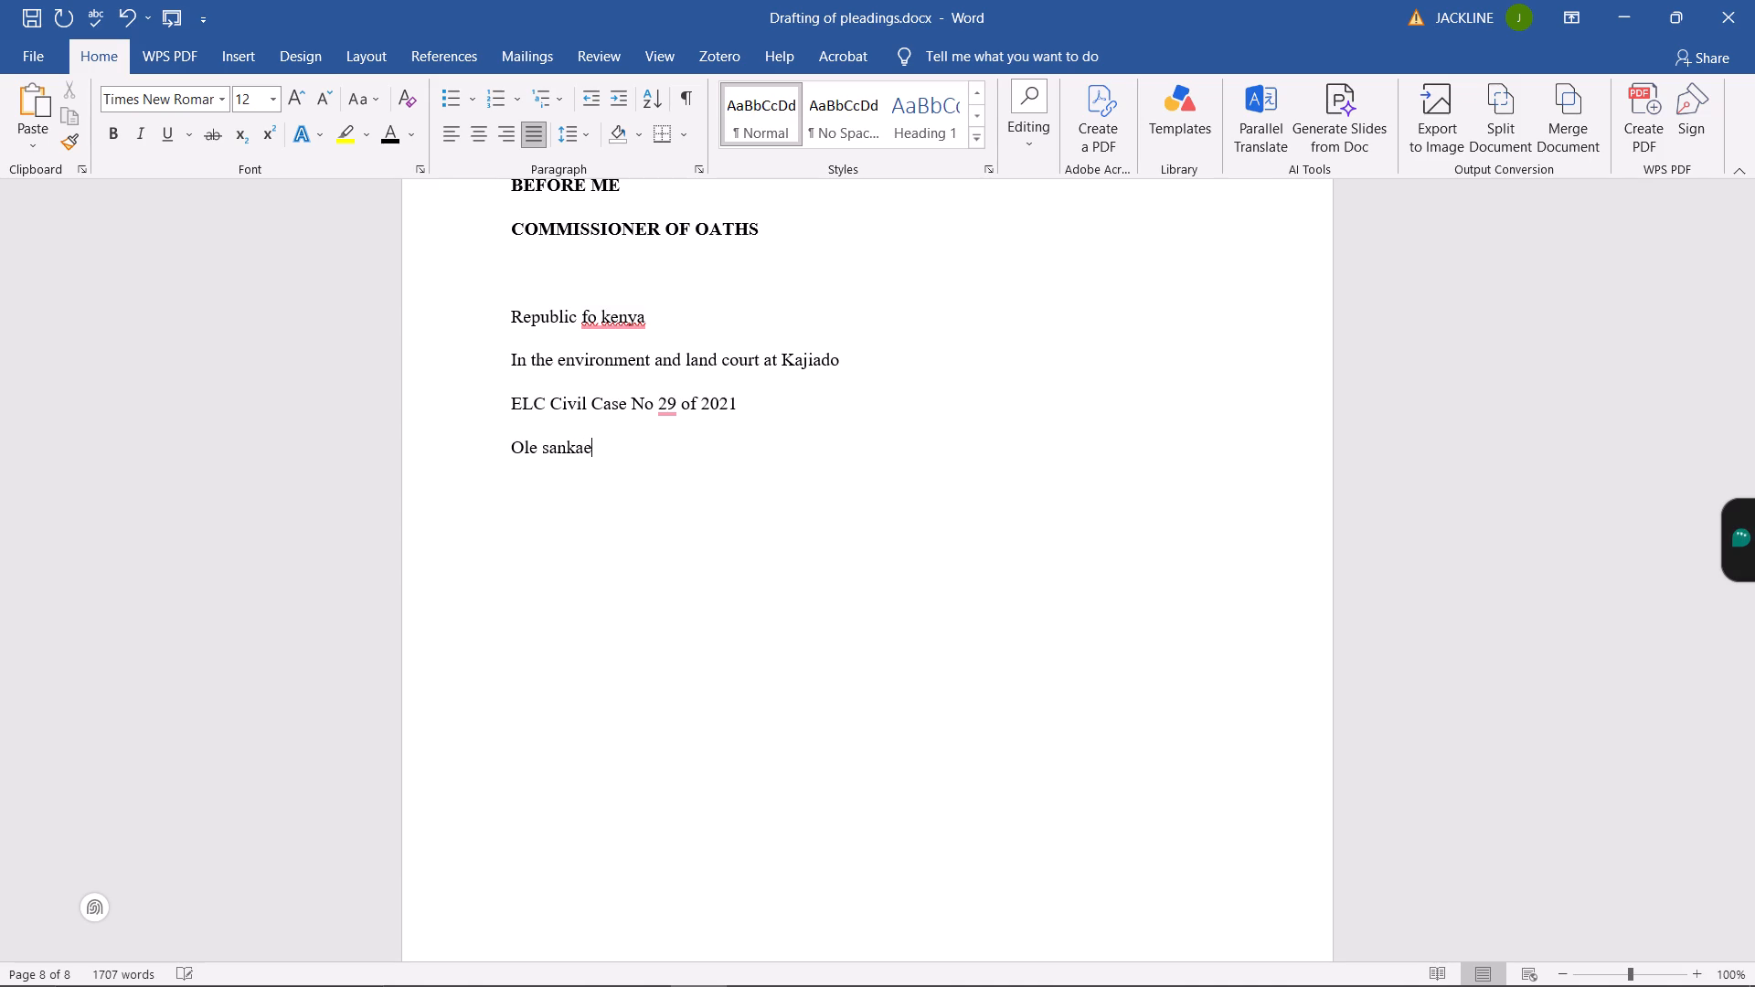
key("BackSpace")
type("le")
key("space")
Add the party label "plaintiff" on the same line as the plaintiff's name, separated by a wide run of spaces.
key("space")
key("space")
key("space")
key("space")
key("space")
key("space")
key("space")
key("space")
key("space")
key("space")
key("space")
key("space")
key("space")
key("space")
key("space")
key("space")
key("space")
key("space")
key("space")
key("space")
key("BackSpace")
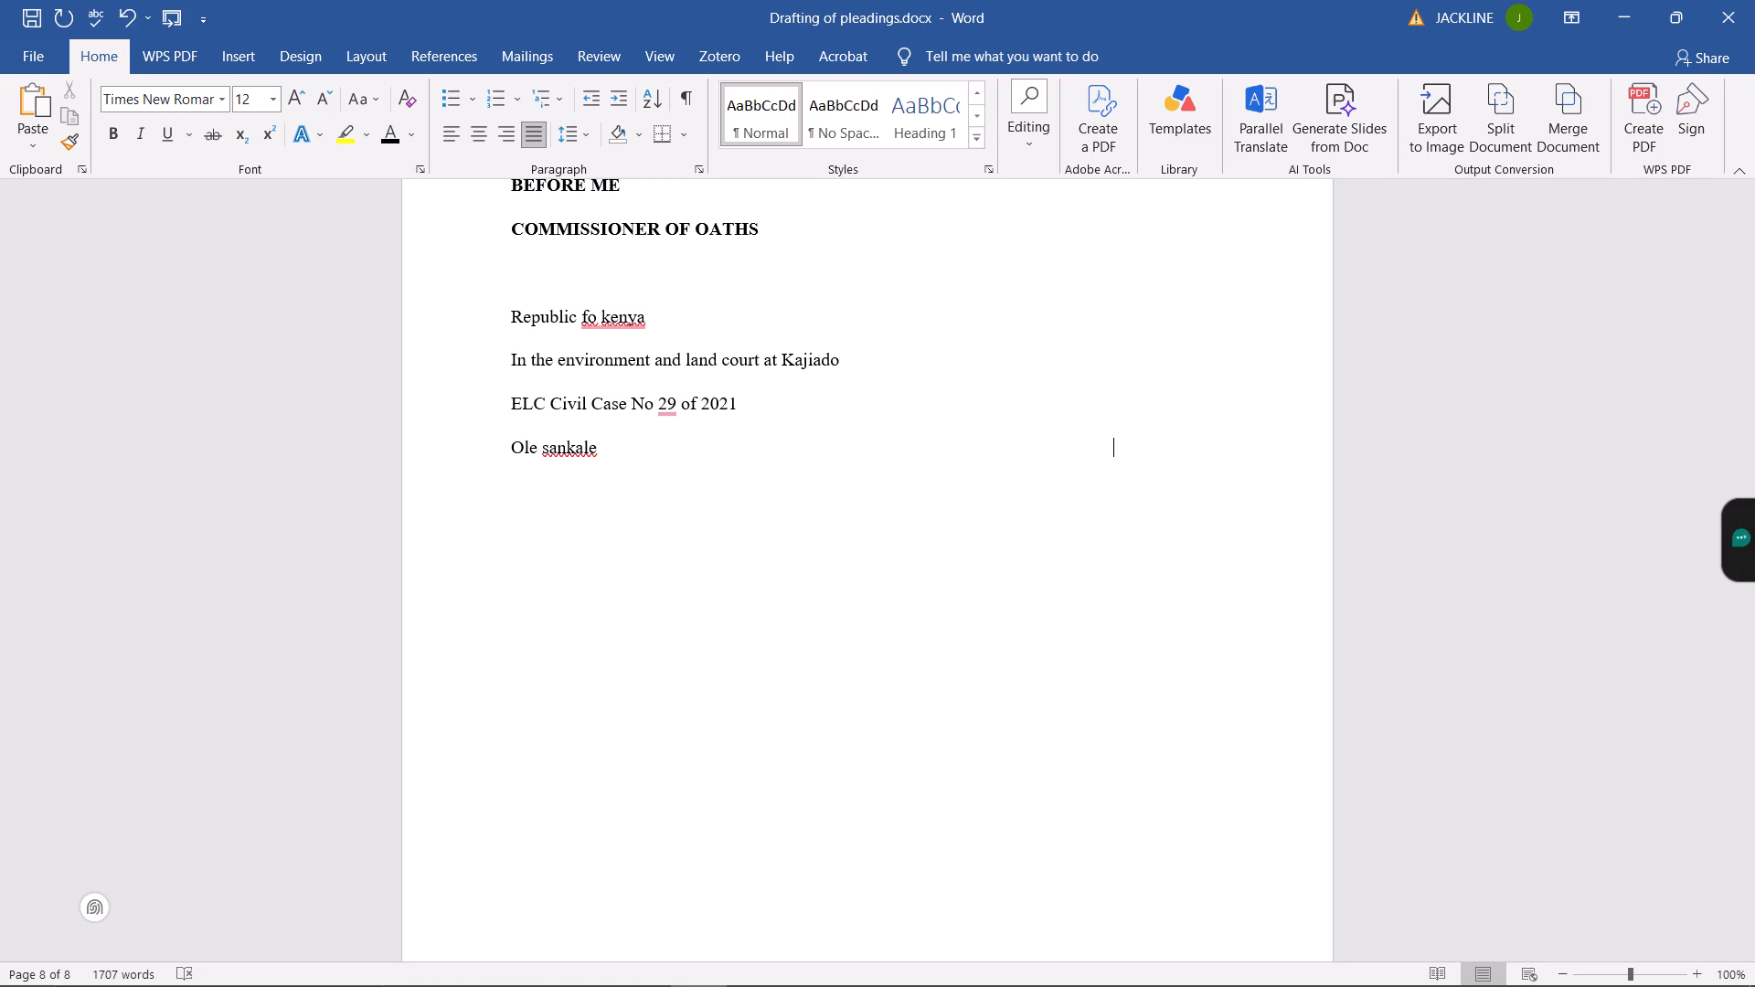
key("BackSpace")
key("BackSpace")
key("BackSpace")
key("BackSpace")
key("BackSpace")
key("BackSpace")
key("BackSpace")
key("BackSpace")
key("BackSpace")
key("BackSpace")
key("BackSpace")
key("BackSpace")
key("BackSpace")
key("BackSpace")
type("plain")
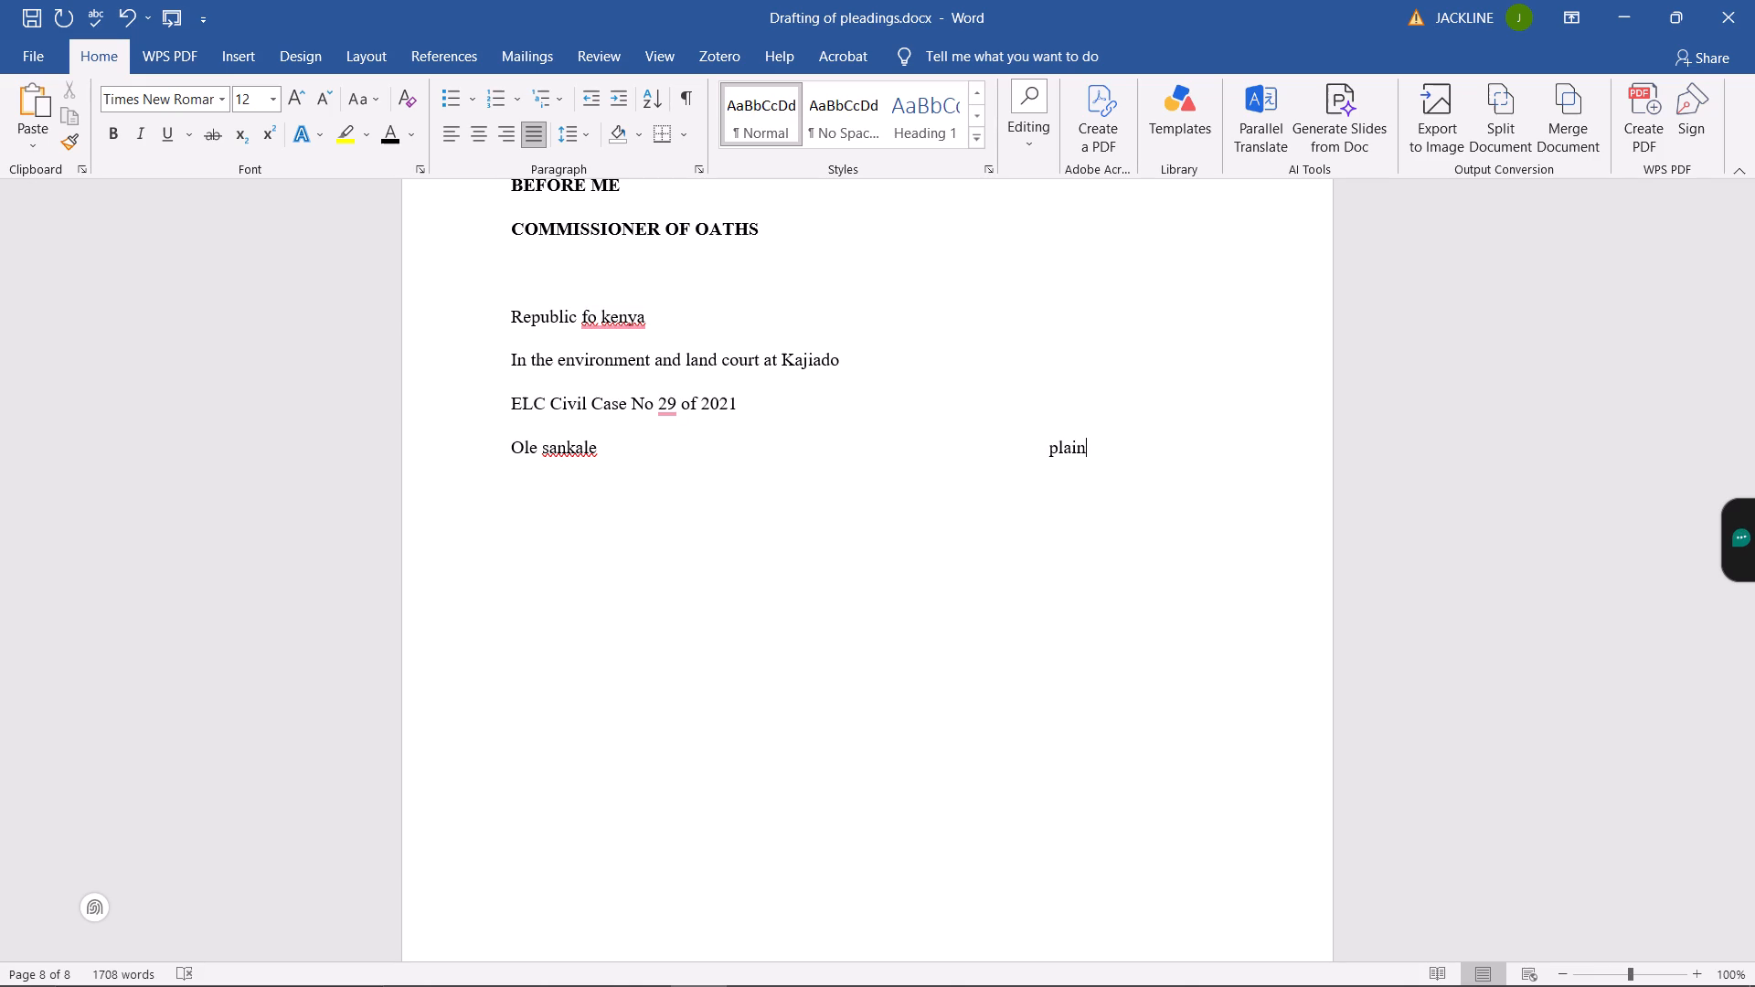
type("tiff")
Add the line "versus" below the plaintiff's line.
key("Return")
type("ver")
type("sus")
Add the opposing party's name on a new line below "Versus".
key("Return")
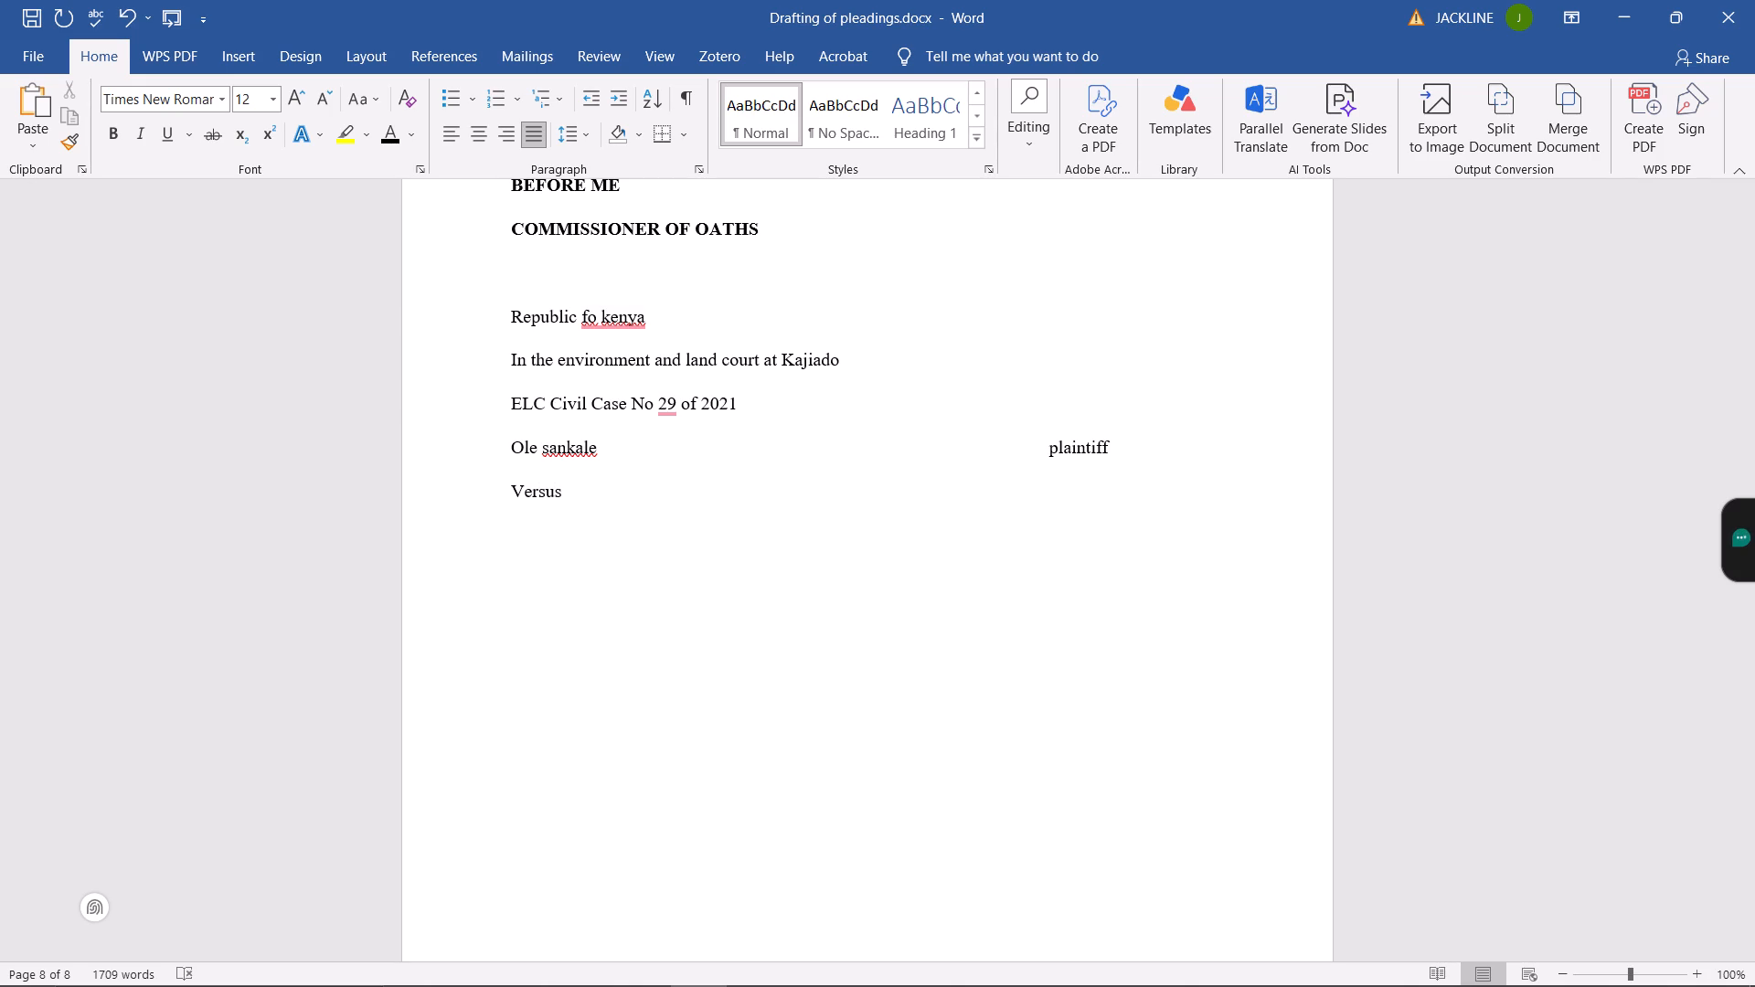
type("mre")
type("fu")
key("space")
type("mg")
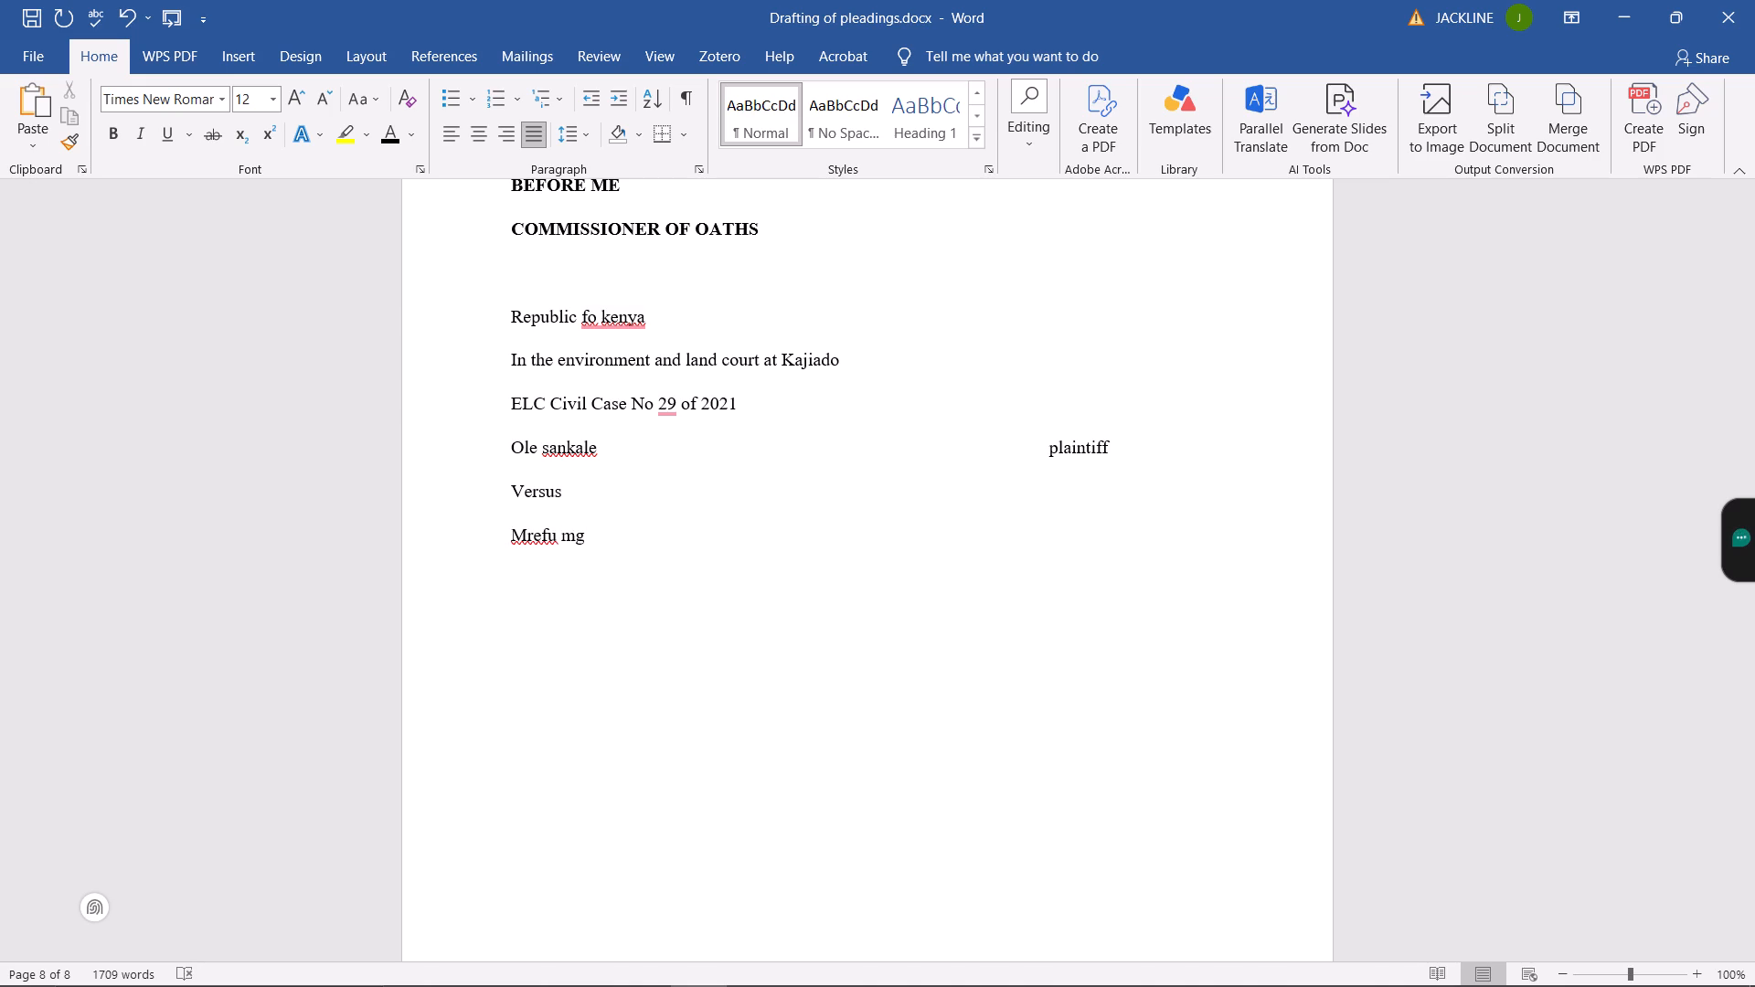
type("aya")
Add the bracketed capacity "(the administrator of the estate of" with the deceased's name right after the opposing party's name.
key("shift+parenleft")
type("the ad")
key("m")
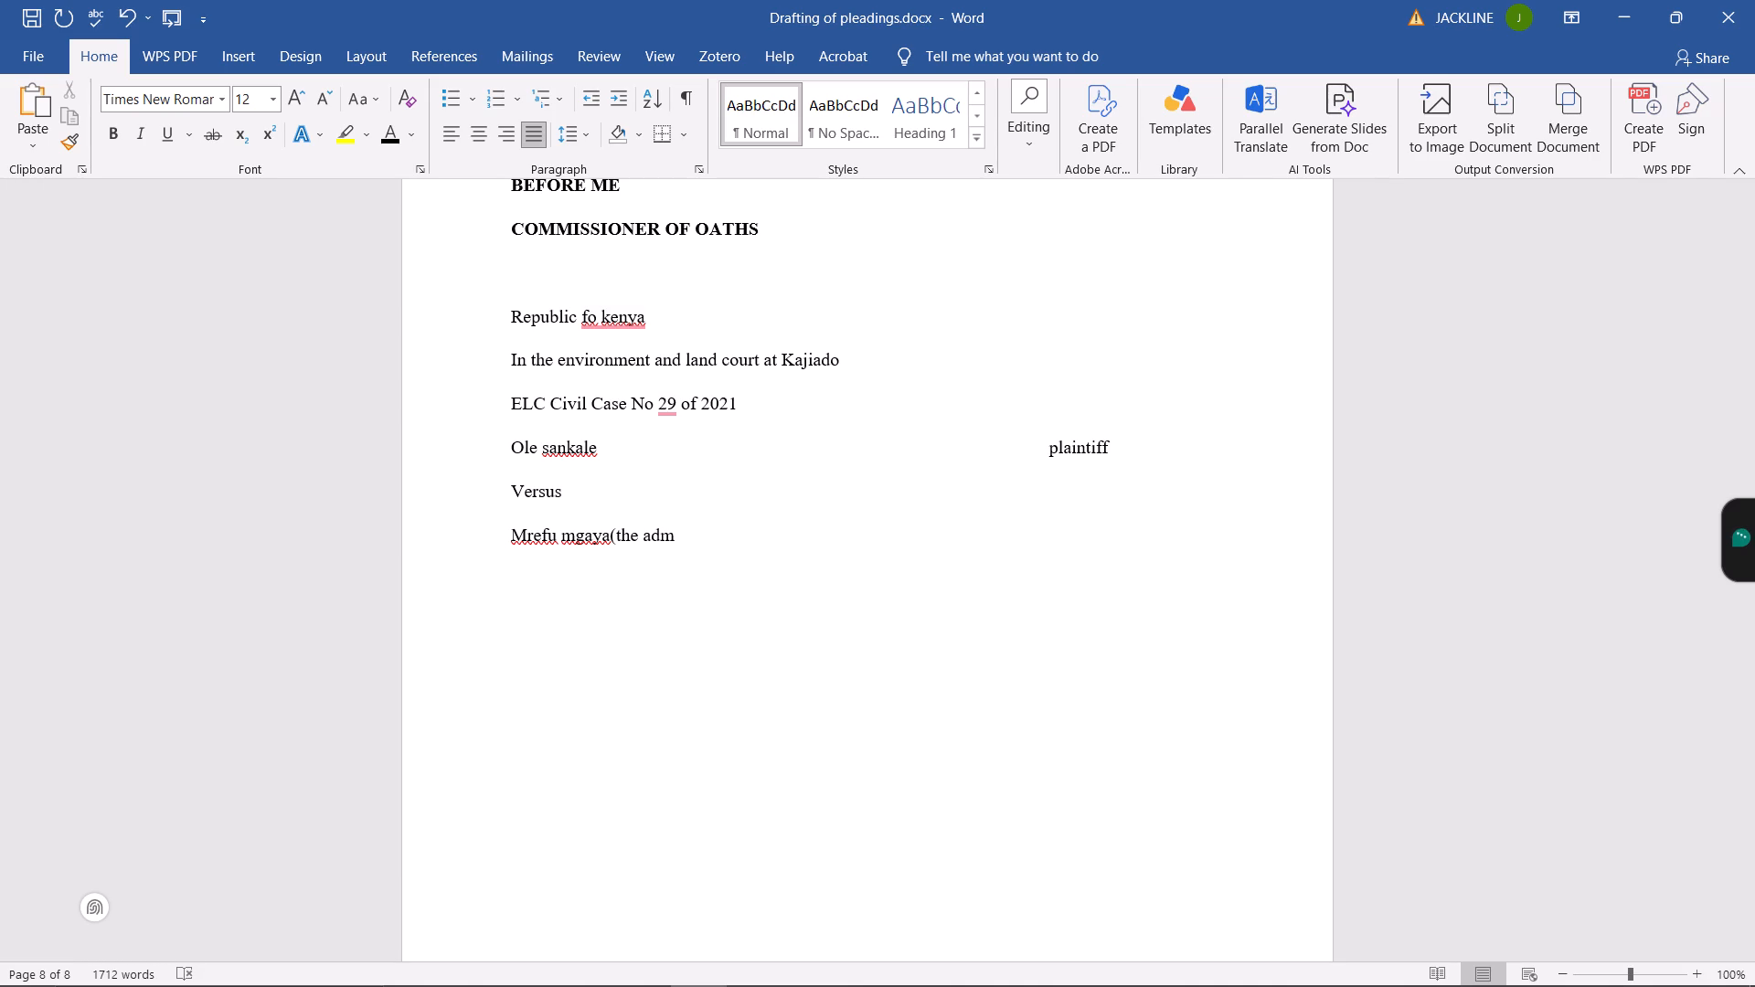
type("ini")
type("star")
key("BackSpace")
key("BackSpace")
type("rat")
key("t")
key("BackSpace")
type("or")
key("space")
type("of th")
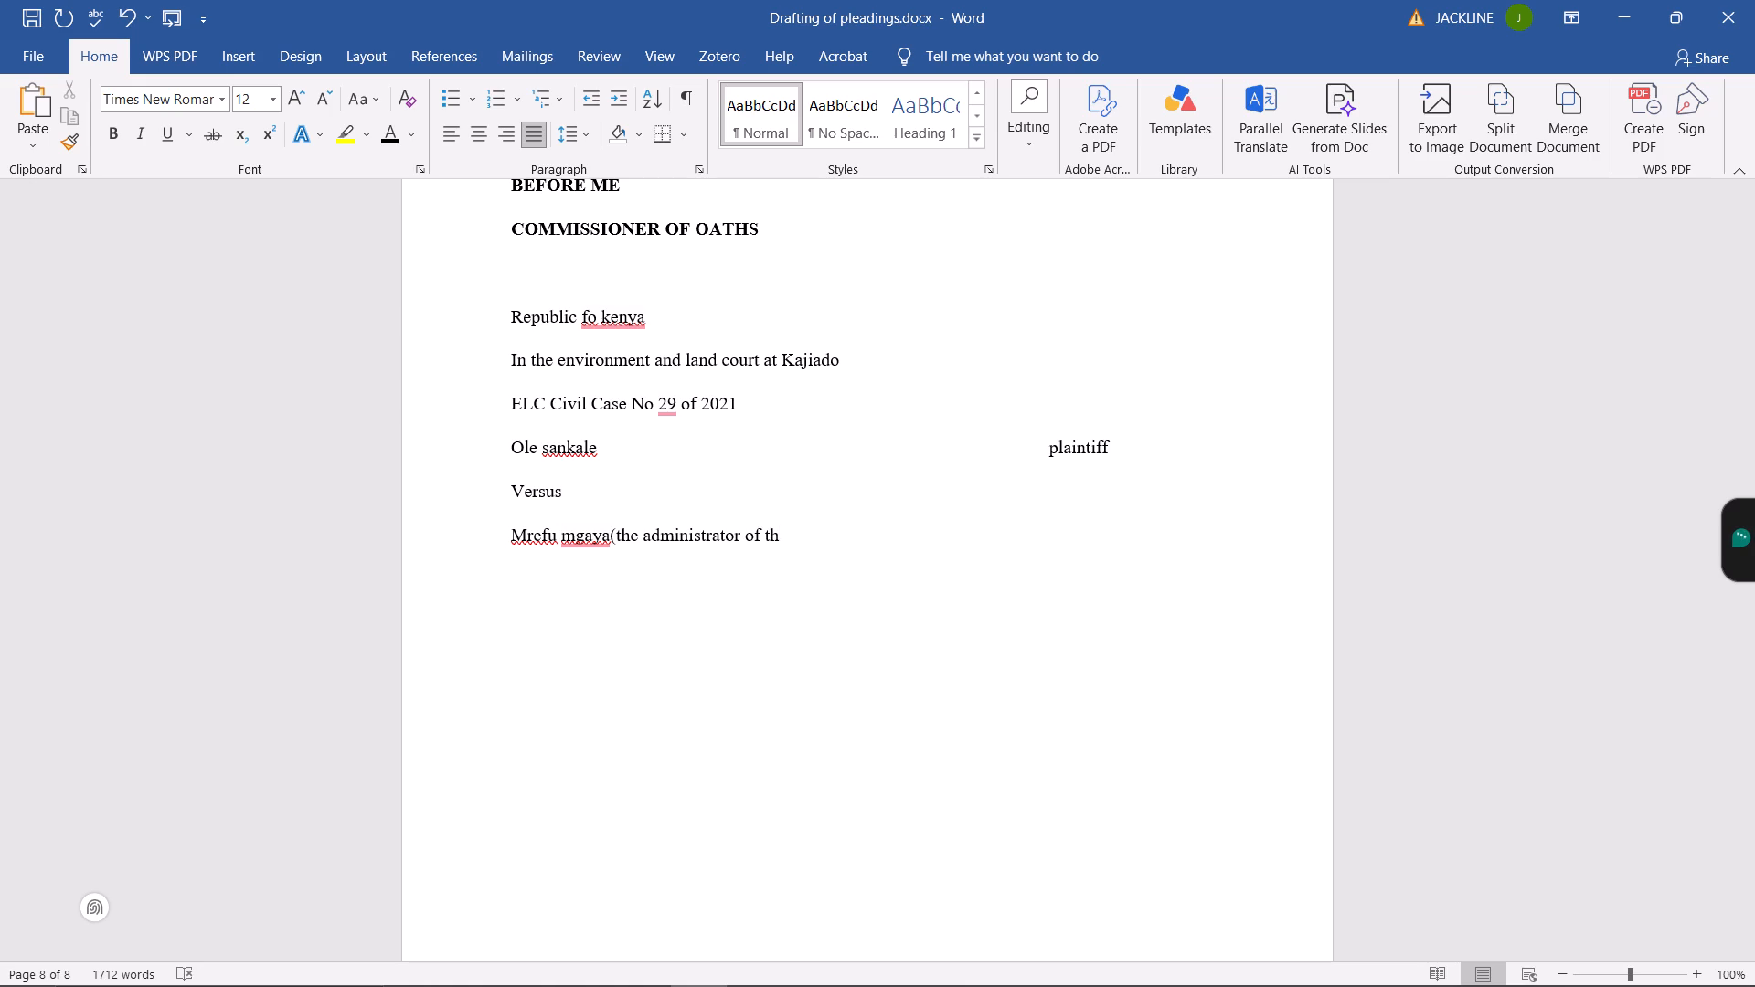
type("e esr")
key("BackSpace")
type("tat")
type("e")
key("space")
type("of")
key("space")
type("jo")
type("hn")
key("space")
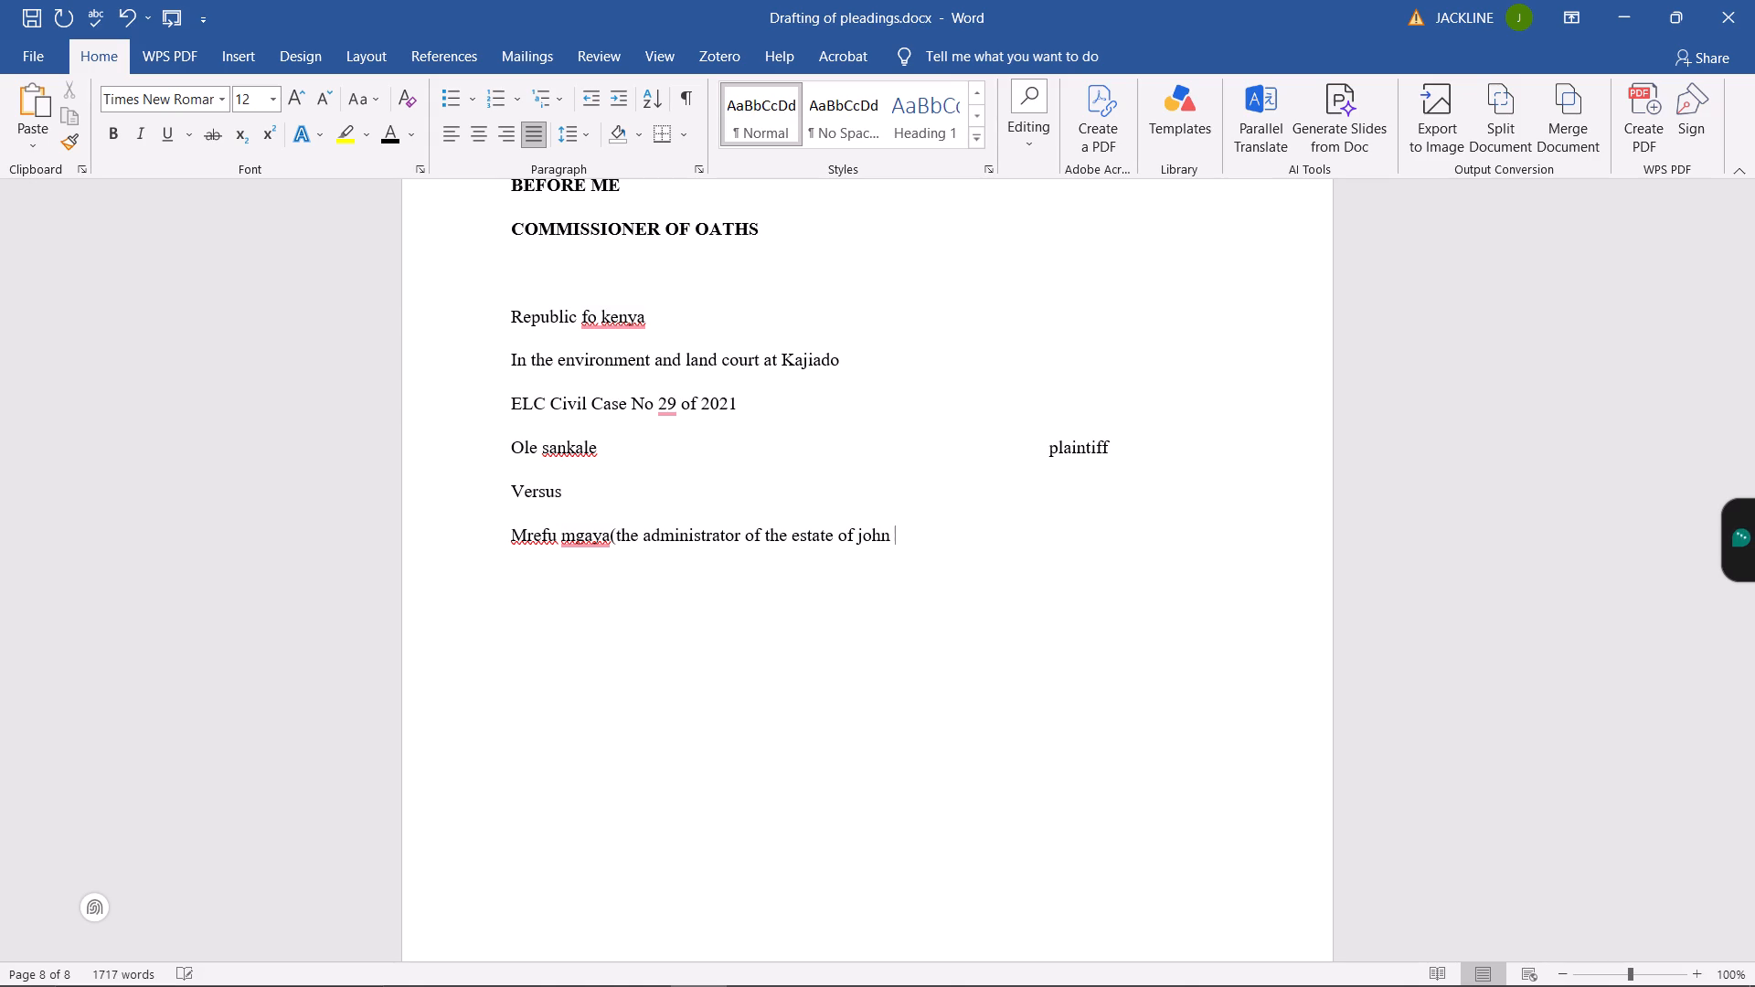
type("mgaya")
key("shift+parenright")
Add a wide run of spaces after the closing bracket of the opposing party's capacity.
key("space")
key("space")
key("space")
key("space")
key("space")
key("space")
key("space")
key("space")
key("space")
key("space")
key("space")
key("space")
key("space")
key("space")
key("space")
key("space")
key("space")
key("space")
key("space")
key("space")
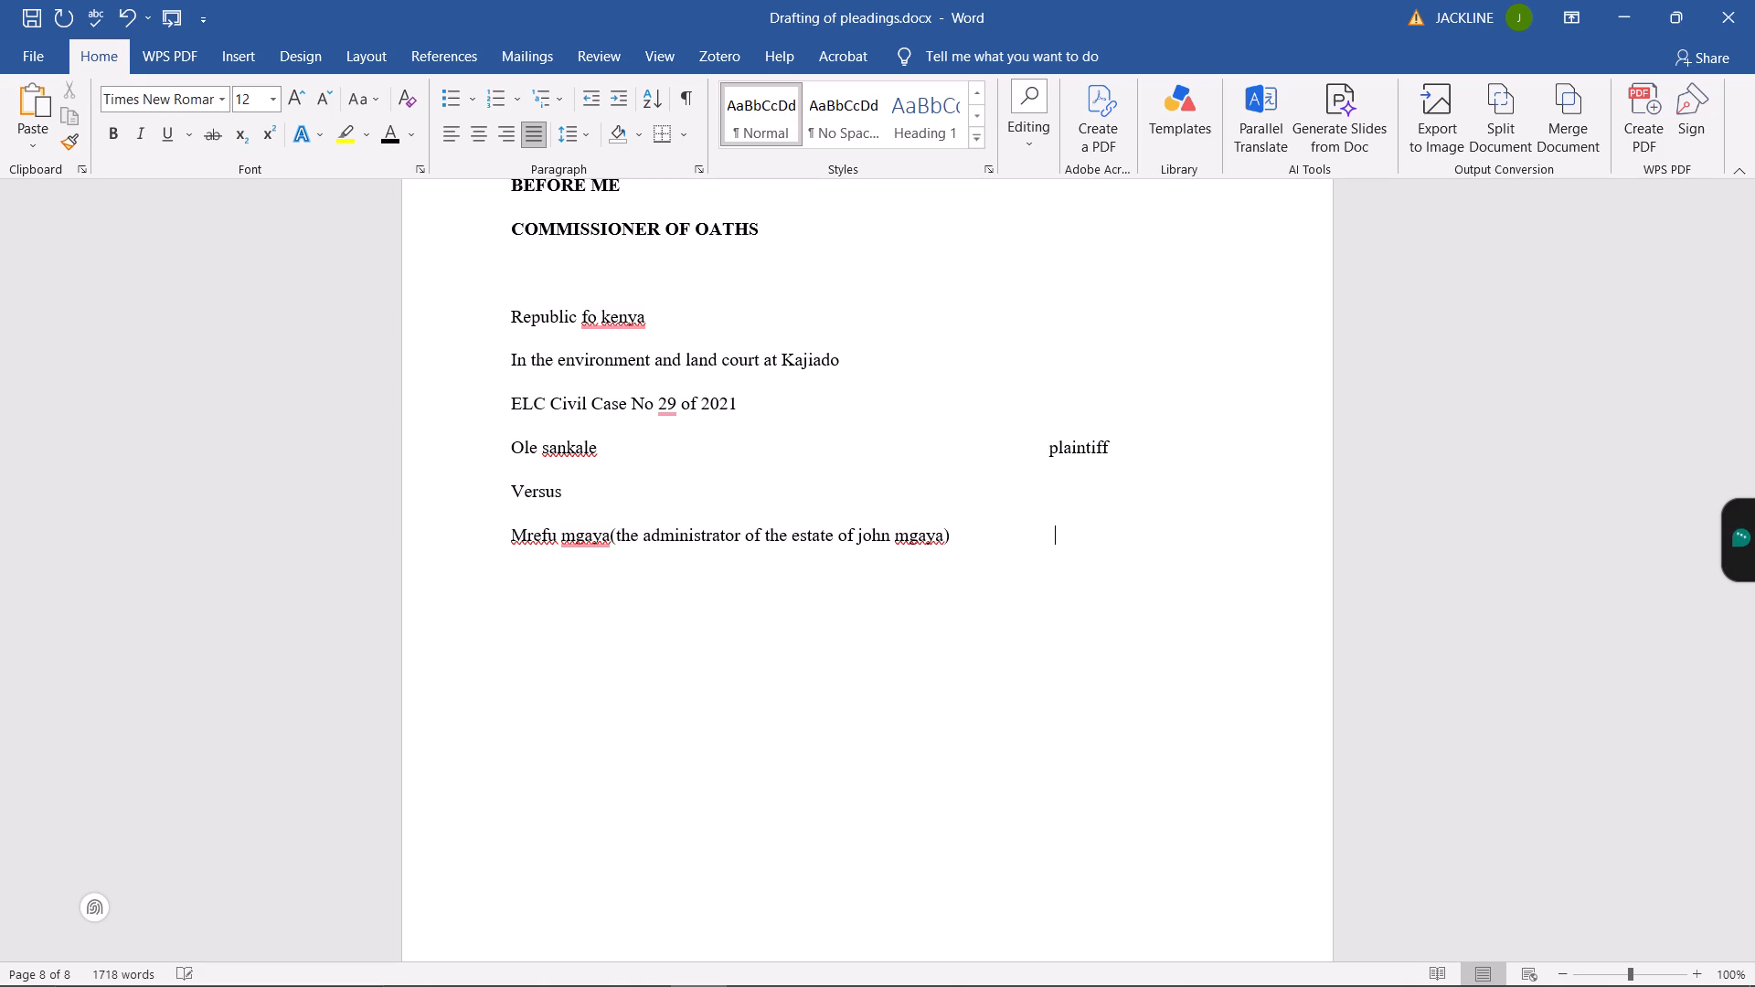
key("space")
Break the opposing party's line after "administrator", moving "of the estate of" and the deceased's name to a new line.
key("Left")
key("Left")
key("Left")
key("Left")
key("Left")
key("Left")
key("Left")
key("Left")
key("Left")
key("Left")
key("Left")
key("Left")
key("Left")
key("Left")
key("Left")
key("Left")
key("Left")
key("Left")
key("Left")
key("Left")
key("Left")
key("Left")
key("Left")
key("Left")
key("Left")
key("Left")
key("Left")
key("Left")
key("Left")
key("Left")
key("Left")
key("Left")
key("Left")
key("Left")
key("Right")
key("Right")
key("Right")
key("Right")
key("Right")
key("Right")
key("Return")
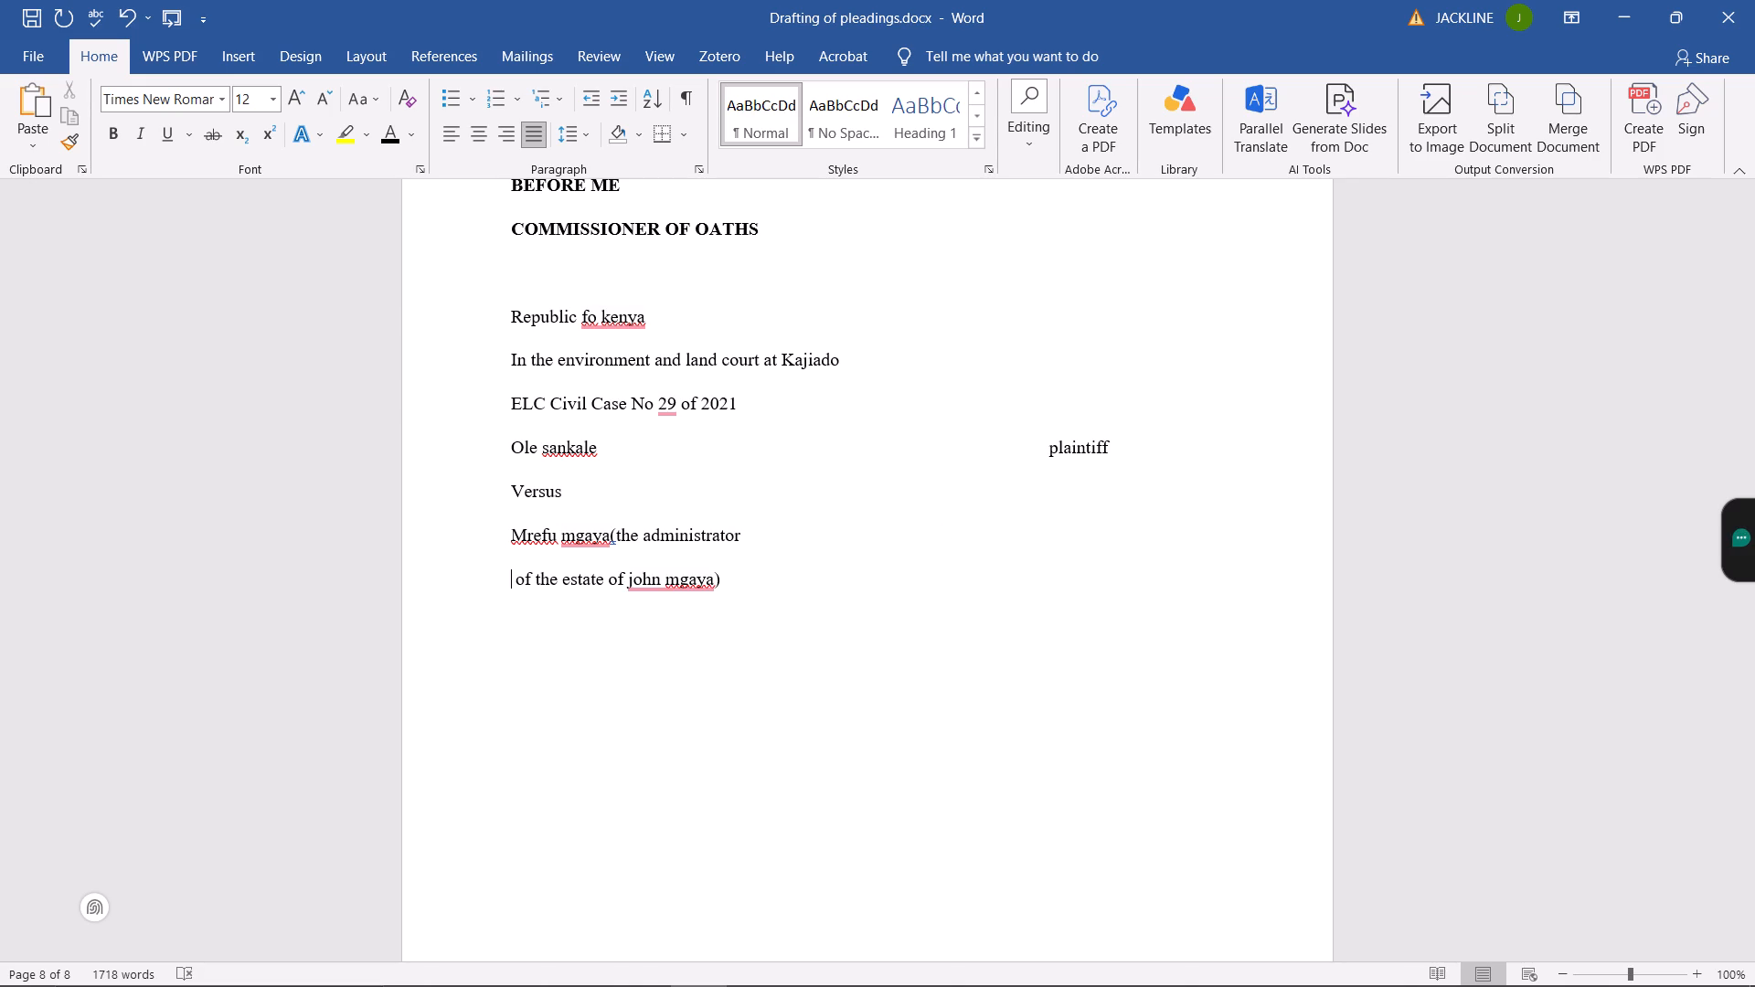
Add the party label "defendant" after the deceased's bracketed name, spaced across to align under "plaintiff".
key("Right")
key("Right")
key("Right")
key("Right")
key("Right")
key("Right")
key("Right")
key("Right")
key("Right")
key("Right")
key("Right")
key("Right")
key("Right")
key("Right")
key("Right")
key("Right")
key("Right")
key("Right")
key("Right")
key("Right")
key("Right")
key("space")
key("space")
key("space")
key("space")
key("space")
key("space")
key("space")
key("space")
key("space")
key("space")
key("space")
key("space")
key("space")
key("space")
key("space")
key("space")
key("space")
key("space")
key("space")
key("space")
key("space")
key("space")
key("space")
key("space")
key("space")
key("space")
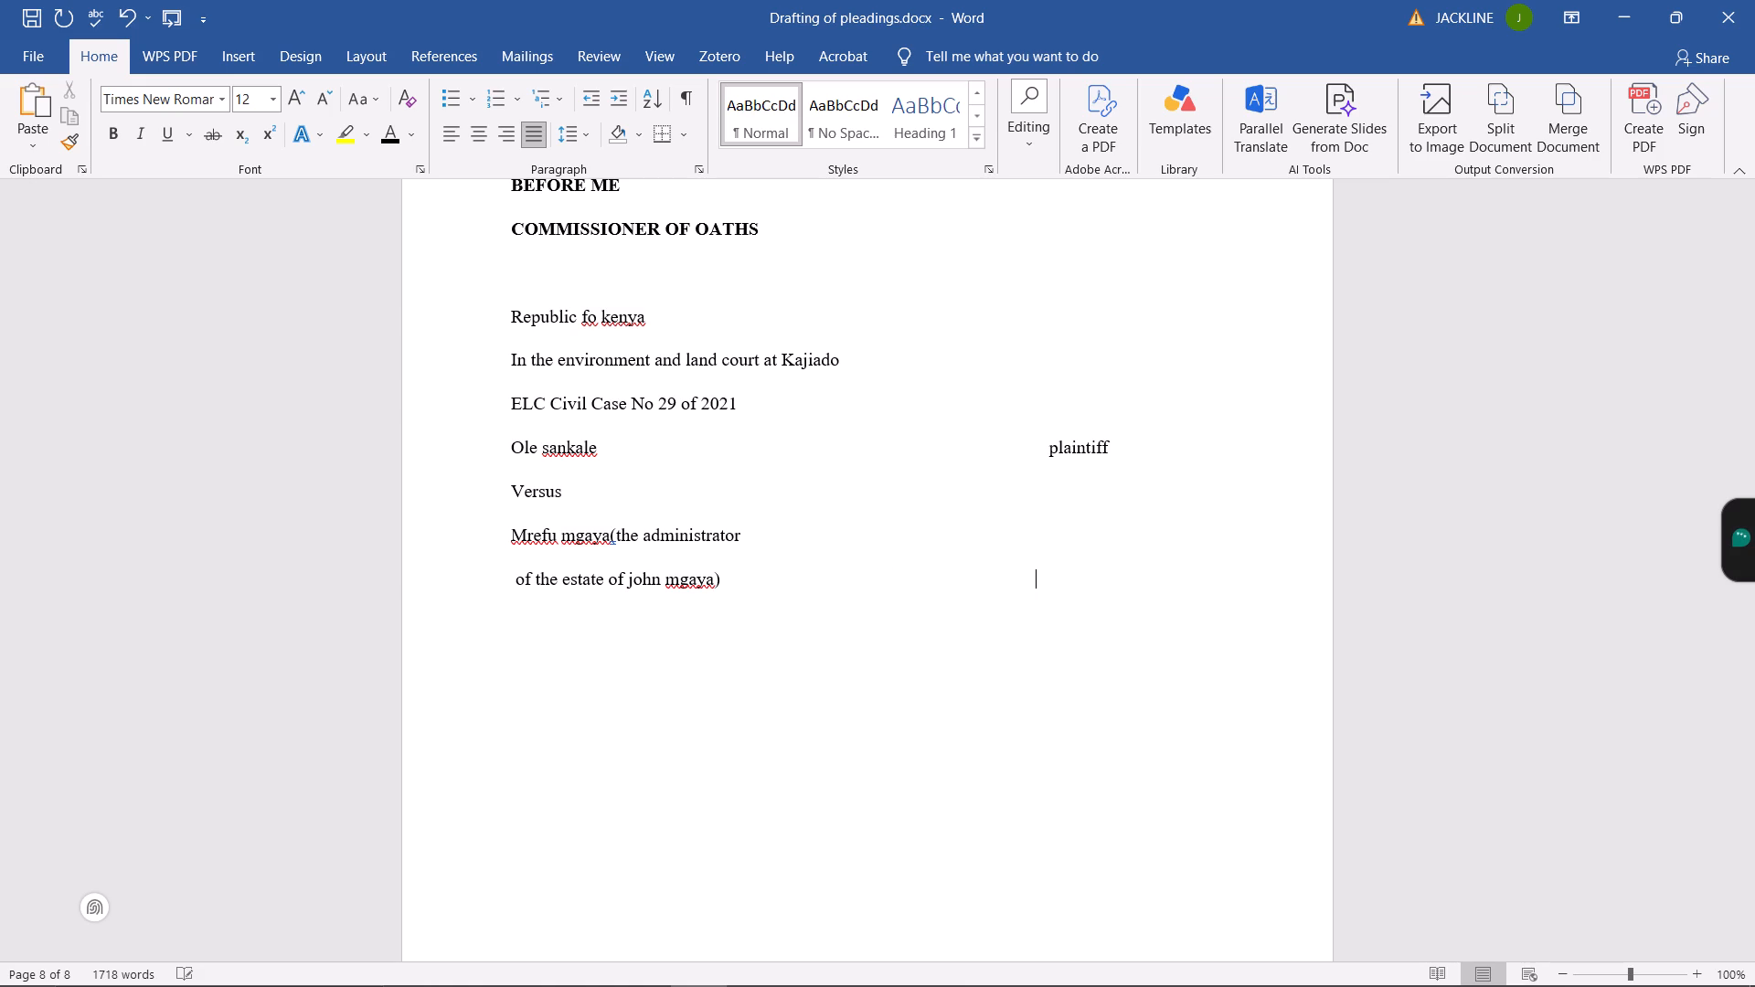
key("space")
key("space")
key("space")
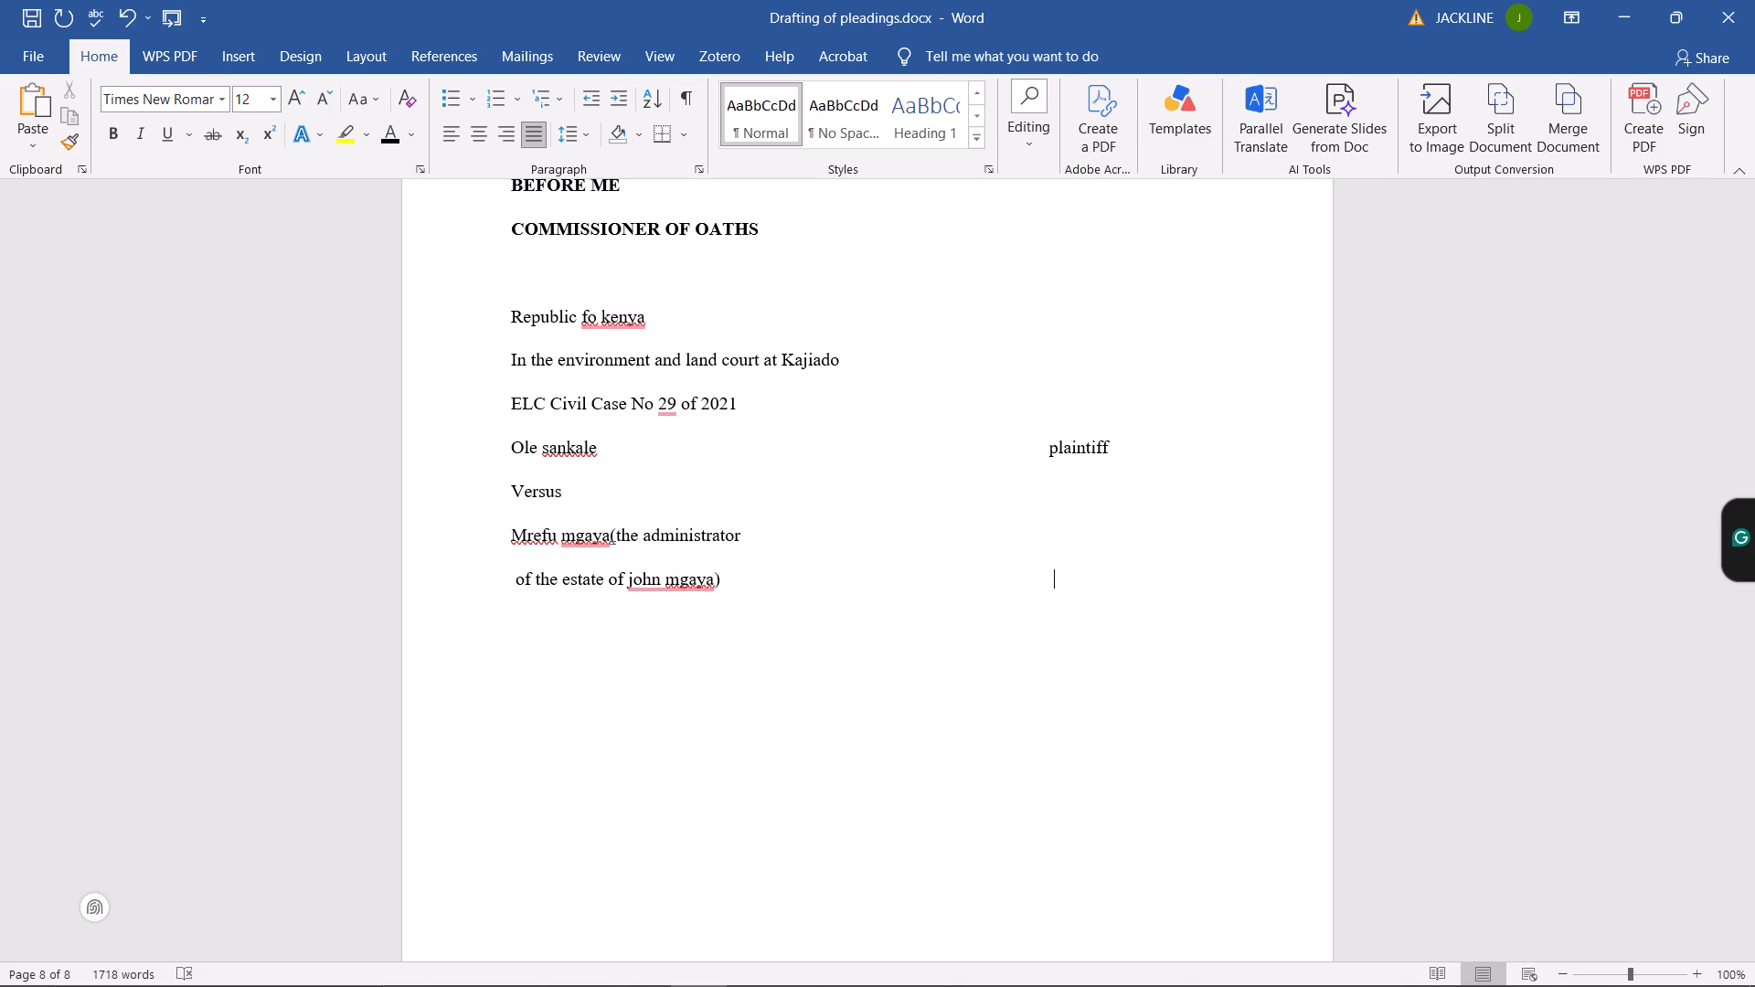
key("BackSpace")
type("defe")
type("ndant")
Add the document title "plaintiff's list of witnesses" on a new line below the defendant's line.
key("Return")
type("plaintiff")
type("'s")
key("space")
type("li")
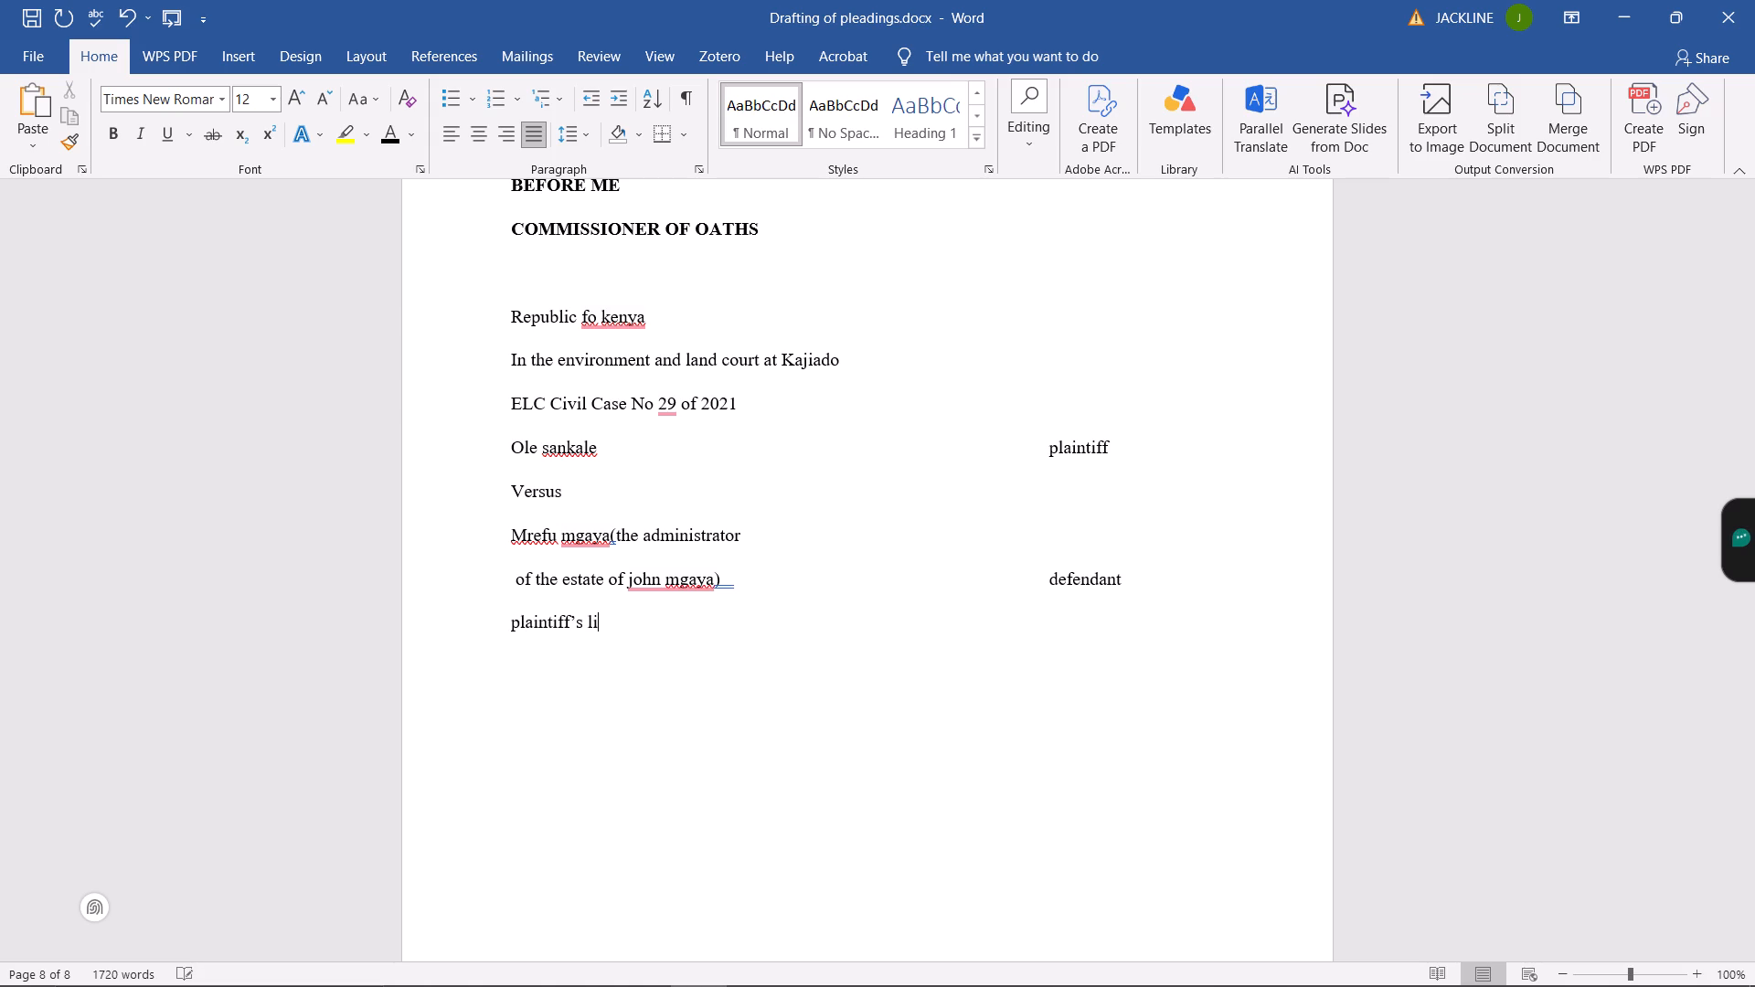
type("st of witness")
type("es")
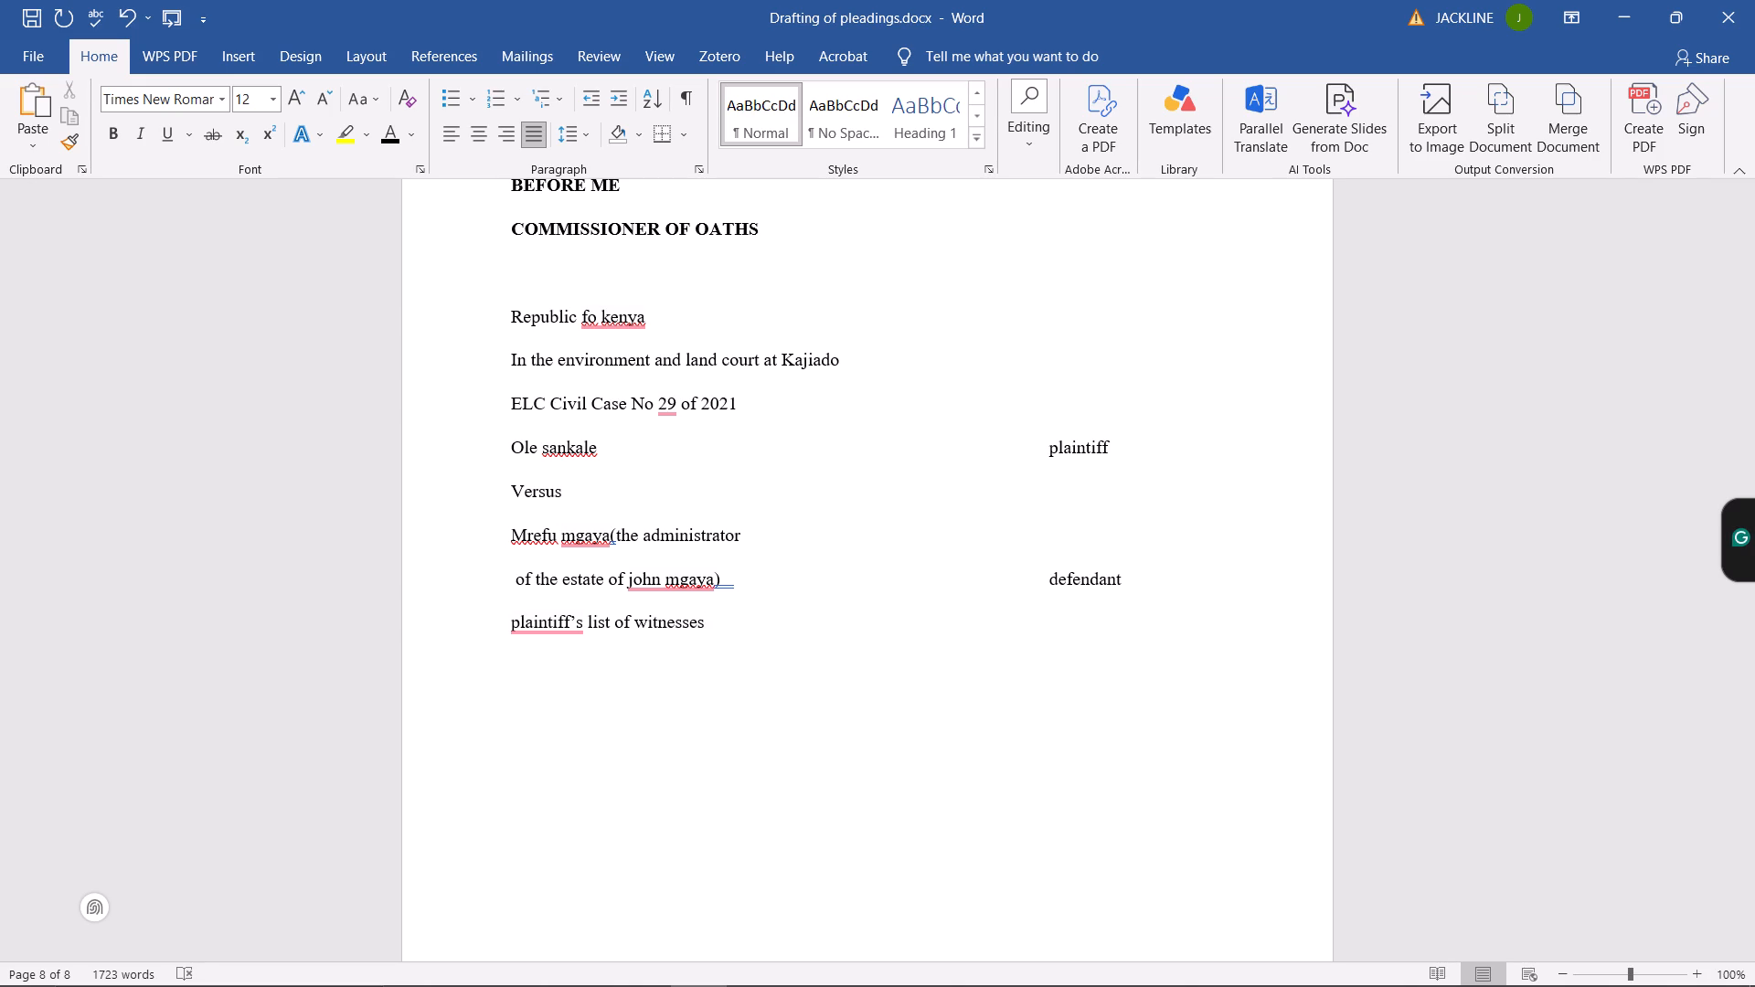
List the first witness on a new line under the title: "chief", his name, and "of ngong location".
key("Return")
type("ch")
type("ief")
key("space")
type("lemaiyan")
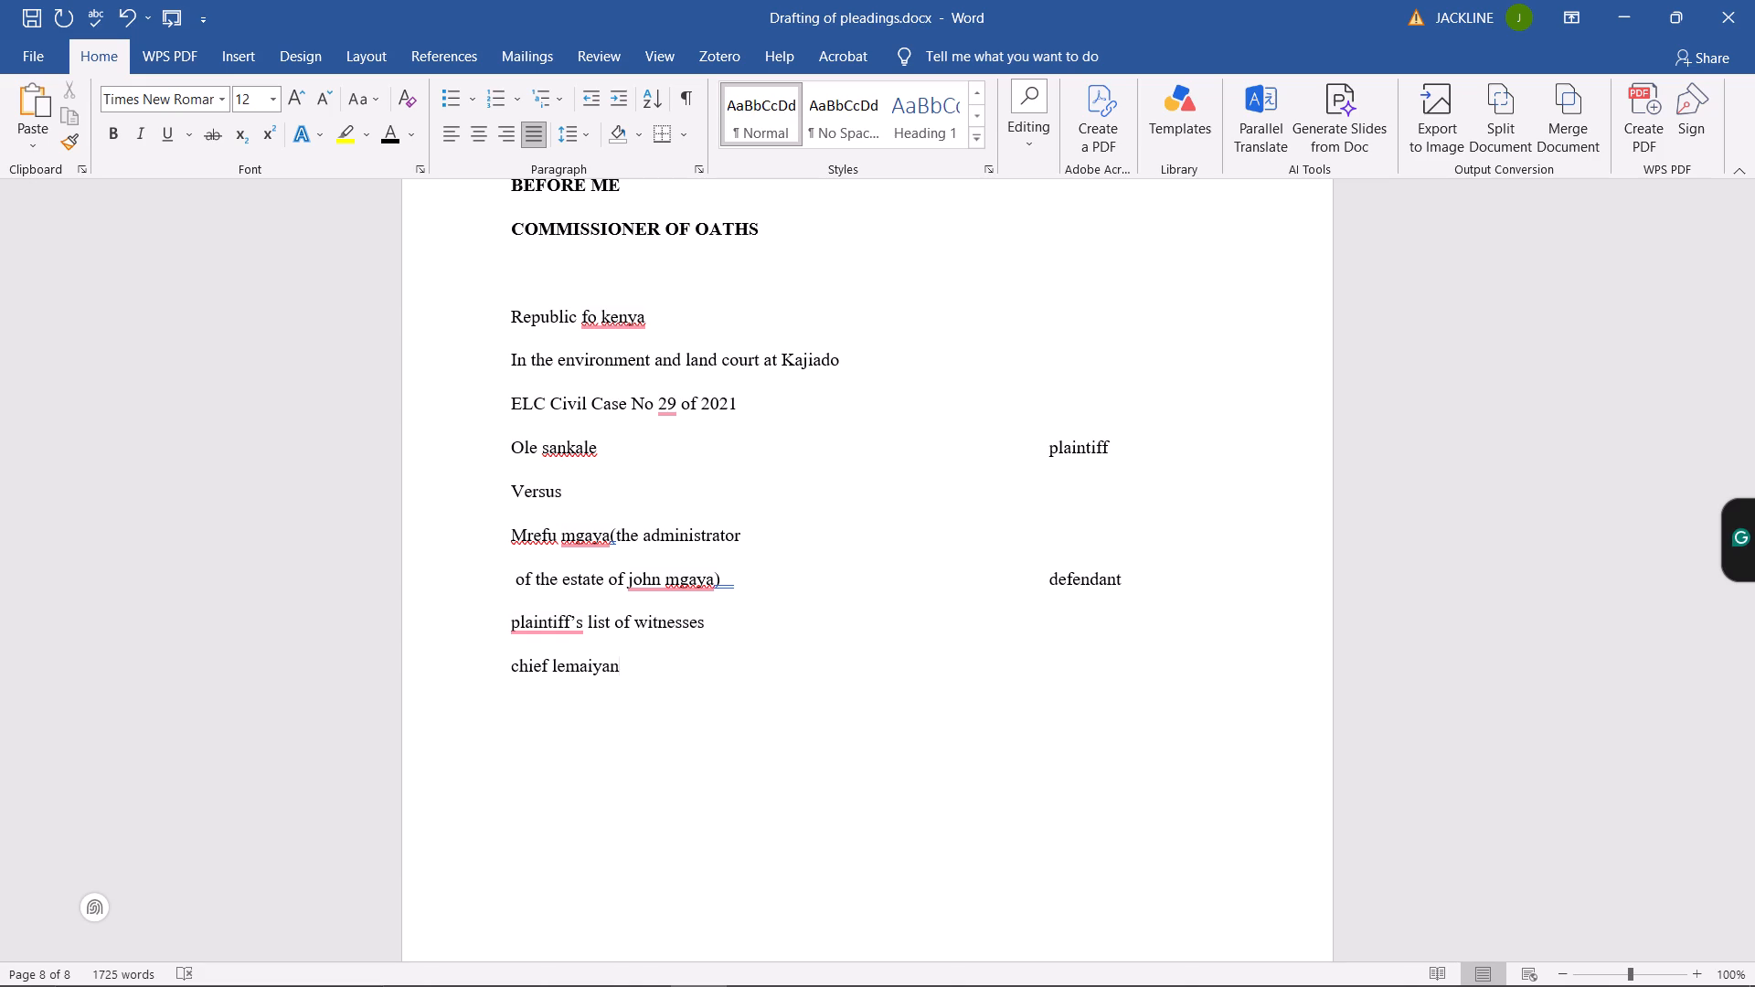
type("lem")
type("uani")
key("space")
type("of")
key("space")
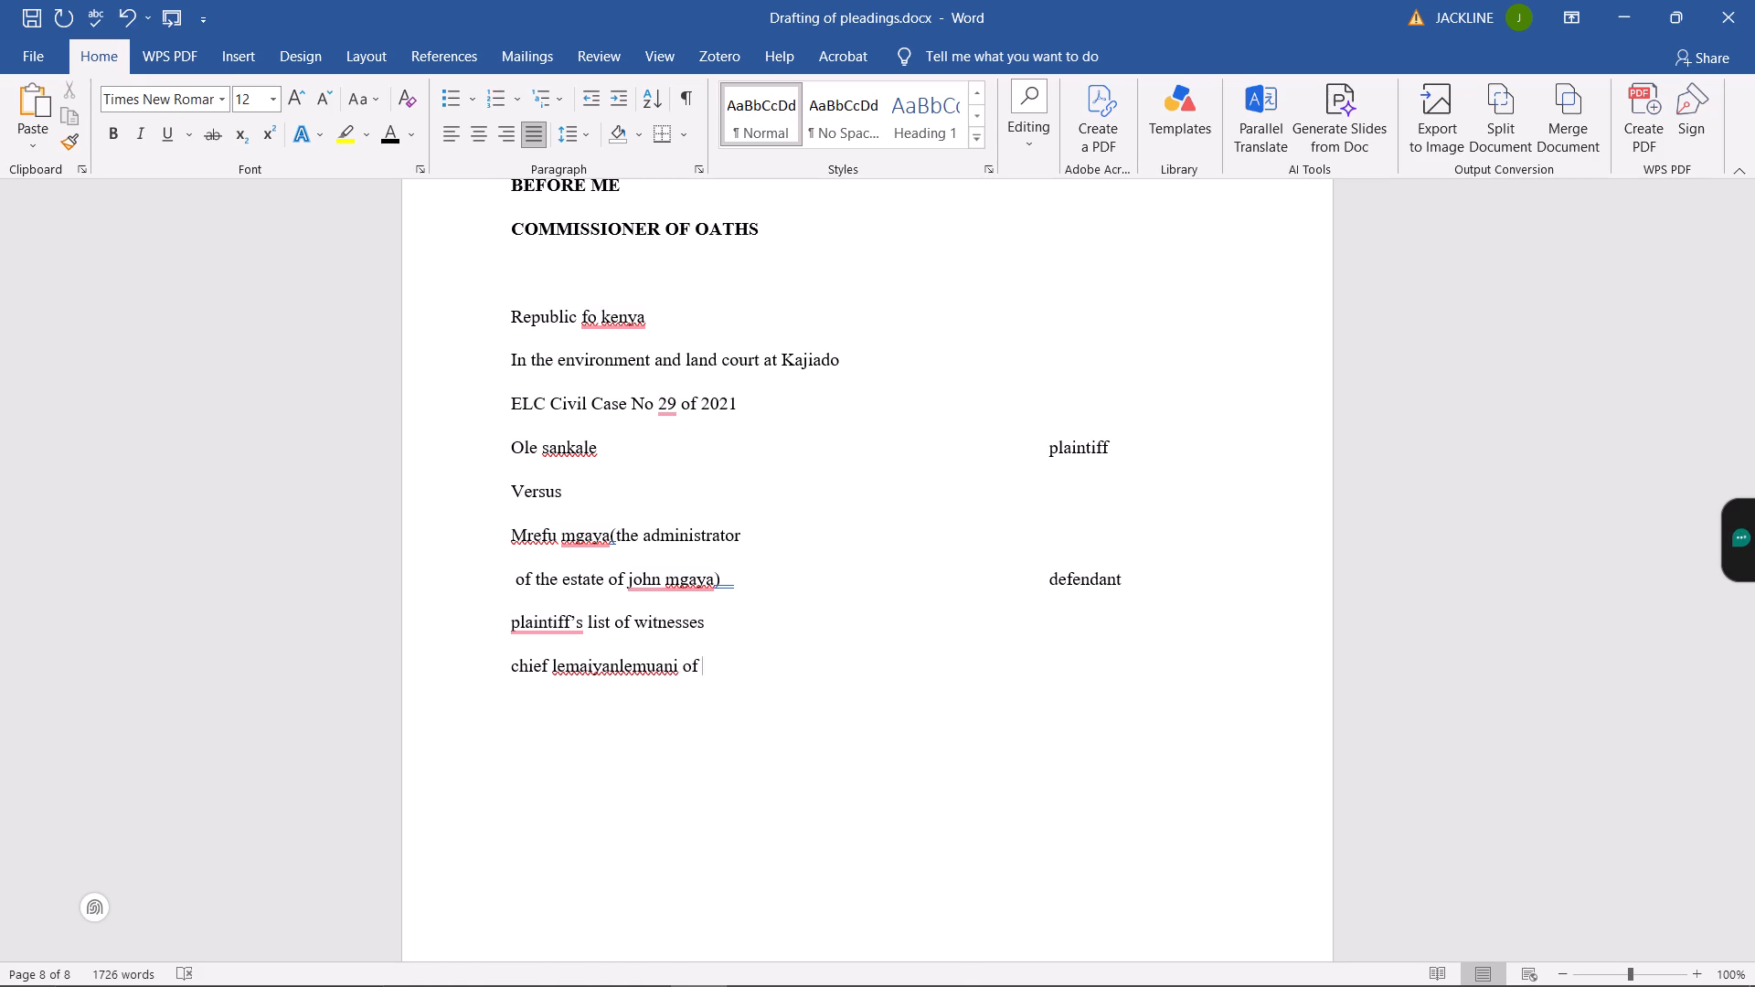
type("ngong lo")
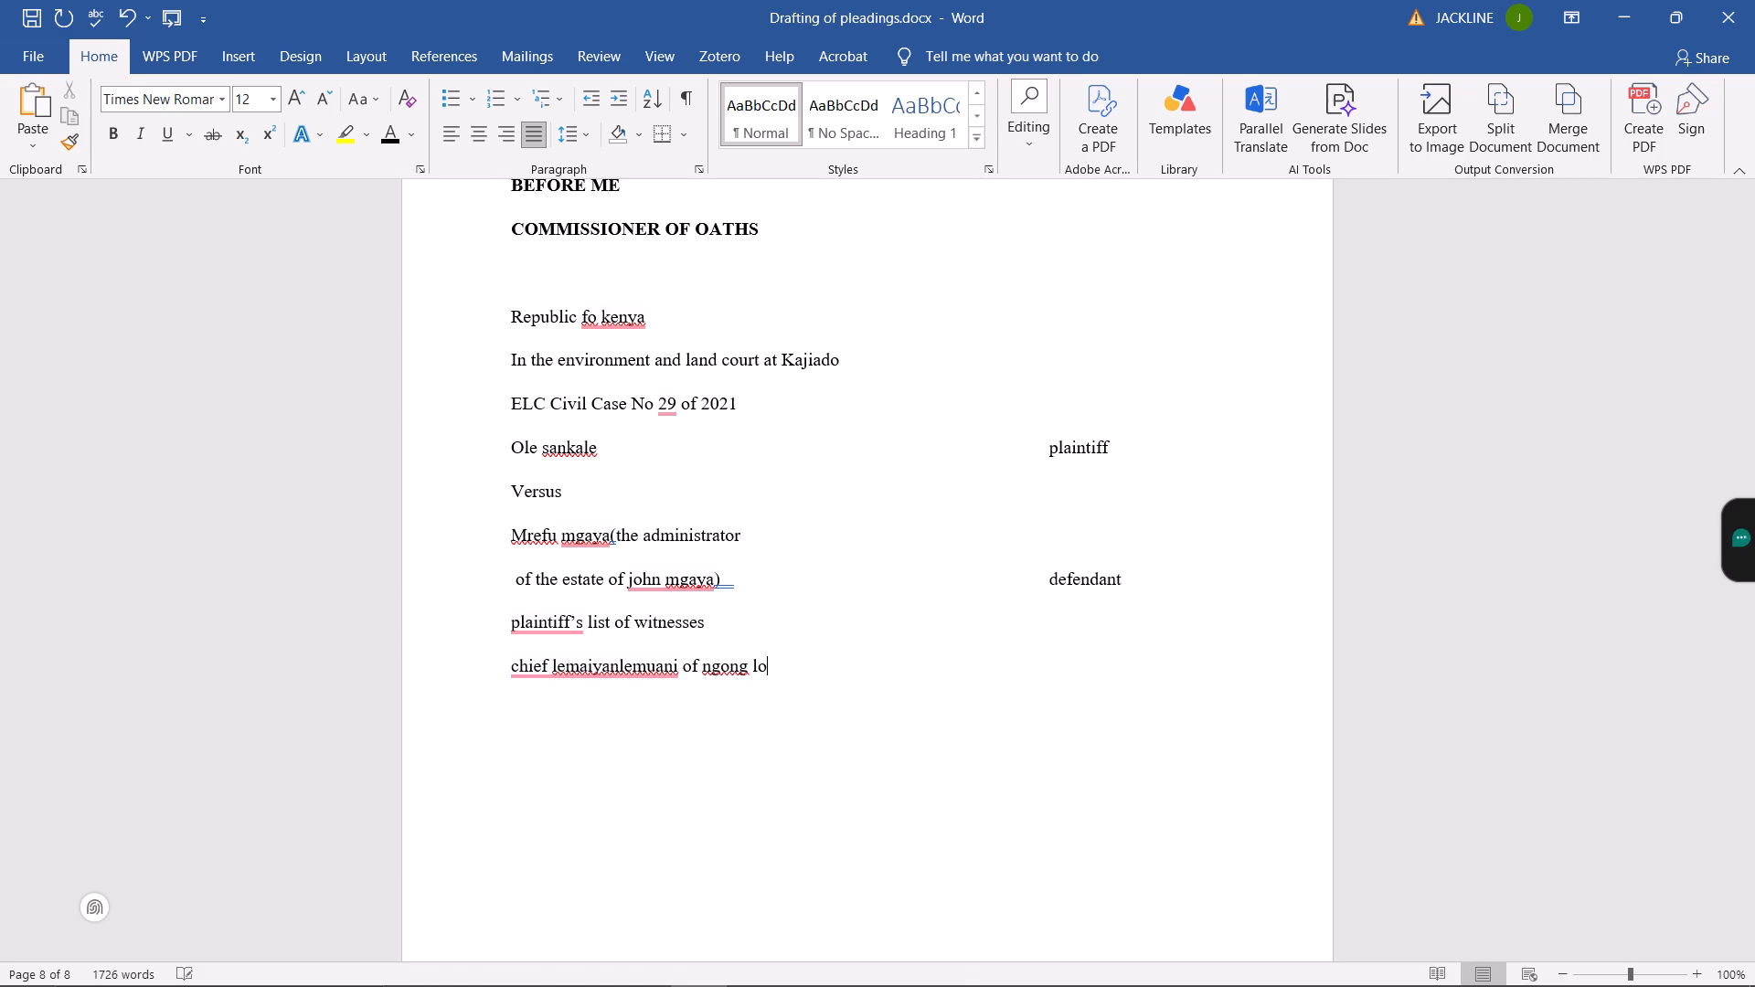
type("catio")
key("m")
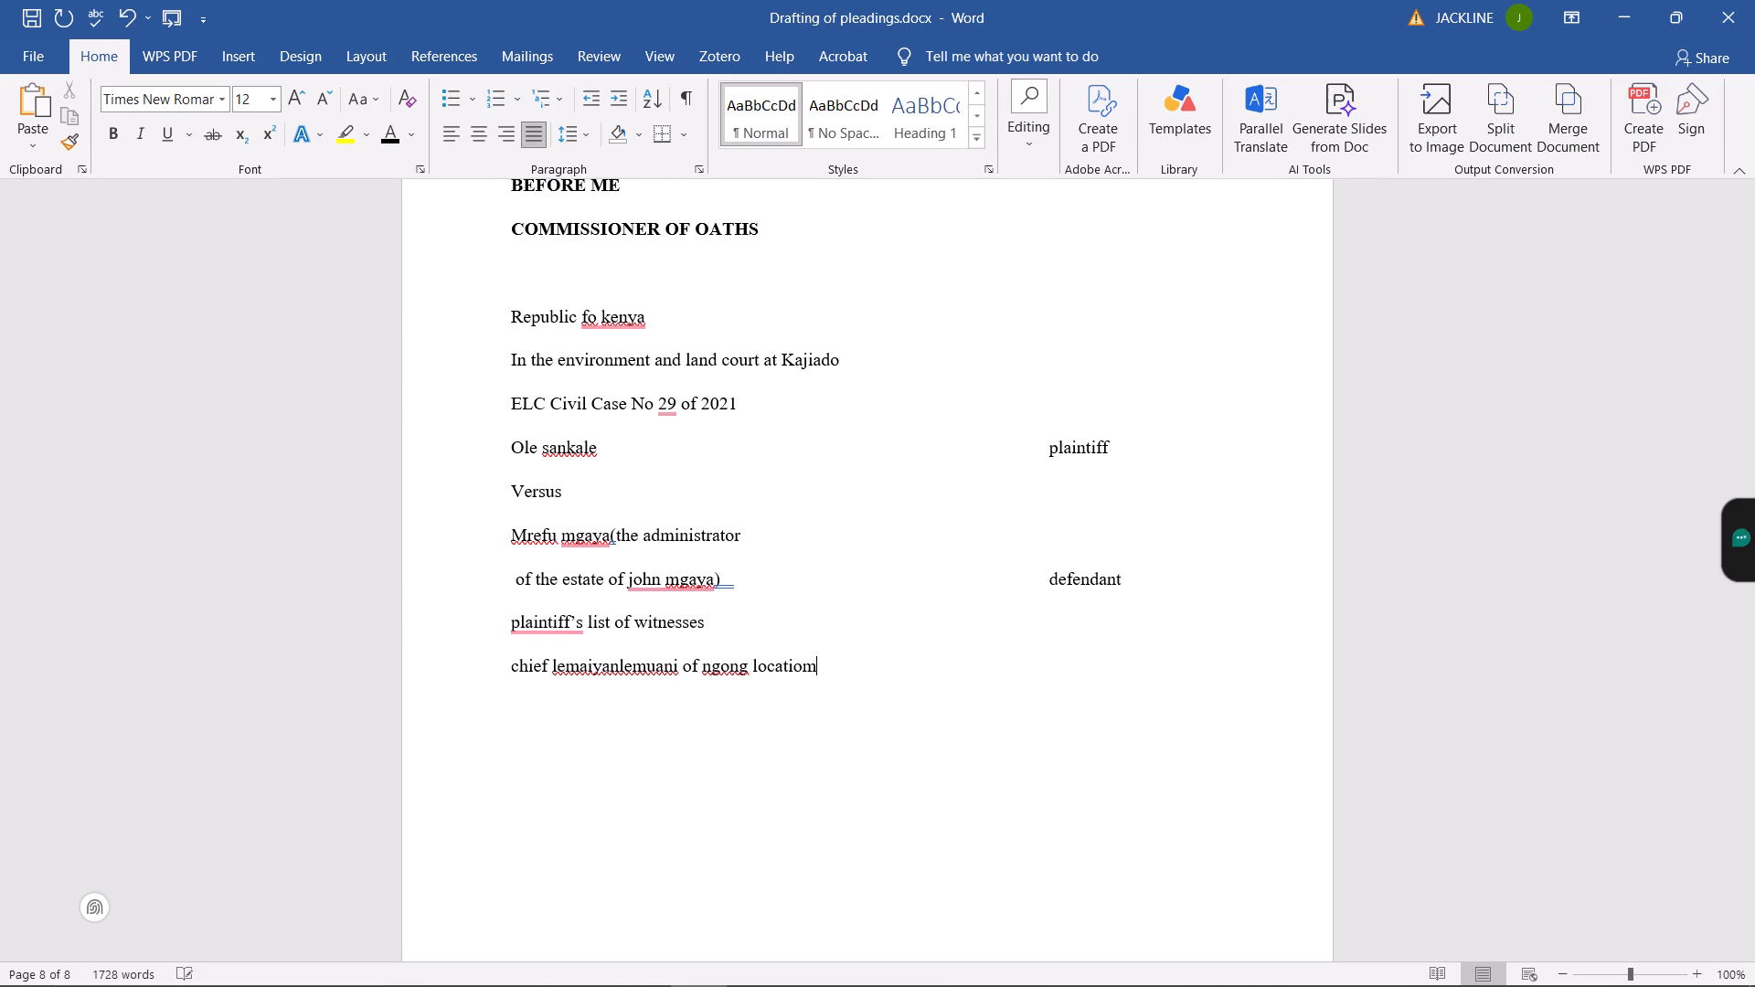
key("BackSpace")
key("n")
List the second witness on a new line, with "mr" before the witness's name.
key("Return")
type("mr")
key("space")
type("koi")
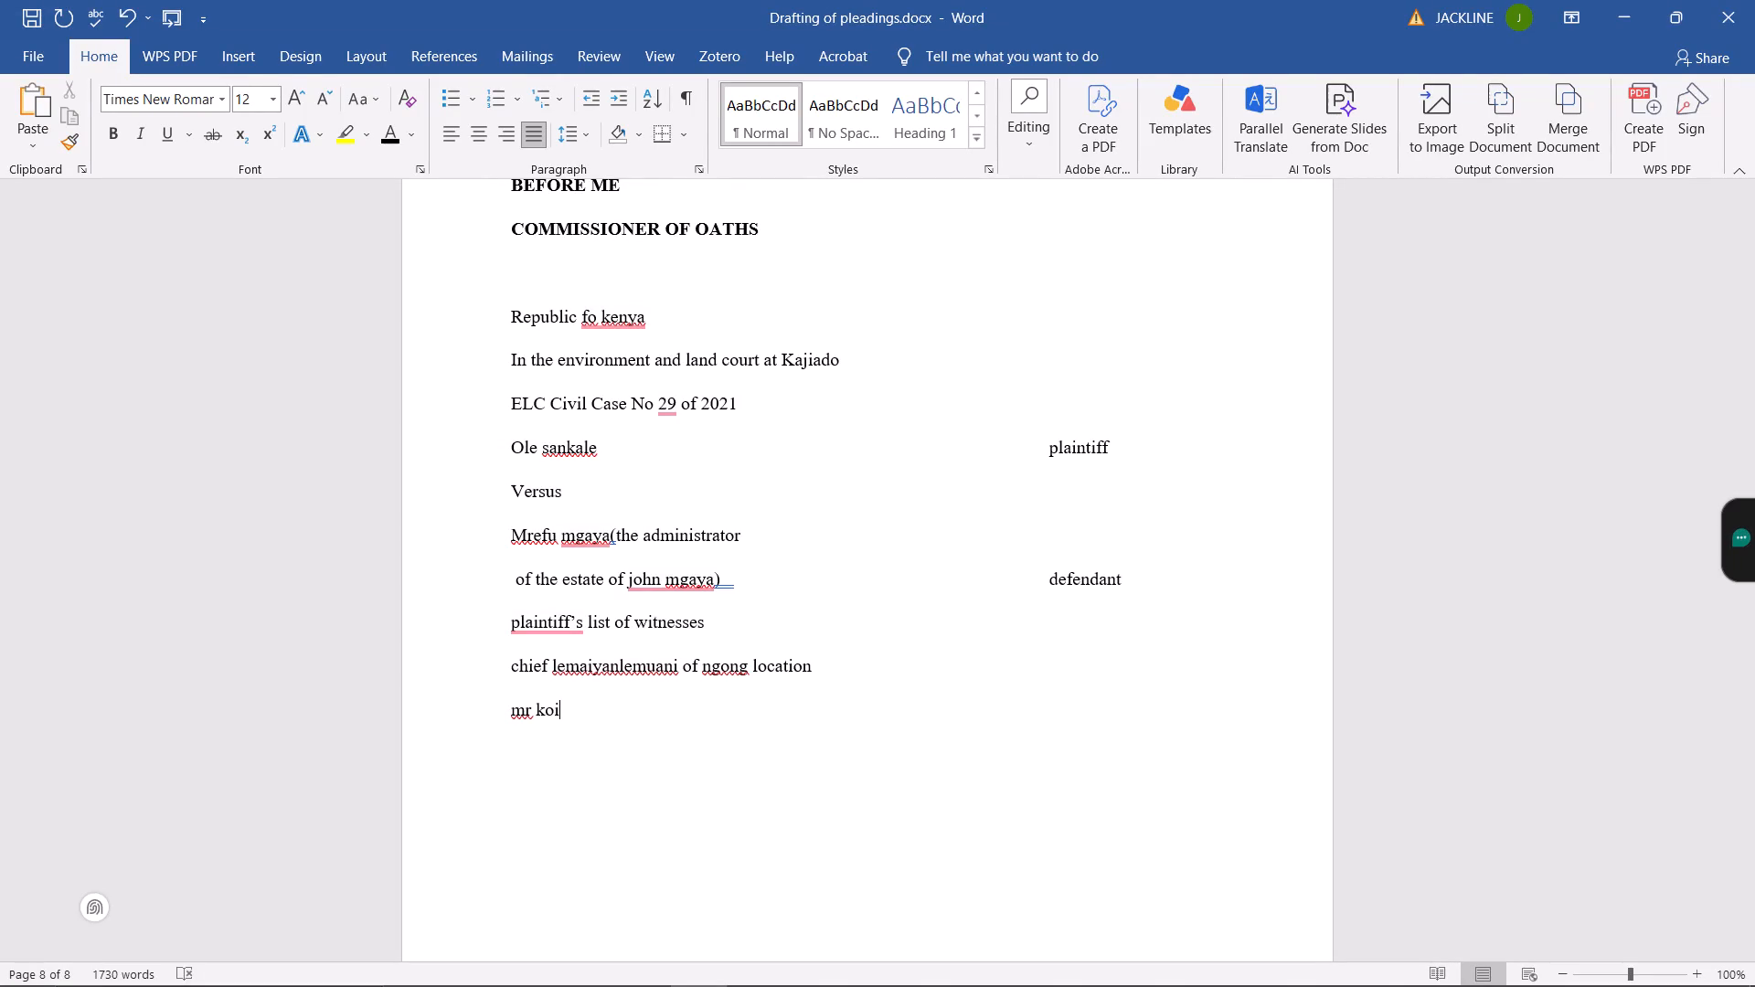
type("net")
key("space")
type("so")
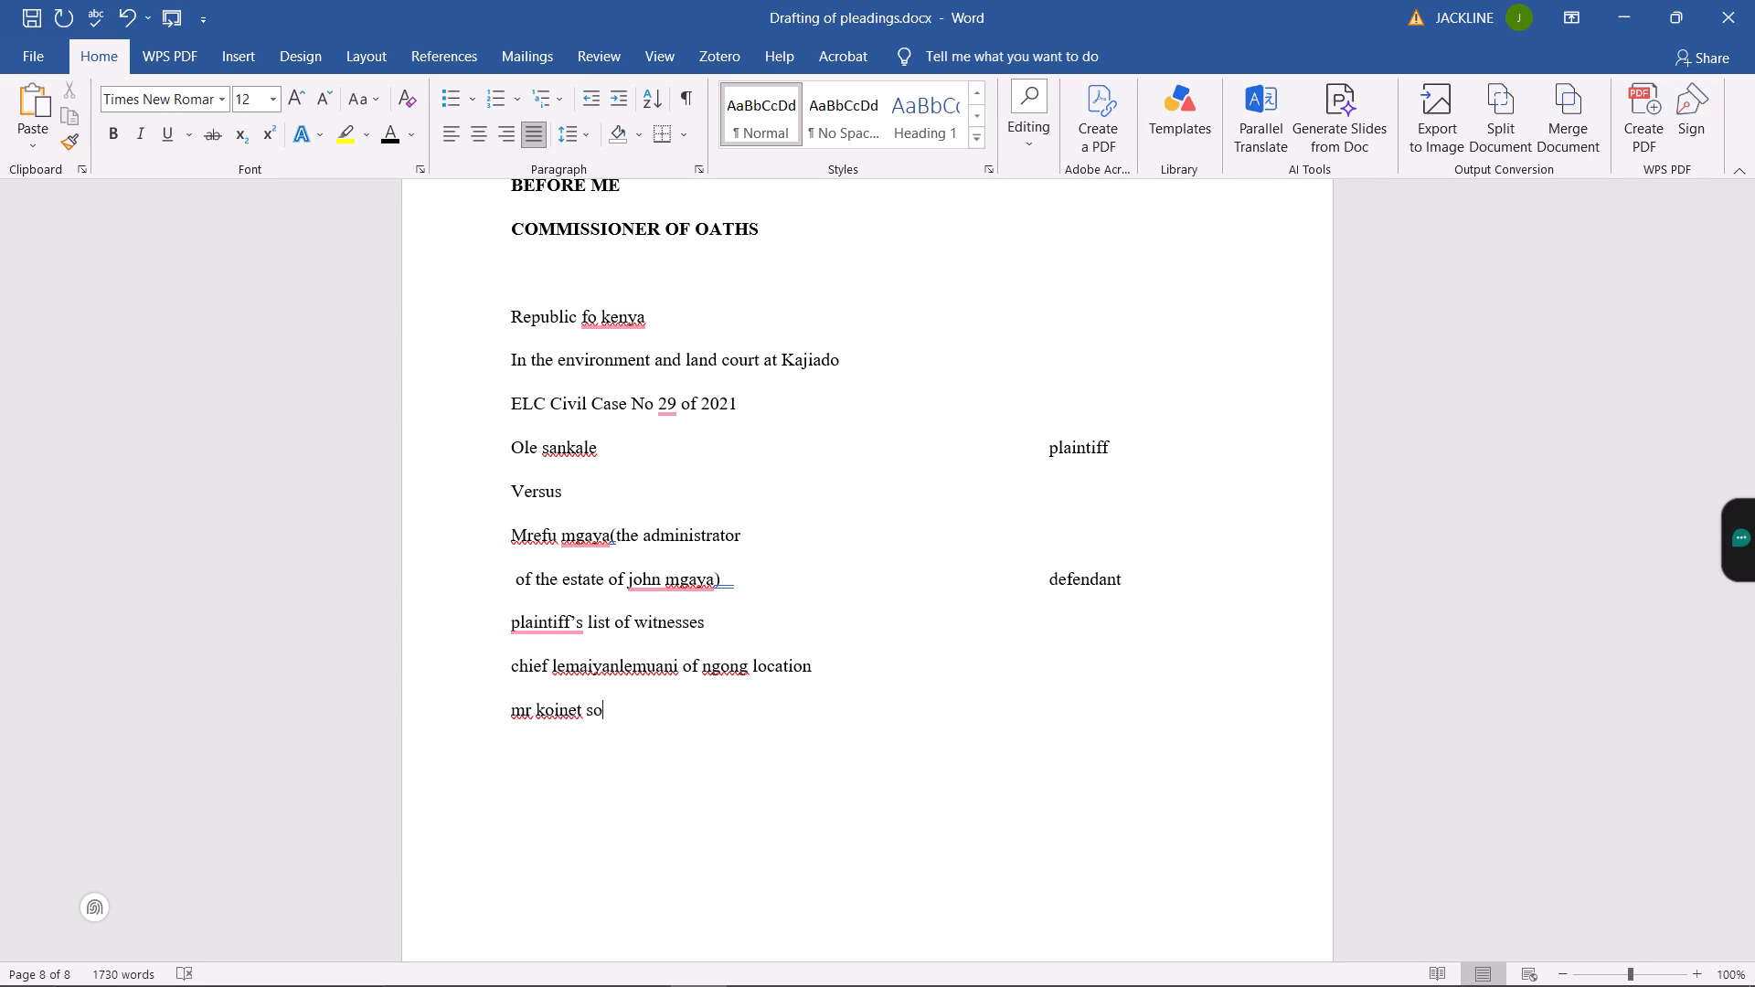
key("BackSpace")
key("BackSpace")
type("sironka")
Add a third witness entry on a new line: "any other witnesses as may be called during the hearing".
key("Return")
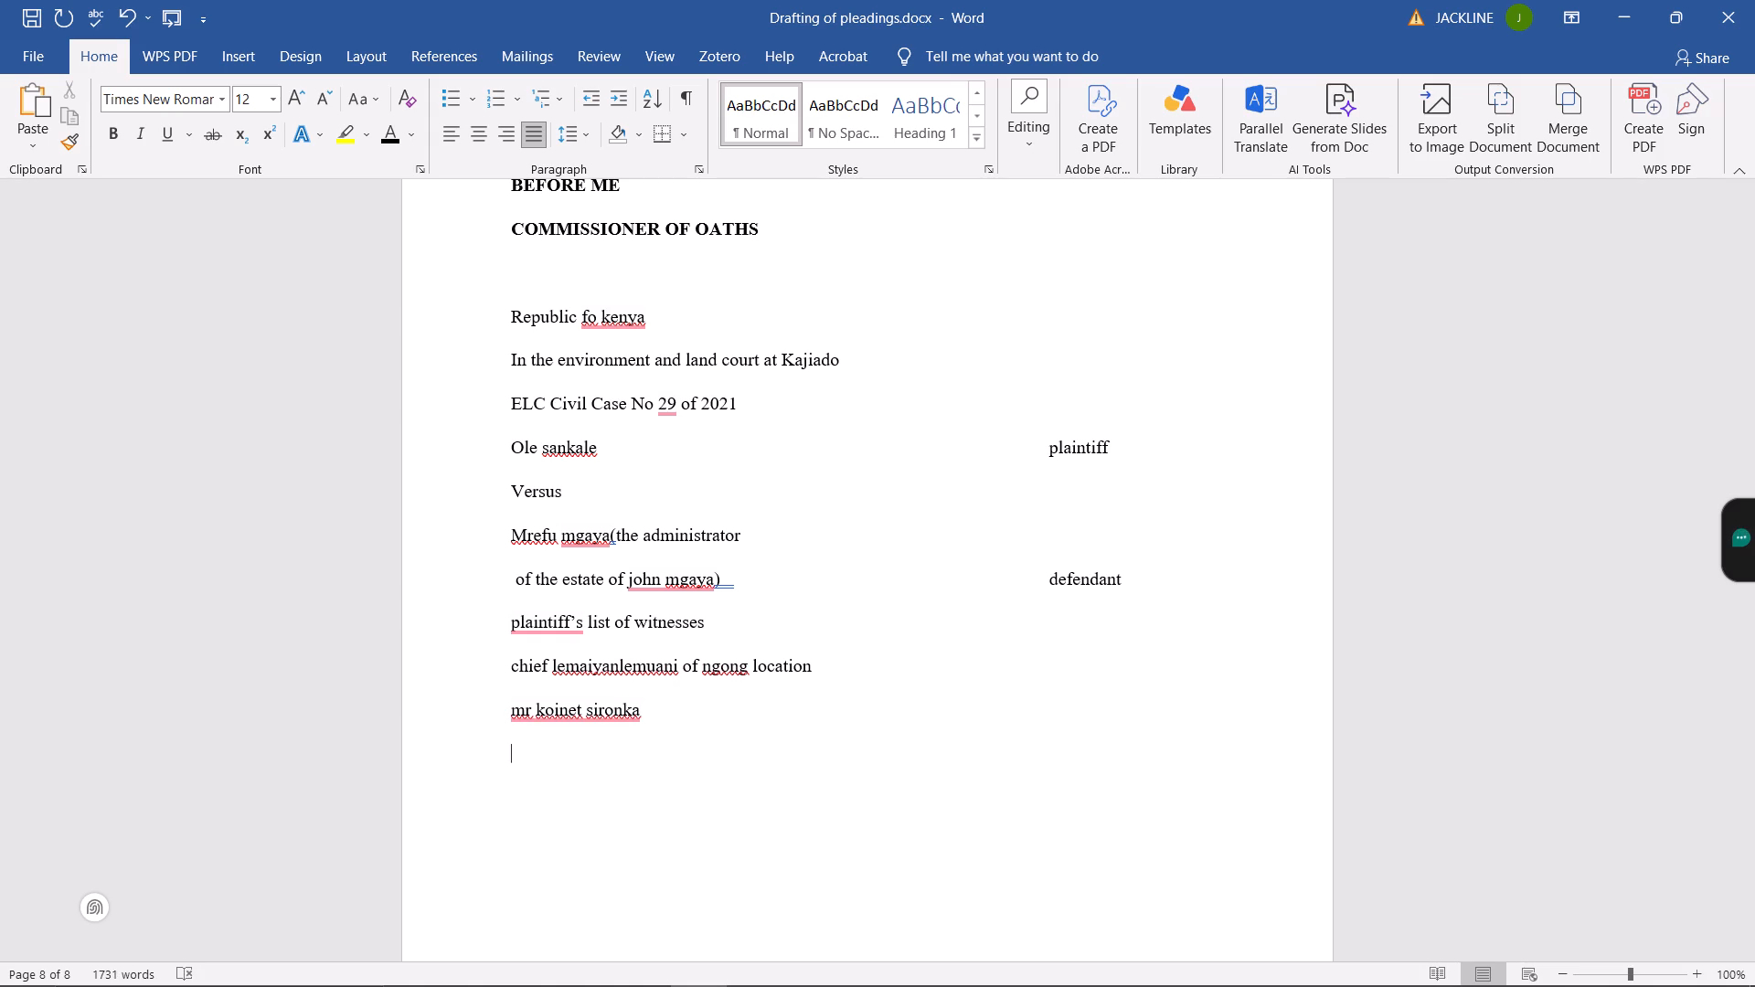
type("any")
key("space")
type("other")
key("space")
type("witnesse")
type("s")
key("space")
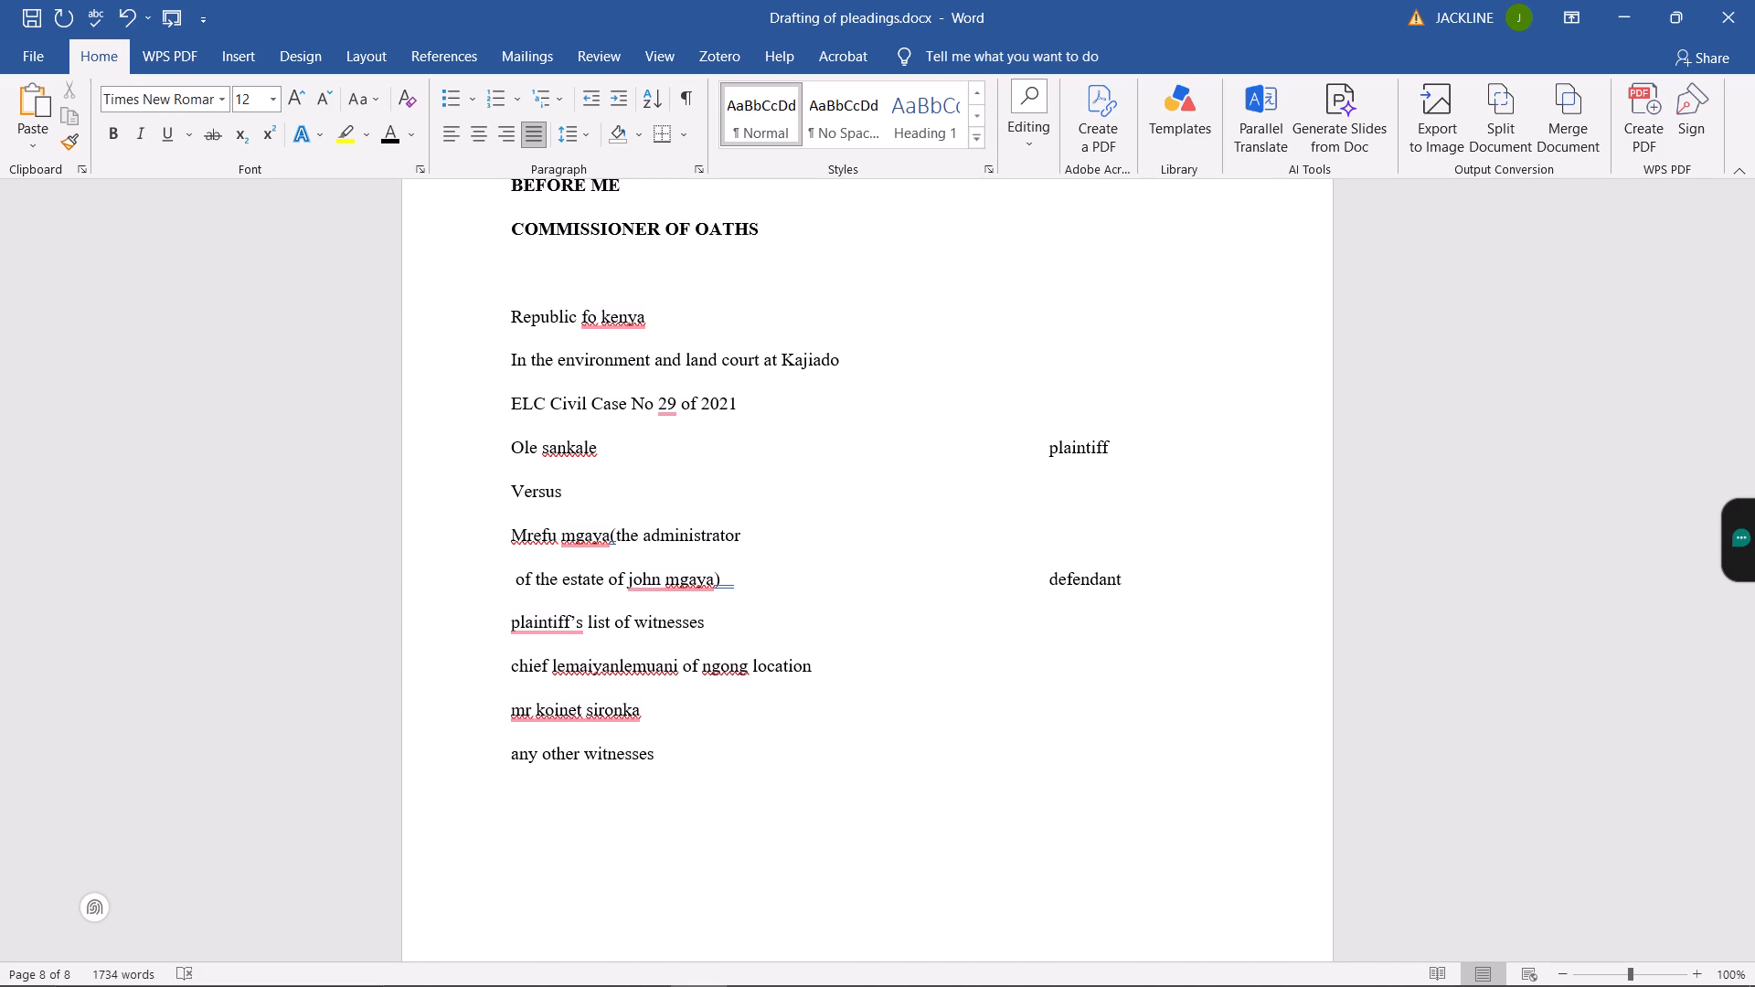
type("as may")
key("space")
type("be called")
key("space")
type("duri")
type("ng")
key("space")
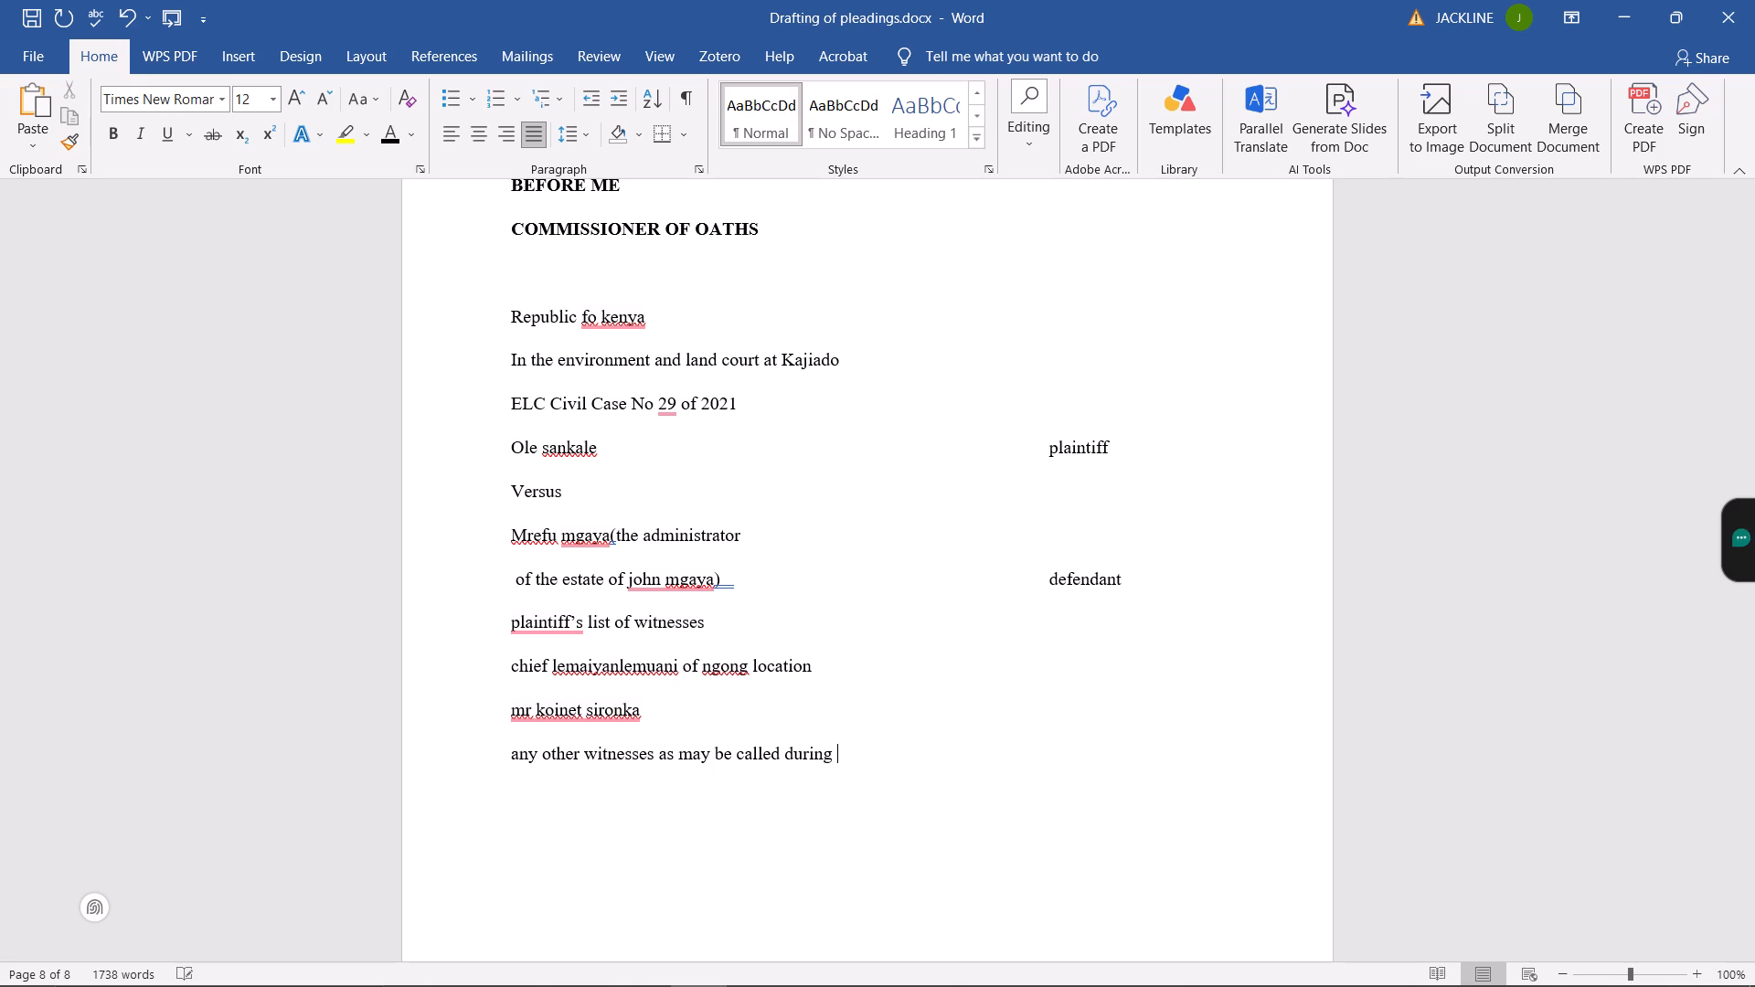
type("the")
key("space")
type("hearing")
Add the date line "dated at kajiado this 20th day of may 2021" below the witness entries.
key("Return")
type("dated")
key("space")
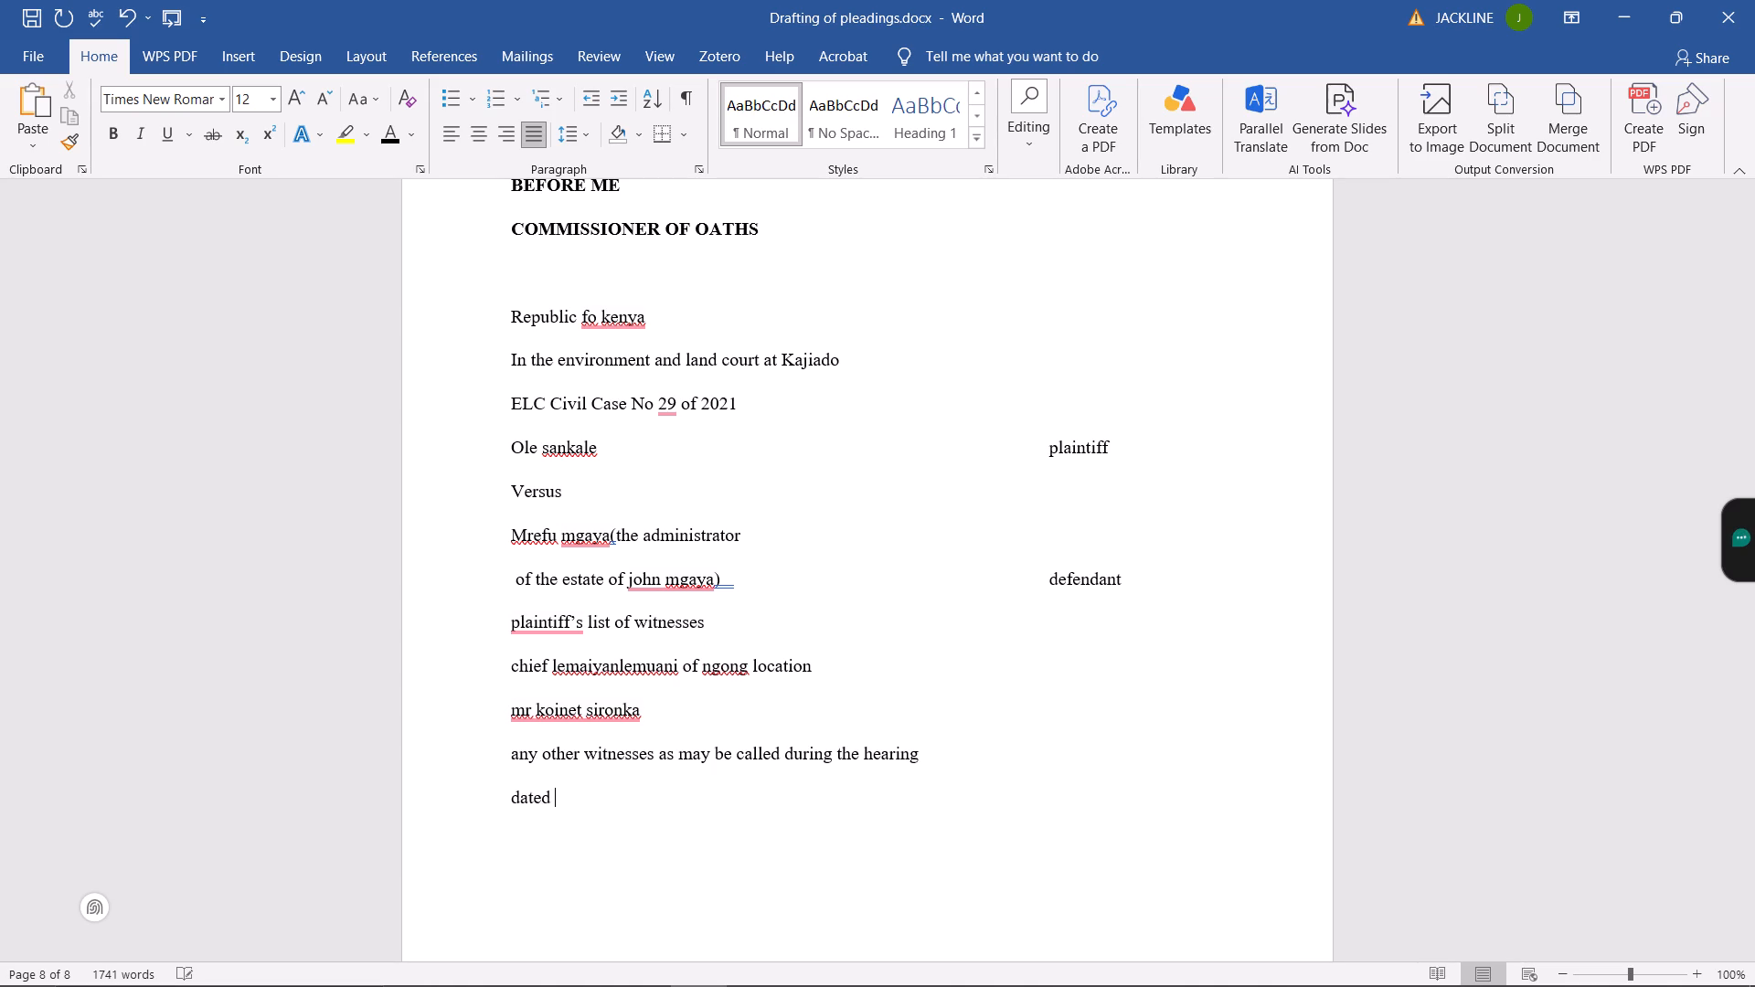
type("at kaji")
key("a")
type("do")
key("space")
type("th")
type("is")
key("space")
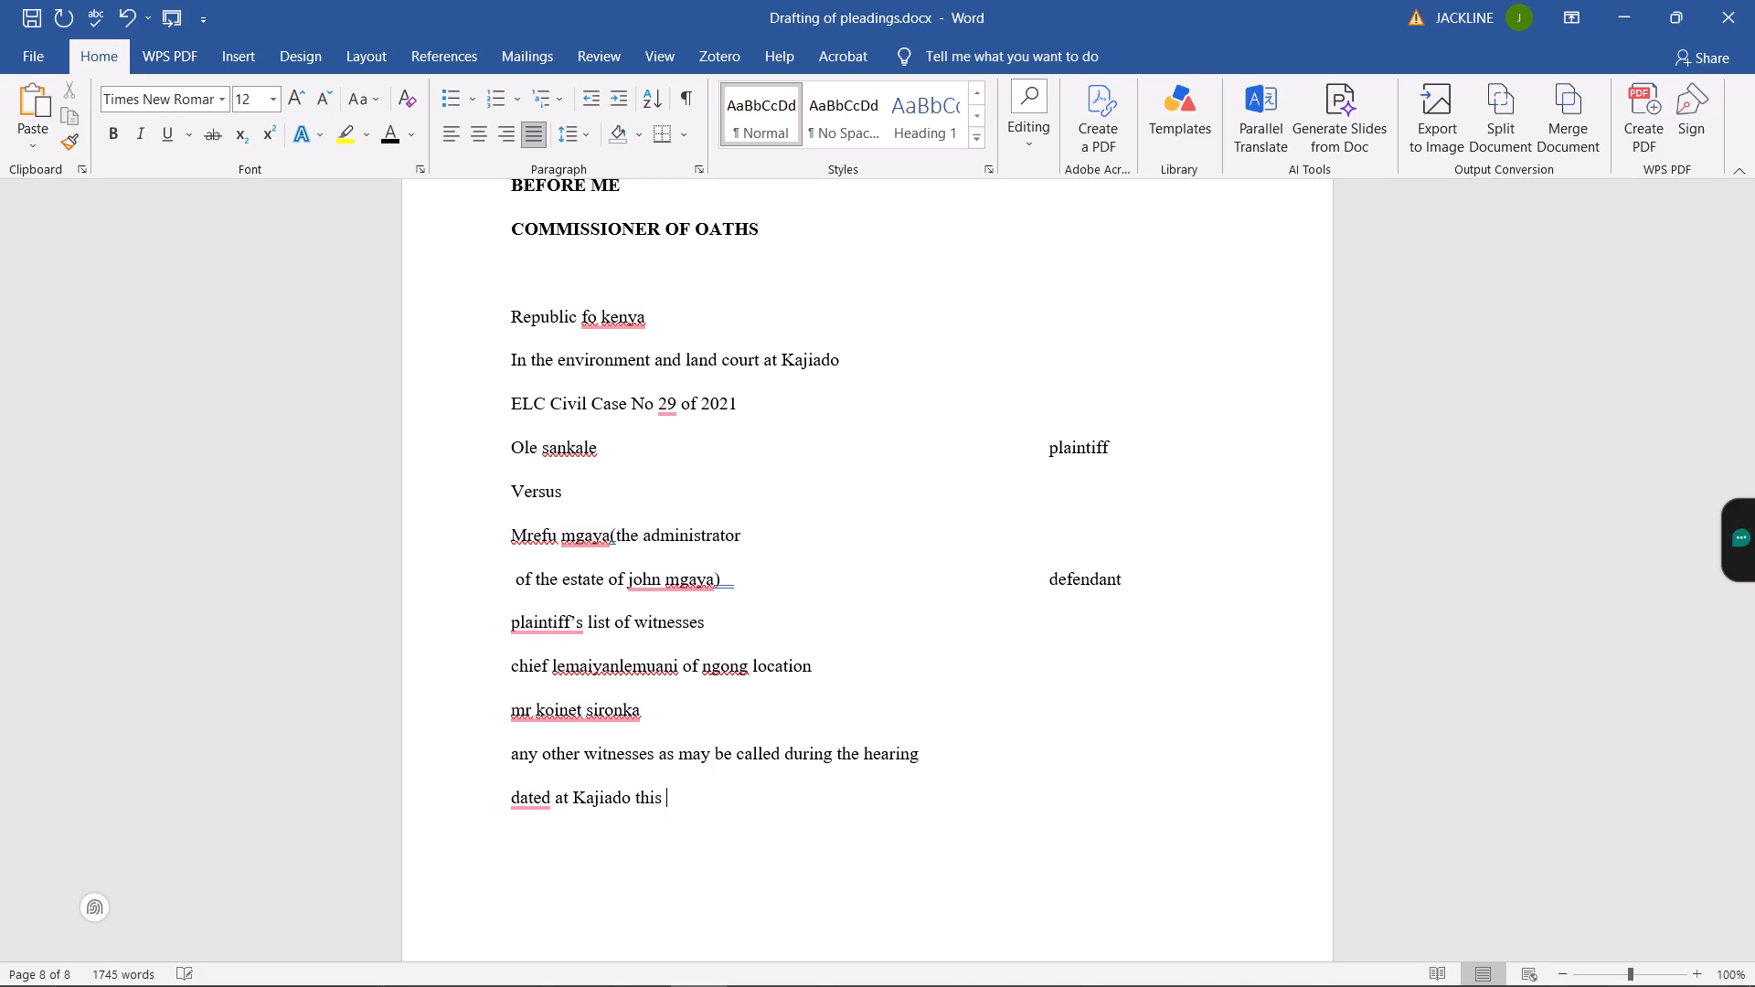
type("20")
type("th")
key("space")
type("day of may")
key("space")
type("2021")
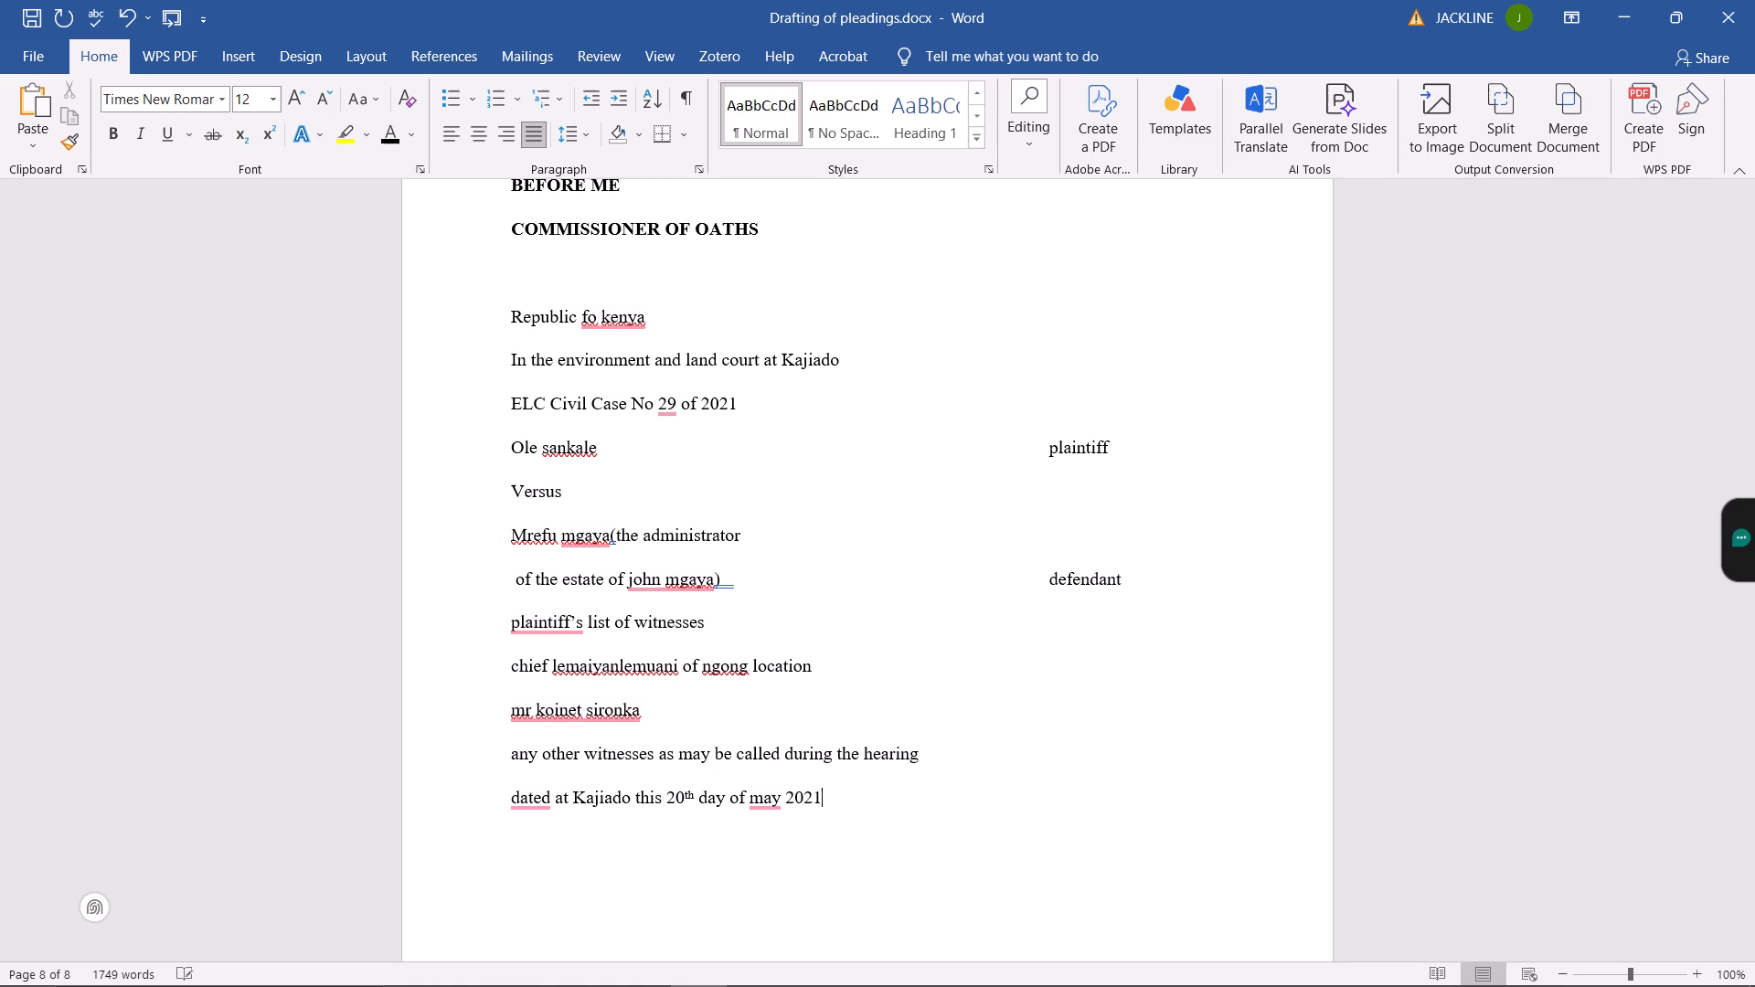
Add the law firm's line "mwerevu 7 co advocates" below the date line.
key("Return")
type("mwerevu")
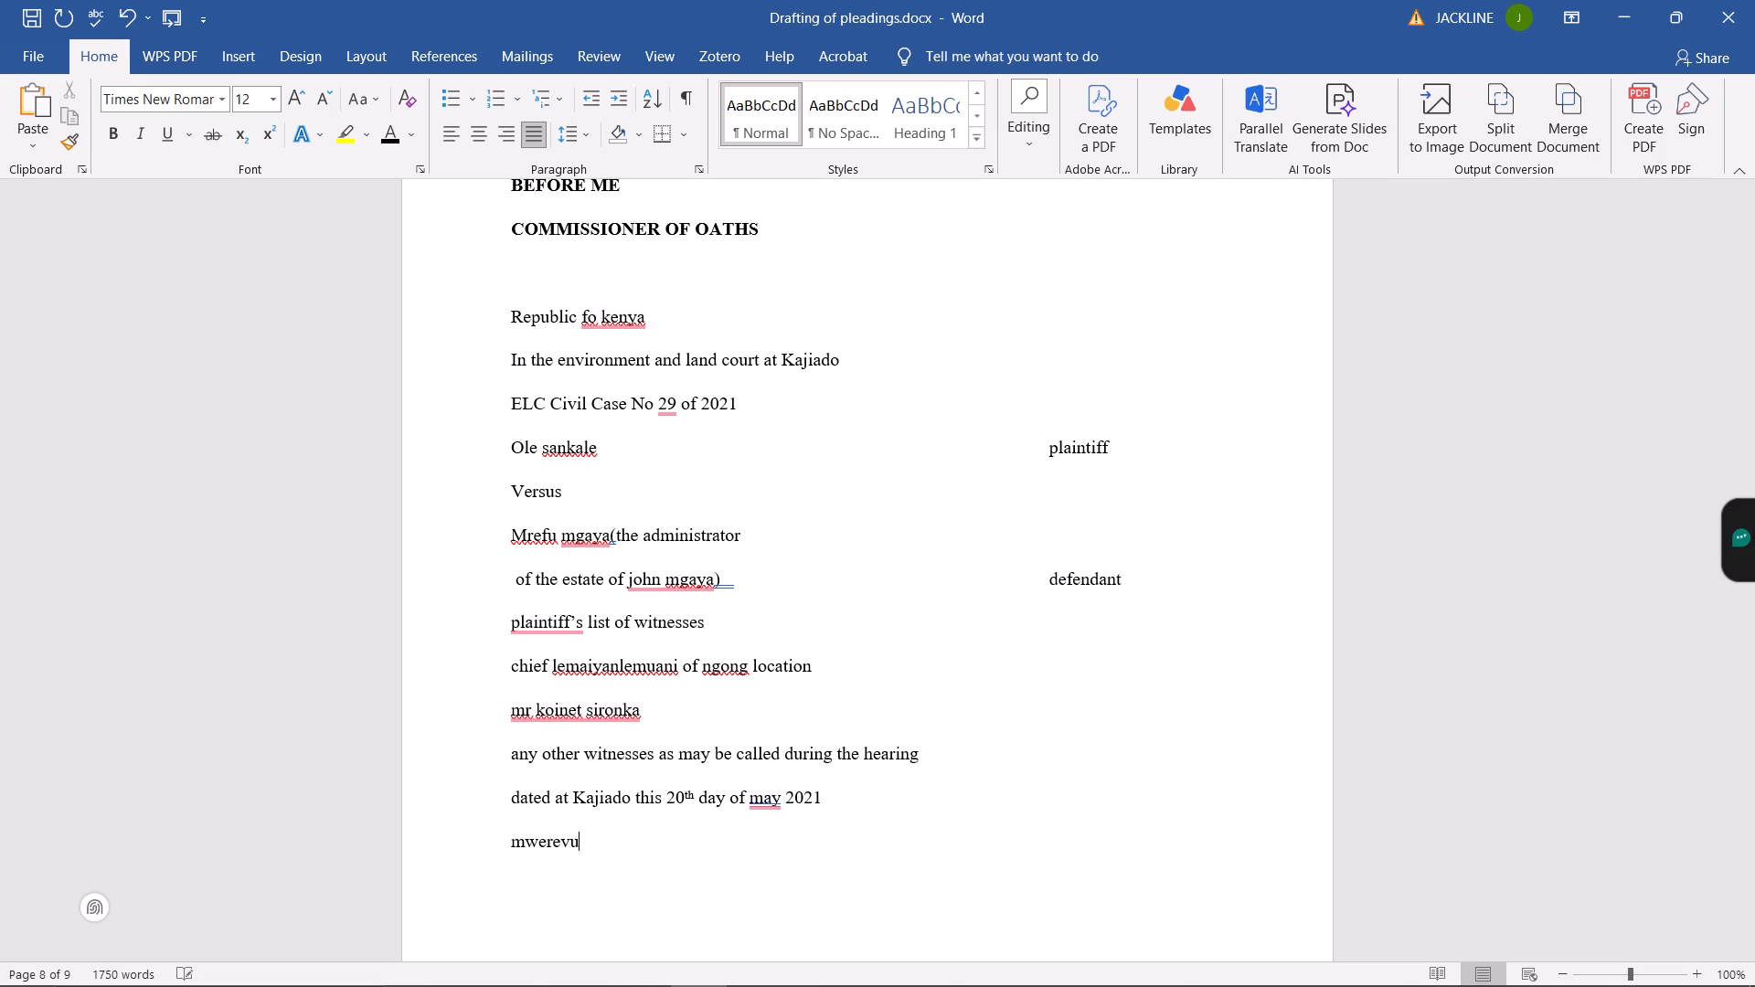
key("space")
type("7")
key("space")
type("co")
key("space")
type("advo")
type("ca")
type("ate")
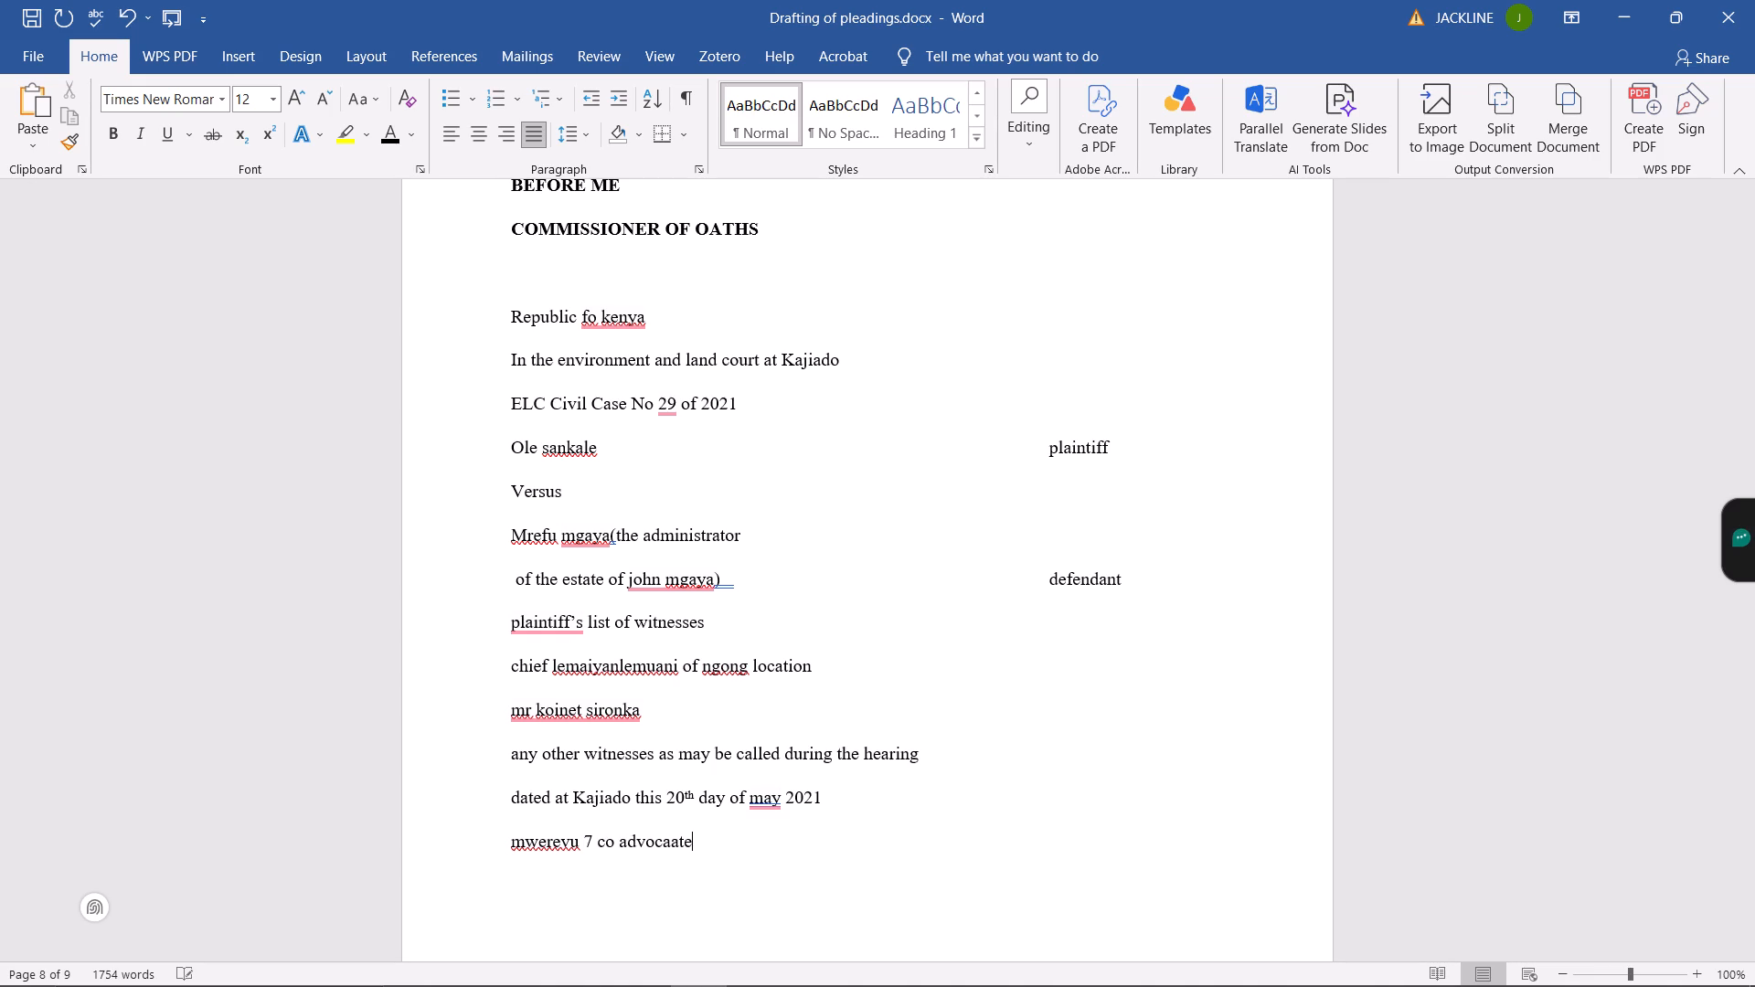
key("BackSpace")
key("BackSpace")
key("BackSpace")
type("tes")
Replace the 7 in the law firm's name with an ampersand.
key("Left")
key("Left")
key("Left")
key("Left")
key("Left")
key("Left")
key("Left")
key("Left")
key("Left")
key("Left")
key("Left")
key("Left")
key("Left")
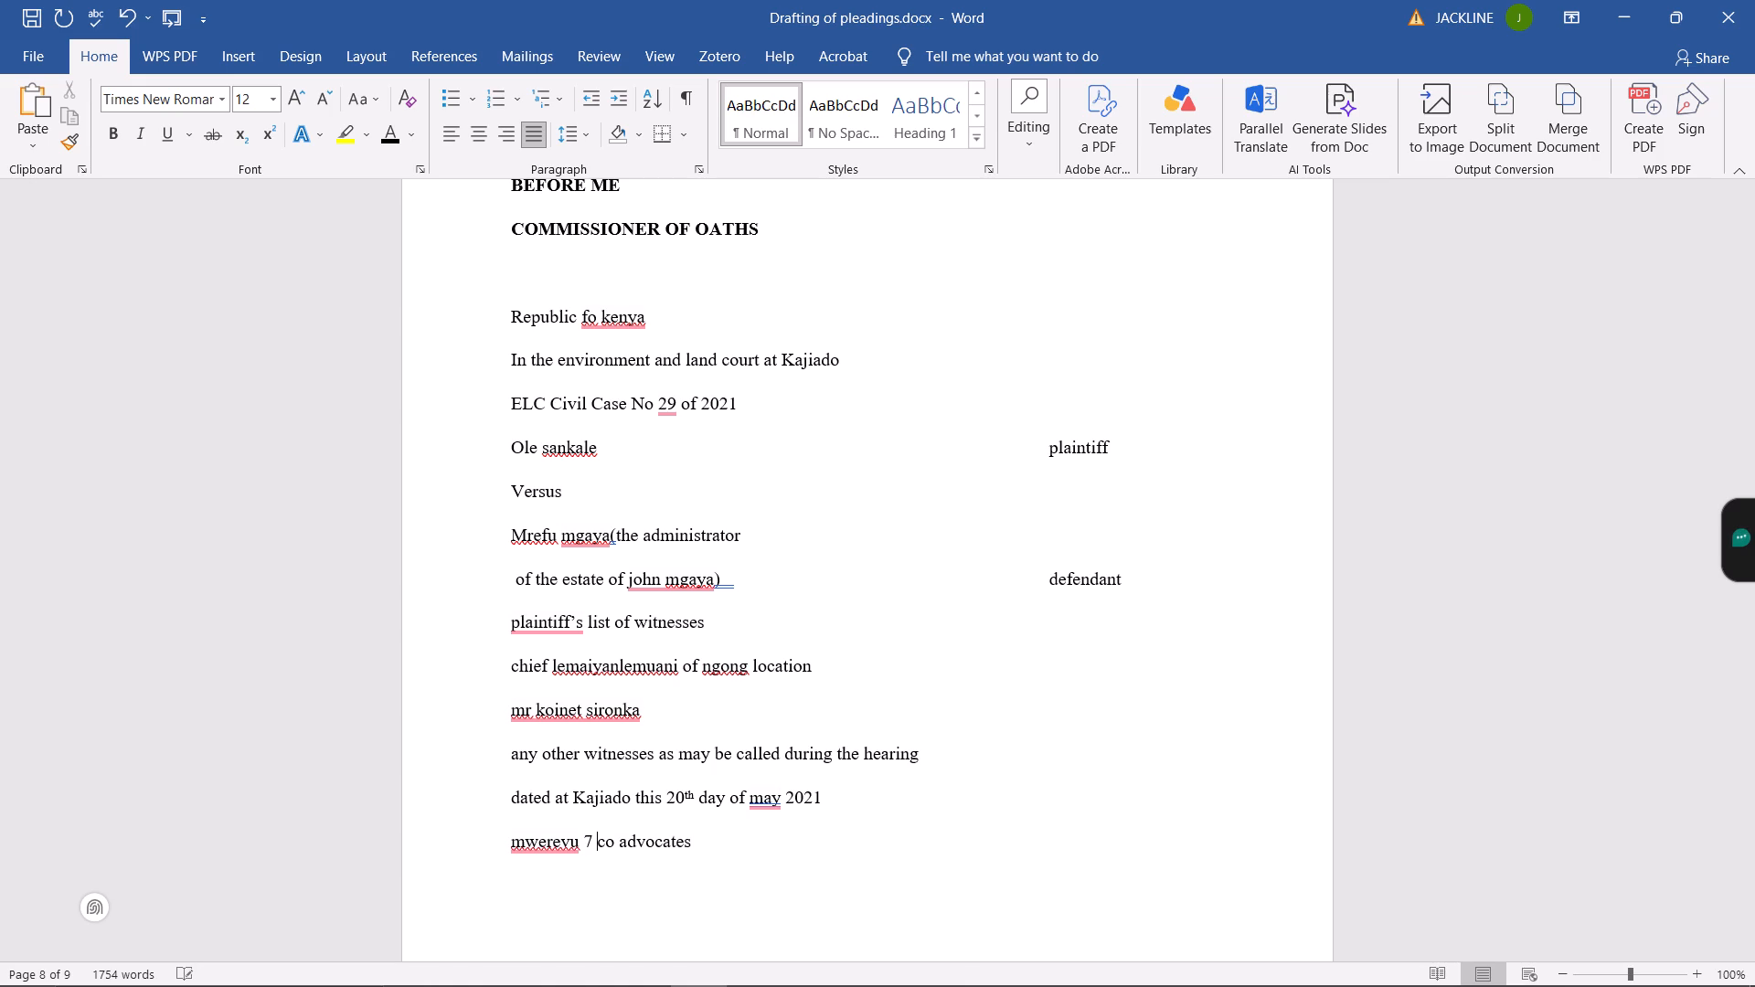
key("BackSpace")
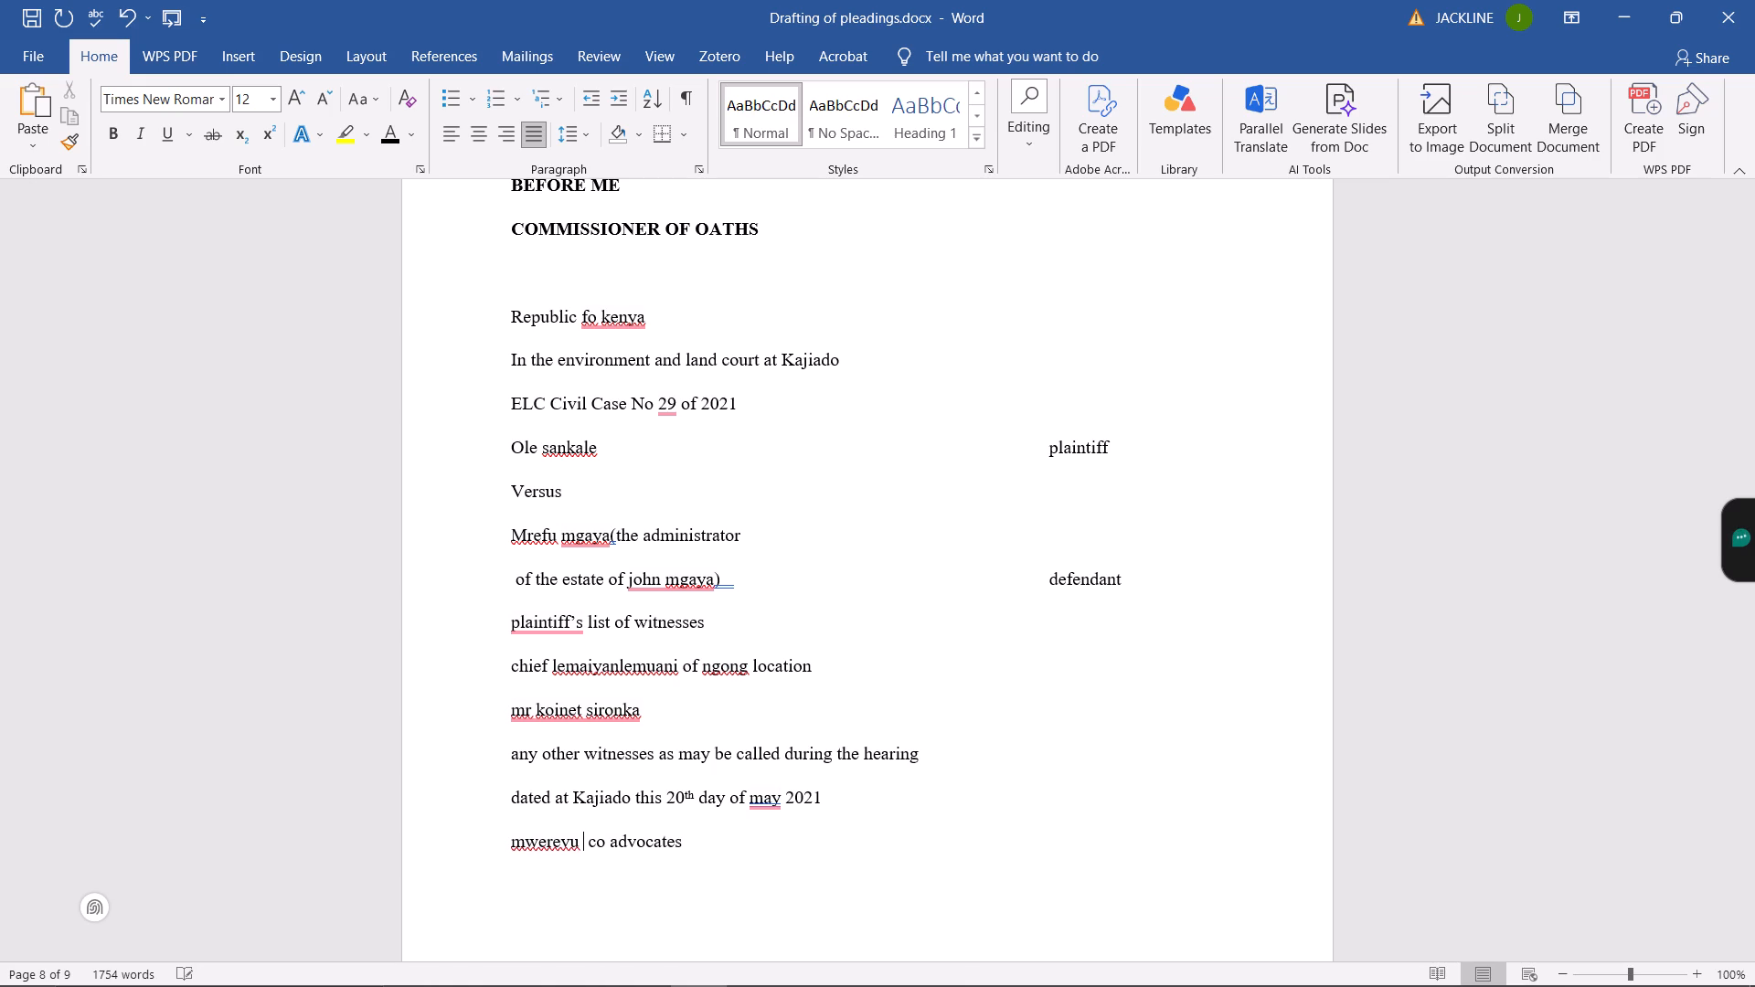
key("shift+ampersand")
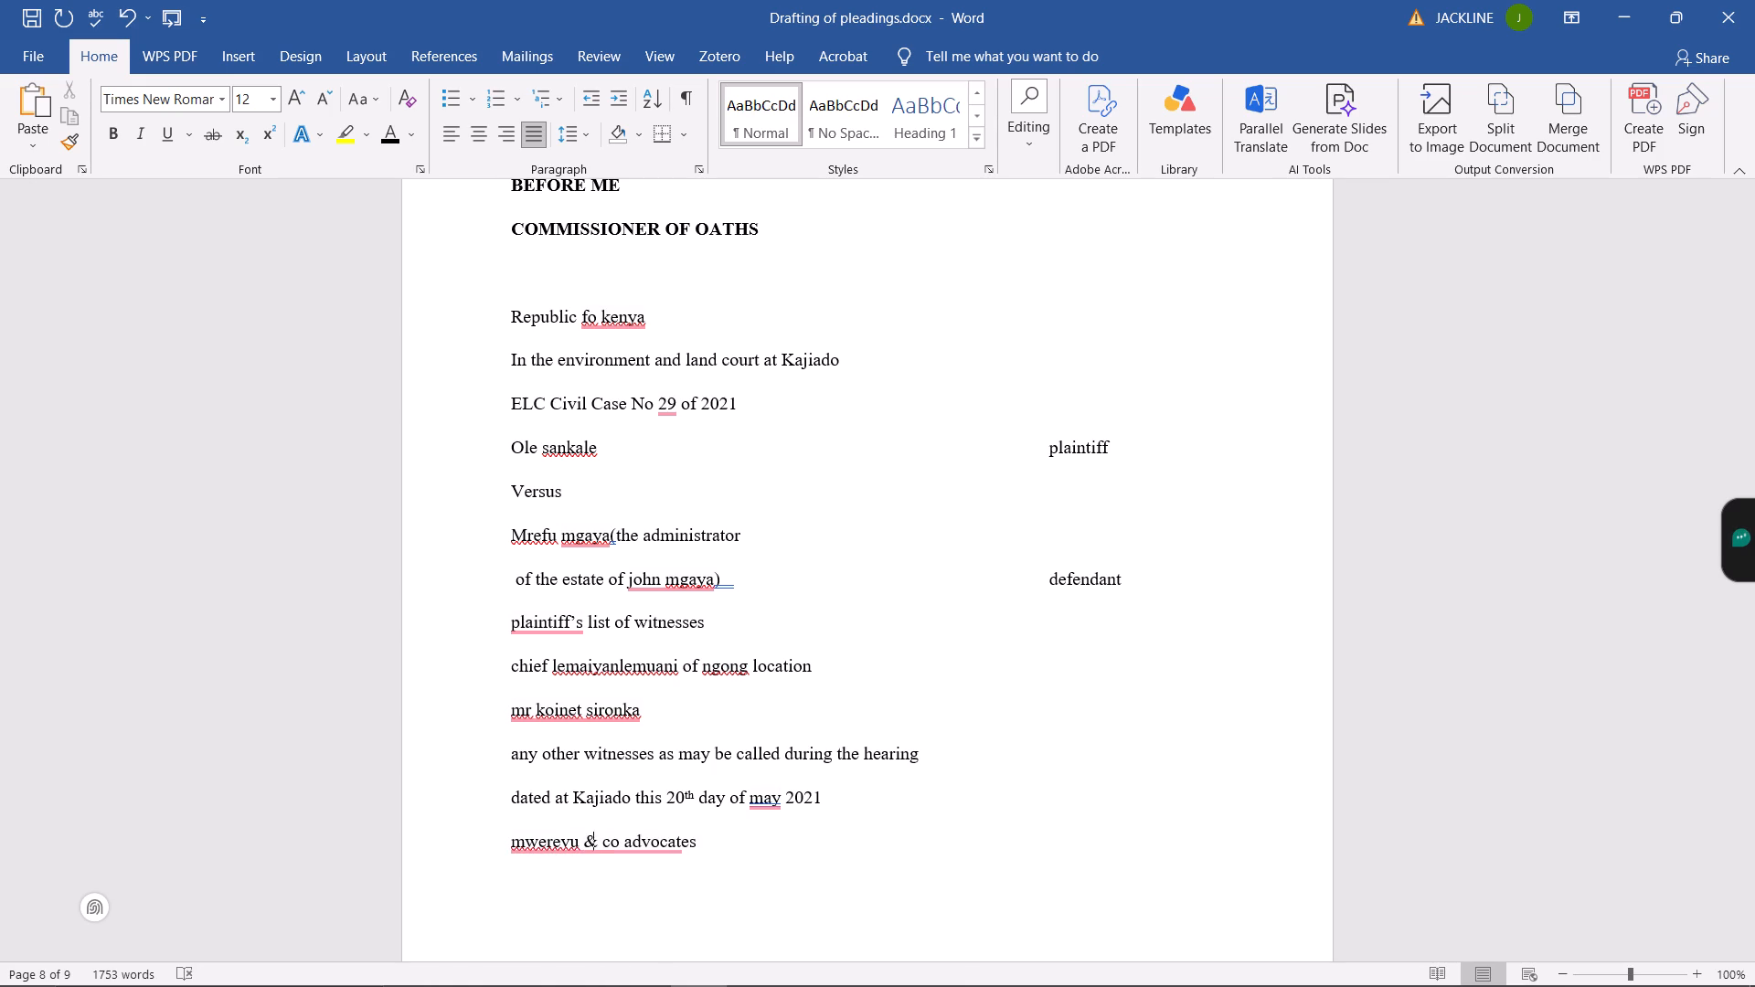
Add the line "advocates for the plaintiff" below the law firm's name.
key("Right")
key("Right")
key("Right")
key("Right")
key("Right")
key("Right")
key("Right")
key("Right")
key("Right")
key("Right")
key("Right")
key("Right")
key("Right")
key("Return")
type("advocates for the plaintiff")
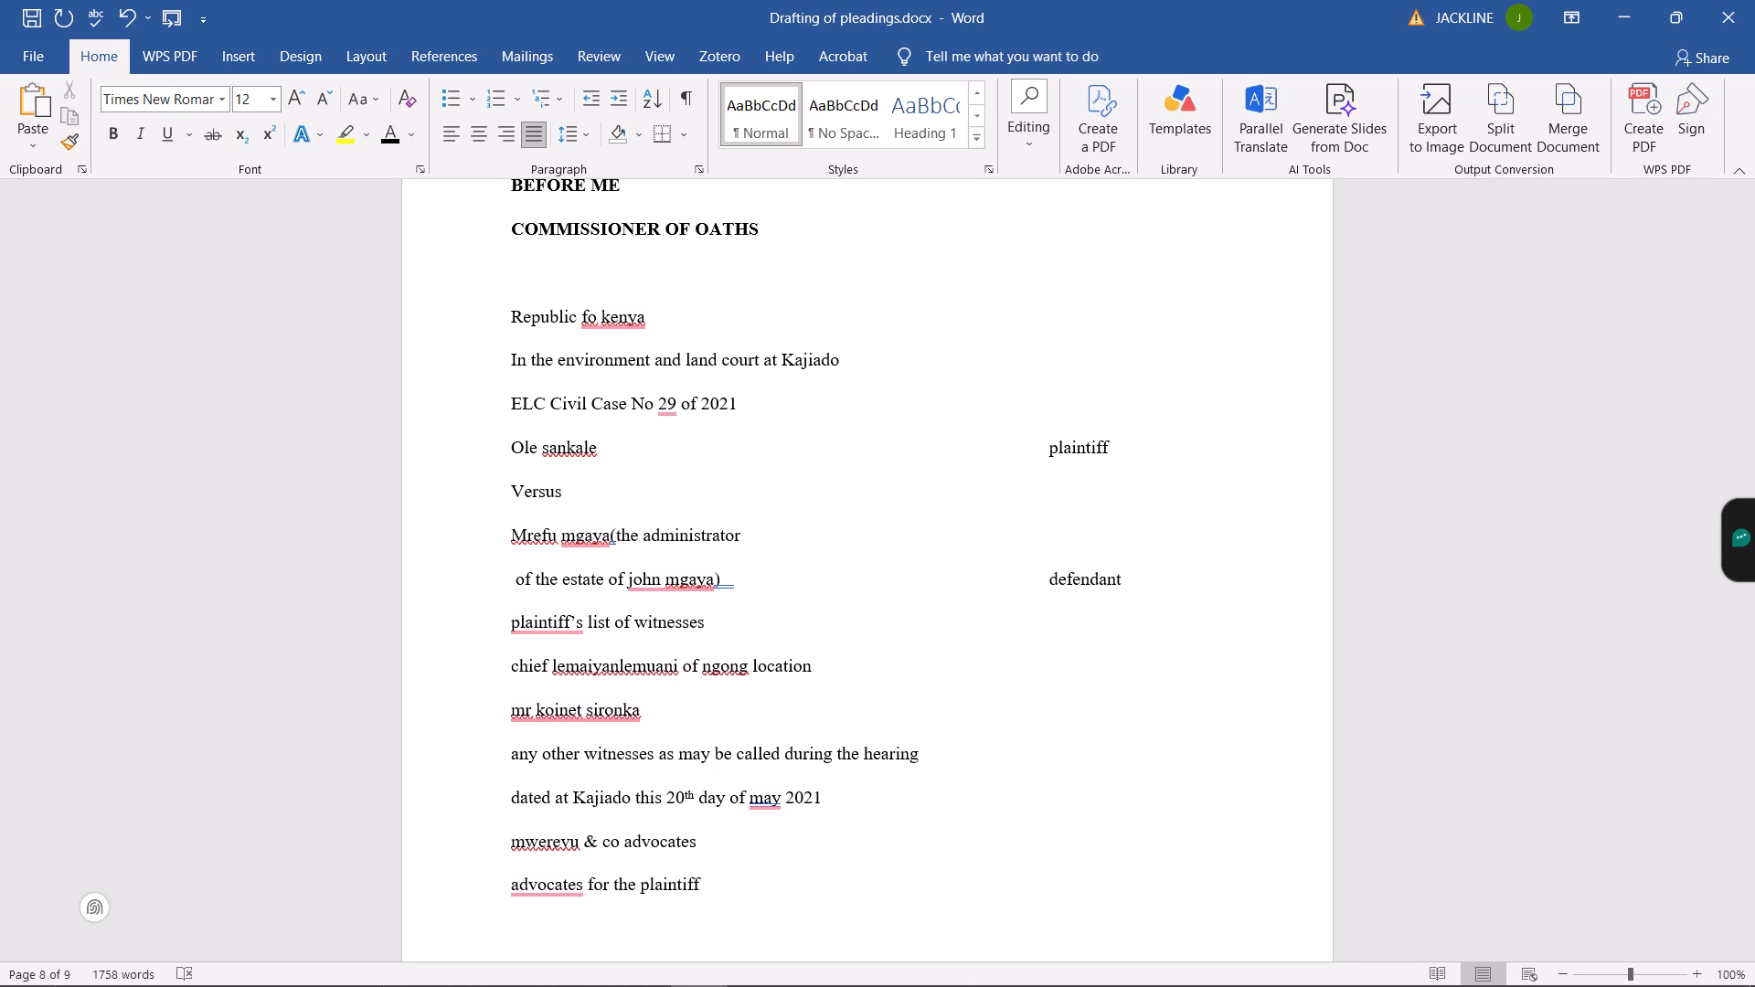
Add the line "drawn & filed by:" below the "advocates for the plaintiff" line and start a new line after it.
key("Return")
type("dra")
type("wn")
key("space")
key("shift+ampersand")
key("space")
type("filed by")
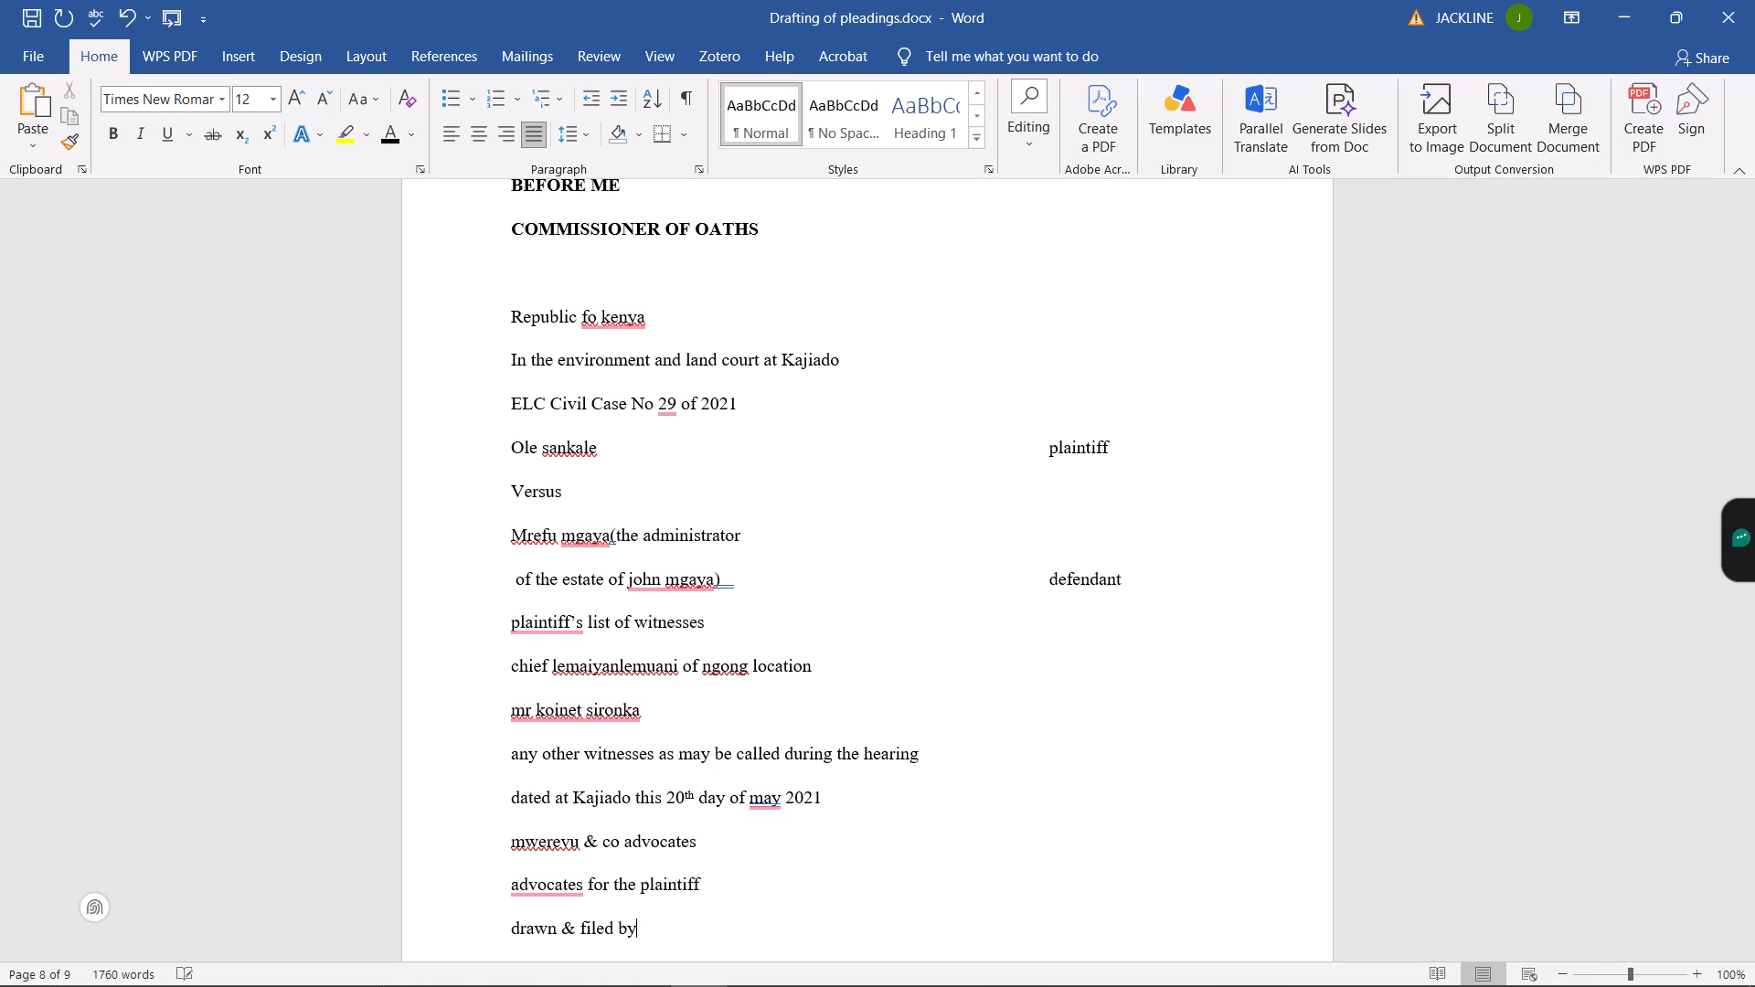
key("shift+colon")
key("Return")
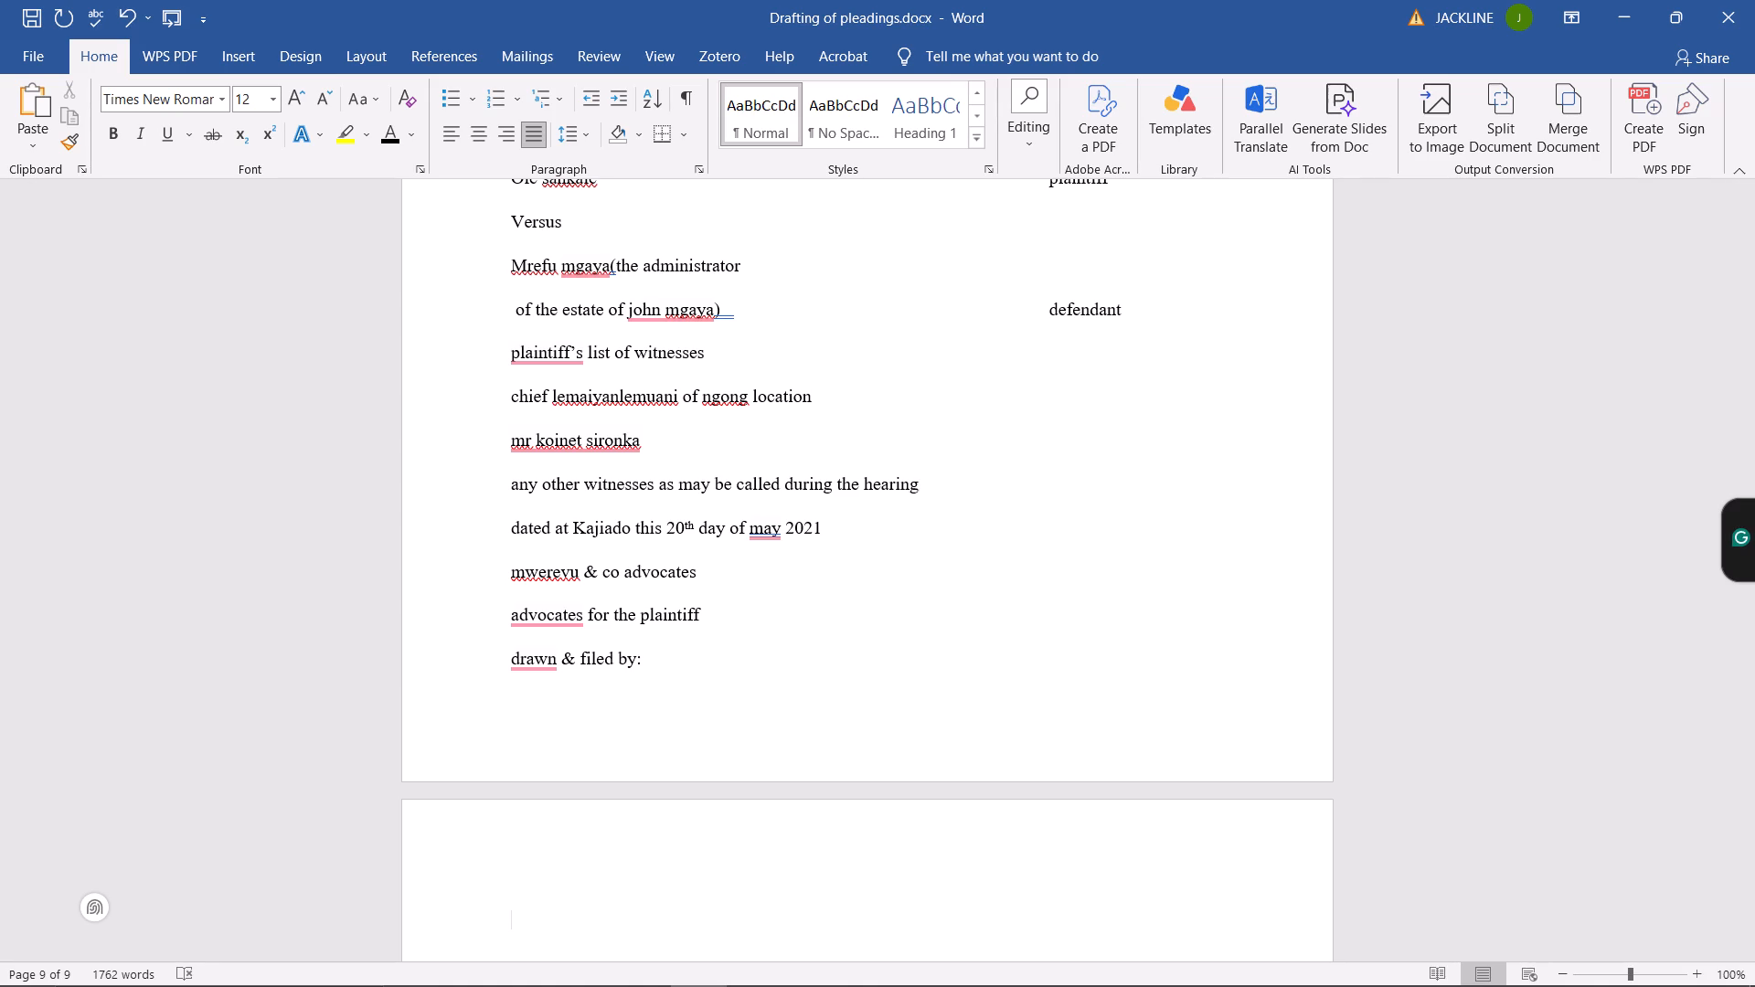
Make the three court heading lines above the witness list, from the republic line to the case number, bold, underlined, uppercase and centred.
scroll(754, 423, "up", 2)
scroll(678, 437, "up", 1)
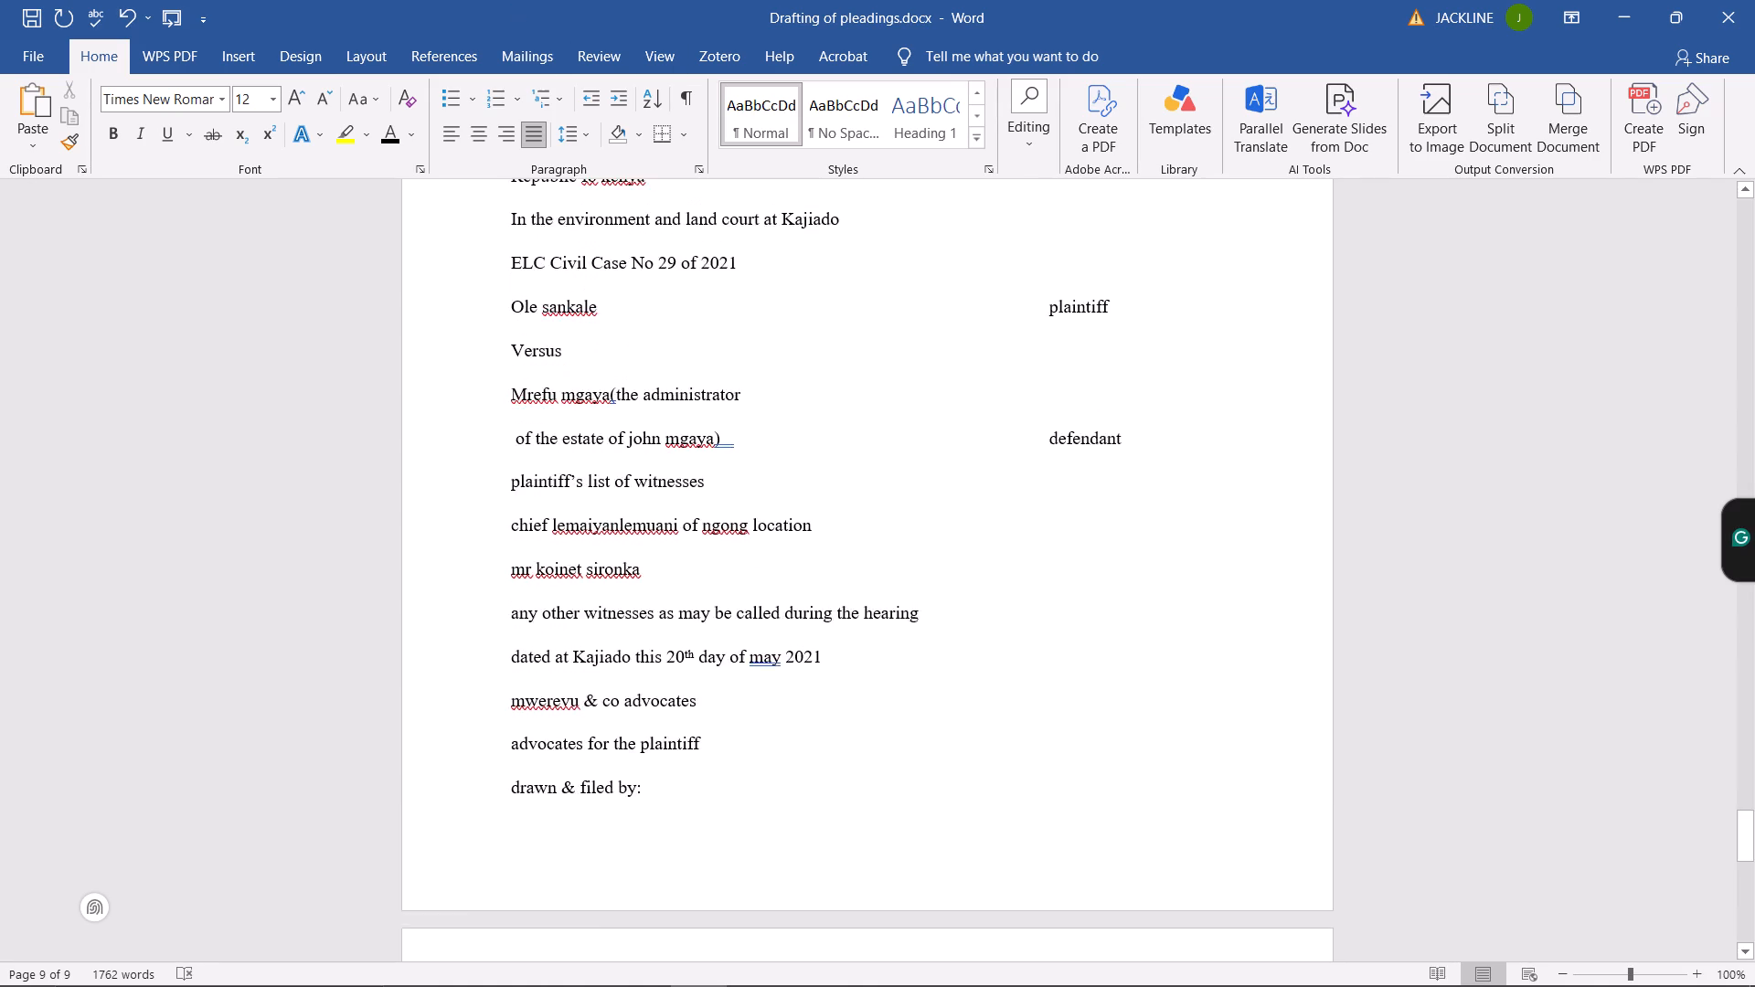
scroll(708, 542, "up", 5)
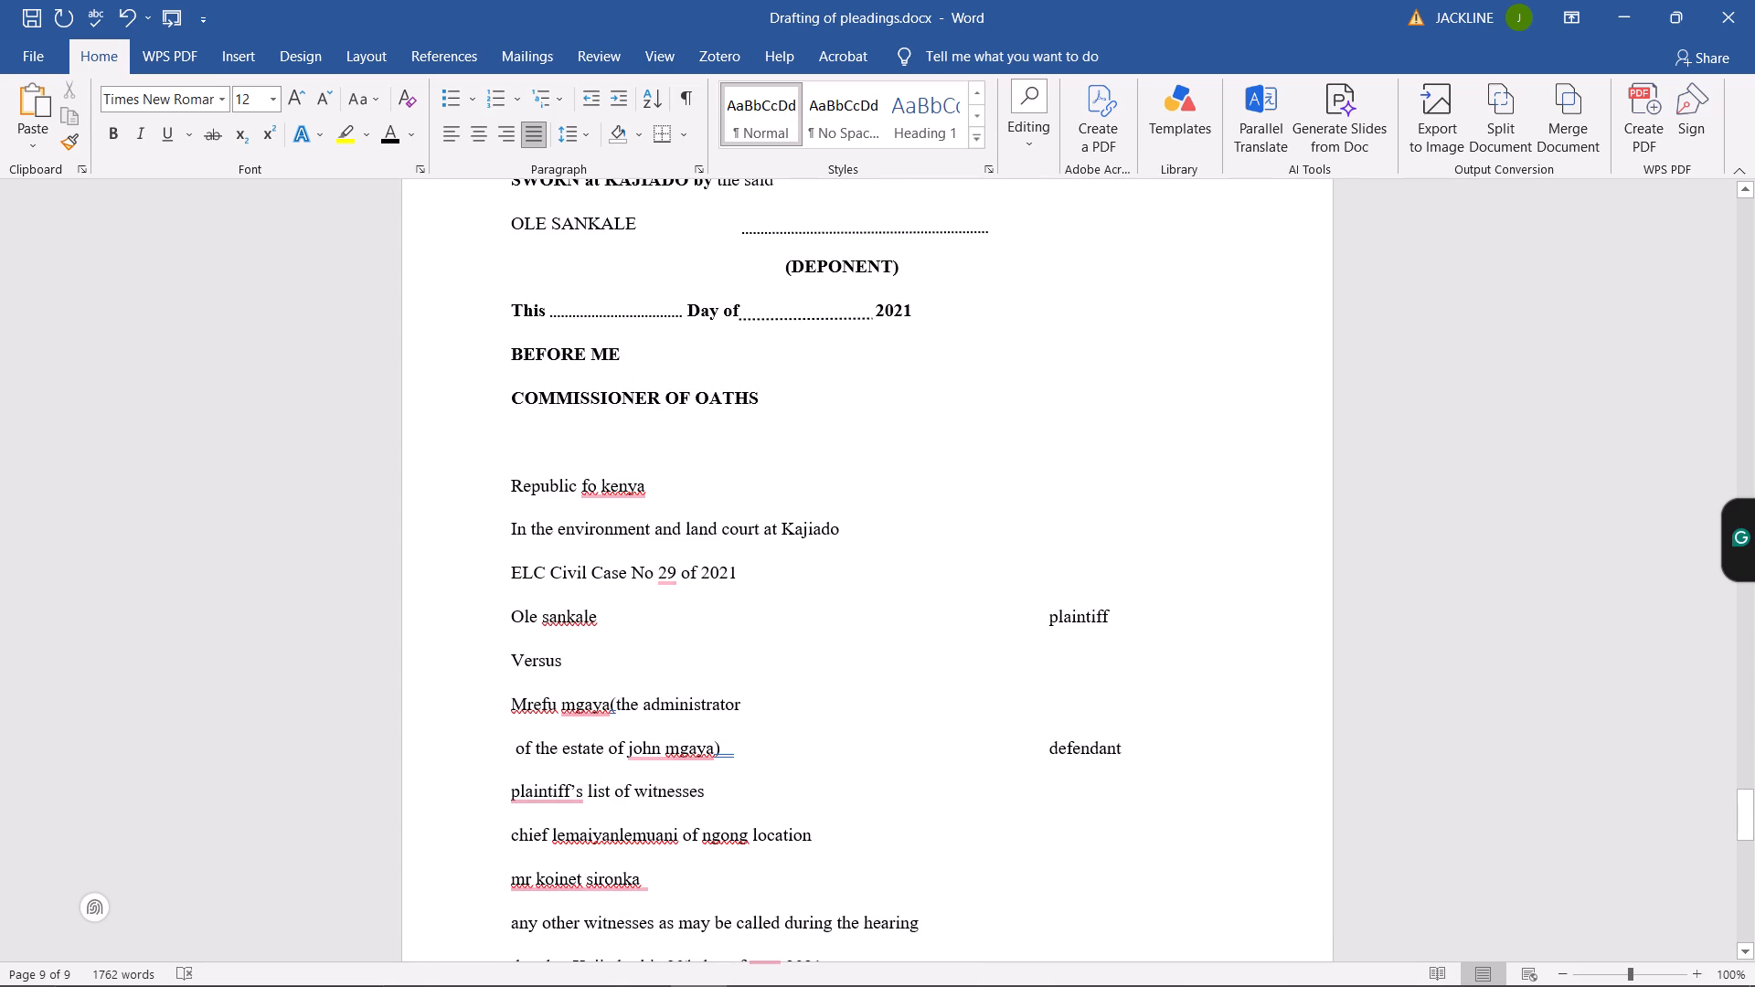
left_click_drag(742, 576, 496, 498)
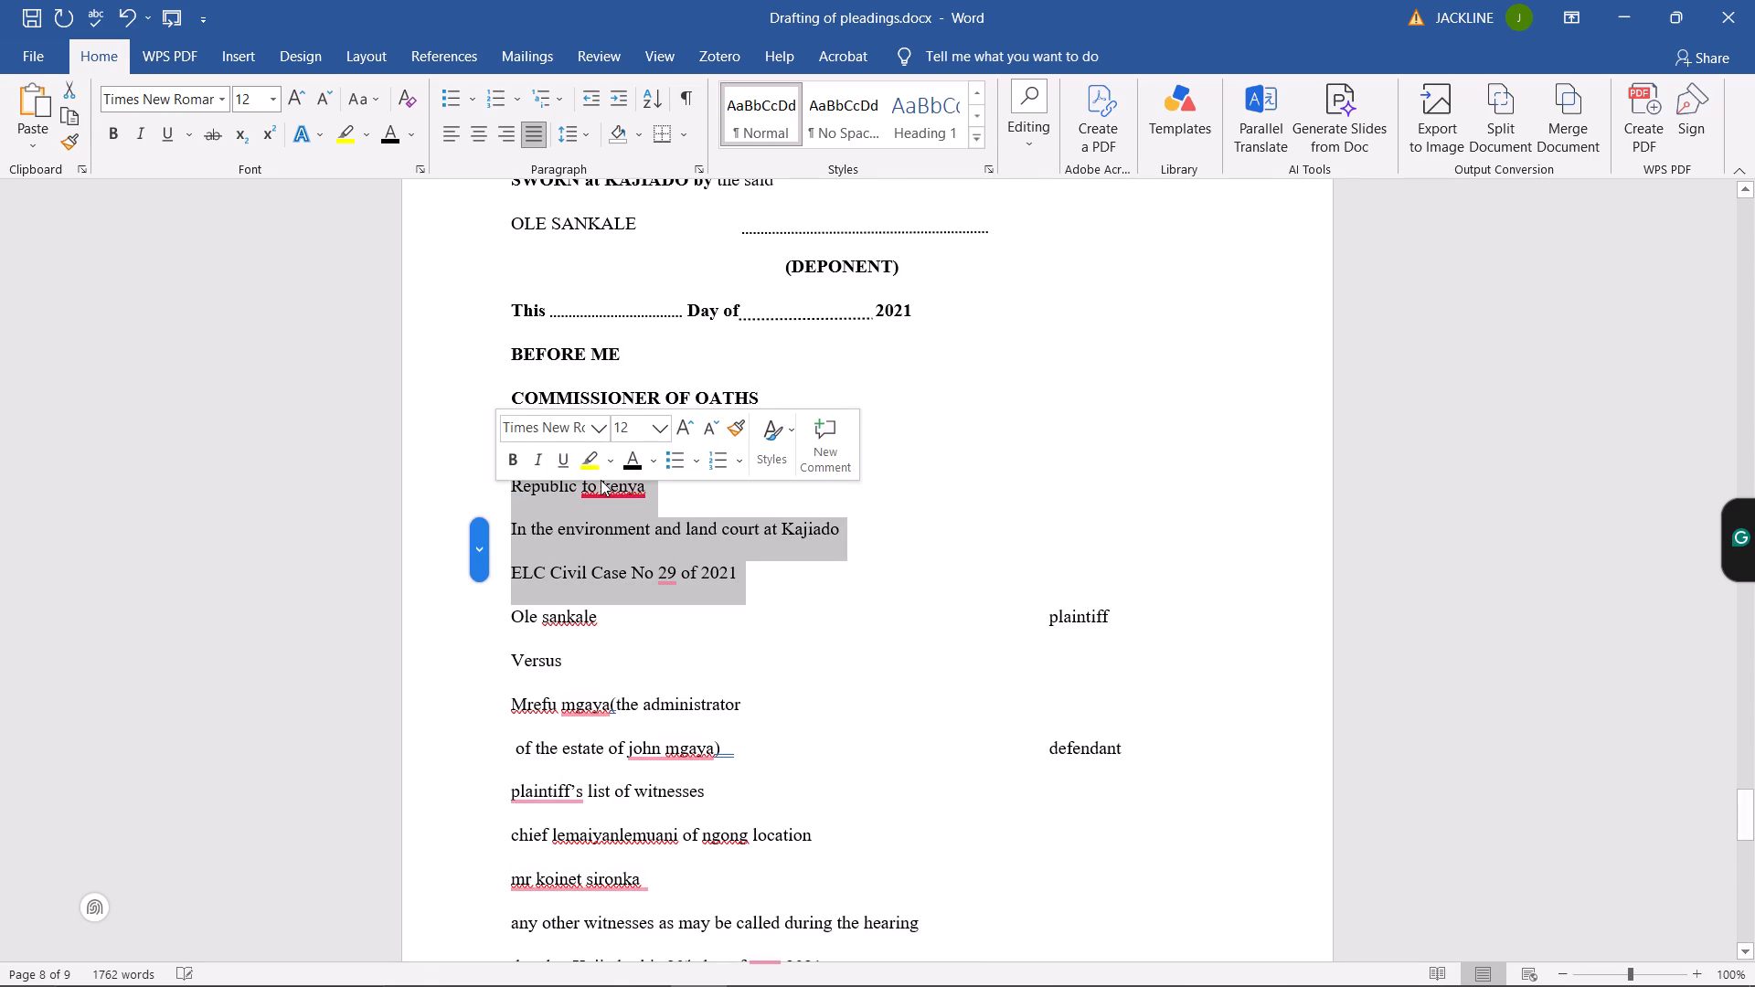
left_click(509, 462)
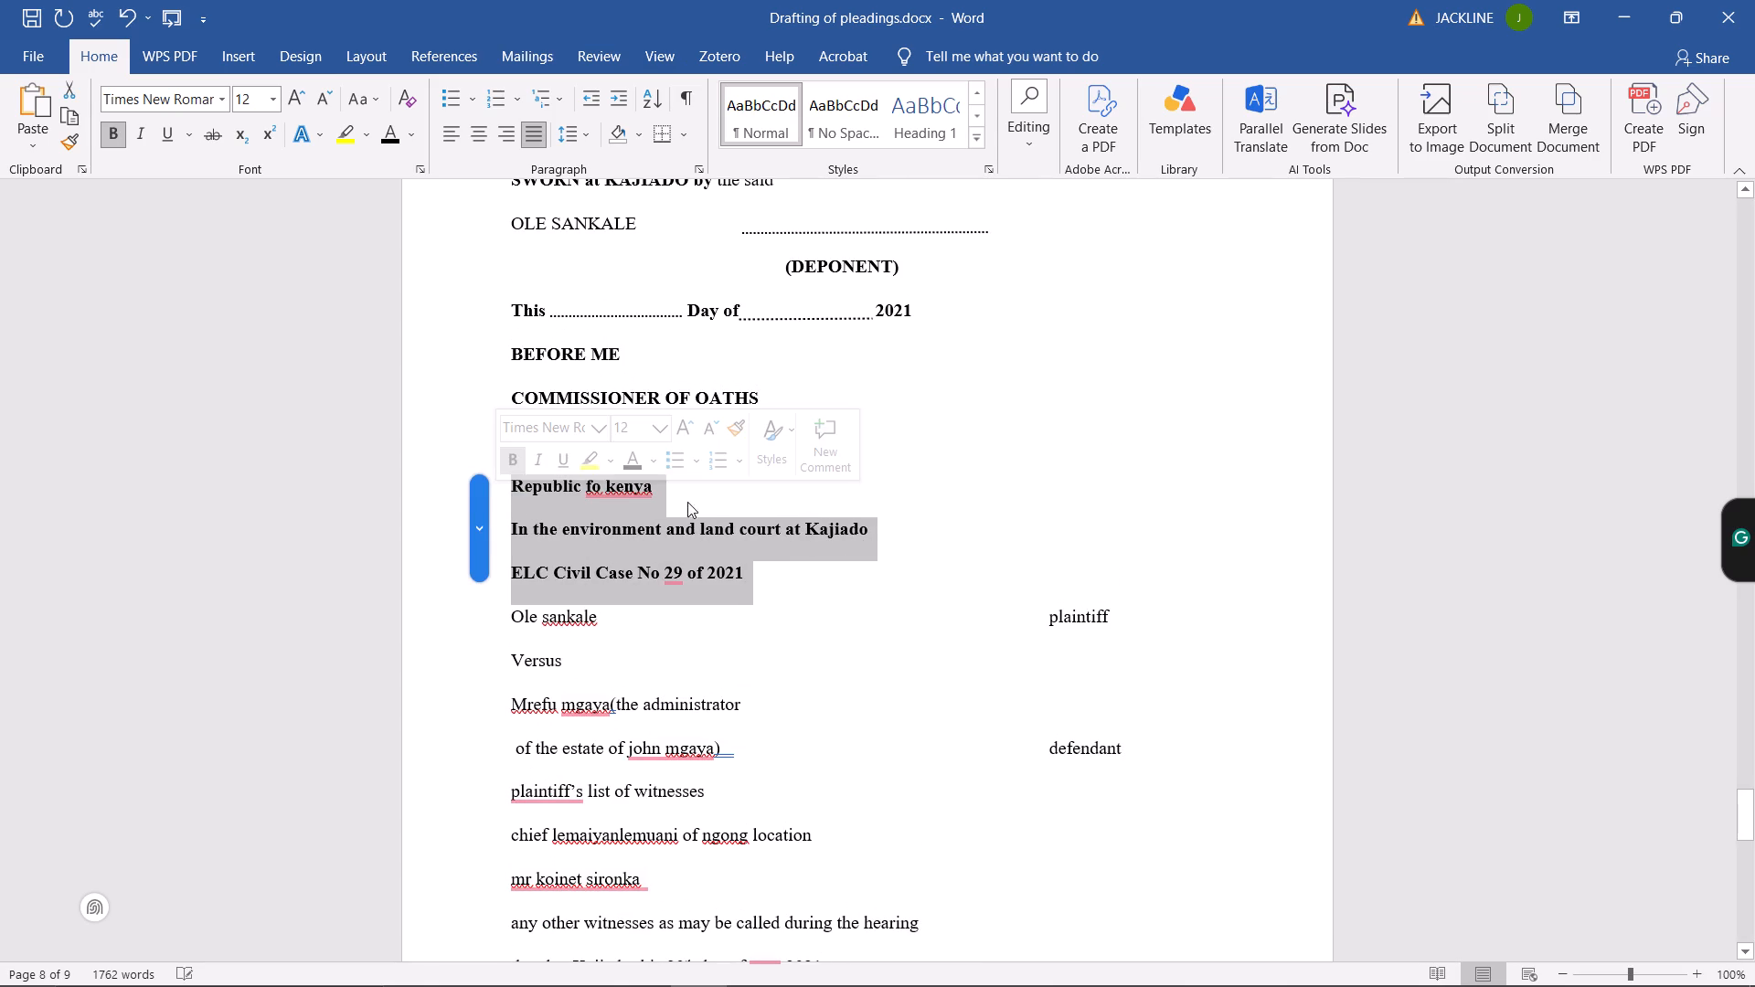
left_click(564, 468)
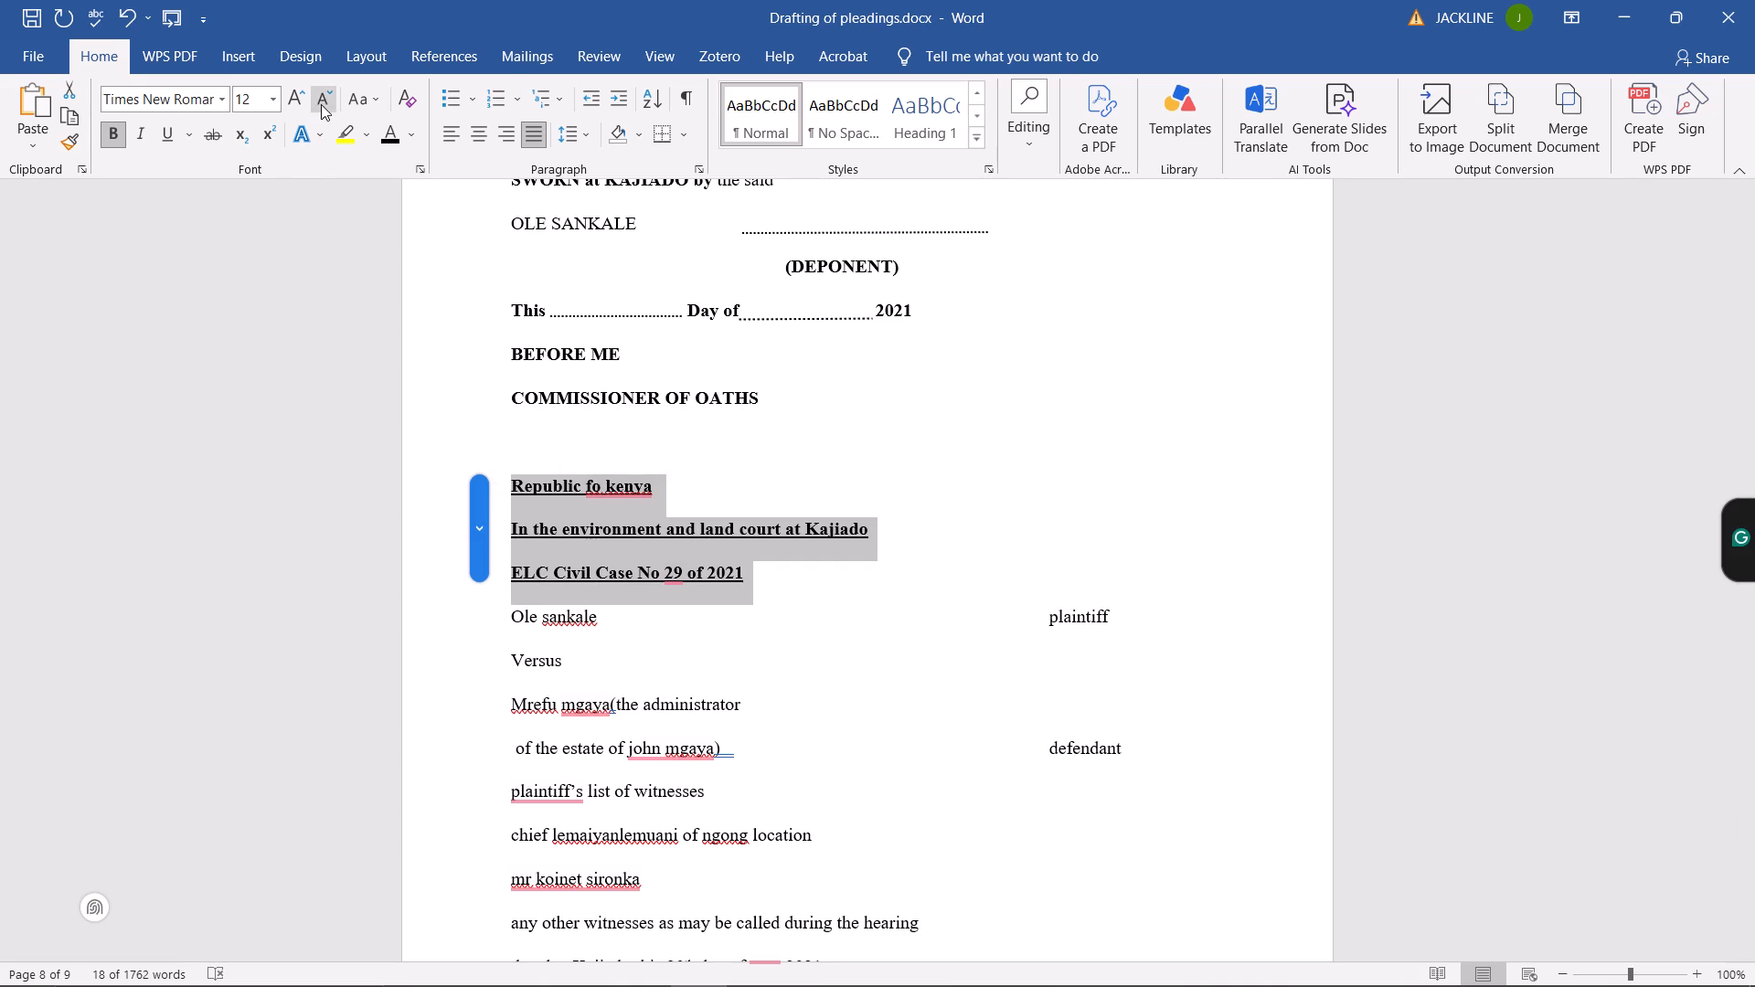
left_click(366, 101)
left_click(409, 172)
left_click(467, 121)
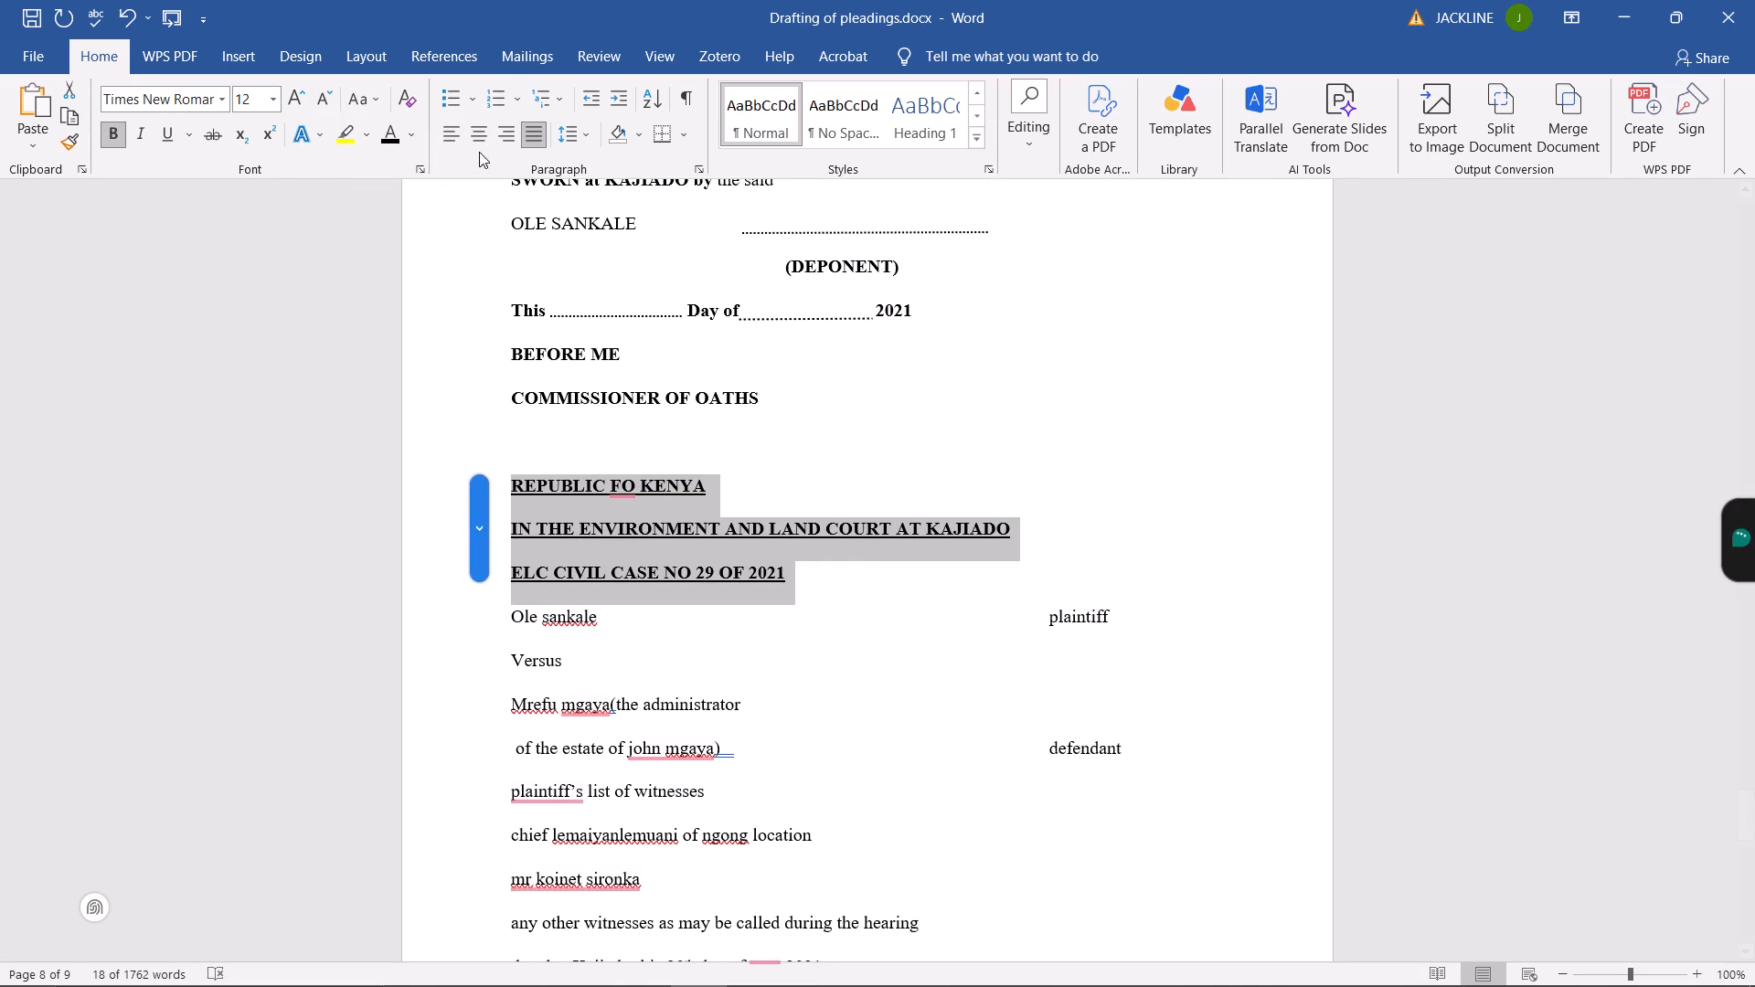
left_click(479, 131)
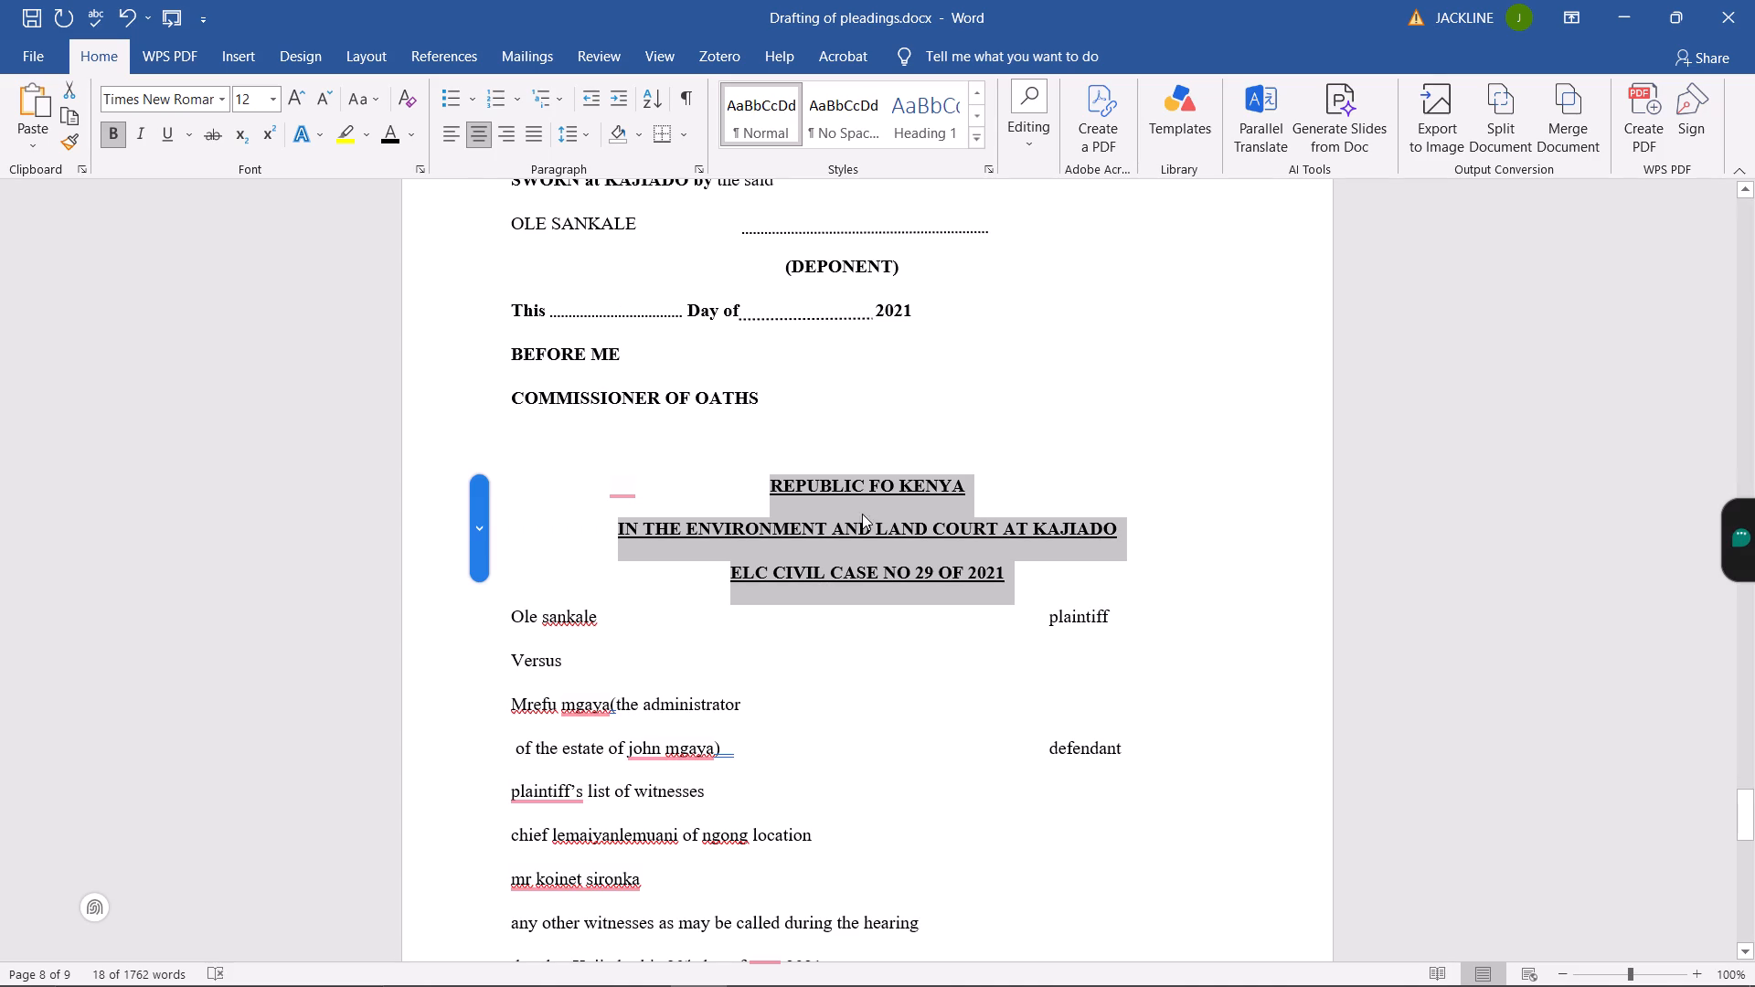
Make the word "Versus" between the two parties bold and centred.
left_click(581, 654)
left_click_drag(570, 659, 513, 659)
left_click(524, 621)
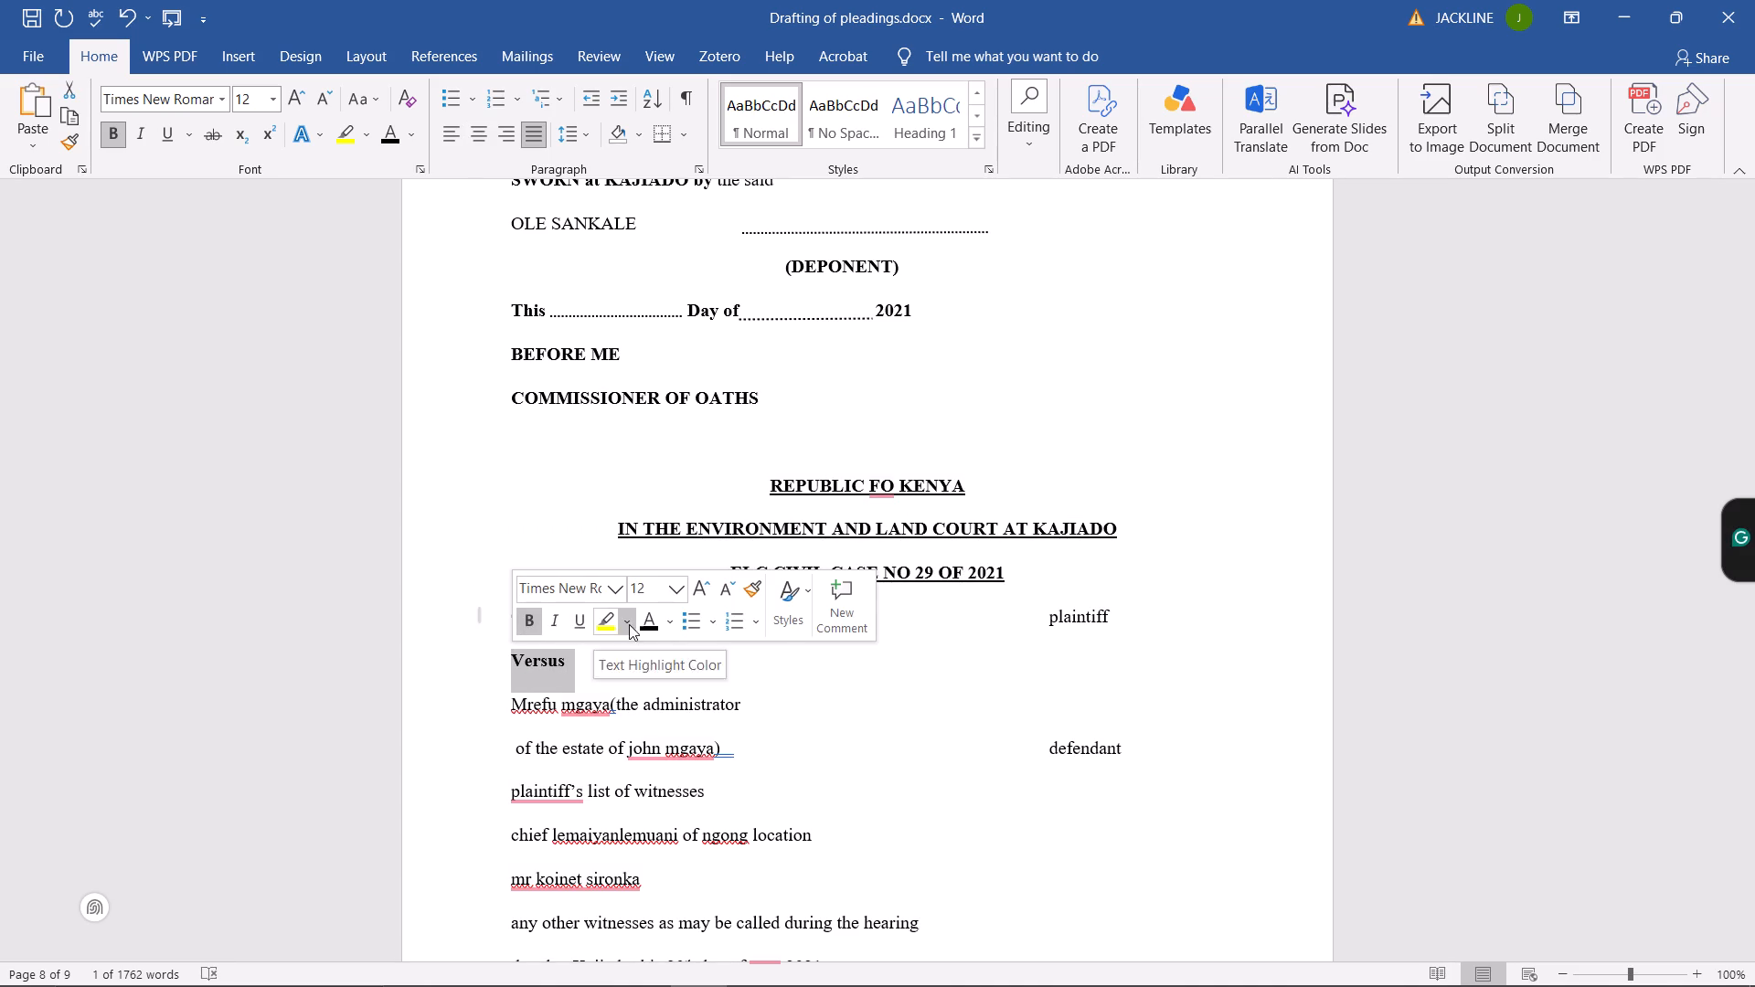
left_click(484, 145)
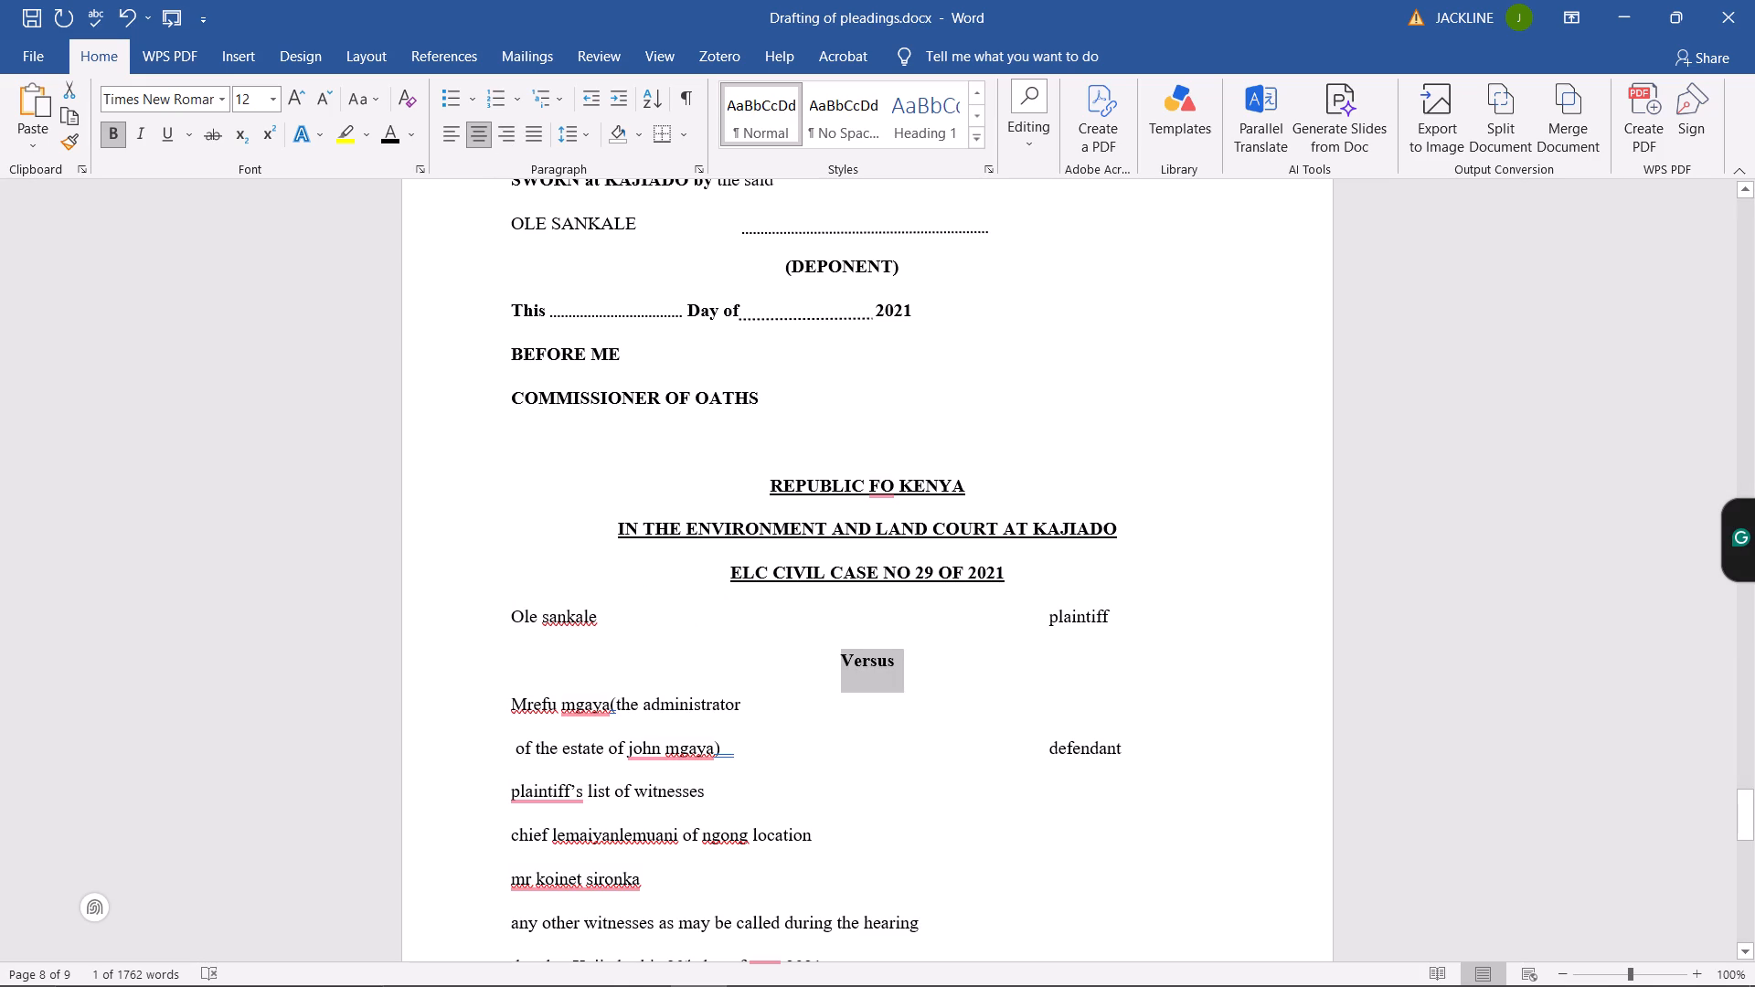
Format the "plaintiff's list of witnesses" title as underlined, bold, uppercase and centred.
scroll(807, 773, "down", 1)
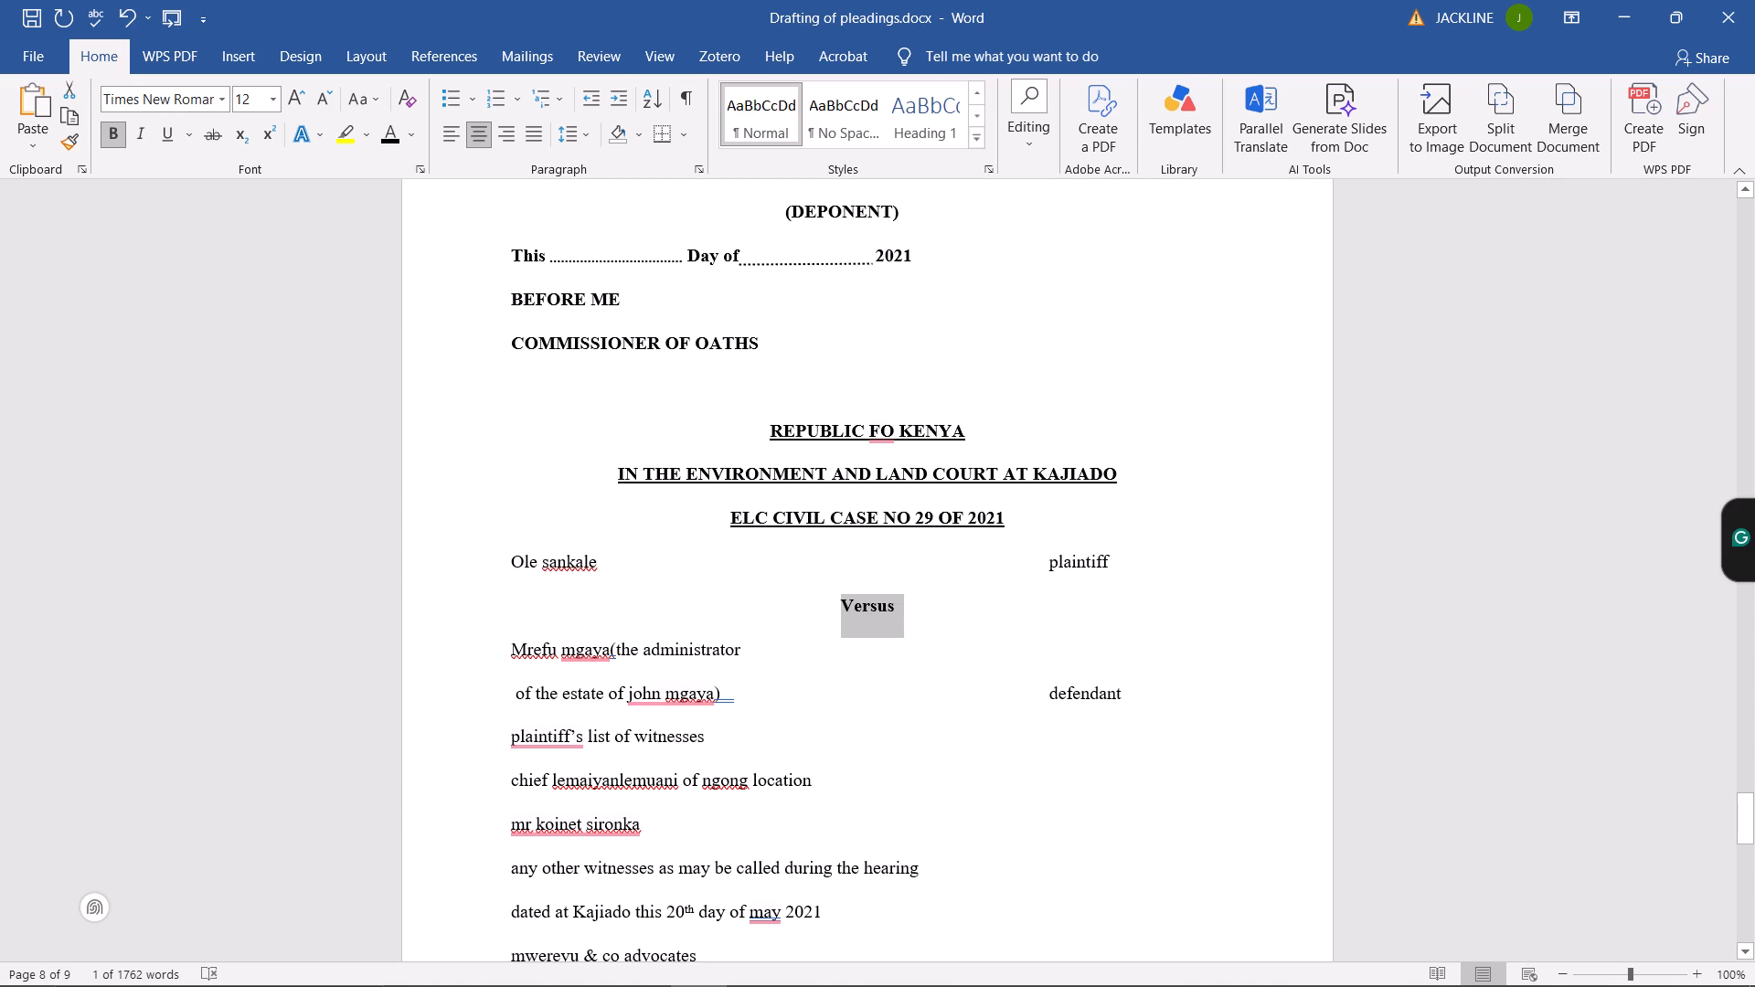
left_click_drag(722, 741, 513, 734)
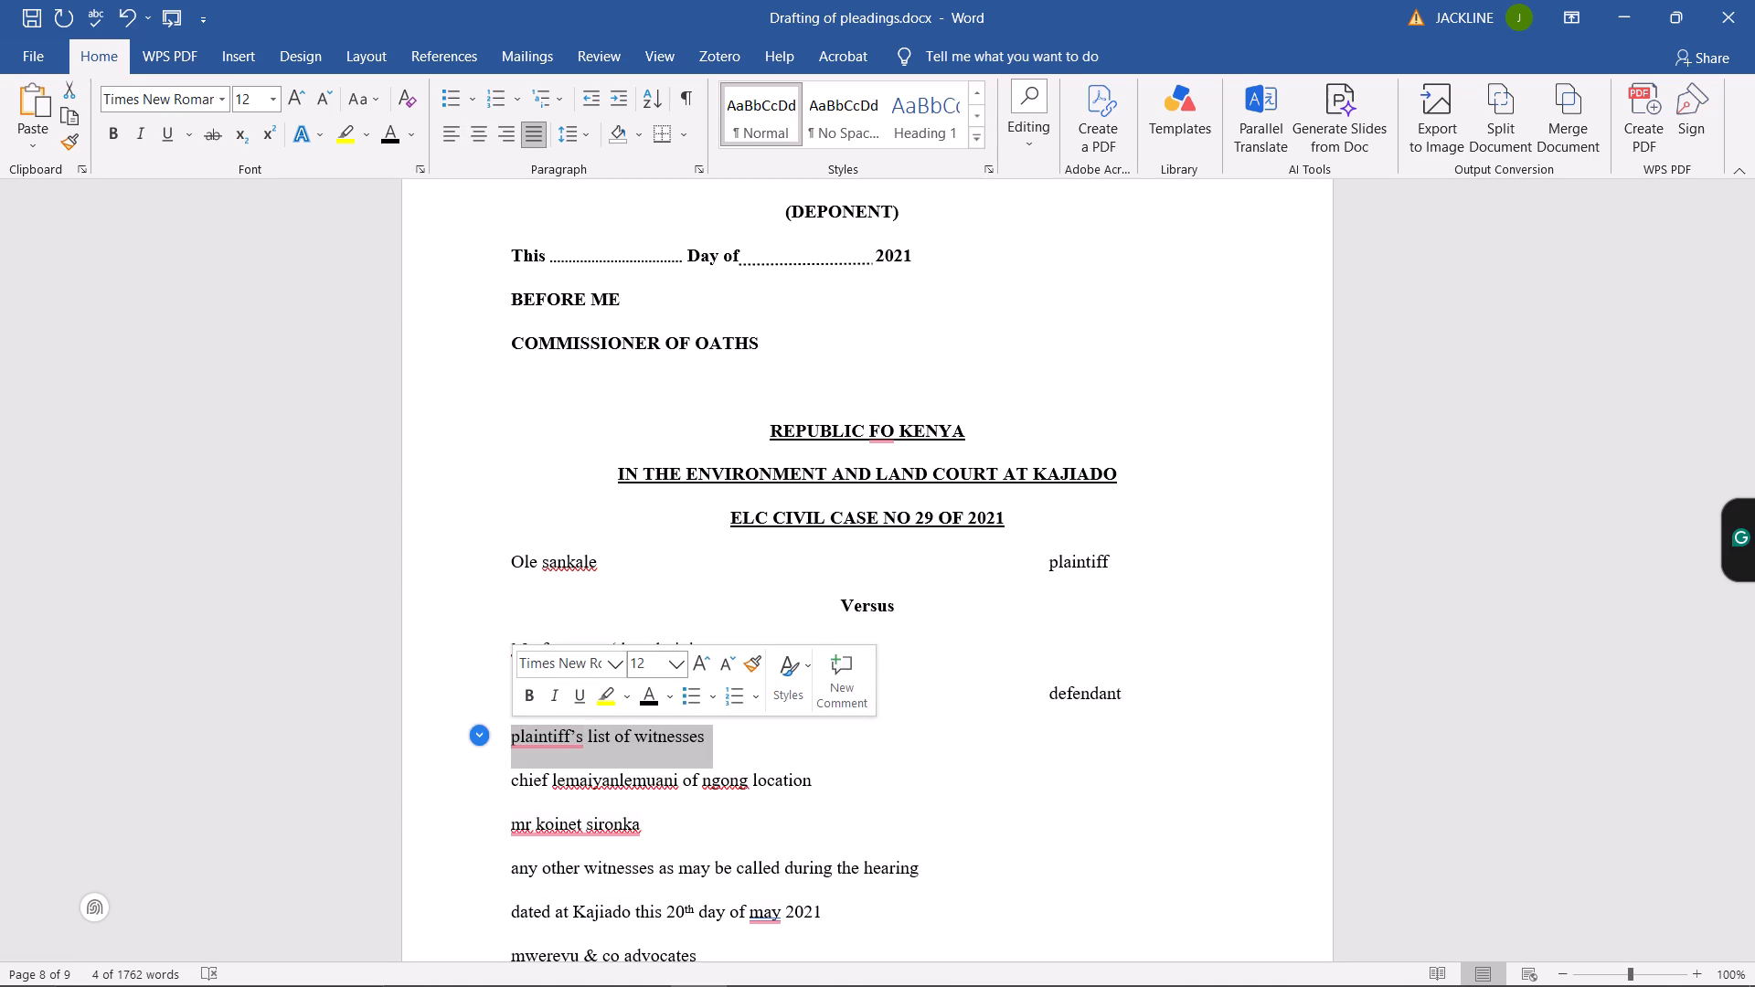
left_click(583, 697)
left_click(532, 696)
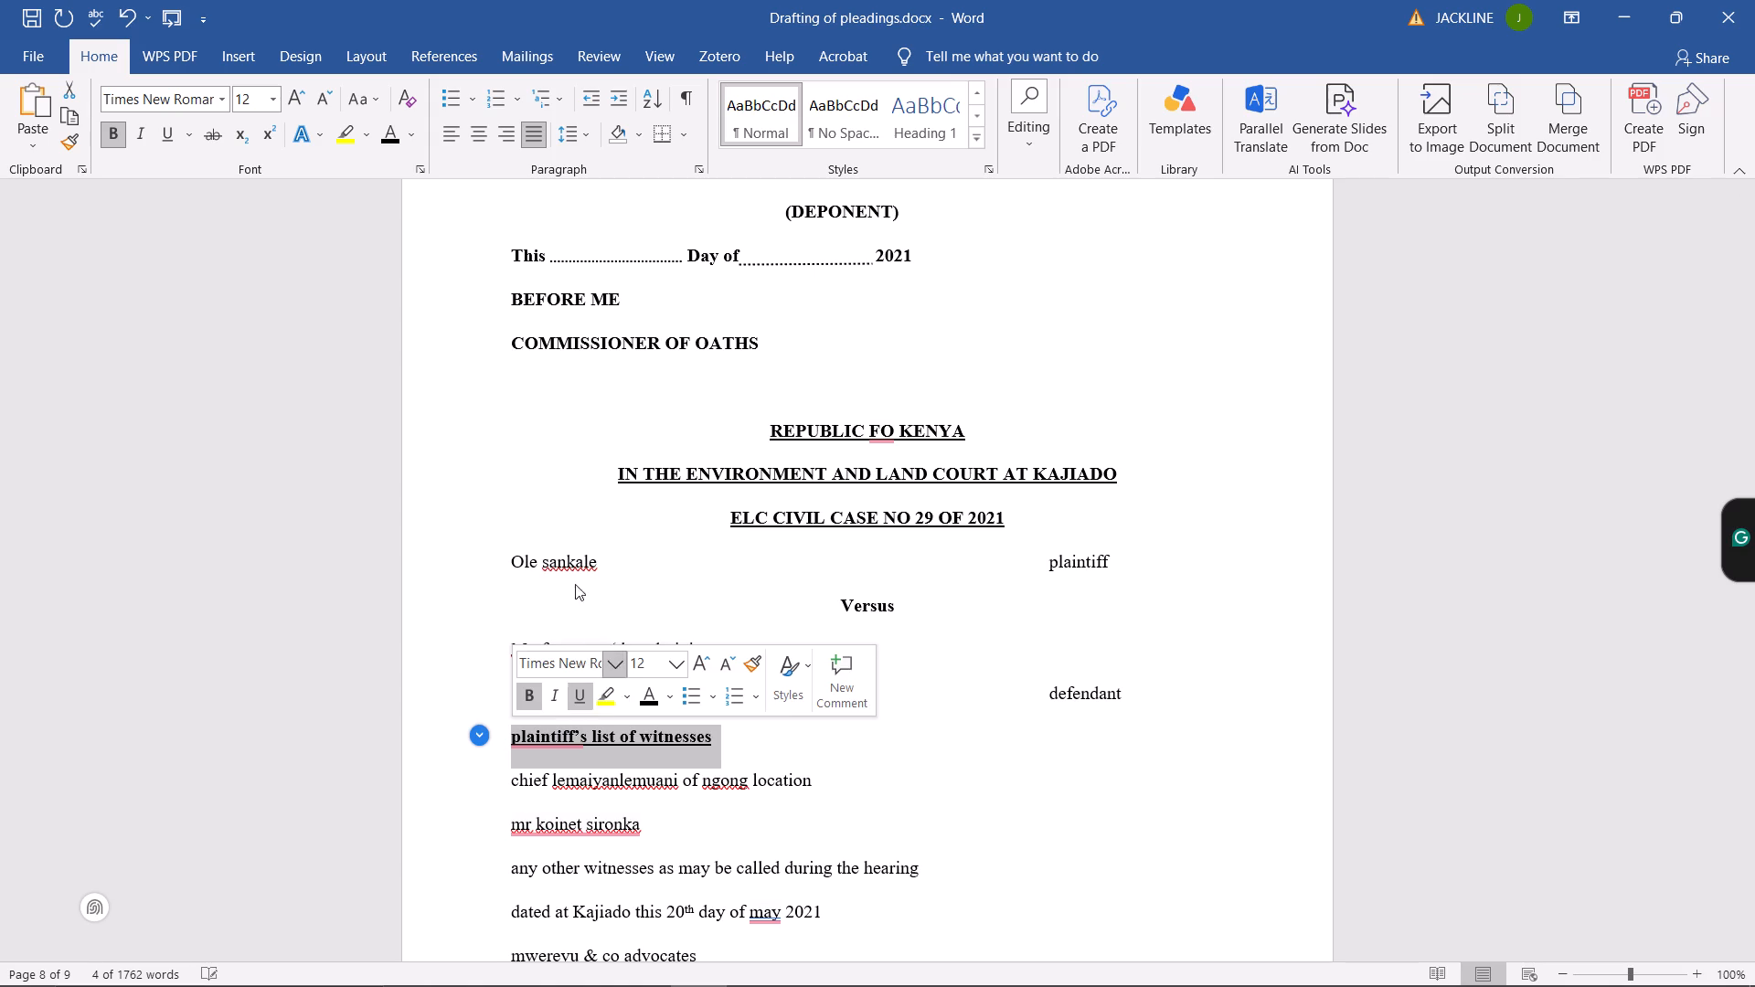
left_click(367, 101)
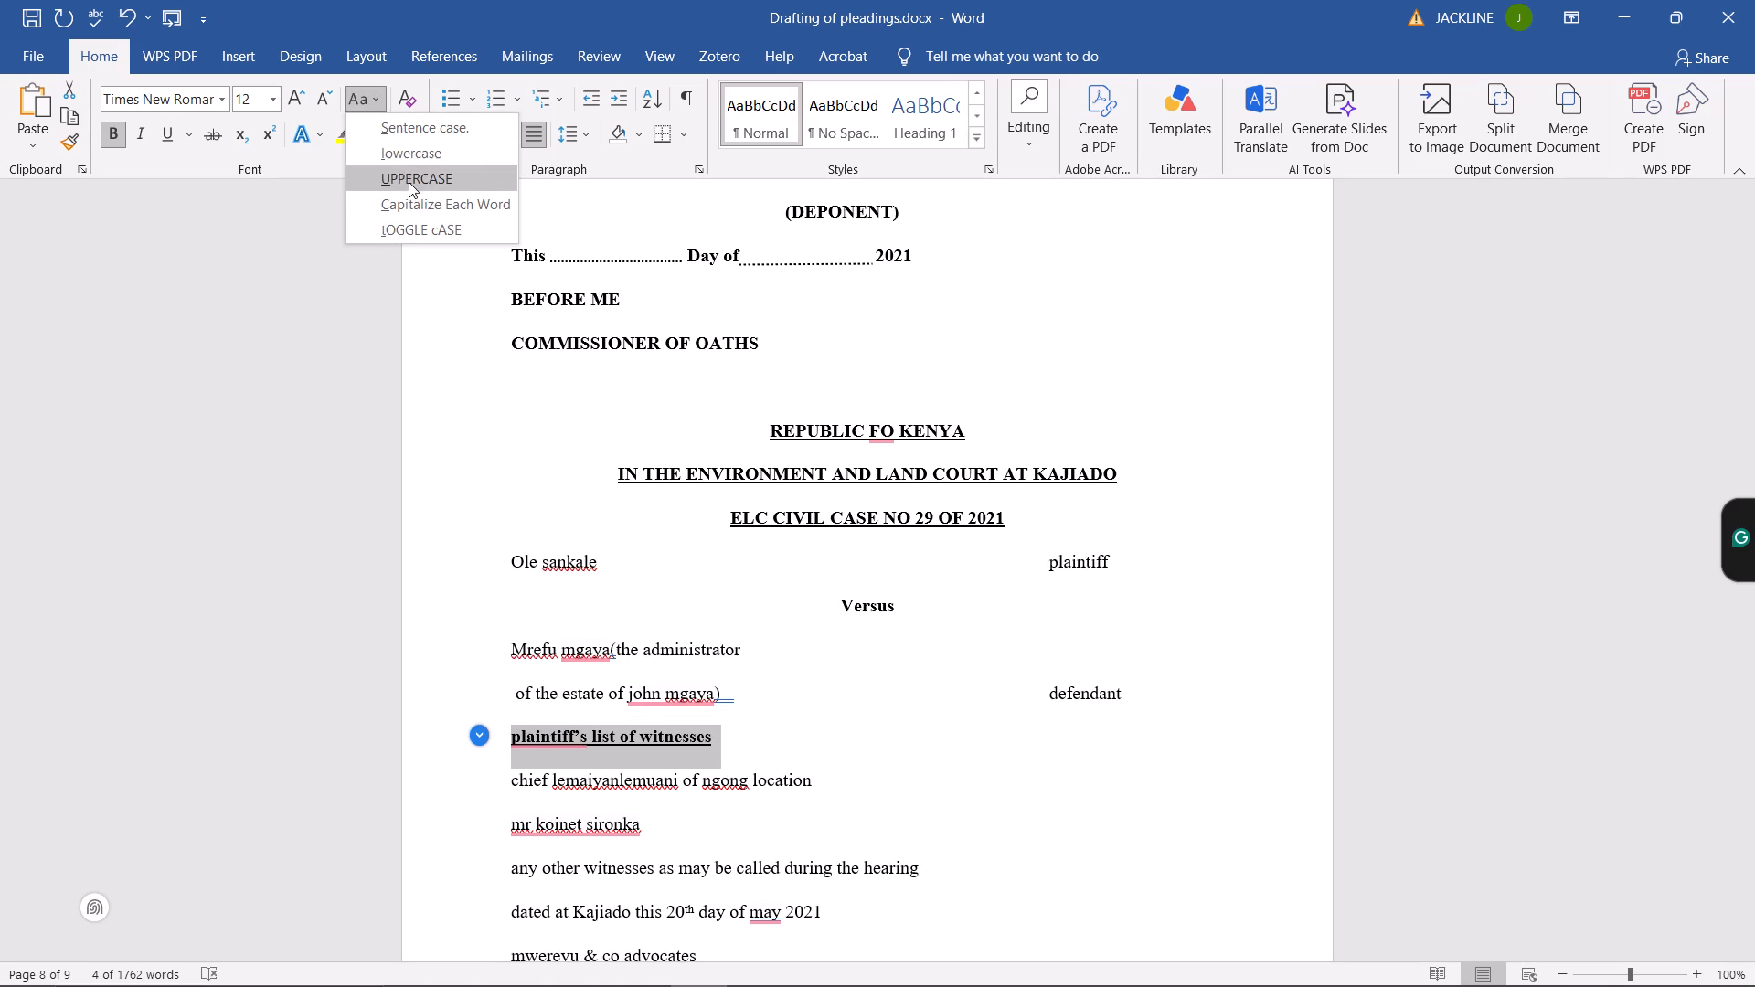
left_click(413, 176)
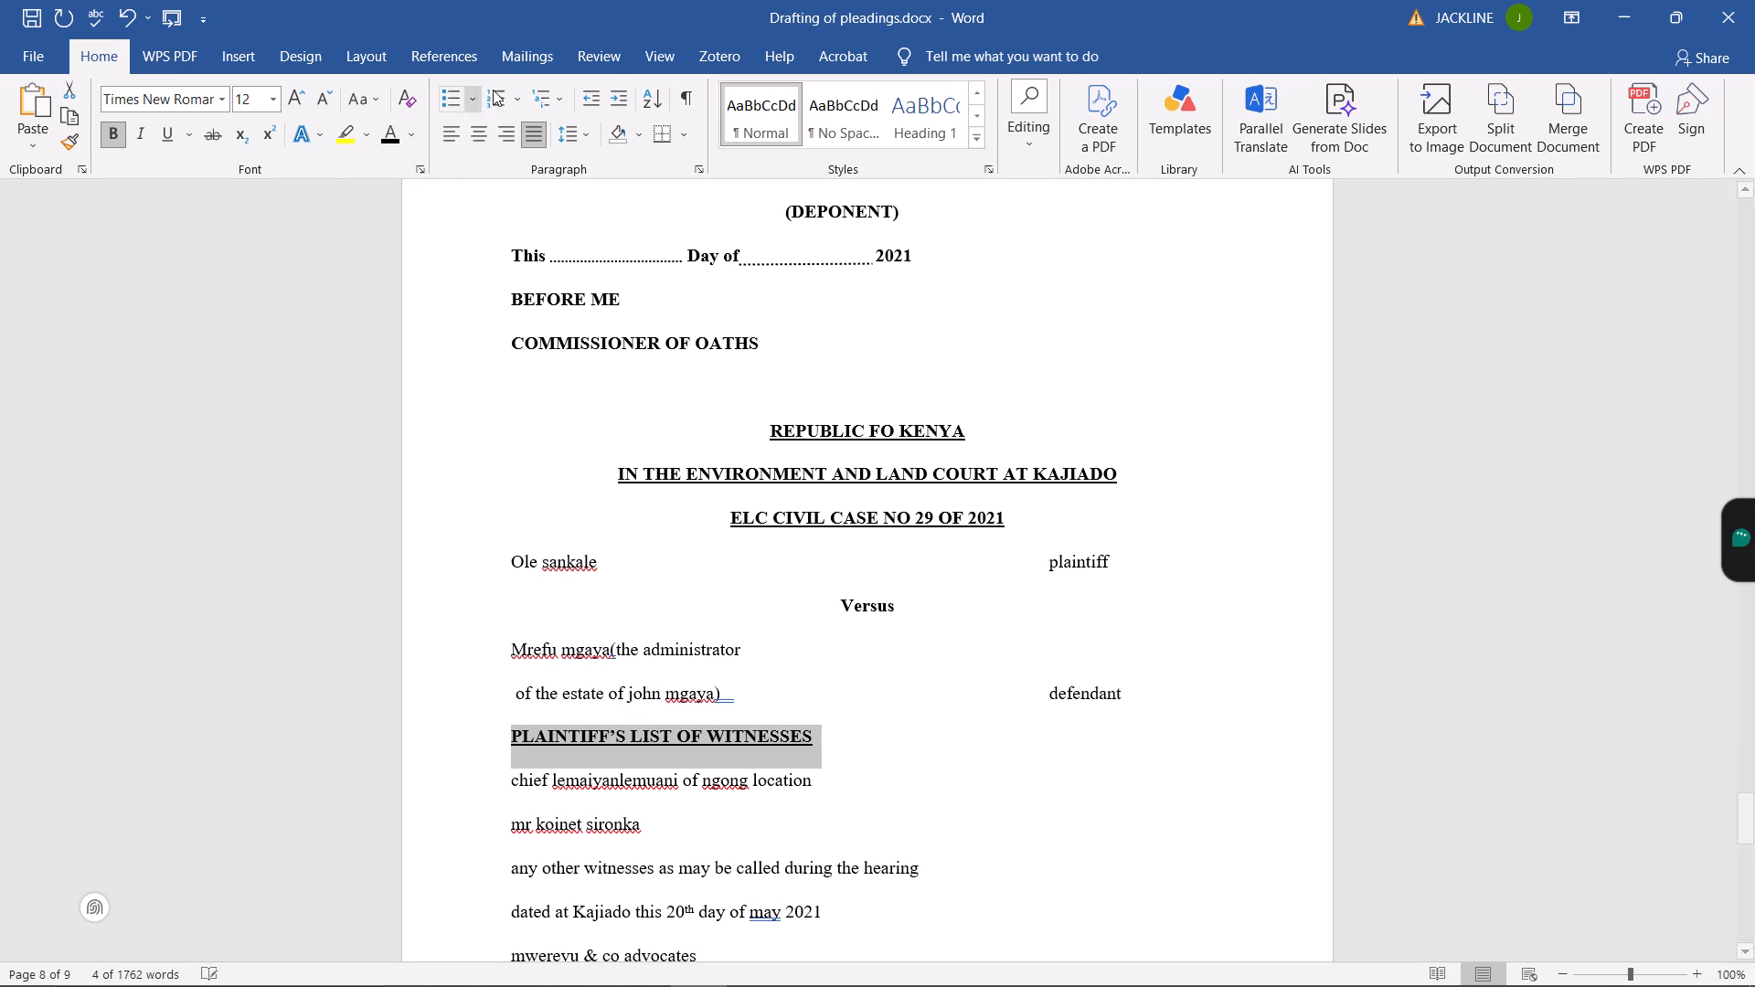
left_click(484, 136)
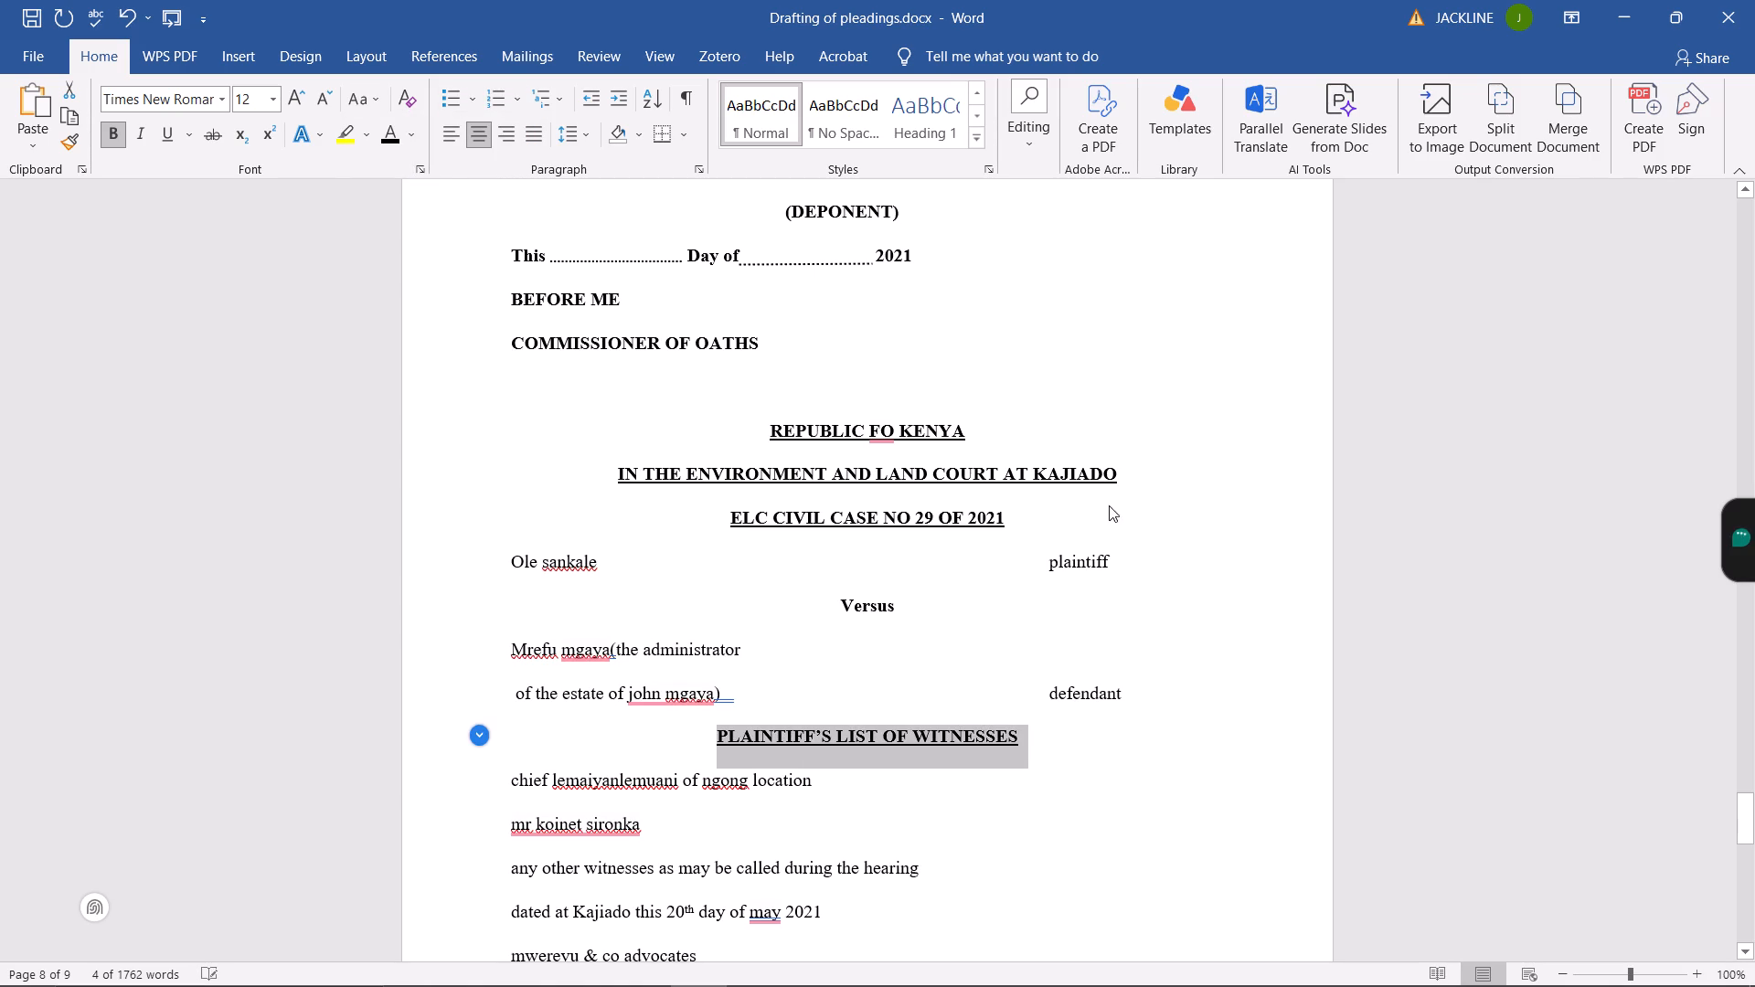
Make the party lines, from the plaintiff's line through the defendant's line, bold and uppercase.
left_click(1141, 695)
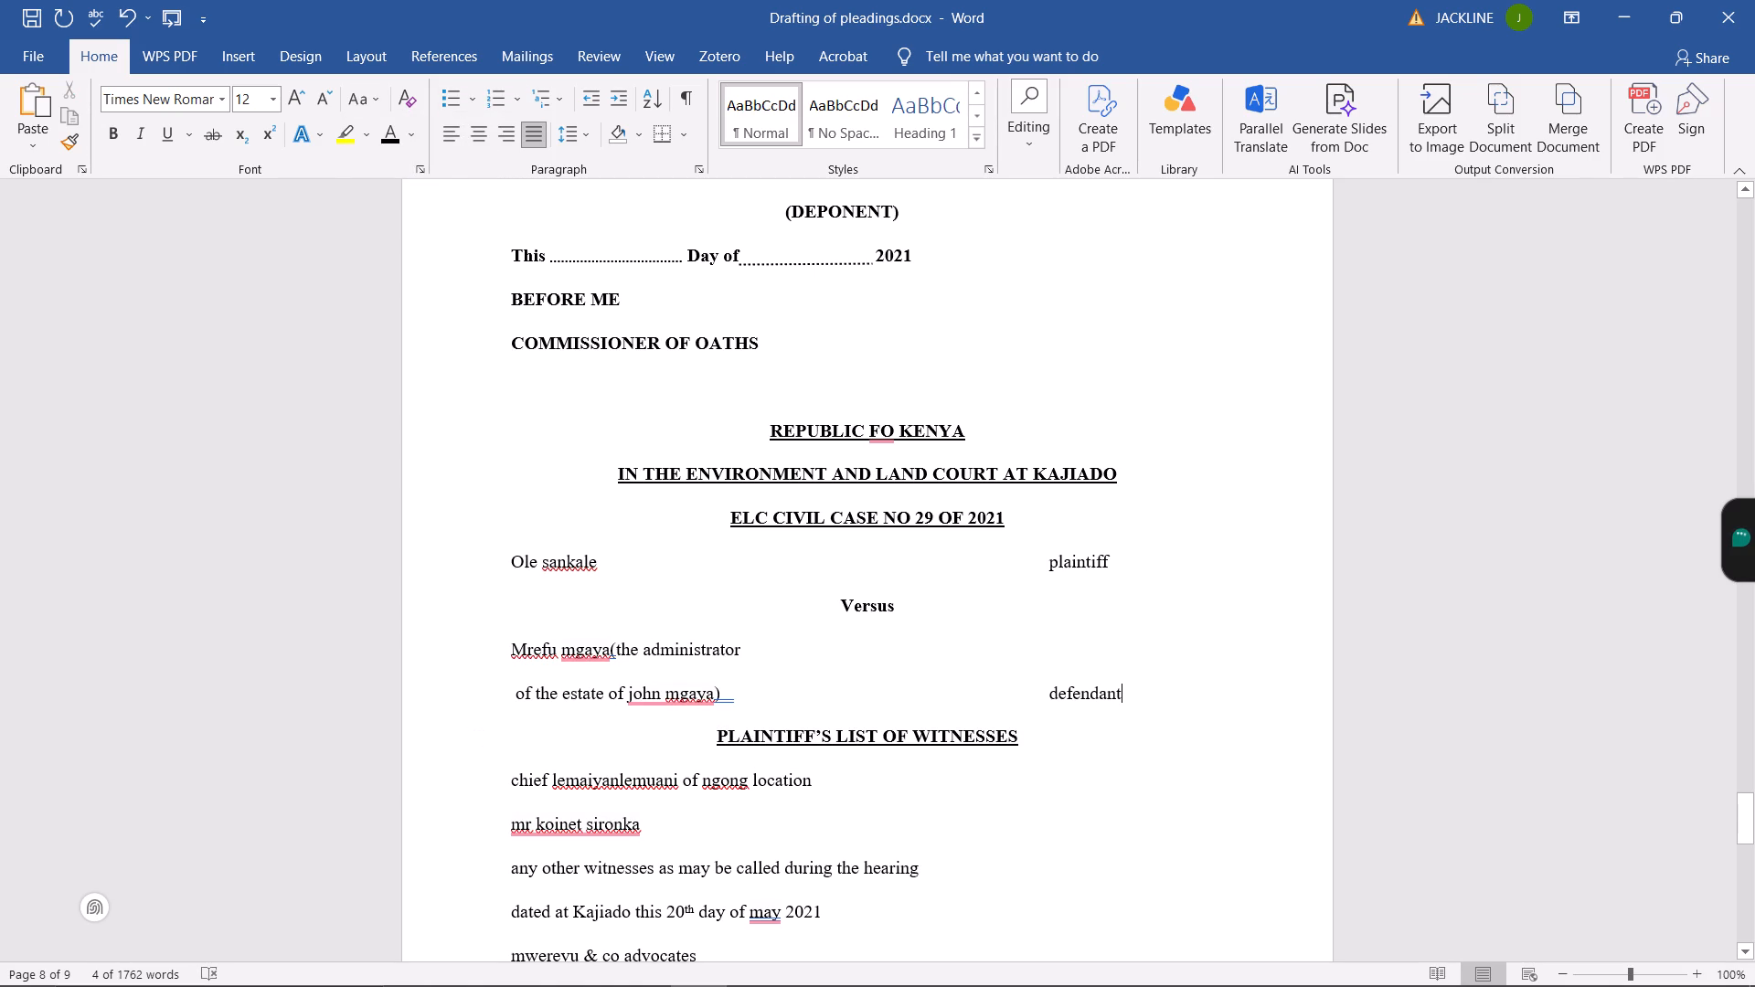
left_click_drag(1140, 695, 512, 557)
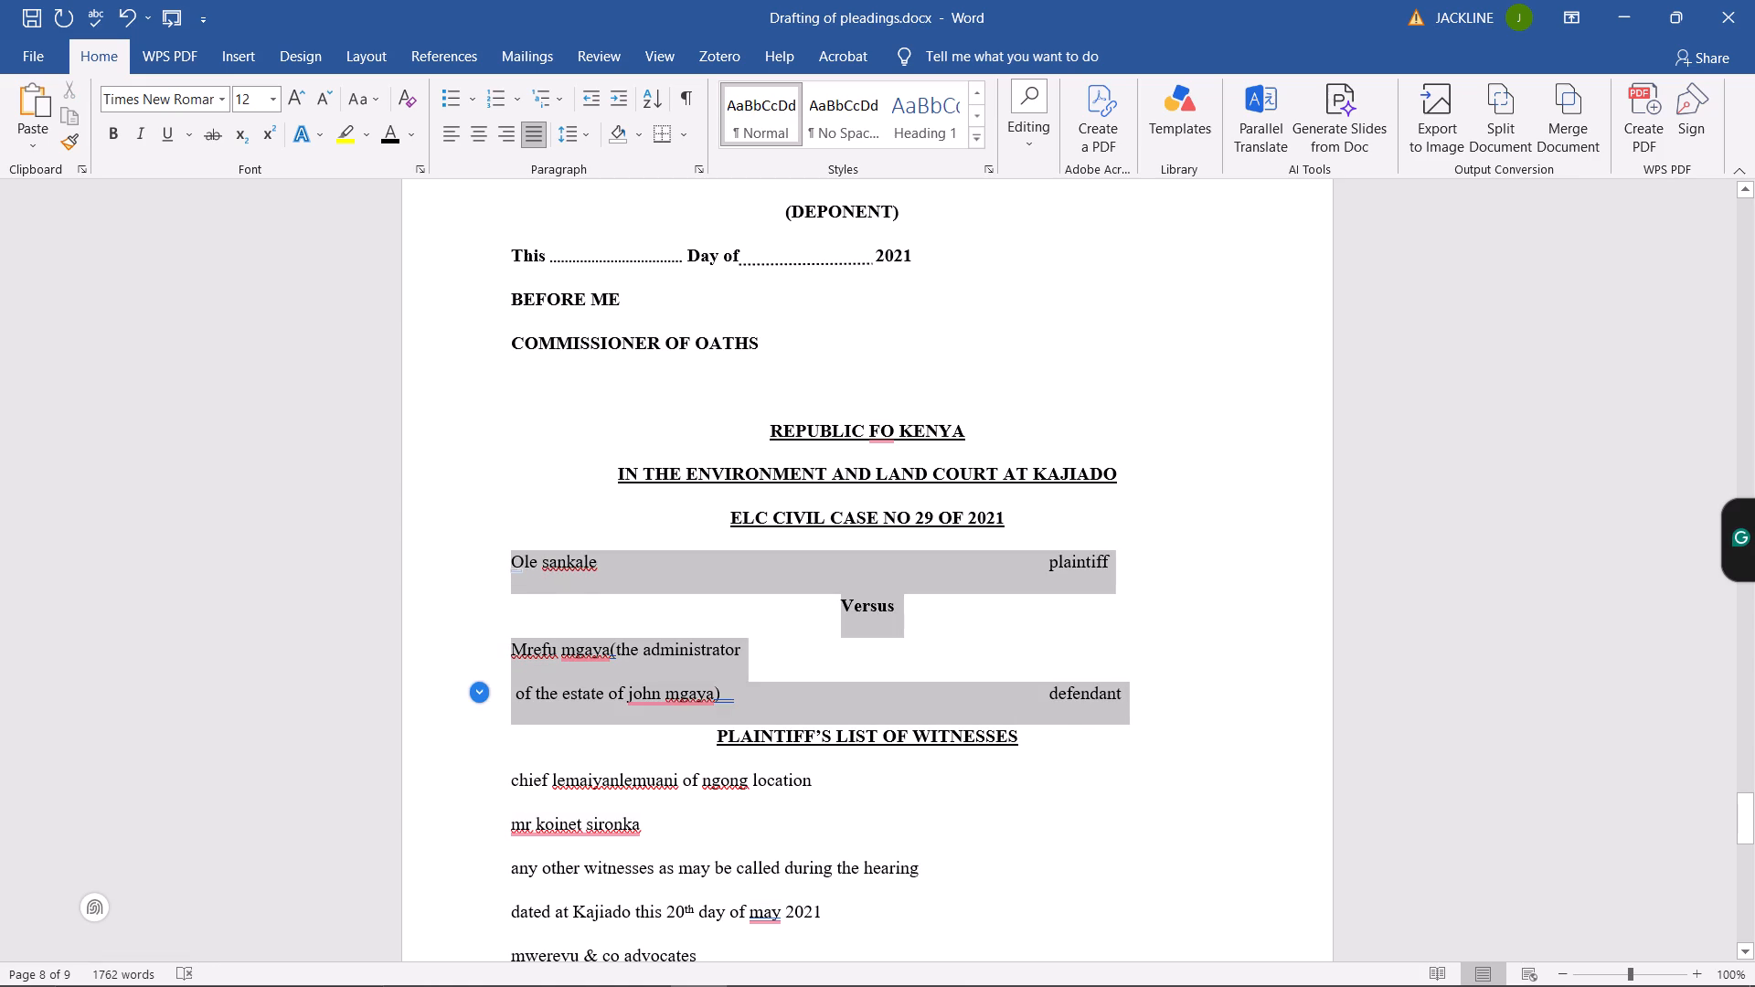
left_click_drag(512, 557, 510, 557)
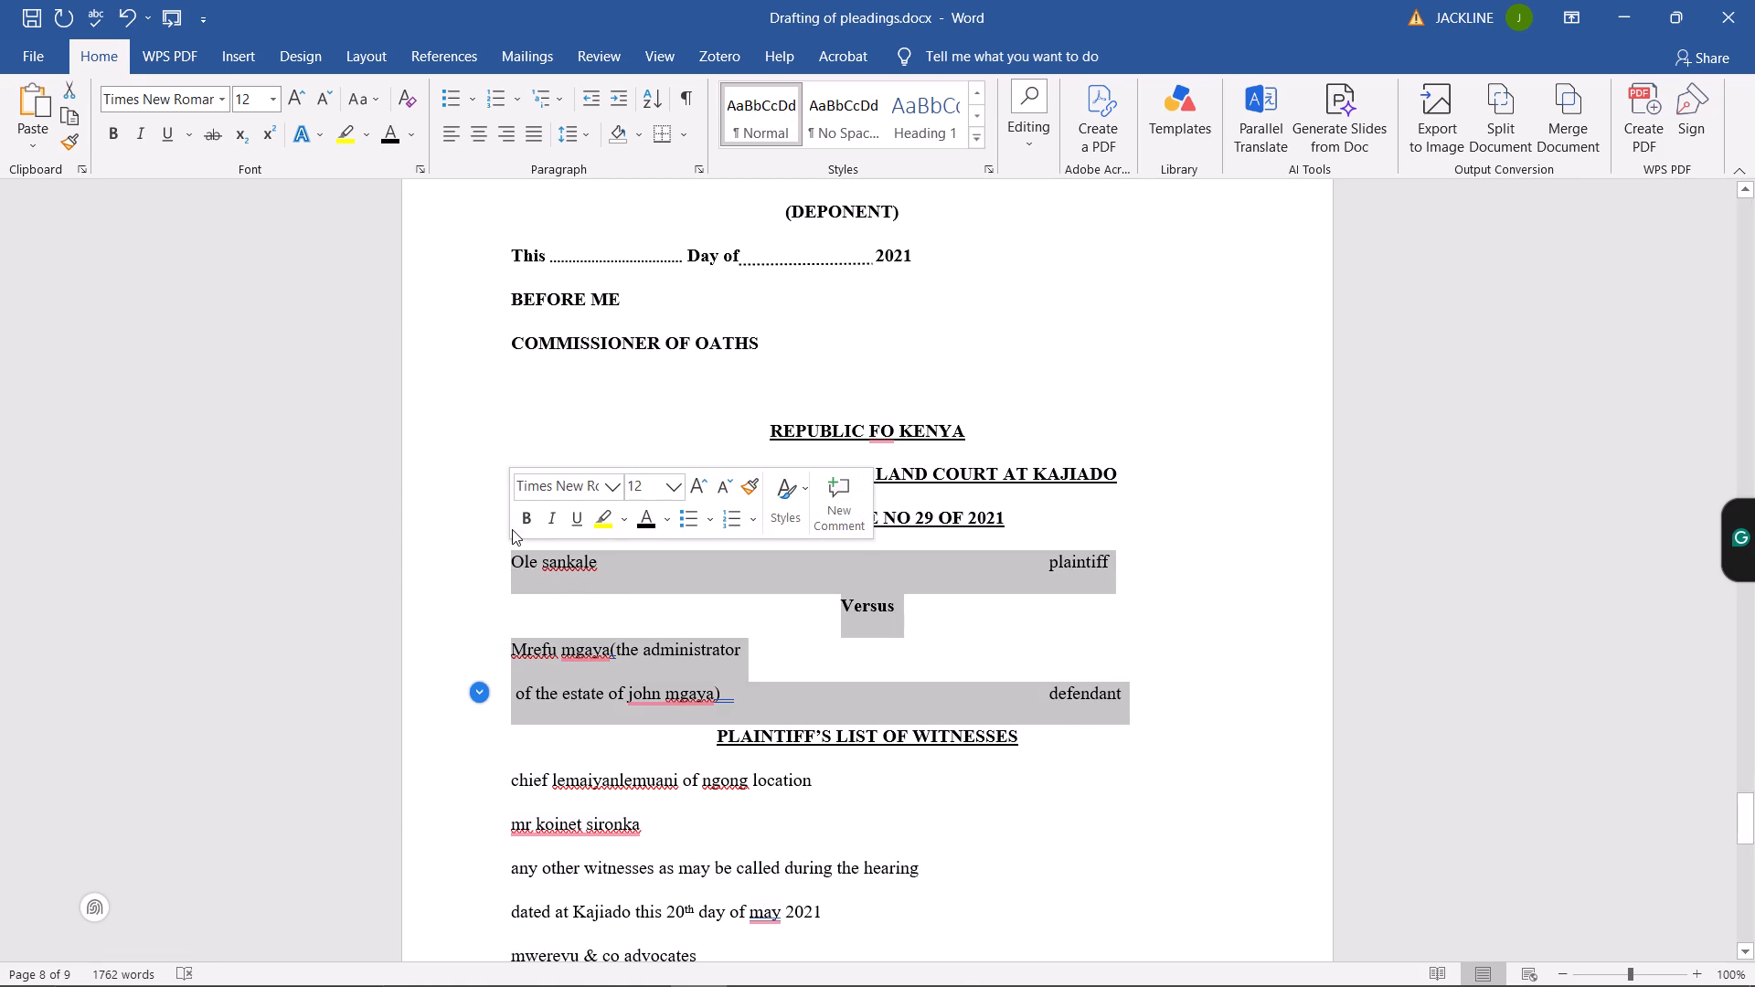
left_click(533, 526)
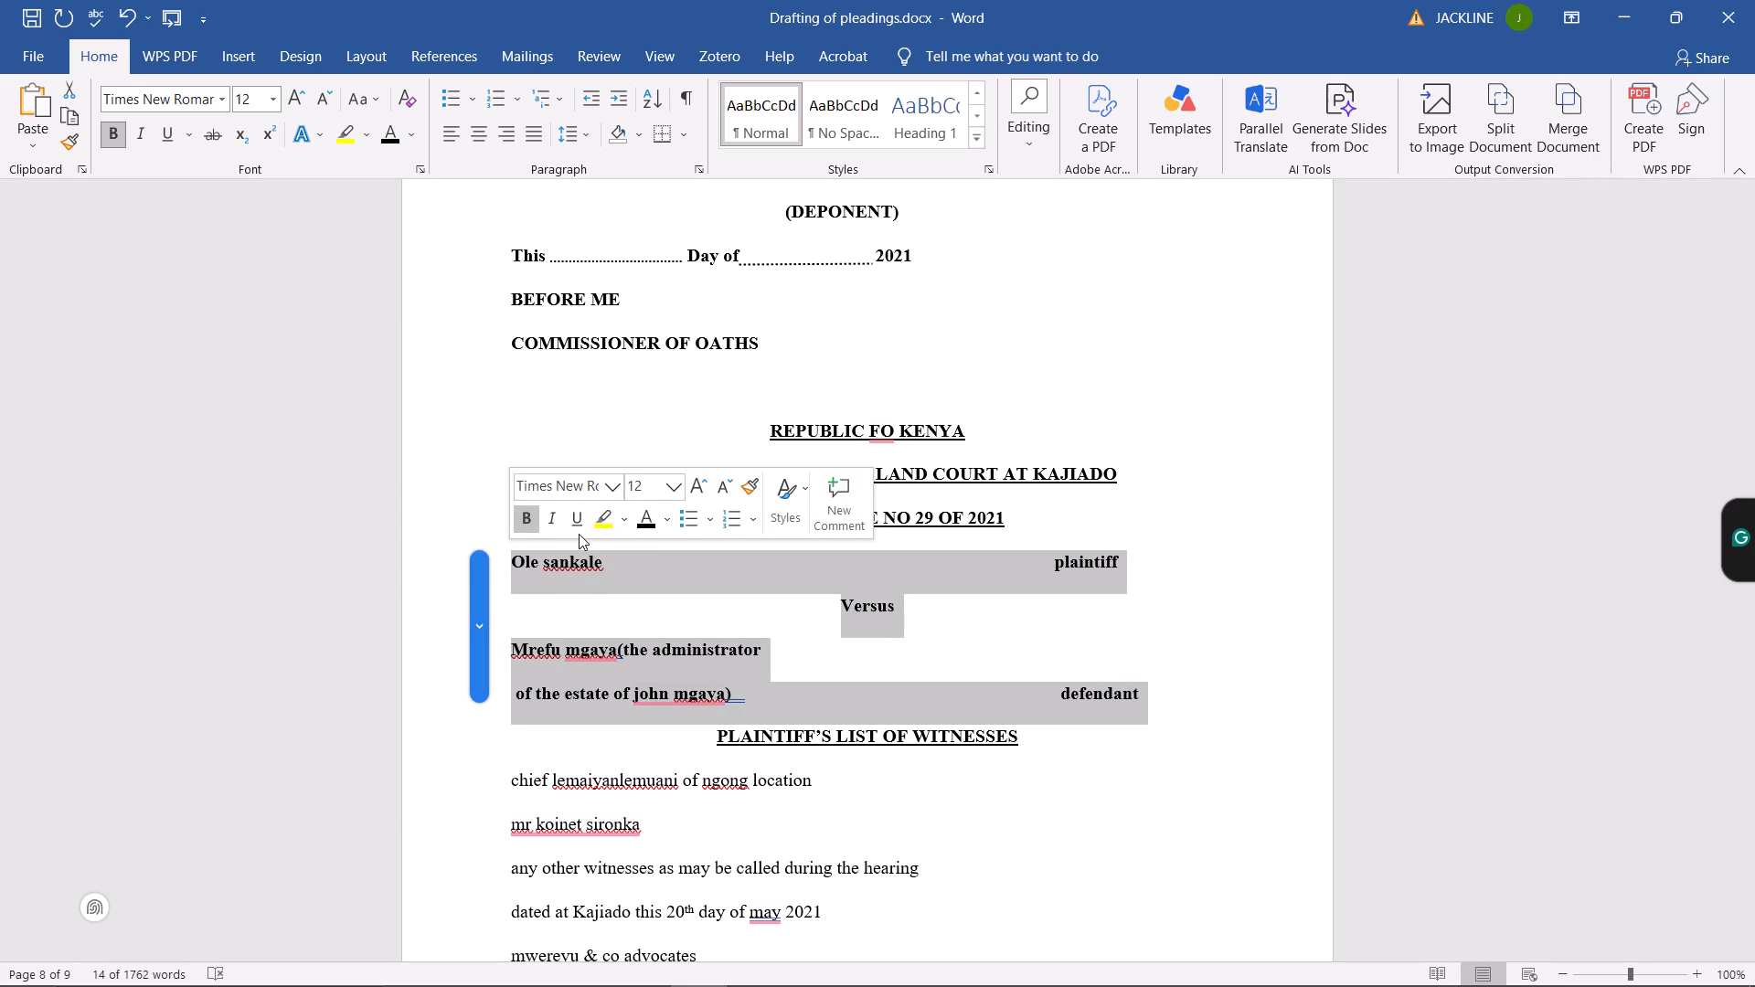
left_click(377, 98)
left_click(428, 186)
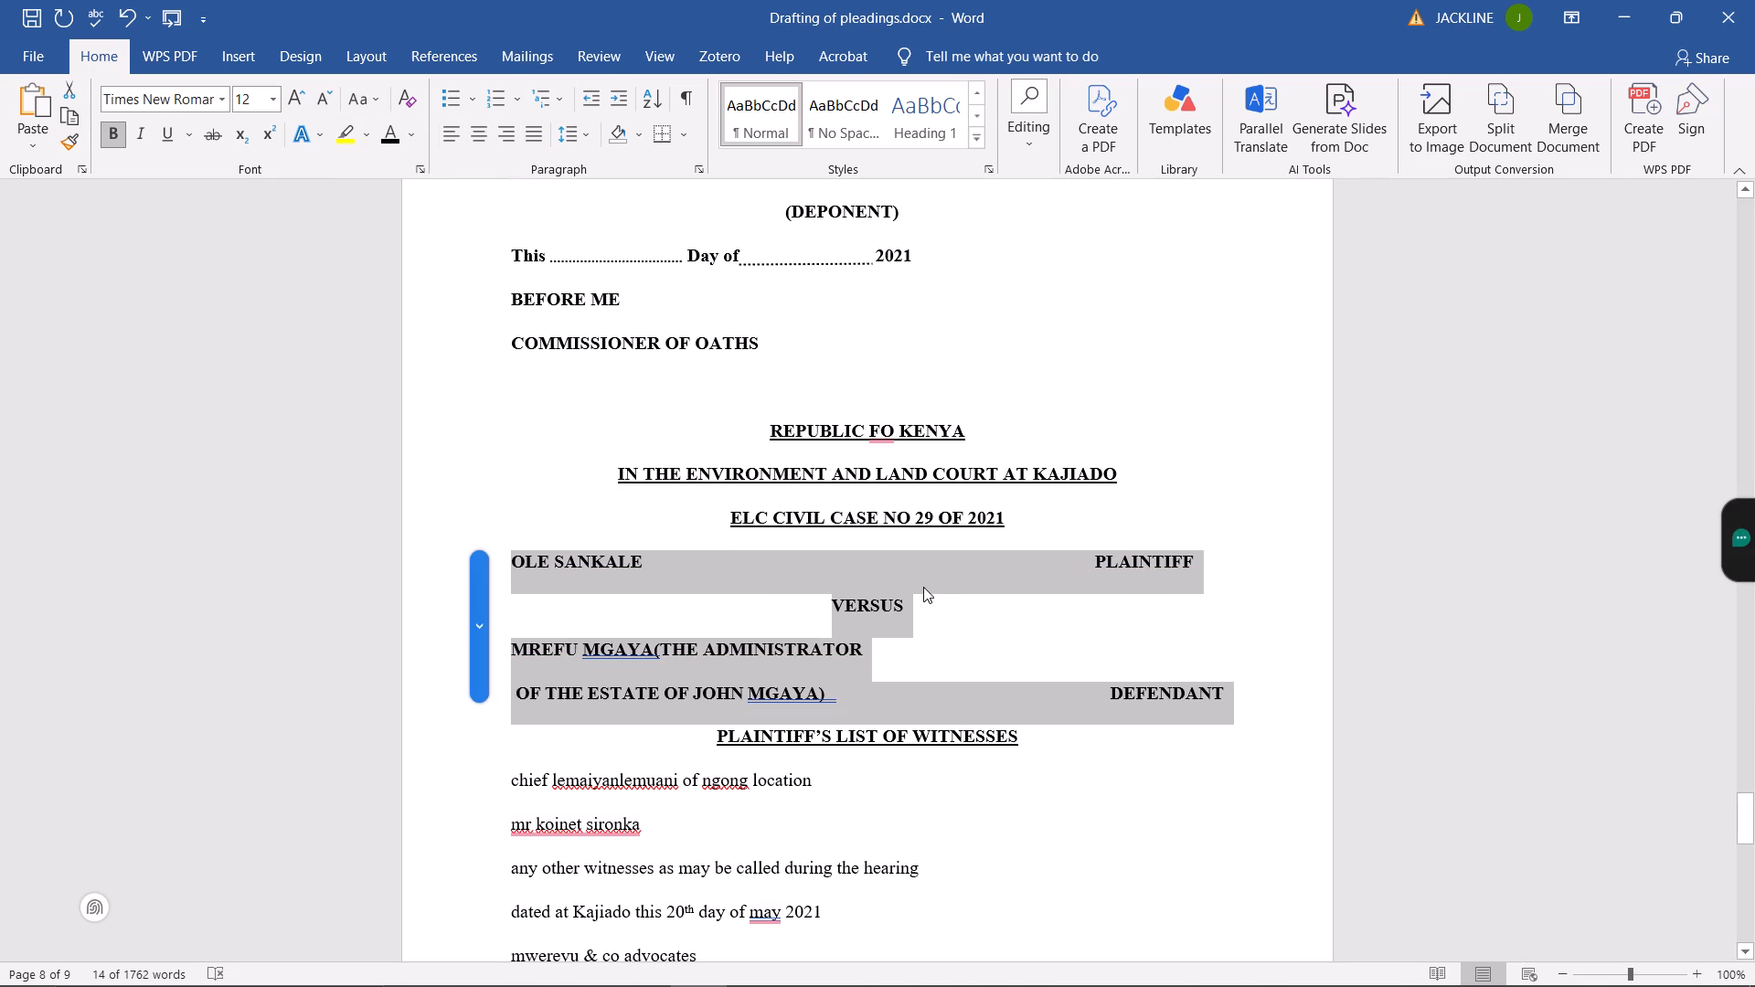
Delete extra spacing before the word "DEFENDANT" in the defendant's party line.
left_click(1110, 688)
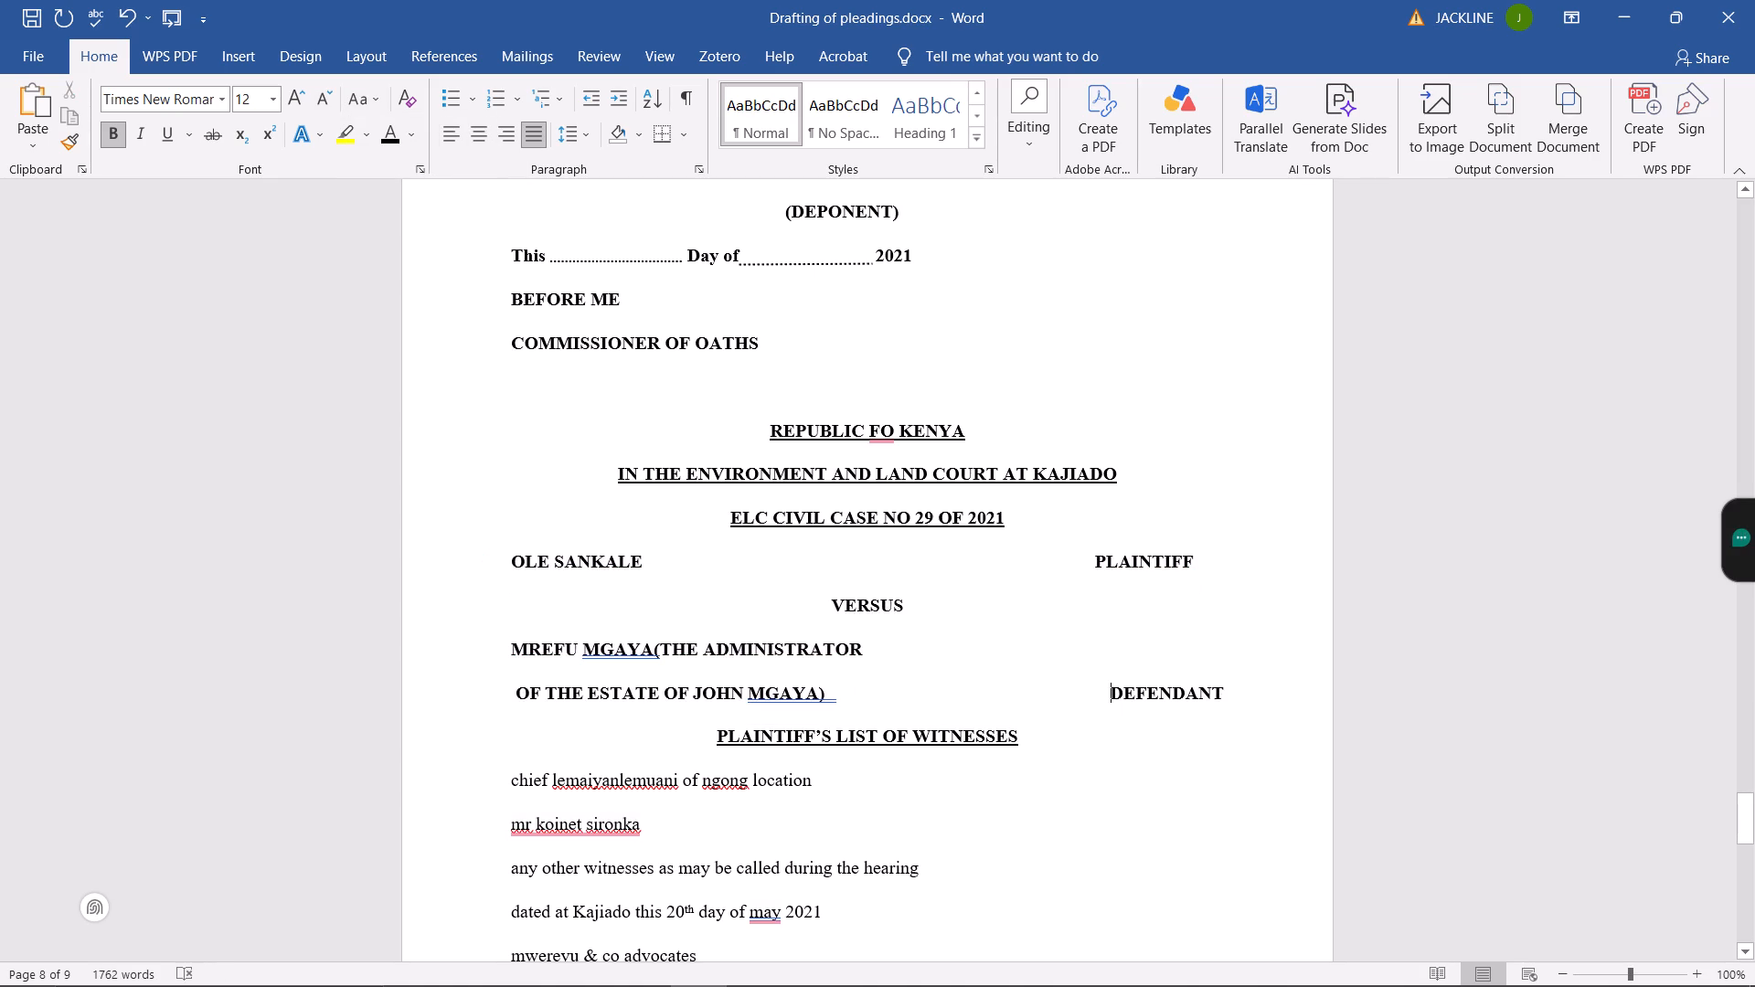
key("BackSpace")
key("BackSpace")
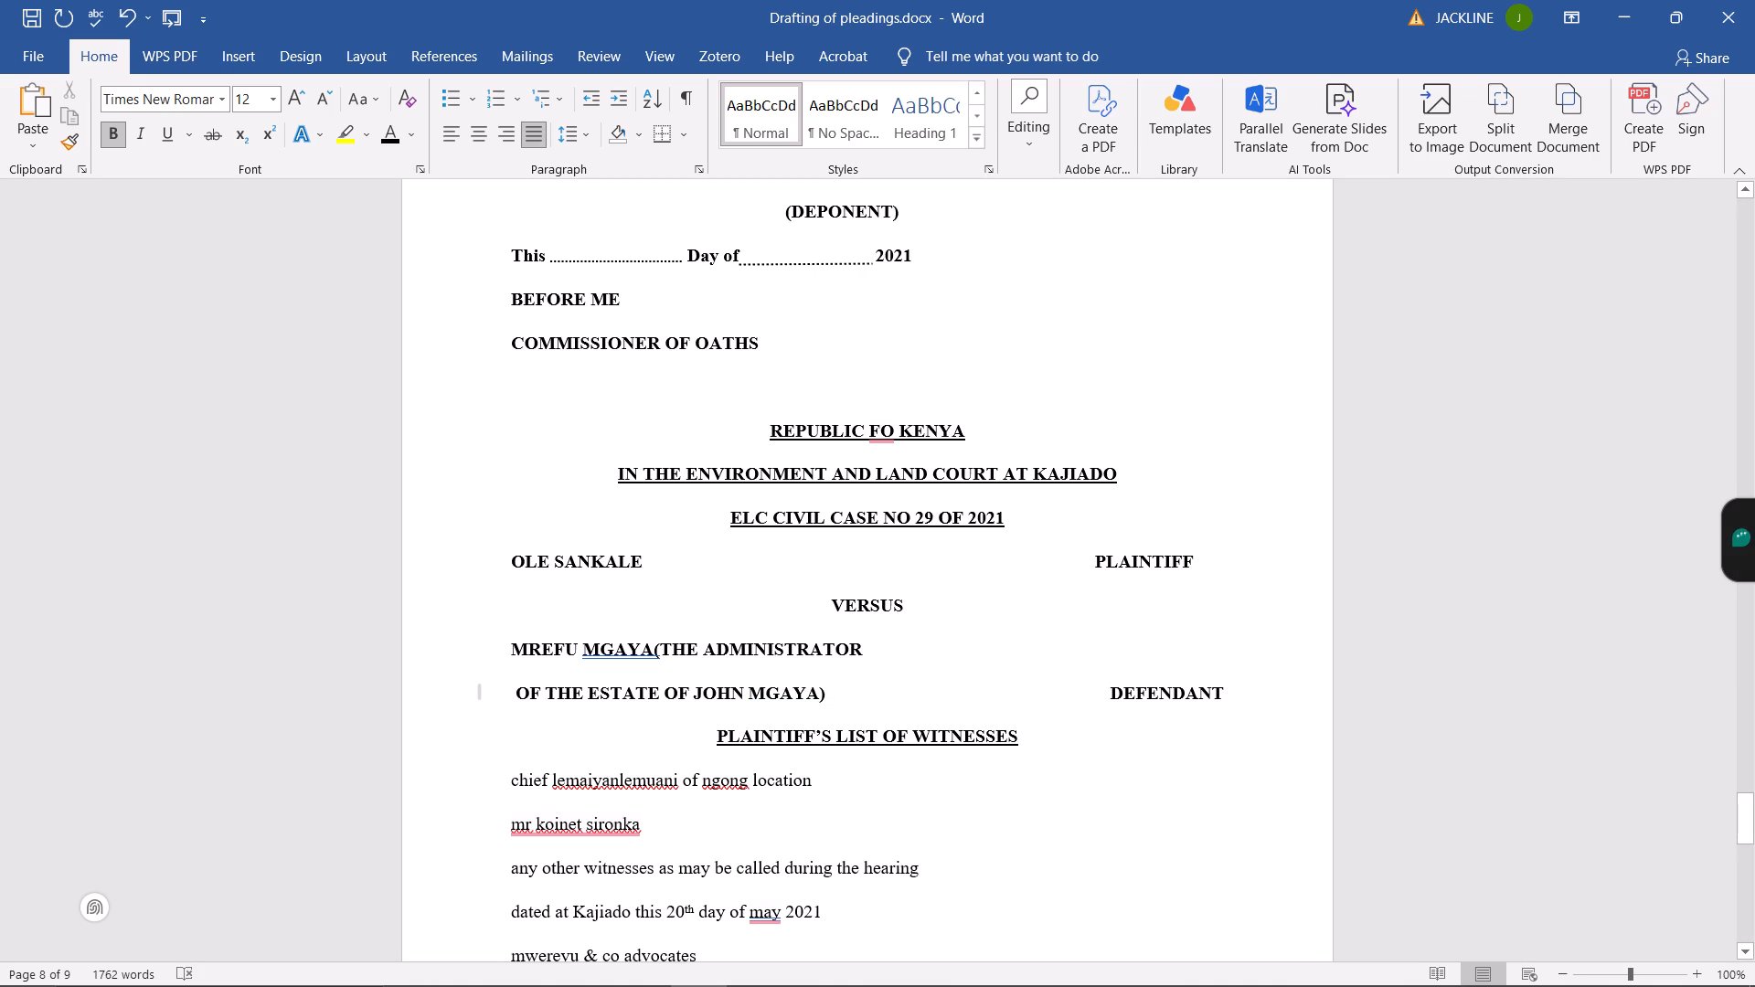
left_click(1109, 702)
key("BackSpace")
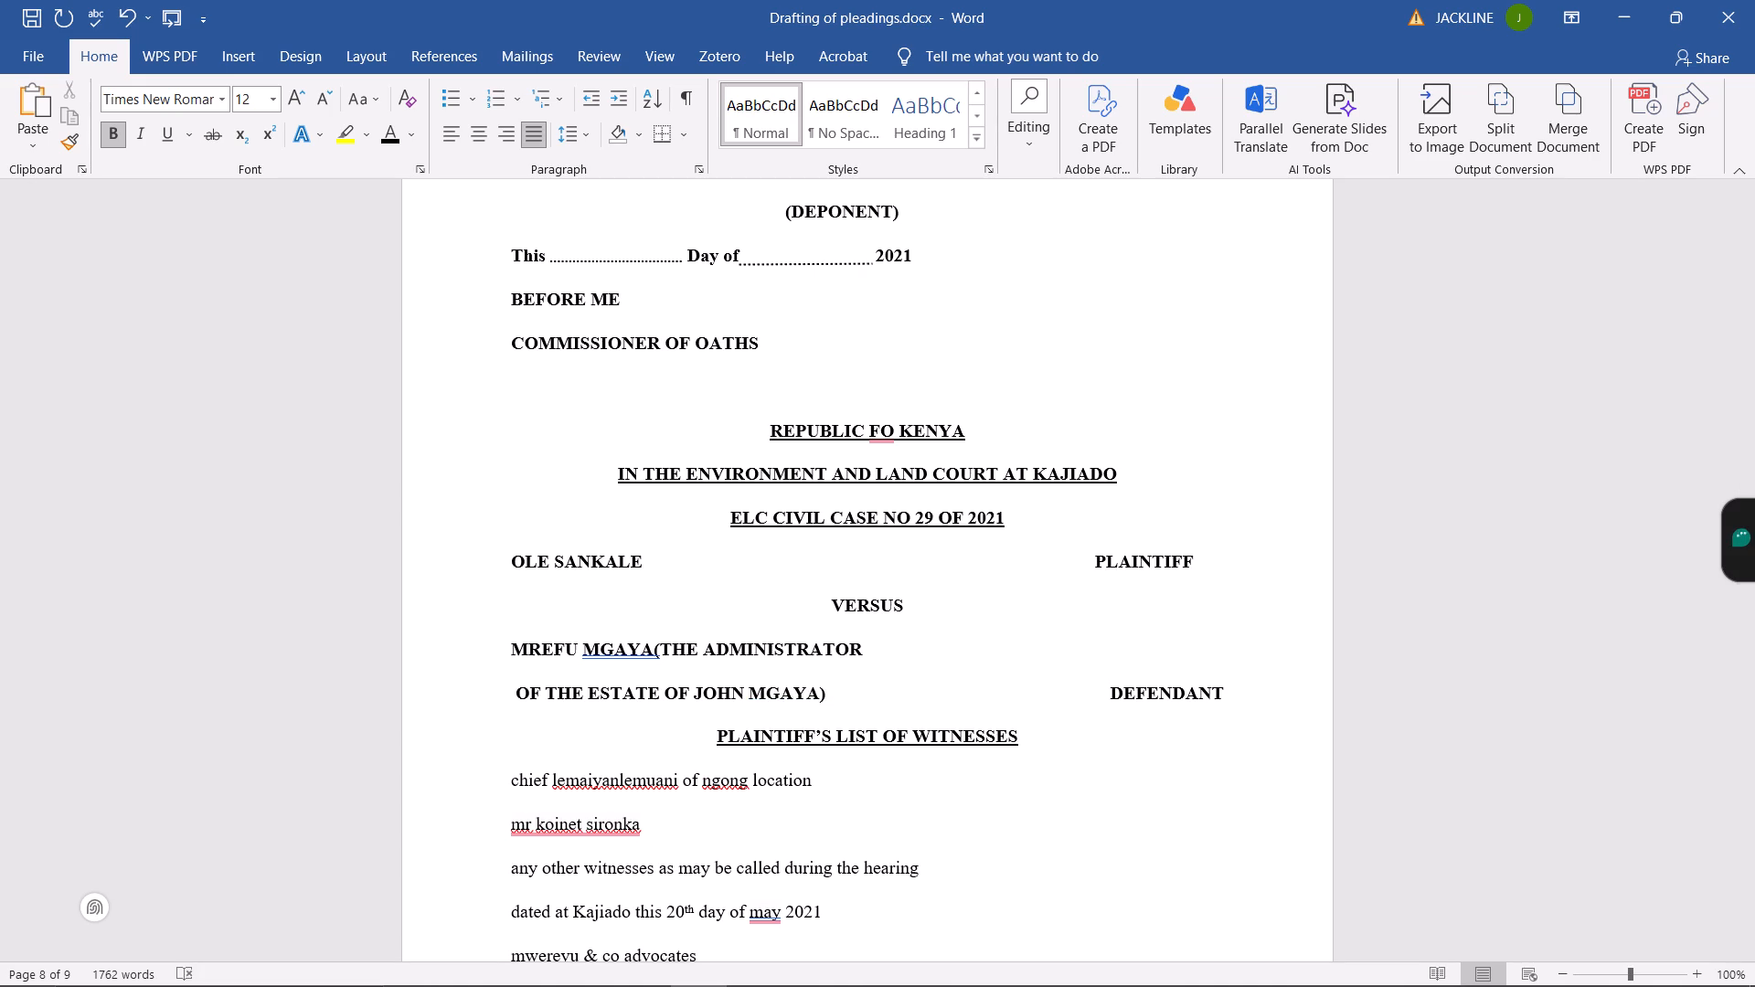
key("BackSpace")
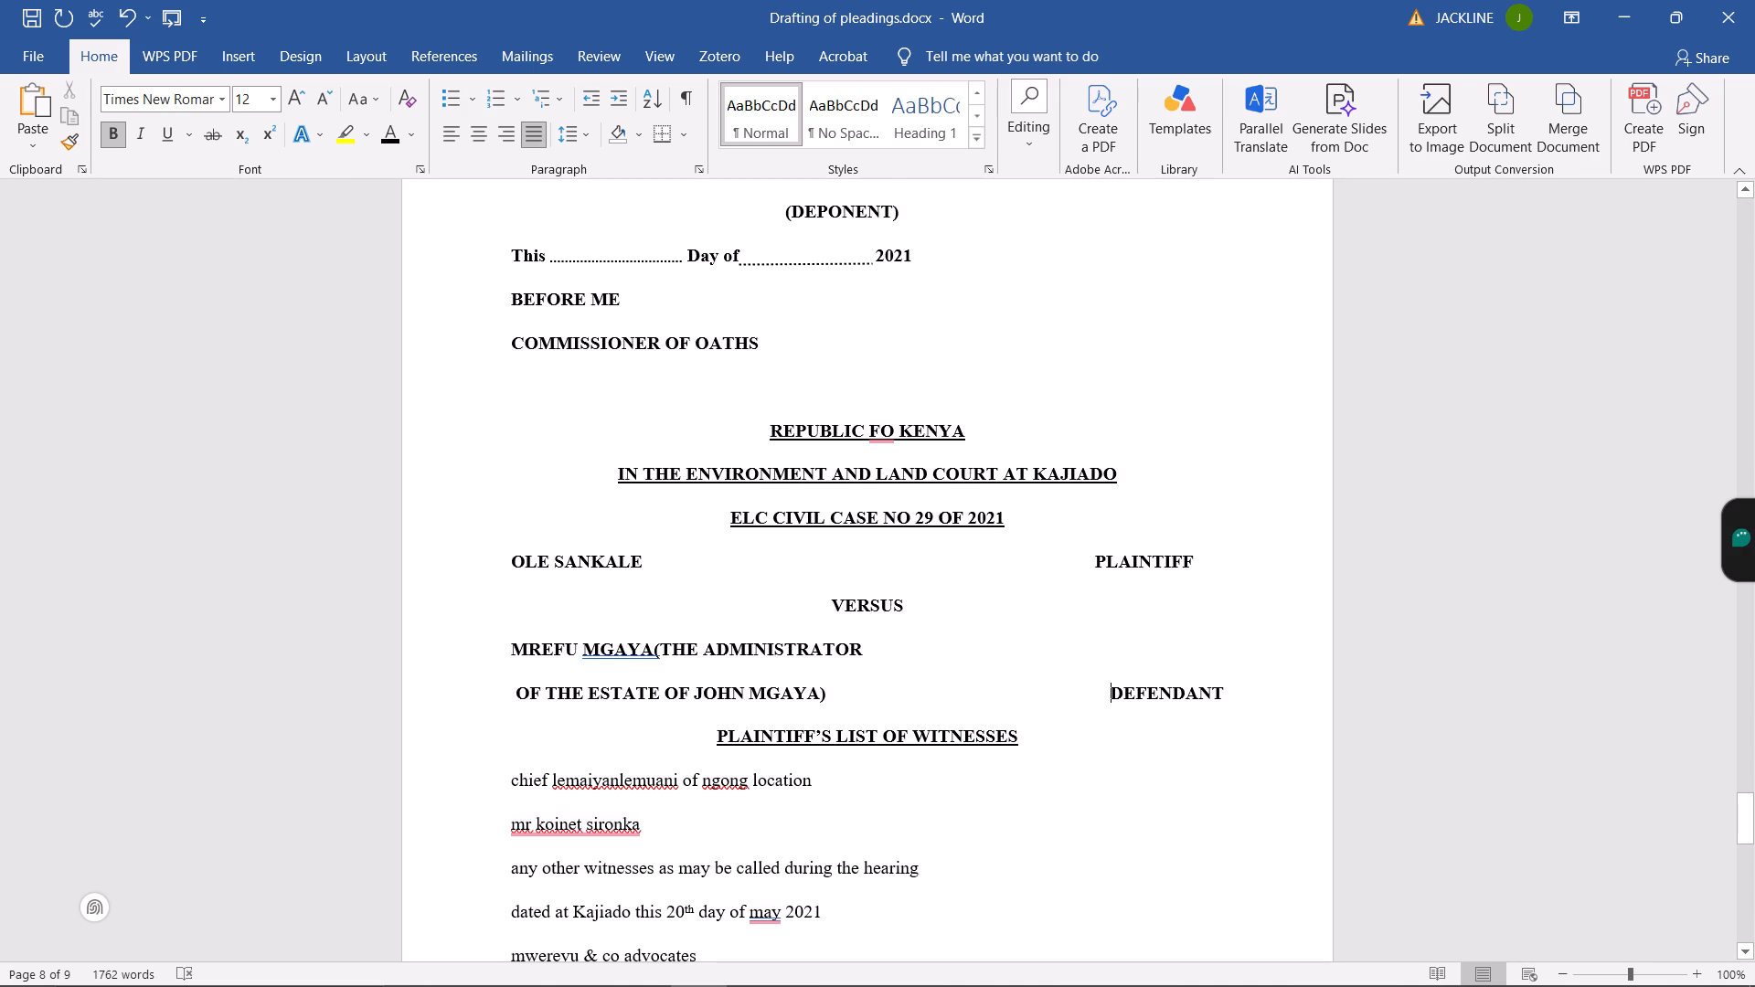
Insert the missing space between the chief's two names in the first witness line.
scroll(809, 813, "down", 2)
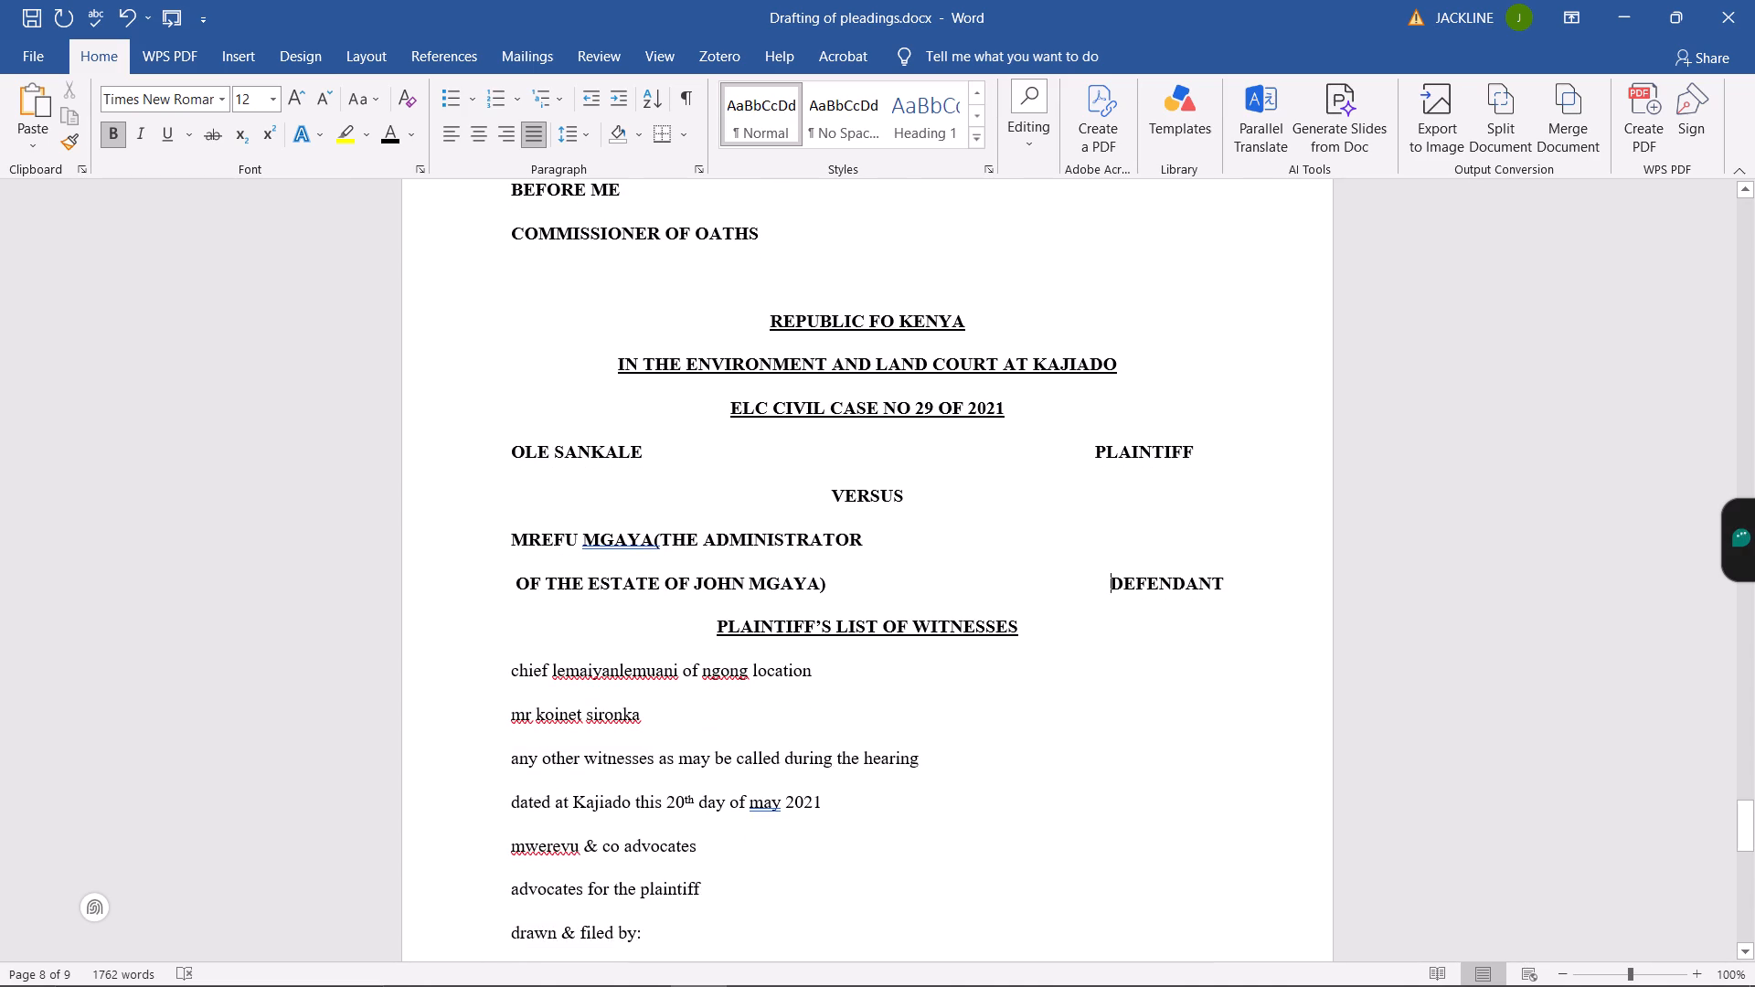
left_click_drag(952, 766, 524, 687)
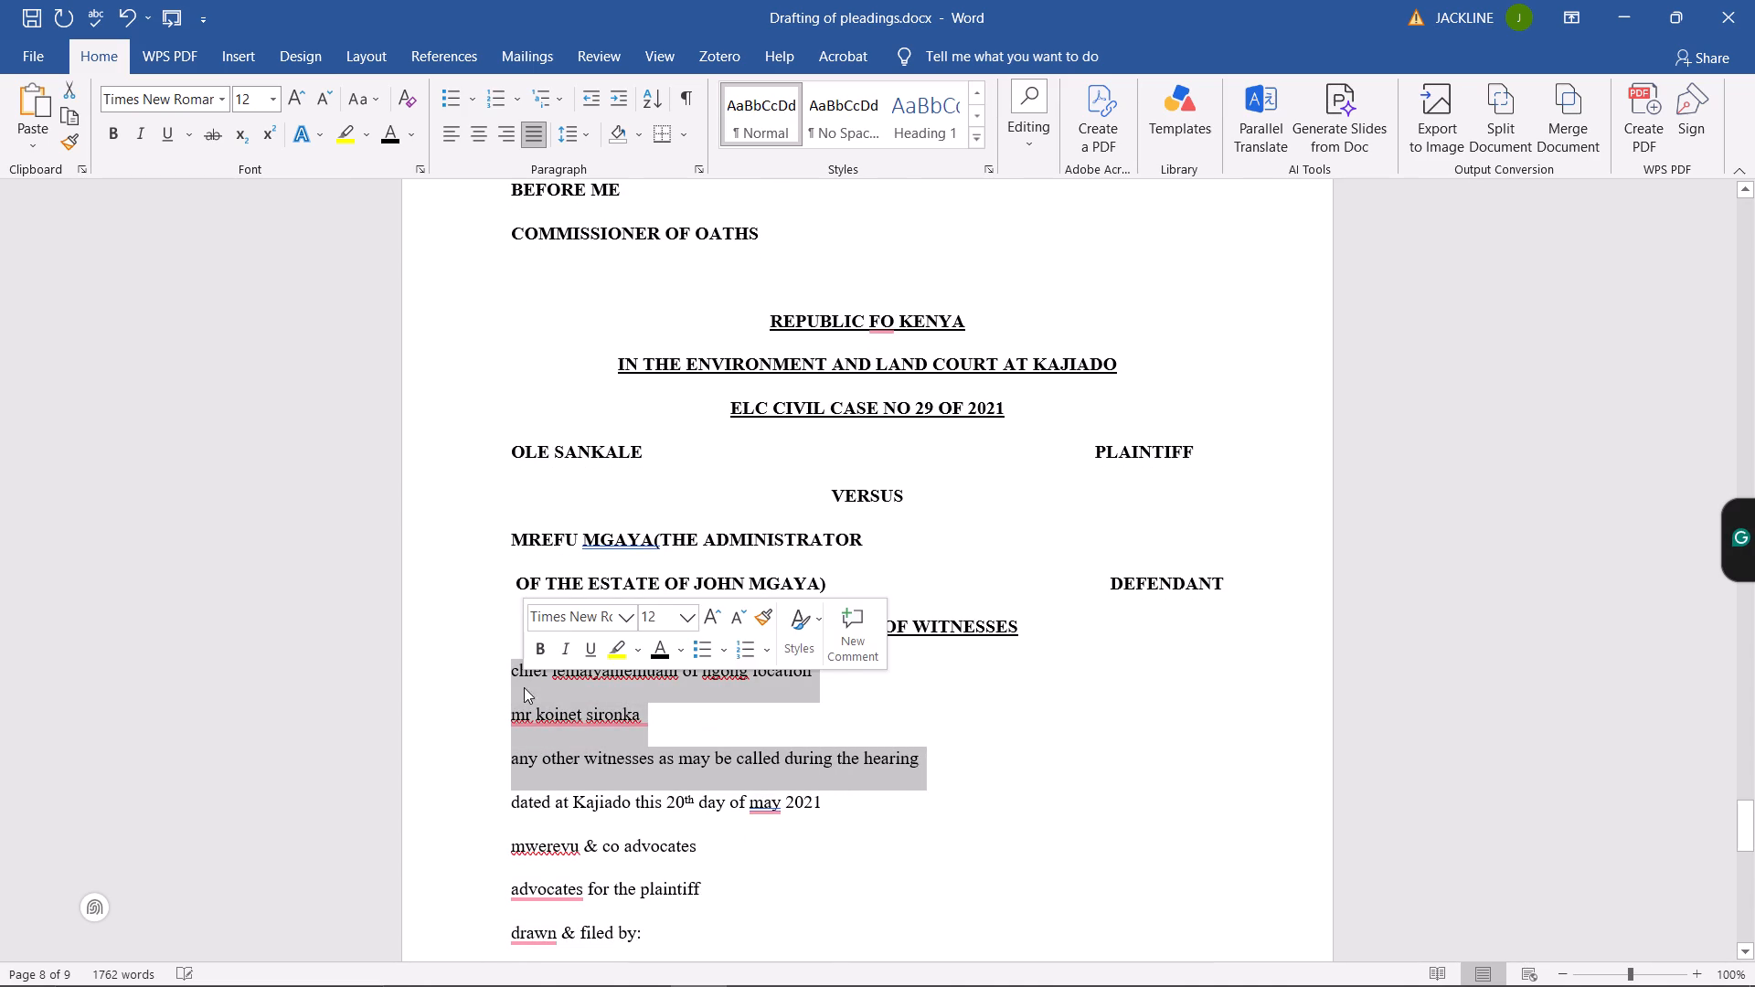
left_click(726, 708)
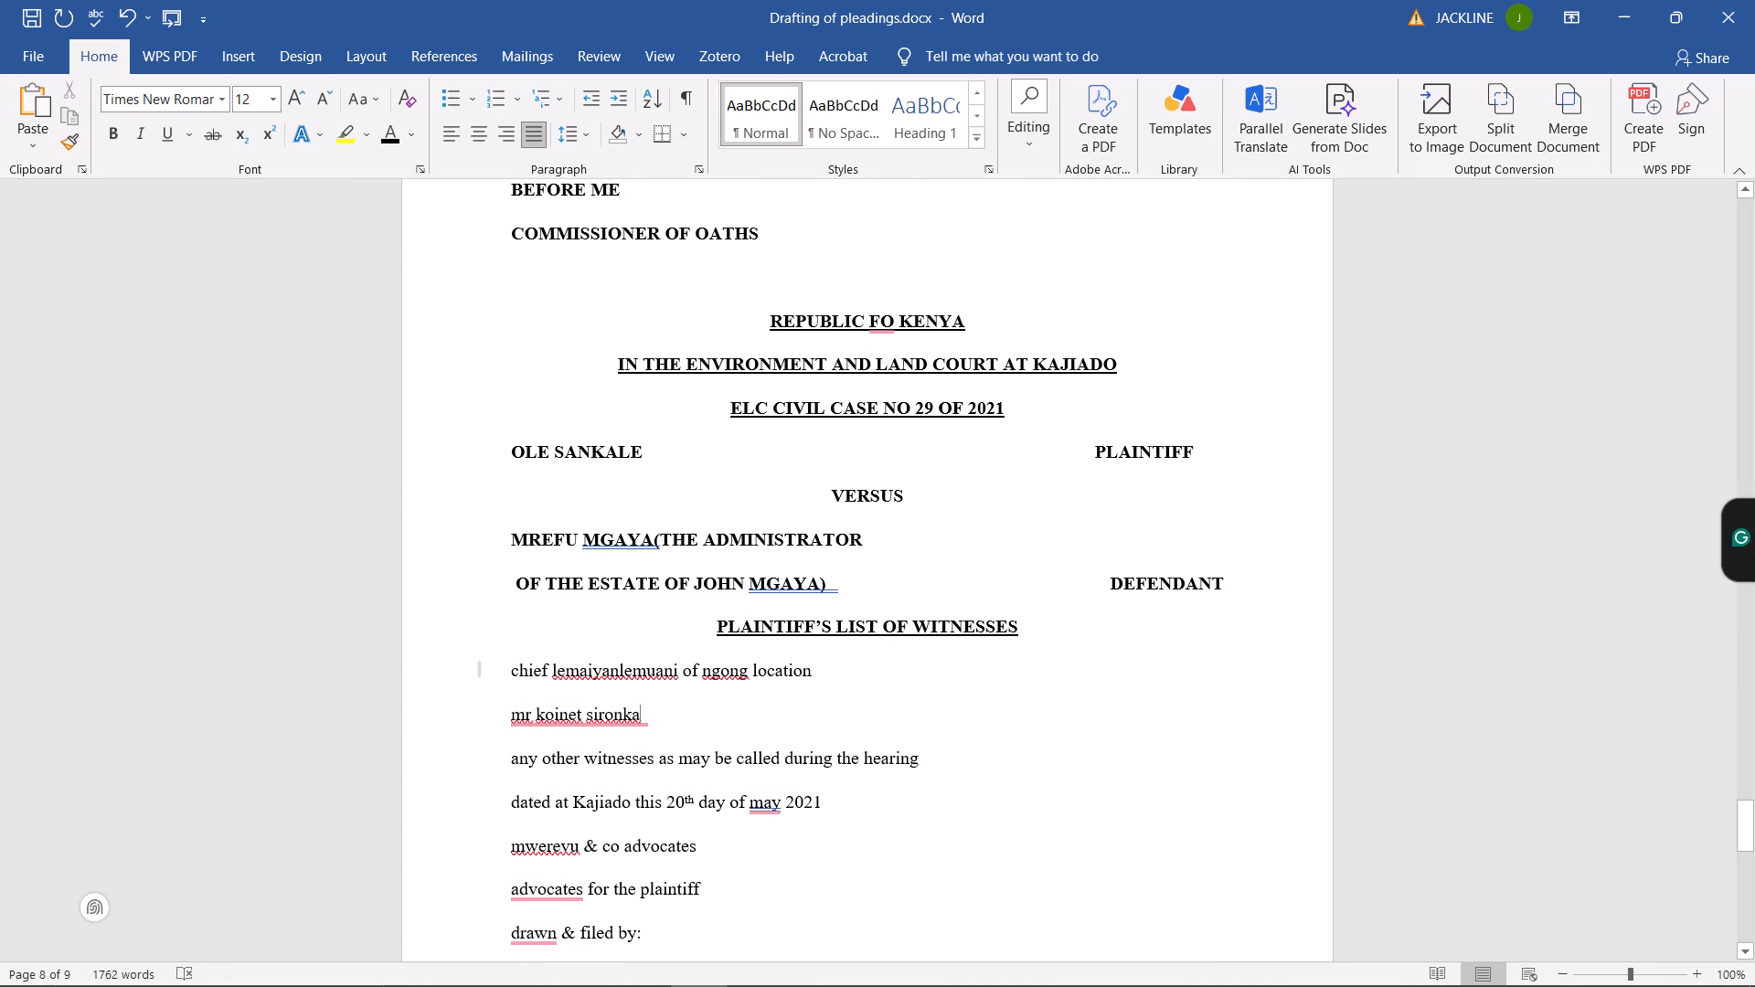
left_click(622, 677)
key("Left")
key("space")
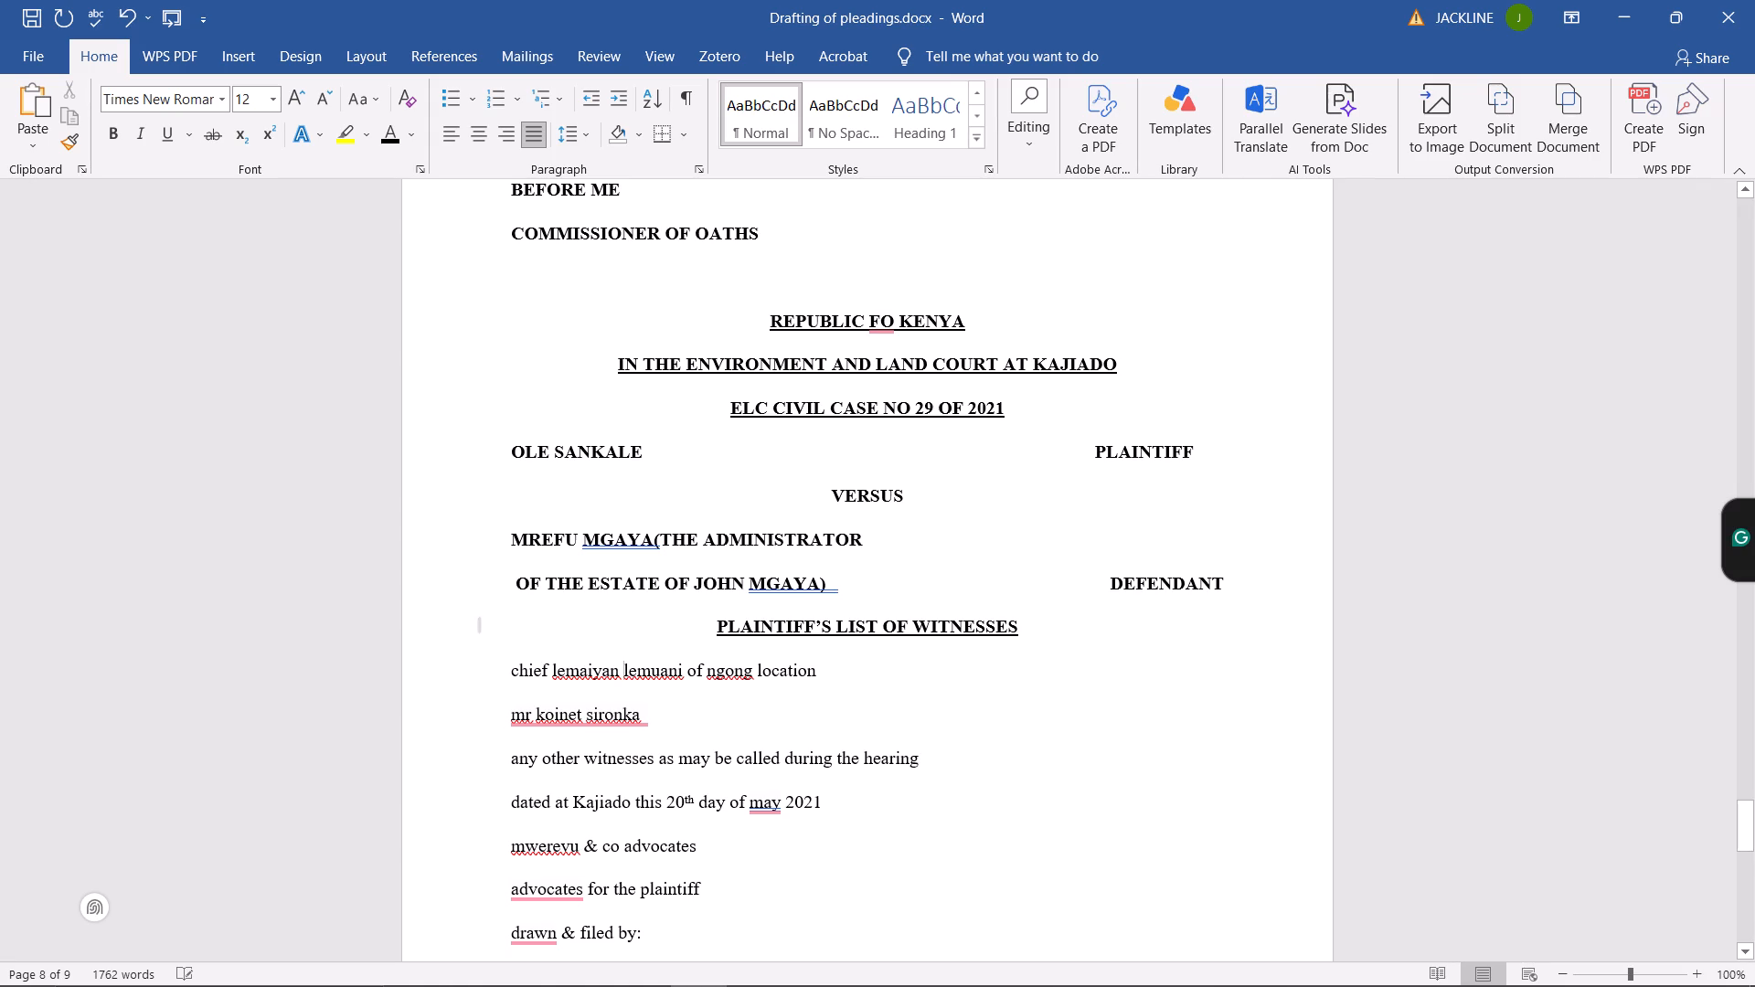
Capitalize each word from "chief" through "Ngong" in the first witness line, keeping "of" in lowercase.
left_click_drag(754, 678, 574, 671)
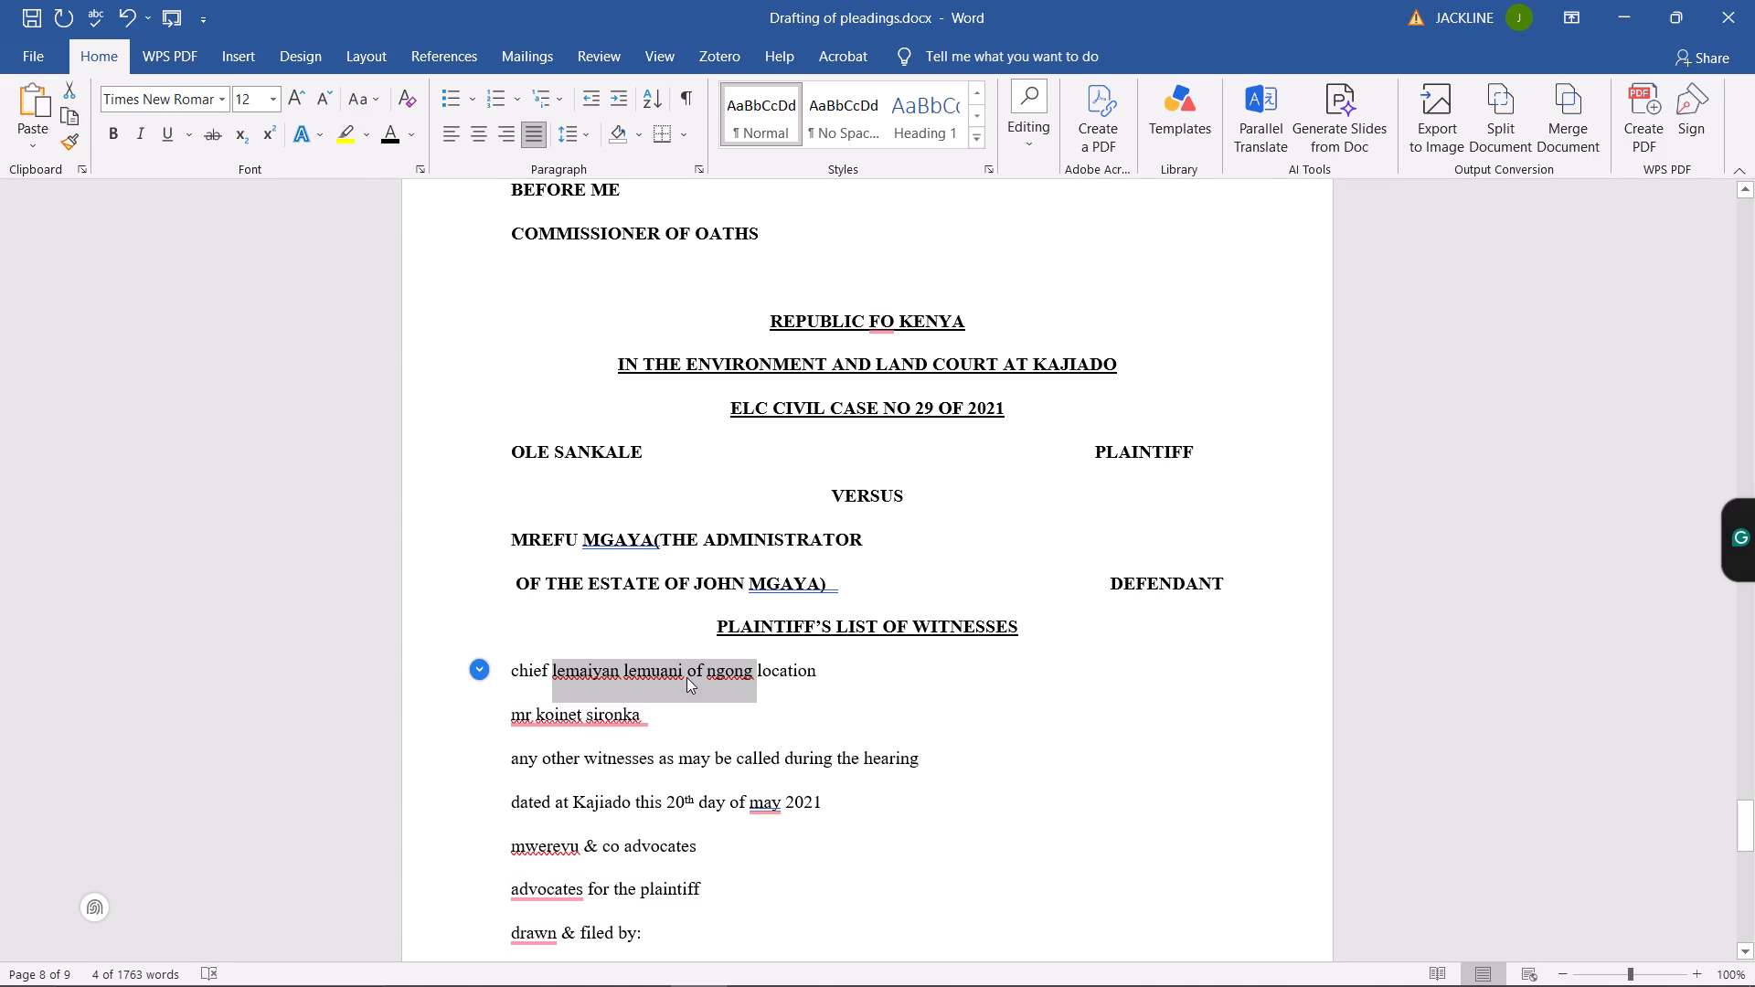
left_click(753, 667)
left_click_drag(753, 667, 614, 662)
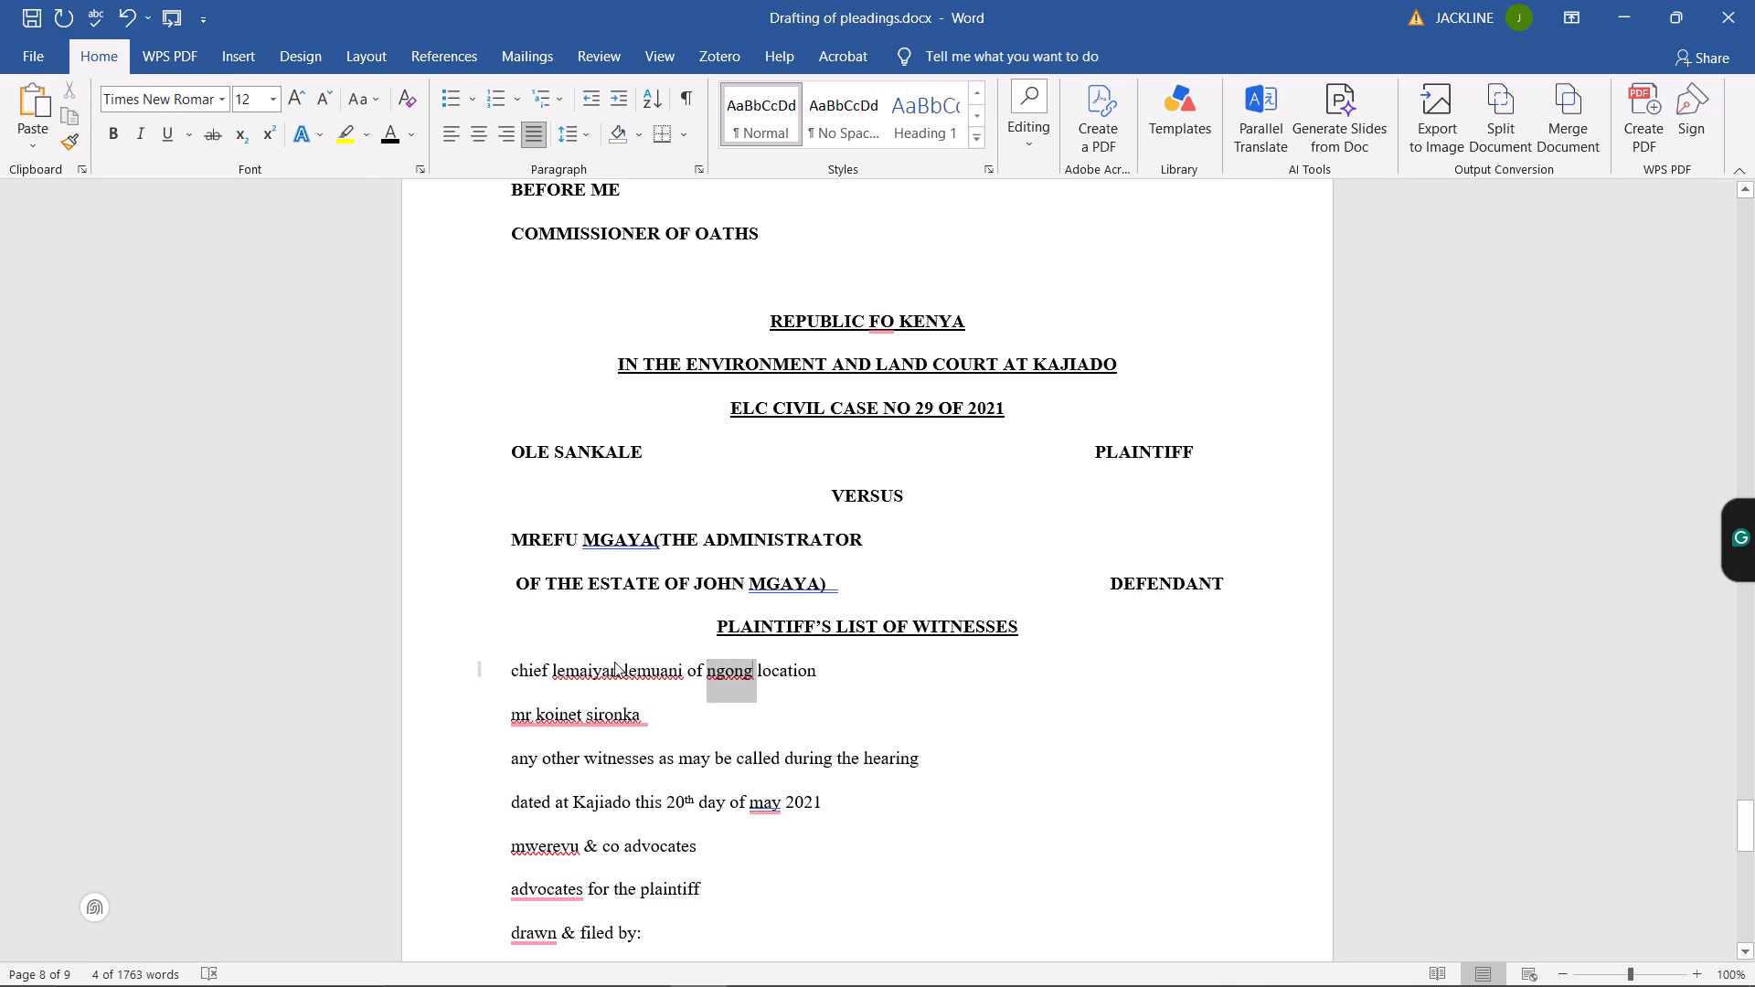
left_click_drag(614, 662, 511, 654)
left_click(759, 654)
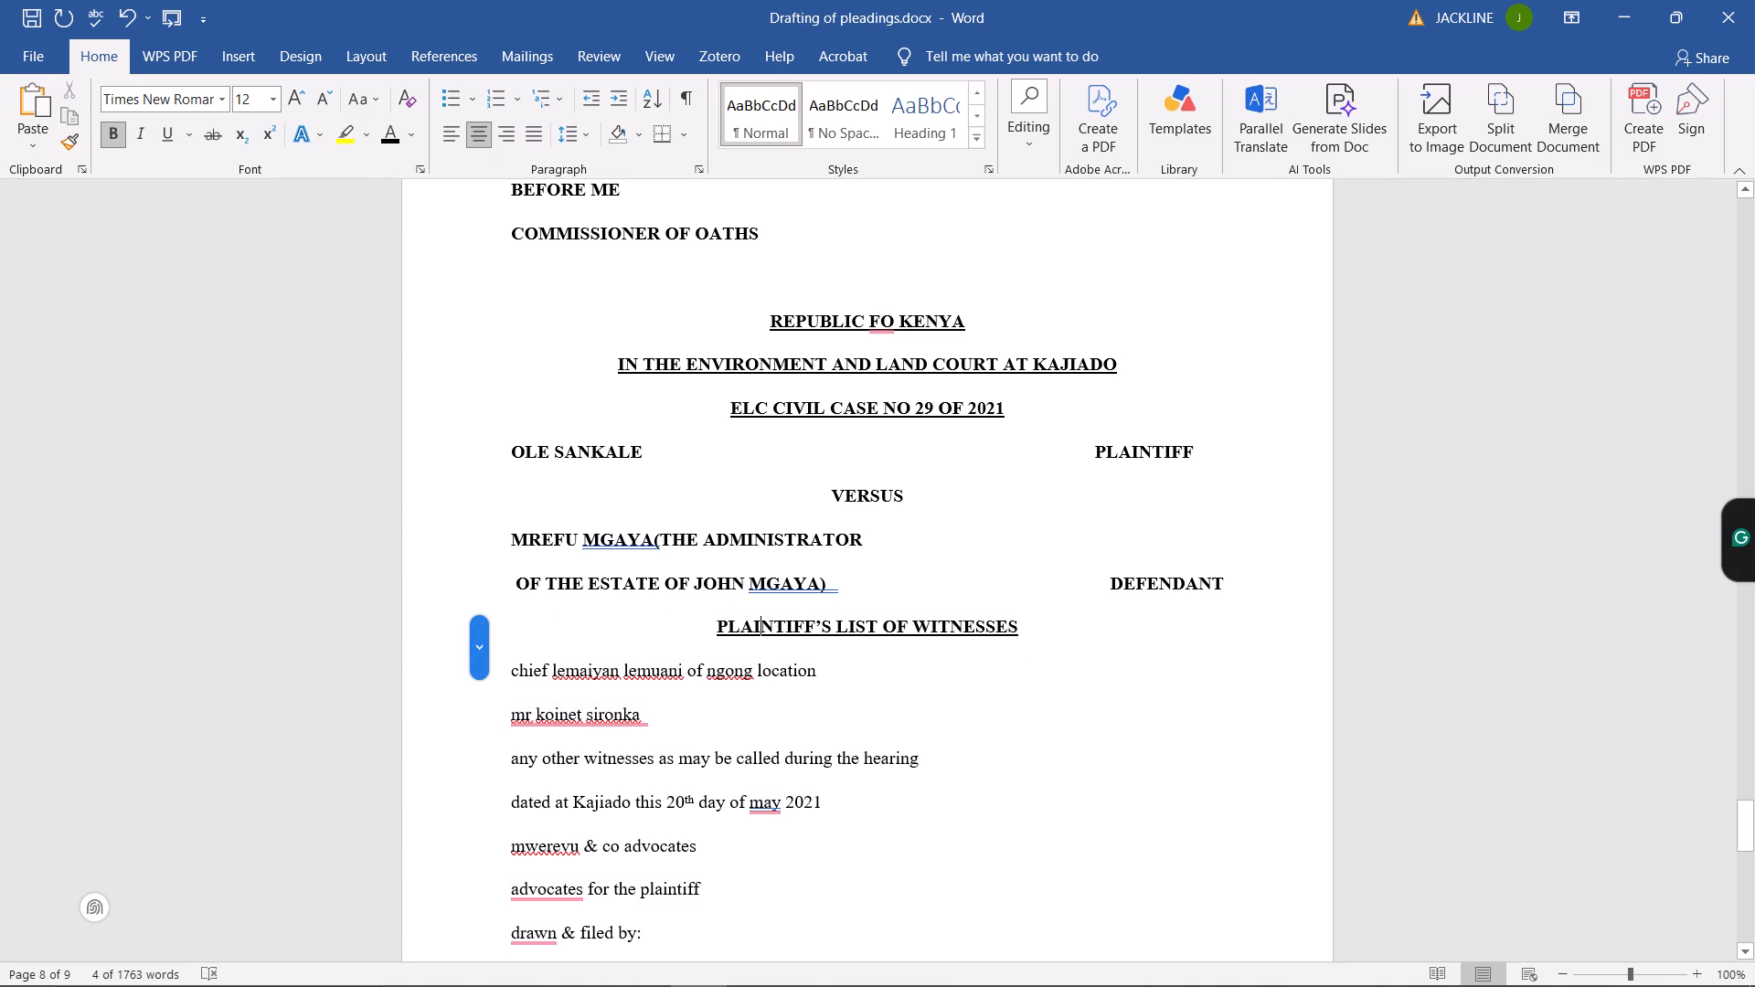
left_click_drag(752, 674, 531, 681)
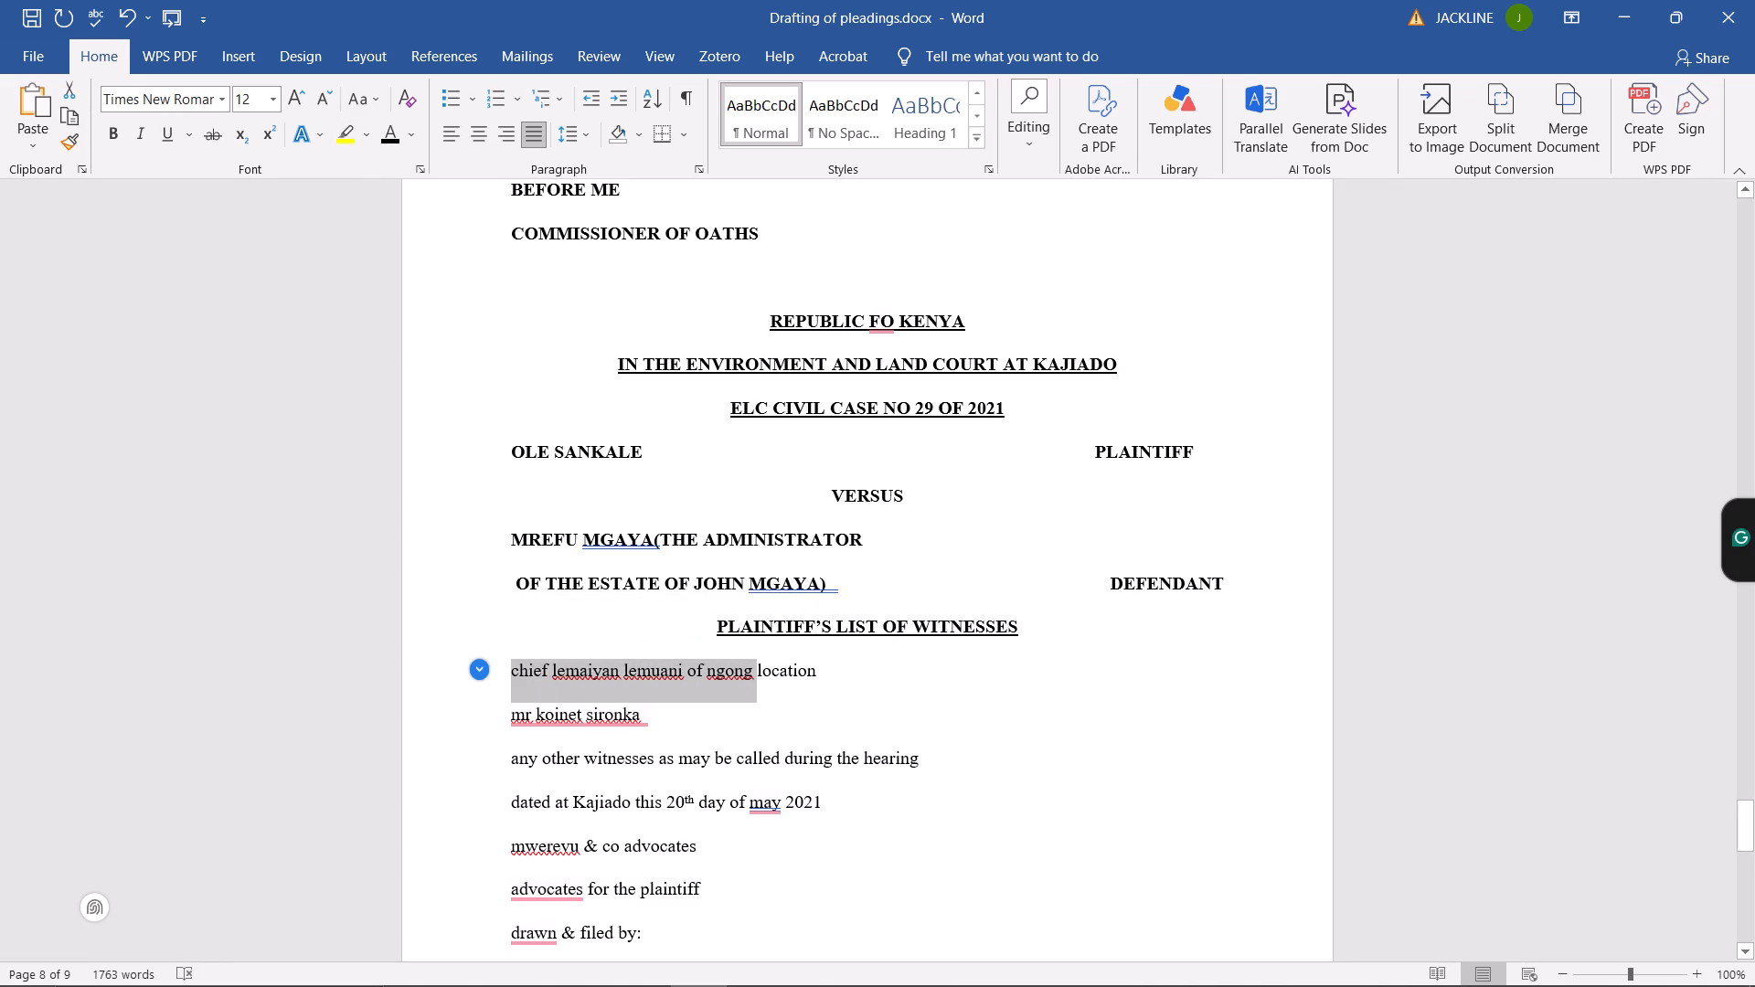
left_click(372, 103)
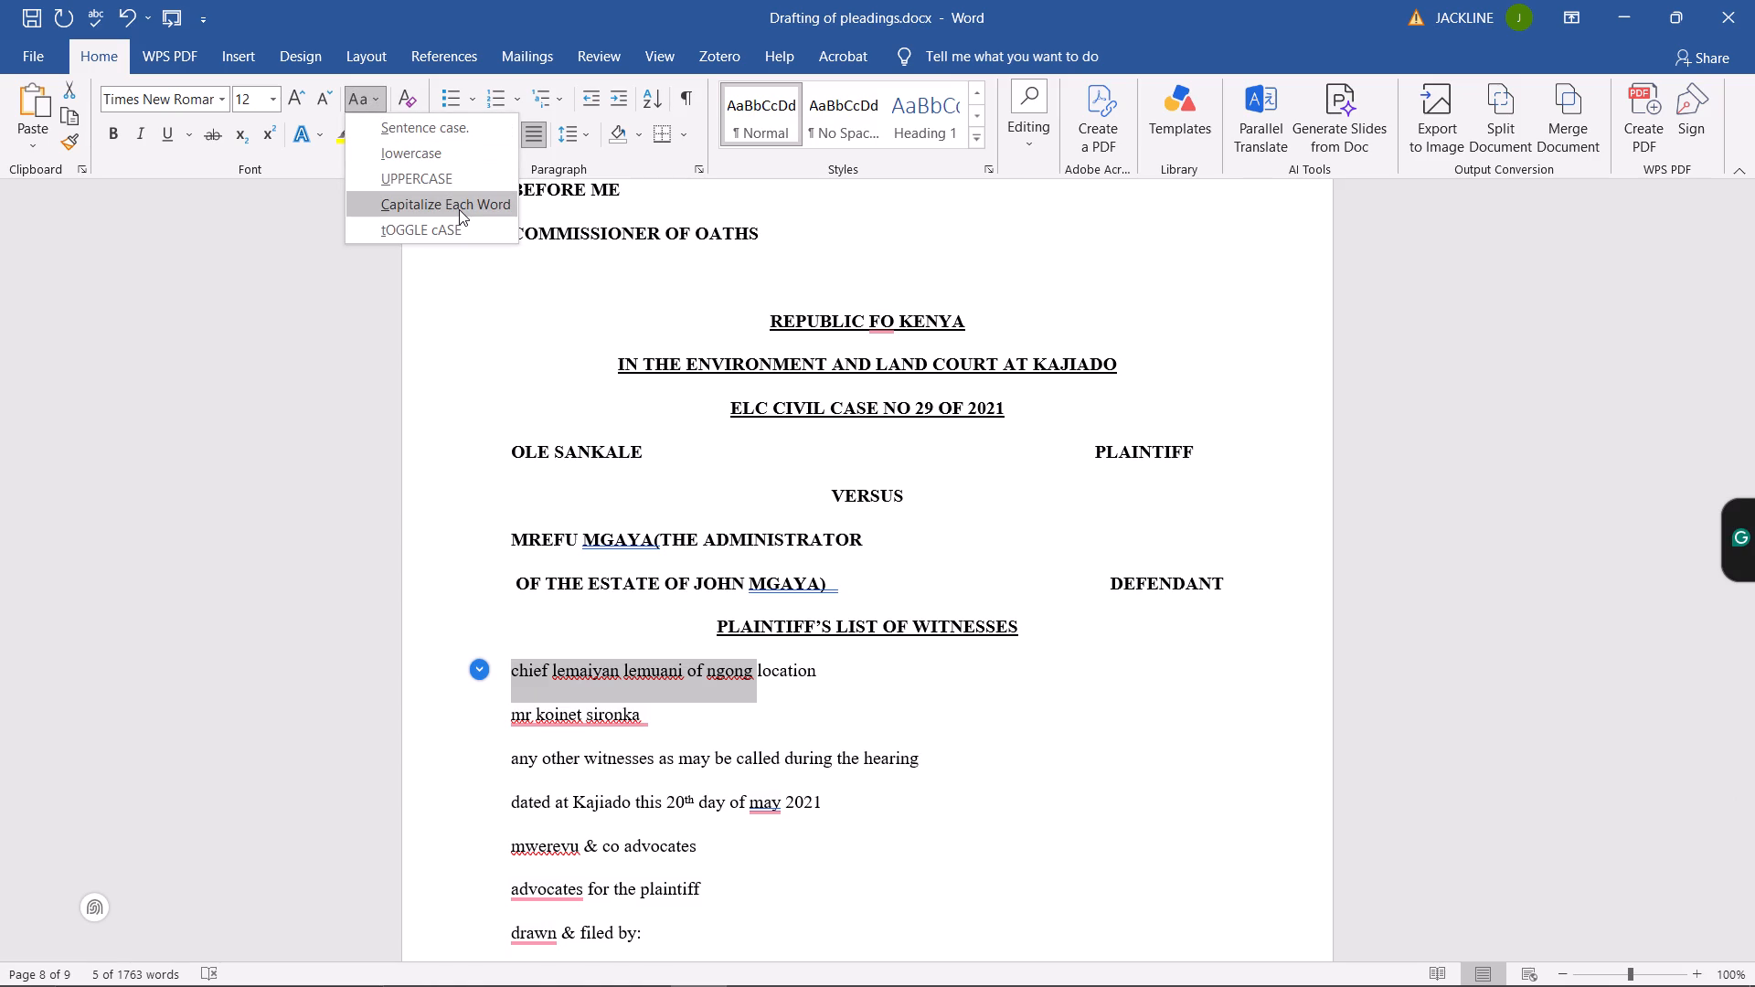
left_click(459, 209)
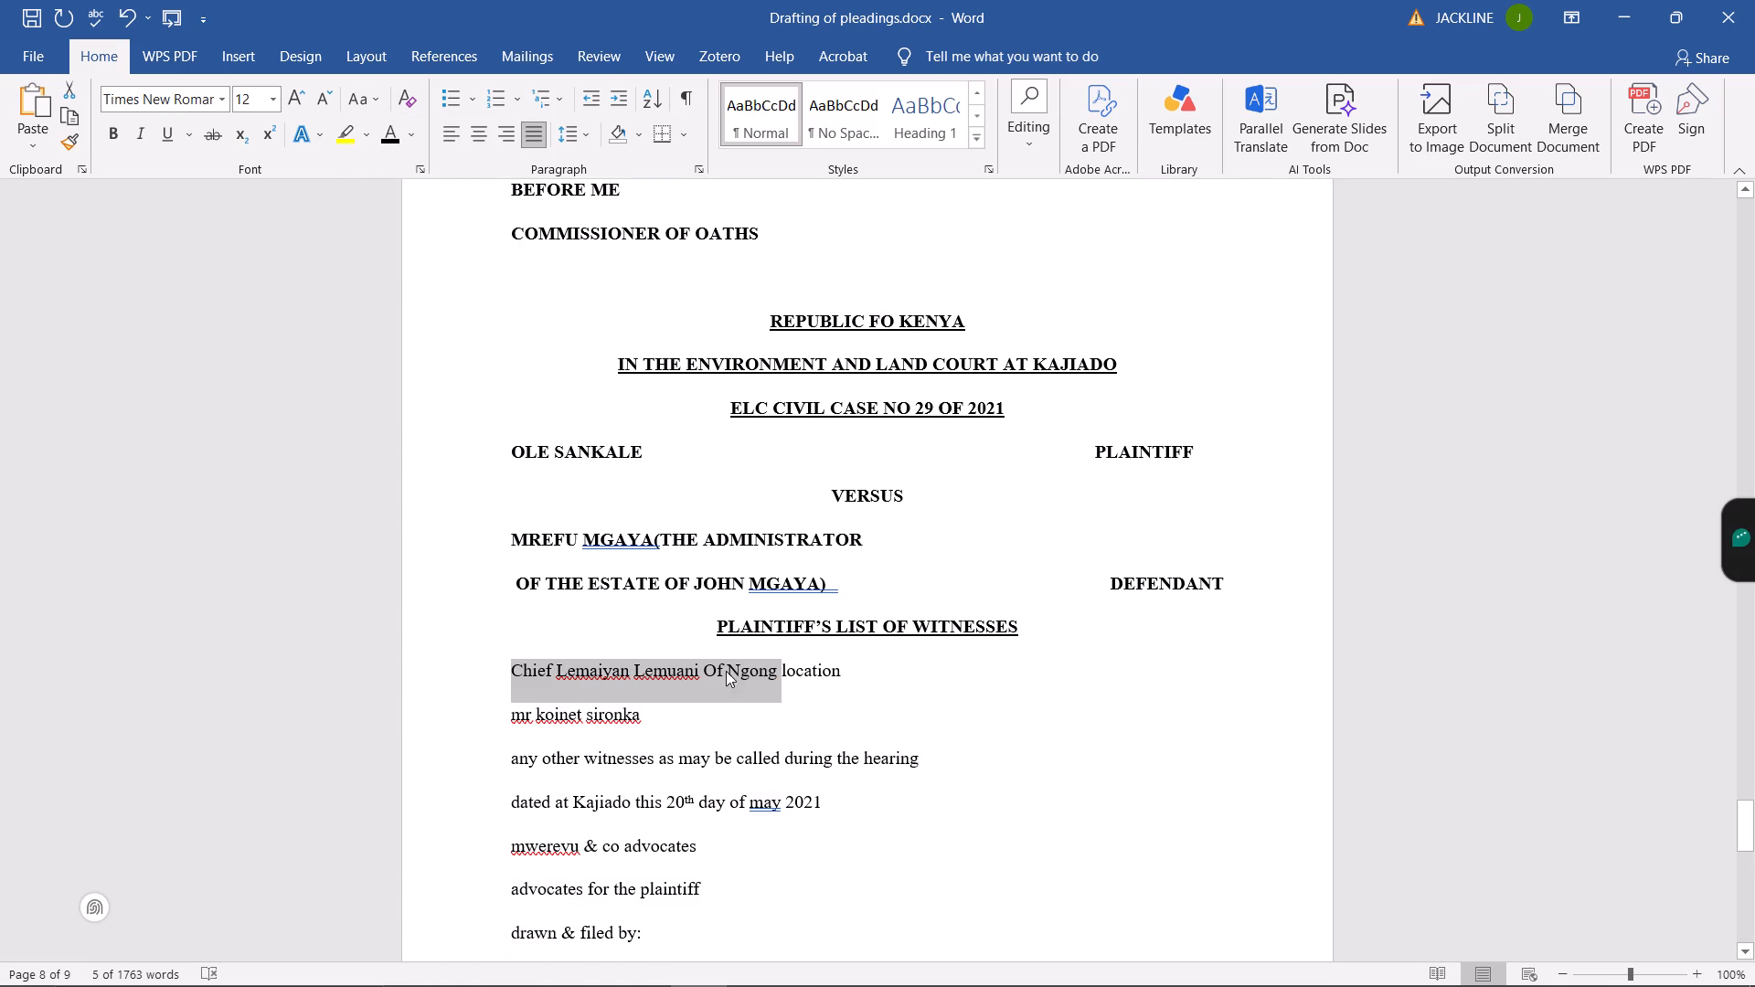
left_click(714, 670)
key("BackSpace")
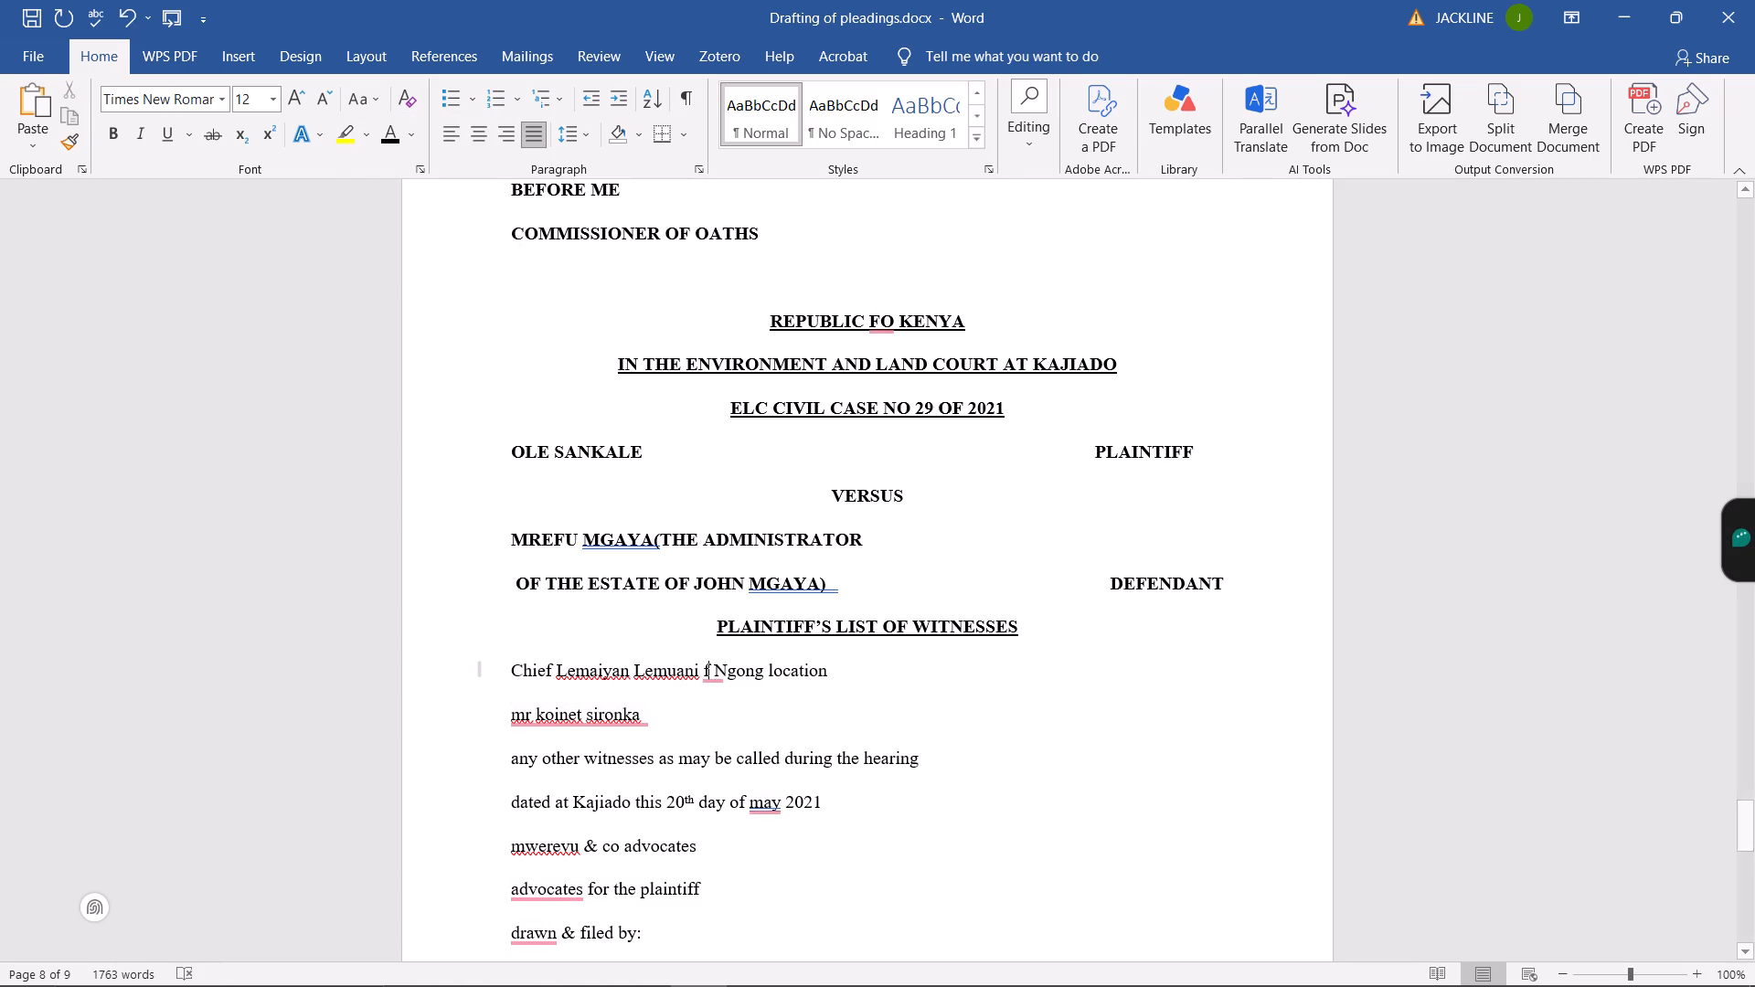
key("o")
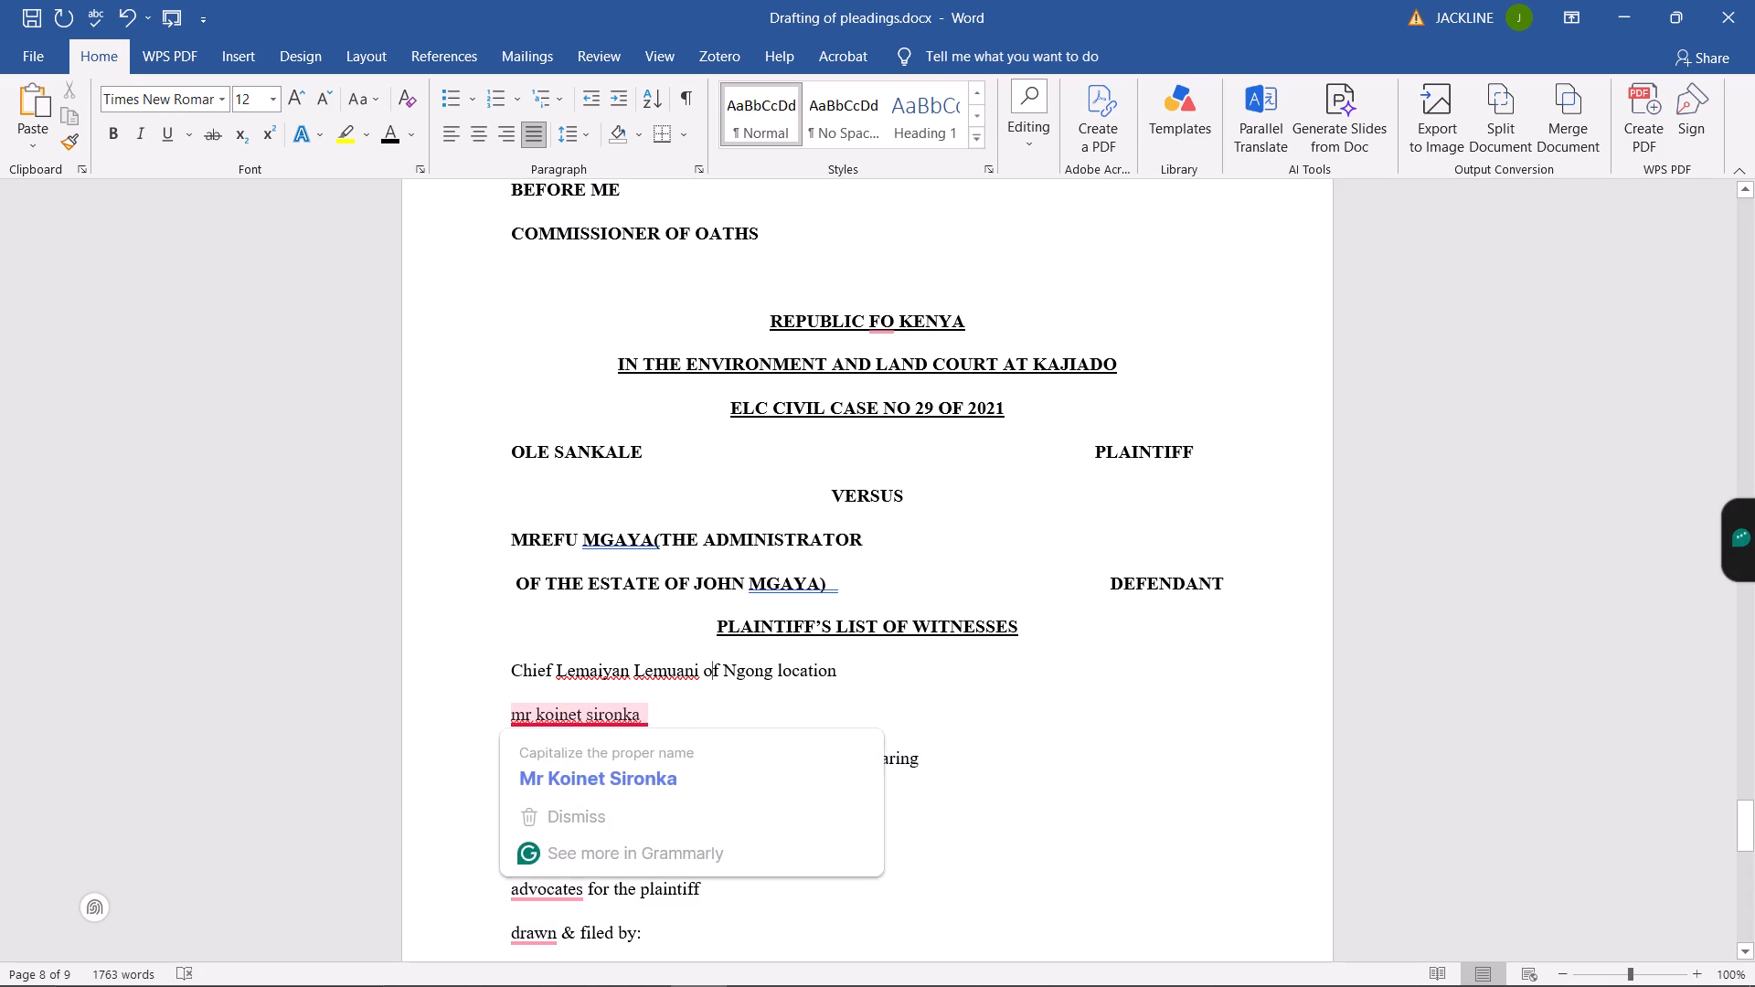
Capitalize each word of the second witness's title and name, in the line starting with "Mr".
left_click_drag(656, 716, 494, 727)
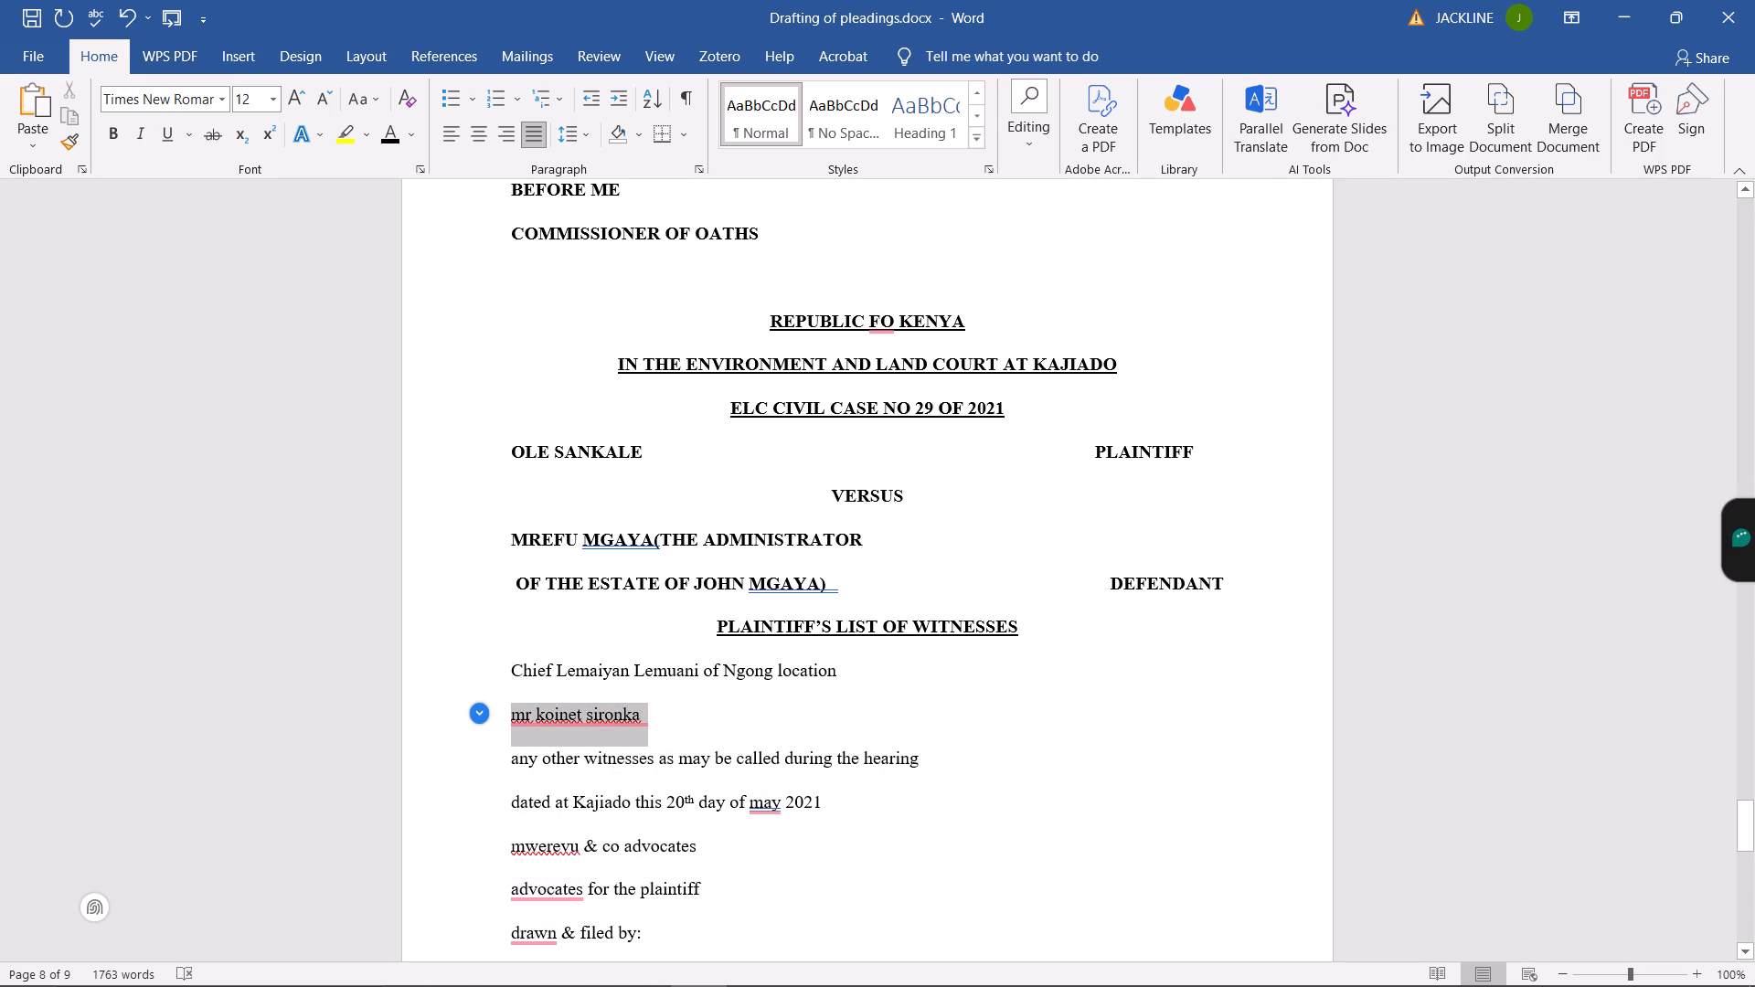
left_click_drag(494, 727, 493, 725)
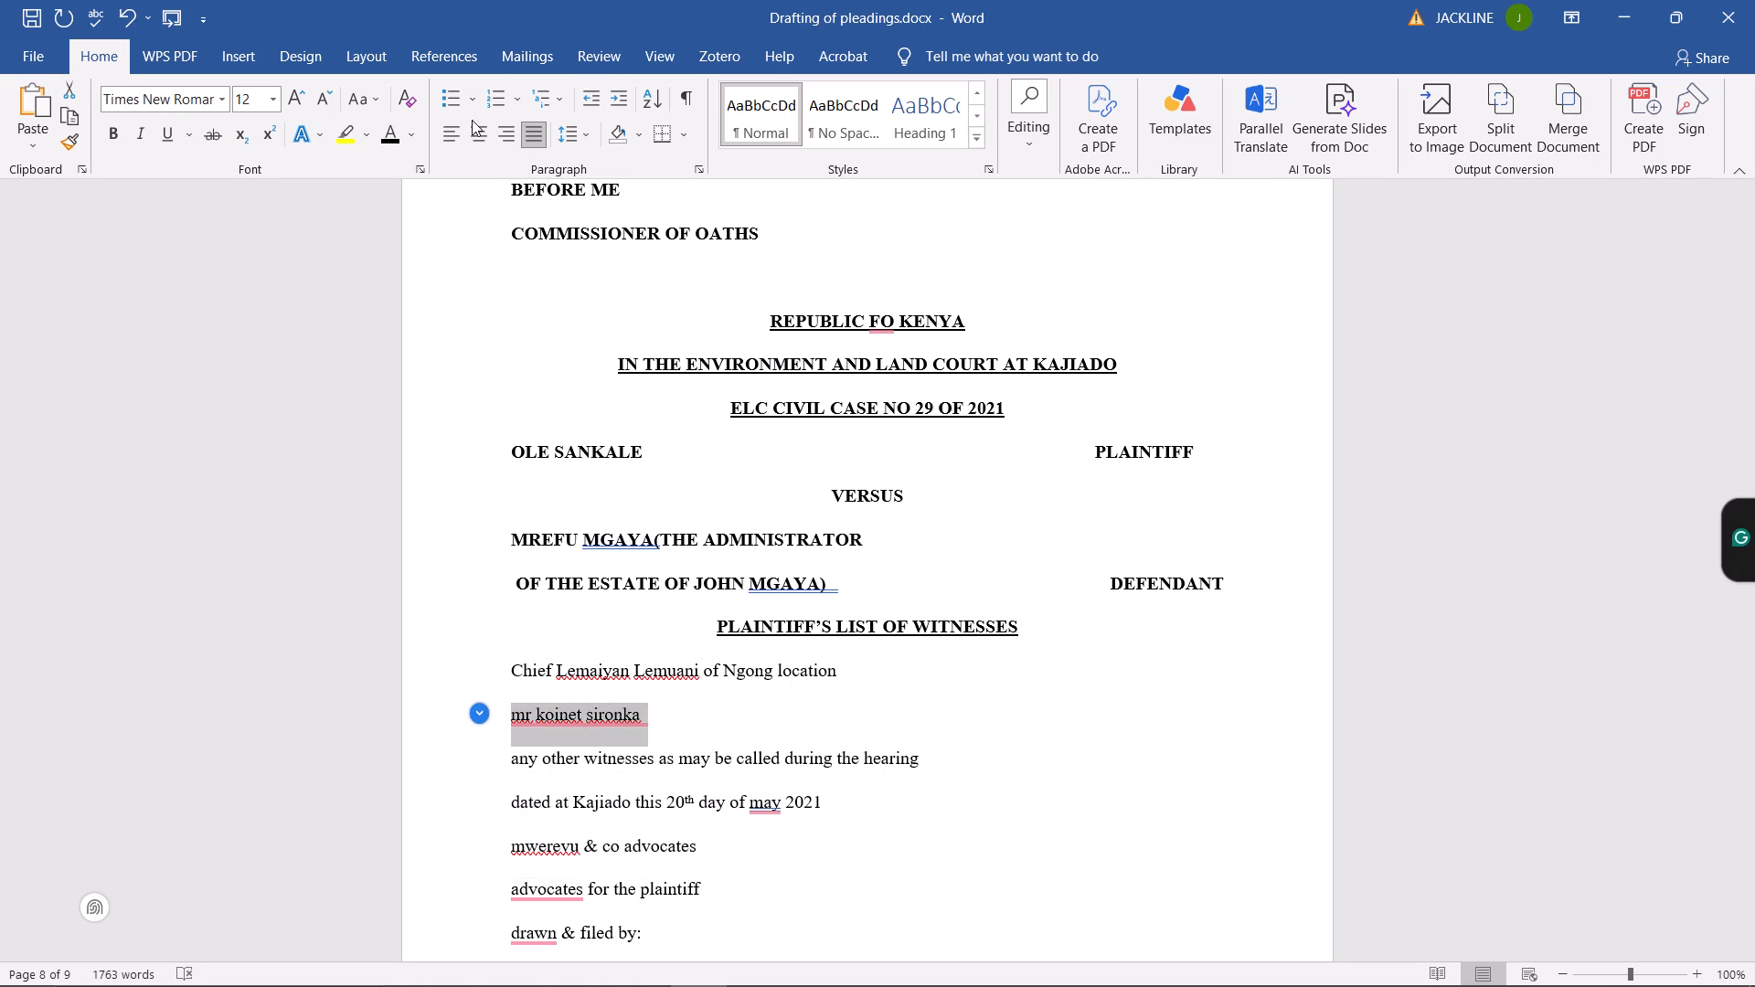
left_click(371, 105)
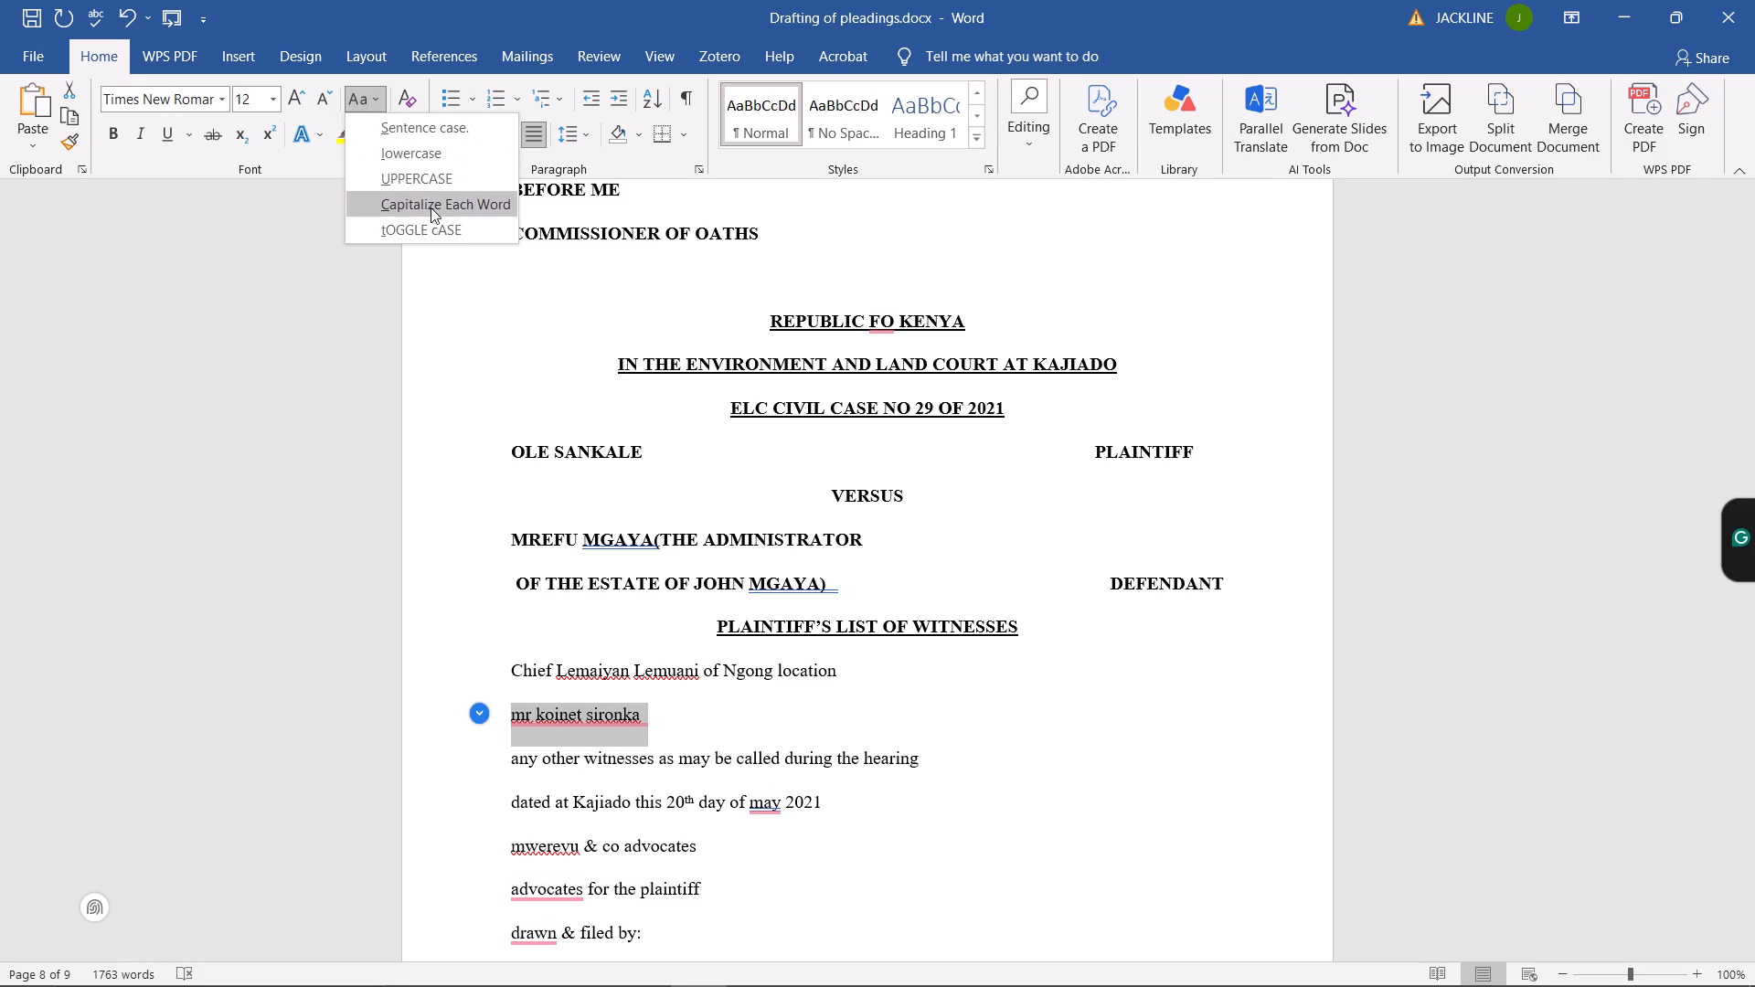
left_click(431, 207)
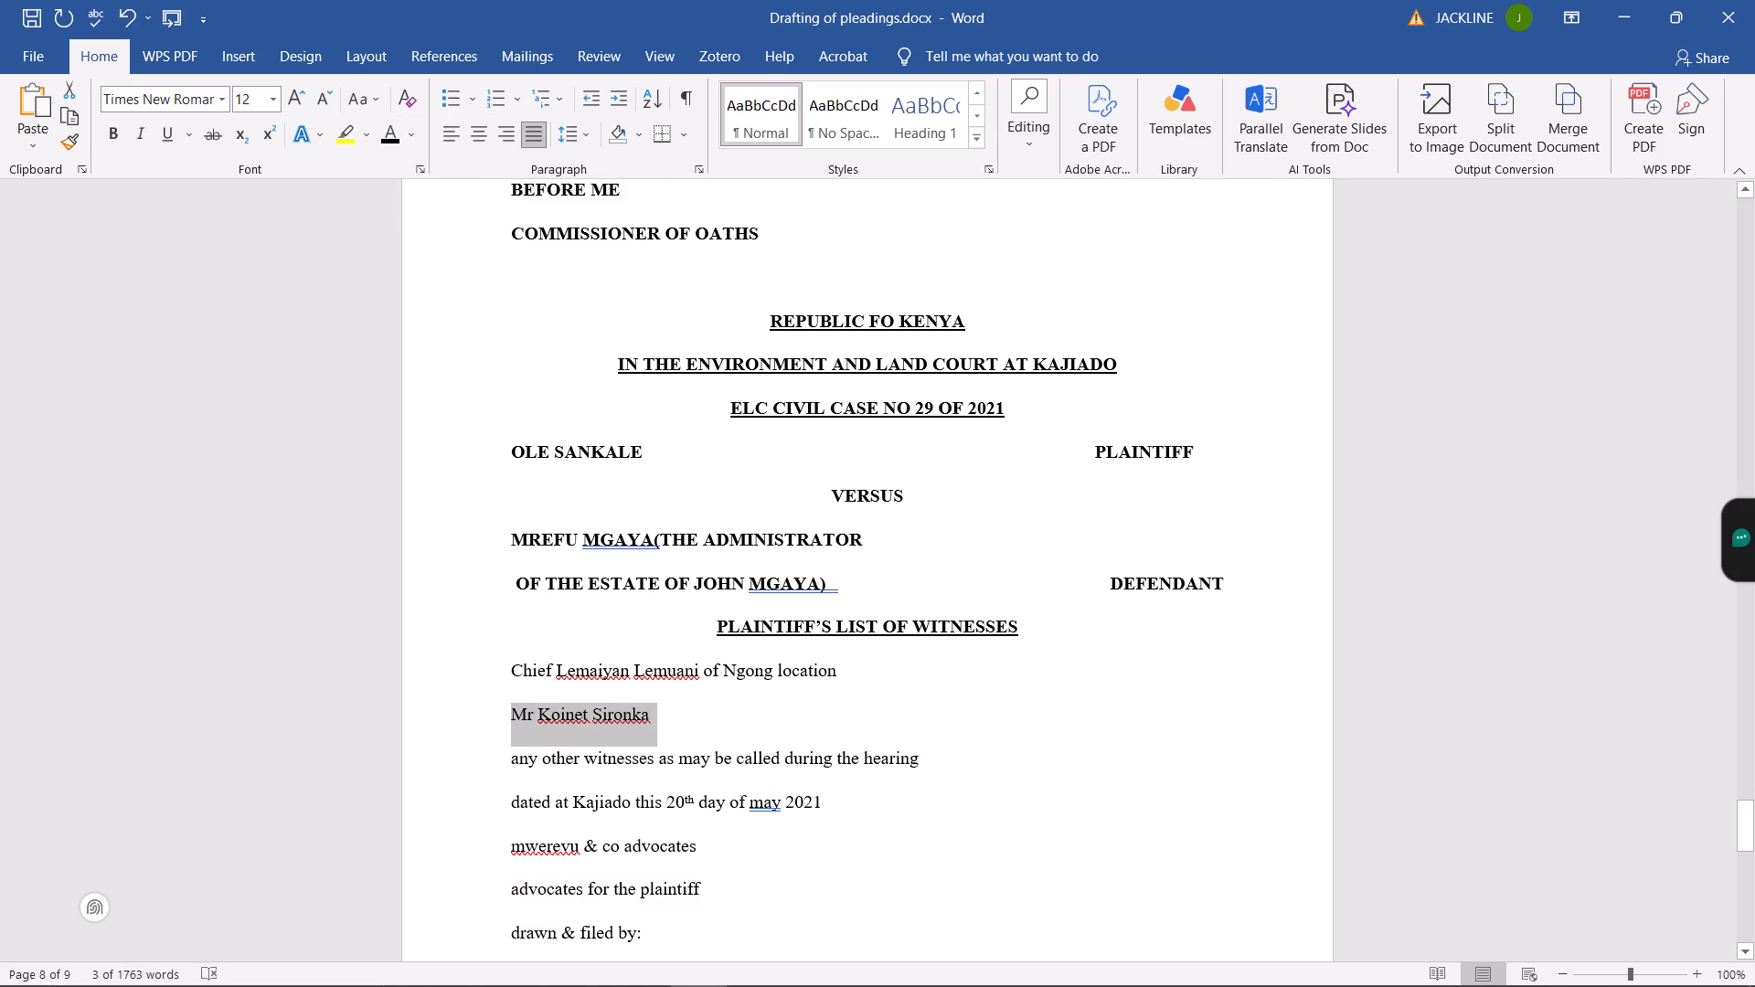
Capitalize the word "Any" at the start of the "other witnesses" line.
scroll(654, 621, "down", 1)
left_click(559, 710)
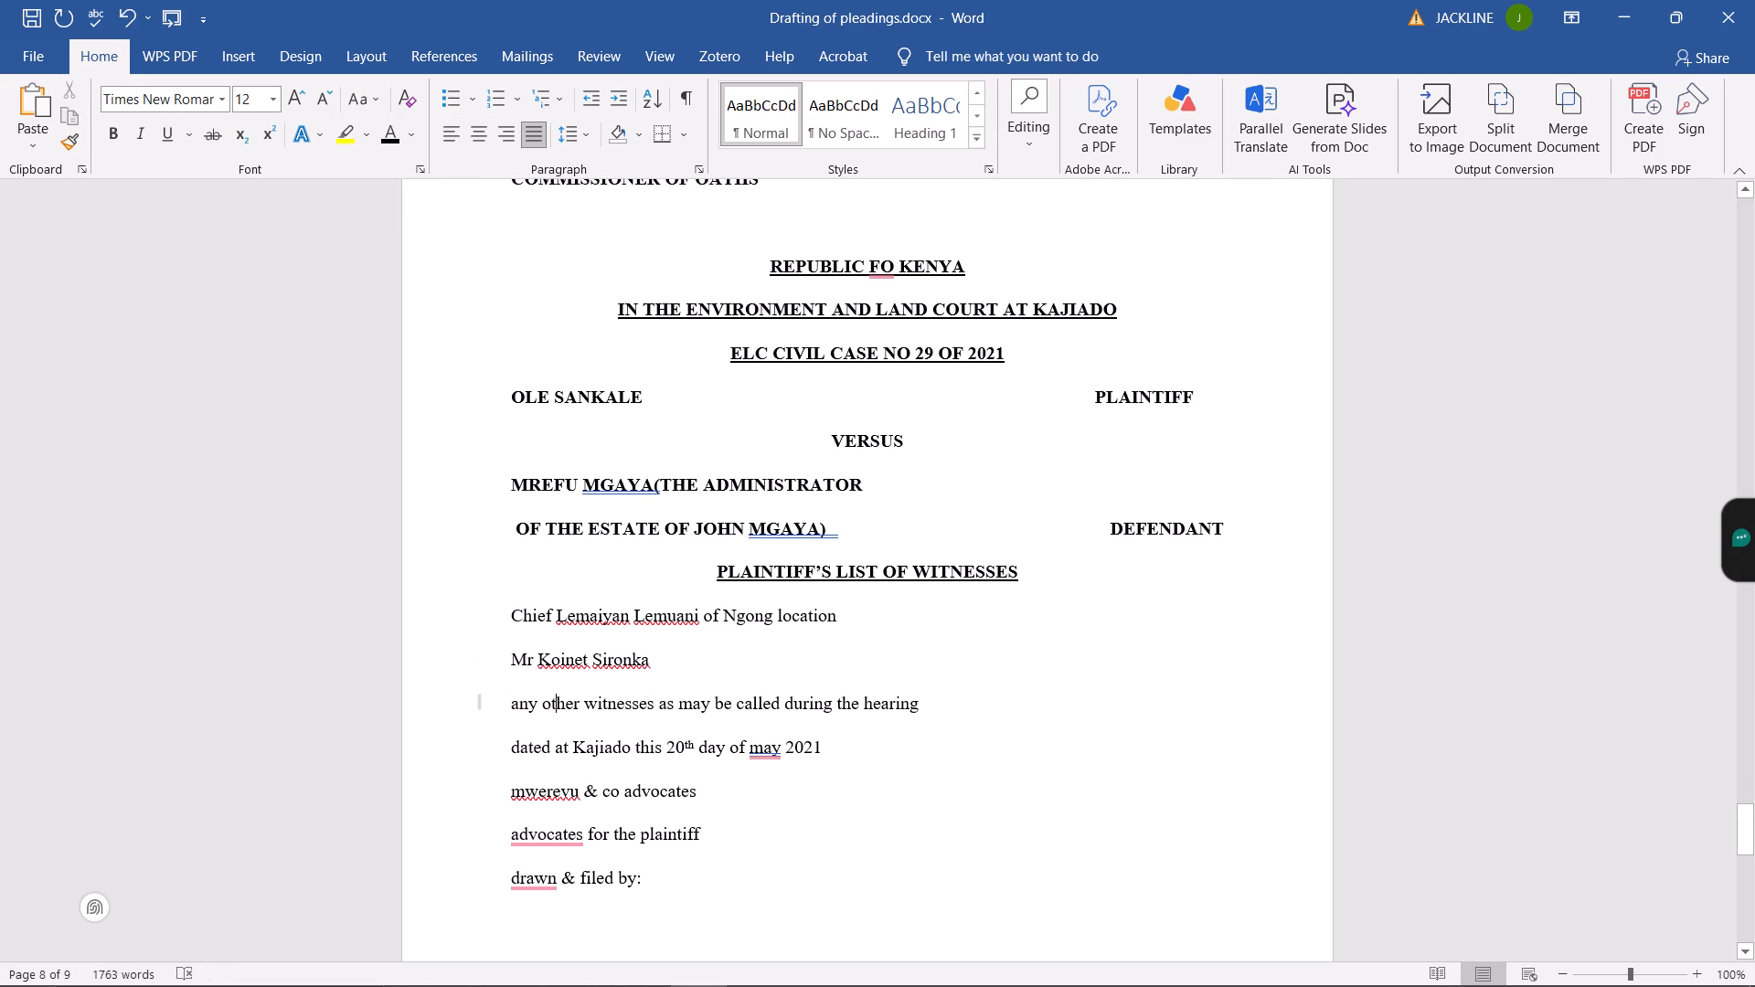
left_click_drag(538, 701, 508, 698)
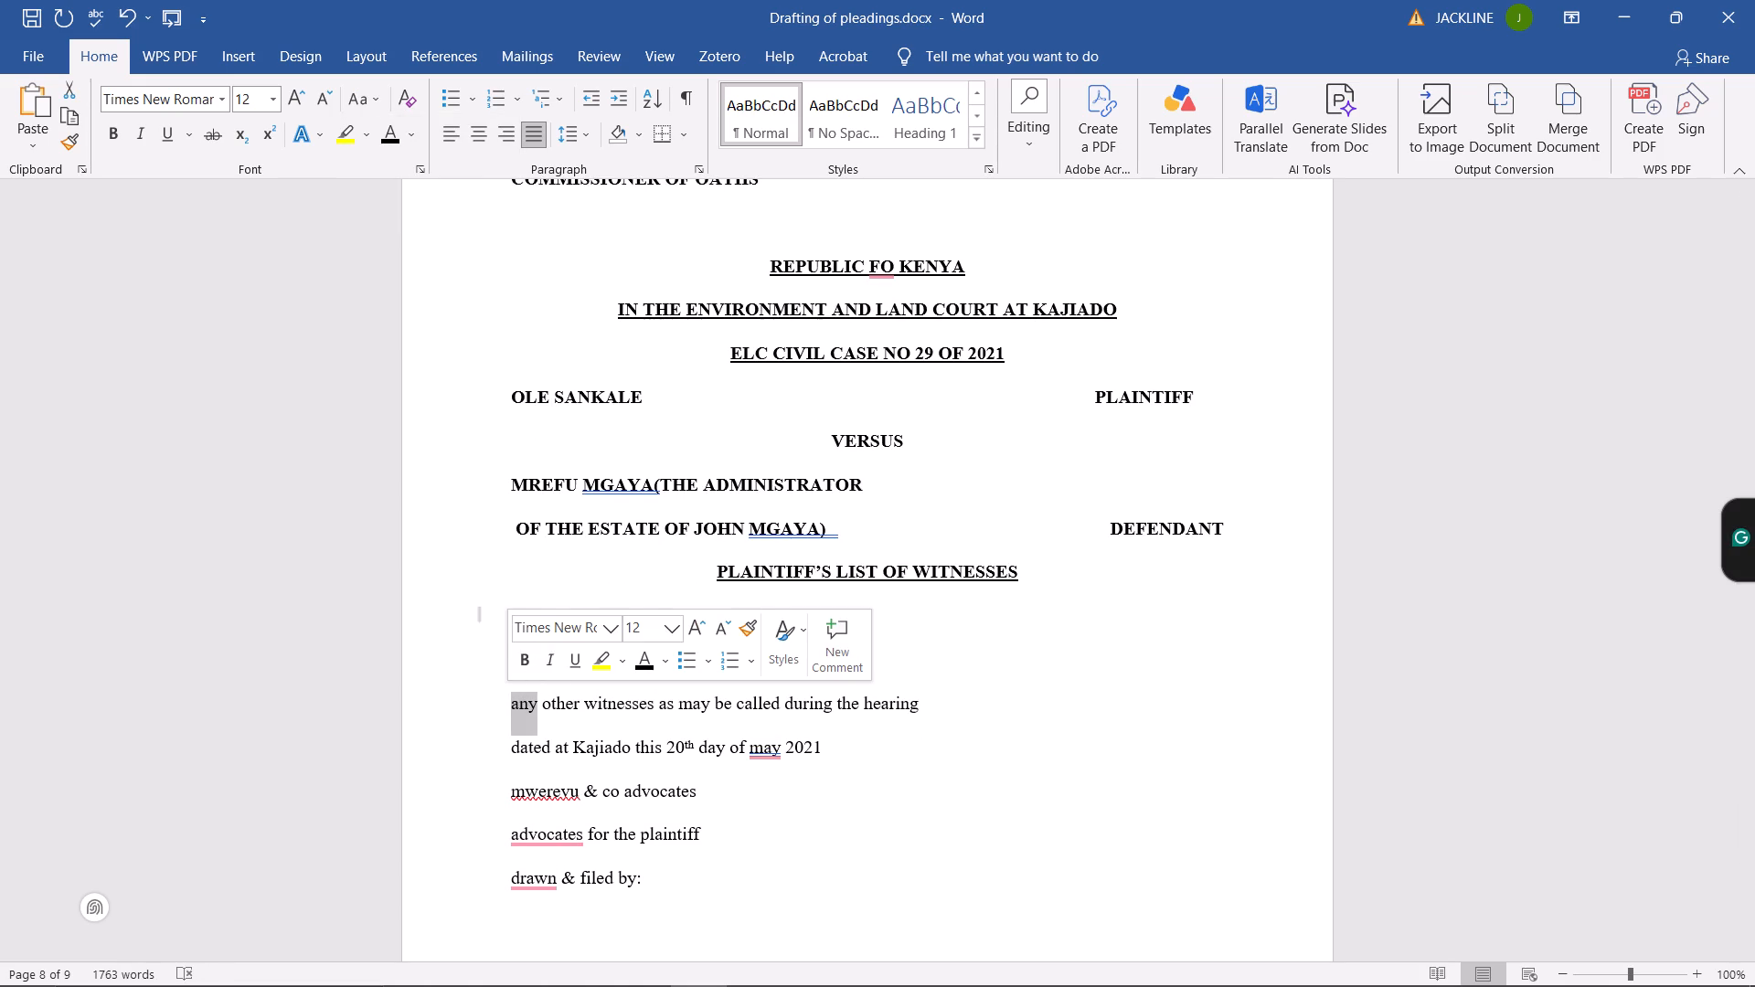
left_click(381, 104)
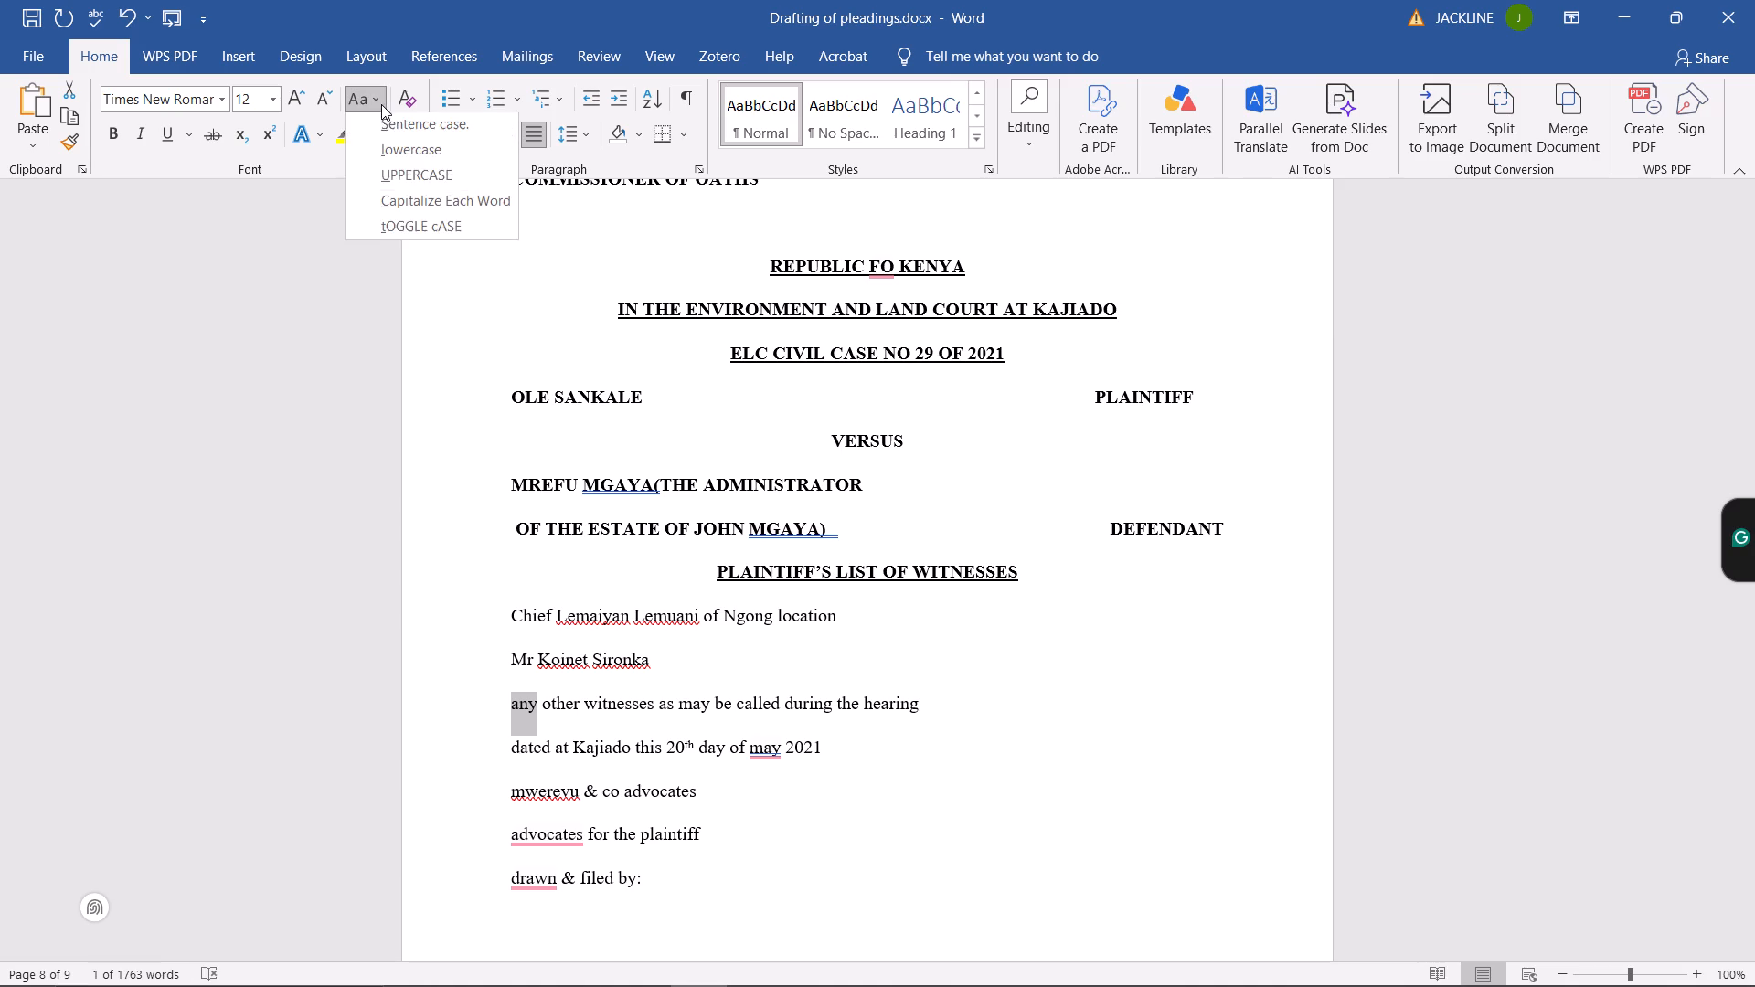
left_click(409, 203)
Centre the date line "dated at Kajiado this 20th day of may 2021" below the witness list.
scroll(705, 493, "down", 1)
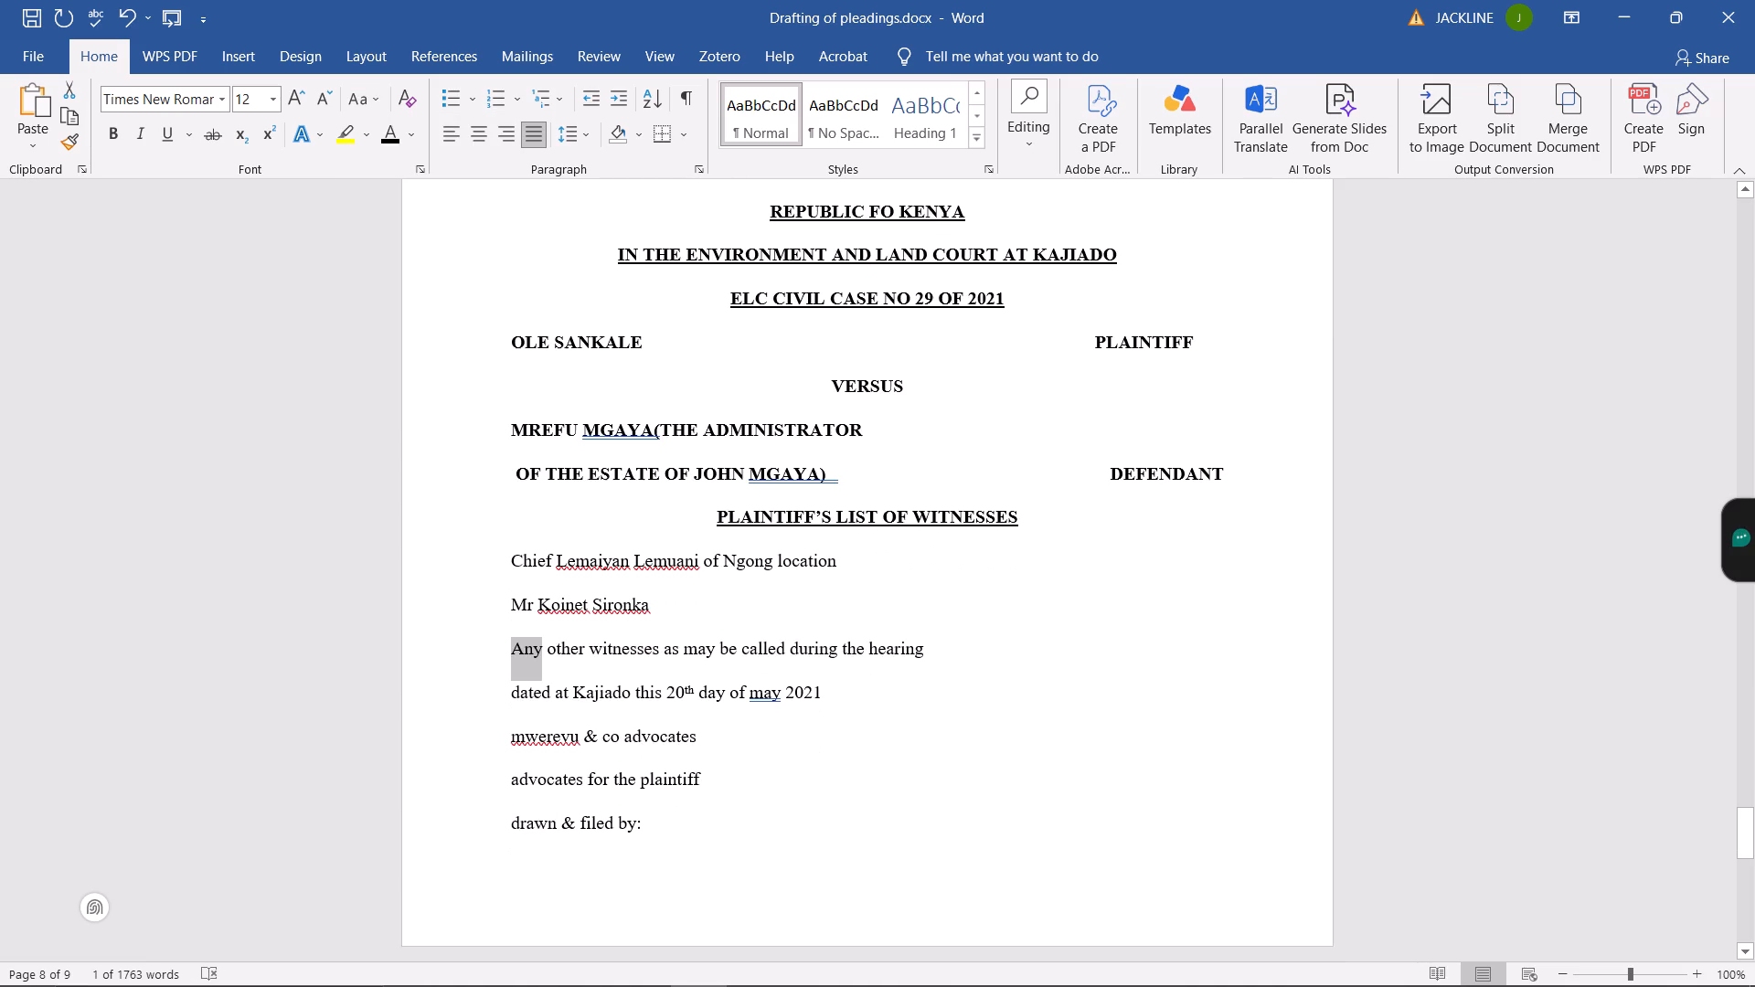
left_click(827, 695)
left_click_drag(824, 695, 568, 662)
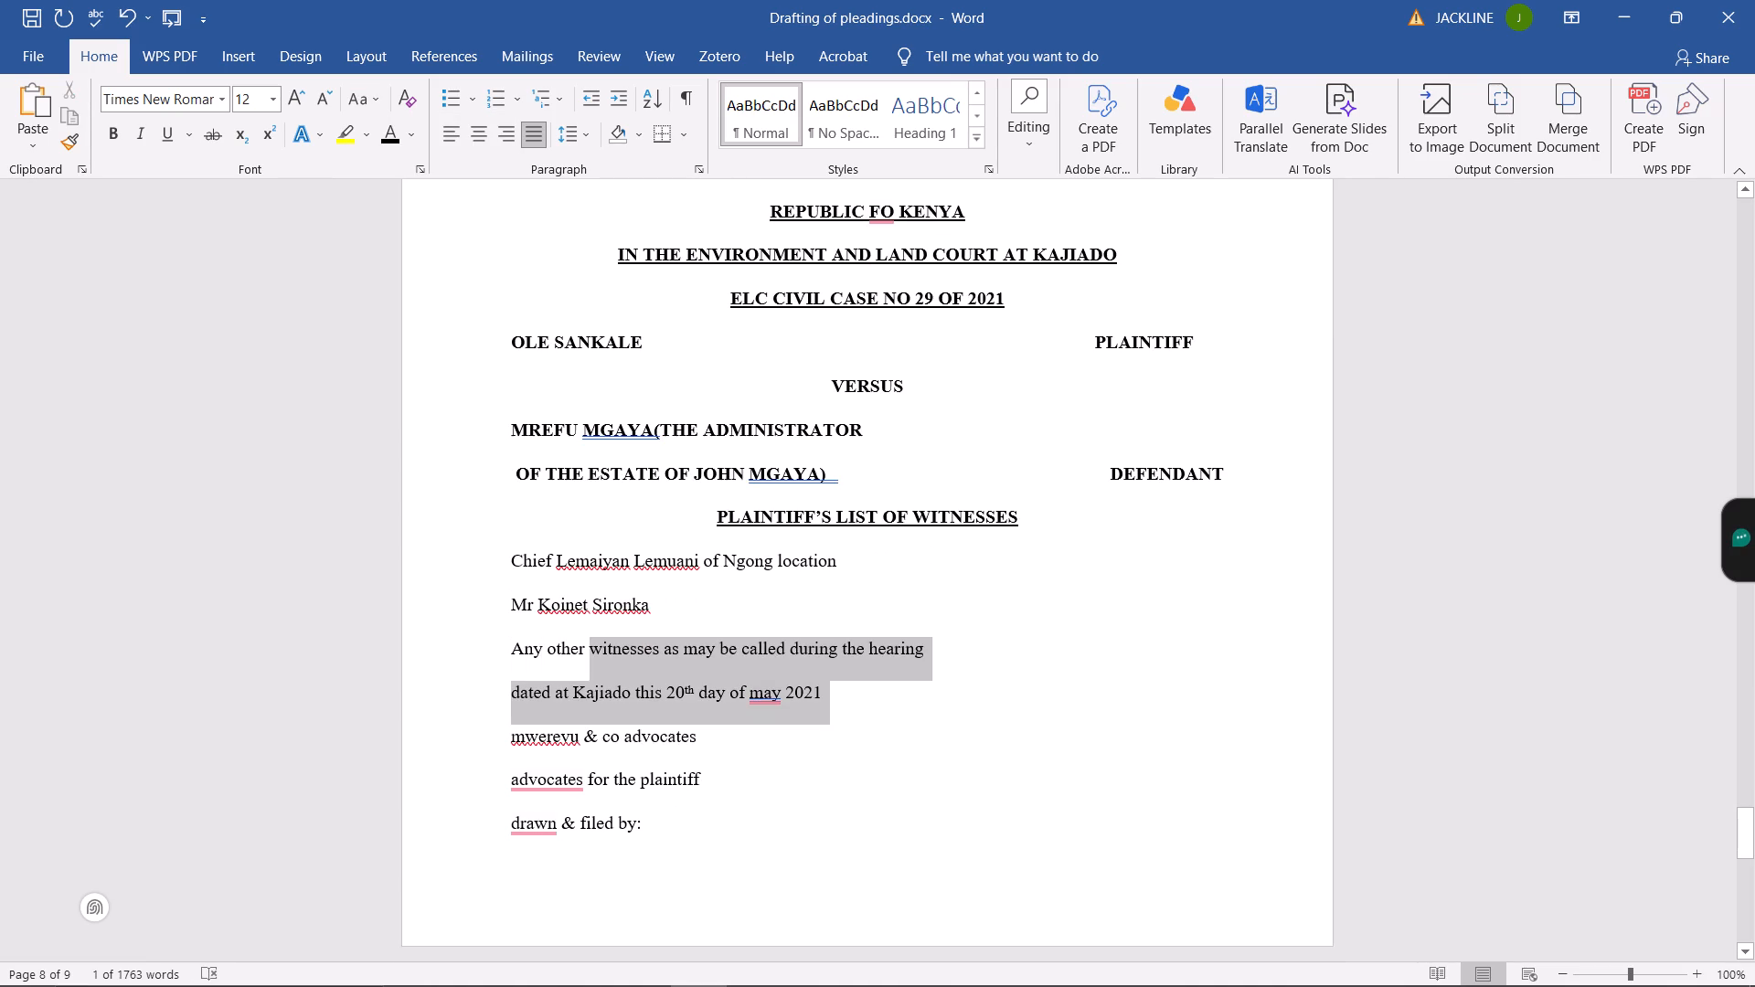
left_click_drag(568, 662, 523, 693)
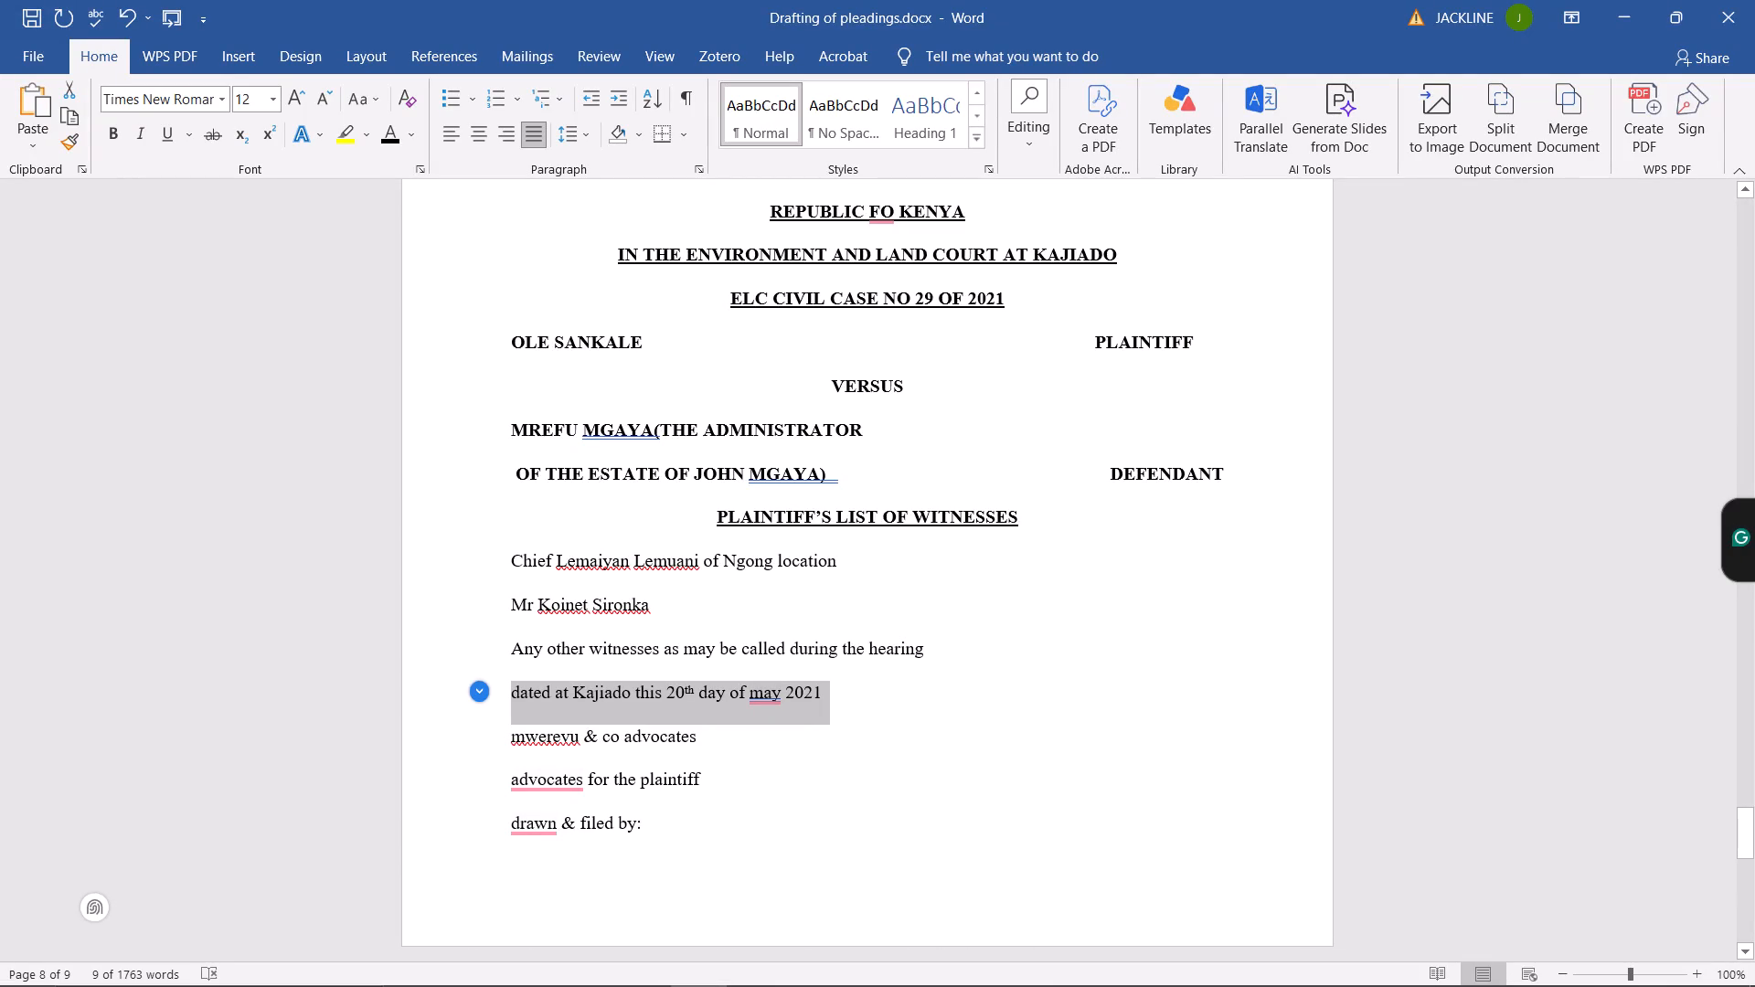
left_click(477, 132)
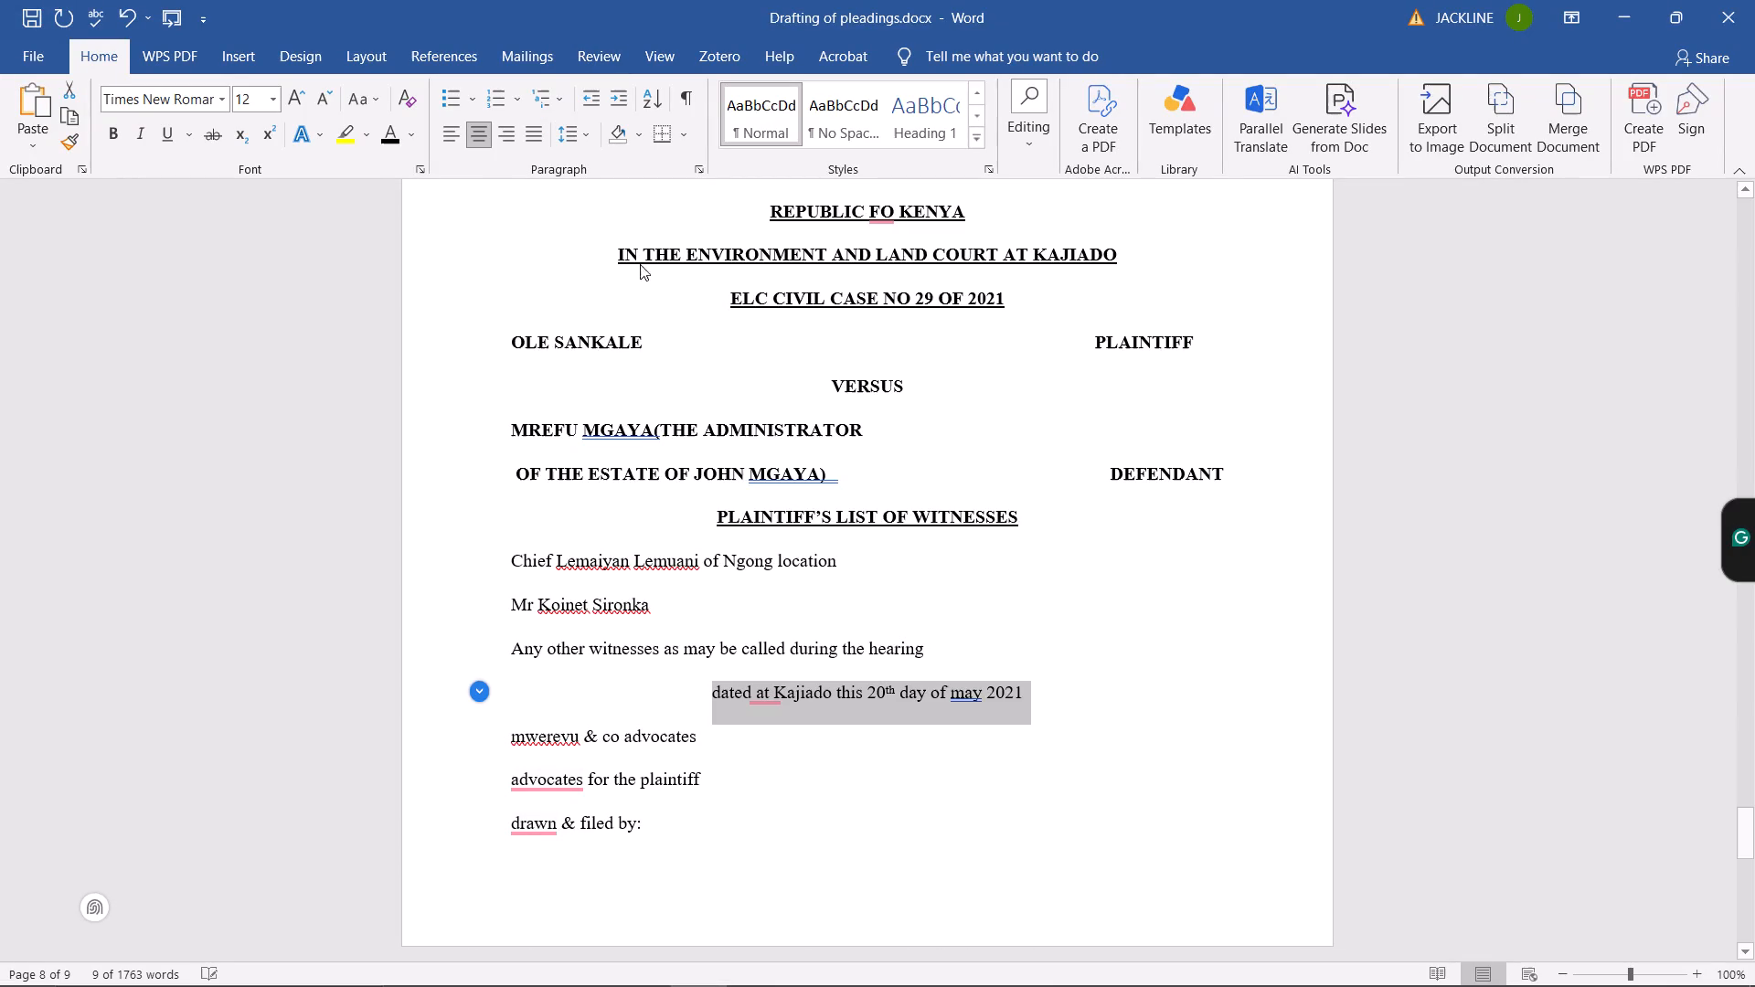
Make the word "DATED" uppercase and bold in the centred date line.
left_click(725, 698)
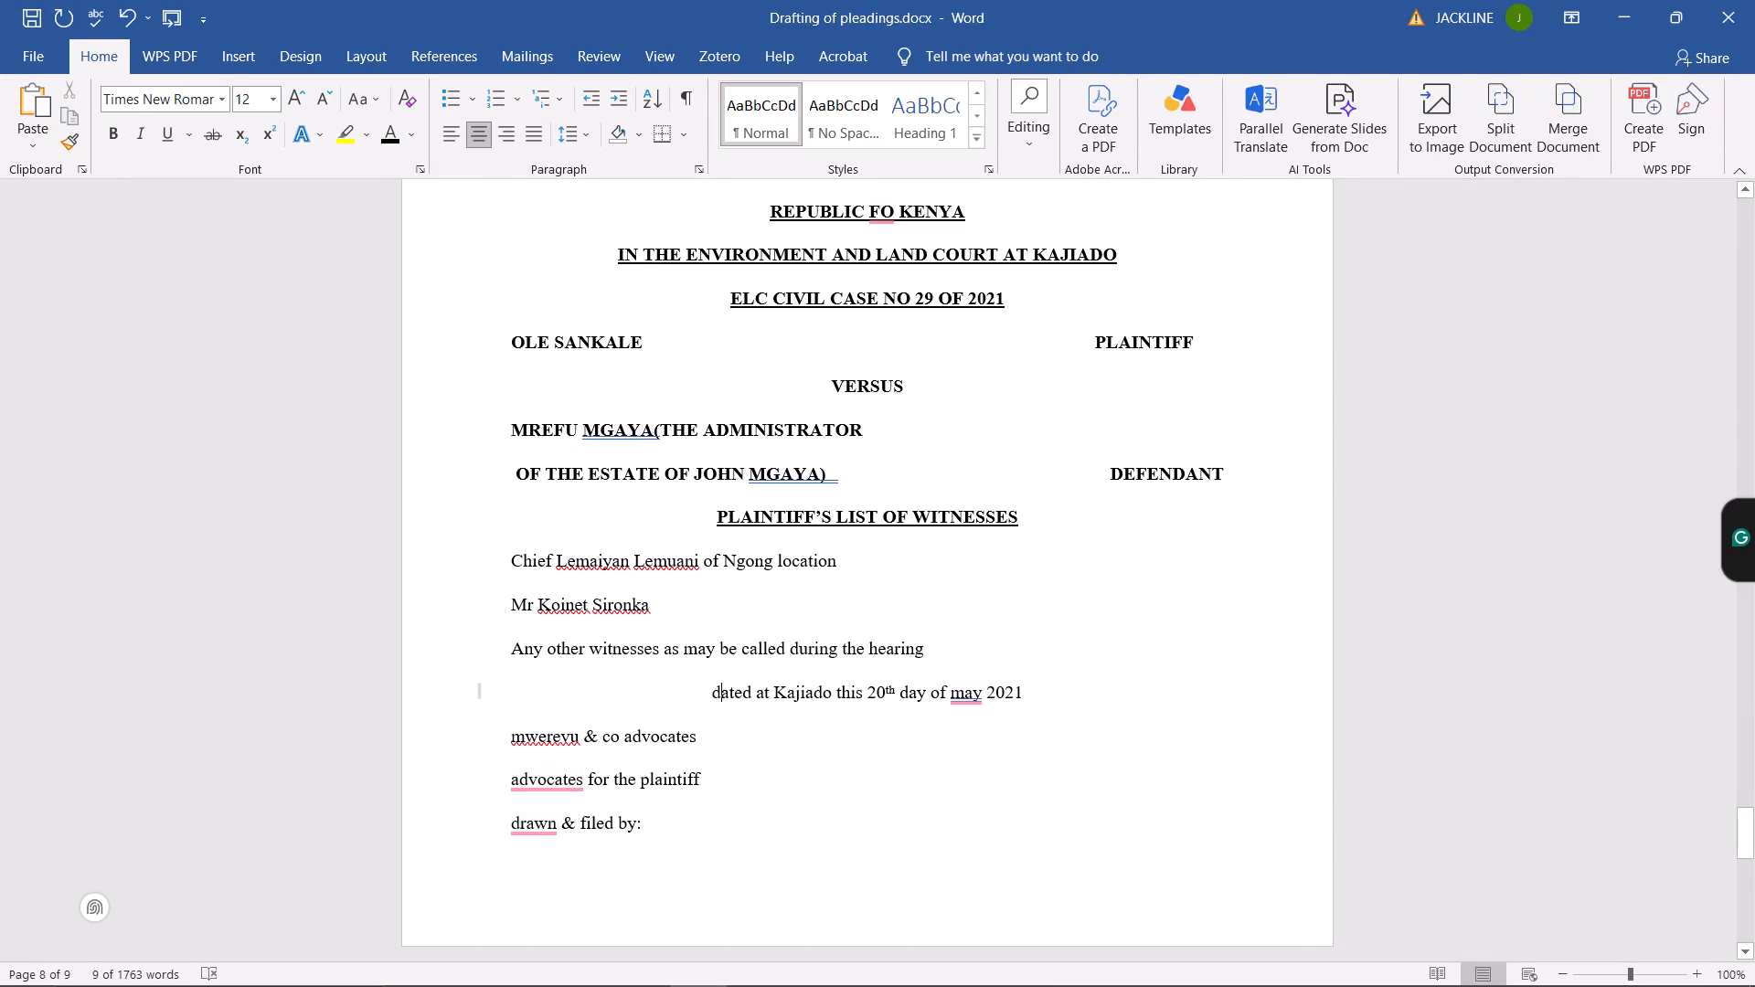
left_click_drag(759, 699, 711, 698)
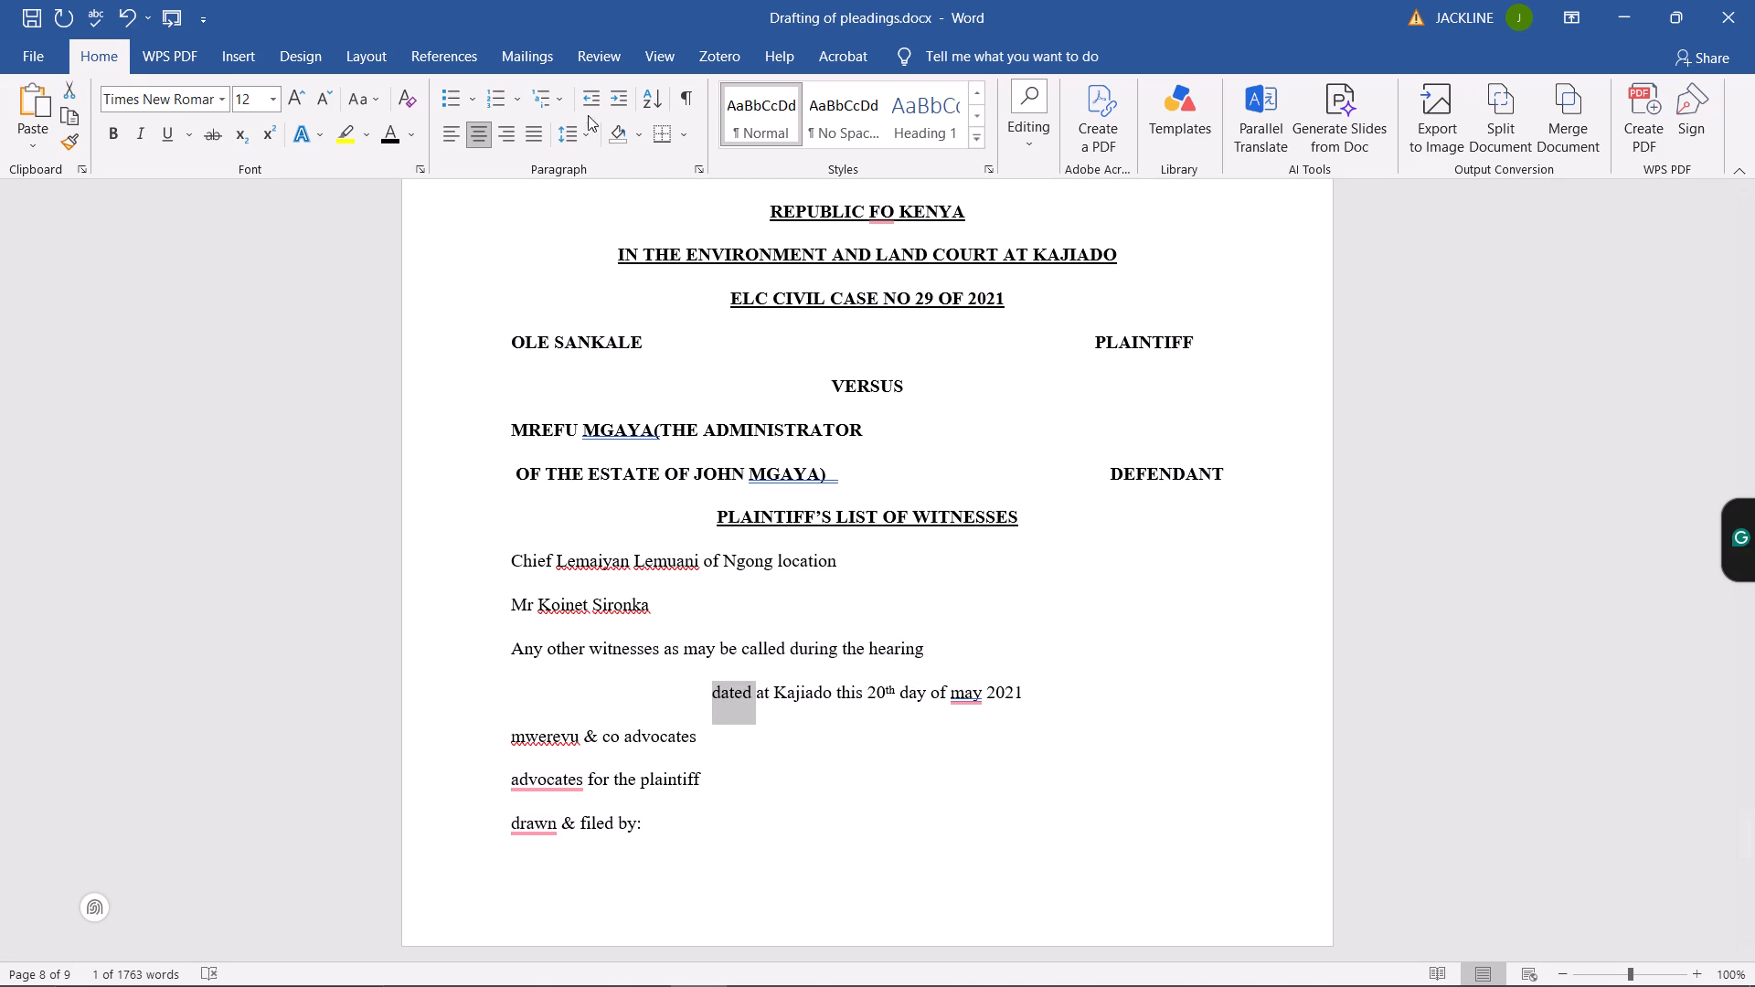
left_click(375, 97)
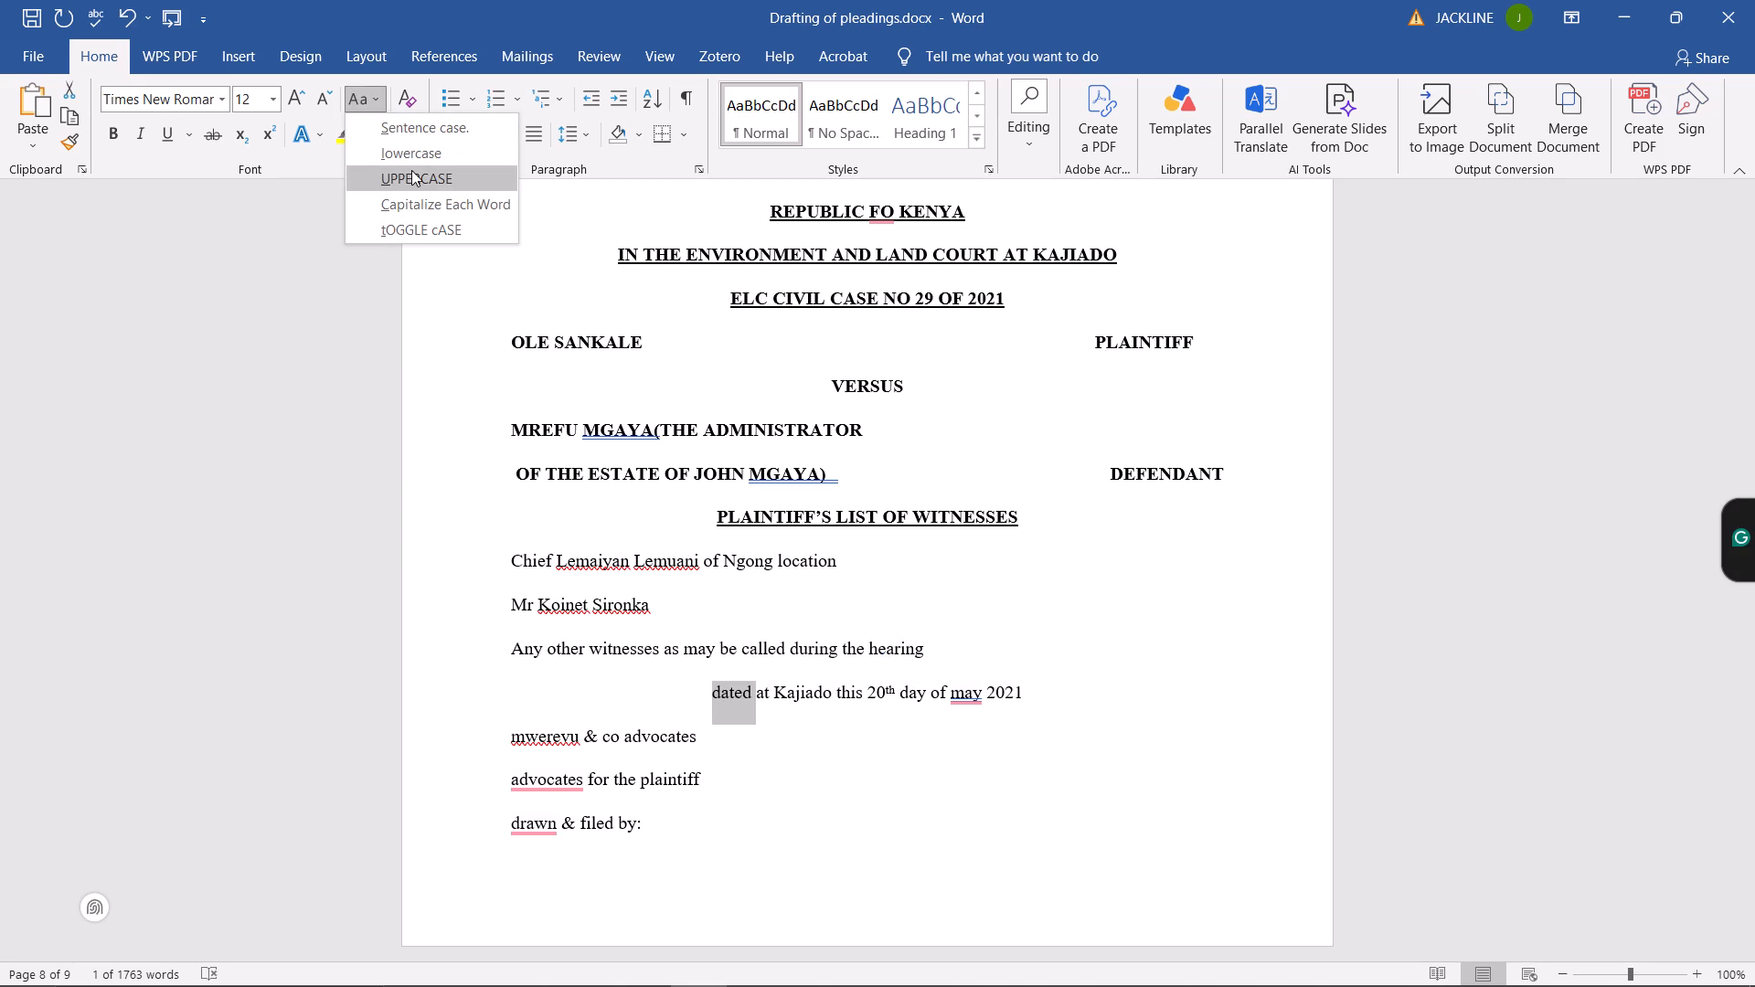
left_click(432, 204)
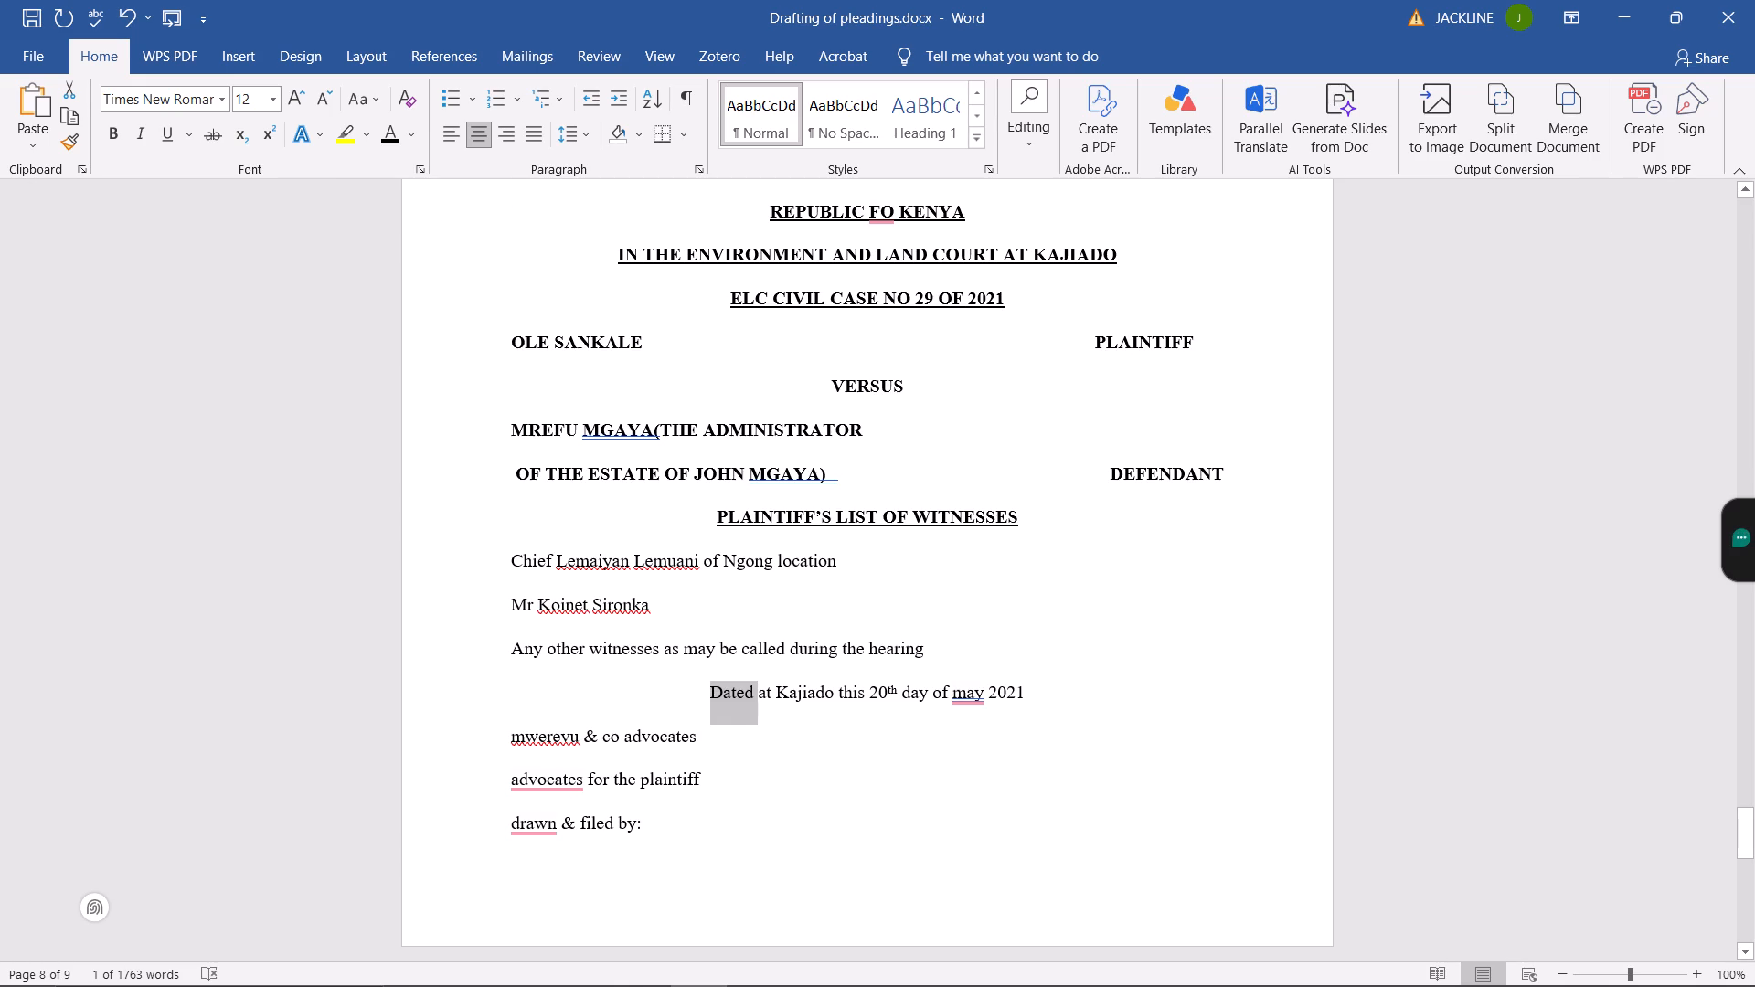
left_click(370, 105)
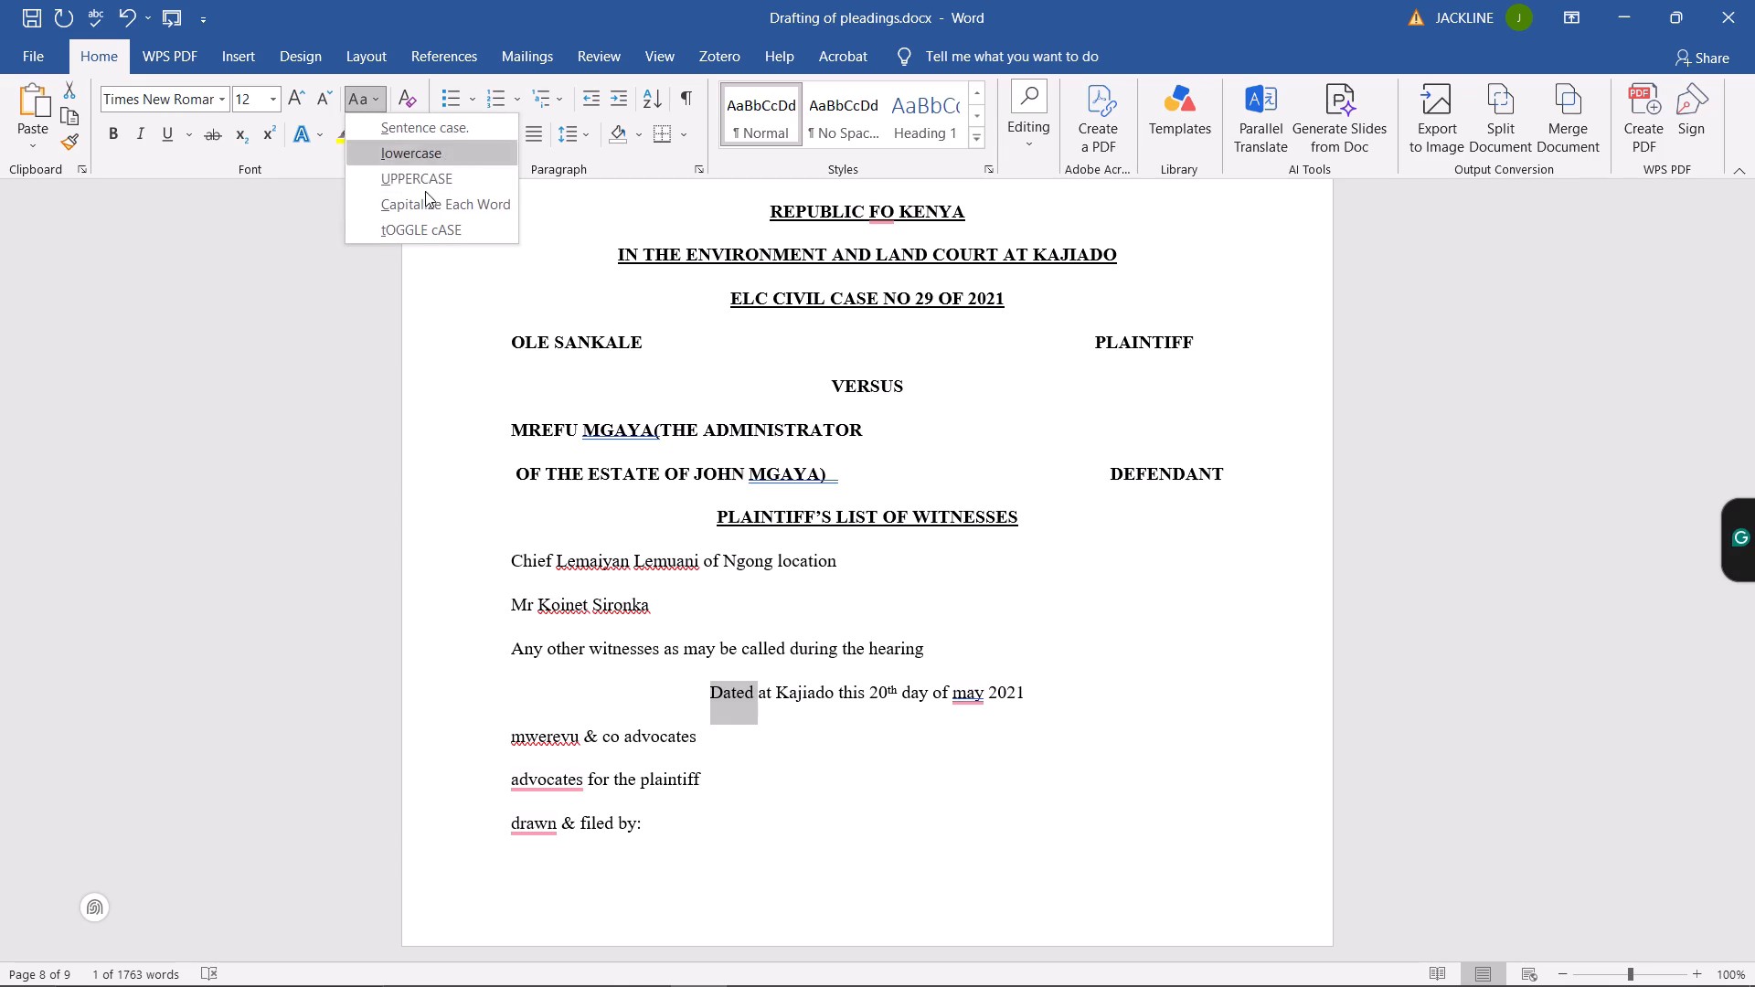
left_click(434, 182)
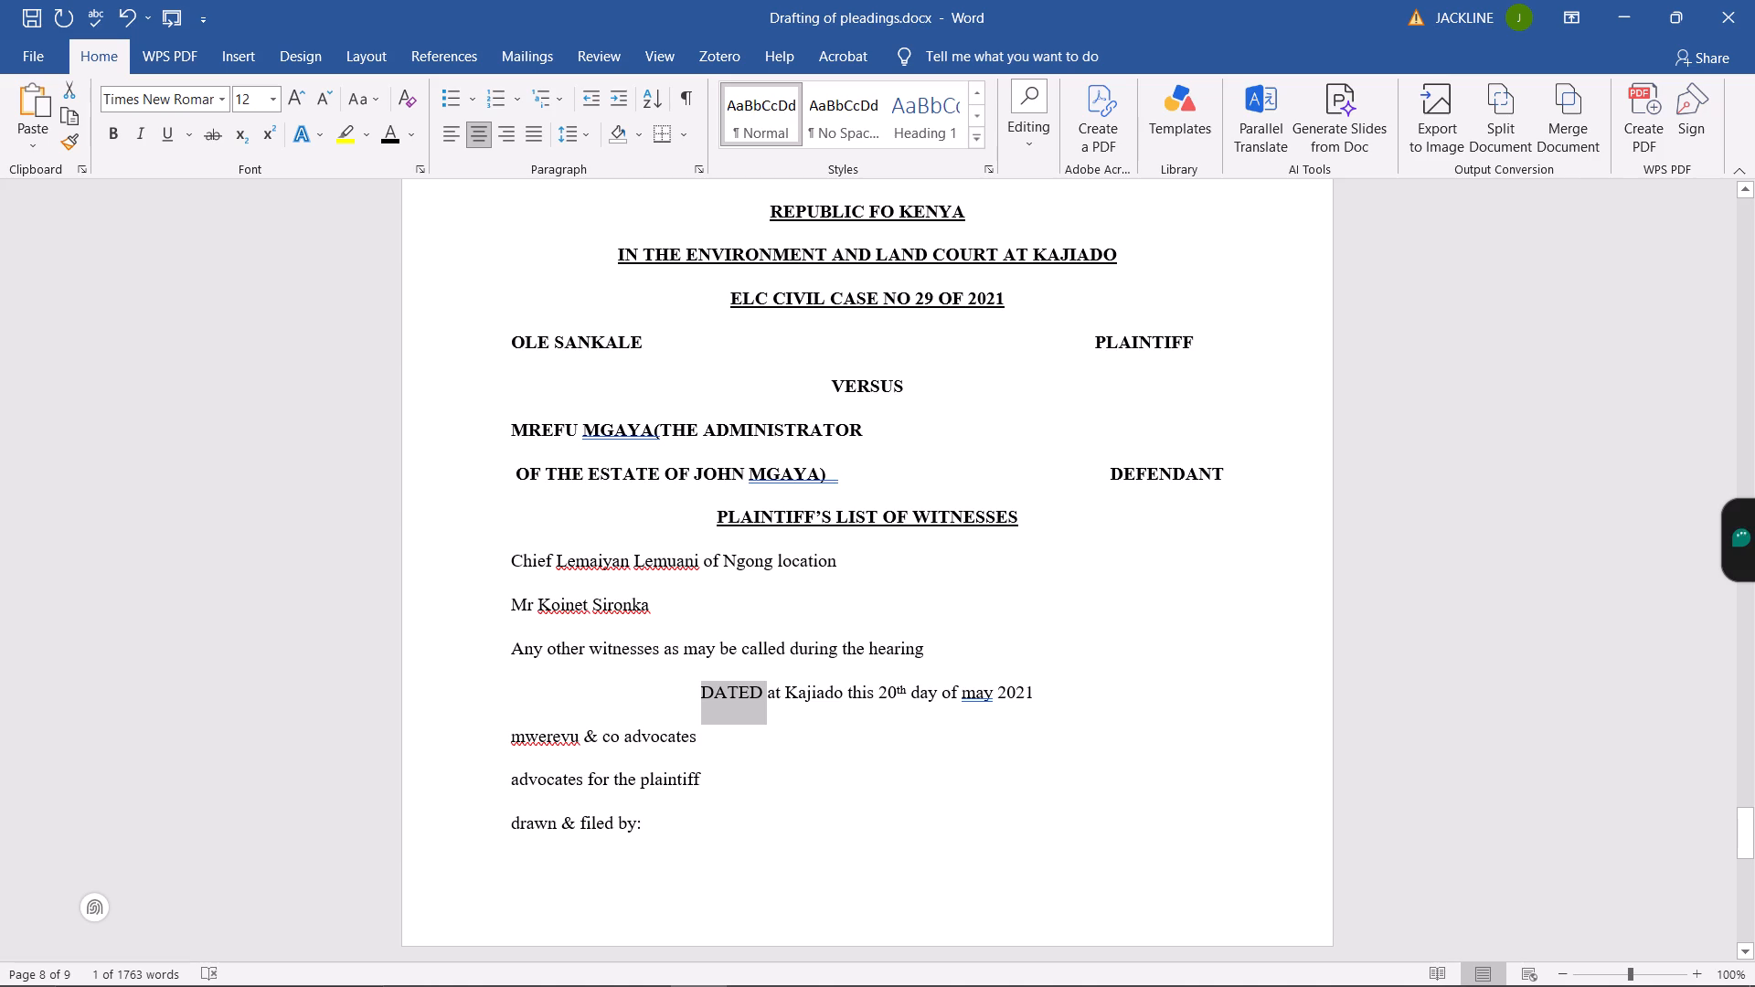
right_click(719, 701)
left_click(736, 770)
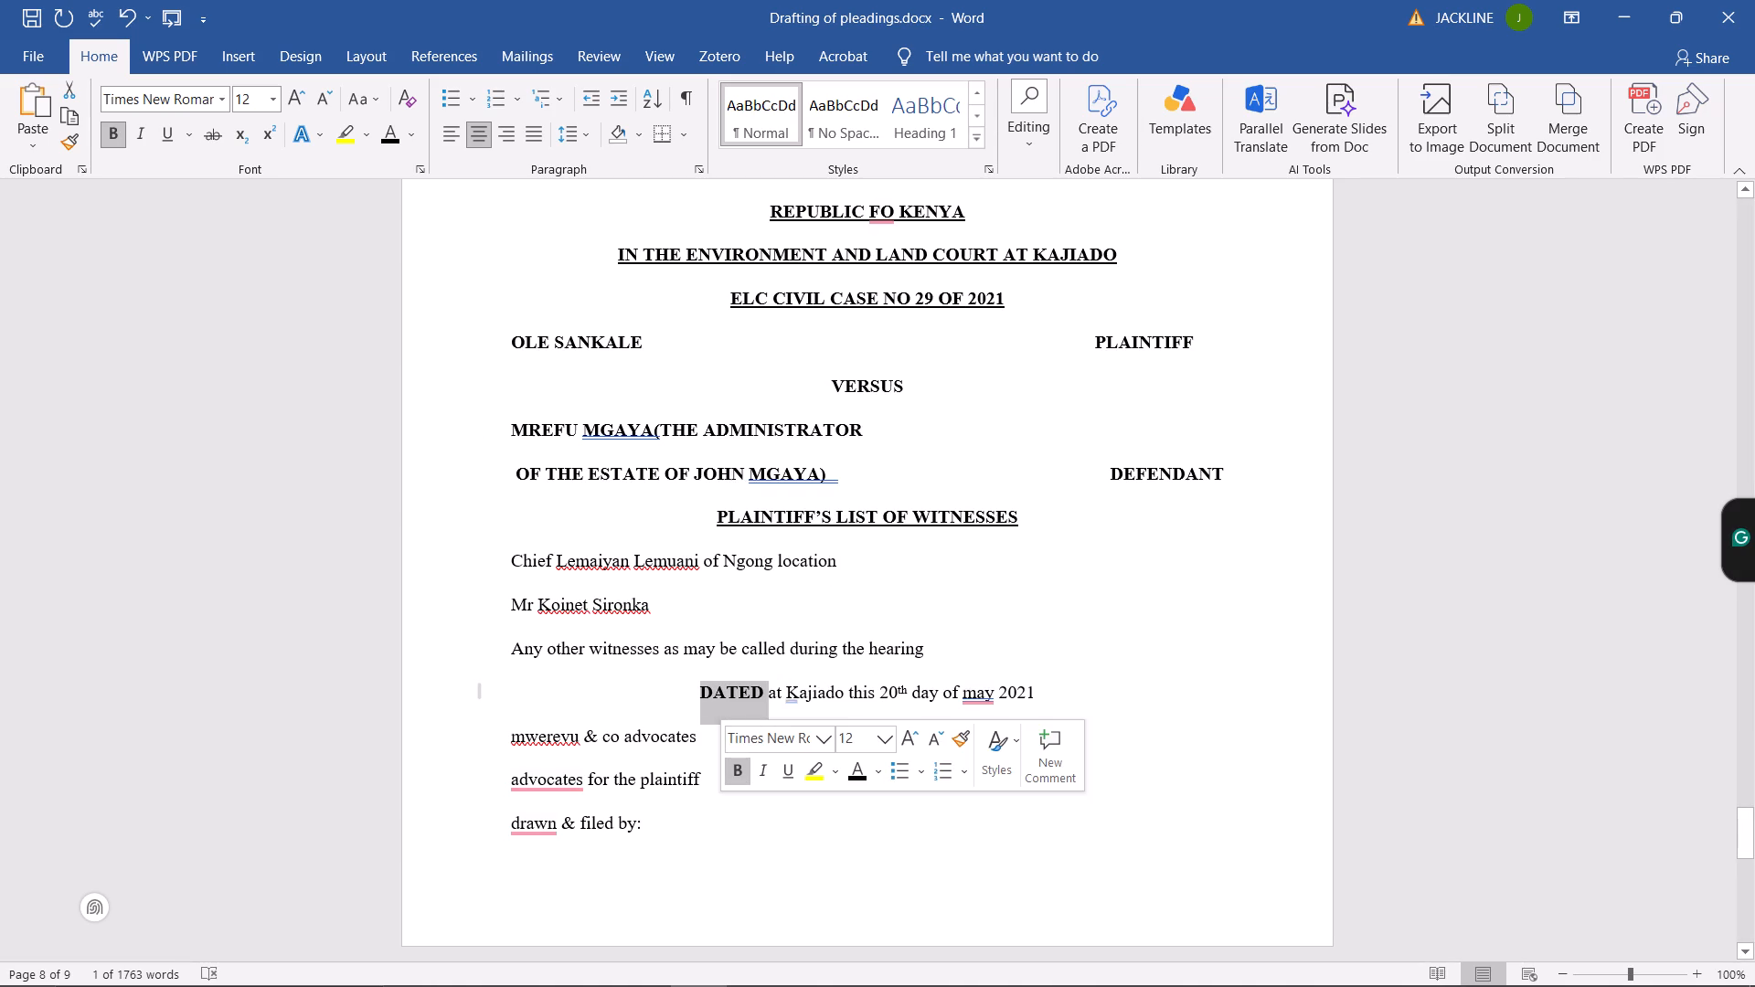
Make the place name "KAJIADO" bold and uppercase in the date line.
left_click_drag(843, 700, 785, 695)
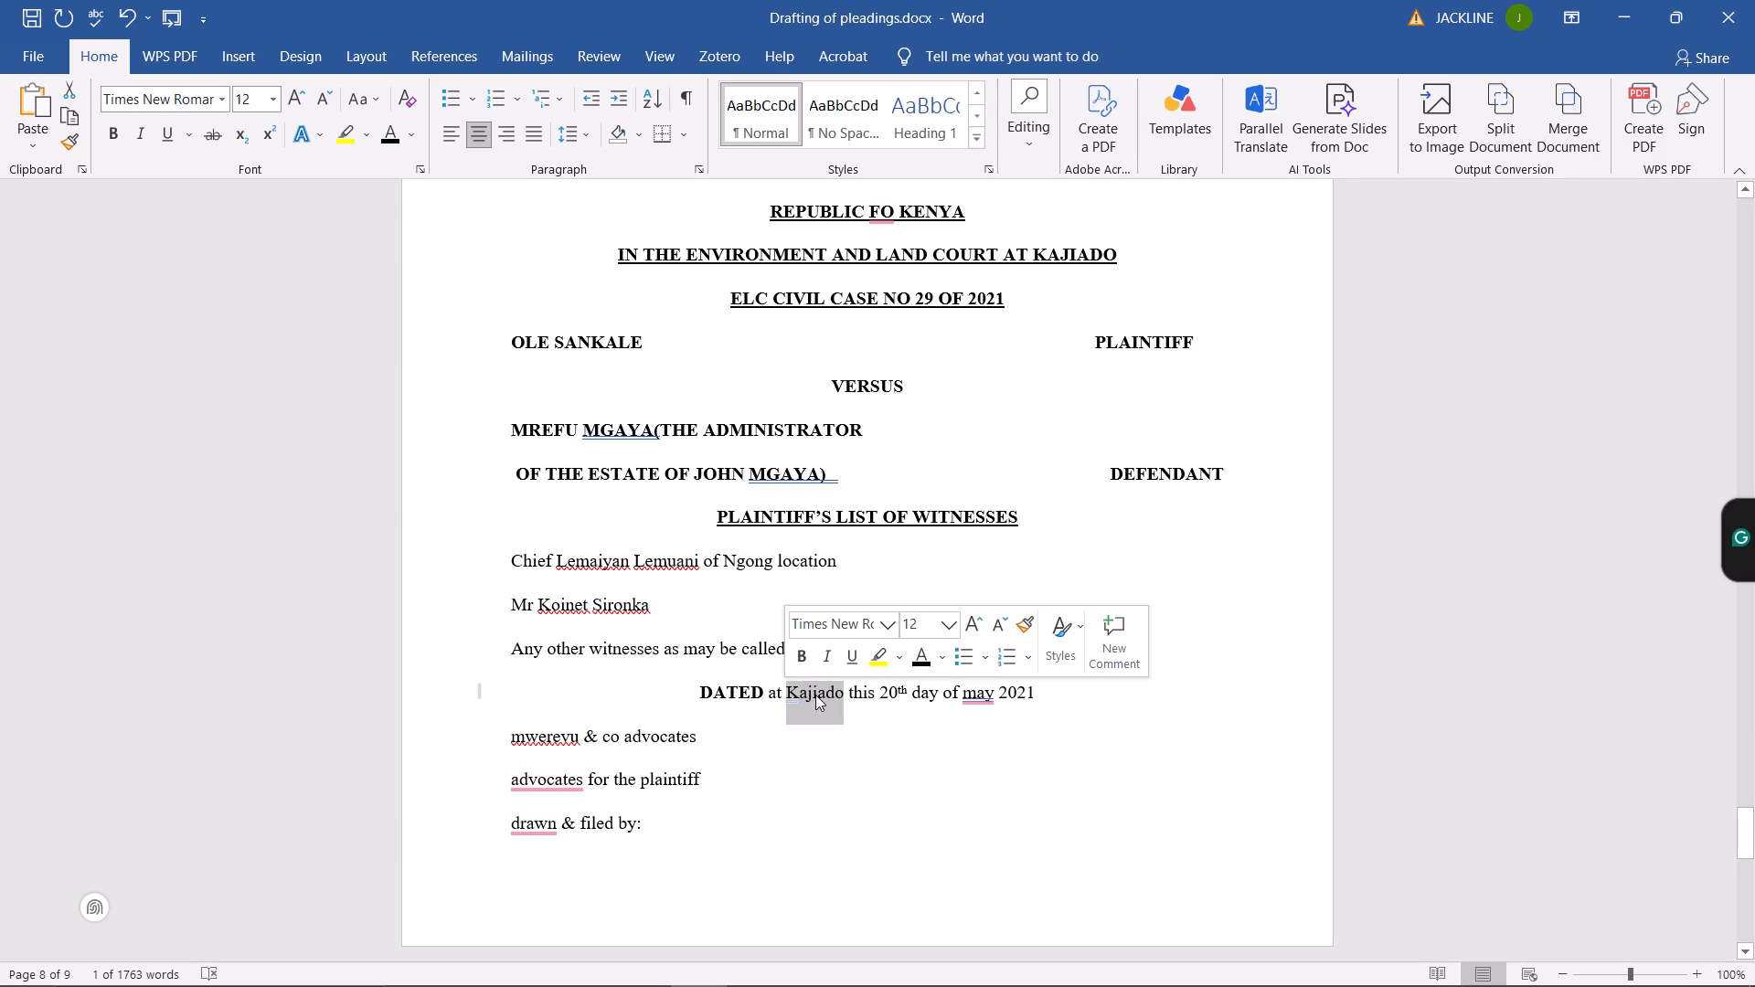
left_click(801, 657)
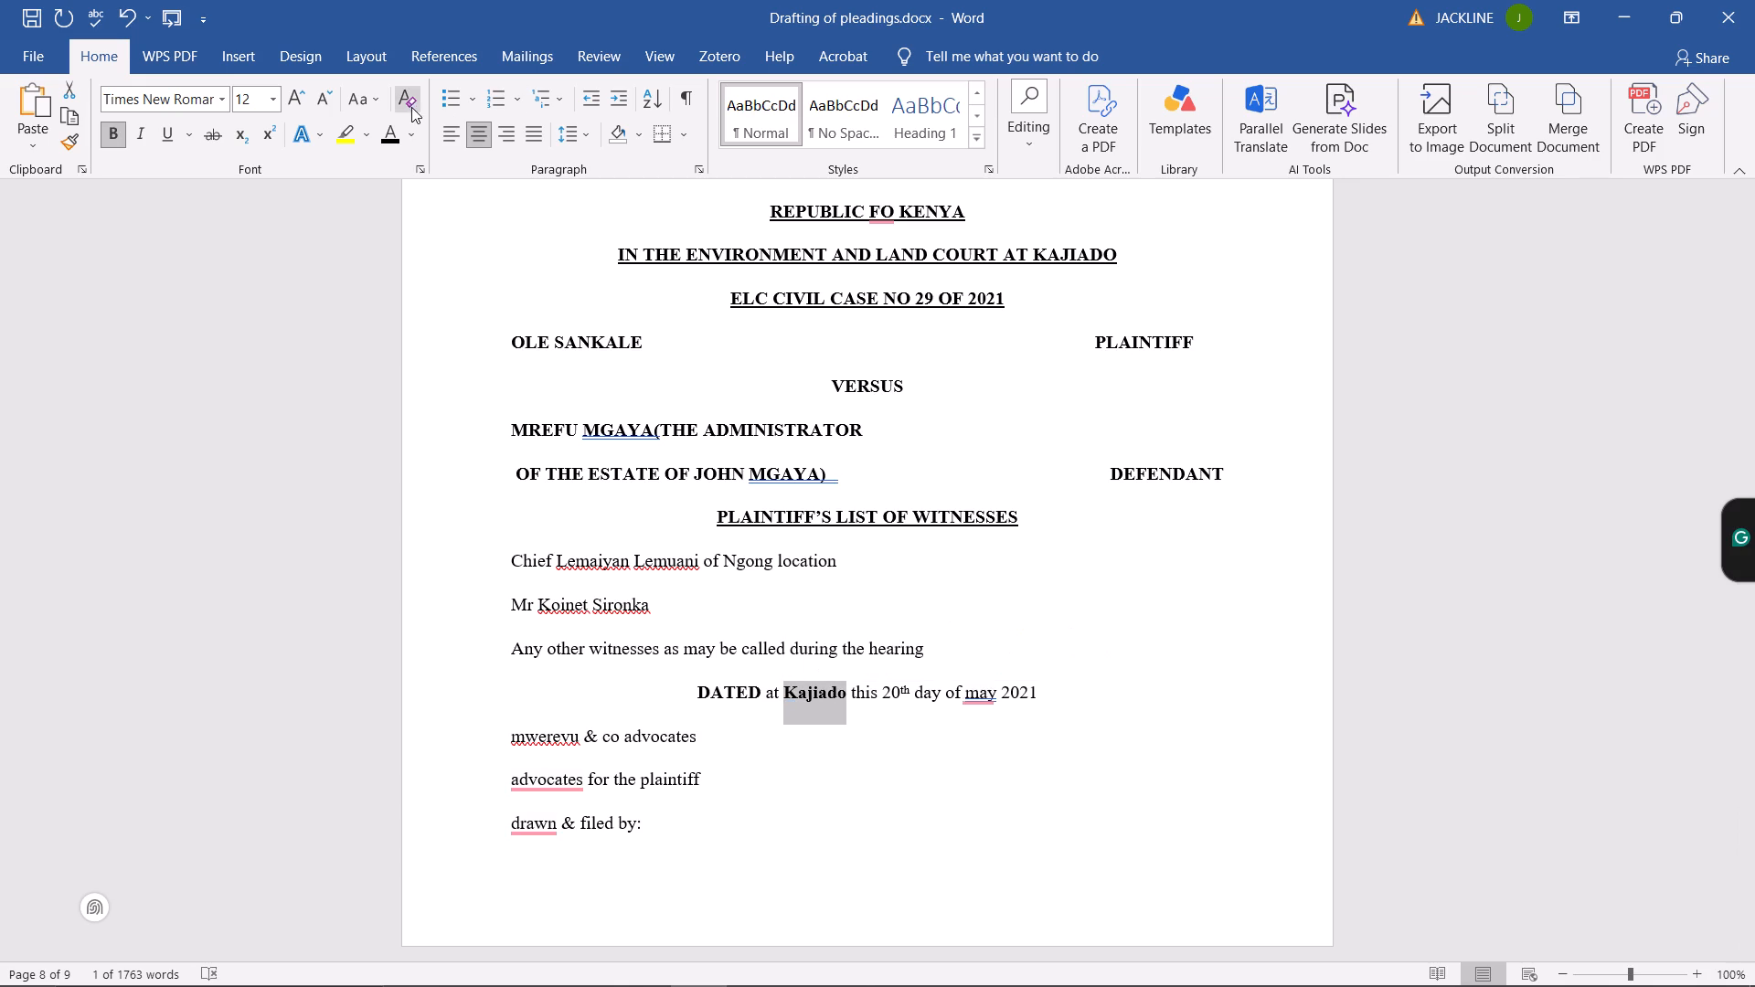
left_click(379, 103)
left_click(447, 185)
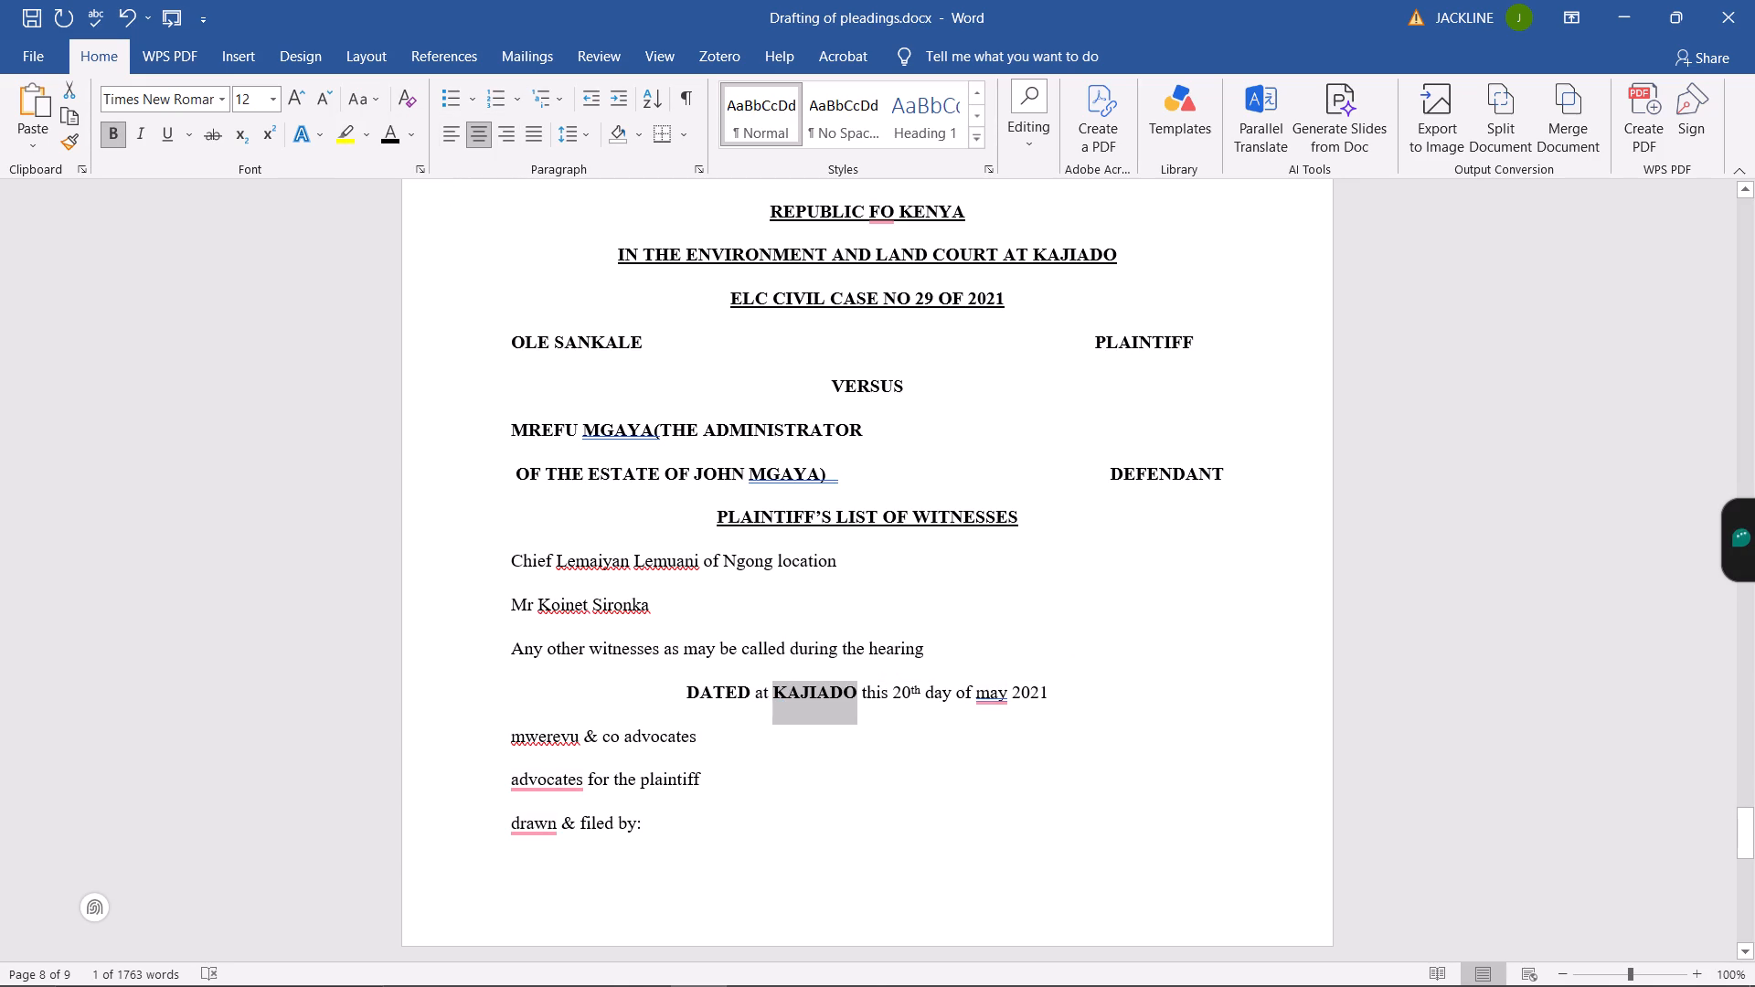
Capitalize the month as "May" in the centred date line.
left_click(1037, 753)
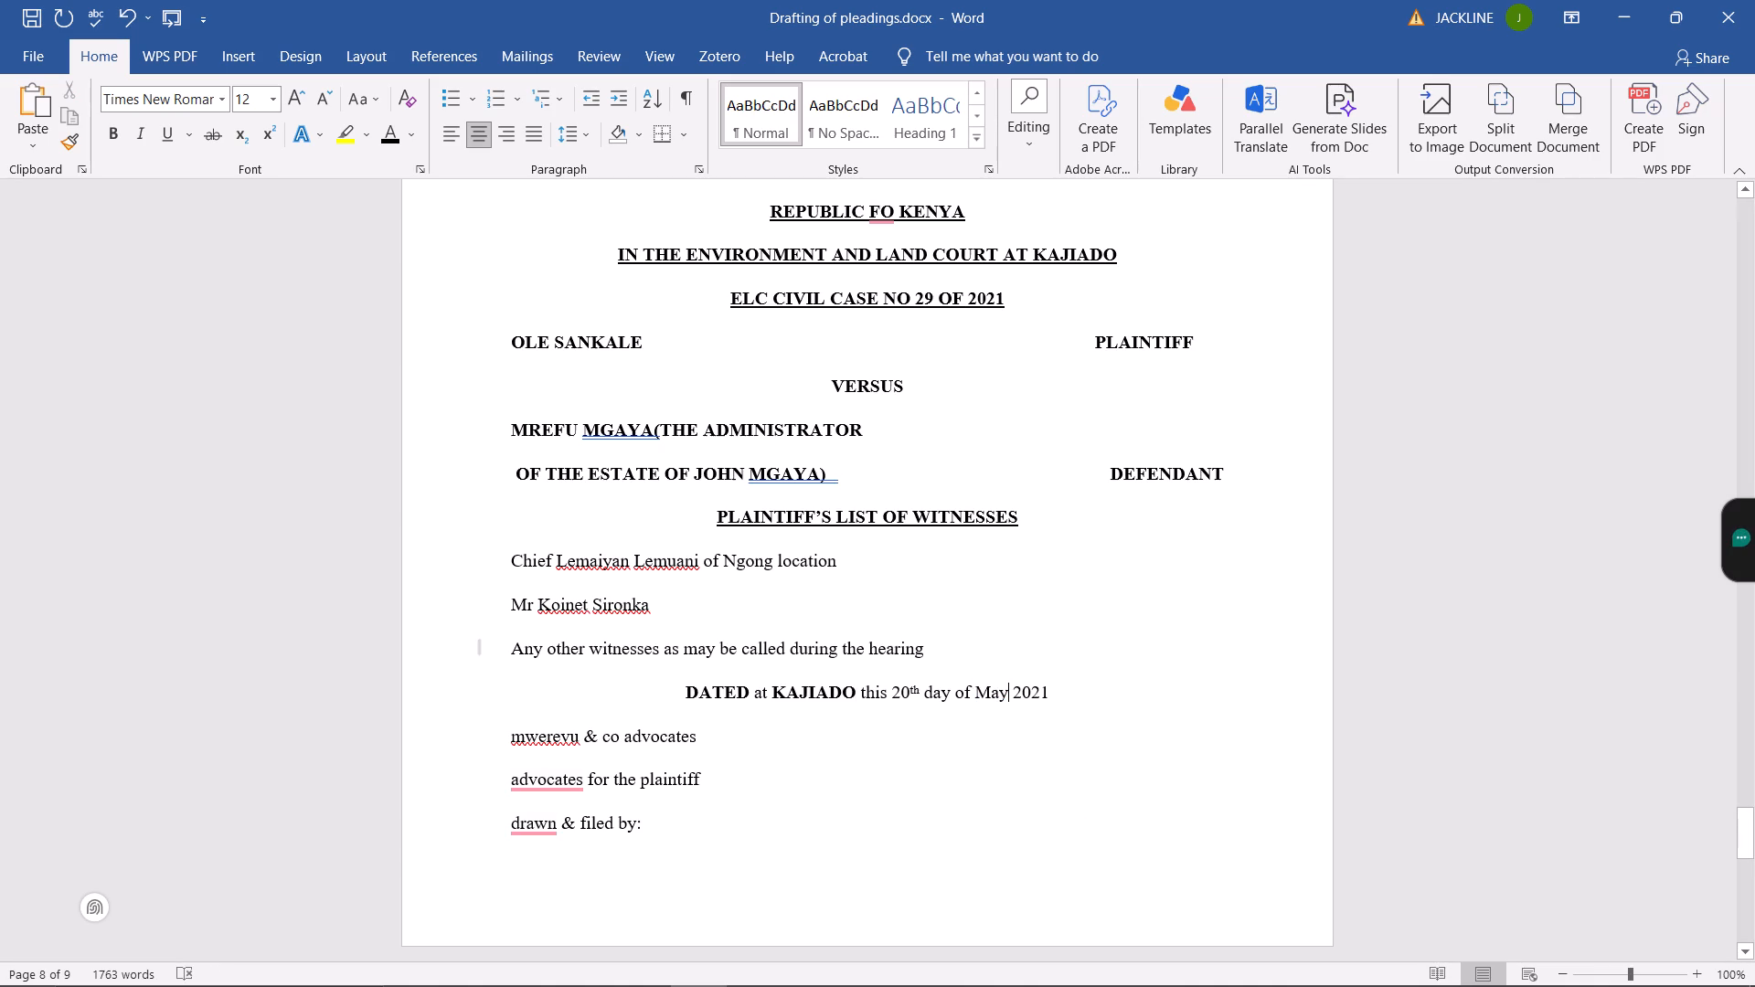
Format the three witness entries as a numbered list (1., 2., 3.).
left_click_drag(954, 653, 514, 549)
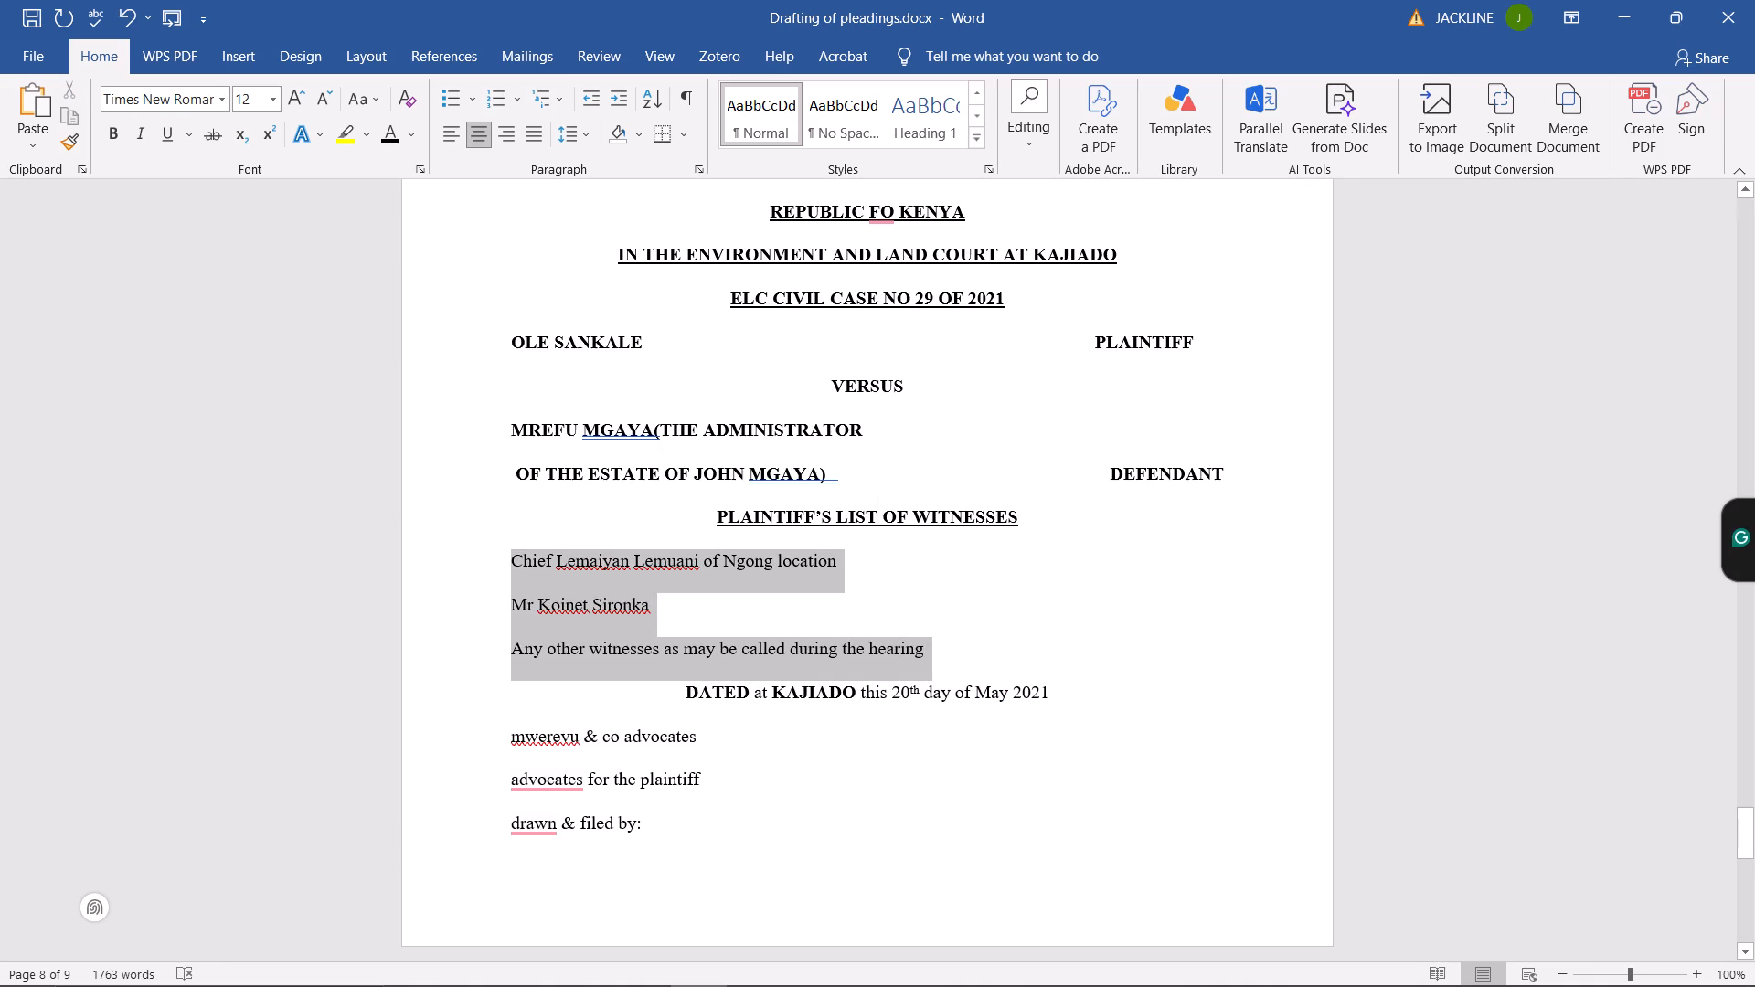
left_click(520, 101)
left_click(613, 193)
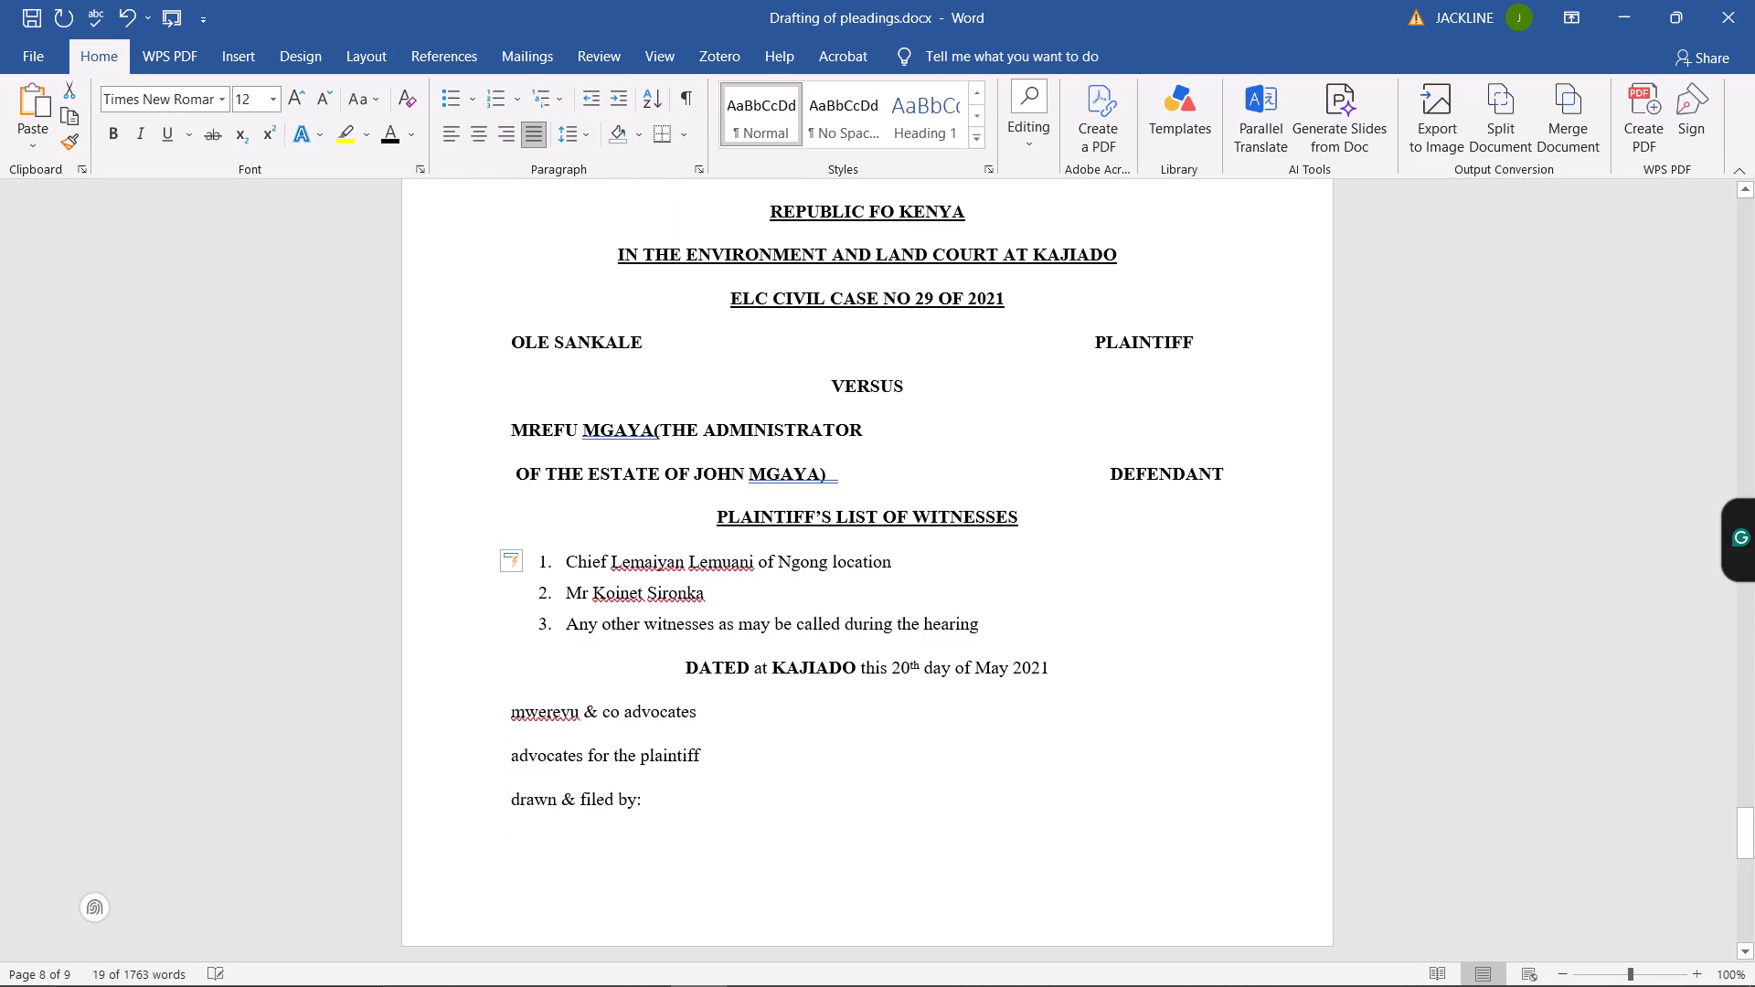
right_click(717, 567)
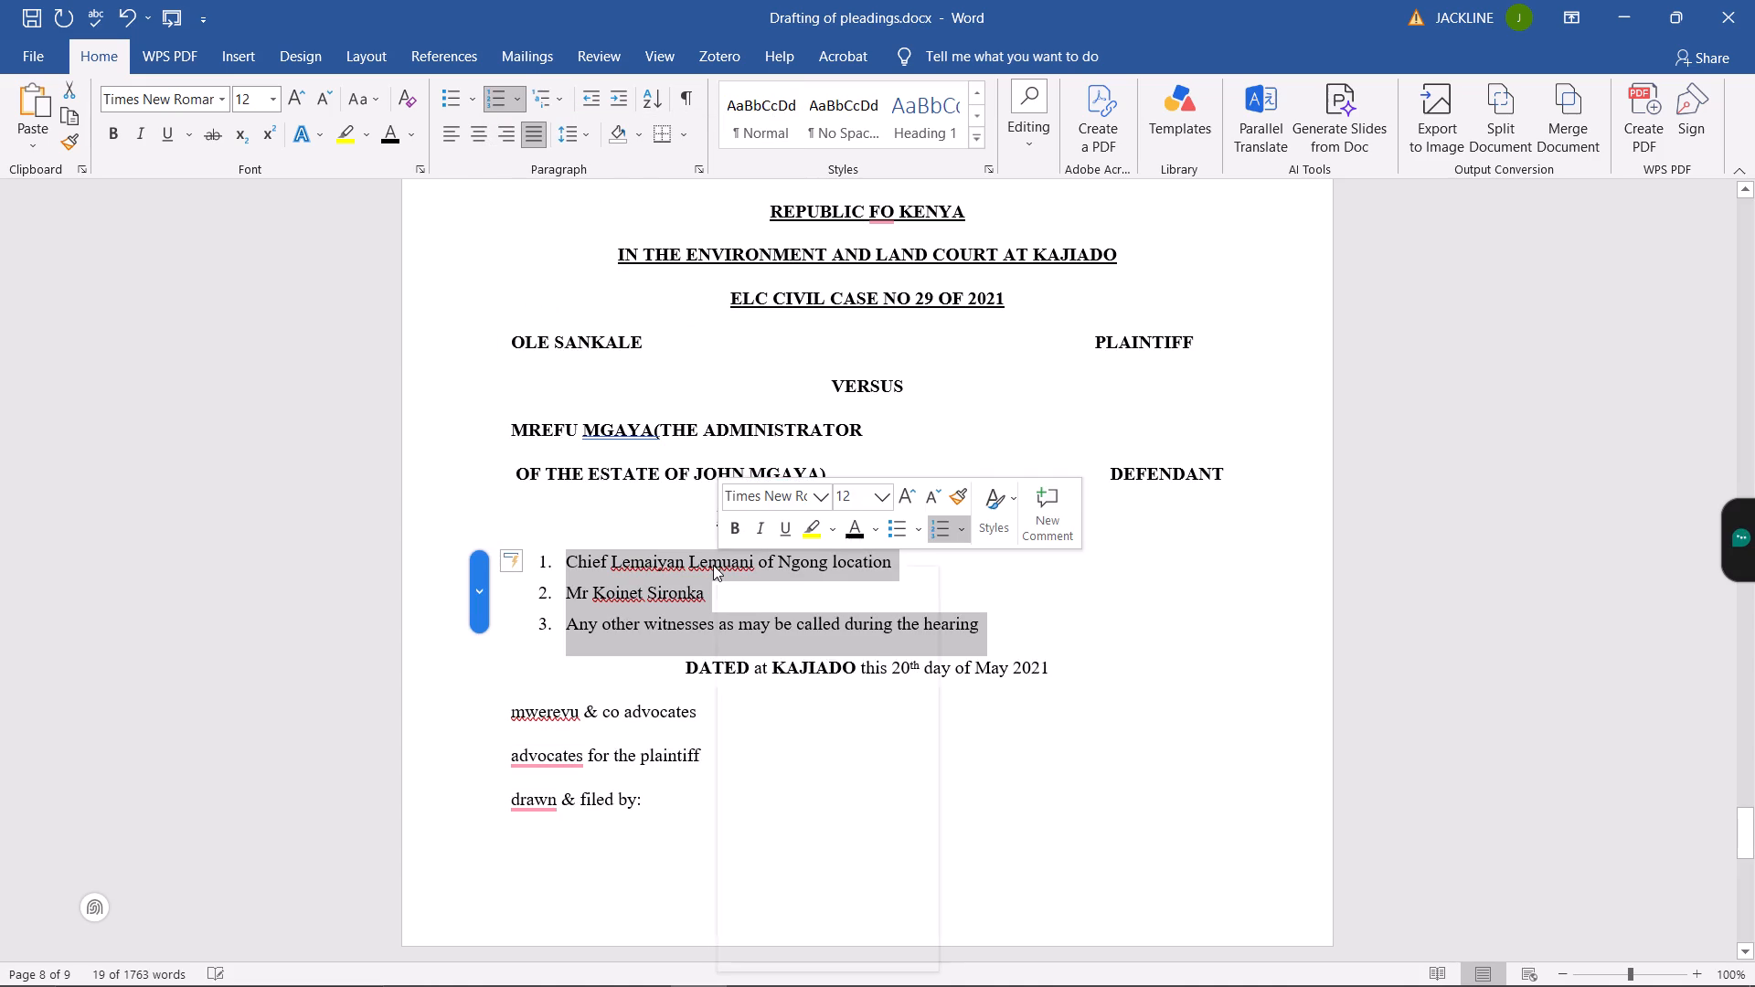
left_click(994, 609)
Centre the "mwerevu & co advocates" and "advocates for the plaintiff" lines and make them uppercase, bold and underlined.
scroll(896, 615, "down", 2)
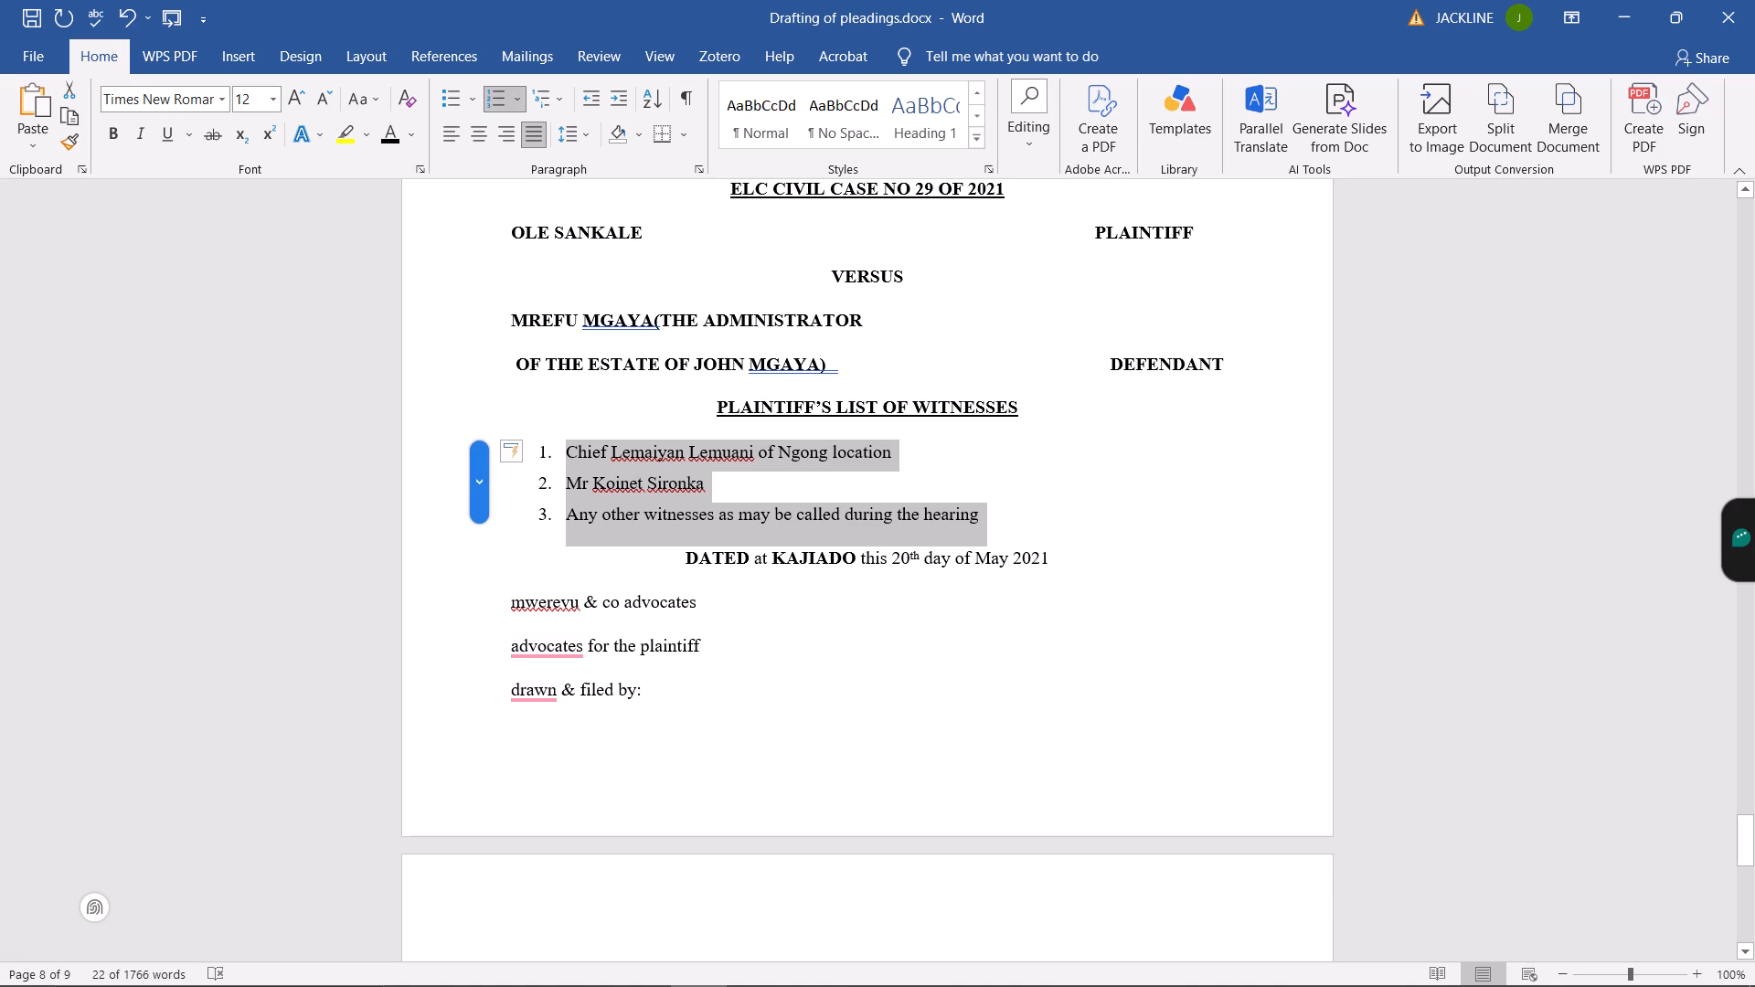
left_click_drag(700, 651, 620, 628)
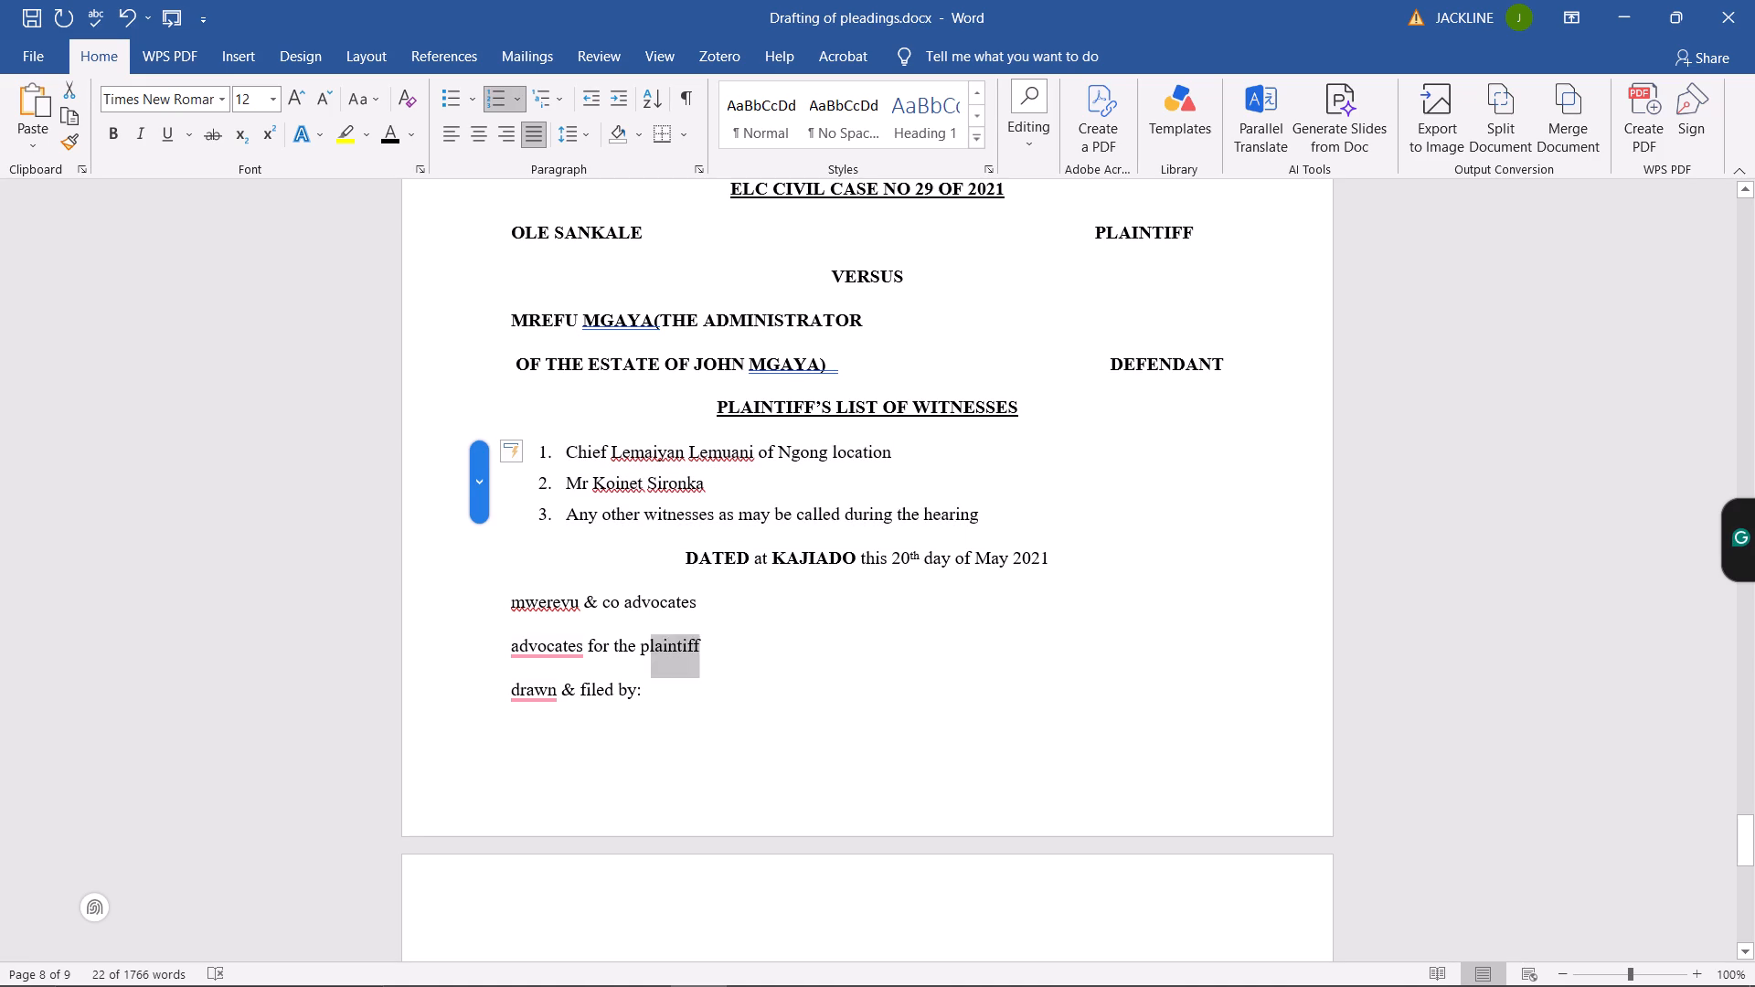
left_click_drag(620, 628, 538, 612)
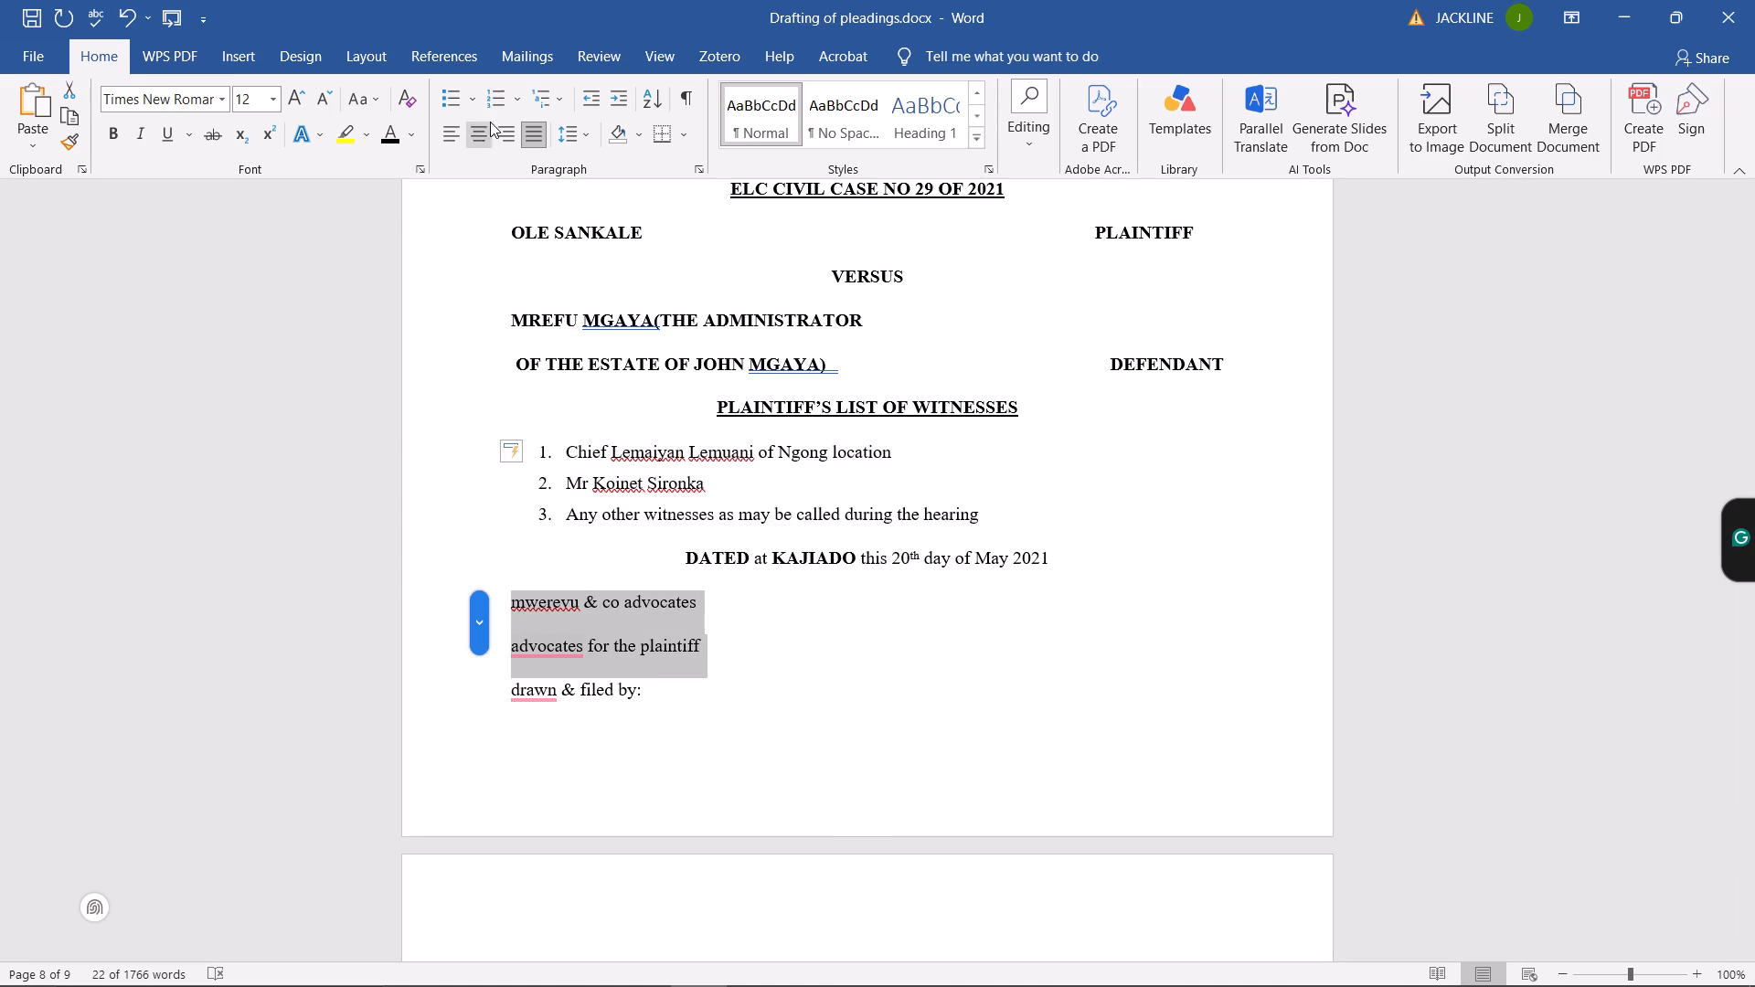
left_click(486, 128)
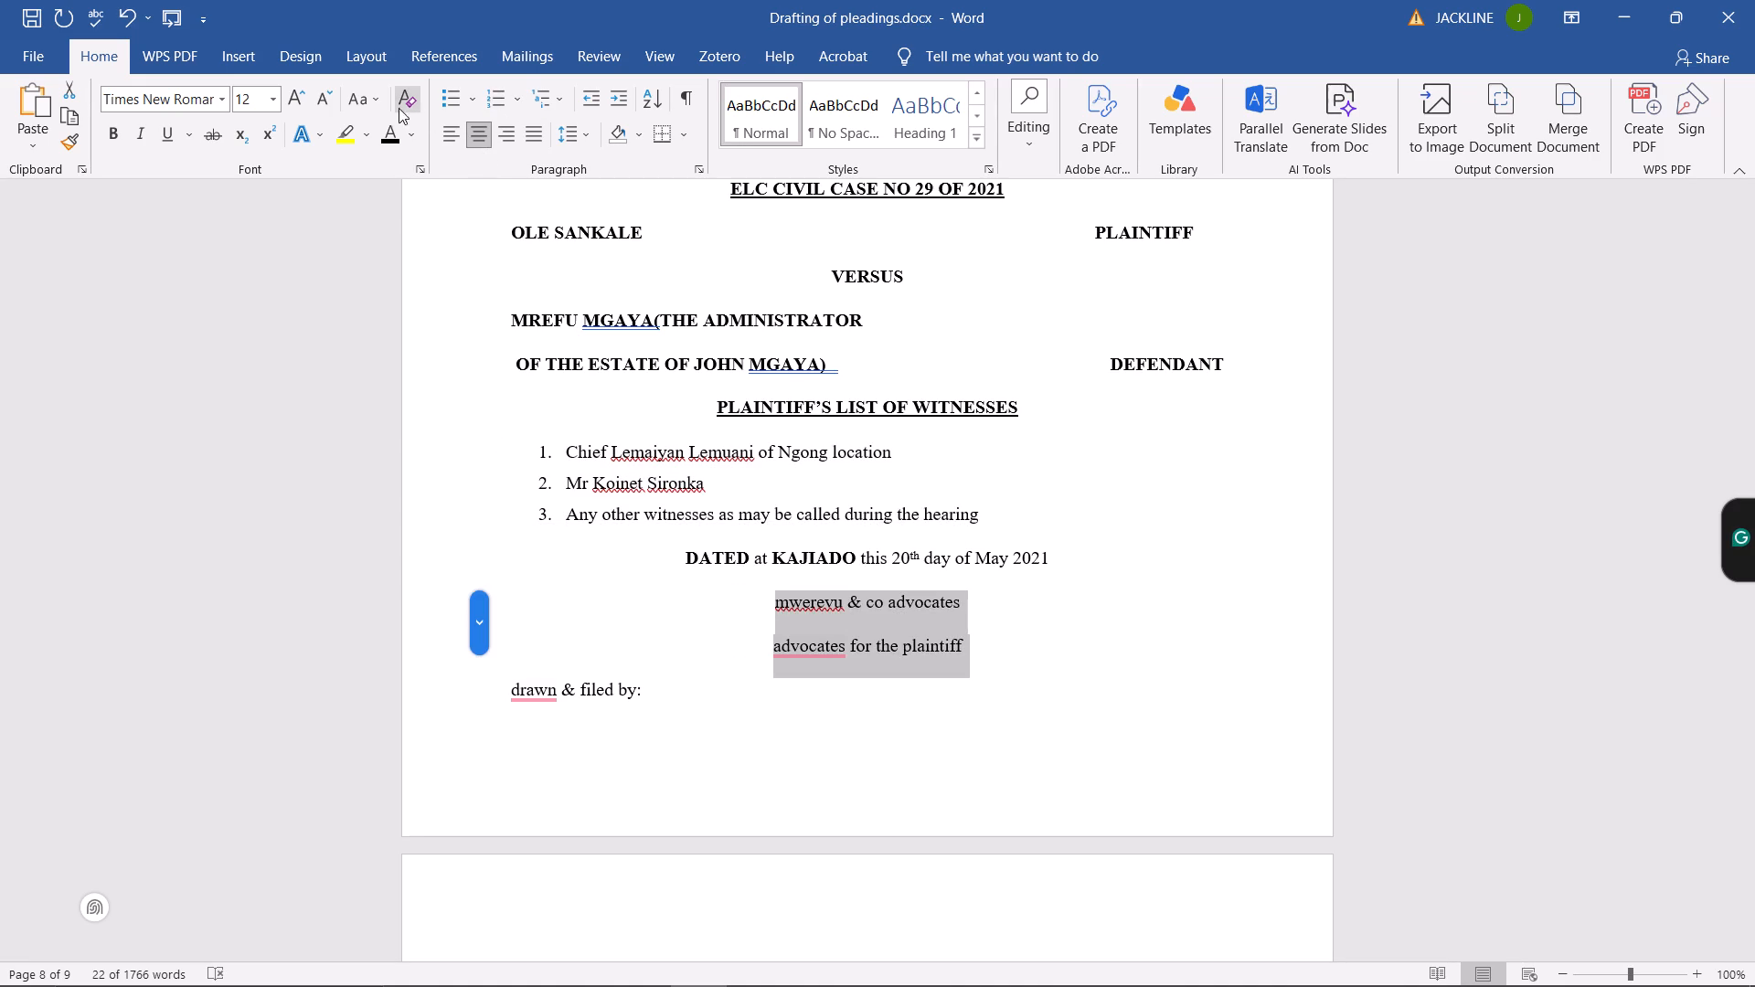
left_click(383, 104)
left_click(445, 175)
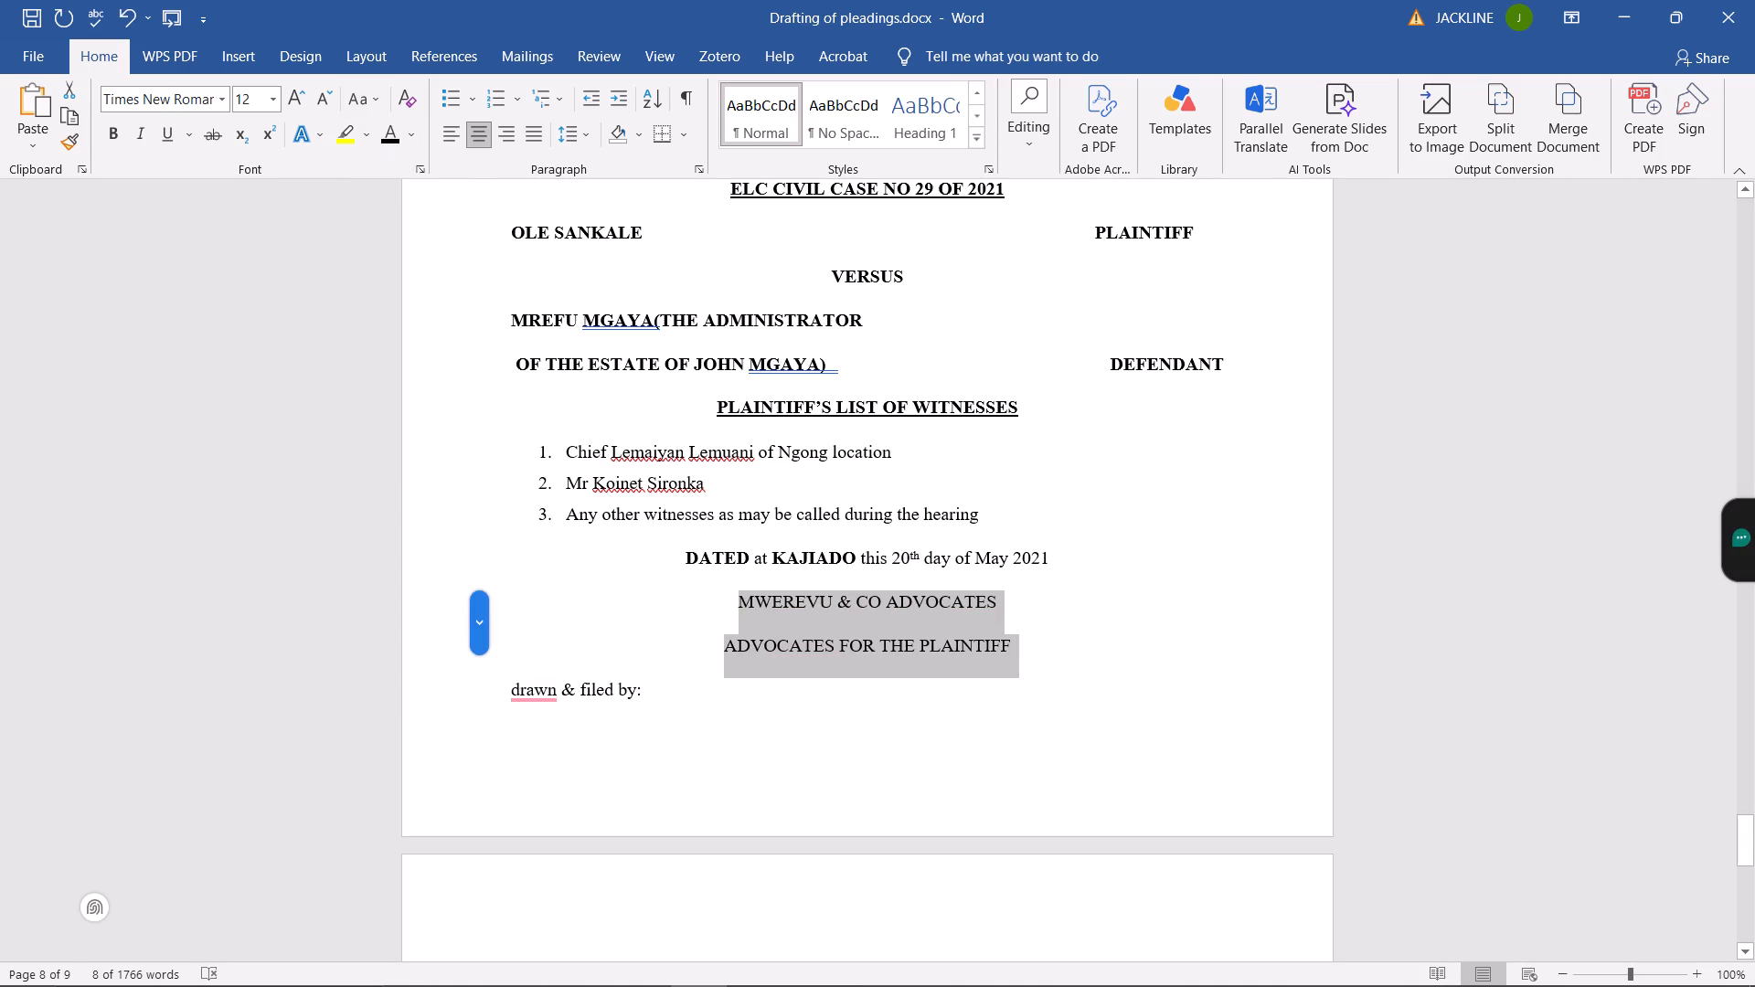
left_click(120, 135)
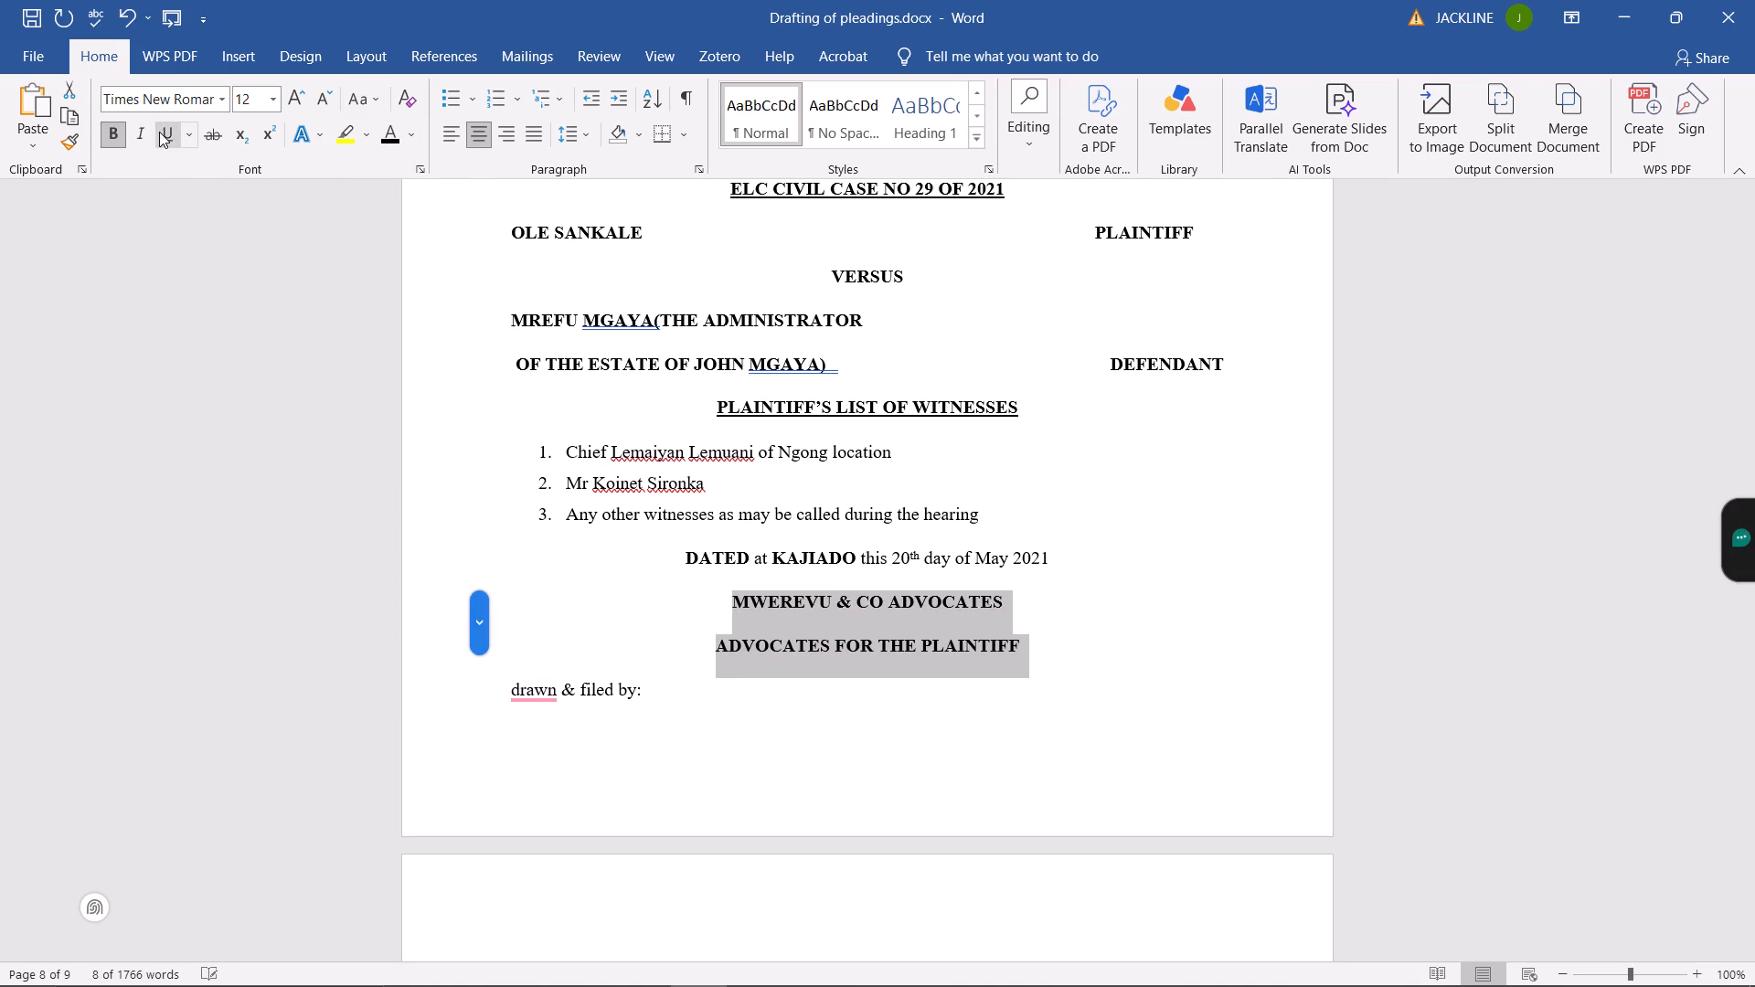
left_click(159, 132)
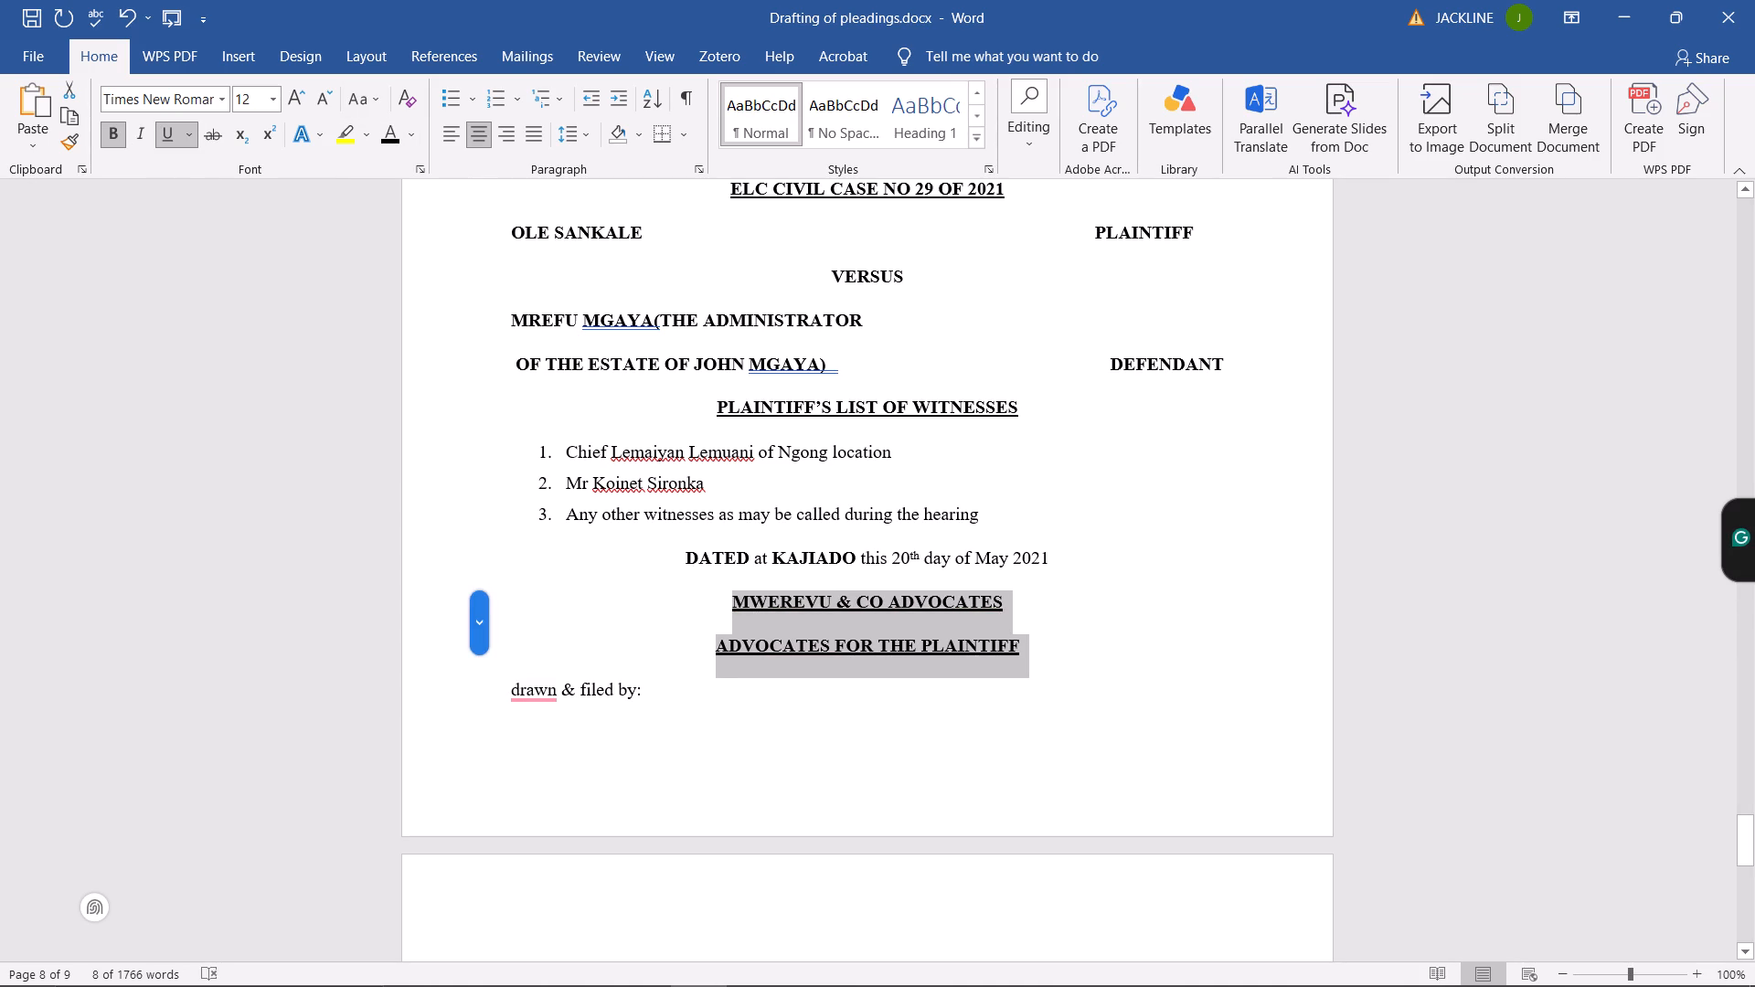
Make the "drawn & filed by:" line below the sign-off bold and uppercase.
left_click(658, 691)
left_click_drag(646, 691, 496, 702)
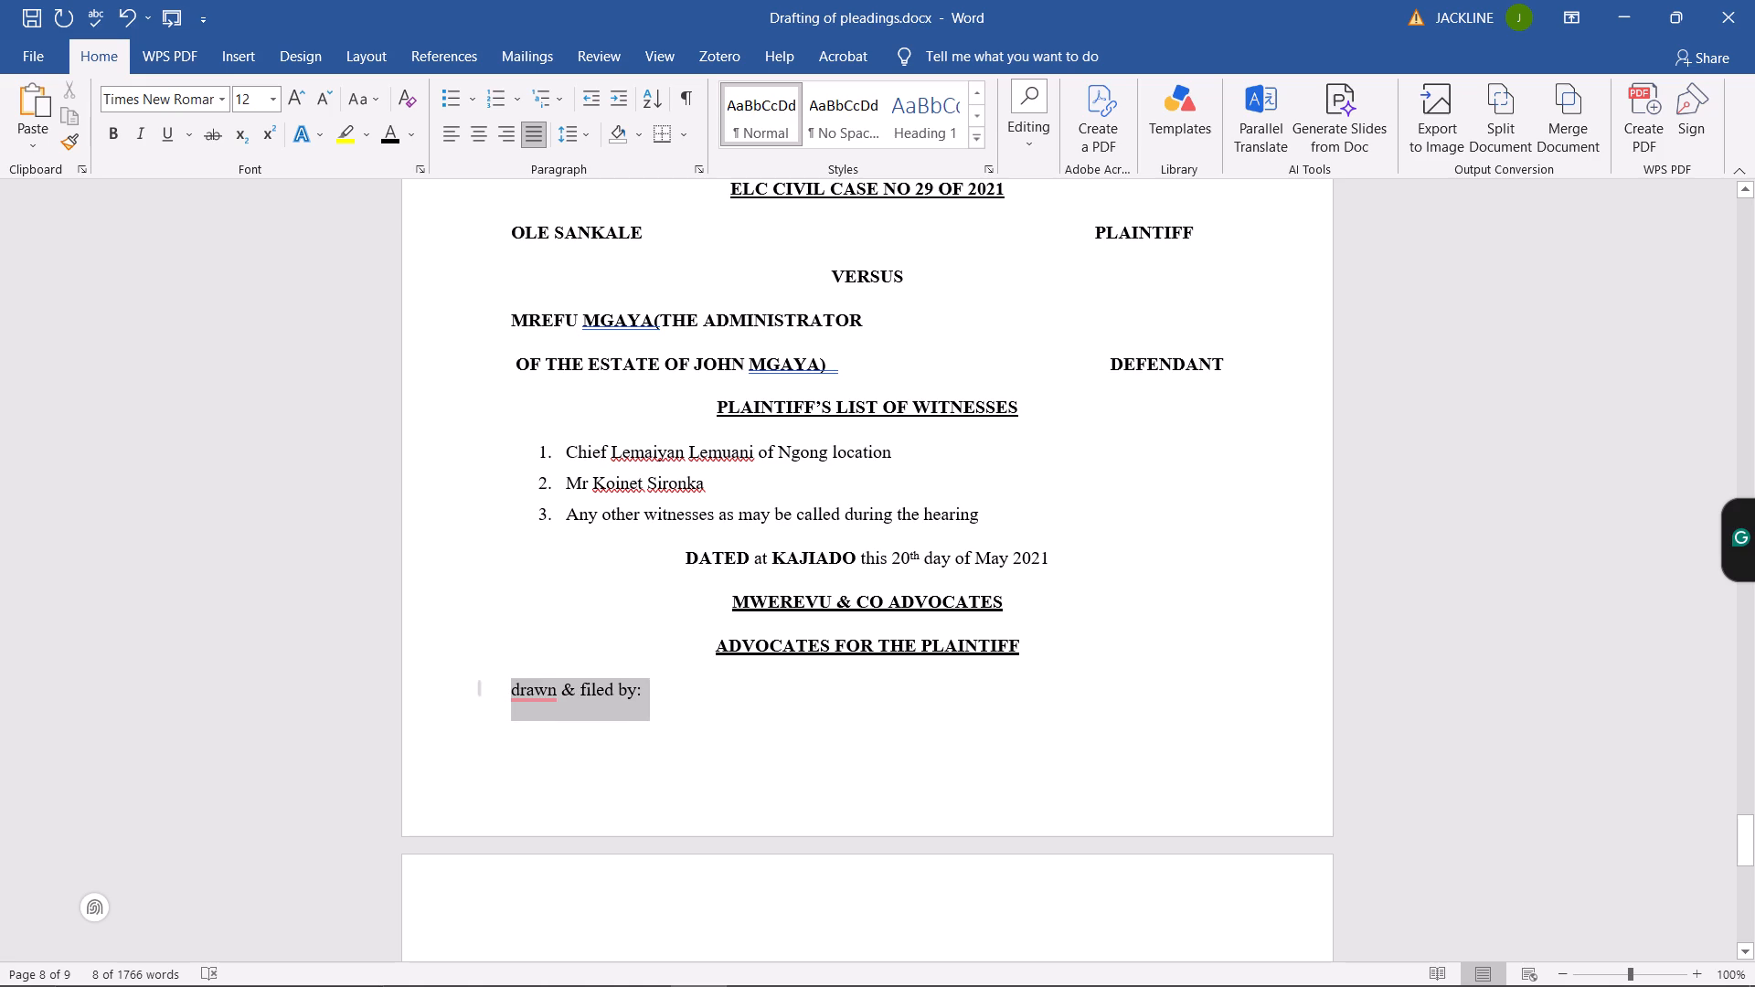
left_click_drag(496, 702, 465, 708)
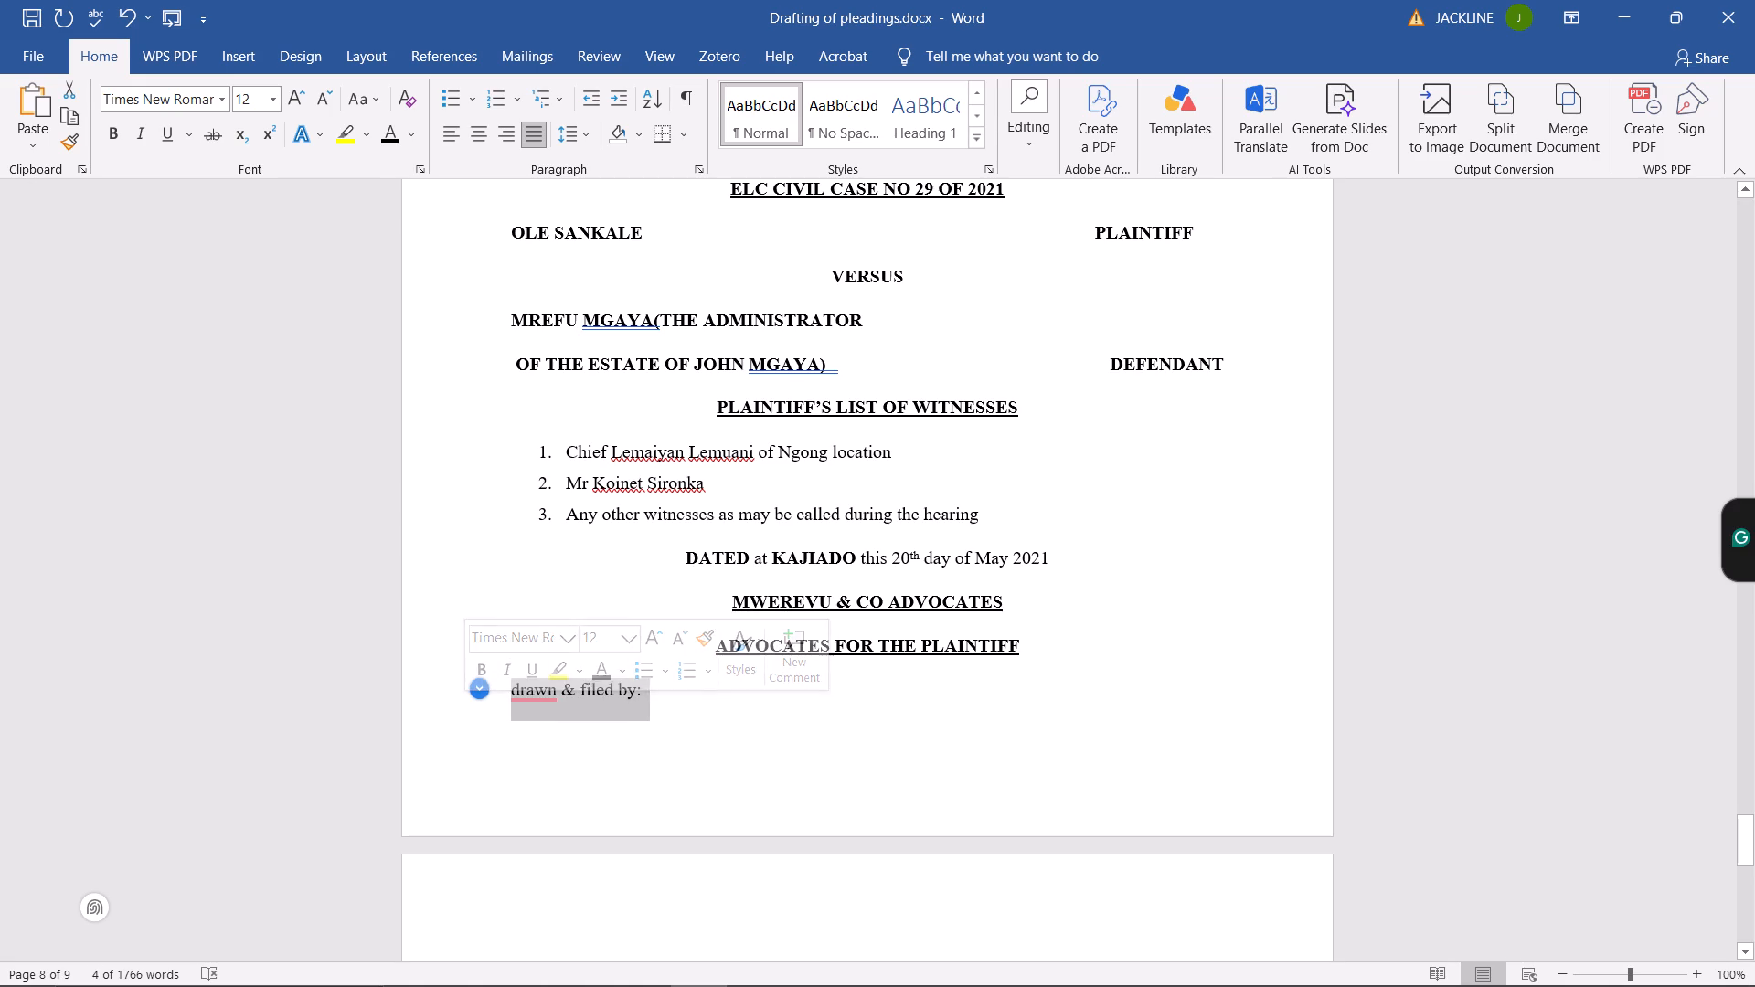
left_click(115, 126)
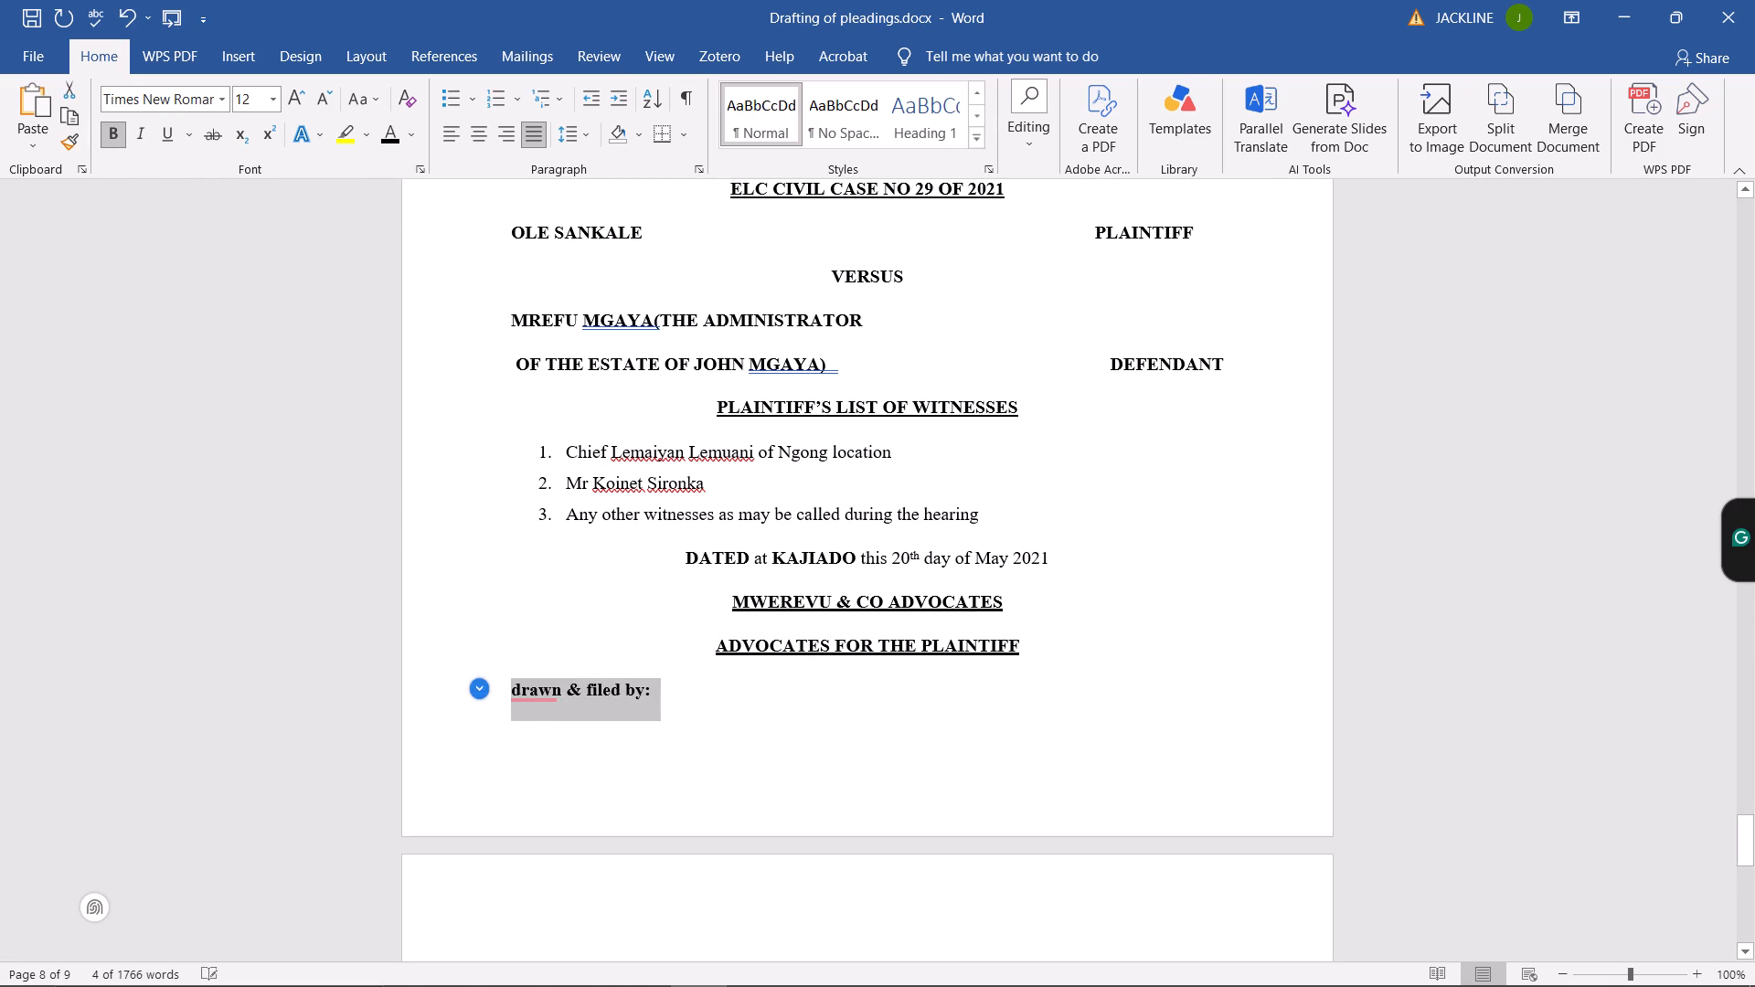
left_click(379, 103)
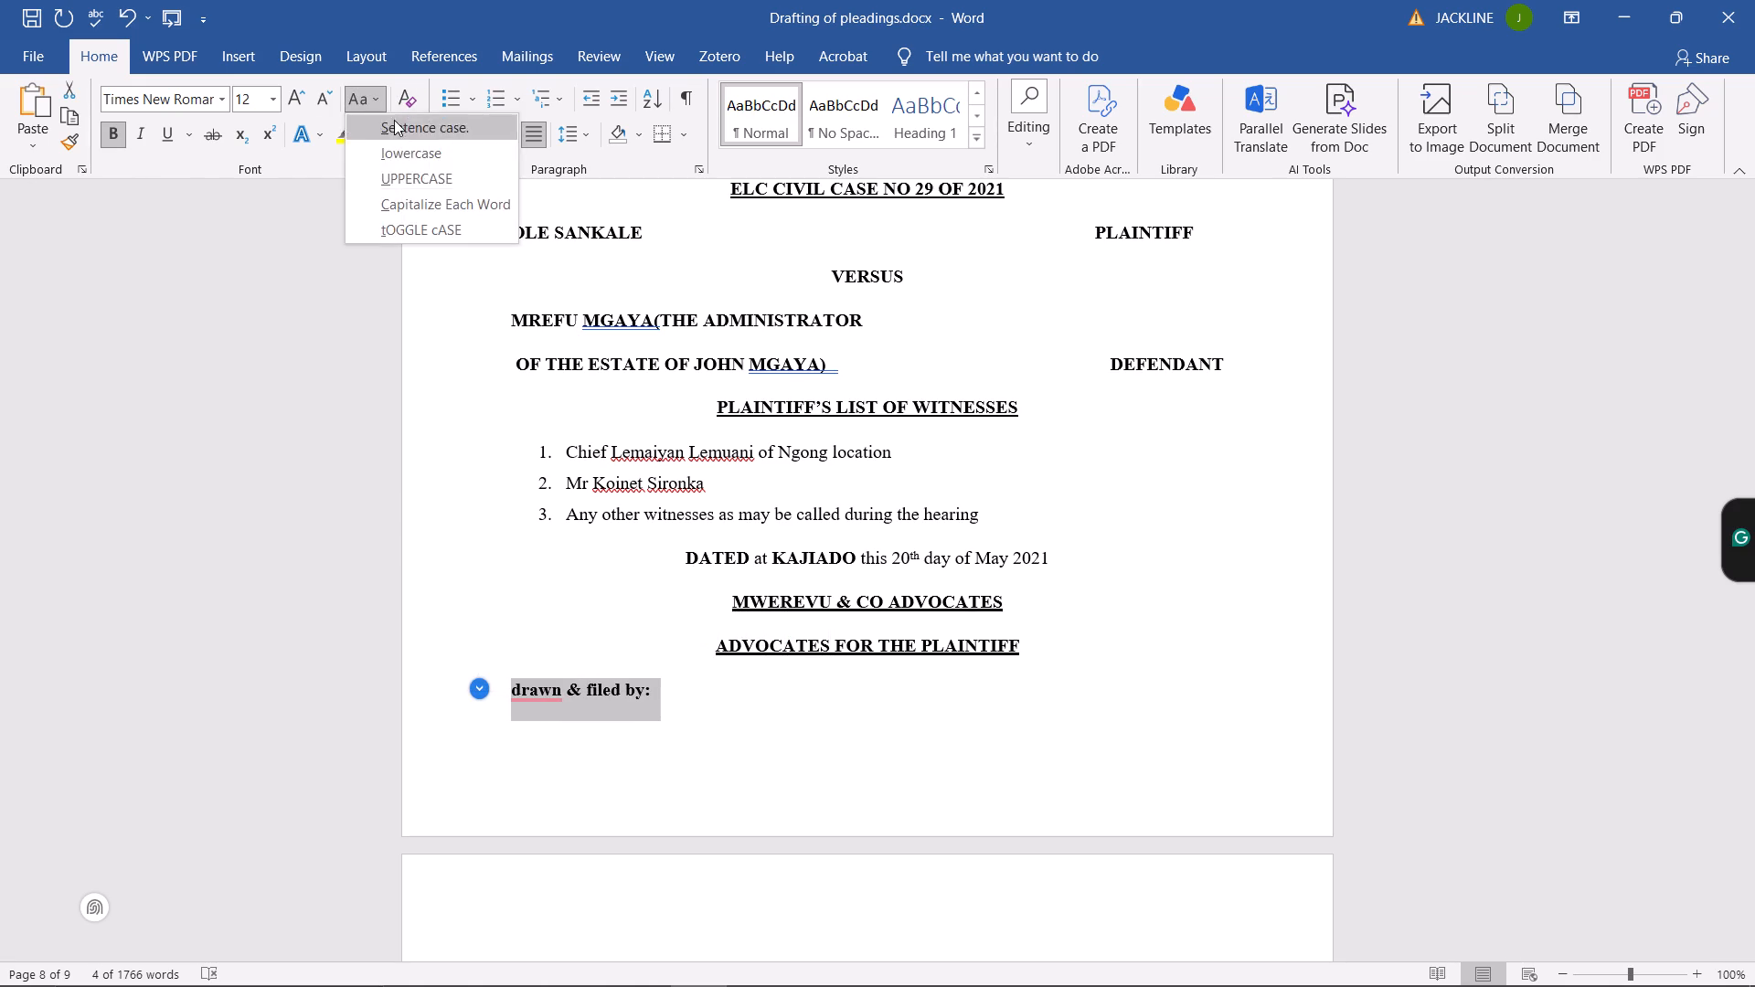
left_click(422, 168)
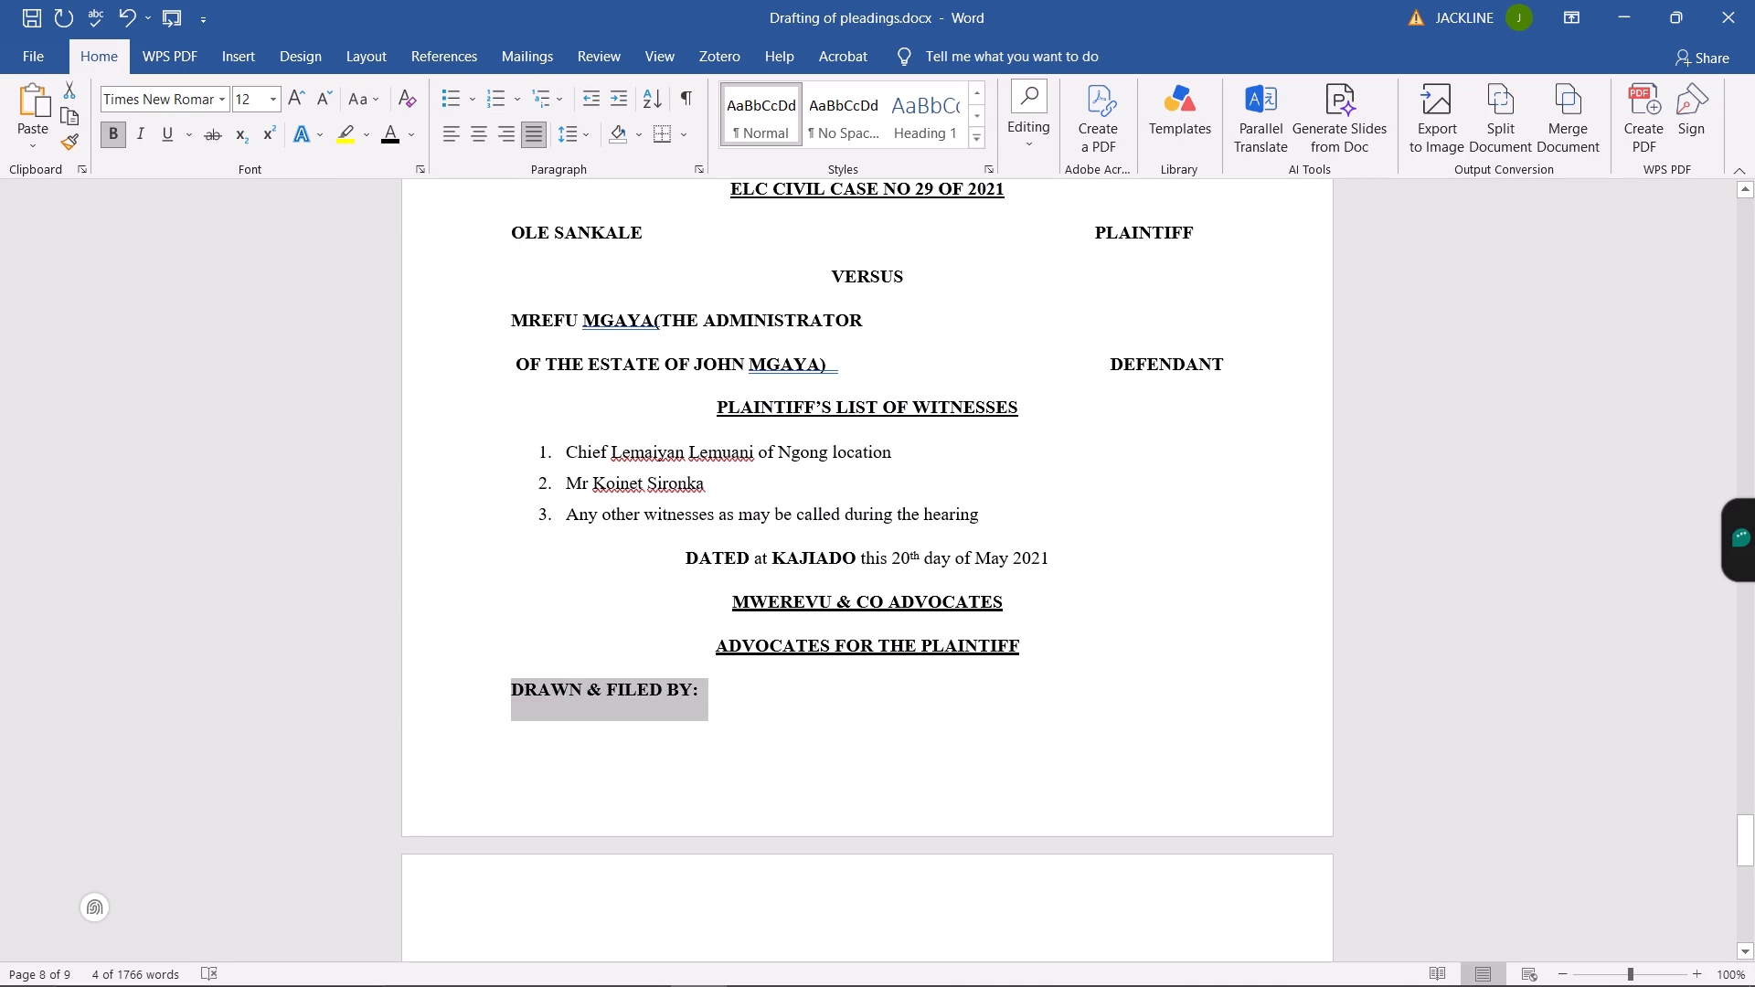
Start a new line after "DRAWN & FILED BY:" at the end of the witness list.
left_click(710, 694)
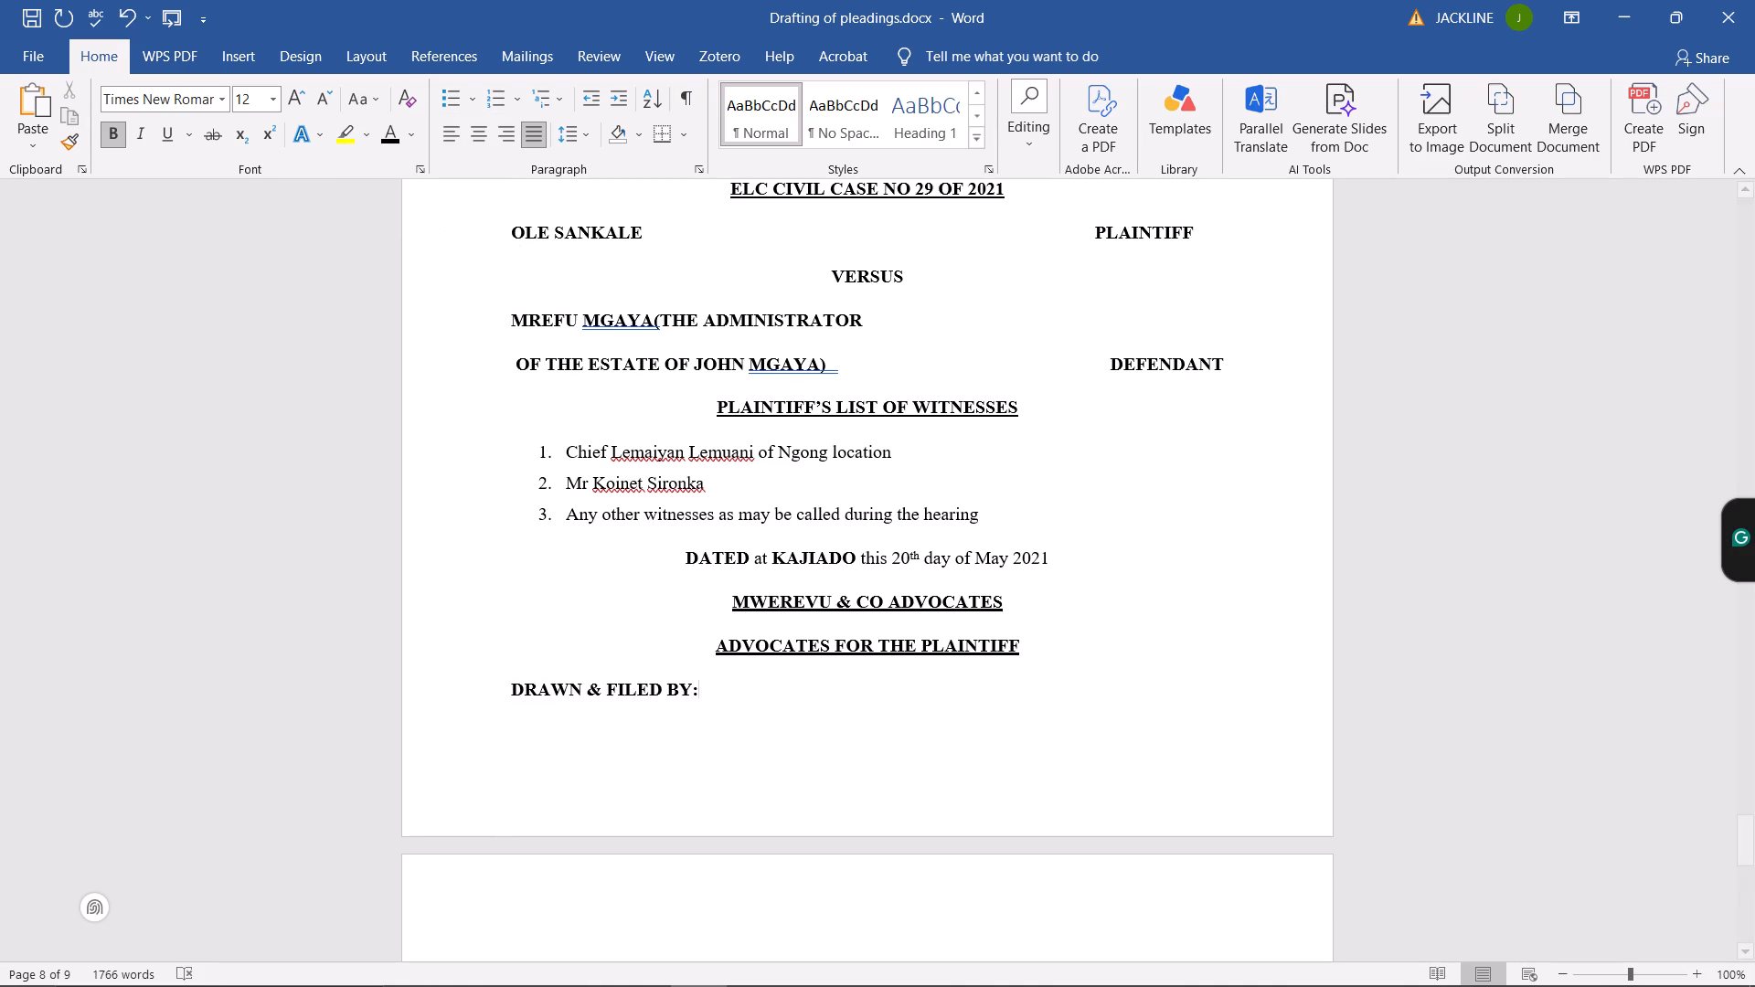
key("Return")
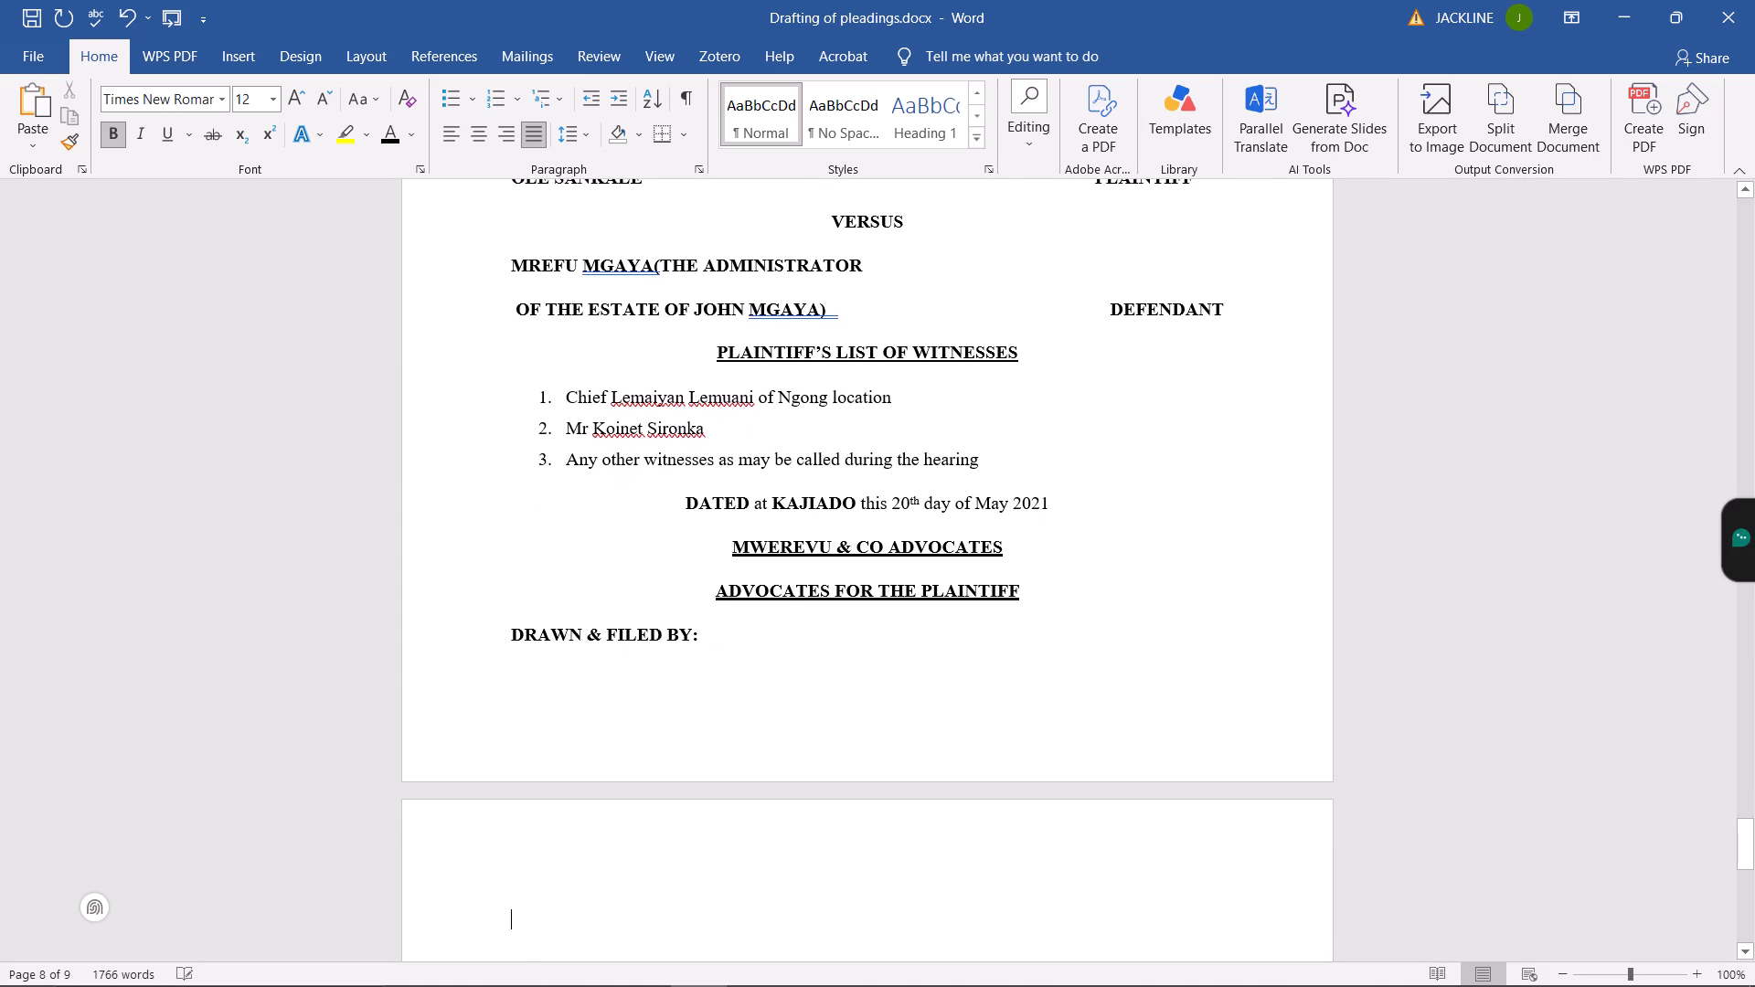
Examine the earlier pleadings, including the verifying affidavit and the advocates' address block under "DRAWN & FILED BY:" with its service details.
scroll(994, 727, "down", 2)
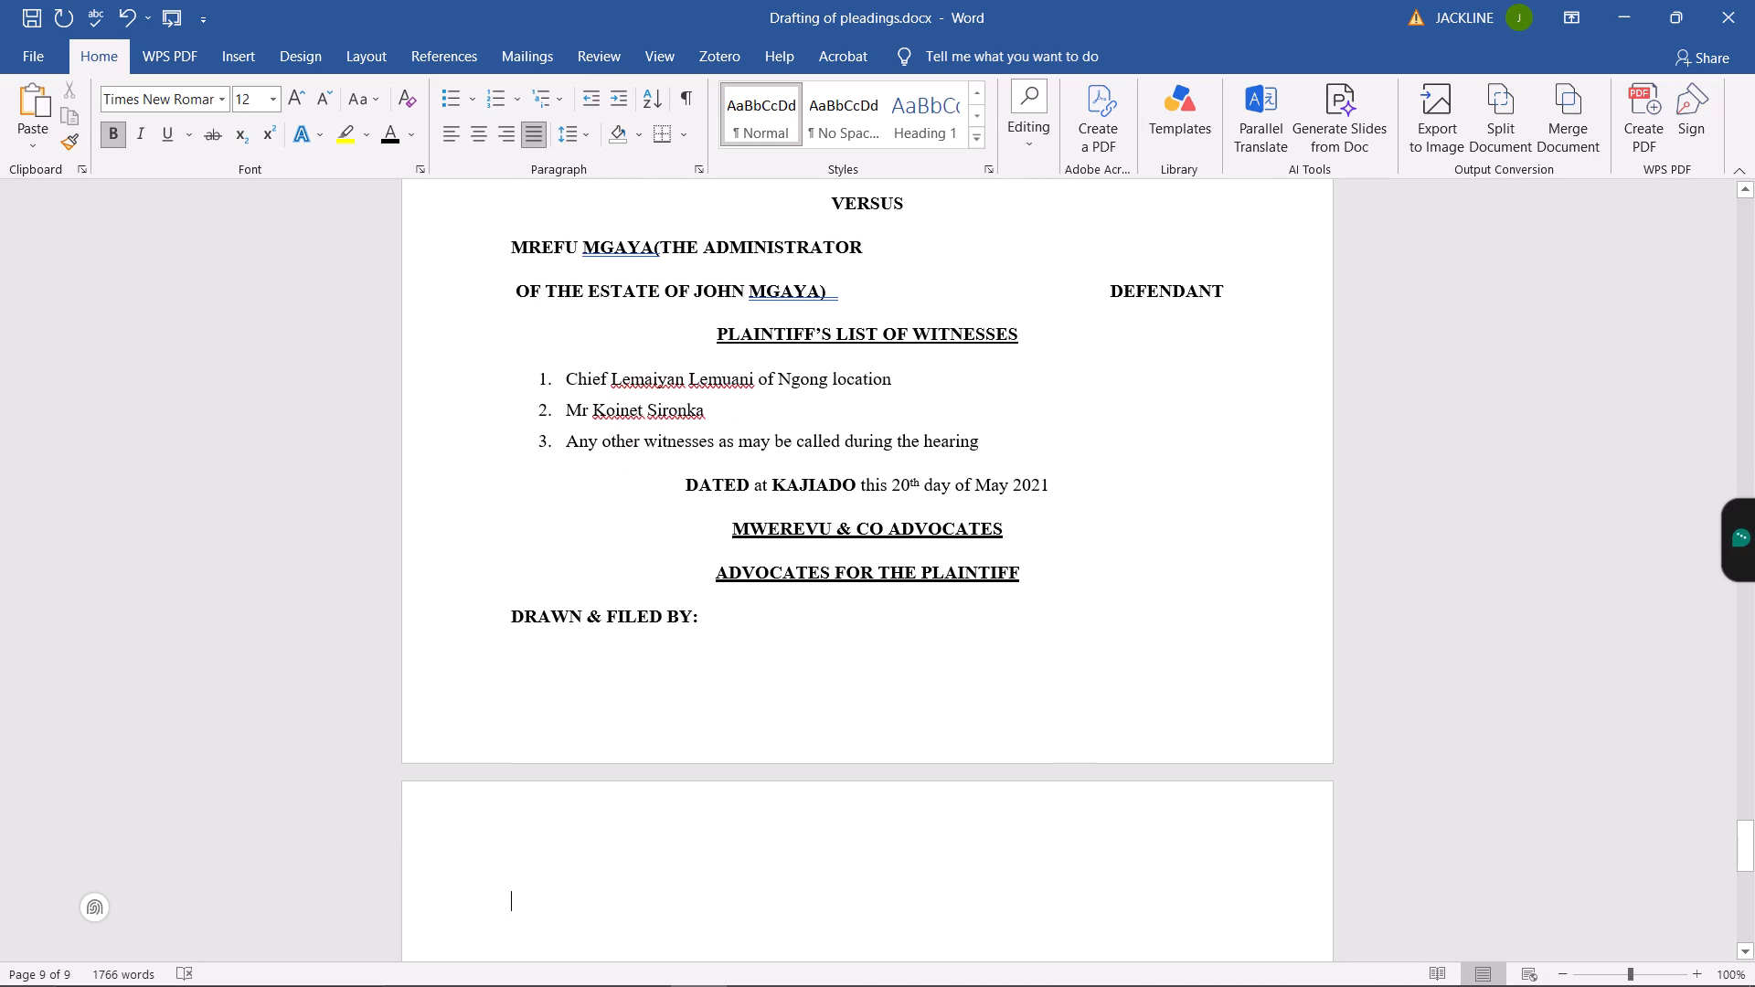
scroll(995, 736, "down", 15)
scroll(1052, 711, "up", 9)
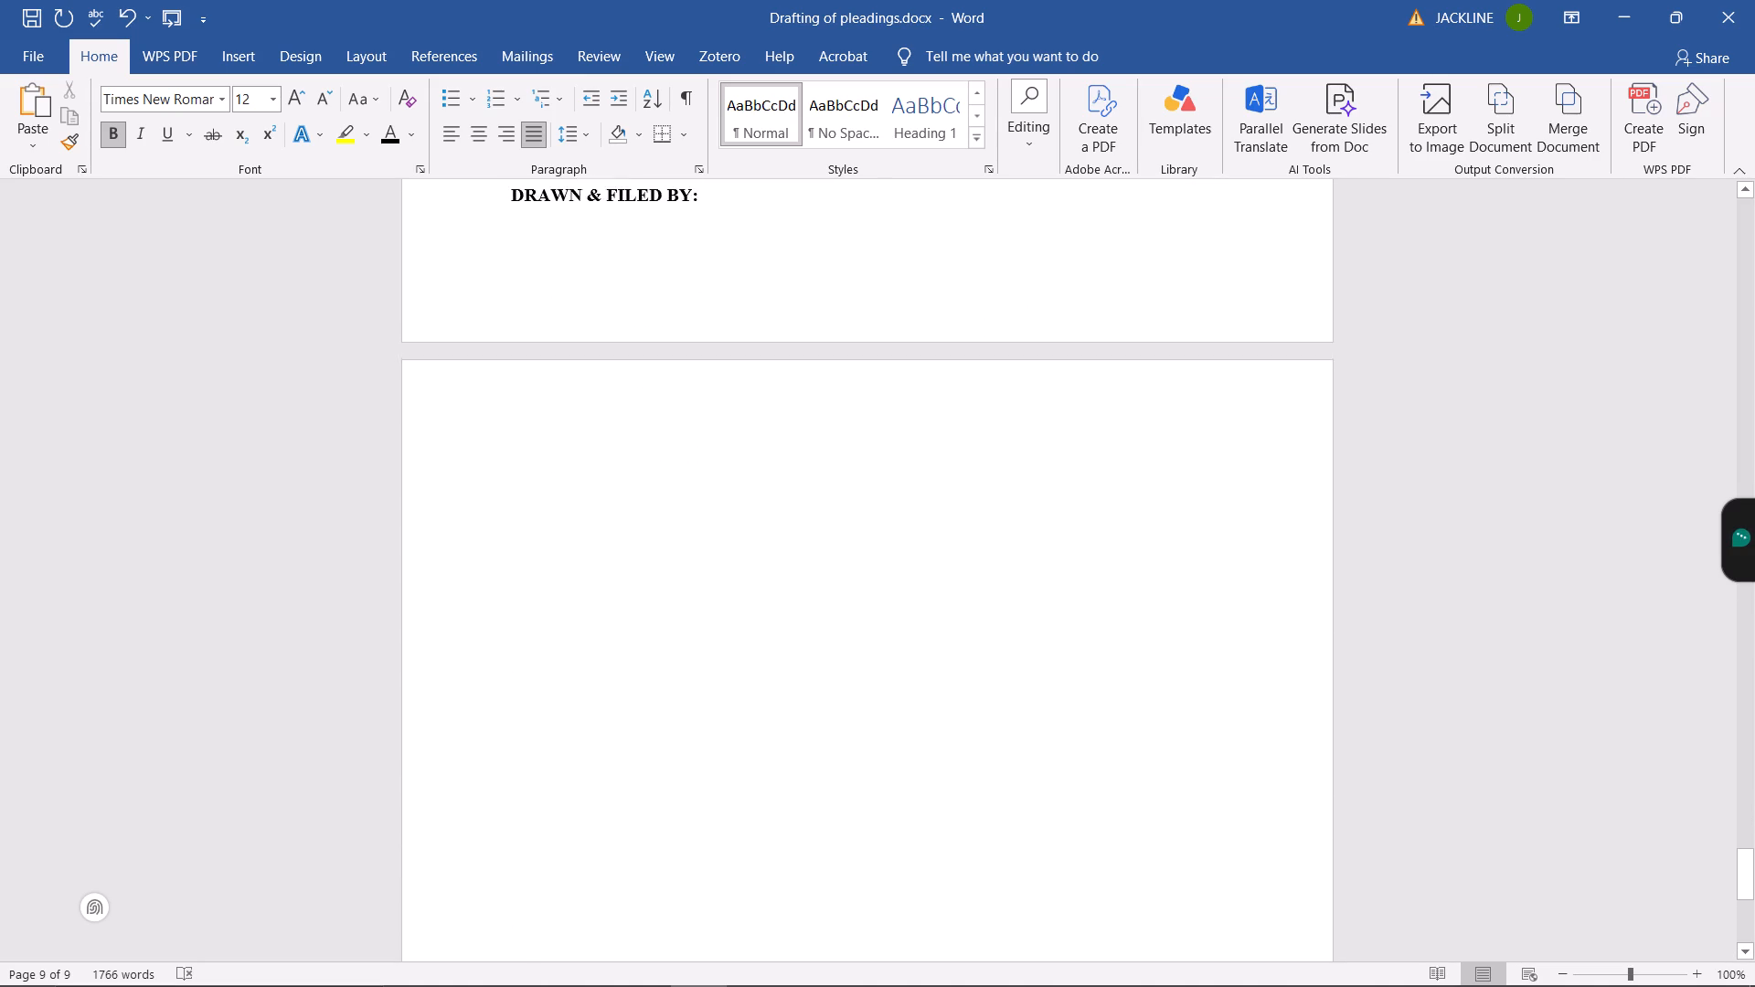
scroll(1060, 701, "up", 3)
scroll(1219, 692, "up", 4)
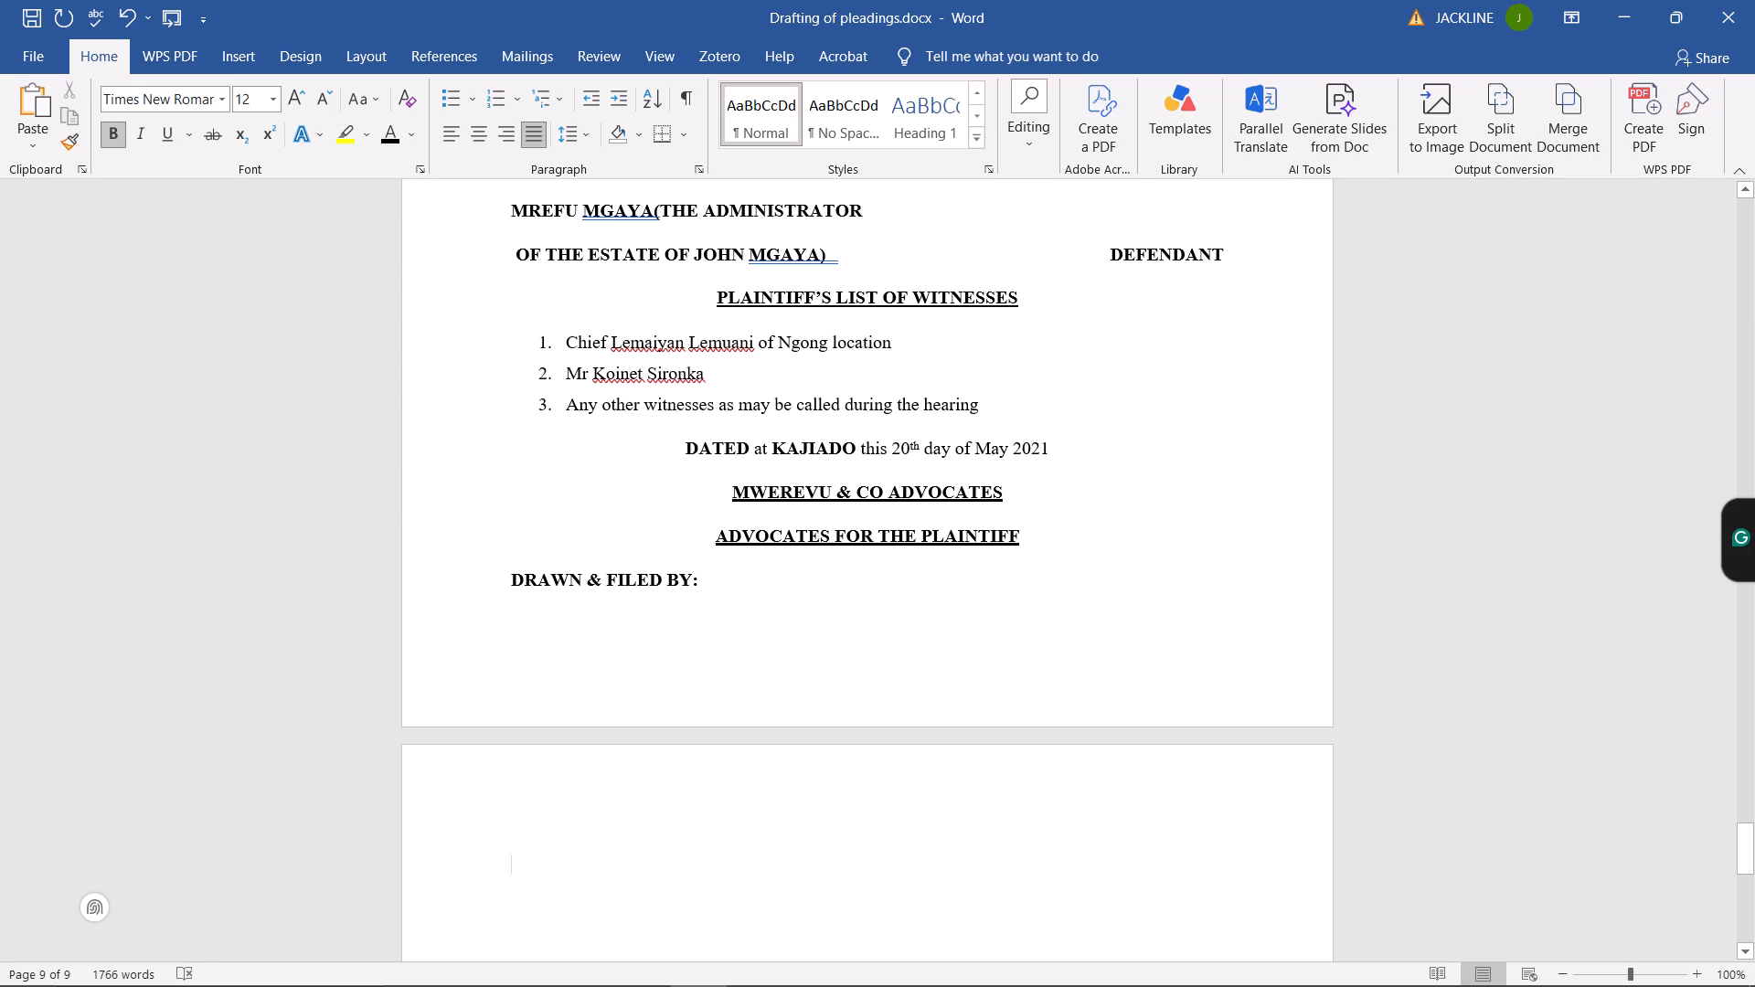
scroll(1293, 658, "up", 9)
scroll(1322, 587, "up", 7)
scroll(1239, 556, "up", 7)
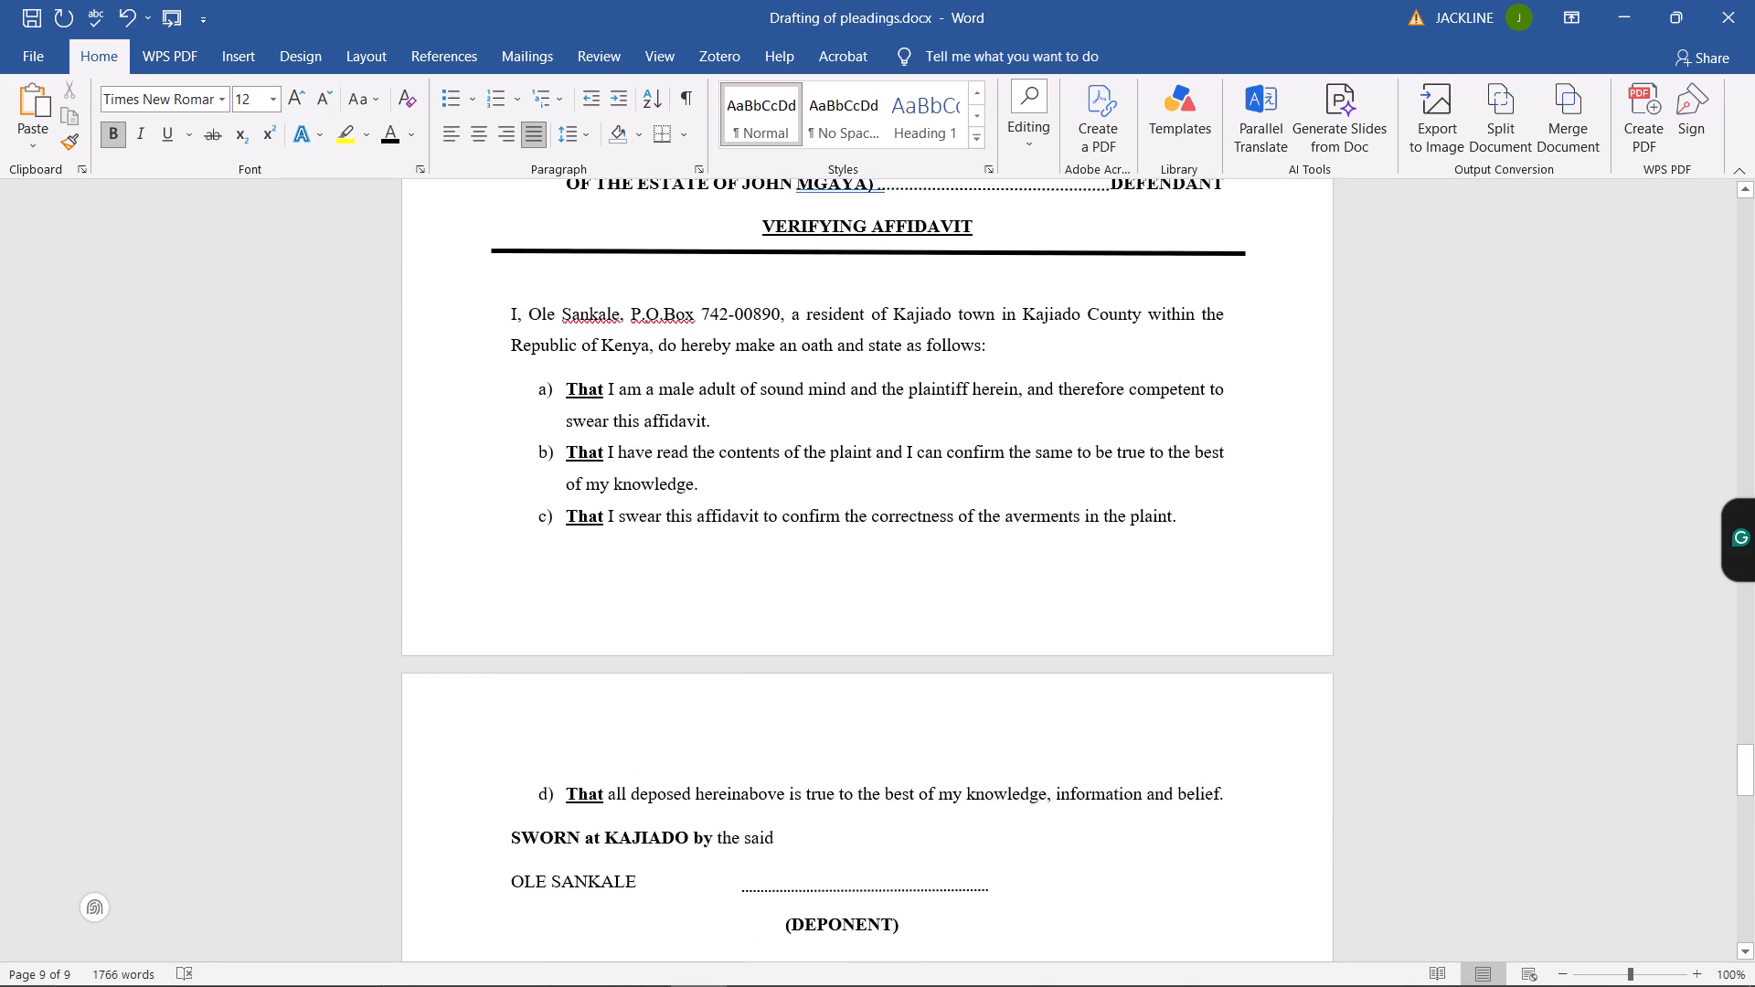
scroll(1238, 553, "up", 15)
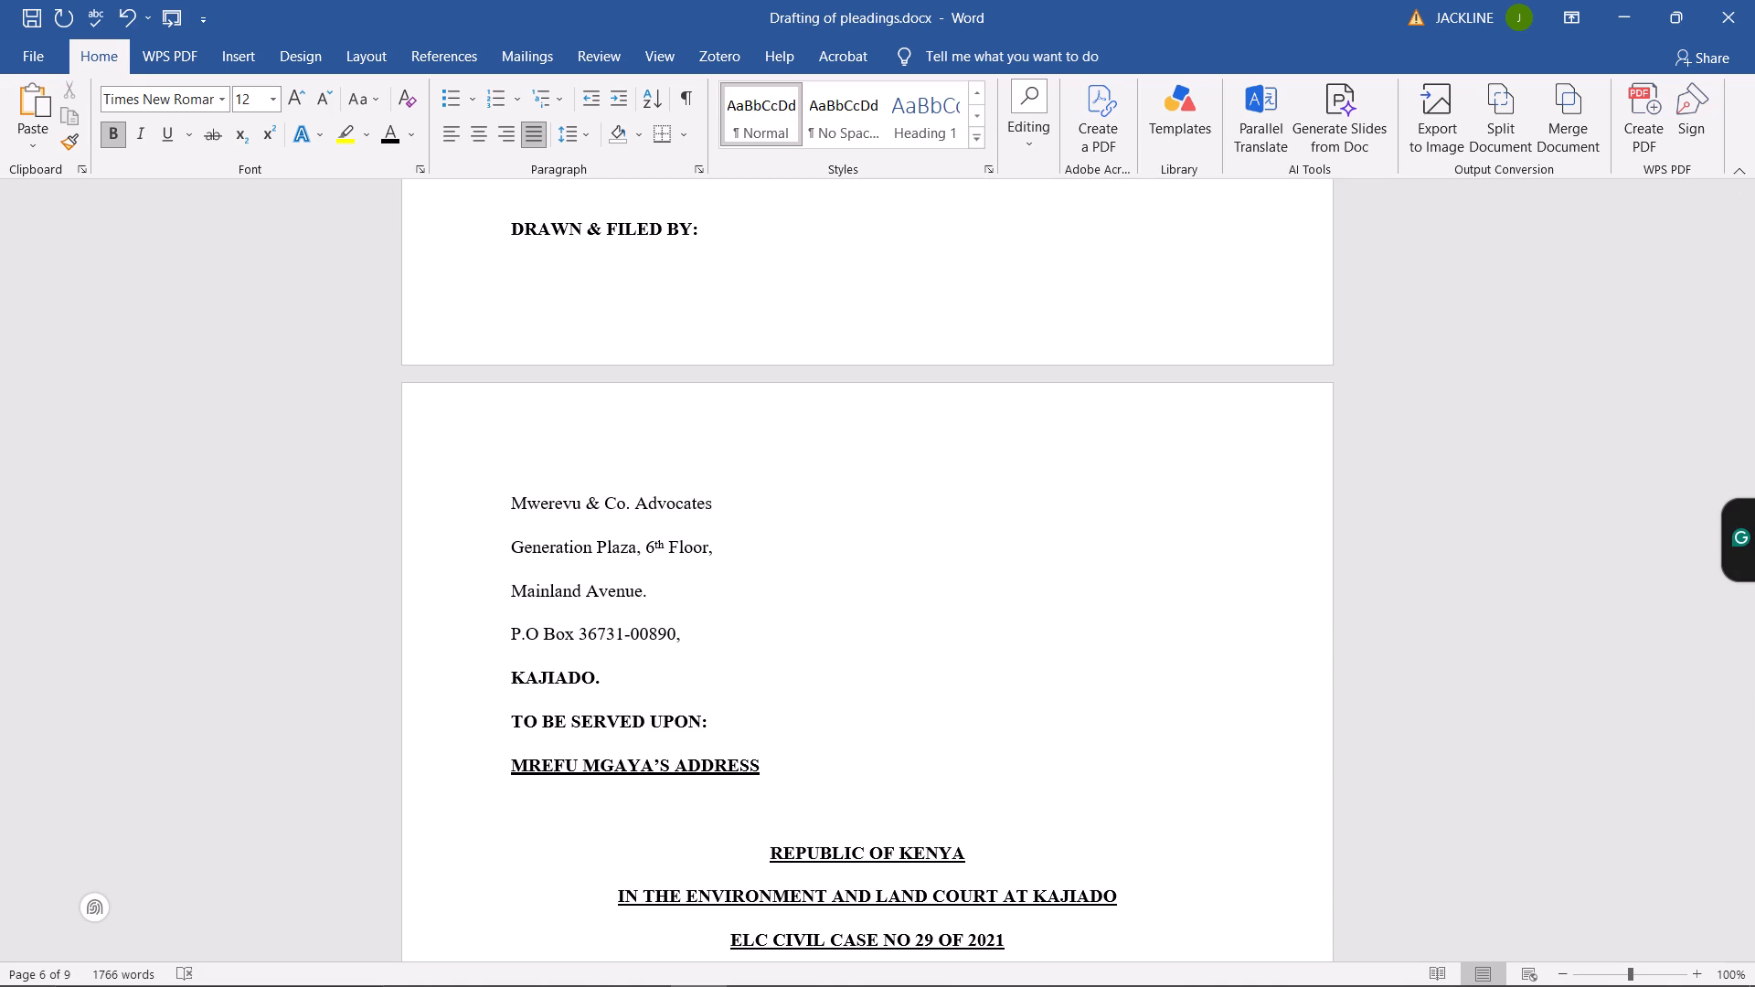
scroll(877, 426, "down", 4)
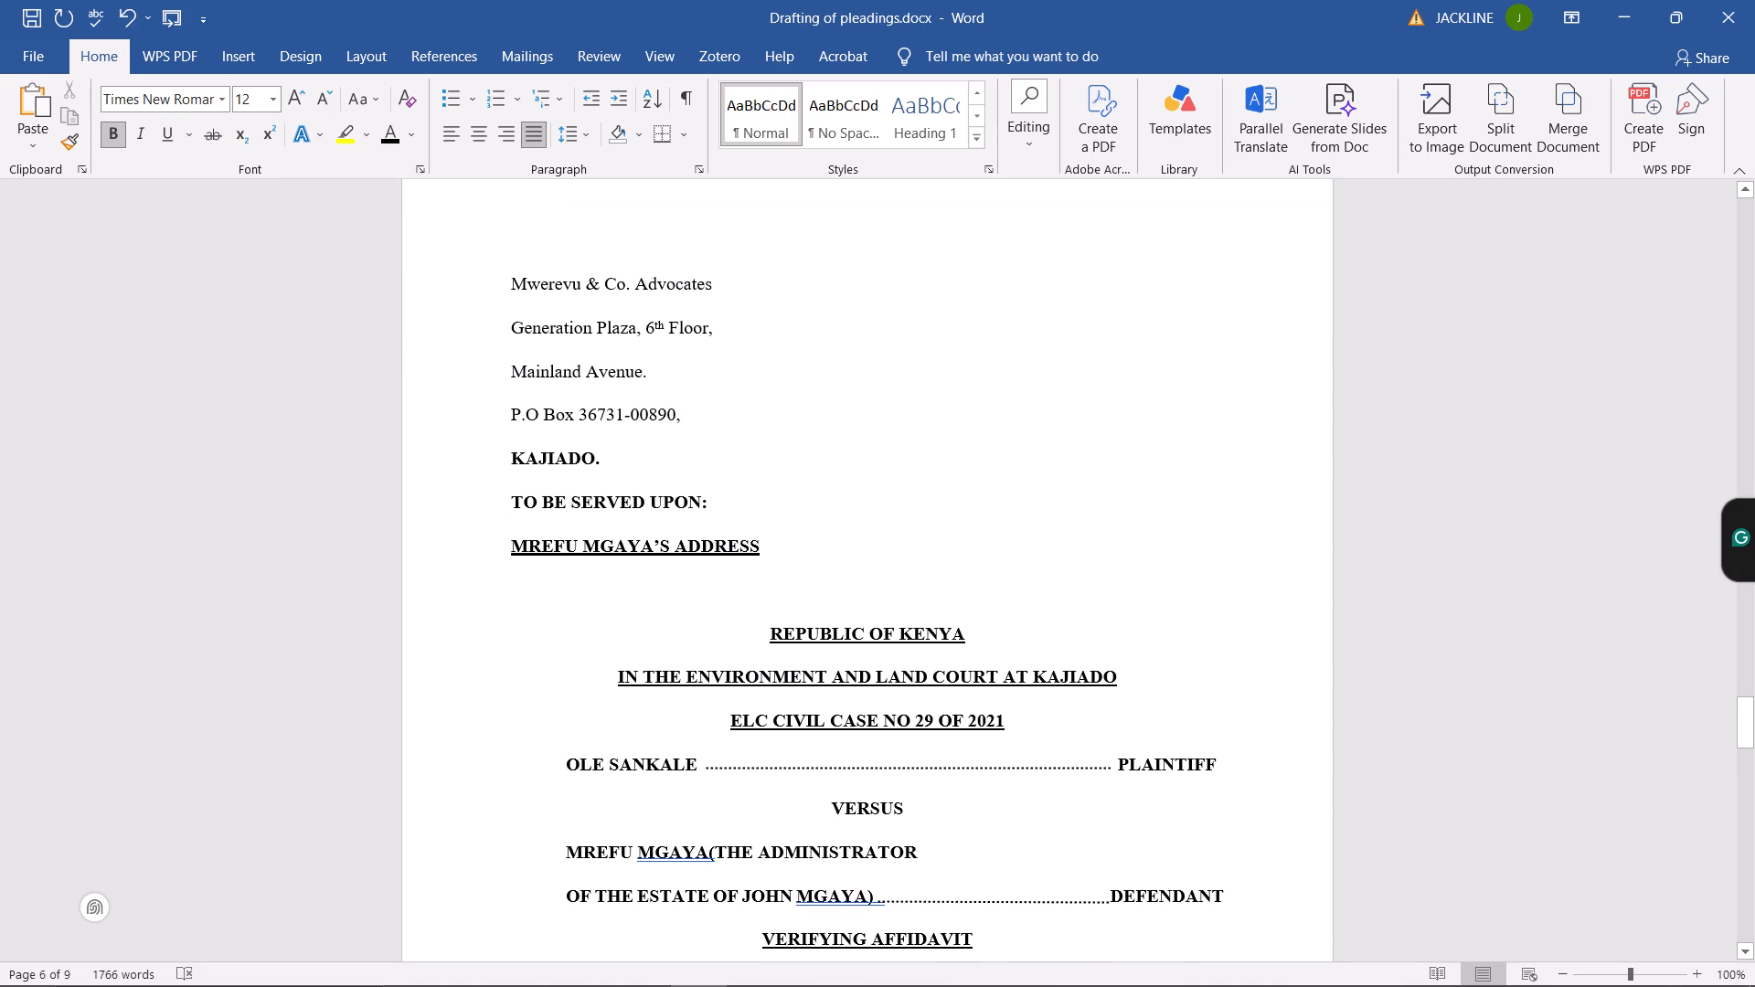
scroll(925, 442, "down", 2)
scroll(925, 442, "up", 1)
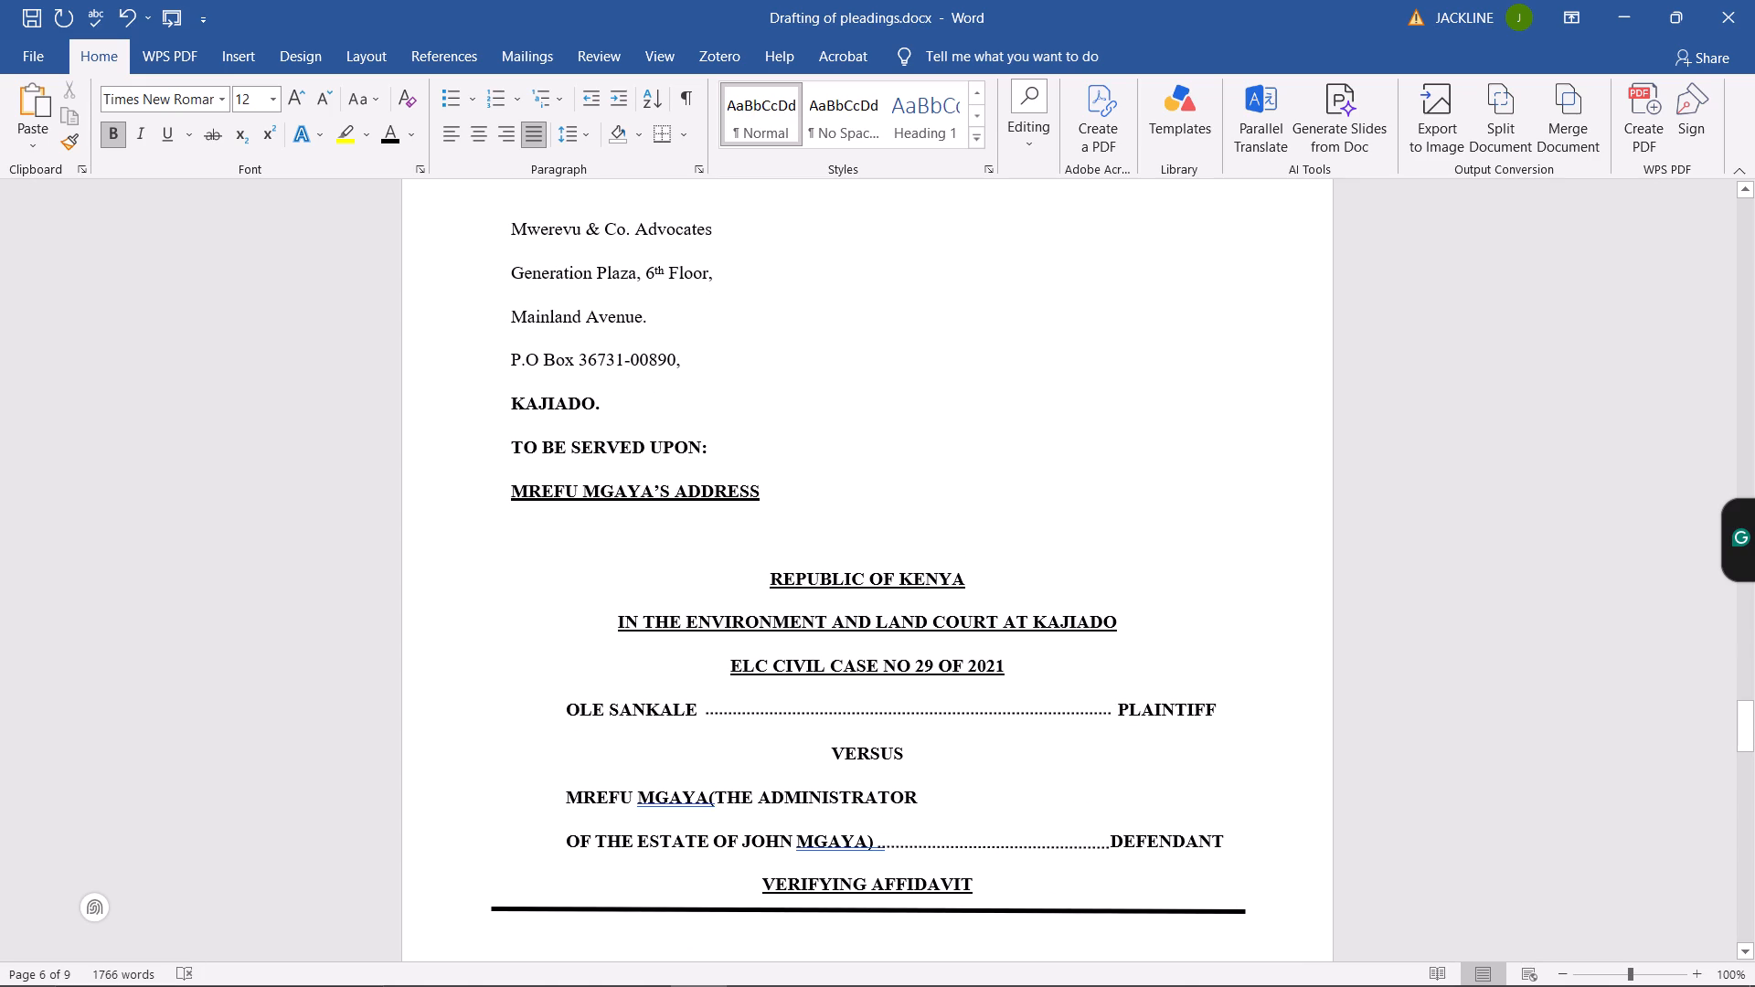
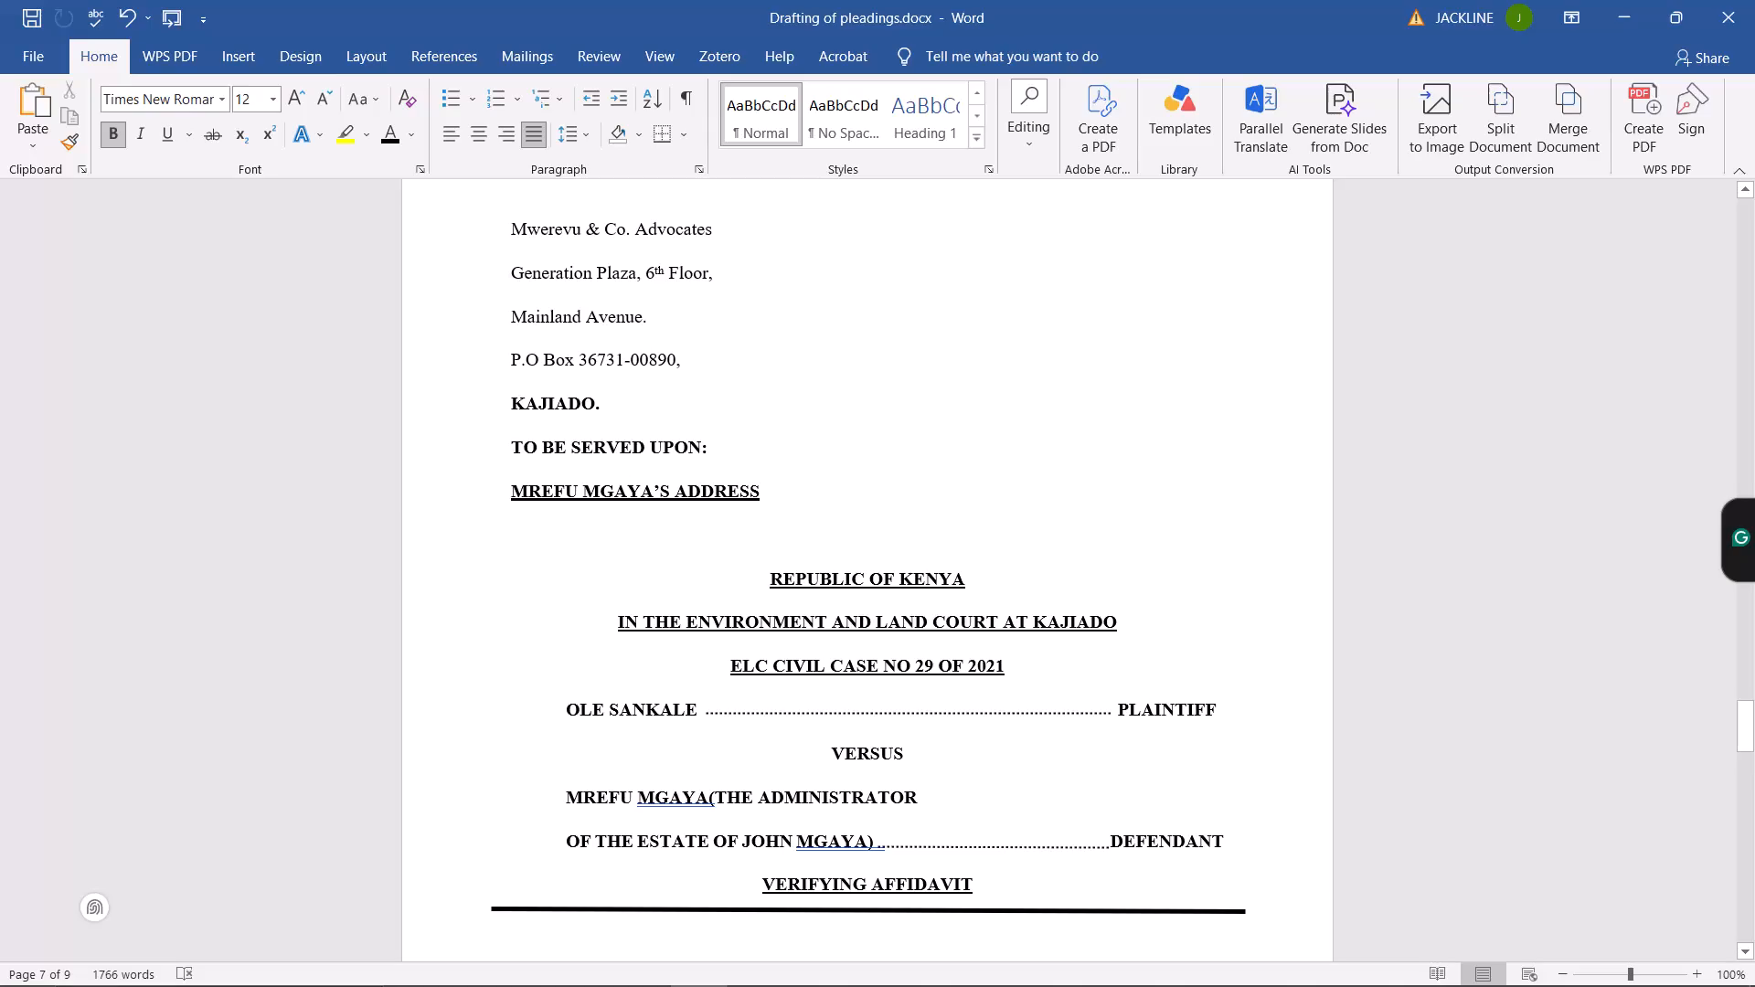
Copy the address block above the verifying affidavit, from "Mwerevu & Co. Advocates" through the defendant's address line under "TO BE SERVED UPON:".
left_click_drag(611, 407, 520, 320)
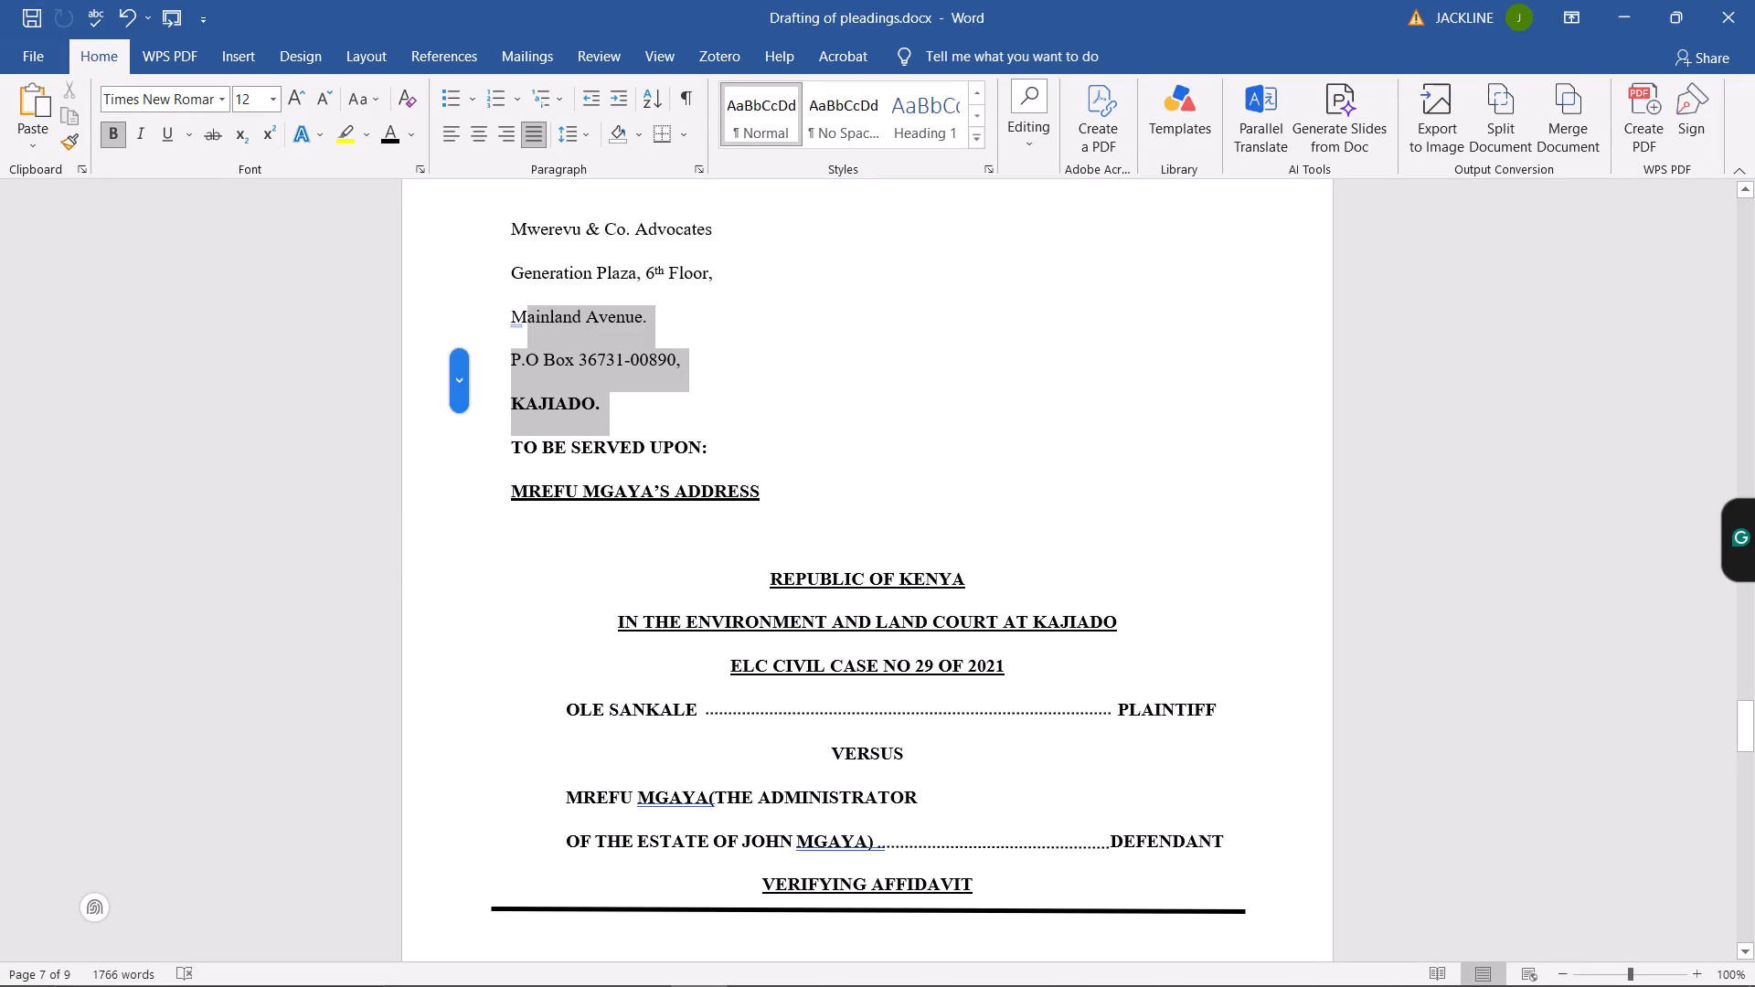
left_click(784, 306)
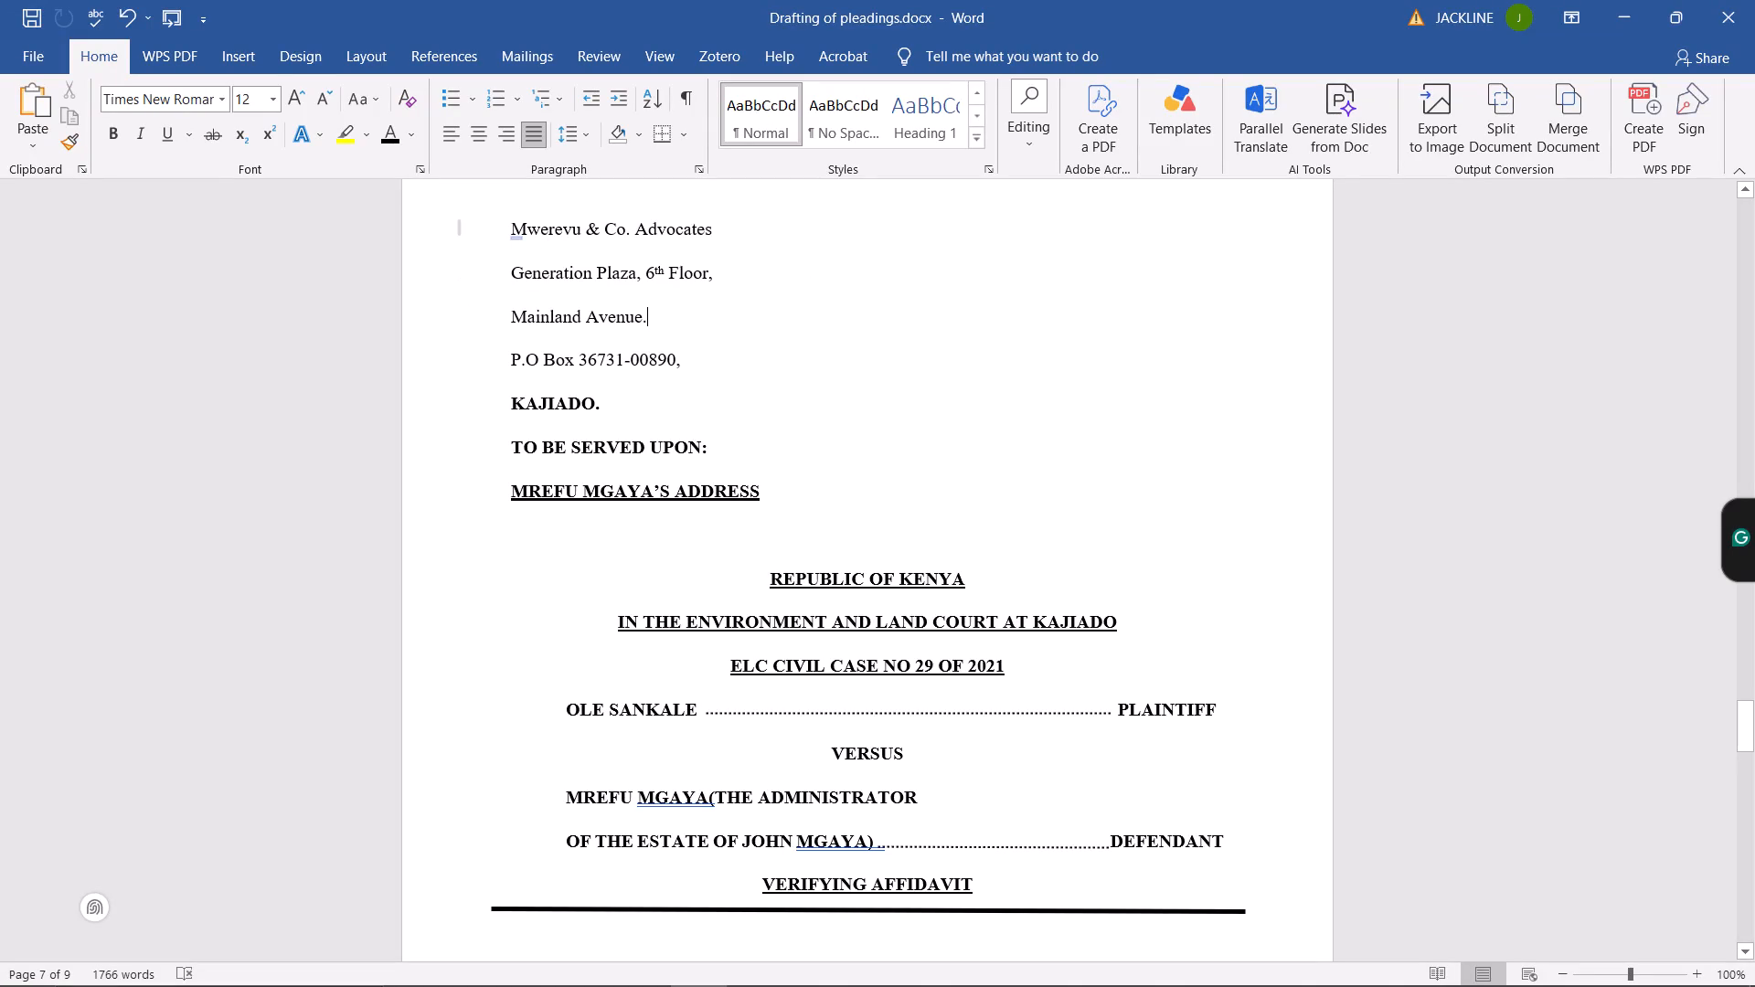
left_click_drag(510, 225, 648, 278)
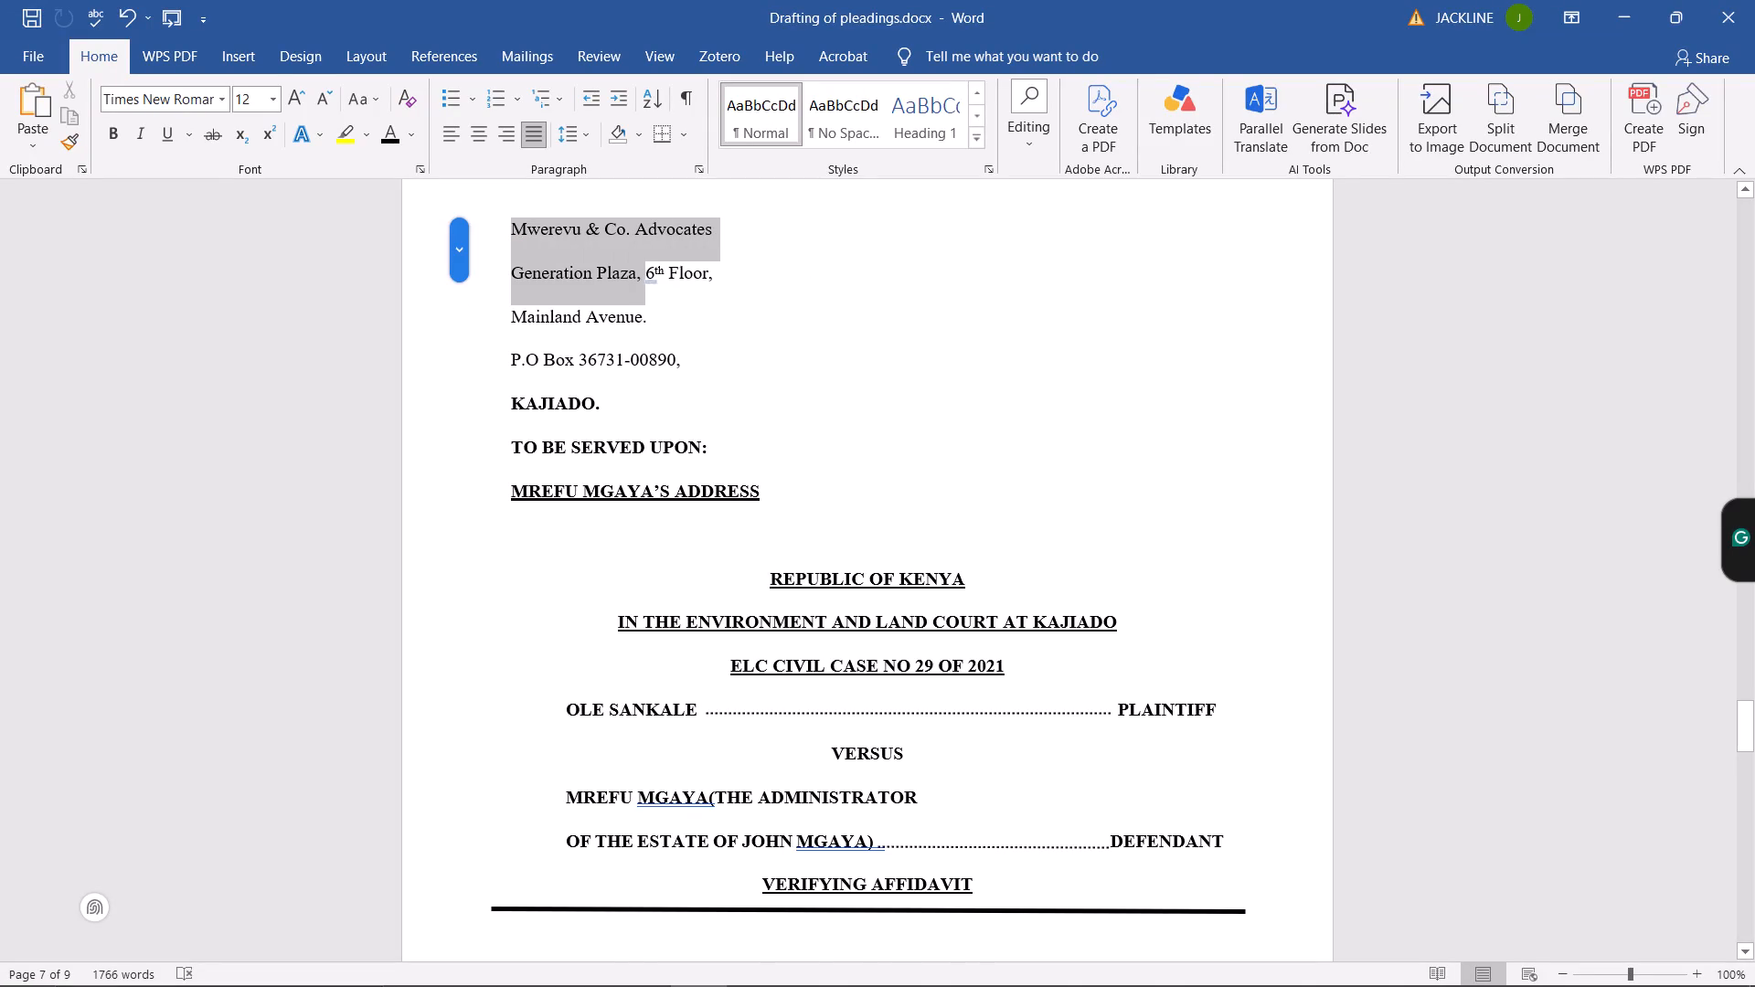
left_click_drag(648, 278, 694, 310)
scroll(650, 280, "down", 3)
left_click(707, 318)
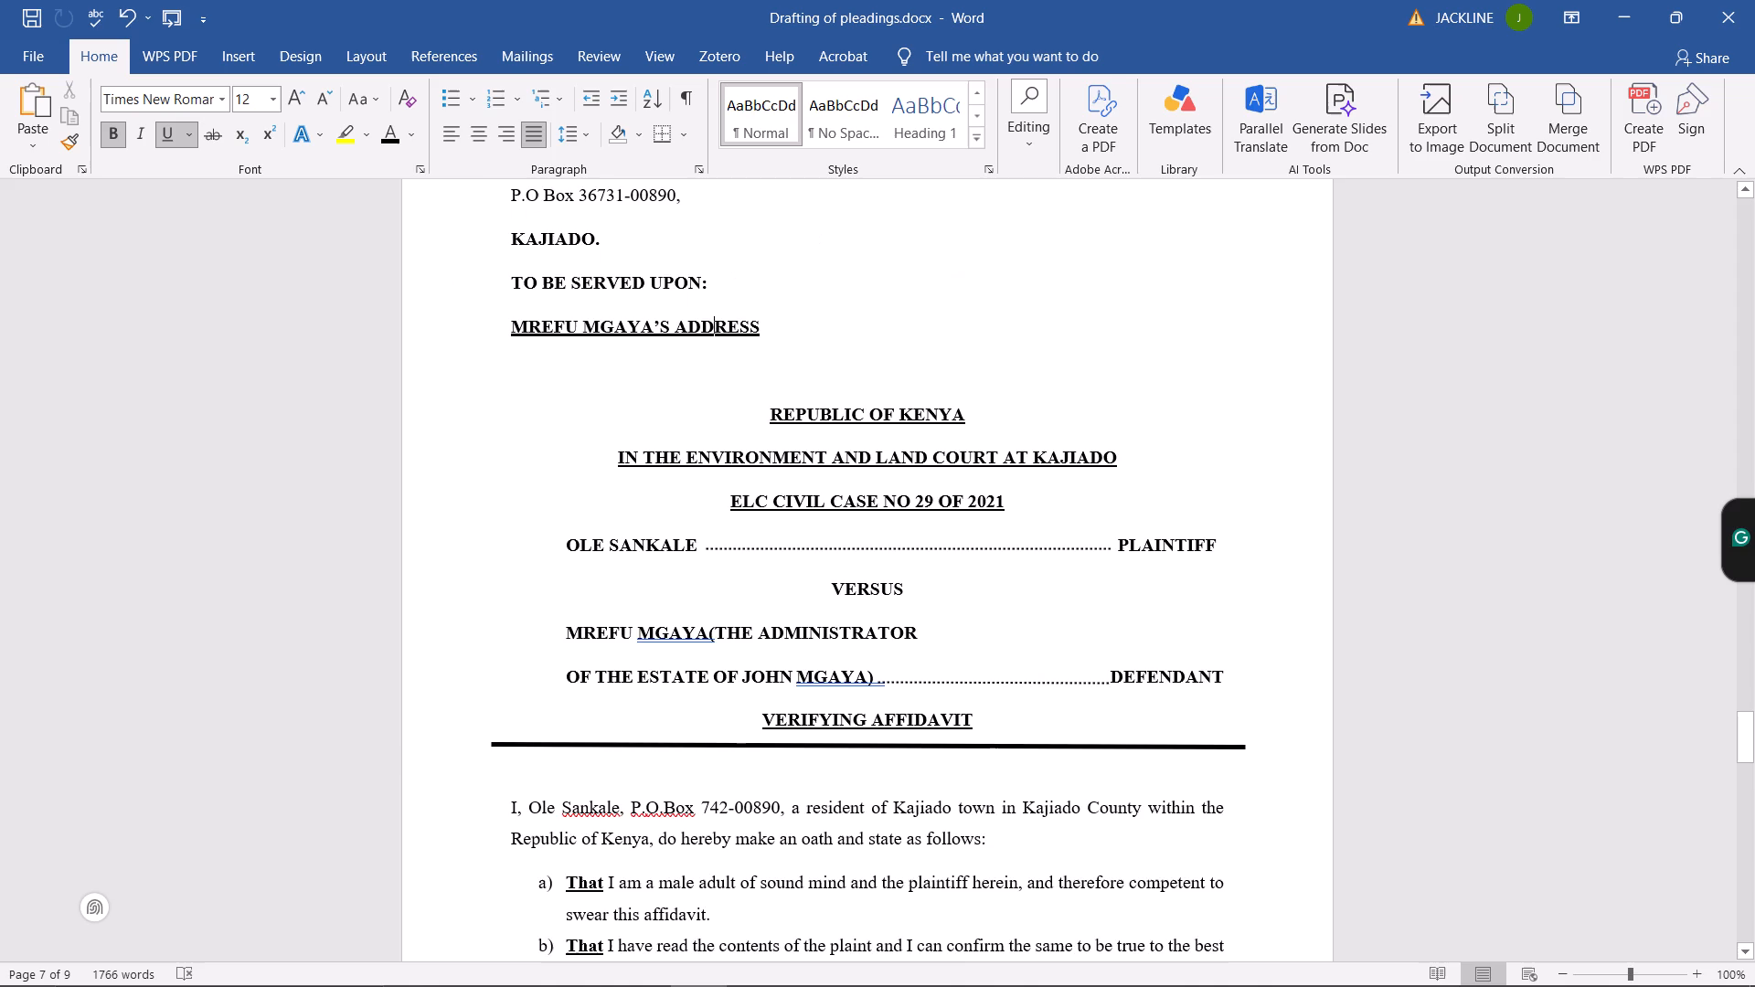
scroll(829, 316, "up", 9)
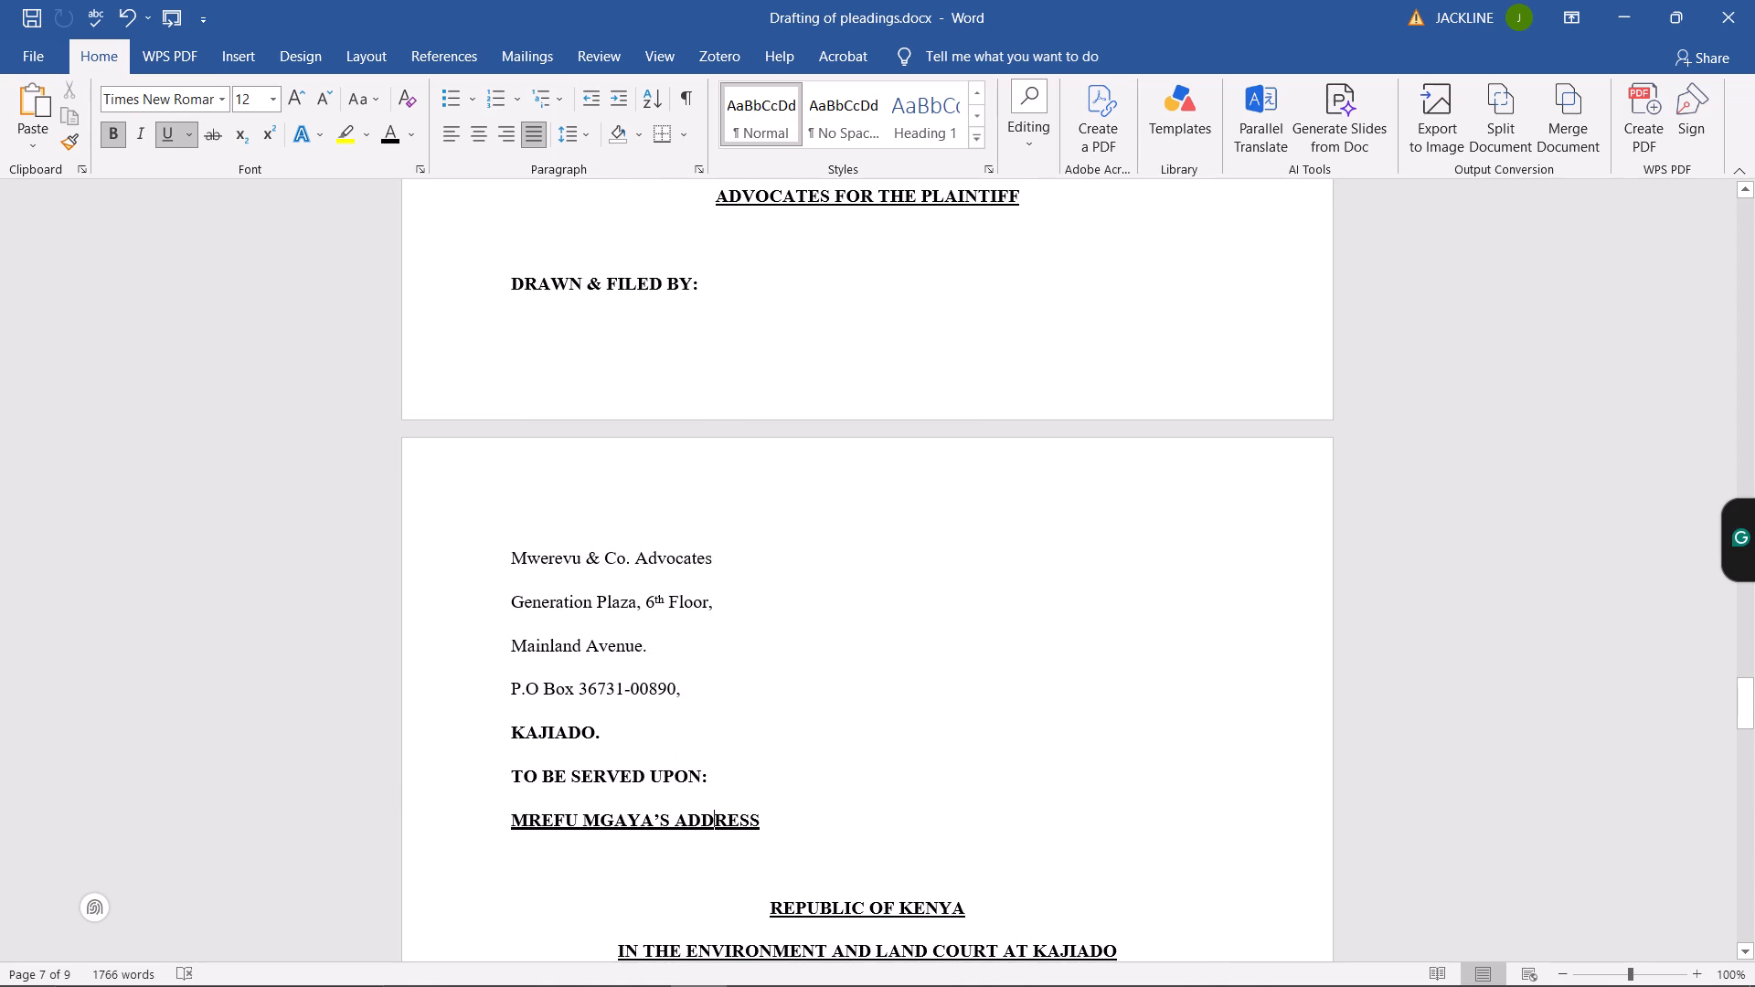
left_click_drag(504, 550, 580, 589)
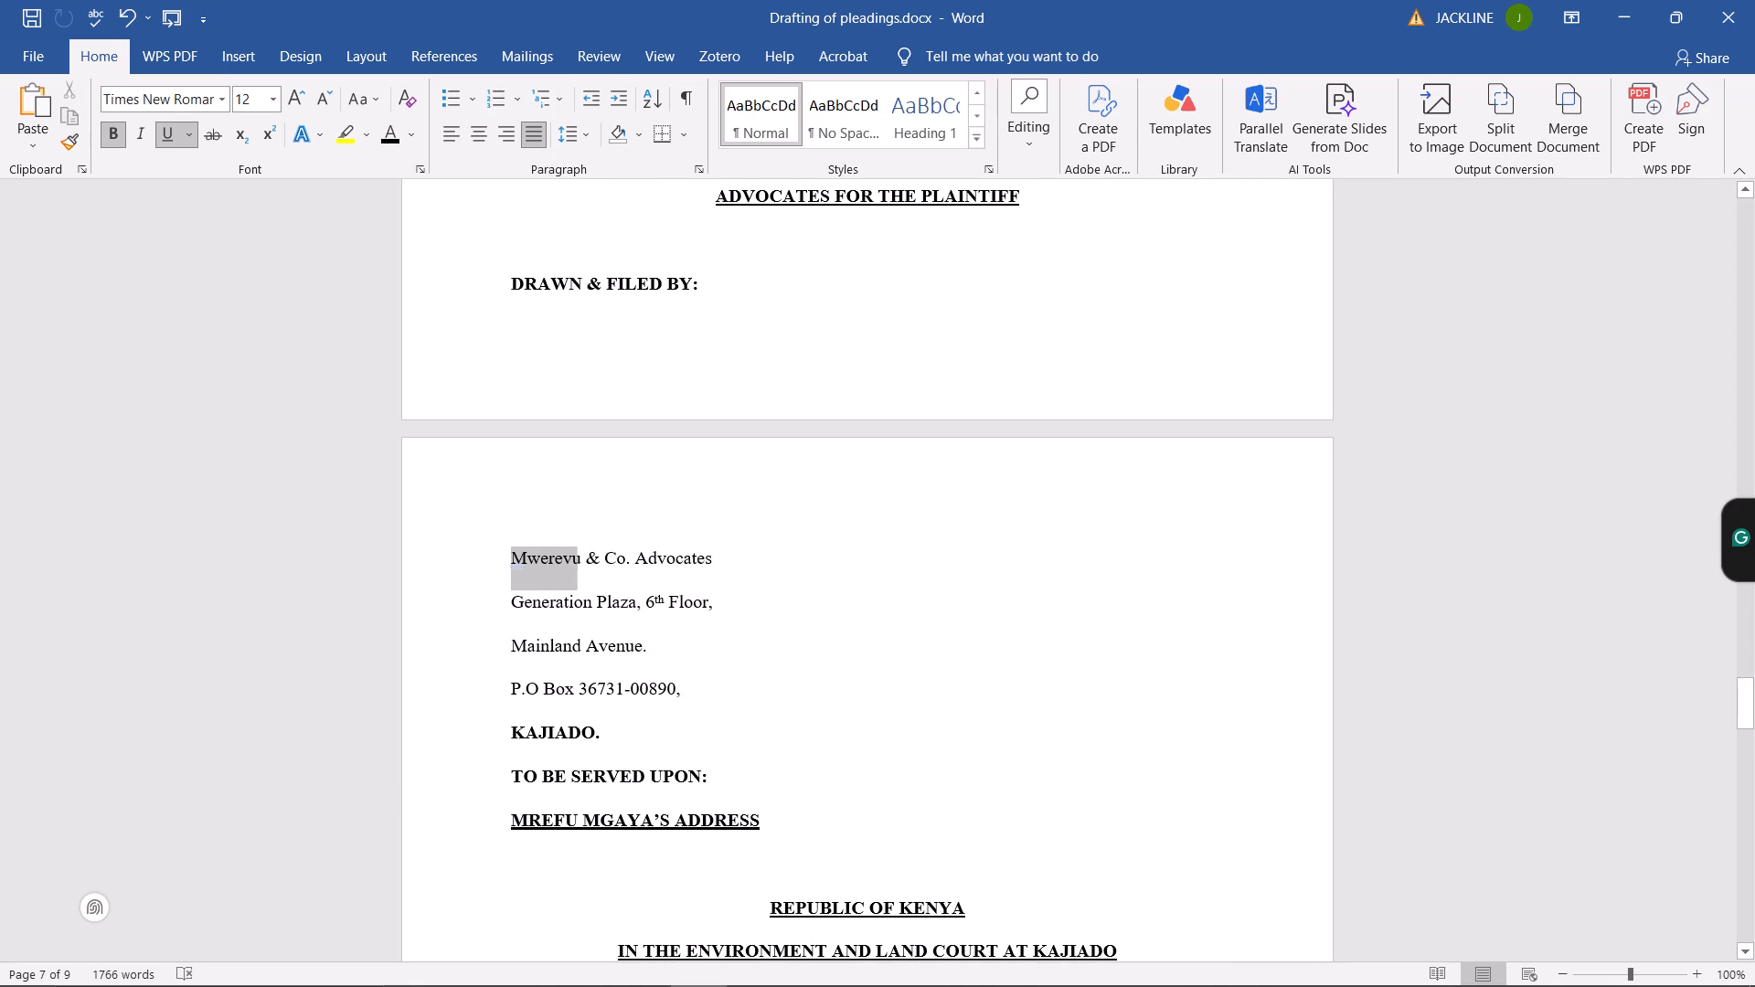
left_click_drag(580, 589, 713, 742)
scroll(677, 731, "down", 2)
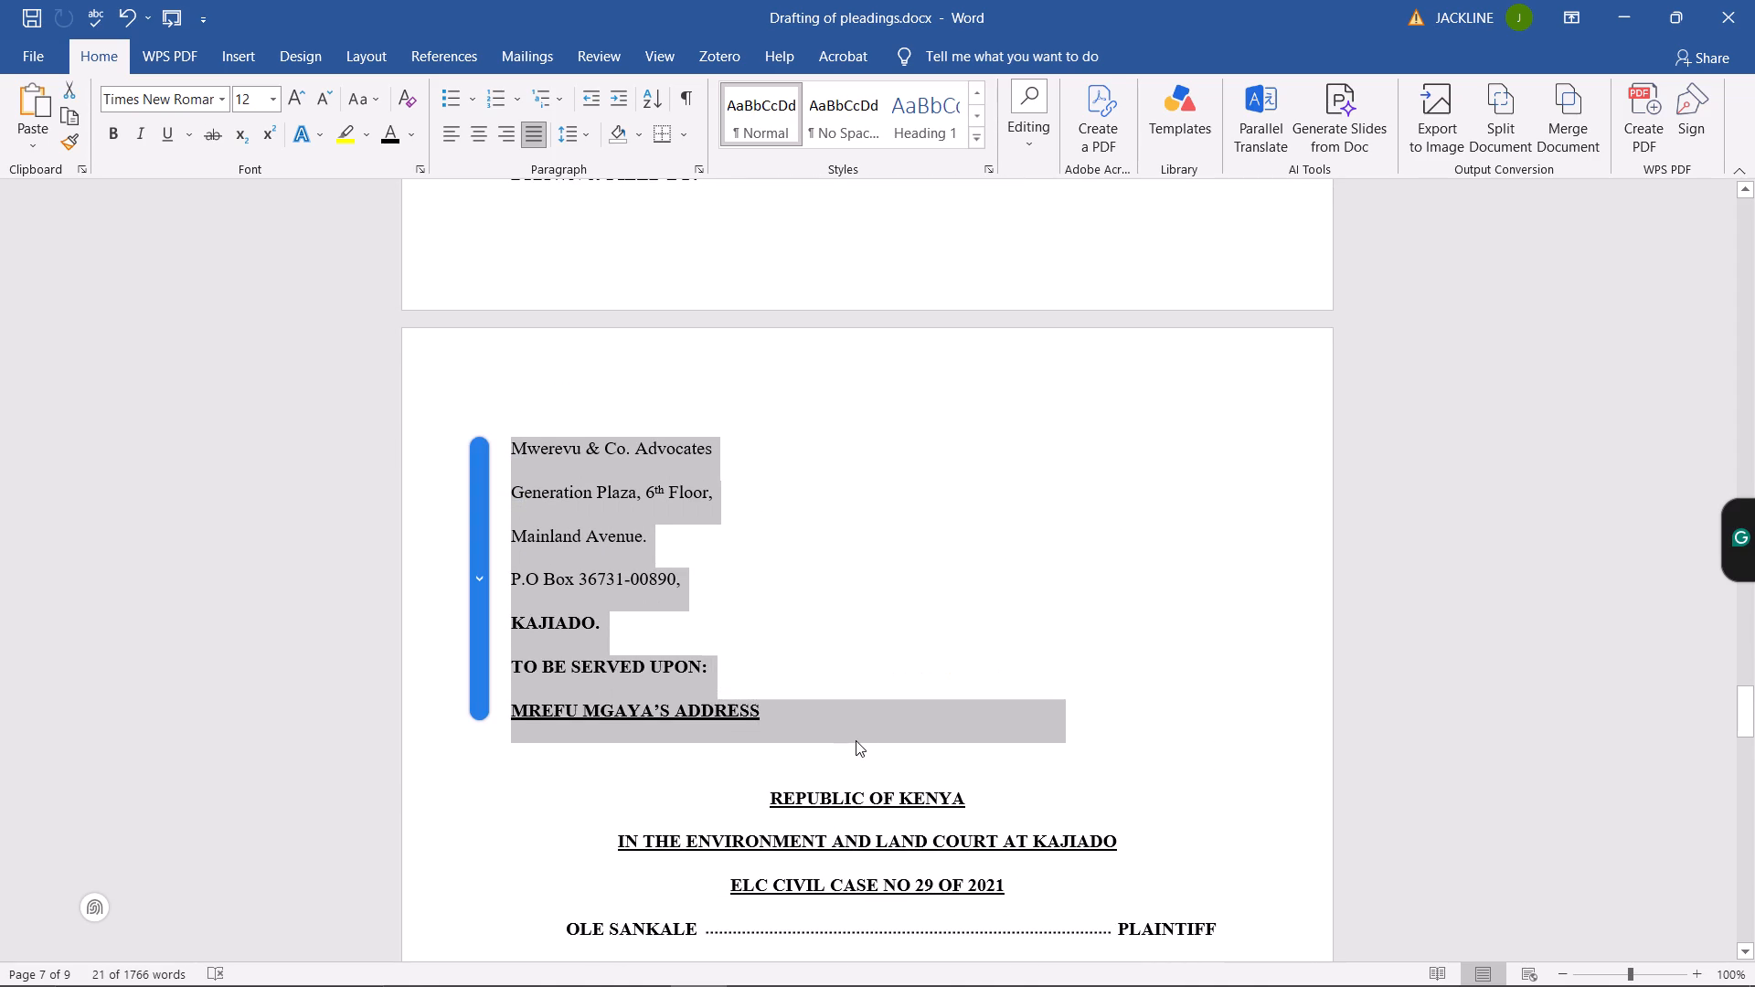
key("ctrl+c")
Paste the copied advocates' address and service details on a new line below "DRAWN & FILED BY:" in the plaintiff's list of witnesses.
scroll(948, 875, "down", 10)
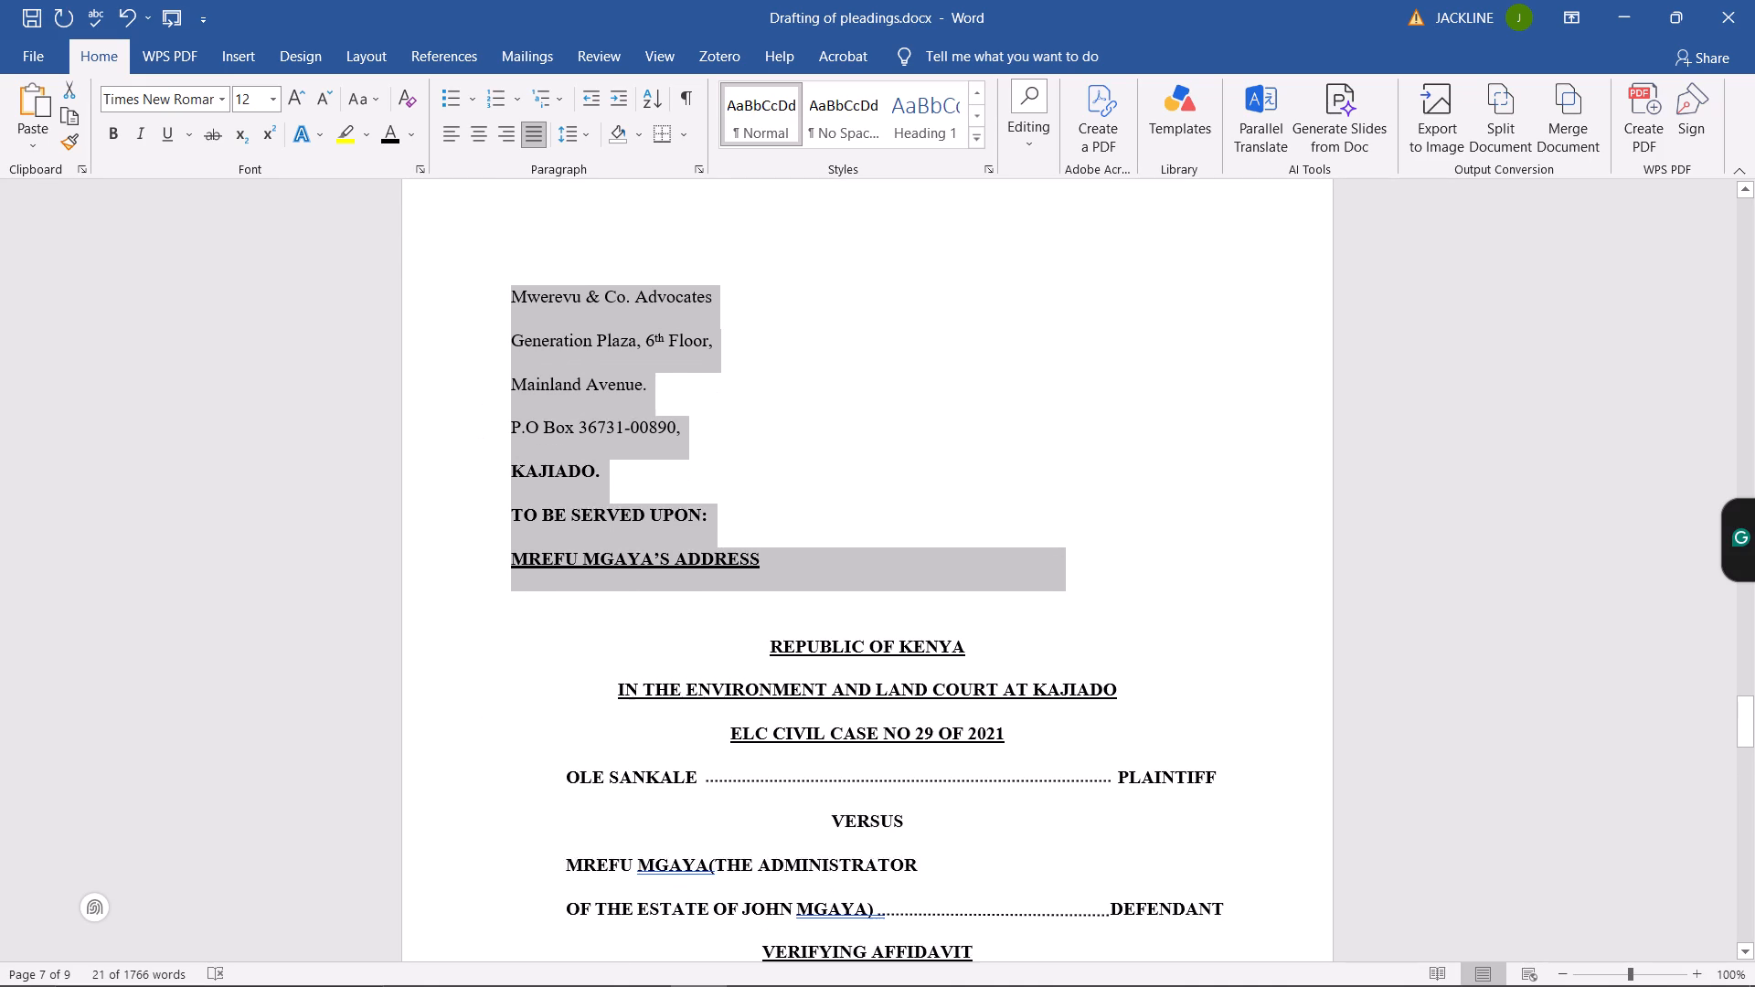
scroll(1059, 882, "down", 20)
scroll(1038, 897, "down", 9)
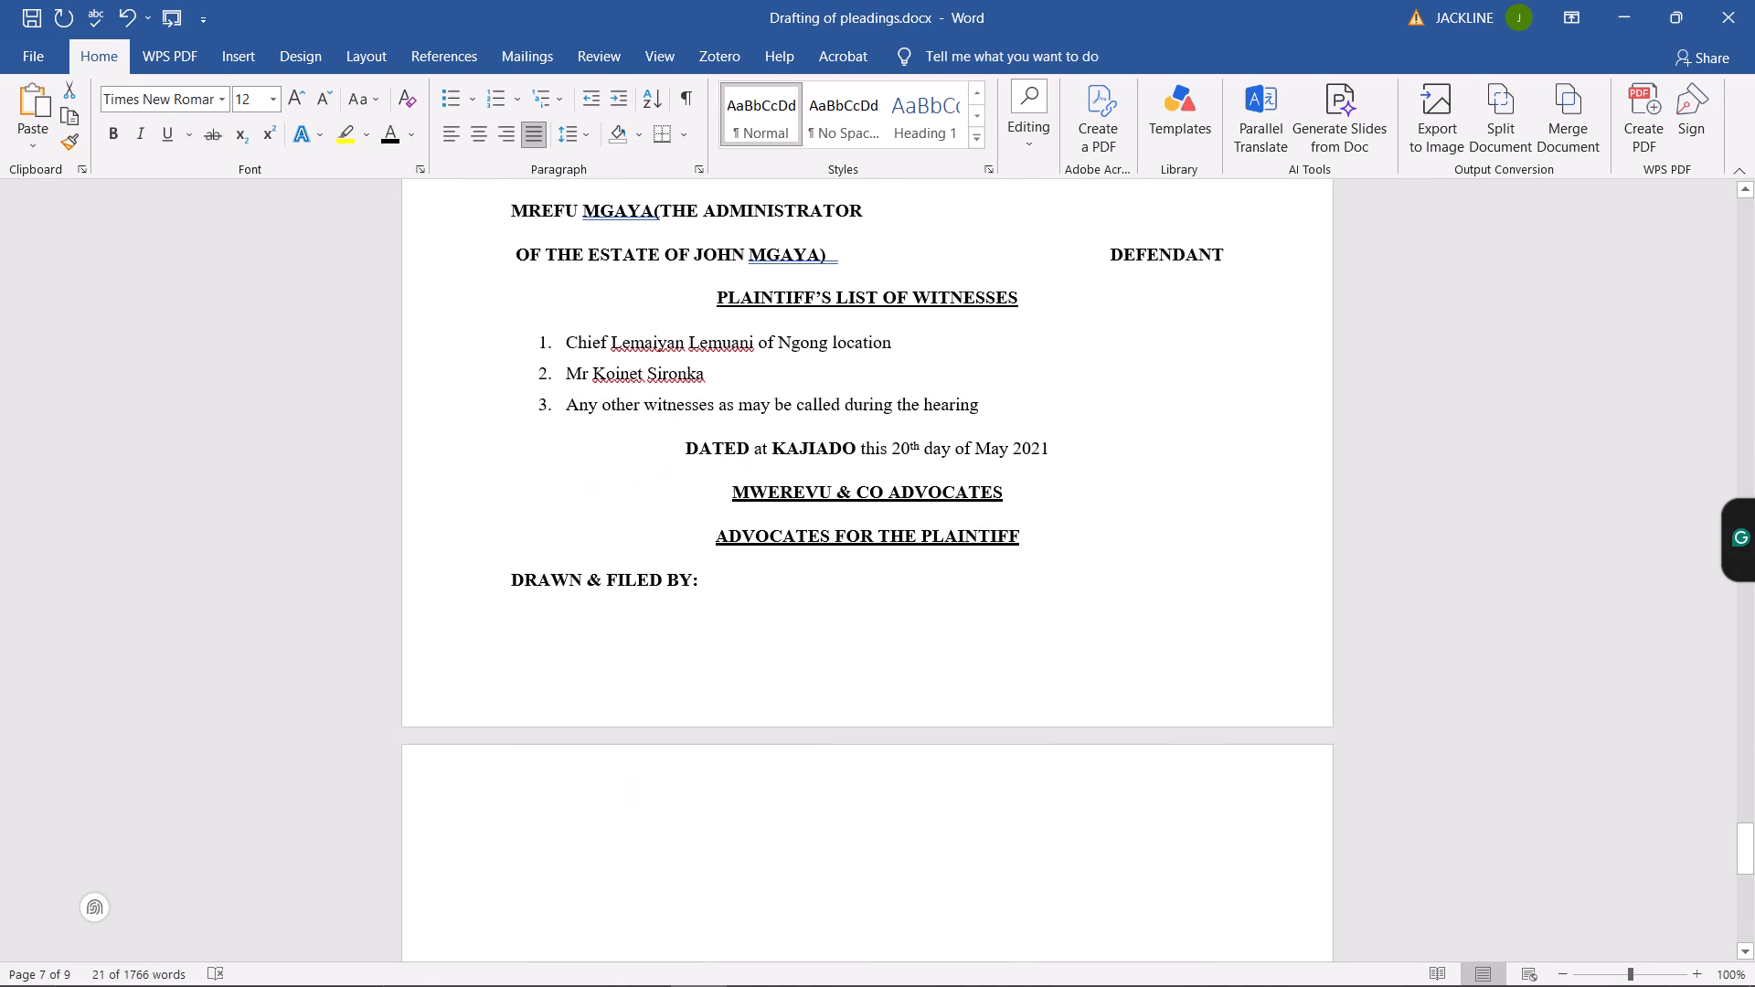
scroll(1038, 897, "down", 4)
scroll(944, 792, "up", 4)
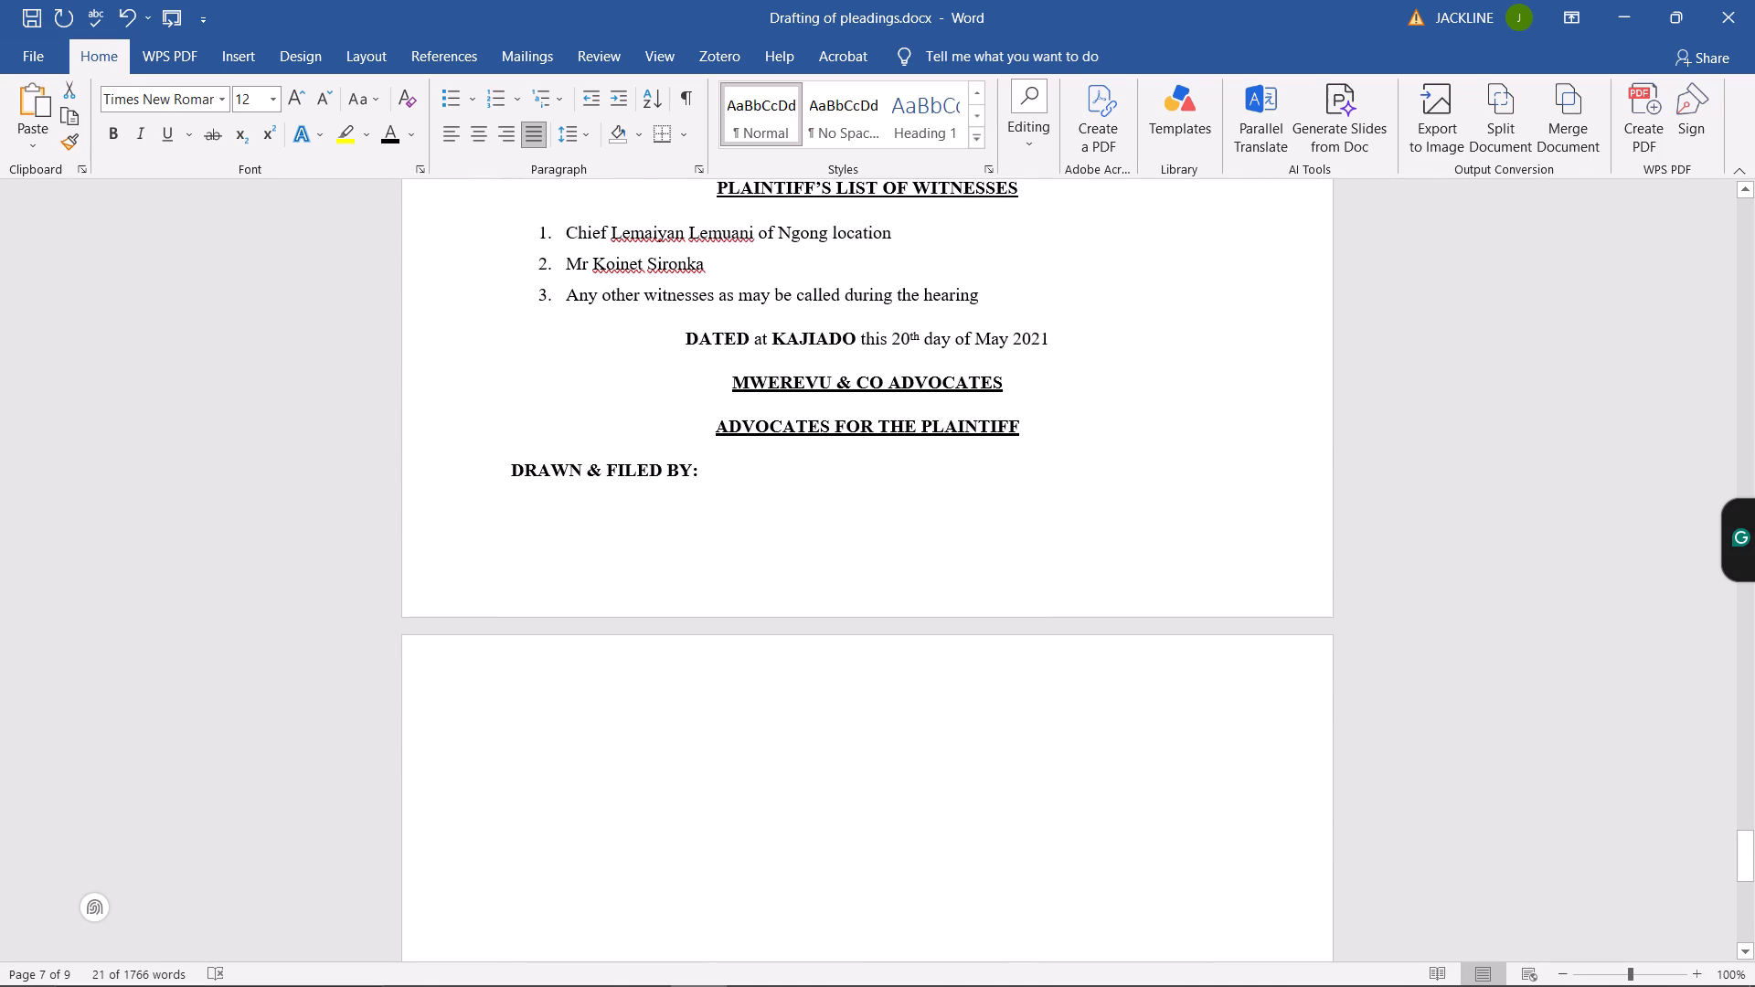
left_click(730, 480)
key("Return")
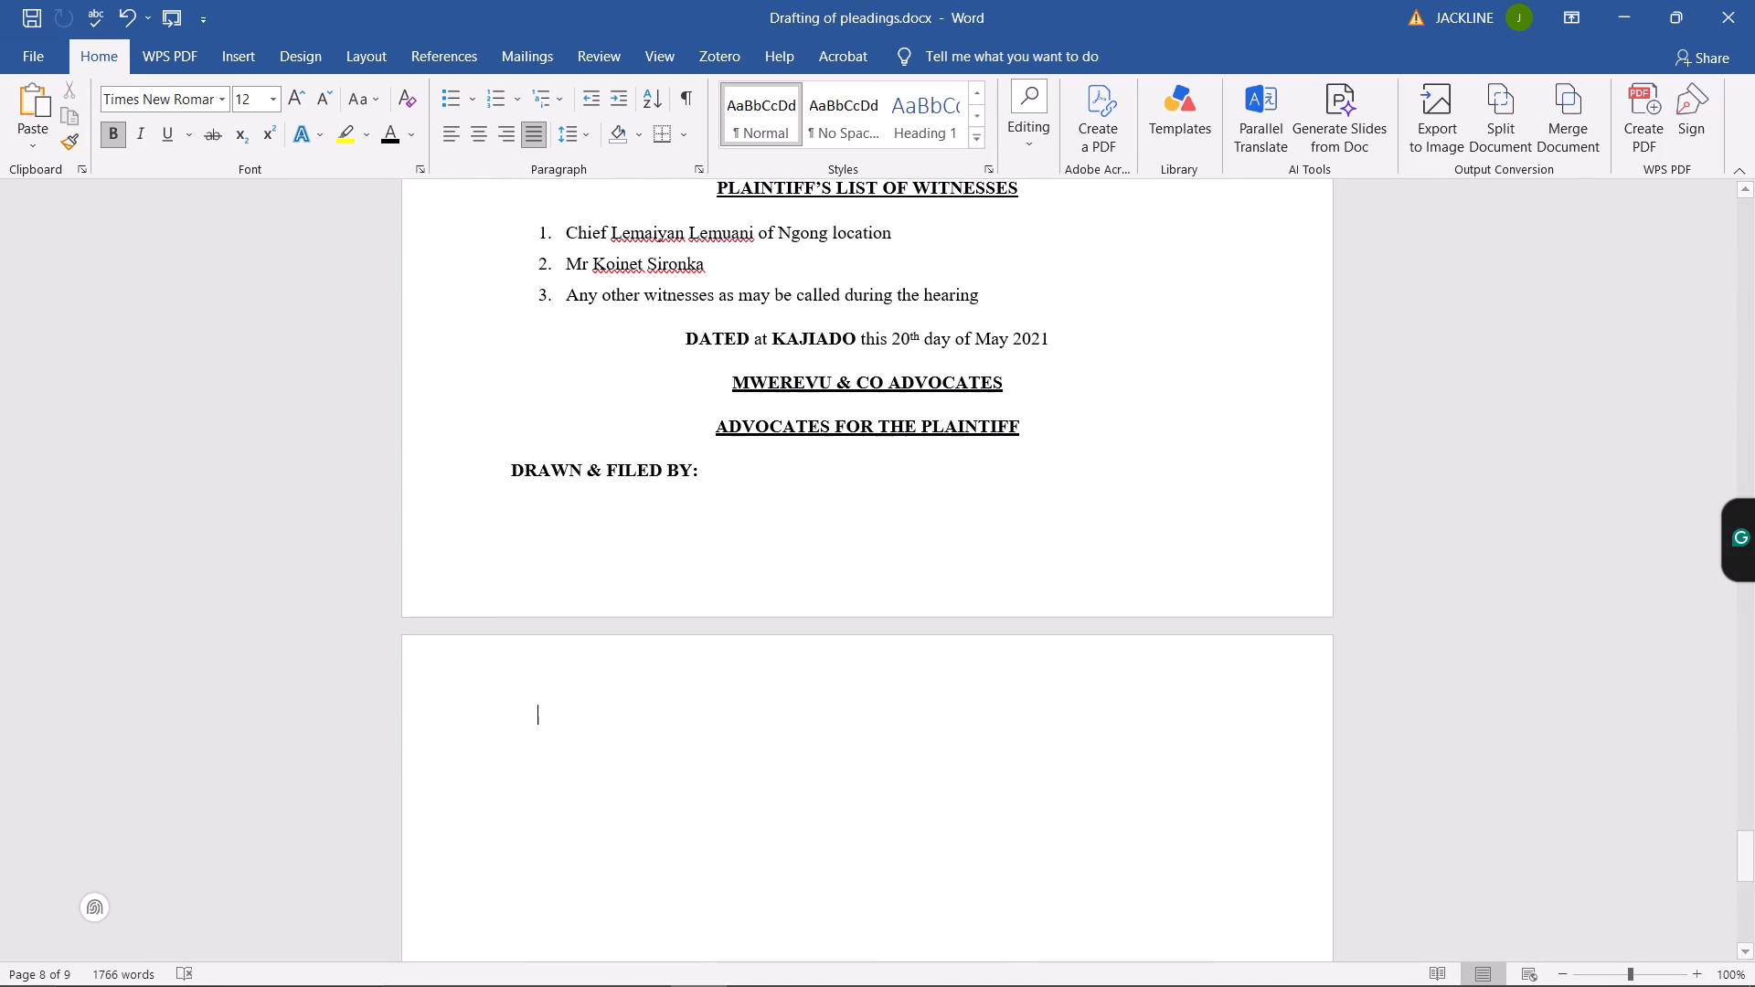
key("ctrl+v")
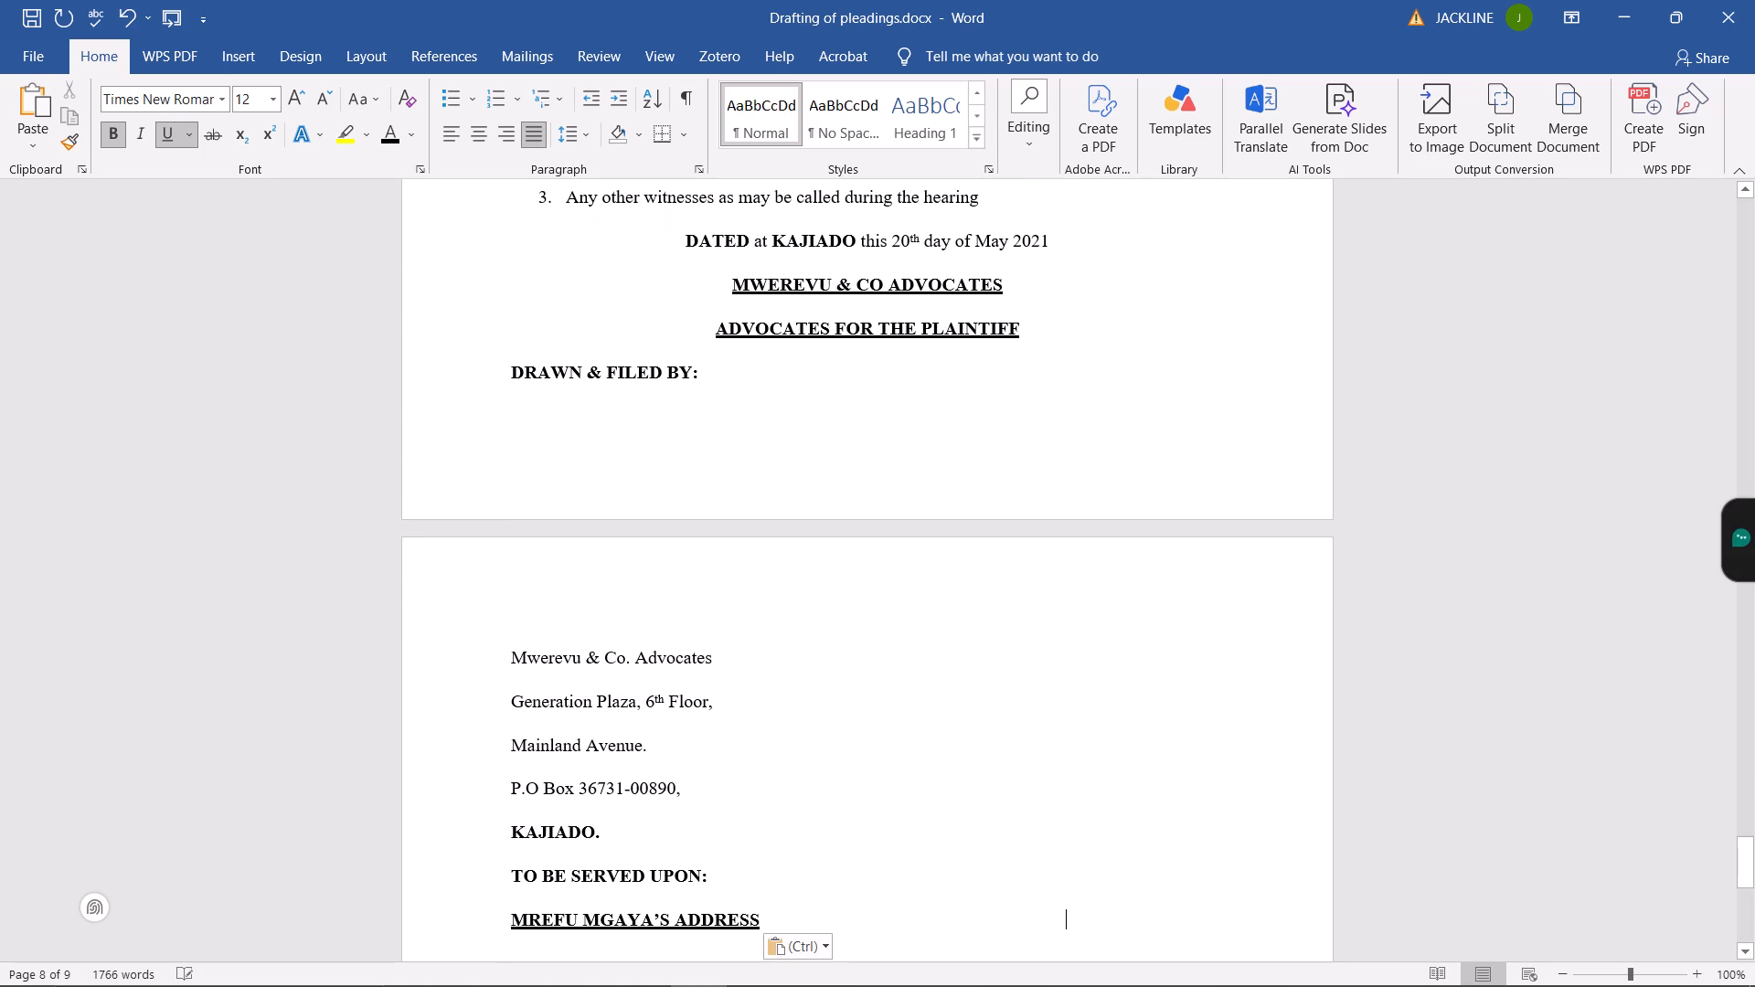
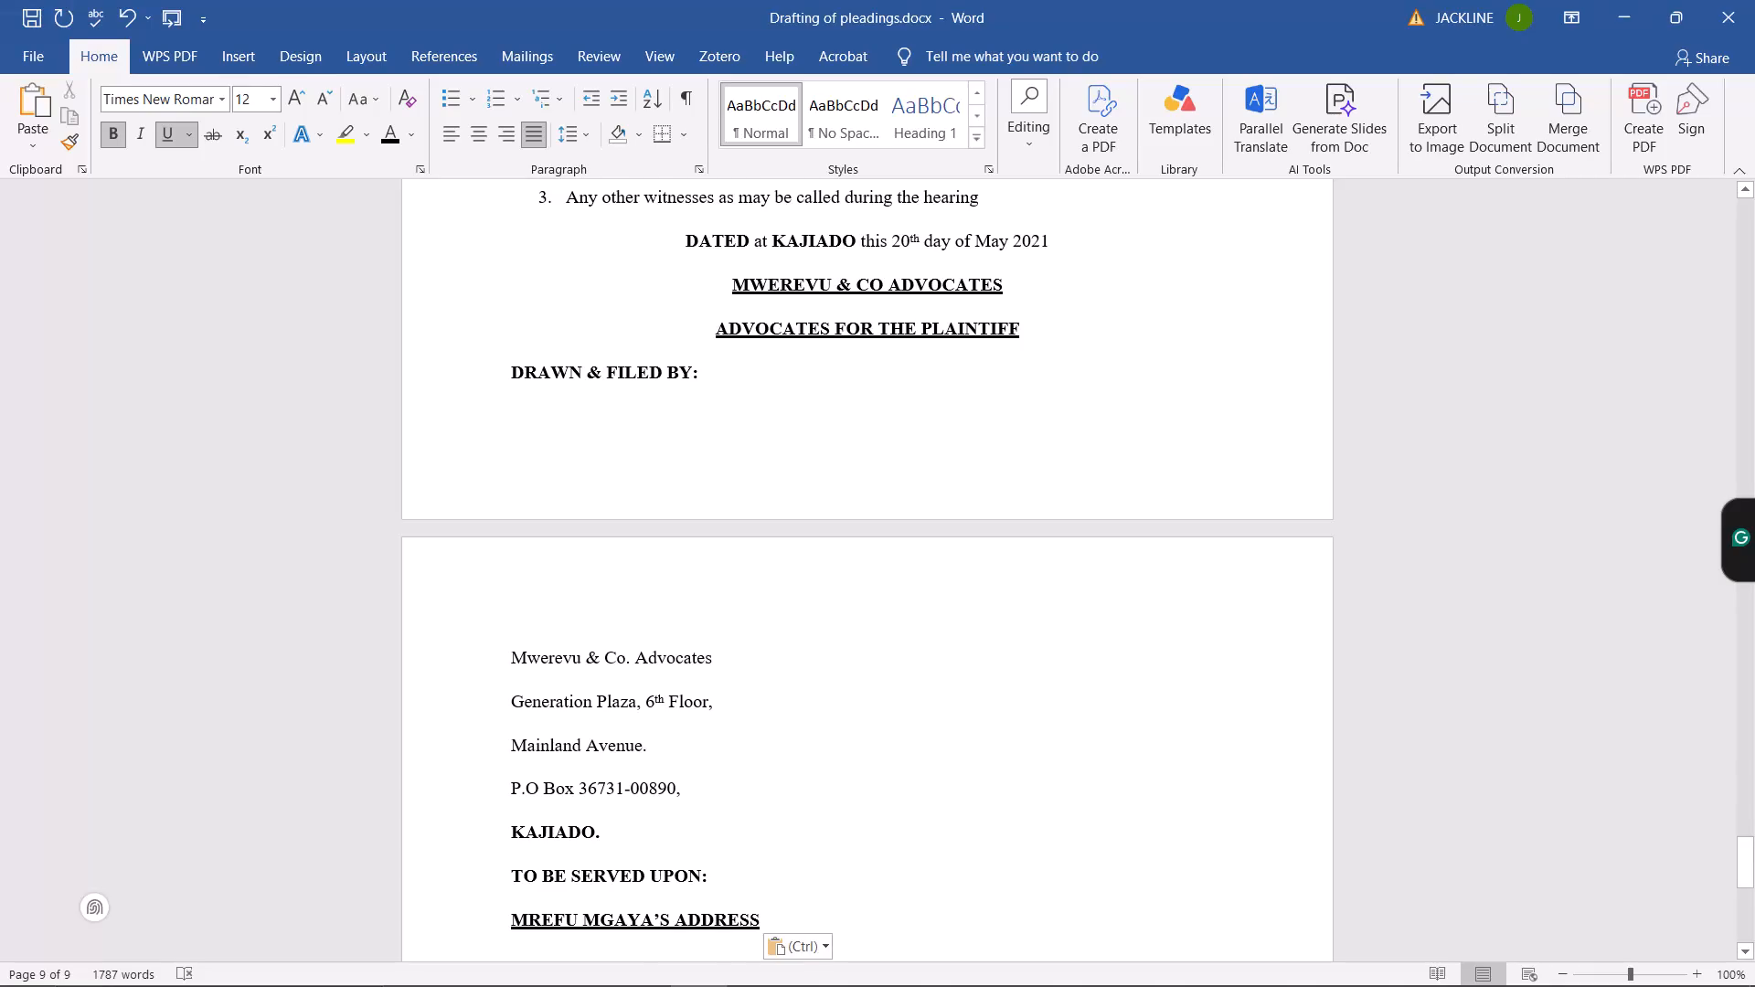
Draw a straight line about 4.02" long between the plaintiff's name and "PLAINTIFF" in the list of witnesses heading.
scroll(972, 588, "up", 8)
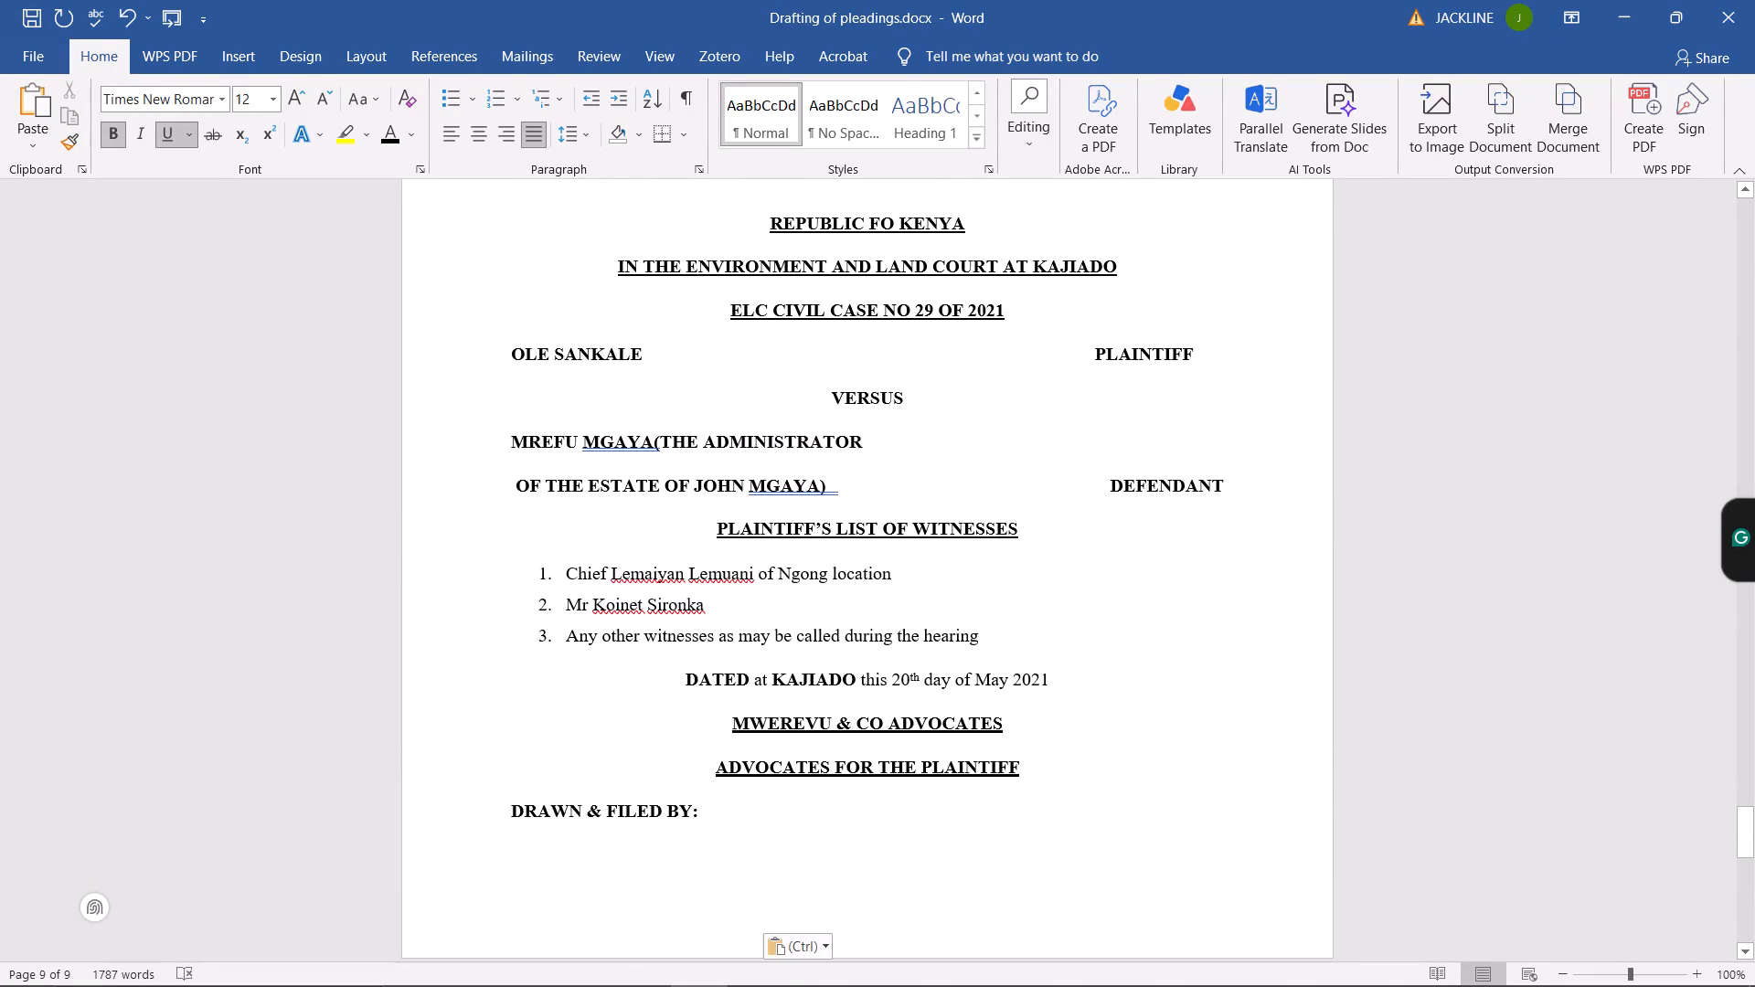
left_click(684, 364)
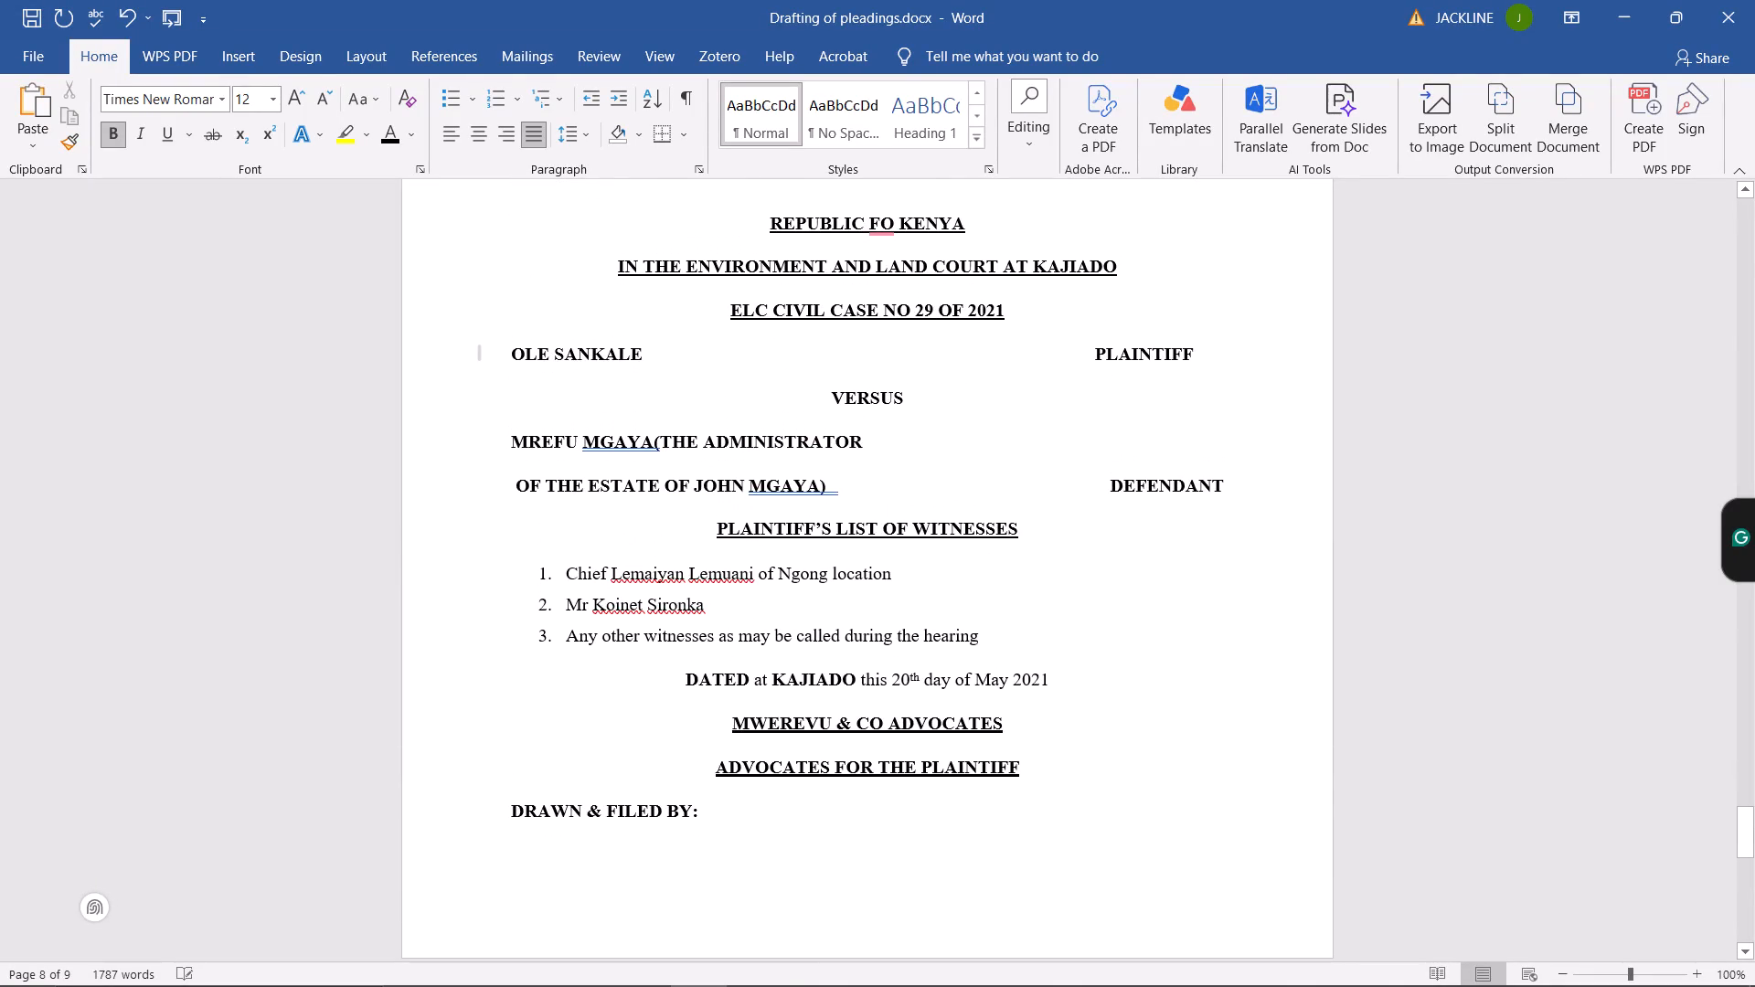
left_click(656, 361)
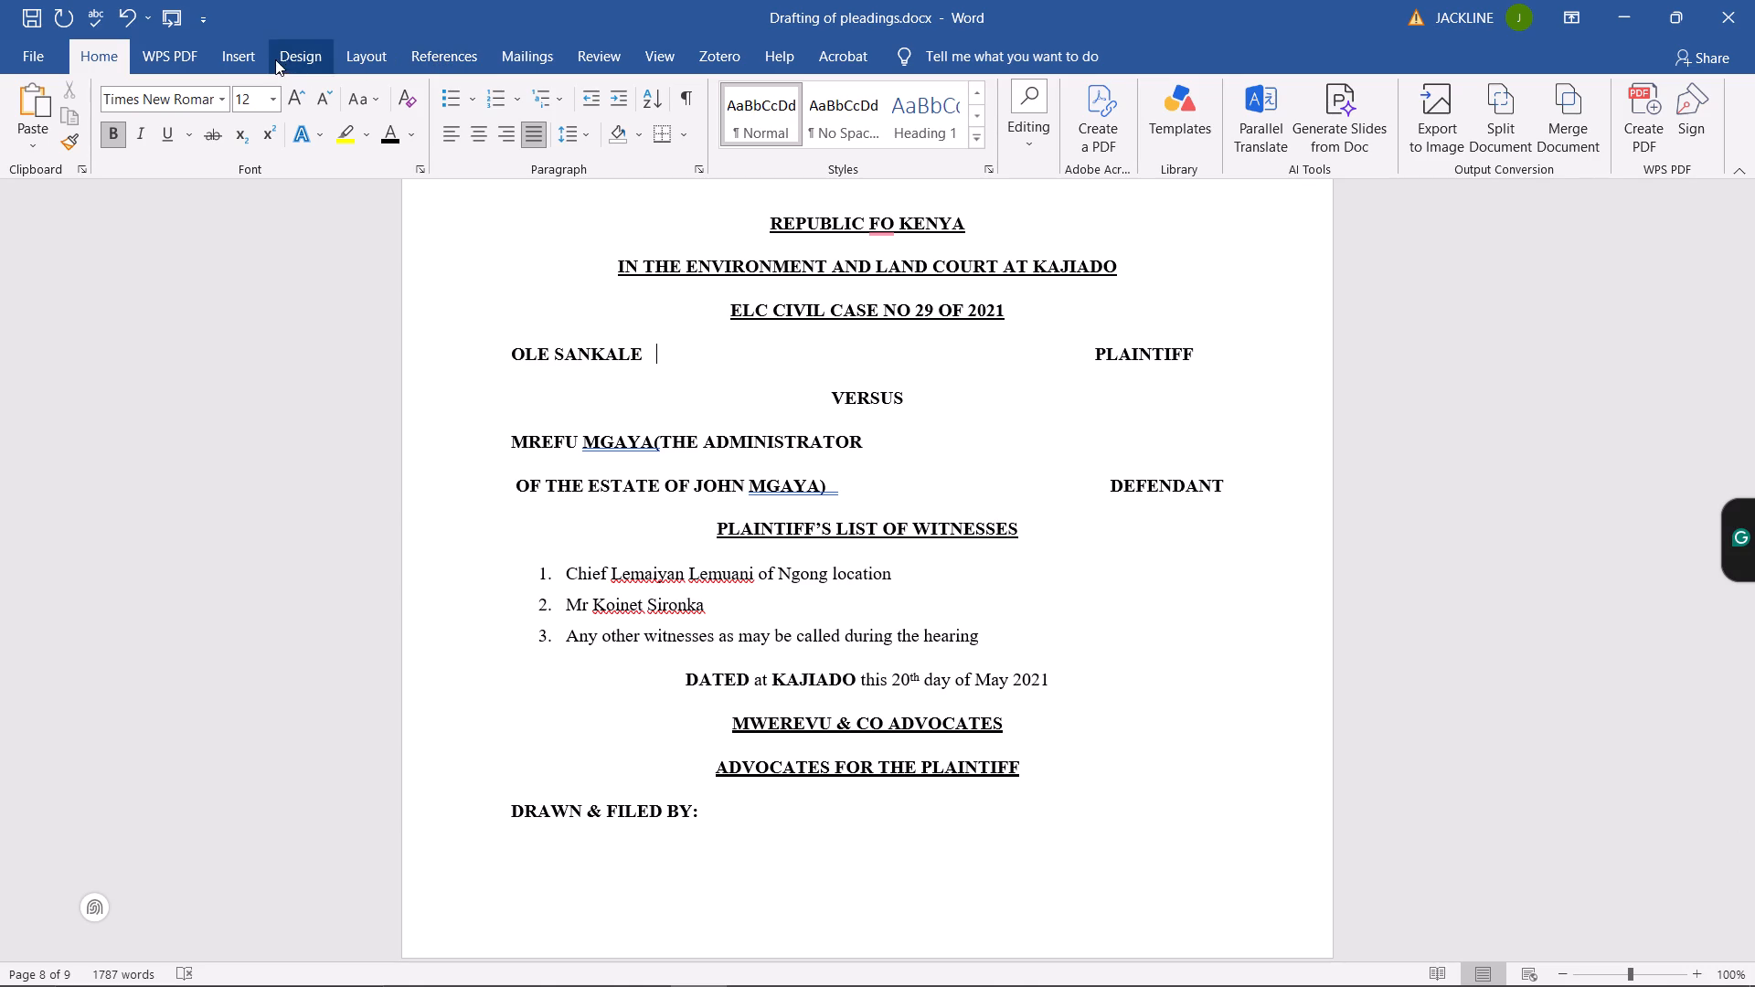
left_click(251, 59)
left_click(284, 127)
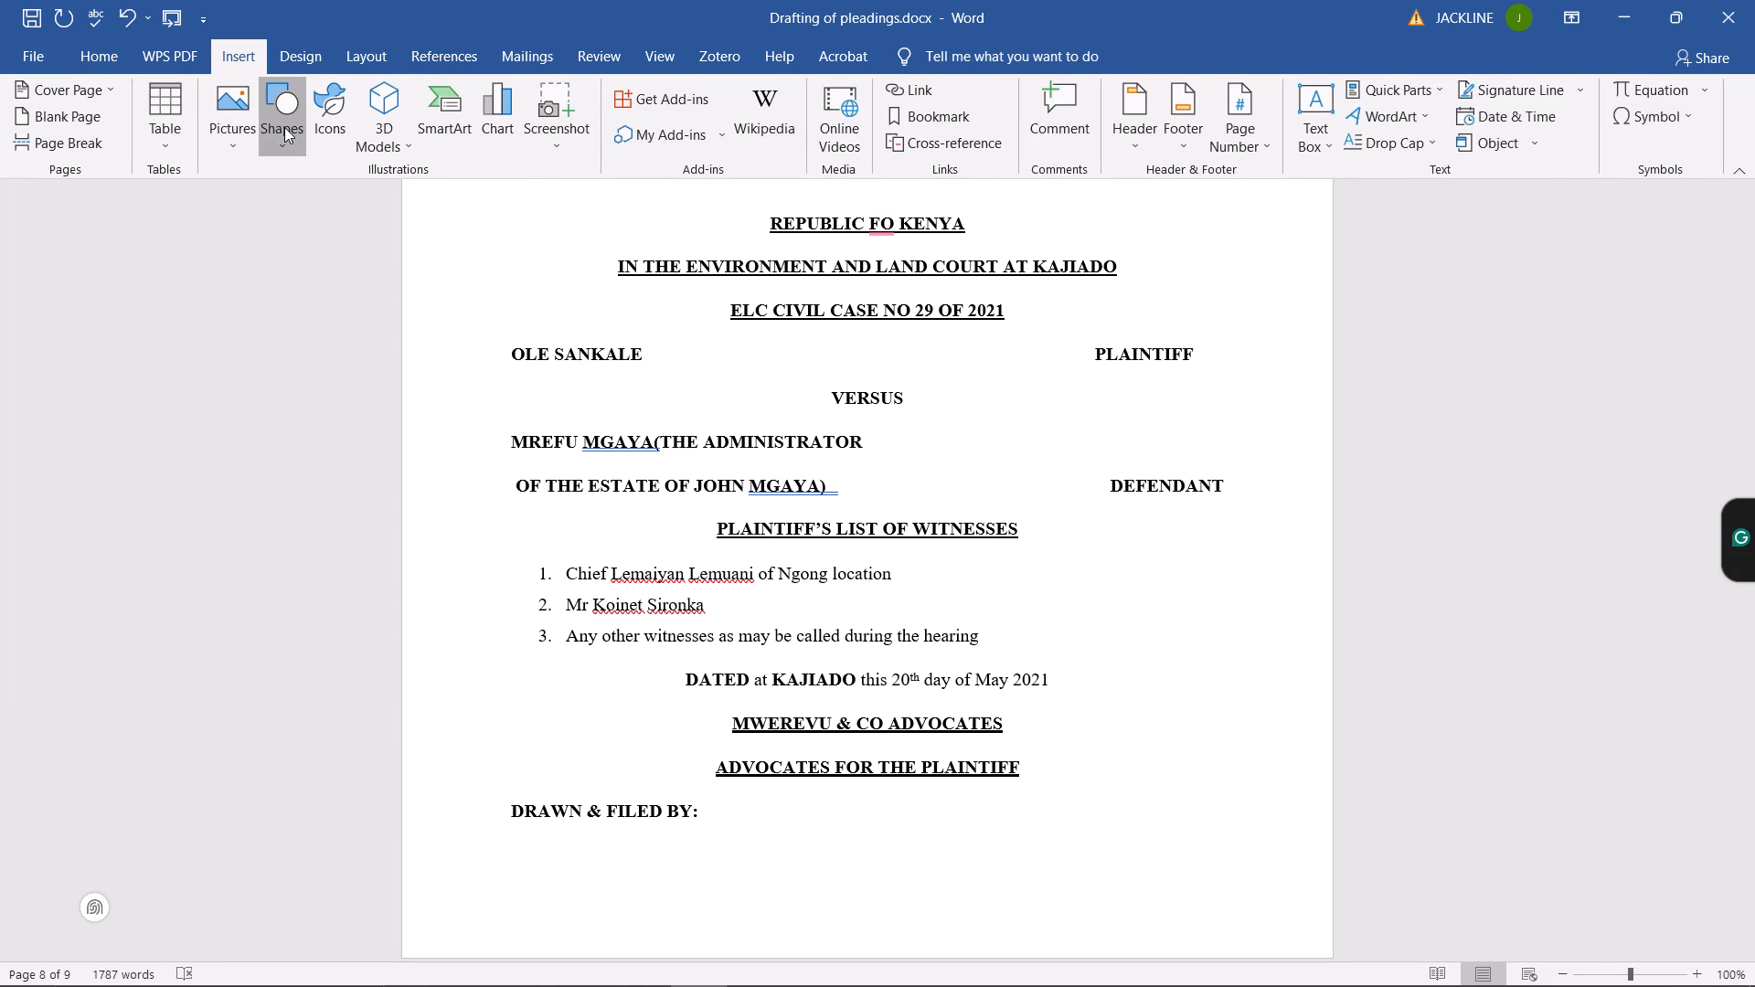
left_click(264, 262)
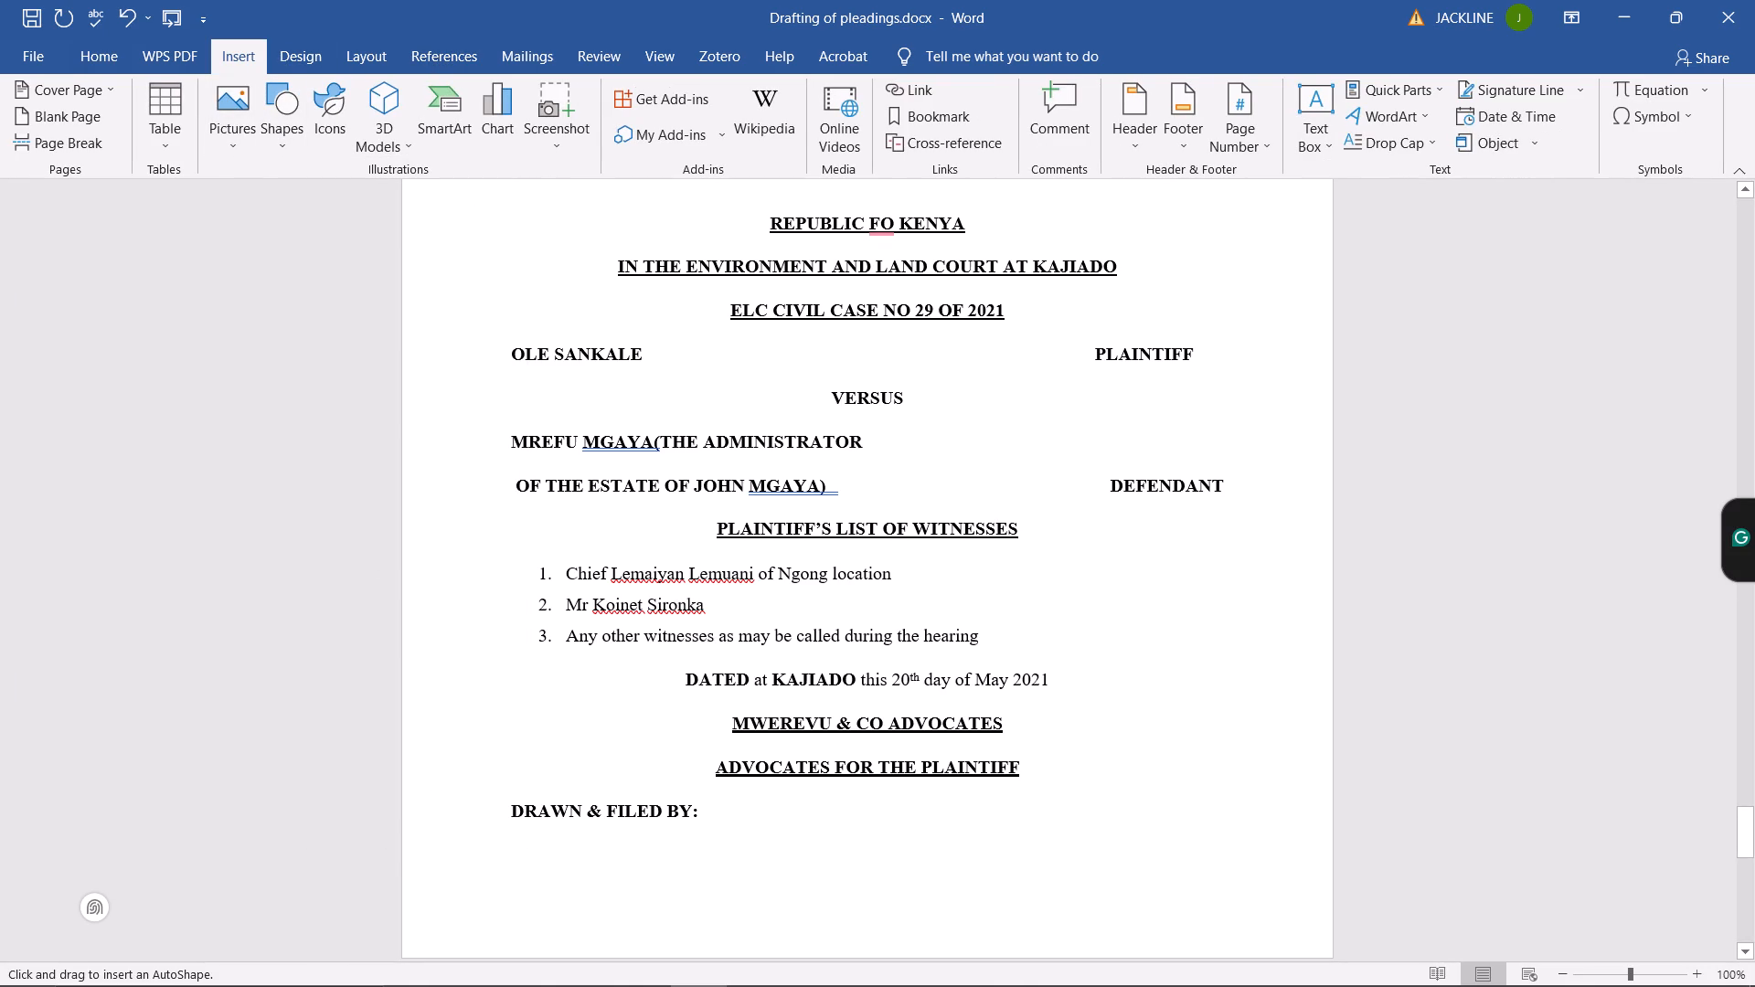
left_click_drag(652, 361, 1076, 364)
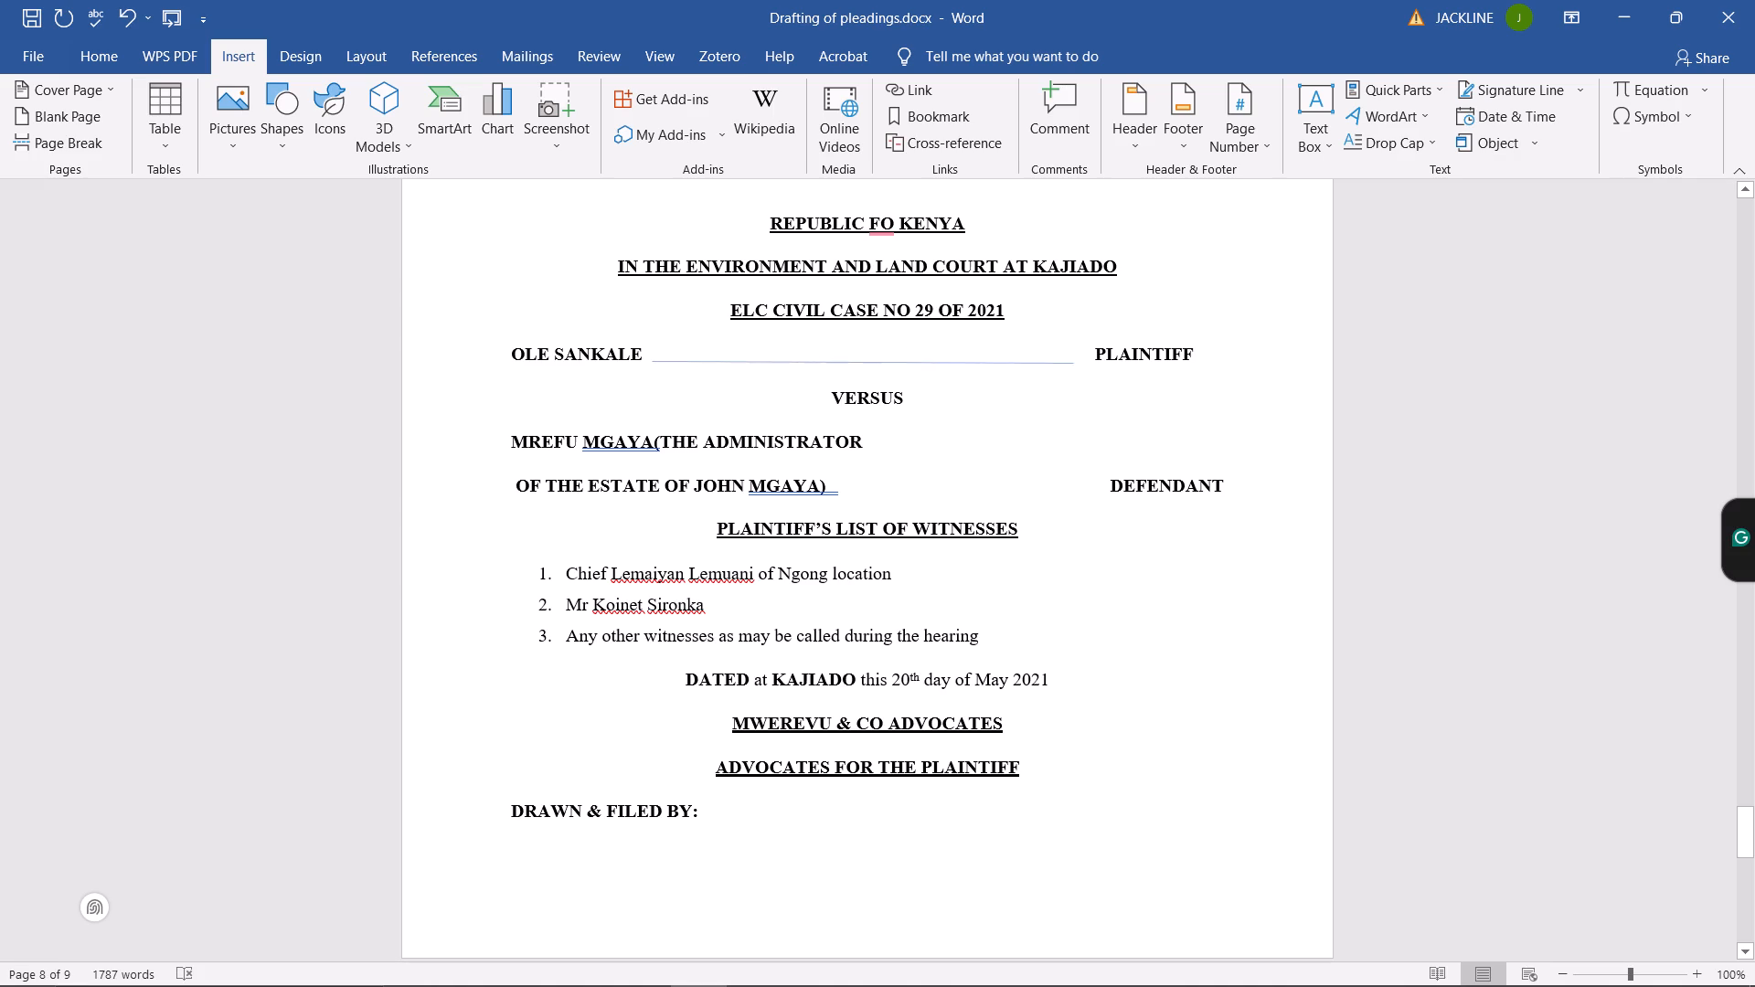
left_click_drag(1076, 364, 1089, 363)
left_click_drag(1089, 363, 1092, 363)
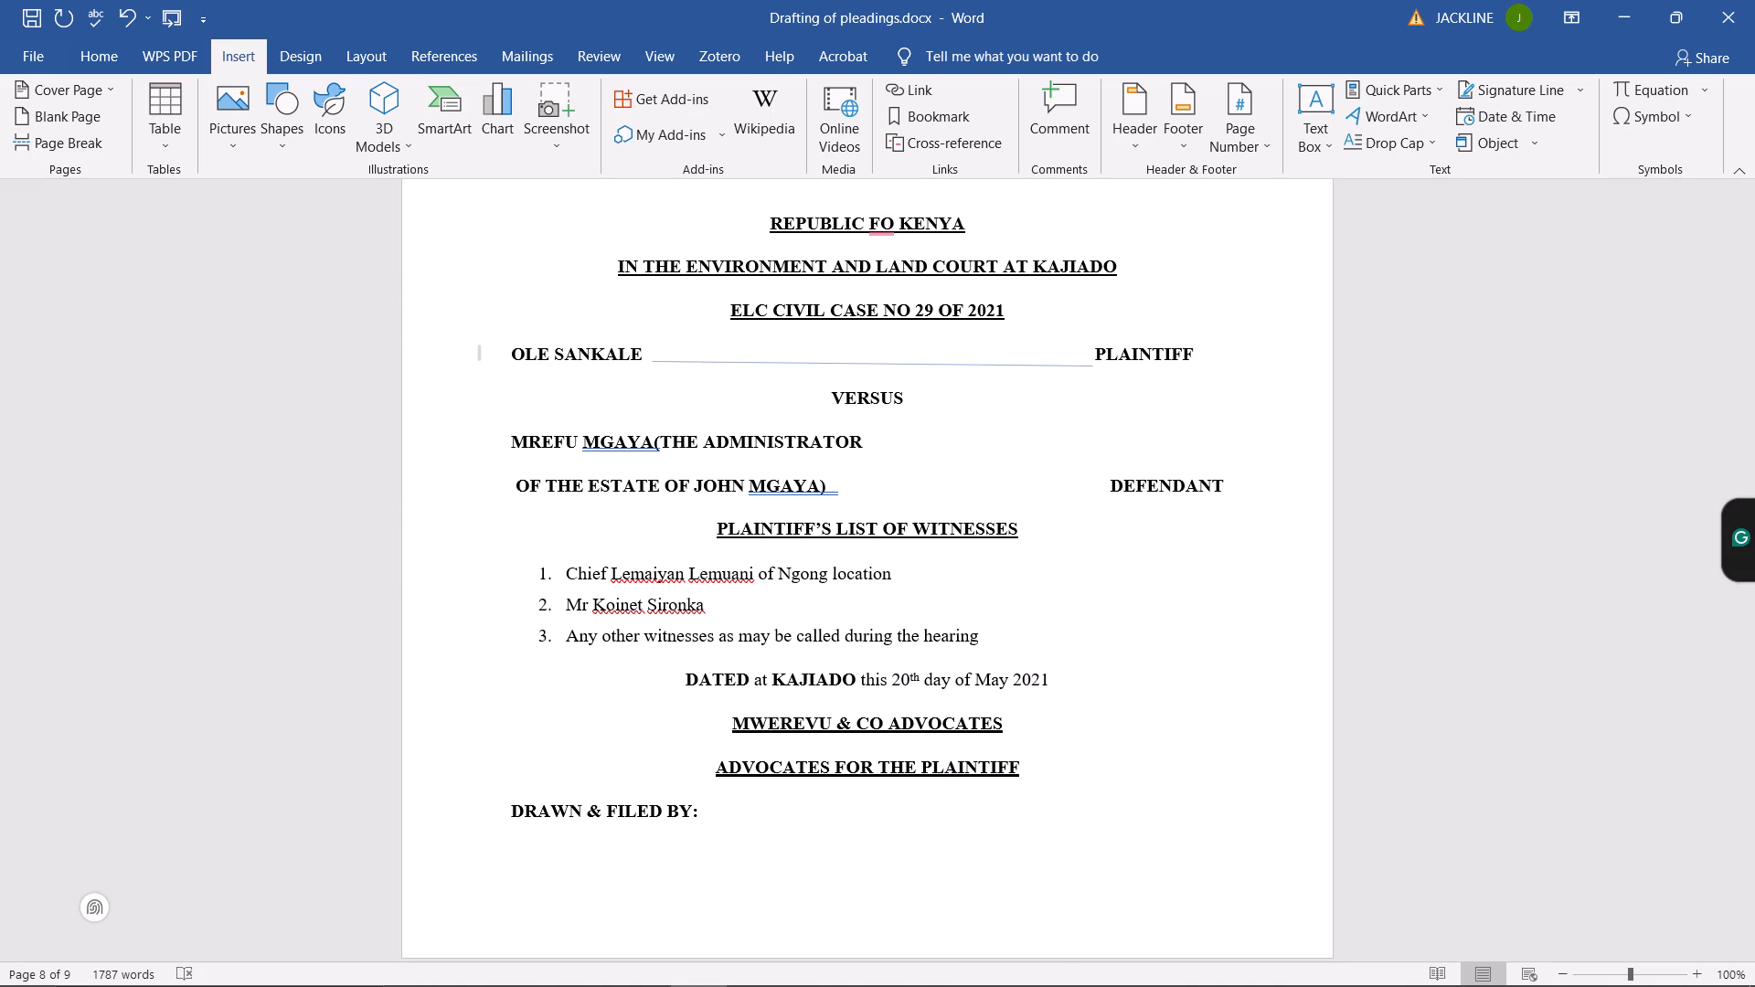
left_click_drag(1092, 363, 1092, 359)
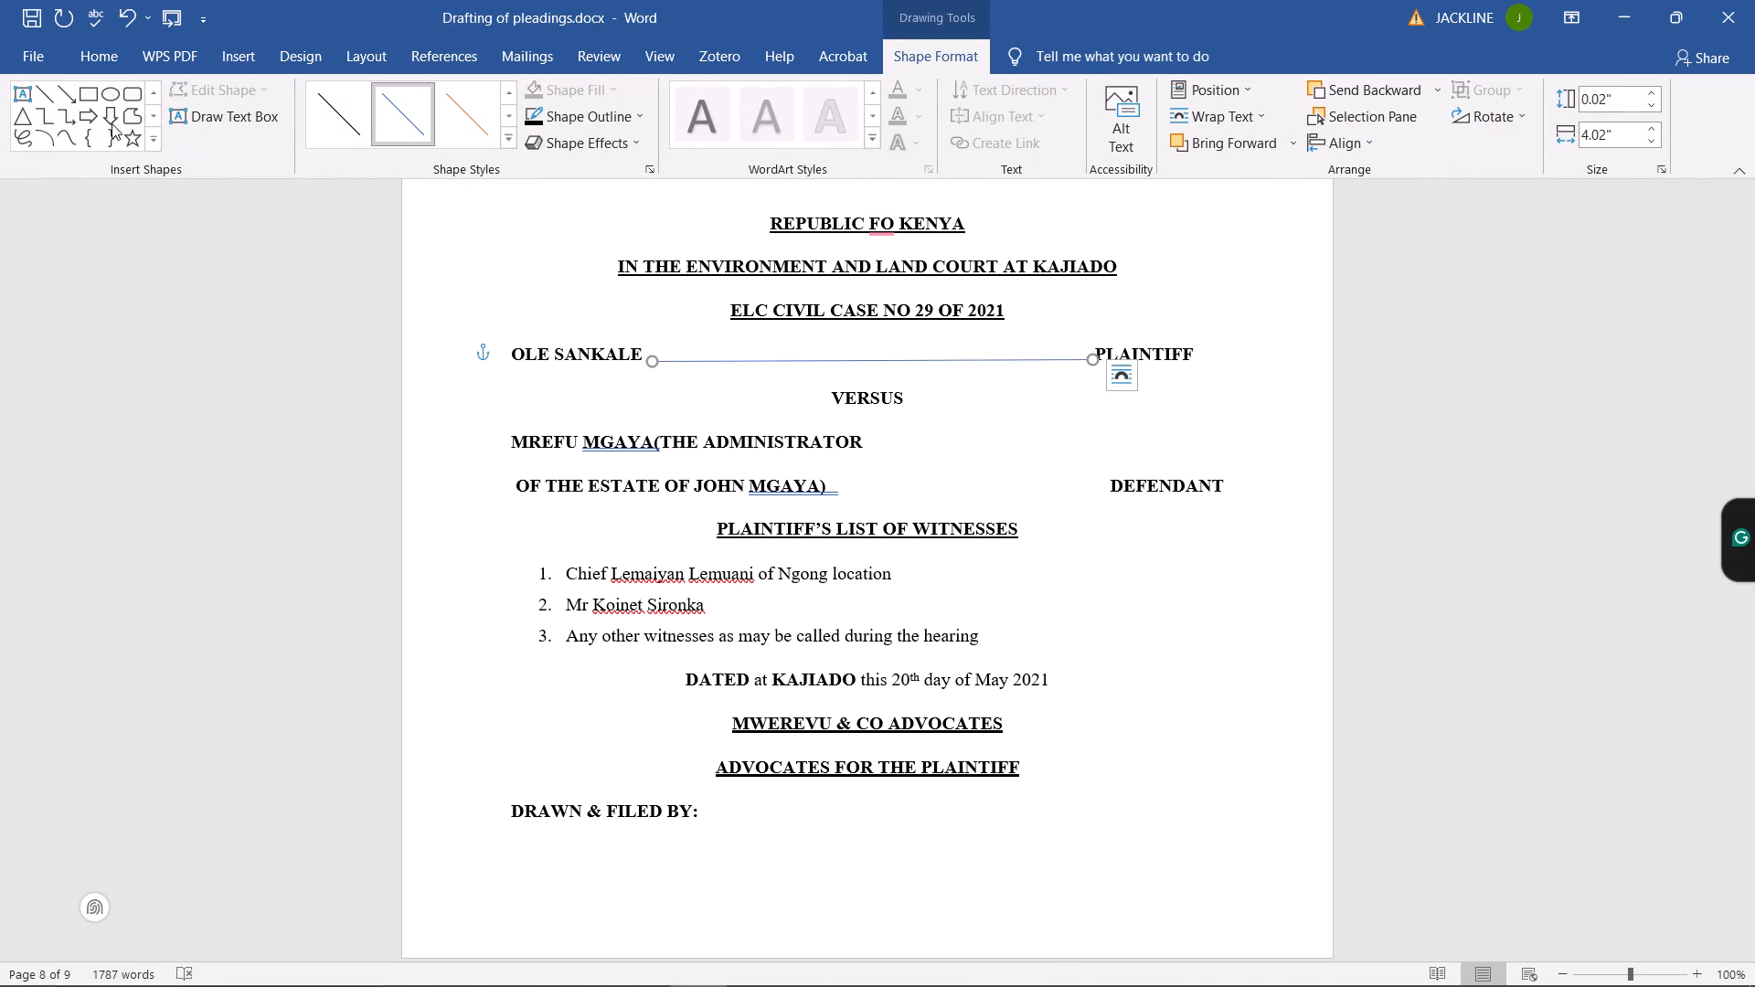
Draw a second horizontal line about 2.53" long between the end of the defendant's description and "DEFENDANT".
left_click(49, 87)
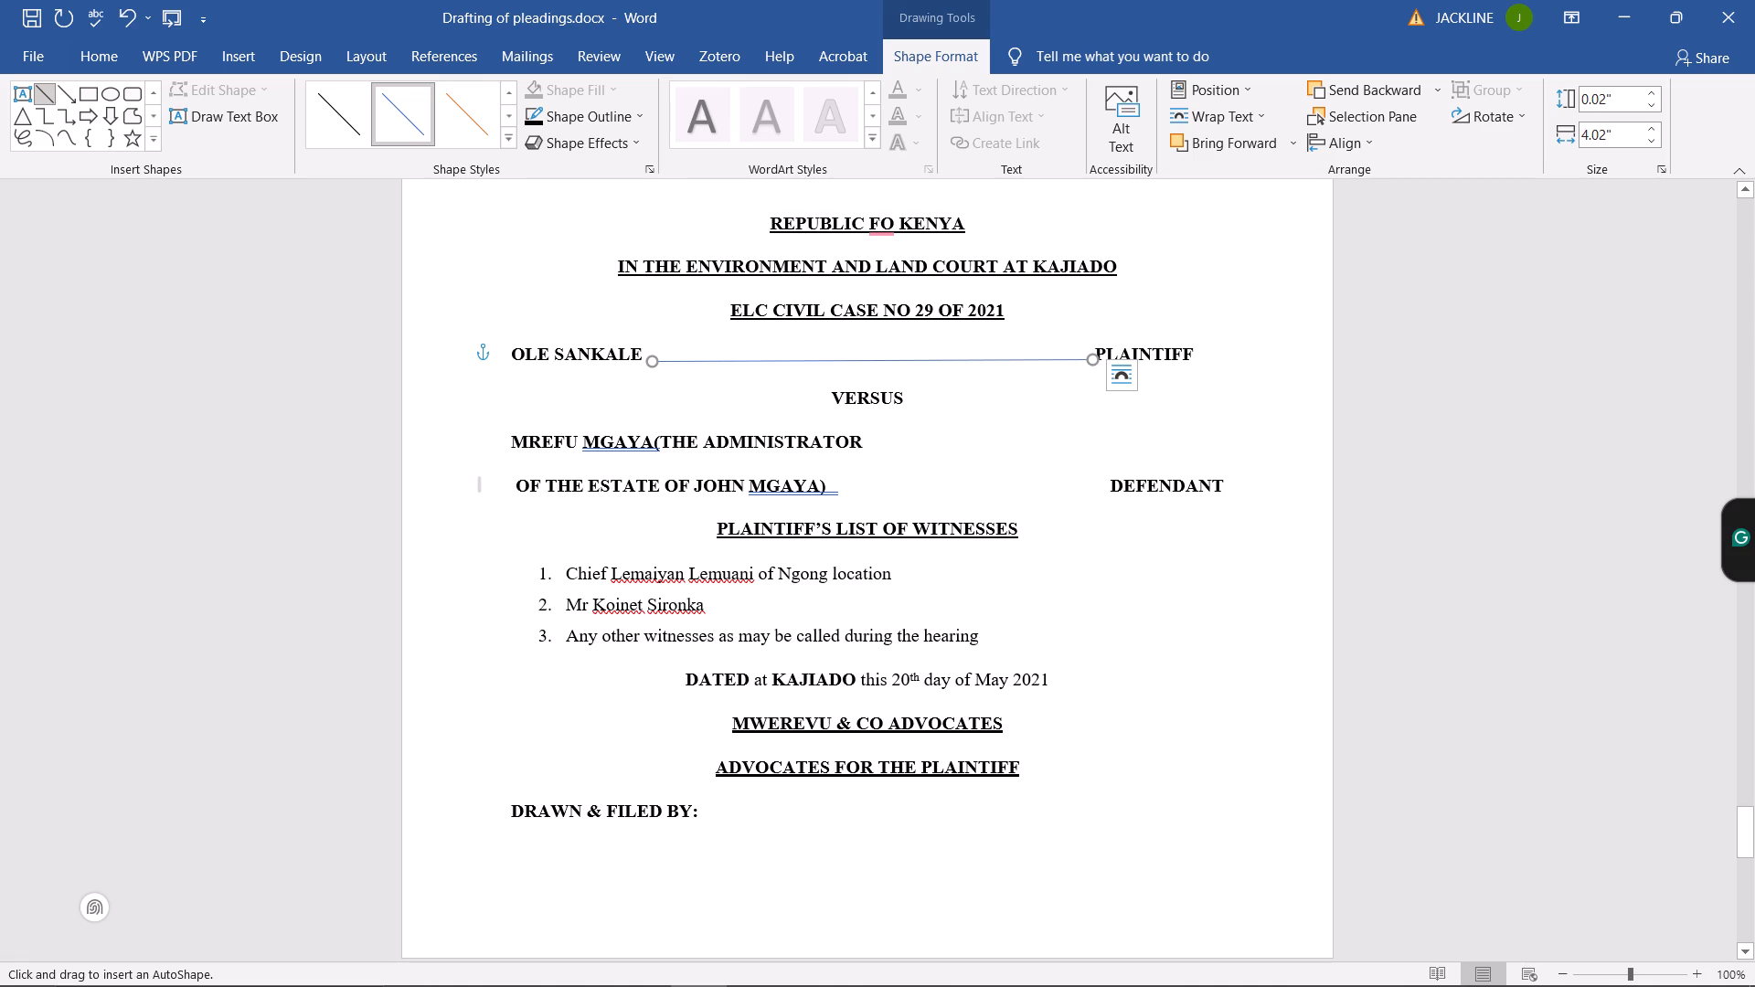
left_click_drag(831, 489, 1049, 484)
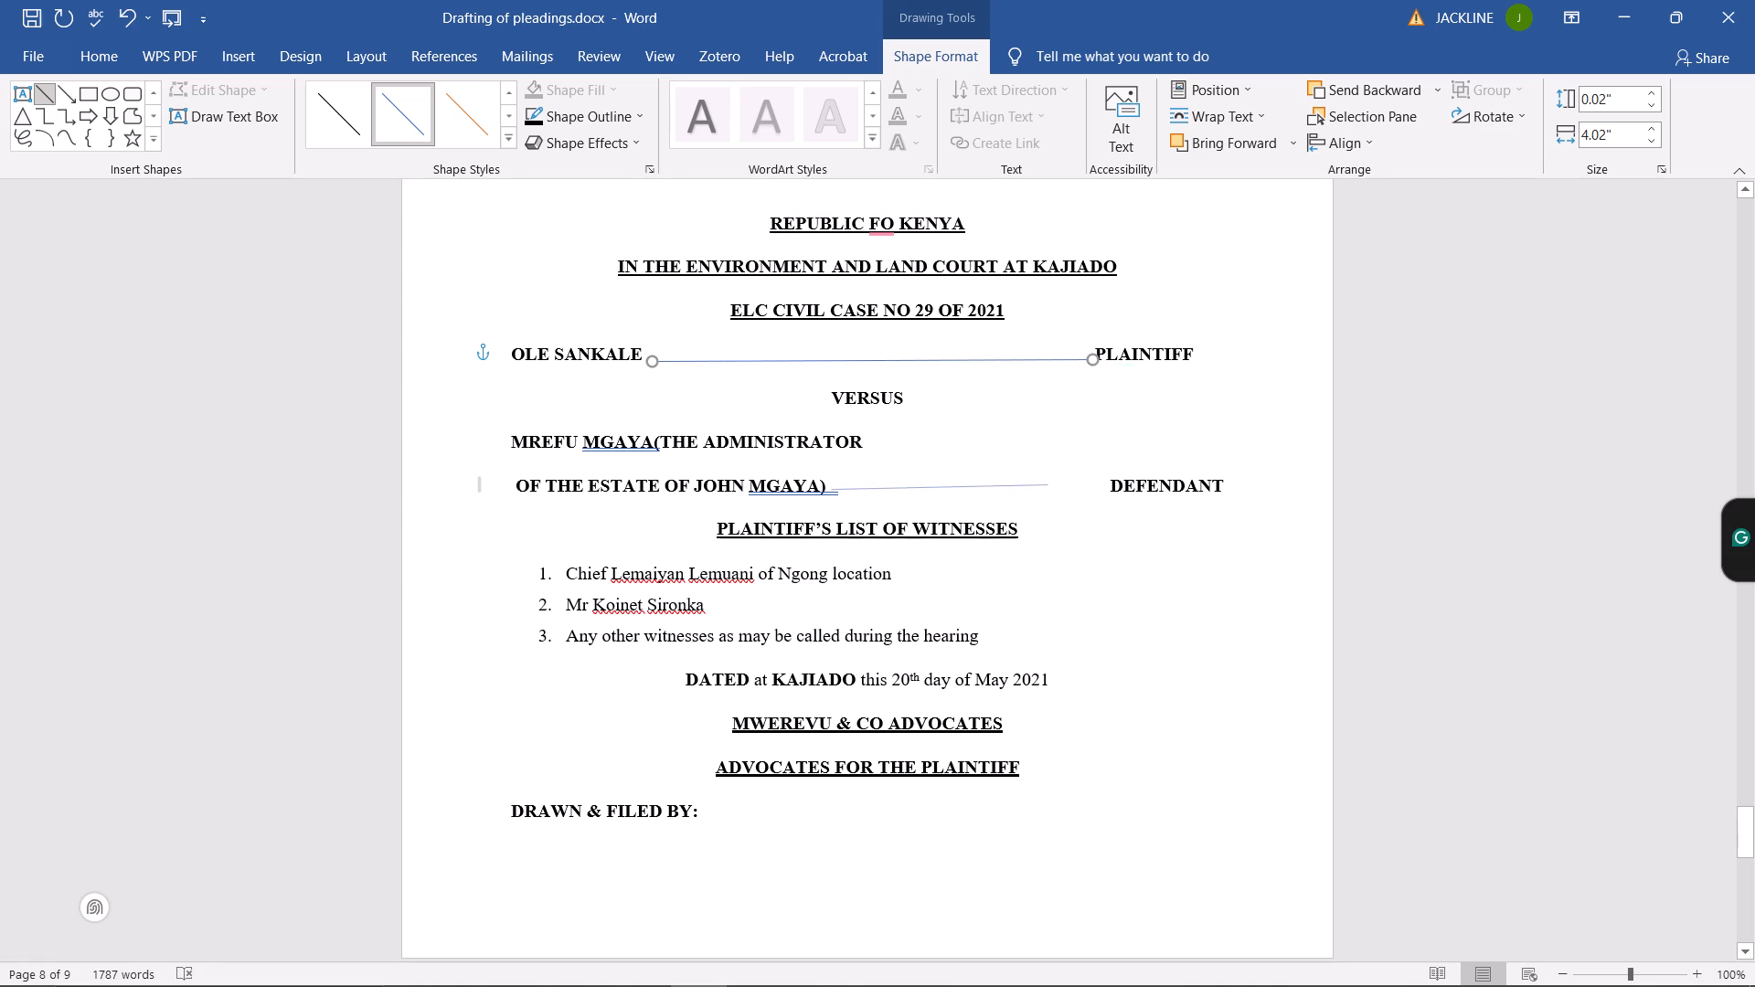
left_click_drag(1049, 484, 1109, 488)
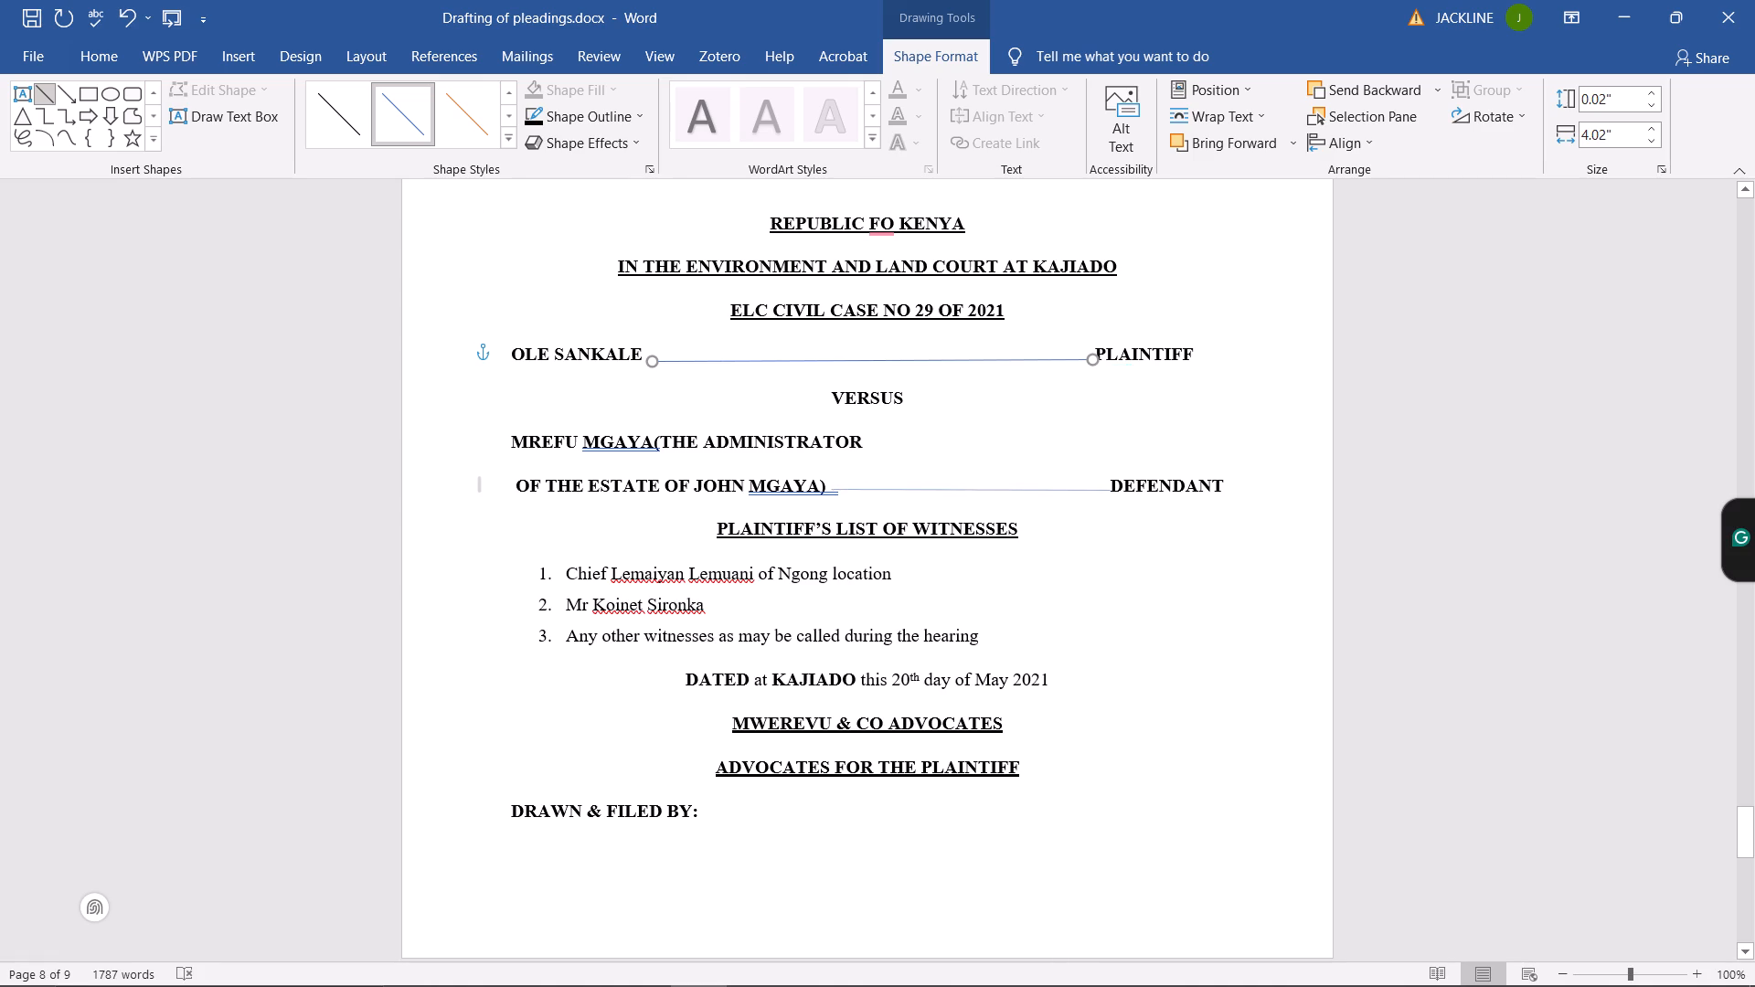
left_click_drag(1109, 488, 1108, 489)
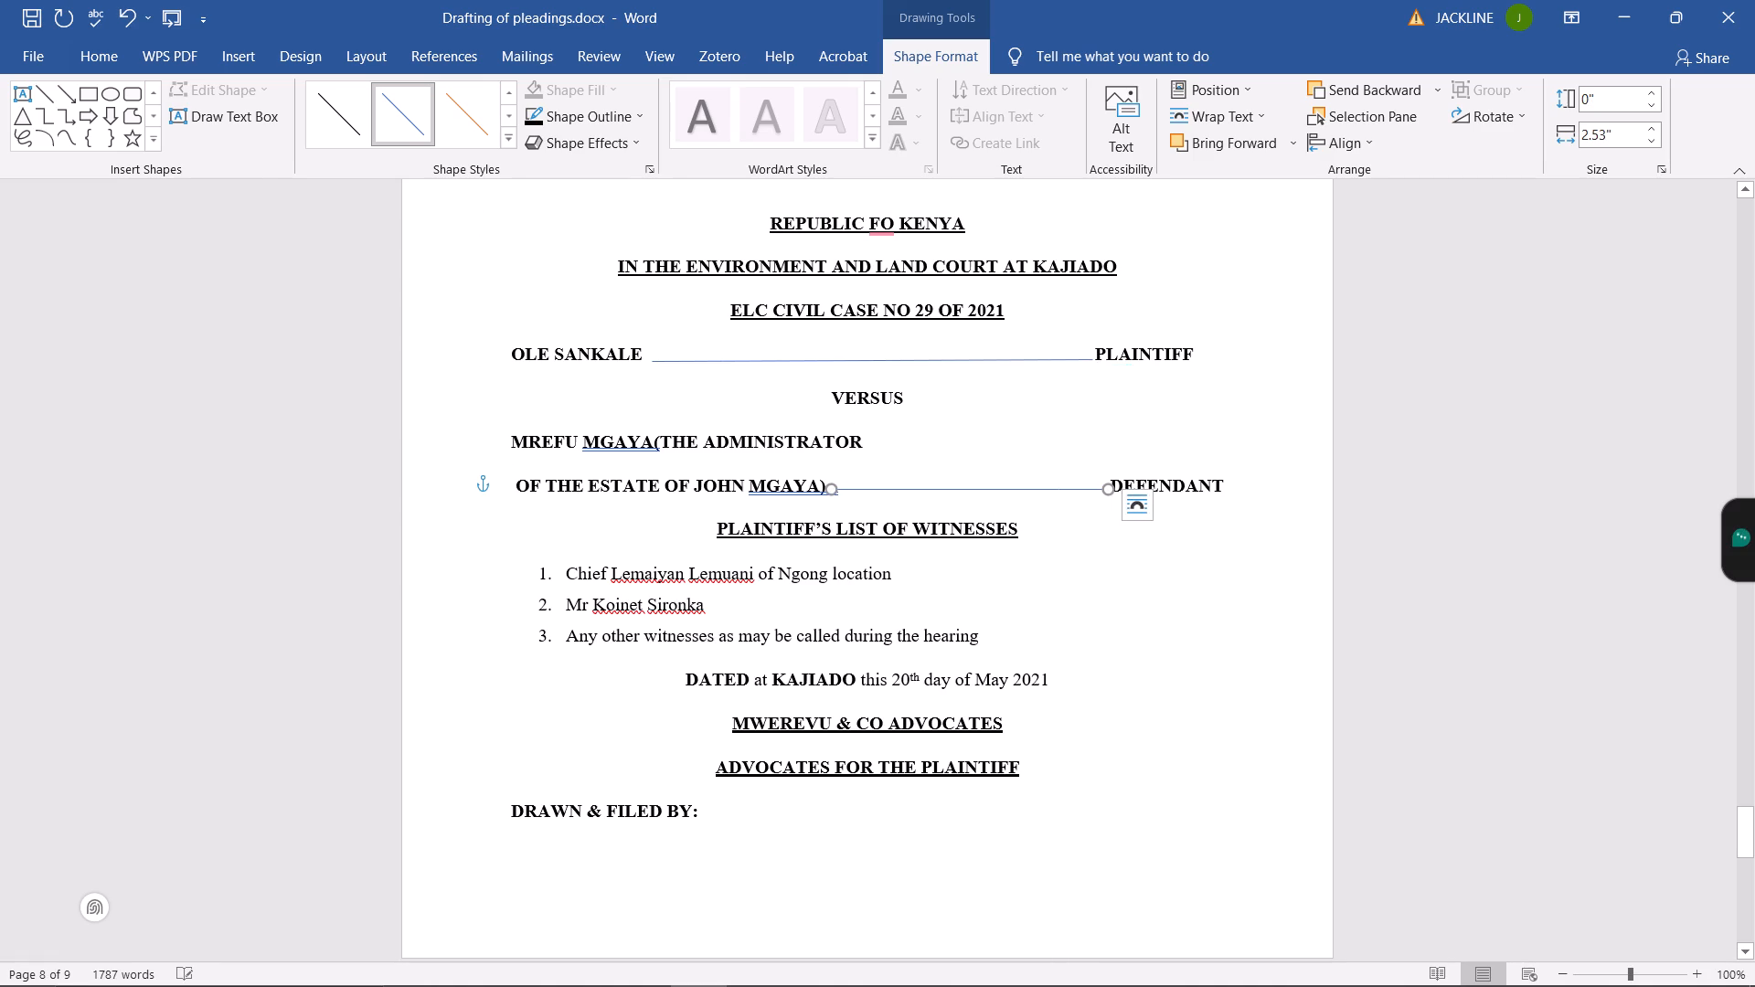
Shift the line before "DEFENDANT" slightly down and along so that its end meets the word.
left_click(973, 487)
left_click(945, 487)
left_click(1024, 486)
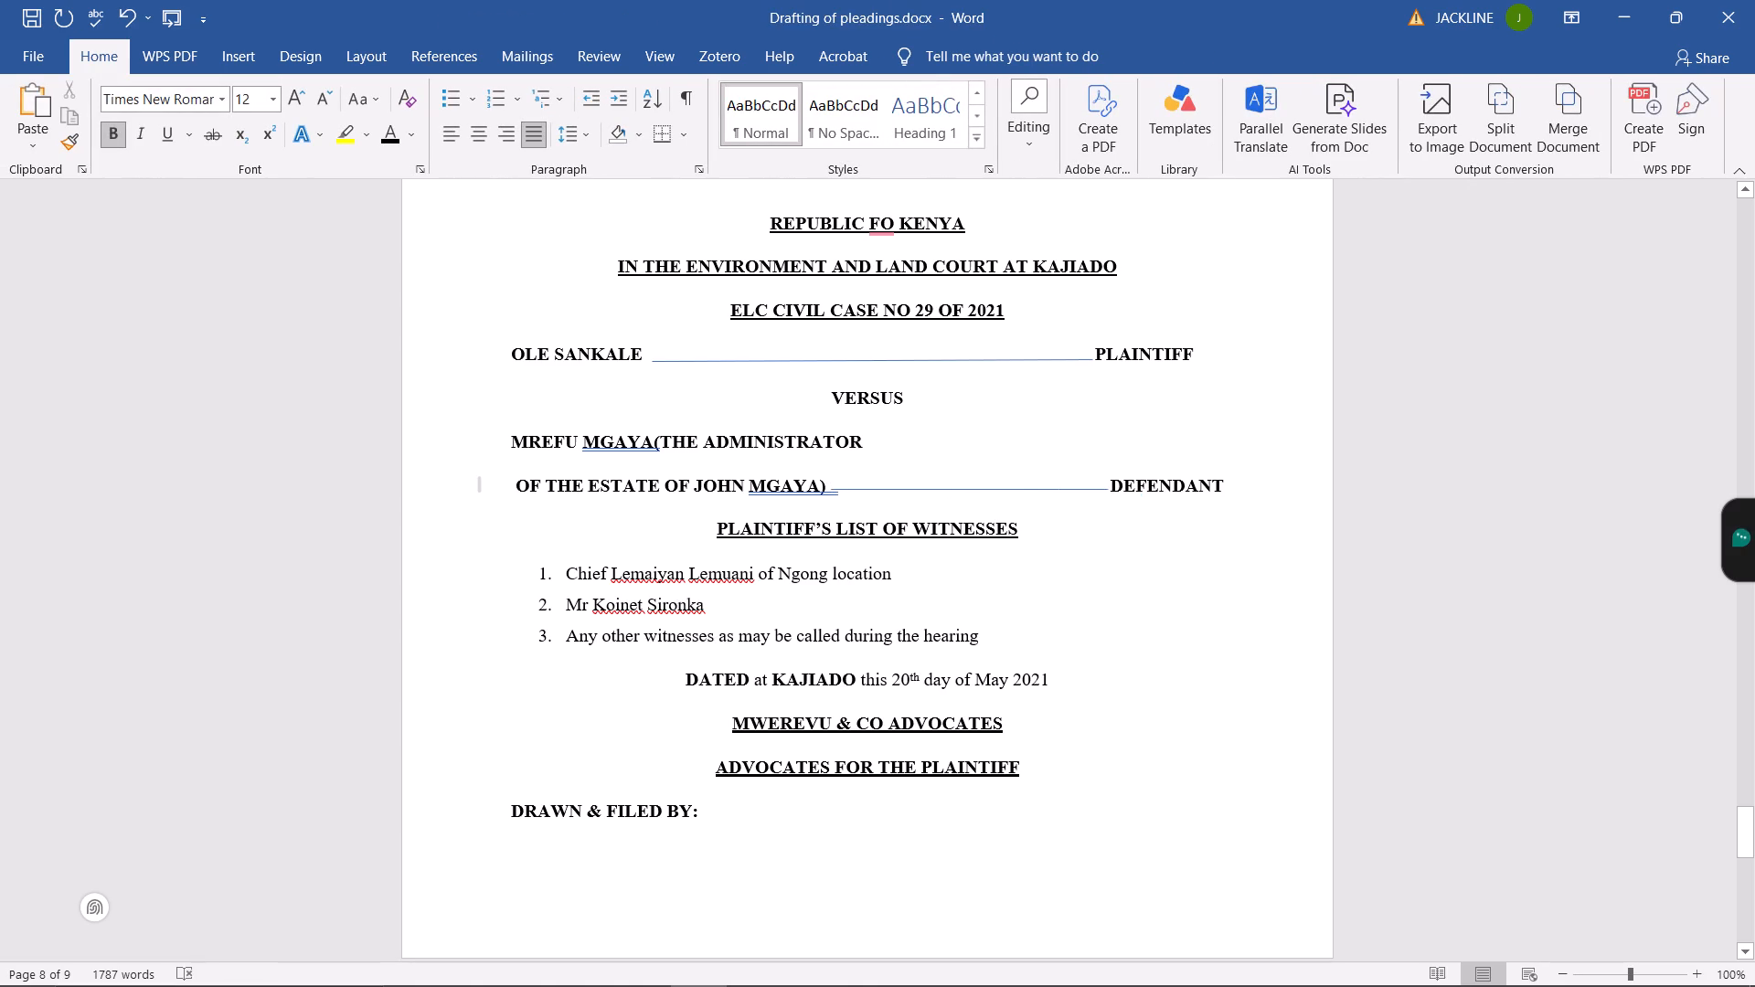
left_click(1105, 488)
left_click(1105, 488)
left_click(1101, 487)
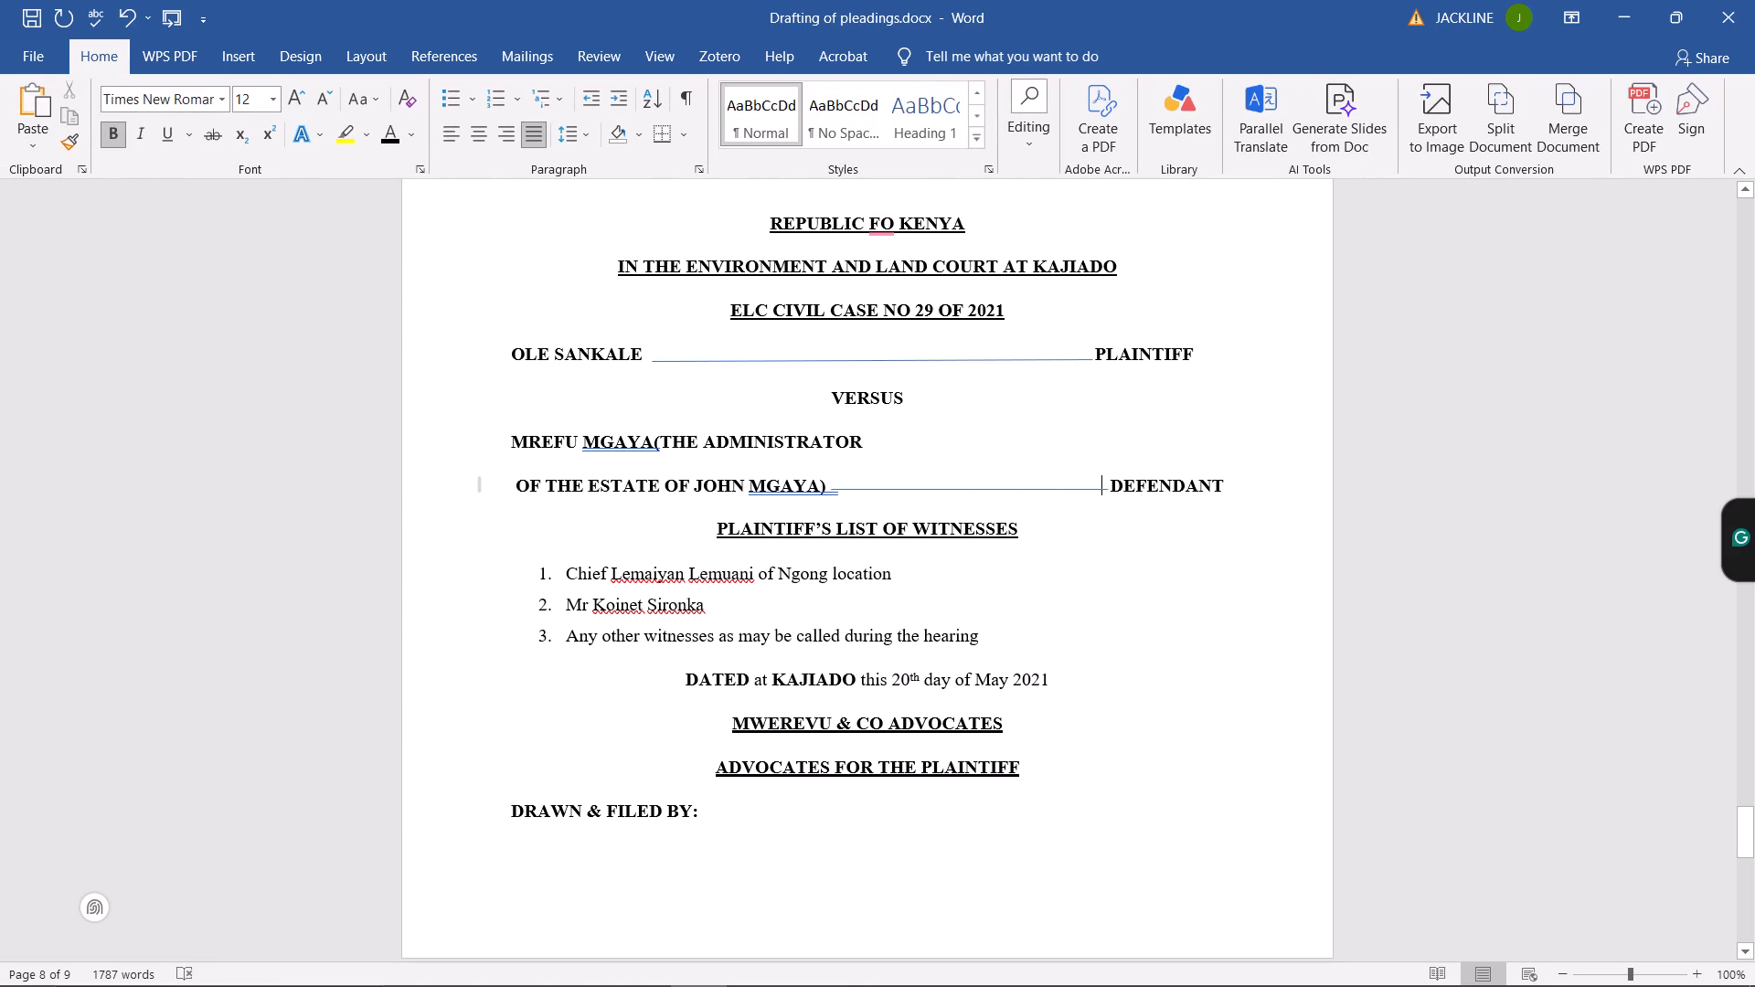
left_click(1086, 484)
left_click(1027, 483)
left_click(842, 484)
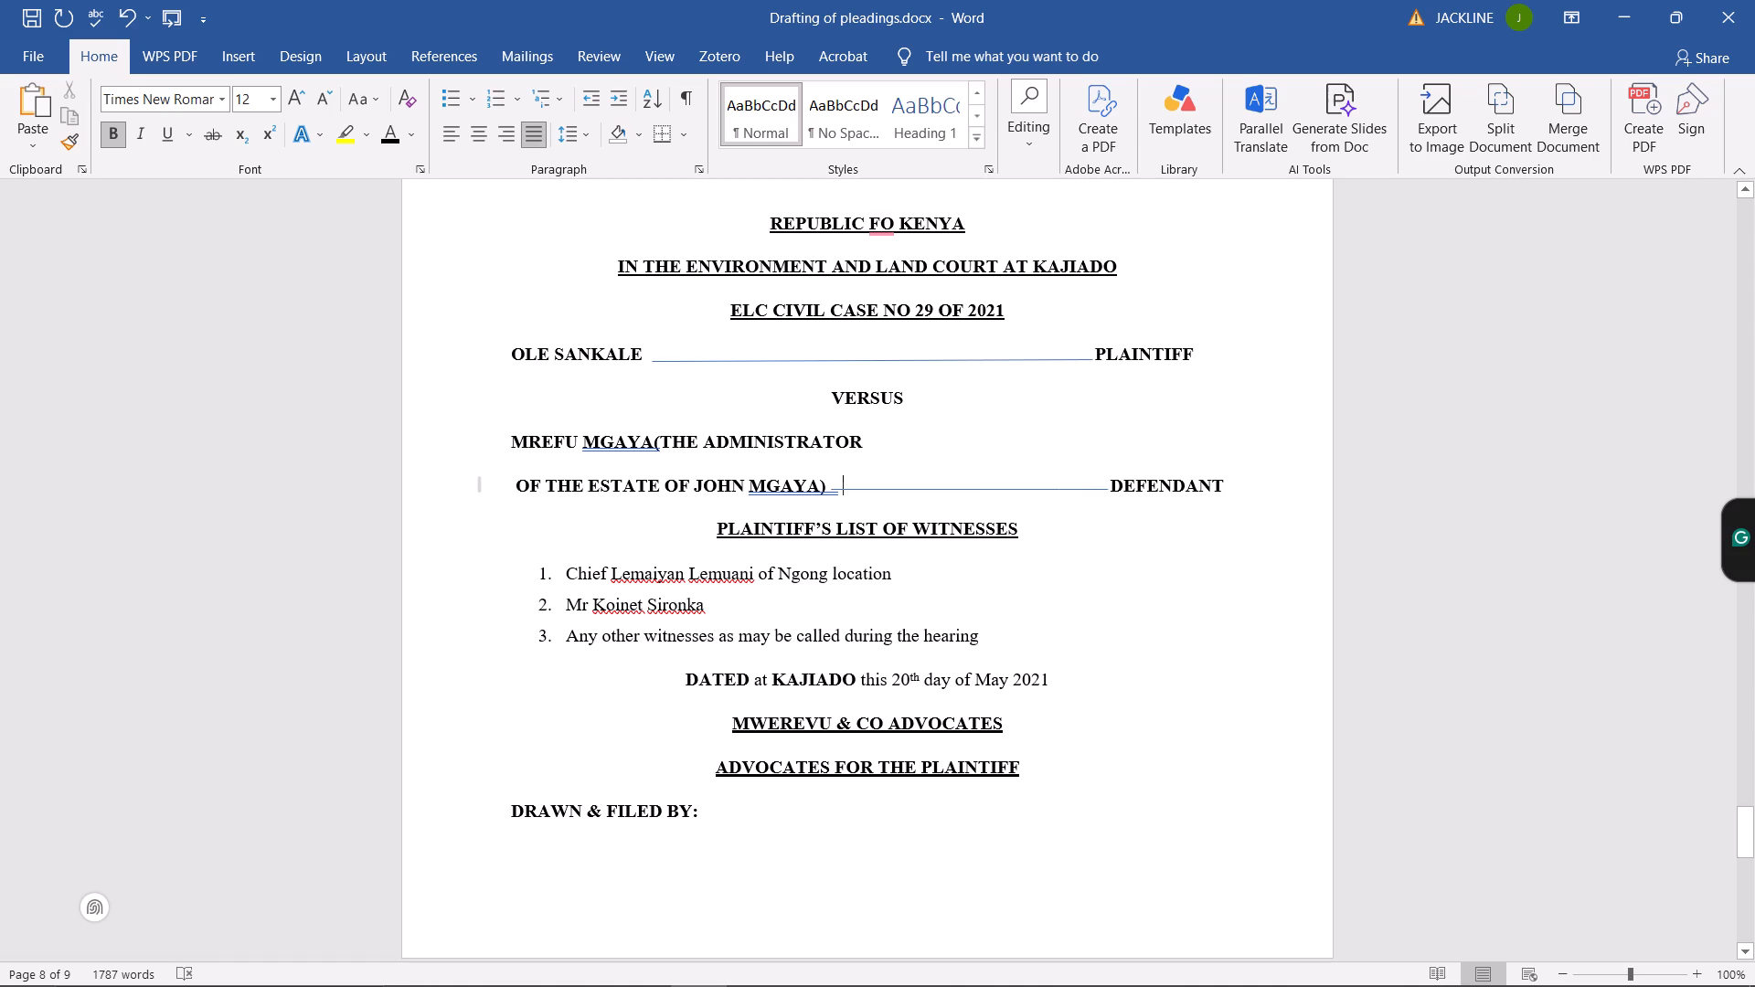
left_click(830, 490)
left_click(995, 489)
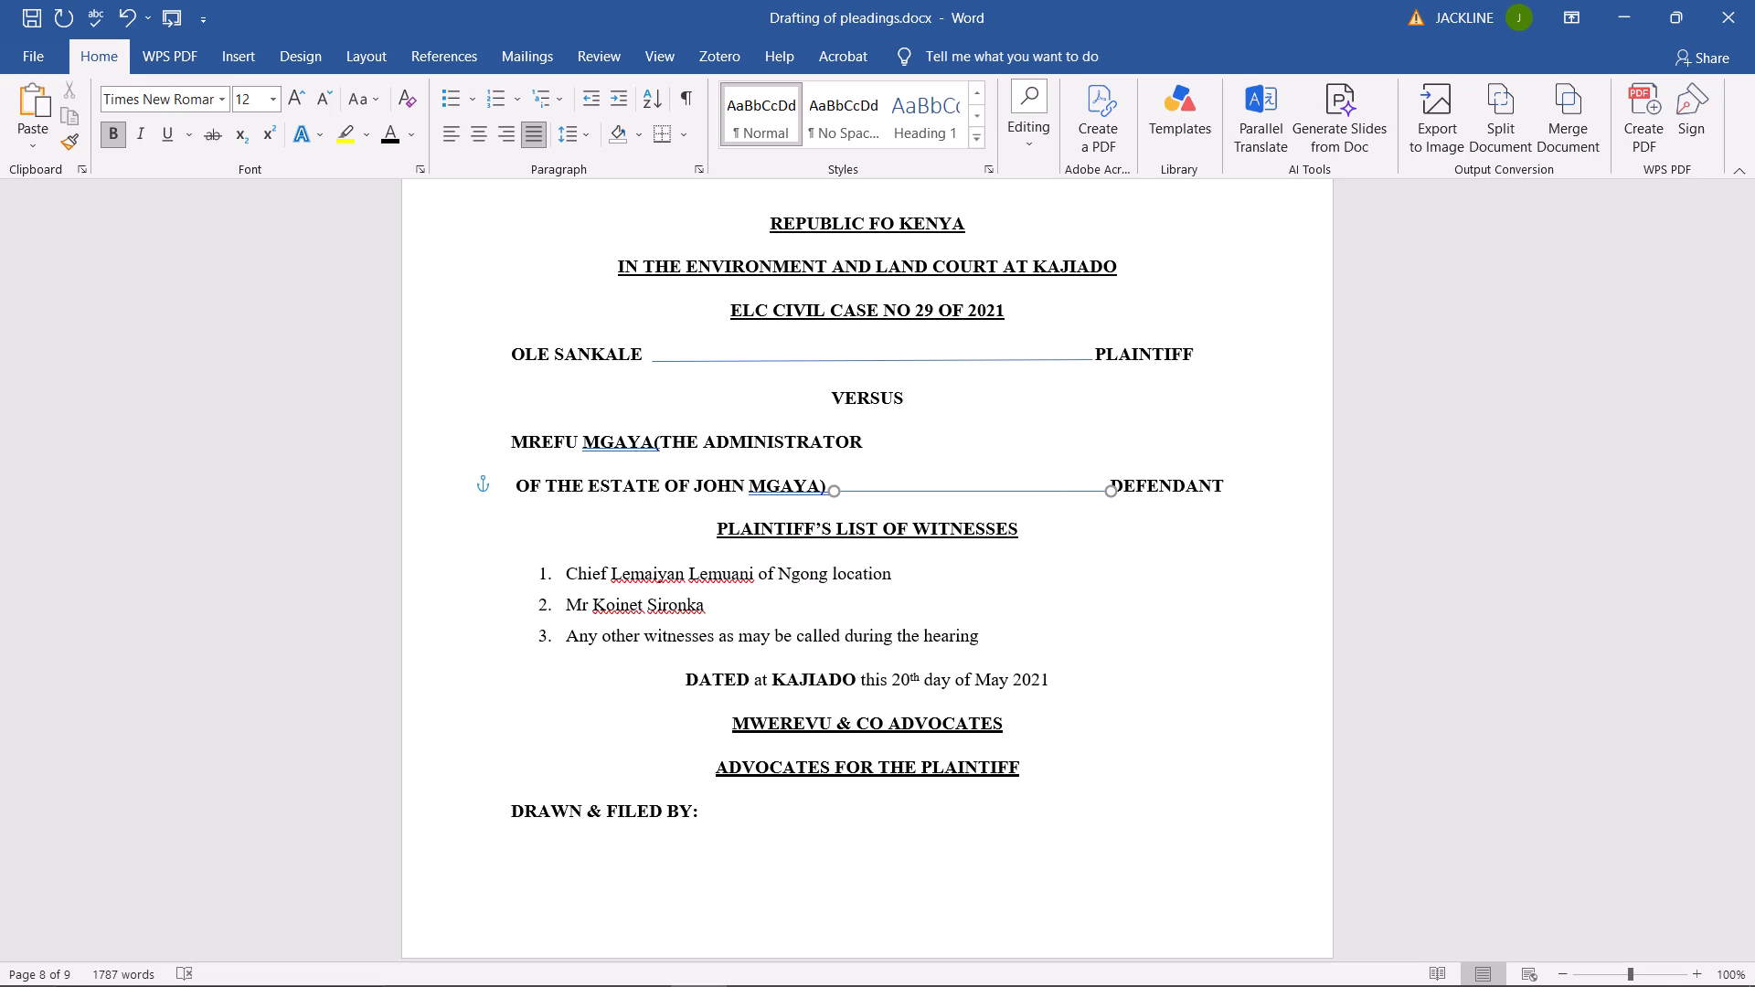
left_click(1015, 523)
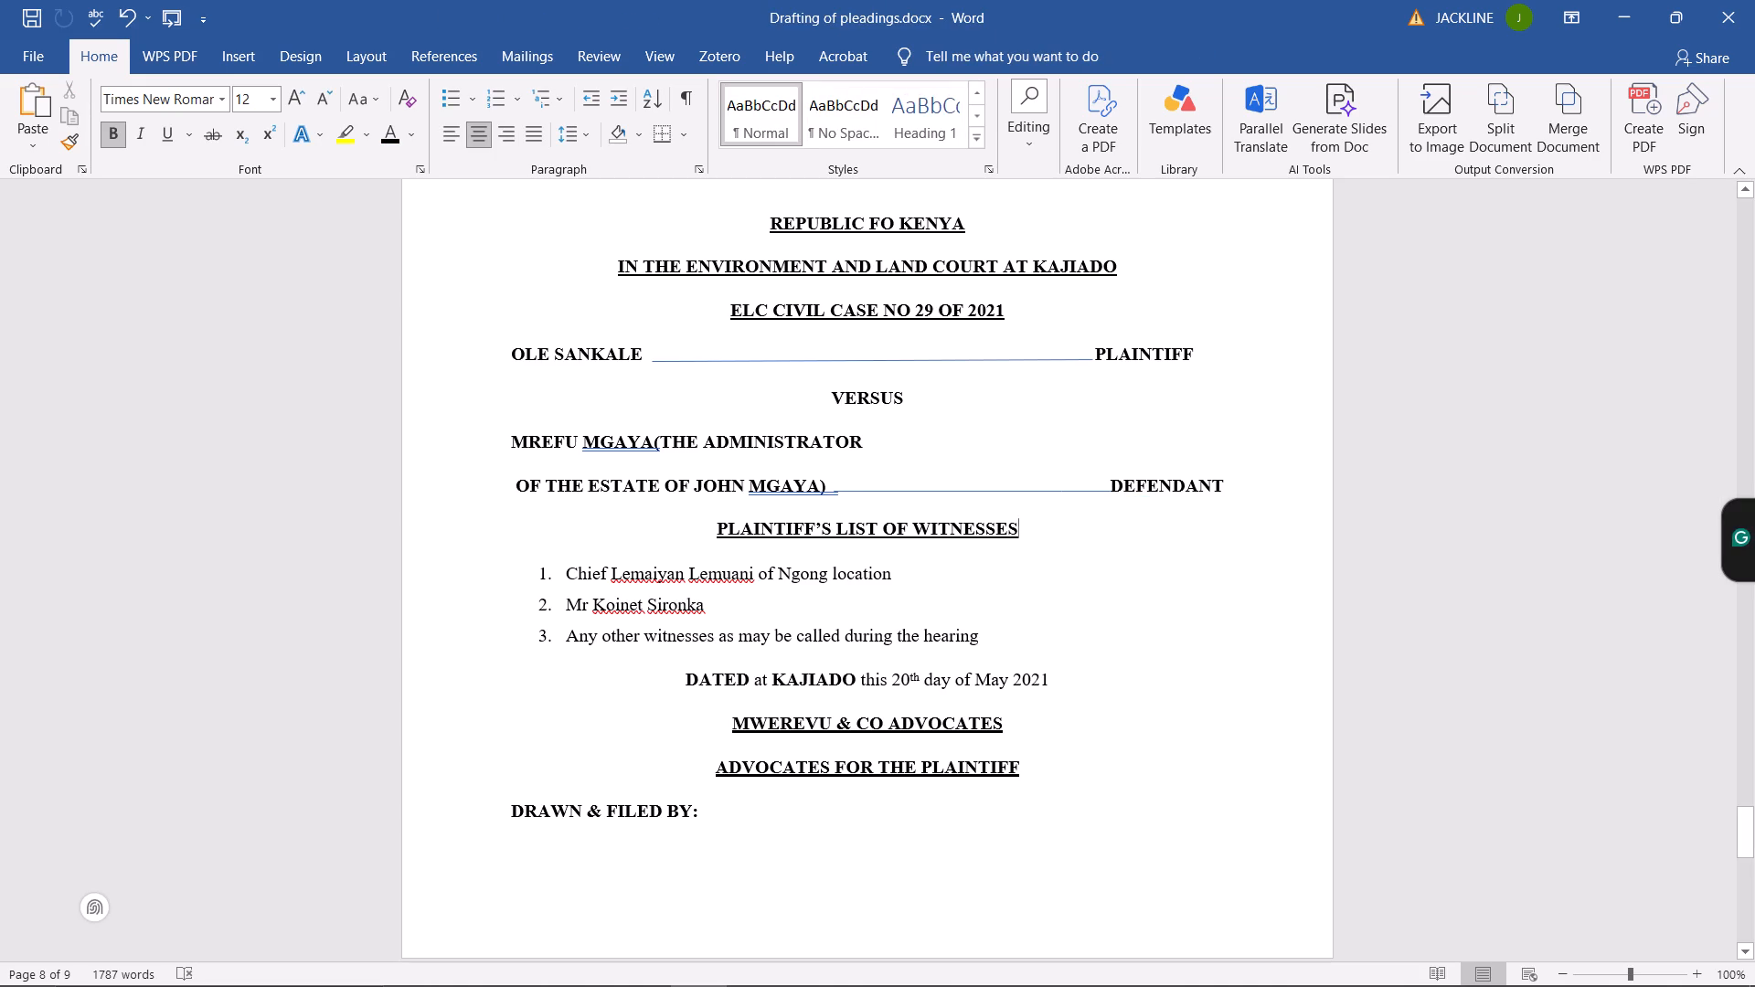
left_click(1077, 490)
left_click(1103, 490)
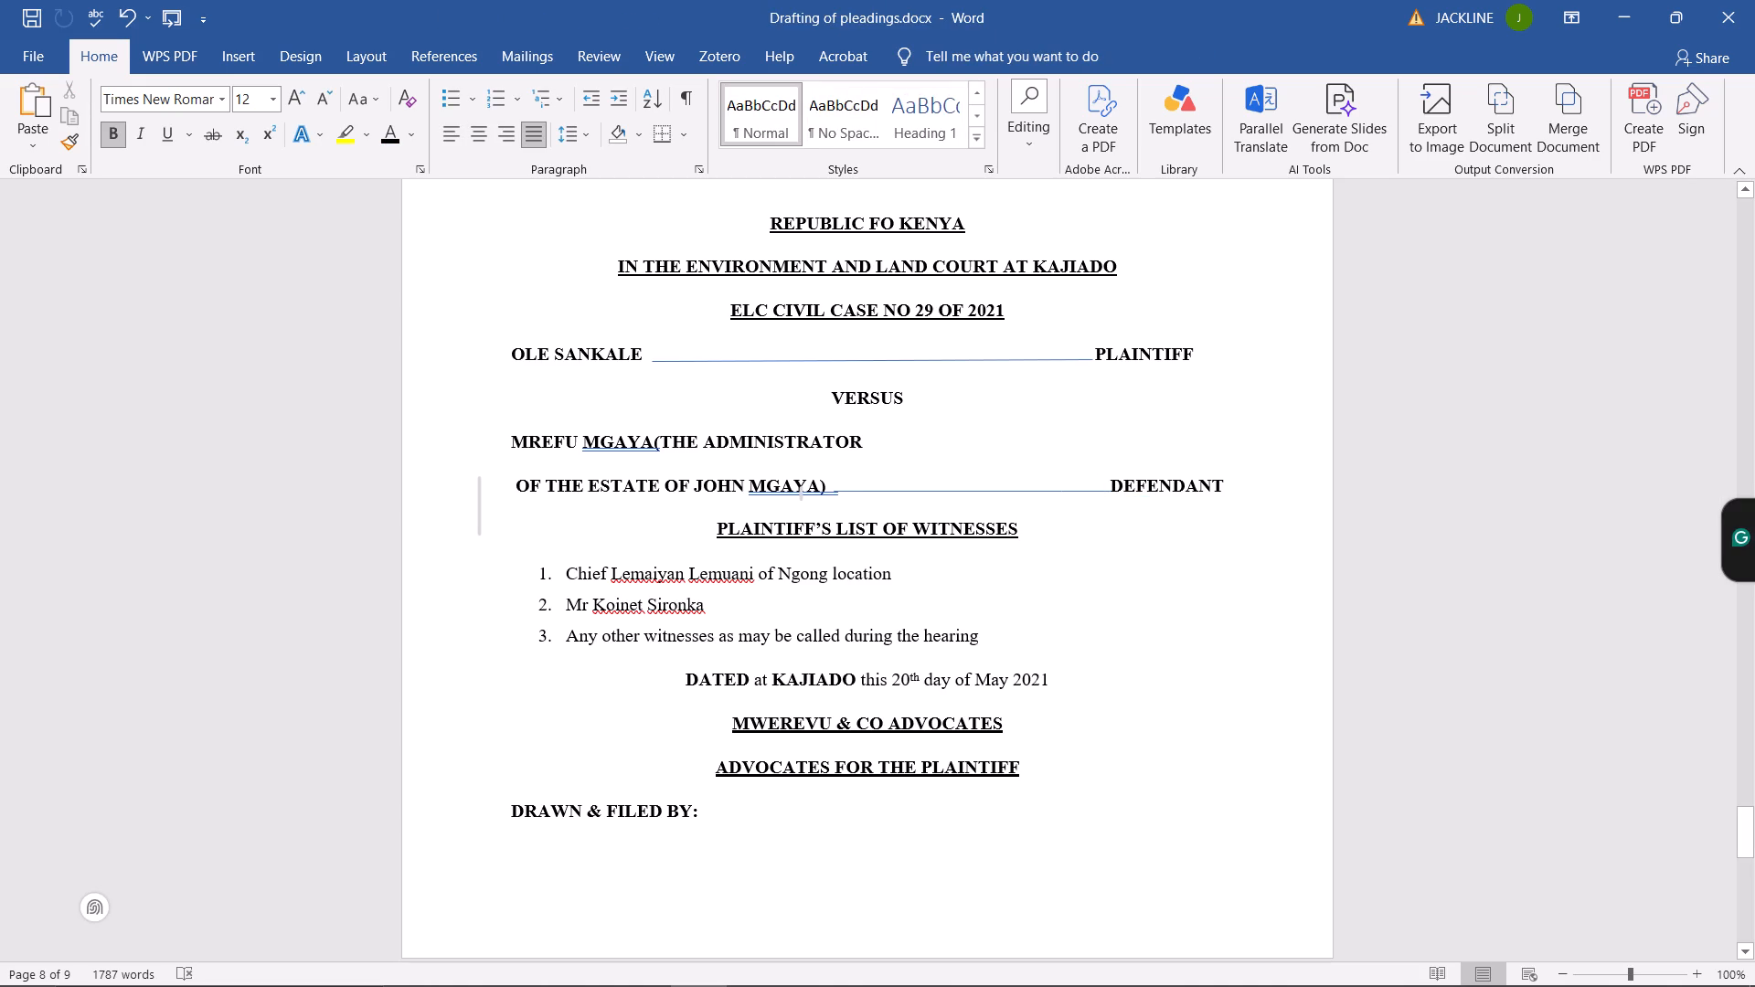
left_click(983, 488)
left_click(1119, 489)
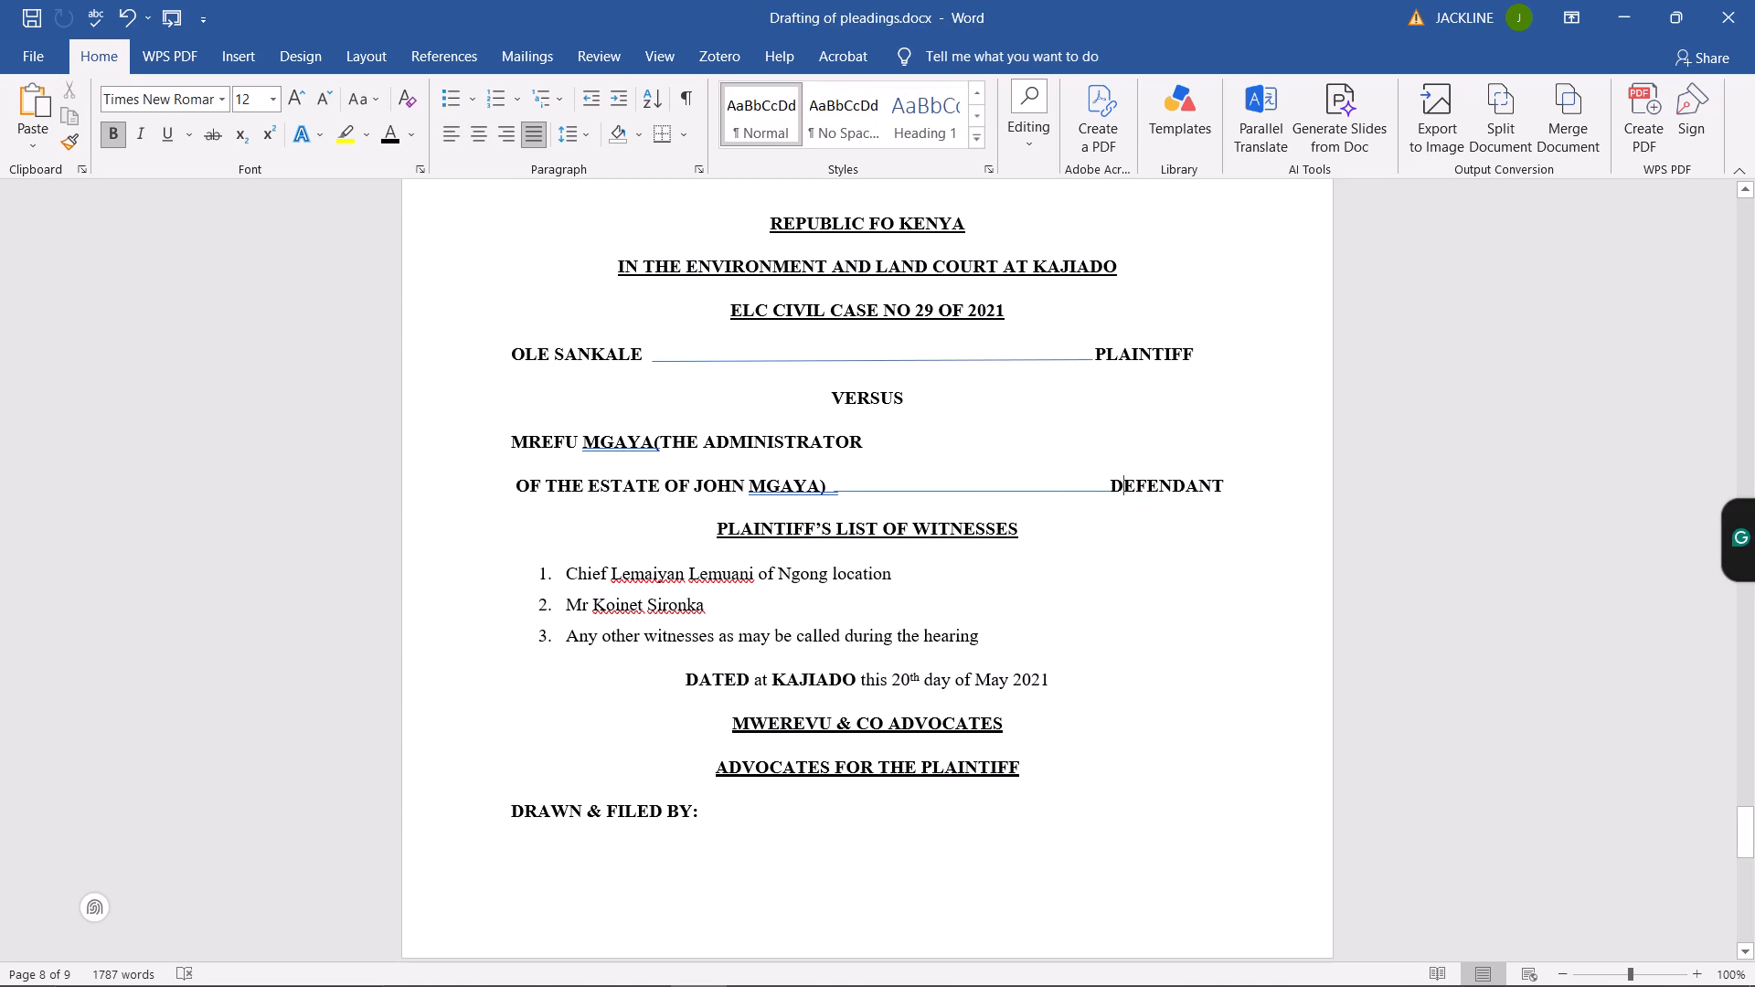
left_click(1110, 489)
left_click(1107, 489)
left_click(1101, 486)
Format the line before "DEFENDANT" as black, 1.5 pt wide, with the first dotted dash type.
left_click(846, 491)
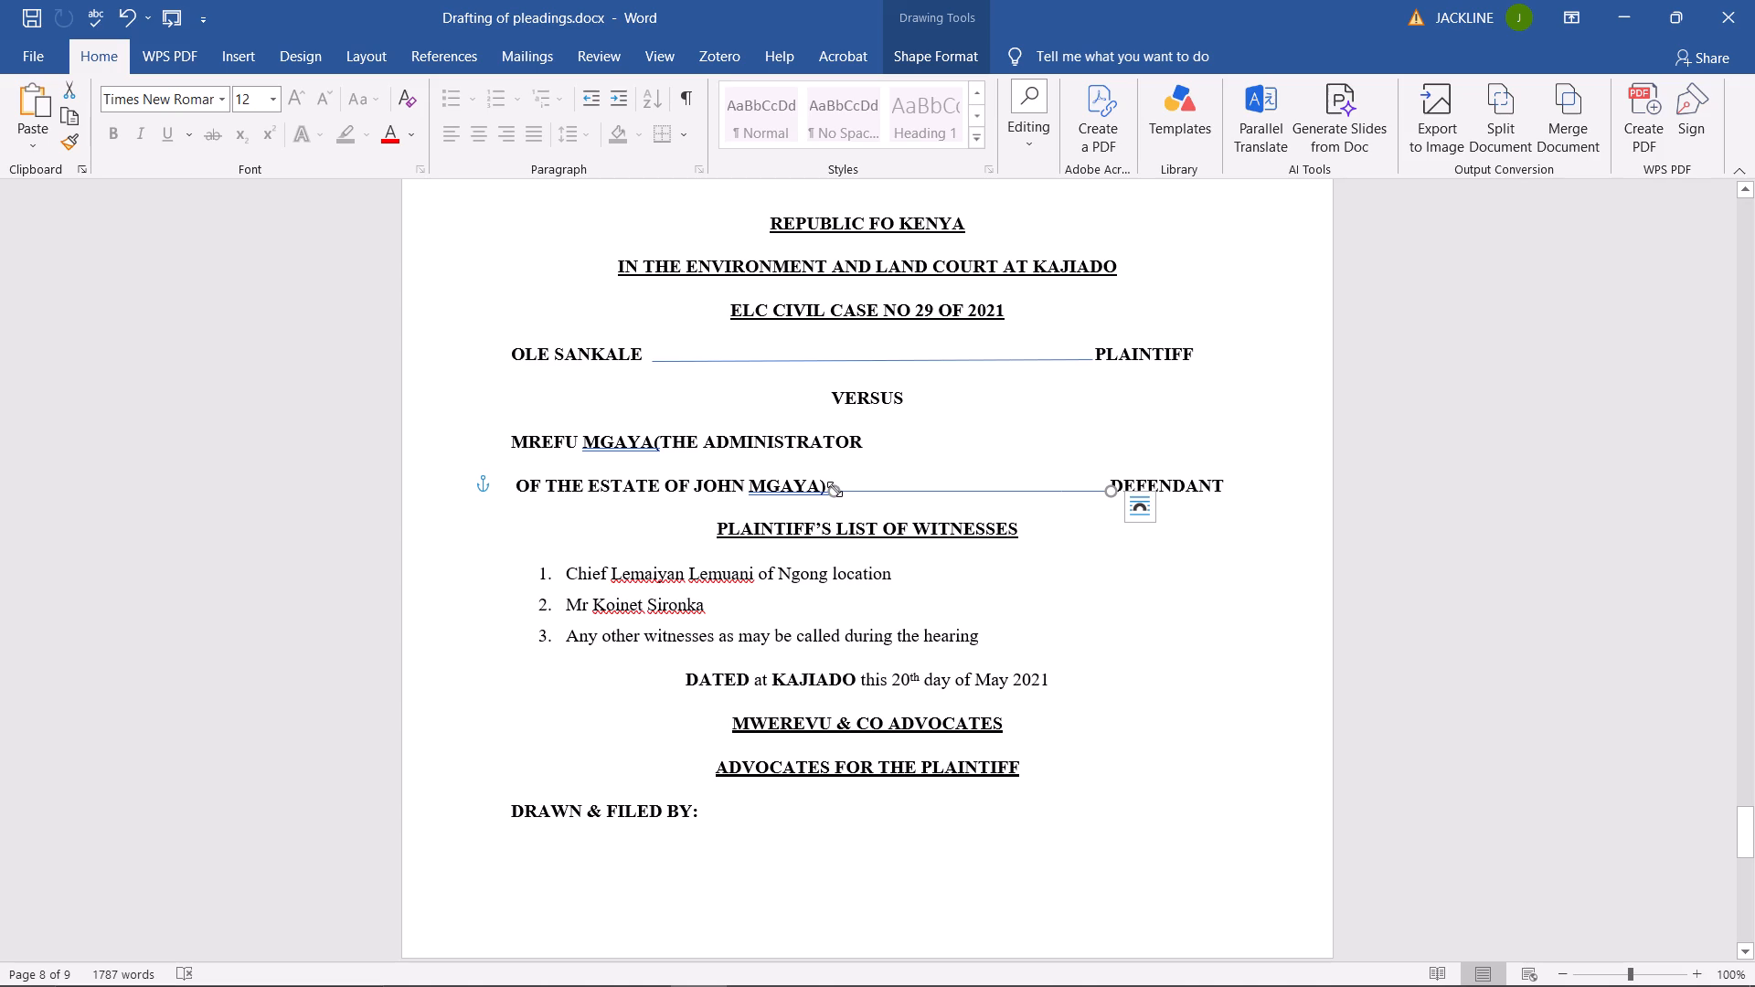
right_click(835, 489)
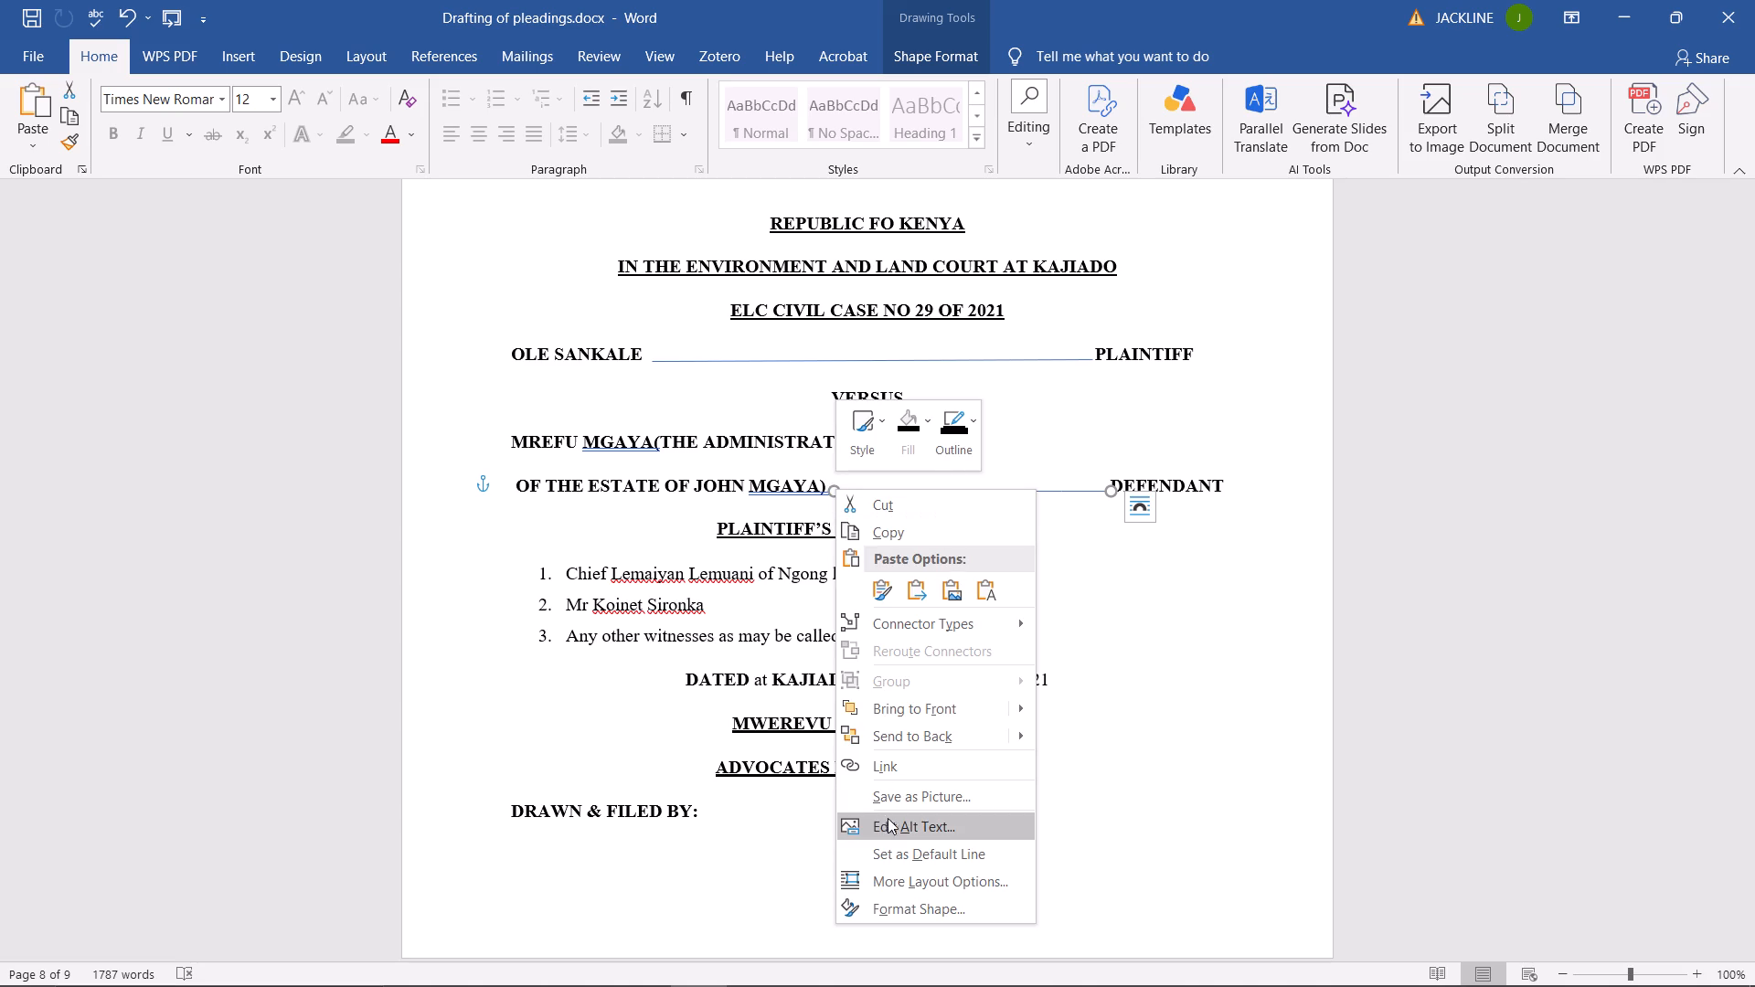
left_click(932, 906)
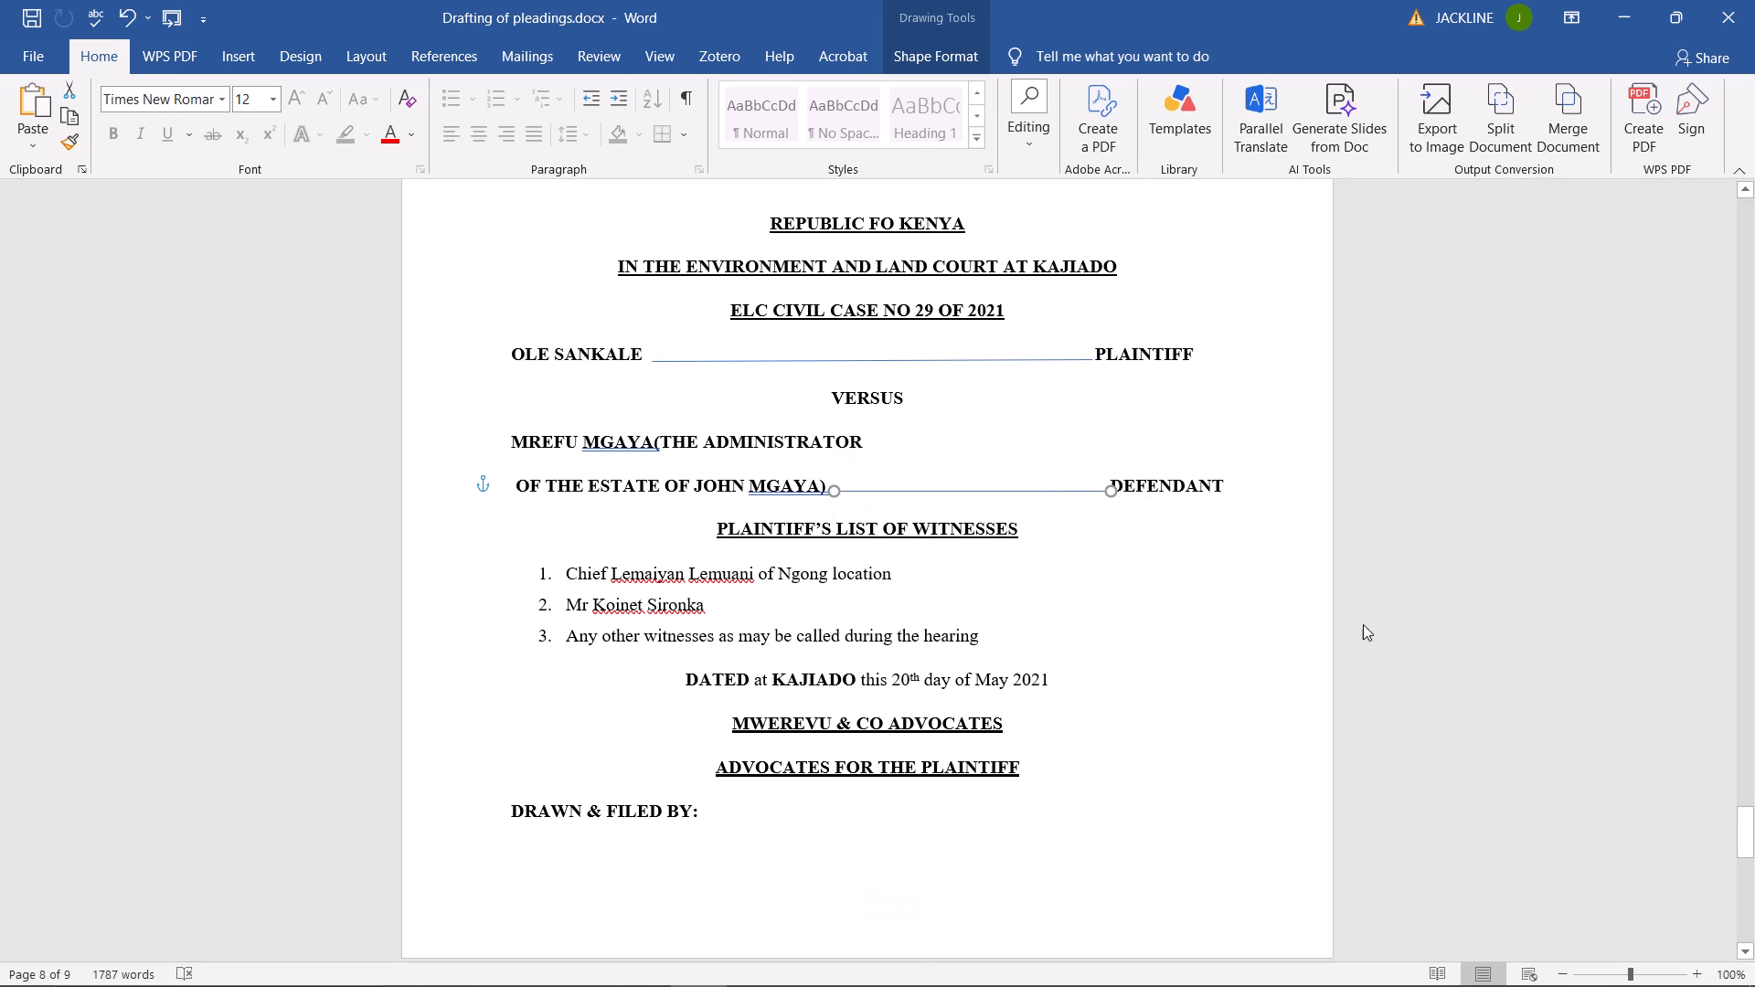
left_click(1710, 454)
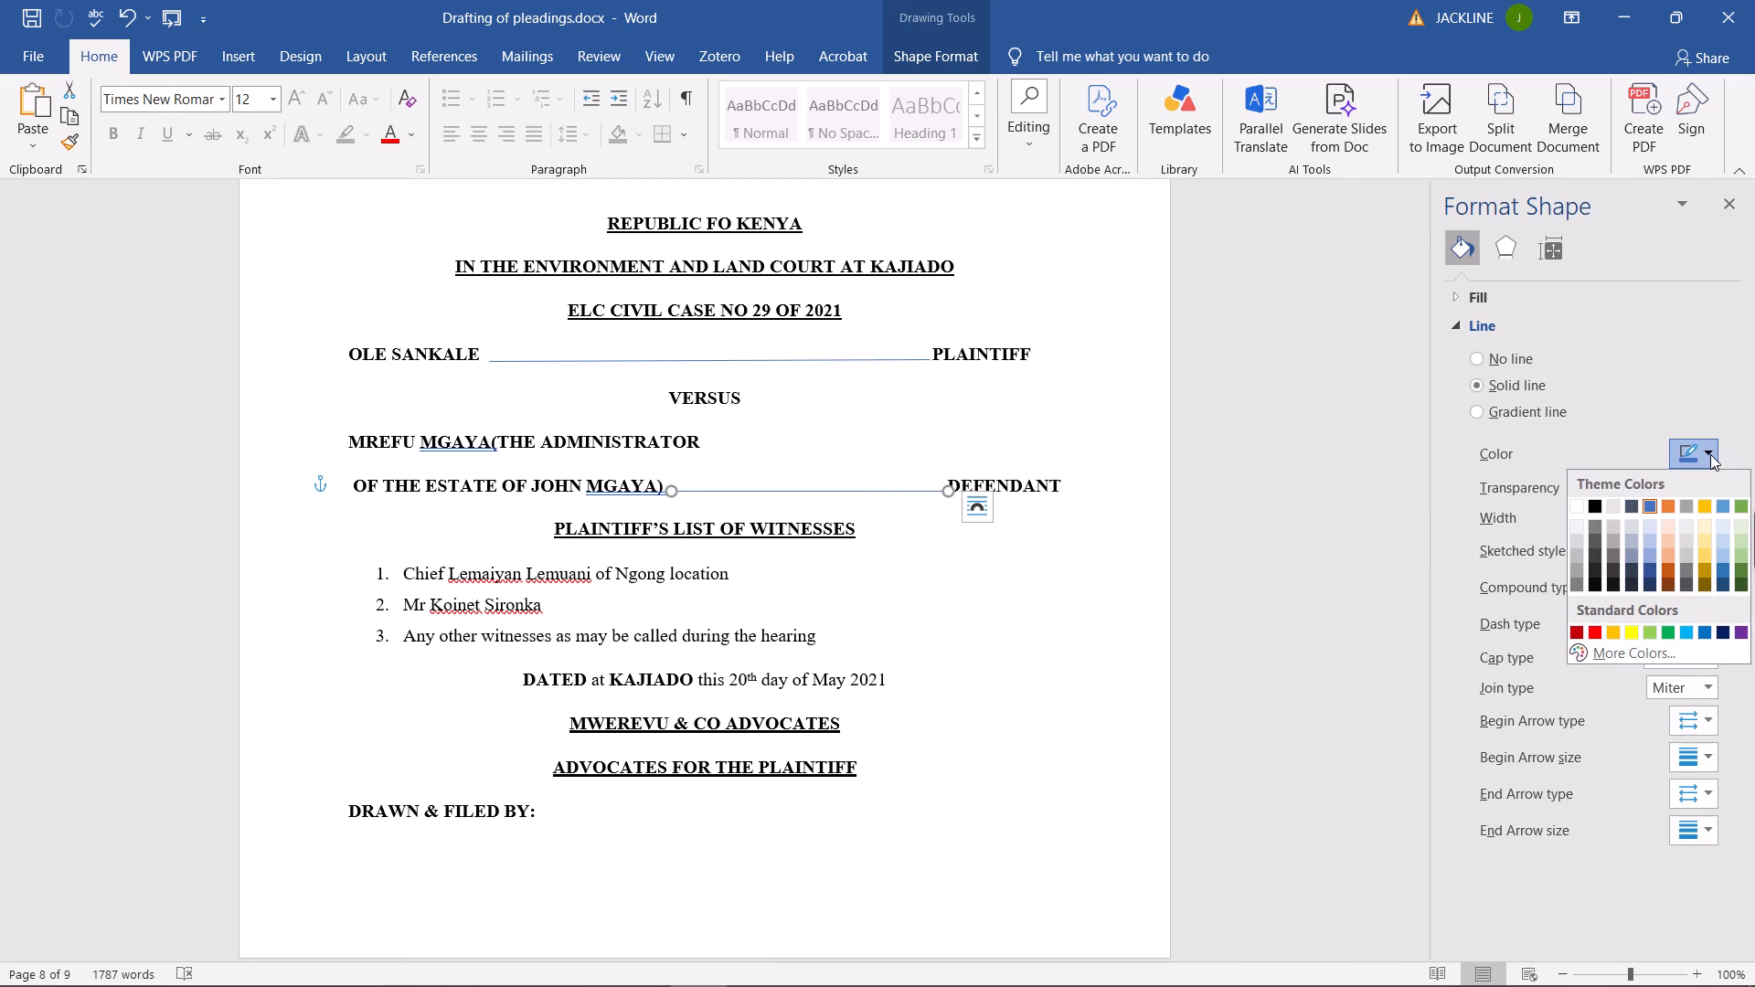
left_click(1590, 504)
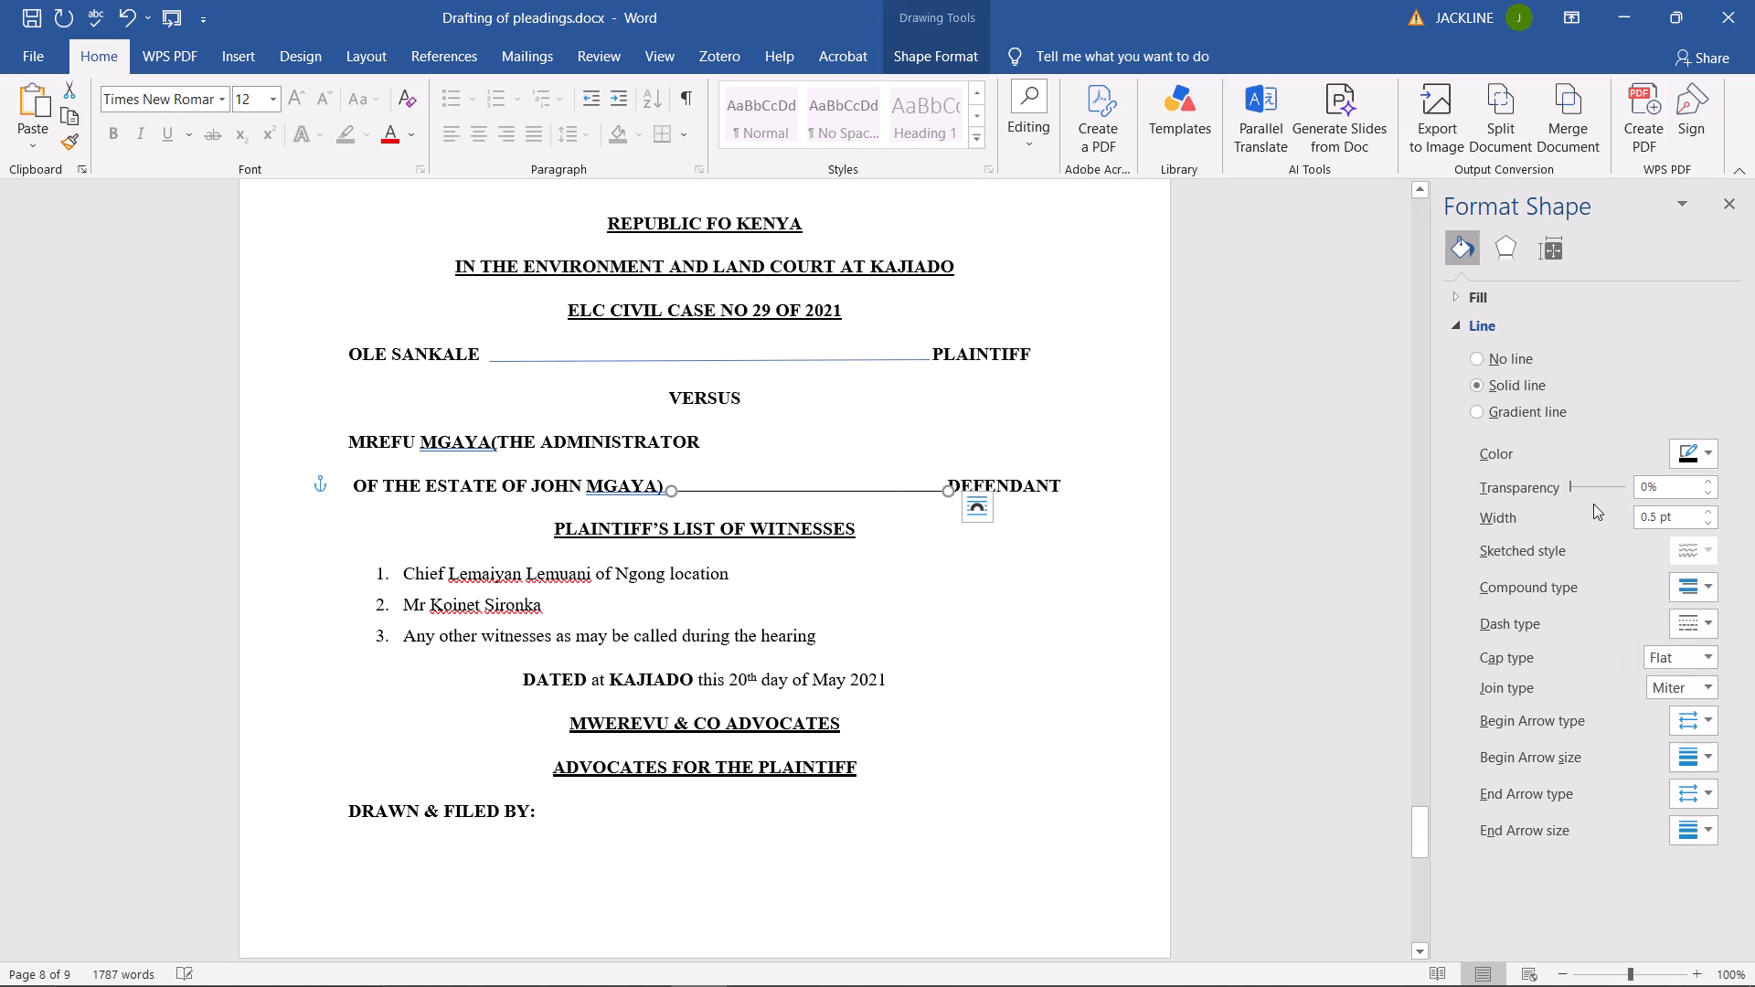
left_click(1707, 515)
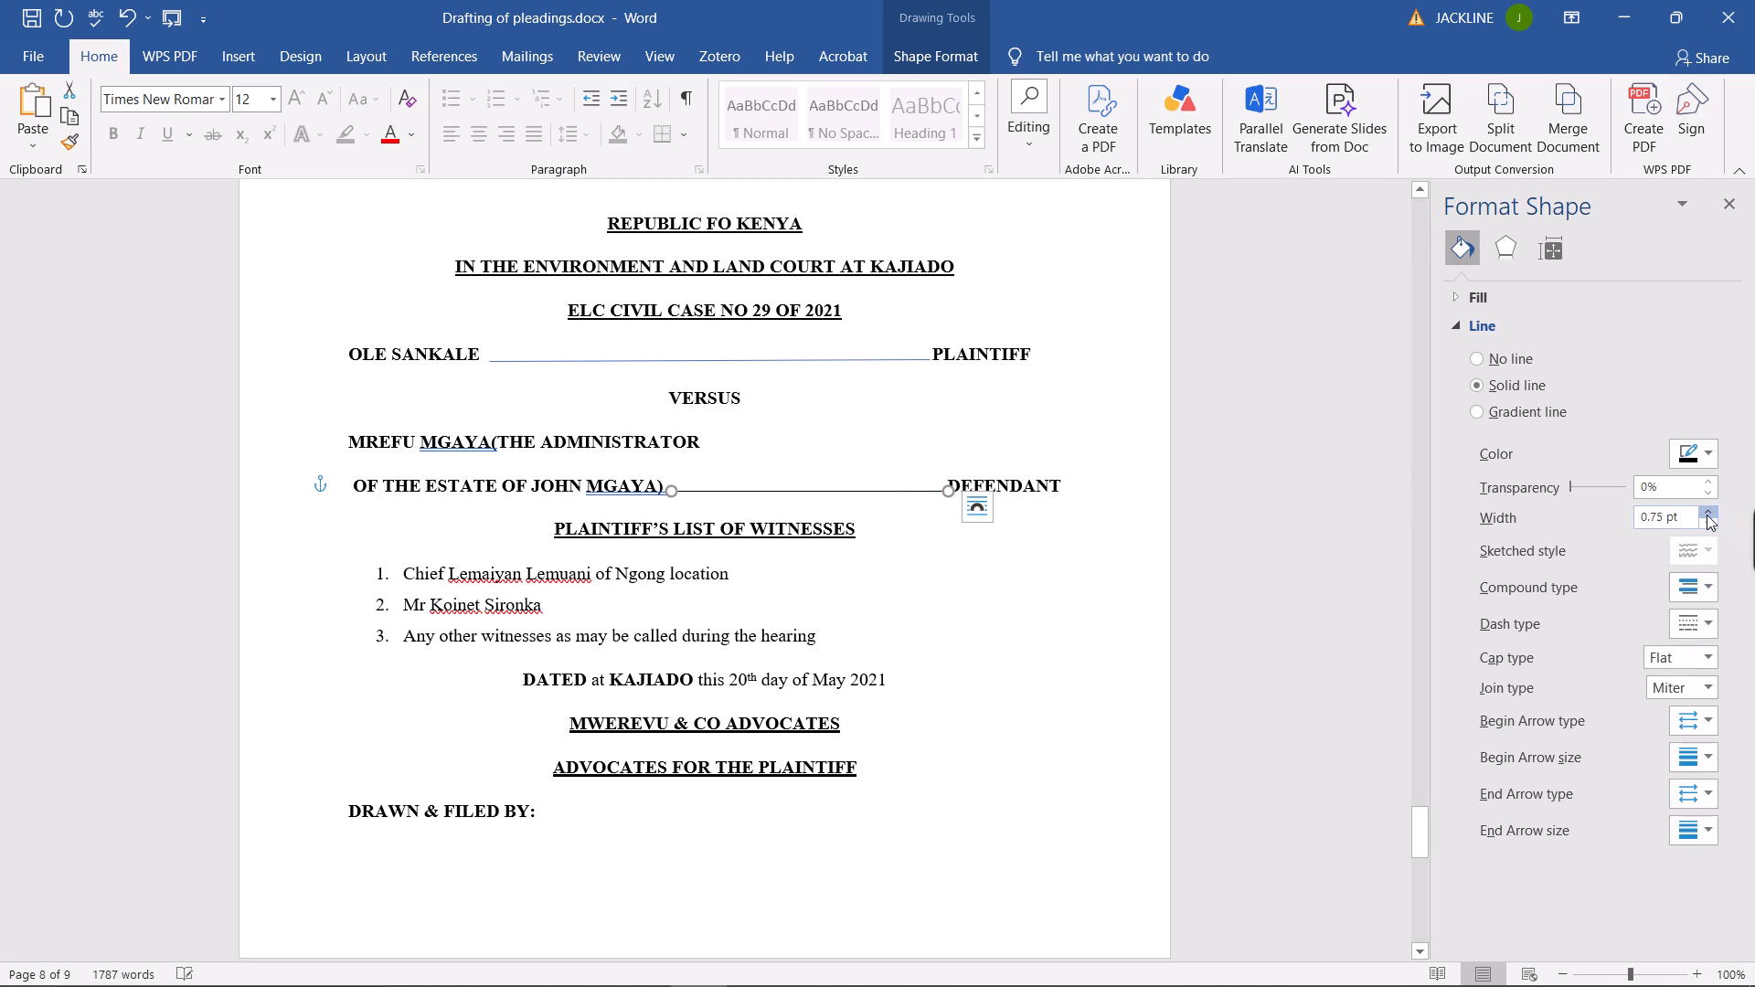
left_click(1707, 515)
left_click(1715, 515)
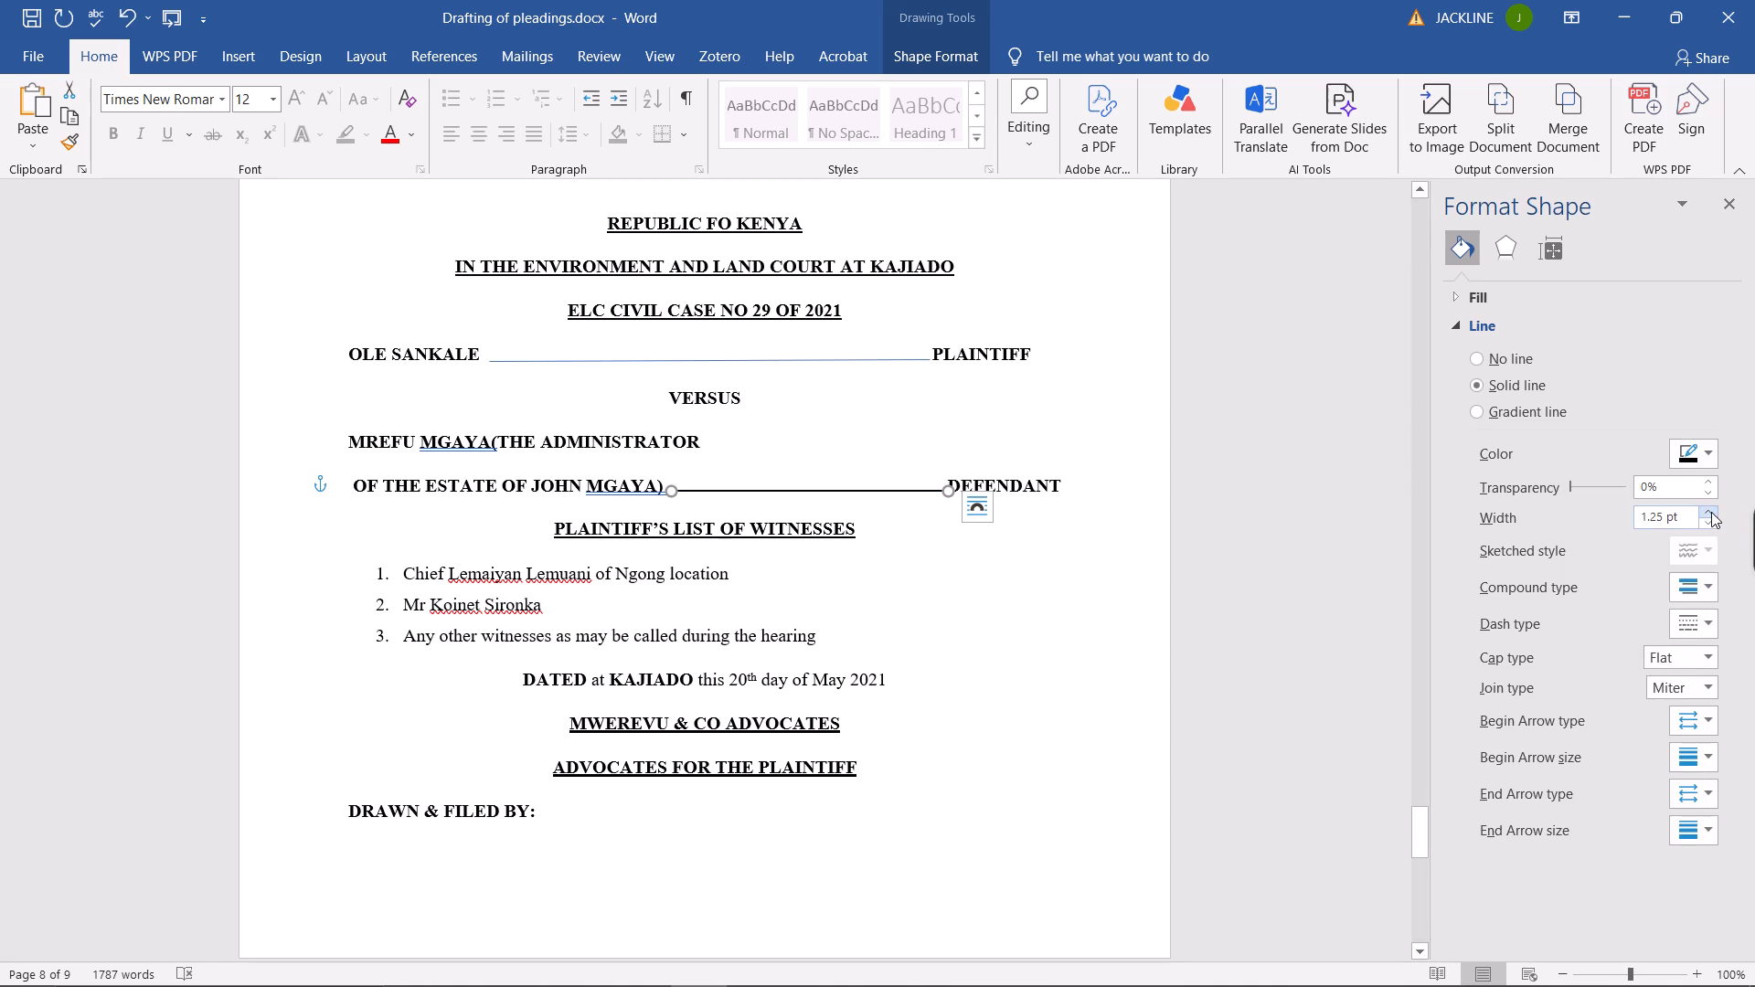
left_click(1704, 512)
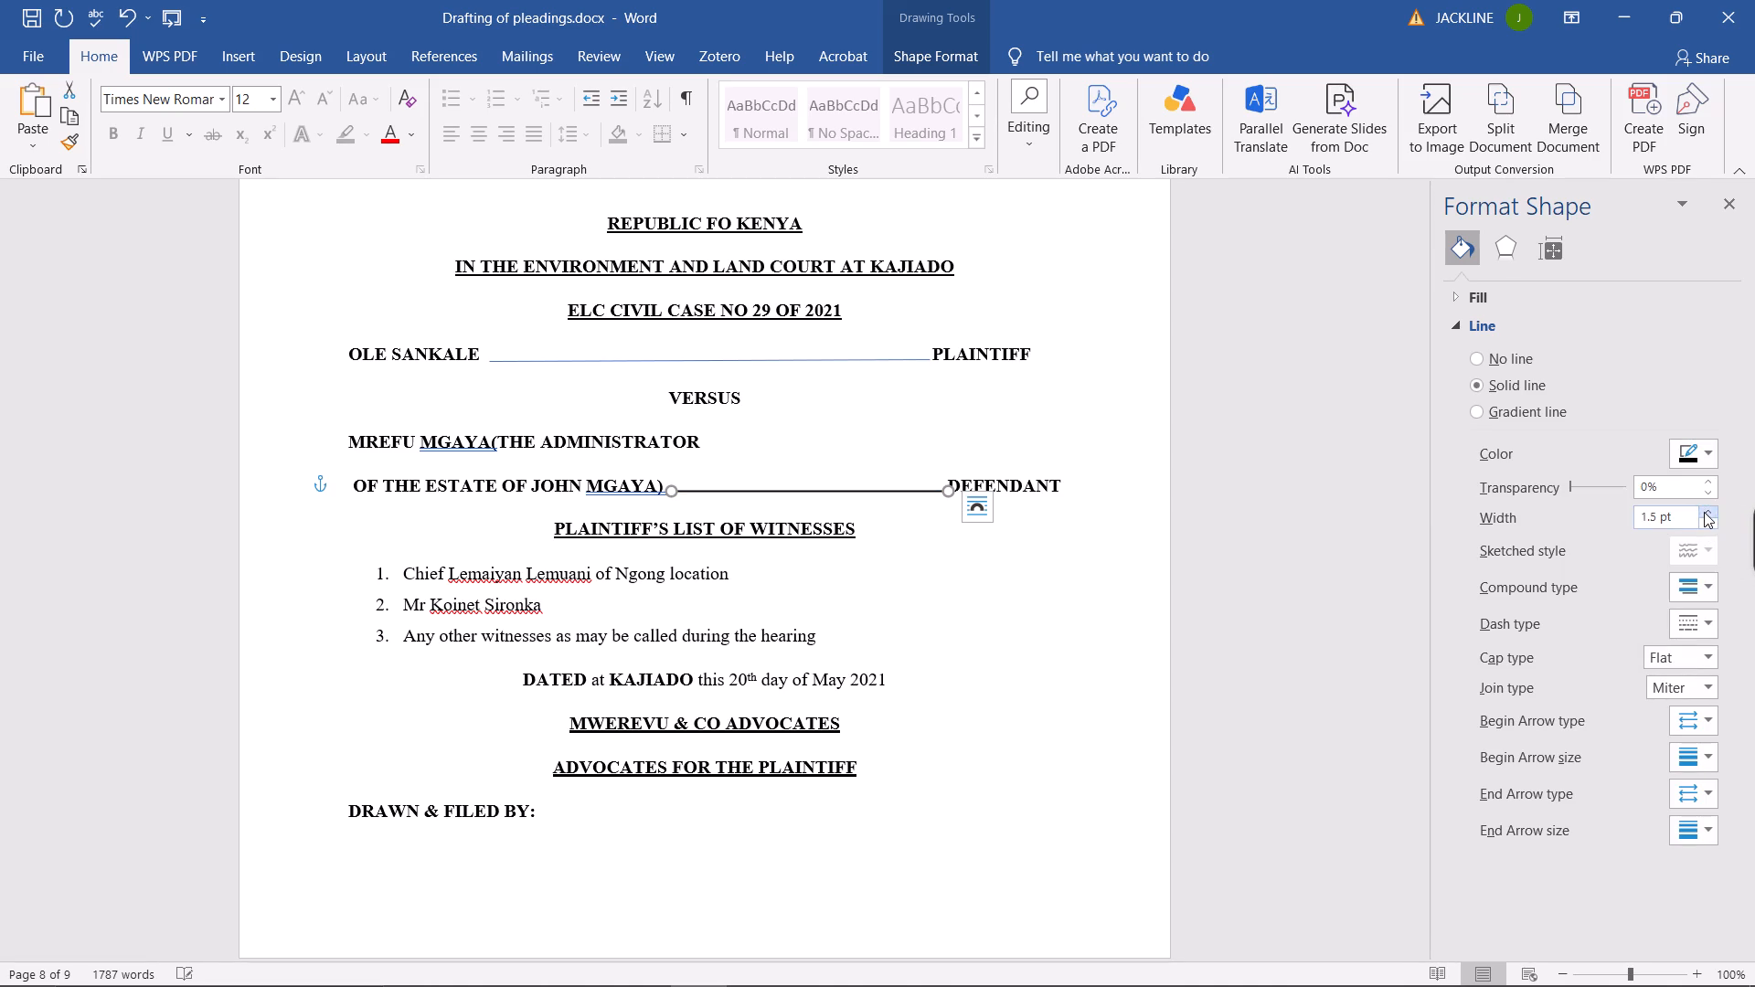
left_click(1707, 614)
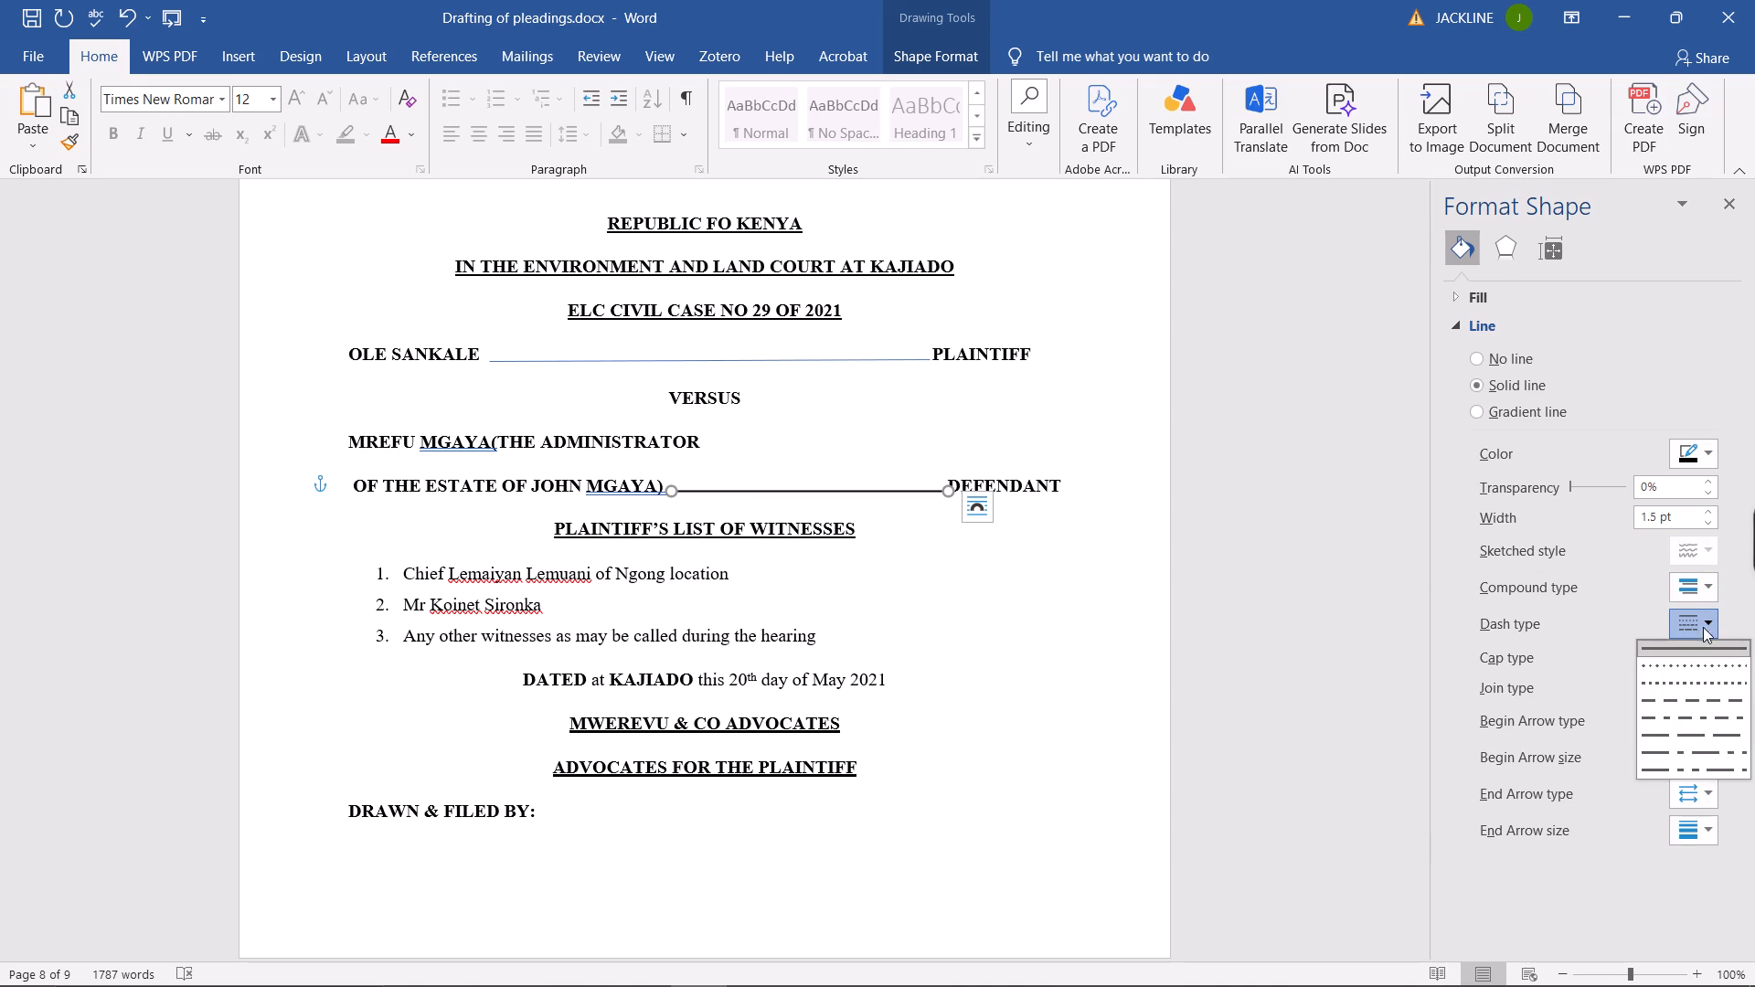
left_click(1706, 663)
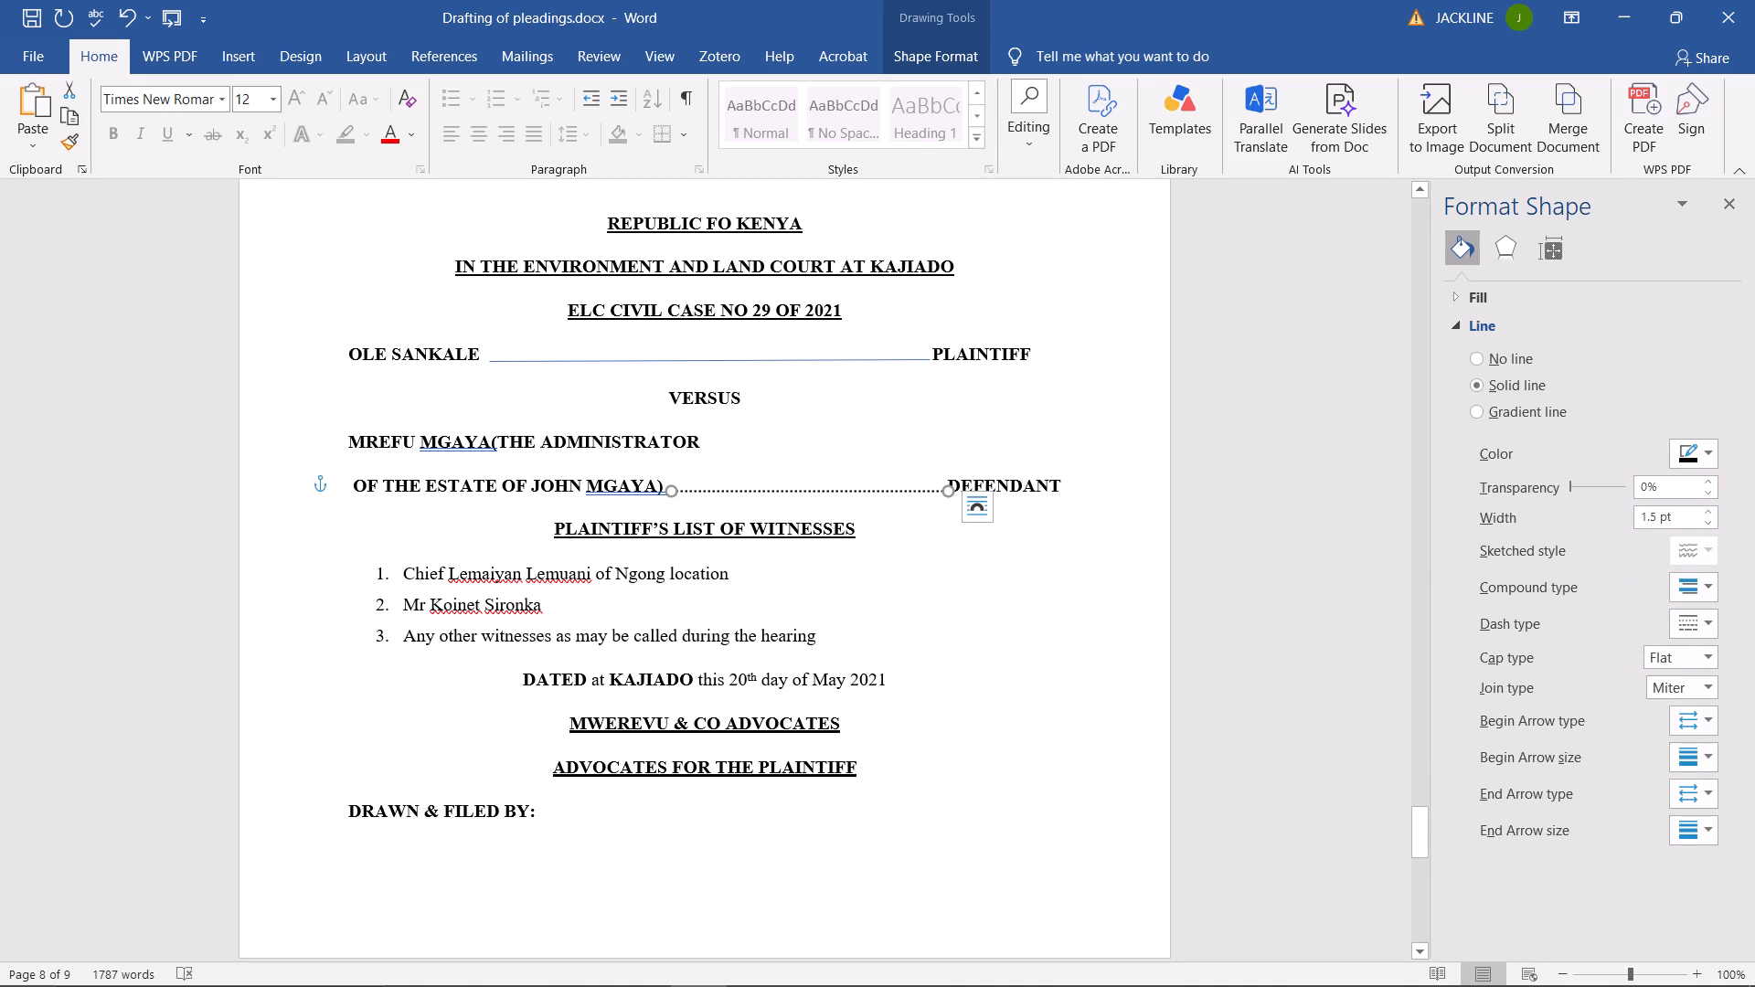
Format the line before "PLAINTIFF" in the list of witnesses heading as black, 1.5 pt wide, with the first dotted dash type.
left_click(824, 356)
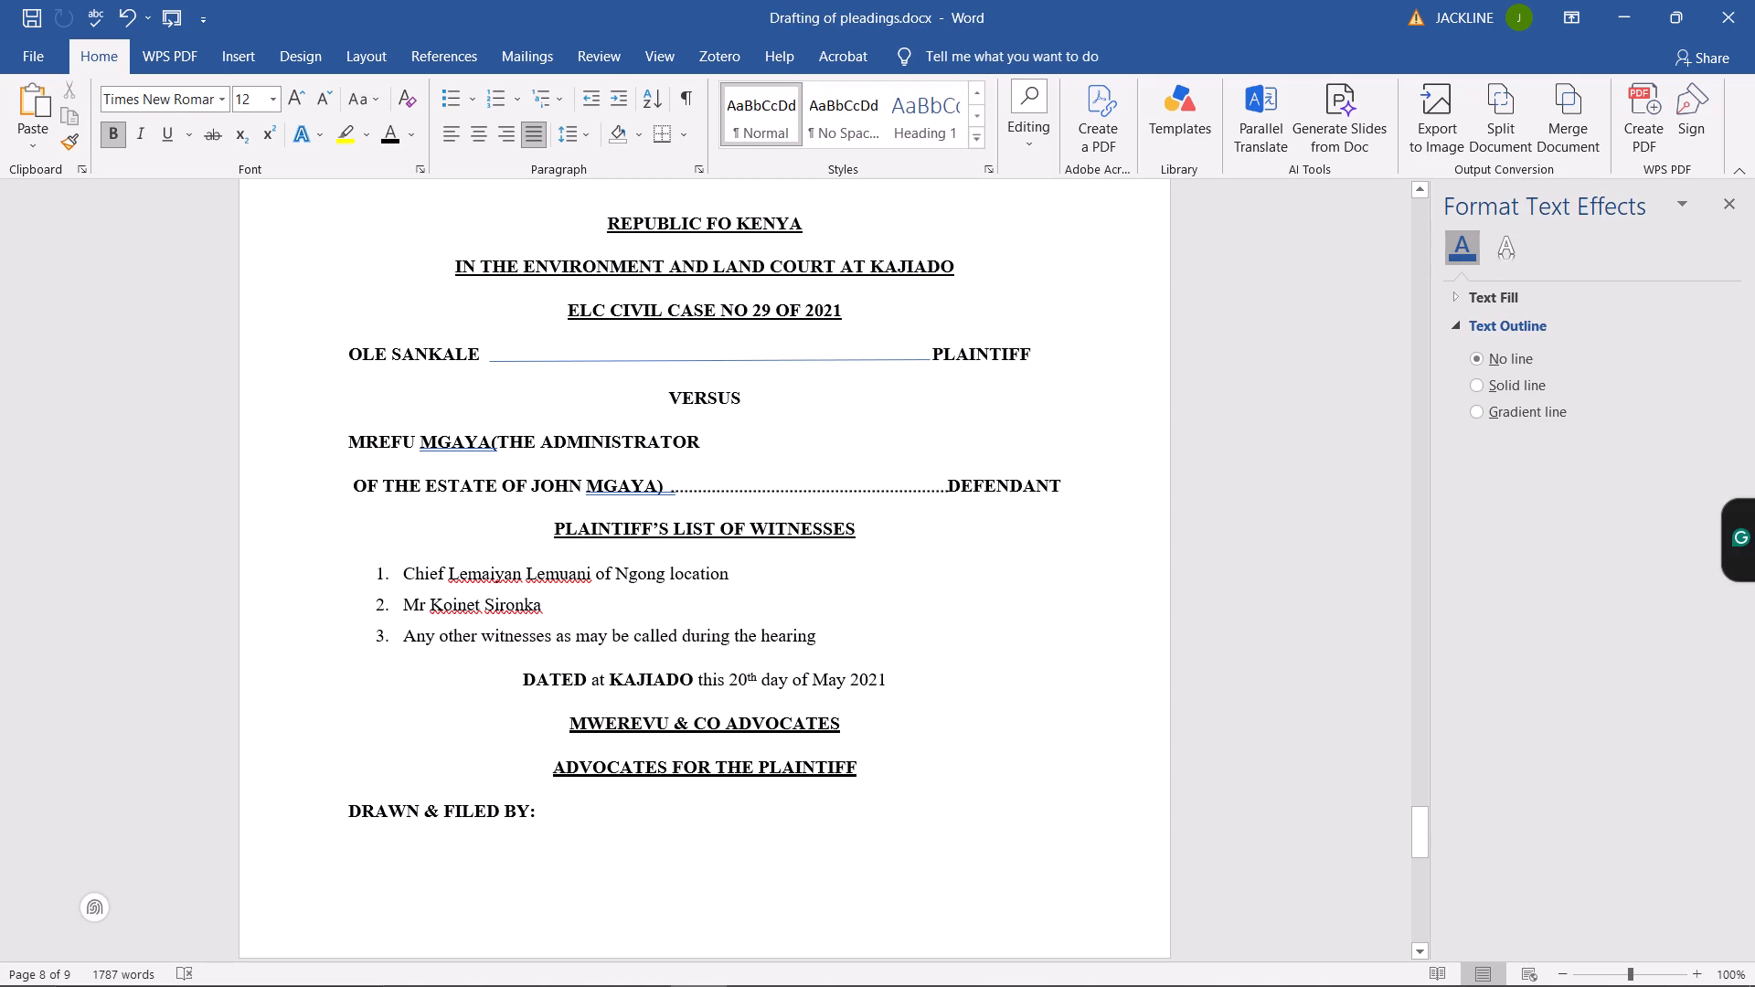
left_click(816, 362)
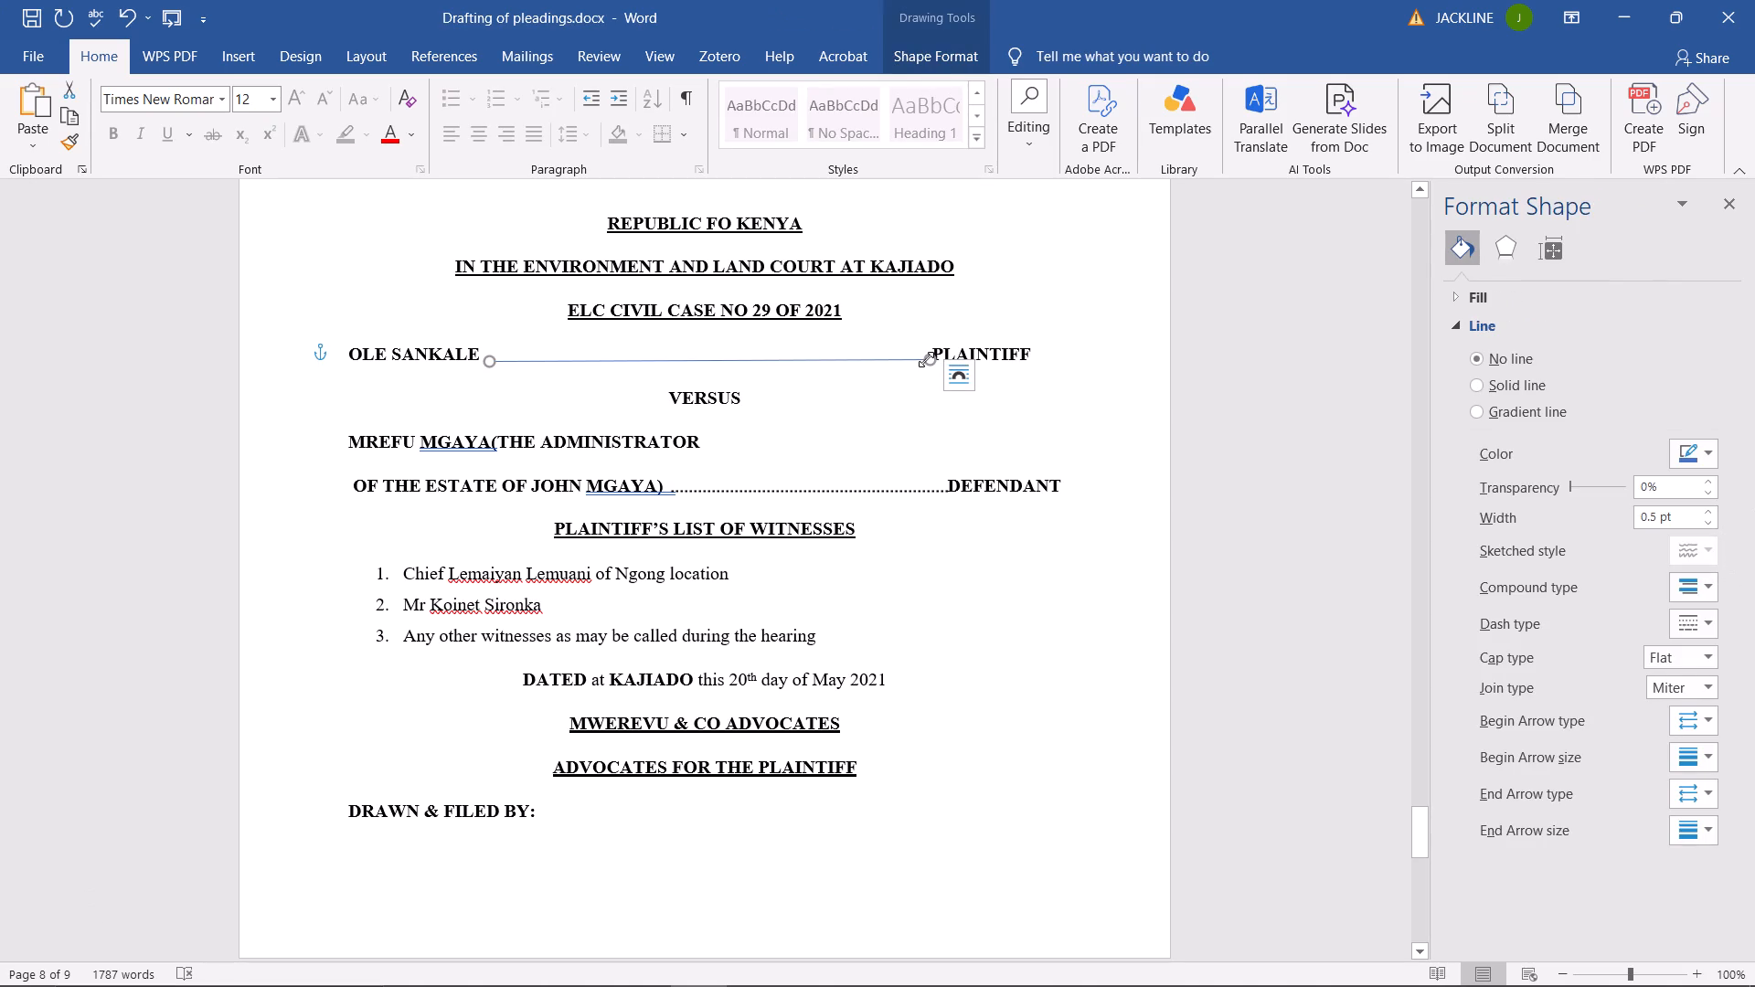
right_click(926, 359)
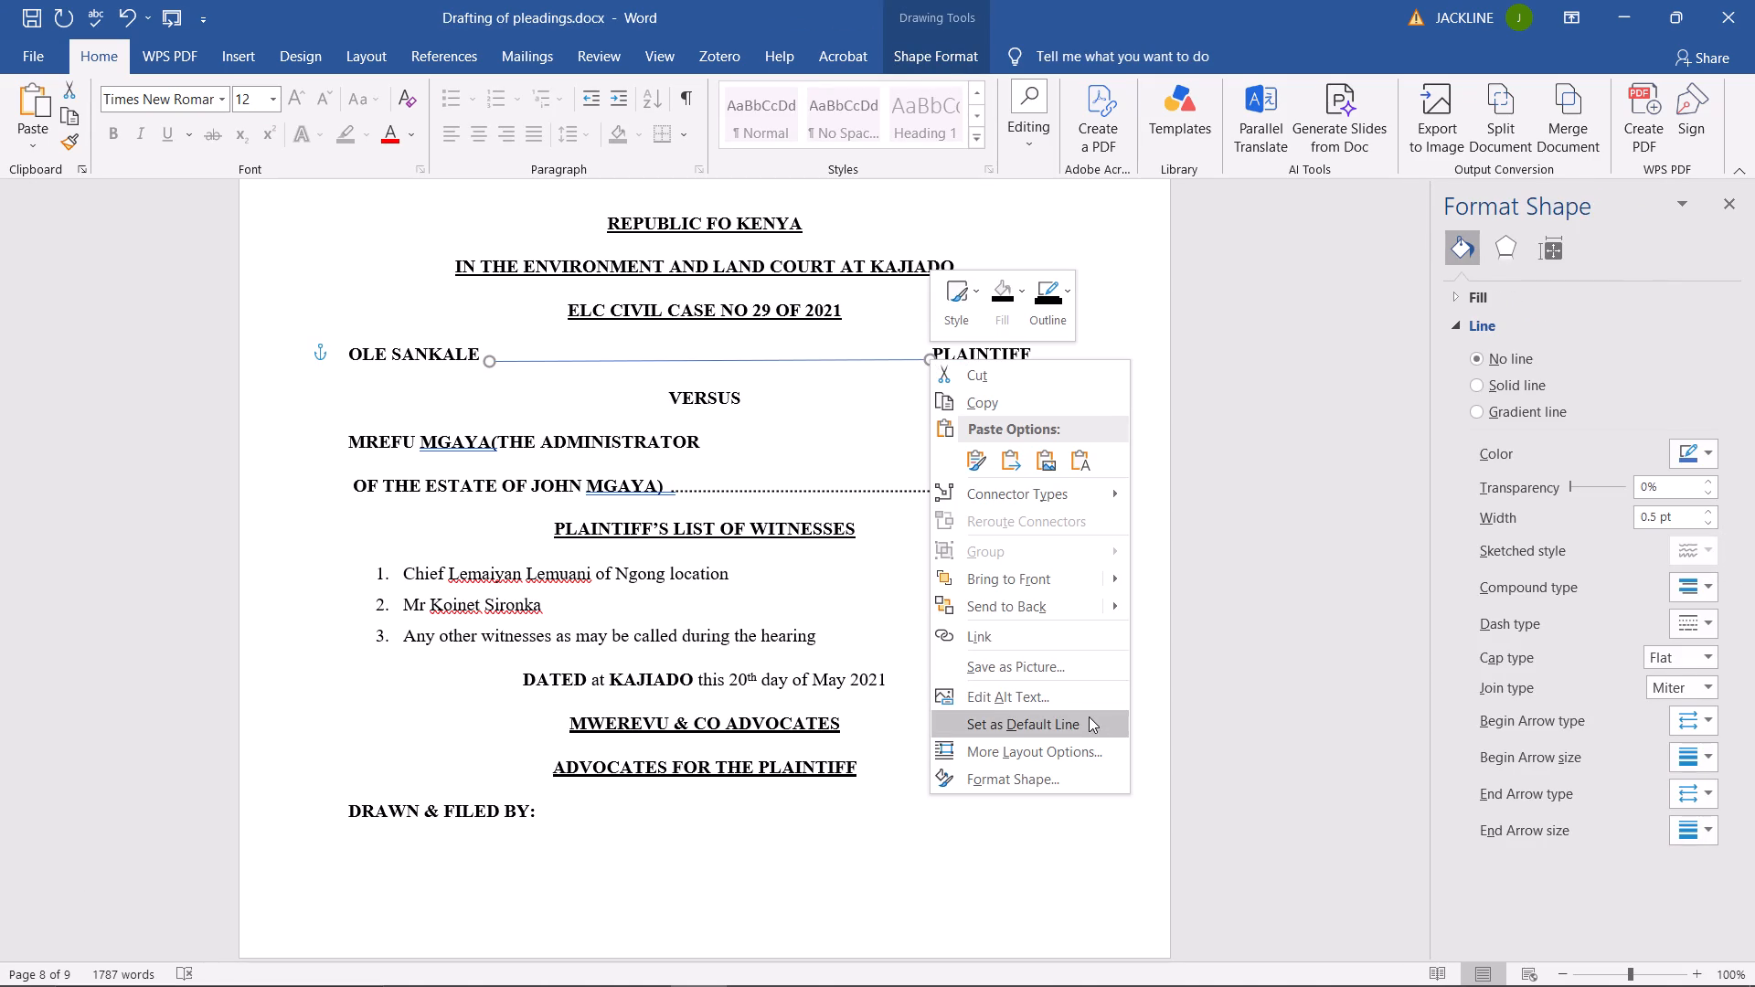
left_click(1066, 768)
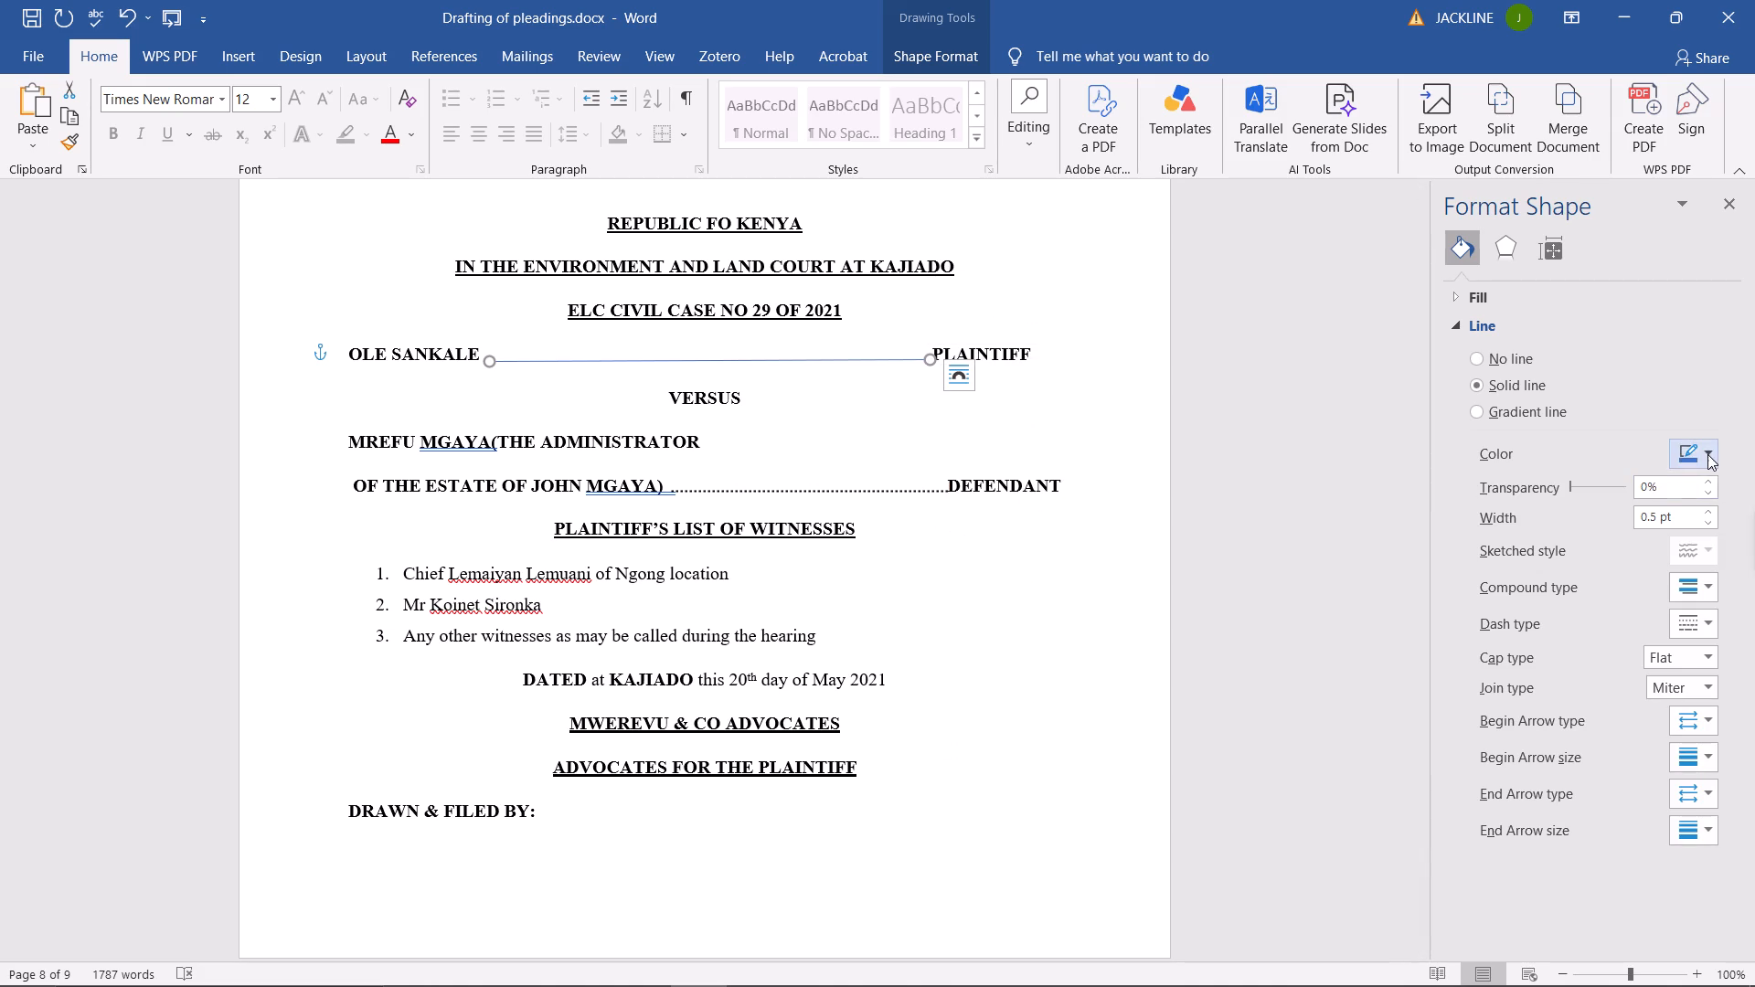
left_click(1707, 454)
left_click(1598, 500)
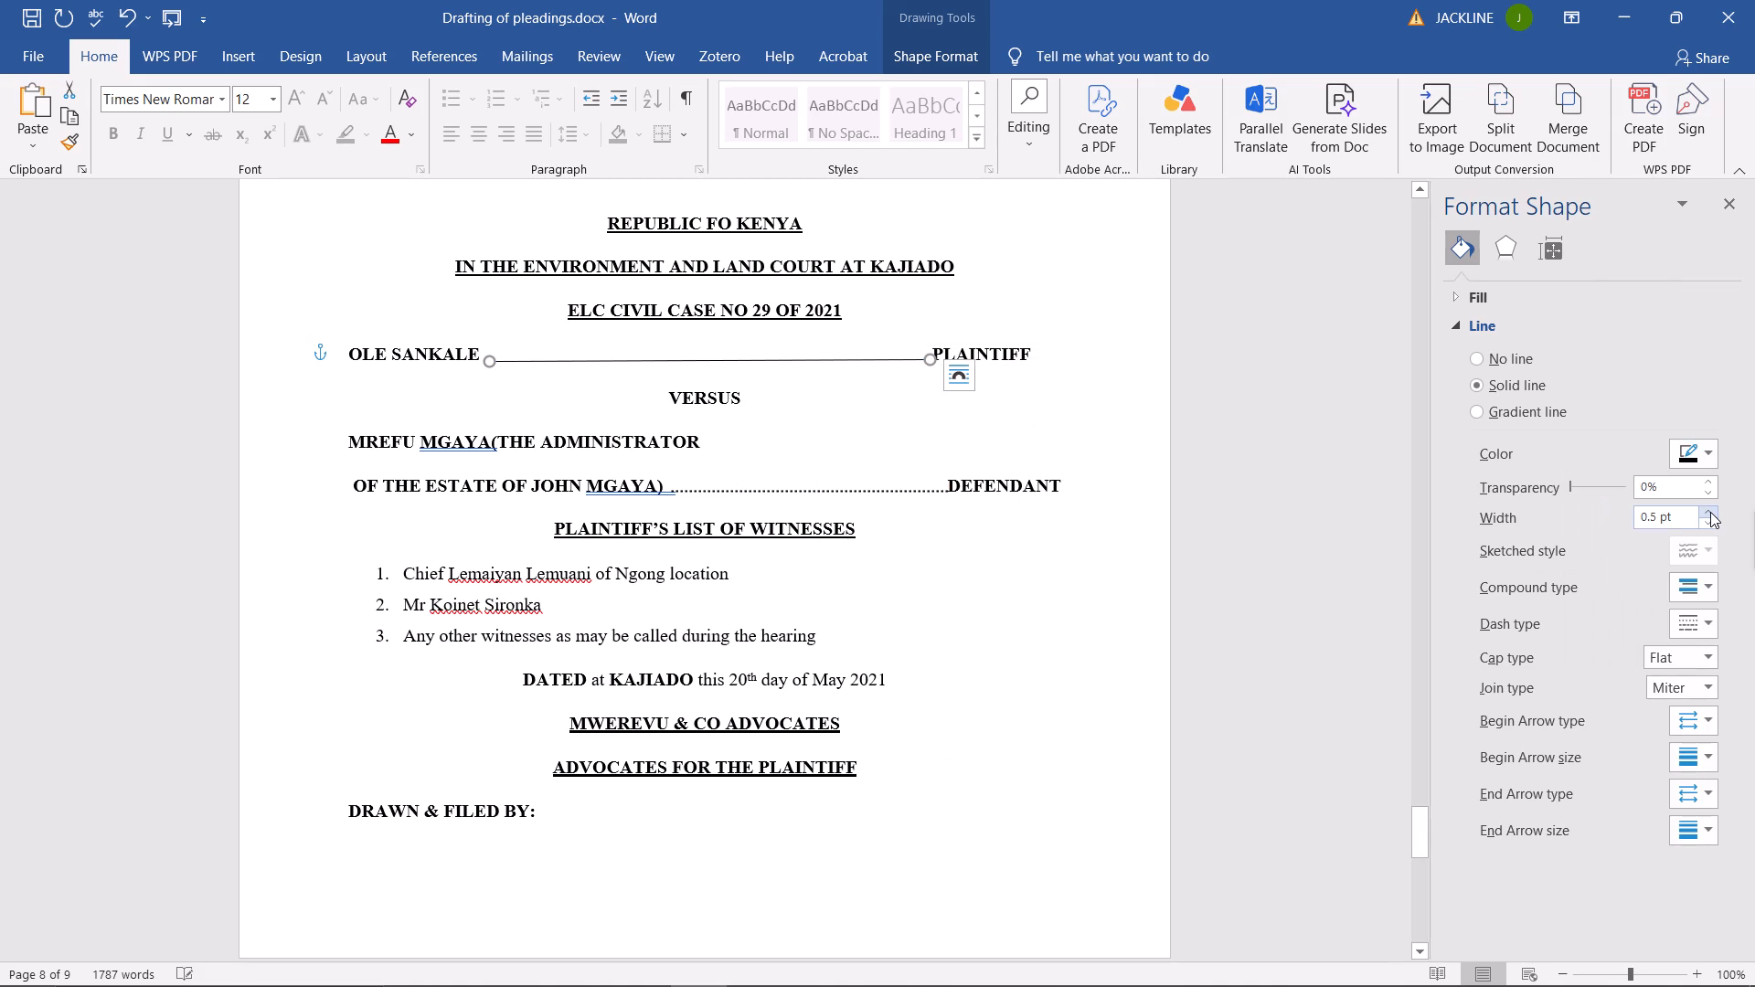
double_click(1710, 512)
left_click(1710, 512)
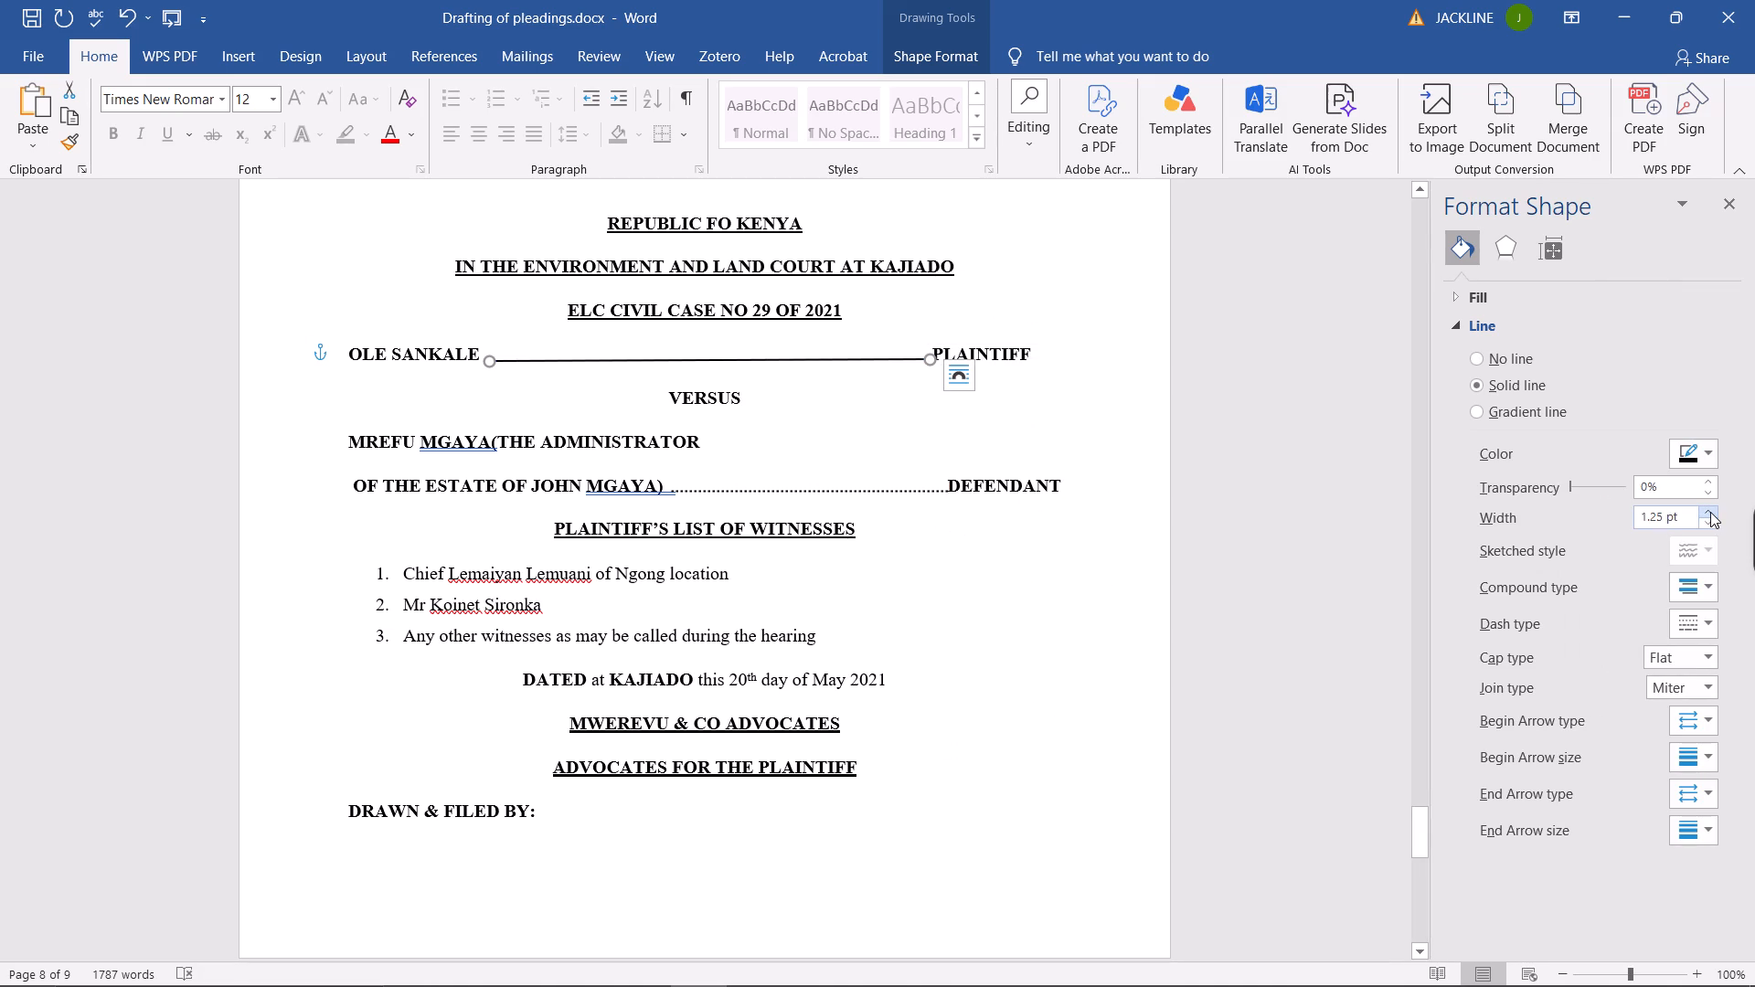
left_click(1710, 512)
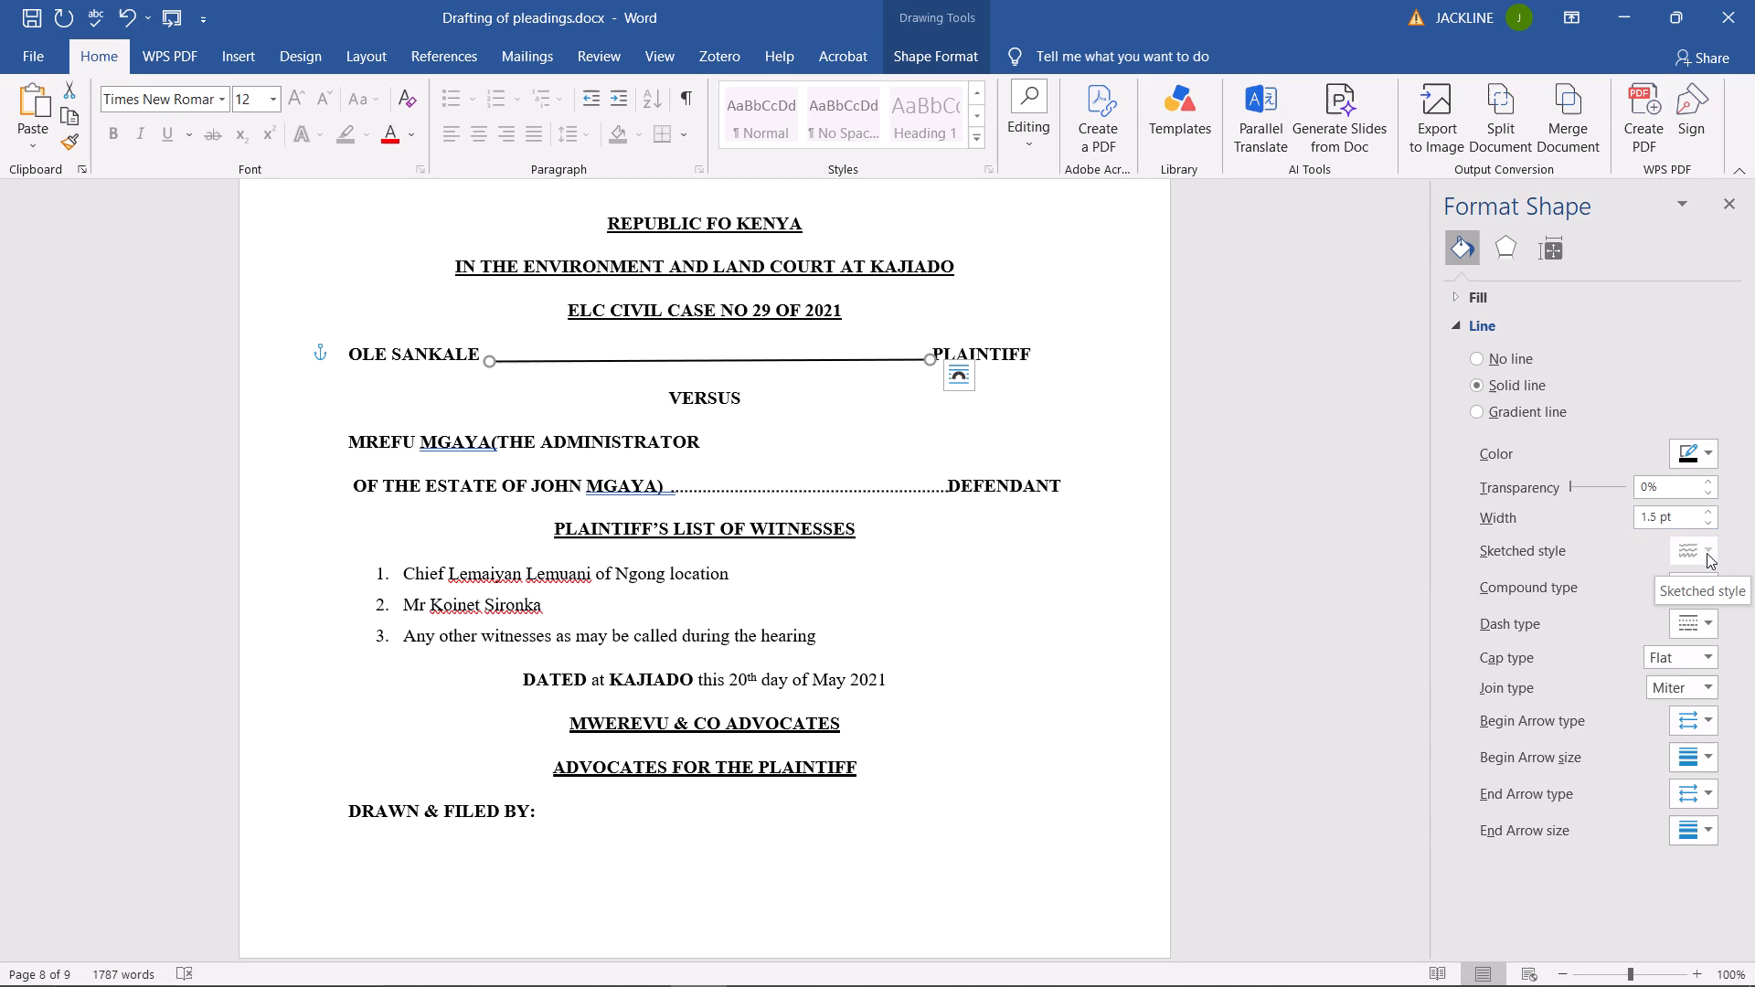
left_click(1708, 626)
left_click(1704, 665)
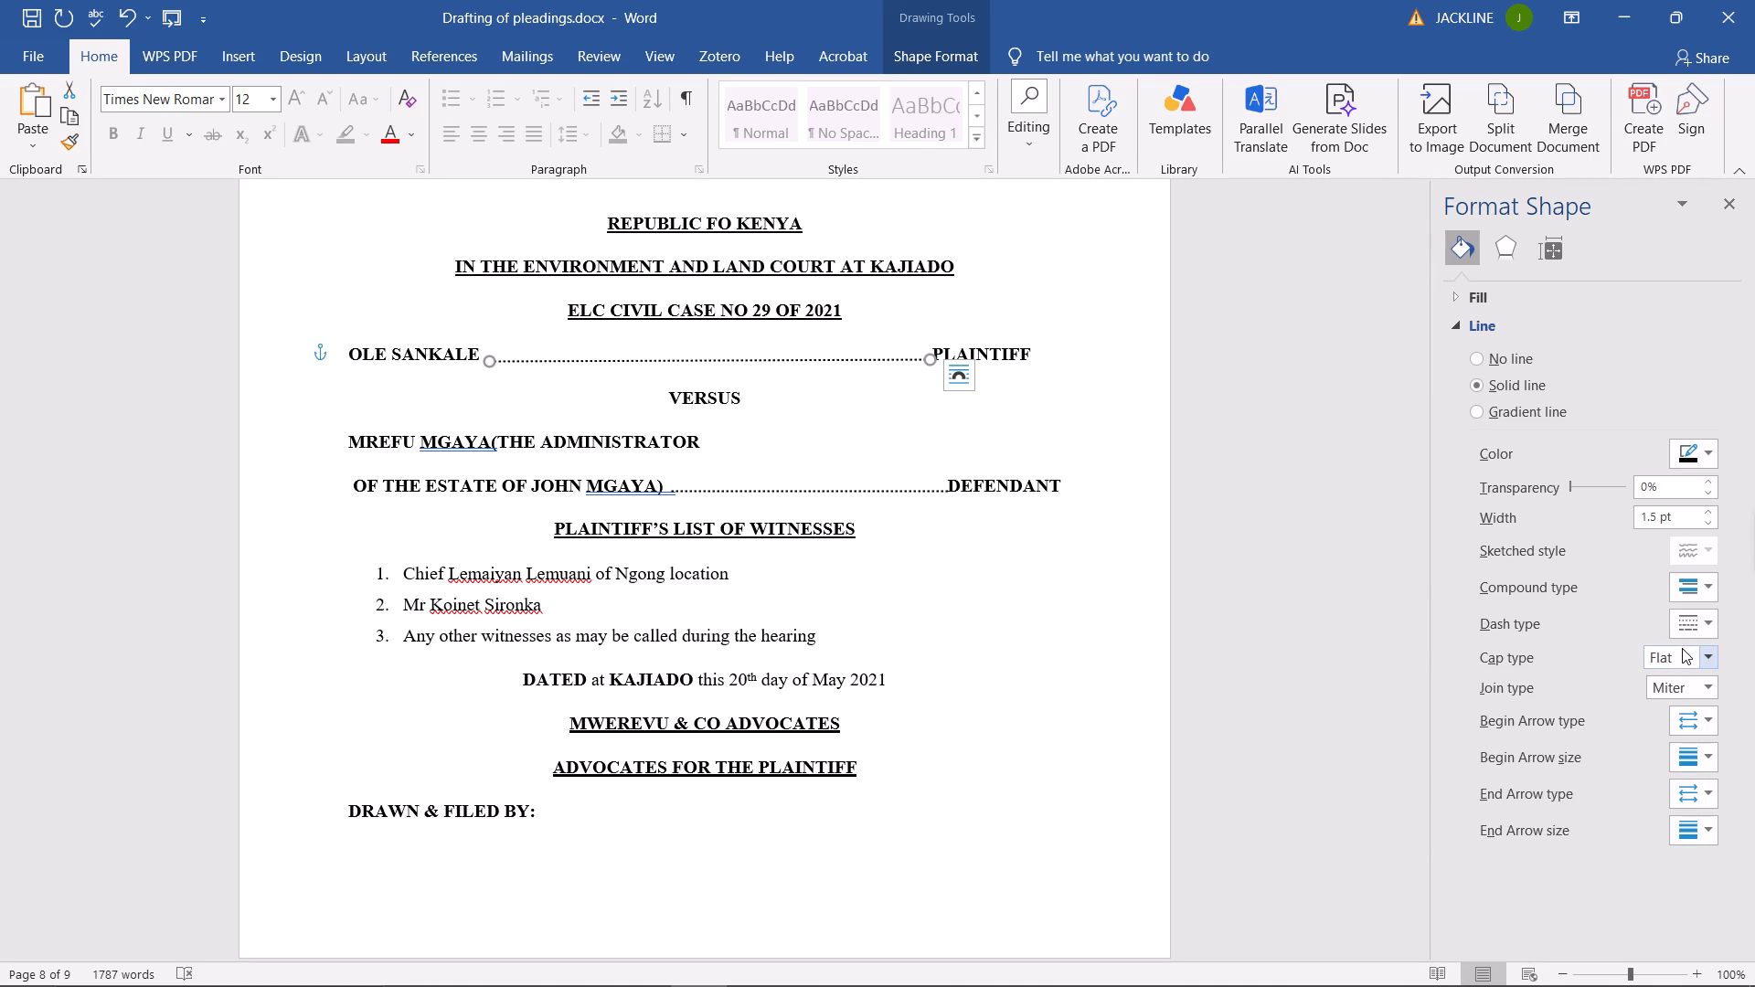
Check the service details following the list of witnesses and save the document.
scroll(960, 657, "down", 2)
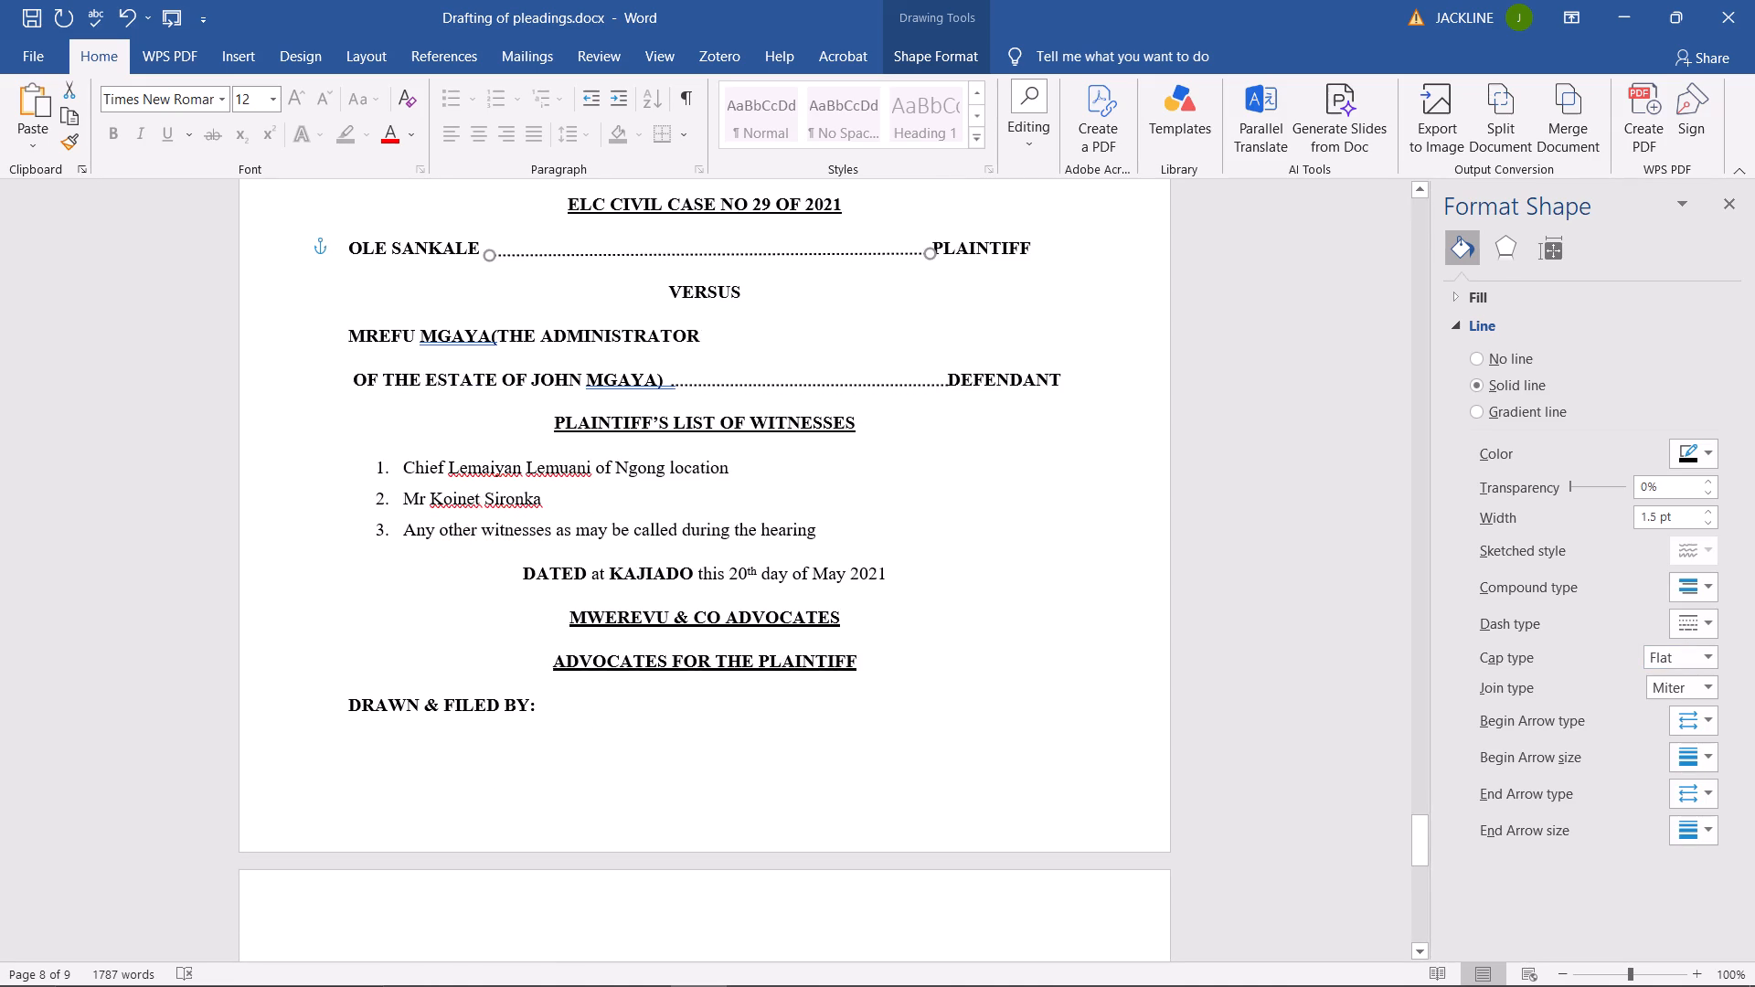
scroll(960, 657, "down", 11)
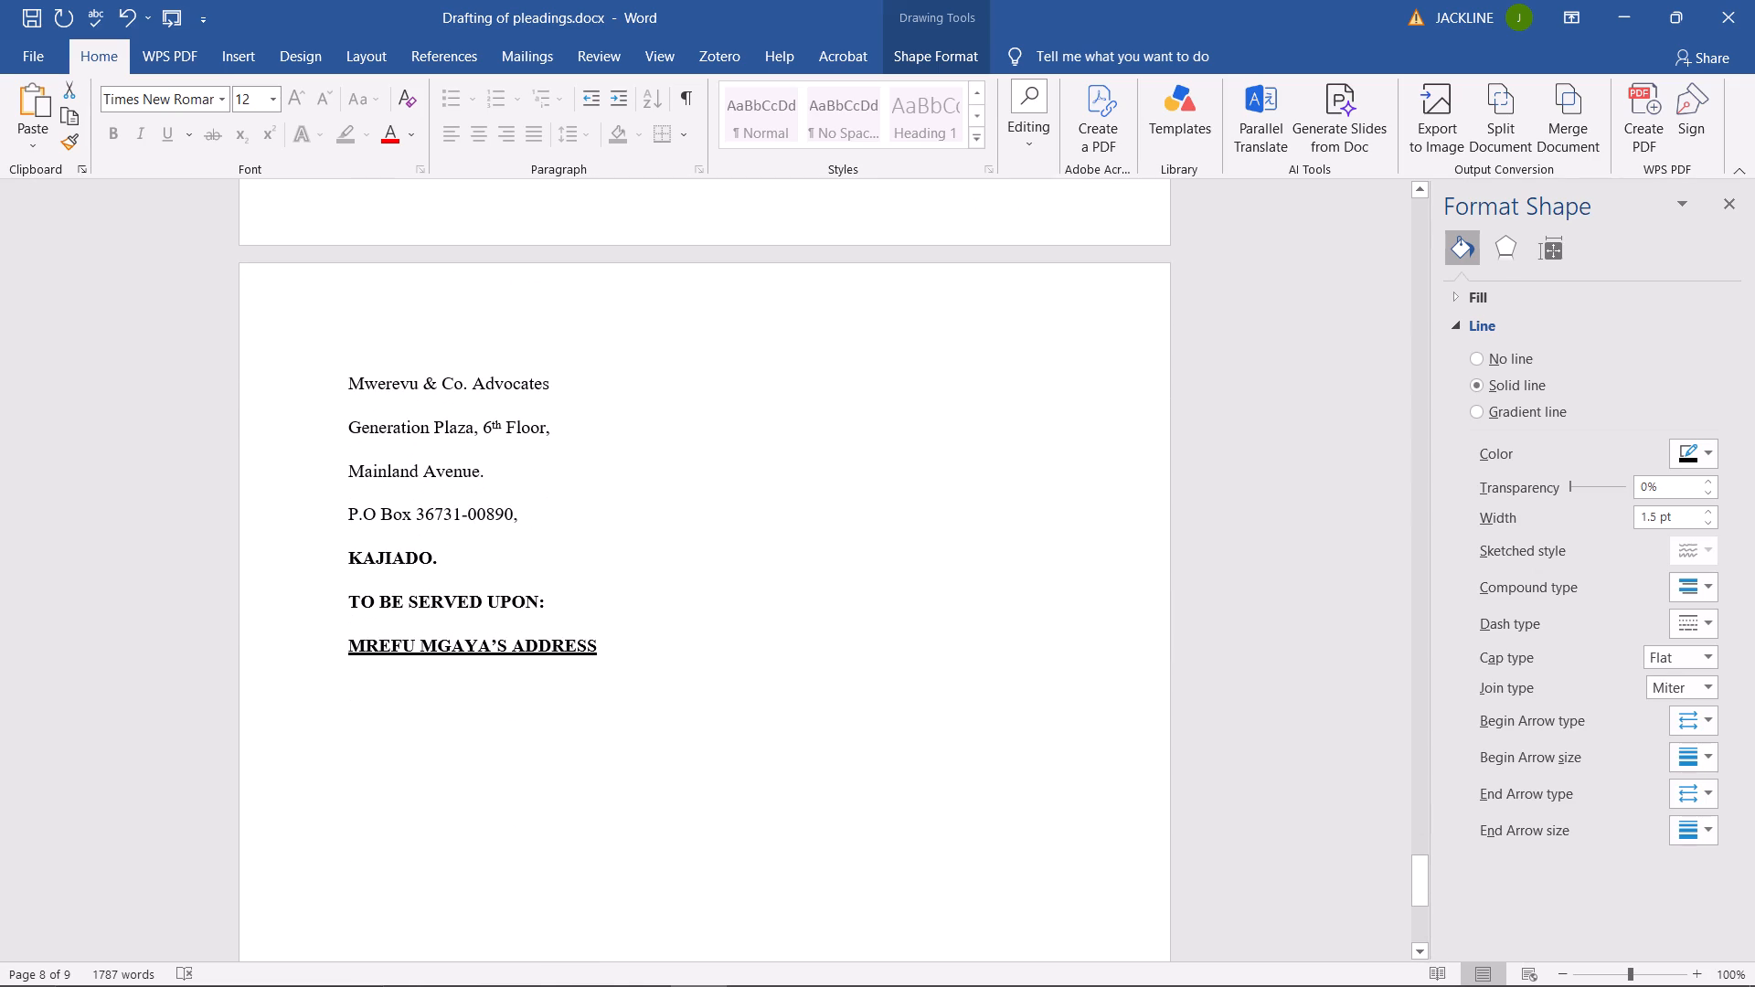
scroll(960, 657, "up", 4)
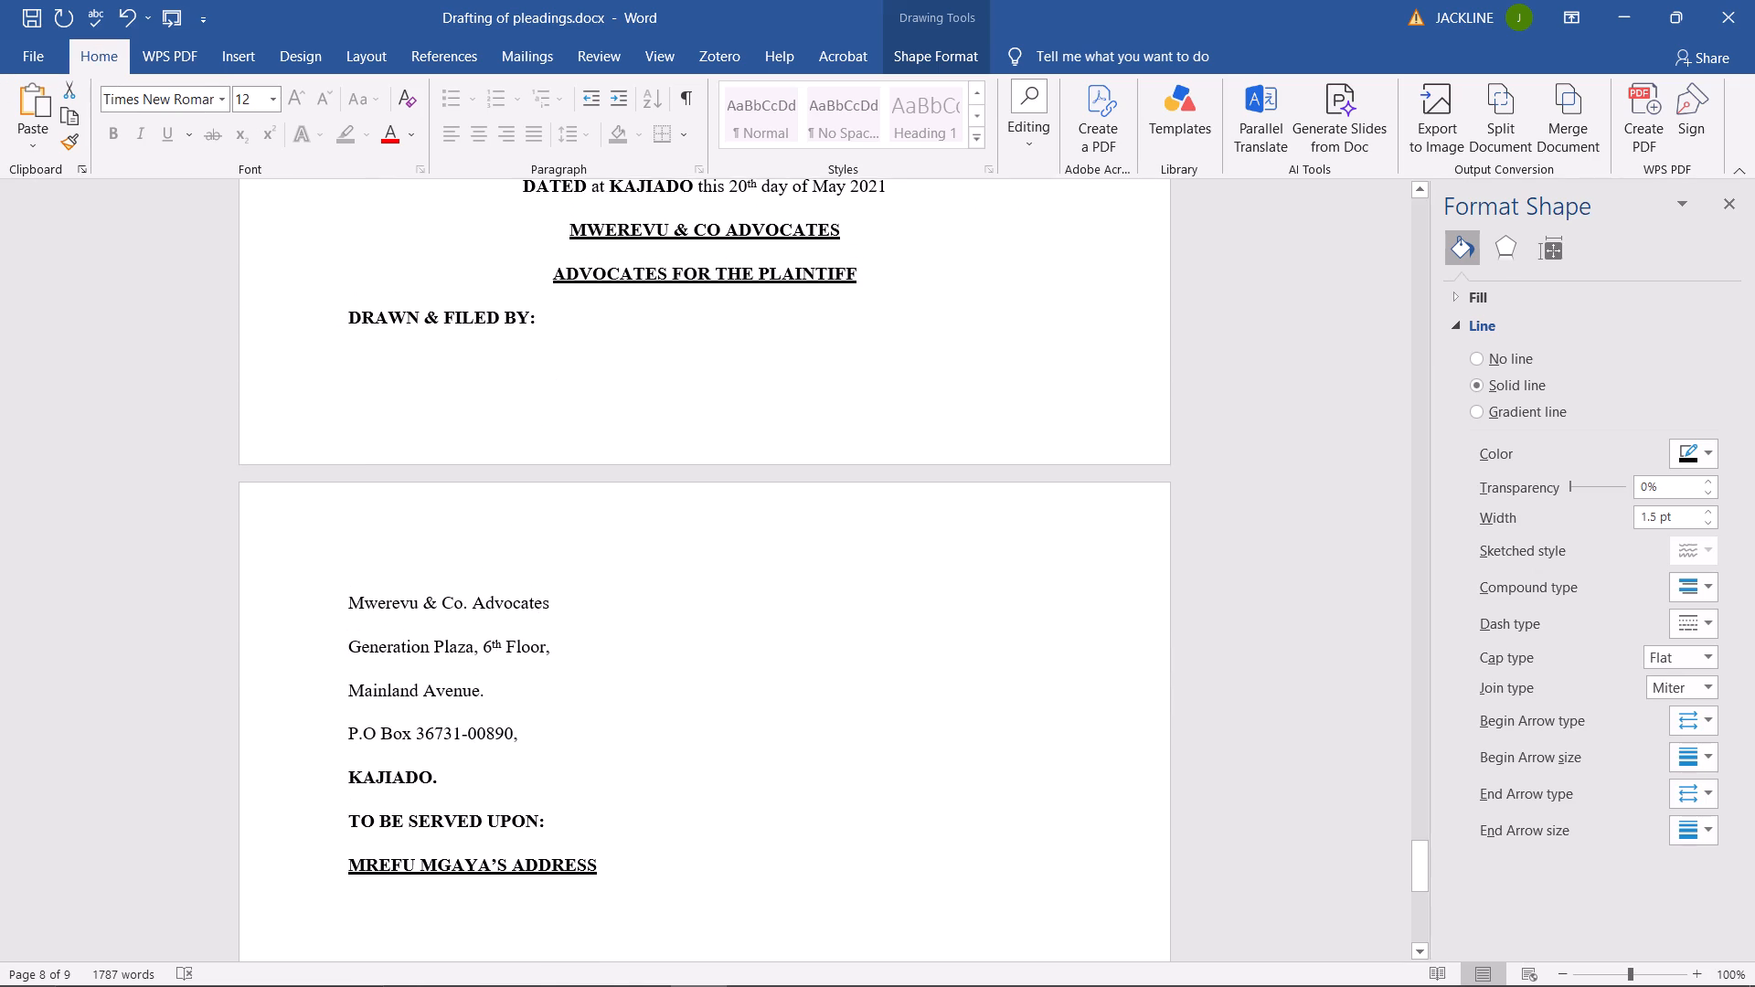
key("ctrl+s")
Close the shape formatting settings to give the document the full window width.
scroll(596, 339, "up", 4)
scroll(705, 356, "up", 3)
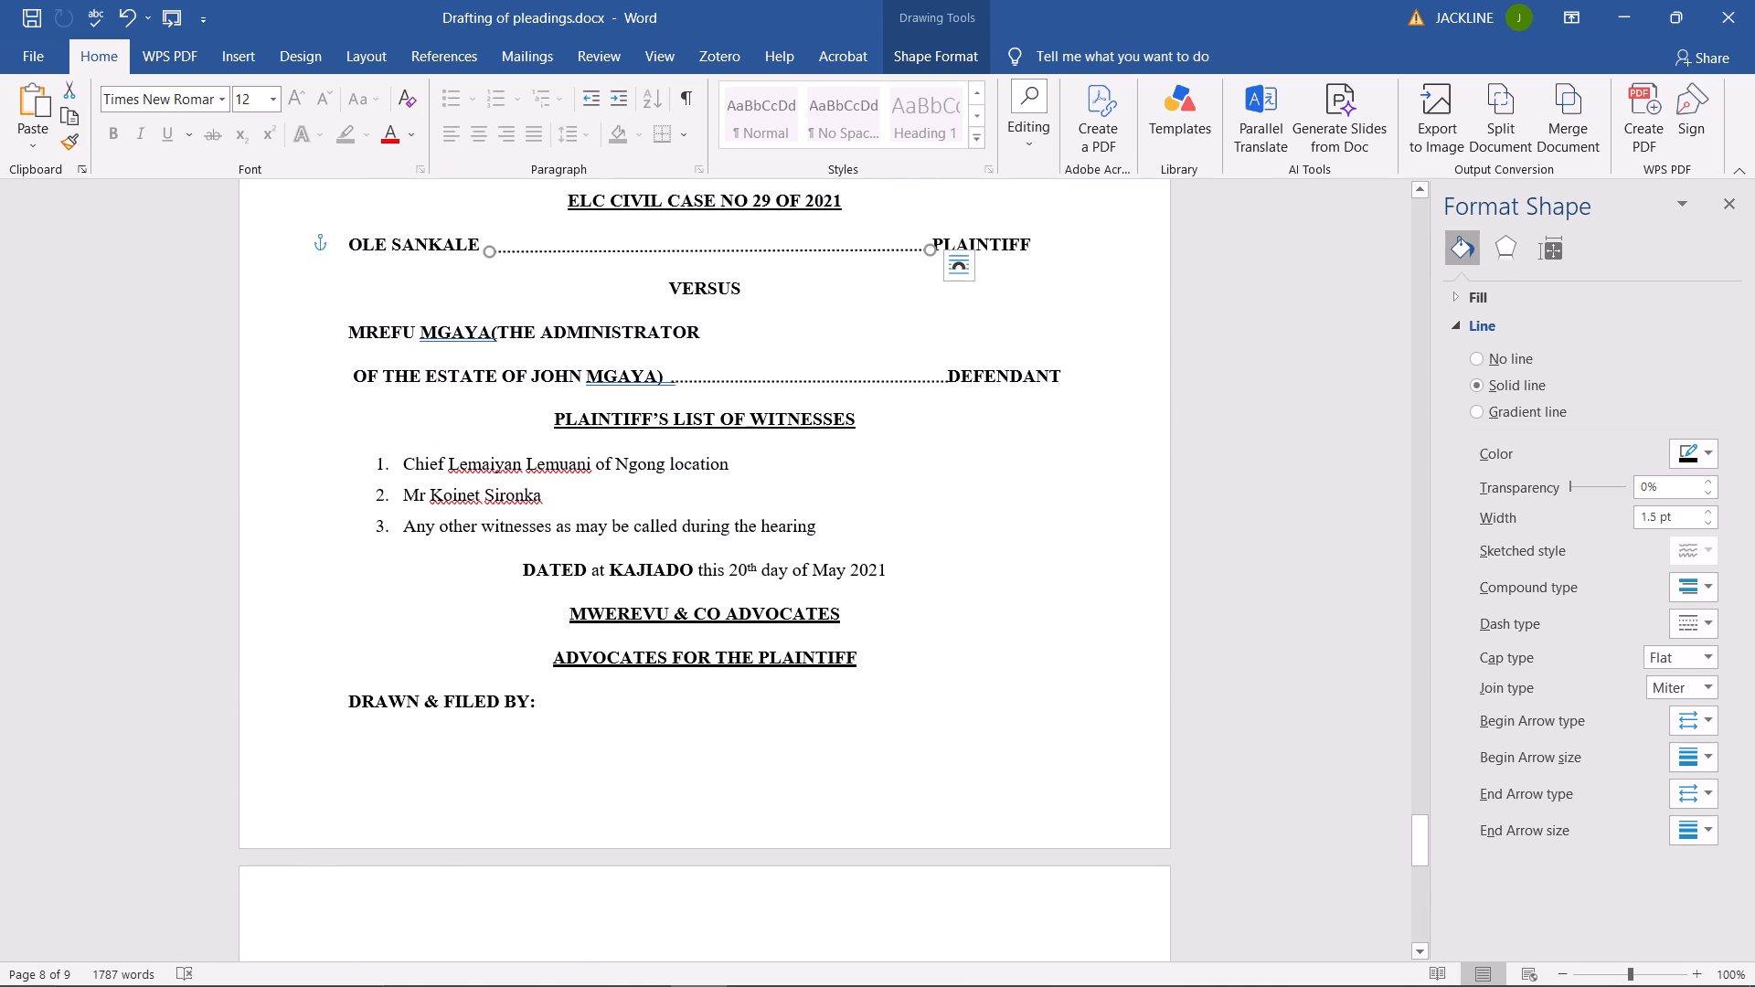
left_click(1725, 202)
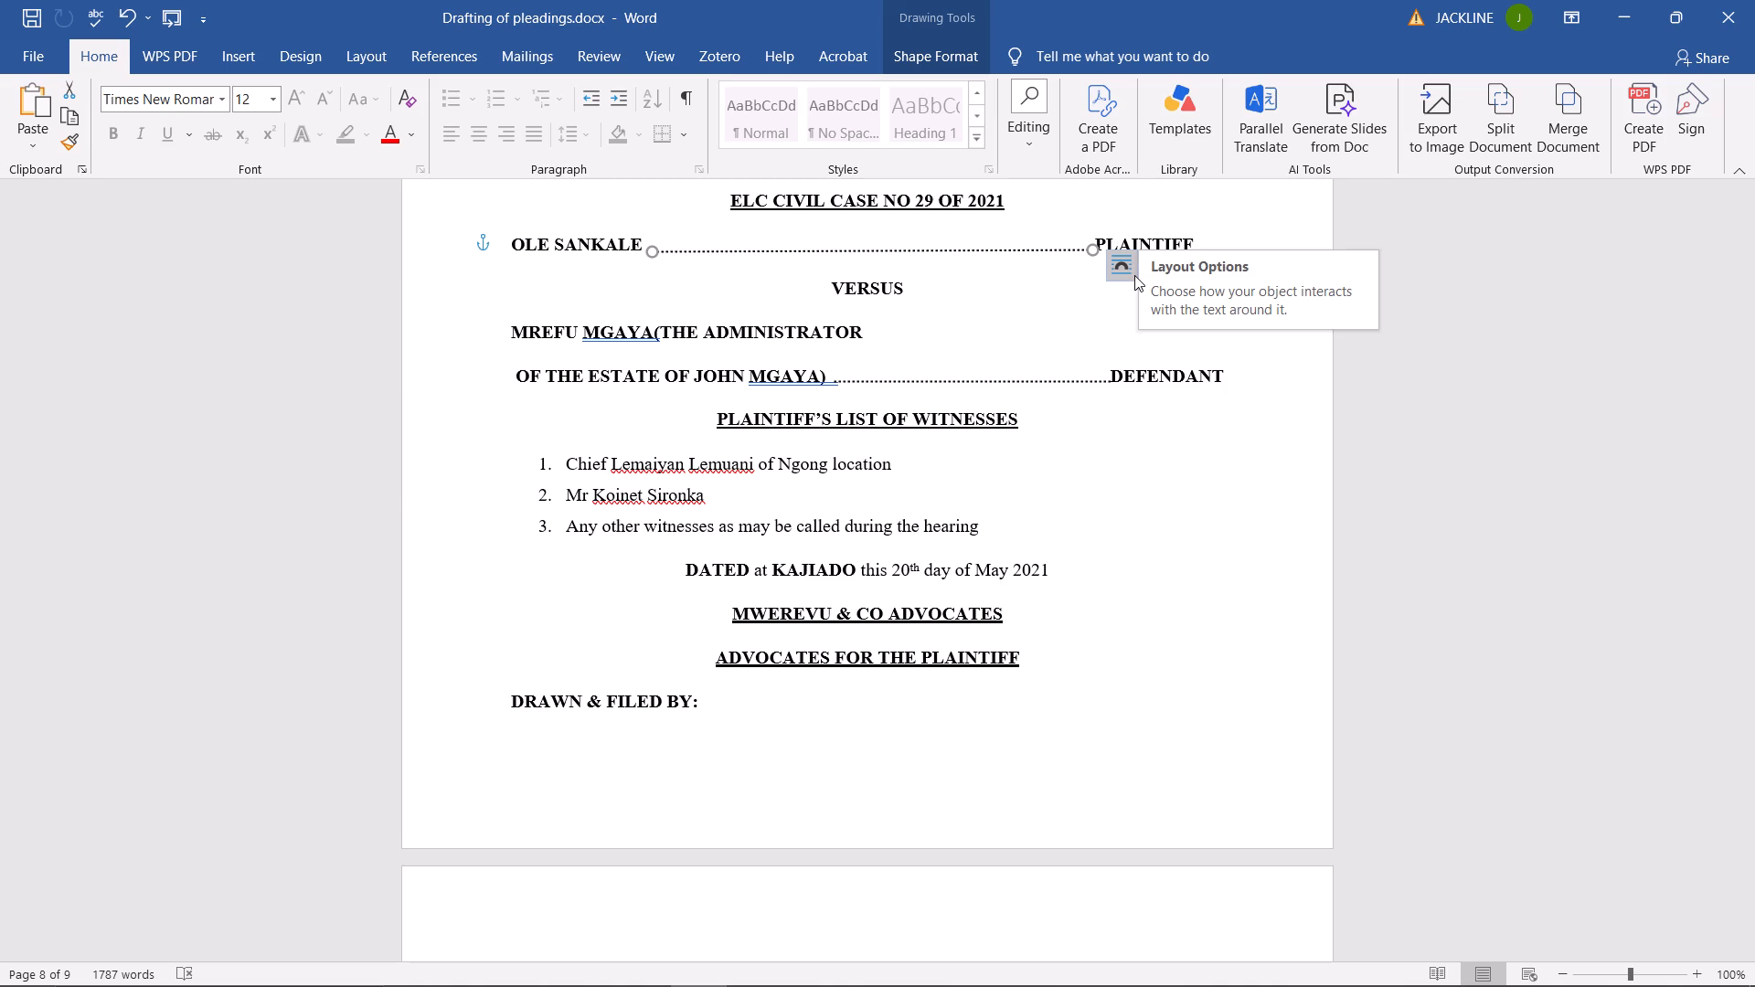
Review the earlier pleadings from the list of witnesses back through the verifying affidavit to the plaint's prayers and signature section.
scroll(1230, 395, "up", 12)
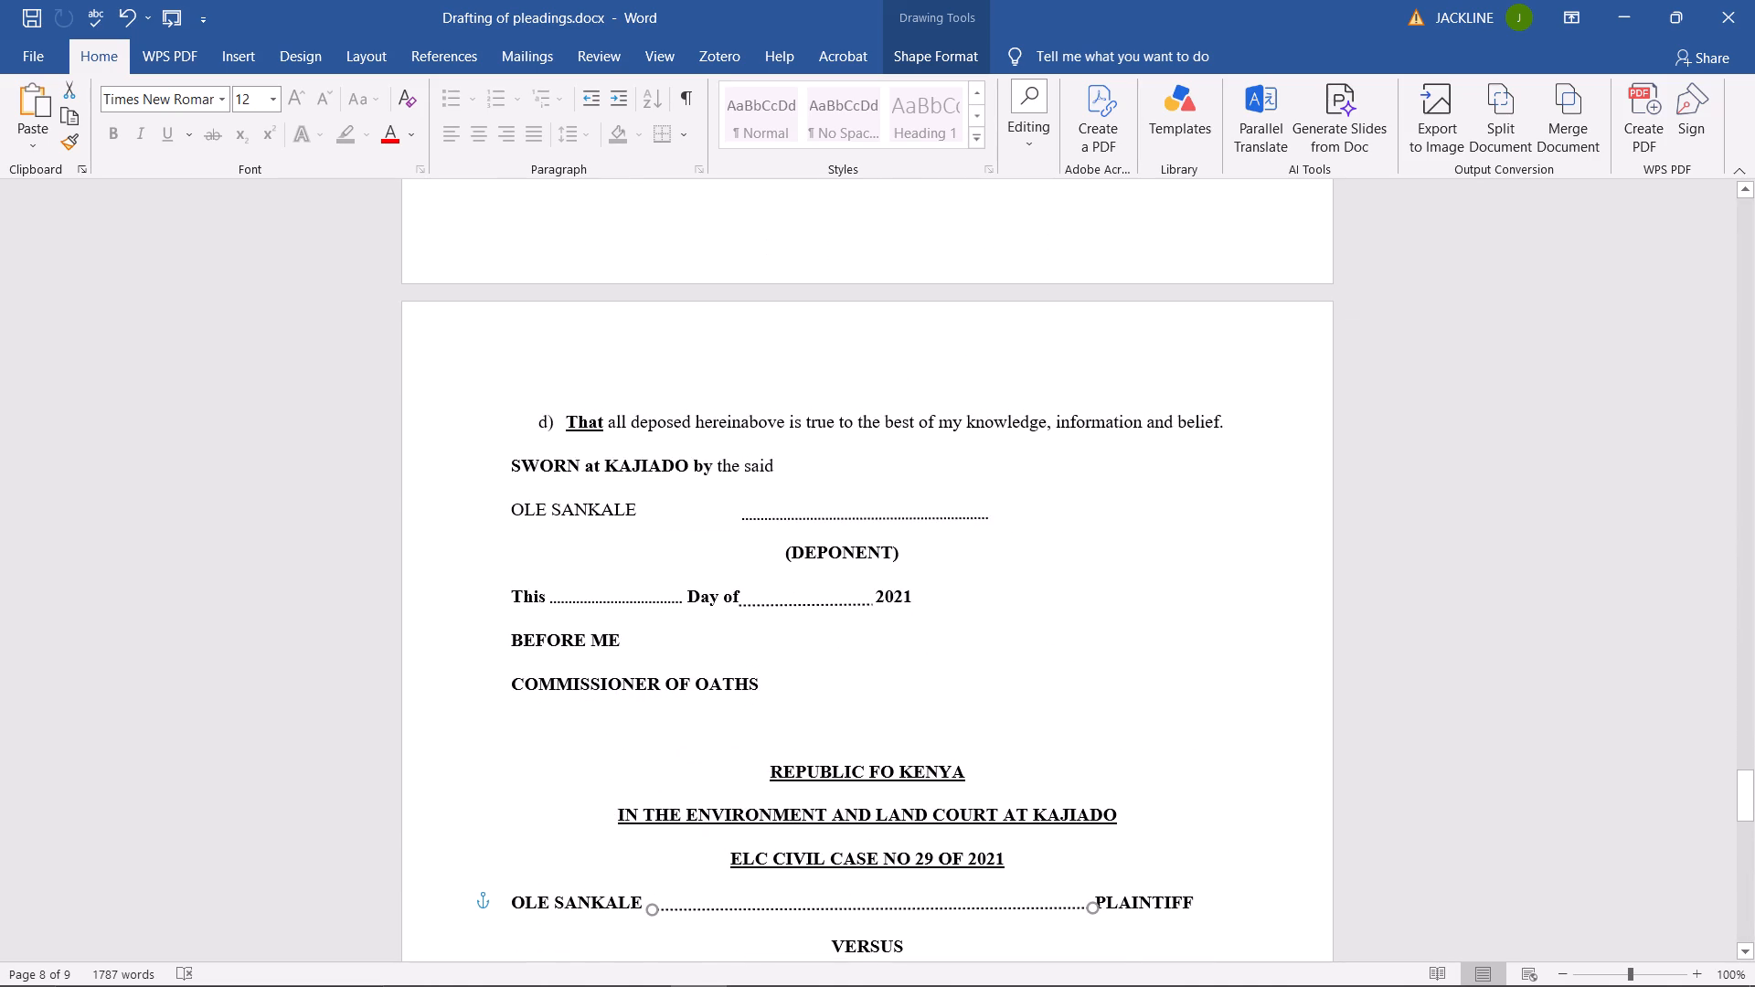
scroll(1073, 522, "up", 4)
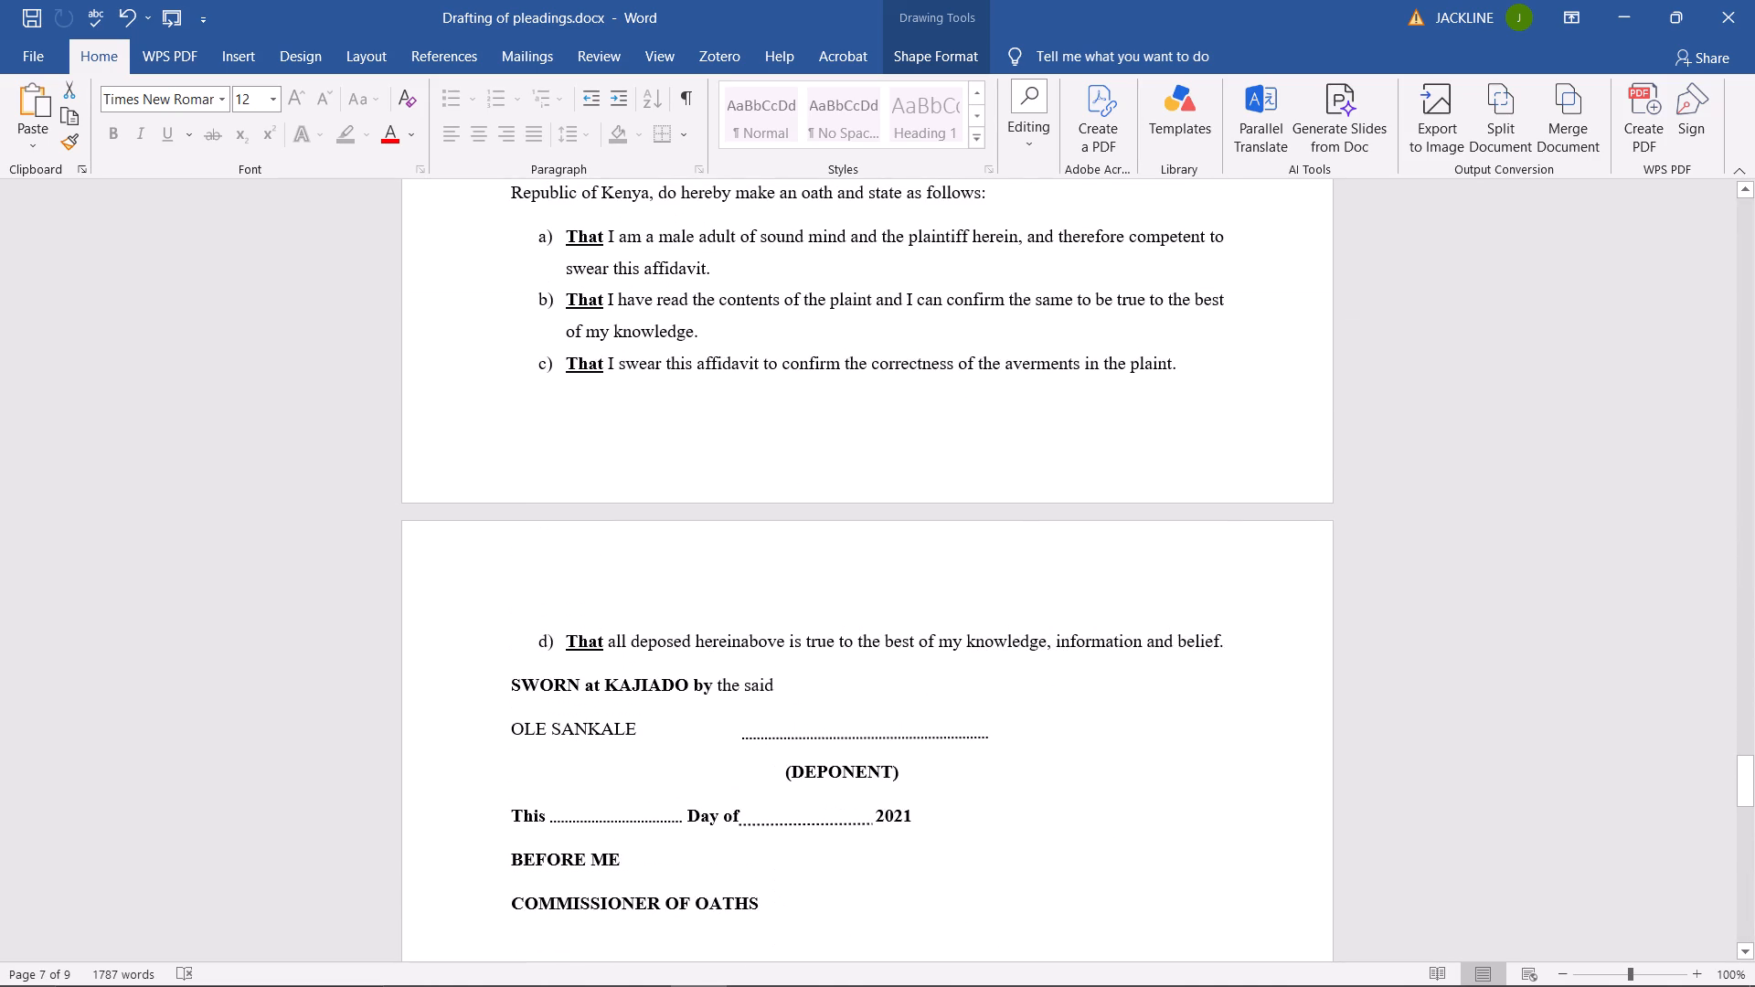
scroll(1030, 509, "up", 5)
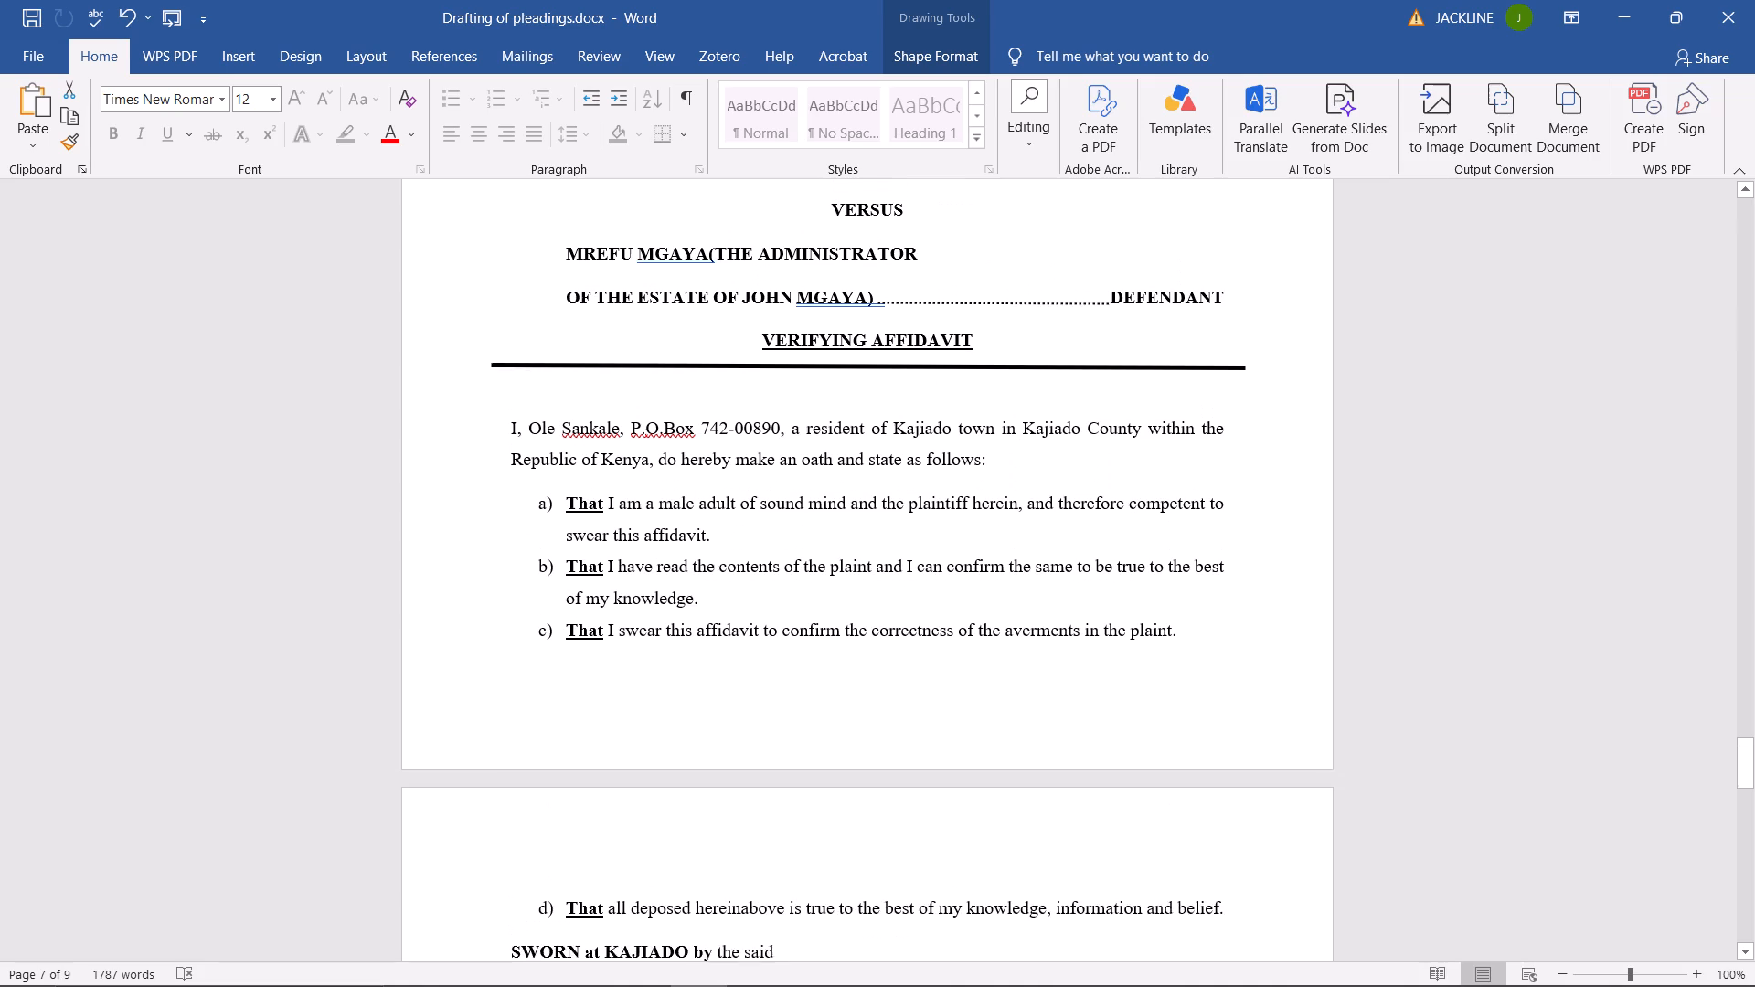
scroll(1033, 545, "up", 15)
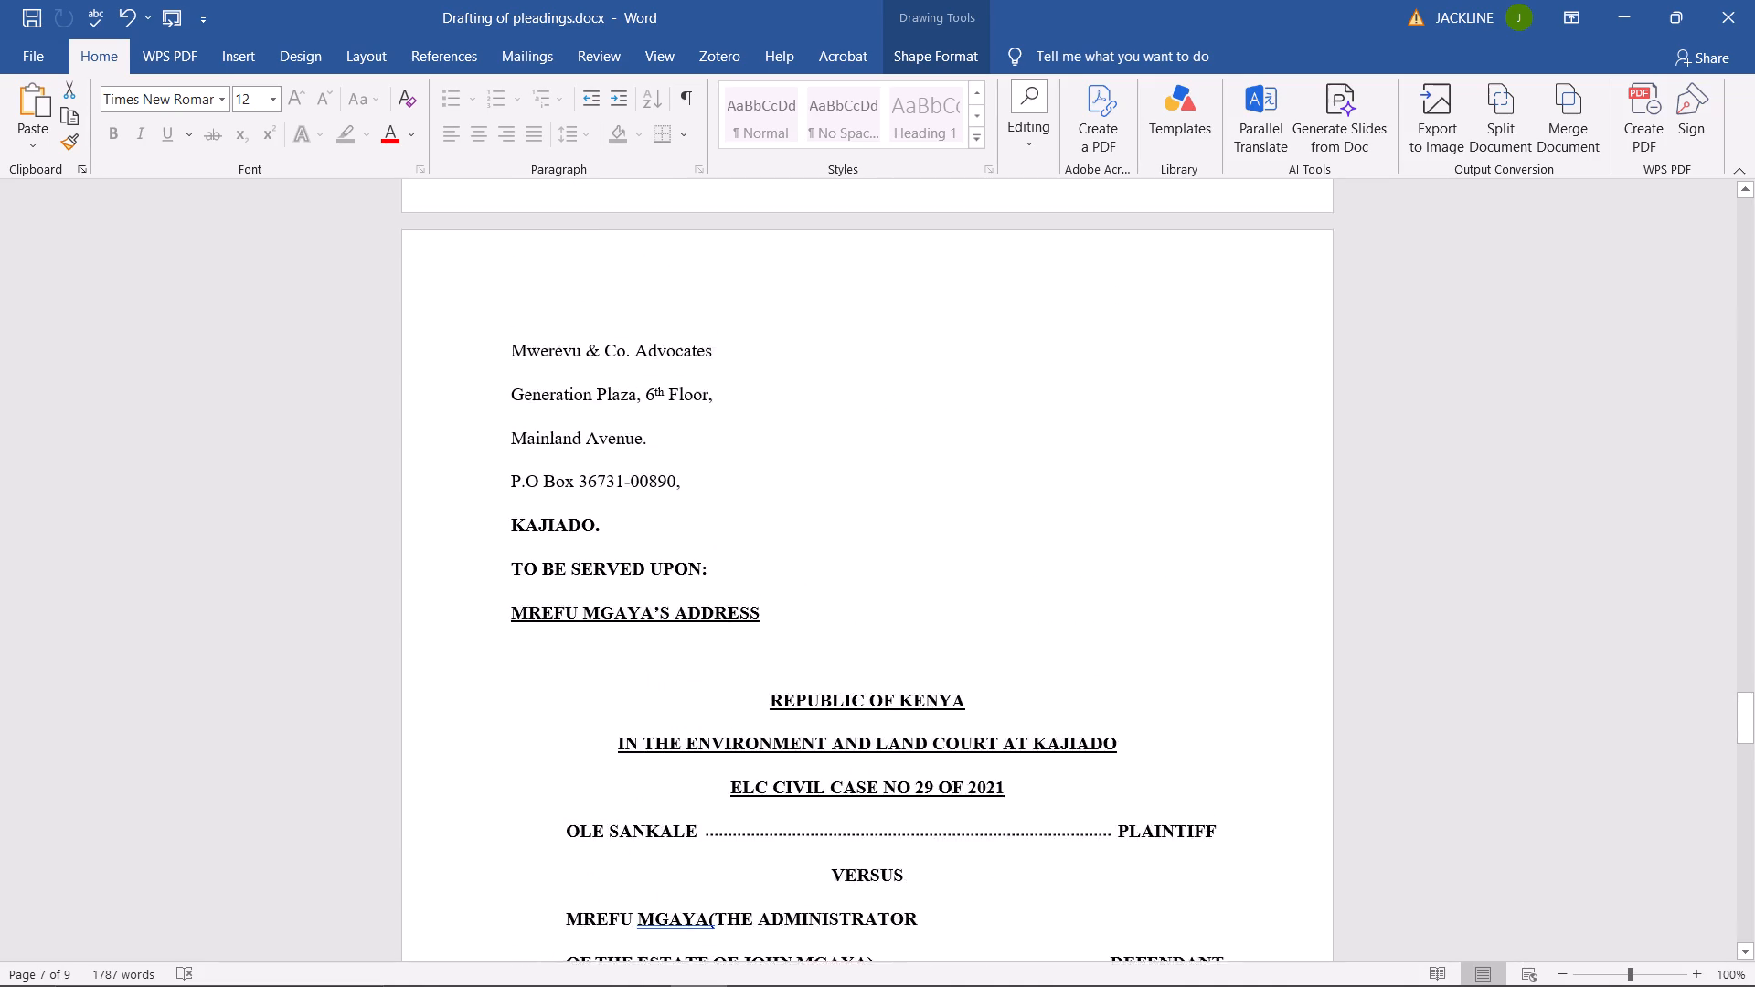
scroll(1060, 572, "up", 10)
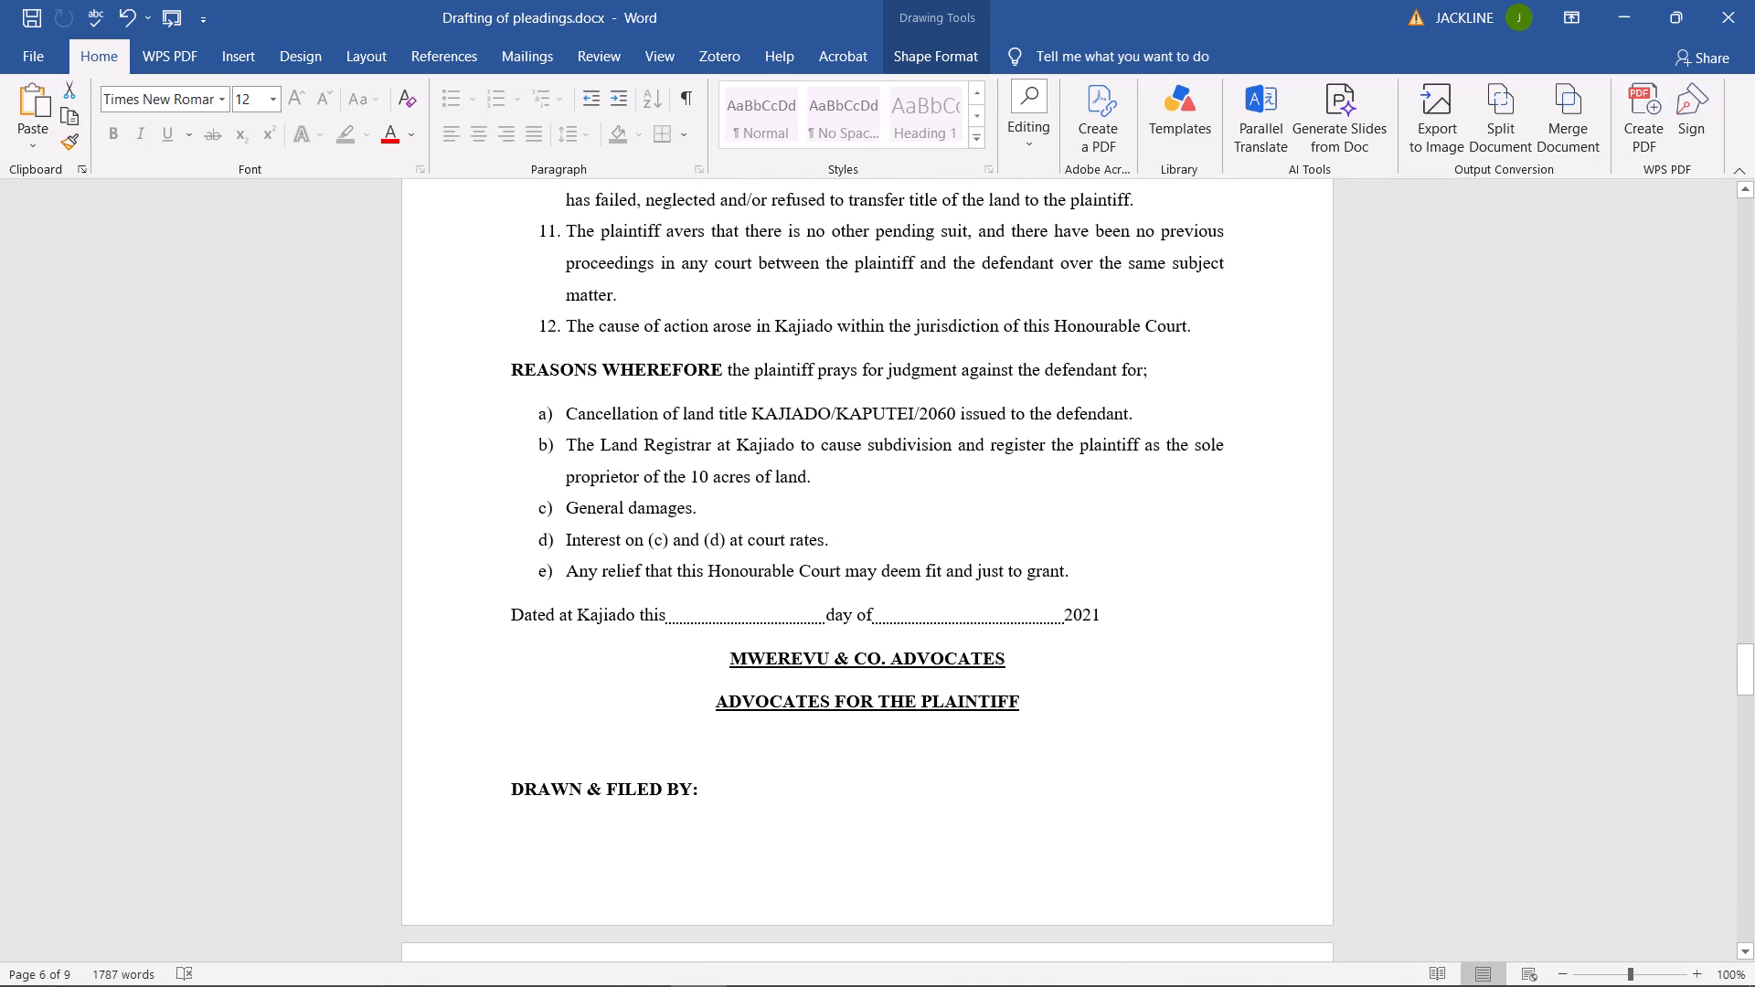